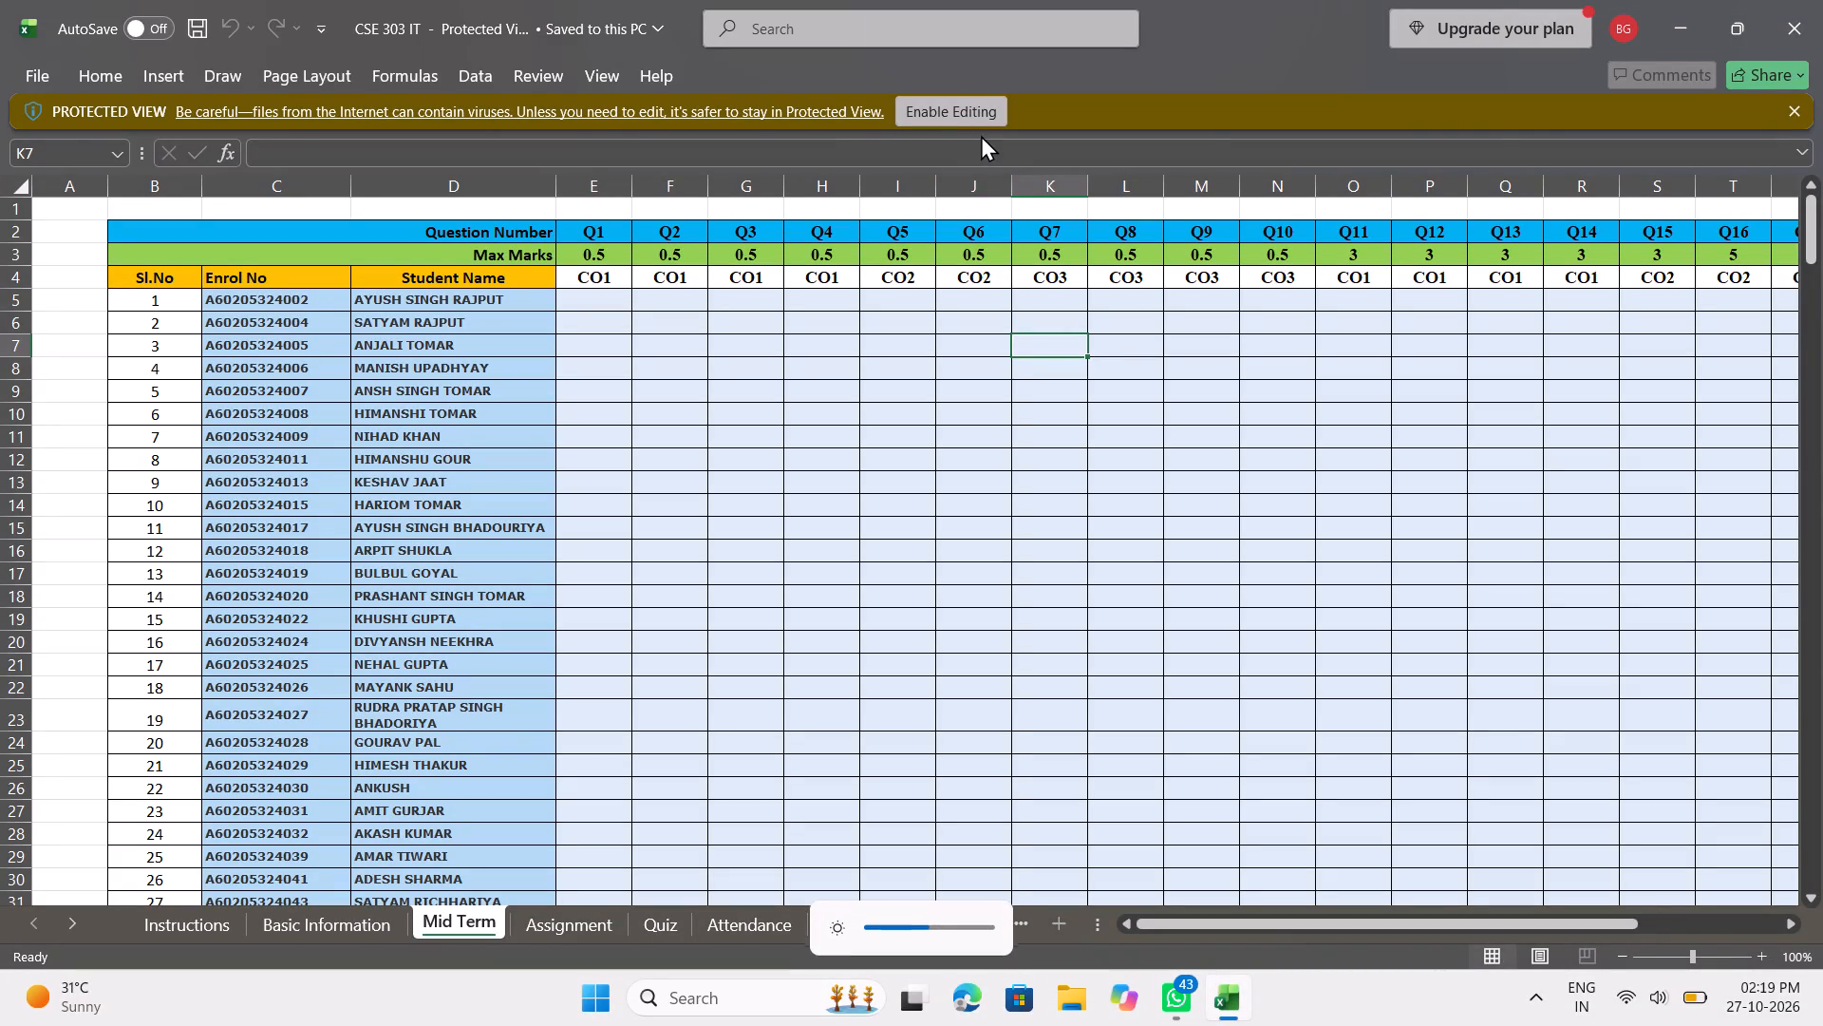
Enable editing for the protected CSE 303 IT workbook.
left_click(971, 107)
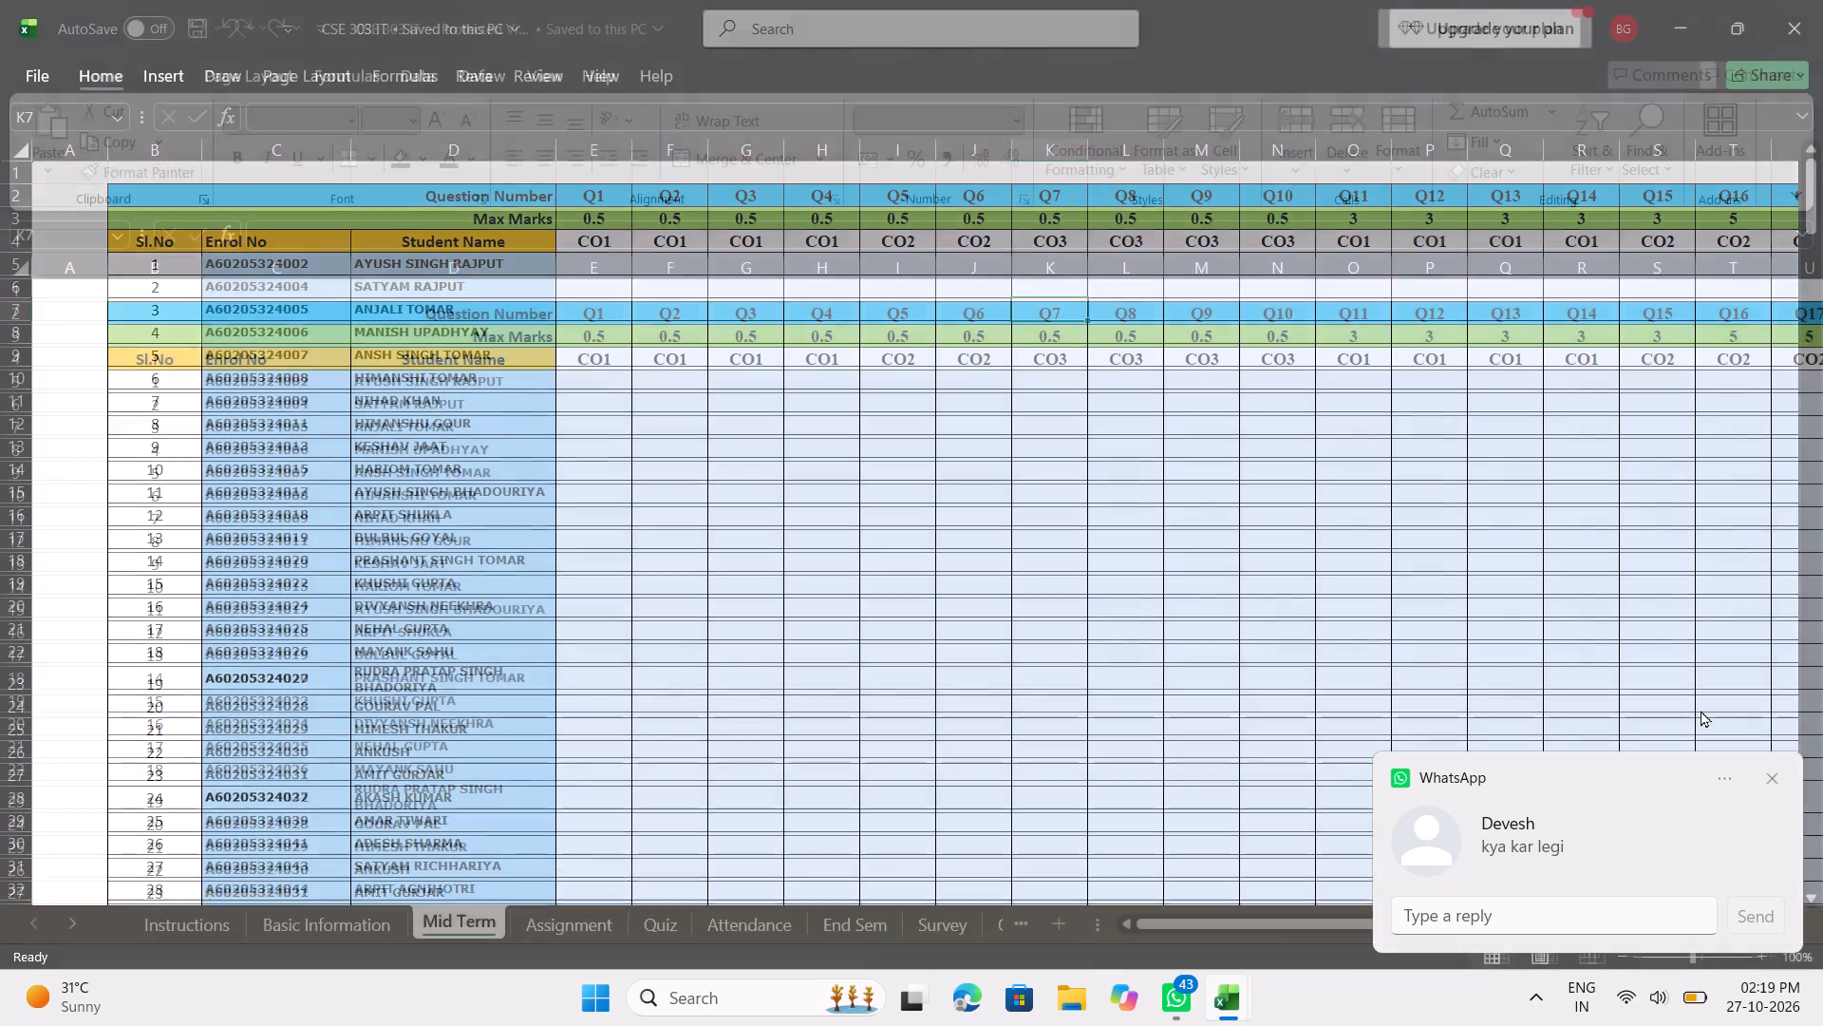
Dismiss the incoming WhatsApp message notifications covering the Mid Term sheet.
left_click(1771, 779)
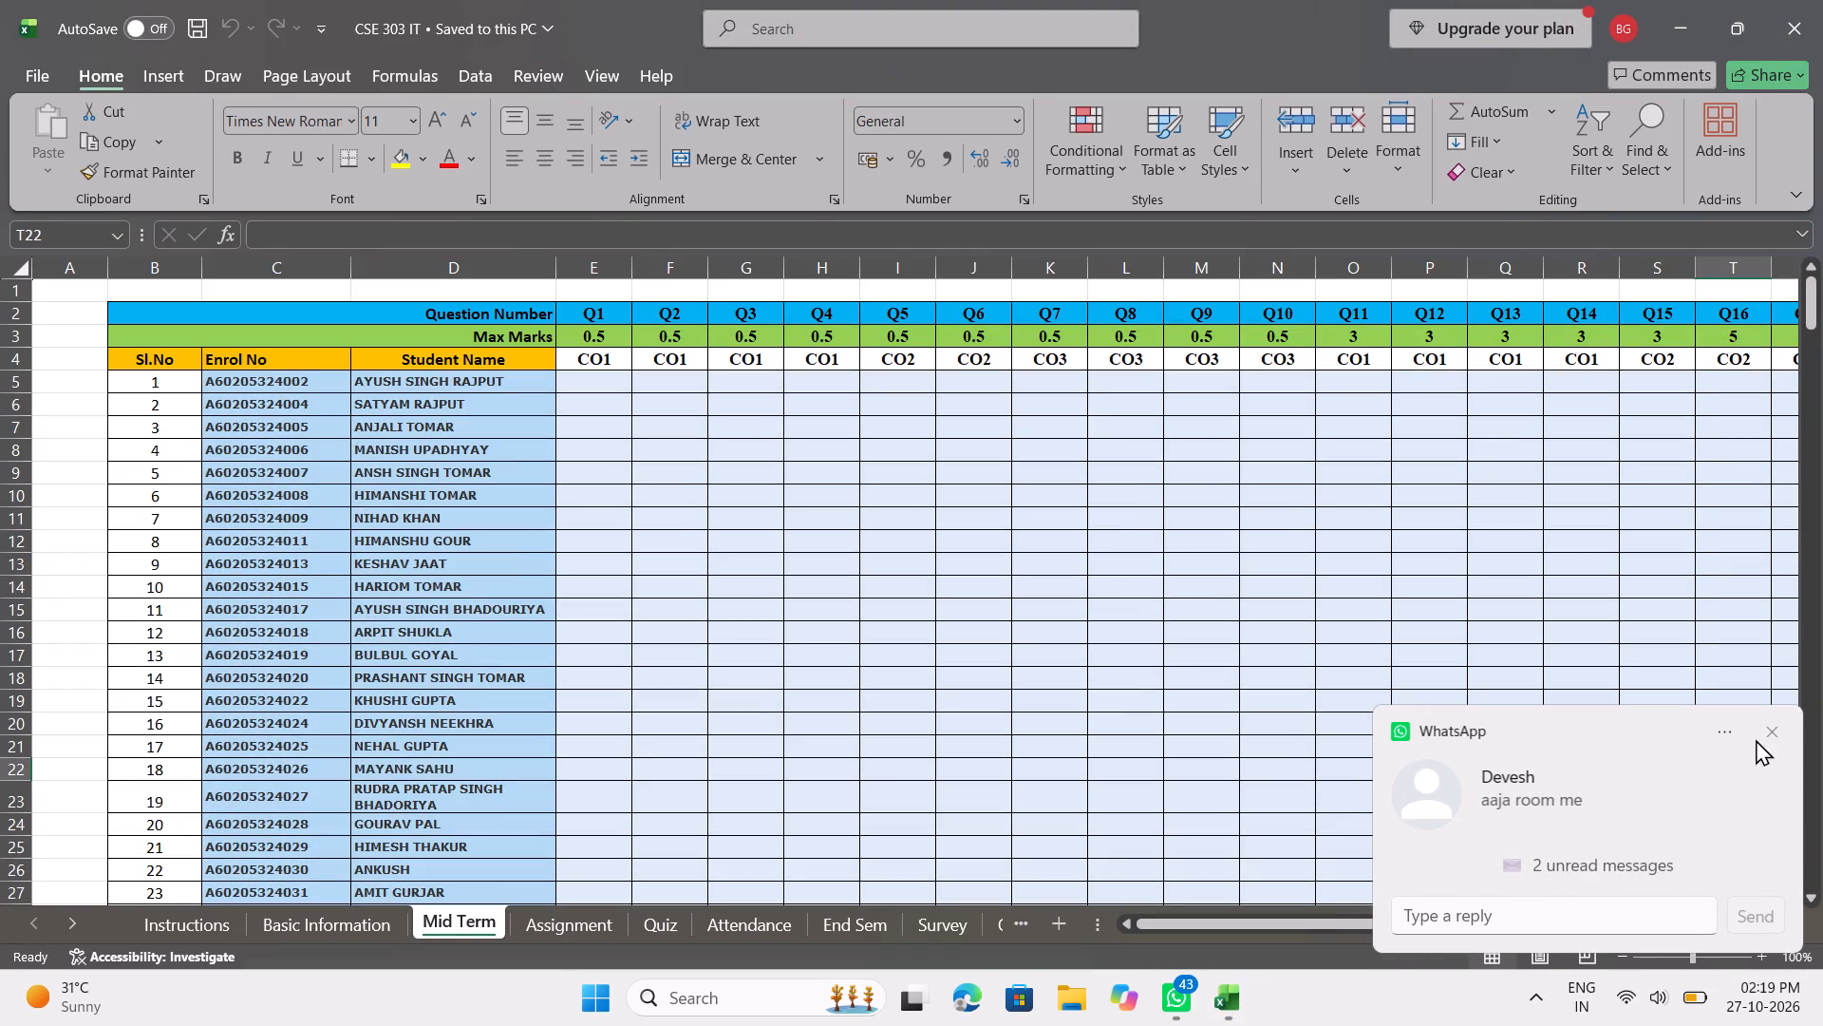
left_click(1775, 726)
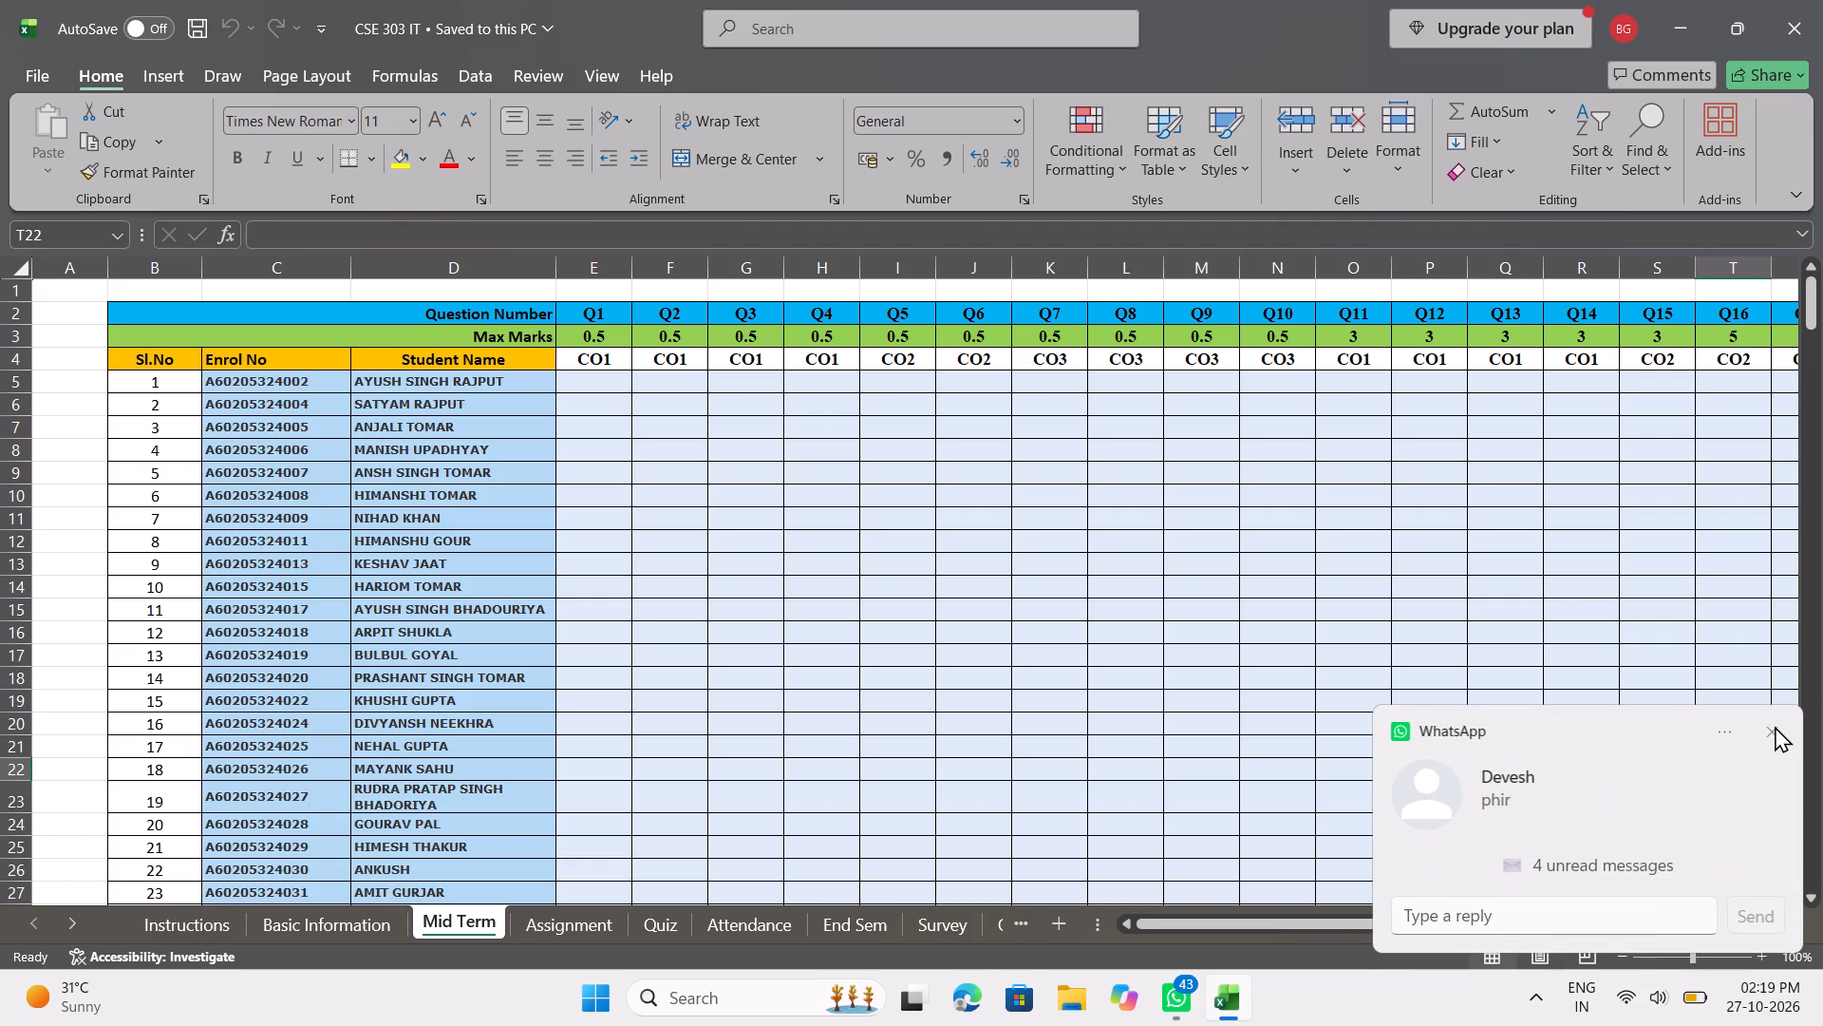
left_click(1775, 726)
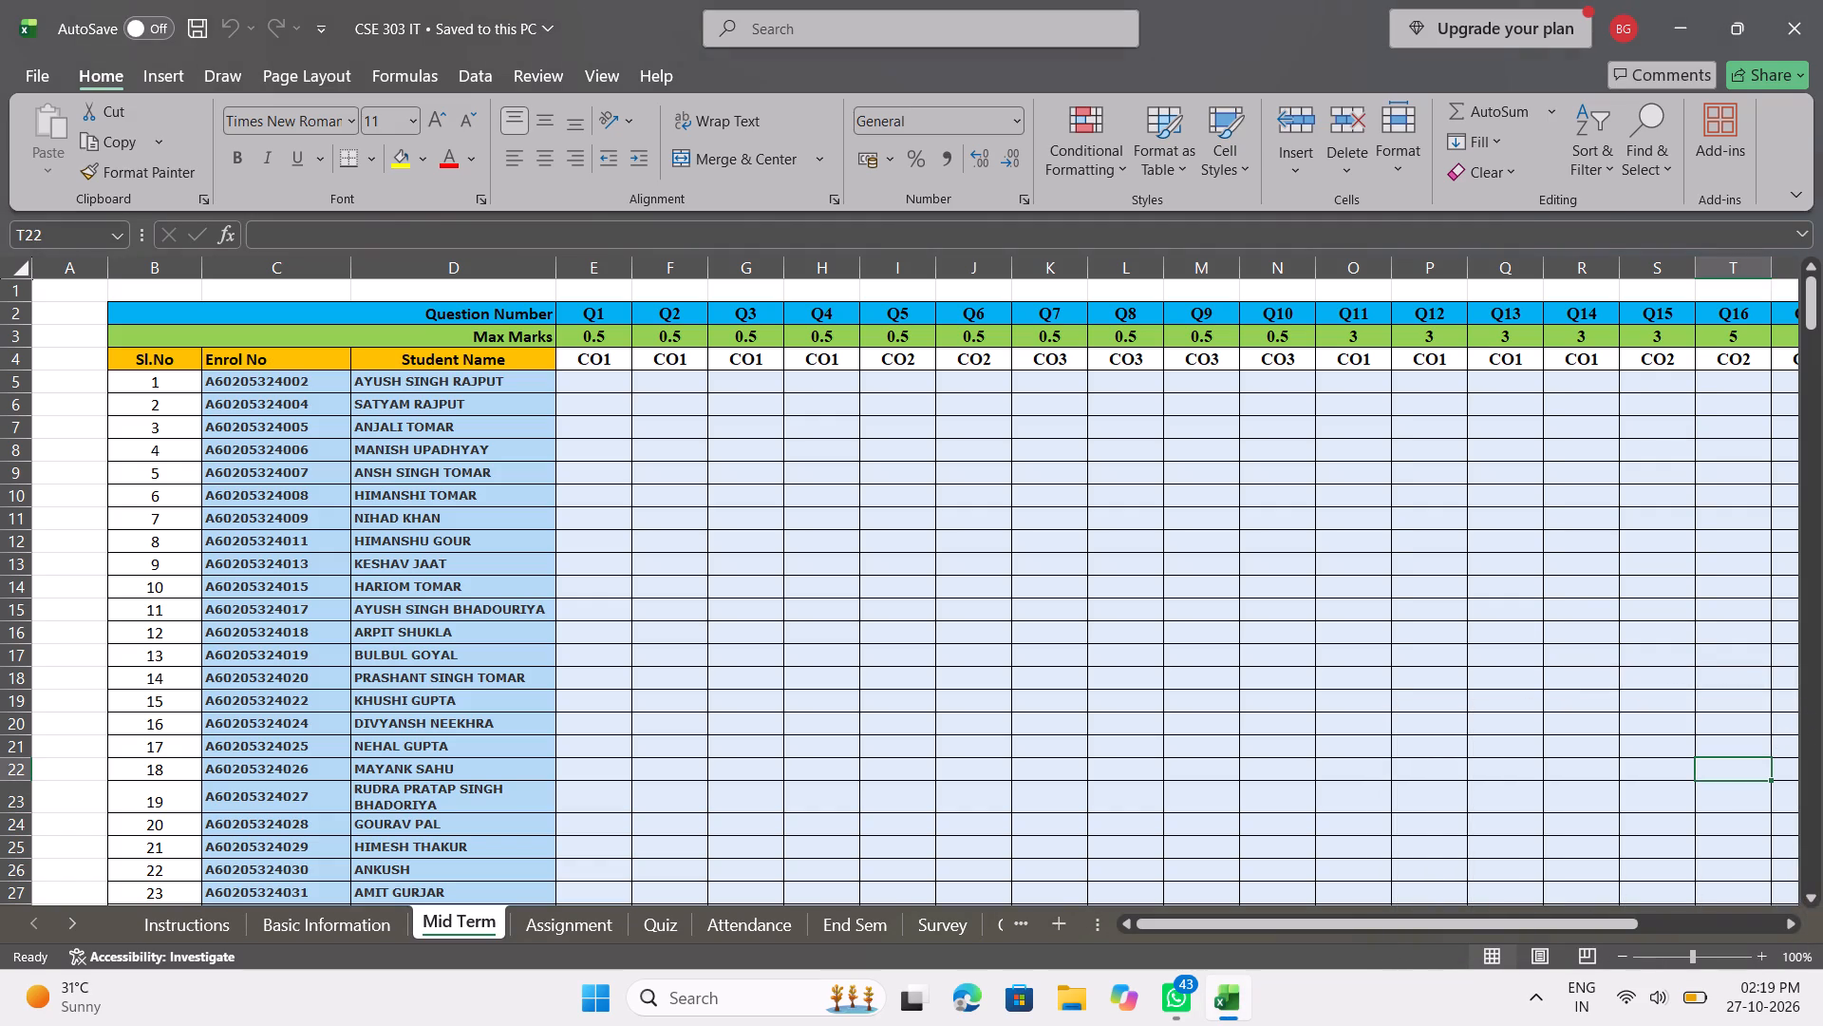
Search the Mid Term sheet for the student name "yashvardan".
key("ctrl+f")
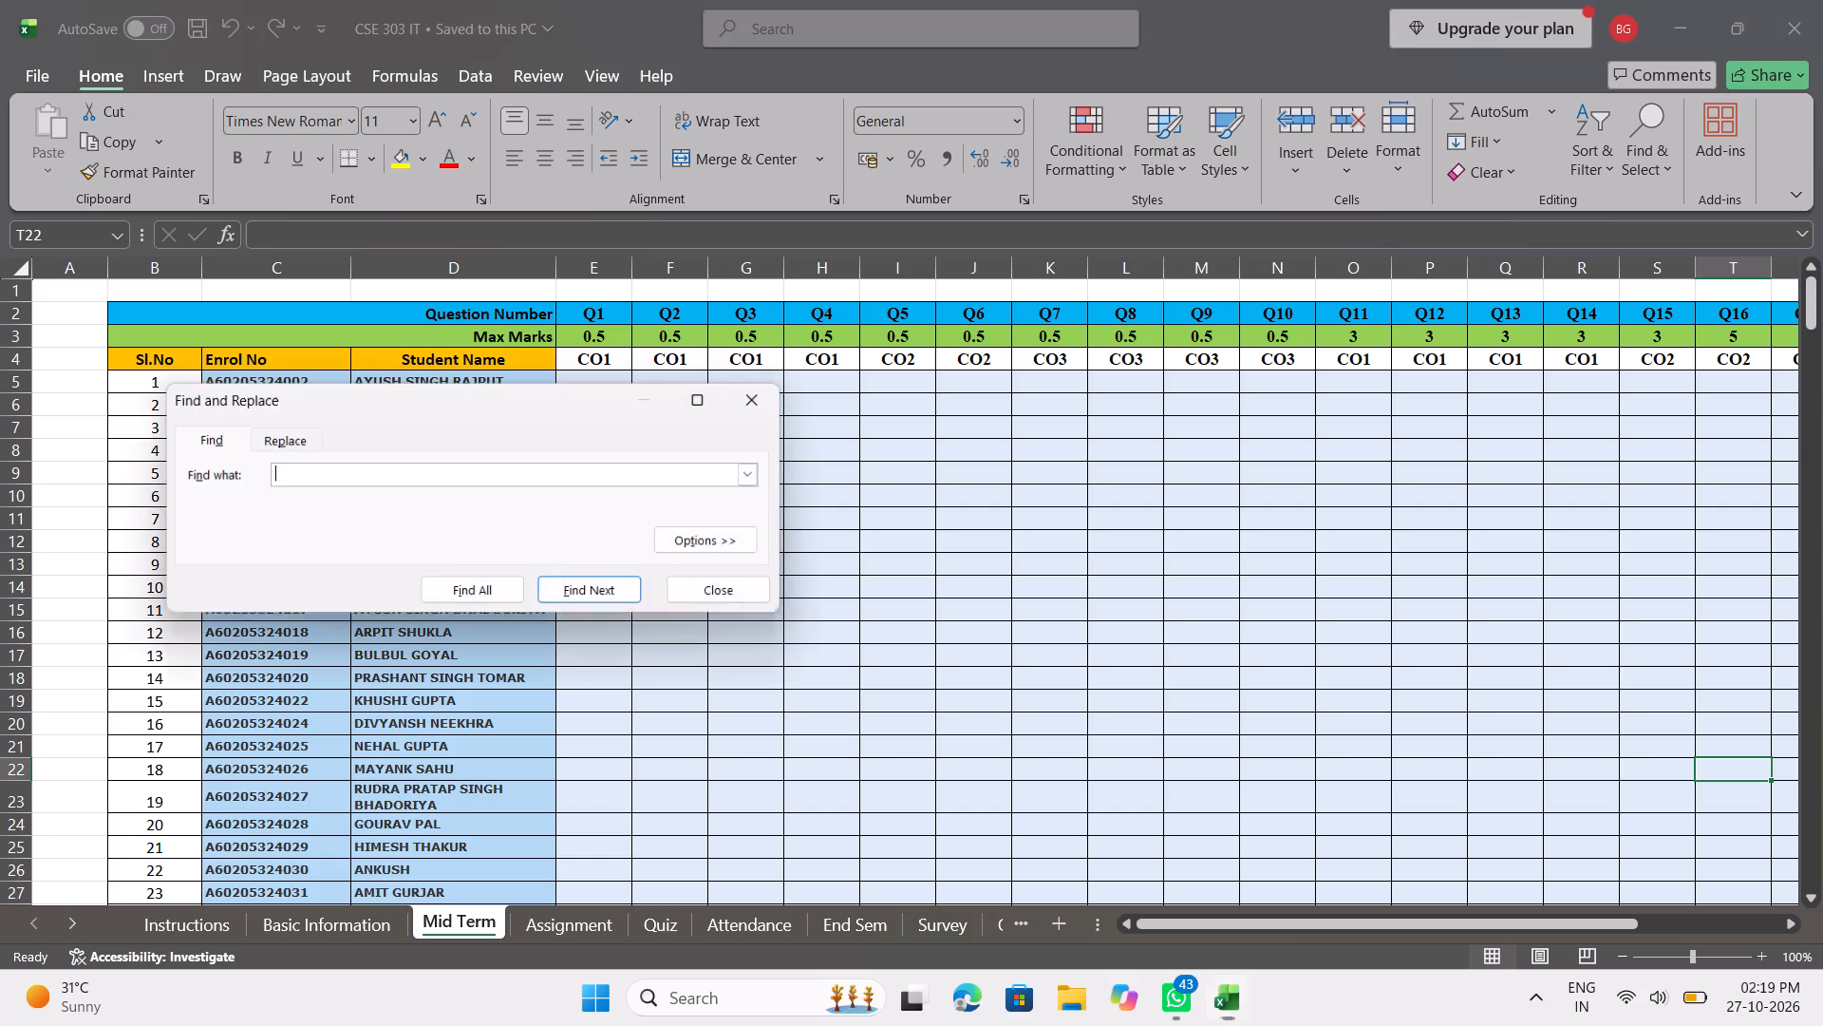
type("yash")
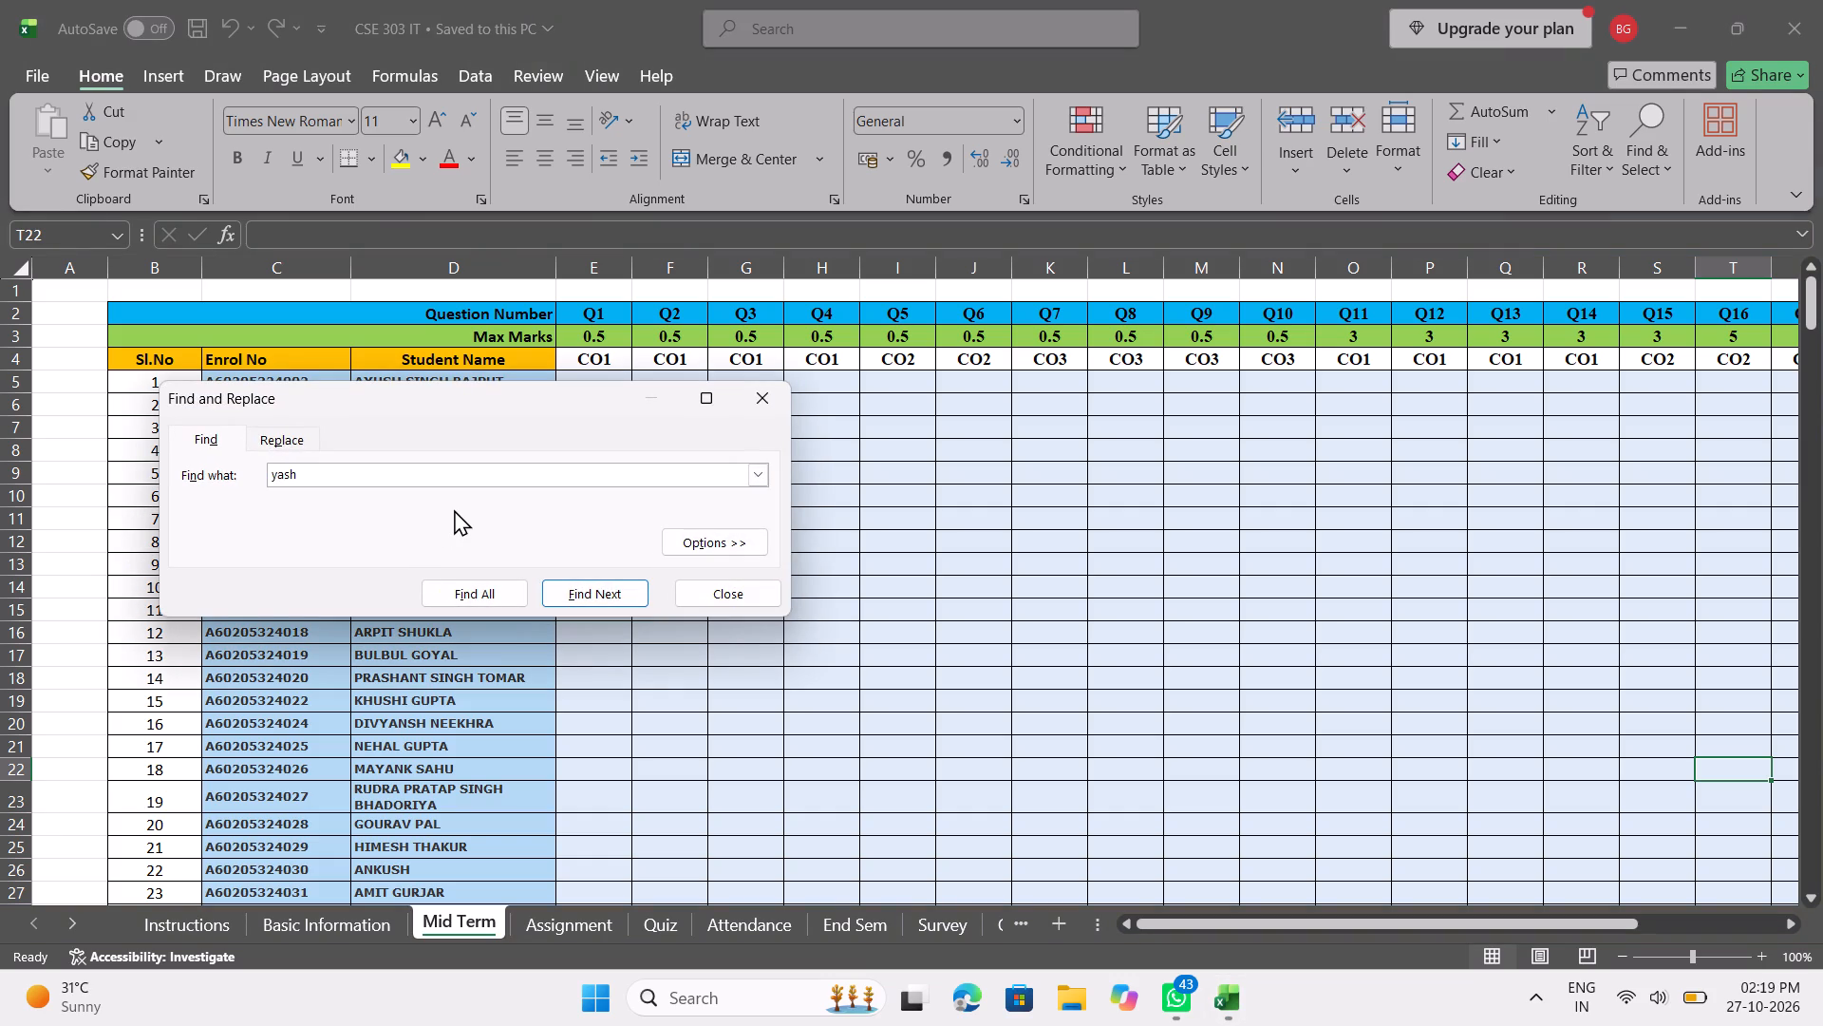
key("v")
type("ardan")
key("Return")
left_click(609, 555)
Search the Mid Term sheet for the student's first name, spelled yashvardan and yashvardhan.
left_click(619, 587)
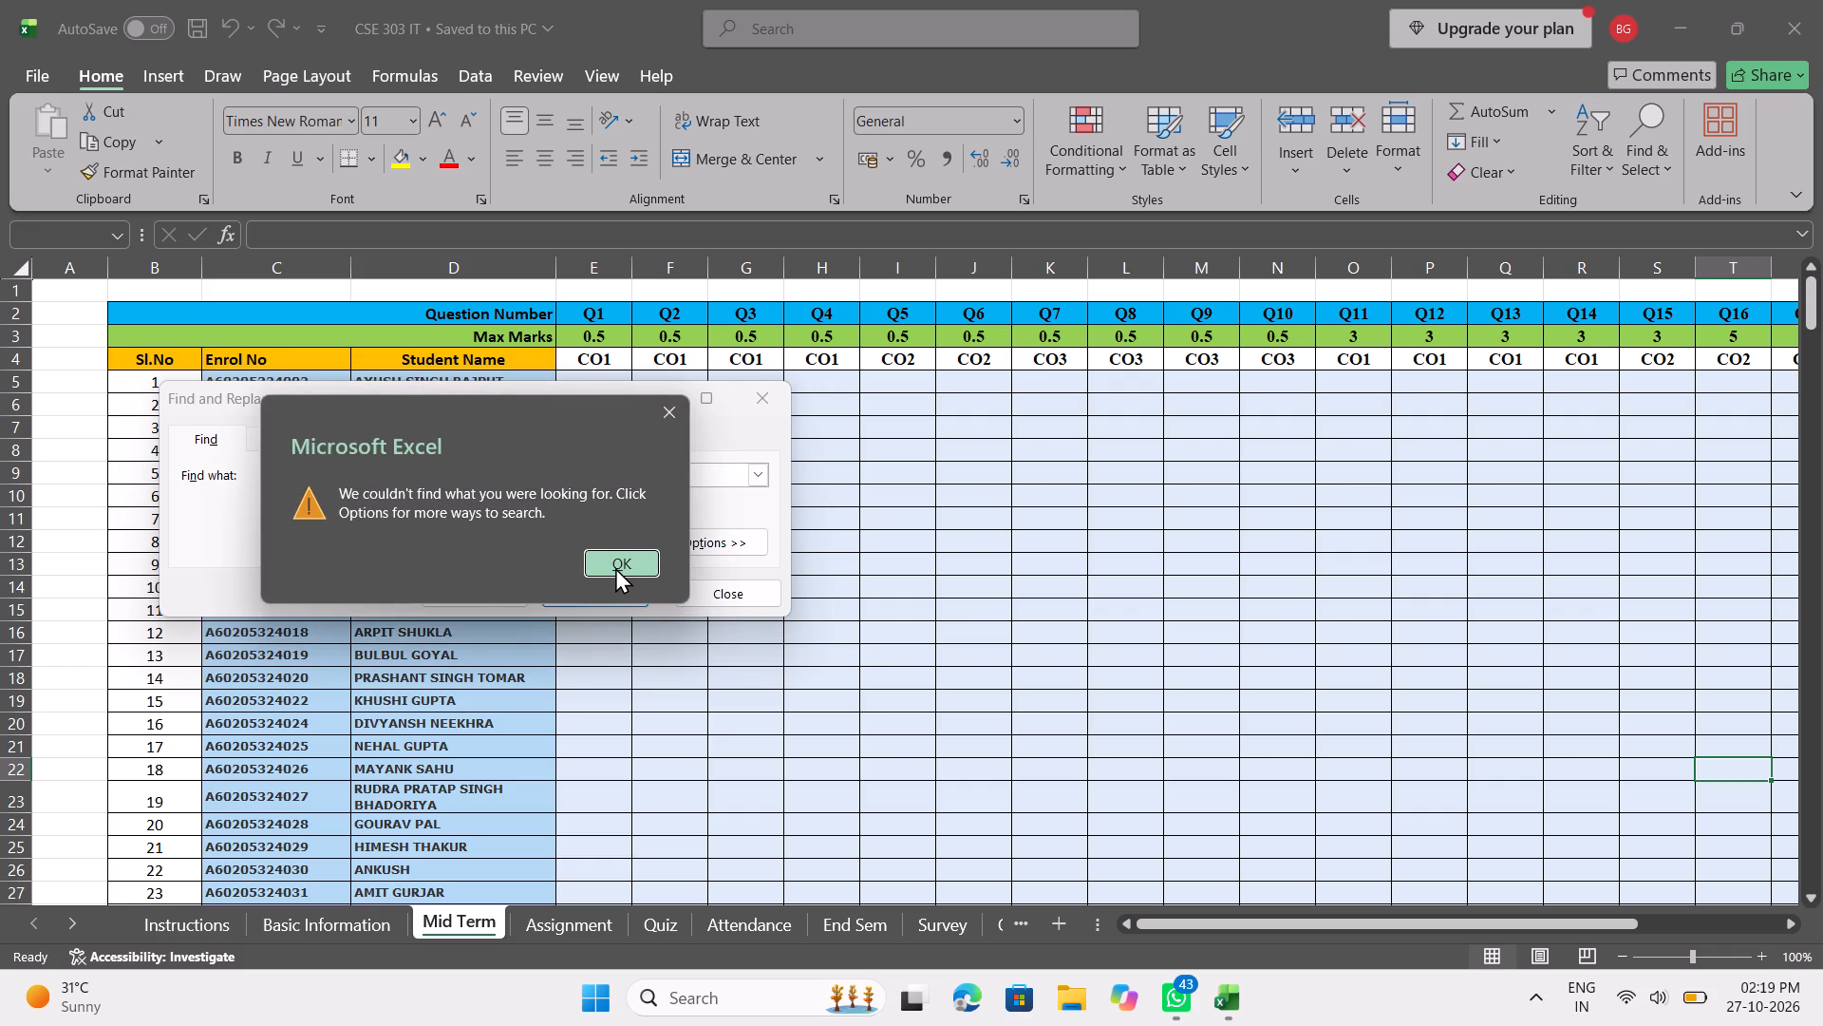
left_click(615, 567)
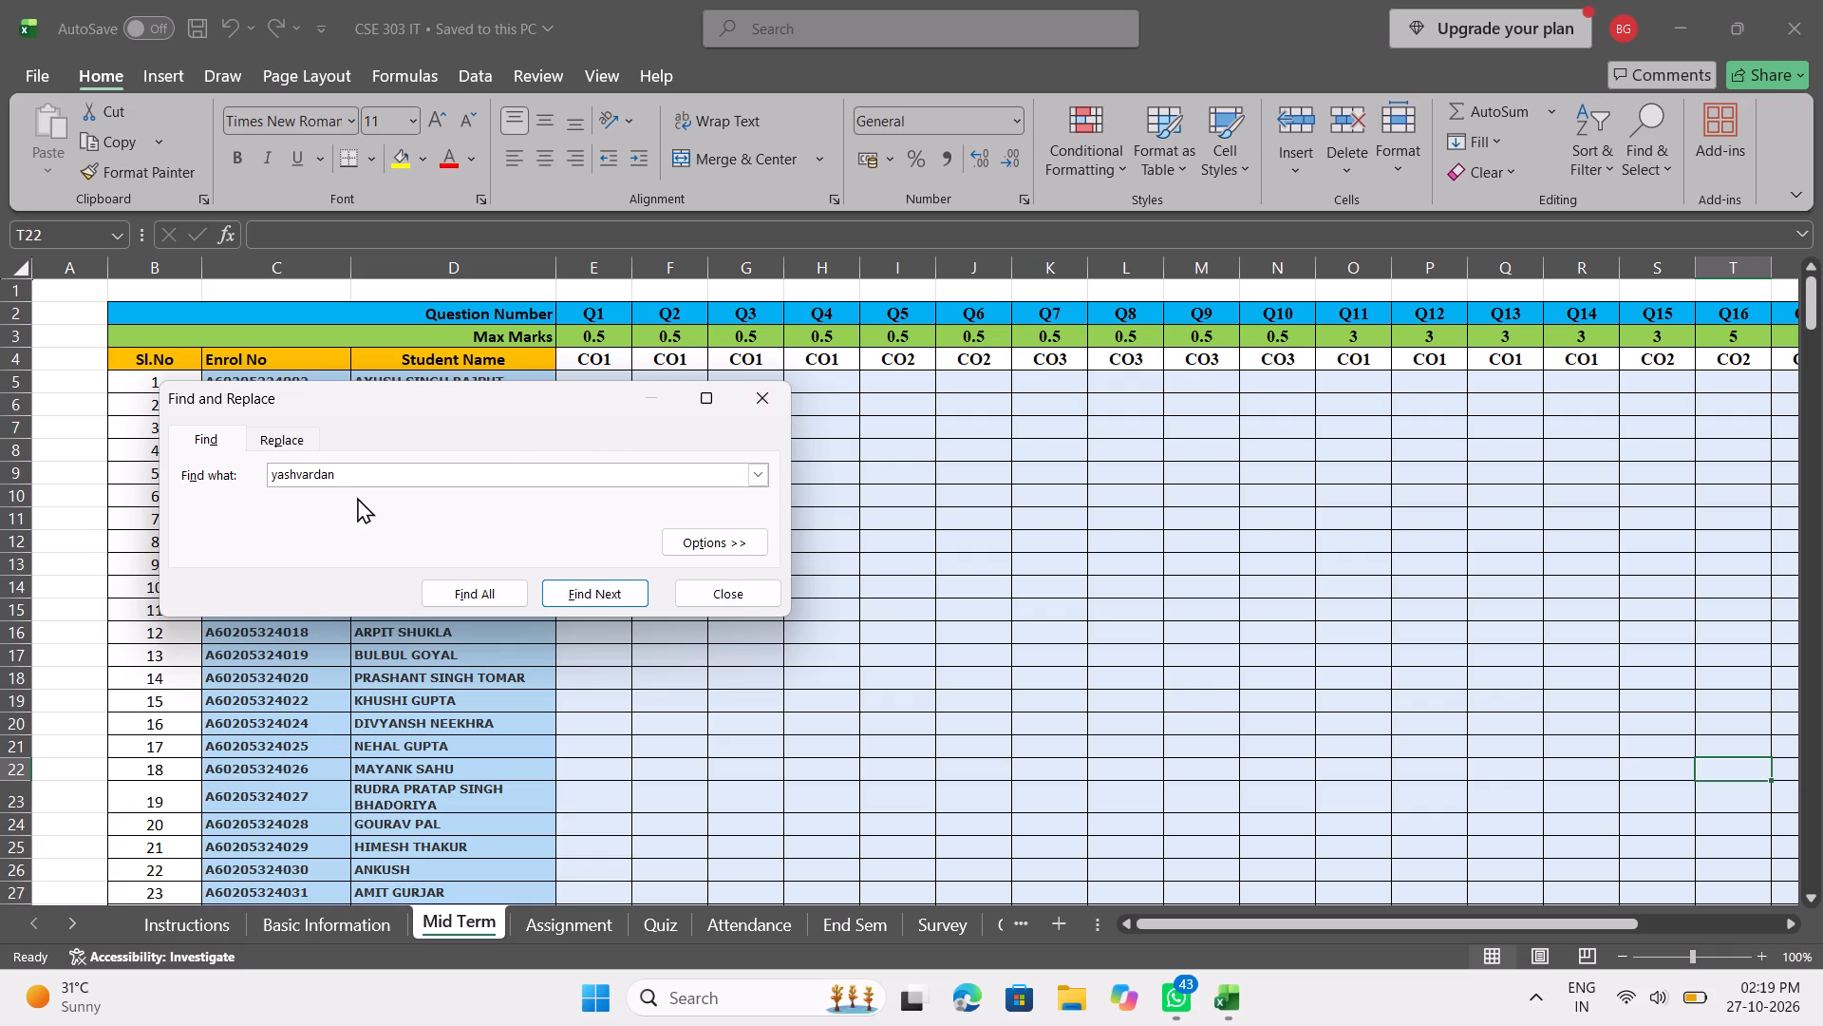
key("BackSpace")
key("BackSpace")
type("han")
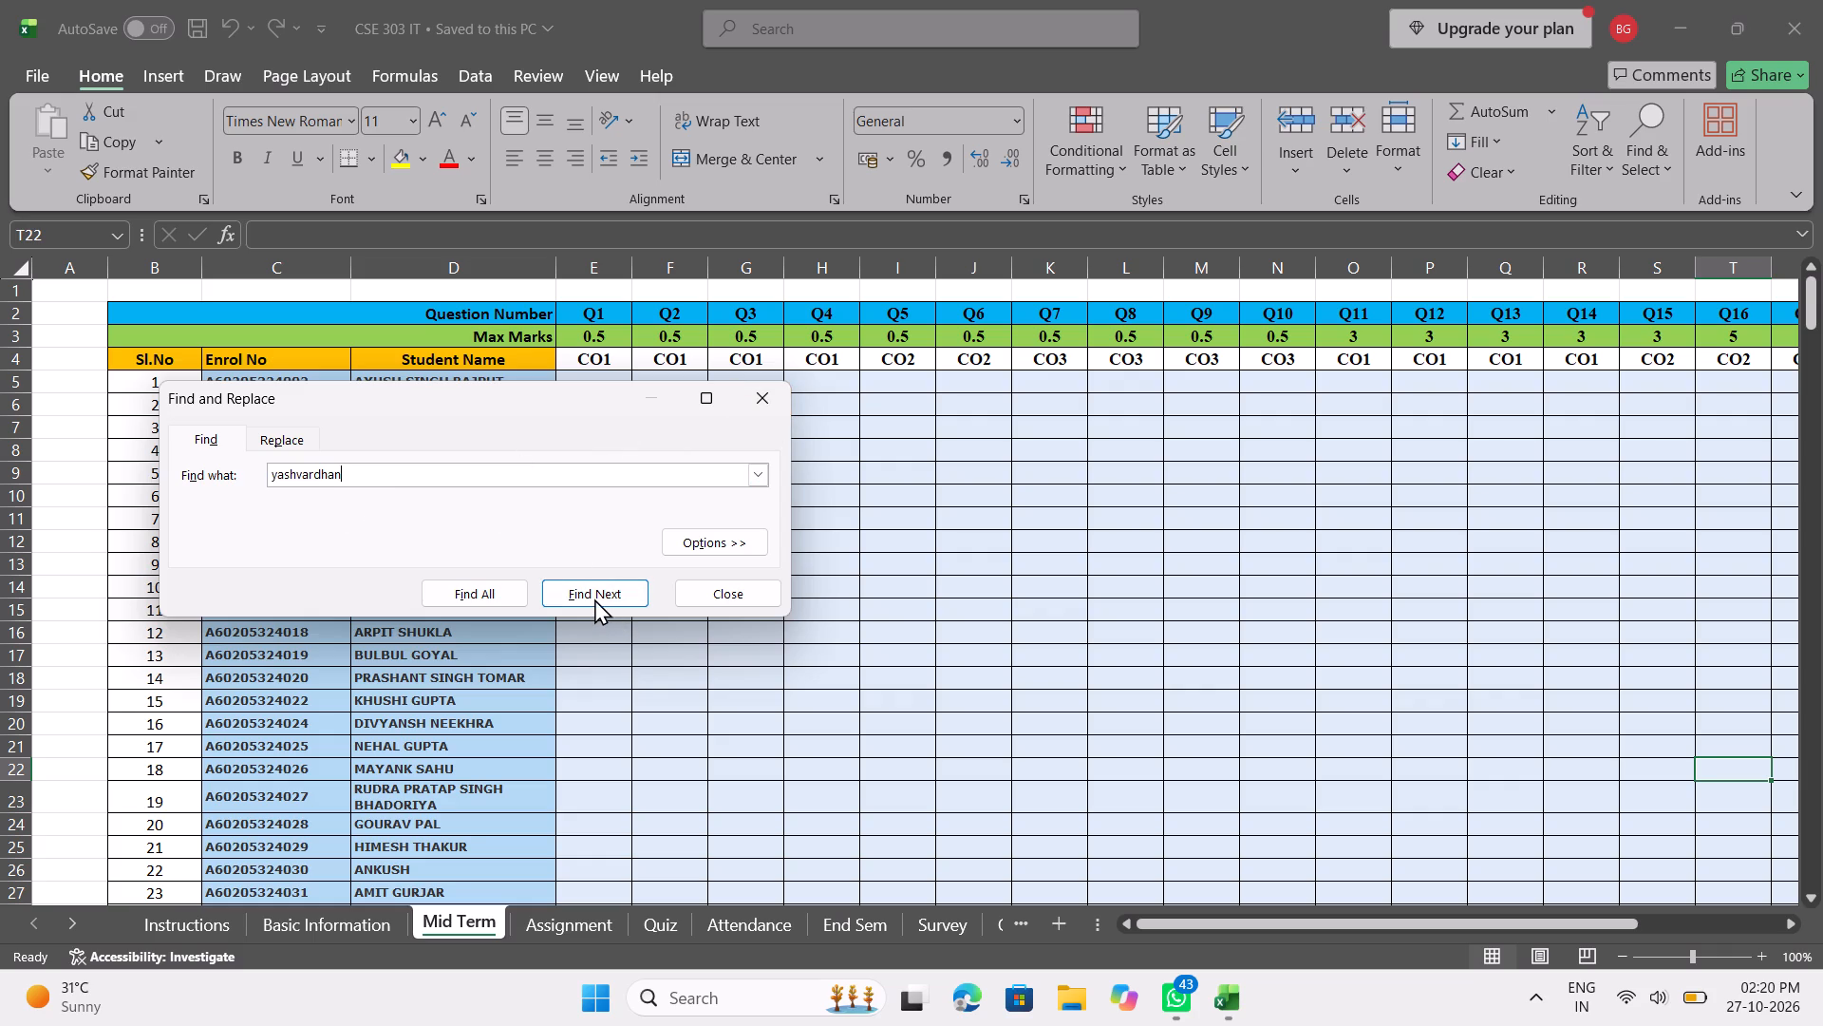
left_click(594, 598)
left_click(619, 561)
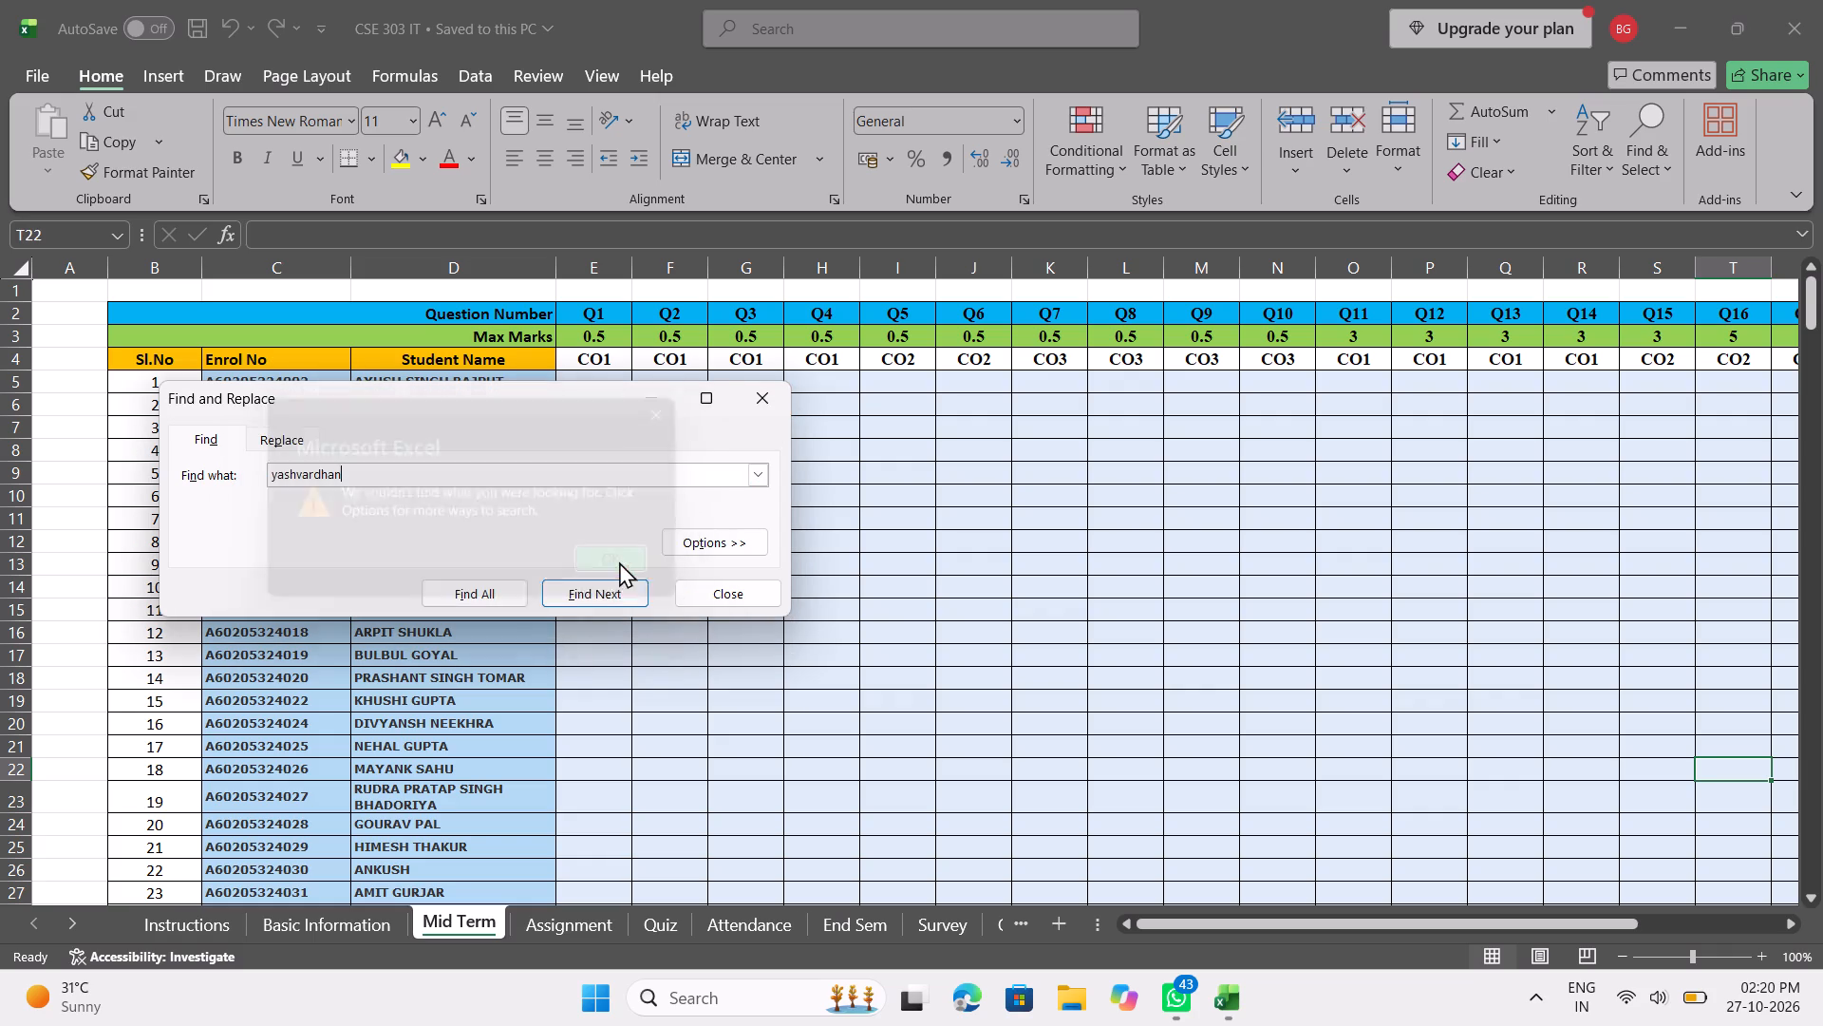
left_click(771, 405)
Enter the marks 0, 0.5, 0.5 and 0.5 for Q1 to Q4 in row 57 (serial number 53).
scroll(633, 554, "down", 1)
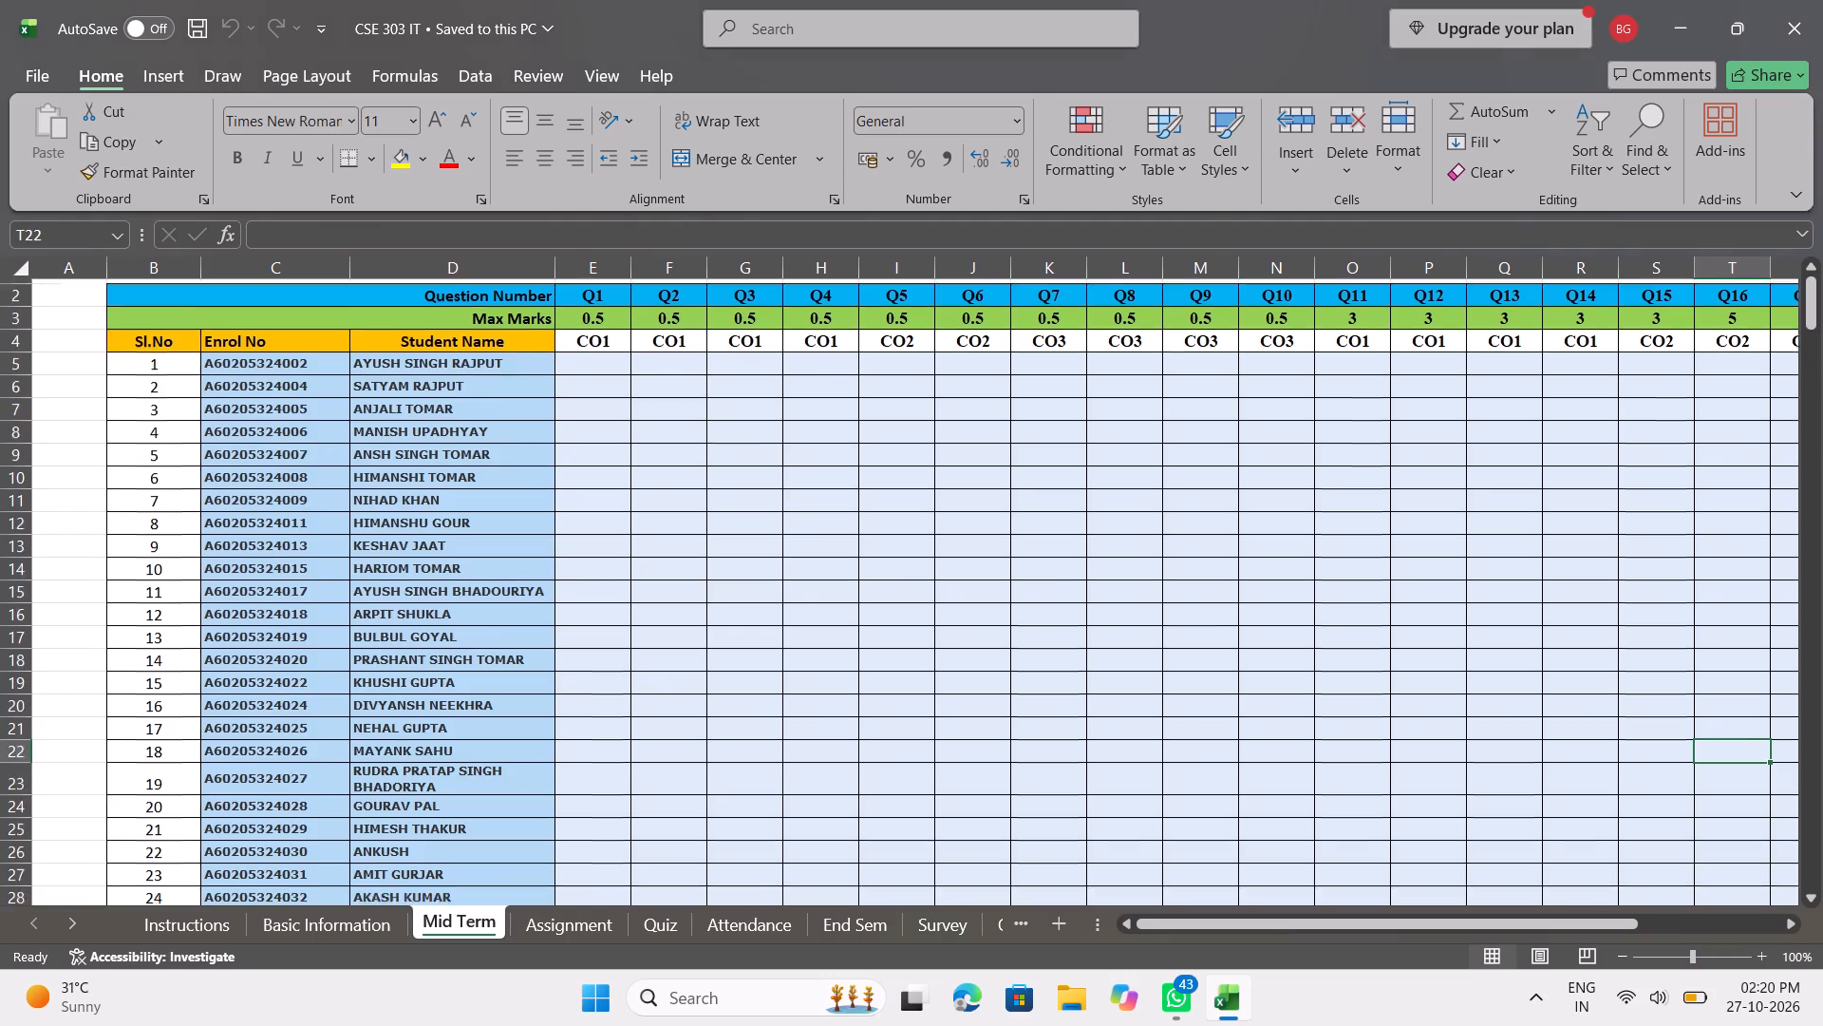
scroll(633, 554, "down", 7)
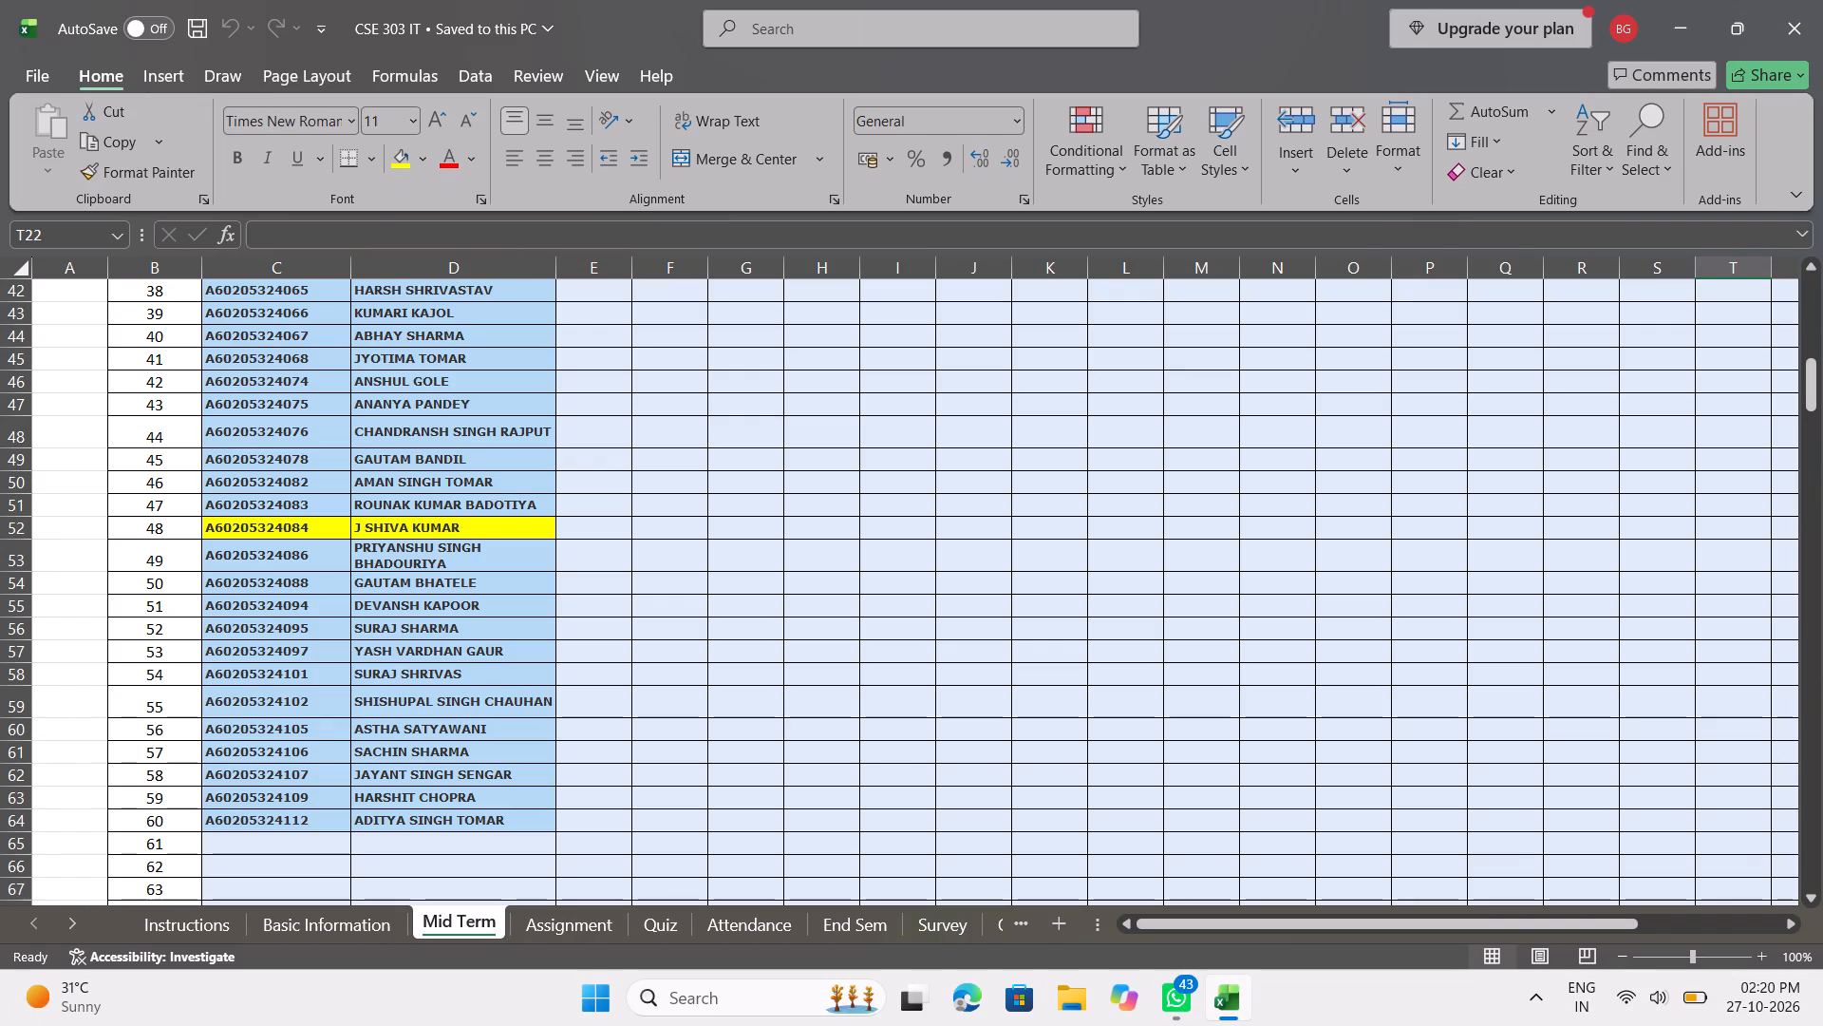
left_click(577, 654)
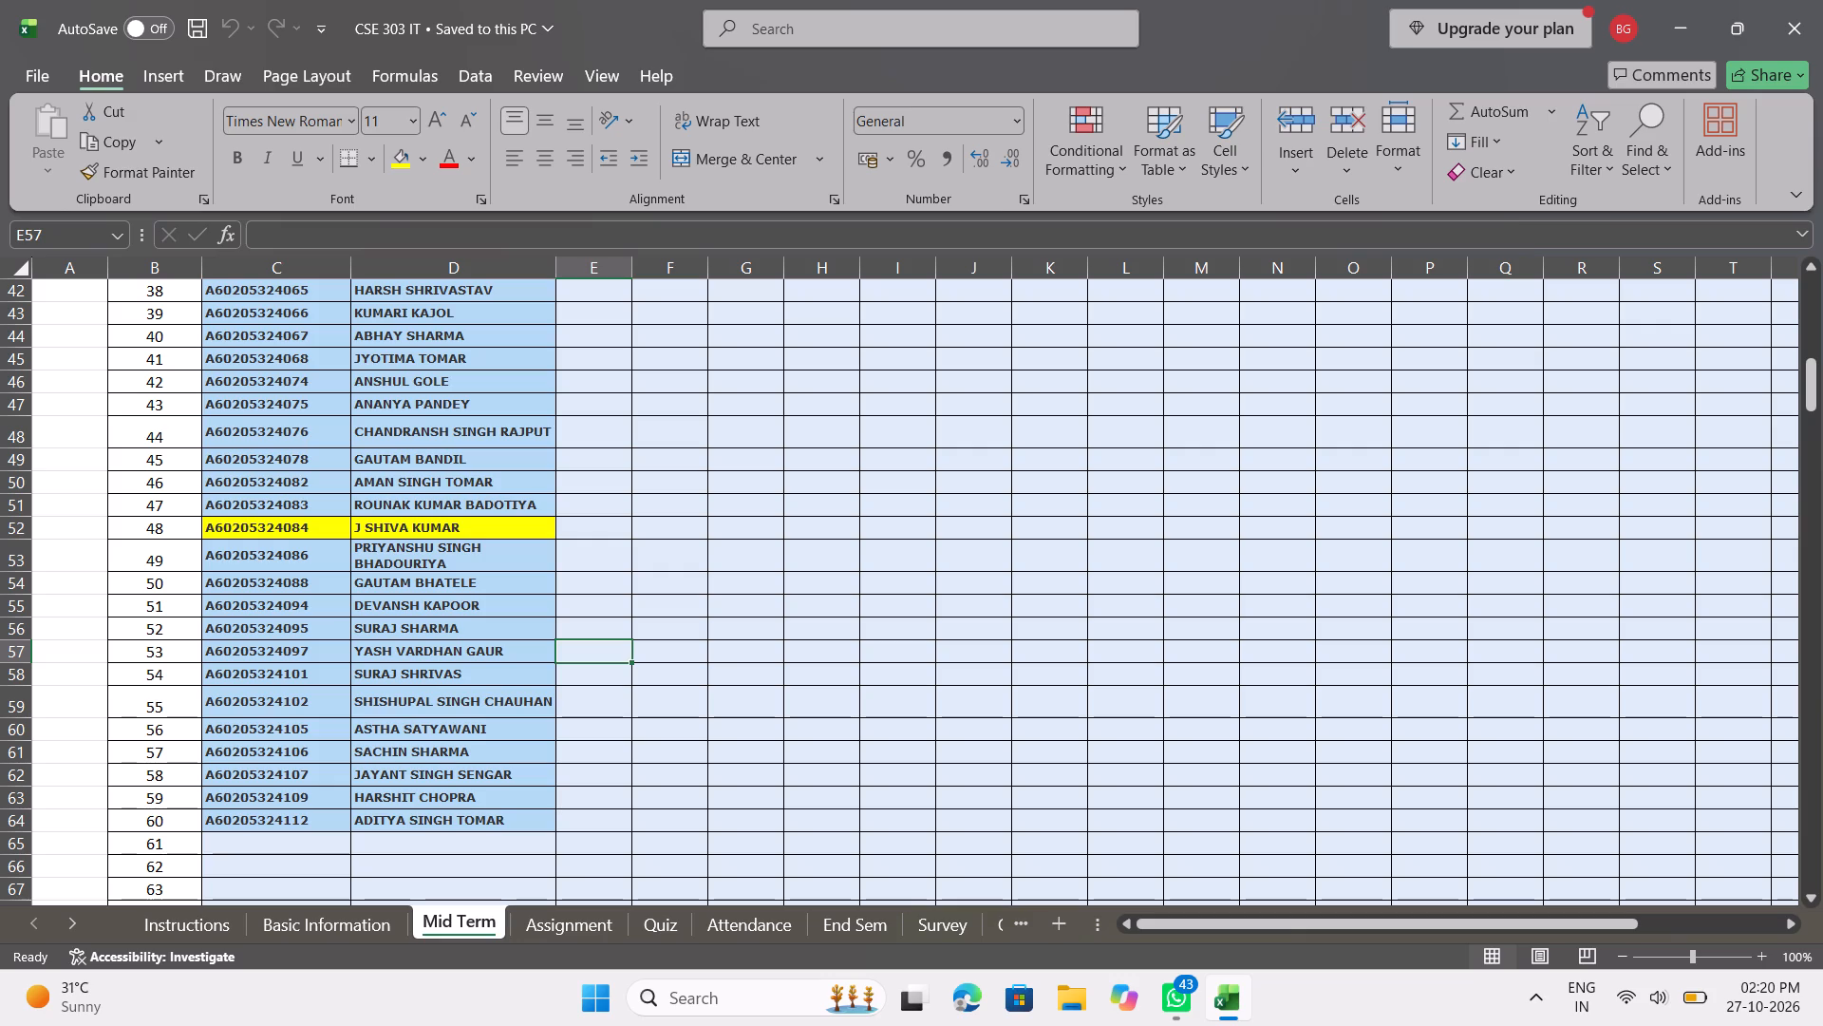
key("0")
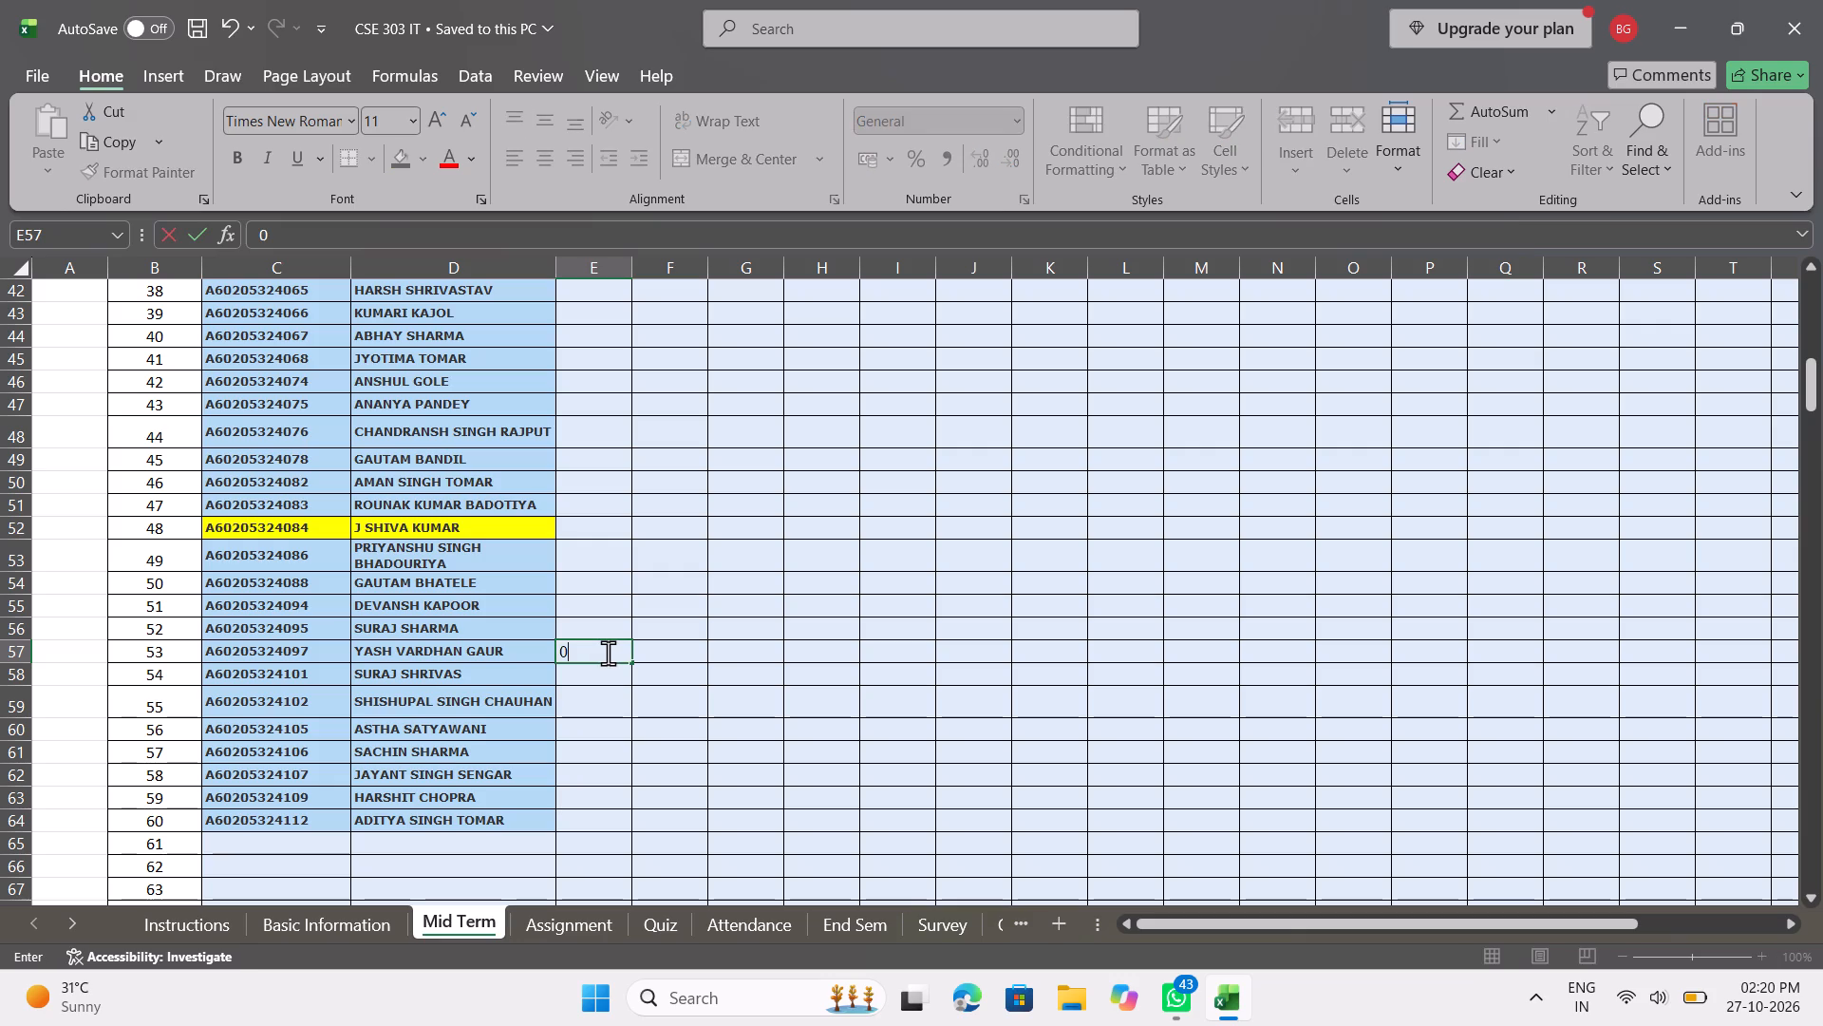
key("Right")
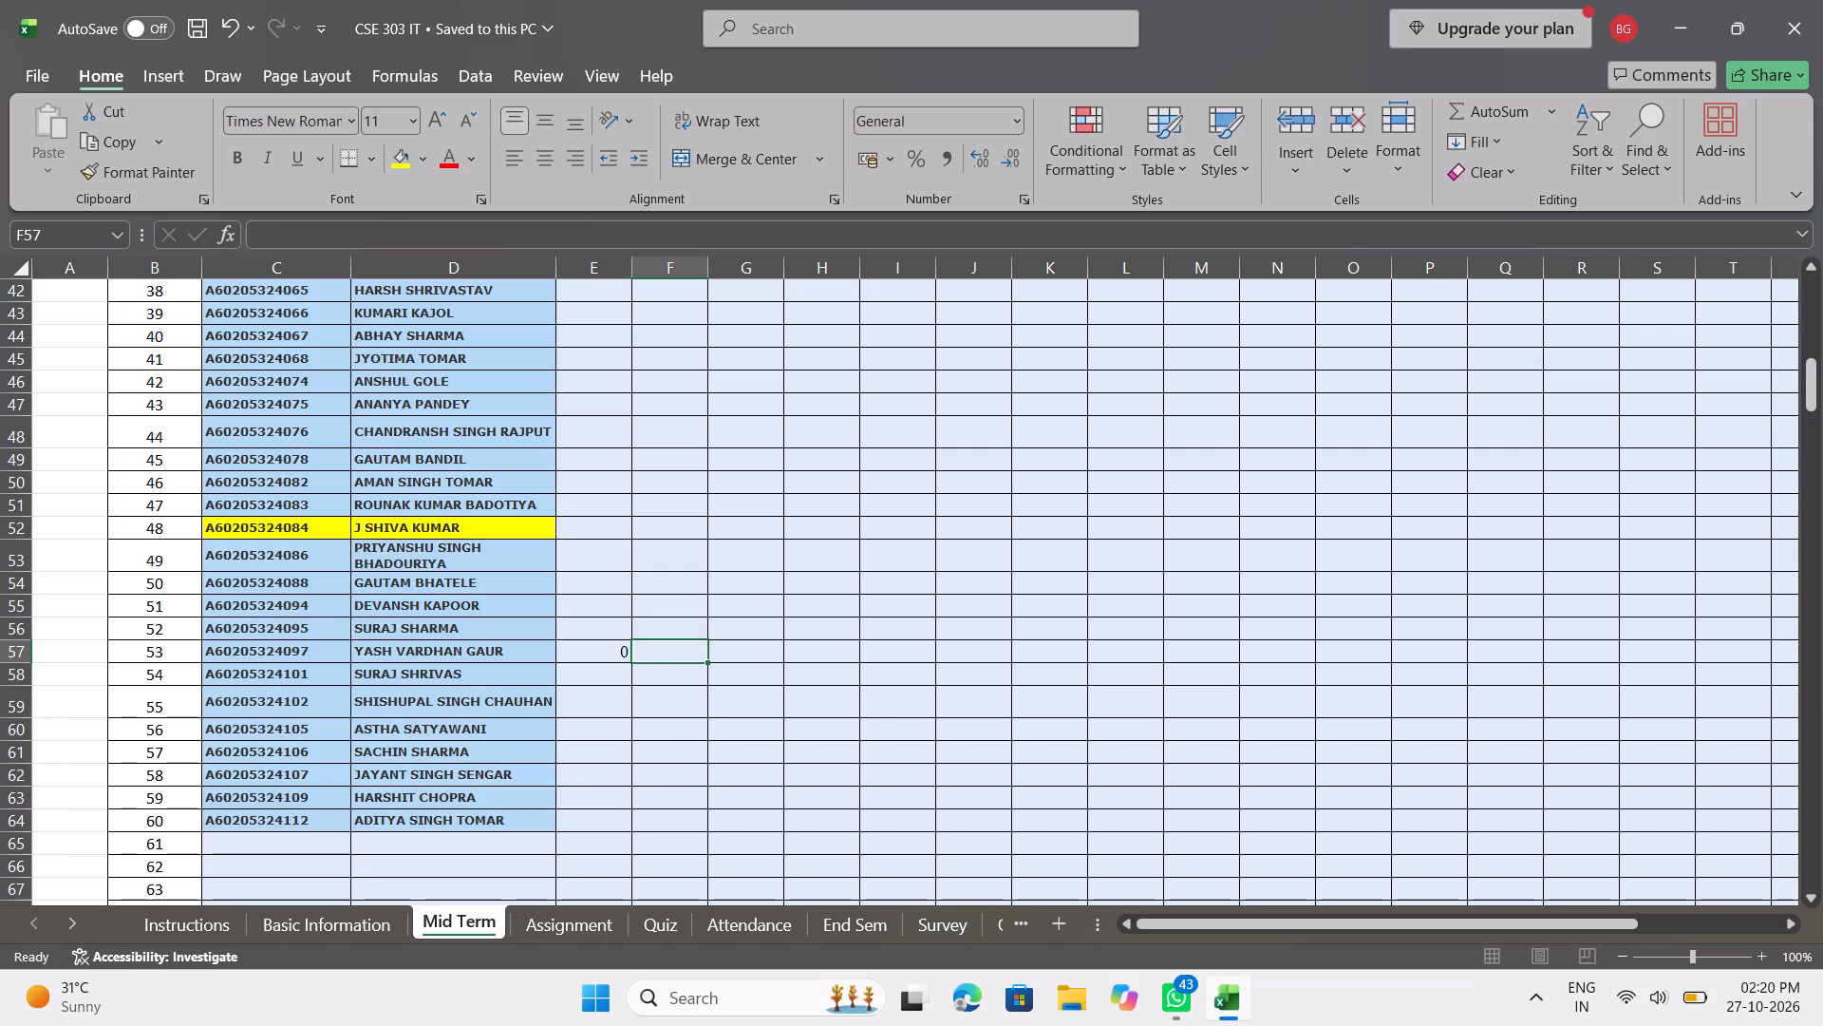
type(".5")
key("Right")
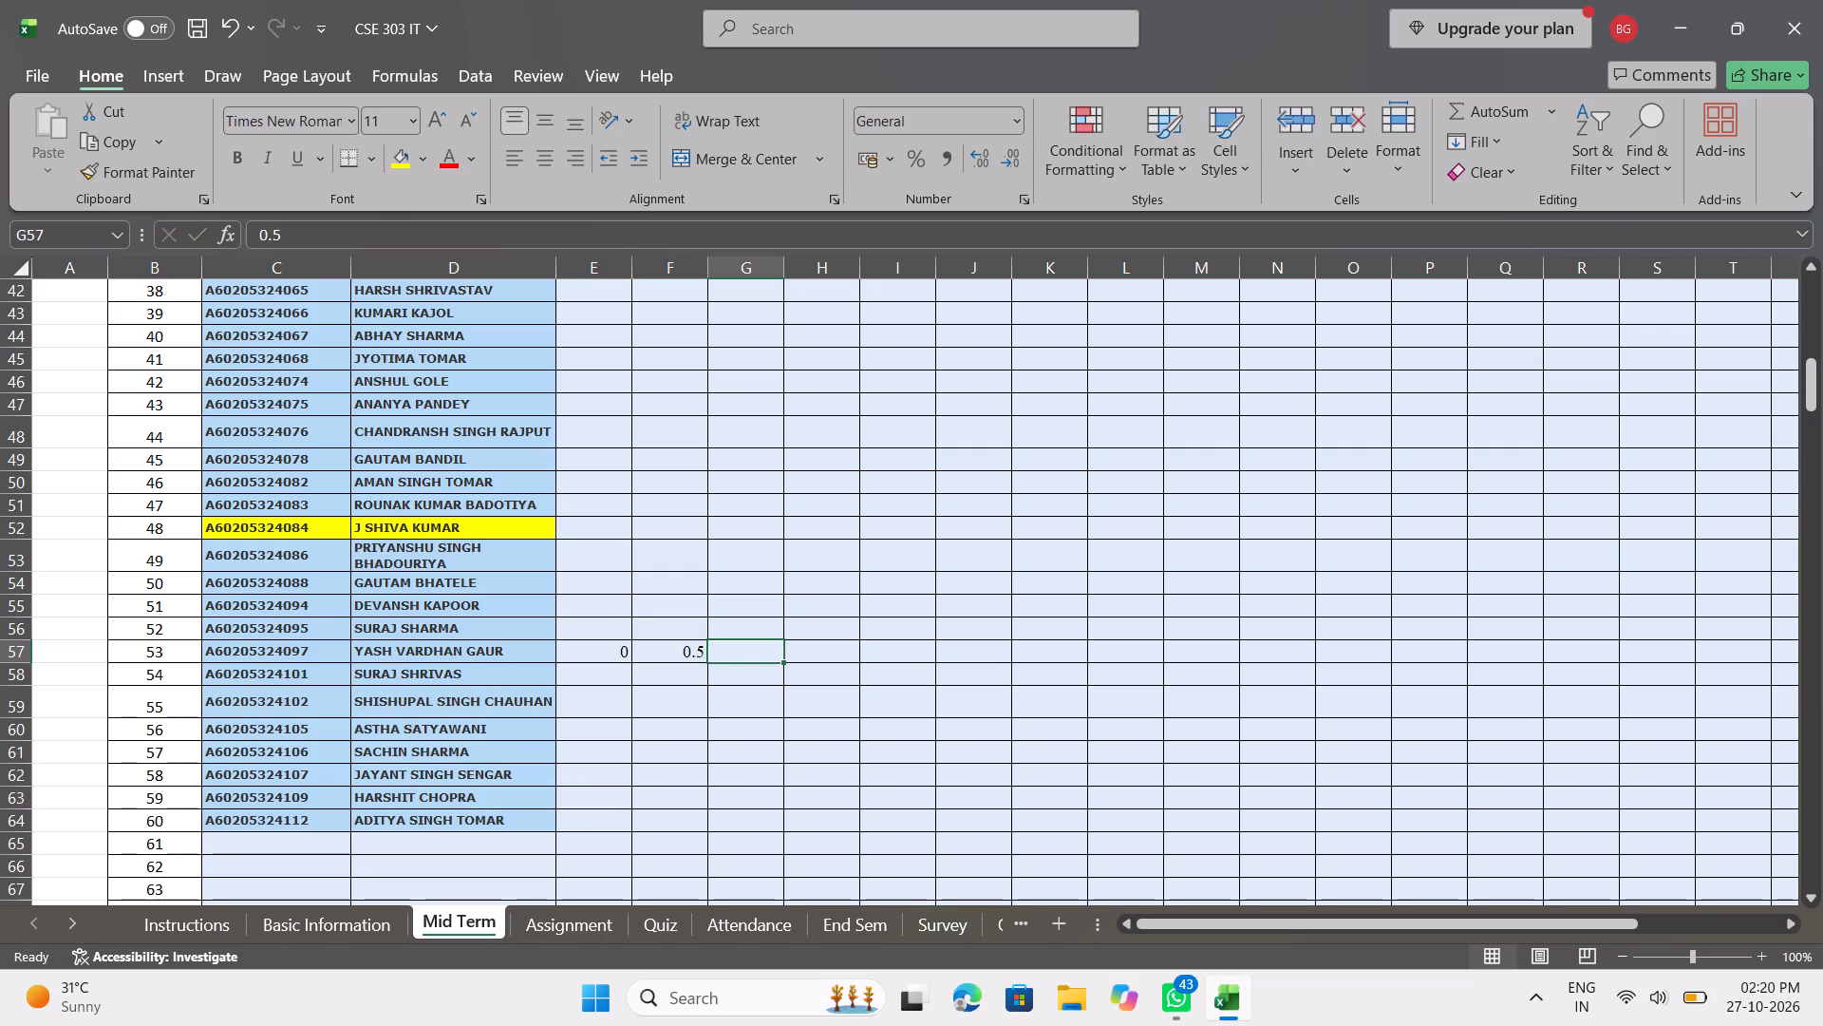
type(".5")
key("Right")
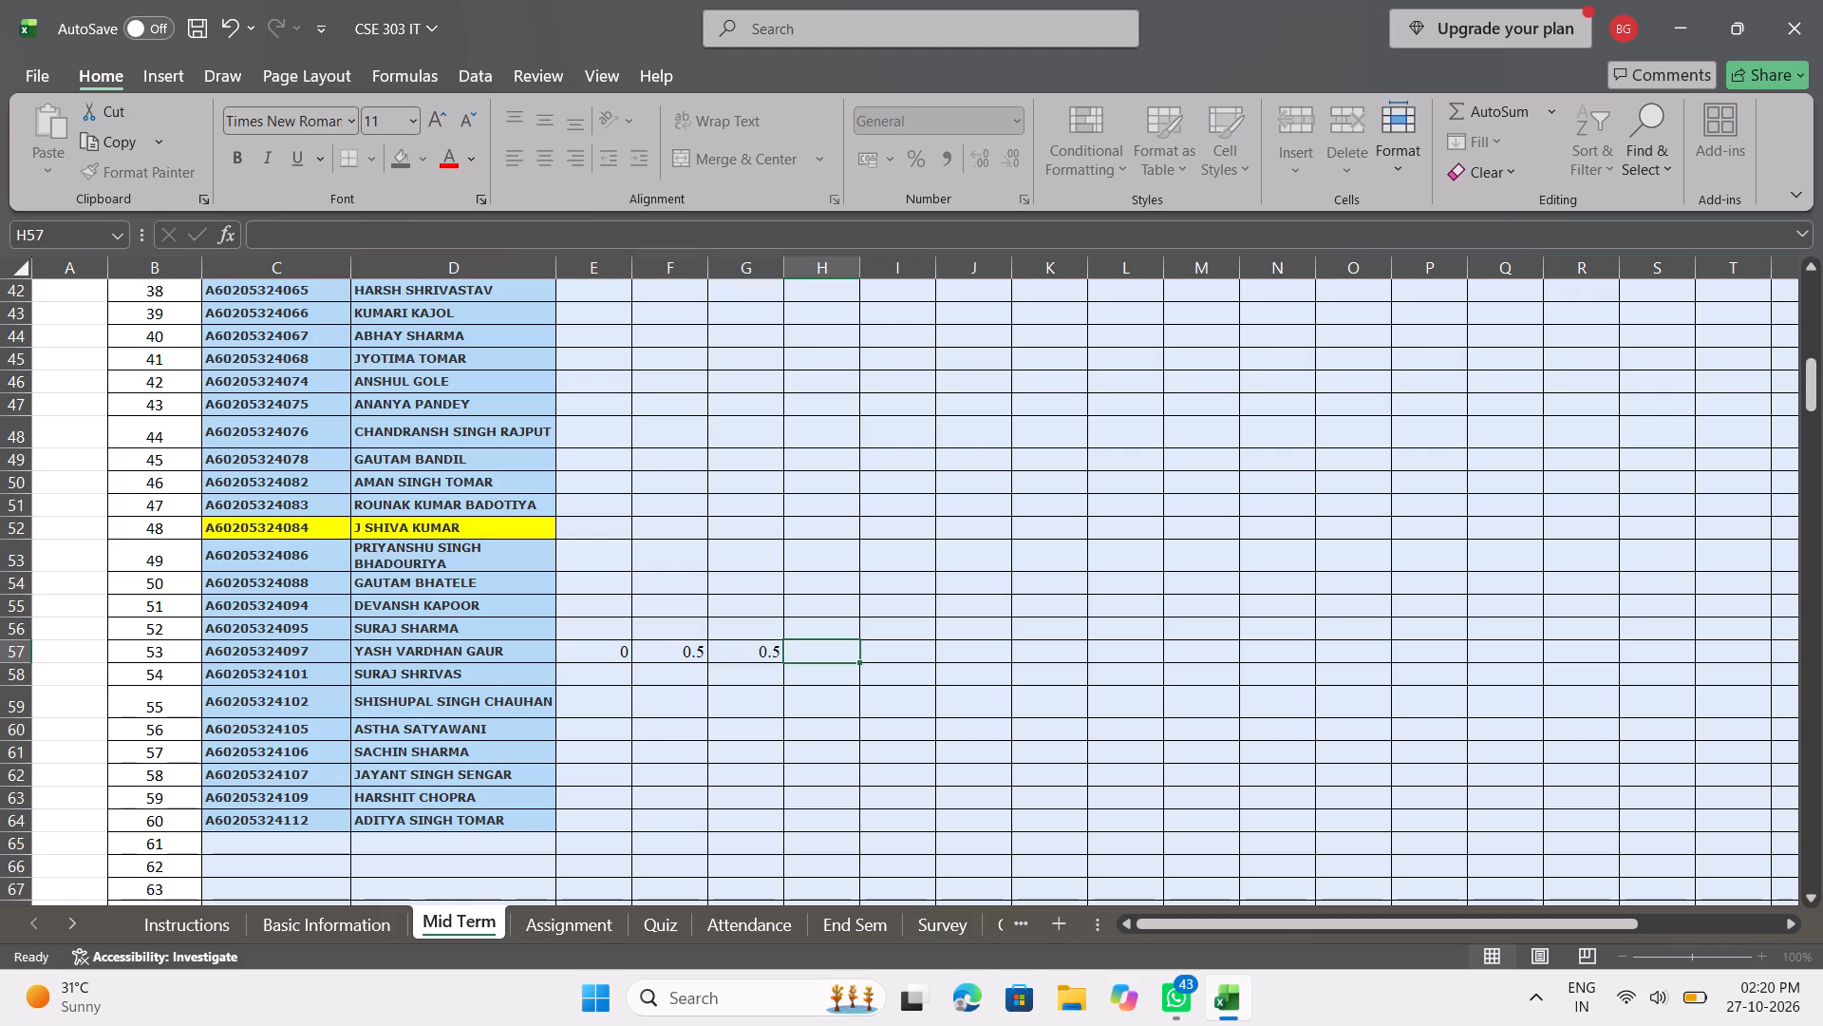
type(".5")
key("Right")
Fill in Q5 to Q10 in row 57 with 0.5 for Q5 to Q8, 0 for Q9 and 0.5 for Q10.
type(".5")
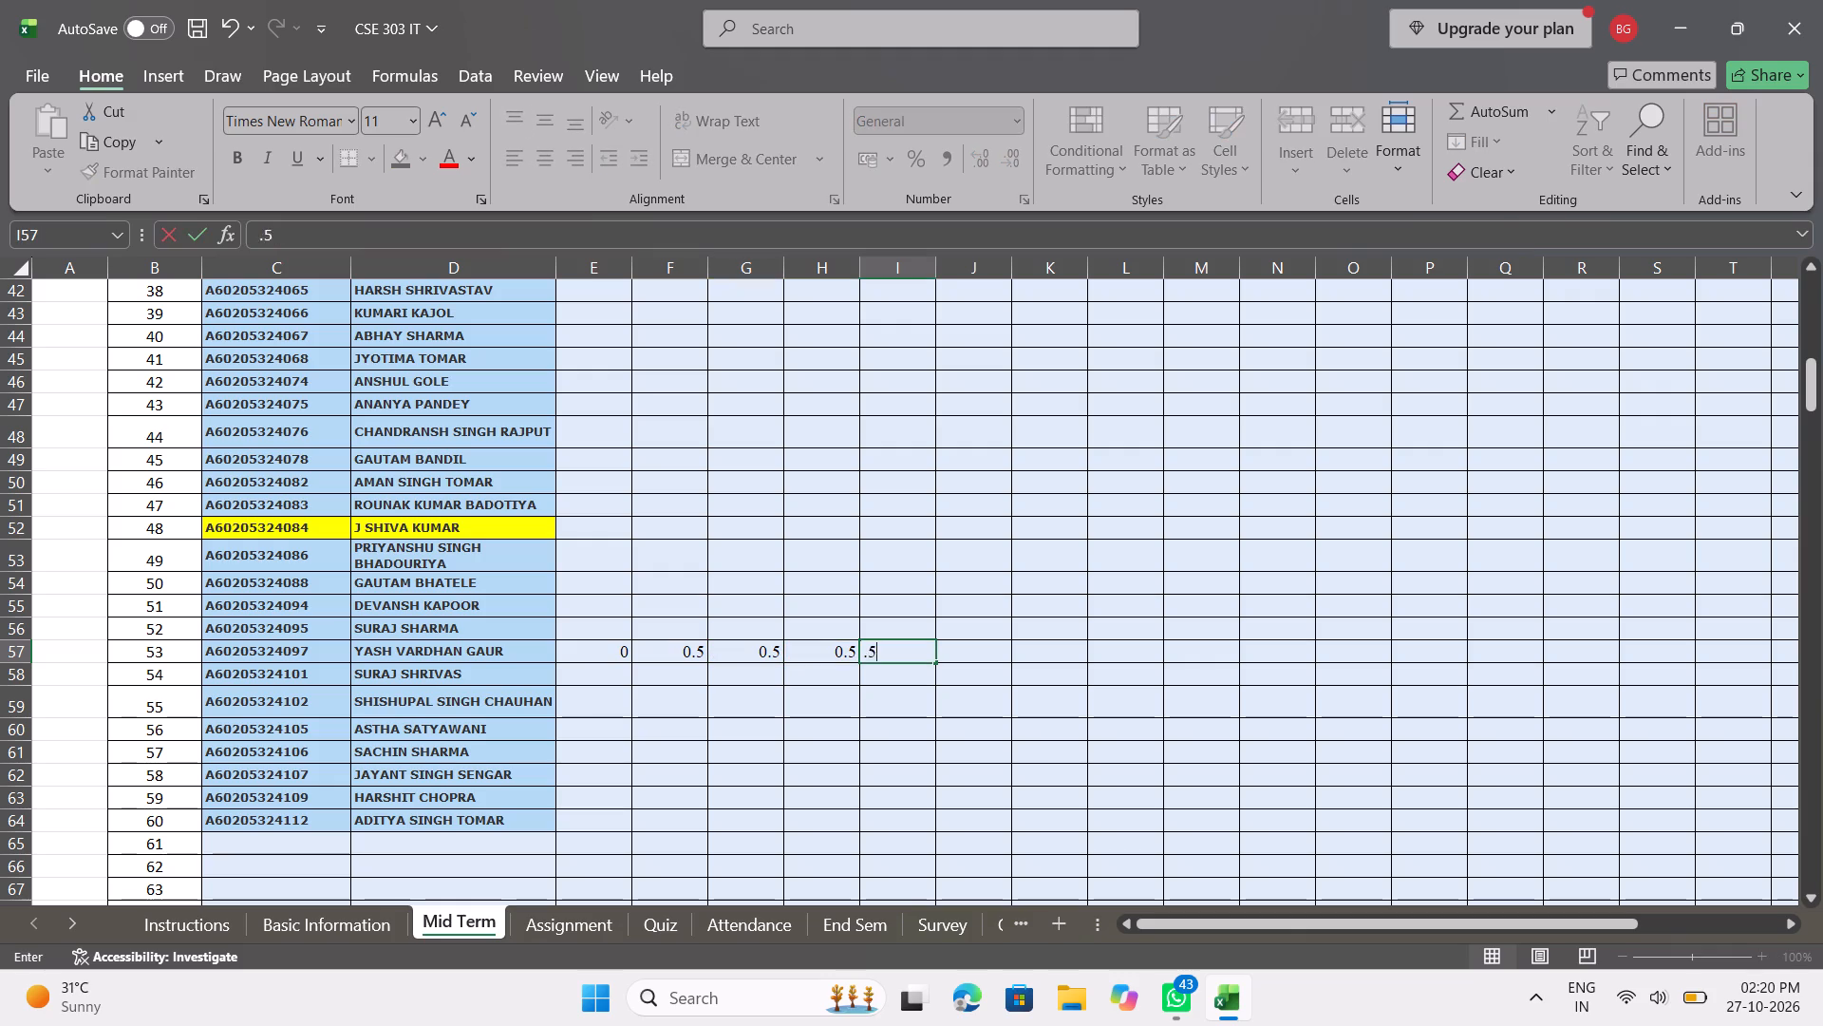
key("Right")
type(".5")
key("Right")
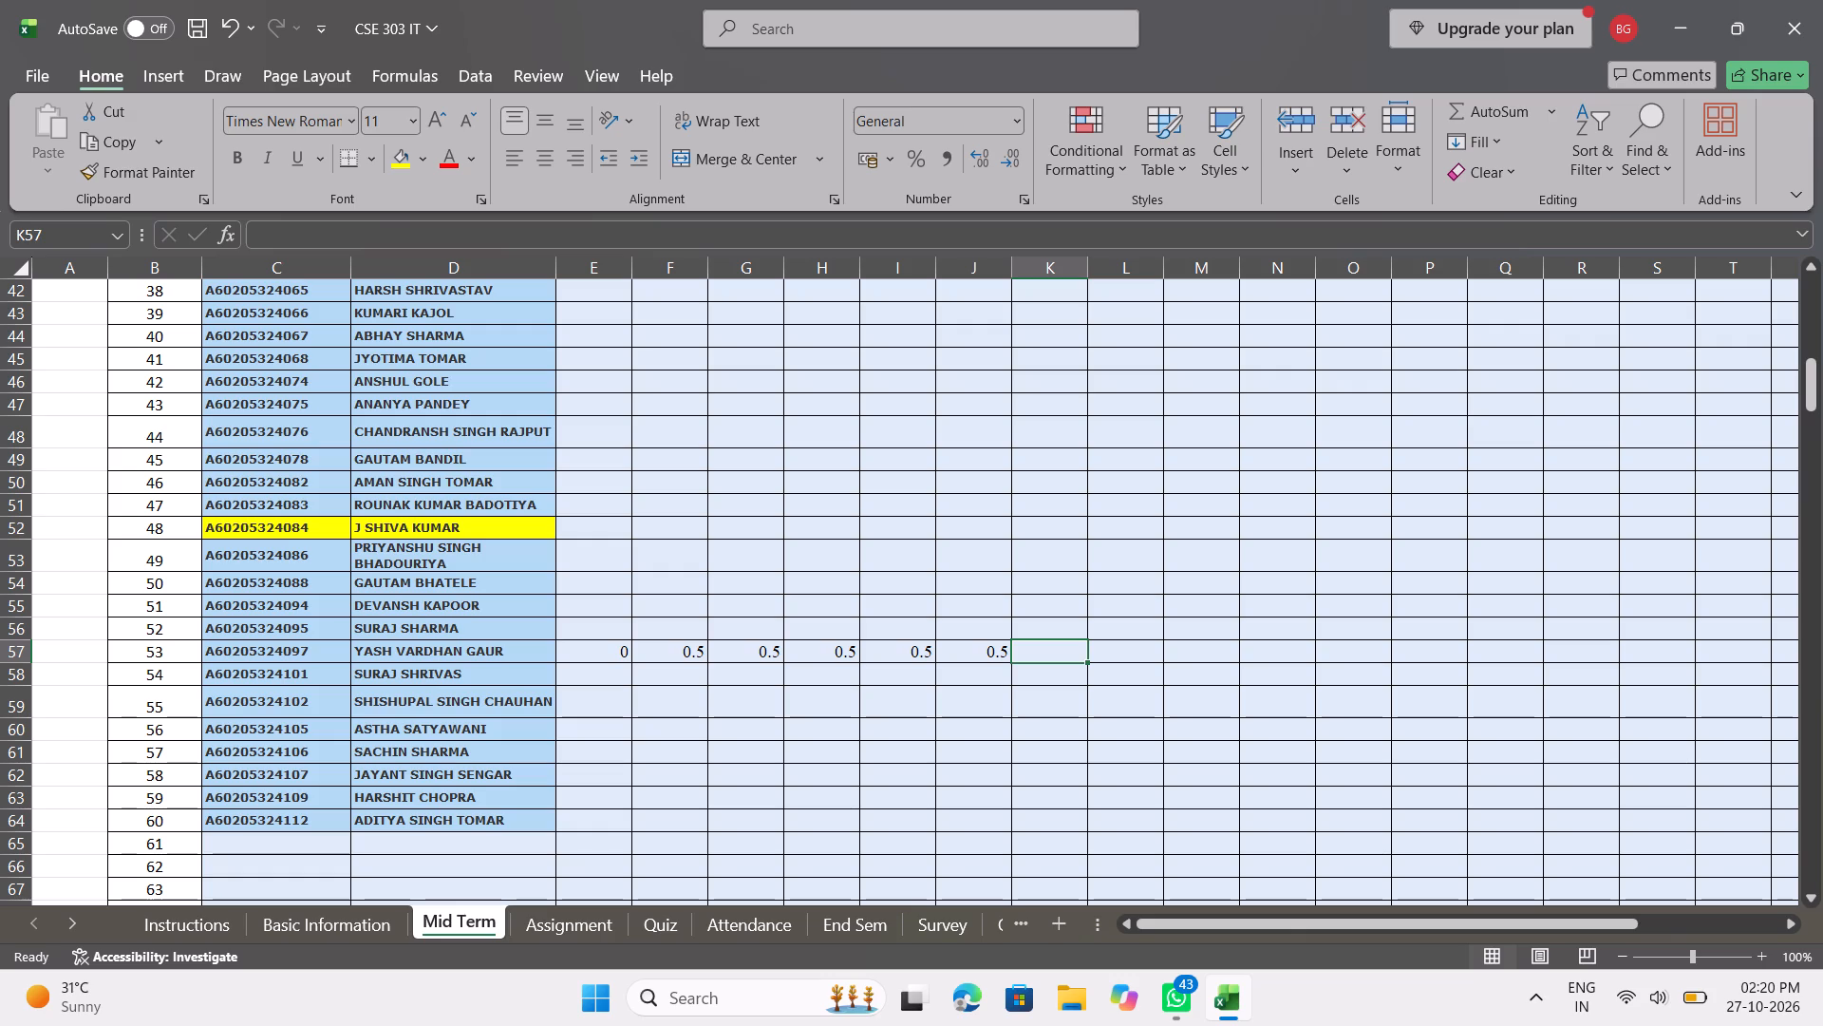
type(".5")
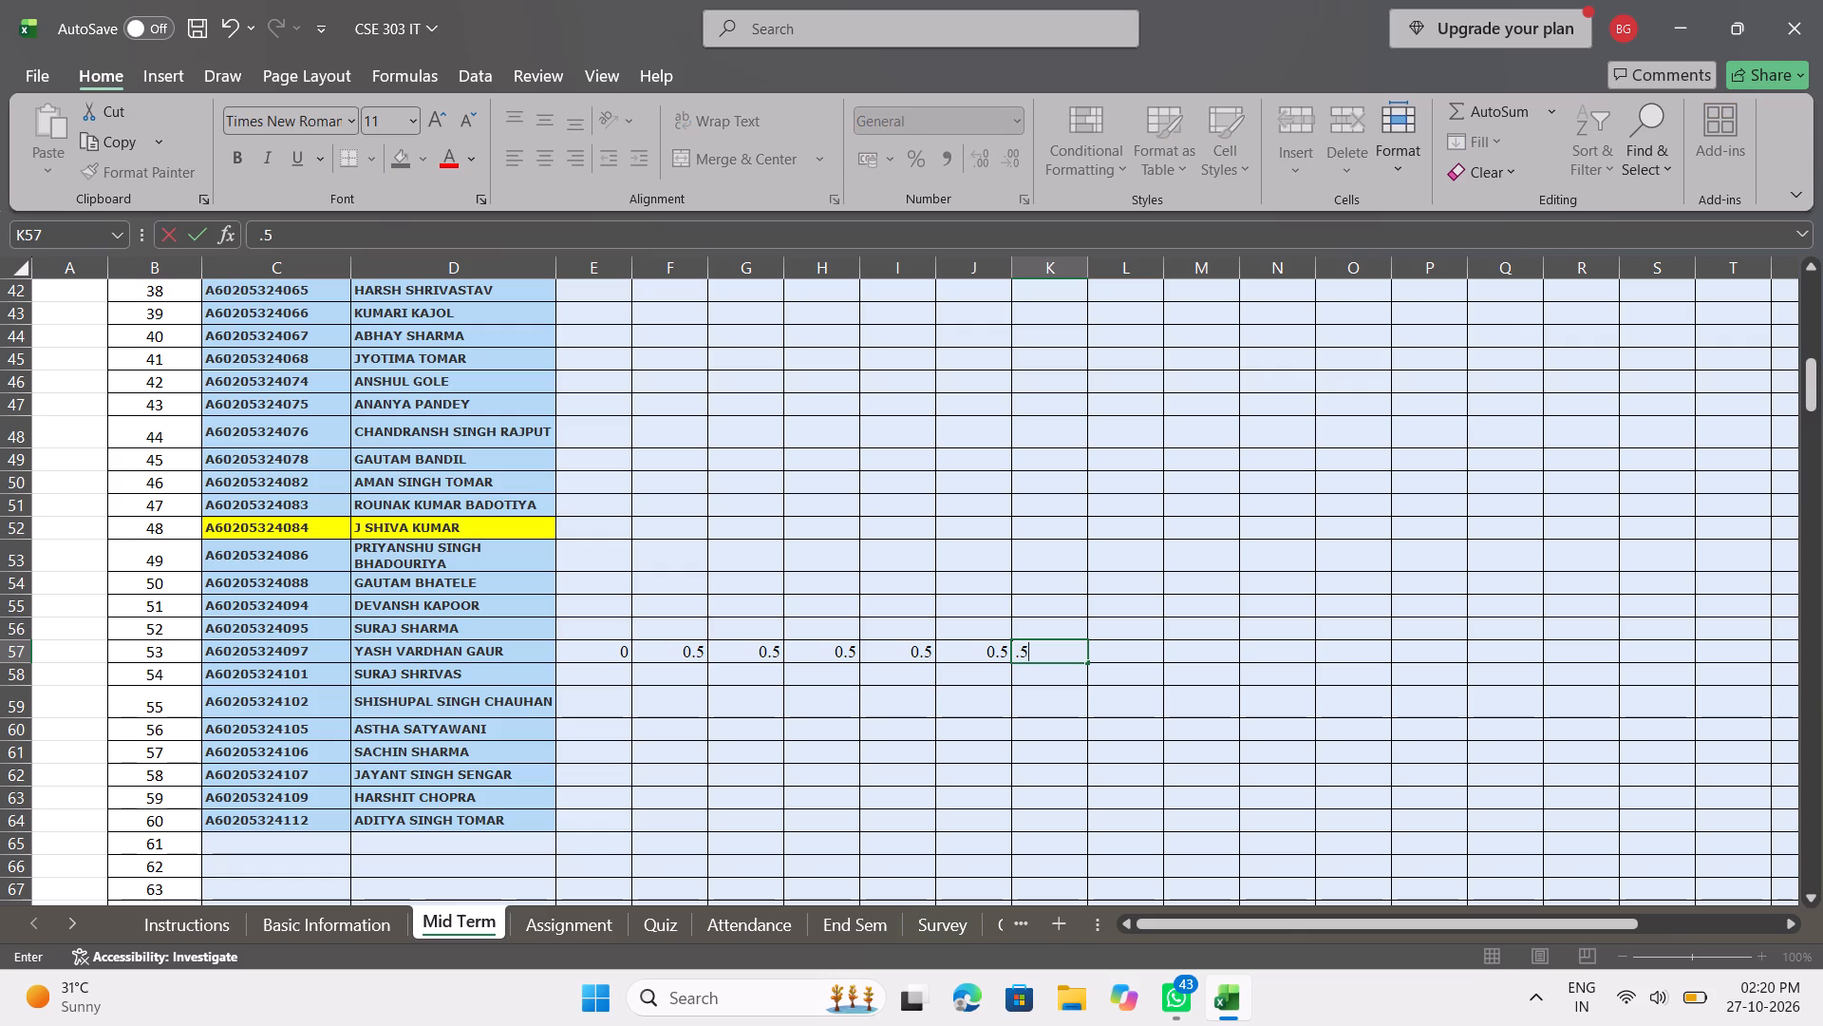
key("Right")
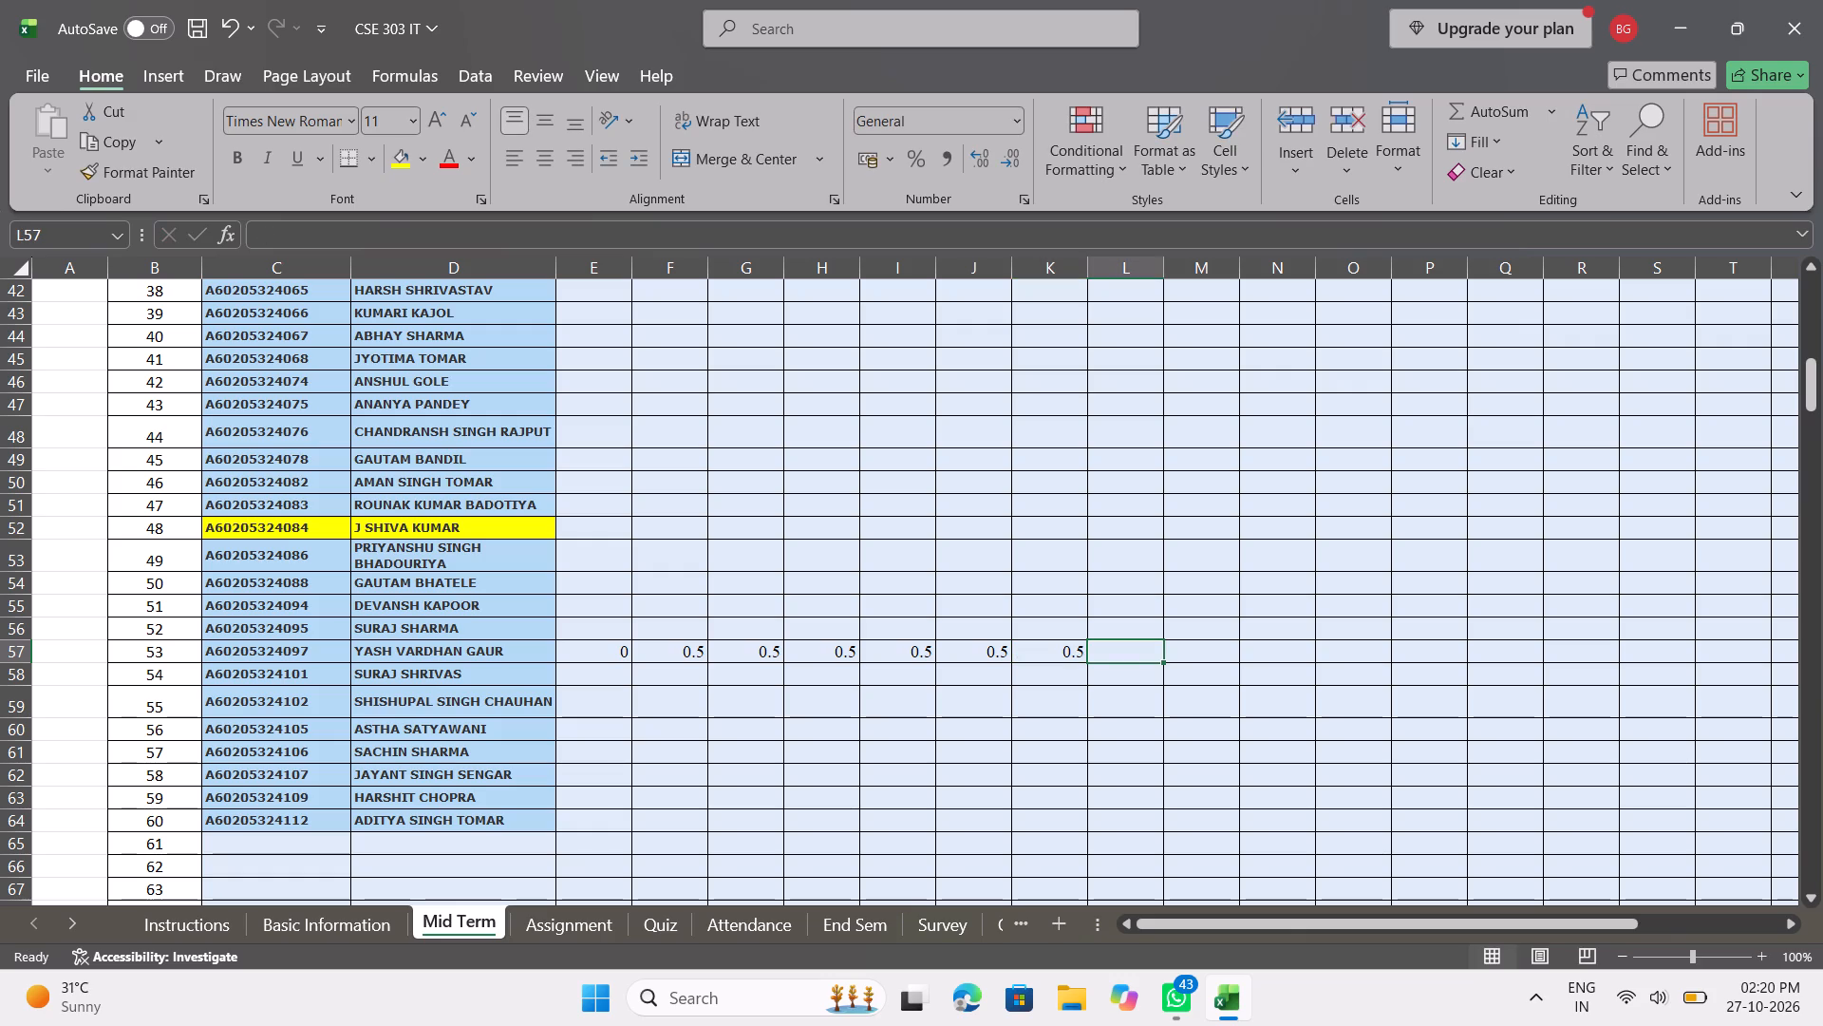
type(".5")
key("Right")
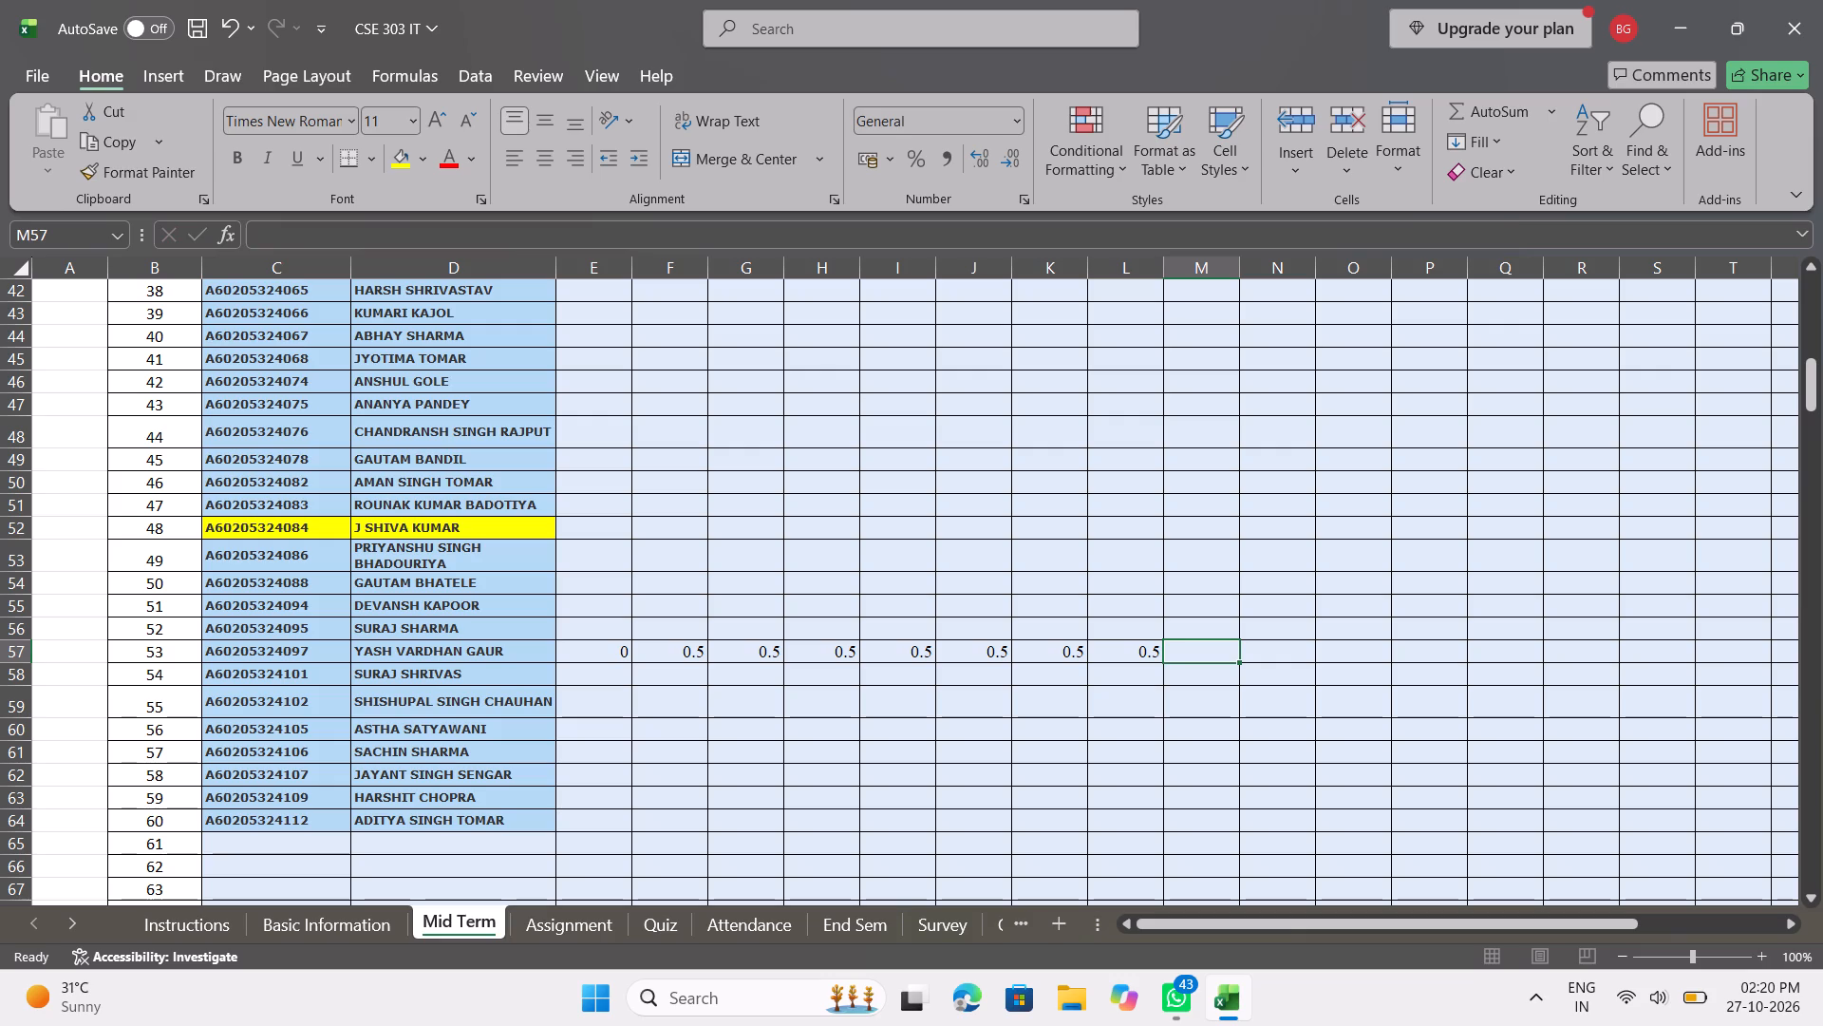
key("0")
key("Right")
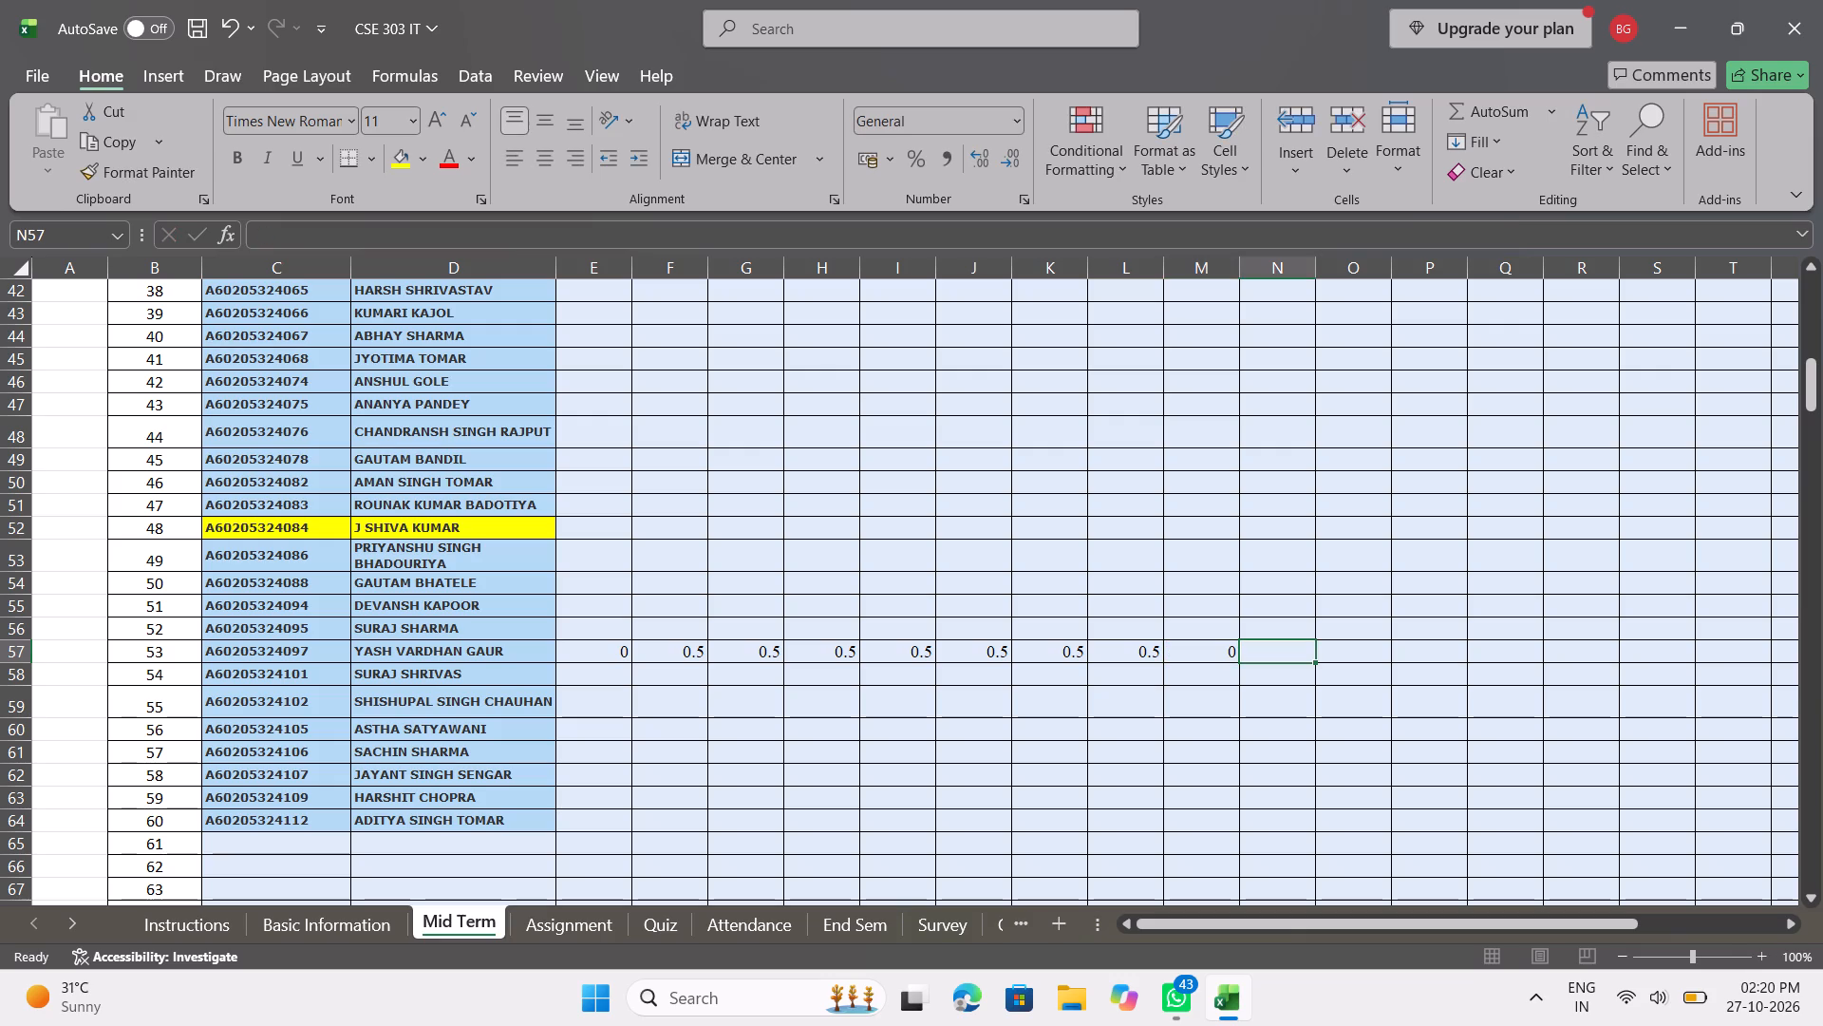
type(".5")
key("Right")
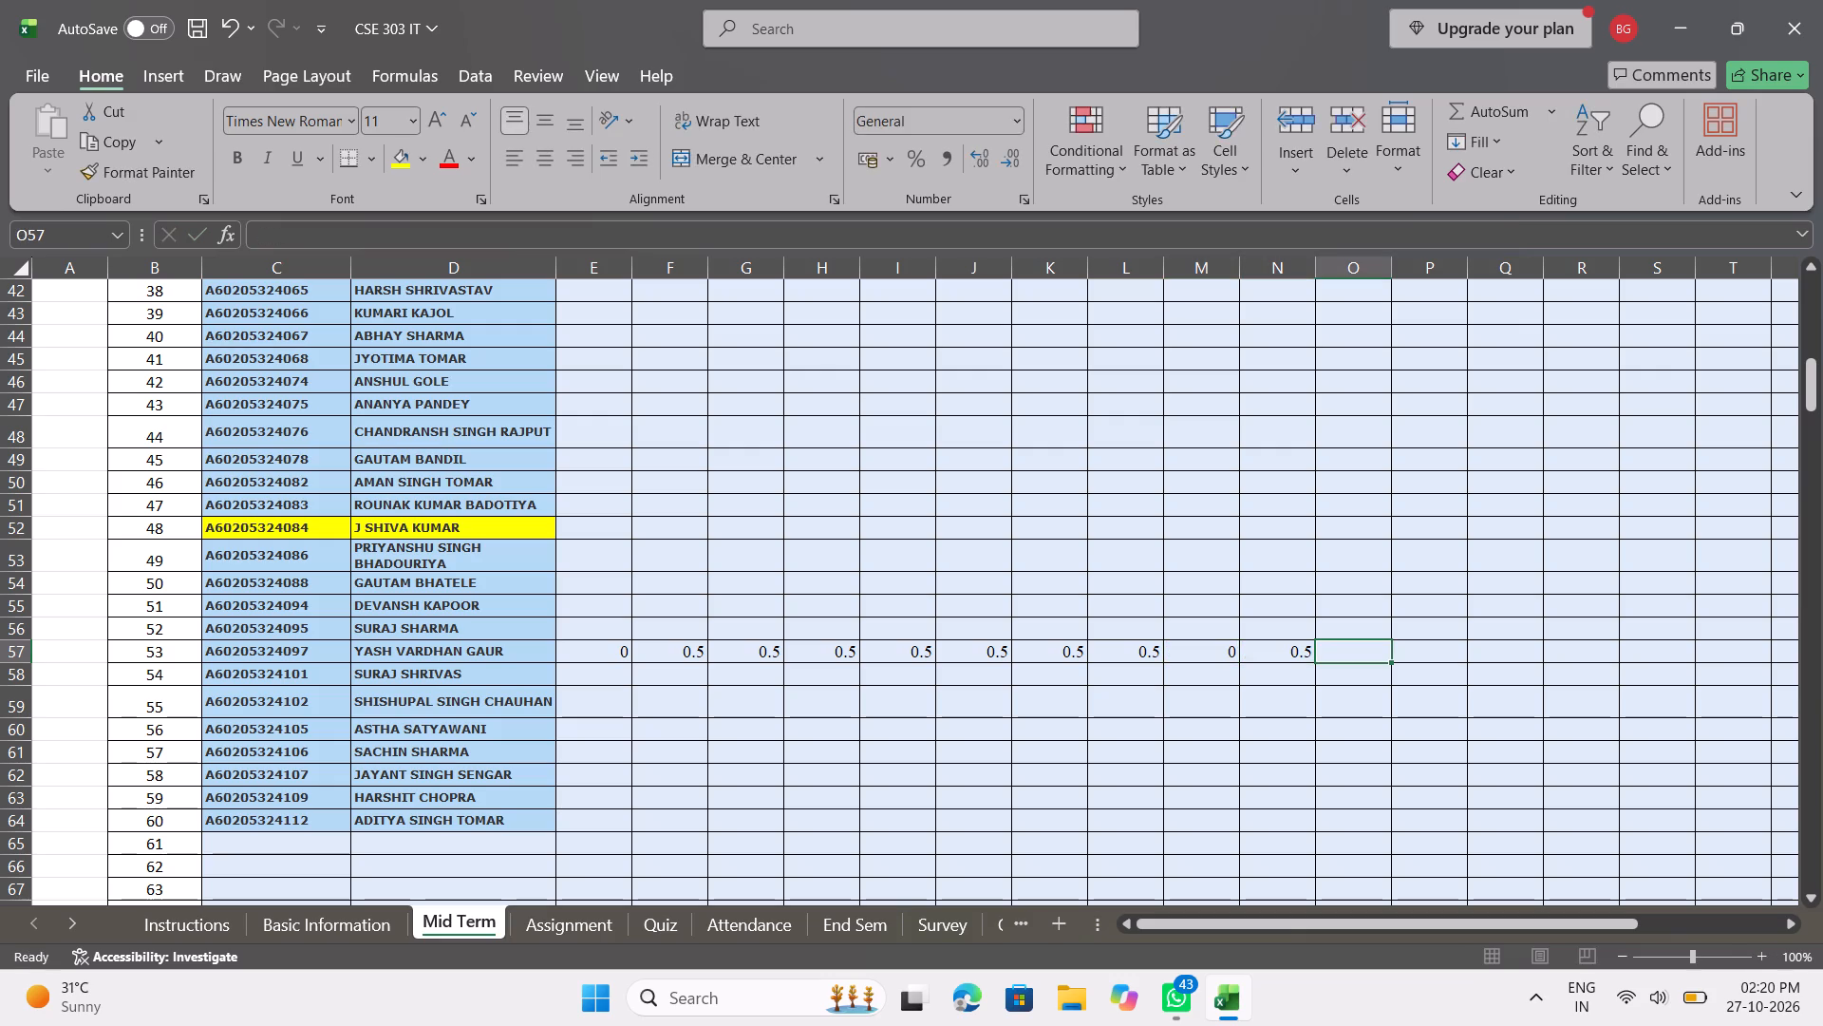
Enter 0.5 for Q11 and 0 for each of Q12 to Q15 in row 57.
key("period")
key("5")
key("Right")
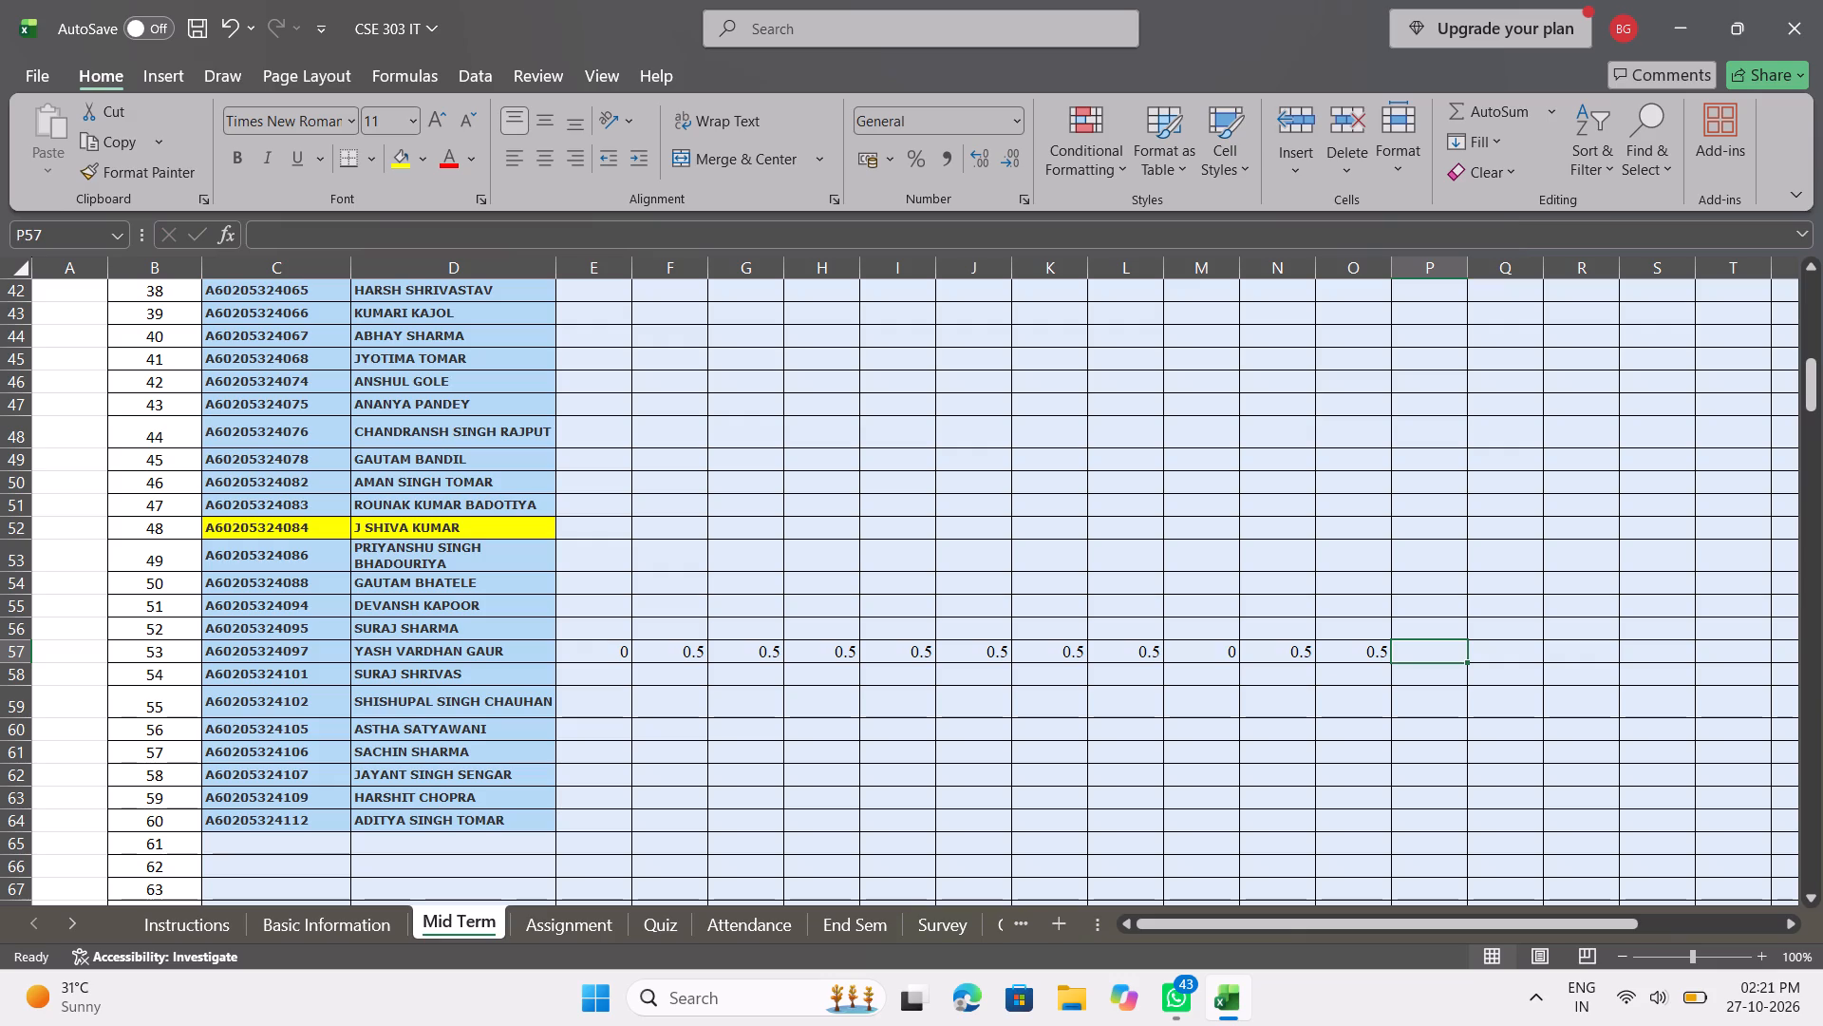
type("0.")
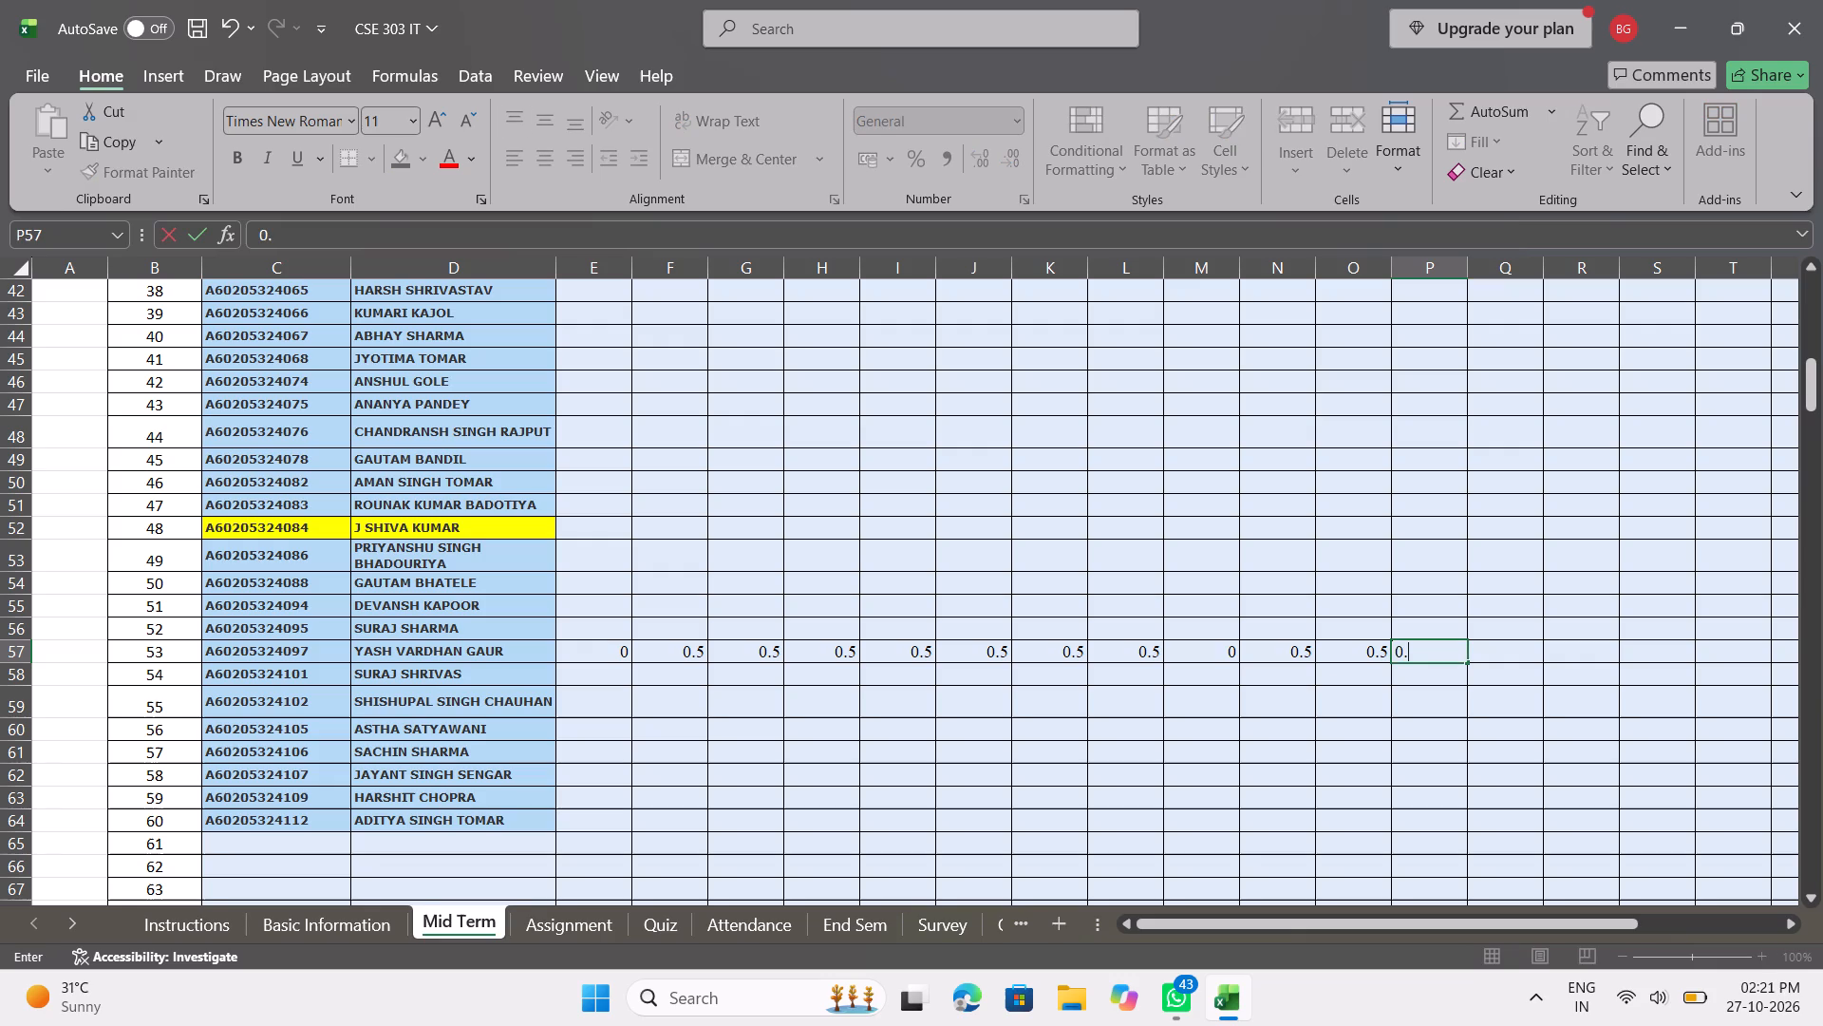
key("BackSpace")
key("Right")
key("0")
key("Right")
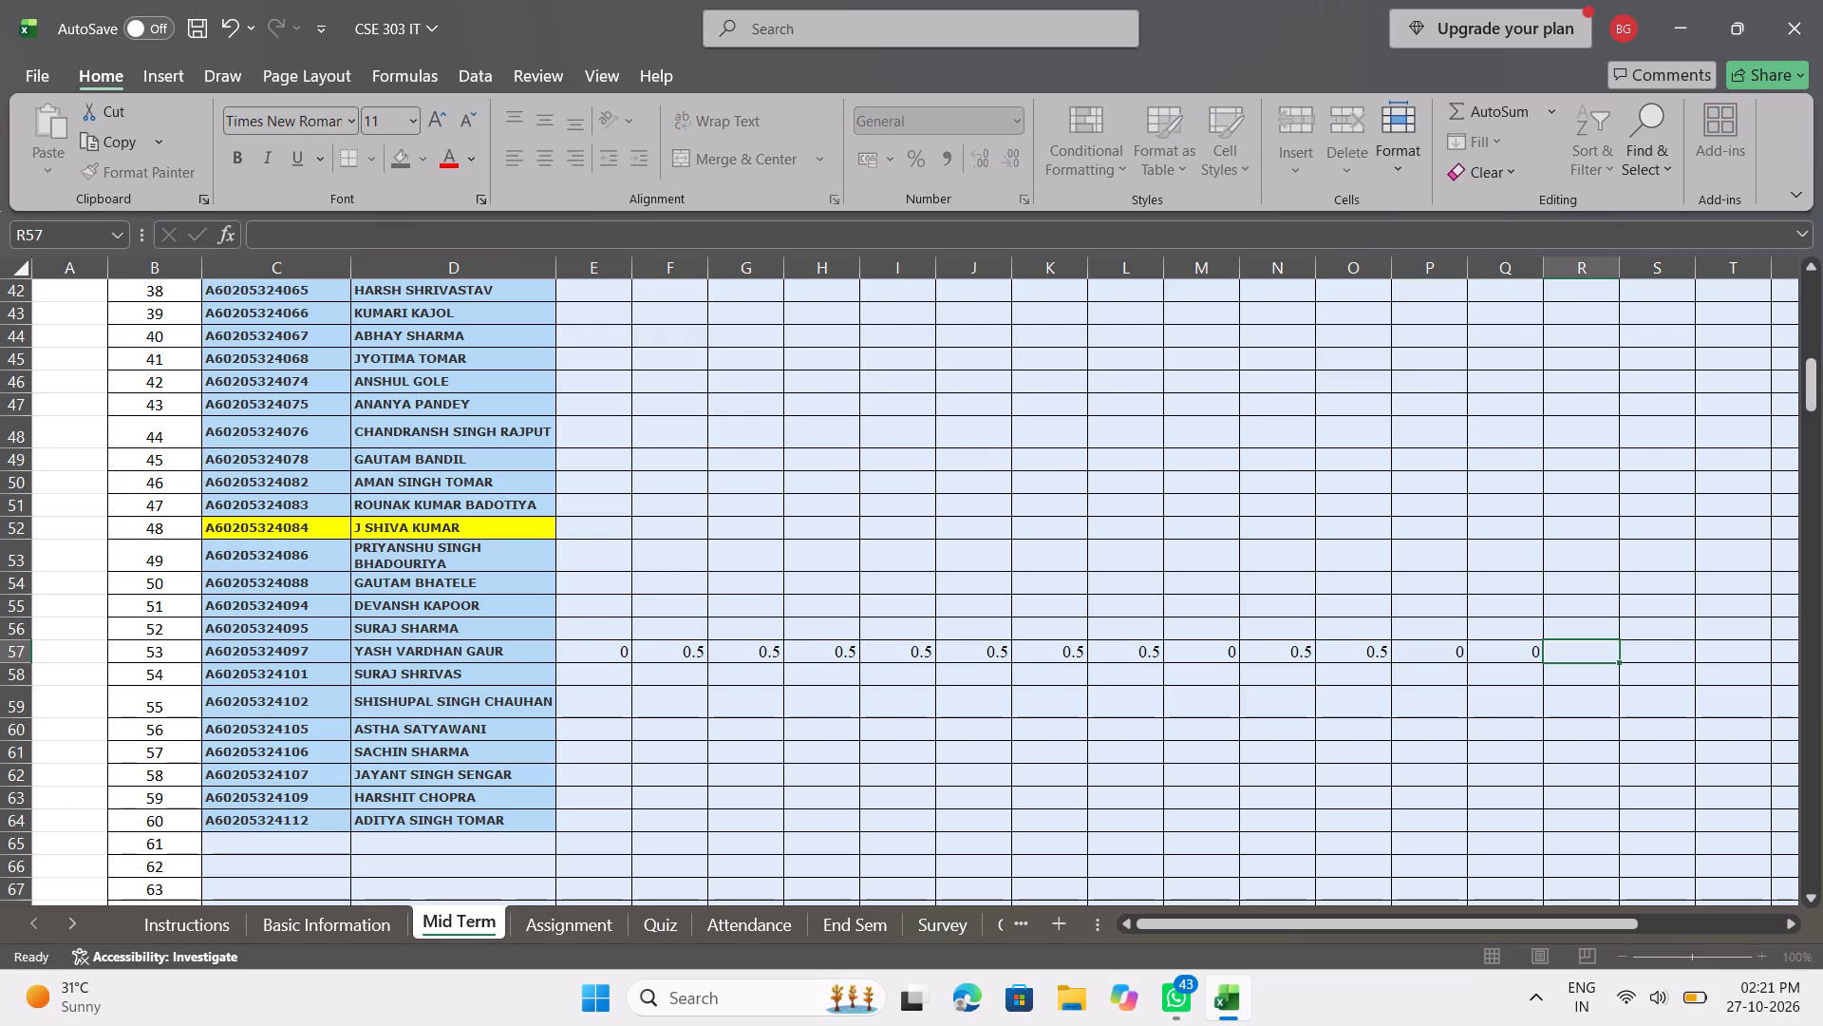
key("0")
key("Right")
key("0")
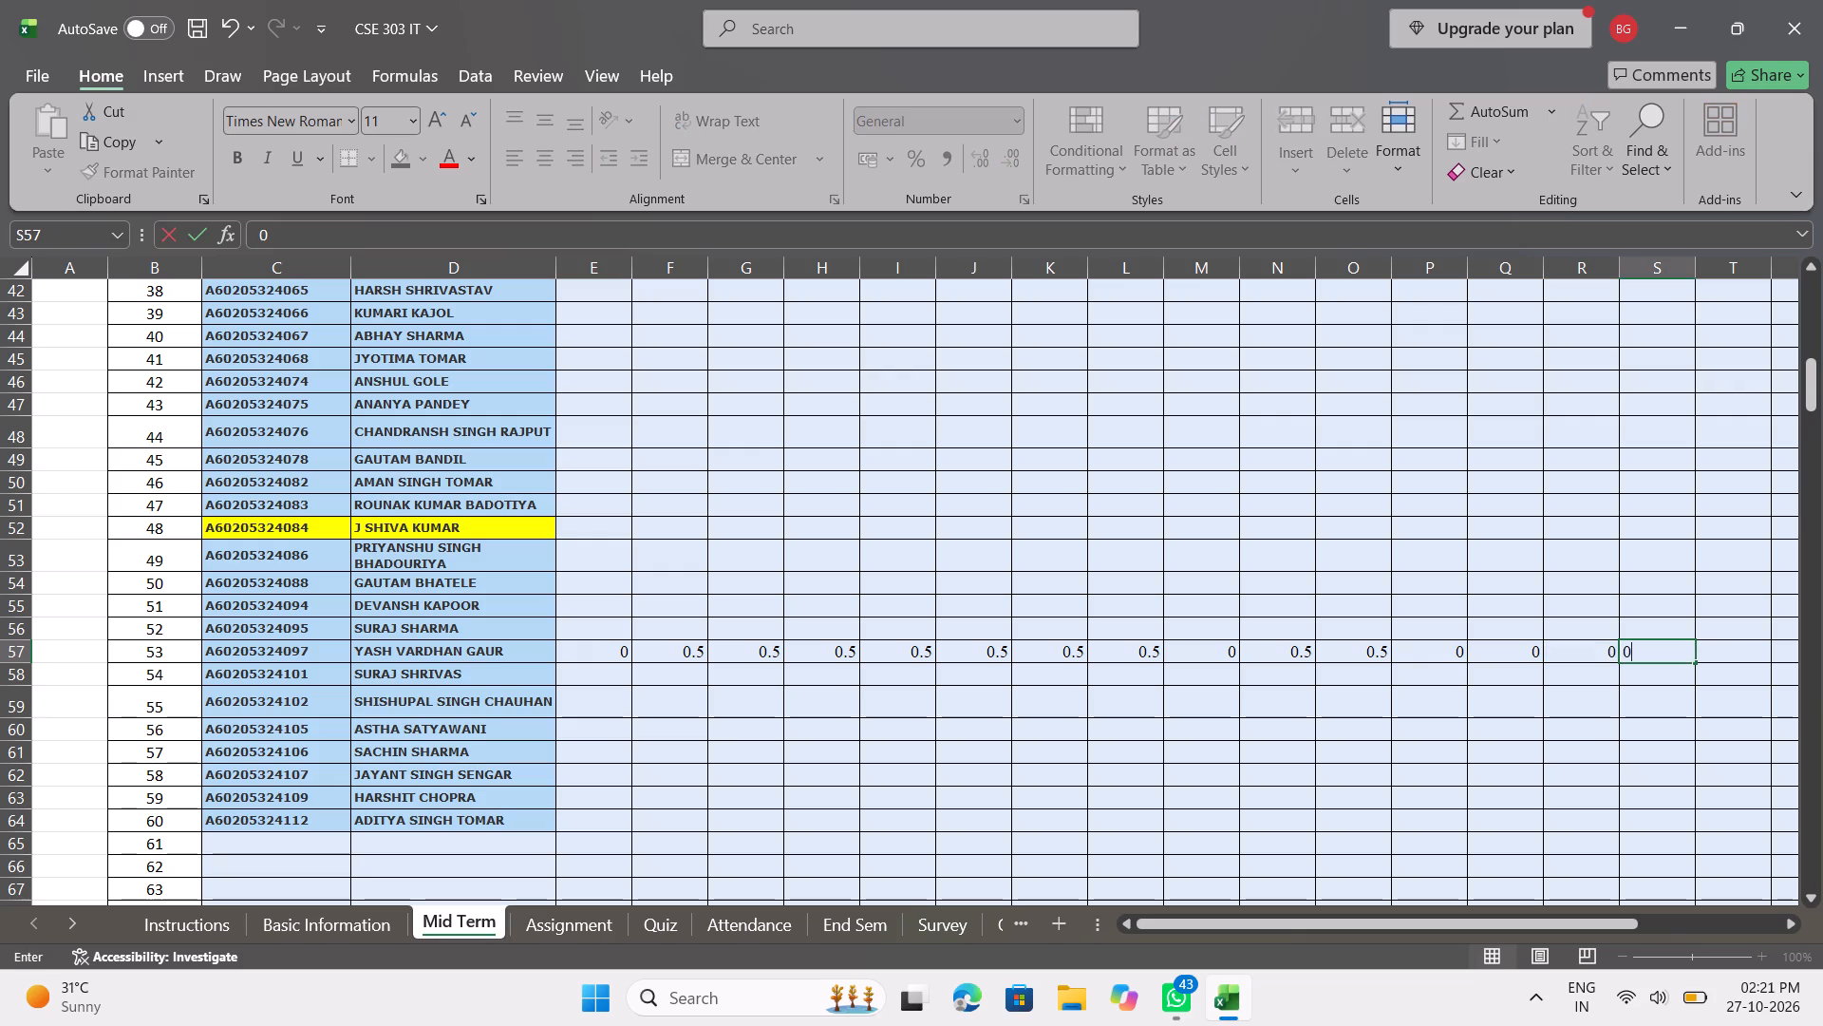
key("Right")
Enter the marks 1, 0 and 0 for Q16, Q17 and Q18 in row 57.
key("1")
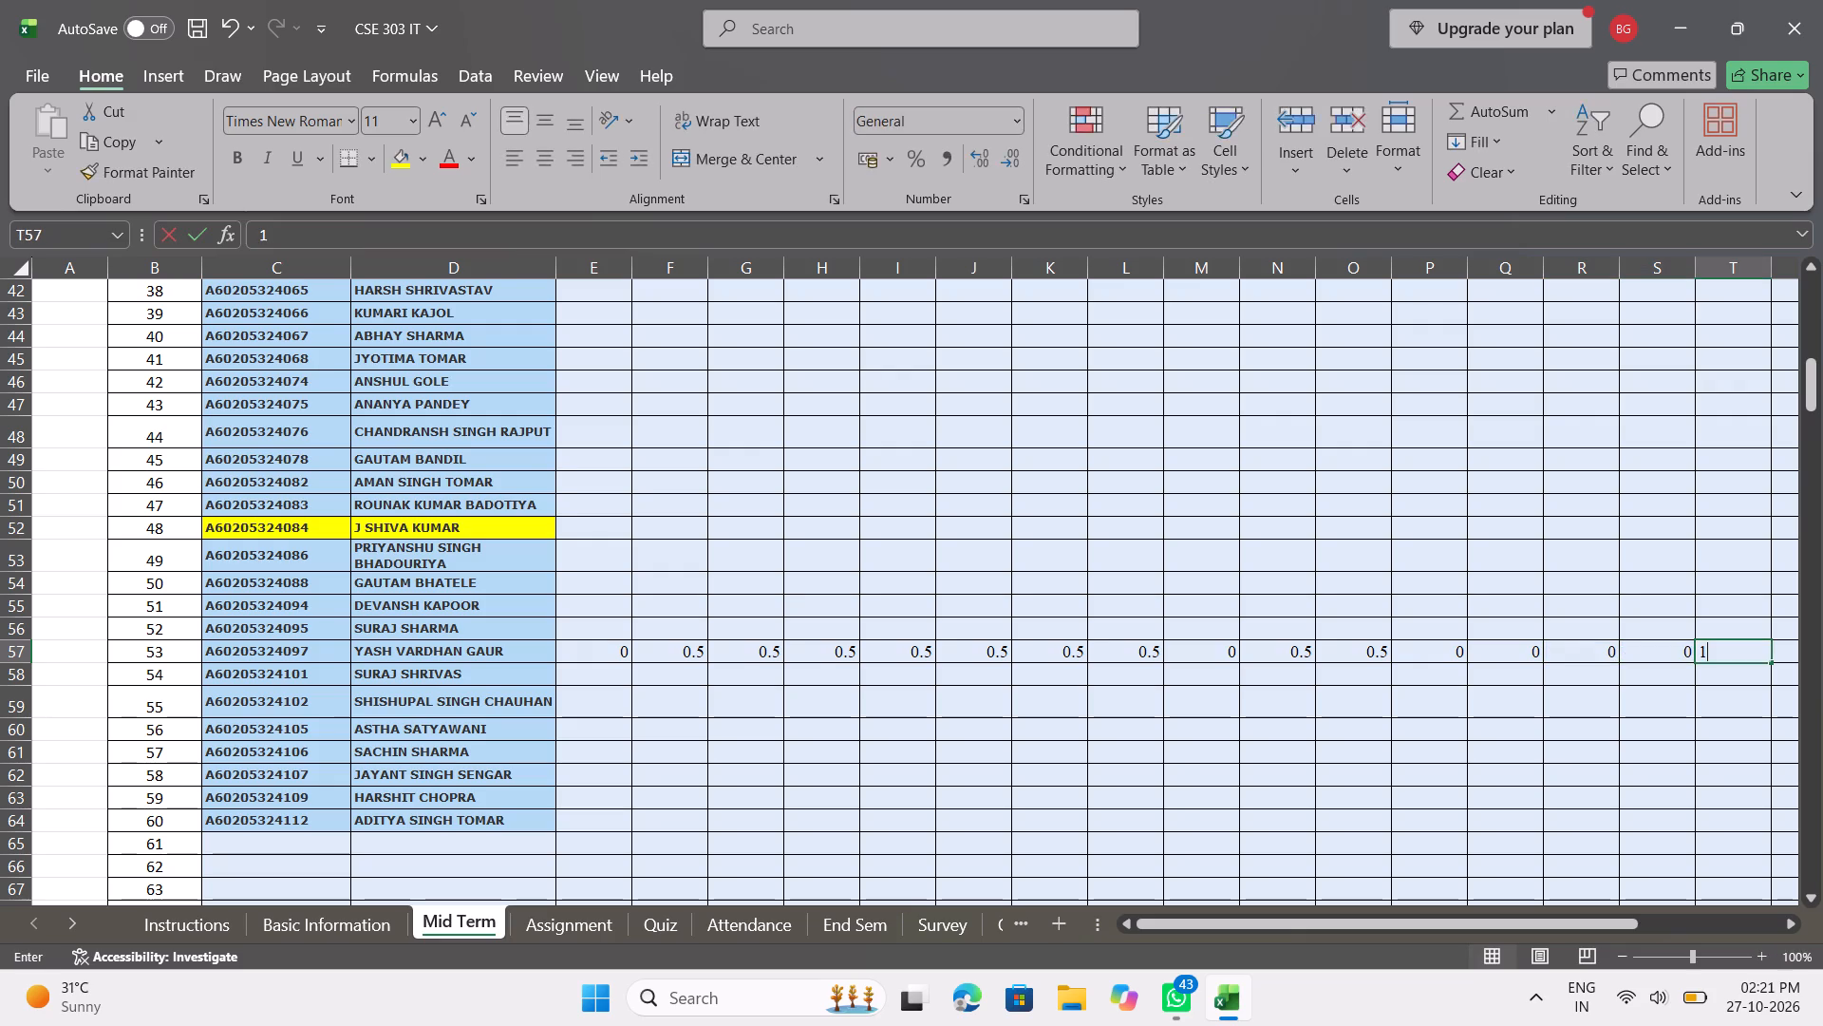
key("Right")
type("00")
key("BackSpace")
key("Right")
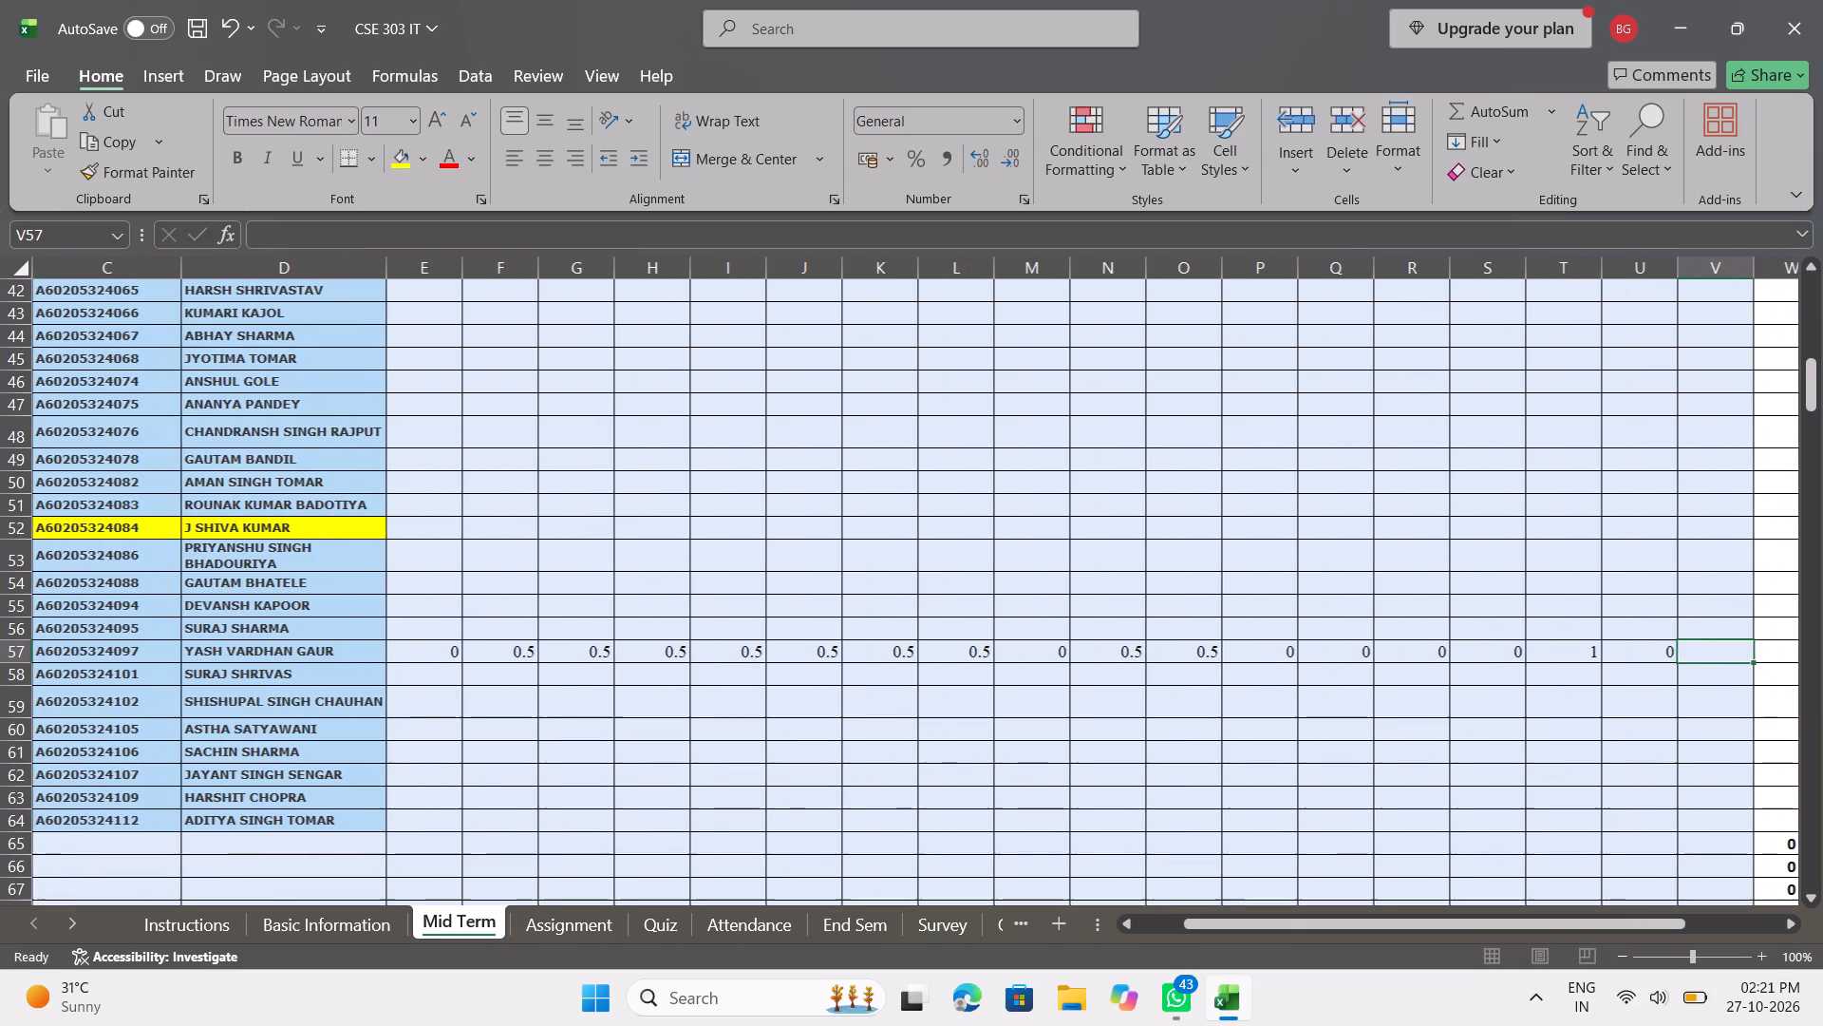
key("0")
key("Right")
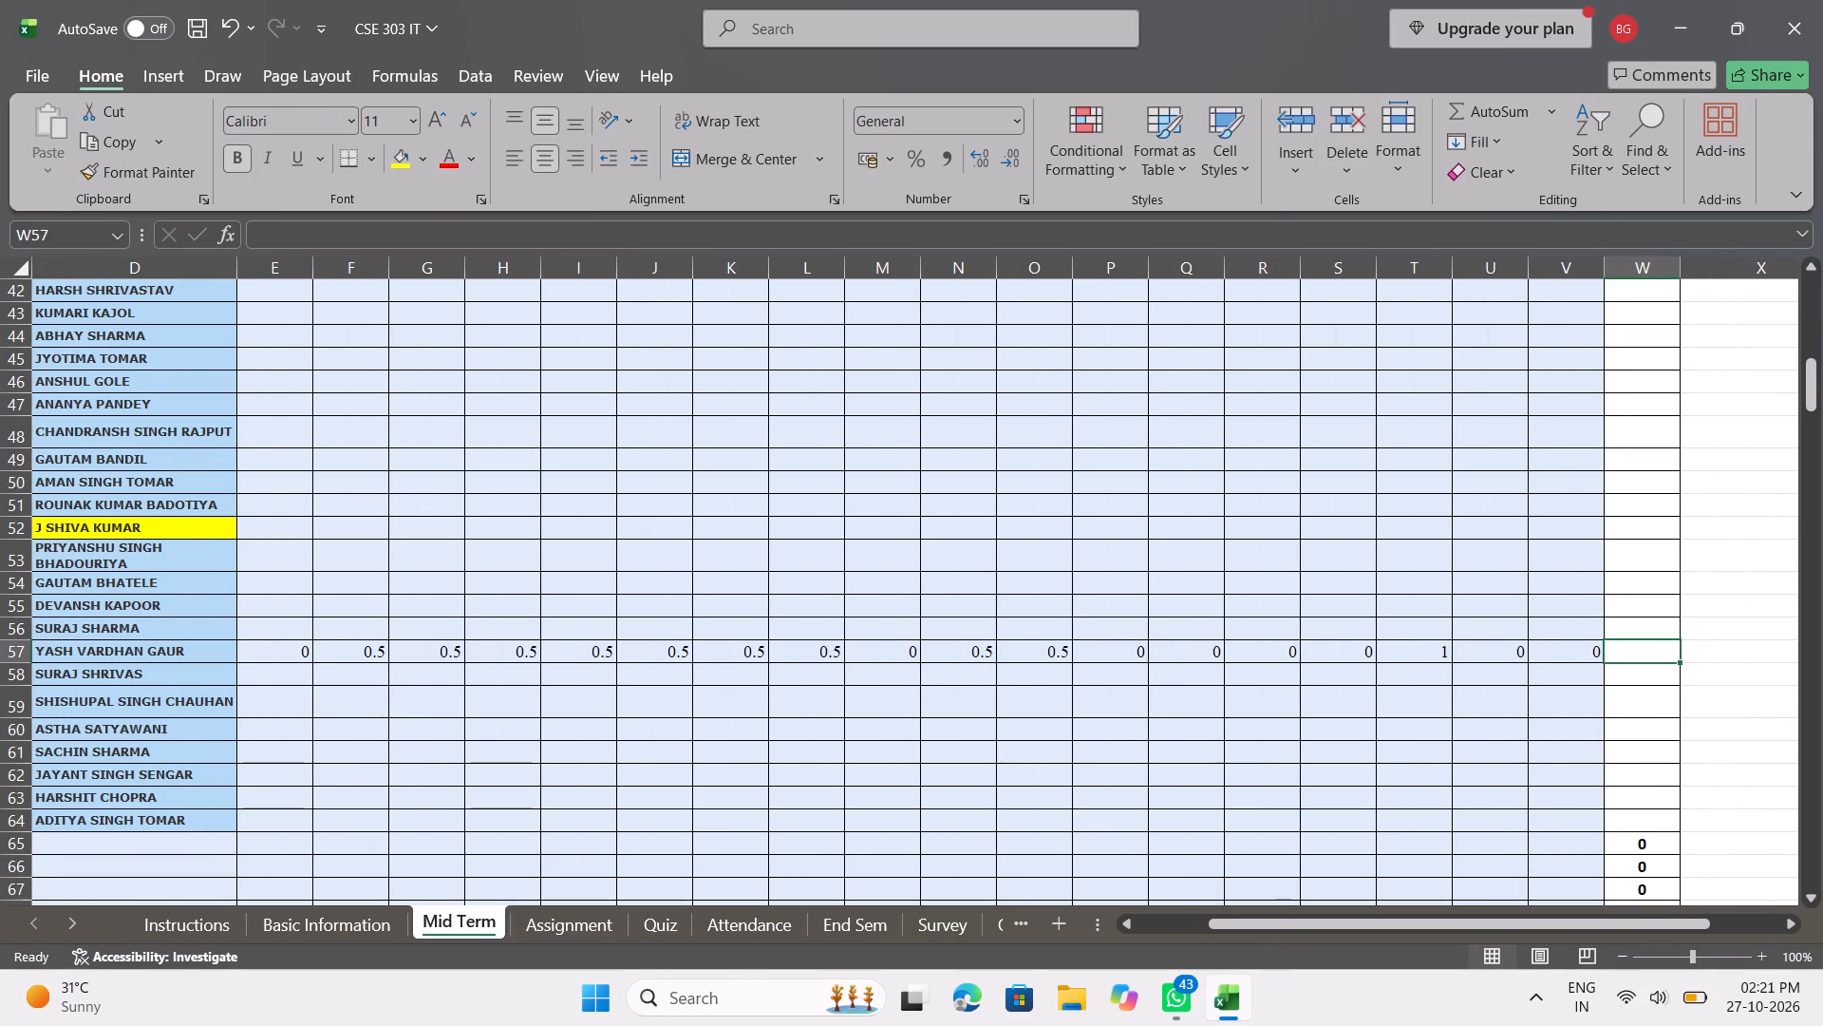
Review the Mid Term sheet's question headers and maximum marks alongside the marks entered in row 57.
scroll(1388, 622, "up", 7)
scroll(1388, 622, "down", 3)
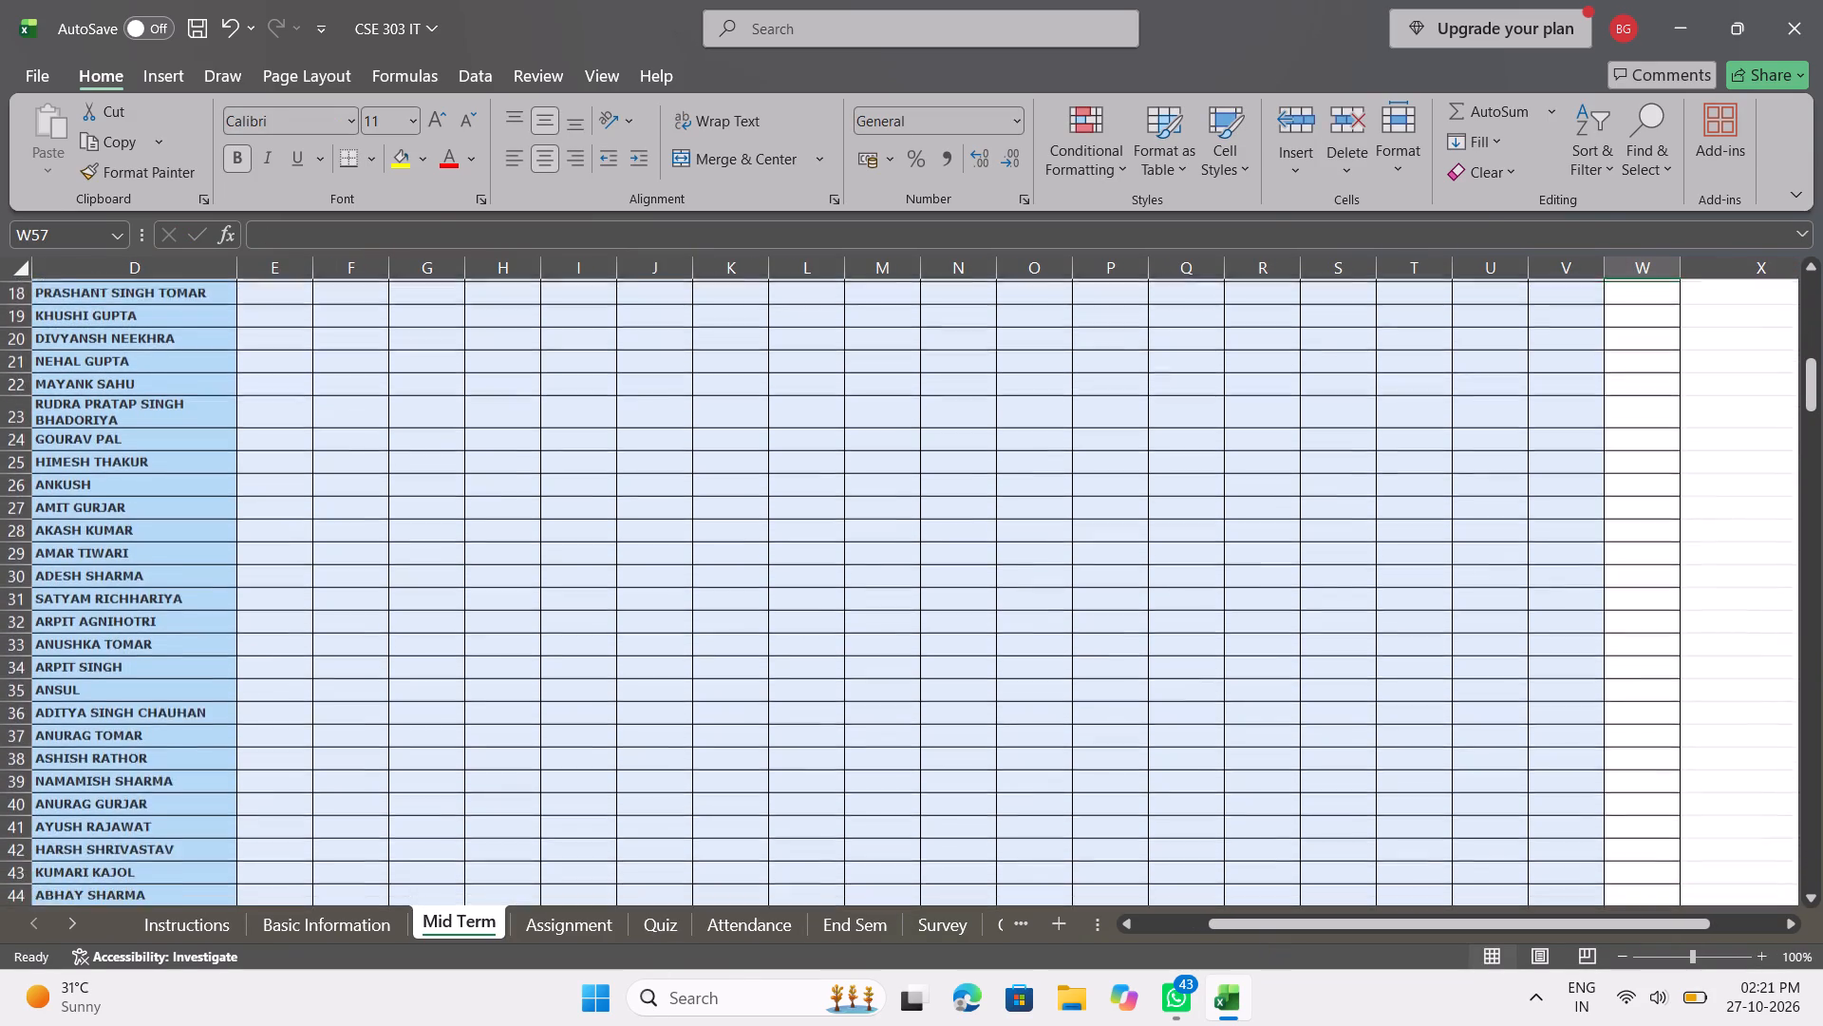
scroll(1410, 977, "down", 1)
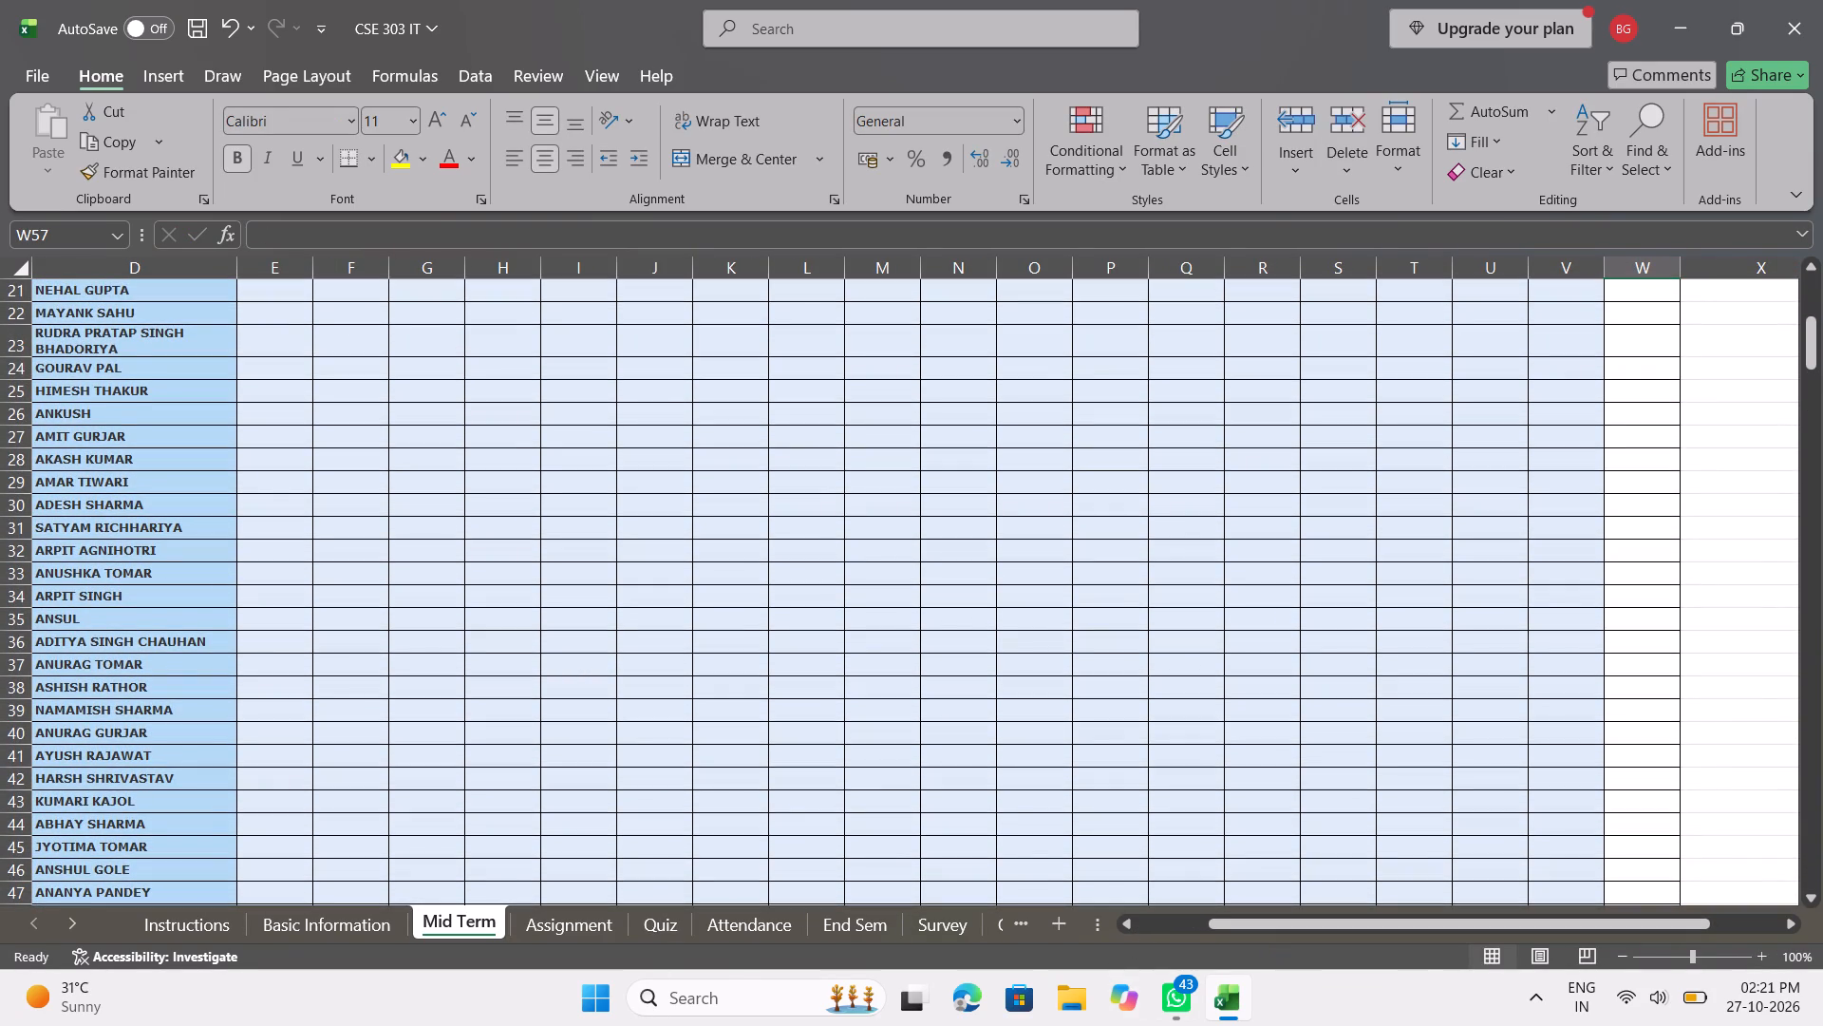
scroll(1547, 573, "down", 4)
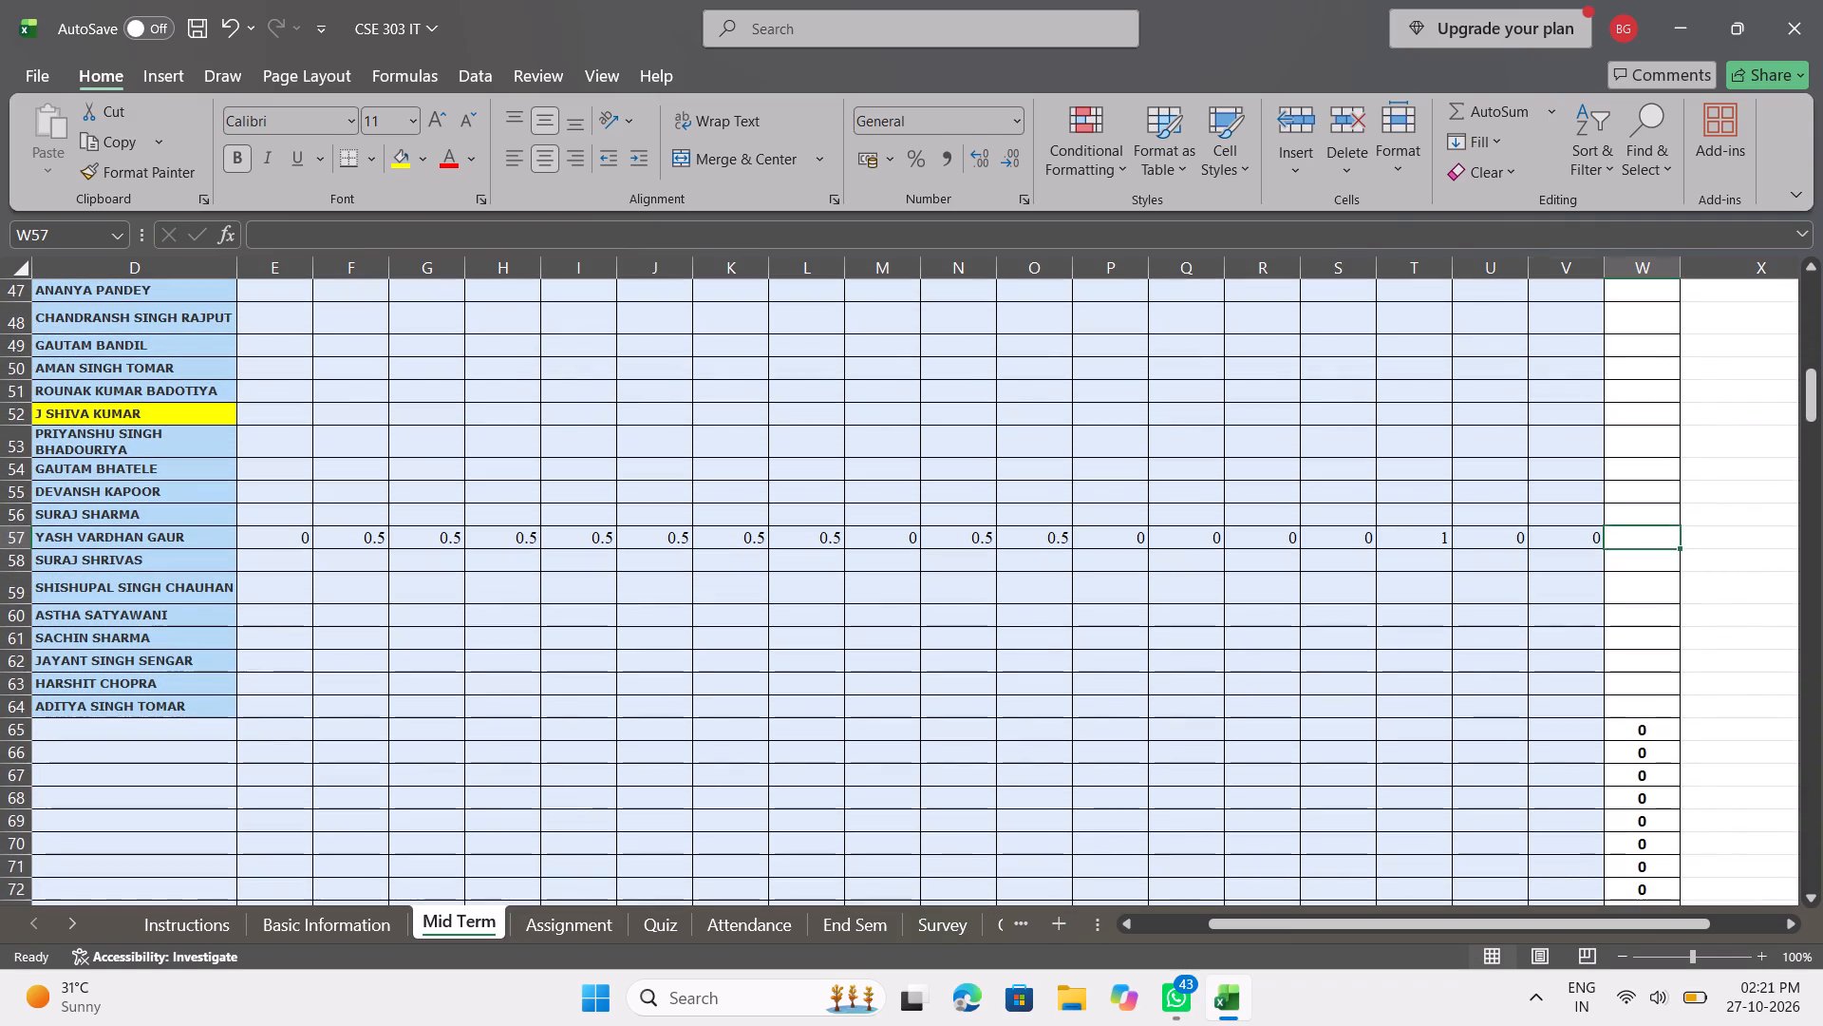
left_click(1540, 609)
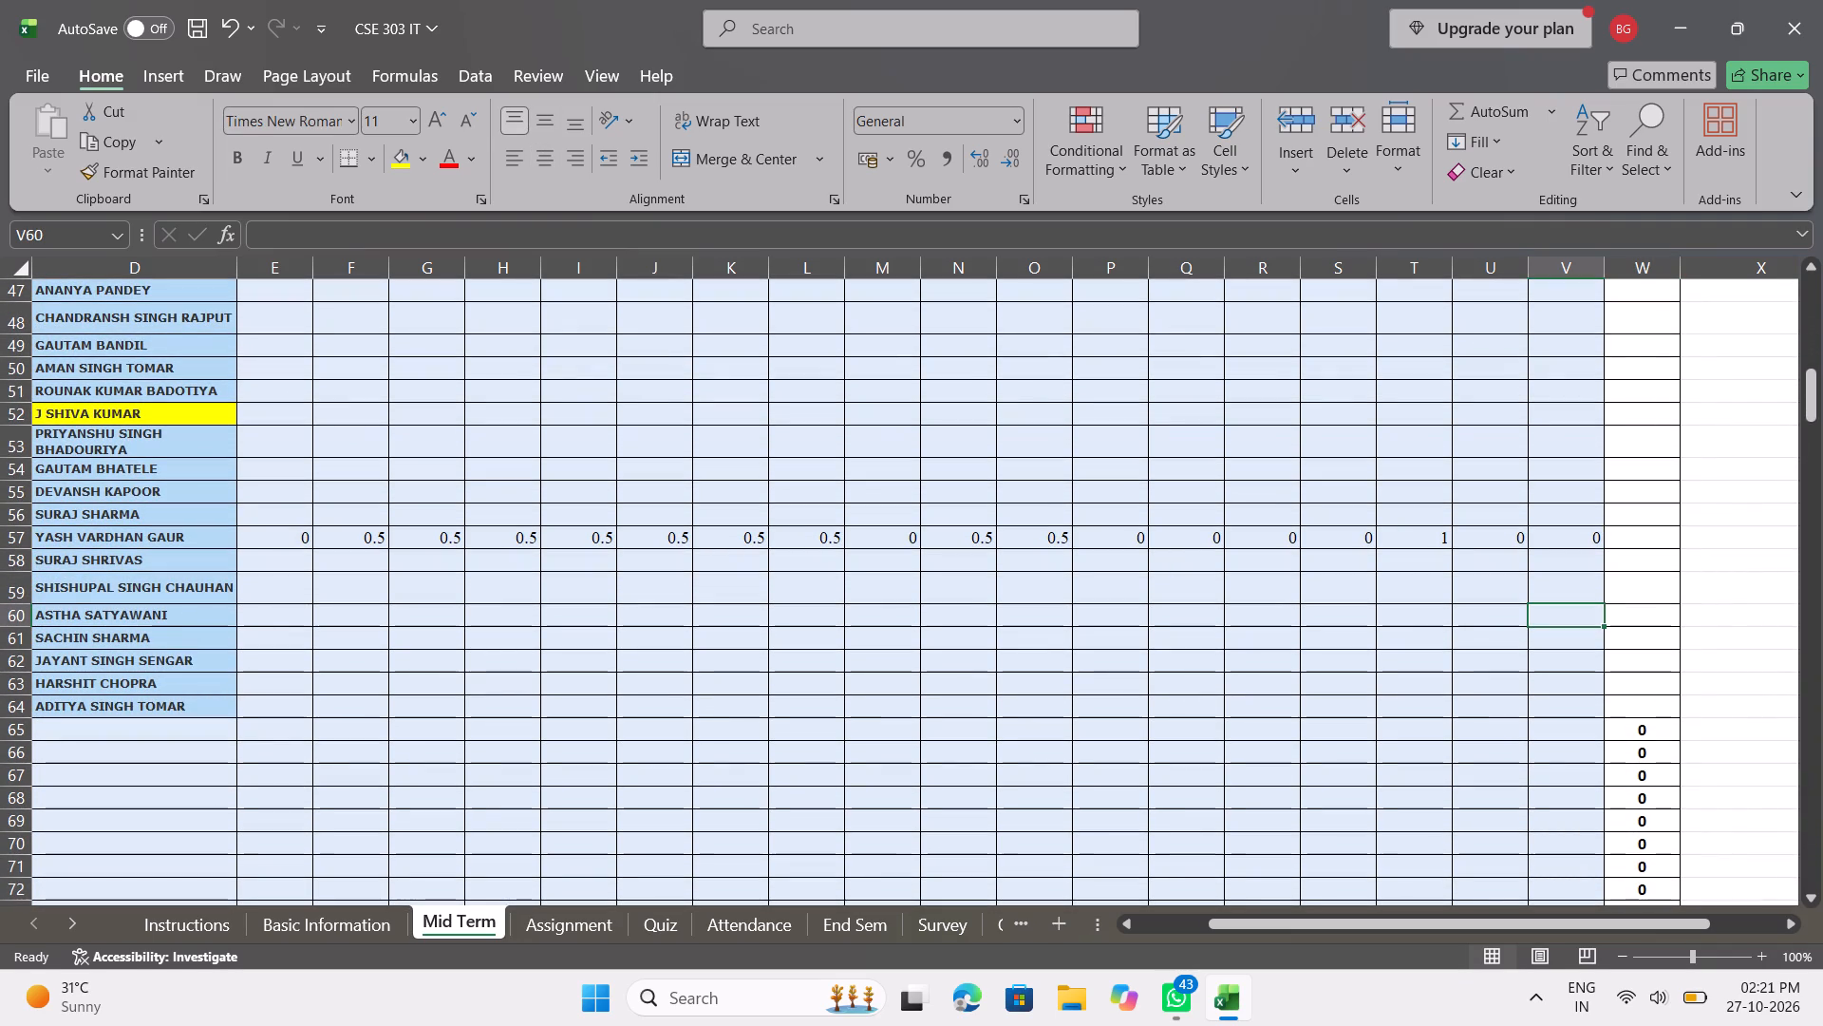
scroll(486, 621, "up", 3)
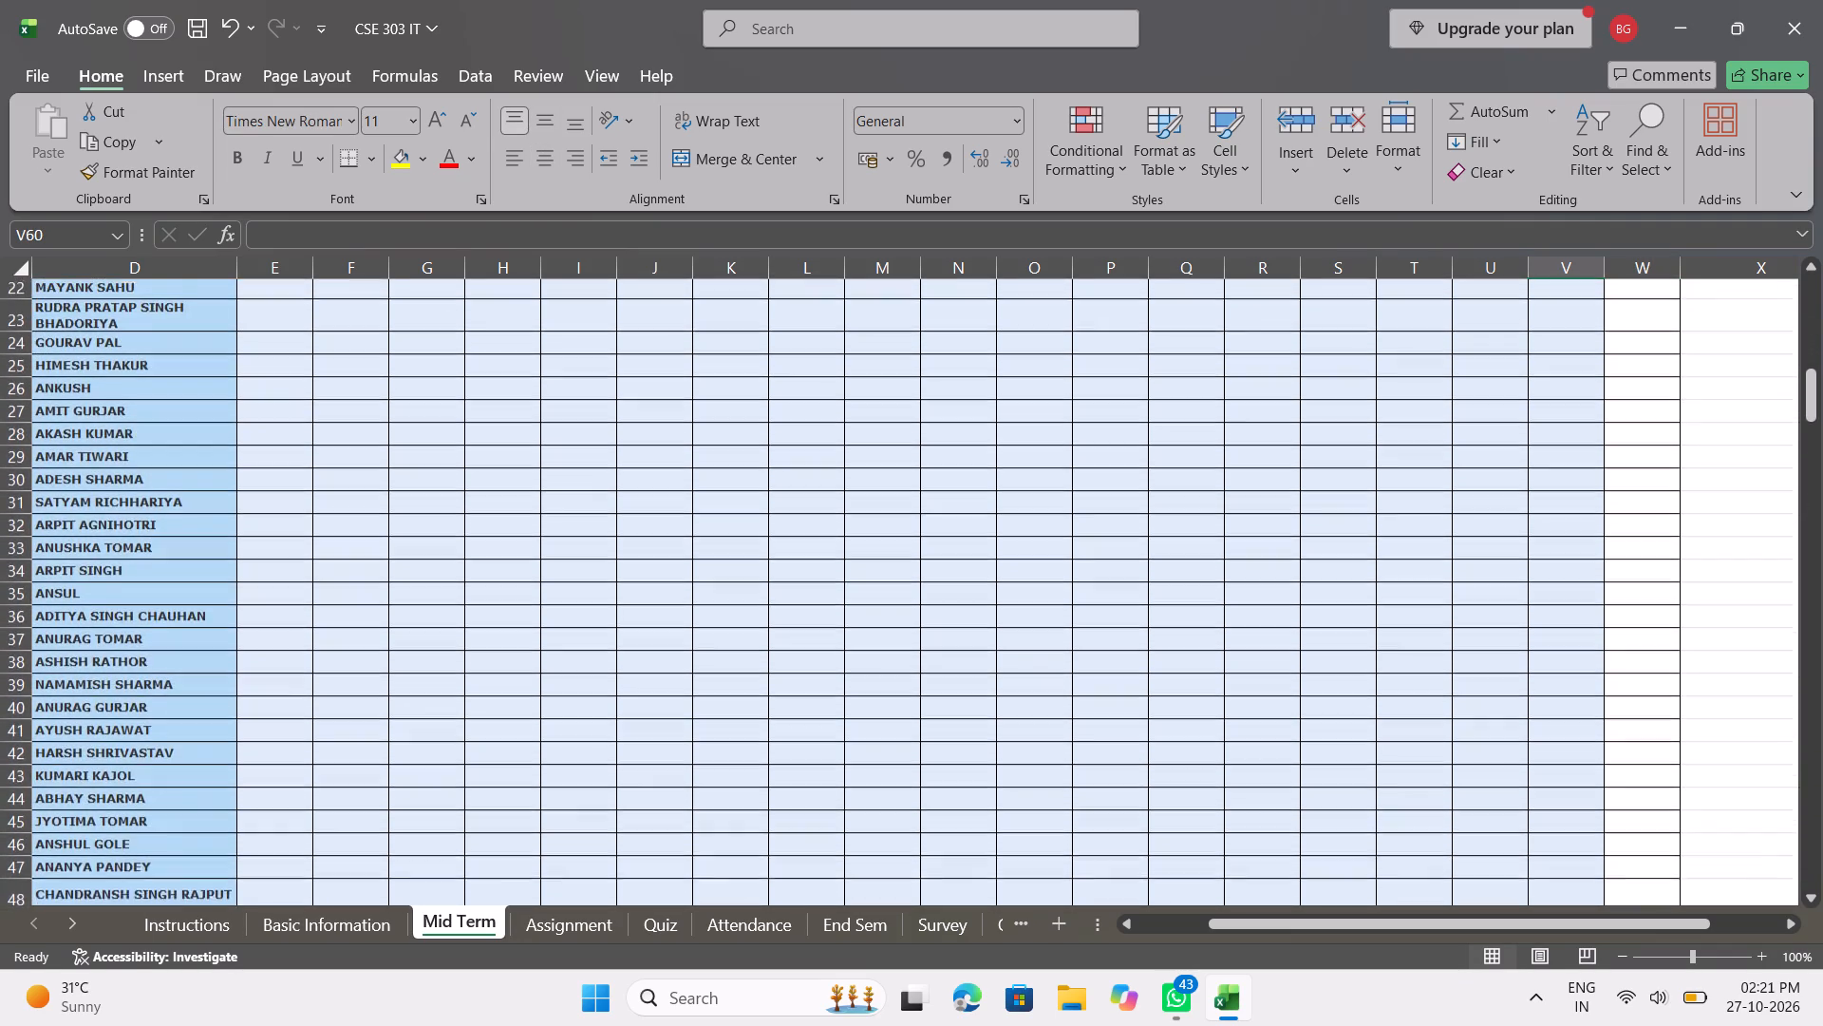
scroll(486, 621, "up", 2)
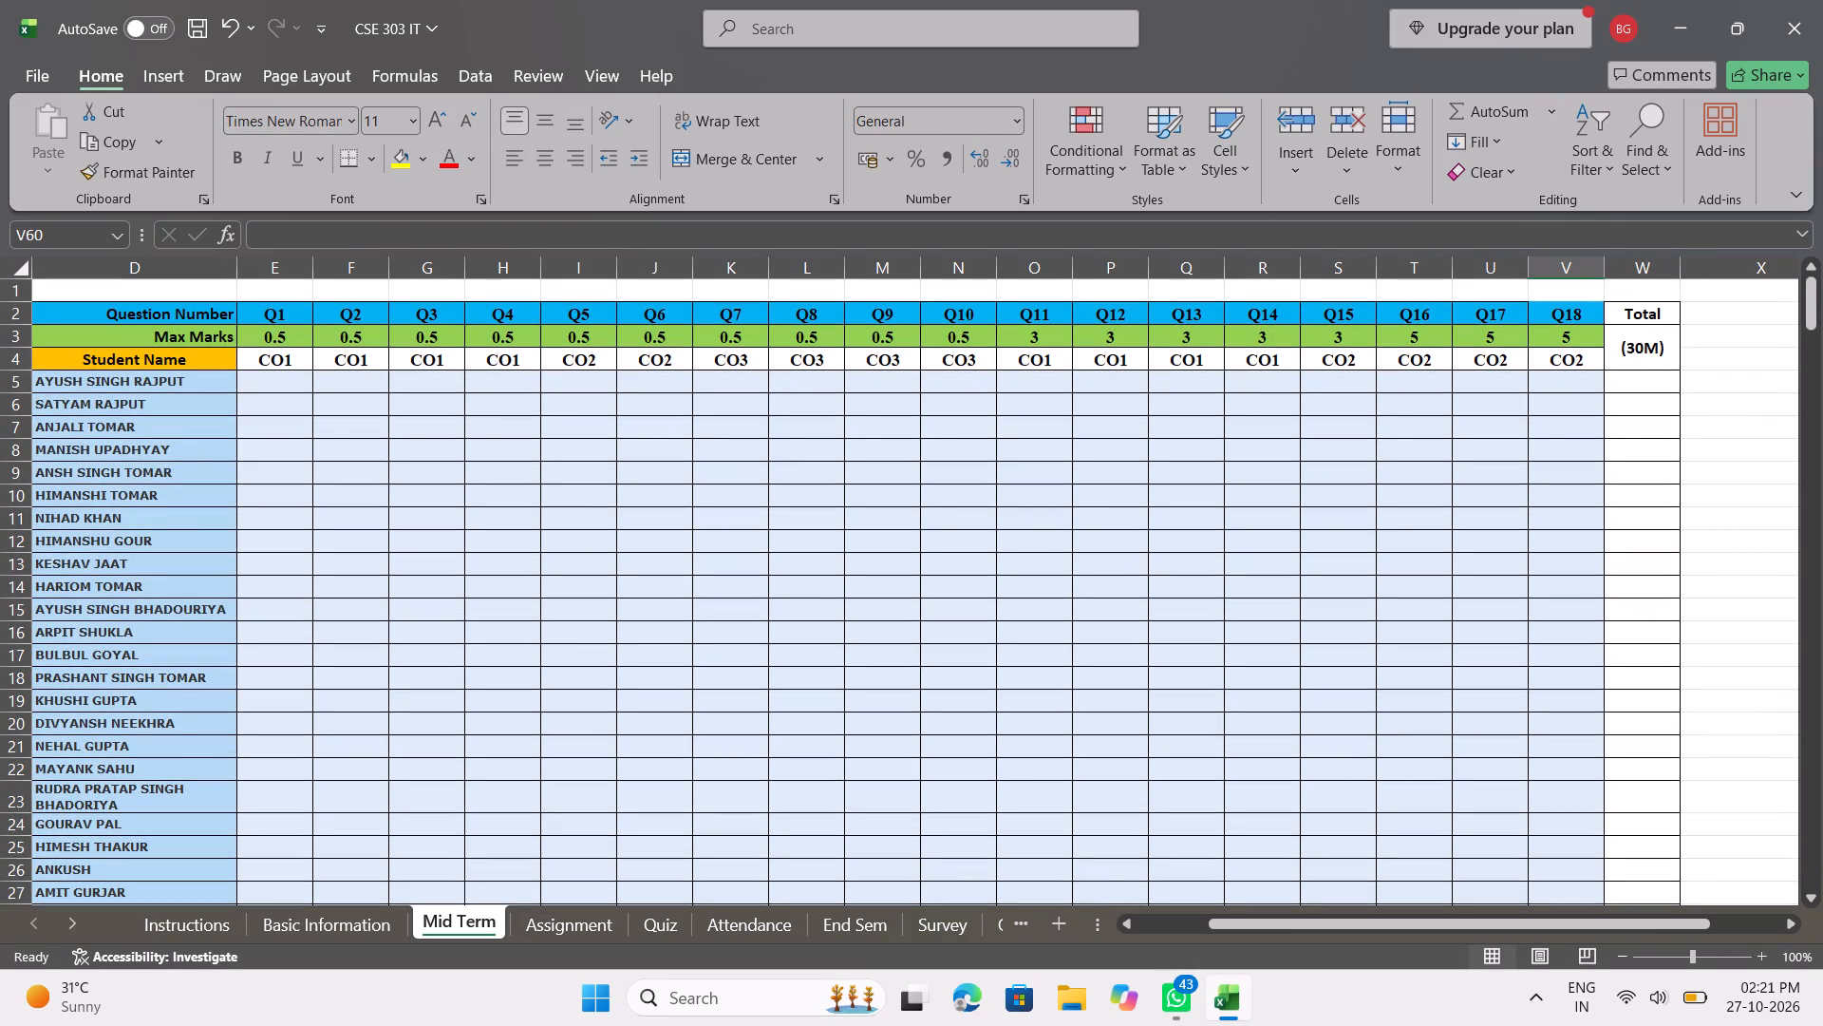
scroll(1355, 651, "up", 3)
scroll(1360, 629, "down", 6)
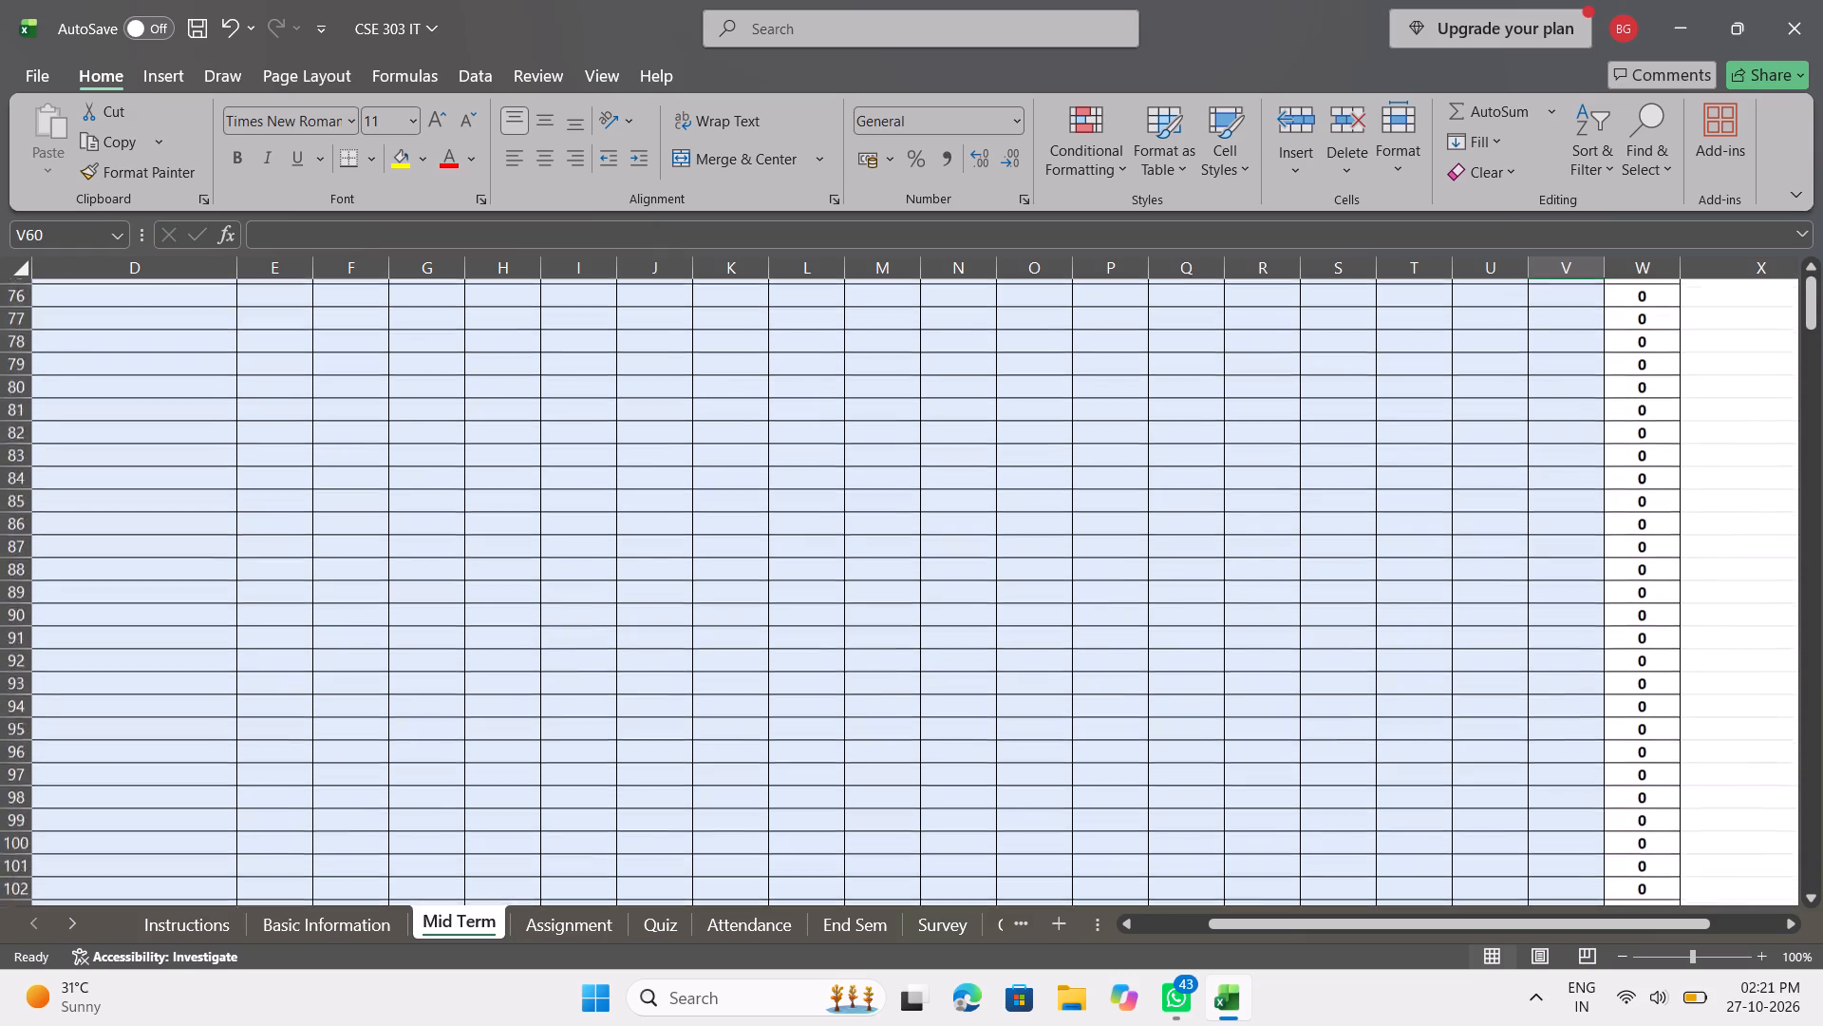
scroll(1366, 581, "down", 5)
scroll(1366, 581, "up", 1)
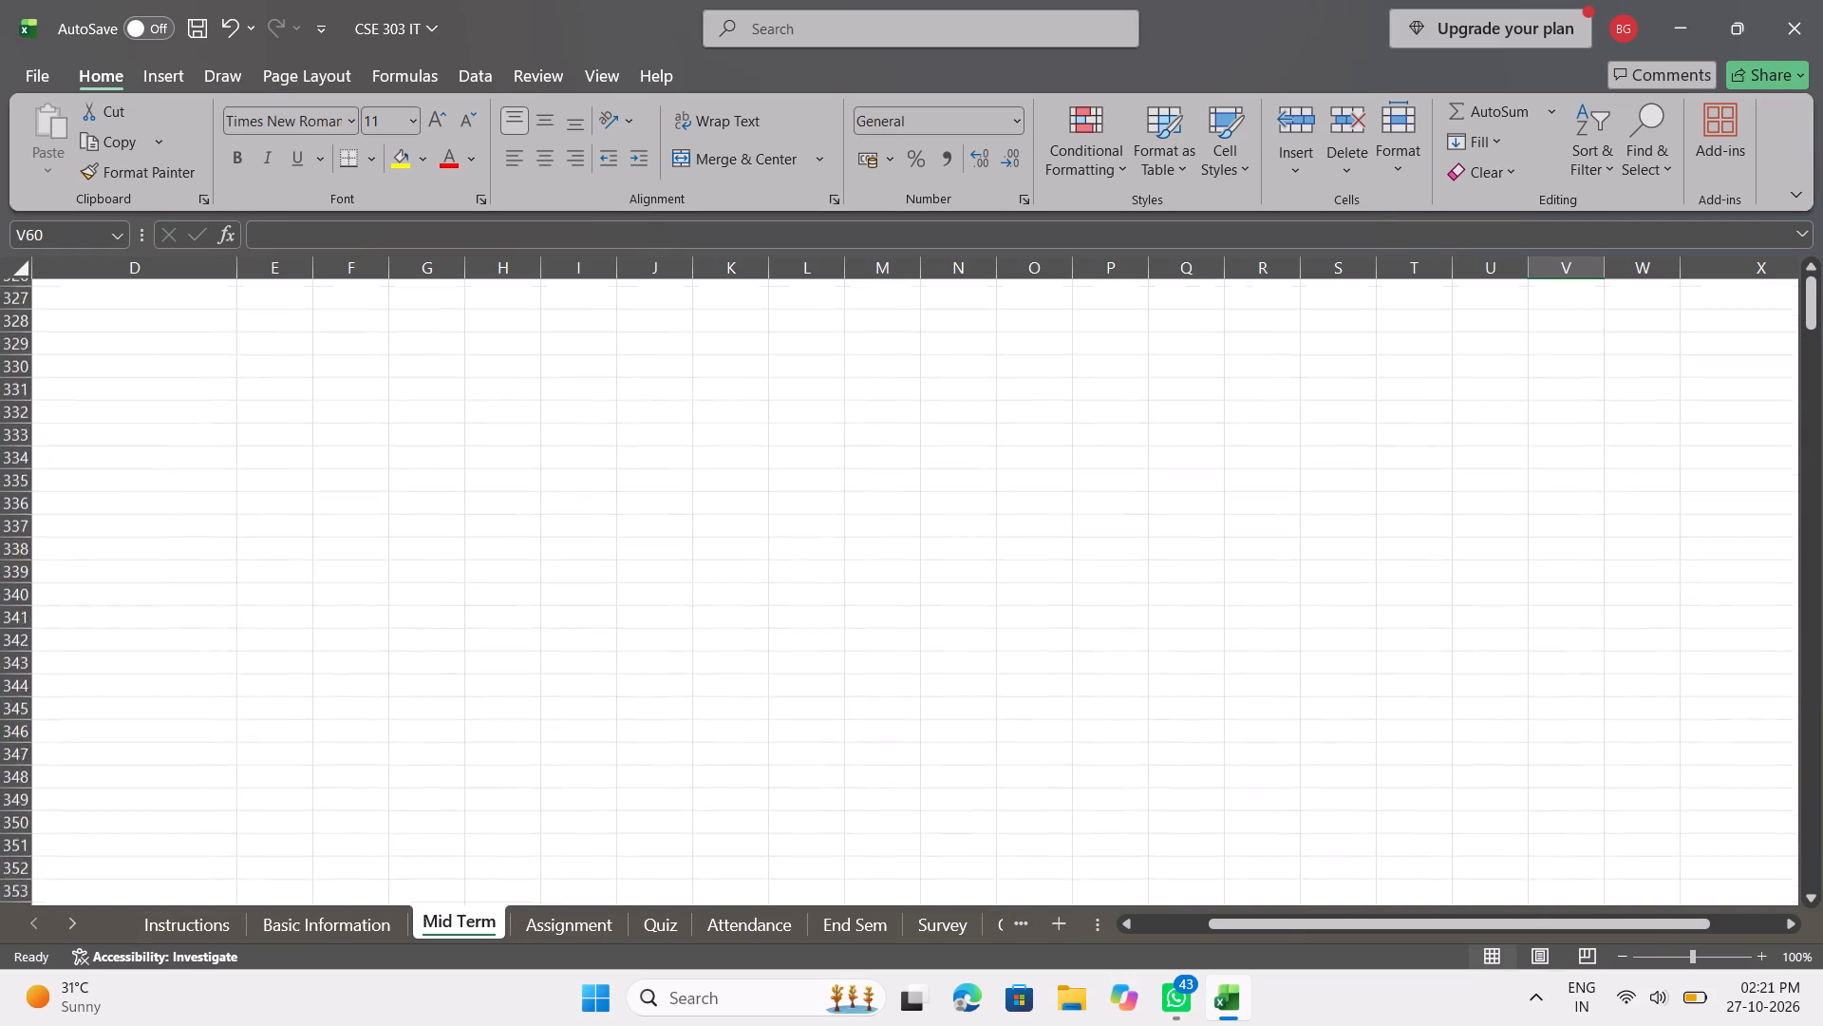
scroll(1366, 581, "up", 11)
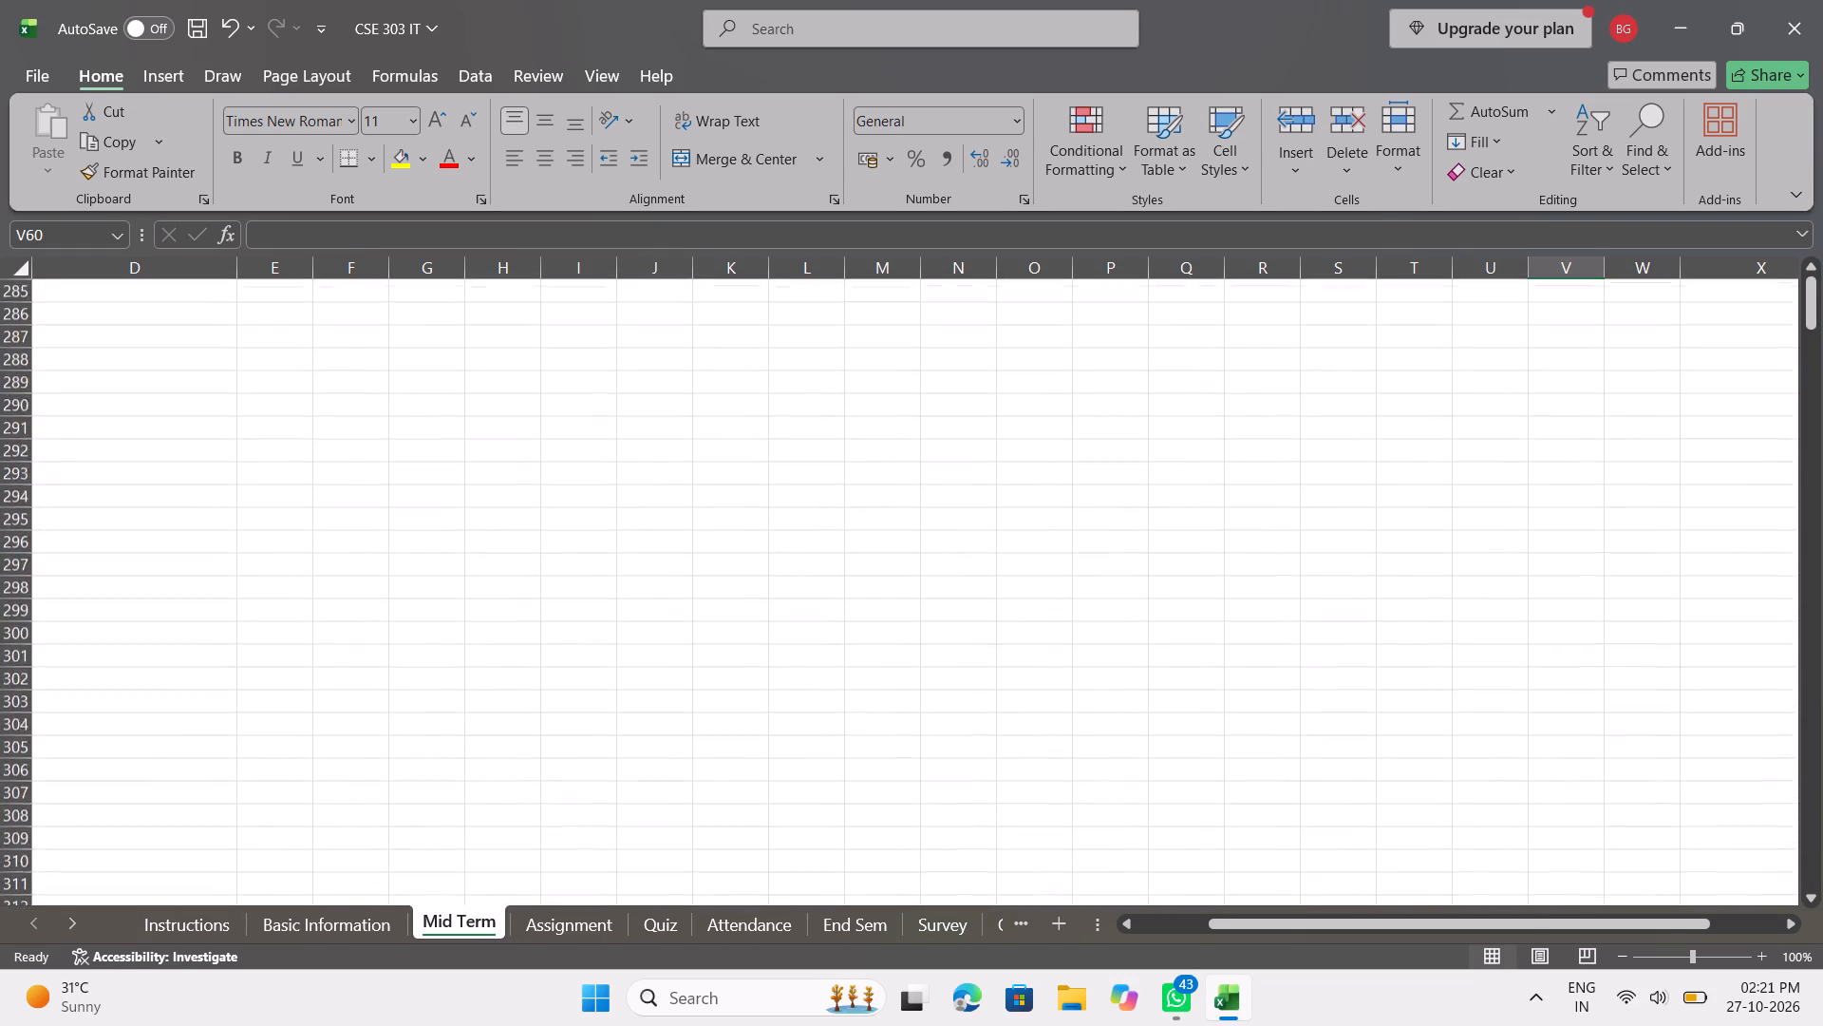
scroll(1366, 581, "up", 4)
scroll(1366, 581, "down", 5)
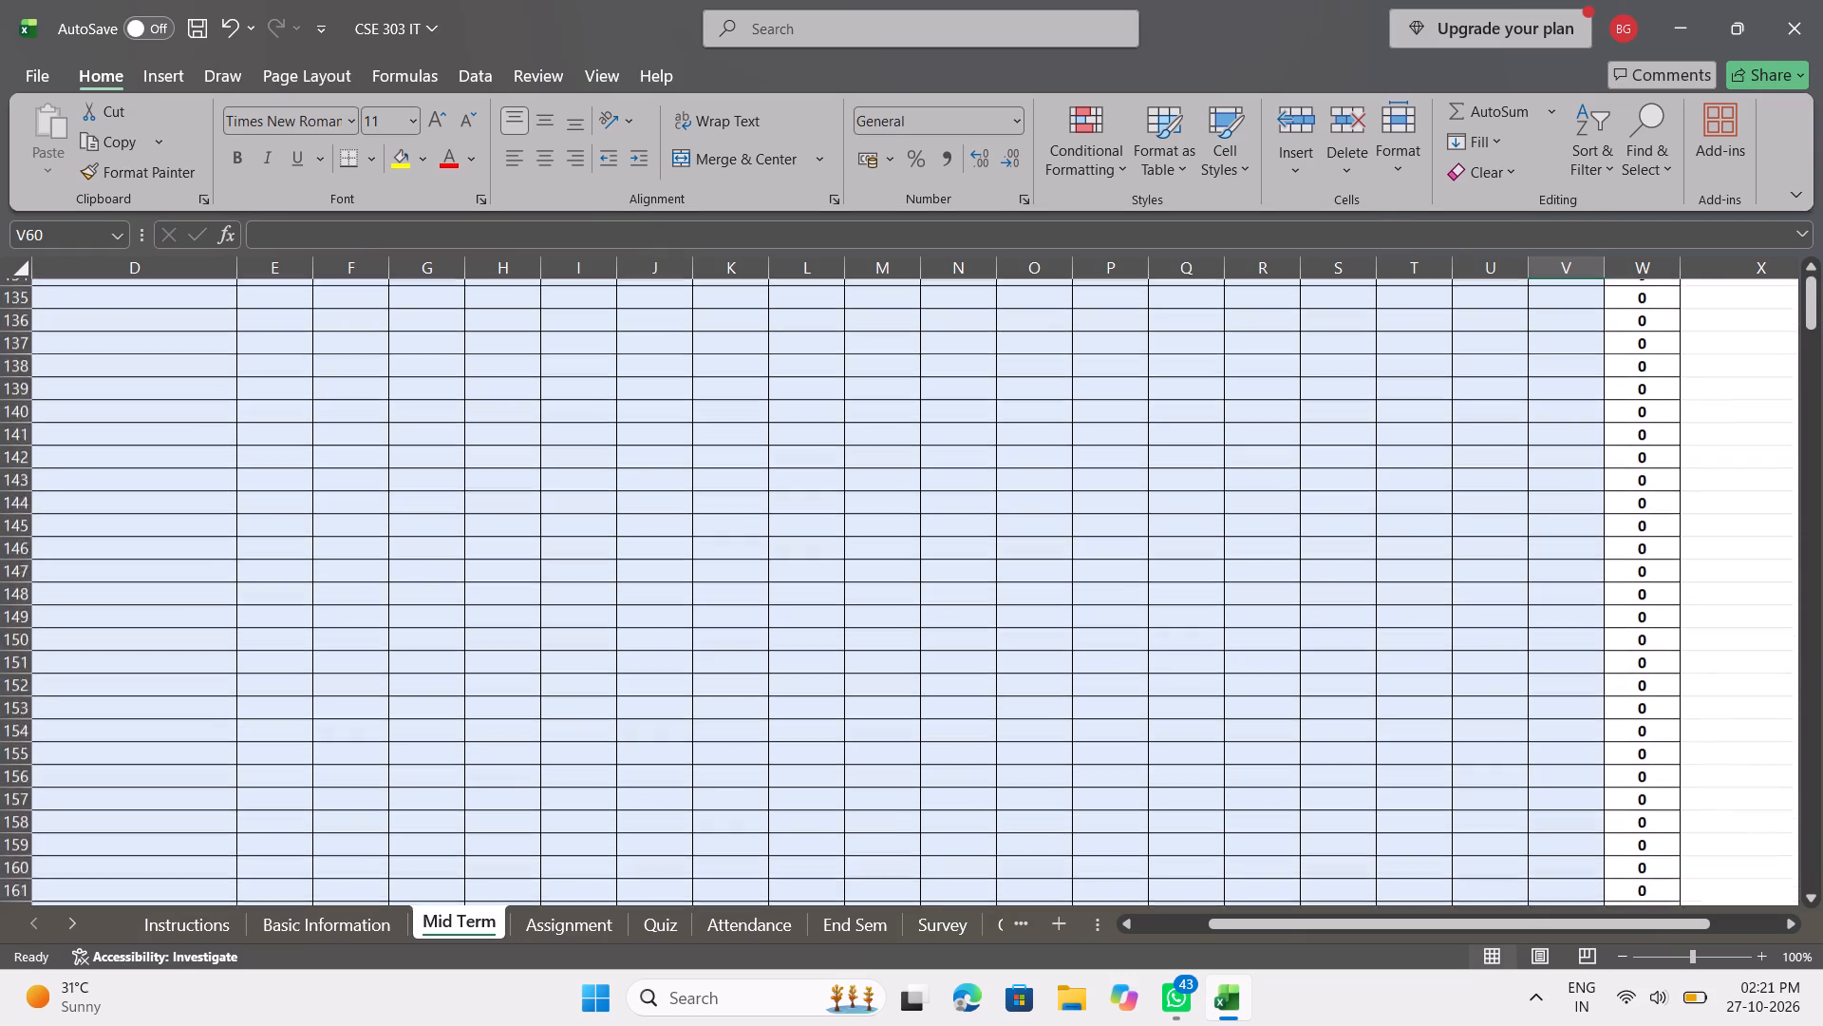
scroll(1366, 581, "down", 4)
scroll(1366, 581, "up", 1)
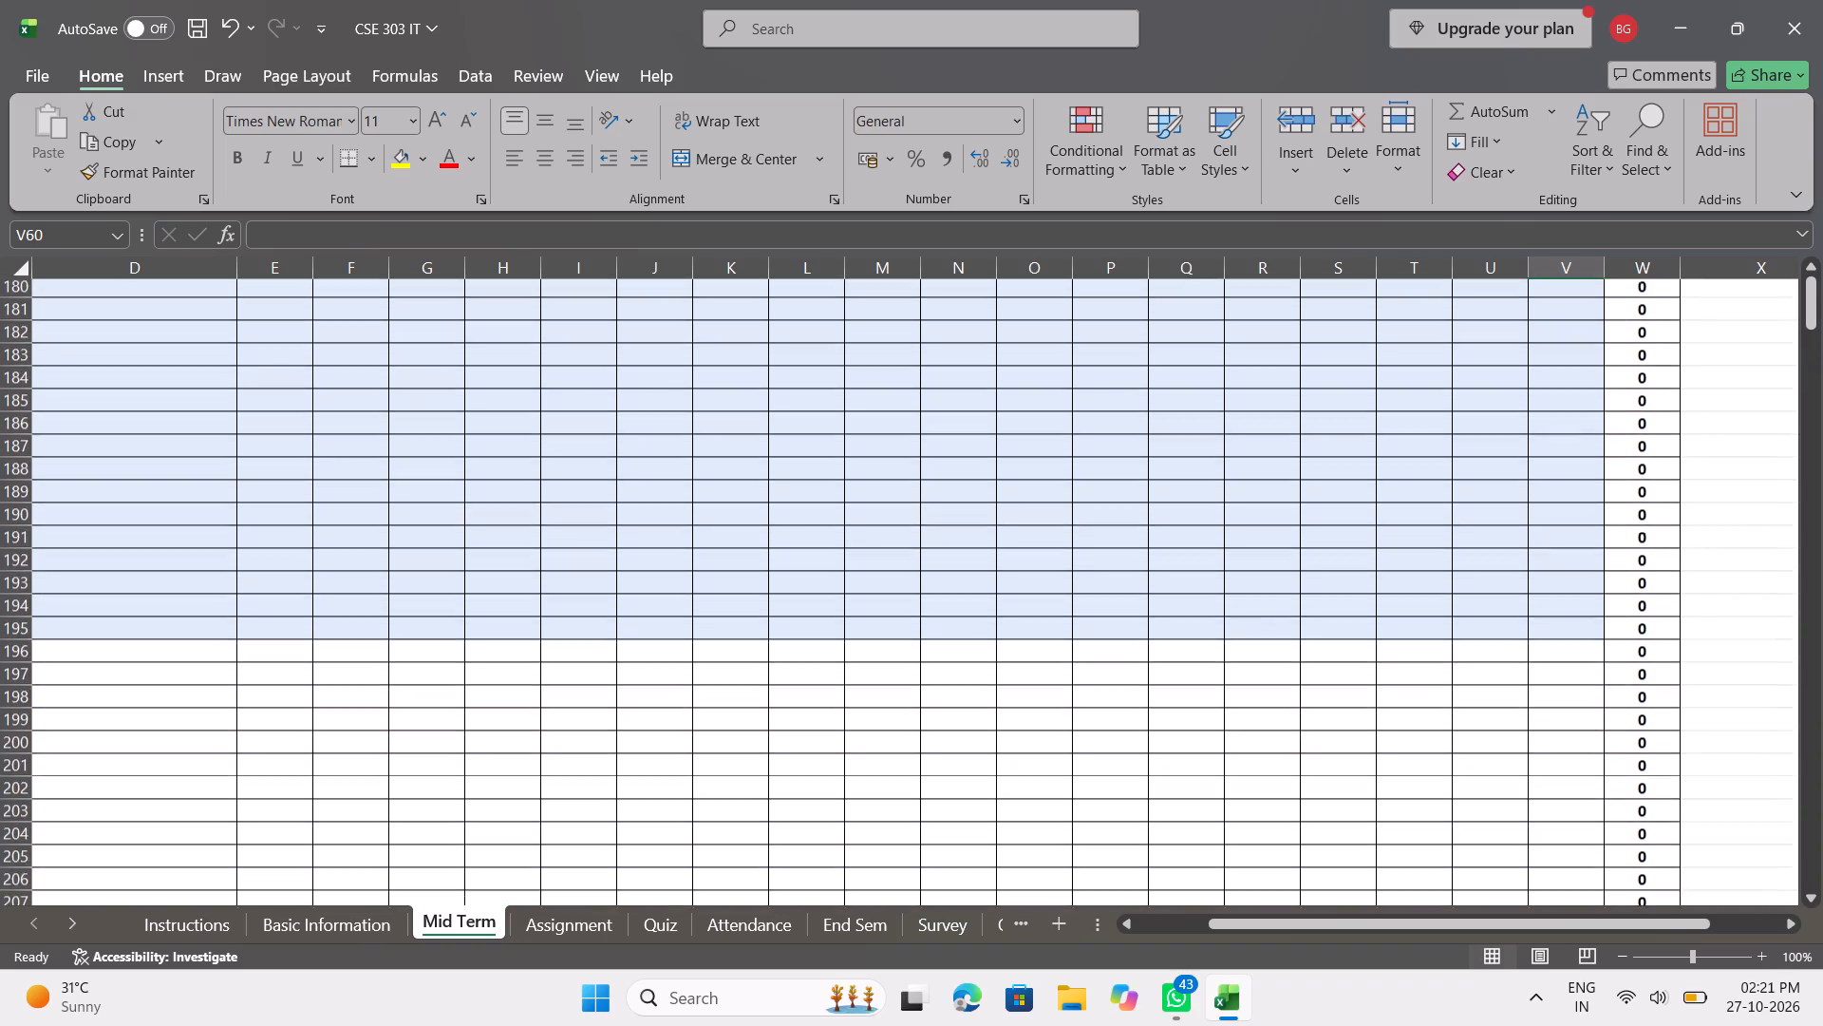
scroll(1366, 581, "up", 8)
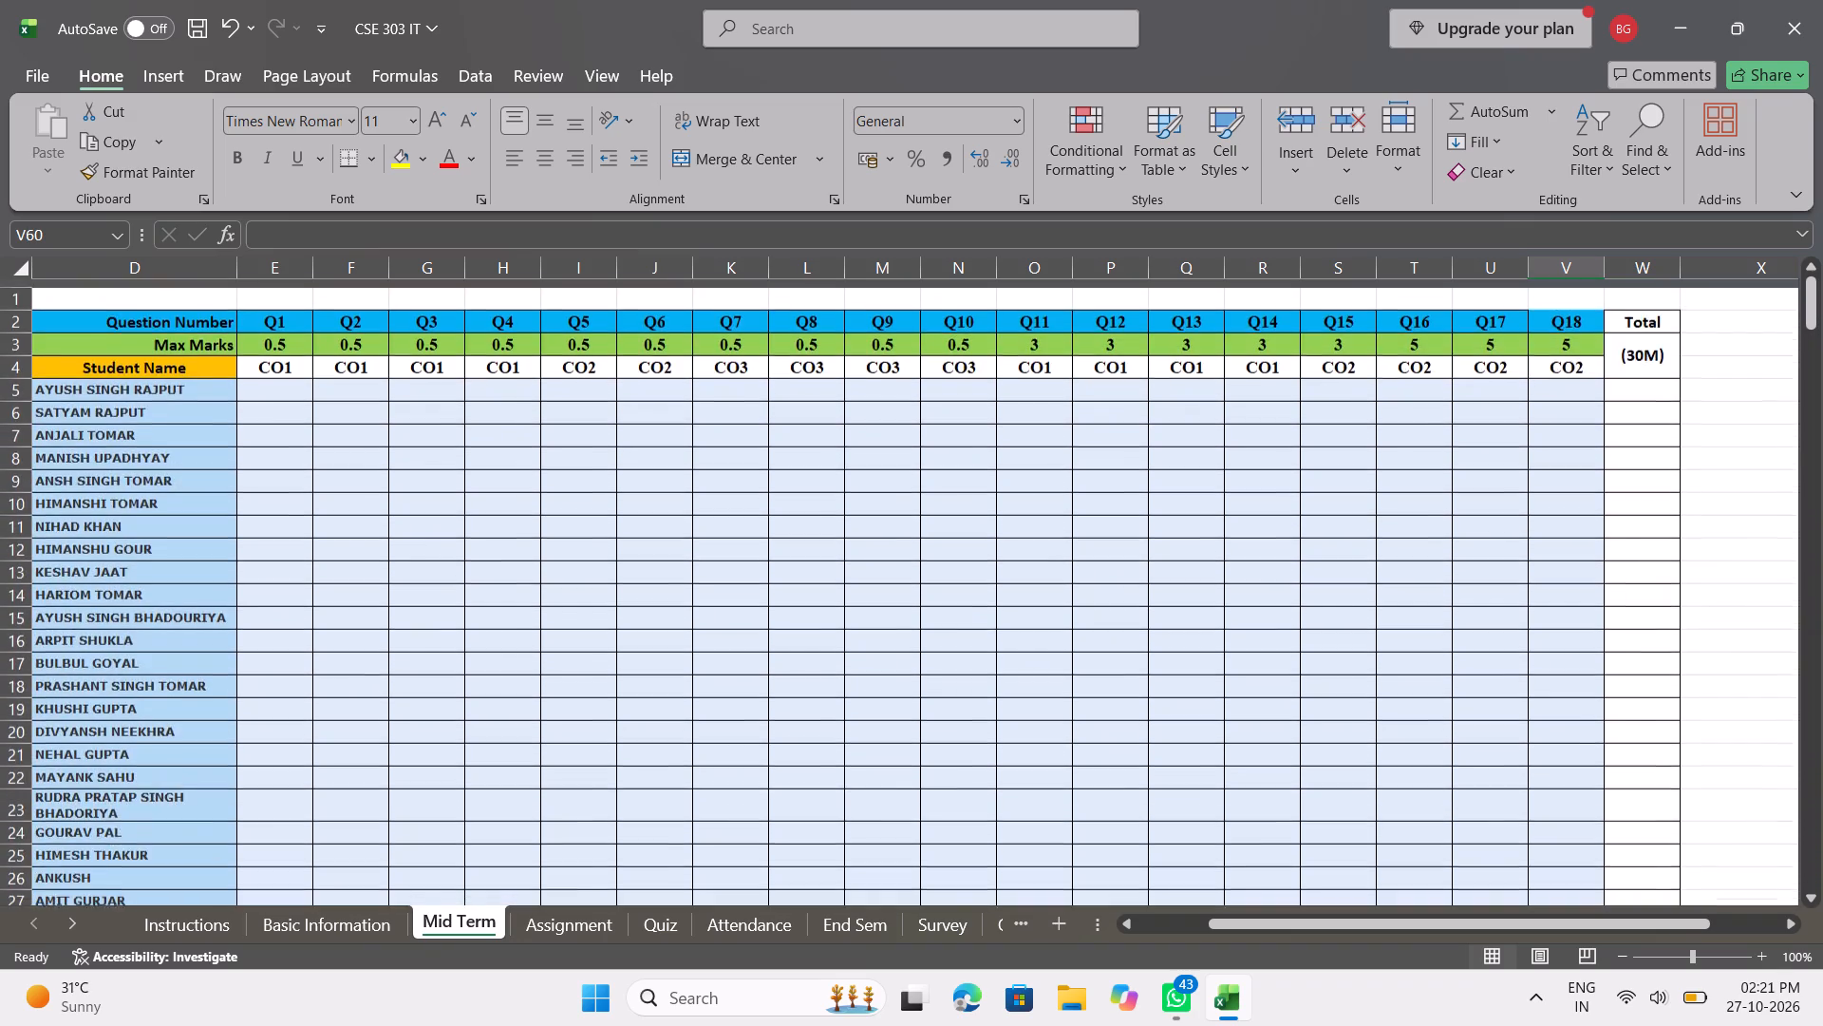
scroll(1366, 581, "down", 7)
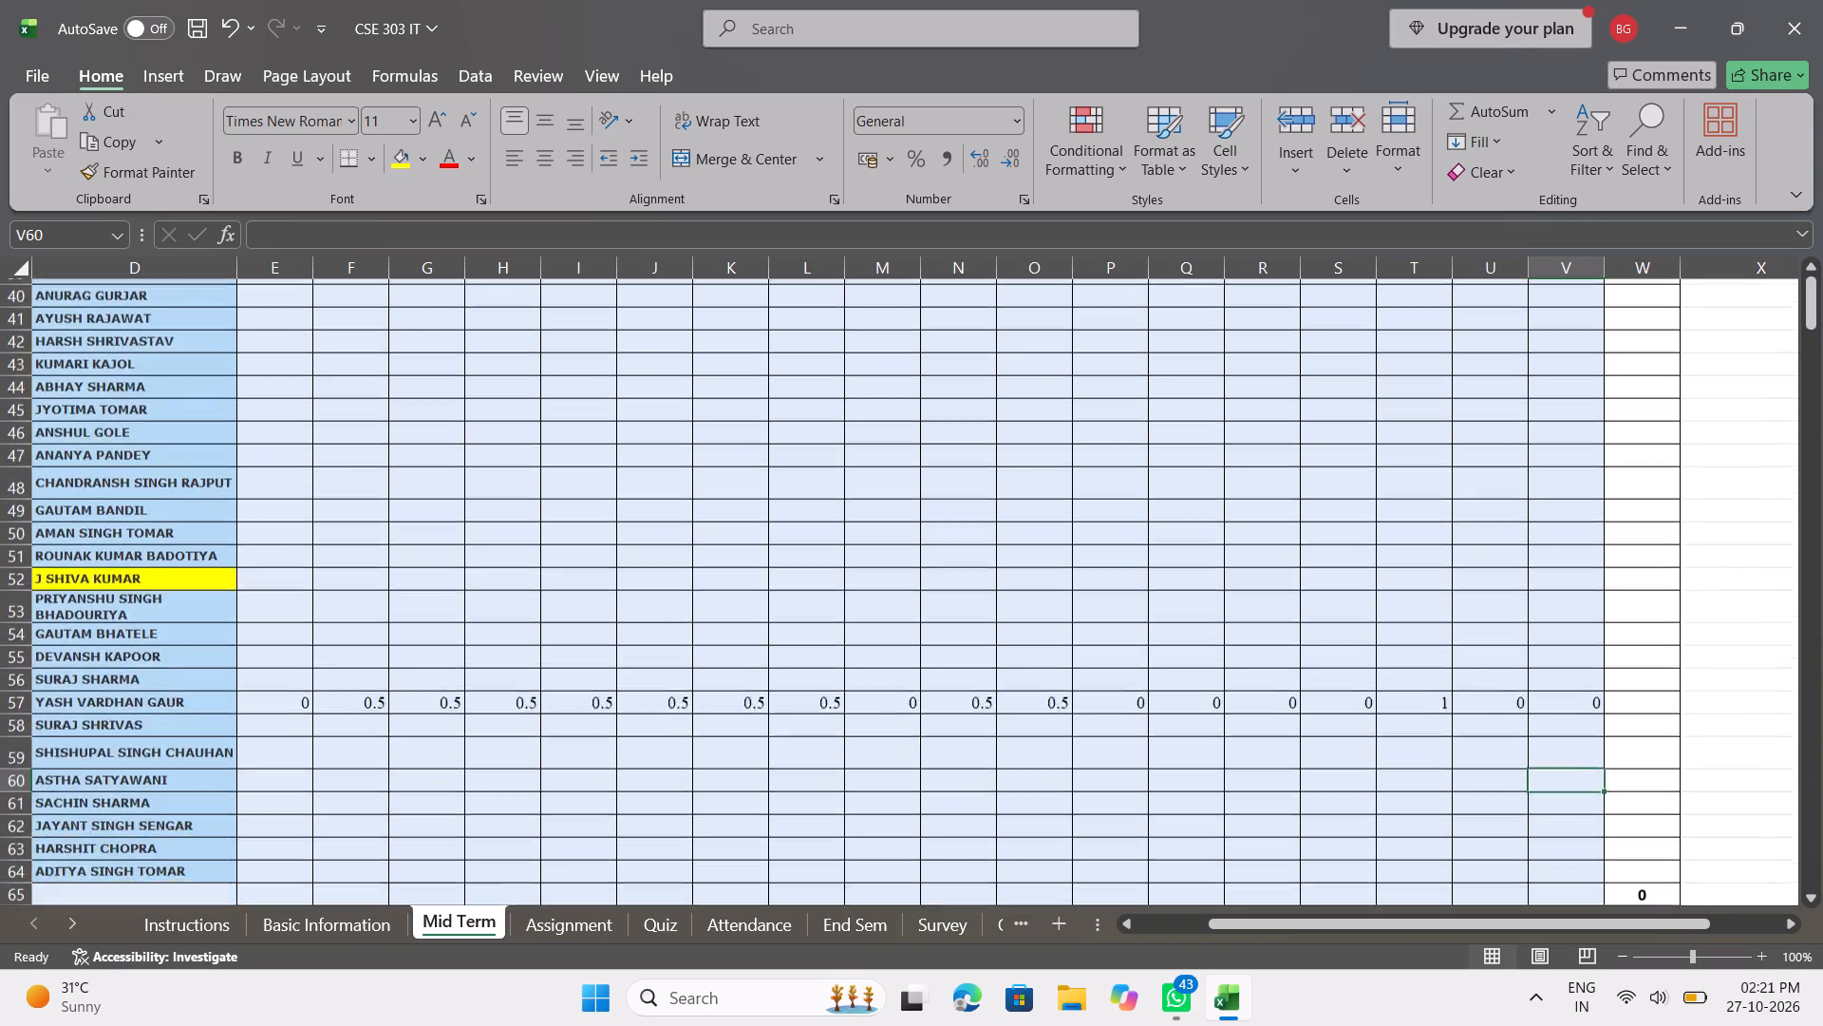
scroll(1366, 581, "down", 2)
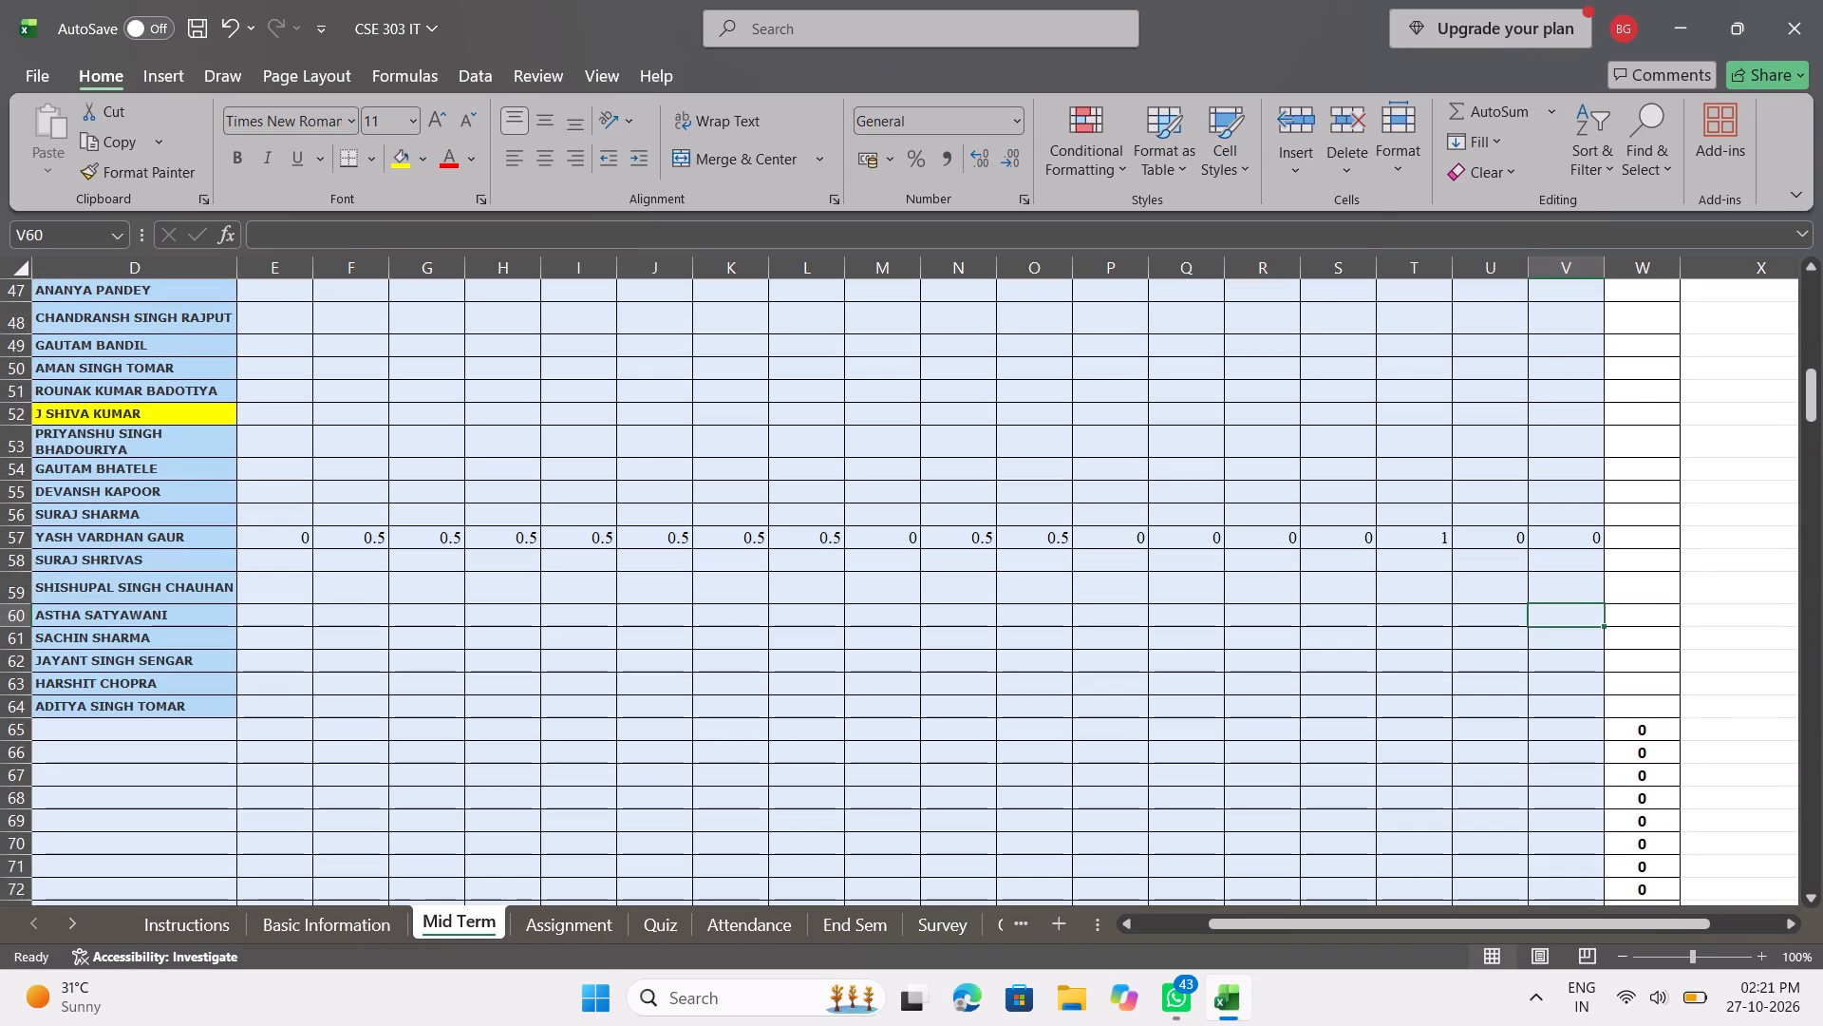
left_click(1635, 532)
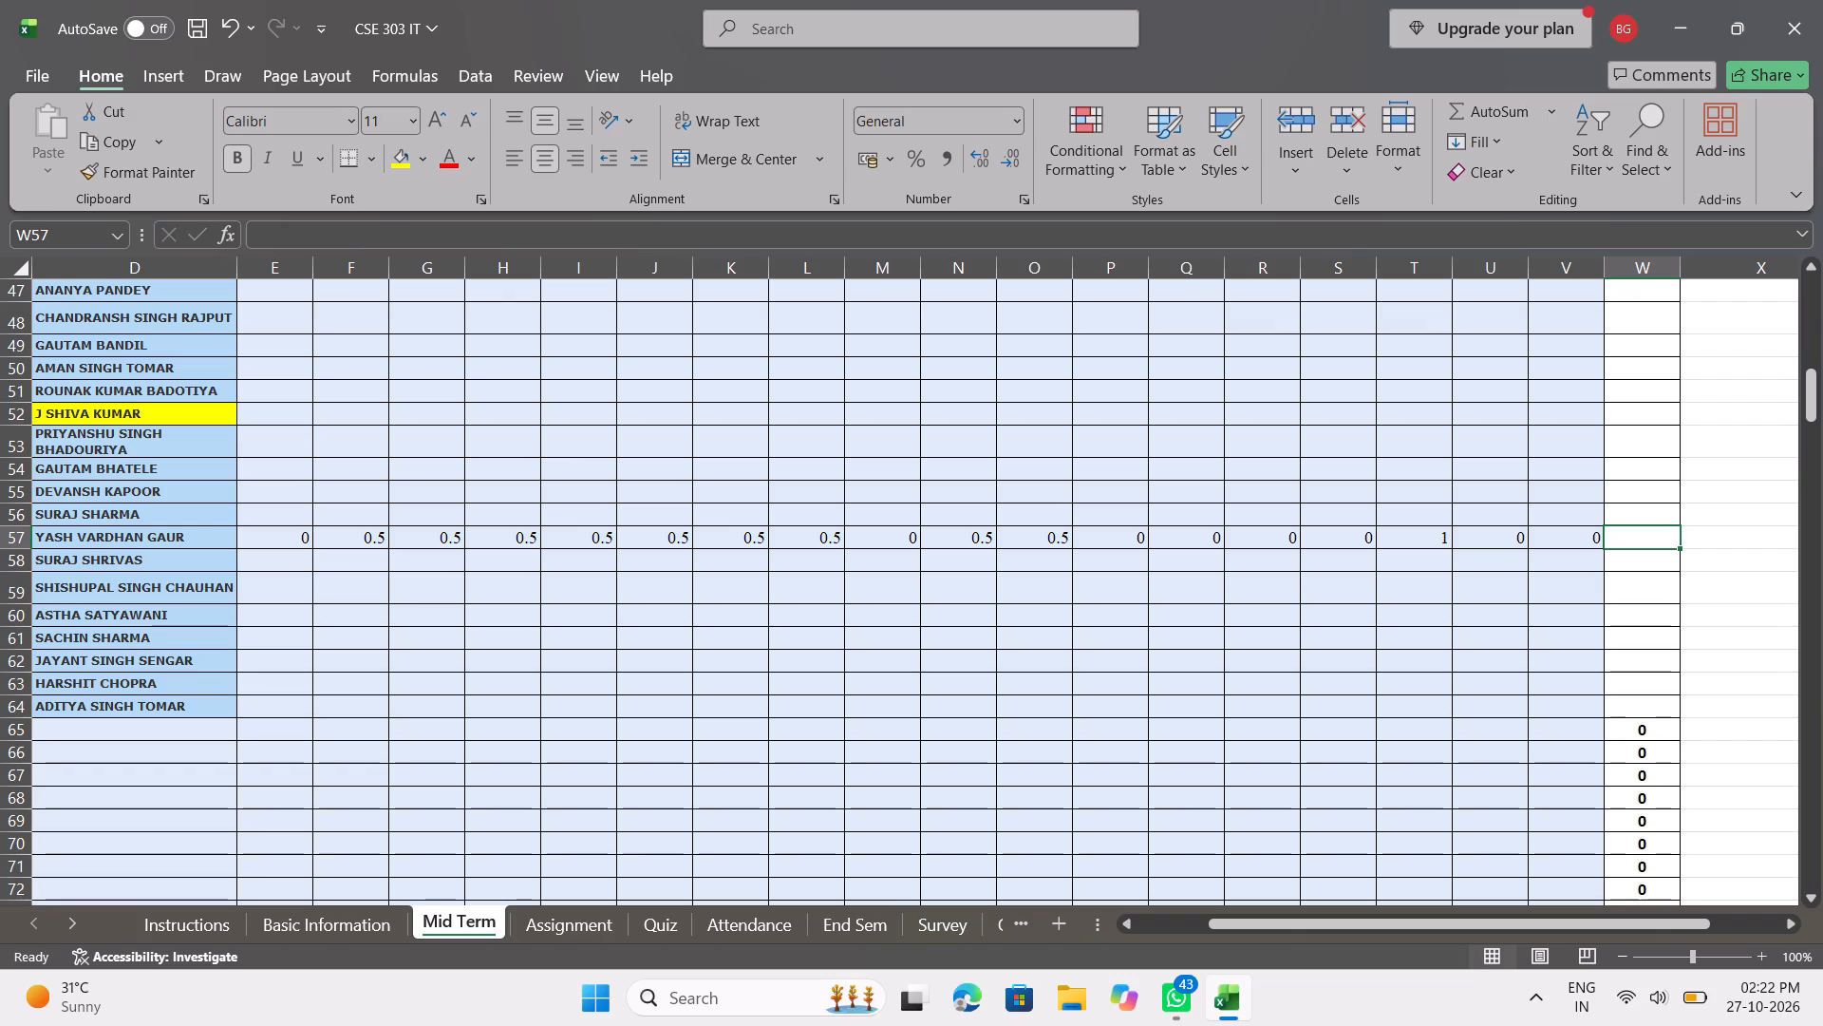
Change the Q8 mark in row 57 to 0.
left_click(814, 536)
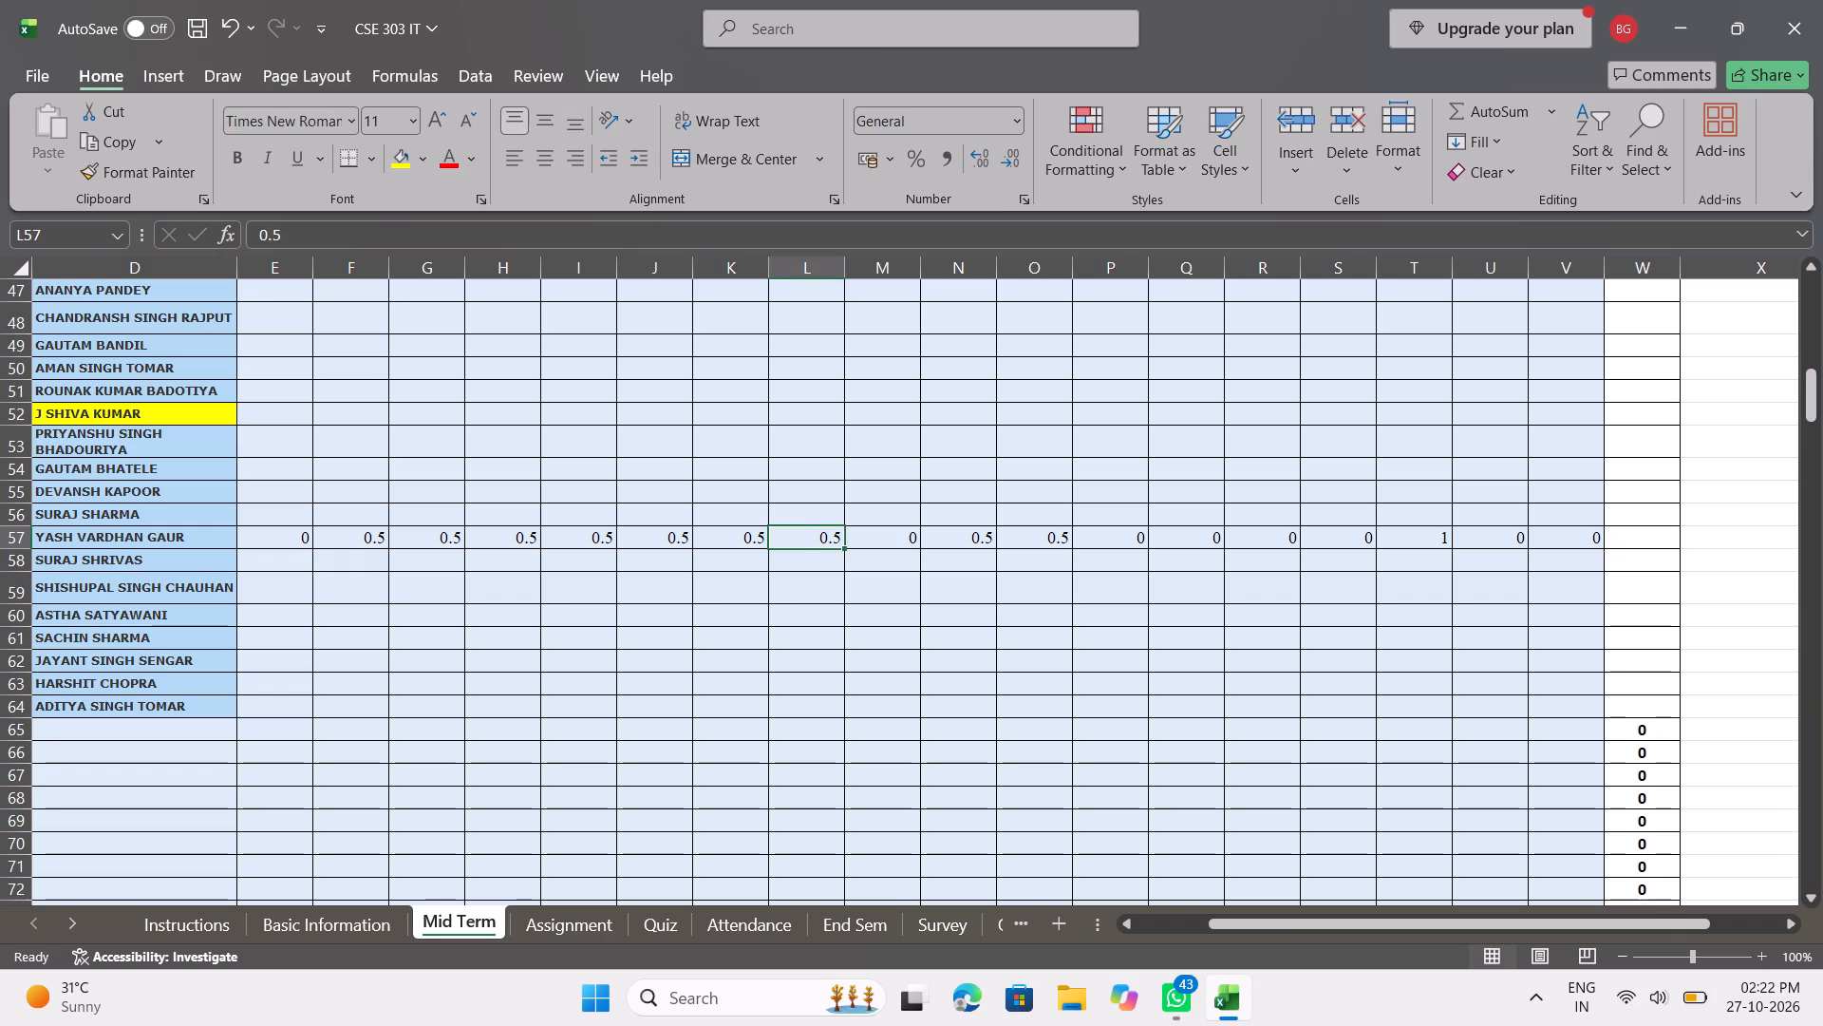
key("BackSpace")
key("0")
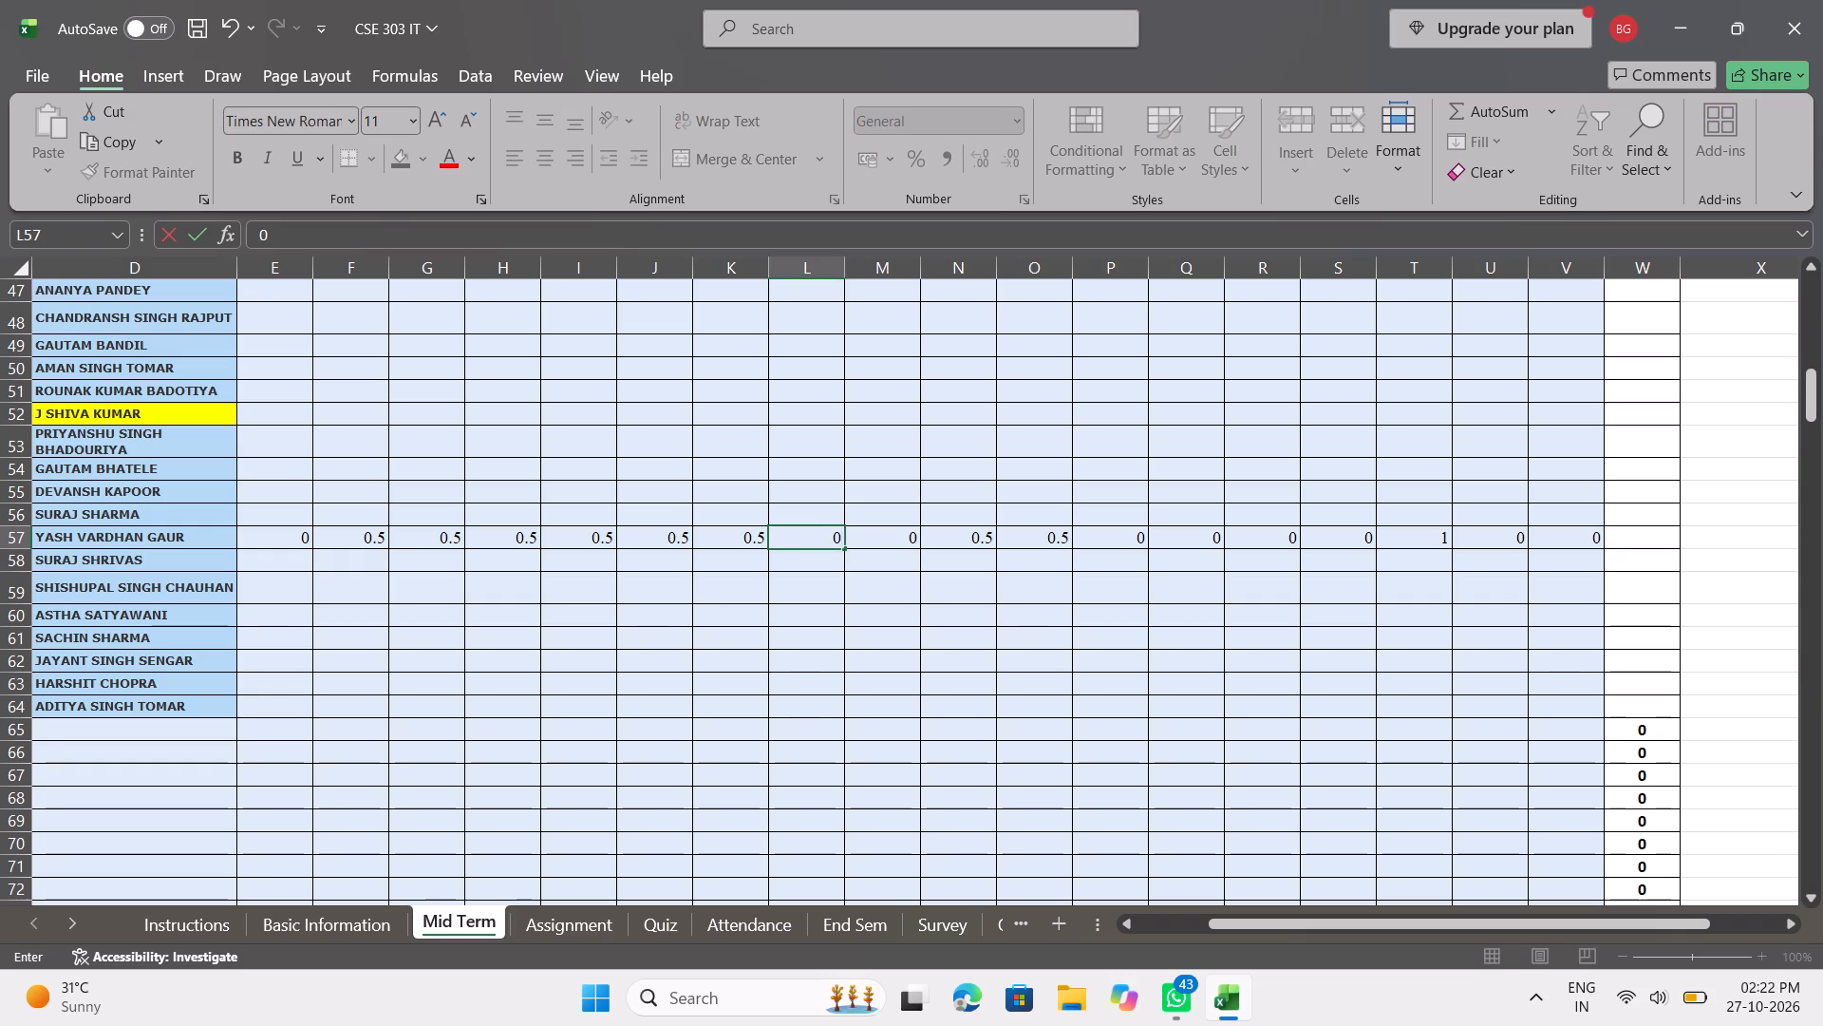
Enter 5 as the total for row 57 in the Total (30M) column.
left_click(1643, 543)
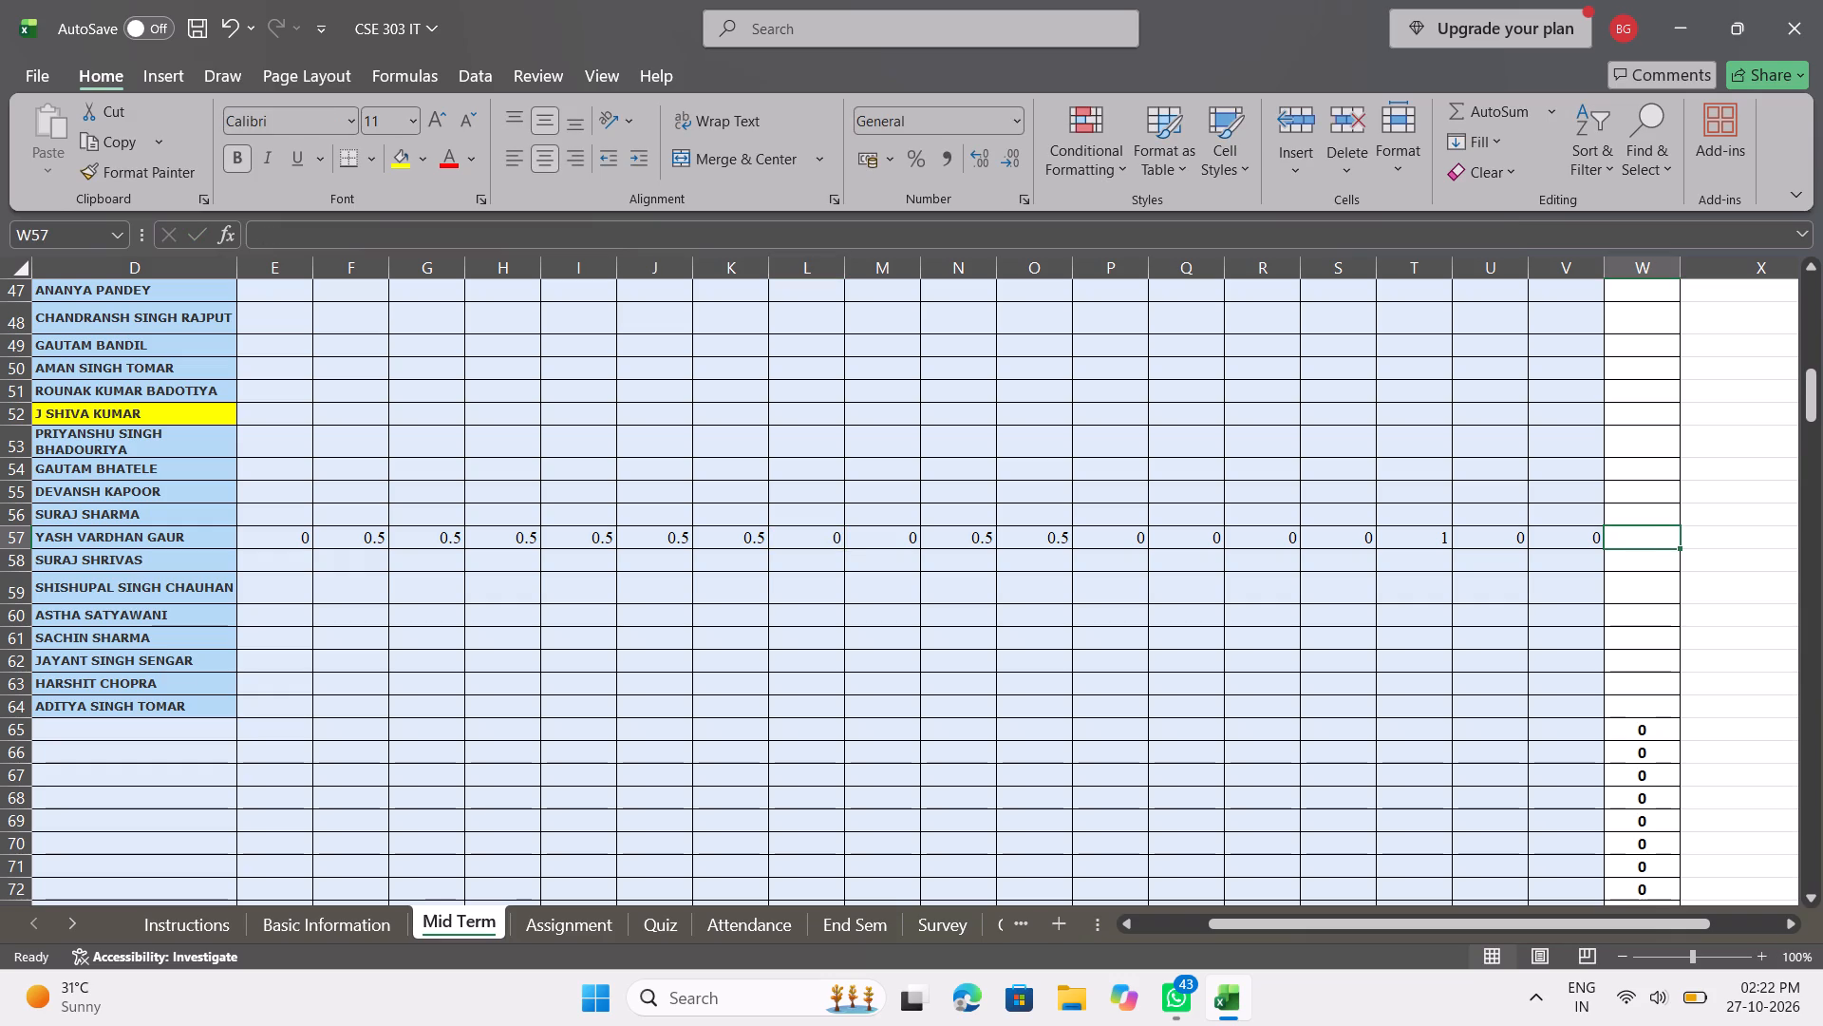
key("5")
Search the Mid Term sheet by name for the student highlighted in yellow in row 52.
scroll(1477, 678, "up", 2)
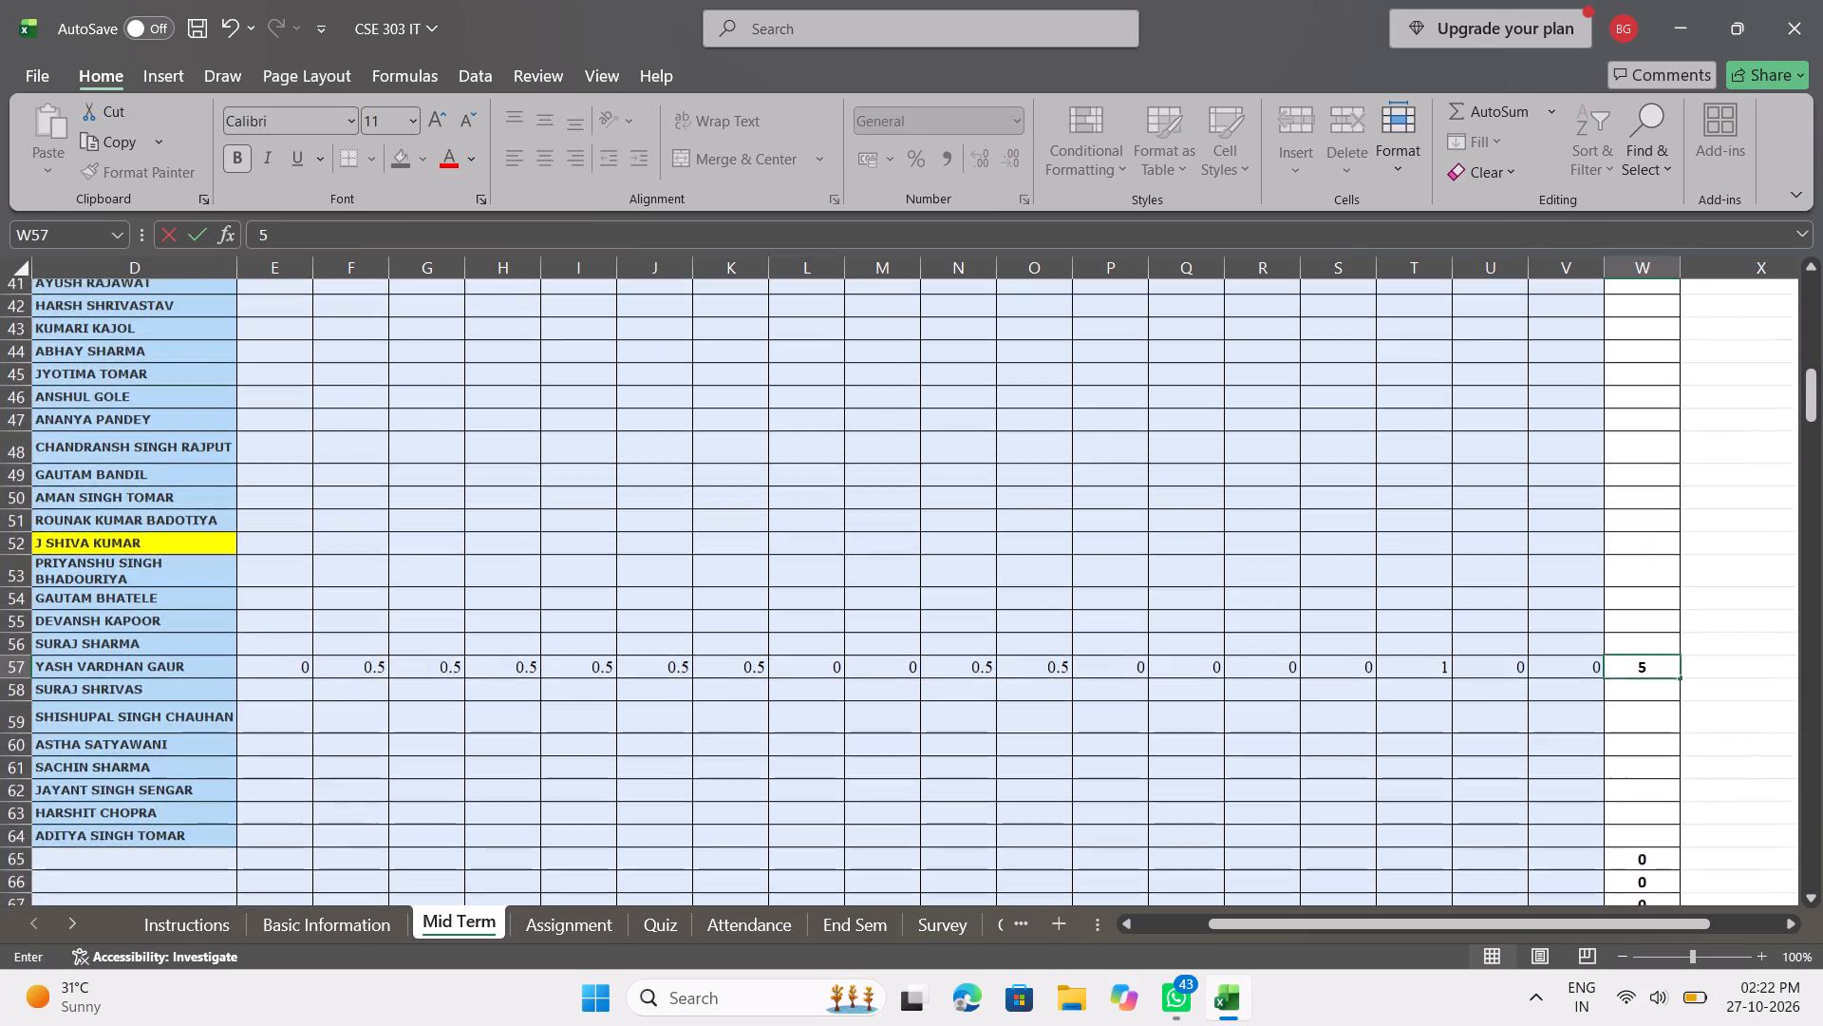
scroll(1477, 678, "up", 7)
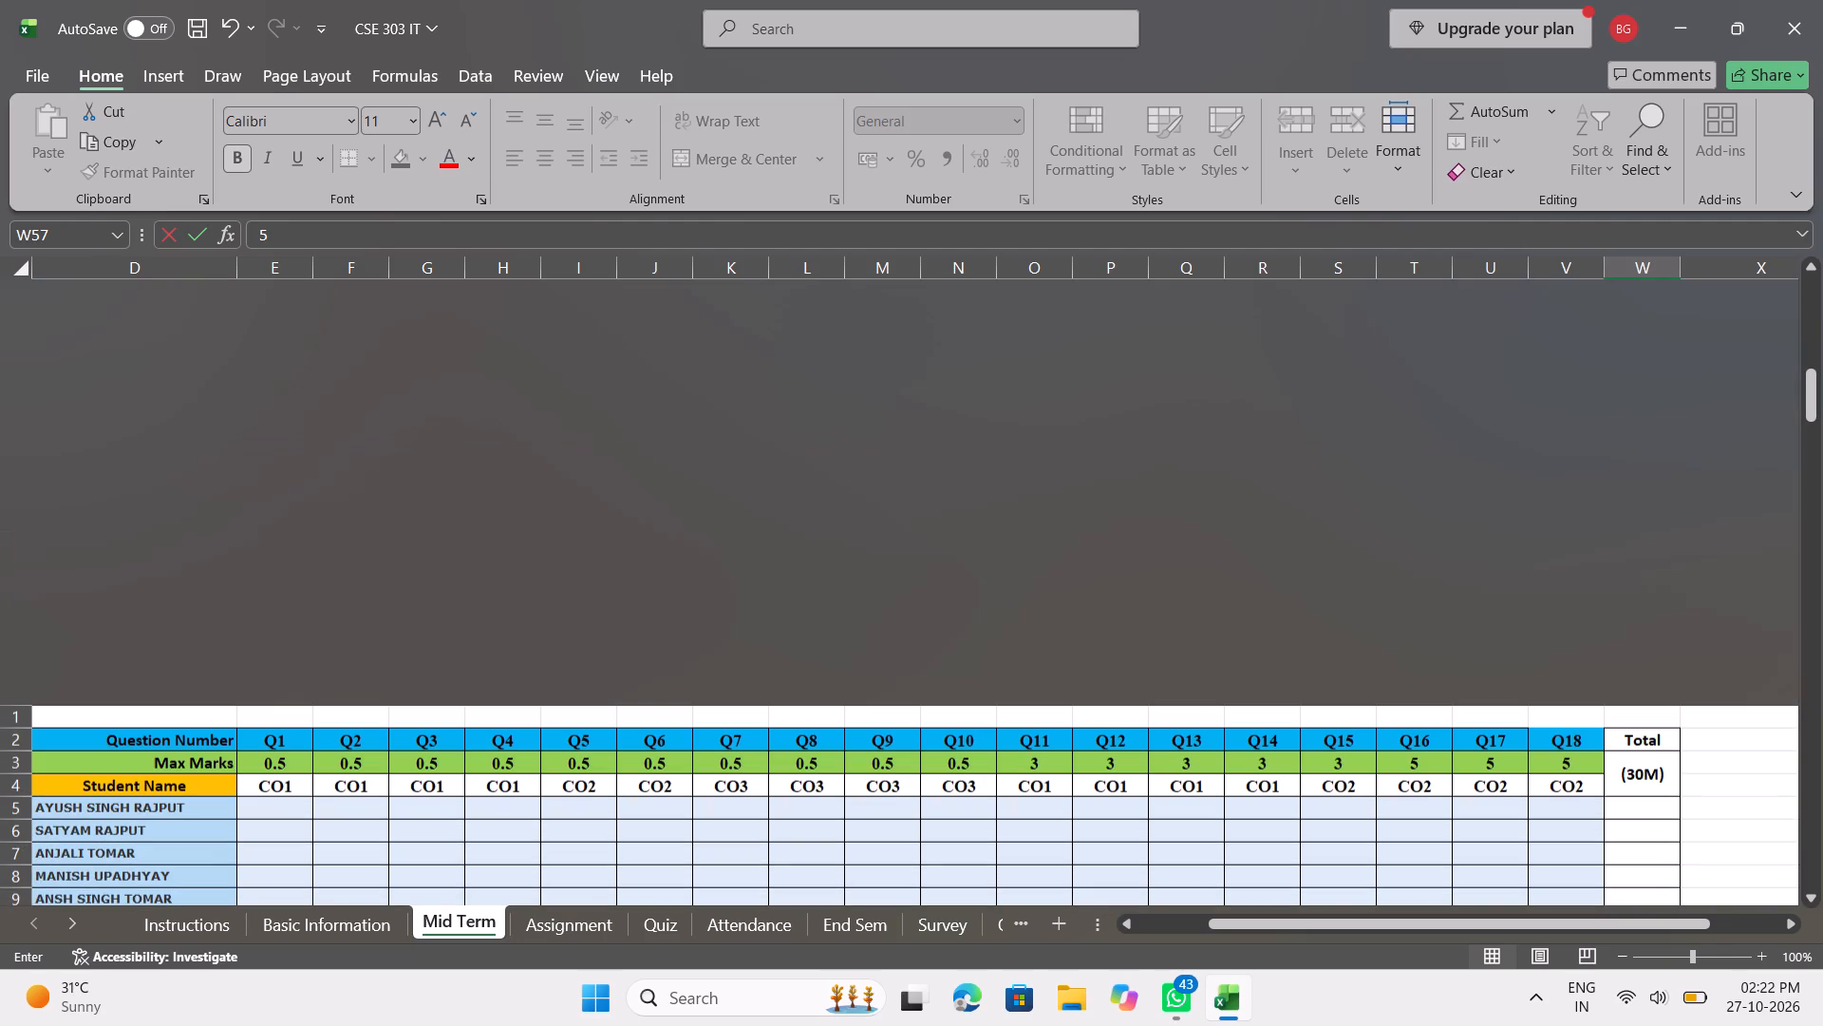
scroll(1477, 678, "down", 19)
scroll(1477, 678, "up", 2)
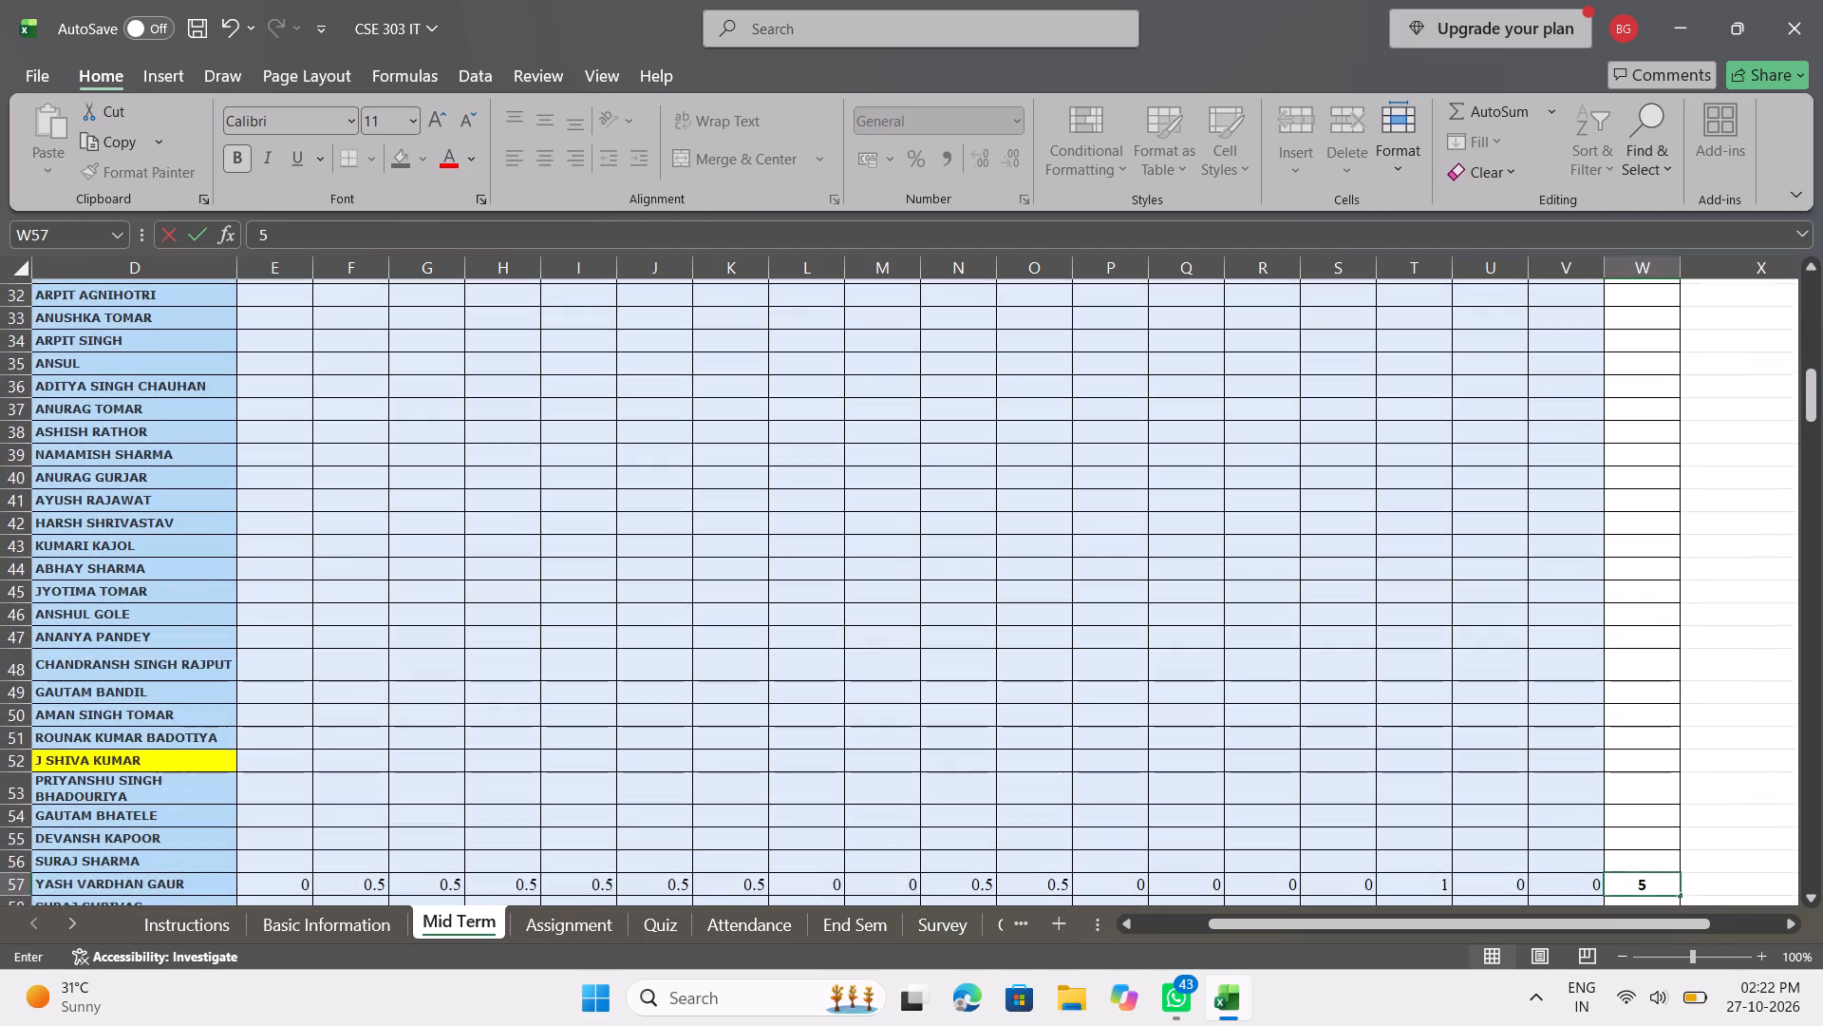
scroll(1477, 678, "up", 5)
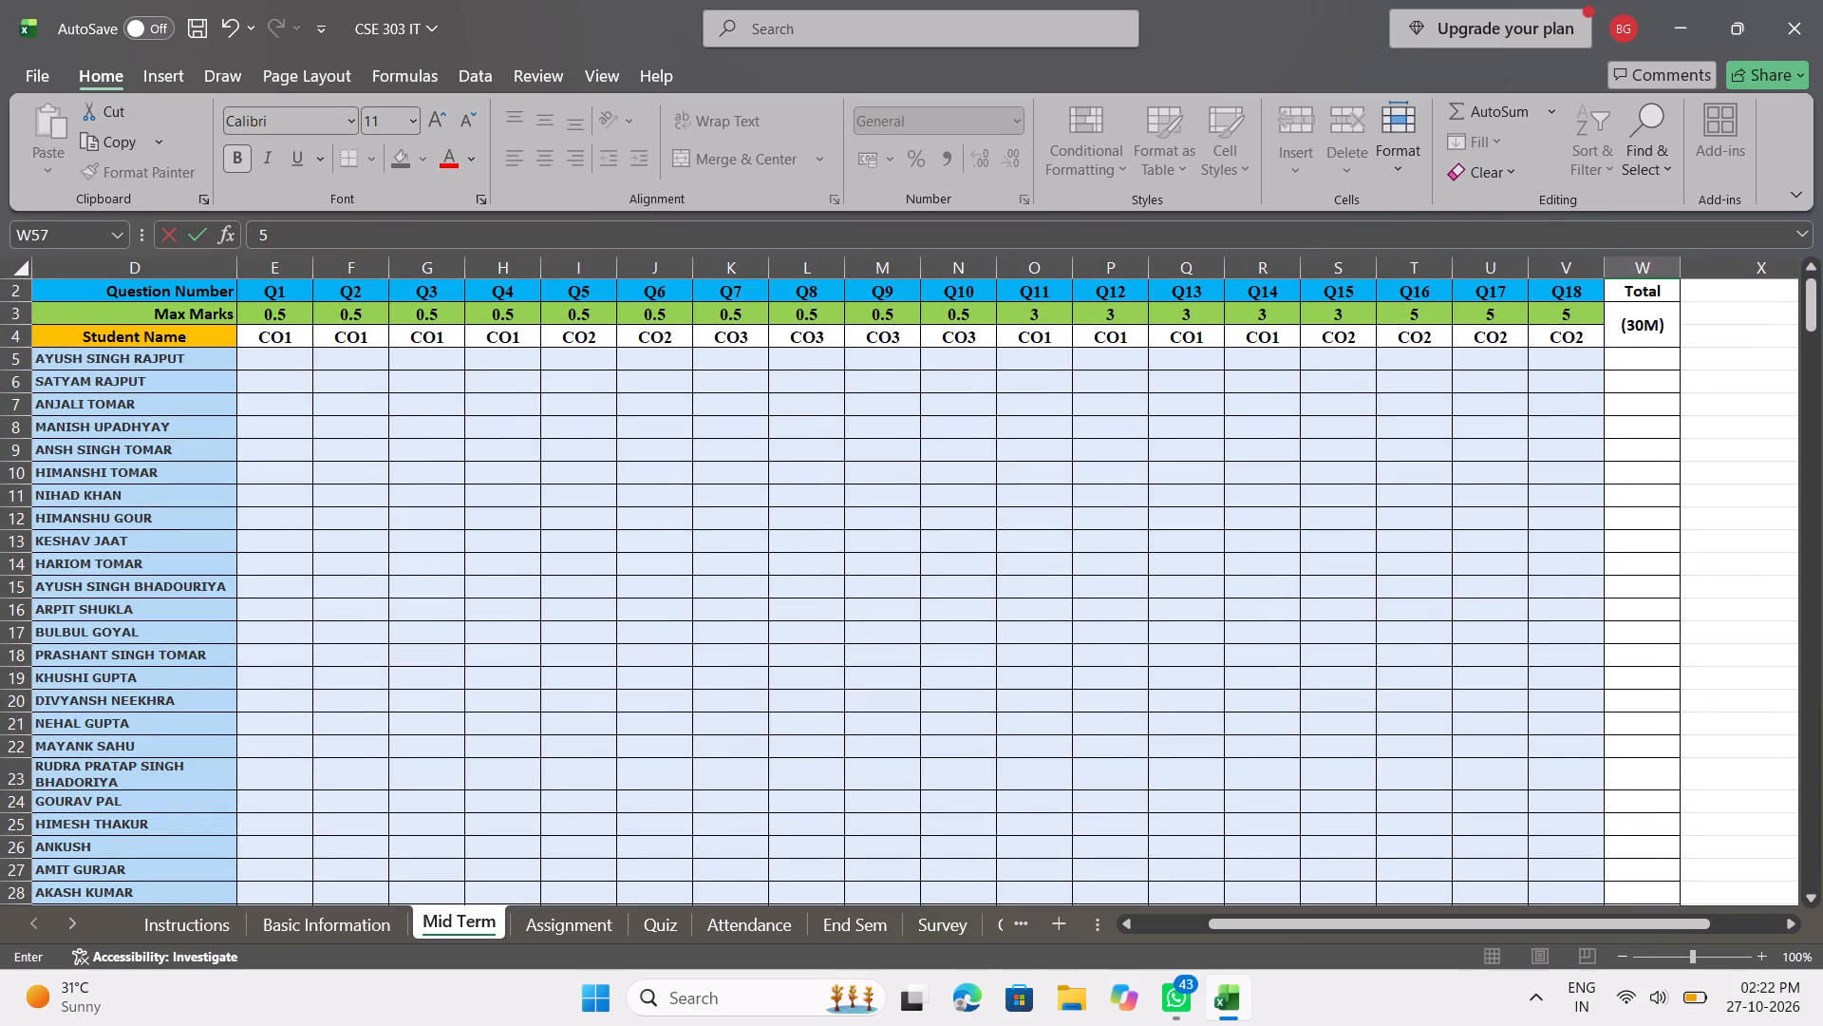
key("ctrl+f")
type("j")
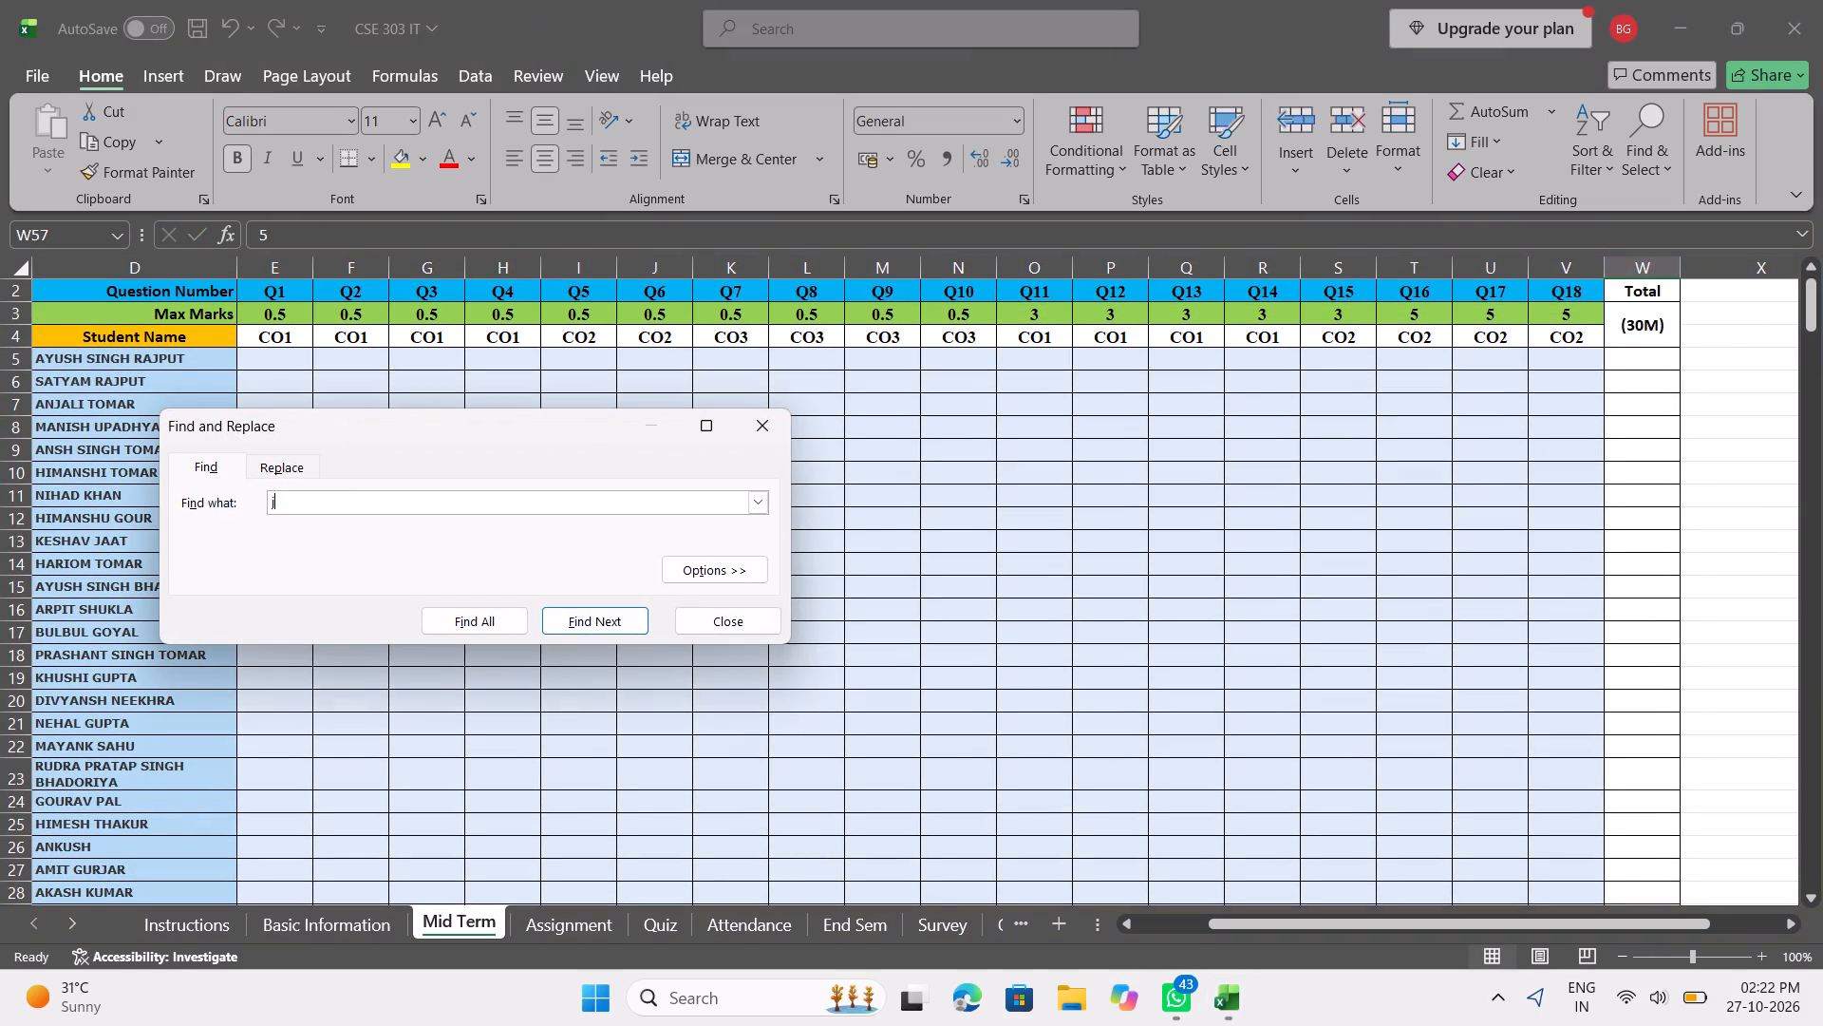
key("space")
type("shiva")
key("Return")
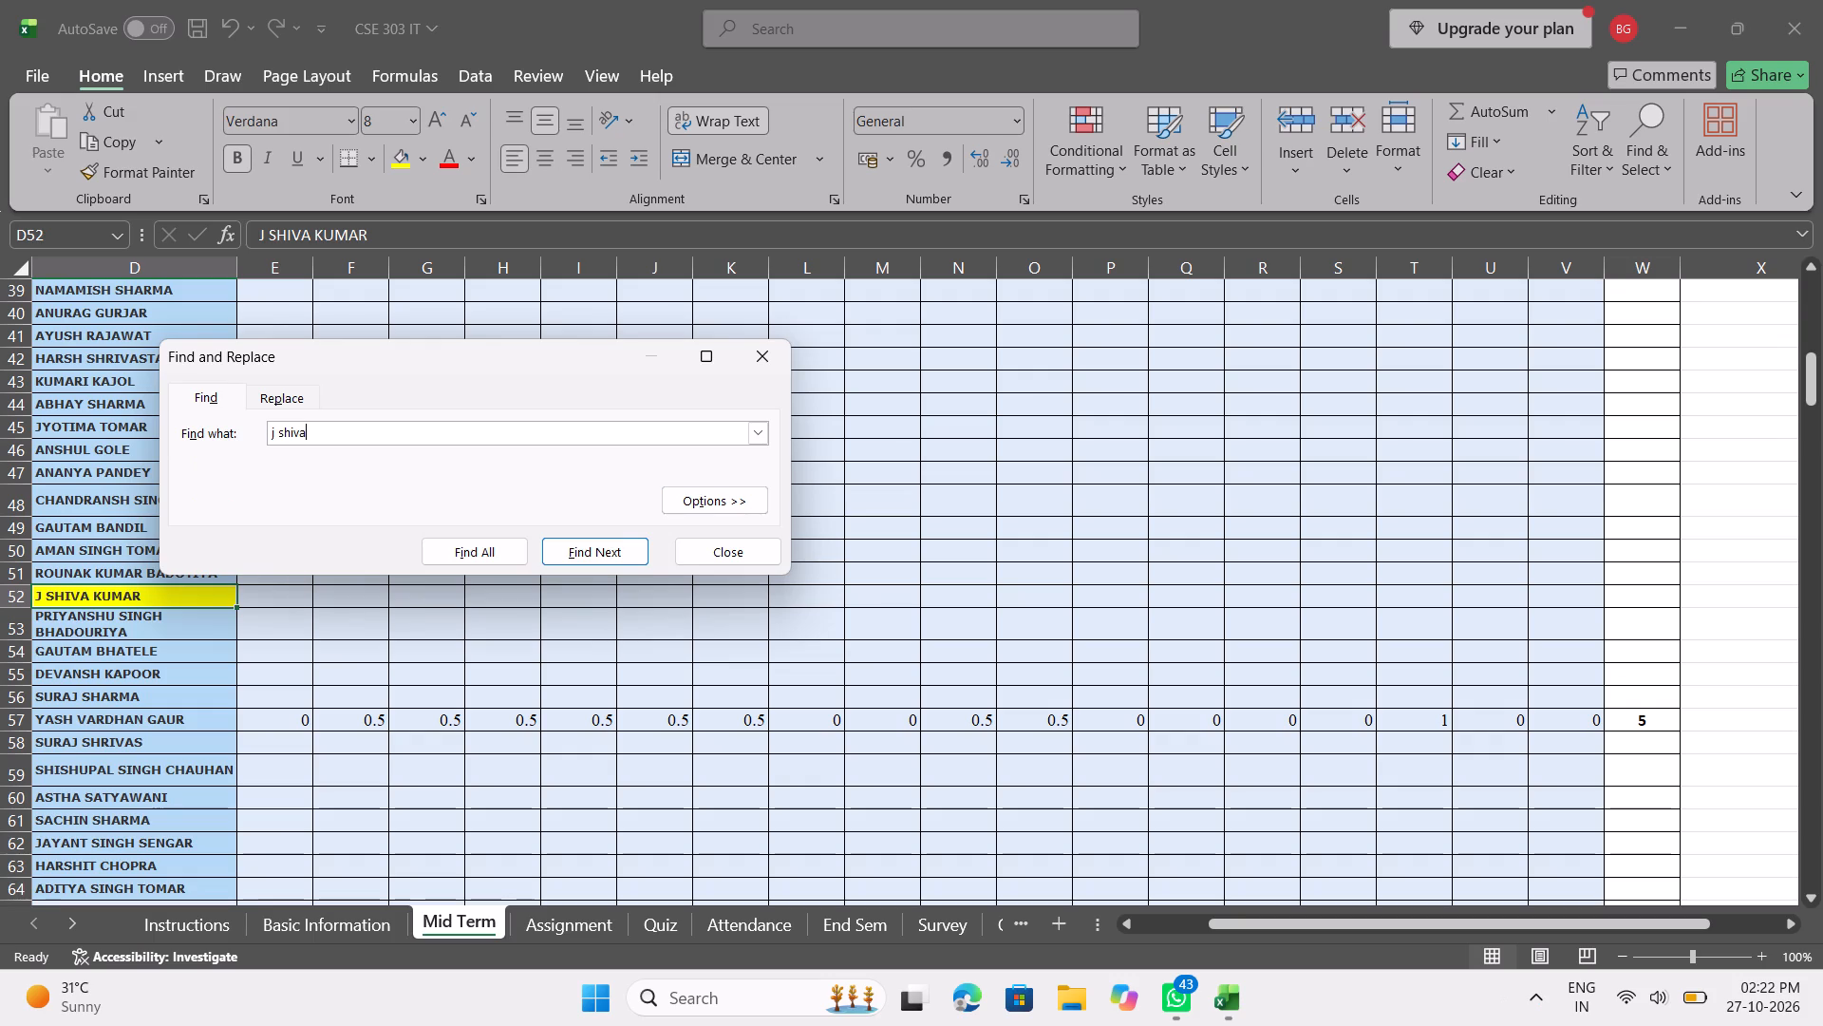
Enter the marks 0, 0.5, 0.5 and 0.5 for Q1 to Q4 in row 52.
left_click(273, 606)
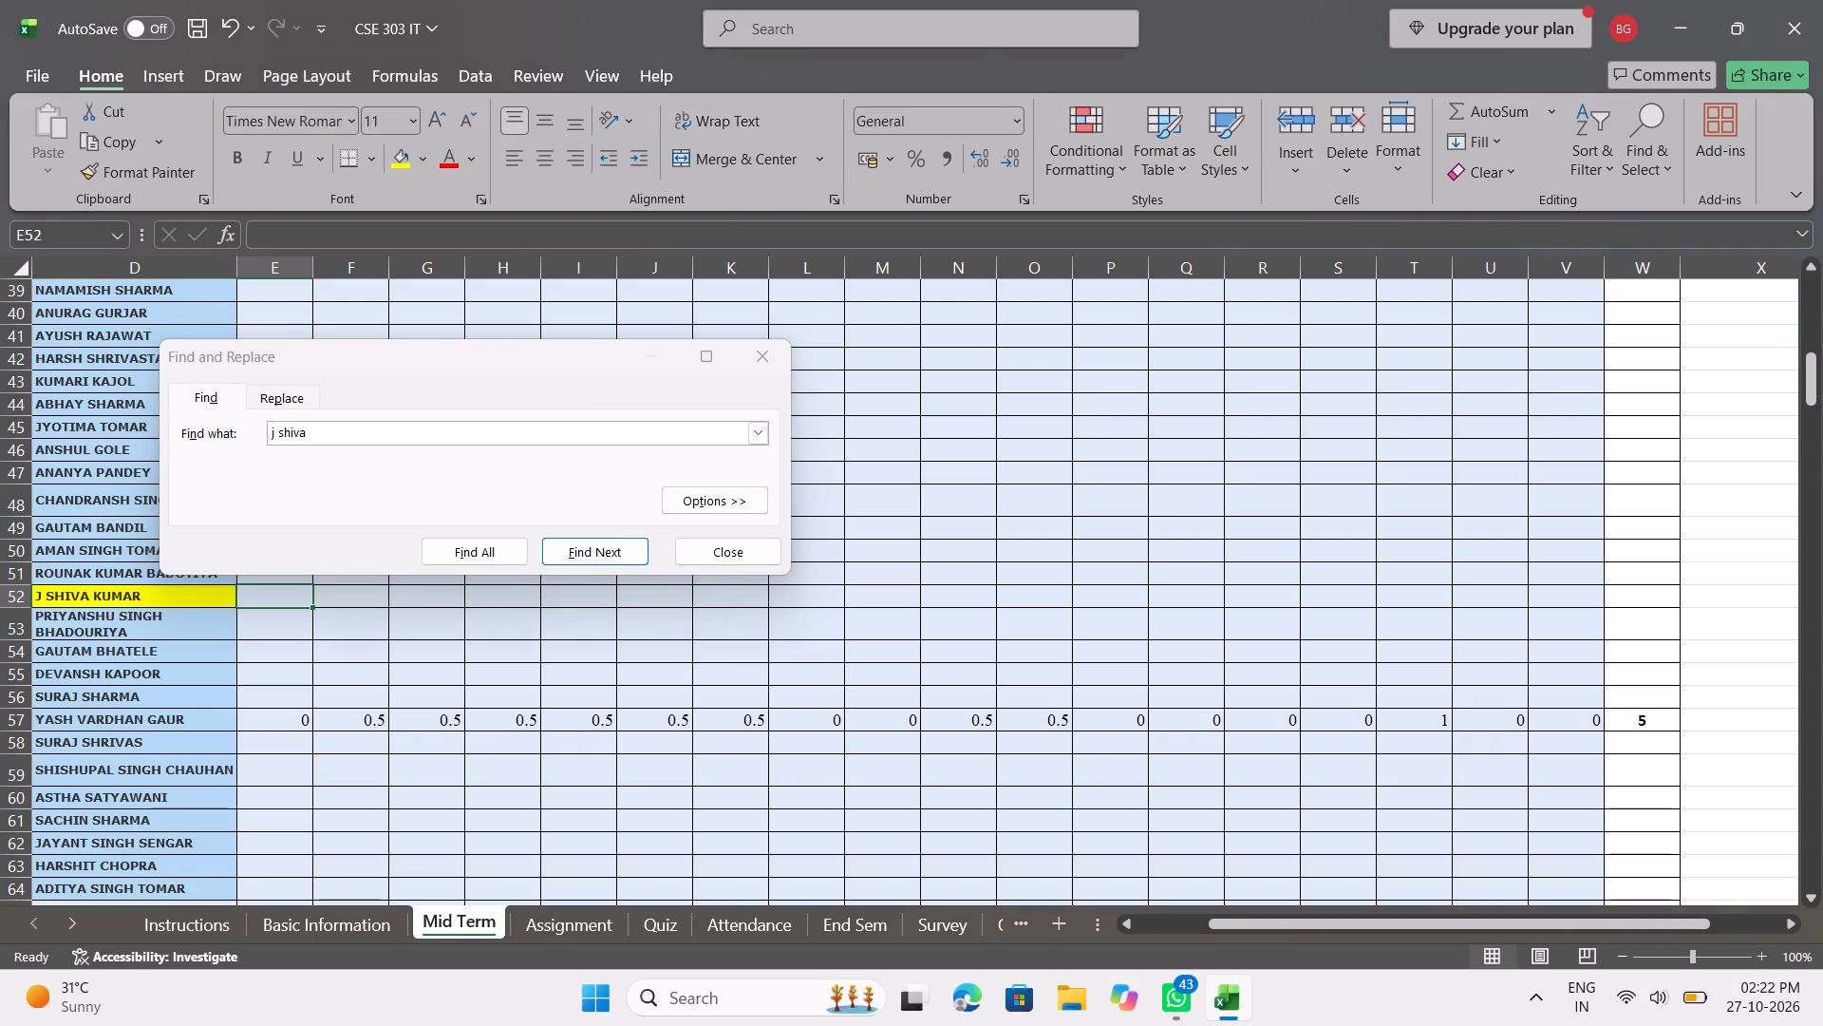
key("0")
key("Right")
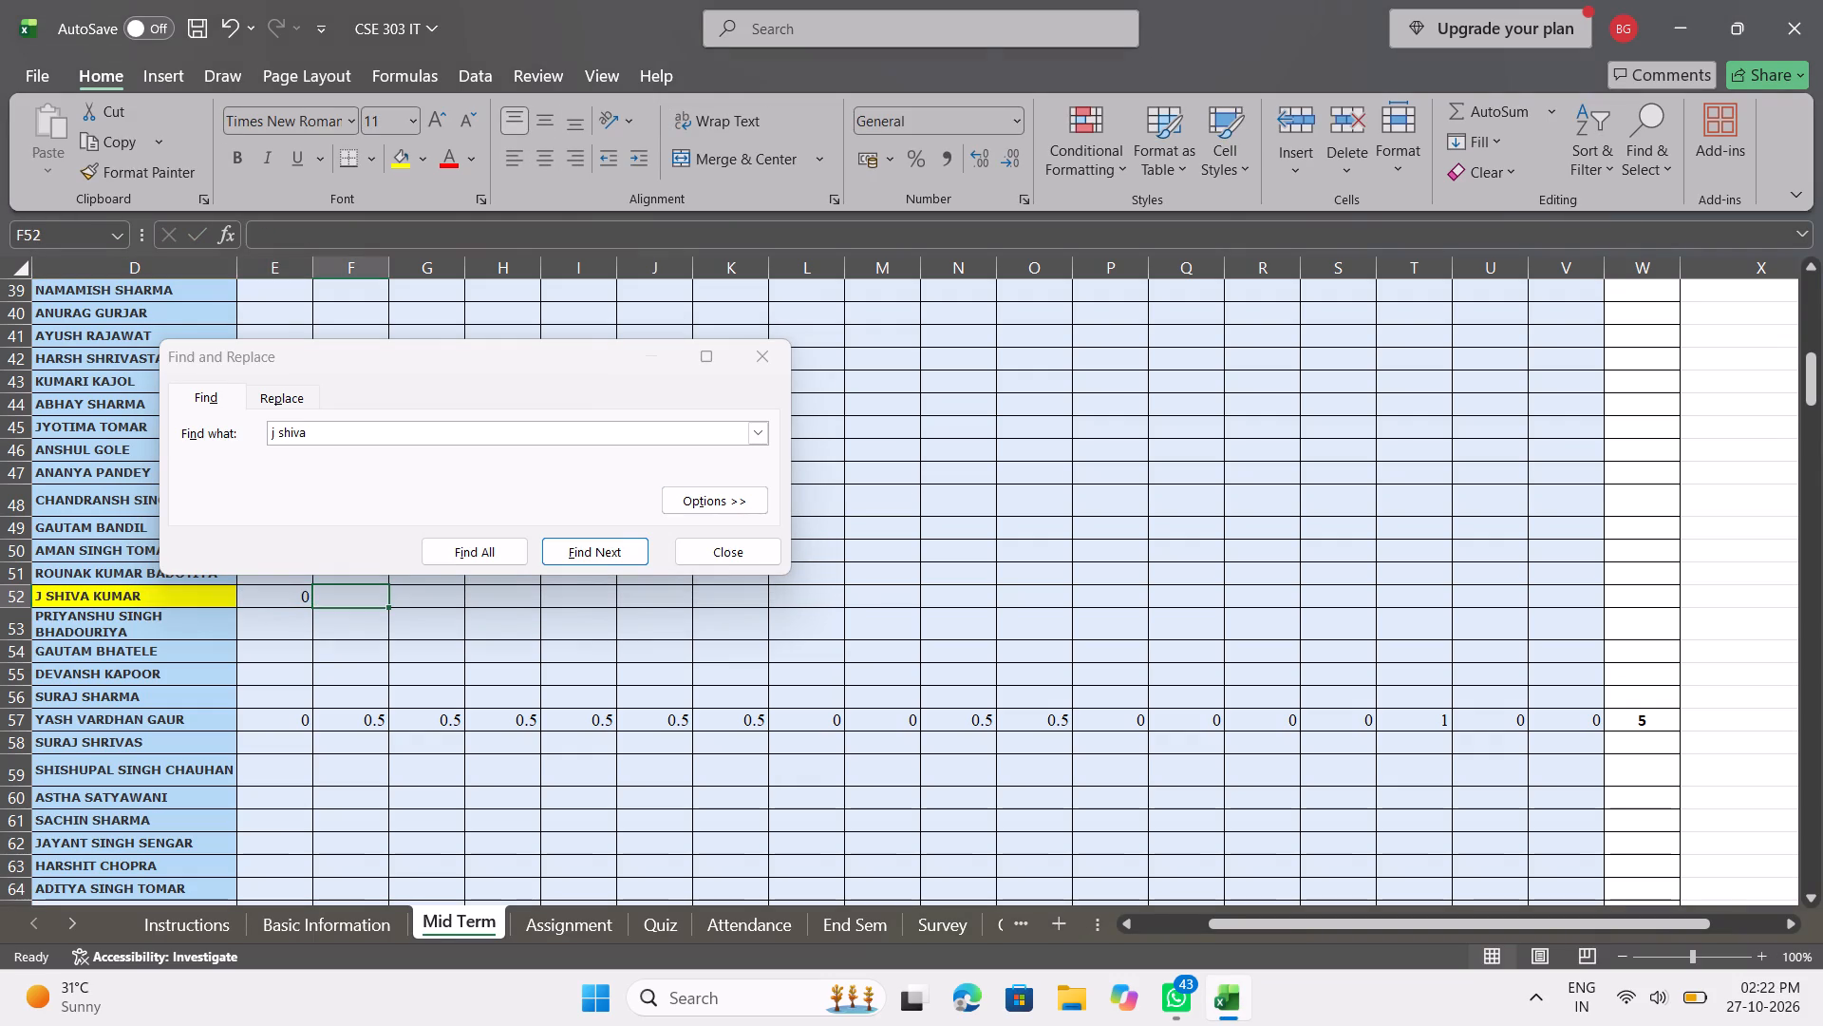
key("period")
key("5")
key("Right")
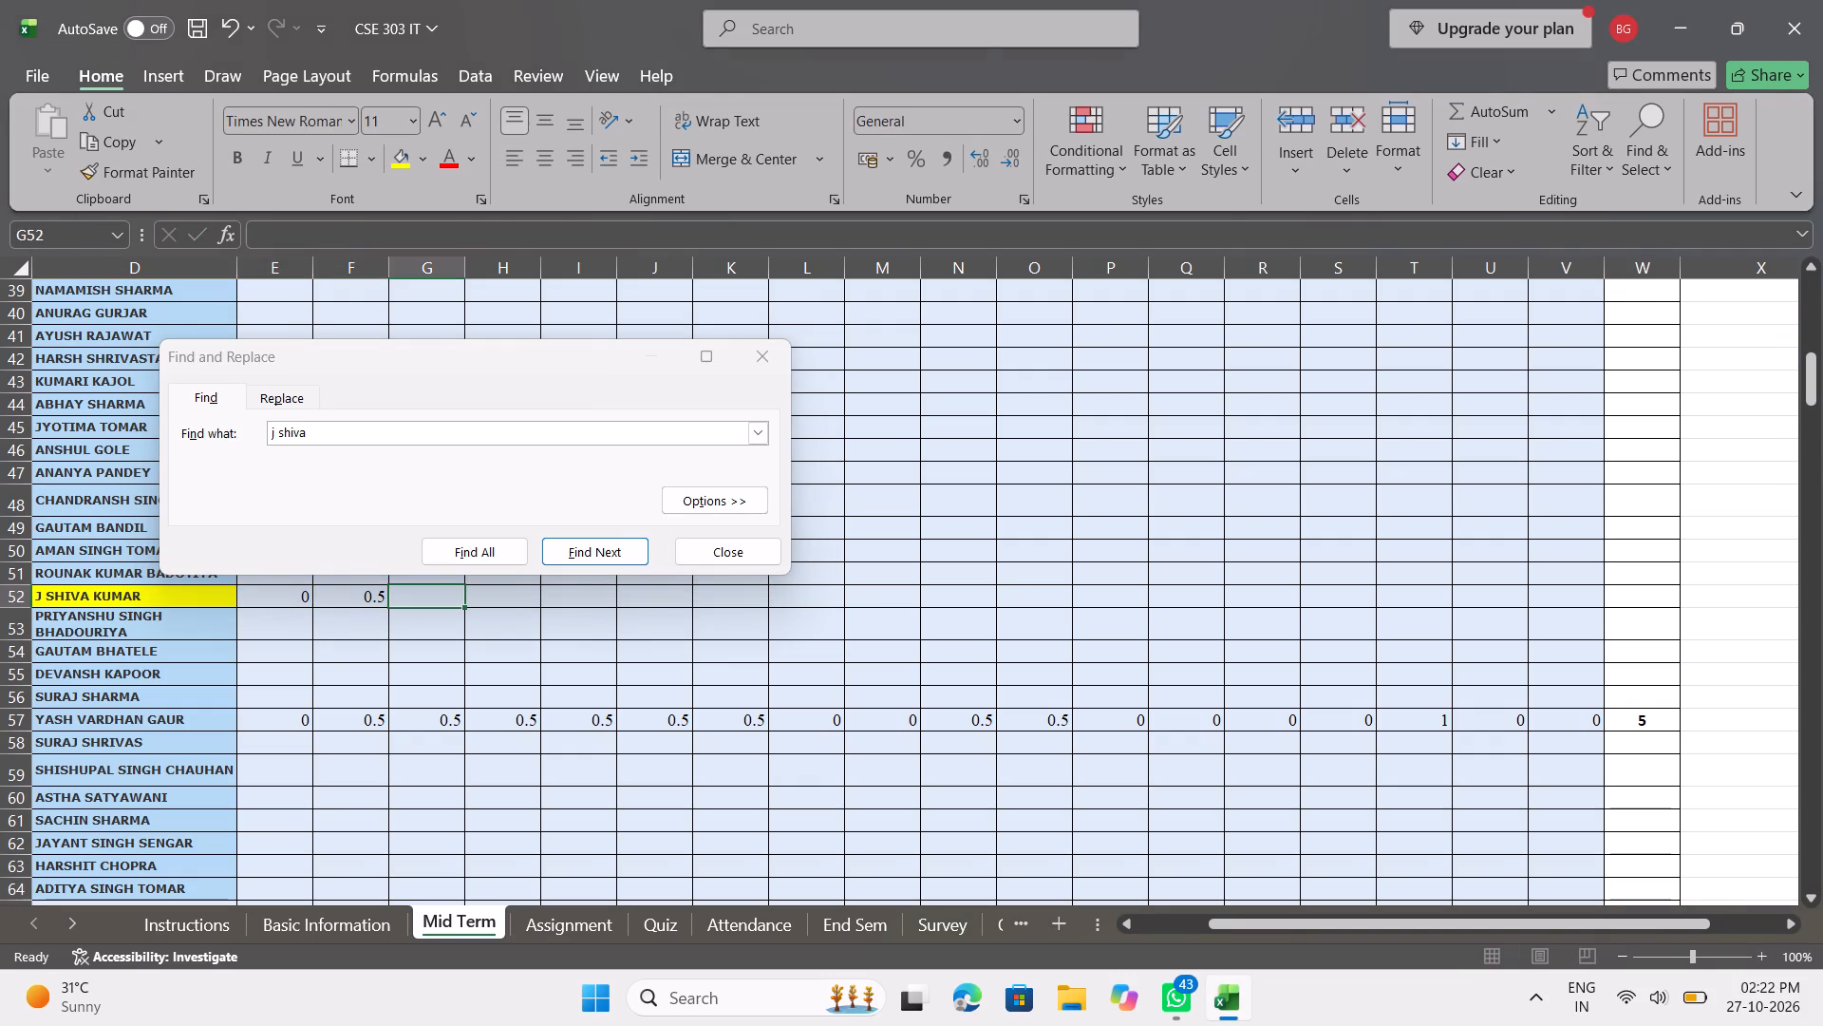
type(".5")
key("Right")
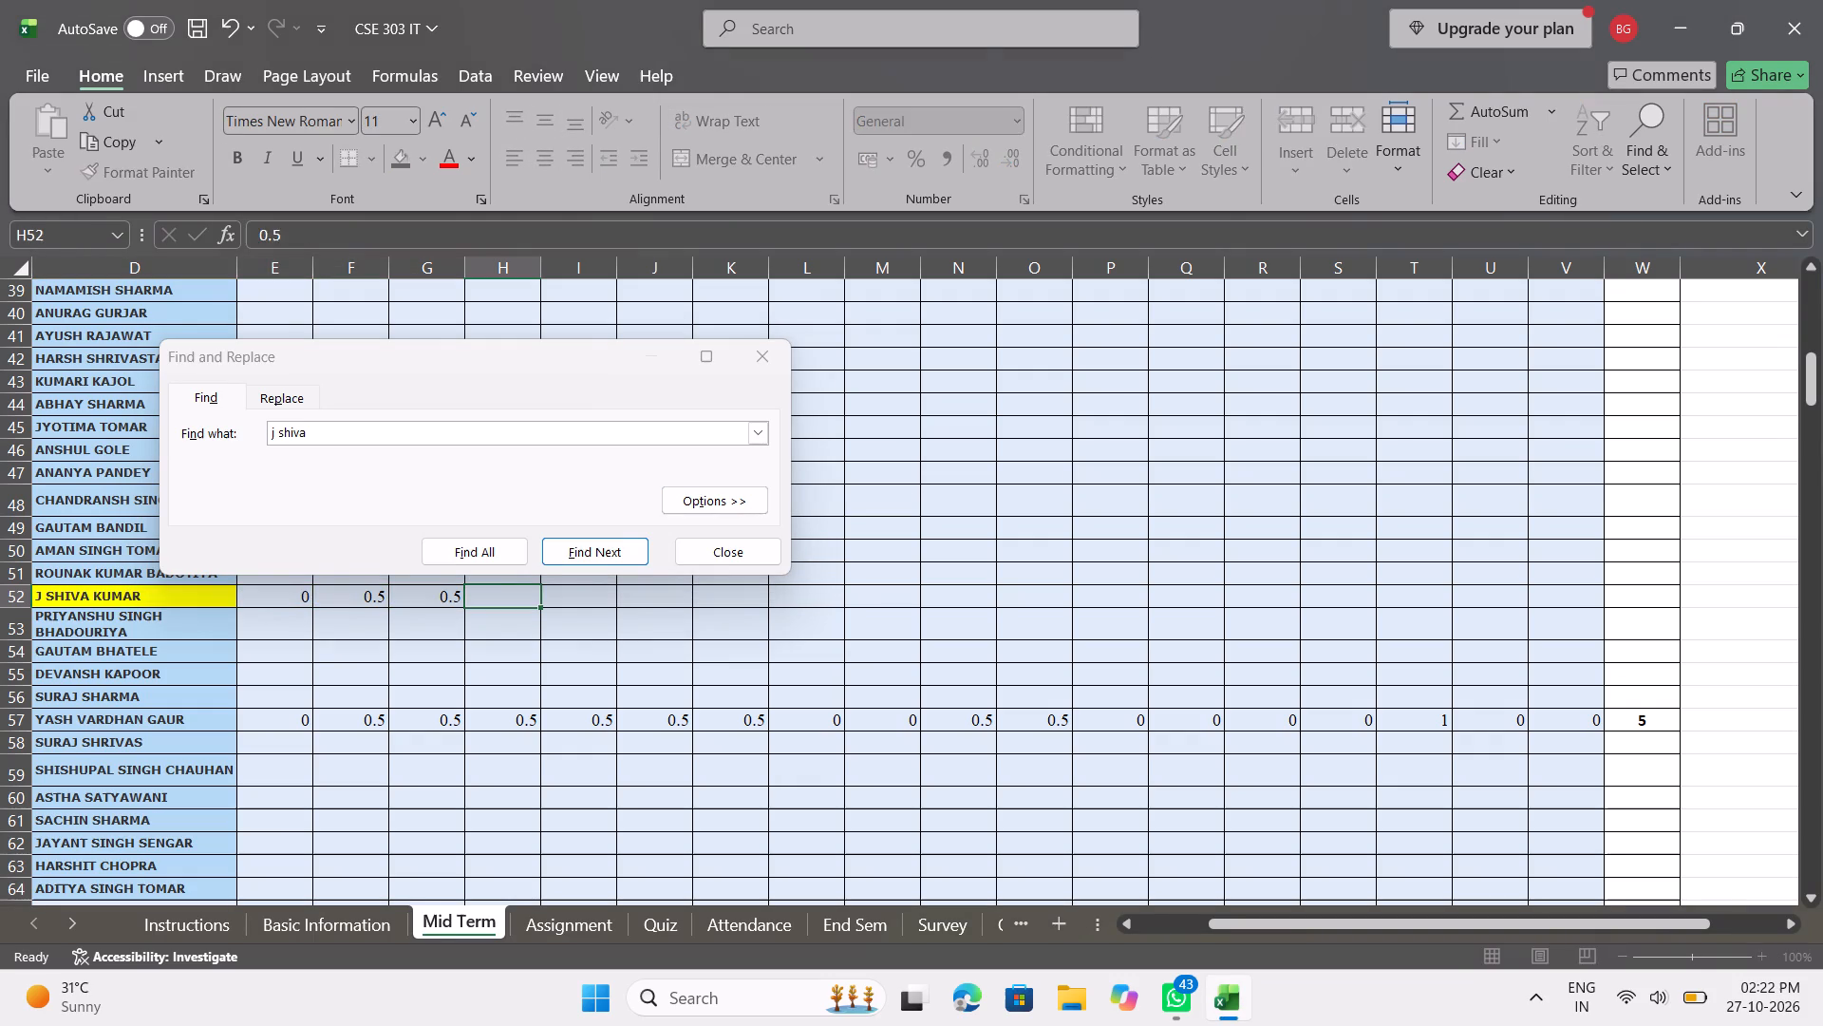
type(".5")
key("Right")
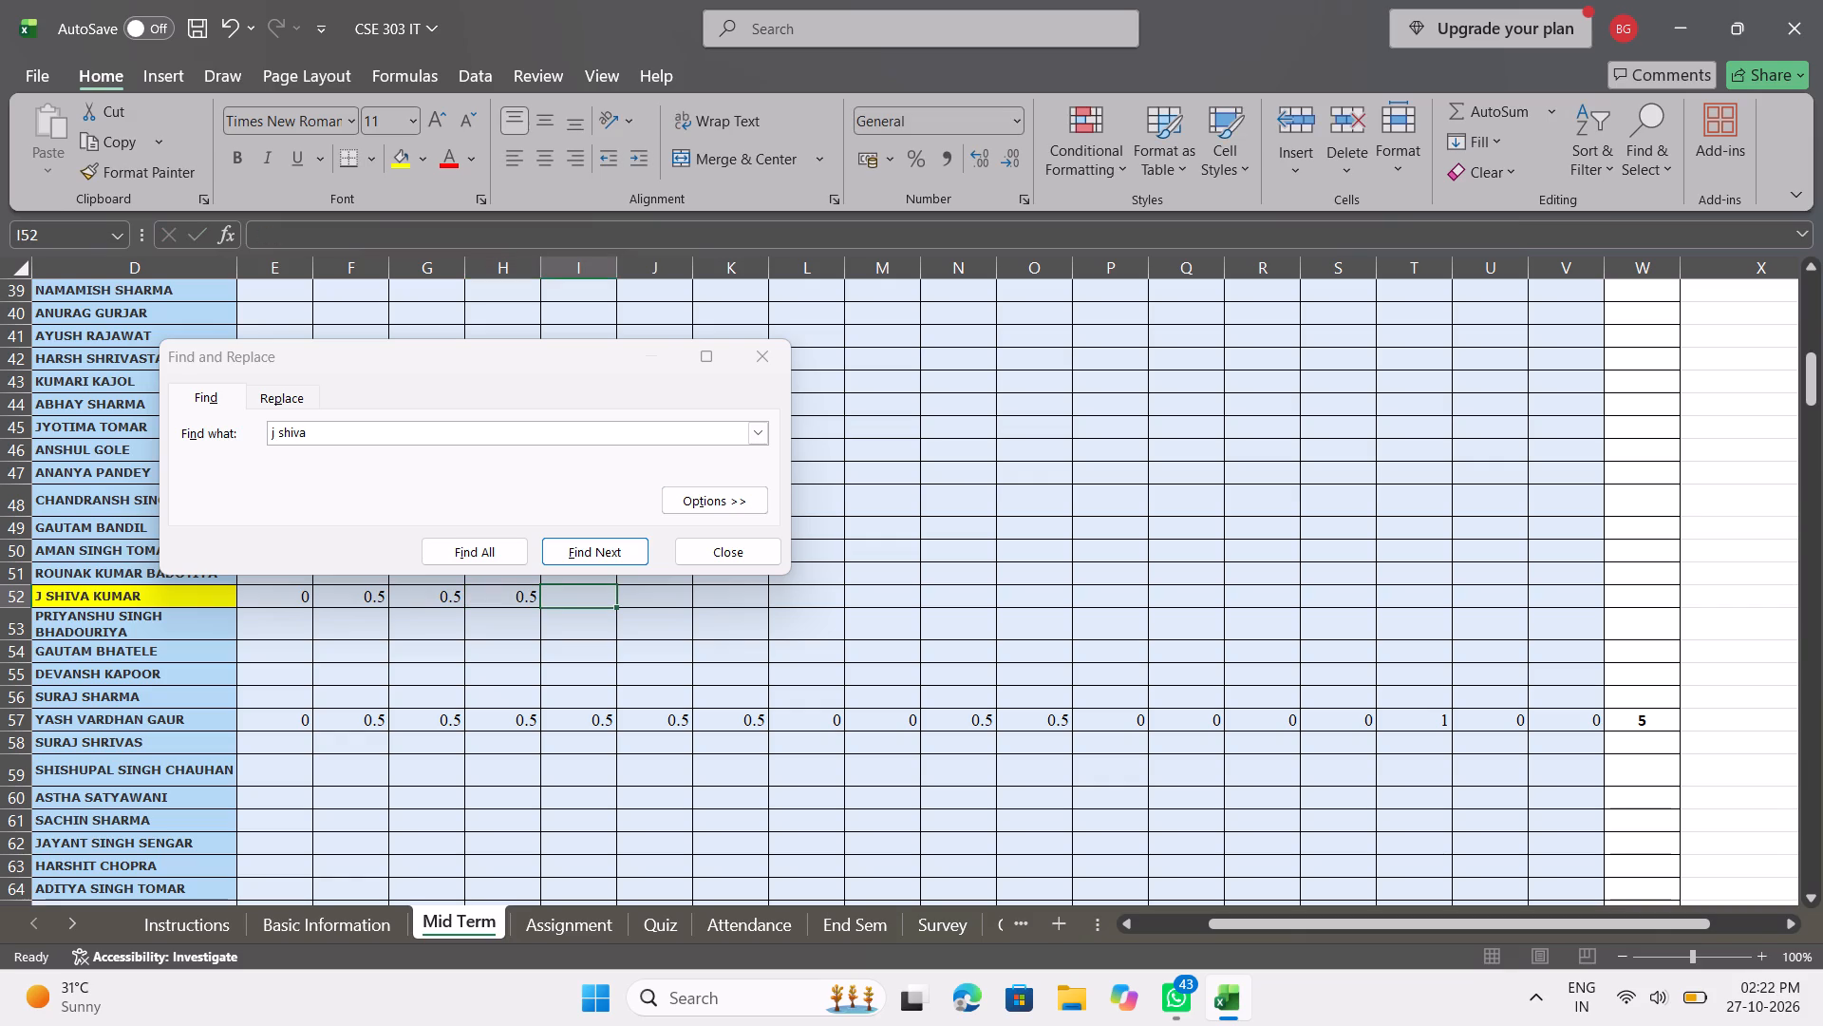
Fill in Q5 to Q10 in row 52 with 0.5 for Q5 to Q8 and 0 for Q9 and Q10.
type(".5")
key("Right")
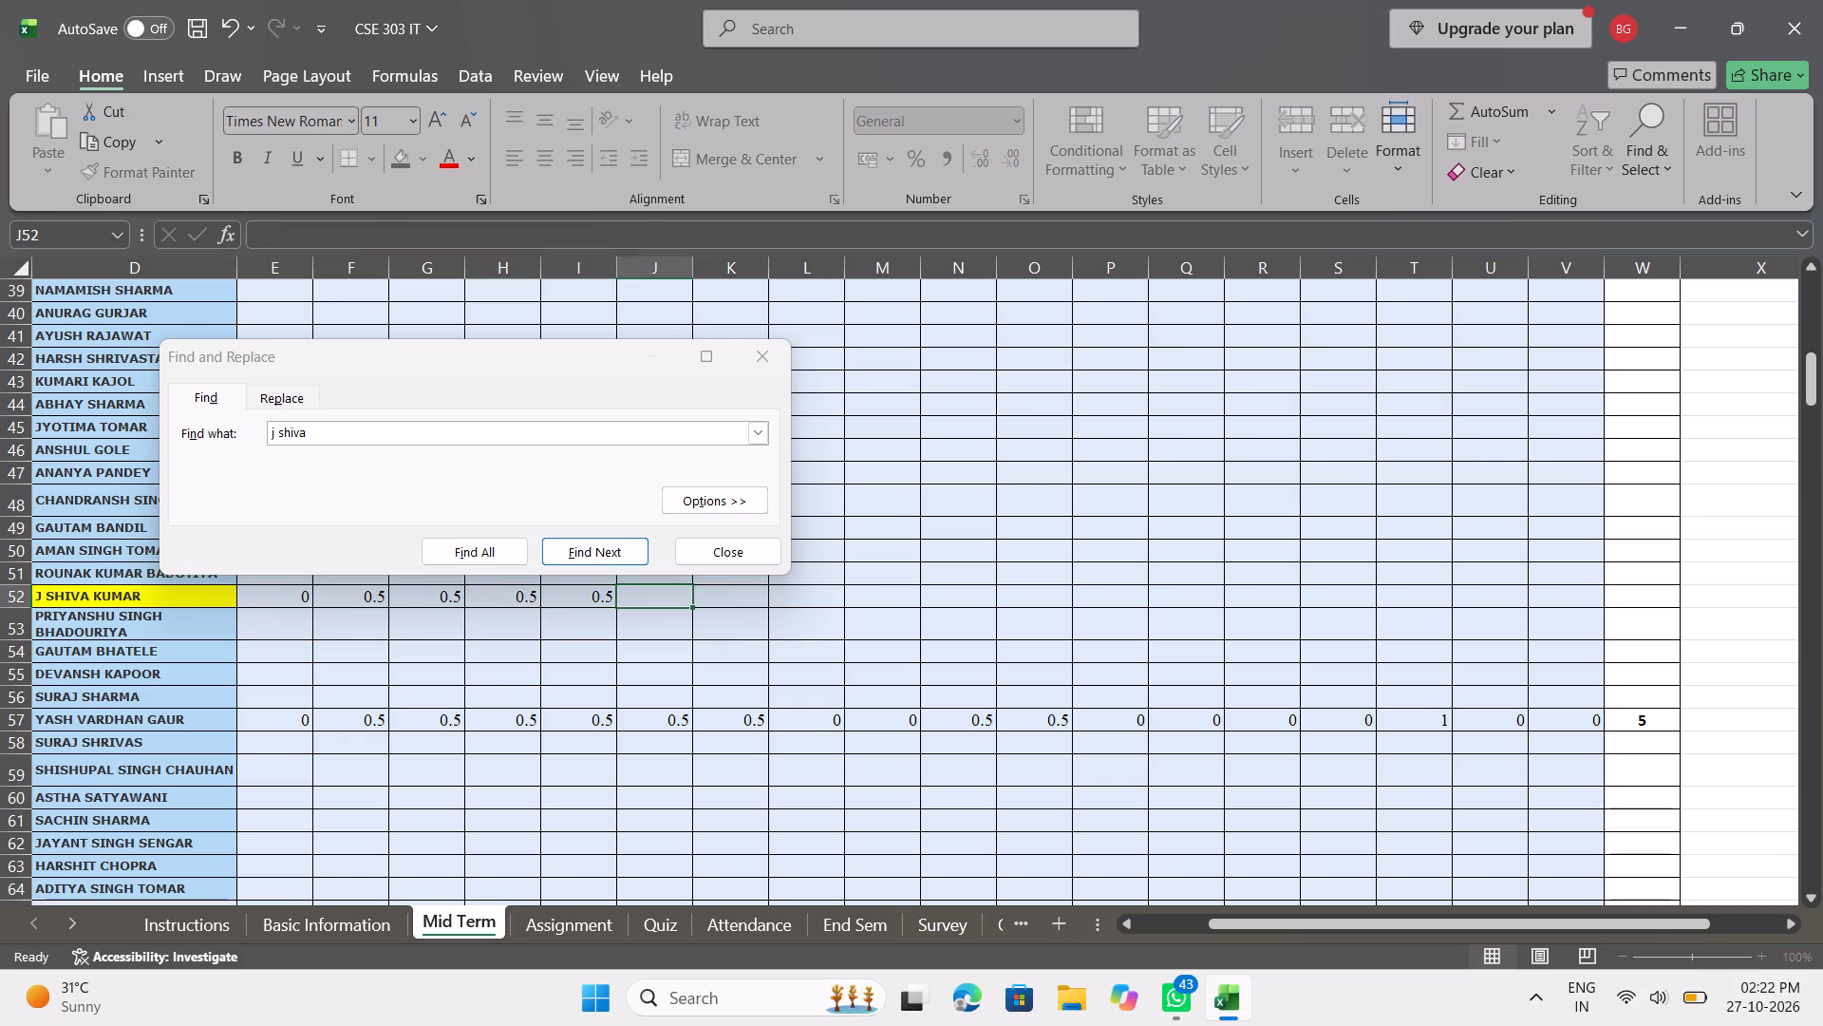
type(".5")
key("Right")
type(".5")
key("Right")
type(".5")
key("Right")
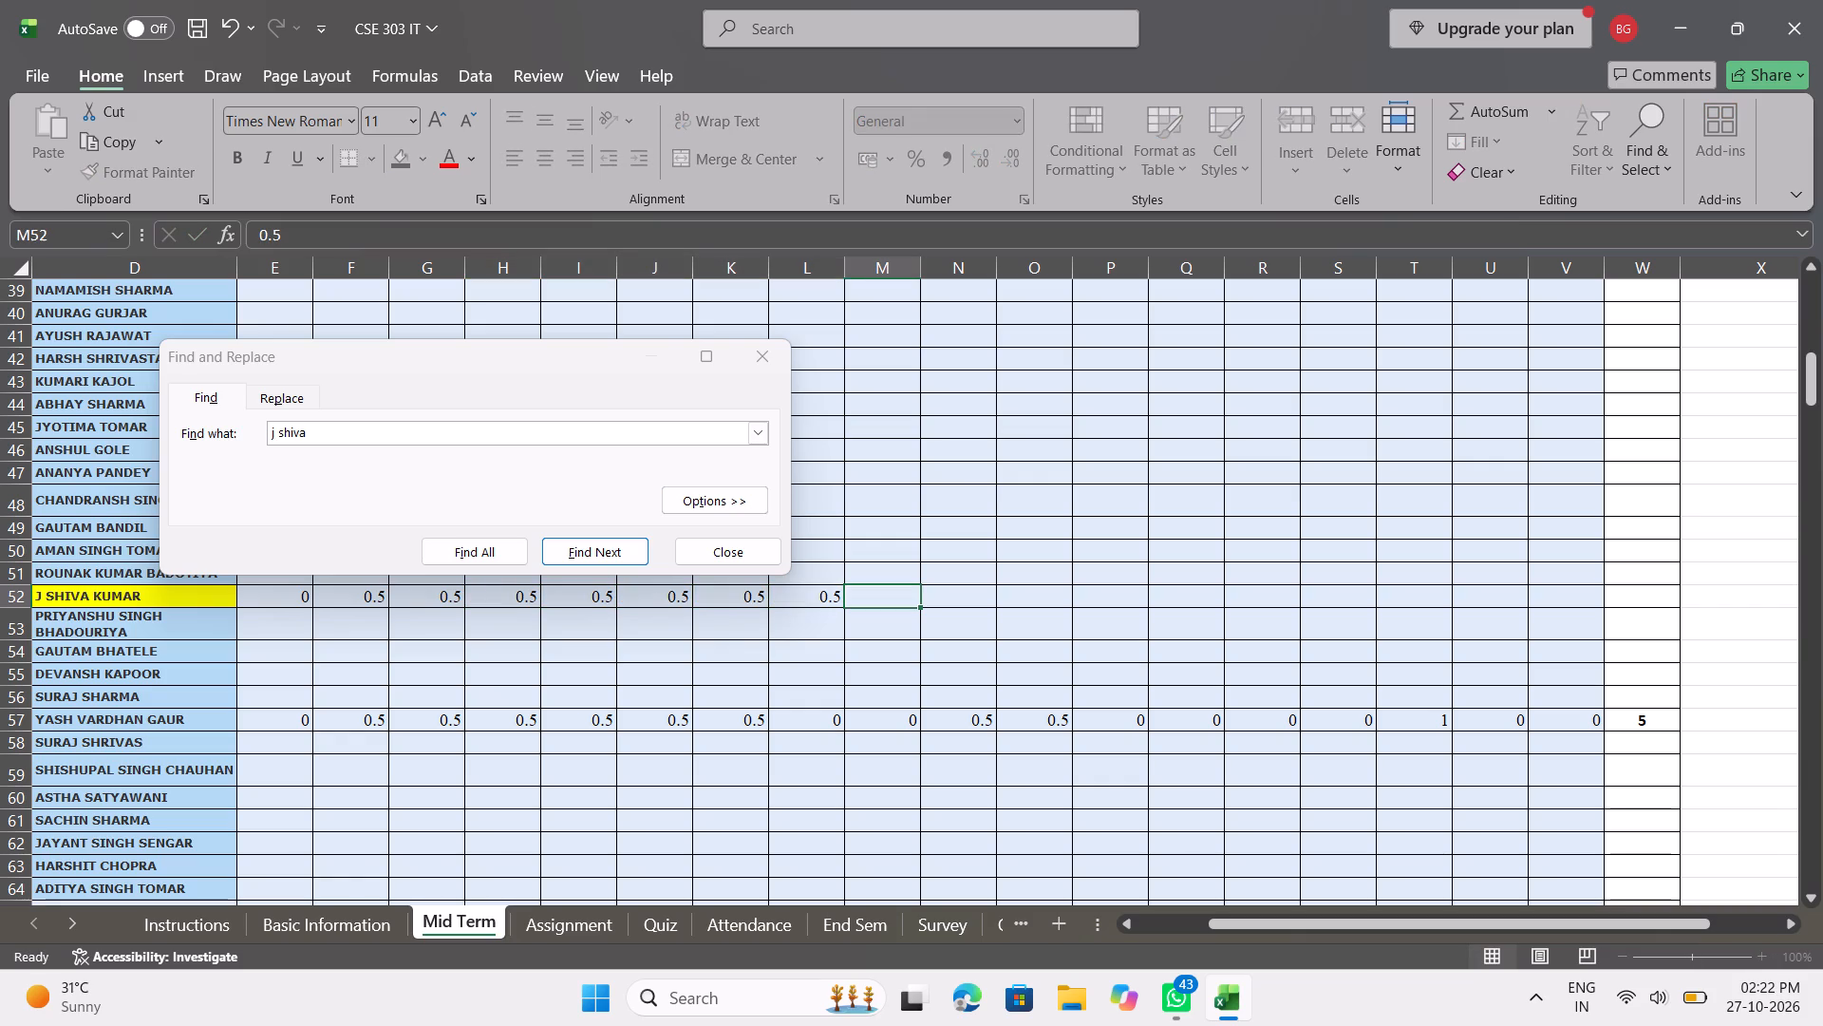
key("0")
key("Right")
key("0")
key("Right")
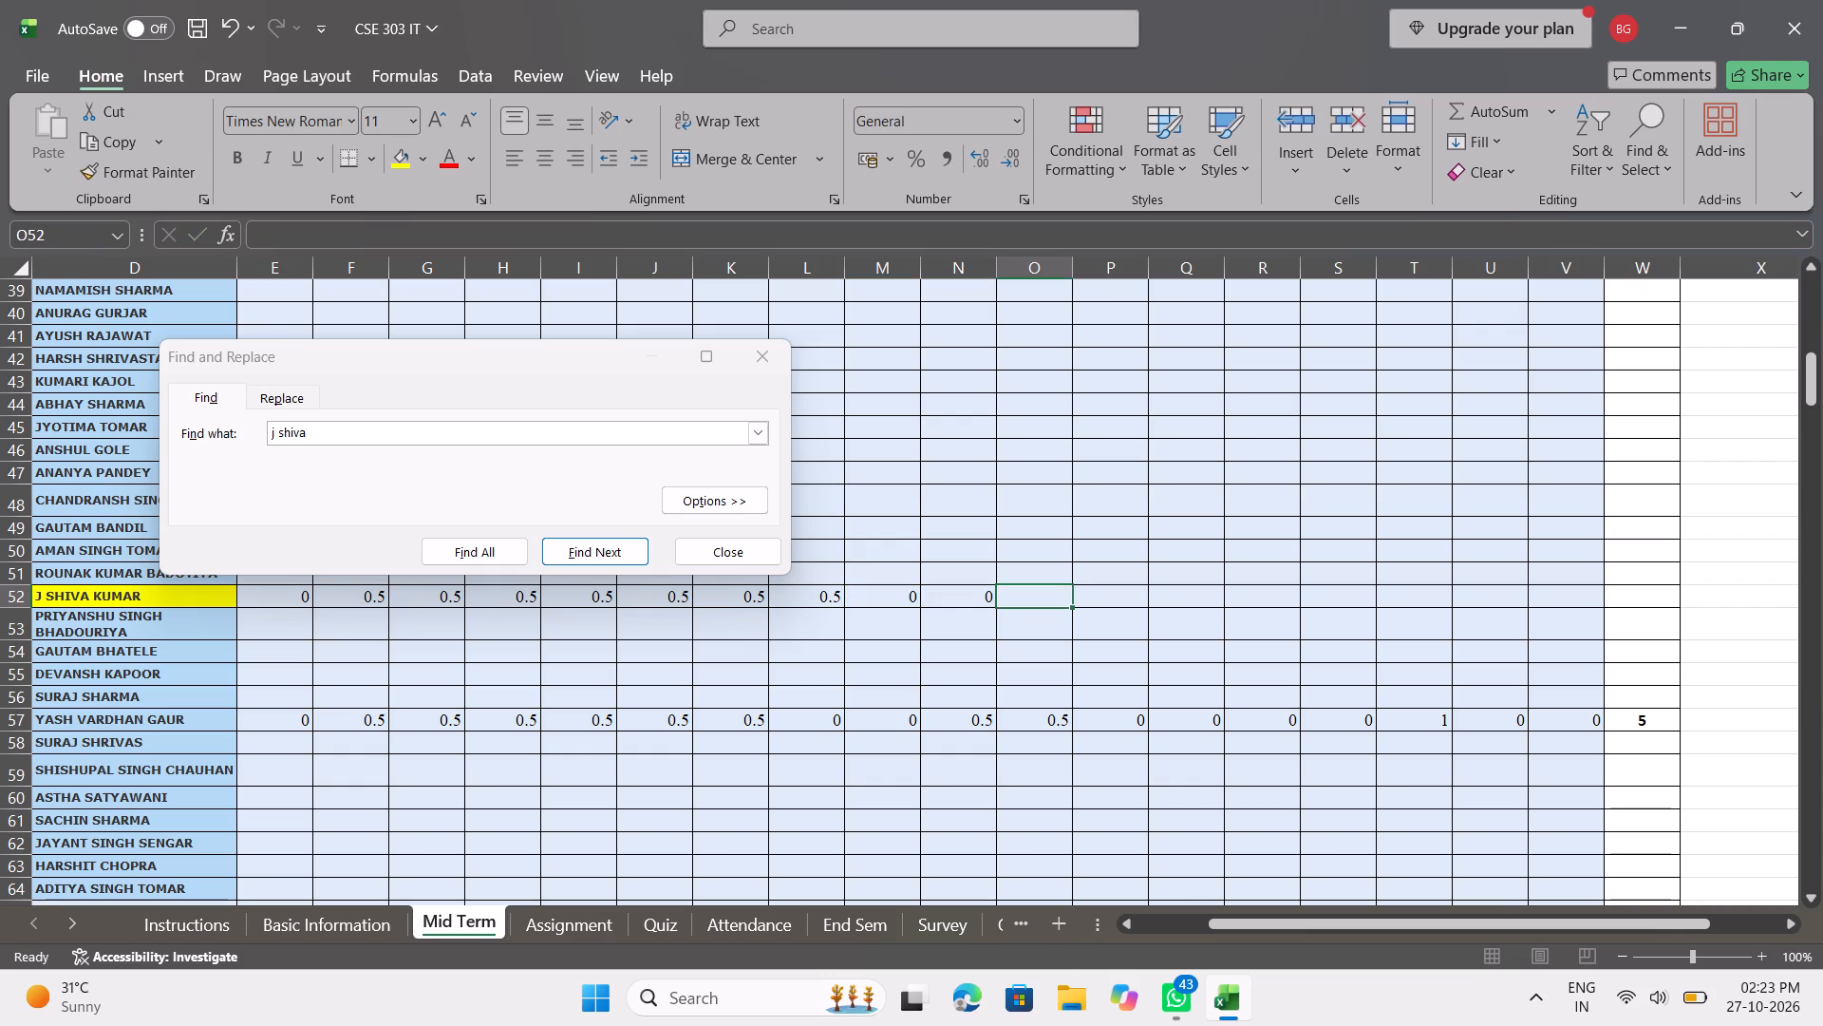
Enter the marks 2.5, 1, 0 and 0 in columns O to R of row 52.
type("2.5")
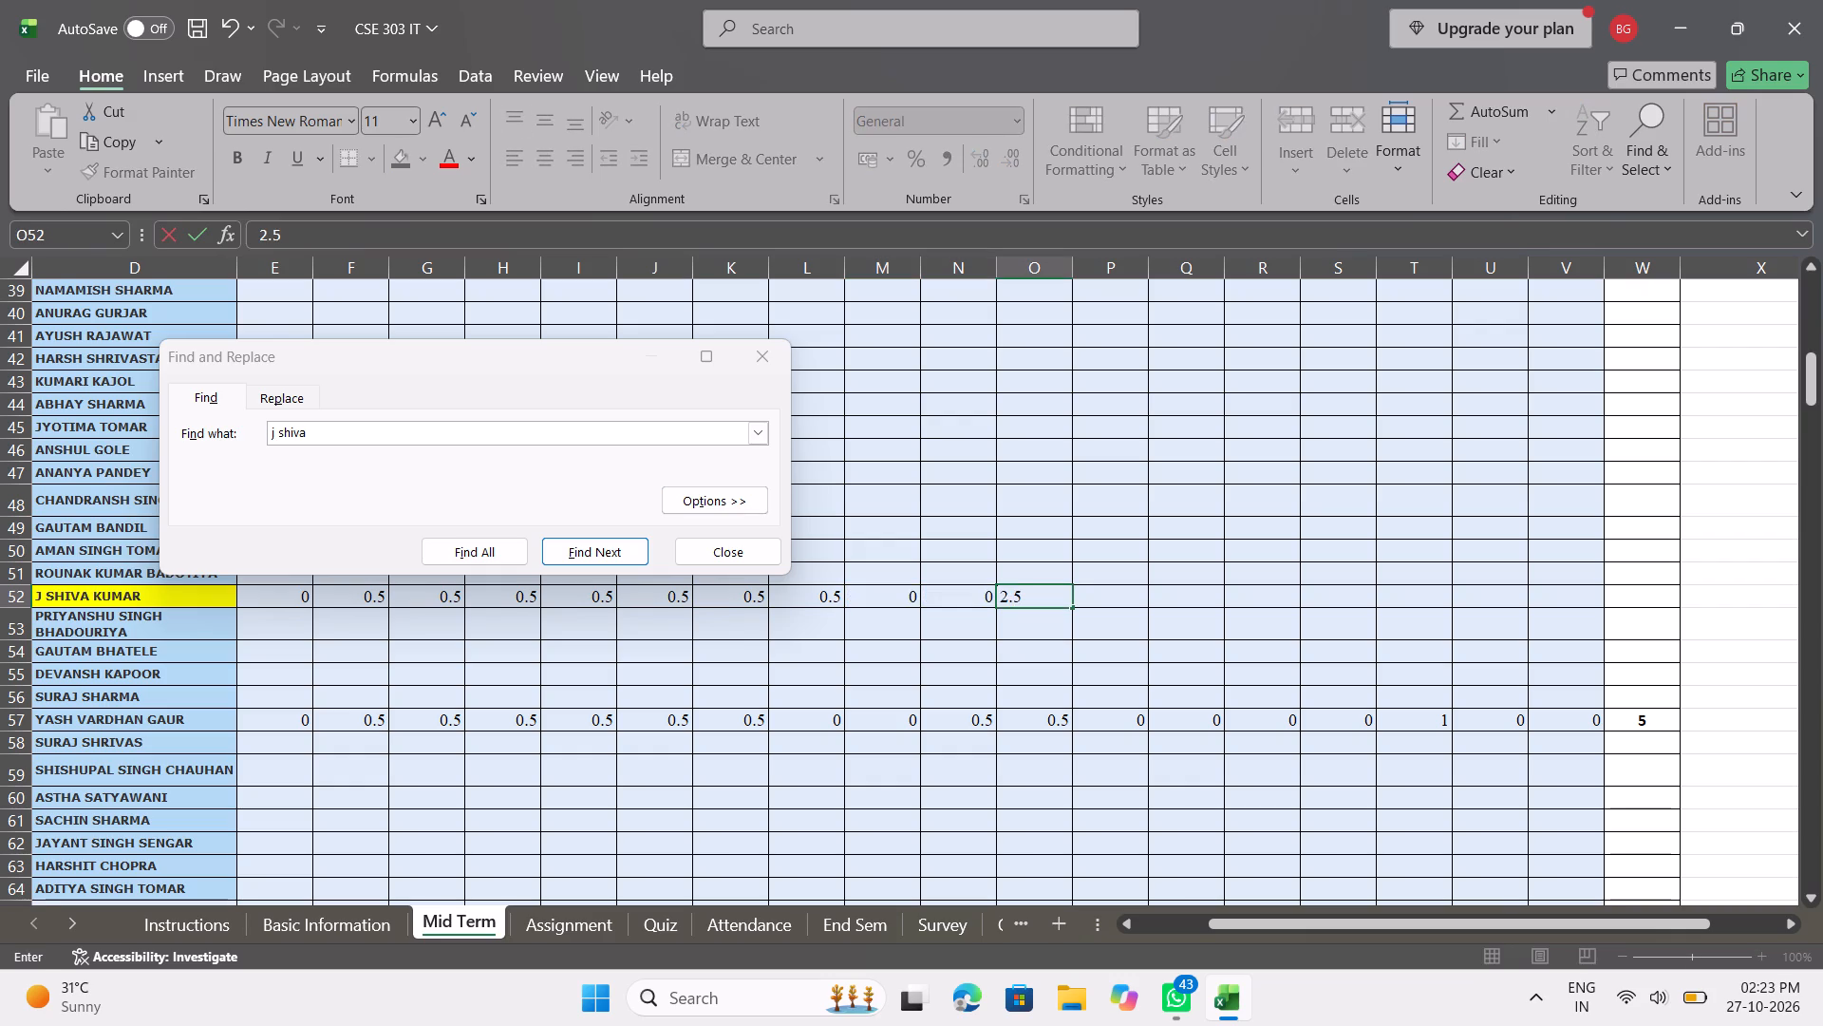
key("Right")
key("1")
key("Right")
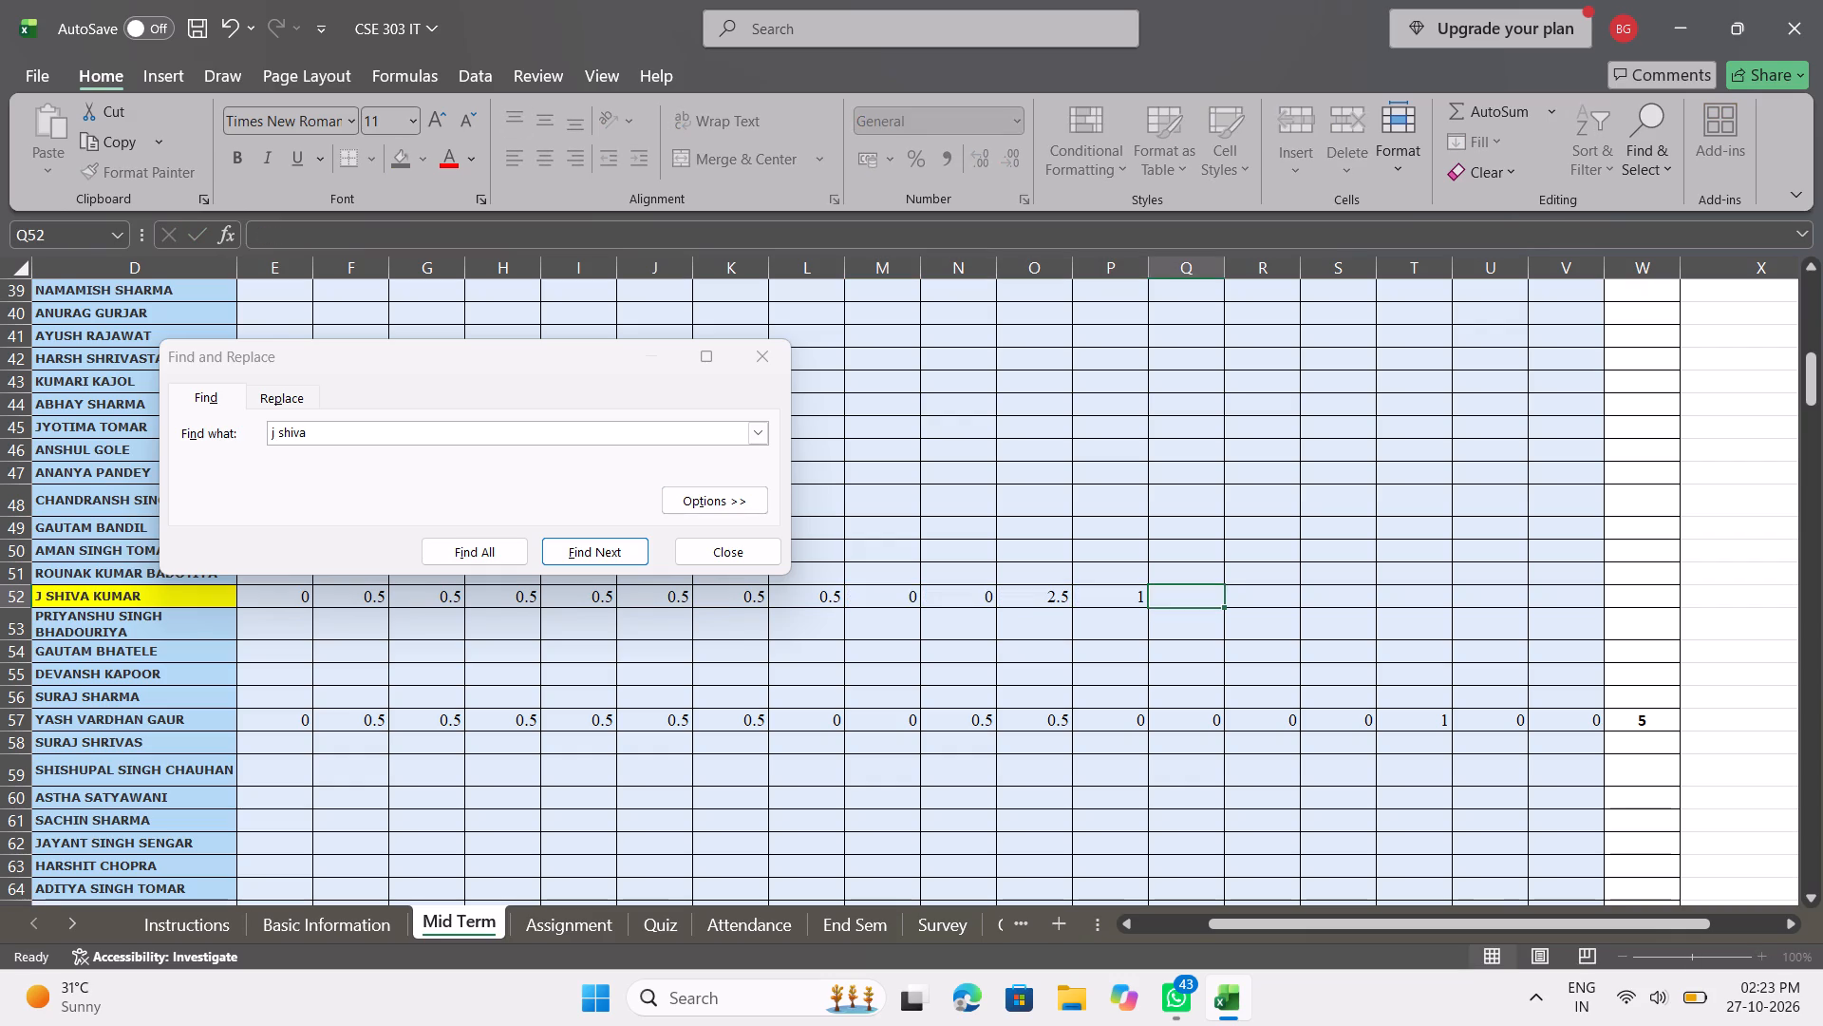
key("0")
key("Right")
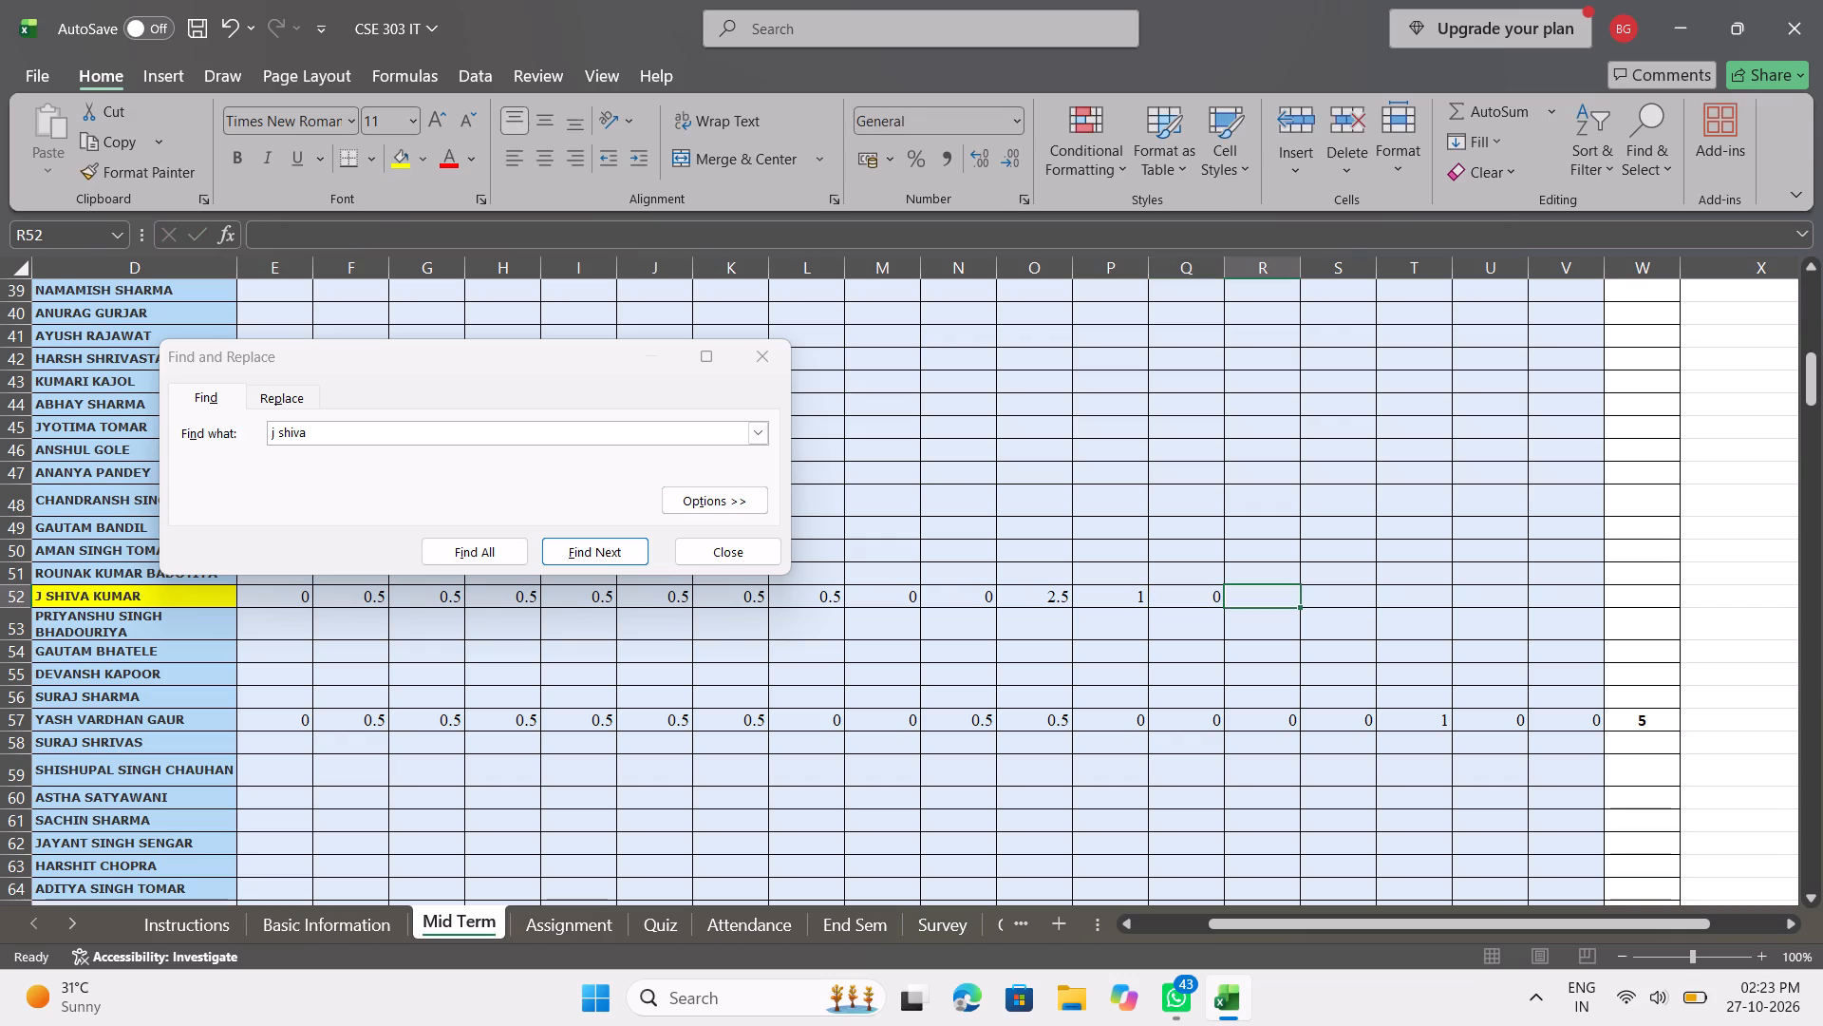
key("0")
key("Right")
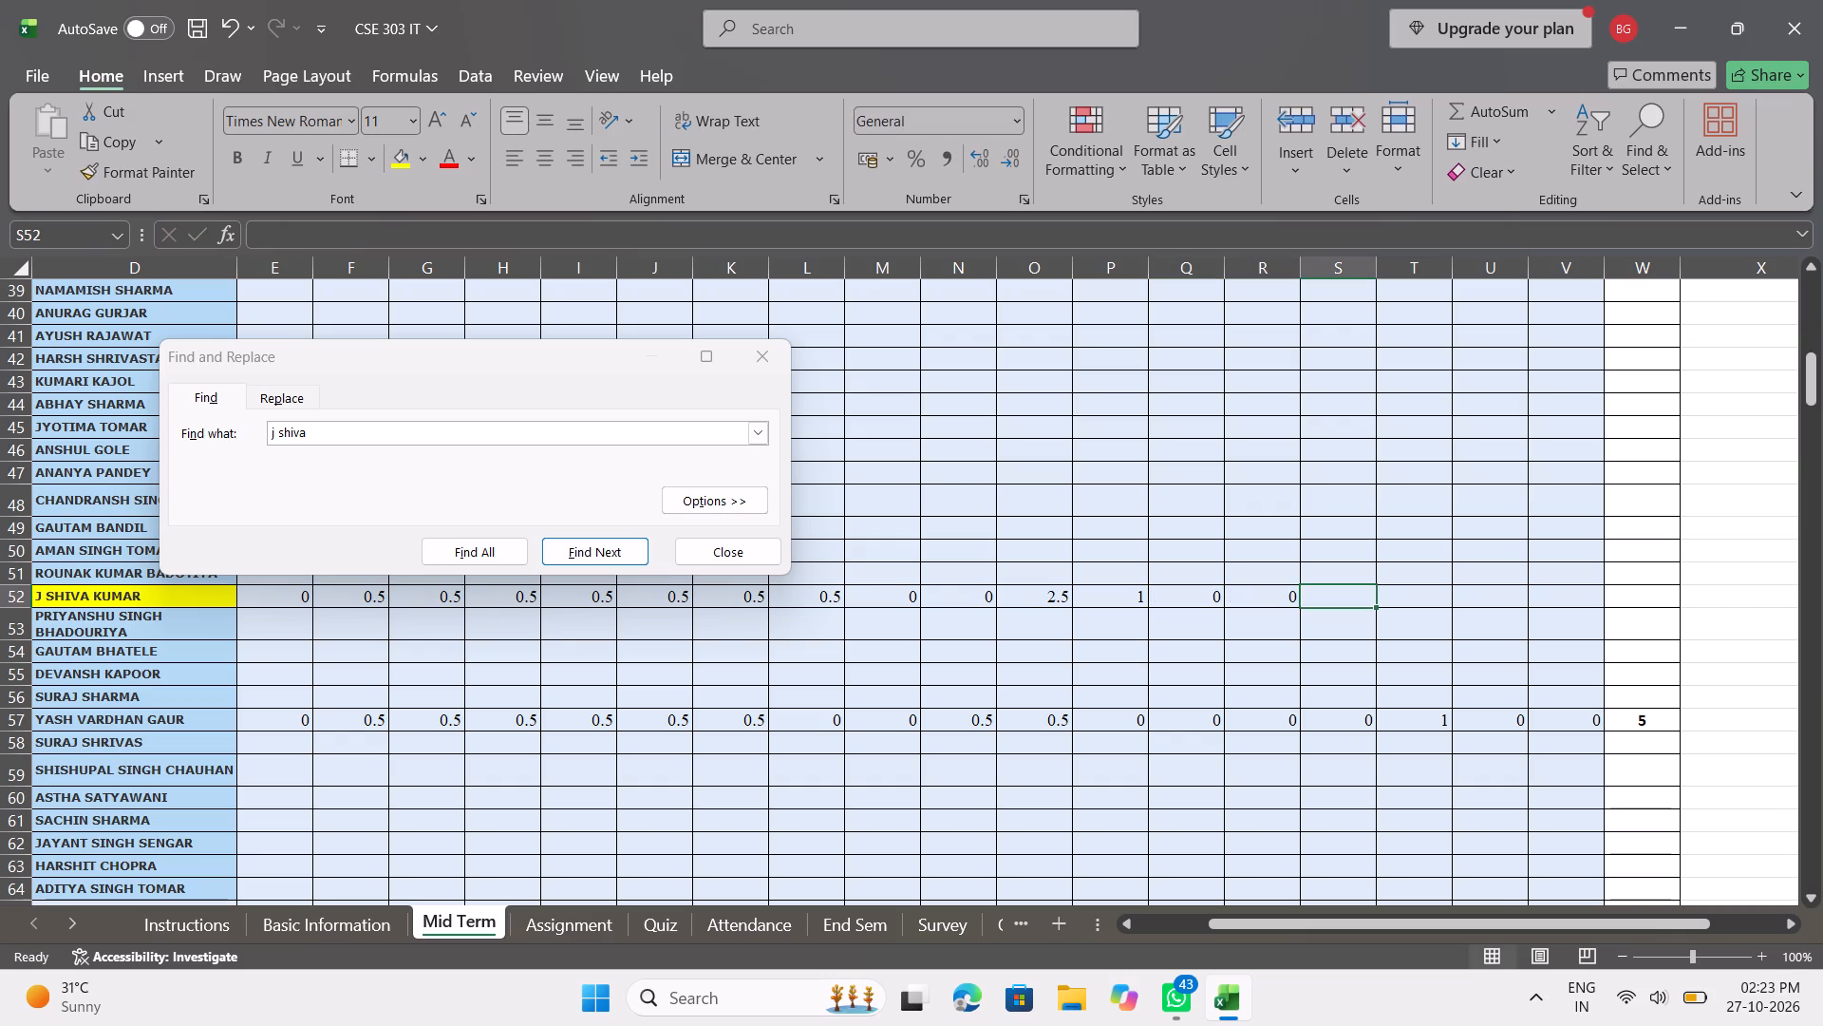
Complete row 52 with the marks 1, 0, 0 and 0 in columns S to V and close the search dialog.
key("1")
key("Right")
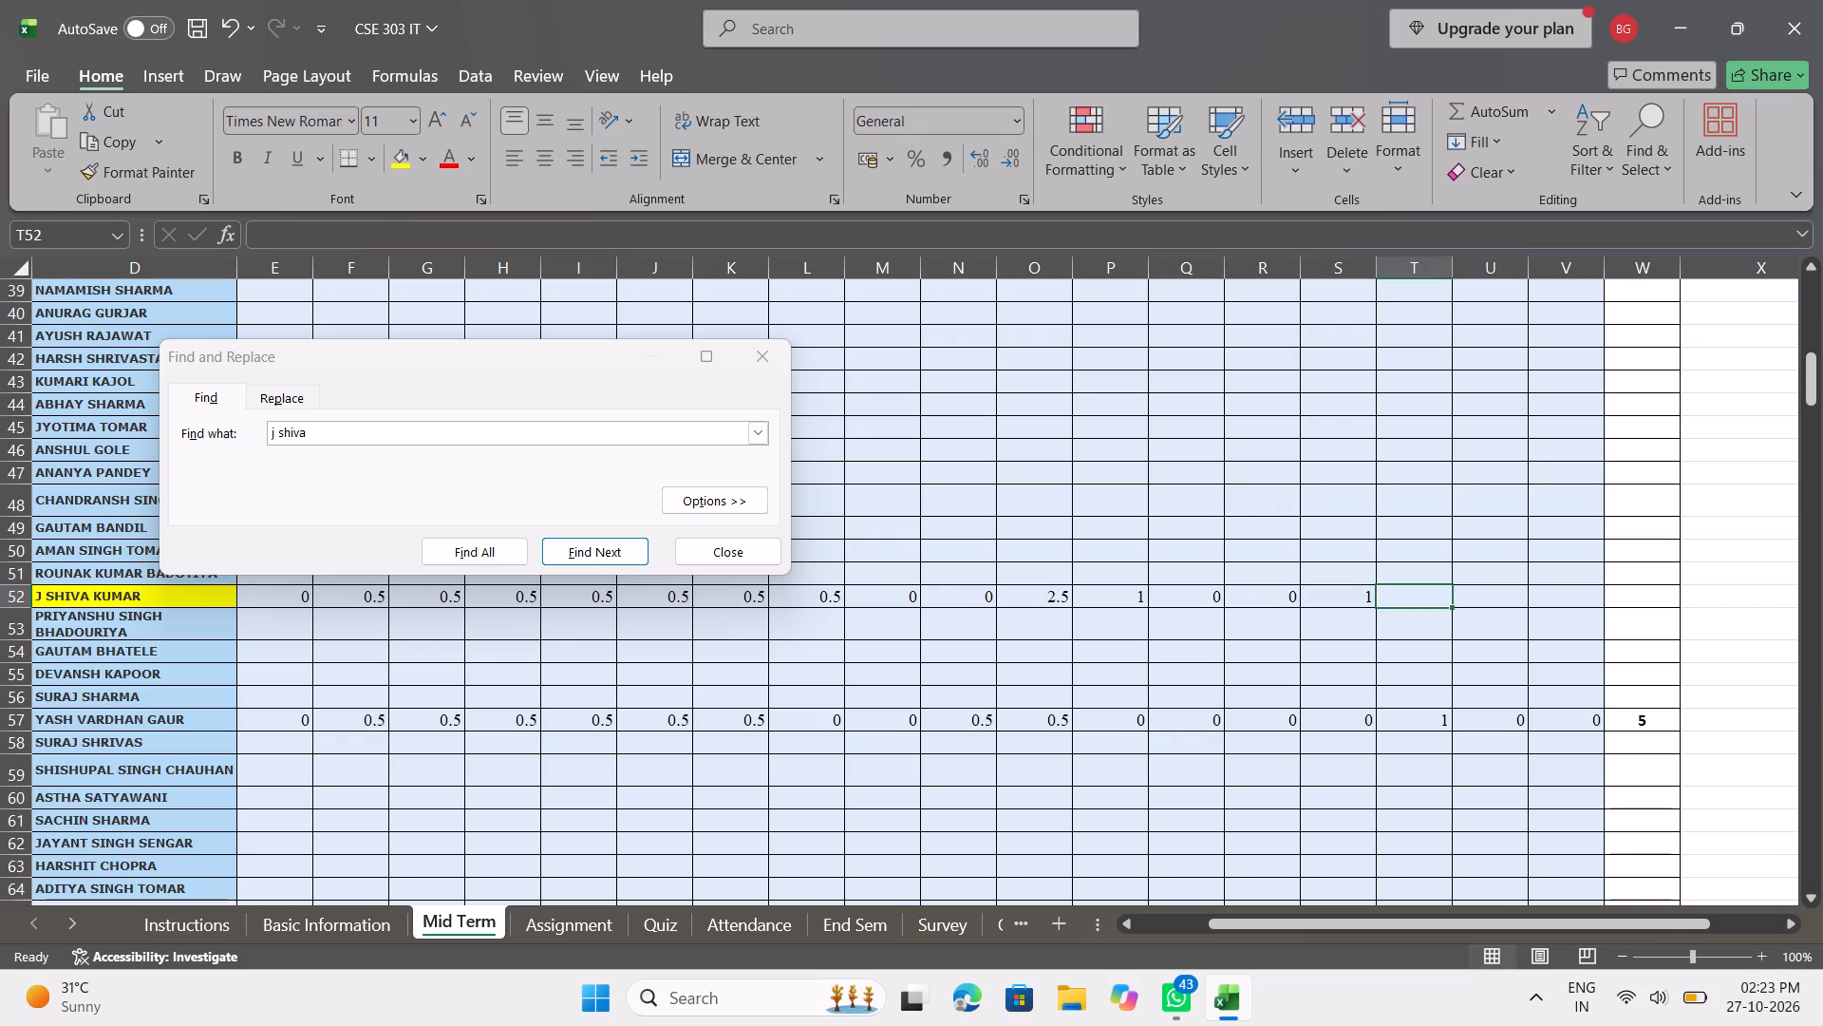
key("0")
key("Right")
key("0")
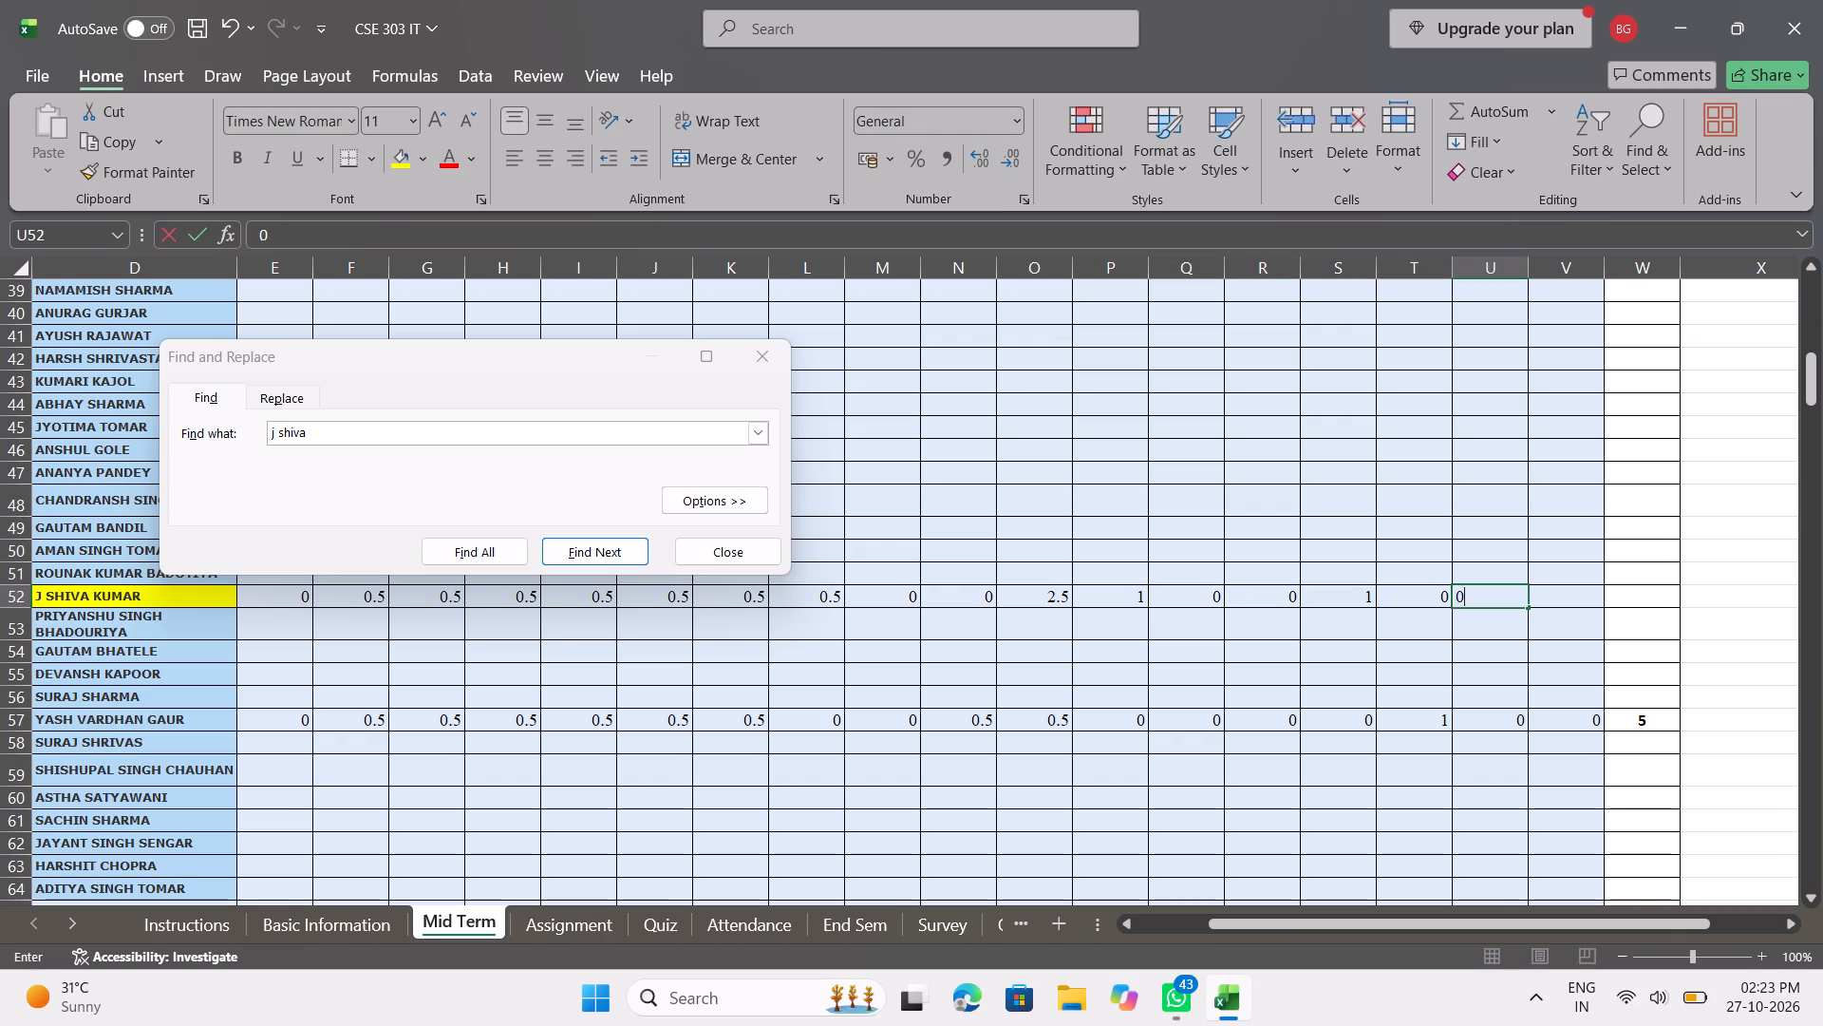
key("Right")
key("0")
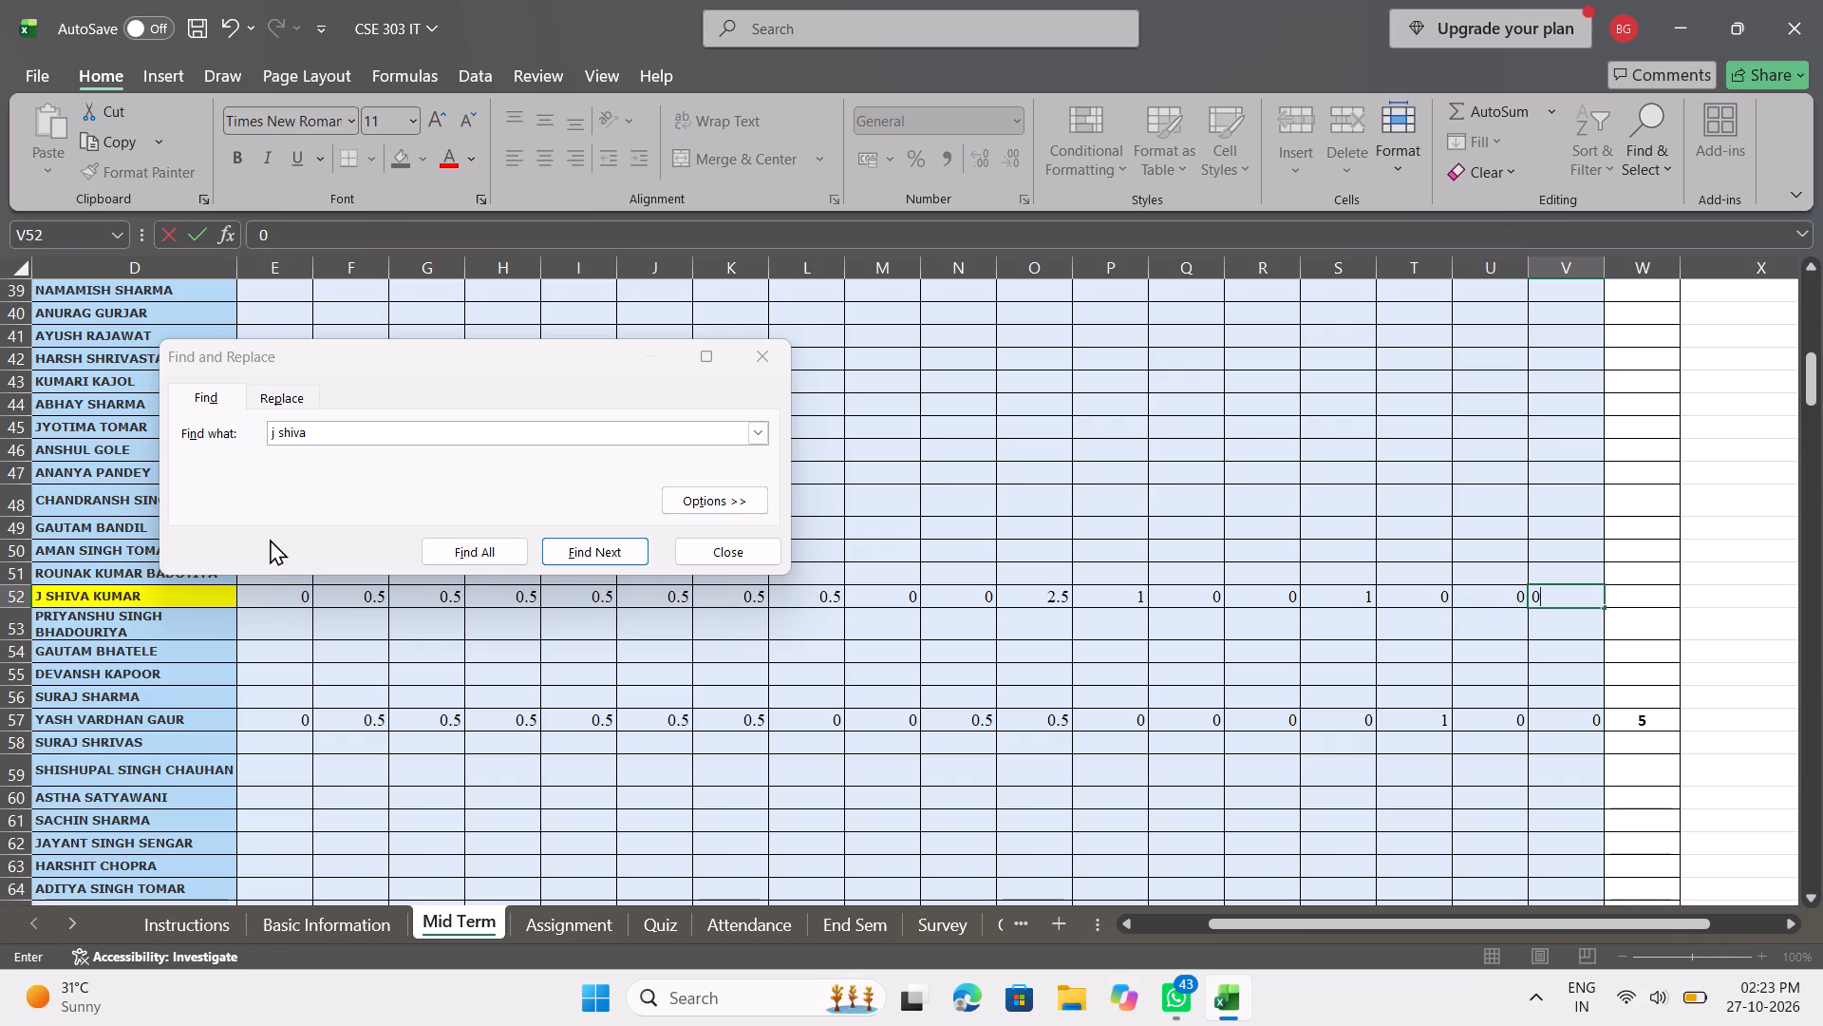
key("space")
left_click(1289, 432)
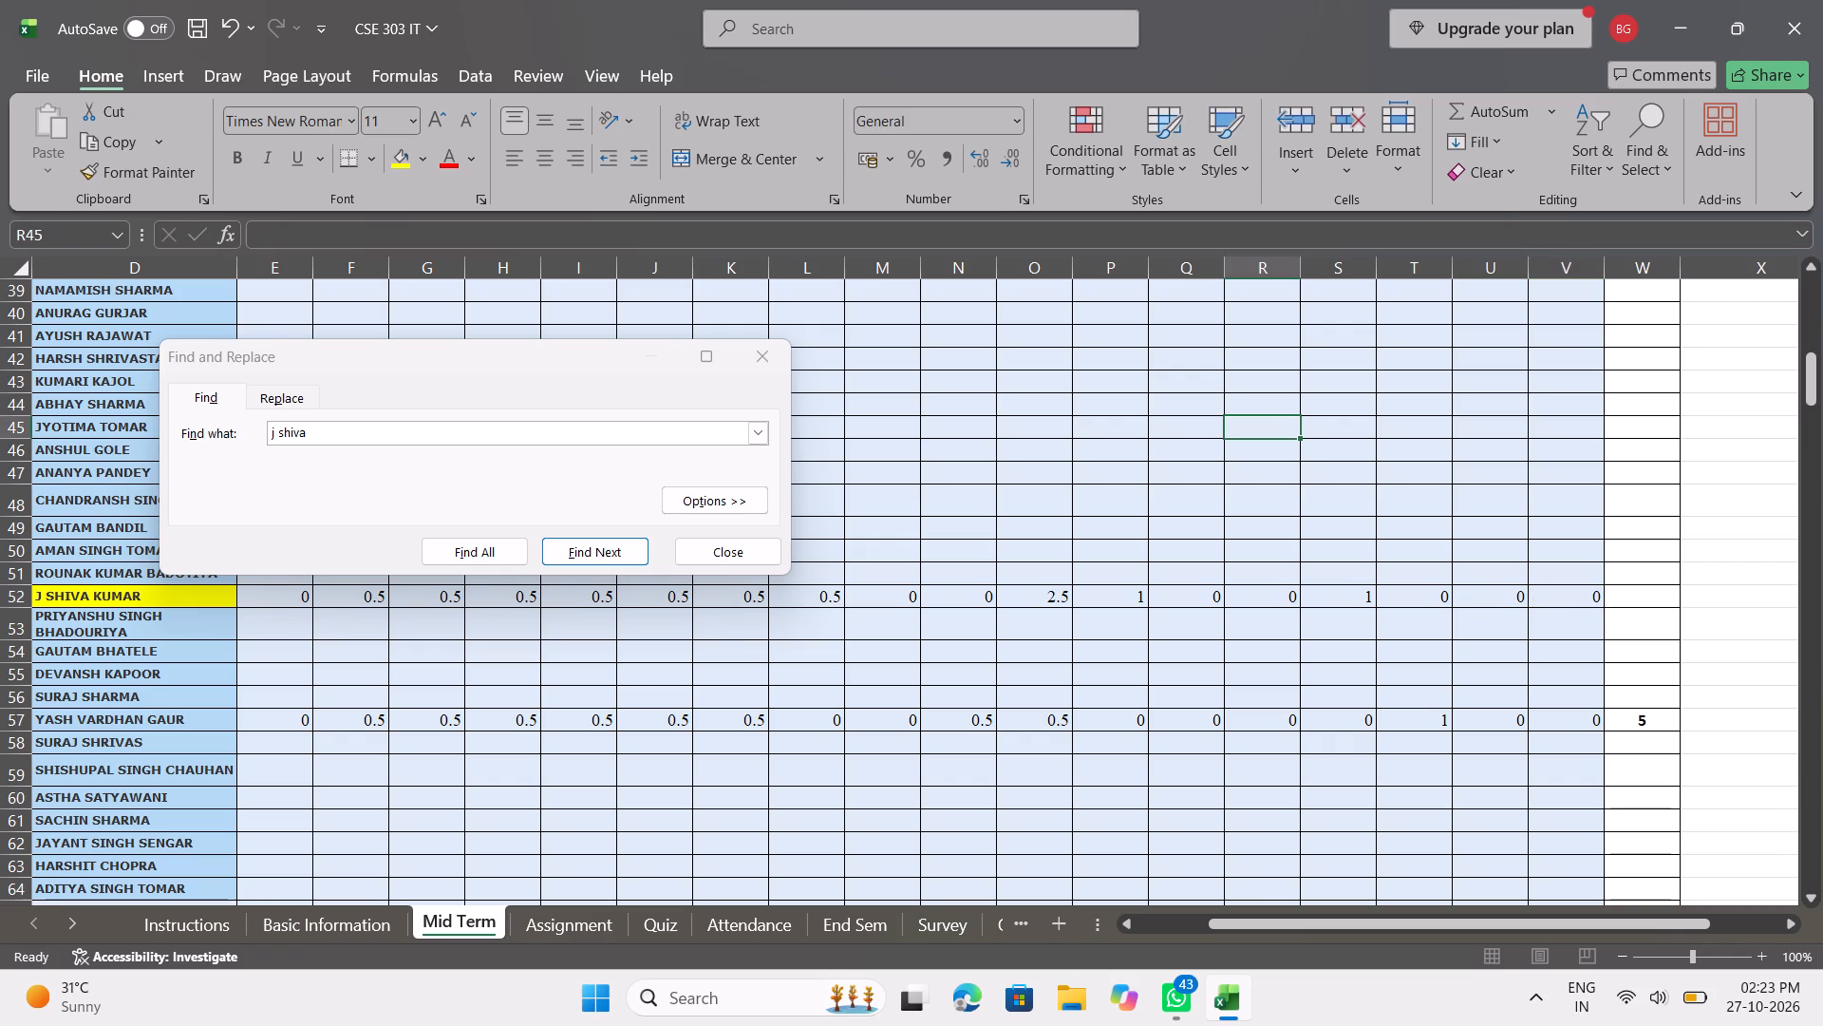
scroll(1432, 541, "up", 1)
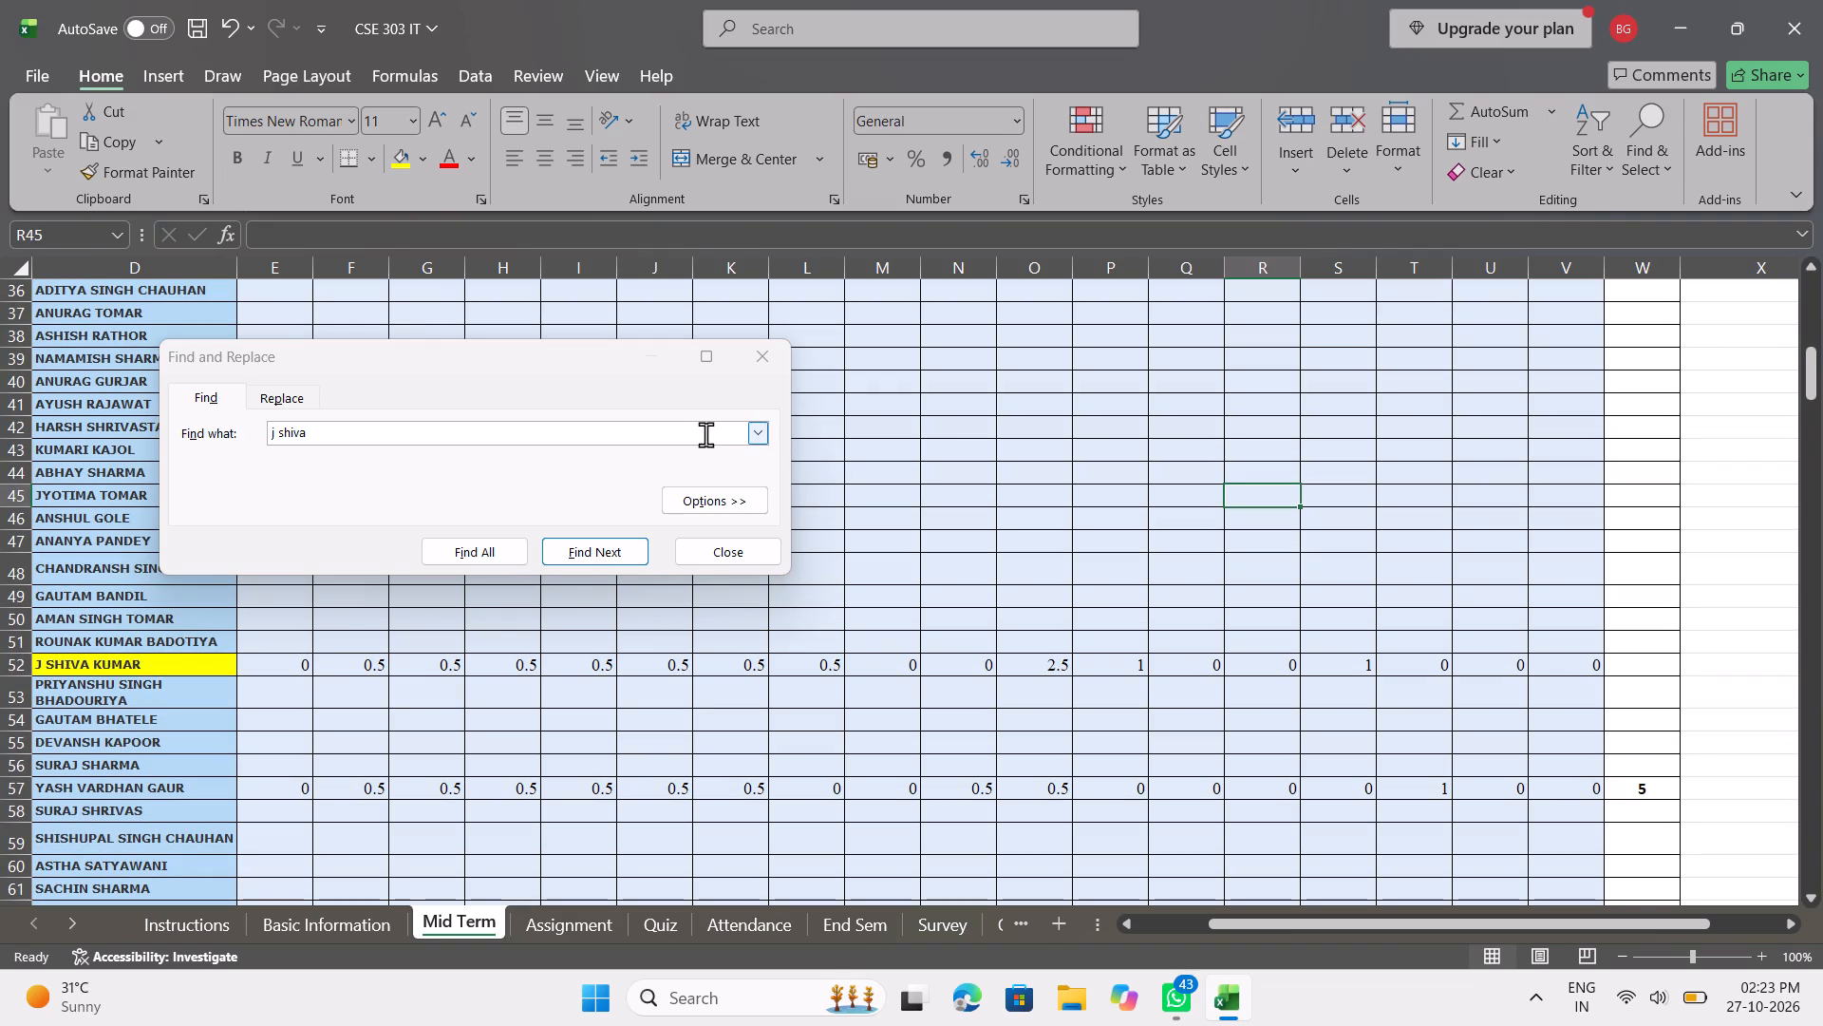
left_click(761, 357)
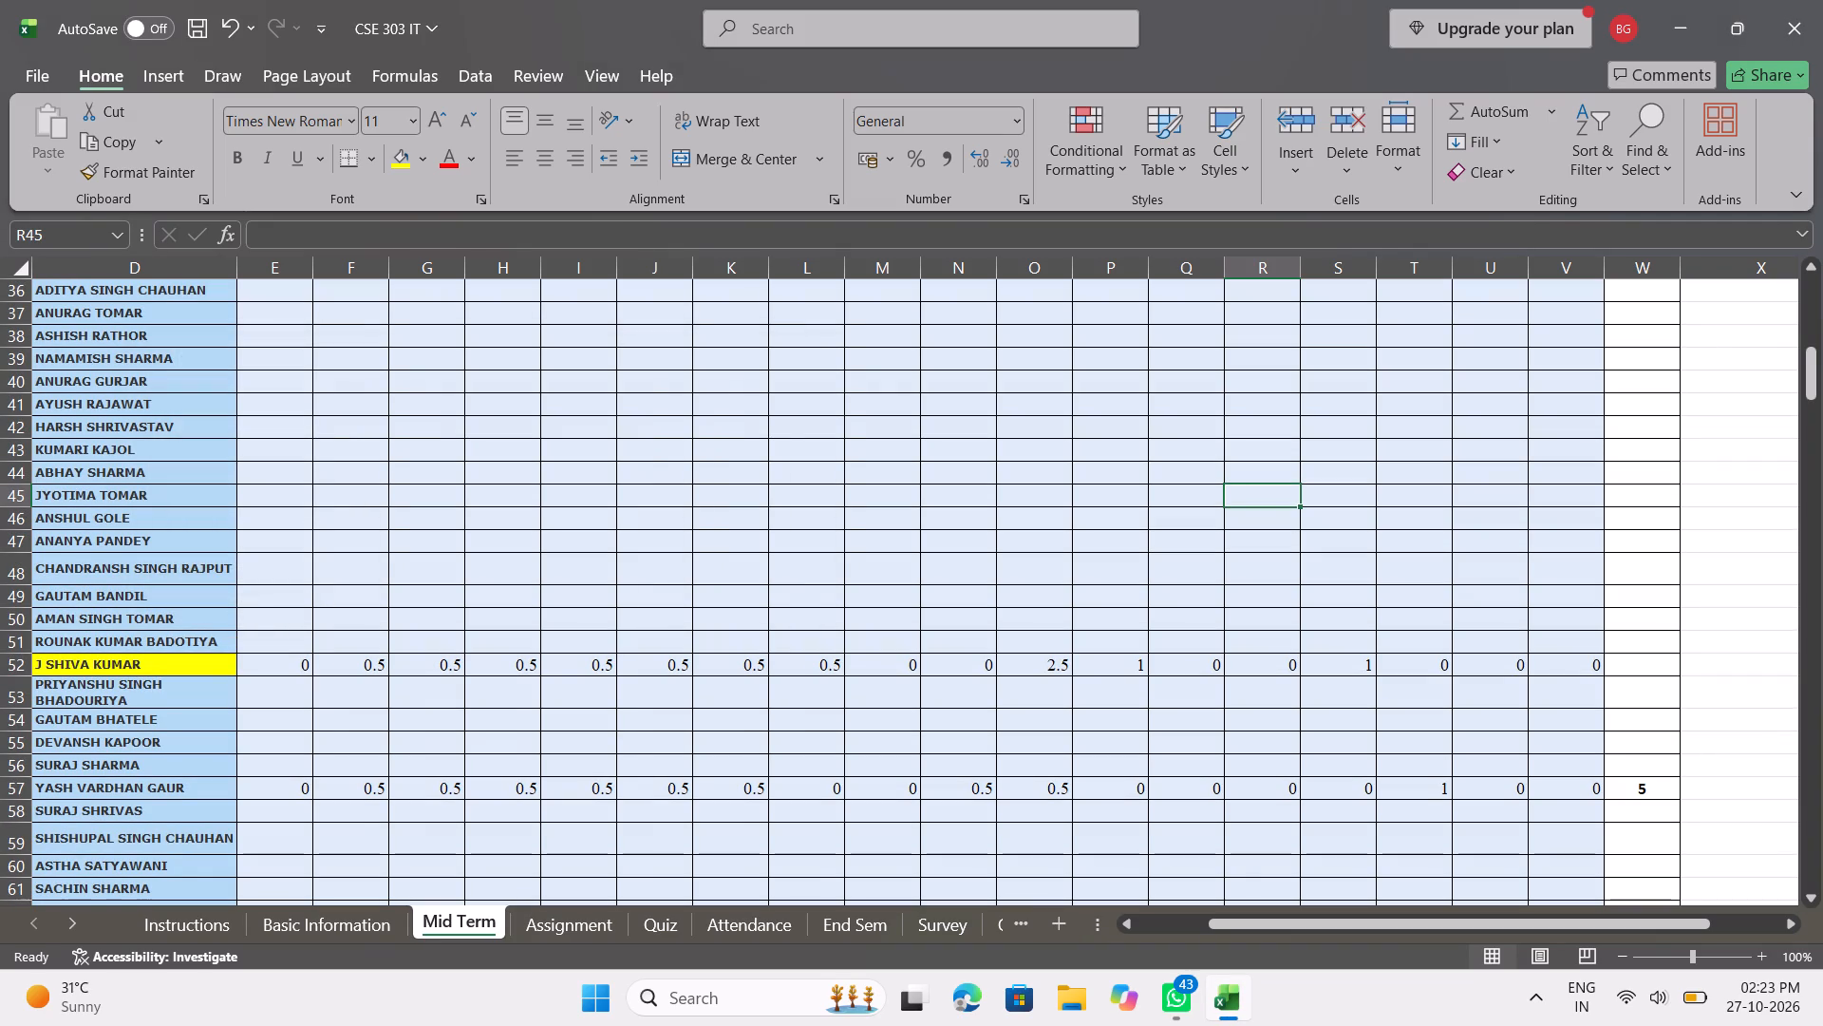
Enter 8 as the total for row 52 in the Total (30M) column.
scroll(1041, 554, "down", 1)
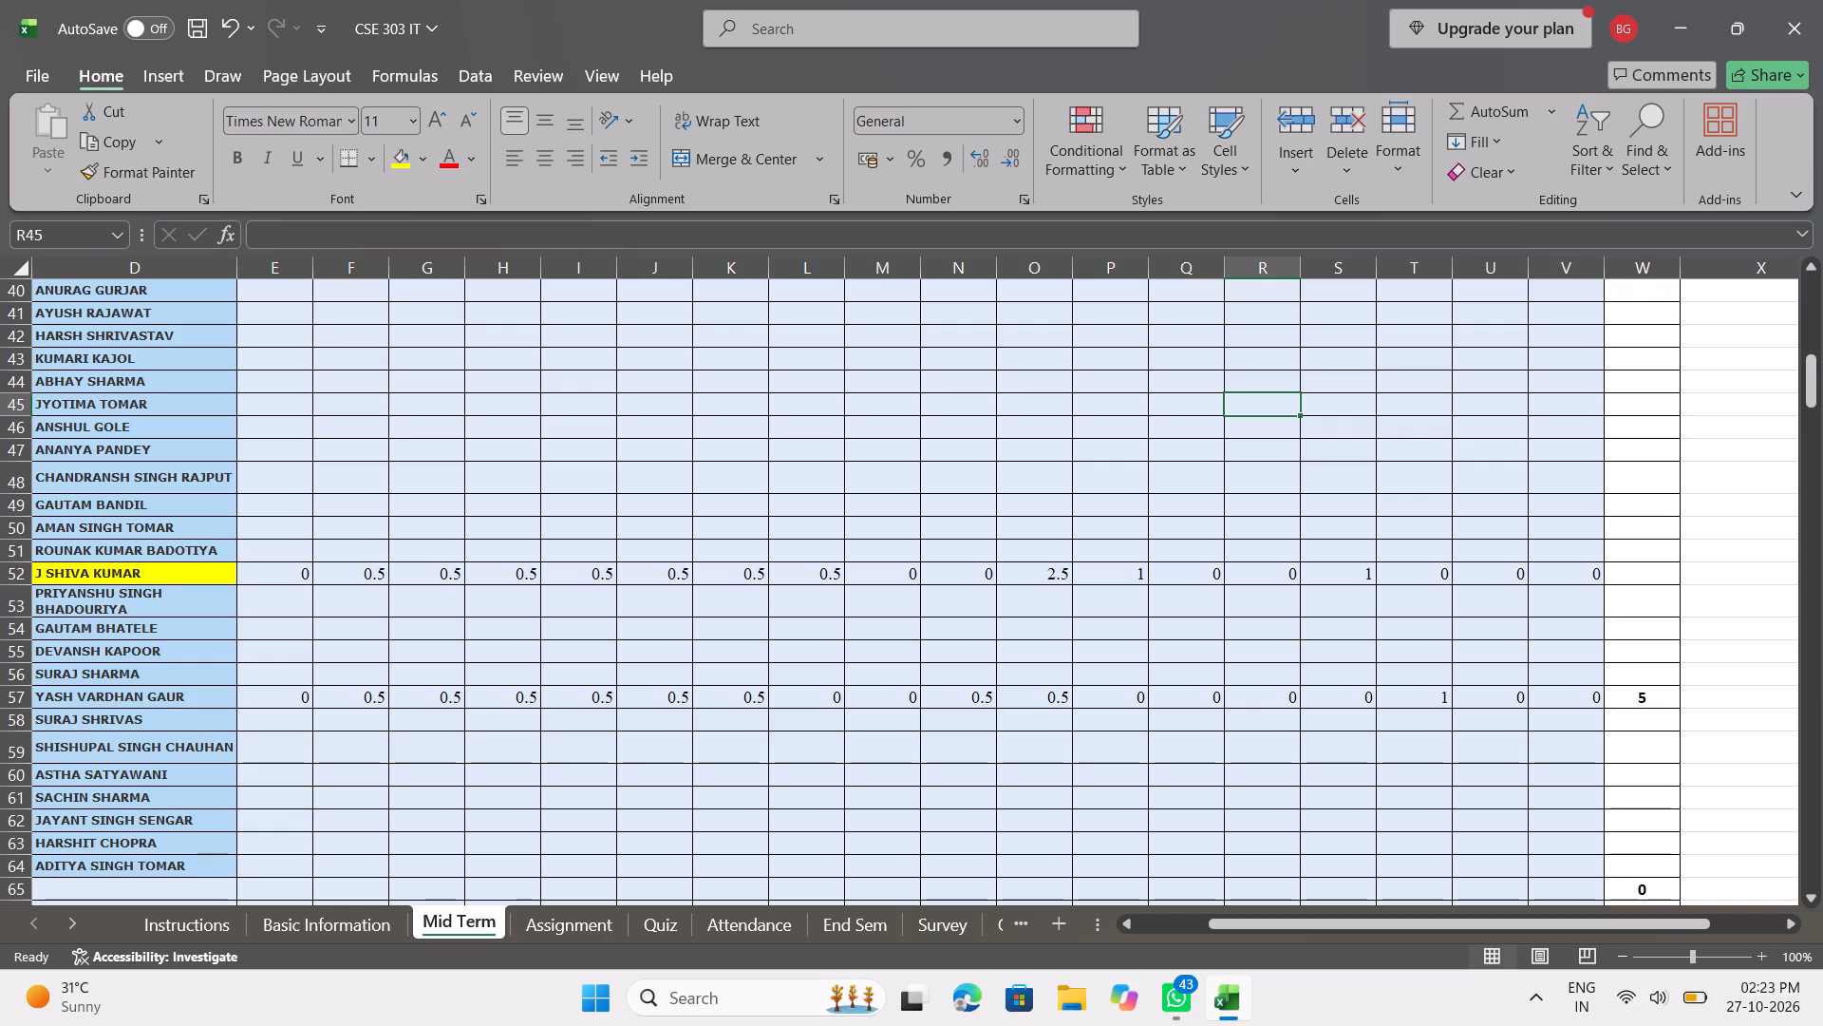
scroll(1304, 626, "up", 2)
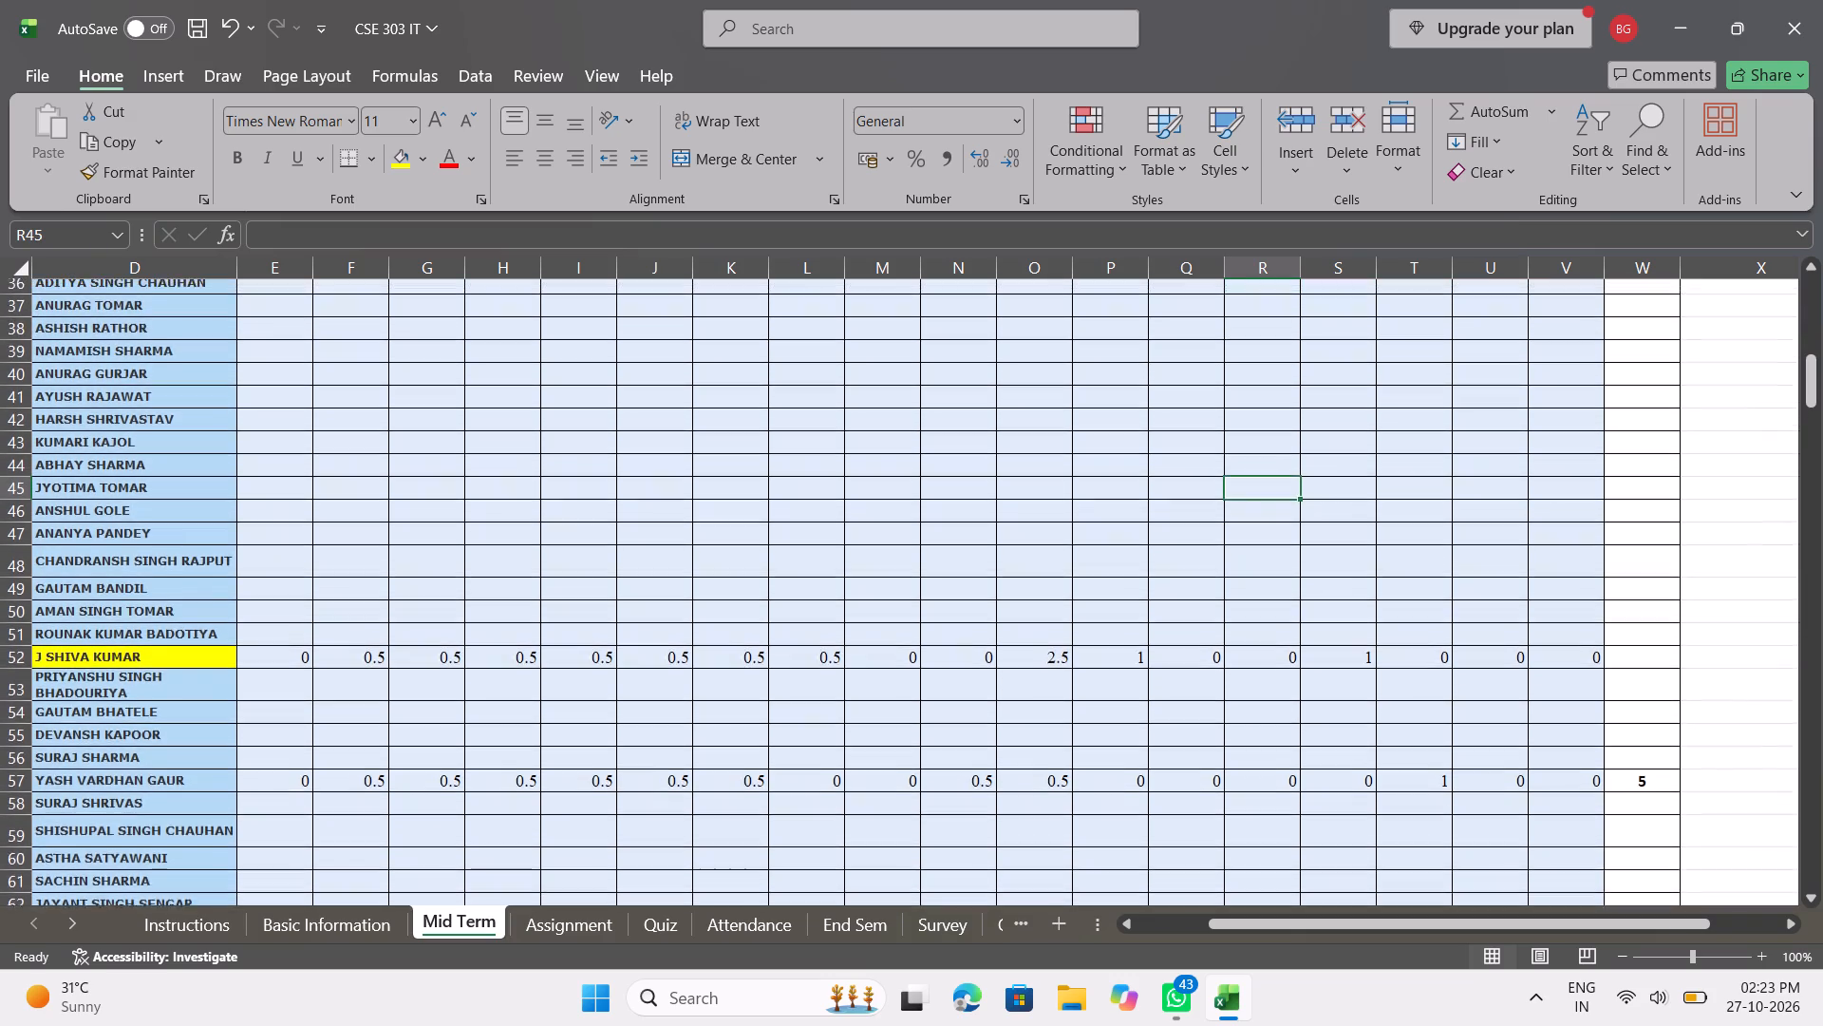
scroll(1304, 626, "up", 2)
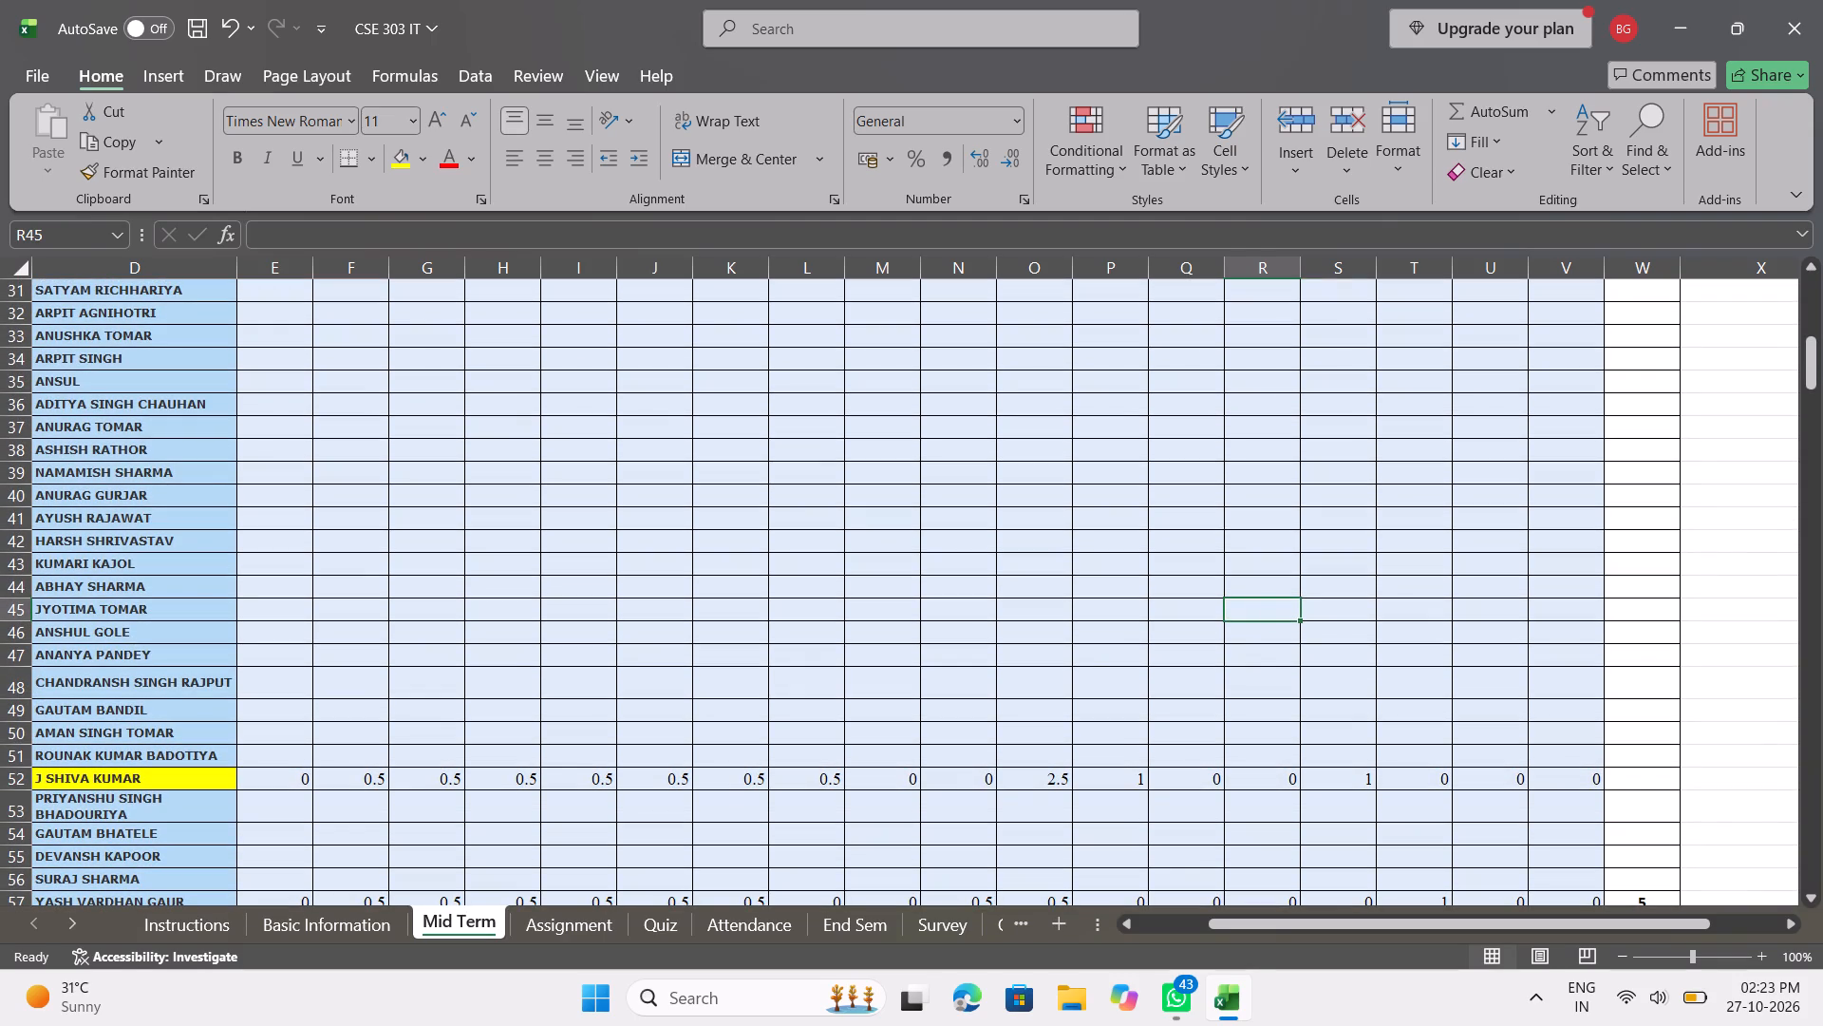
scroll(1233, 702, "up", 1)
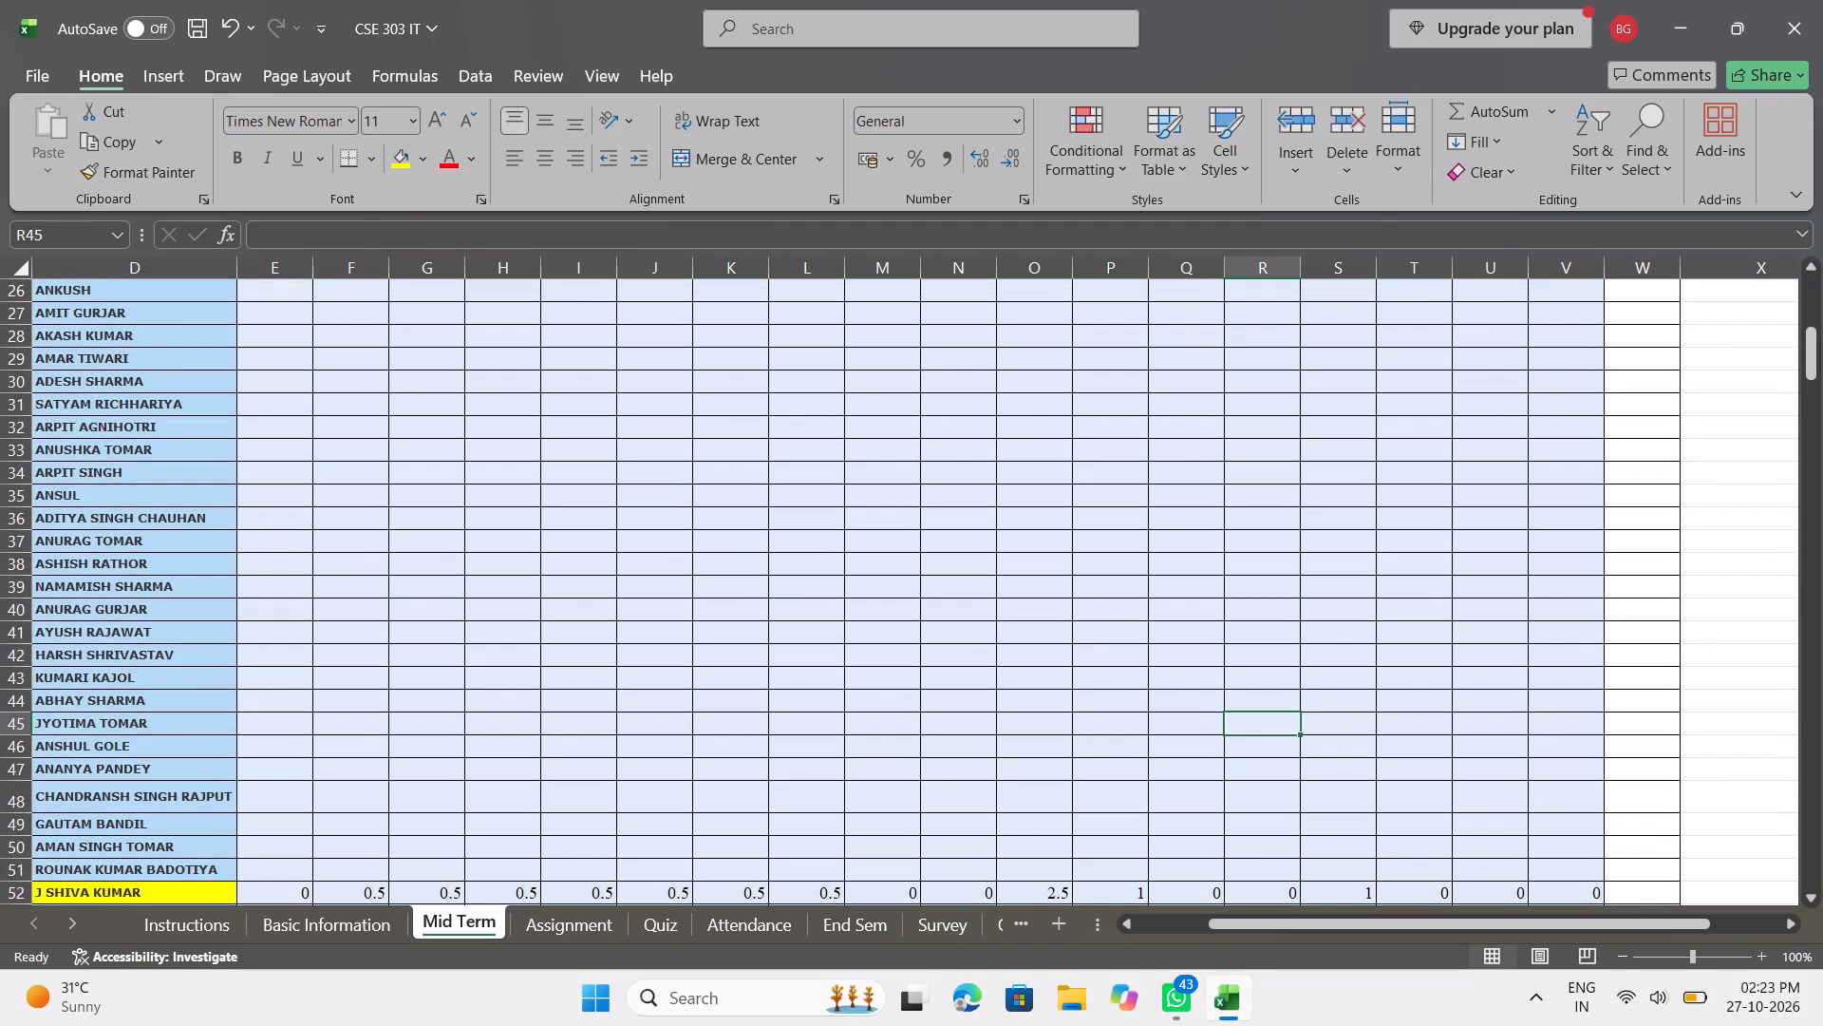
scroll(1233, 702, "down", 1)
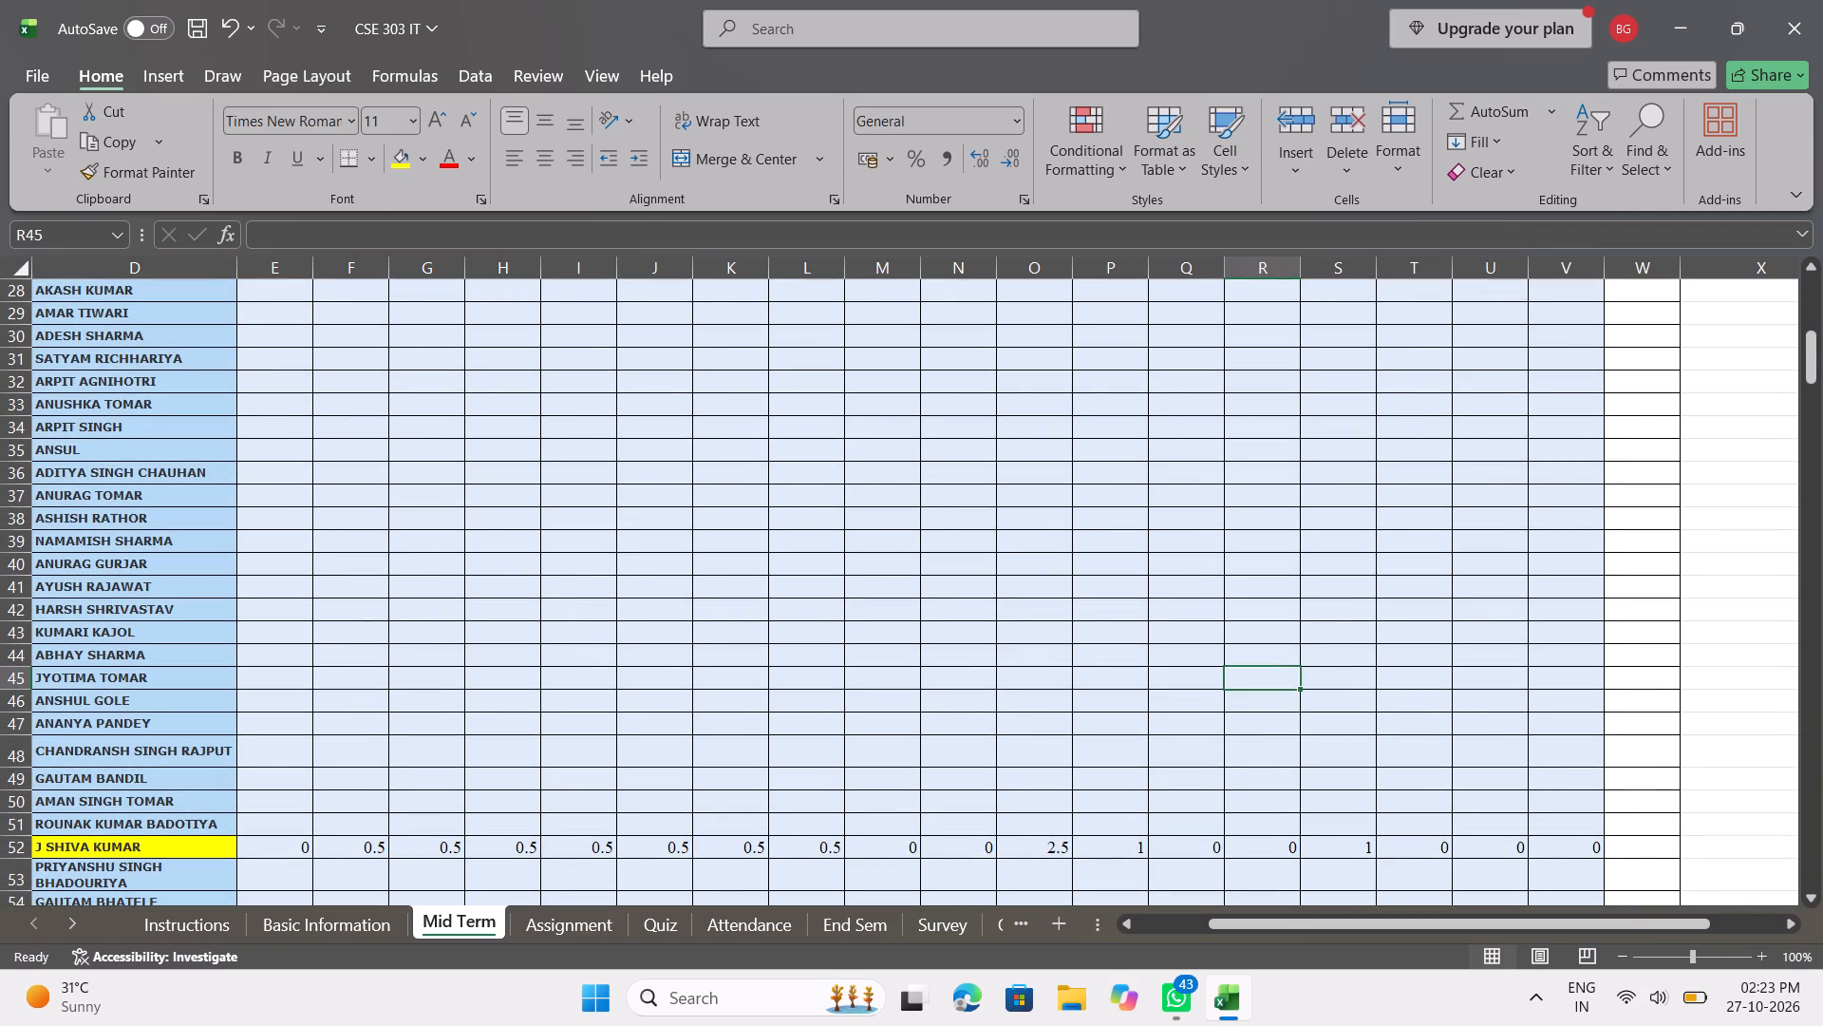
left_click(1644, 851)
type("8")
key("space")
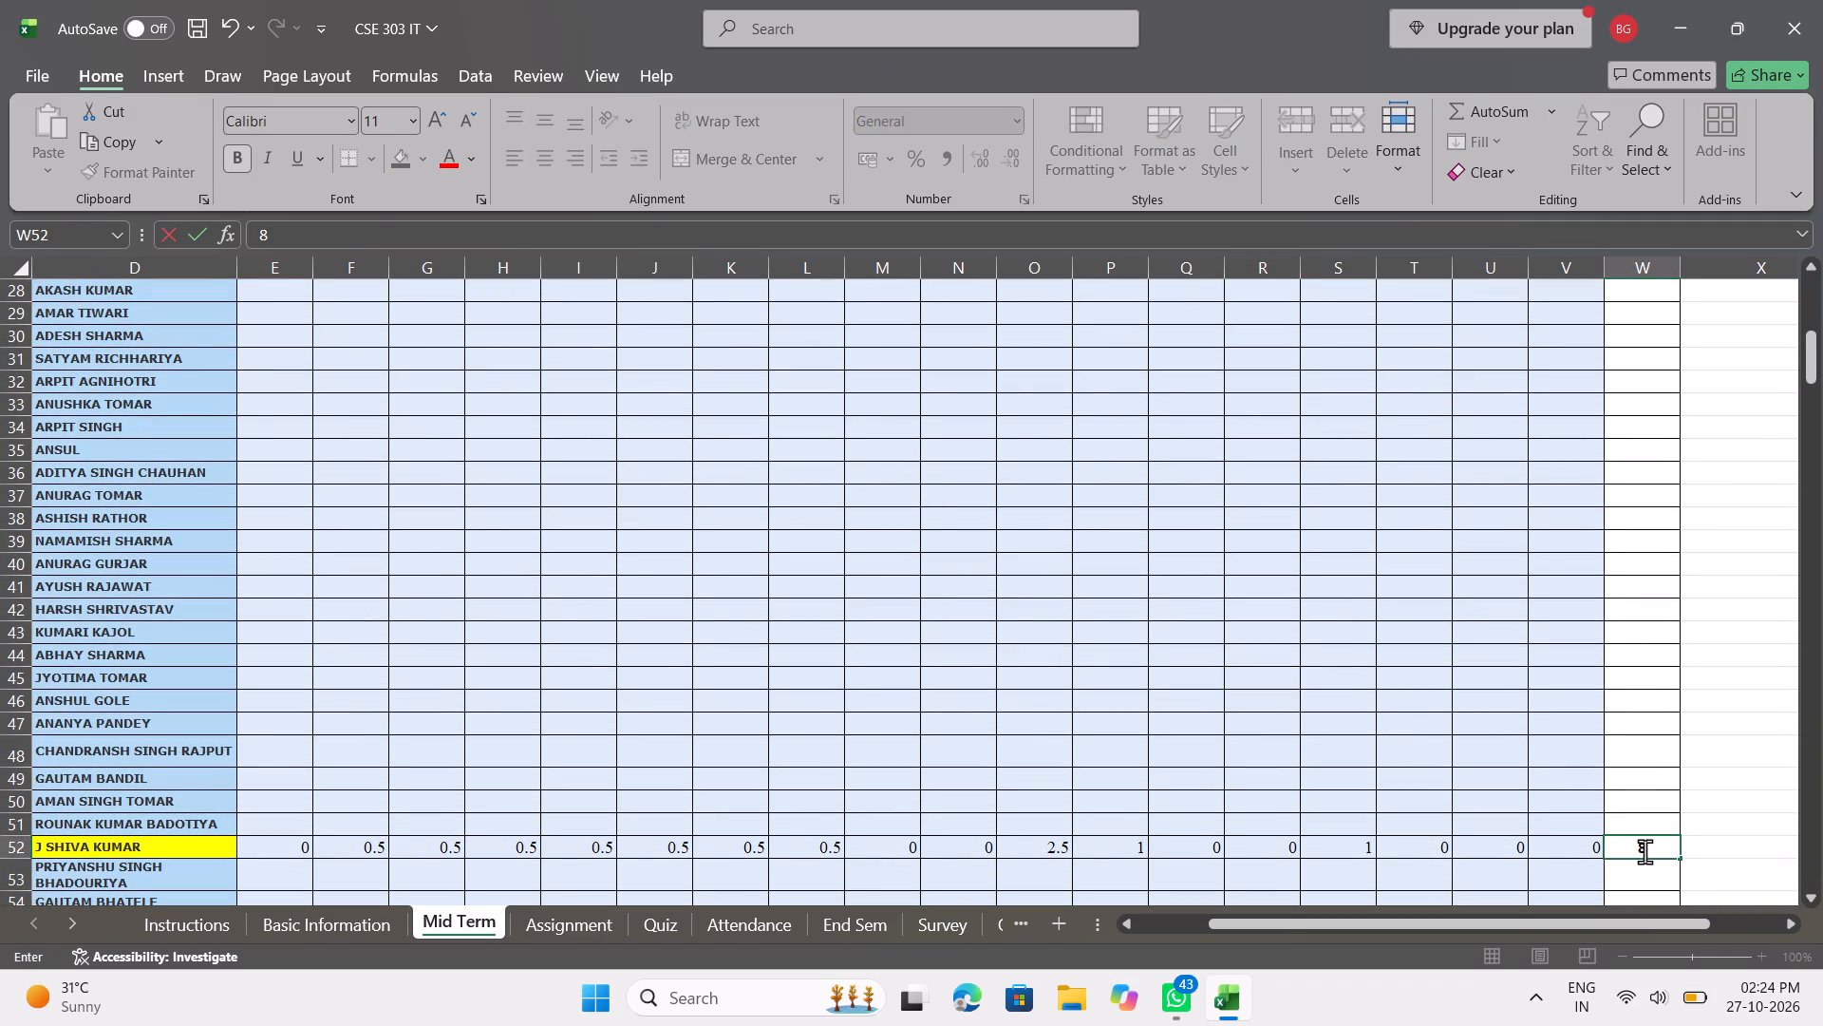
scroll(1415, 686, "up", 1)
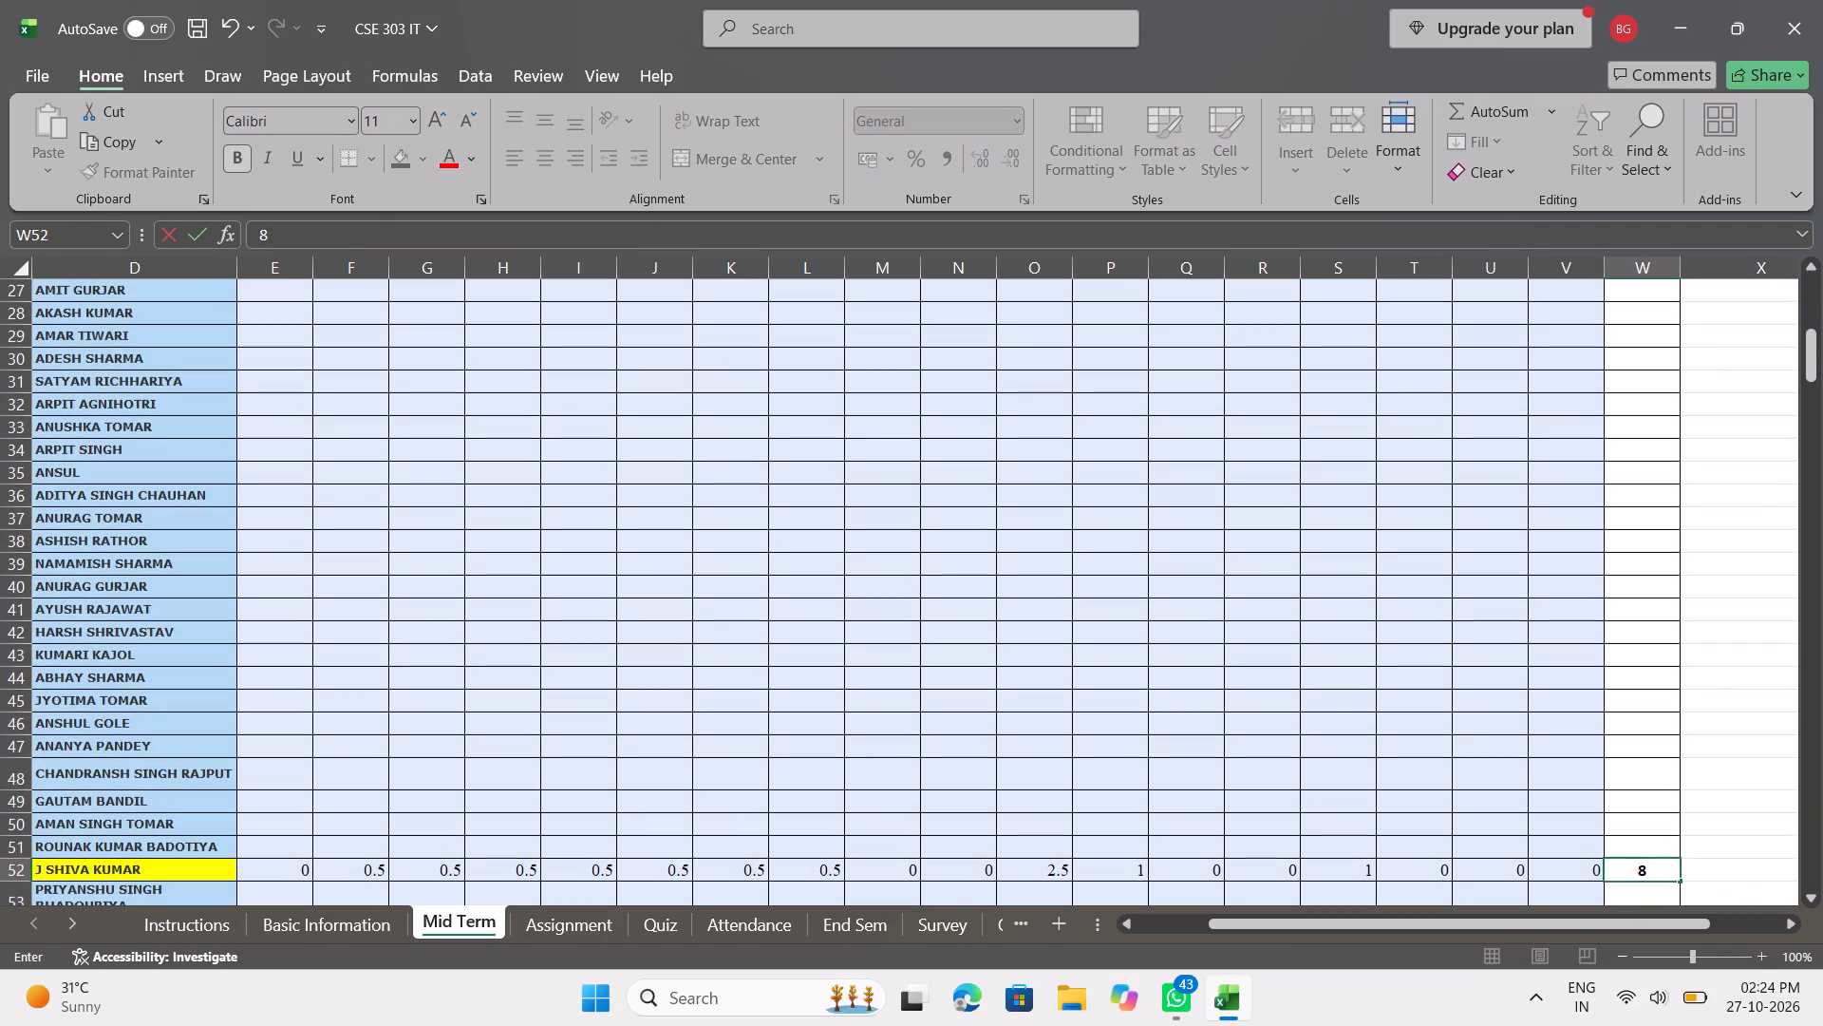
Search the Mid Term sheet by first name for the student in row 63 and go to that row's Q1 cell.
key("ctrl+f")
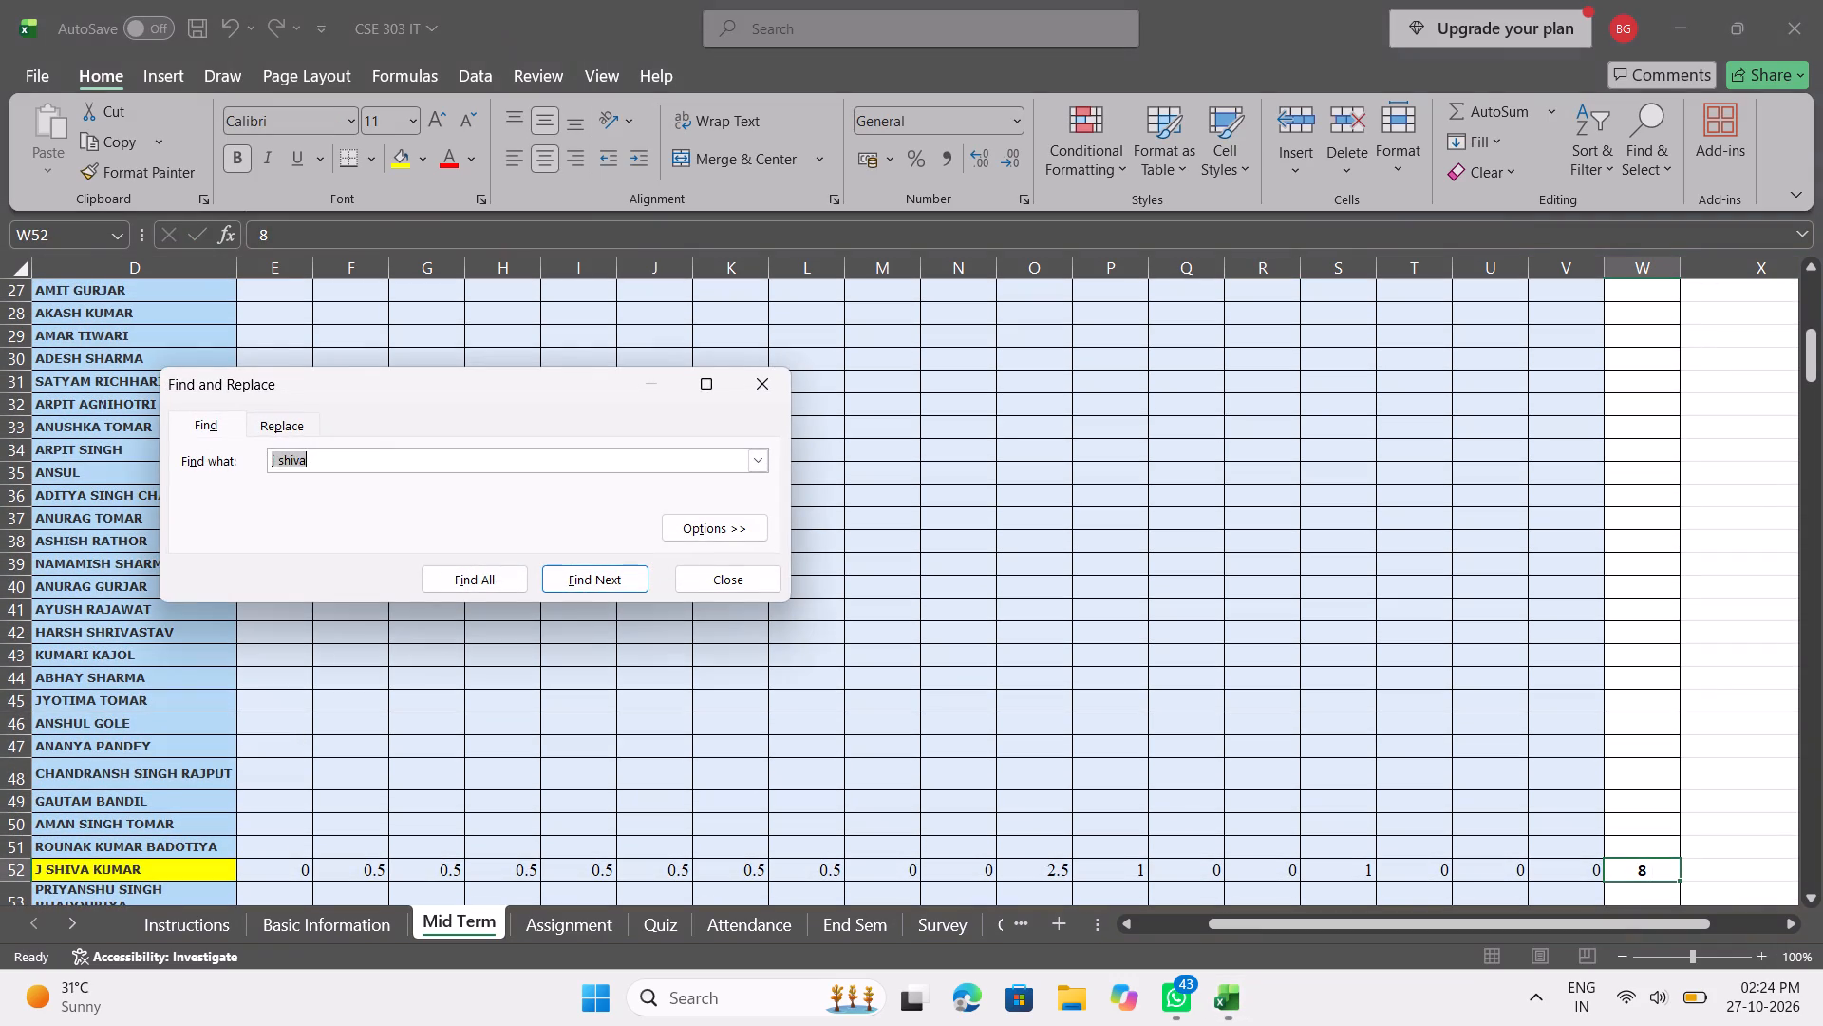
type("ha")
type("rsg")
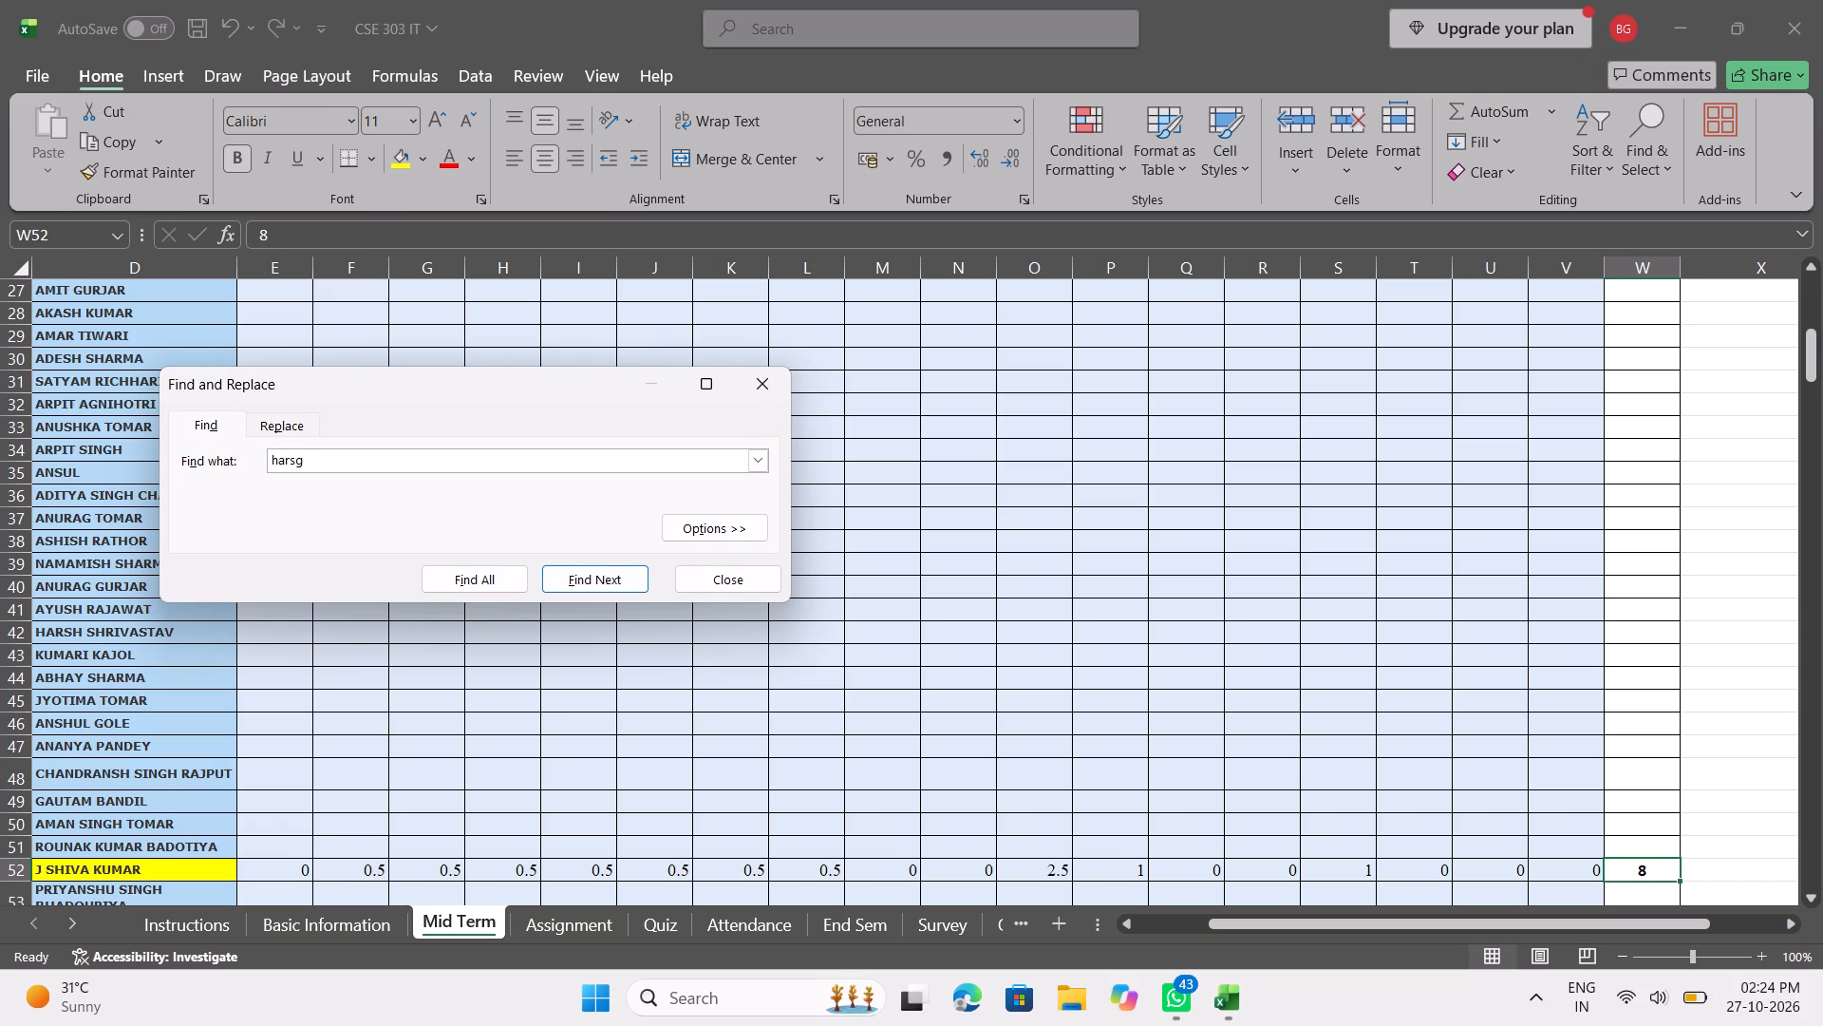
key("BackSpace")
type("hit")
key("Return")
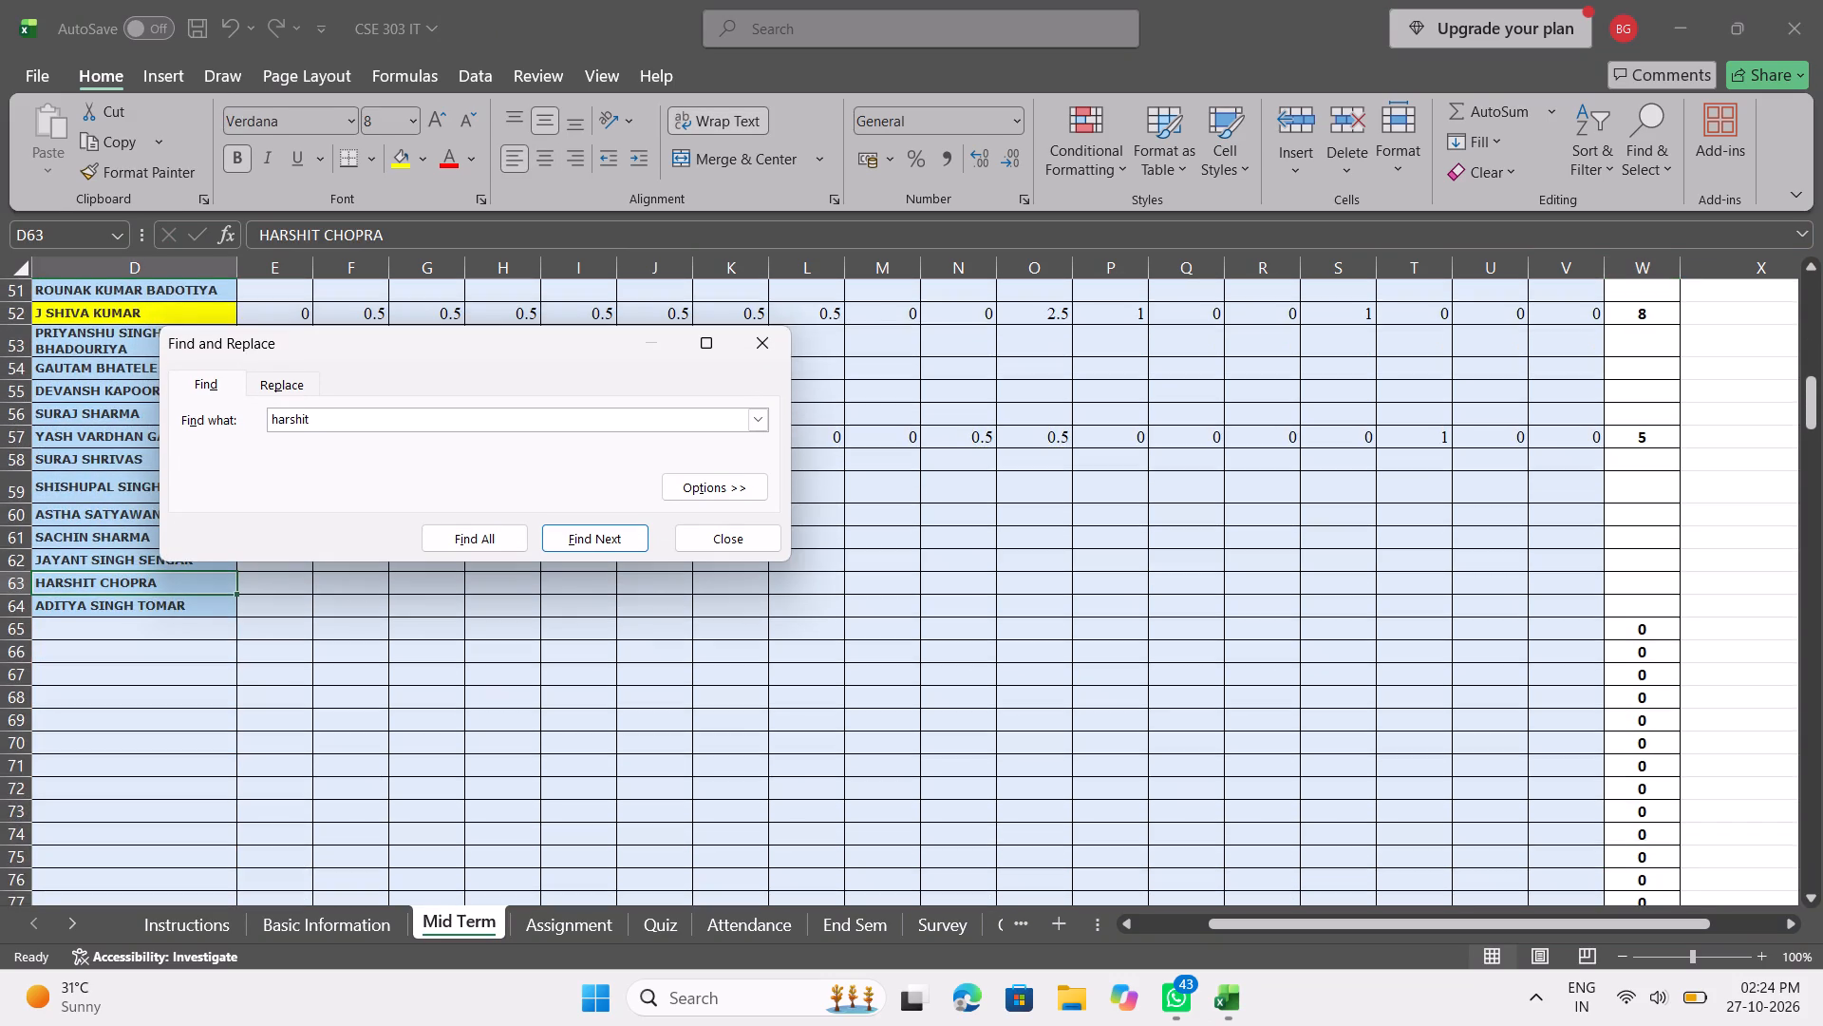
left_click(292, 581)
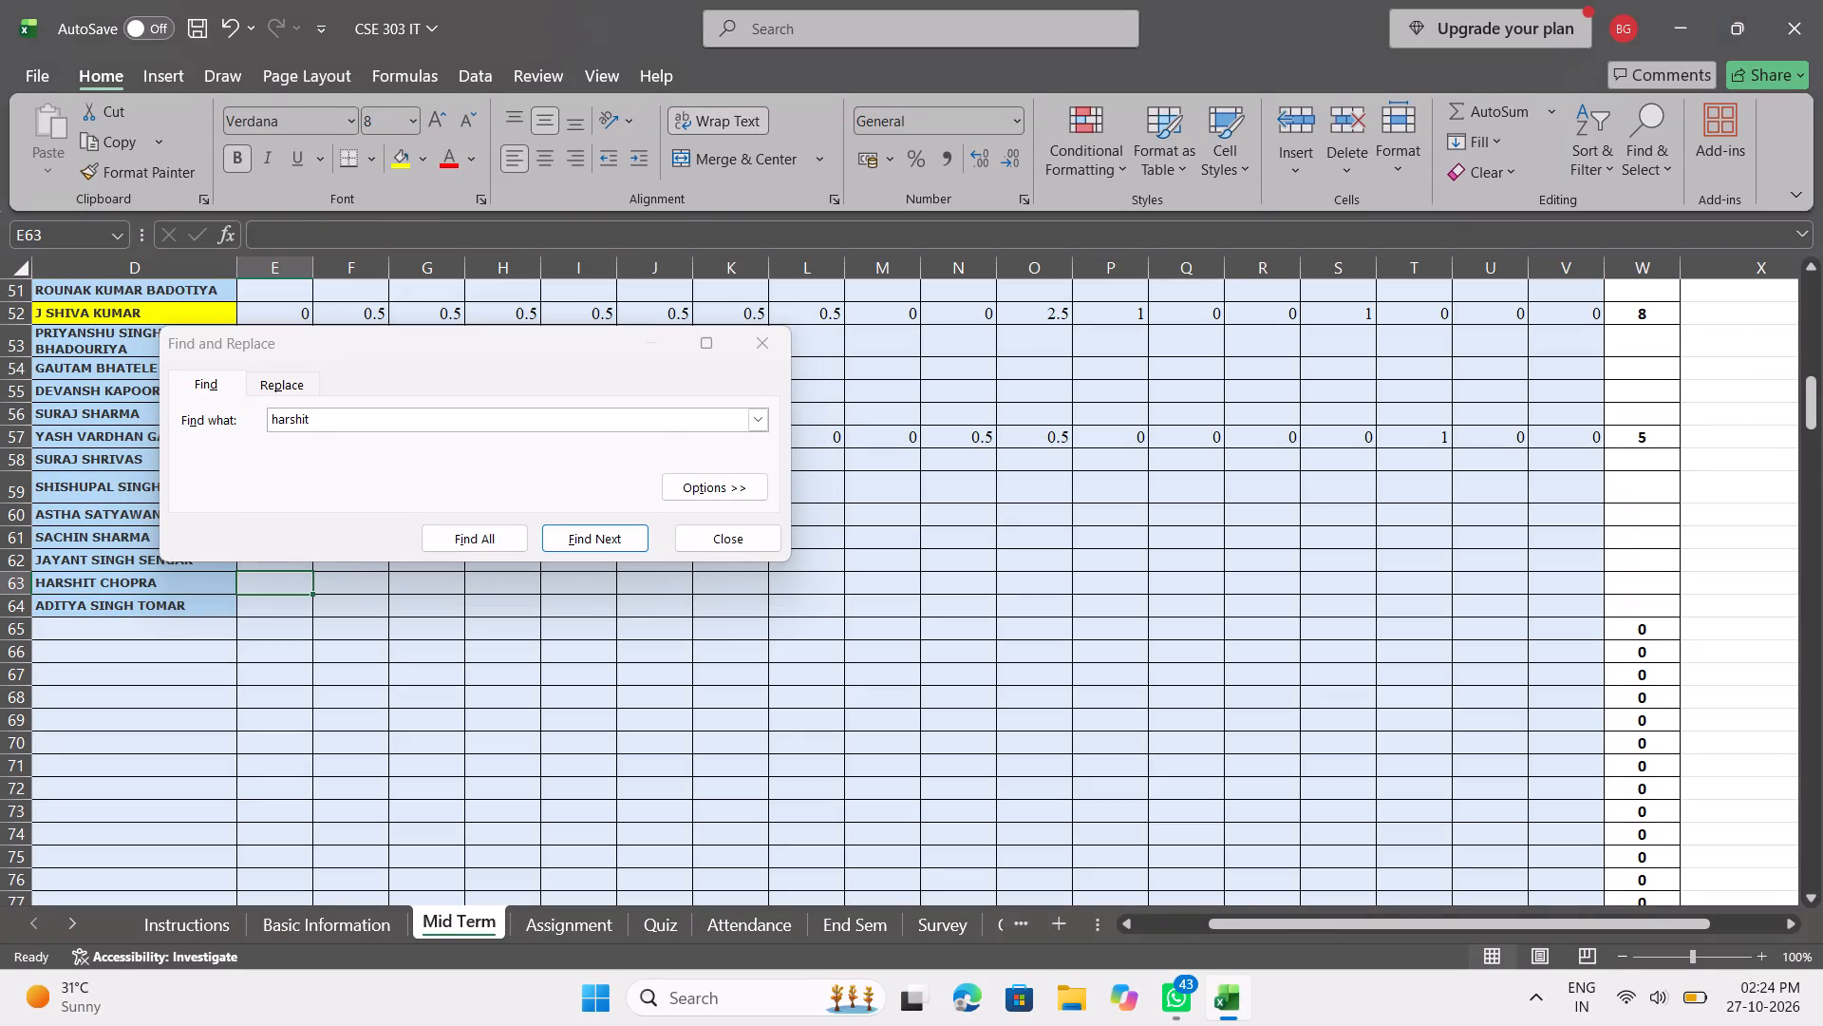
left_click(756, 340)
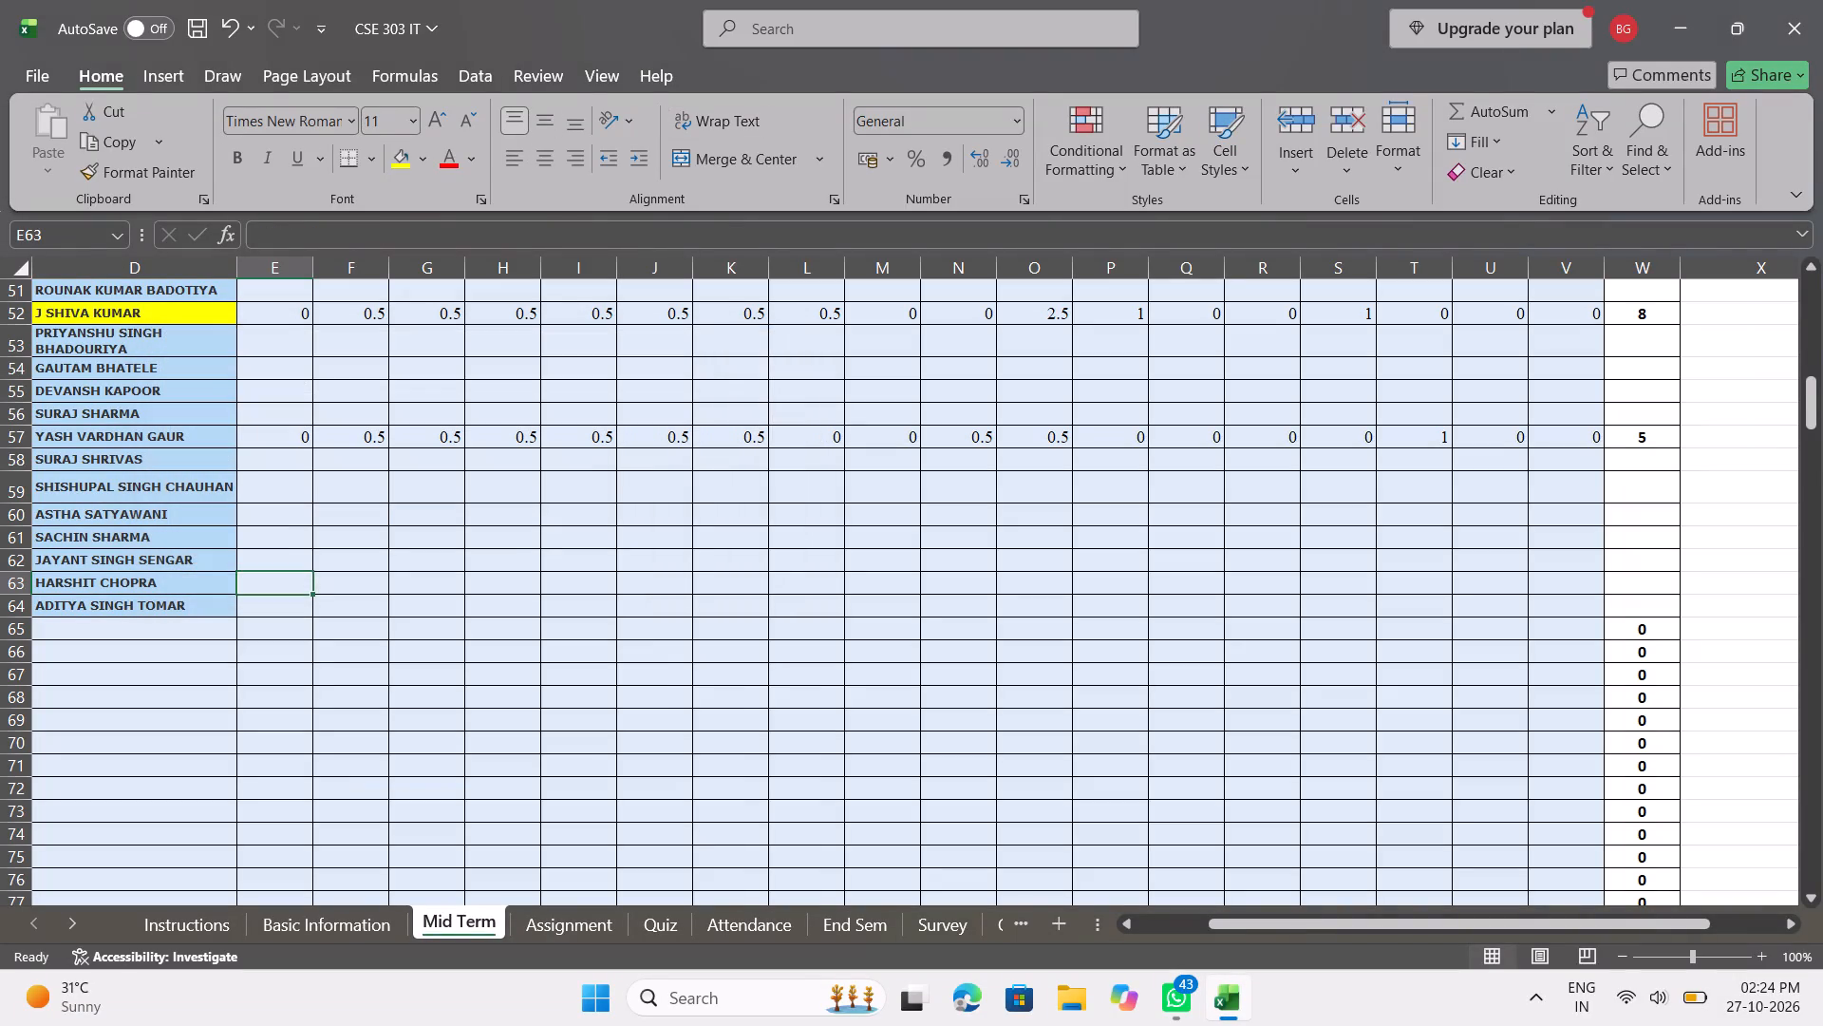
Enter the marks 0, 0.5, 0.5 and 0.5 for Q1 to Q4 in row 63.
key("0")
key("Right")
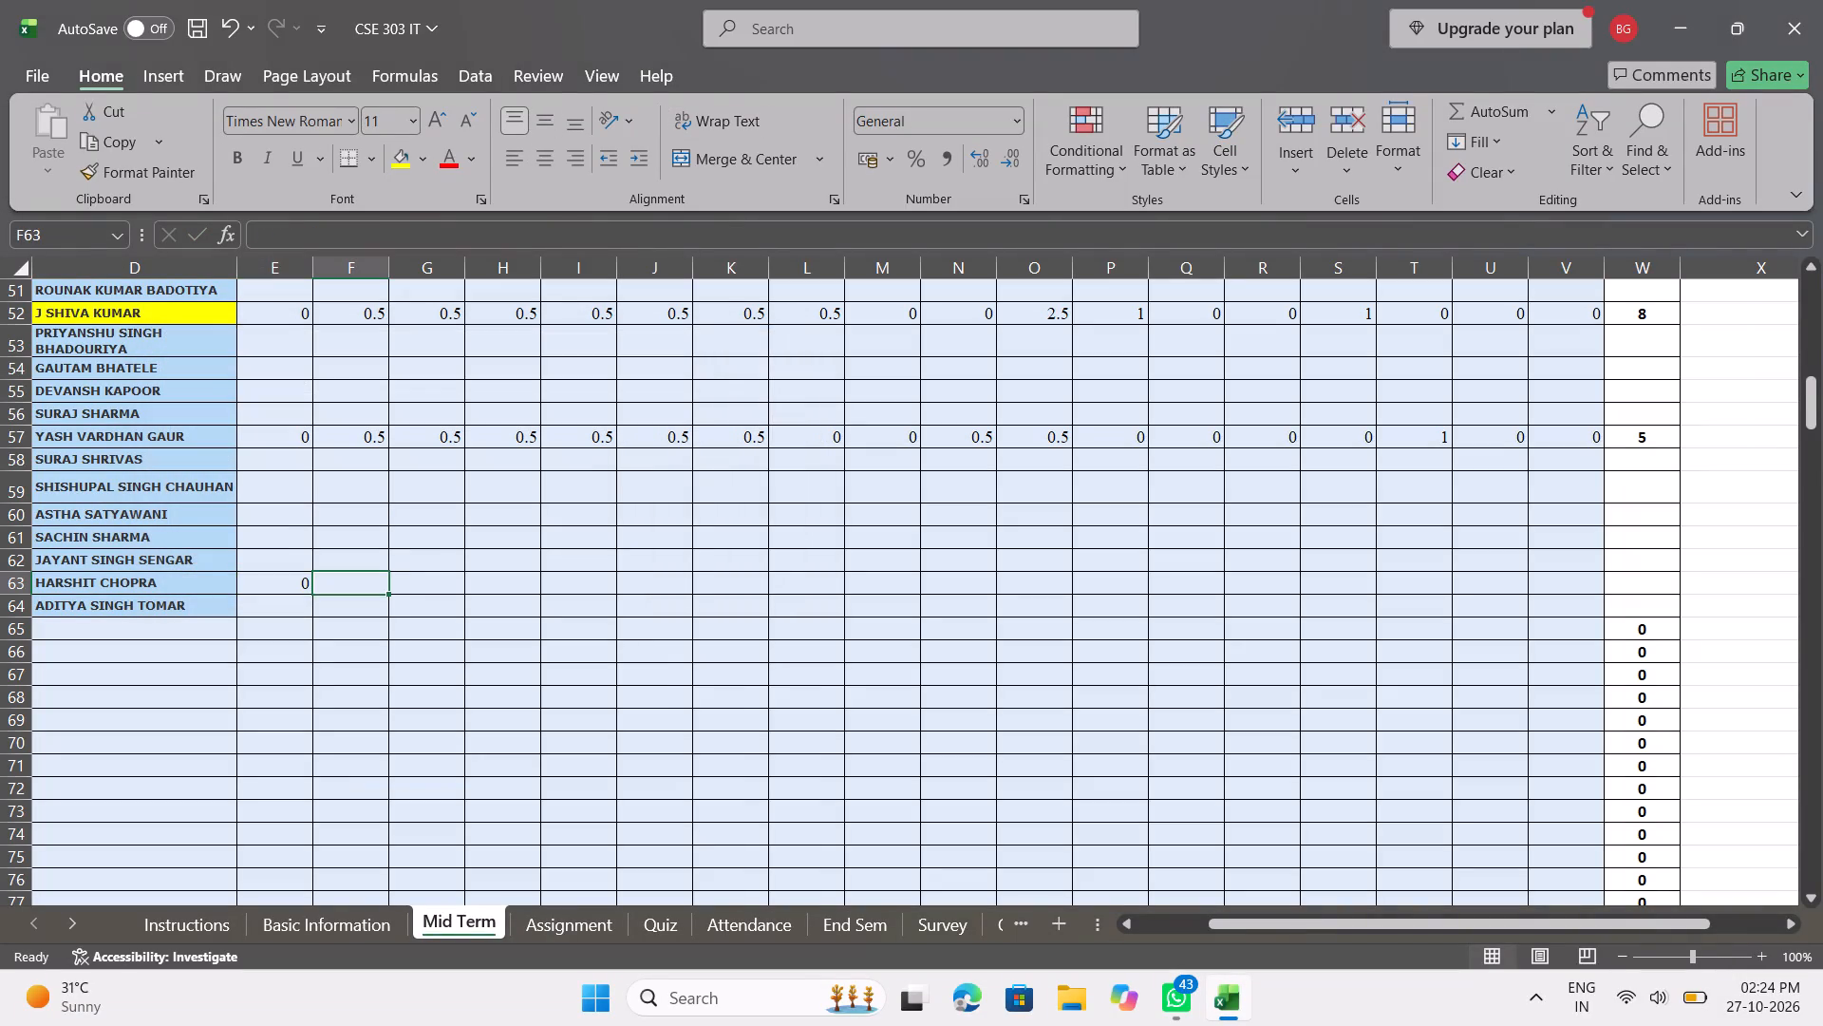
type(".50")
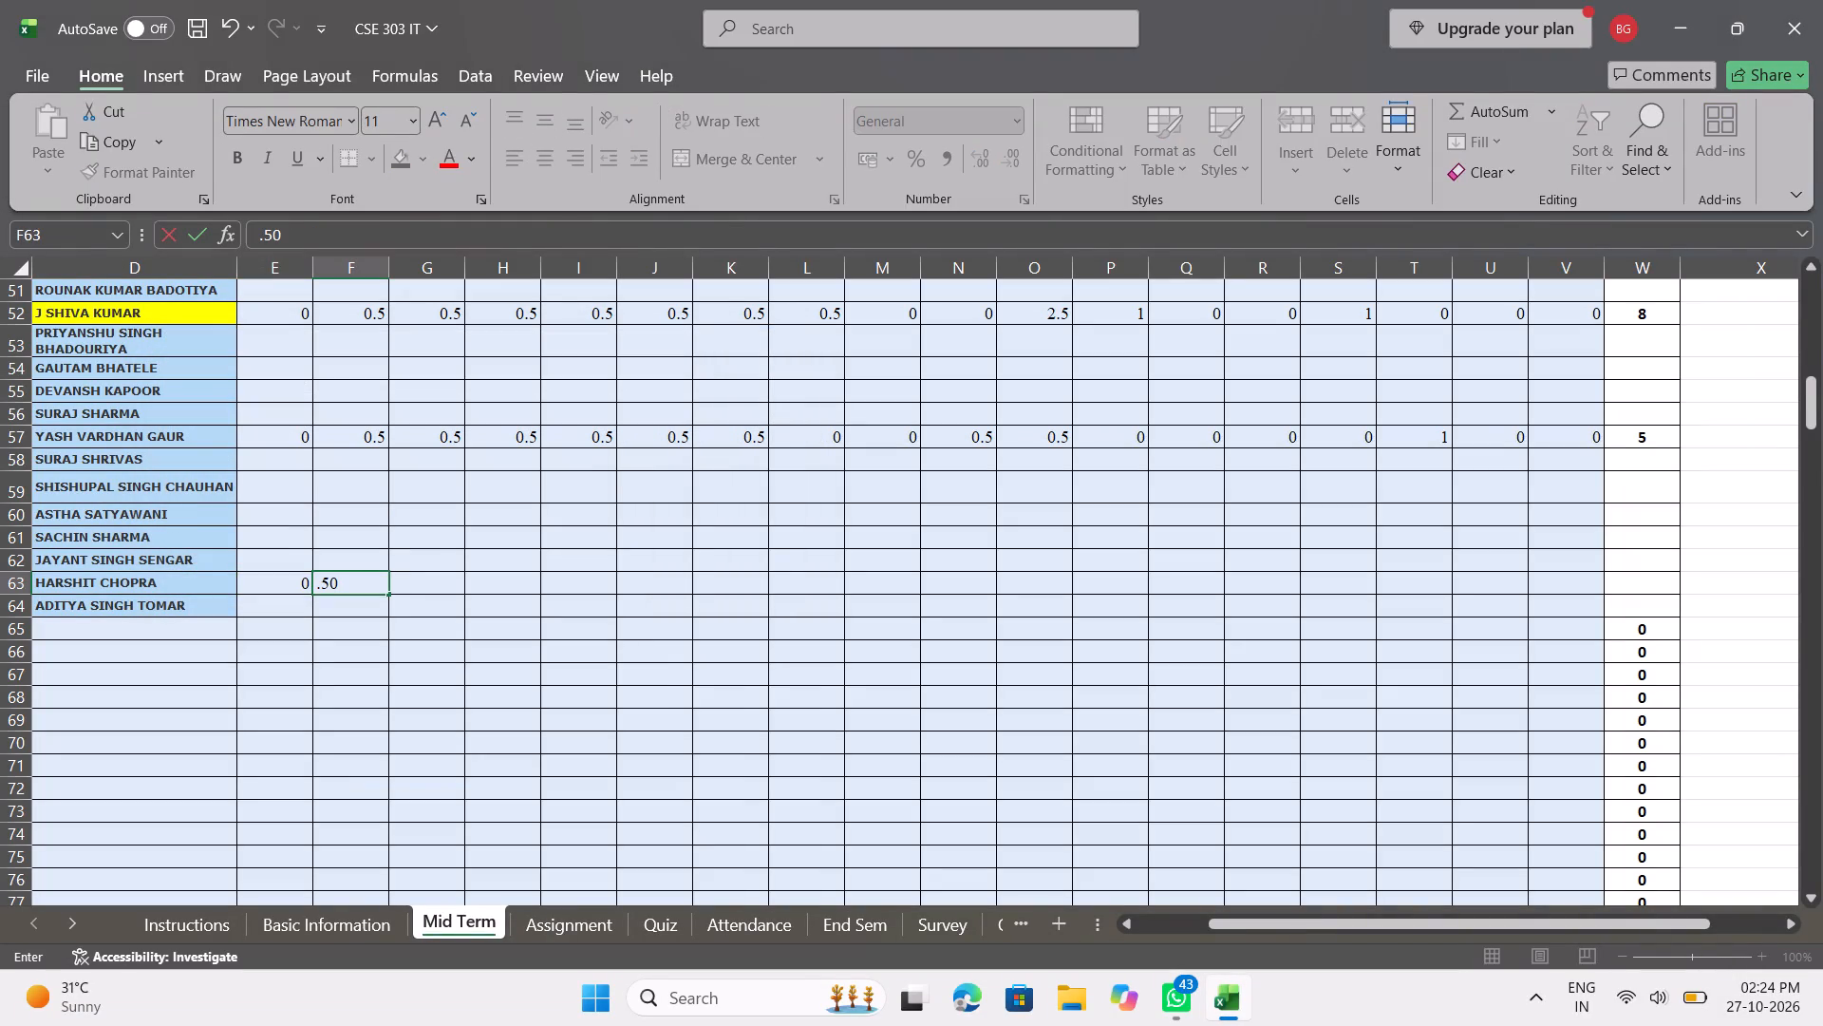
key("BackSpace")
key("Right")
type(".5")
key("Right")
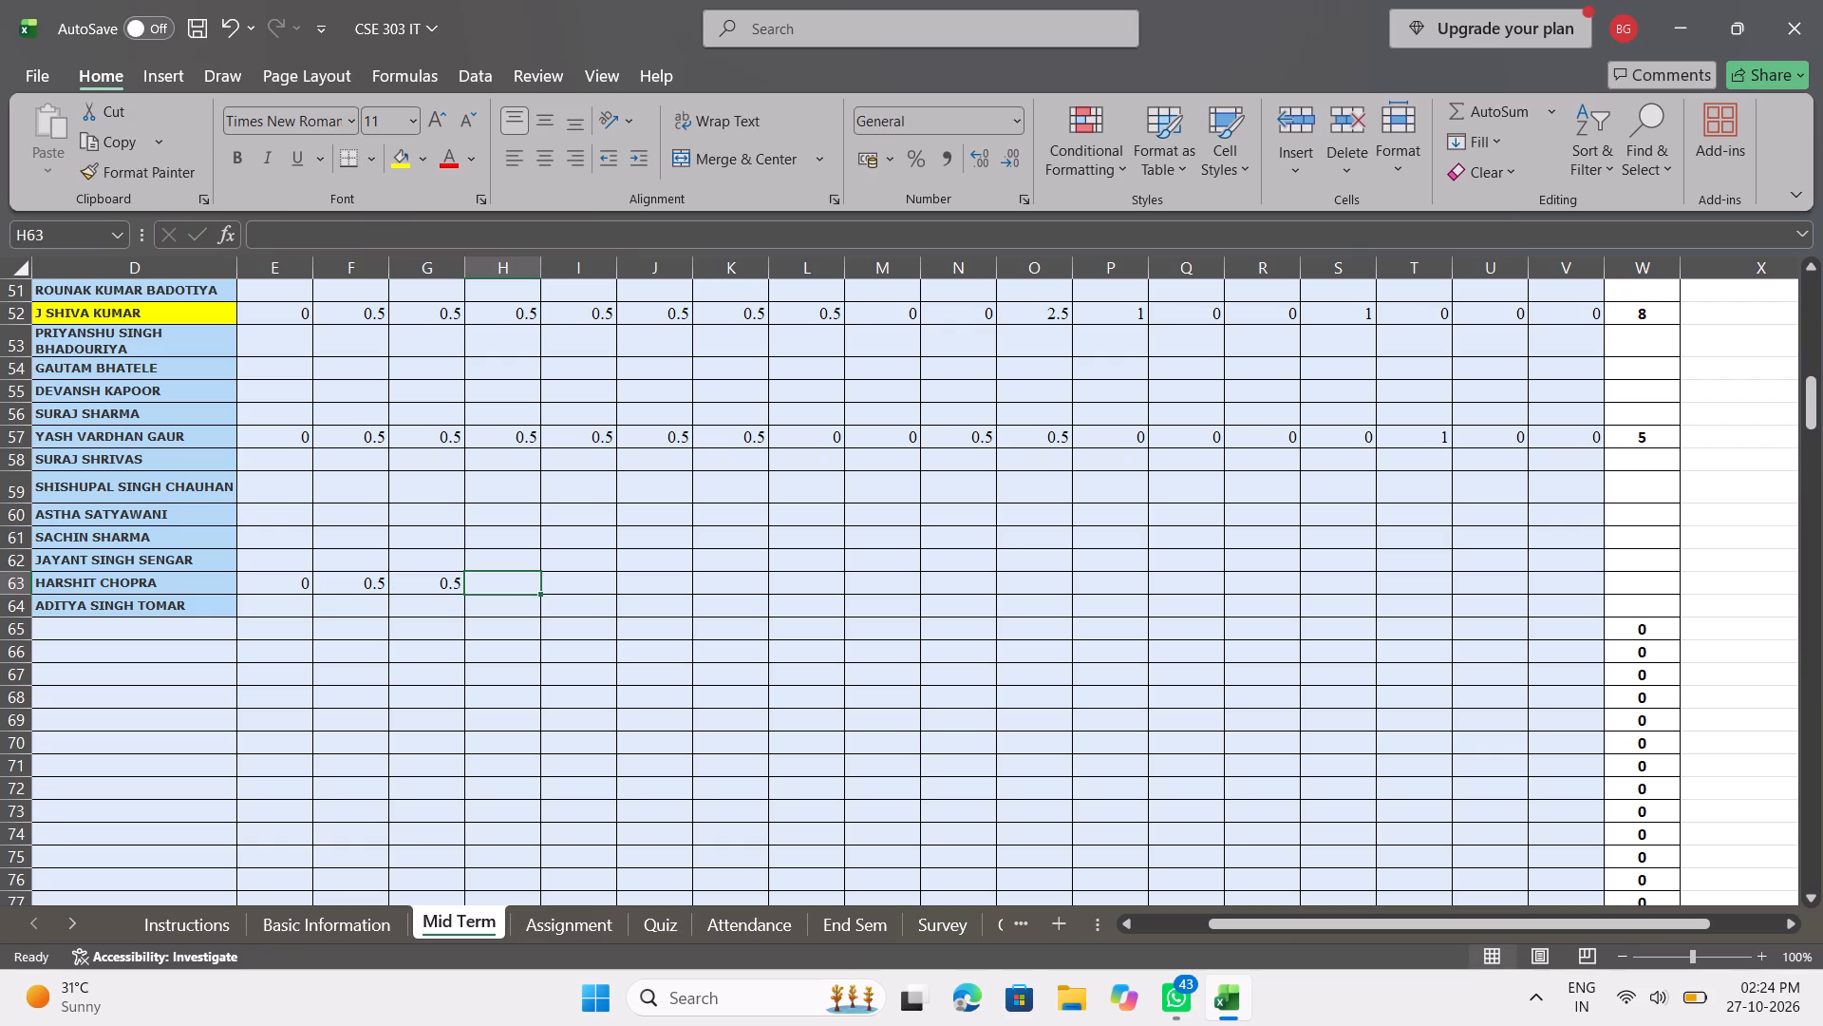
type(".5")
key("Right")
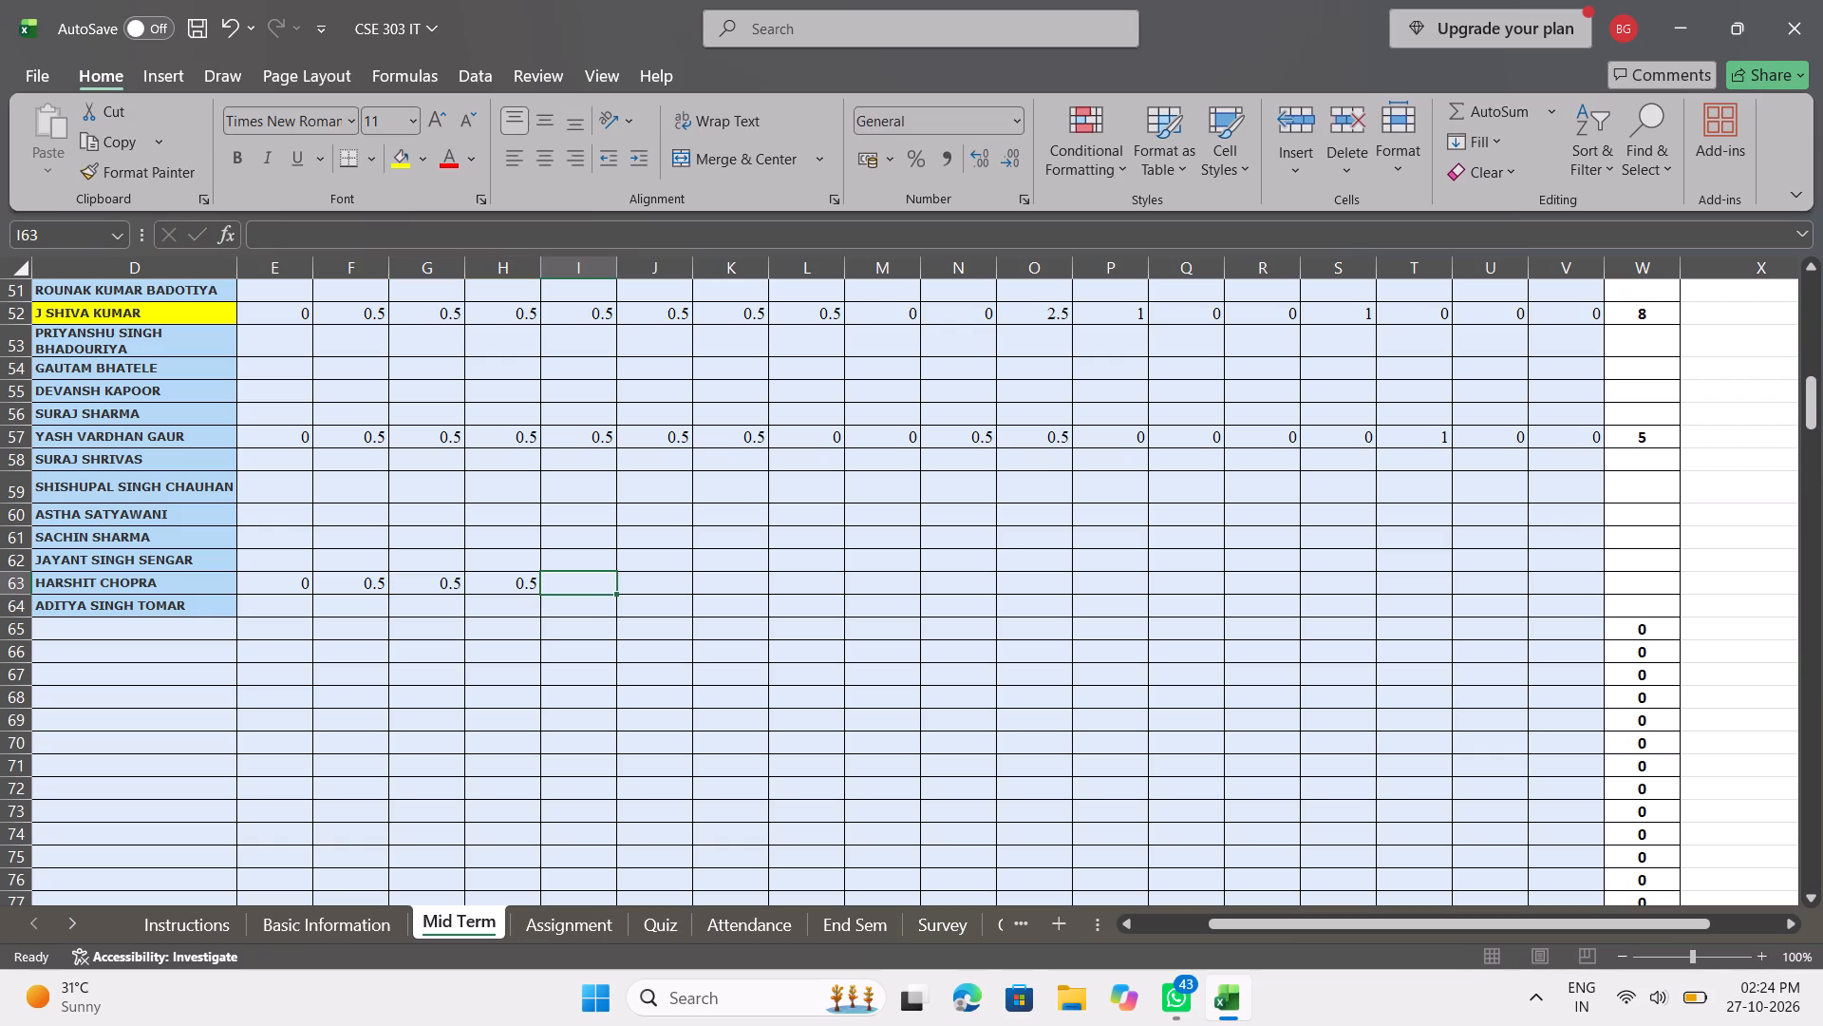
Fill in Q5 to Q10 in row 63 with 0.5 for Q5 to Q8, 0 for Q9 and 0.5 for Q10.
type(".5")
key("Right")
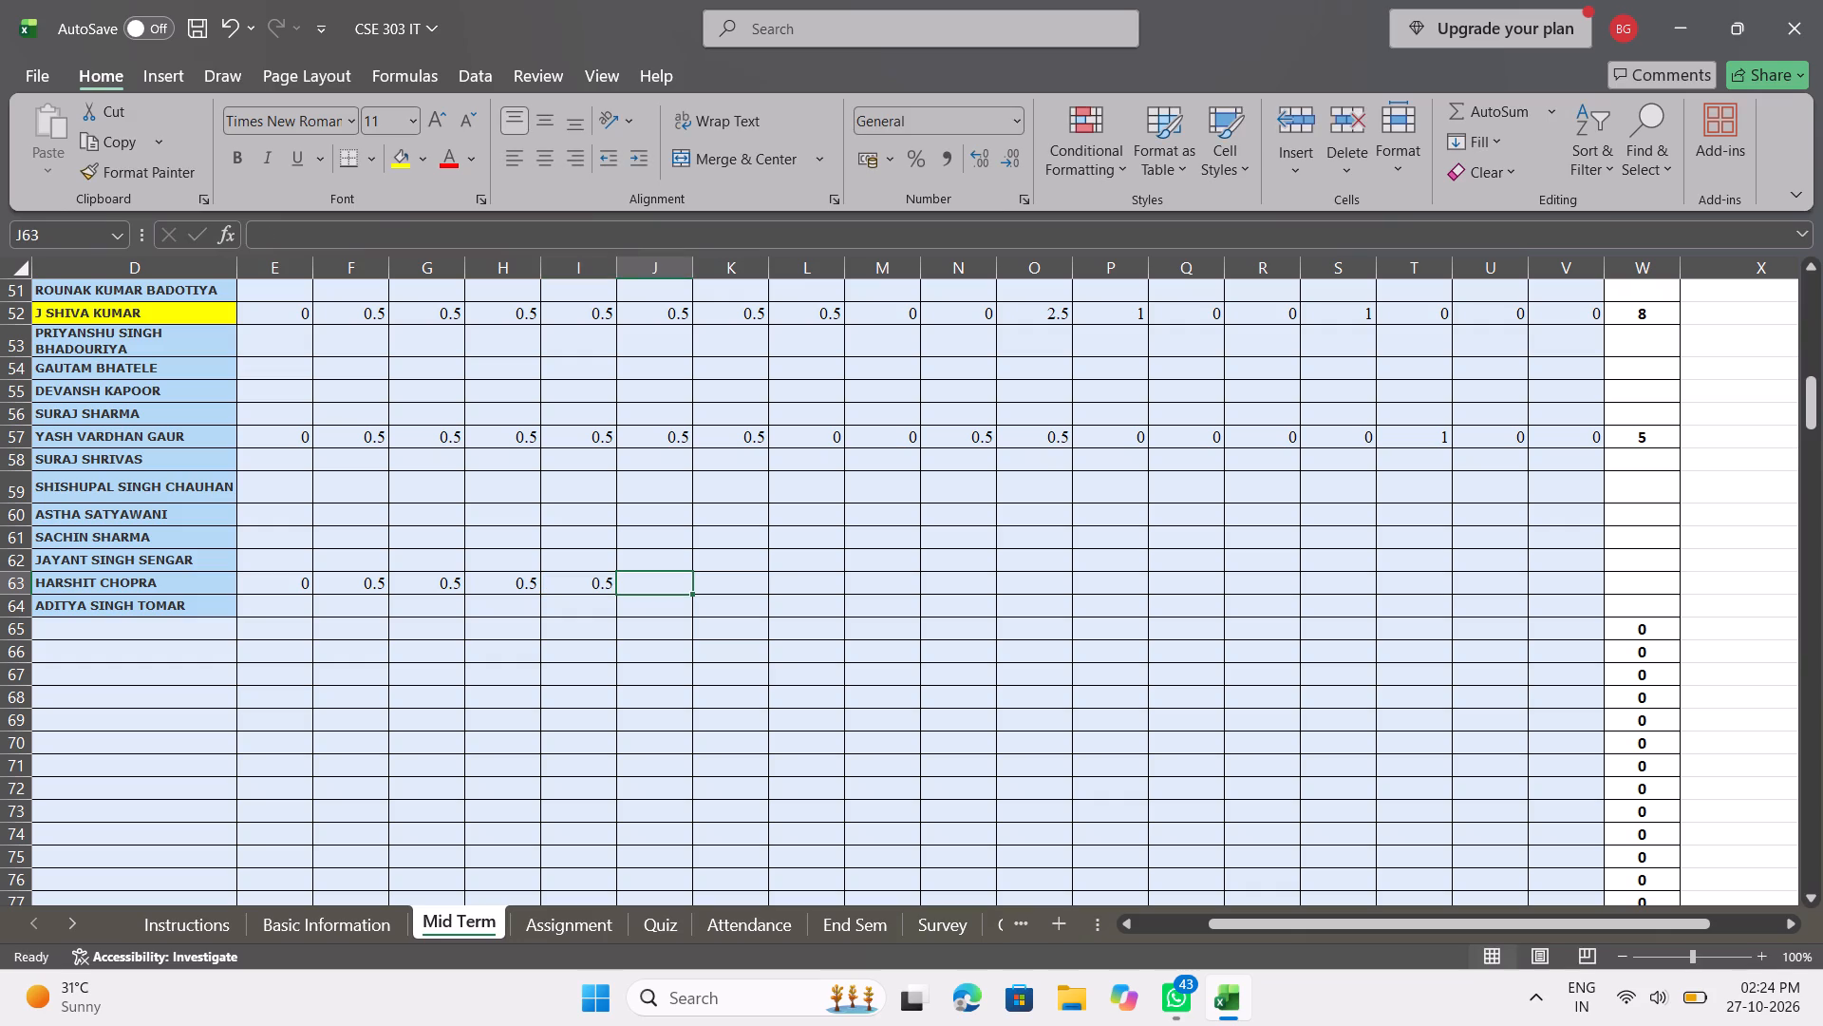
type(".5")
key("Right")
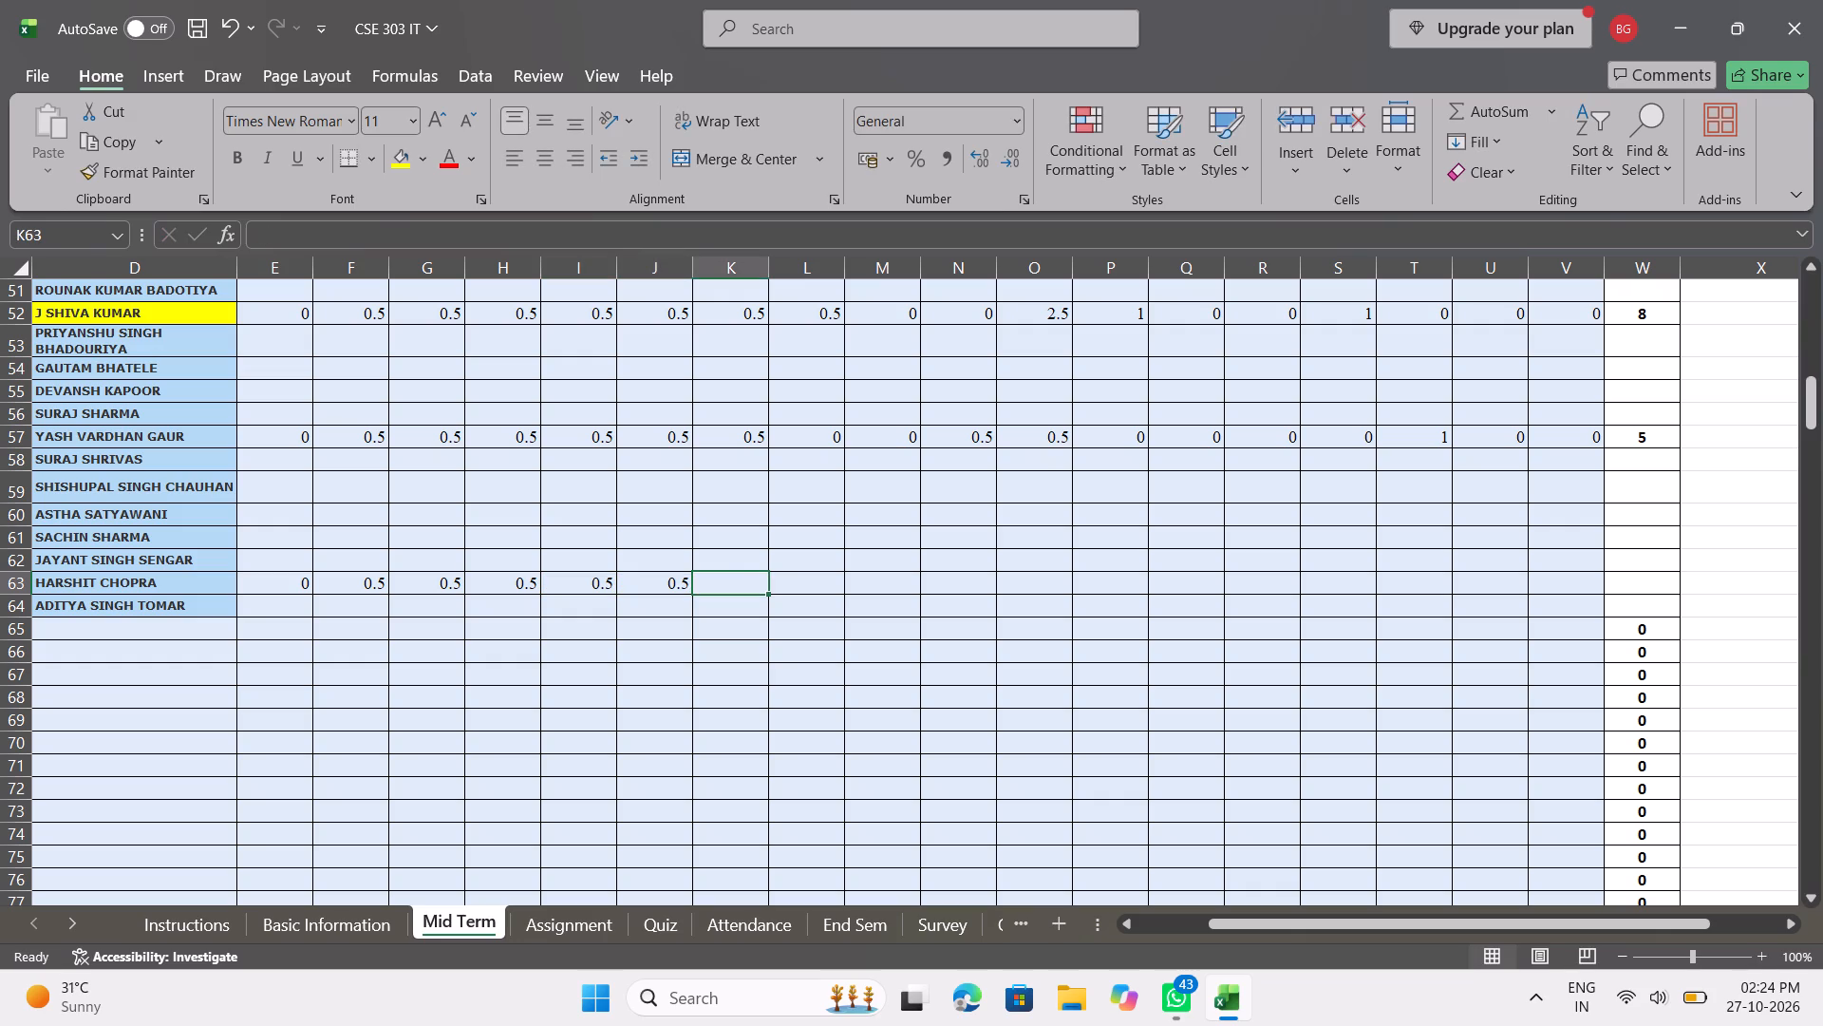
type(".5")
key("Right")
type(".5")
key("Right")
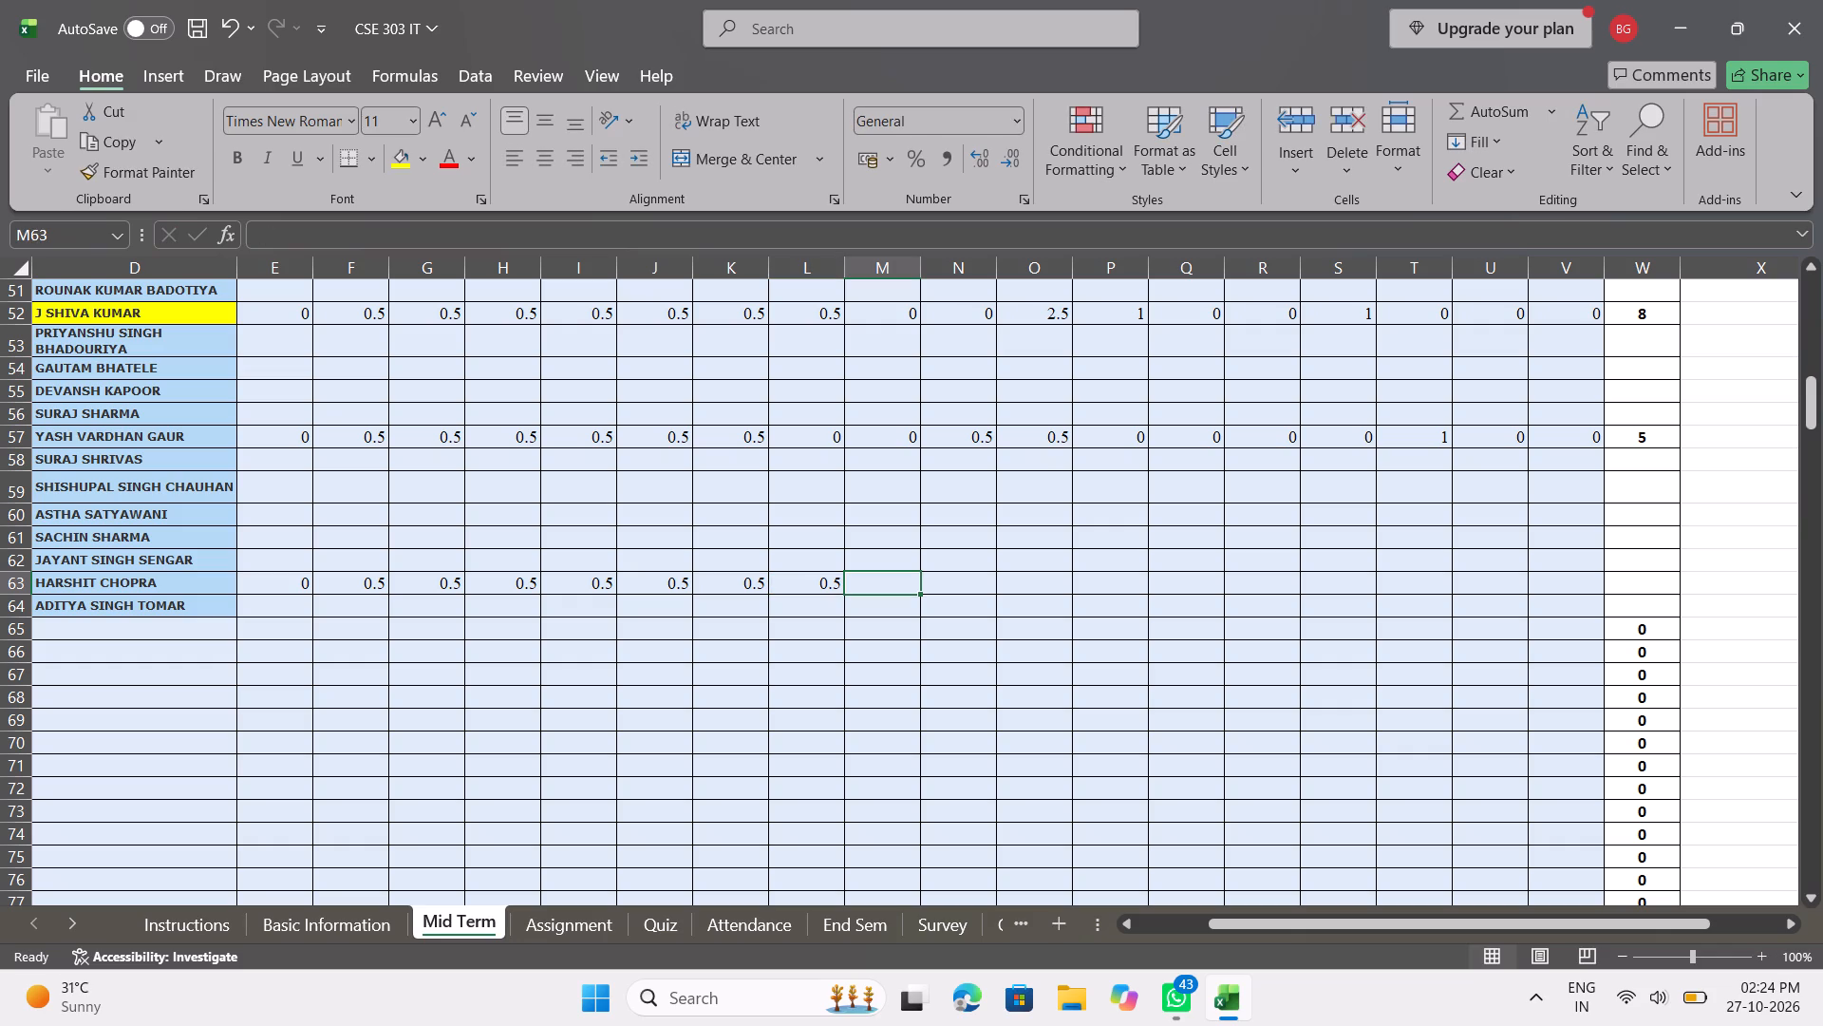
key("0")
key("Right")
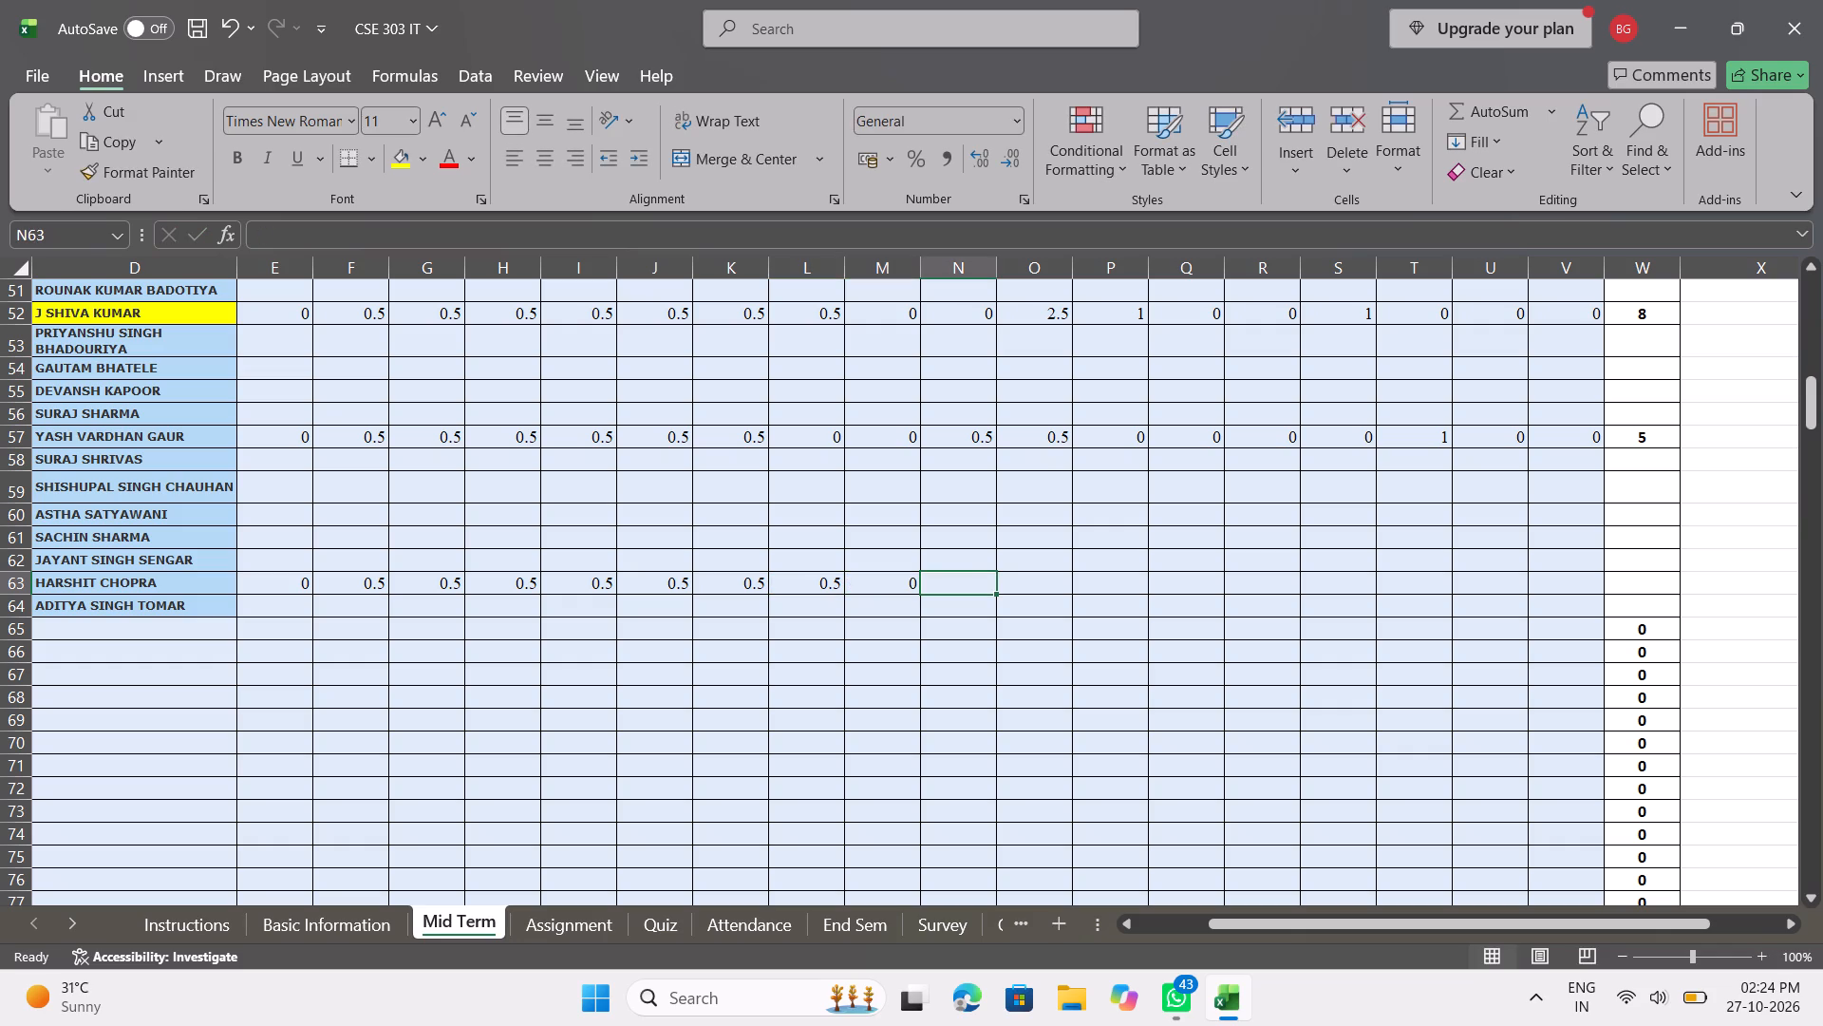
type(".5")
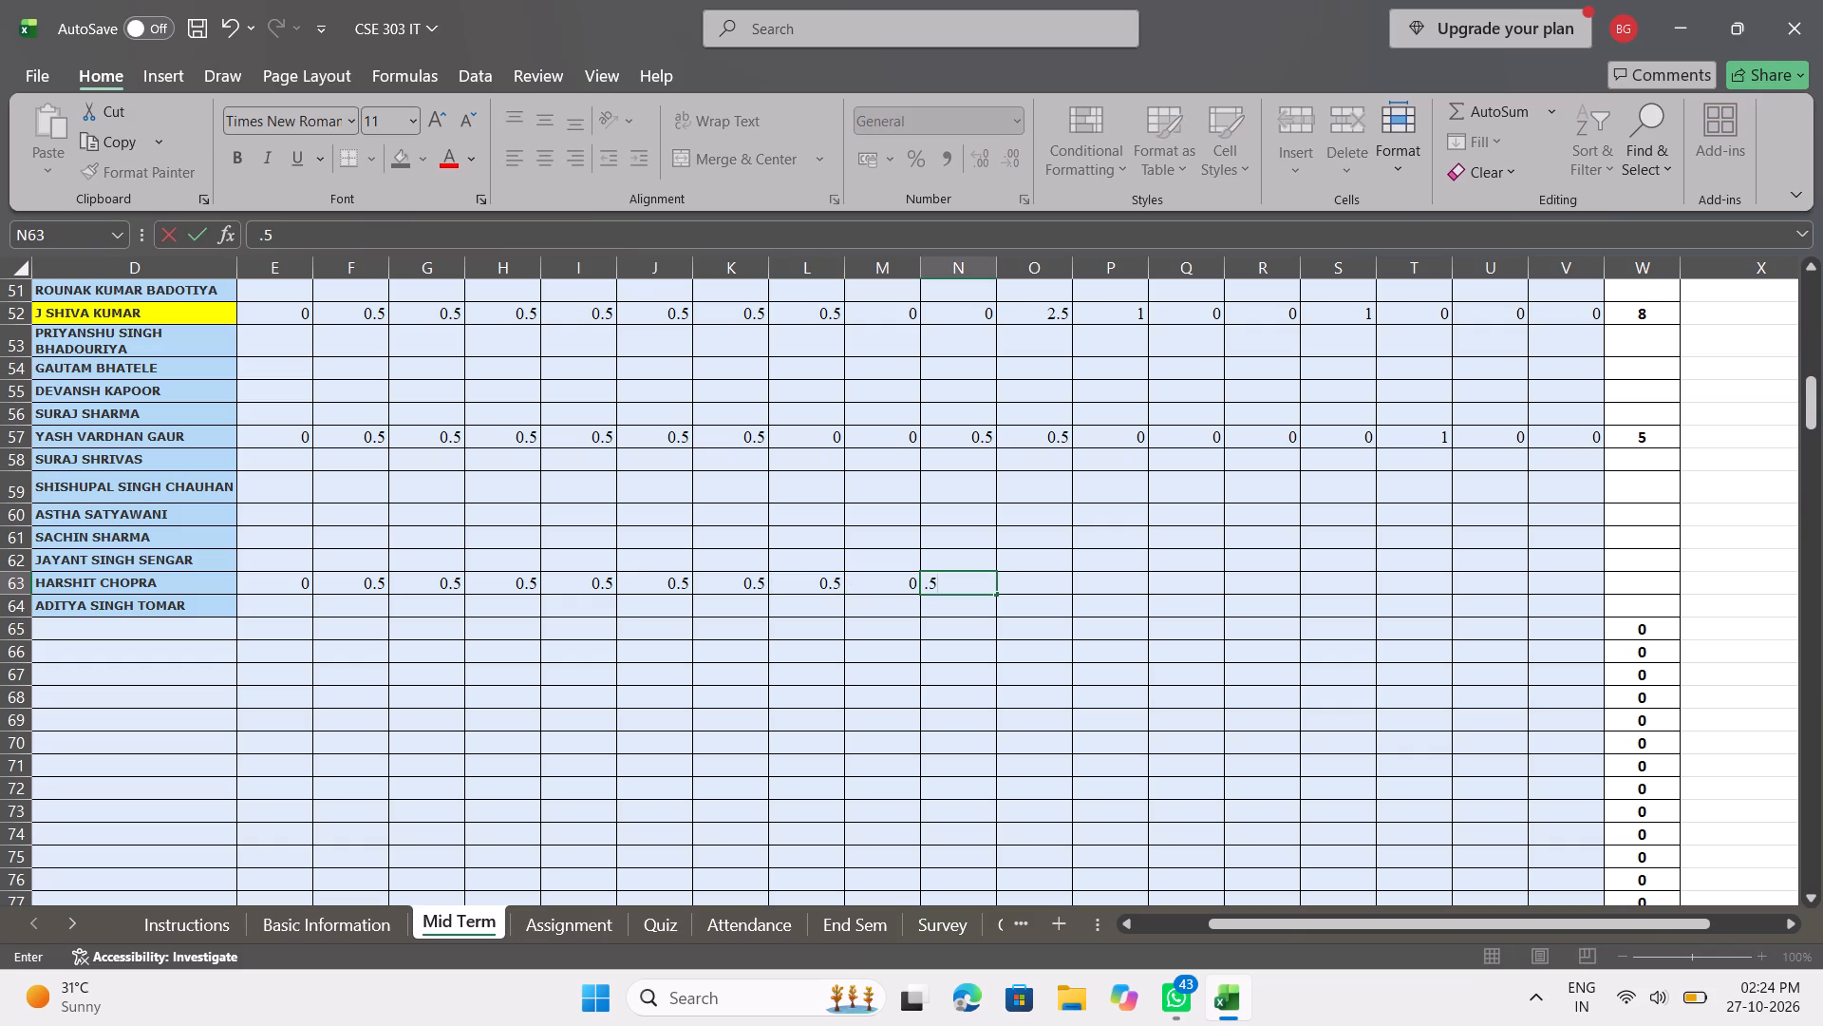
key("Right")
Enter the marks 0.5, 1.5, 1, 1 and 1 in columns O to S of row 63.
type(".5")
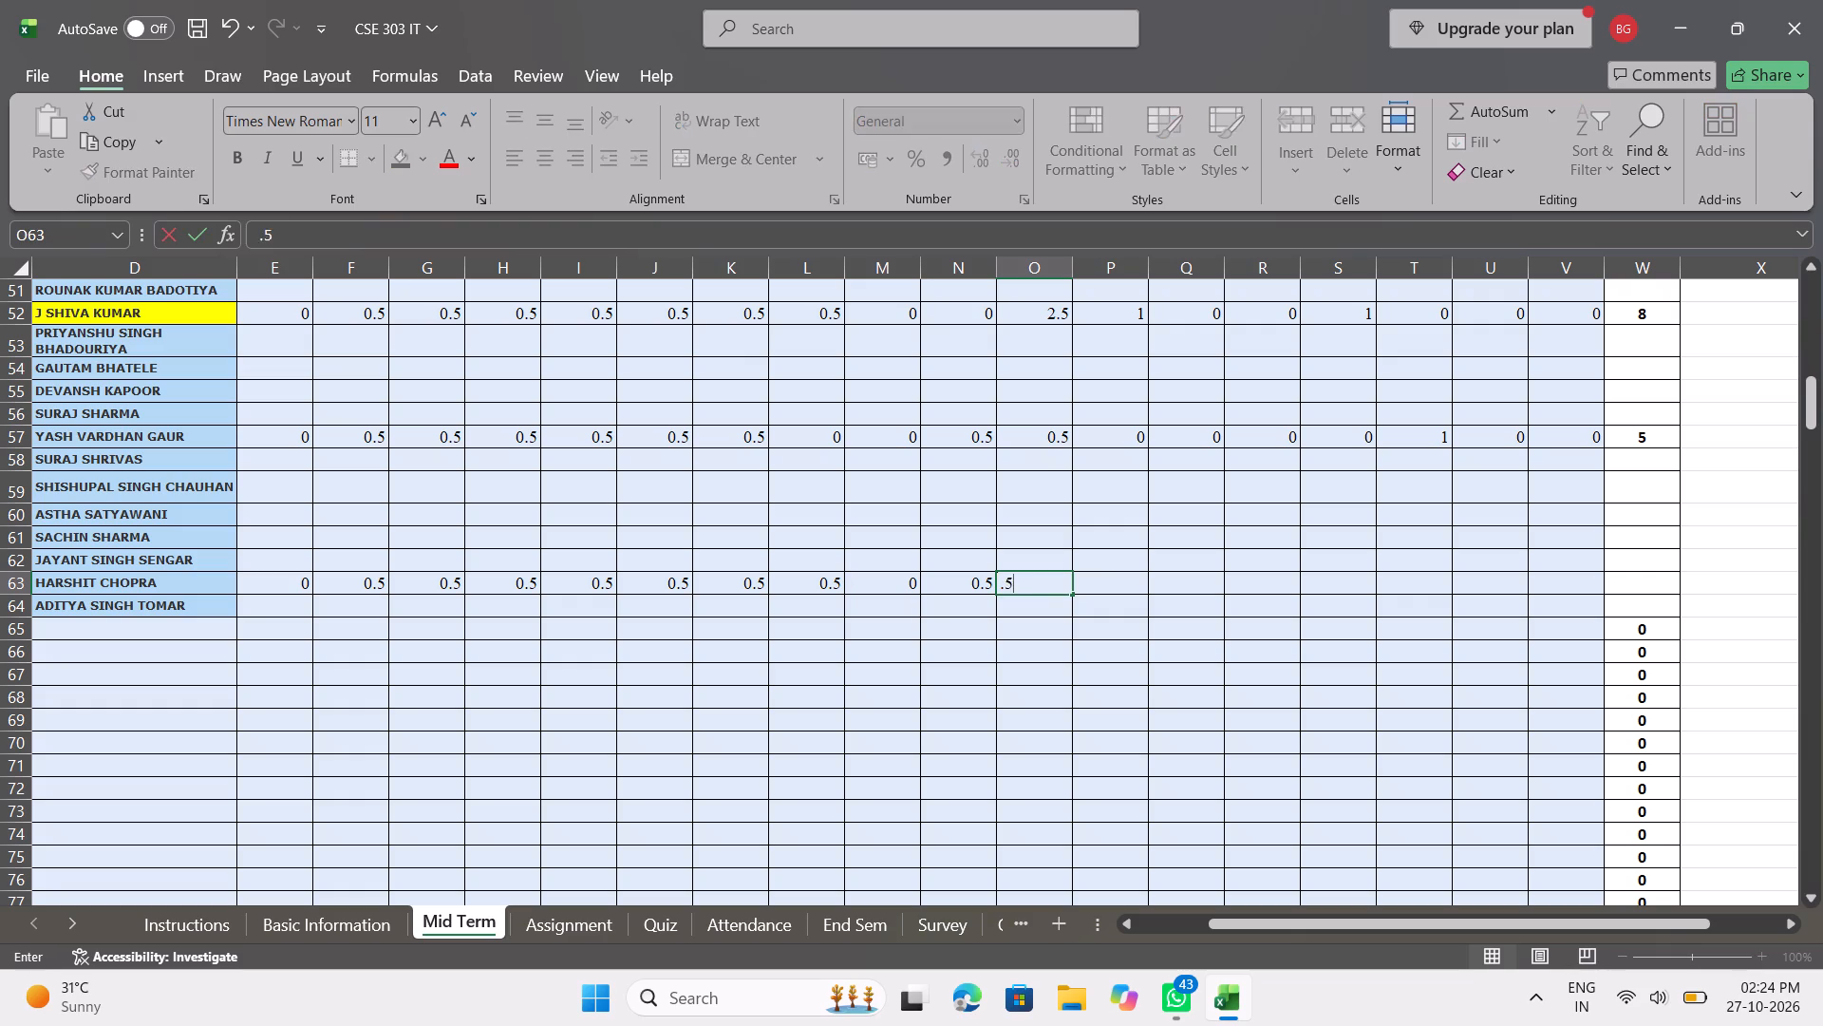
key("Right")
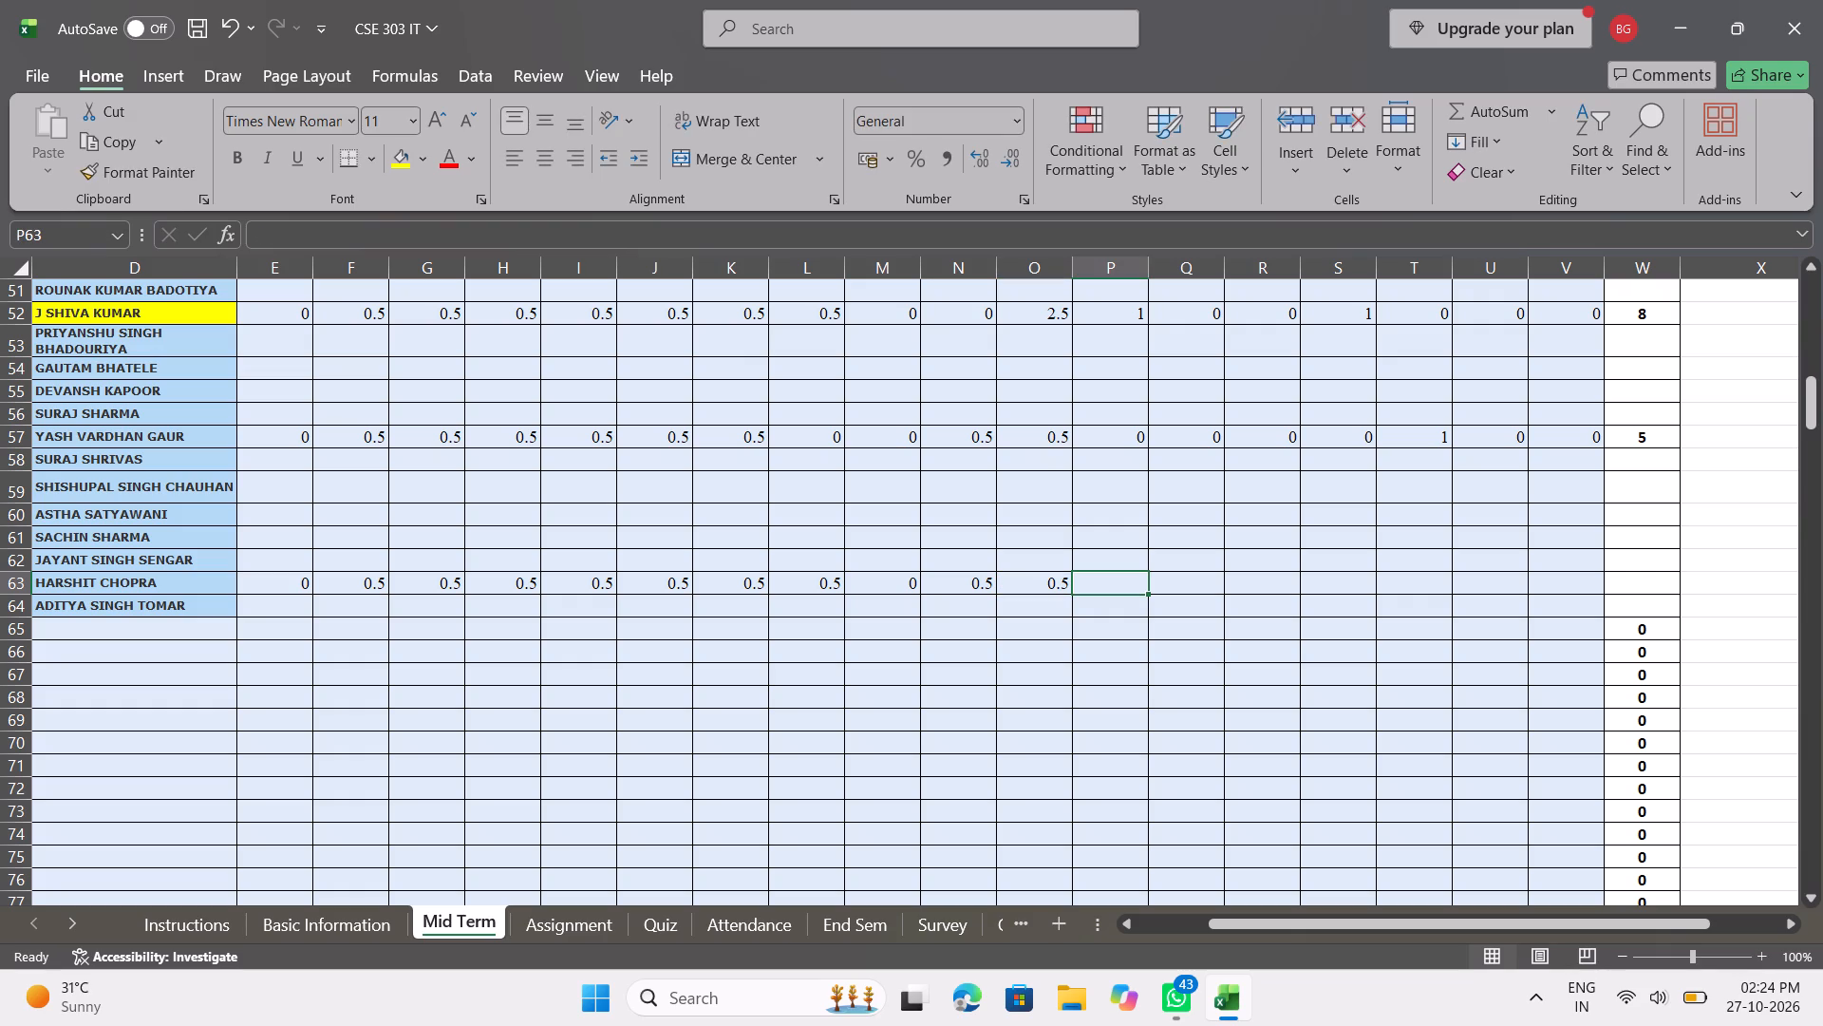
type("1.5")
key("Right")
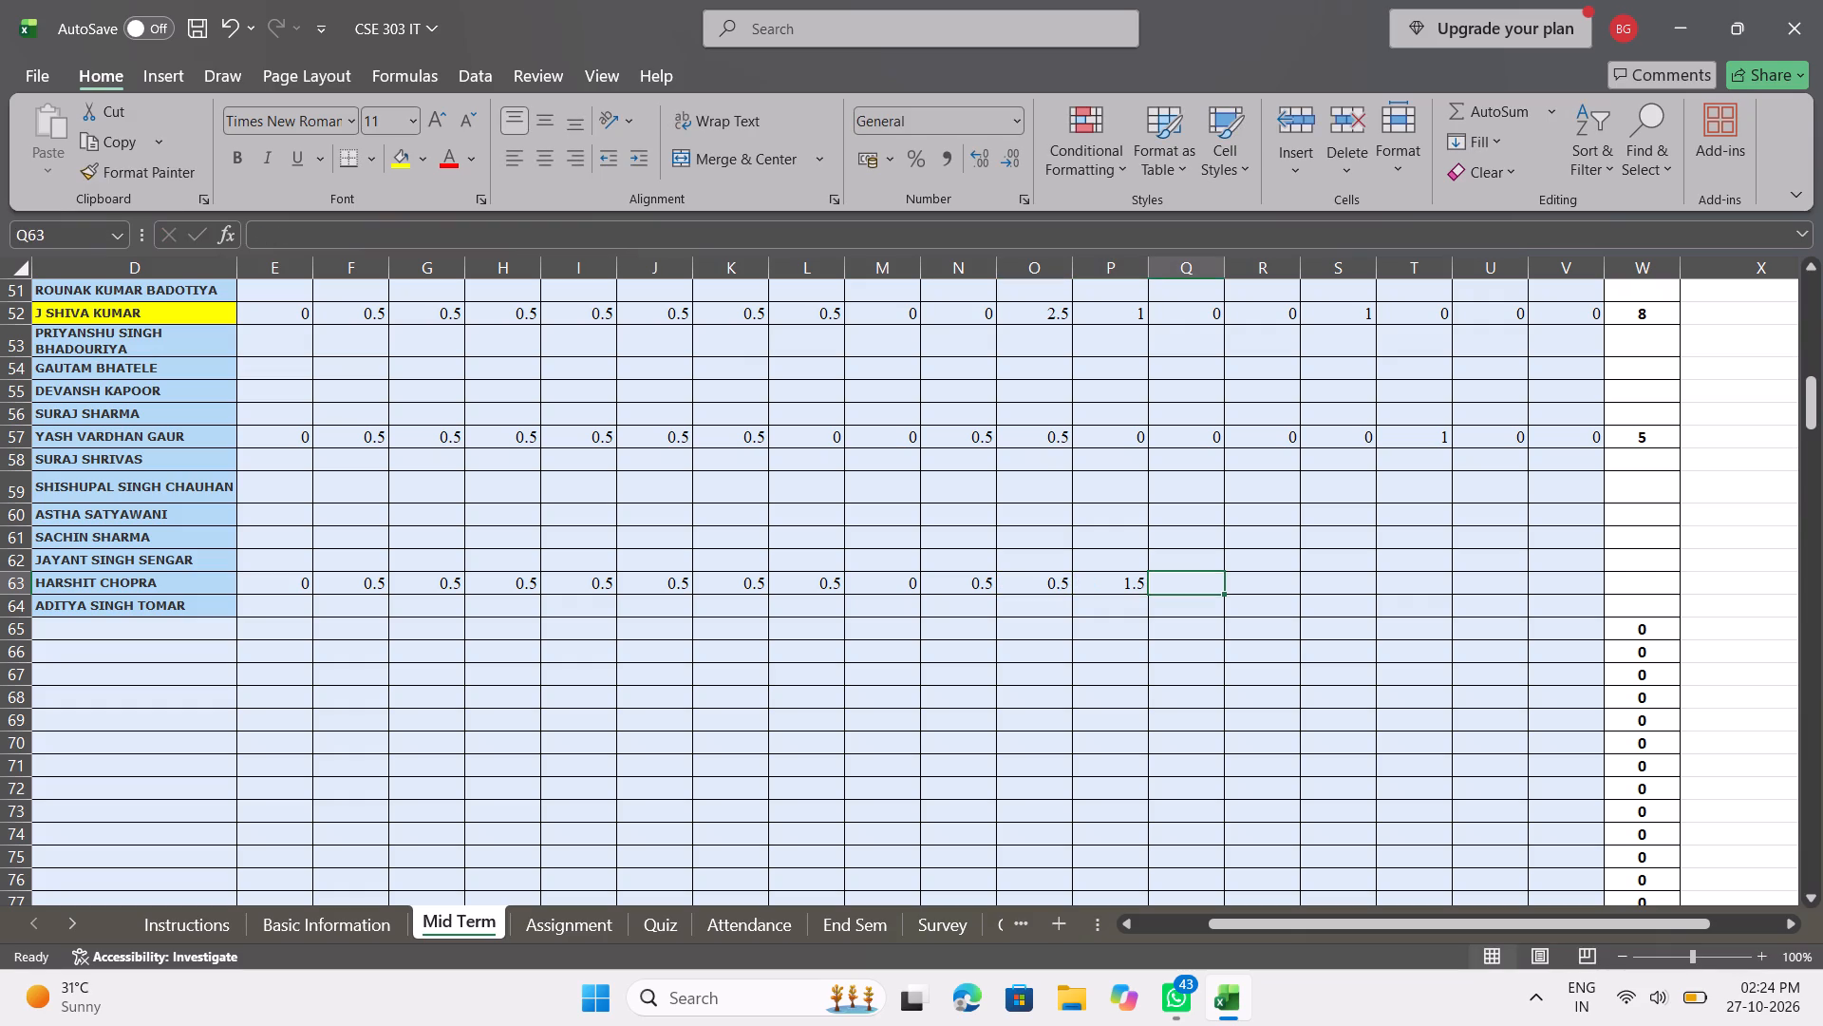
key("1")
key("Right")
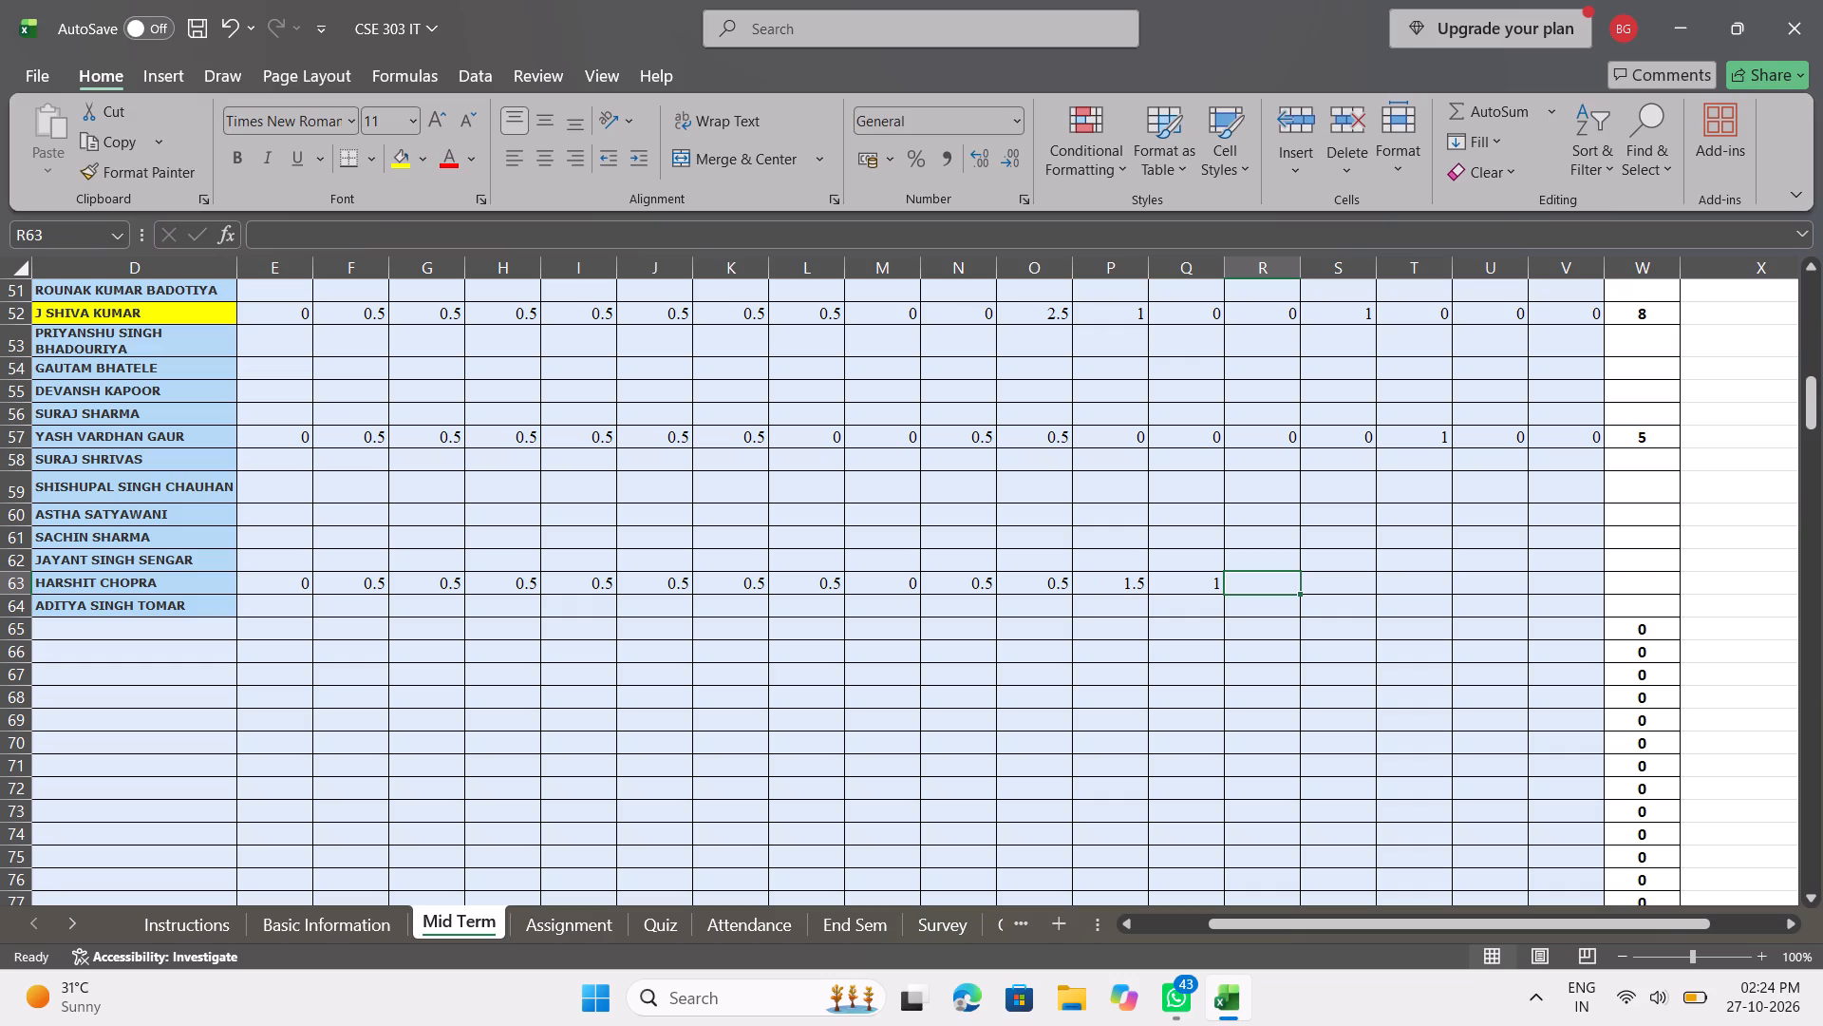
key("1")
key("Right")
key("1")
key("Right")
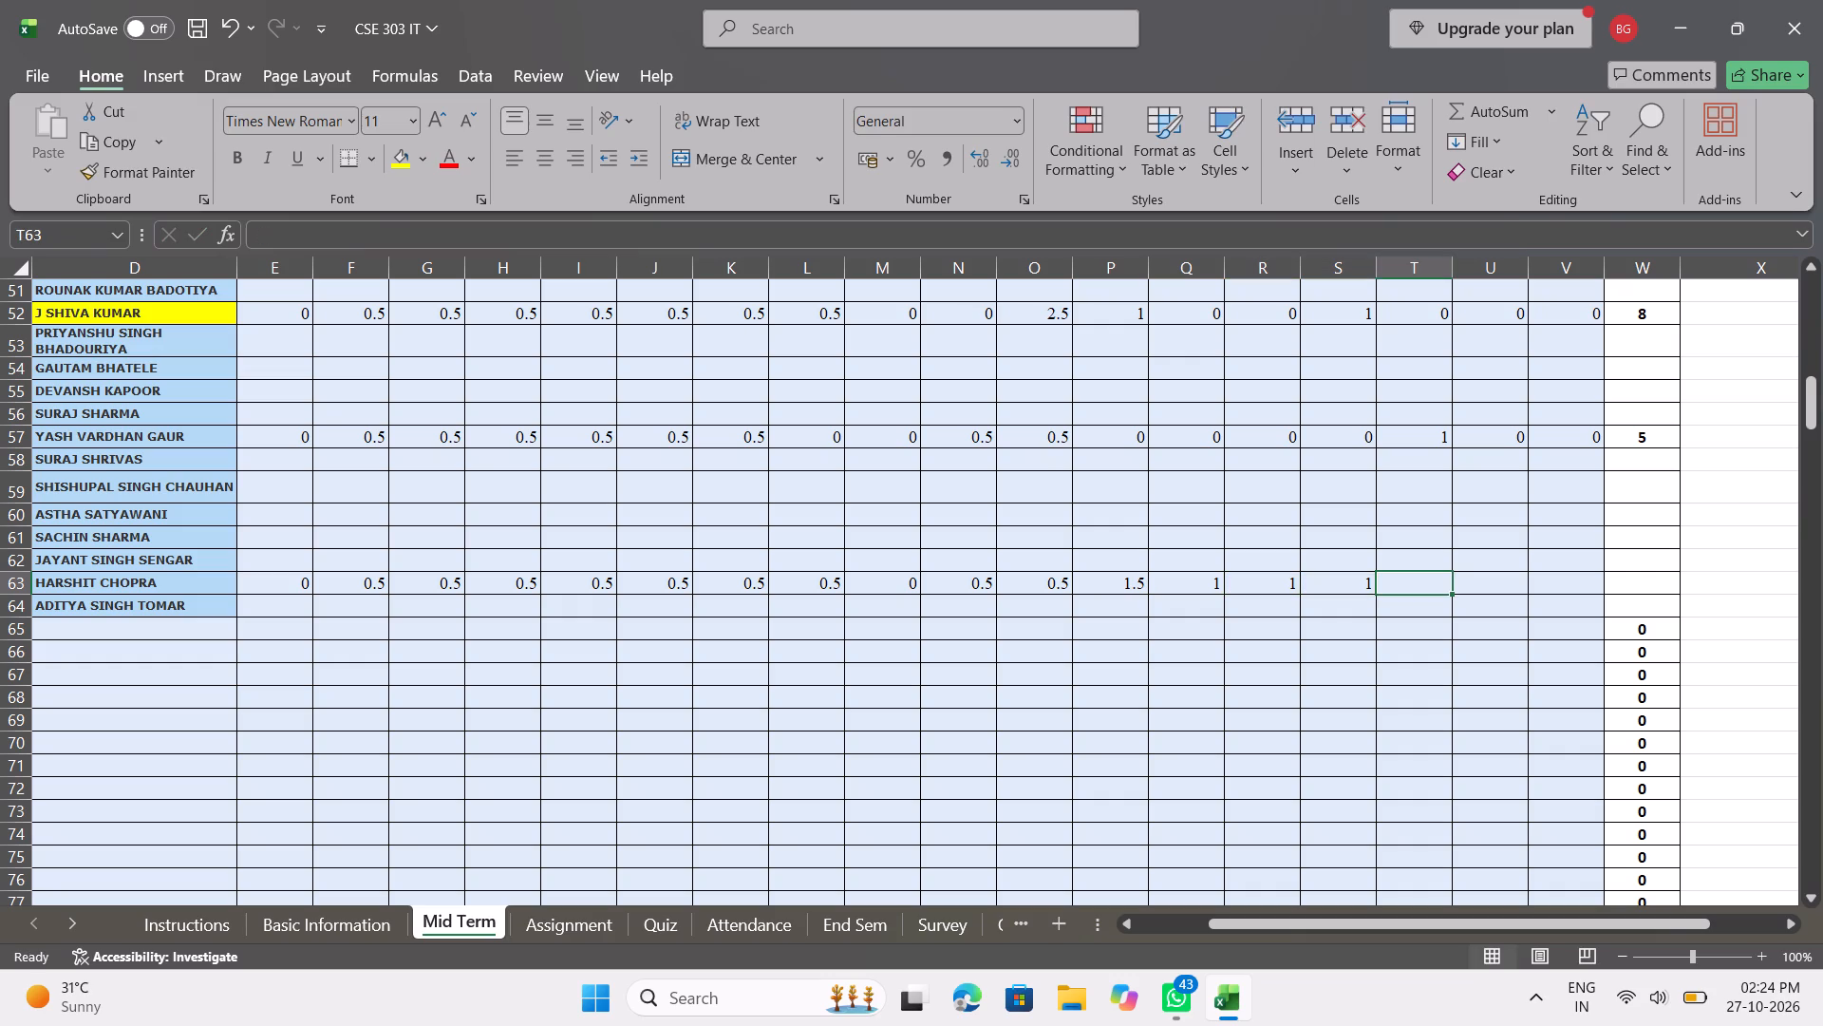
Complete row 63 with the marks 0, 1 and 0 in columns T to V.
key("0")
key("Right")
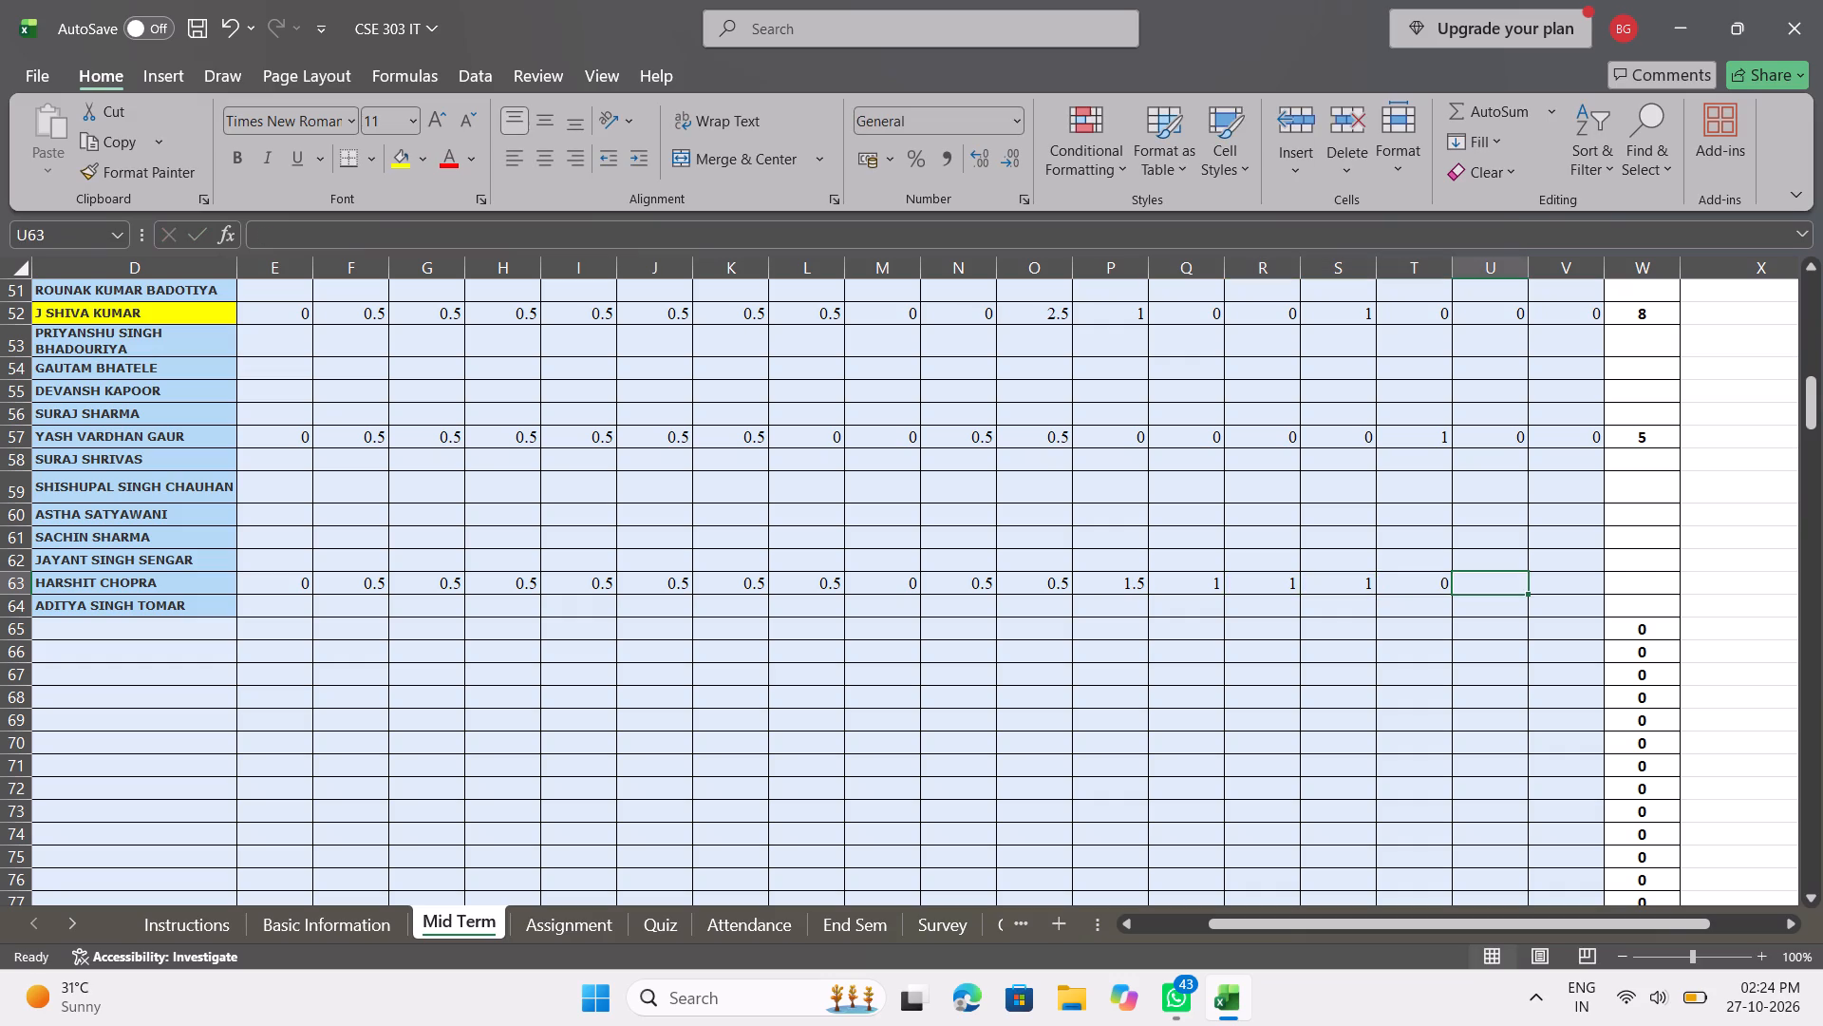
key("1")
key("Right")
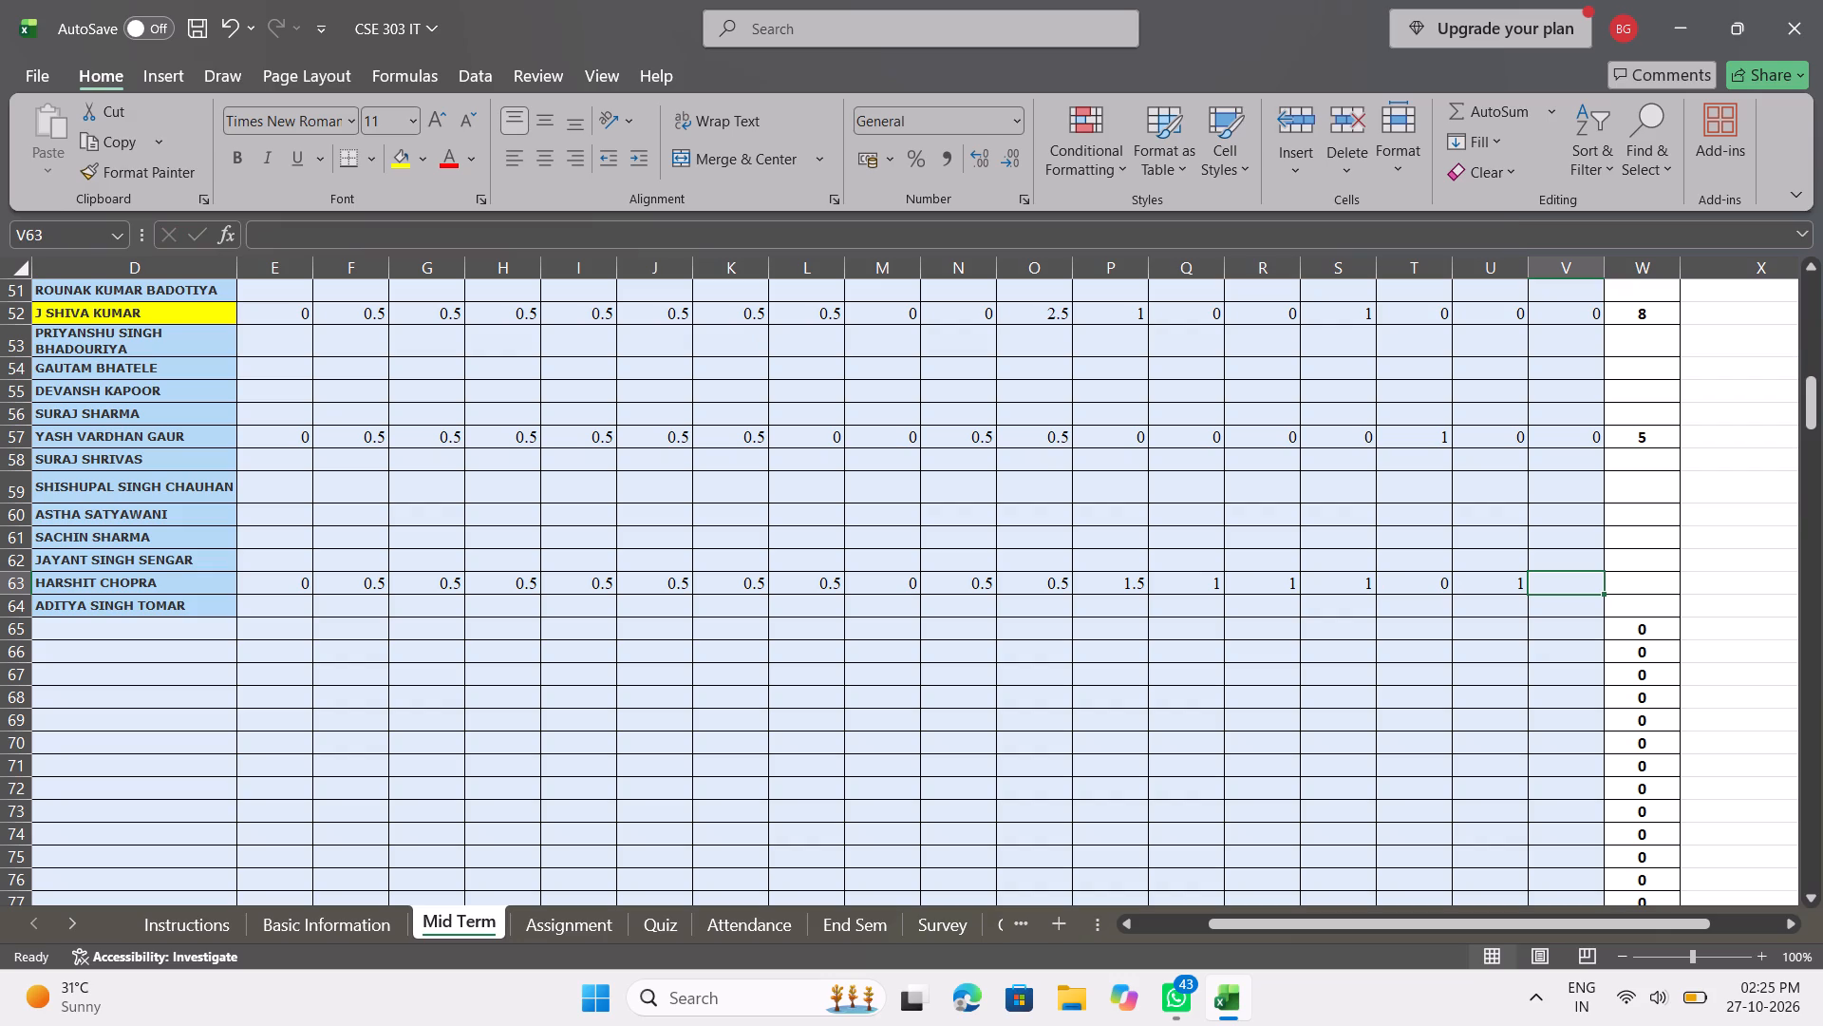
key("0")
key("space")
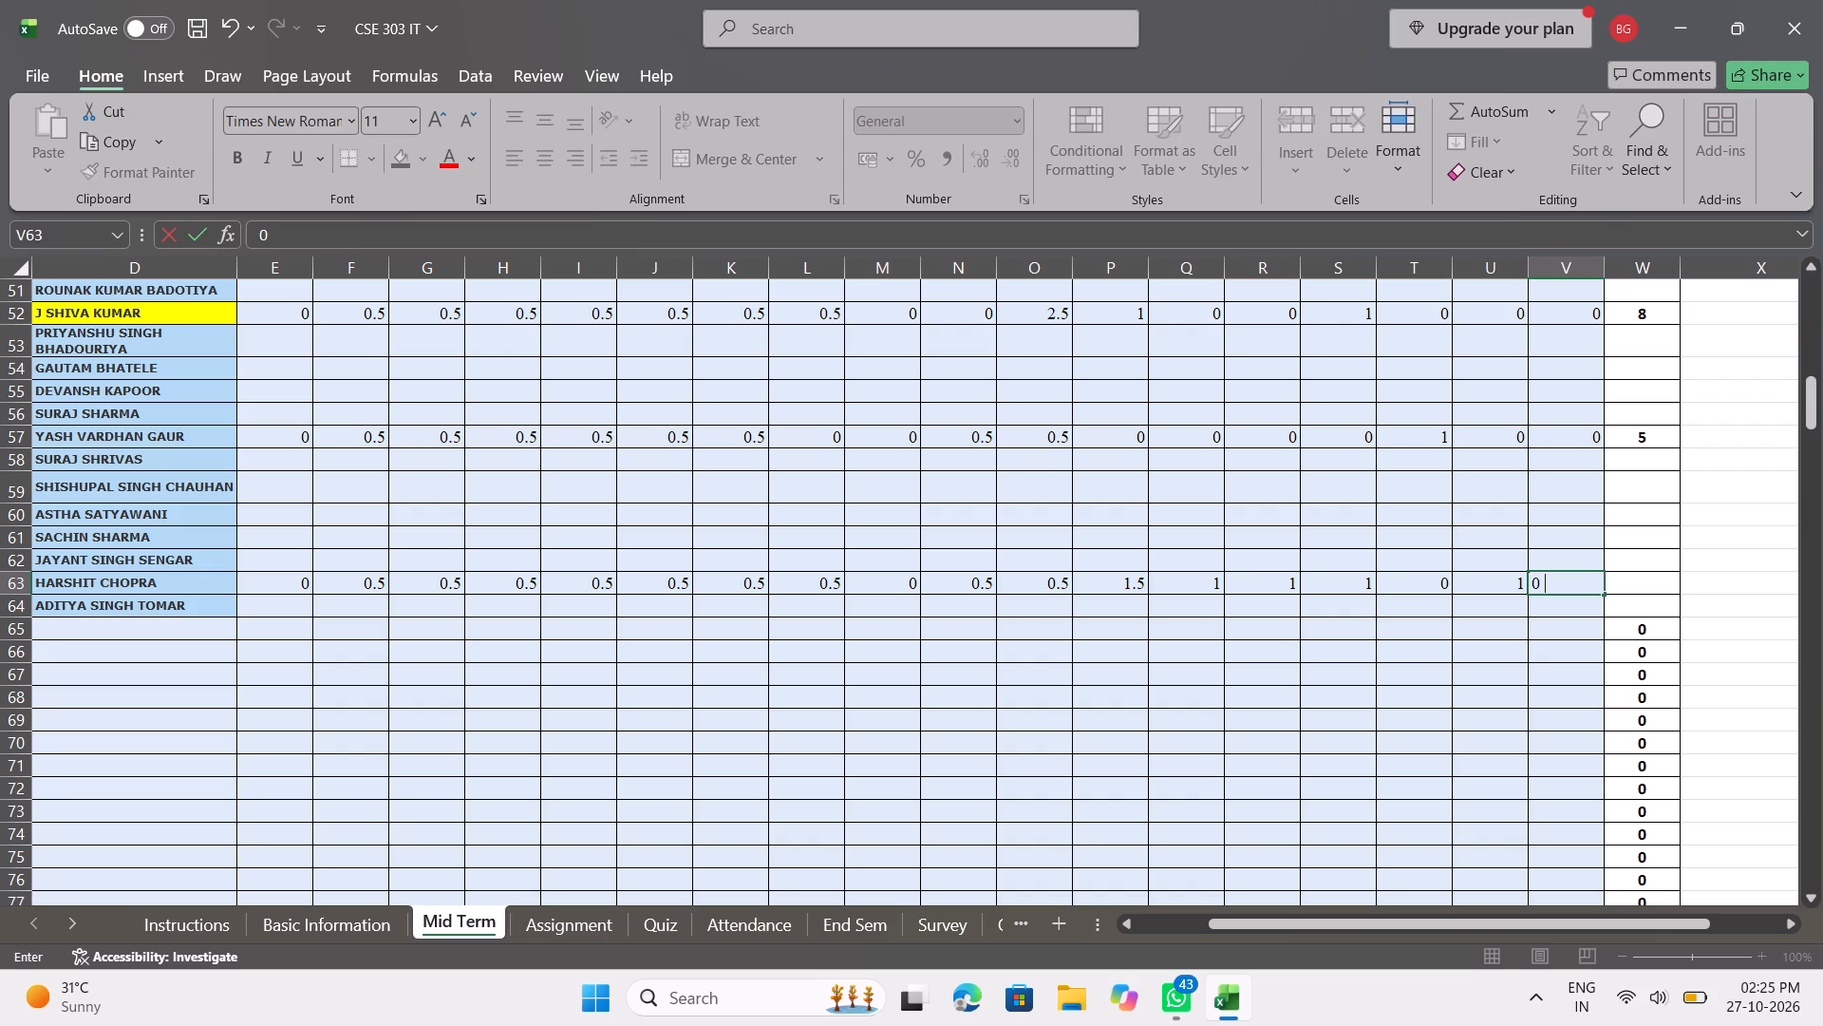
left_click(1468, 719)
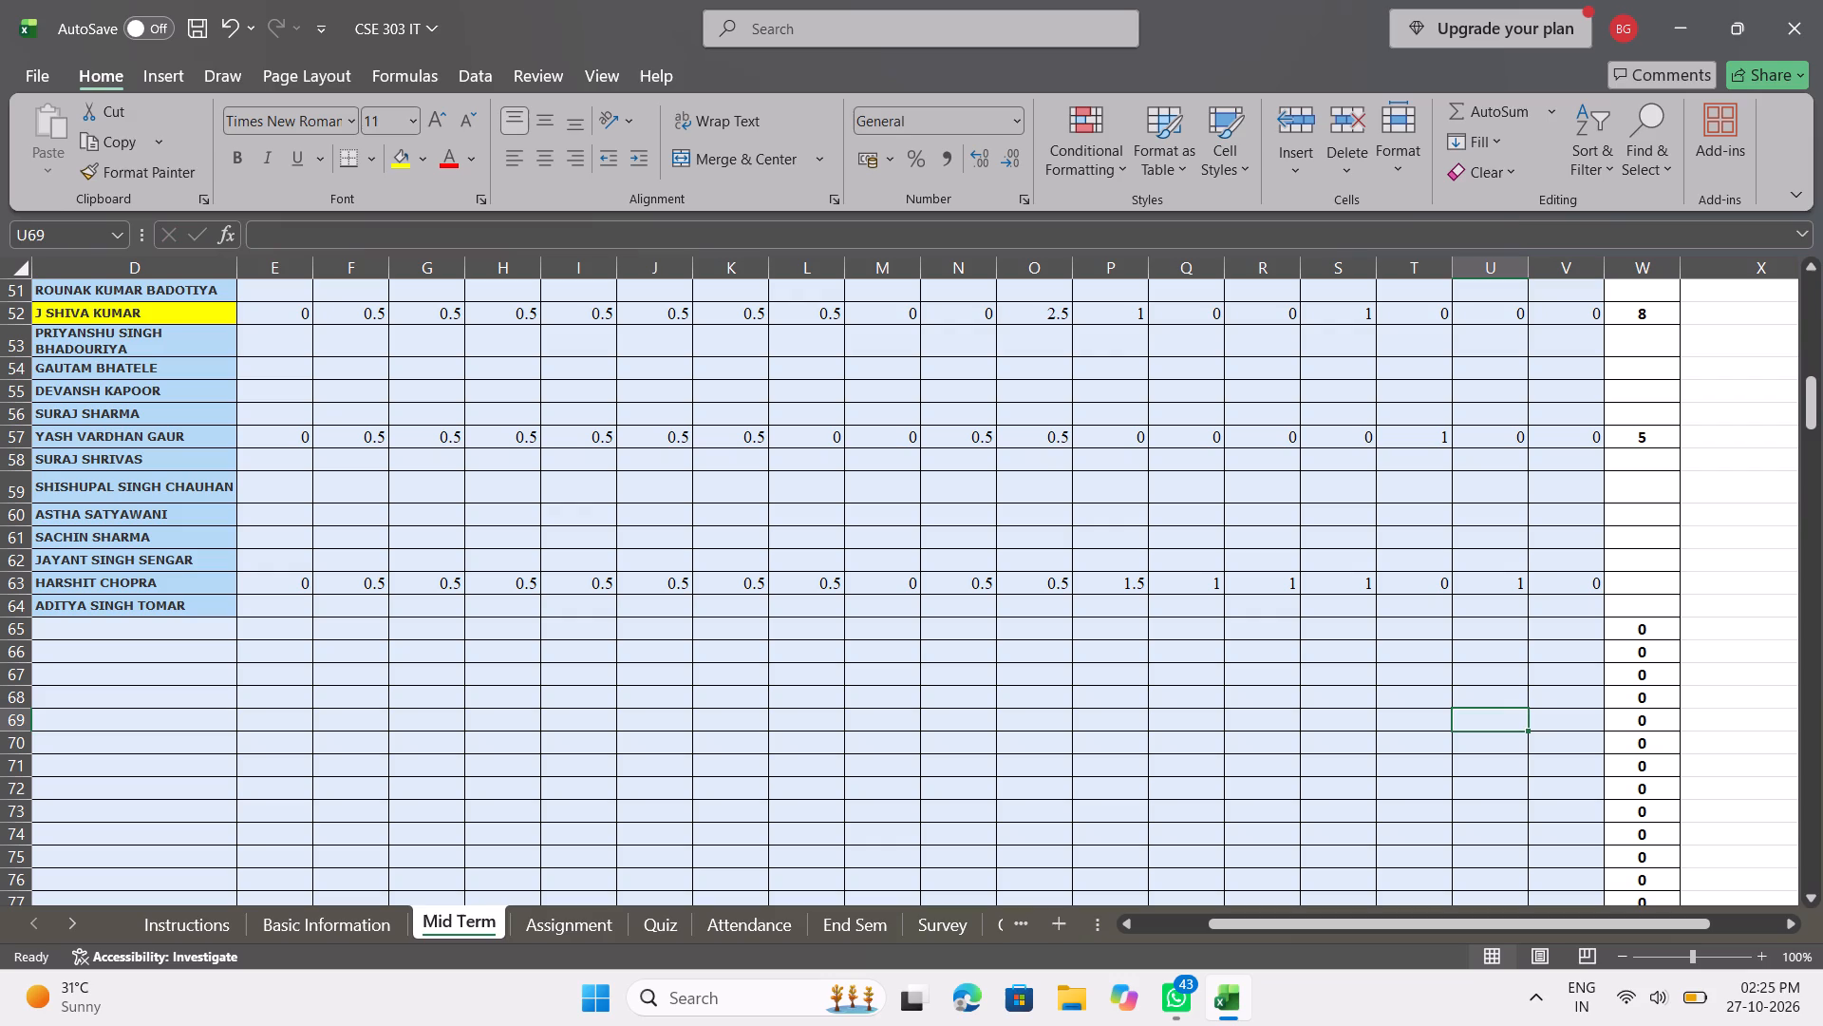
Correct the row 63 marks to 0 for Q8 in column L and 0.5 for Q9 in column M.
left_click(752, 594)
left_click(823, 591)
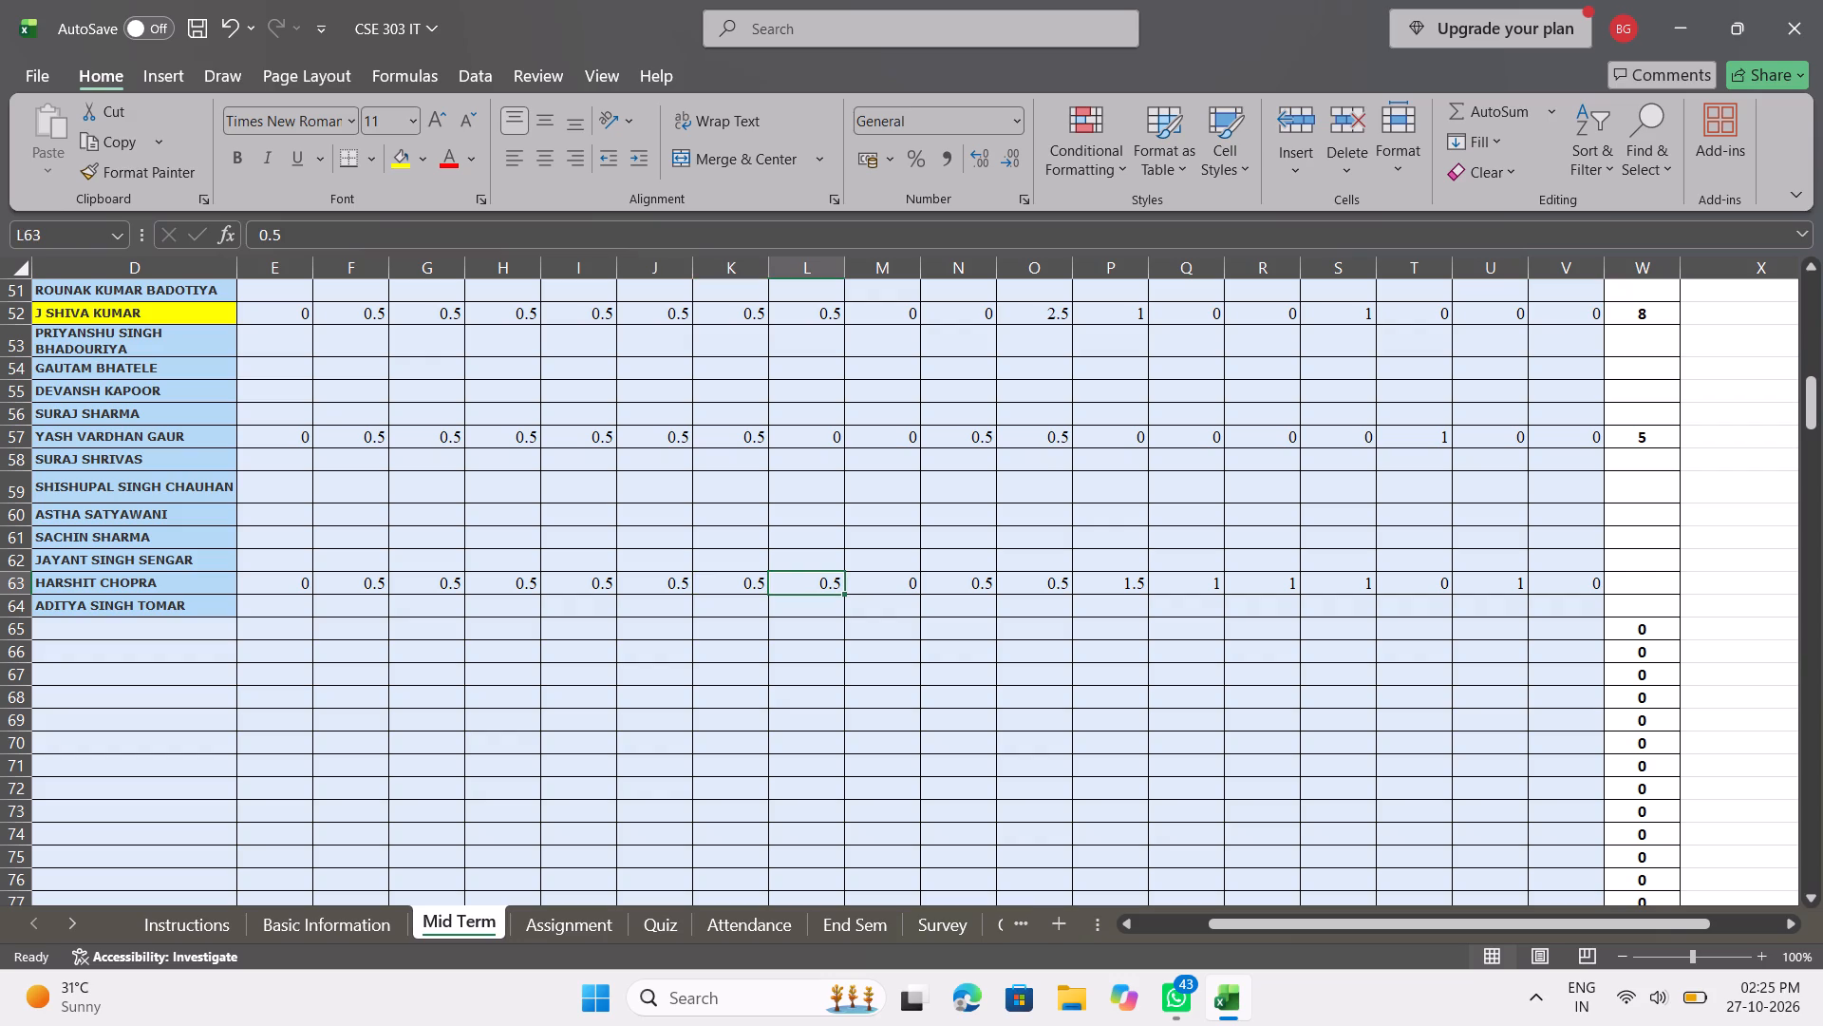
key("BackSpace")
key("0")
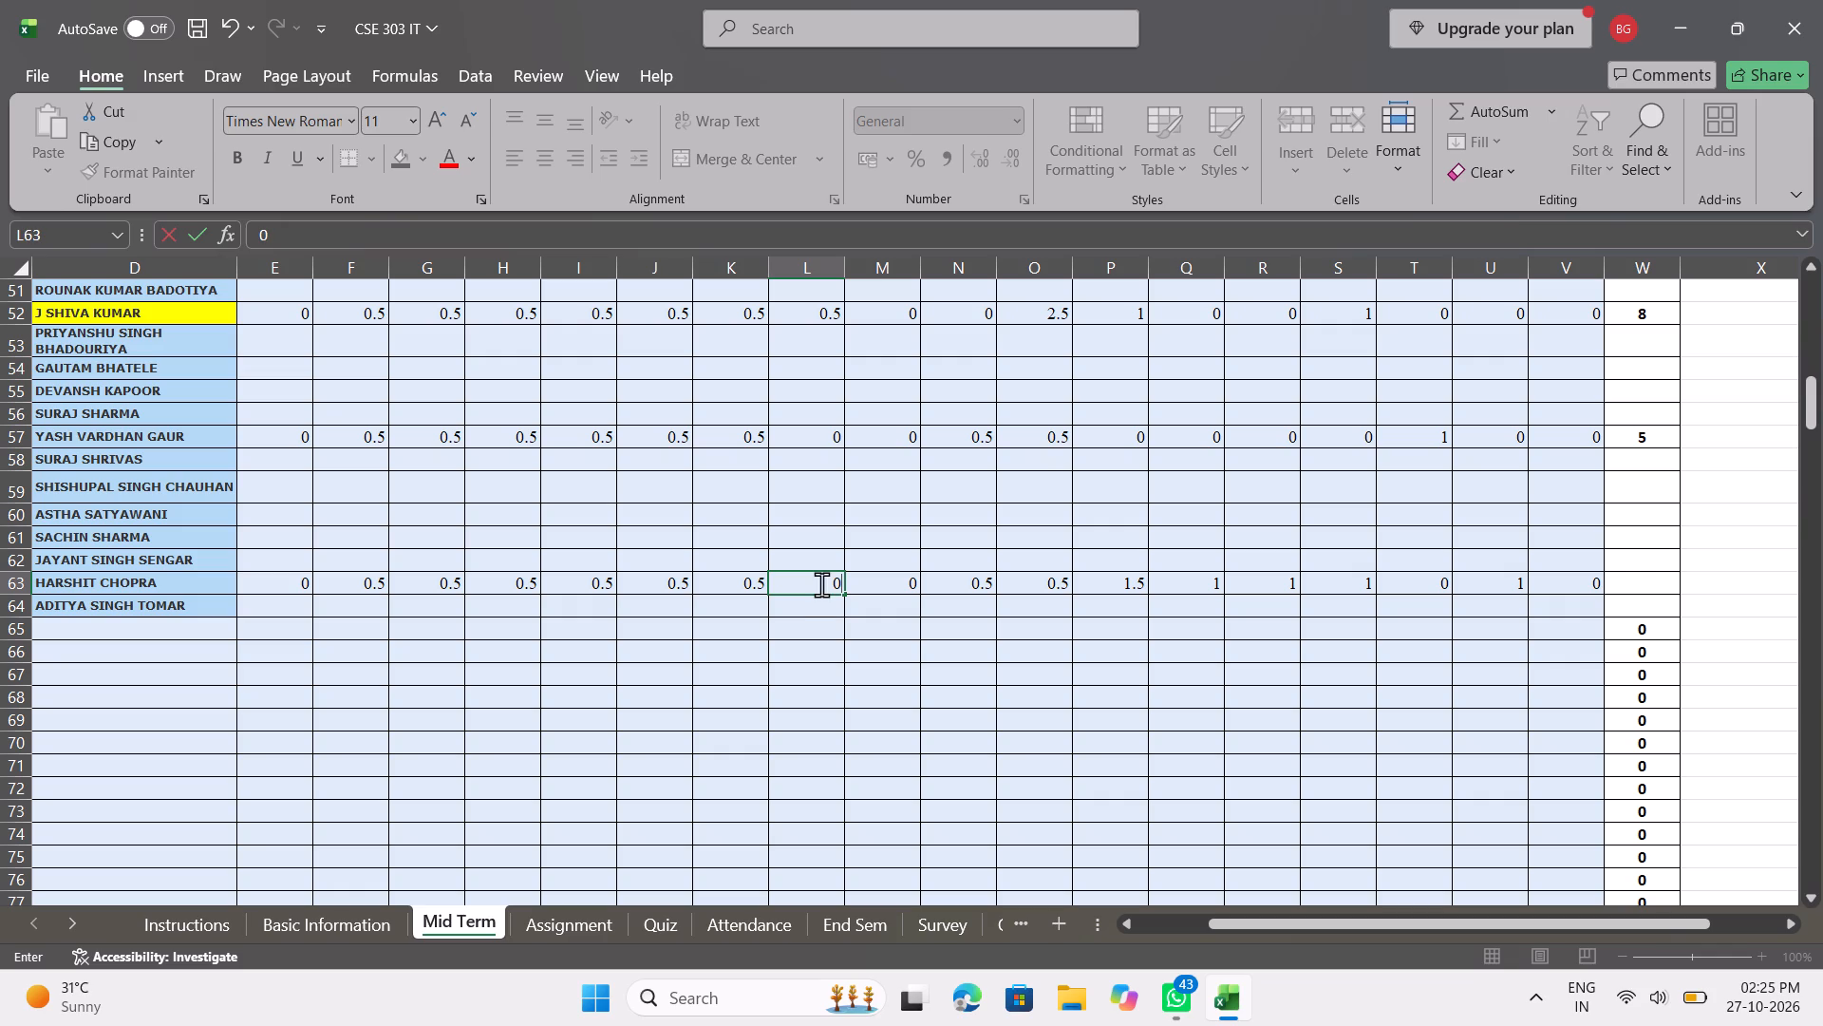
left_click(898, 589)
key("BackSpace")
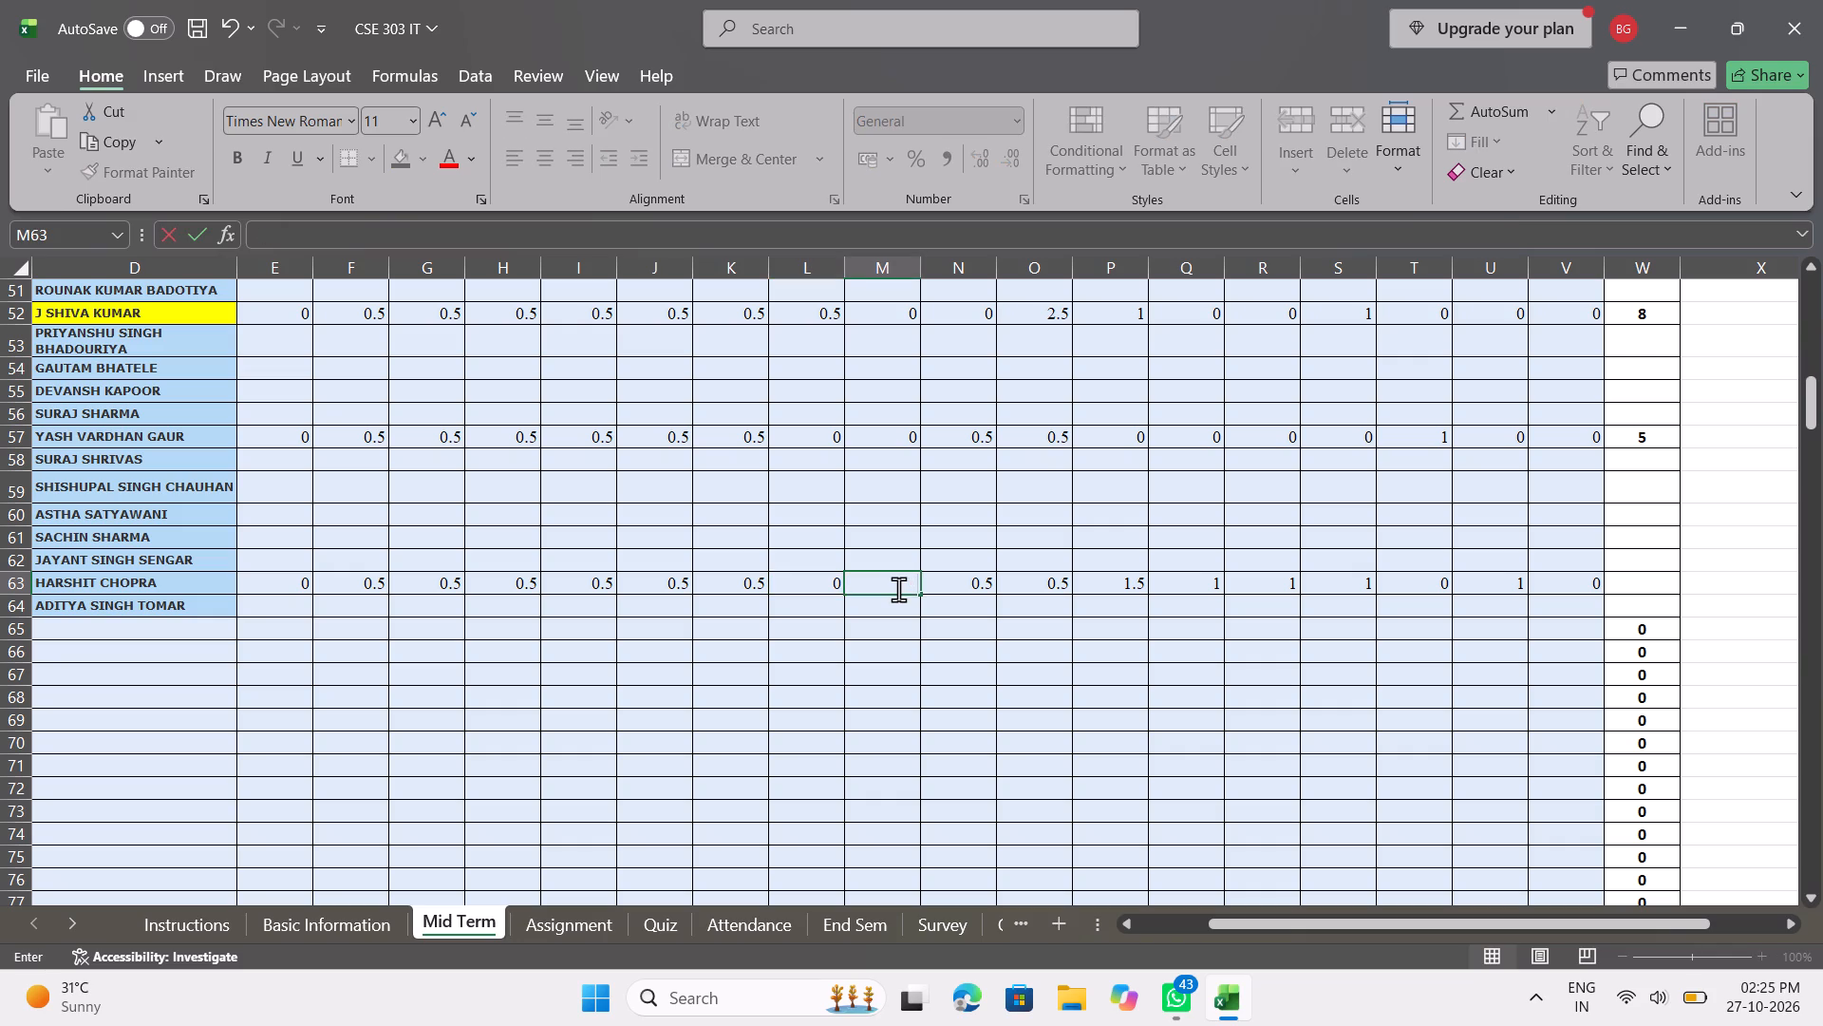
type(".5")
Correct the row 63 marks to 1.5 in column O and 1 in column P.
scroll(1046, 588, "up", 1)
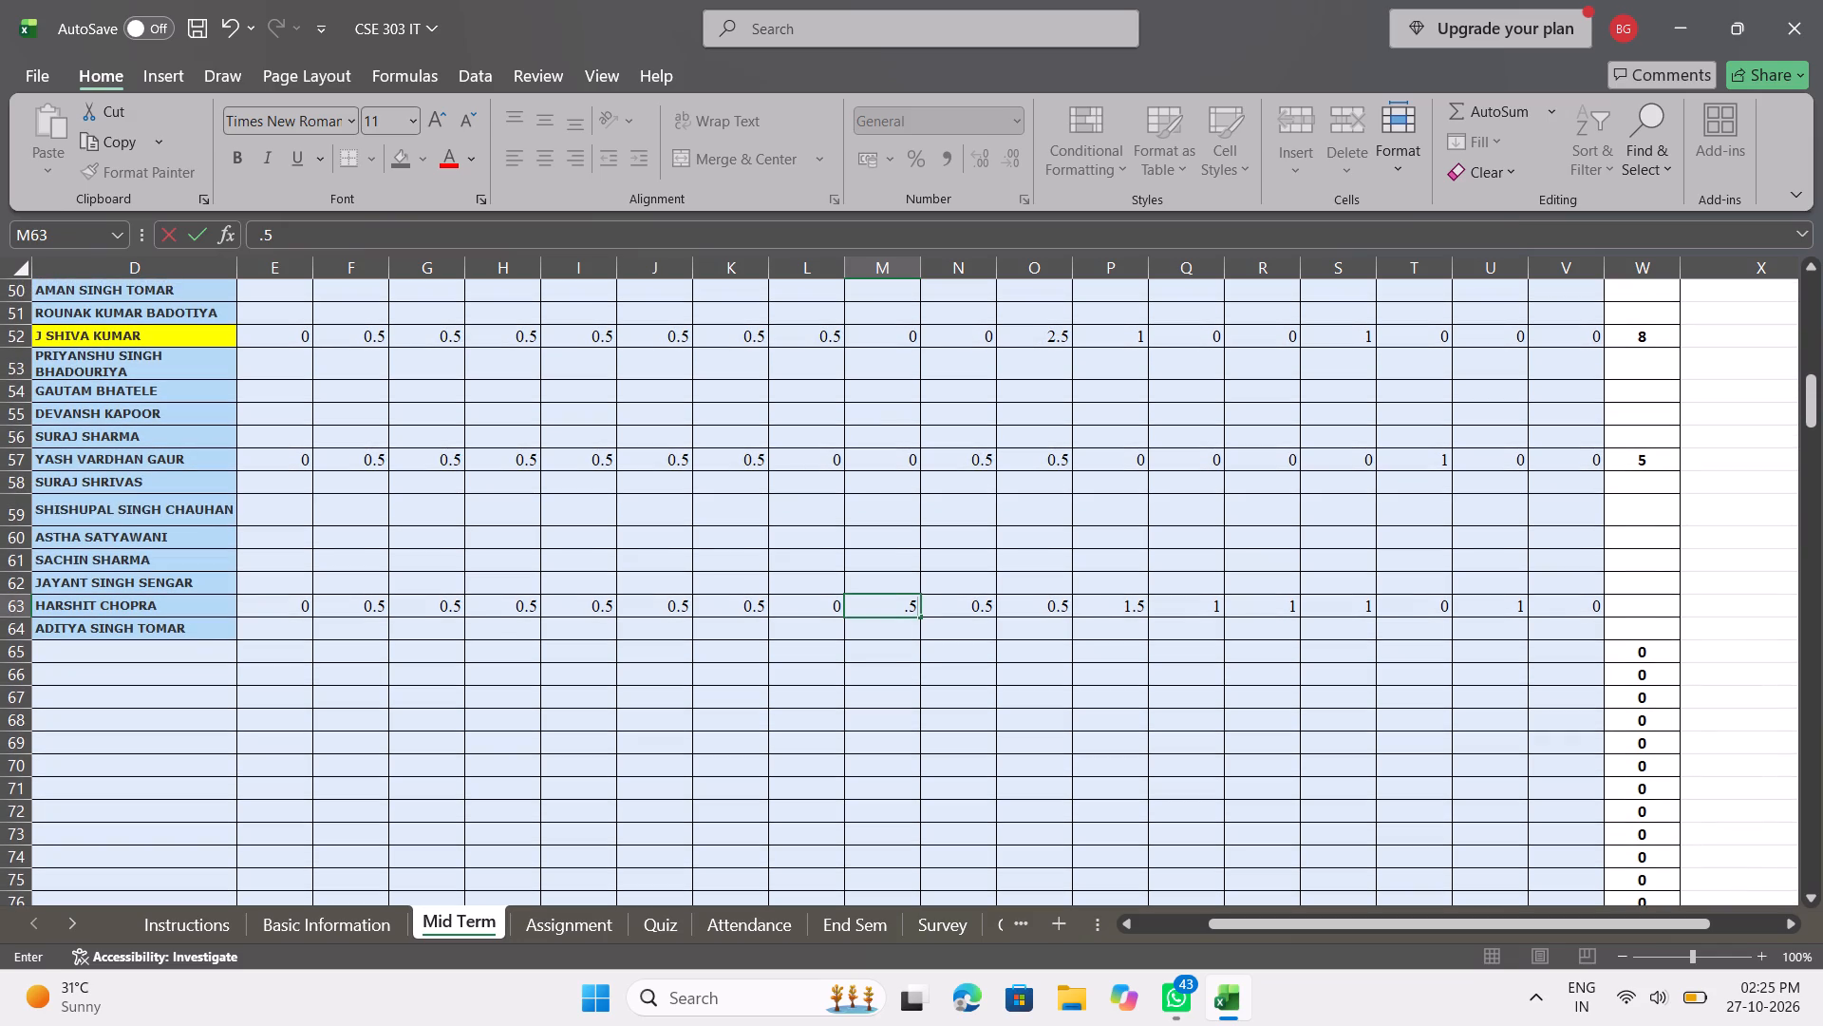
left_click(1059, 606)
key("BackSpace")
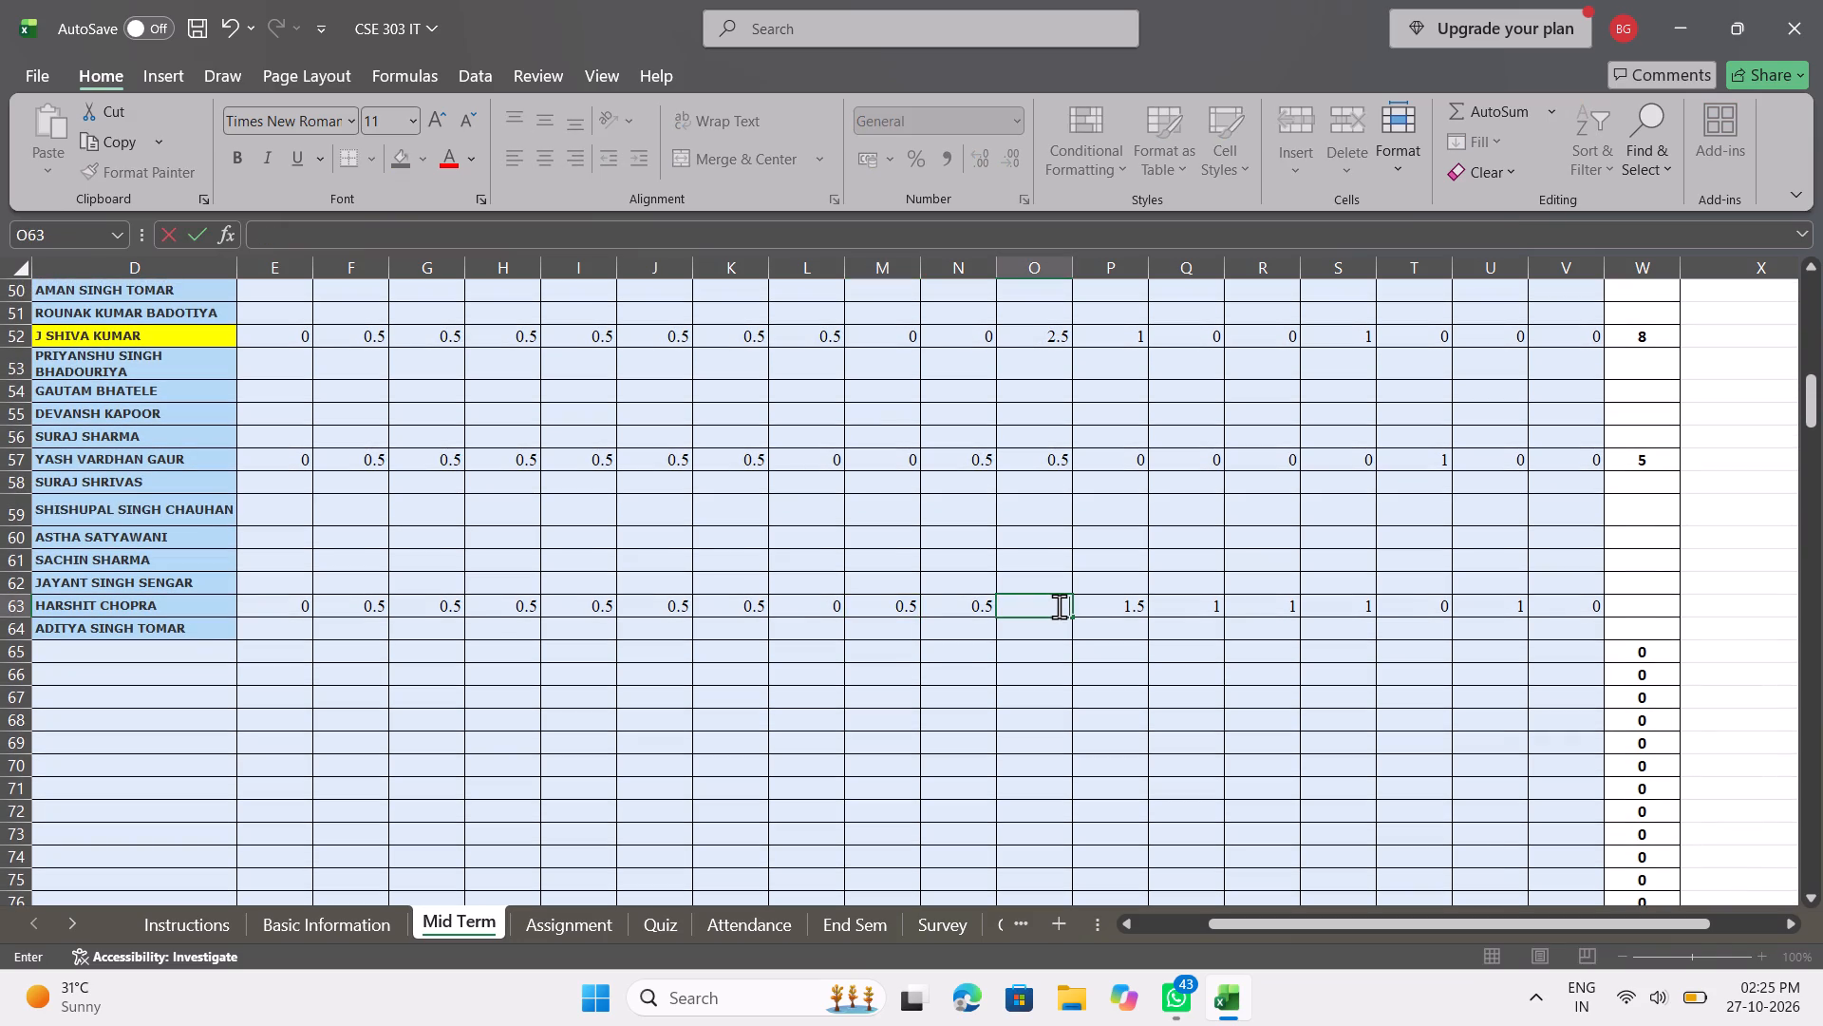
type("1.")
key("Return")
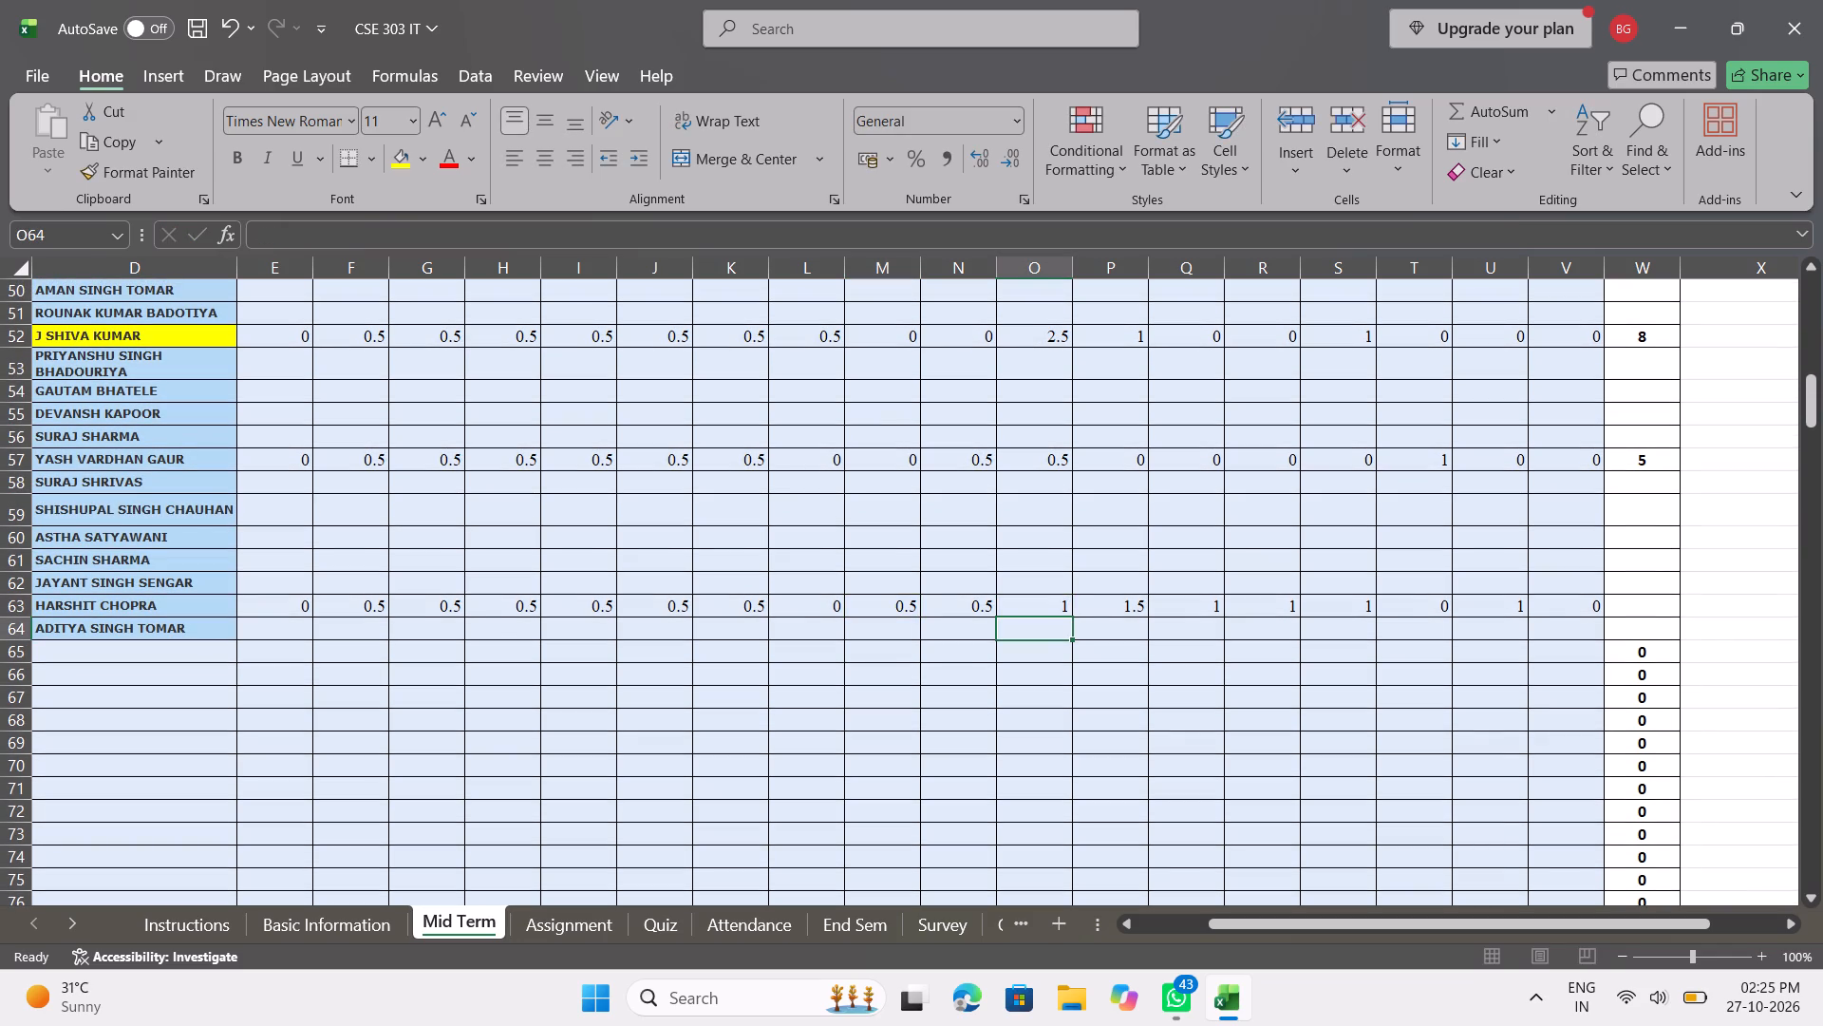
left_click_drag(1058, 605, 1061, 620)
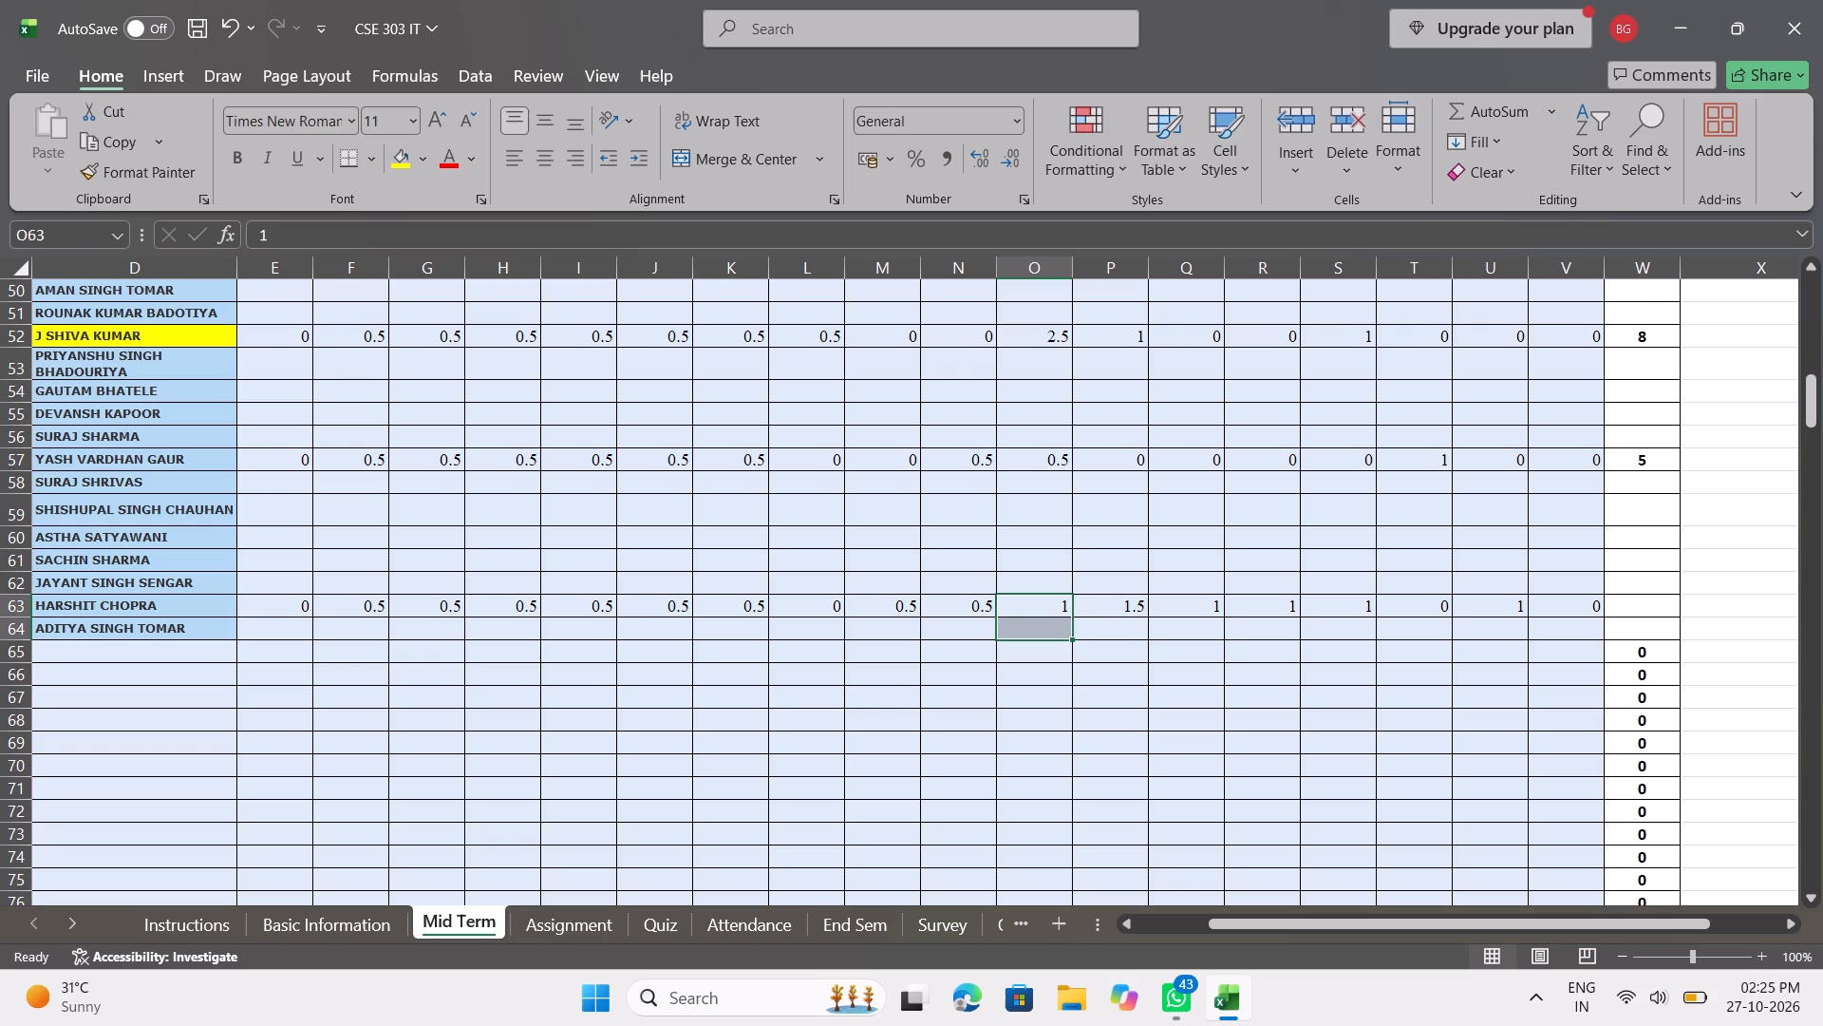
key("BackSpace")
type("1.5")
key("Right")
key("BackSpace")
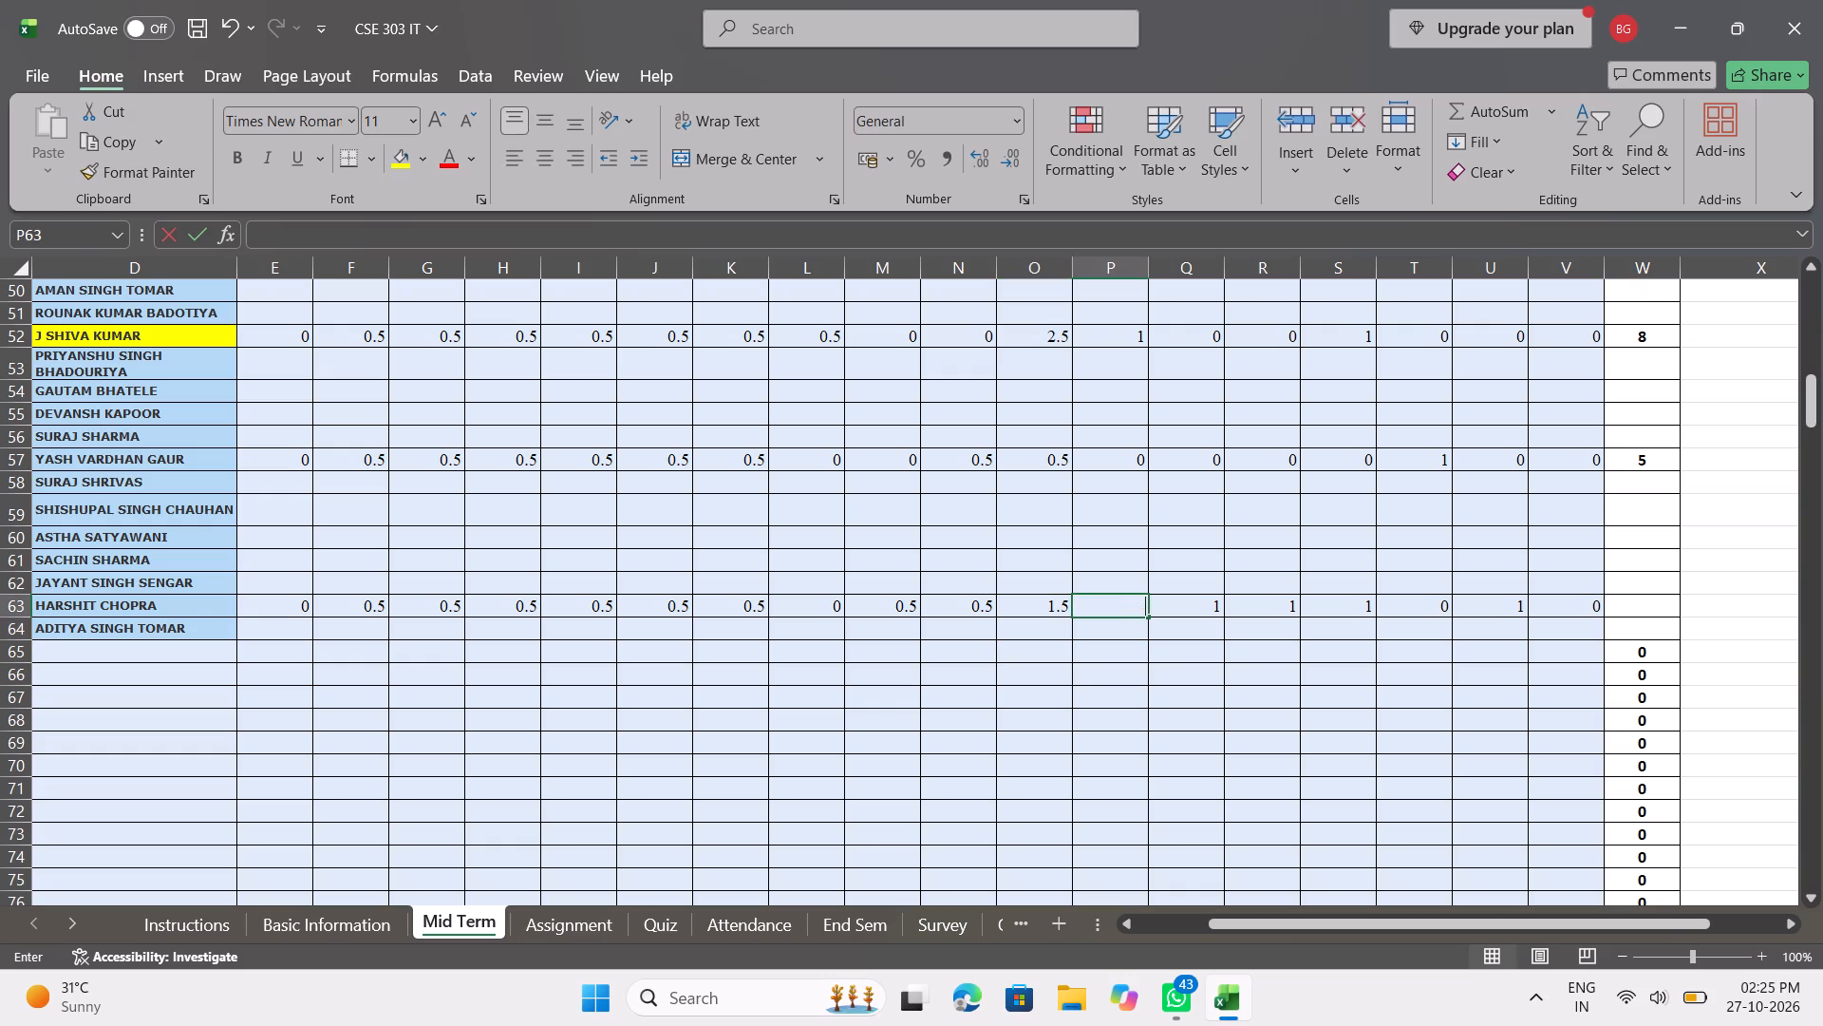
key("1")
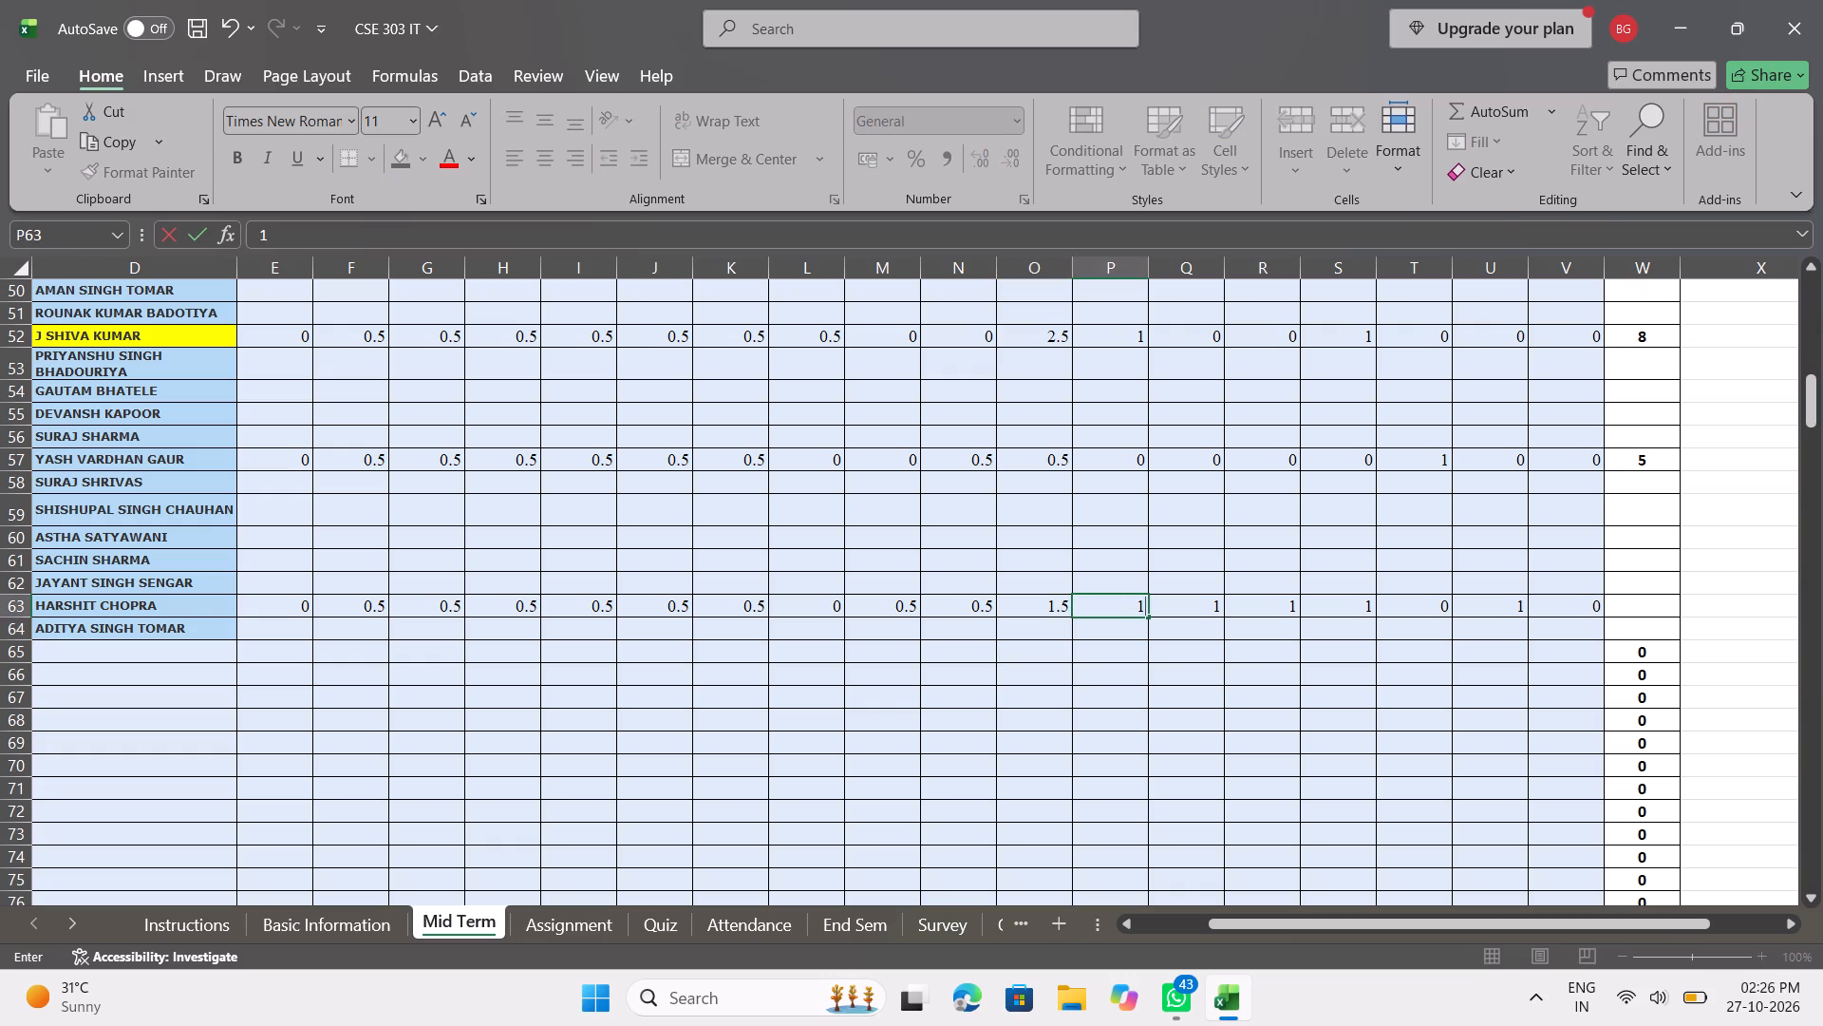
key("Right")
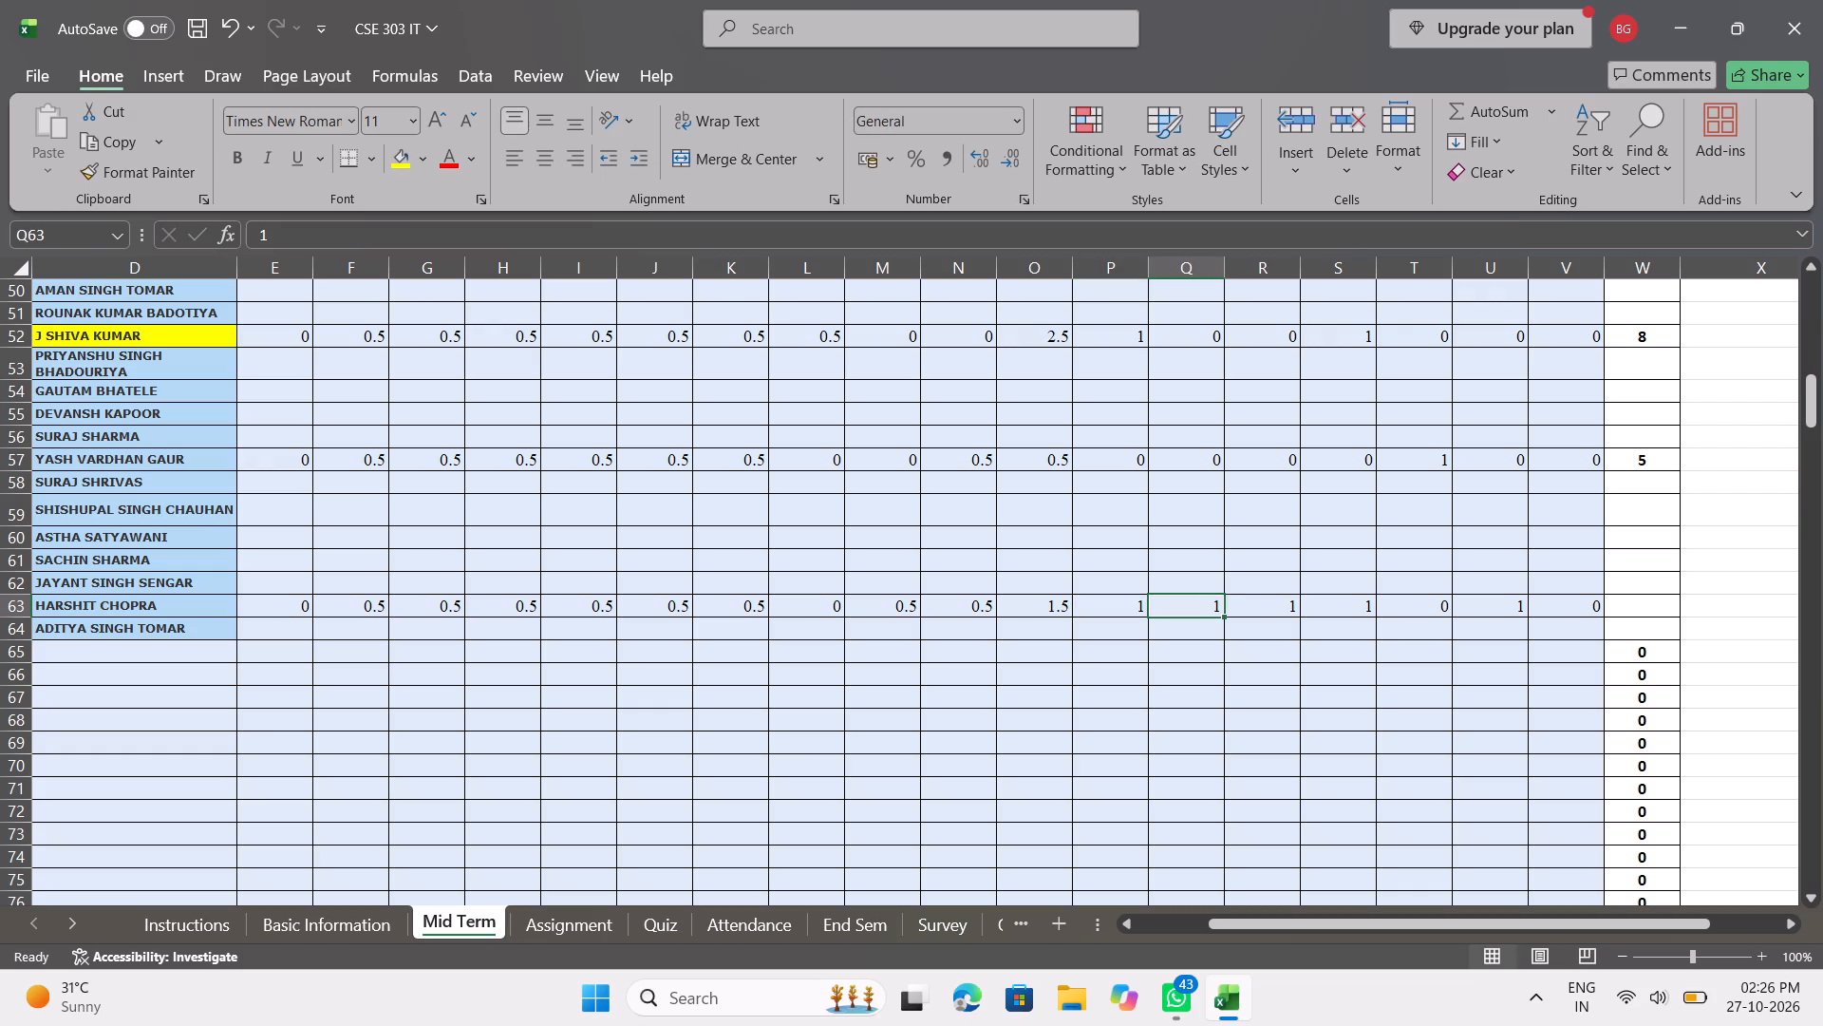
Correct the row 63 marks to 0 in column S, 1 in column T and 0 in column U.
left_click(1350, 611)
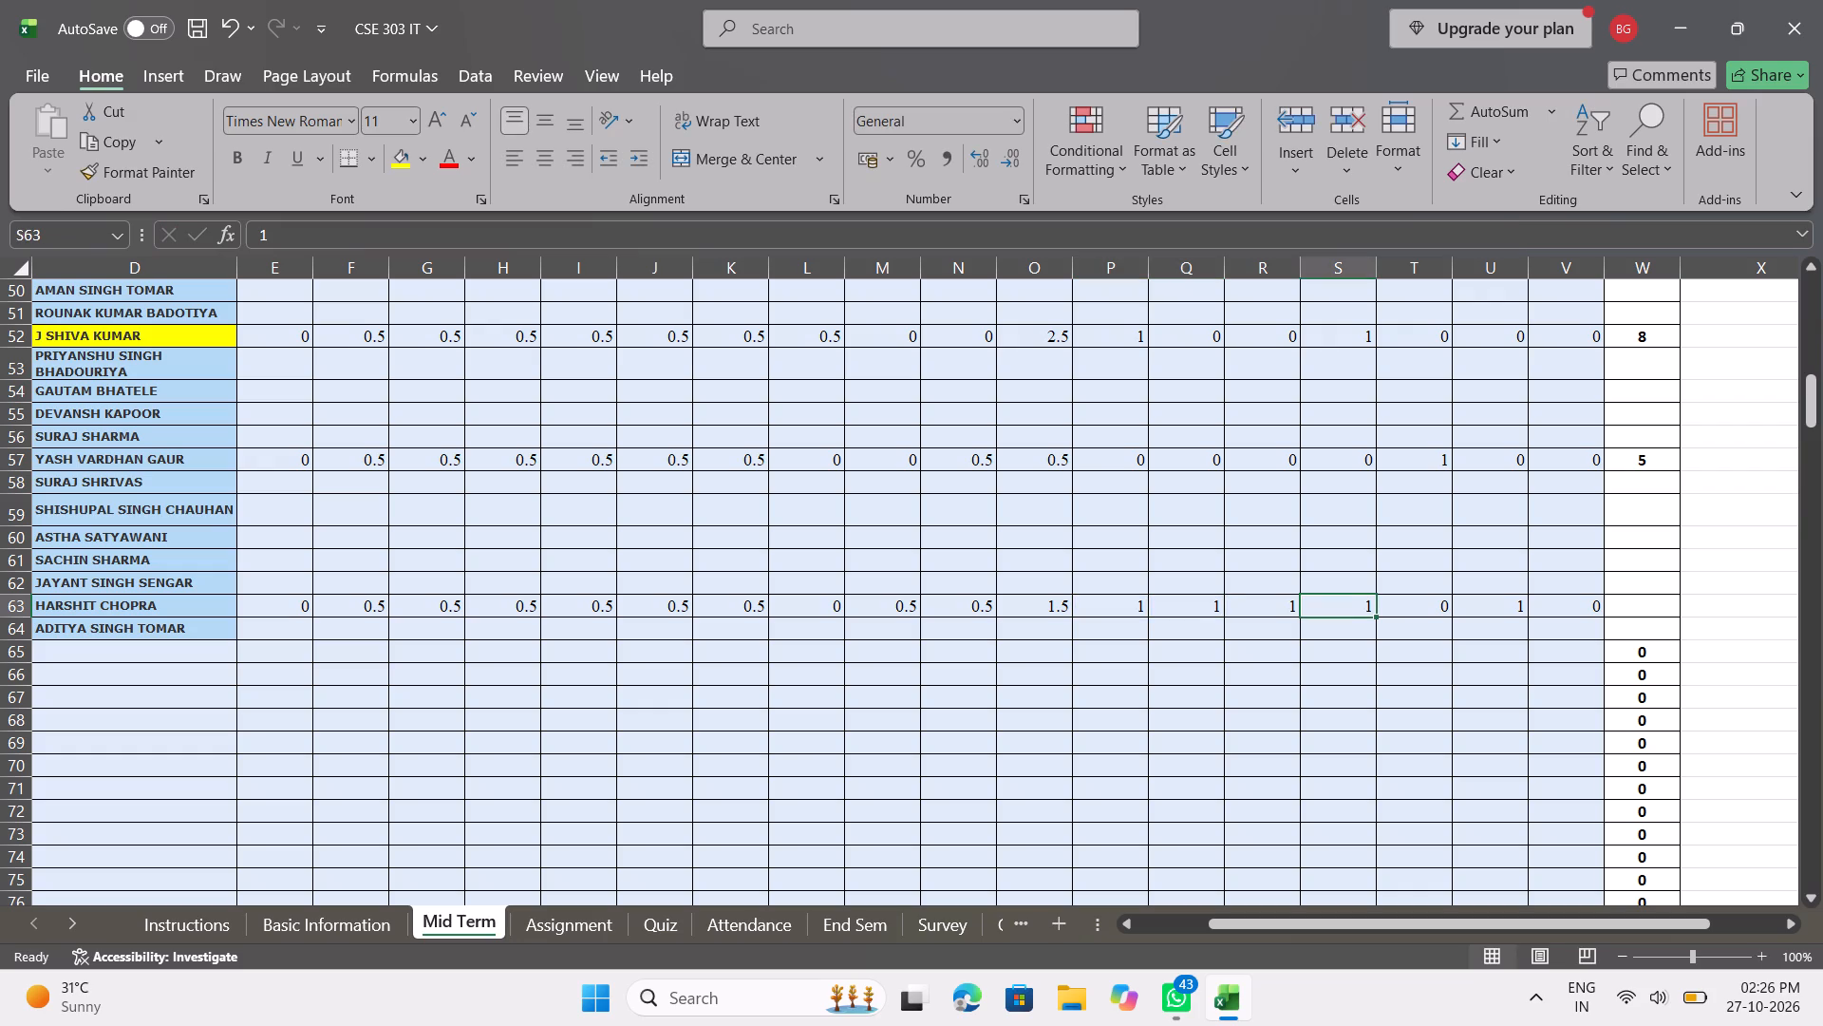
key("BackSpace")
key("0")
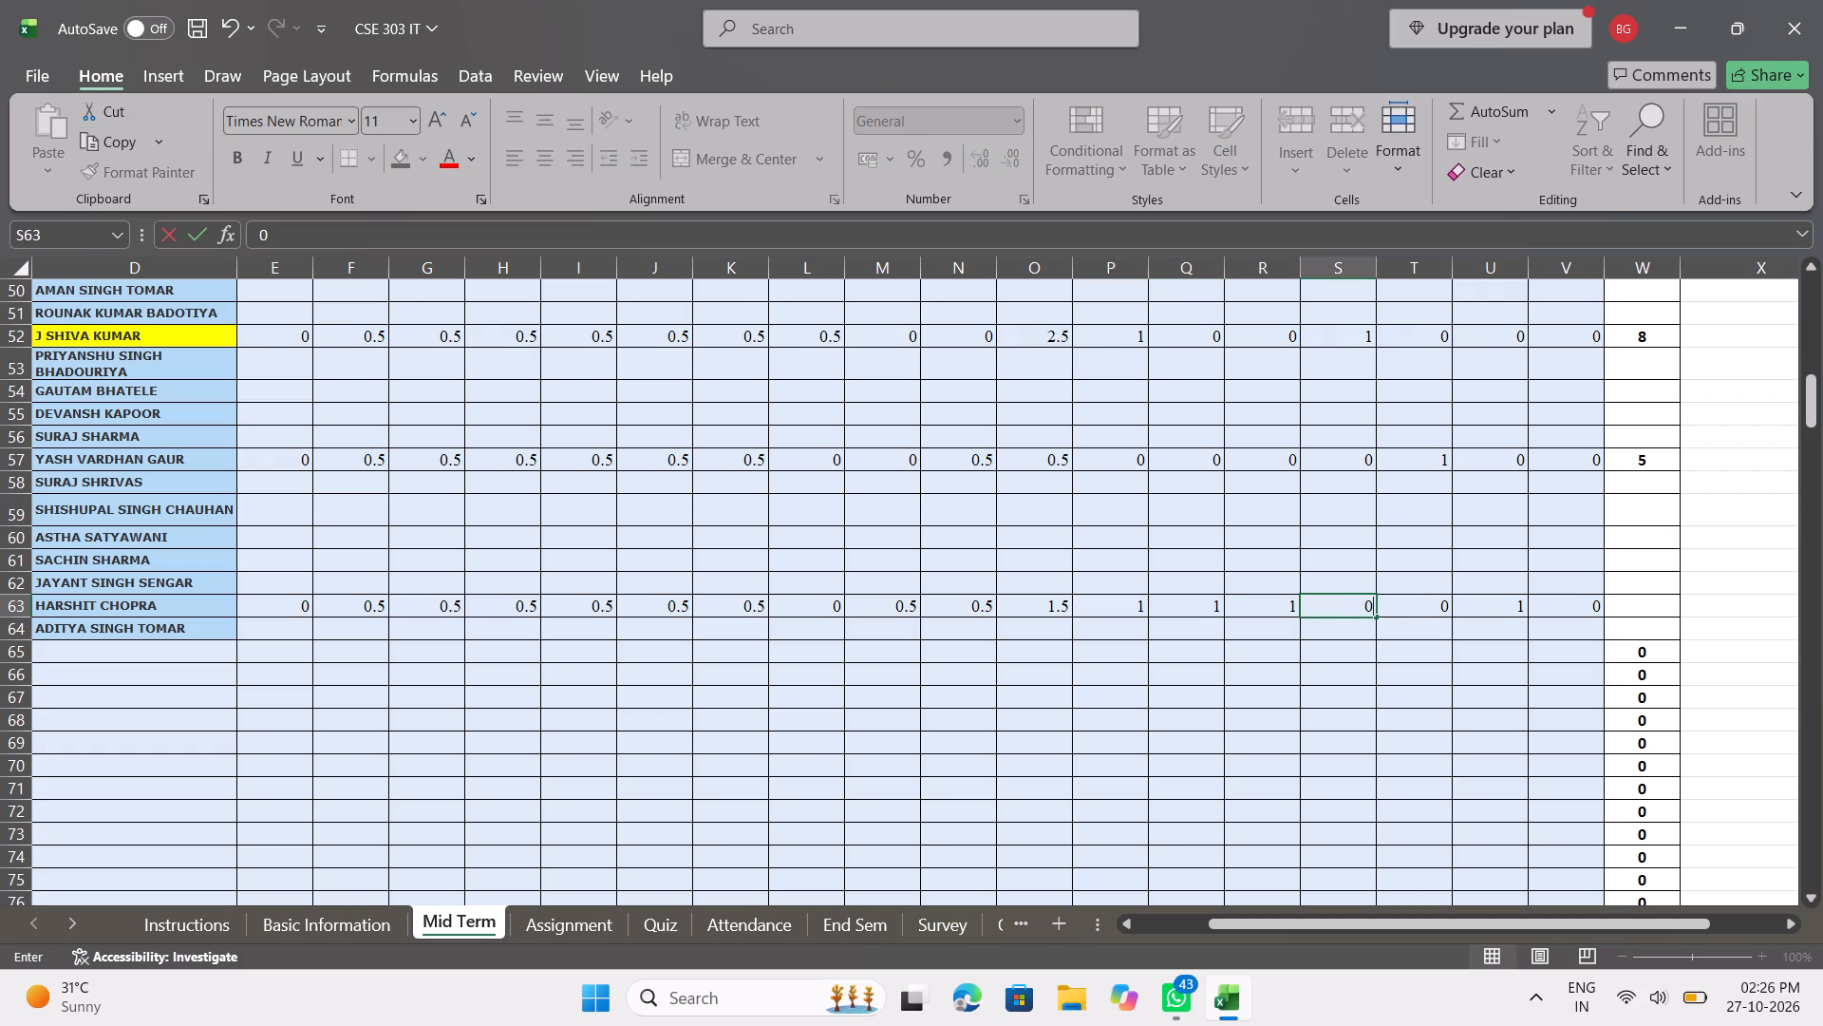
left_click(1447, 612)
key("BackSpace")
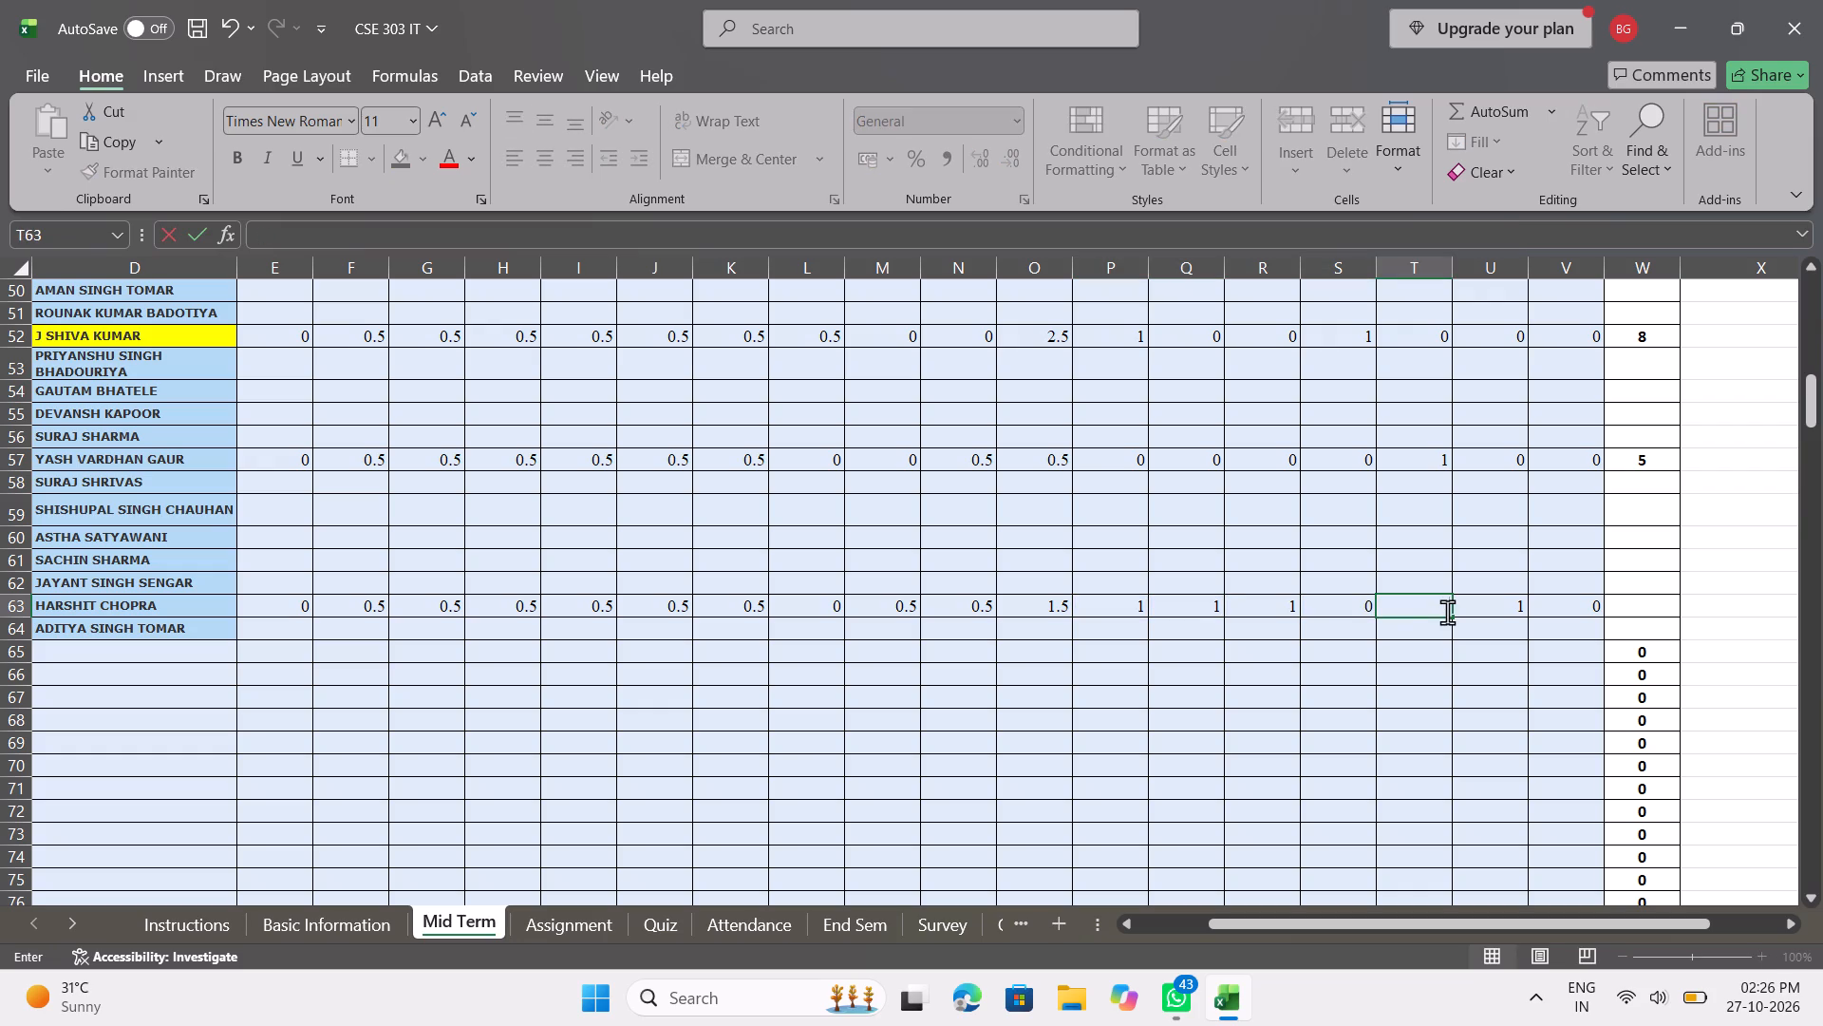
key("0")
key("BackSpace")
key("1")
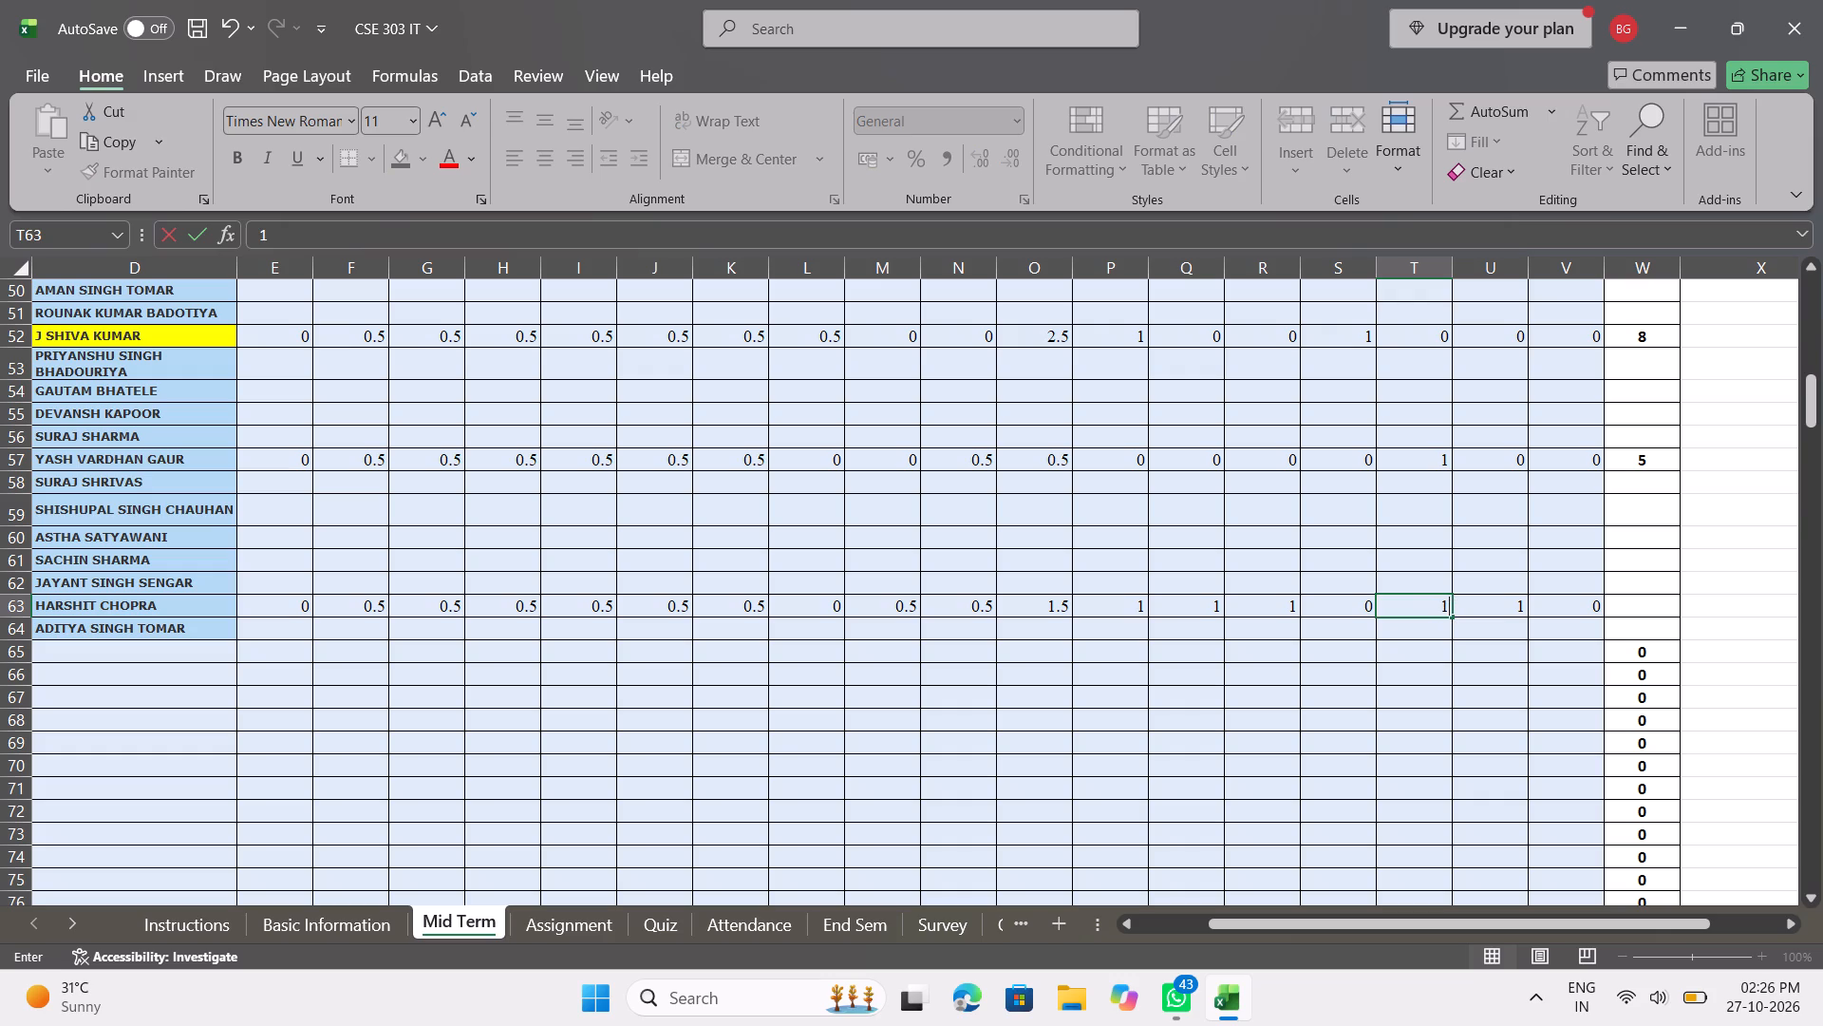
left_click(1506, 610)
key("BackSpace")
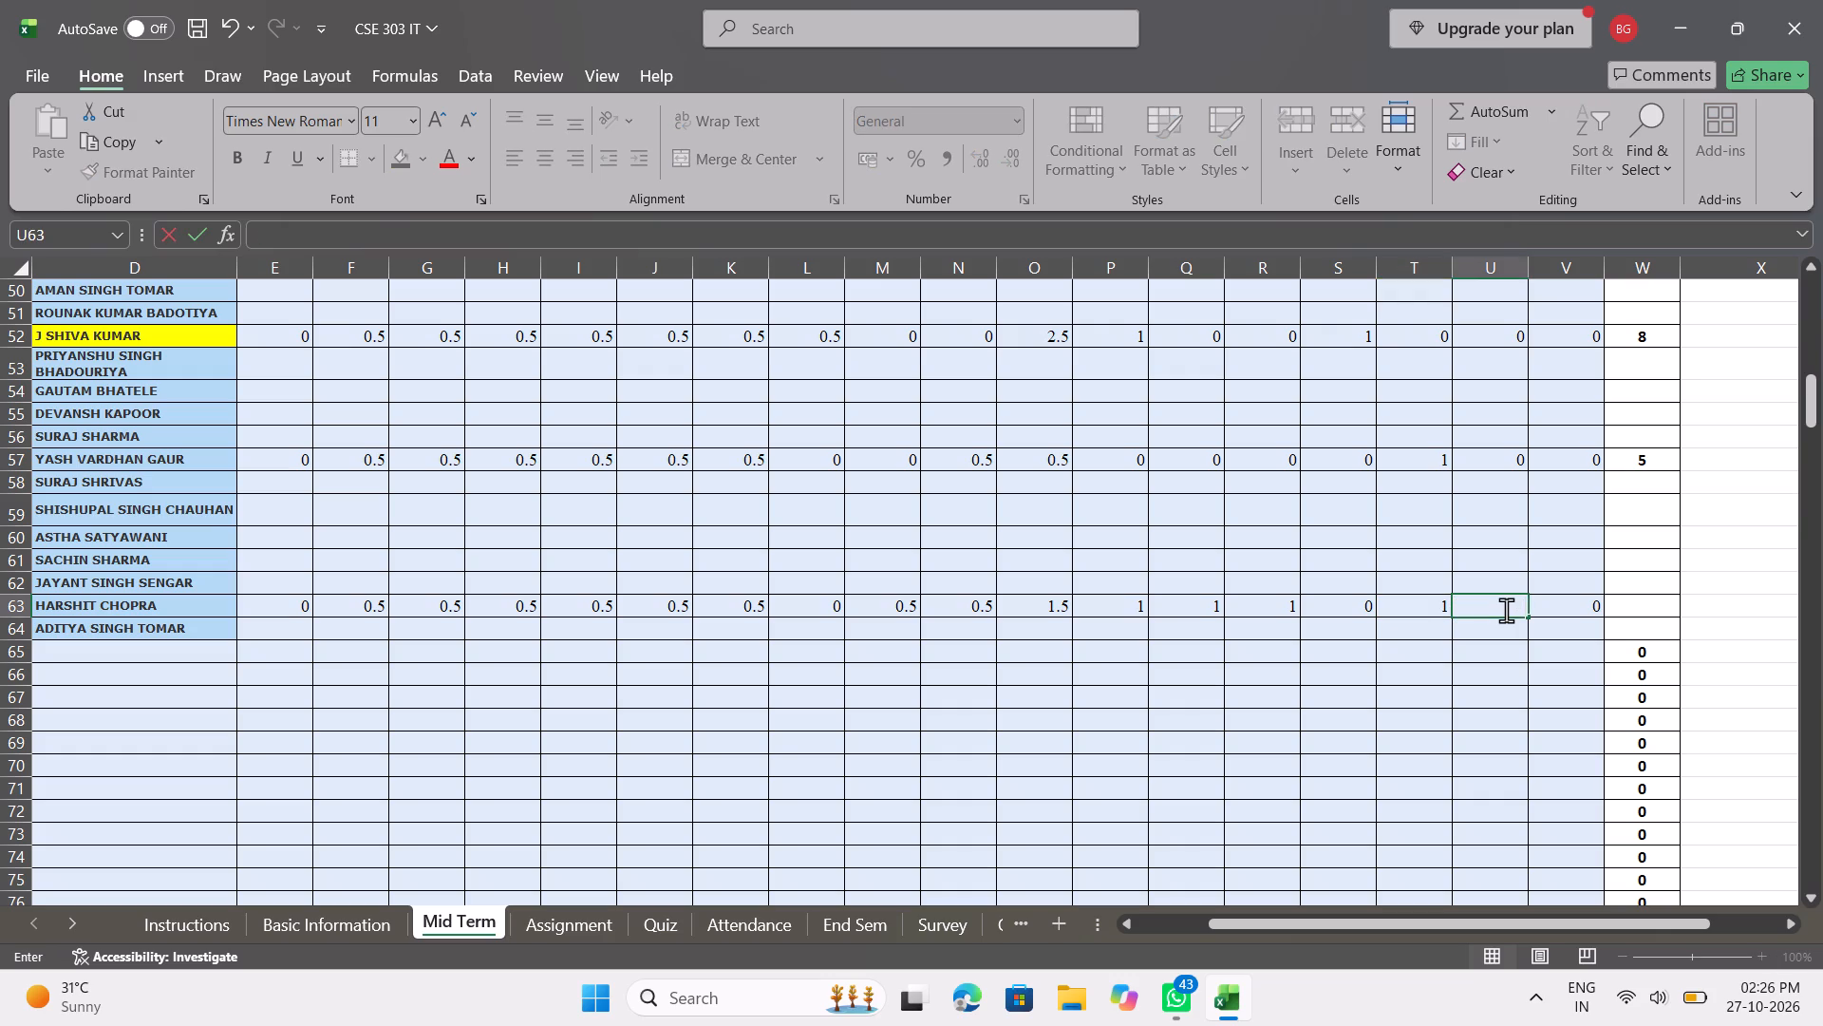
key("0")
Enter the total for row 63 in the Total (30M) column, beginning with the digit 0.
left_click(1642, 603)
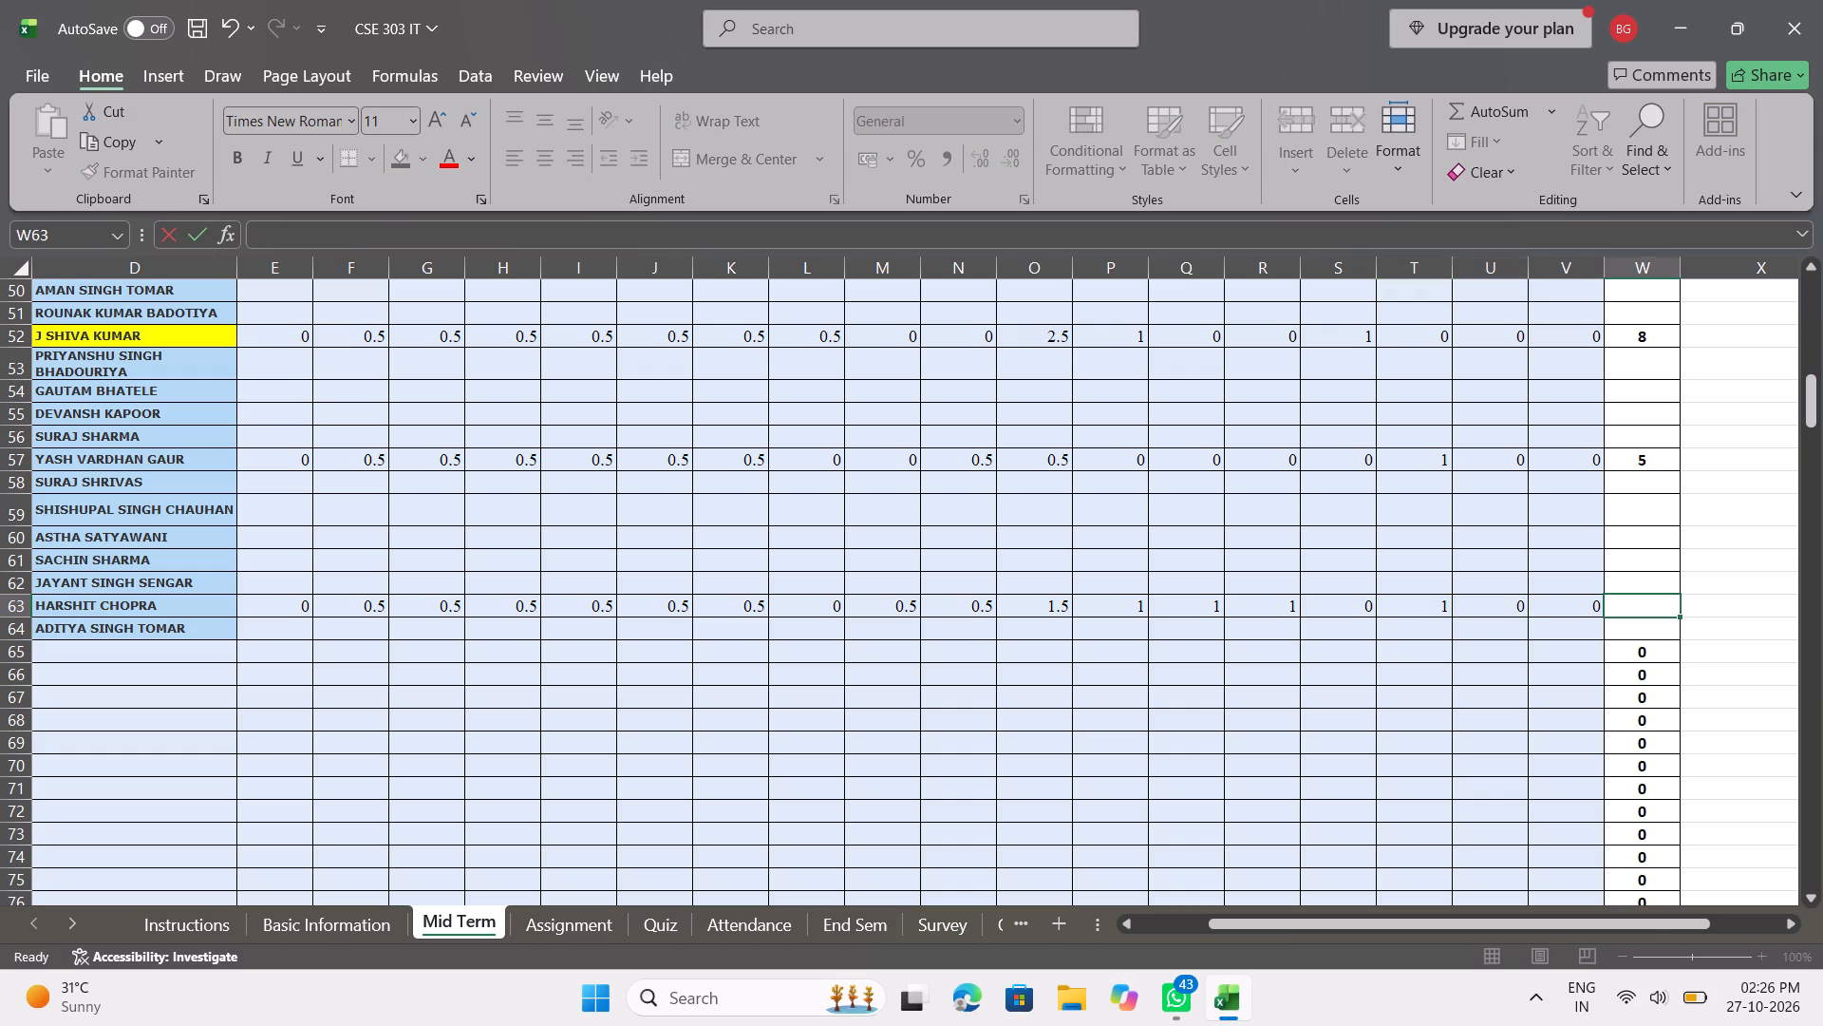
key("0")
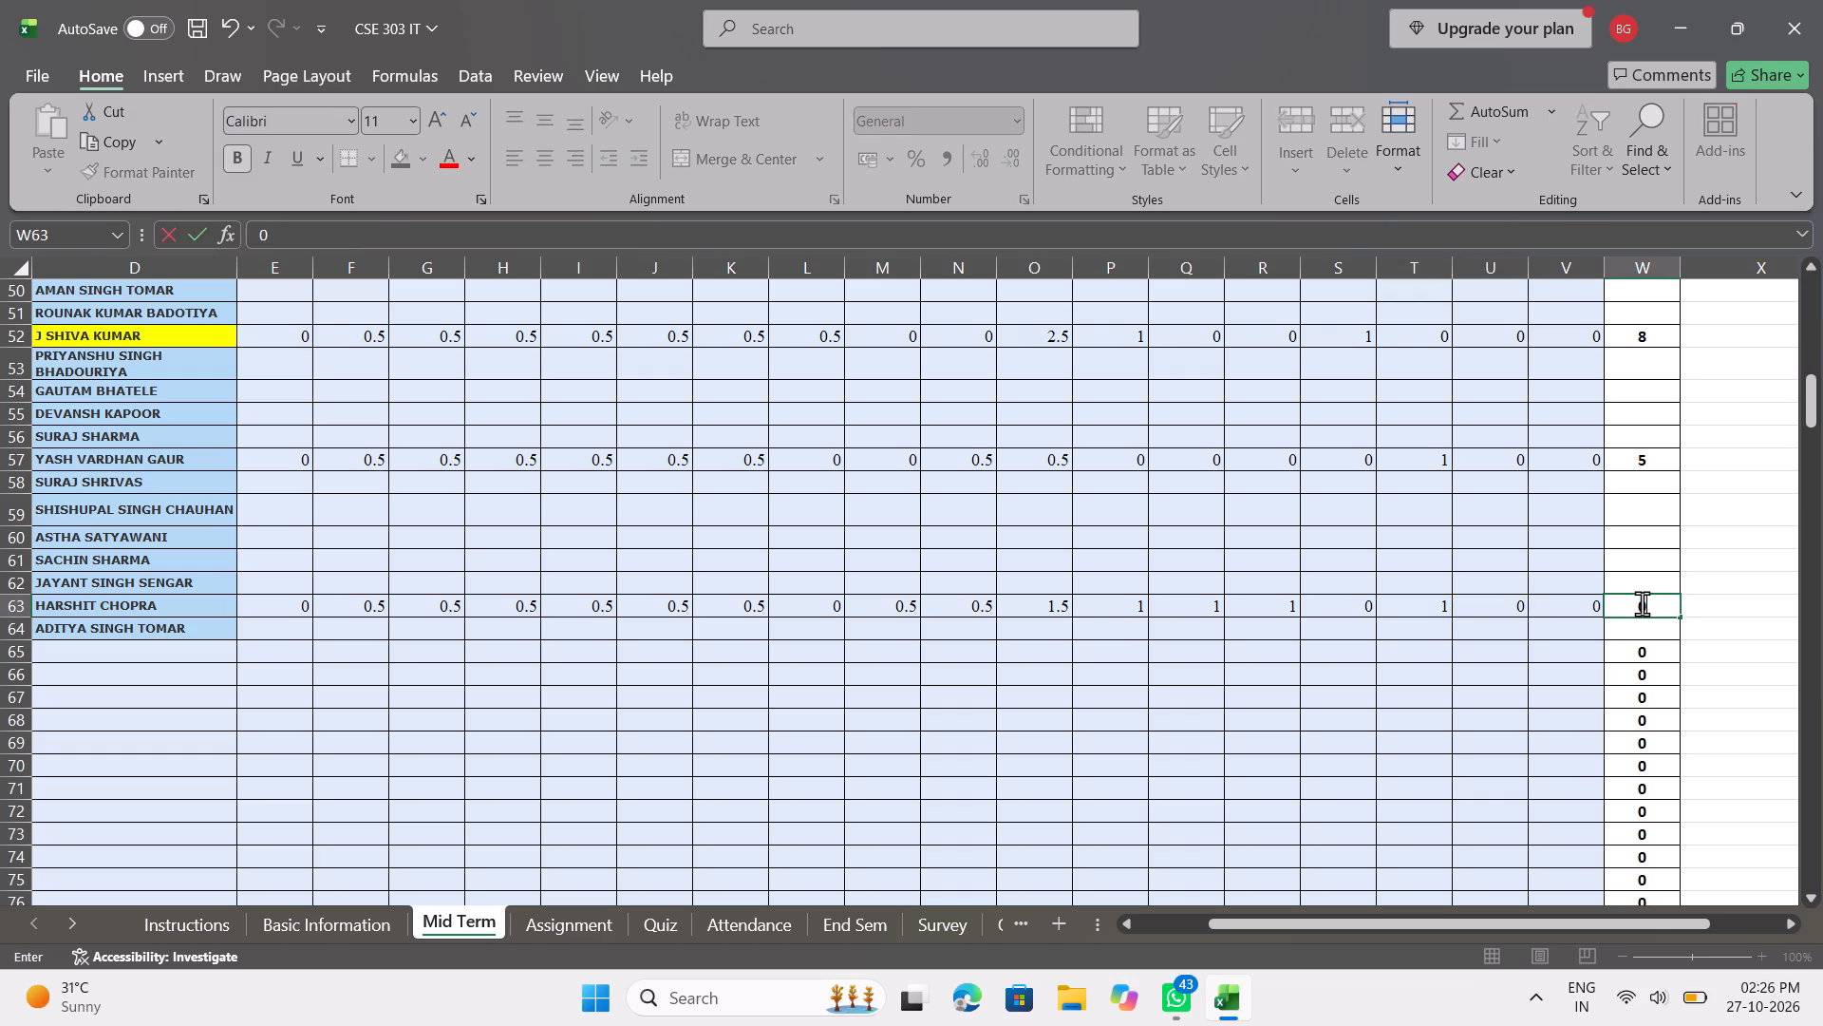
Enter 9.5 as the row 63 total in column W of the Mid Term sheet.
key("BackSpace")
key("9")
scroll(1574, 586, "up", 1)
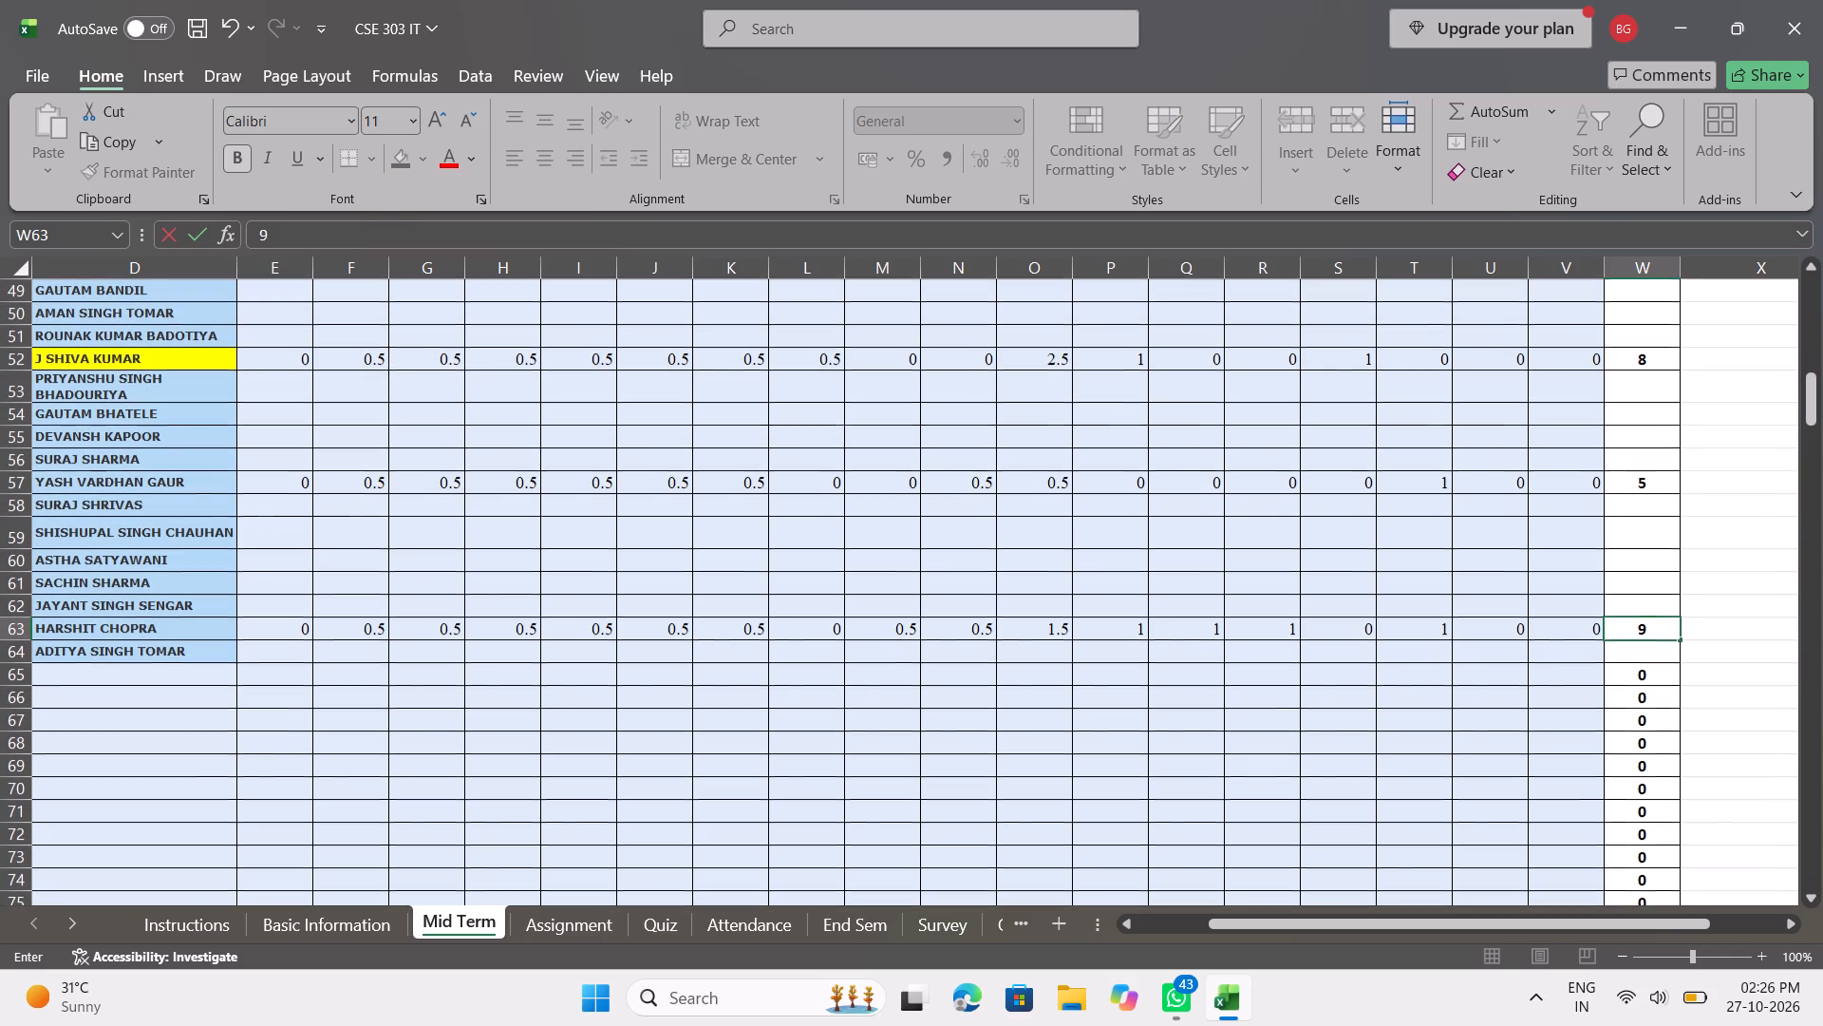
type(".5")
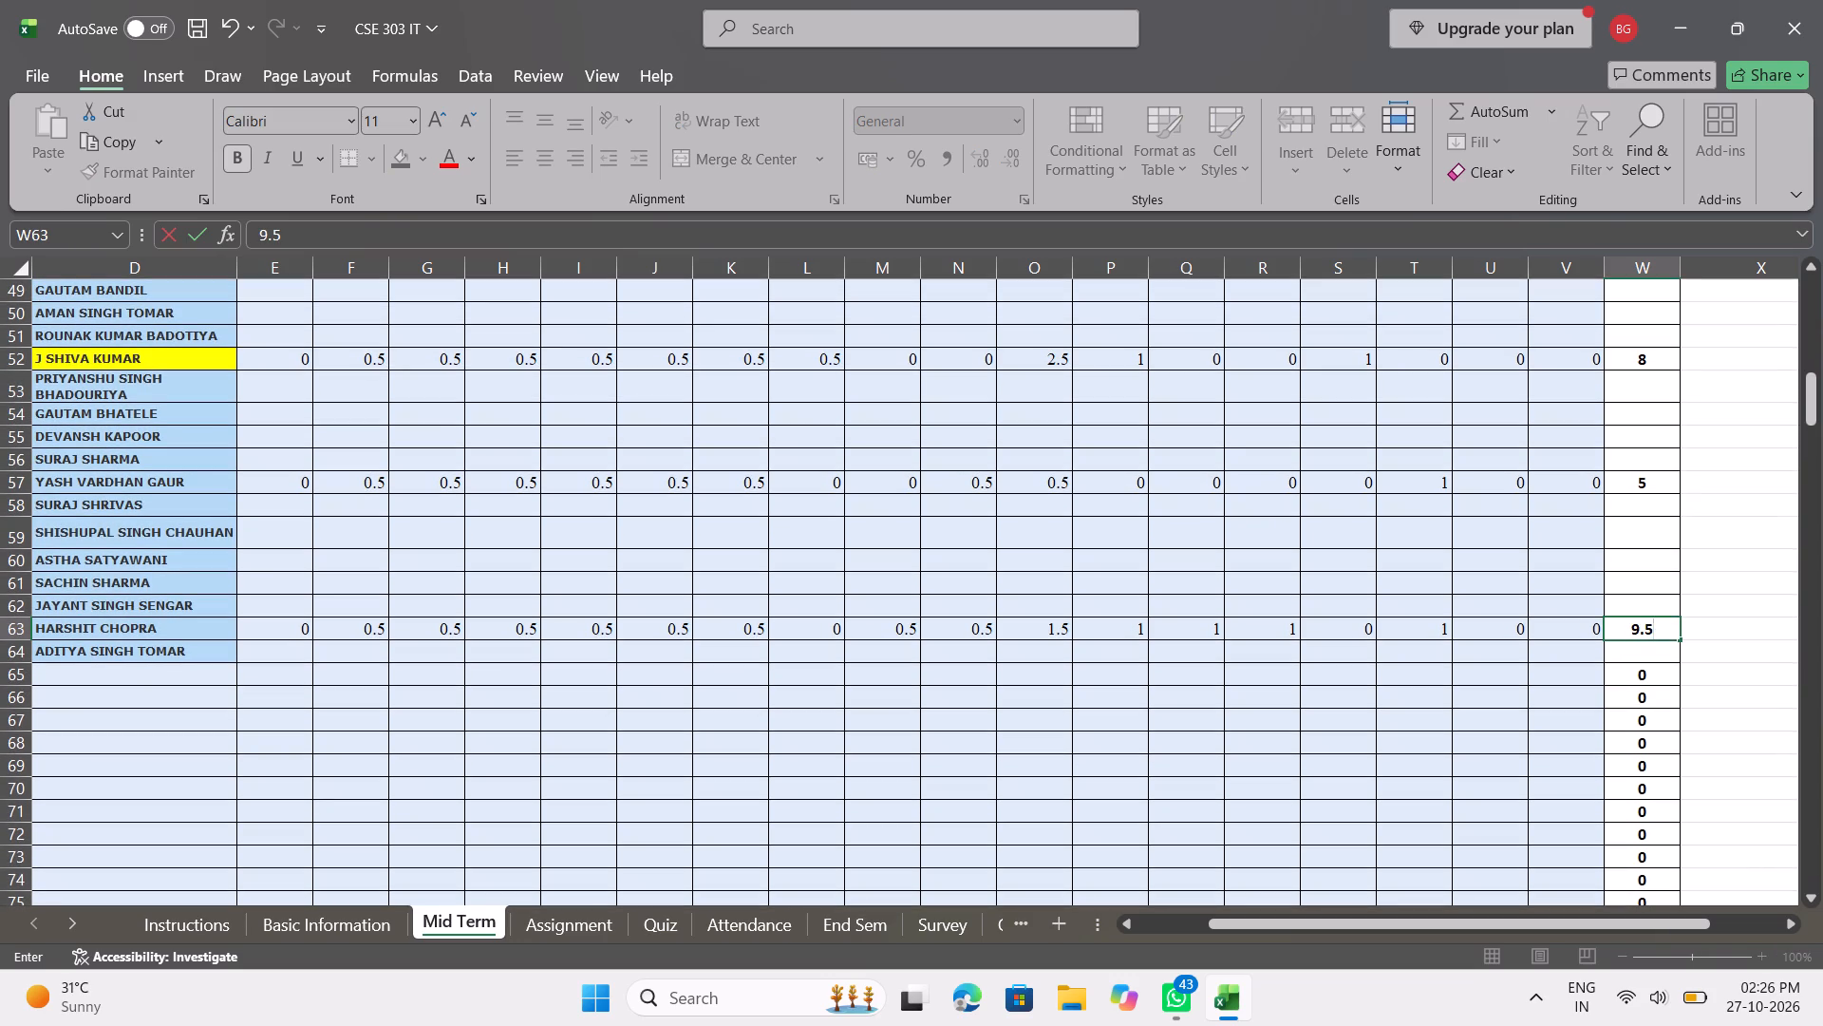
scroll(1595, 599, "up", 2)
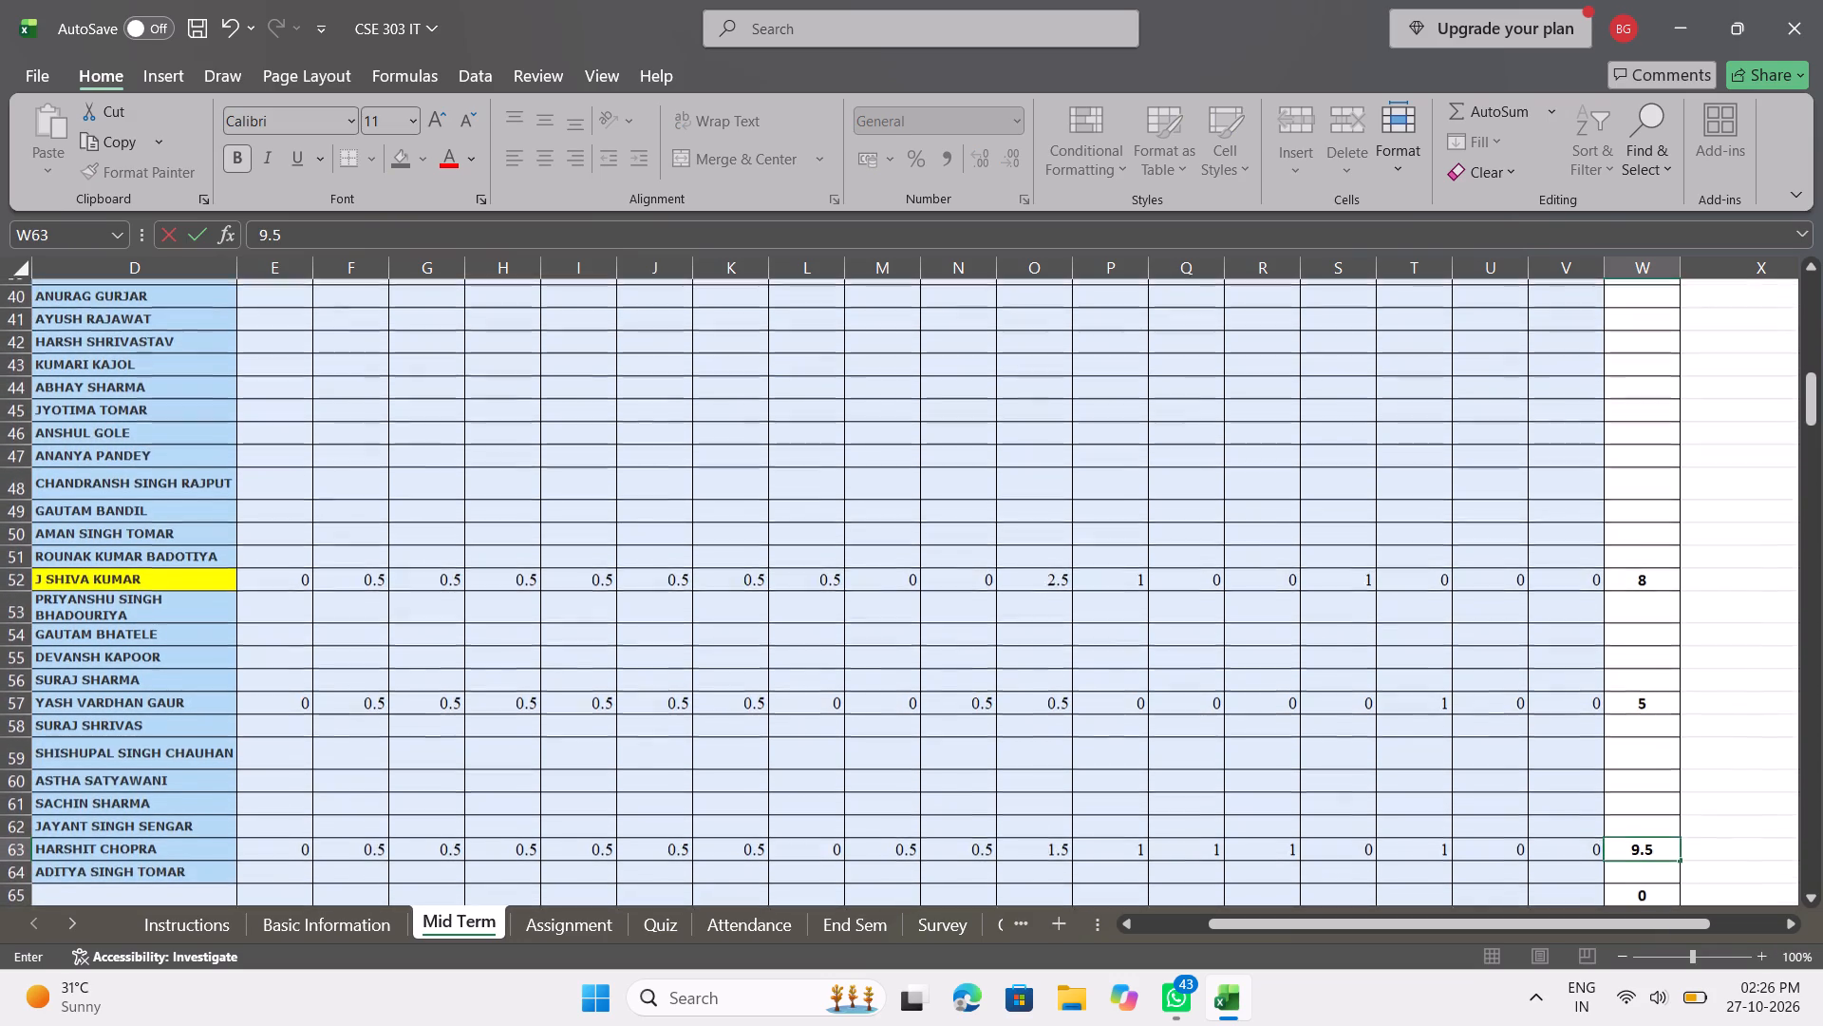
scroll(1595, 599, "down", 1)
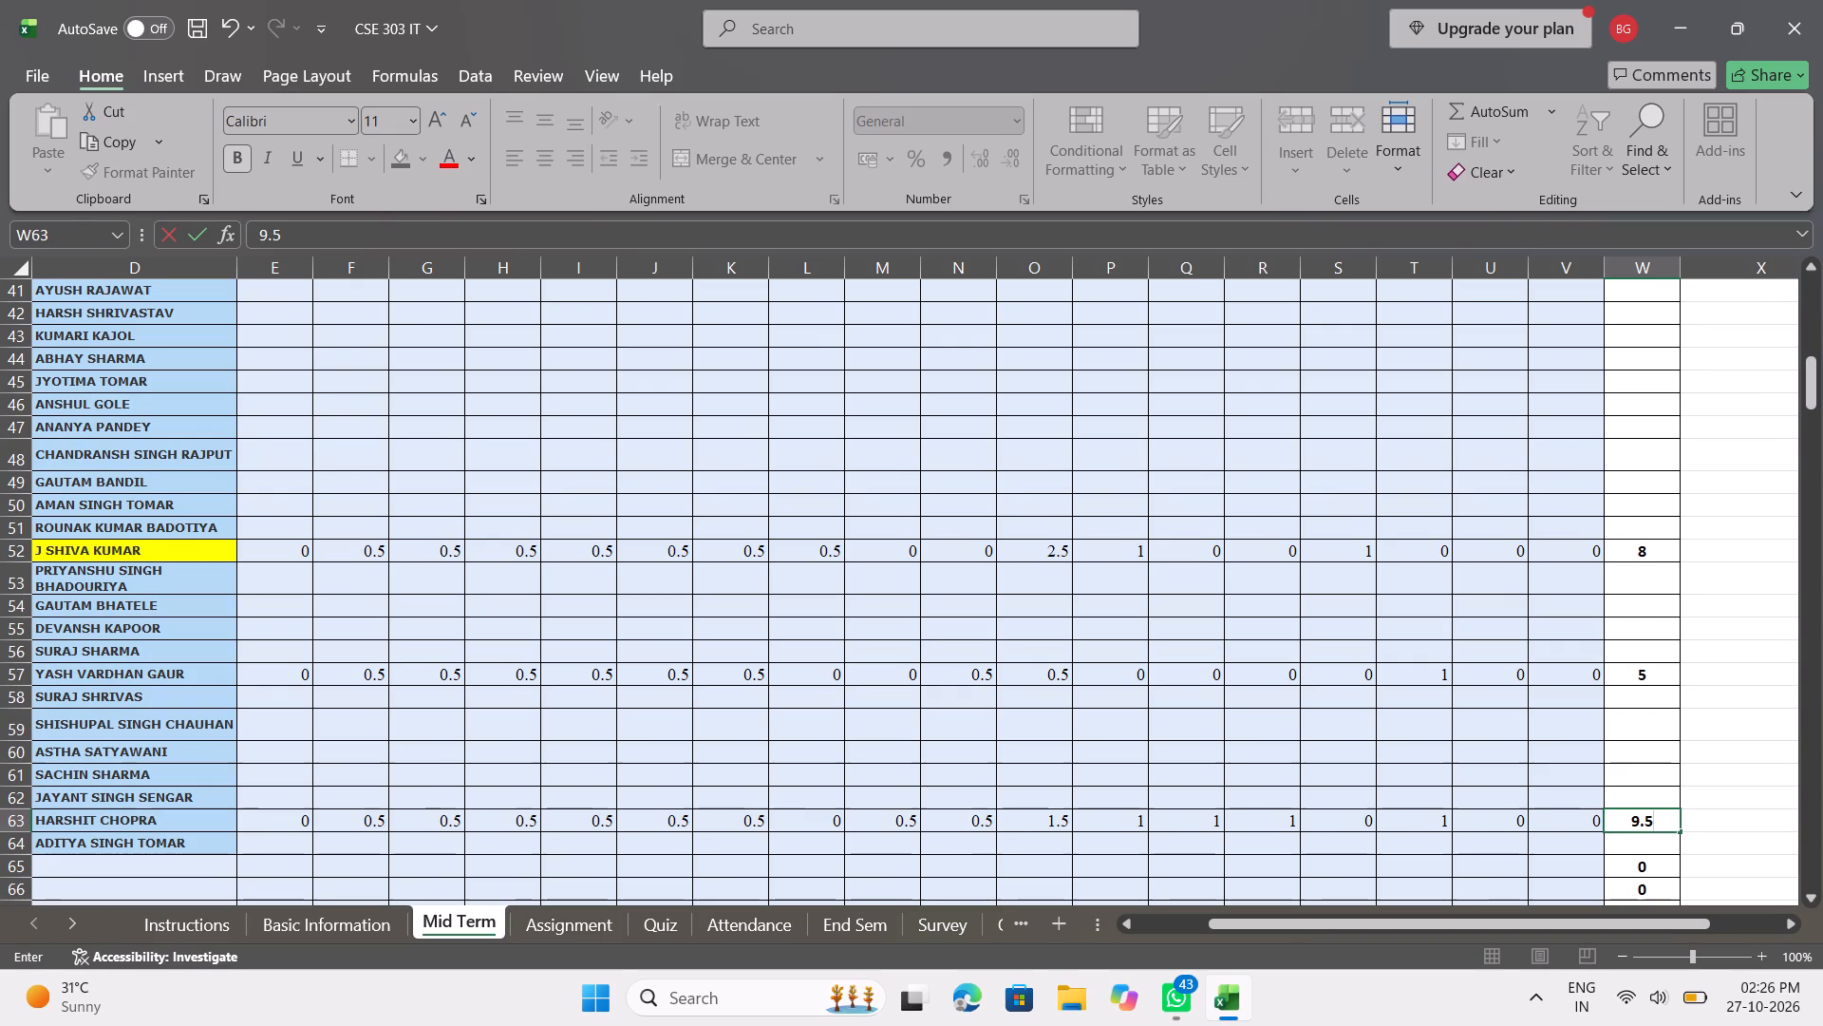
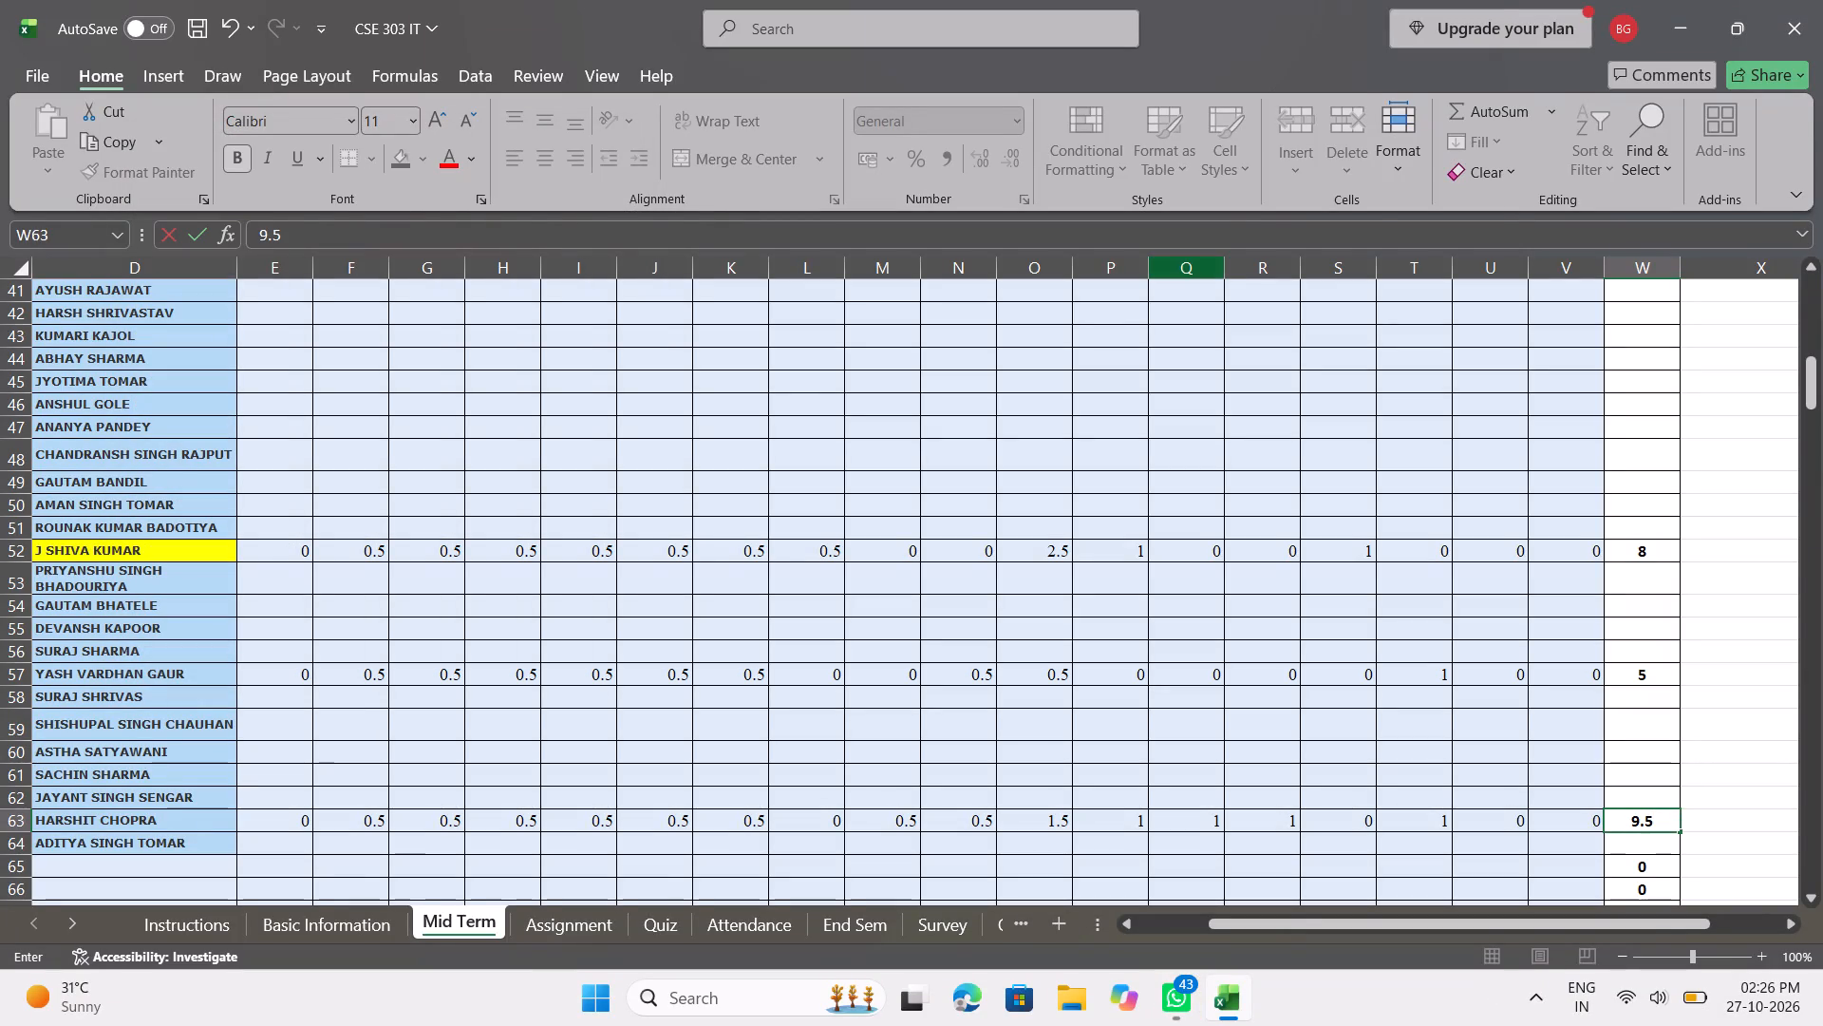
Correct the row 57 marks to 0.5 in column M and 0 in column O.
left_click(912, 670)
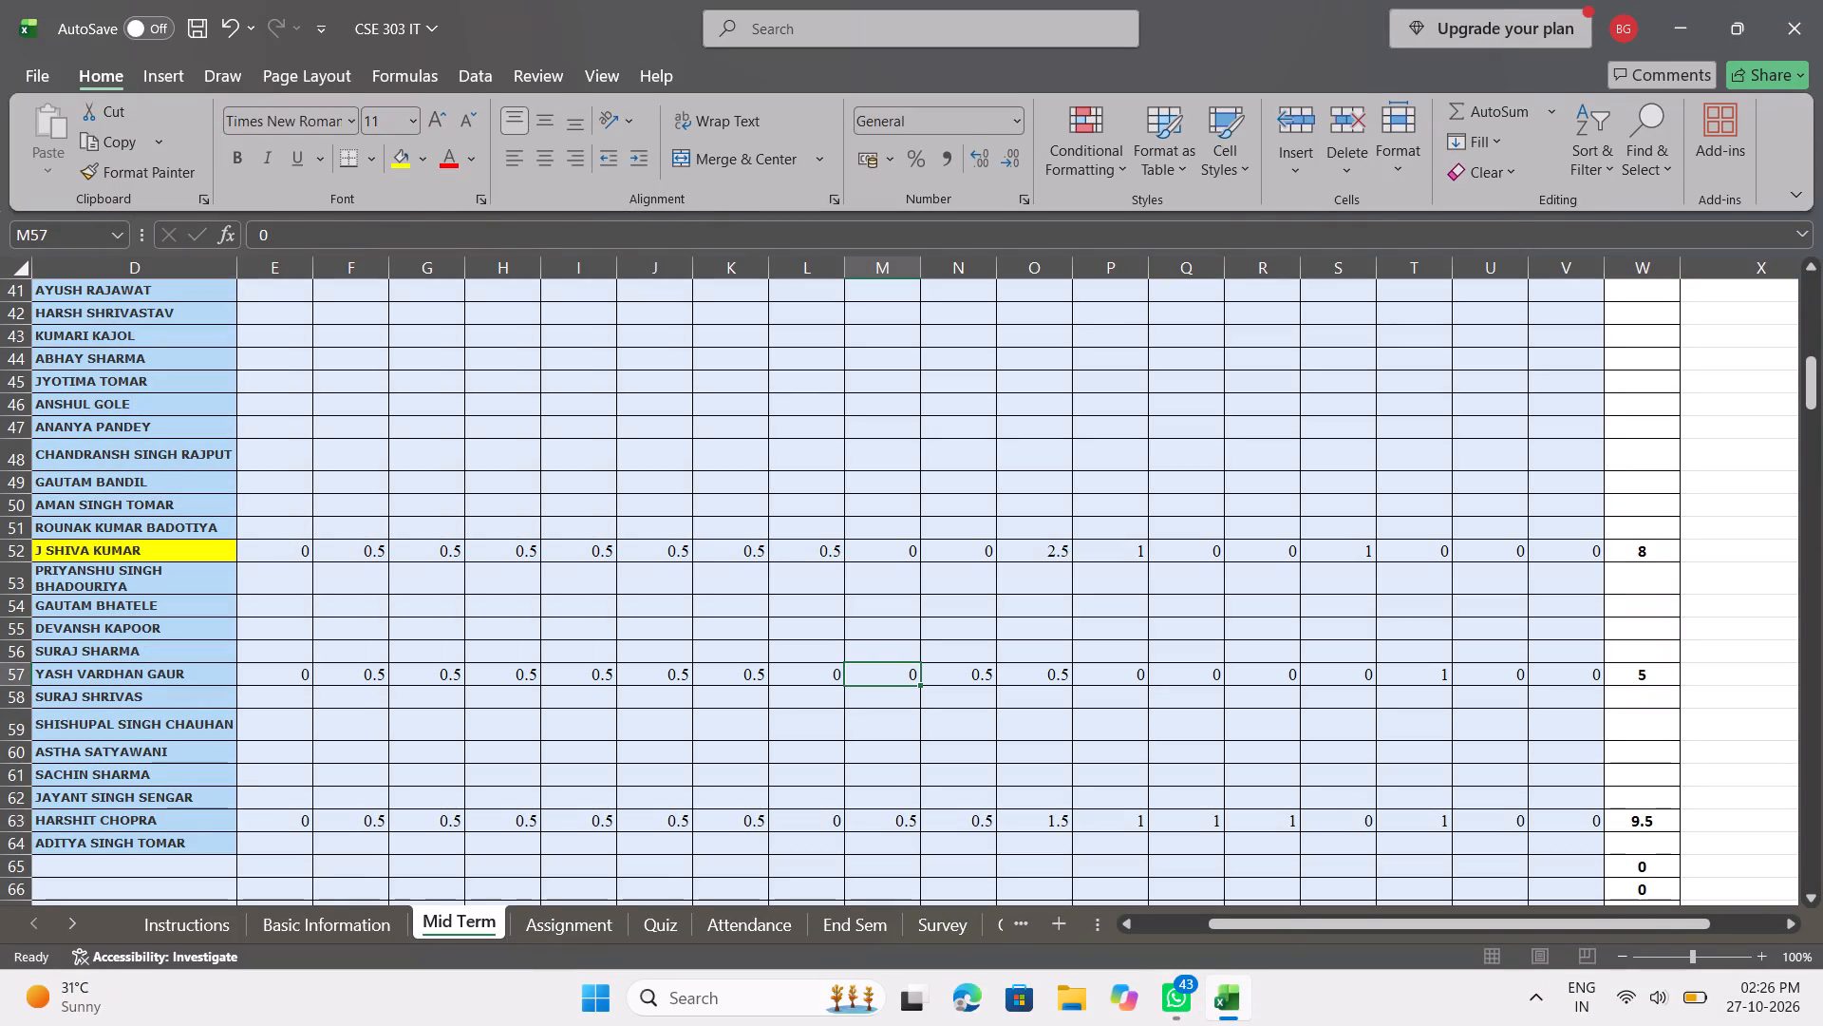
key("BackSpace")
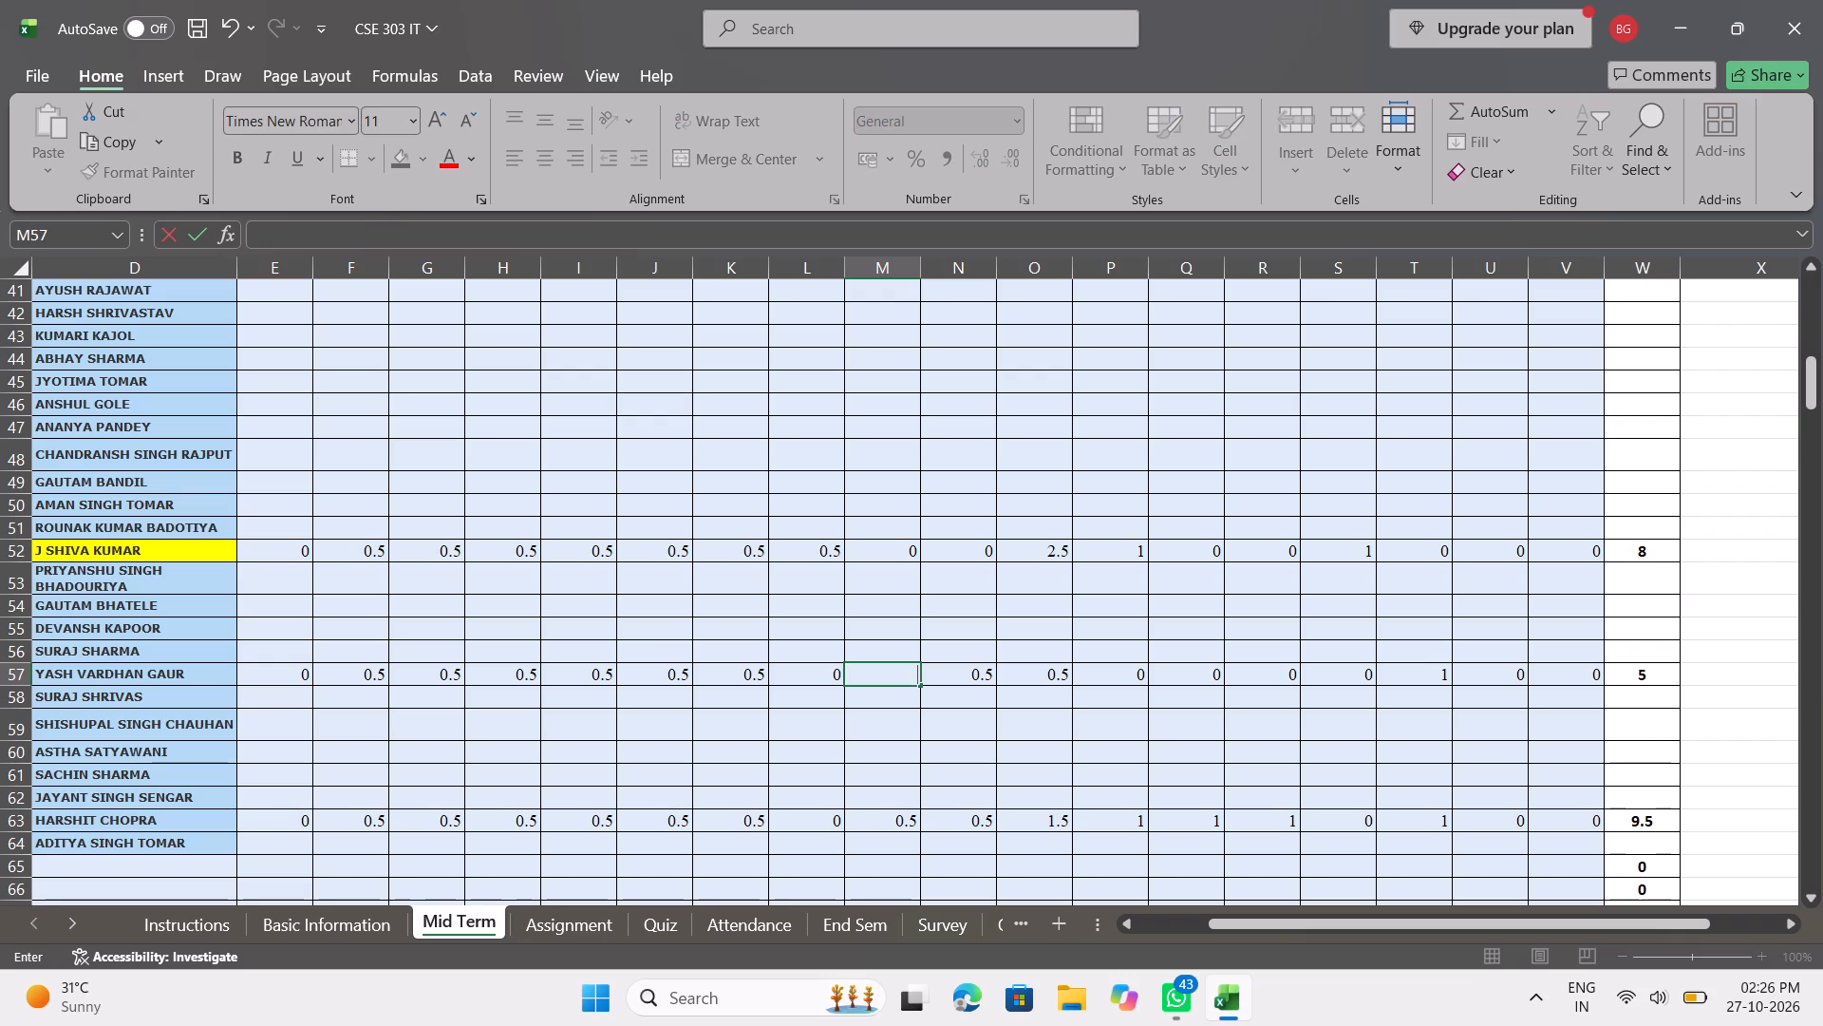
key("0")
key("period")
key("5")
left_click(1063, 677)
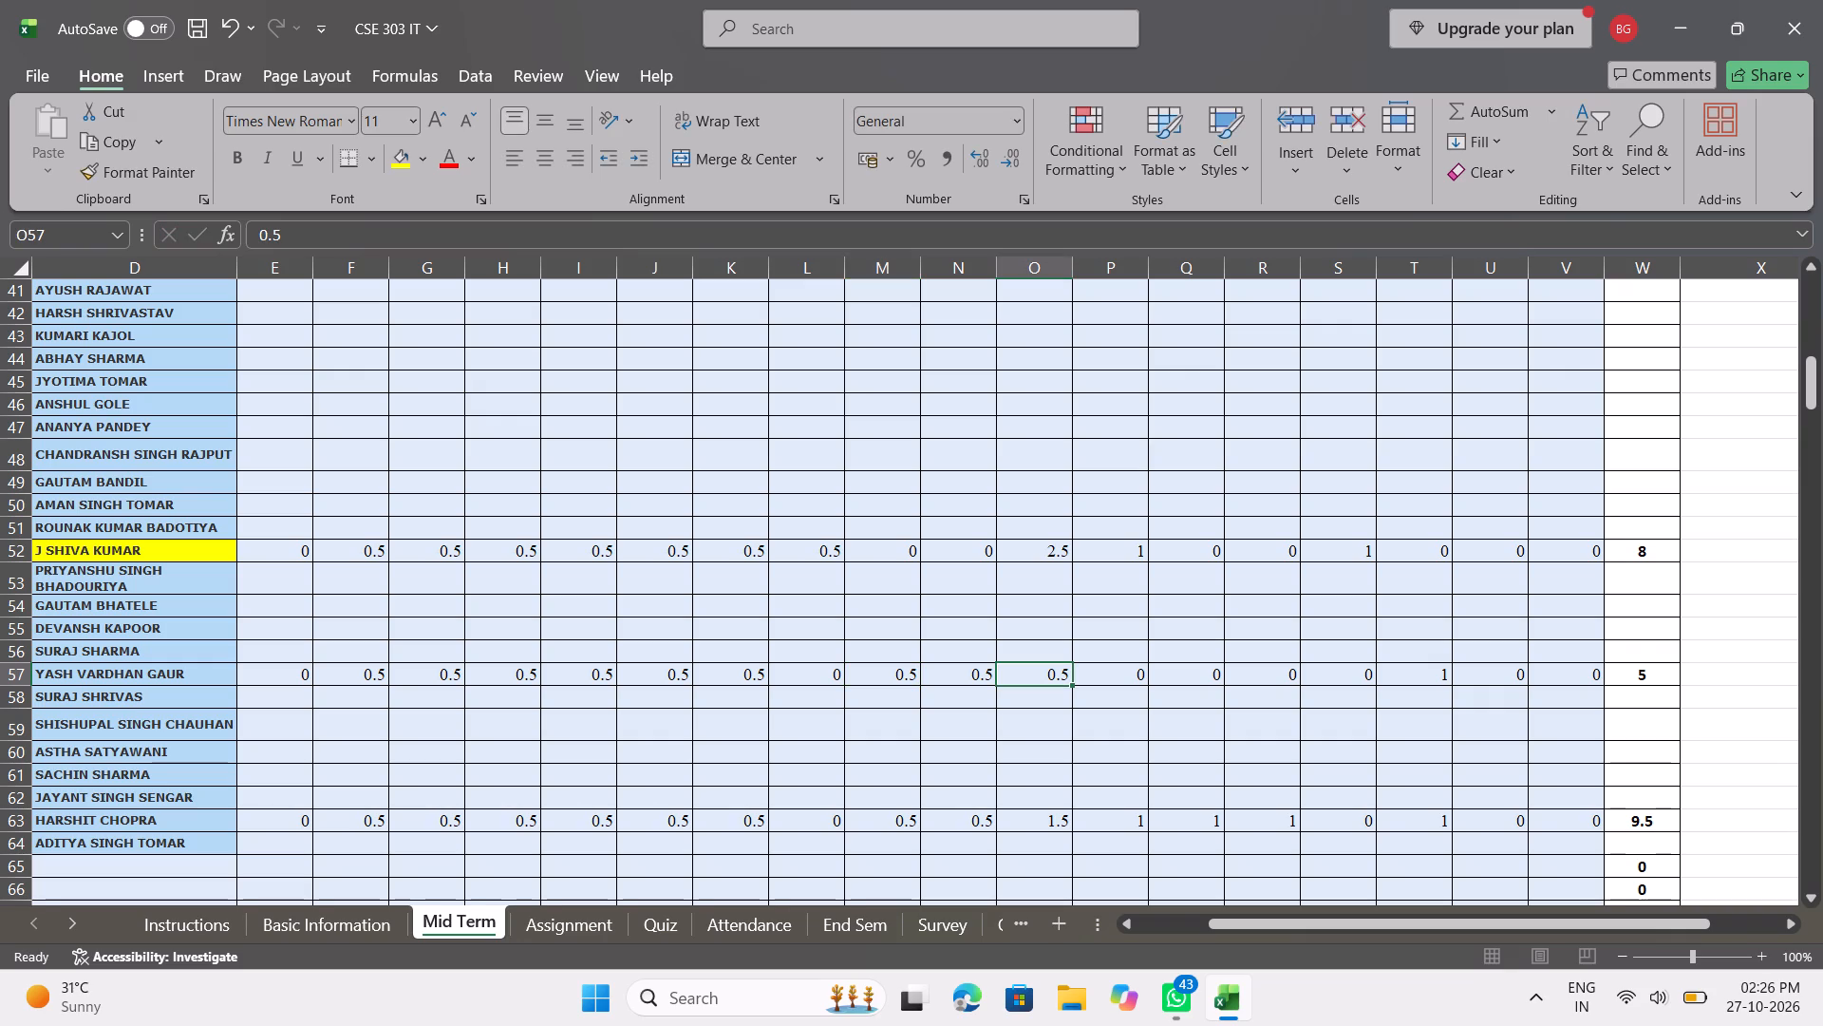
key("BackSpace")
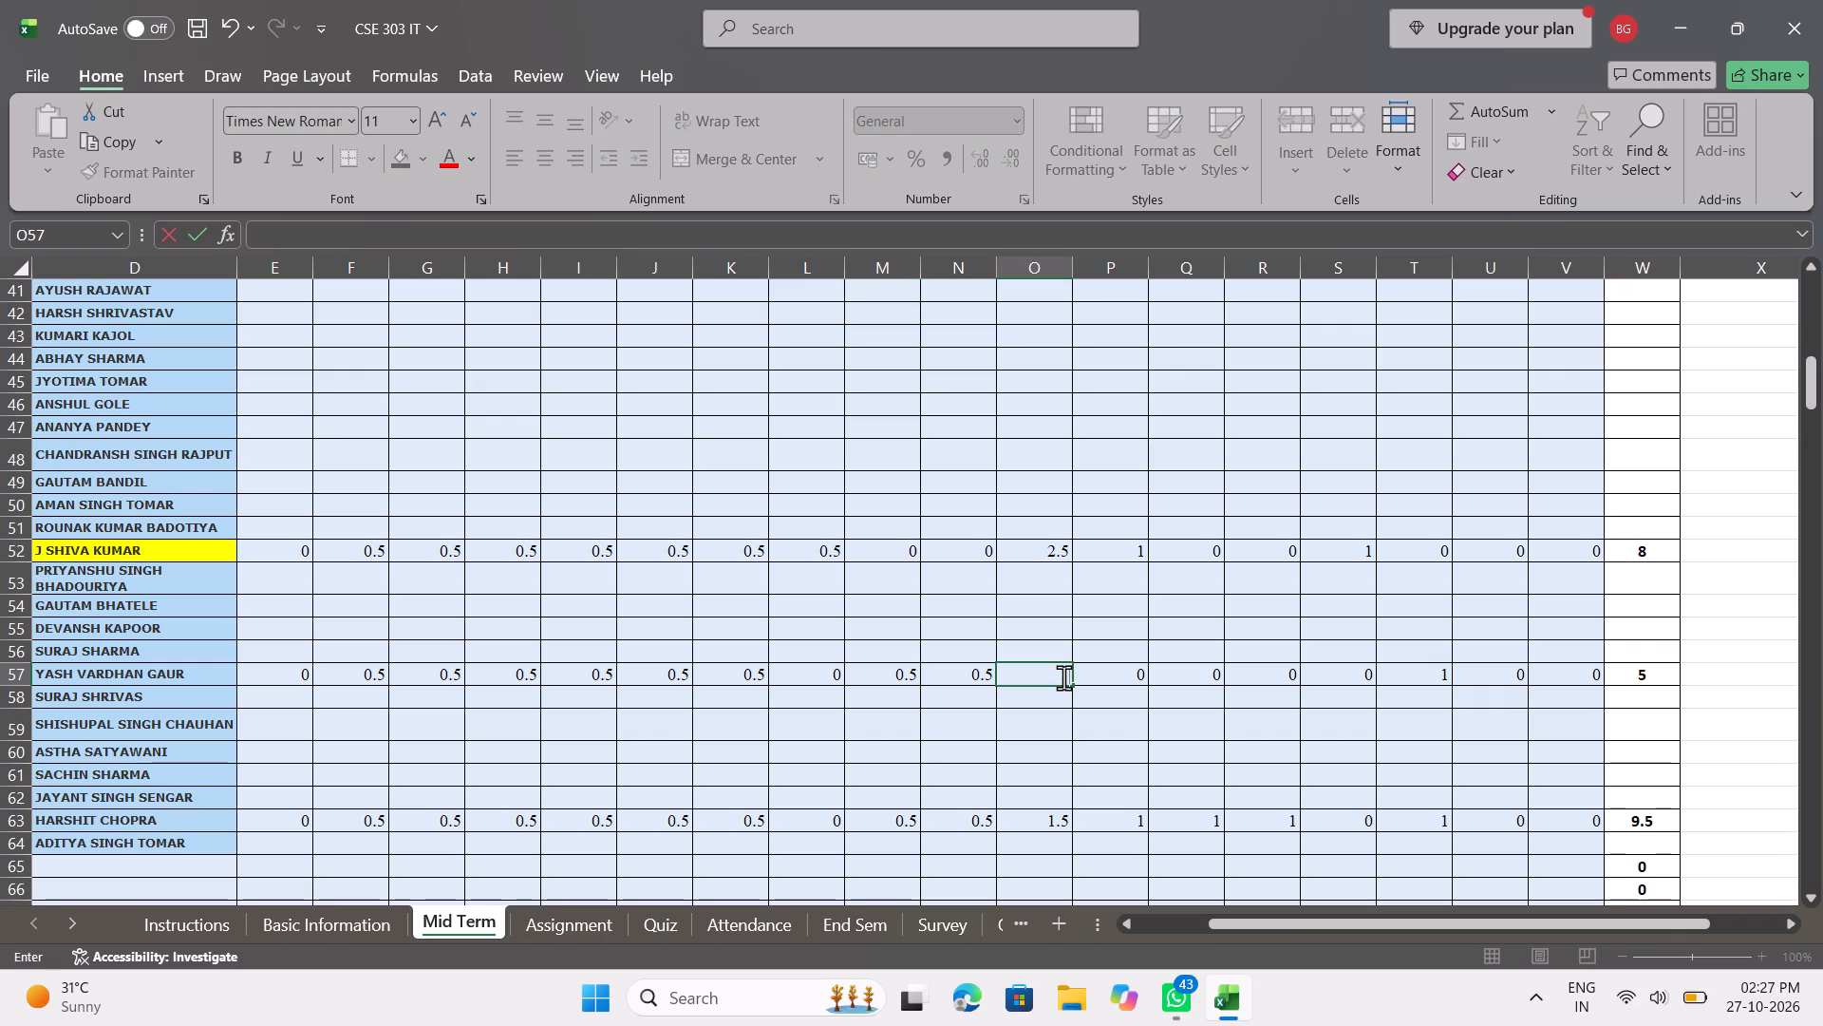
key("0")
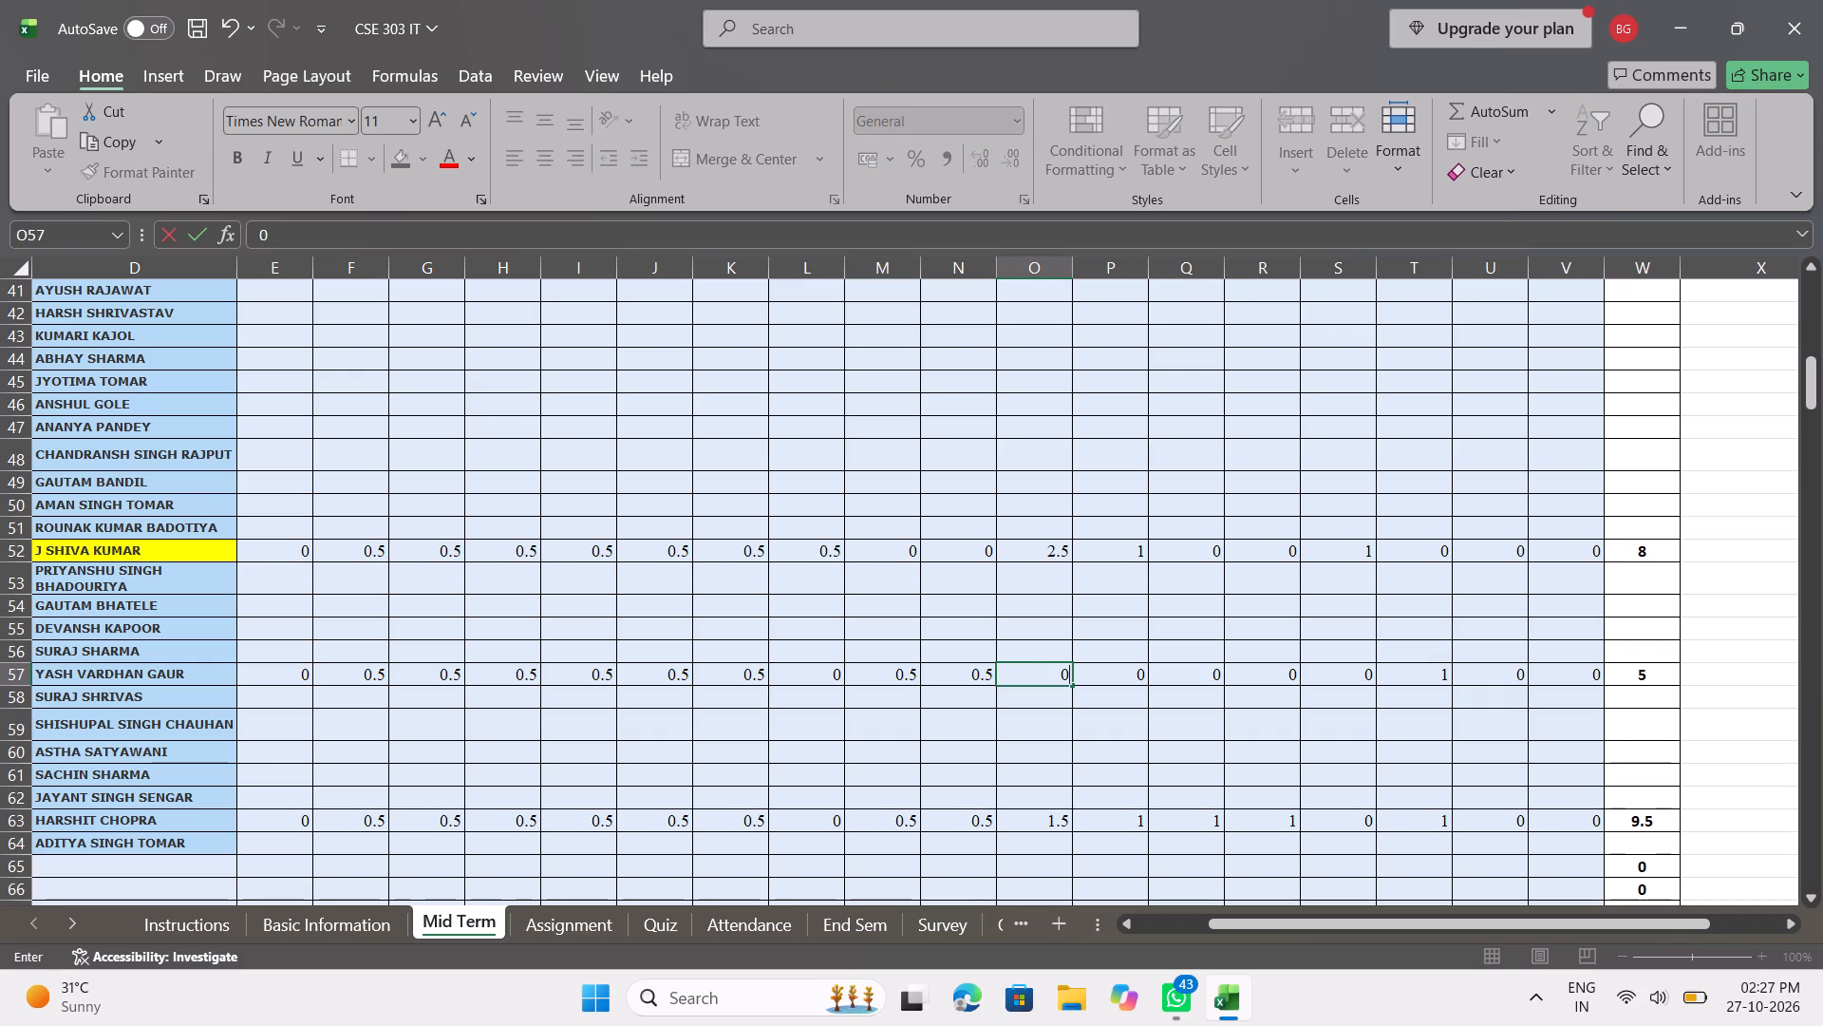
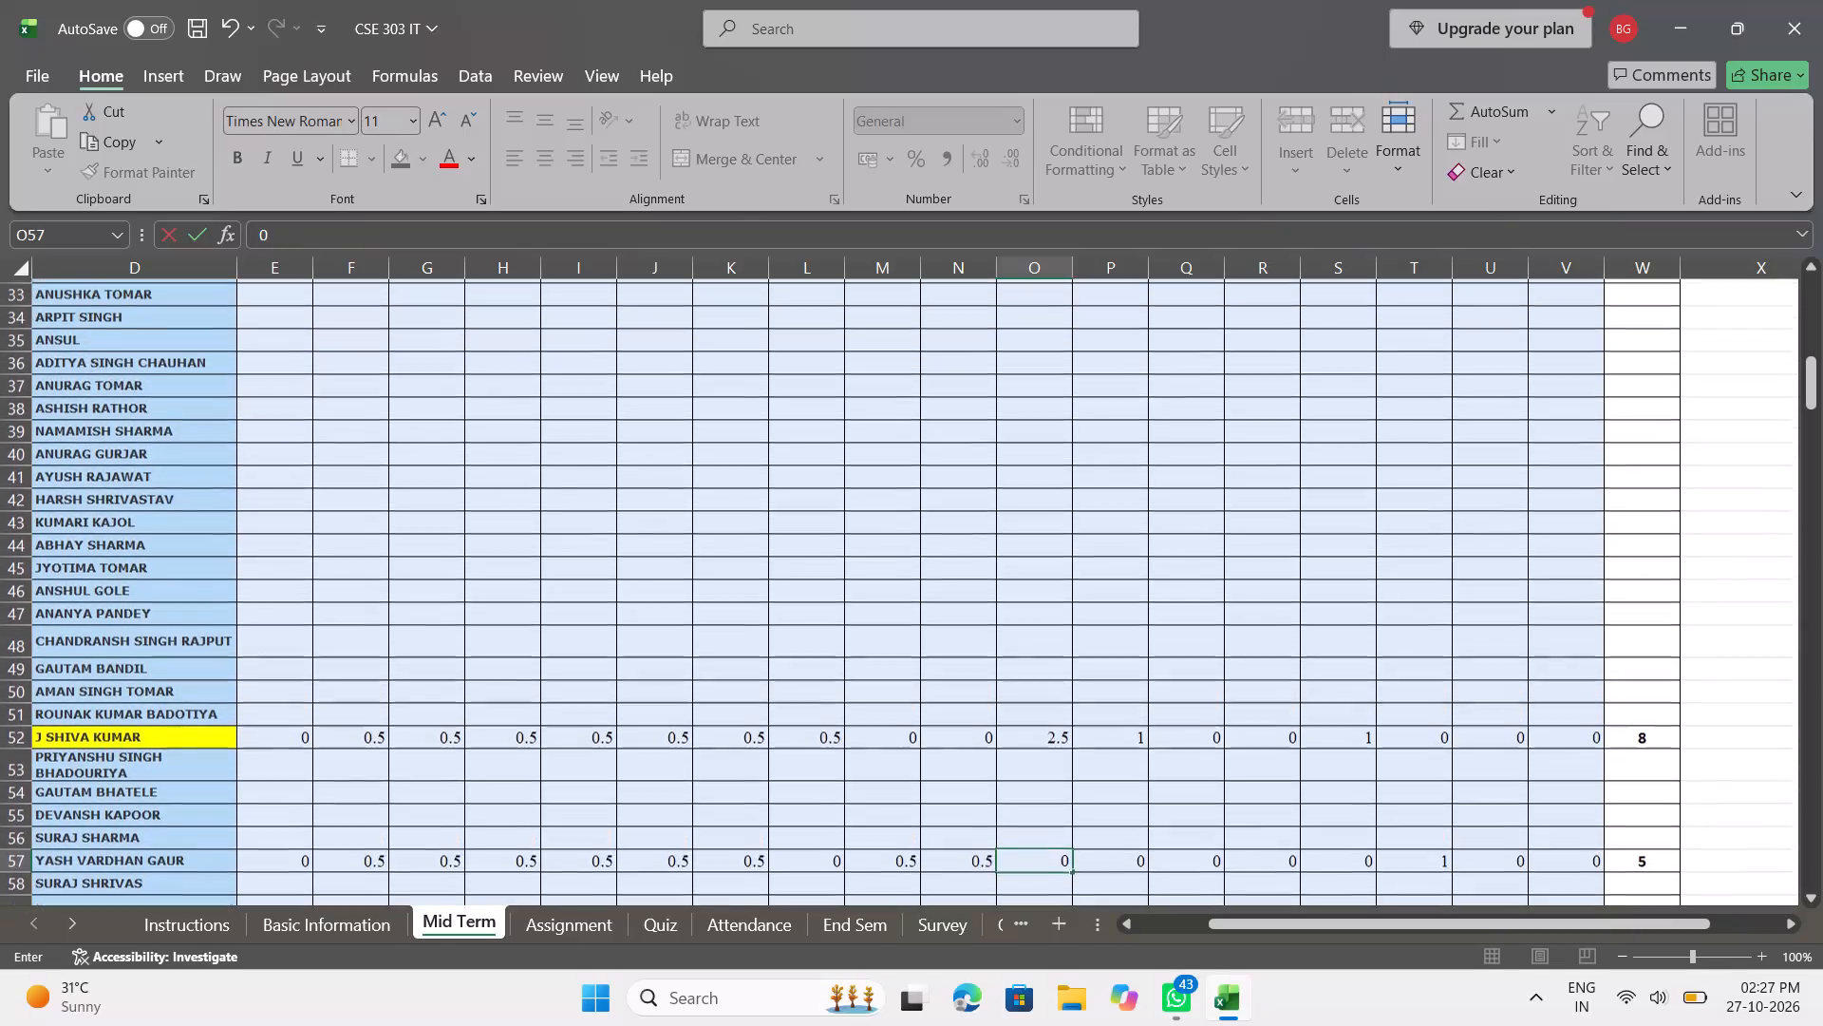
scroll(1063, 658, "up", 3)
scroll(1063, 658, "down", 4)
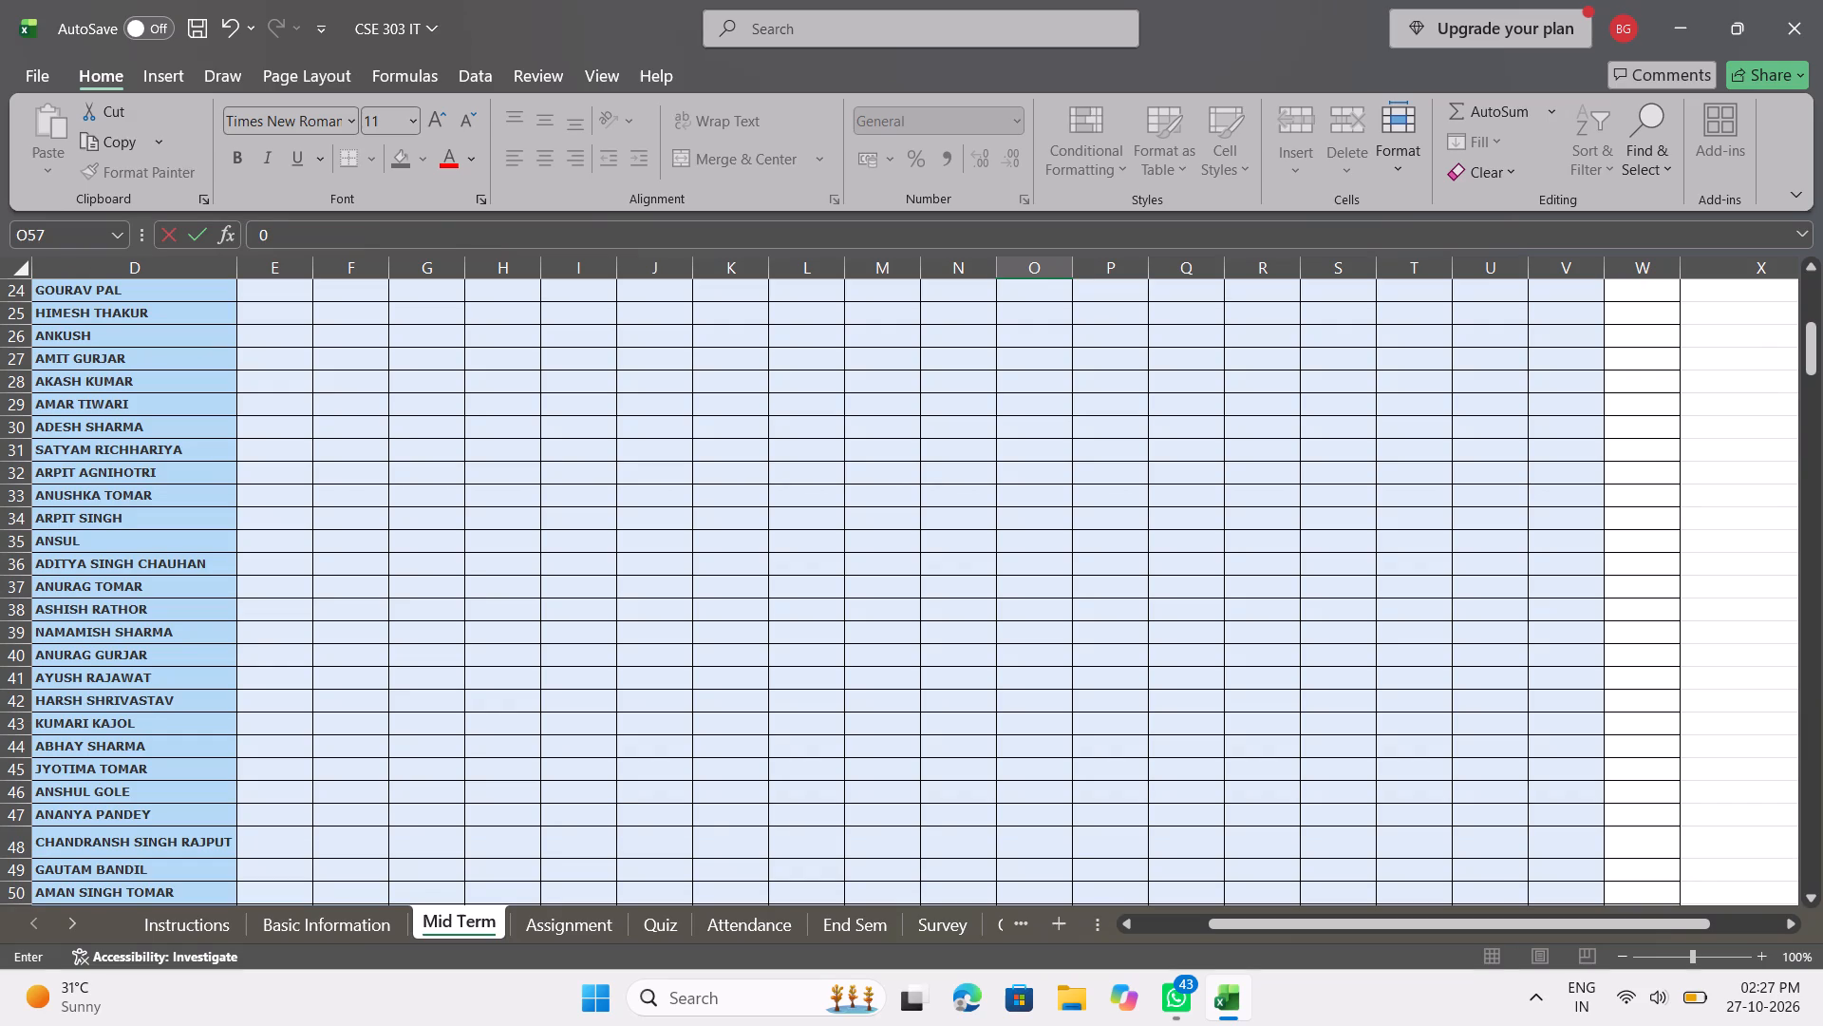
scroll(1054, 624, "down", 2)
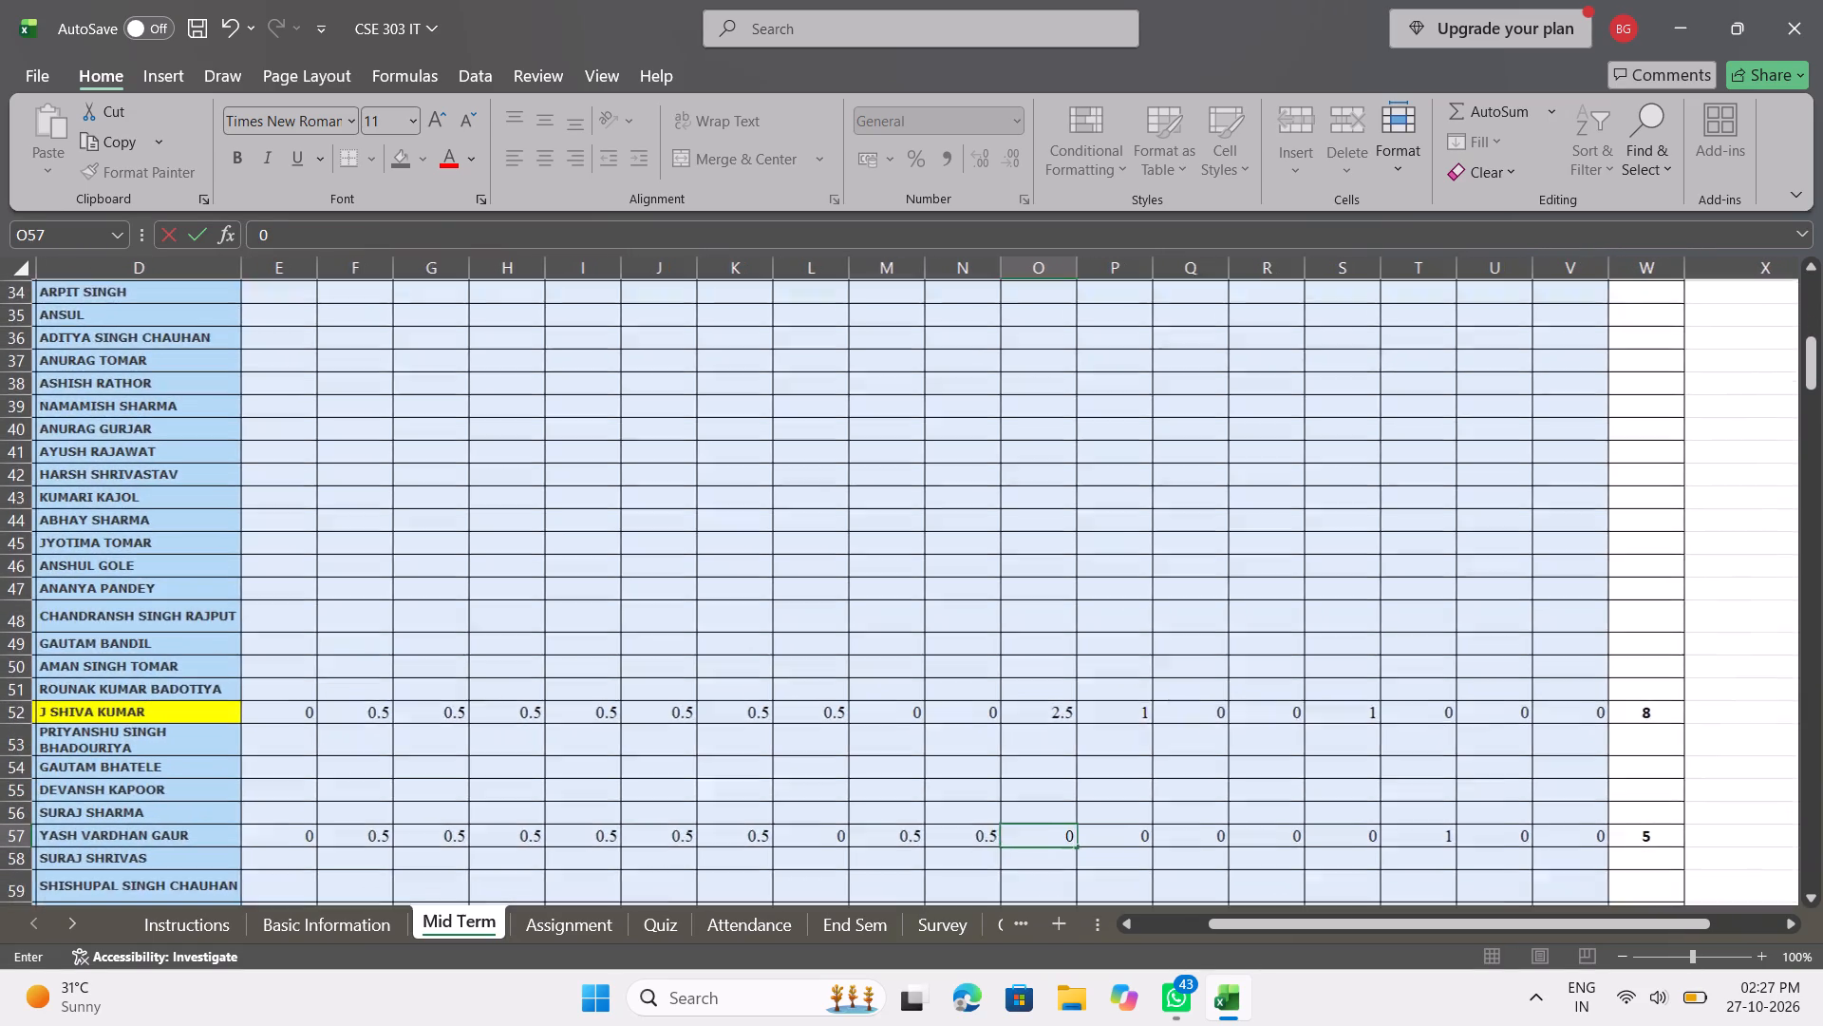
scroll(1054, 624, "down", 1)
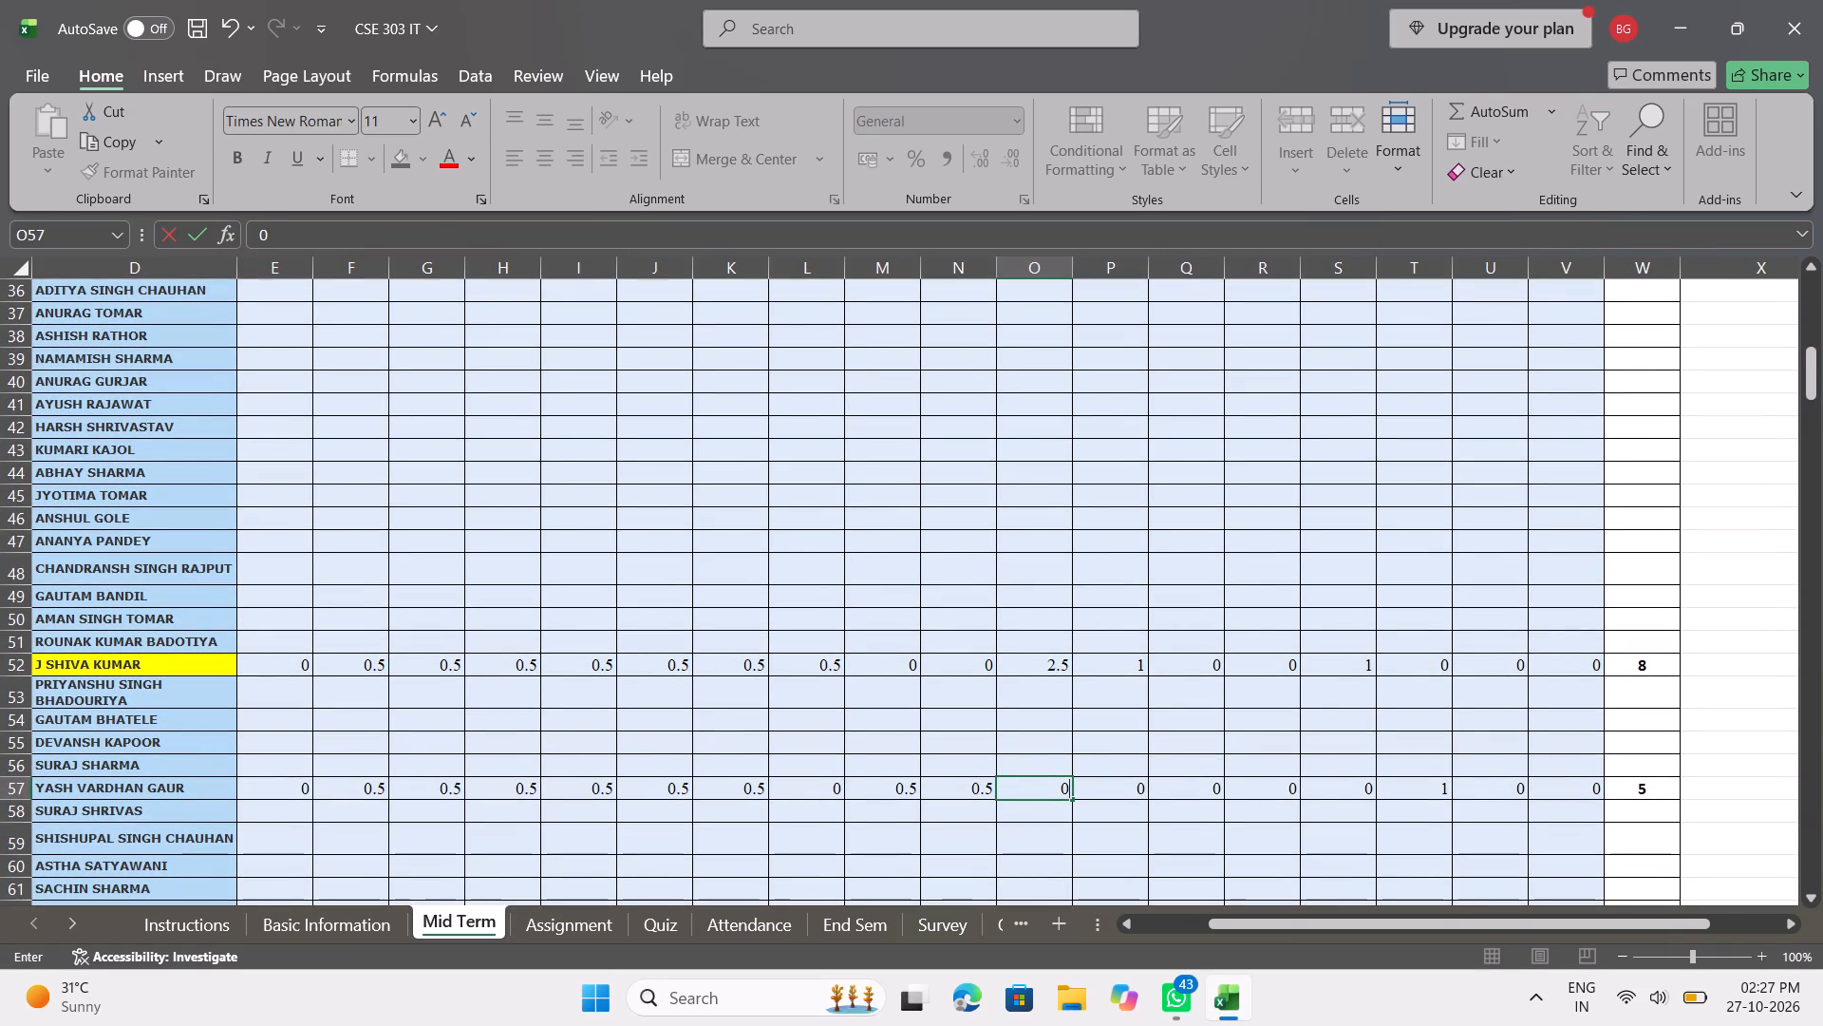
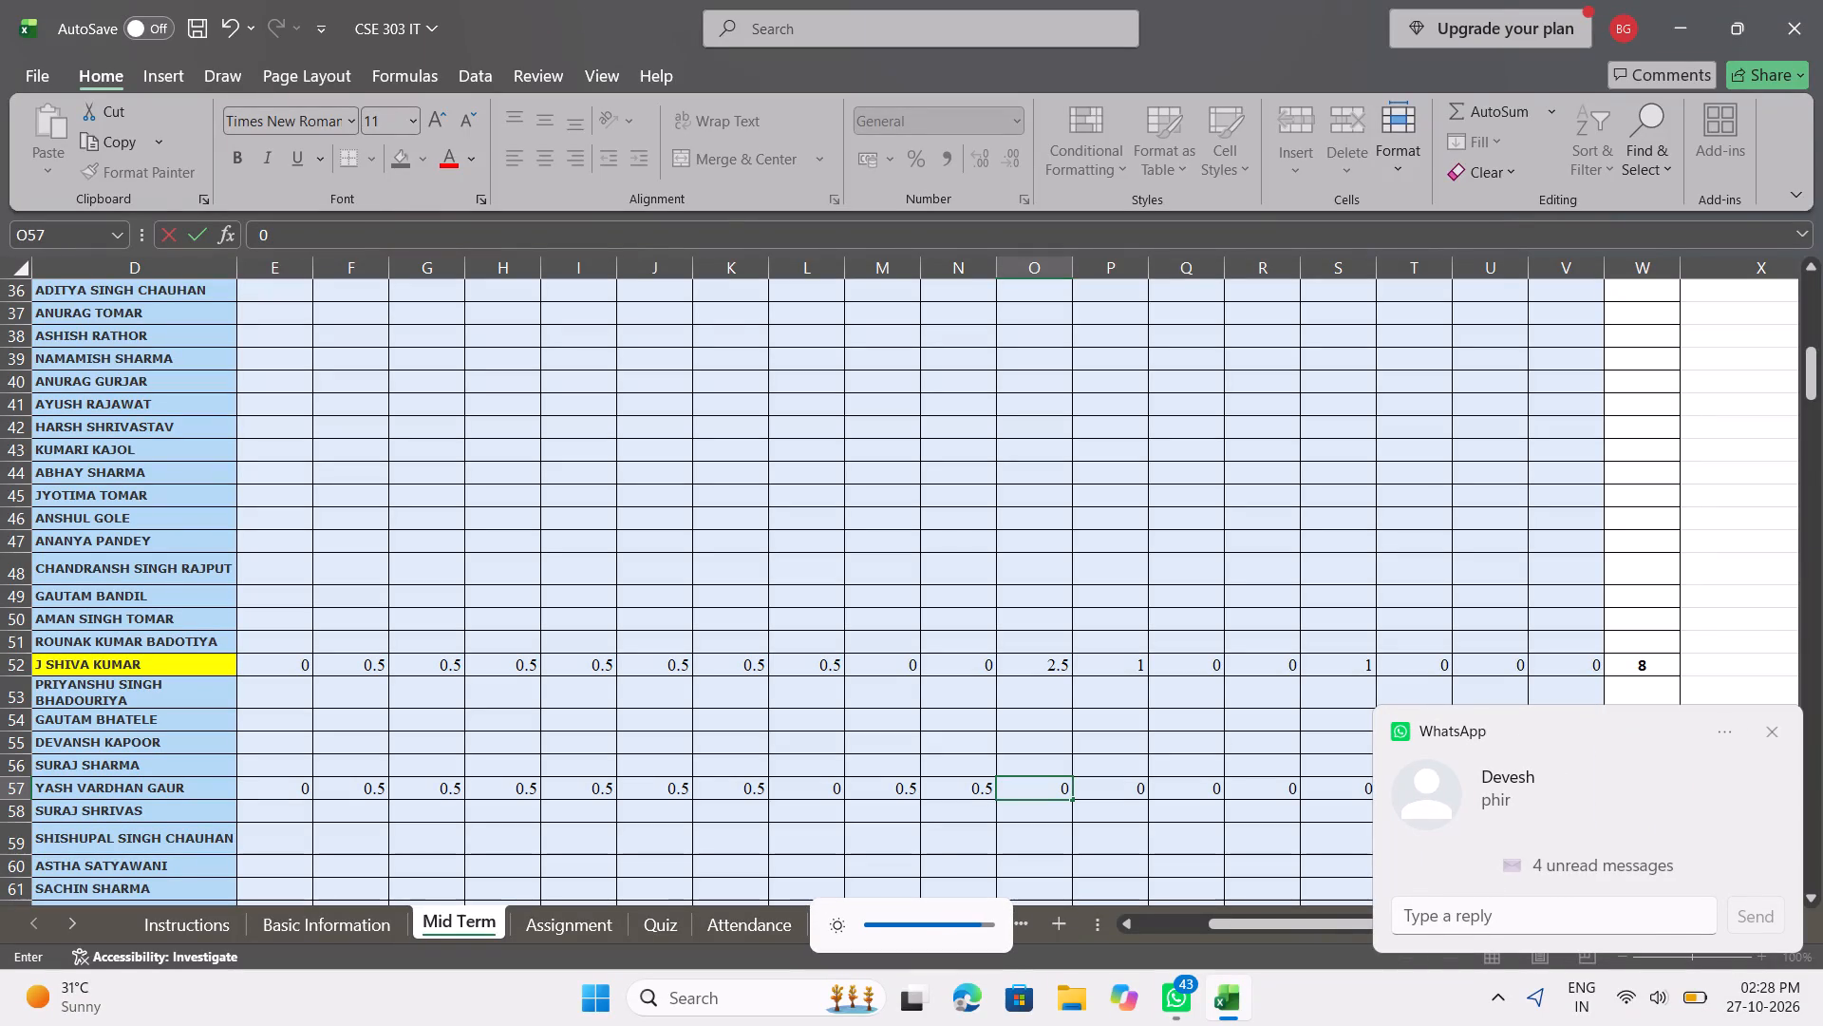
Dismiss the incoming WhatsApp message notification covering the Mid Term sheet.
left_click(1788, 723)
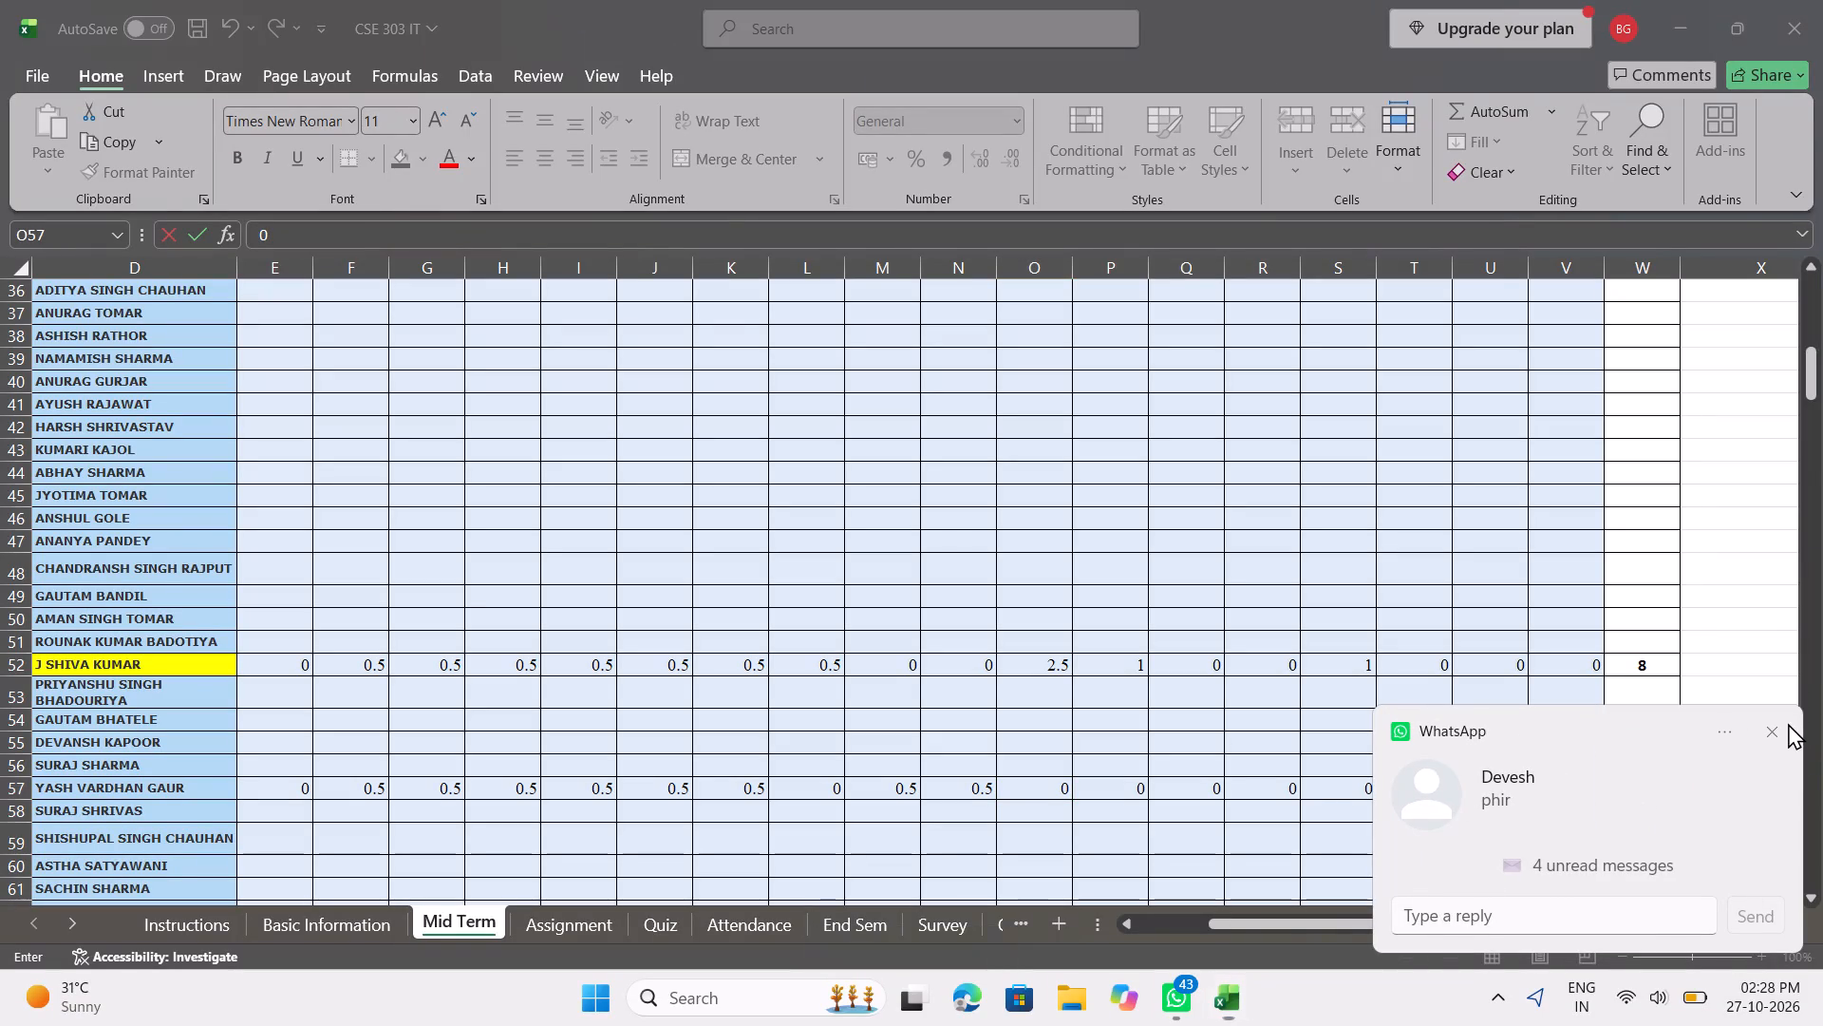
Examine the Mid Term sheet's question headers, maximum marks, CO mapping, filled student rows, Total (30M) column and CO1 to CO3 summary columns.
scroll(460, 567, "up", 8)
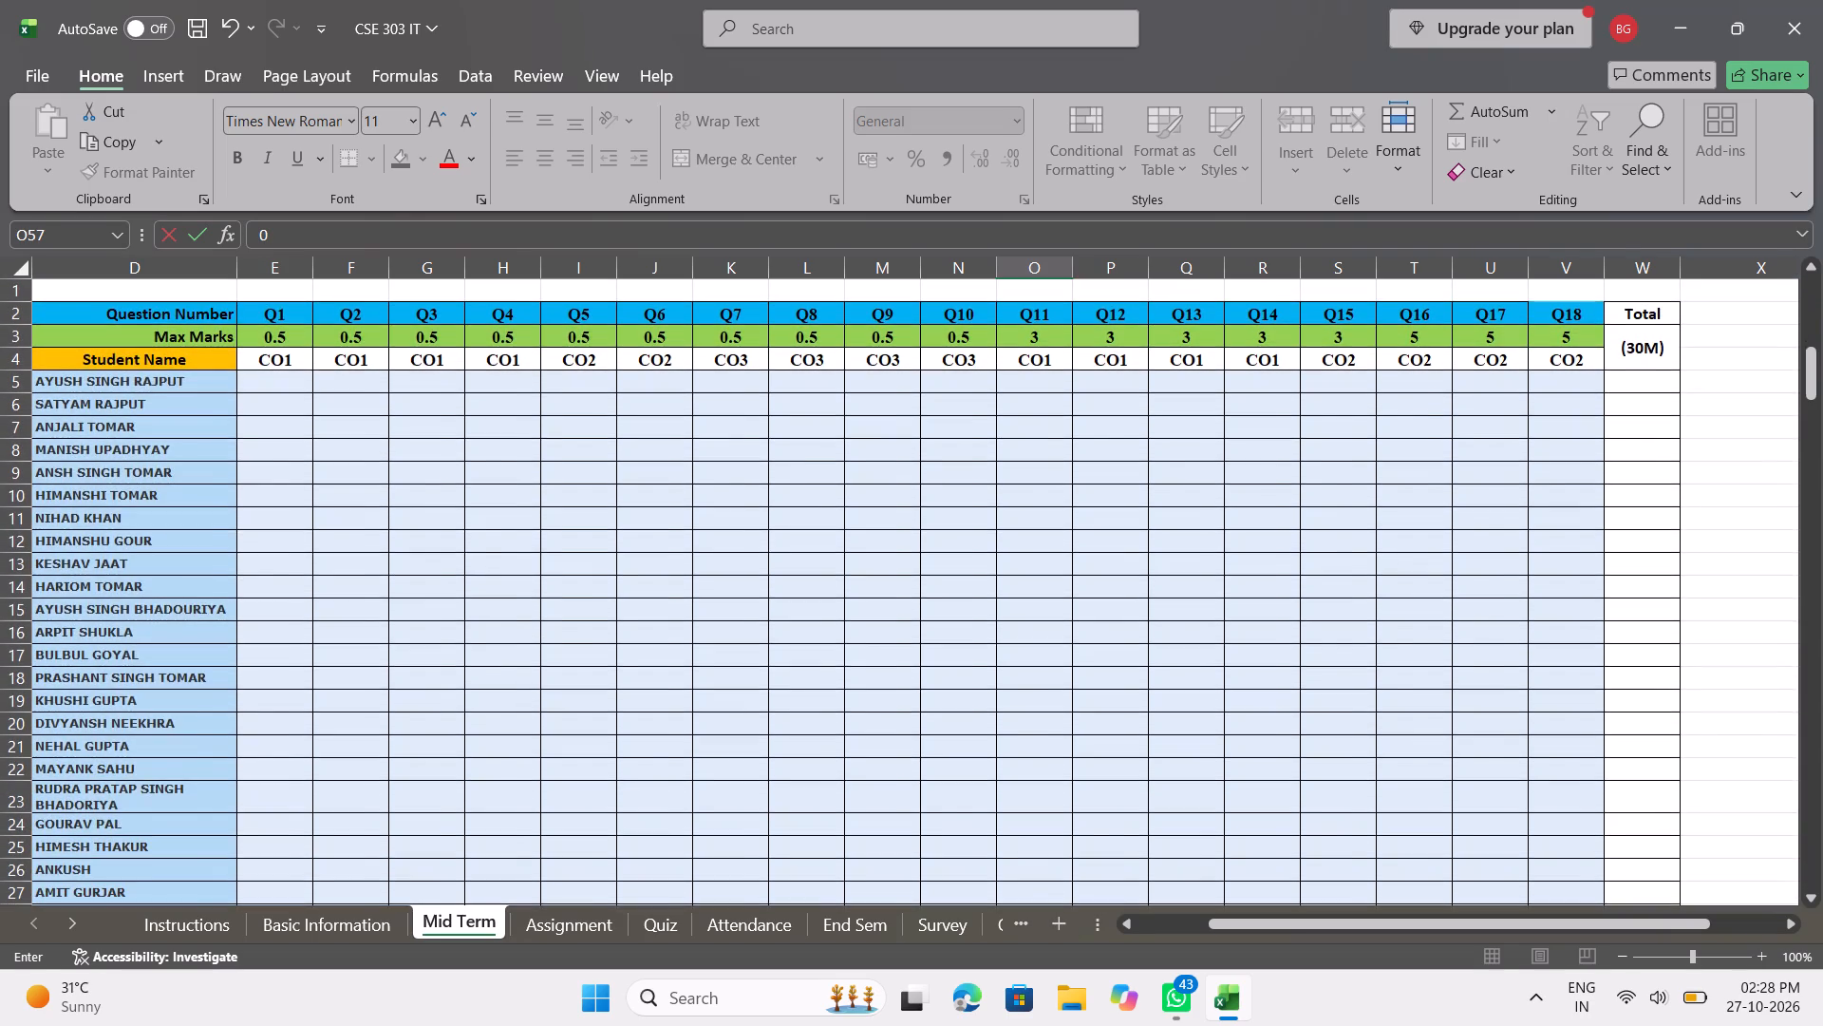
scroll(785, 619, "left", 1)
scroll(785, 619, "right", 1)
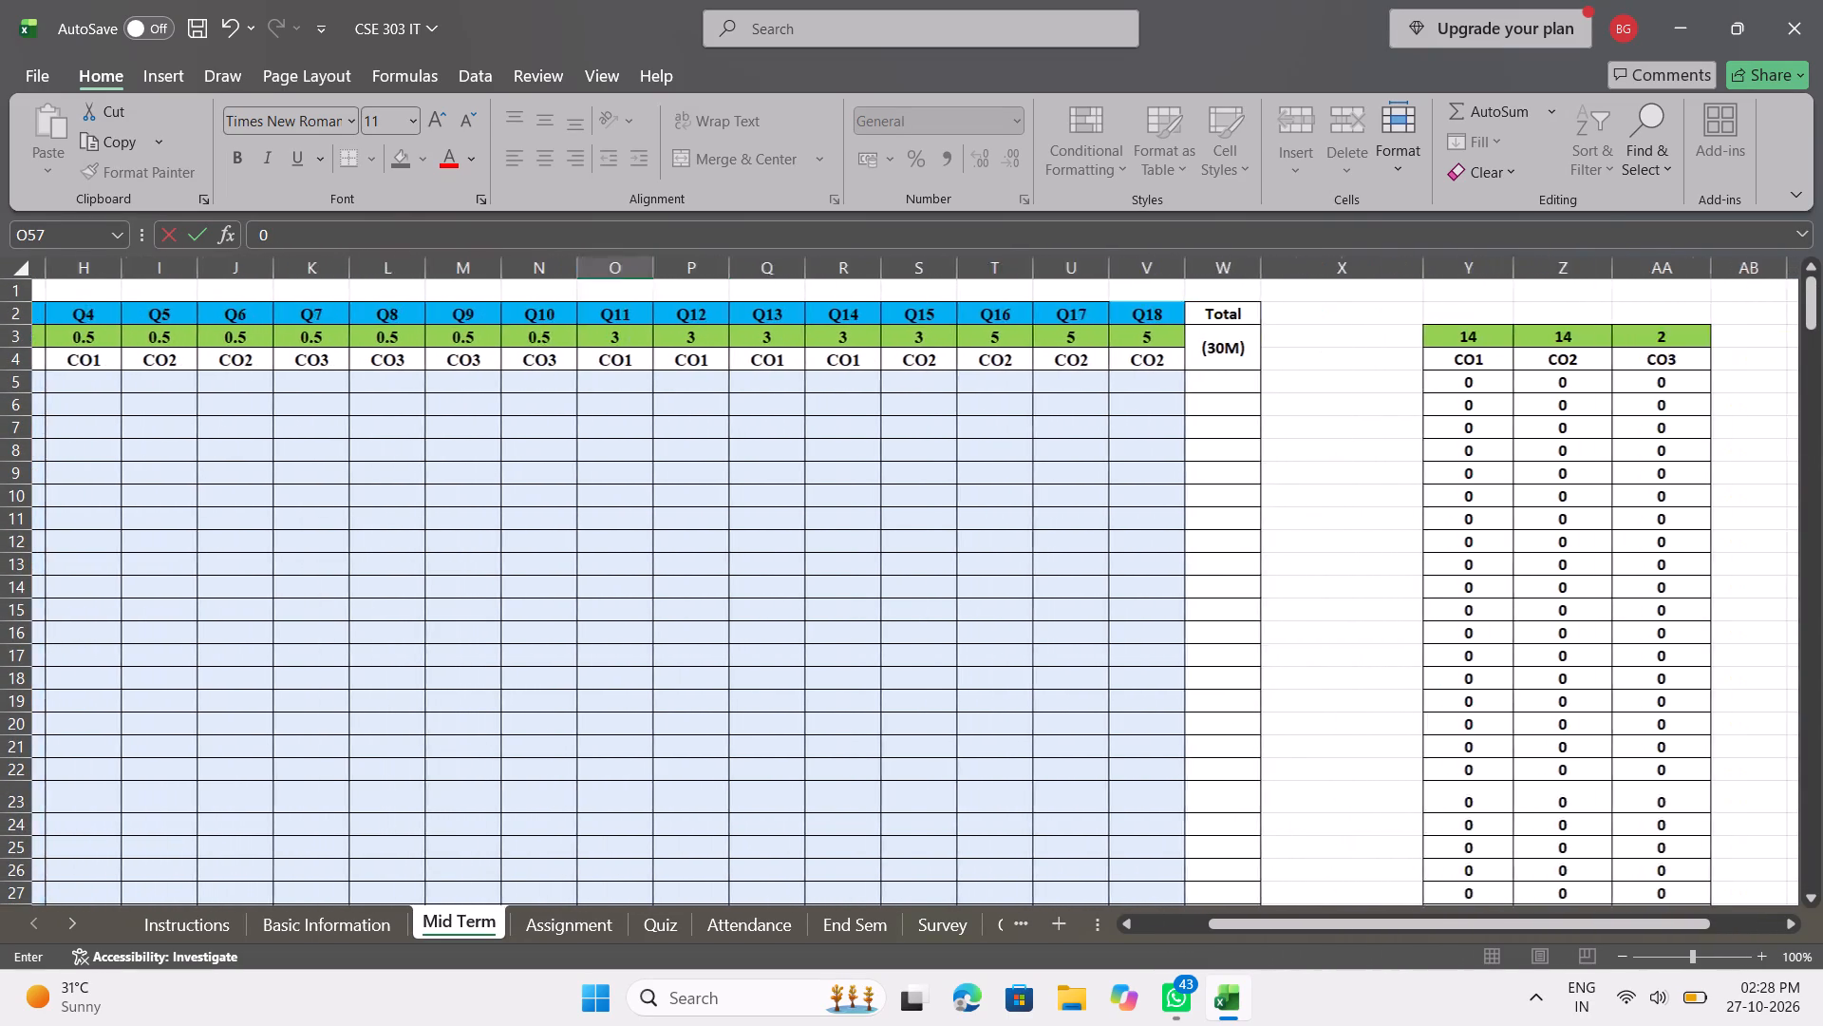
scroll(785, 619, "right", 1)
scroll(785, 619, "down", 1)
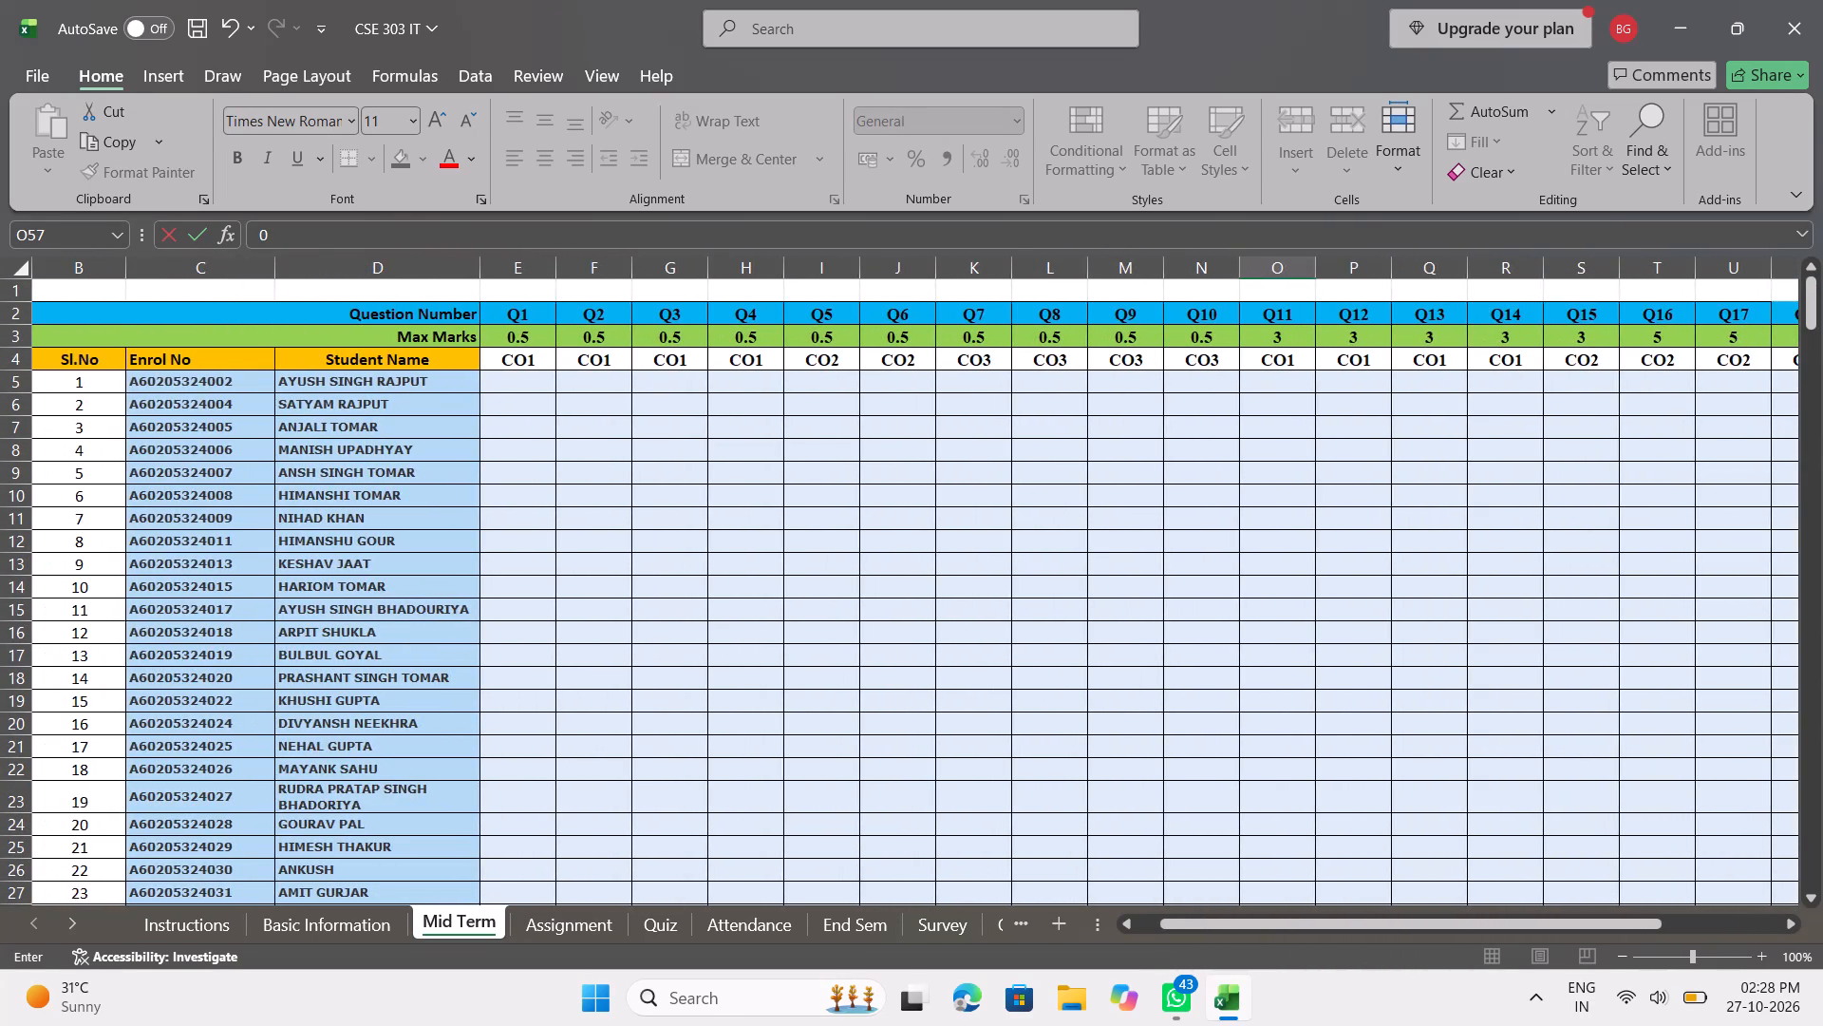
scroll(1235, 652, "left", 3)
scroll(793, 583, "down", 3)
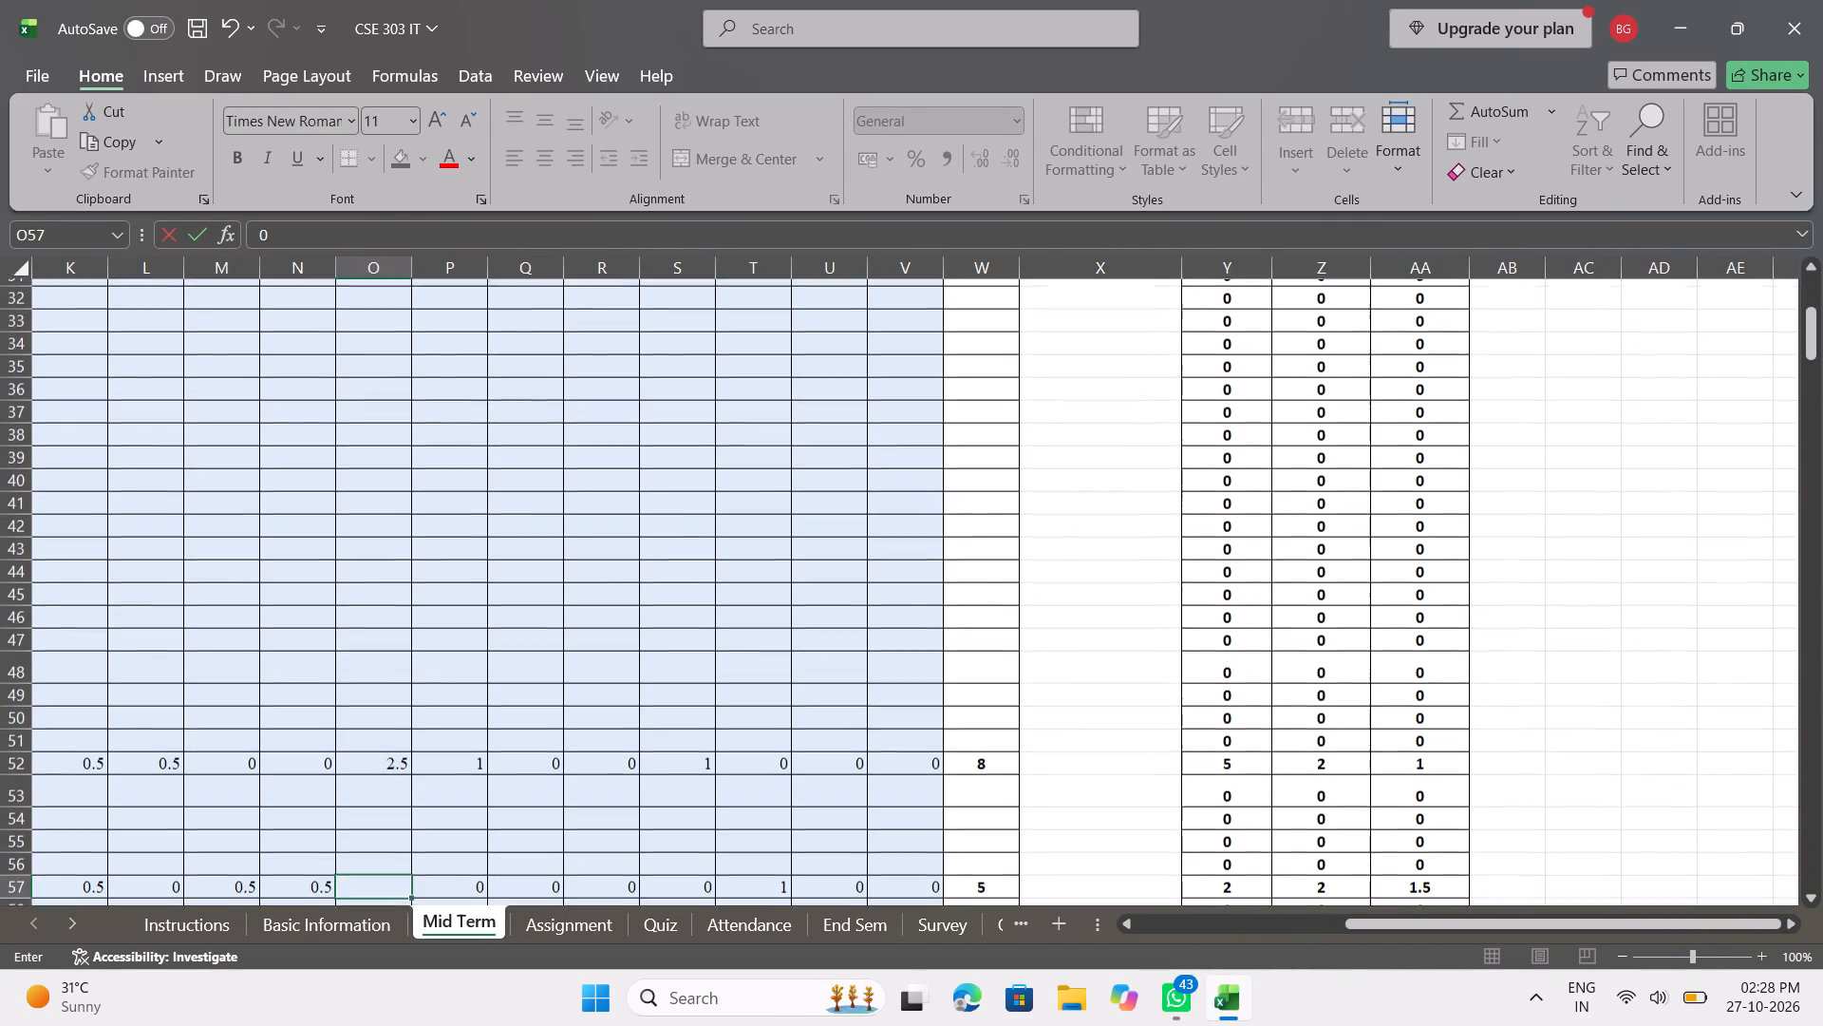
scroll(793, 583, "right", 1)
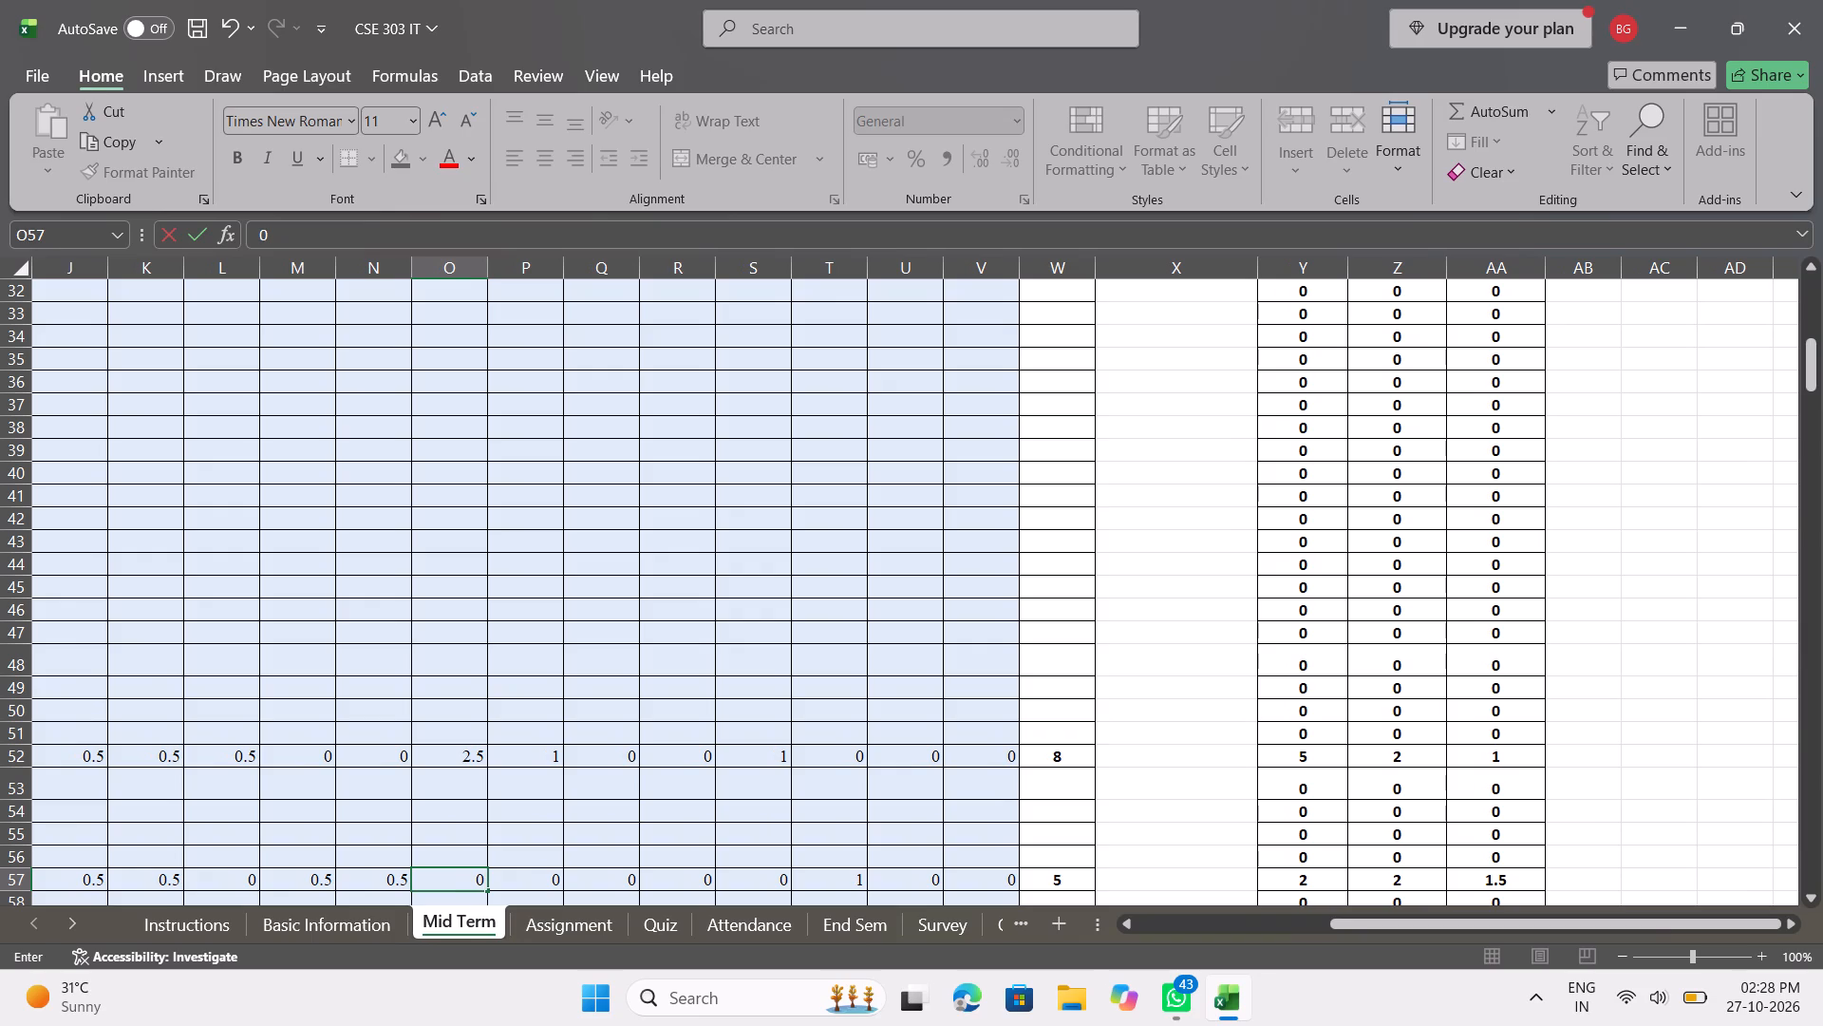
scroll(1061, 759, "up", 4)
scroll(1061, 759, "right", 3)
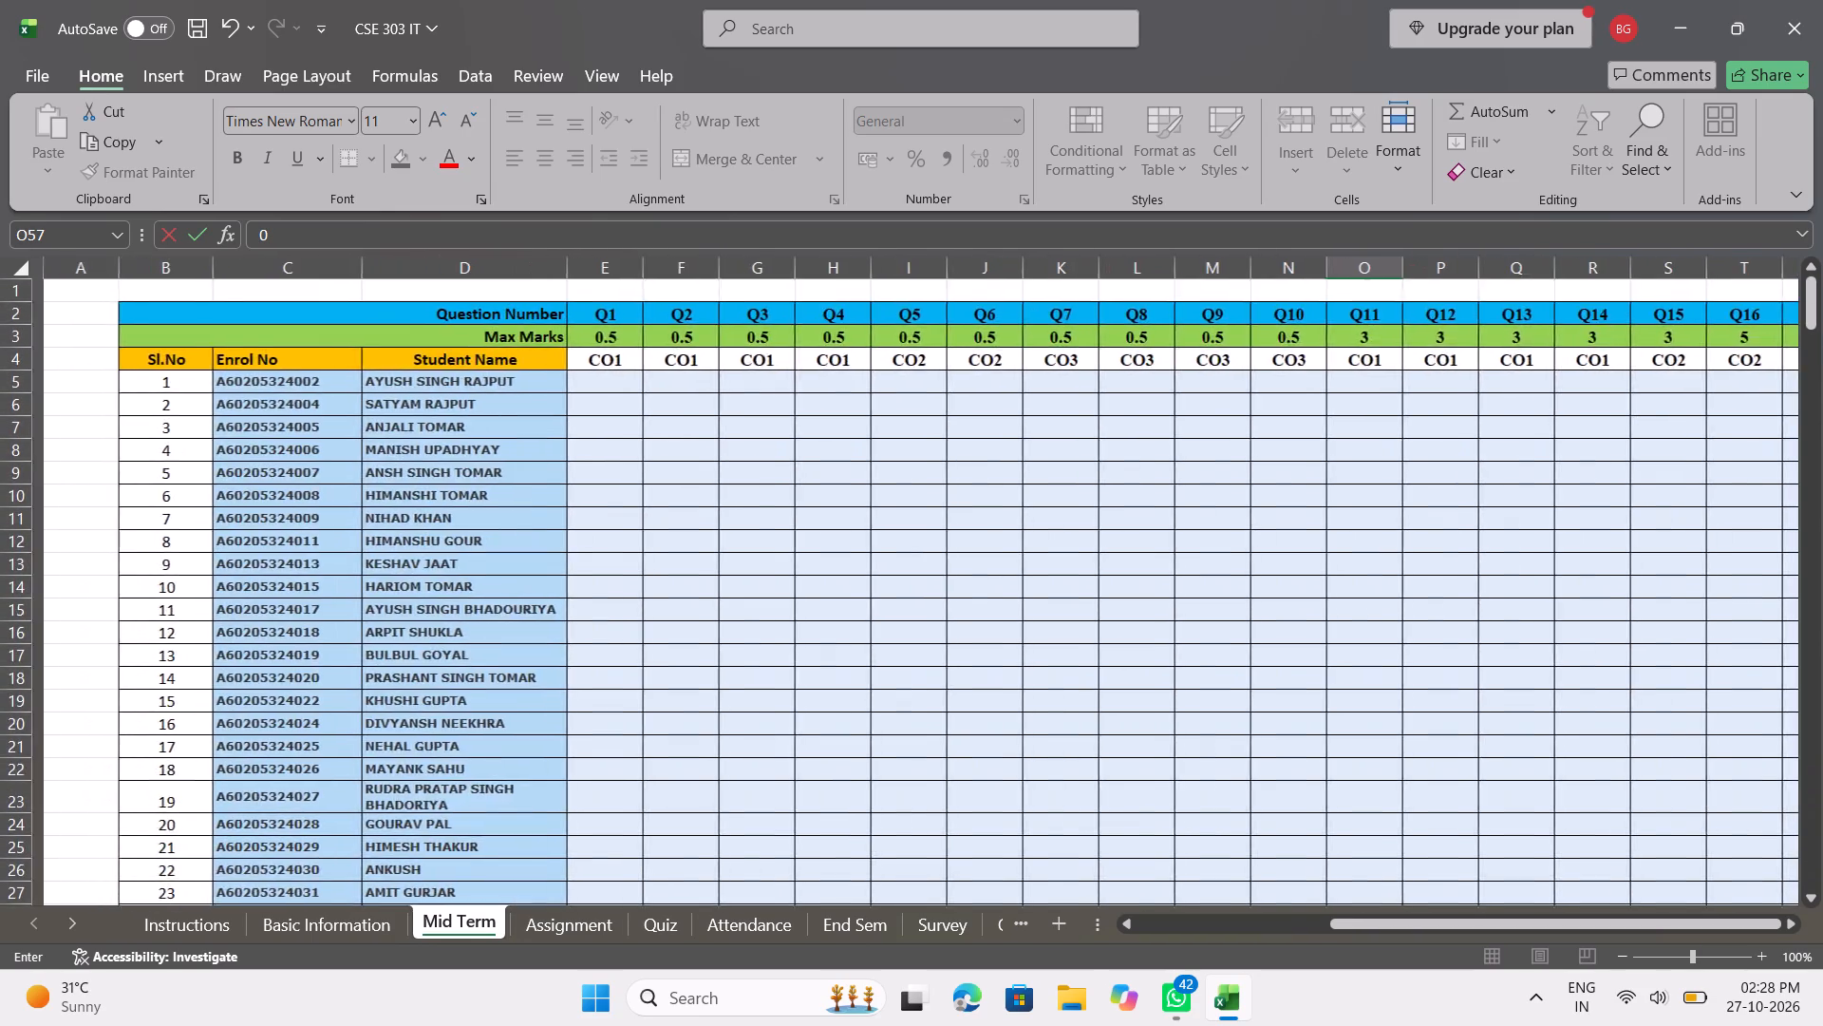
scroll(1061, 759, "up", 4)
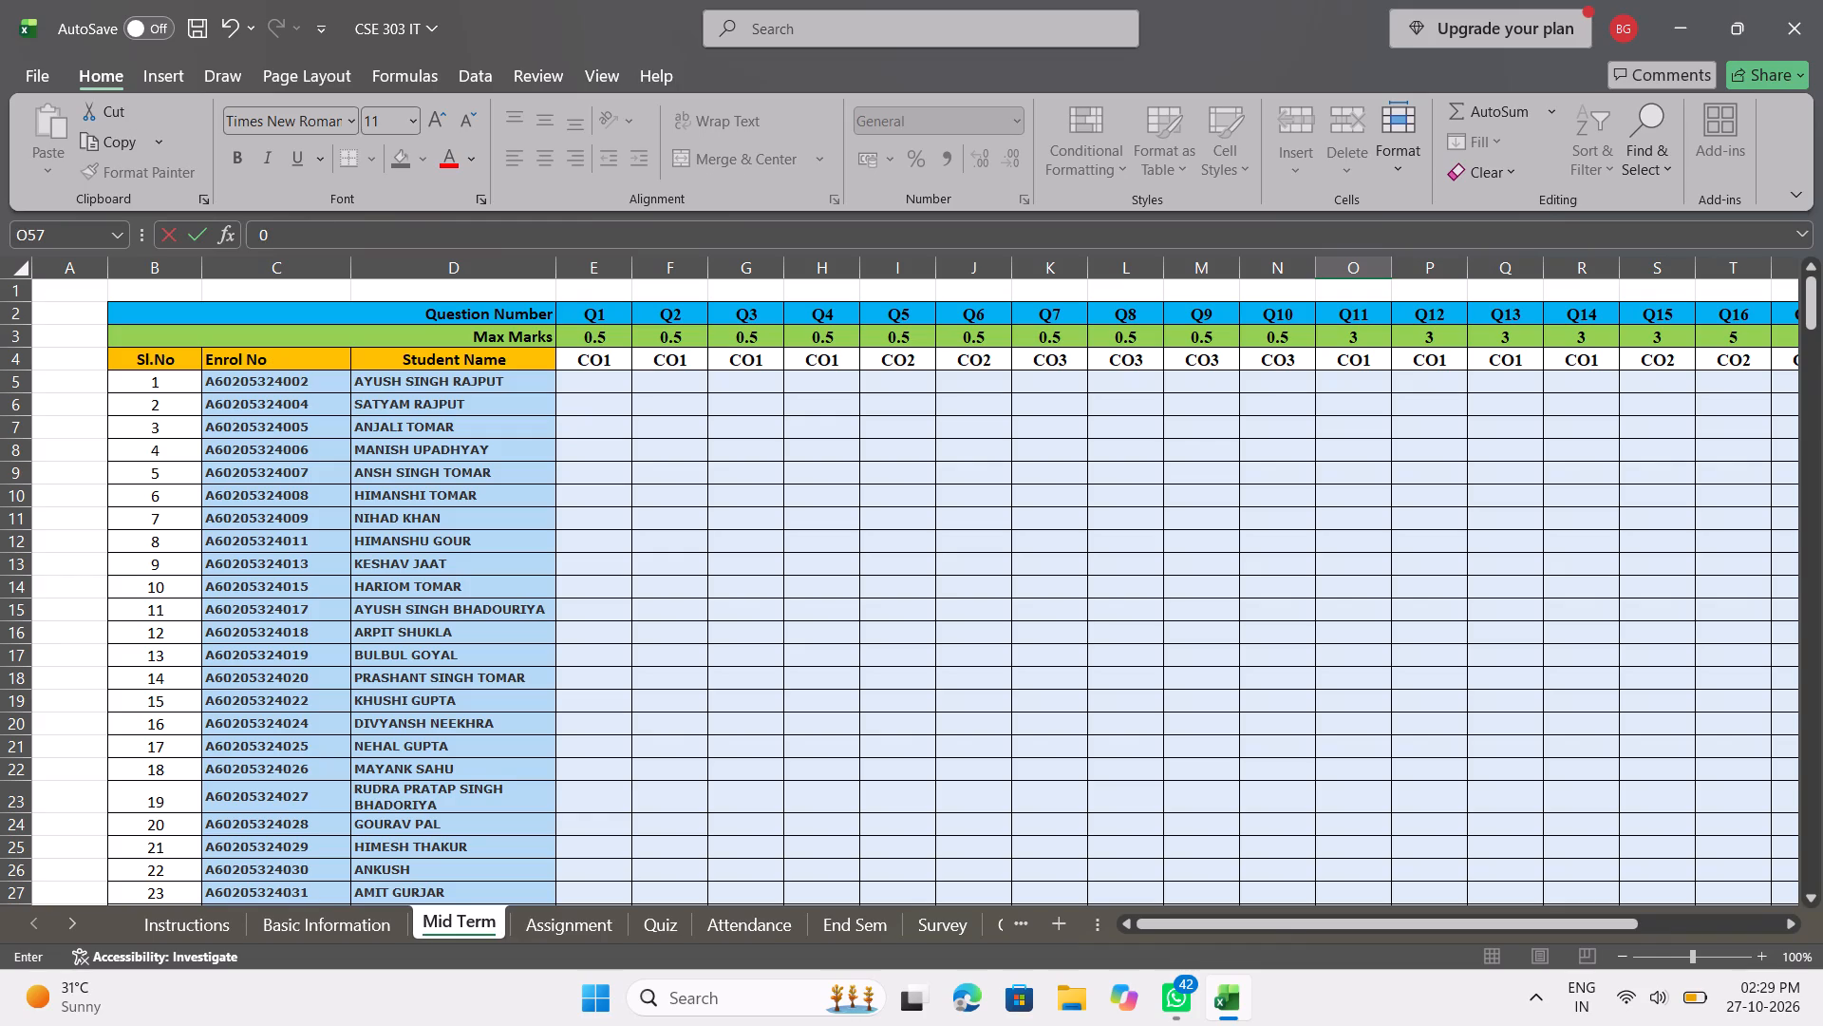
scroll(1083, 704, "left", 4)
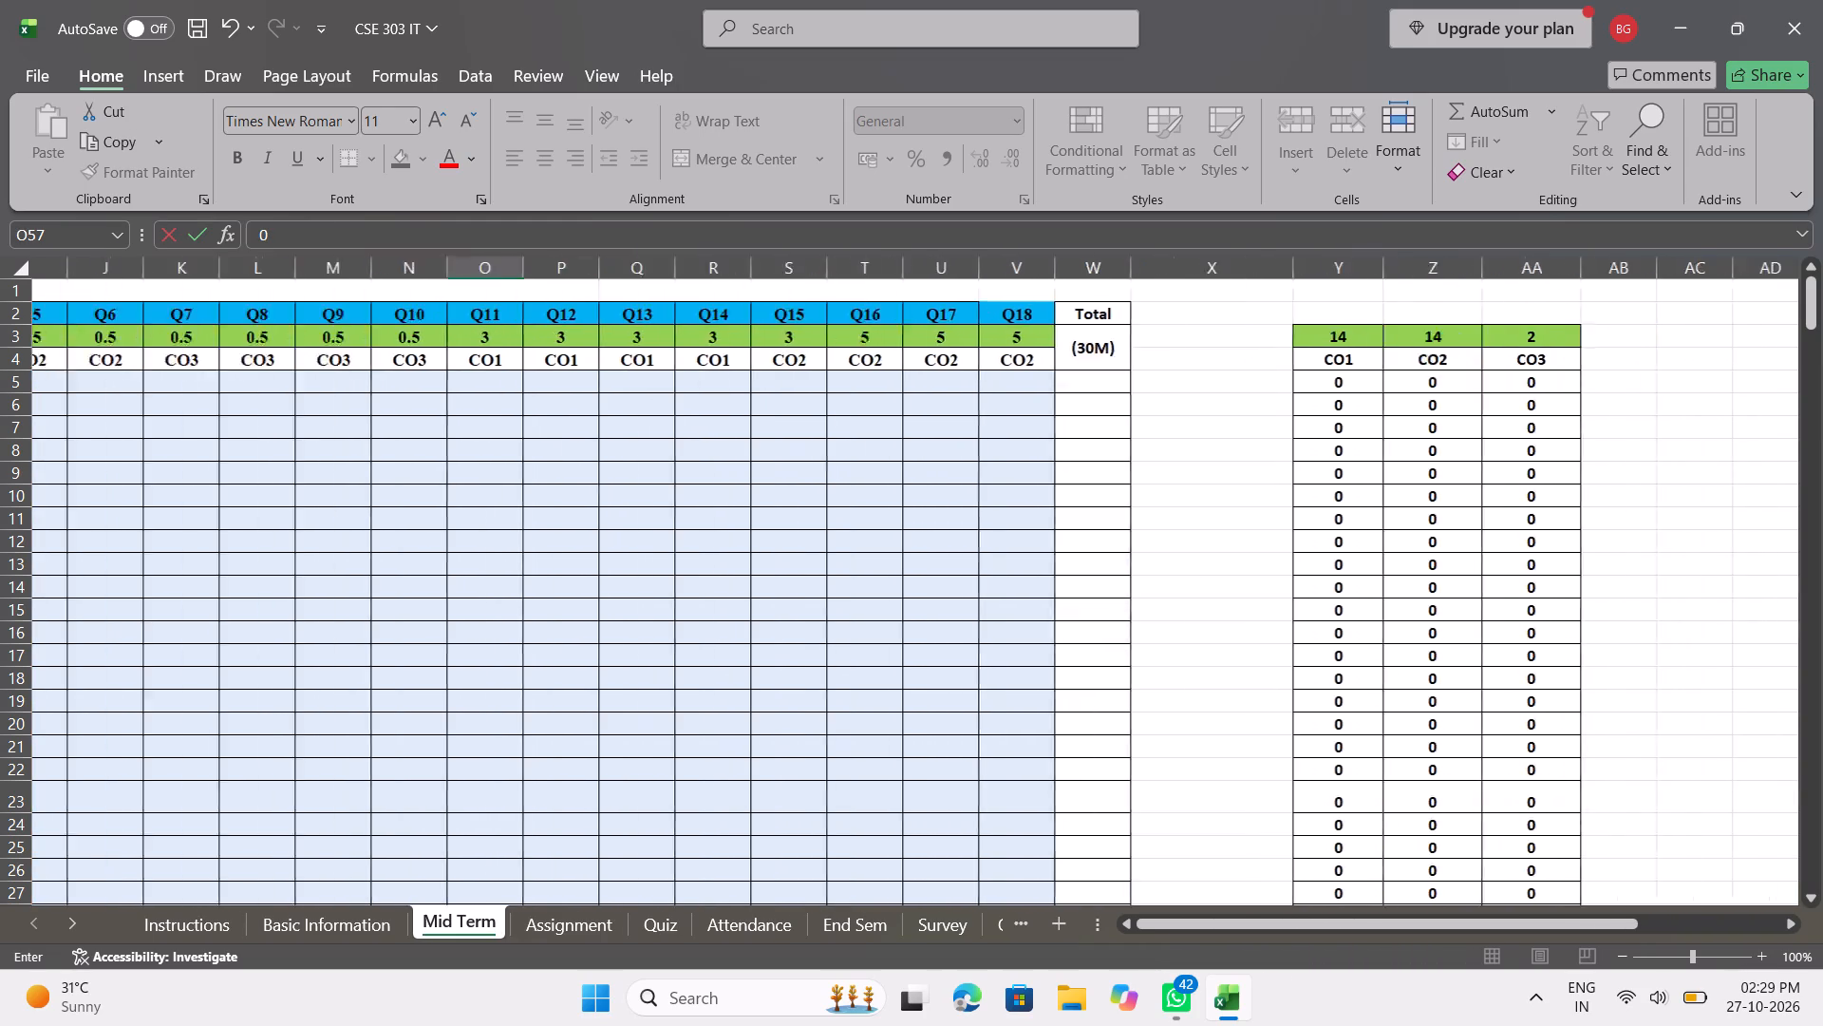
scroll(743, 453, "right", 1)
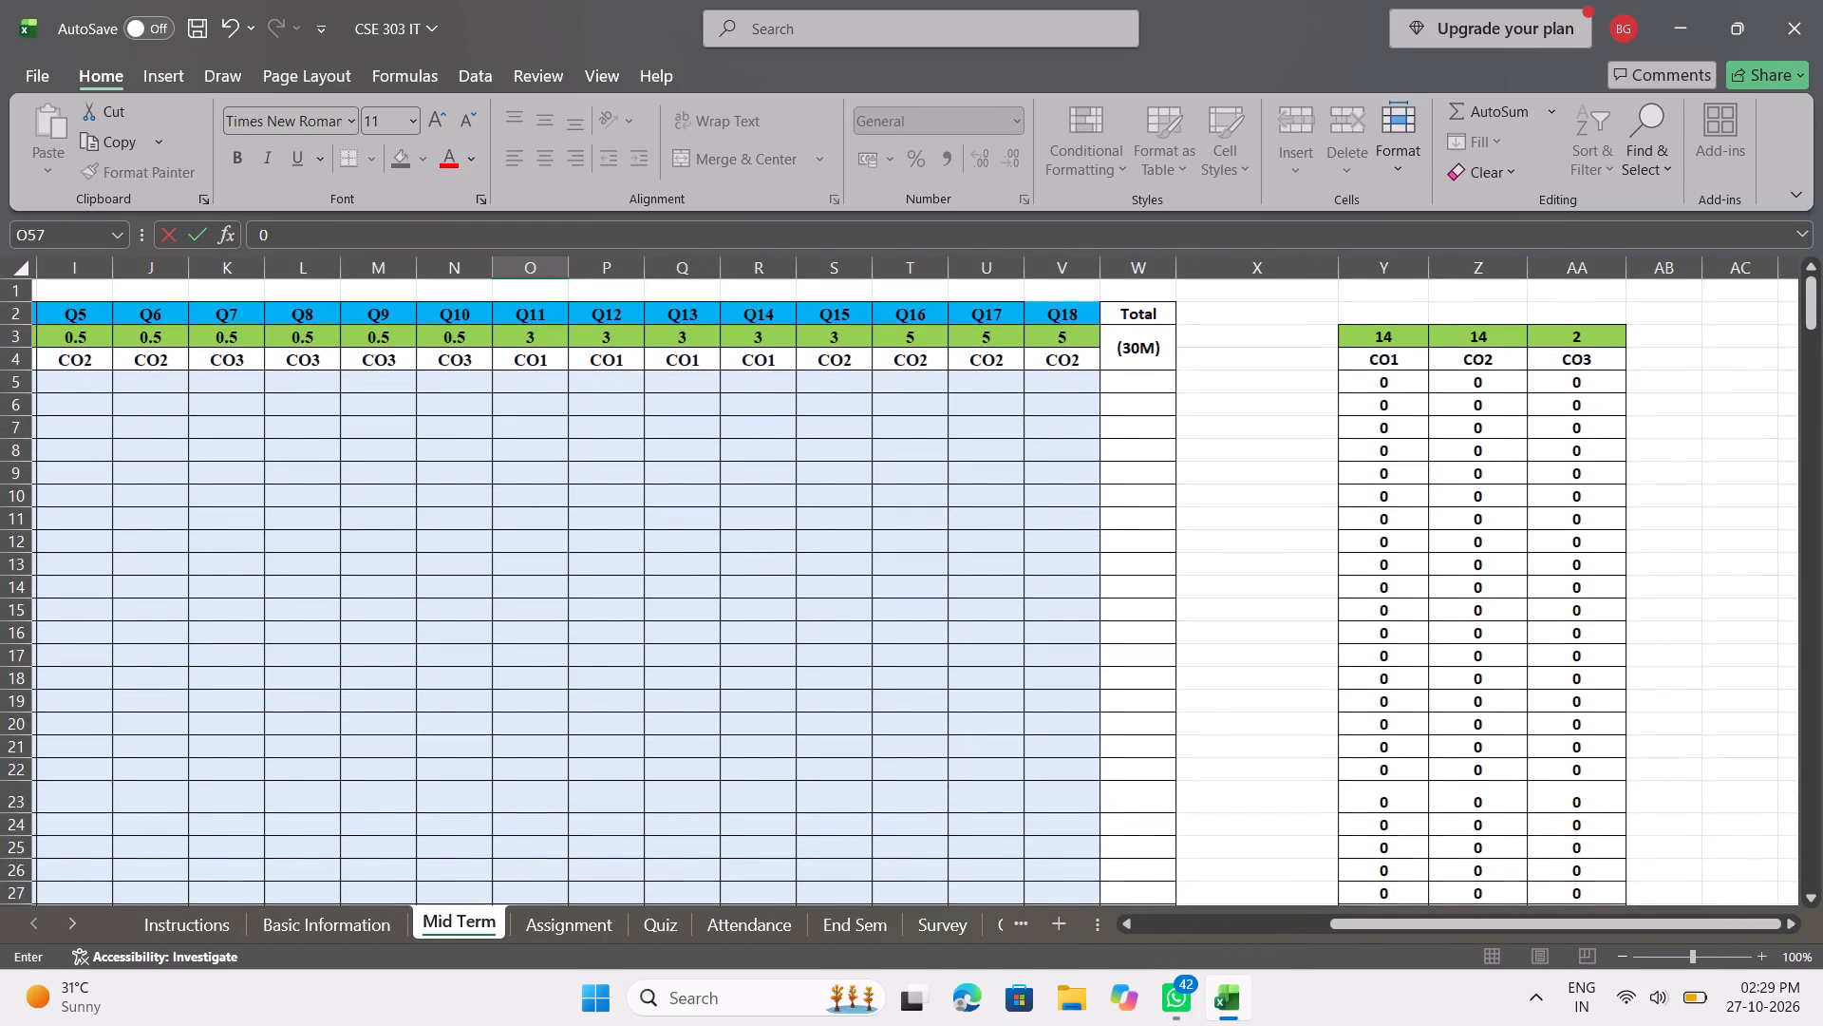
Enter the formula =SUM(E5:V5) in cell W5 of the Total (30M) column to add the Q1 to Q18 marks.
left_click(1116, 389)
key("equal")
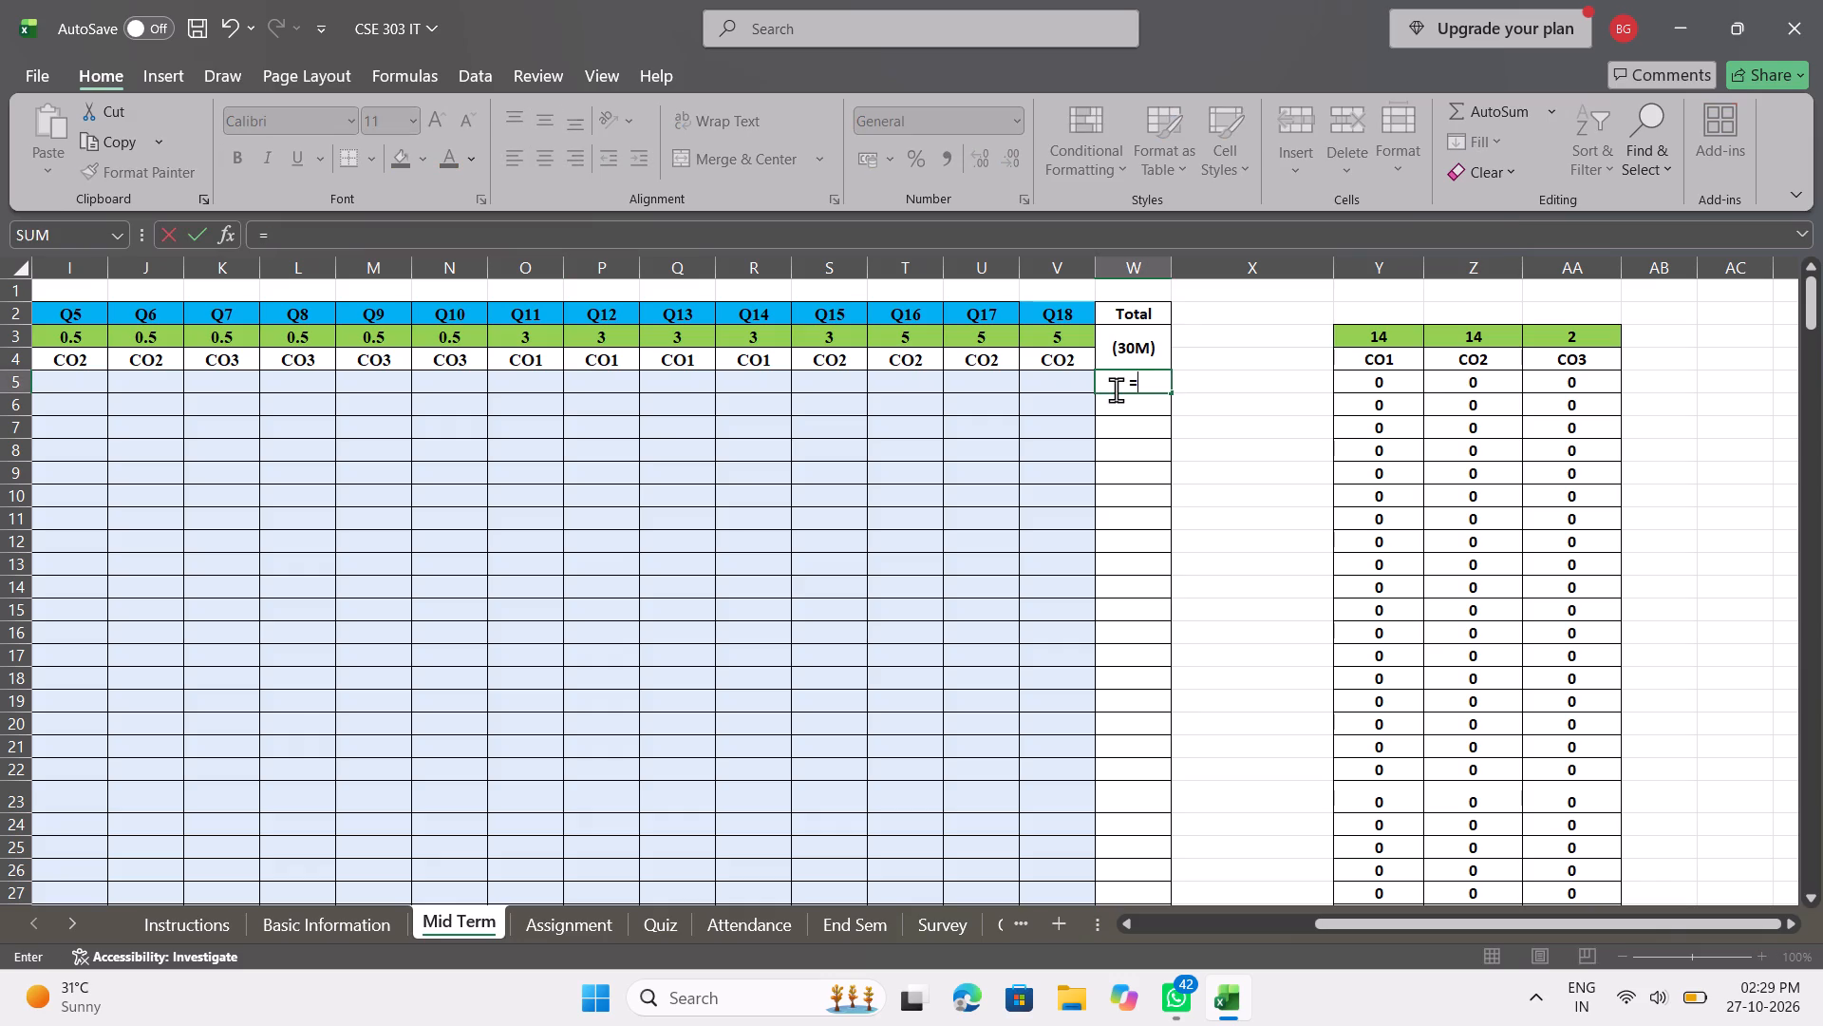
type("sum")
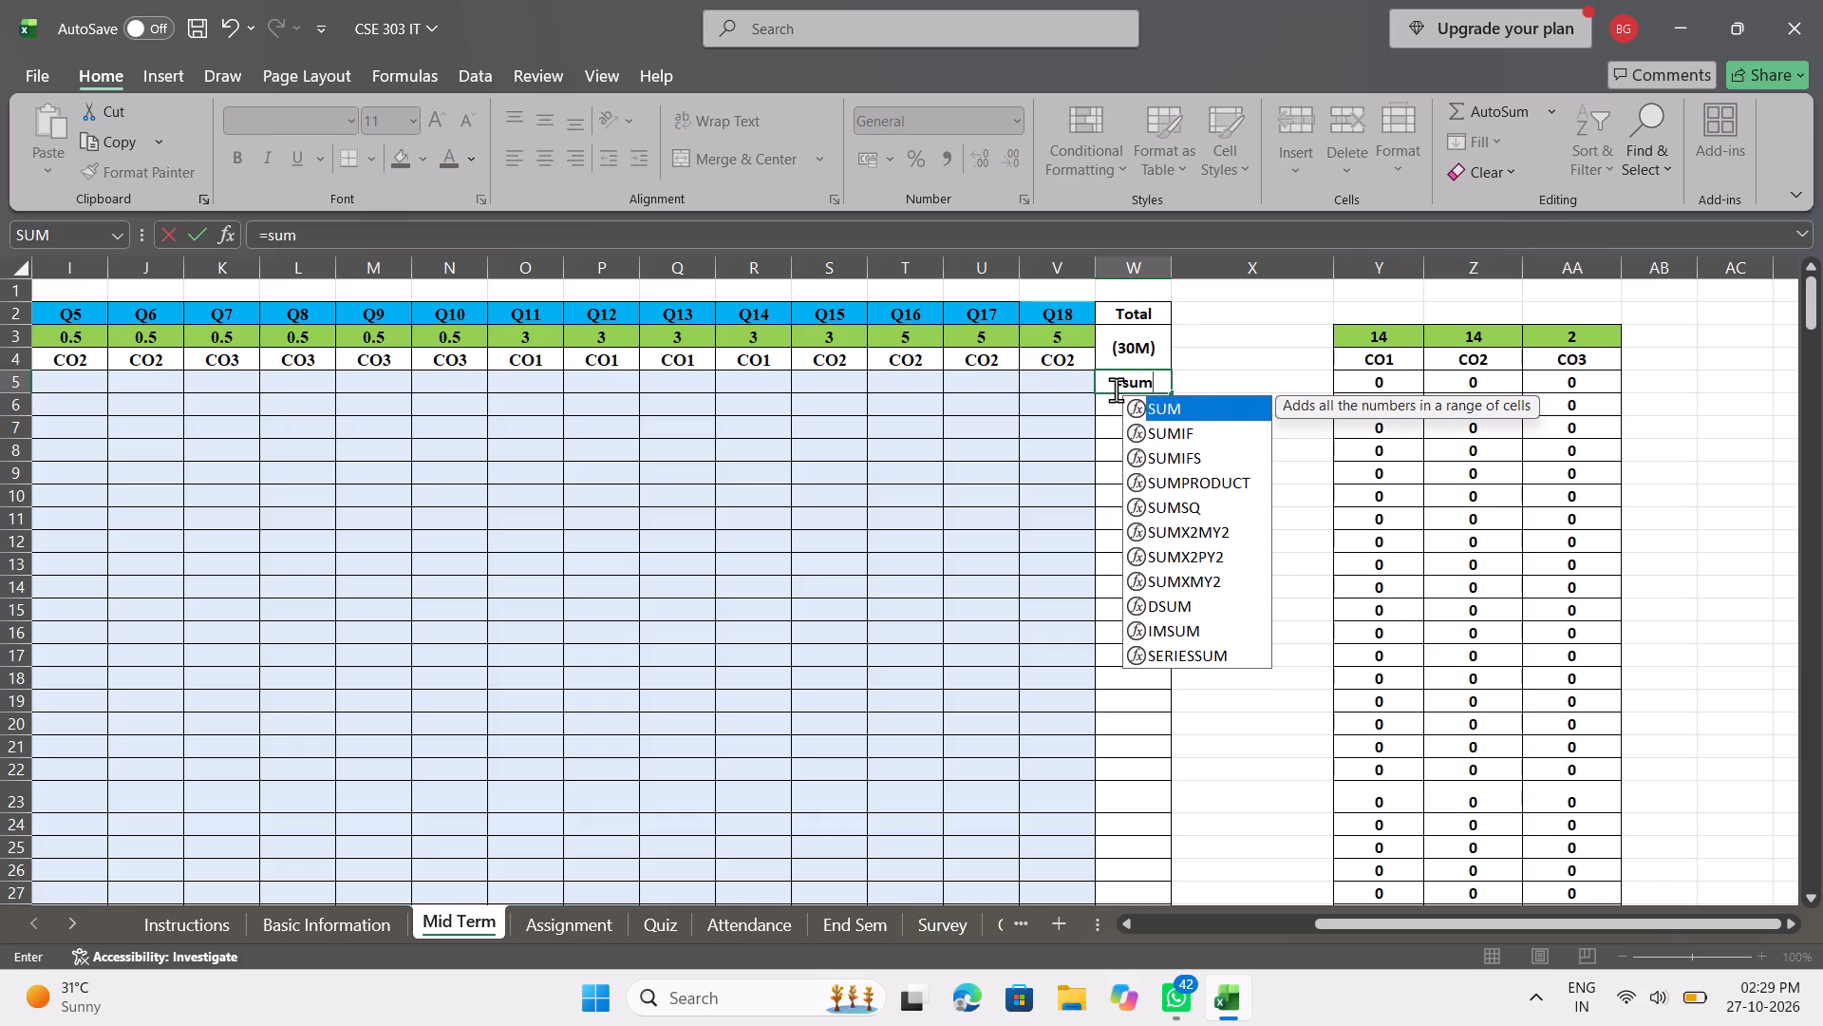
key("Tab")
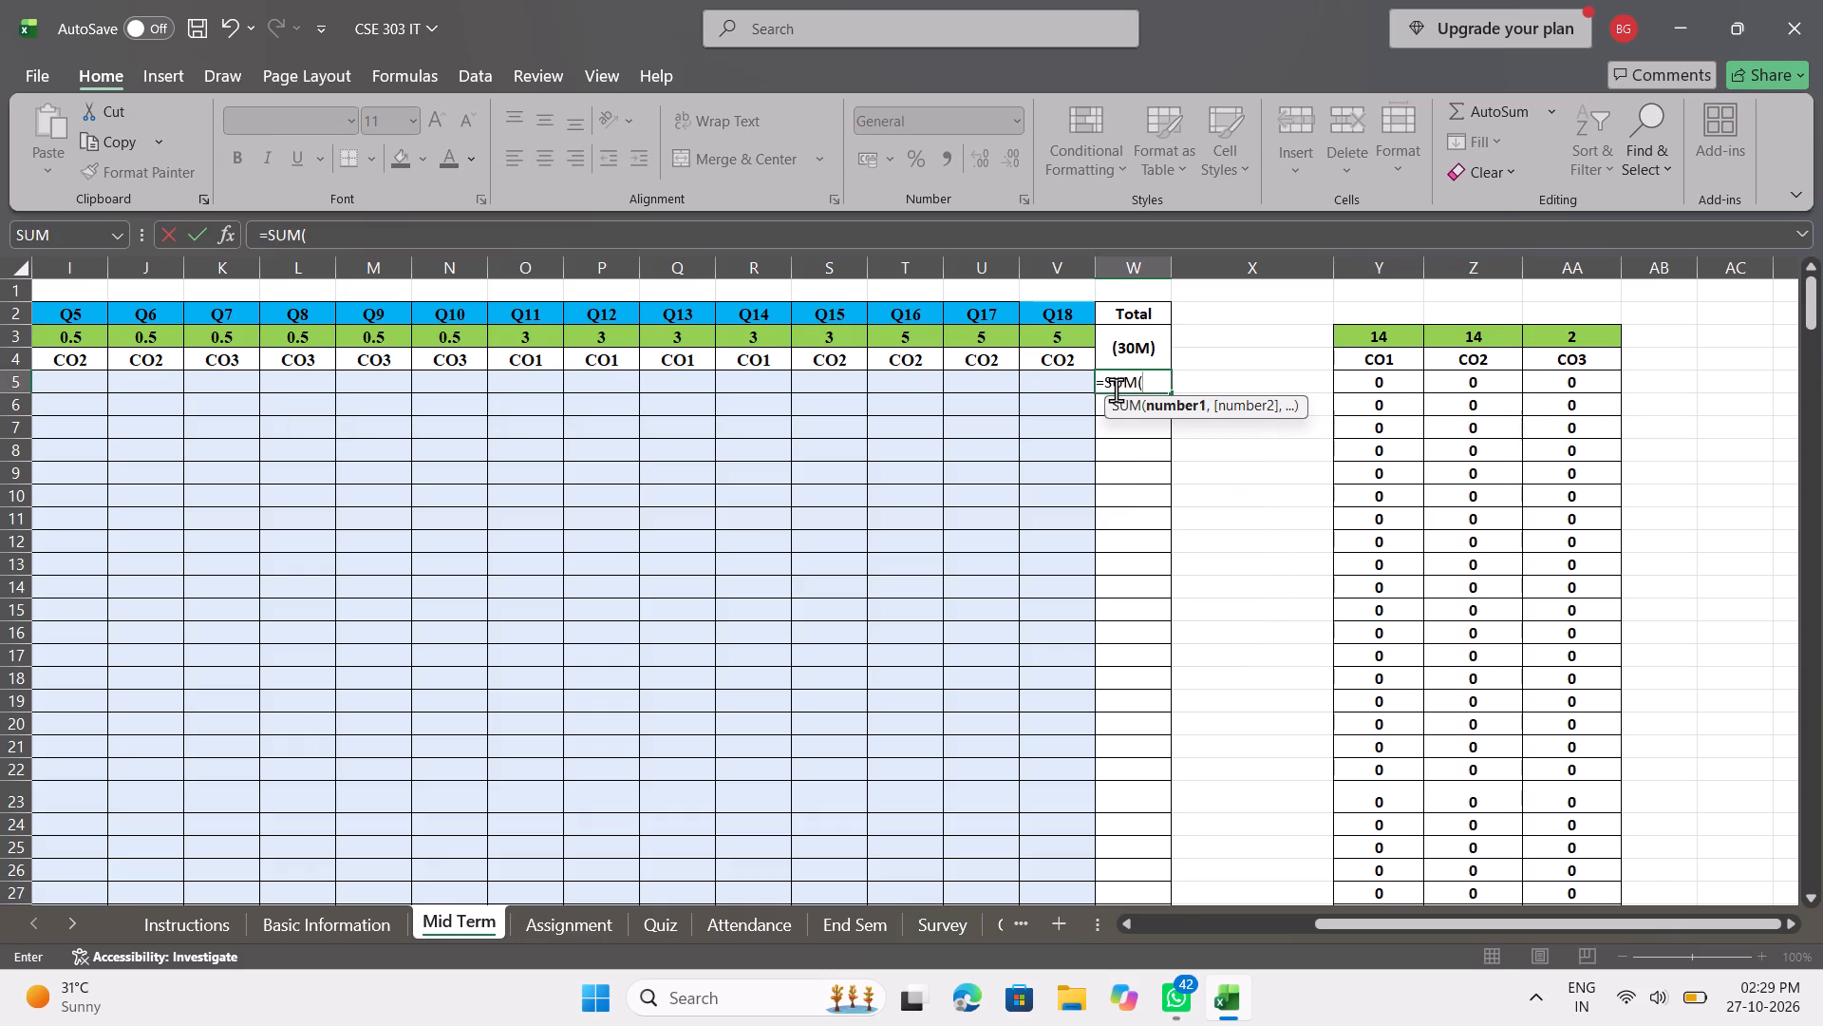
scroll(247, 413, "right", 4)
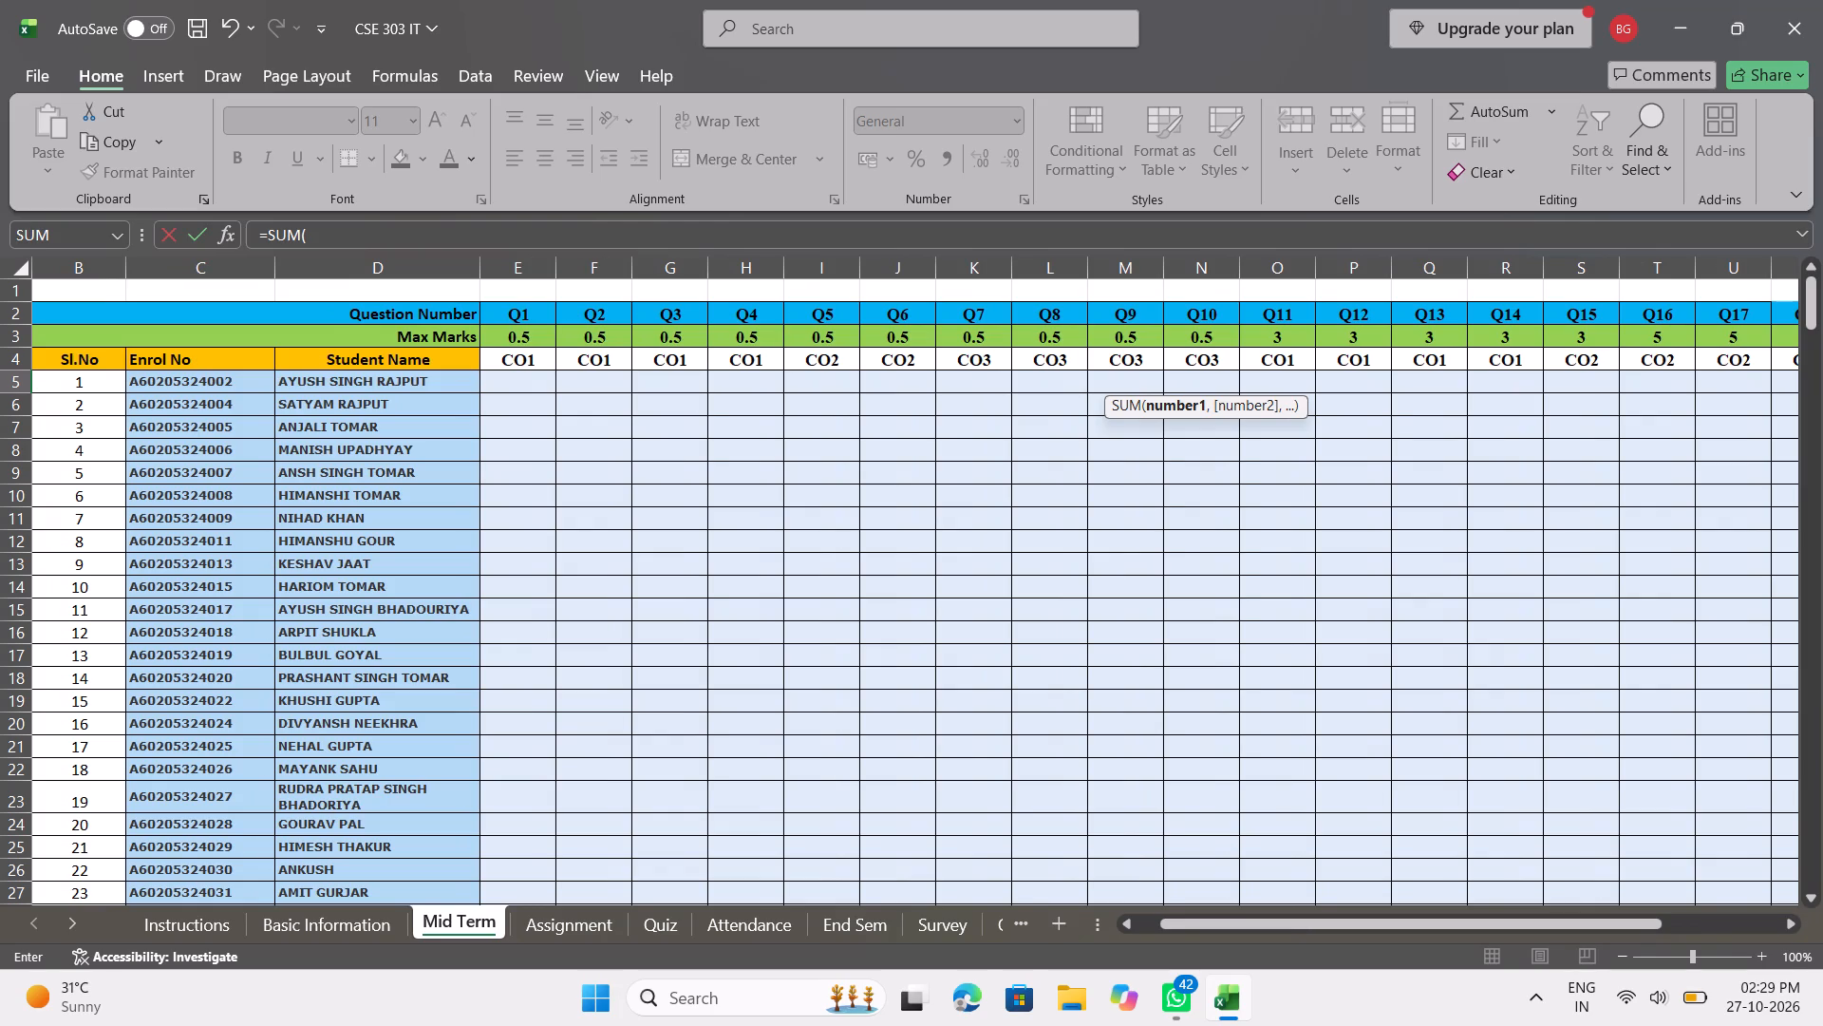
left_click_drag(515, 380, 1260, 389)
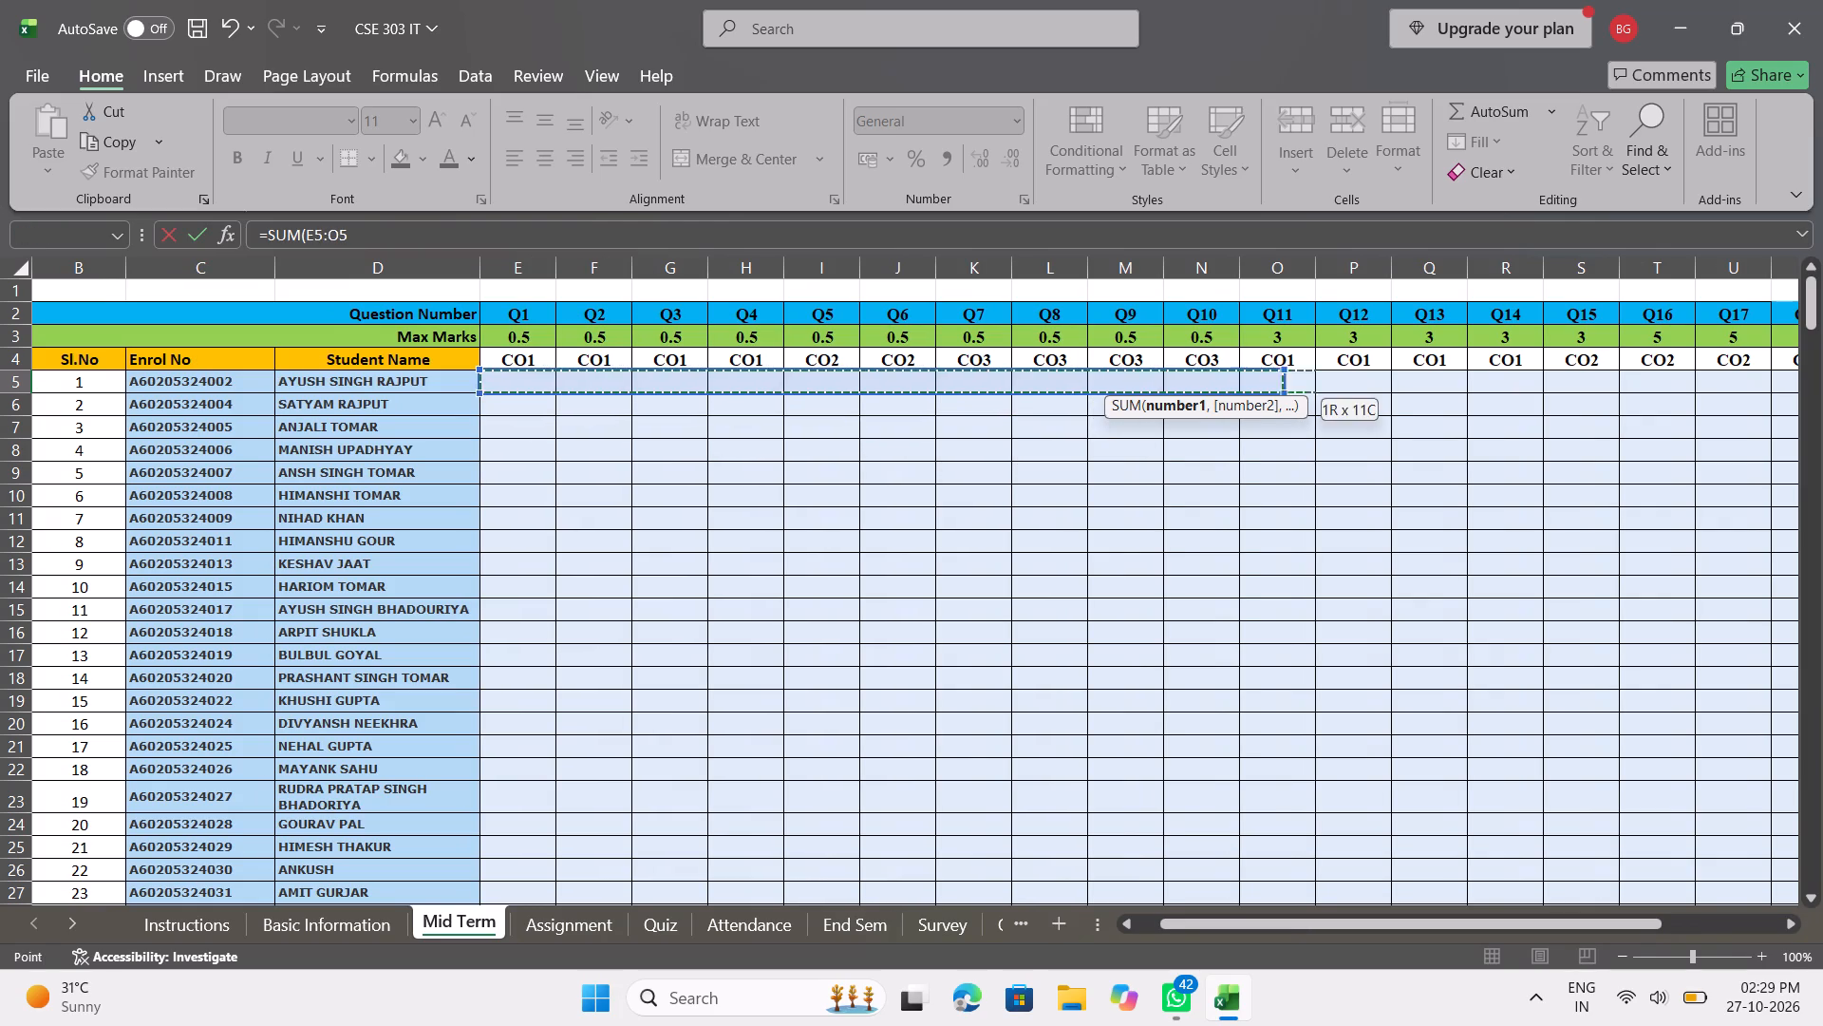
left_click_drag(1260, 389, 1632, 389)
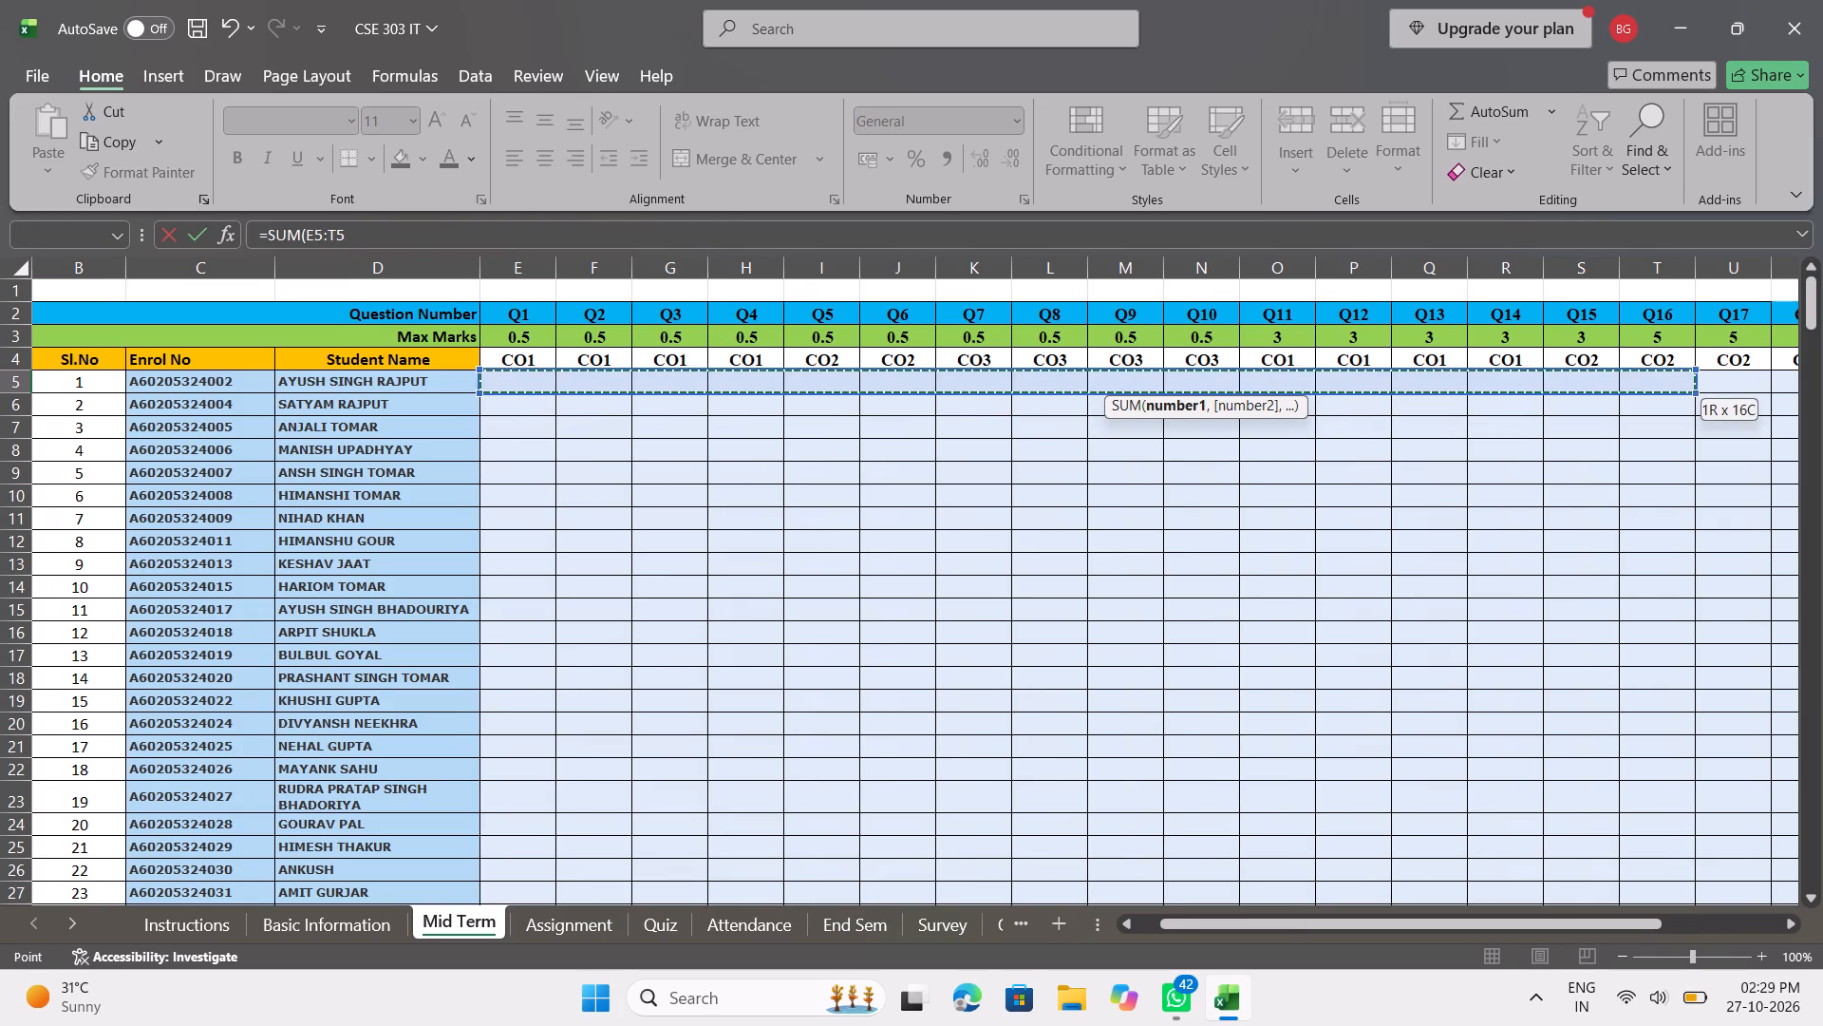
left_click_drag(1632, 389, 1551, 386)
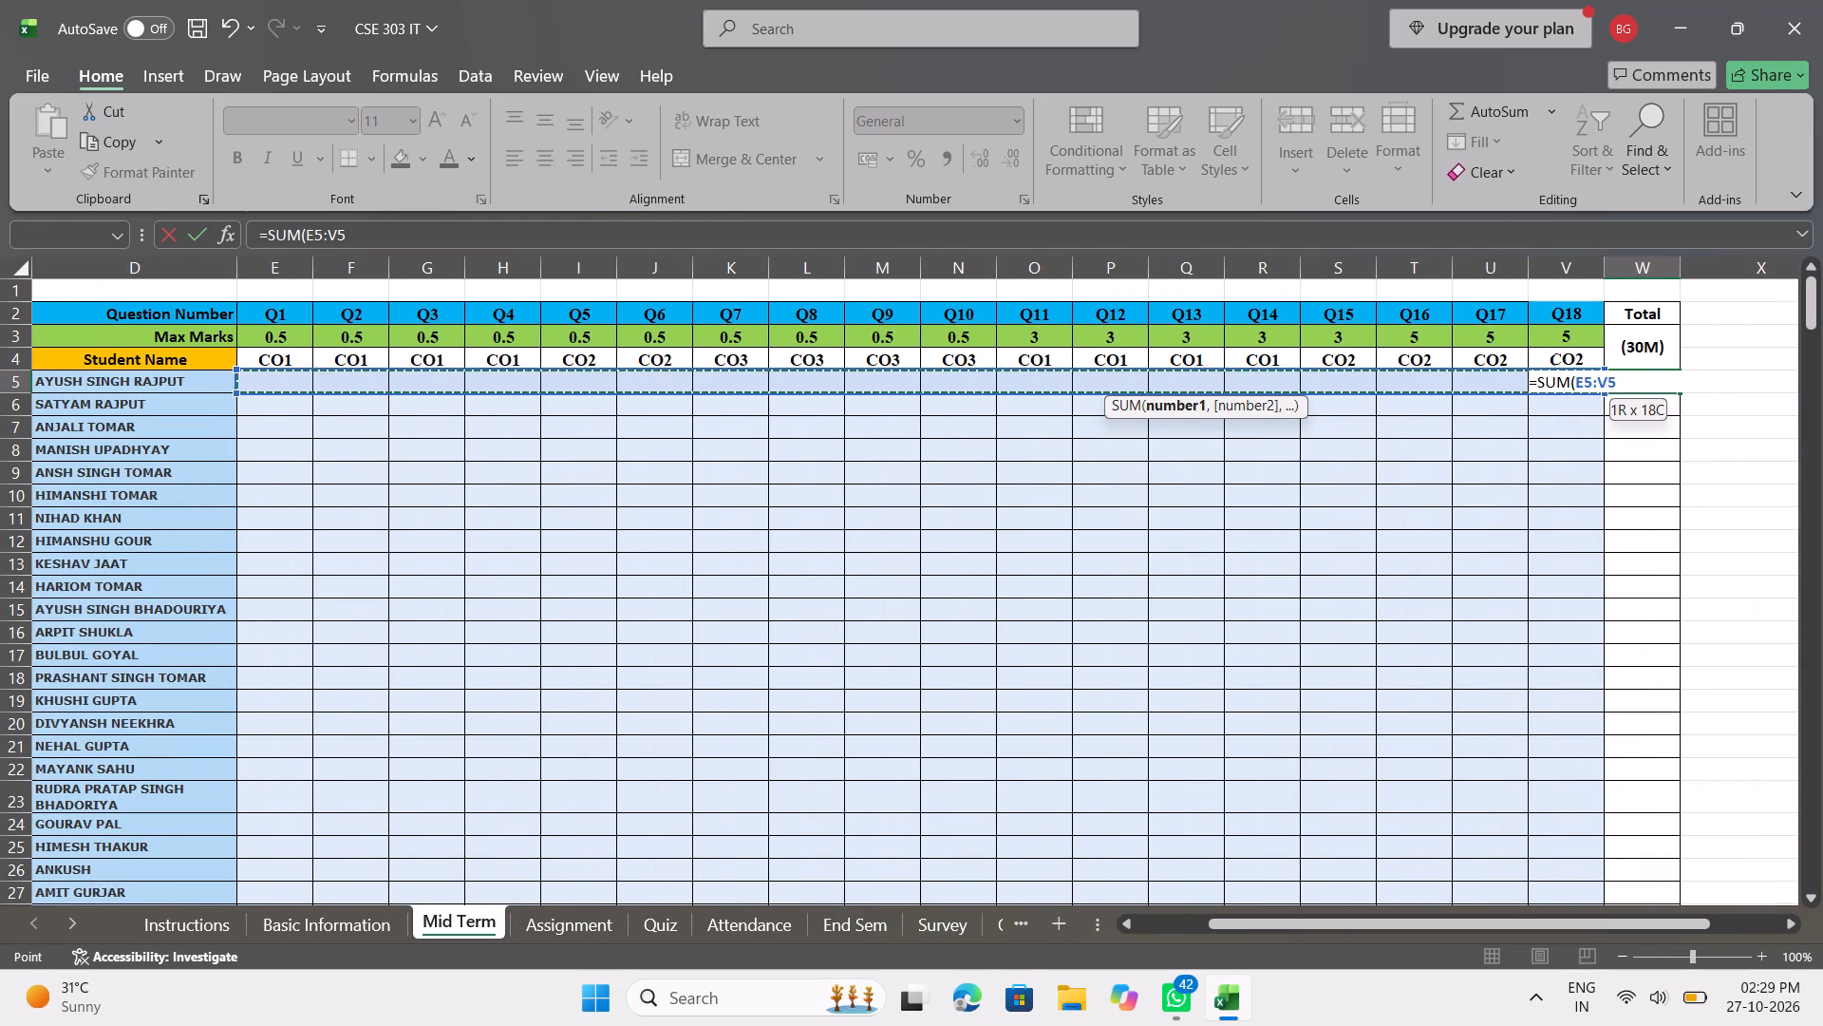
left_click_drag(1551, 386, 1551, 387)
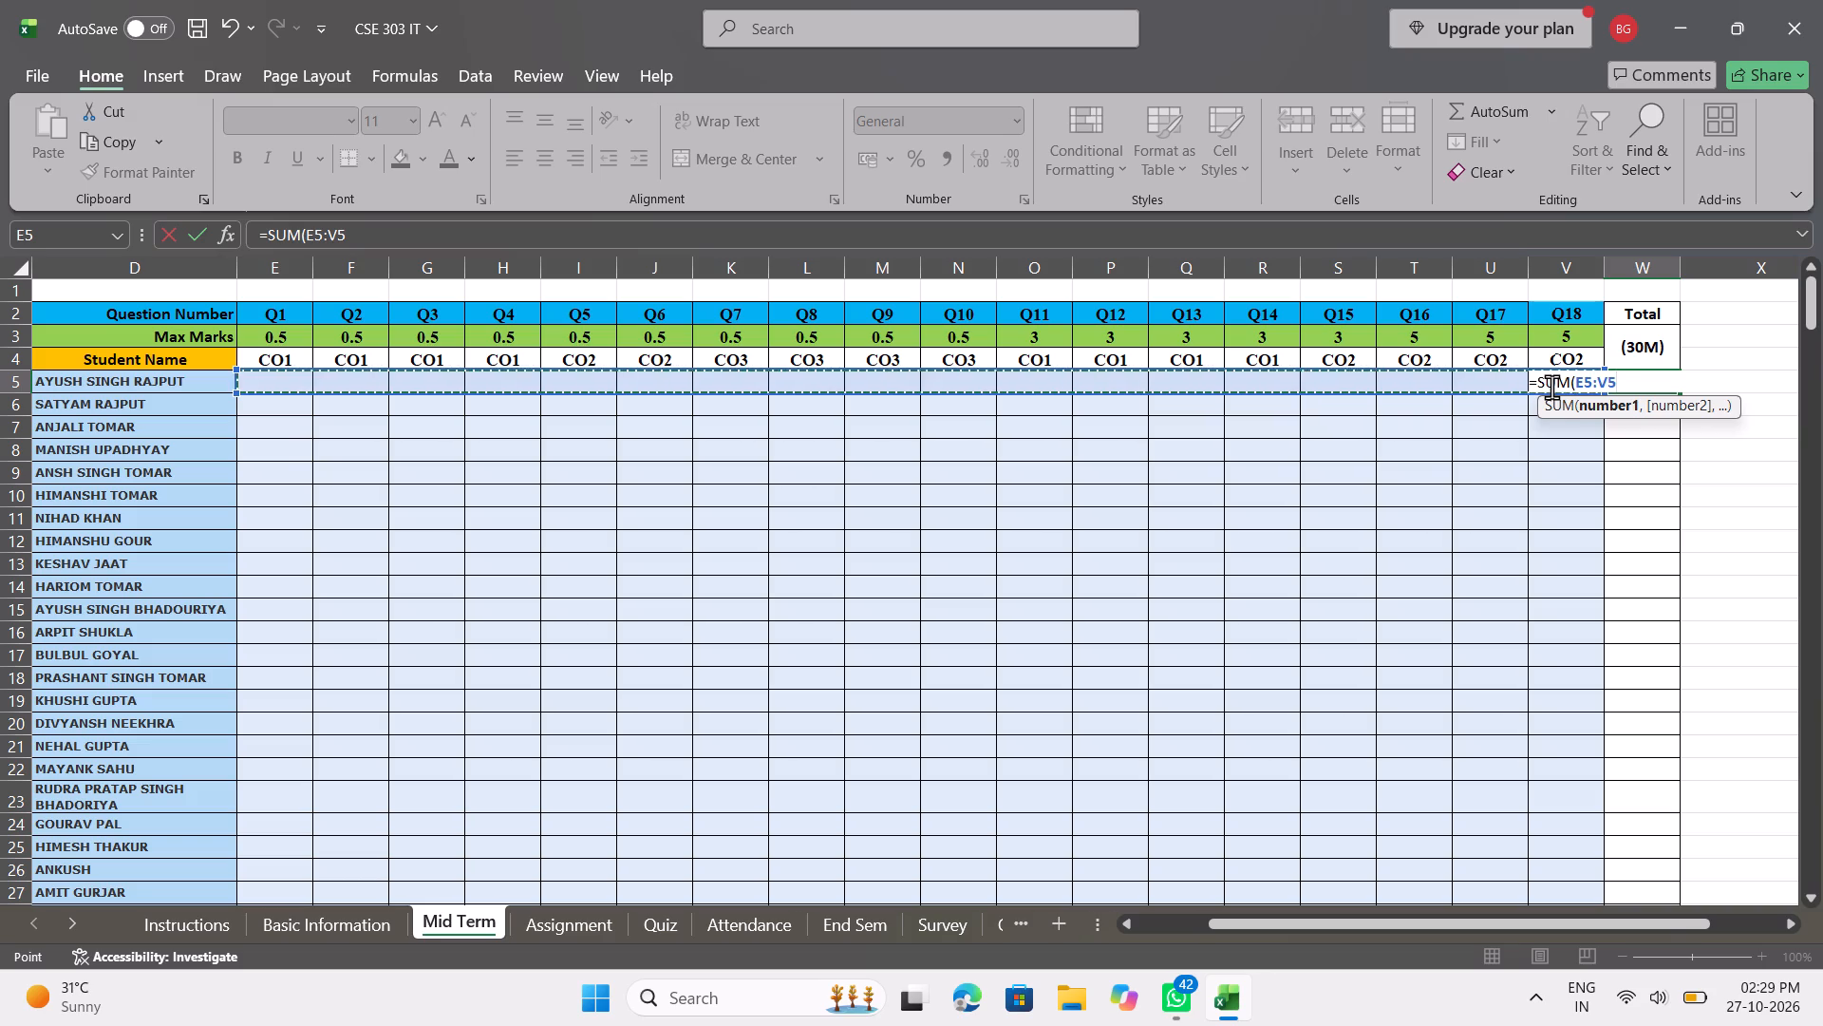
key("Return")
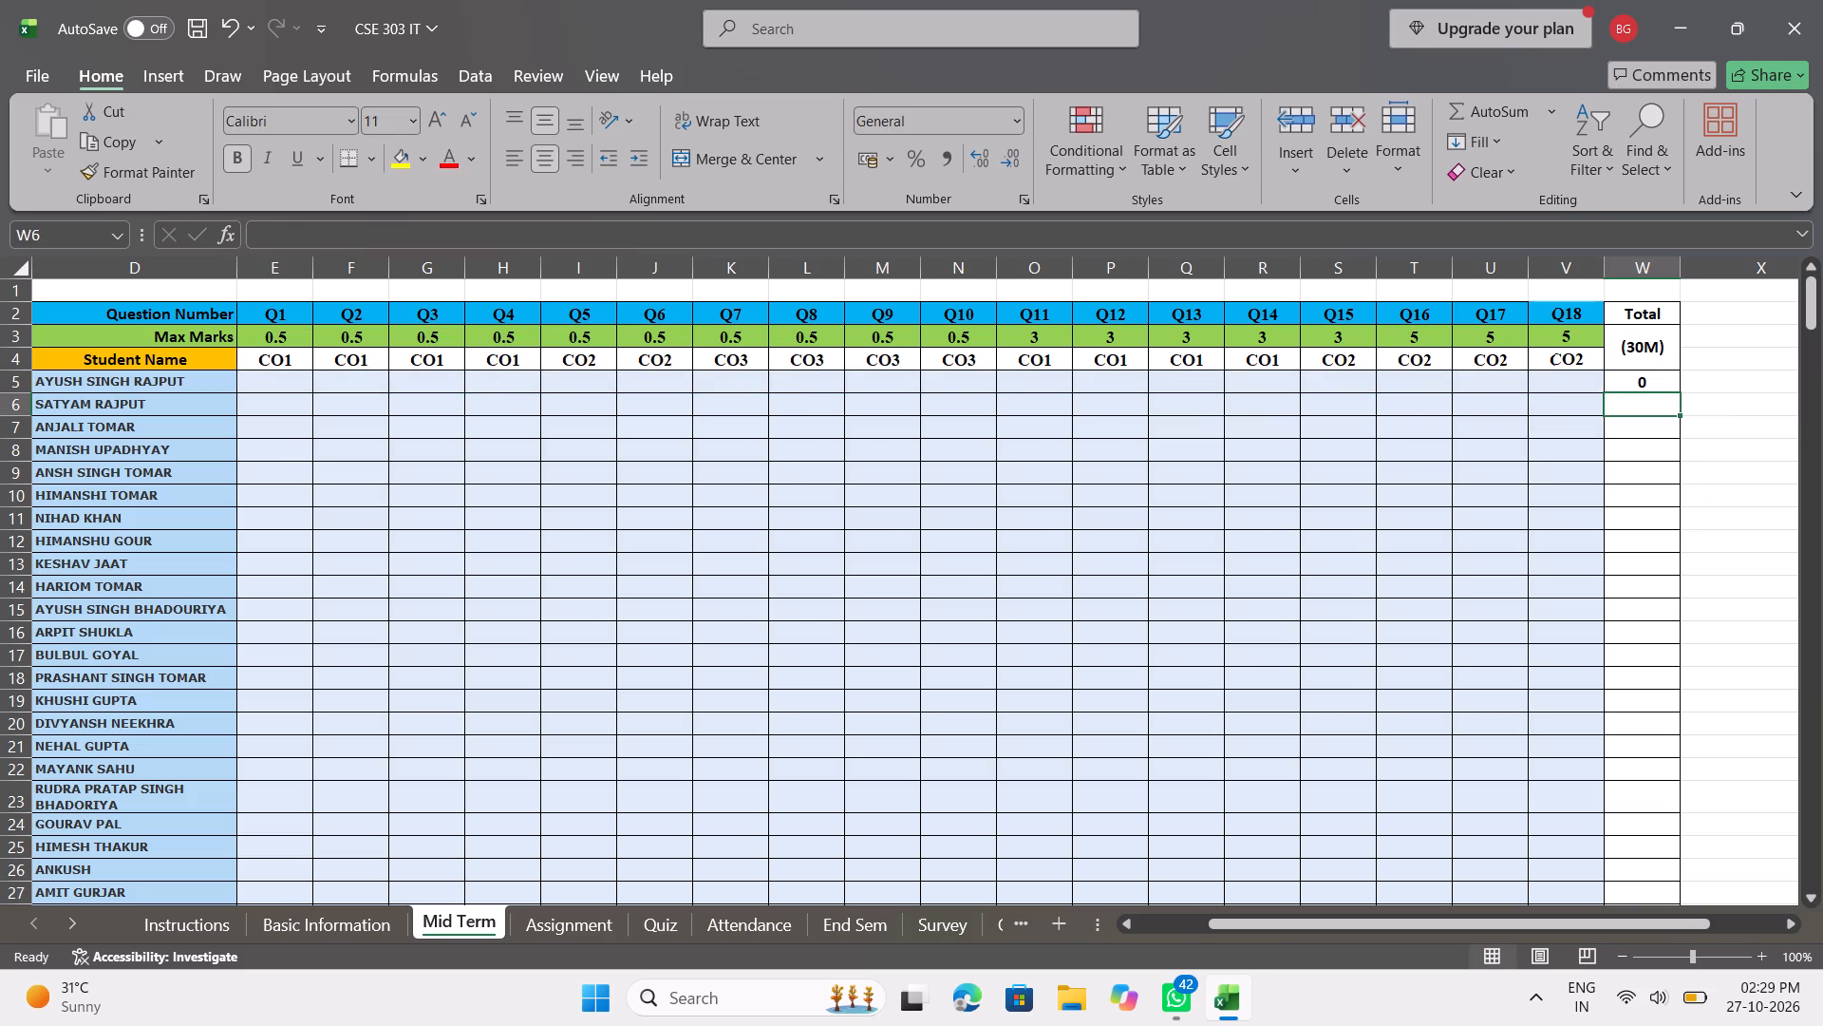
Fill the total formula from W5 down the Total (30M) column through row 63.
key("Up")
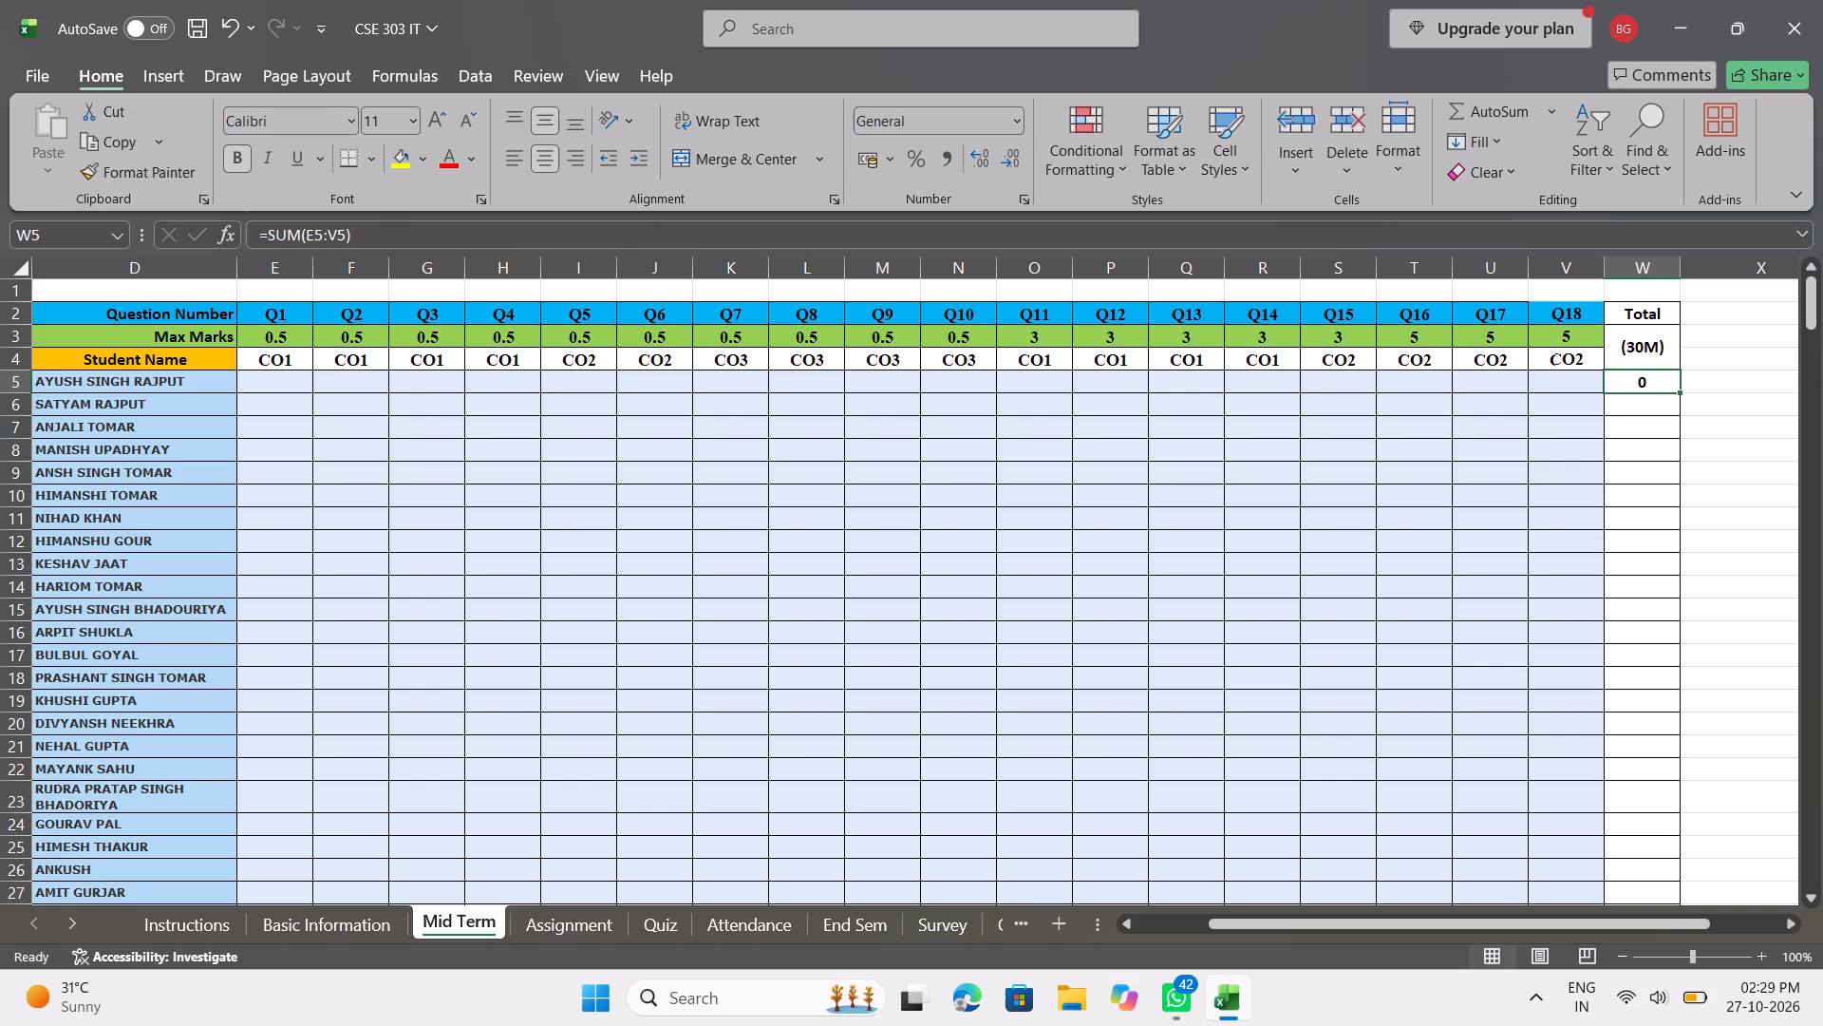
left_click_drag(1678, 393, 1732, 816)
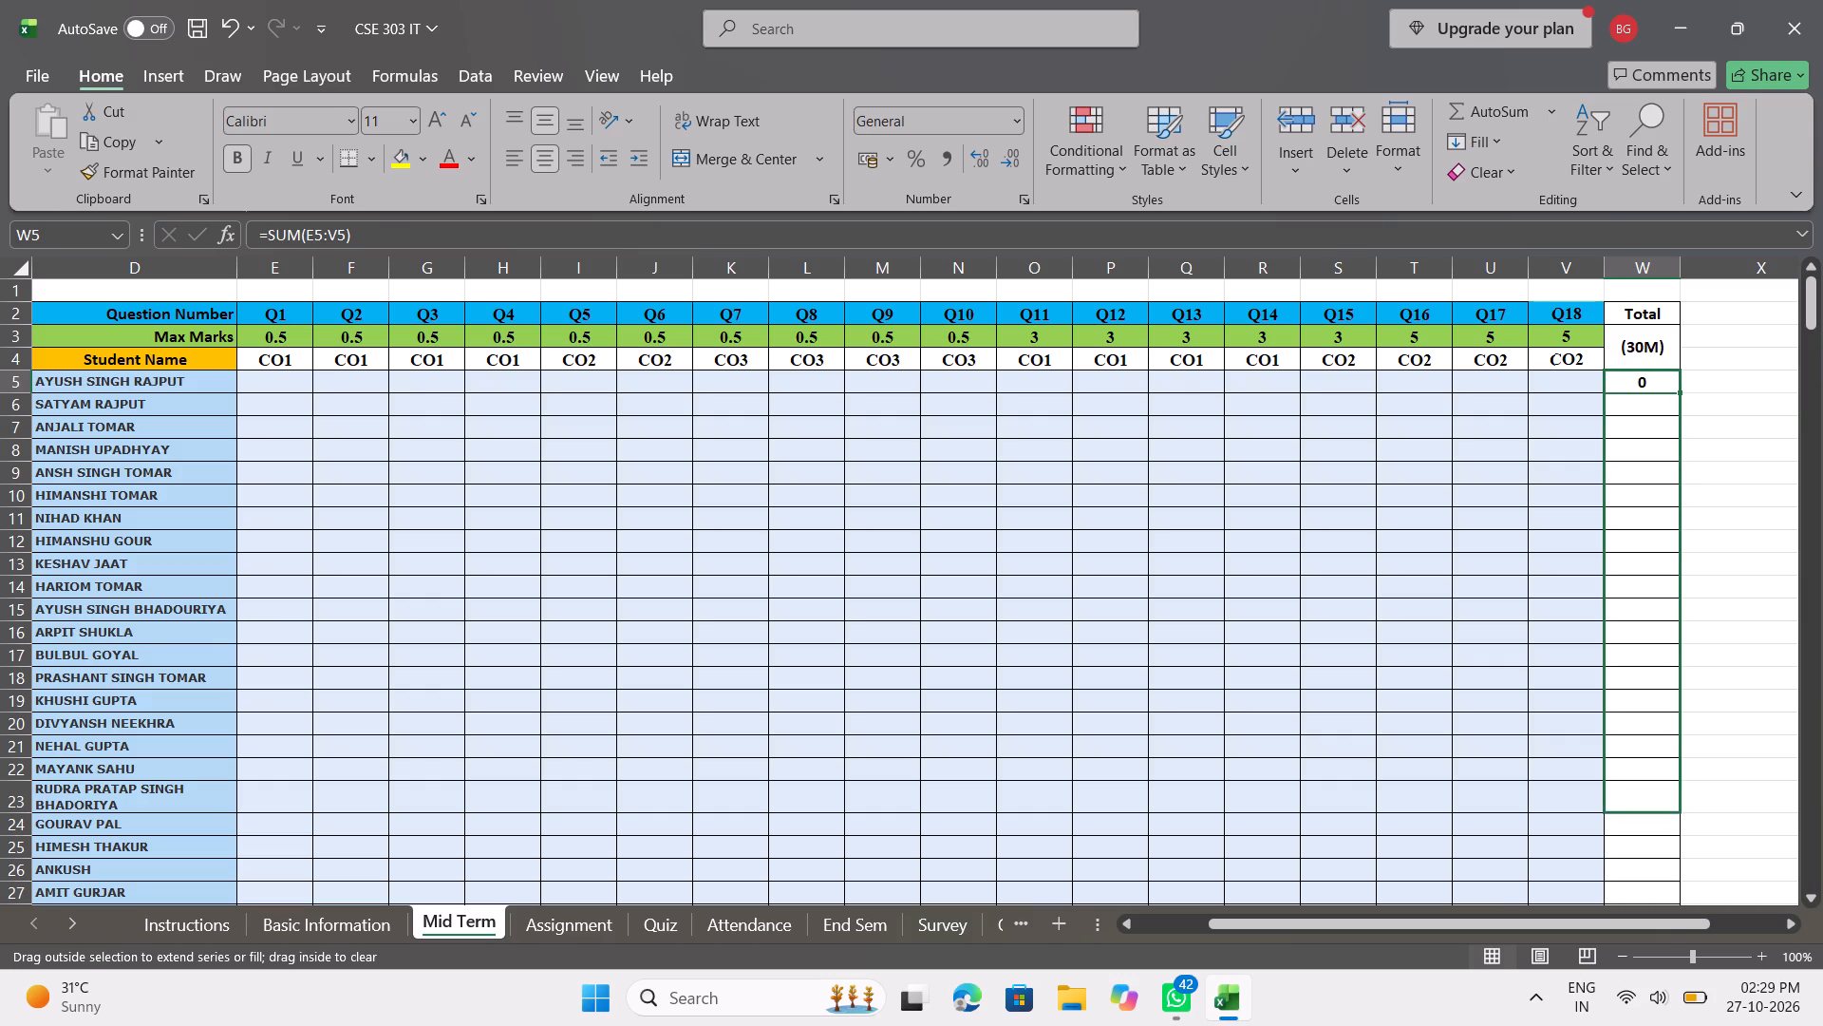
left_click_drag(1732, 816, 1703, 916)
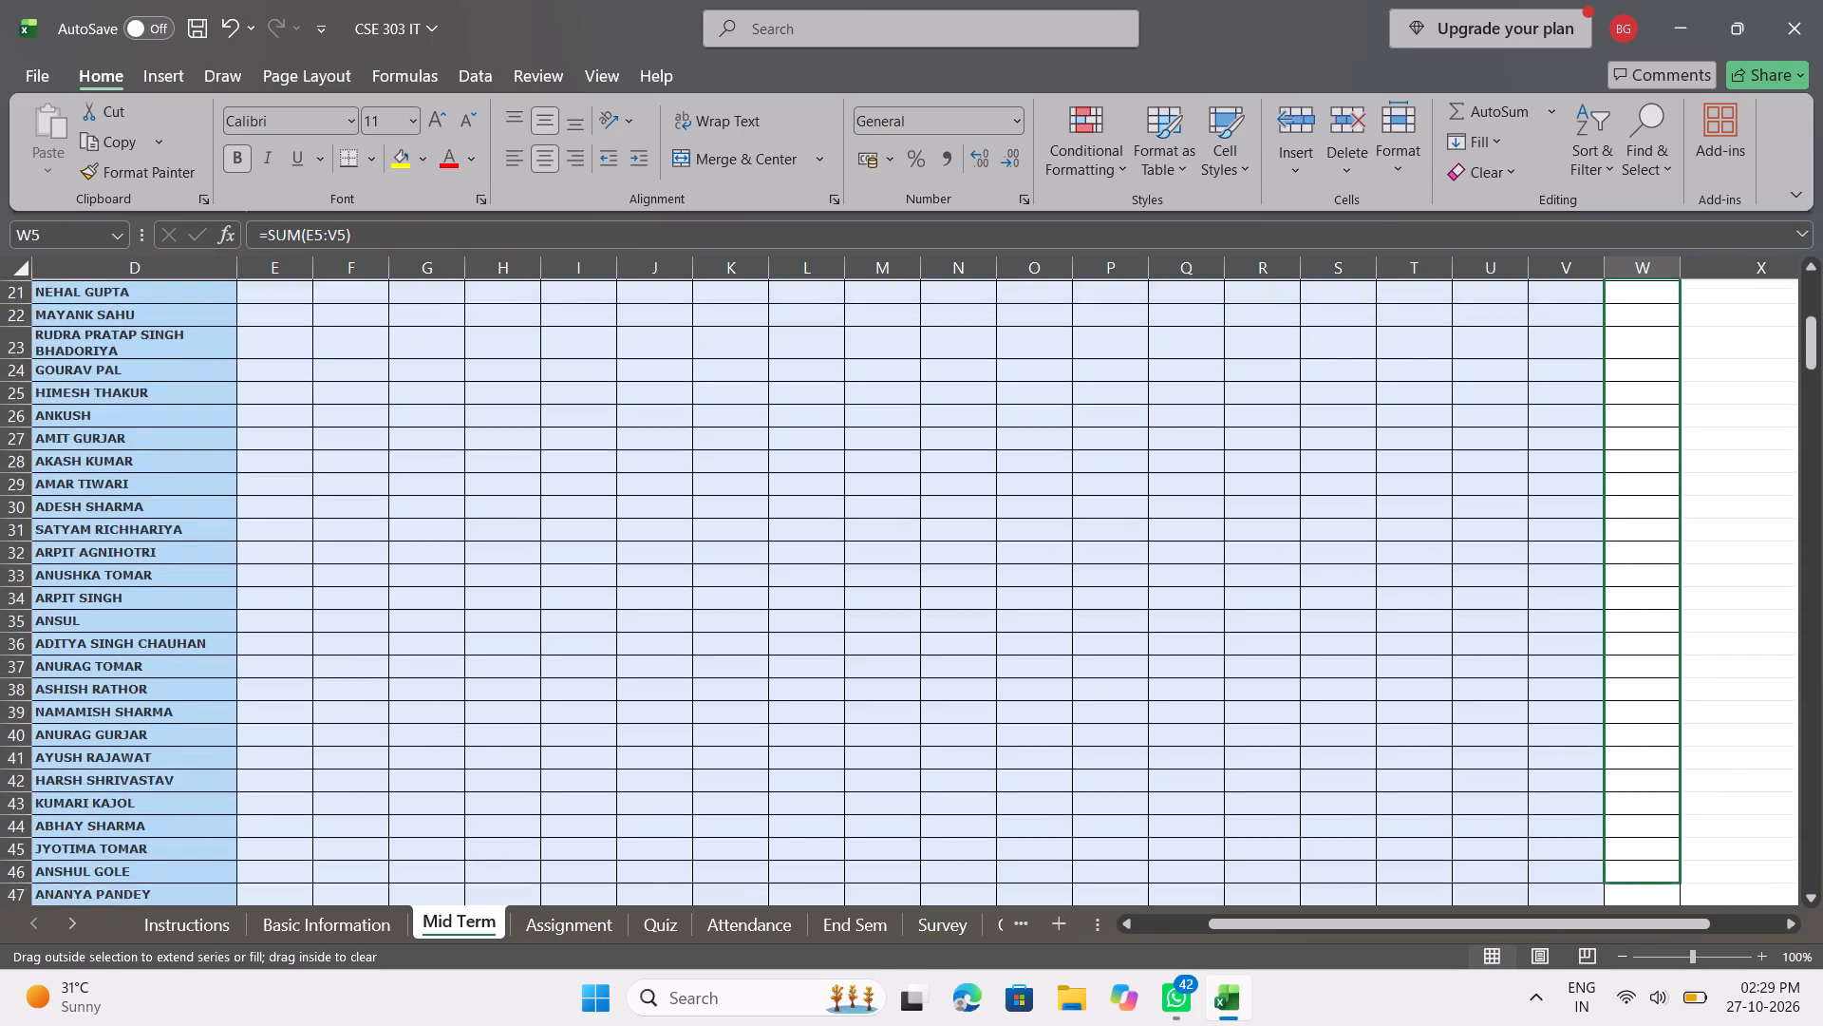
left_click_drag(1703, 916, 1696, 871)
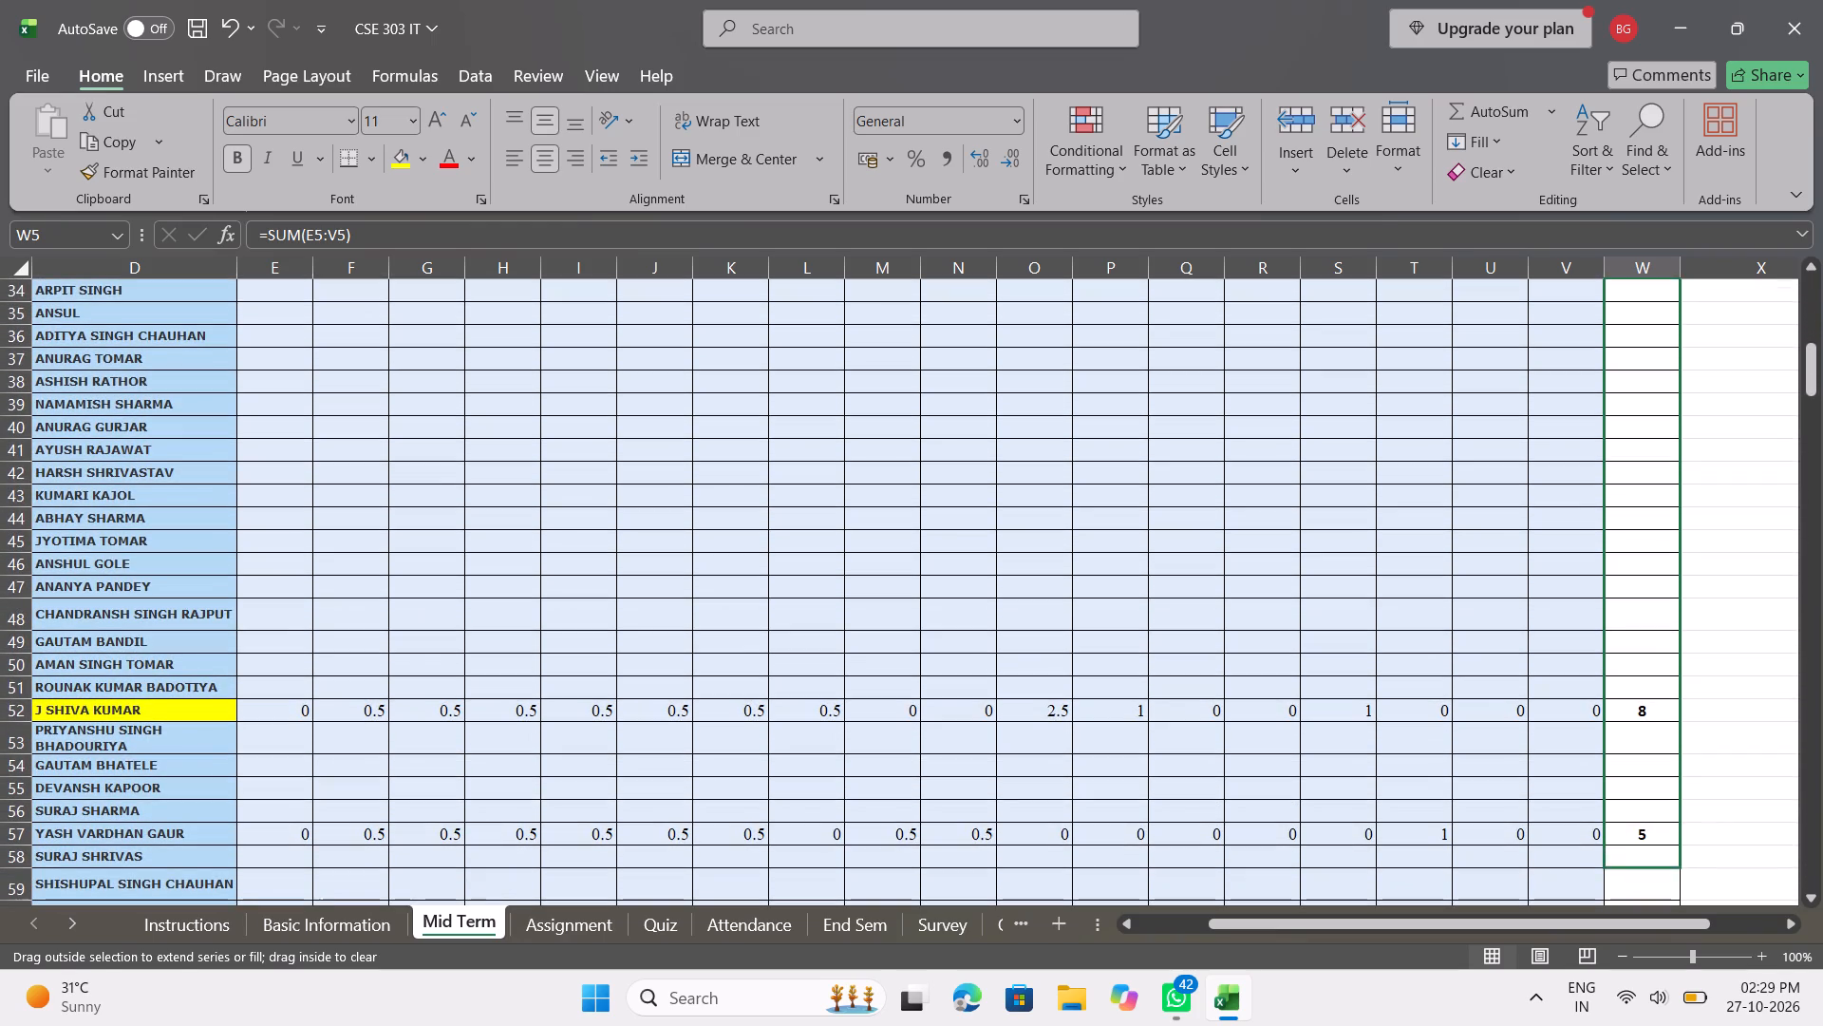
left_click_drag(1696, 871, 1701, 920)
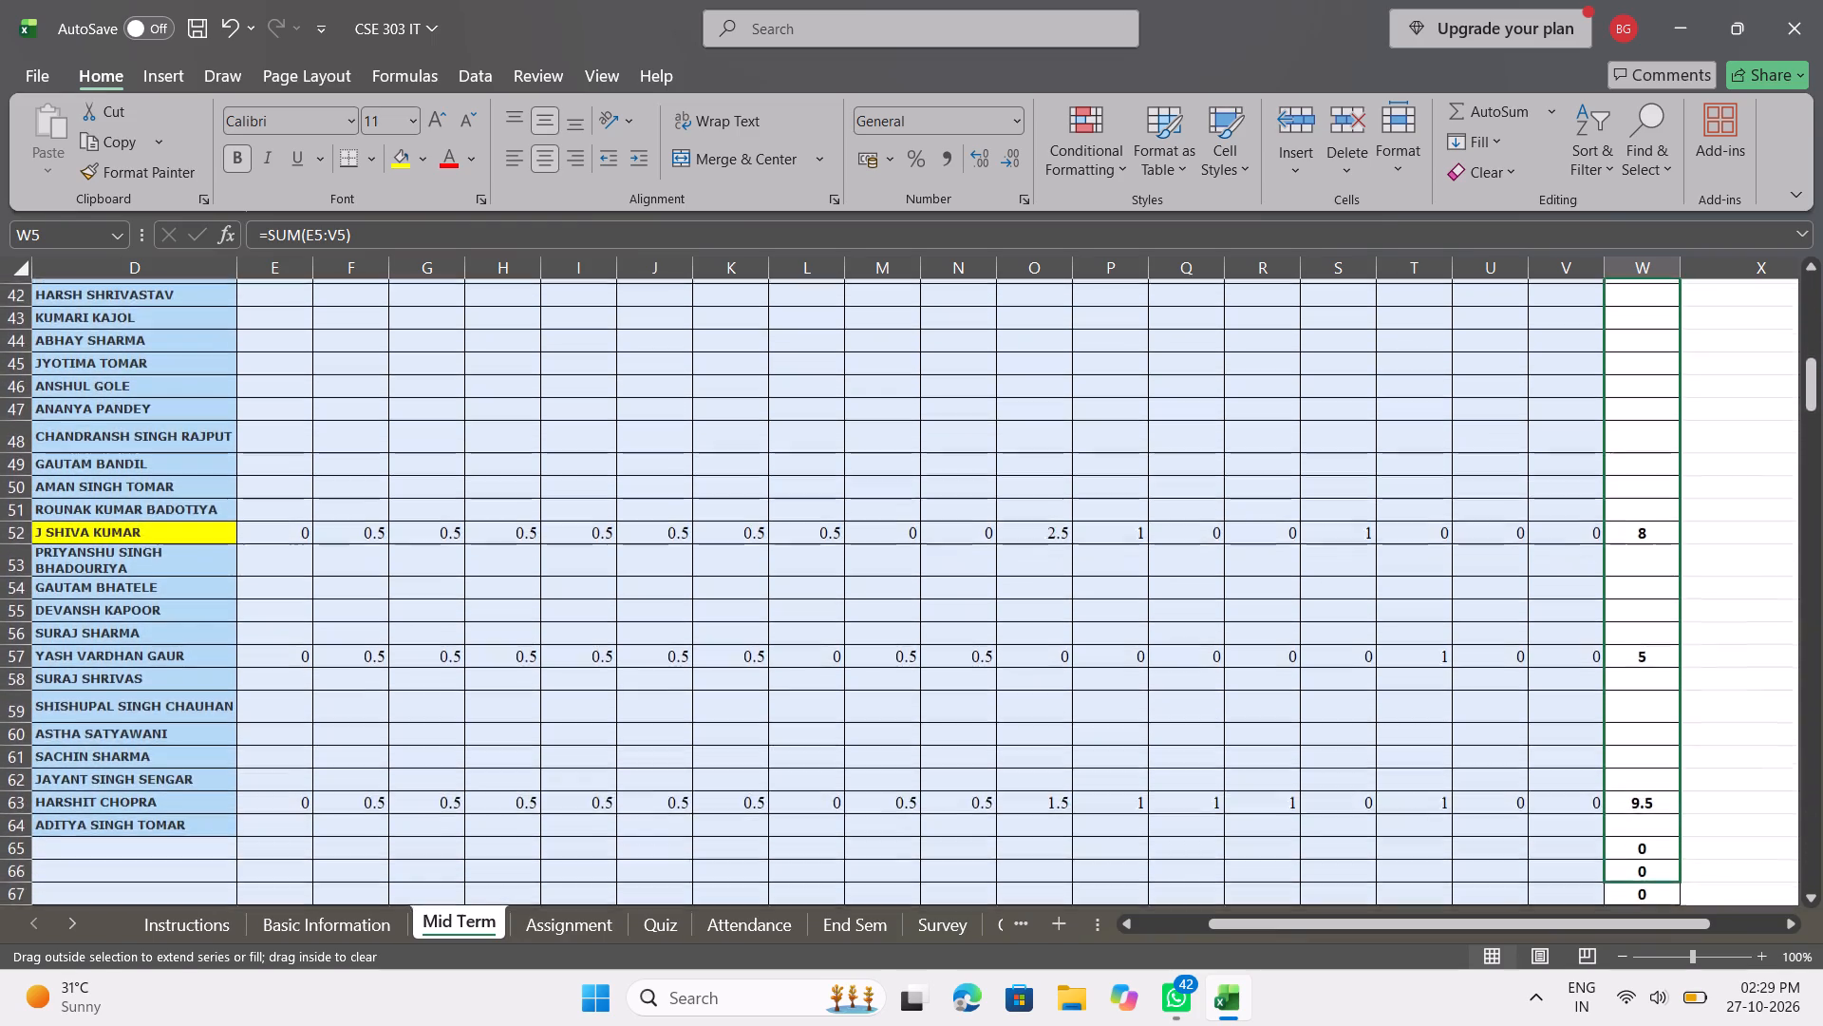
left_click_drag(1701, 920, 1664, 712)
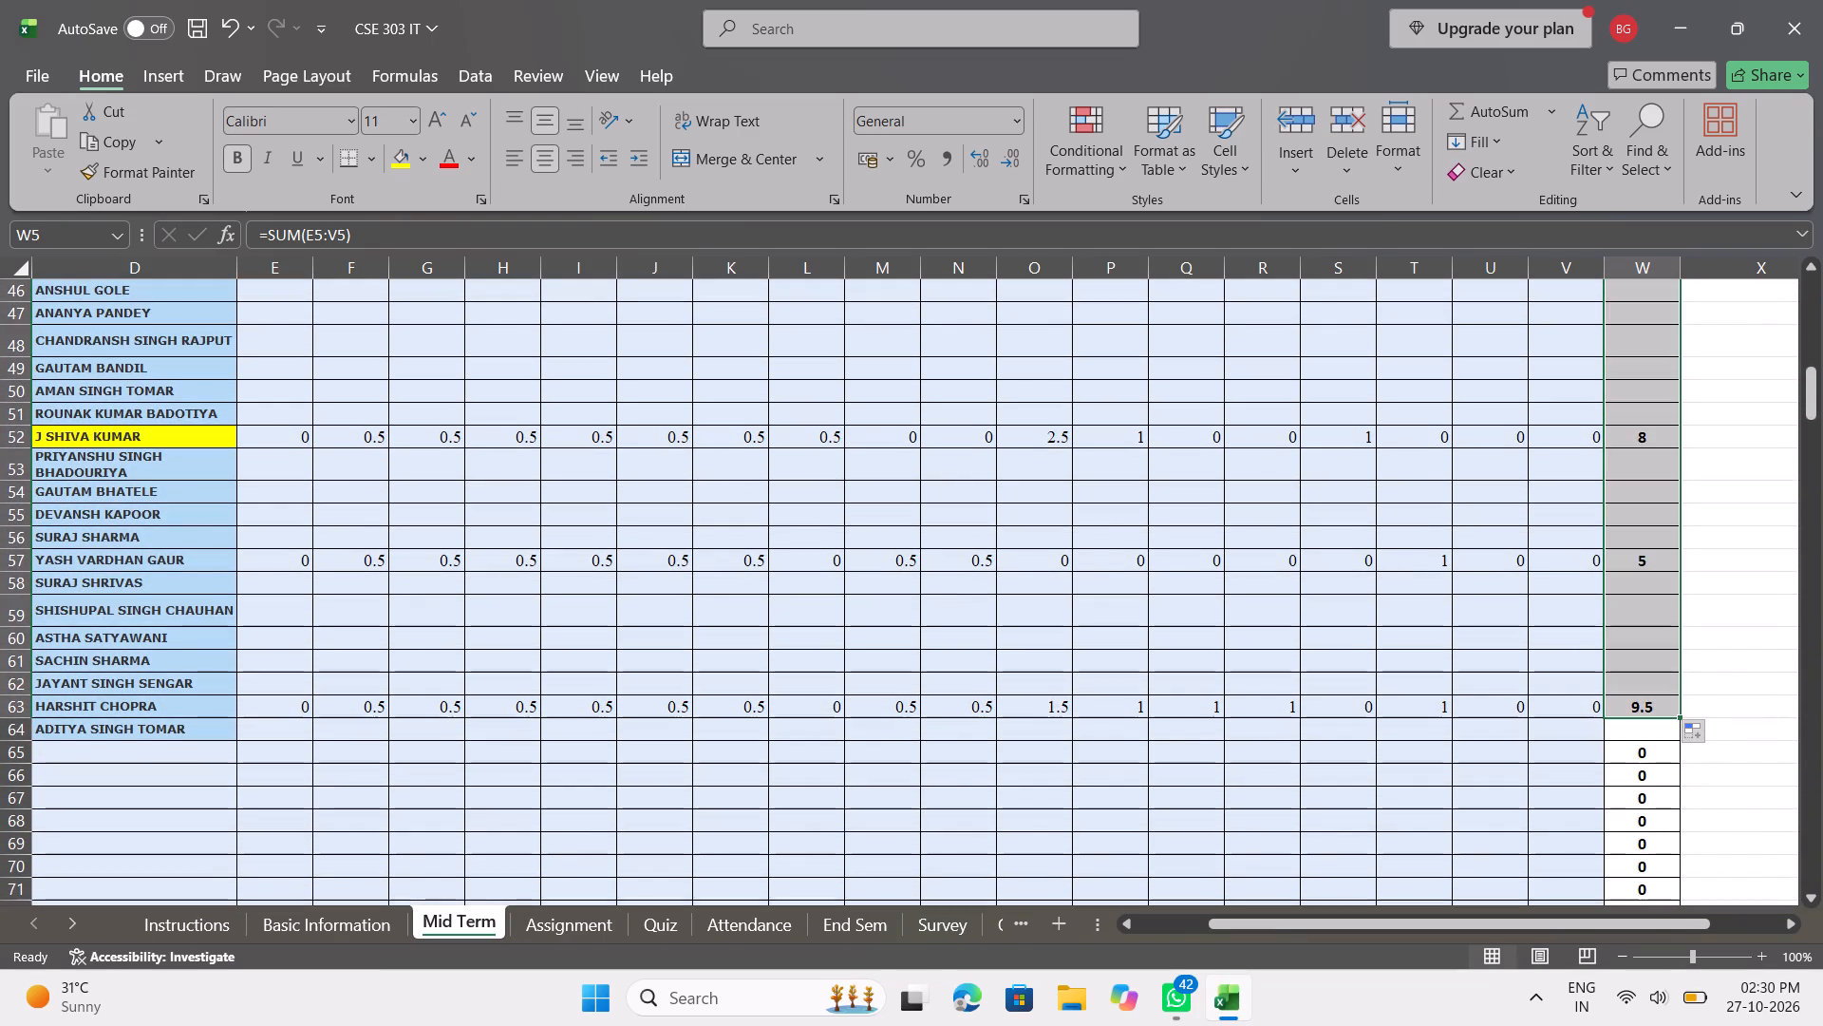
left_click(1664, 712)
left_click(1746, 537)
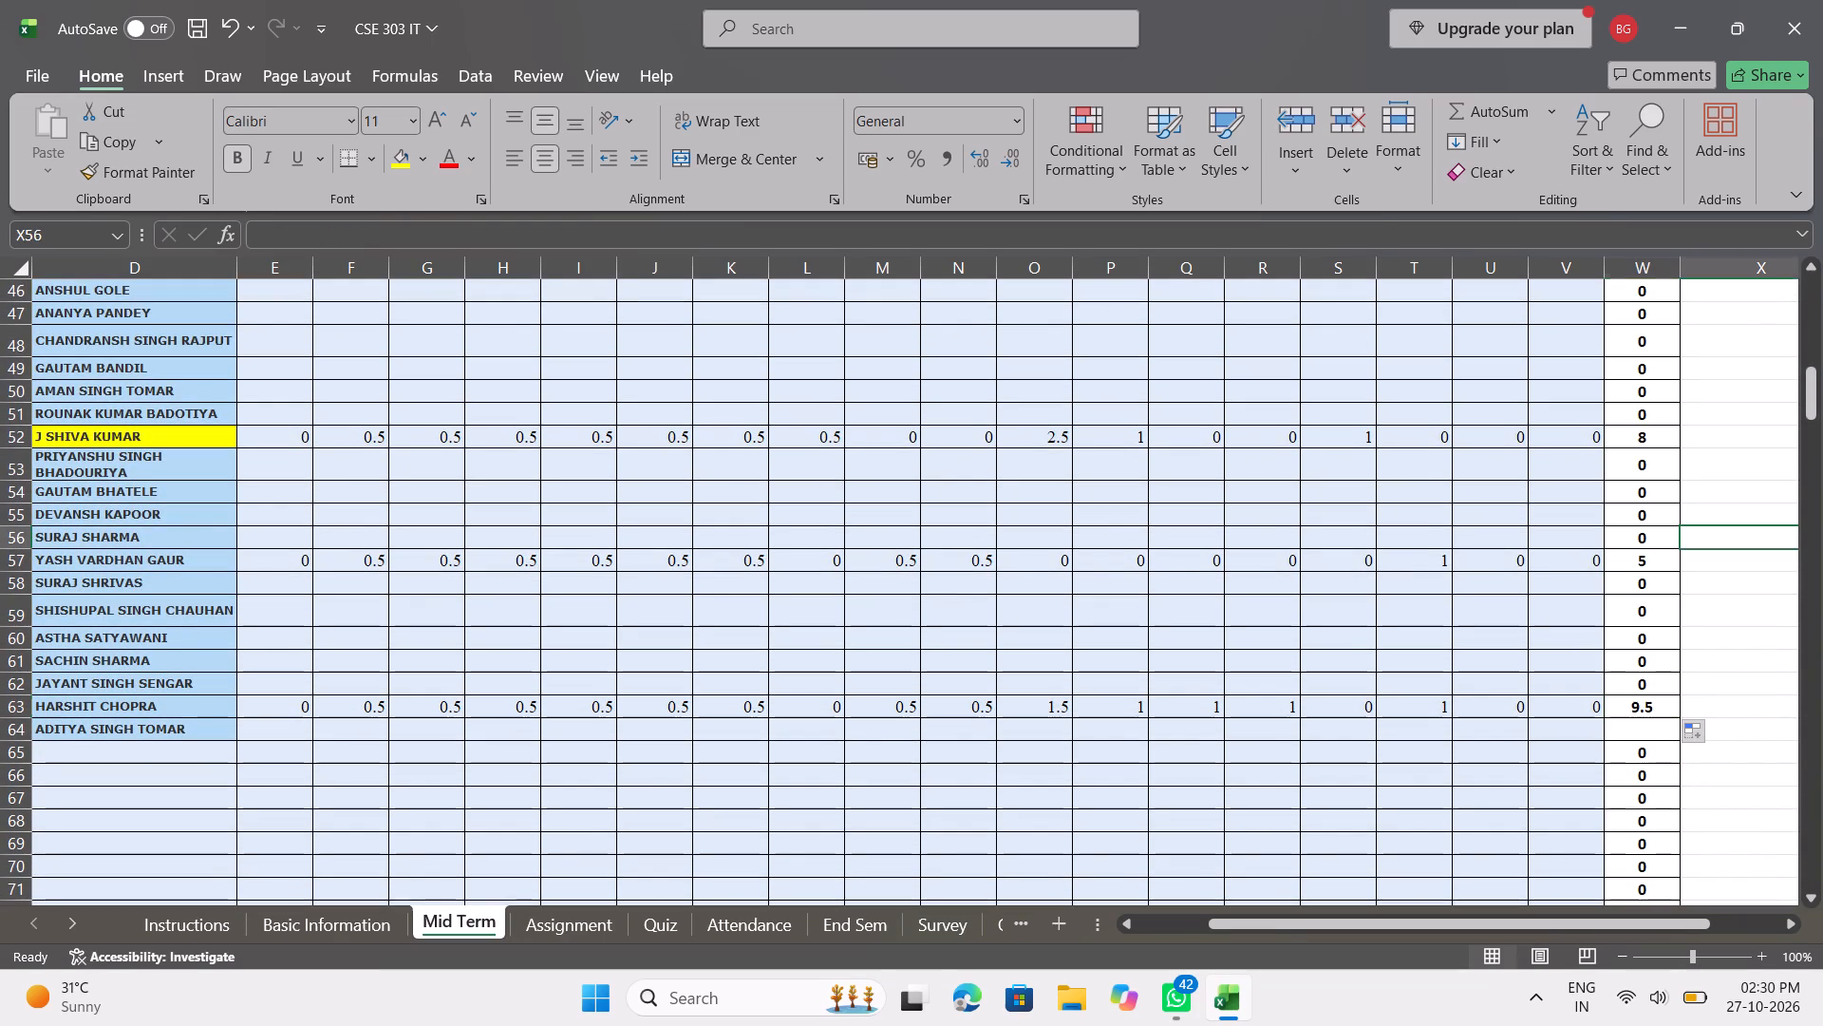
scroll(1708, 516, "up", 3)
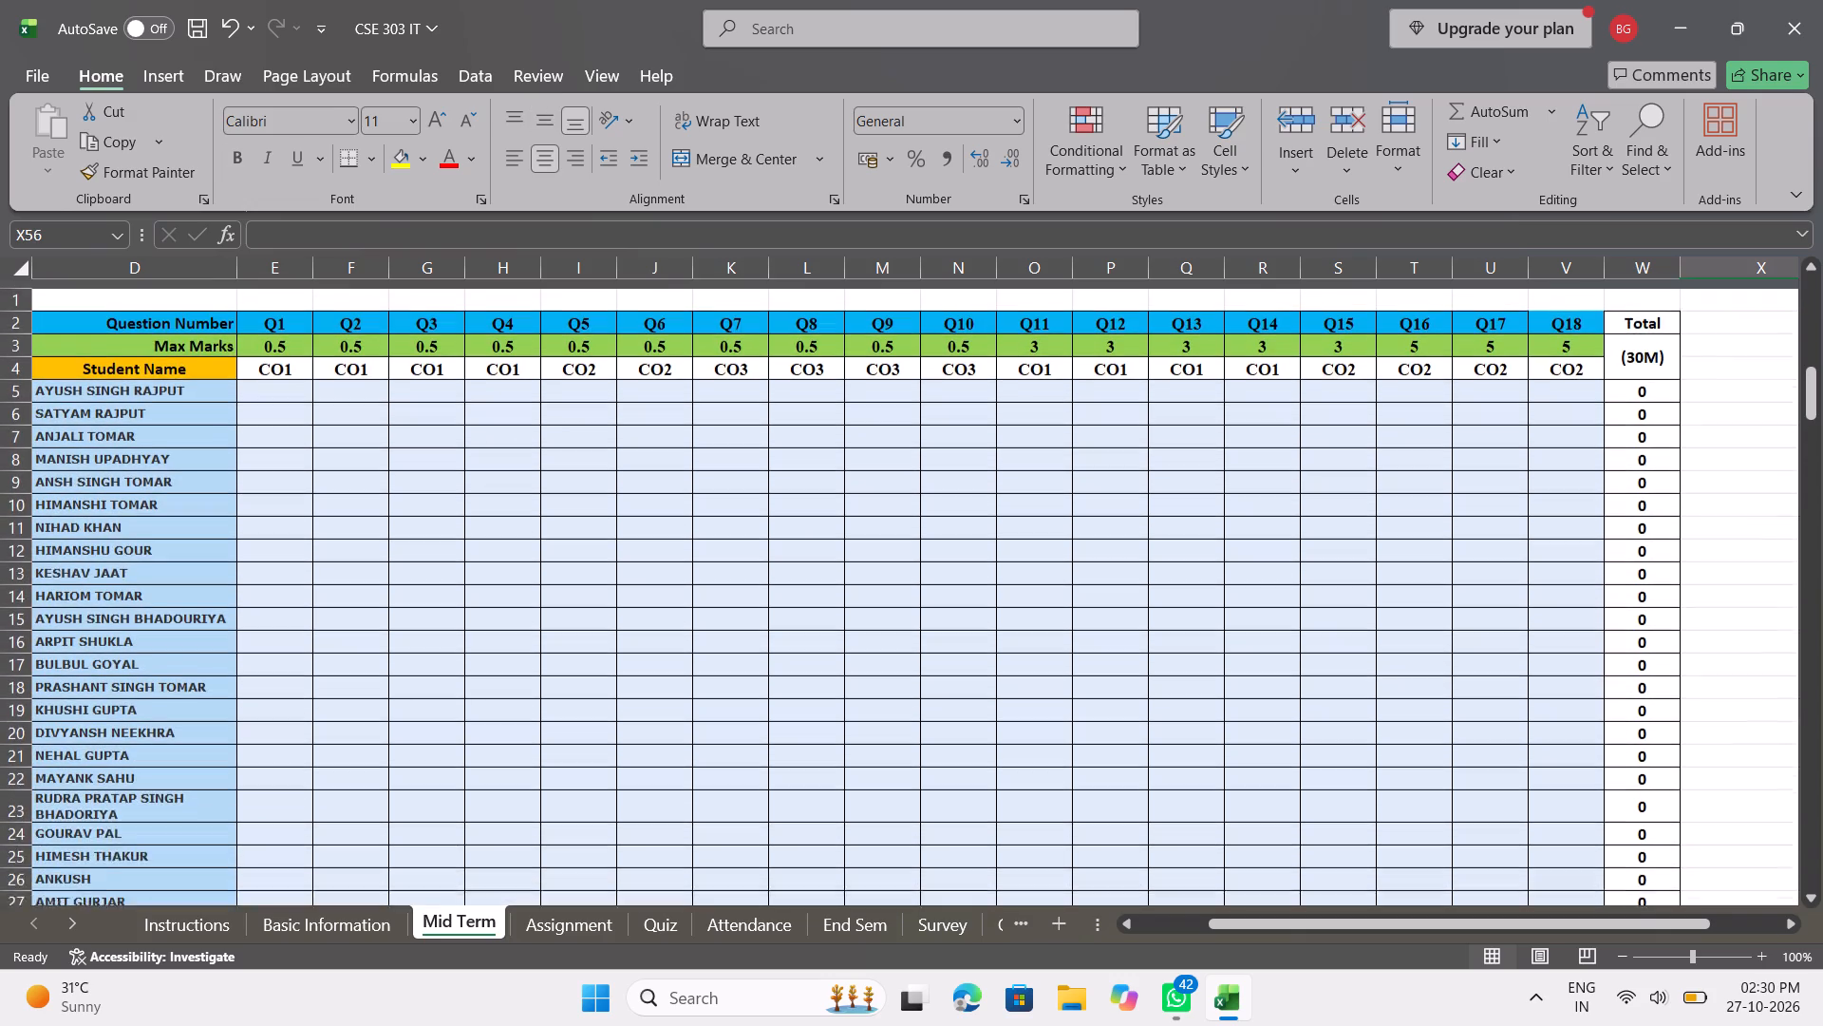
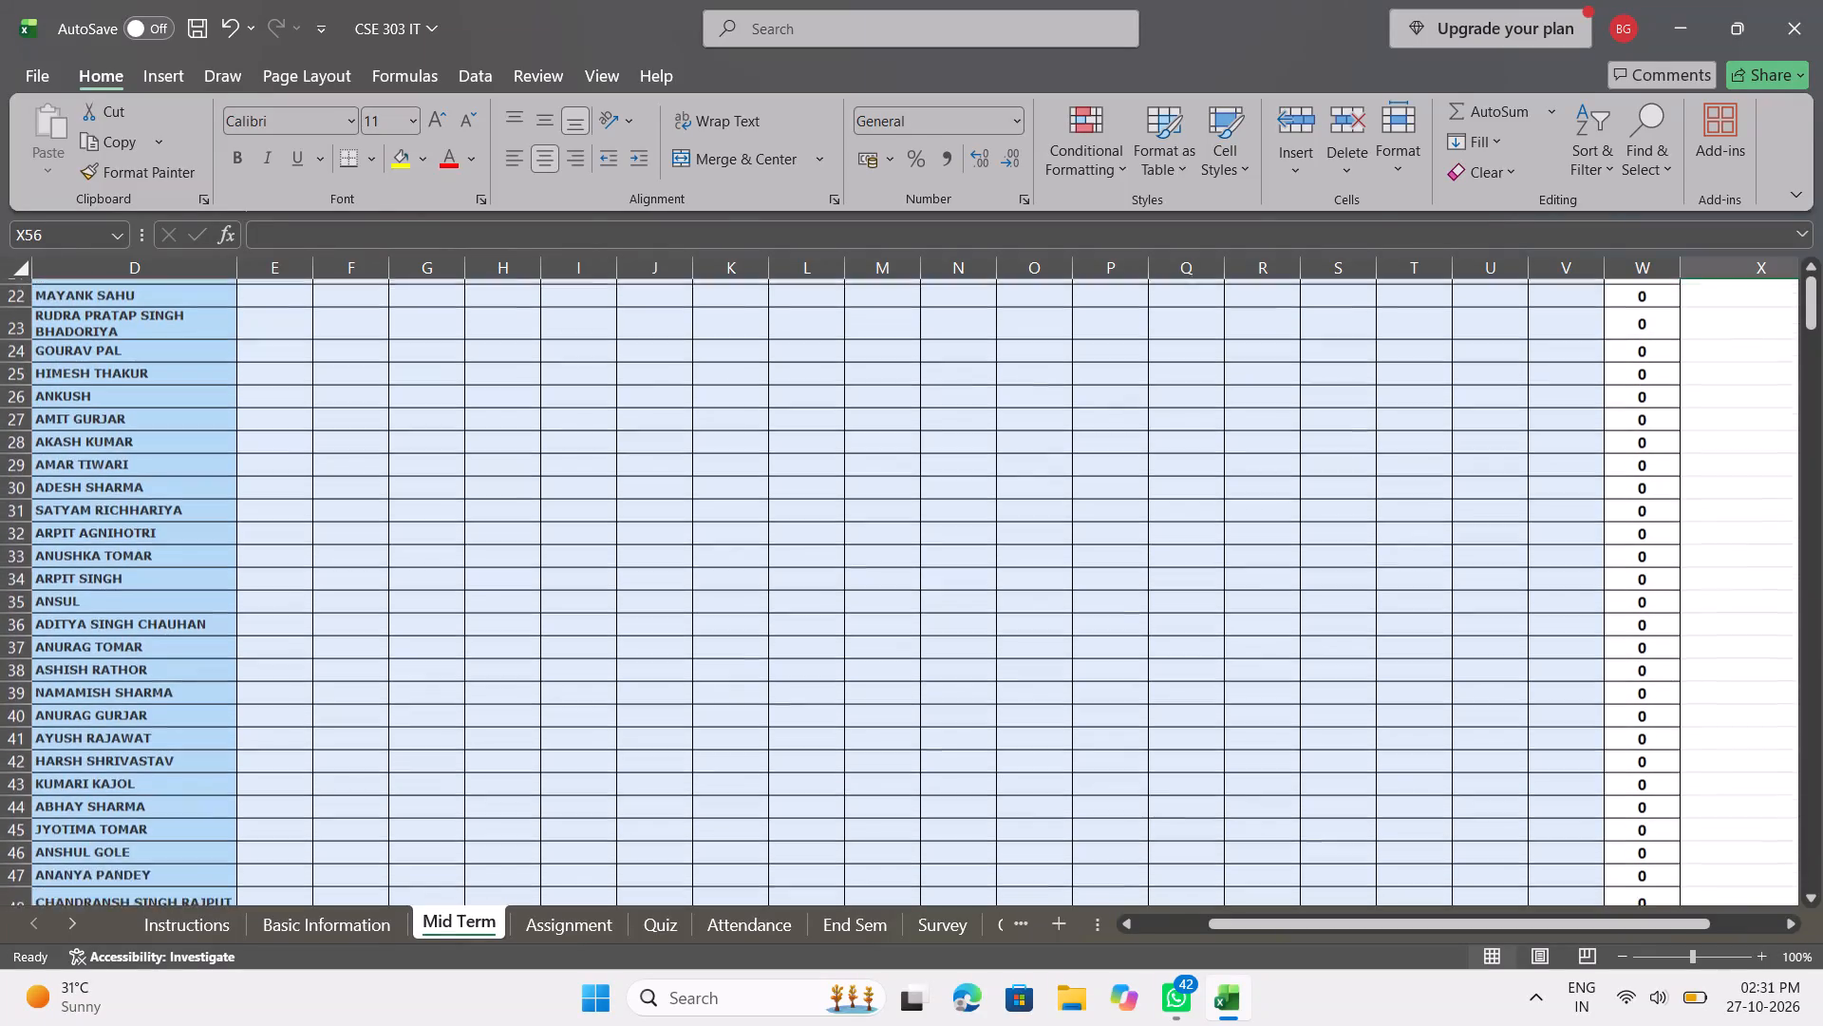
Correct the student's marks in row 57 by setting T57 to 0 and S57 to 1.
scroll(1412, 593, "down", 3)
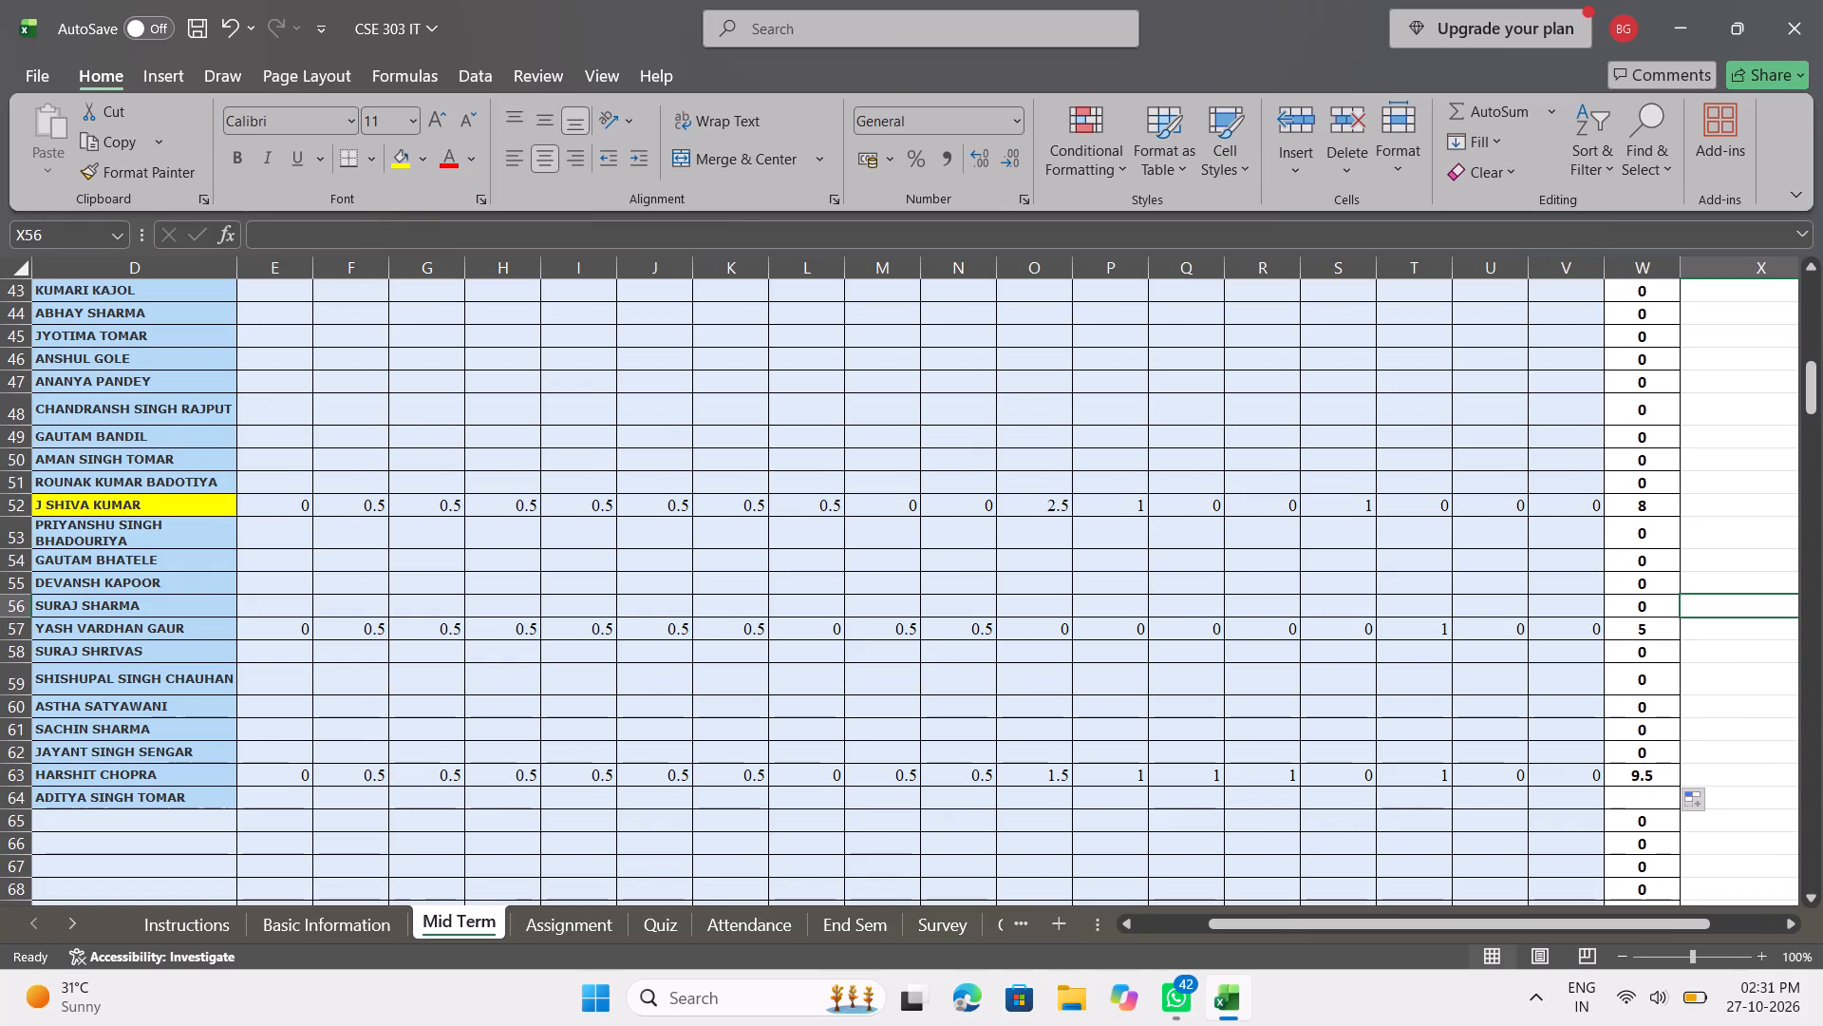
scroll(1044, 598, "down", 1)
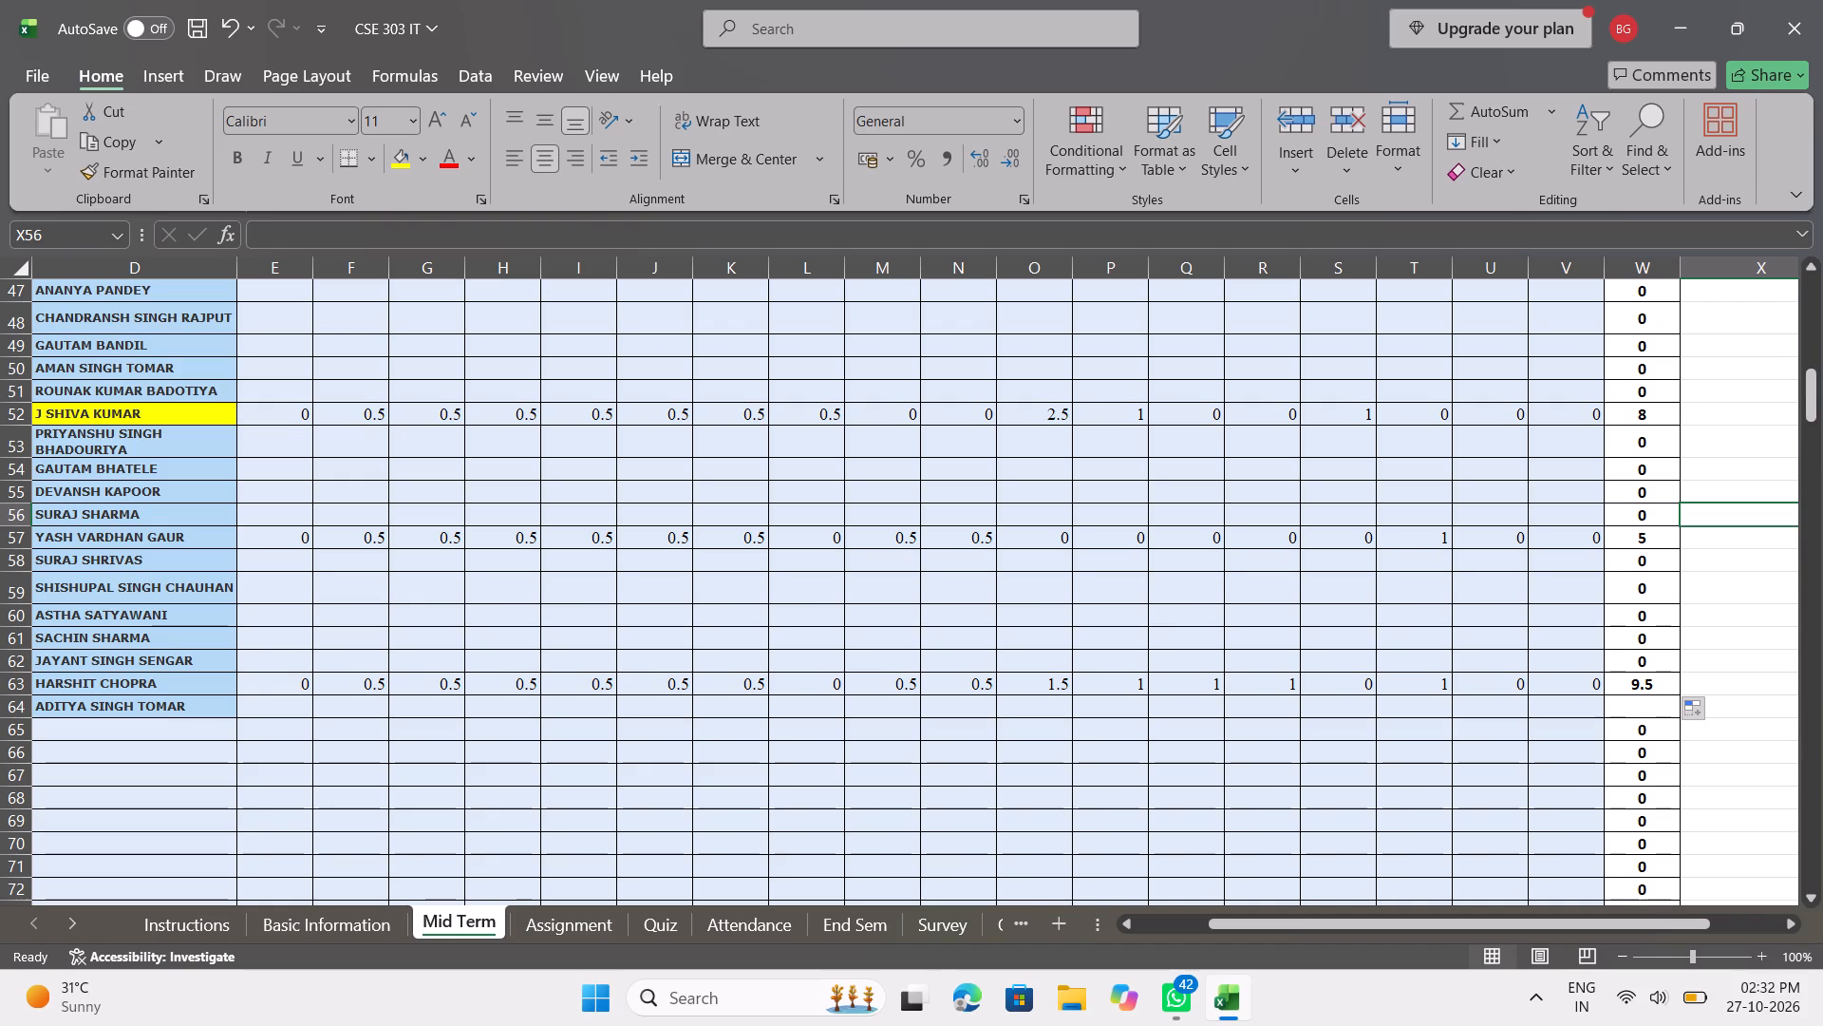
scroll(507, 549, "up", 2)
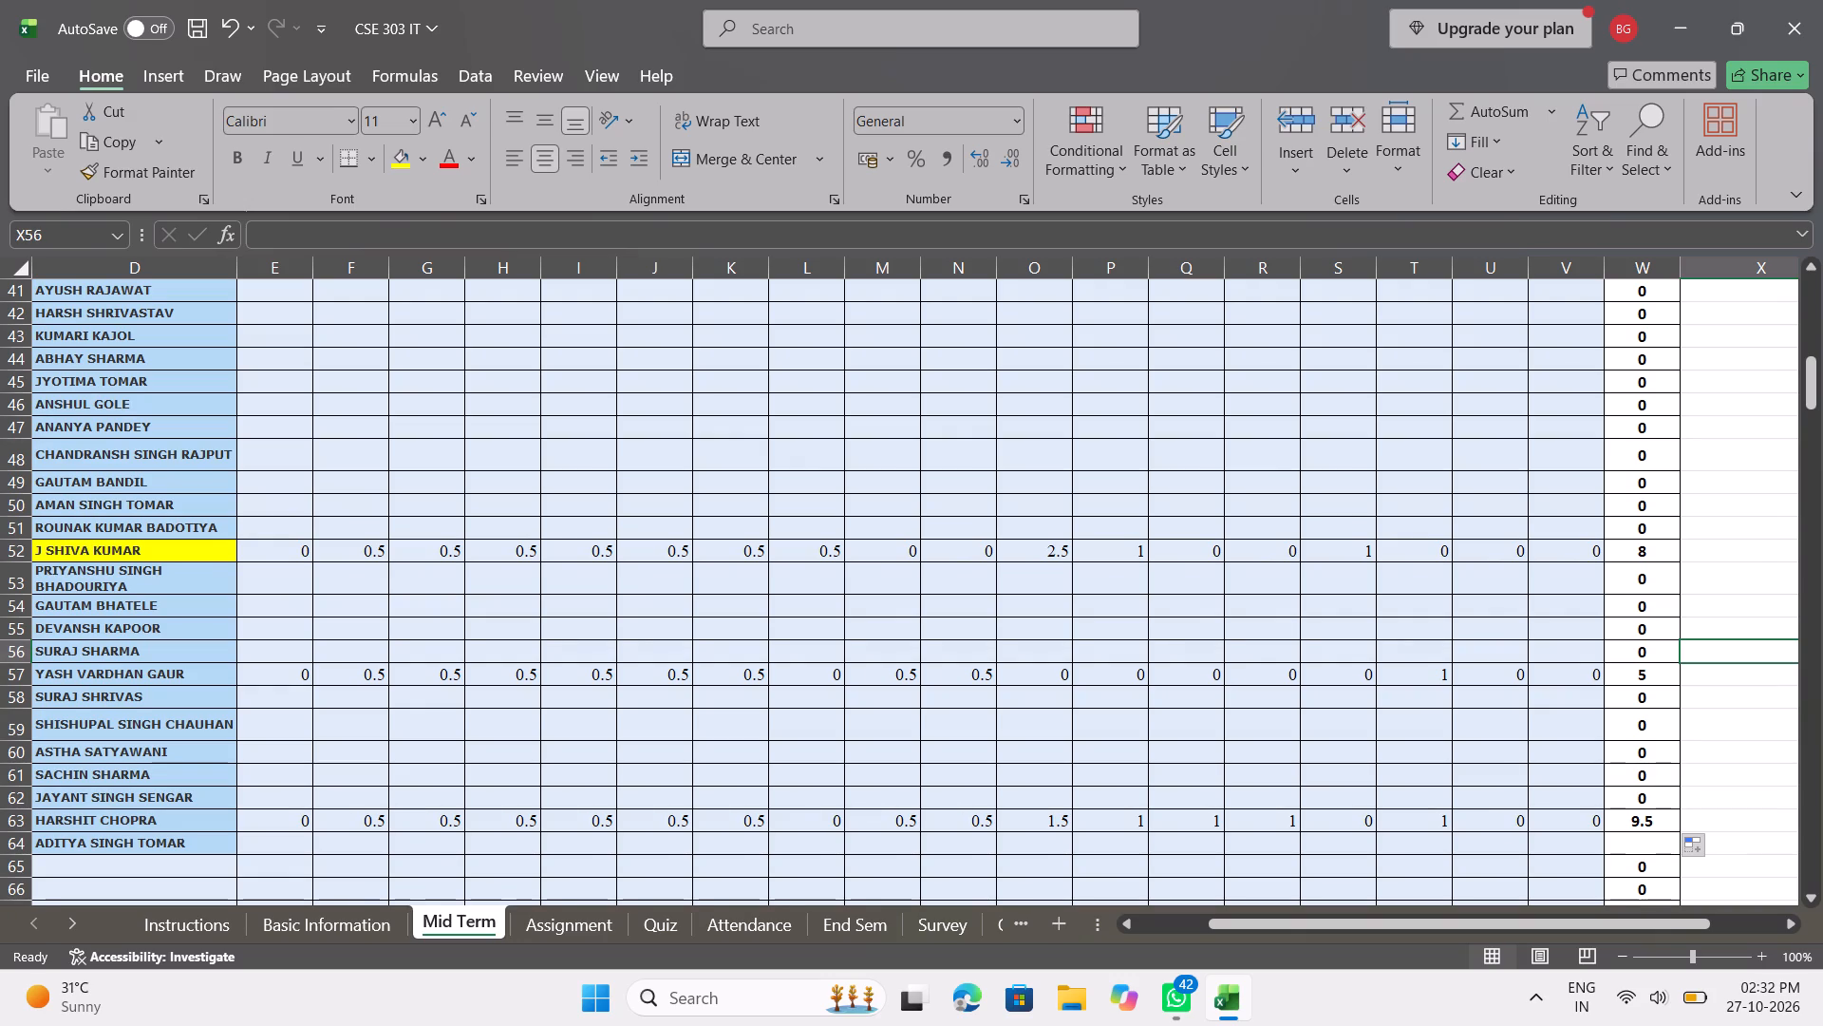
left_click(1451, 675)
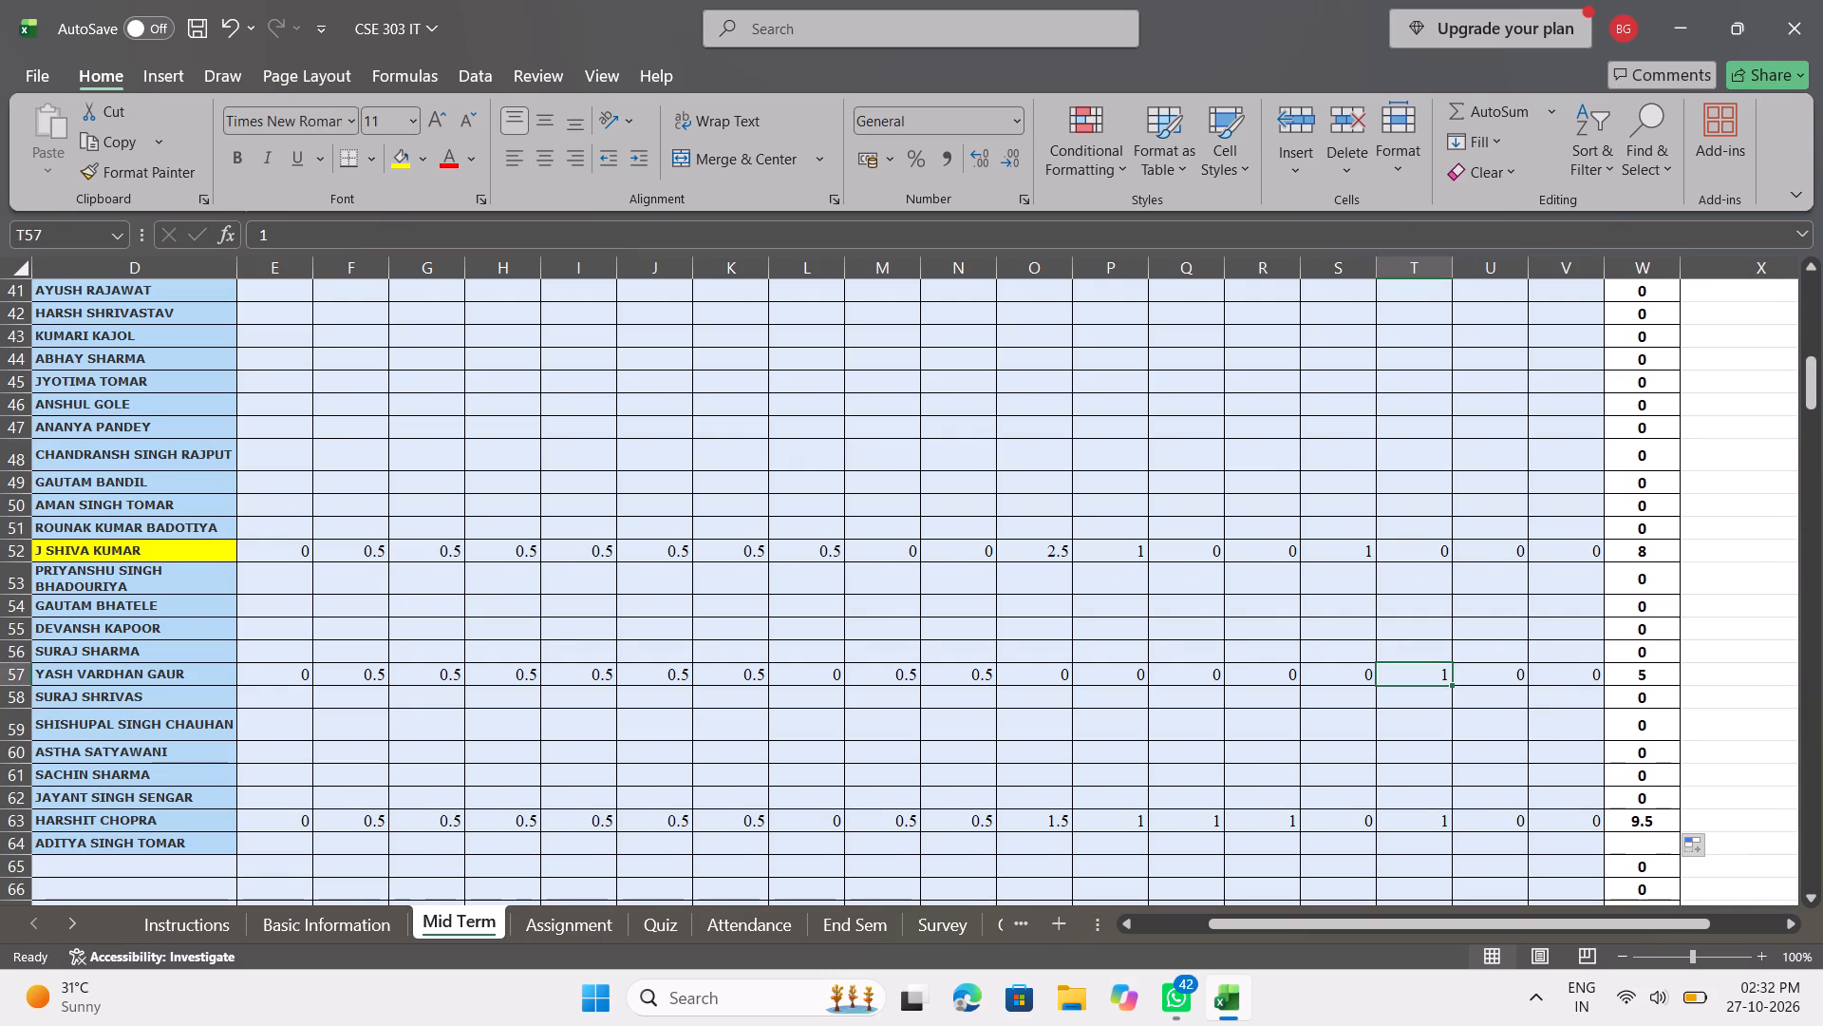
key("BackSpace")
key("0")
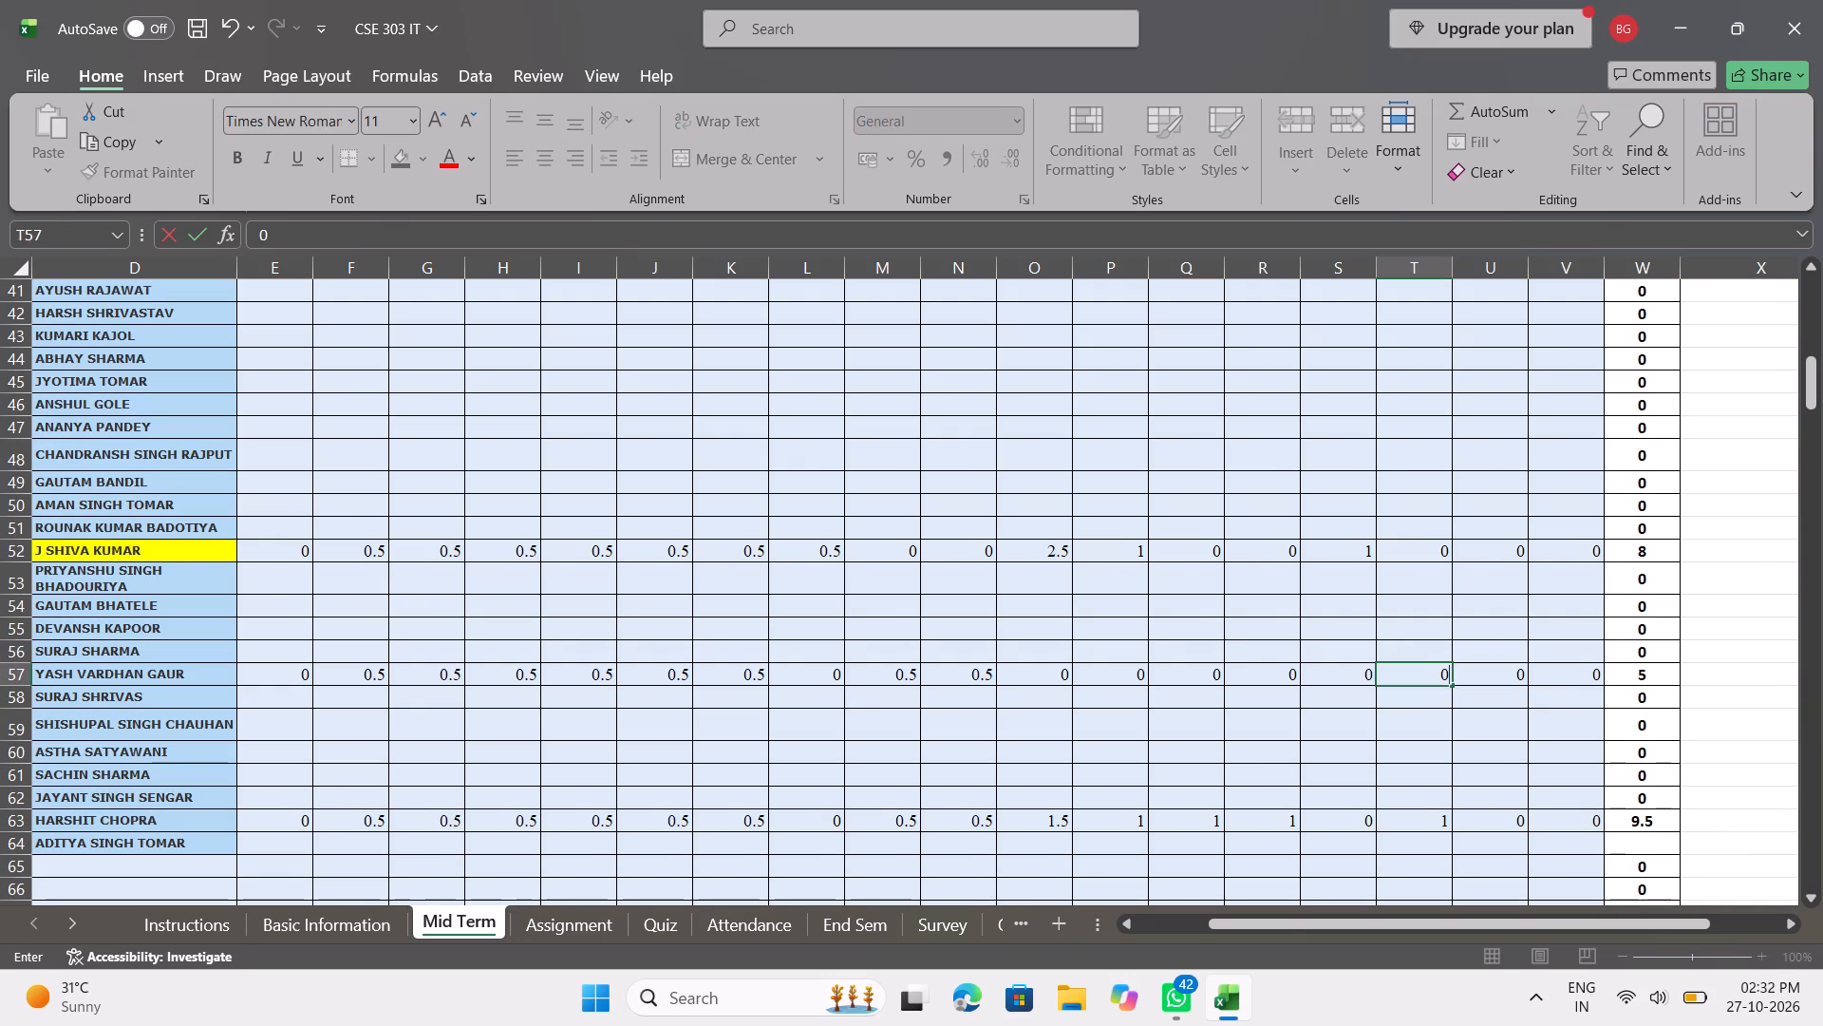
left_click(1368, 669)
key("BackSpace")
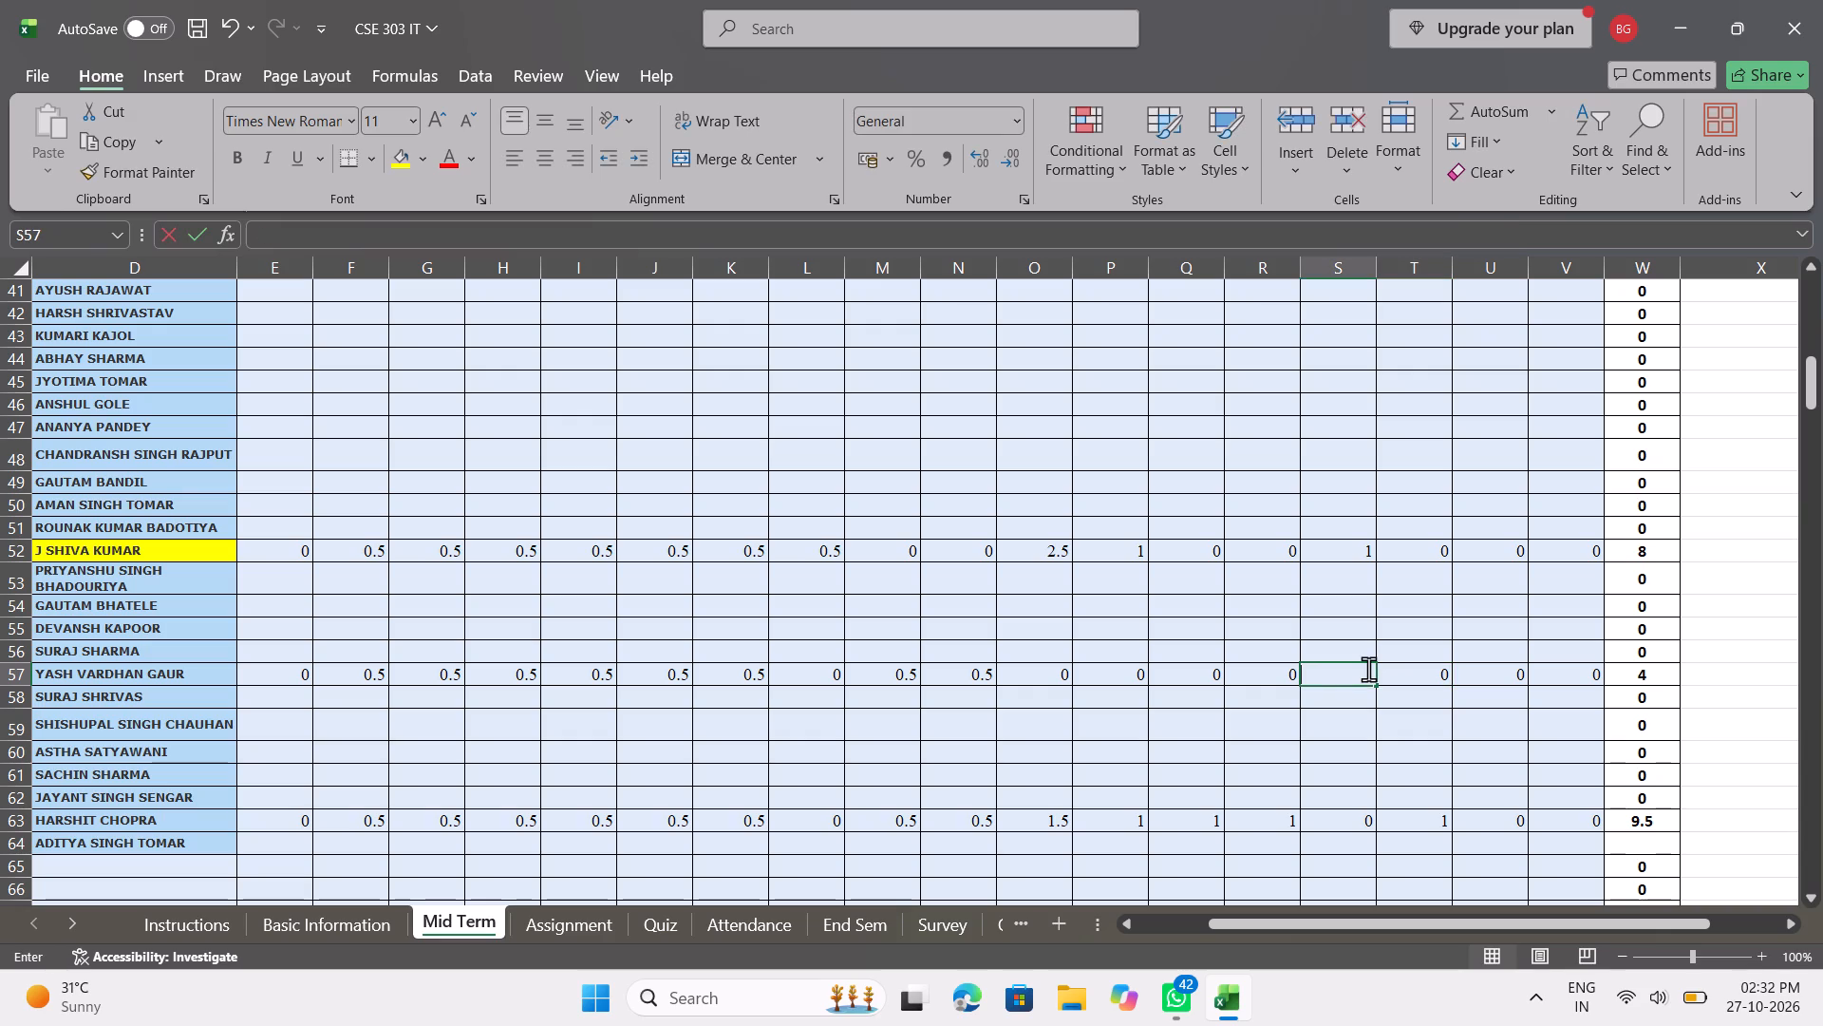
key("1")
left_click(1399, 677)
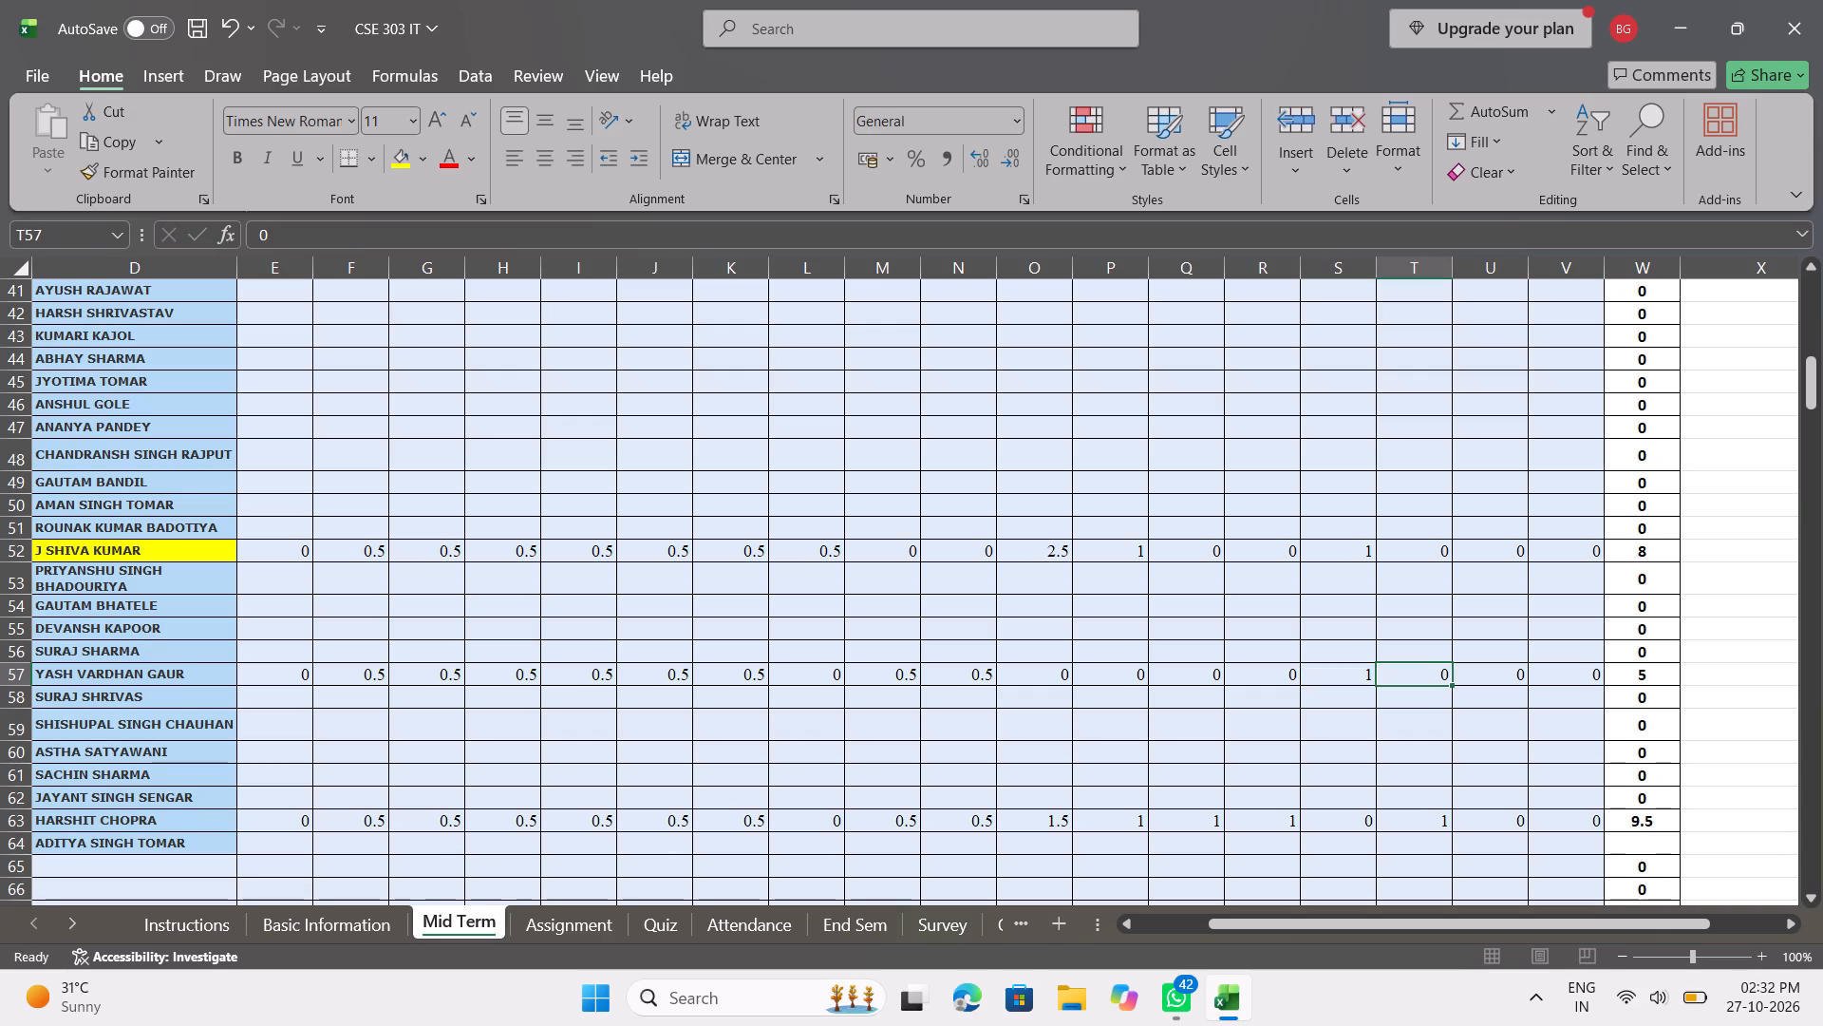
Search the Mid Term sheet for "devansh" to locate the student's row.
scroll(1144, 708, "down", 2)
scroll(1144, 708, "up", 1)
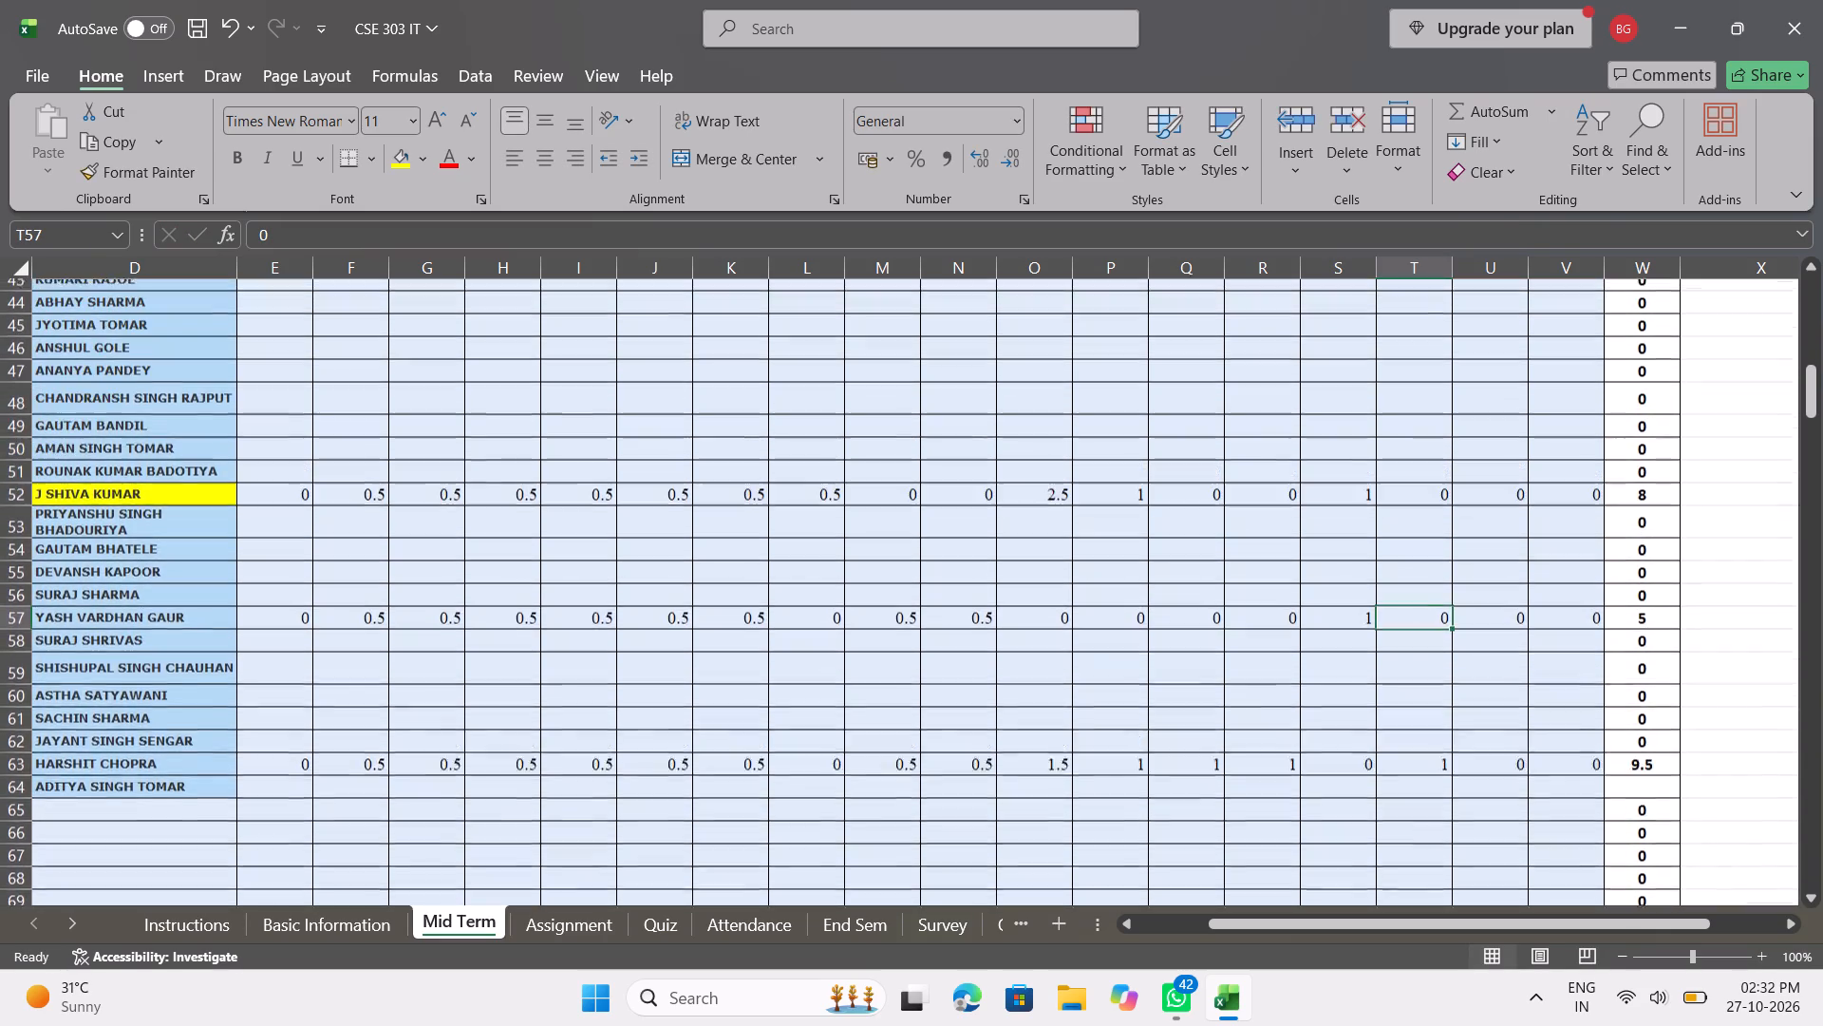
scroll(1144, 708, "up", 1)
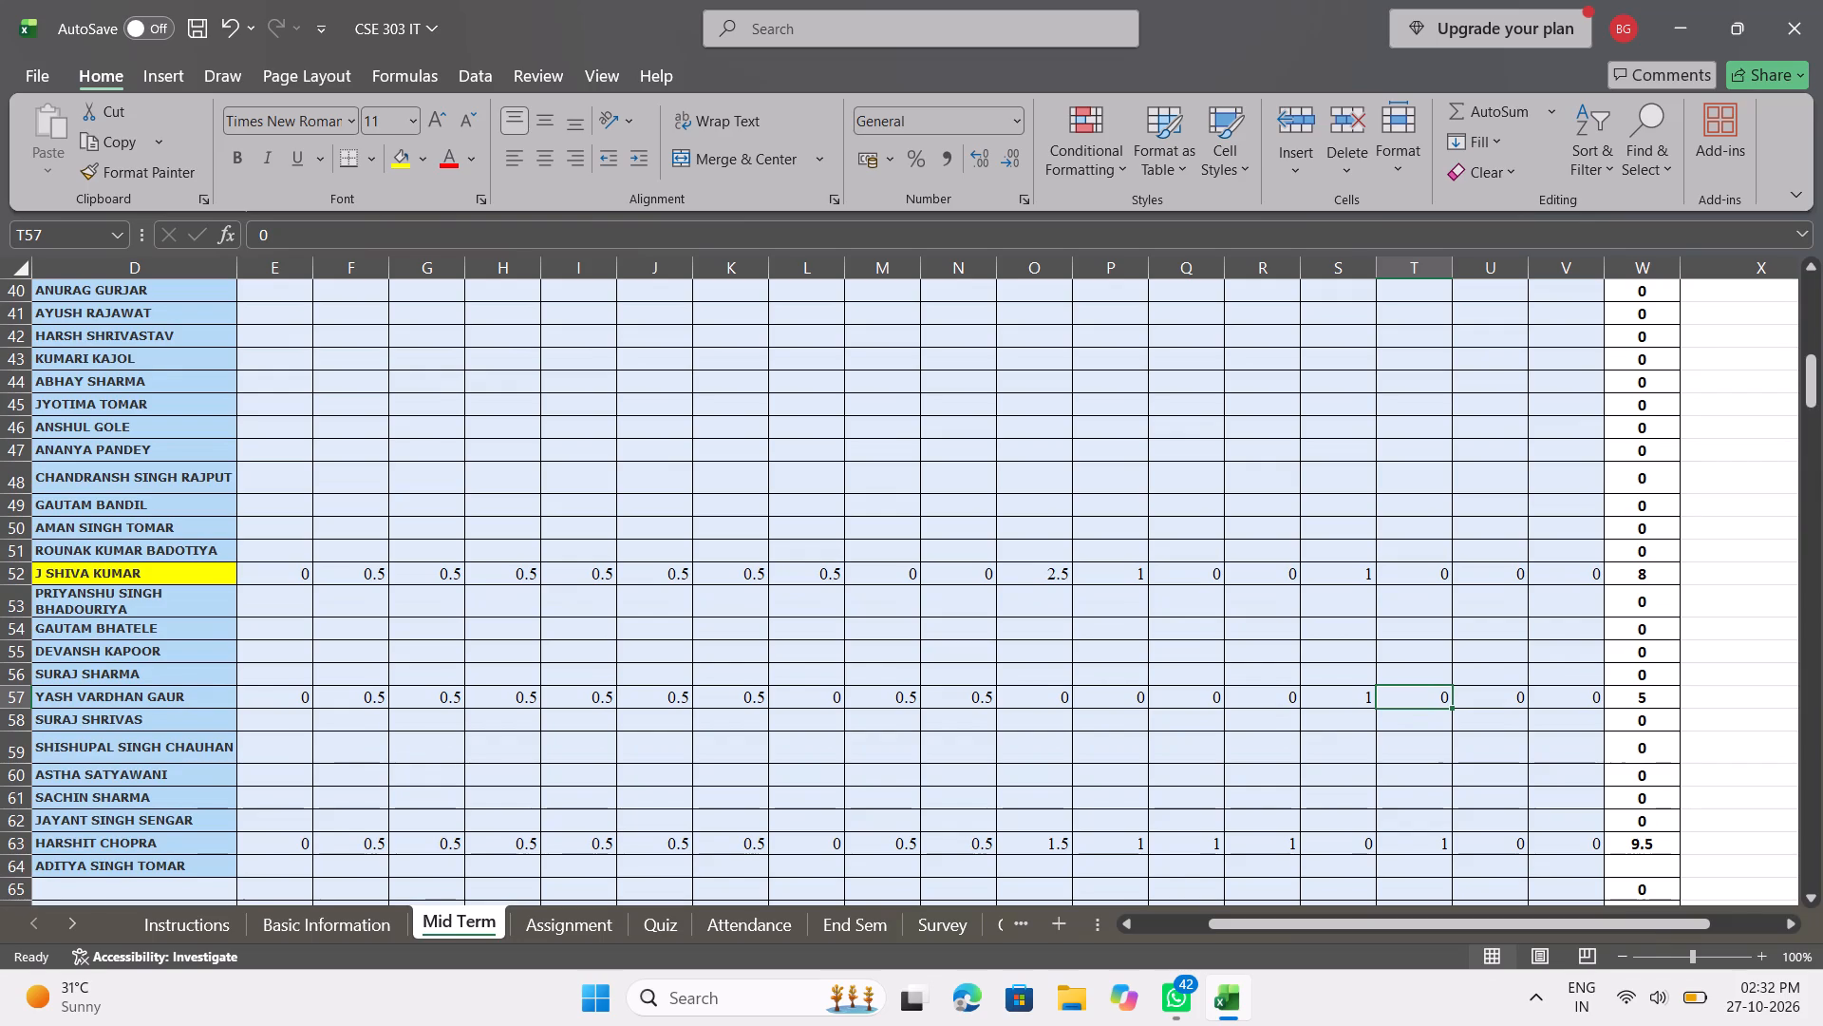
key("ctrl+f")
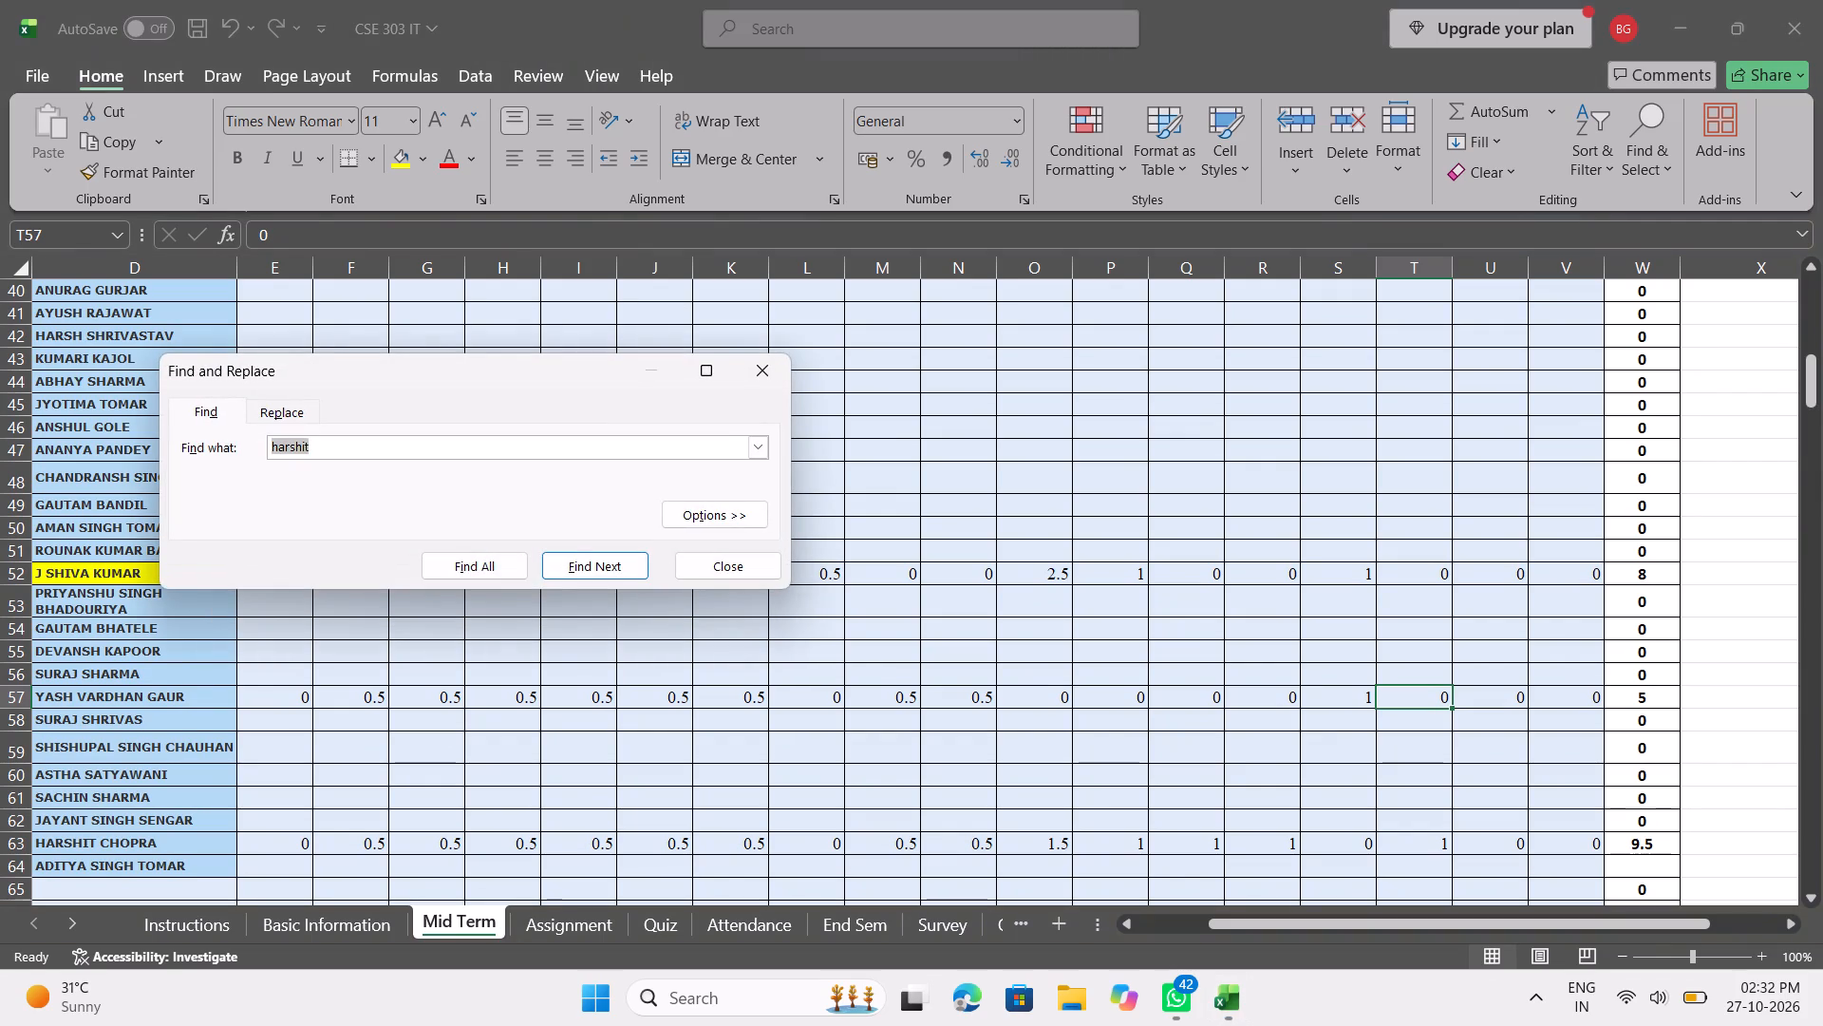
key("BackSpace")
key("d")
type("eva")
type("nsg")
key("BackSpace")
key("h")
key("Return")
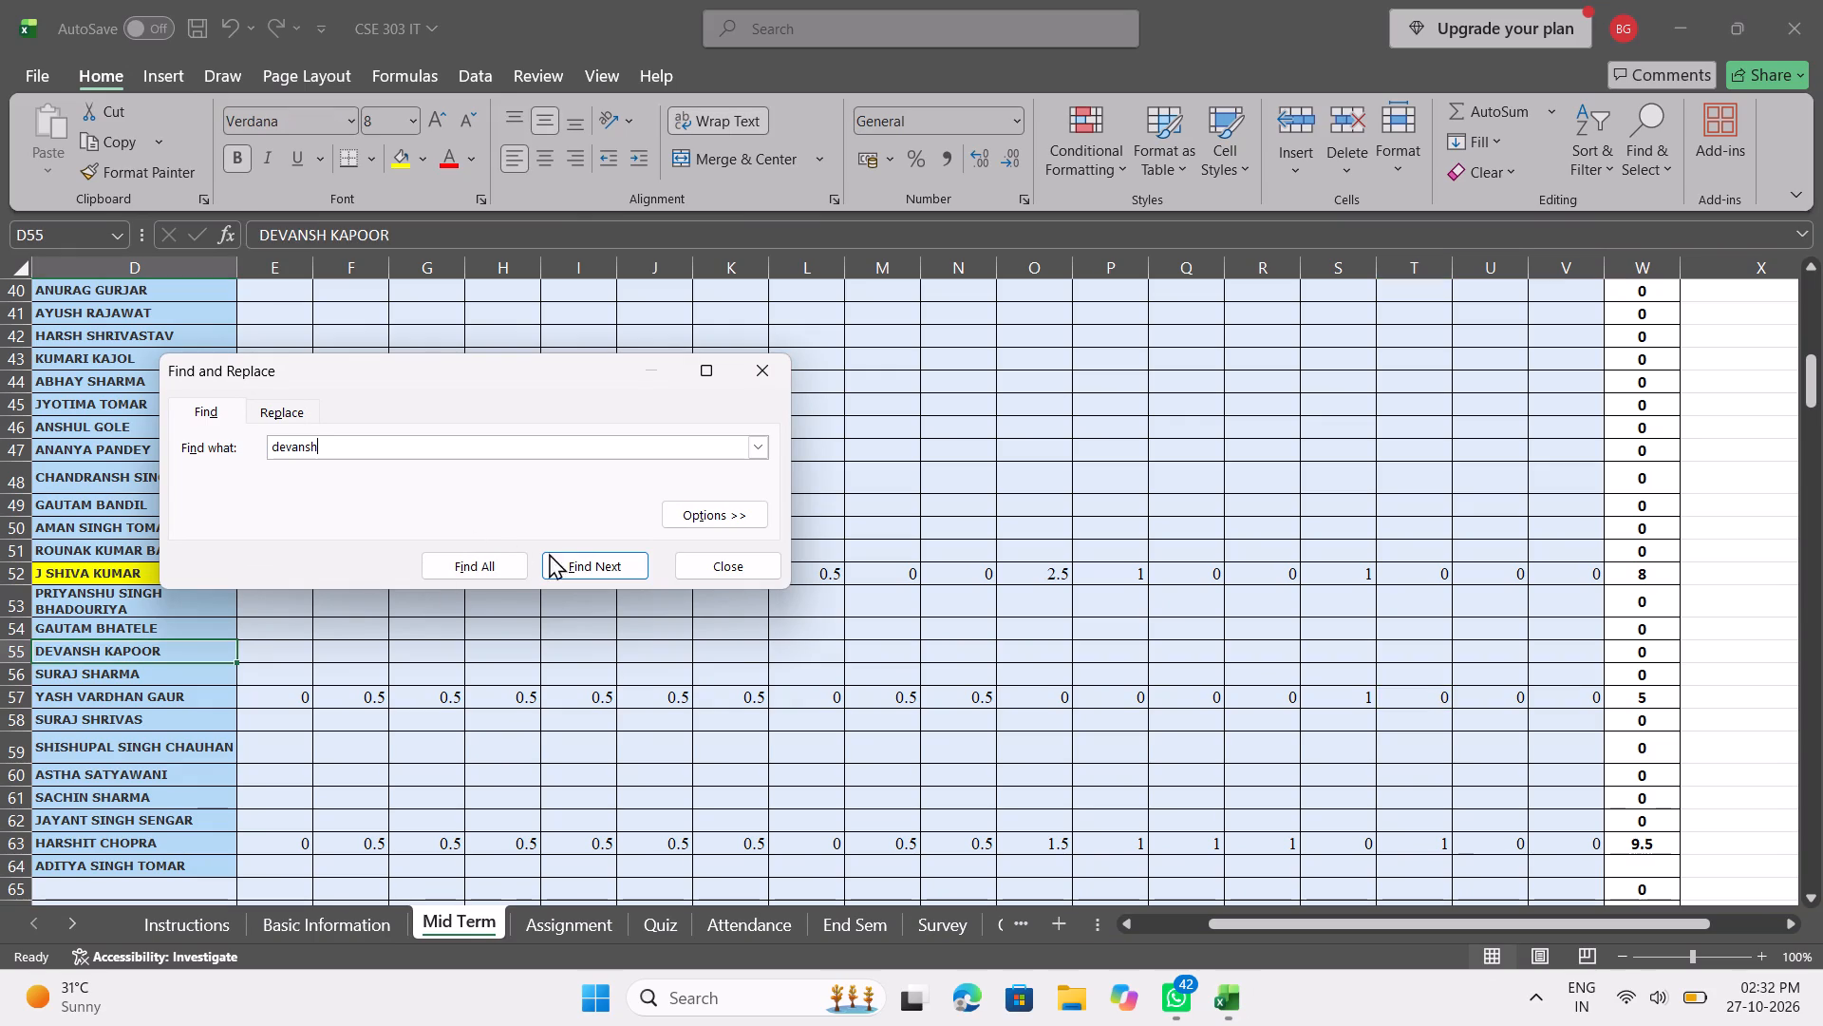
left_click(585, 567)
left_click(595, 550)
left_click(774, 360)
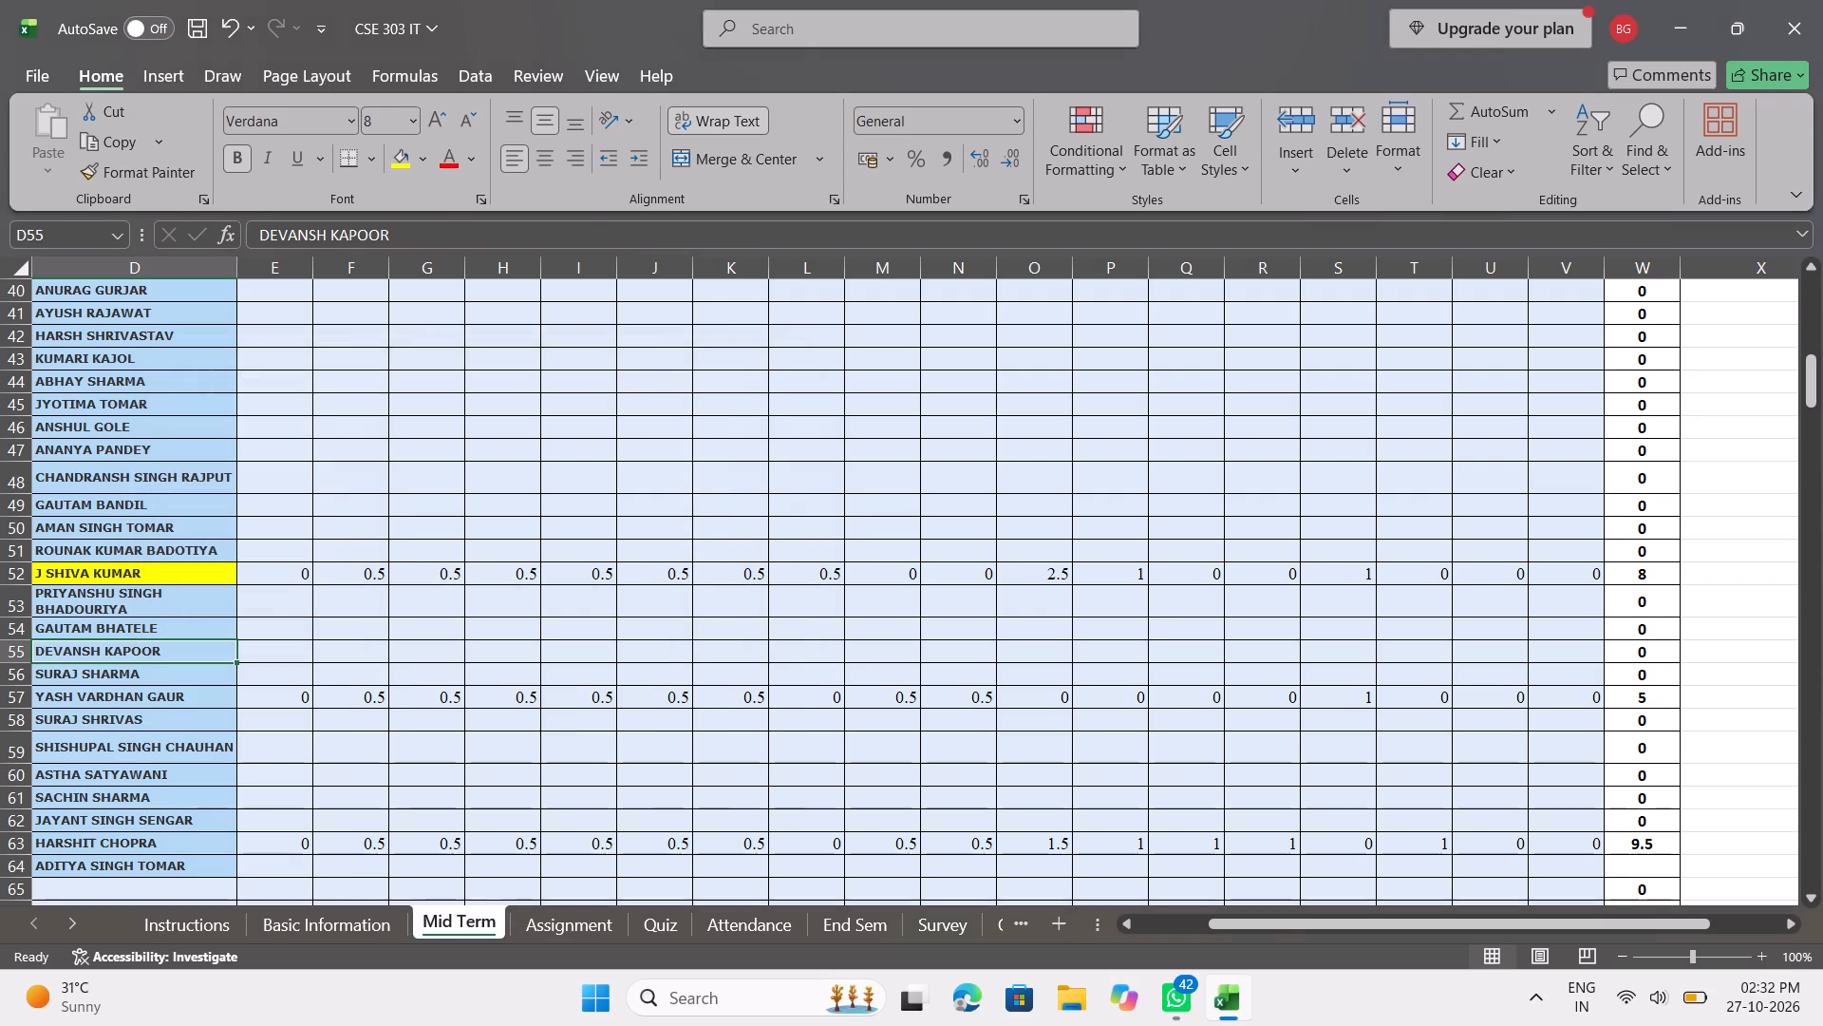
Enter 0 in E55 of the located student's row and copy the 0.5 mark from F52 into F55.
left_click(255, 663)
left_click(280, 655)
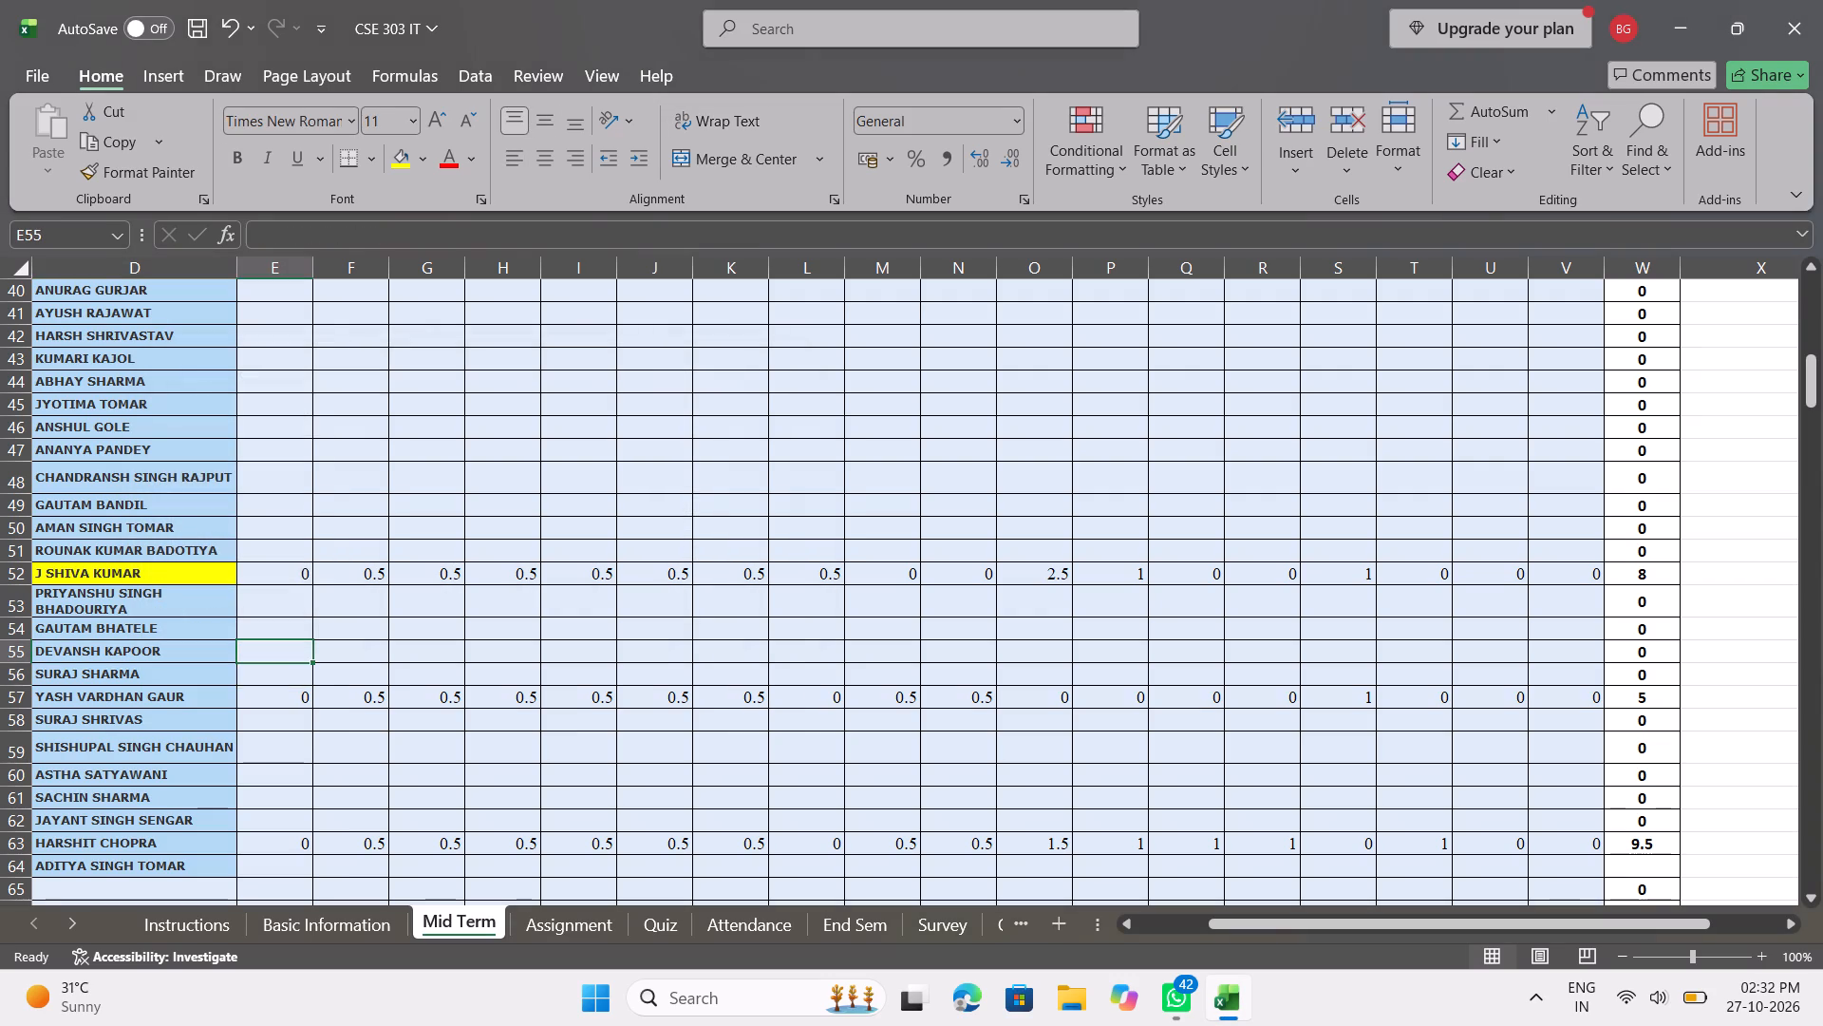
key("0")
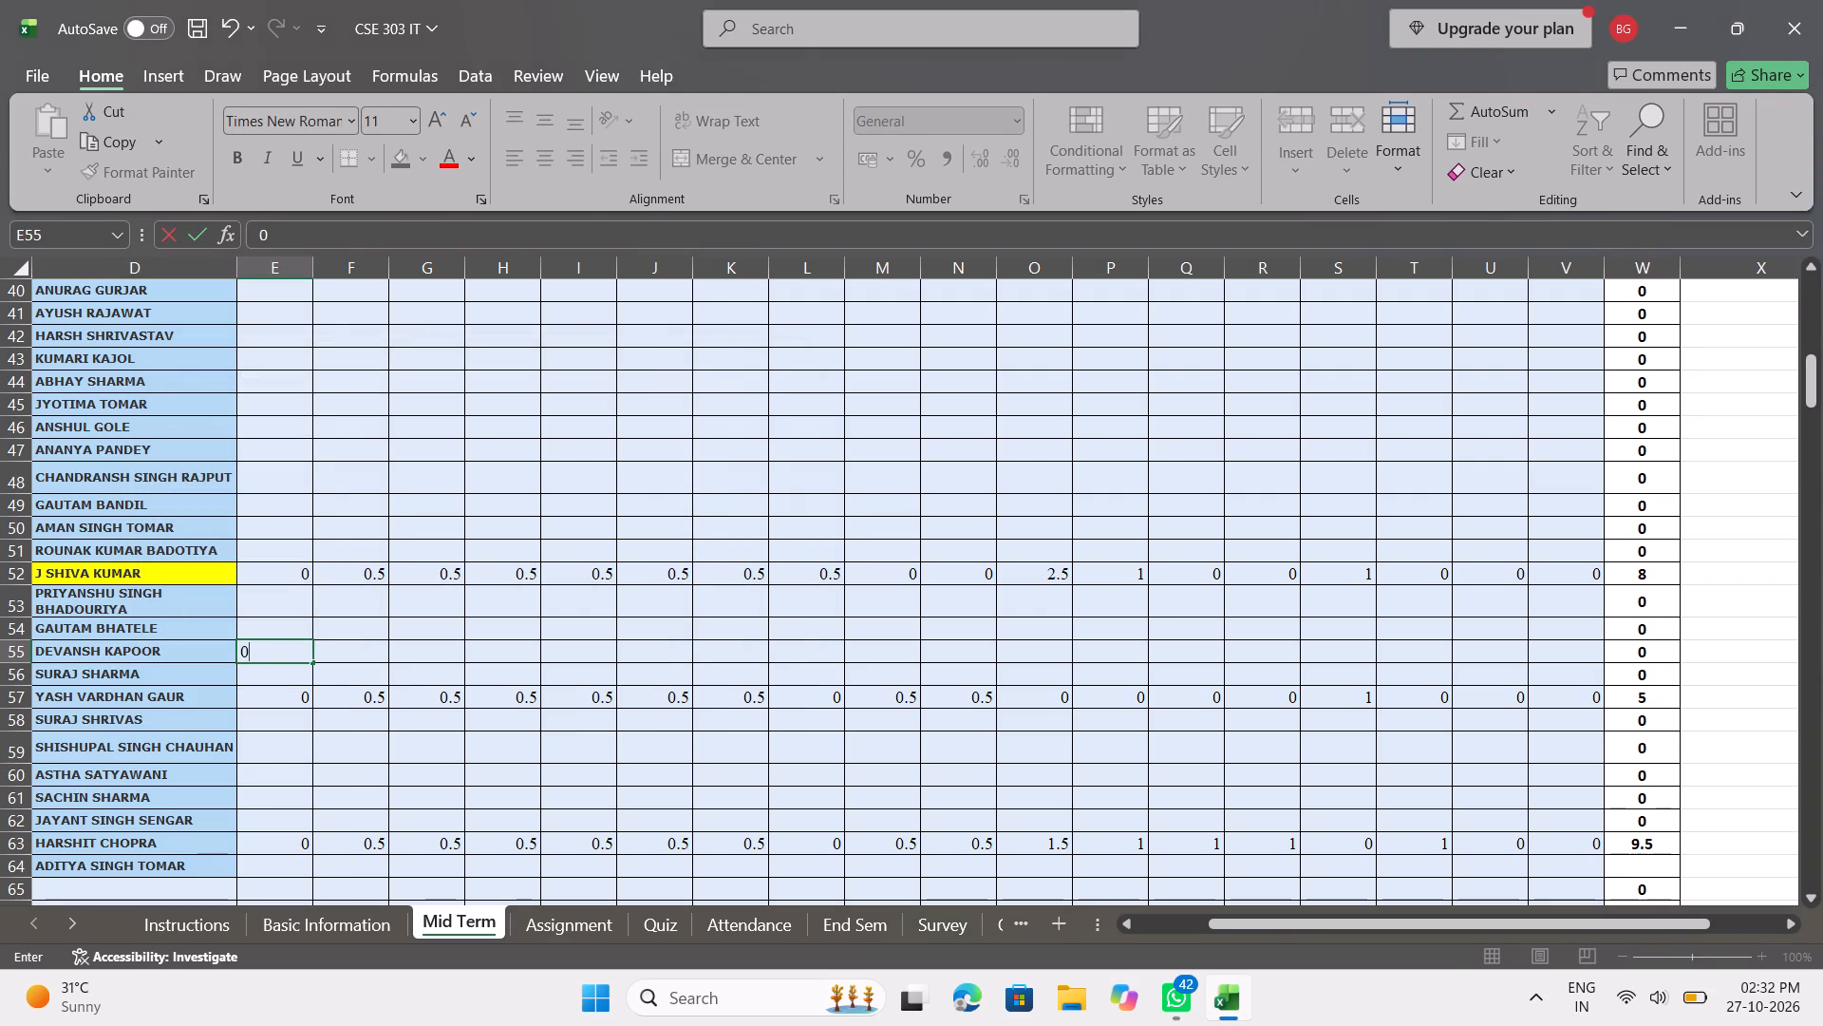
left_click(357, 569)
double_click(357, 569)
left_click_drag(357, 569, 374, 569)
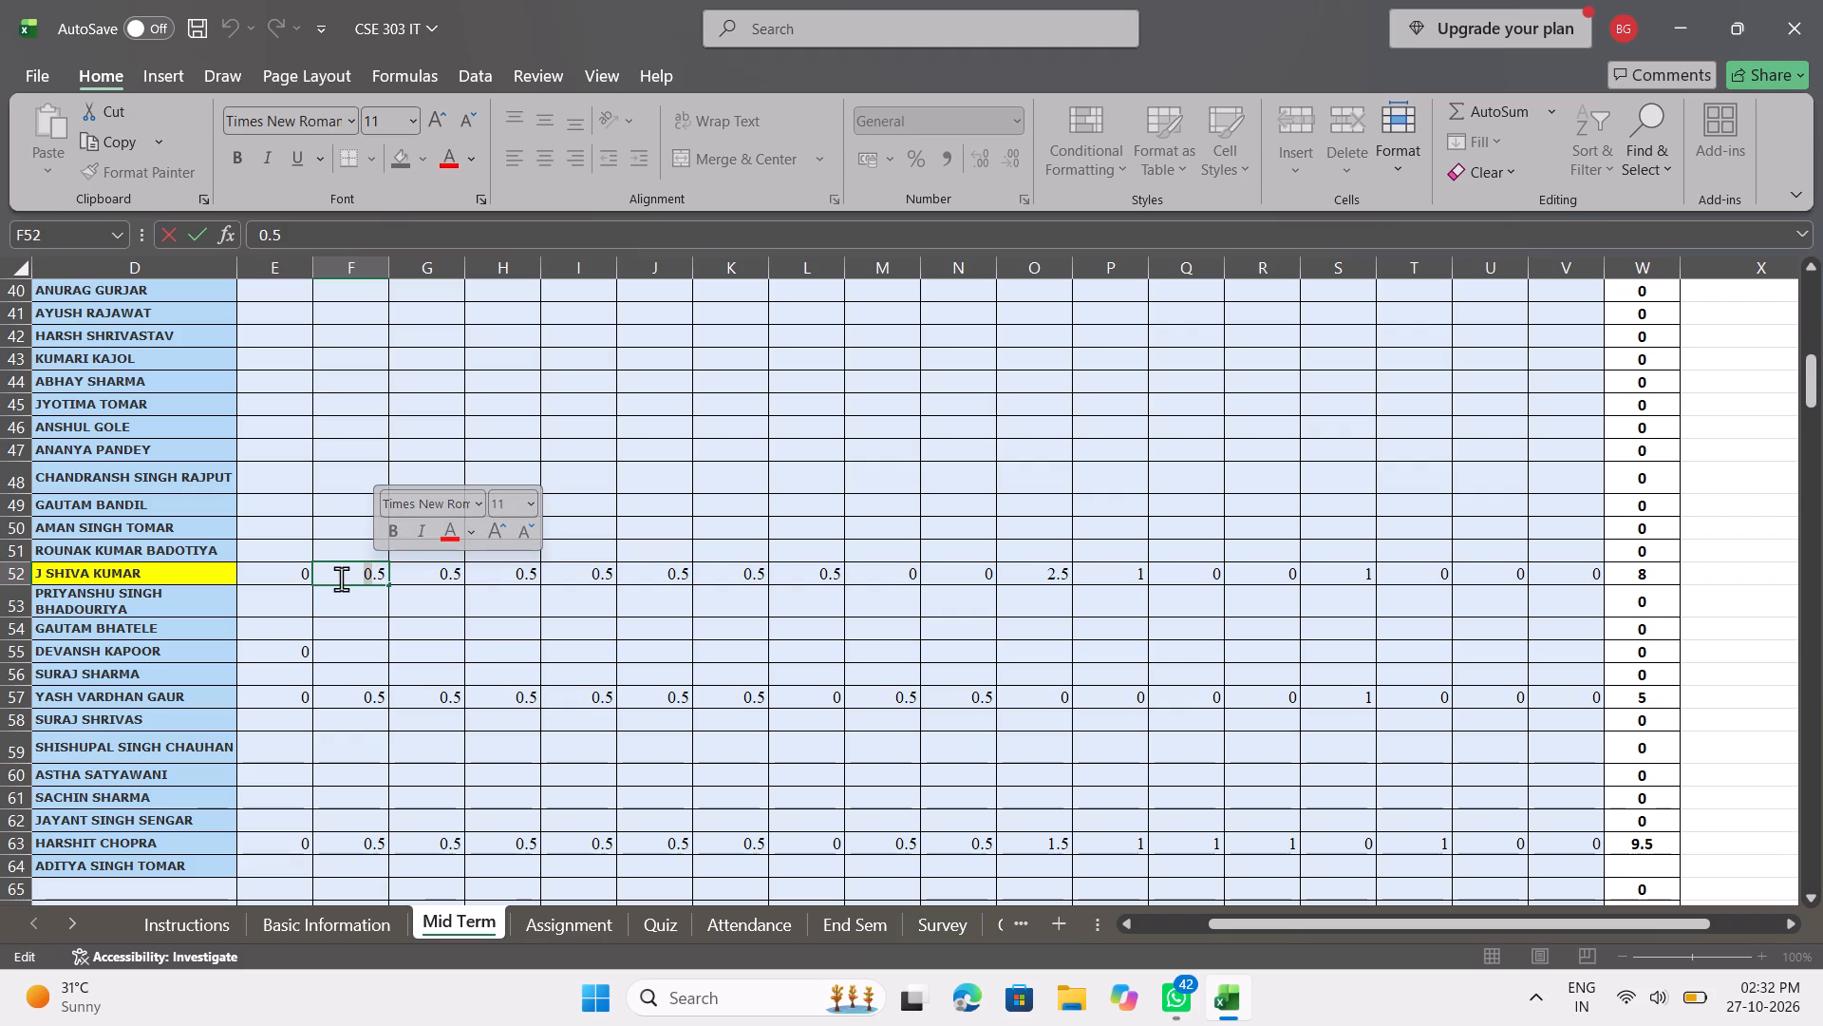
left_click(350, 575)
left_click(350, 575)
left_click_drag(350, 575, 405, 572)
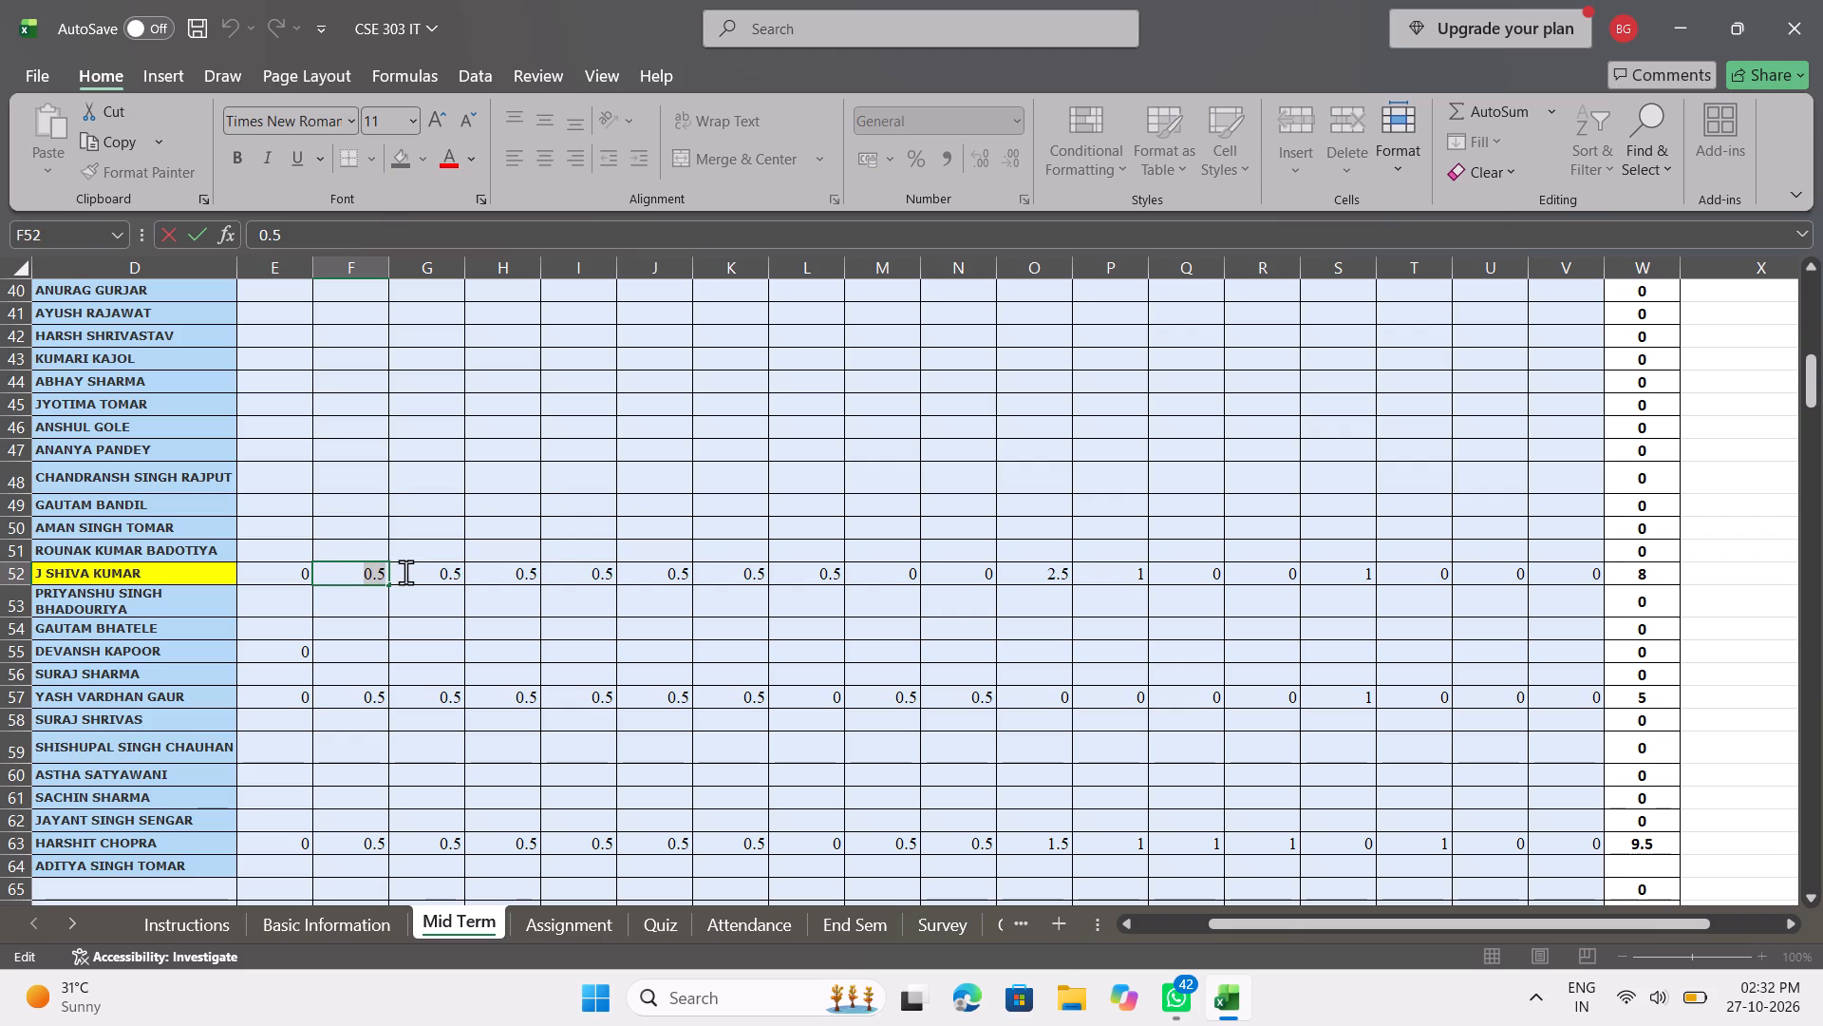
left_click_drag(405, 572, 405, 571)
key("ctrl+c")
left_click(376, 649)
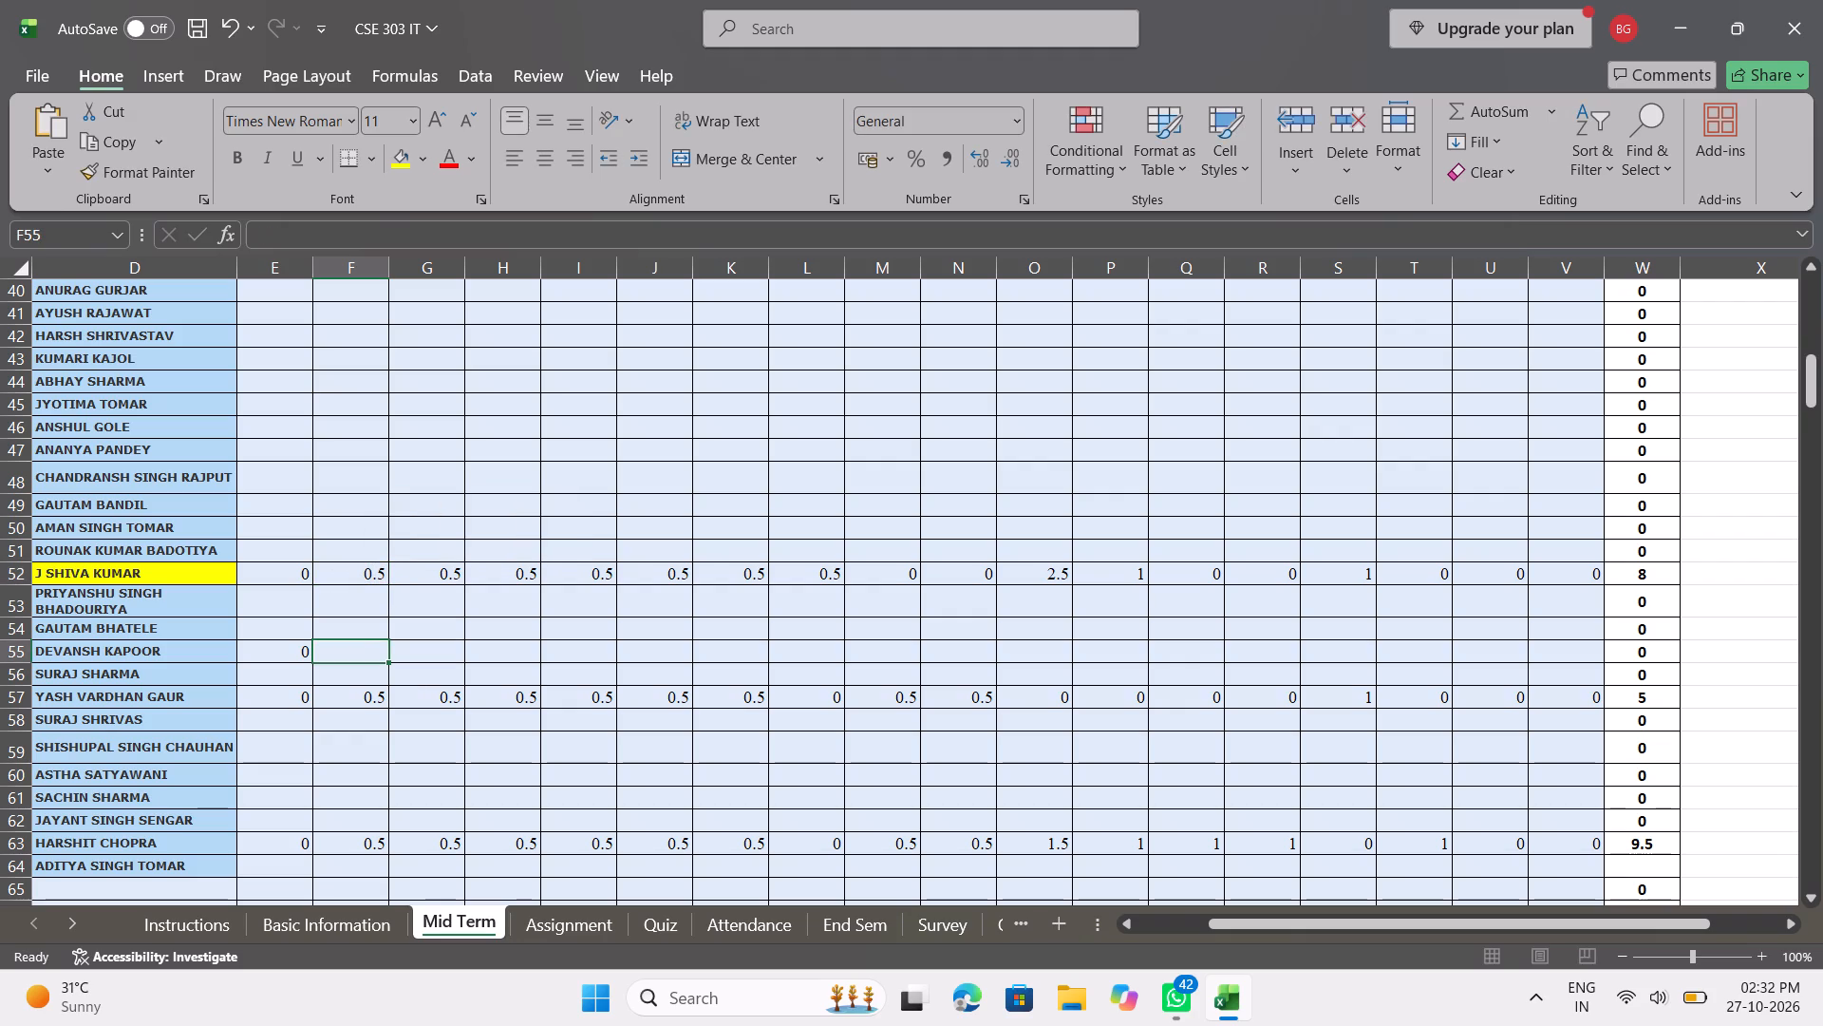
key("ctrl+v")
Paste the copied 0.5 mark into each of the cells G55 through L55.
key("Right")
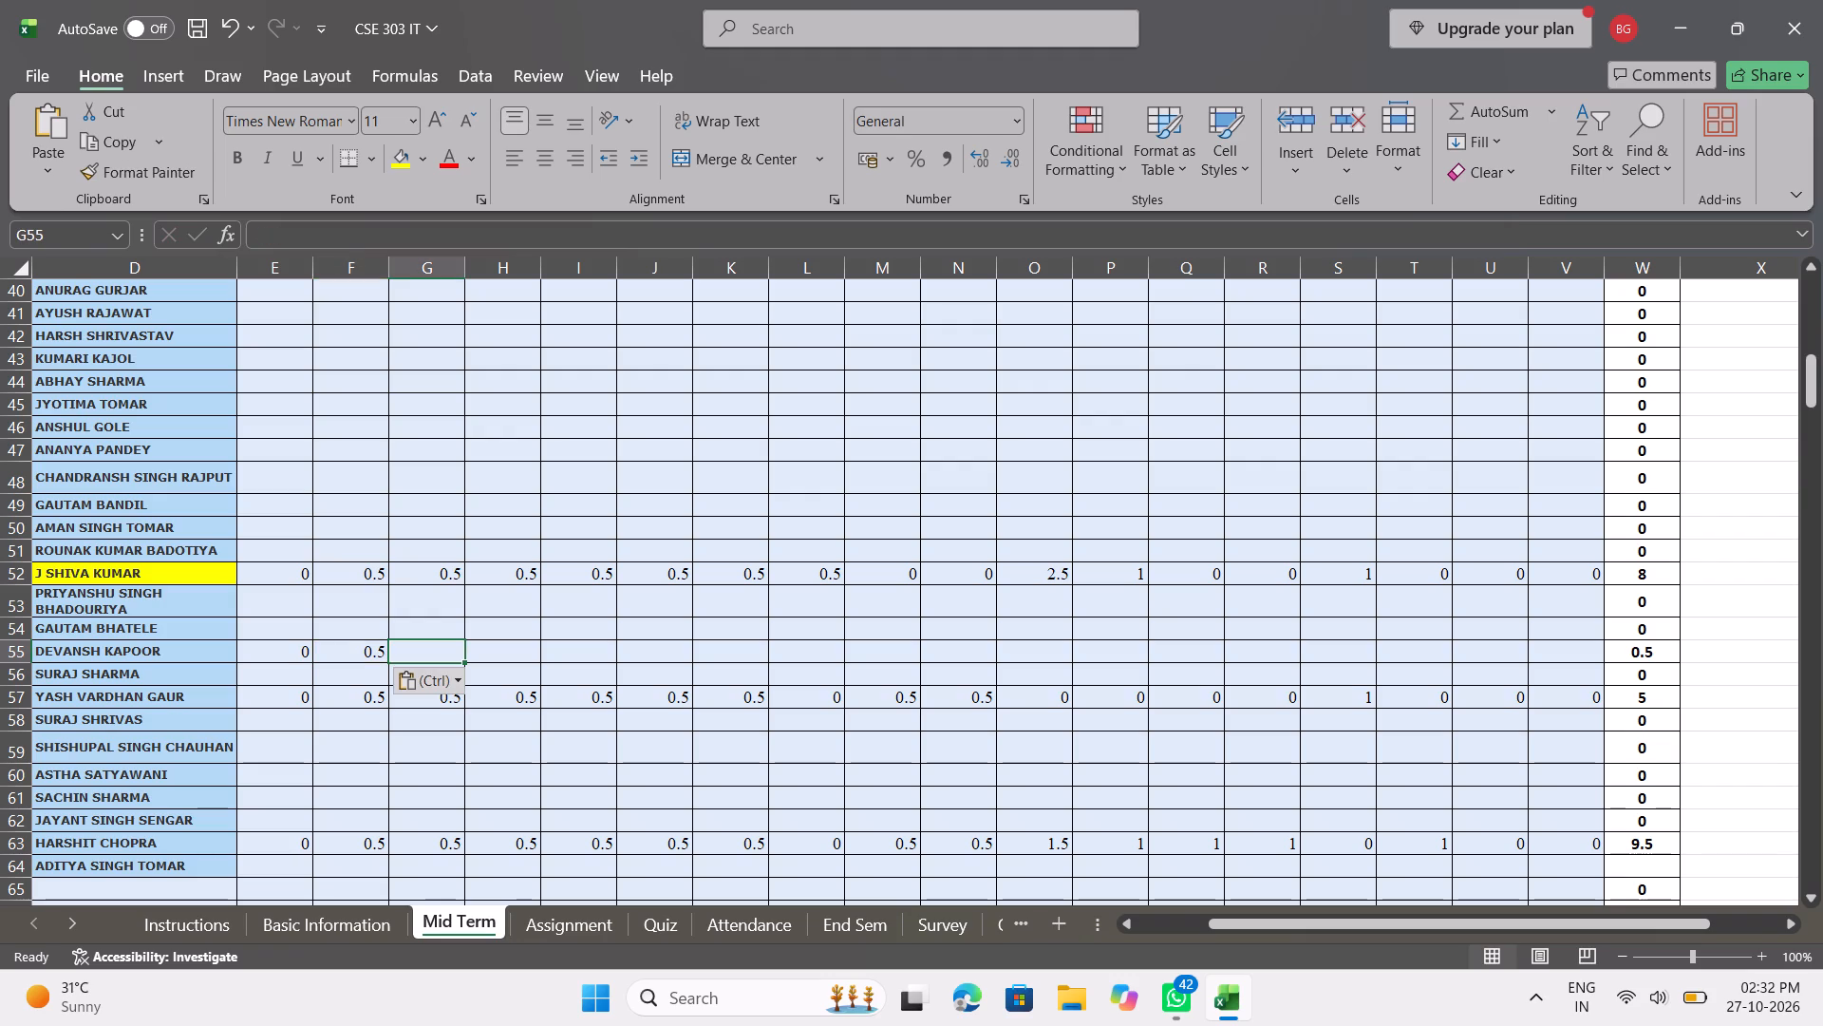
key("ctrl+v")
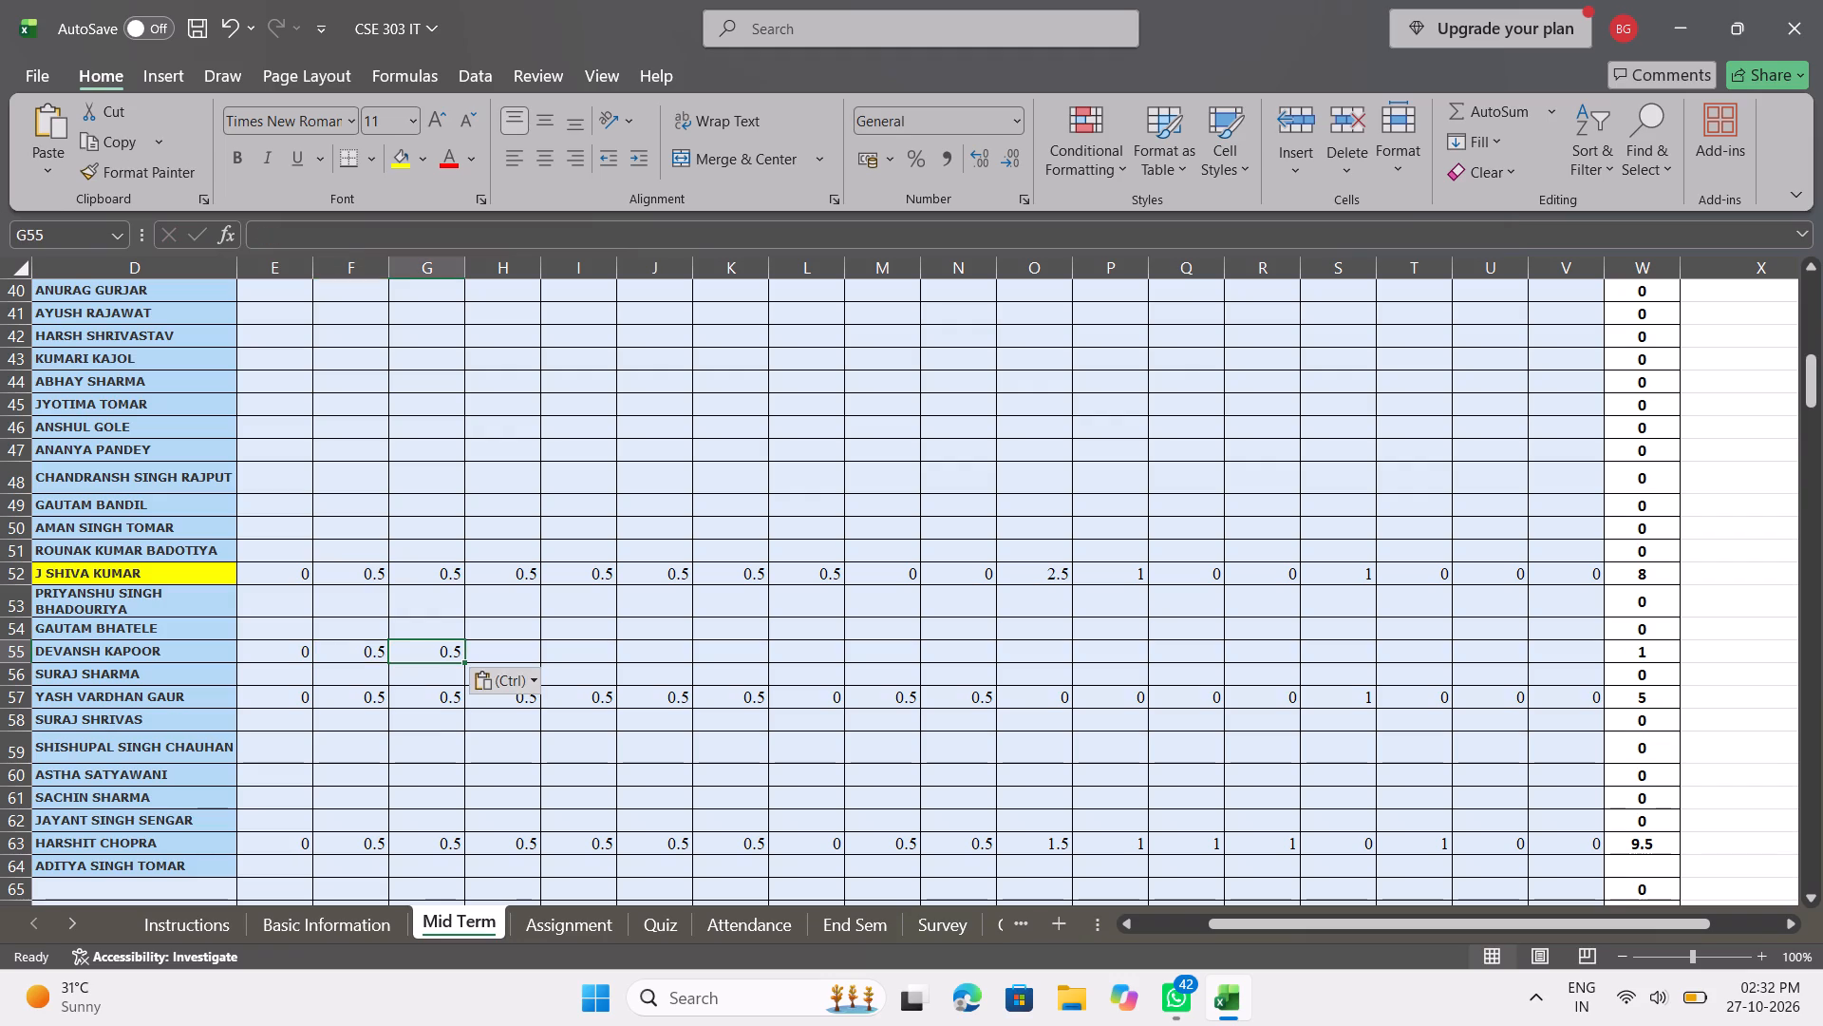
left_click(485, 650)
key("ctrl+v")
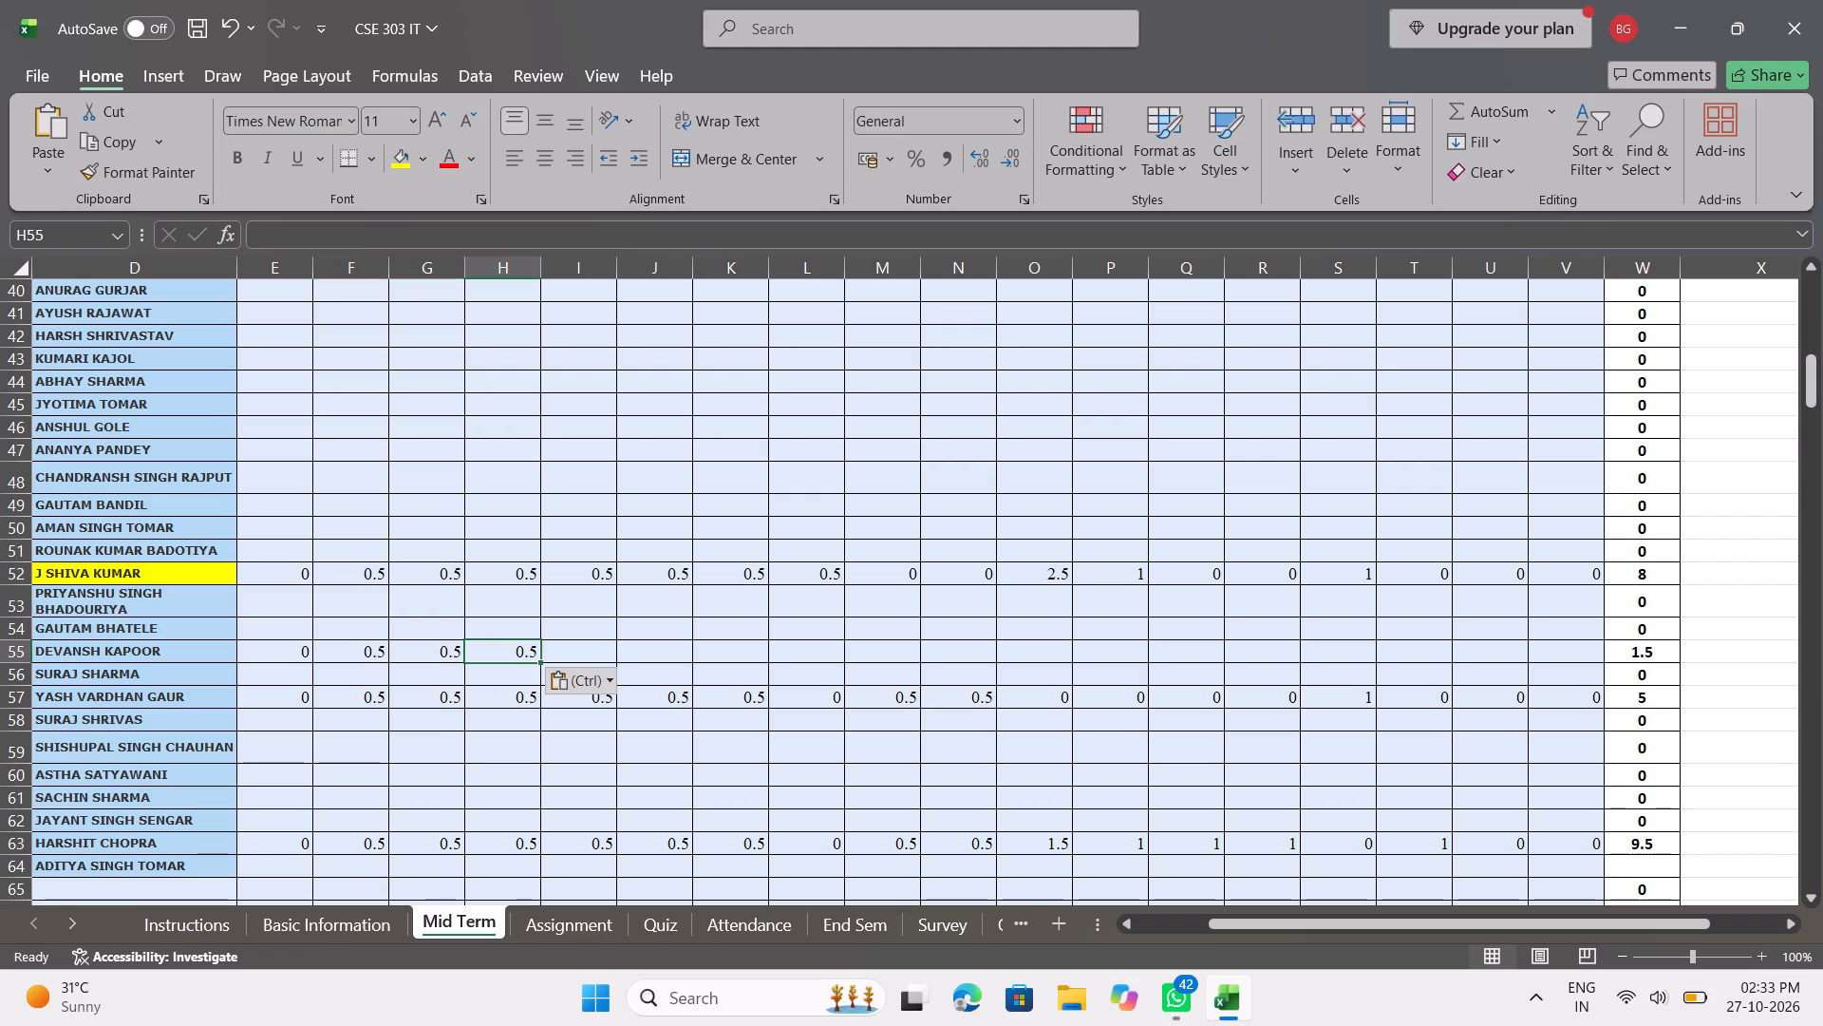
left_click(563, 655)
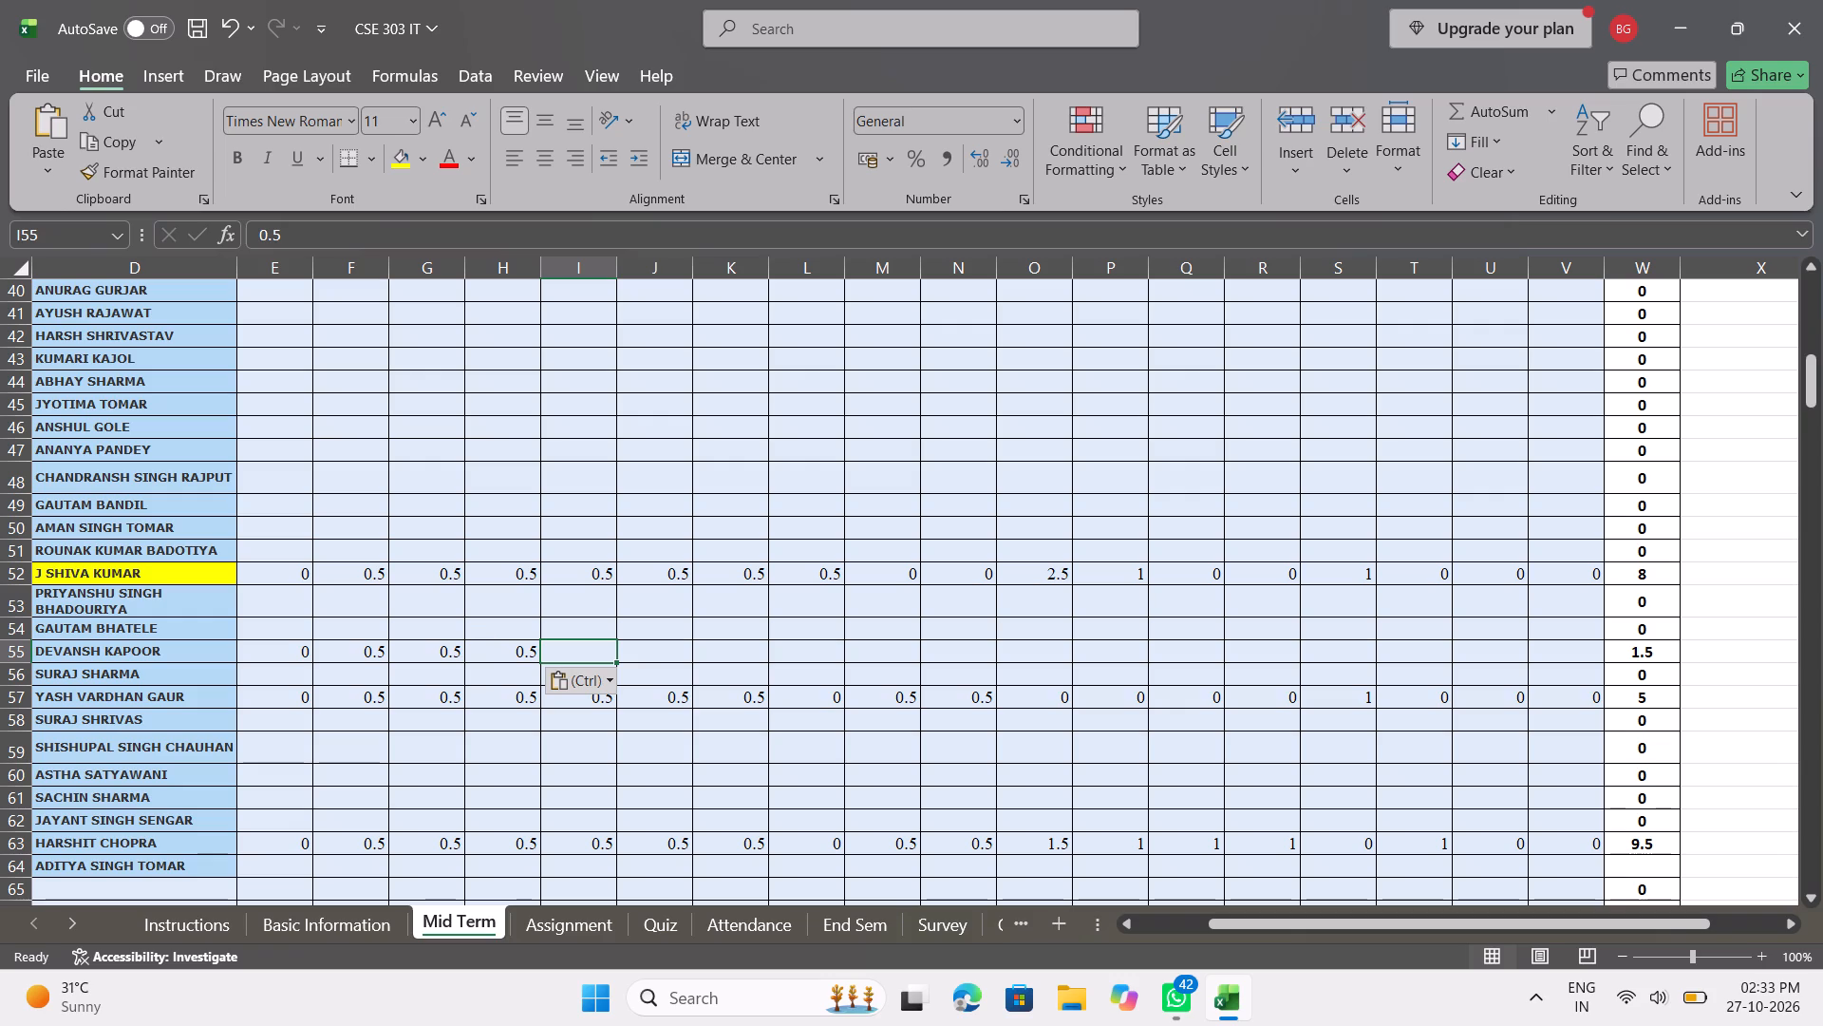
key("ctrl+v")
left_click(687, 654)
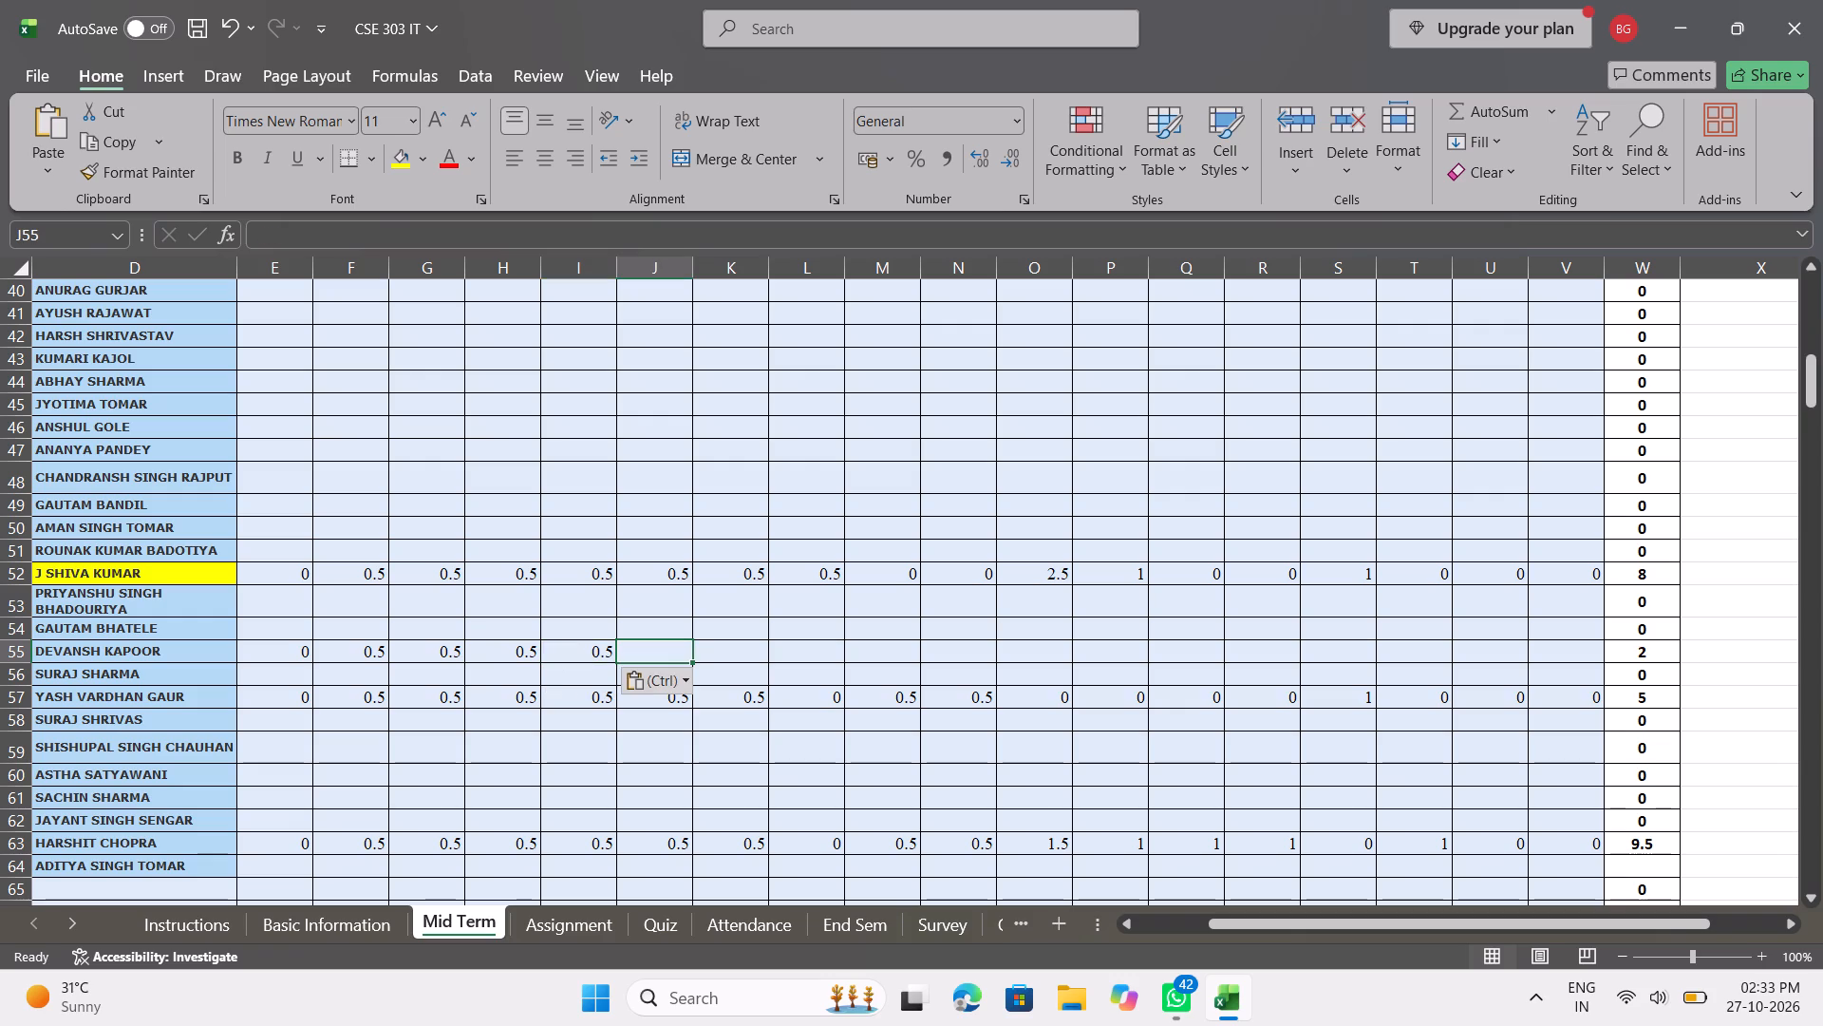
key("ctrl+v")
left_click(735, 655)
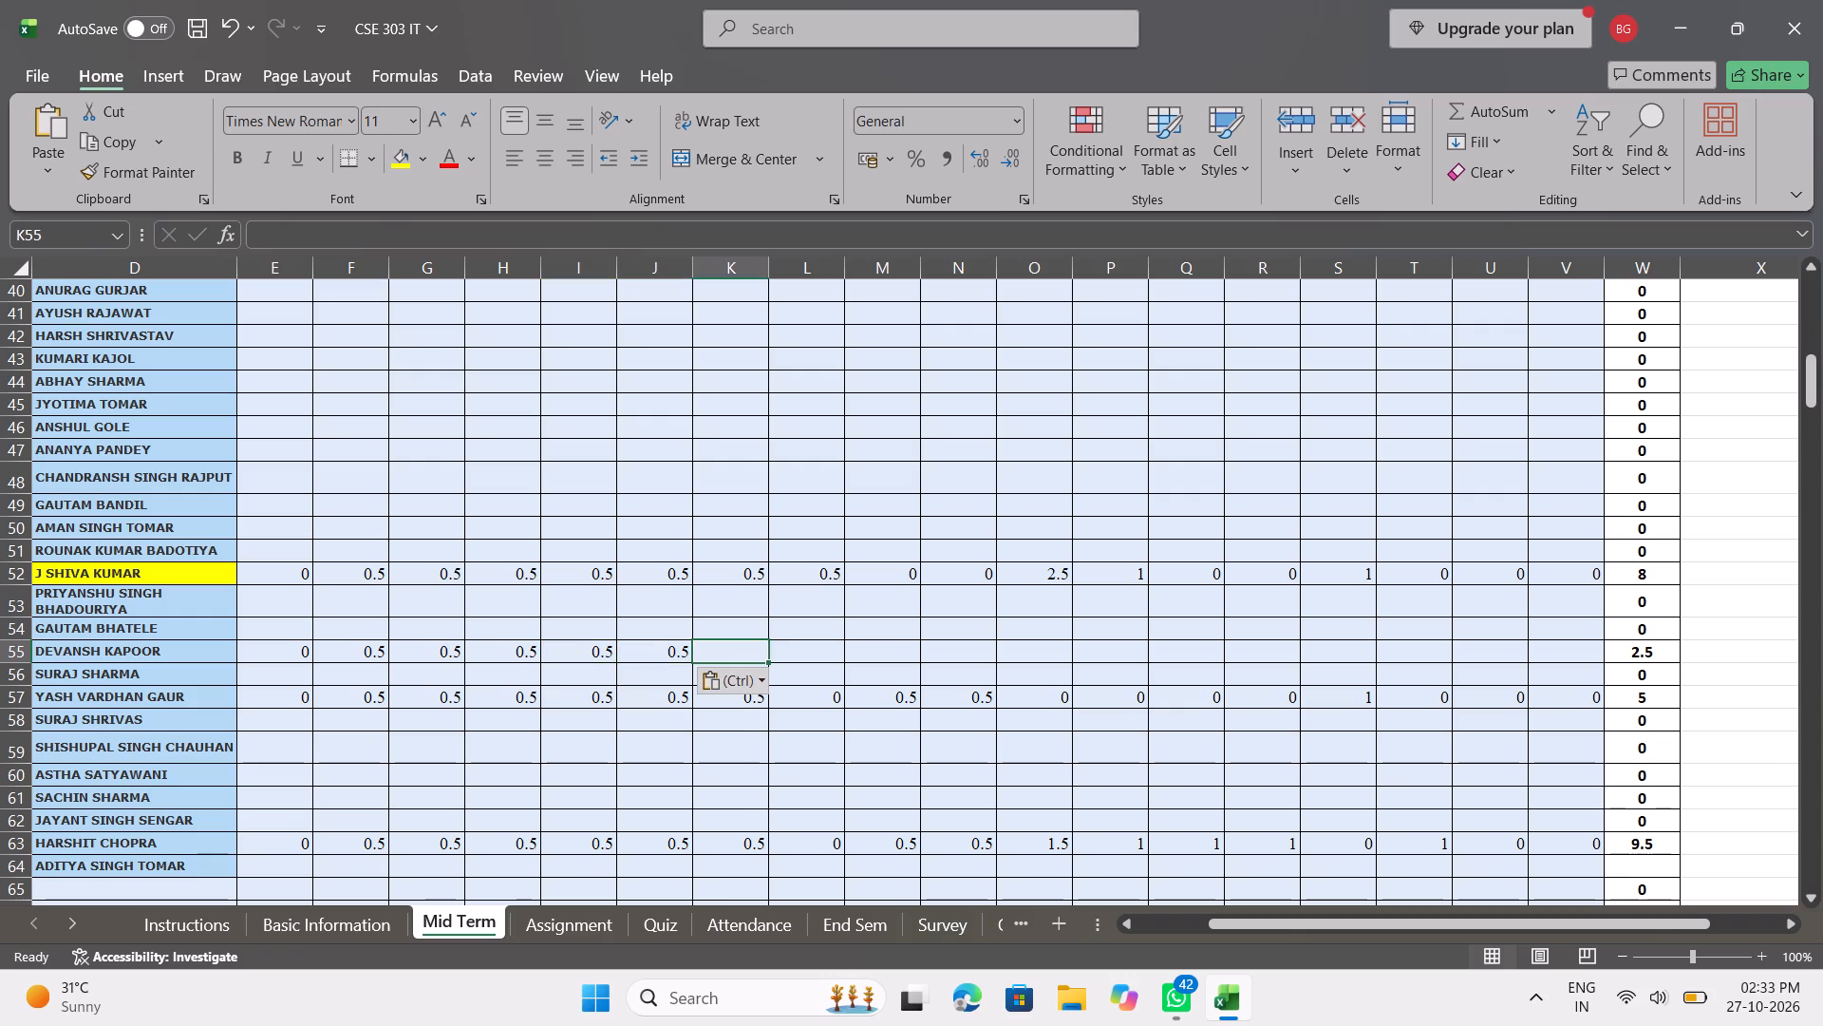
key("ctrl+v")
left_click(797, 656)
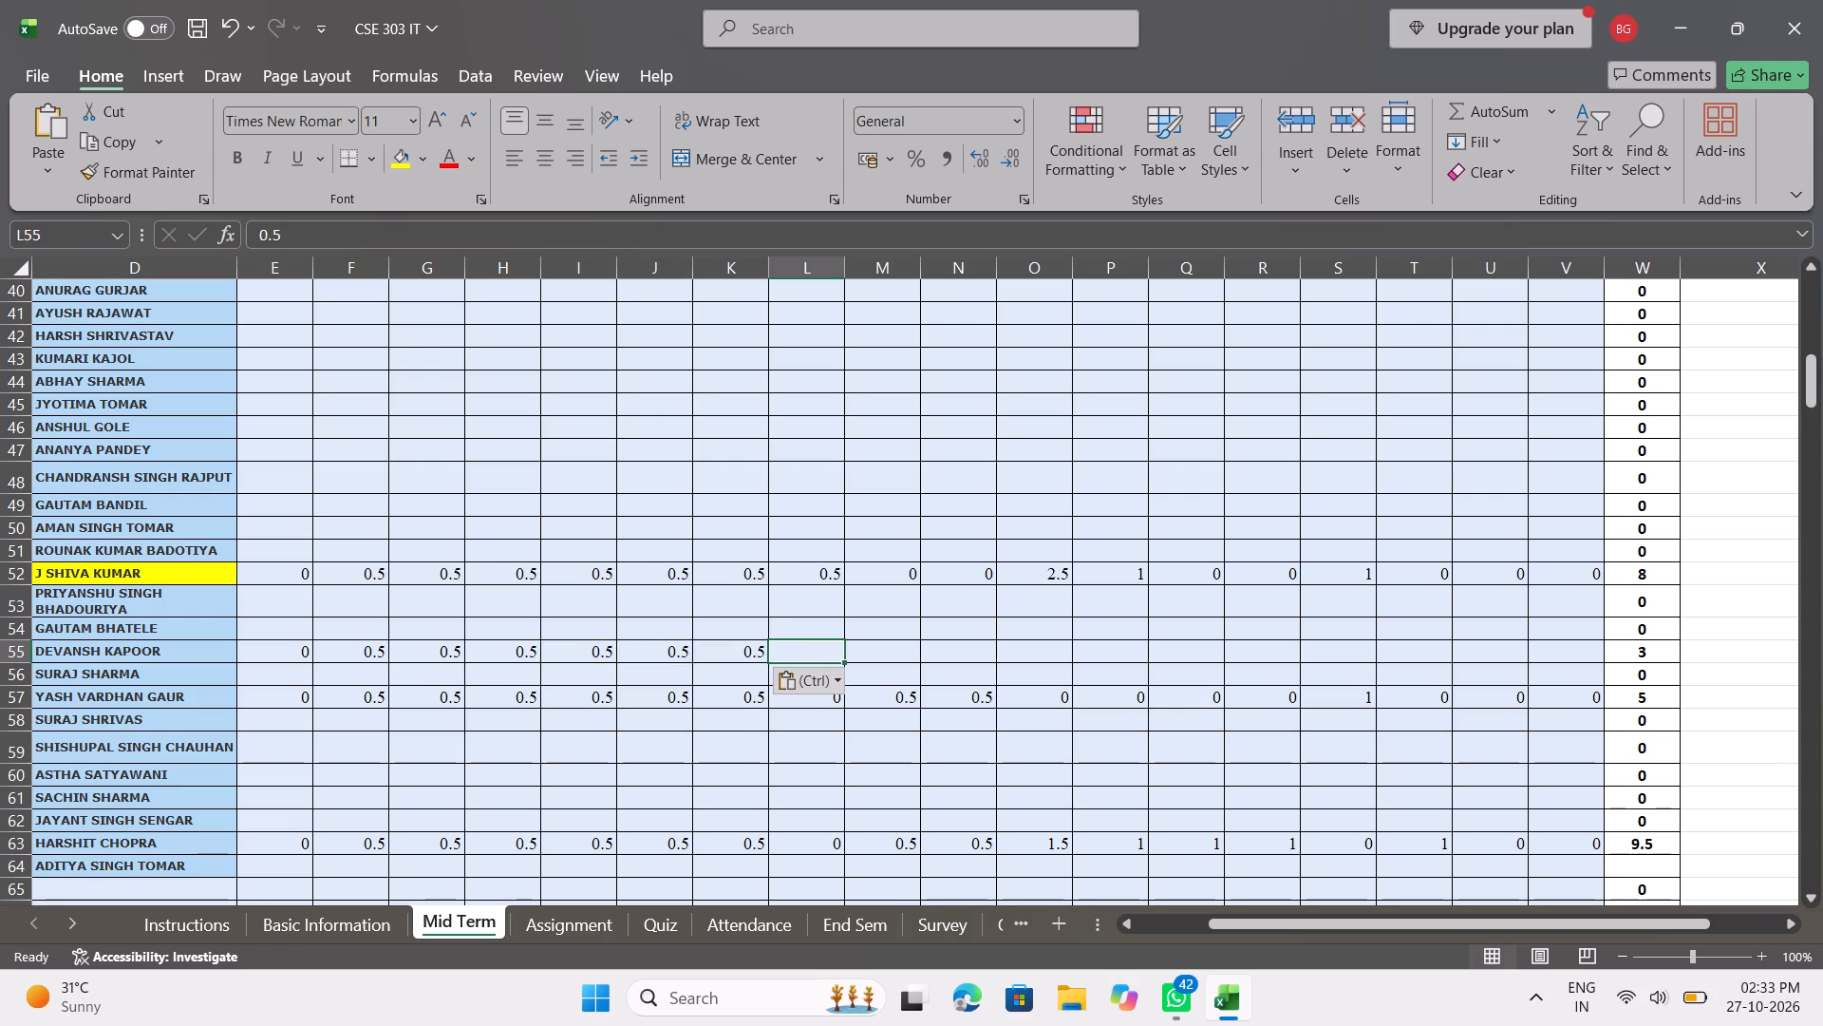
key("ctrl+v")
Enter 0 in M55 and paste the copied 0.5 mark into N55 and O55.
left_click(866, 659)
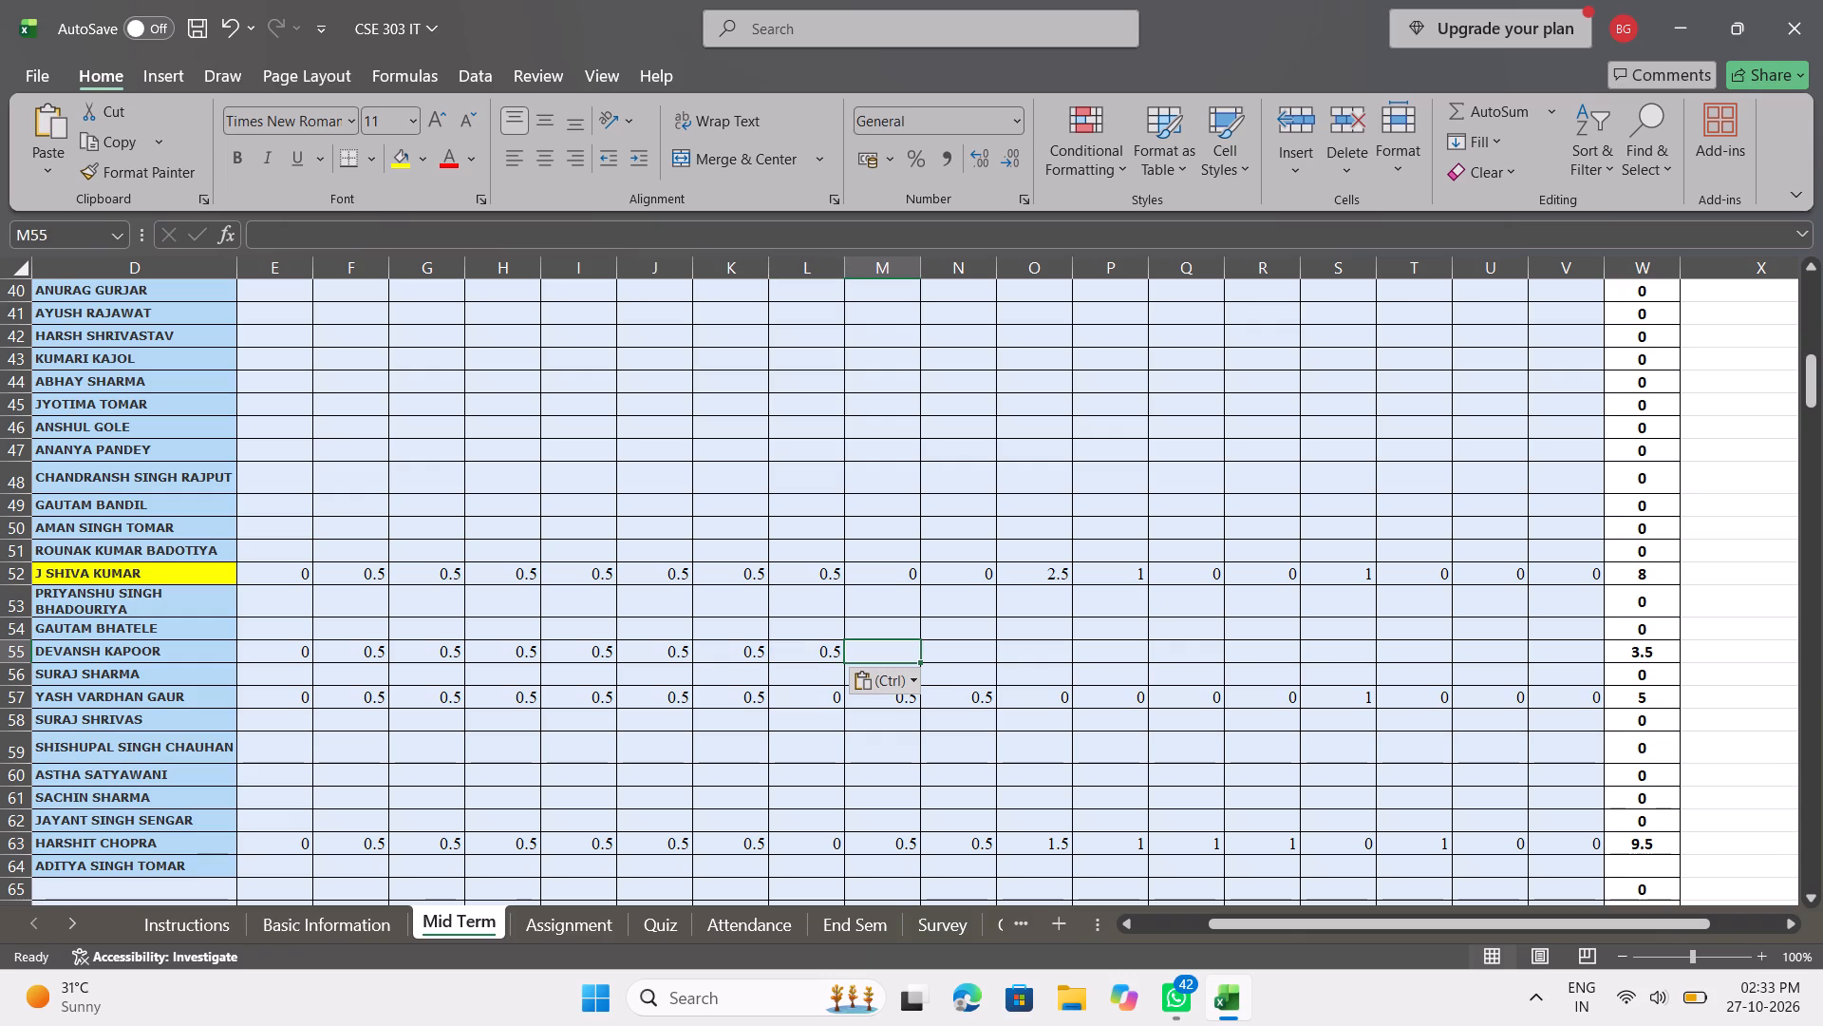
key("0")
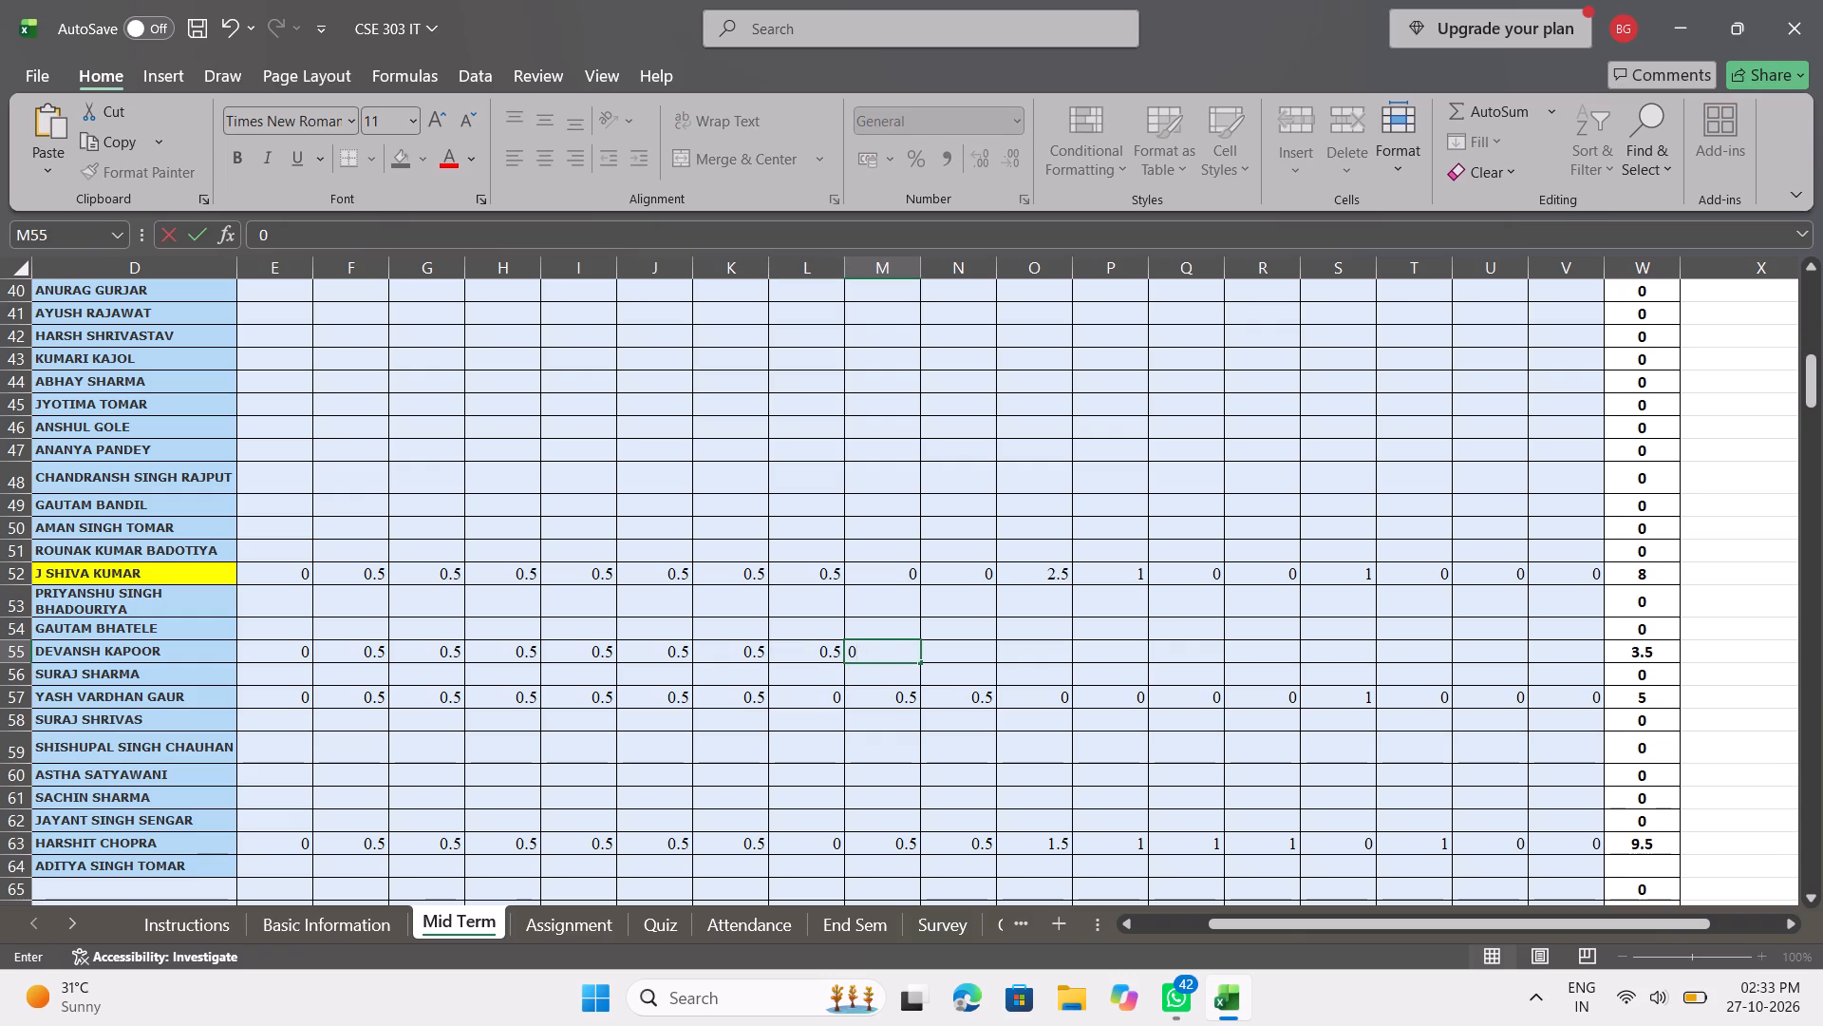
left_click(961, 648)
key("ctrl+v")
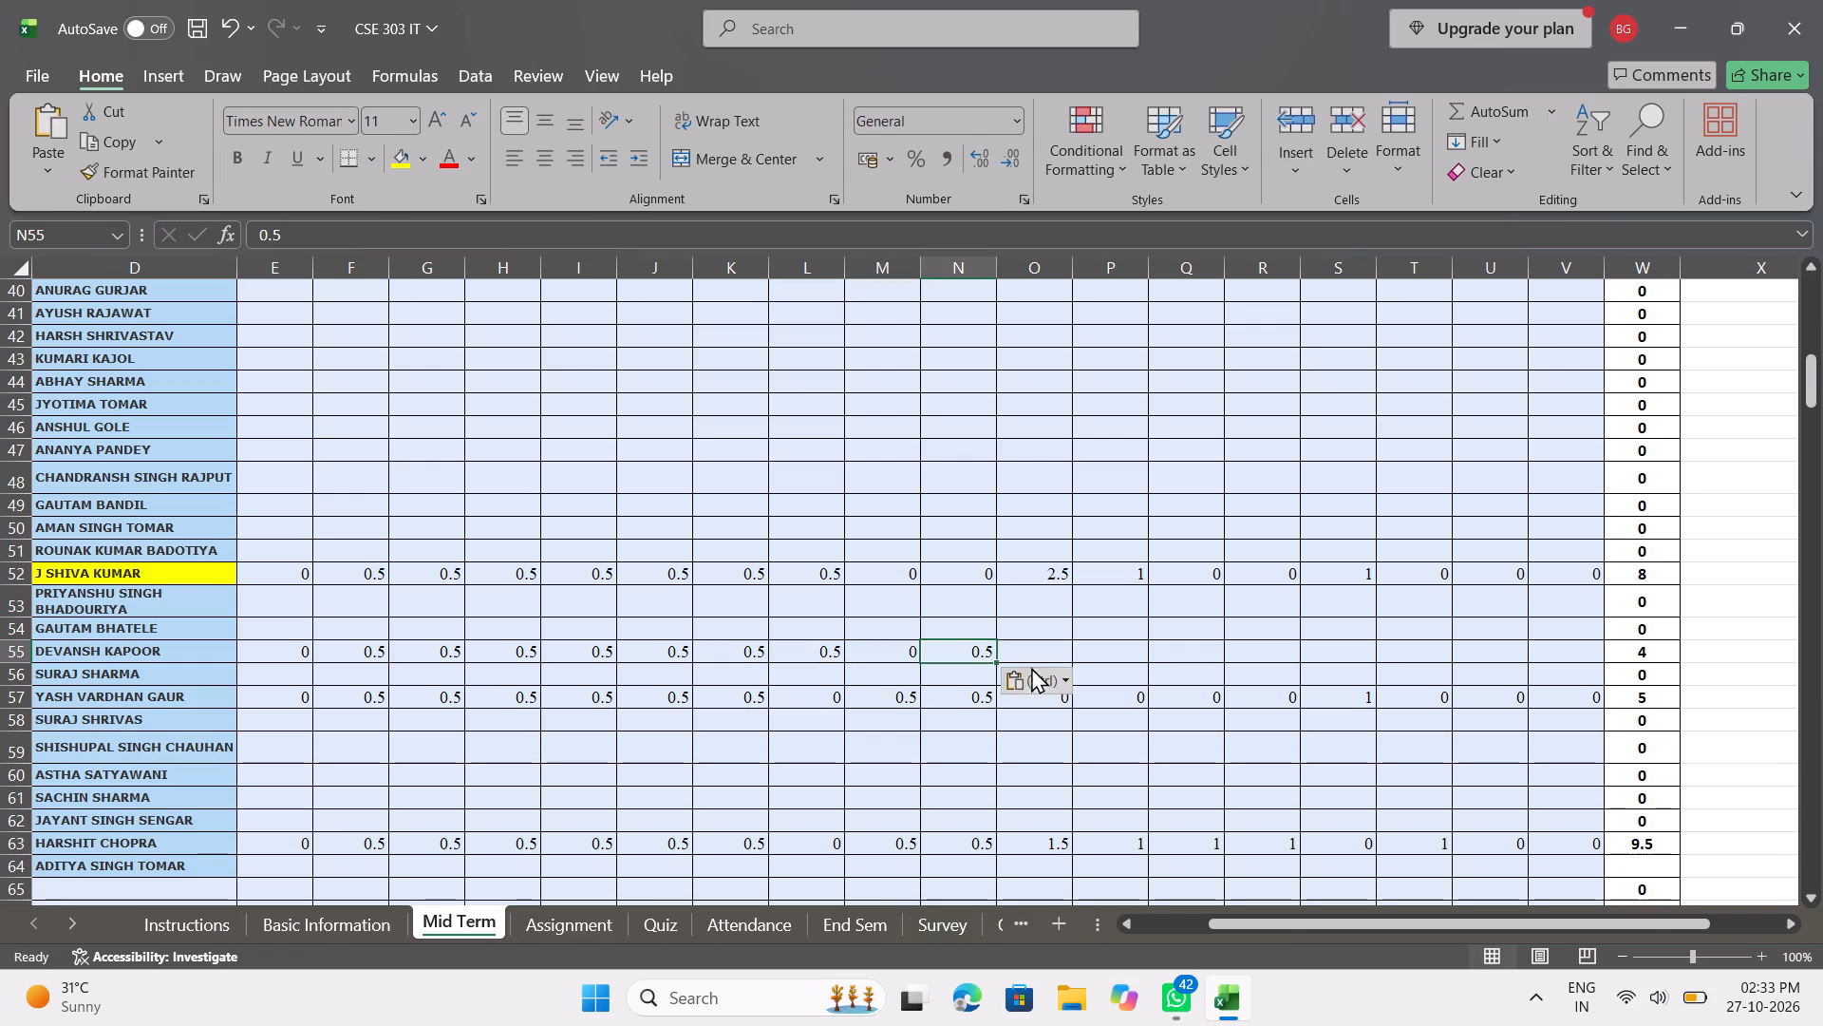
left_click(1035, 645)
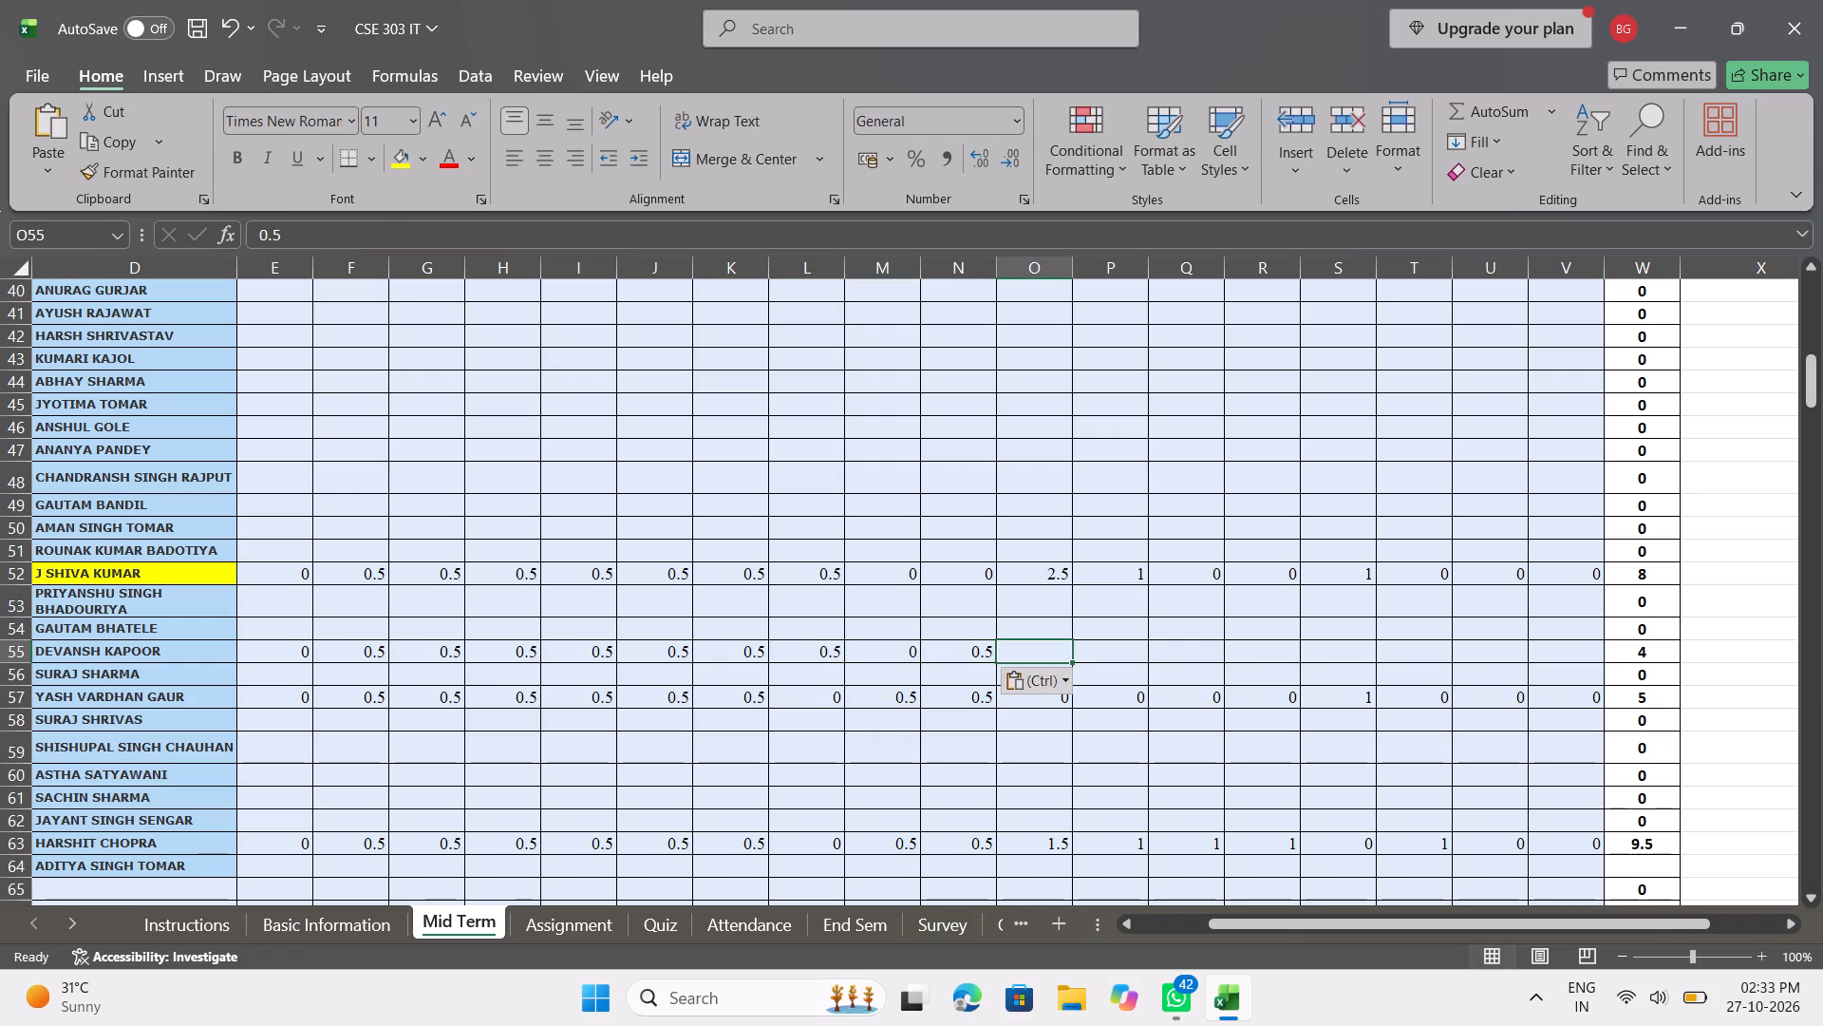
key("ctrl+v")
Enter the marks 1, 2, 2, 1, 1, 0 and 5 in cells P55 through V55, in that order.
left_click(1131, 653)
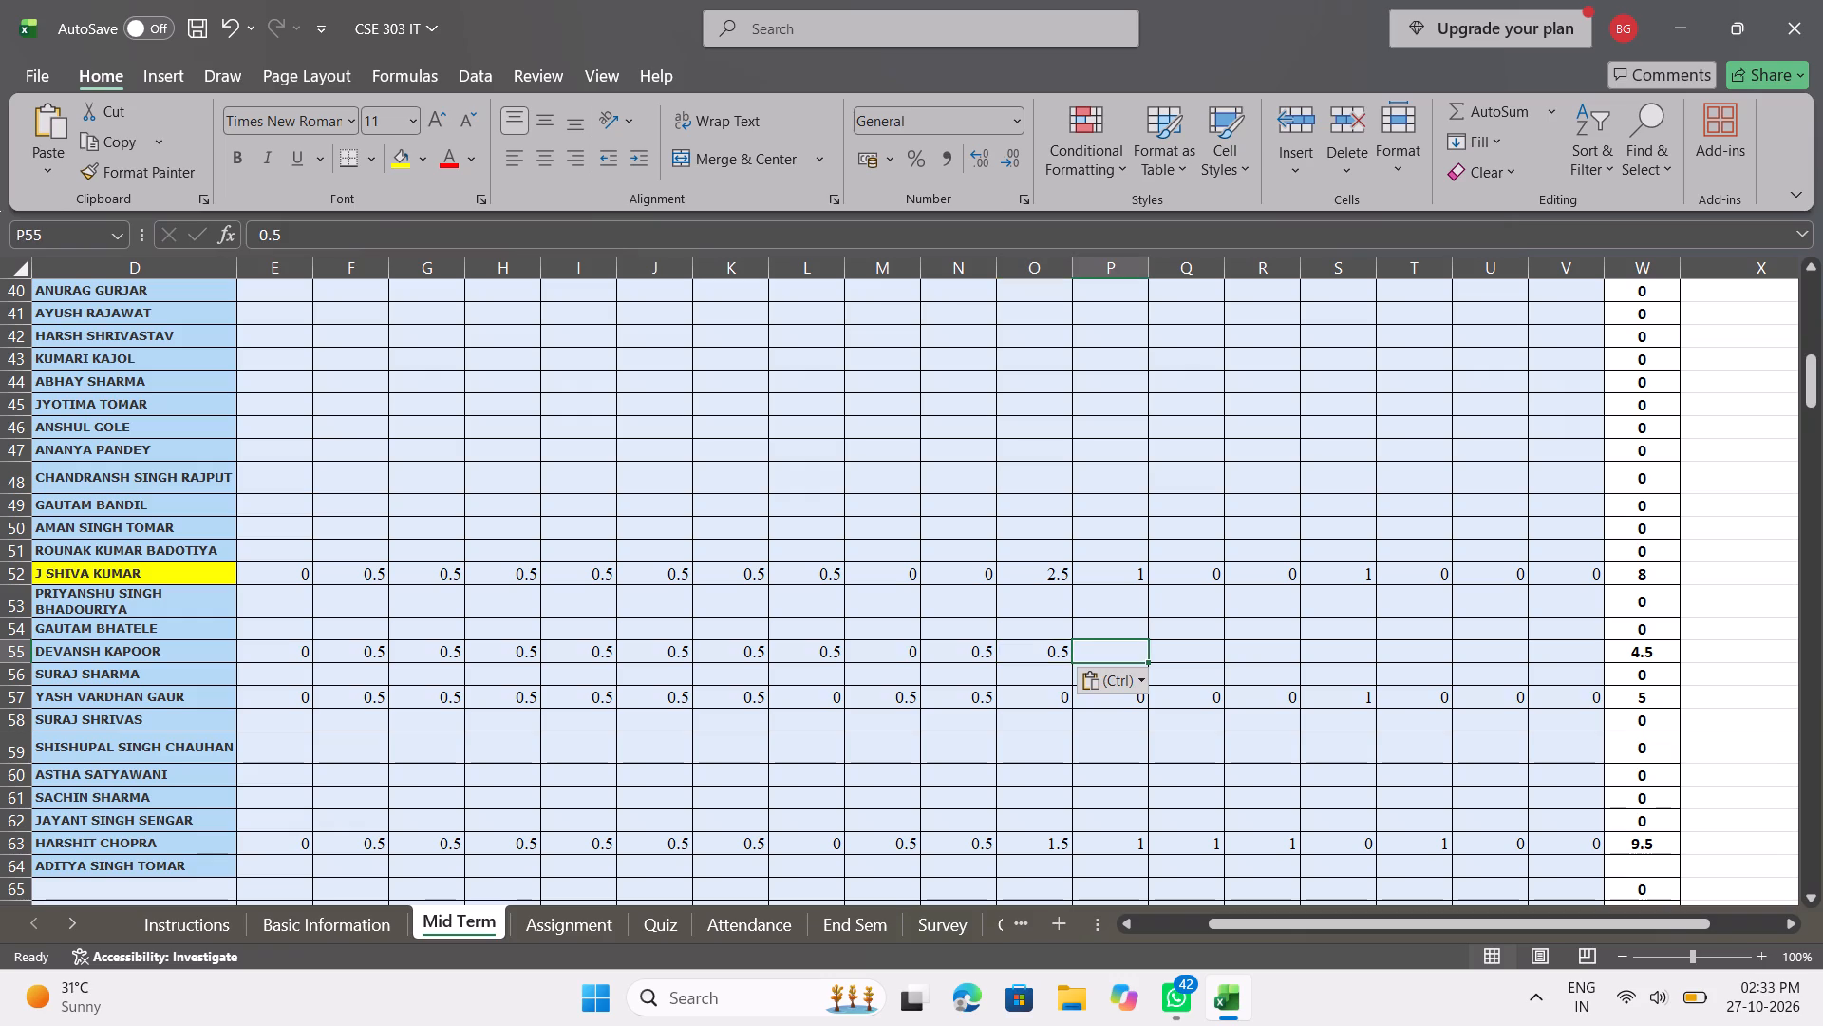
key("1")
key("Right")
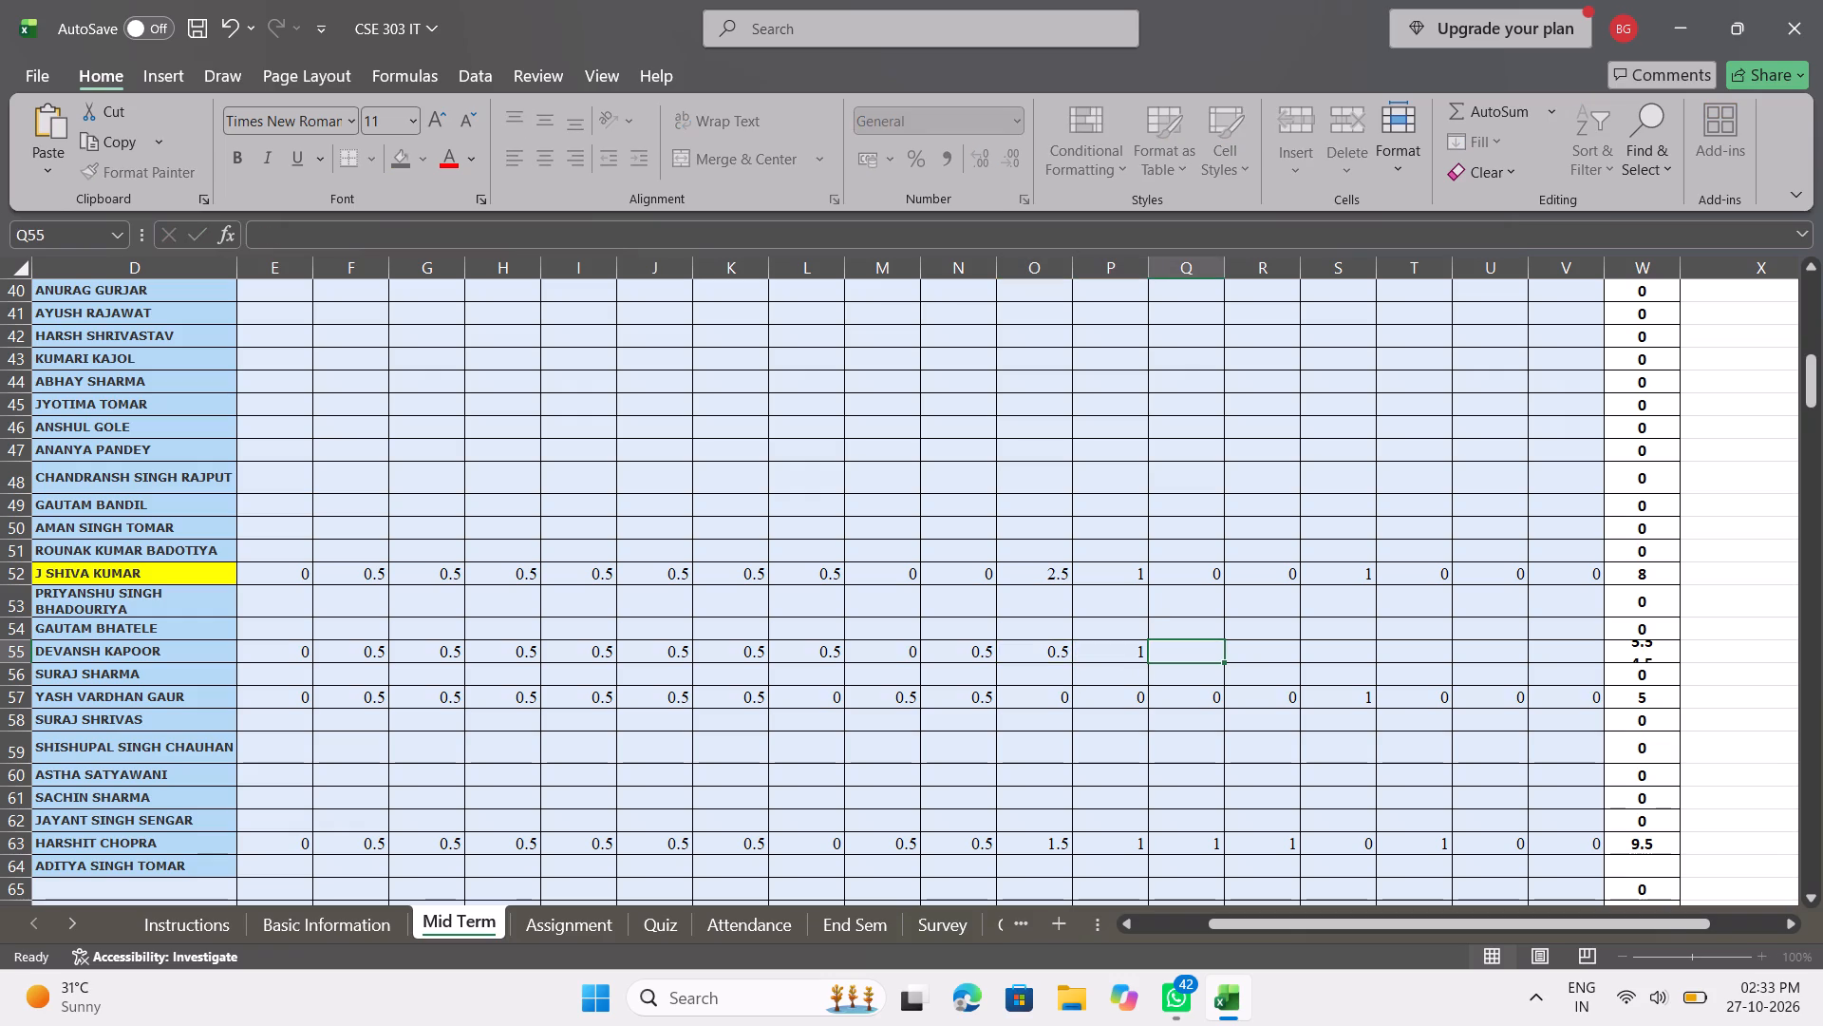
key("2")
key("Right")
key("2")
key("Right")
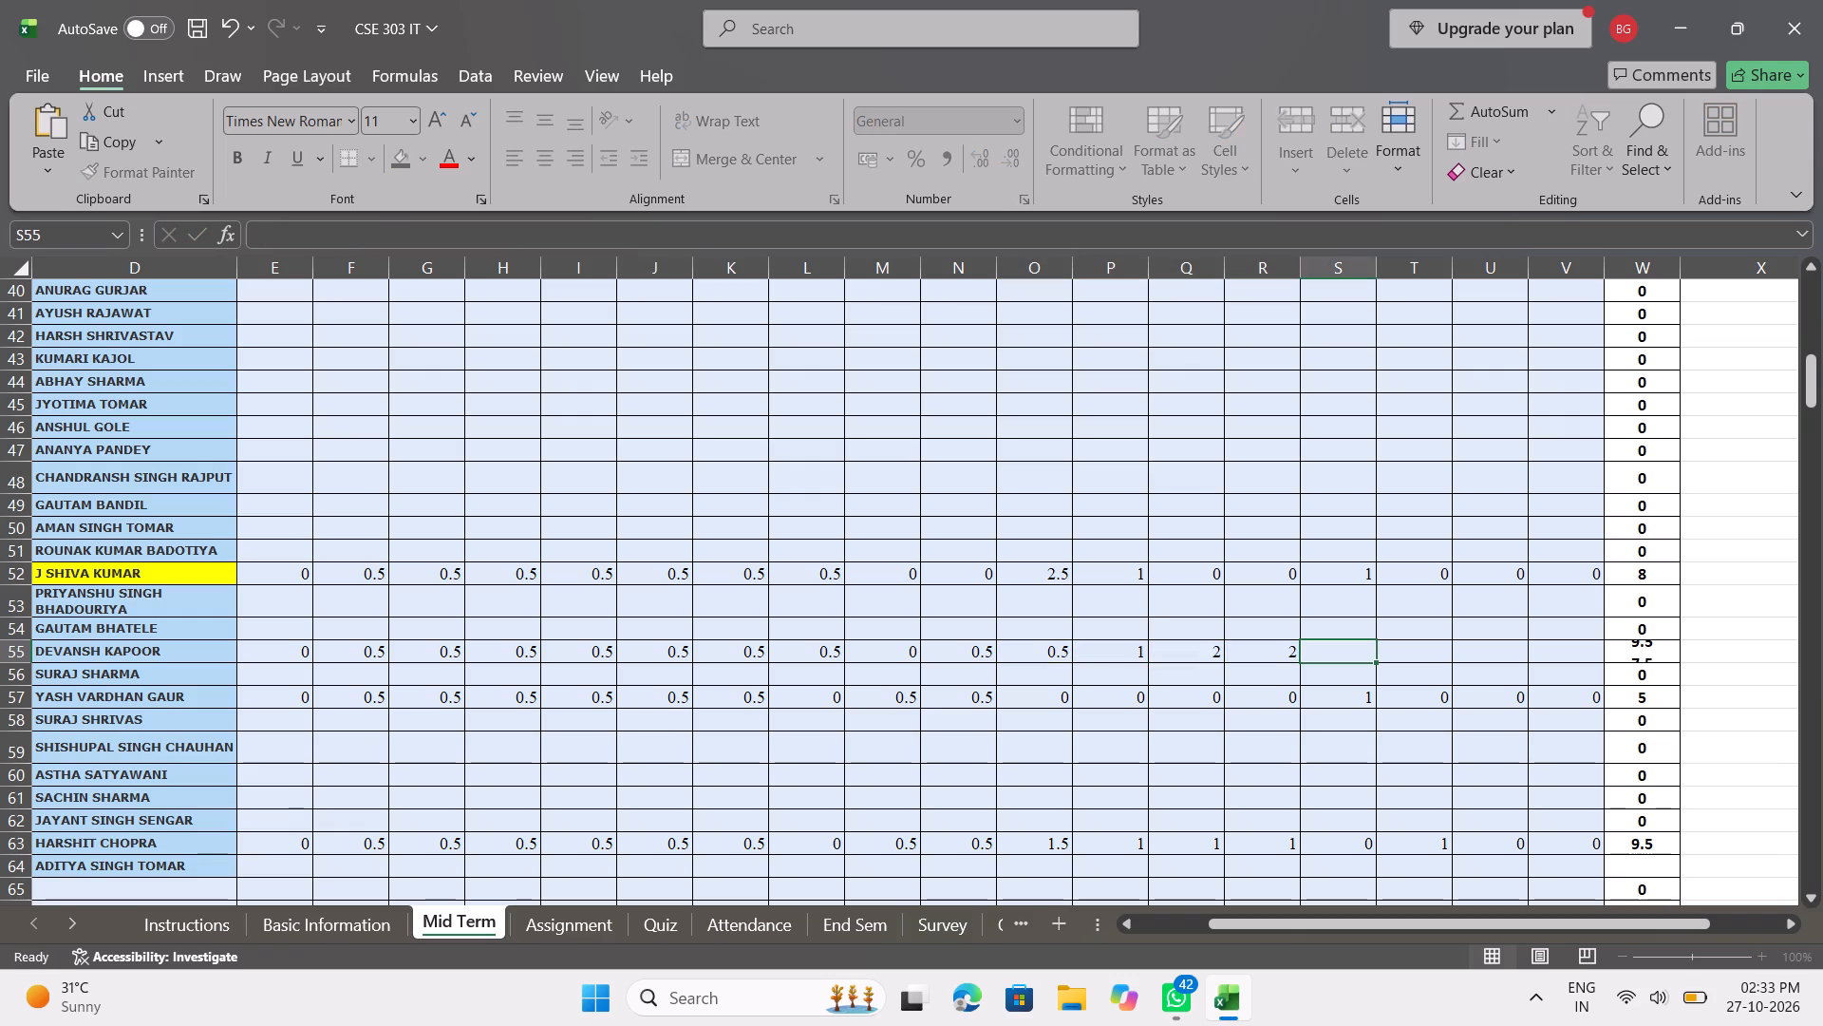
key("1")
key("Right")
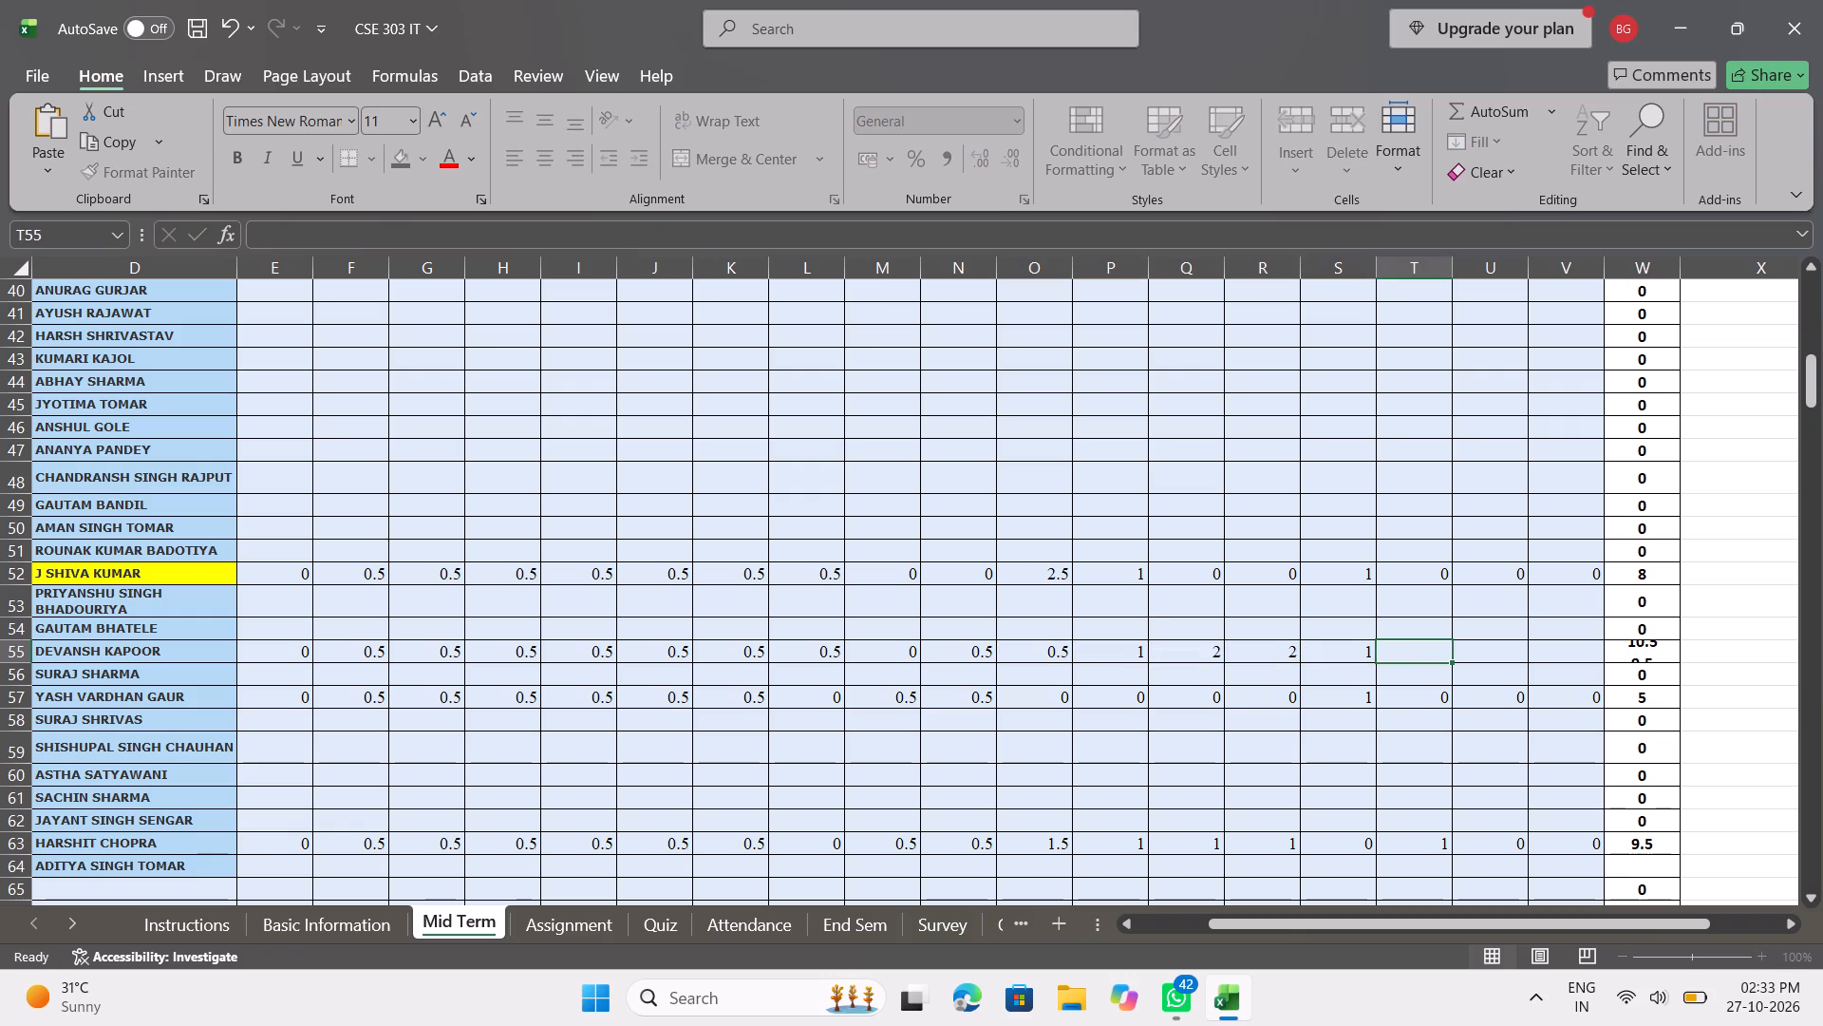
key("1")
key("Right")
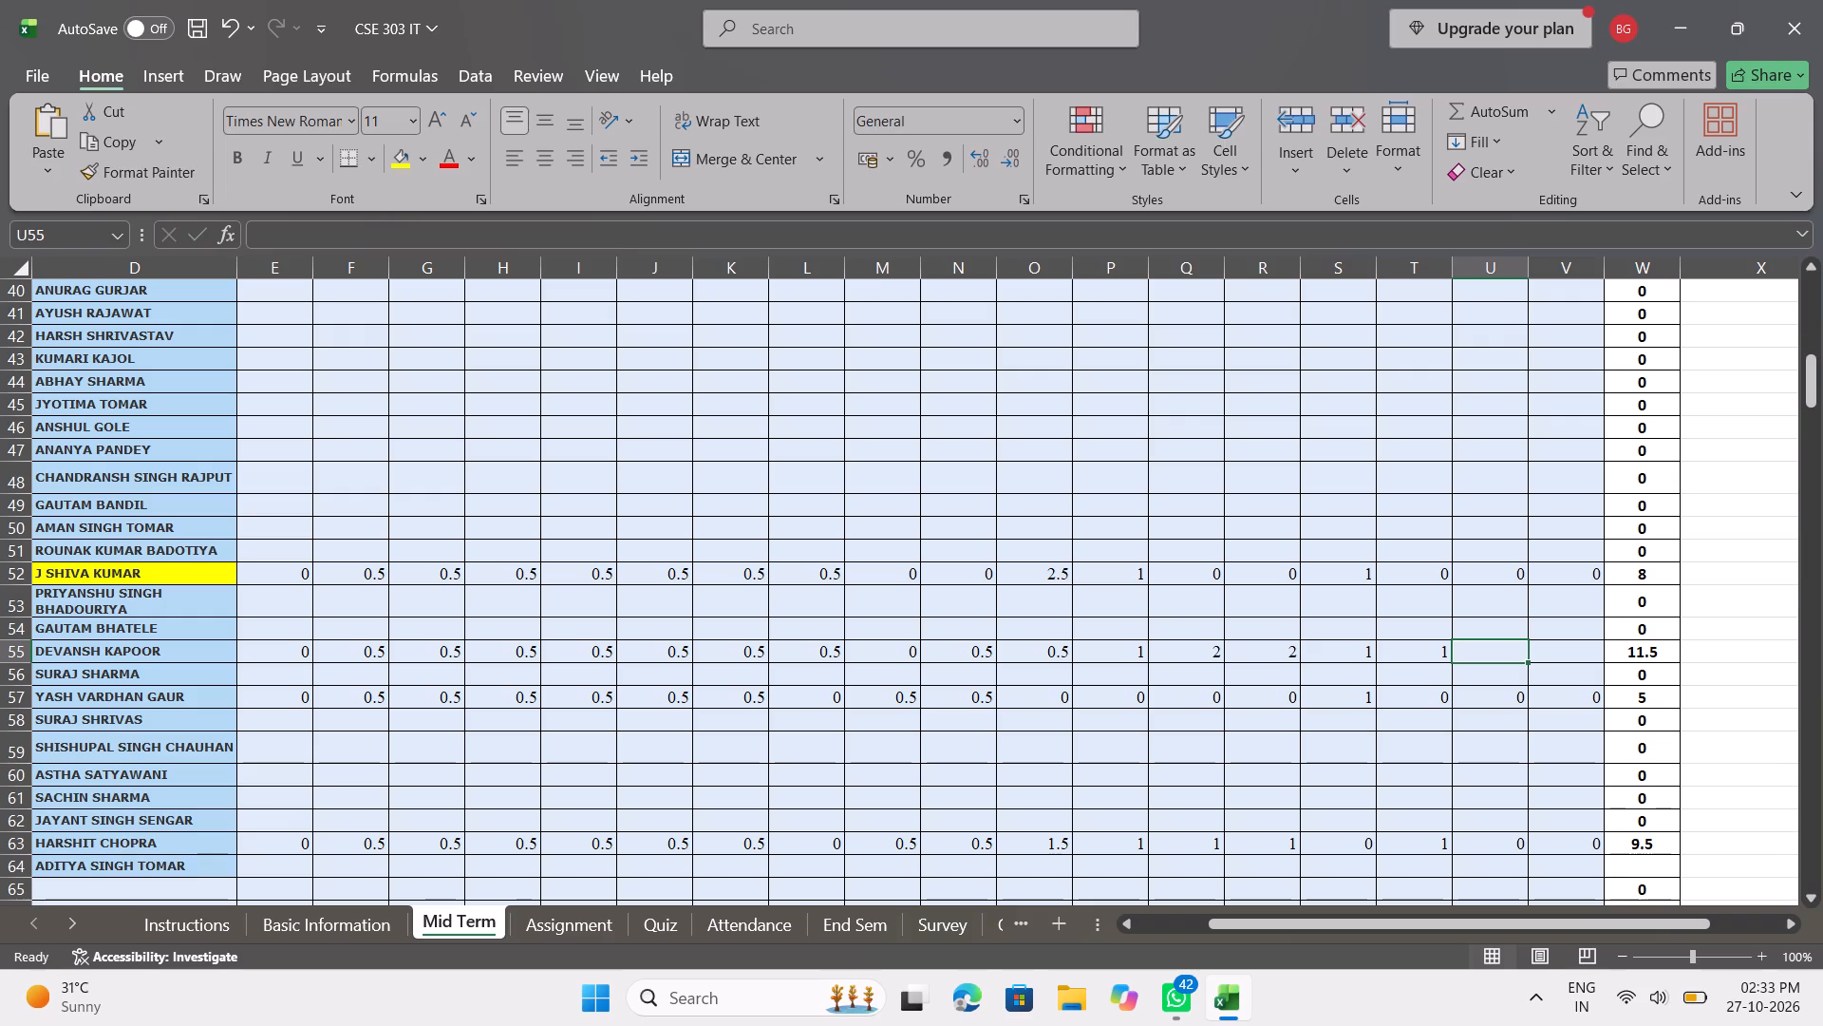
key("0")
key("Right")
key("5")
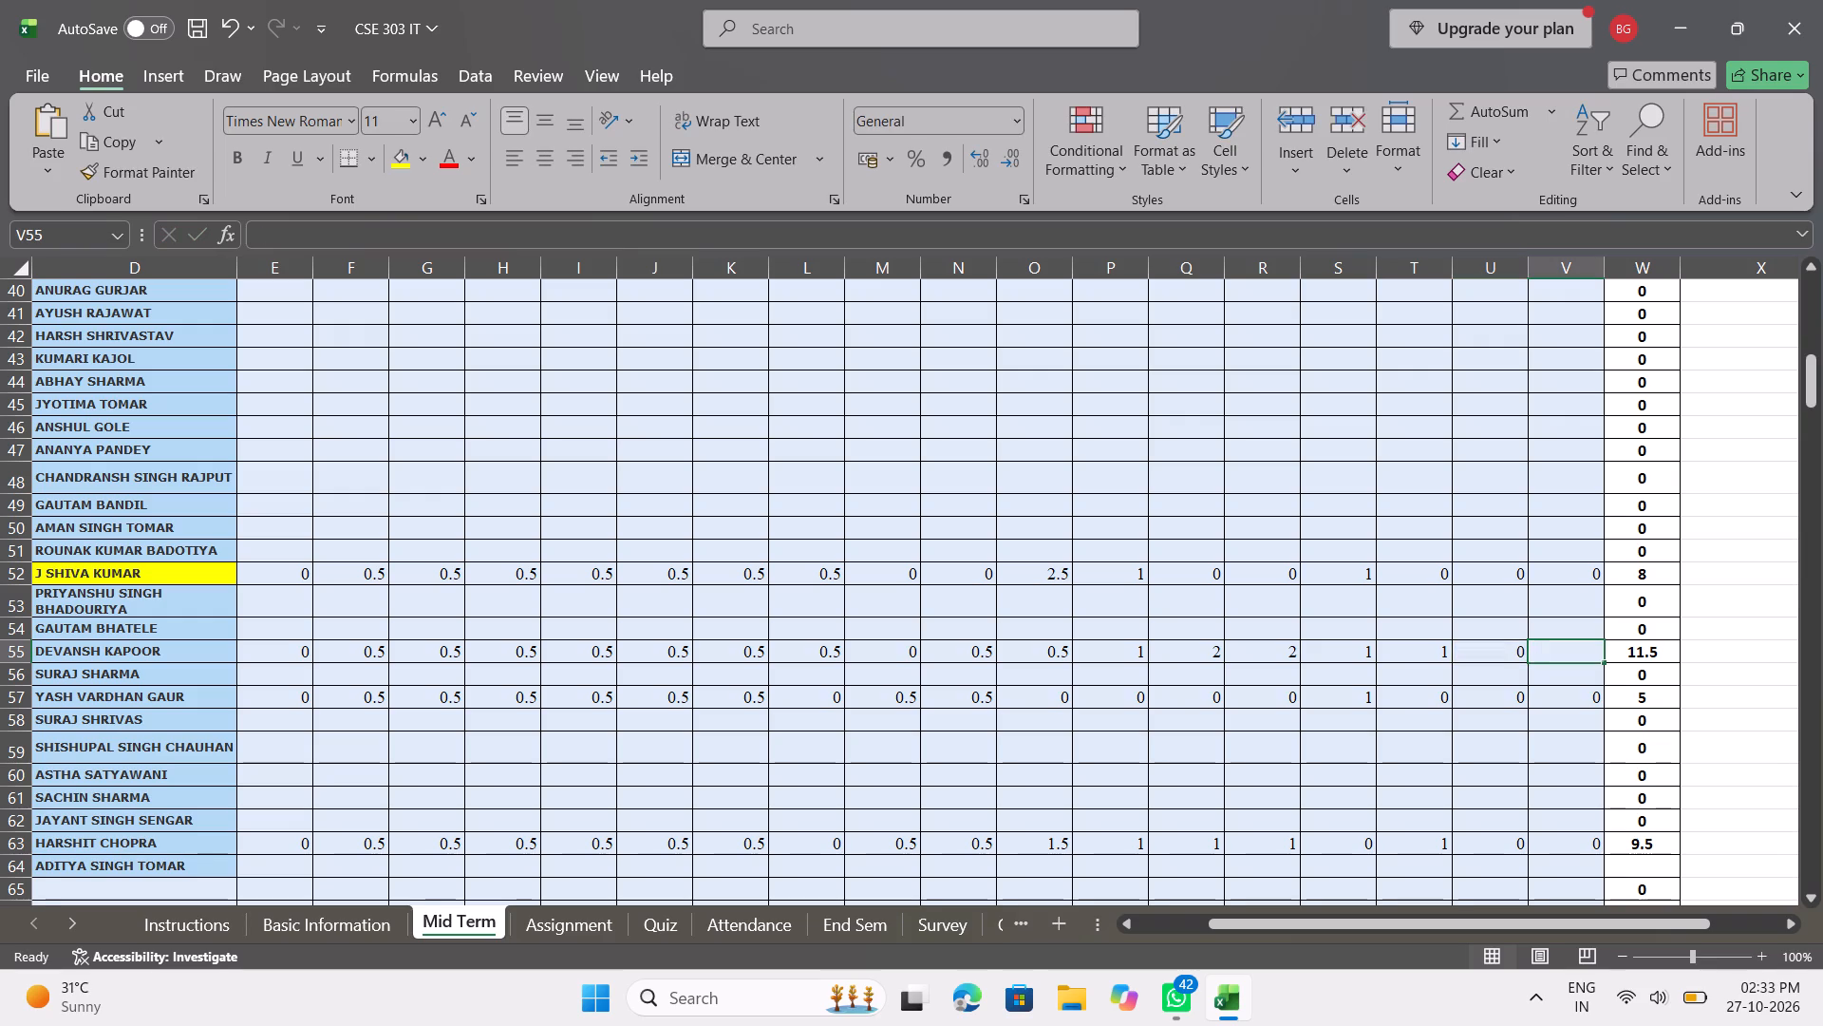
key("Right")
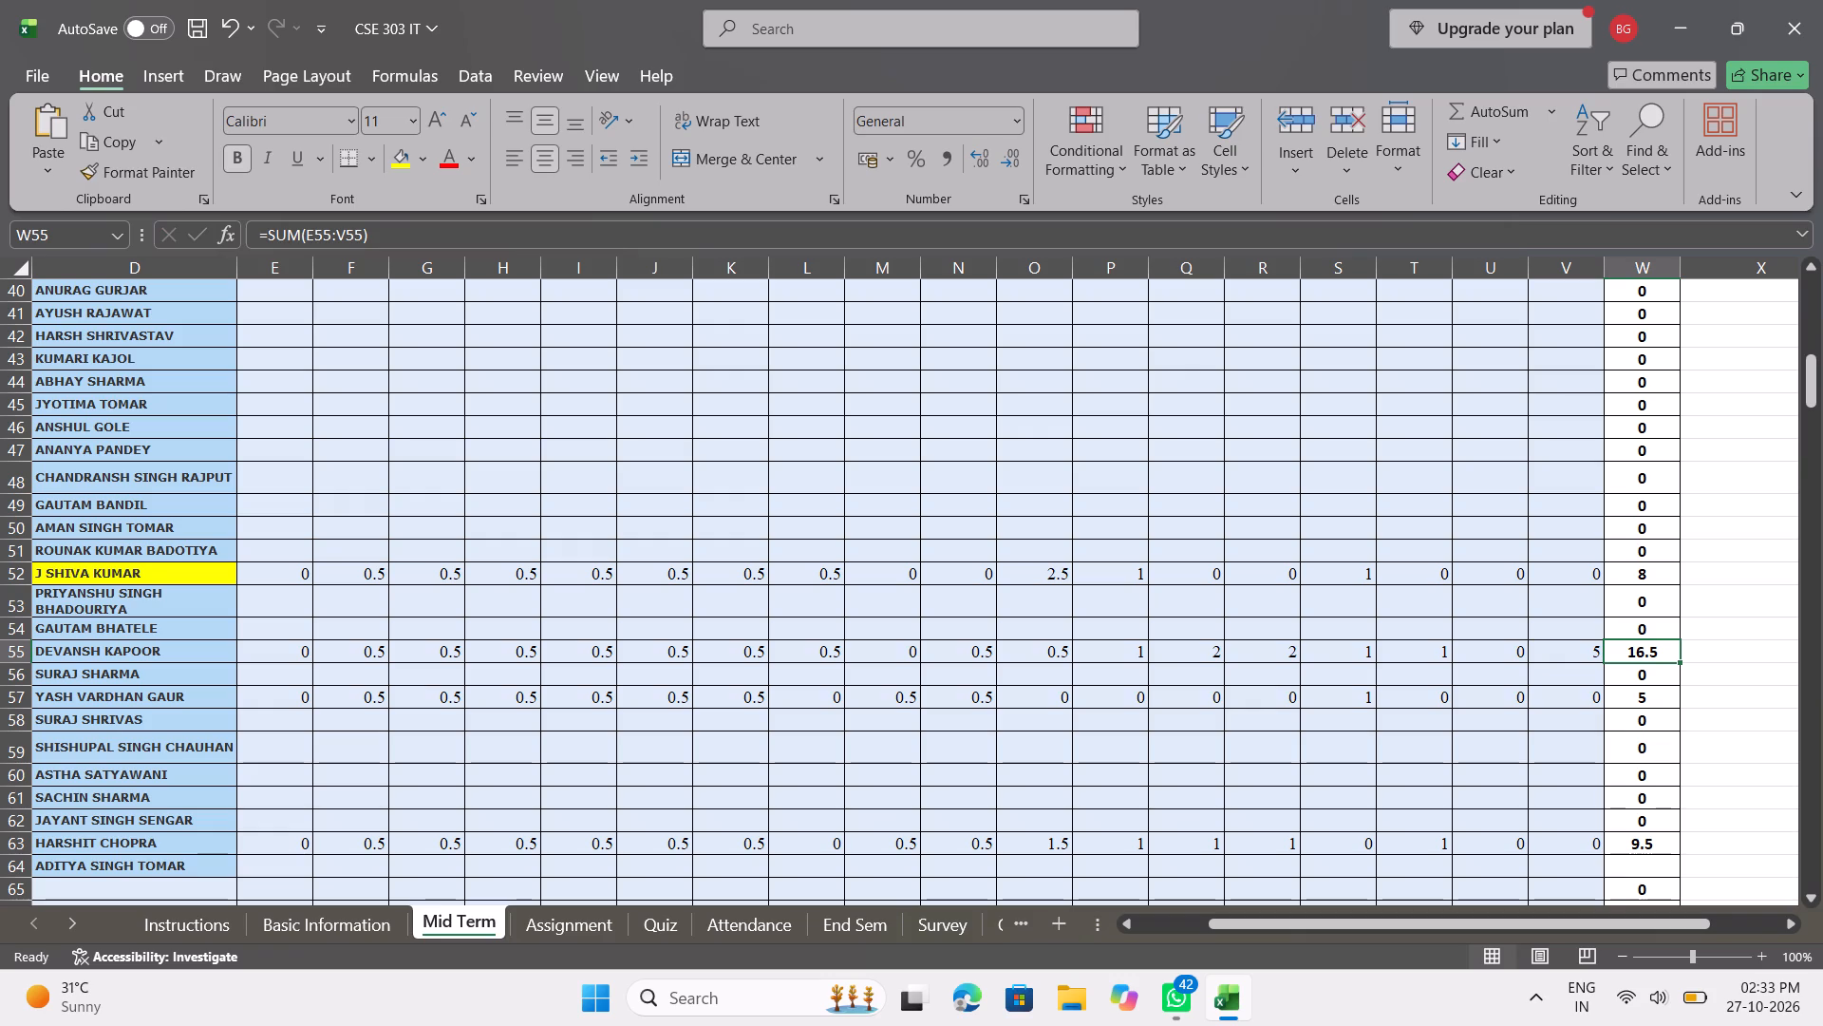
Correct the marks in row 55: re-enter 0.5 in G55, set L55 to 0 and M55 to 0.5.
left_click(448, 658)
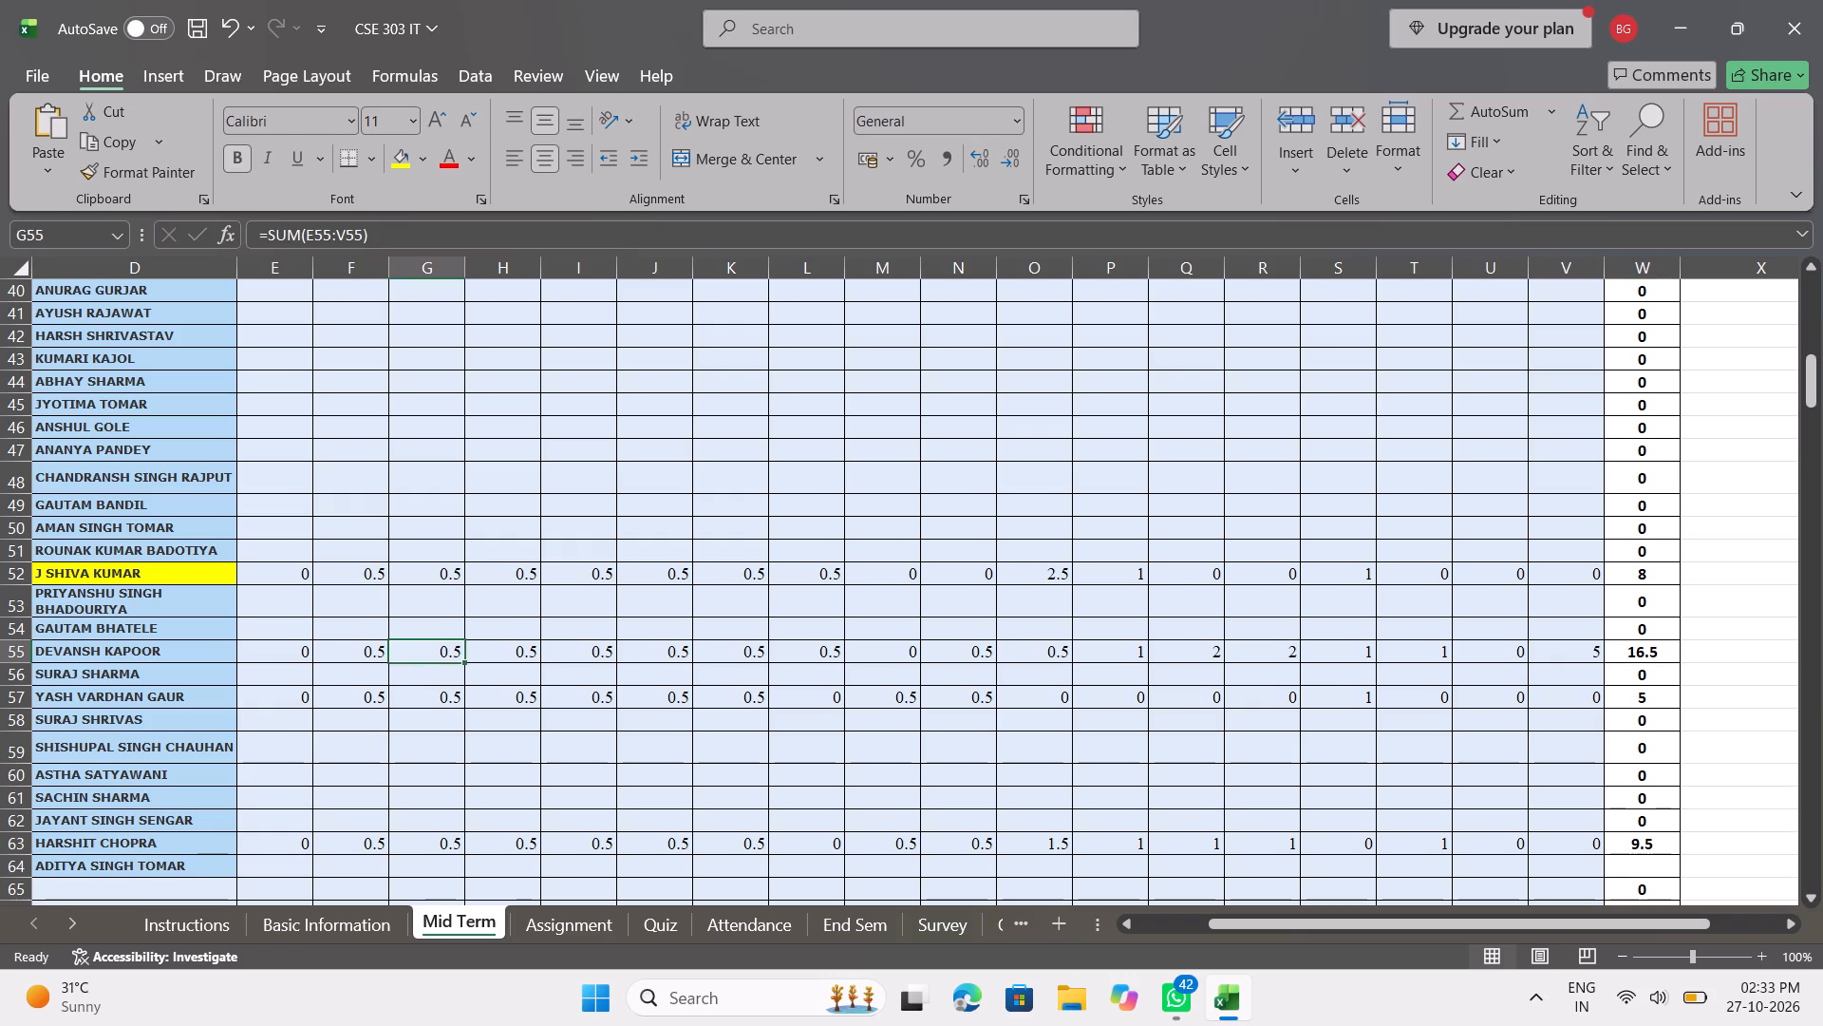
key("BackSpace")
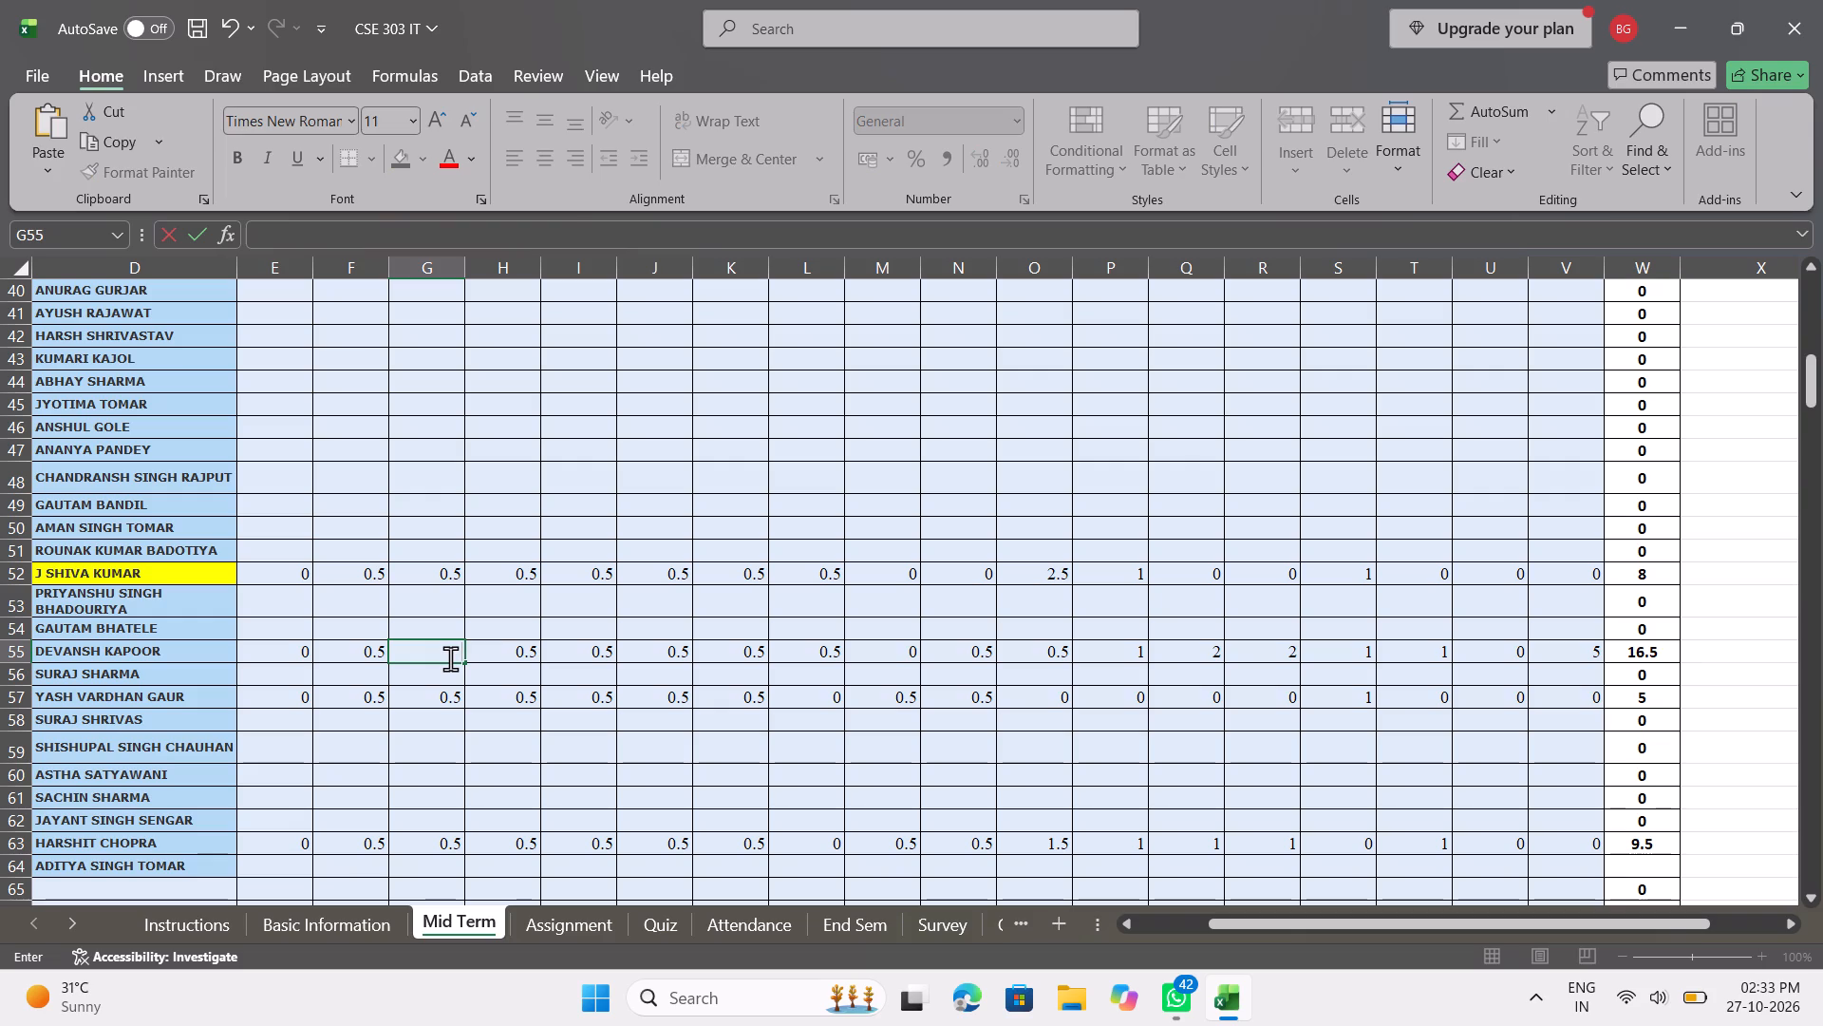
type(".5")
left_click(823, 653)
key("BackSpace")
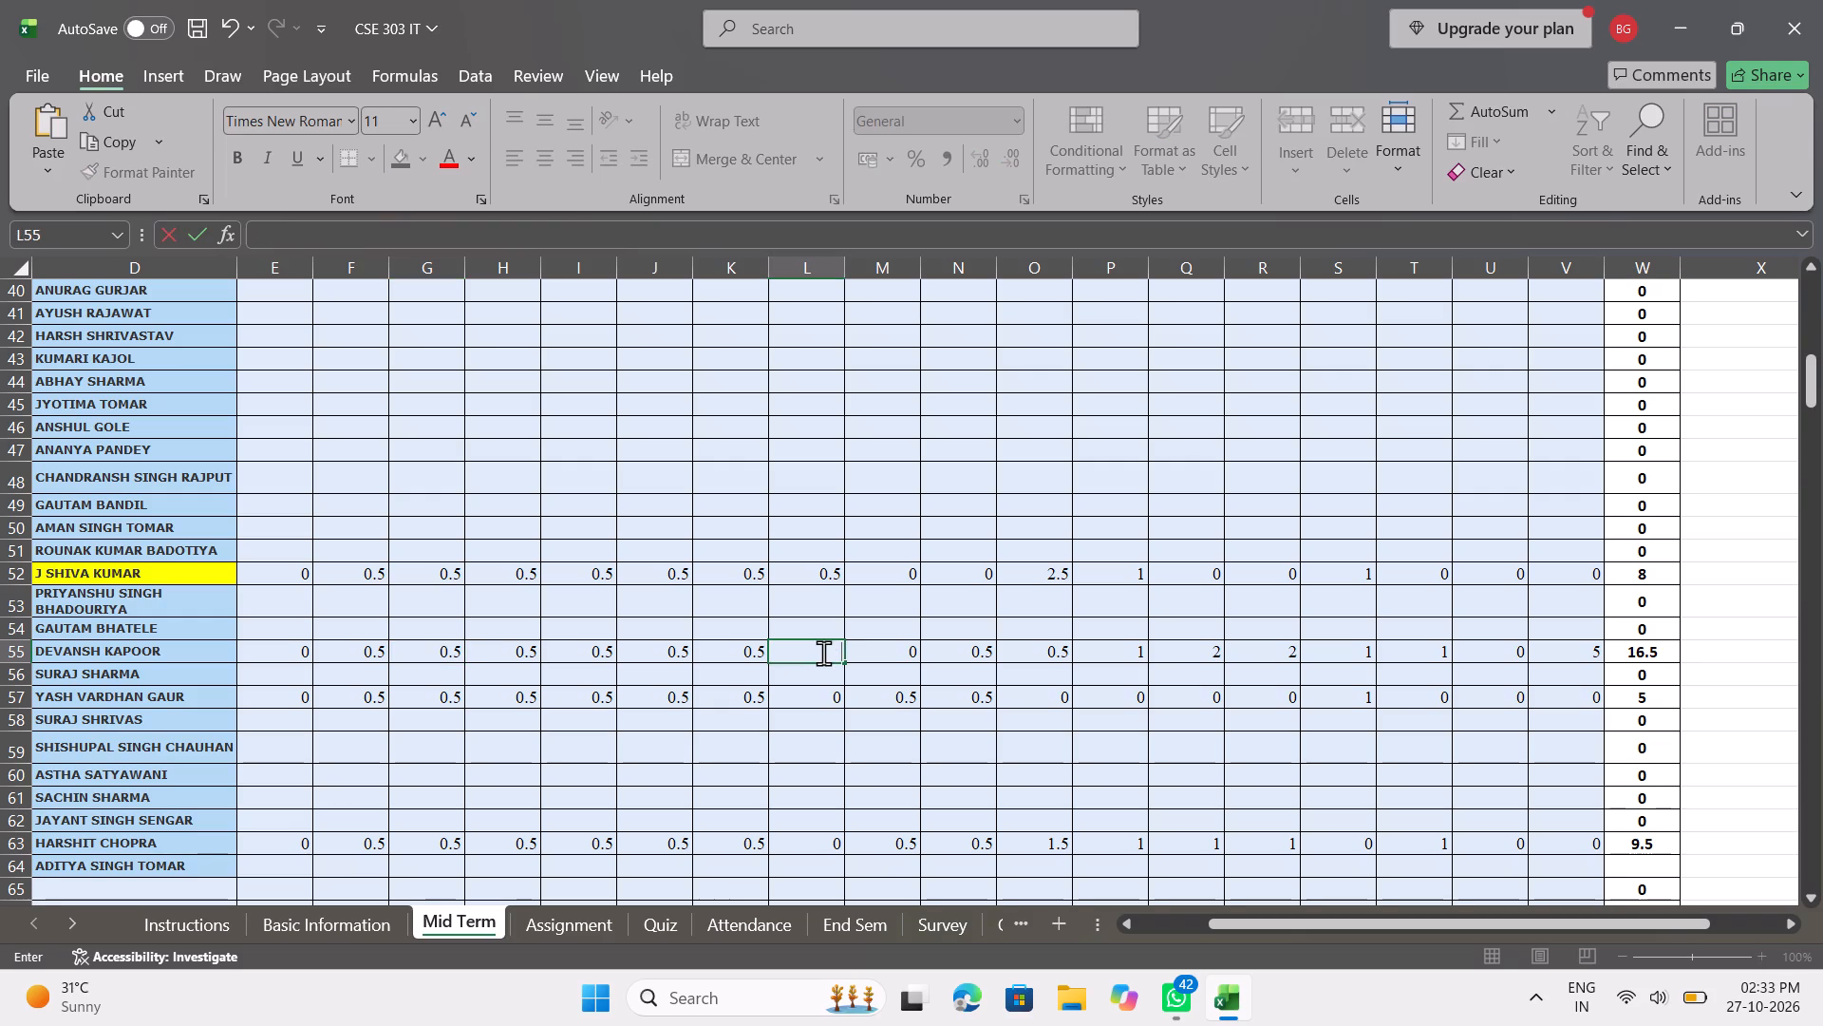
key("0")
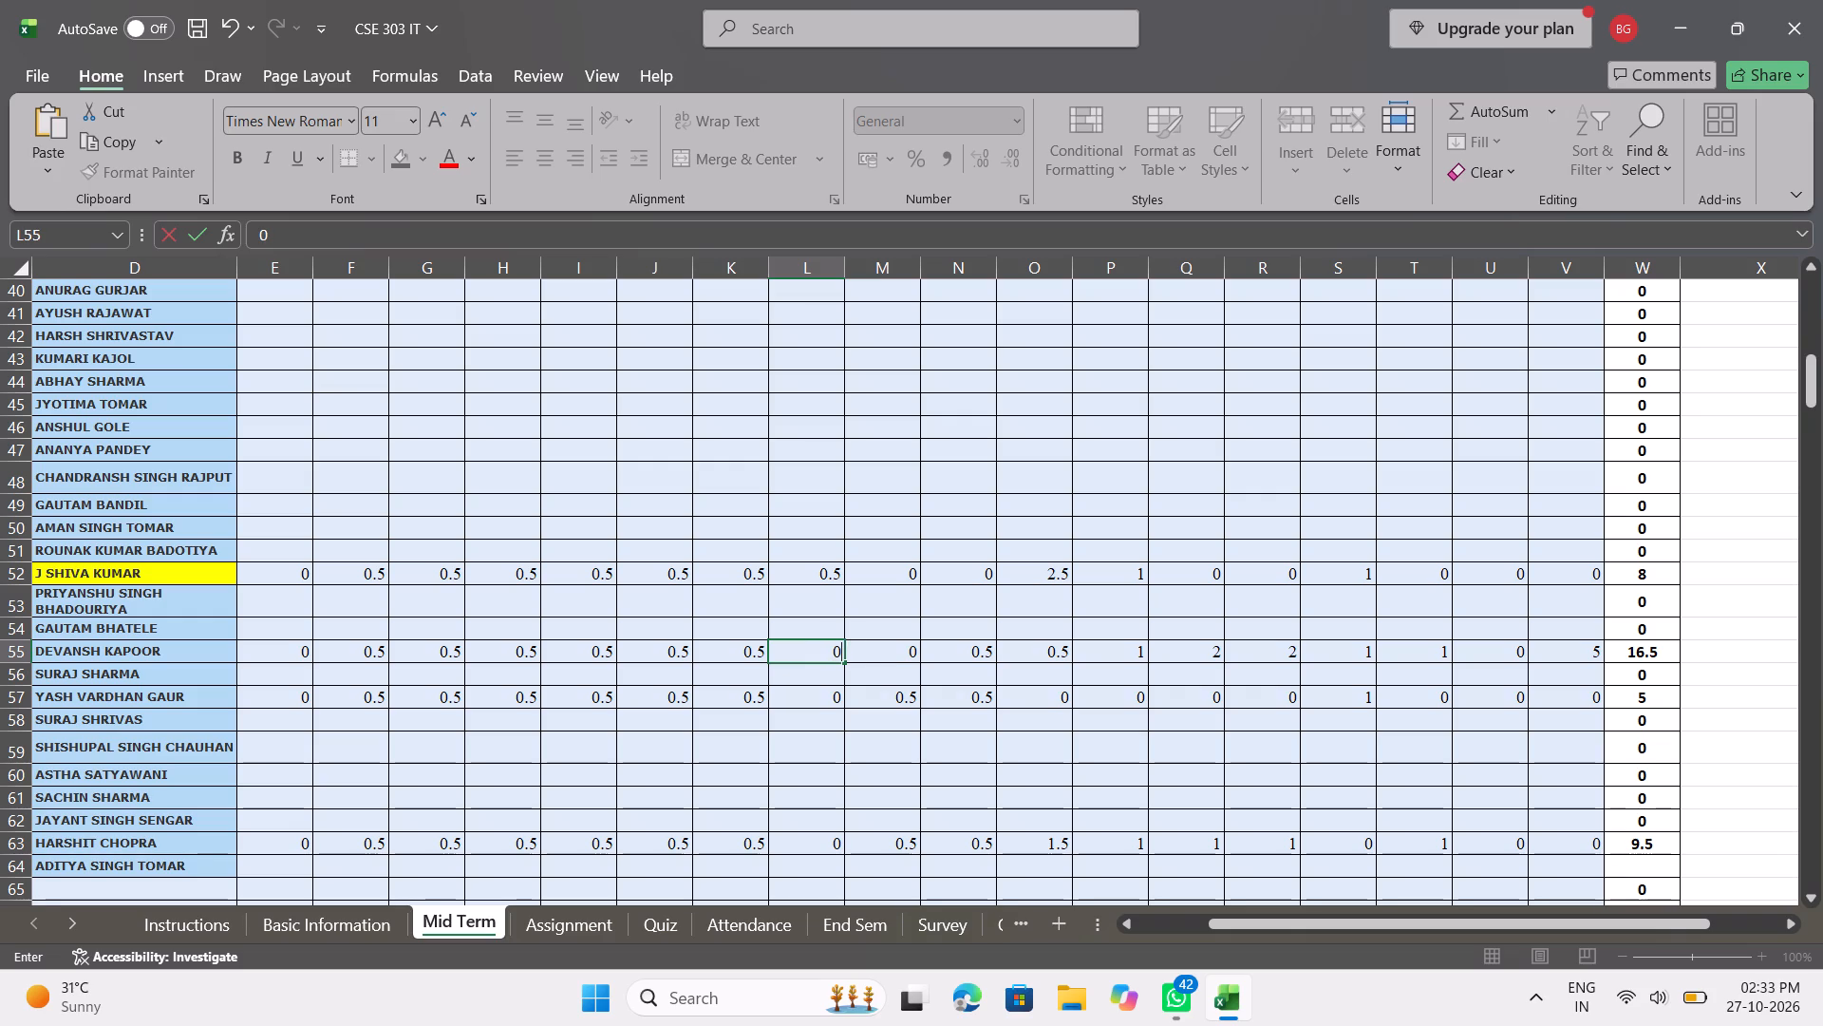
left_click(908, 652)
key("BackSpace")
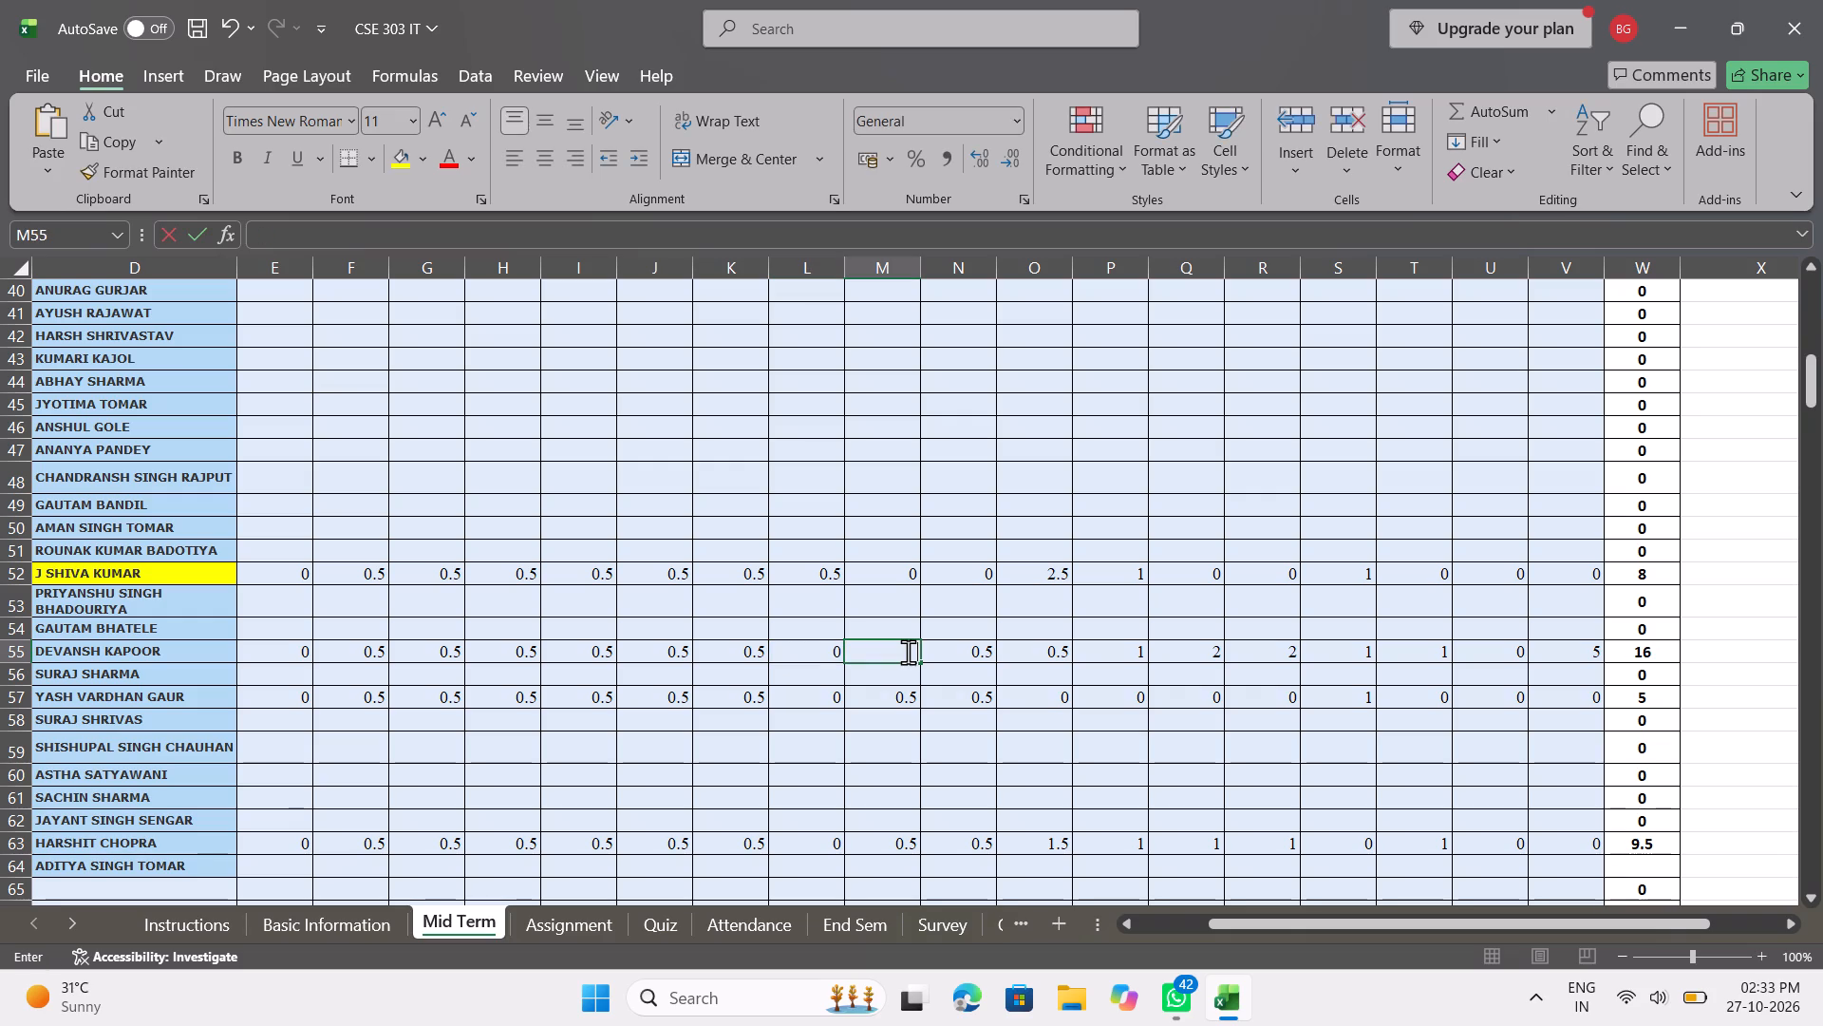
type(".5")
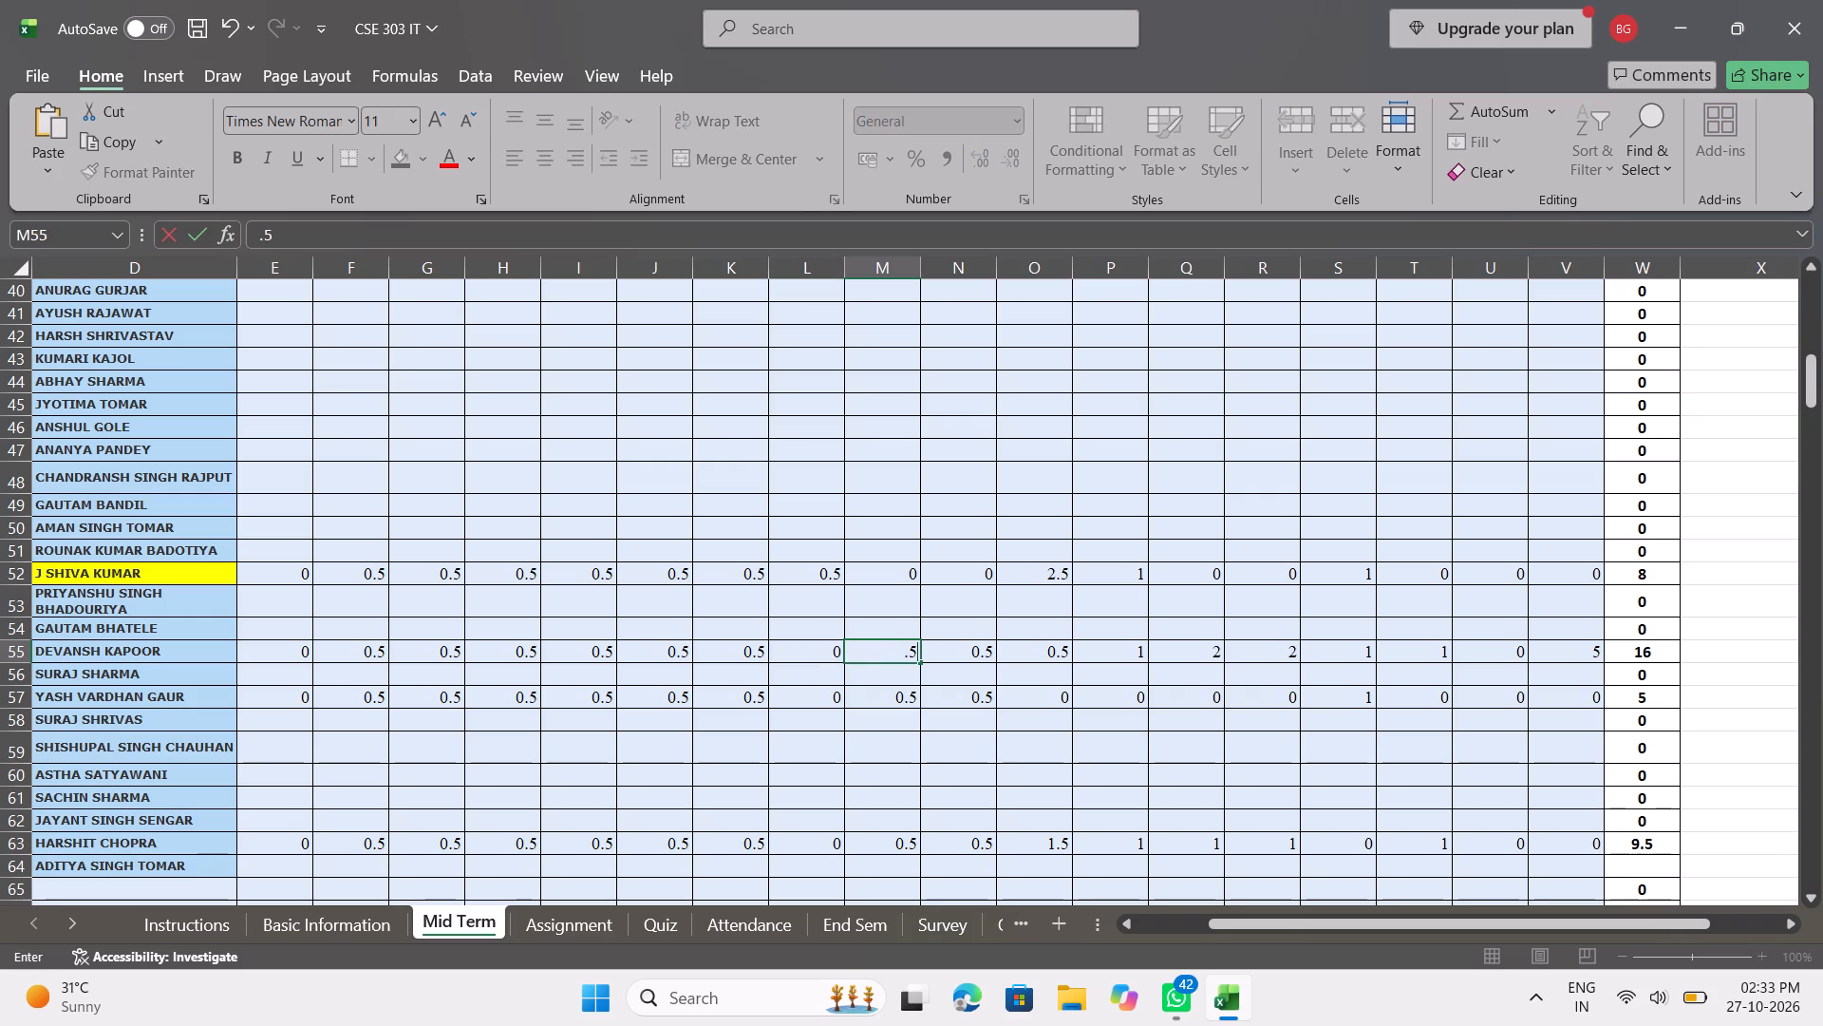
left_click(951, 655)
Correct the marks in row 55 by setting O55 to 1, P55 to 2 and R55 to 1.
left_click(1064, 649)
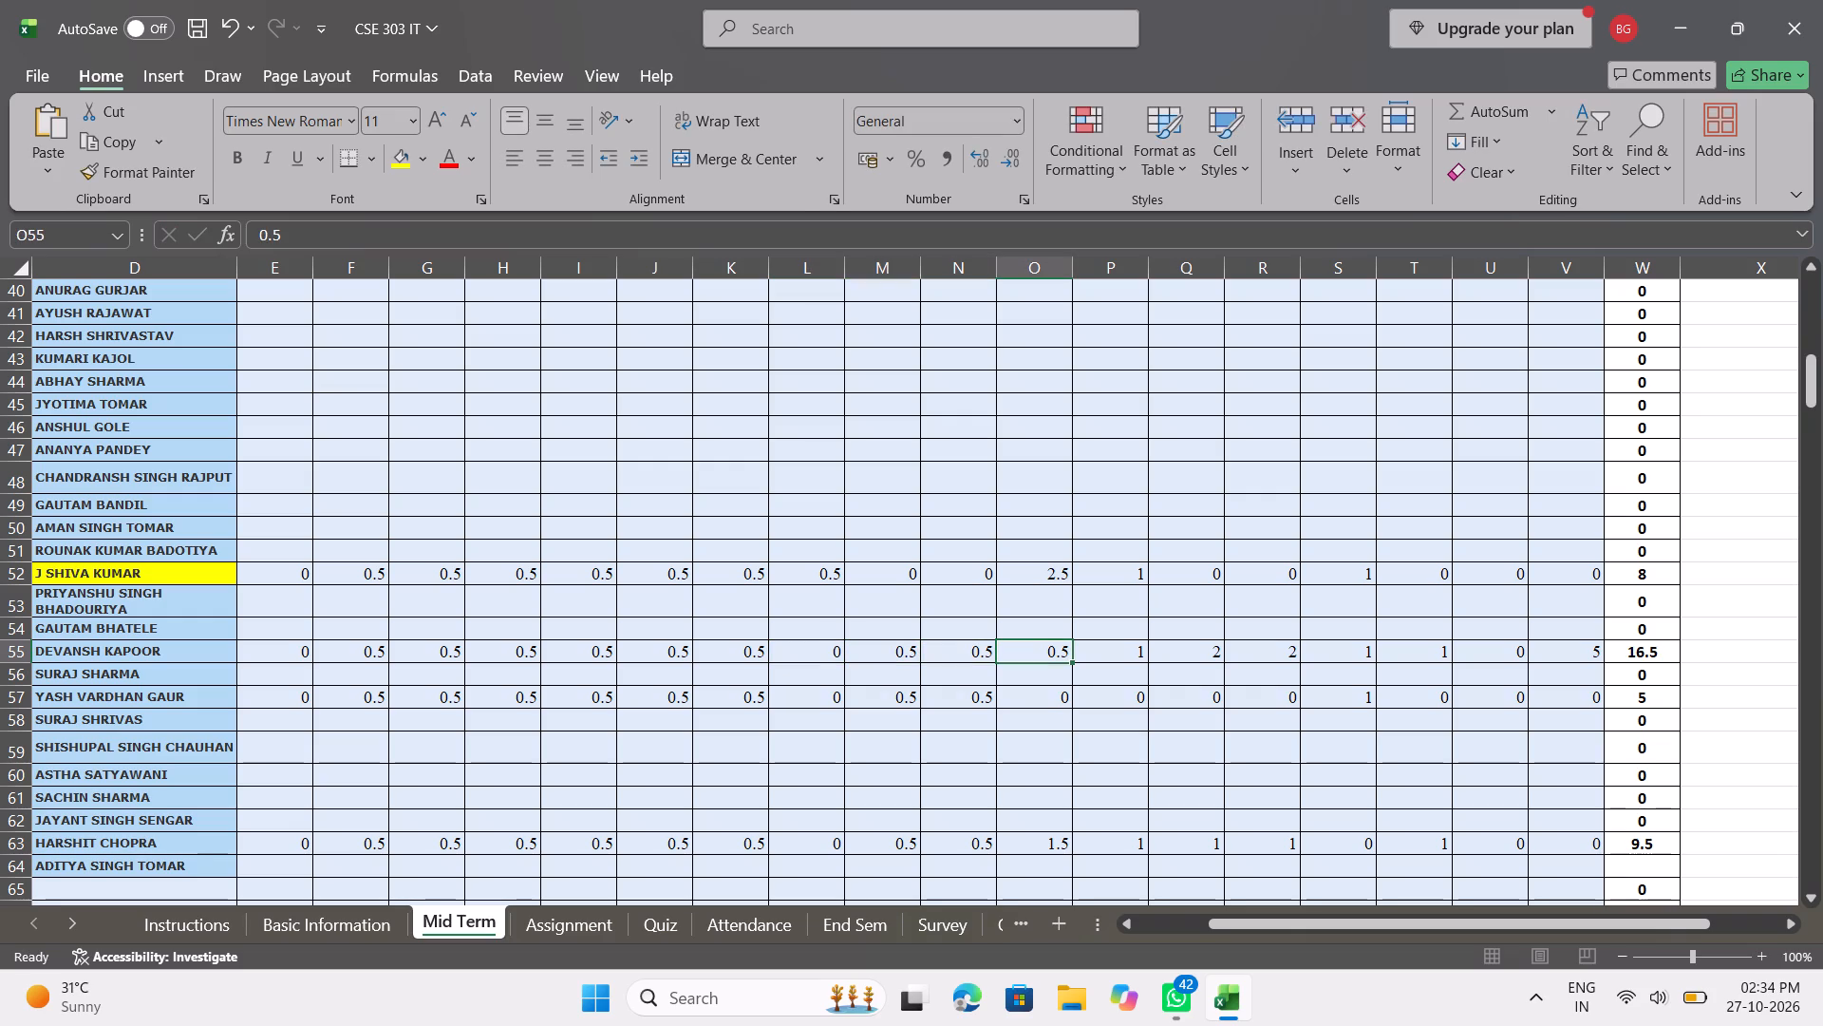
key("BackSpace")
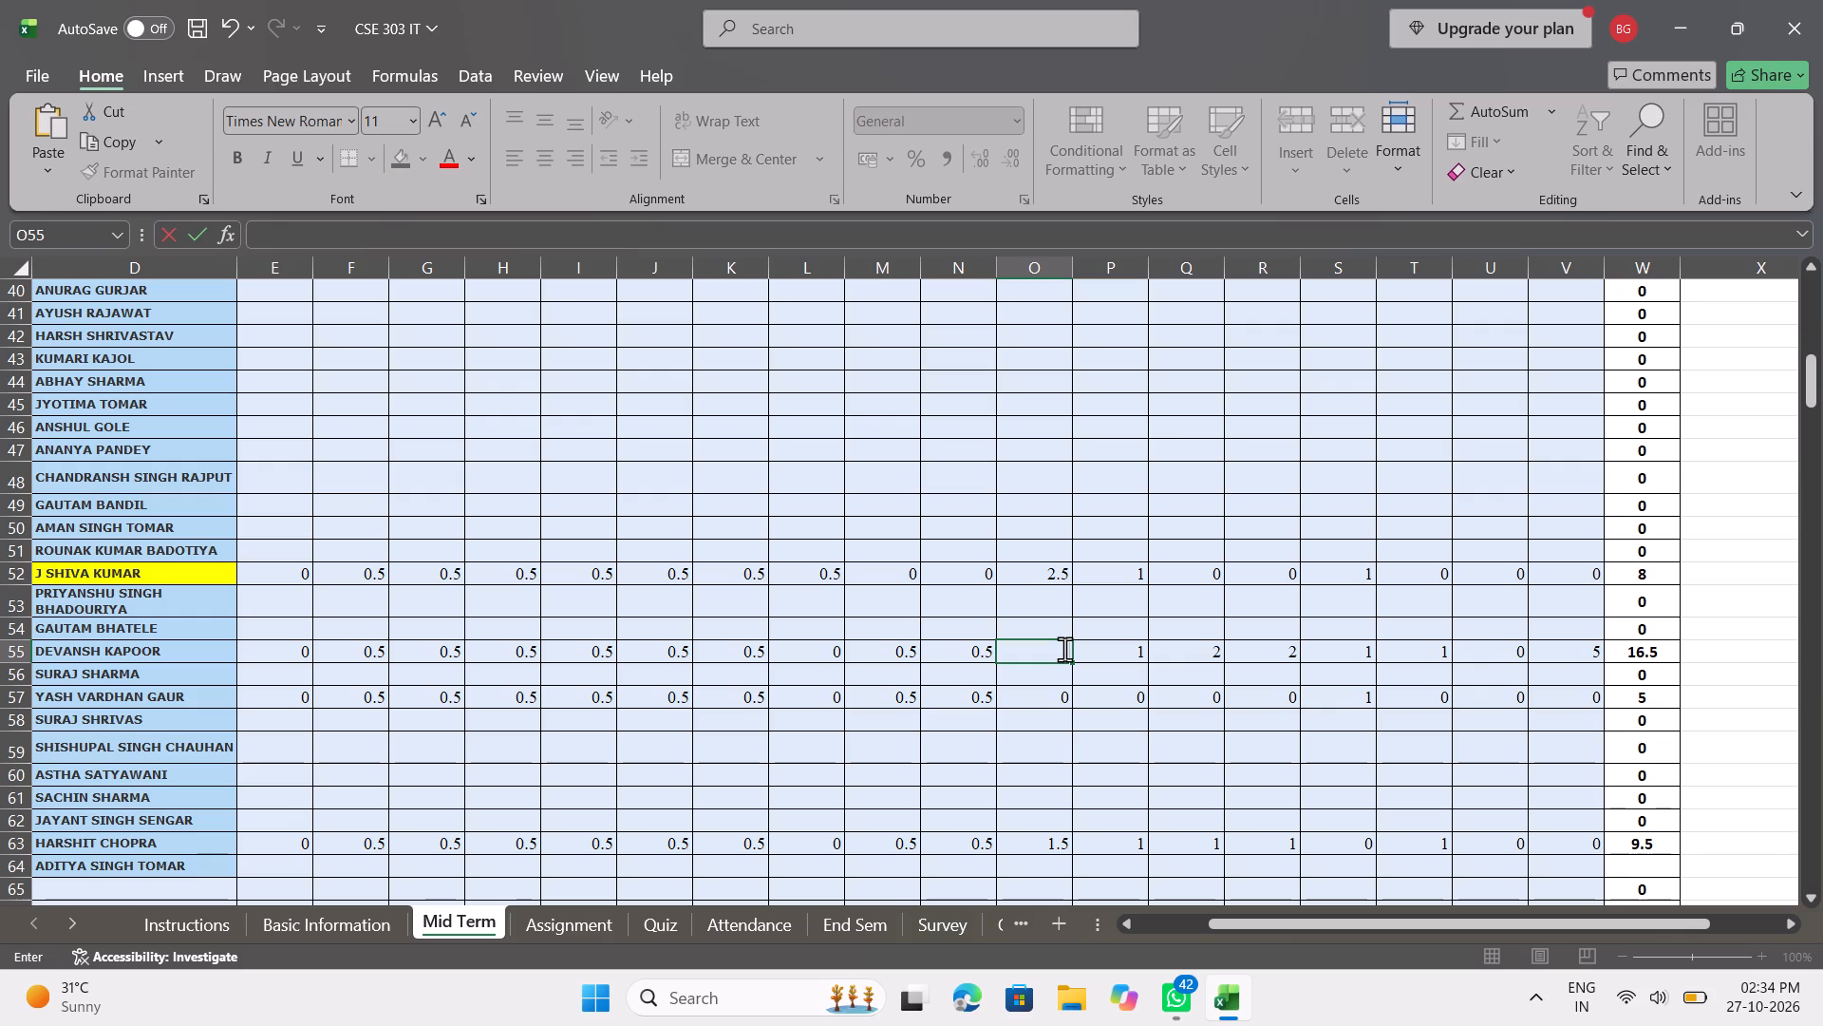
key("1")
left_click(1132, 640)
key("BackSpace")
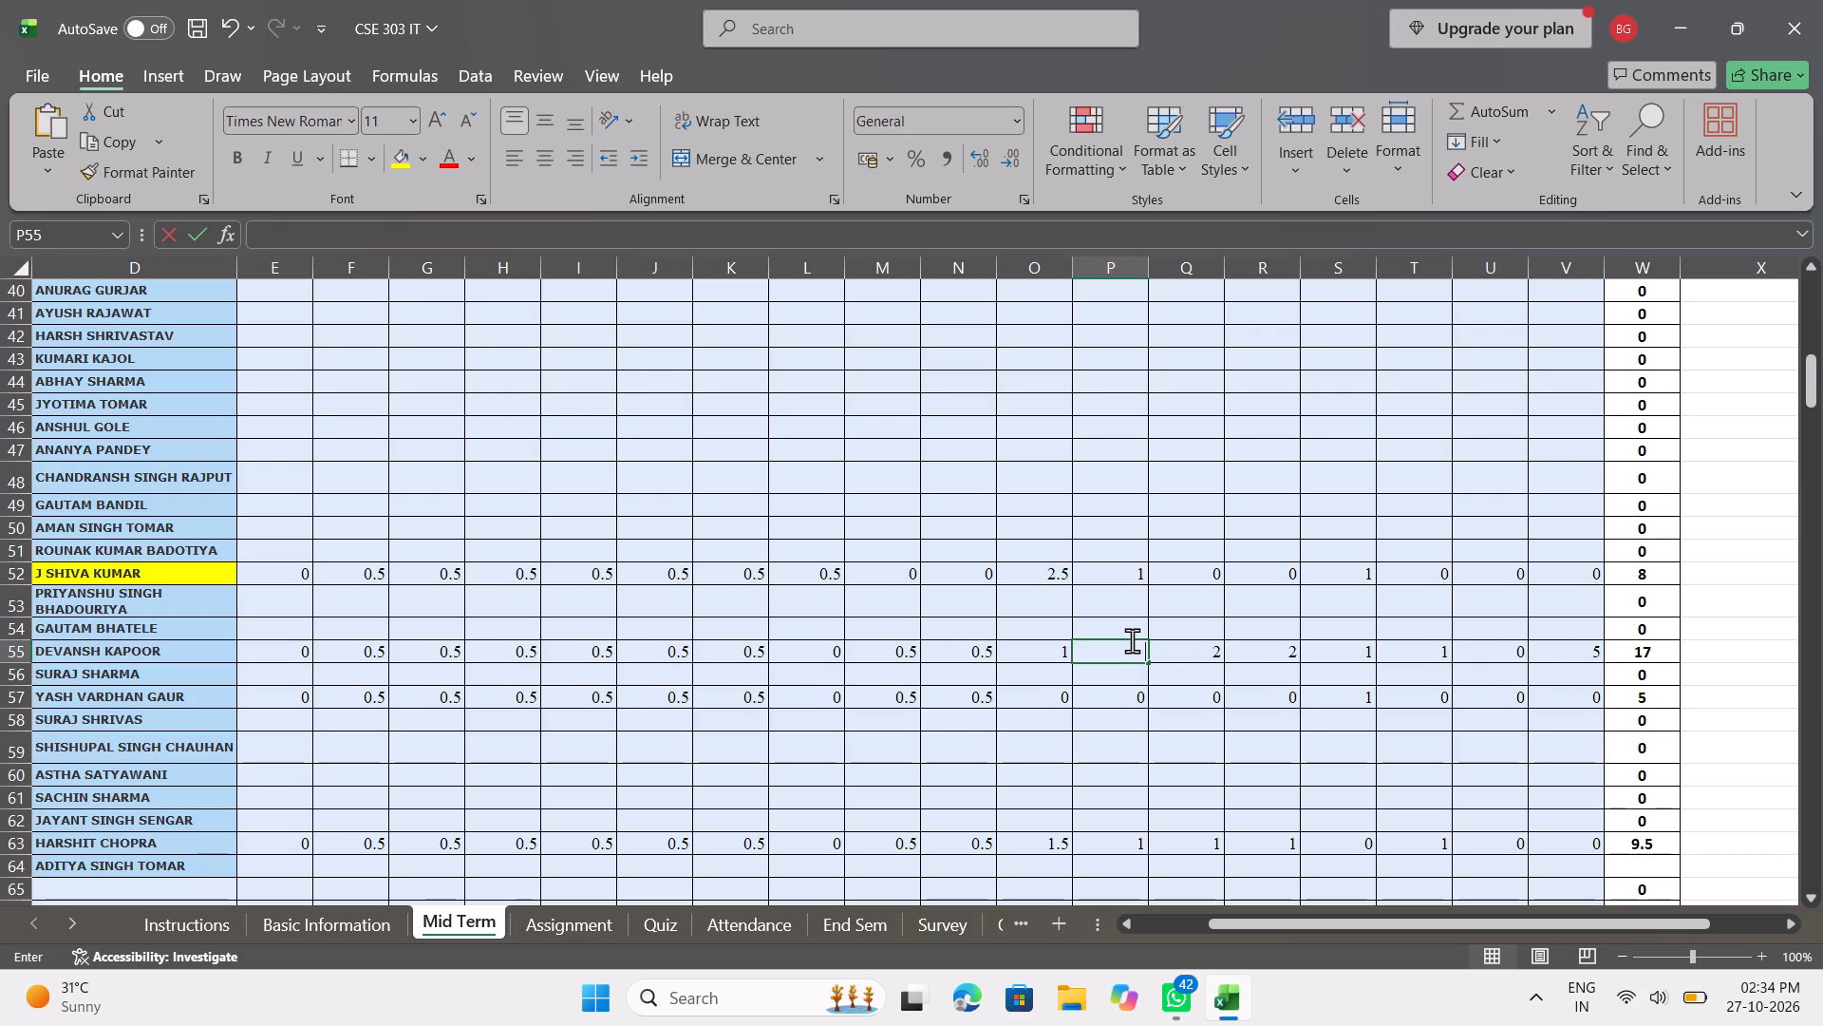
key("2")
left_click(1206, 660)
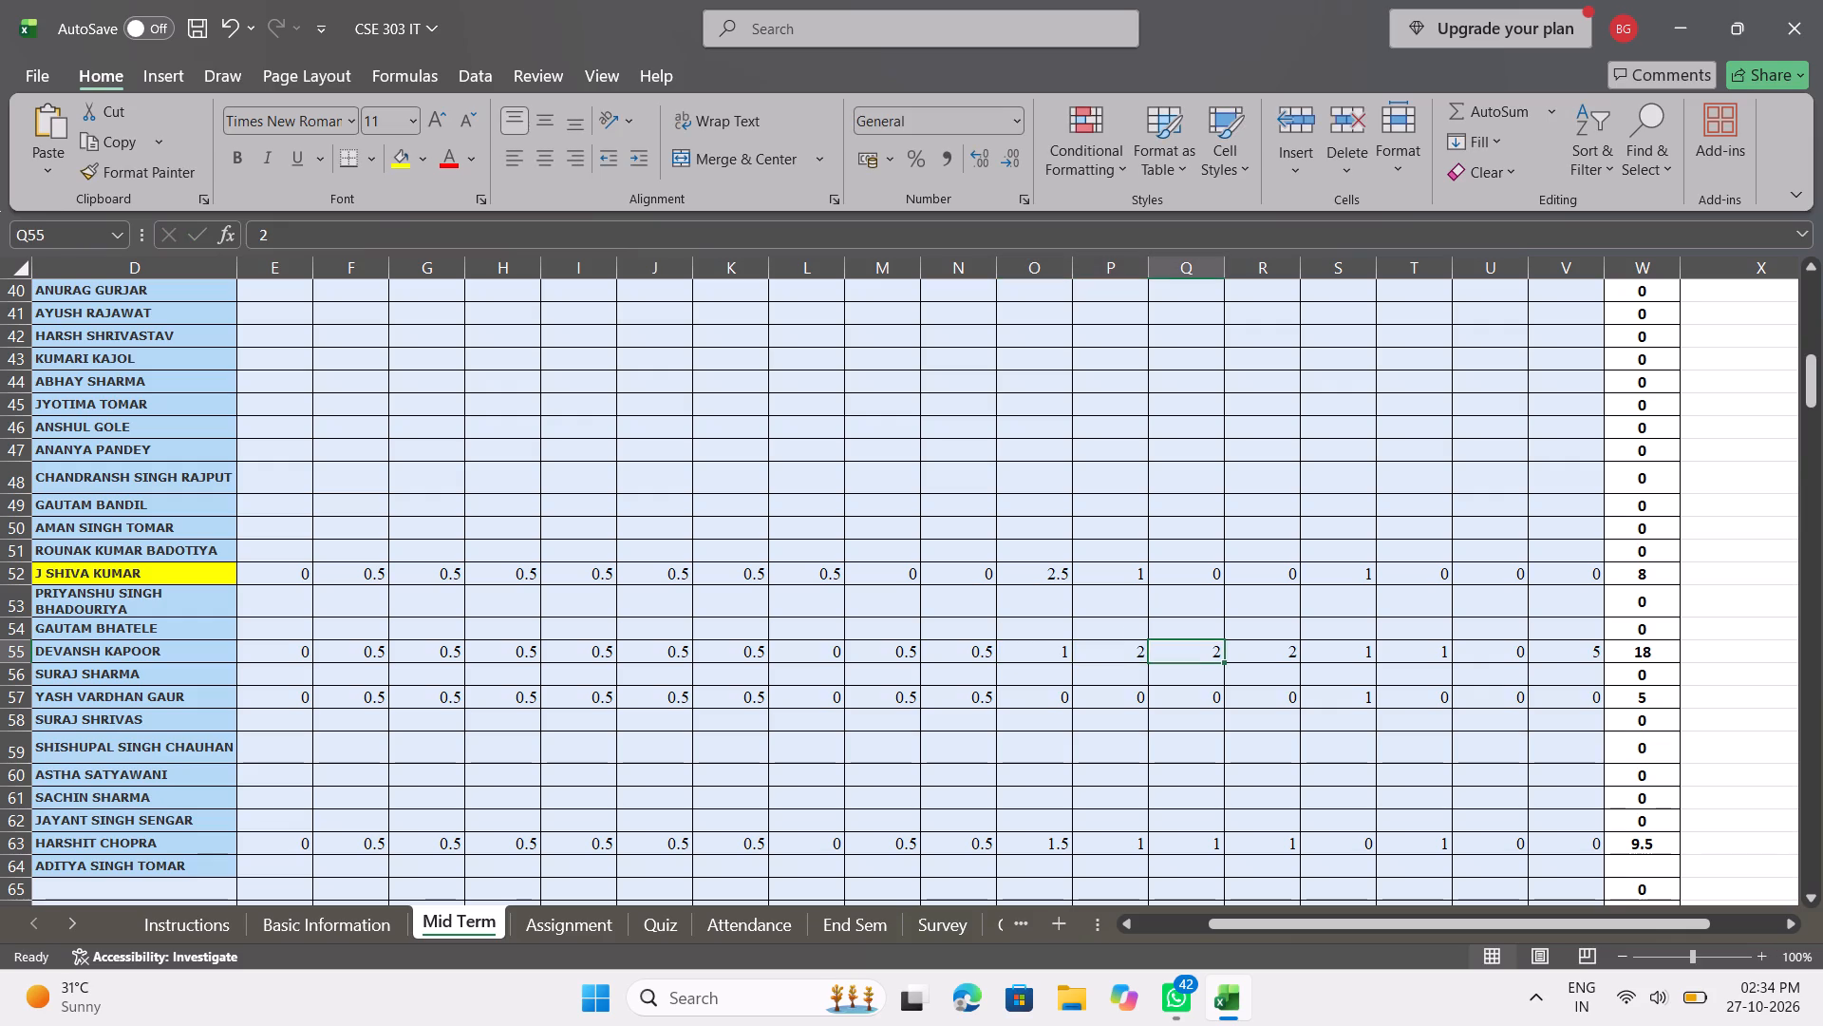
left_click(1287, 655)
key("BackSpace")
key("1")
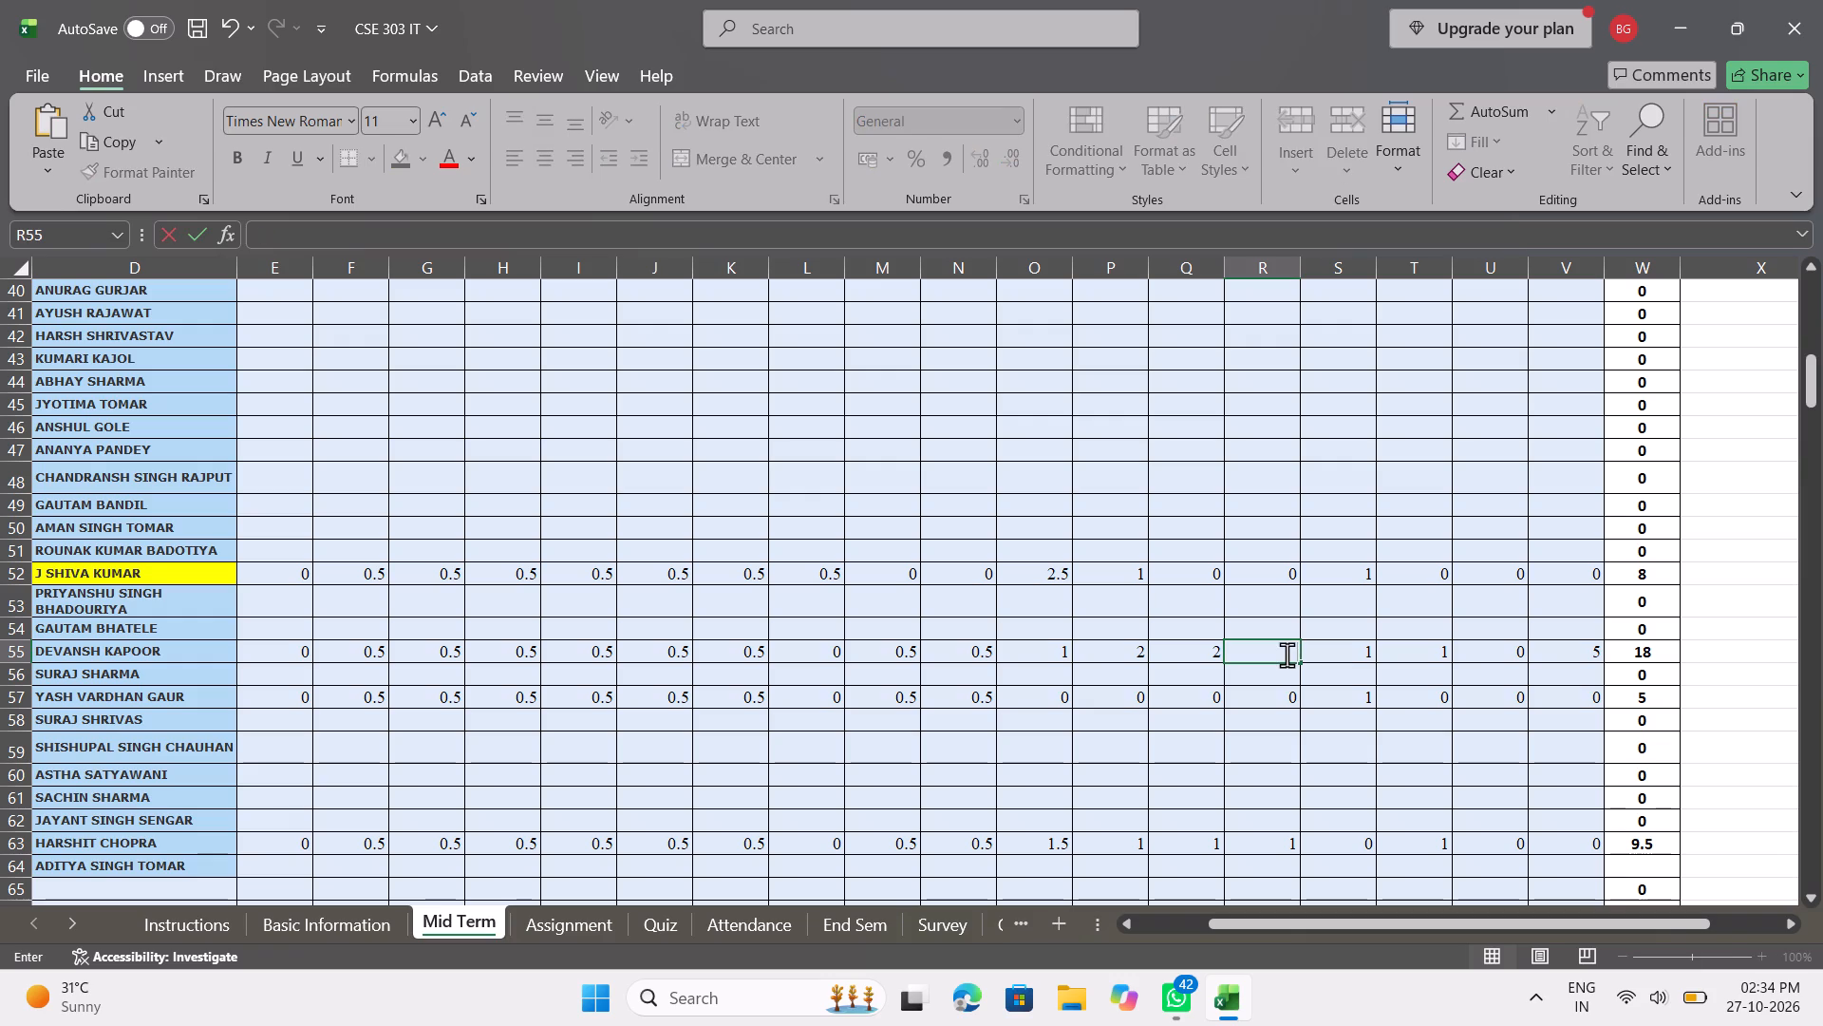
key("Right")
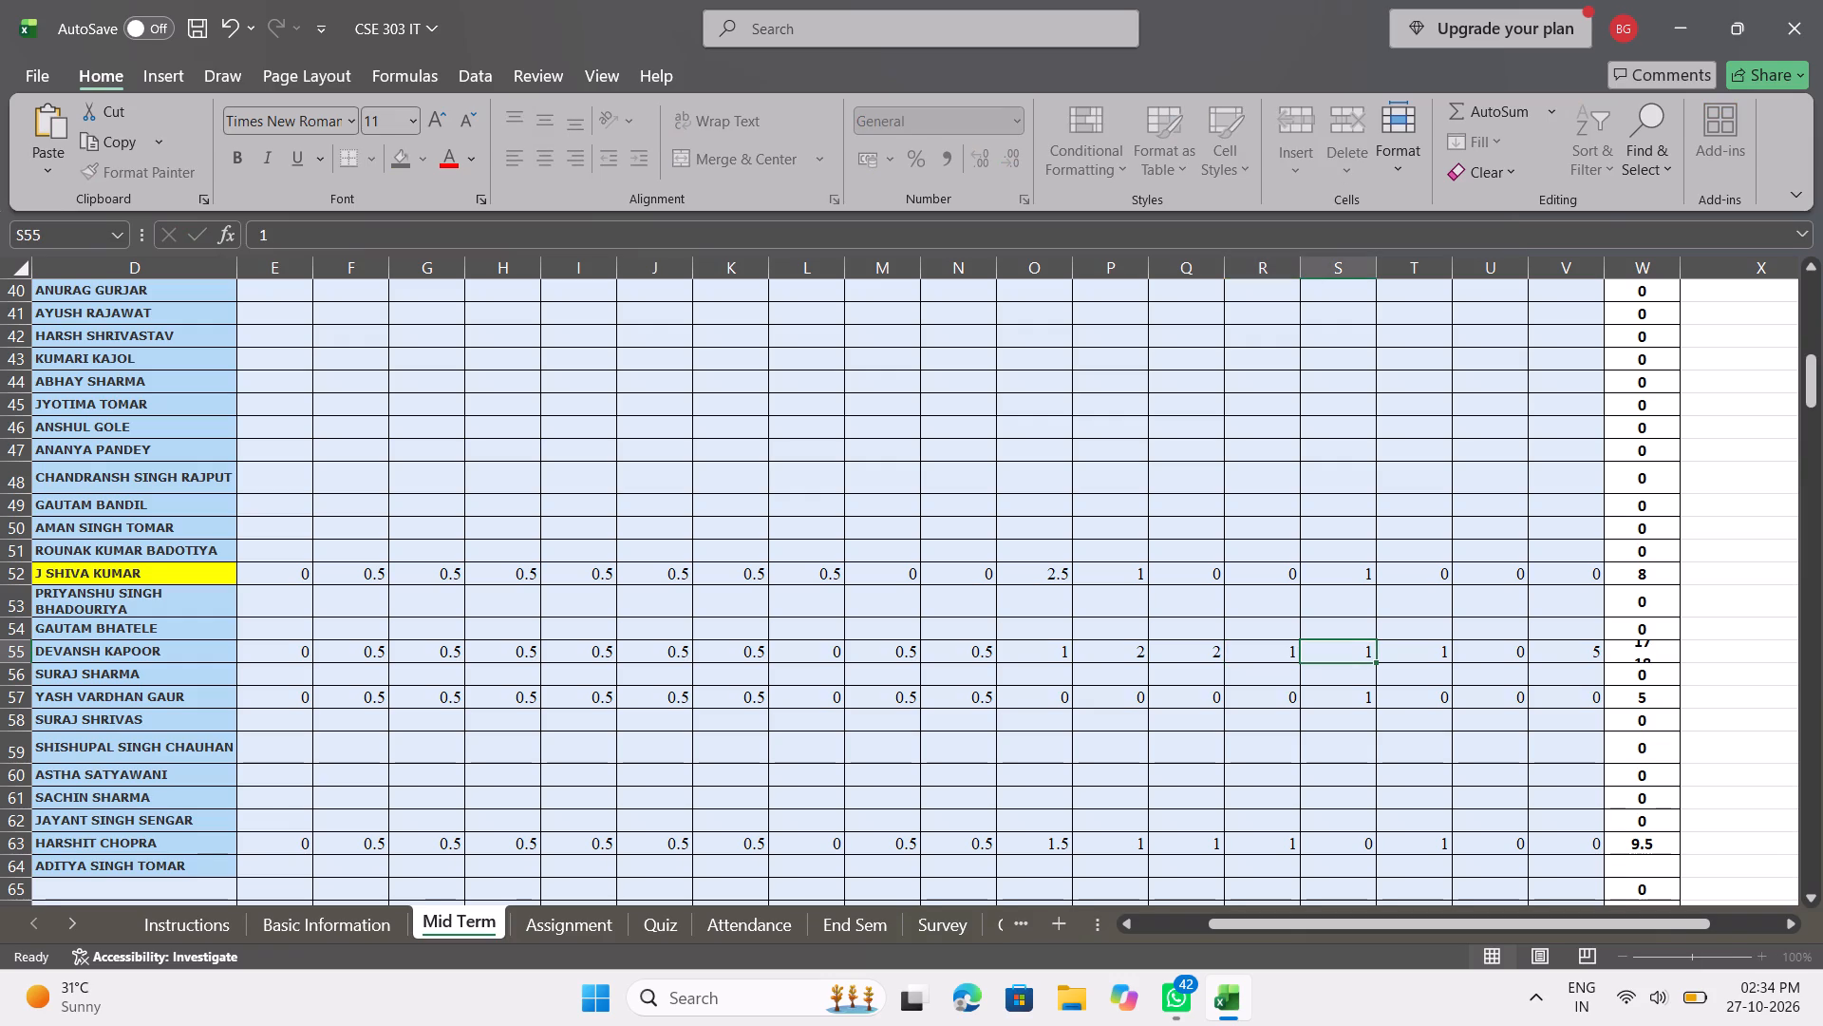
Set the mark in T55 to 0 and the mark in U55 to 5.
key("Right")
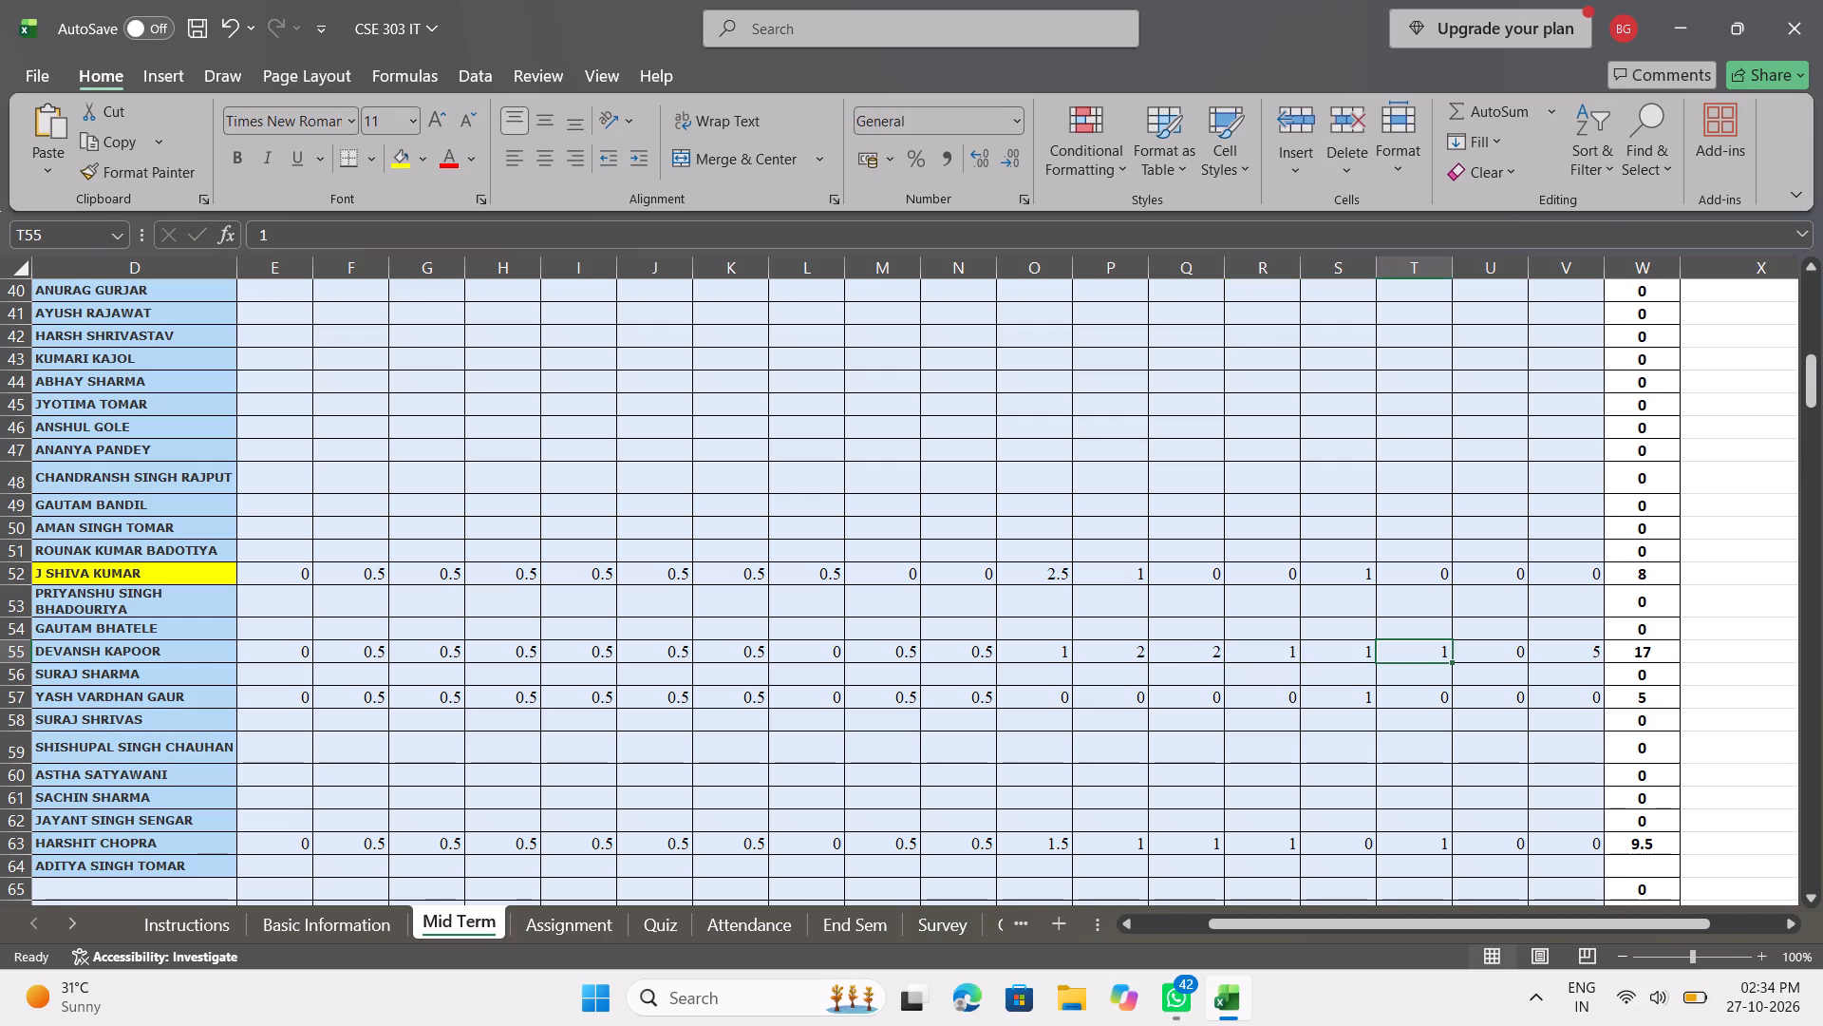
key("BackSpace")
key("0")
key("Right")
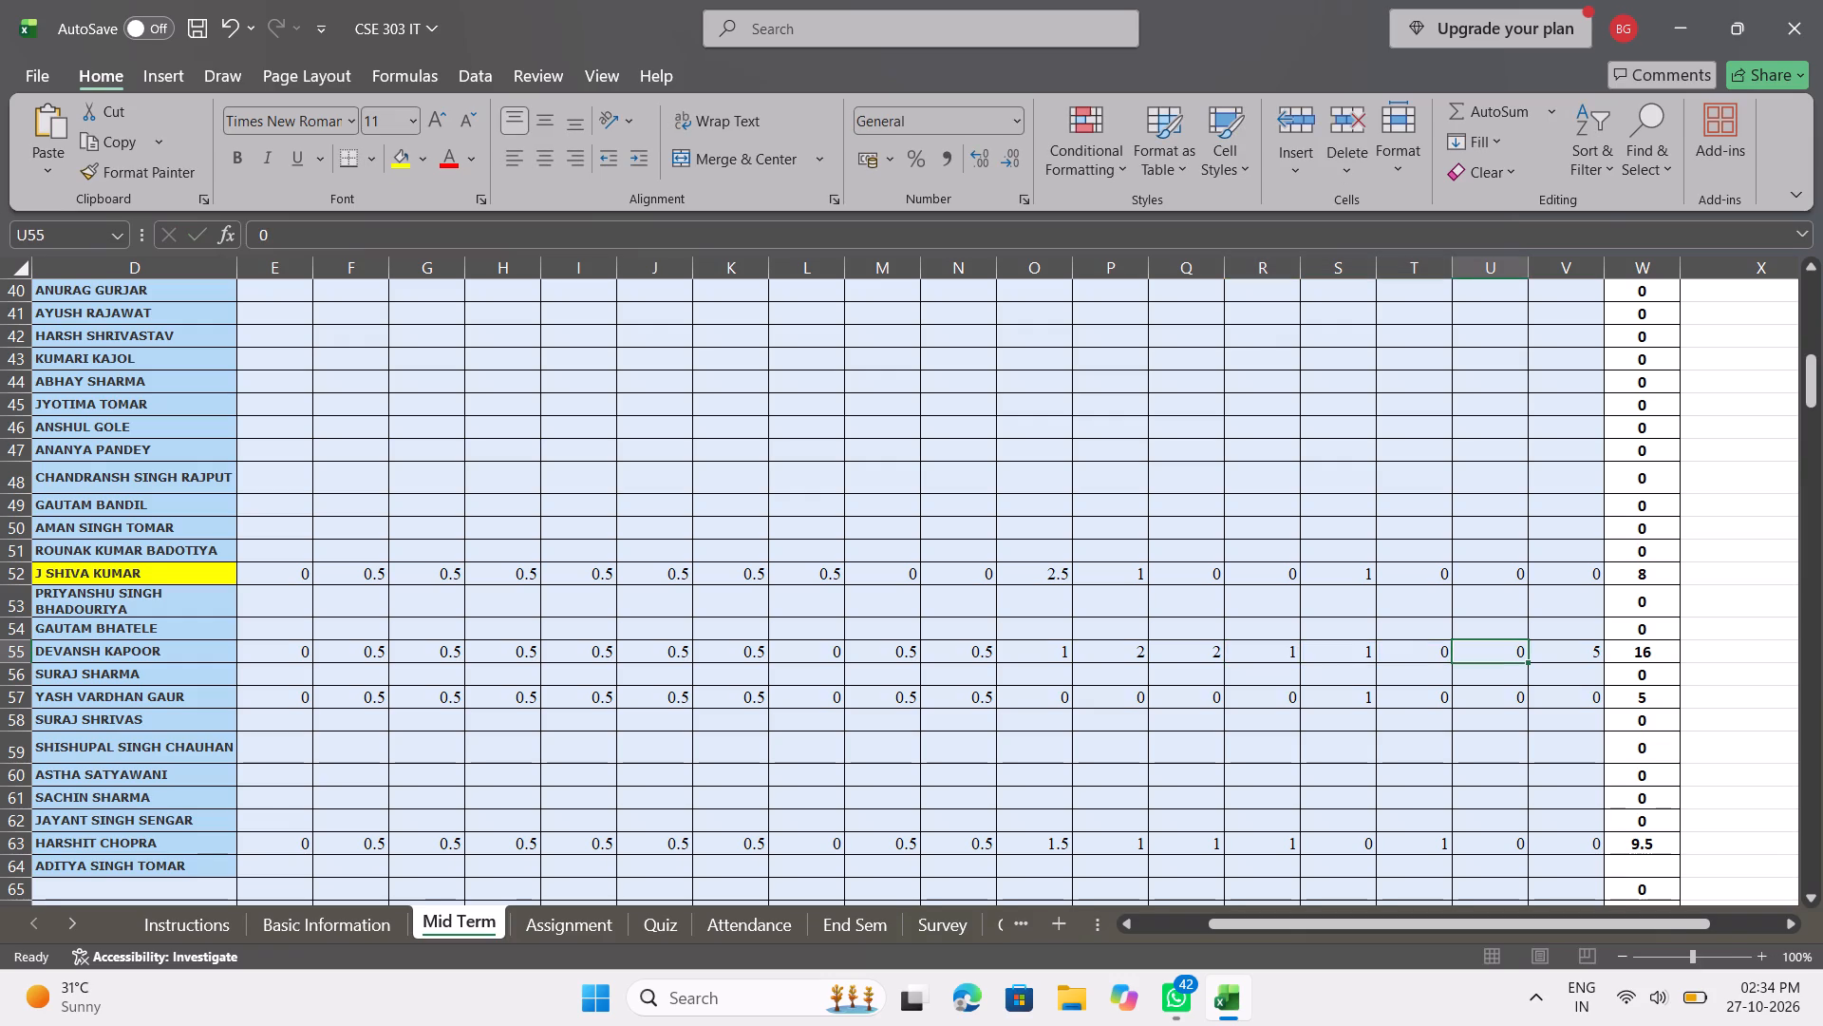
key("BackSpace")
key("5")
key("Right")
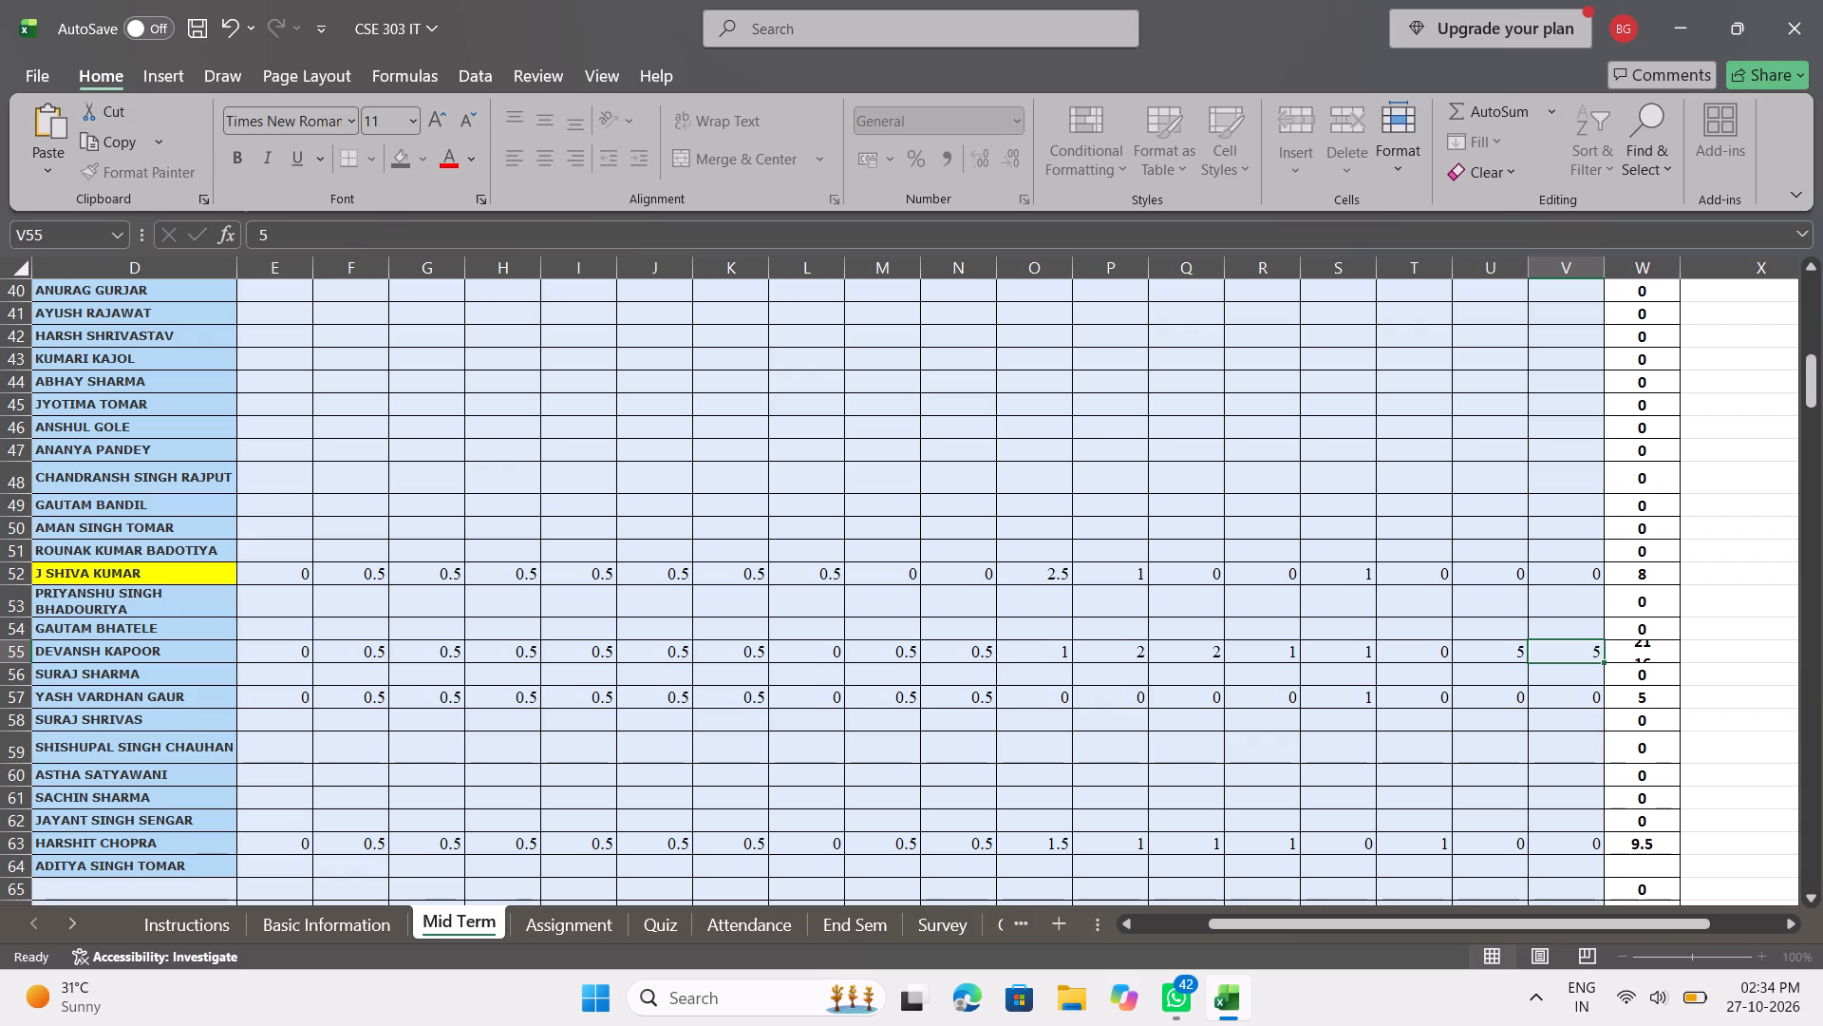
Paste the copied 0.5 mark into each of the cells E60, F60 and G60 of the student in row 60.
scroll(340, 684, "down", 1)
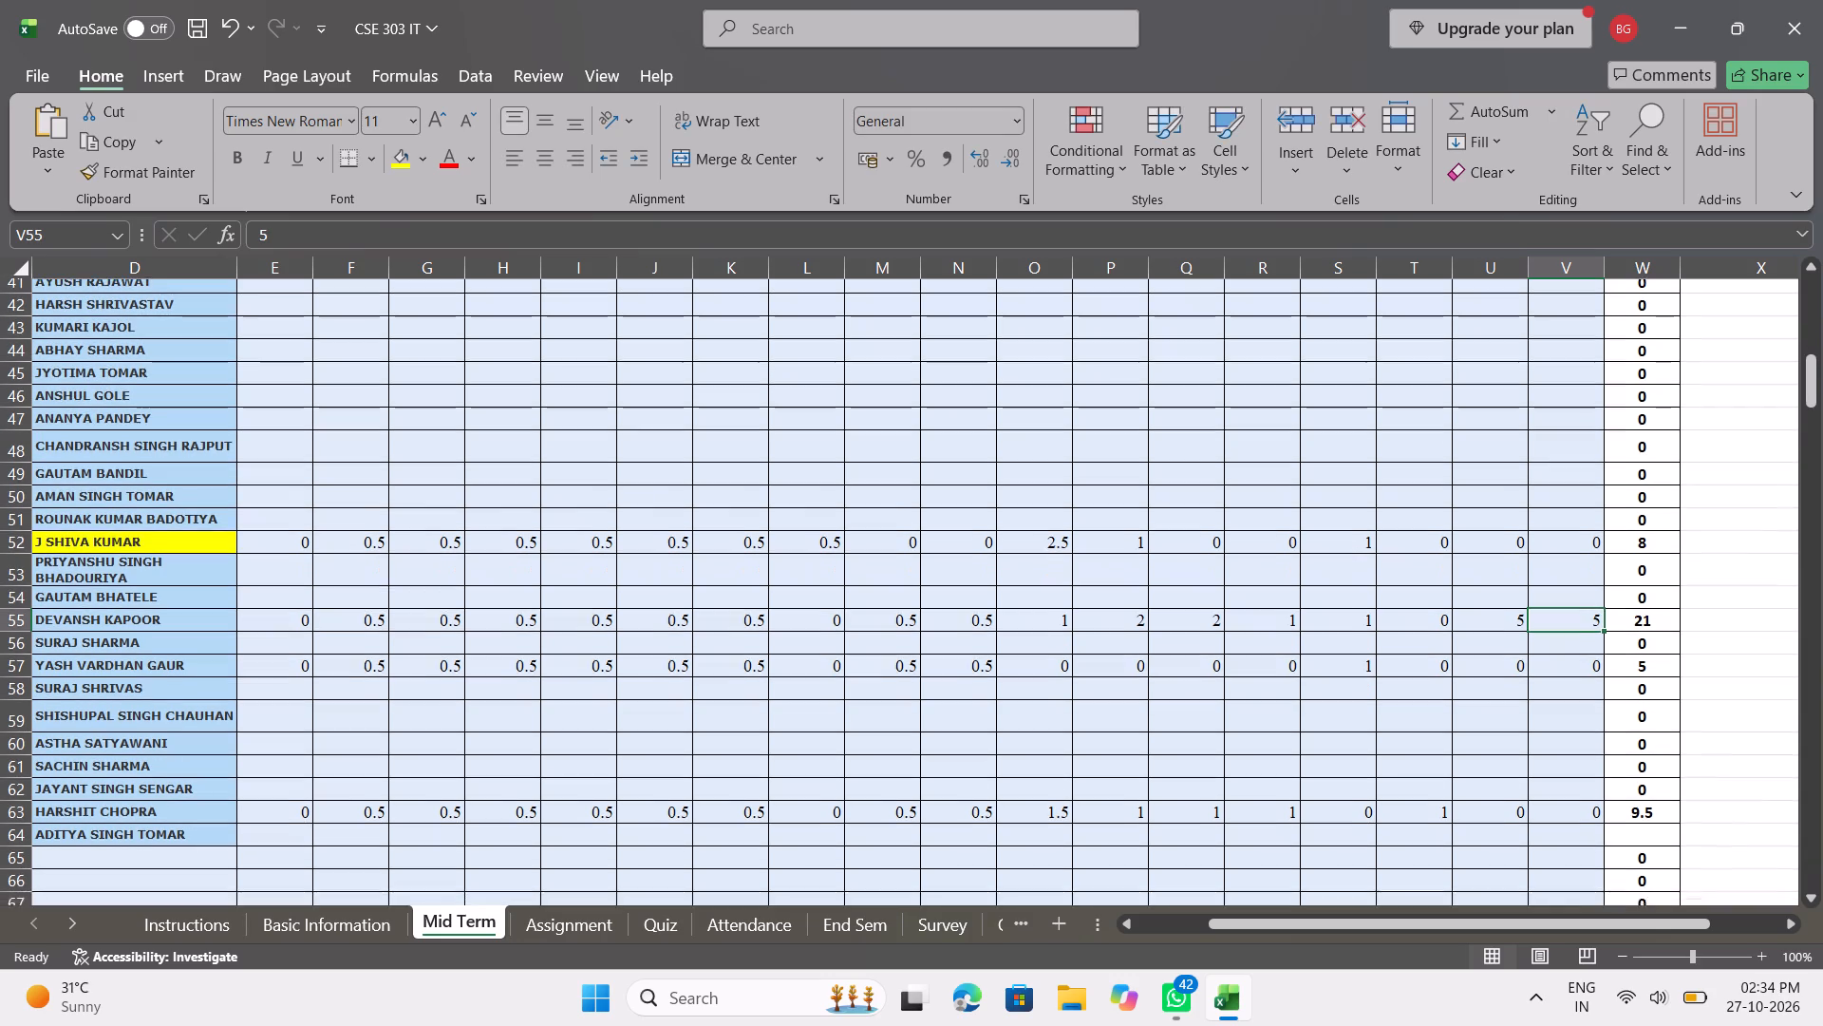
left_click(268, 750)
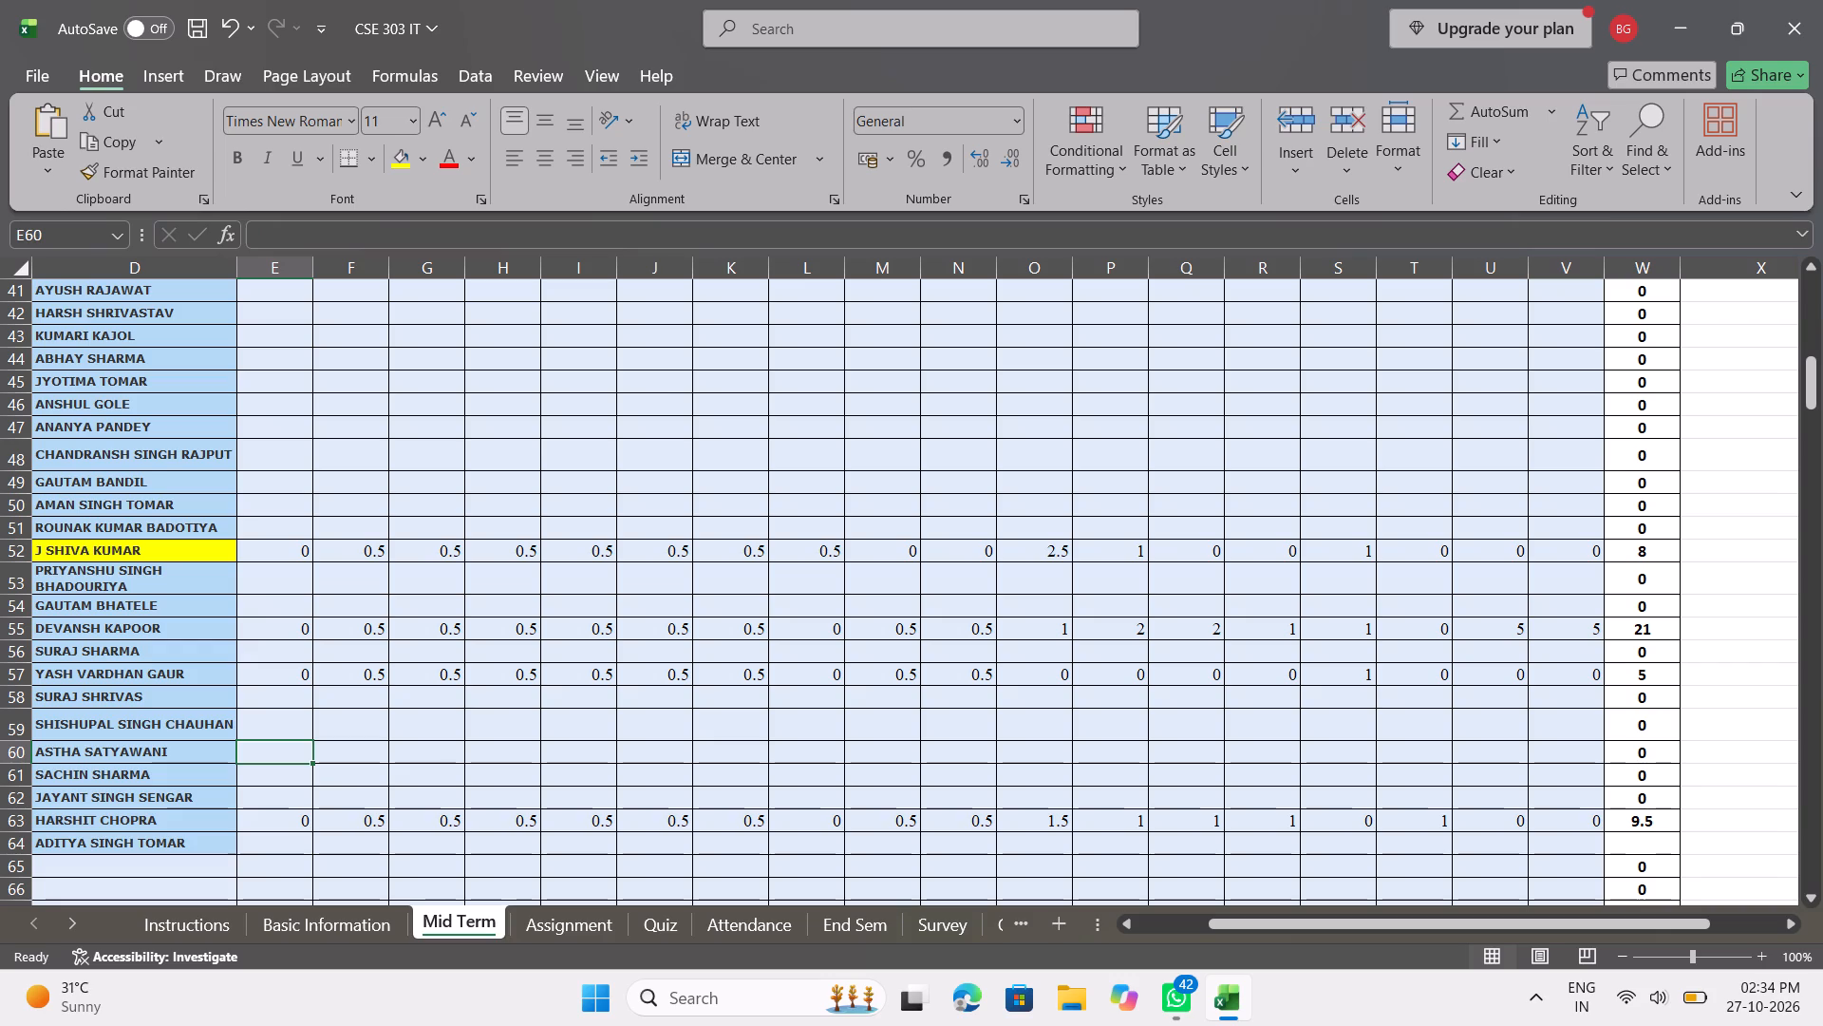
left_click(263, 751)
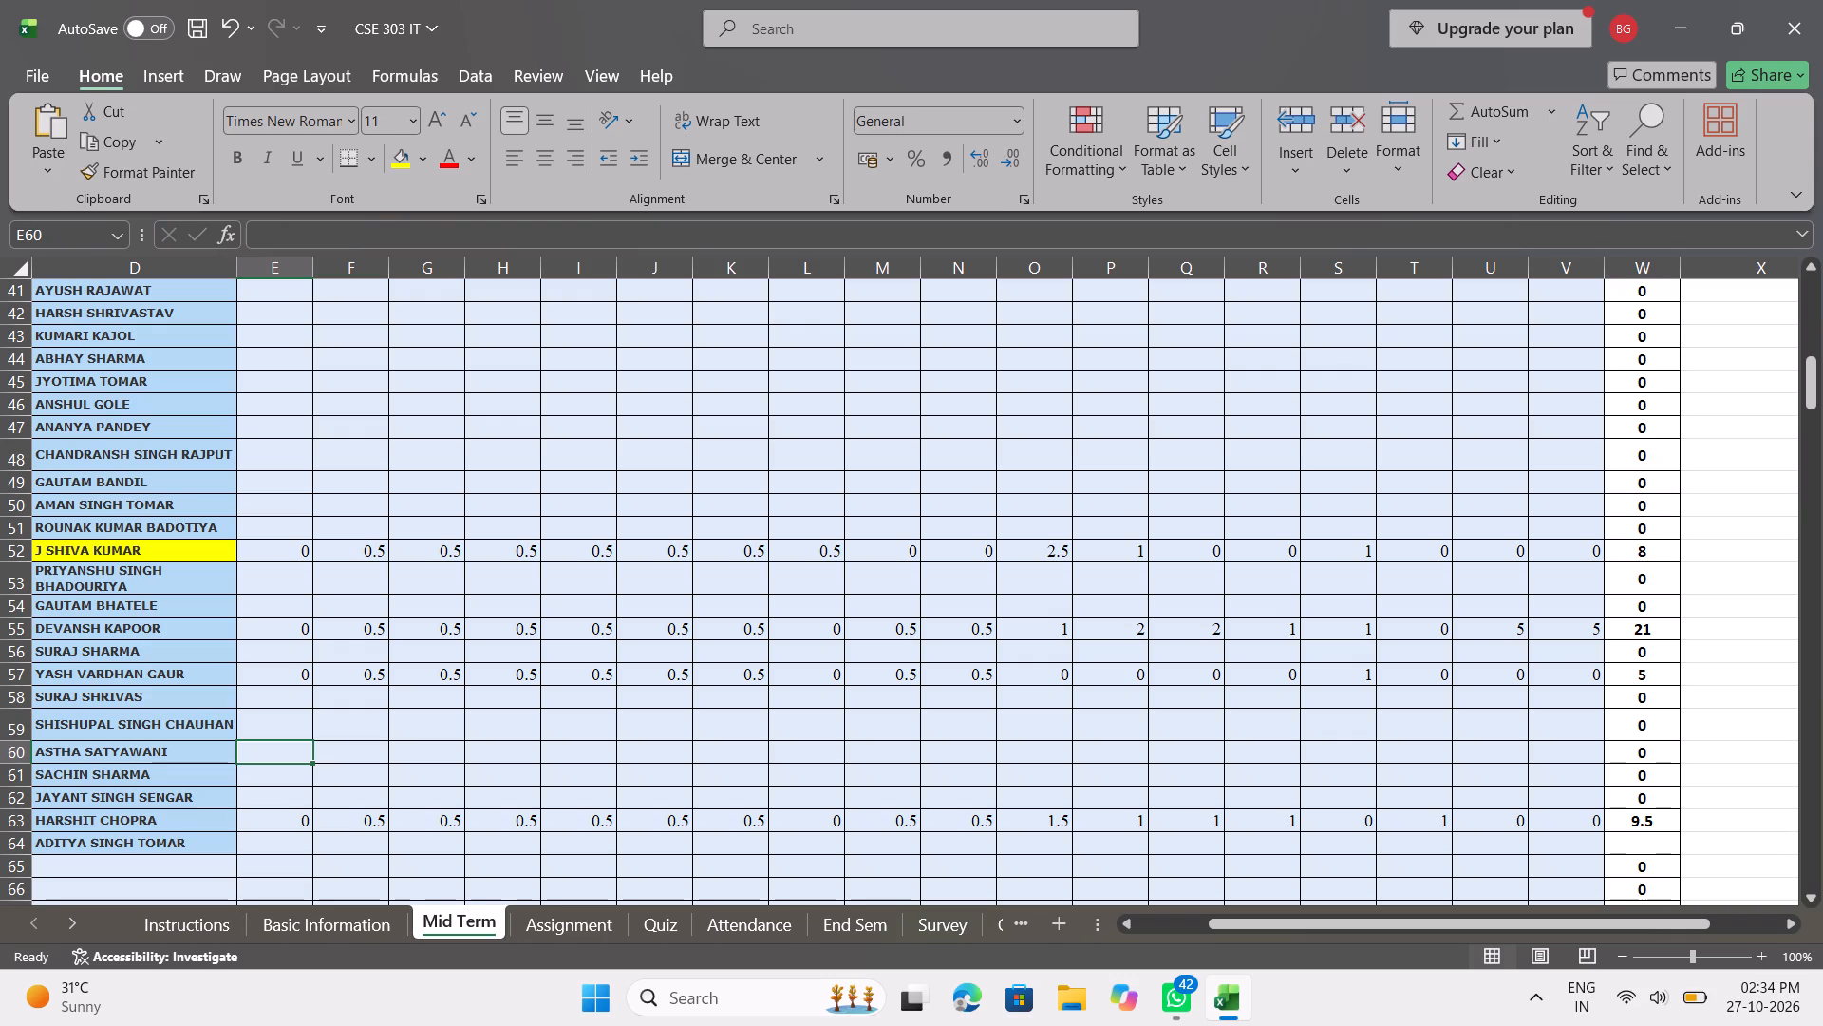
key("ctrl+v")
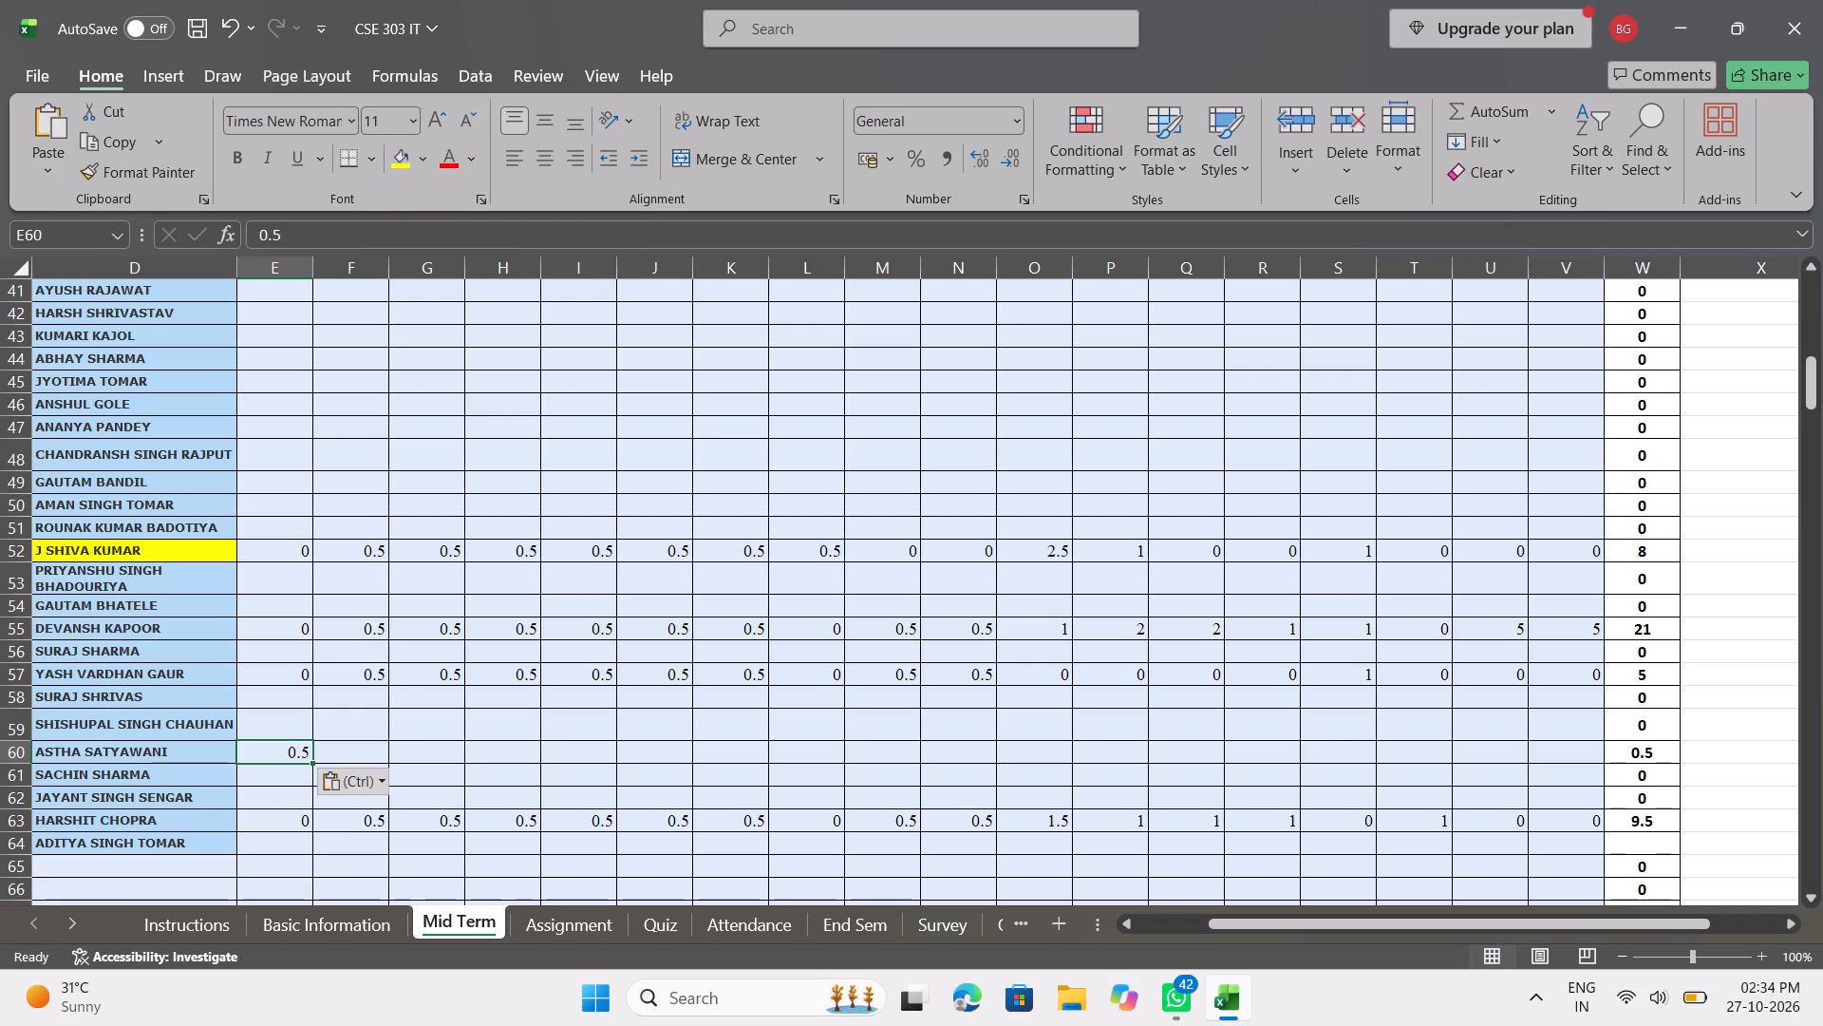
left_click(334, 751)
key("ctrl+v")
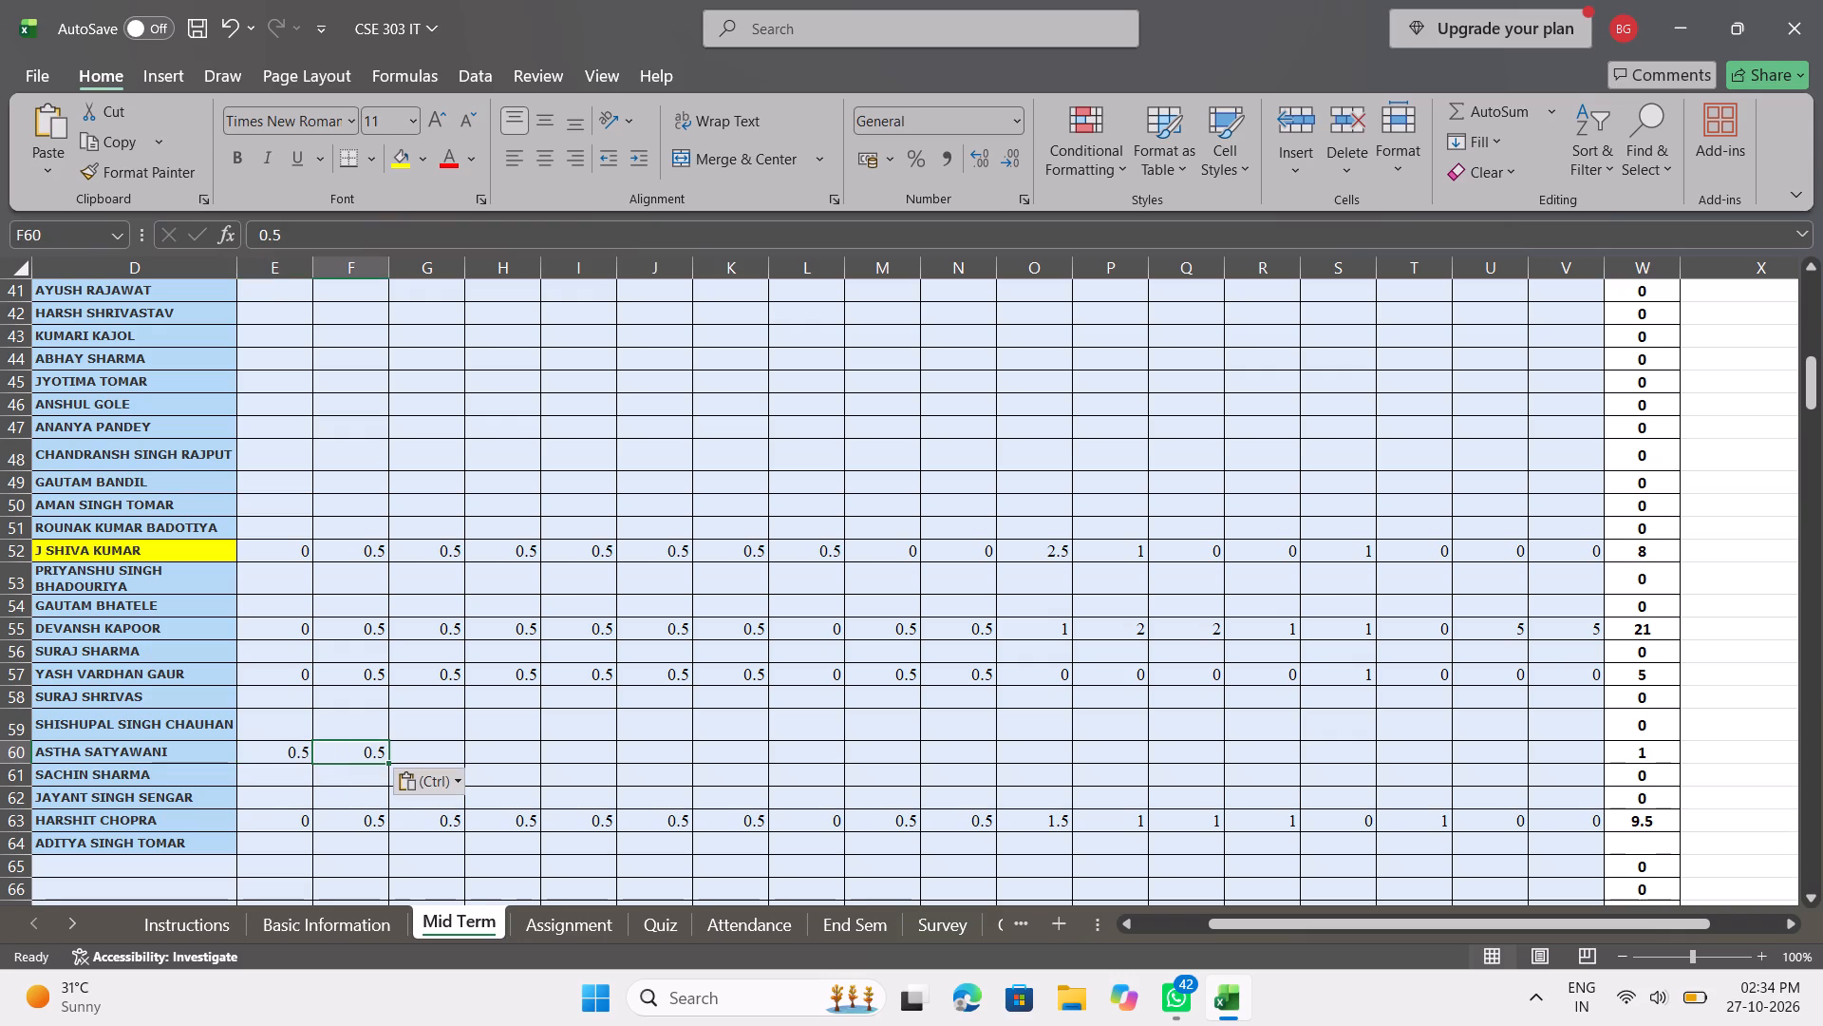
left_click(425, 765)
left_click(431, 746)
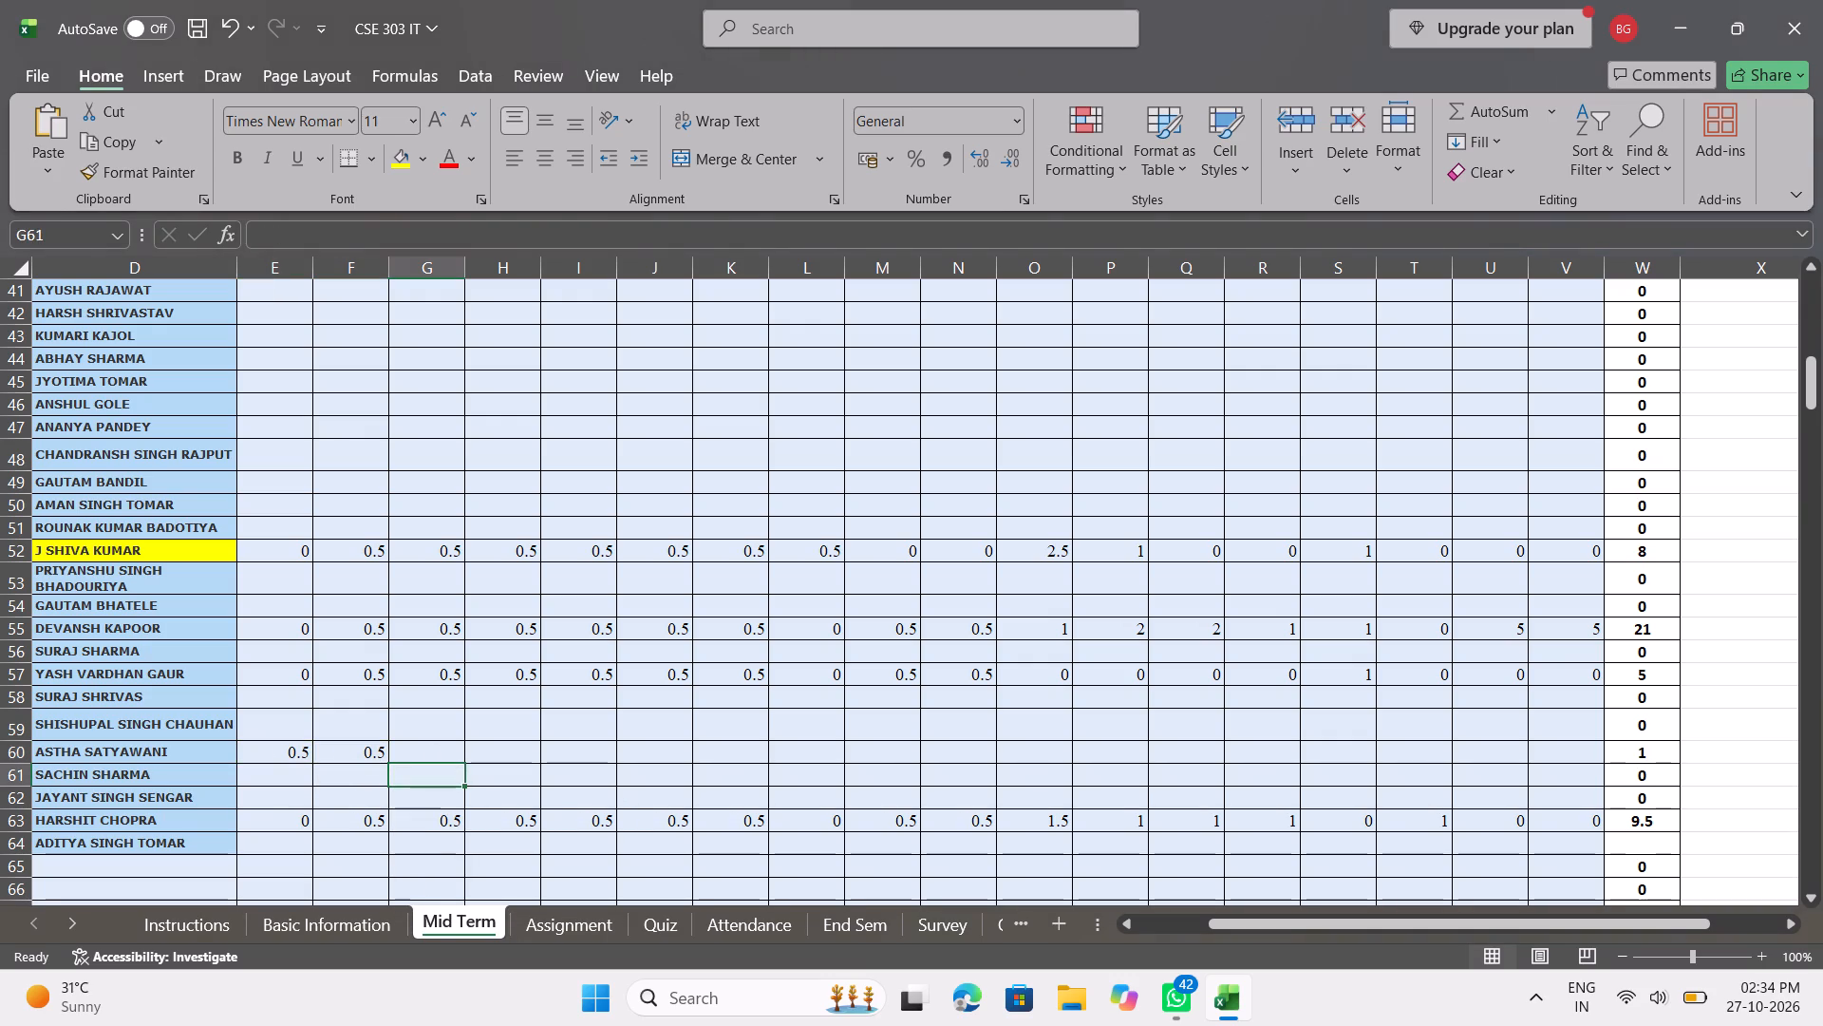
left_click(431, 746)
key("ctrl+v")
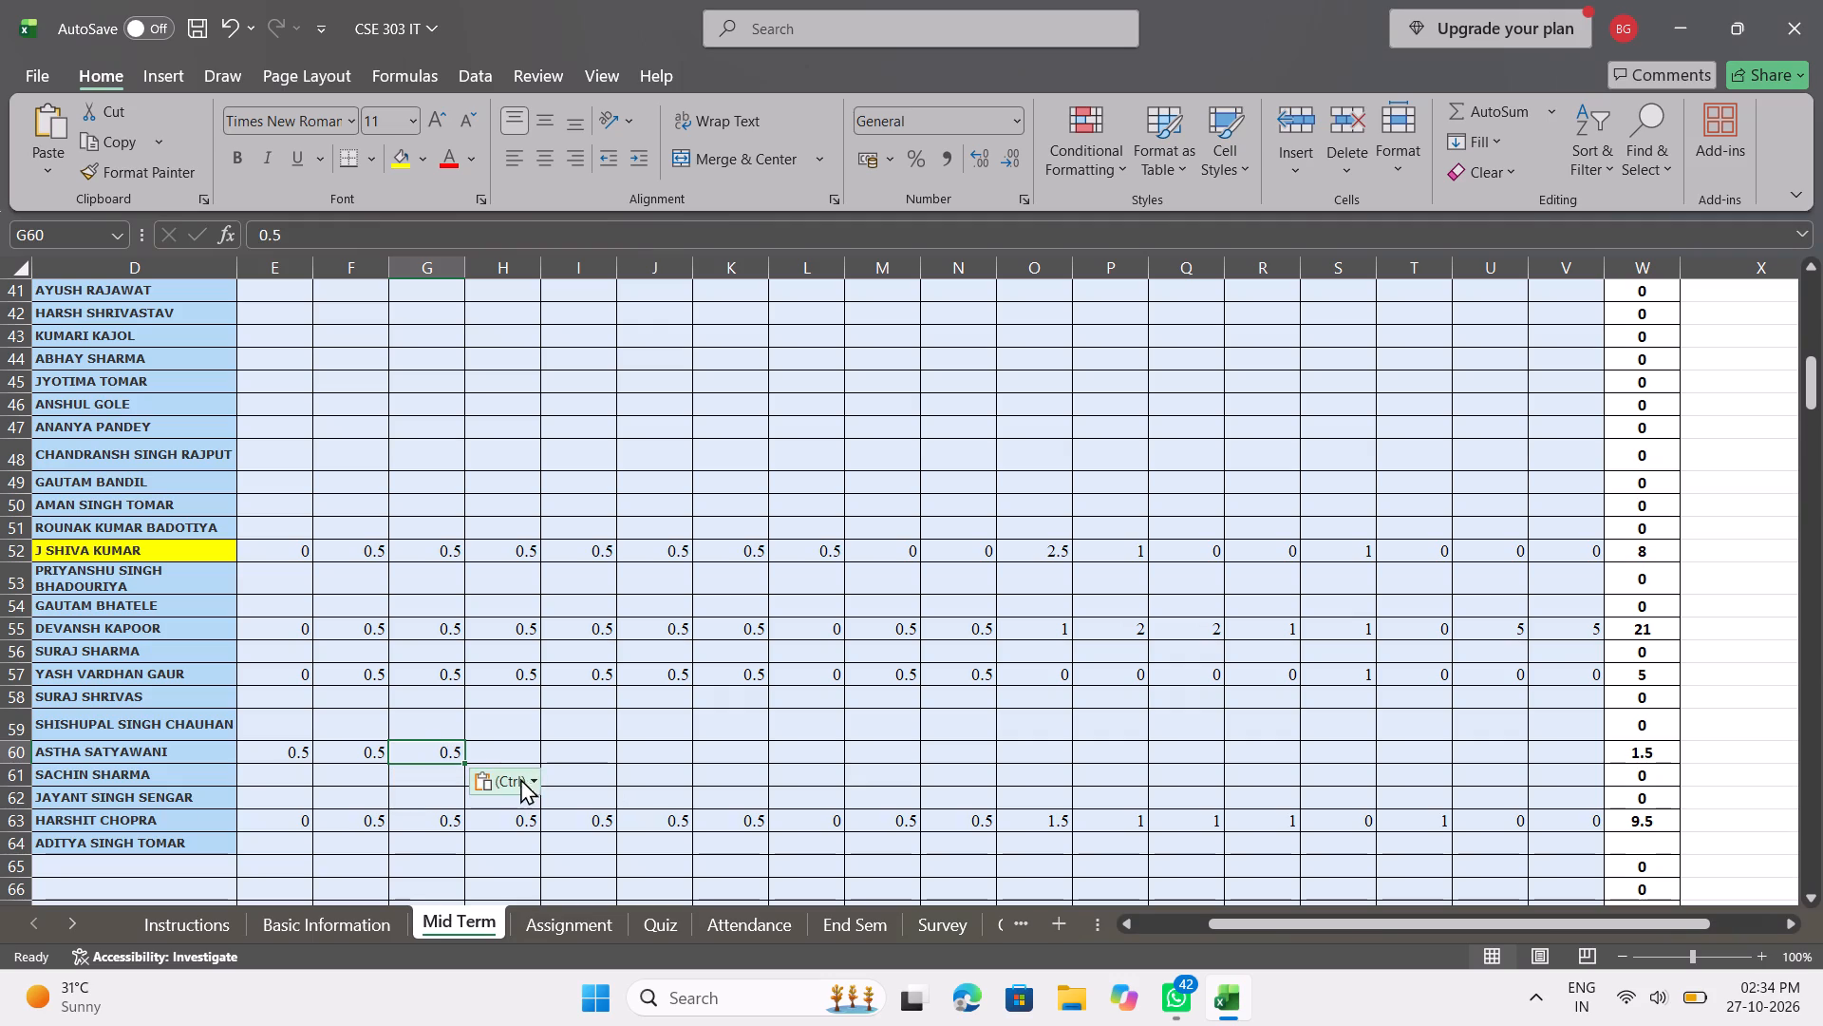
Paste the copied 0.5 mark into each of the cells H60 through K60.
left_click(512, 755)
key("ctrl+v")
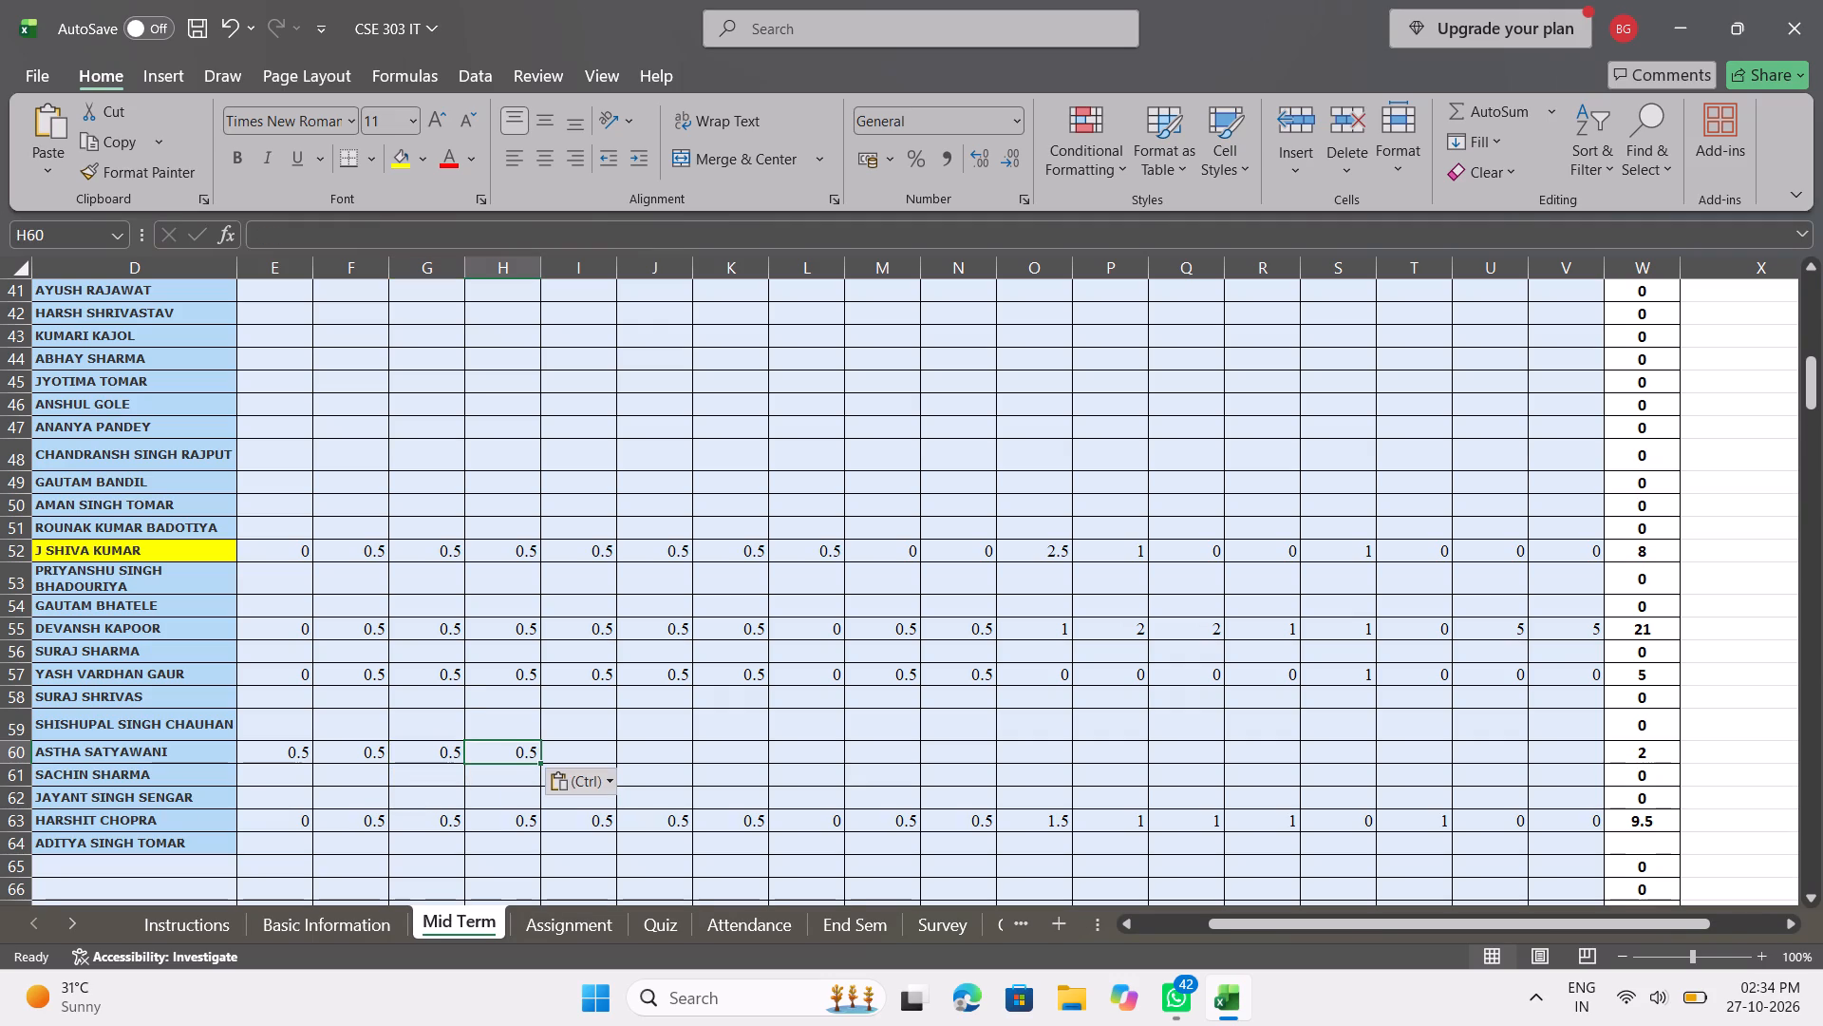
left_click(552, 758)
key("ctrl+v")
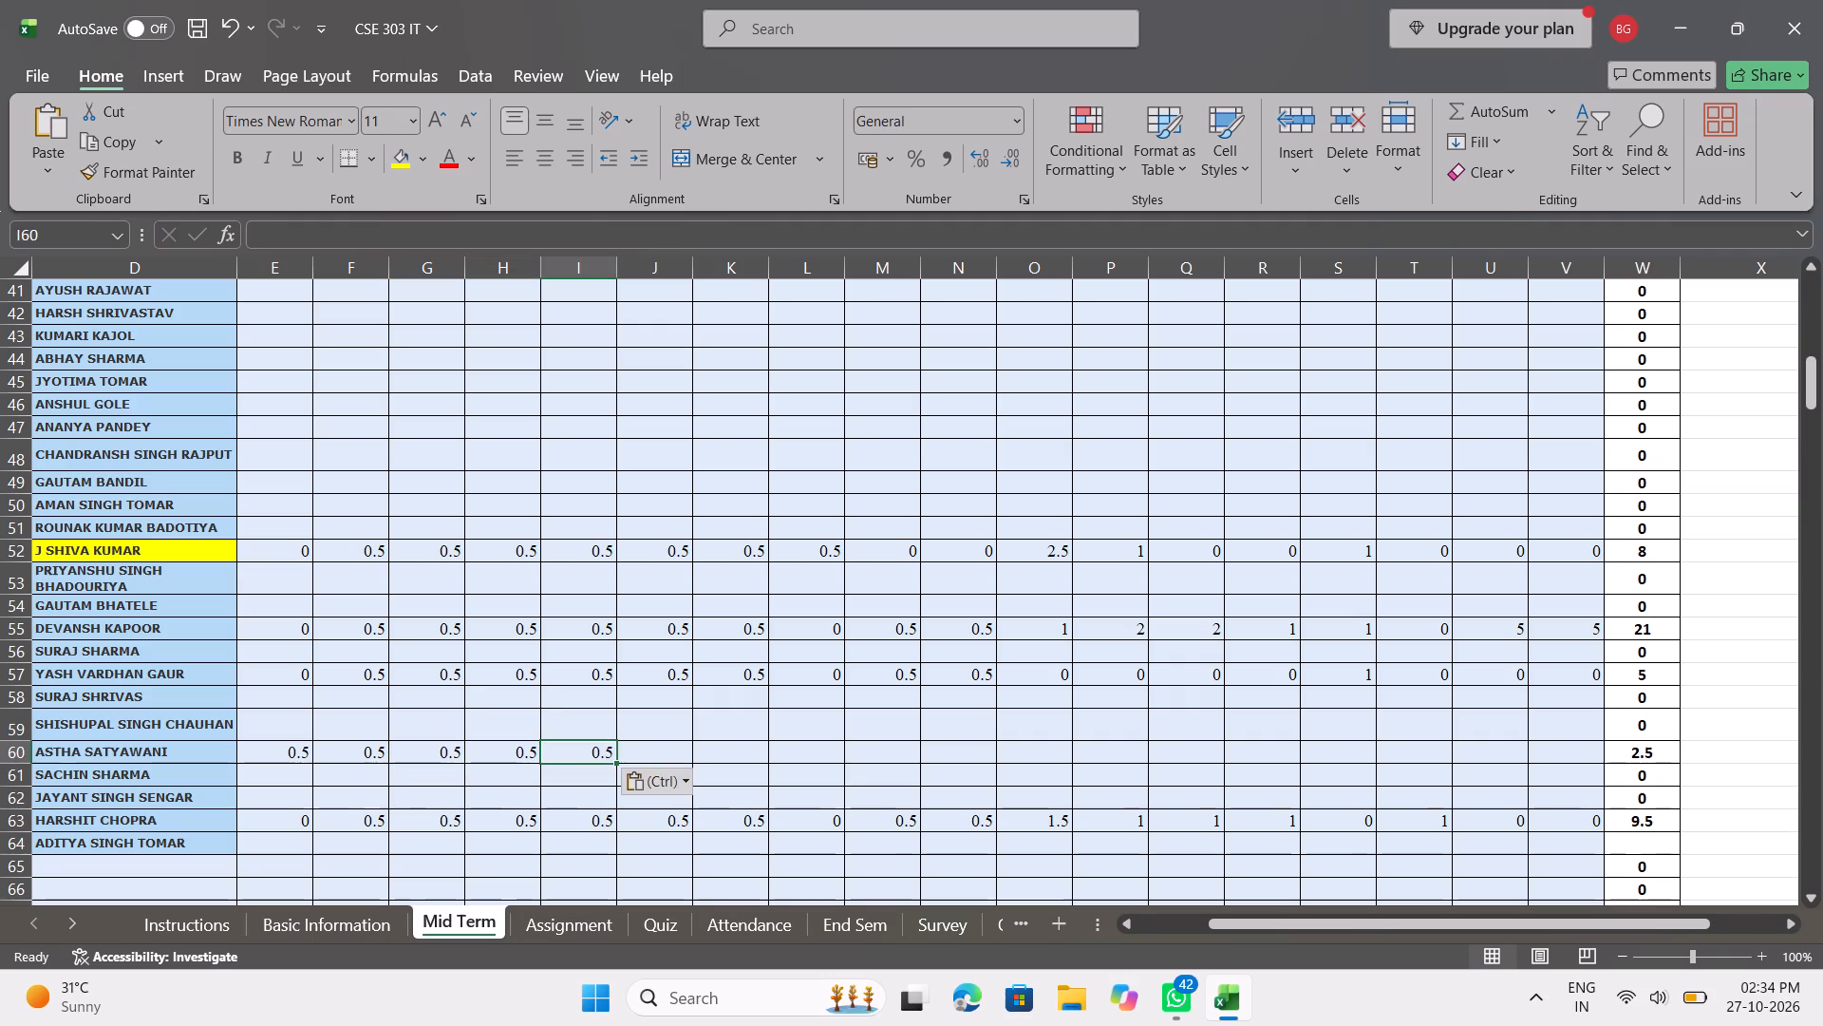
left_click(635, 752)
key("ctrl+v")
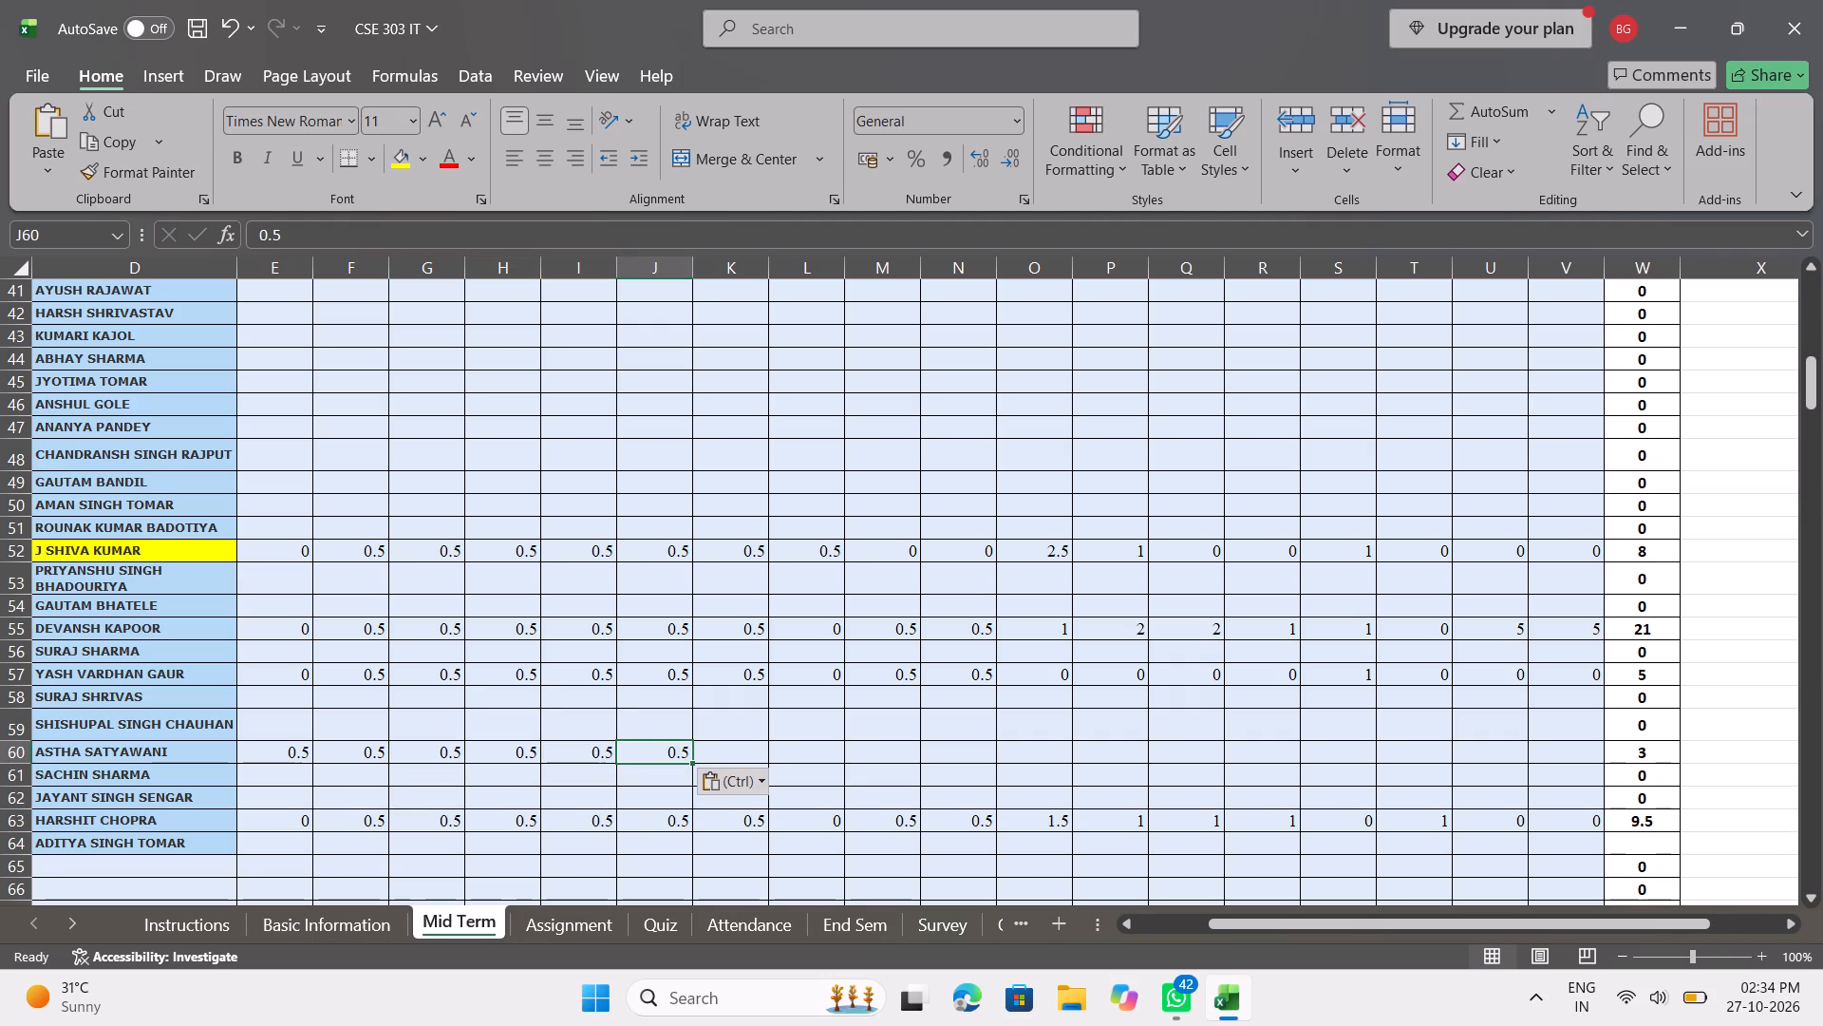
left_click(714, 752)
key("ctrl+v")
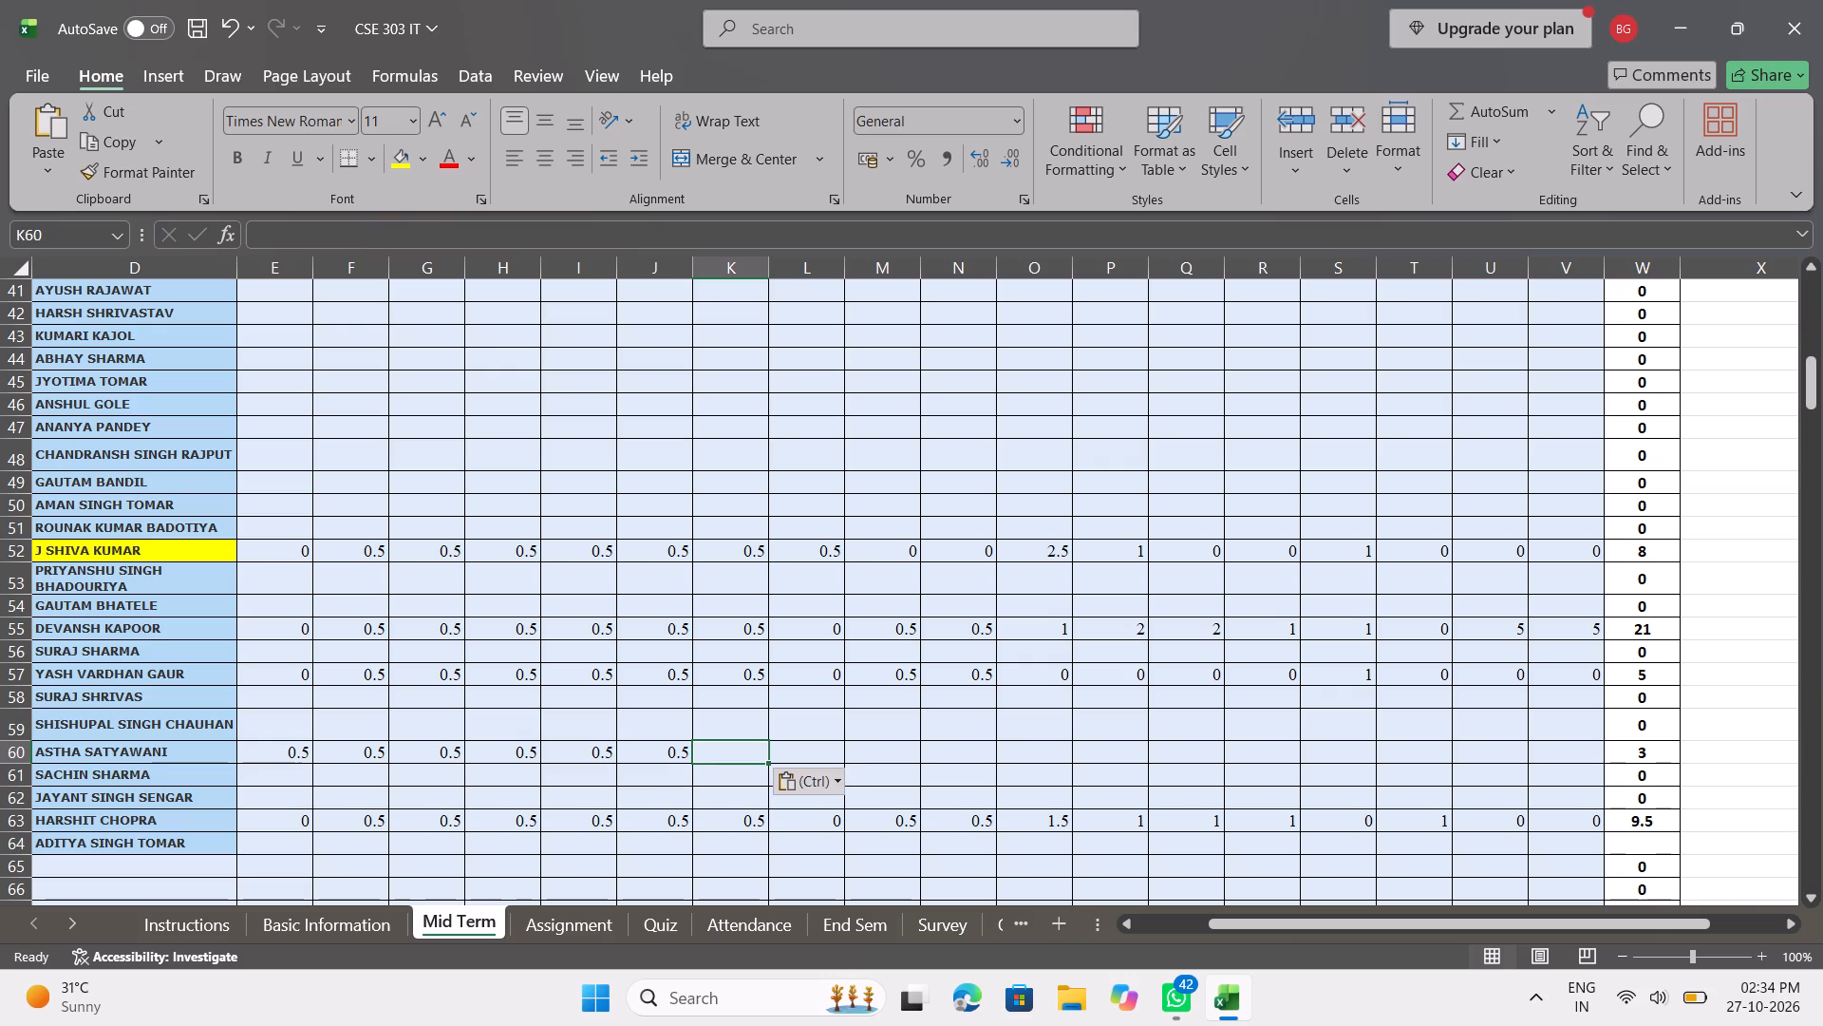
Enter the row 60 student's marks as 0 in L60, 0.5 in M60 and 0.5 in N60.
left_click(799, 750)
key("0")
key("Right")
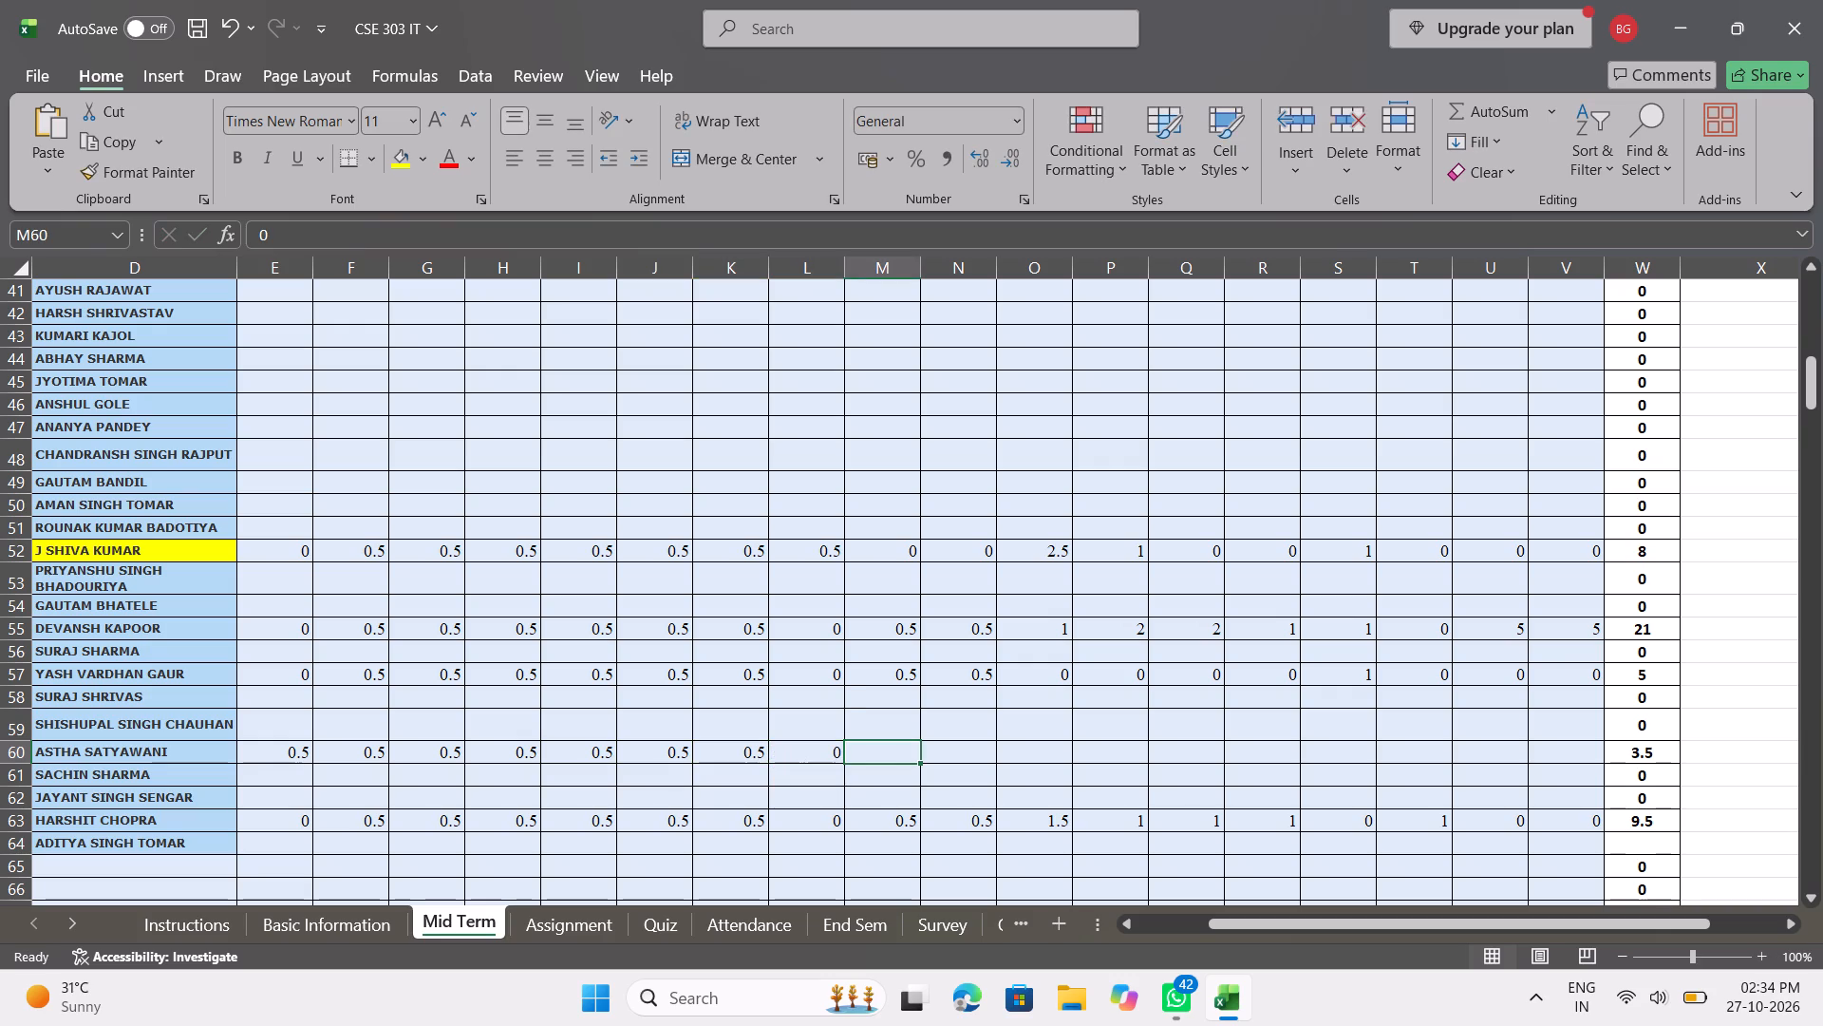
key("0")
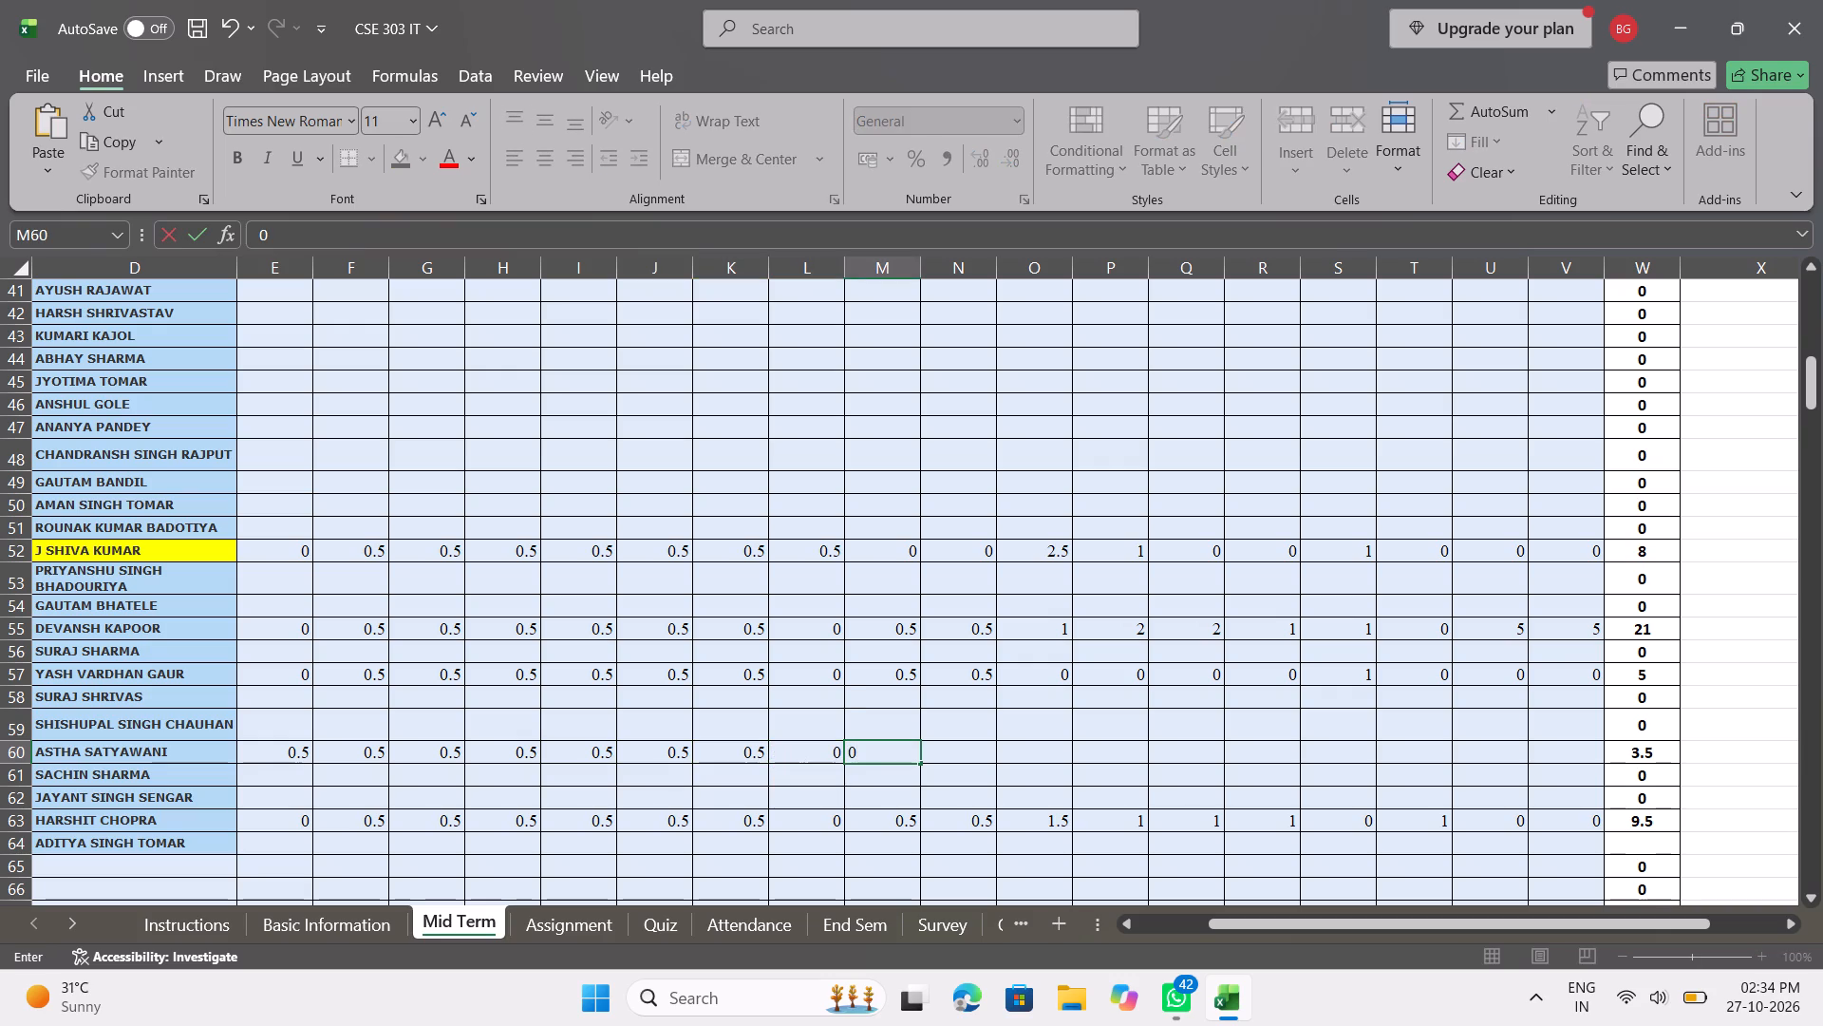
key("period")
key("Right")
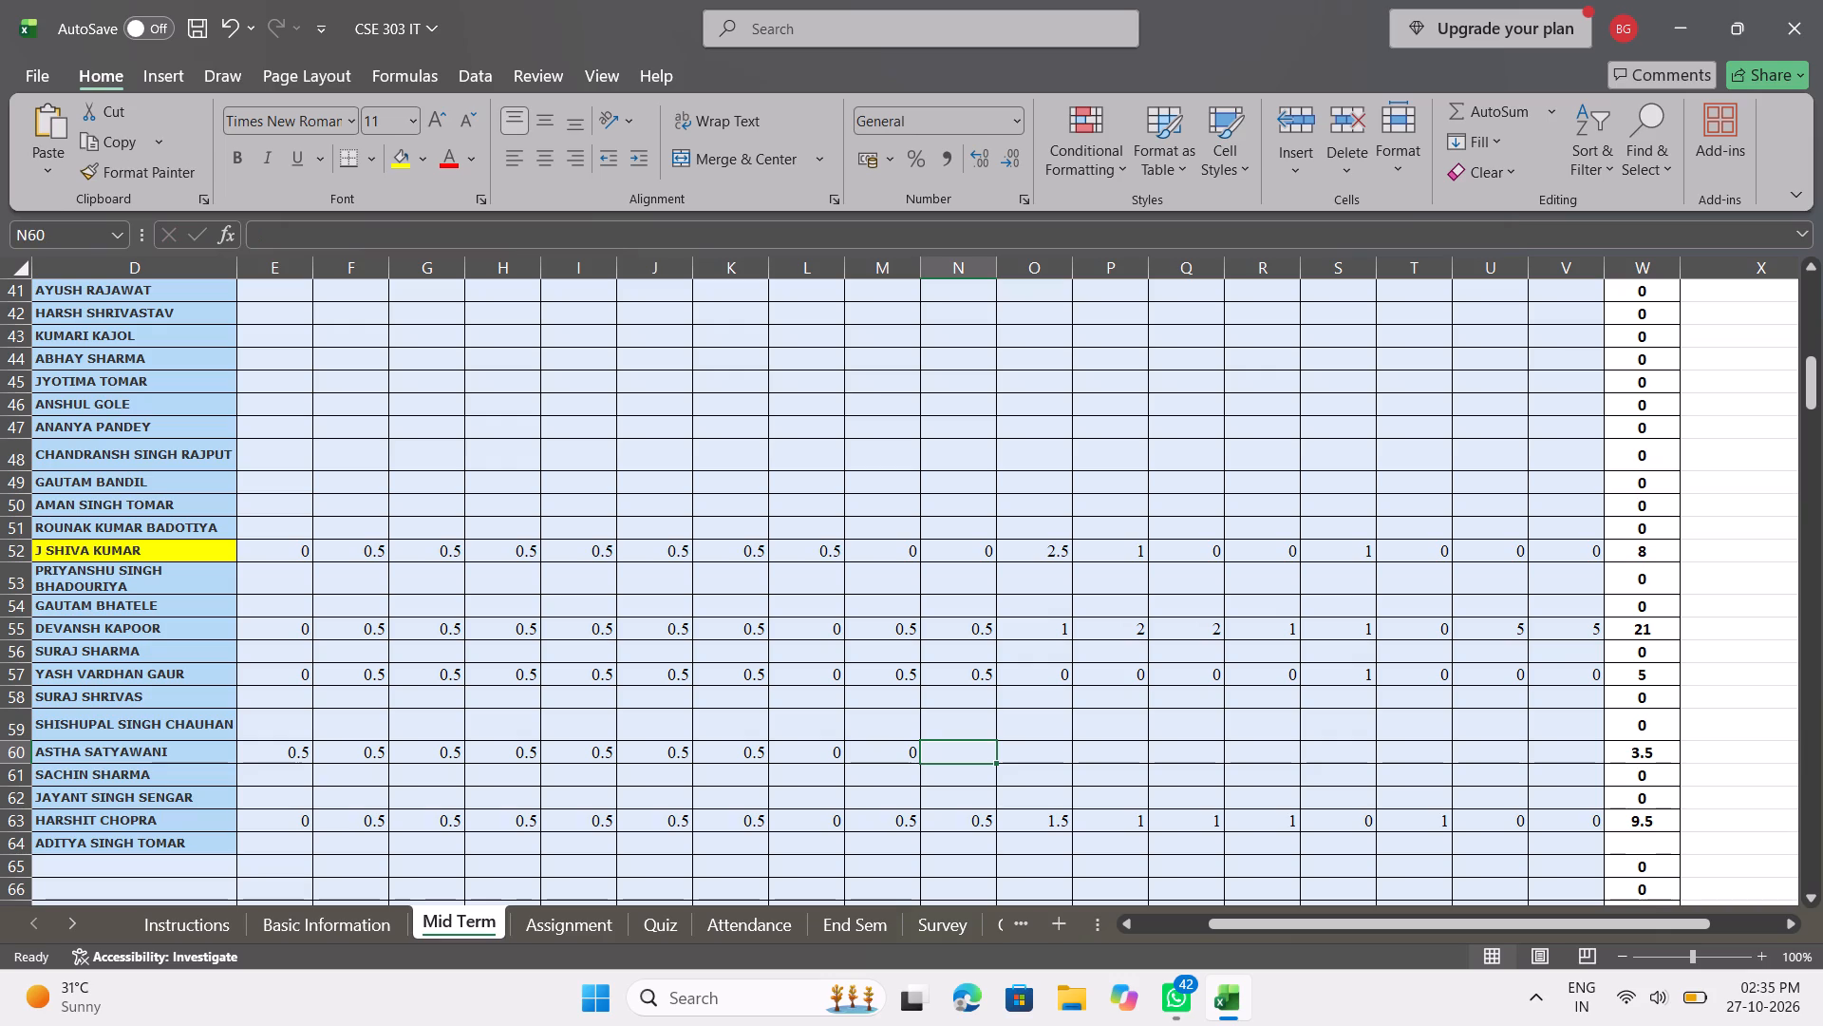
type(".5")
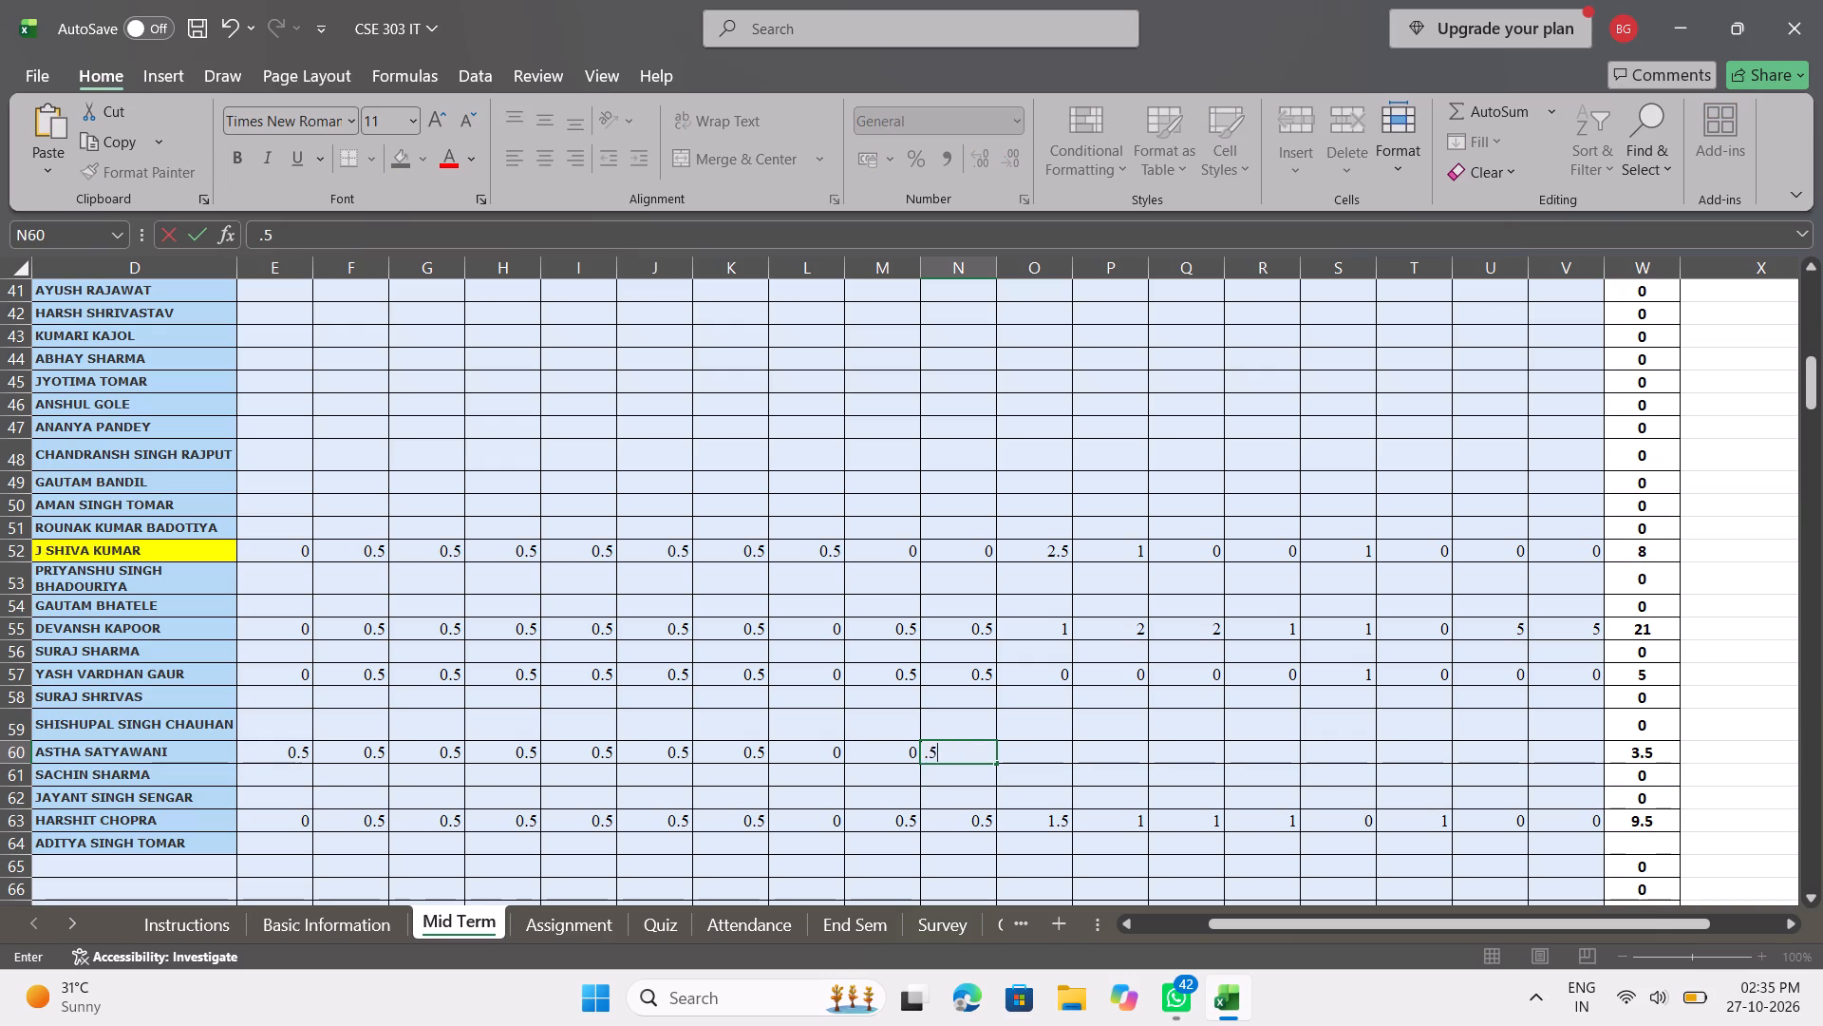
left_click(918, 754)
left_click(893, 754)
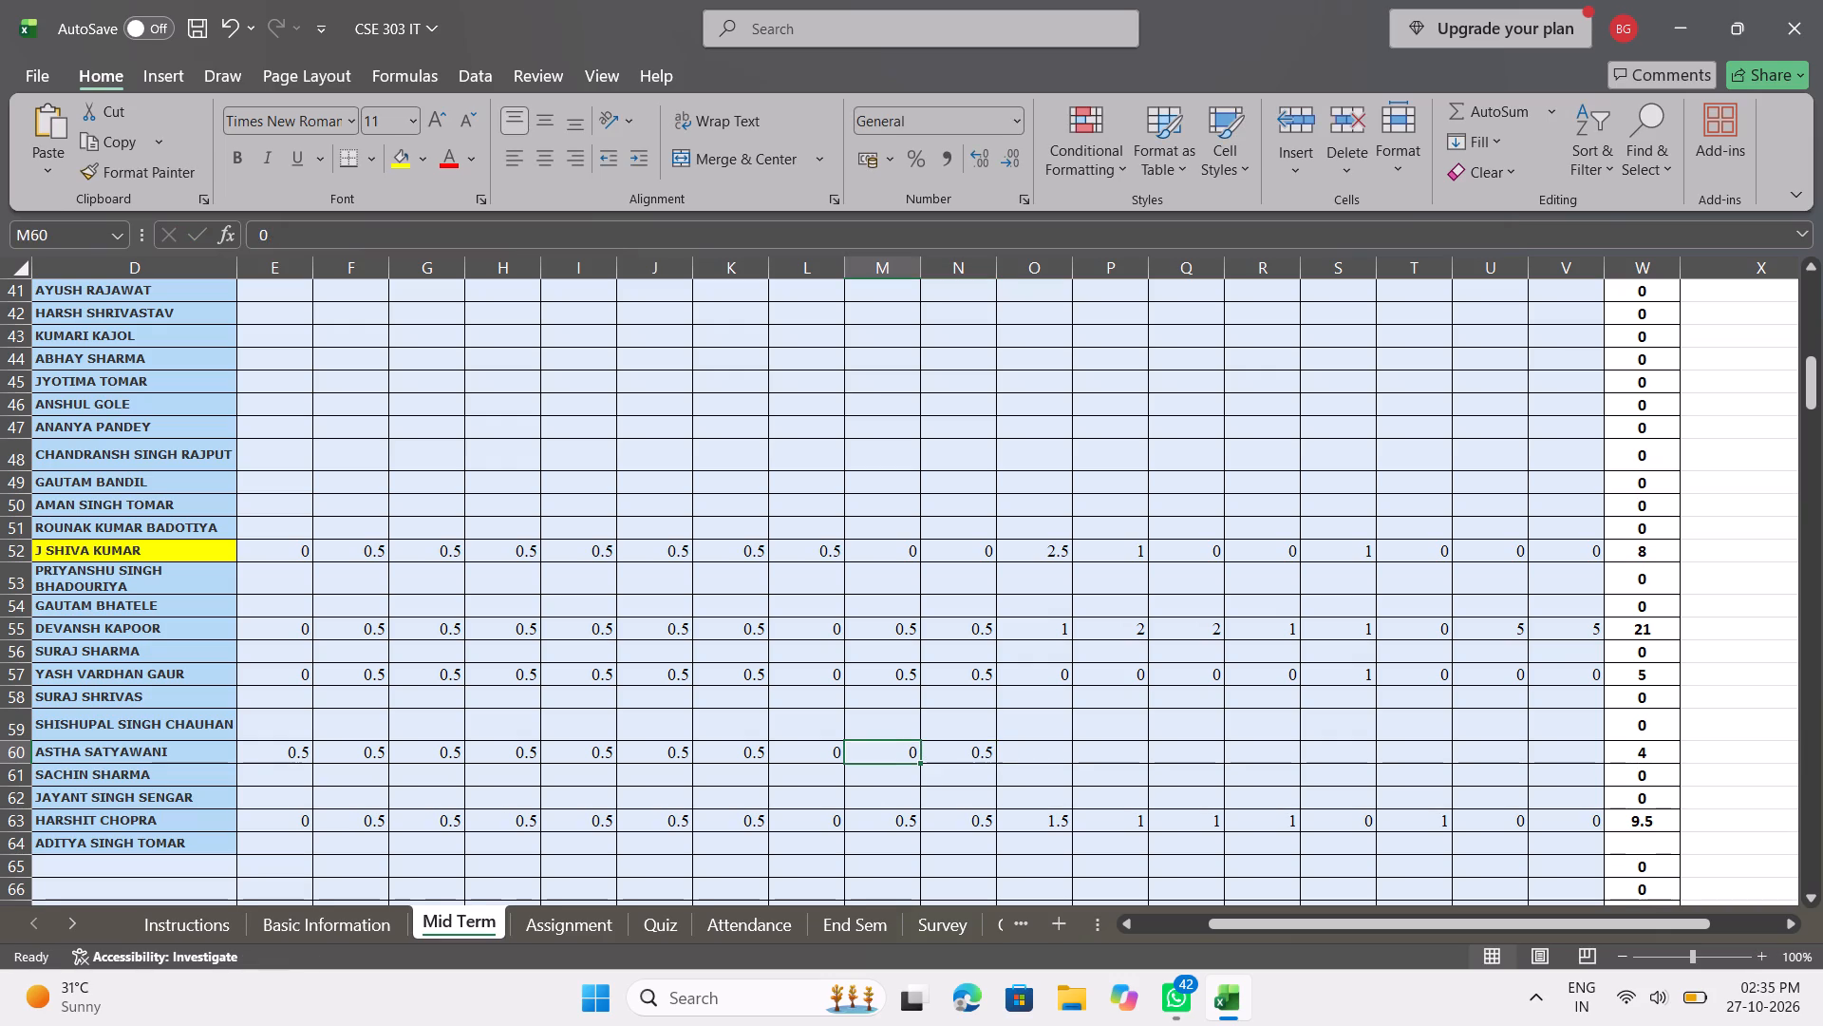
key("BackSpace")
type(".5")
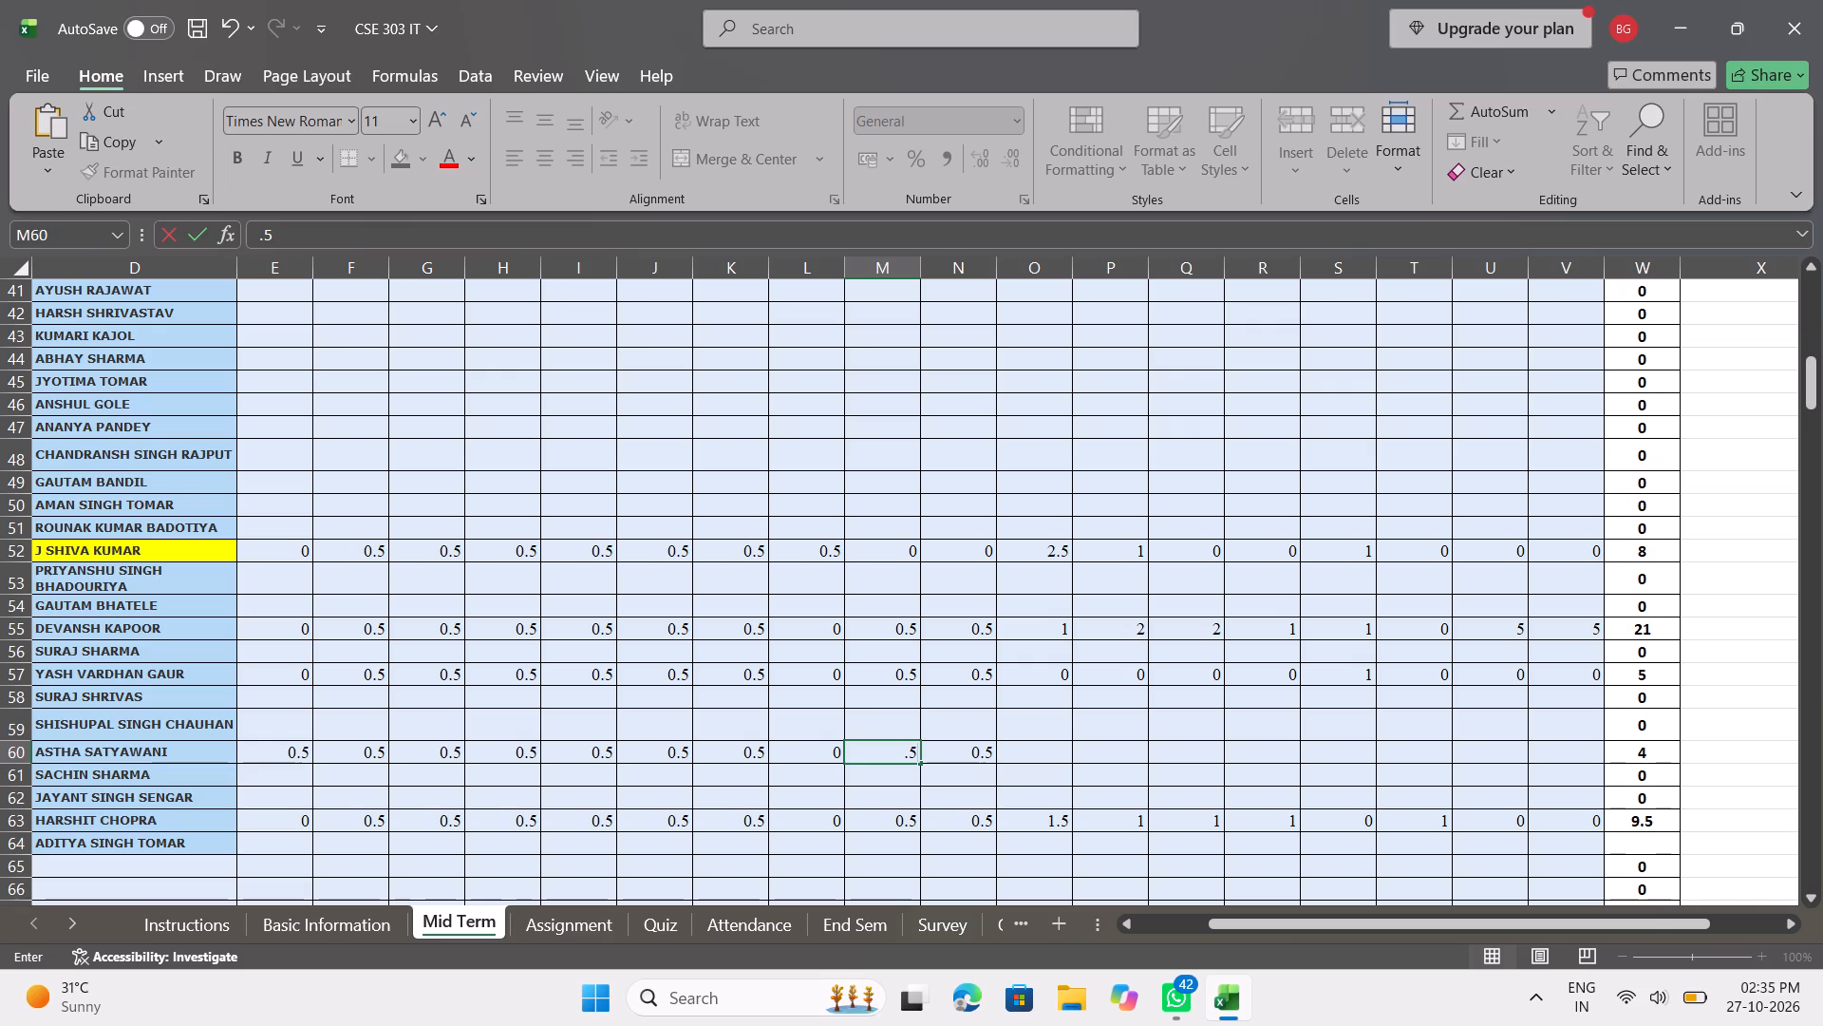
left_click(975, 752)
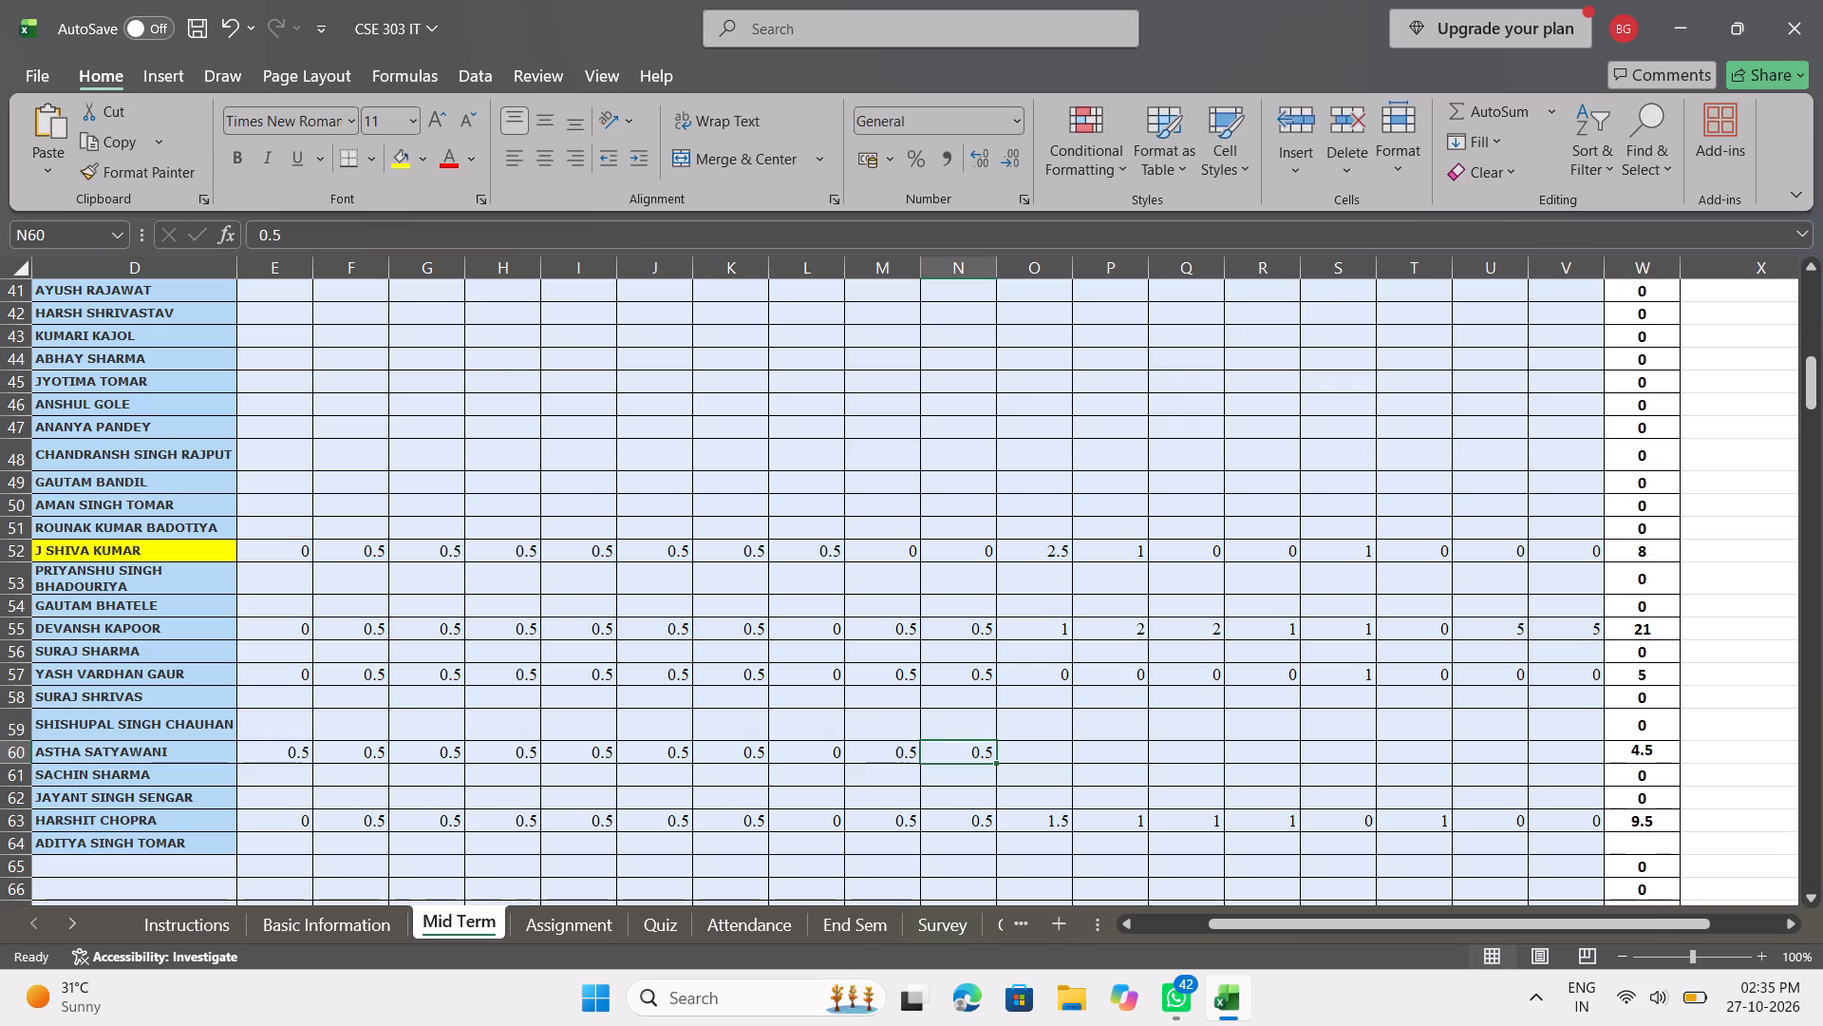
Enter the row 60 marks for Q11 to Q13: 1.5 in O60, 0 in P60 and 3 in Q60.
left_click(1004, 754)
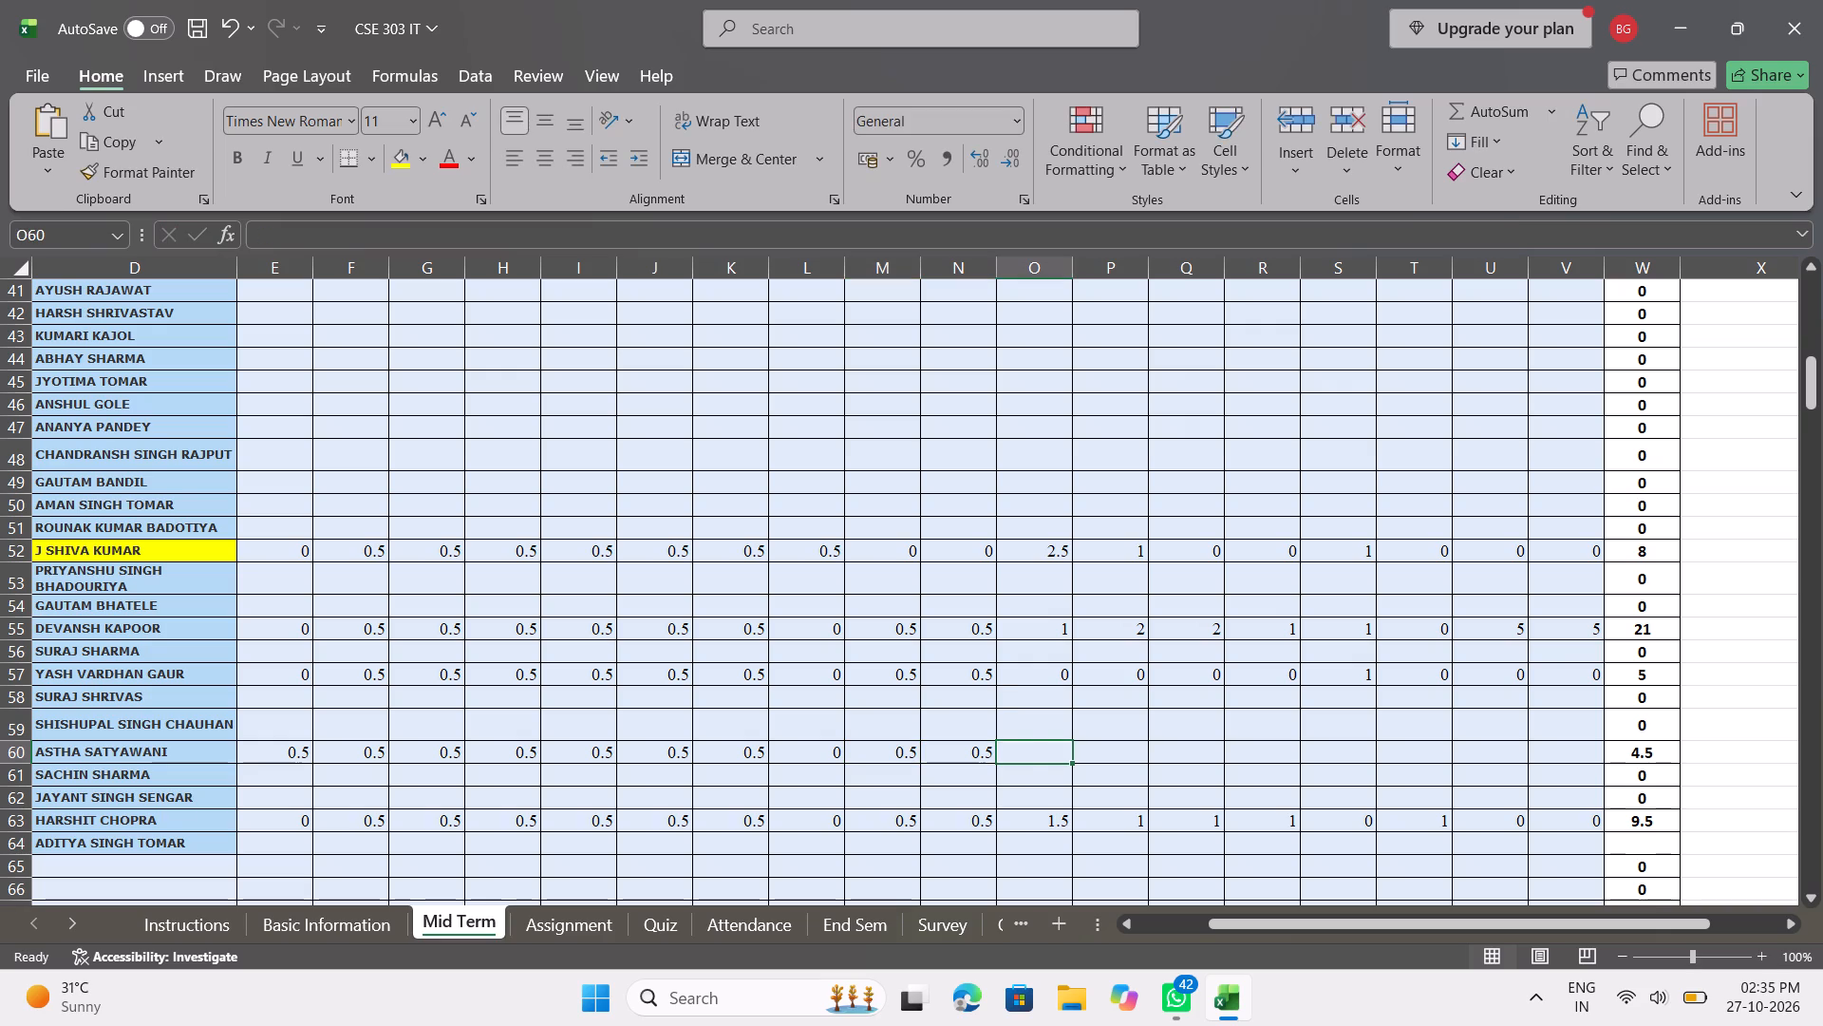
type(".5")
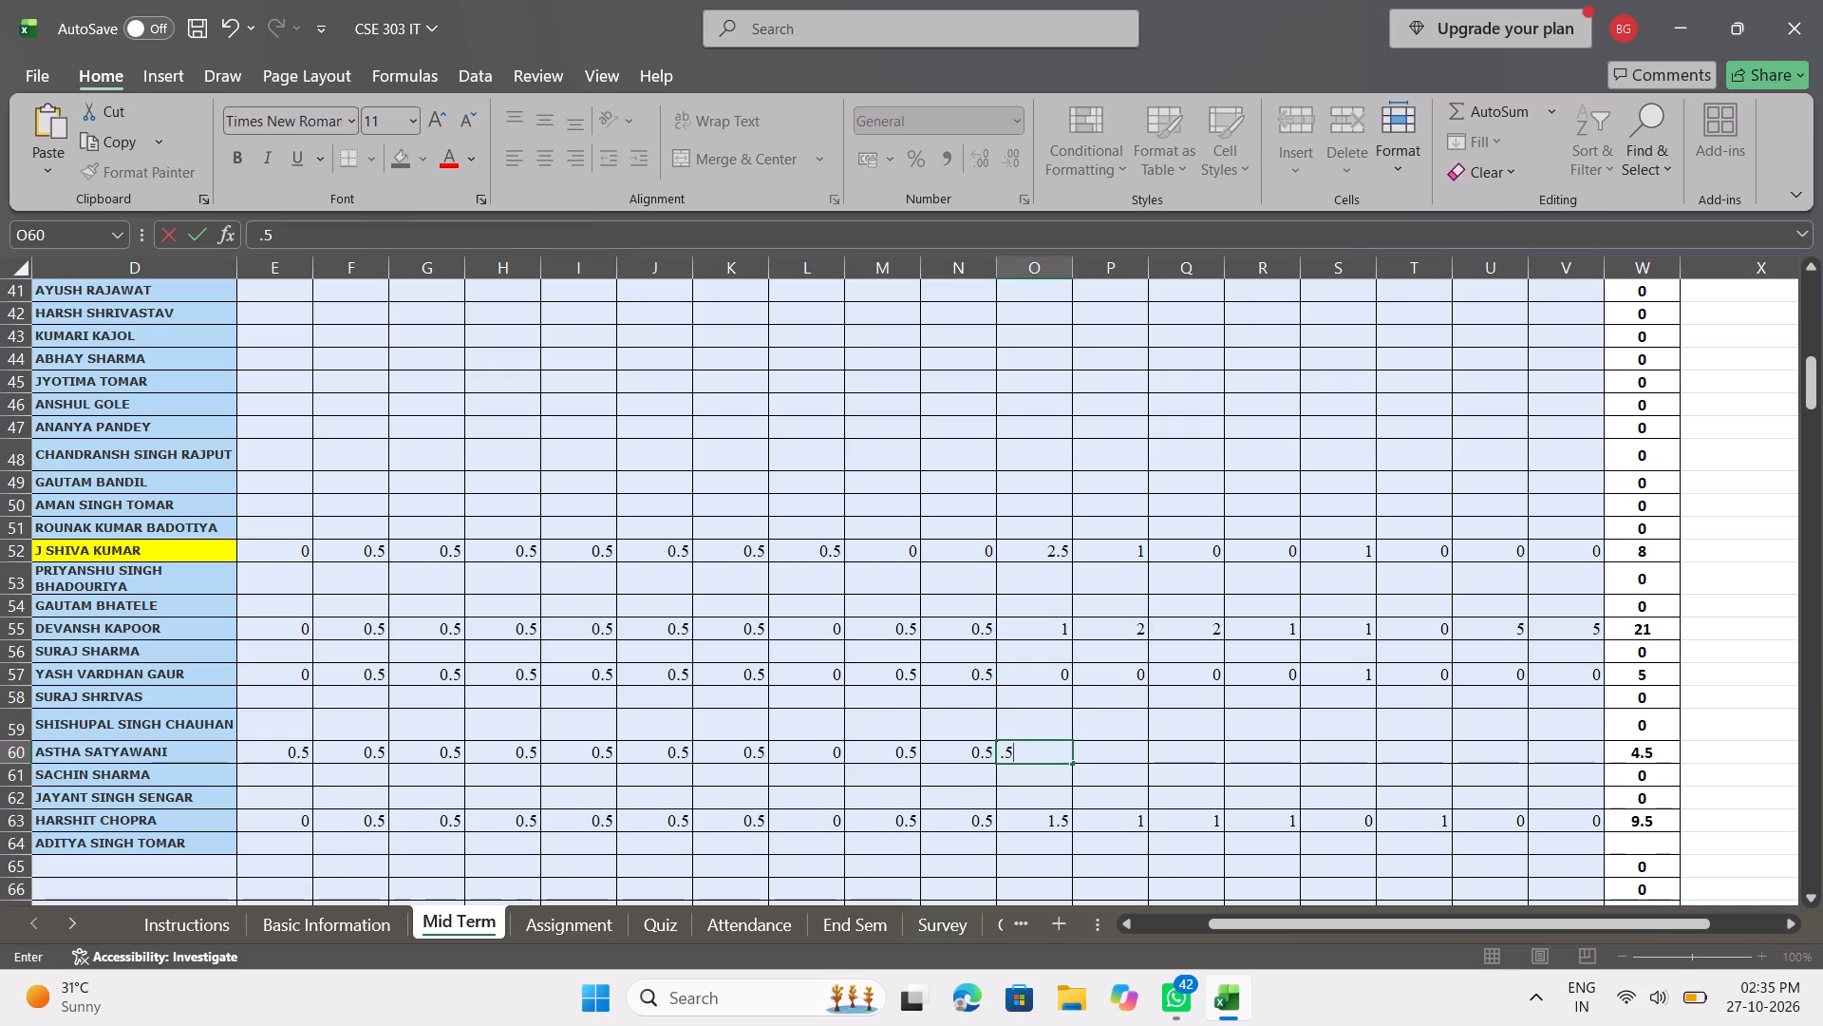
left_click(1076, 756)
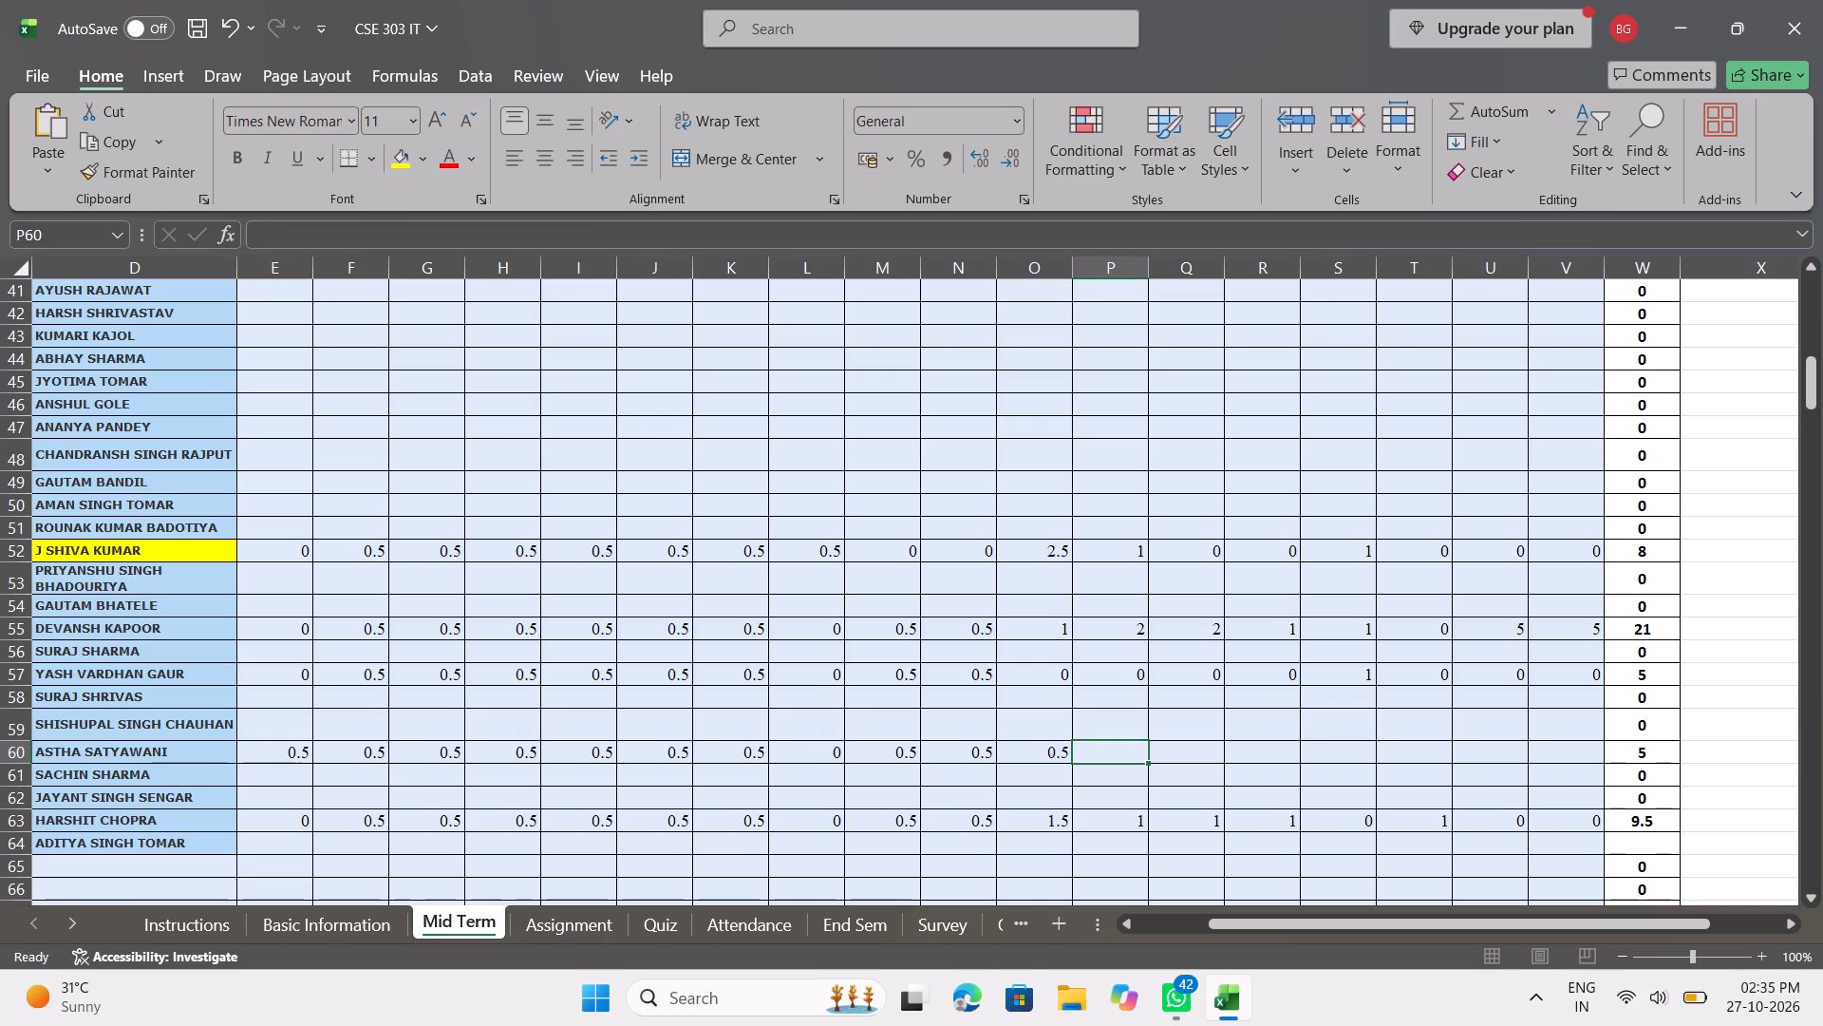
left_click(1051, 748)
key("BackSpace")
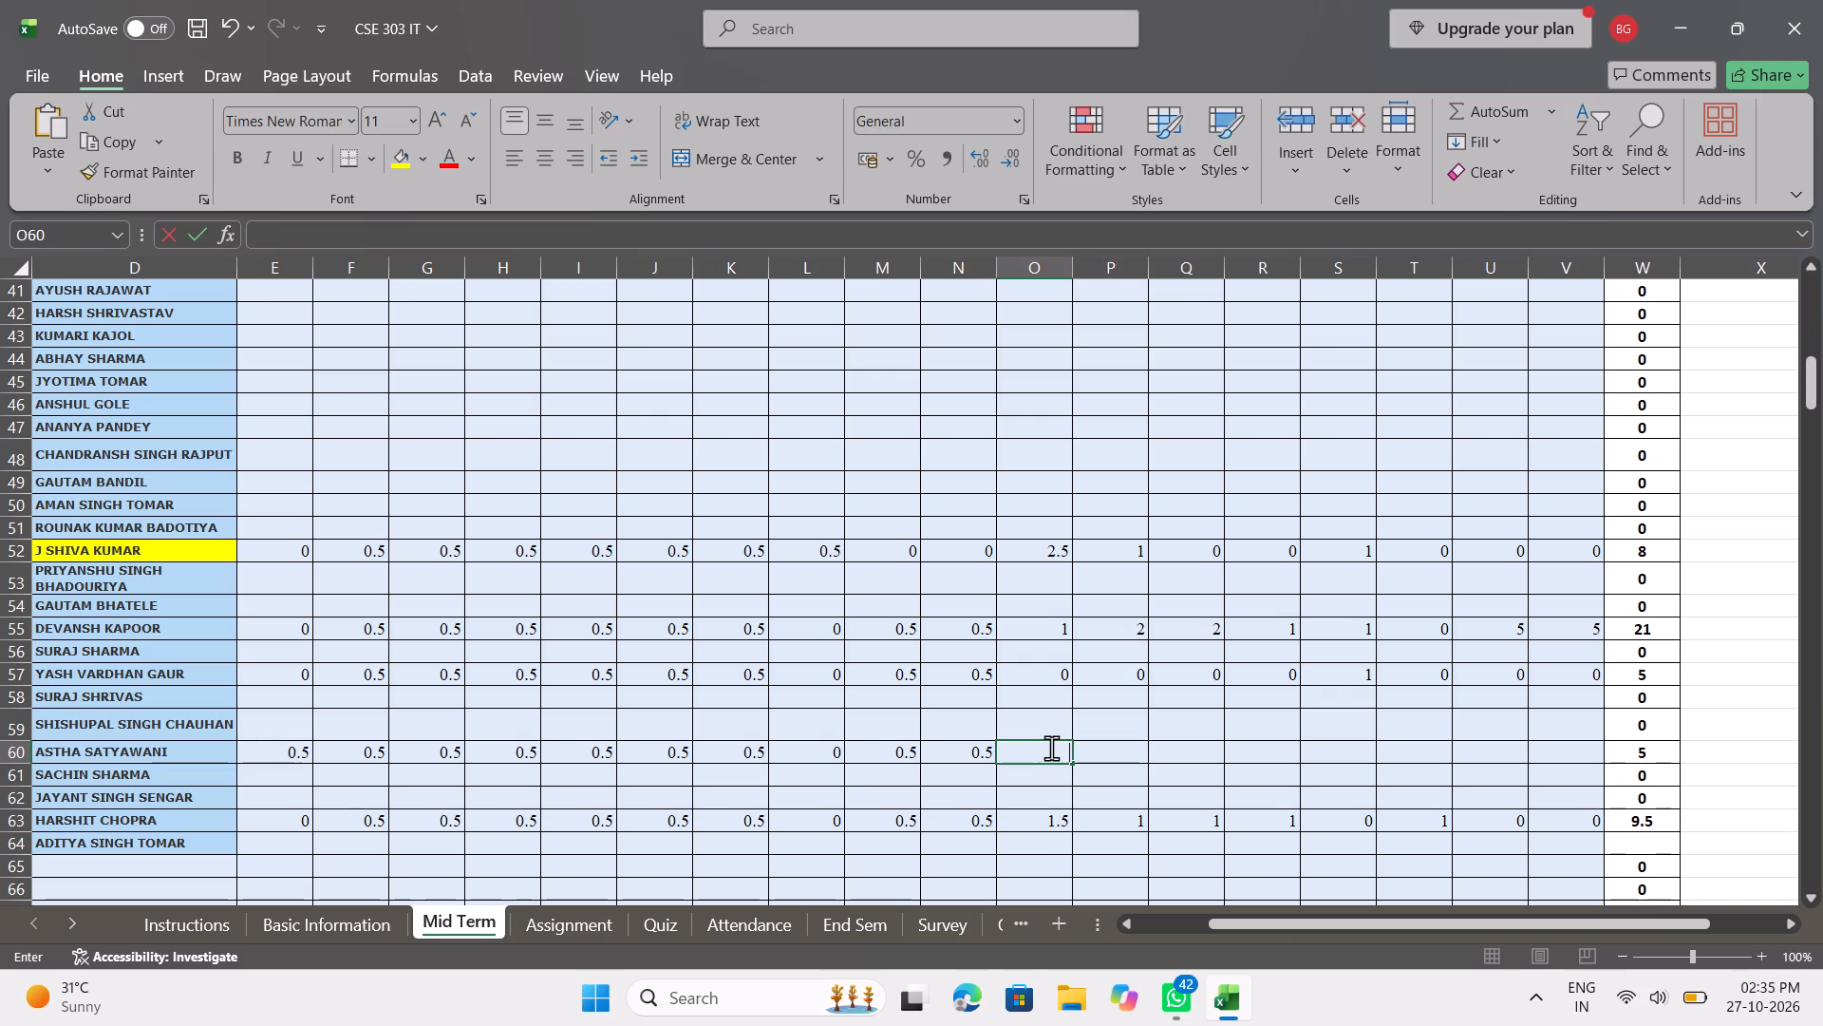
type("1.5")
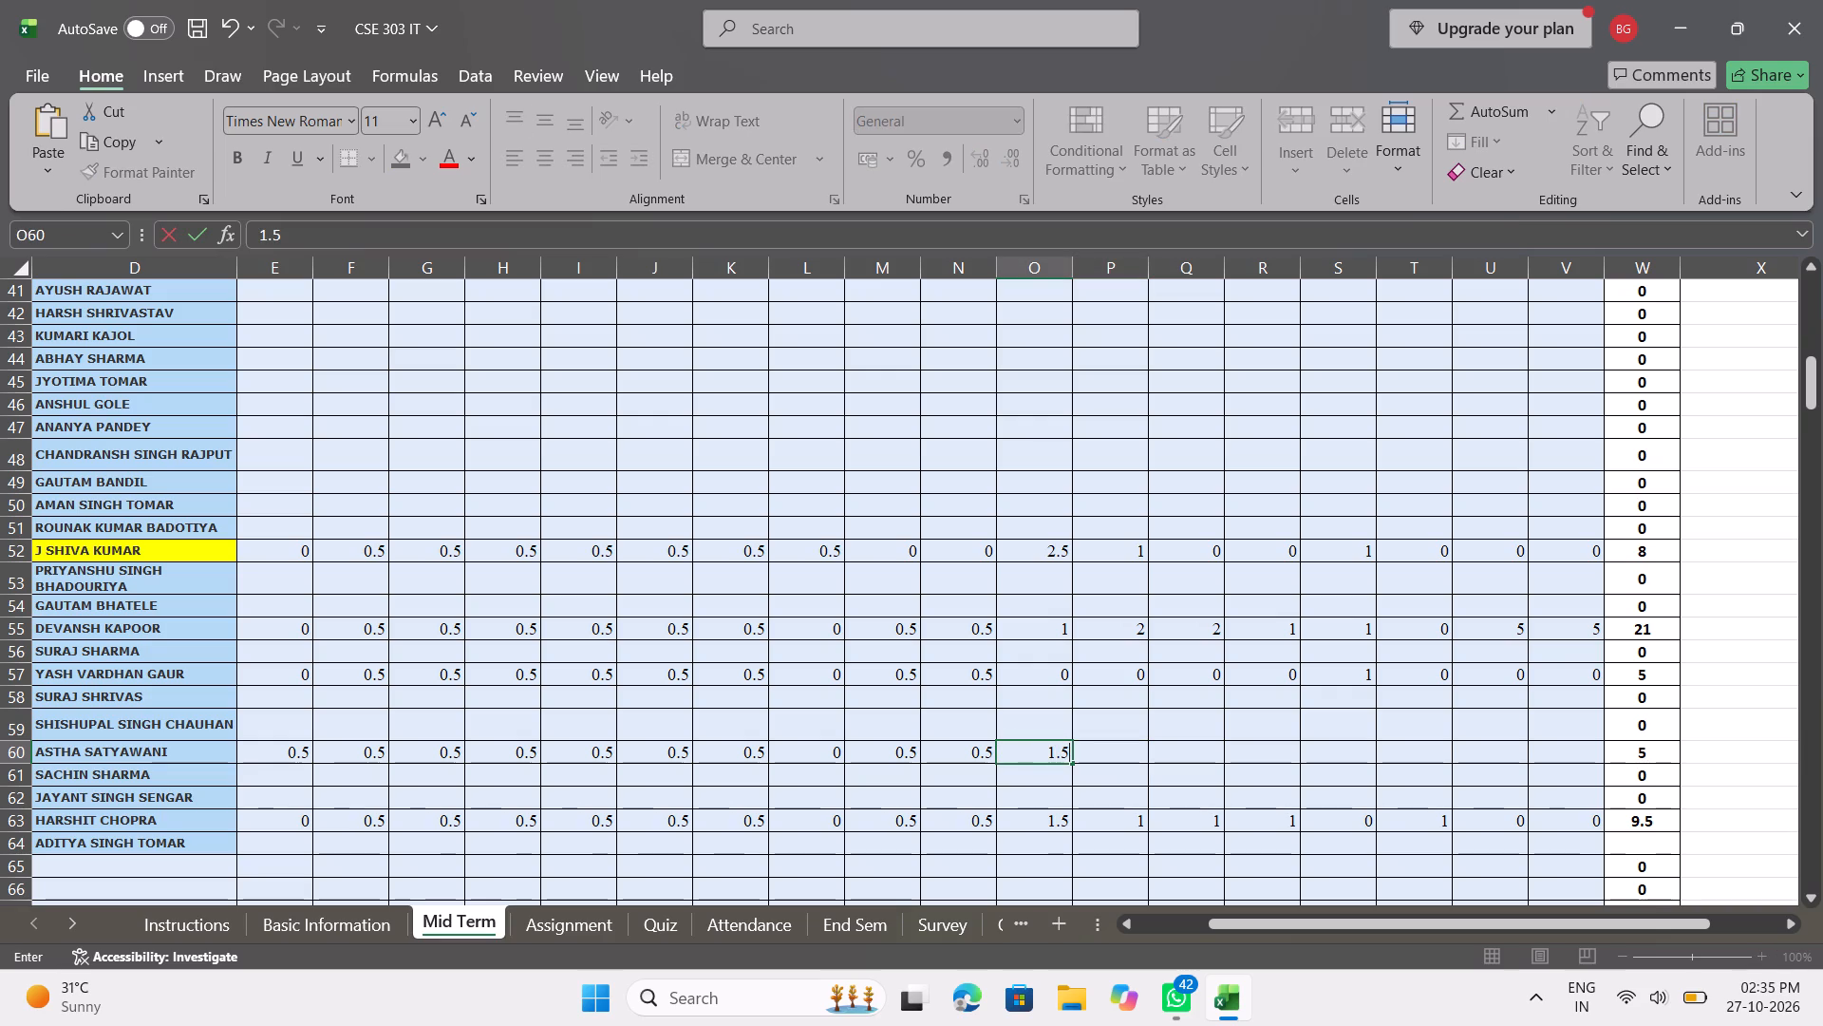
left_click(1091, 758)
key("0")
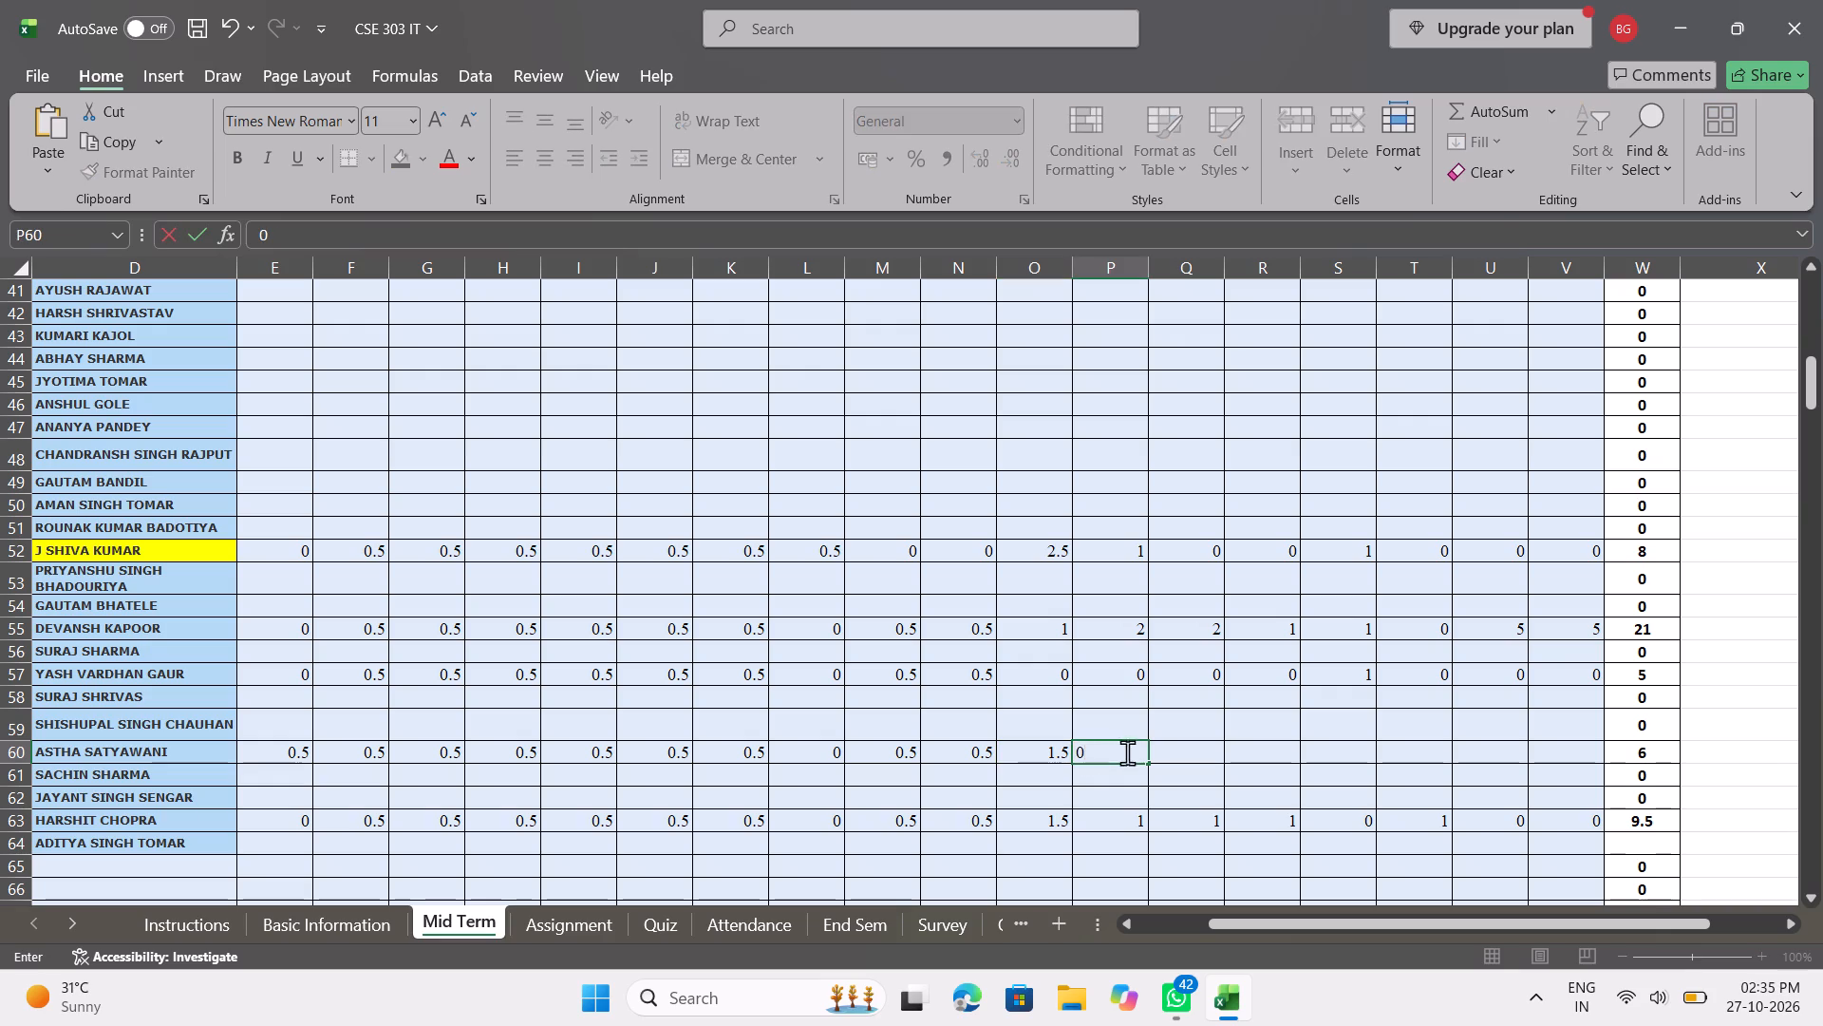
left_click(1169, 750)
key("3")
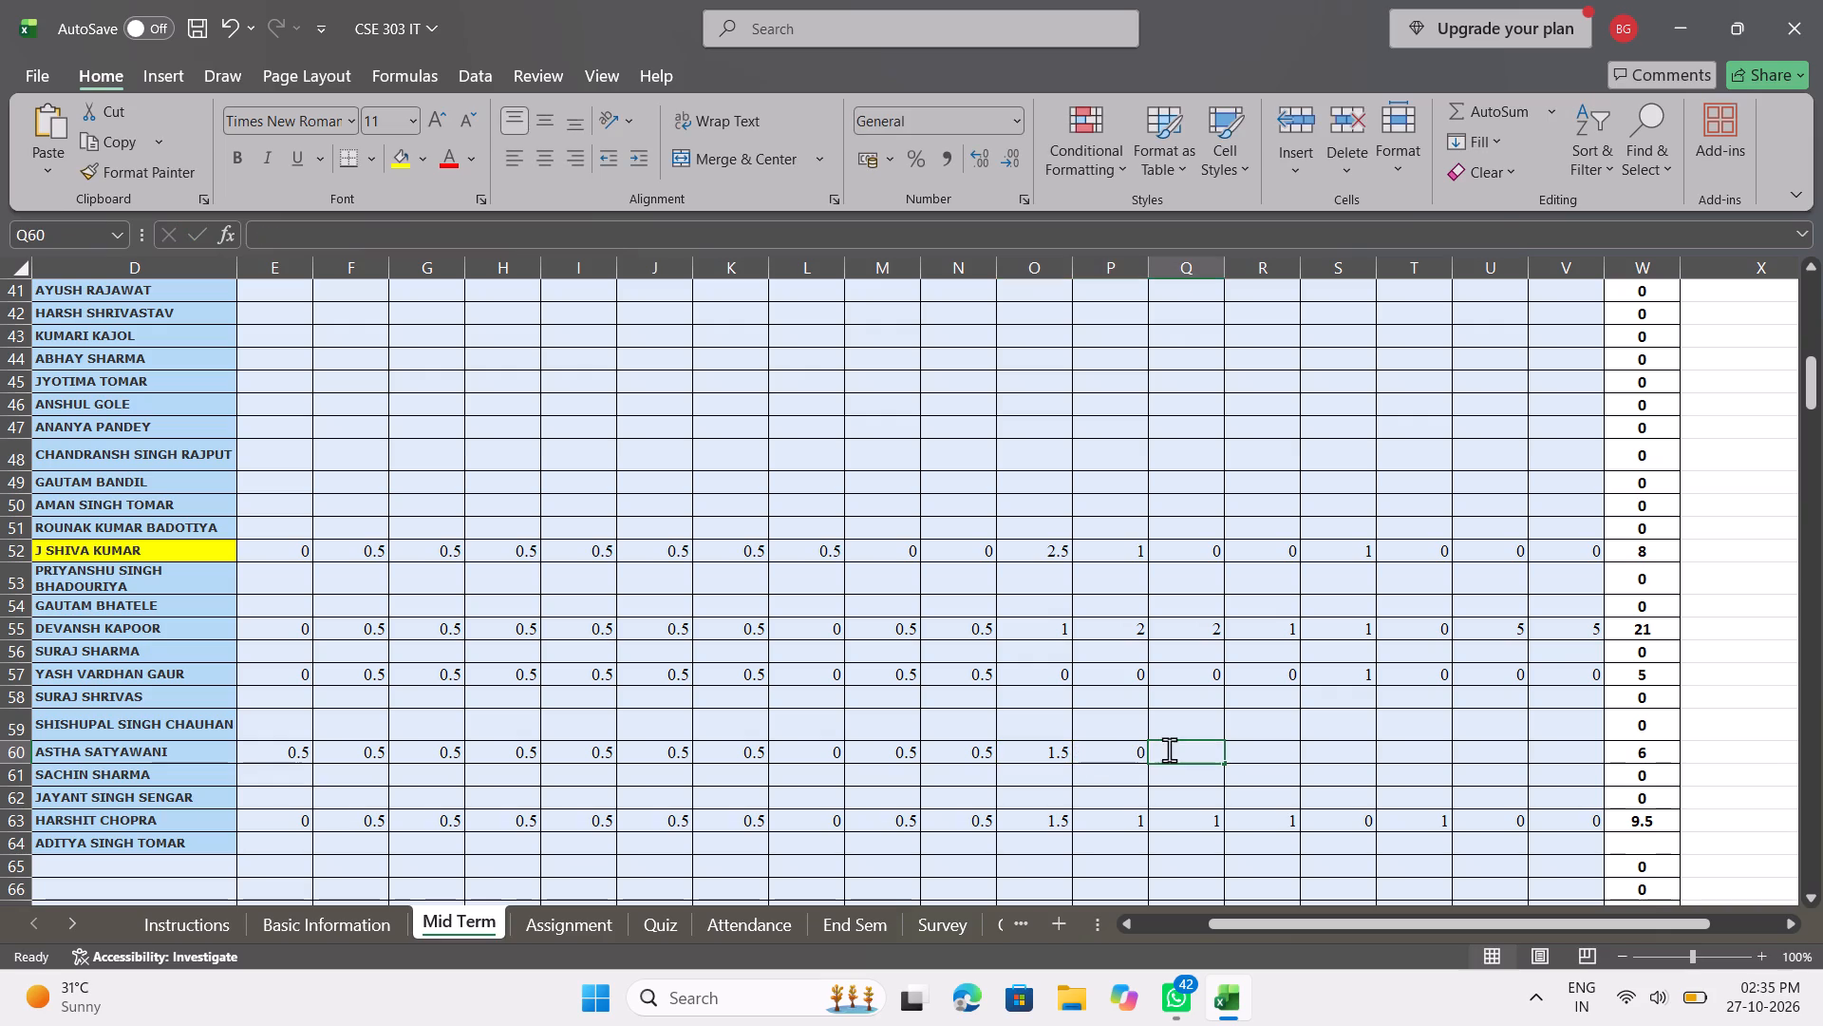
key("Right")
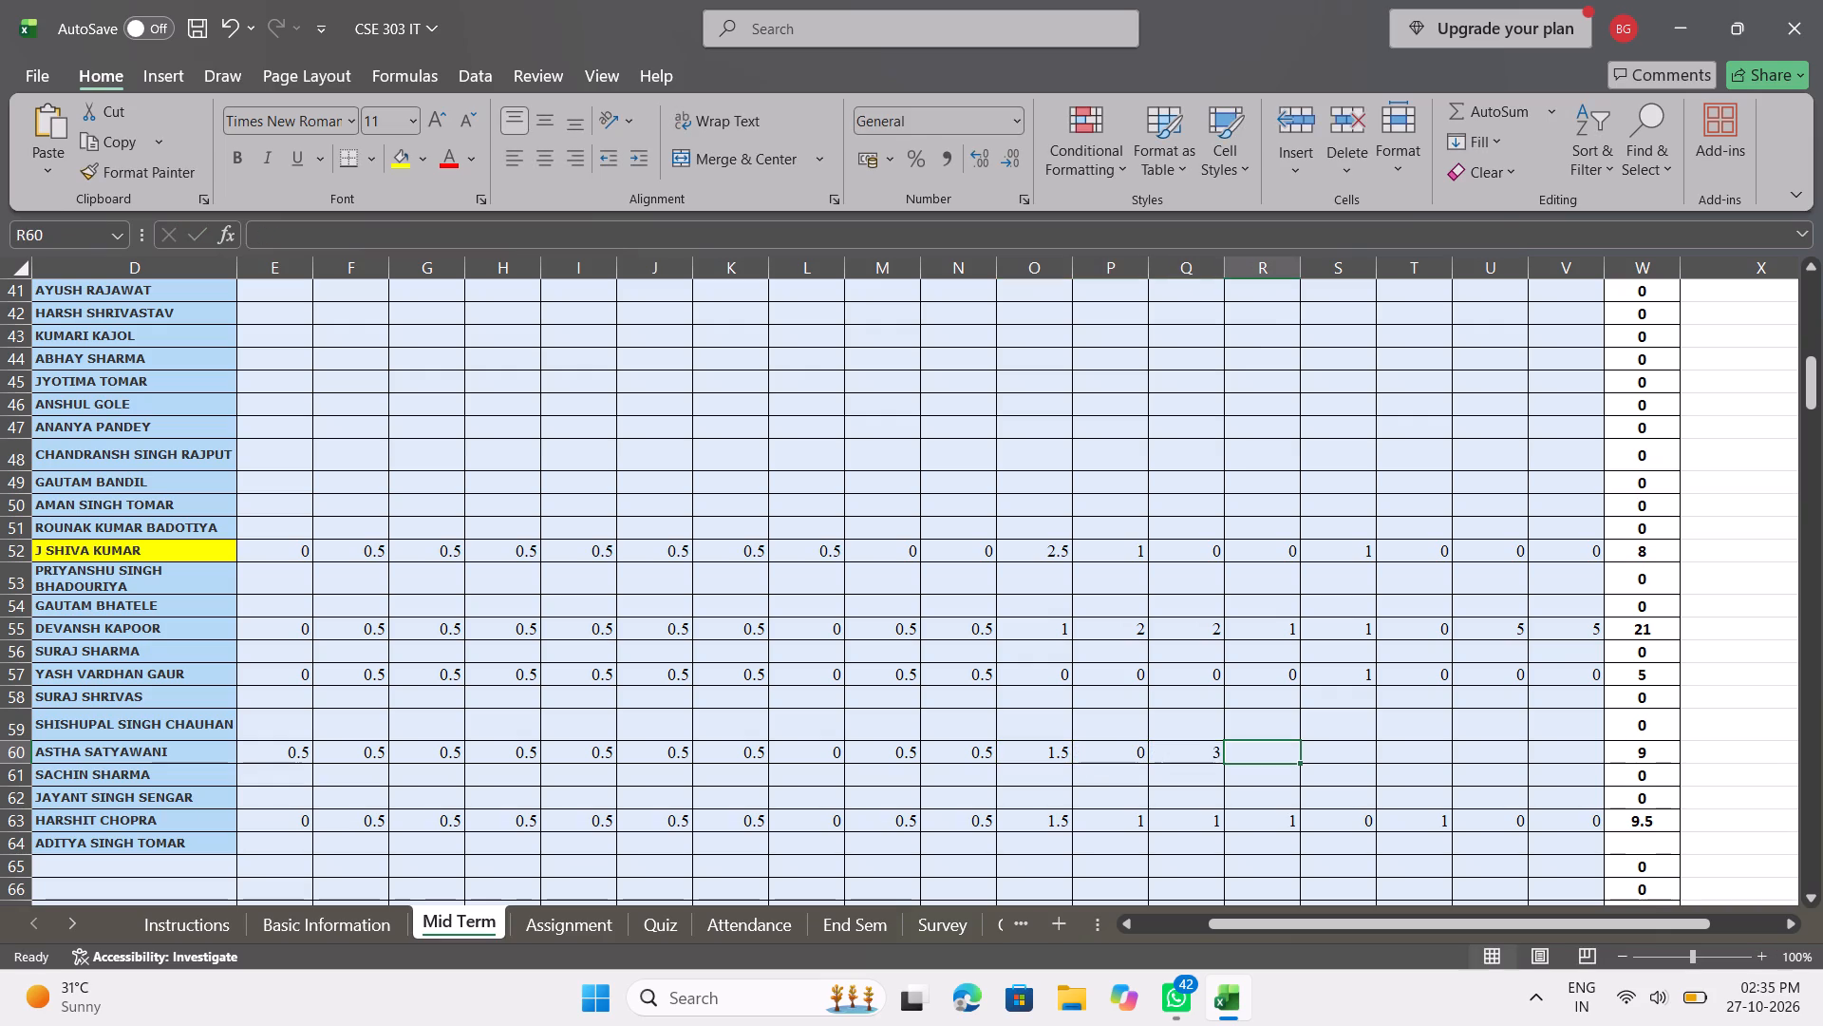
Complete row 60 with 1 in both R60 and S60, 2 in both T60 and U60, and 0 in V60.
key("Right")
key("1")
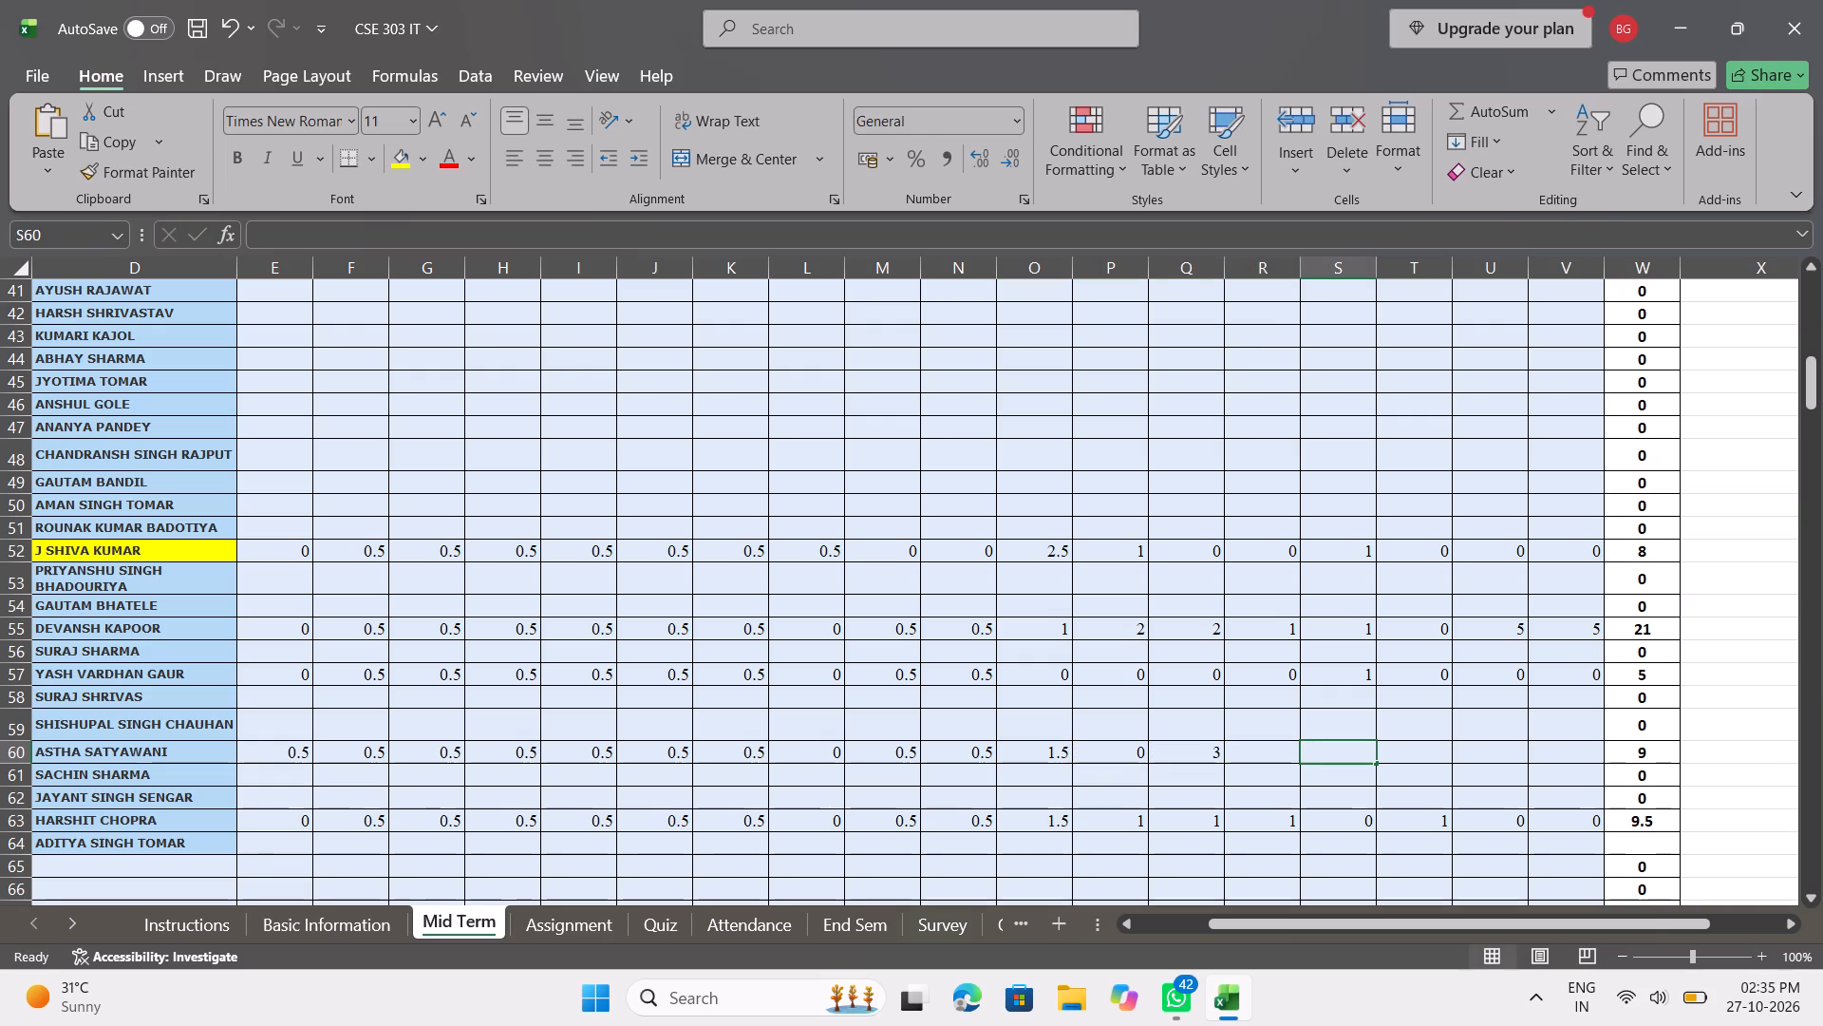
key("Right")
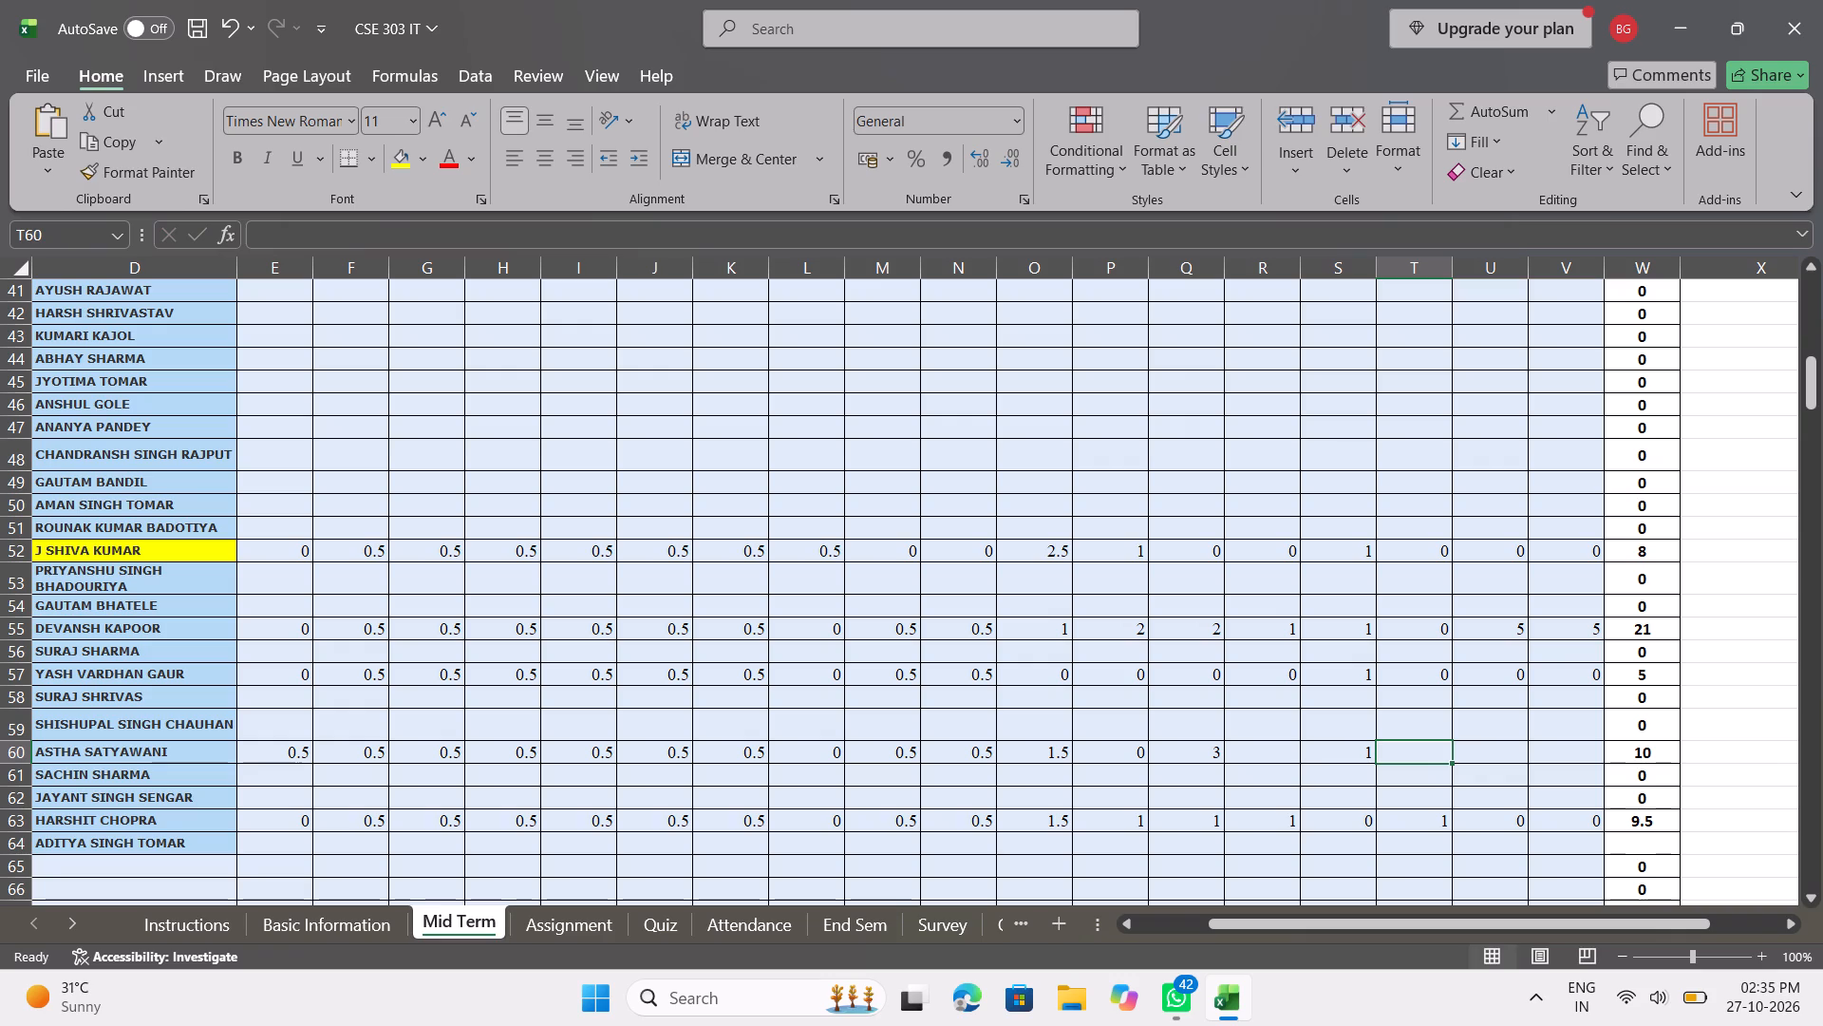
left_click(1294, 754)
key("1")
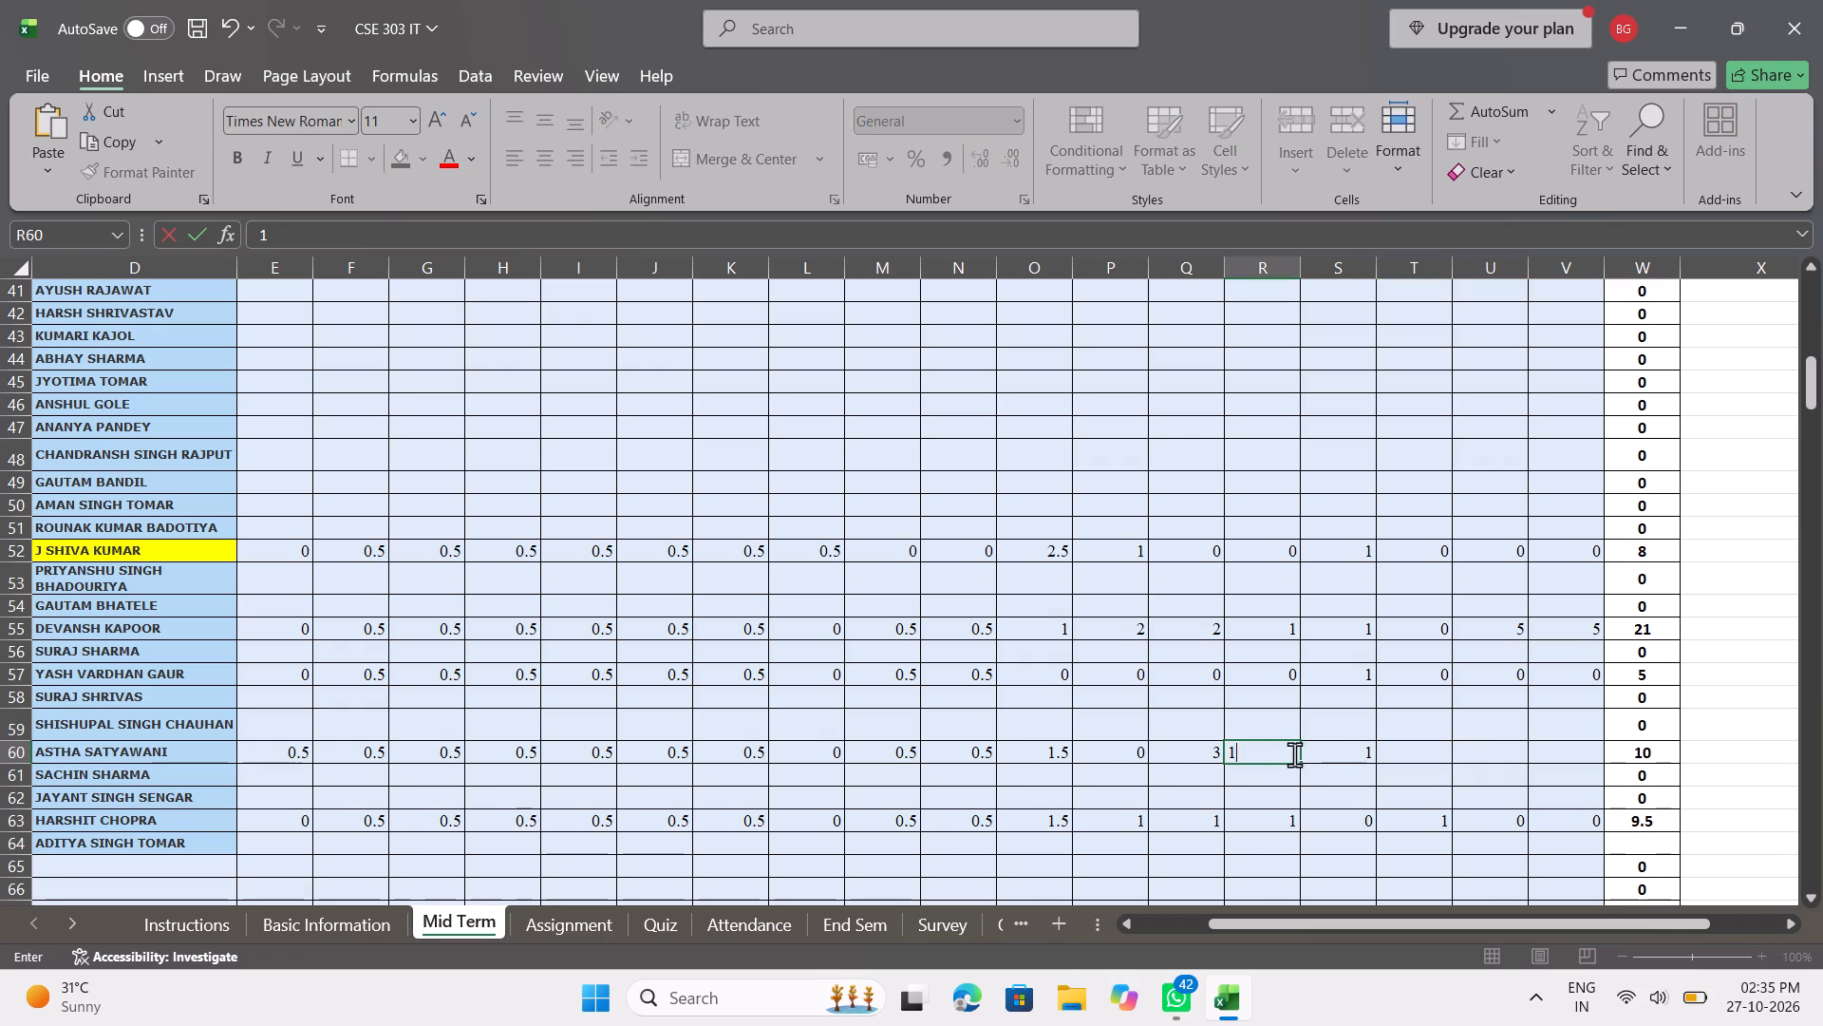
left_click(1429, 752)
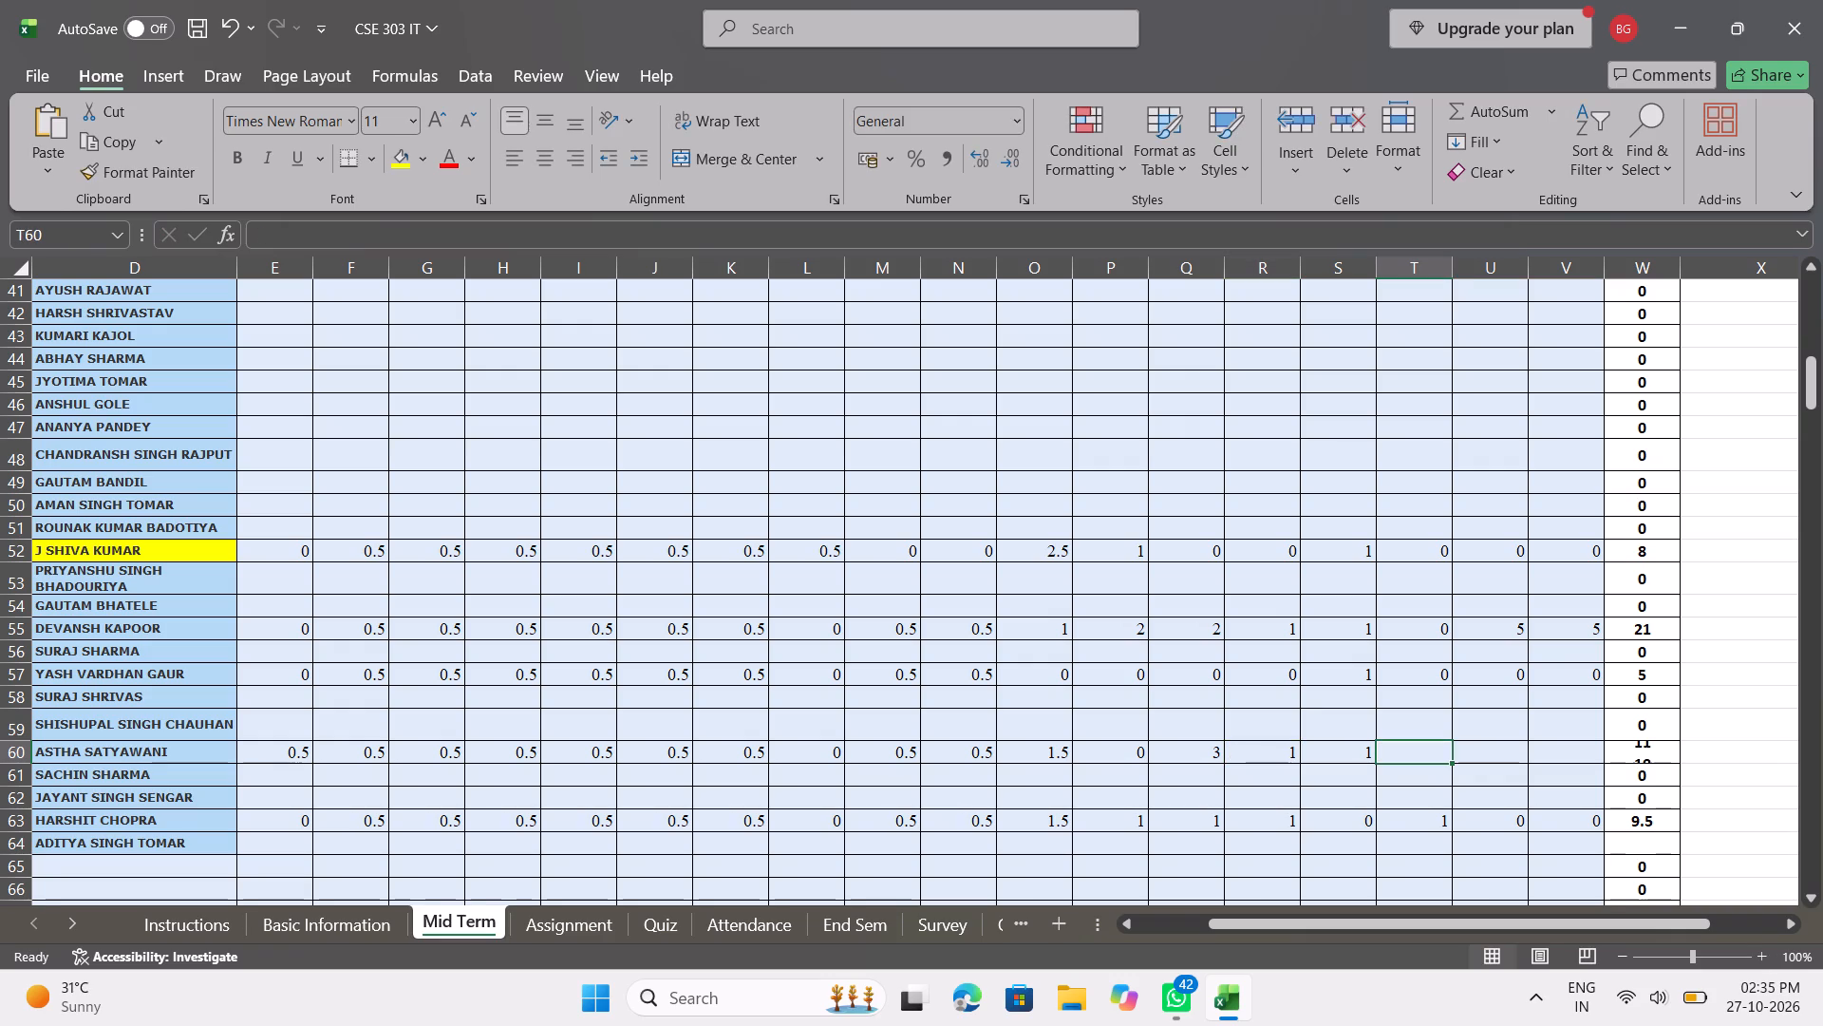
key("2")
left_click(1477, 754)
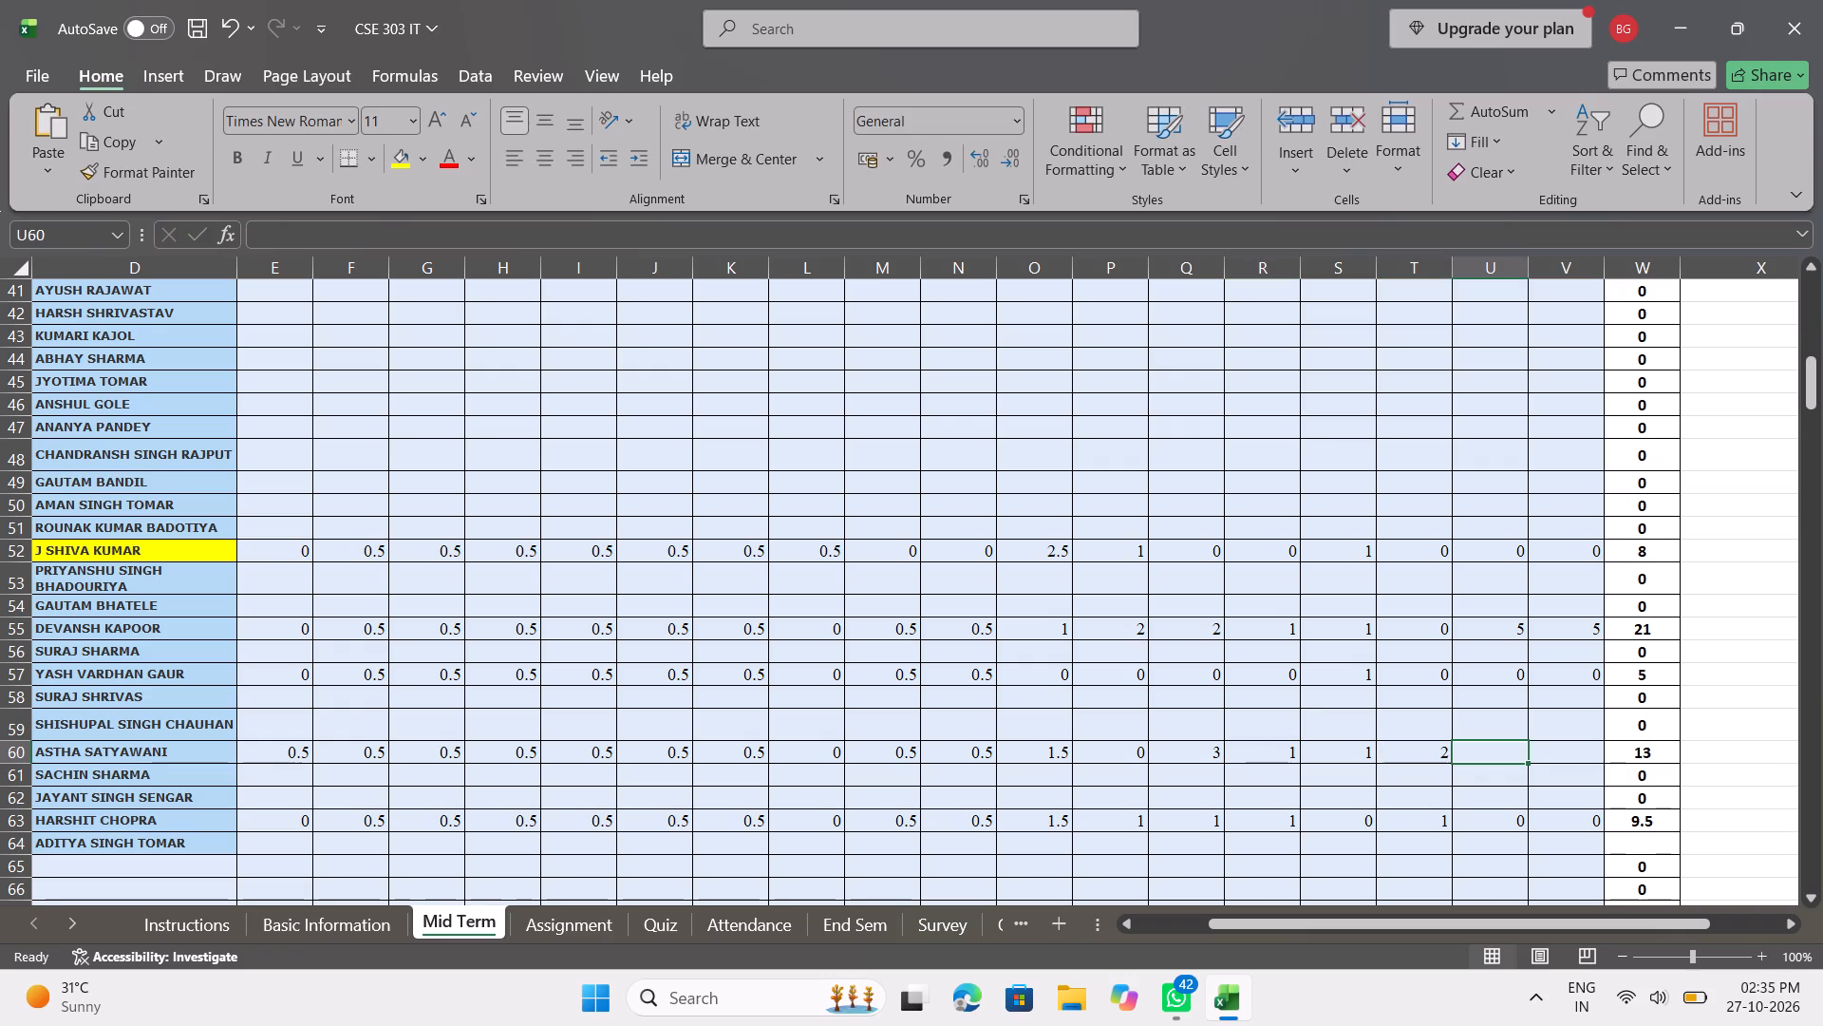
key("2")
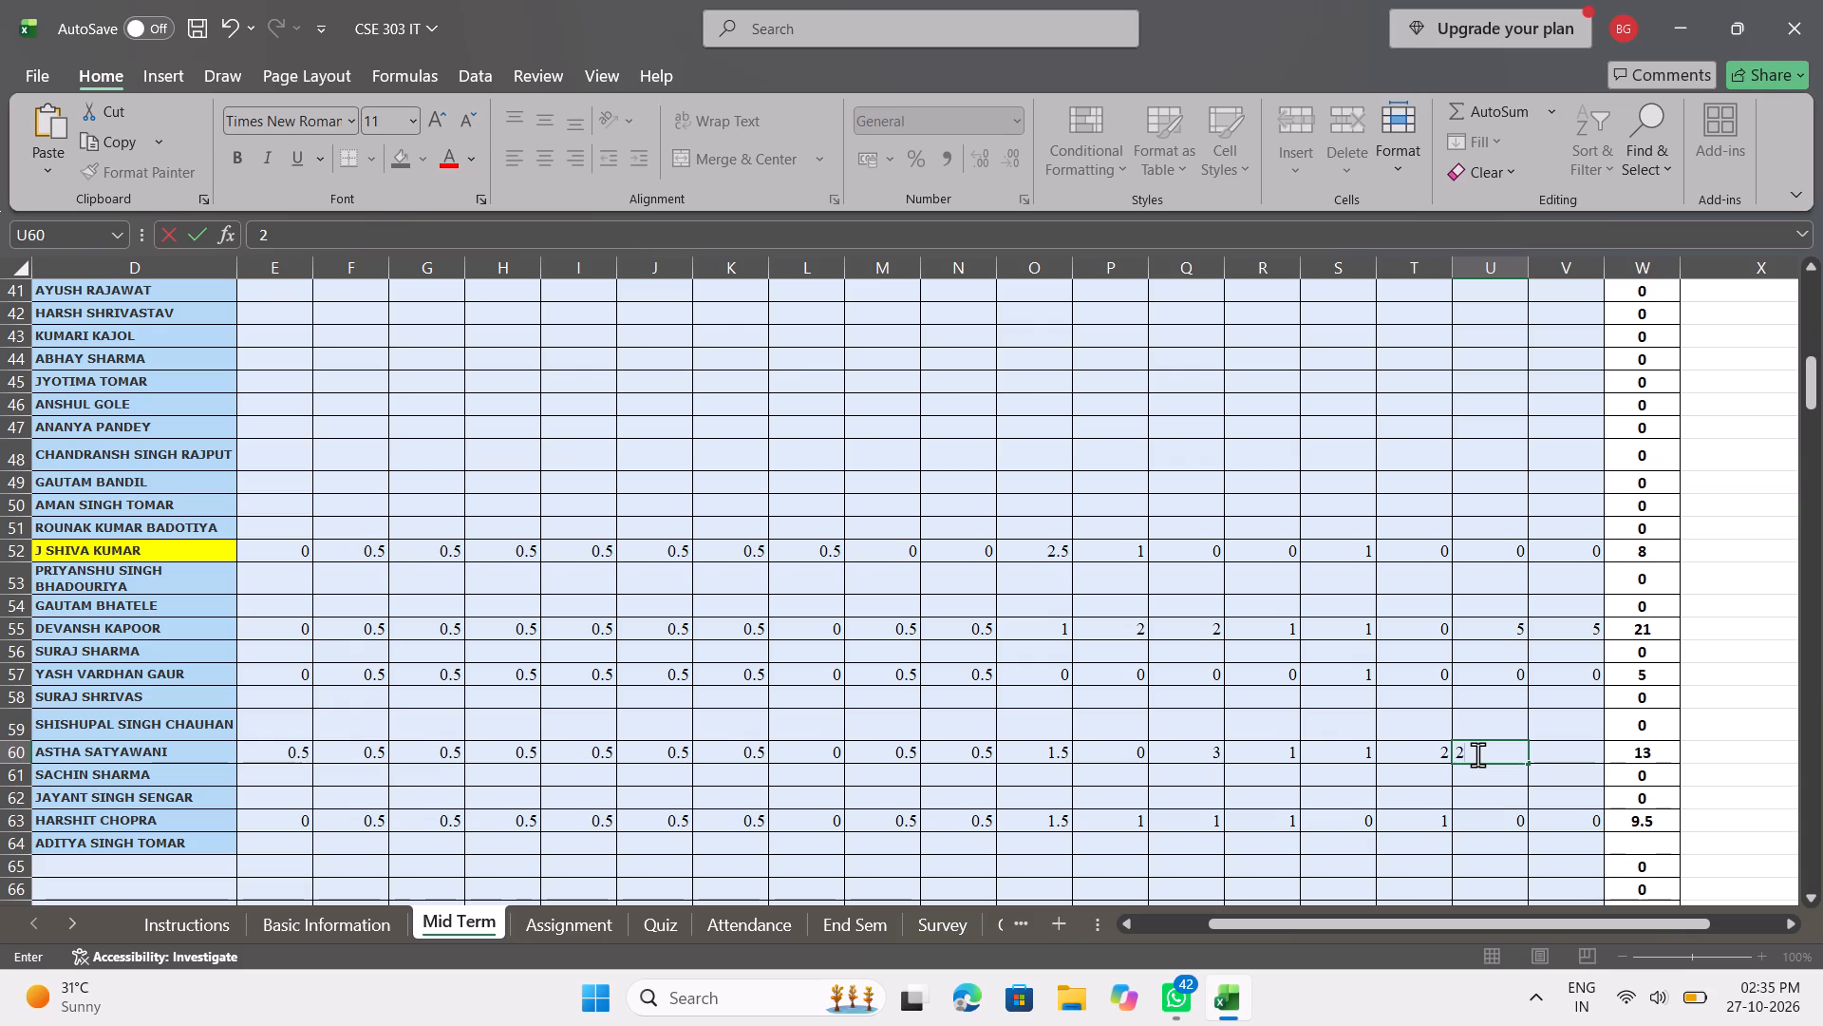
key("Right")
key("0")
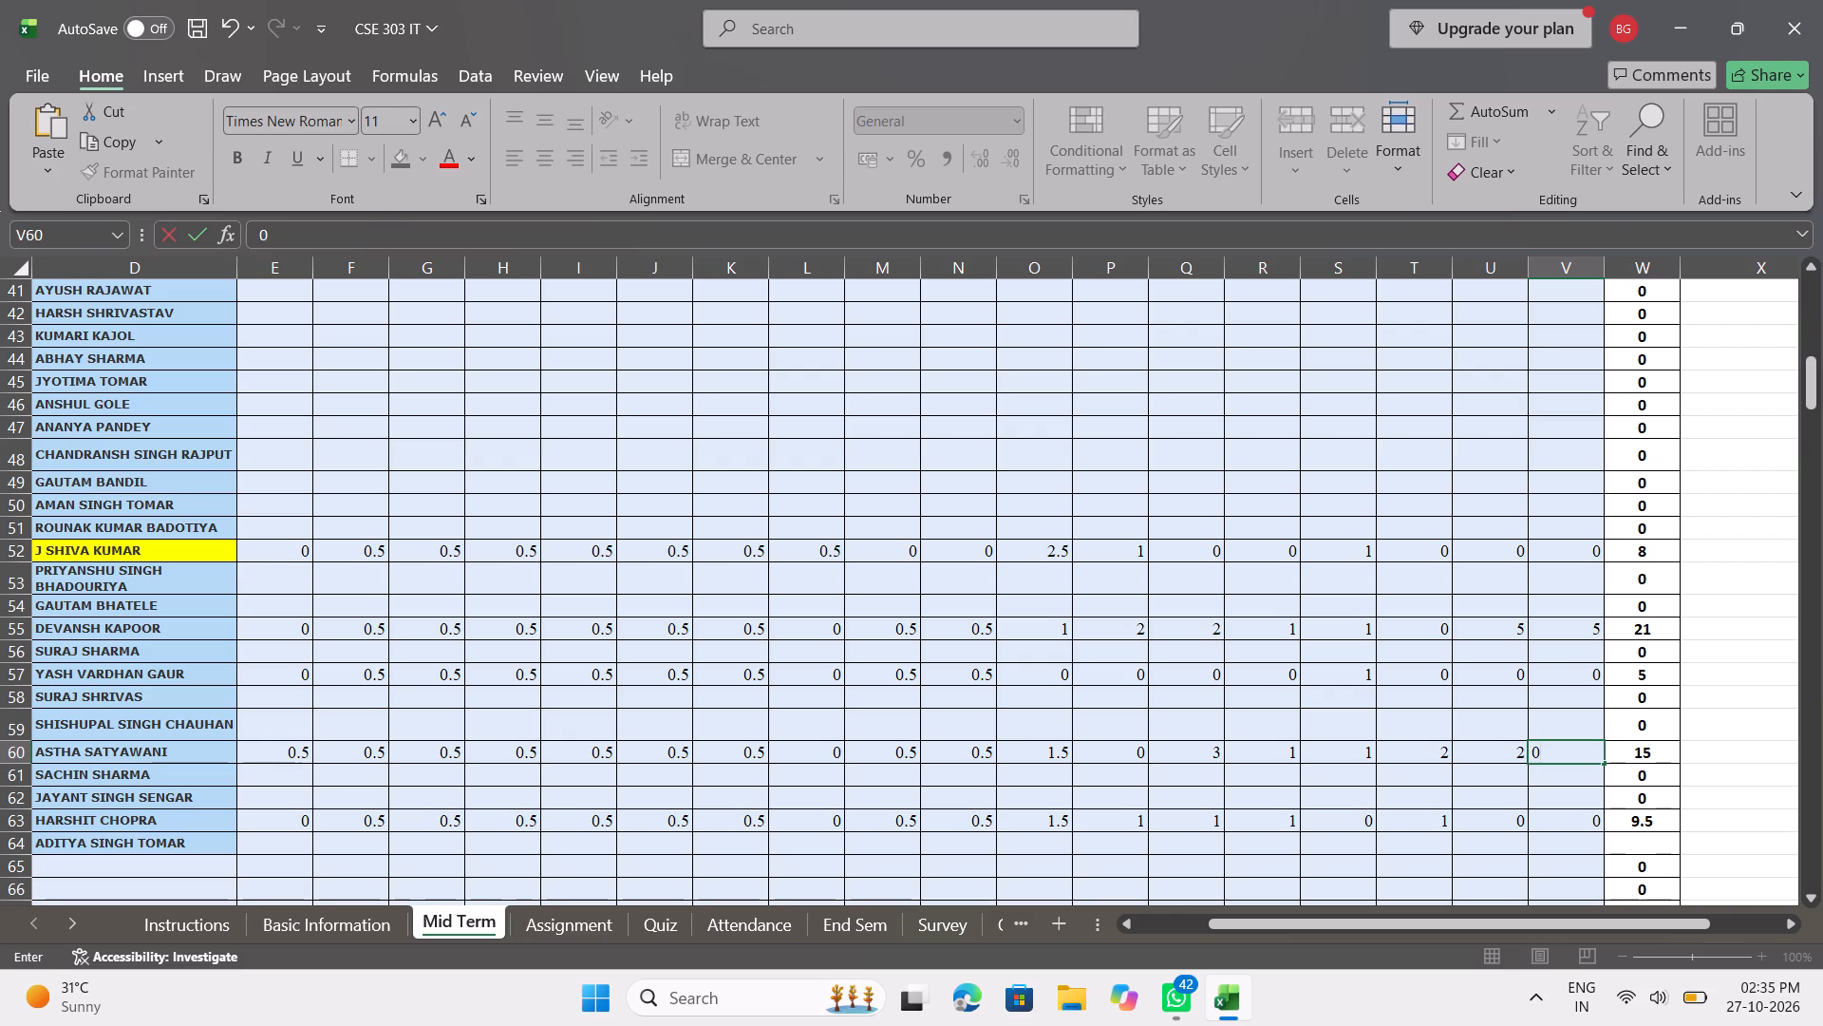
Enter the row 10 student's Q1 to Q4 marks in E10 through H10 as 0, 0.5, 0 and 0.5.
scroll(662, 735, "up", 7)
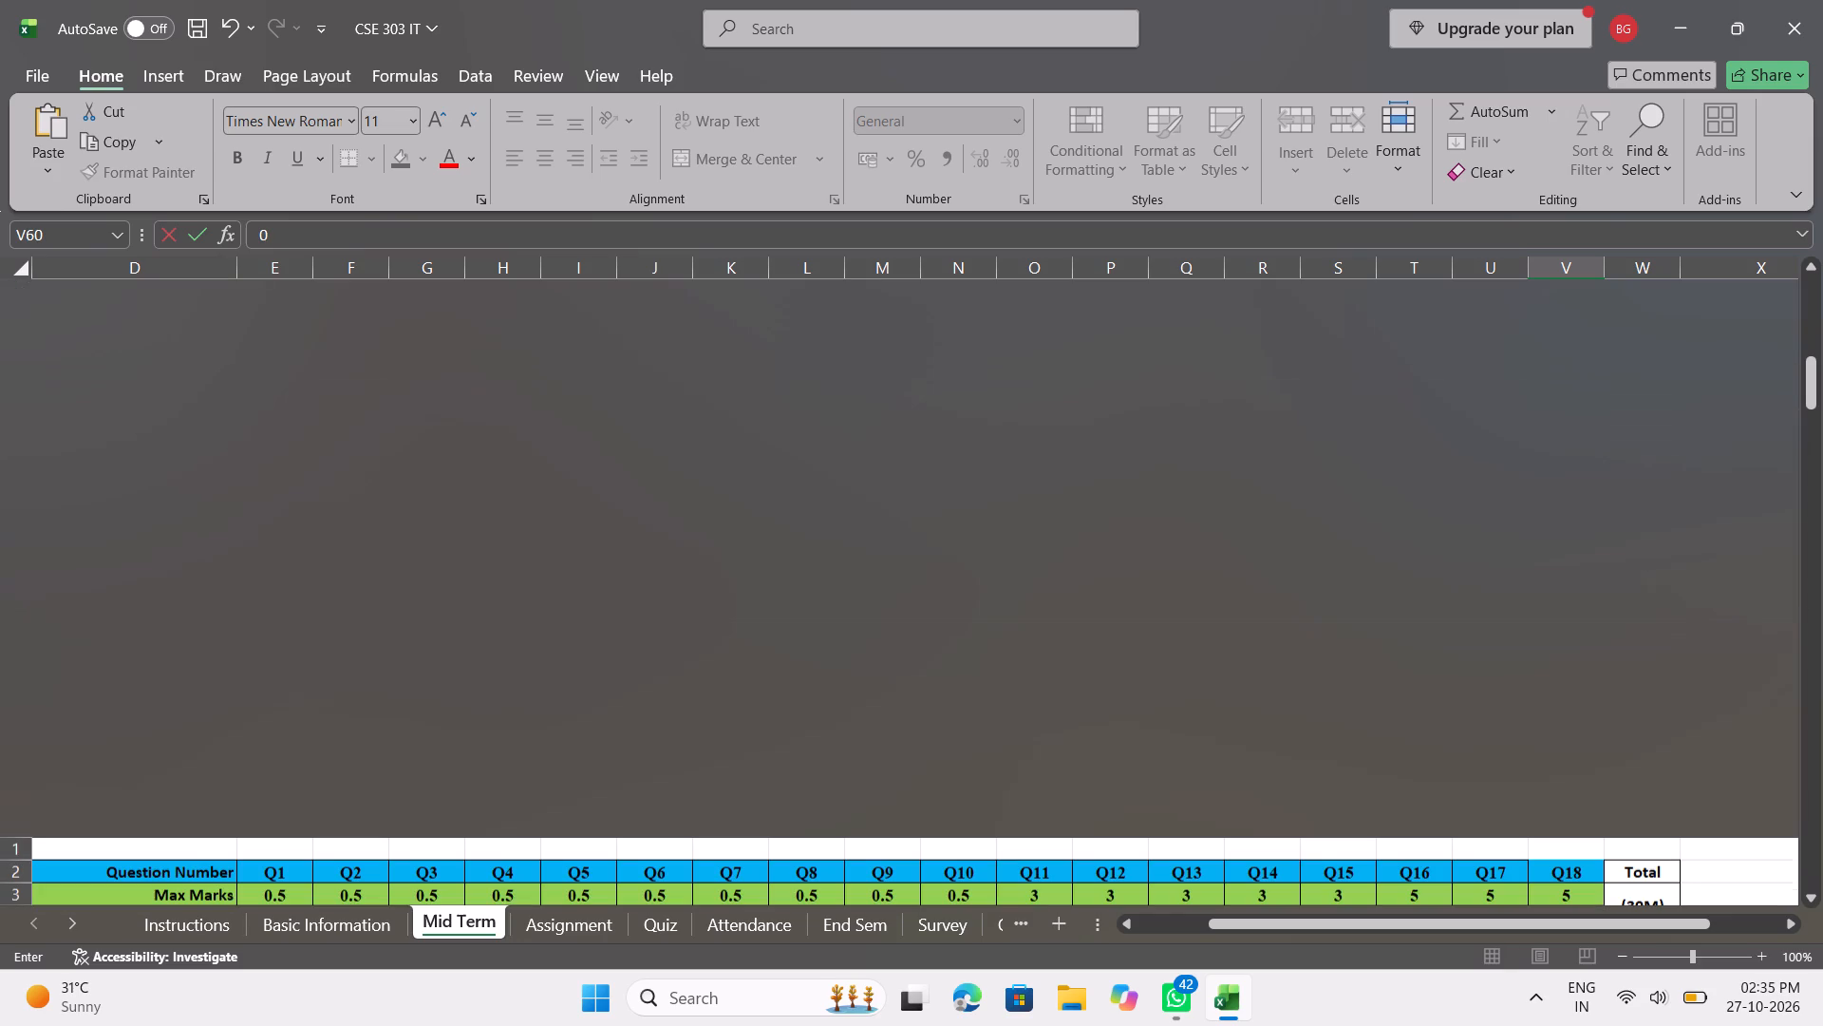
scroll(662, 735, "down", 6)
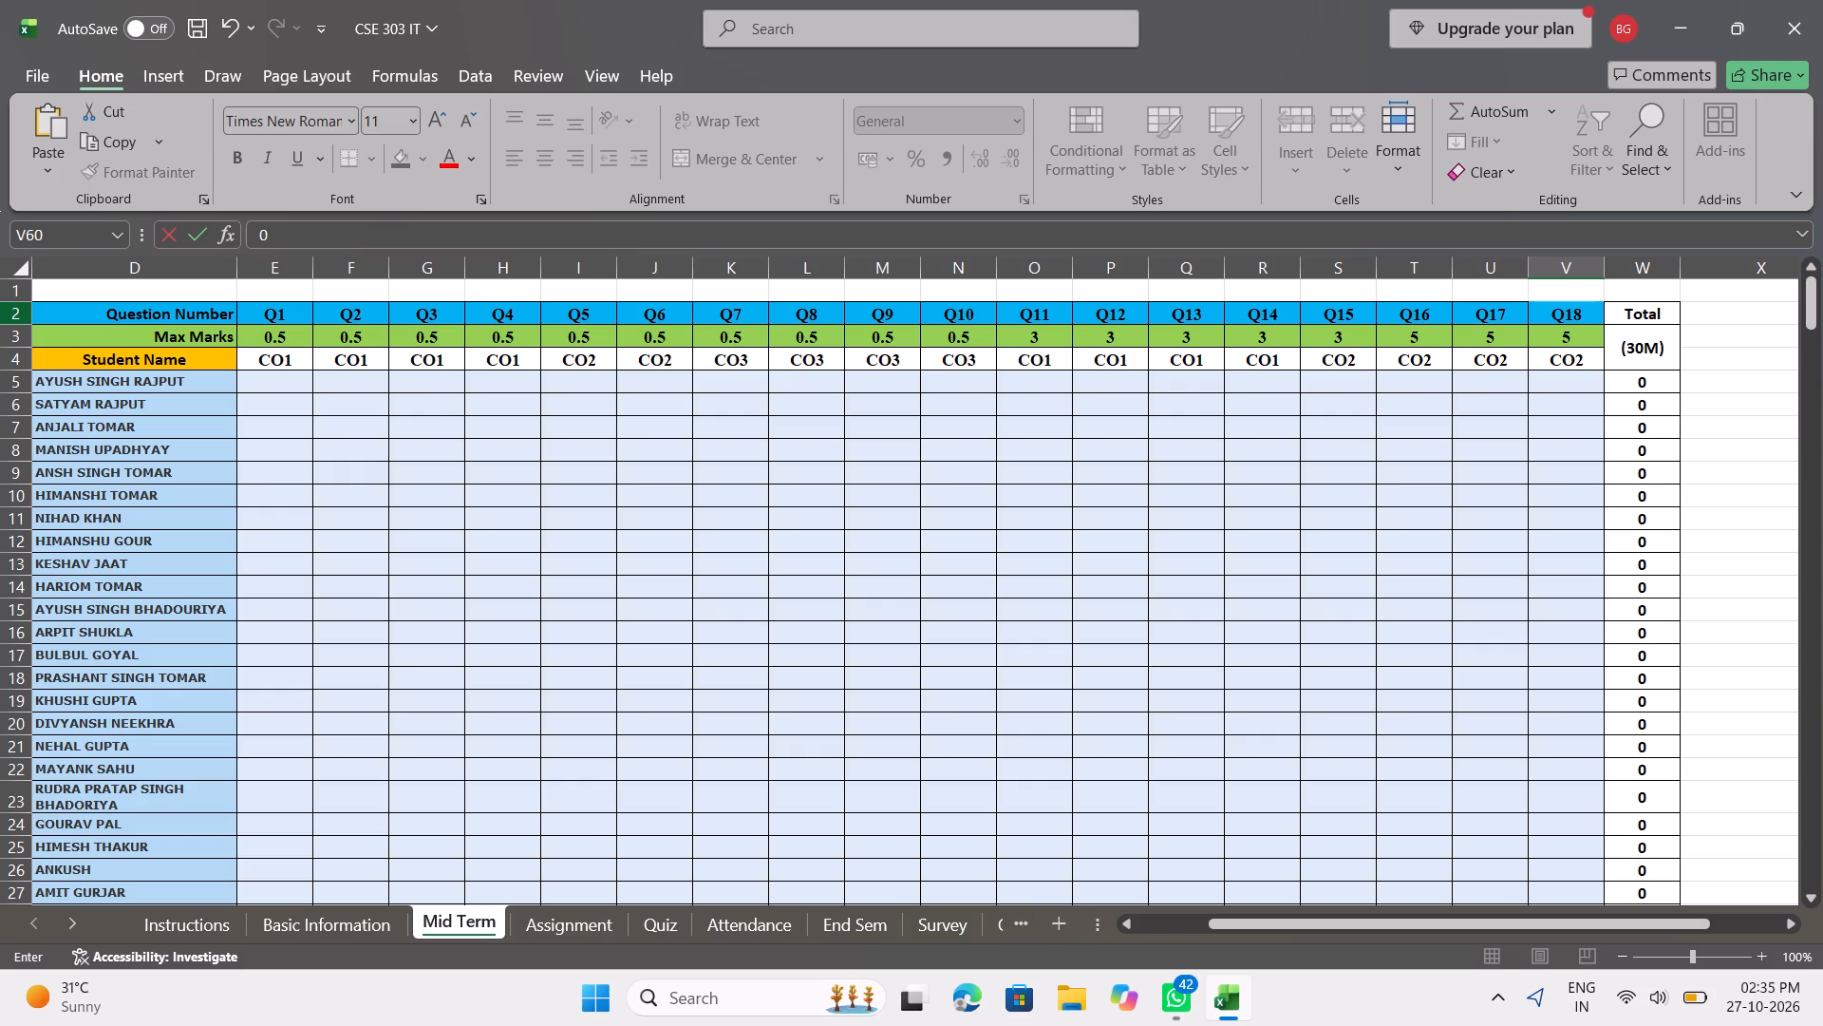
left_click(273, 489)
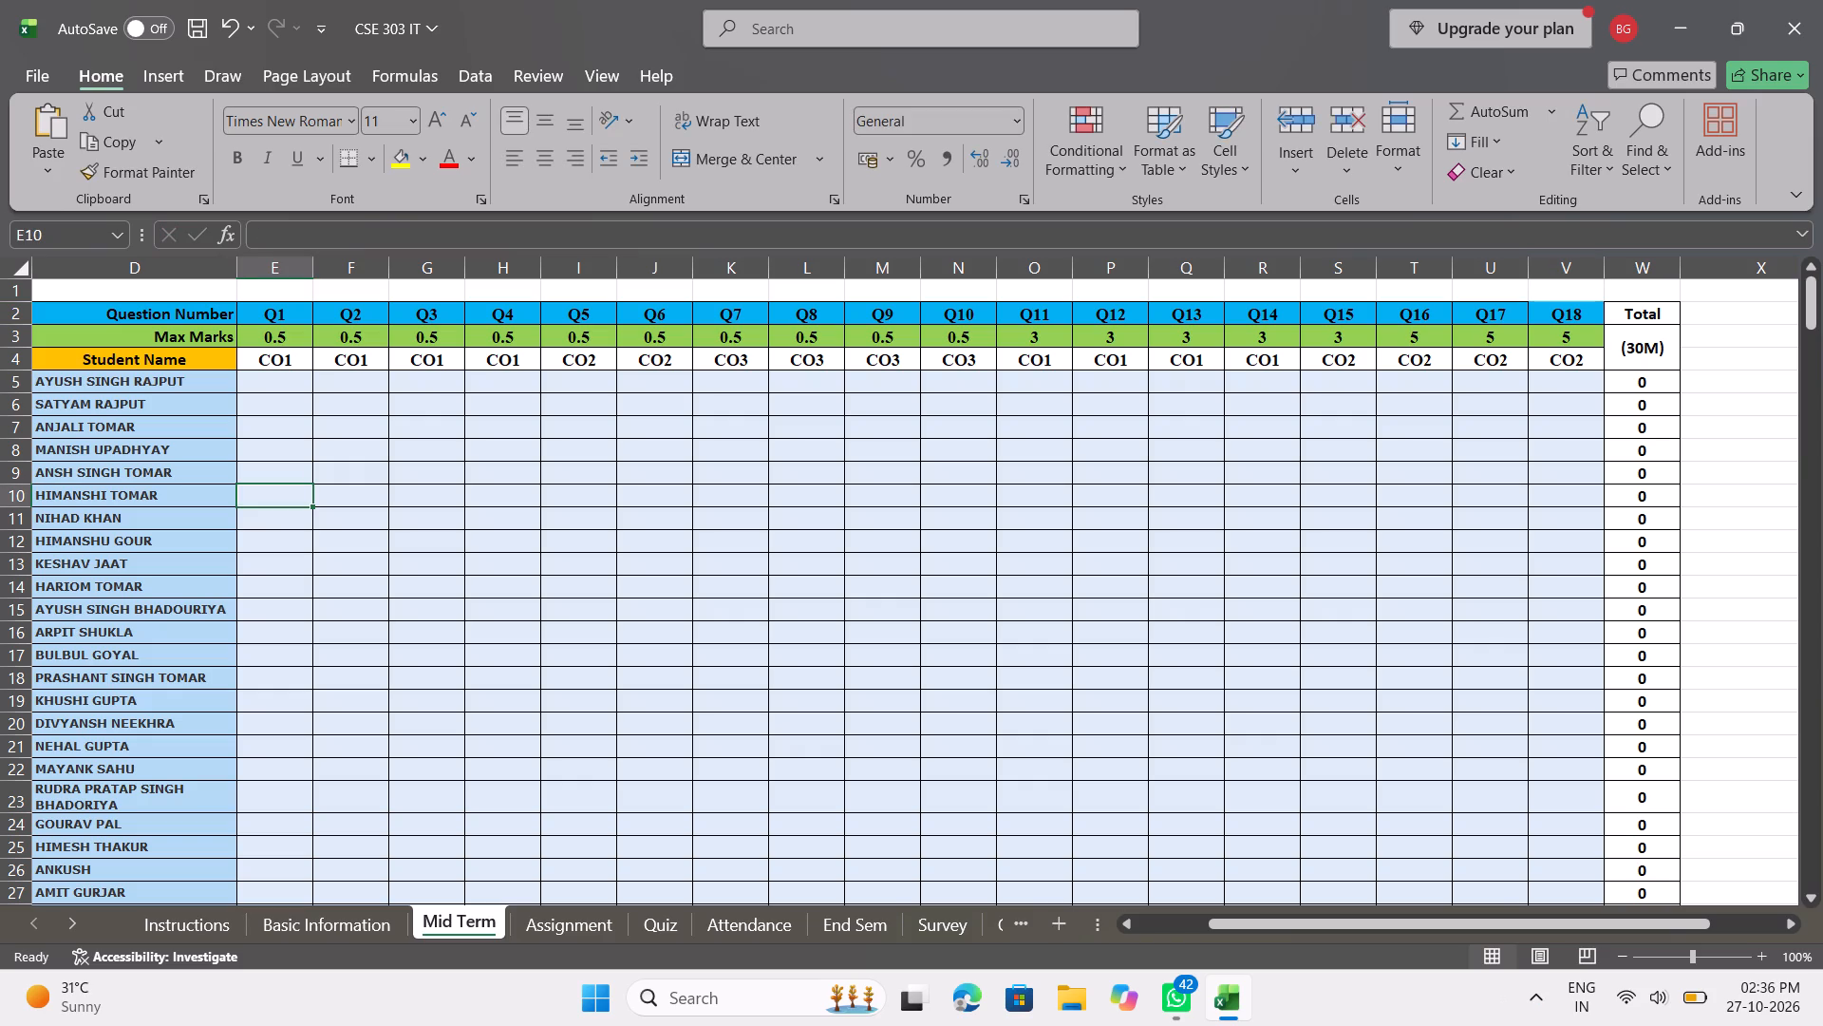
key("0")
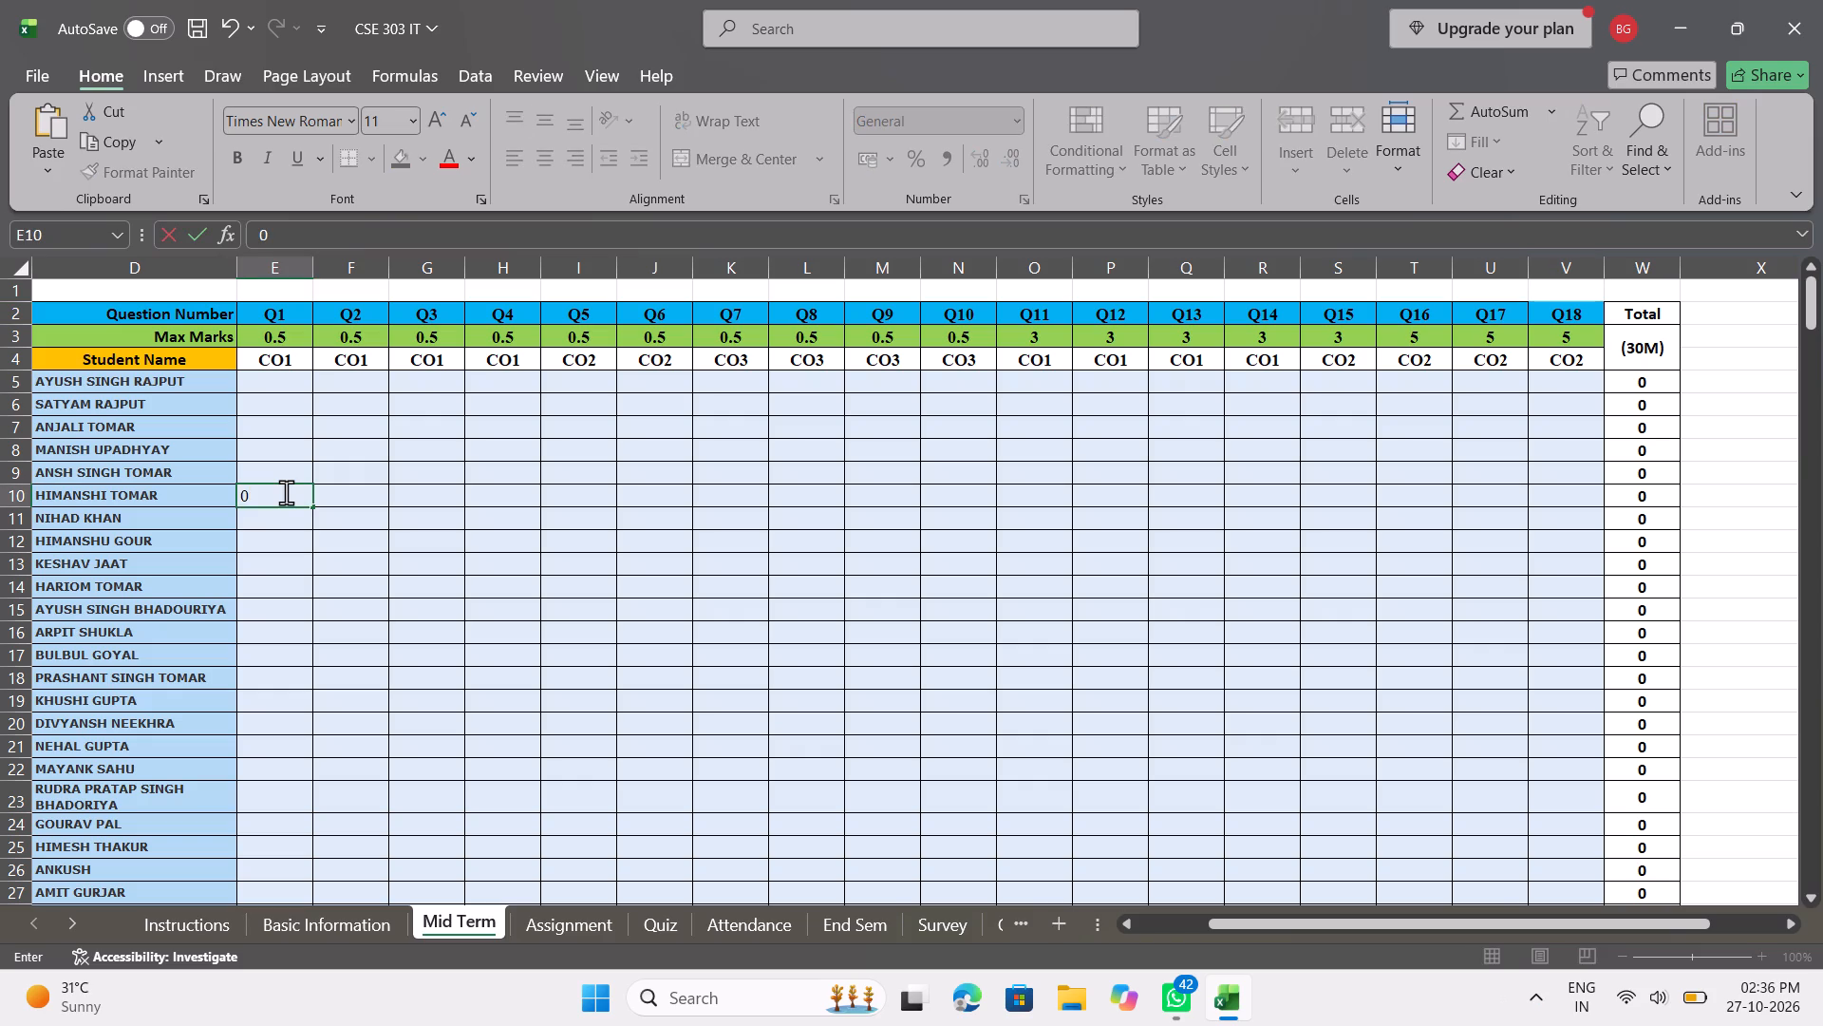
key("Right")
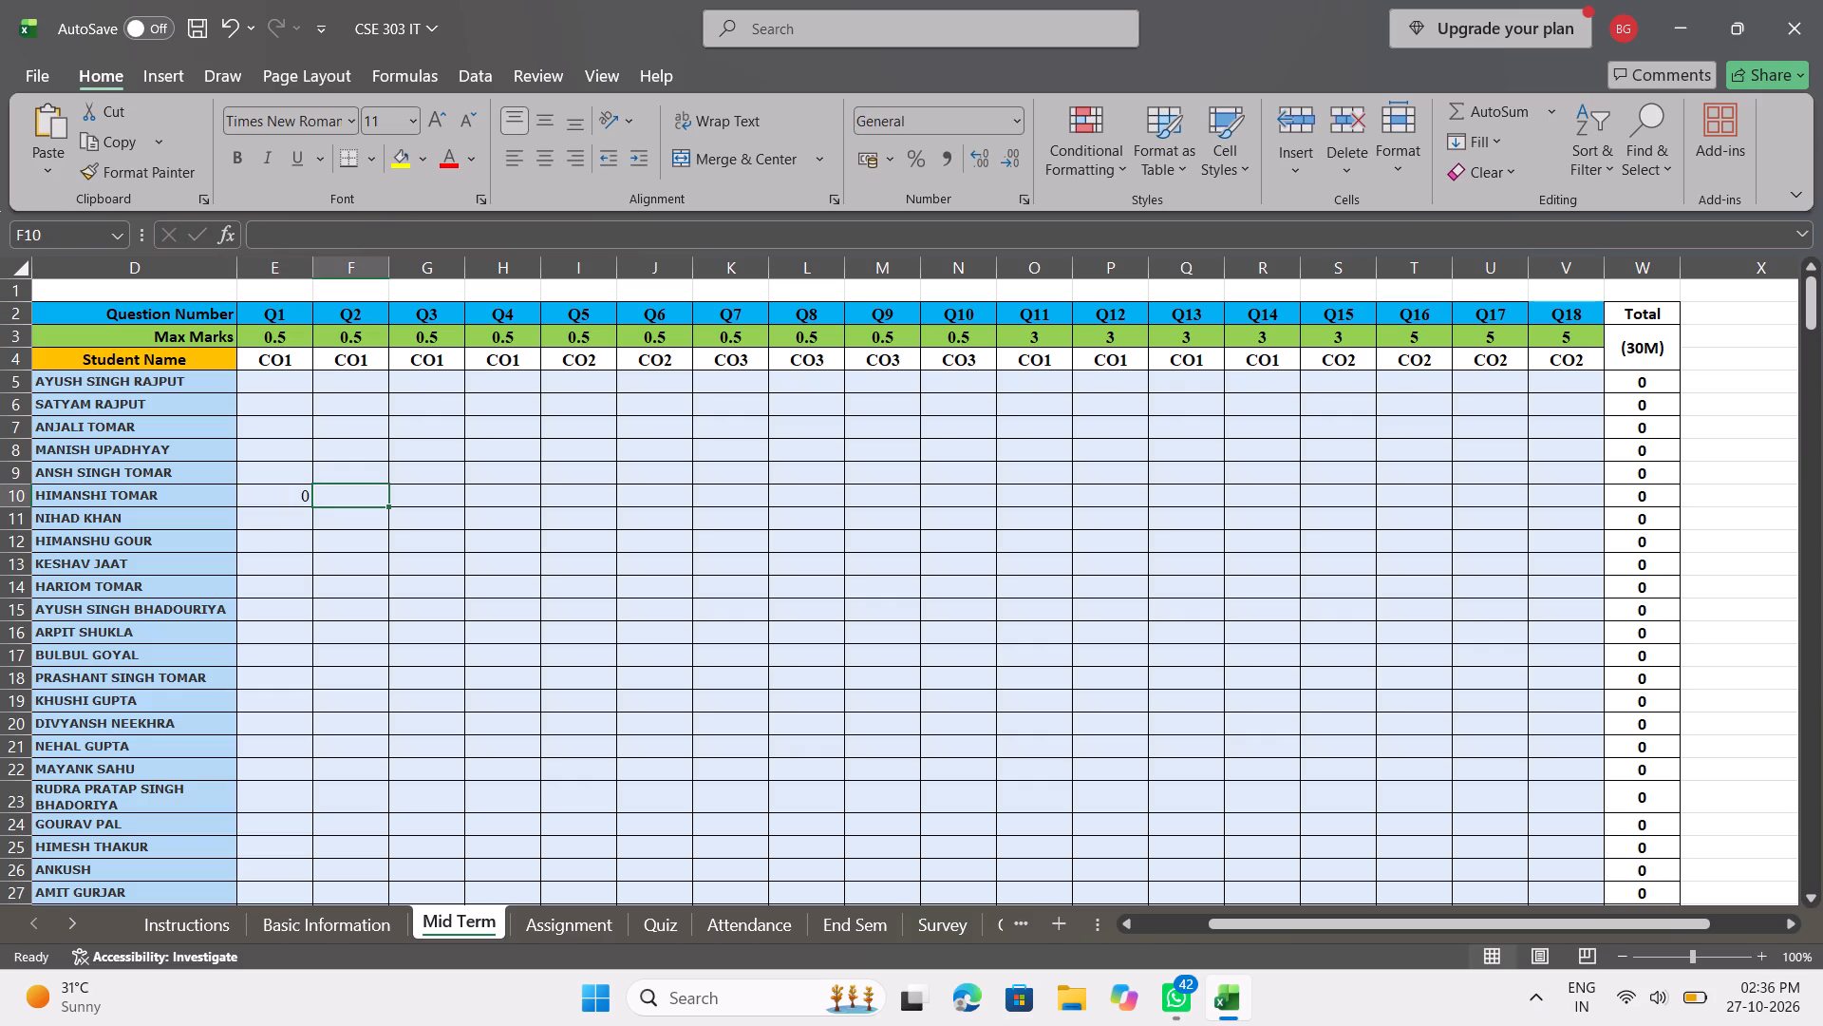
type(".5")
key("Right")
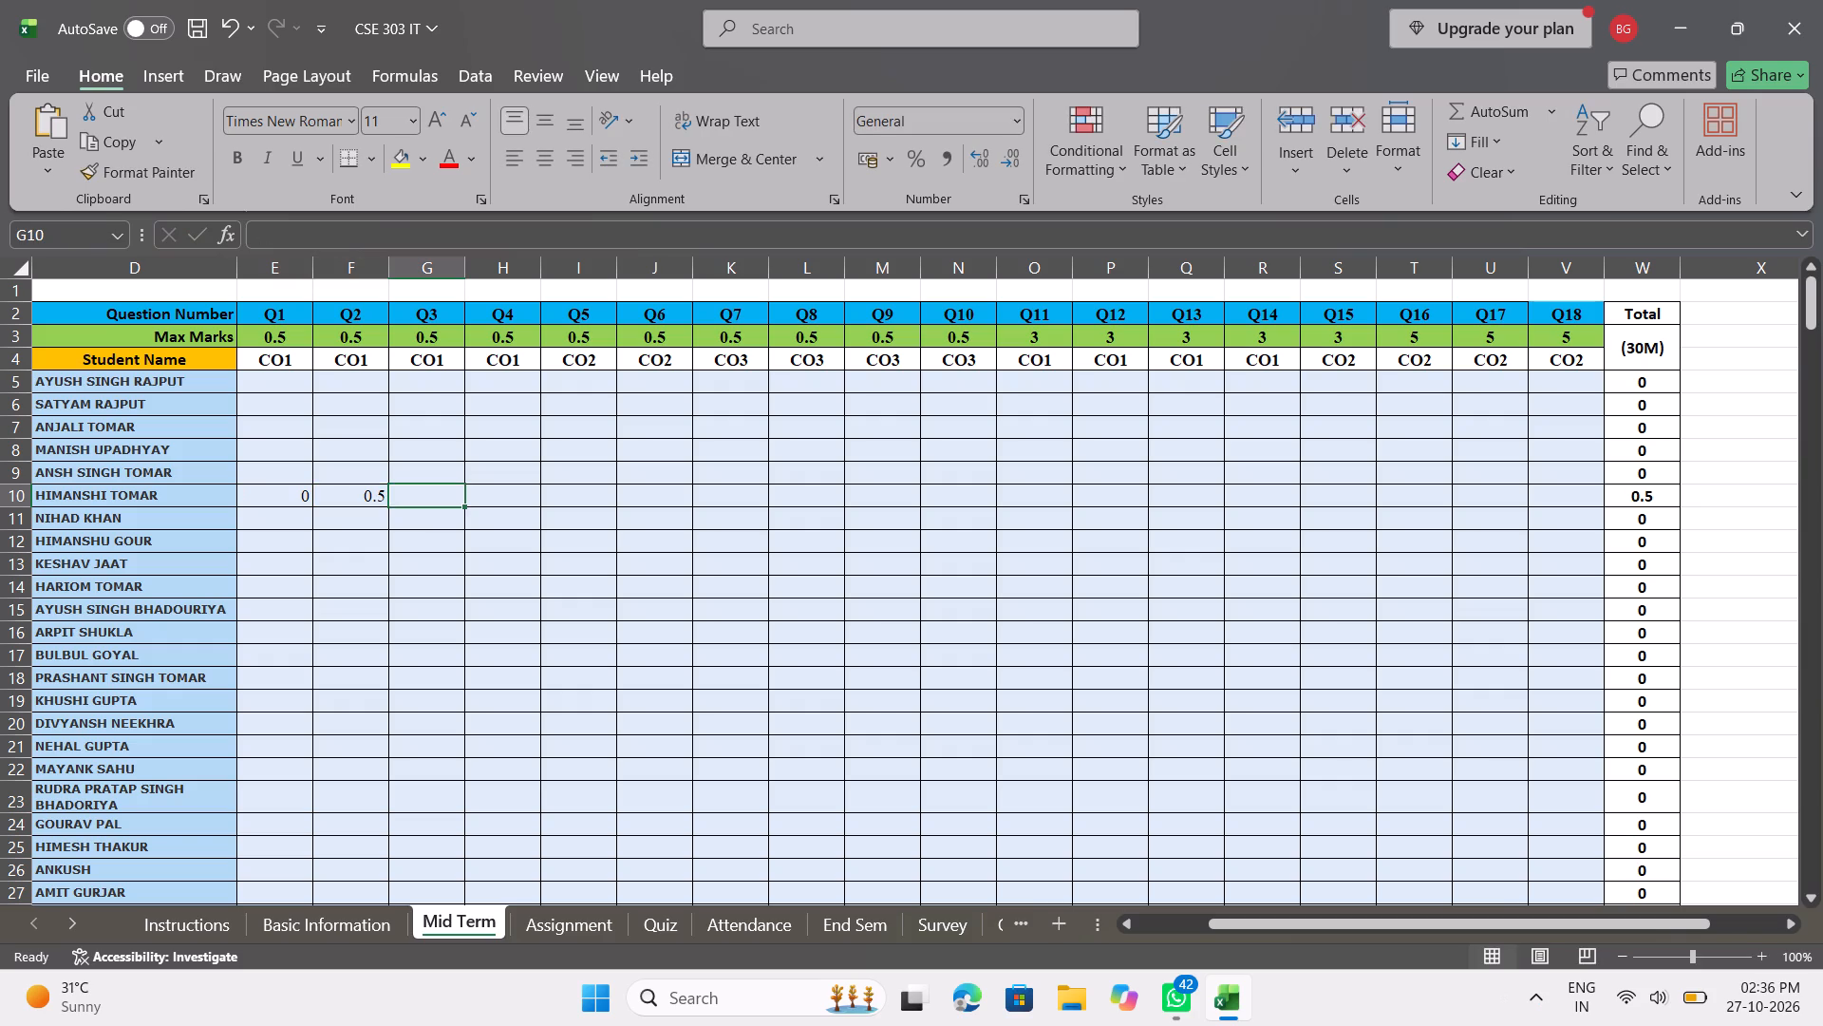
key("0")
key("Right")
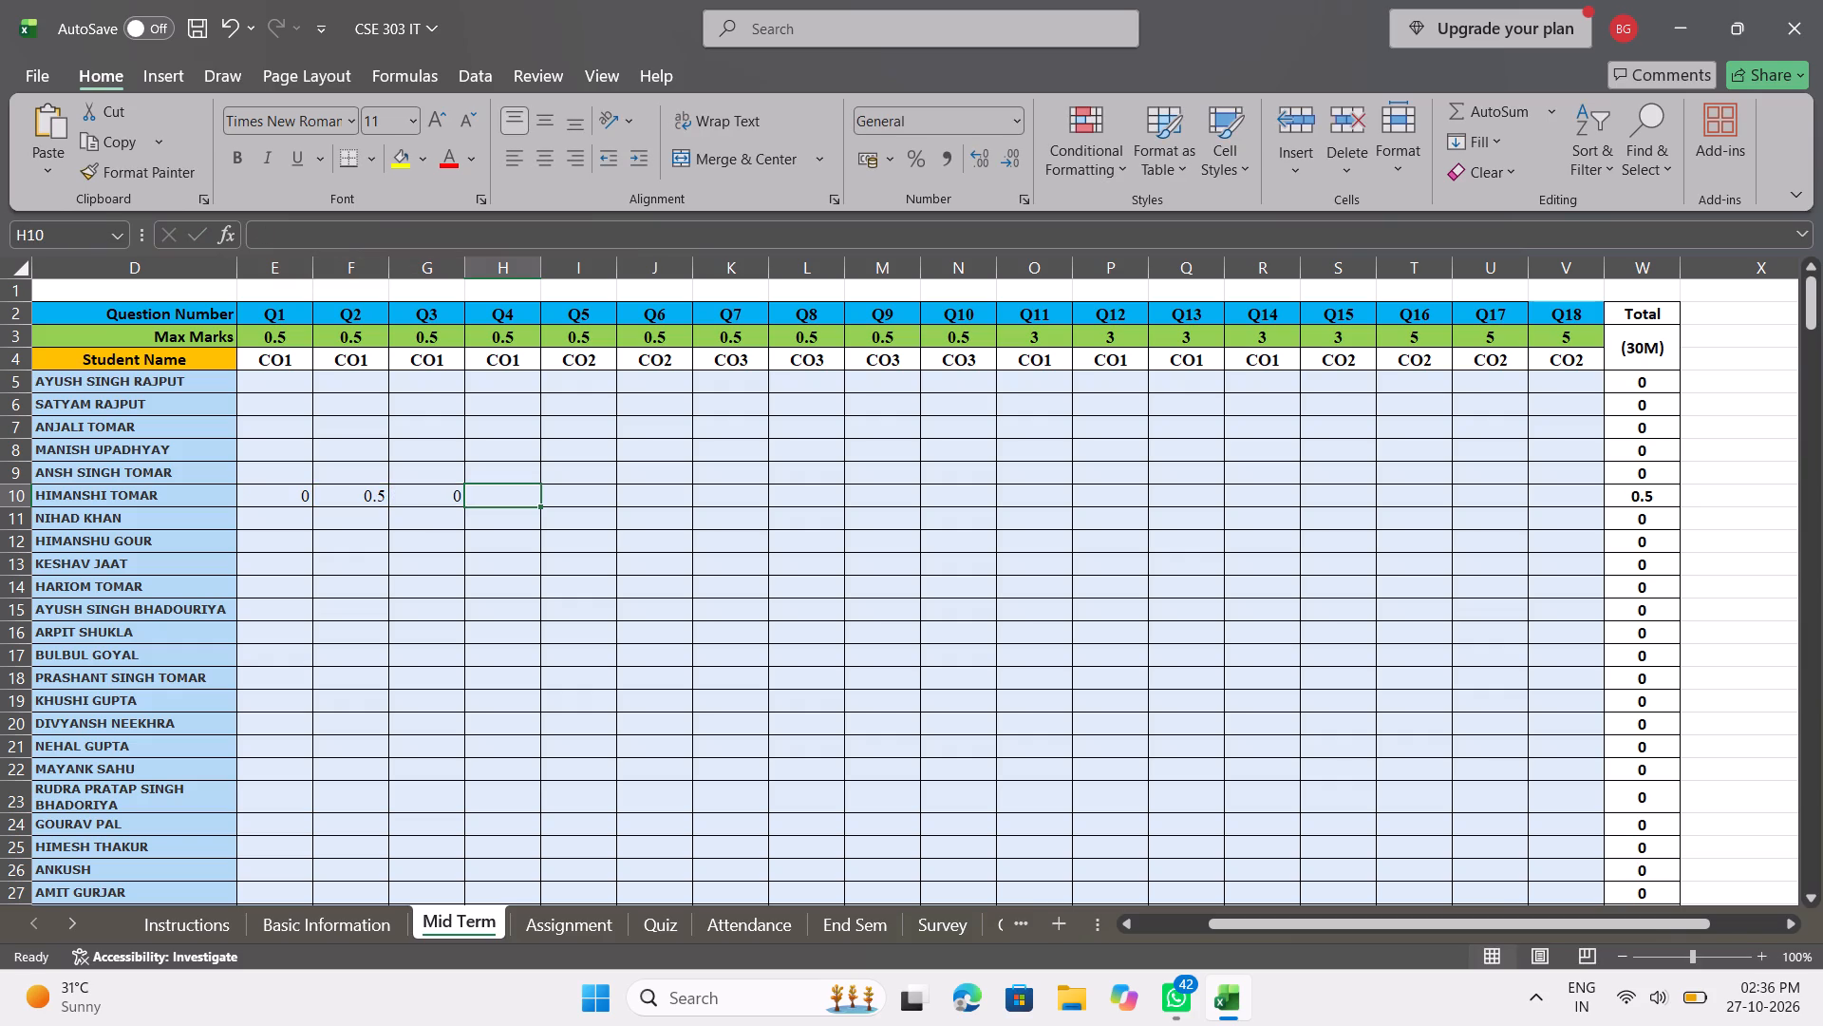
type(".5")
key("Right")
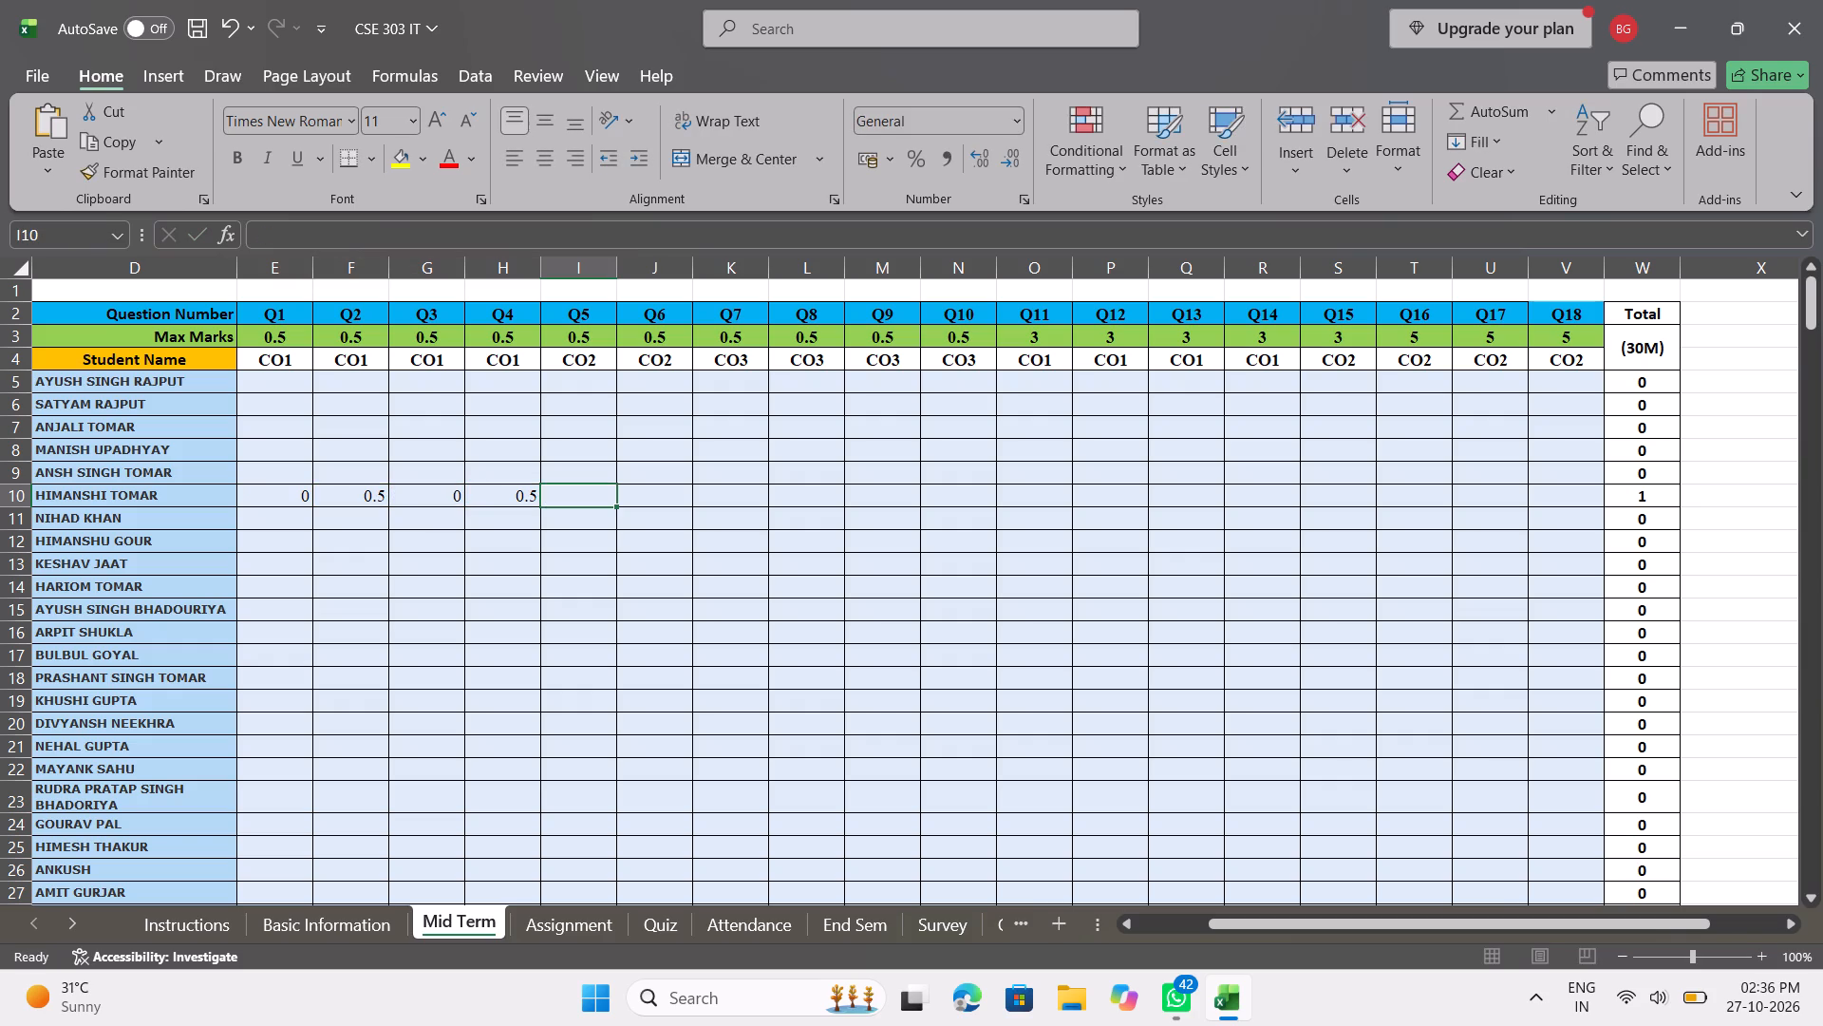
Enter the row 10 student's Q5 to Q10 marks in I10 through N10 as 0.5, 0.5, 0, 0.5, 0.5 and 0.5.
type(".5")
key("Right")
type(".5")
key("Right")
key("0")
key("Right")
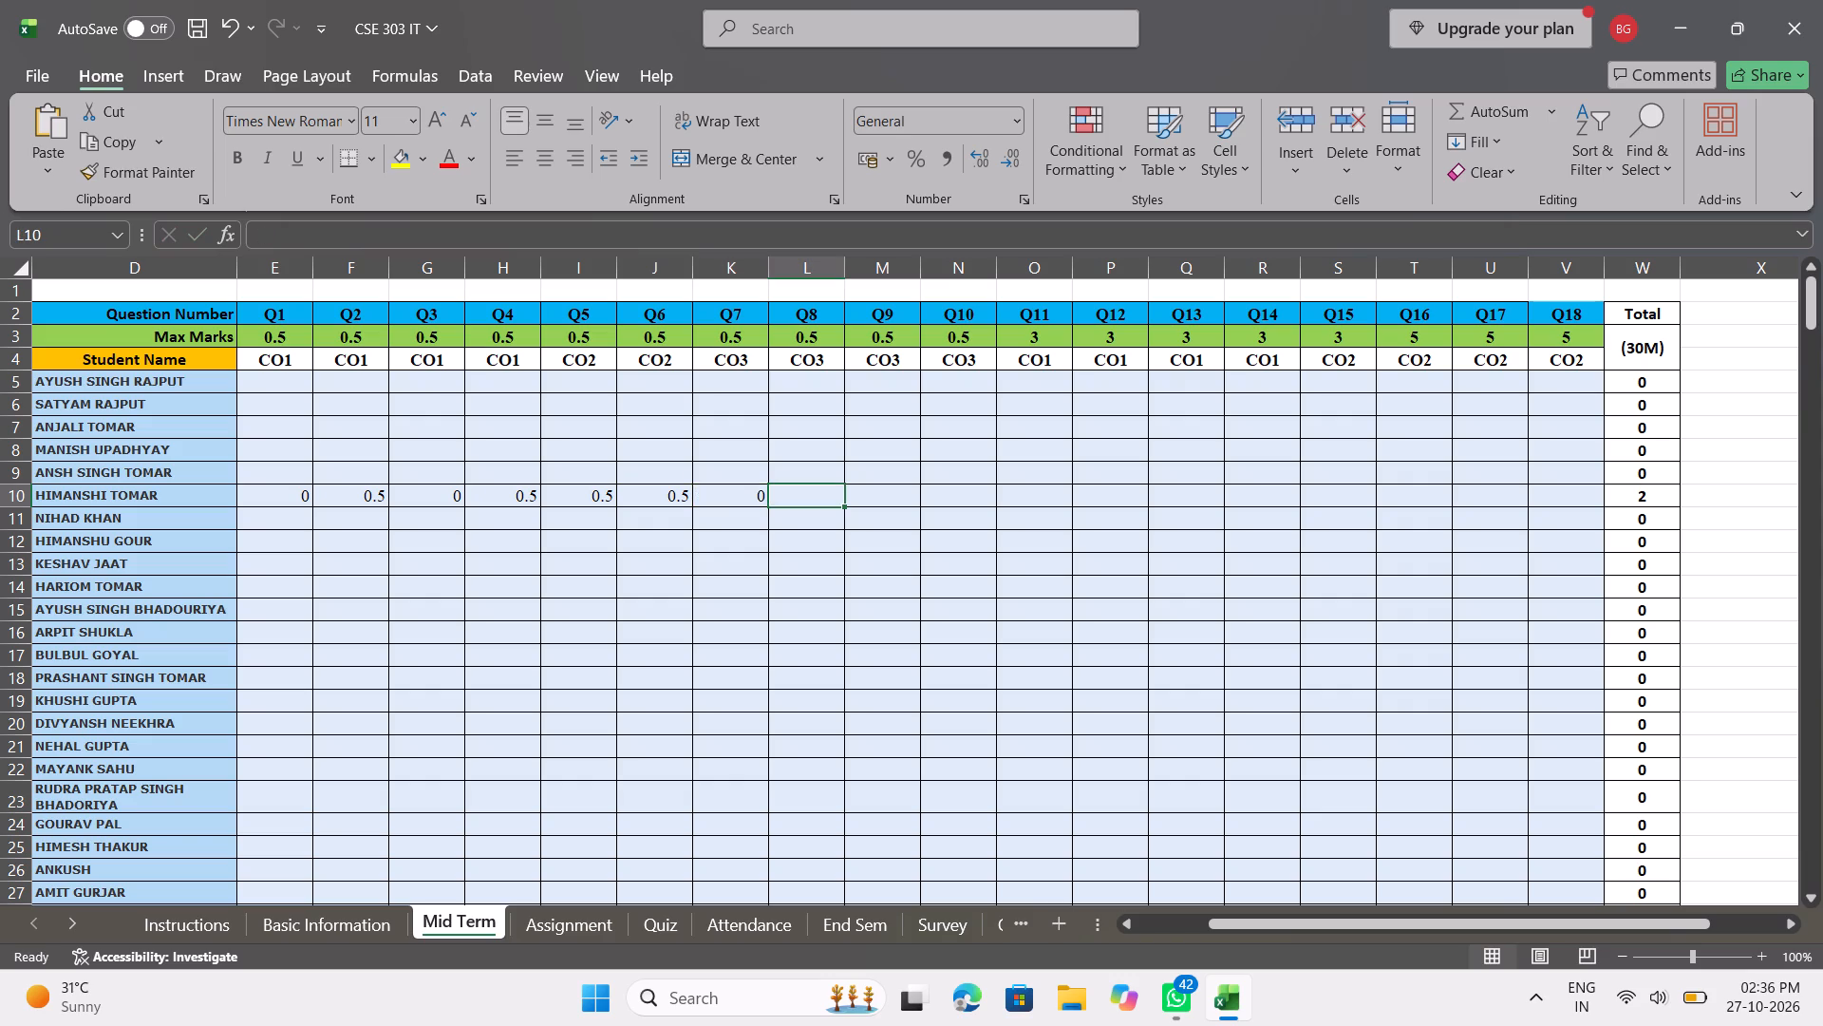
type(".5")
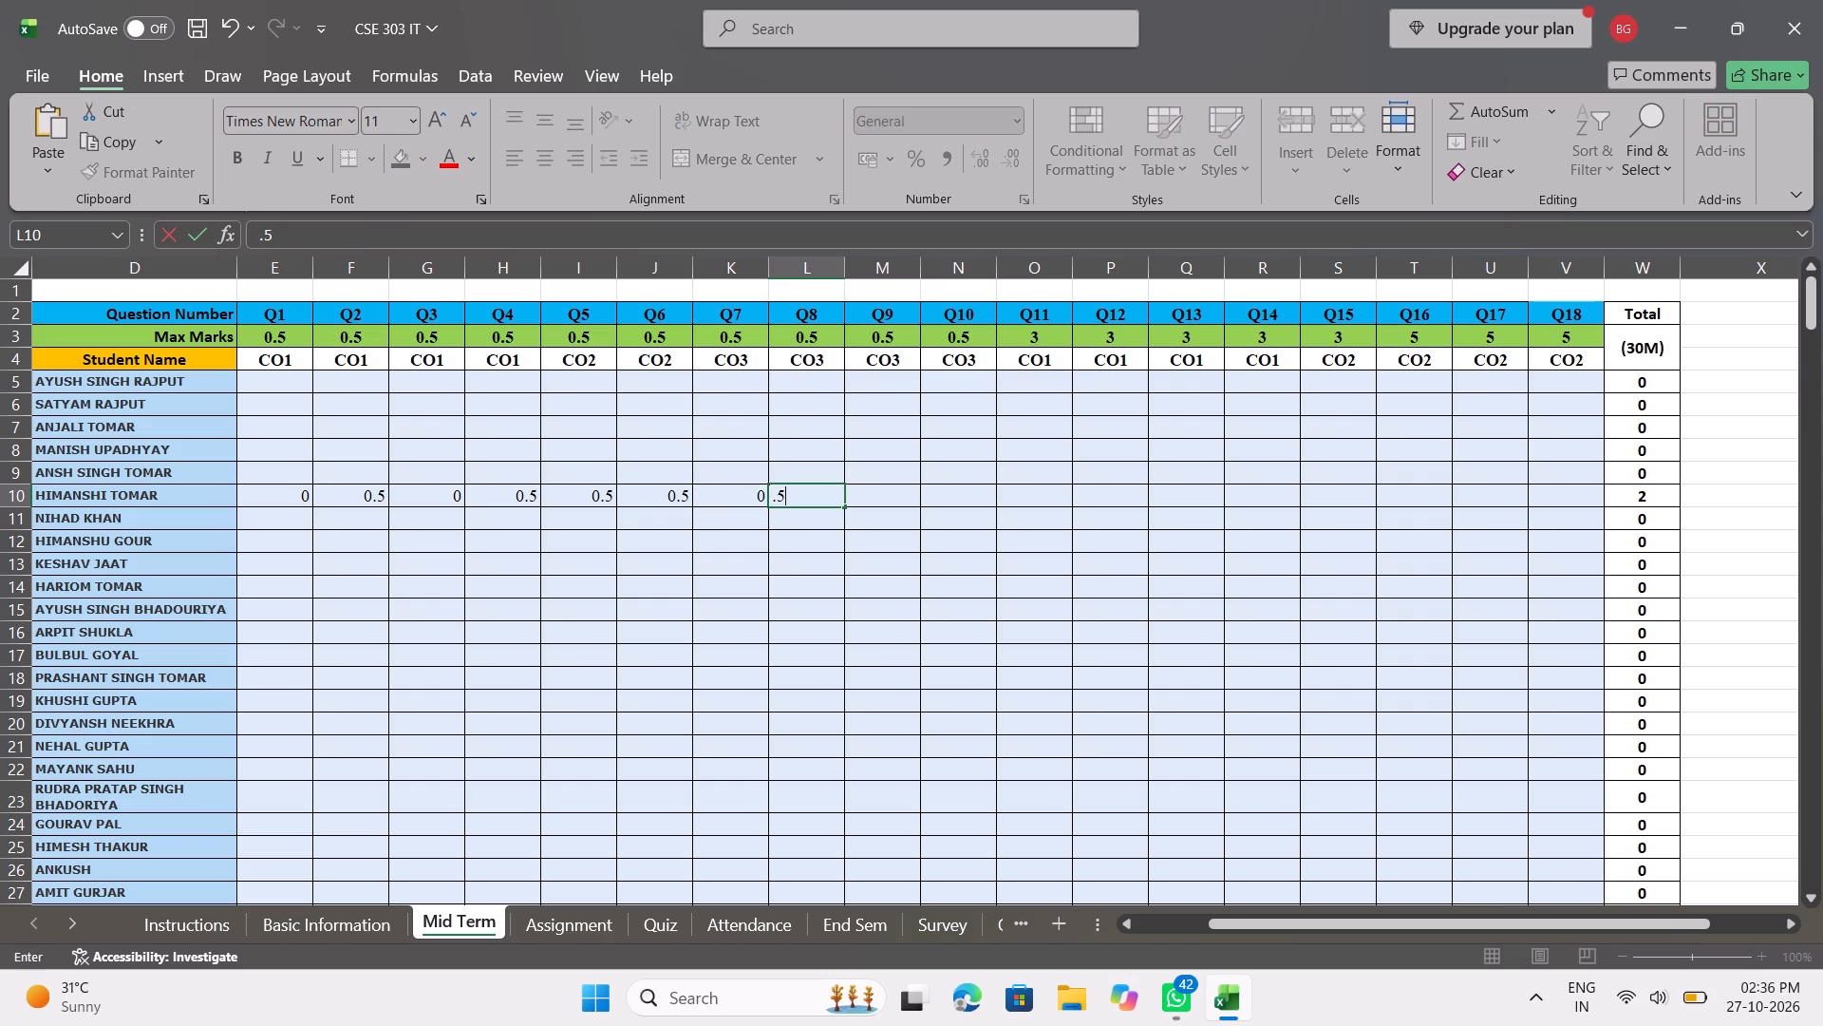
key("Right")
type(".5")
key("Right")
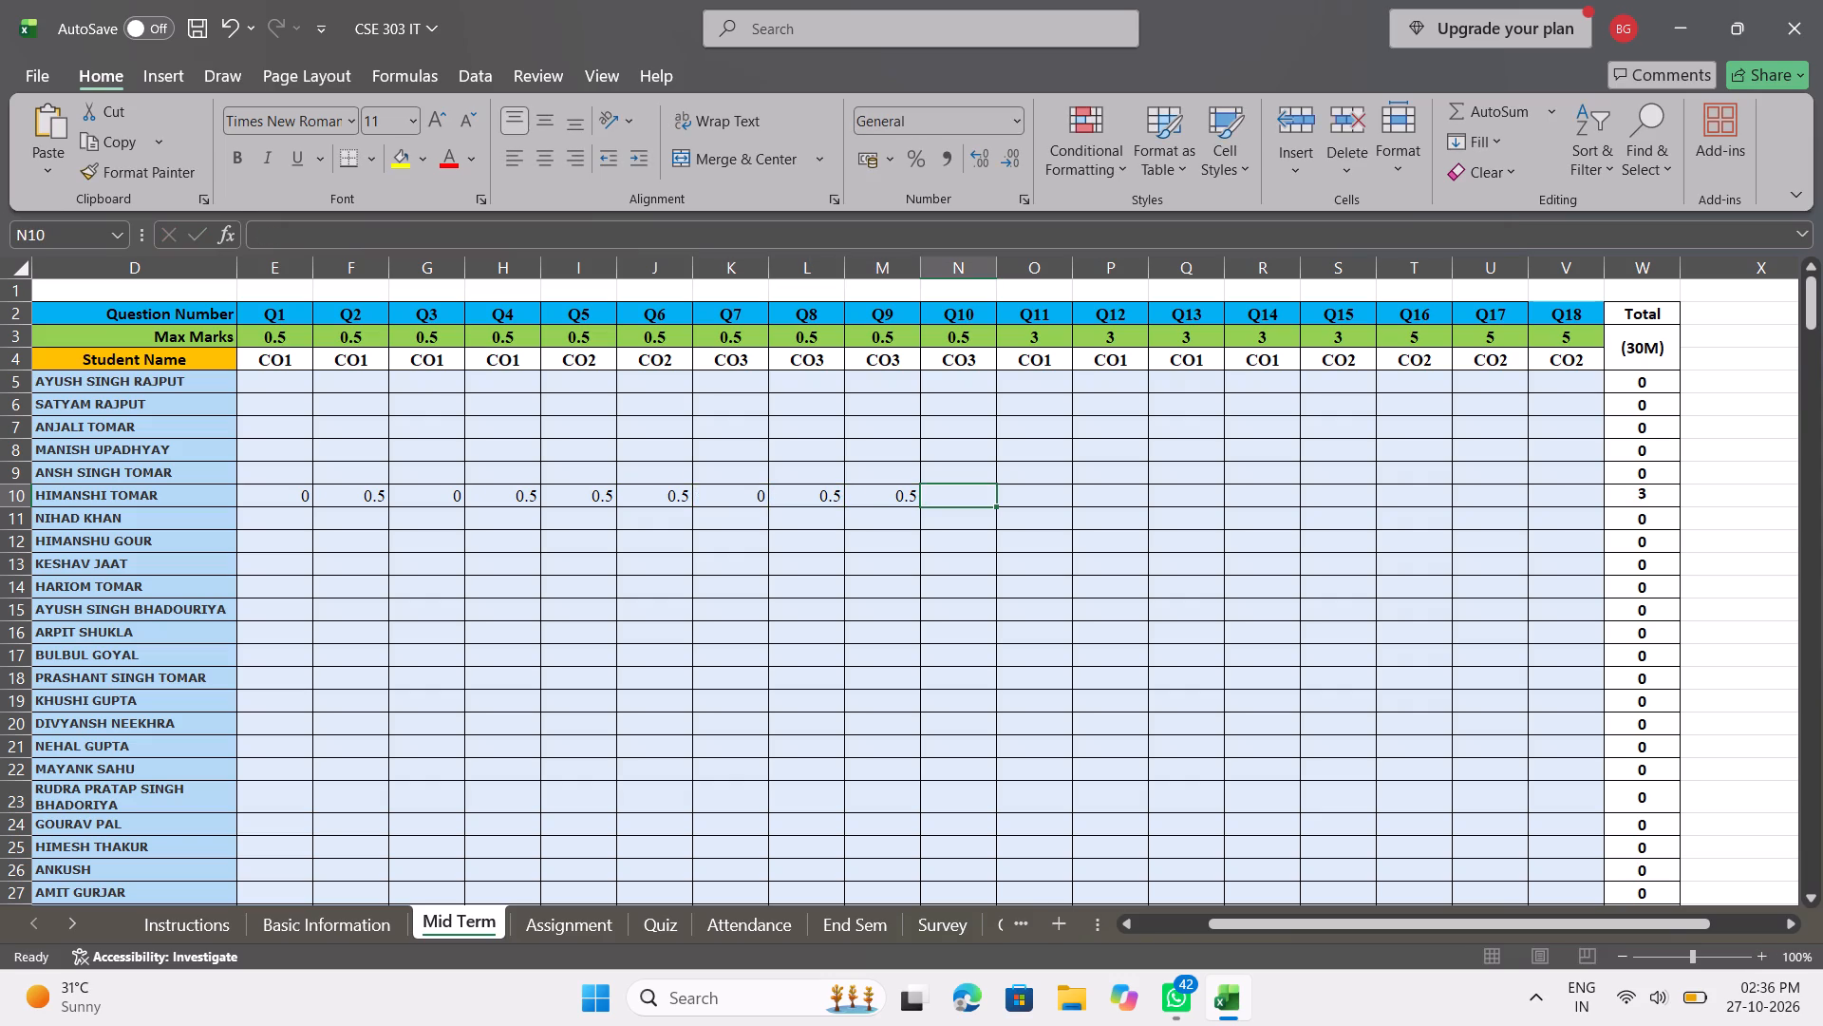
type(".5")
key("Right")
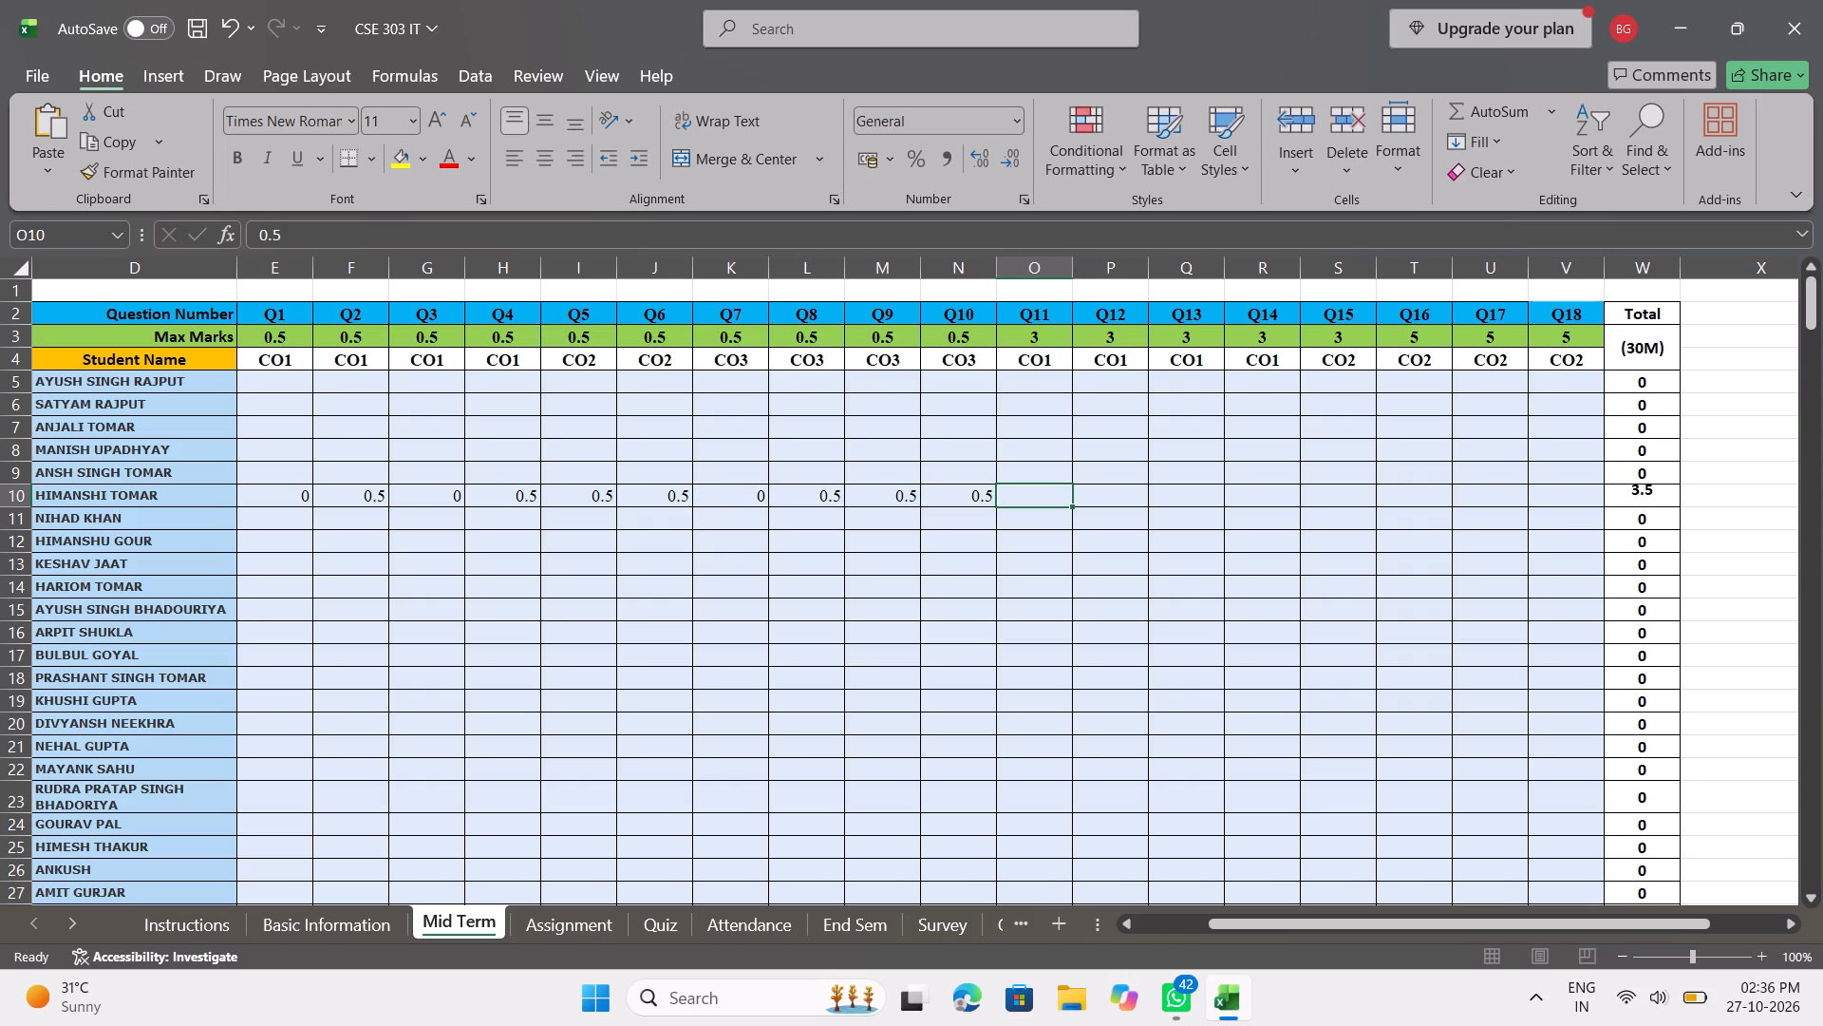
Enter the row 10 student's Q11 to Q15 marks in O10 through S10 as 2, 2, 3, 2 and 2.
key("2")
key("Right")
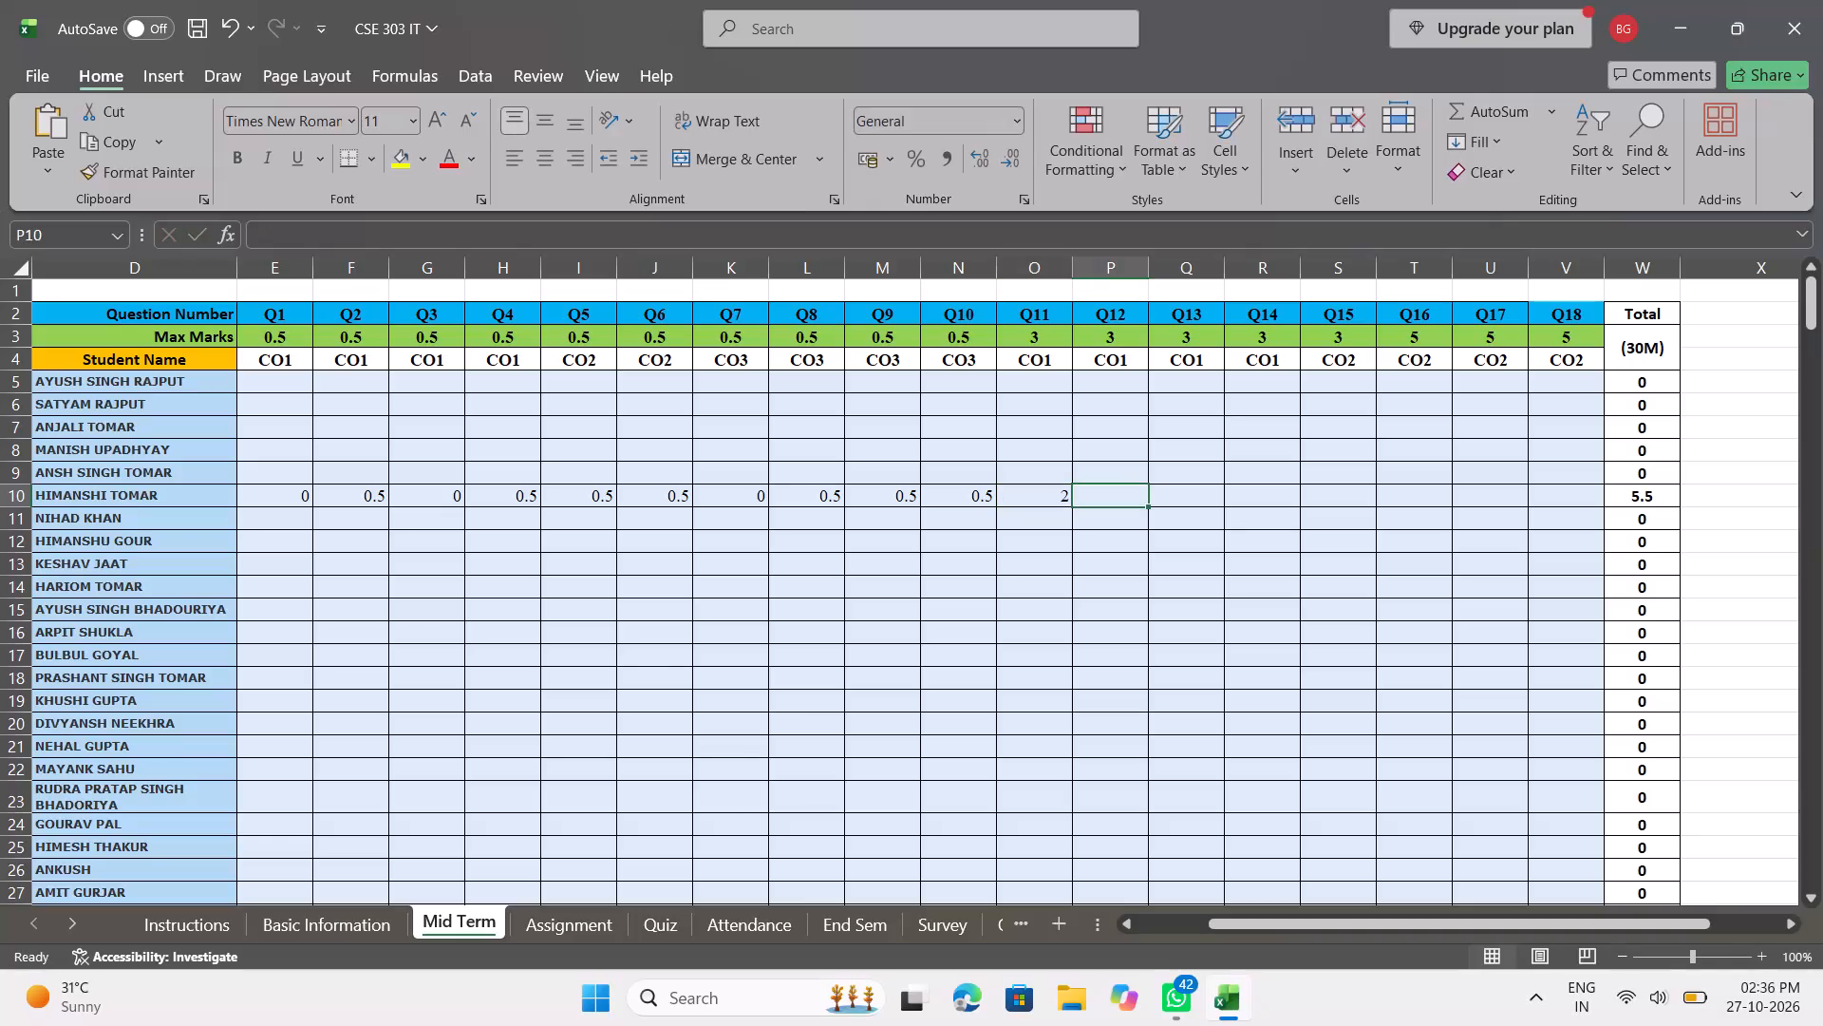
key("2")
key("Right")
key("3")
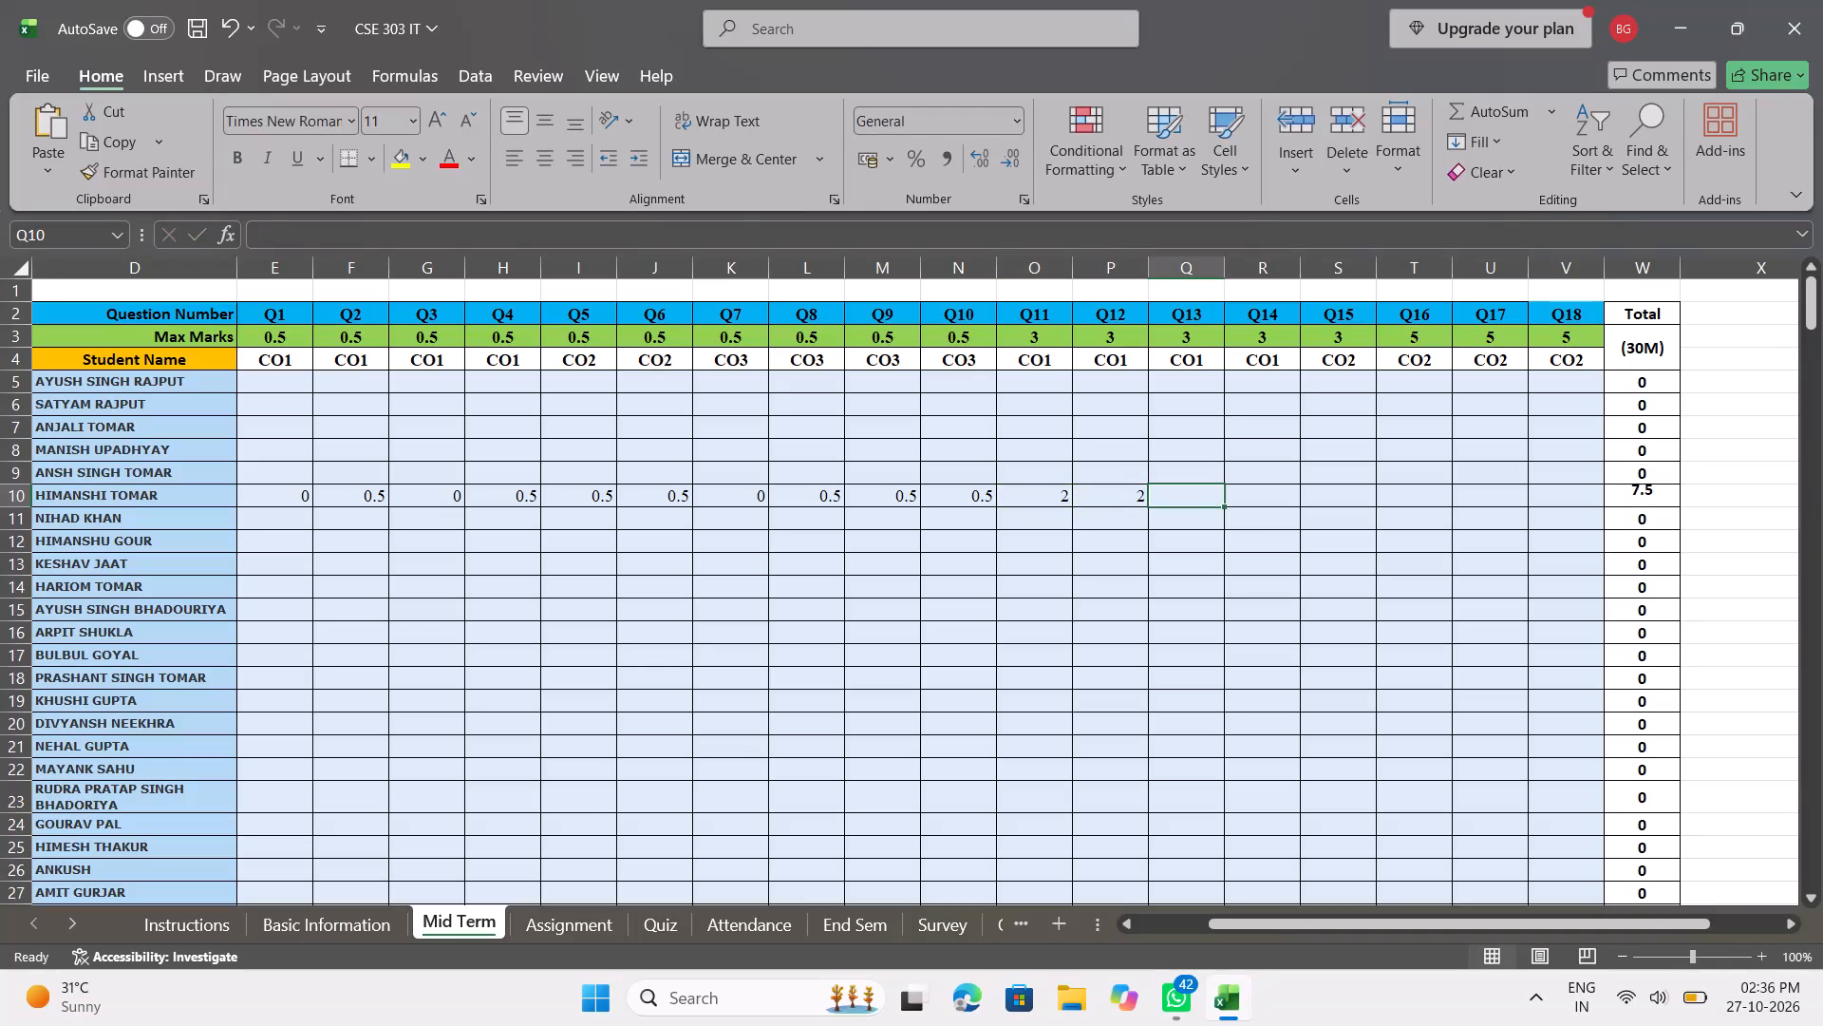
key("Right")
key("2")
key("Right")
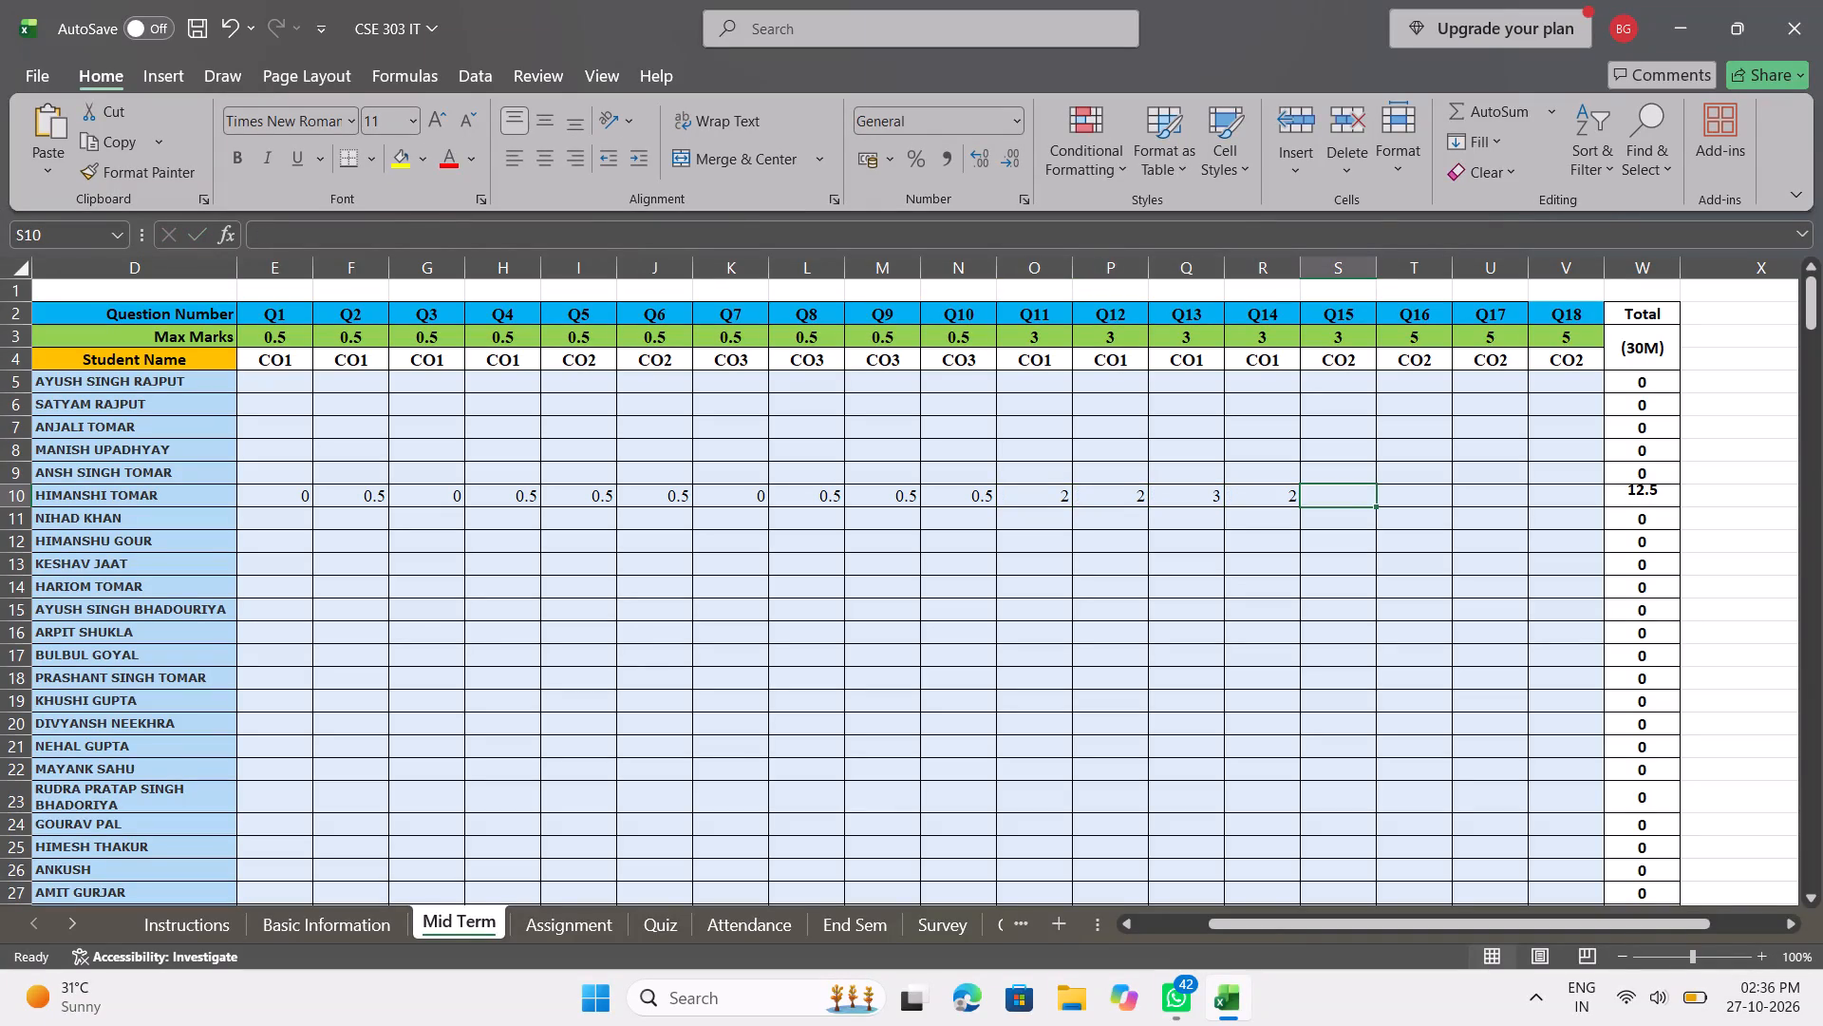
key("2")
key("Right")
Enter the row 10 student's Q16 to Q18 marks: 3 in T10, 0 in U10 and 2 in V10.
key("3")
key("Right")
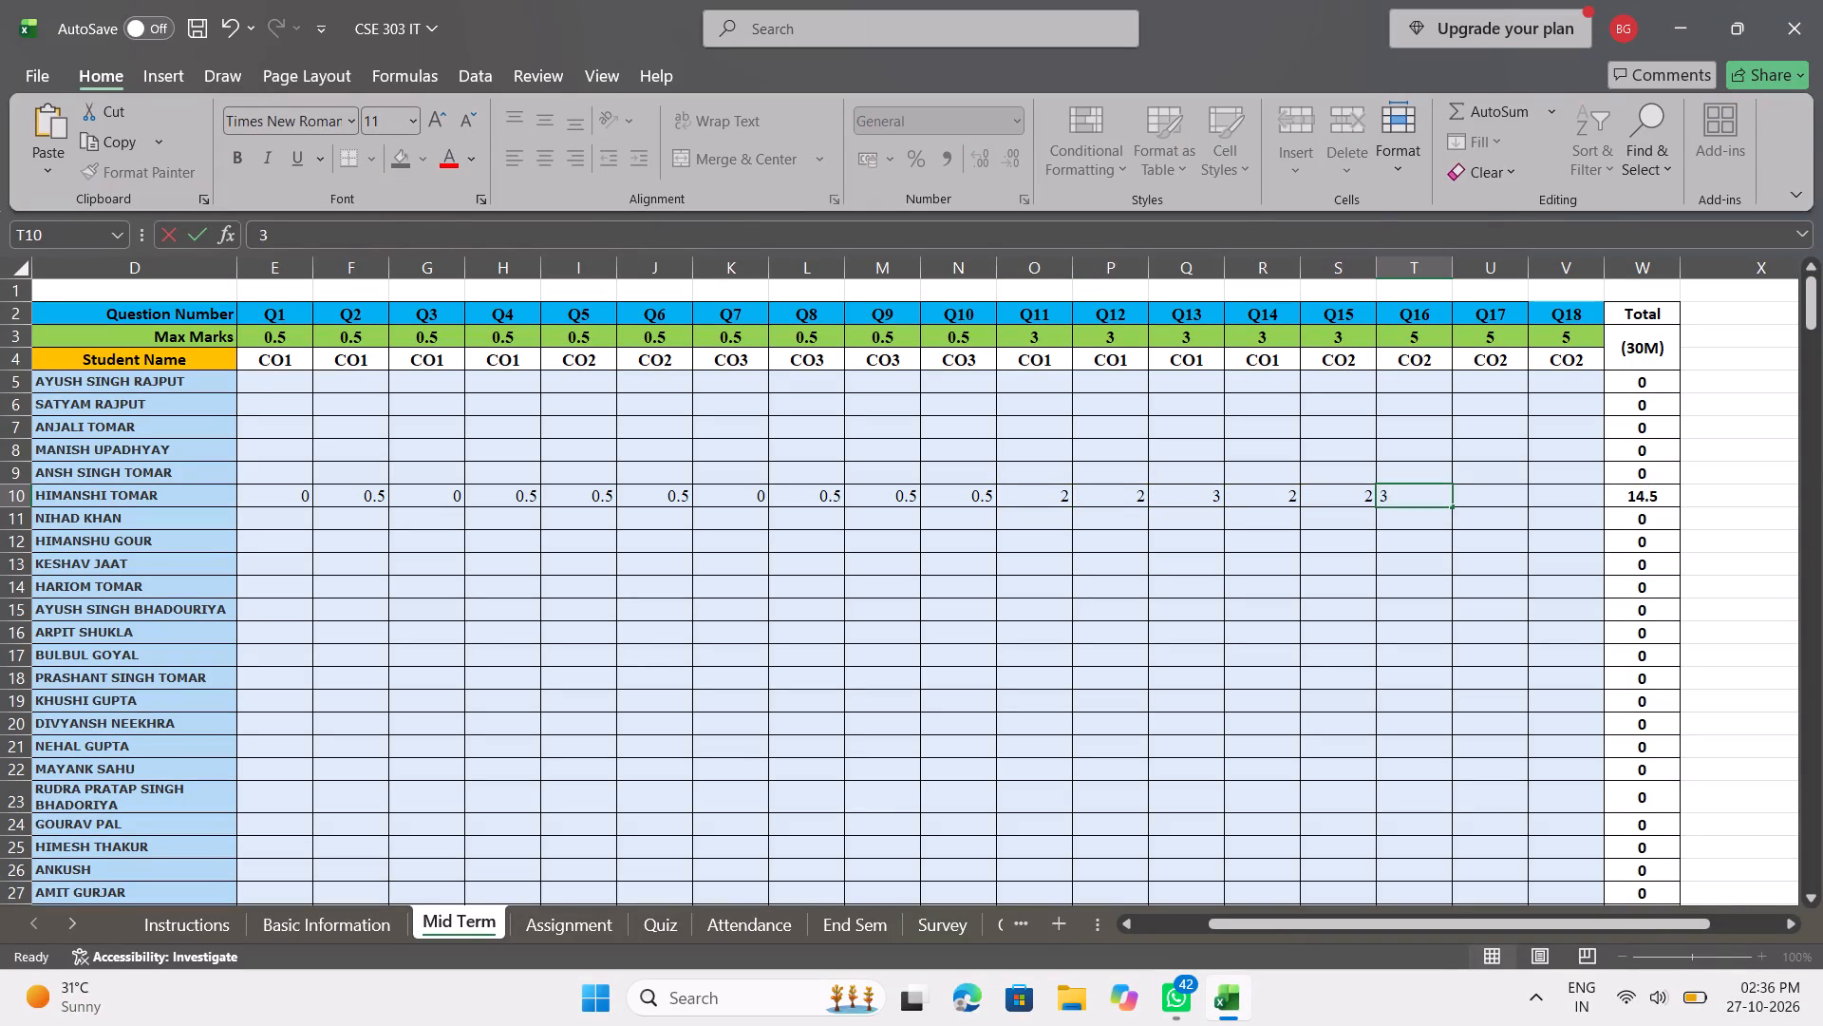
key("0")
key("Right")
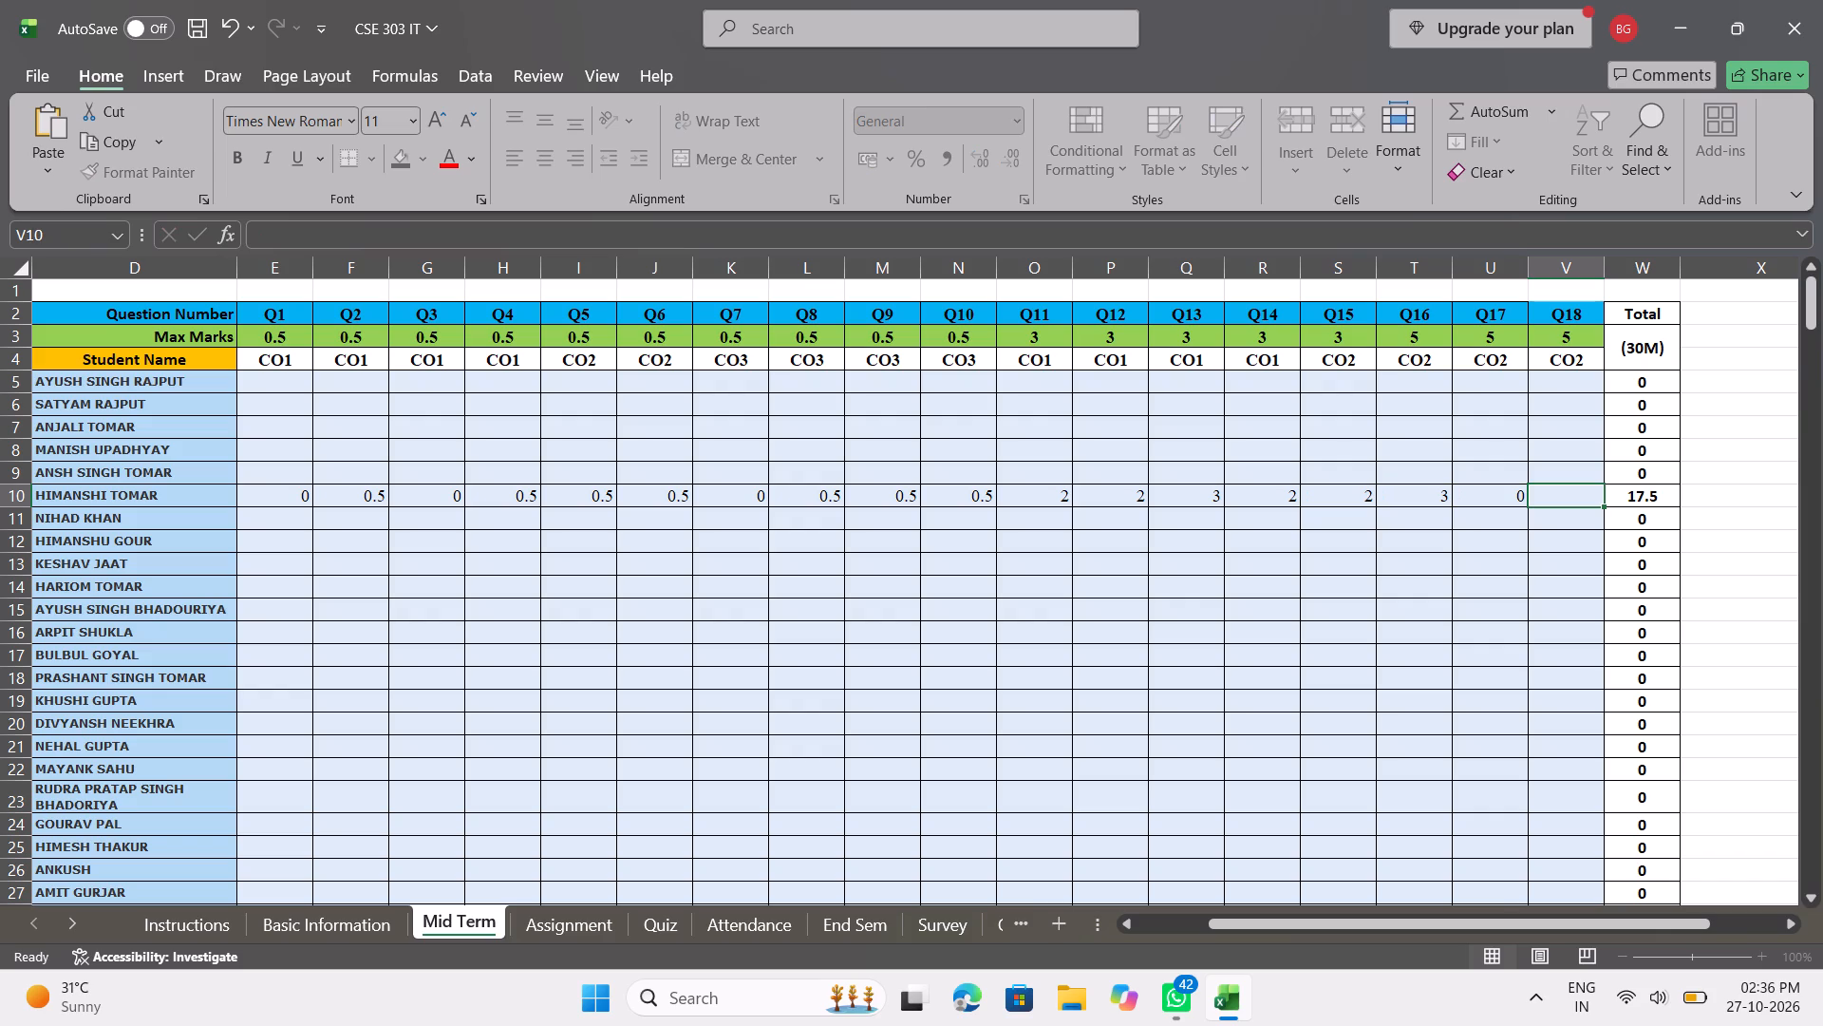
key("2")
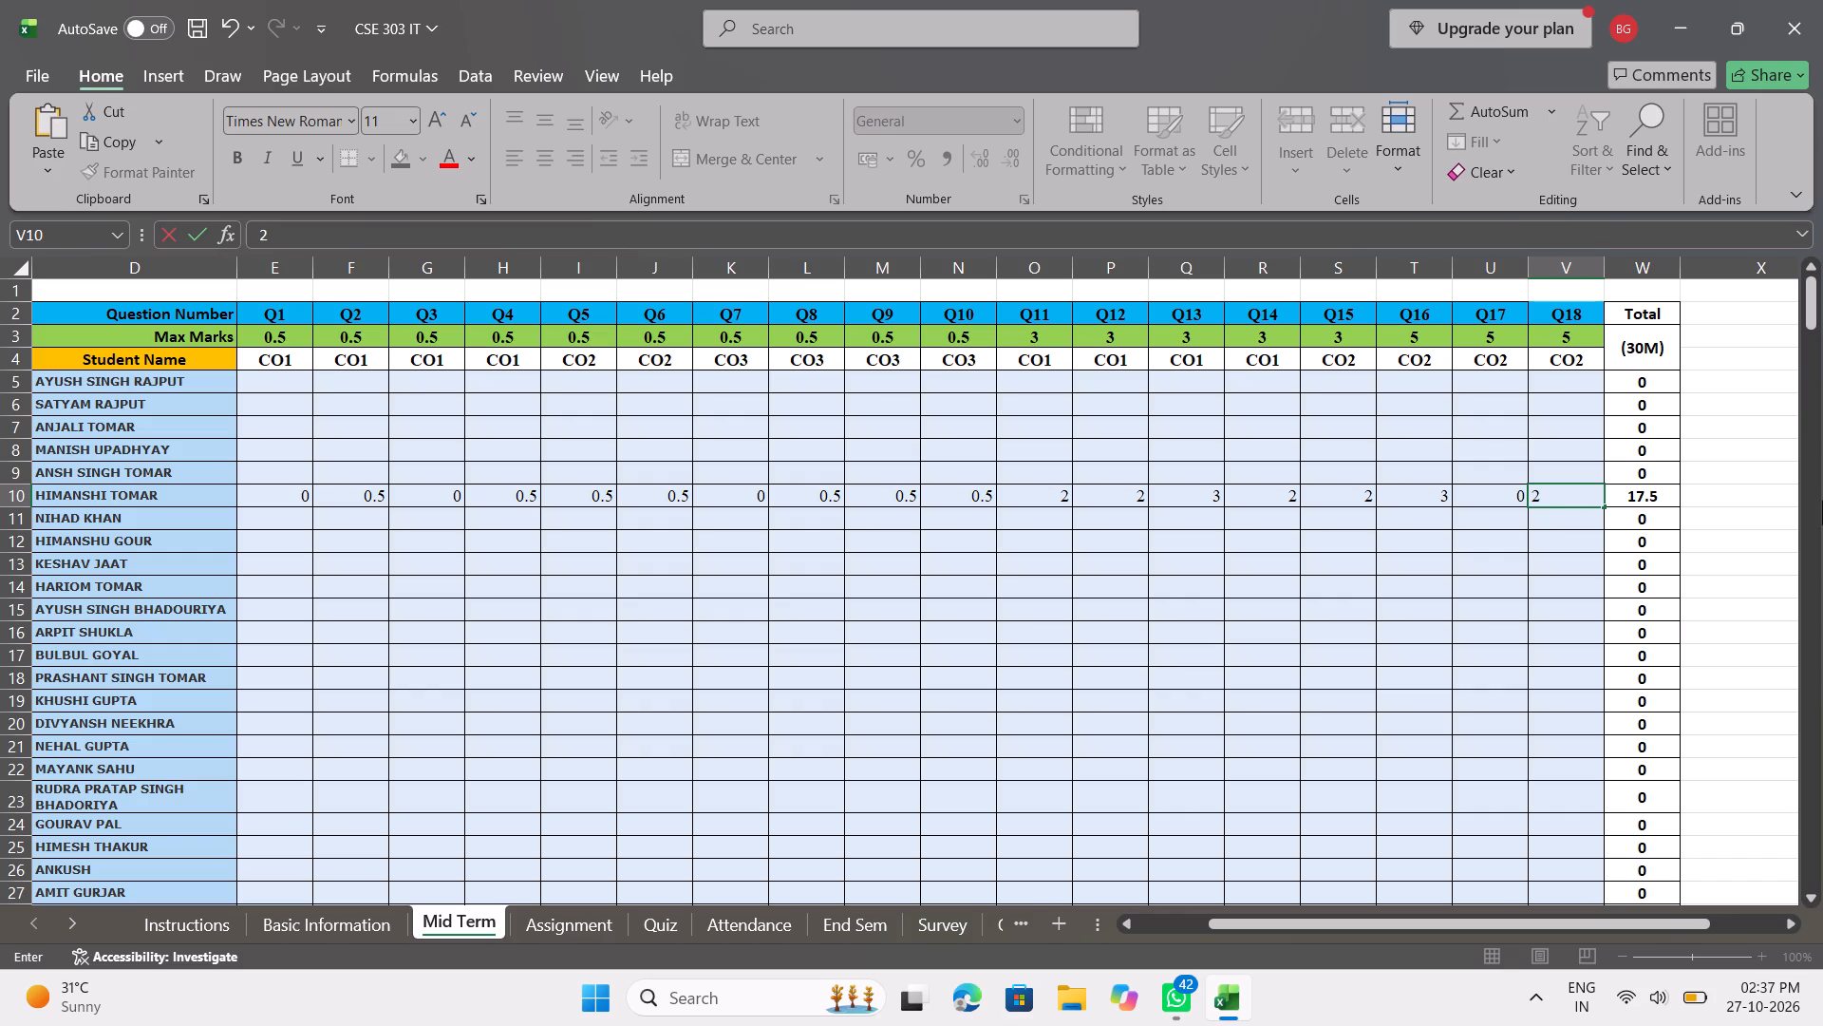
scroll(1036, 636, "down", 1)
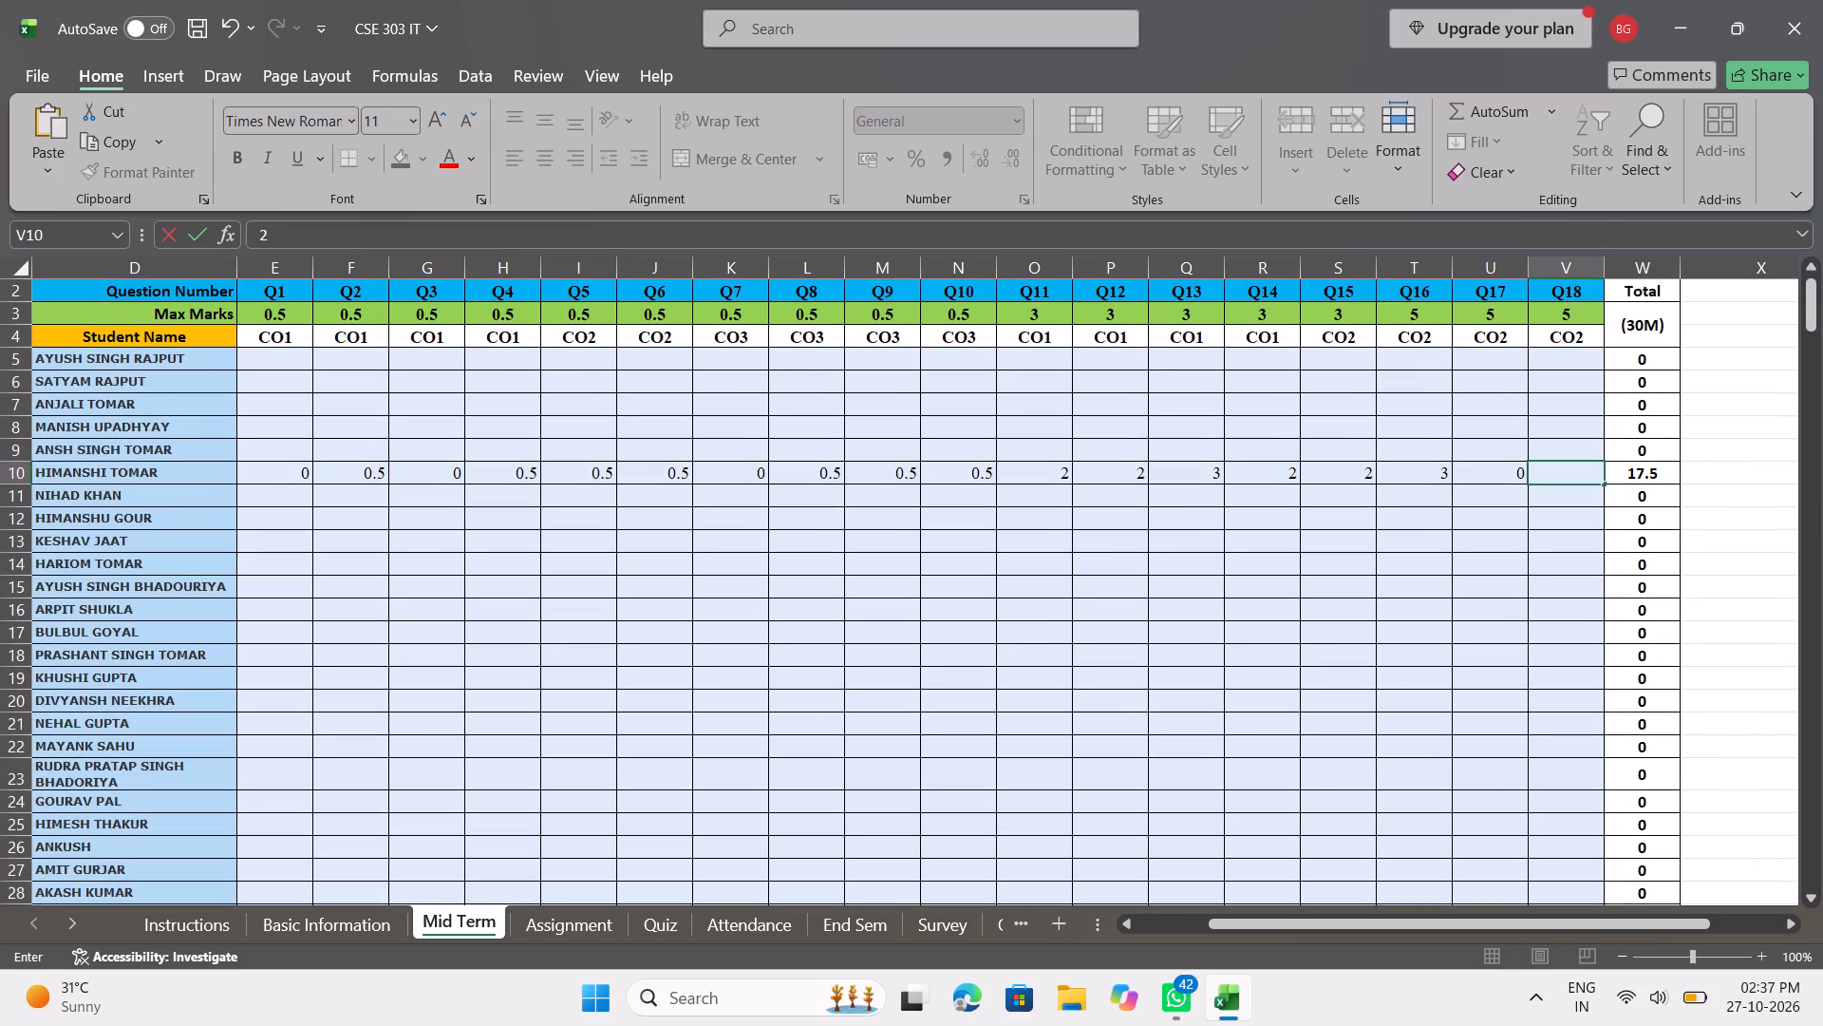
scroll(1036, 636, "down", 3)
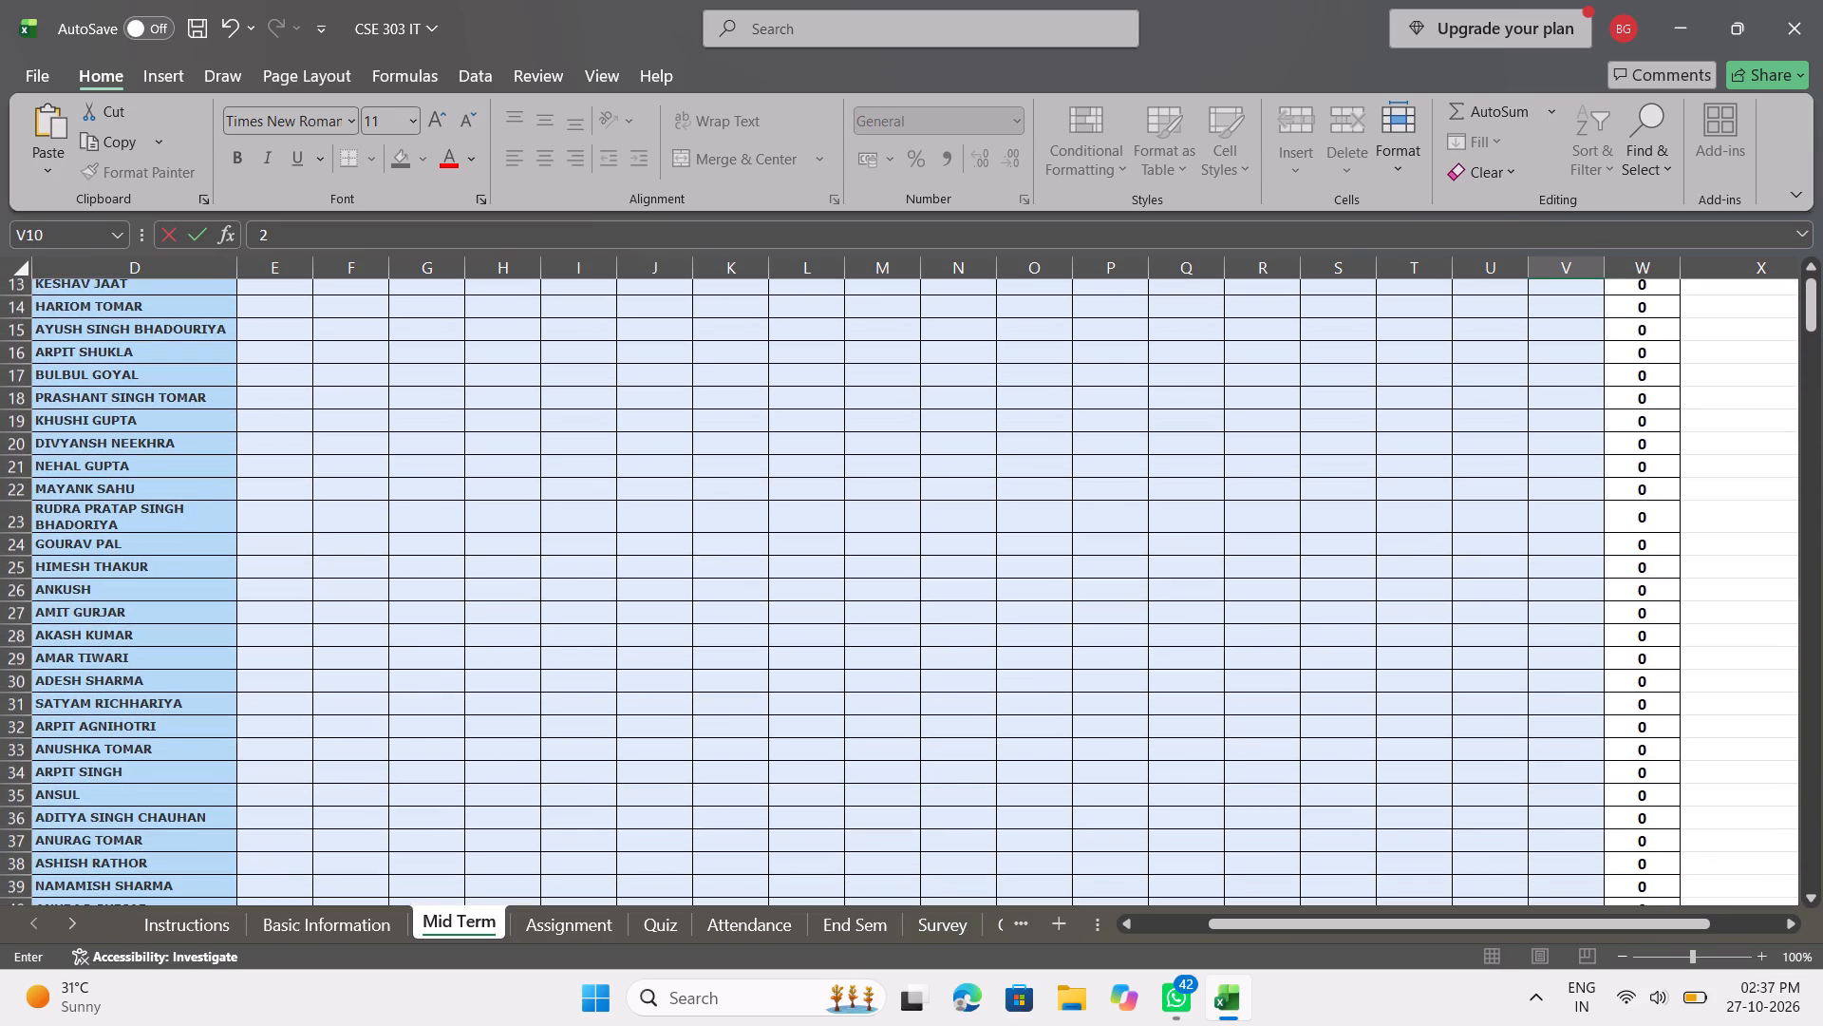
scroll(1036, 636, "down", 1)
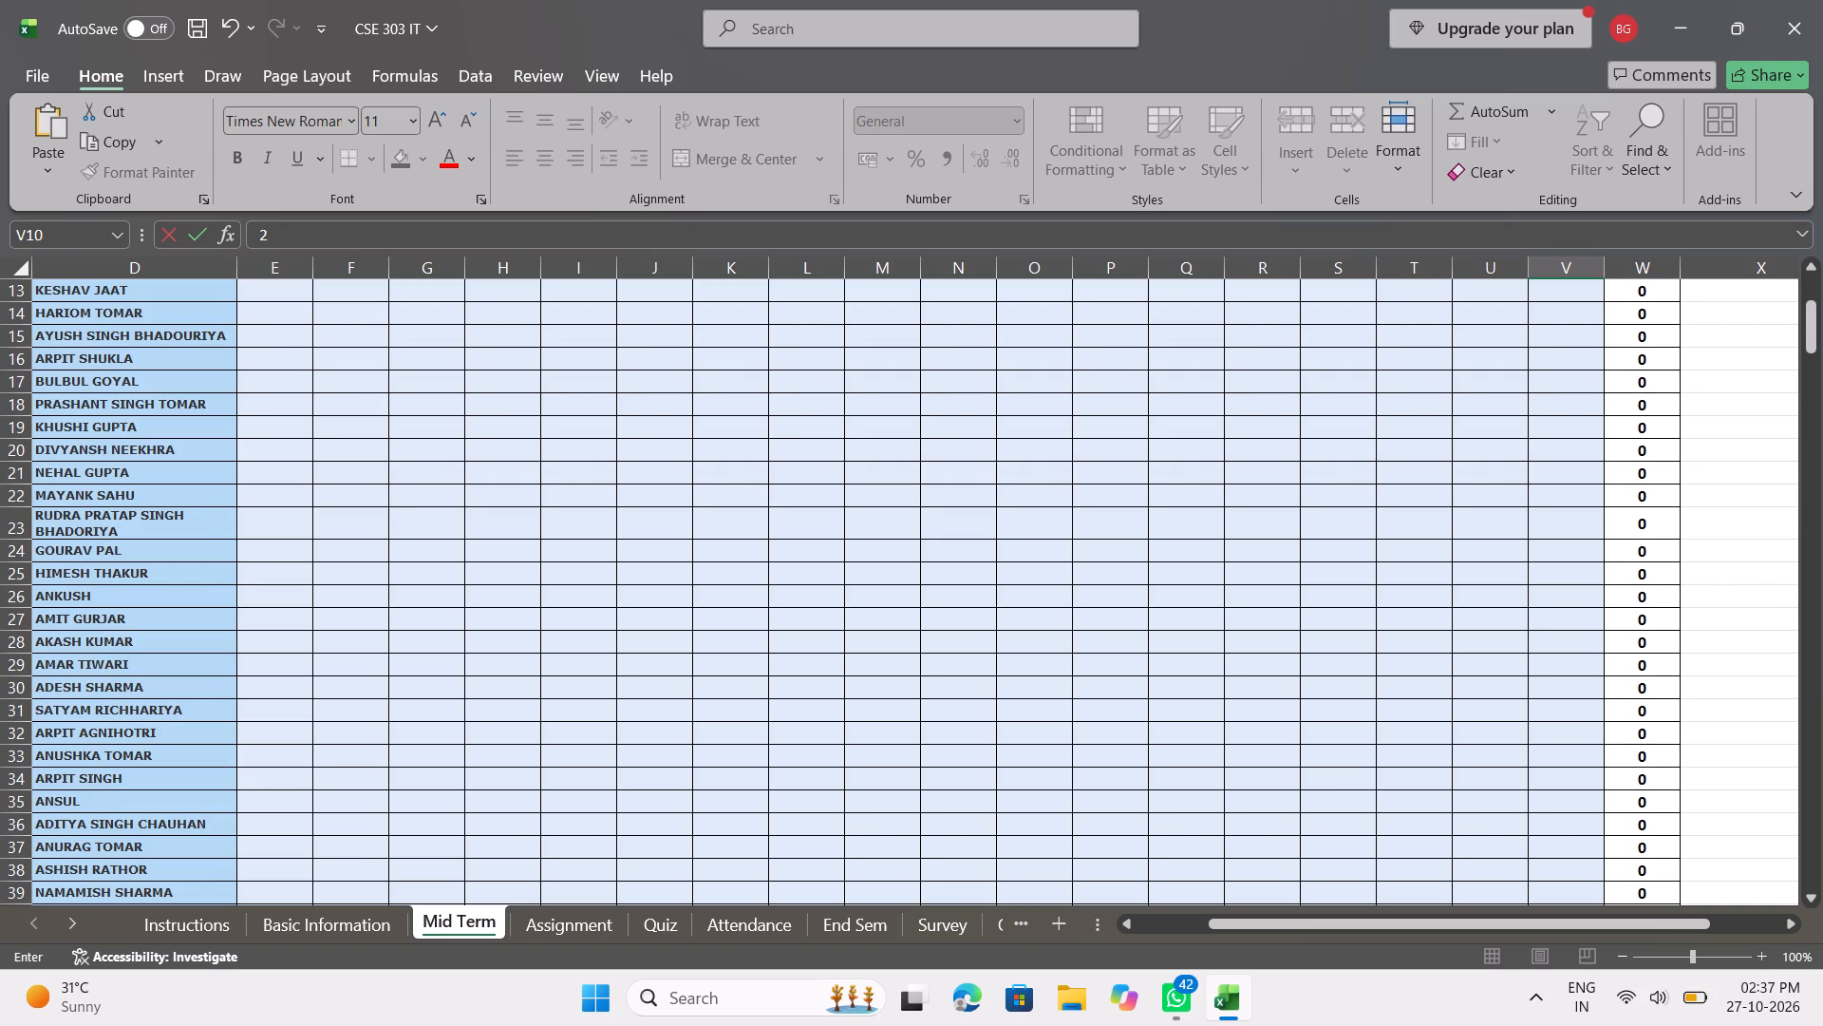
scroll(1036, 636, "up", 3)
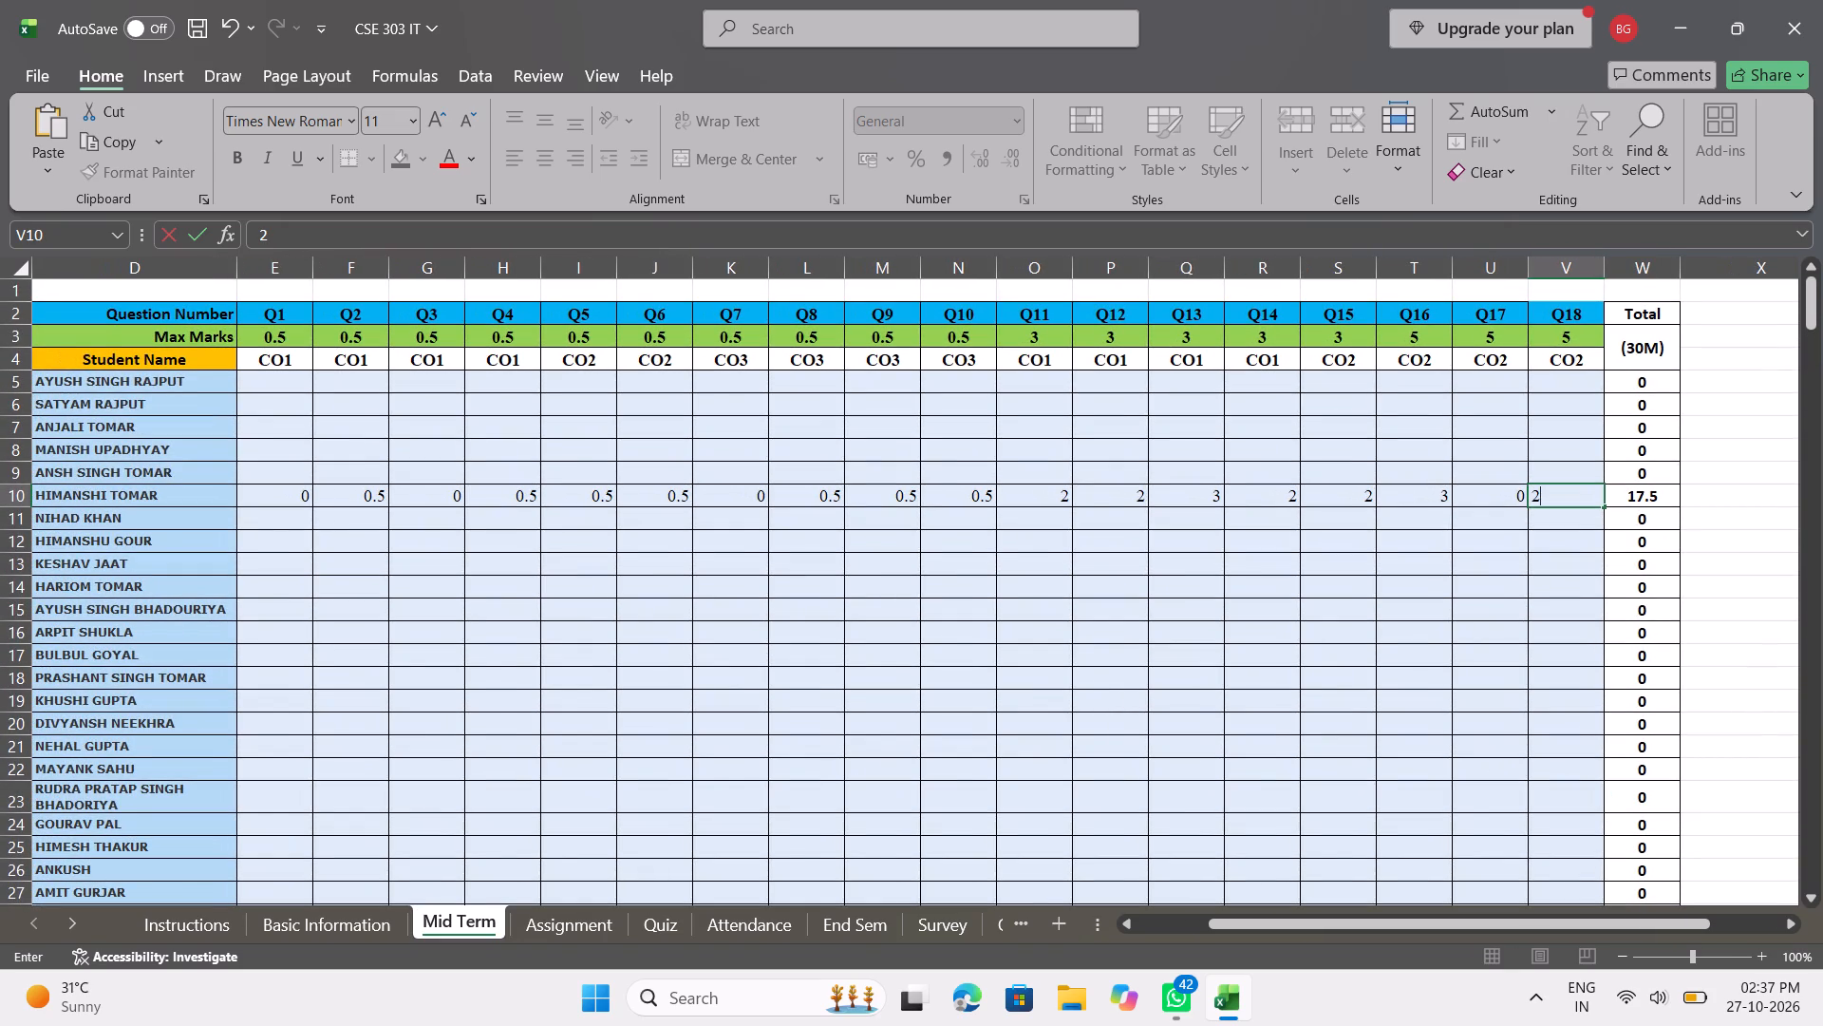
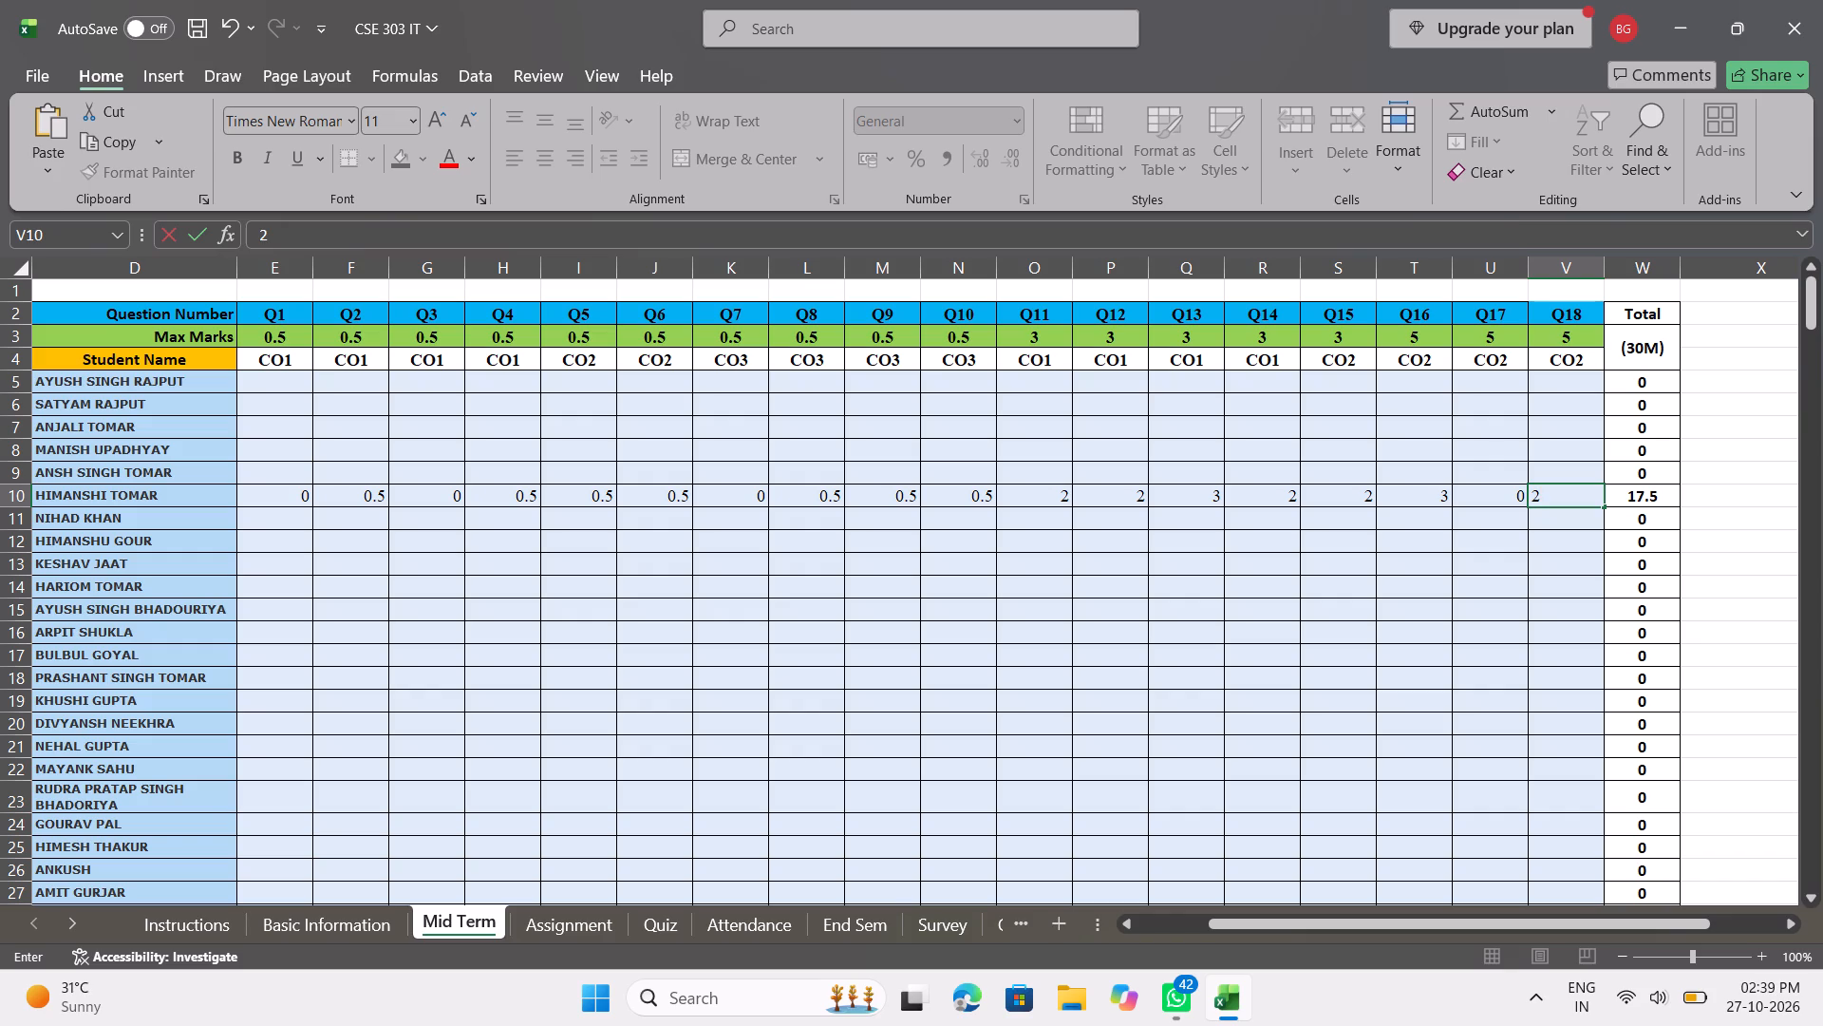
Commit the row 10 student's Q18 mark in V10 and save the workbook.
left_click(1580, 523)
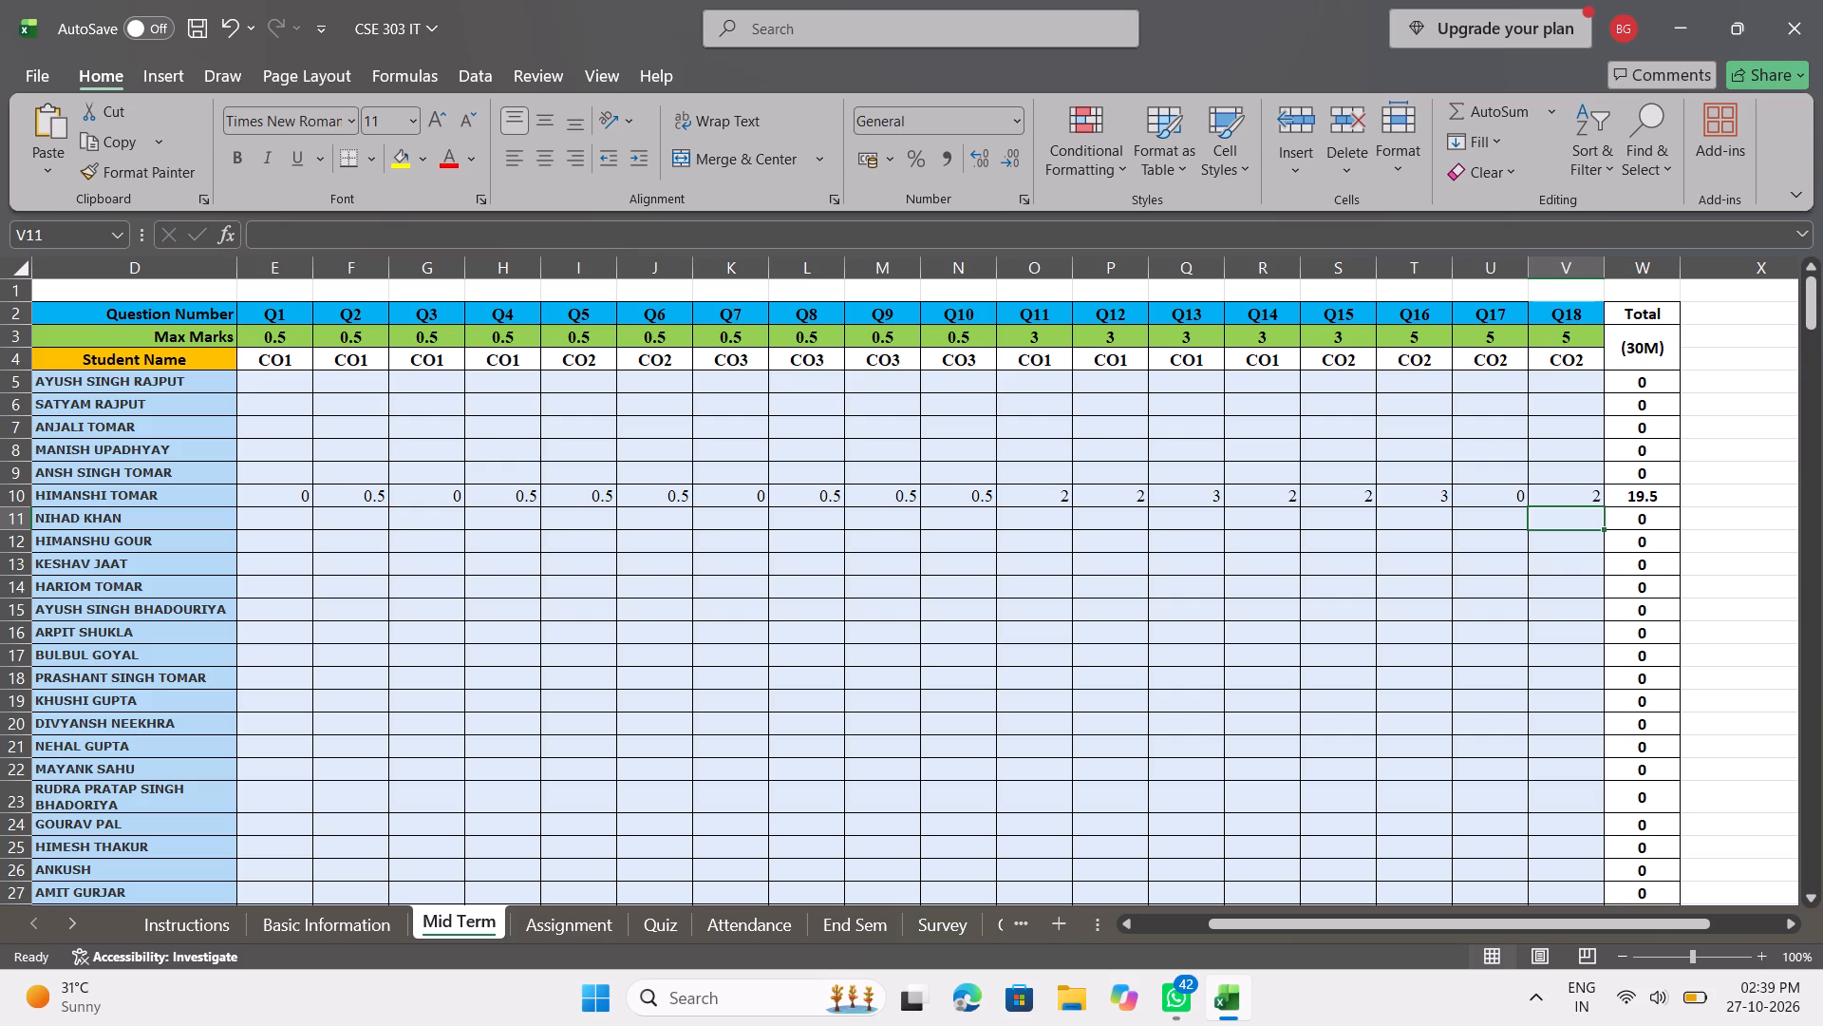
key("ctrl+s")
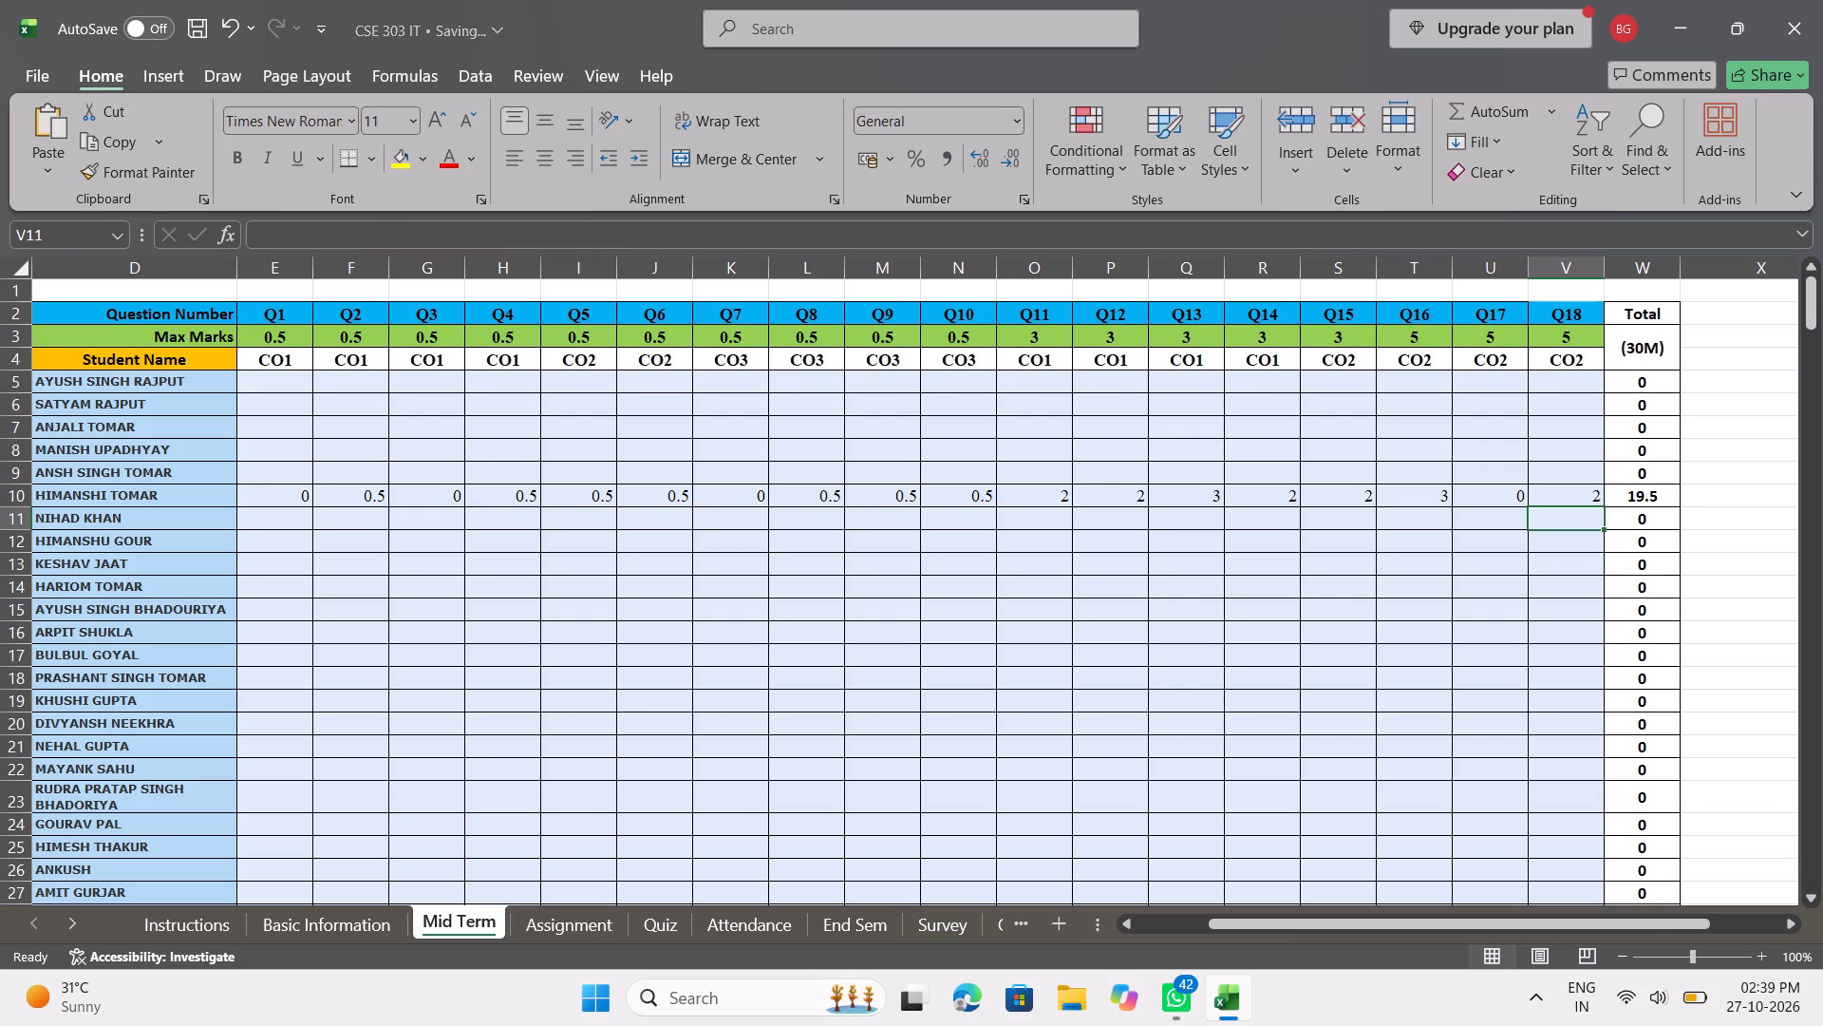
key("ctrl+s")
key("ctrl+s")
Enter the row 51 student's Q1 to Q4 marks in E51 through H51 as 0, 0, 0.5 and 0.5.
scroll(284, 712, "down", 4)
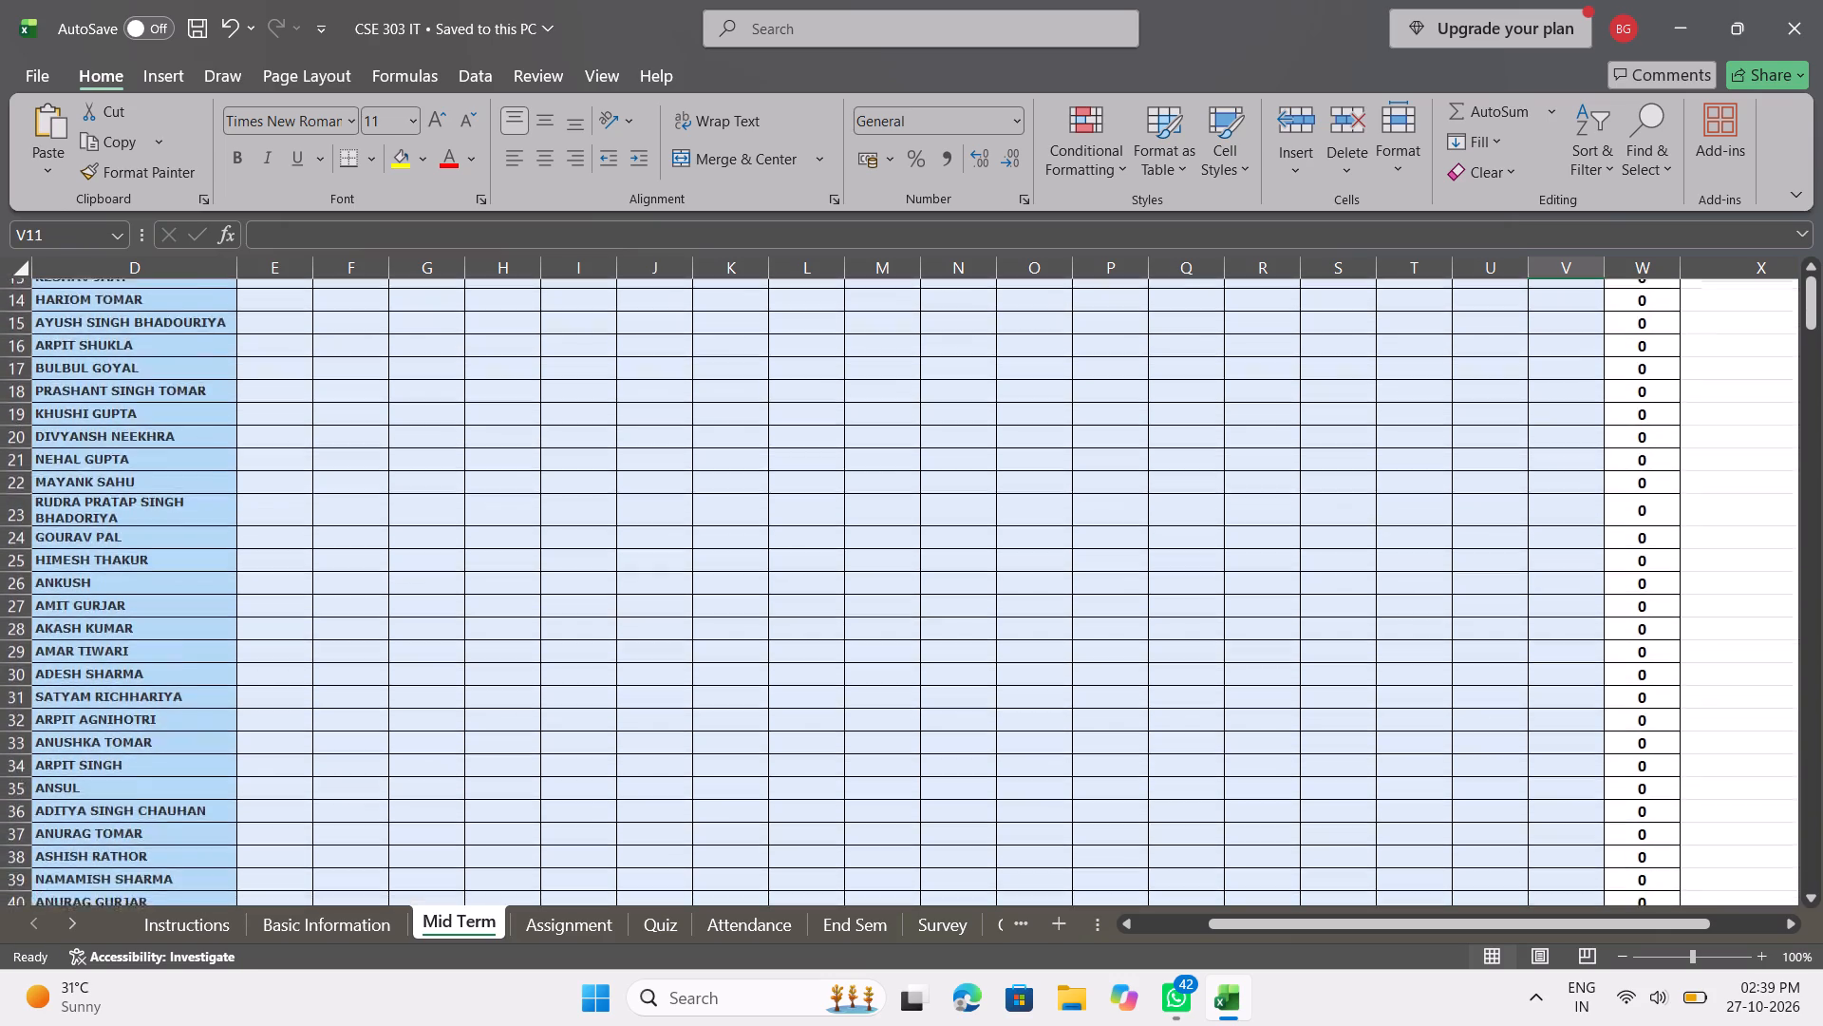
scroll(284, 712, "down", 3)
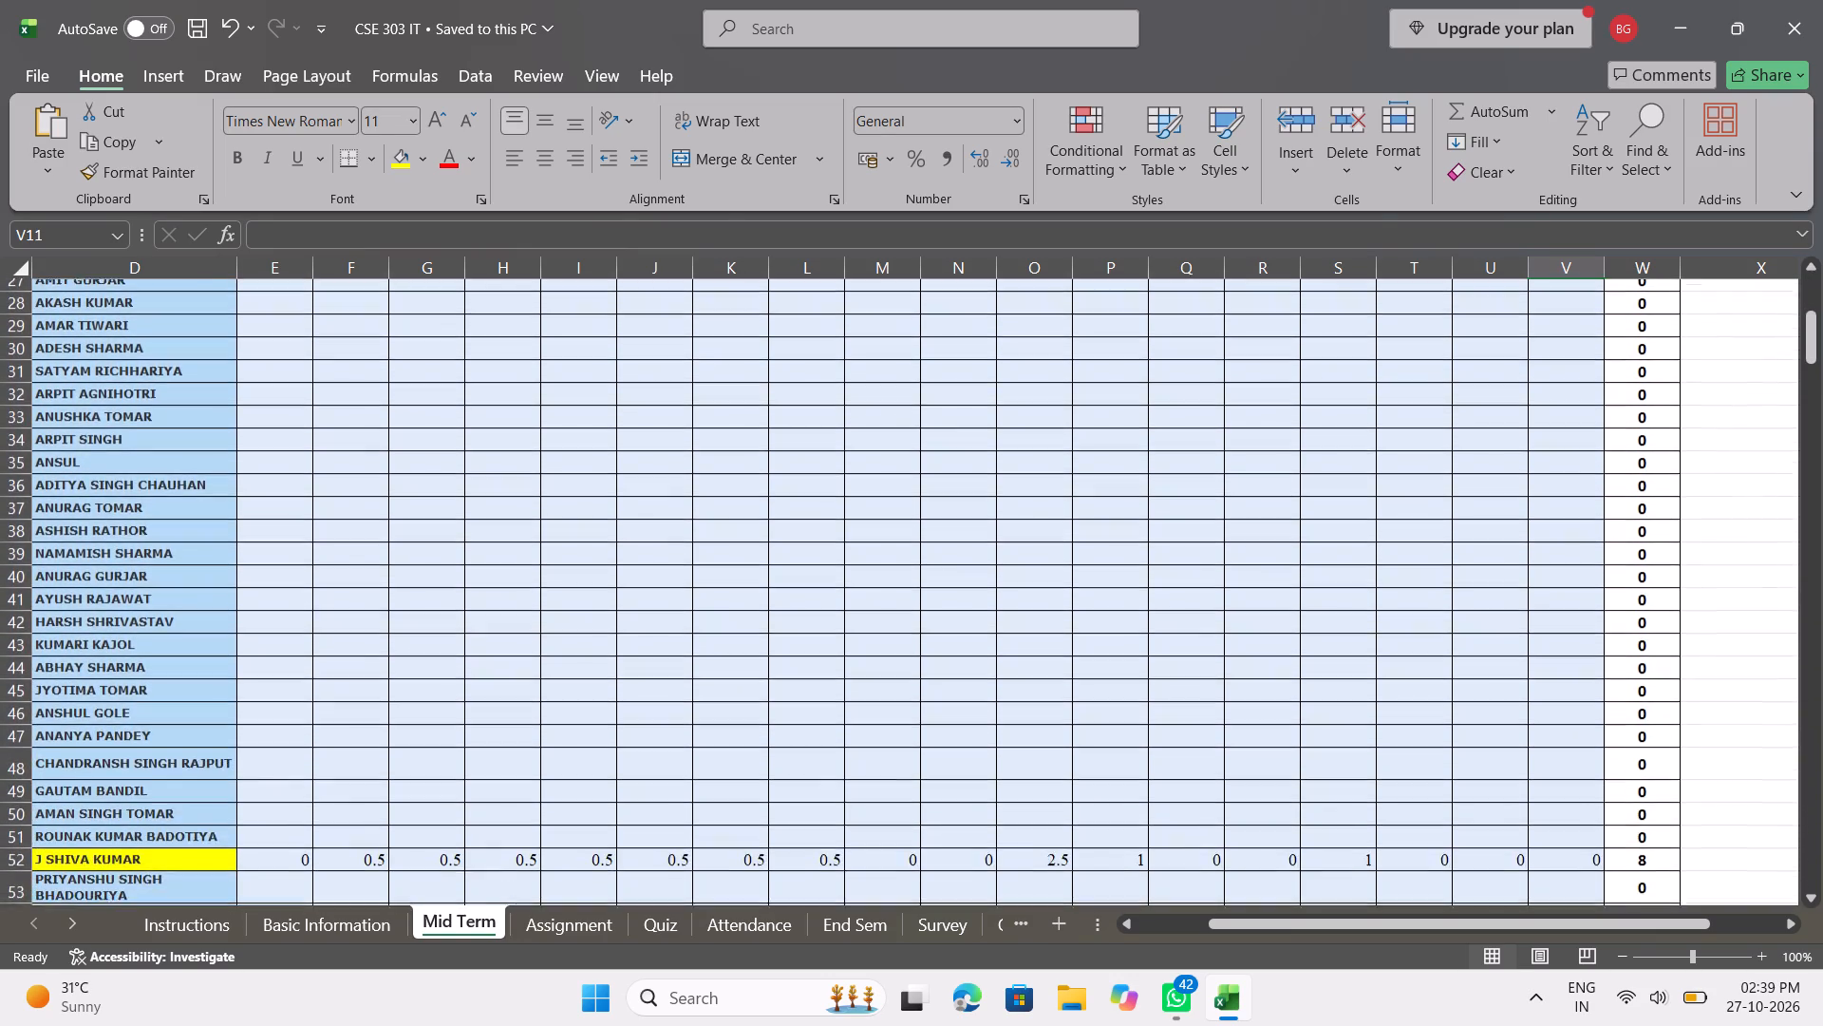
scroll(284, 712, "down", 3)
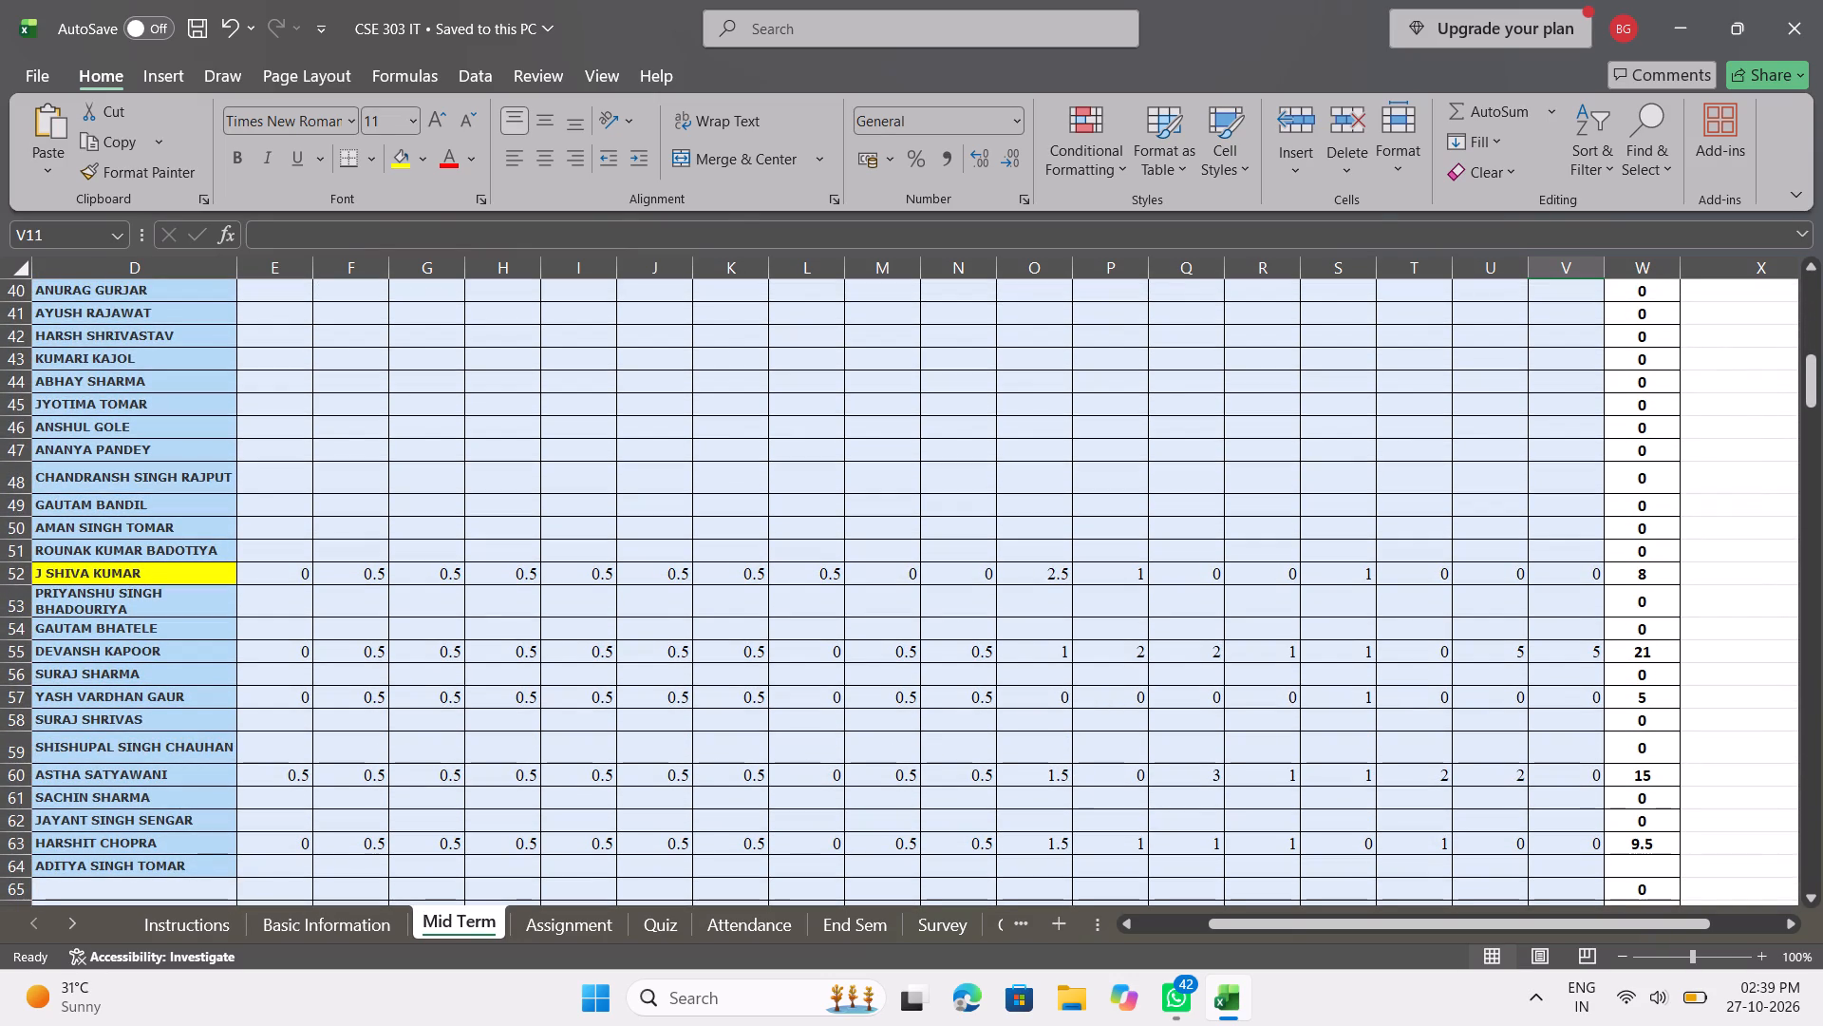
left_click(281, 557)
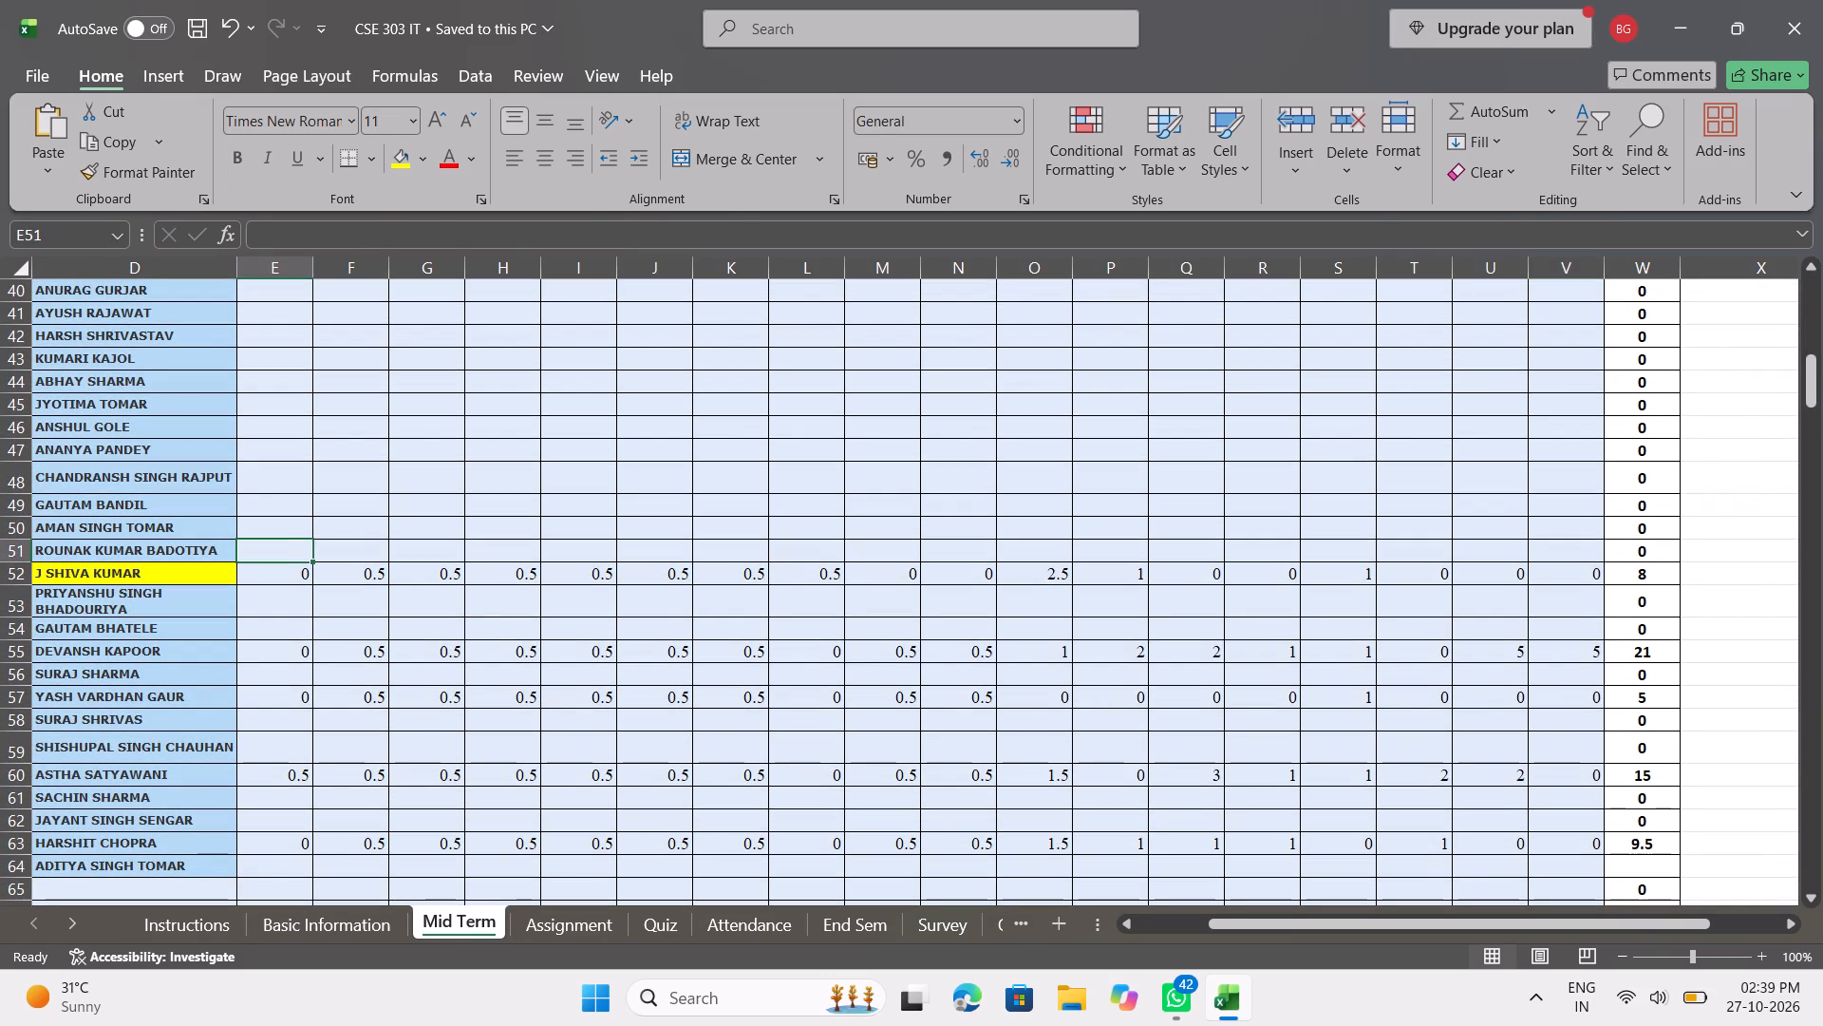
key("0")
key("Right")
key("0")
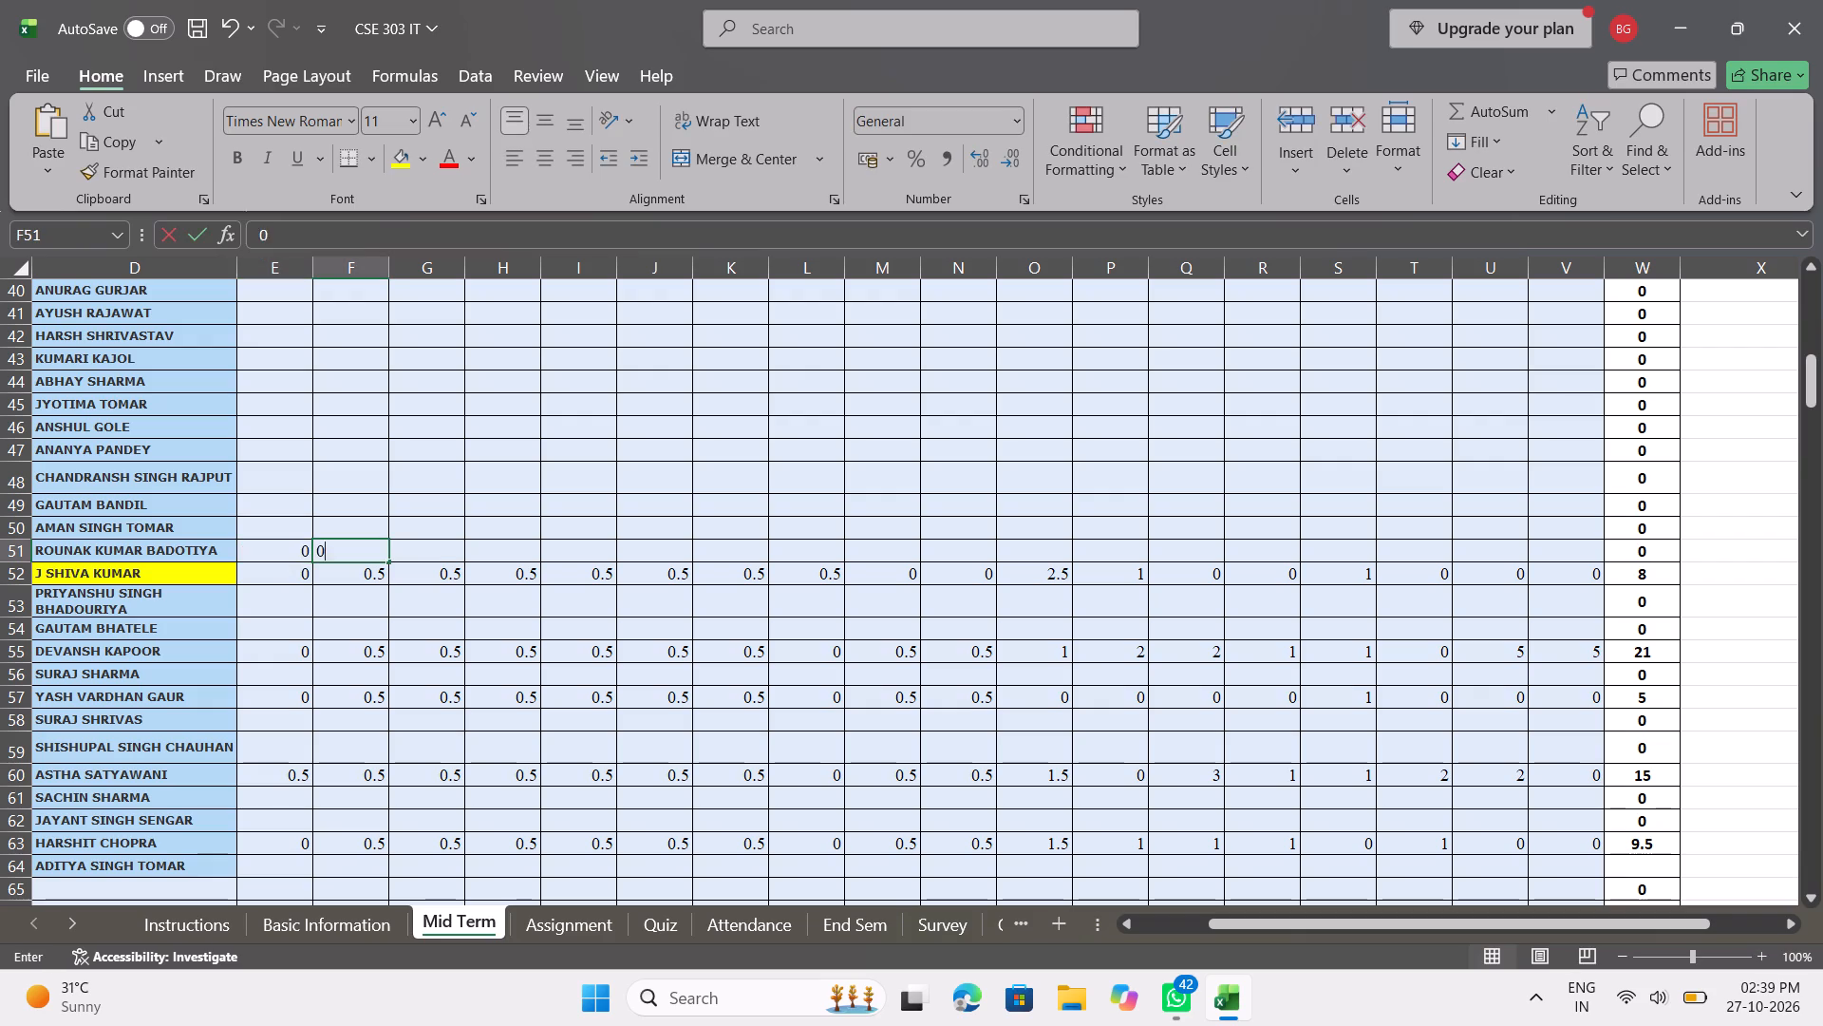
key("Right")
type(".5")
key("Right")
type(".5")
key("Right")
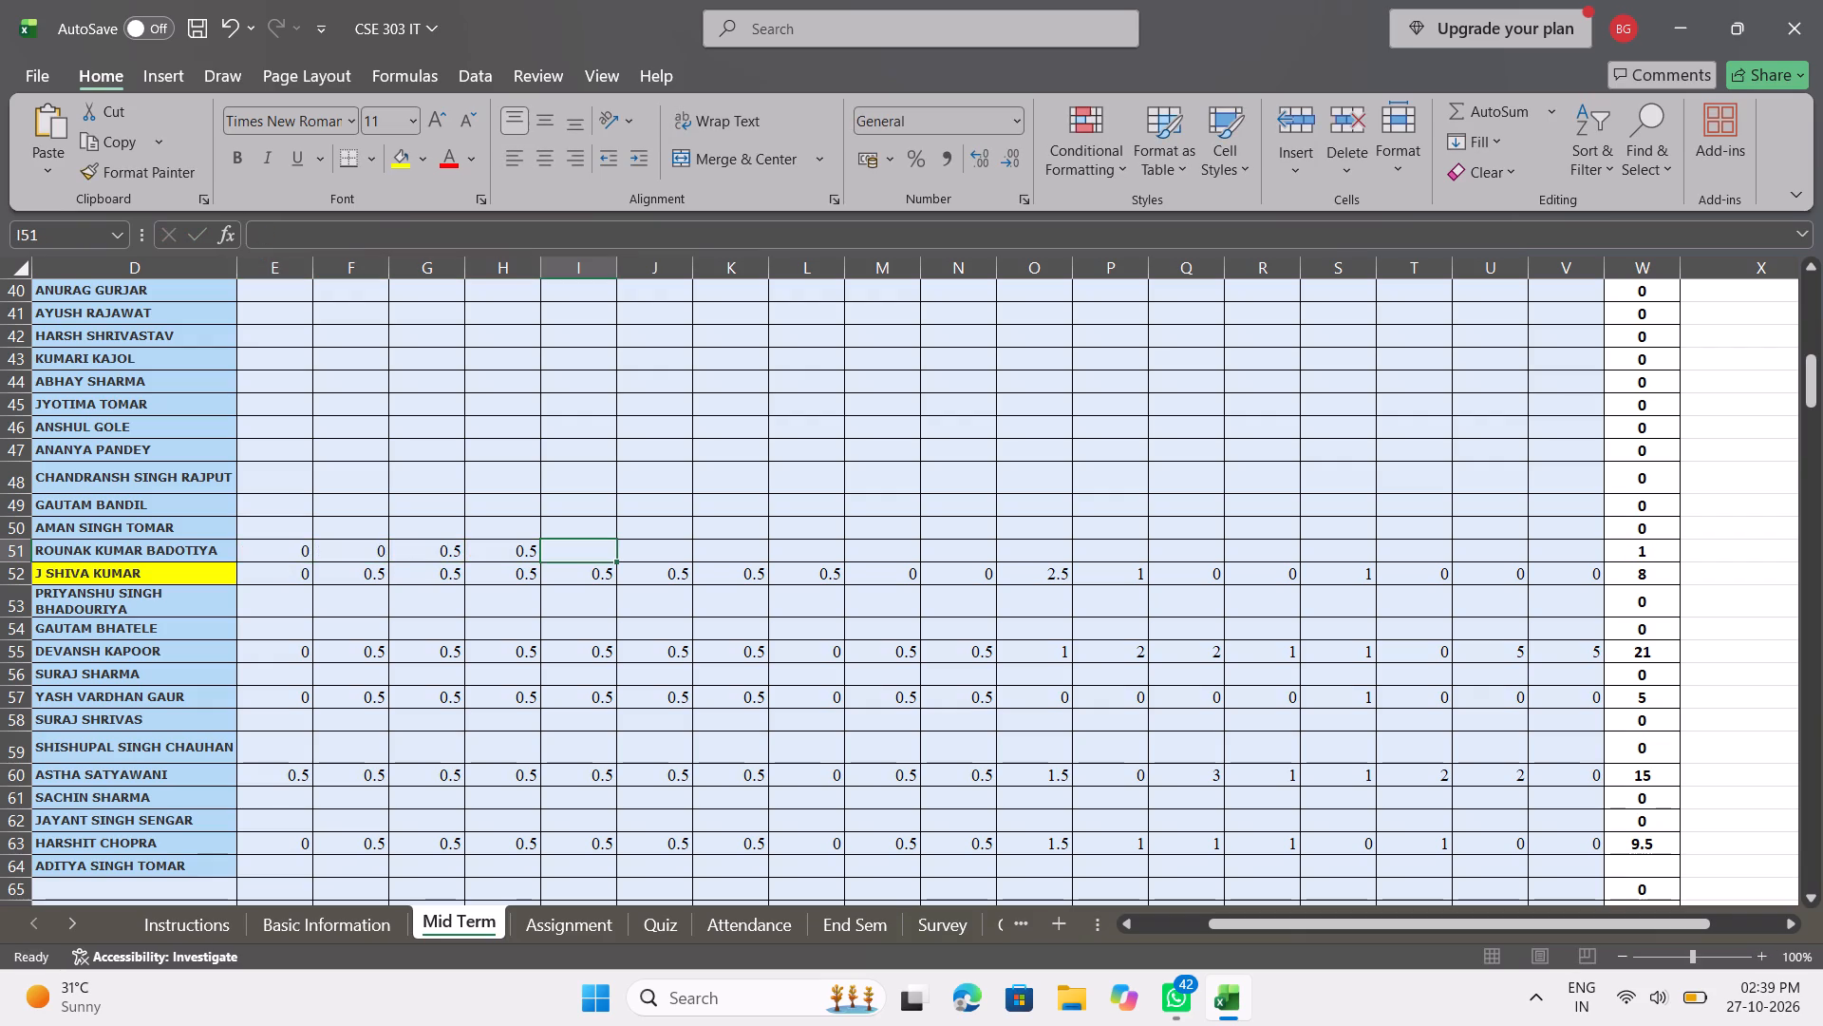
Enter the row 51 student's Q5 to Q10 marks in I51 through N51 as 0, 0.5, 0.5, 0, 0.5 and 0.5.
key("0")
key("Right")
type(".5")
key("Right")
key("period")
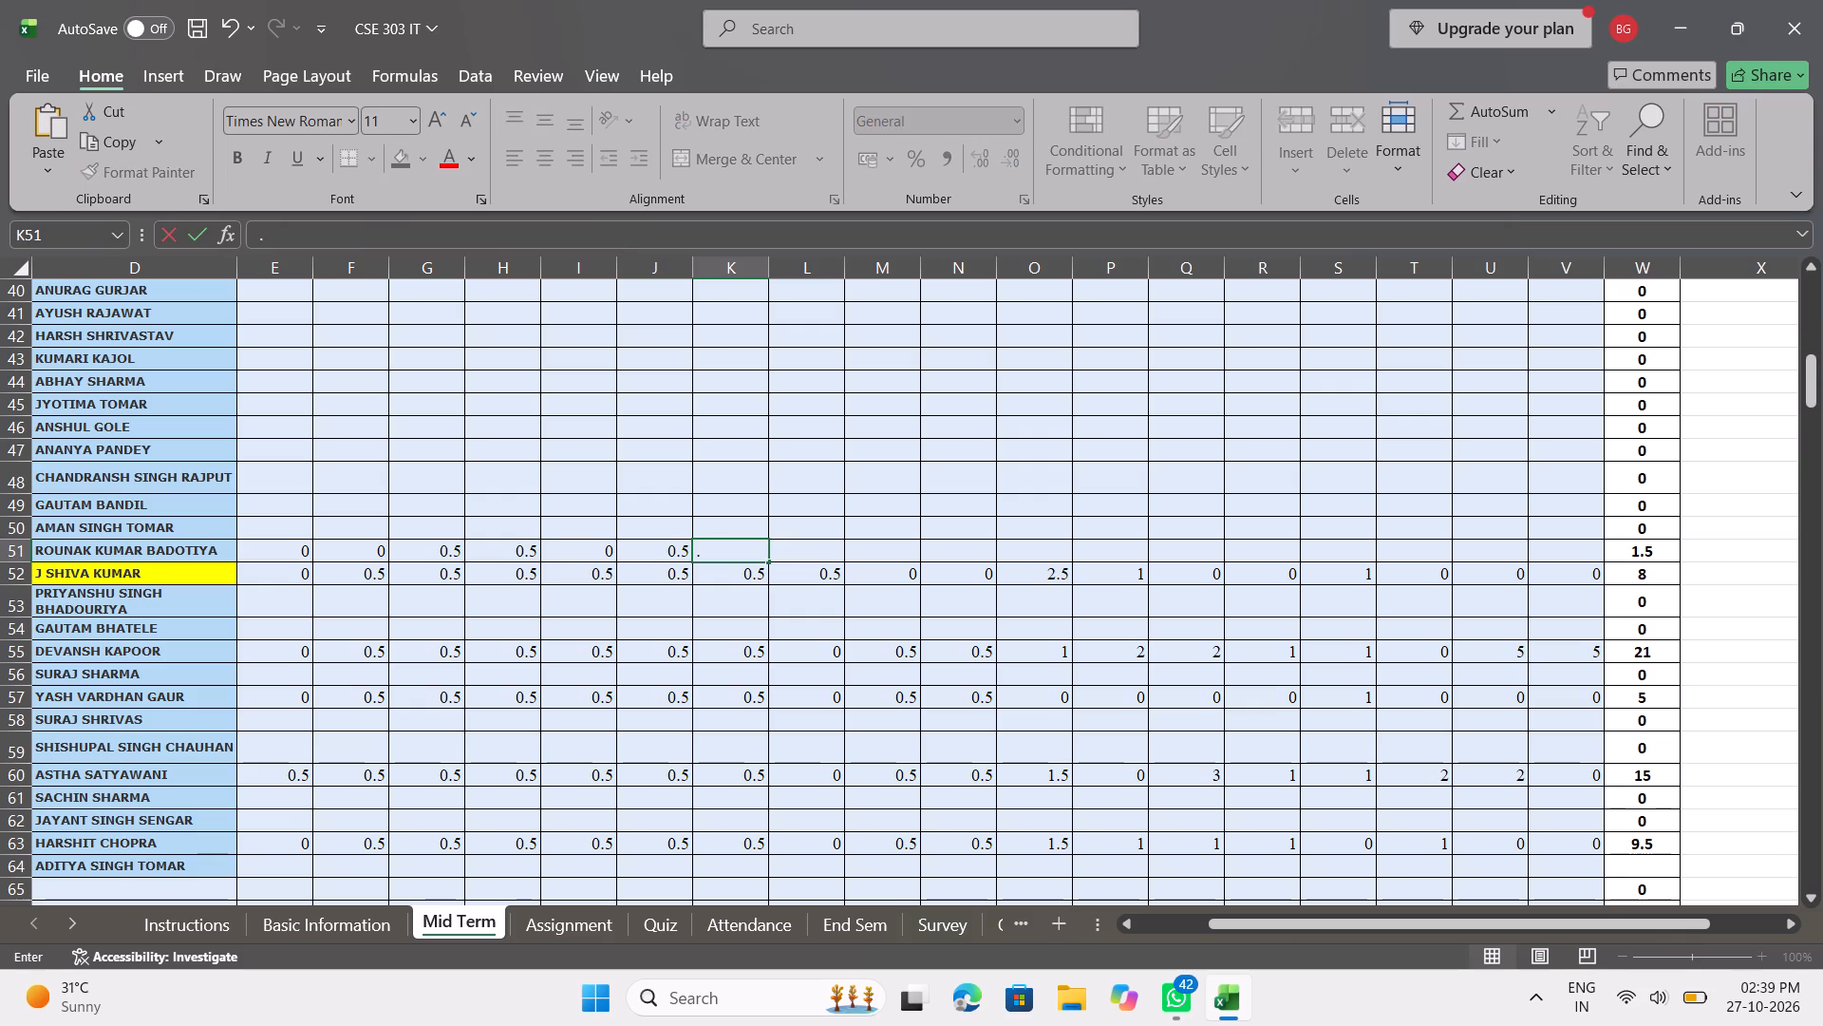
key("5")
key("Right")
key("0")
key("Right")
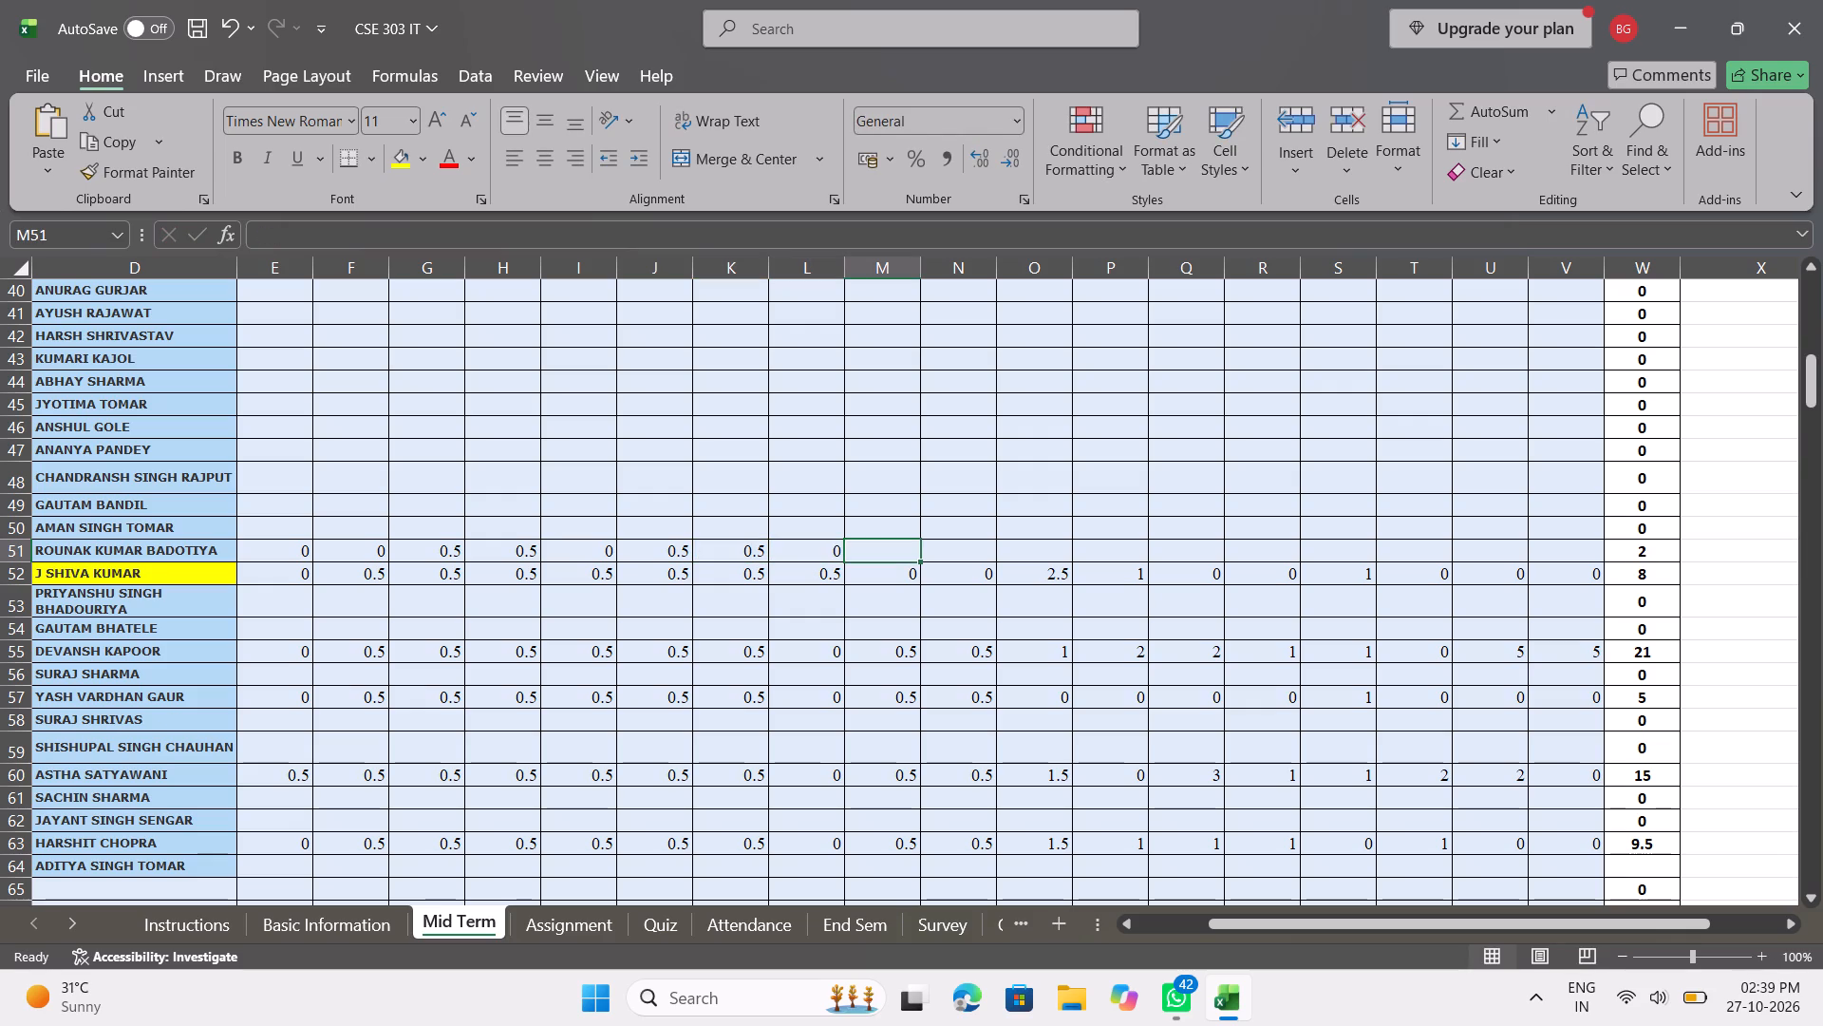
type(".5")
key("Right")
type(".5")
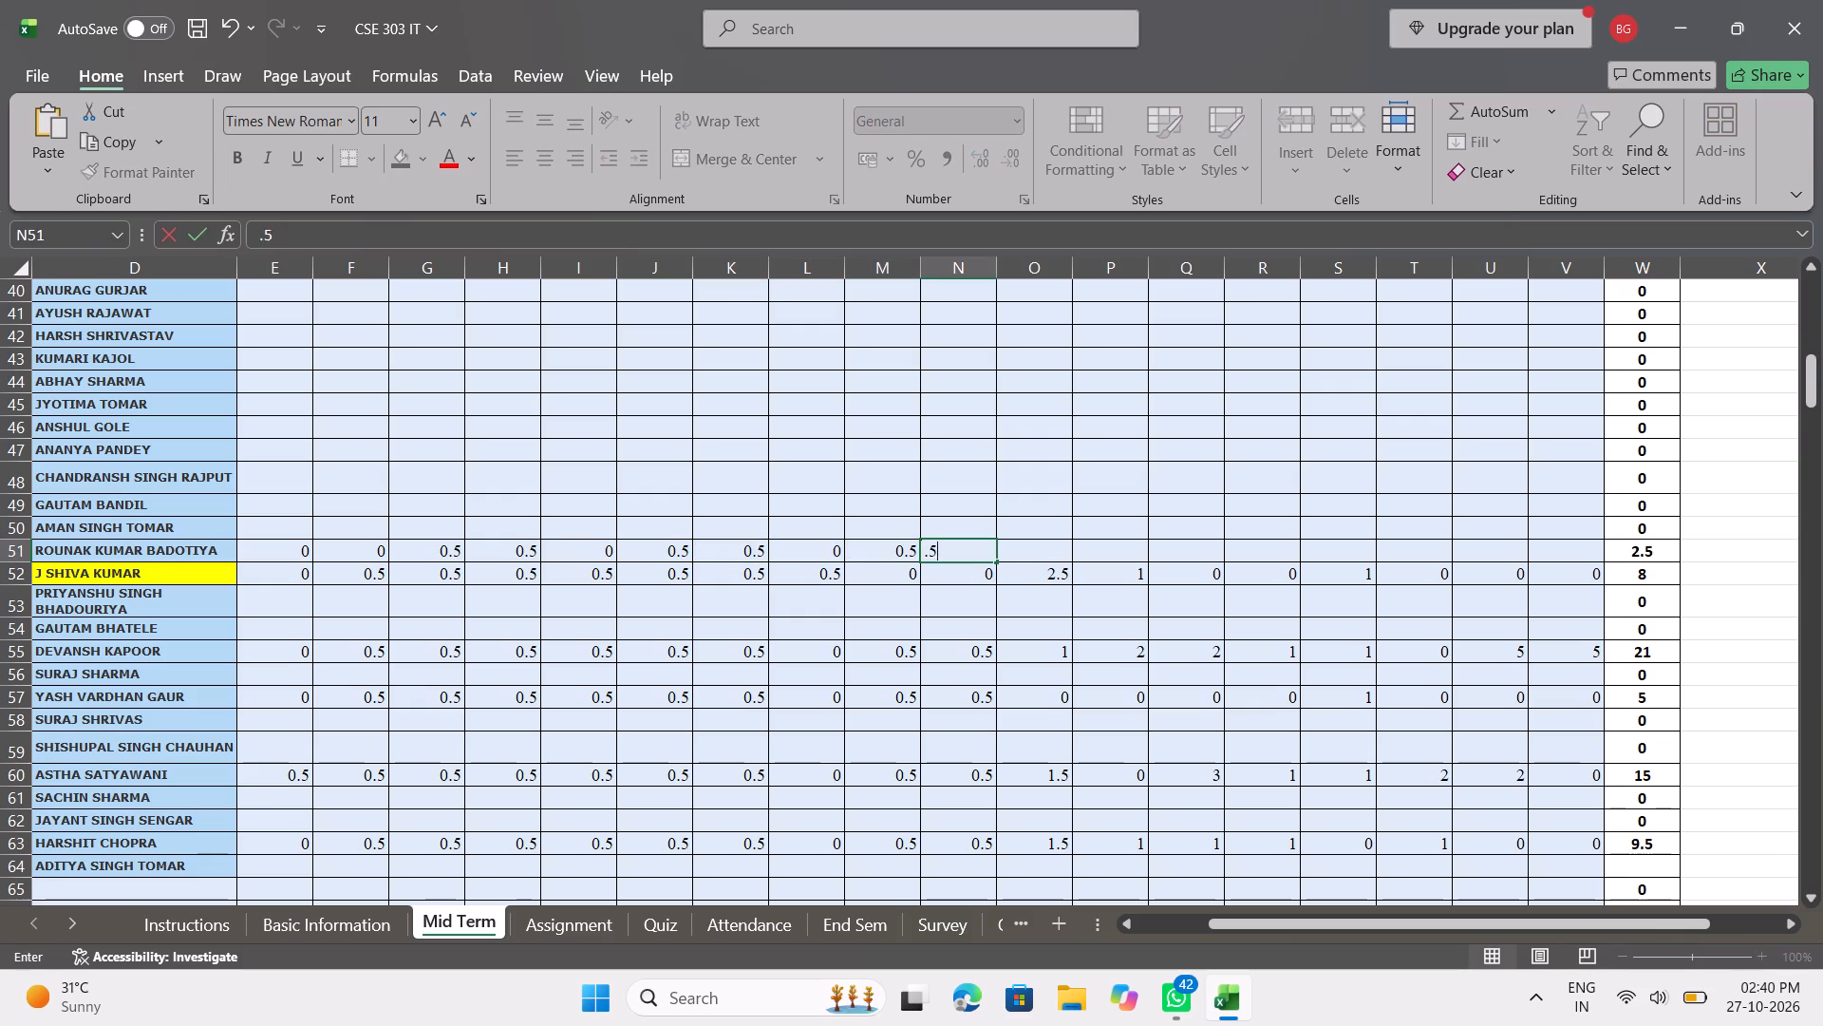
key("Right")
Enter the row 51 student's Q11 to Q15 marks in O51 through S51 as 2, 0, 3, 1 and 0.
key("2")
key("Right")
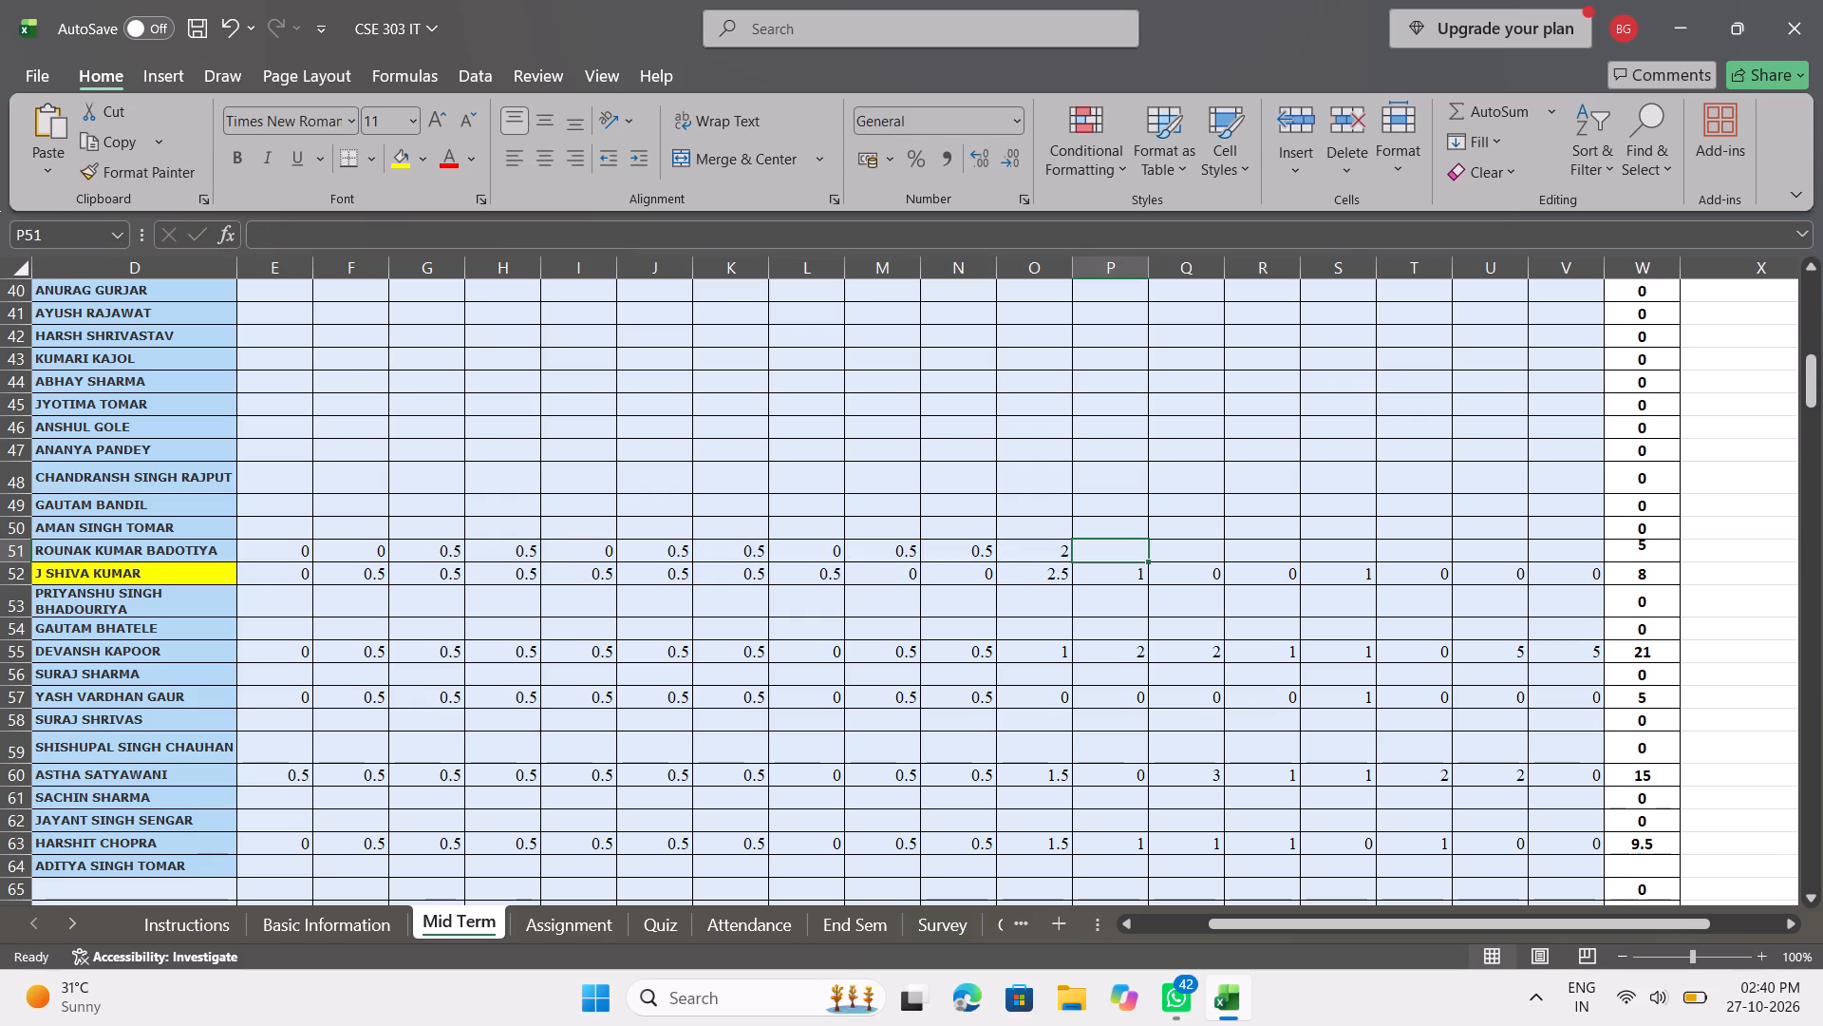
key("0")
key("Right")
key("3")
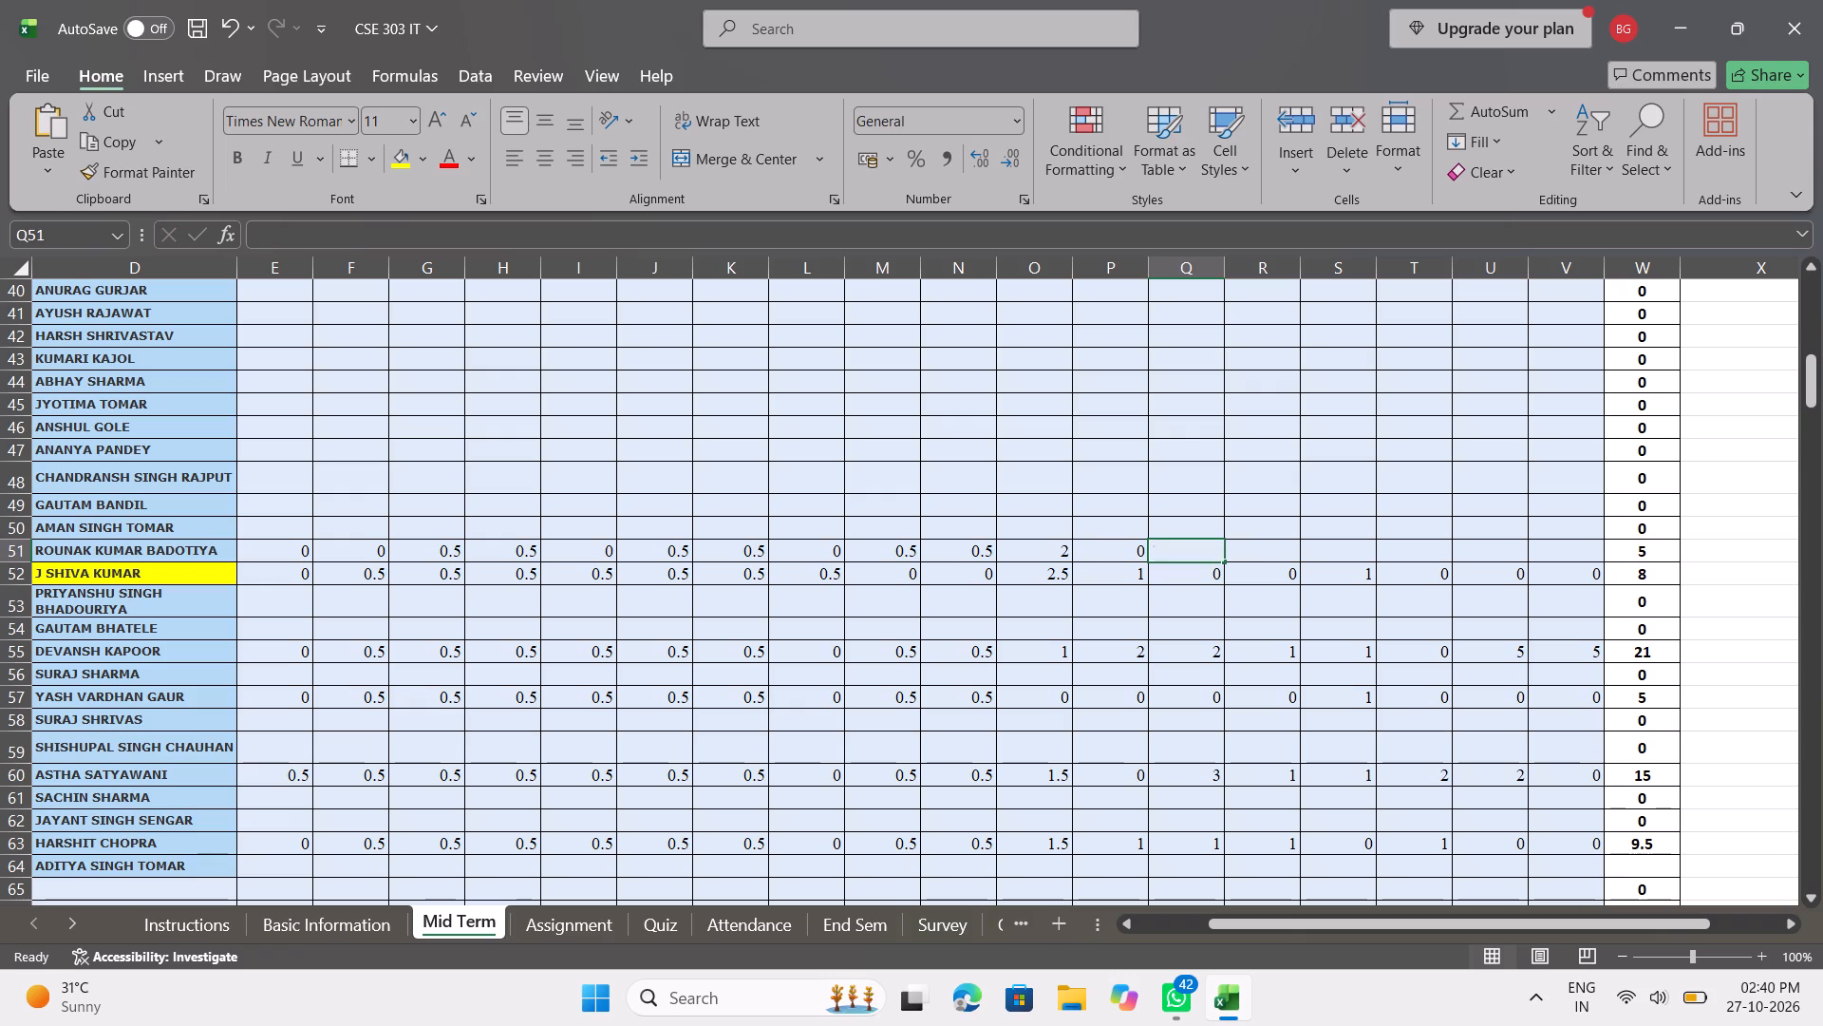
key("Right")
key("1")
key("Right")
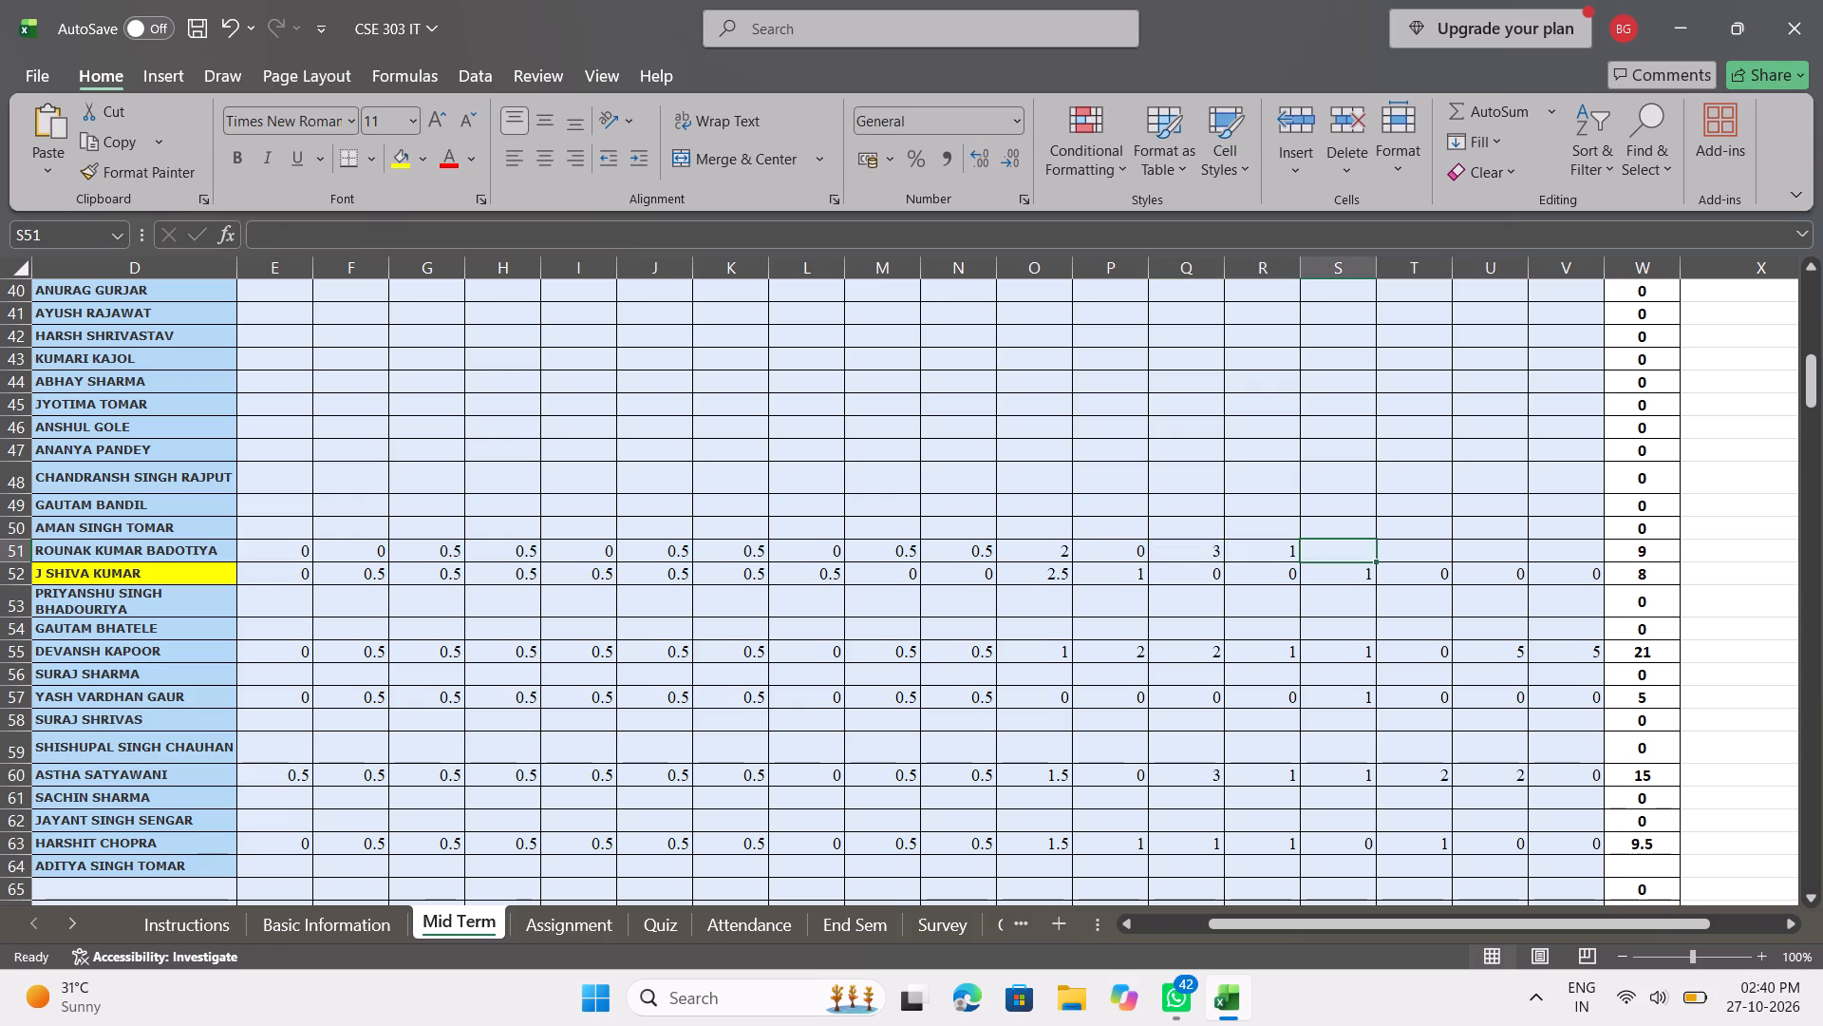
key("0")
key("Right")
Enter the row 51 student's Q16 to Q18 marks: 1 in T51, 0 in U51 and 0 in V51.
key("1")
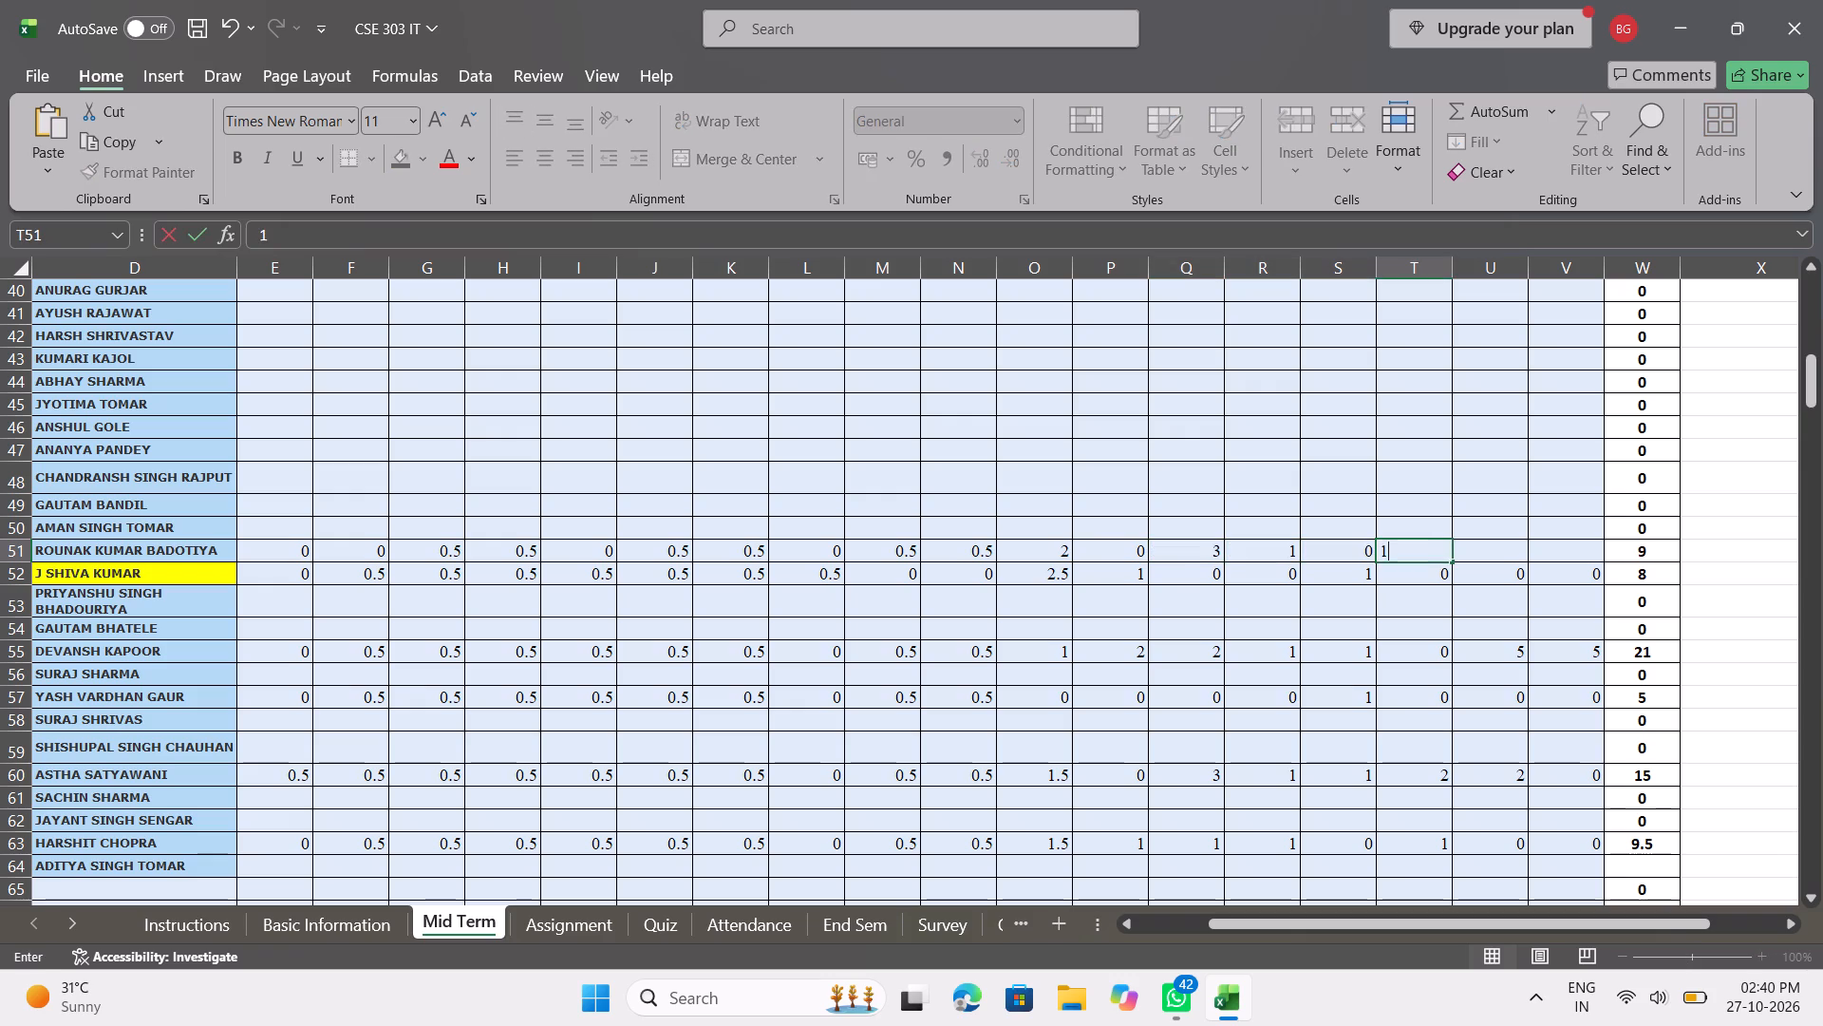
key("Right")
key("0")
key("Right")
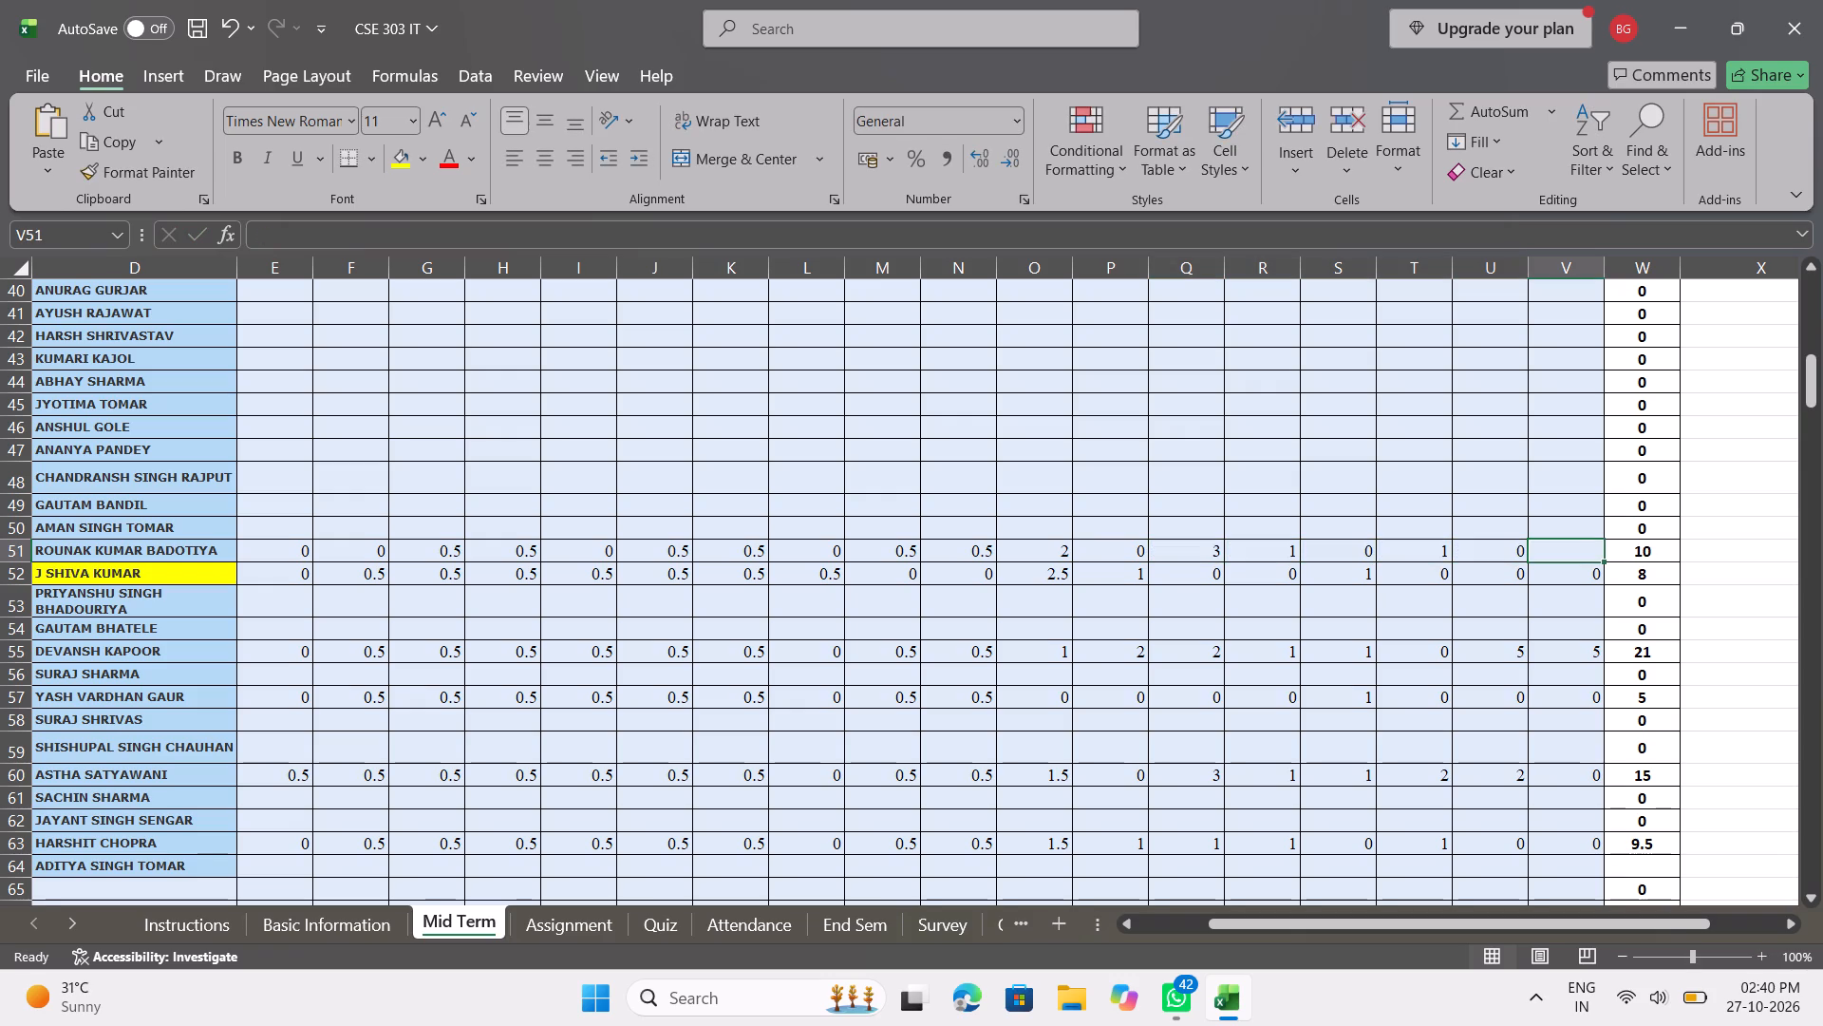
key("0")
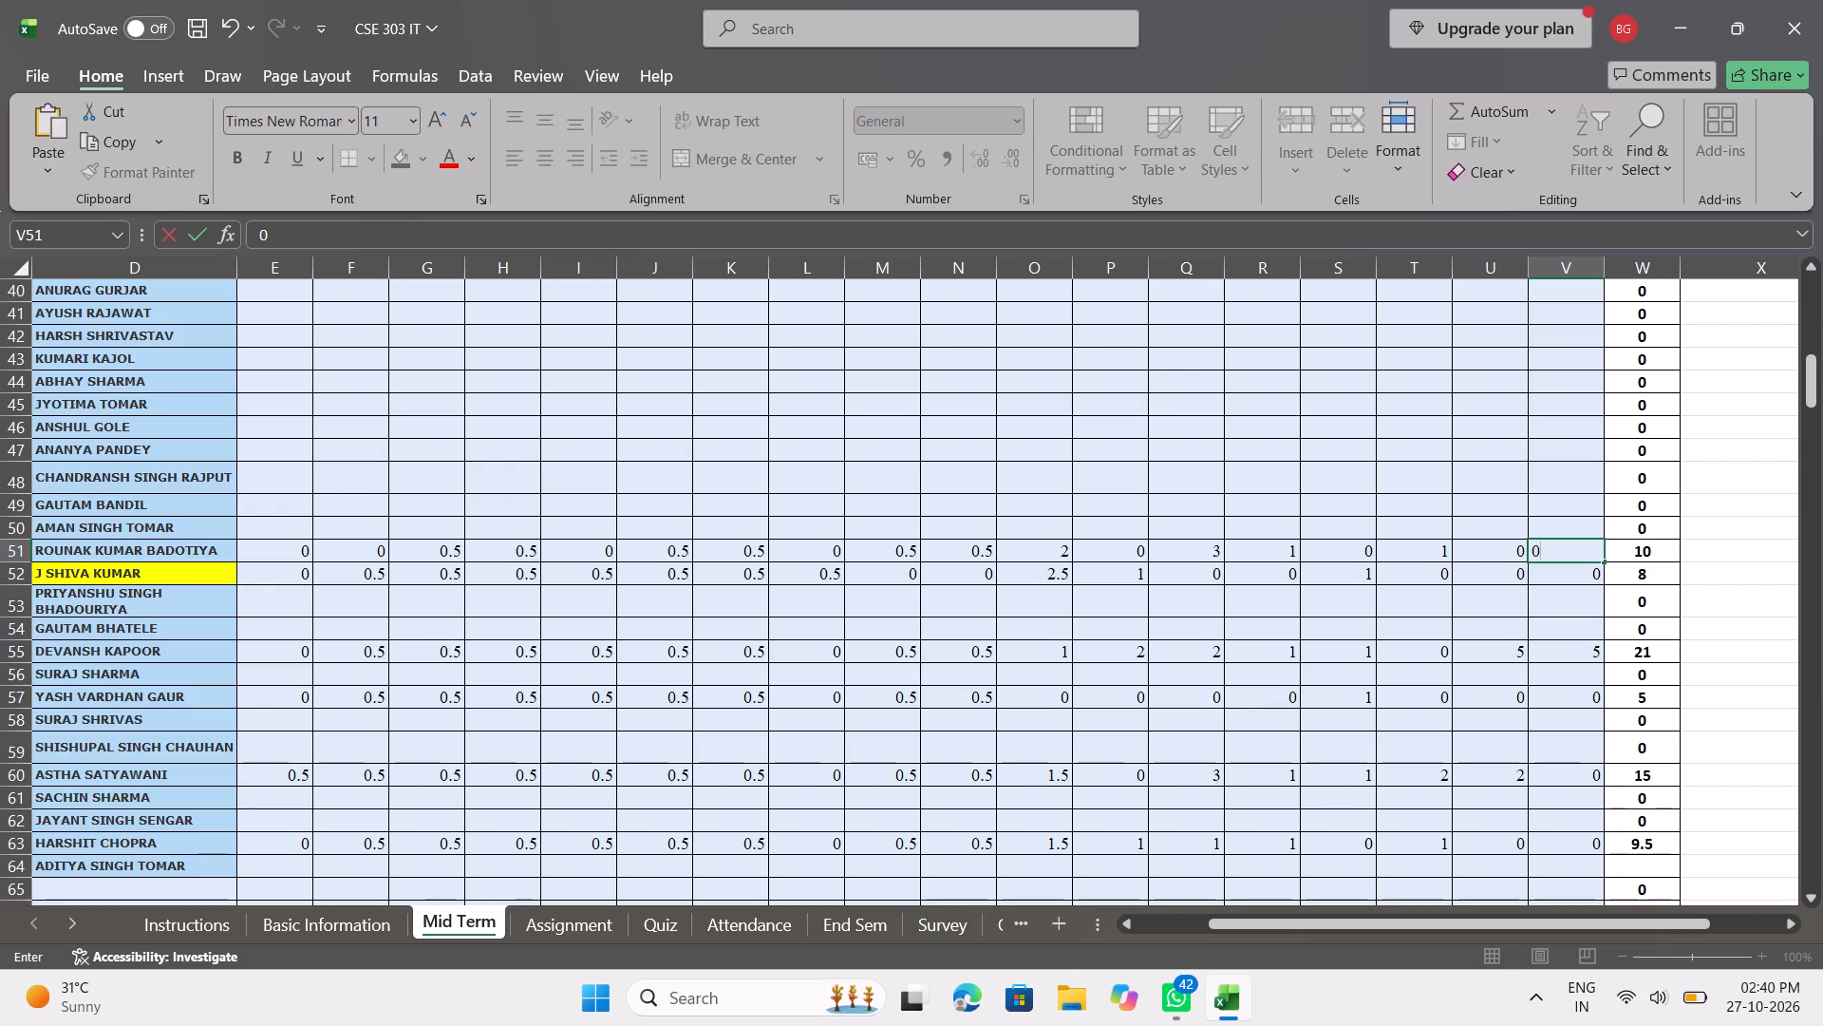
Enter the row 58 student's Q1 to Q4 marks in E58 through H58 as 0.5, 0, 0.5 and 0.5.
left_click(287, 720)
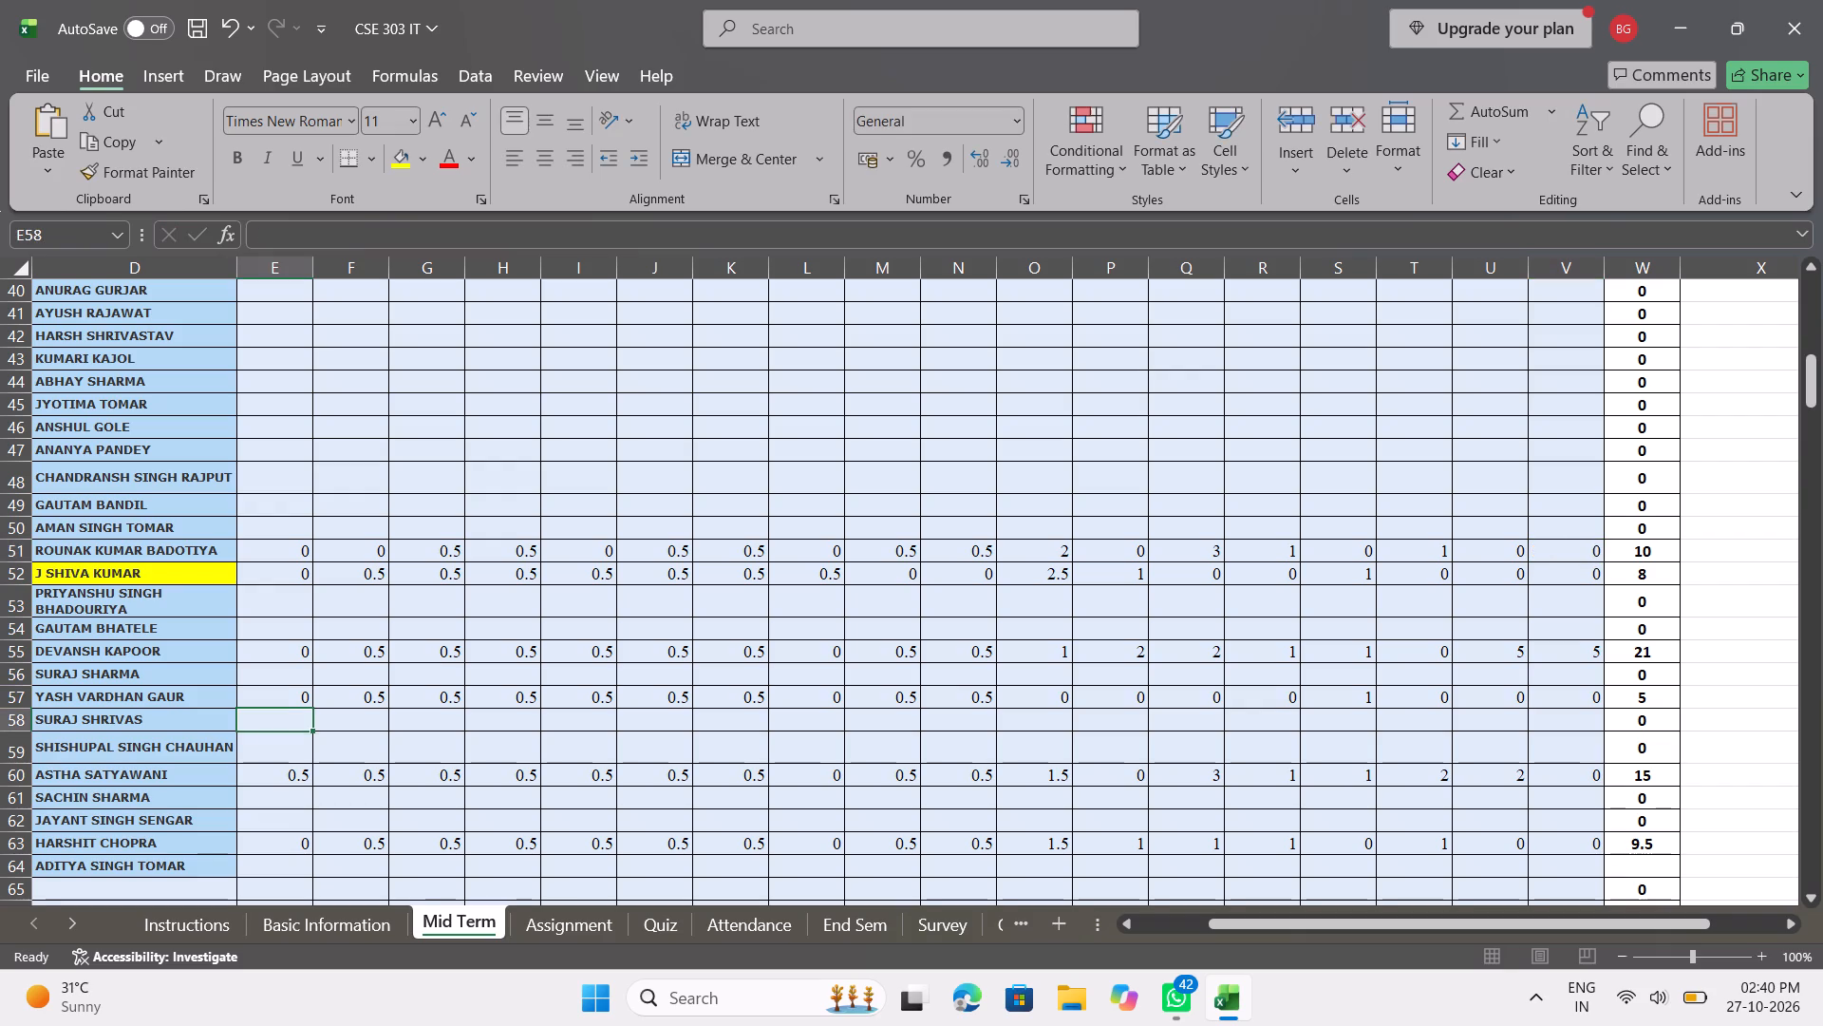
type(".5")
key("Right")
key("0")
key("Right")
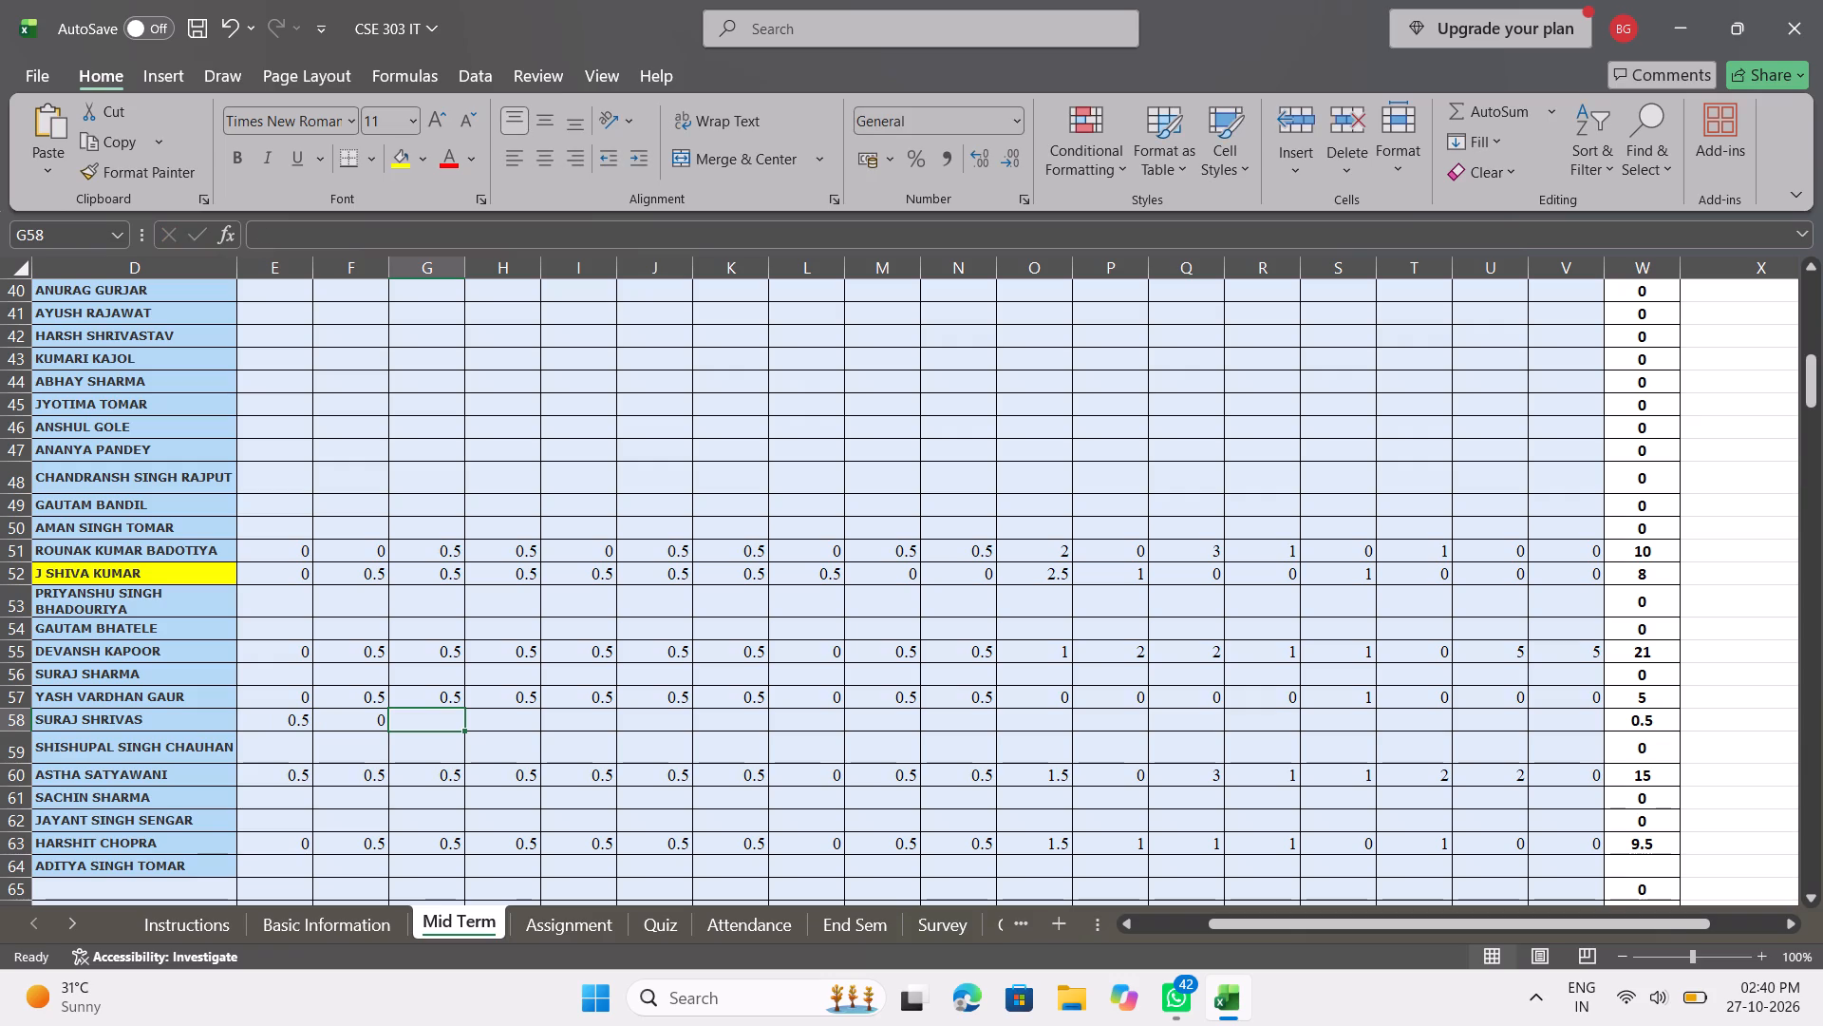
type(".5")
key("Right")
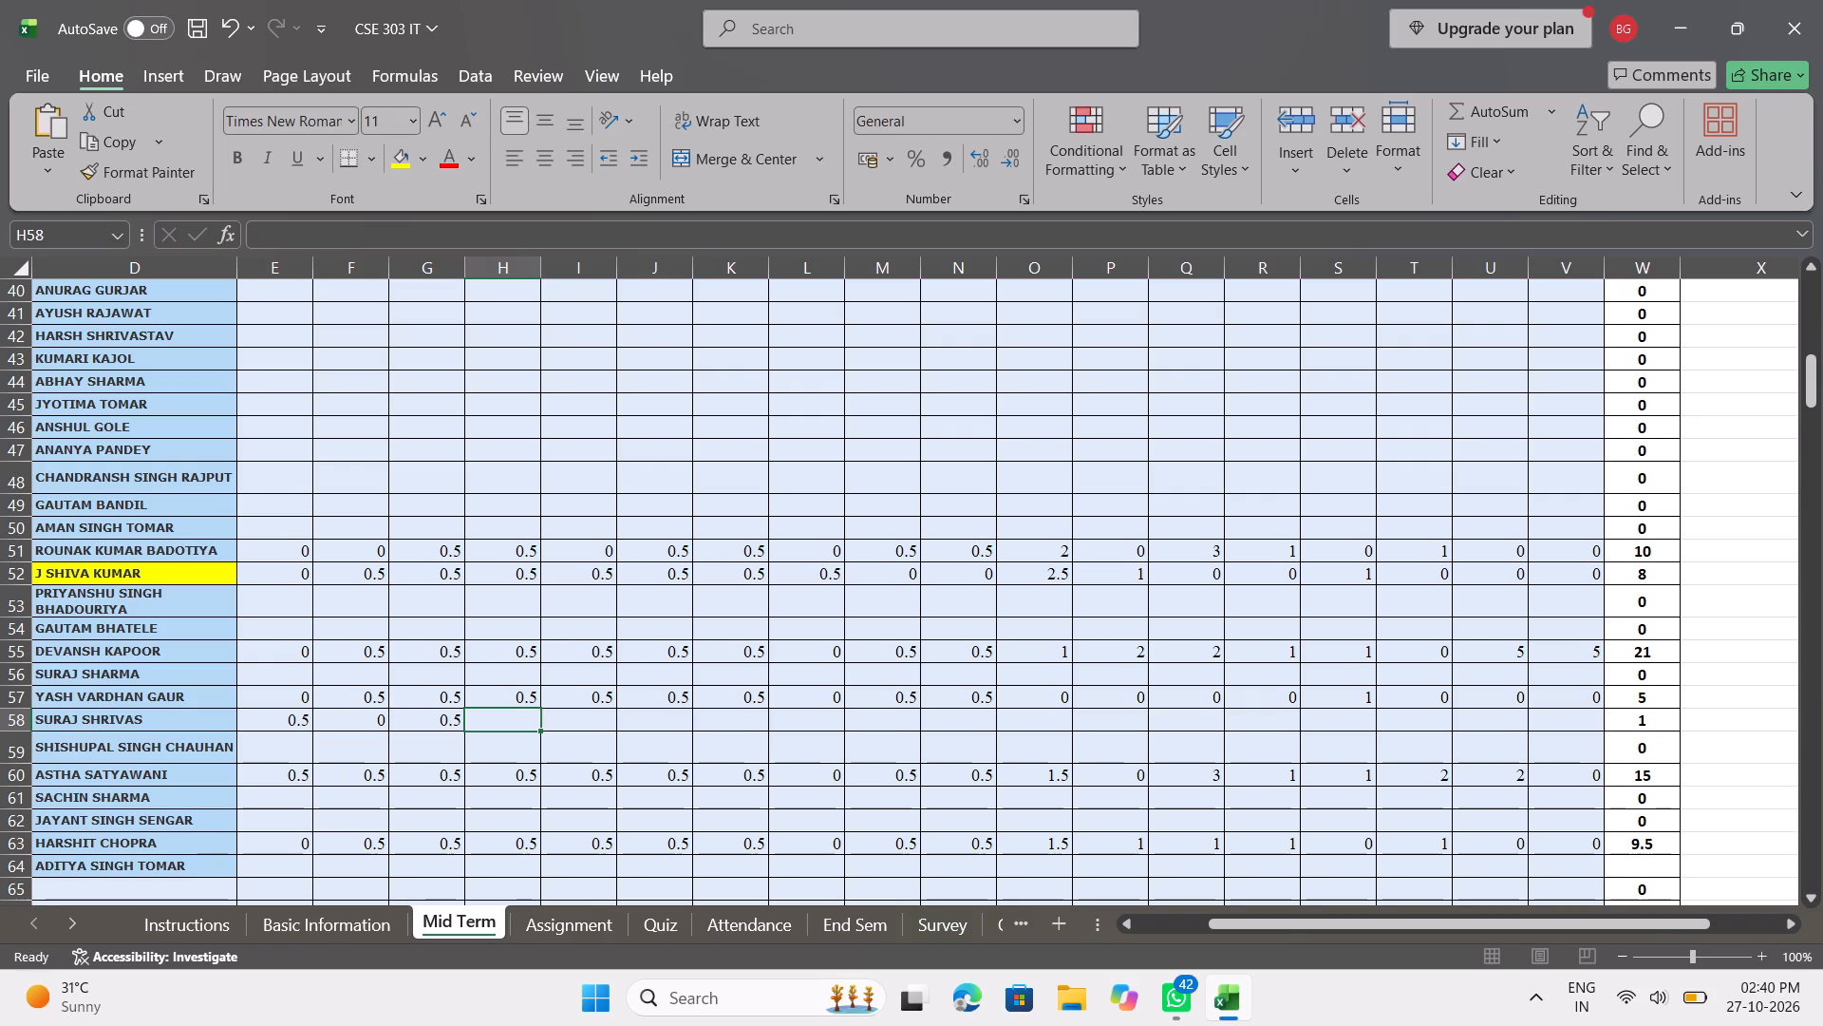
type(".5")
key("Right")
Enter the row 58 student's Q5 to Q10 marks in I58 through N58 as 0.5, 0.5, 0.5, 0, 0.5 and 0.5.
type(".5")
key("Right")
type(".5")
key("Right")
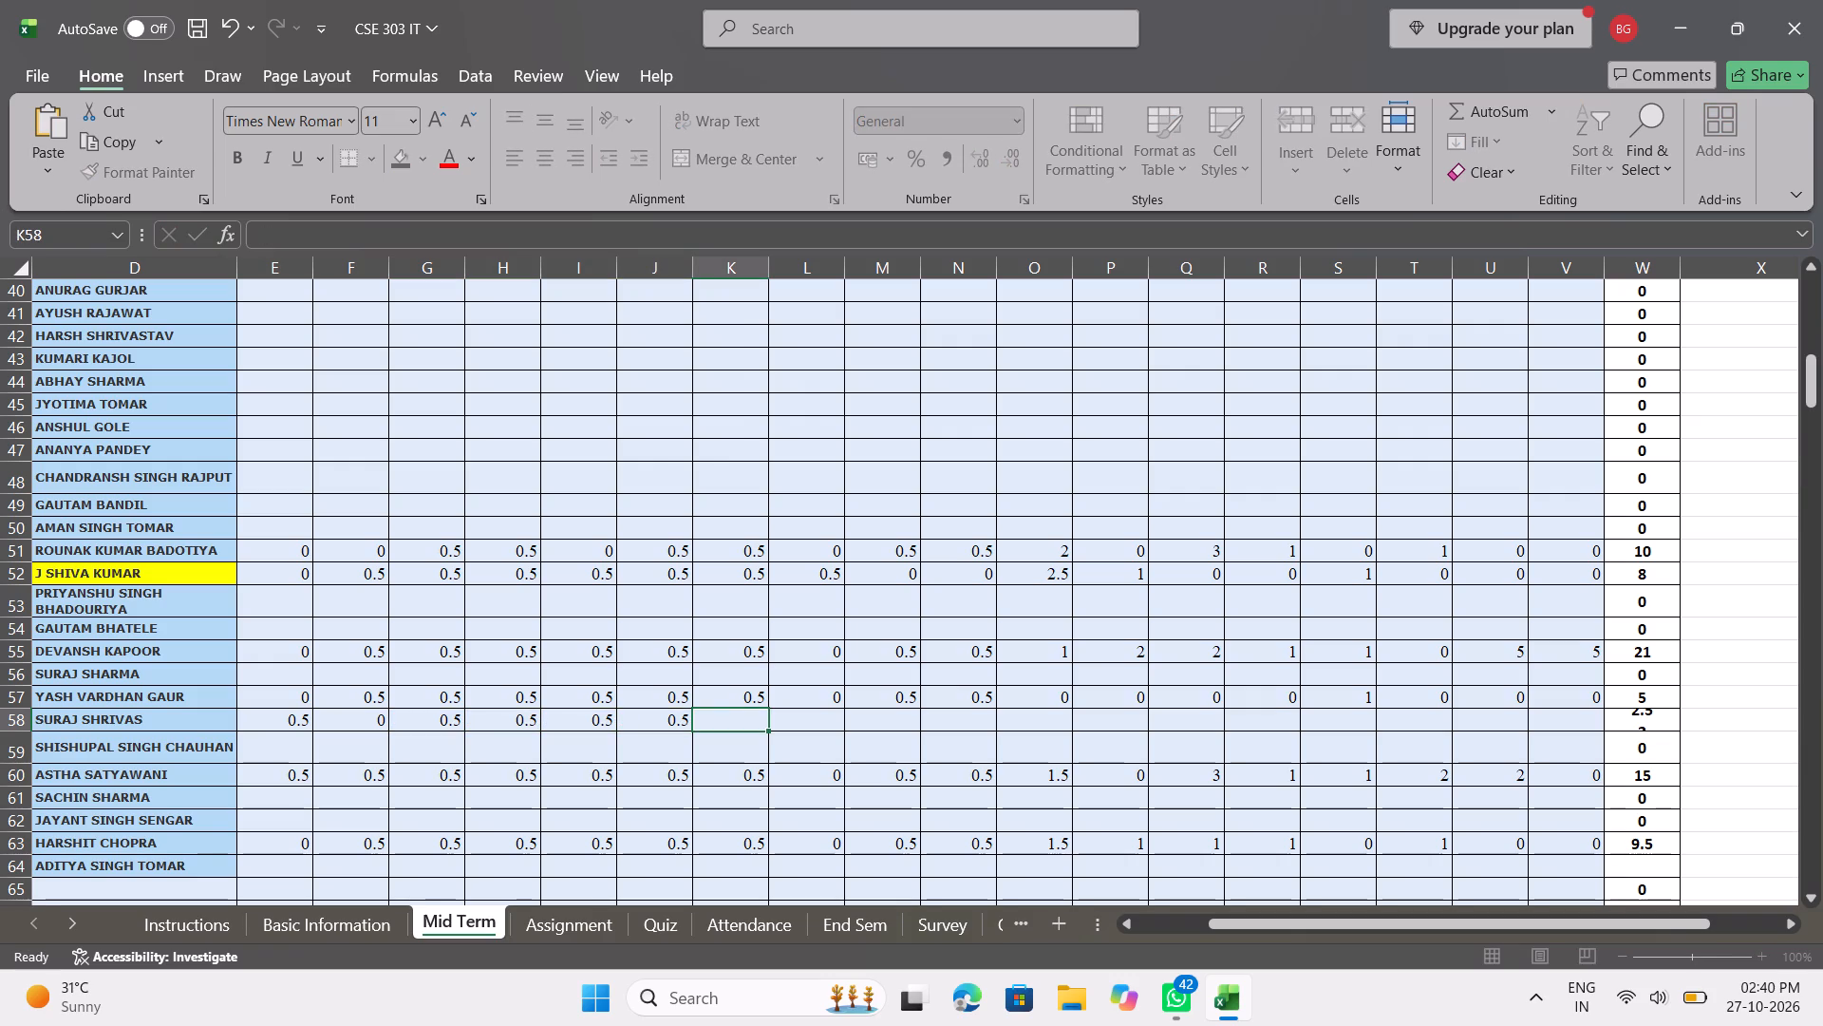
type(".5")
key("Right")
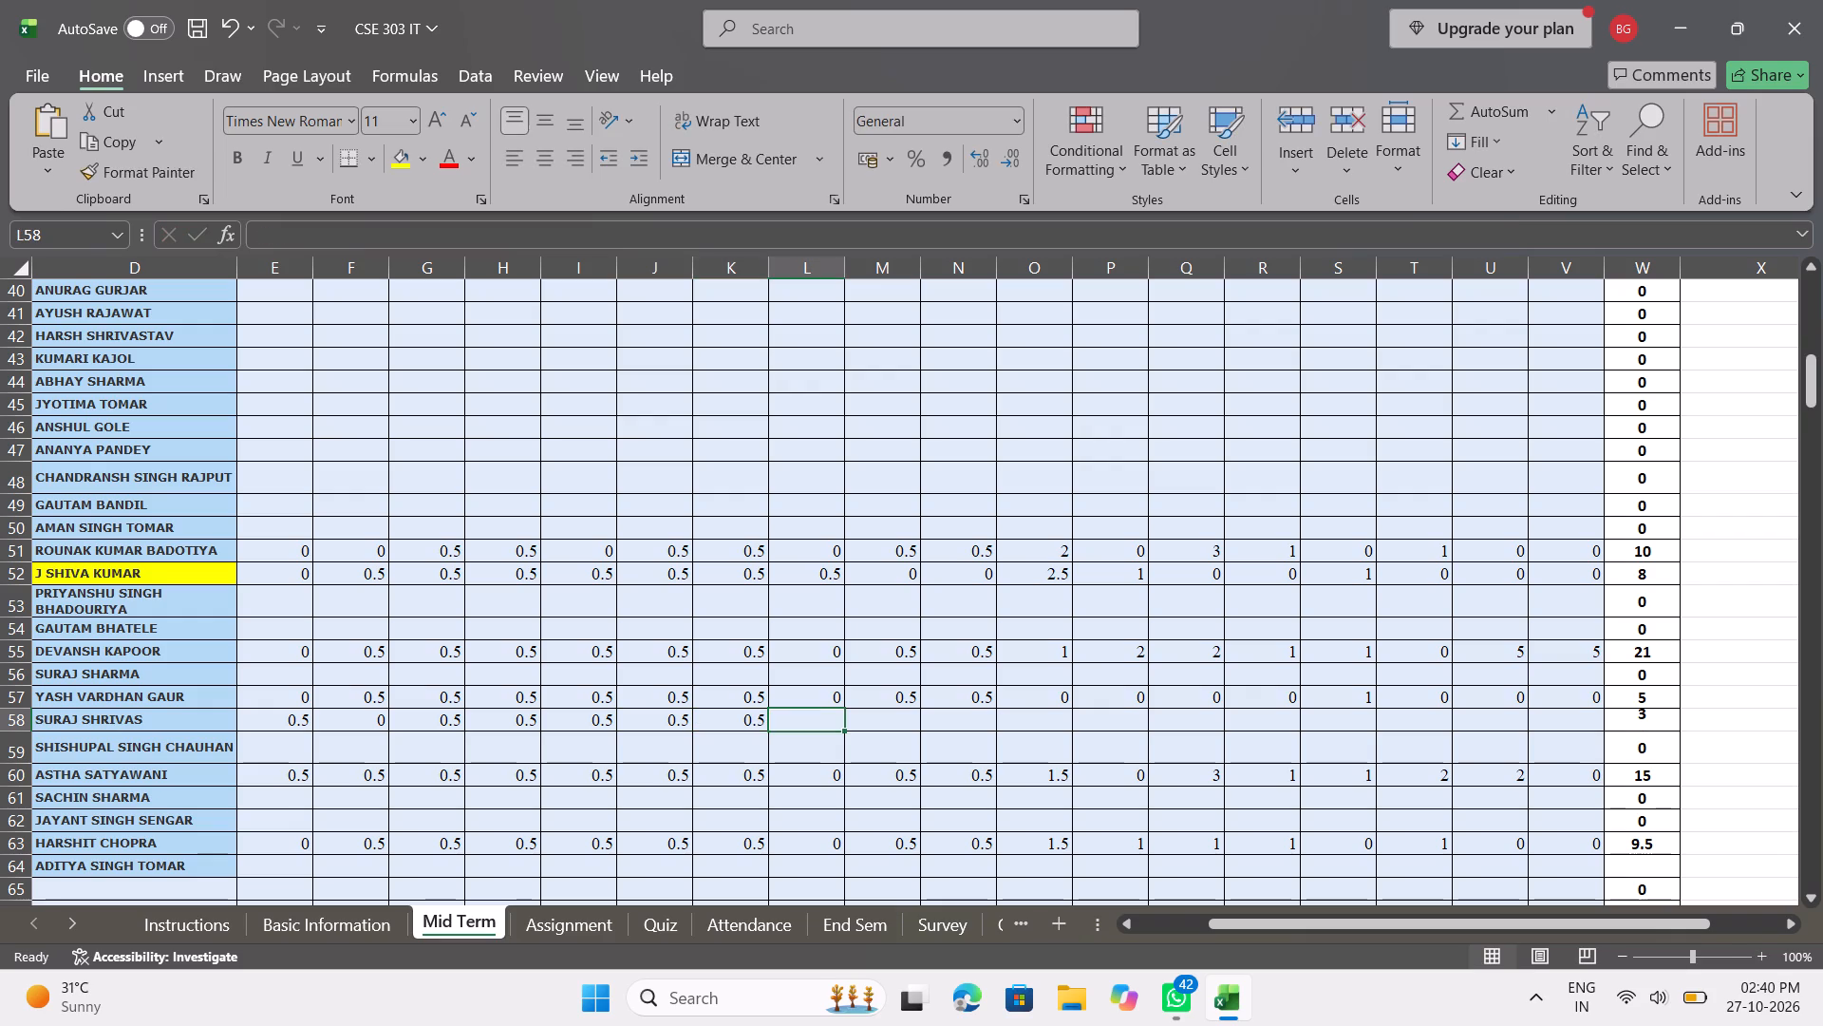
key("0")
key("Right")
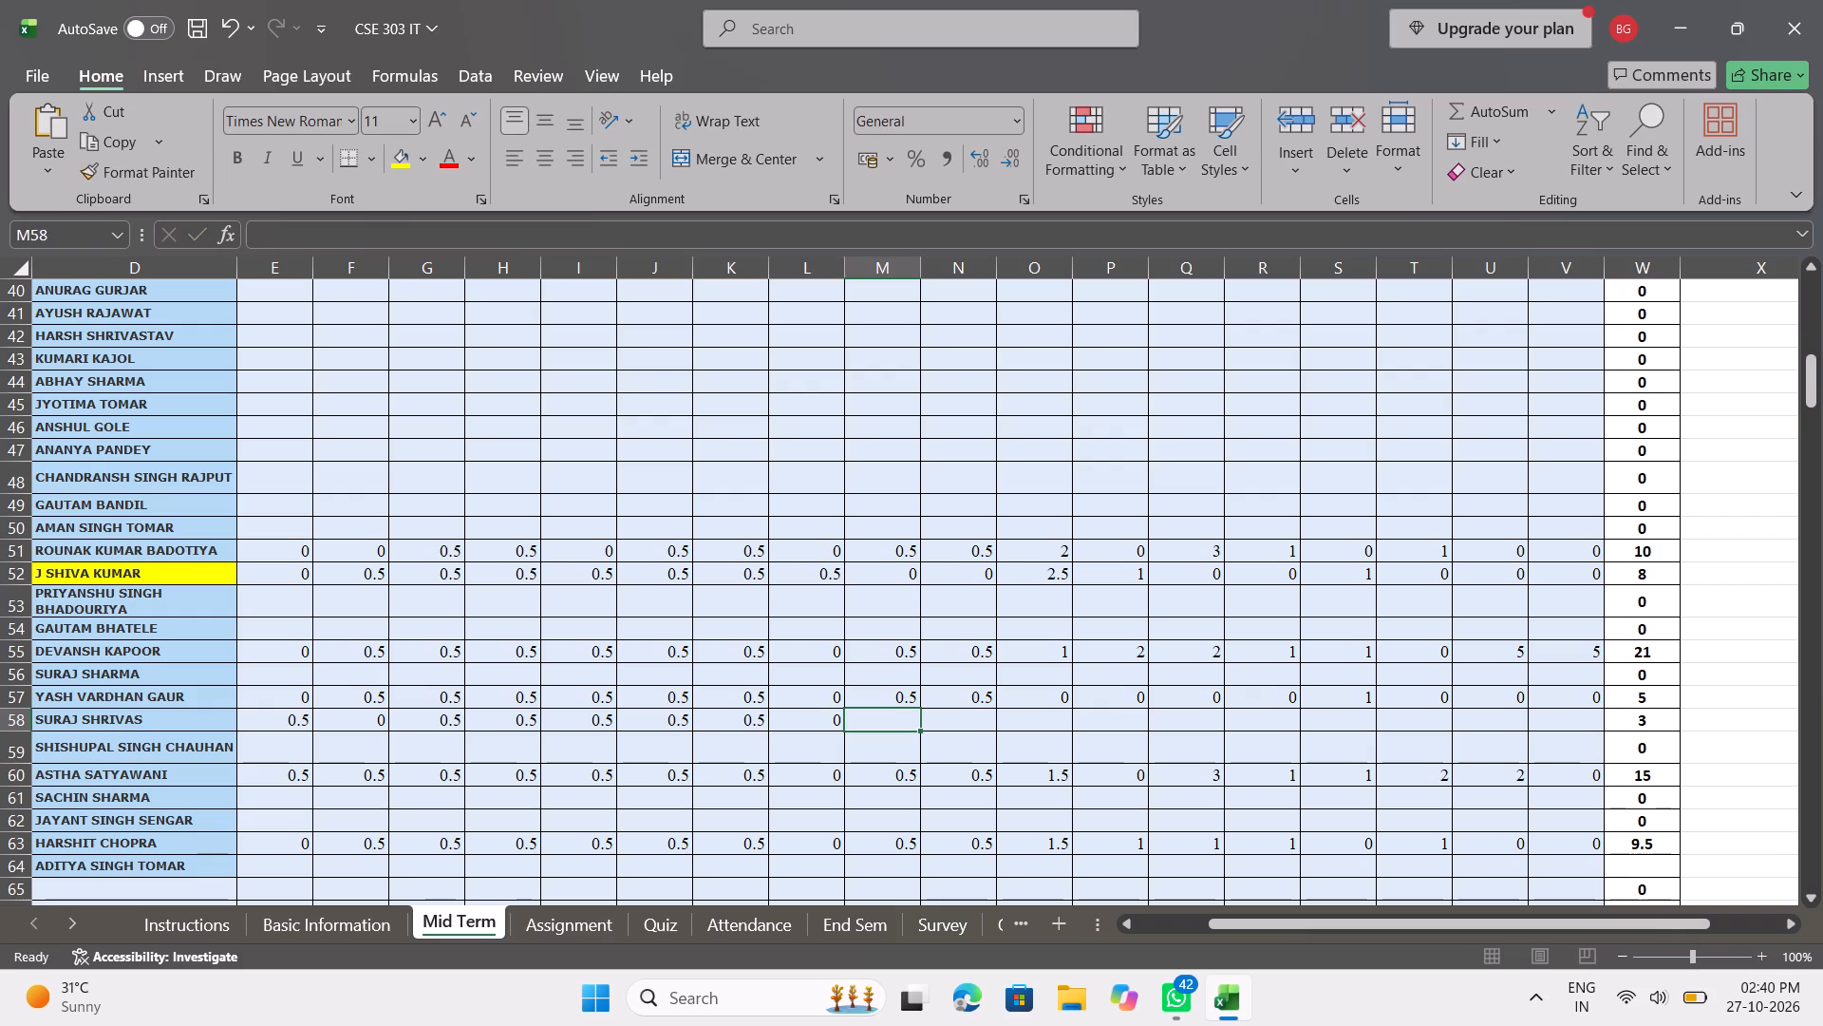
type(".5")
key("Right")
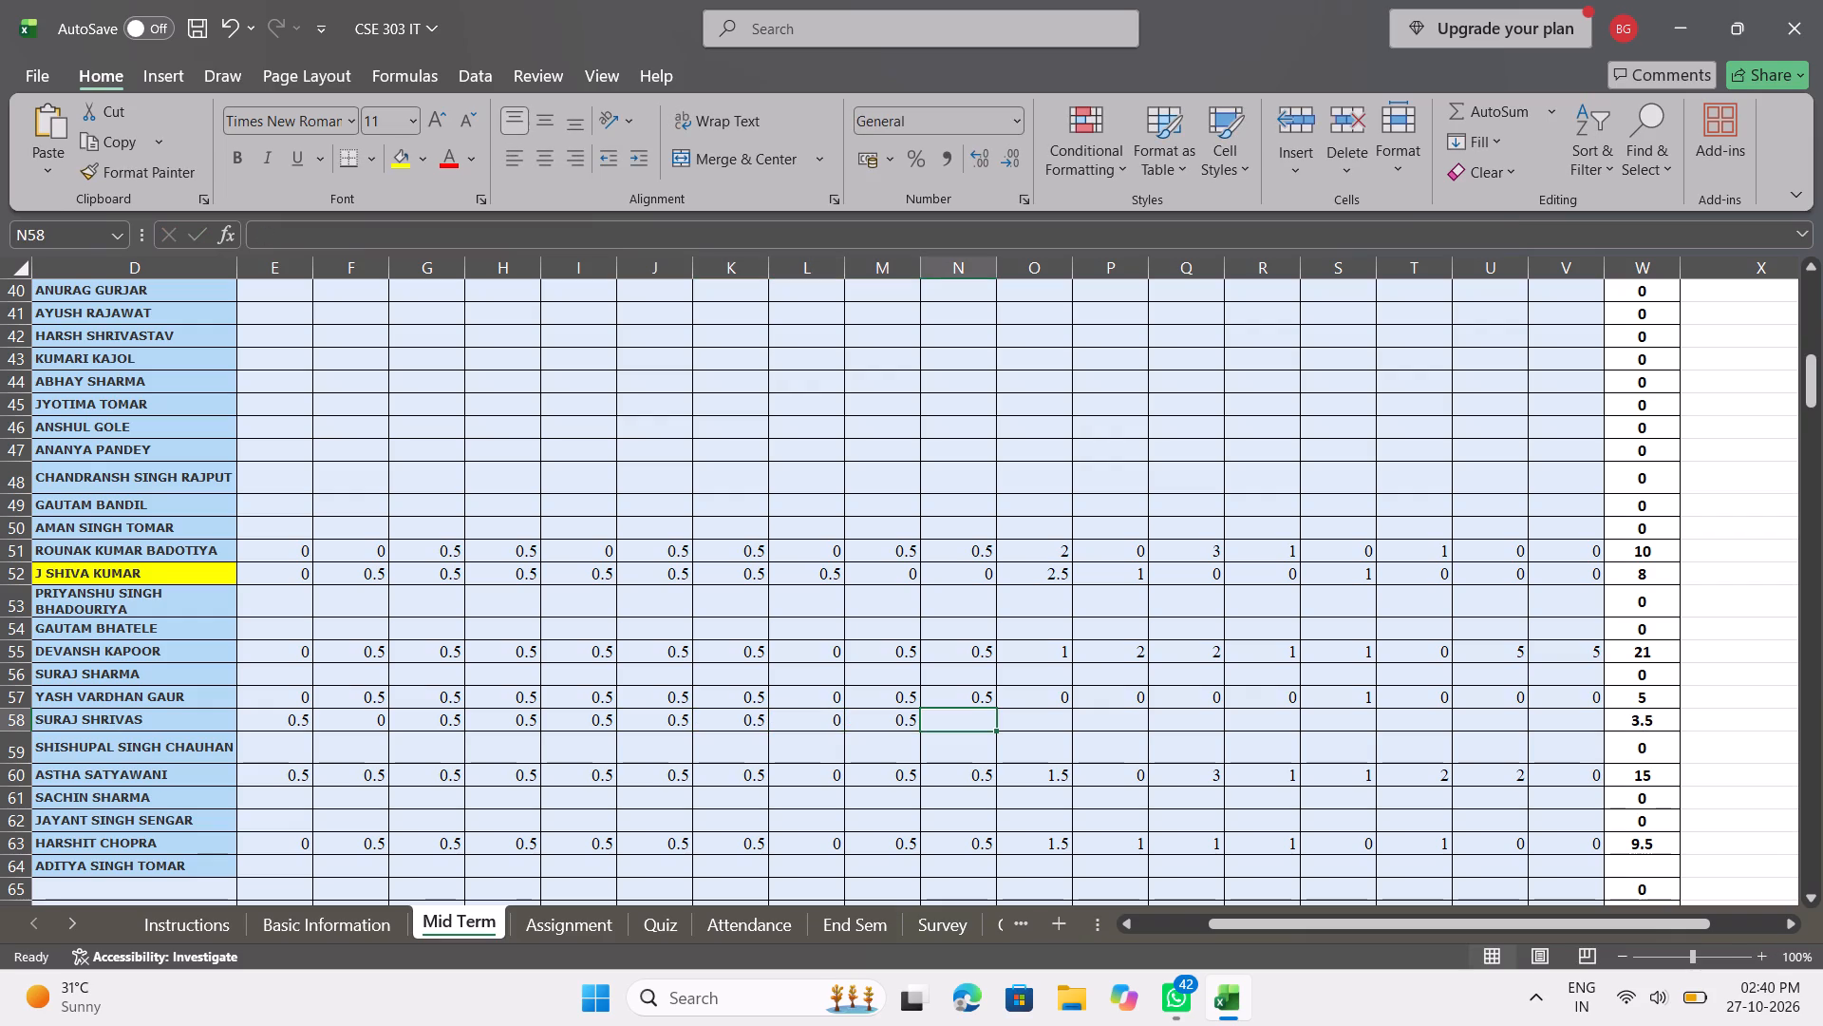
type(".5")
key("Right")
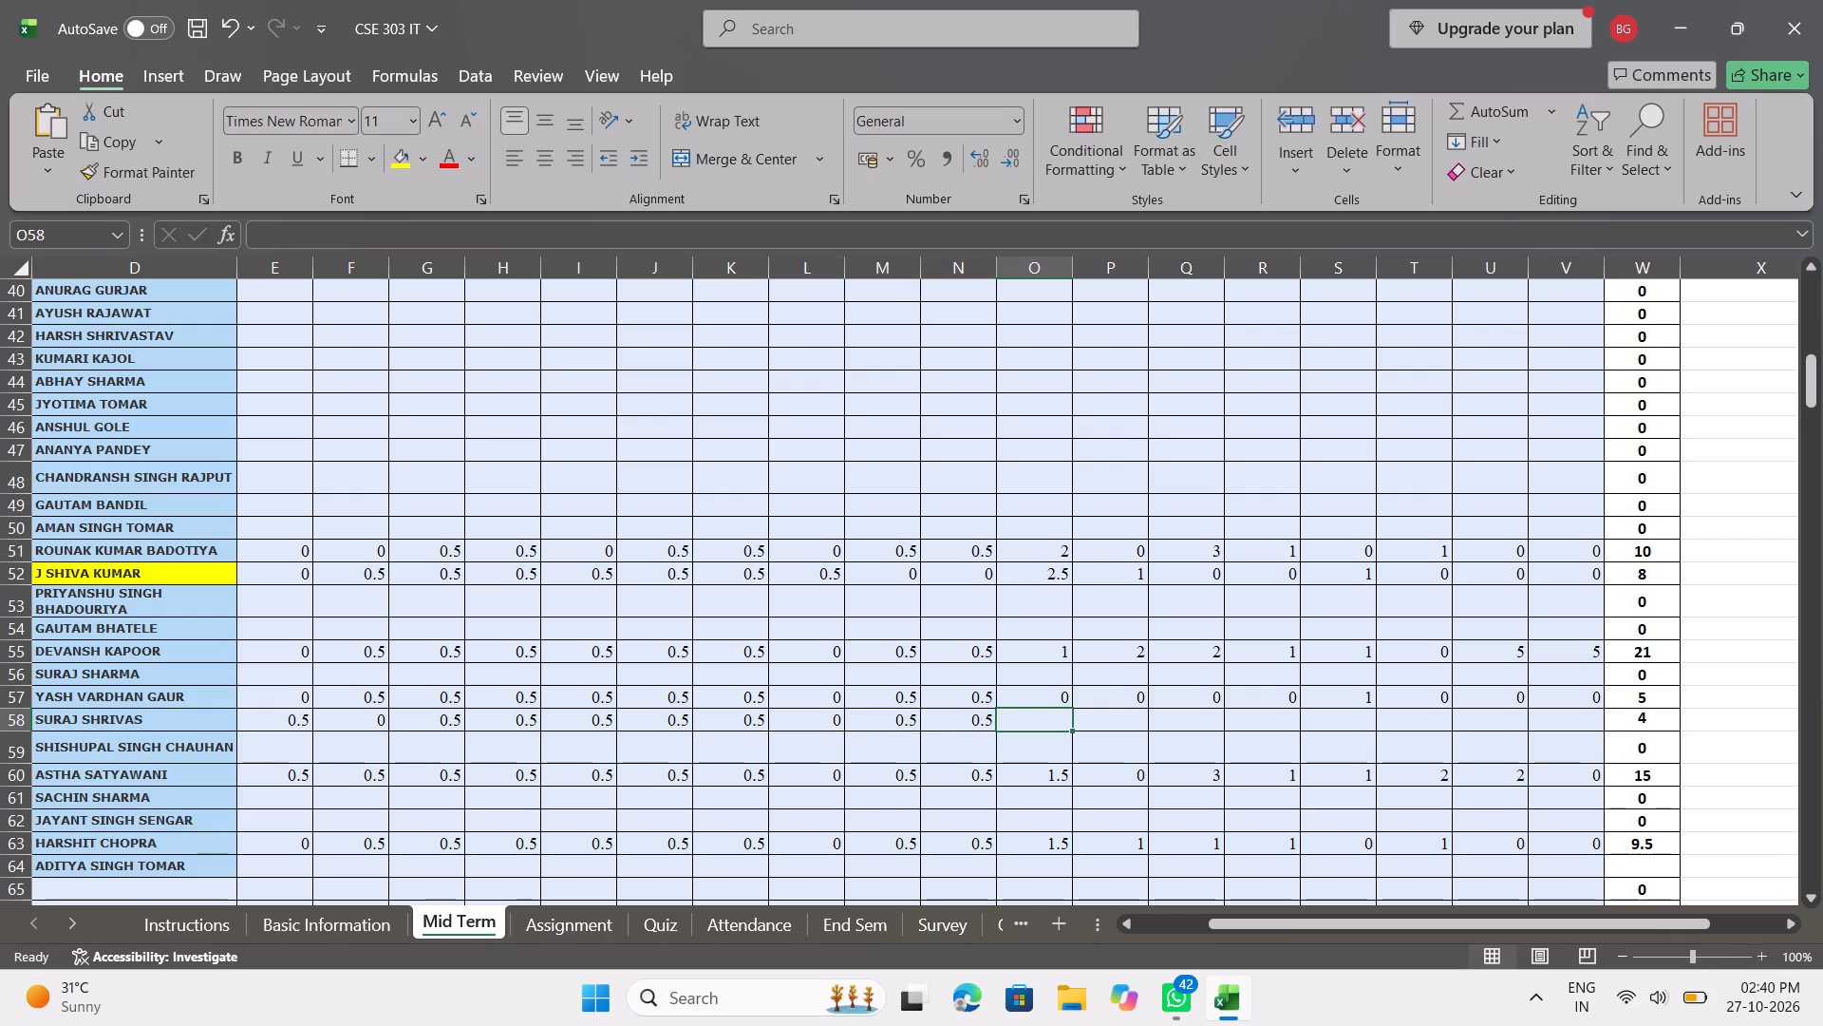
Enter the row 58 student's Q11 to Q15 marks in O58 through S58 as 0, 1, 3, 1 and 0.
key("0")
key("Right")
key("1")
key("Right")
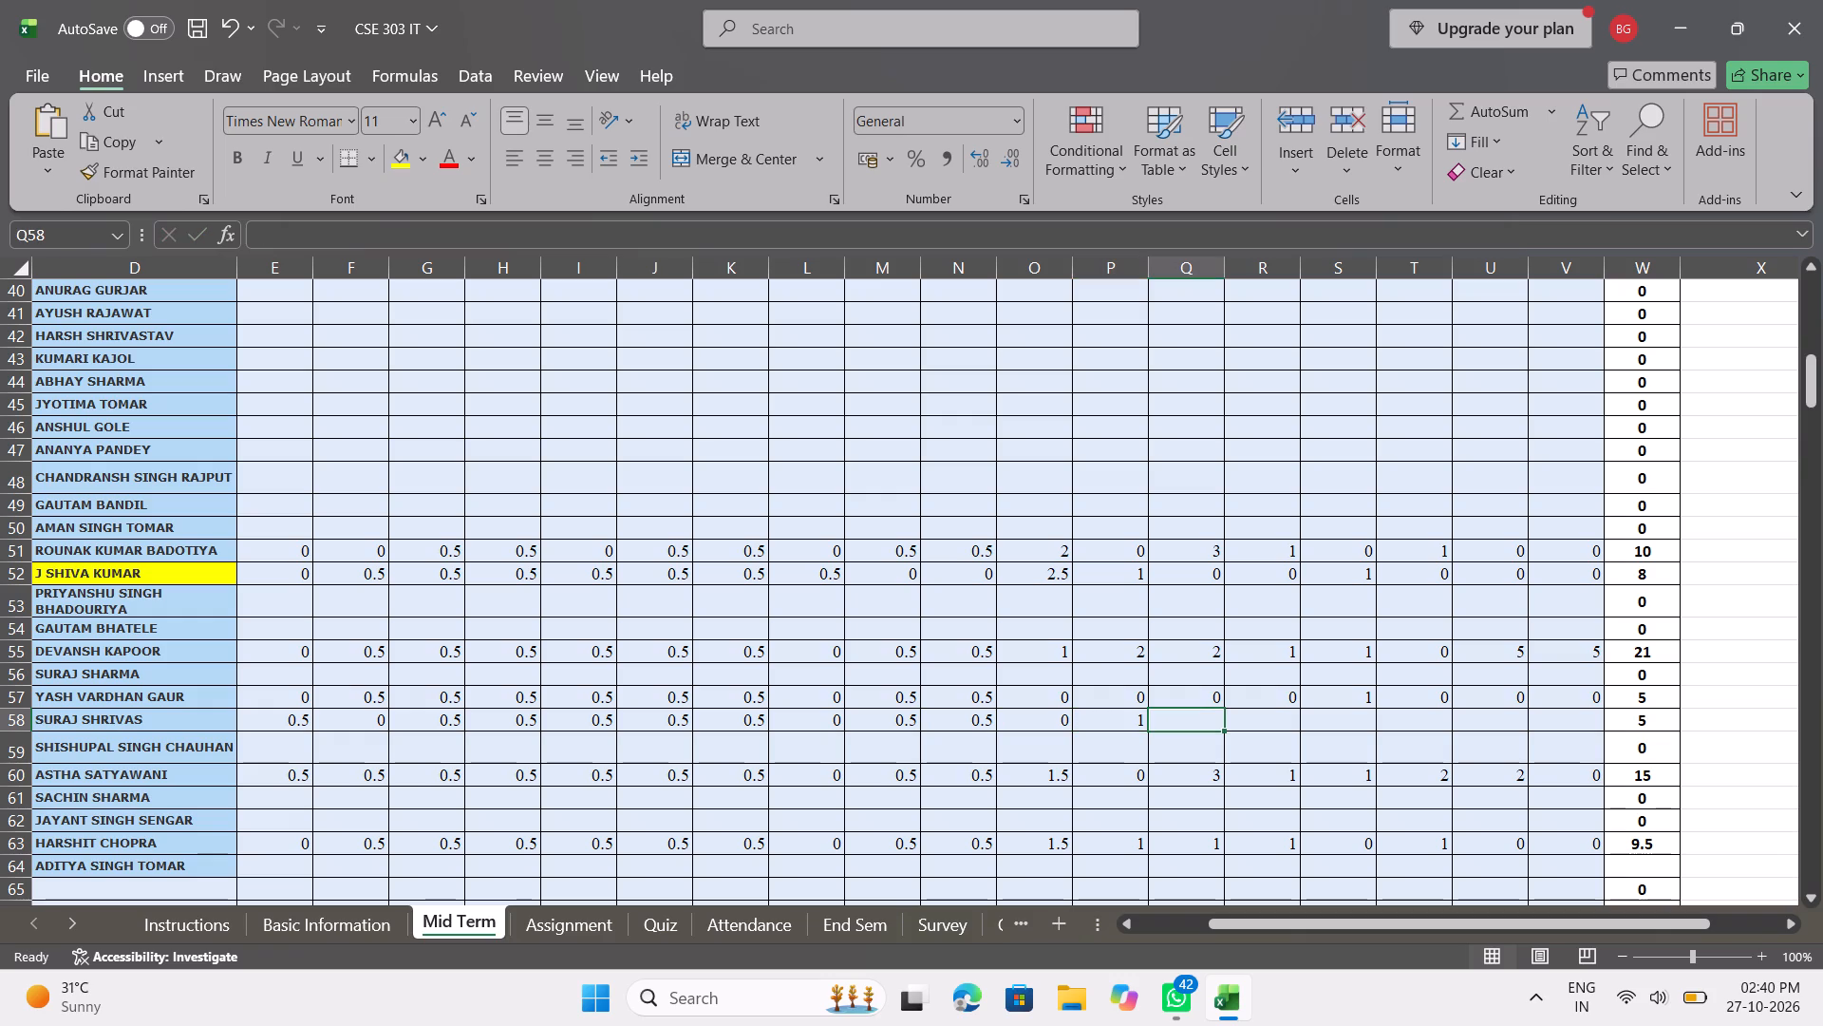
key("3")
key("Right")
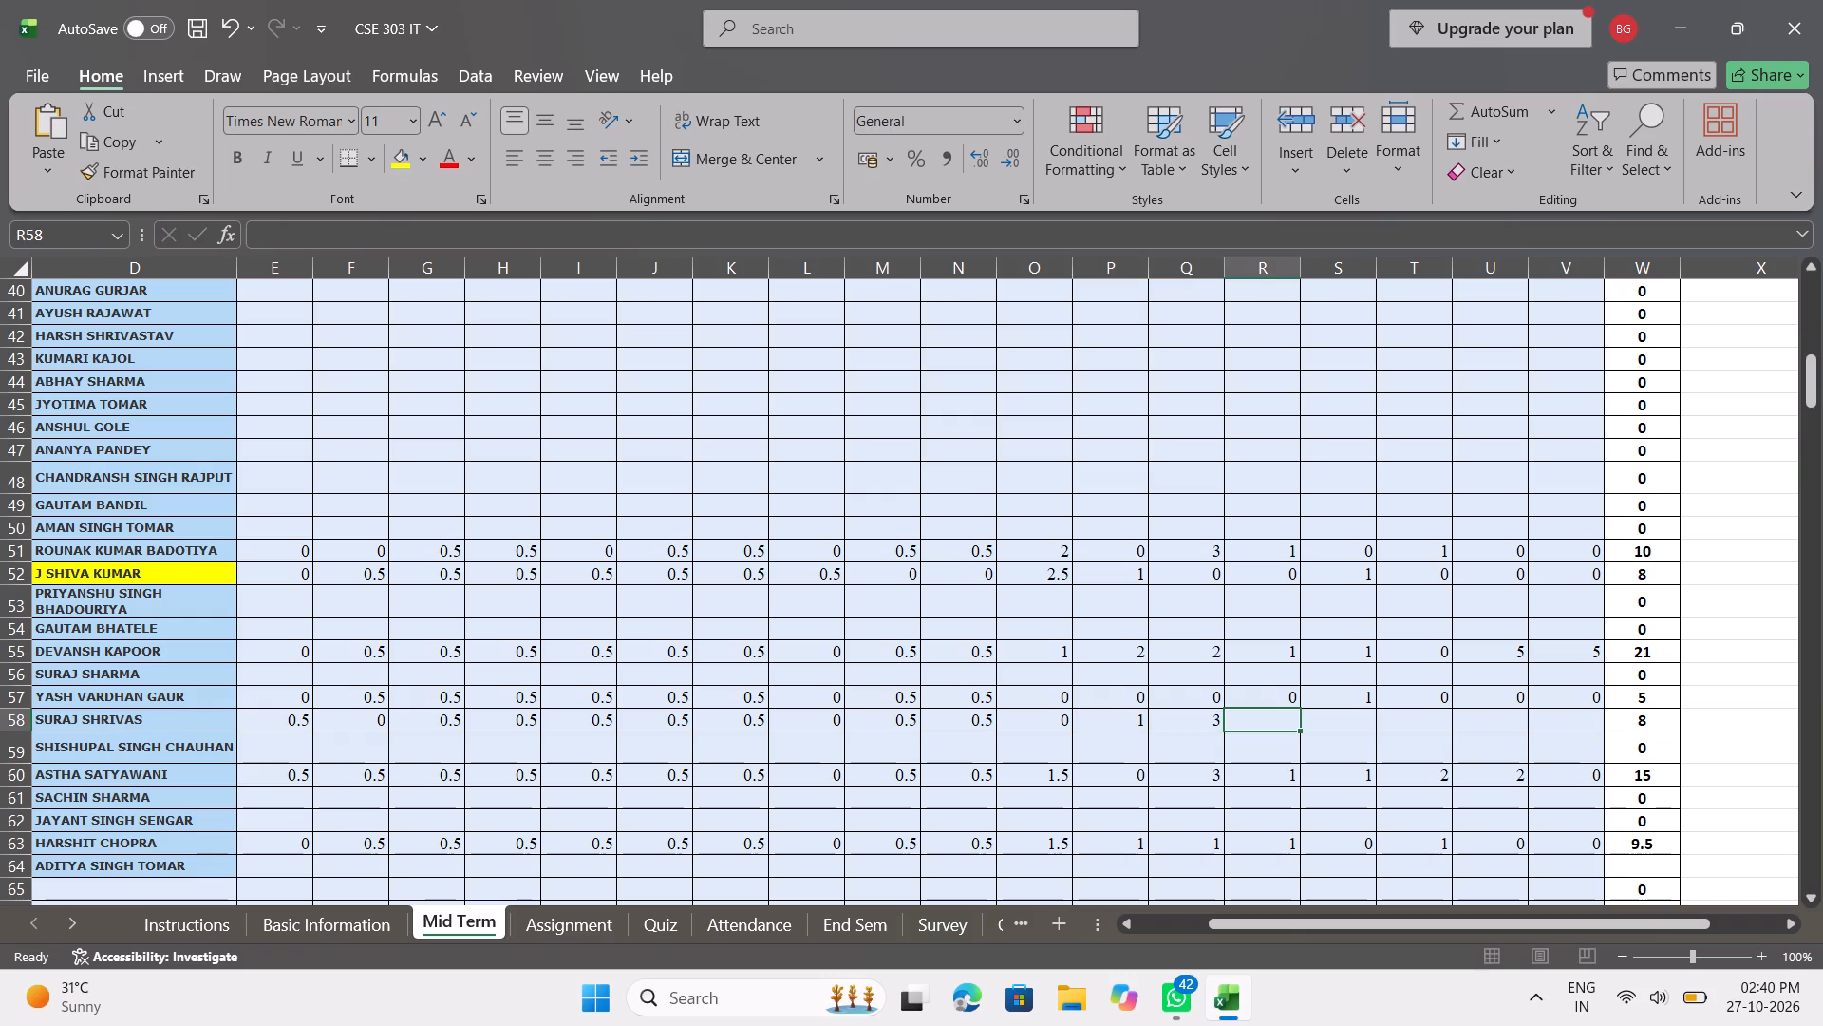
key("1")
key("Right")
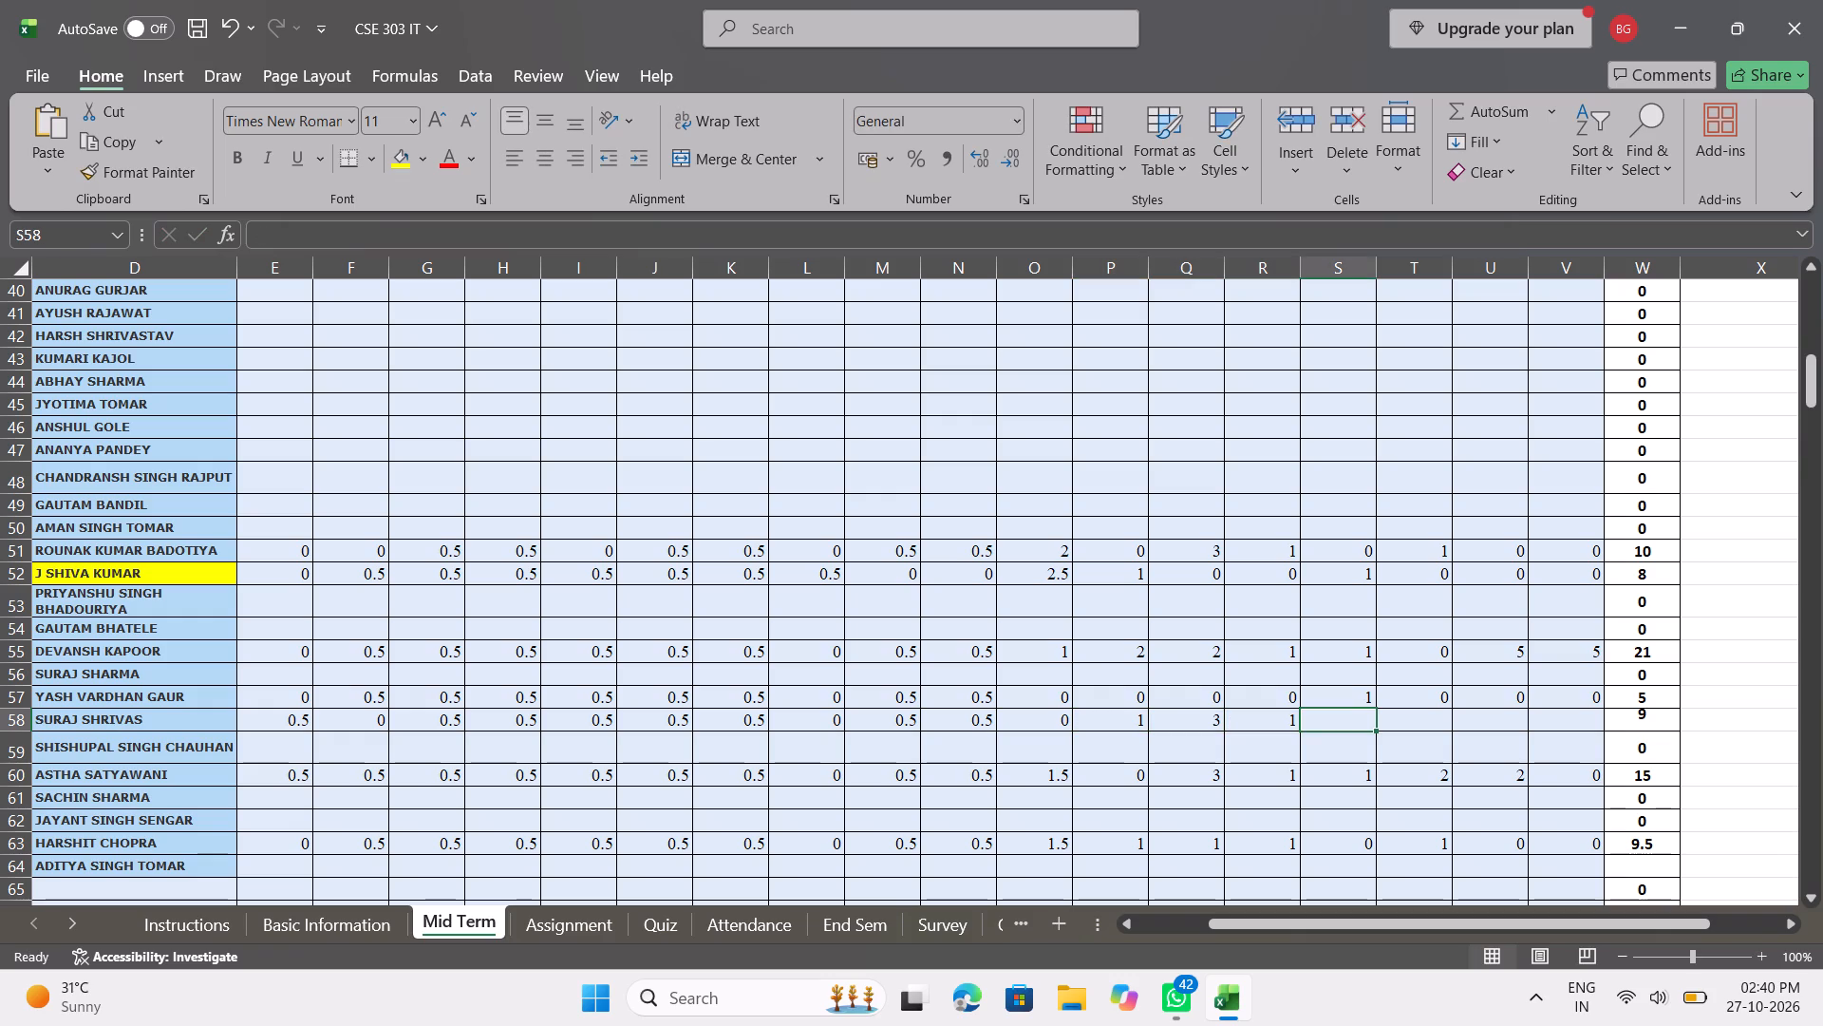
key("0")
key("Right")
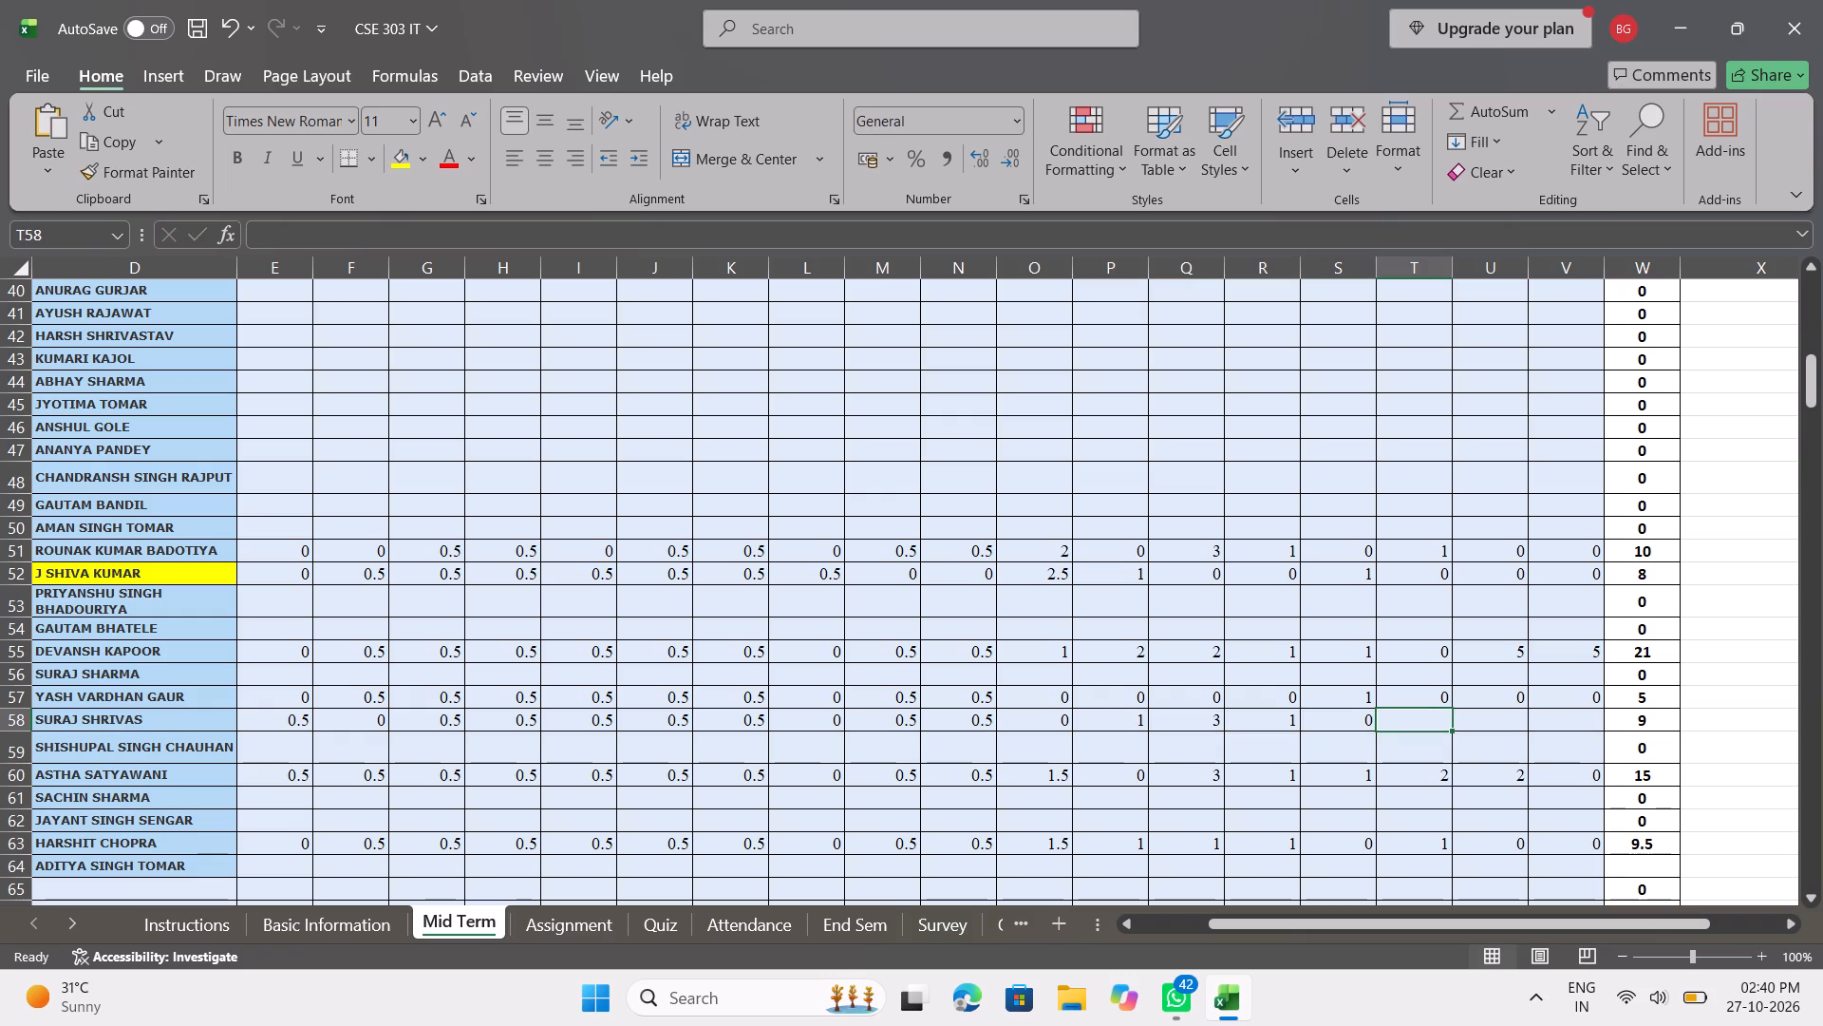
Enter the row 58 student's Q16 to Q18 marks: 2 in T58, 0 in U58 and 0 in V58.
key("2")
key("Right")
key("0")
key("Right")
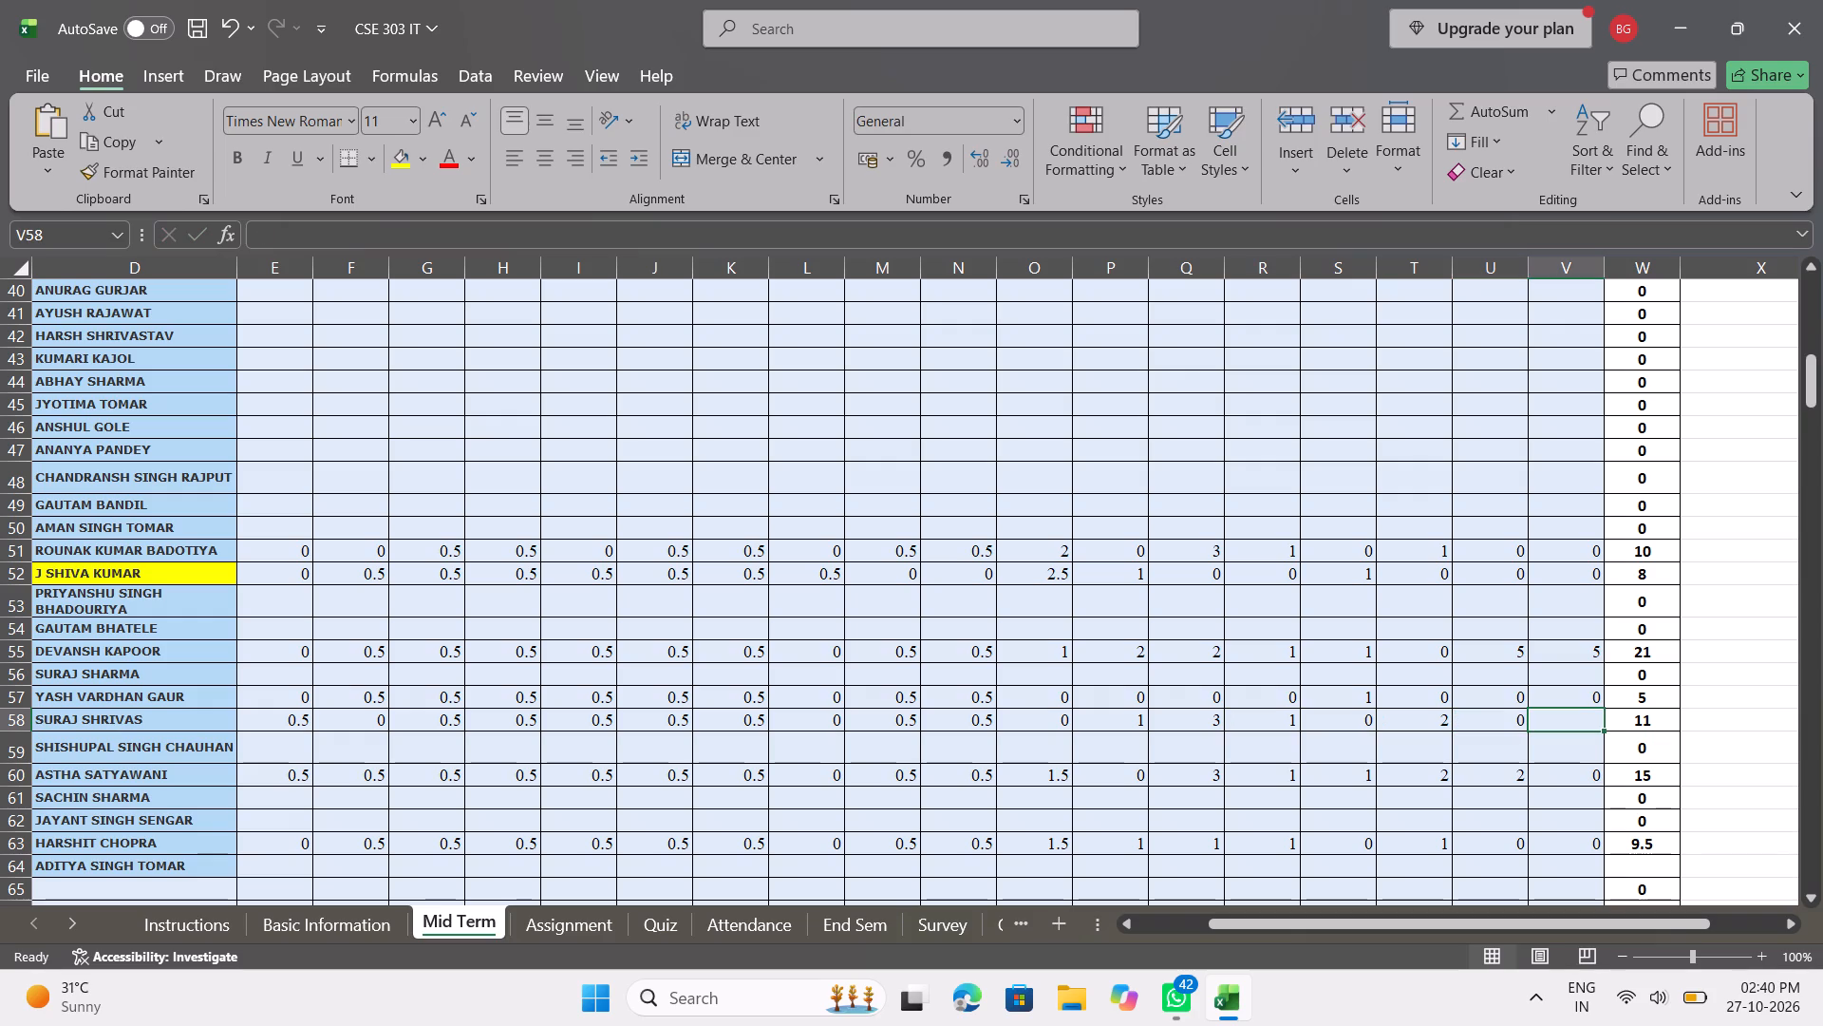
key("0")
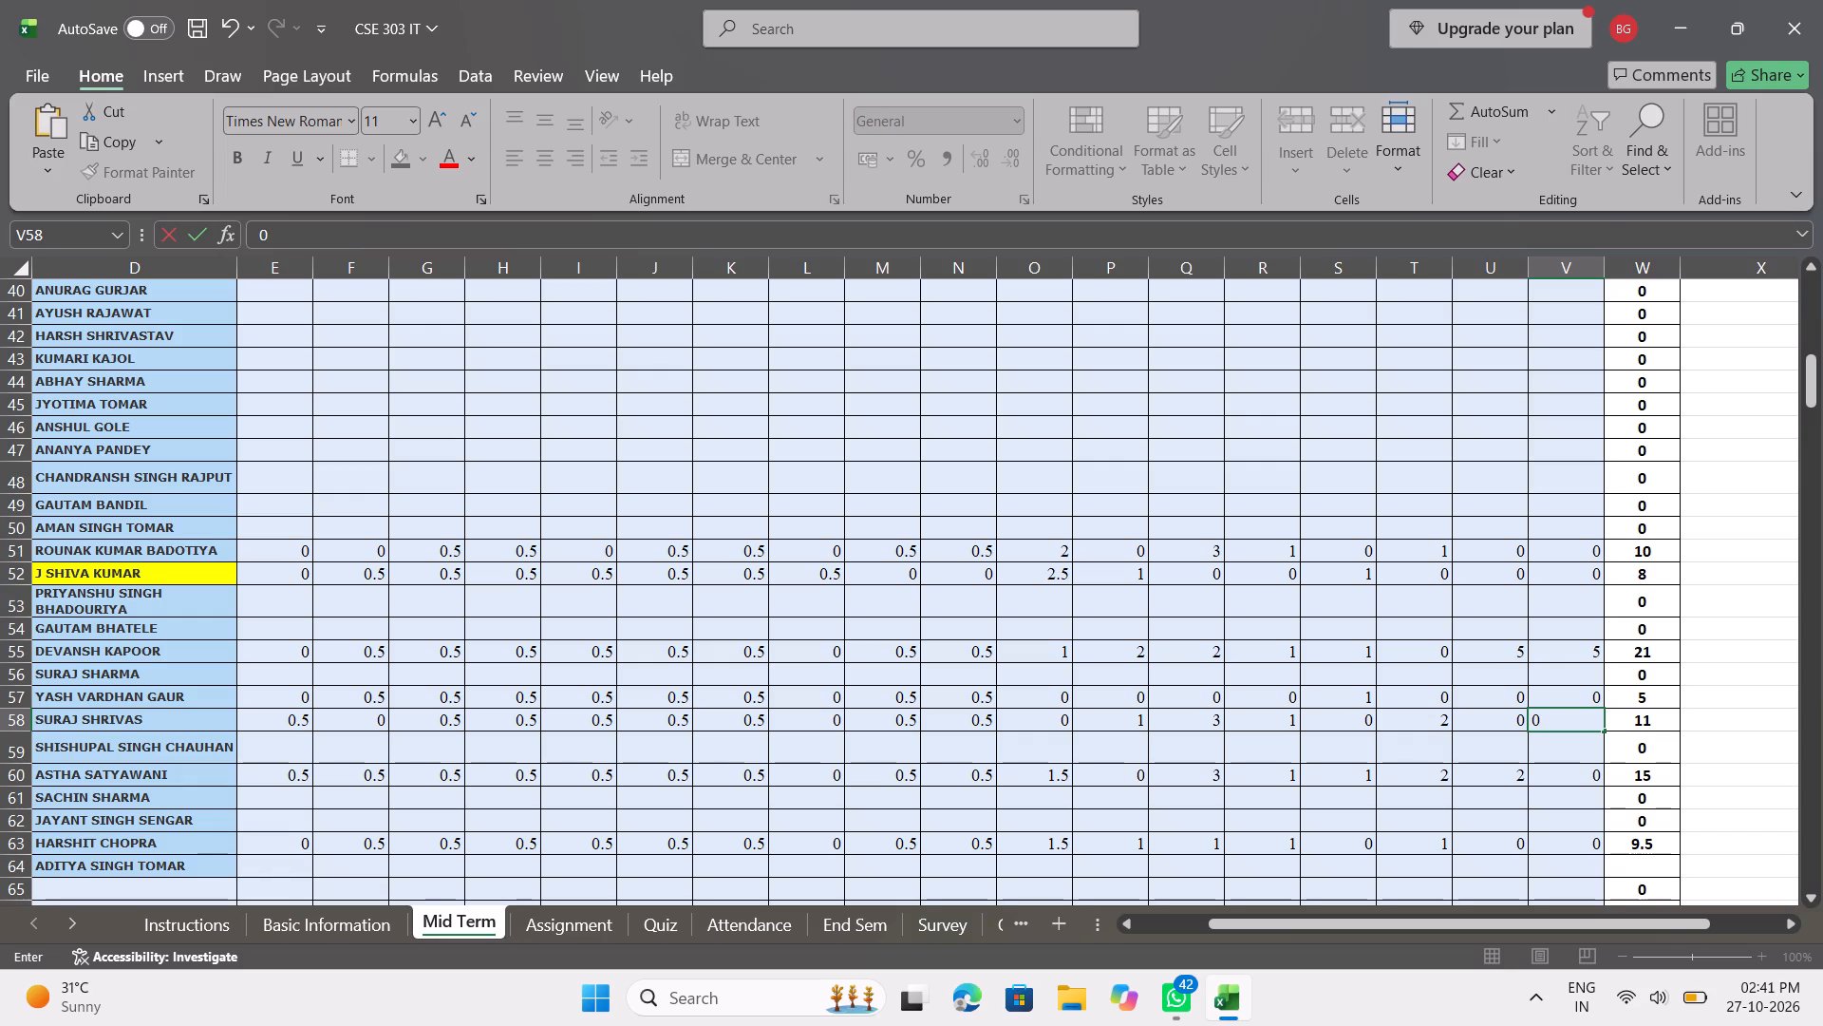
Enter the row 49 student's Q1 to Q4 marks in E49 through H49 as 0, 0, 0.5 and 0.
left_click(271, 506)
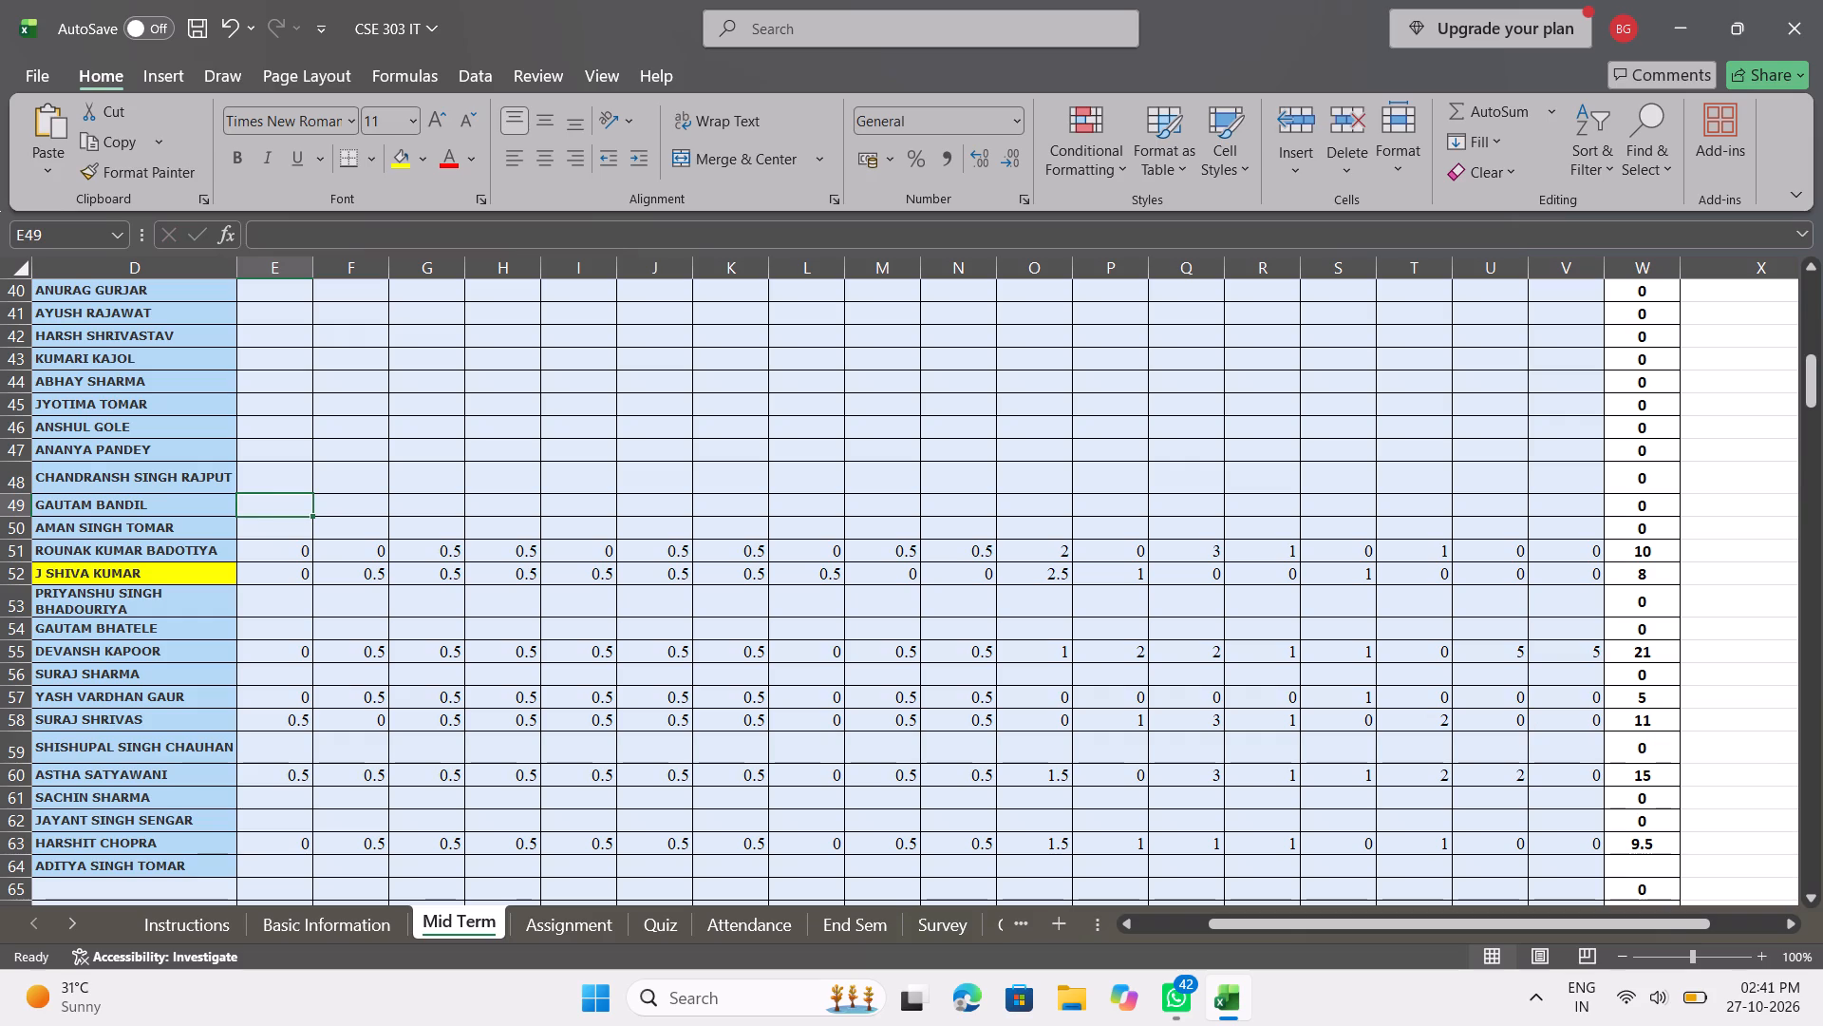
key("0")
key("Right")
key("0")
key("Right")
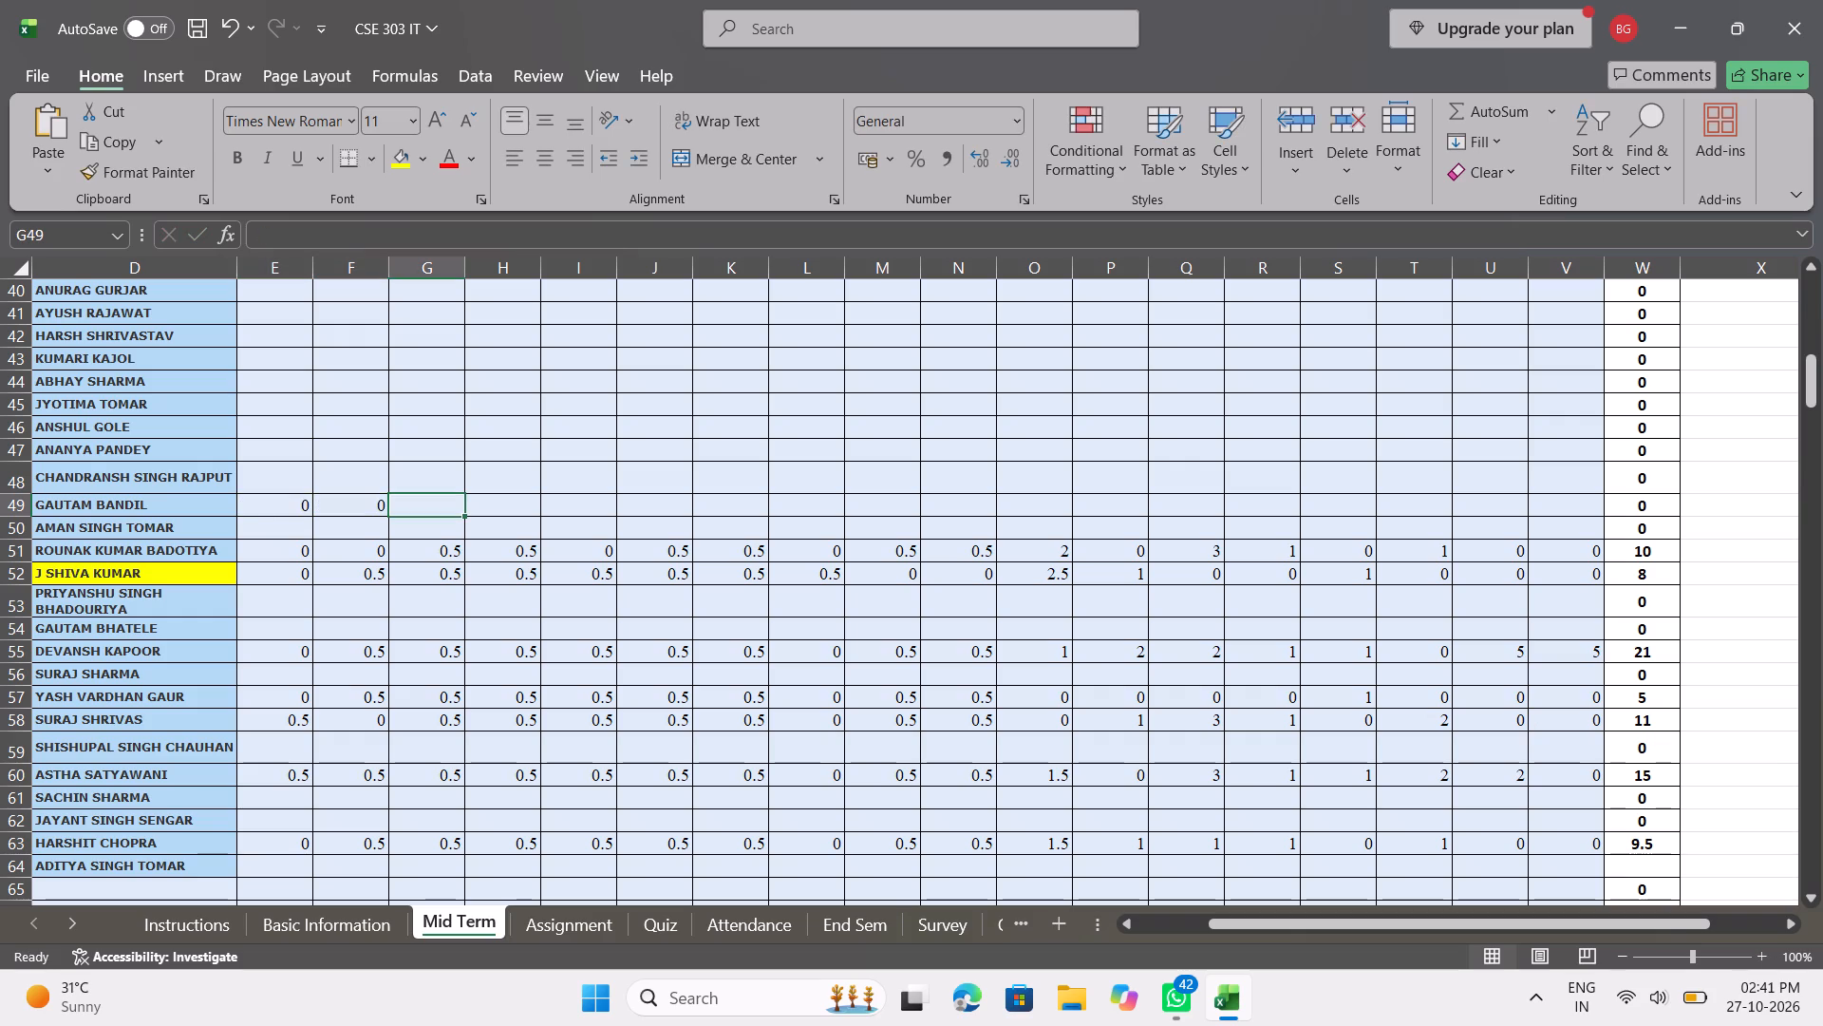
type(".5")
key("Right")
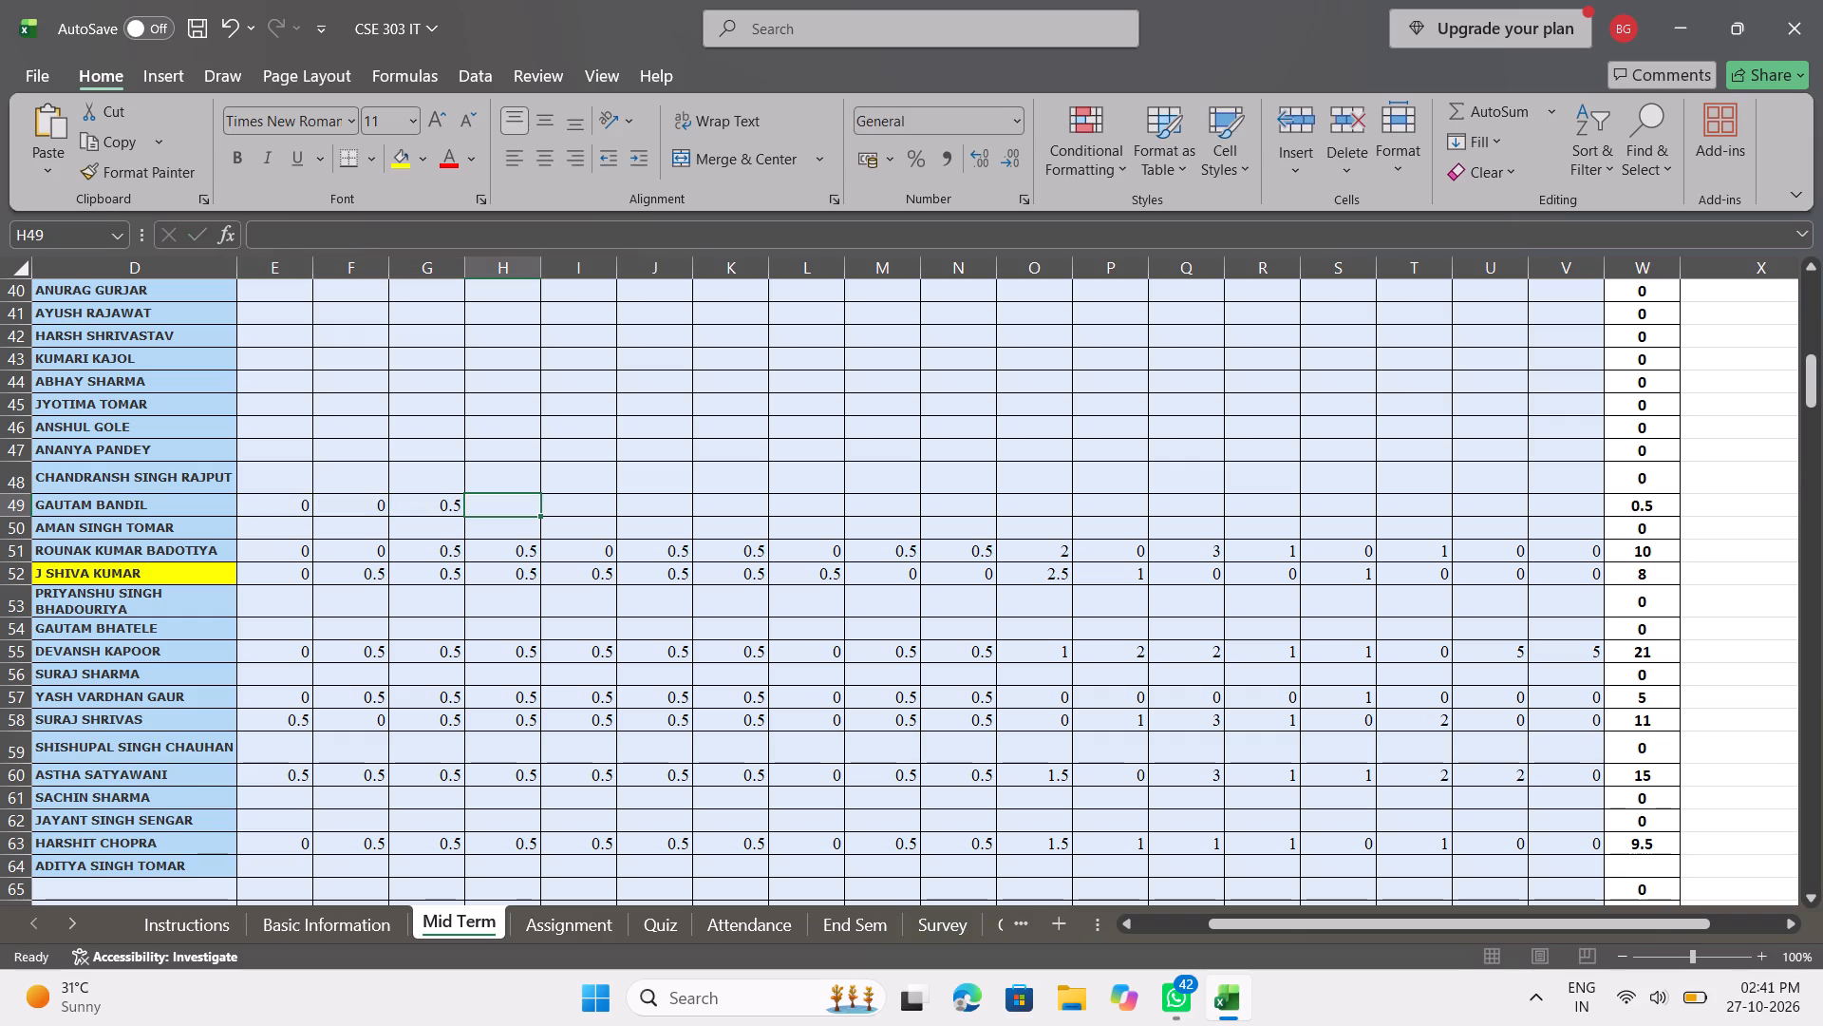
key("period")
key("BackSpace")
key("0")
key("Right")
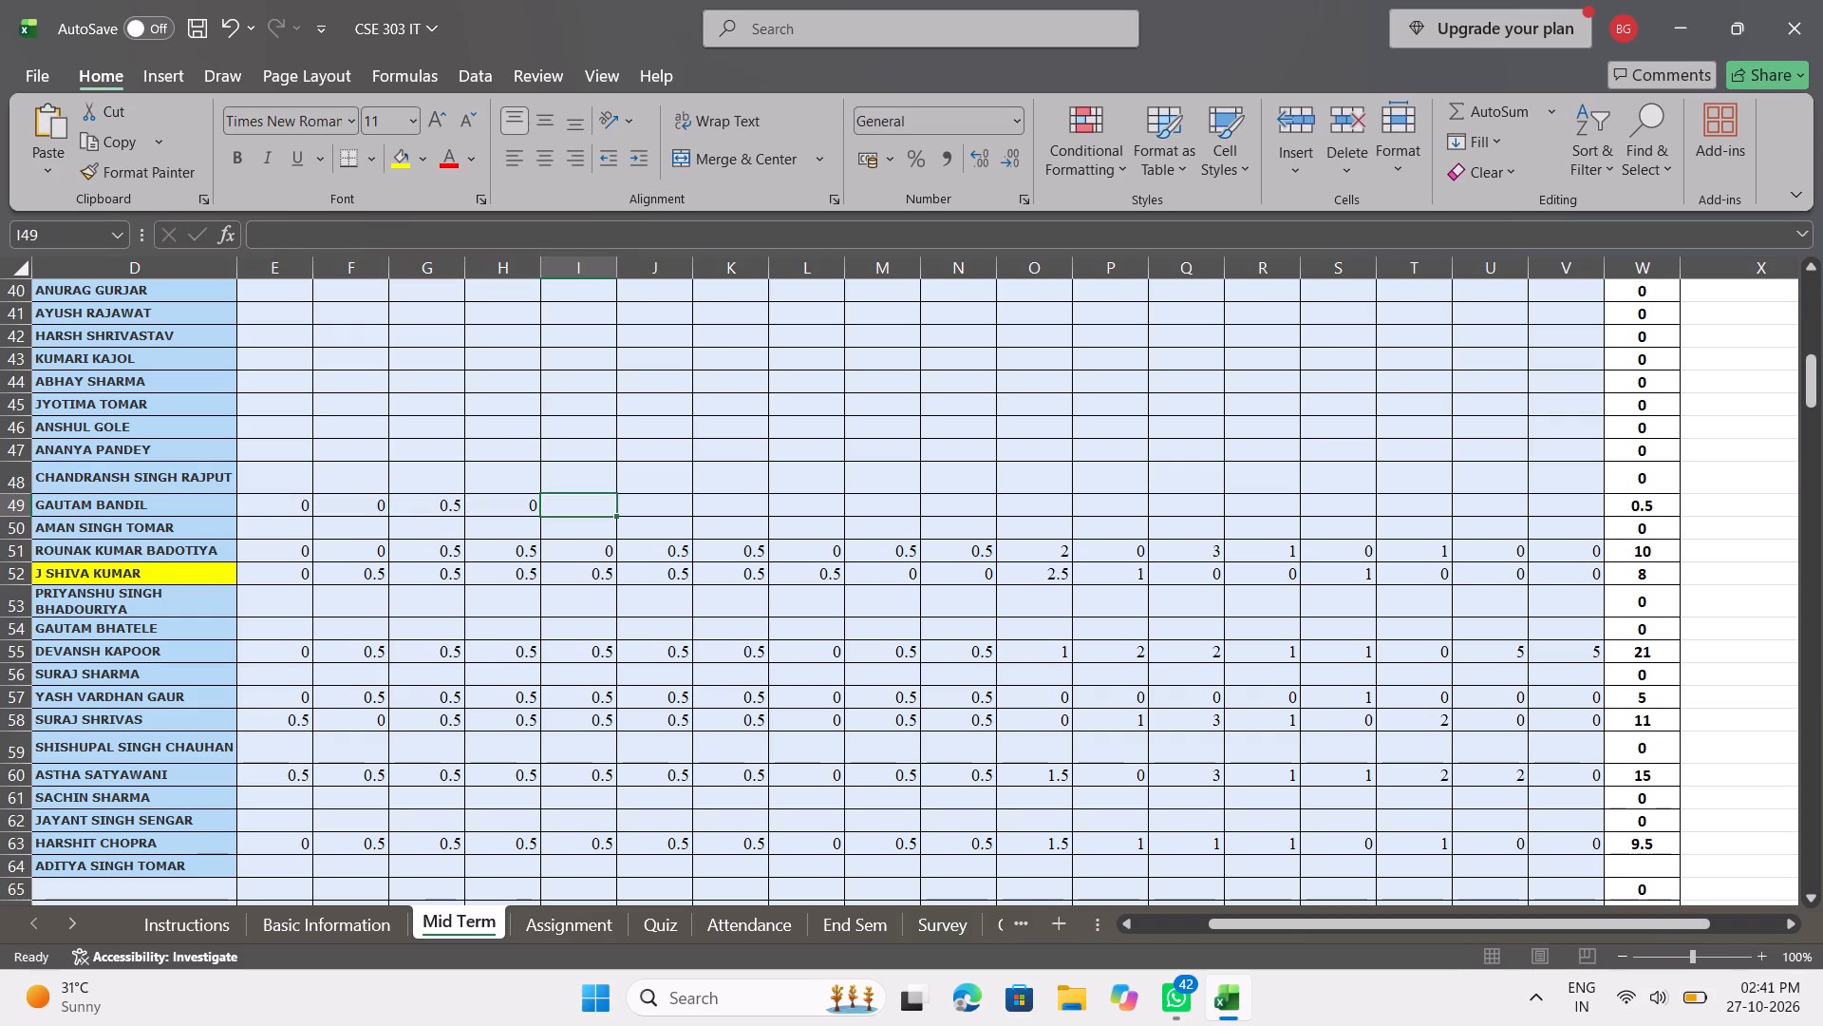
Enter the row 49 student's Q5 to Q10 marks in I49 through N49 as 0, 0.5, 0.5, 0.5, 0 and 0.
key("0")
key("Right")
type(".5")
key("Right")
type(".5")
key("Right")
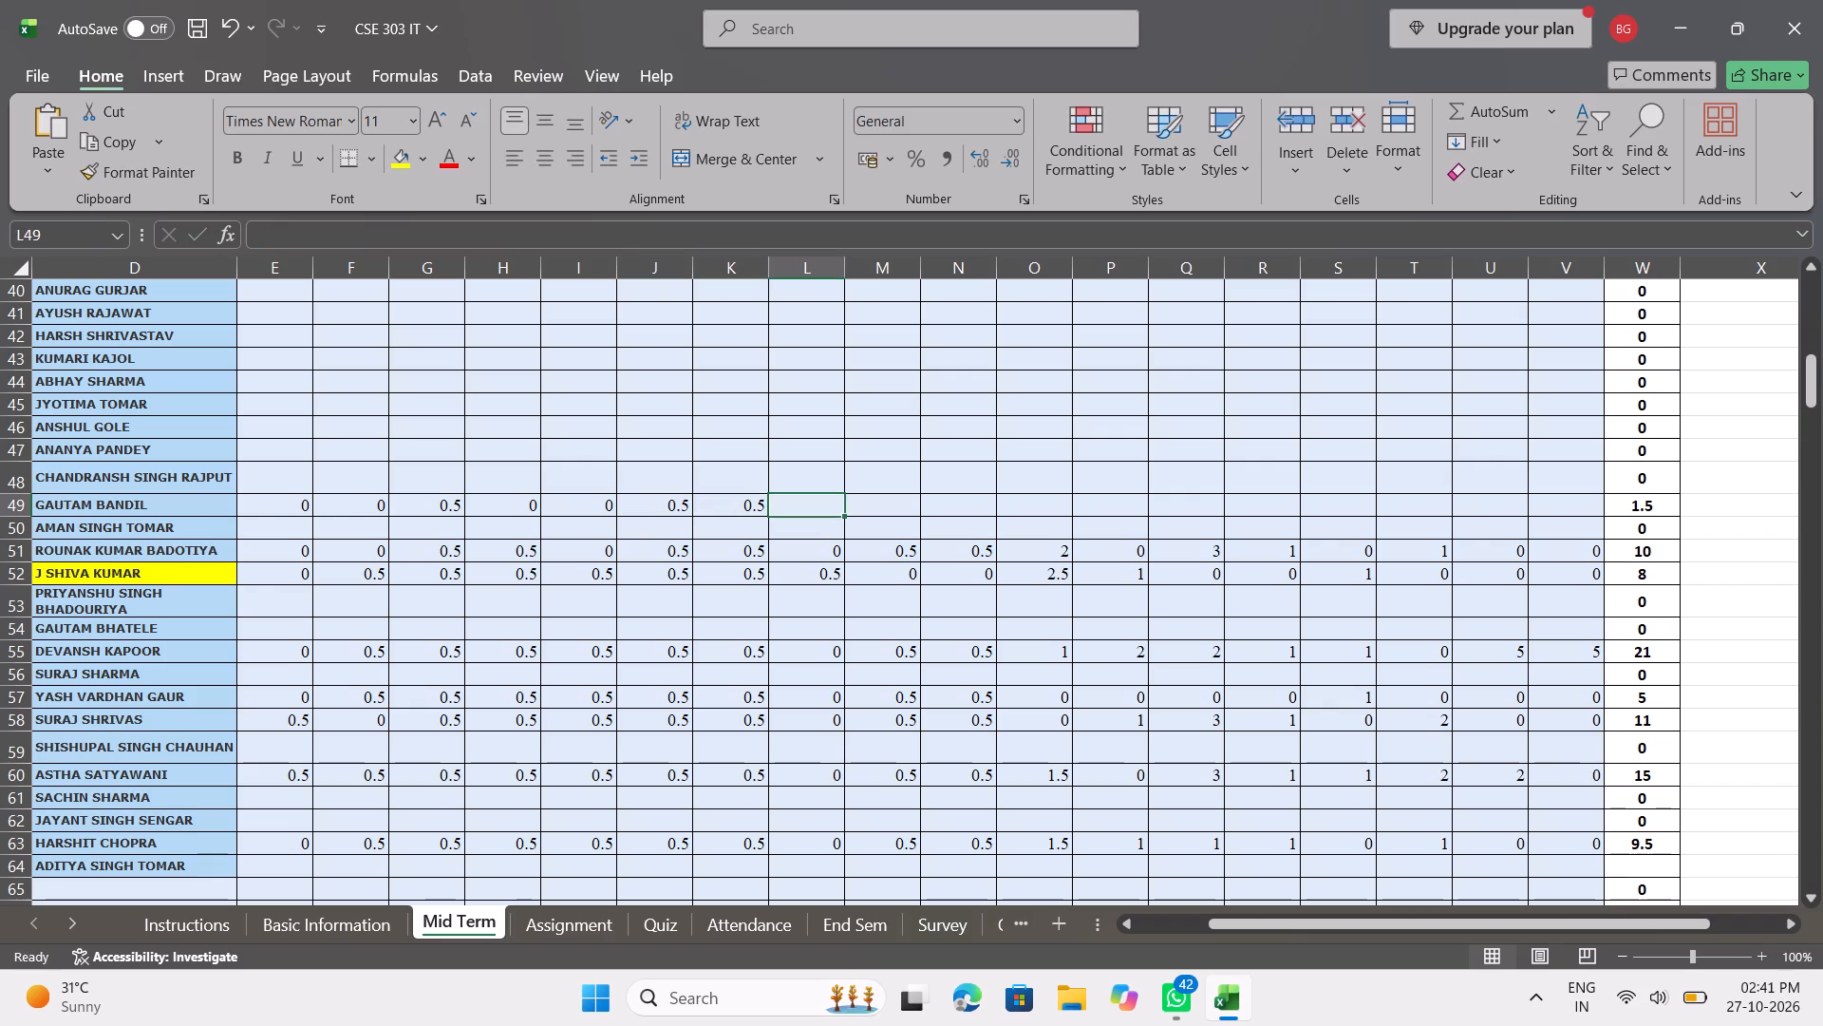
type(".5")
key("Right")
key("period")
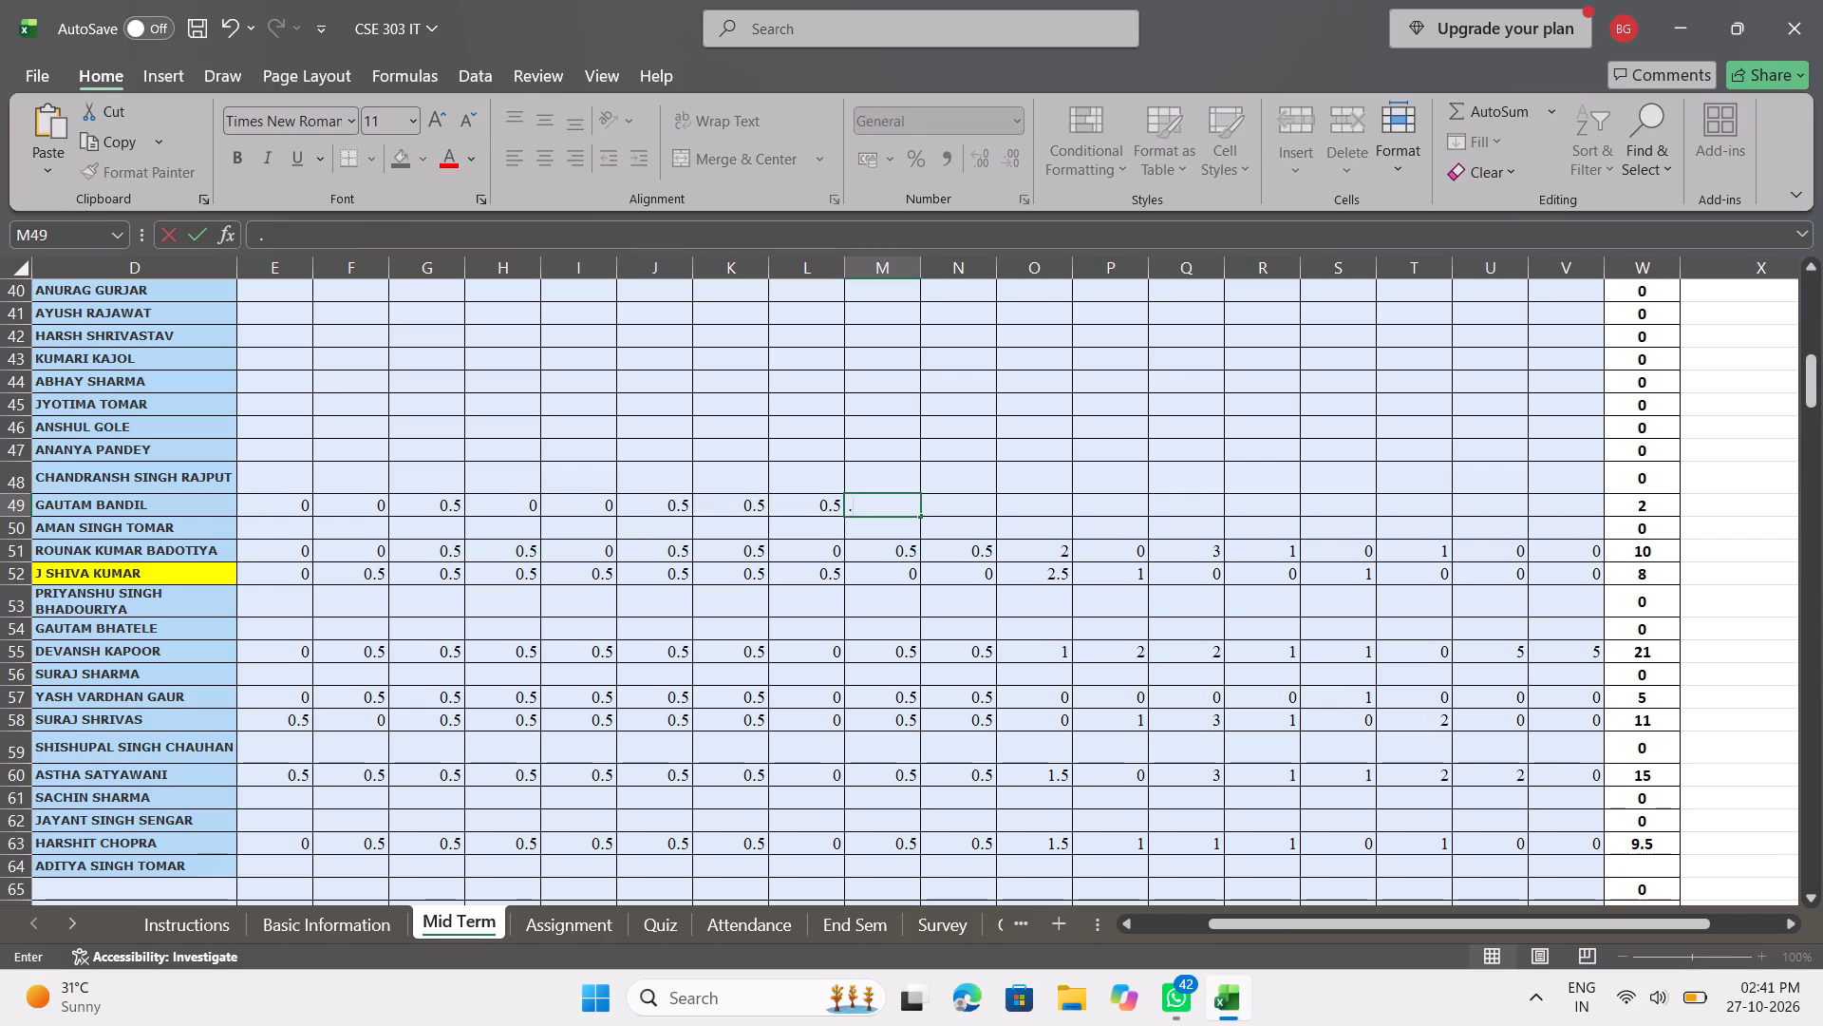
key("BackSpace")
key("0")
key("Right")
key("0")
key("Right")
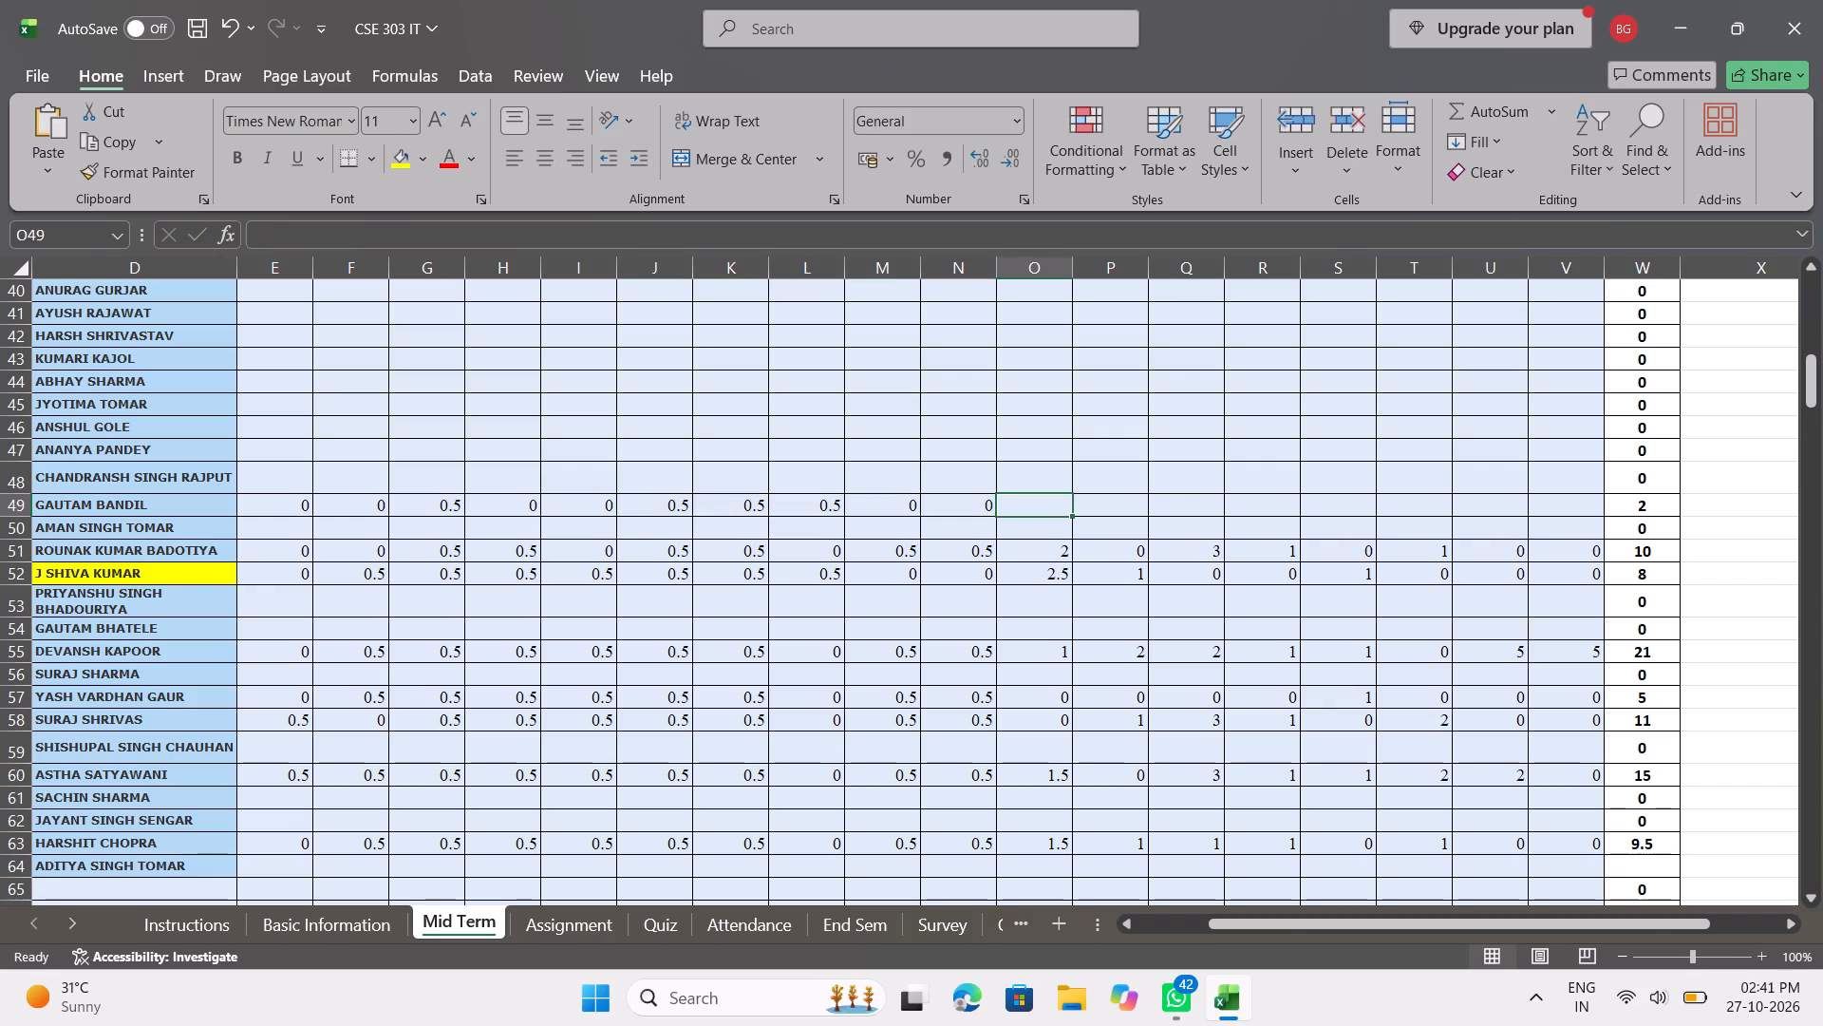
Enter the row 49 student's Q11 to Q15 marks in O49 through S49 as 3, 0, 3, 0 and 0.
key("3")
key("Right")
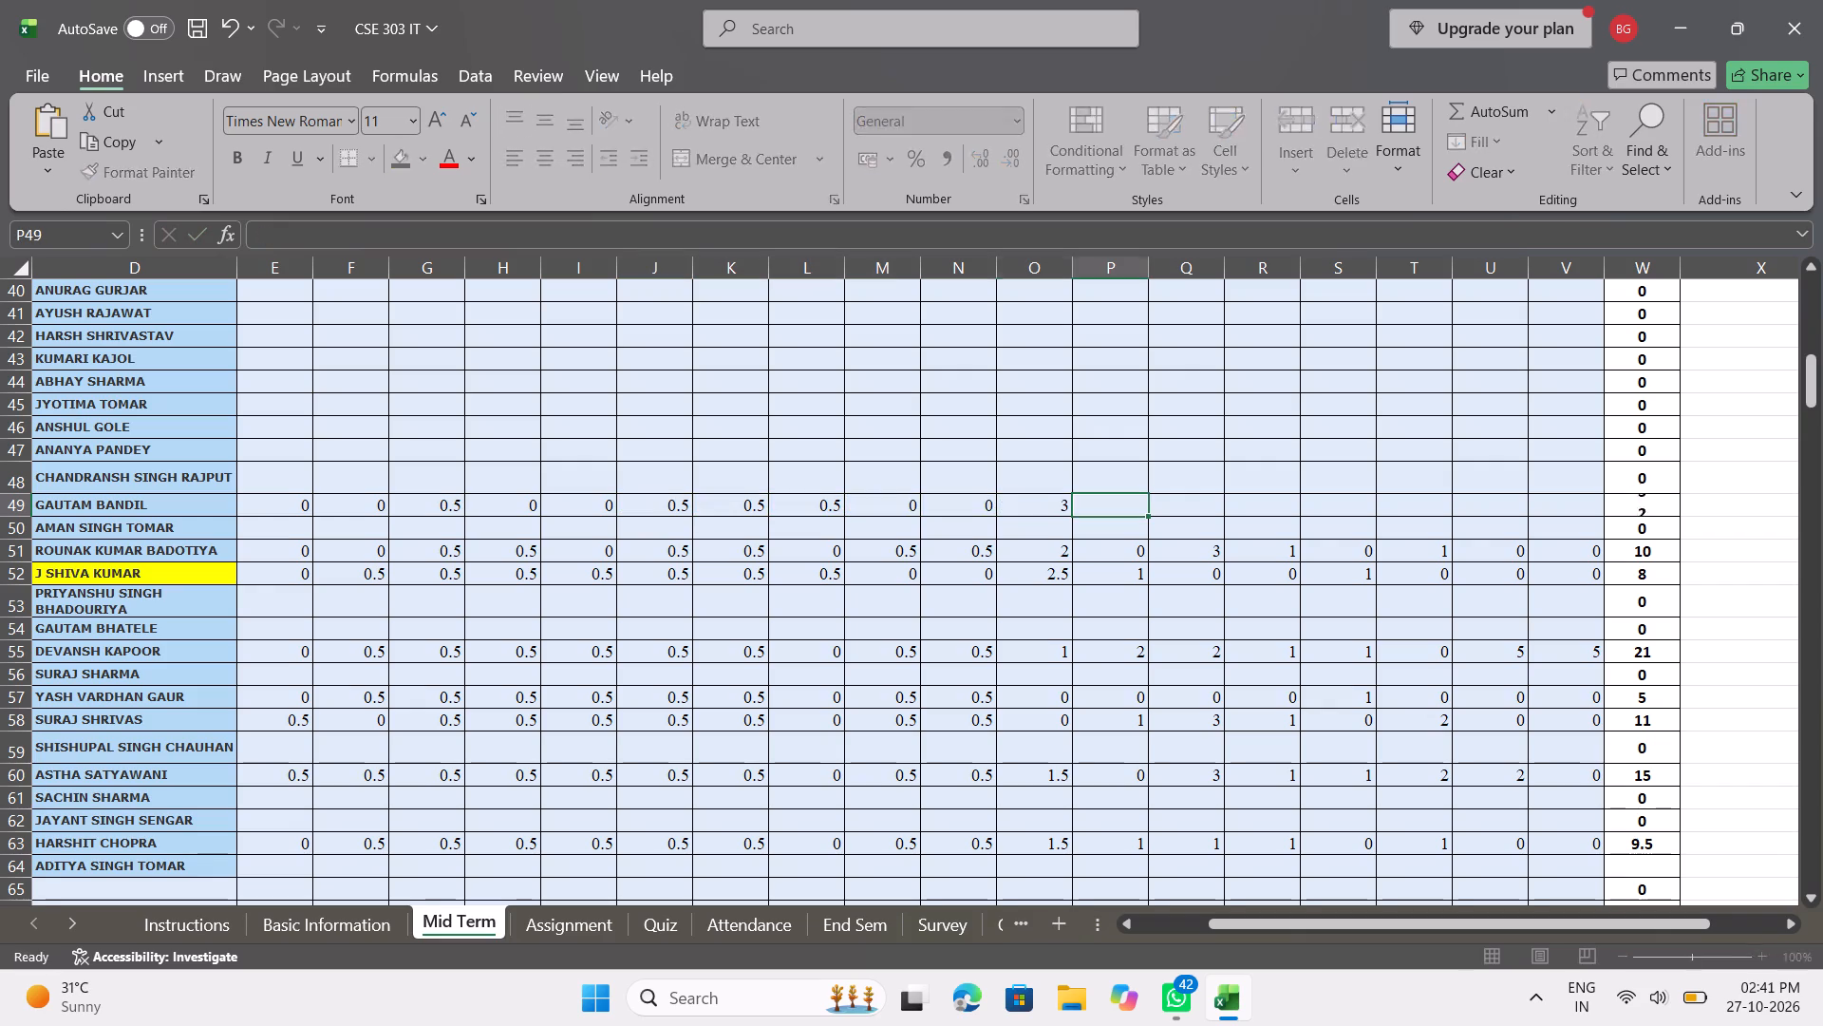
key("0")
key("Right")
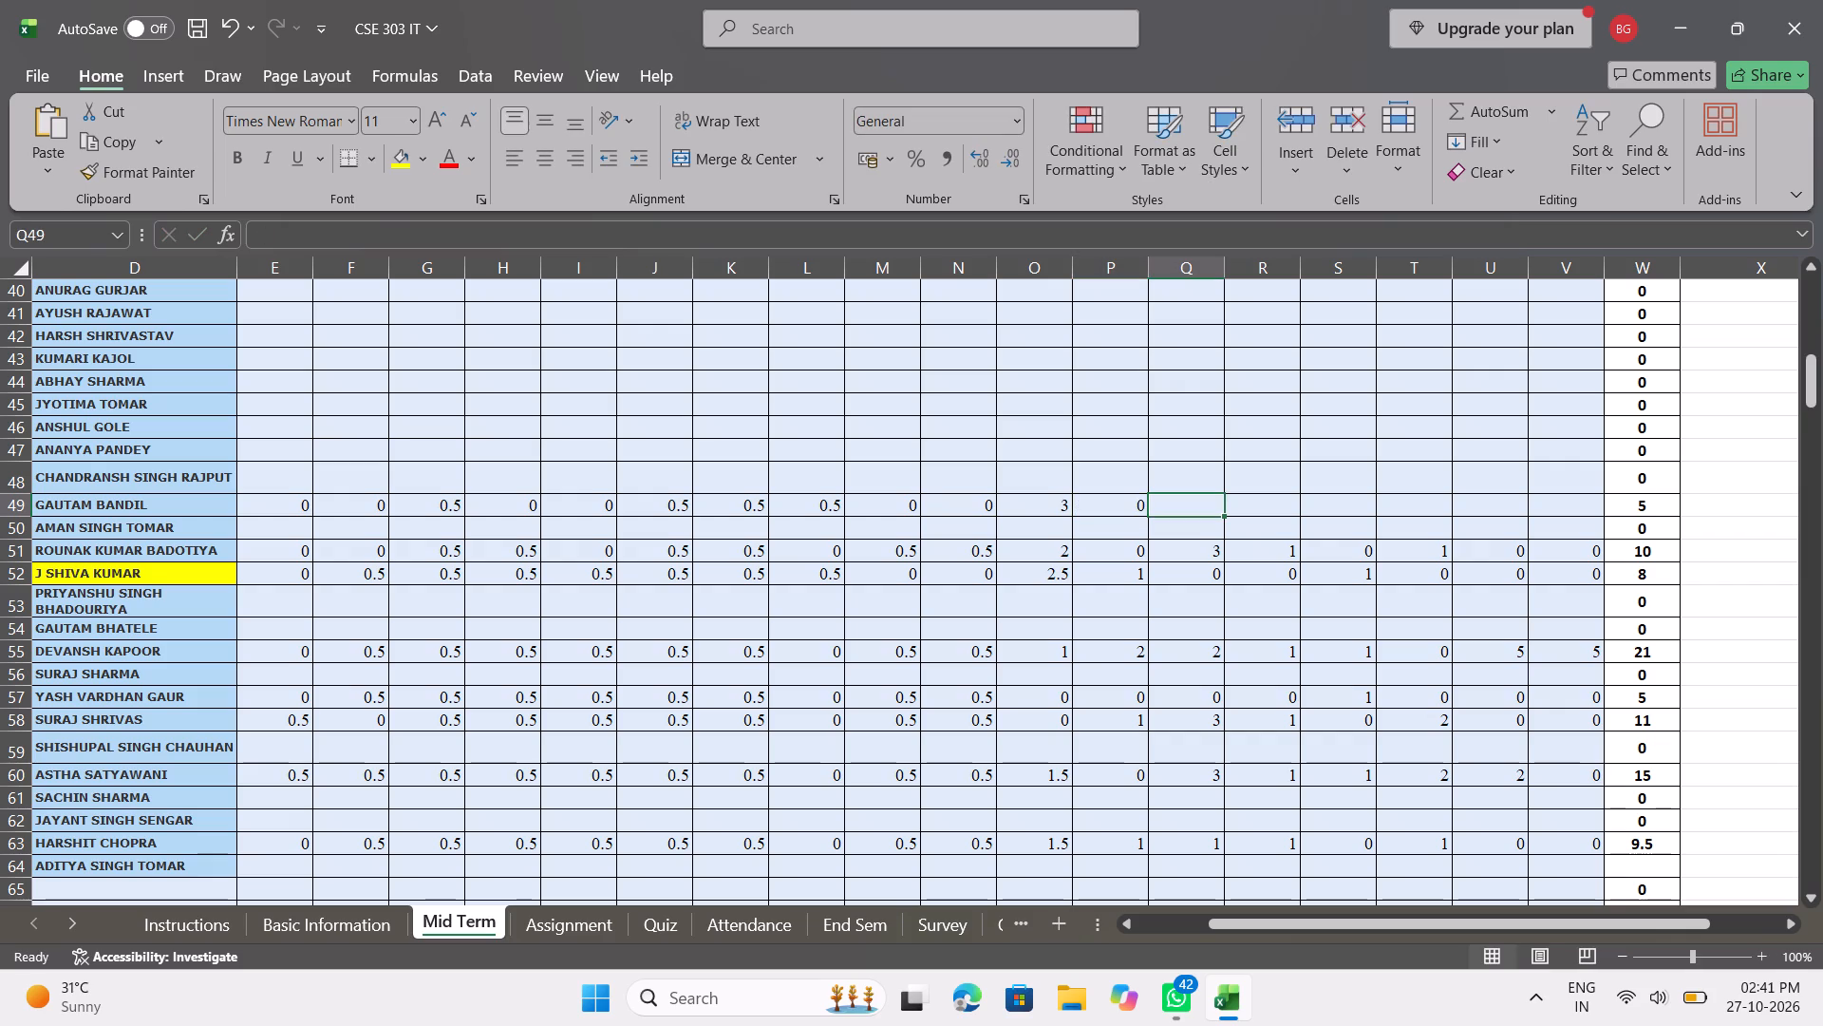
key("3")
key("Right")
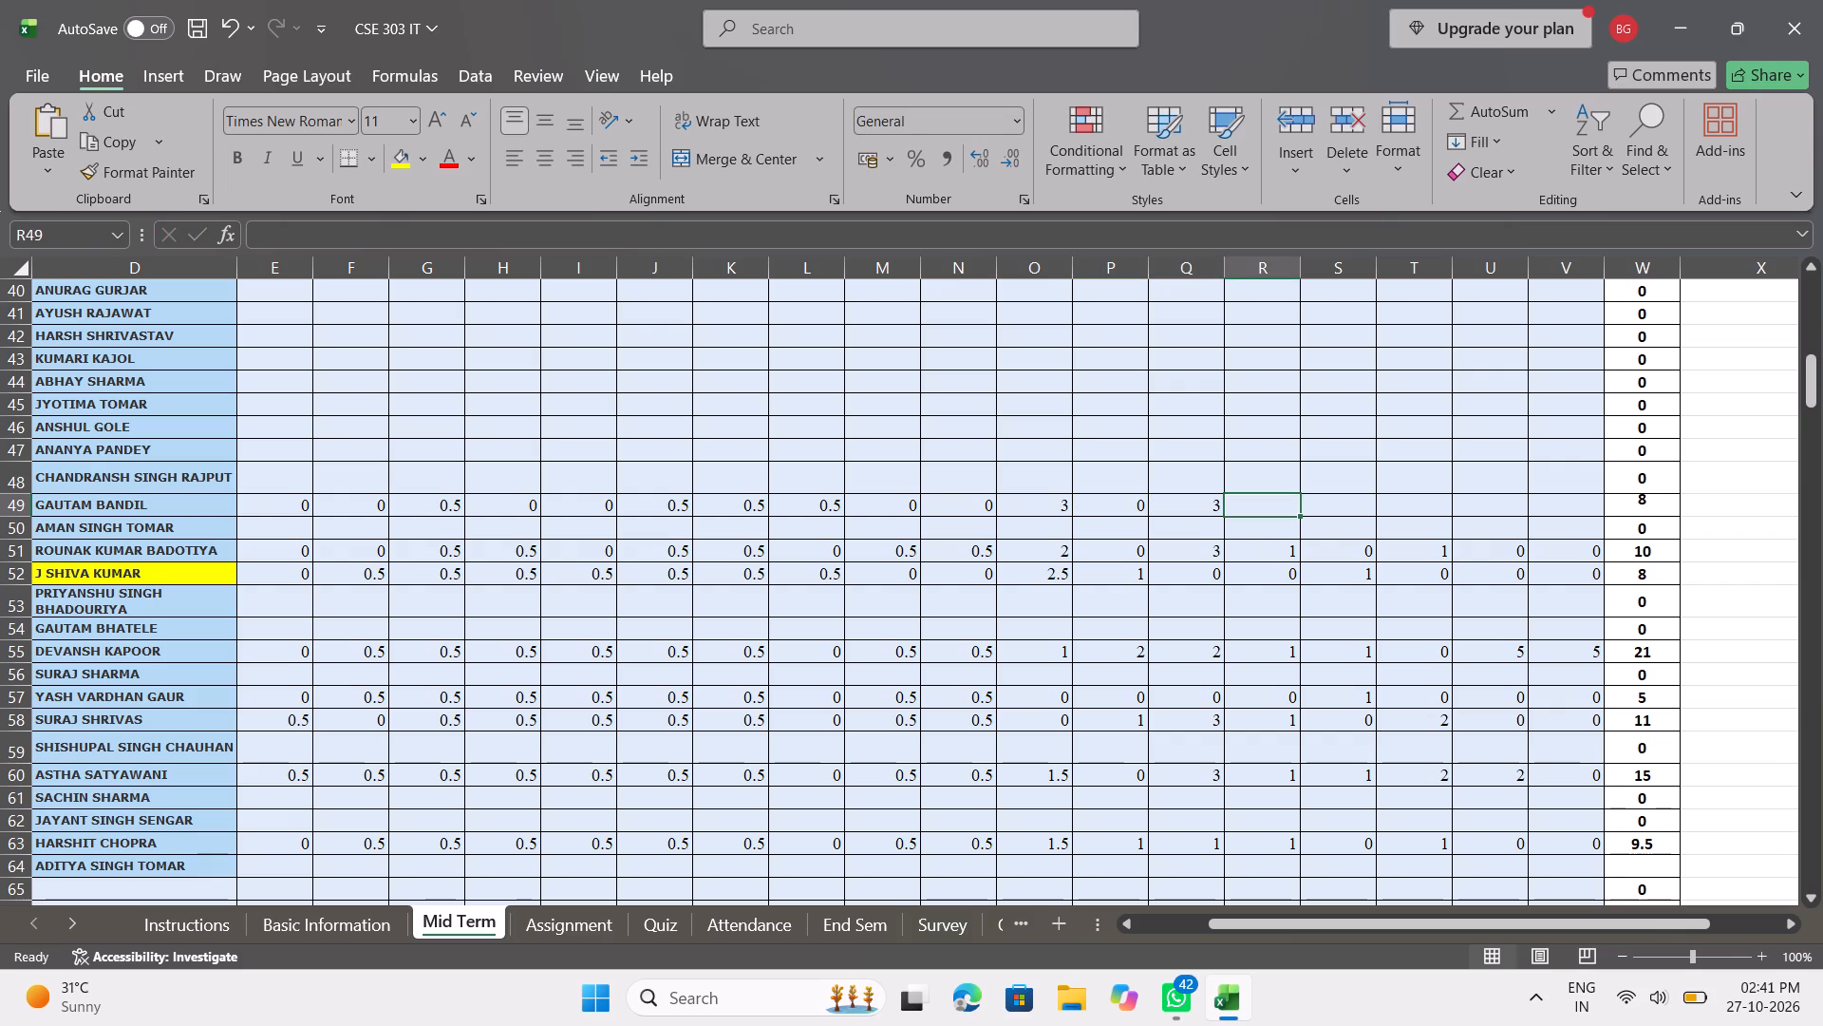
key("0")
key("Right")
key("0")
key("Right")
Enter the row 49 student's Q16 to Q18 marks as 0 in each of T49, U49 and V49.
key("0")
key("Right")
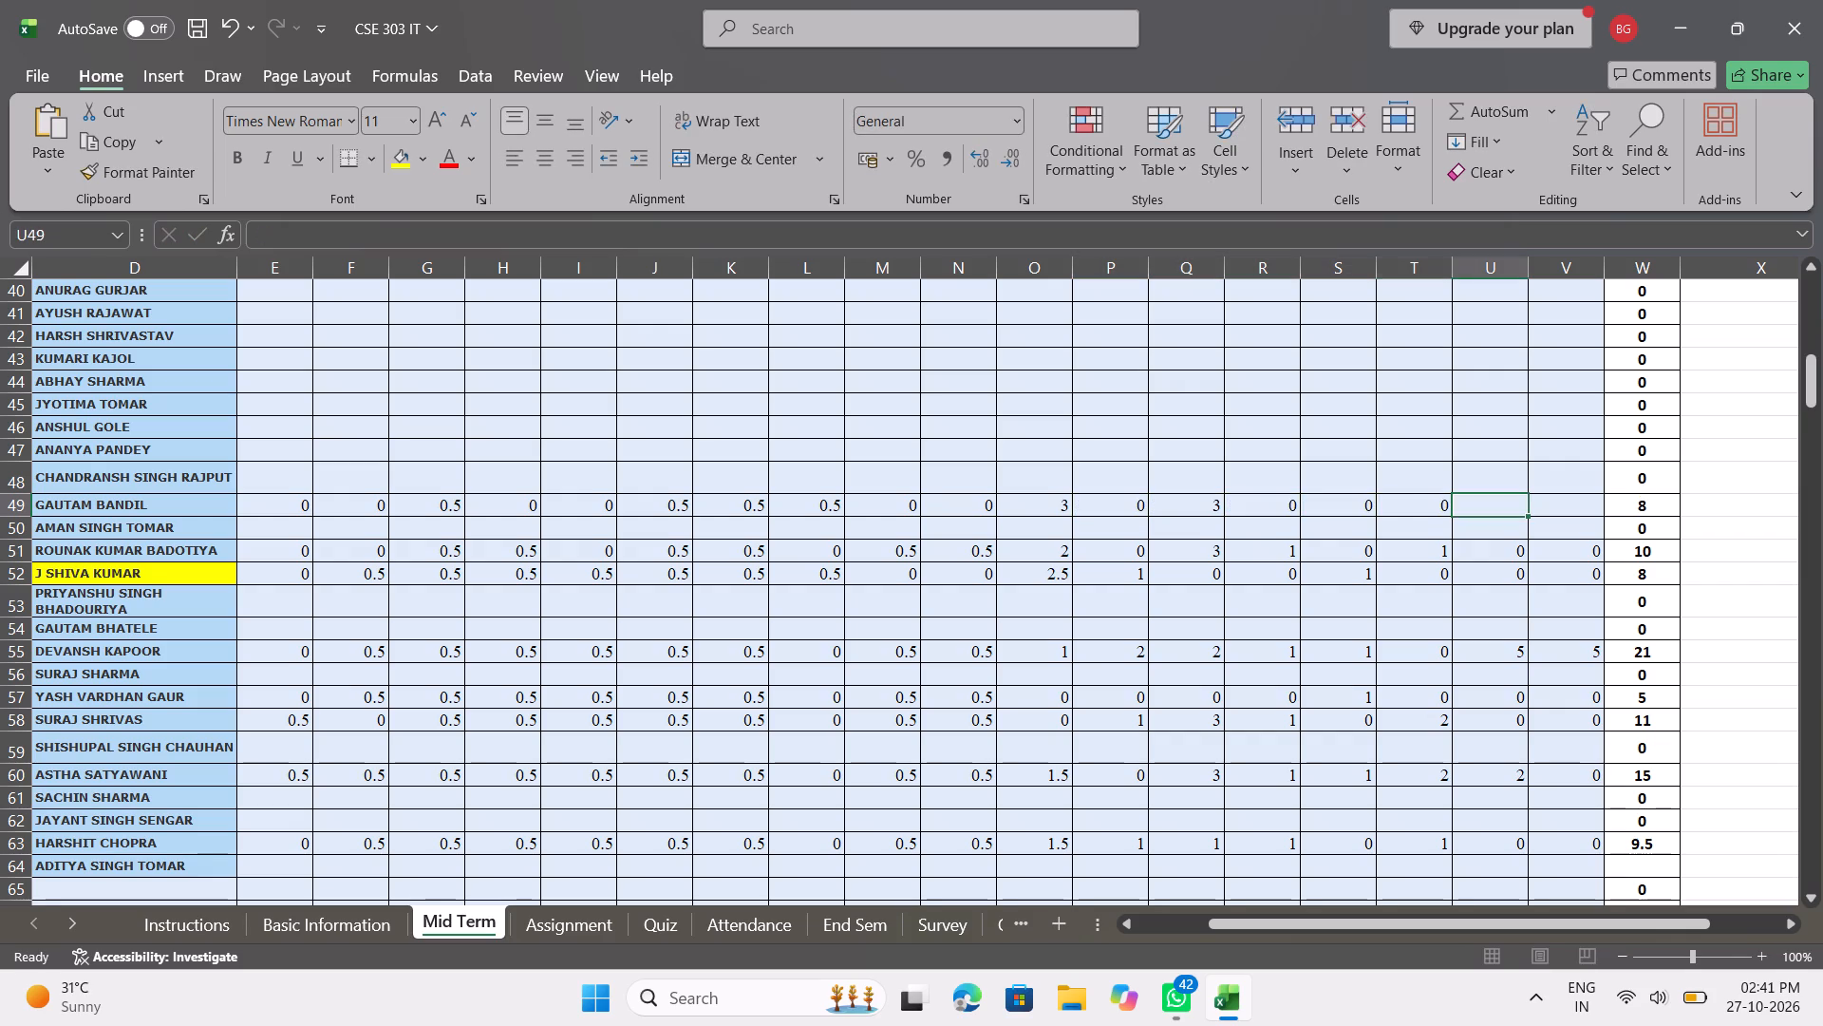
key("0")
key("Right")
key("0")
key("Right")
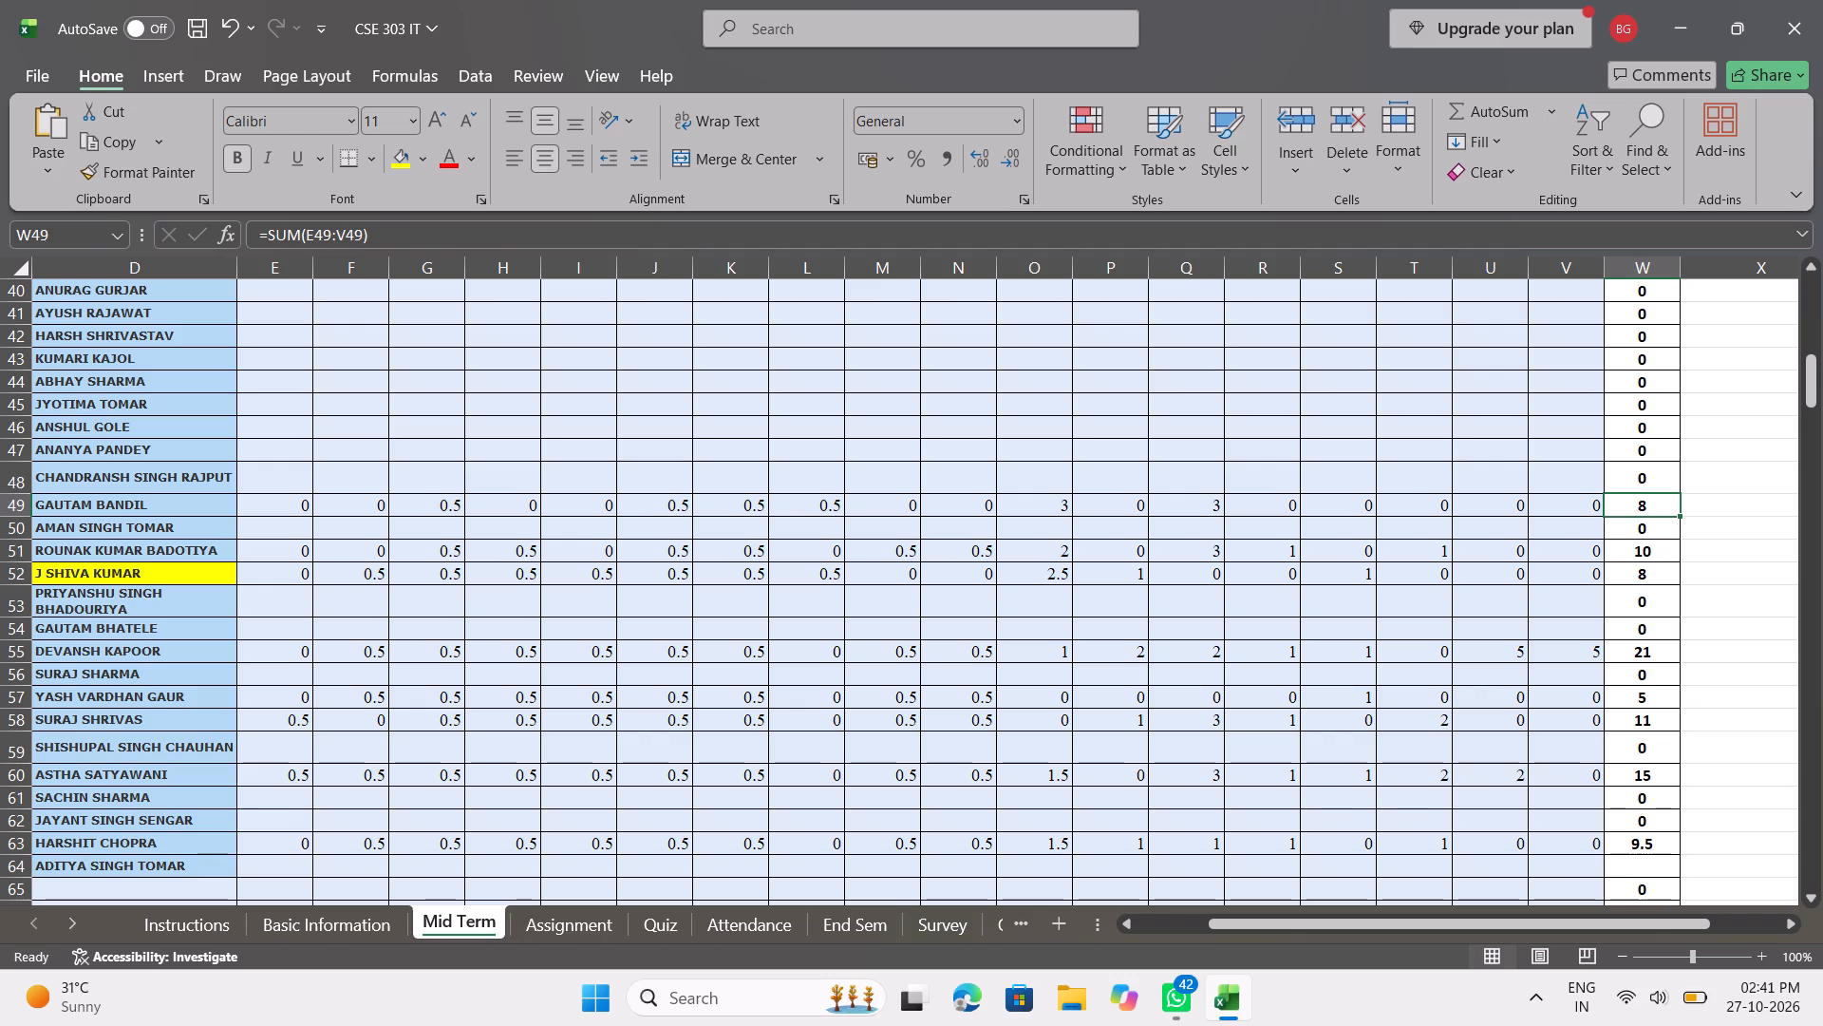
Look through the student names in column D above row 49 for the next student whose marks are due.
scroll(139, 572, "up", 1)
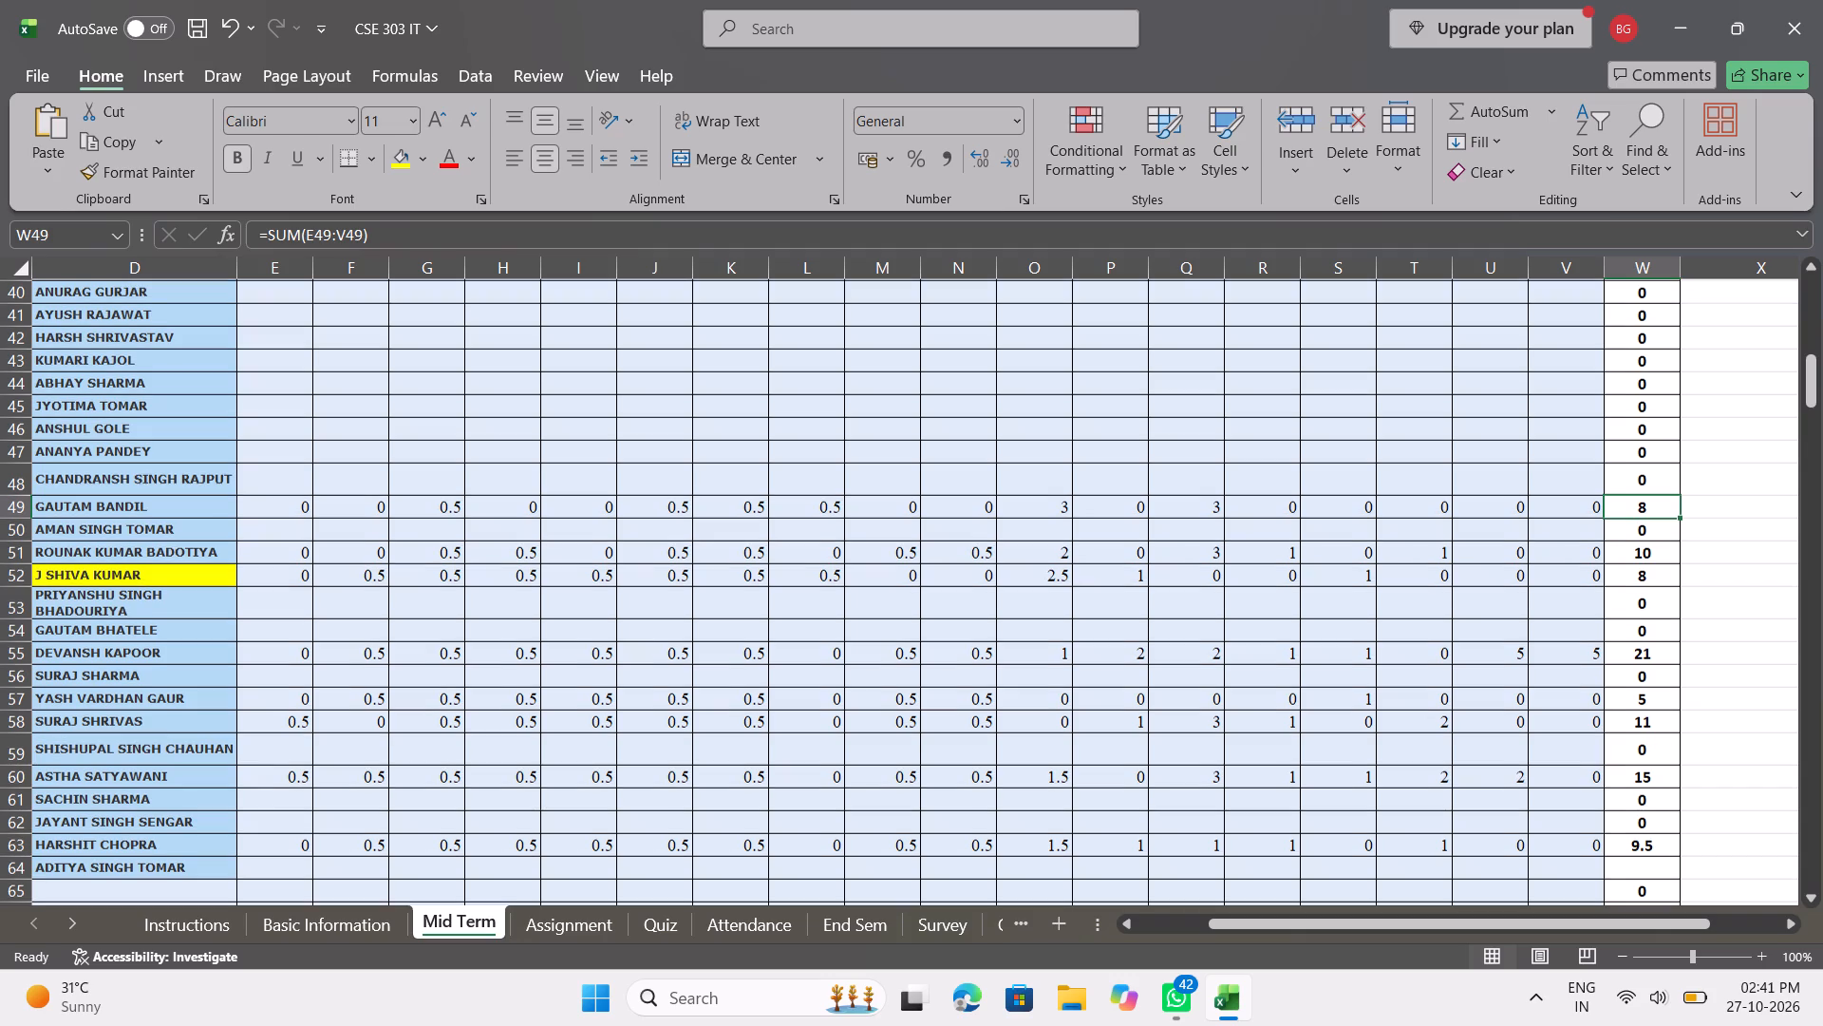
scroll(139, 572, "up", 2)
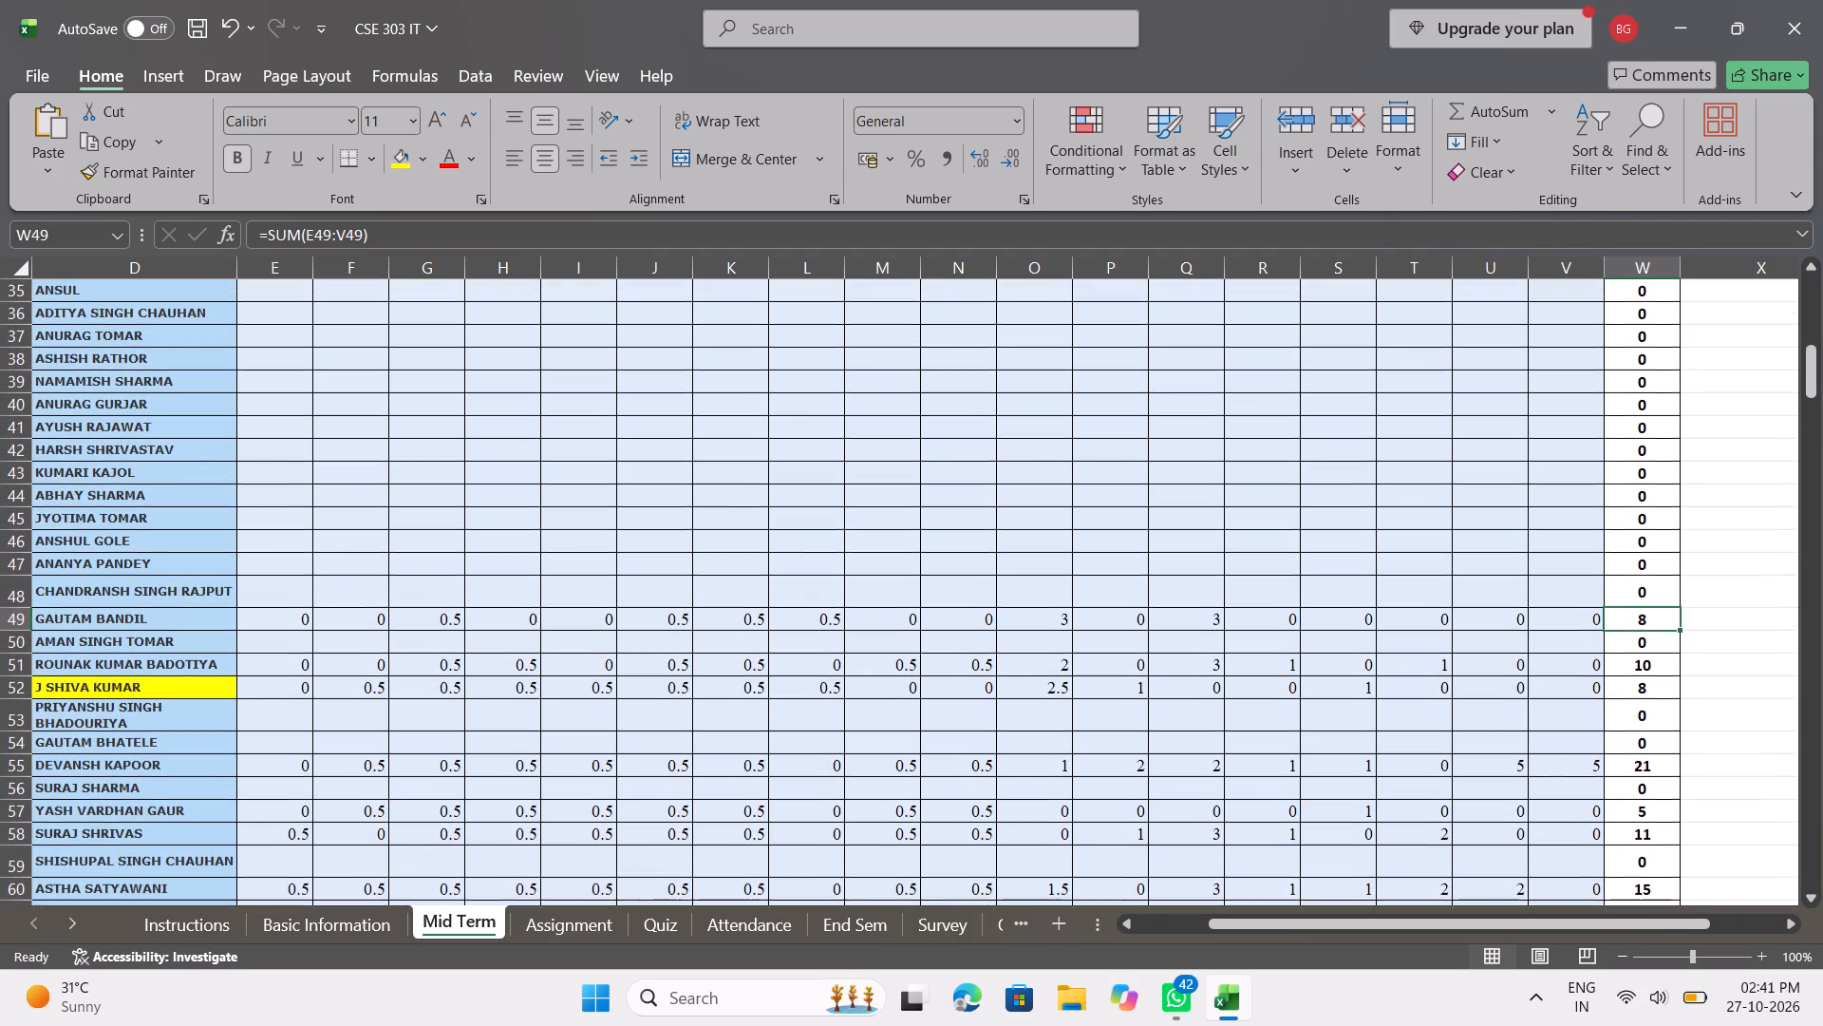
scroll(139, 572, "up", 3)
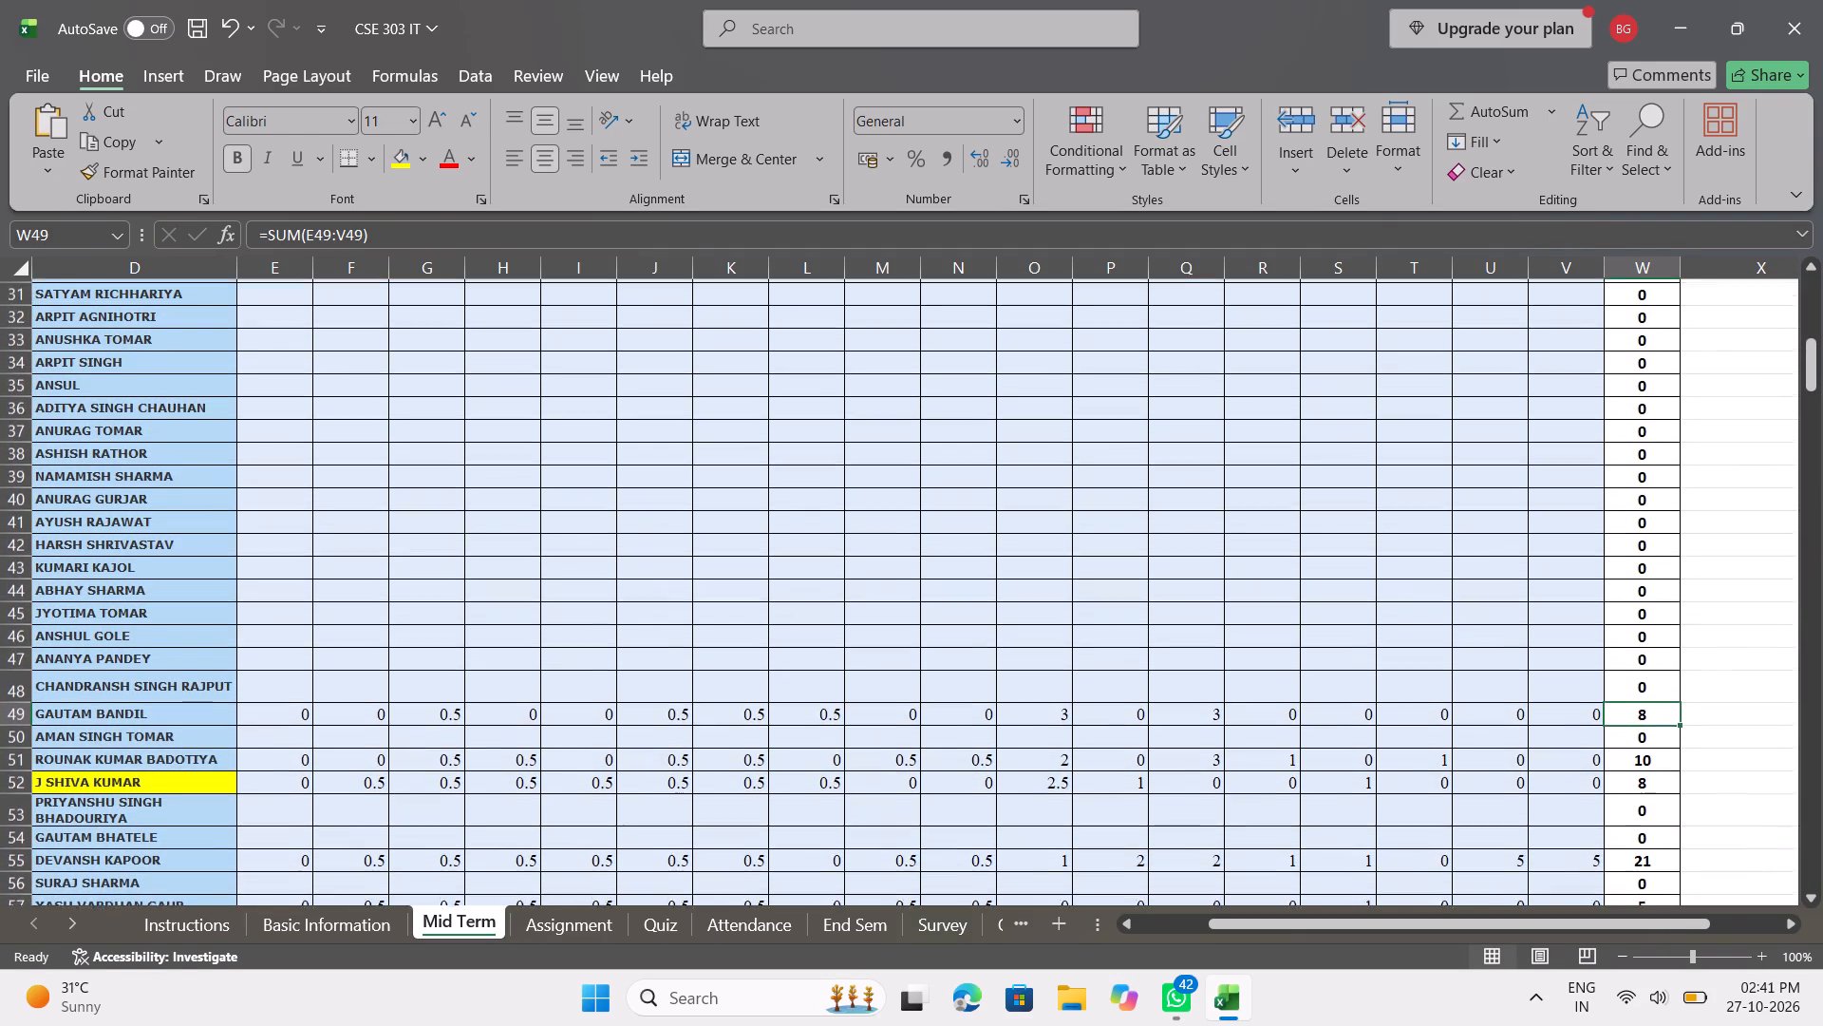
scroll(139, 572, "up", 3)
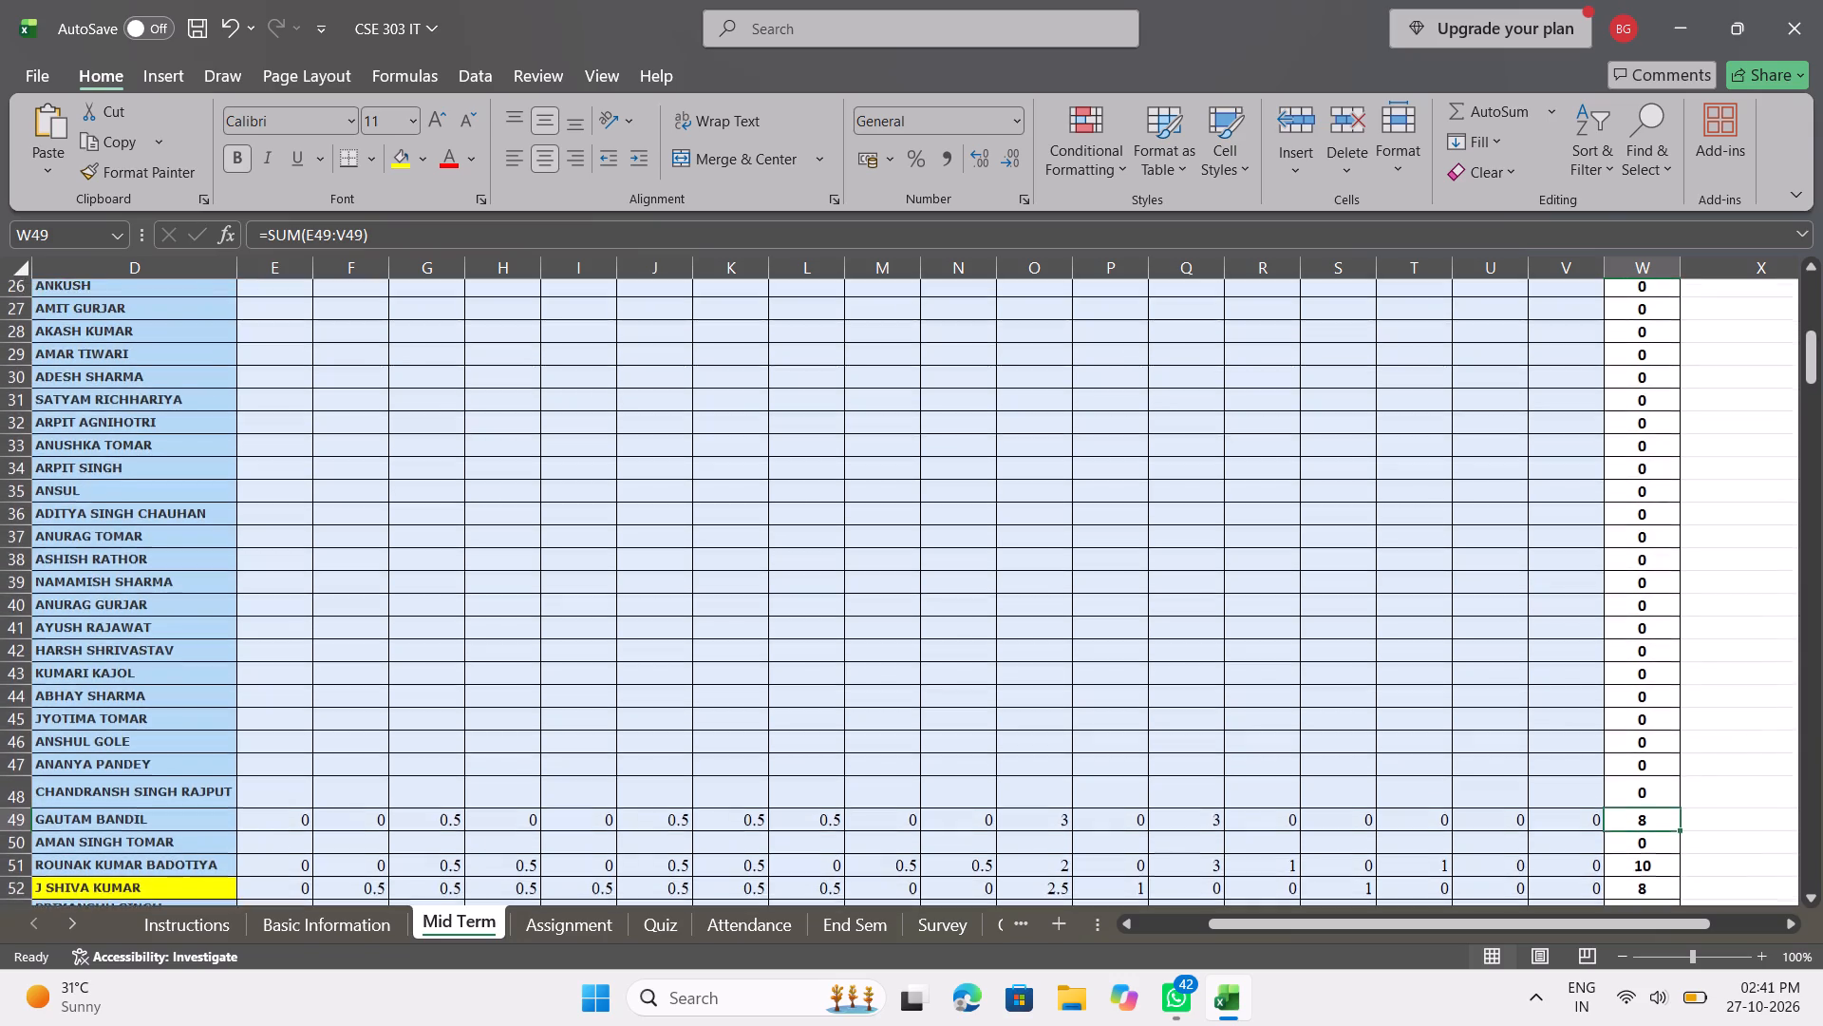
scroll(139, 572, "up", 4)
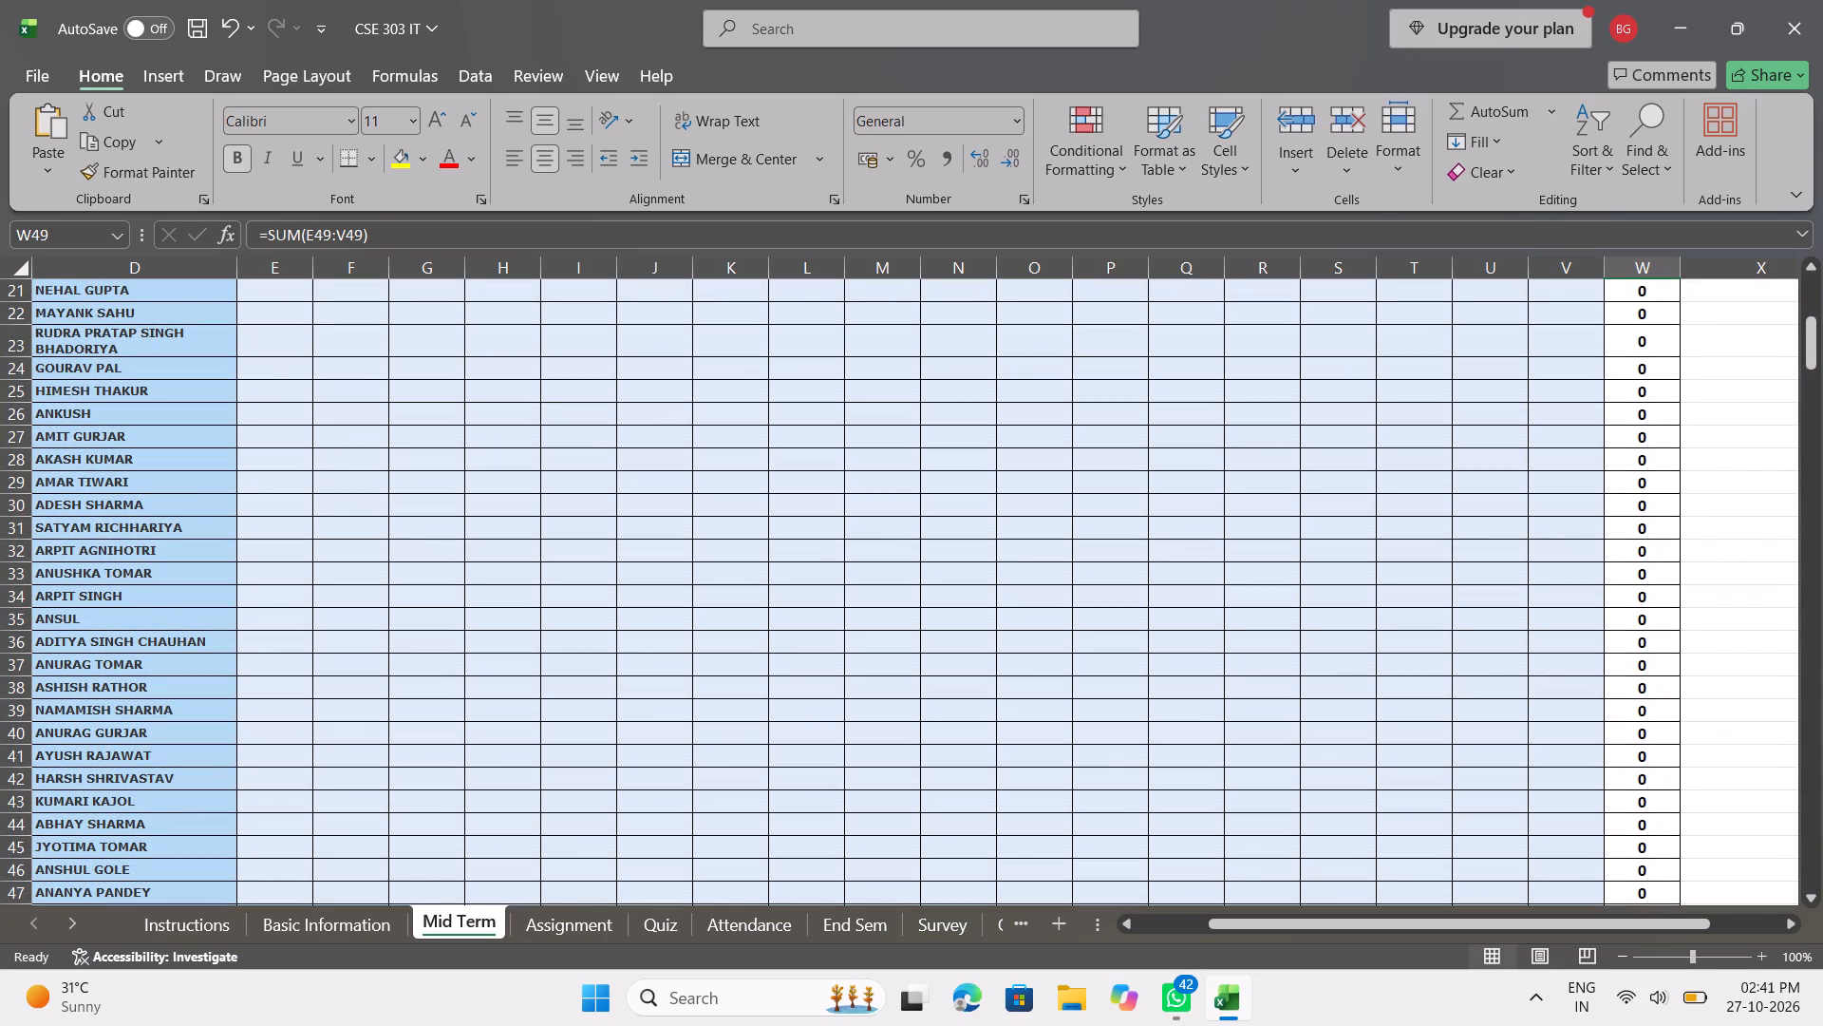
scroll(158, 788, "down", 1)
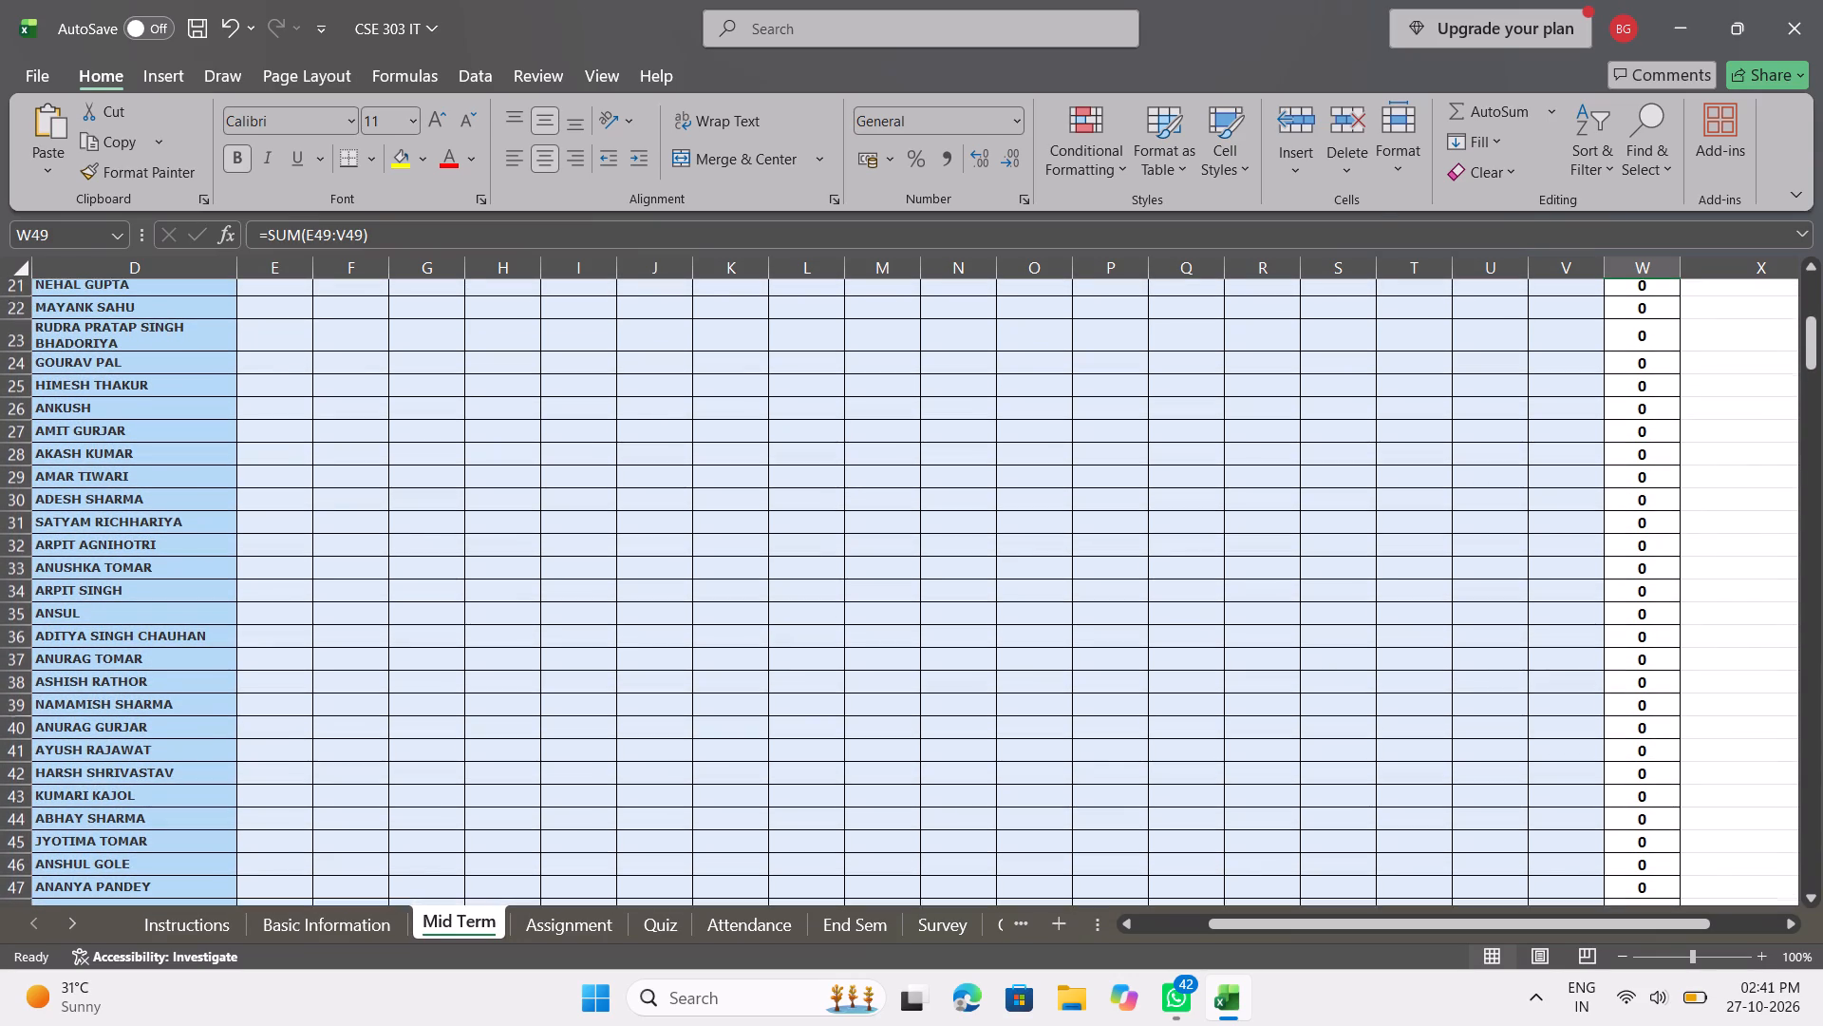
scroll(158, 788, "down", 2)
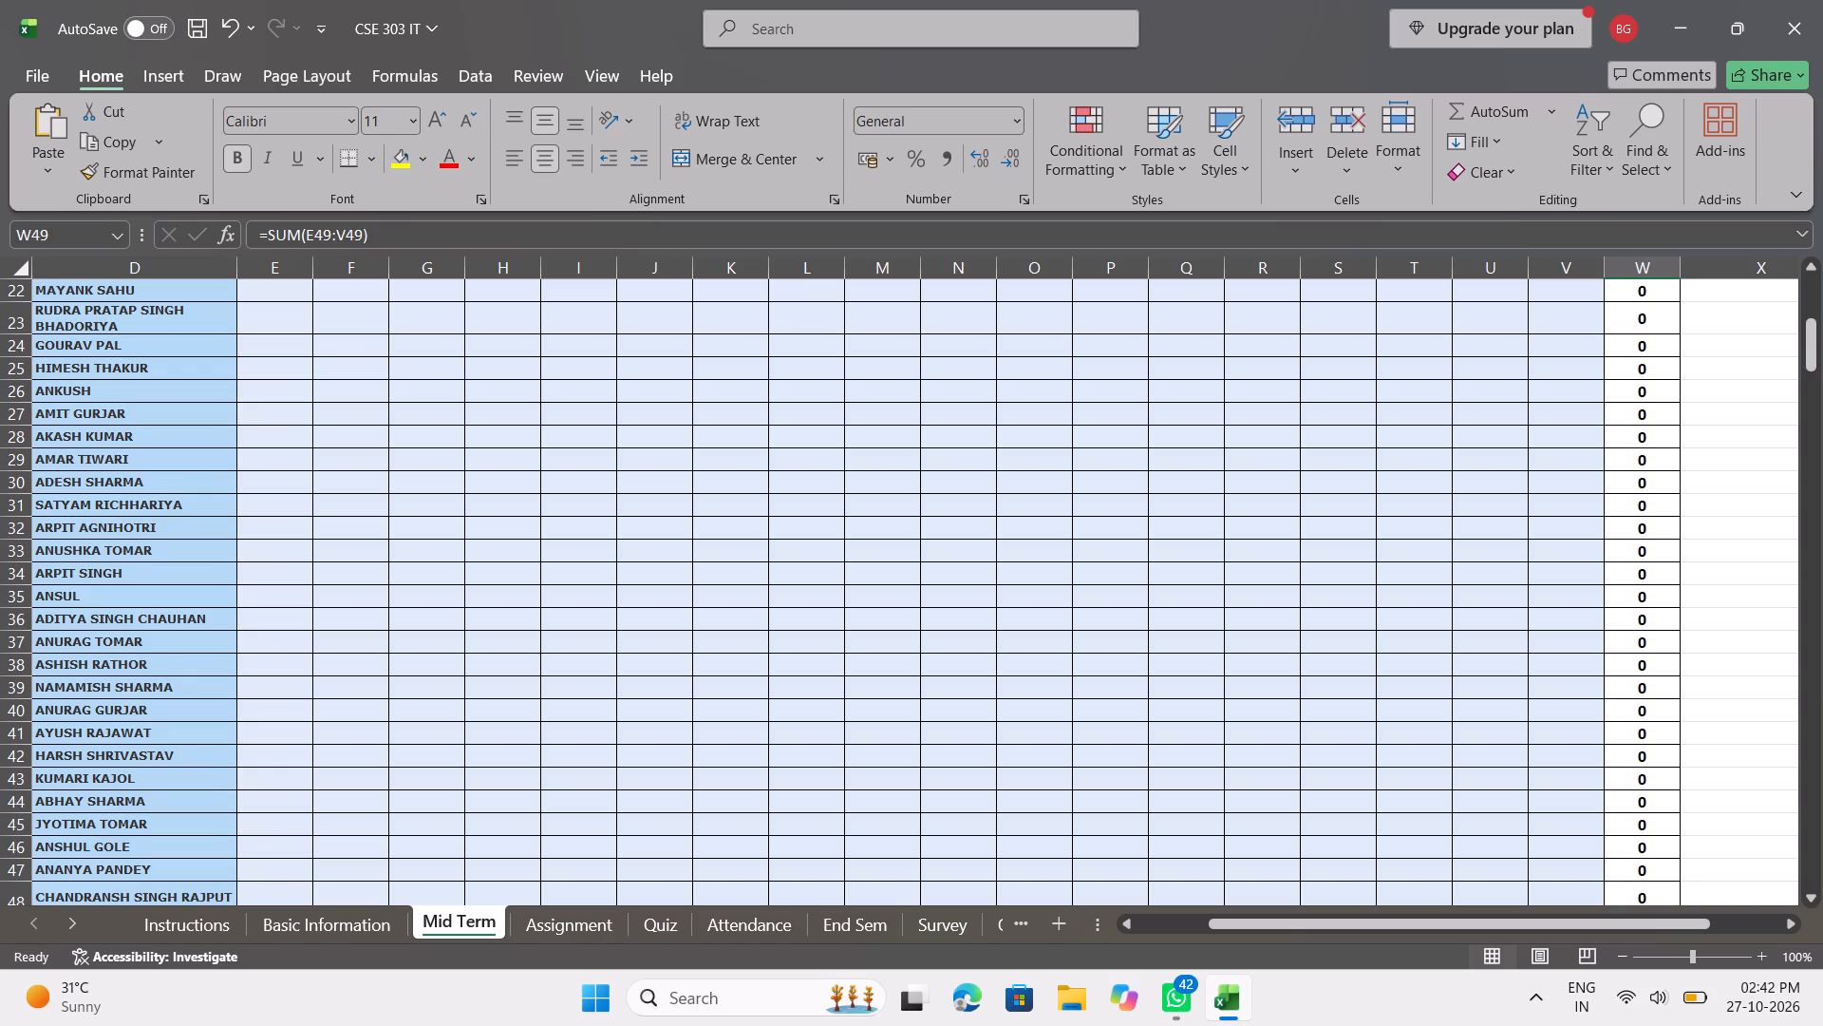
Find the row 56 student by name and enter the Q1 to Q4 marks in E56 through H56 as 0, 0.5, 0.5 and 0.5.
key("ctrl+f")
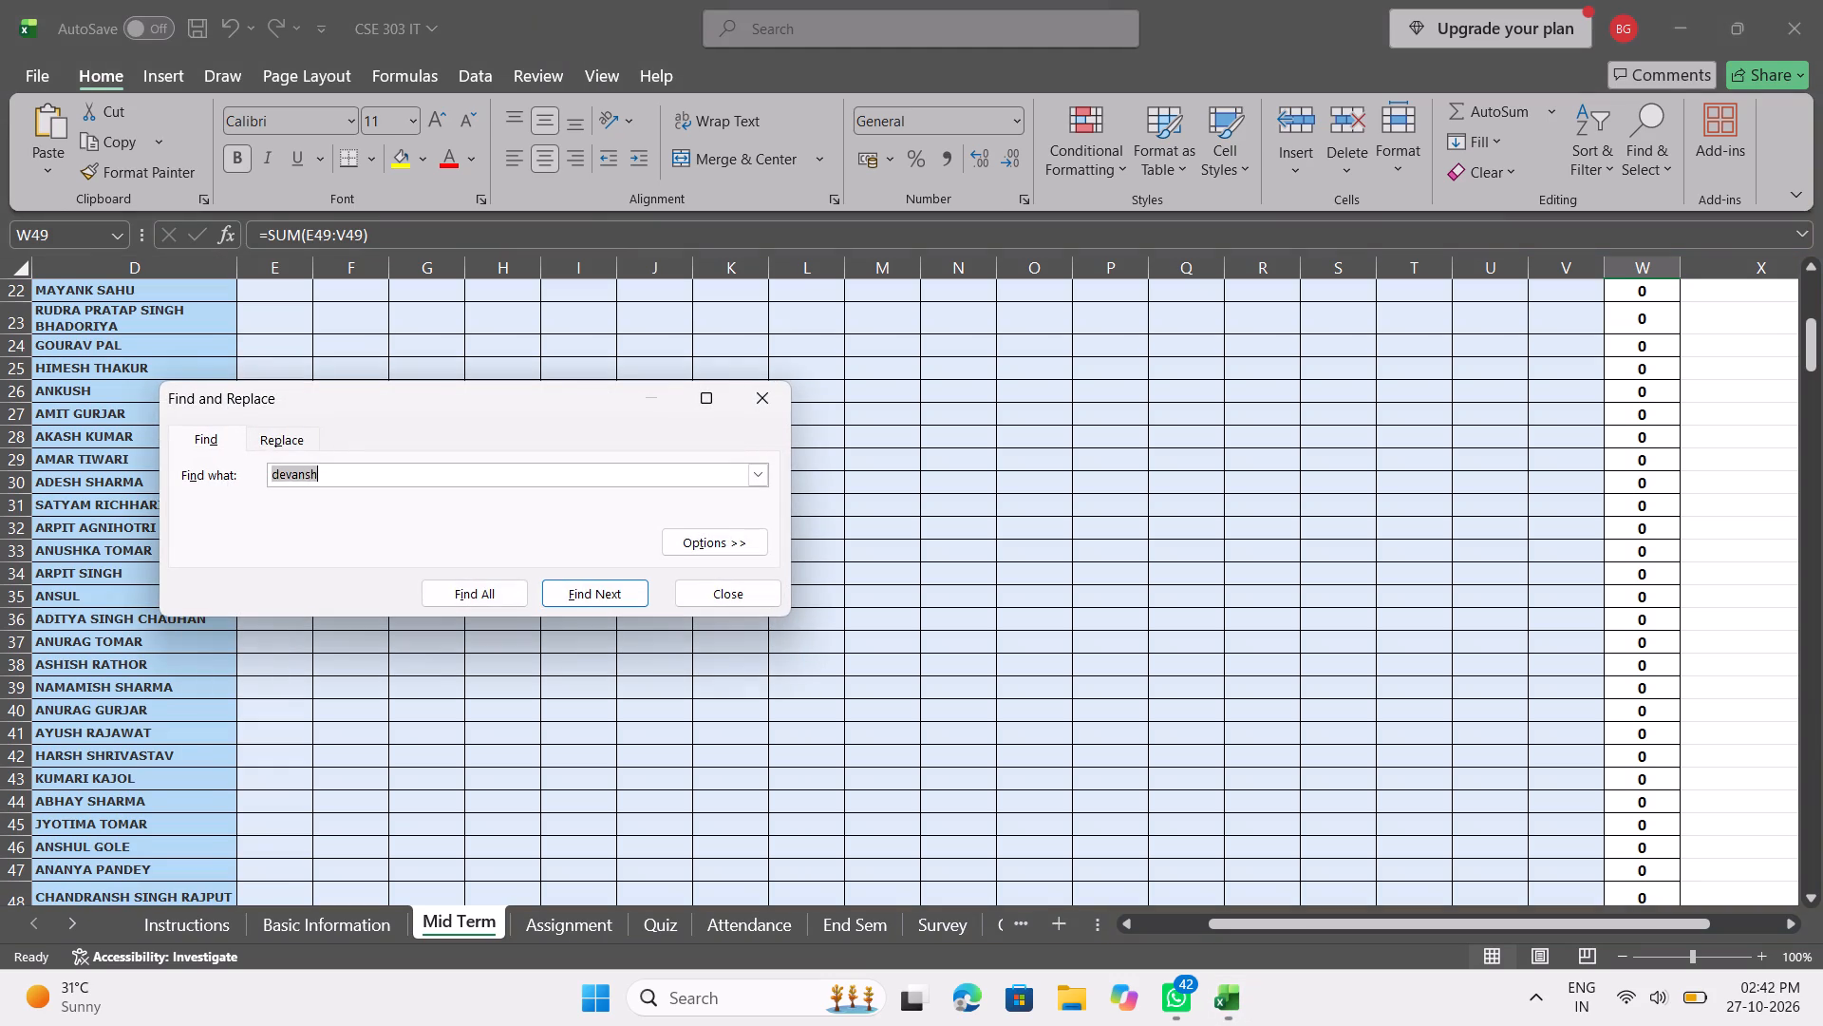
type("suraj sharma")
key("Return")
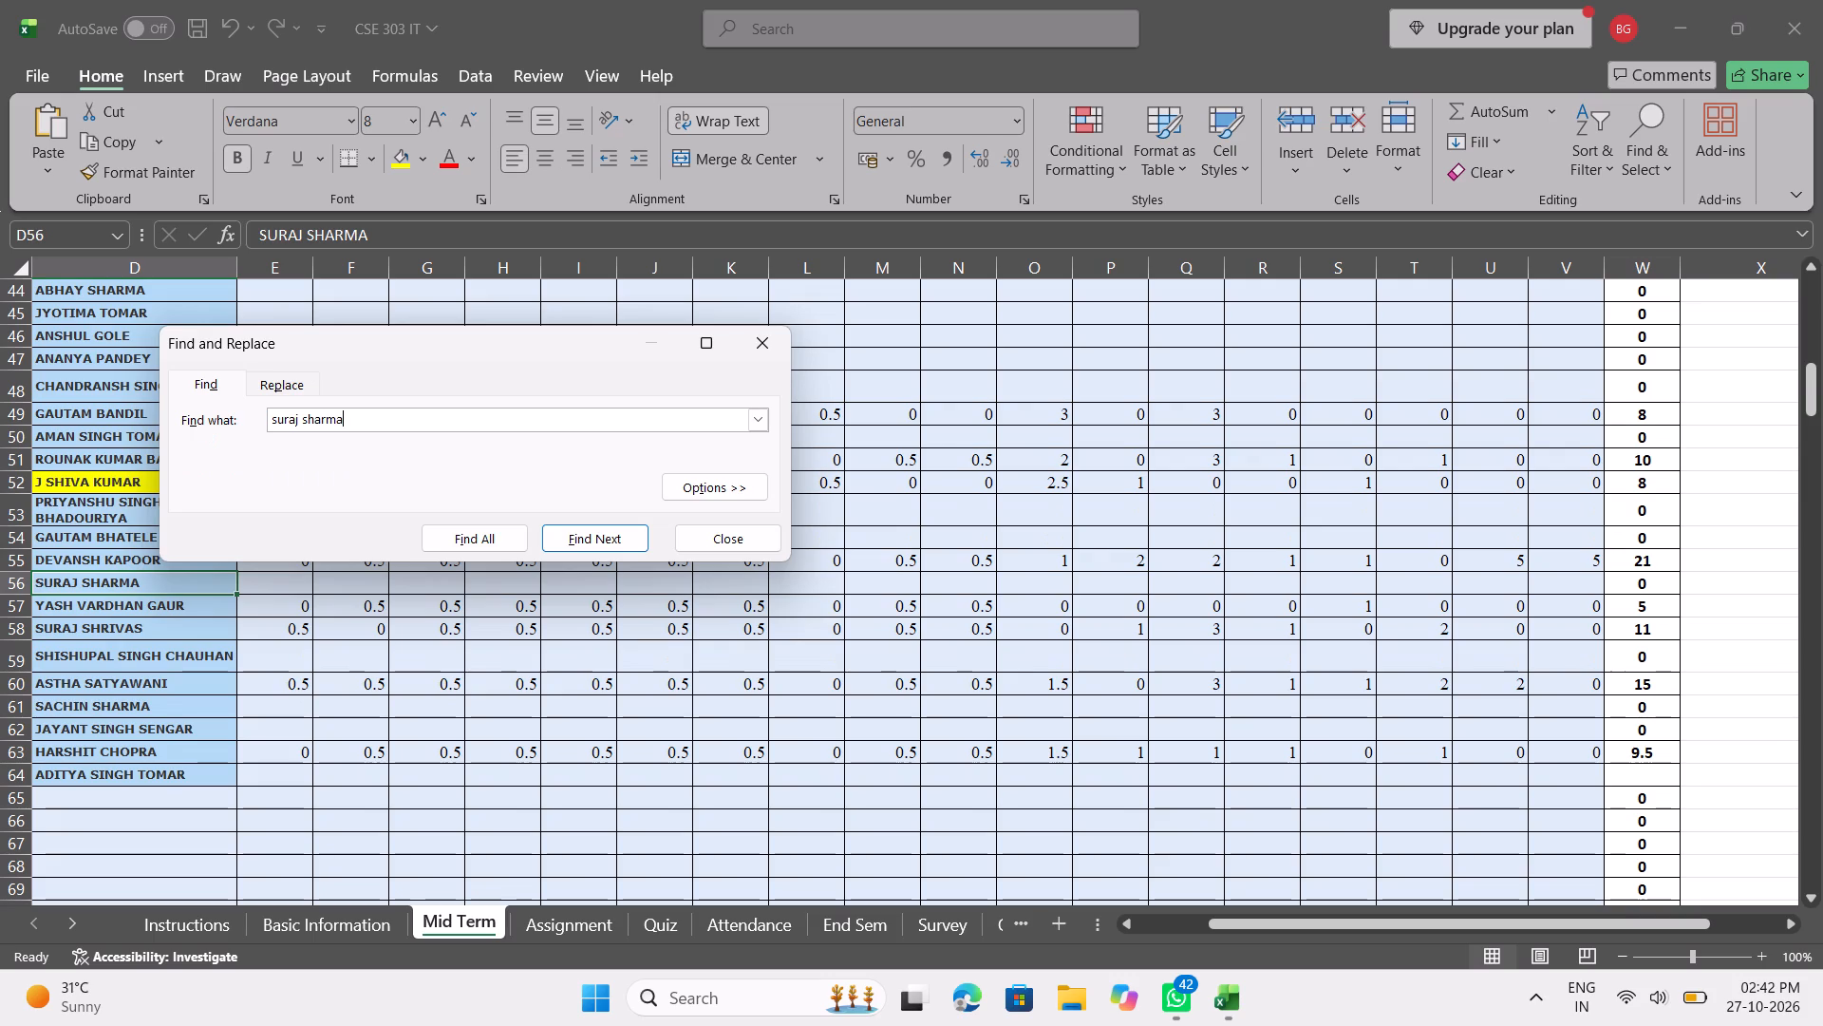
left_click(291, 583)
left_click(782, 353)
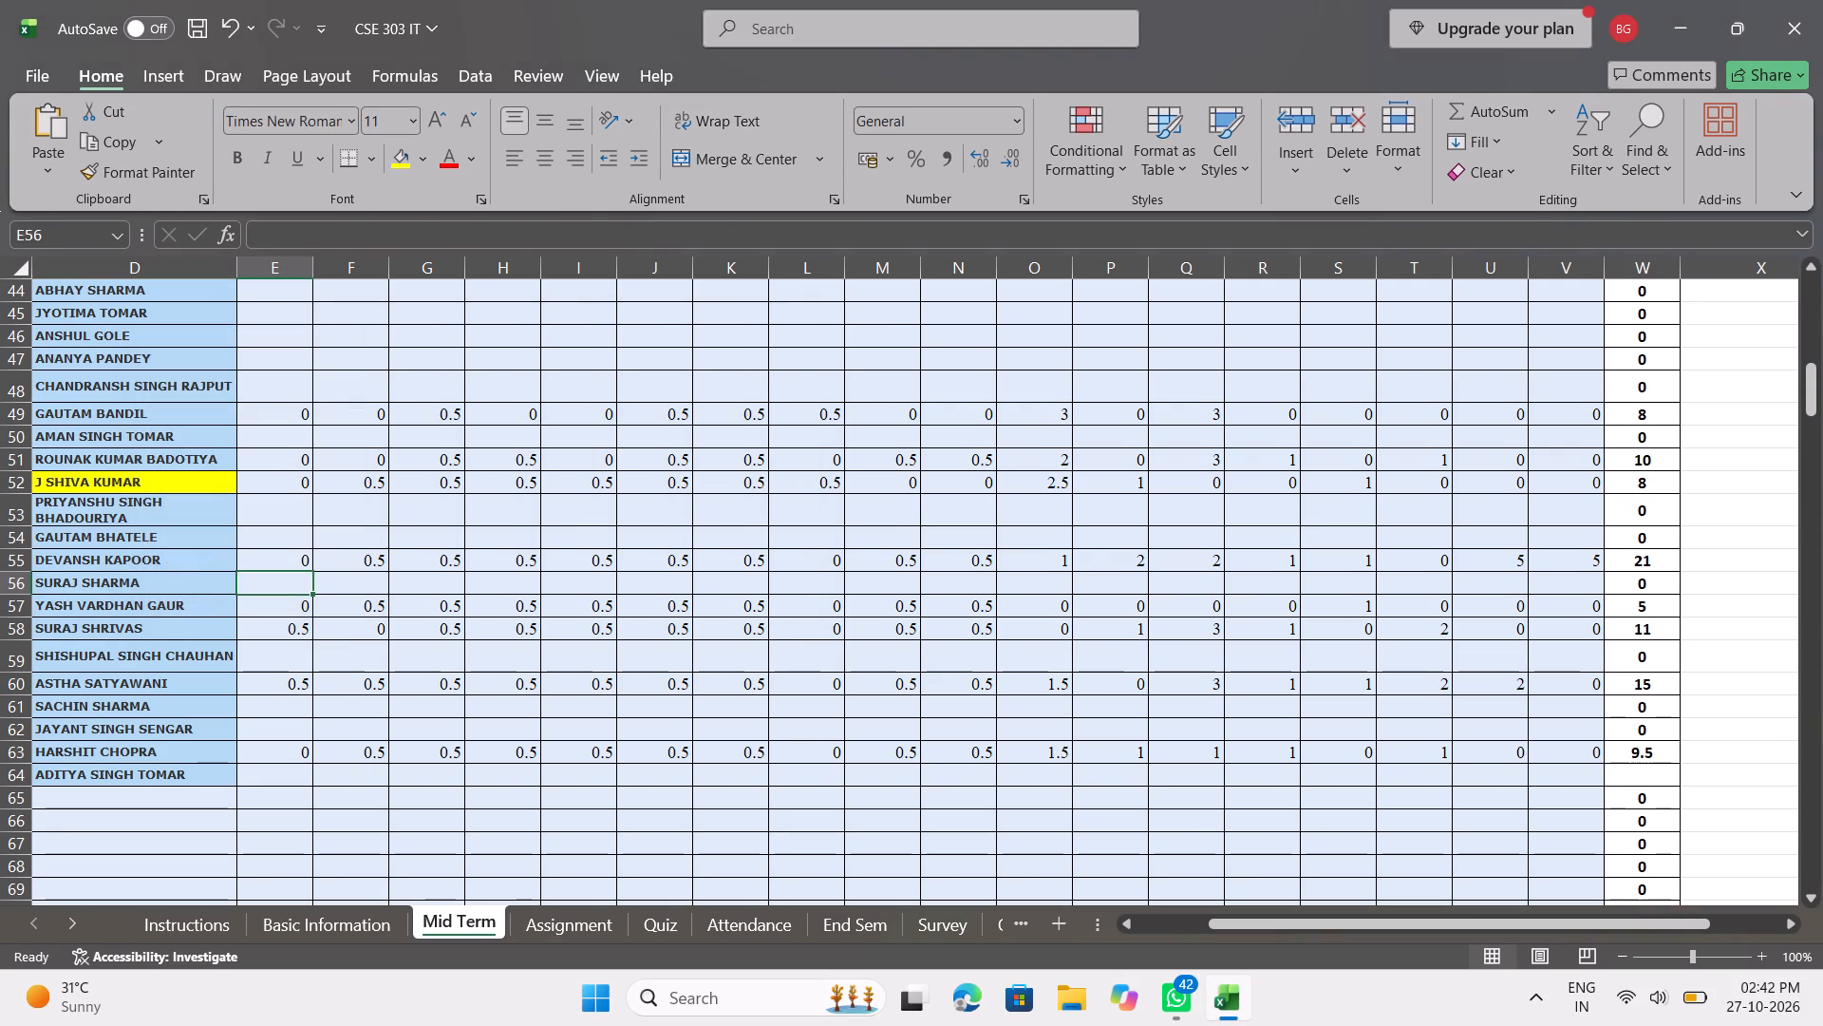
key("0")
key("Right")
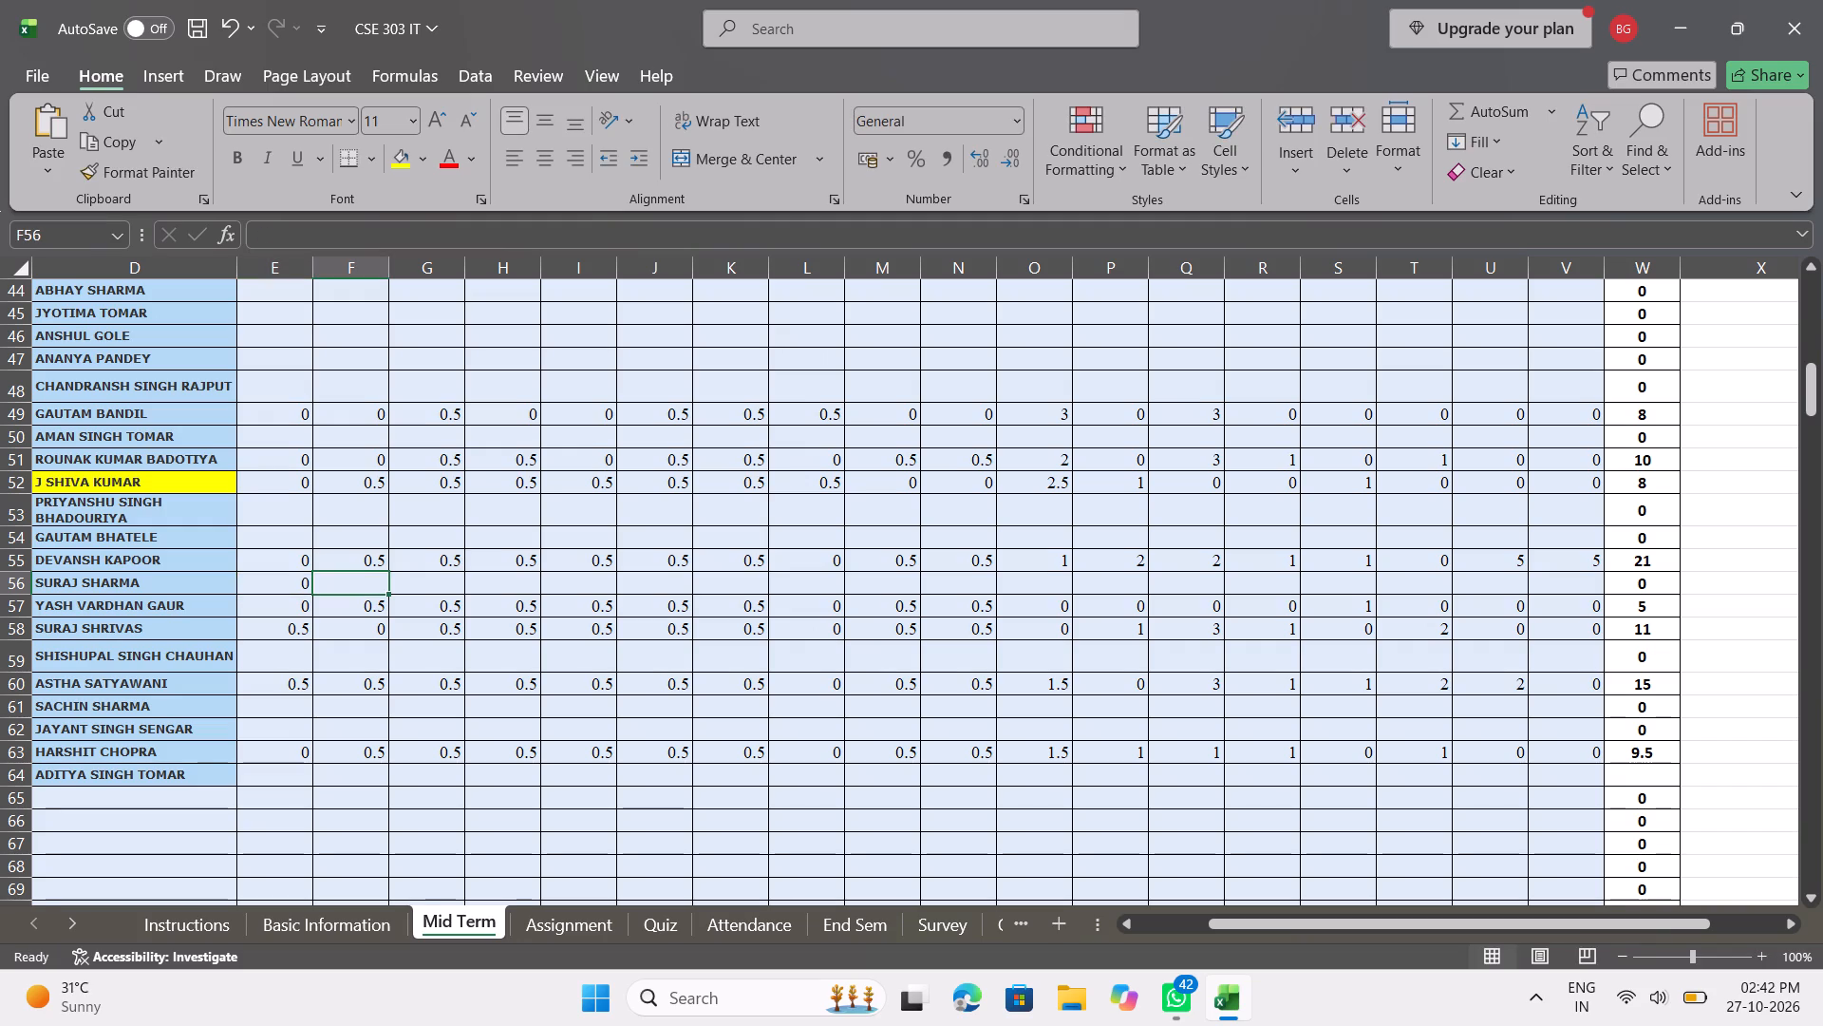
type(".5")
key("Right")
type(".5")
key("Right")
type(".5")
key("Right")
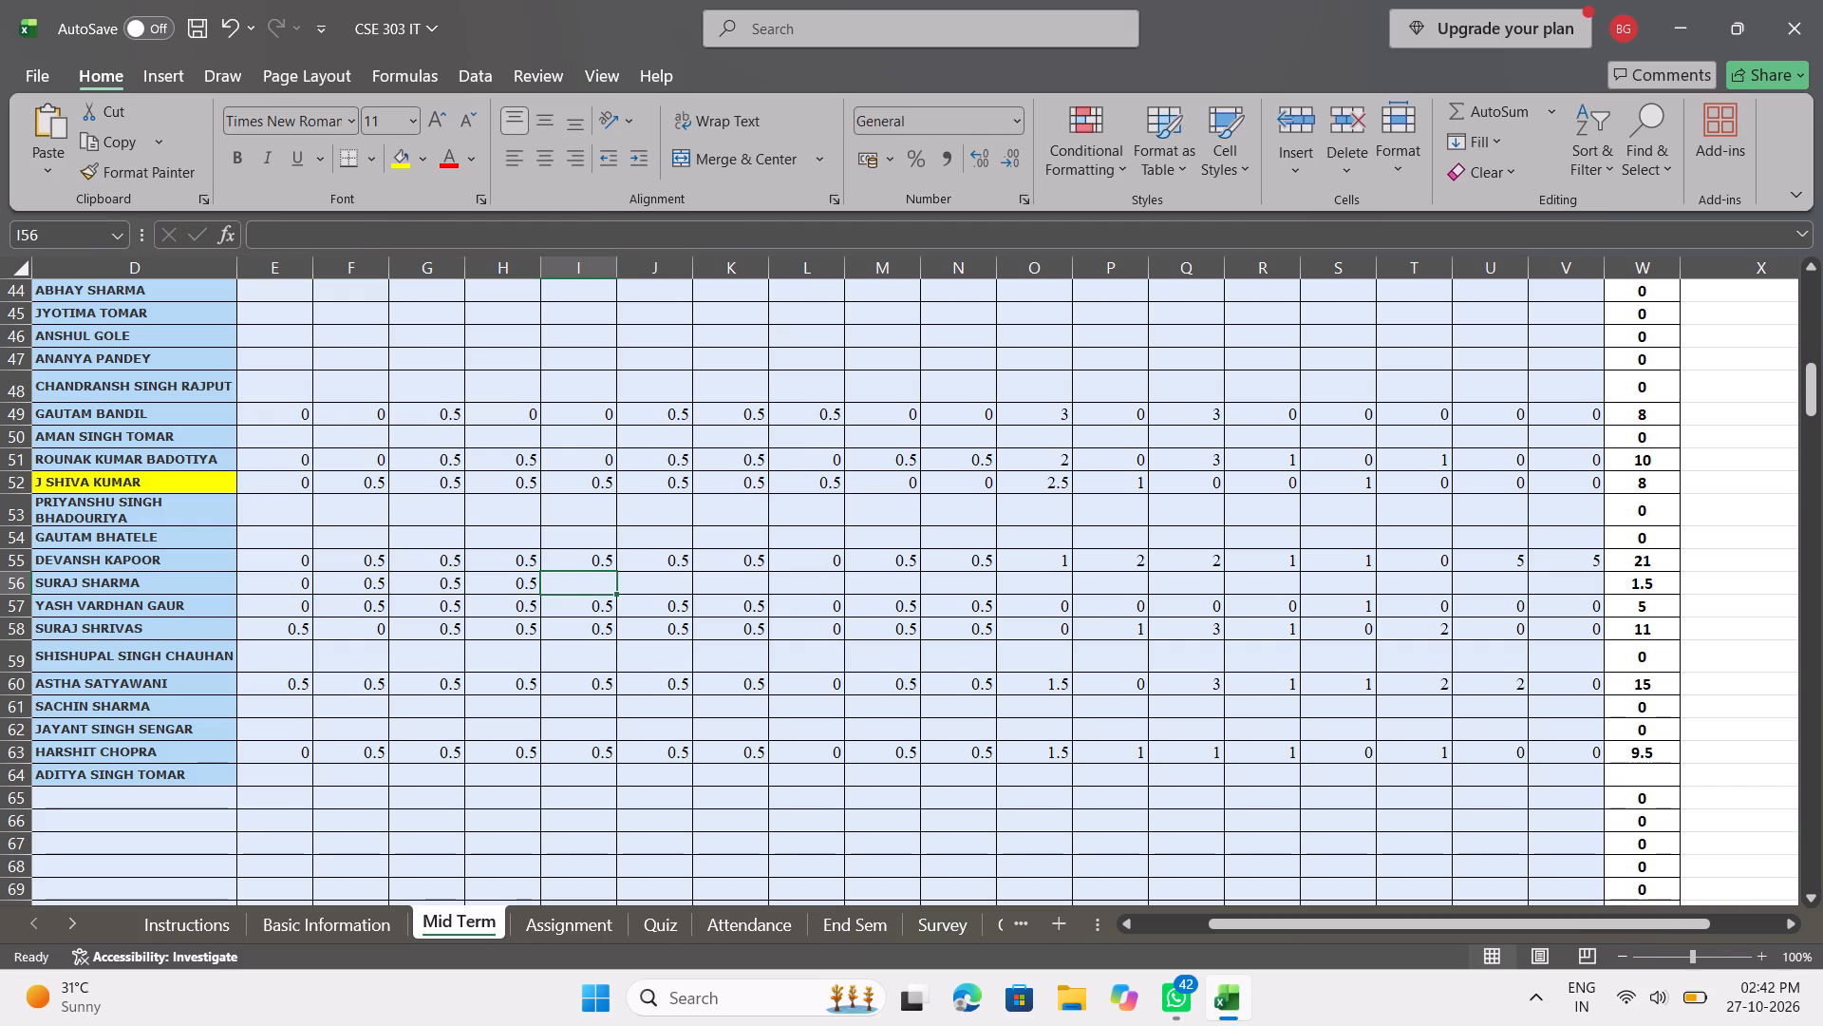
Enter the row 56 student's Q5 to Q10 marks in I56 through N56 as 0.5, 0.5, 0.5, 0, 0.5 and 0.5.
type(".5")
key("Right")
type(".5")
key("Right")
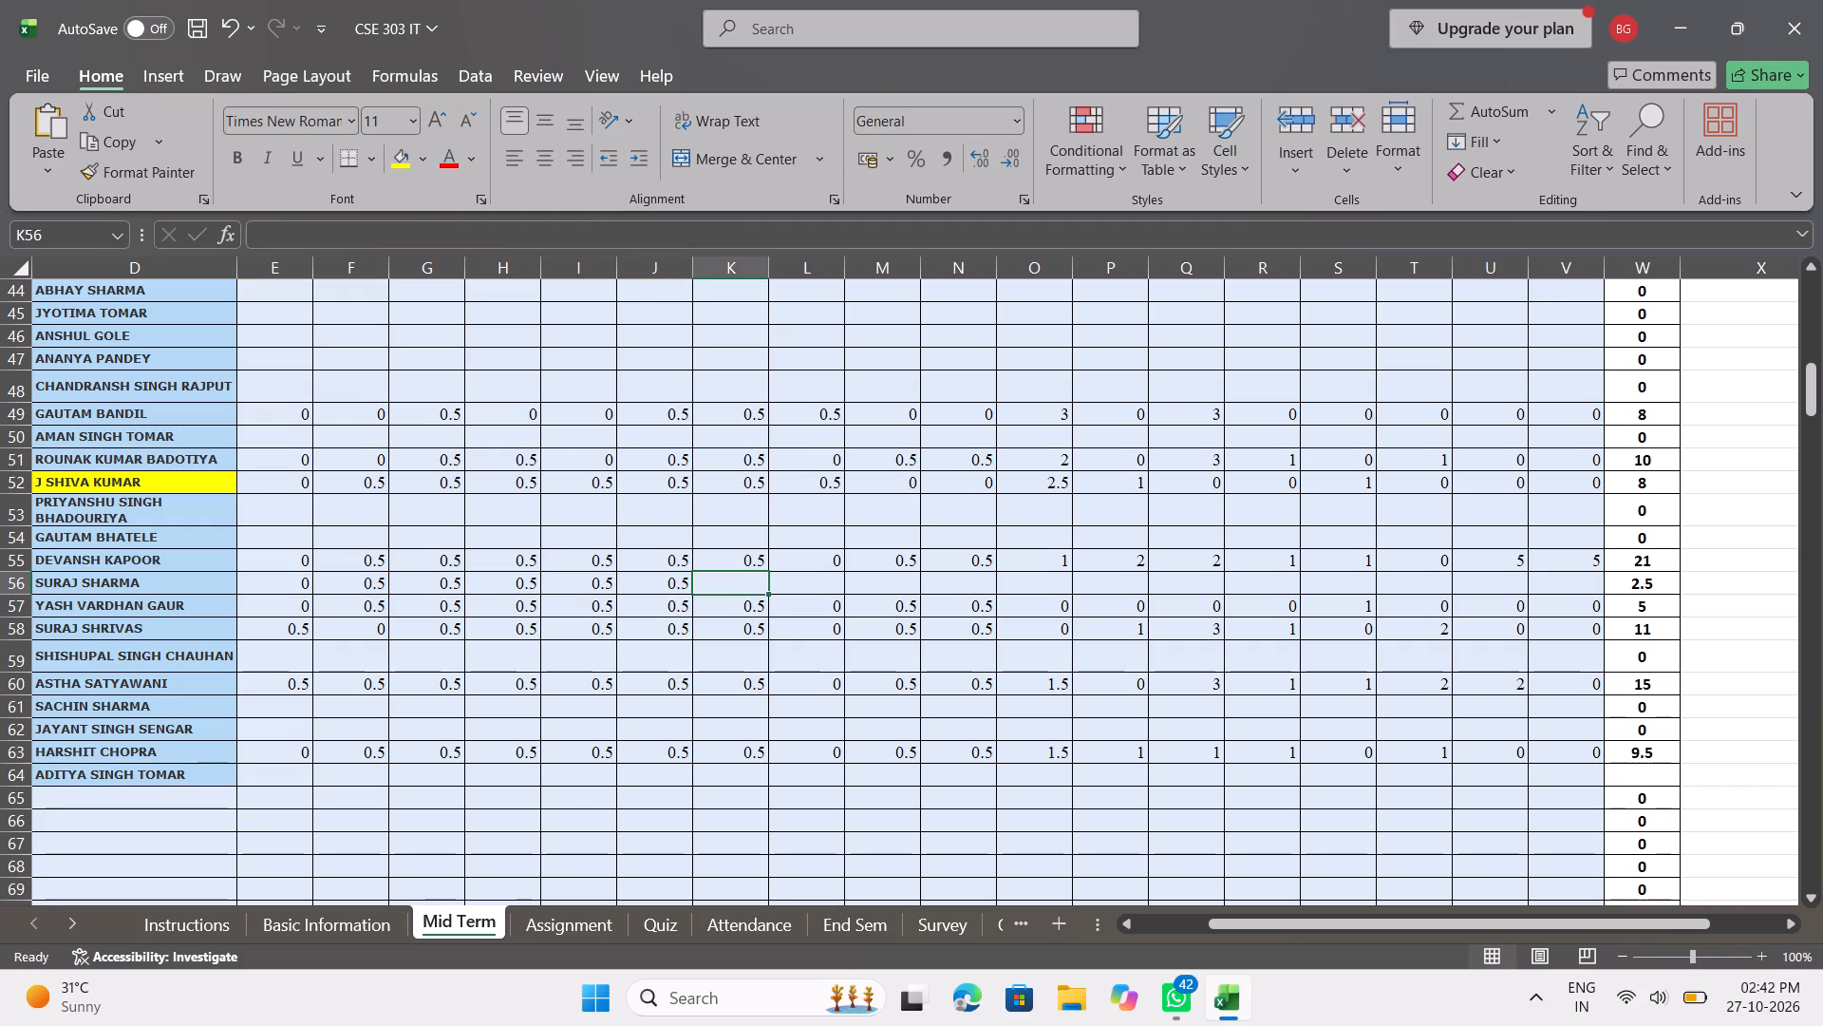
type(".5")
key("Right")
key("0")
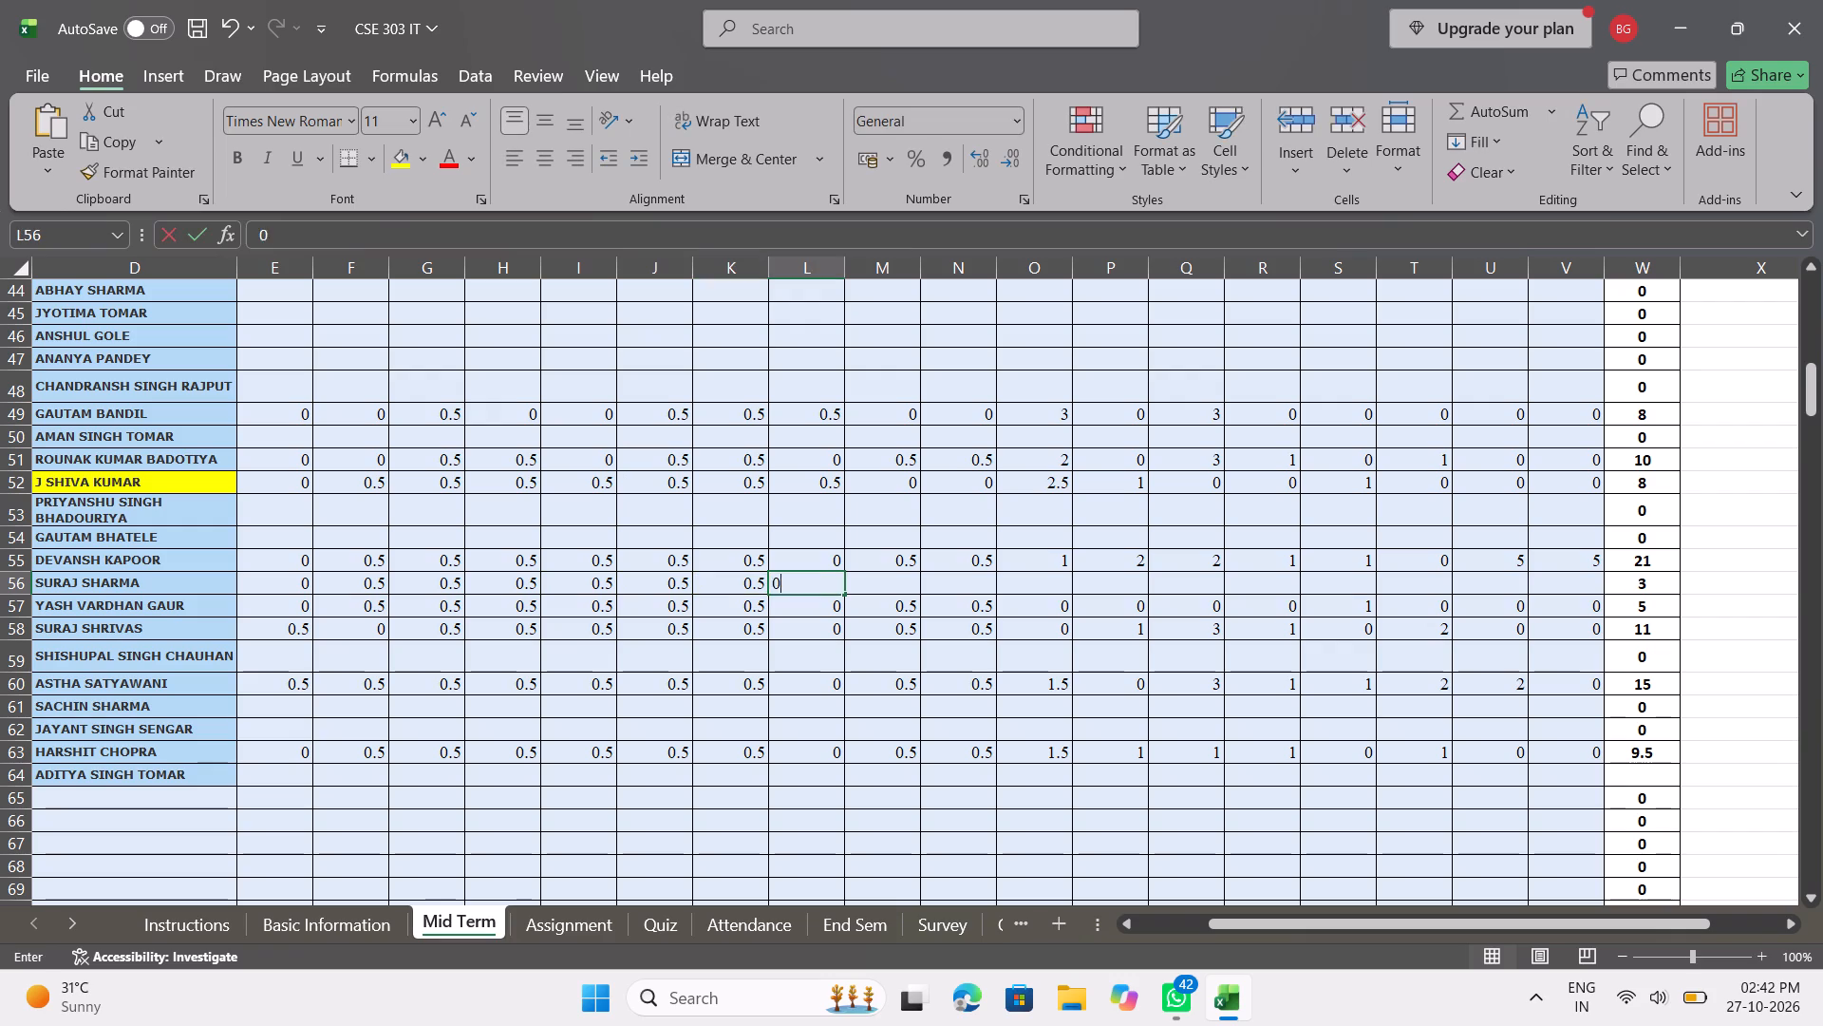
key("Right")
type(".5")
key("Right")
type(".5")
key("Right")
Enter the row 56 student's Q11 to Q15 marks in O56 through S56 as 3, 3, 3, 3 and 2.
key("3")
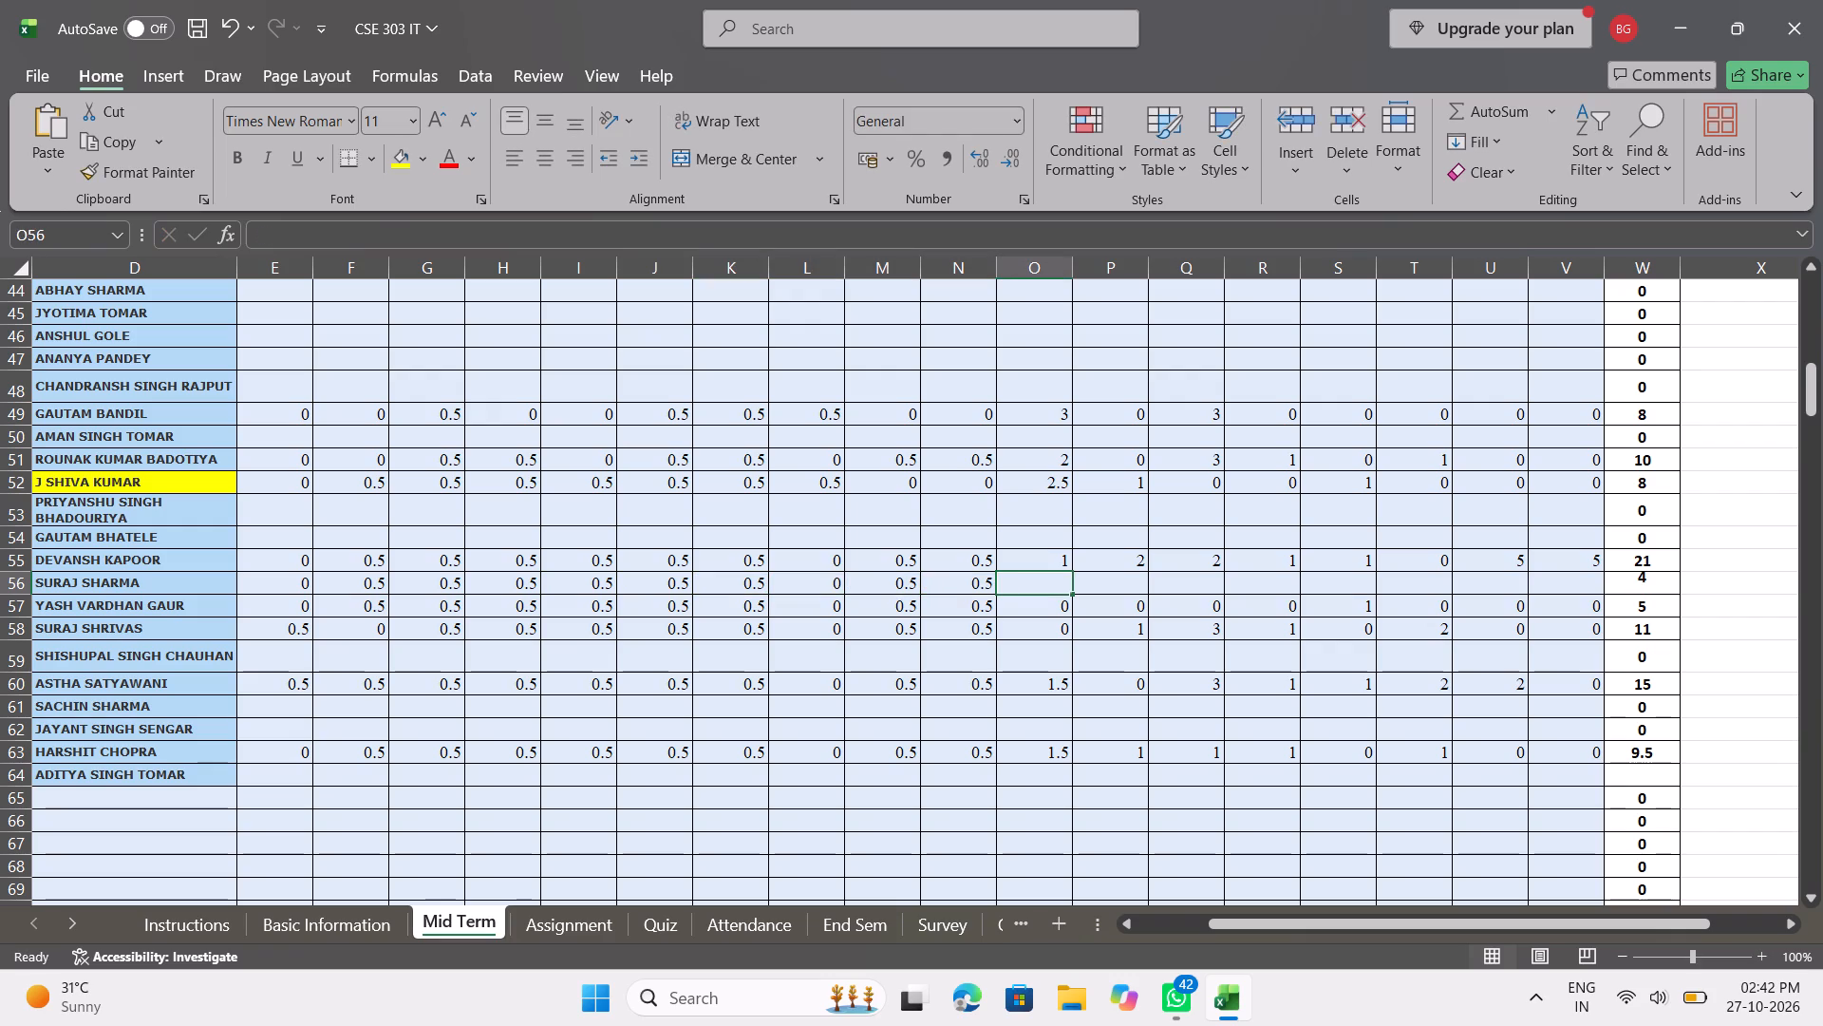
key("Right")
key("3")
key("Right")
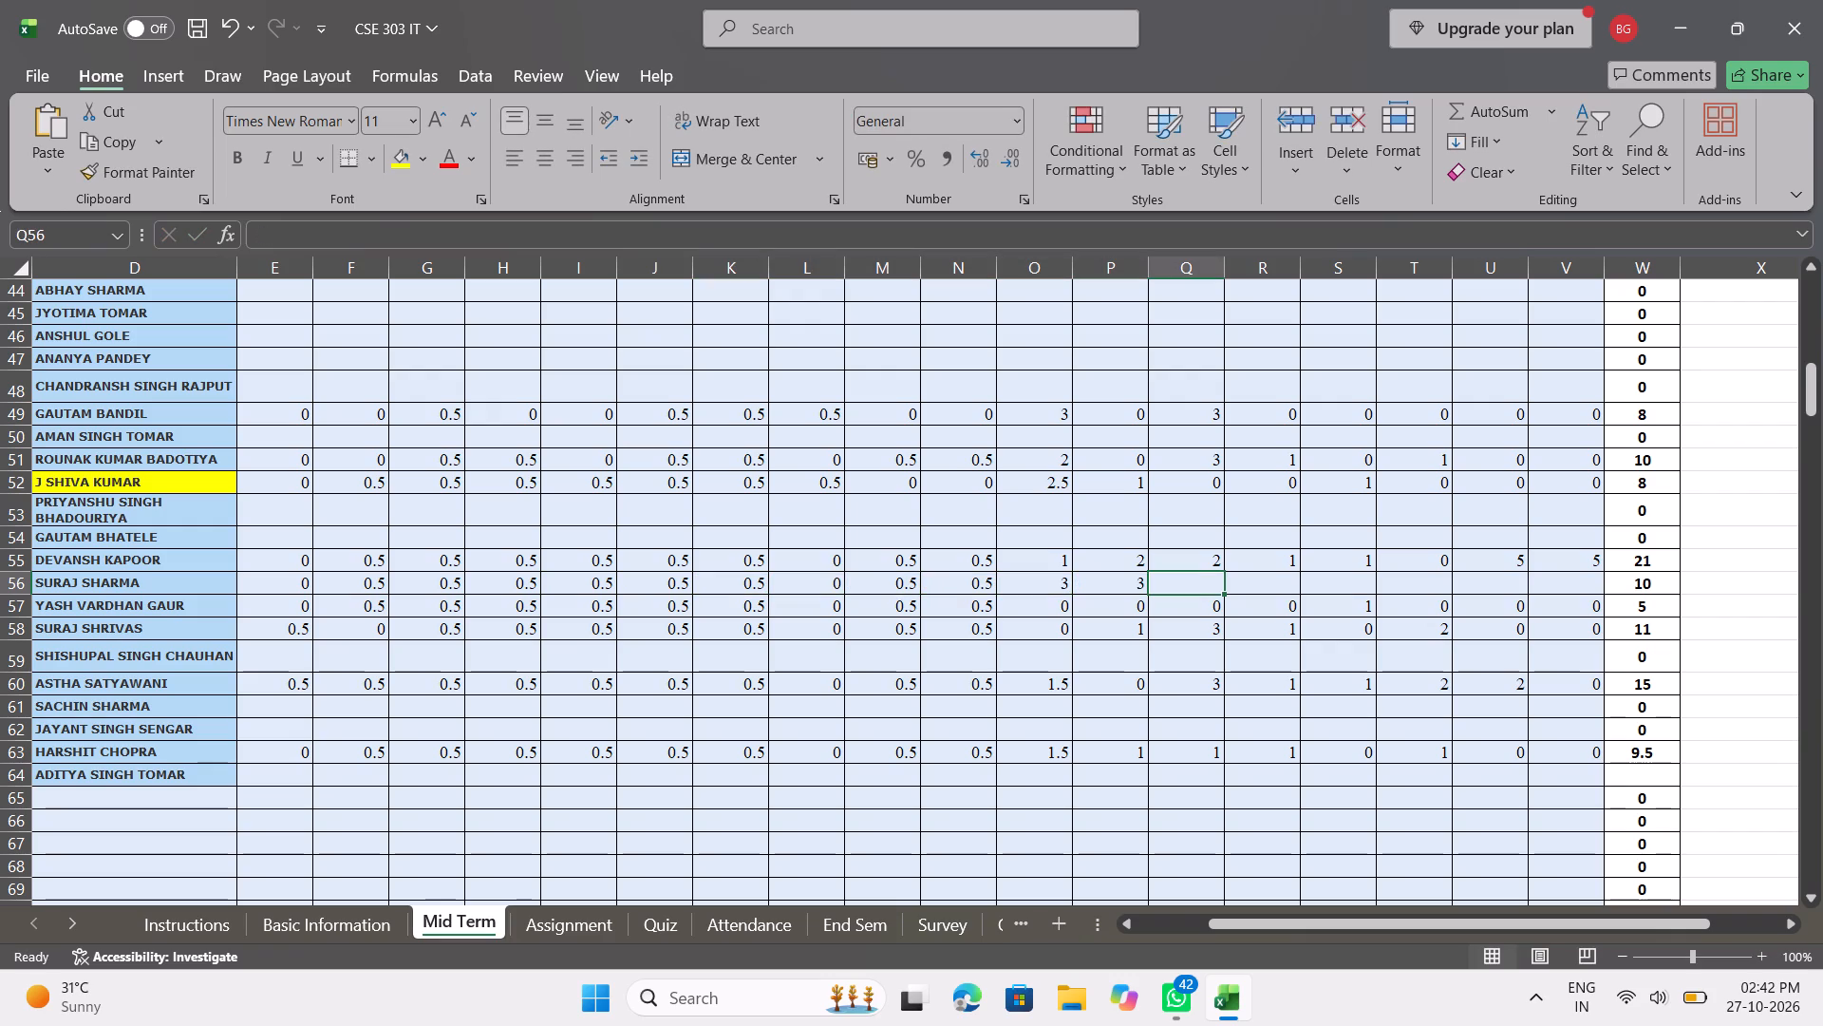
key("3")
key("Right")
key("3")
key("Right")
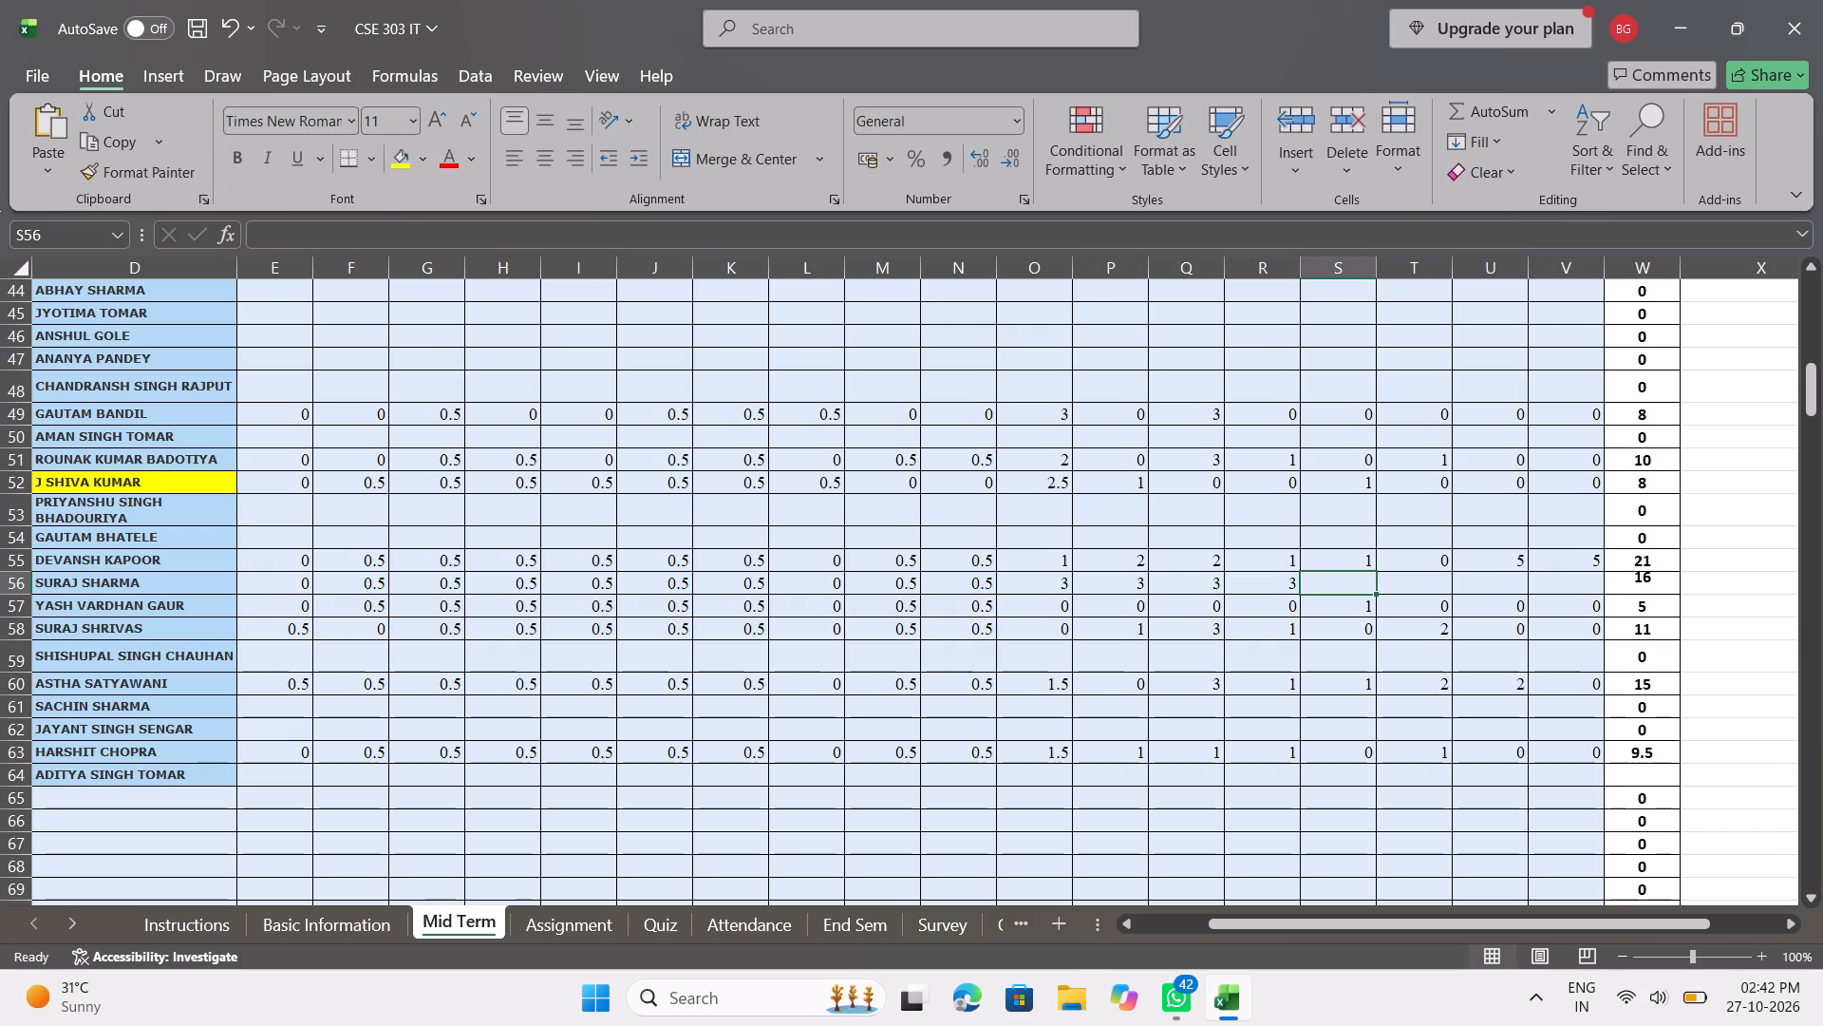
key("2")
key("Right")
Enter the row 56 student's Q16 to Q18 marks: 1 in T56, 0 in U56 and 5 in V56.
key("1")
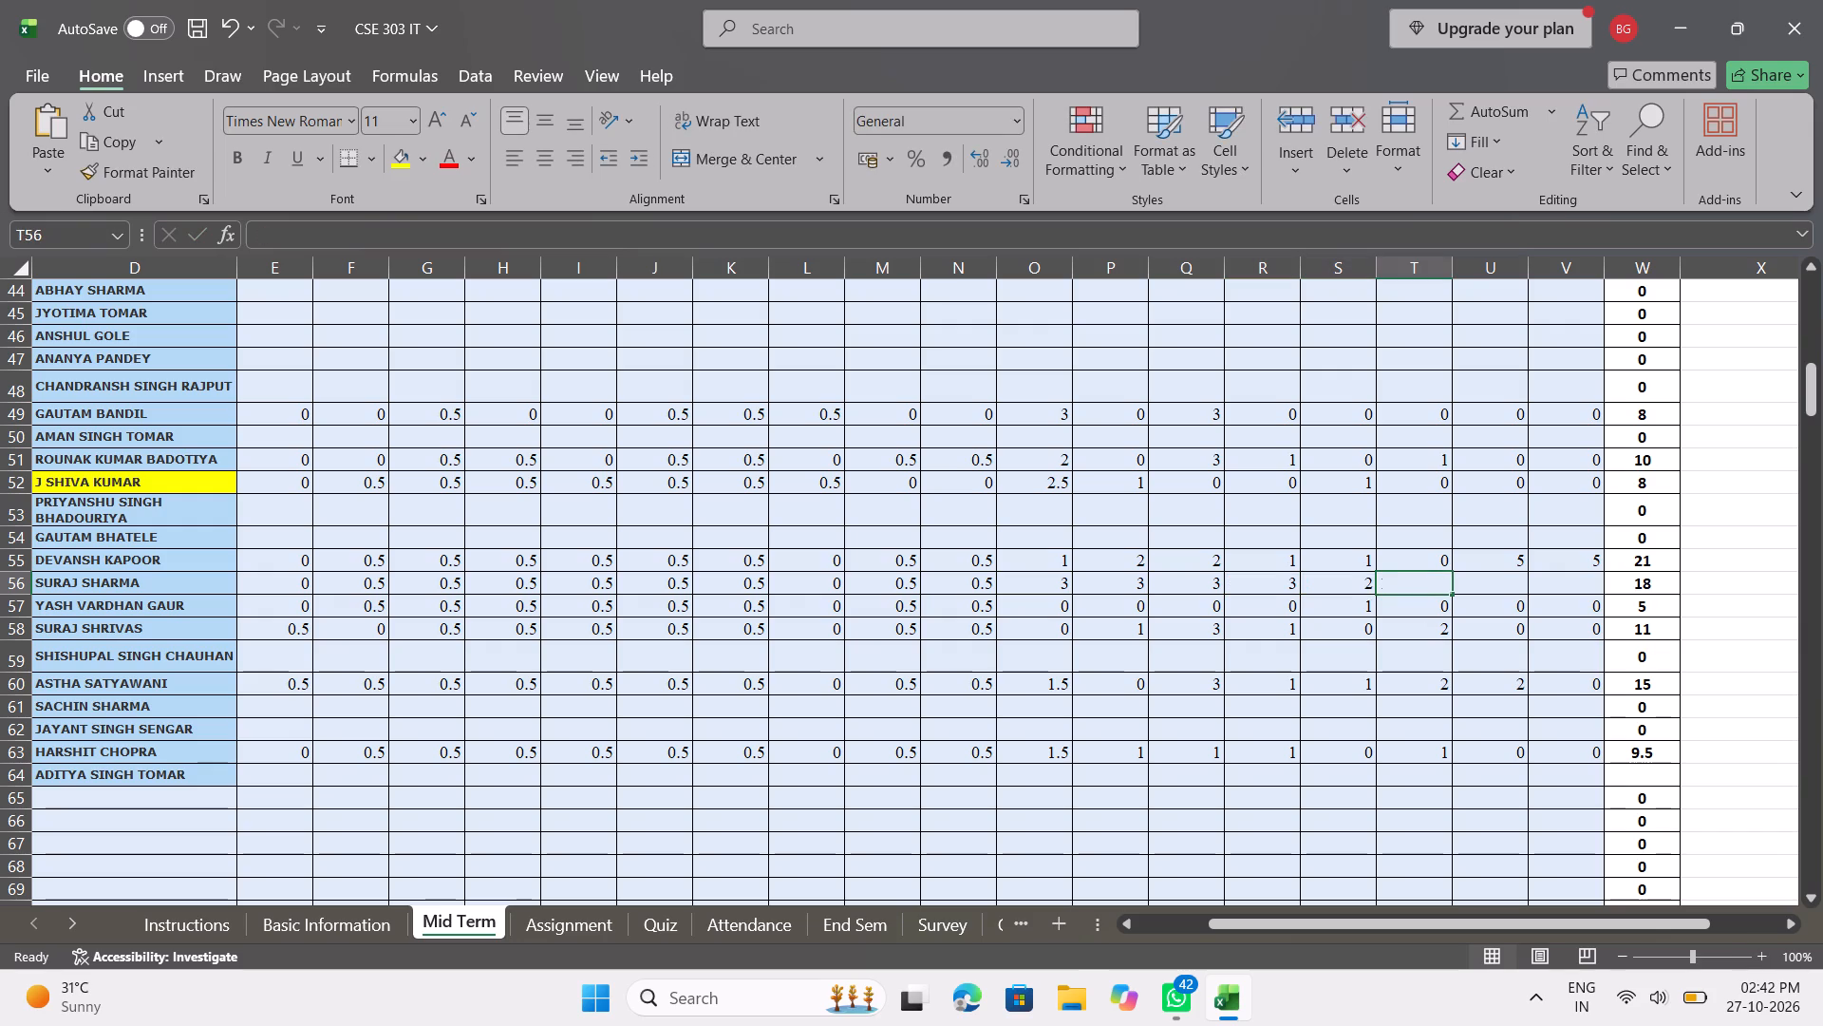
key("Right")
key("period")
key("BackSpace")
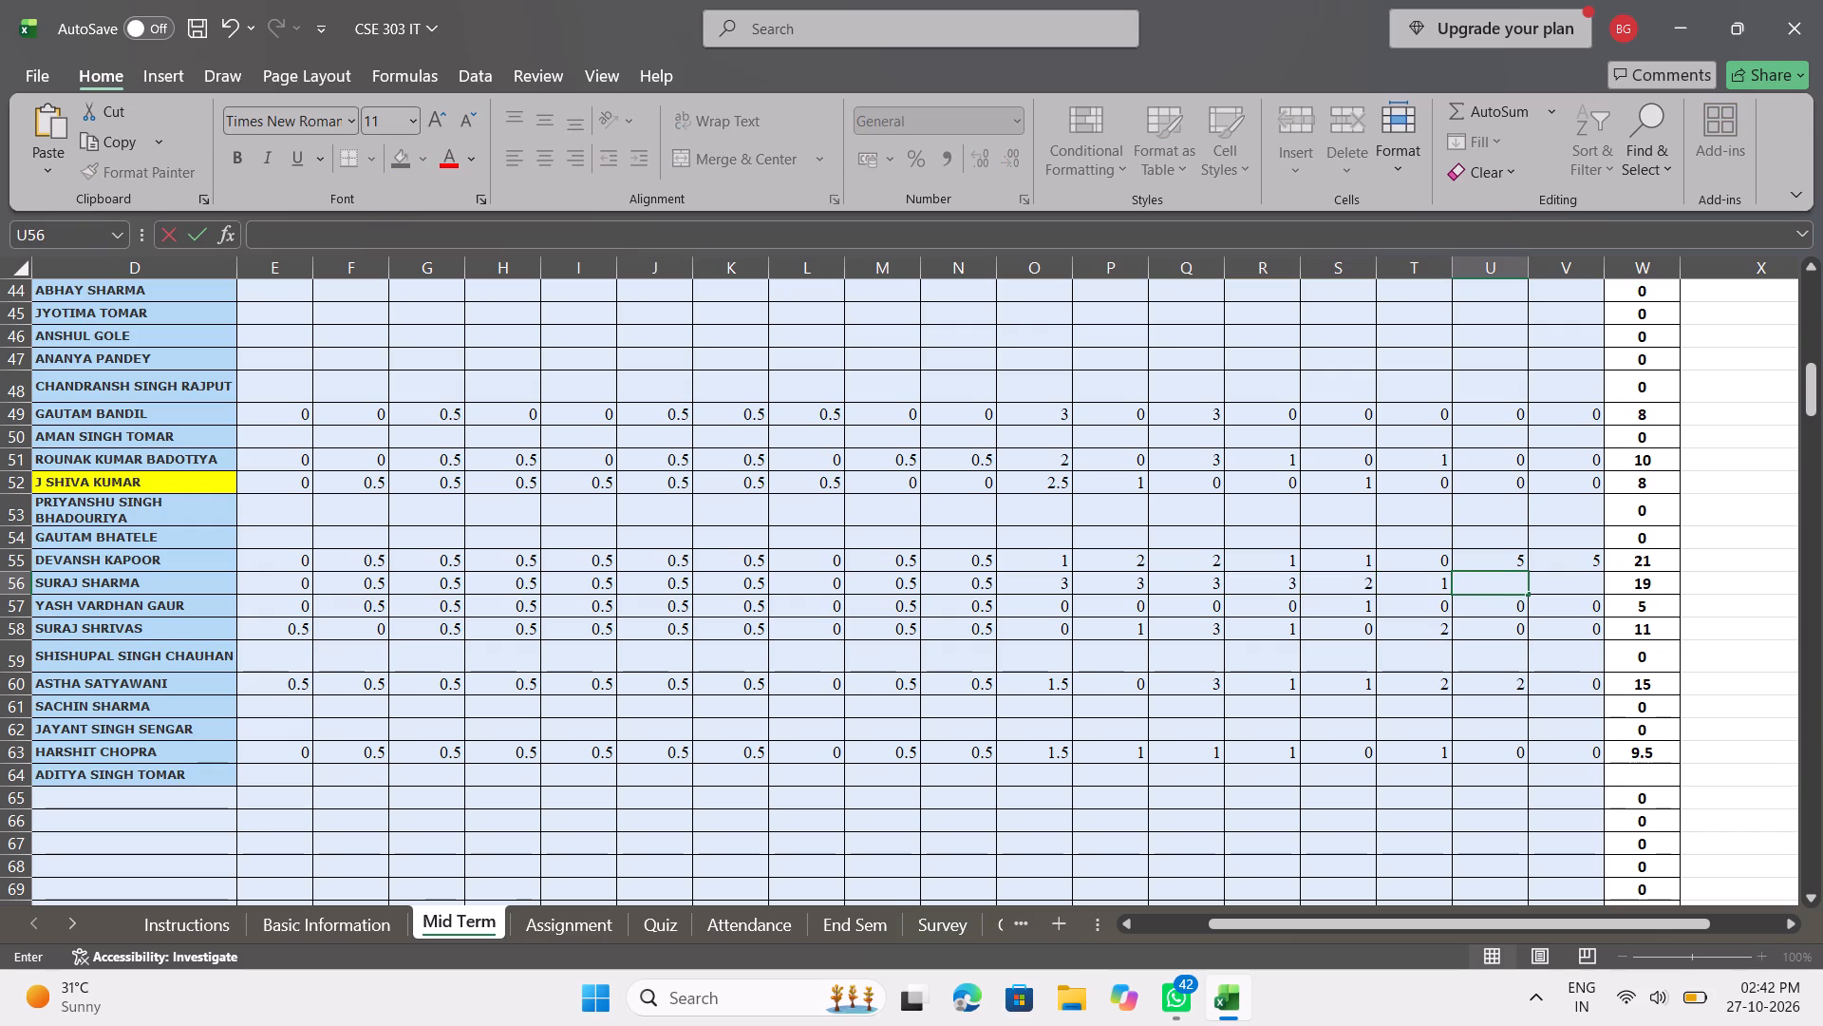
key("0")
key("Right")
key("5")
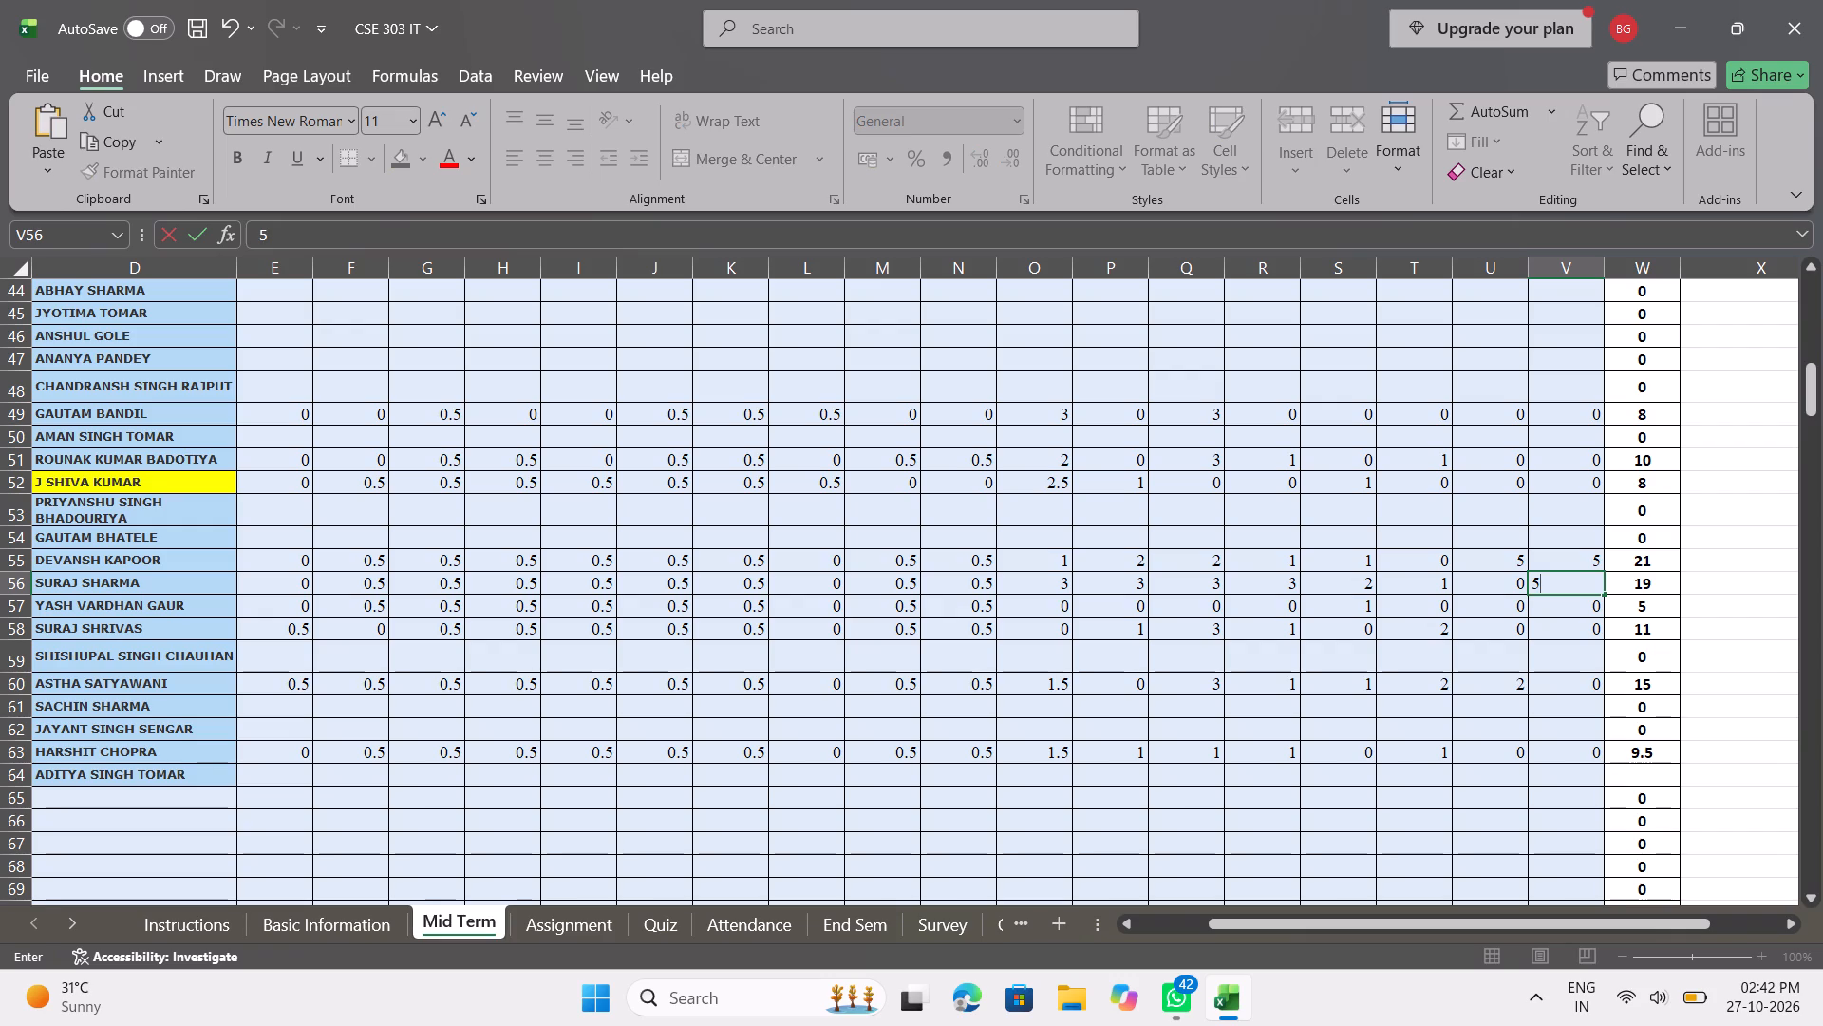
left_click(1522, 513)
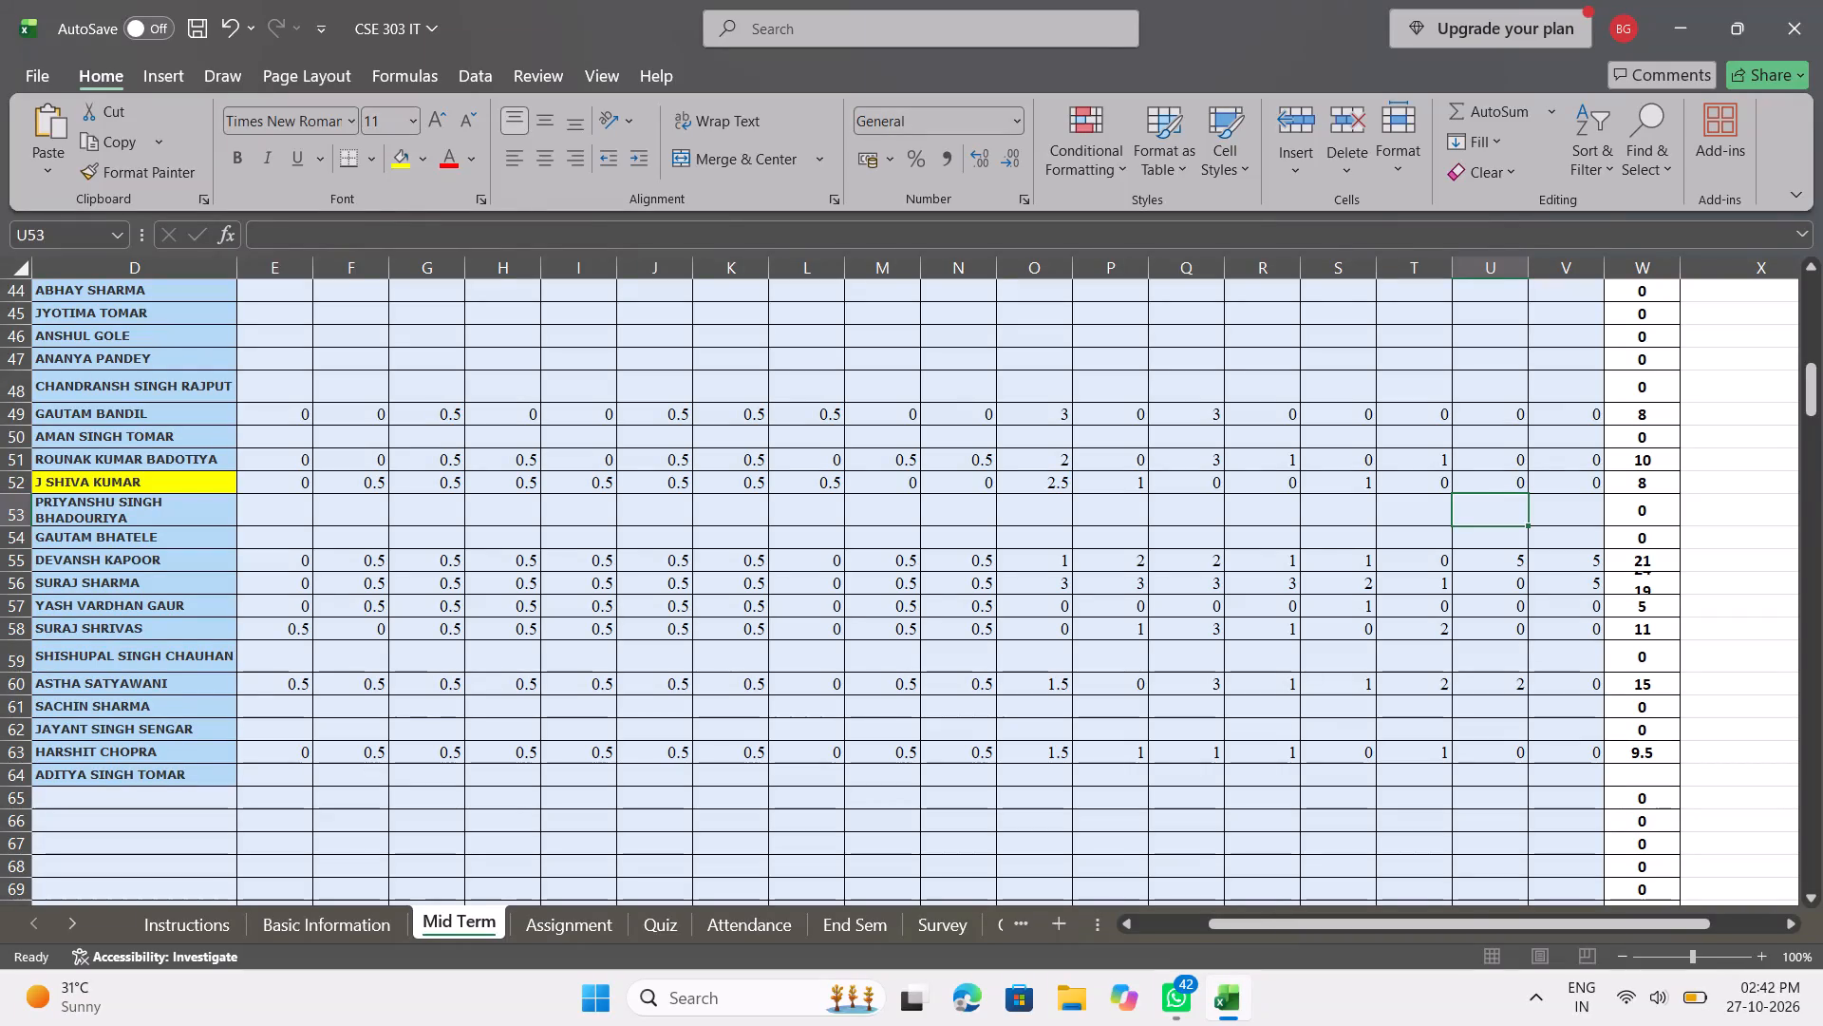
Enter 0.5 for each of the row 53 student's Q1 to Q5 marks in E53 through I53.
left_click(278, 511)
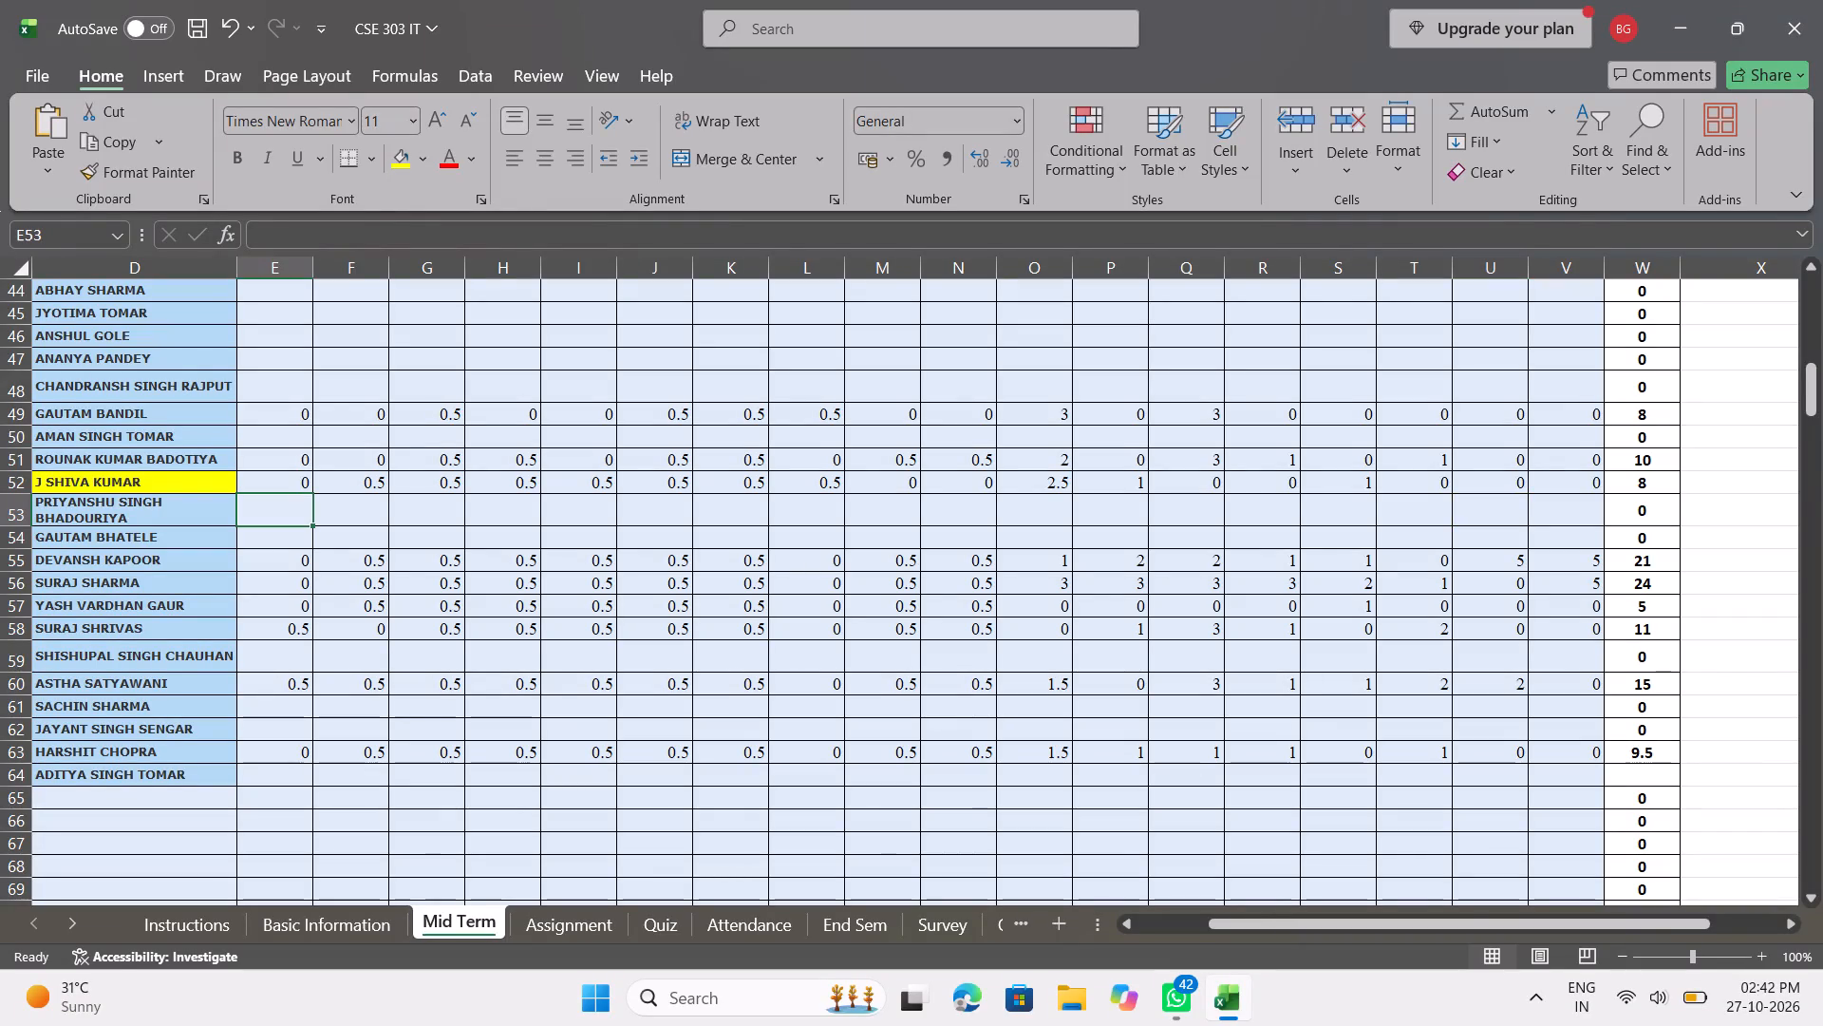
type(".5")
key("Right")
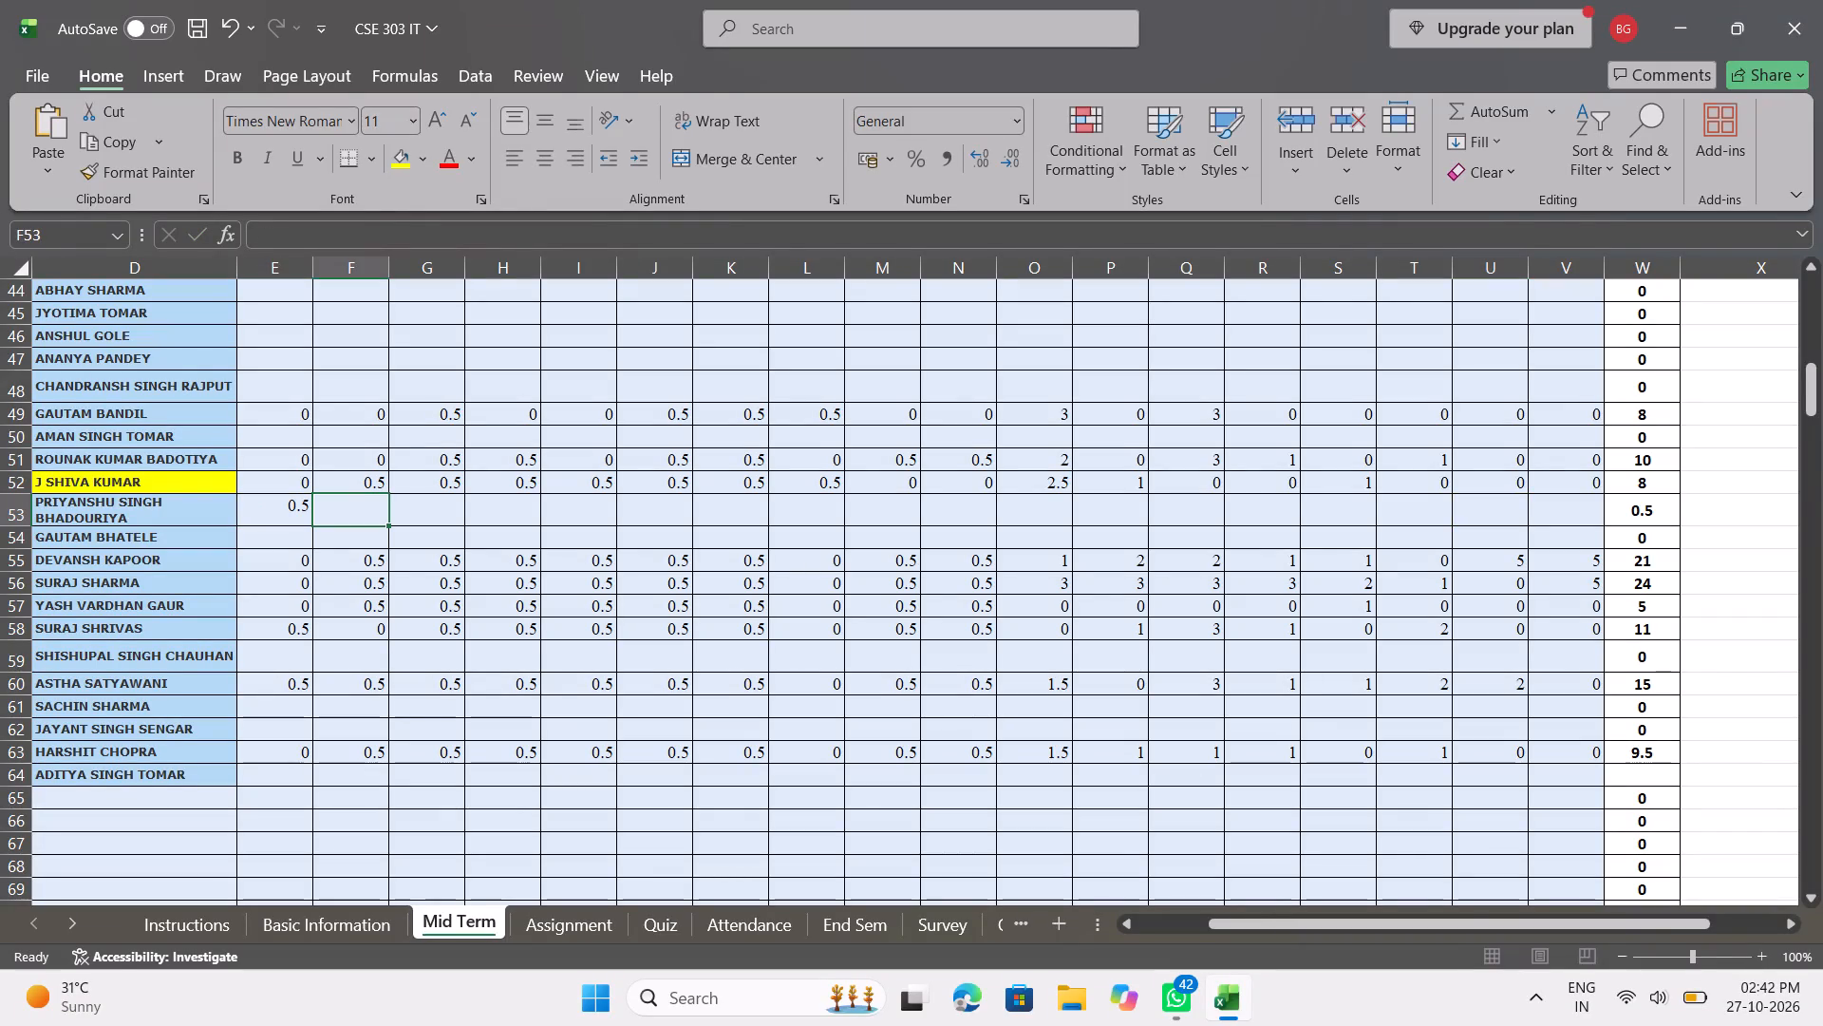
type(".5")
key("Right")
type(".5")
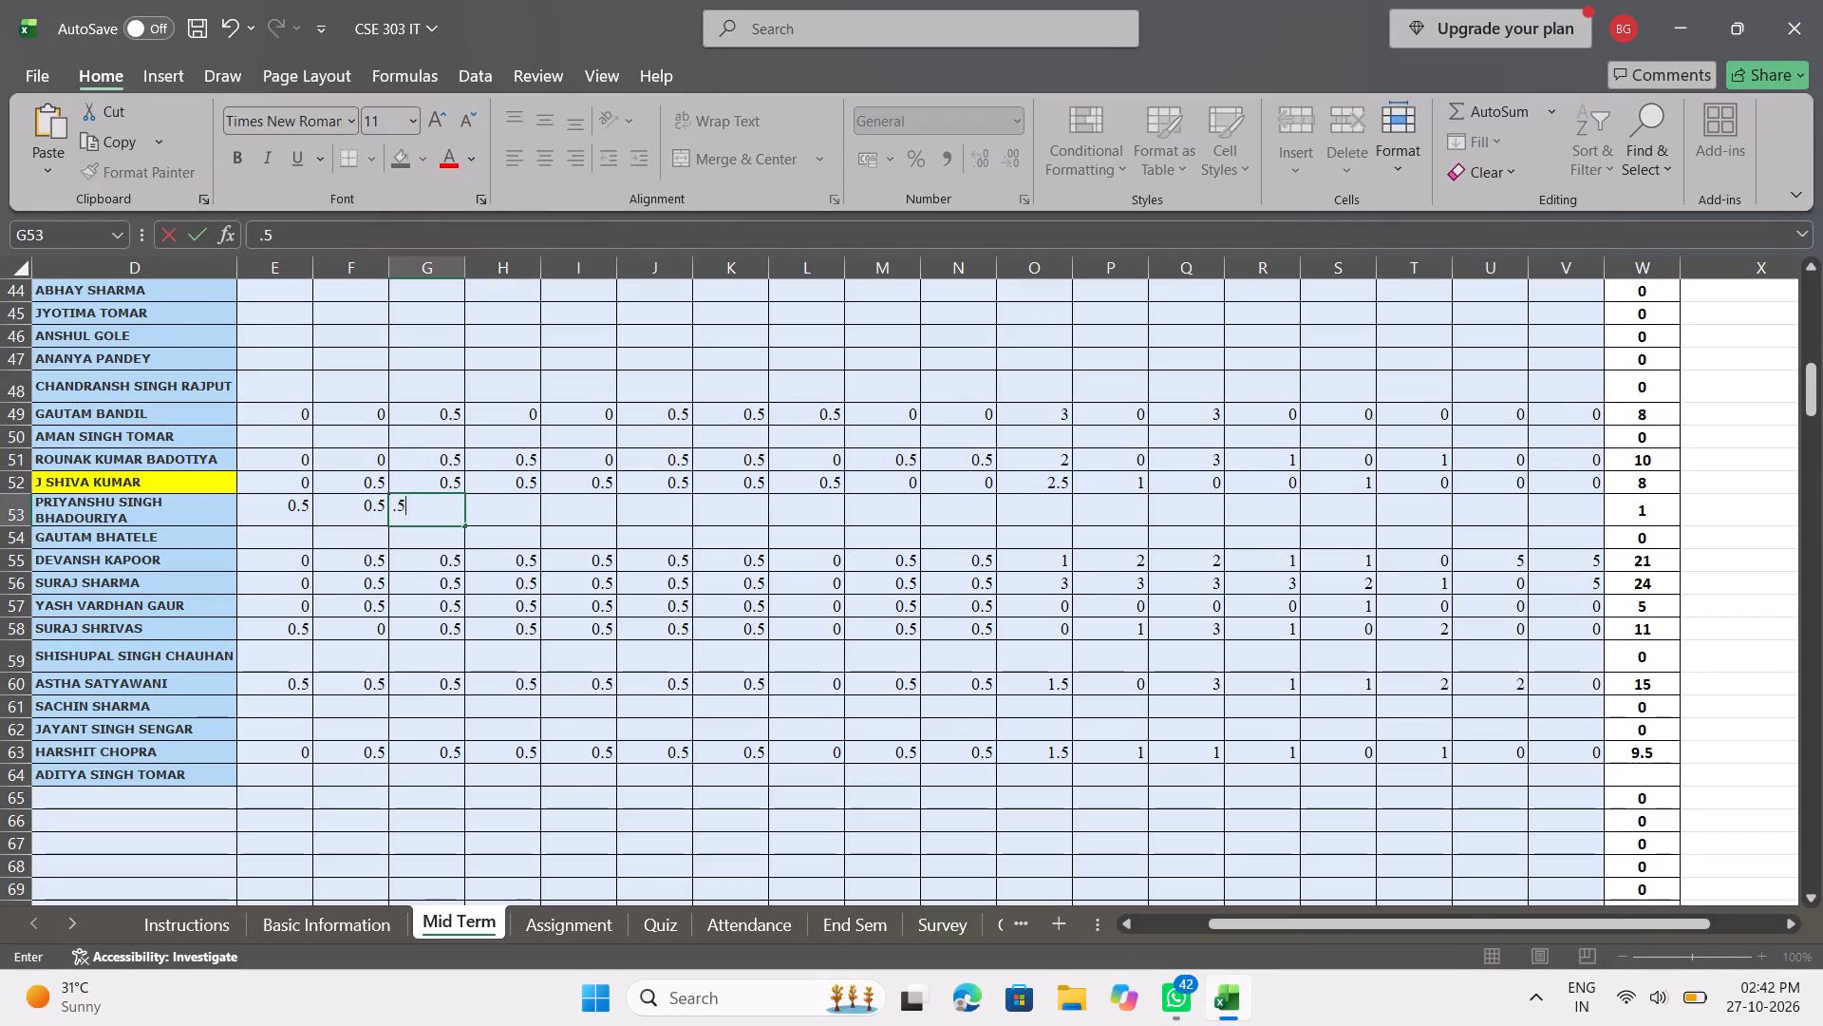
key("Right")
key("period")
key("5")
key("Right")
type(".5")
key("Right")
Enter 0.5 for each of the row 53 student's Q6 to Q8 marks in J53 through L53.
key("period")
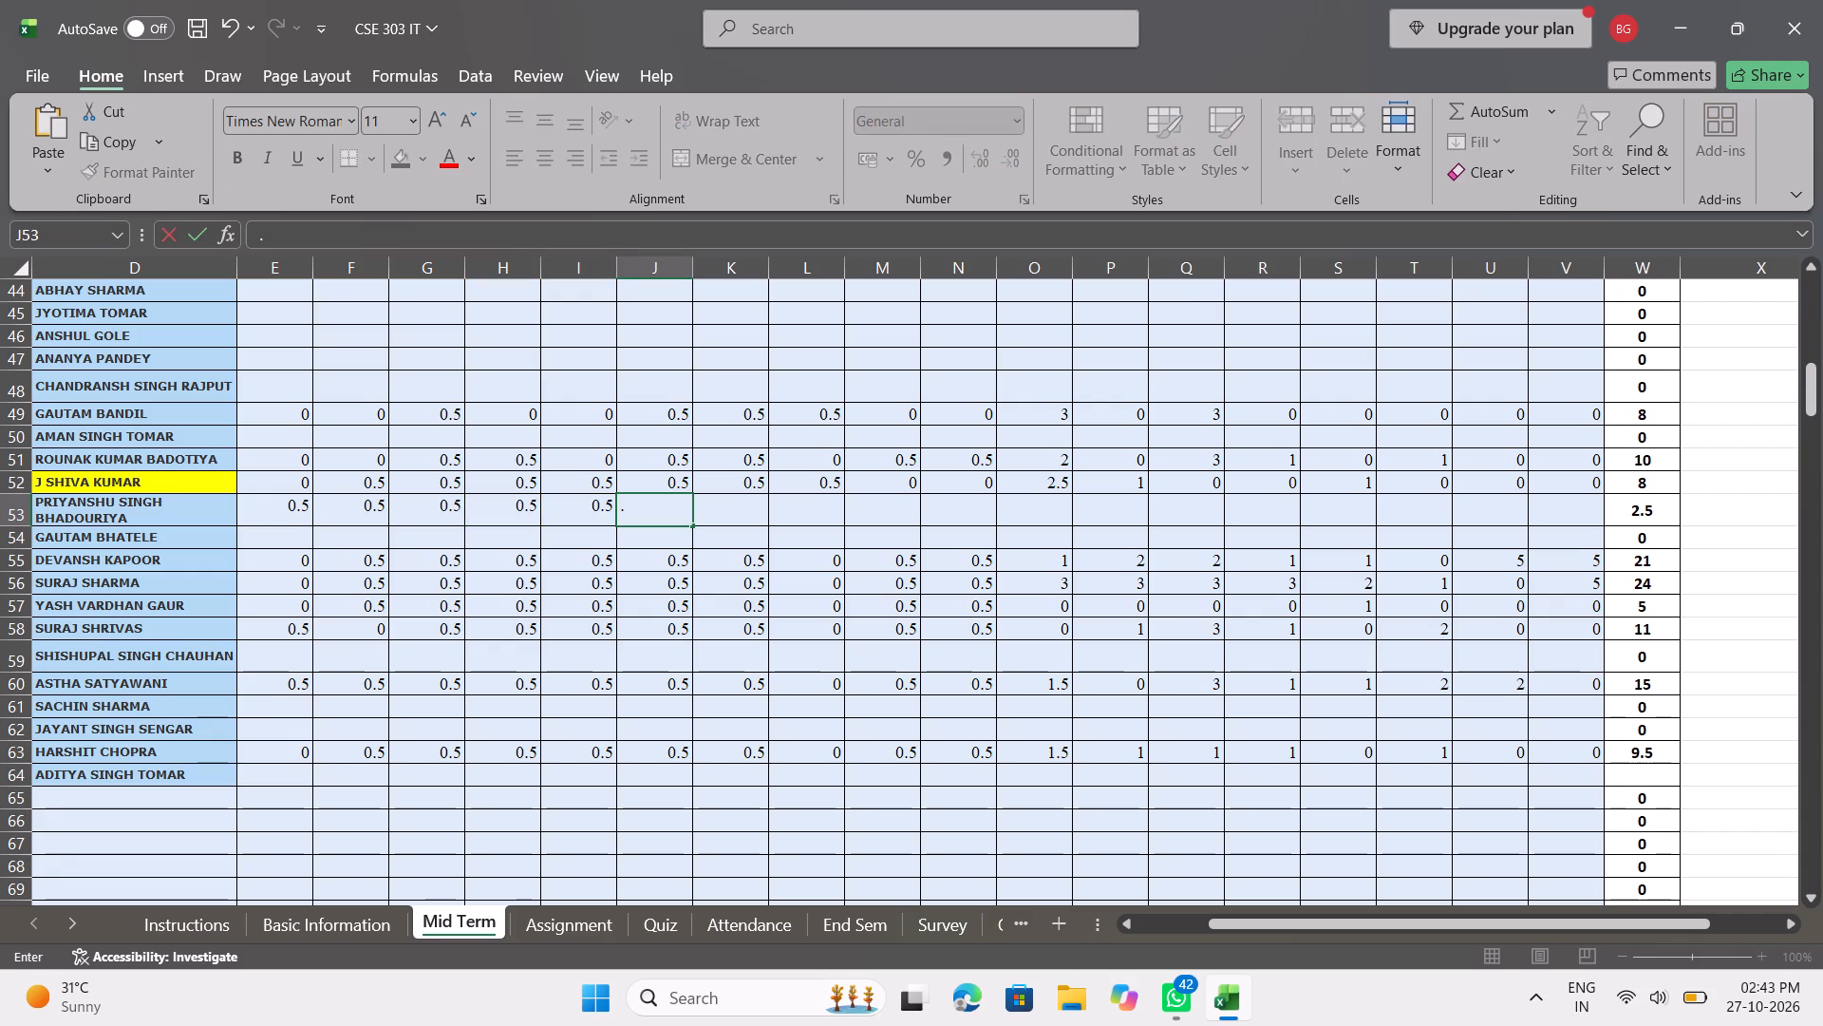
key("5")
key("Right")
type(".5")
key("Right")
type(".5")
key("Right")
Enter the row 53 student's Q9 and Q10 marks as 0.5 each in M53 and N53, correcting any mistyped entry.
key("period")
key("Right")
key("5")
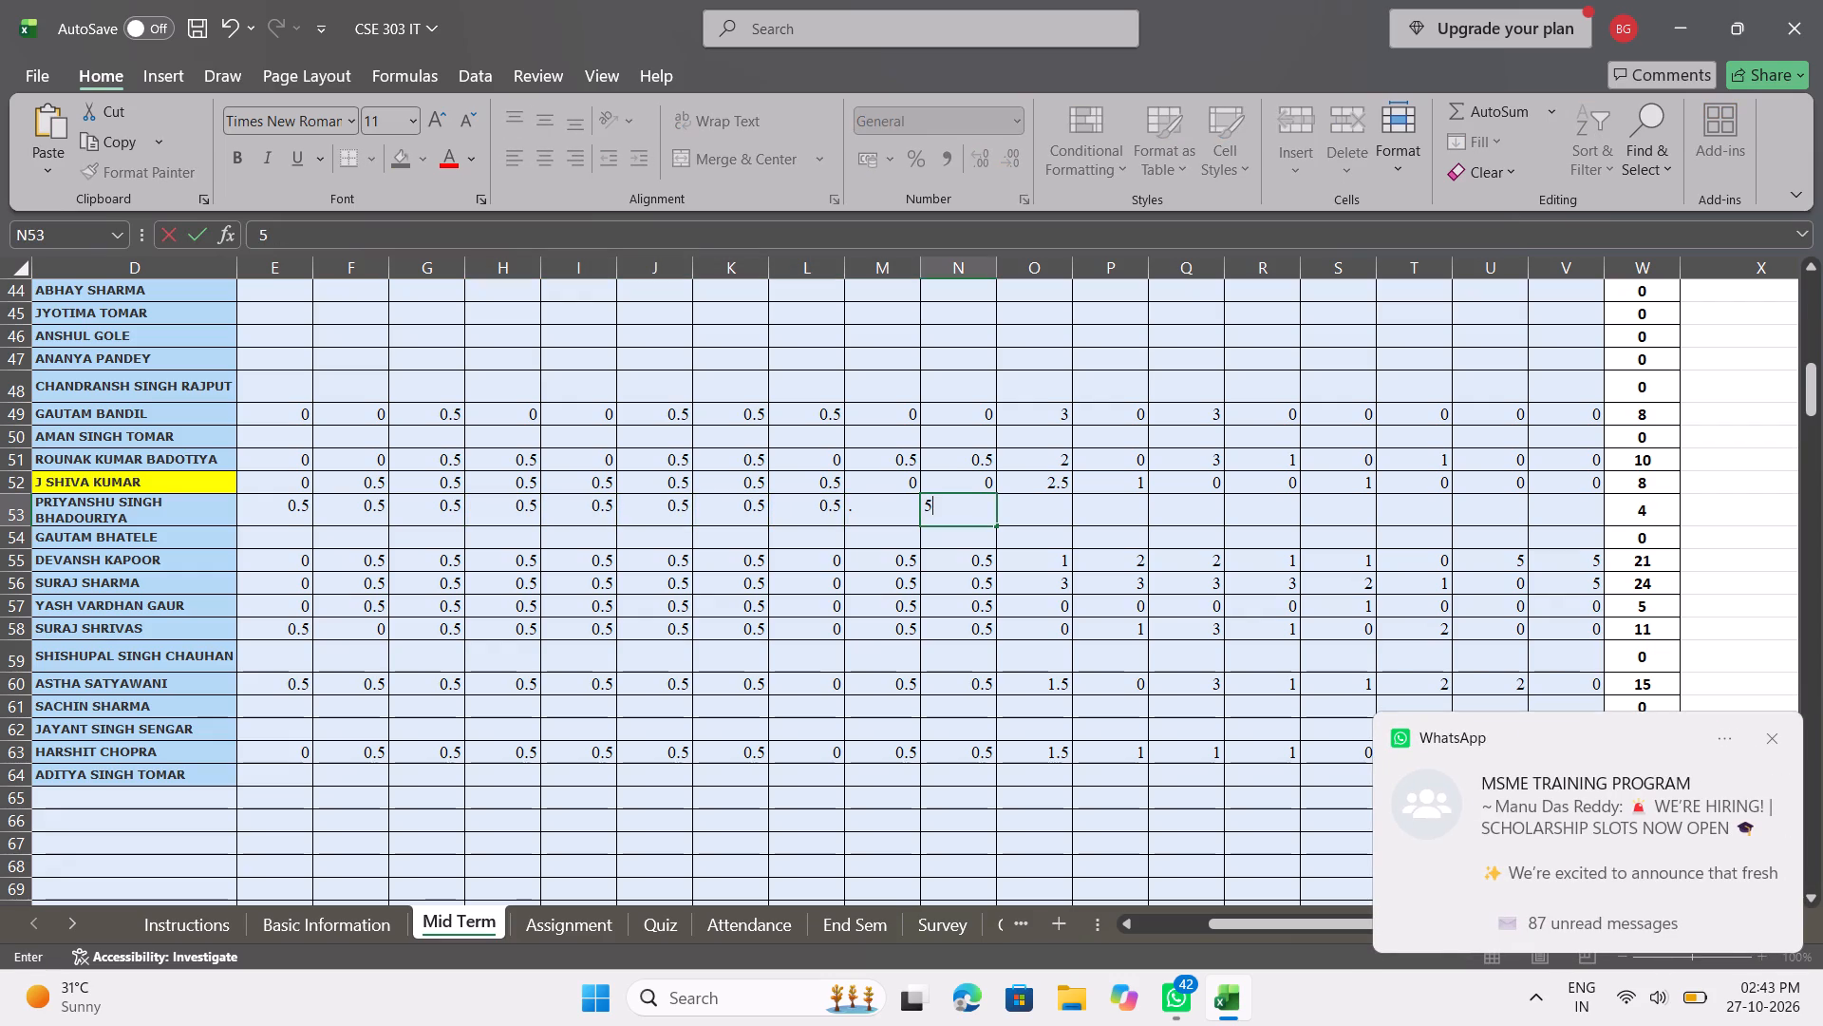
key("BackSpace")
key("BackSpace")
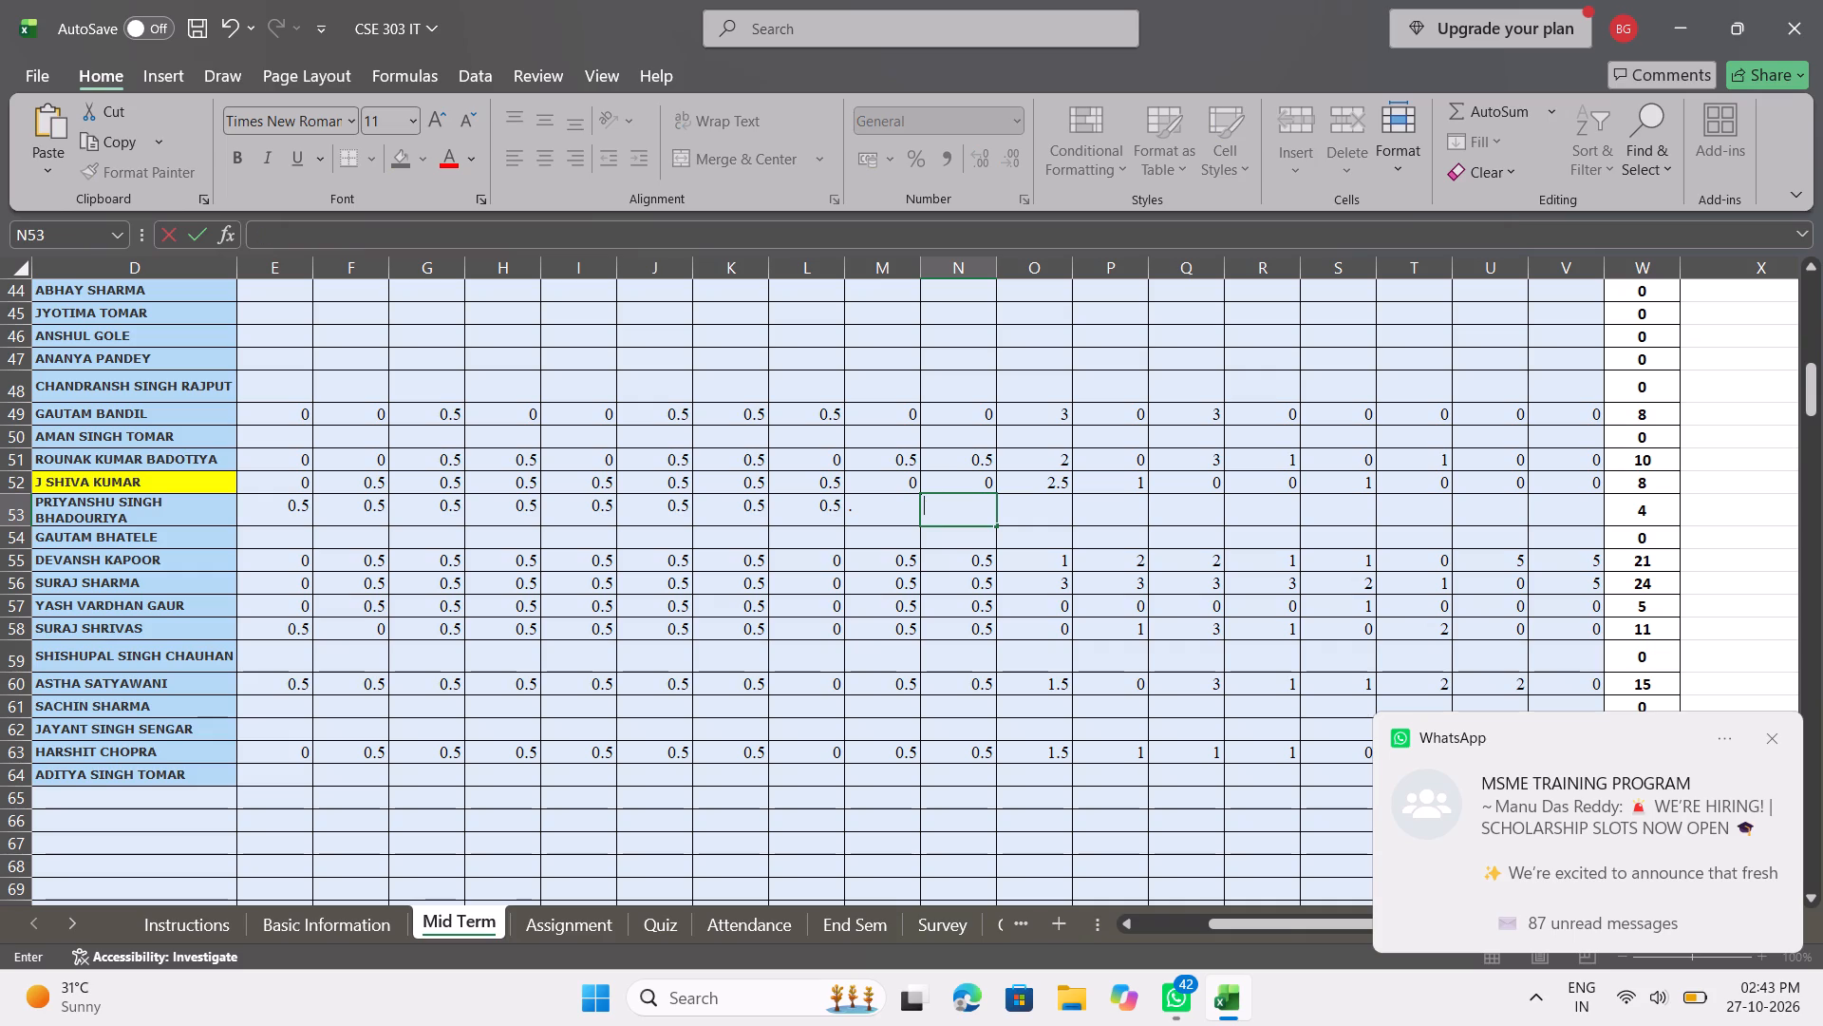
left_click(872, 515)
key("BackSpace")
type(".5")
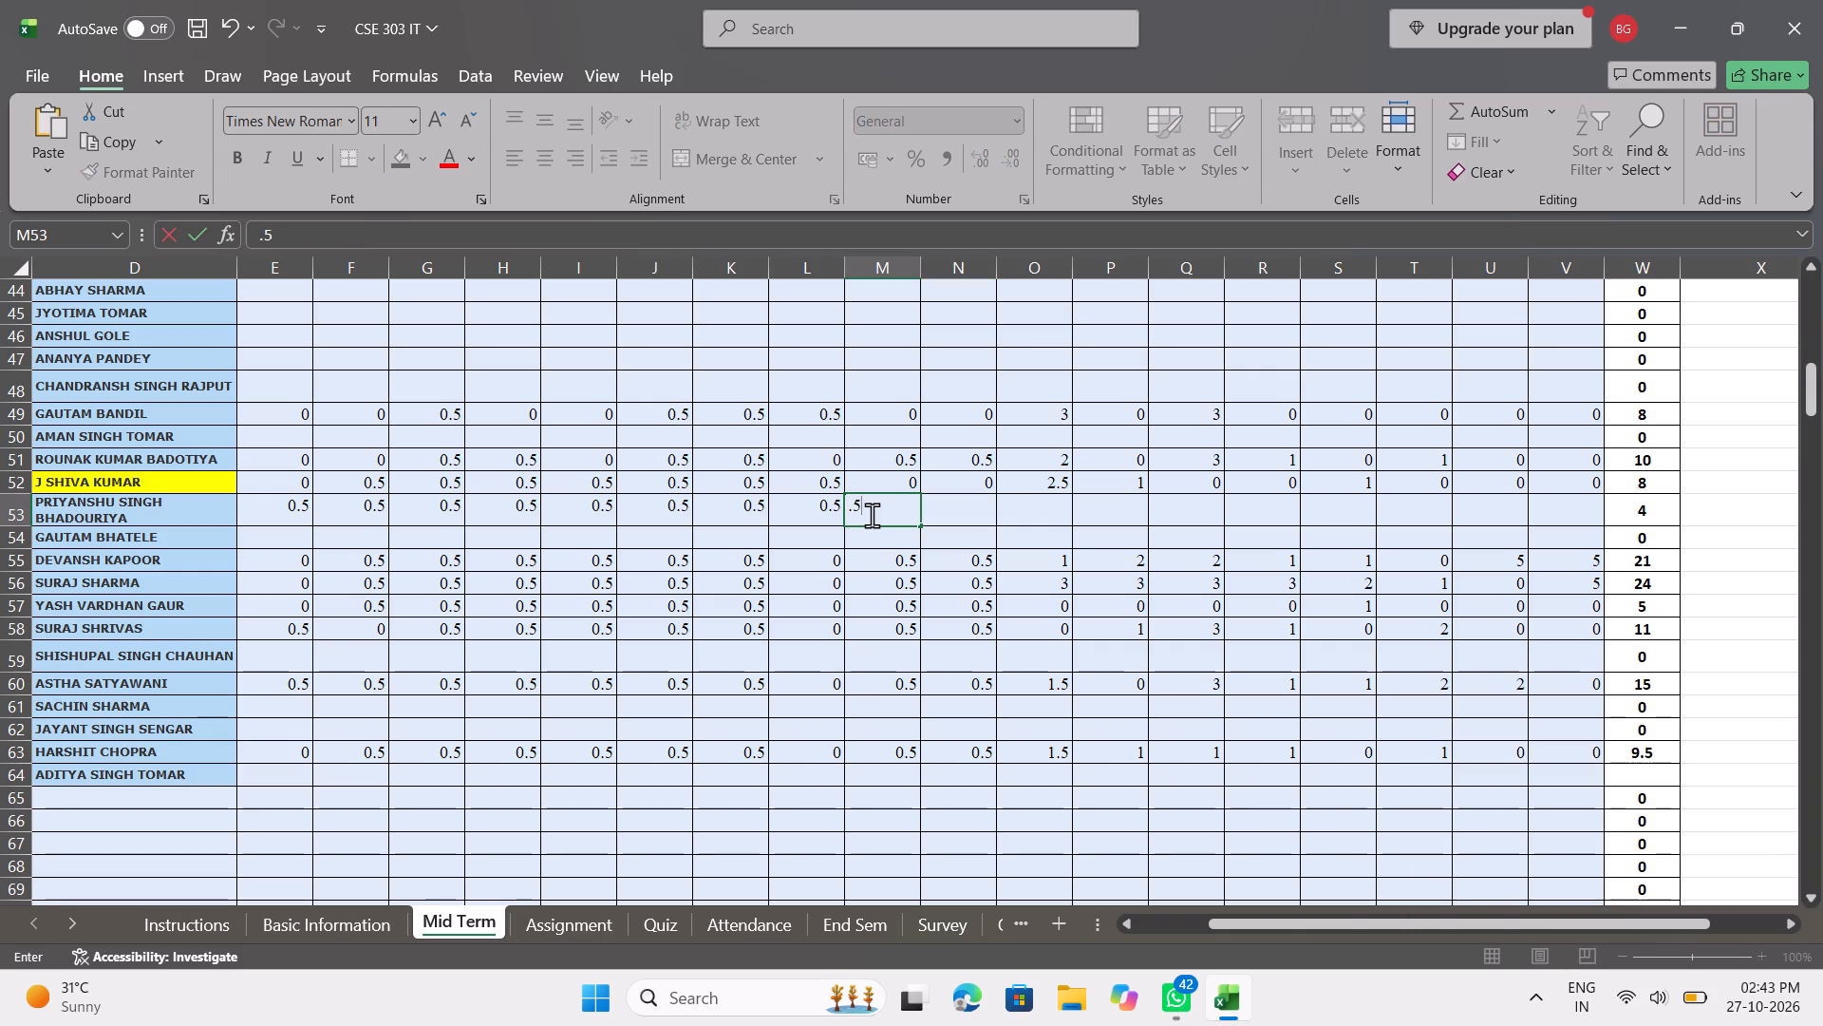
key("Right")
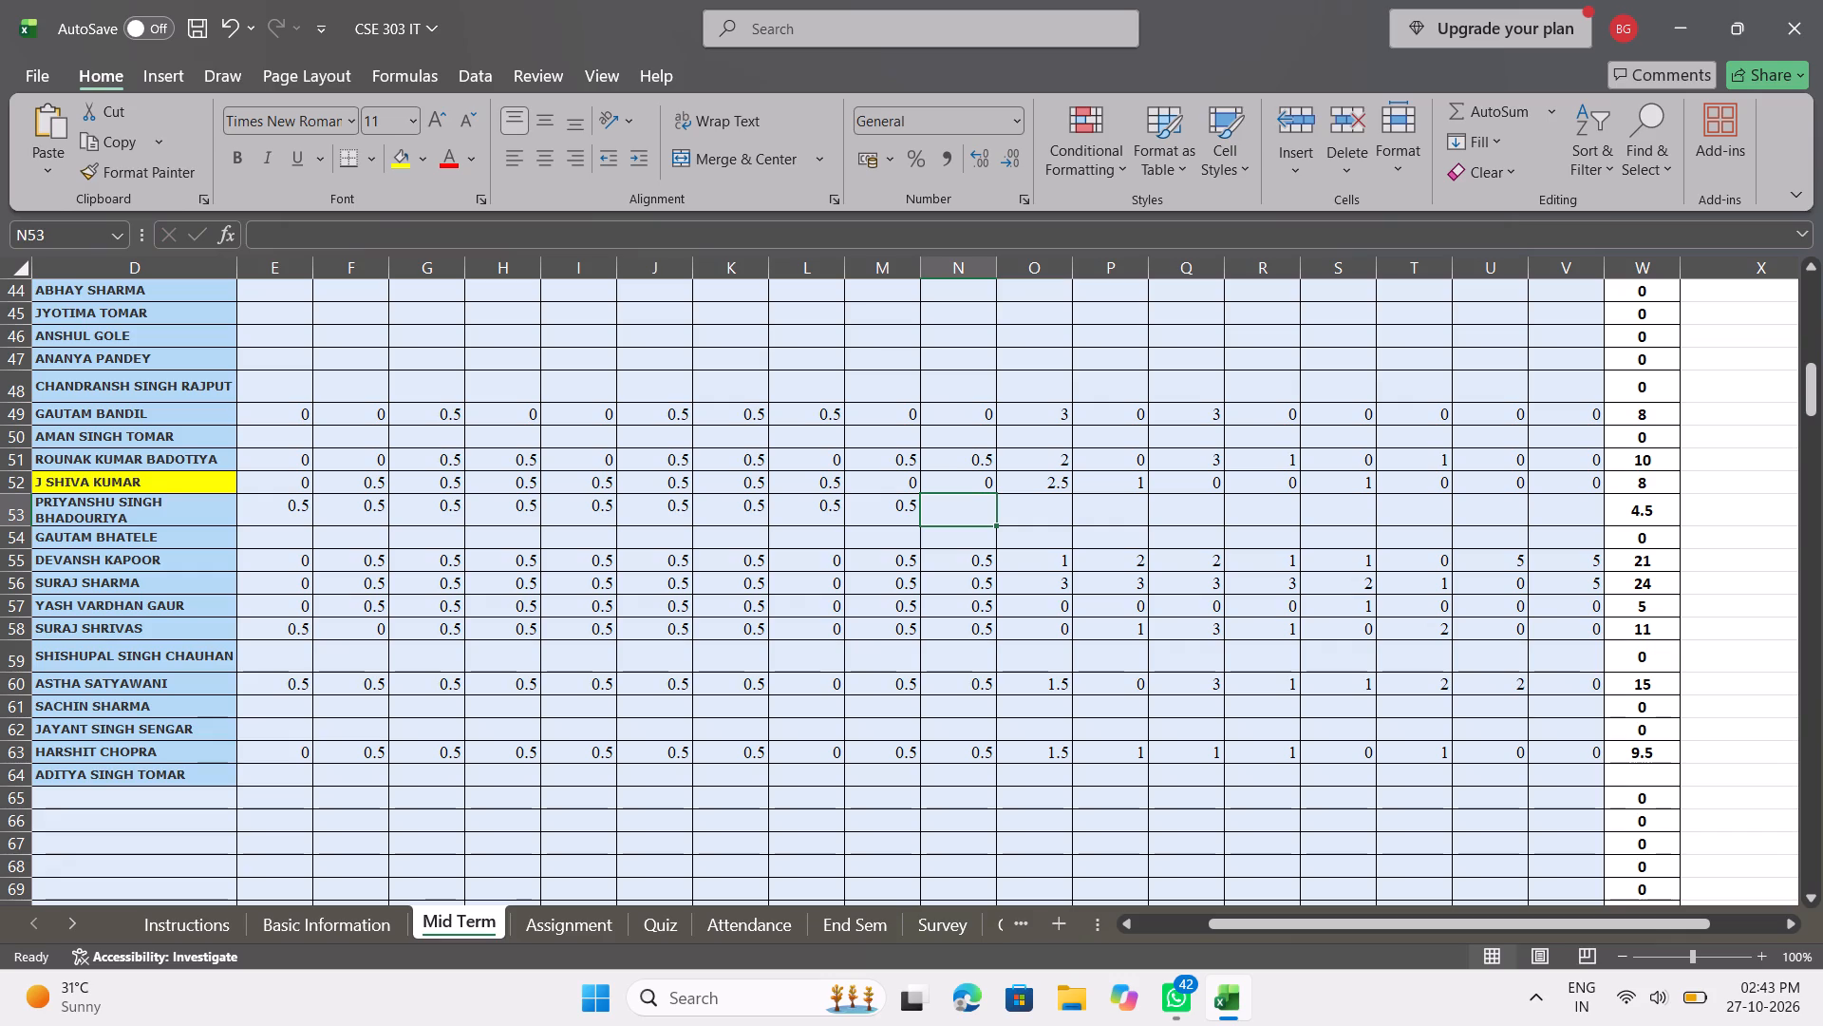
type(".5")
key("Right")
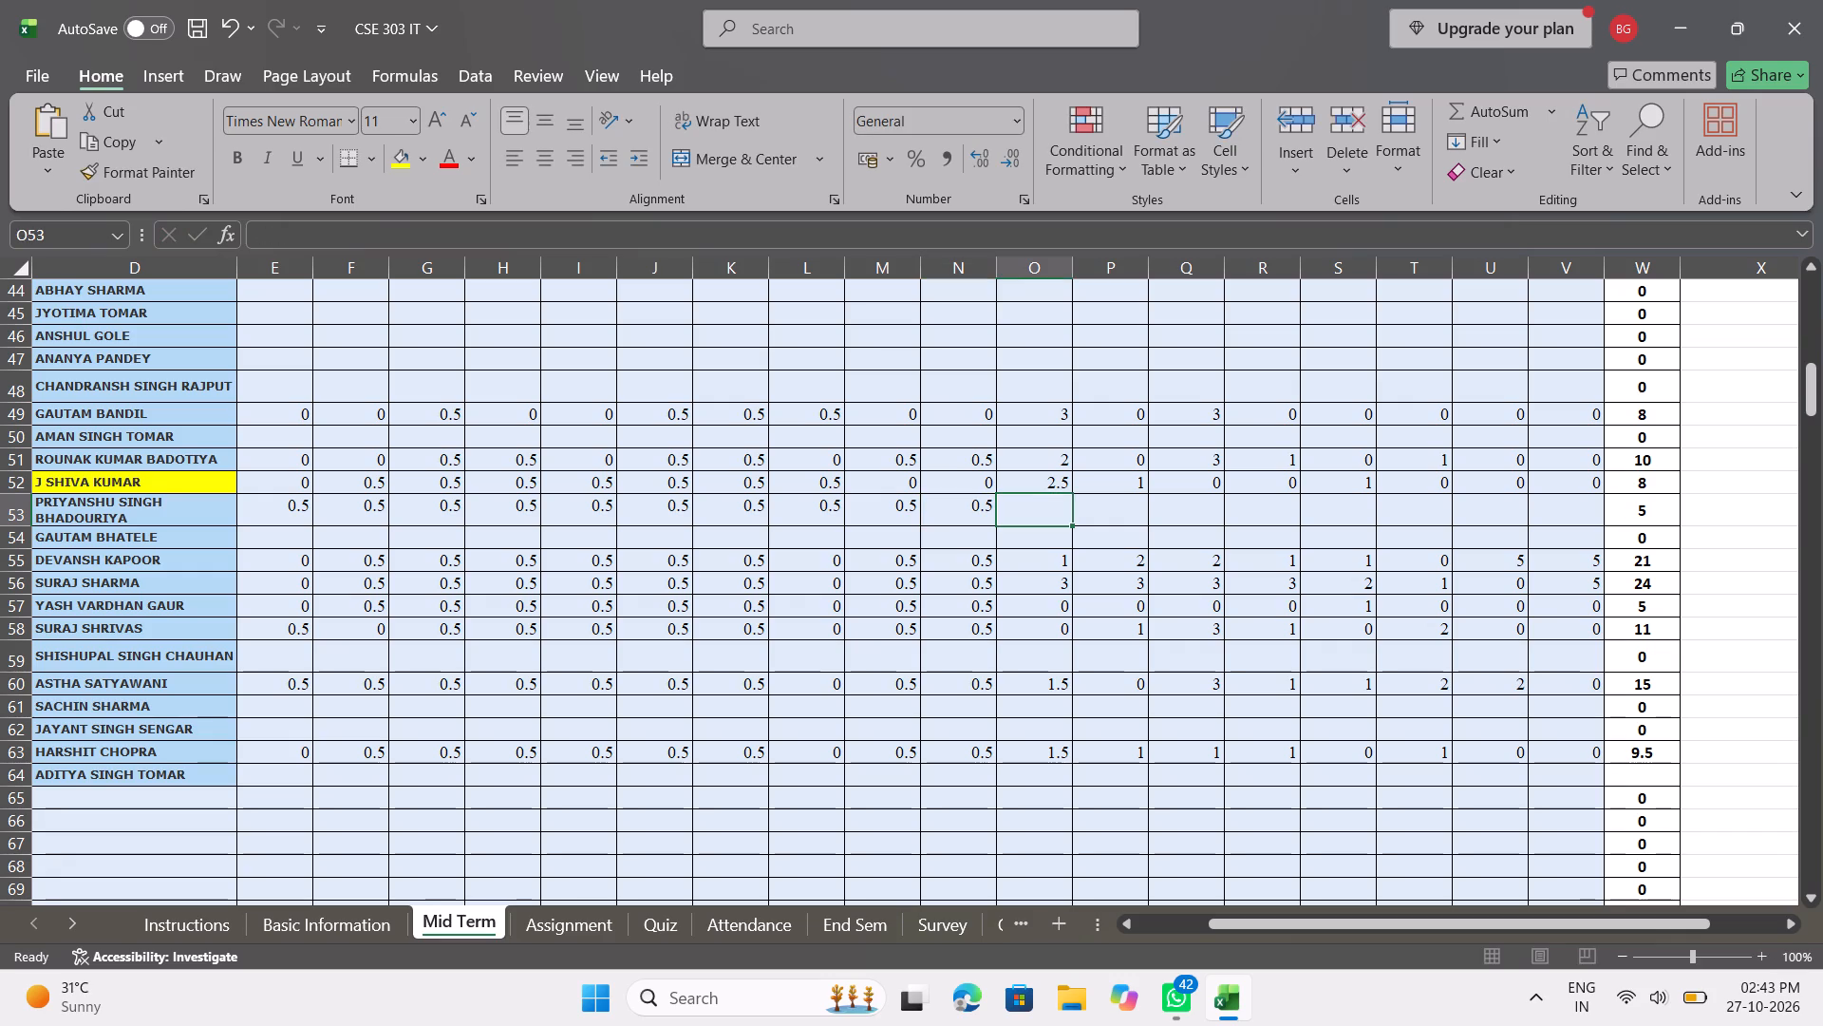
Enter the row 53 student's Q11 to Q15 marks in O53 through S53 as 1, 0, 0, 0 and 2.
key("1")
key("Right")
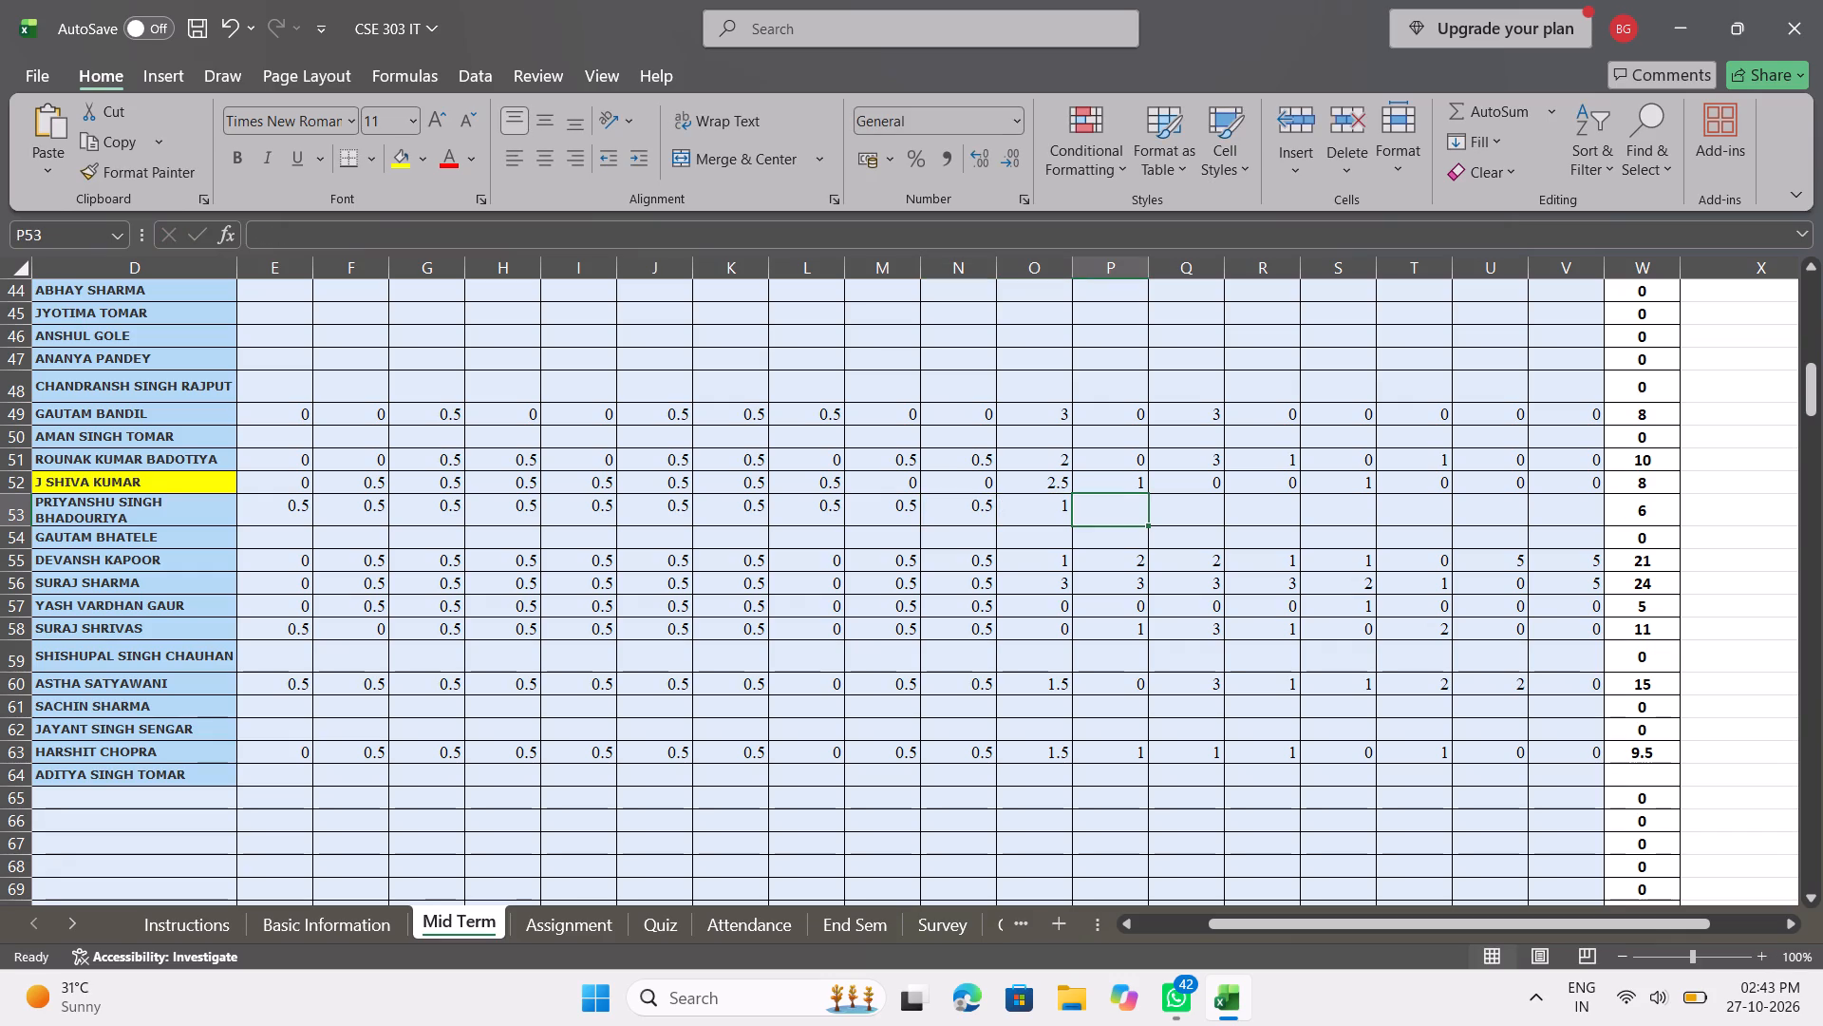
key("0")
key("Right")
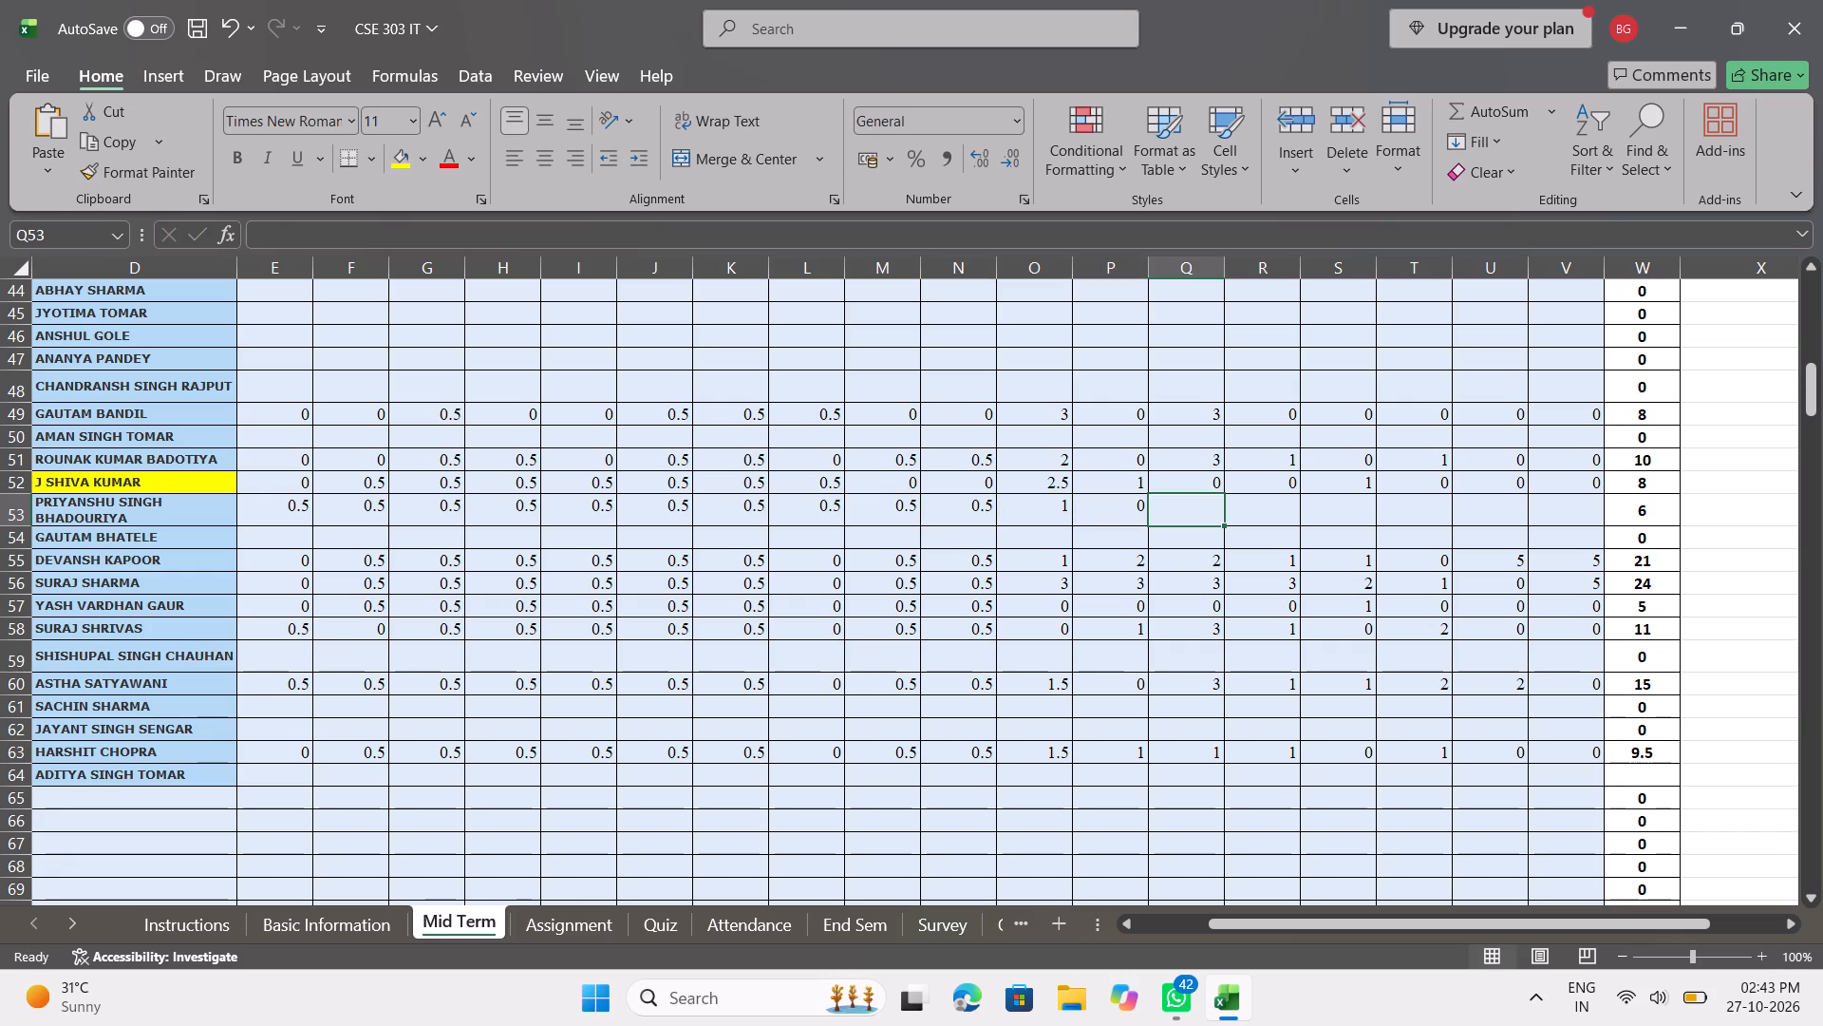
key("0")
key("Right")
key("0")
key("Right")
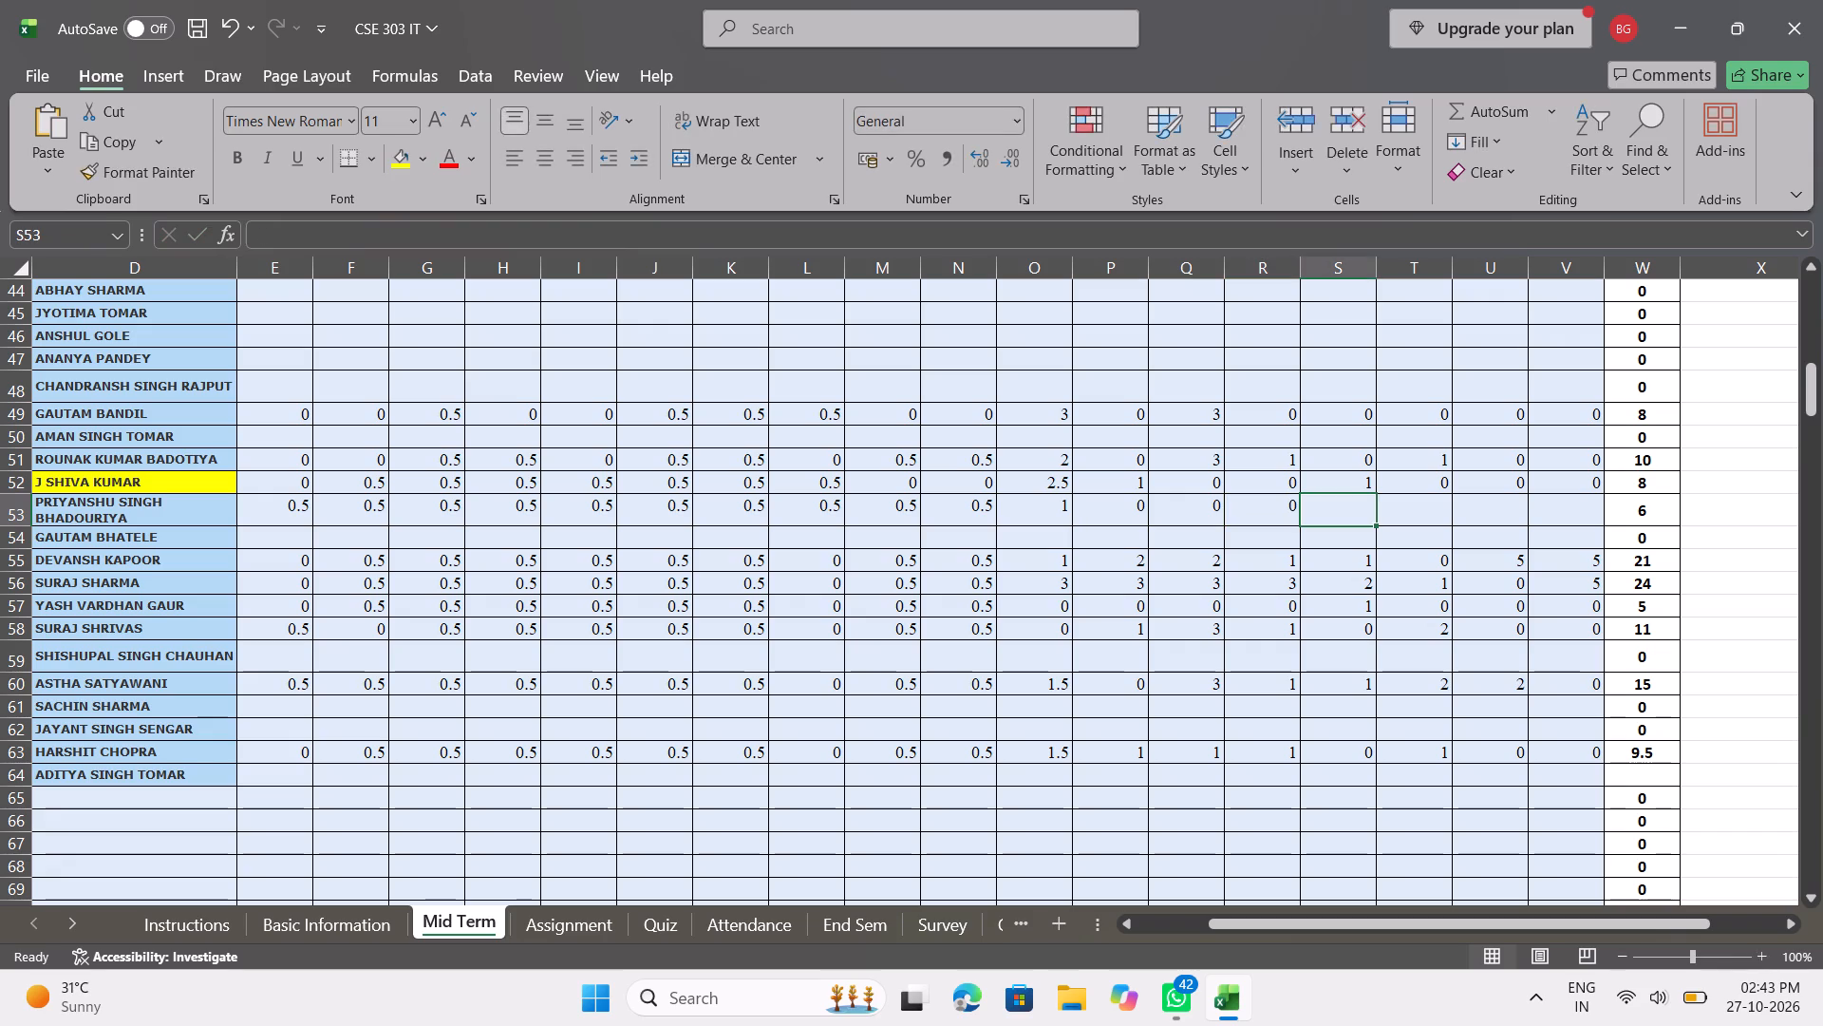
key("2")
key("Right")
Enter the row 53 student's Q16 to Q18 marks: 2 in T53, 0 in U53 and 2 in V53.
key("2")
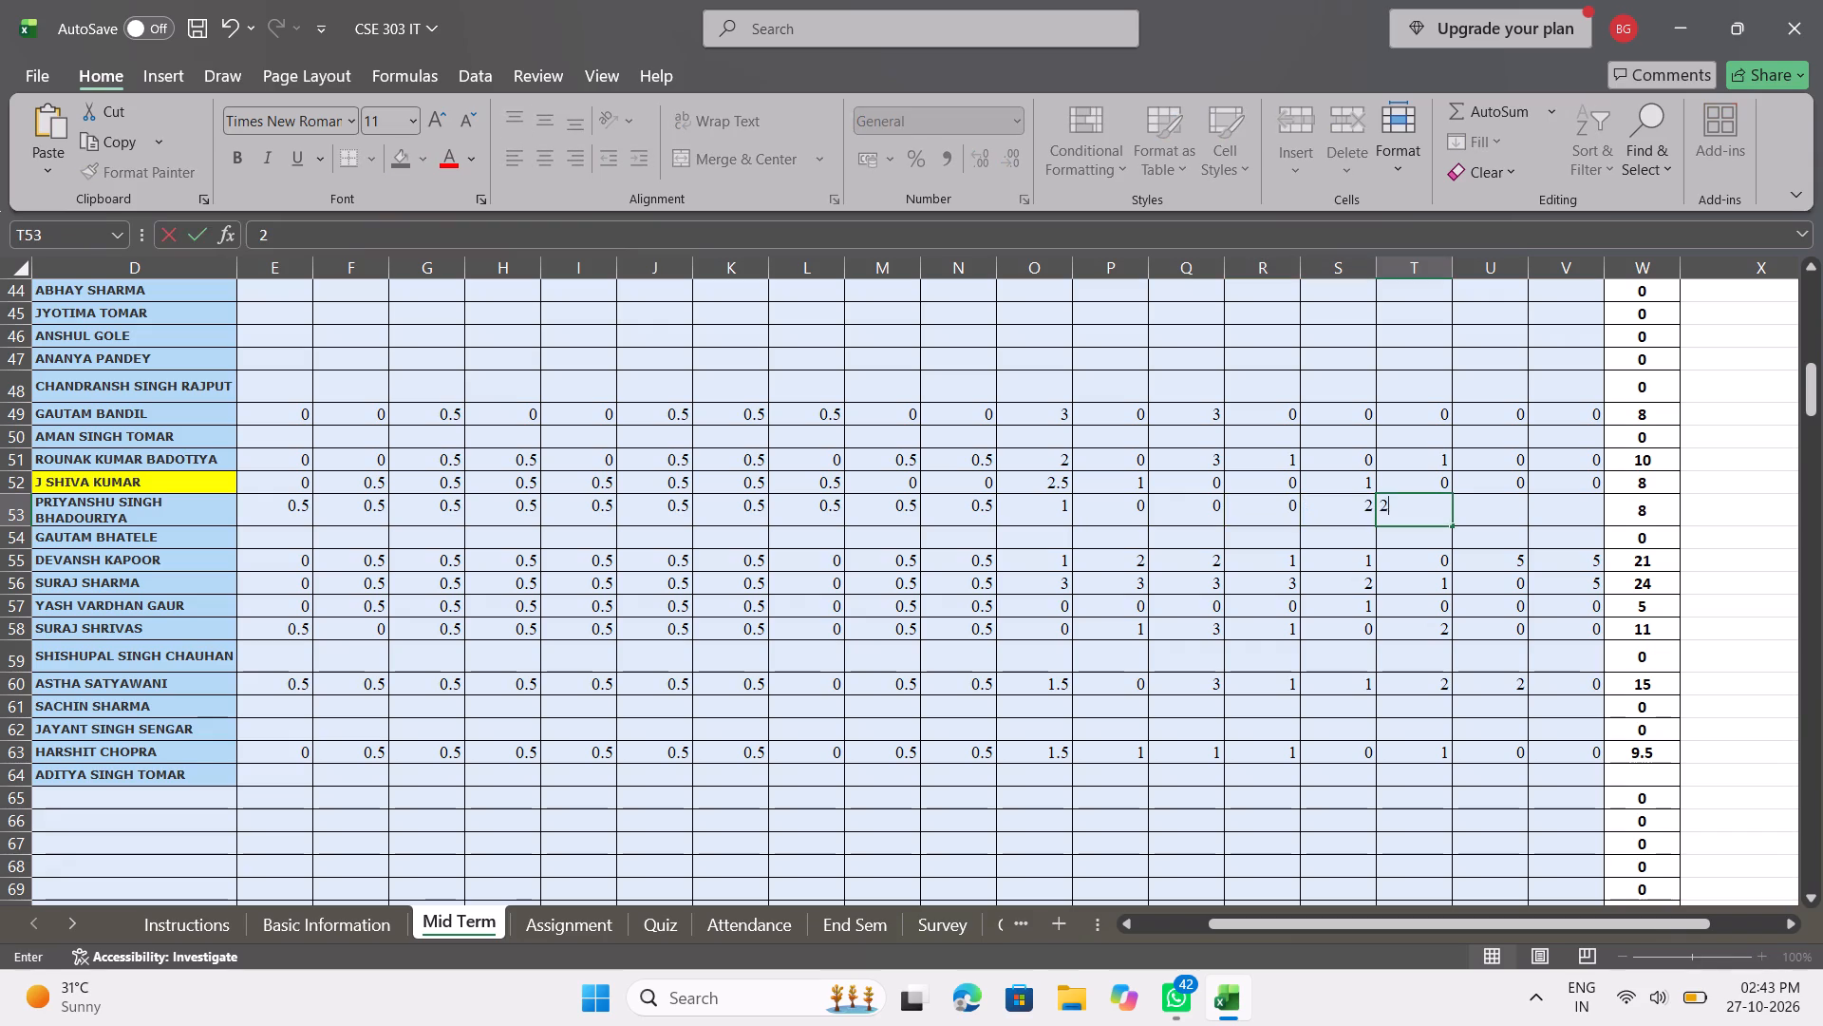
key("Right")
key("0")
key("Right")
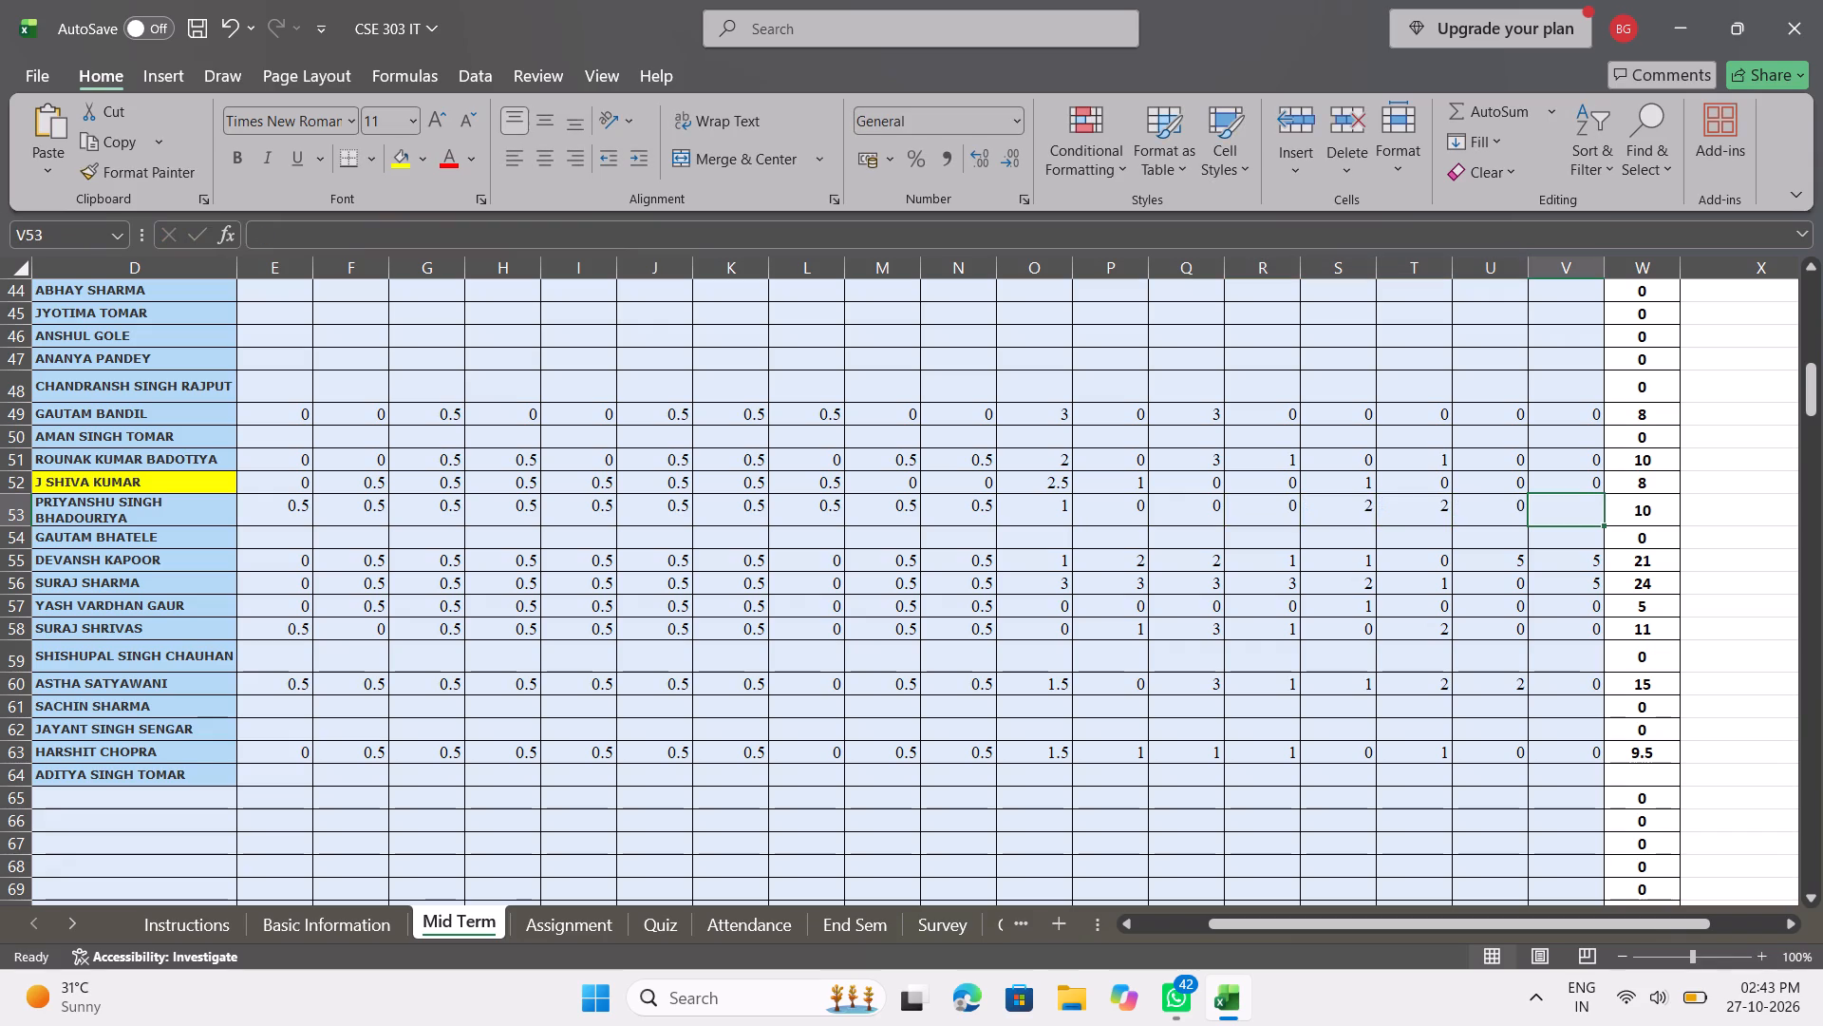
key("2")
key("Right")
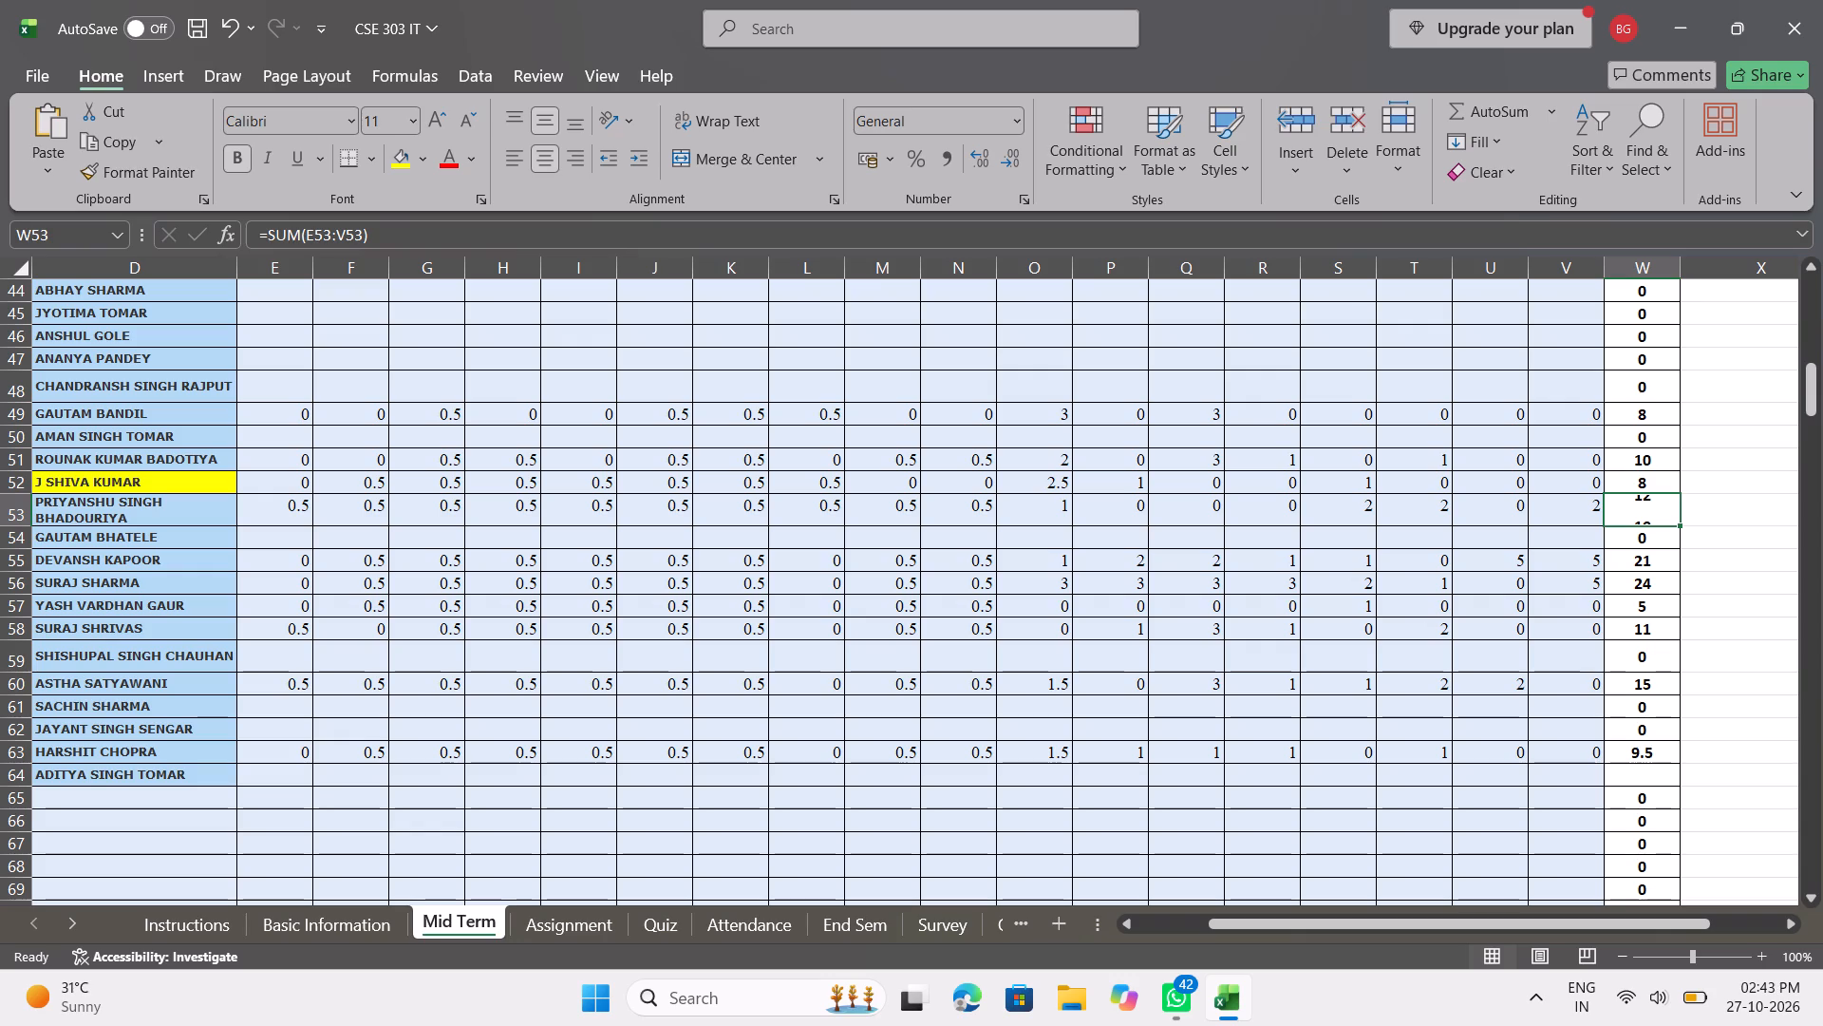
Find the row 37 student and enter the Q1 to Q5 marks in E37 through I37 as 0, 0.5, 0.5, 0.5 and 0.5.
scroll(183, 446, "up", 1)
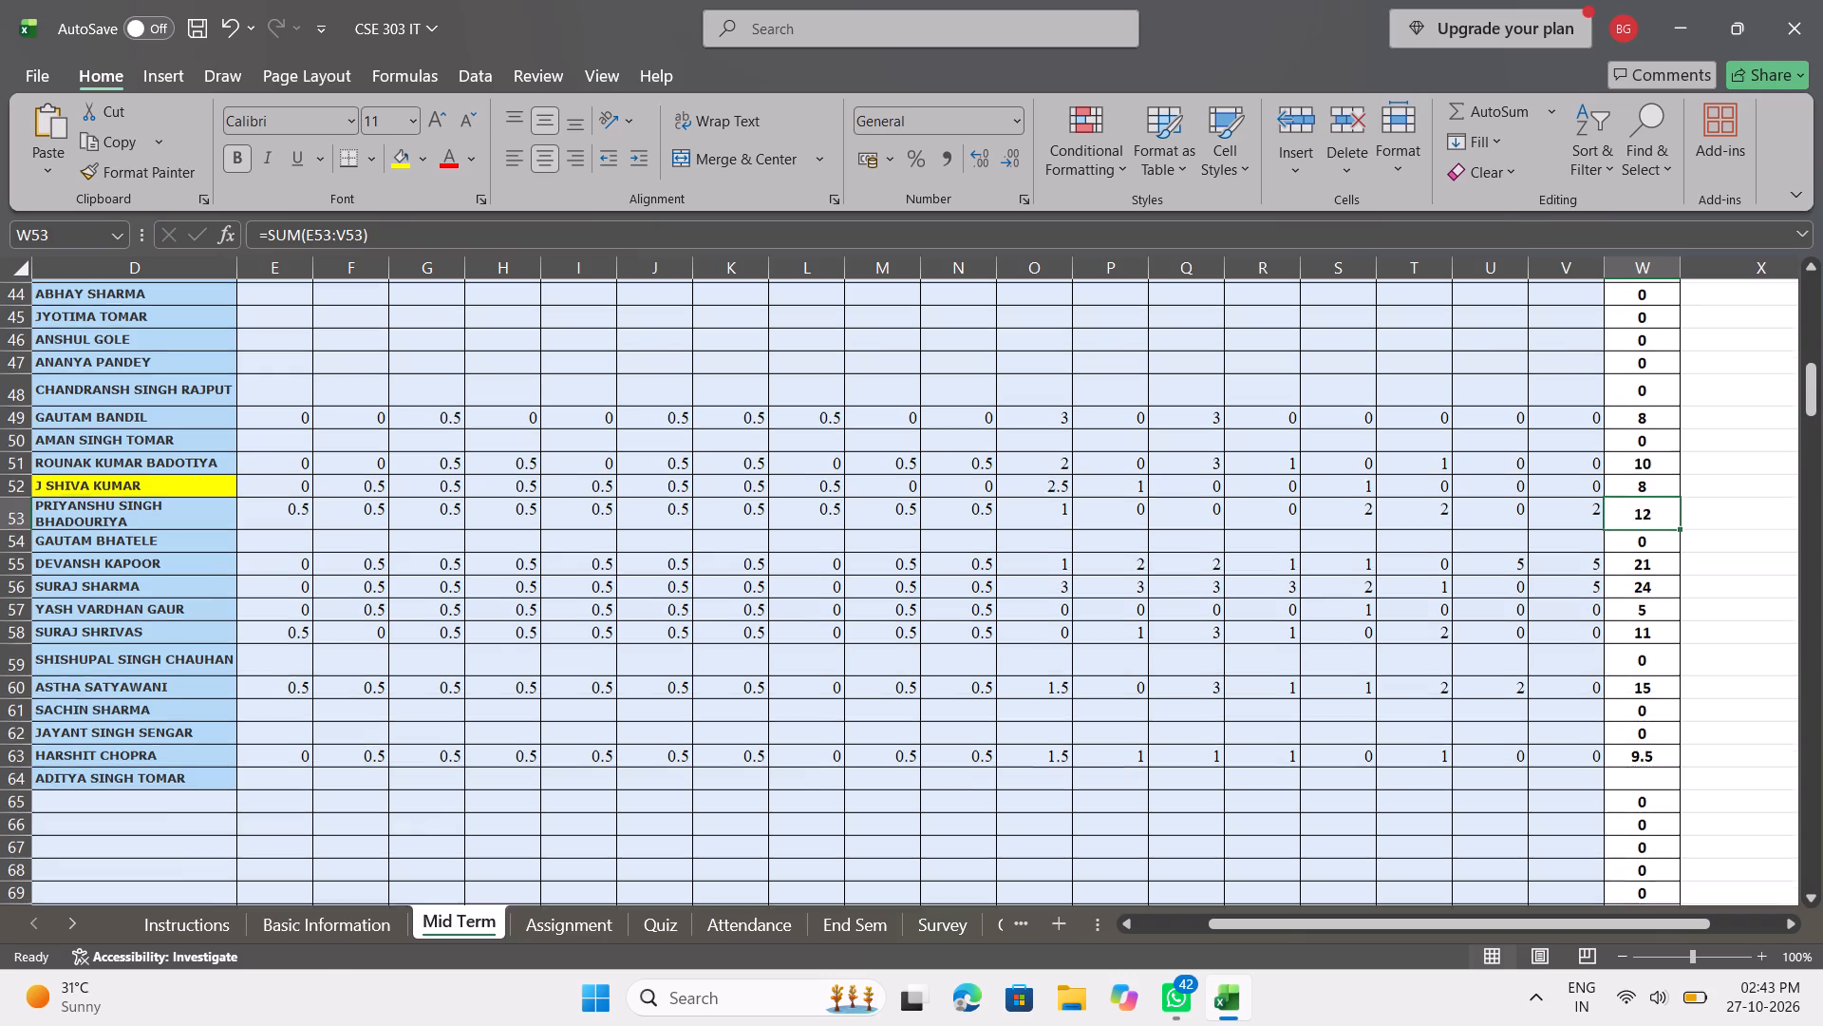
scroll(183, 446, "up", 4)
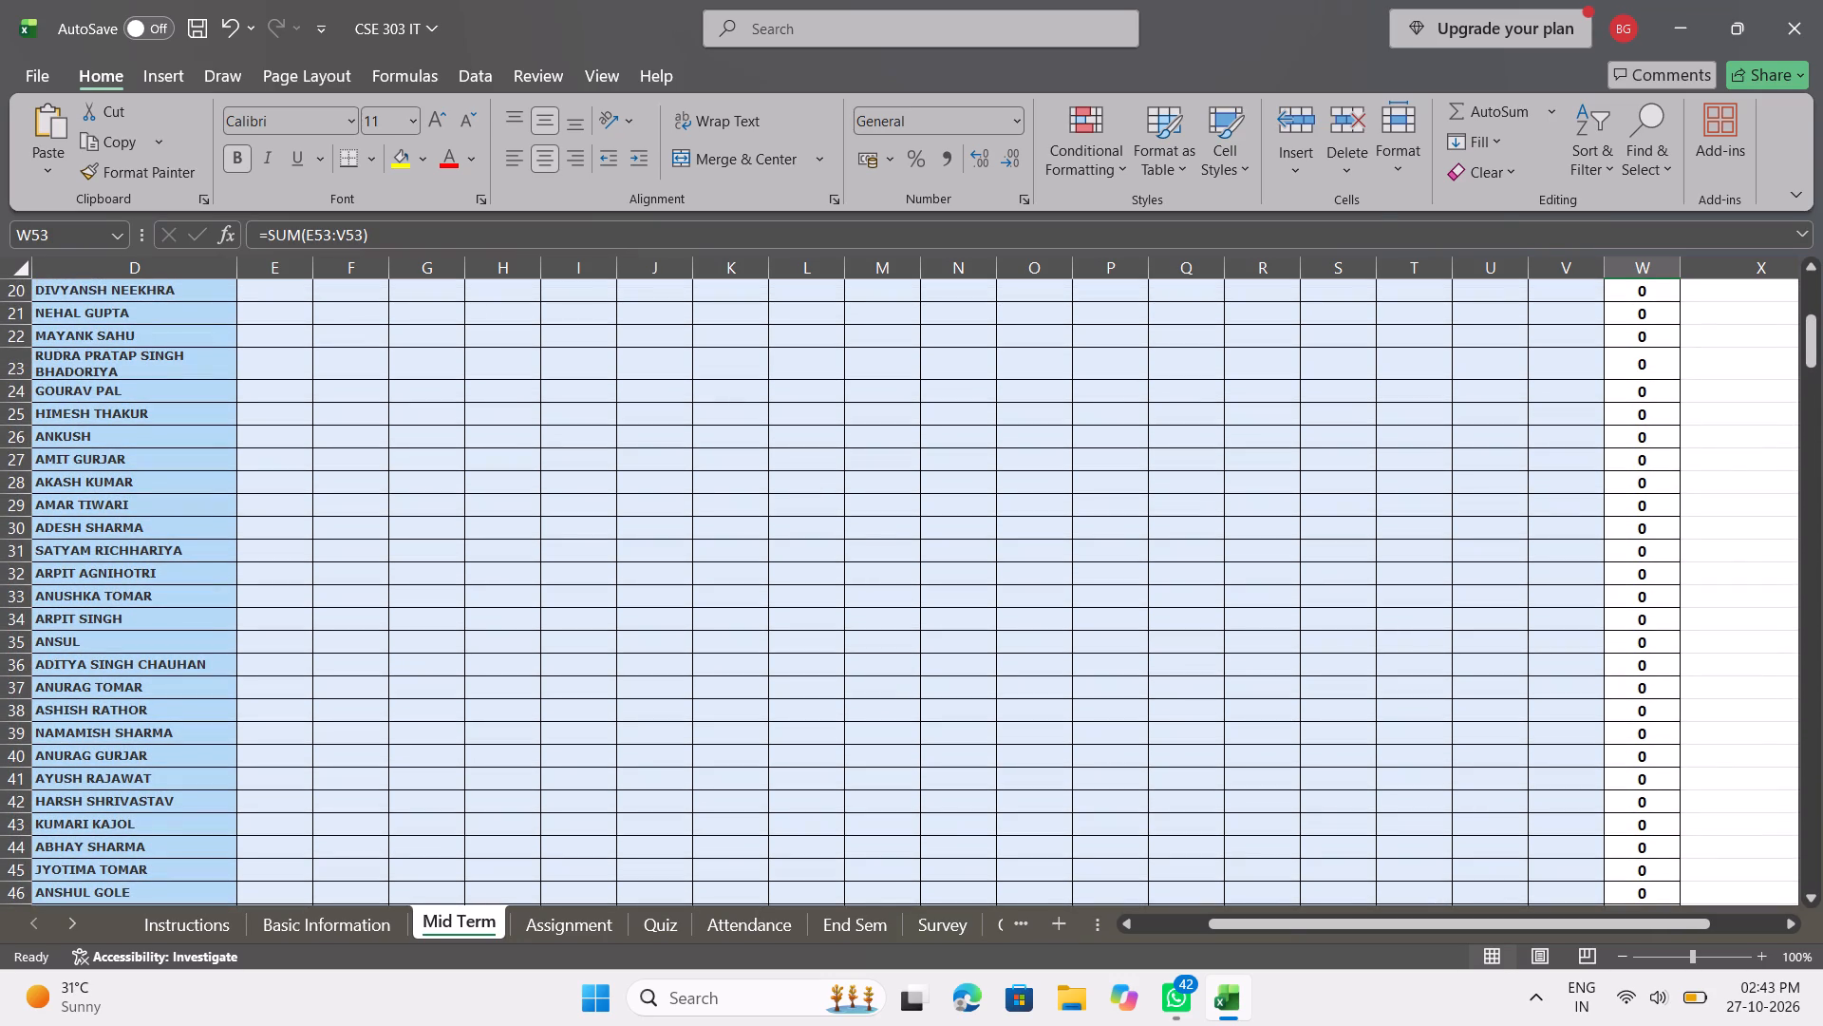
left_click(266, 681)
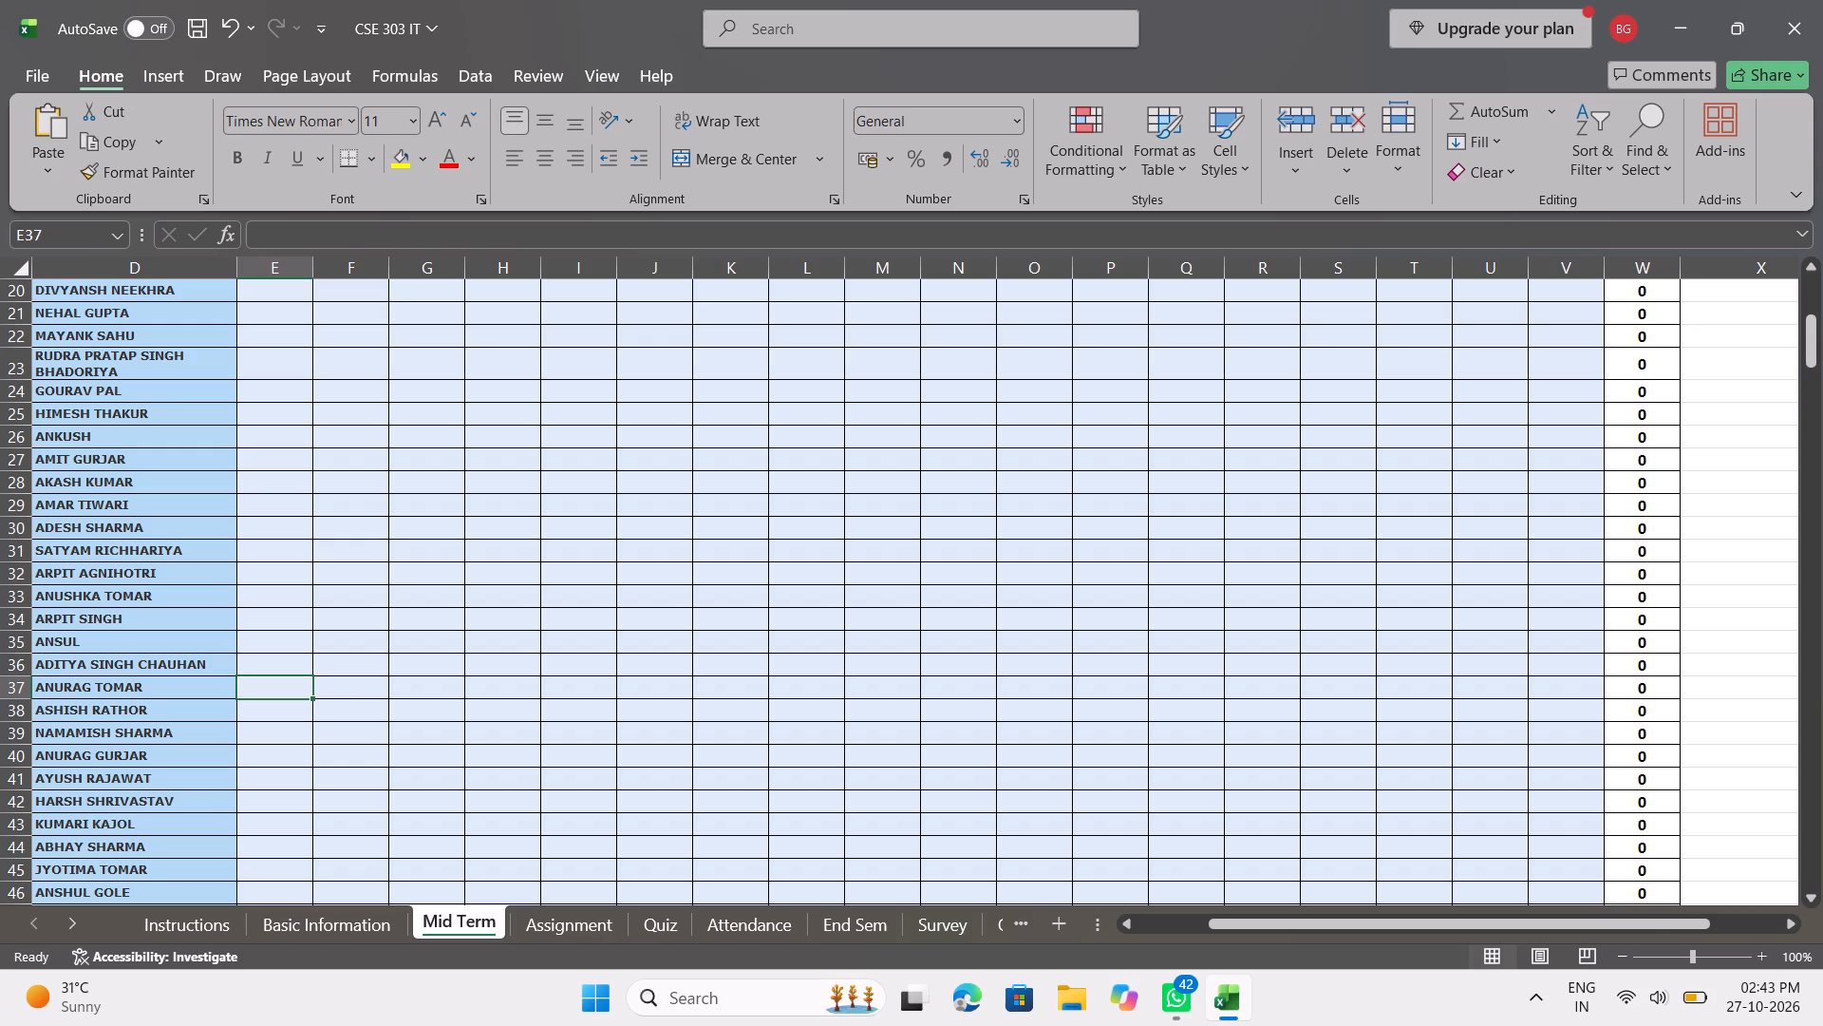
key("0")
key("Right")
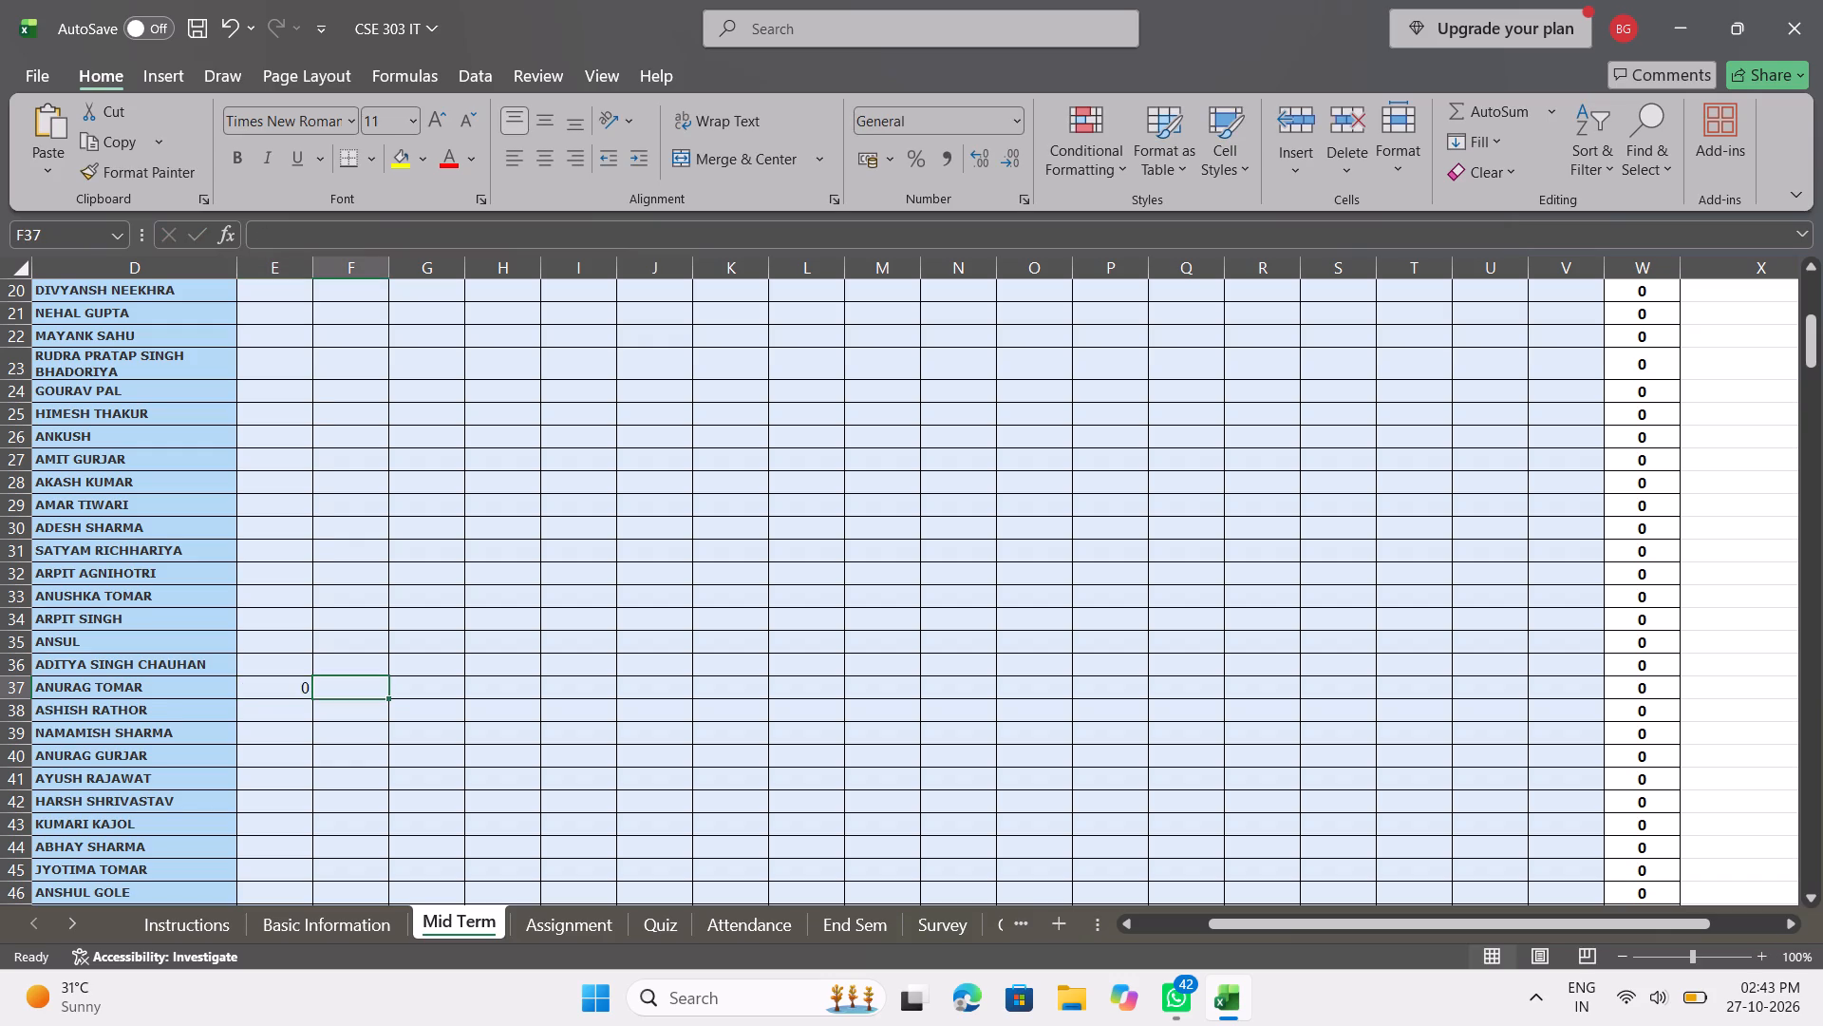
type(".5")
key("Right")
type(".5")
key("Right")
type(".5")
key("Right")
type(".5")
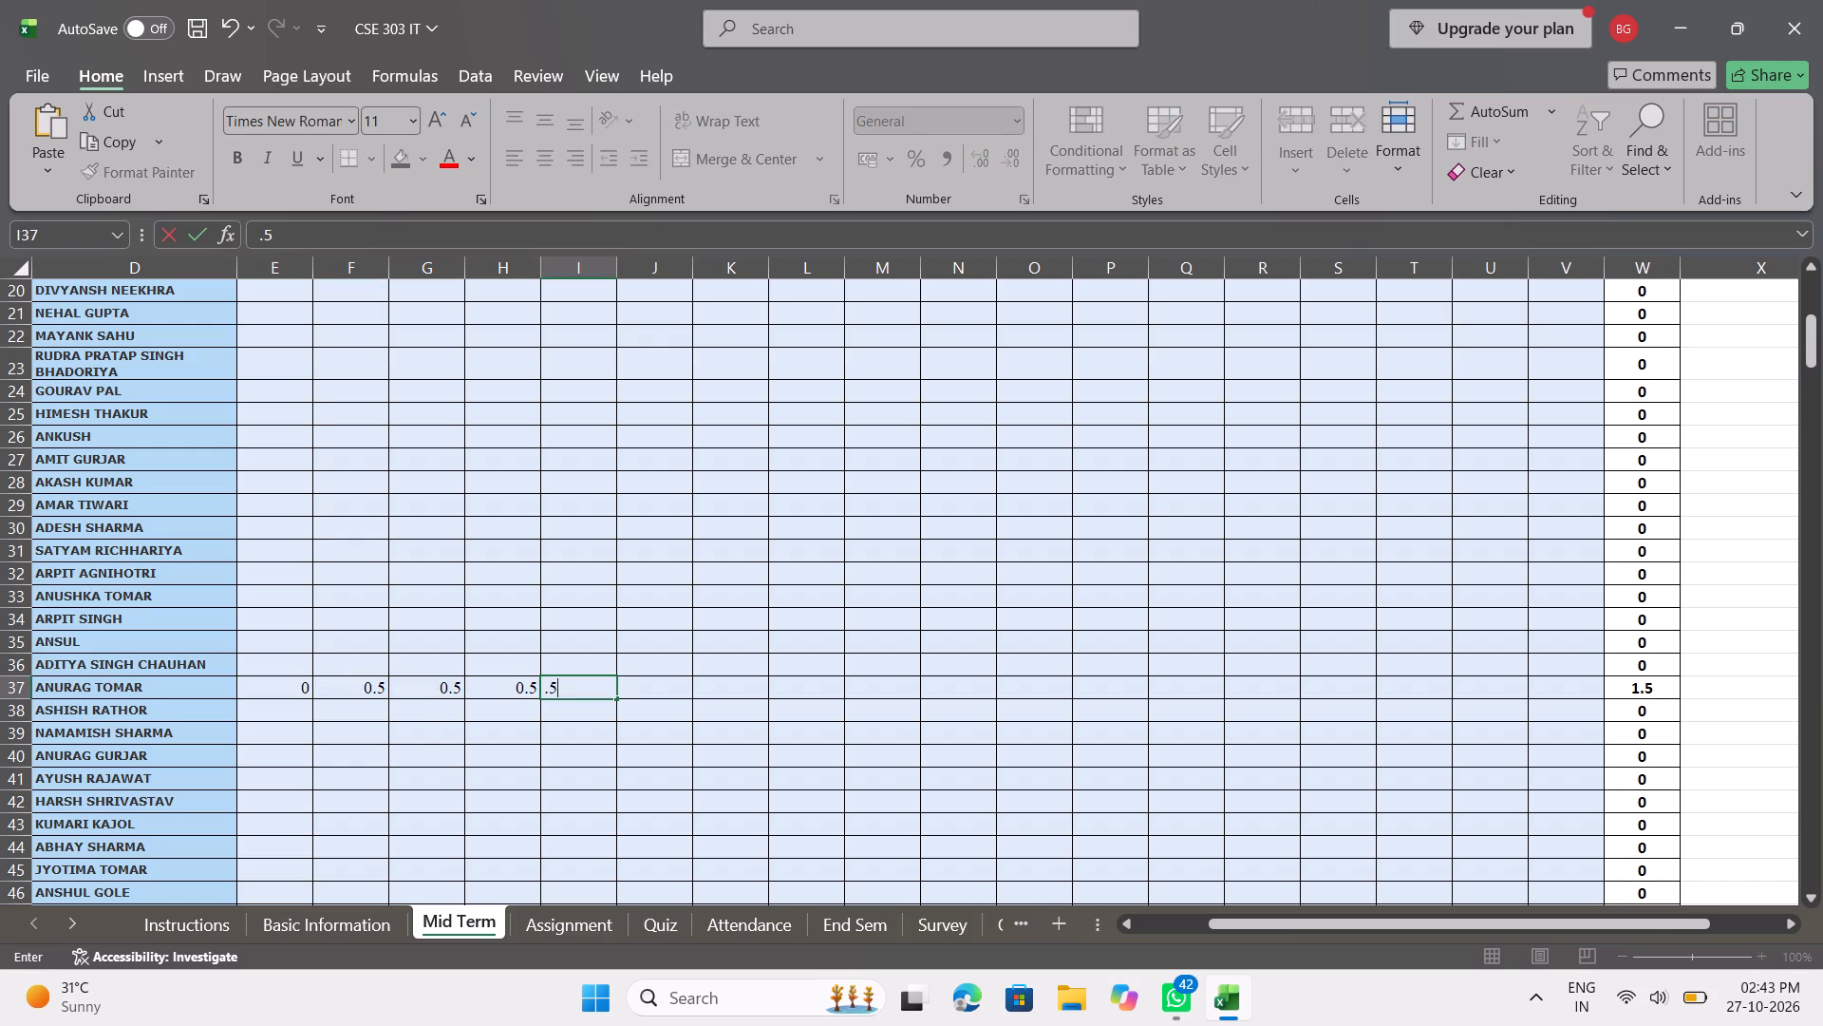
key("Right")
Enter the row 37 student's Q6 to Q10 marks in J37 through N37 as 0.5, 0.5, 0.5, 0 and 0.5.
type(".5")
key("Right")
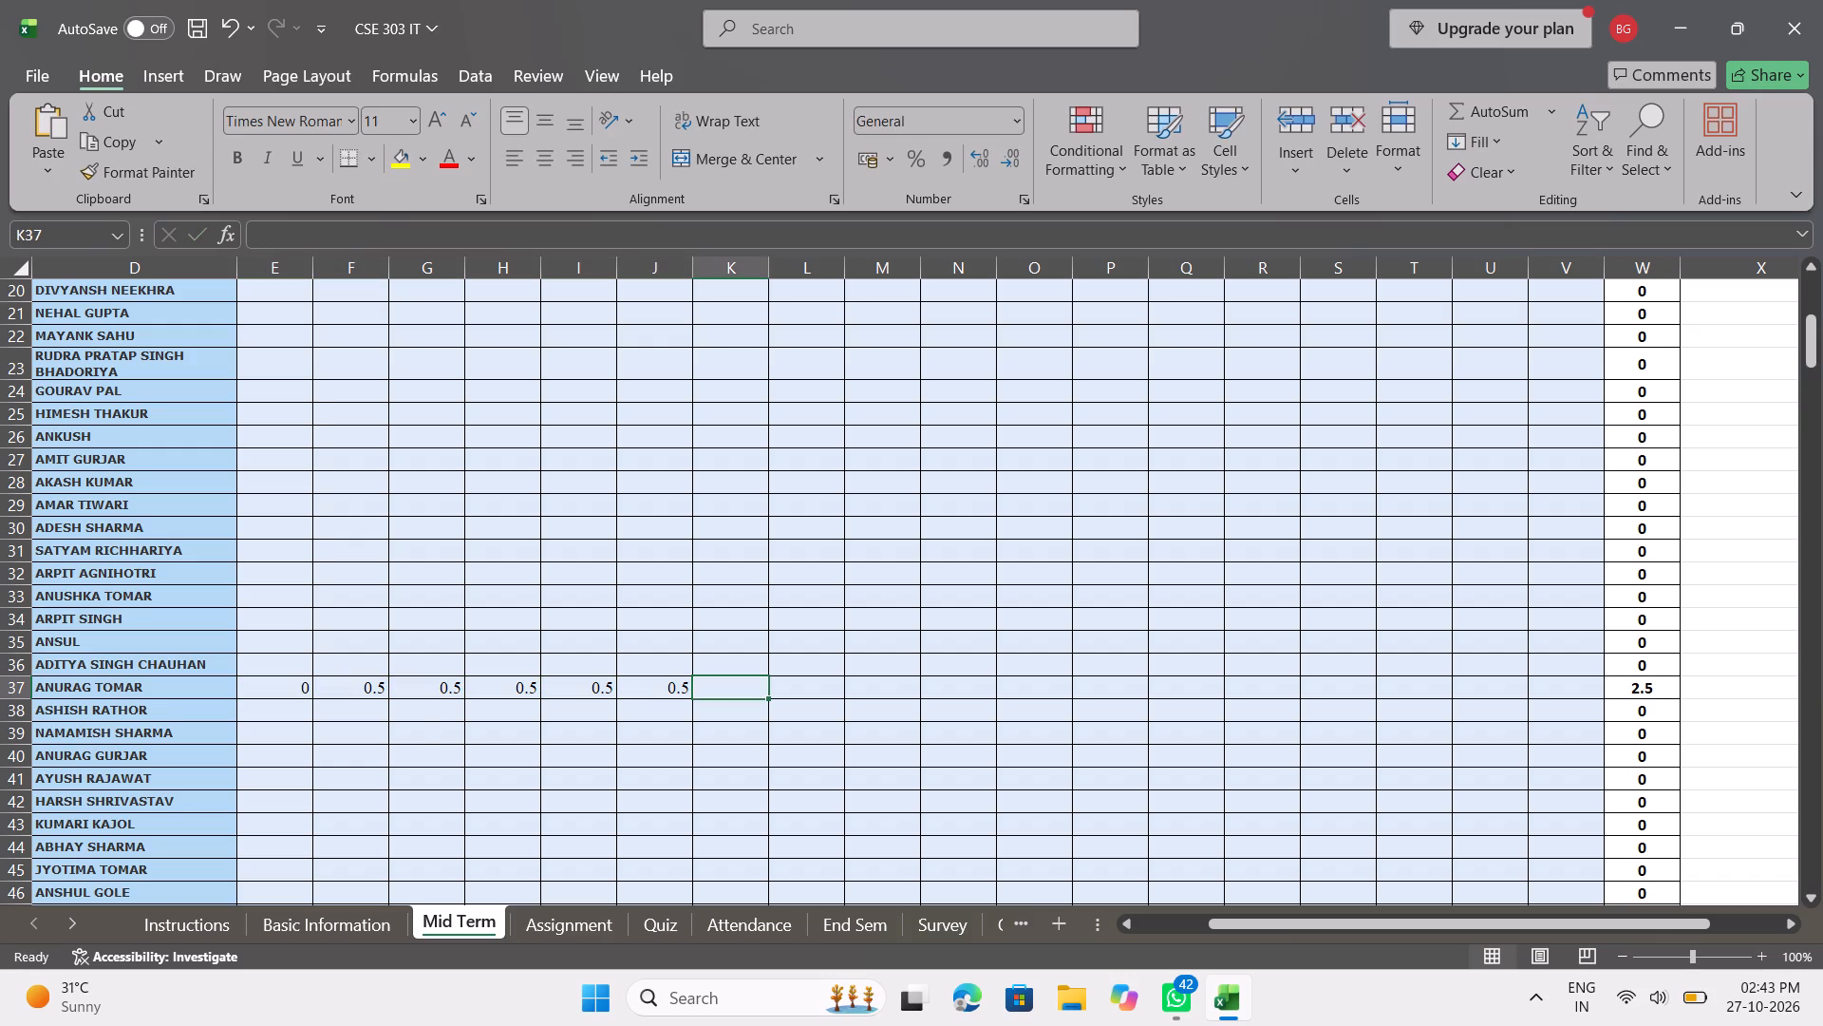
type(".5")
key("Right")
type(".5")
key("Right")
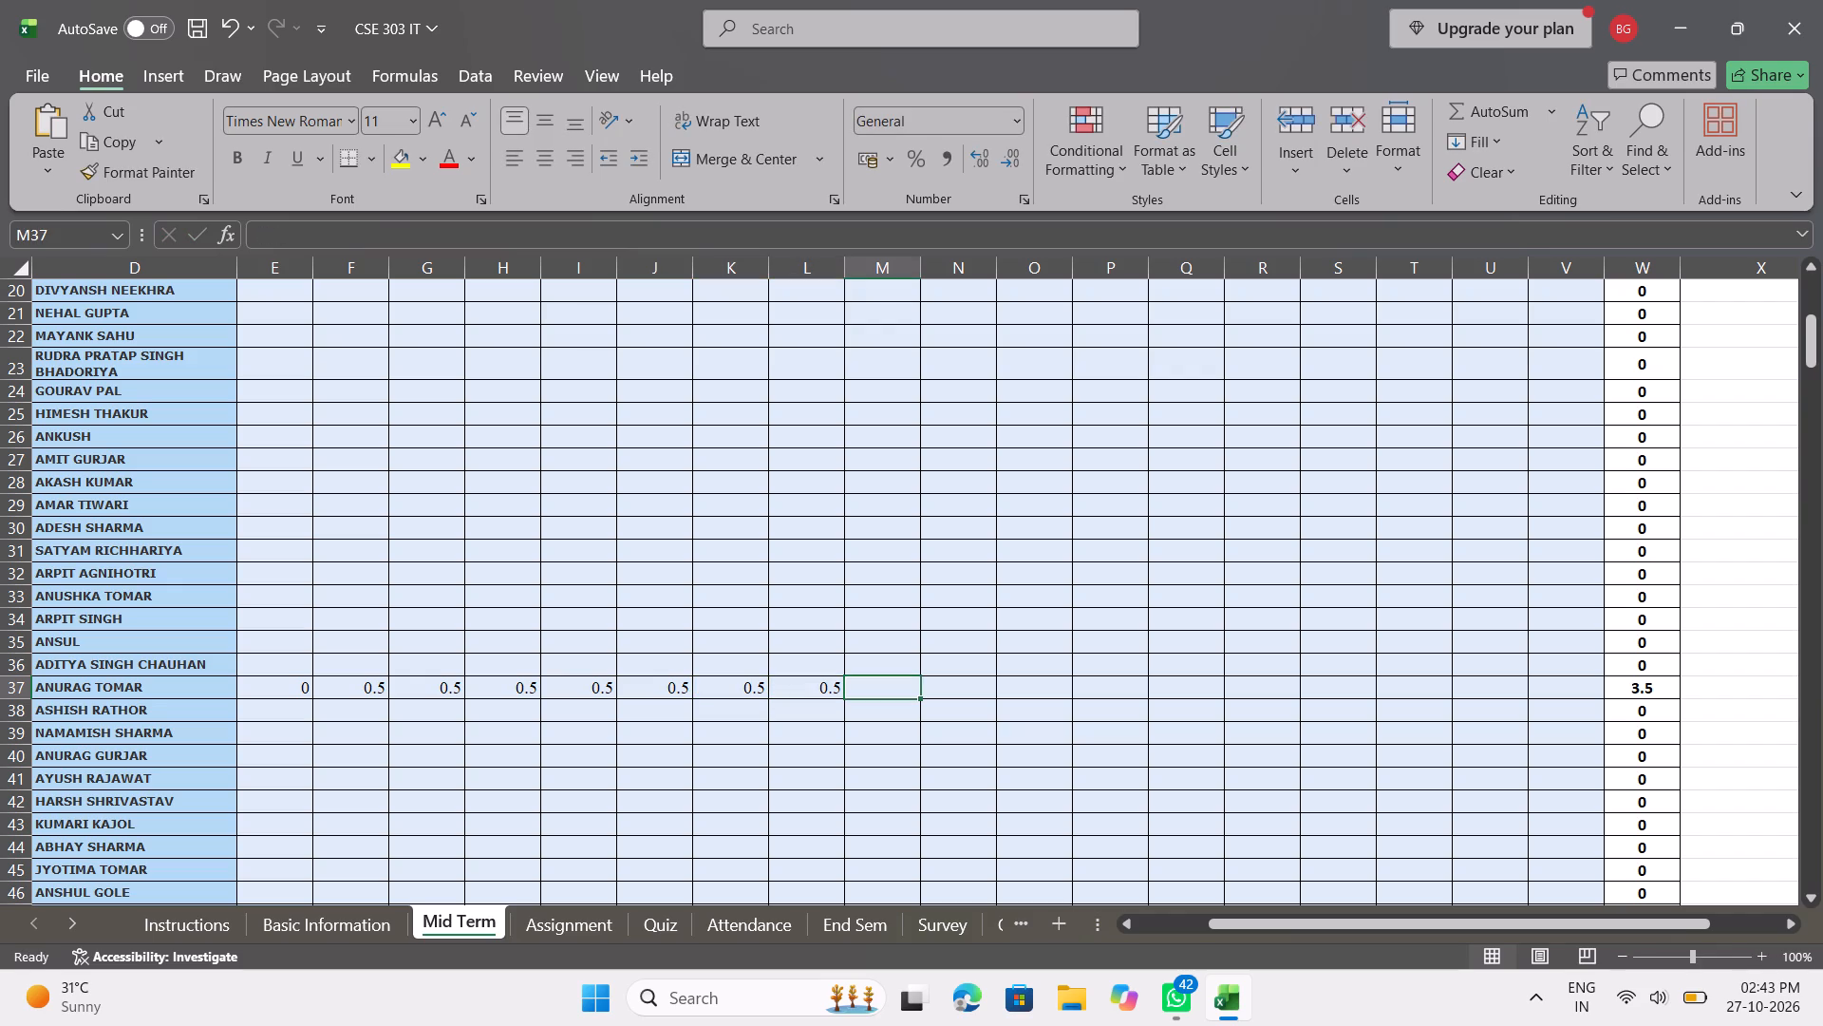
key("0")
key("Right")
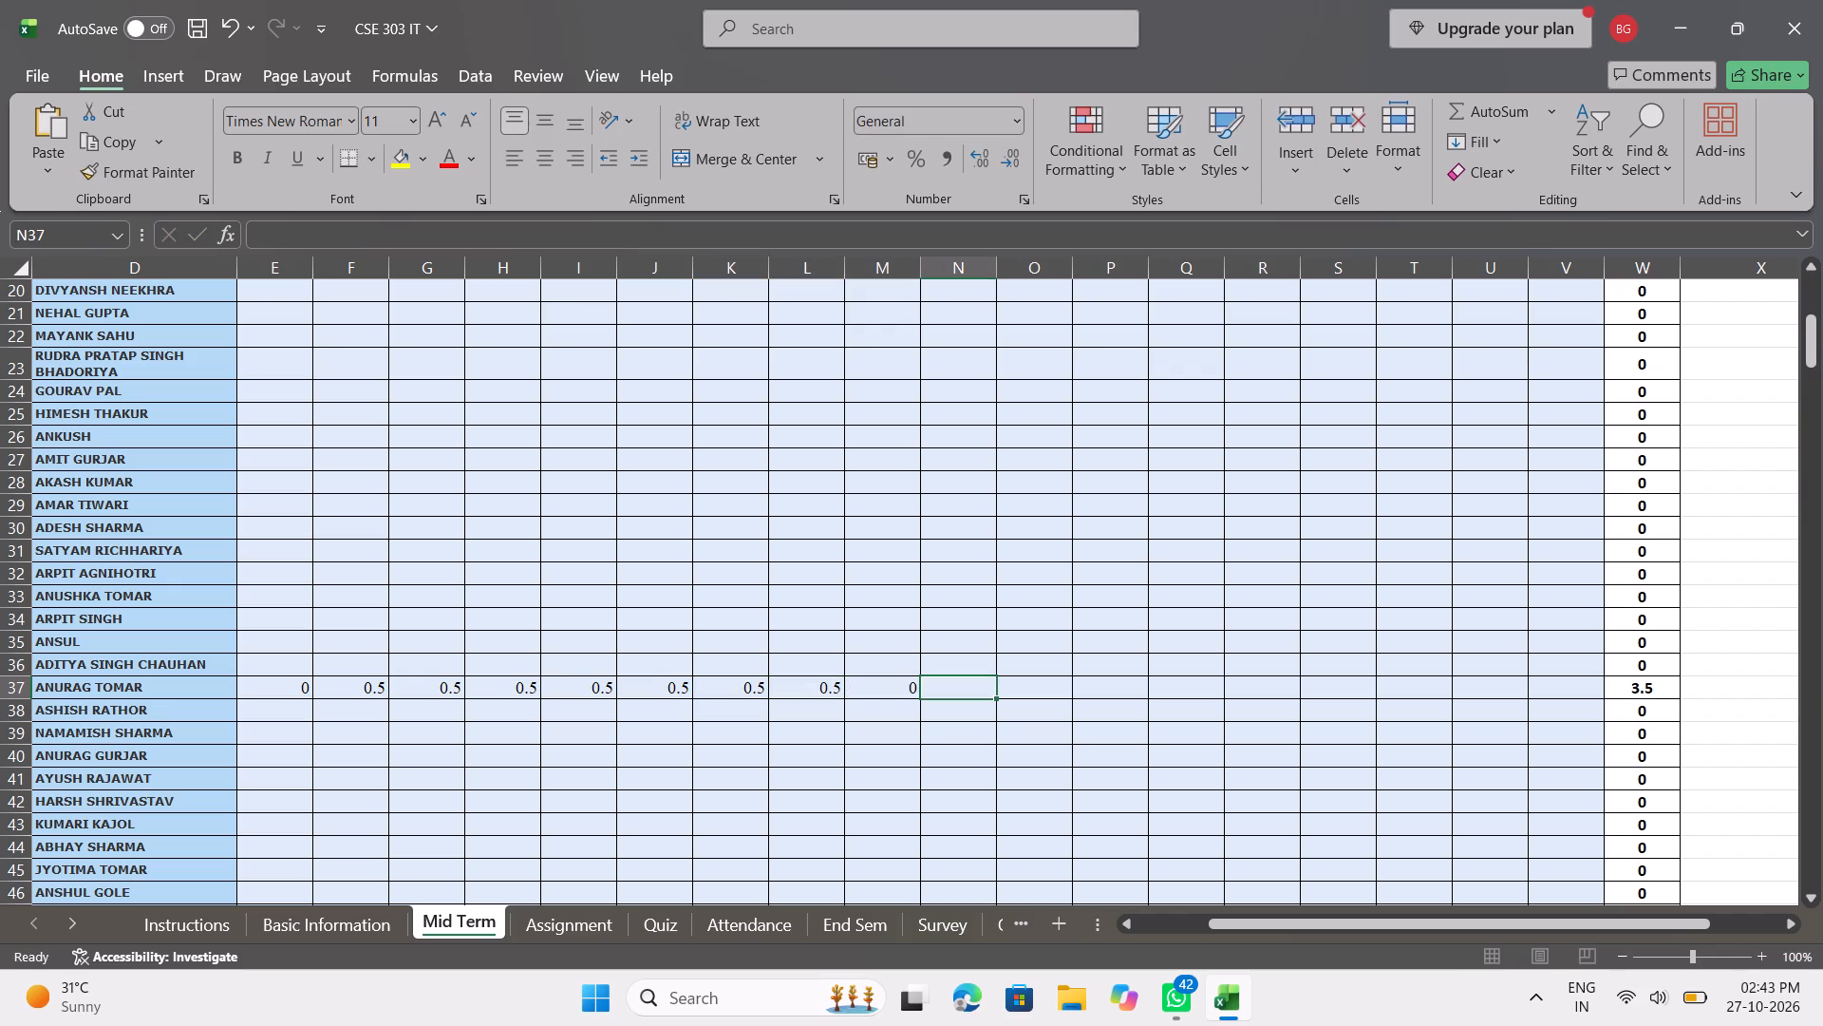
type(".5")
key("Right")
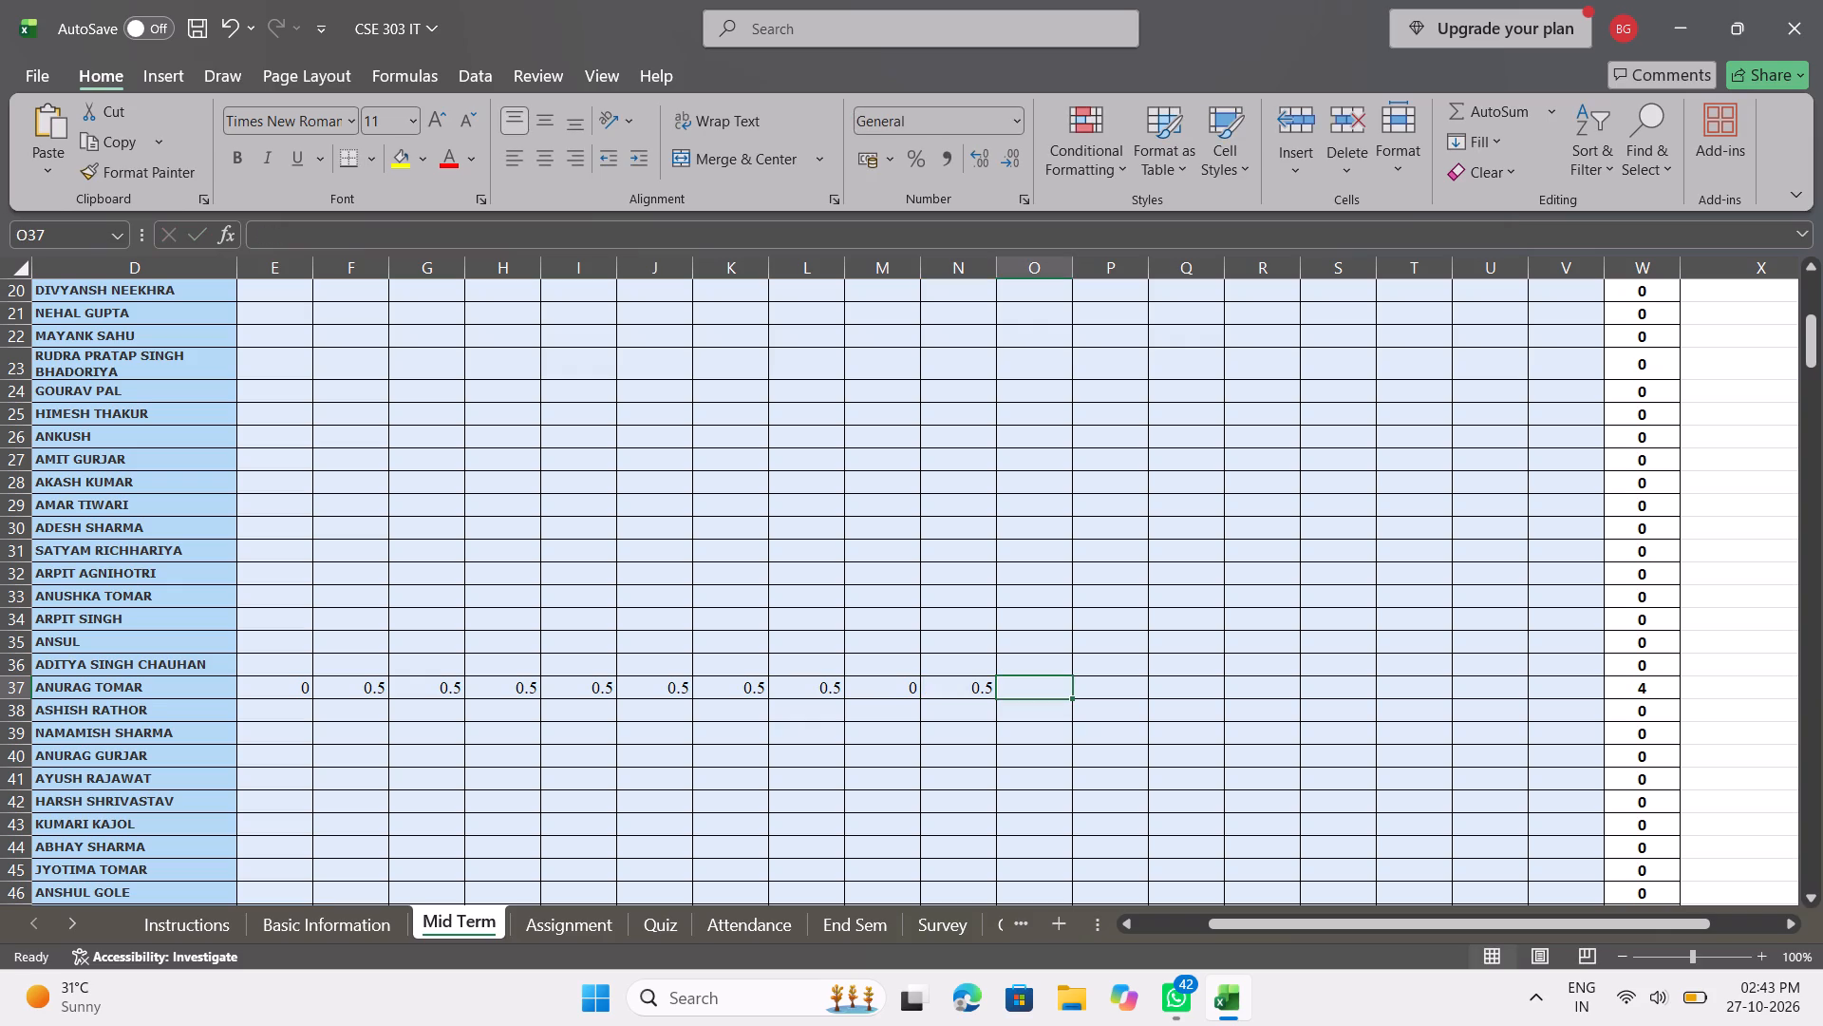
Enter the row 37 student's Q11 to Q15 marks in O37 through S37 as 3, 3, 3, 3 and 1.
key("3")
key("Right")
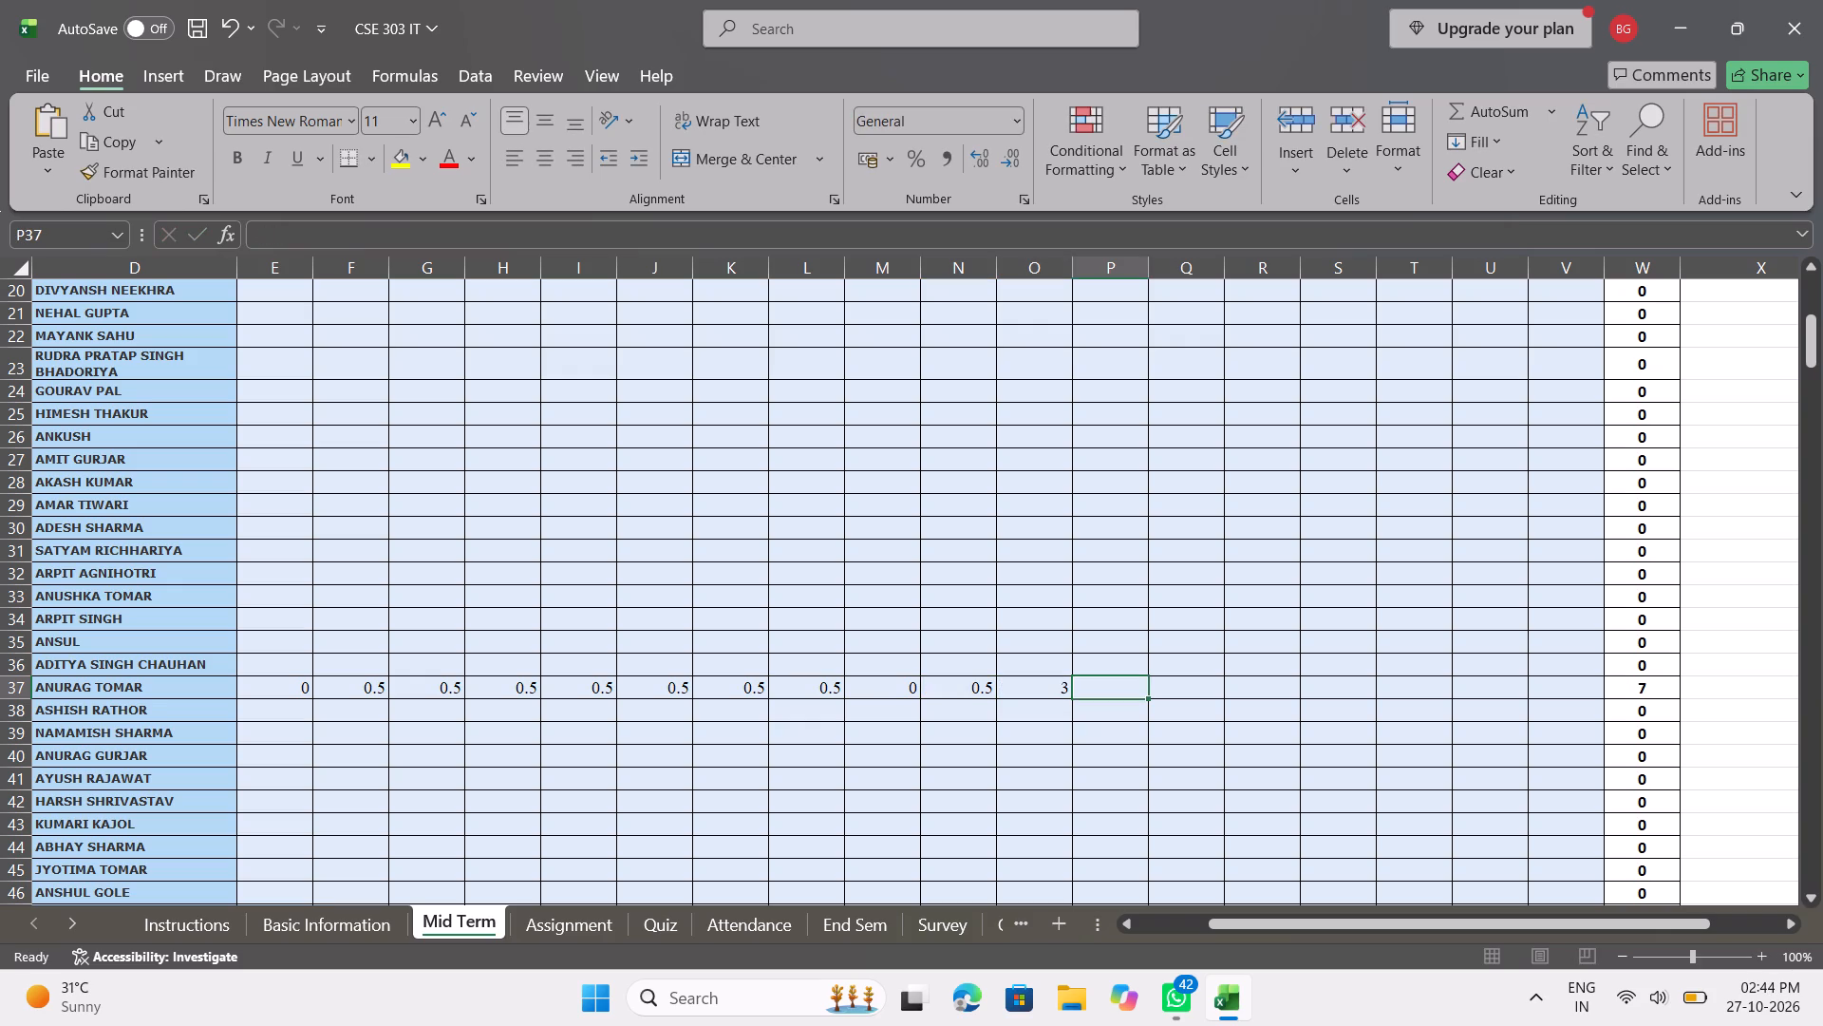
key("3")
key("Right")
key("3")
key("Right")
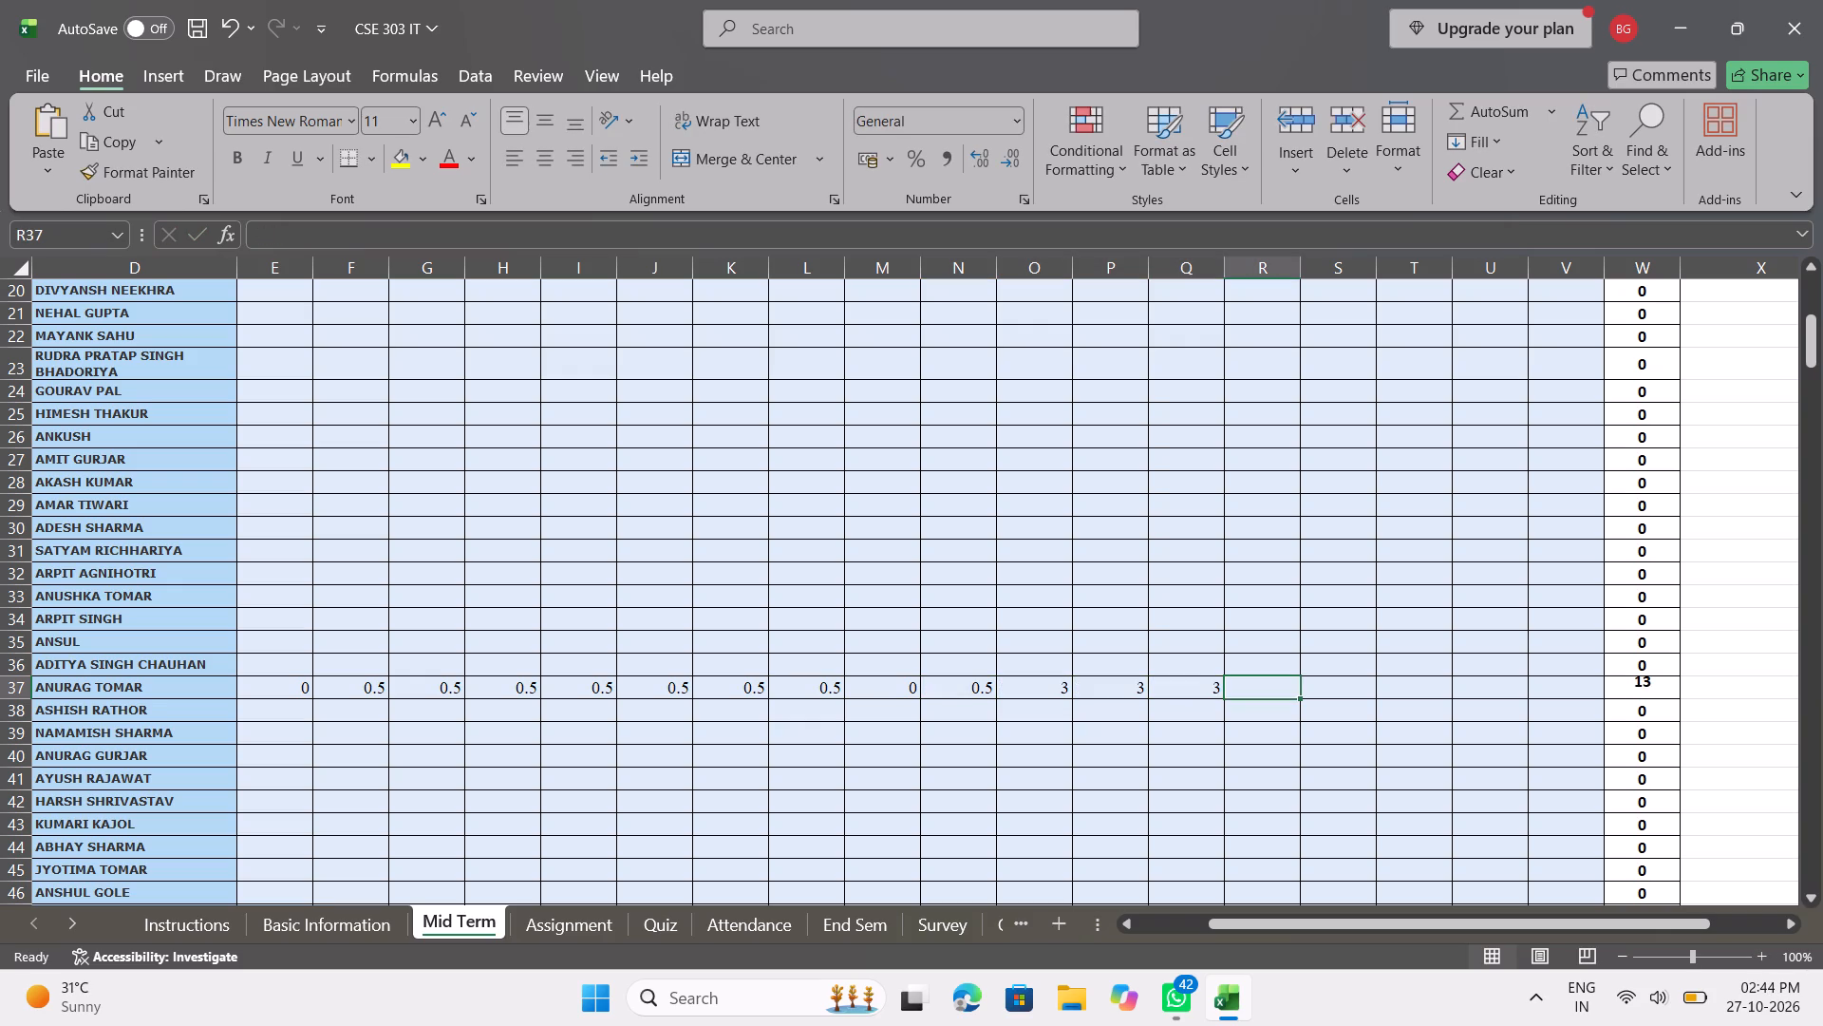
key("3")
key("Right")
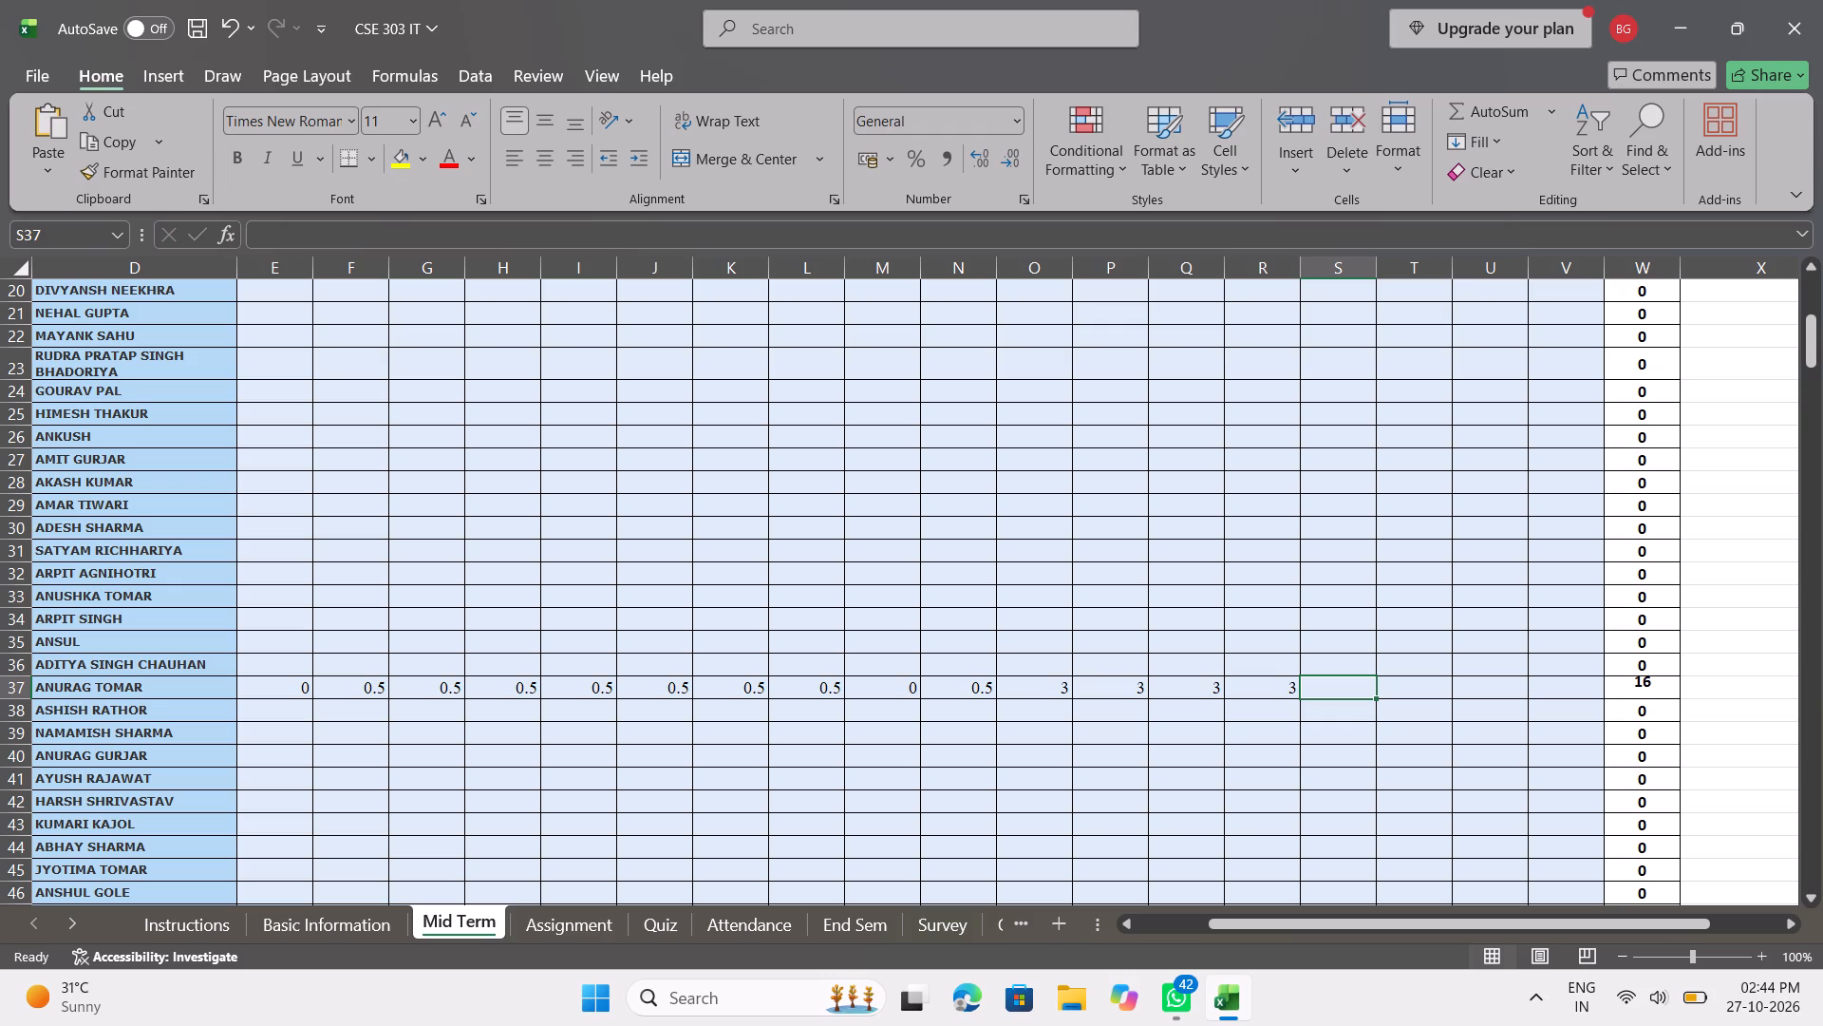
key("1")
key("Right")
Enter the row 37 student's Q16 to Q18 marks: 3 in T37, 0 in U37 and 0 in V37.
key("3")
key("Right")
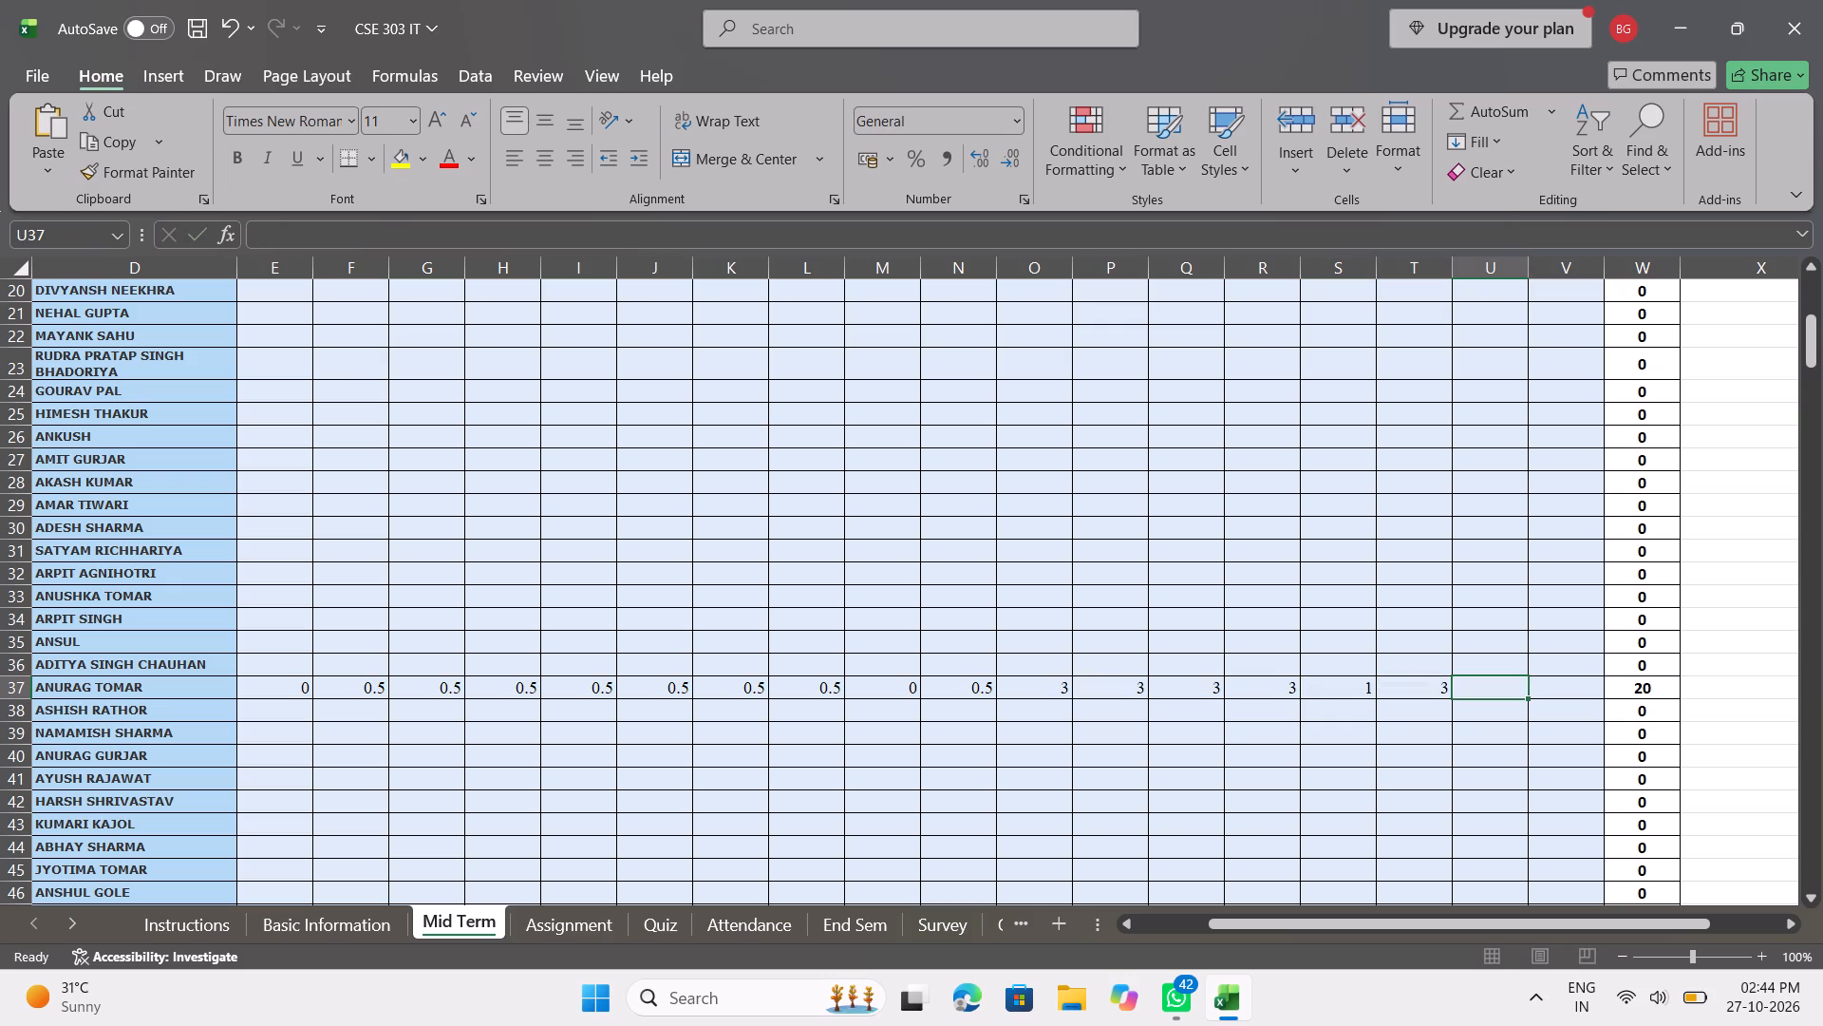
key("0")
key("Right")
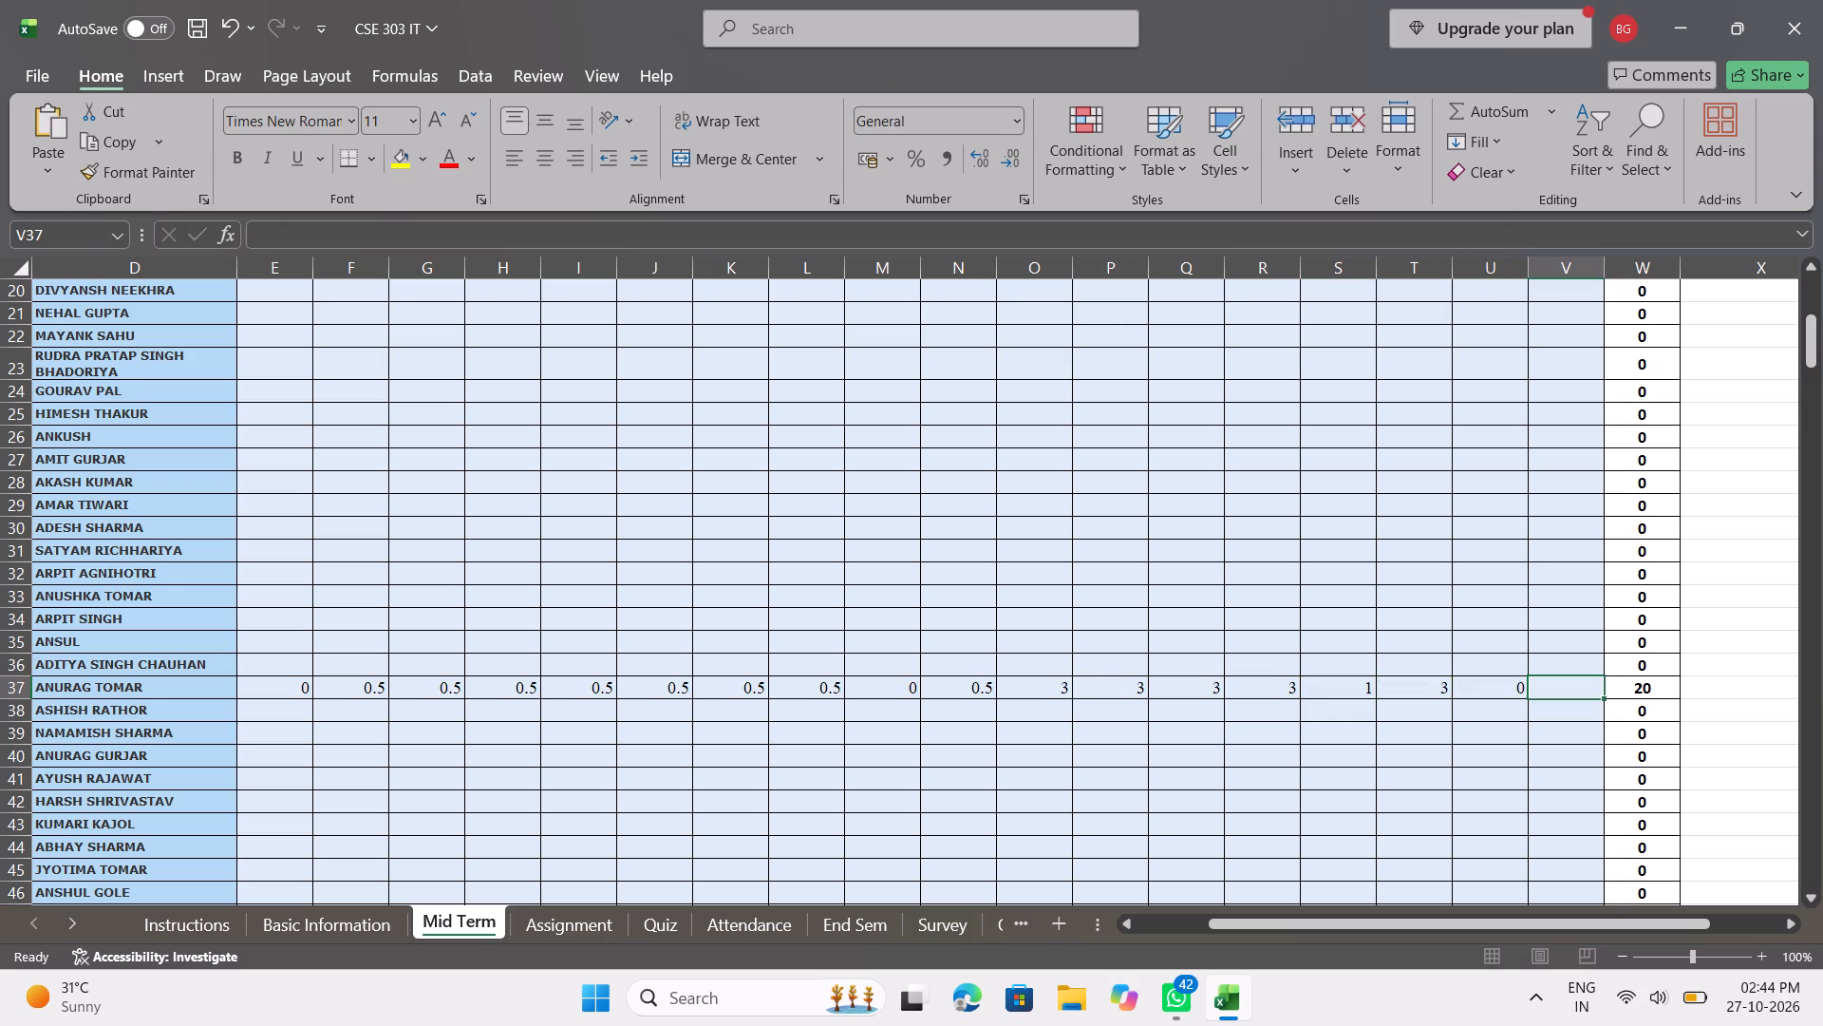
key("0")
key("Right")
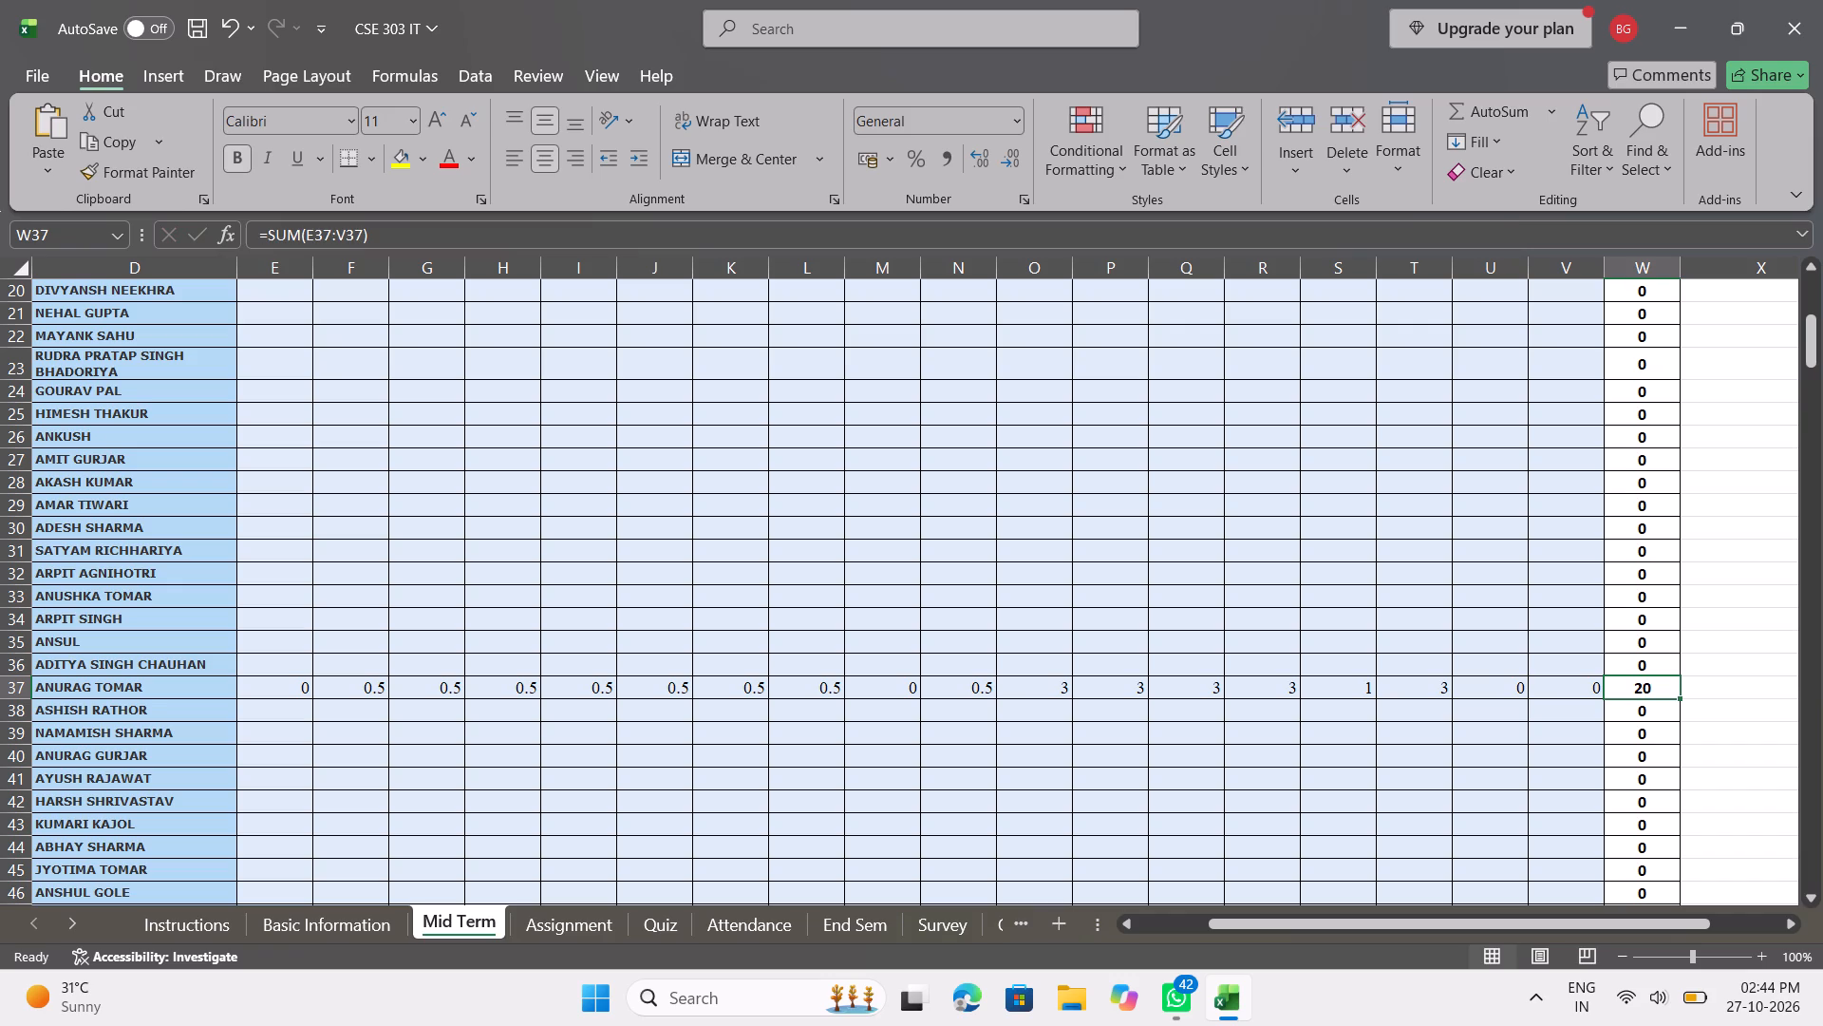
Find the row 45 student and enter 0.5 for each of the Q1 to Q5 marks in E45 through I45.
scroll(197, 791, "down", 1)
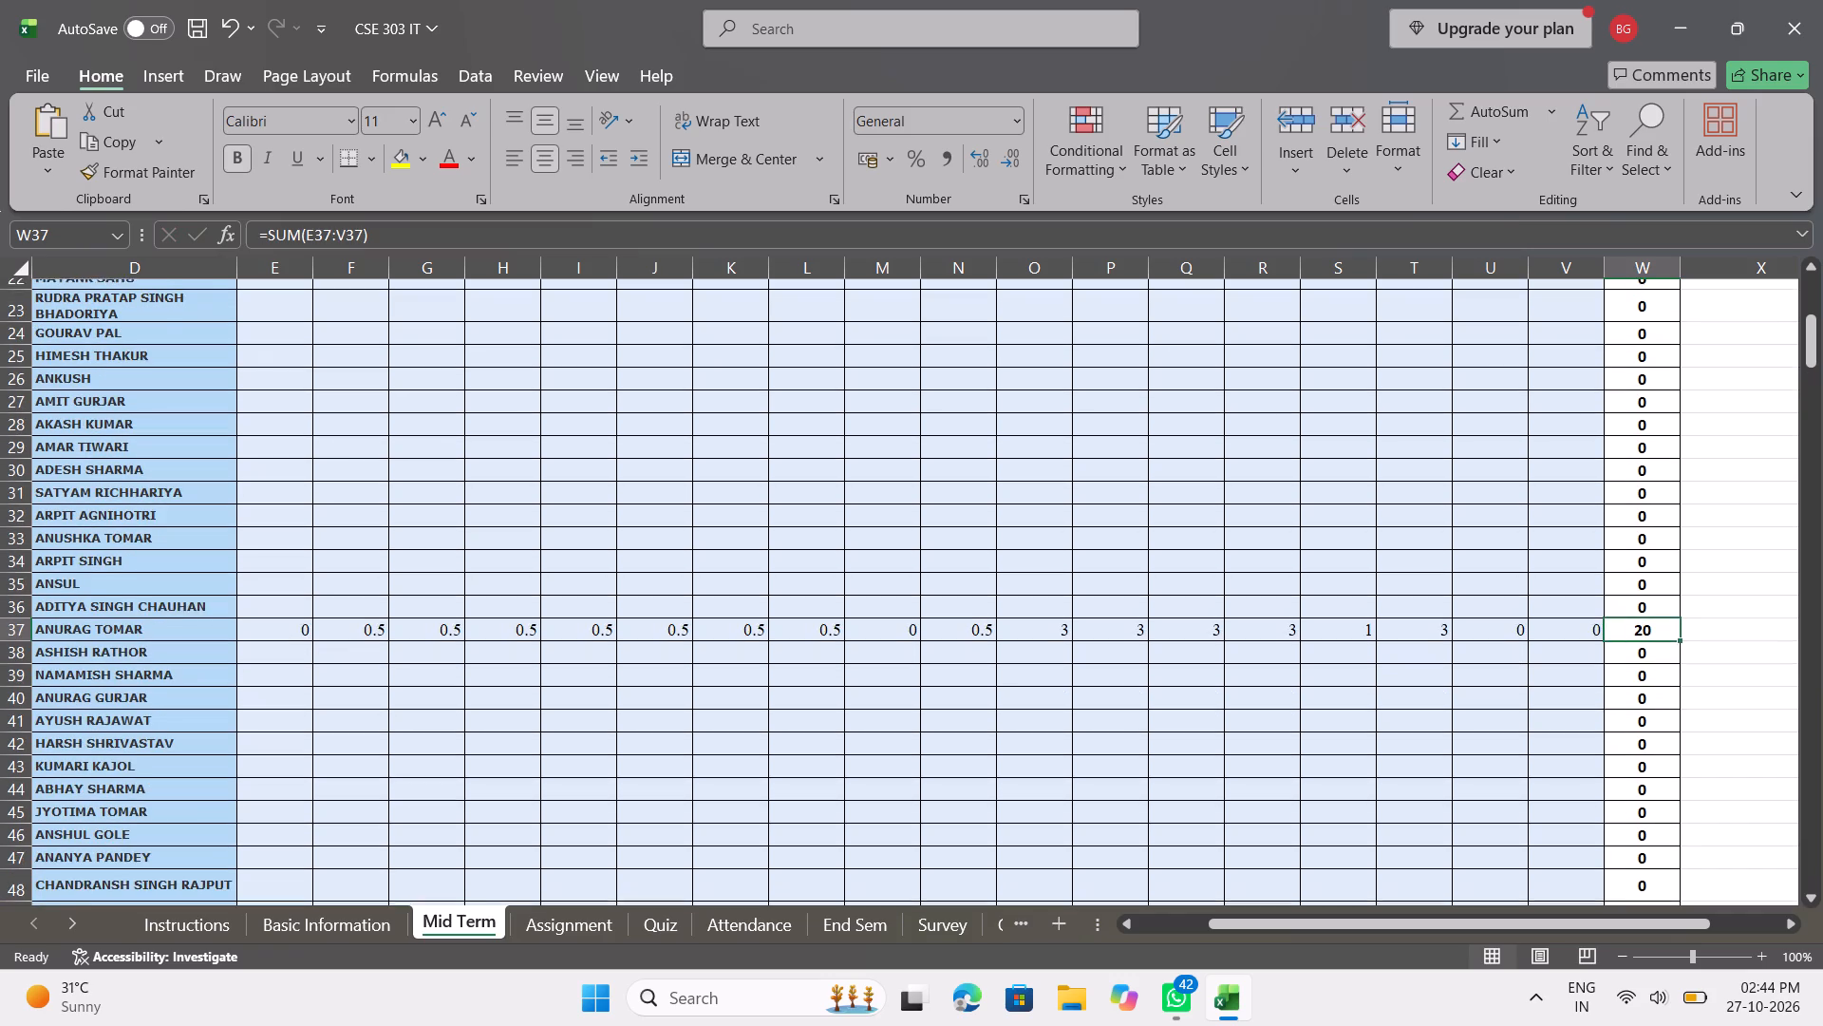
scroll(197, 791, "down", 1)
left_click(251, 799)
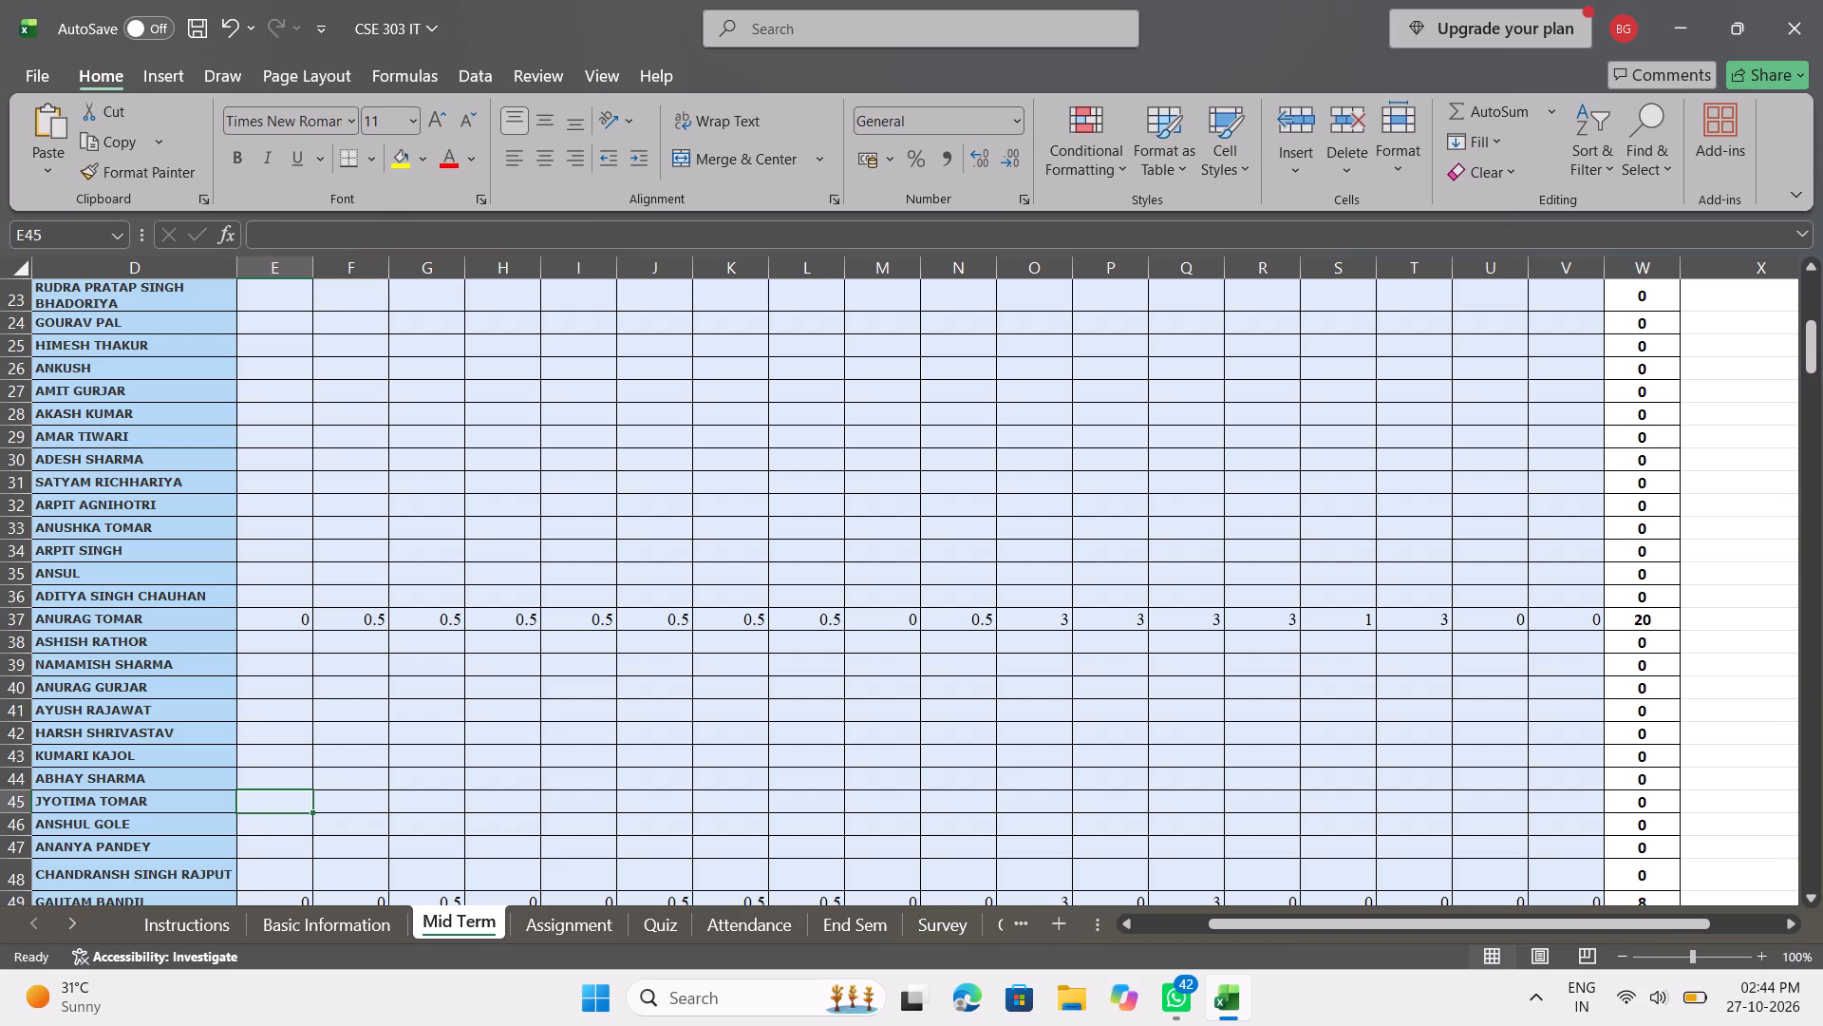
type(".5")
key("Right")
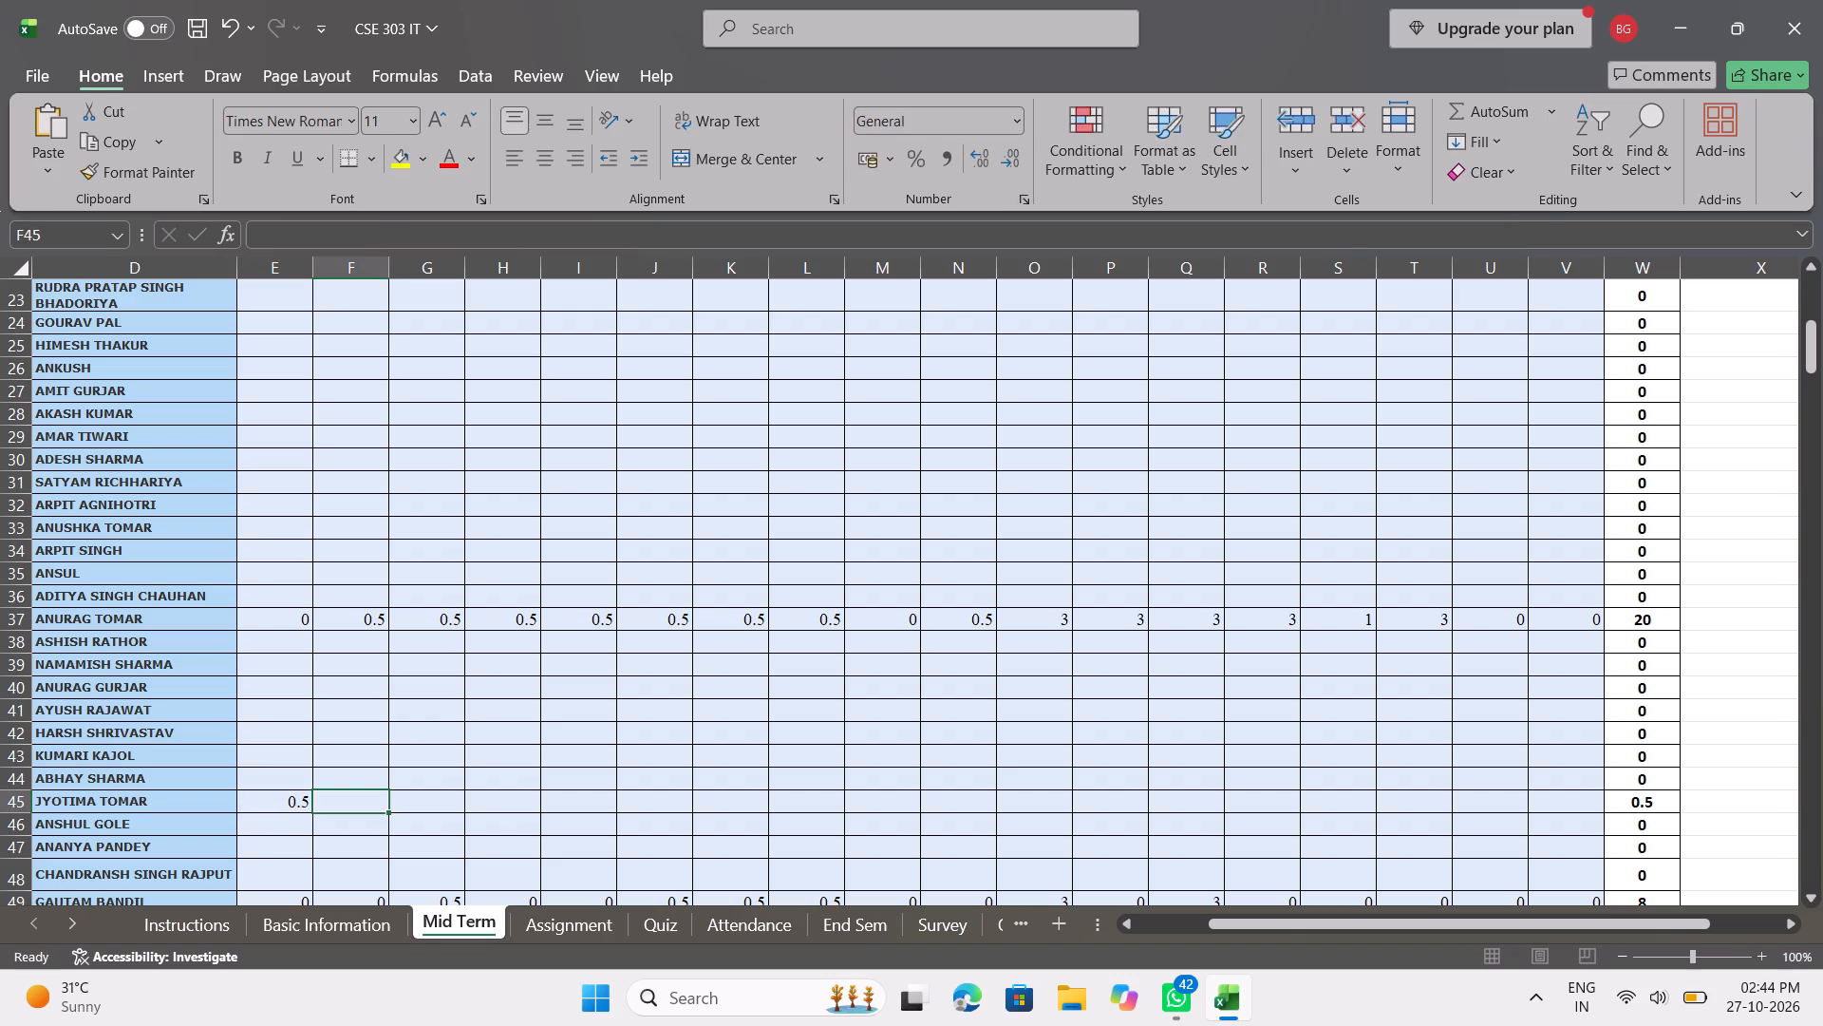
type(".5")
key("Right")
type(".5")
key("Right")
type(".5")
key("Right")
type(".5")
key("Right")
Enter the row 45 student's Q6 to Q10 marks in J45 through N45 as 0.5, 0.5, 0, 0.5 and 0.5.
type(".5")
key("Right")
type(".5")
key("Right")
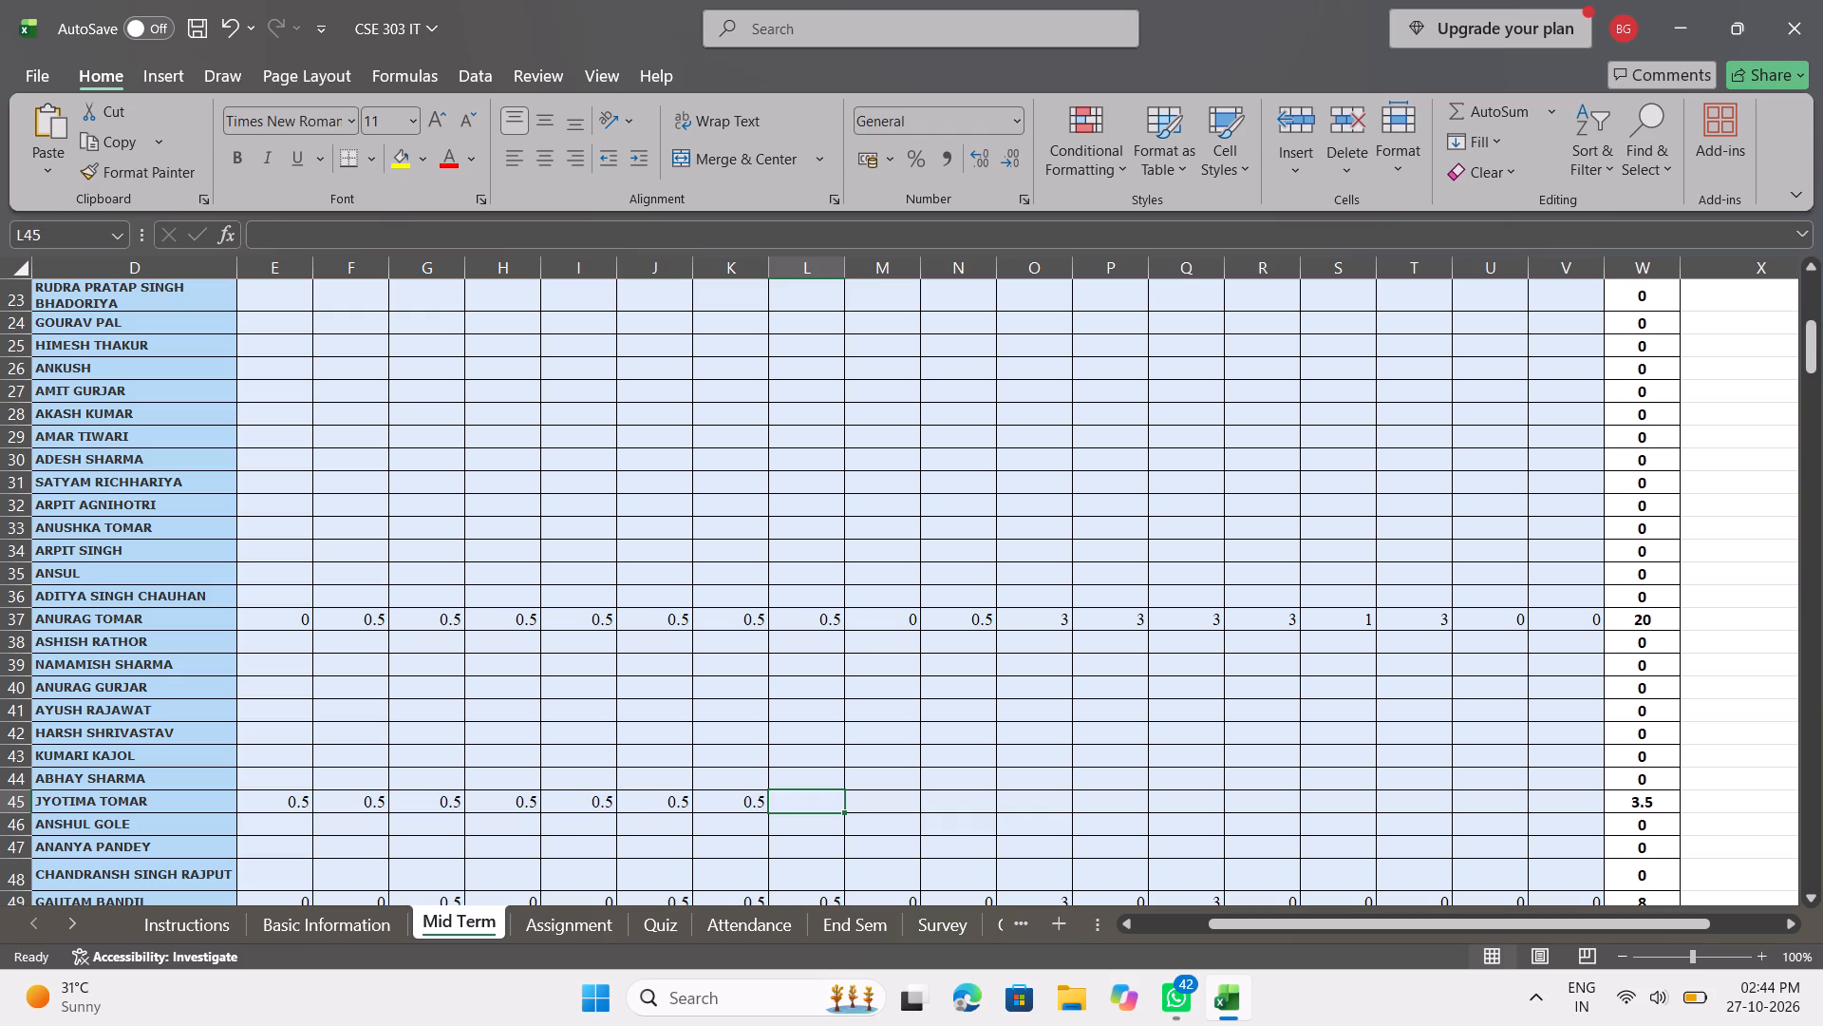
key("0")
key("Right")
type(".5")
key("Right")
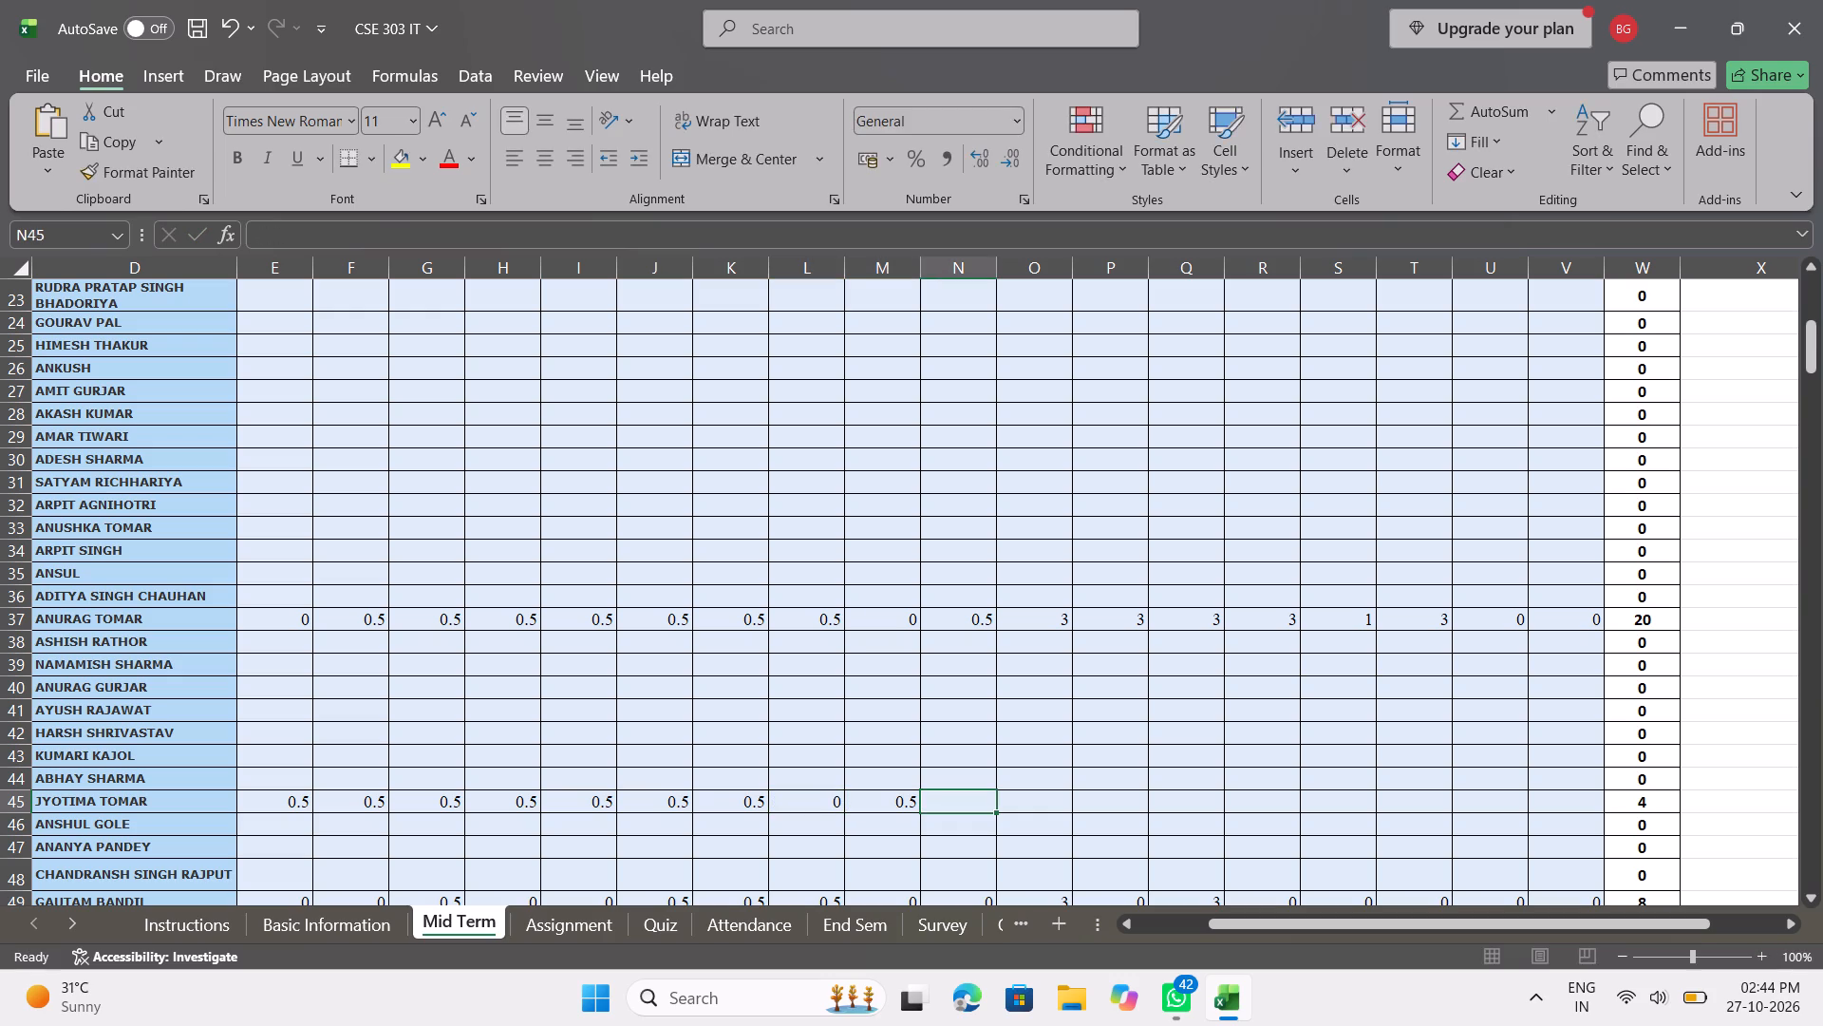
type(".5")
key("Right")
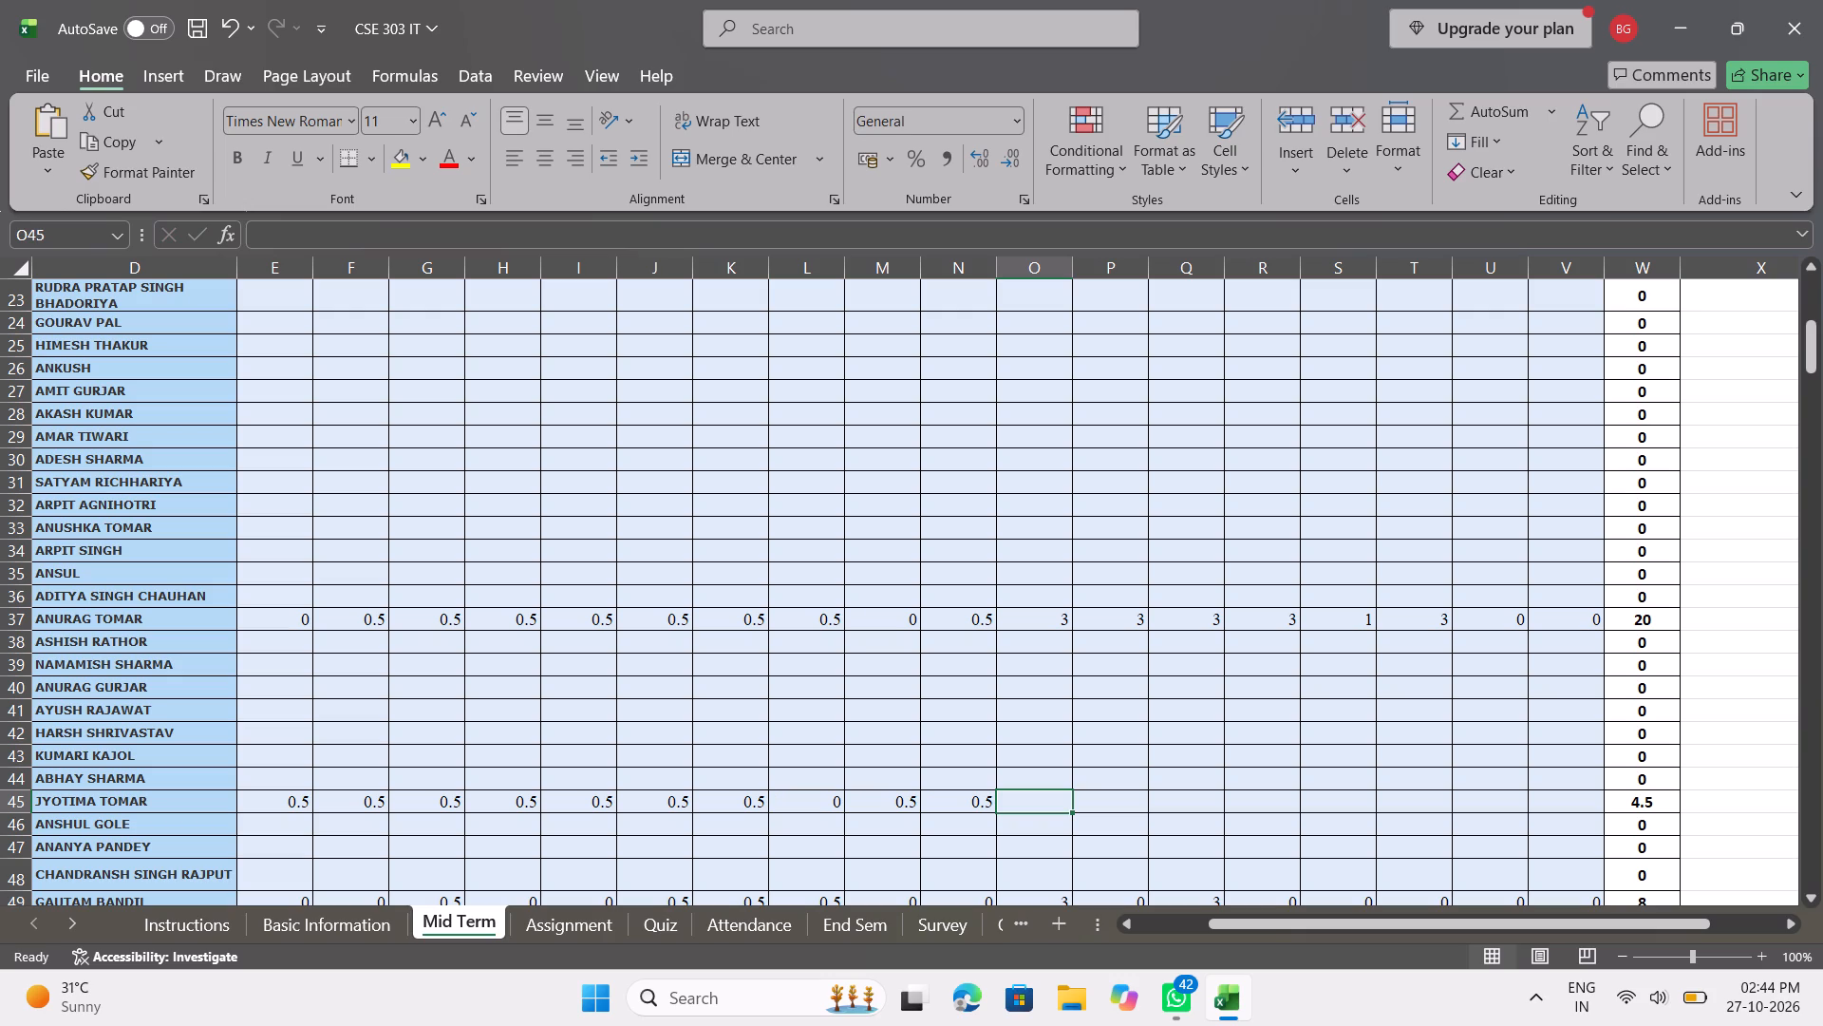
Correct the row 45 student's Q10 mark in N45 and Q9 mark in M45 to 0.
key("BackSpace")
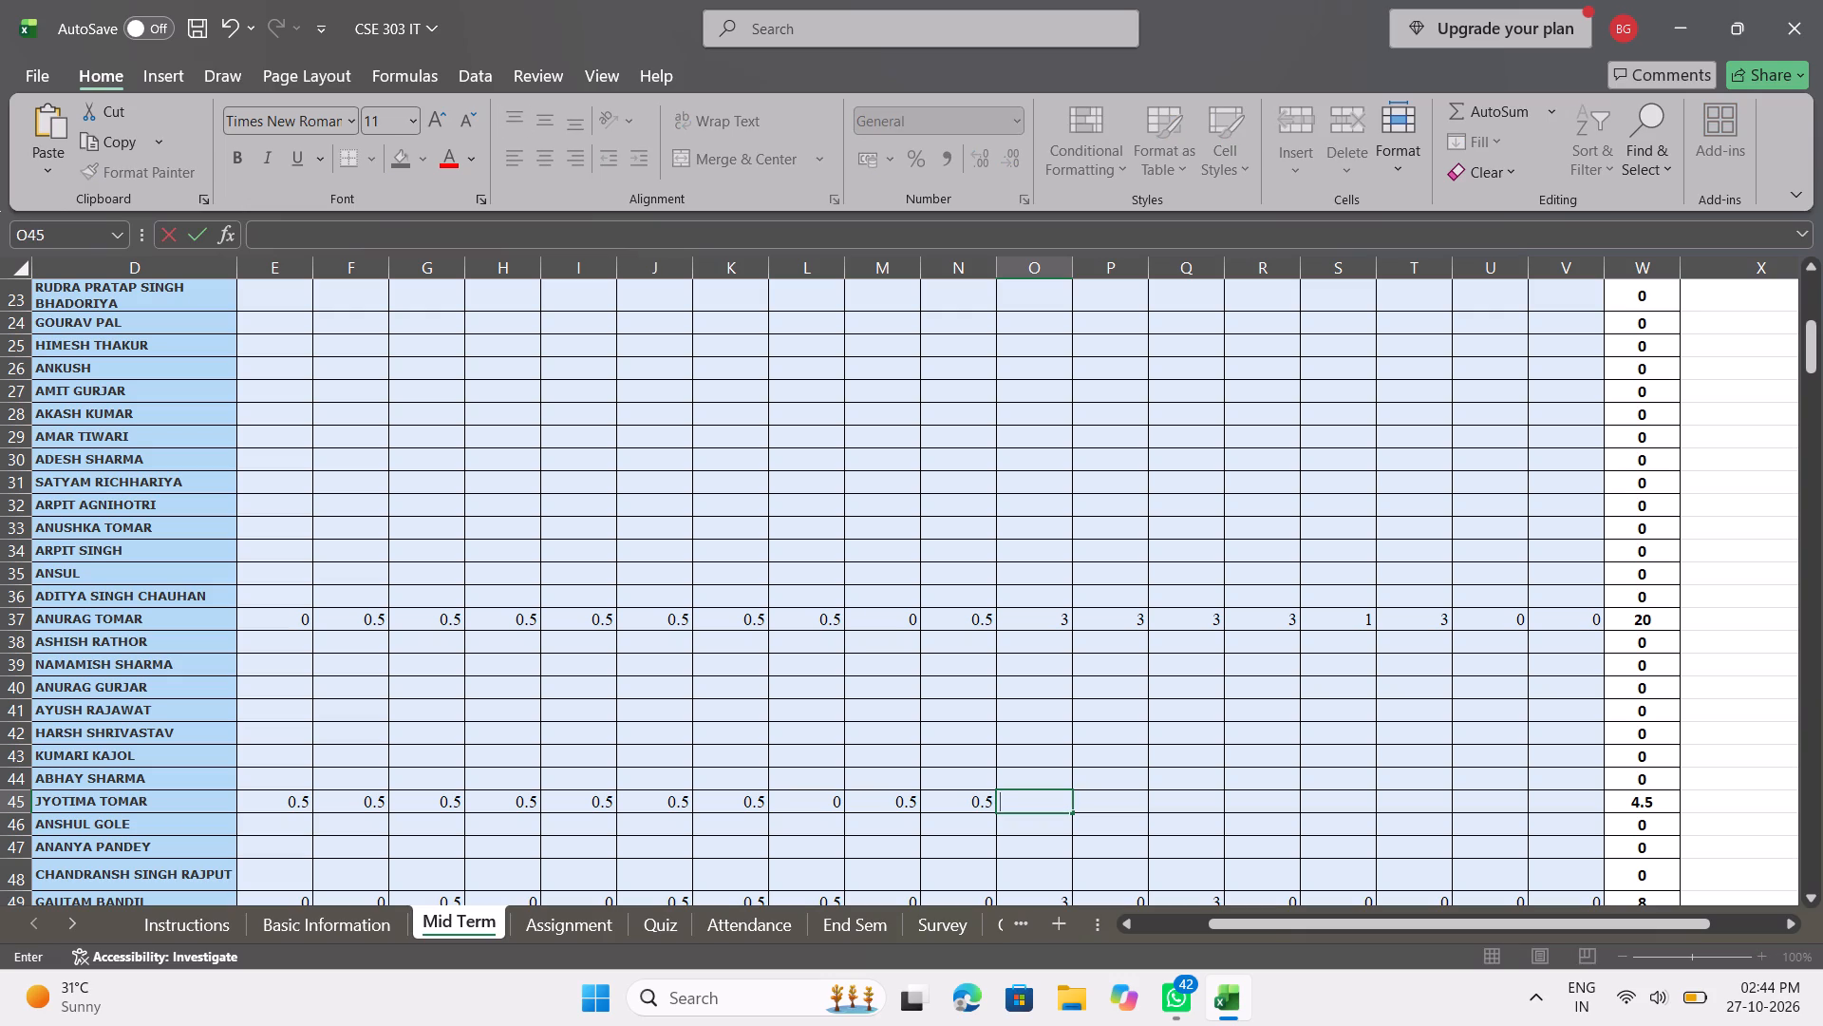
left_click(975, 808)
key("BackSpace")
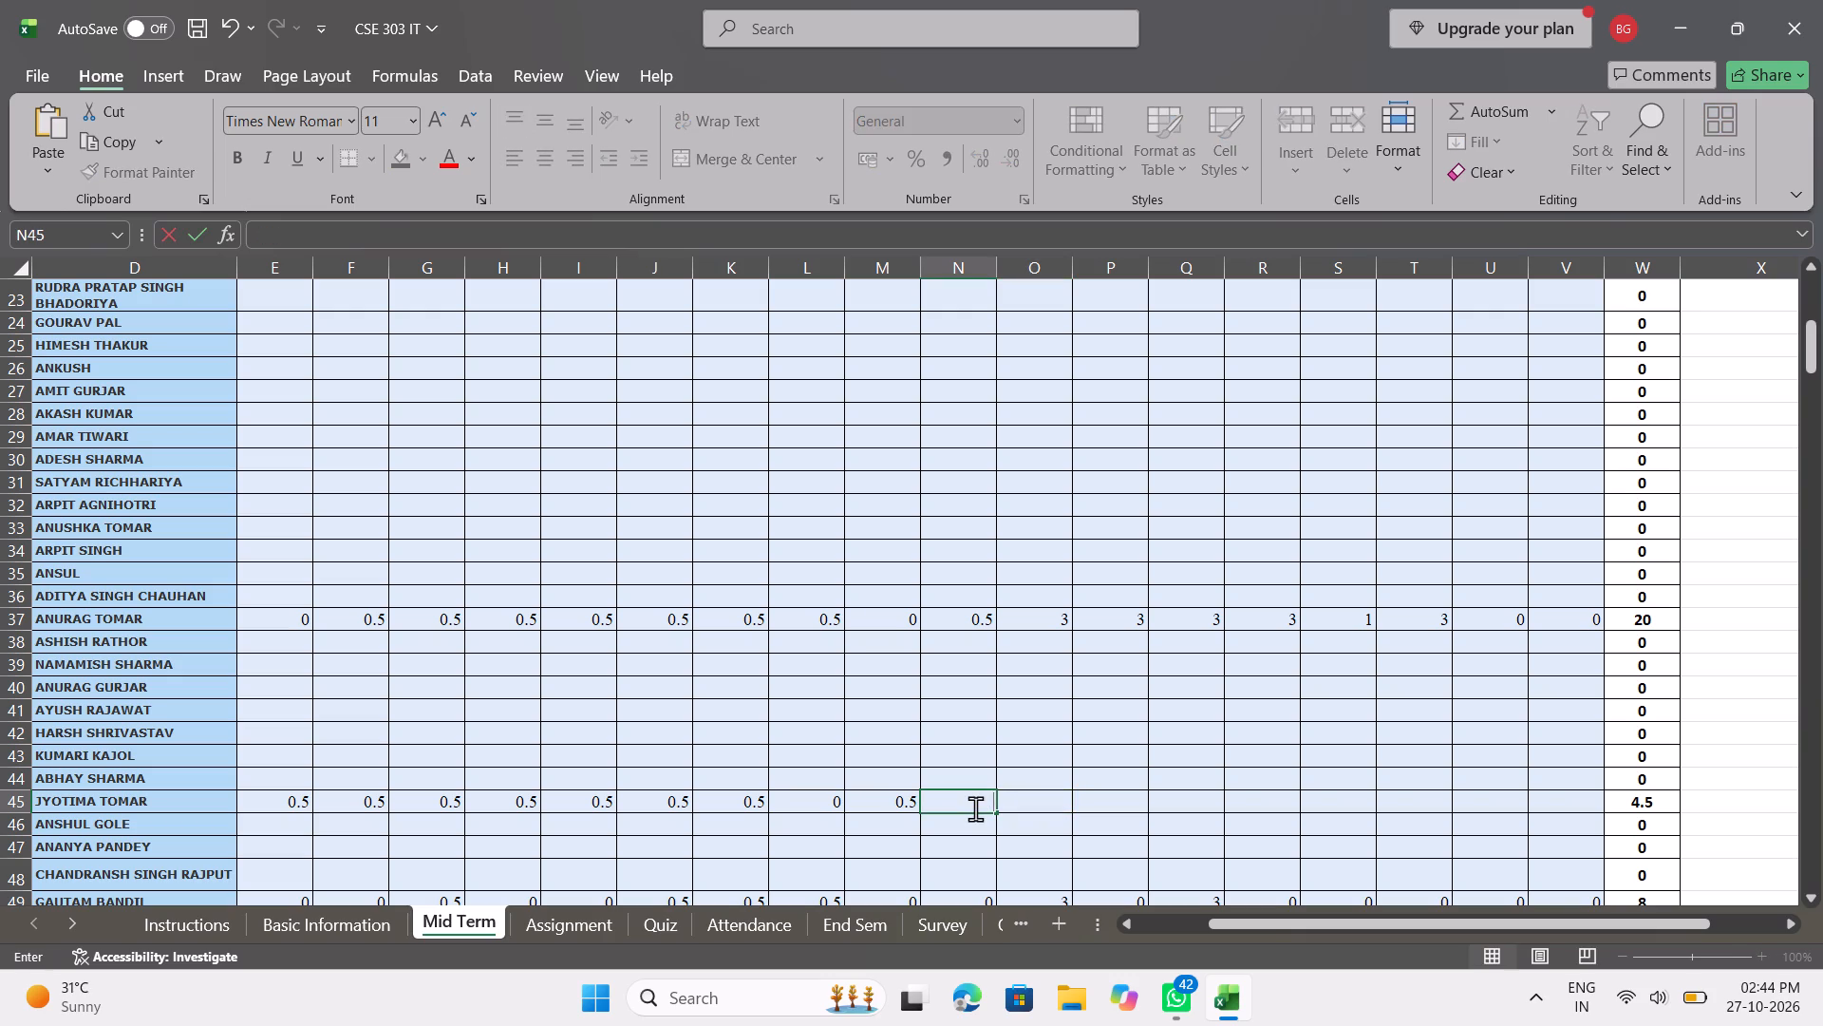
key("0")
left_click(914, 800)
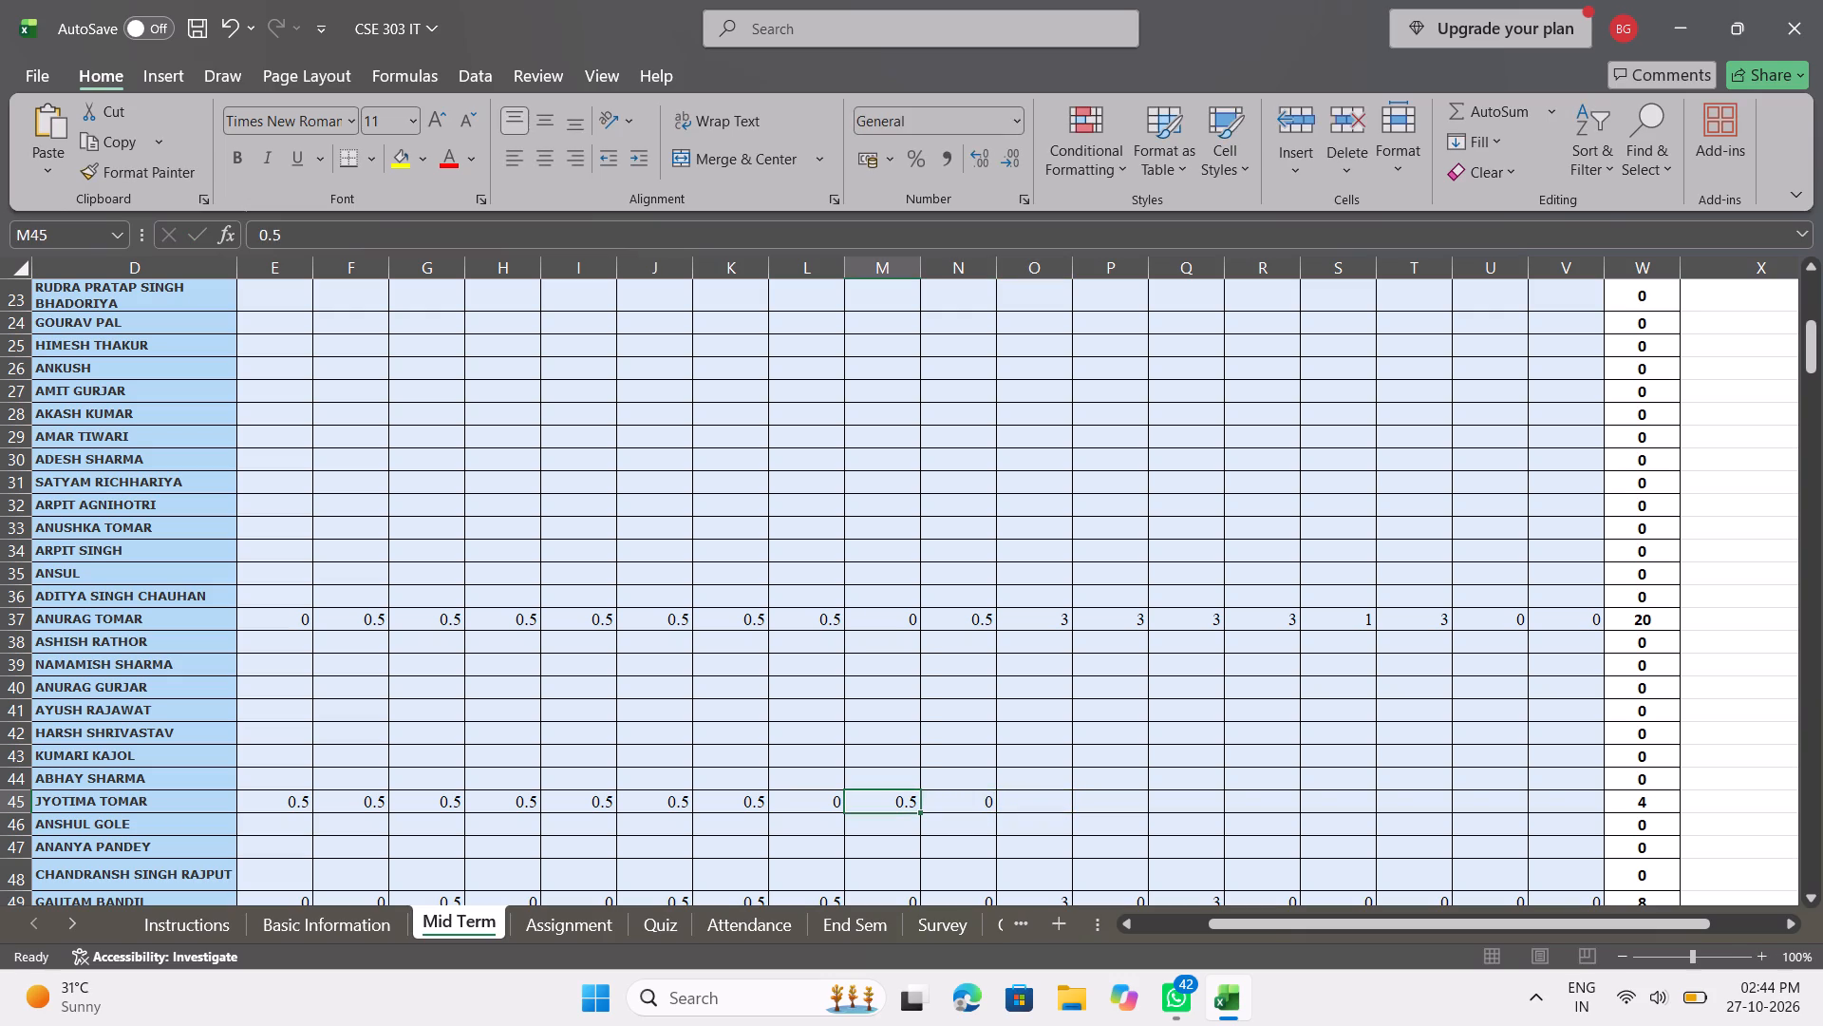
key("BackSpace")
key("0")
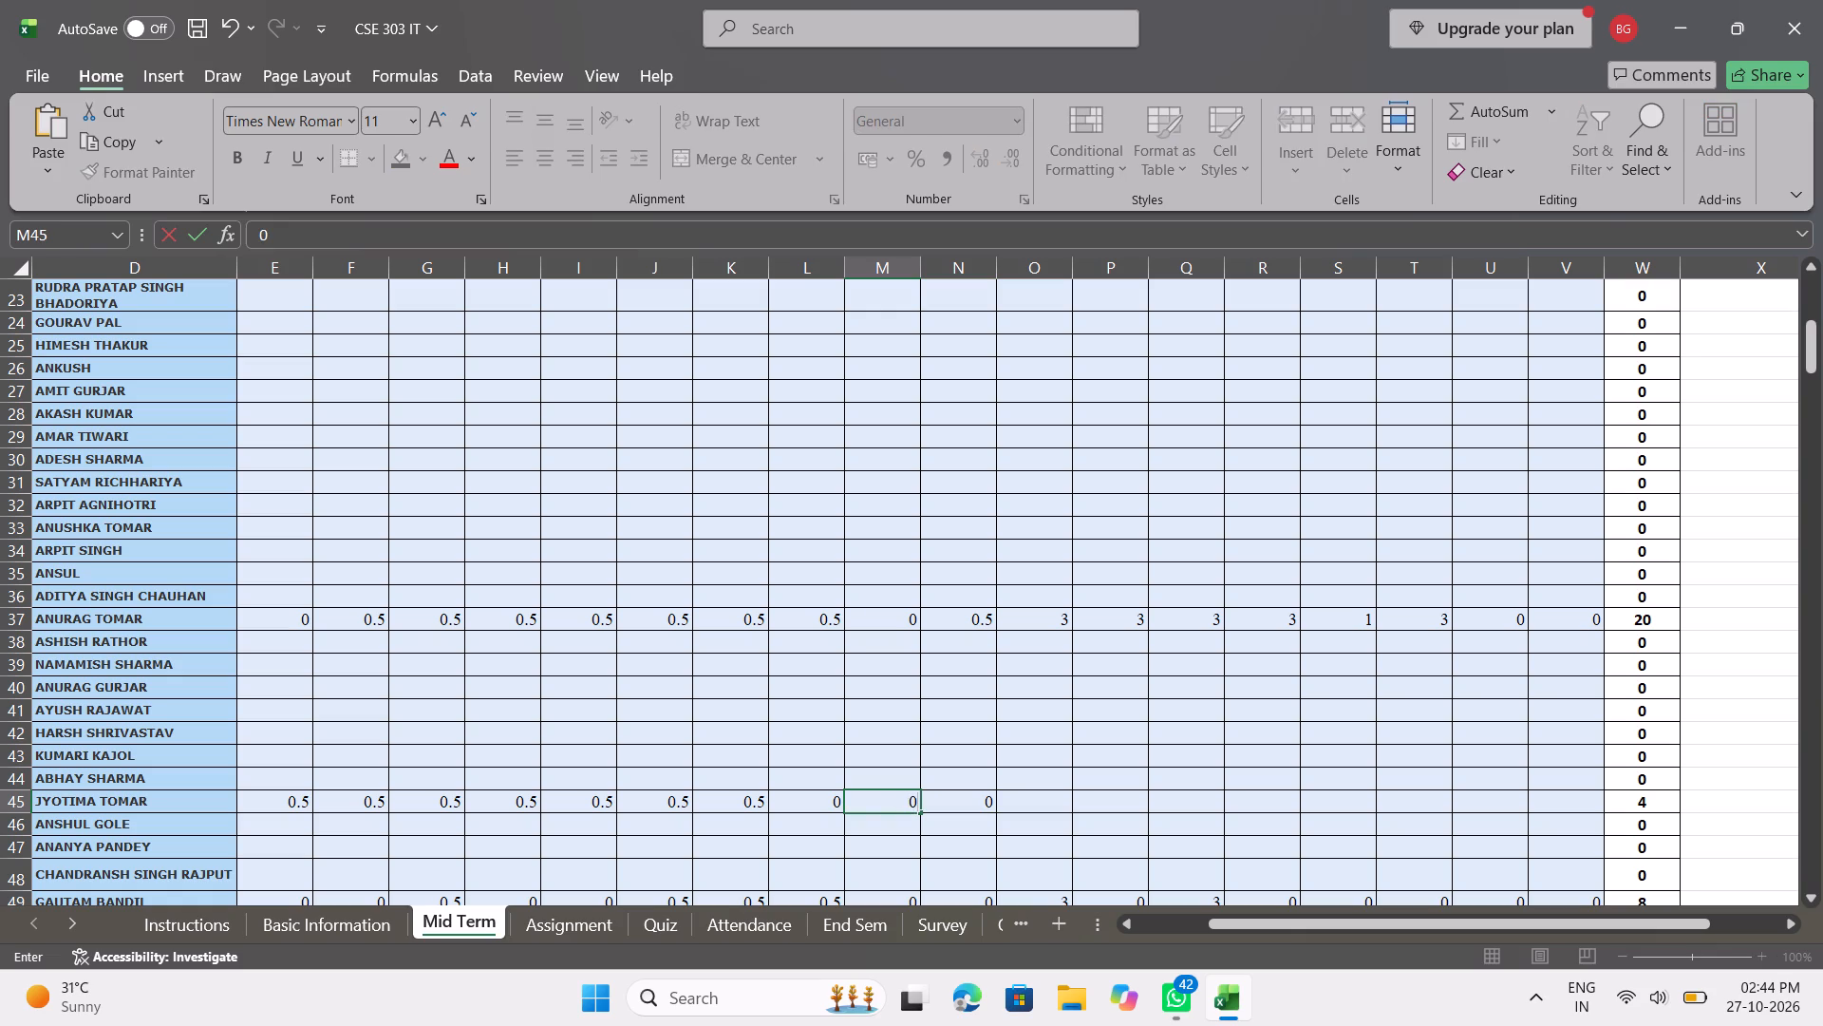
Enter 3 for each of the row 45 student's Q11 to Q15 marks in O45 through S45.
left_click(1035, 807)
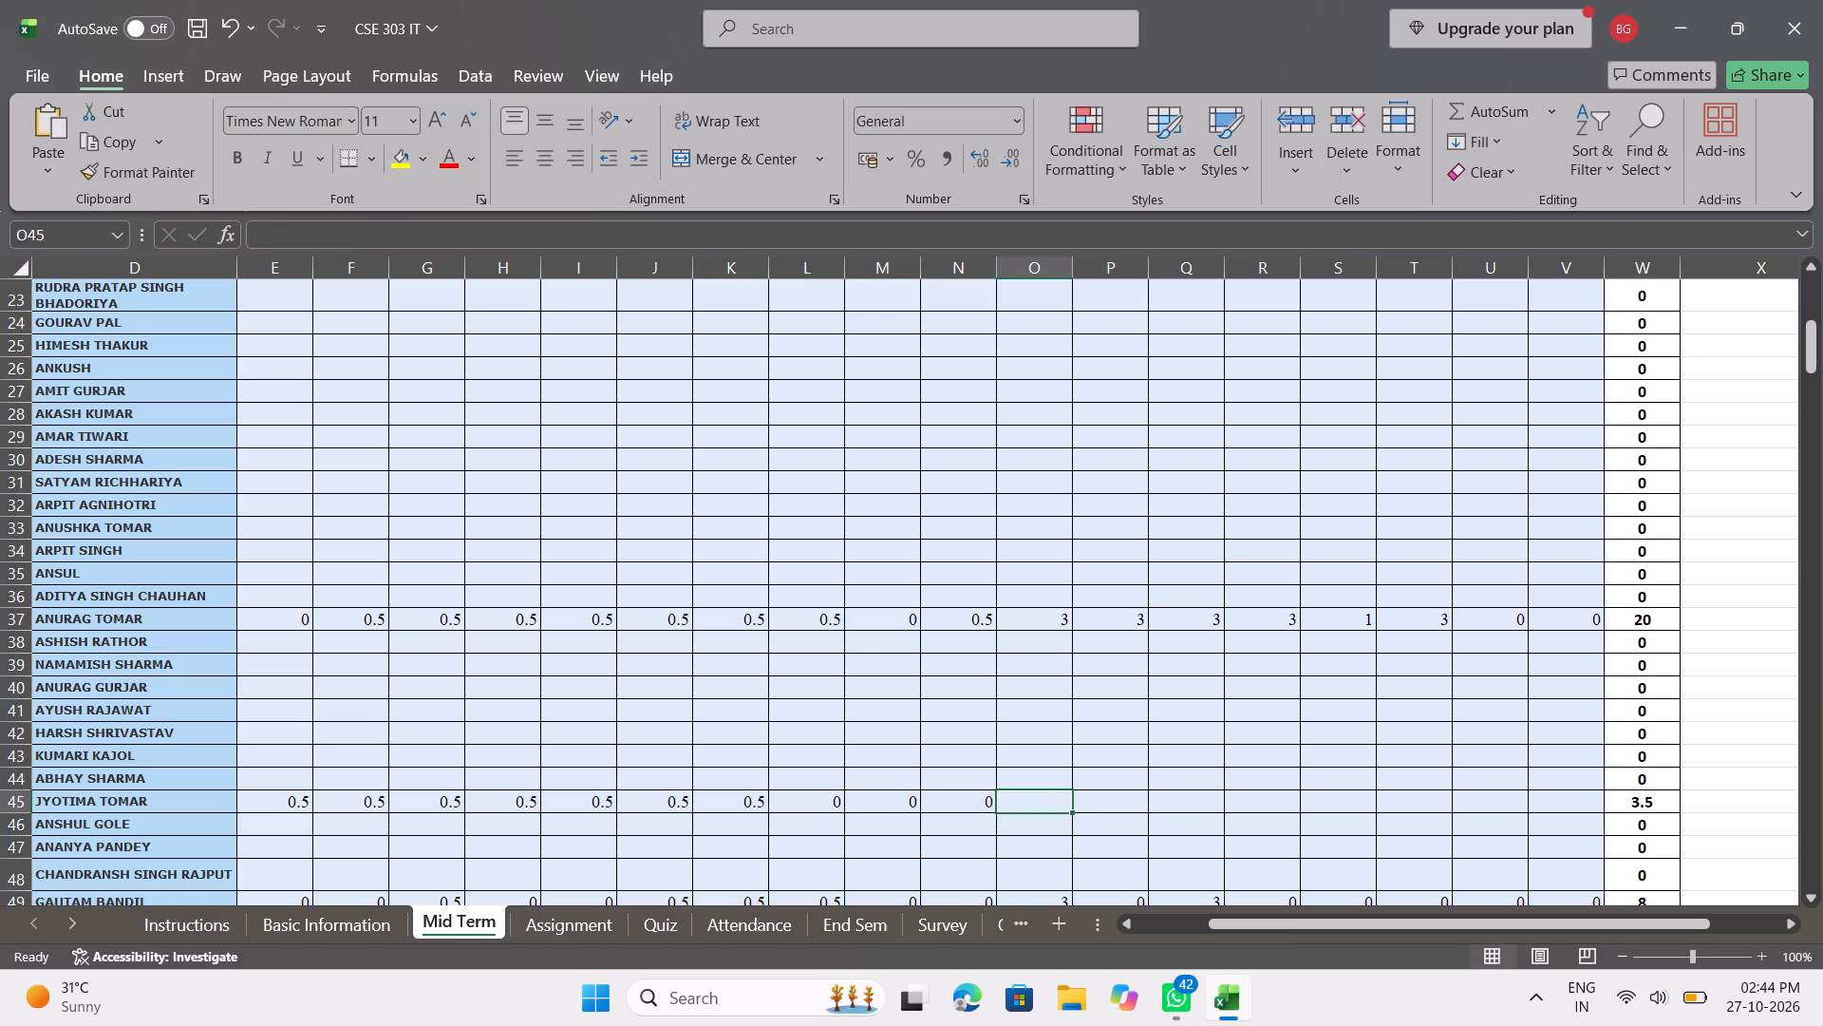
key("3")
key("Right")
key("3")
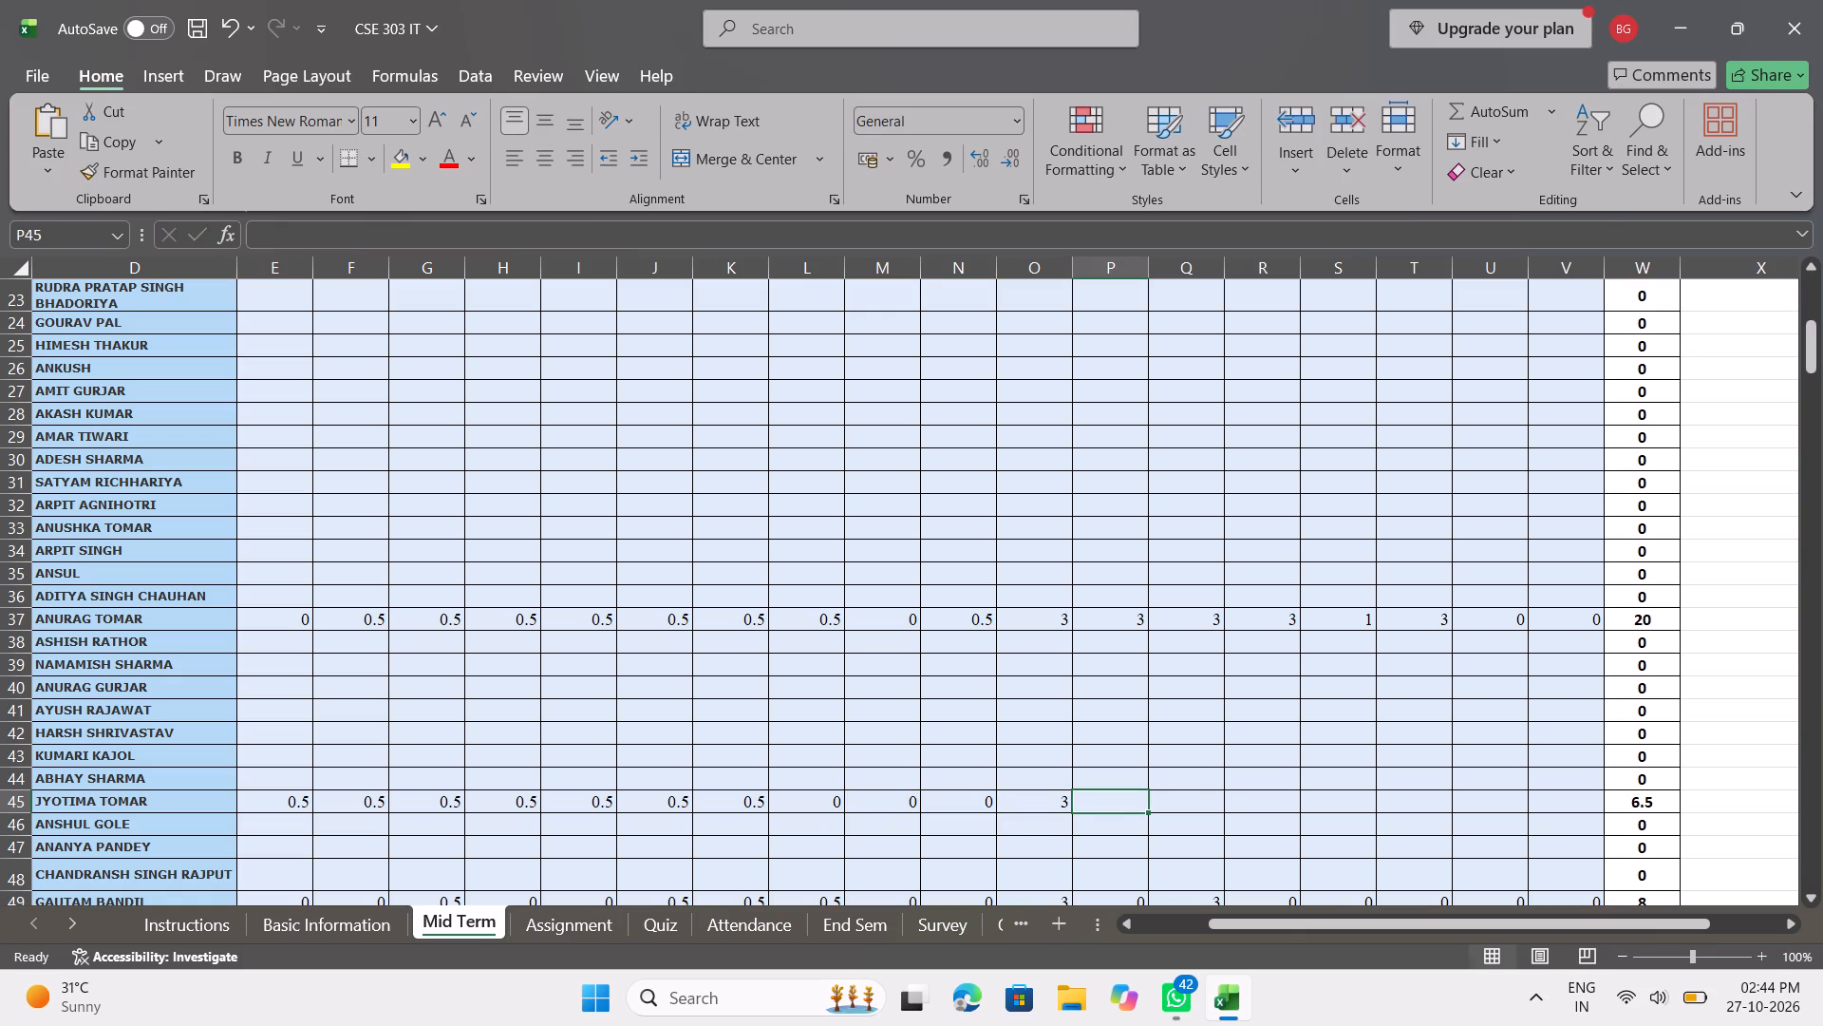
key("Right")
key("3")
key("Right")
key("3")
key("Right")
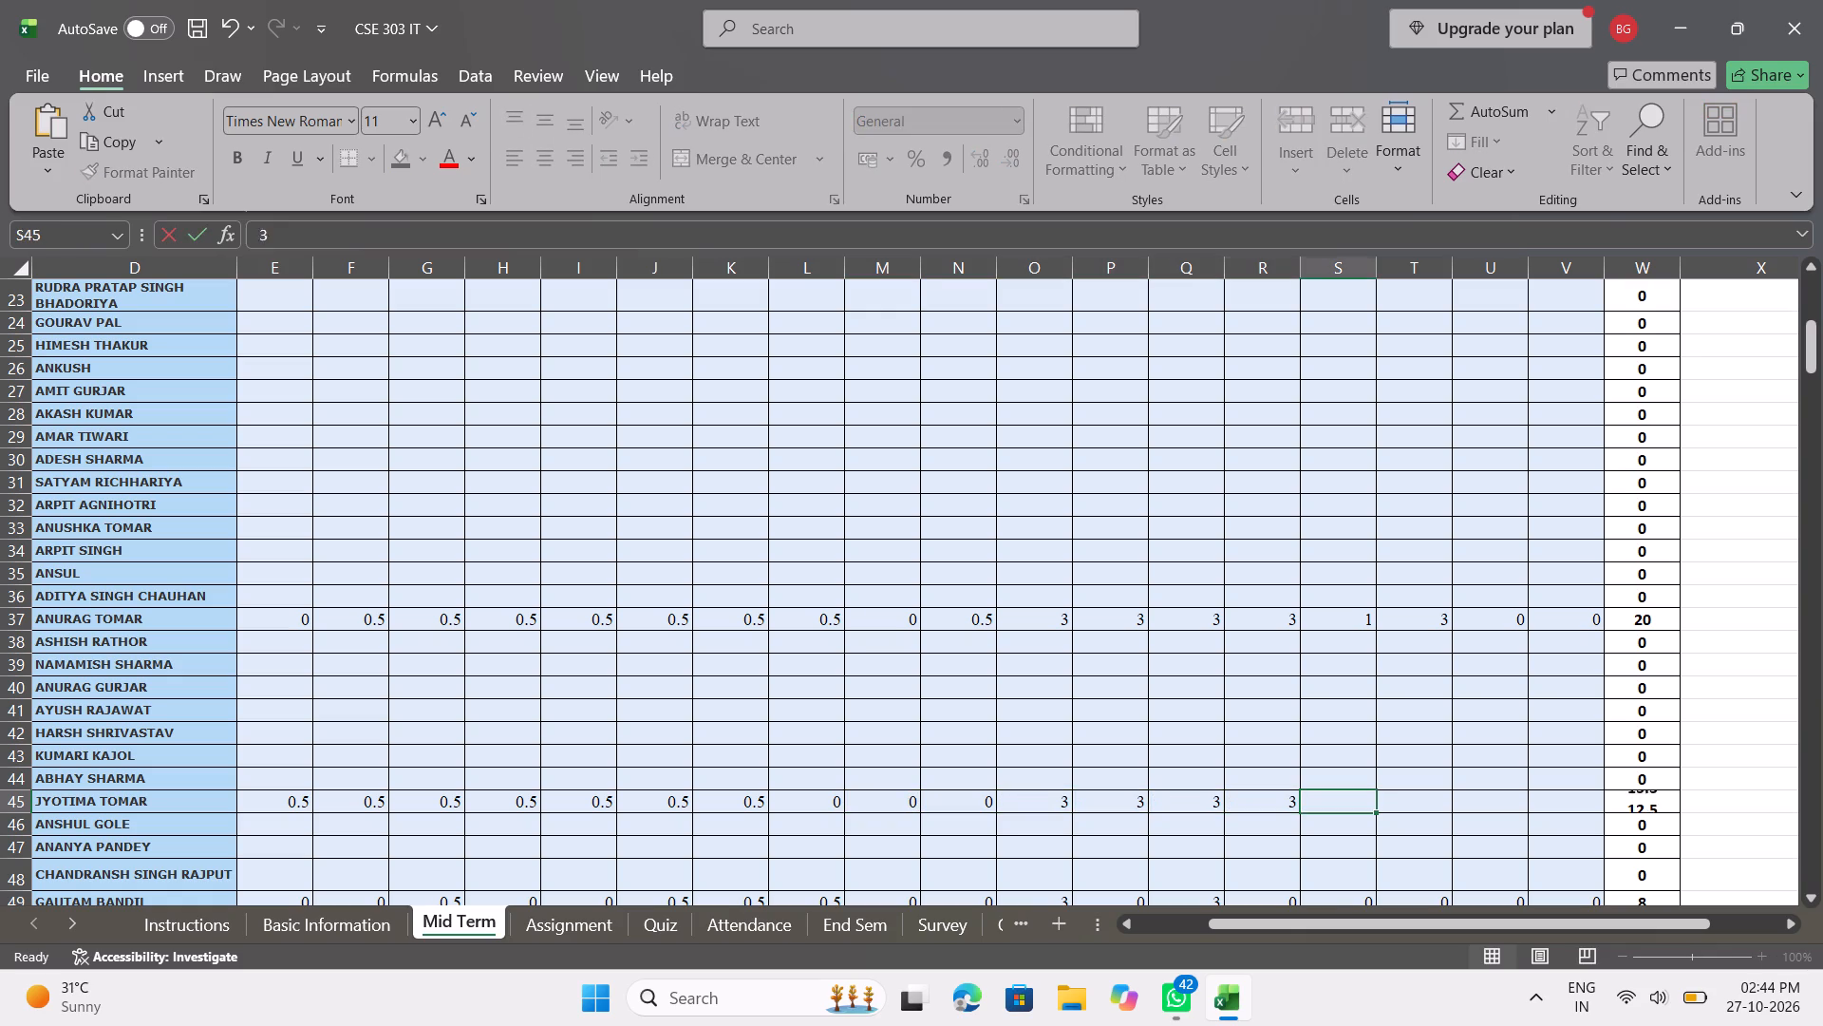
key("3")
key("Right")
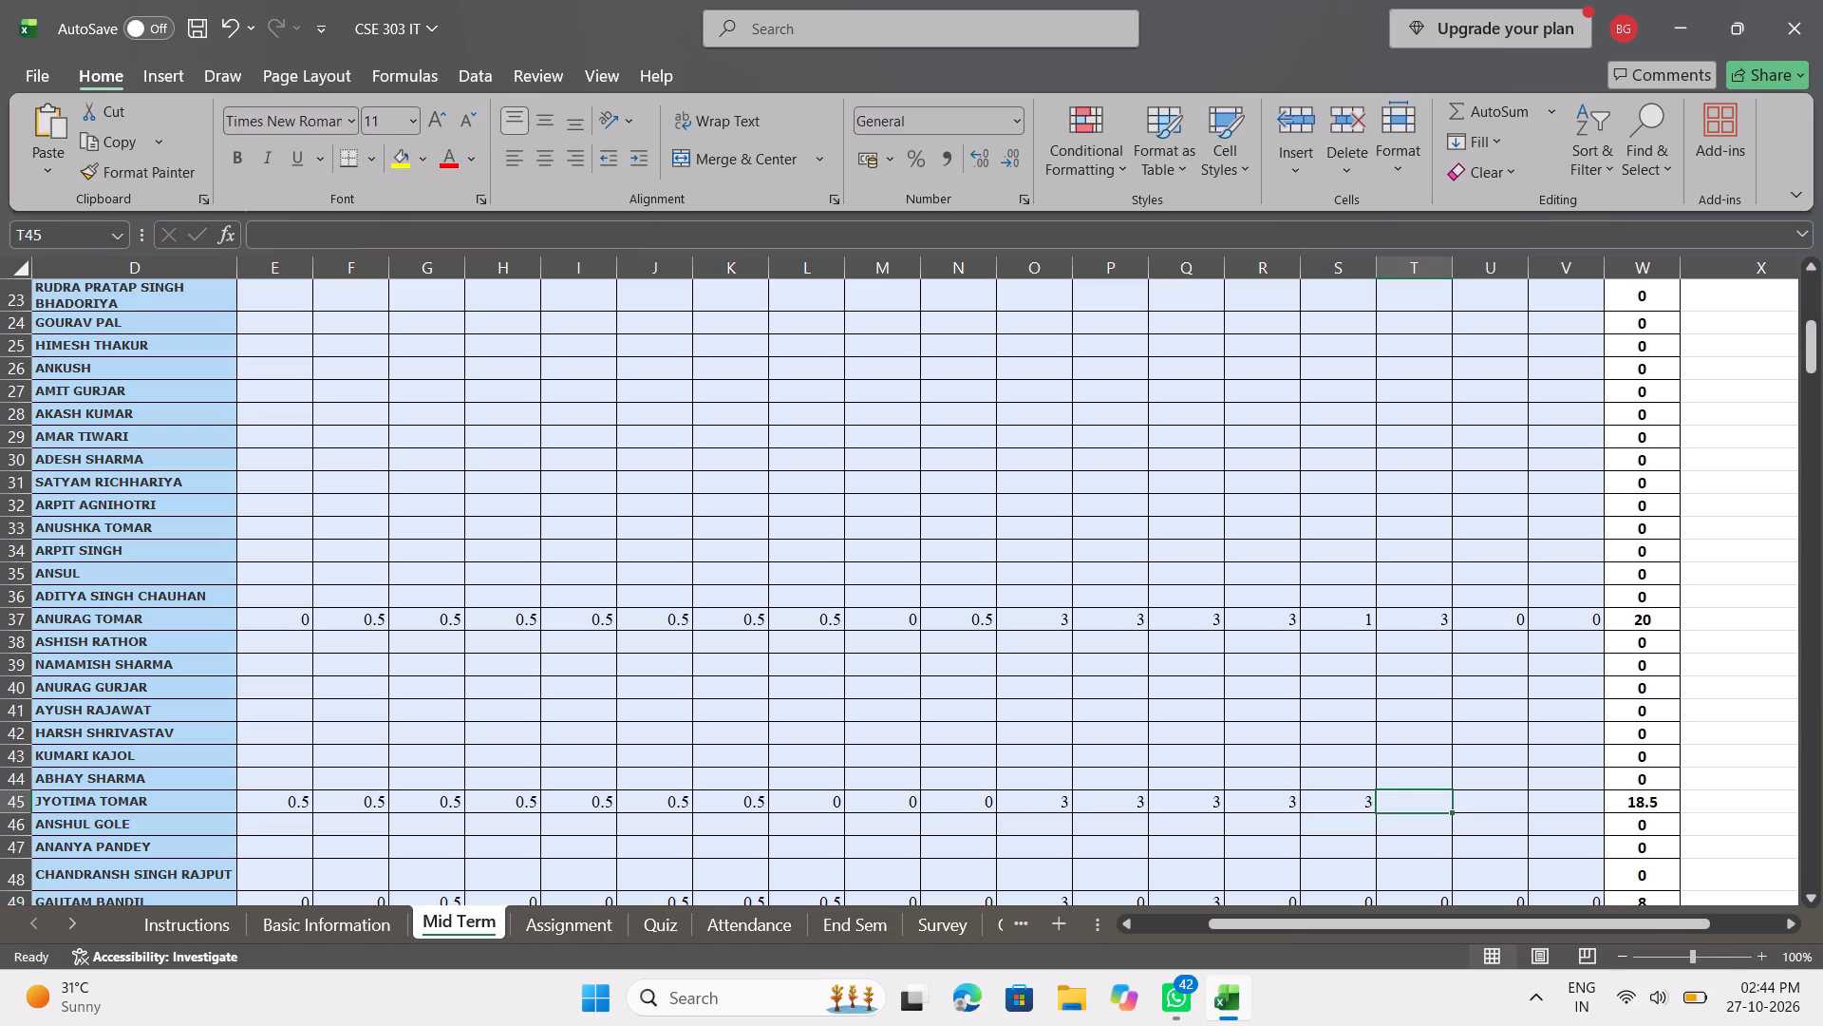
Enter the row 45 student's Q16 to Q18 marks: 3 in T45, 5 in U45 and 0 in V45.
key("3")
key("Right")
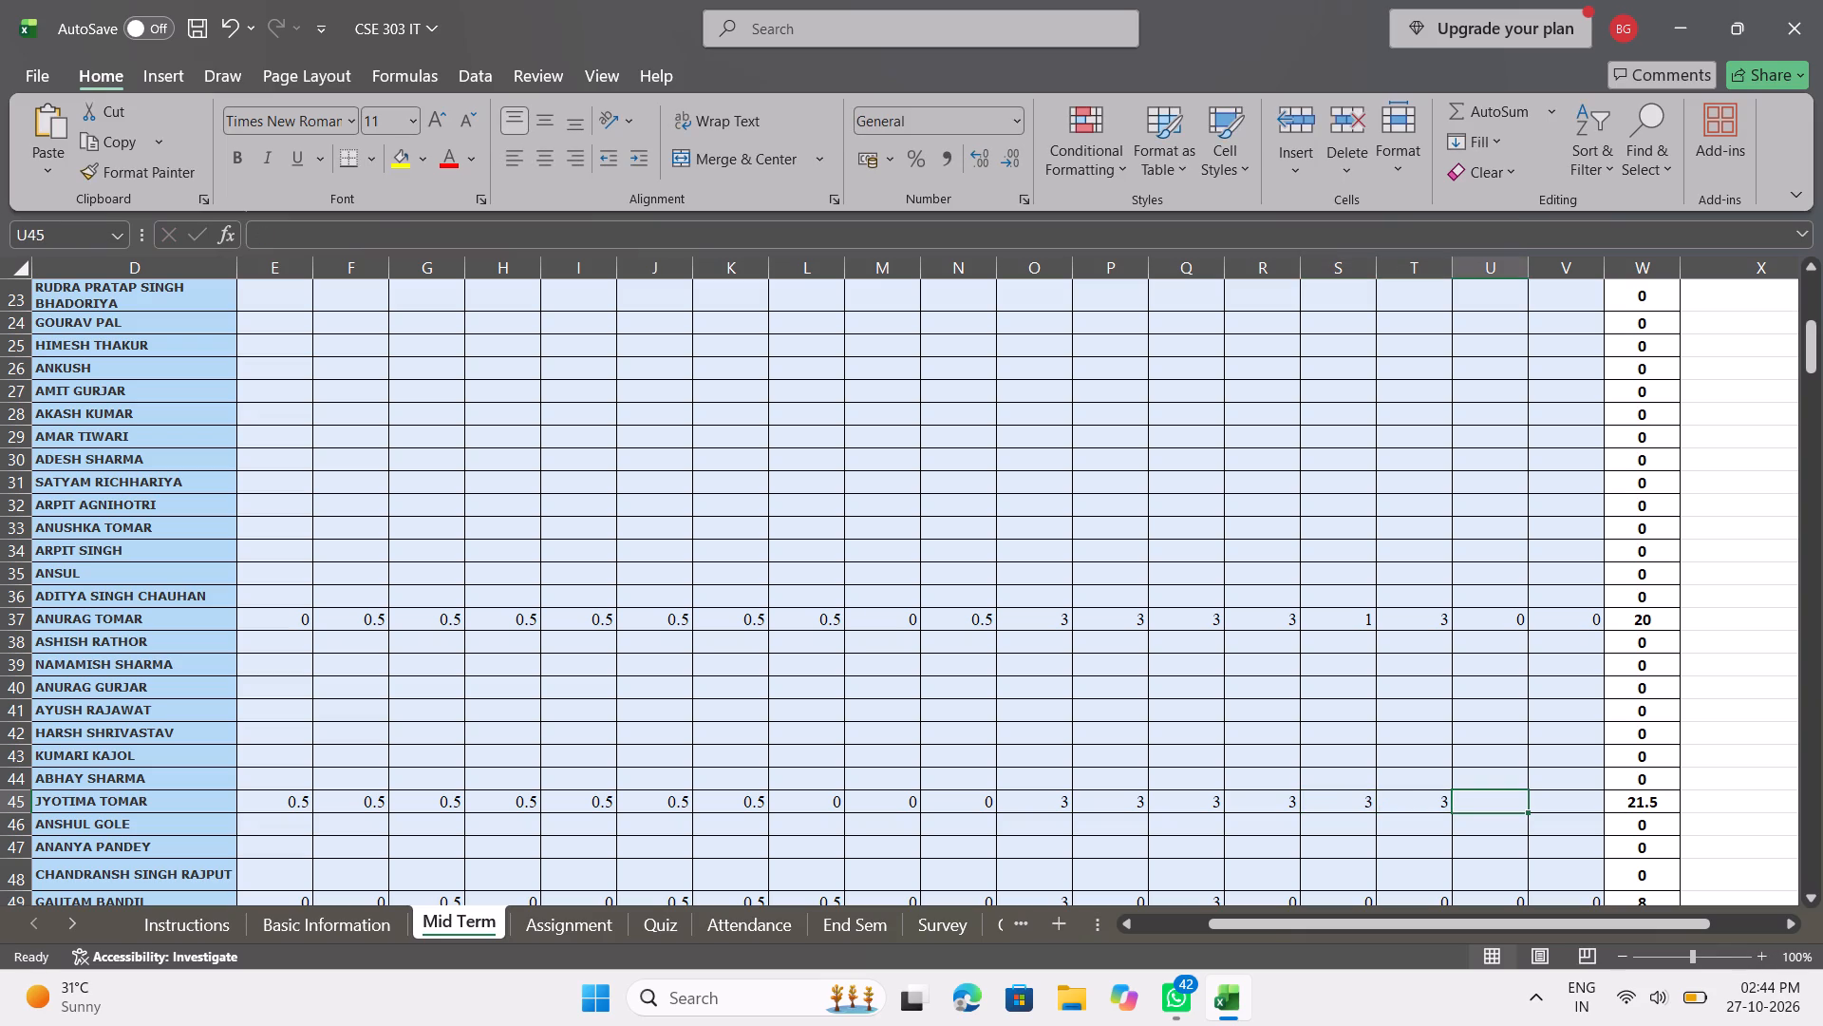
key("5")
key("Right")
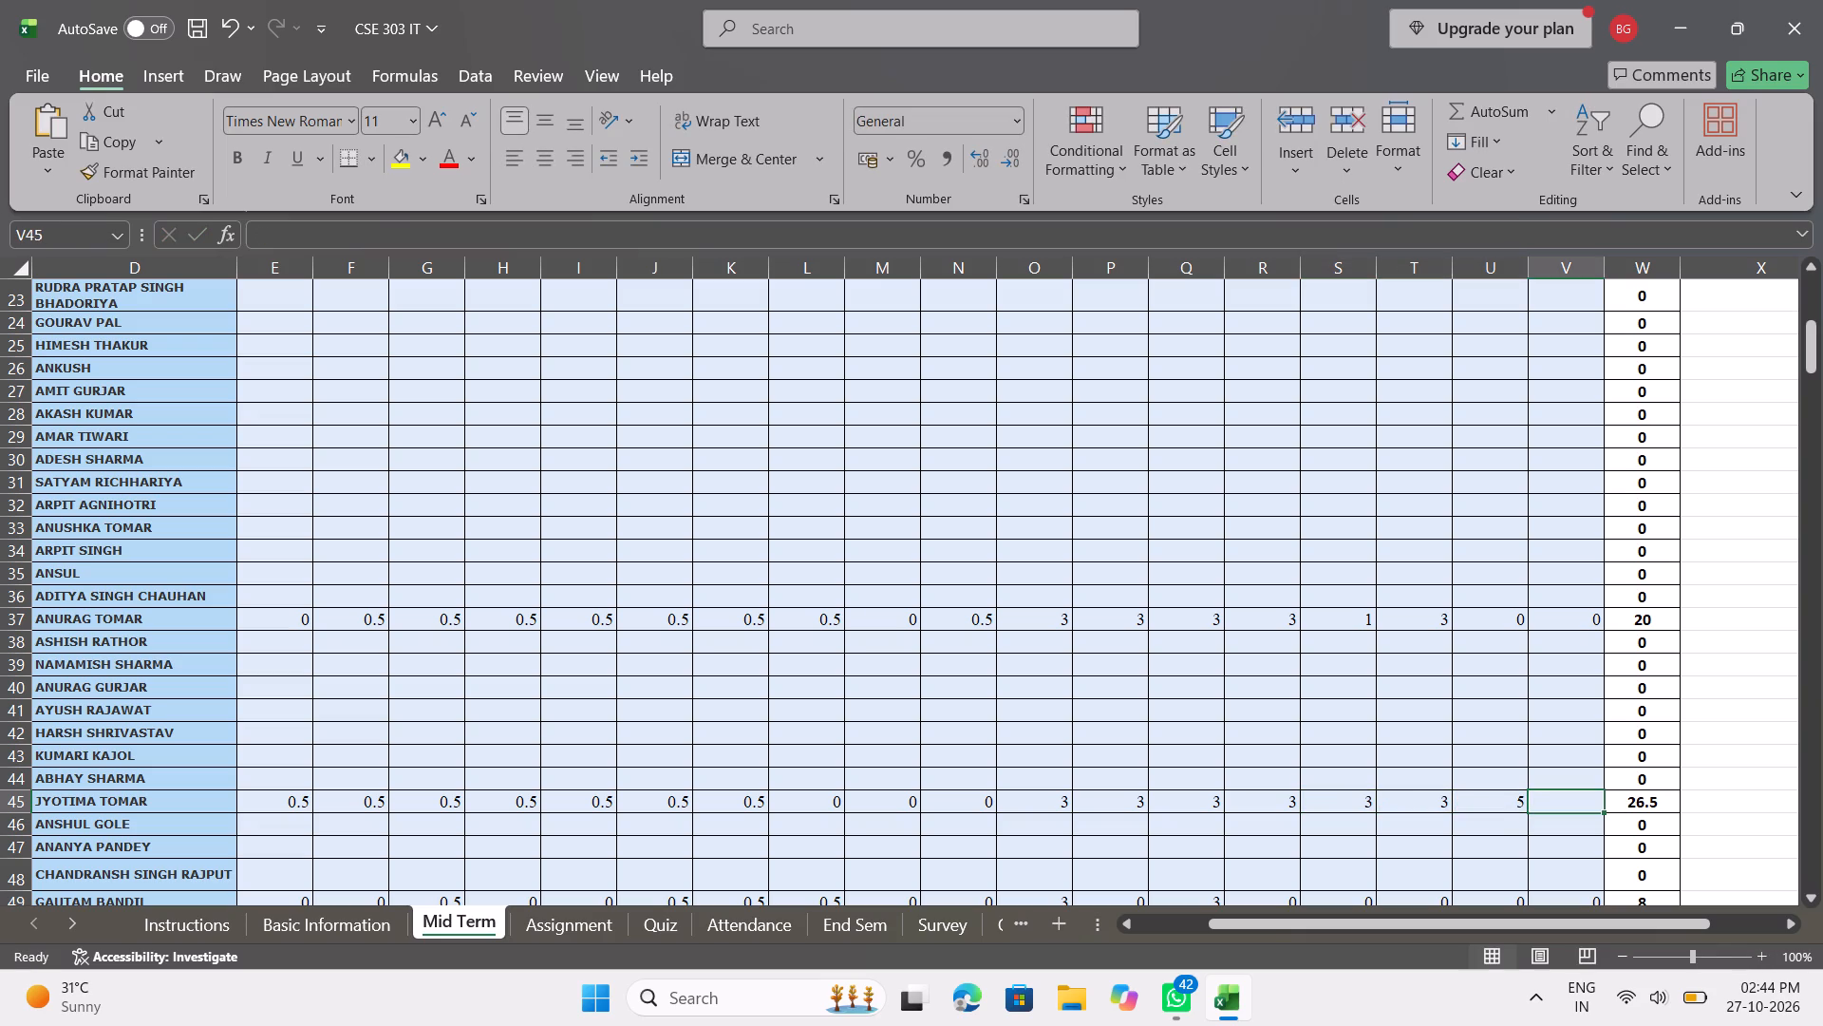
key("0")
key("Right")
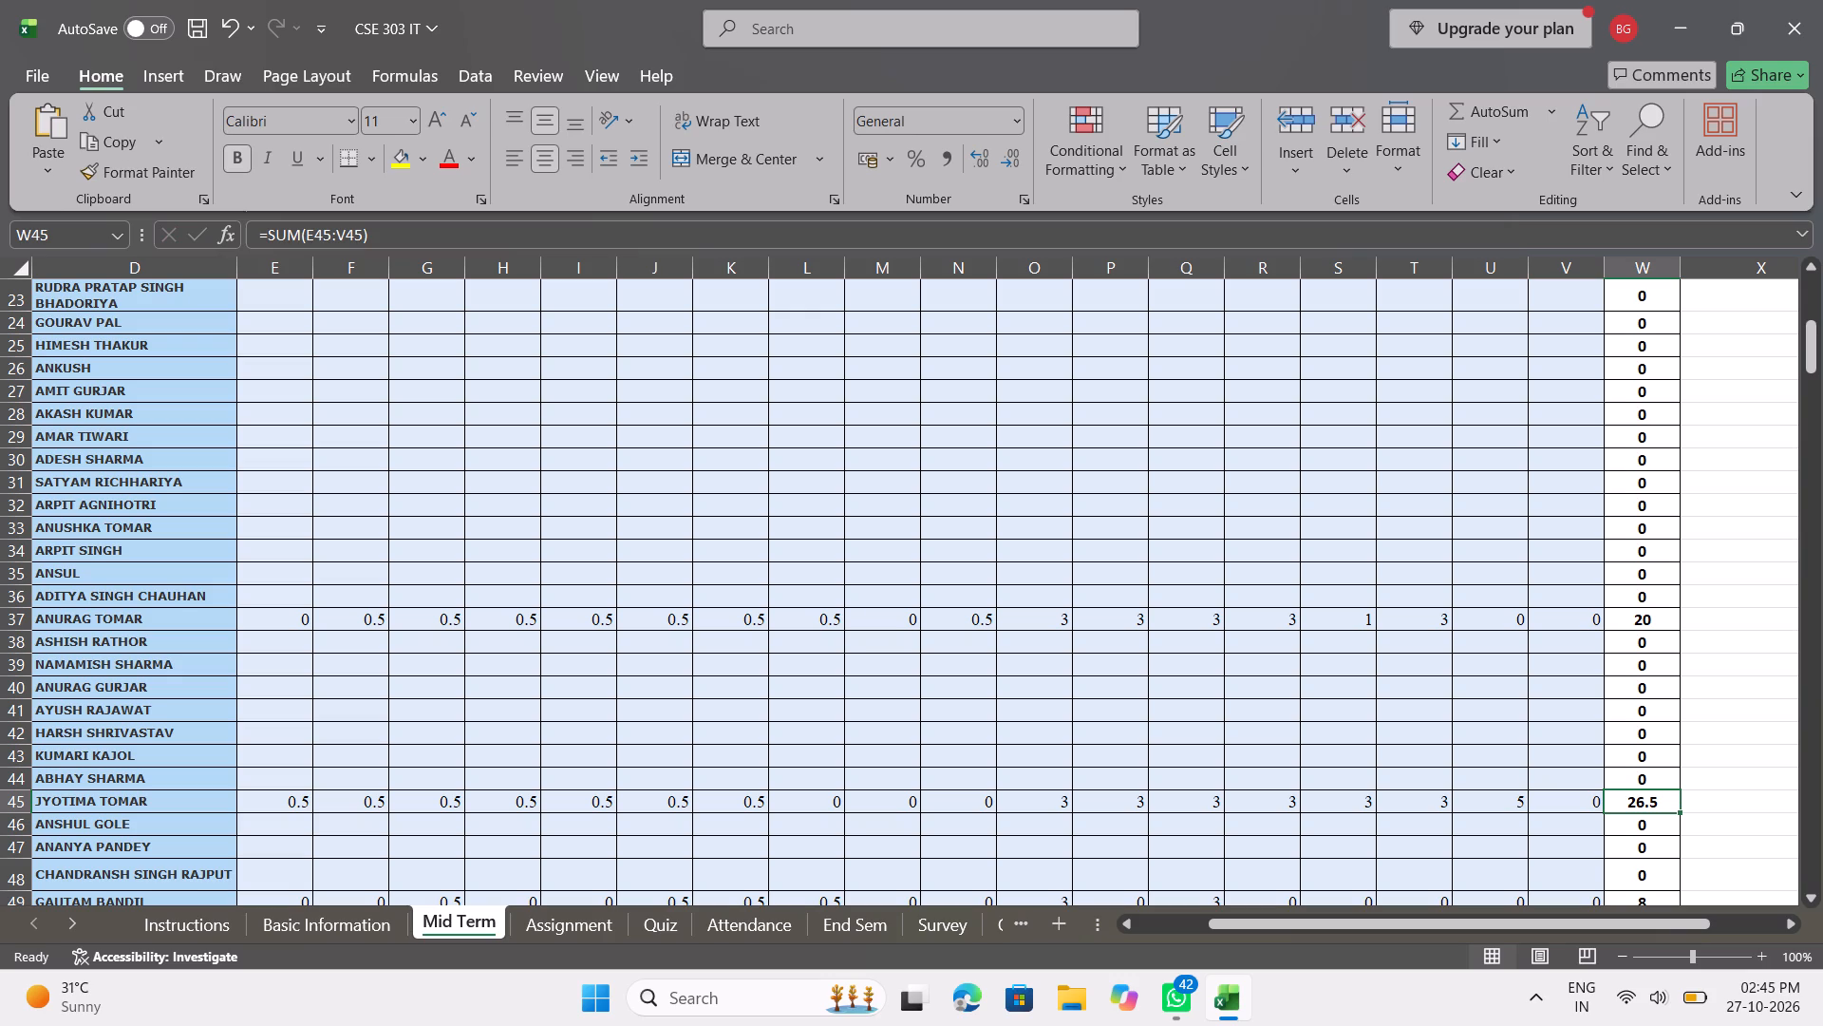
Enter the row 42 student's Q1 to Q5 marks in E42 through I42 as 0.5, 0.5, 0, 0.5 and 0.
scroll(290, 660, "down", 1)
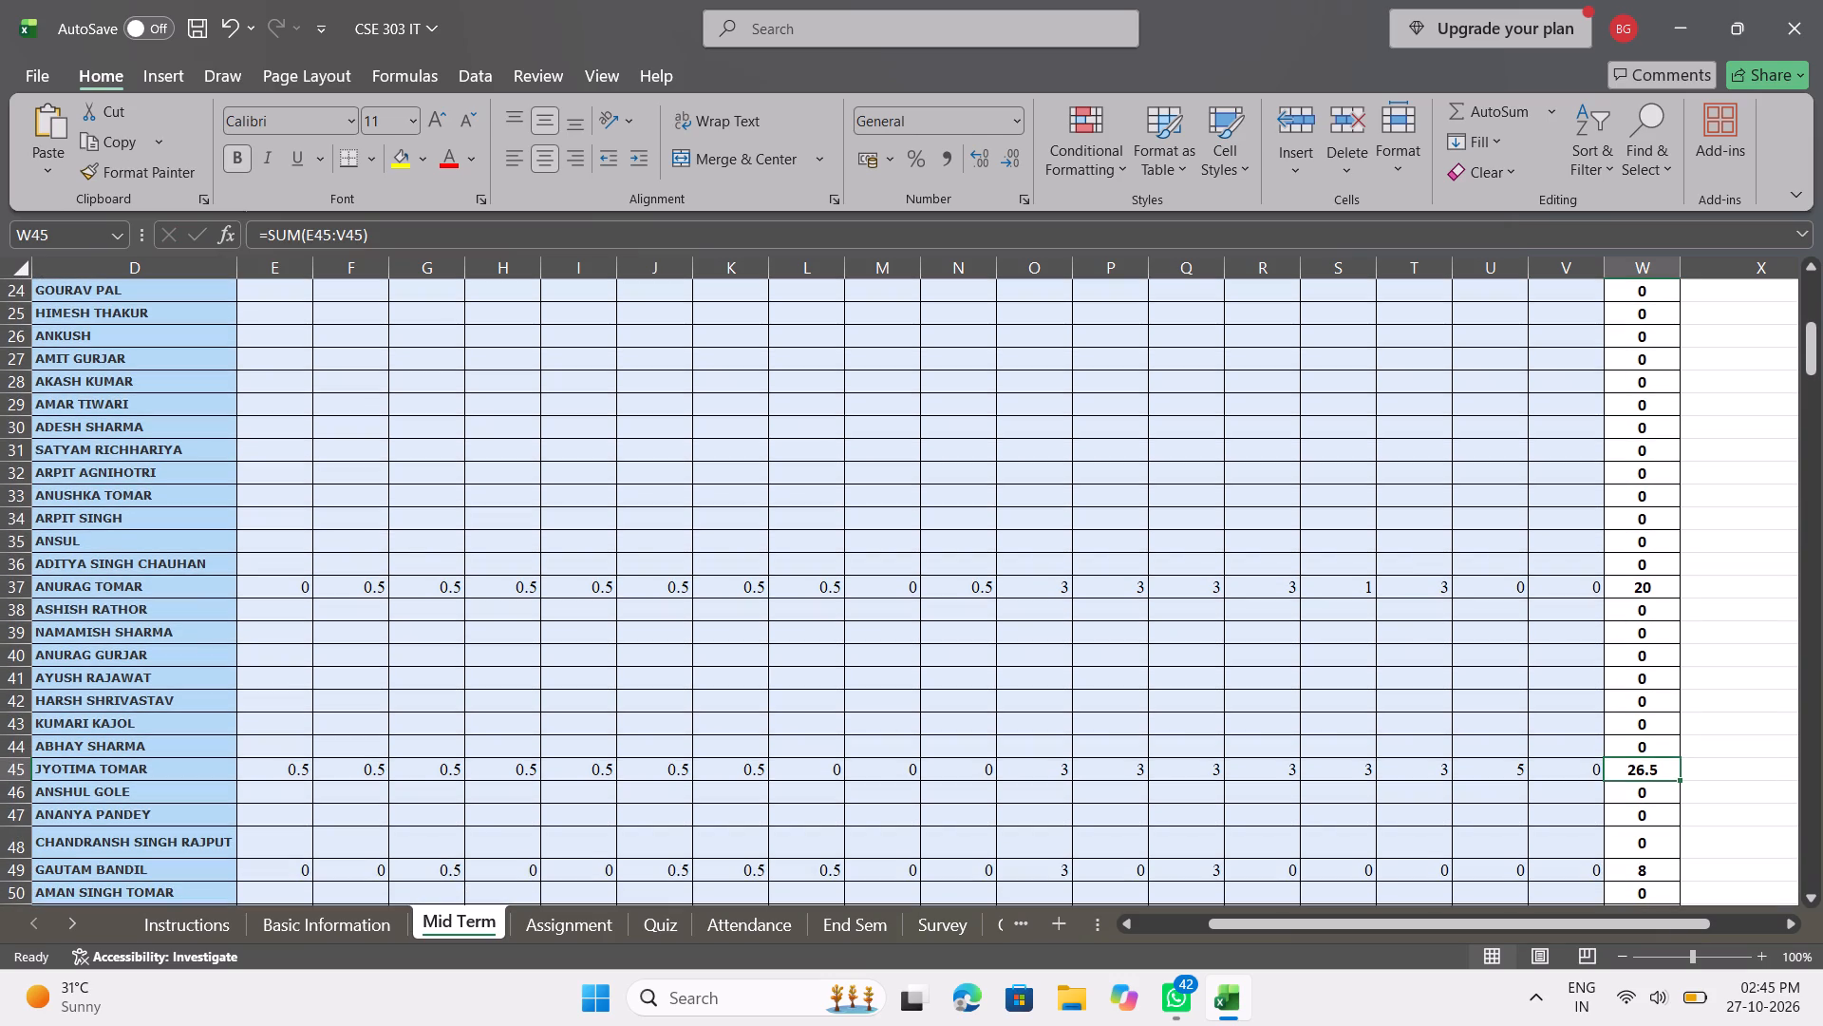
left_click(268, 700)
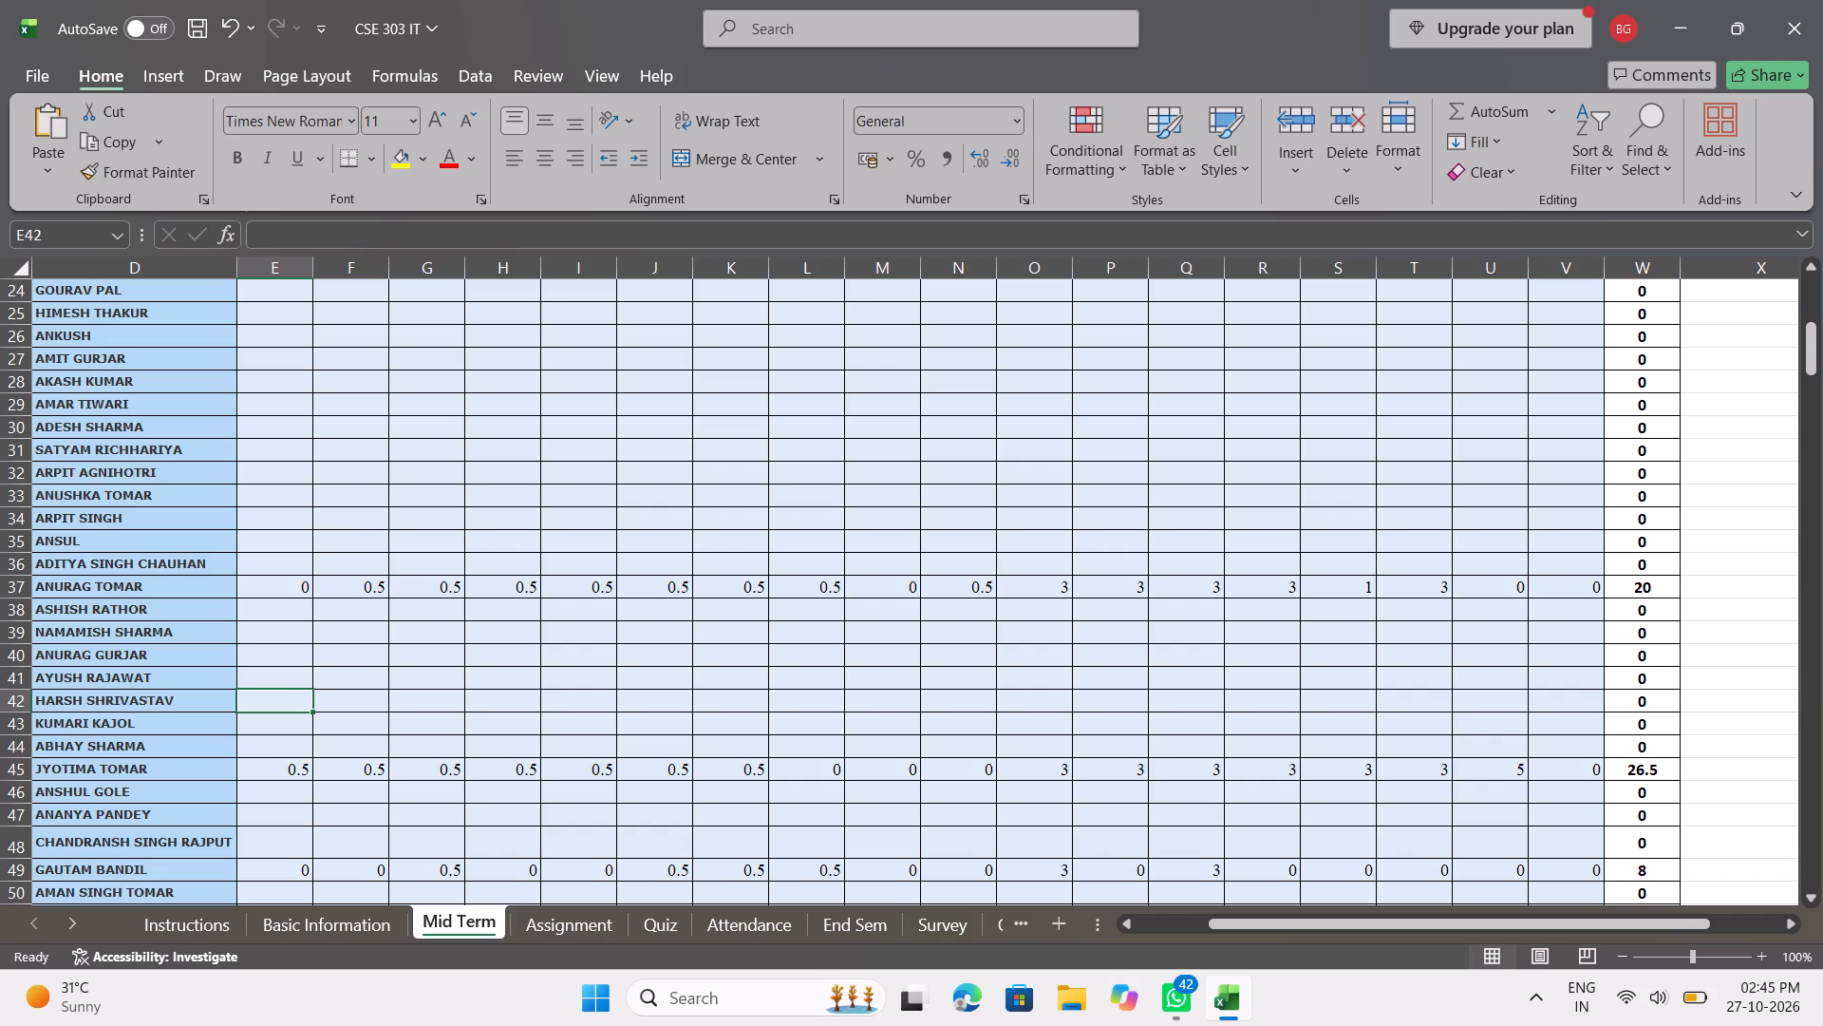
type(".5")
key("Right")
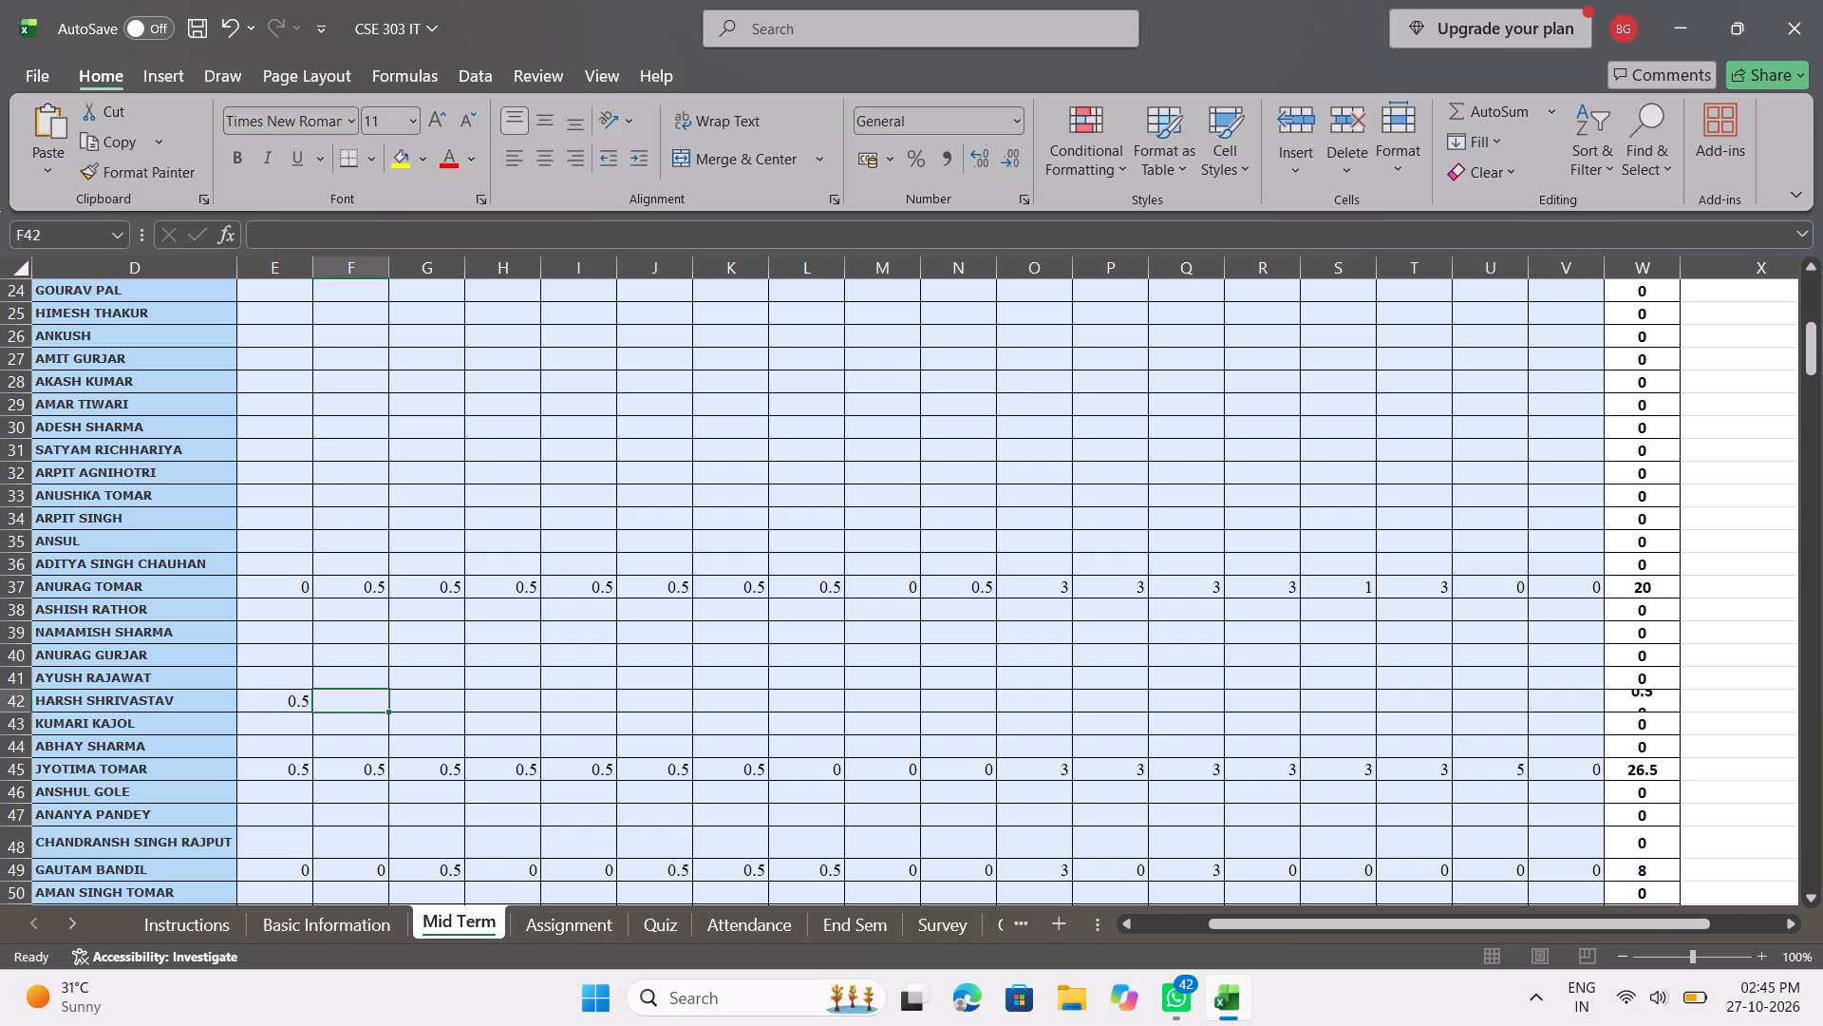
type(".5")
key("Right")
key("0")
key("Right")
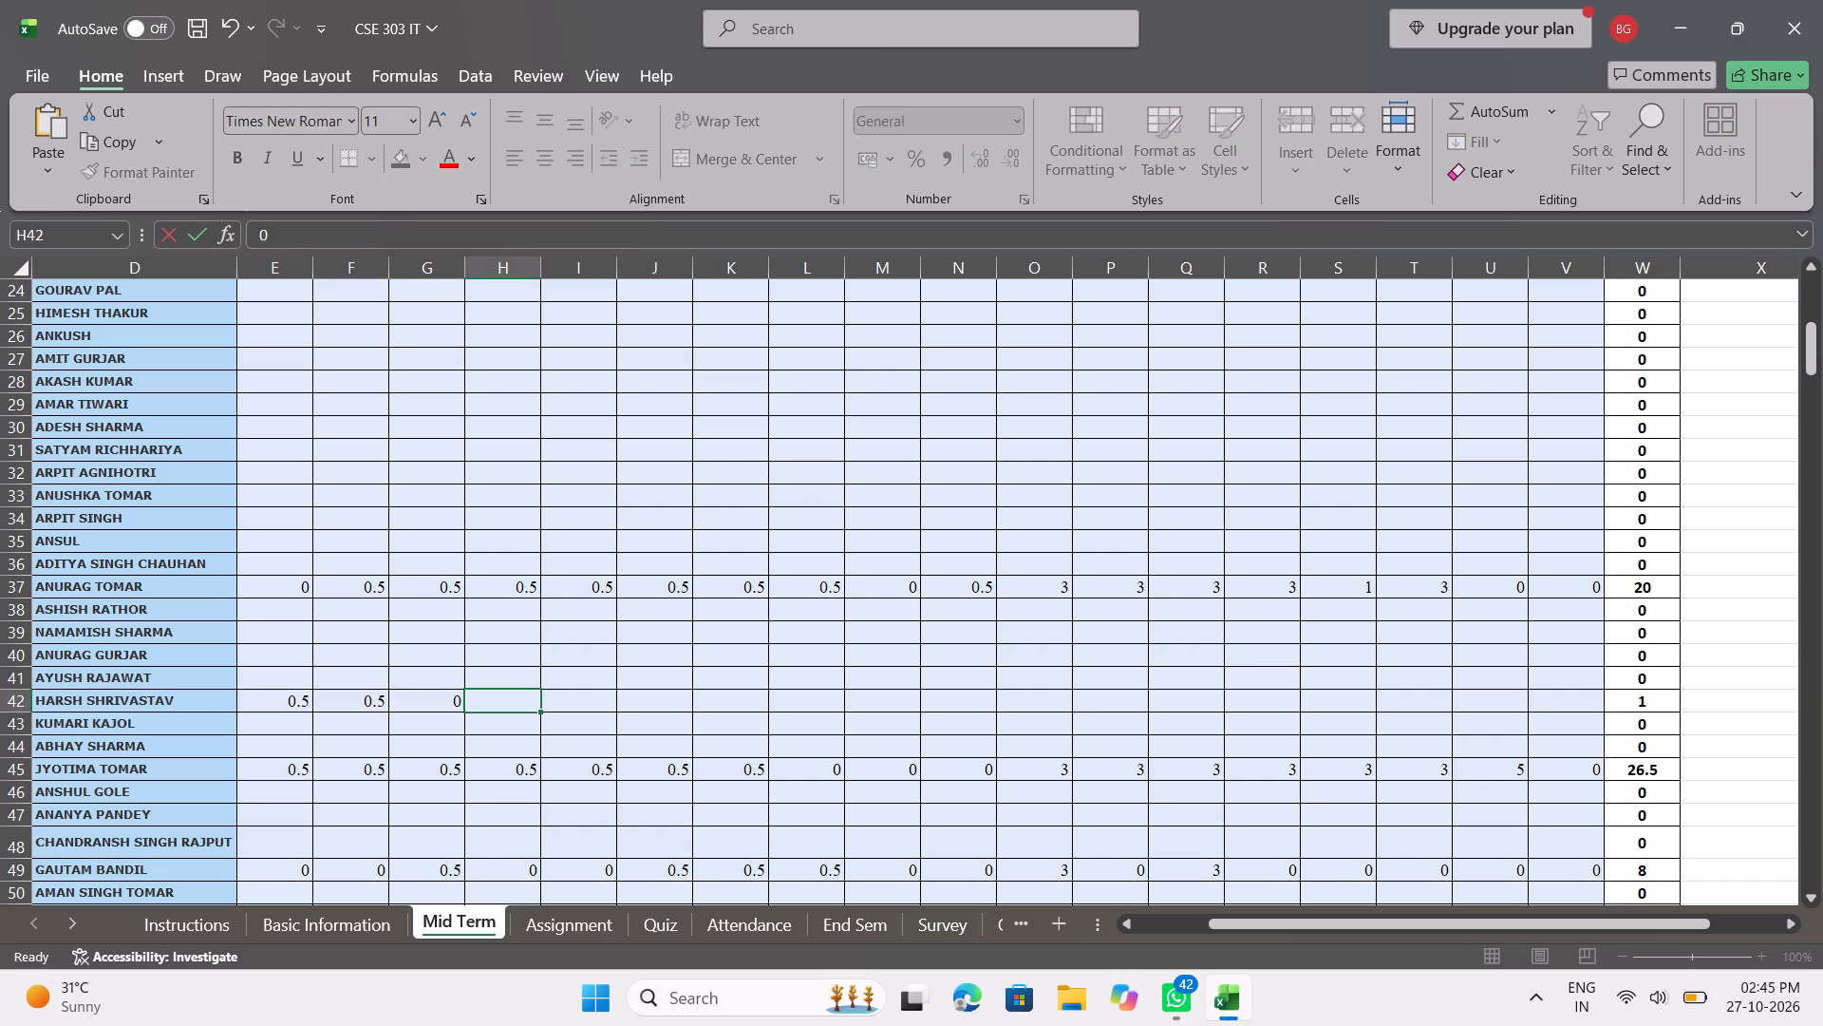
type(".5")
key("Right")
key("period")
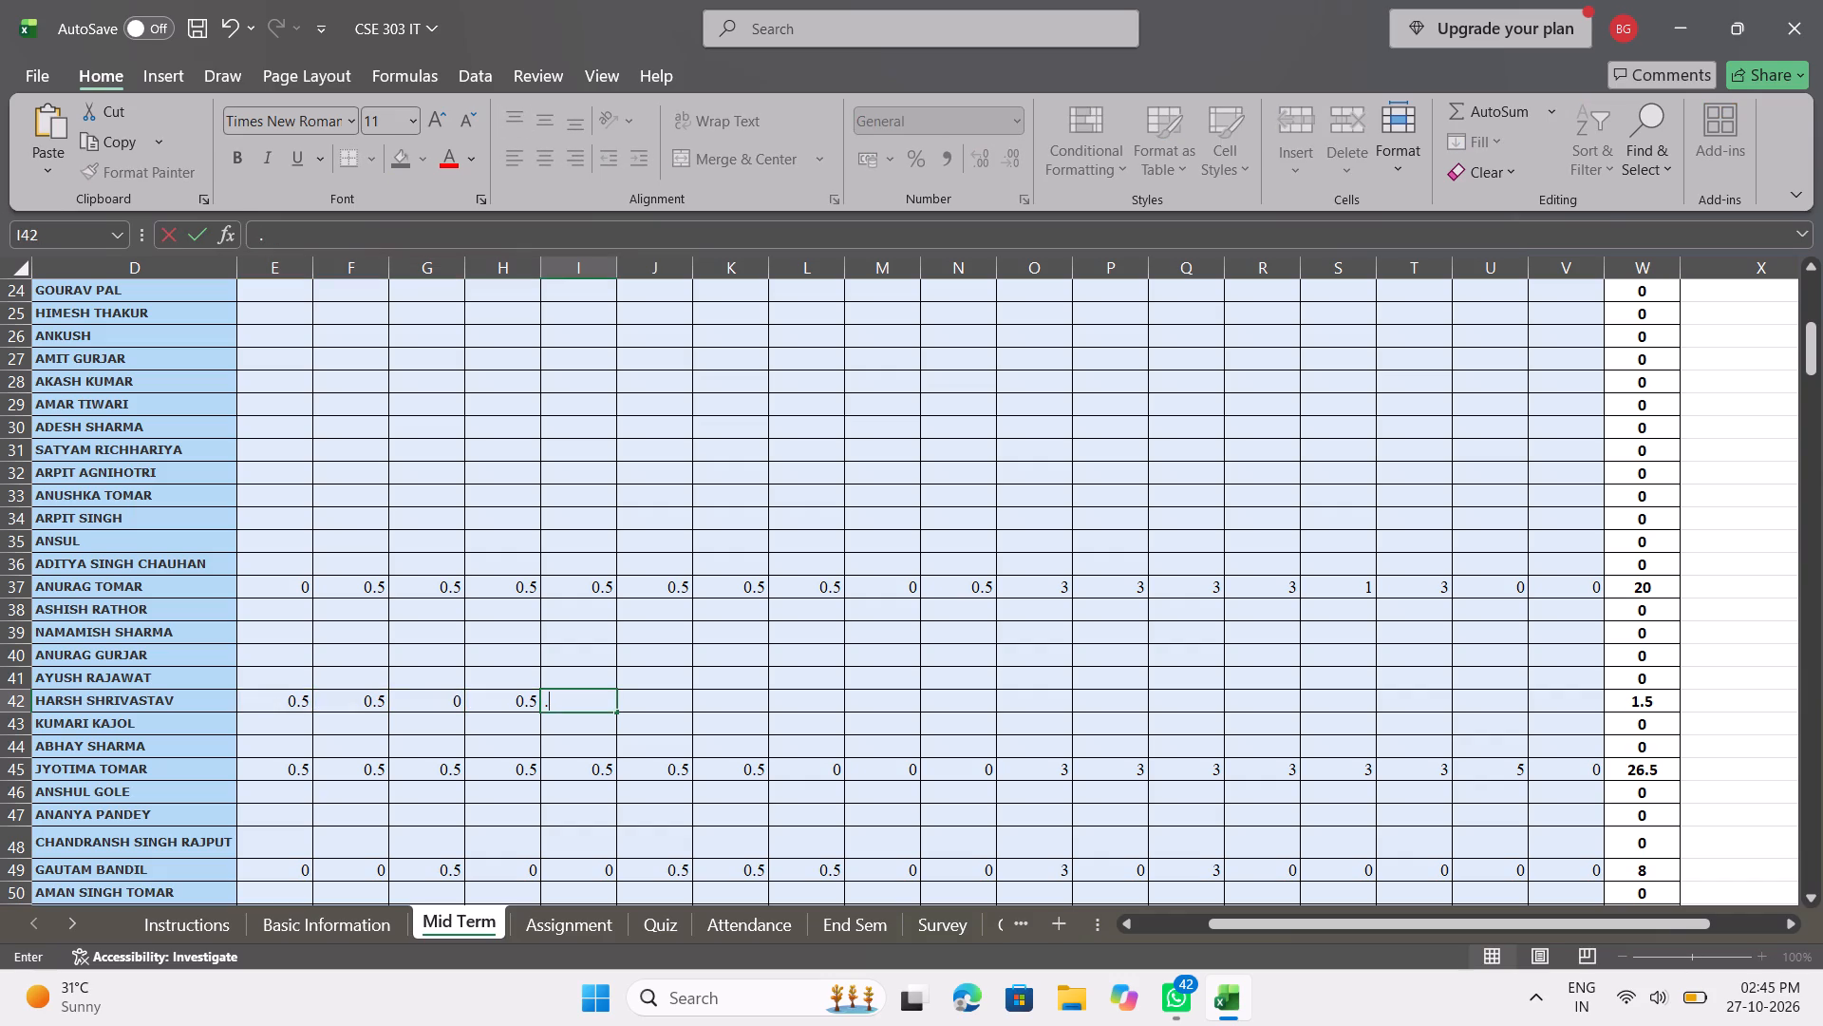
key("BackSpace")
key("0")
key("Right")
Enter 0.5 for each of the row 42 student's Q6 to Q10 marks in J42 through N42.
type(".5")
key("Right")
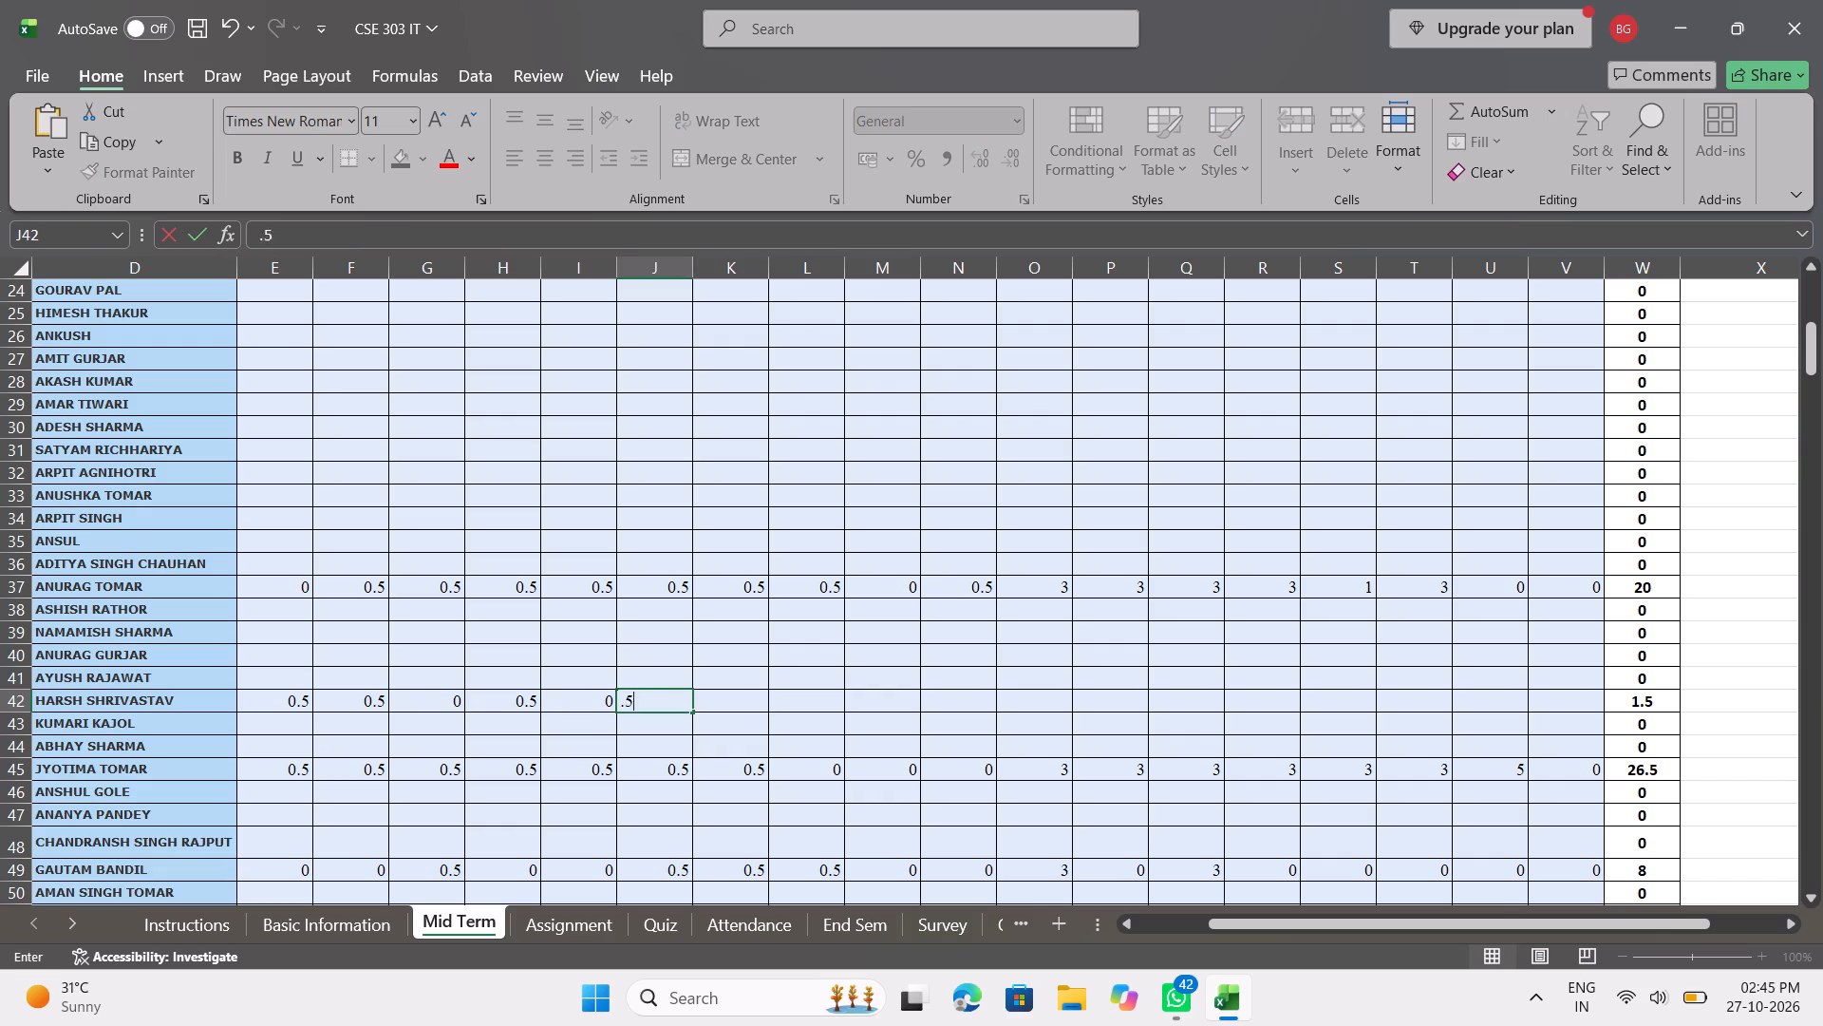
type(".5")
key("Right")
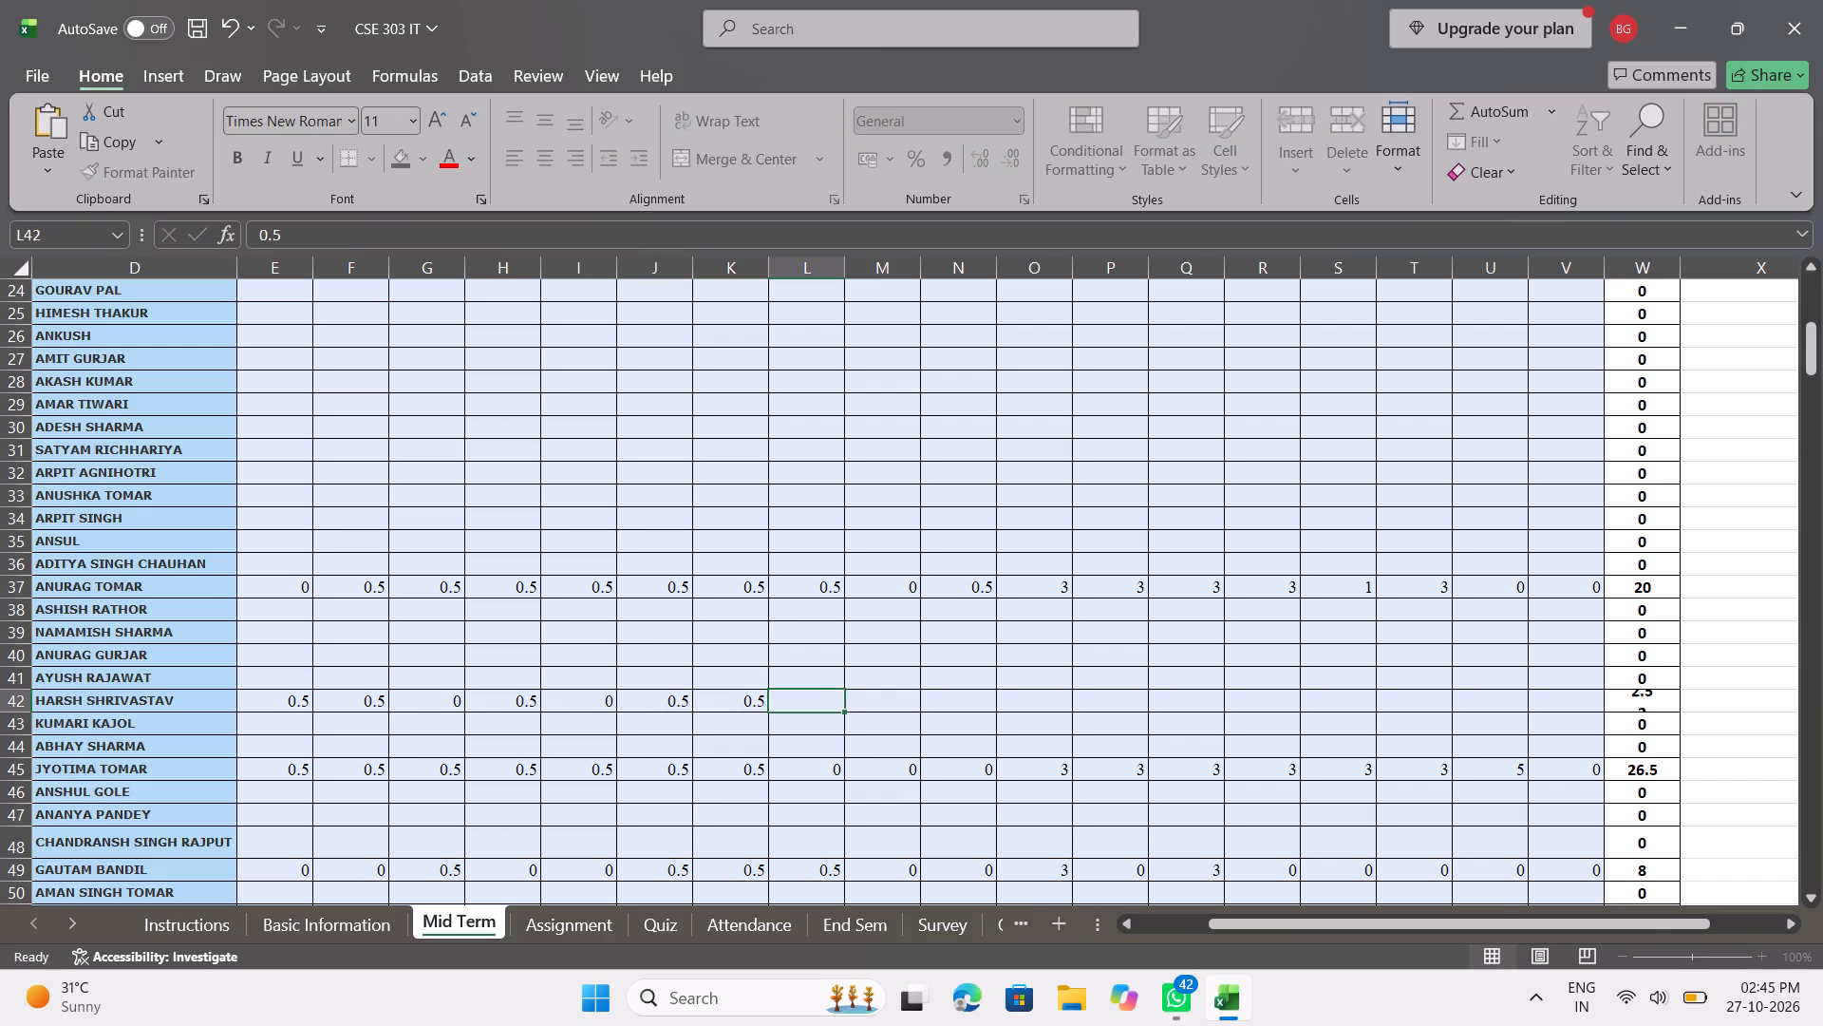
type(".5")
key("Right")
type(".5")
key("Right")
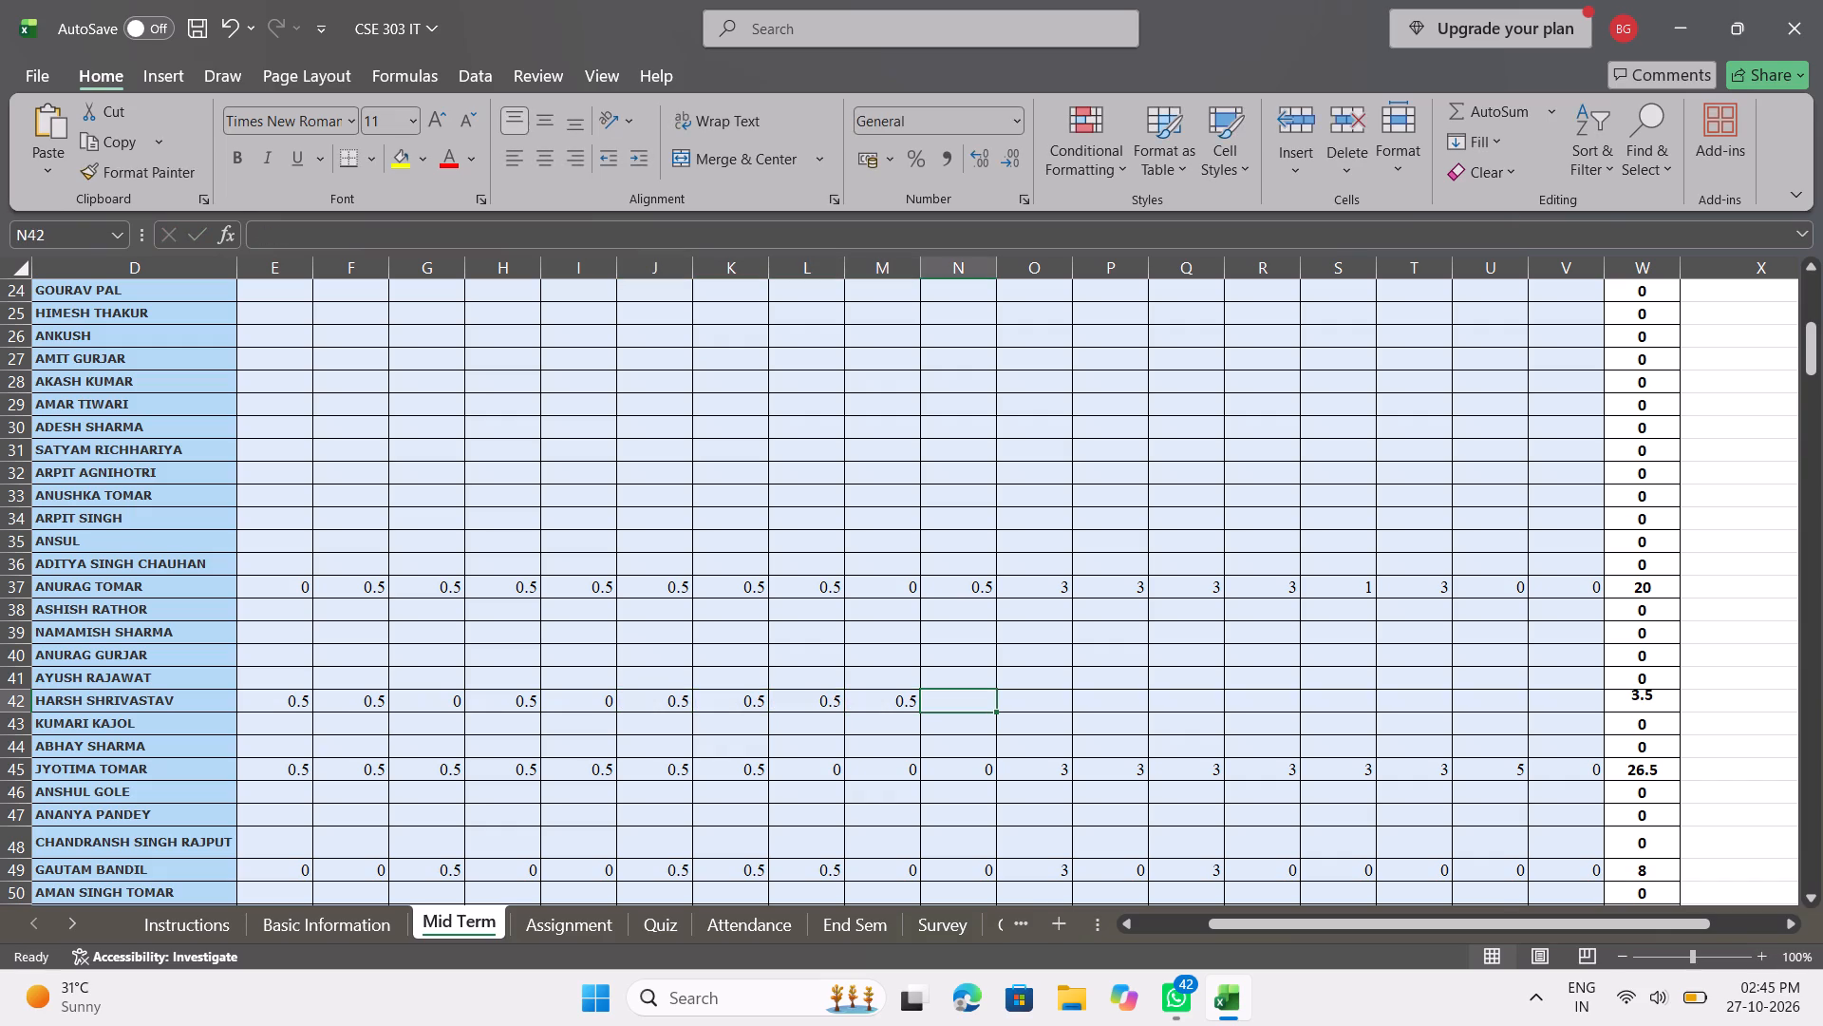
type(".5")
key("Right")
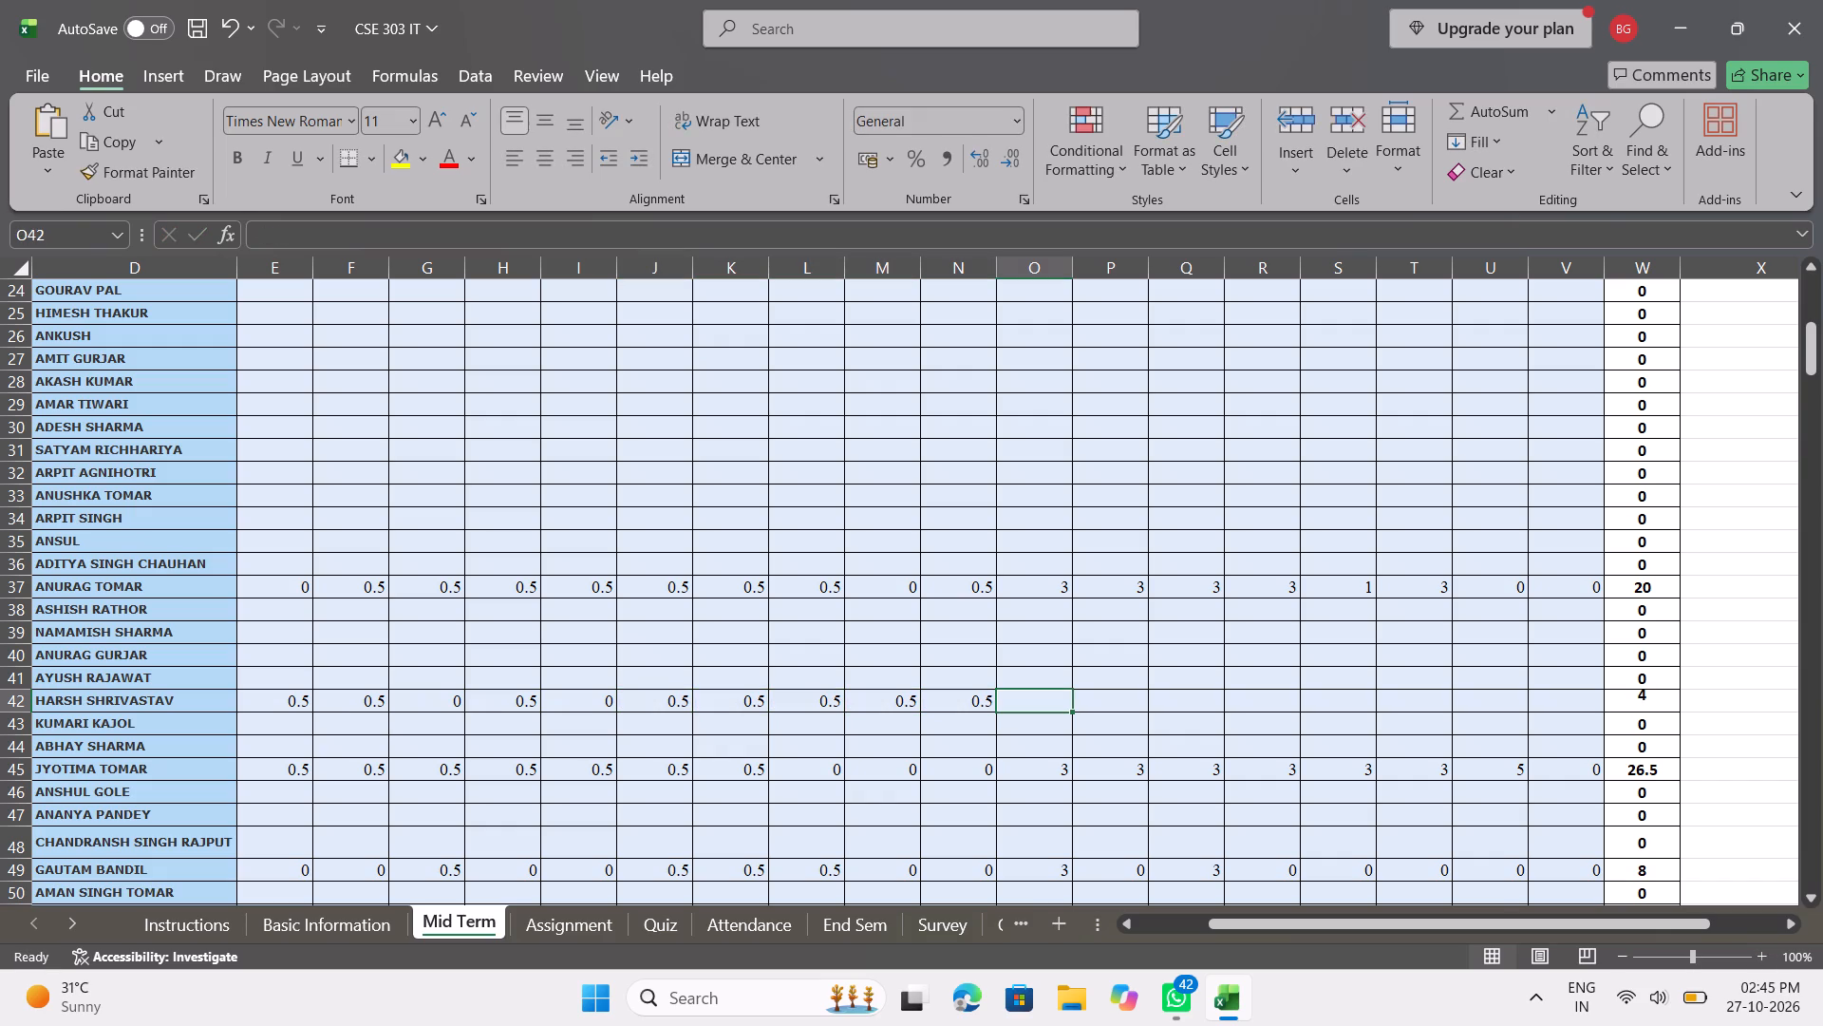
Enter the row 42 student's Q11 to Q15 marks in O42 through S42 as 1, 0, 3, 0 and 1.
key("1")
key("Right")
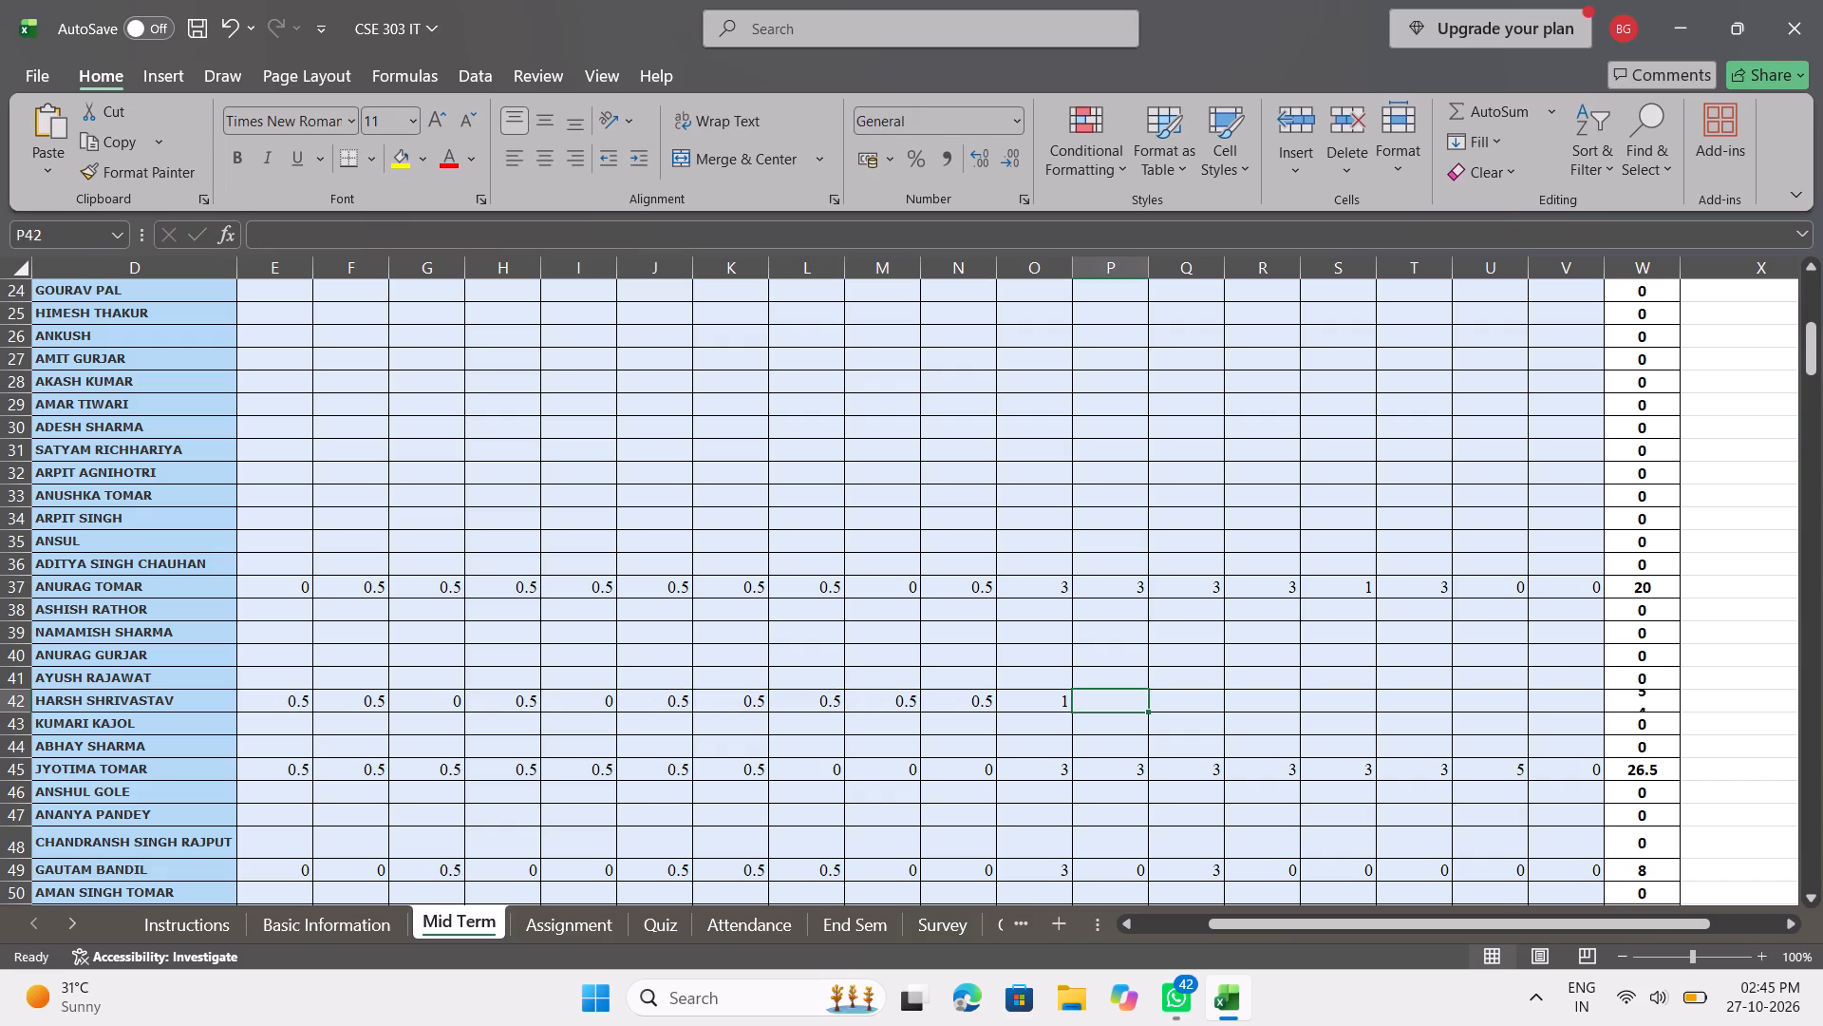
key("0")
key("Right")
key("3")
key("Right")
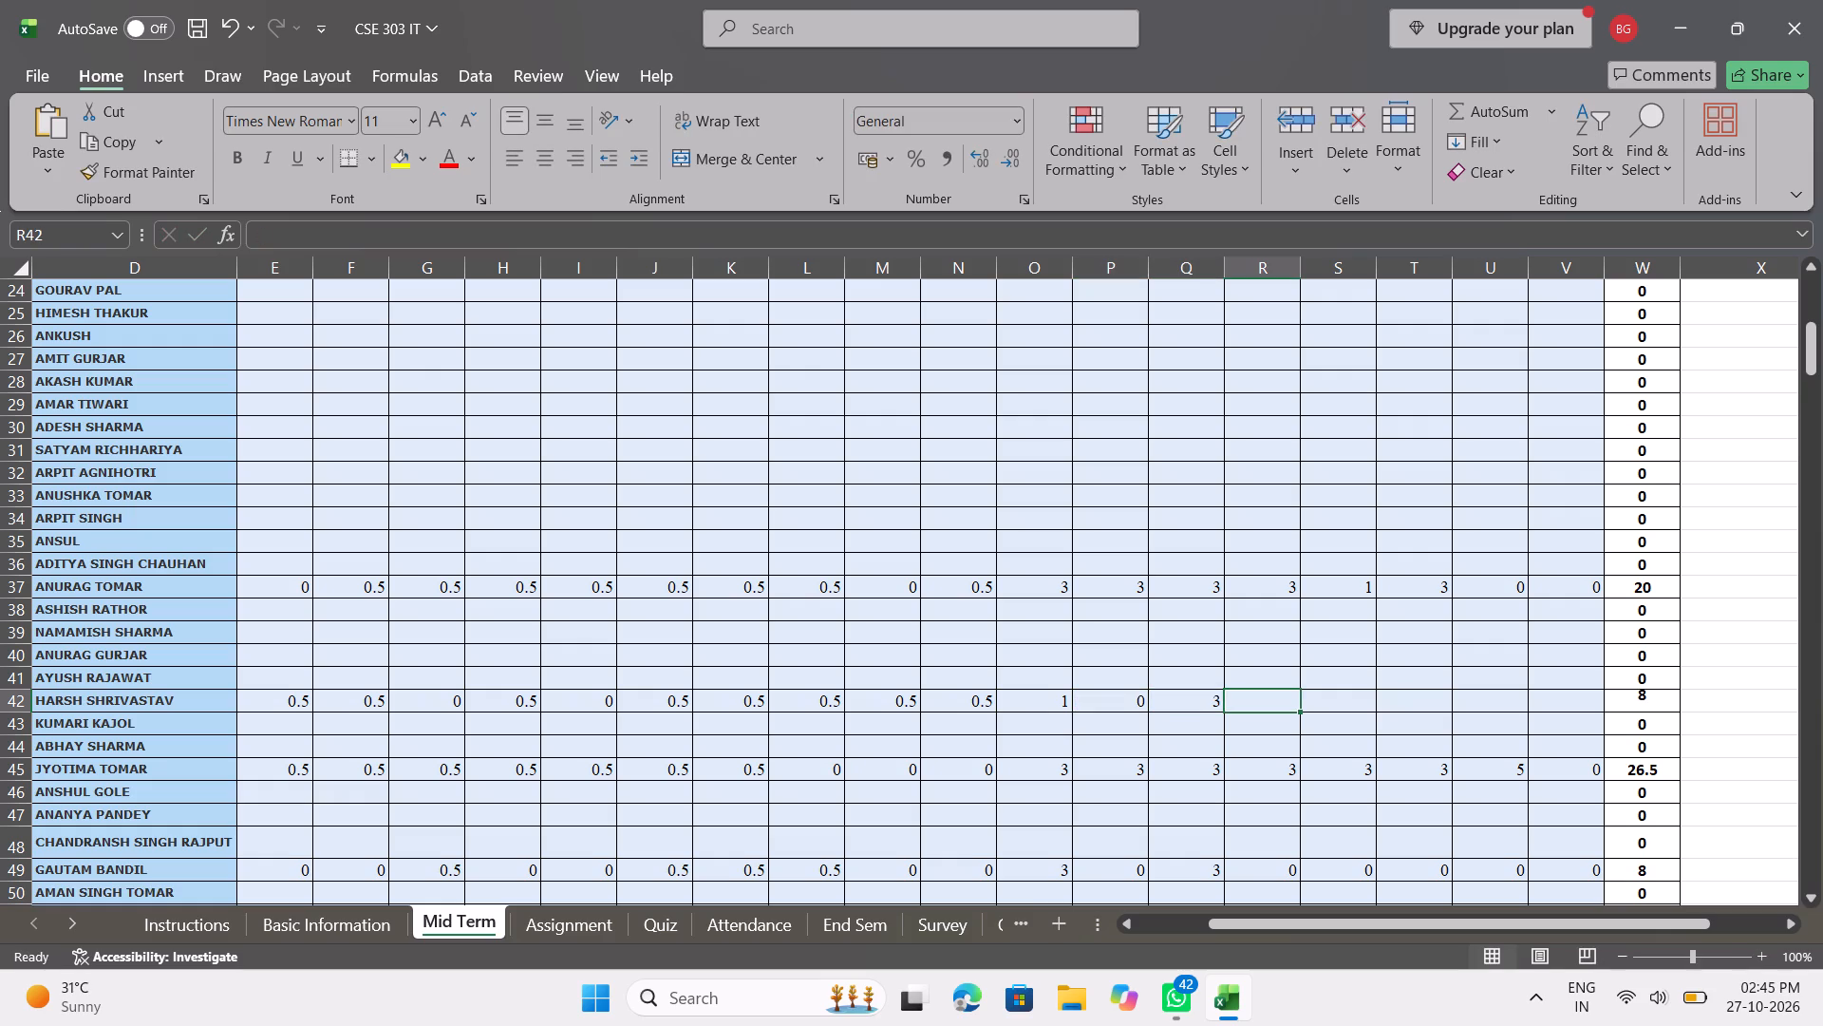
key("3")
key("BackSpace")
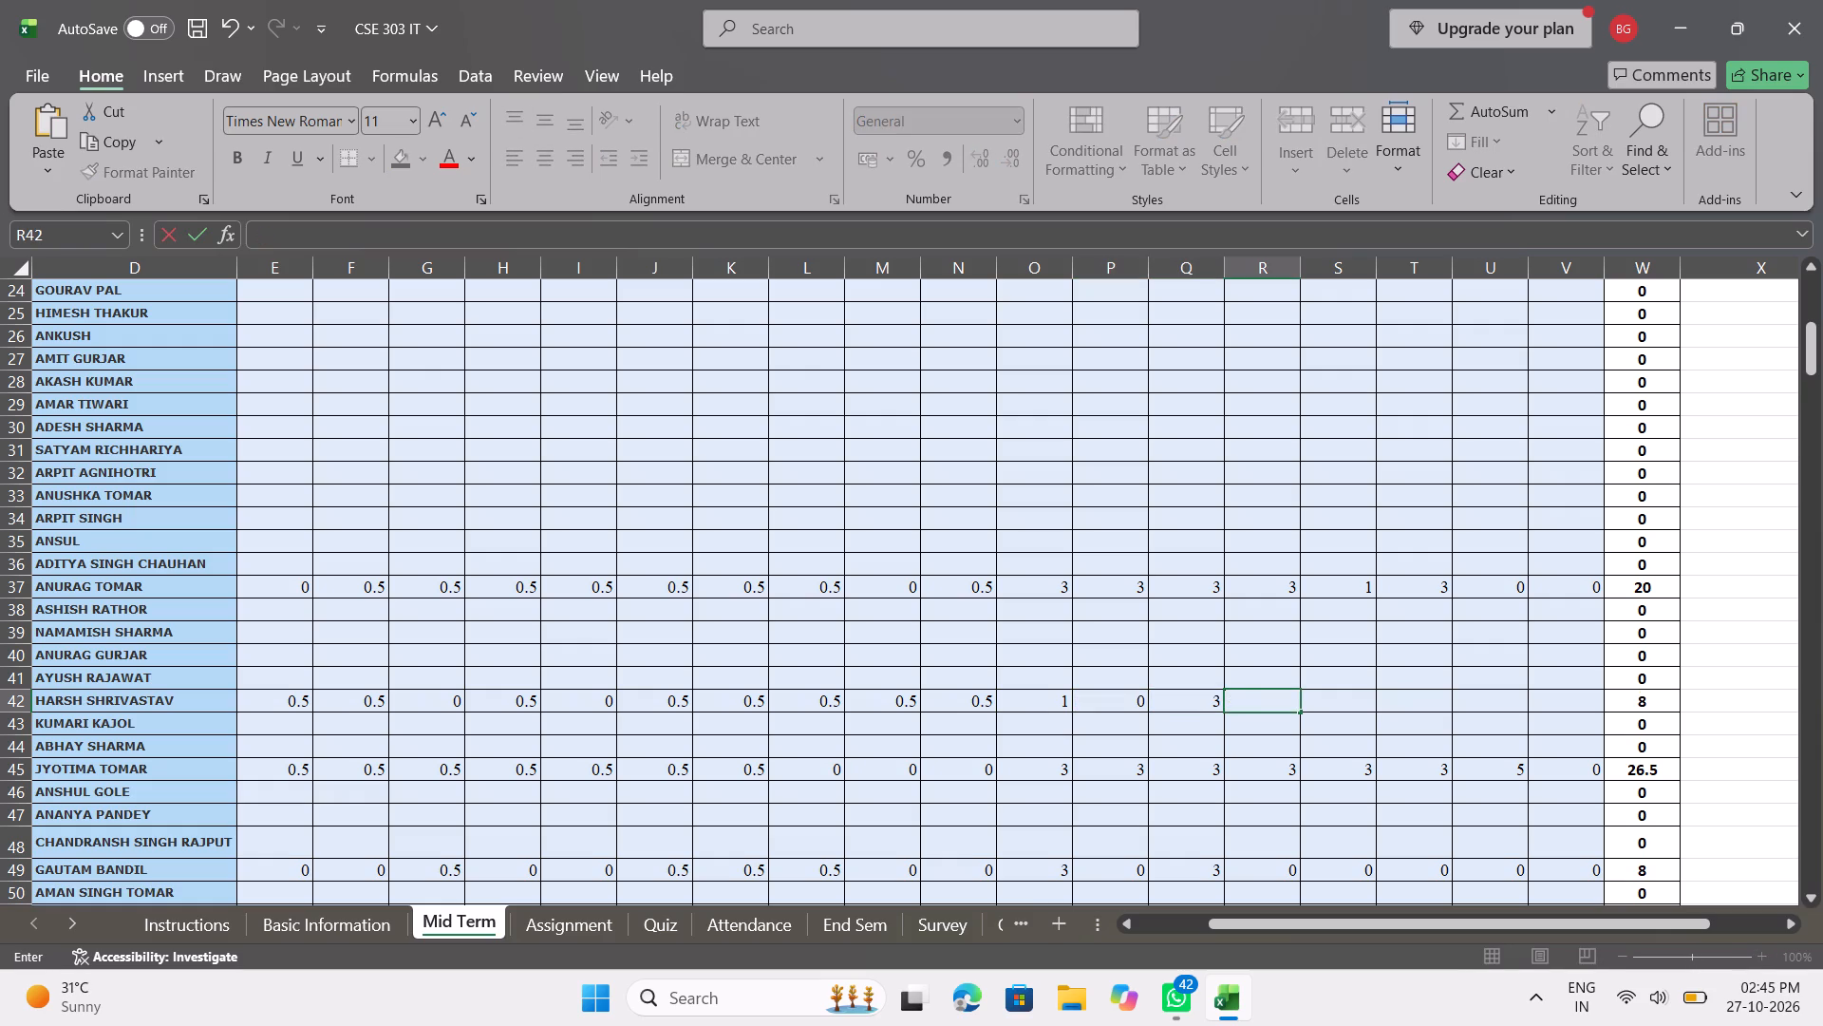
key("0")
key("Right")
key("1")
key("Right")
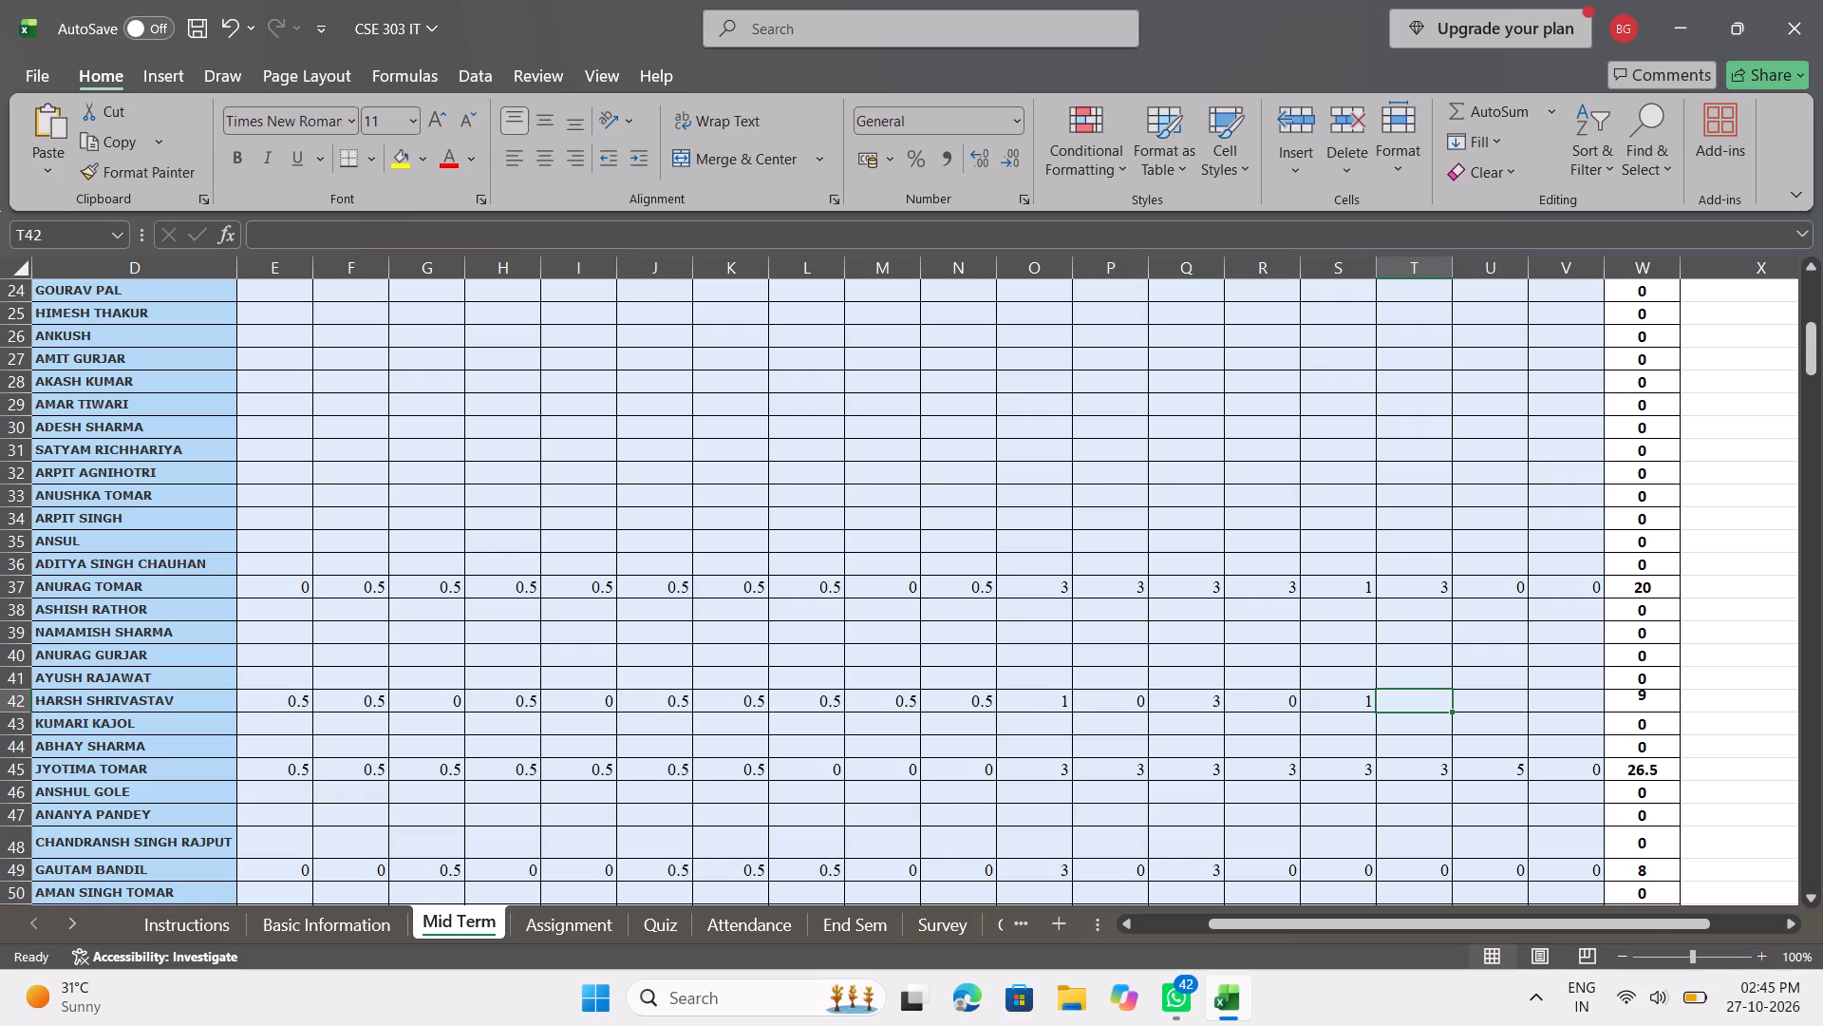
Enter the row 42 student's Q16 to Q18 marks: 5 in T42, 0 in U42 and 0 in V42.
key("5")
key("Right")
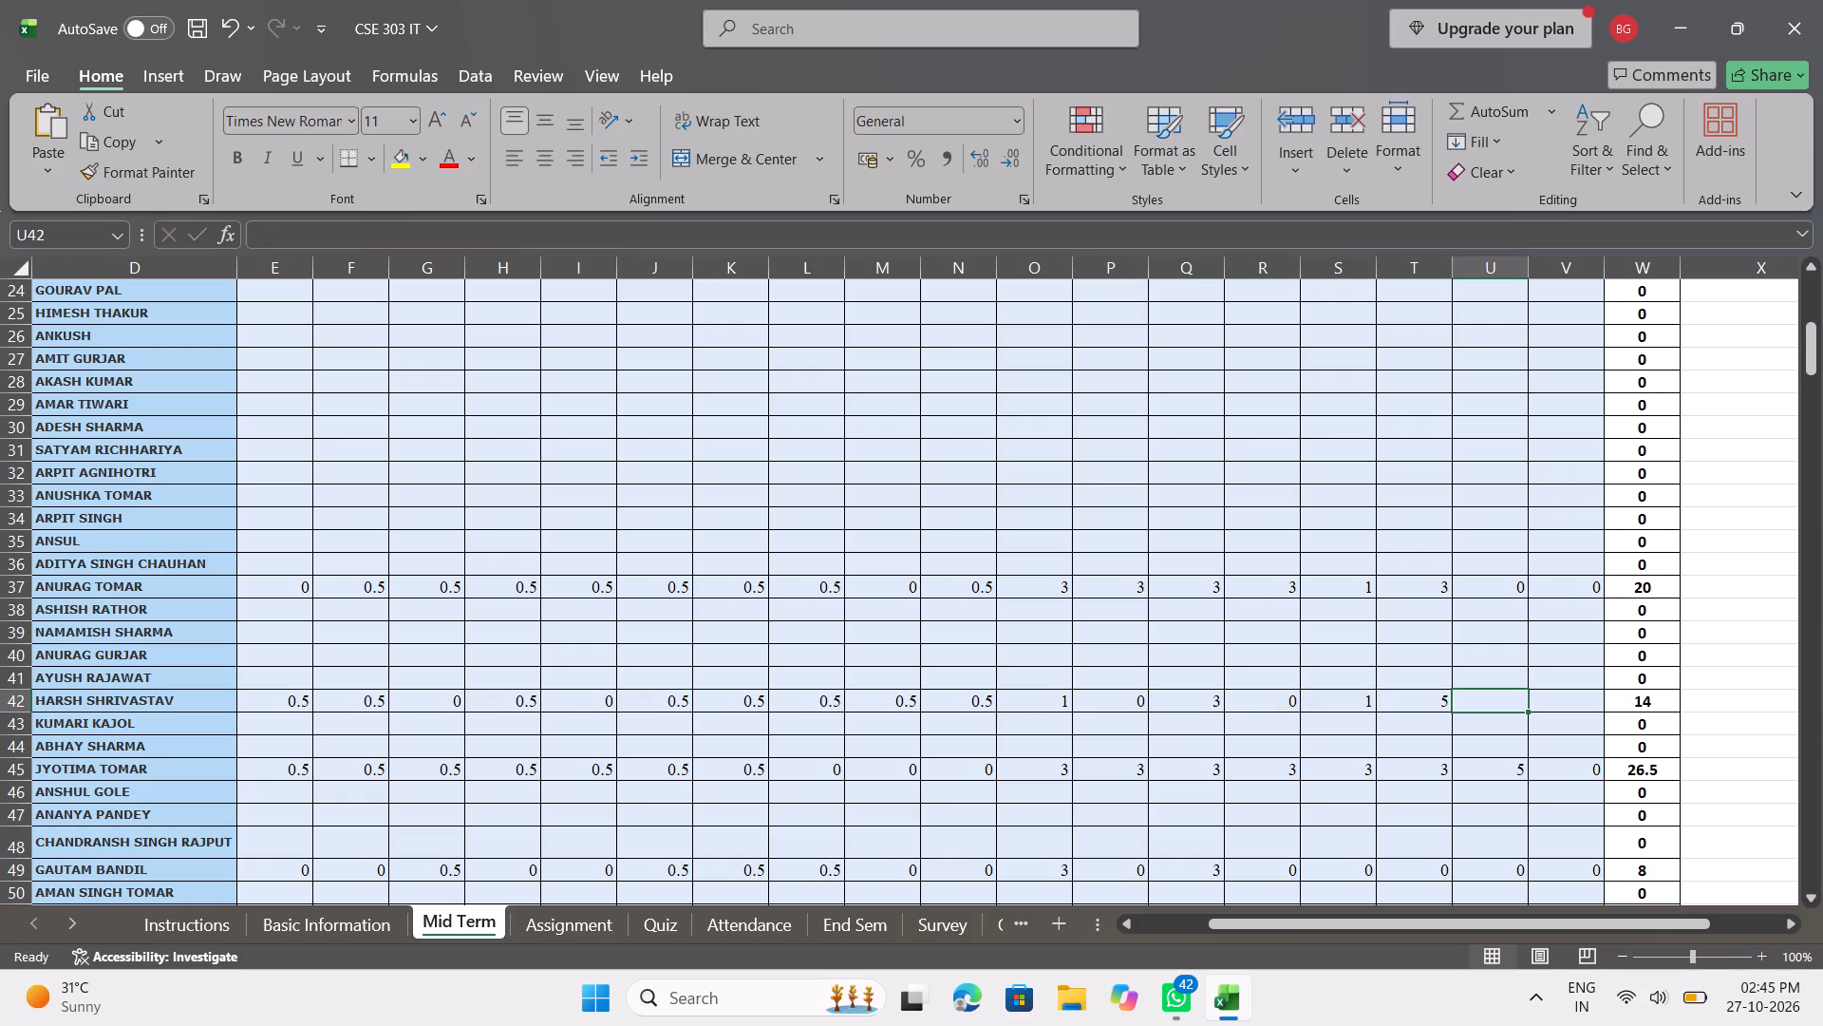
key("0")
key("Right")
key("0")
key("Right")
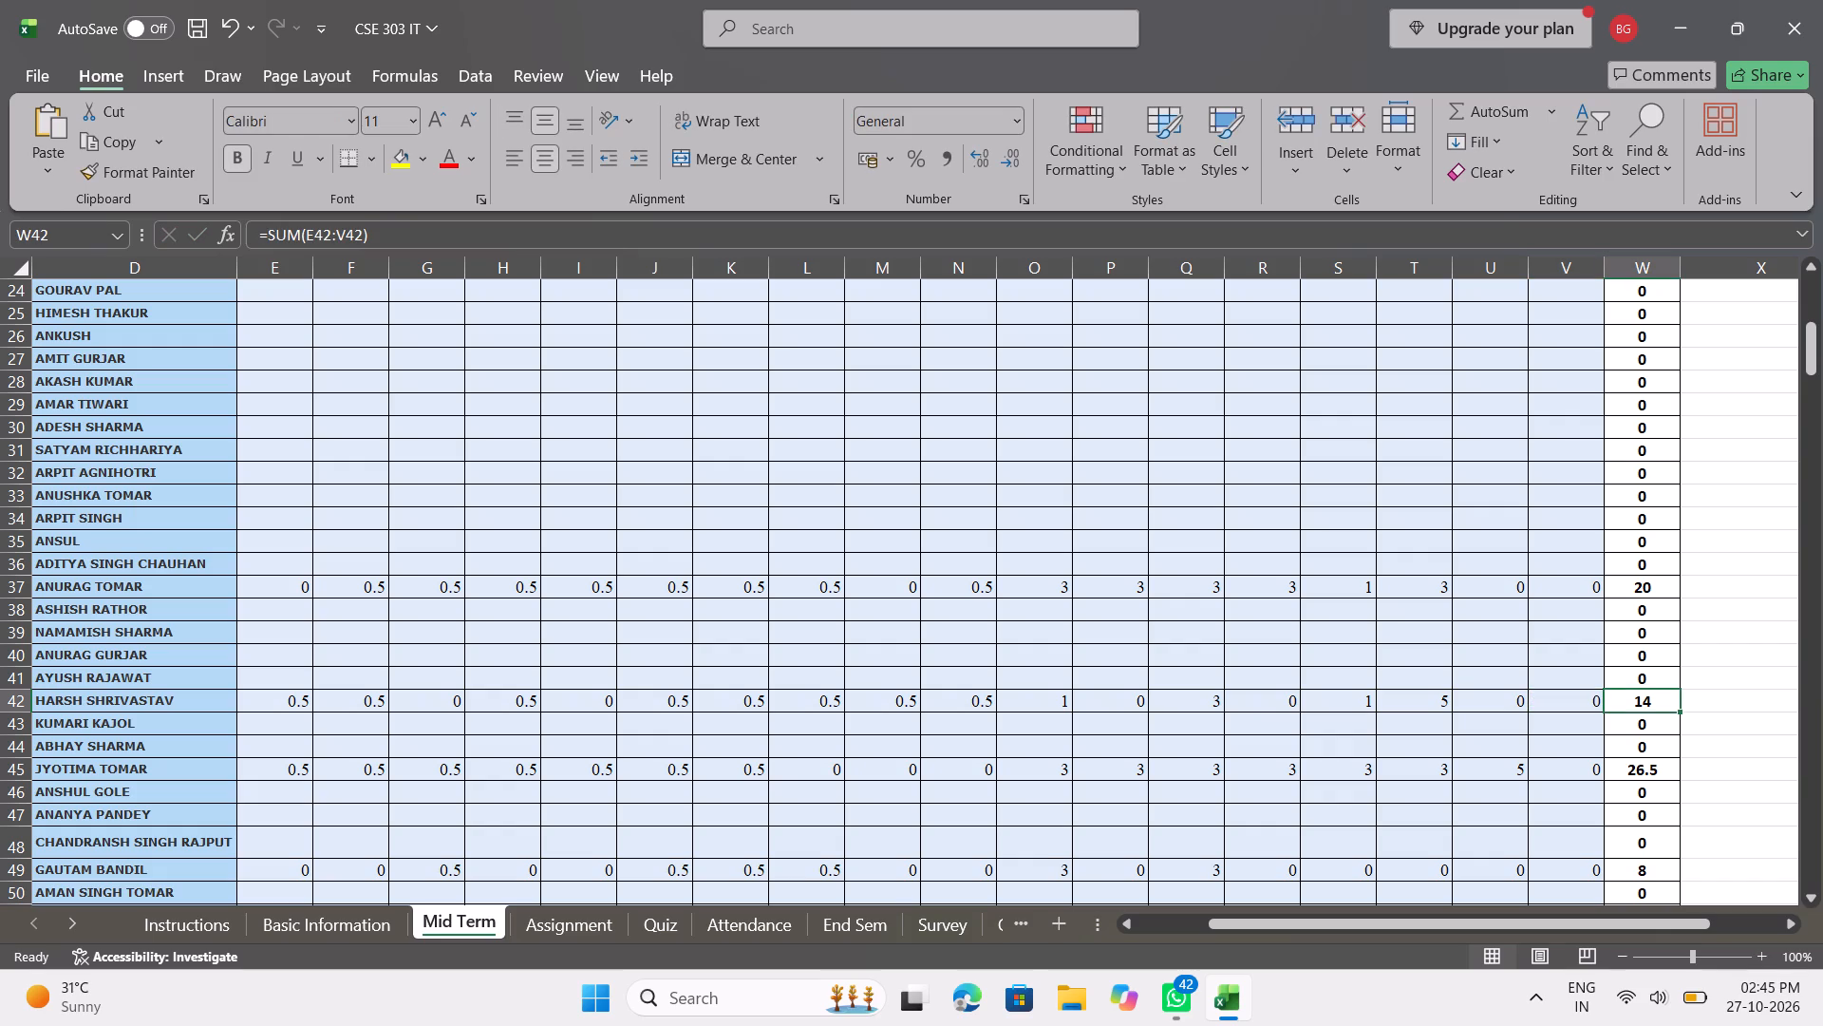
Enter the row 38 student's Q1 to Q5 marks in E38 through I38 as 0, 0, 0, 0.5 and 0.5.
left_click(316, 604)
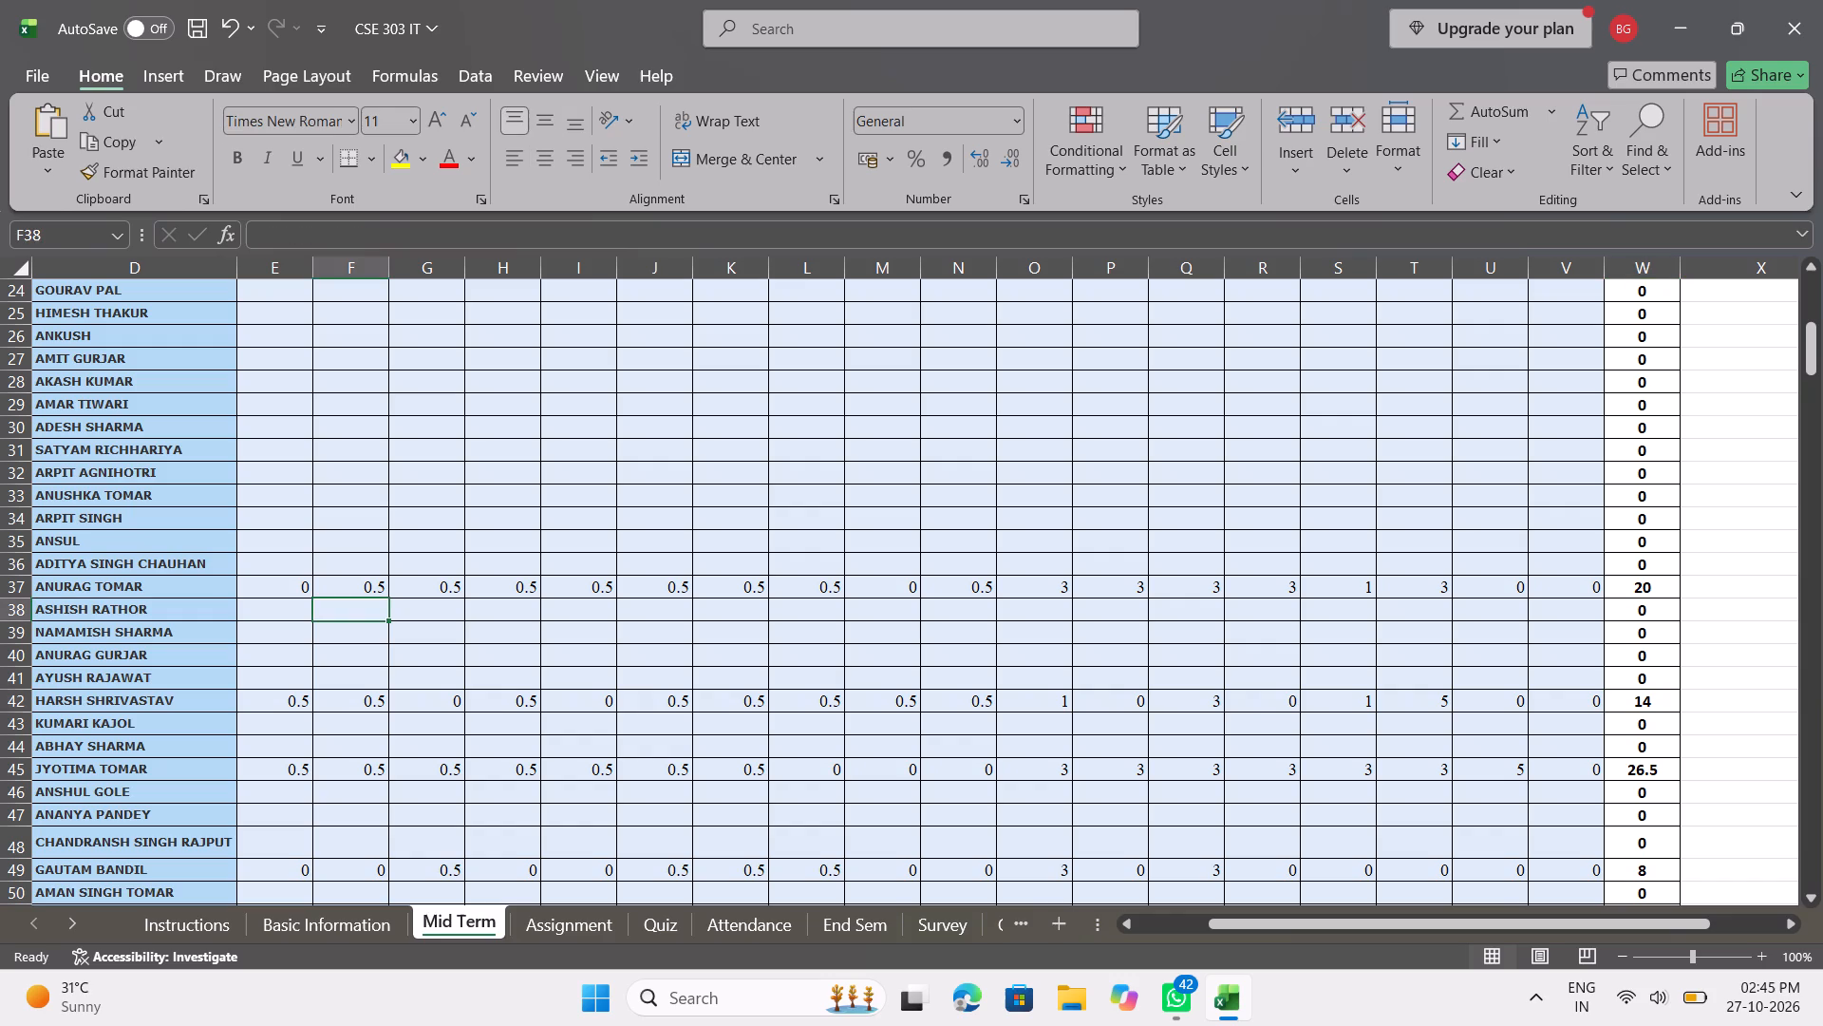
left_click(296, 617)
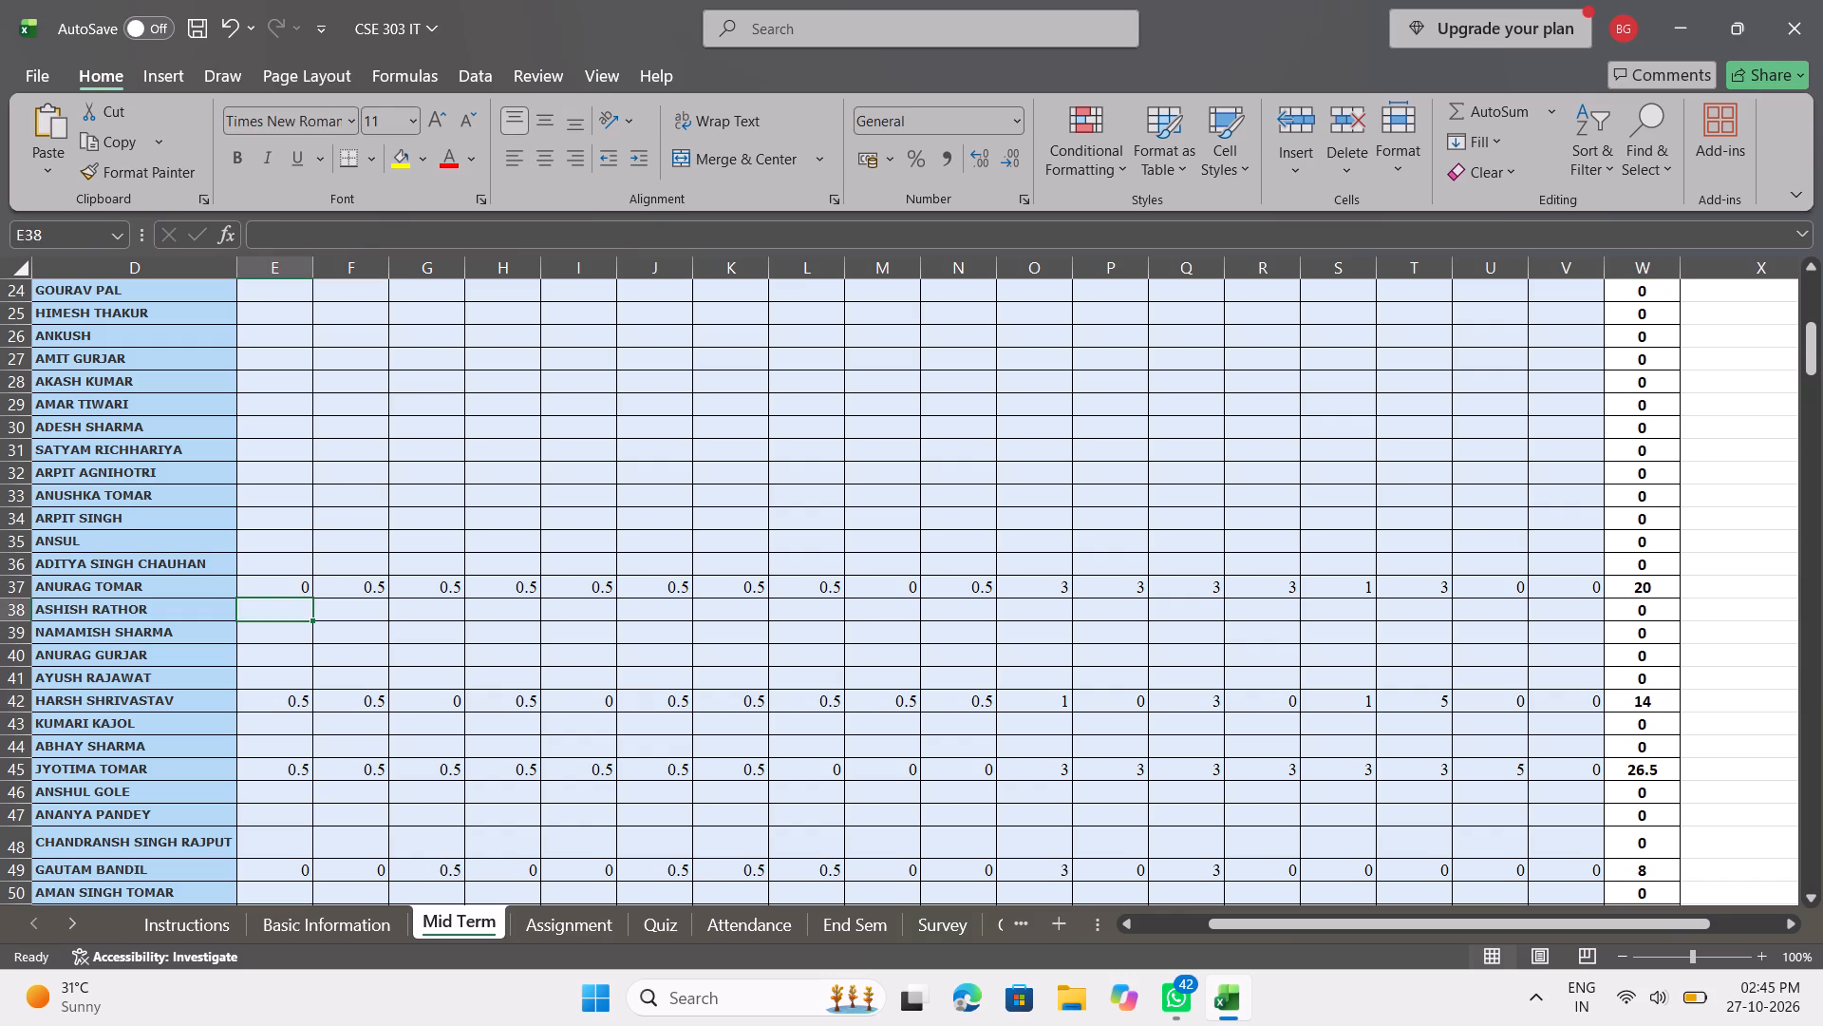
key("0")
key("Right")
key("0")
key("Right")
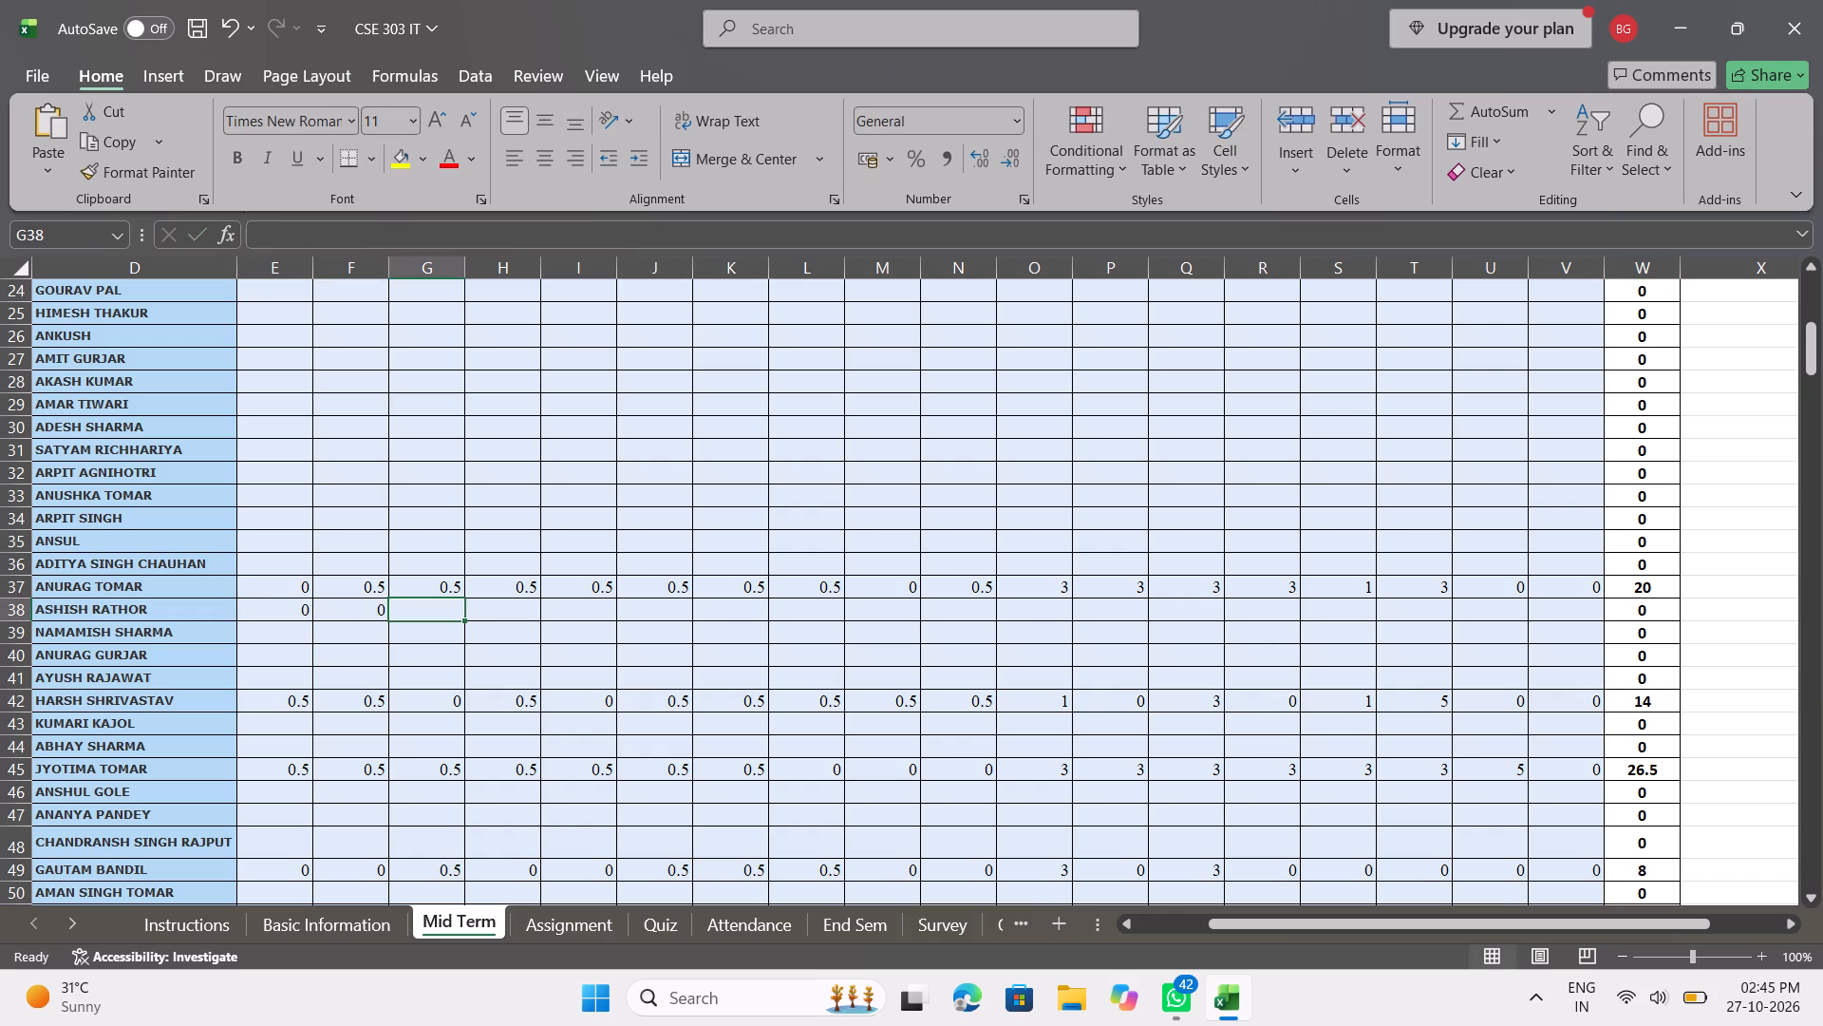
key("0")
key("Right")
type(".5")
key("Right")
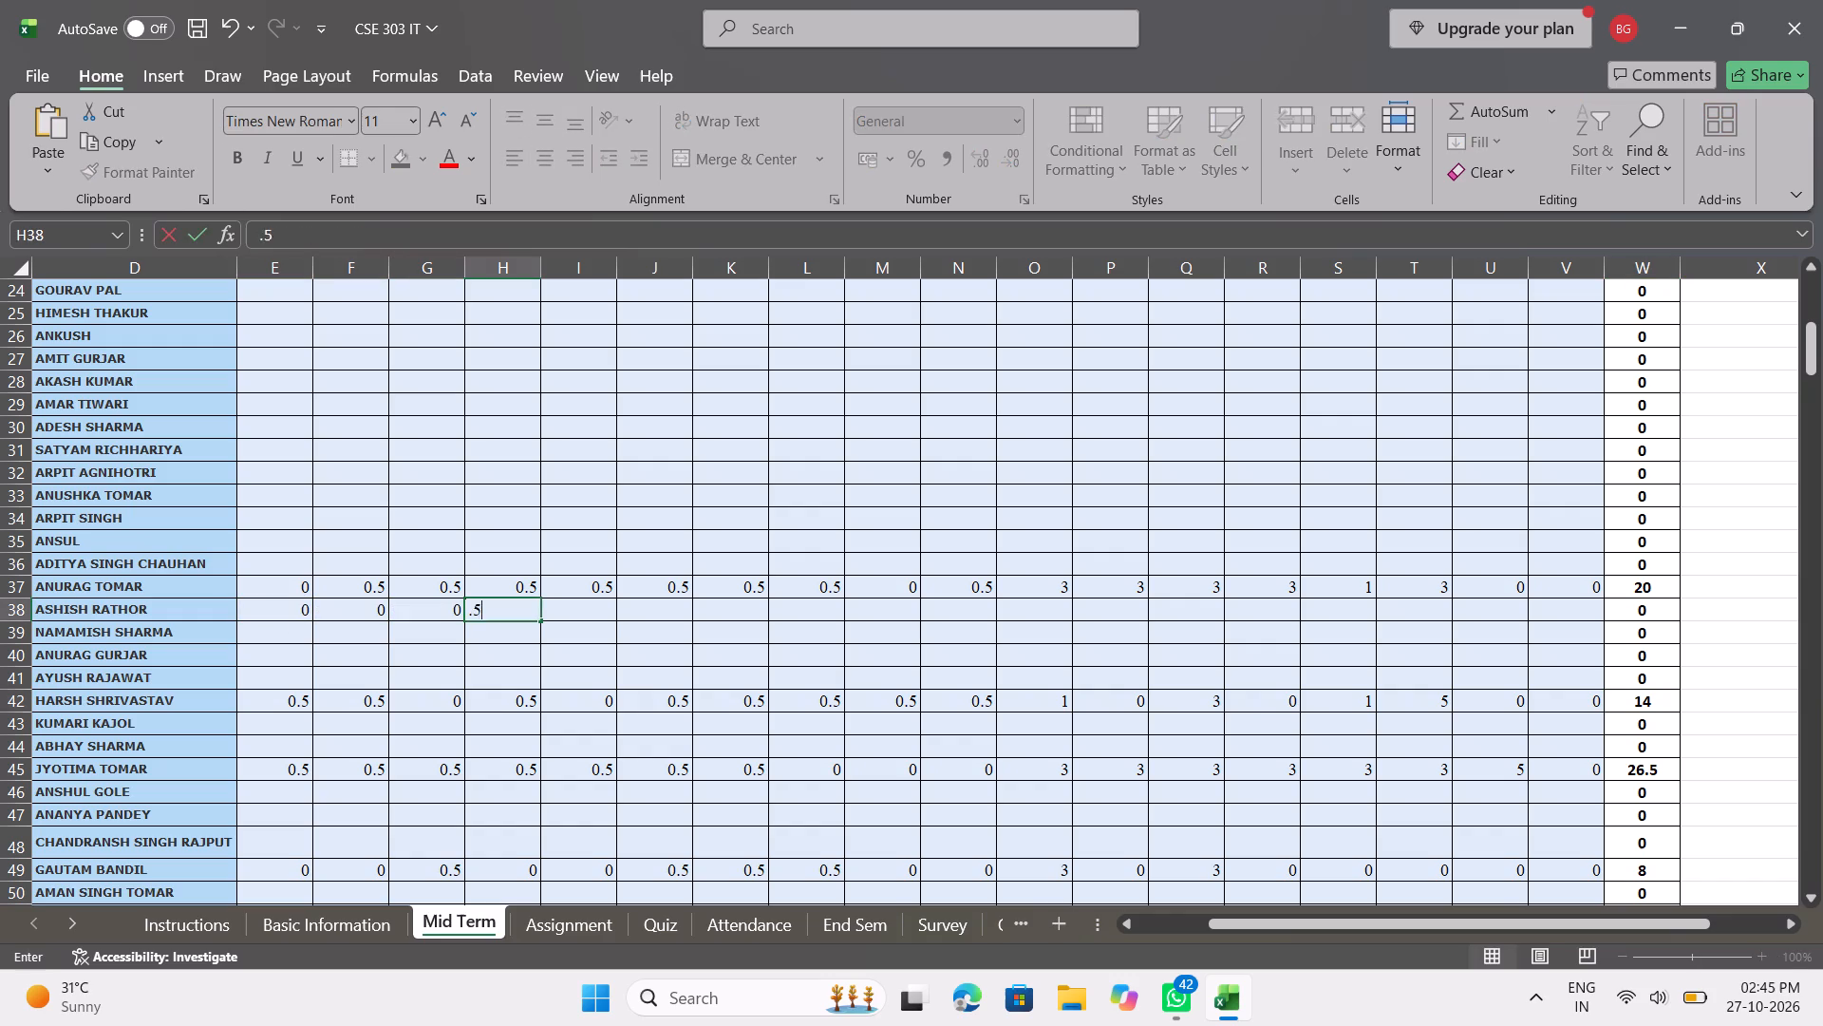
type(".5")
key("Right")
Enter the row 38 student's Q6 to Q10 marks in J38 through N38 as 0, 0.5, 0.5, 0 and 0.
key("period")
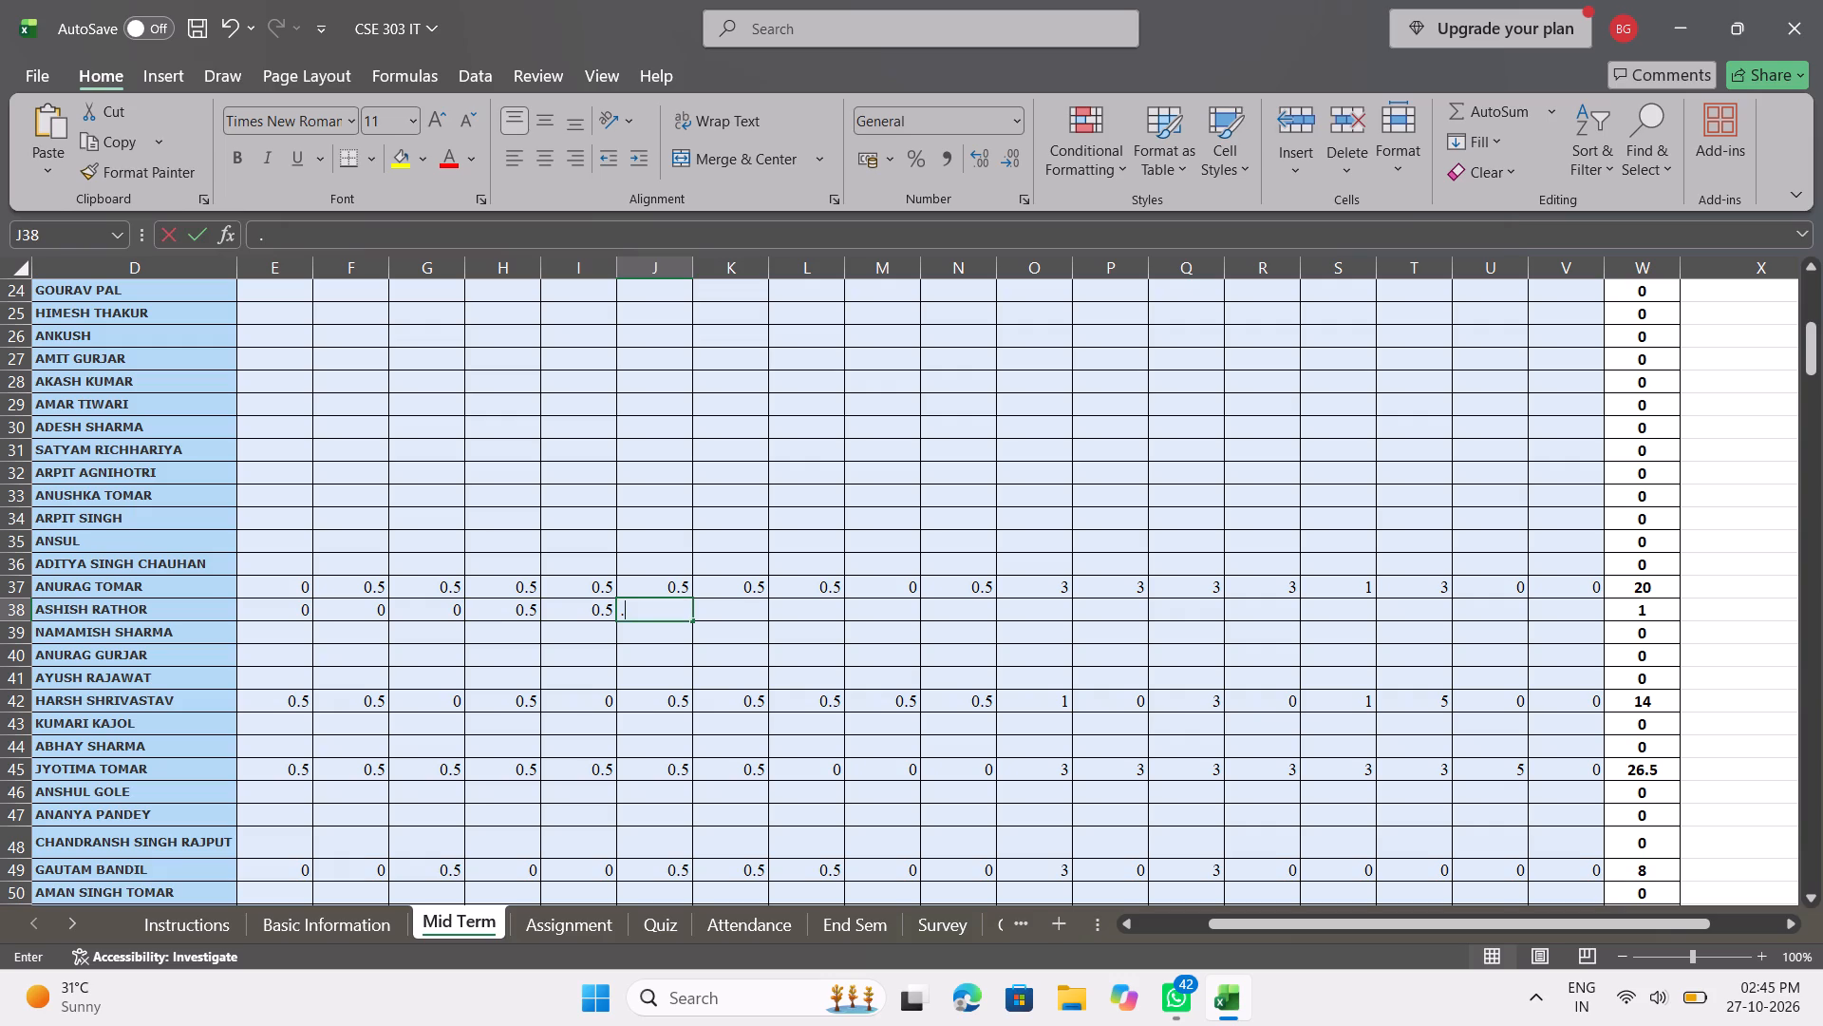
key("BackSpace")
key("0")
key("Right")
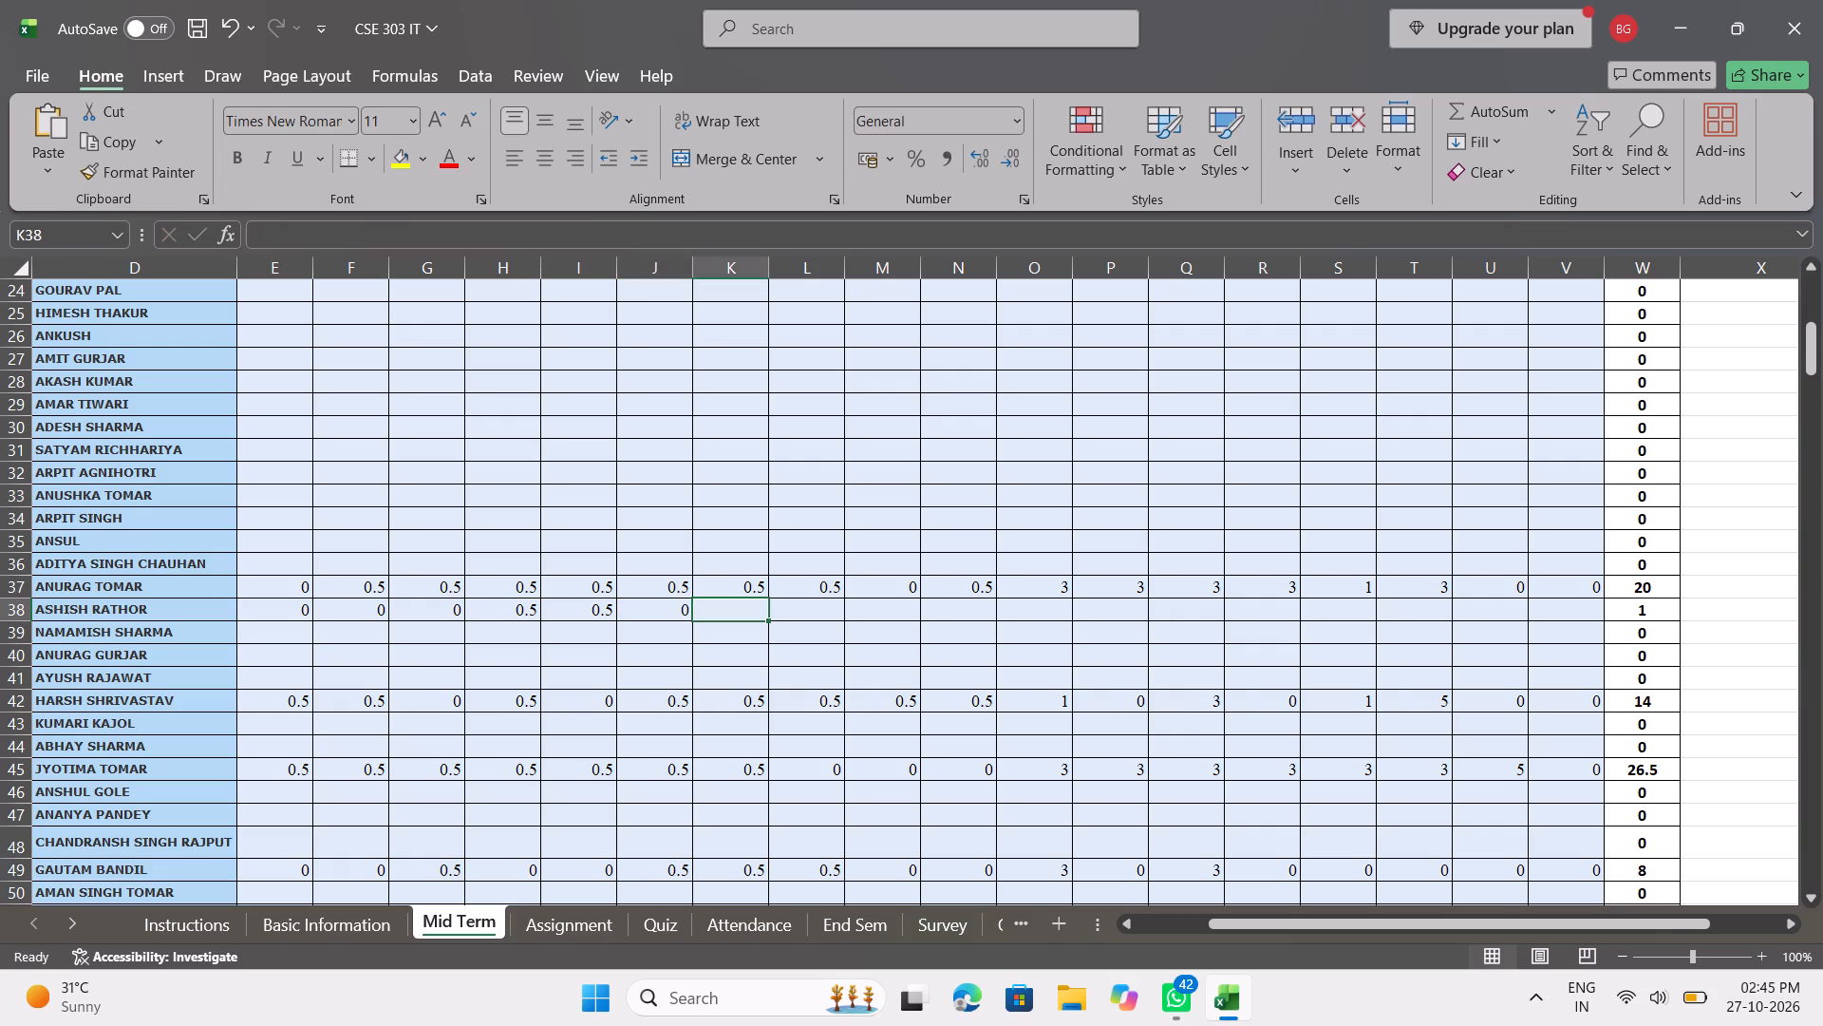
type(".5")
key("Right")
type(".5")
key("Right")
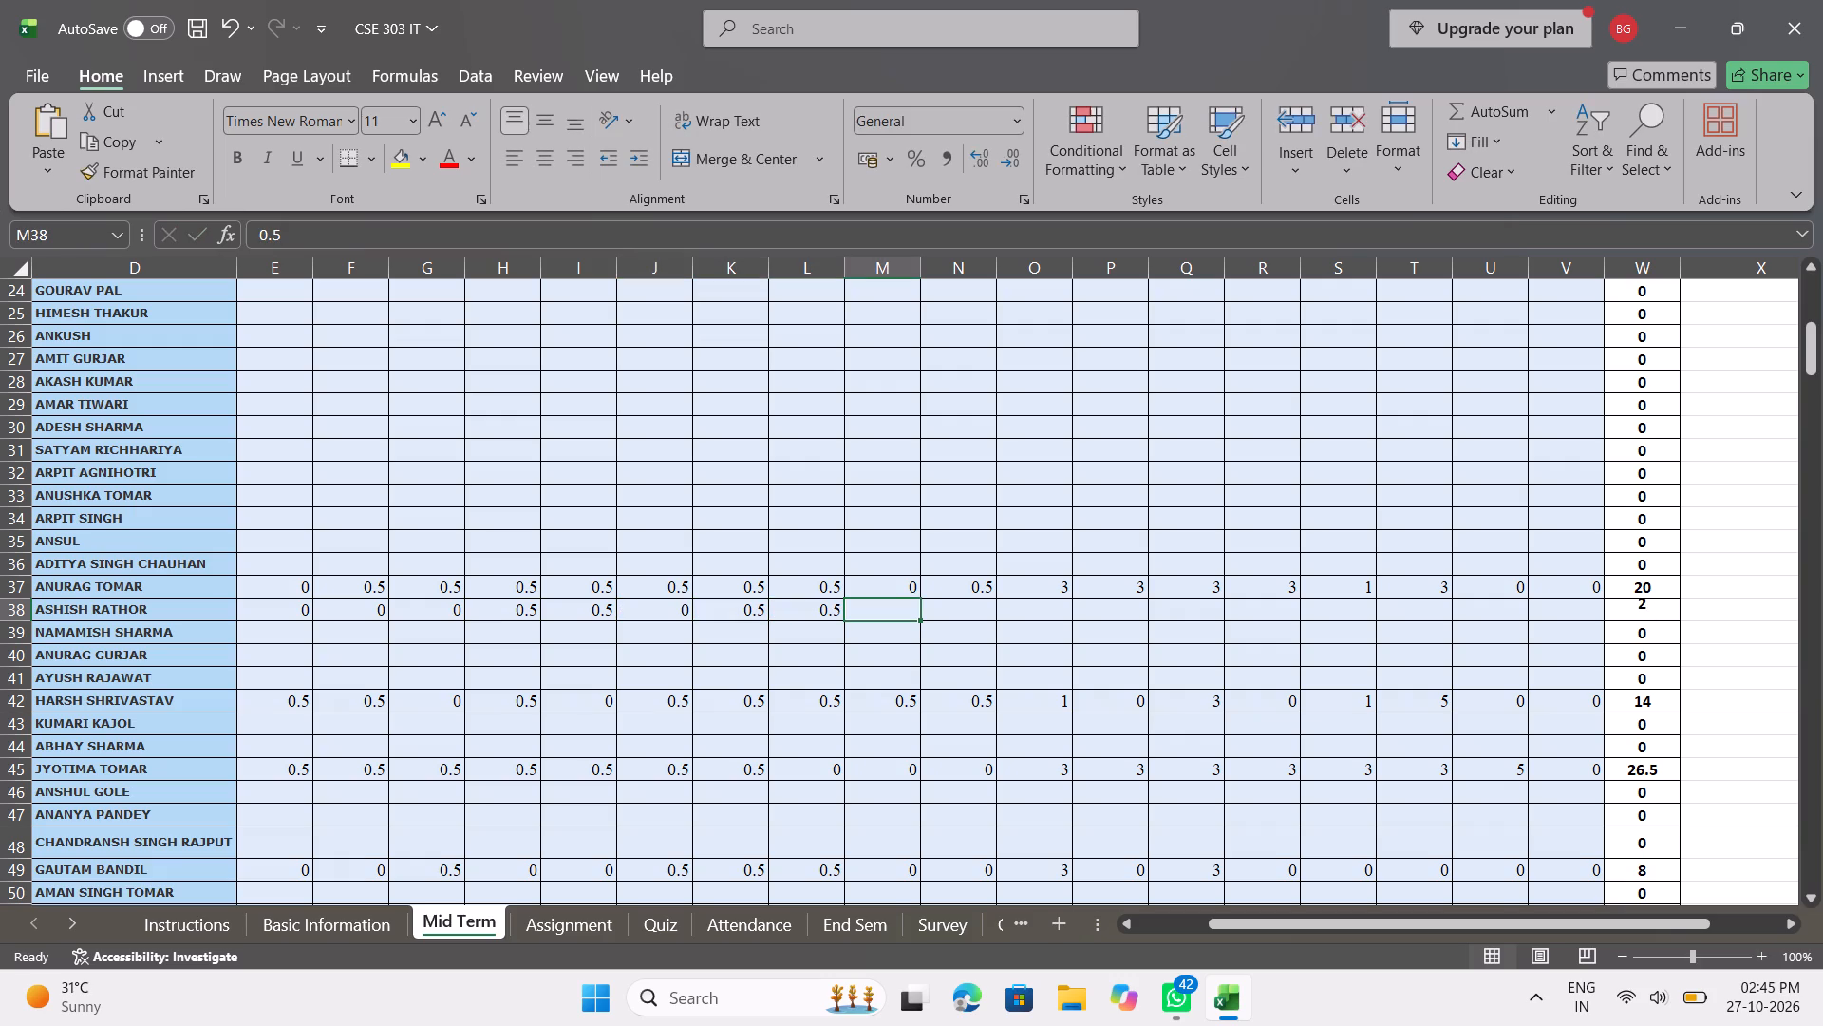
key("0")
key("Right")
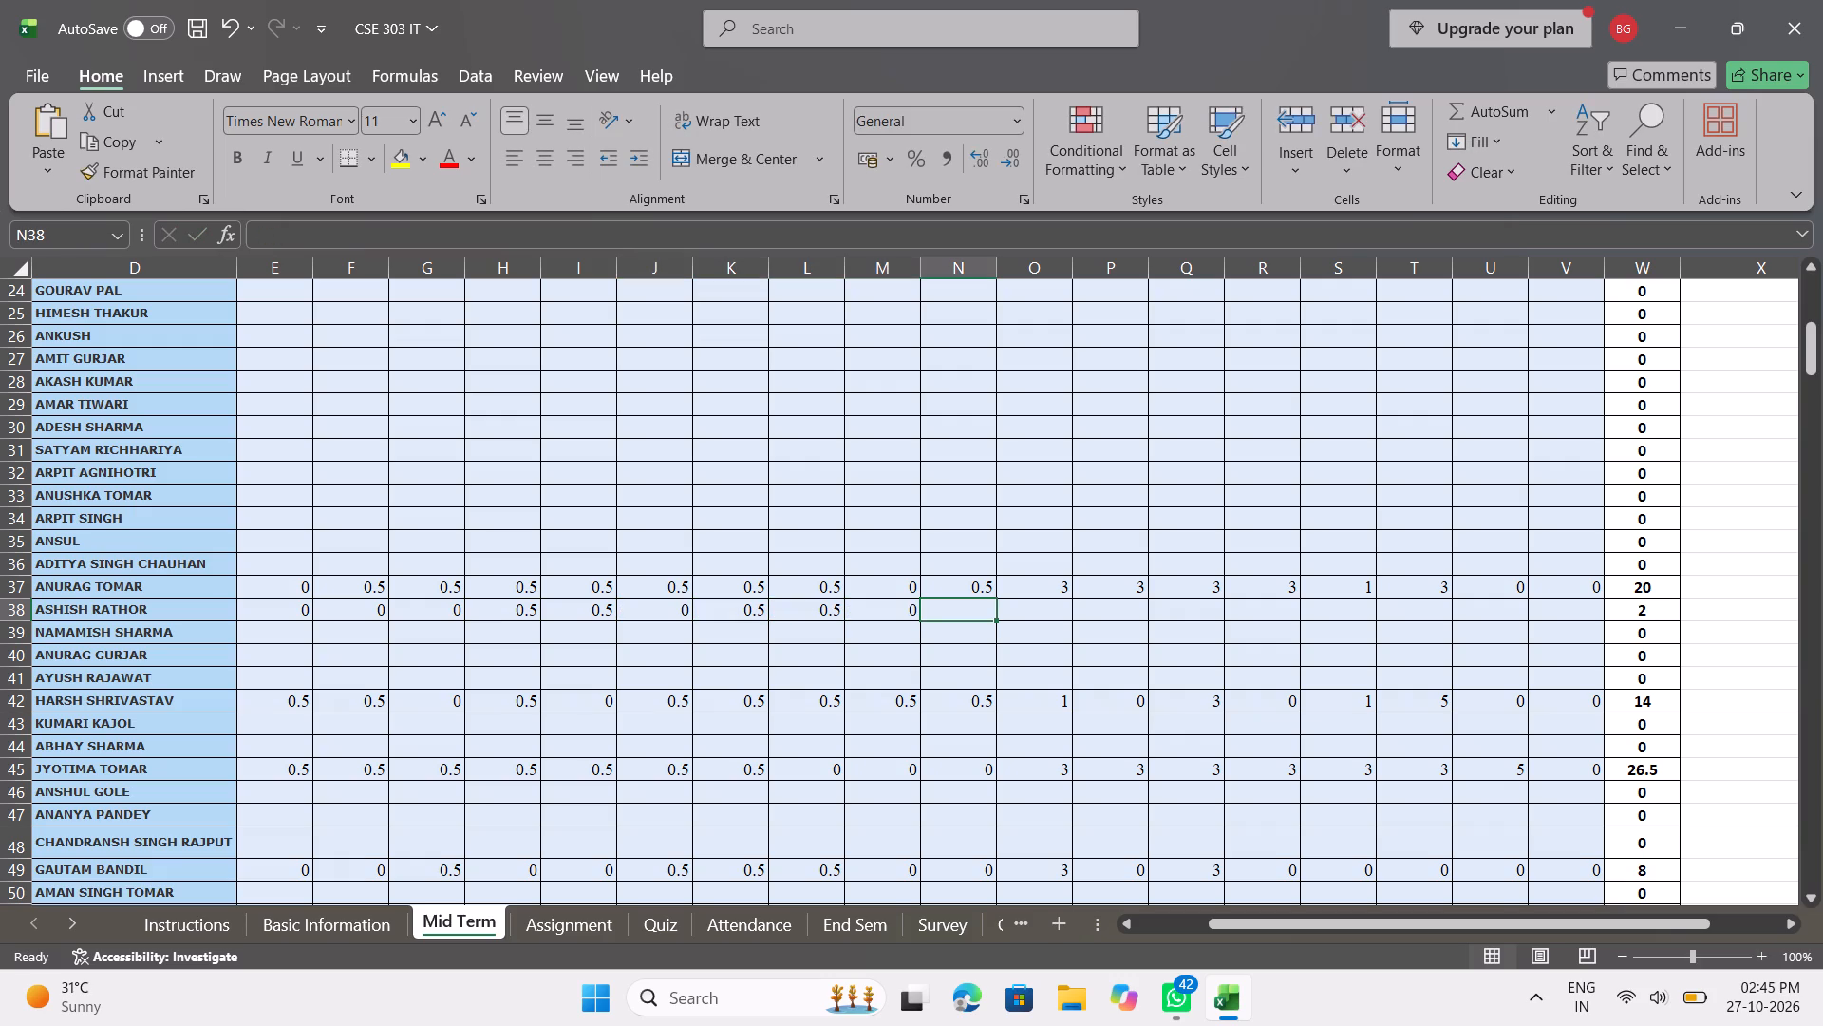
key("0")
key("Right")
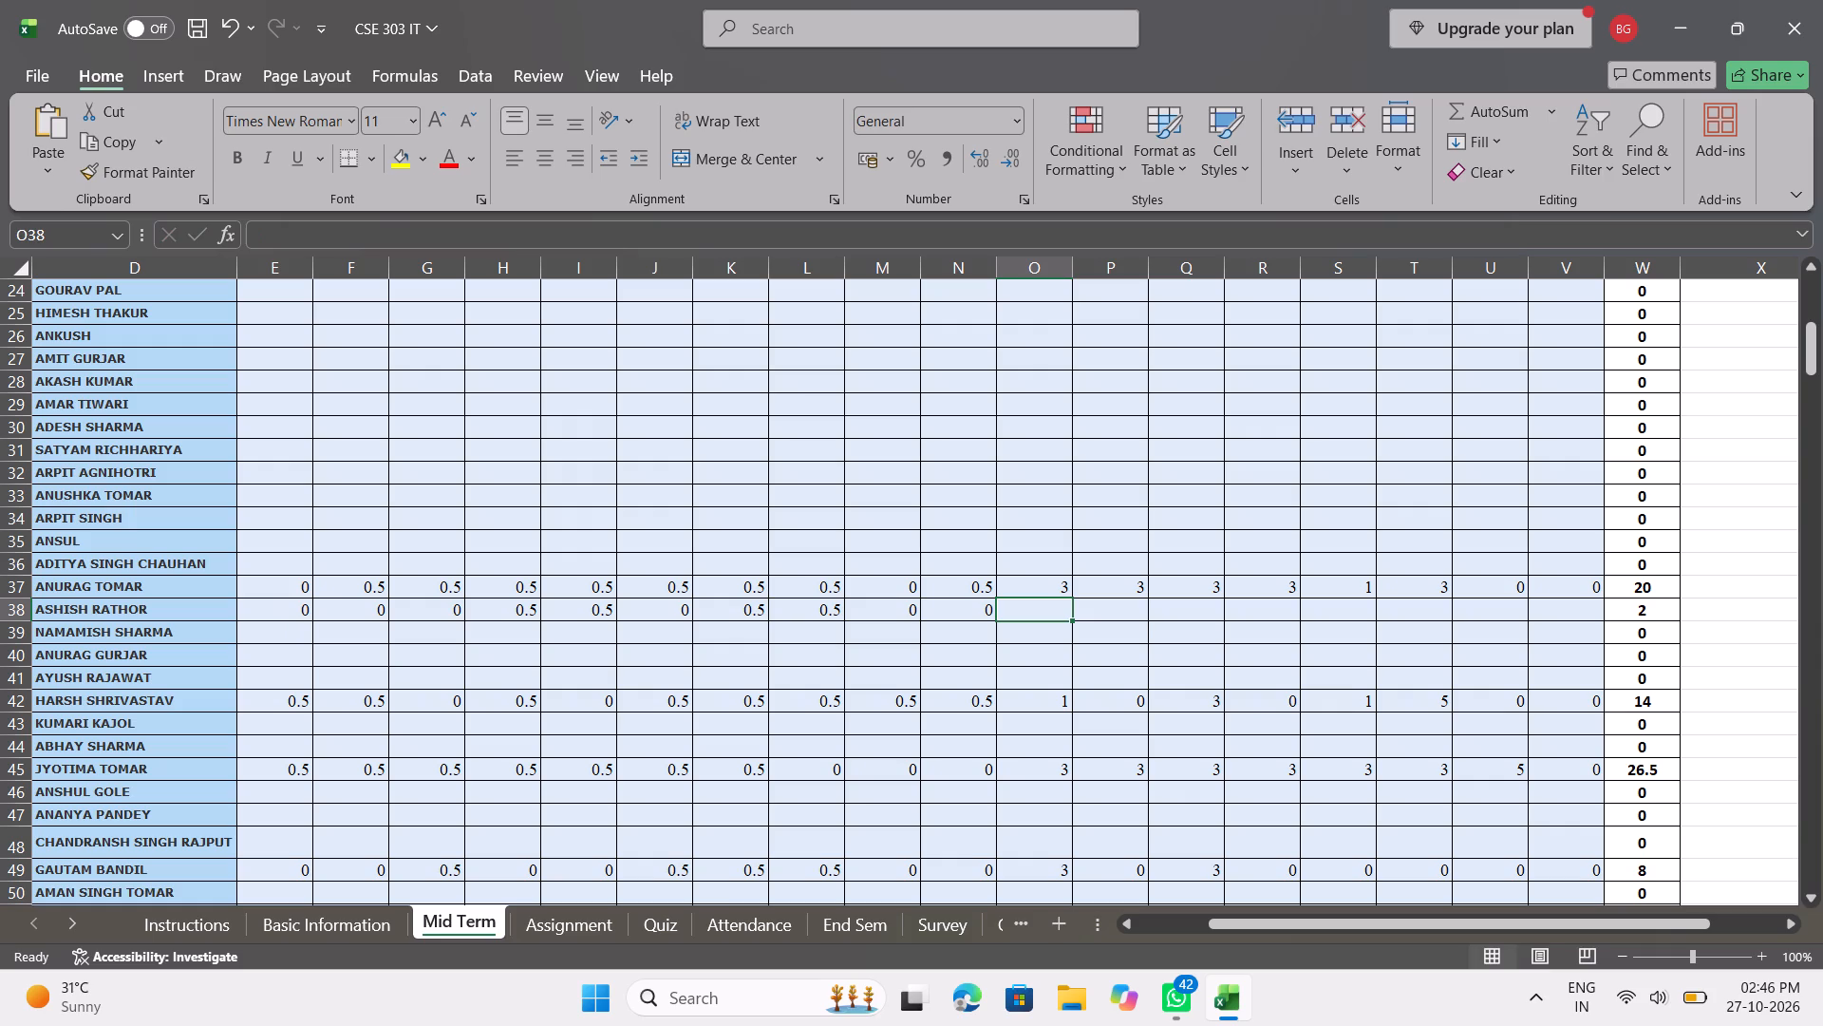
Enter the row 38 student's Q11 to Q15 marks in O38 through S38 as 1, 0, 2, 0 and 0.
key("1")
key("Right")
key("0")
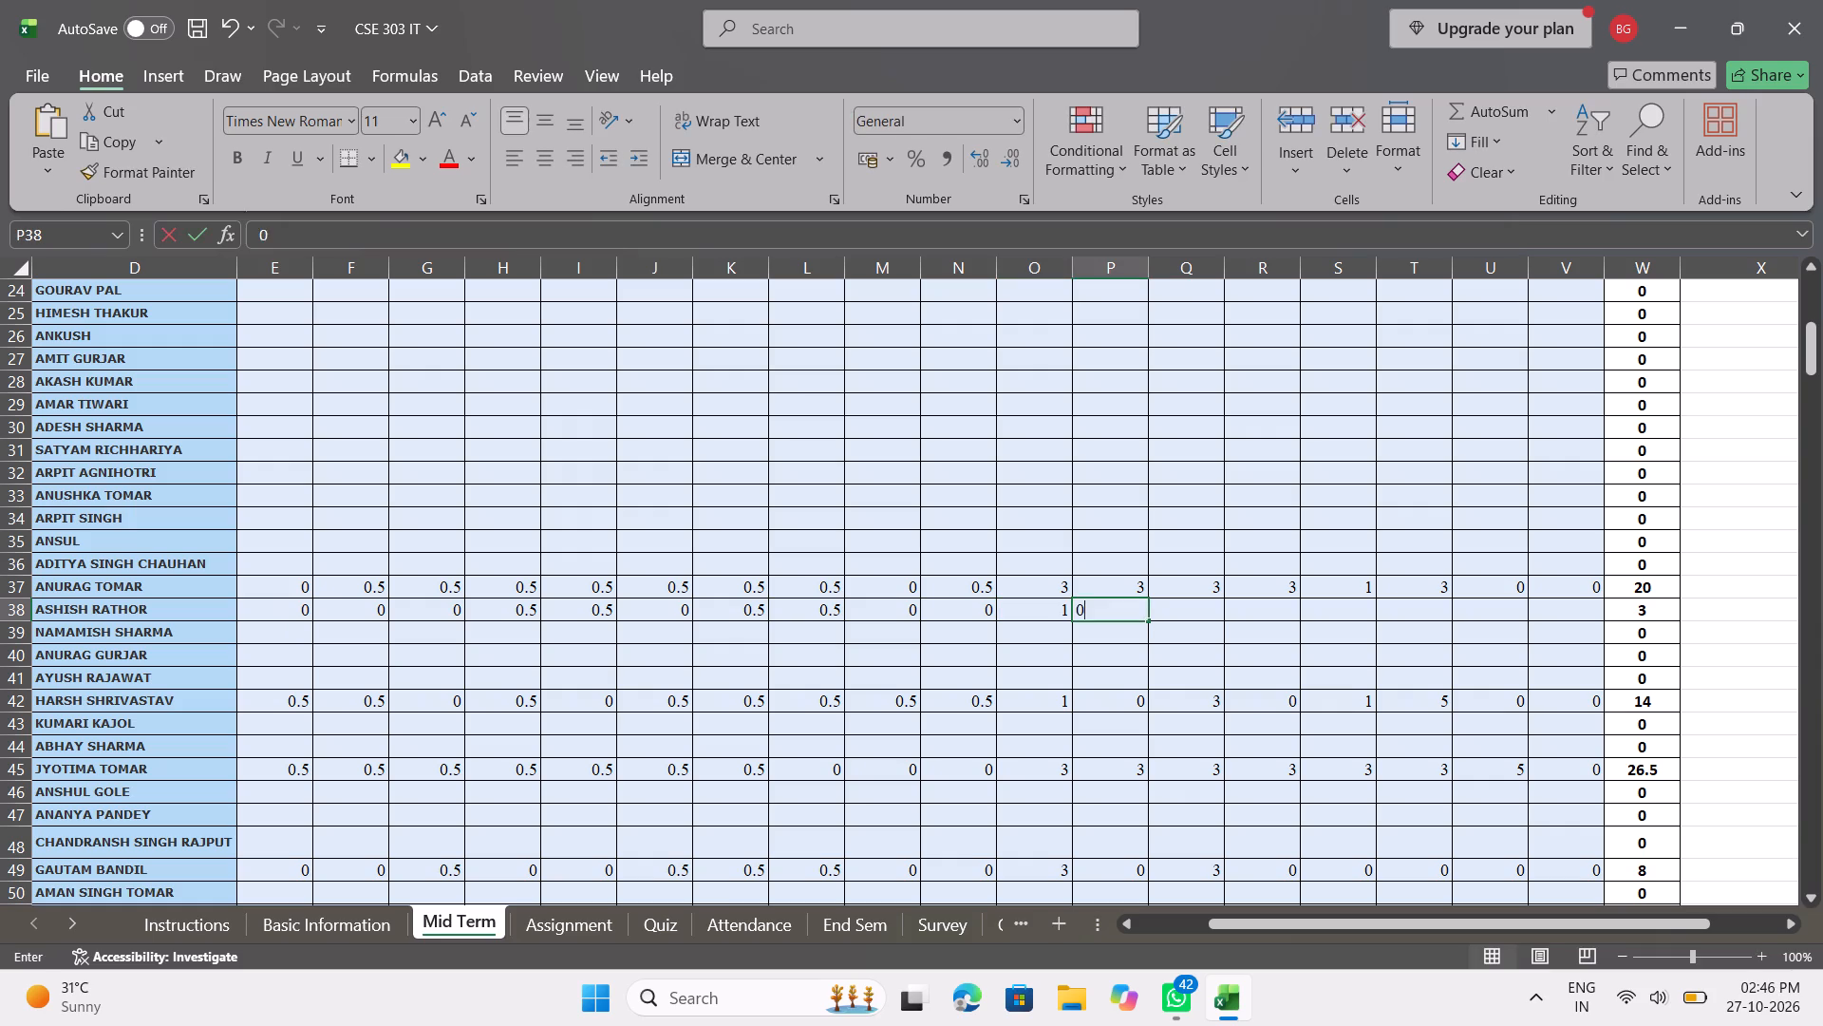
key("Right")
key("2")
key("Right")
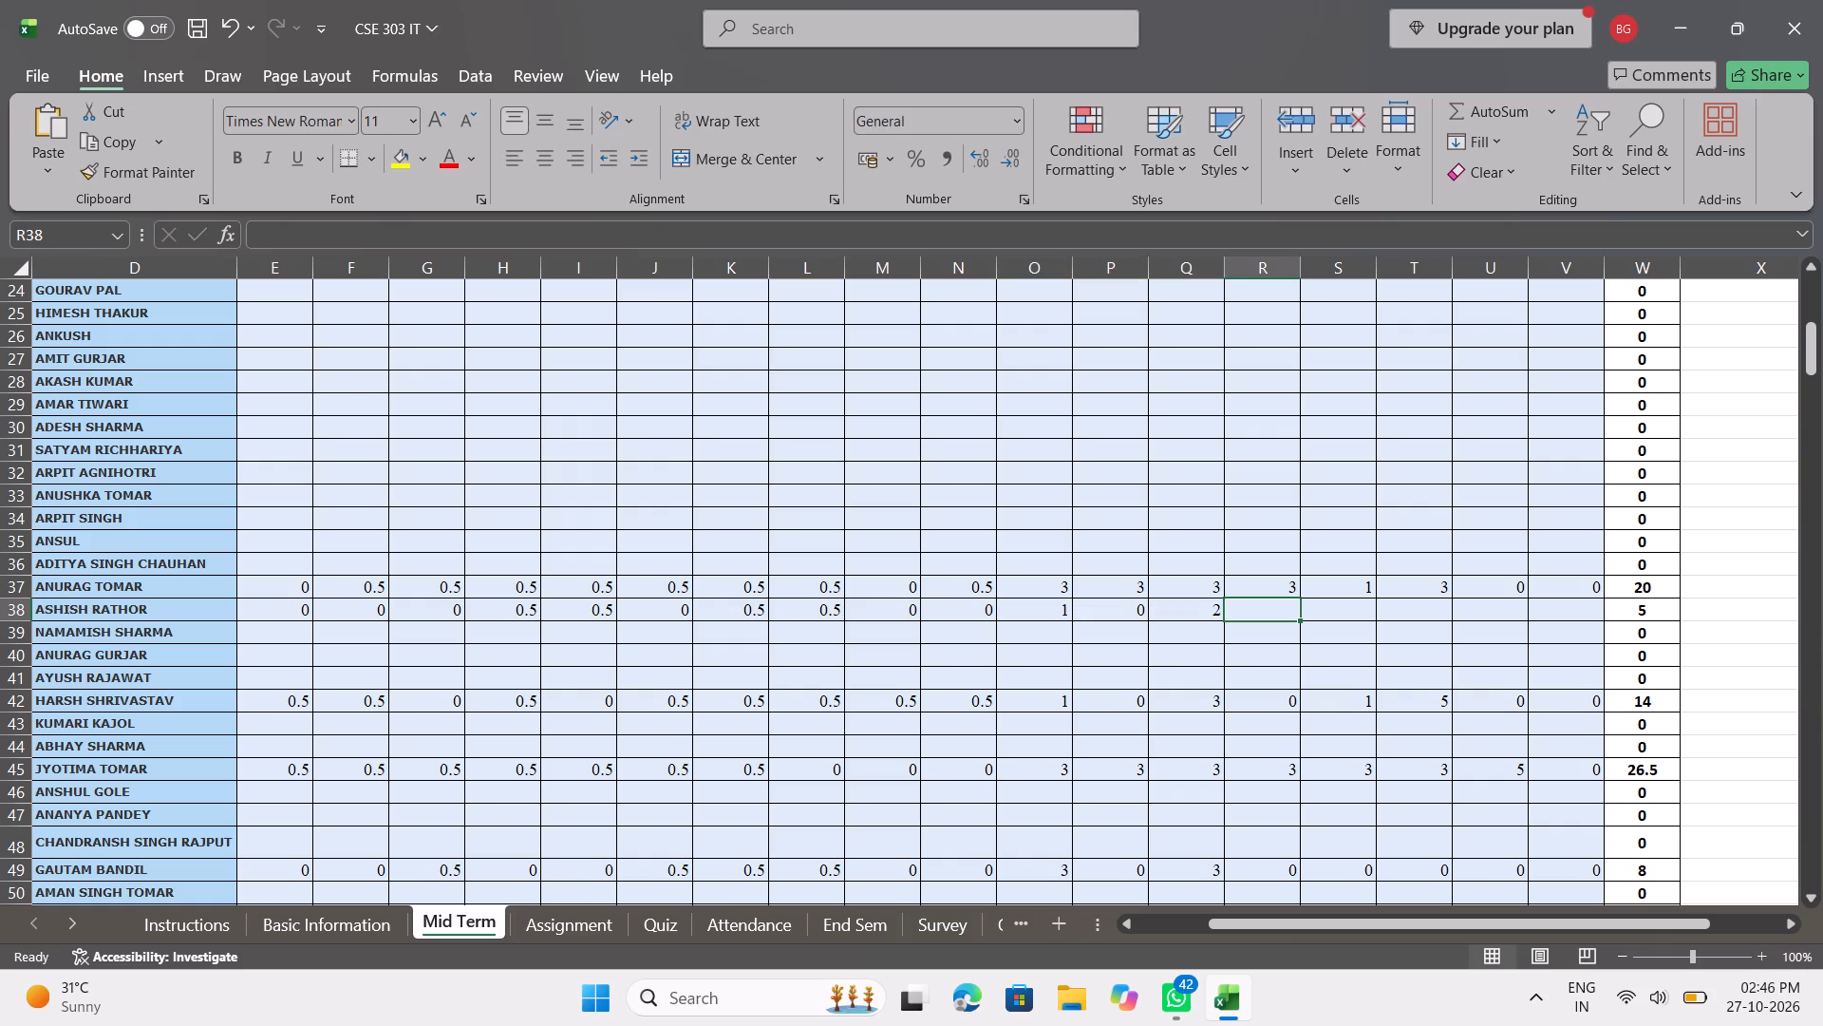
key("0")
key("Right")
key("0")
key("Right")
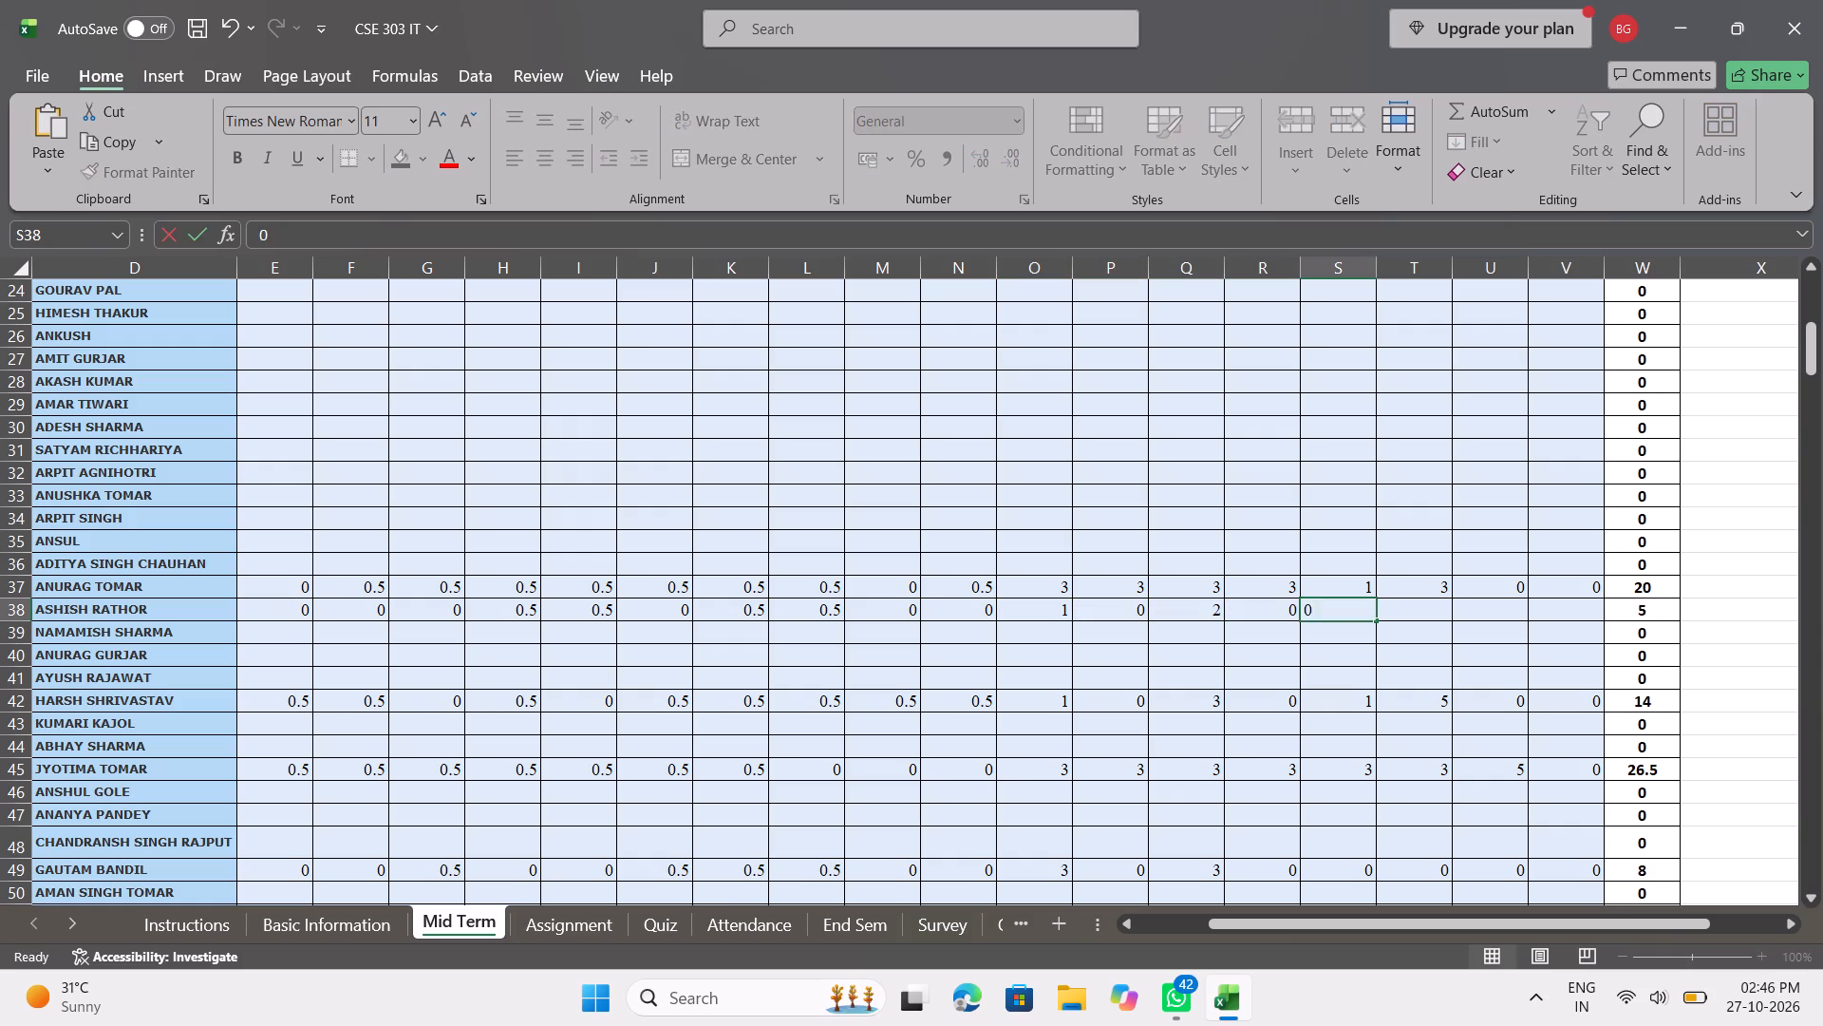
Enter the row 38 student's Q16 to Q18 marks: 1 in T38, 0 in U38 and 0 in V38.
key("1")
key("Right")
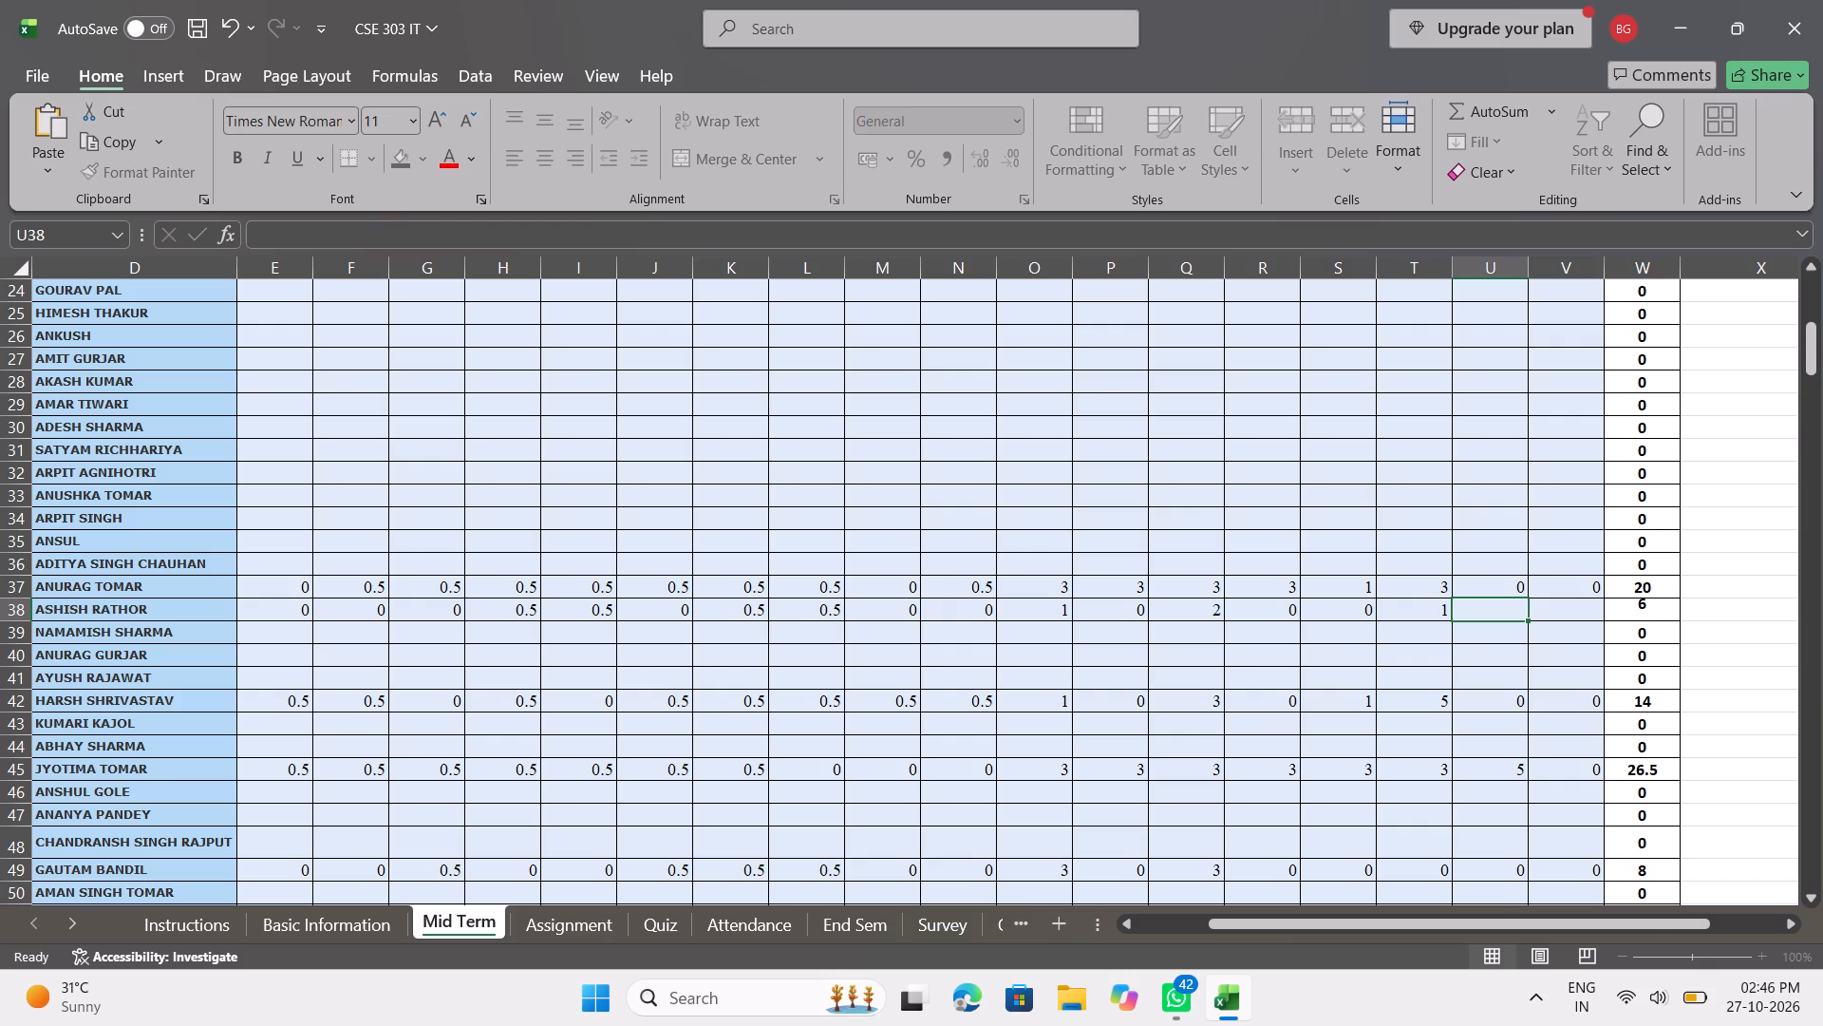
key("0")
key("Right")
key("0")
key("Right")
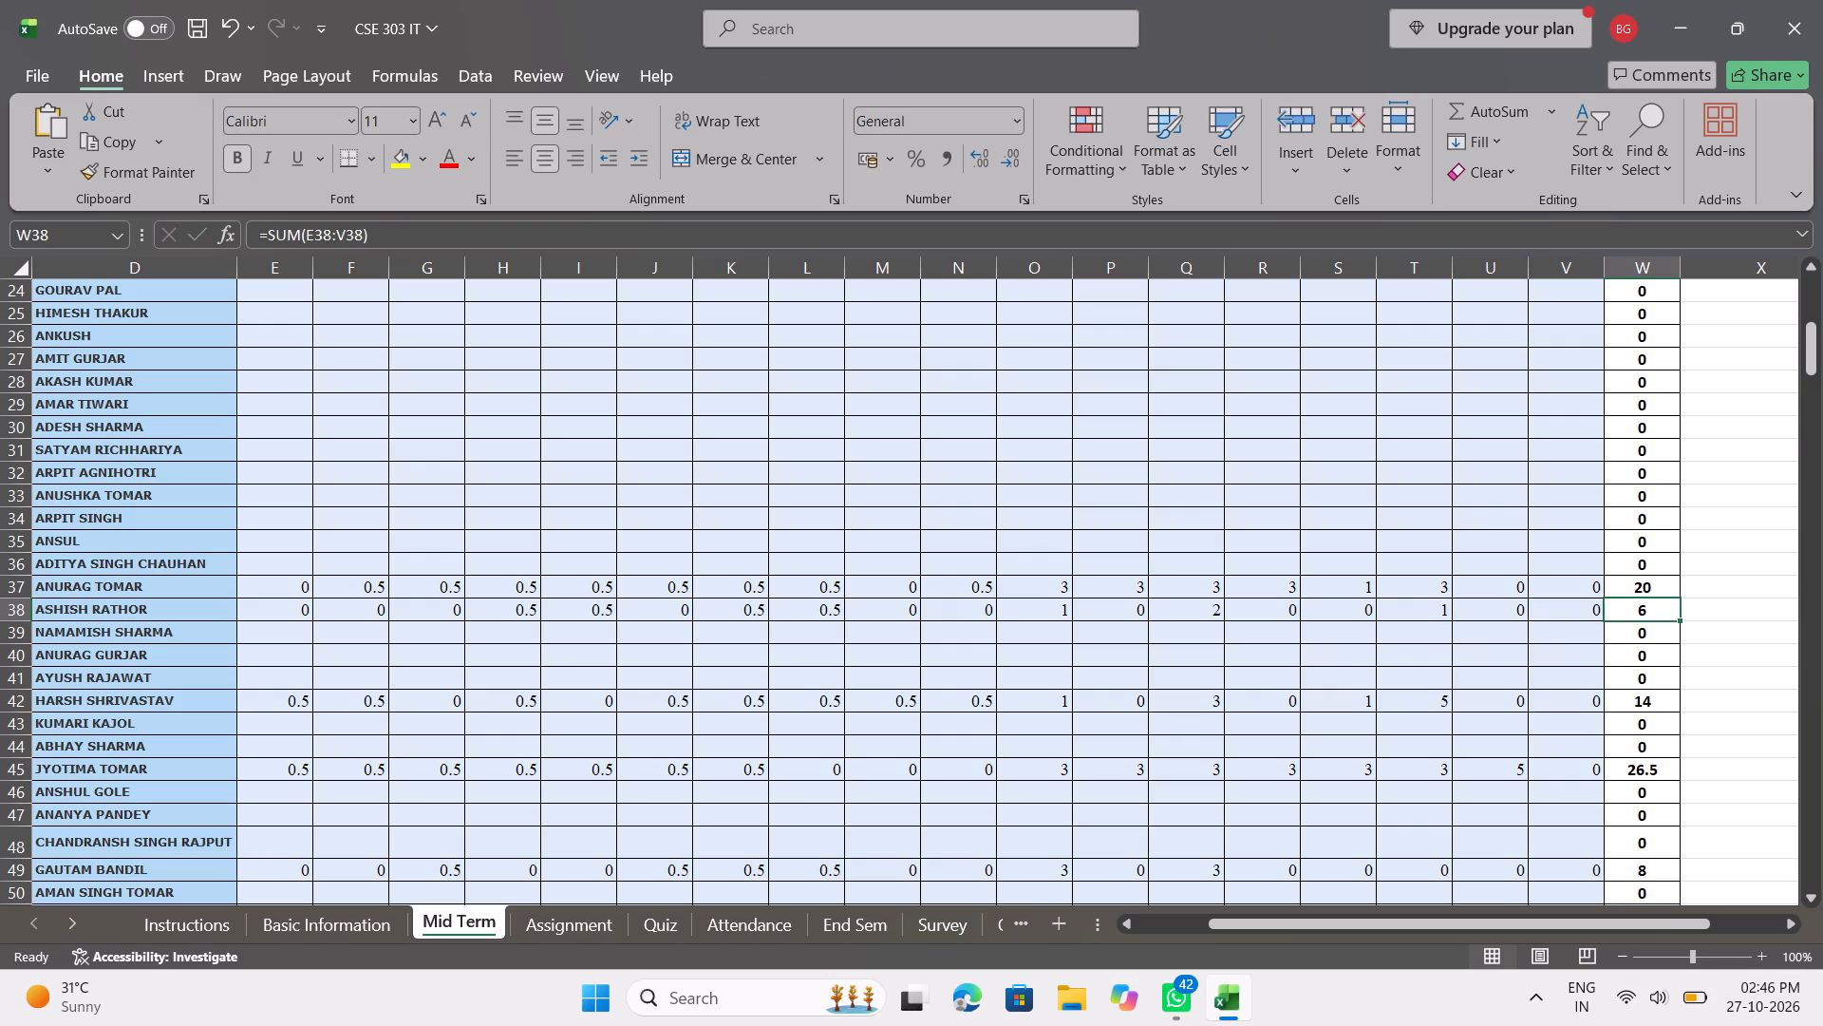
Enter 0.5 for each of the row 27 student's Q1 to Q3 marks in E27 through G27.
left_click(260, 359)
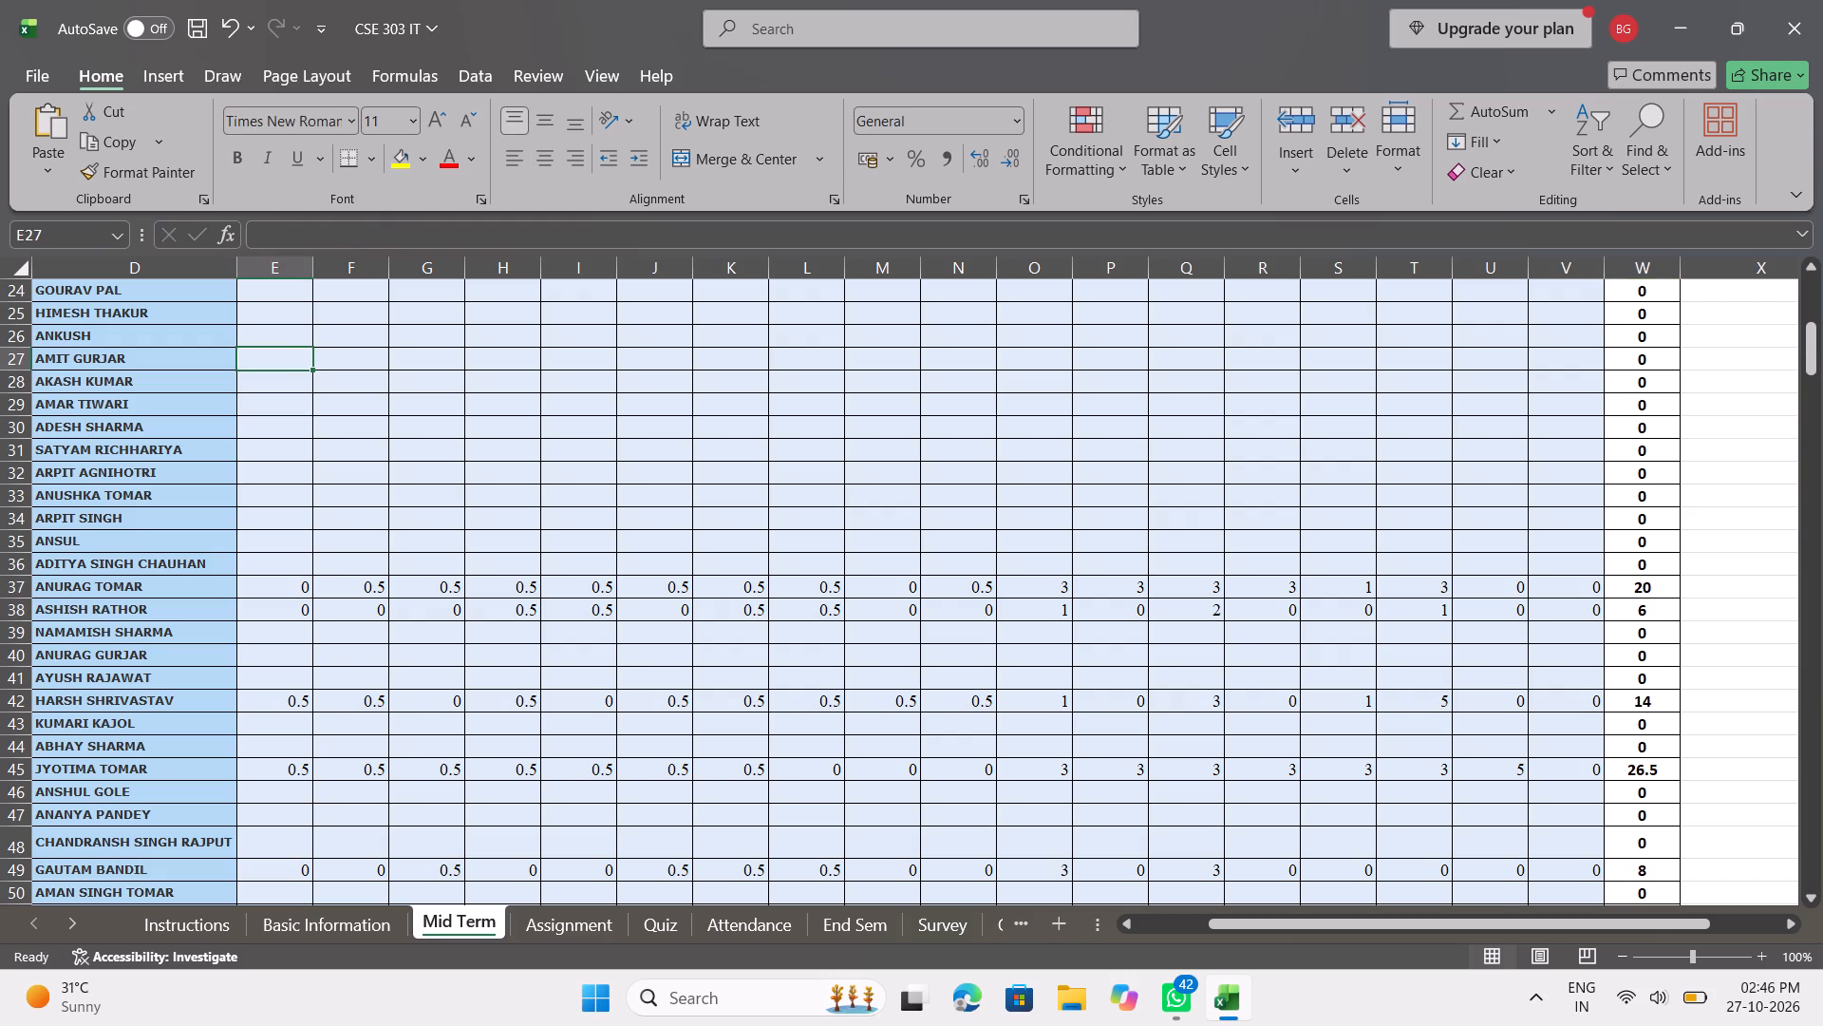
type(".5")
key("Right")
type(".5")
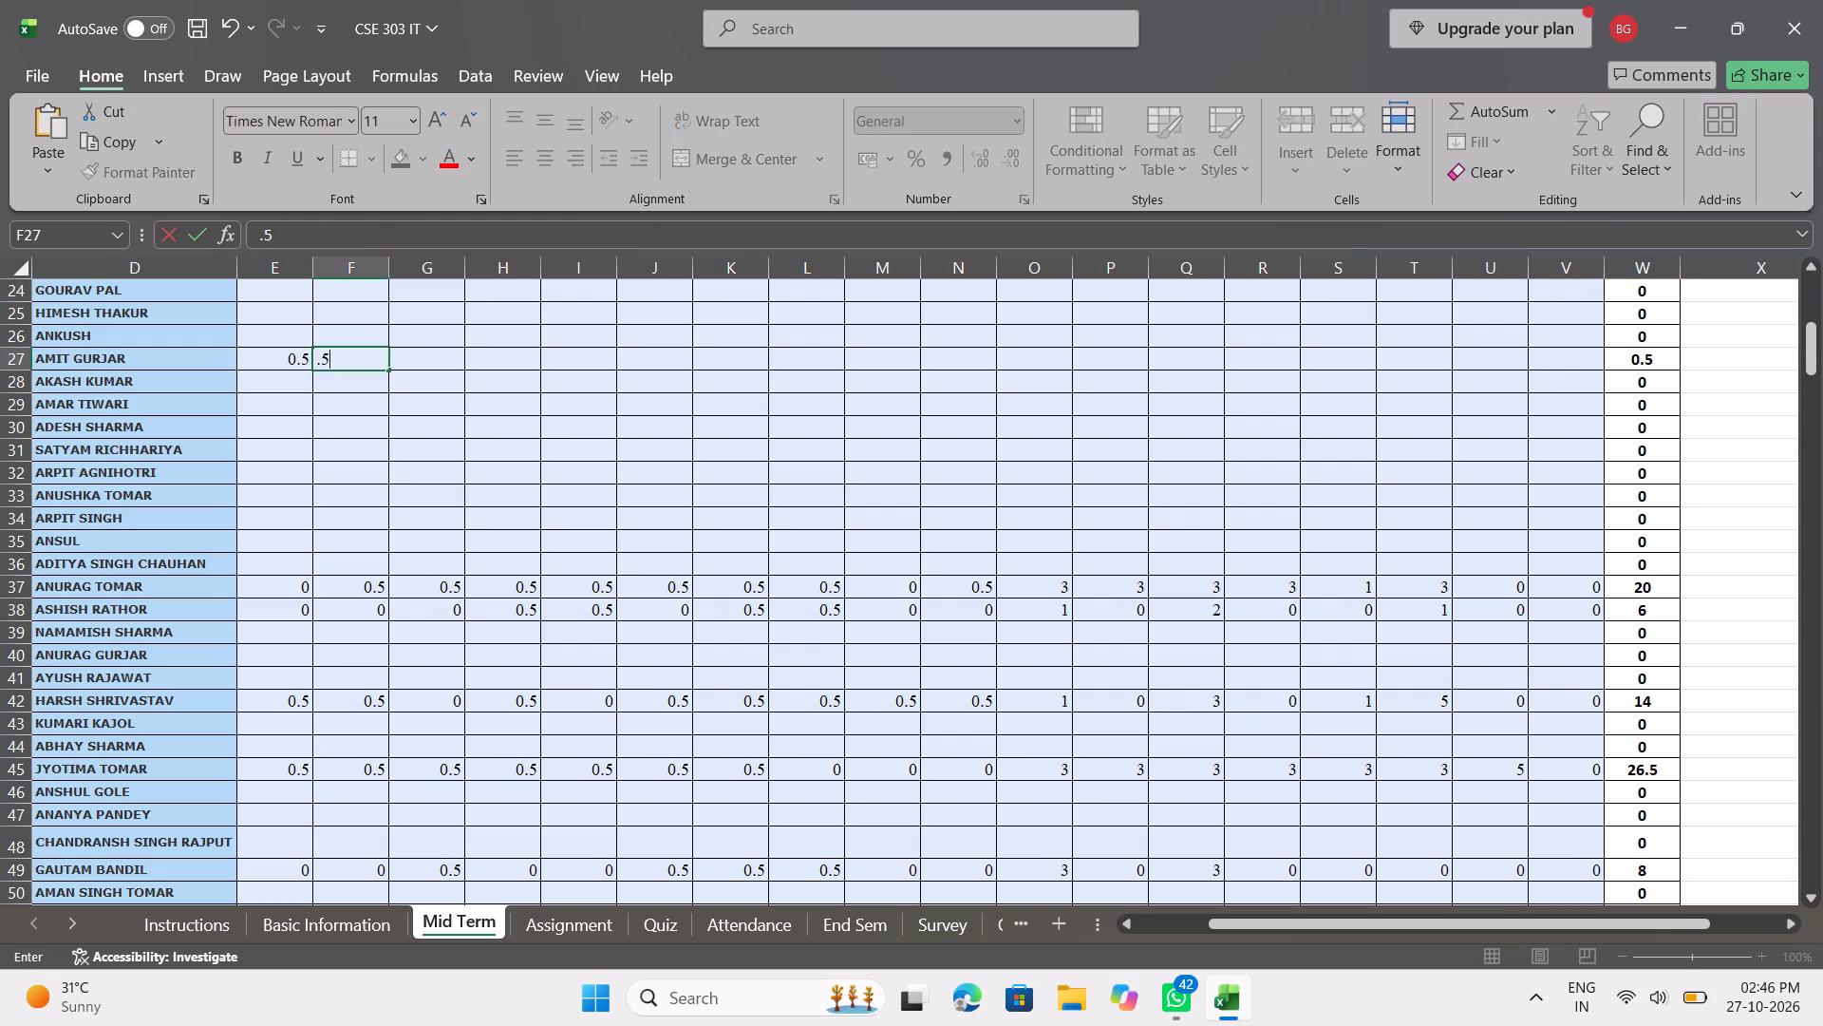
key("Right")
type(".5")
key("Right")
Enter 0.5 for each of the row 27 student's Q4 and Q5 marks in H27 and I27.
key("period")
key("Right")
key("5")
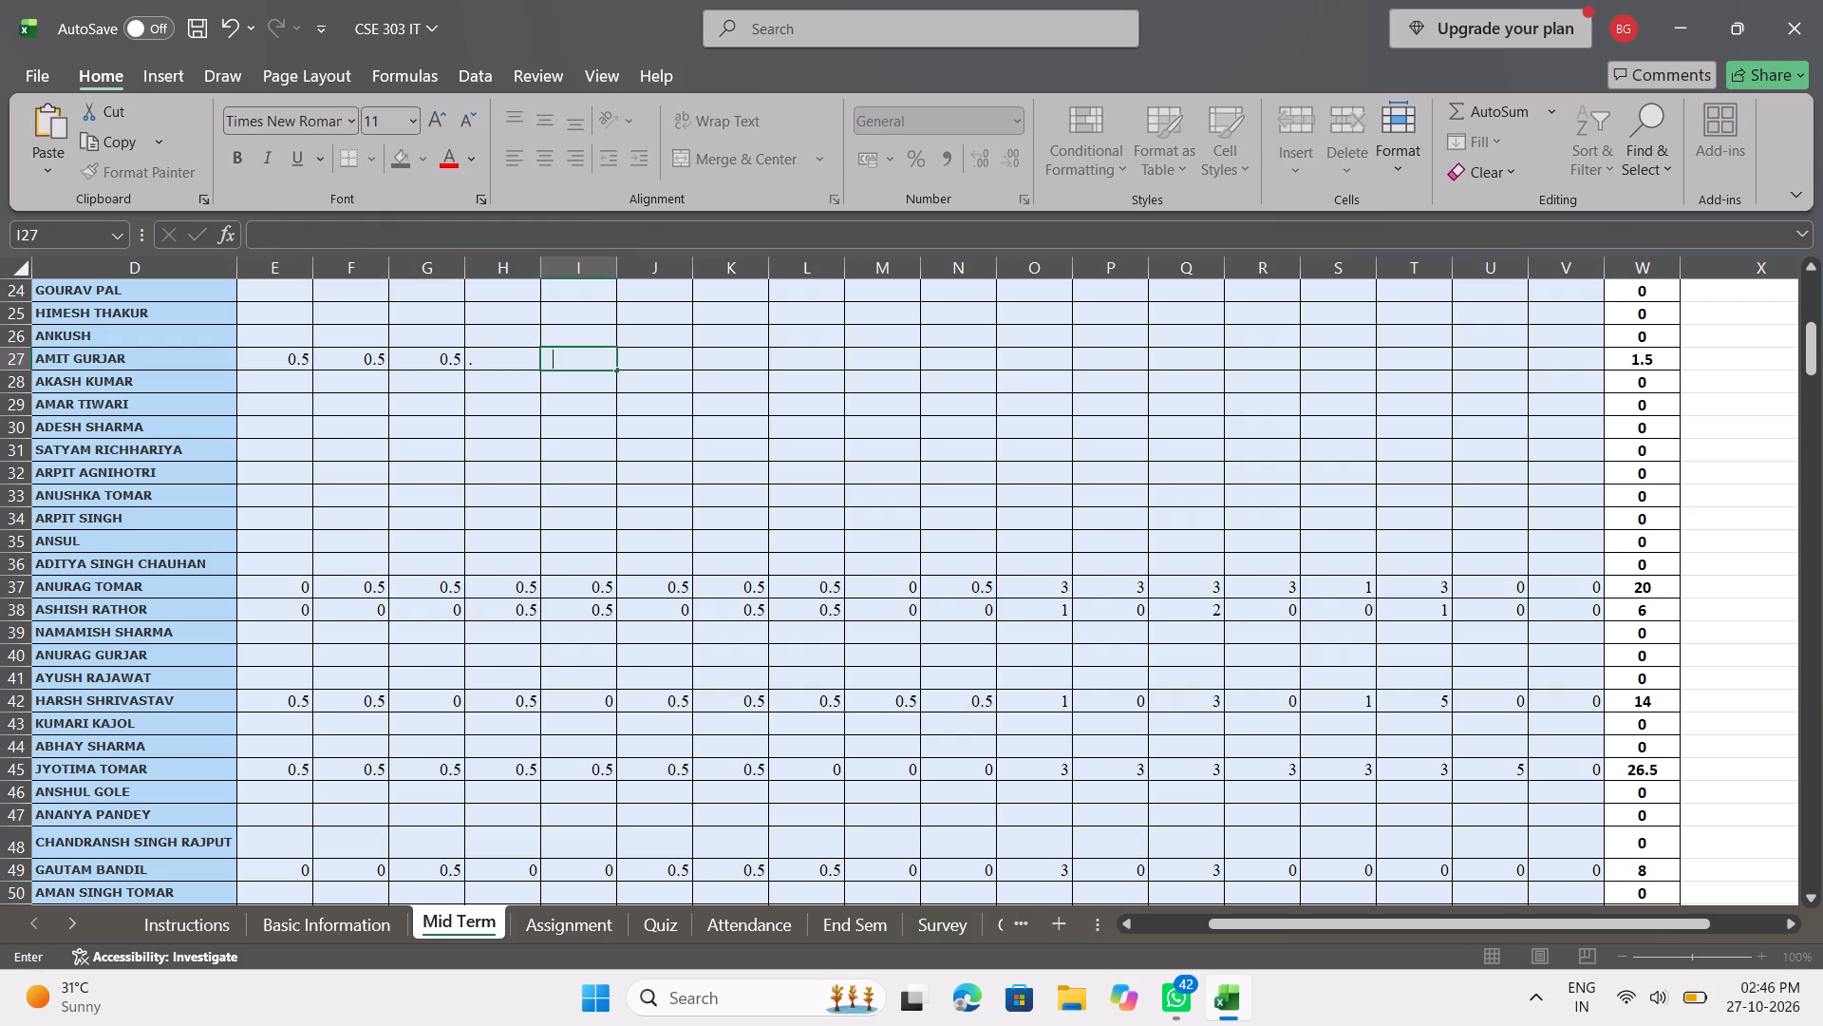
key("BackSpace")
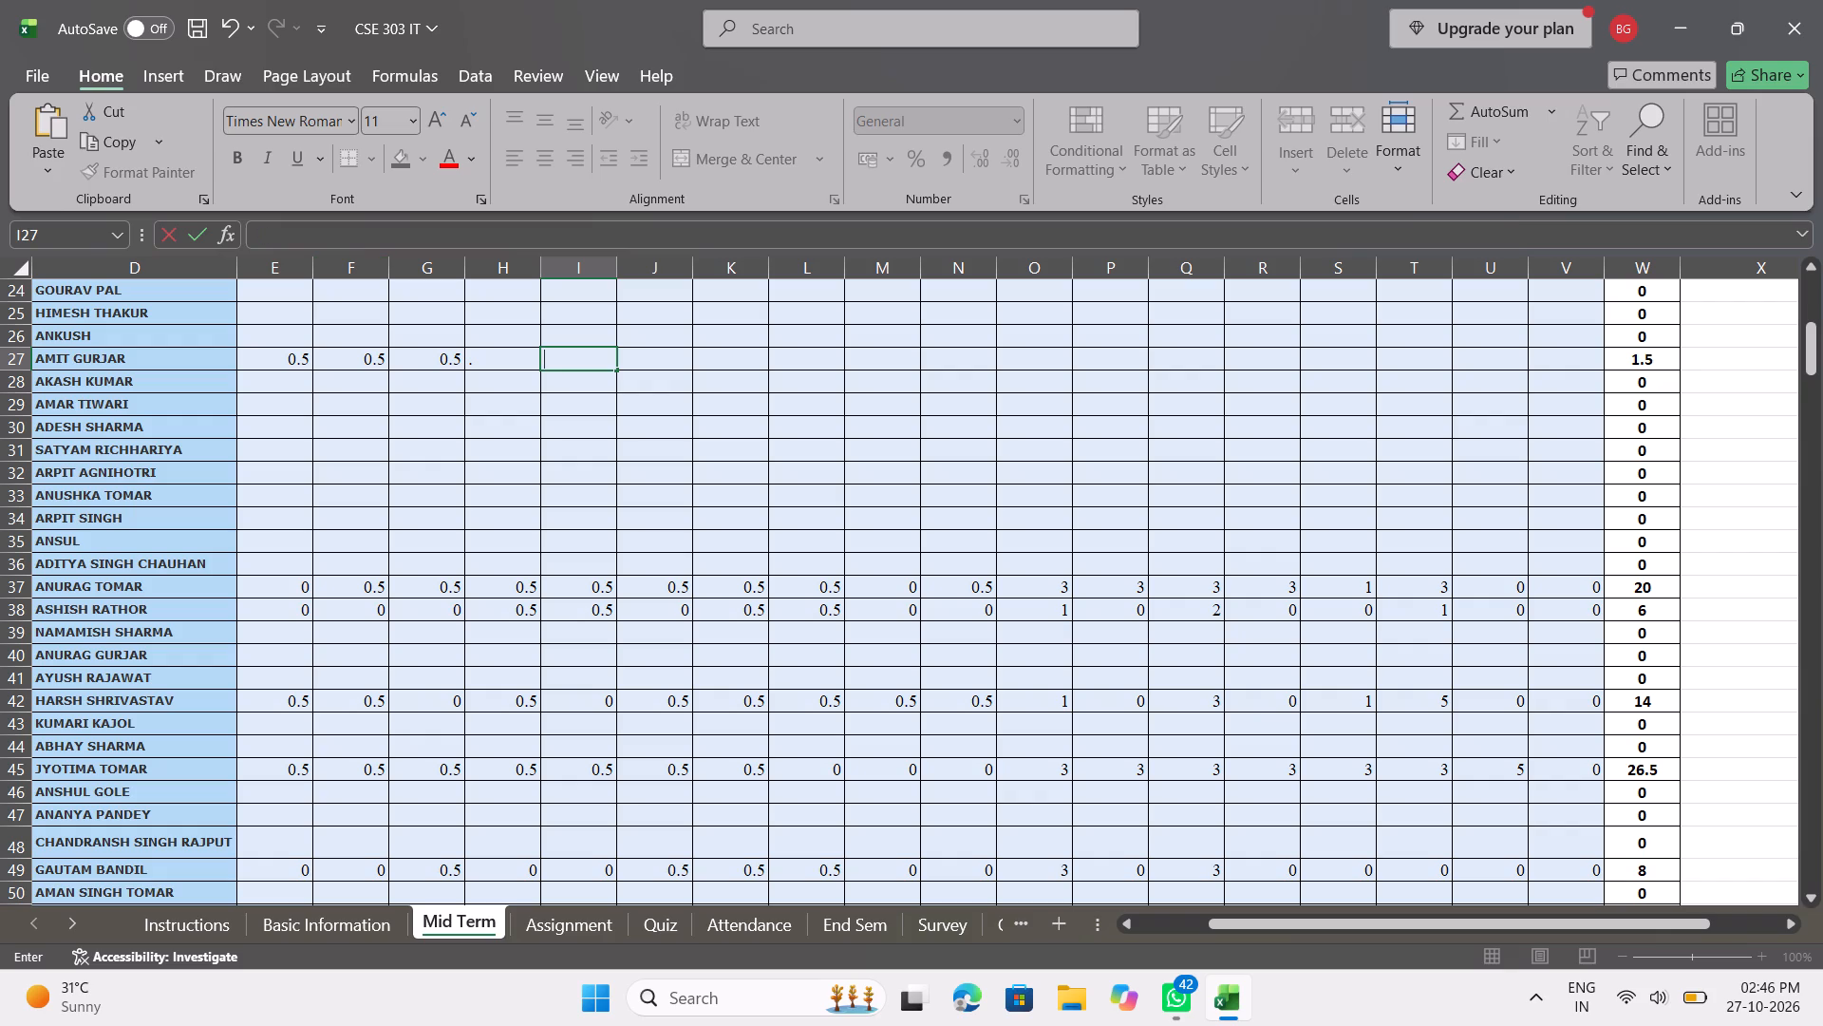
left_click(513, 357)
key("BackSpace")
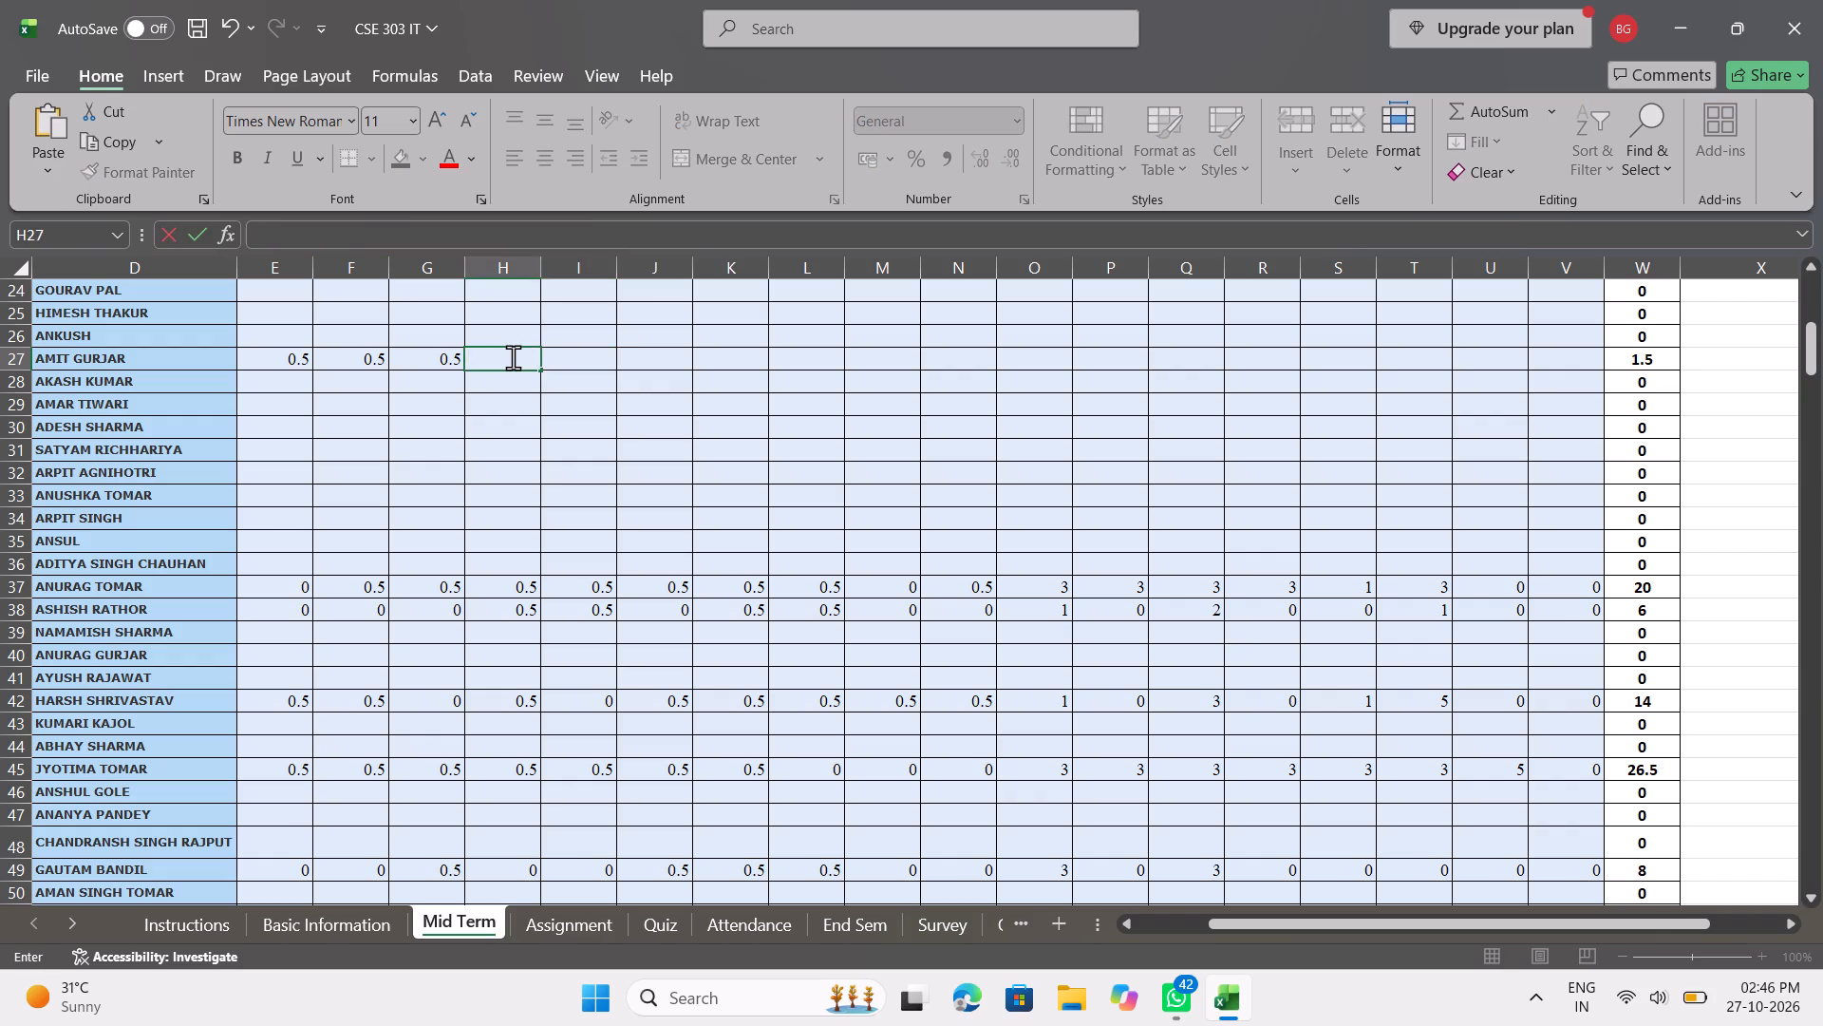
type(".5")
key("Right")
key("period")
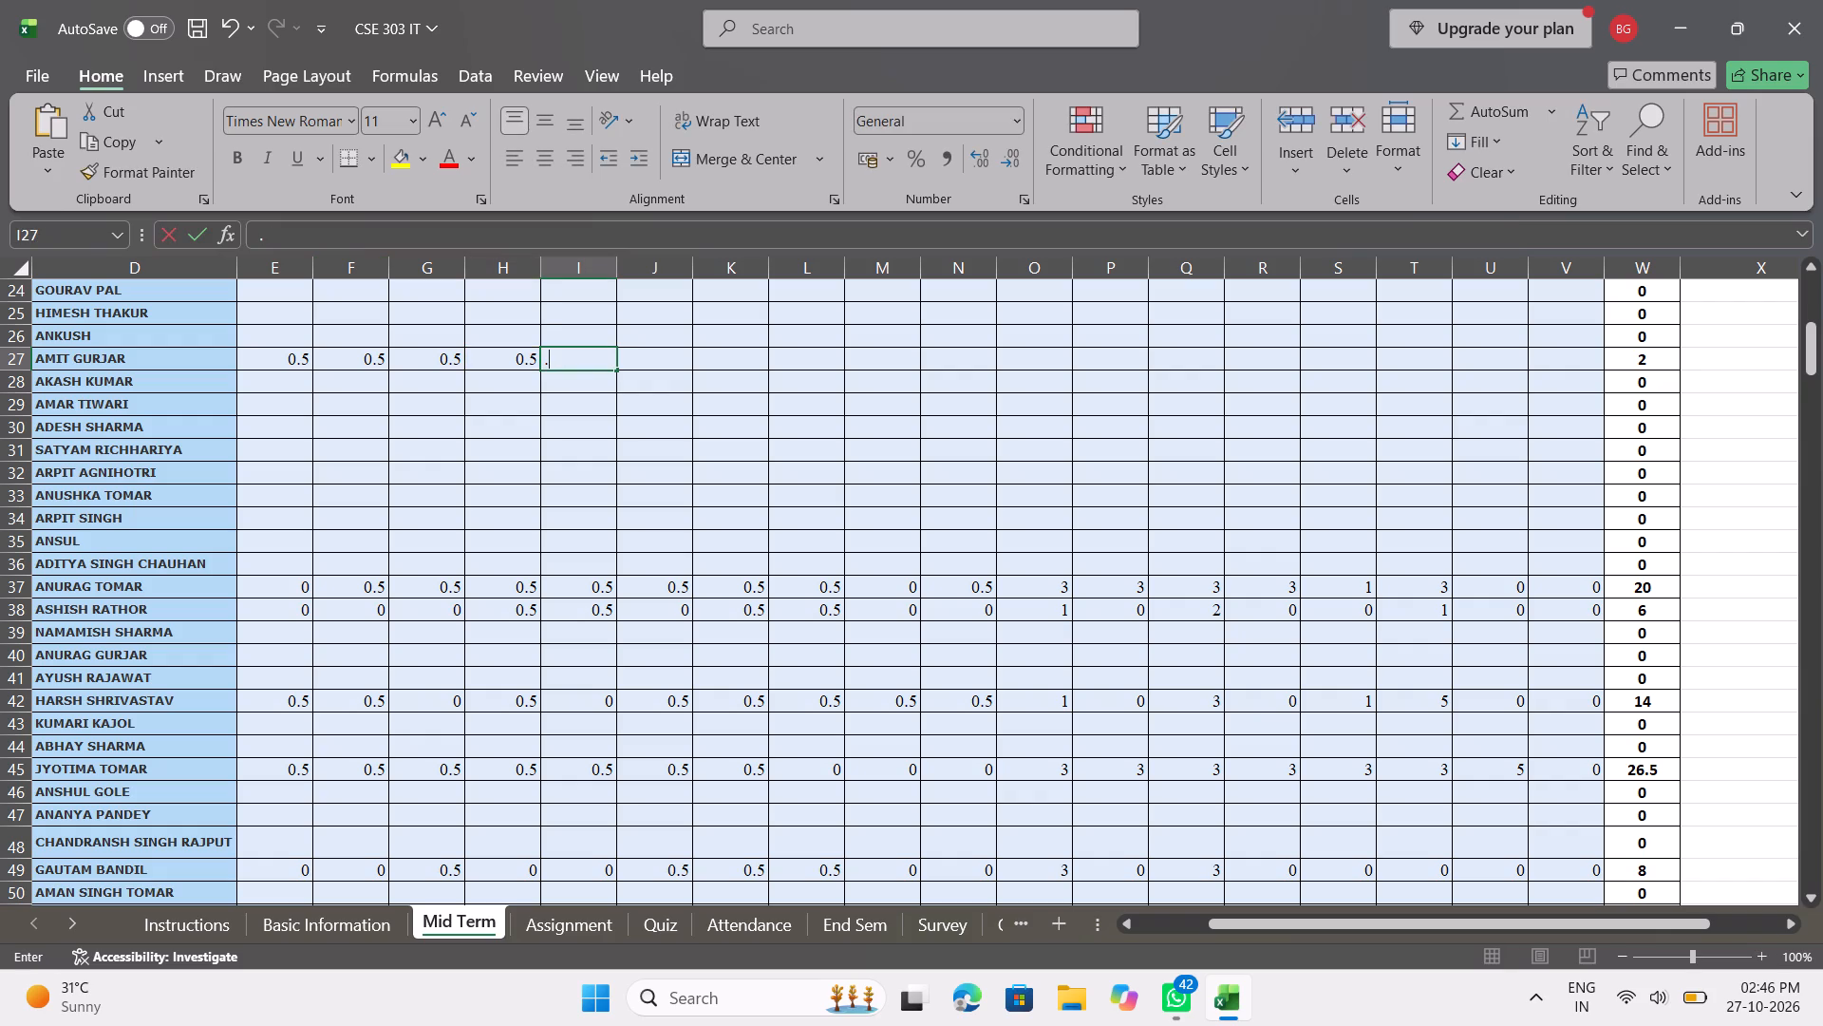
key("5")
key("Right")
Enter 0.5 for each of the row 27 student's Q6 to Q10 marks in J27 through N27.
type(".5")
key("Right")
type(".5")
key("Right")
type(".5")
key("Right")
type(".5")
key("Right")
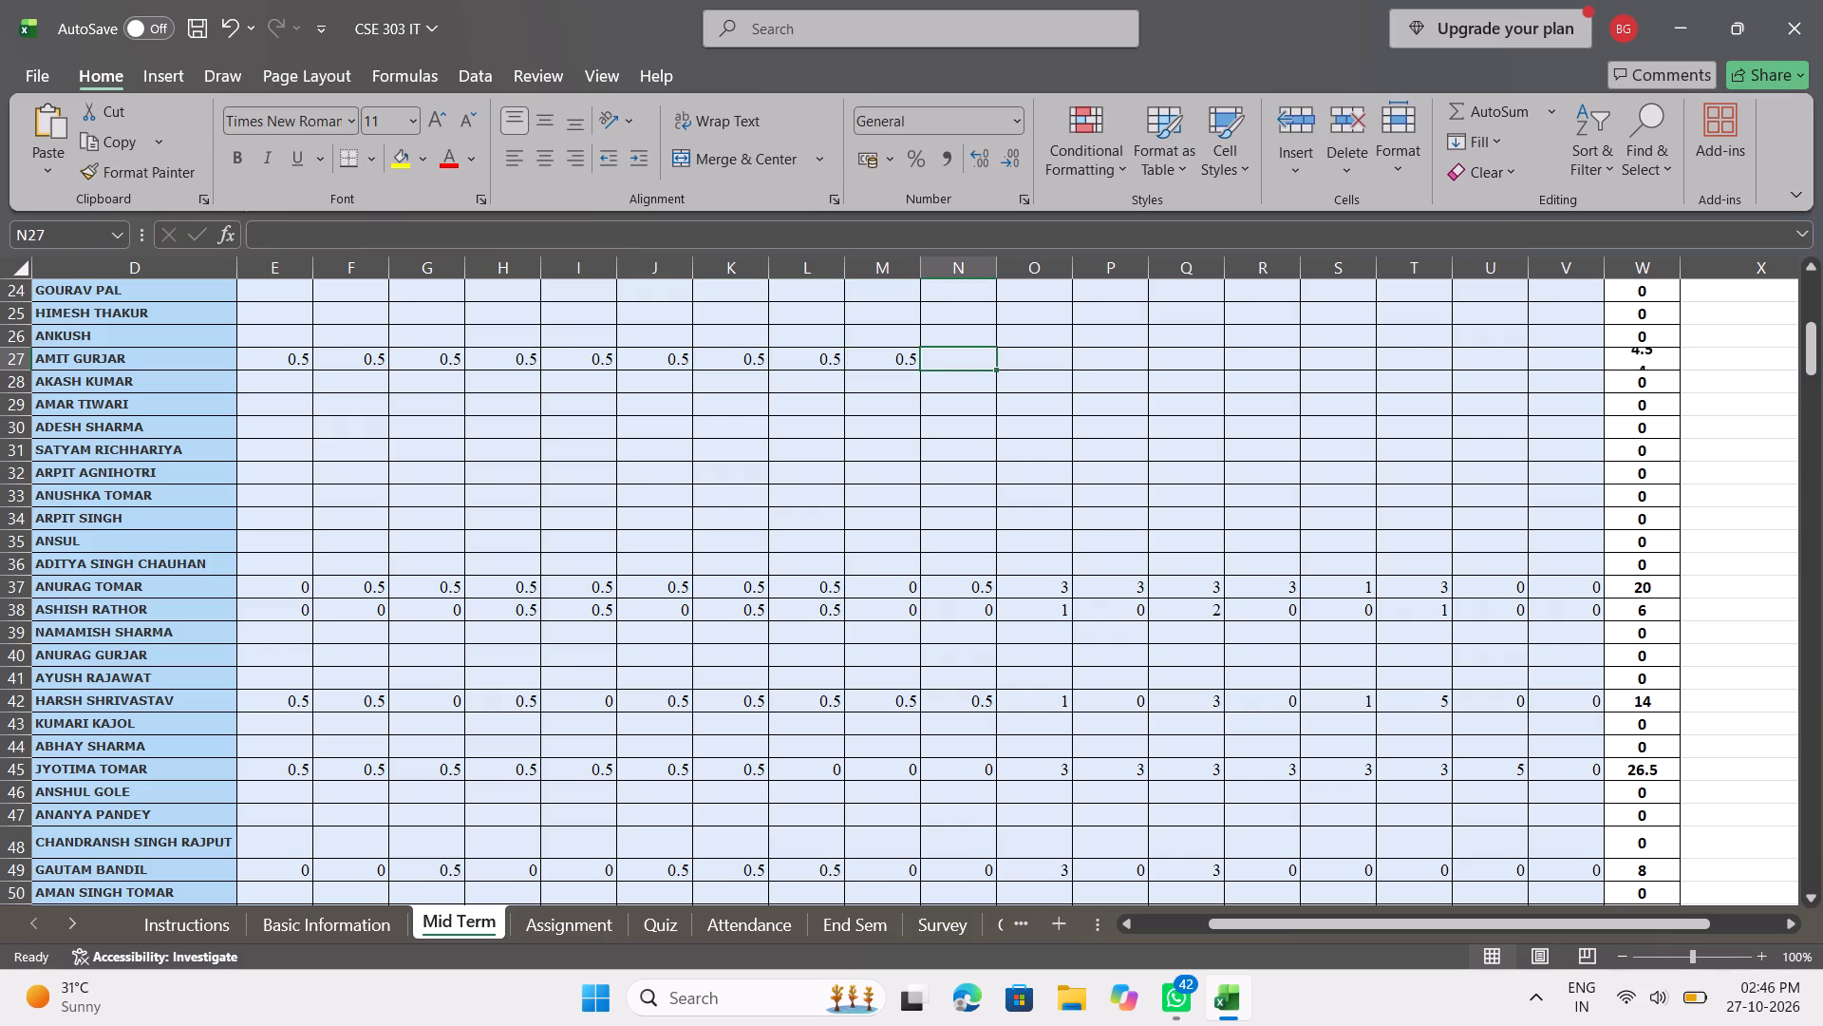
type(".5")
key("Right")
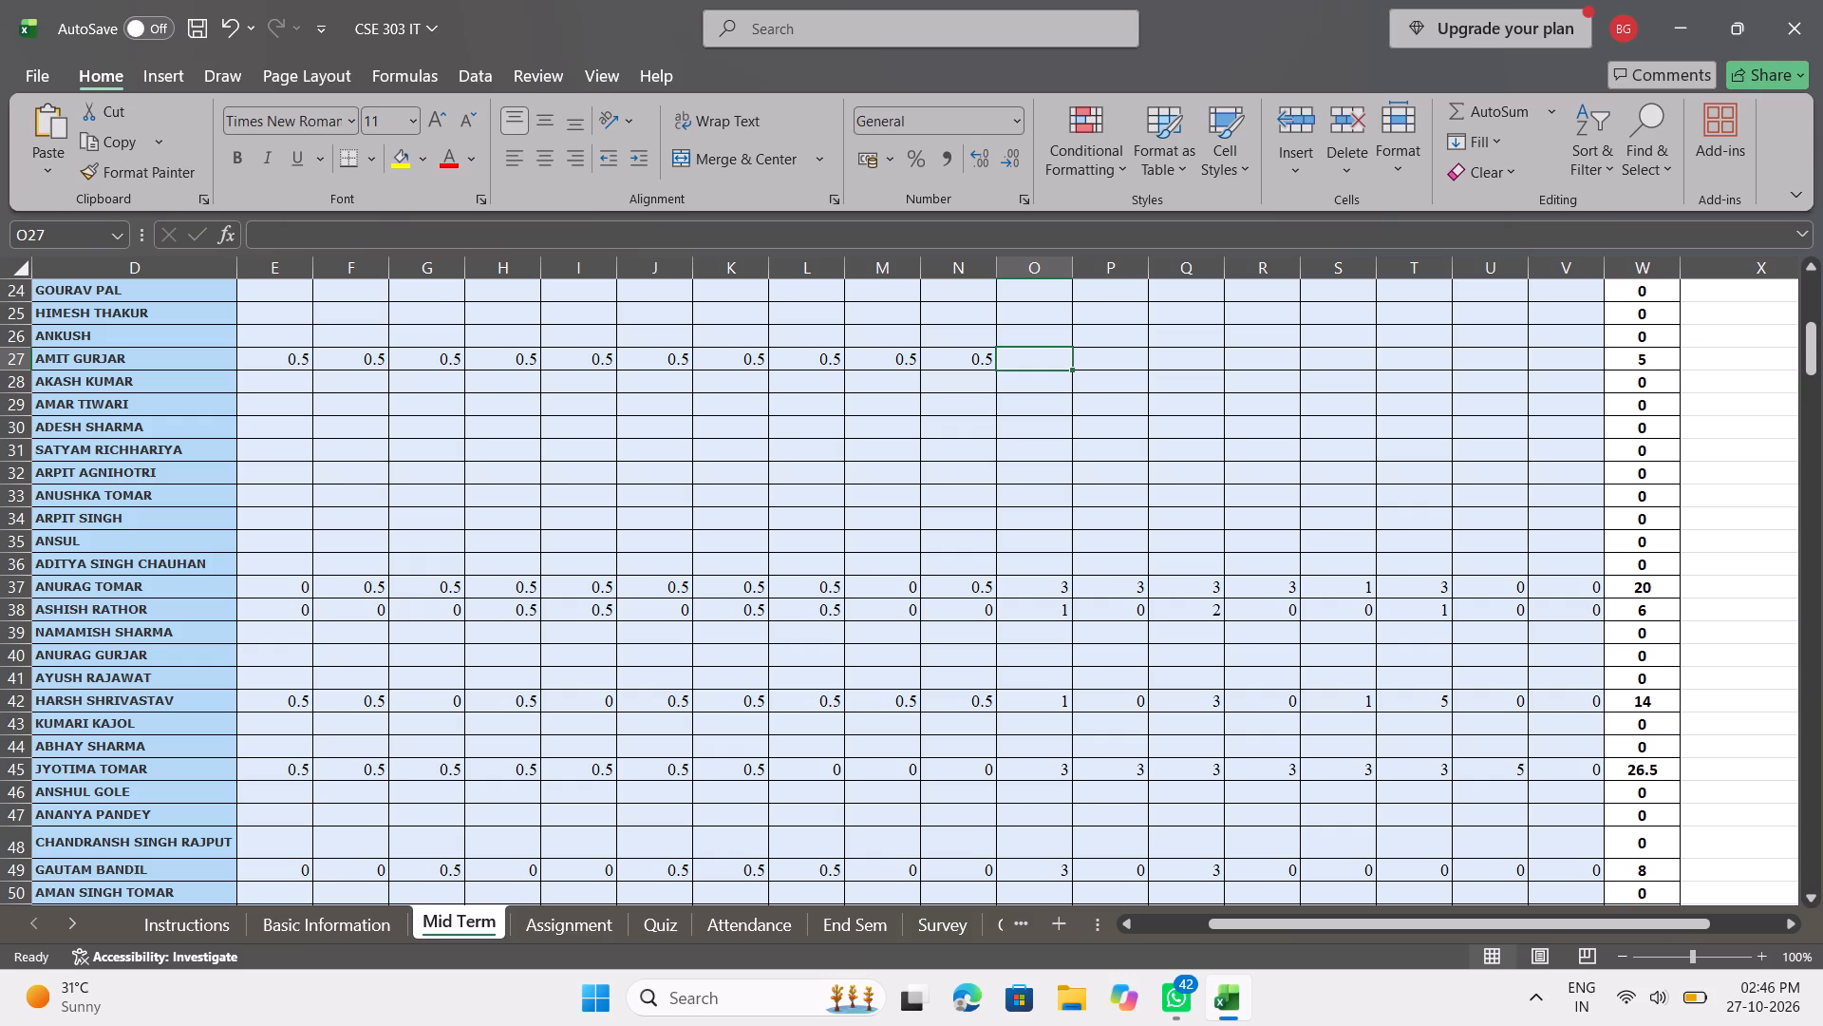
Enter the row 27 student's Q11 to Q15 marks in O27 through S27 as 3, 1, 1, 0 and 0.
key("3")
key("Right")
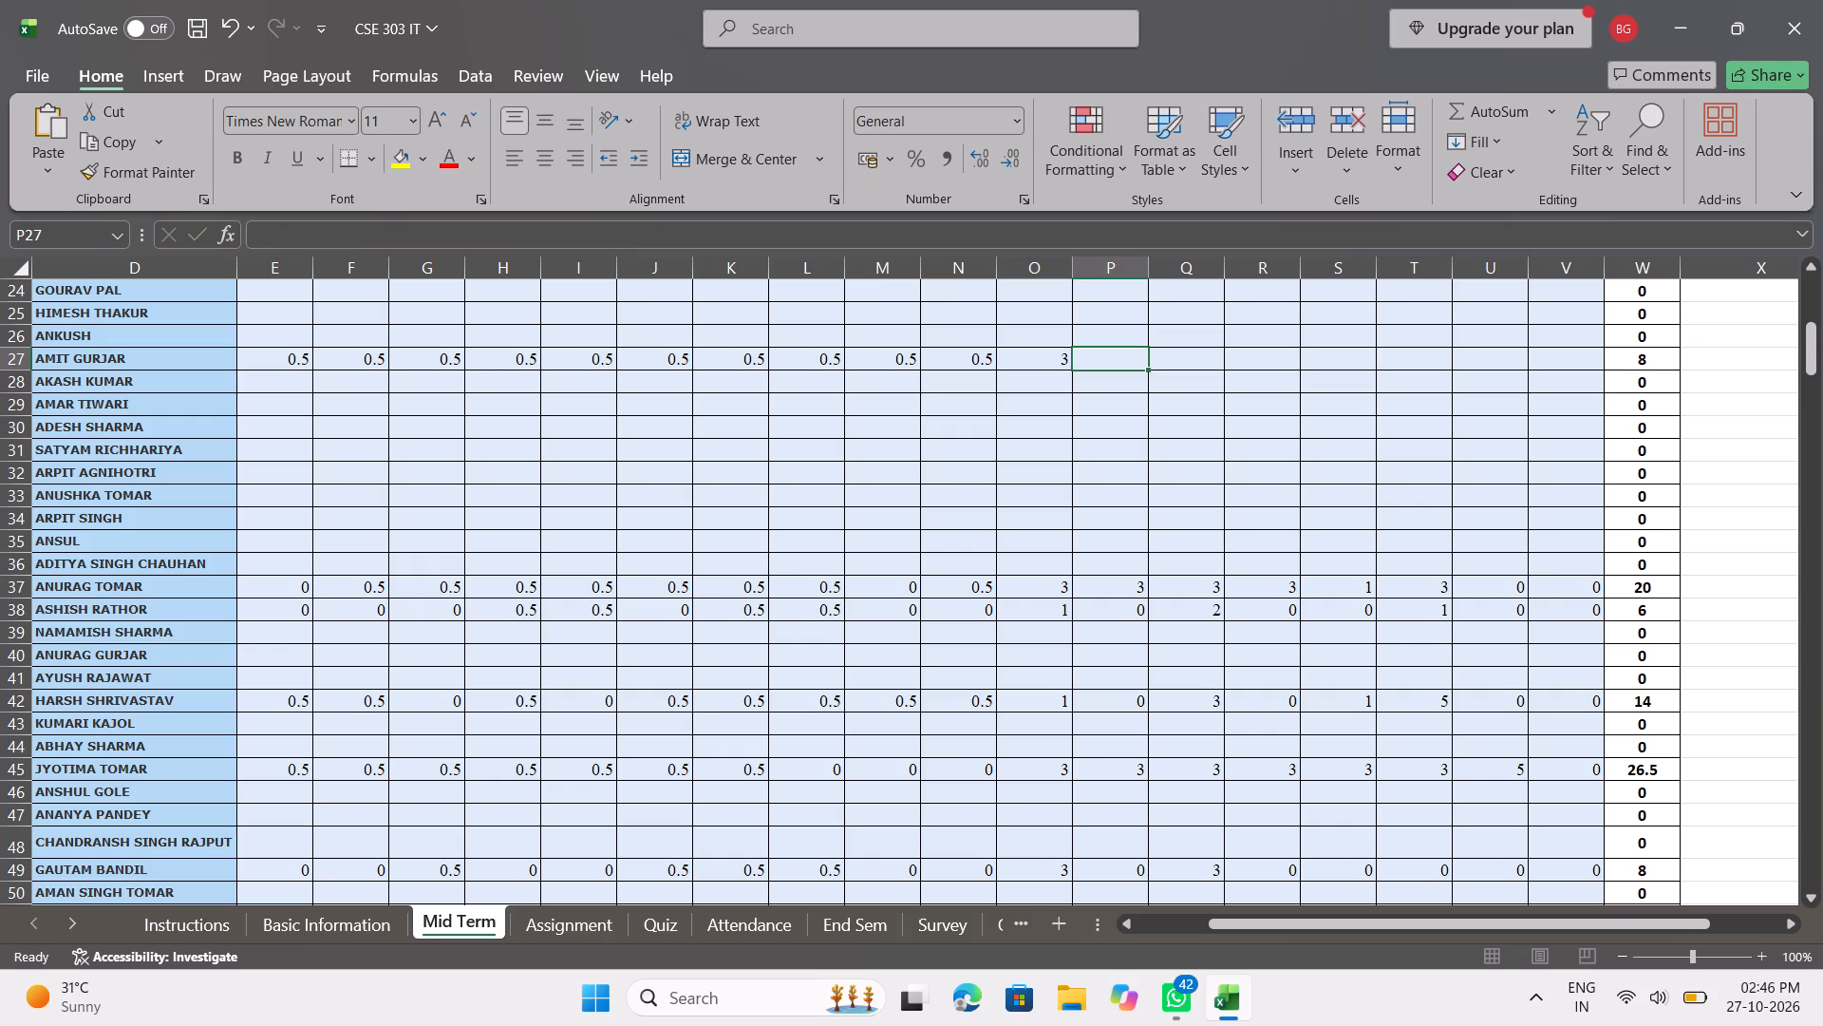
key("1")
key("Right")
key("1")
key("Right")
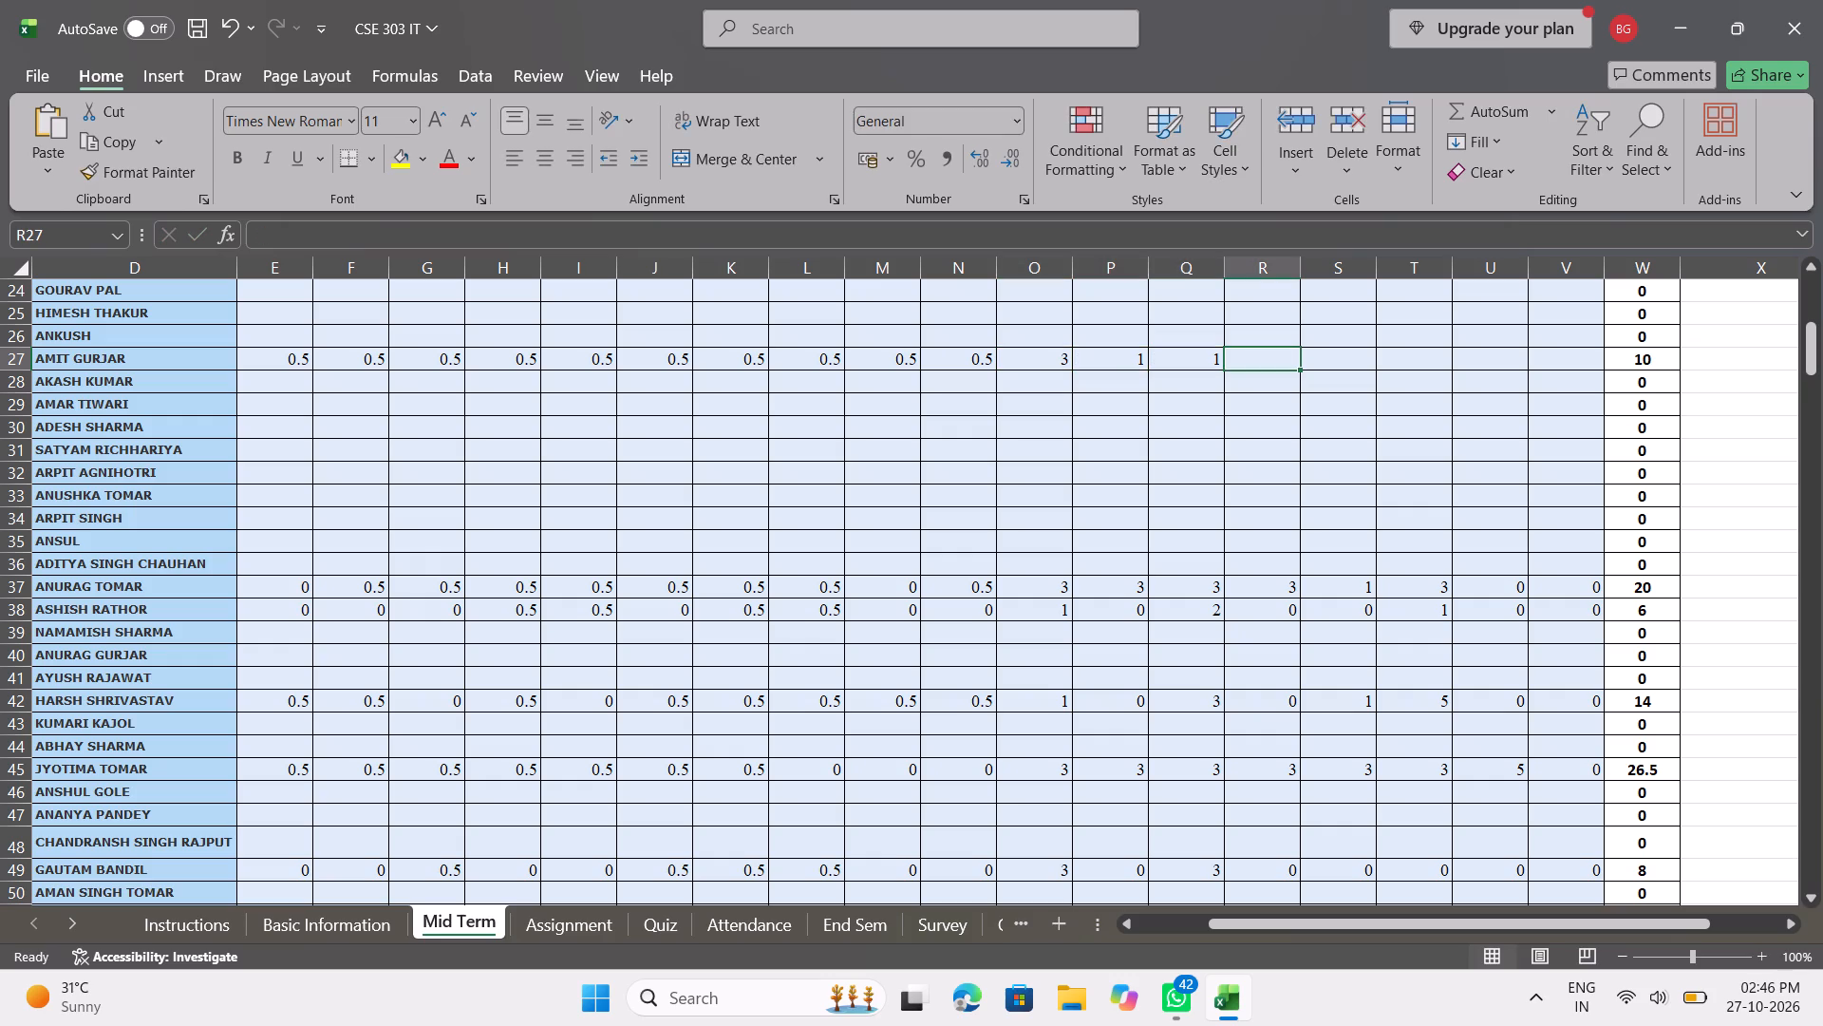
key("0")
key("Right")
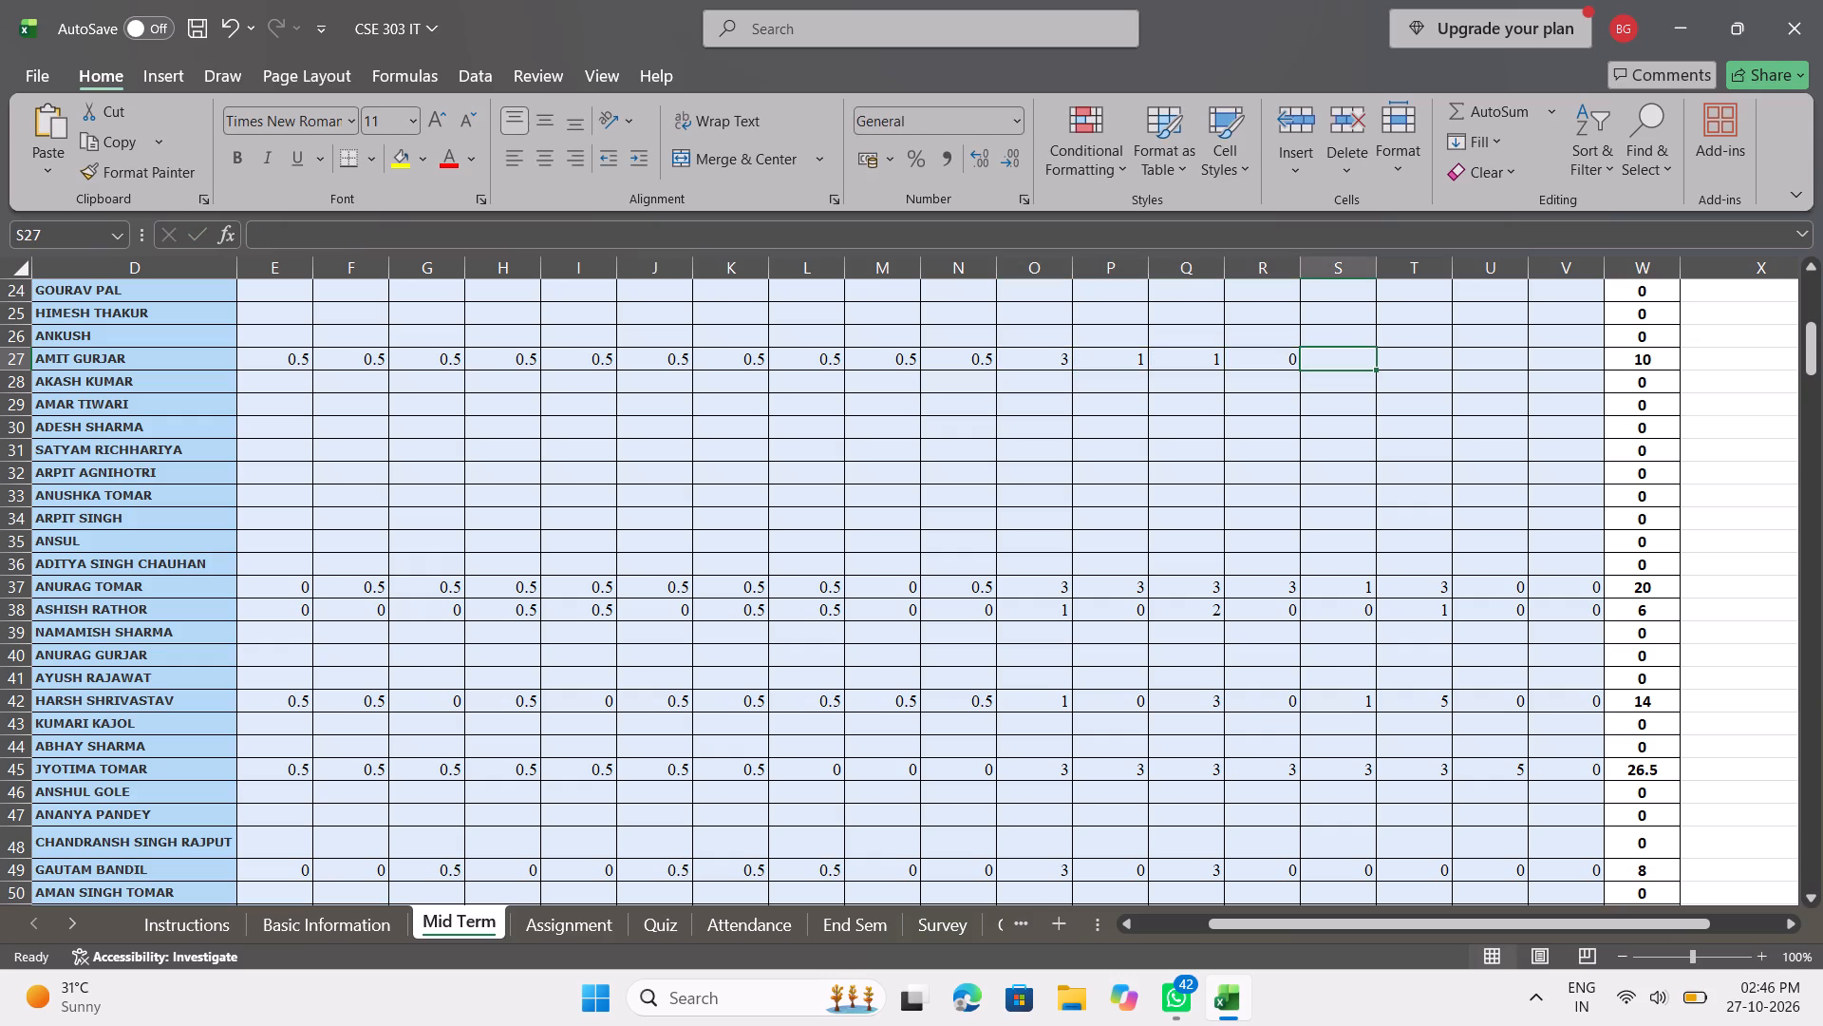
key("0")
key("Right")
Enter the row 27 student's Q16 to Q18 marks: 2 in T27, 0 in U27 and 0 in V27.
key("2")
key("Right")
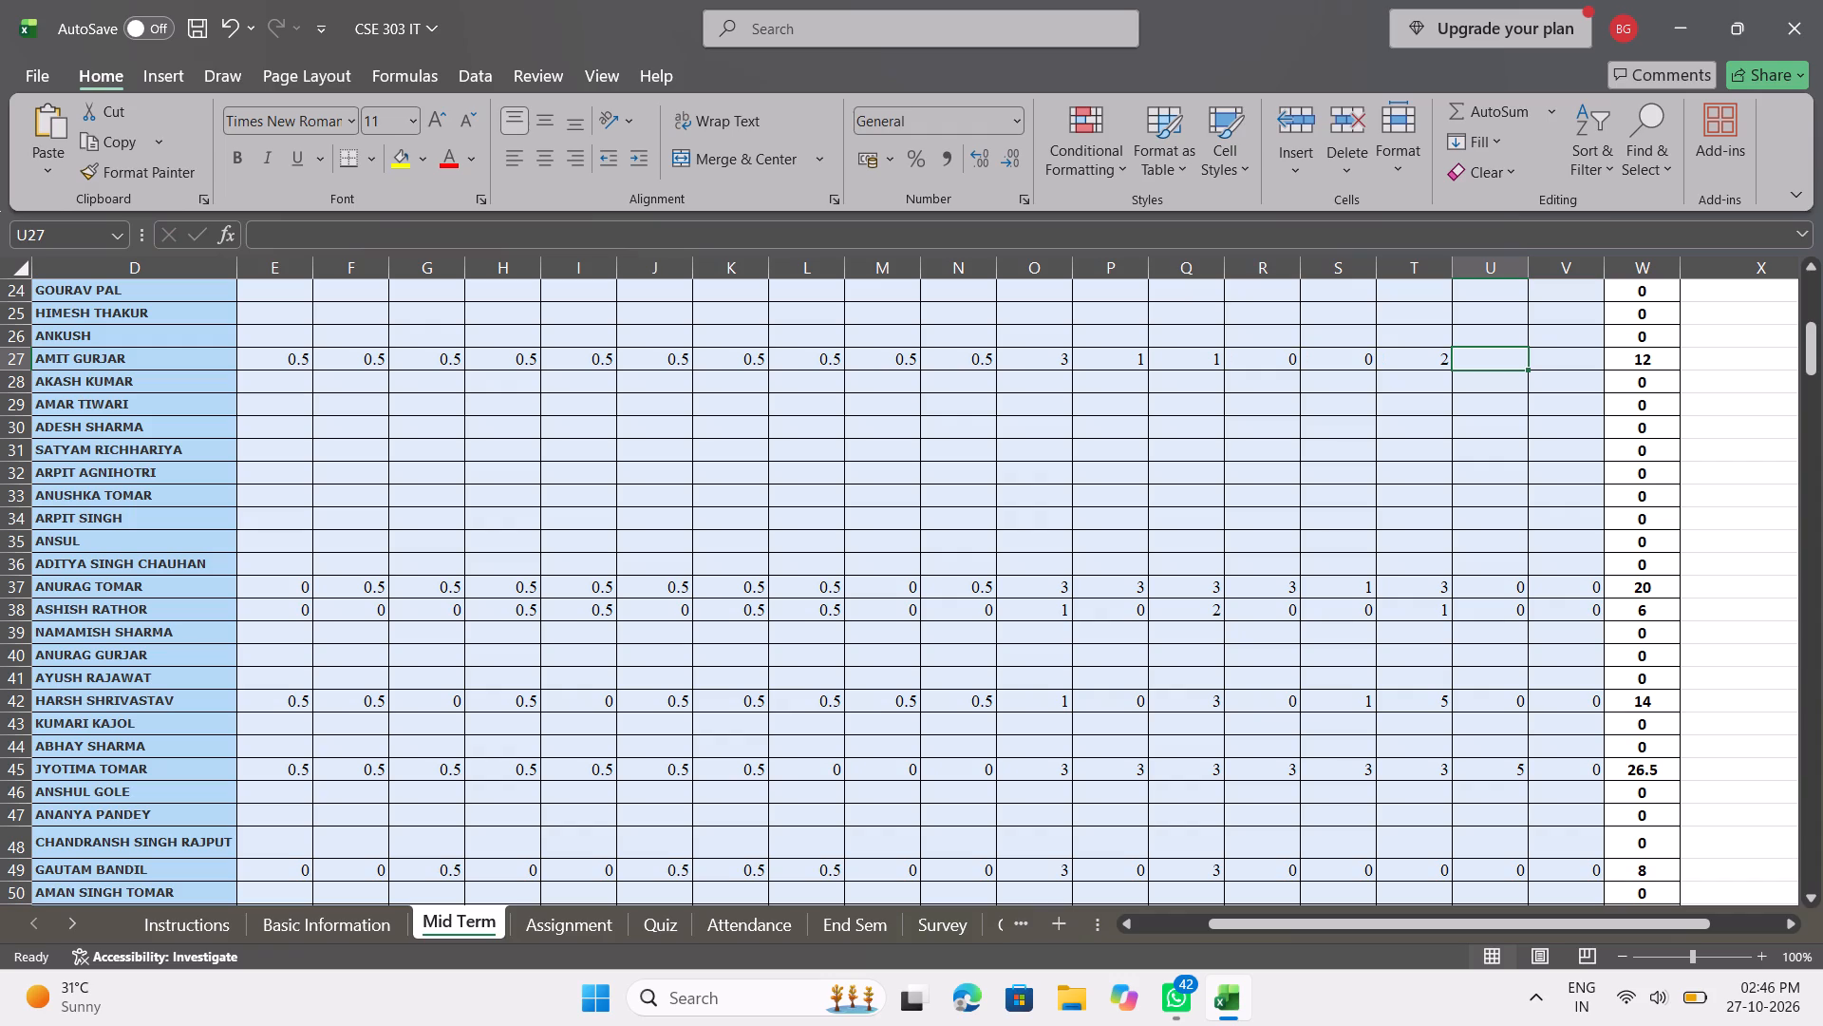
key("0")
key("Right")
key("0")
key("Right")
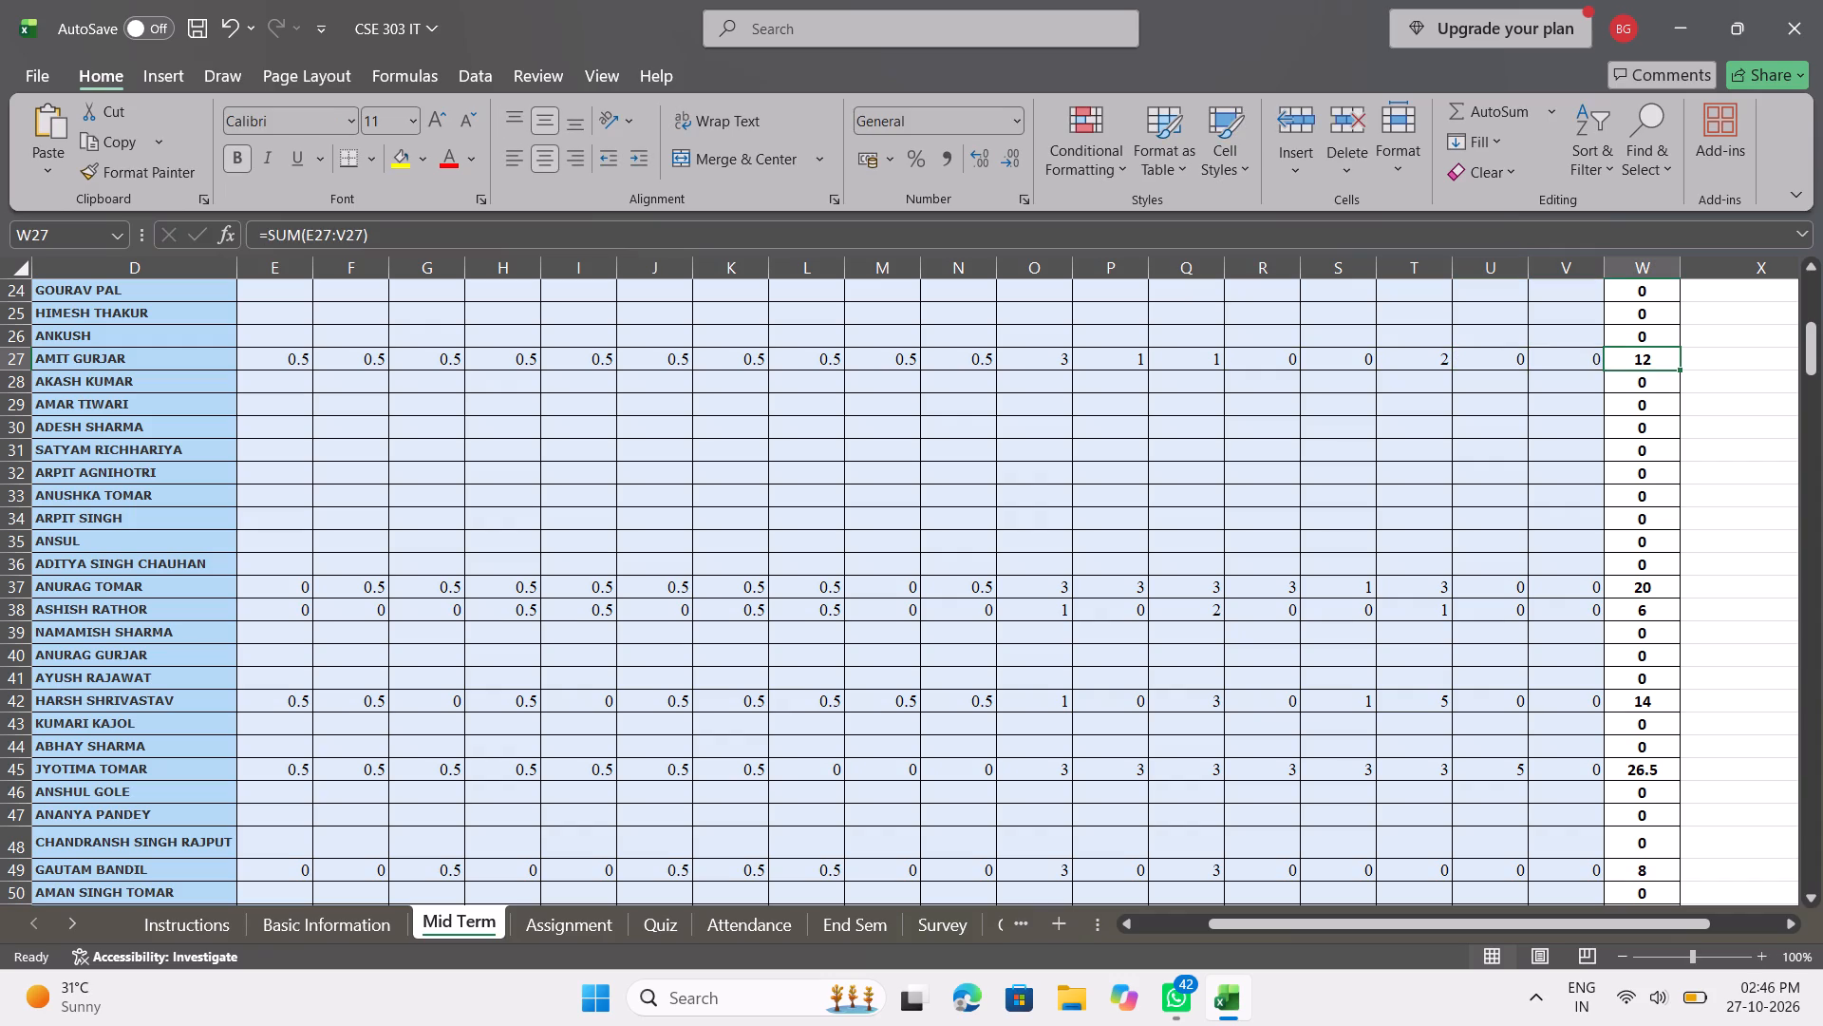
Enter the row 50 student's Q1 to Q3 marks: 0 in E50, 0.5 in F50 and 0.5 in G50.
scroll(620, 540, "down", 2)
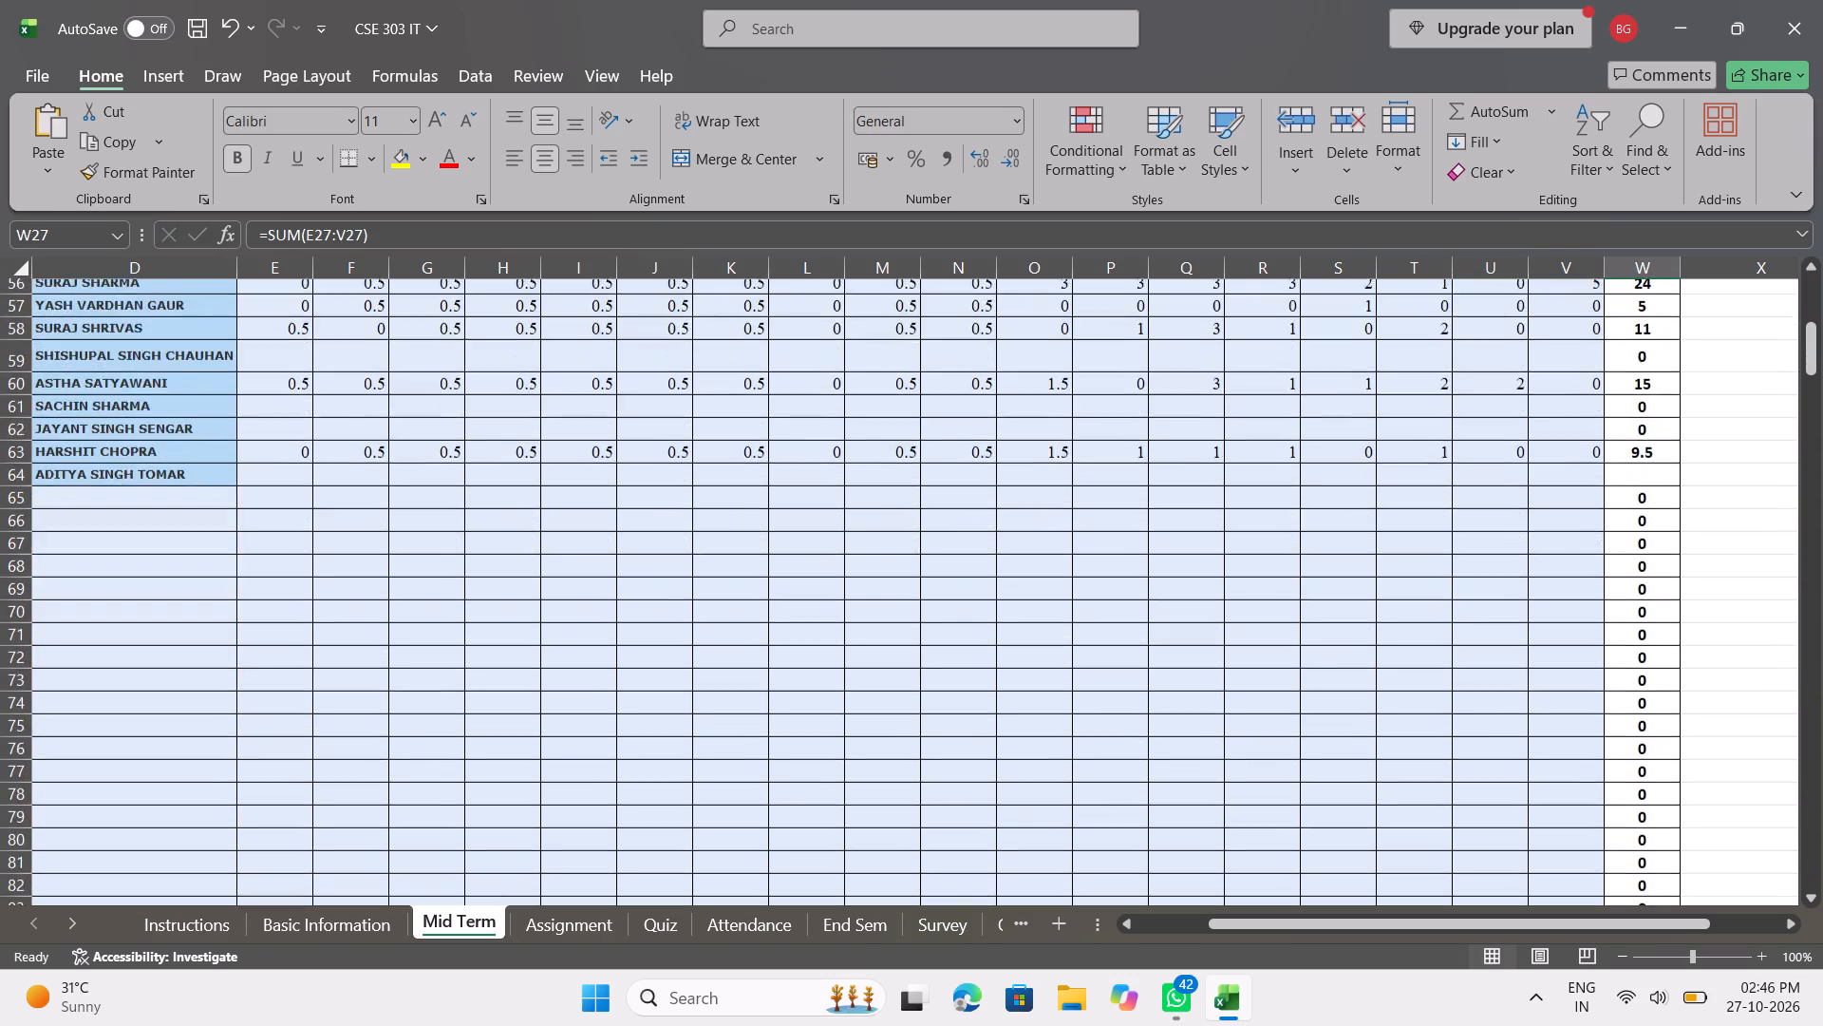
scroll(620, 540, "up", 4)
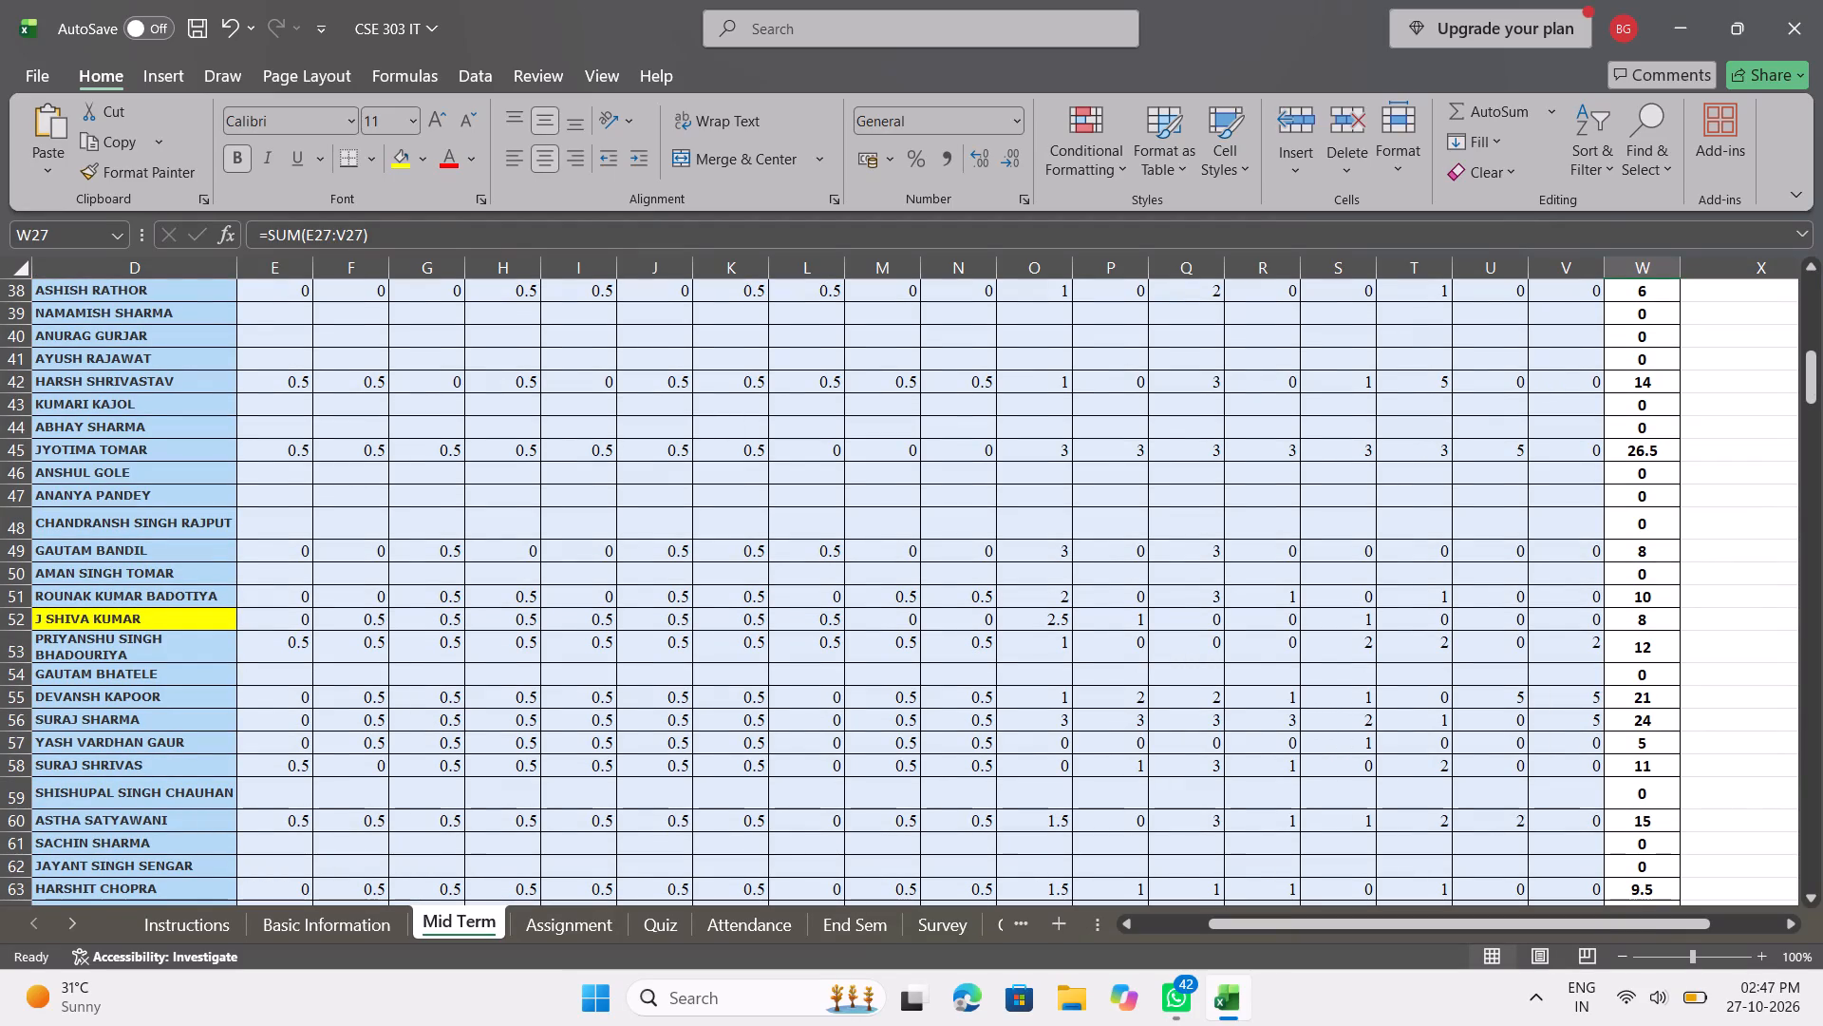
left_click(275, 569)
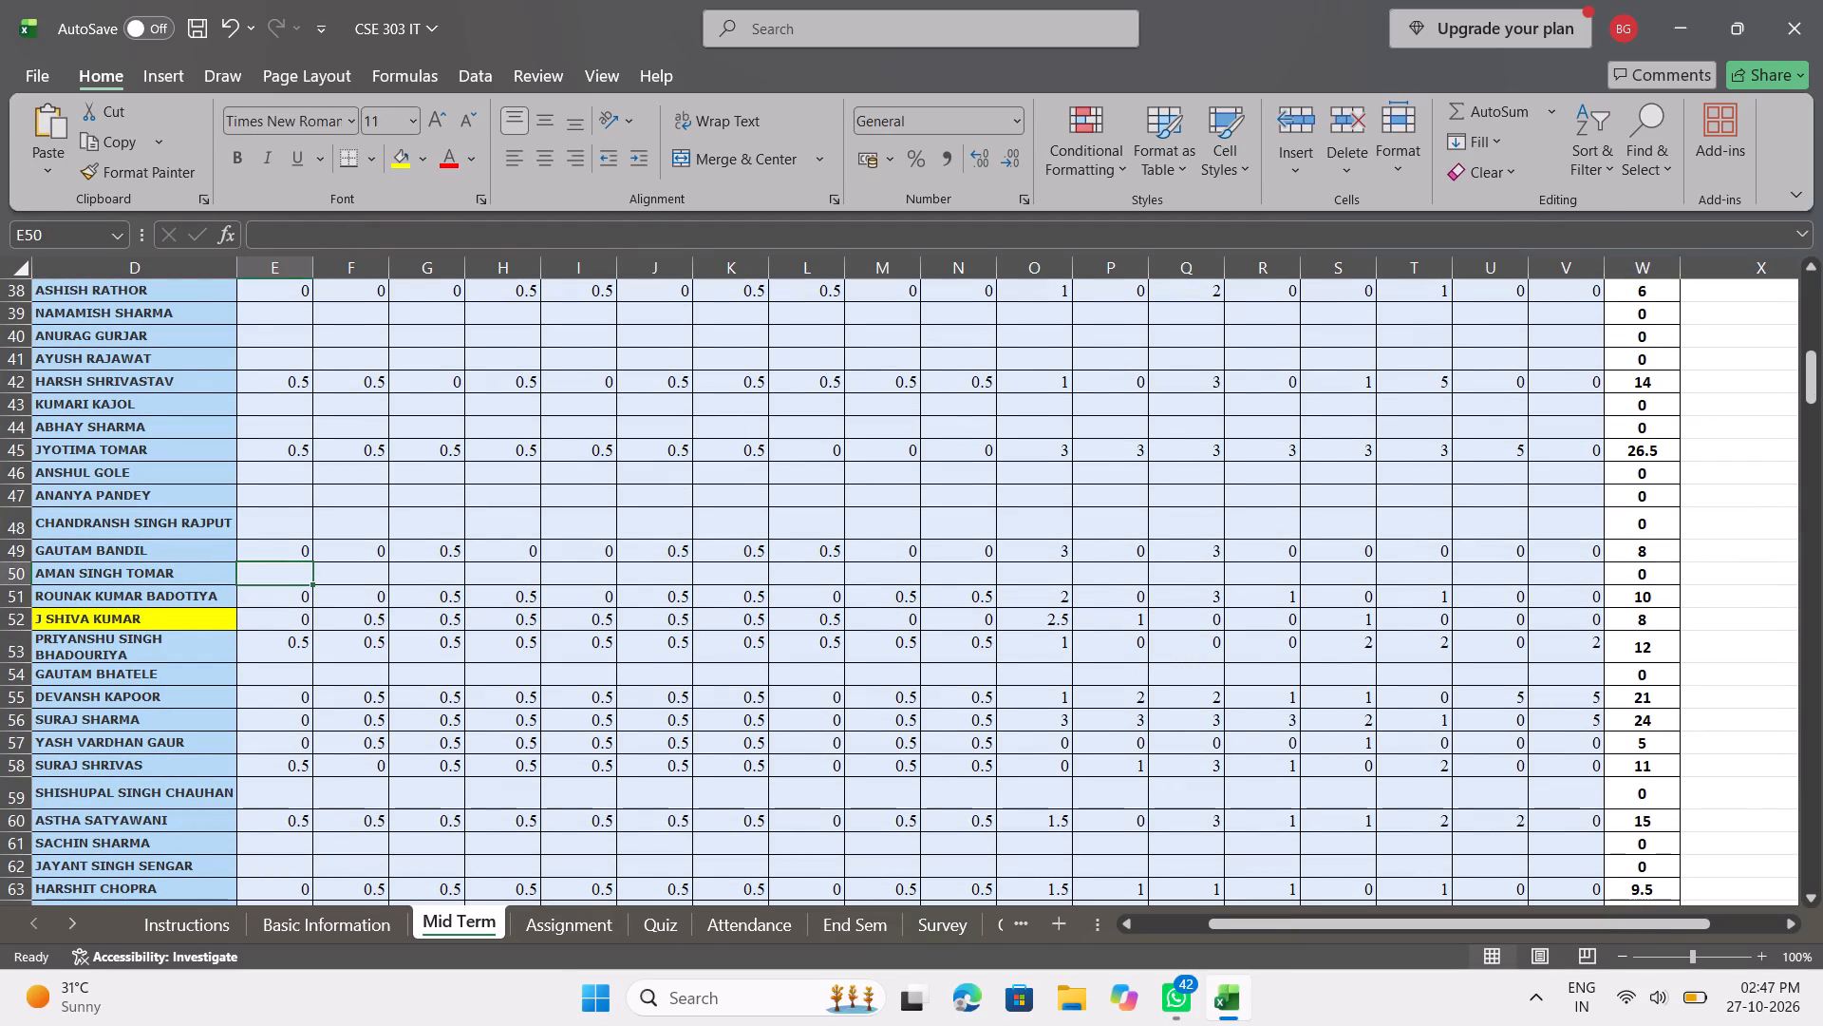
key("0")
key("Right")
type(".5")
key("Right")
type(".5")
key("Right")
Enter 0.5 for each of the row 50 student's Q4 and Q5 marks in H50 and I50.
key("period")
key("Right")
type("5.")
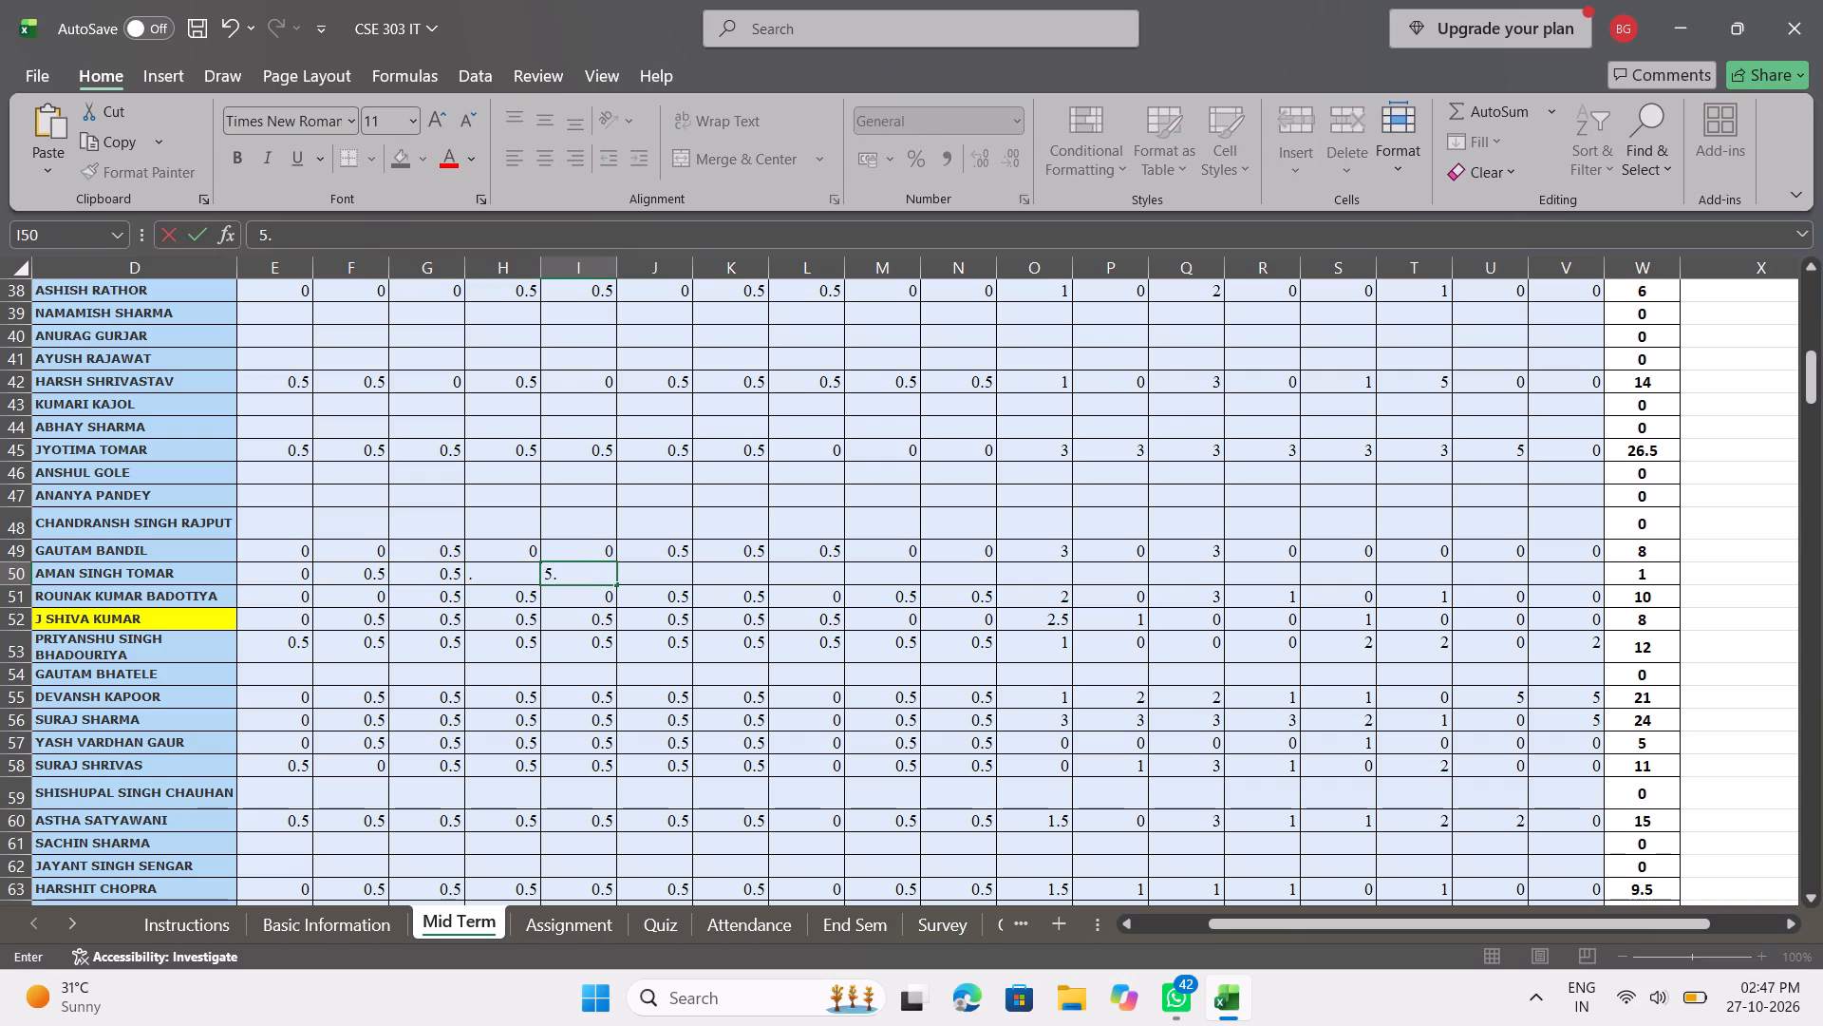
left_click(504, 571)
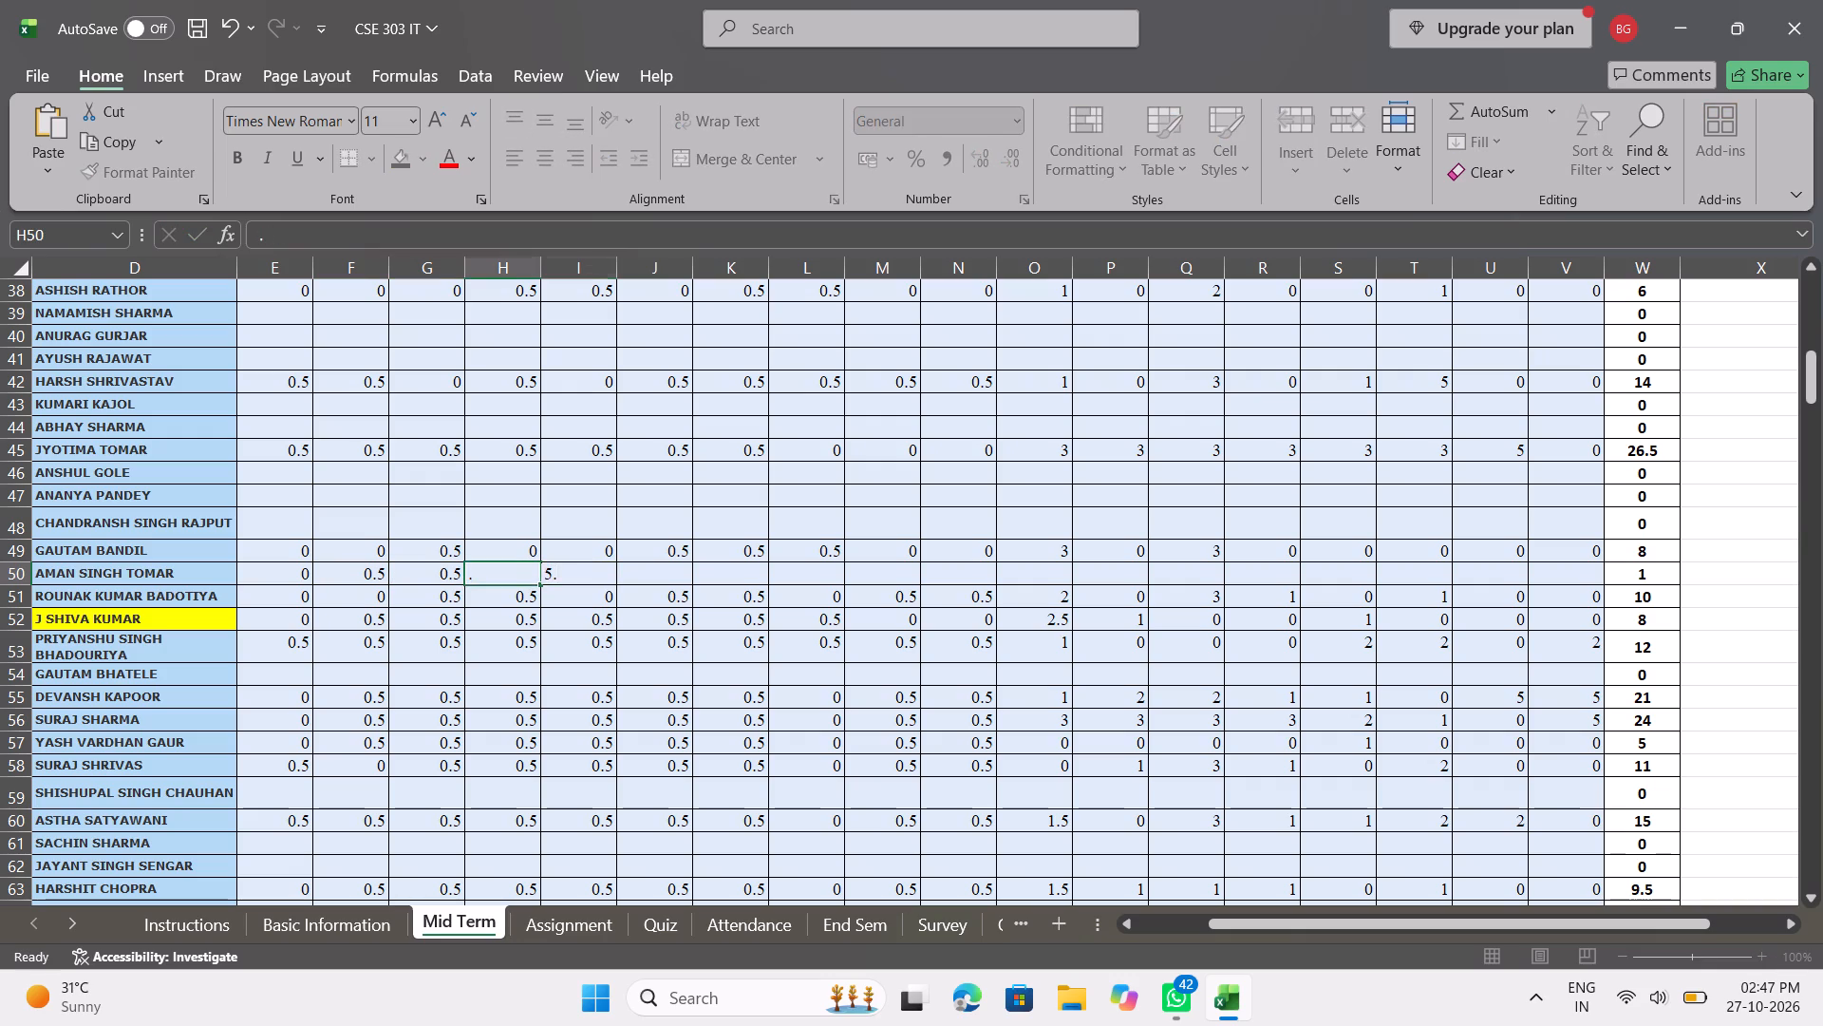
key("BackSpace")
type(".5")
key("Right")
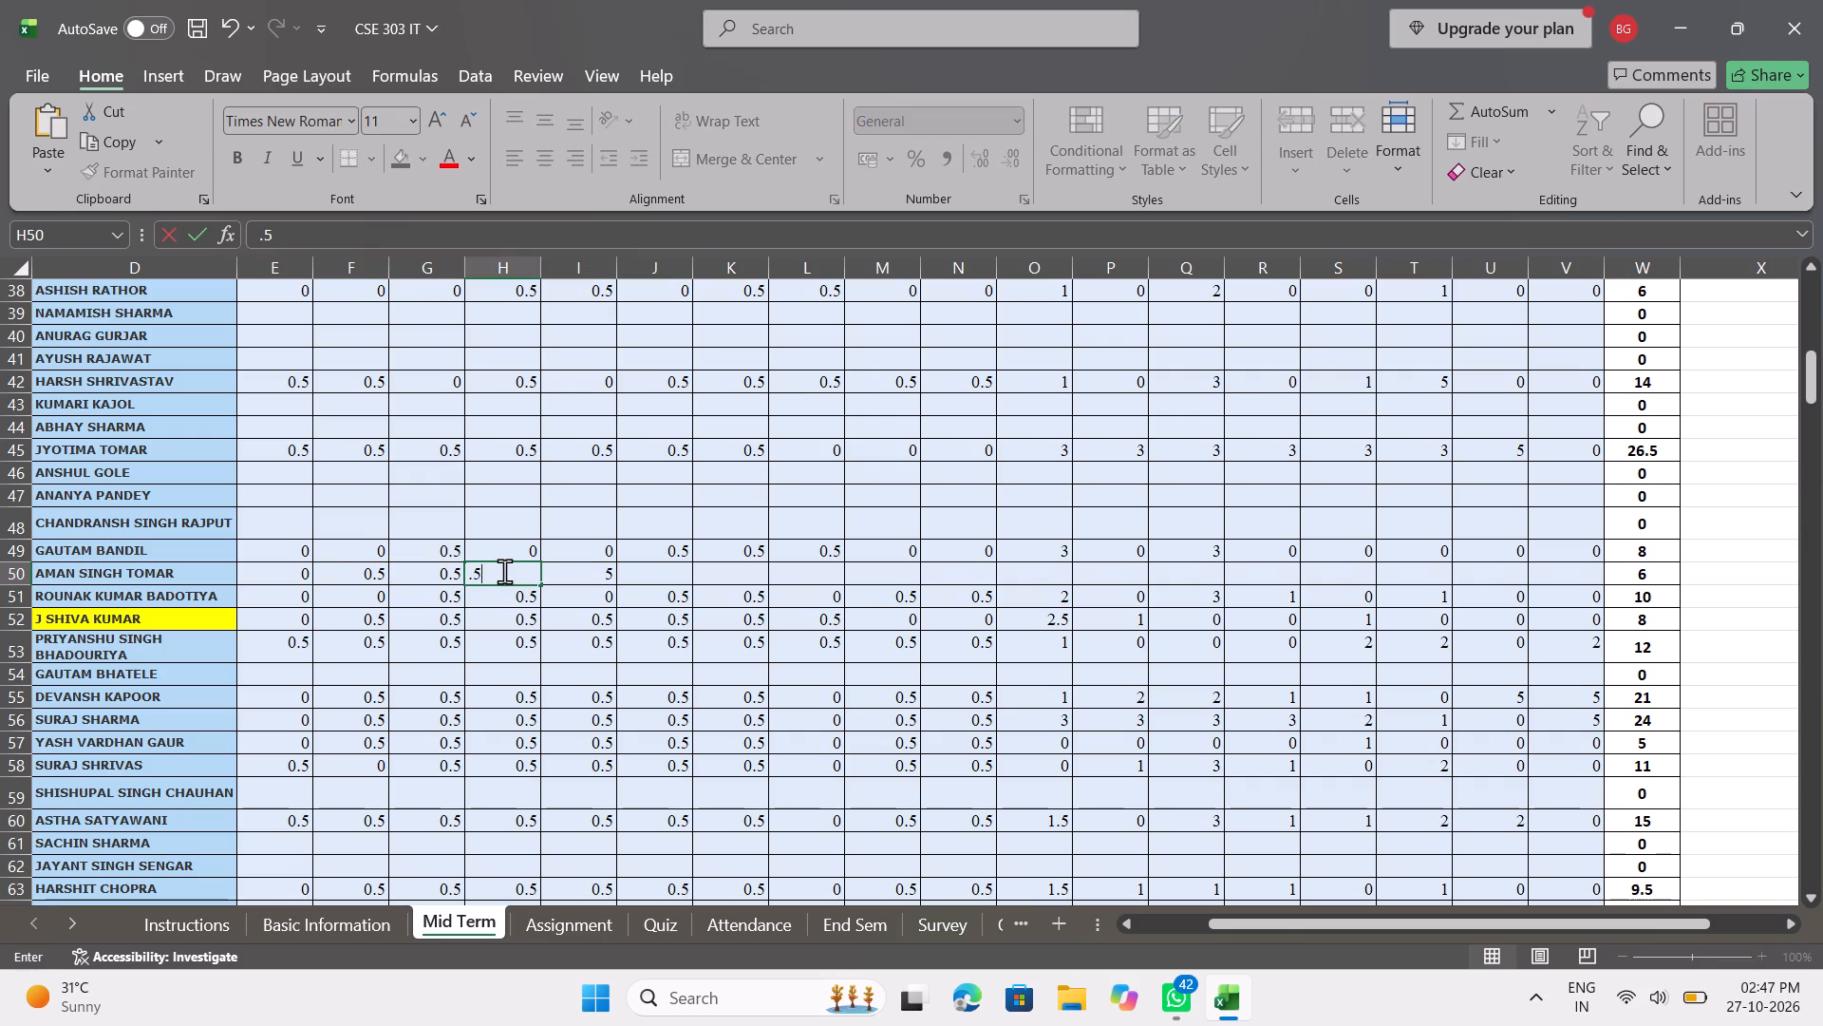
left_click(604, 579)
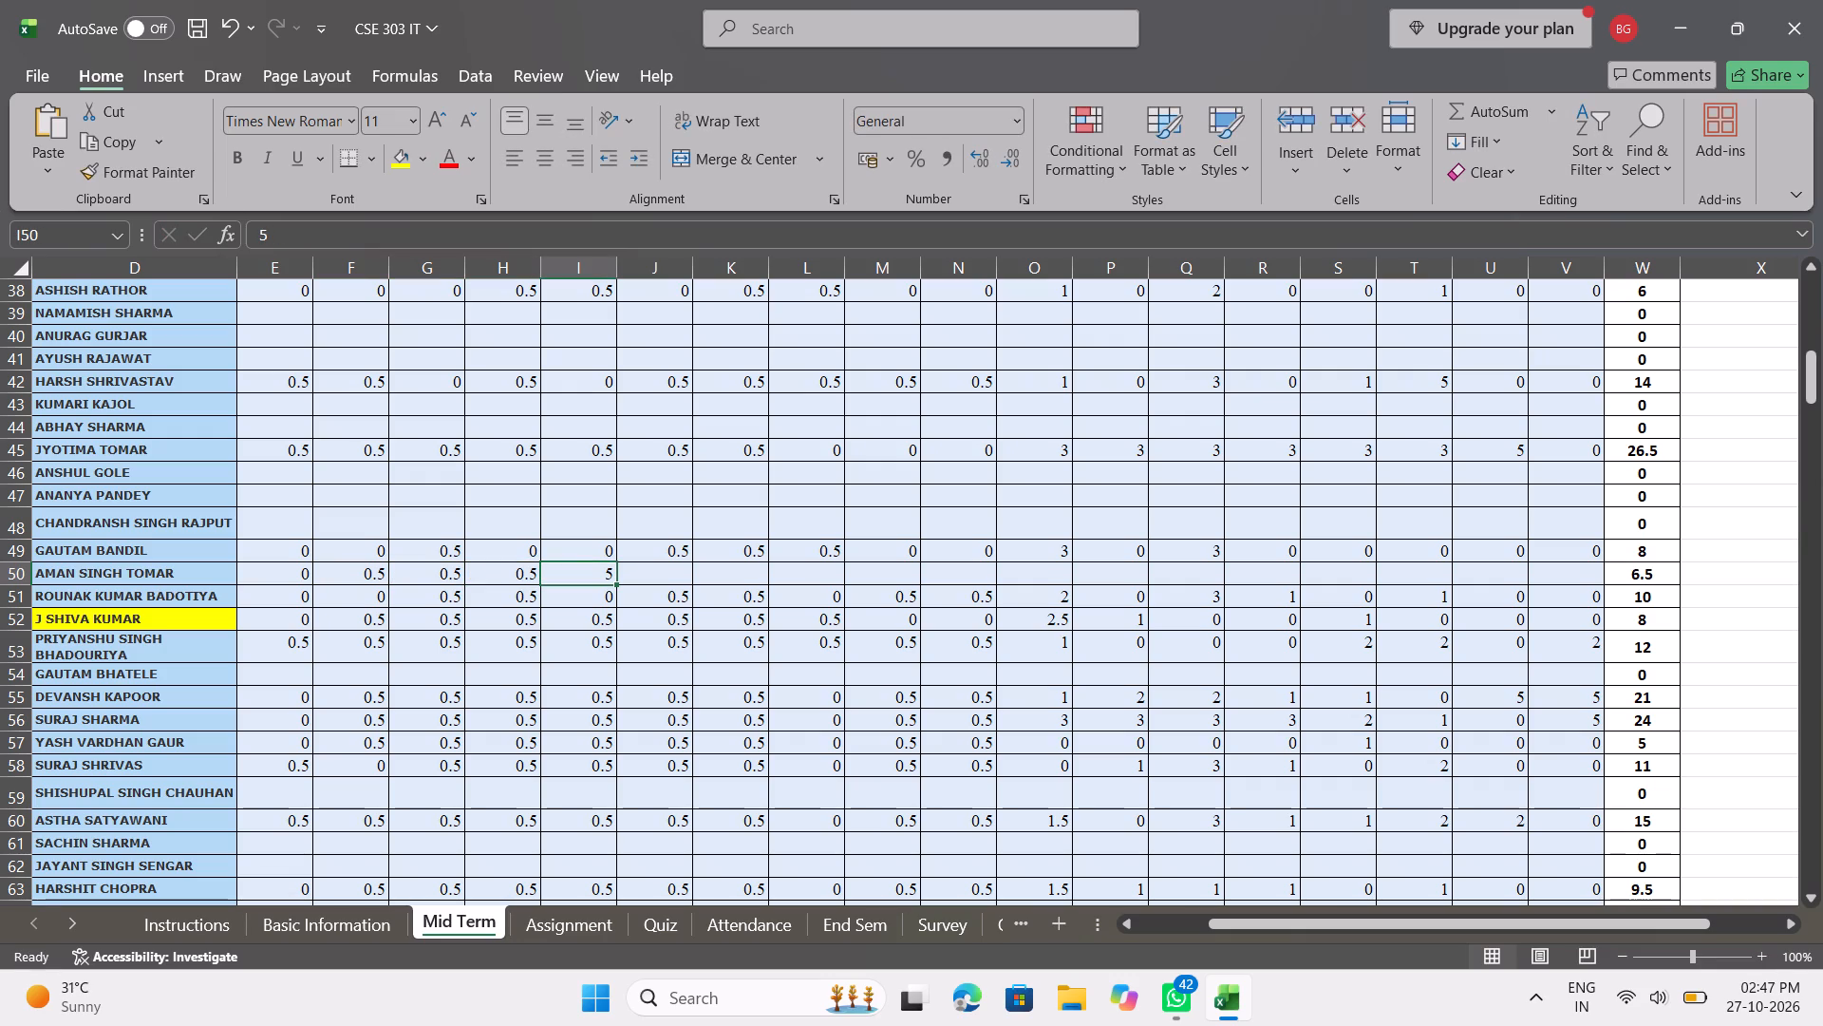
key("BackSpace")
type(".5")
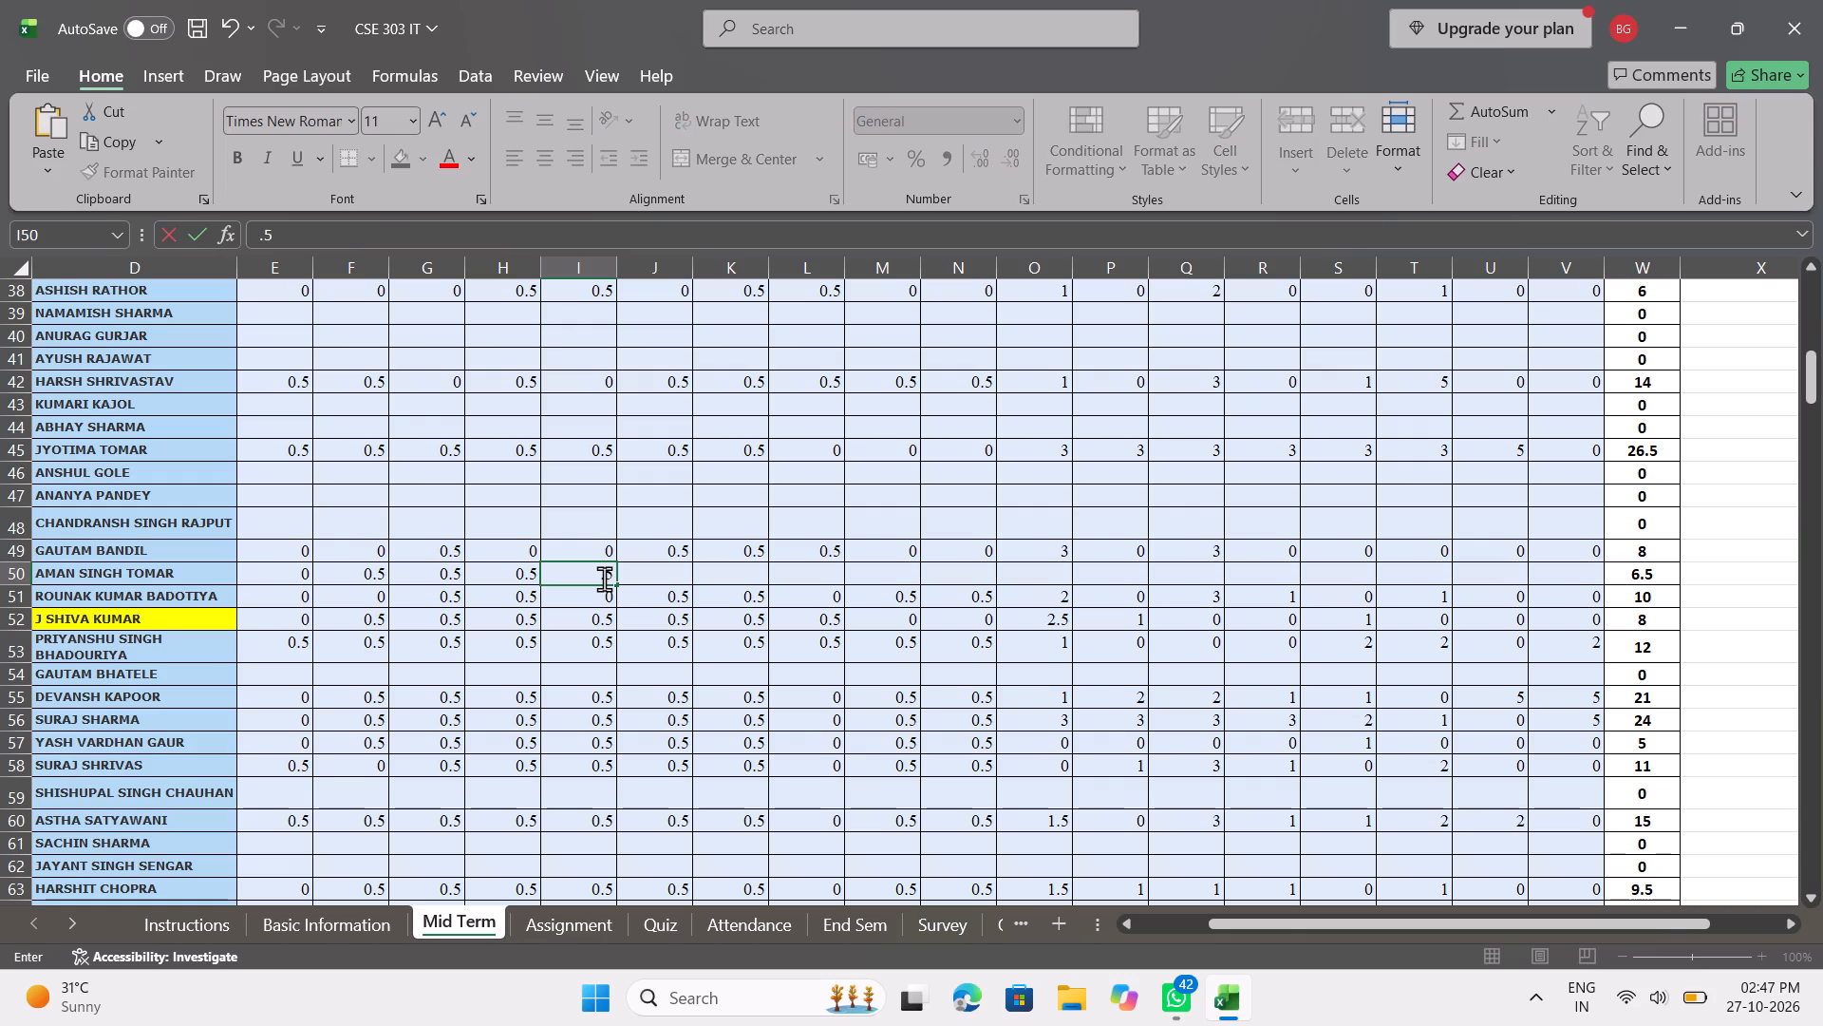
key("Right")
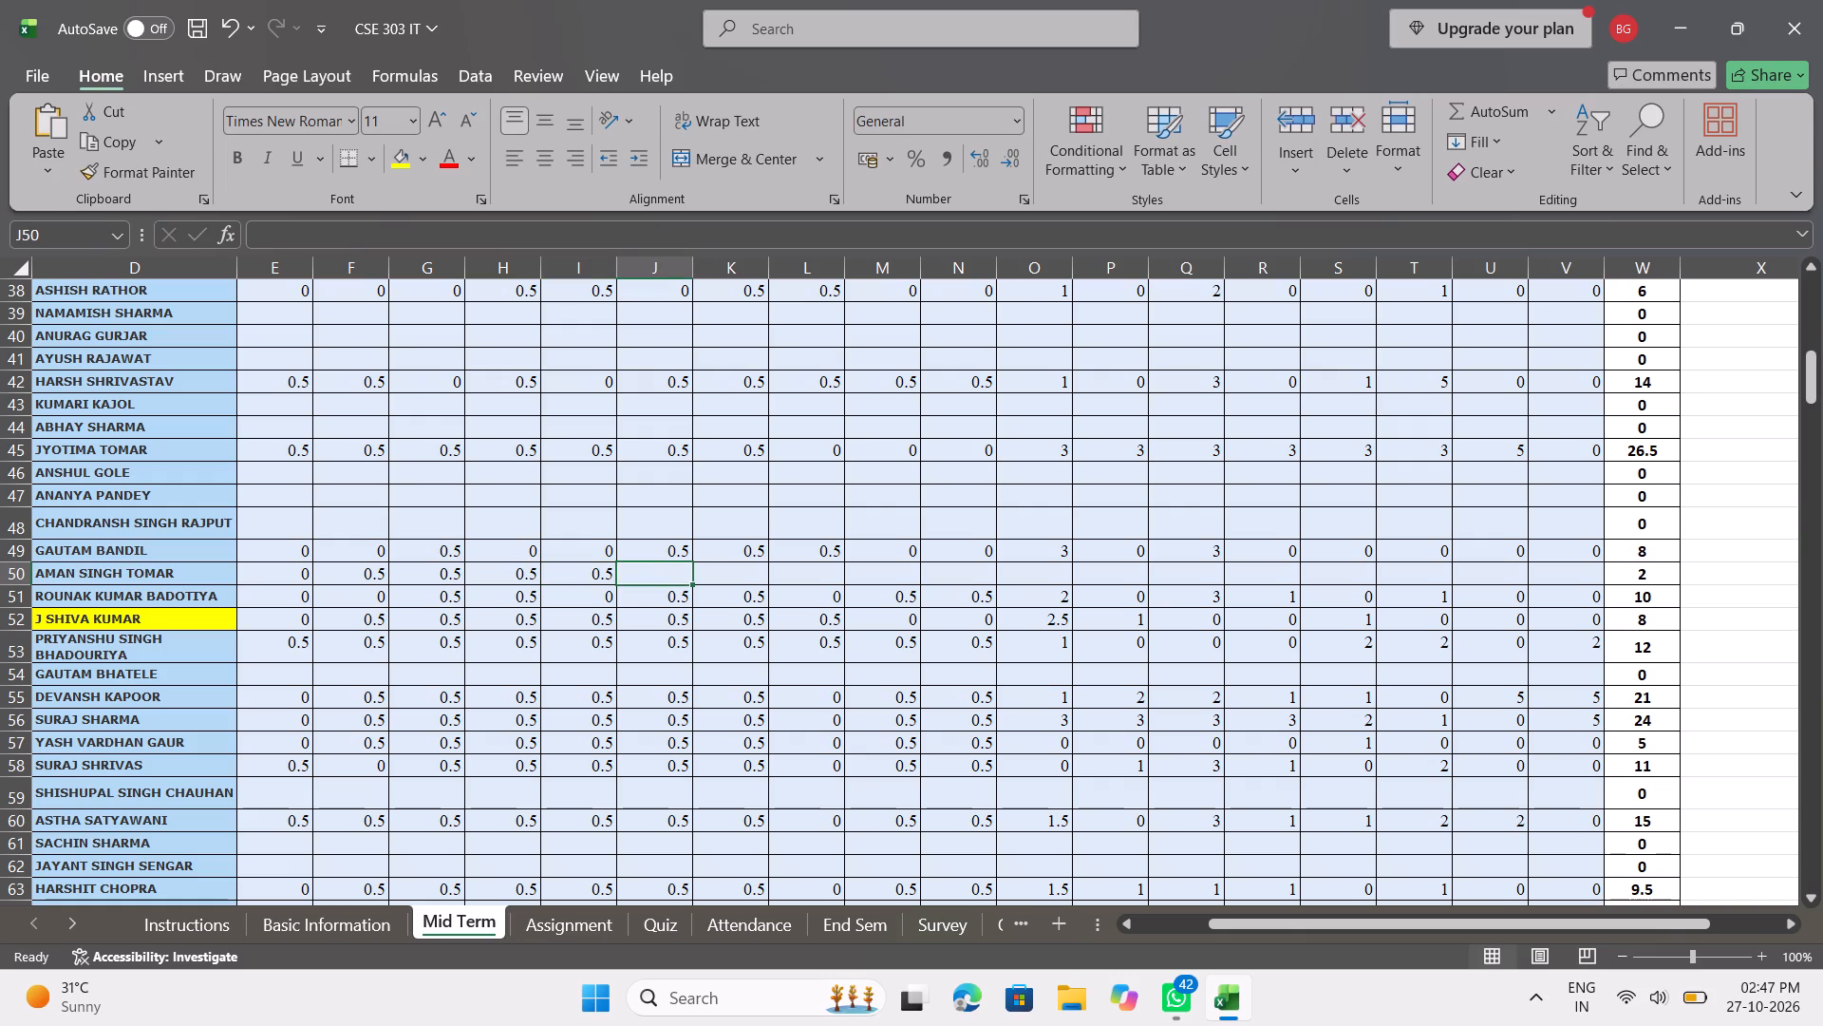
Enter the row 50 student's Q6 to Q10 marks in J50 through N50 as 0.5, 0.5, 0, 0 and 0.5.
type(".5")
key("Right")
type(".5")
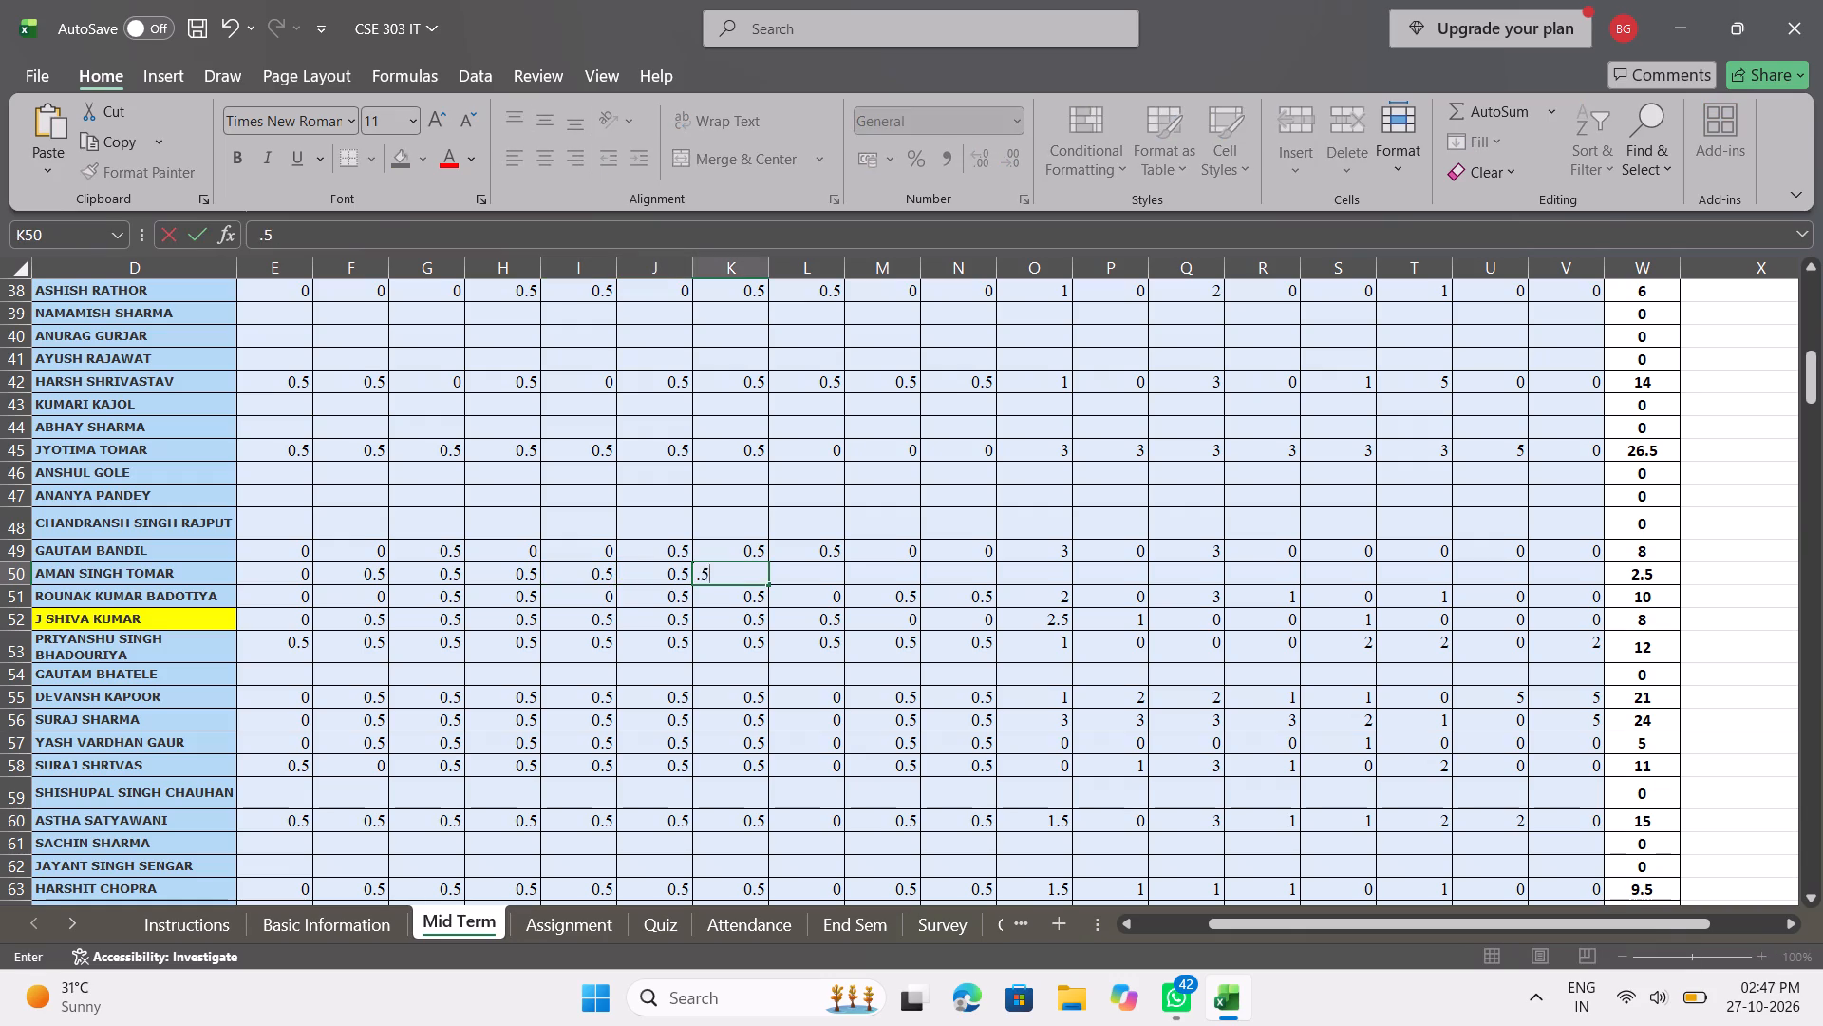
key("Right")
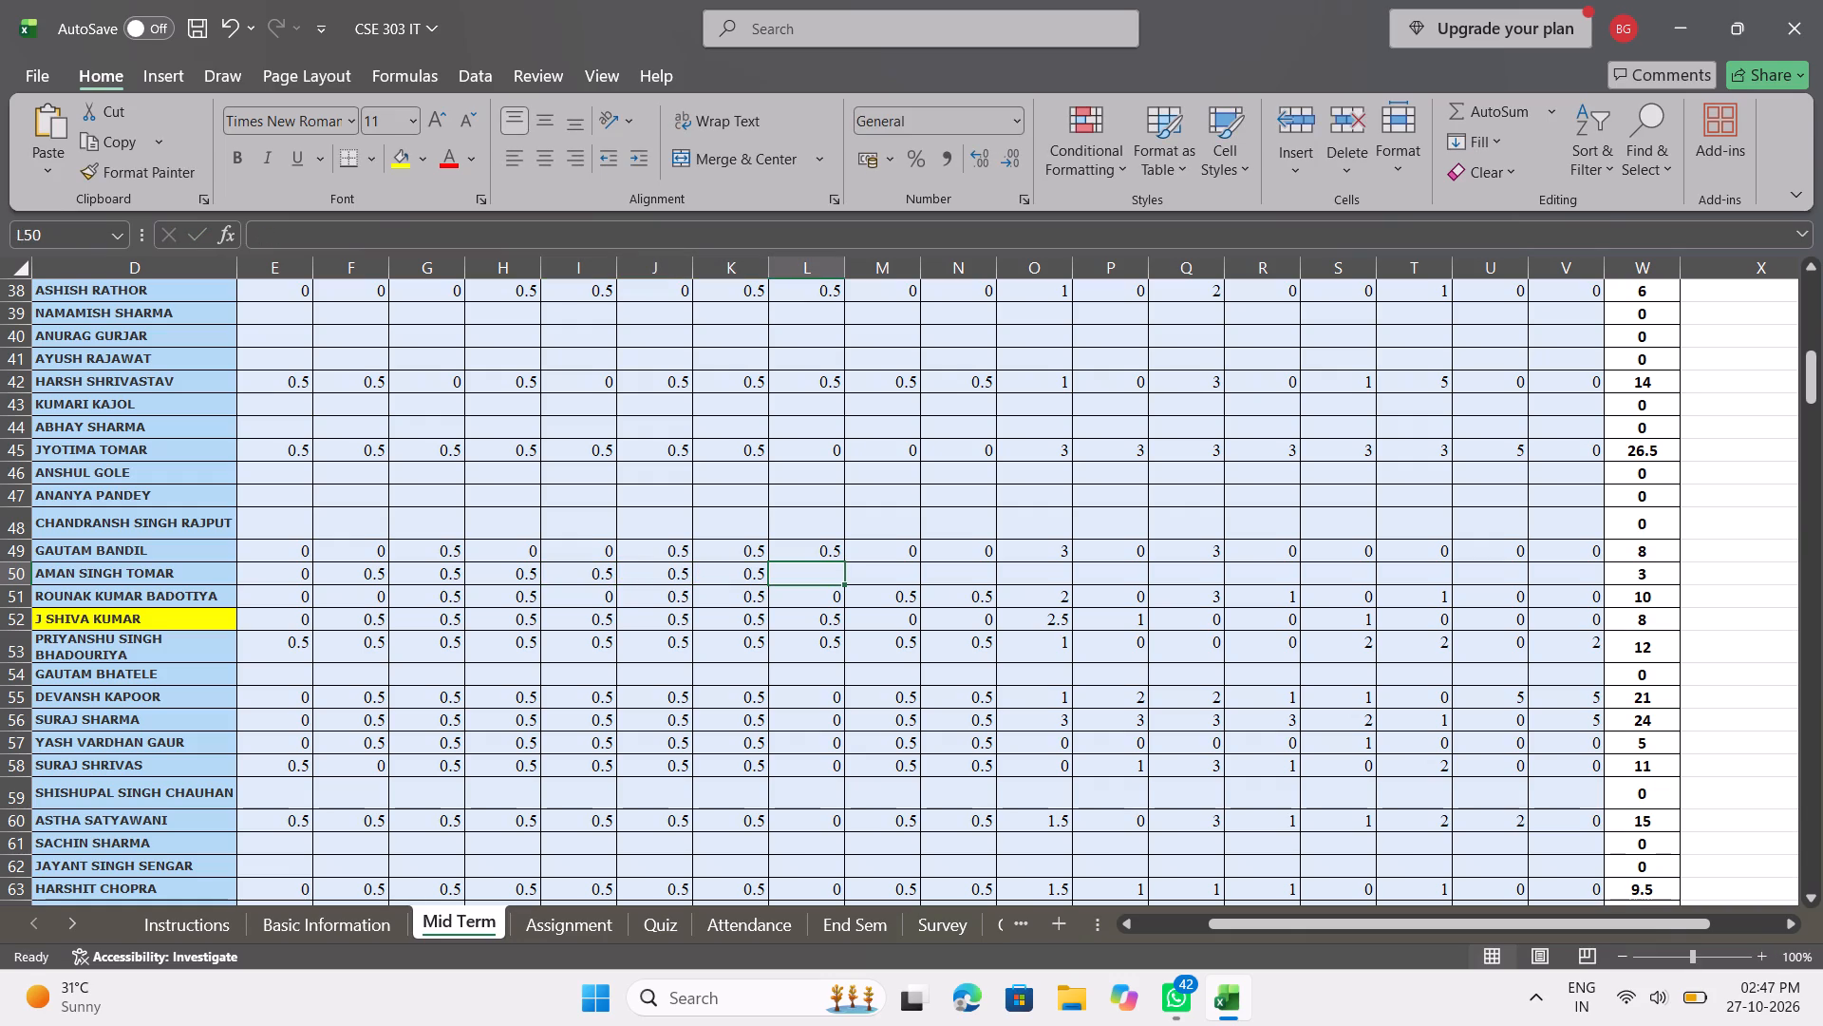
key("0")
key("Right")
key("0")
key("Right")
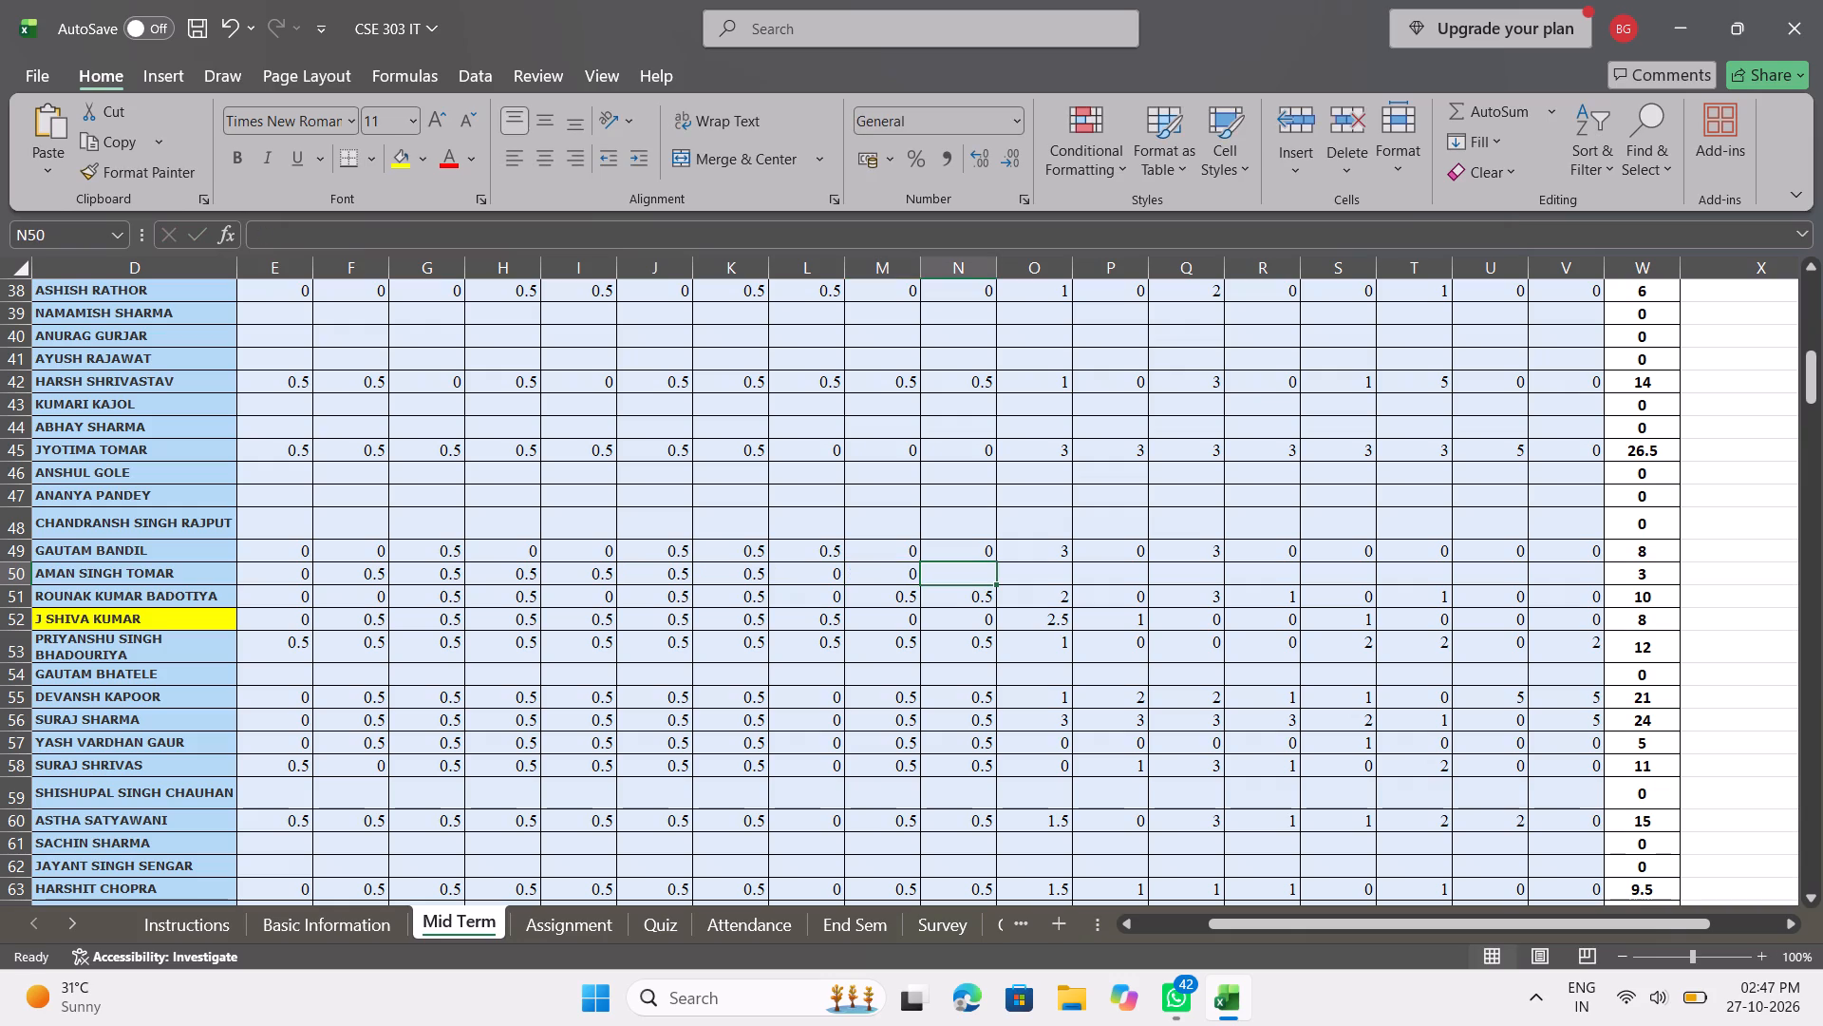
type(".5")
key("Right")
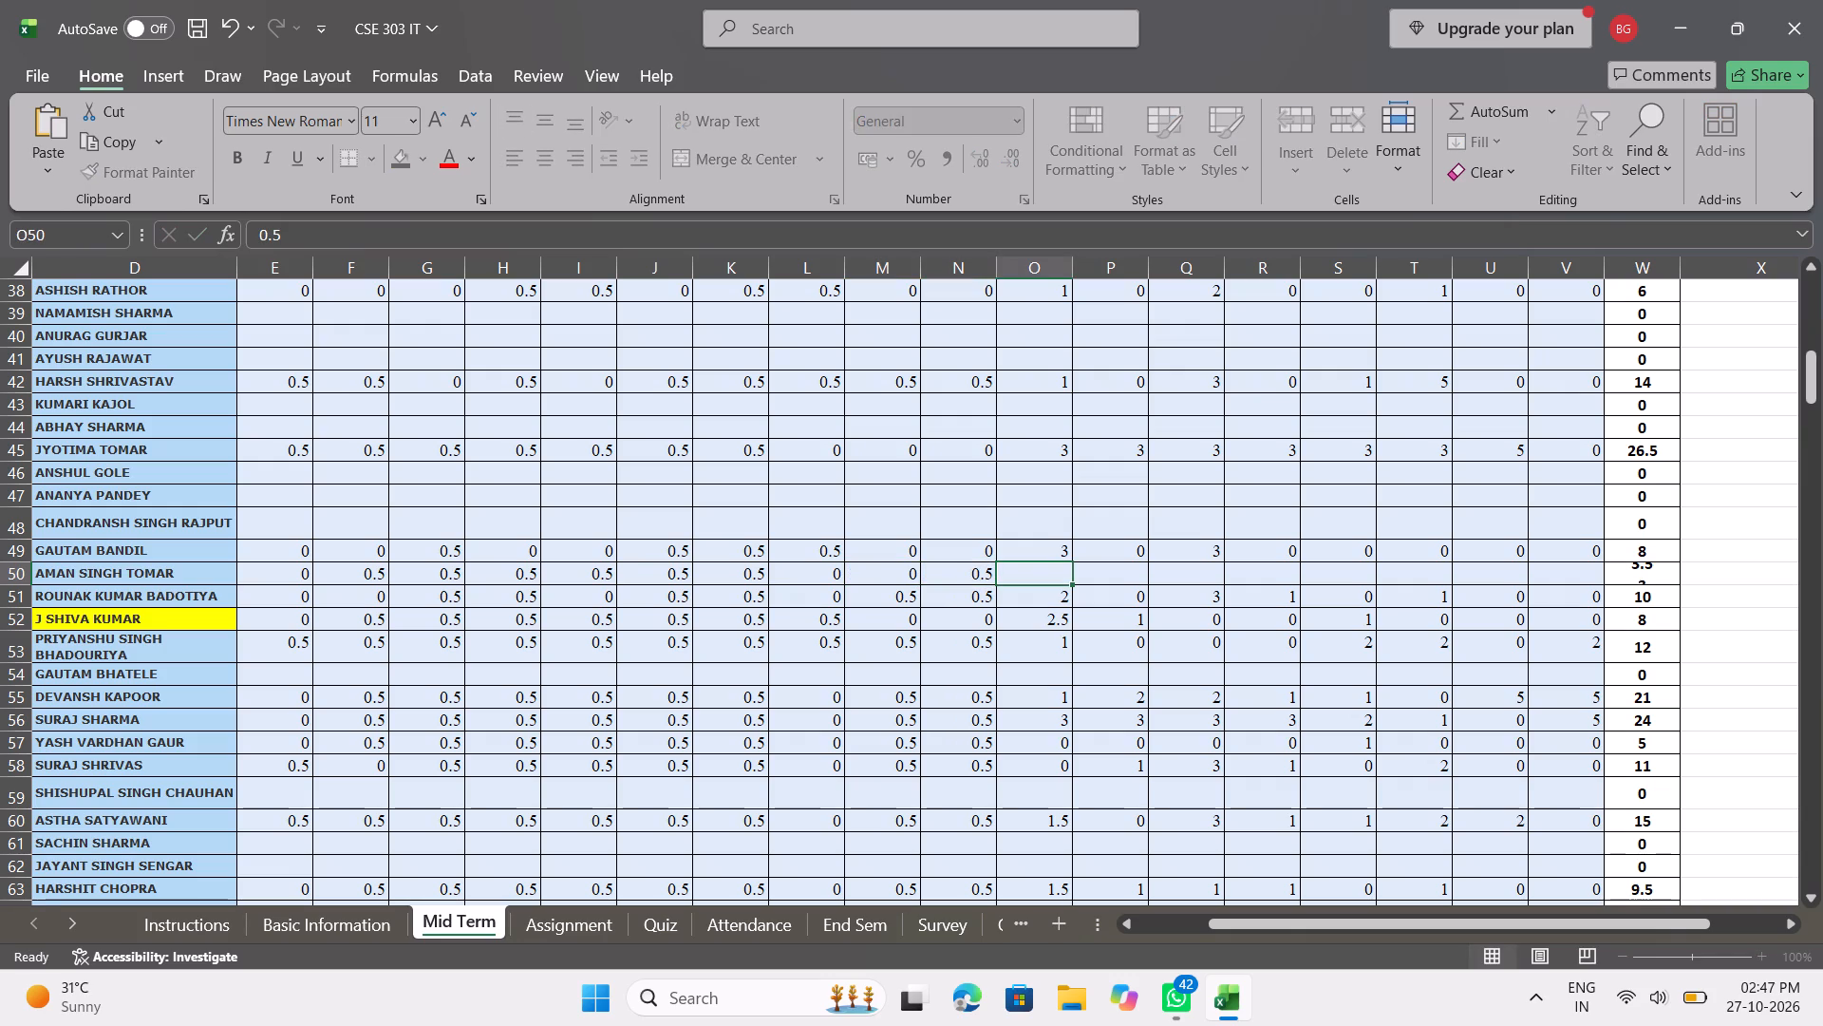
Enter the row 50 student's Q11 to Q15 marks in O50 through S50 as 3, 0, 2, 1 and 2.
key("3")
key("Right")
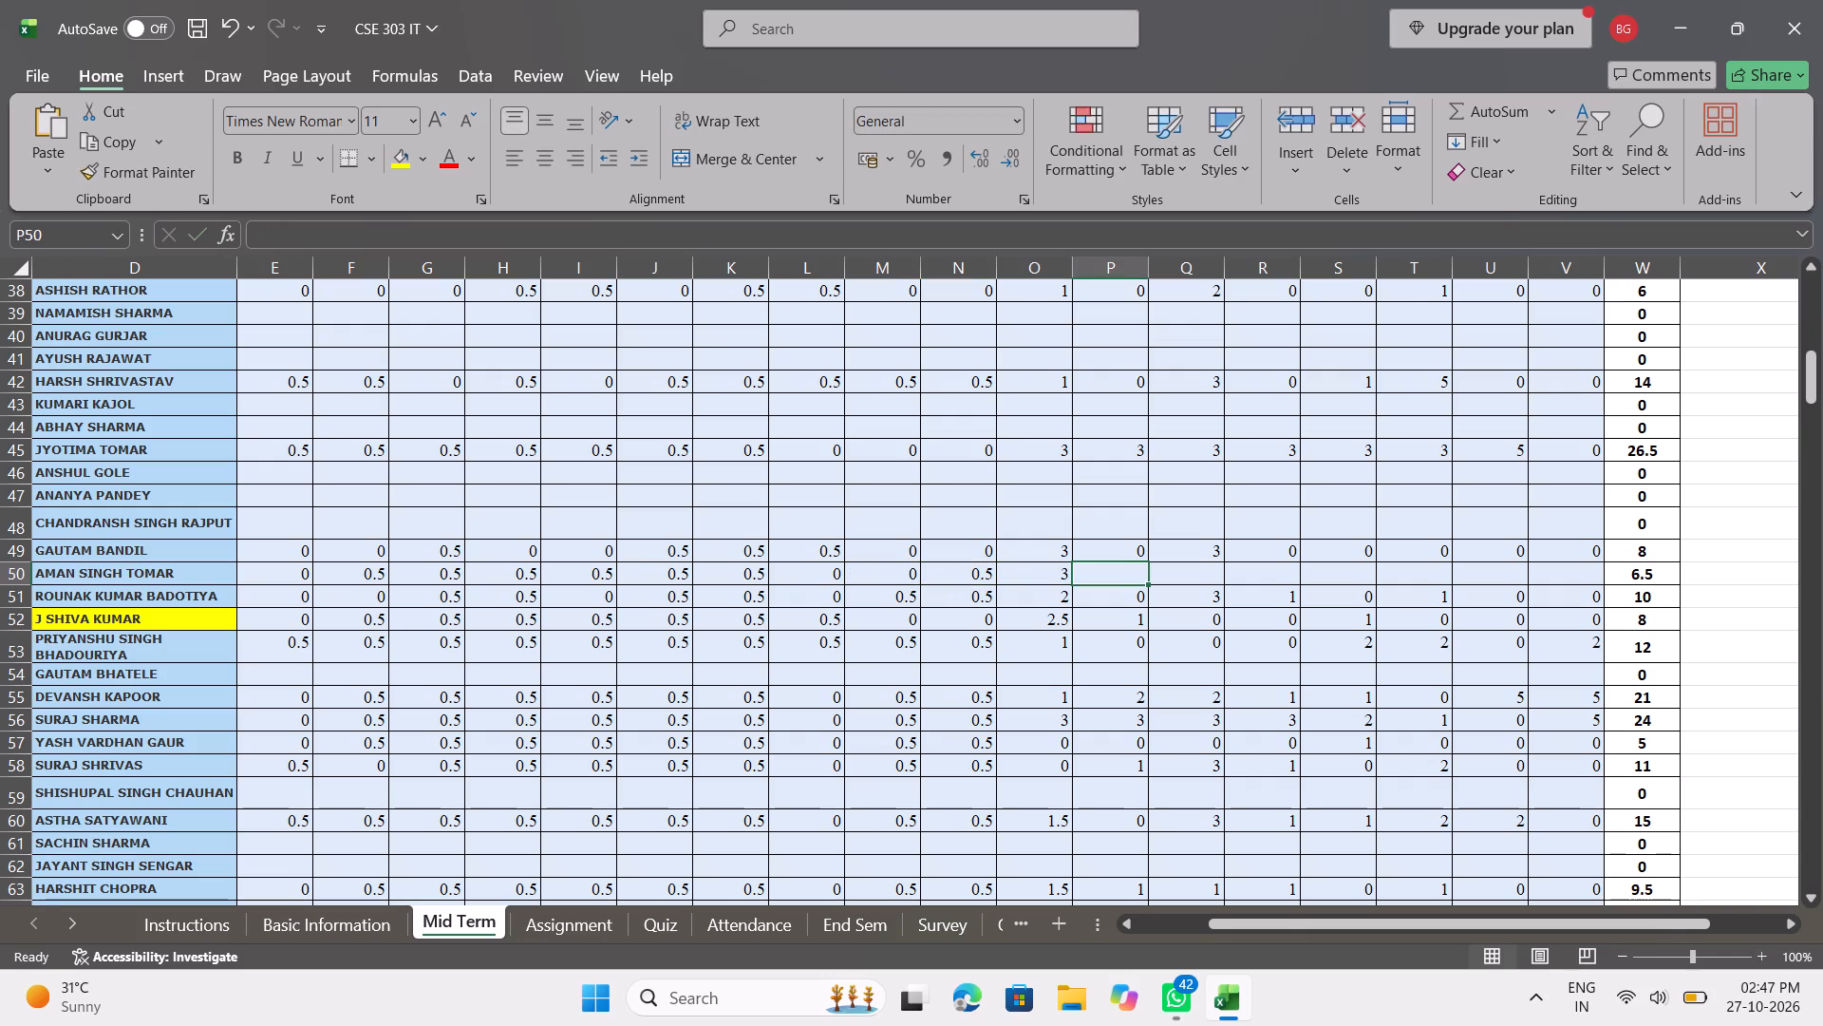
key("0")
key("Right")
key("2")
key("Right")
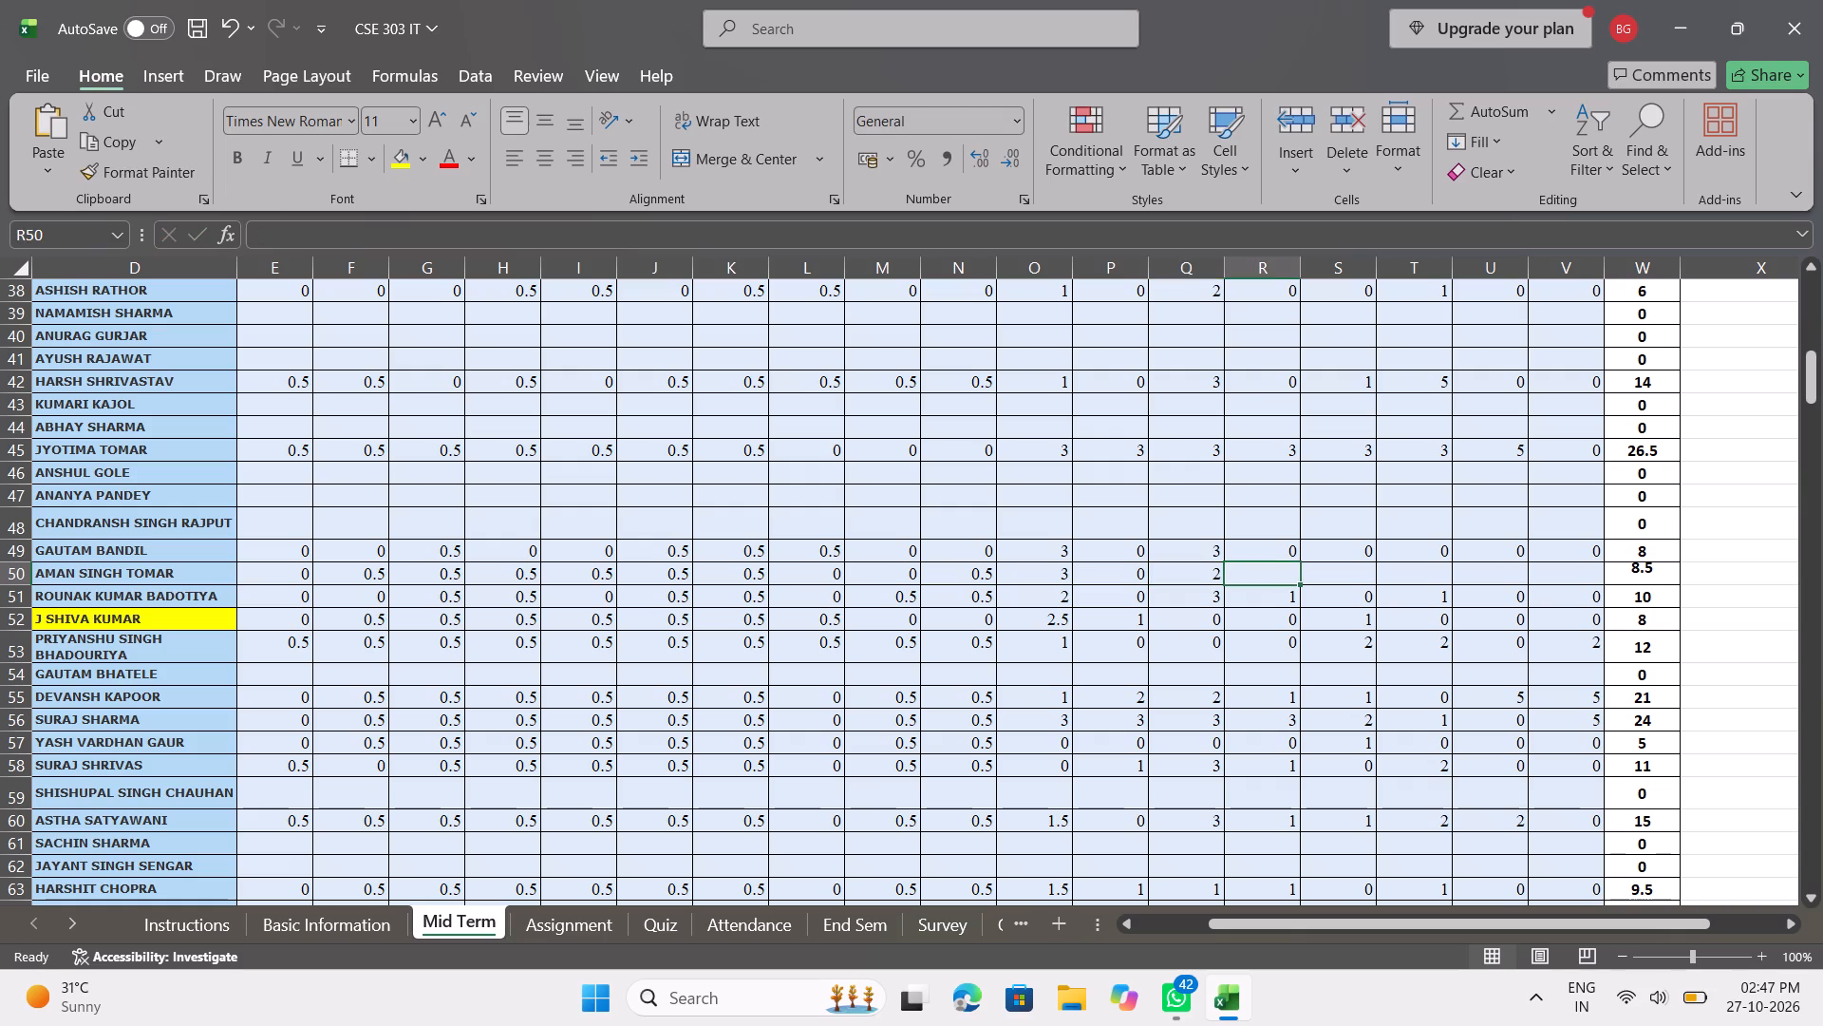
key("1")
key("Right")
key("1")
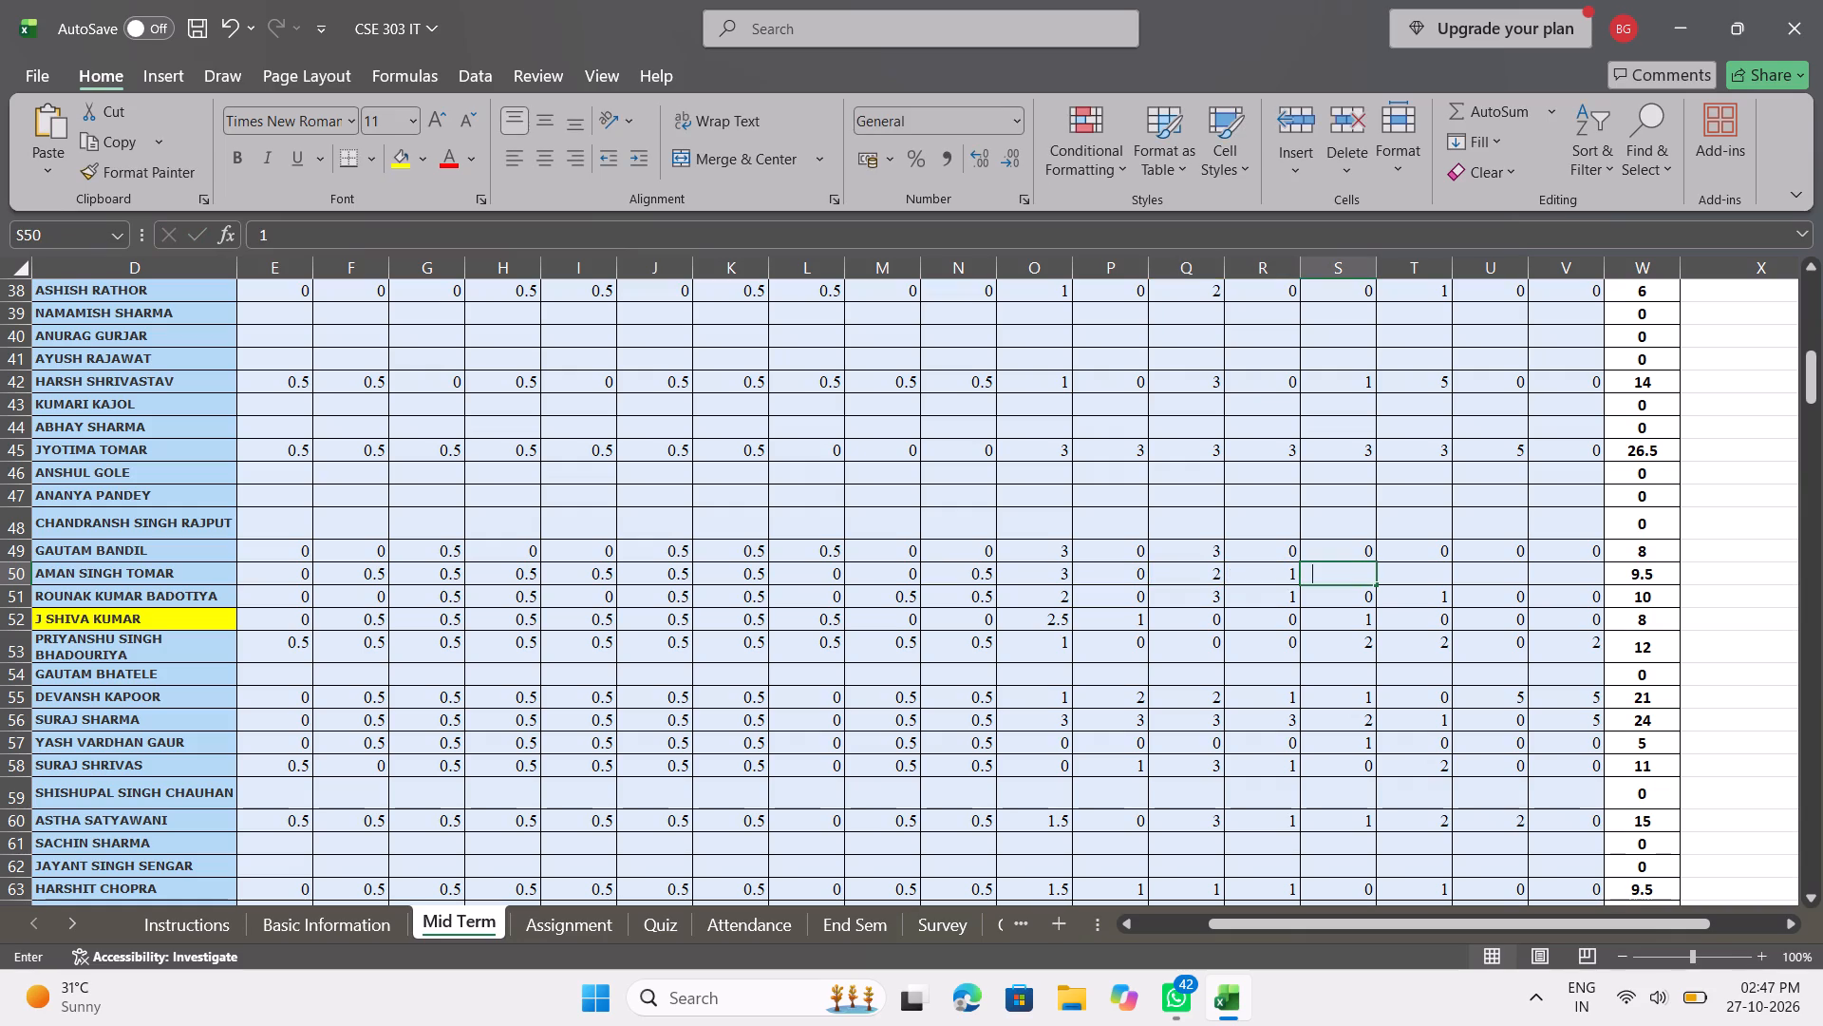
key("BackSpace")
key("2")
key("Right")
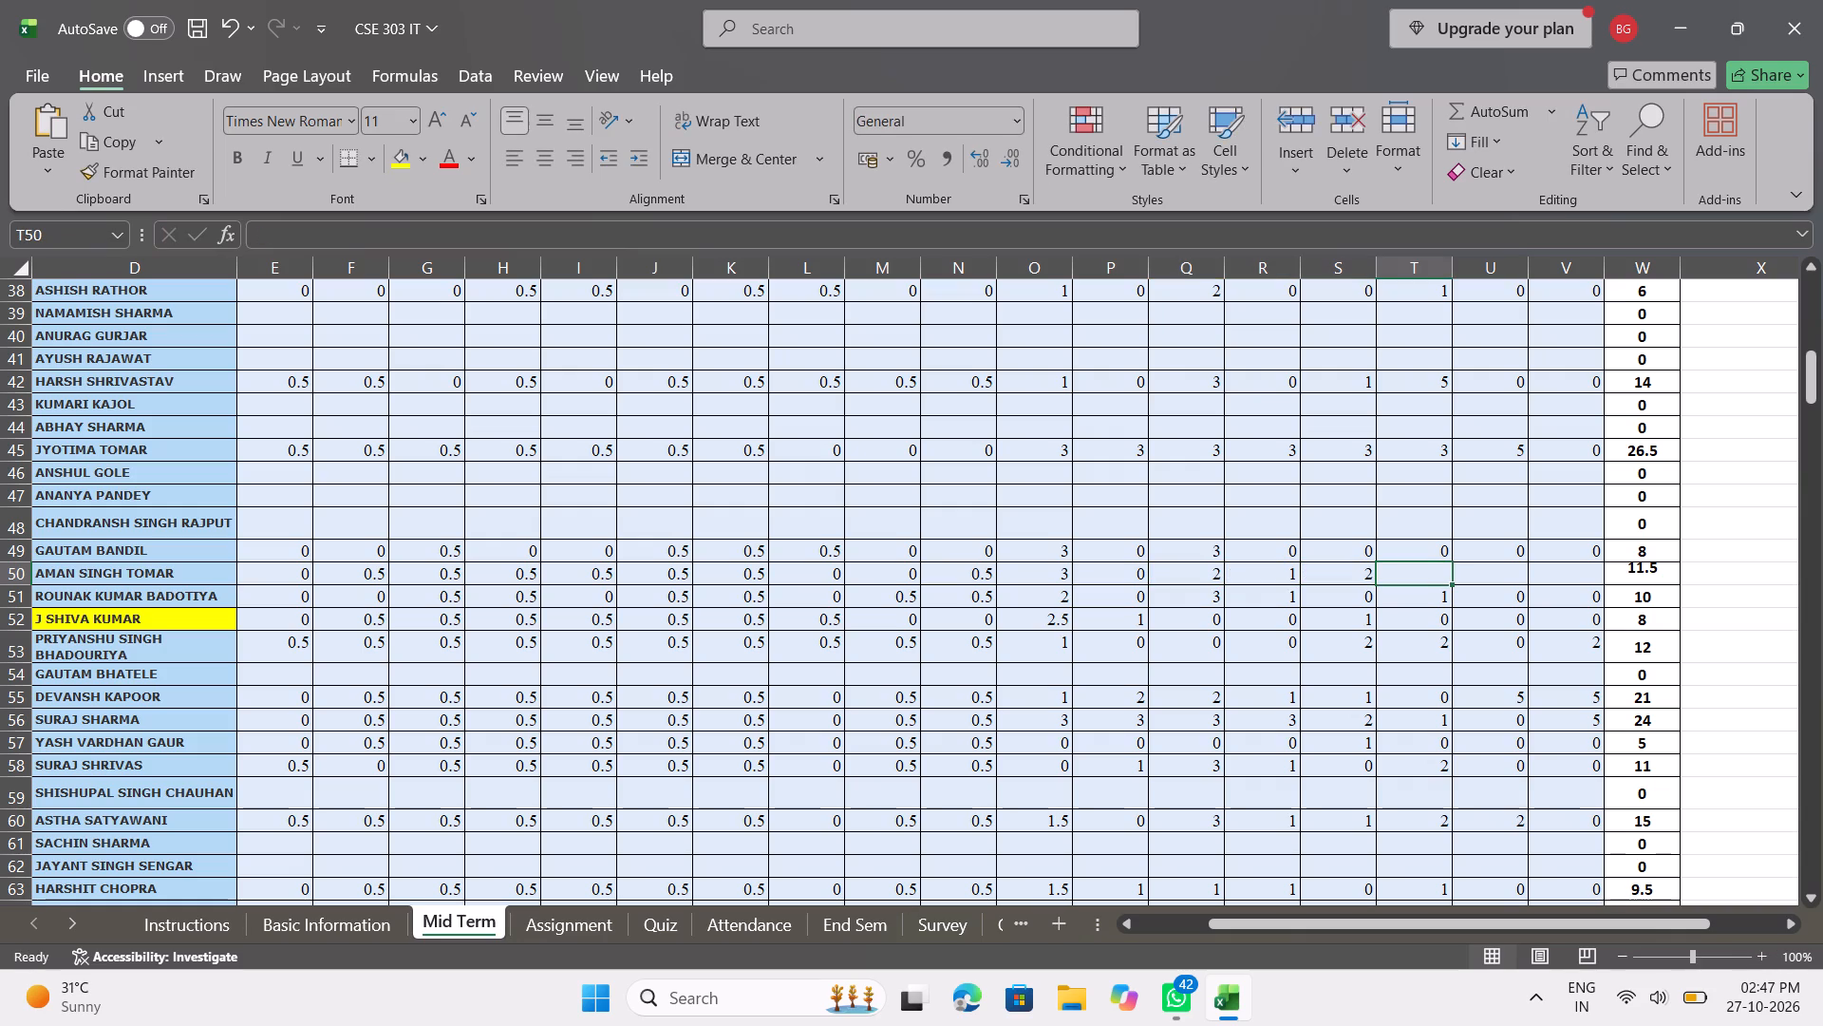
Enter the row 50 student's Q16 to Q18 marks: 0 in T50, 0 in U50 and 5 in V50.
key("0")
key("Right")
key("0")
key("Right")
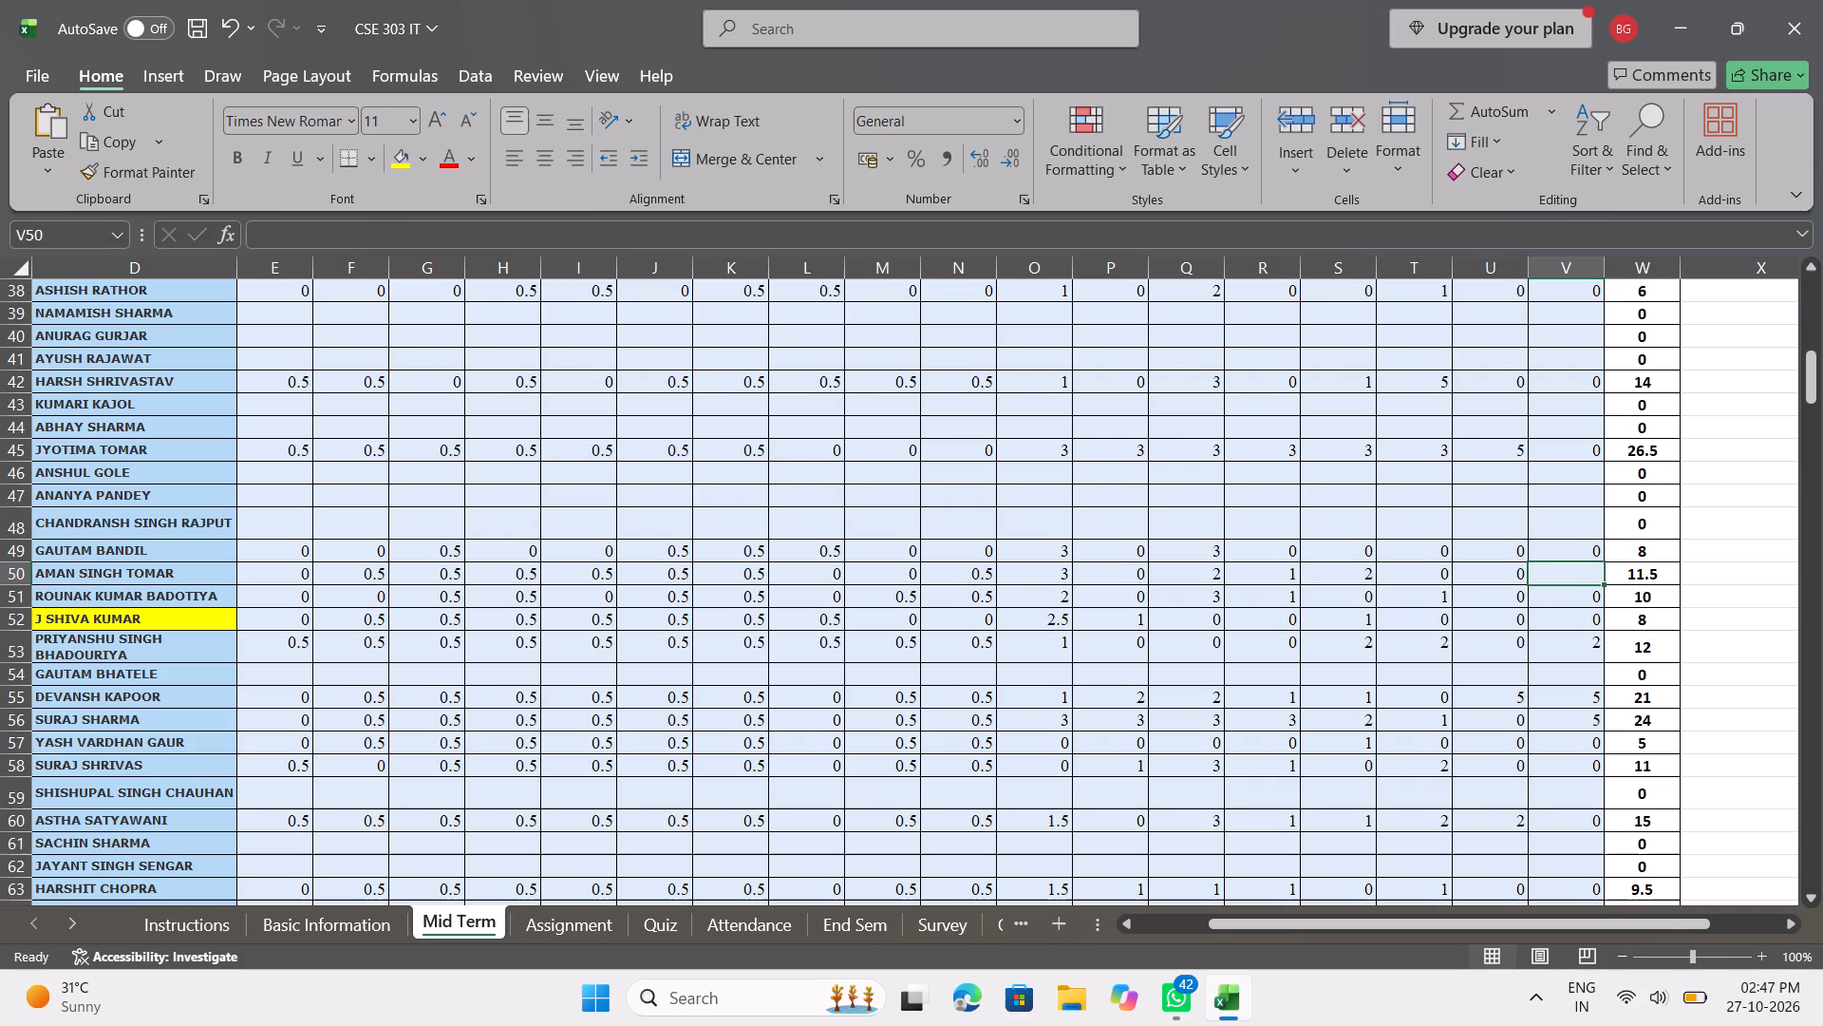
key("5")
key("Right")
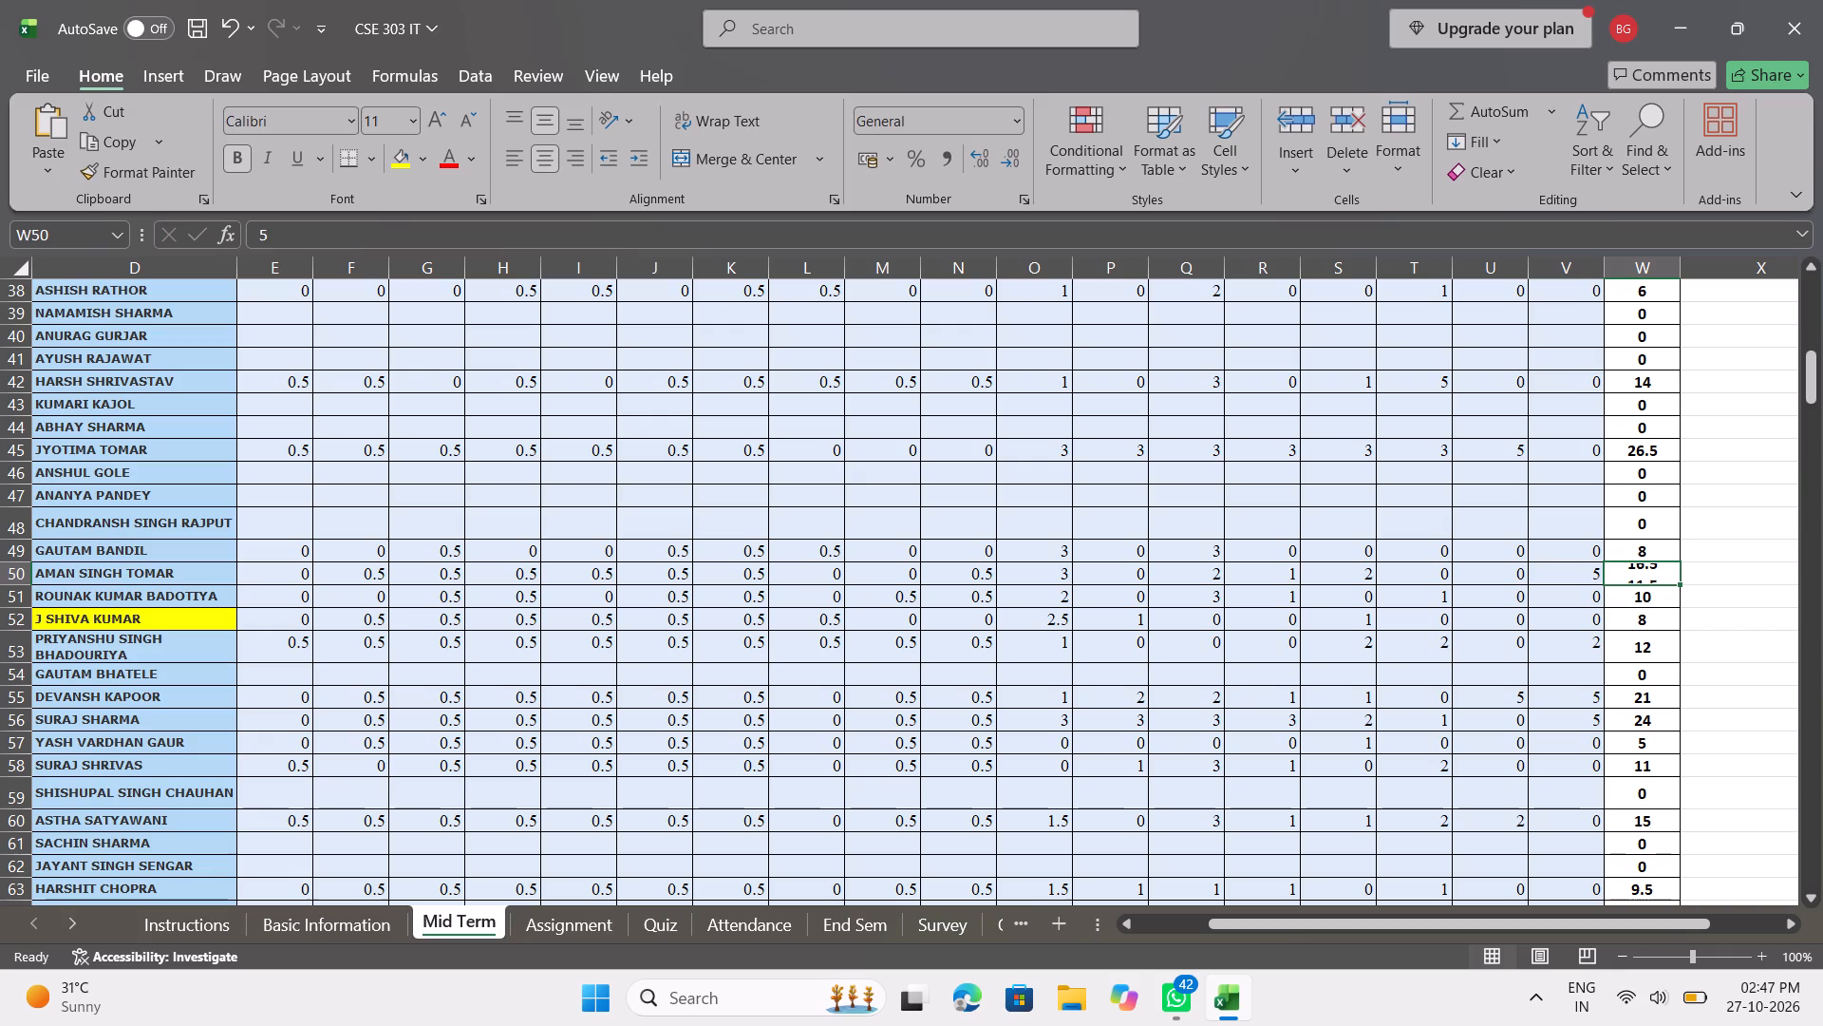
Enter the row 62 student's Q1 to Q5 marks: 0 in E62 and 0.5 in each of F62 through I62.
scroll(604, 579, "down", 3)
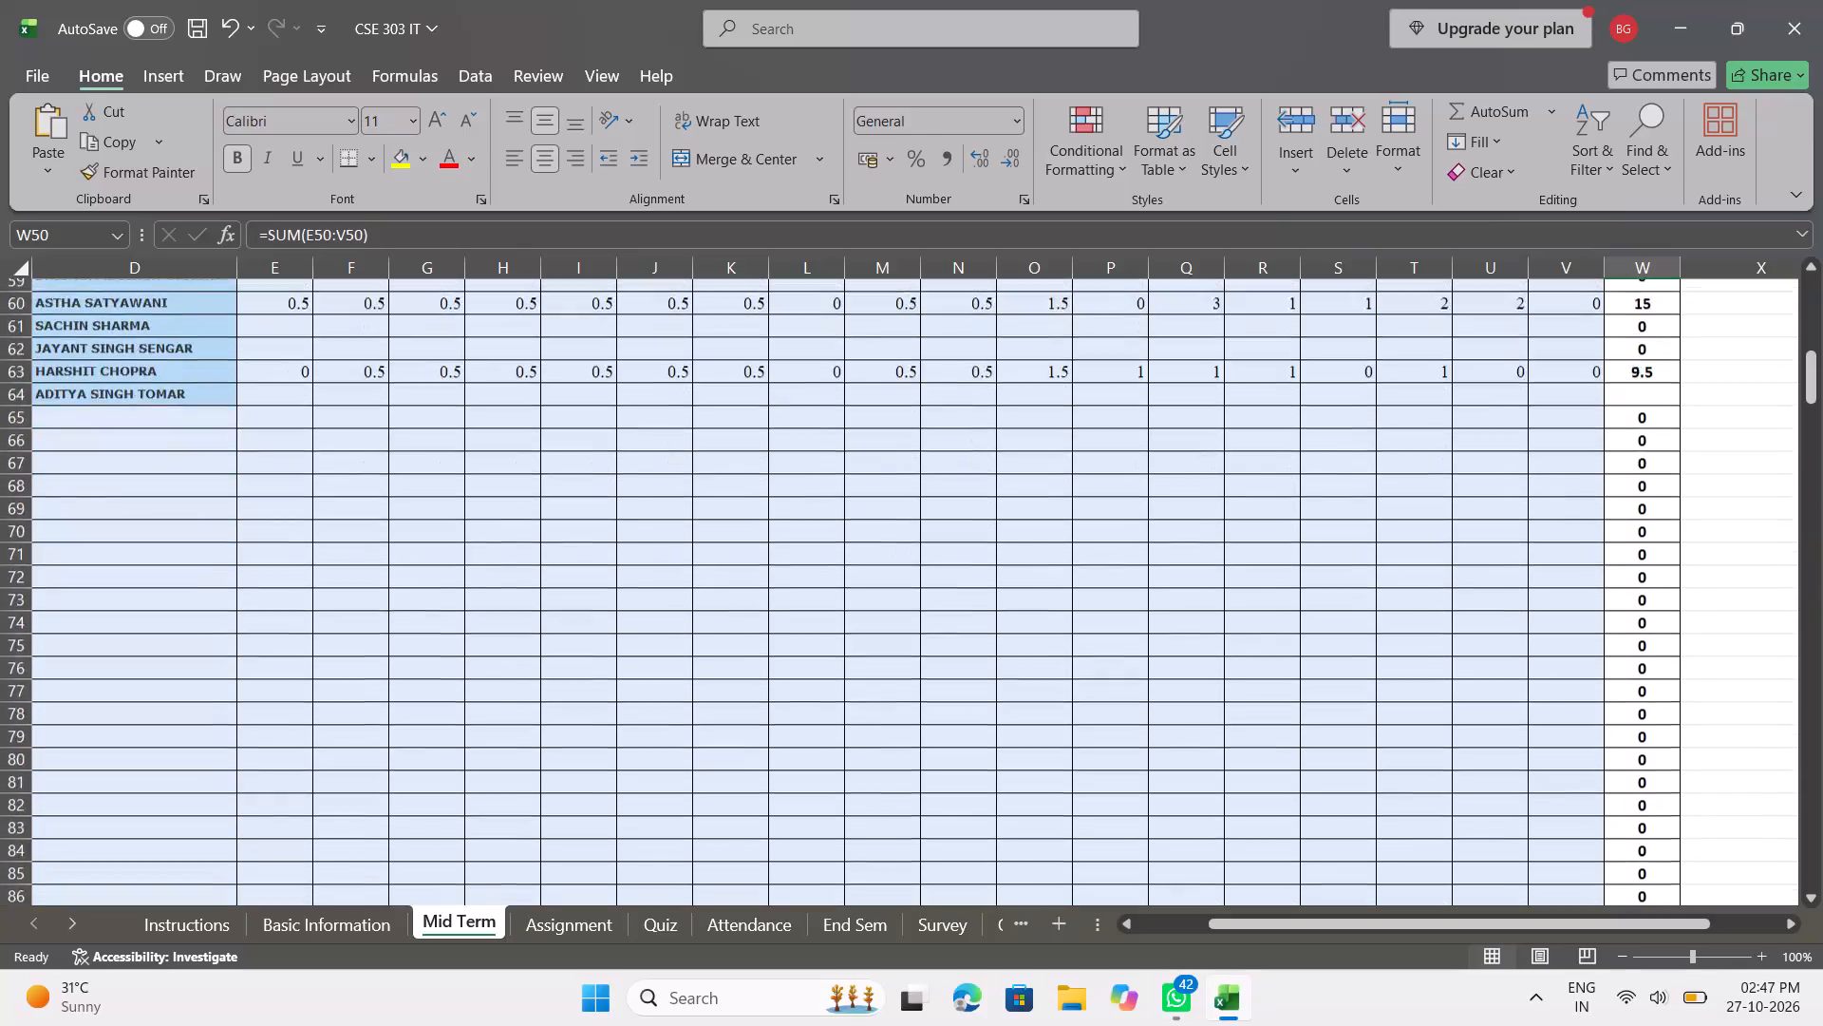
scroll(604, 579, "up", 2)
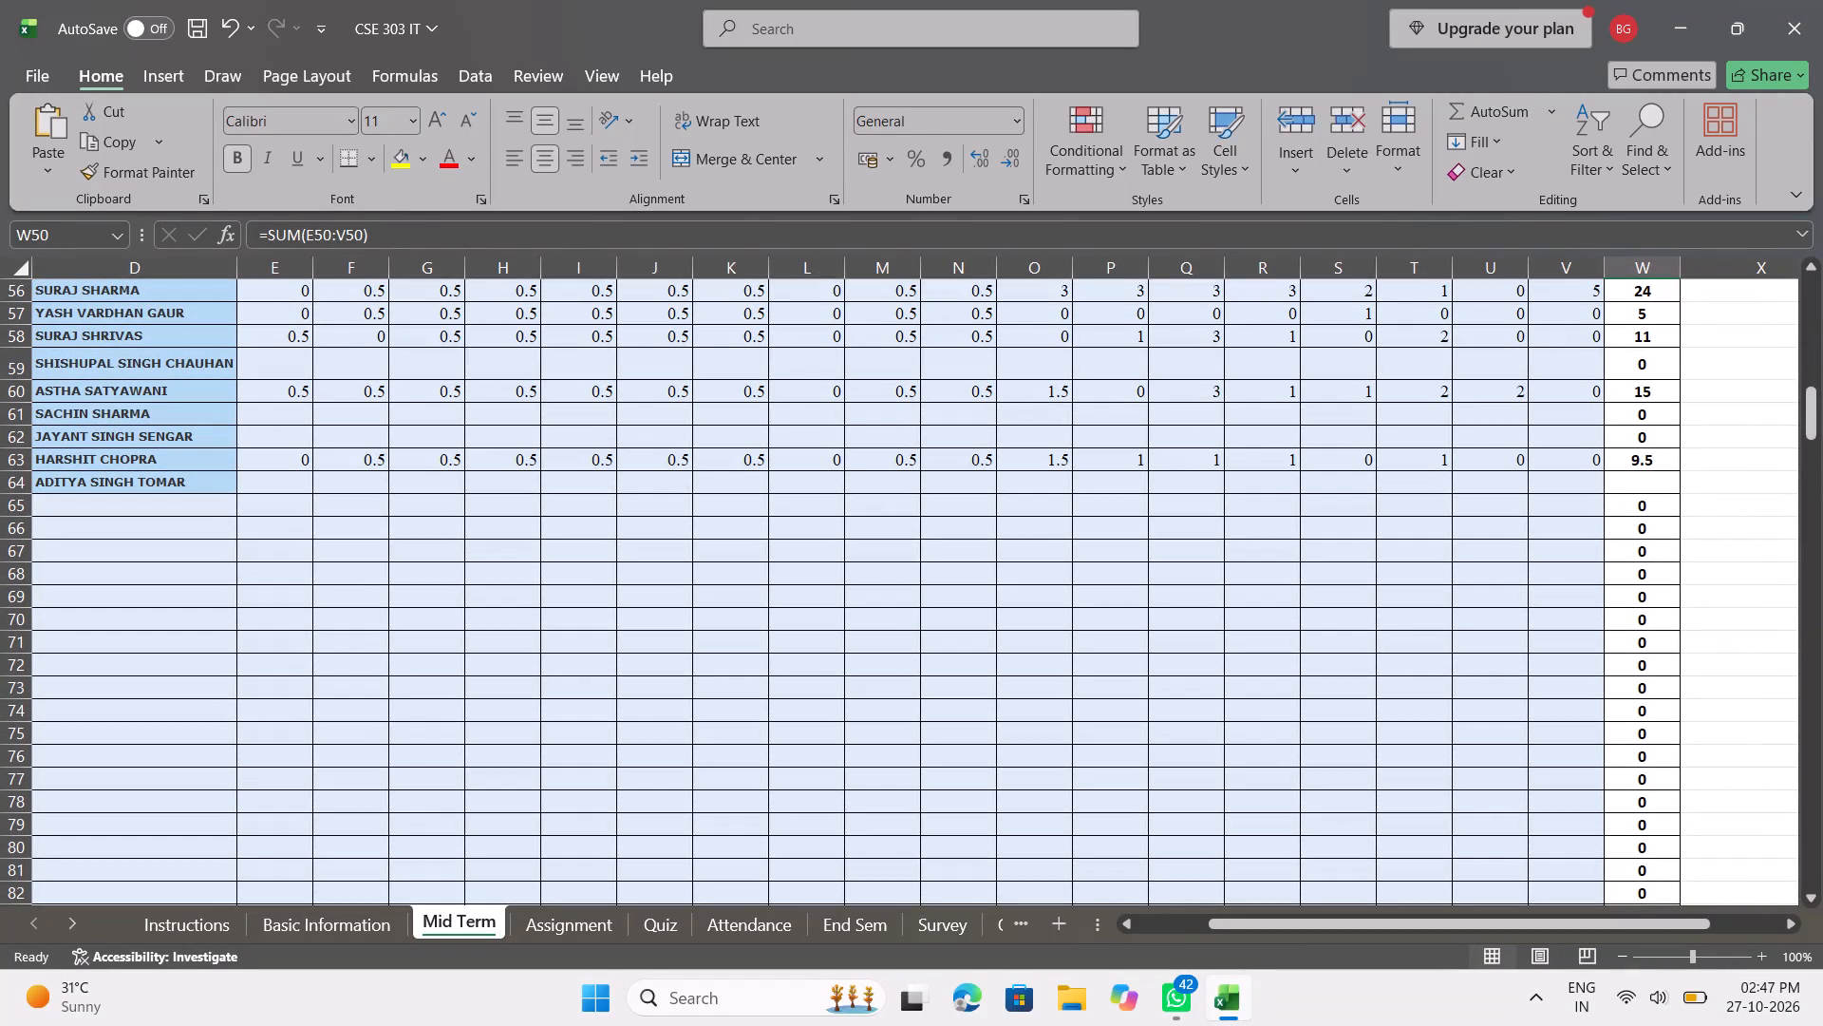
left_click(291, 438)
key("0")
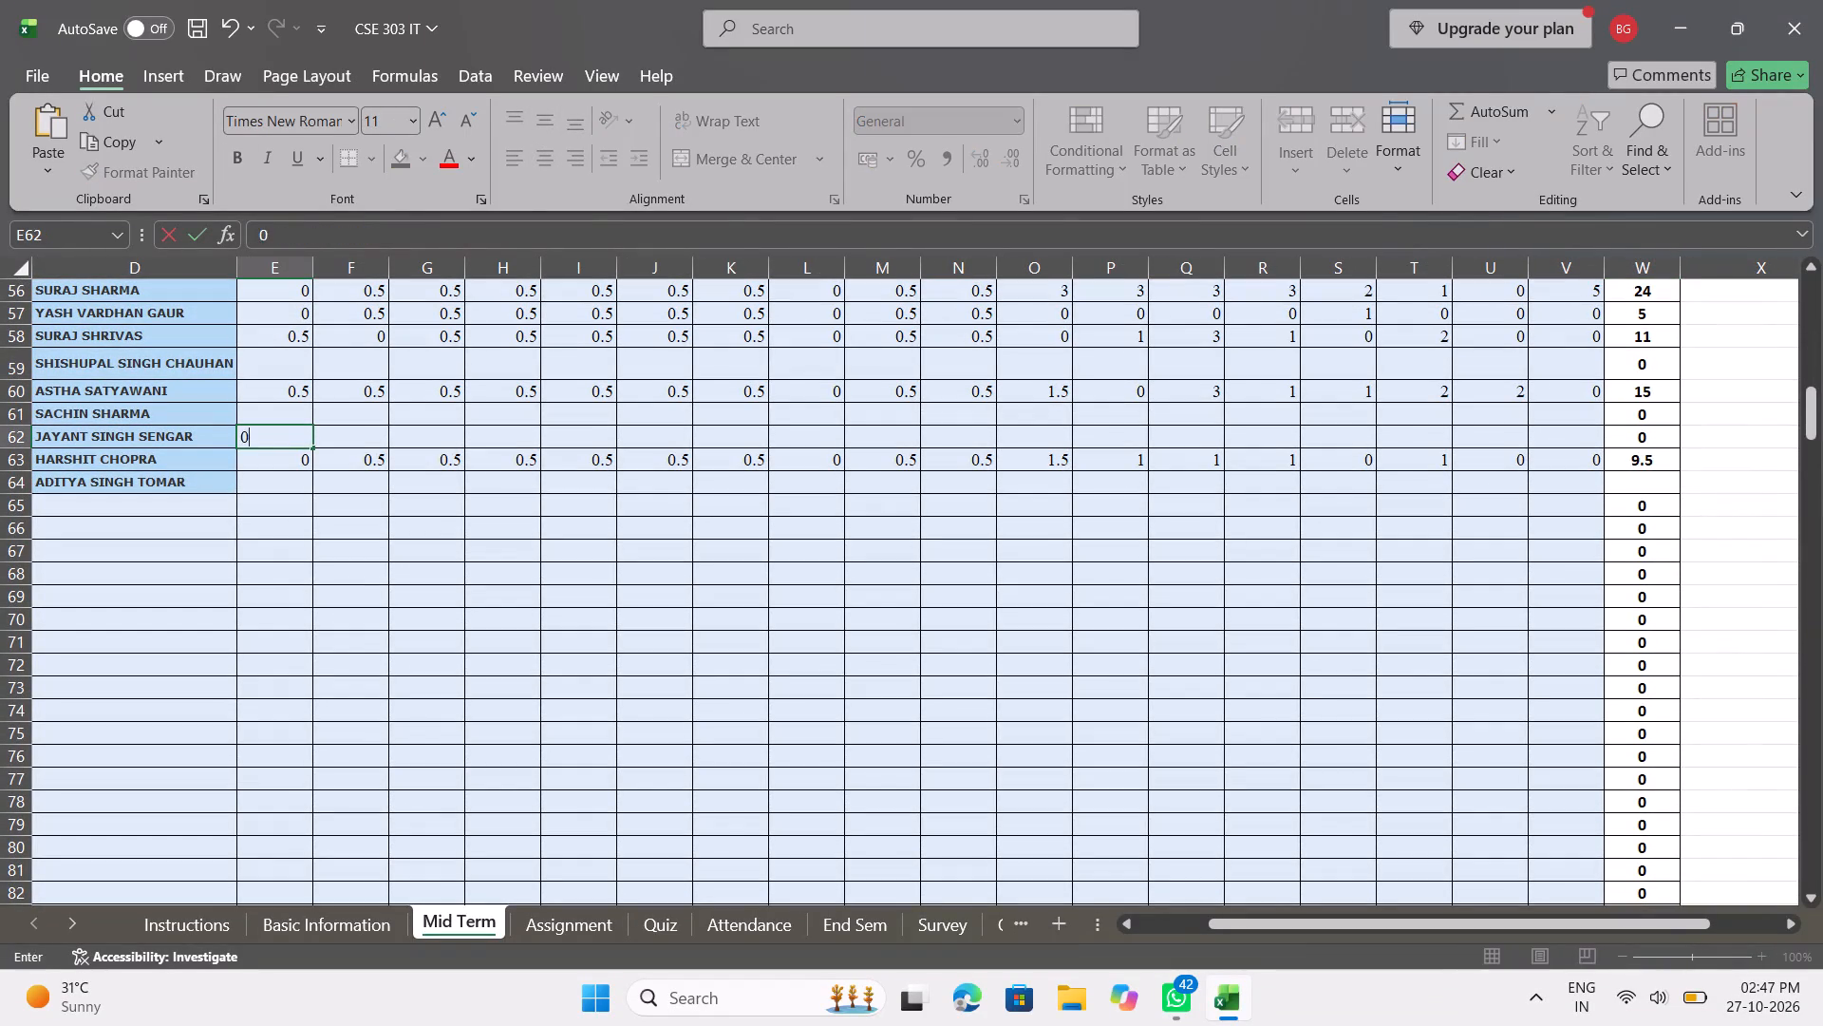
key("Right")
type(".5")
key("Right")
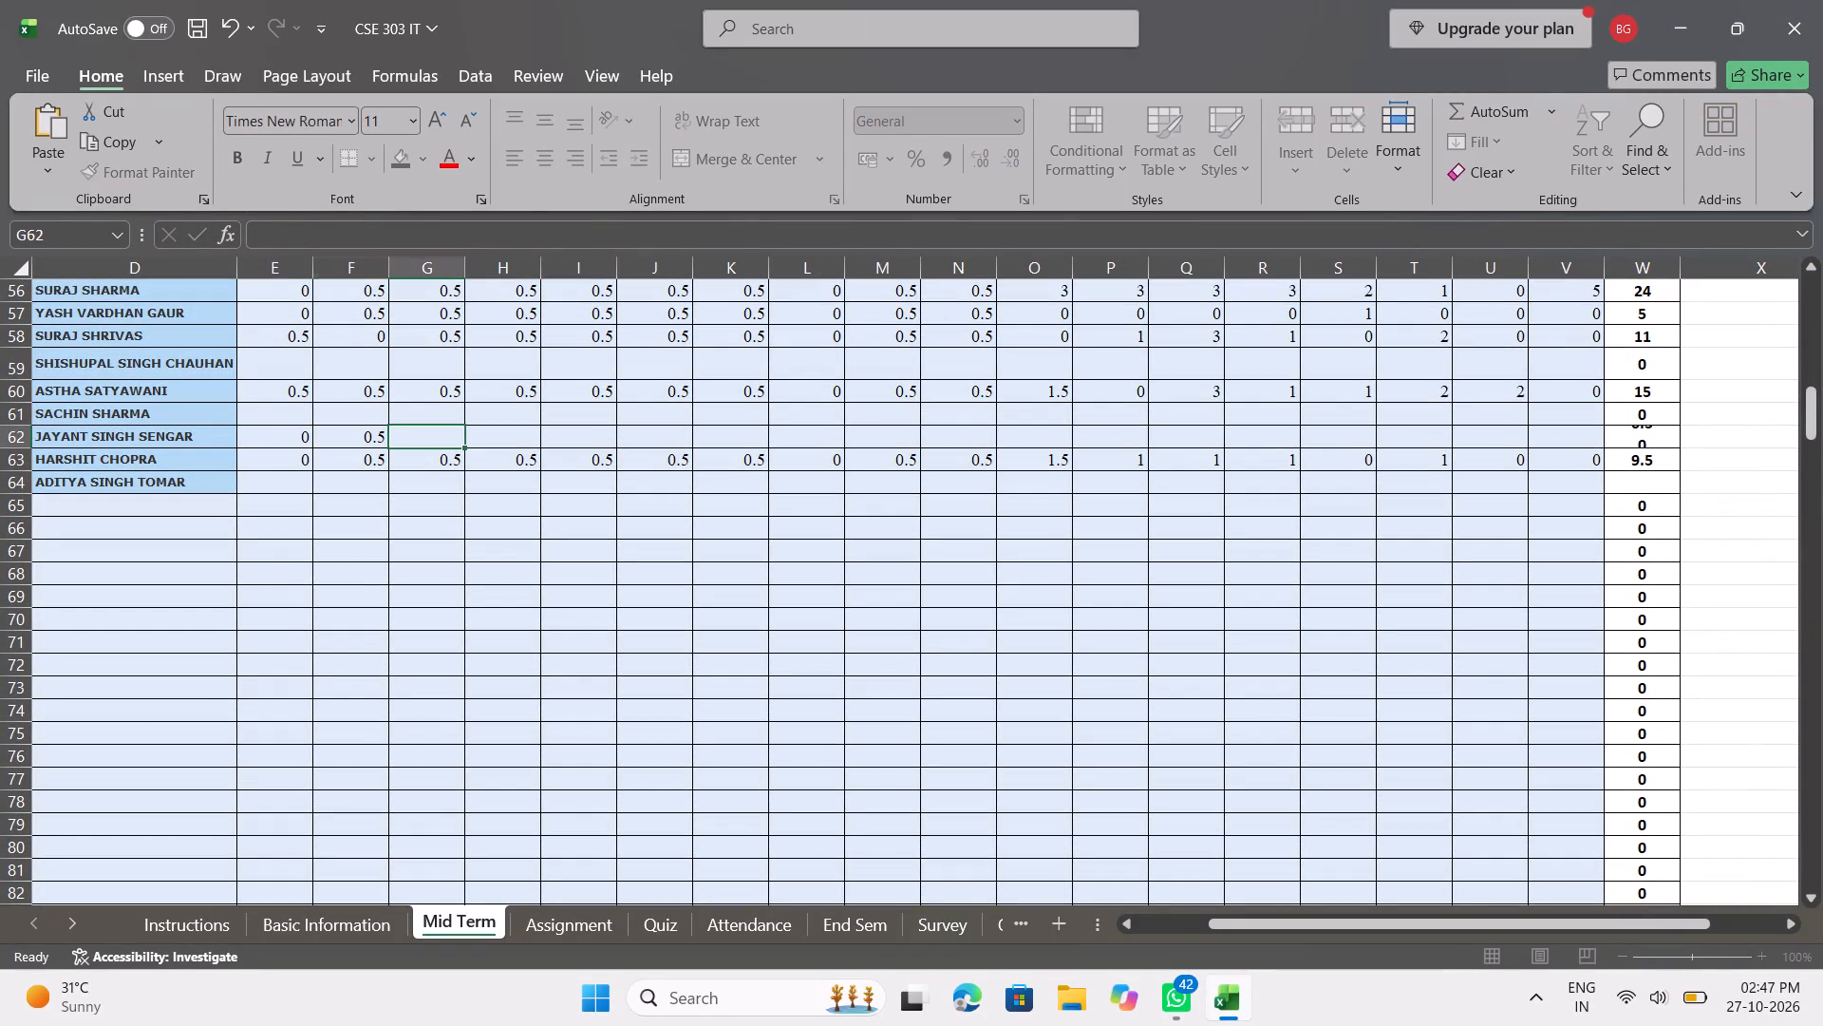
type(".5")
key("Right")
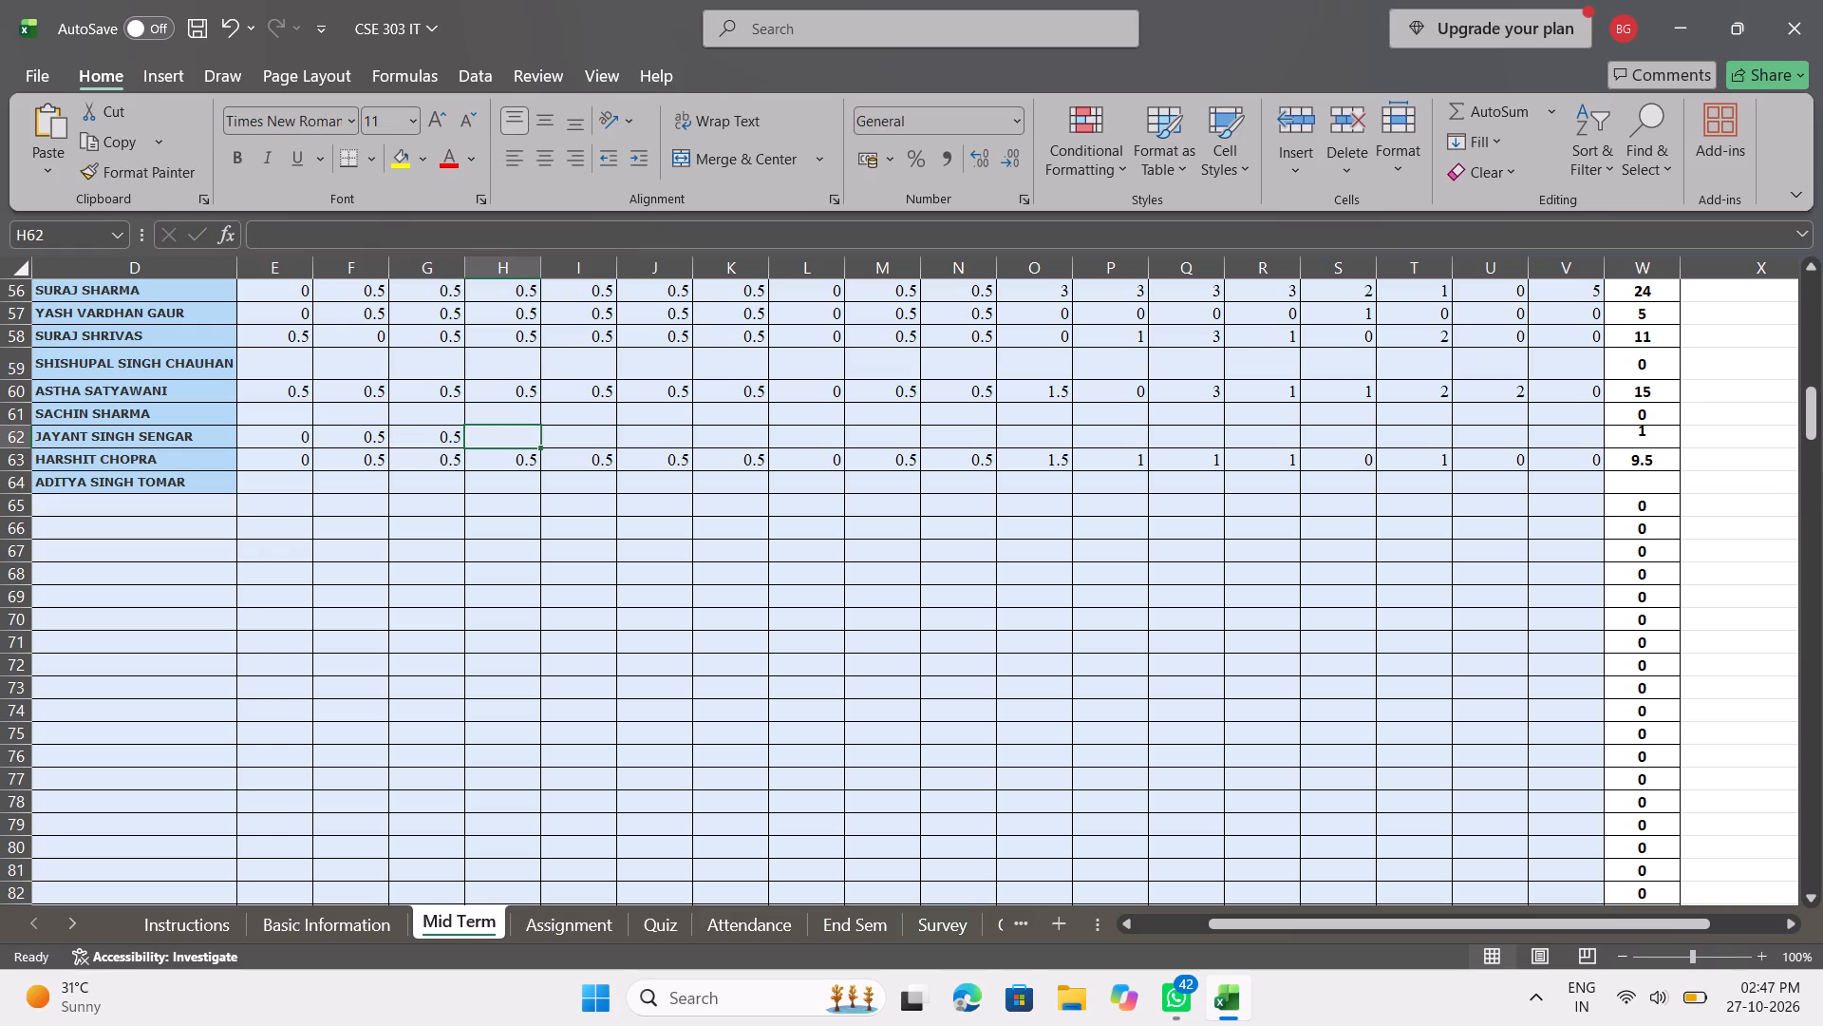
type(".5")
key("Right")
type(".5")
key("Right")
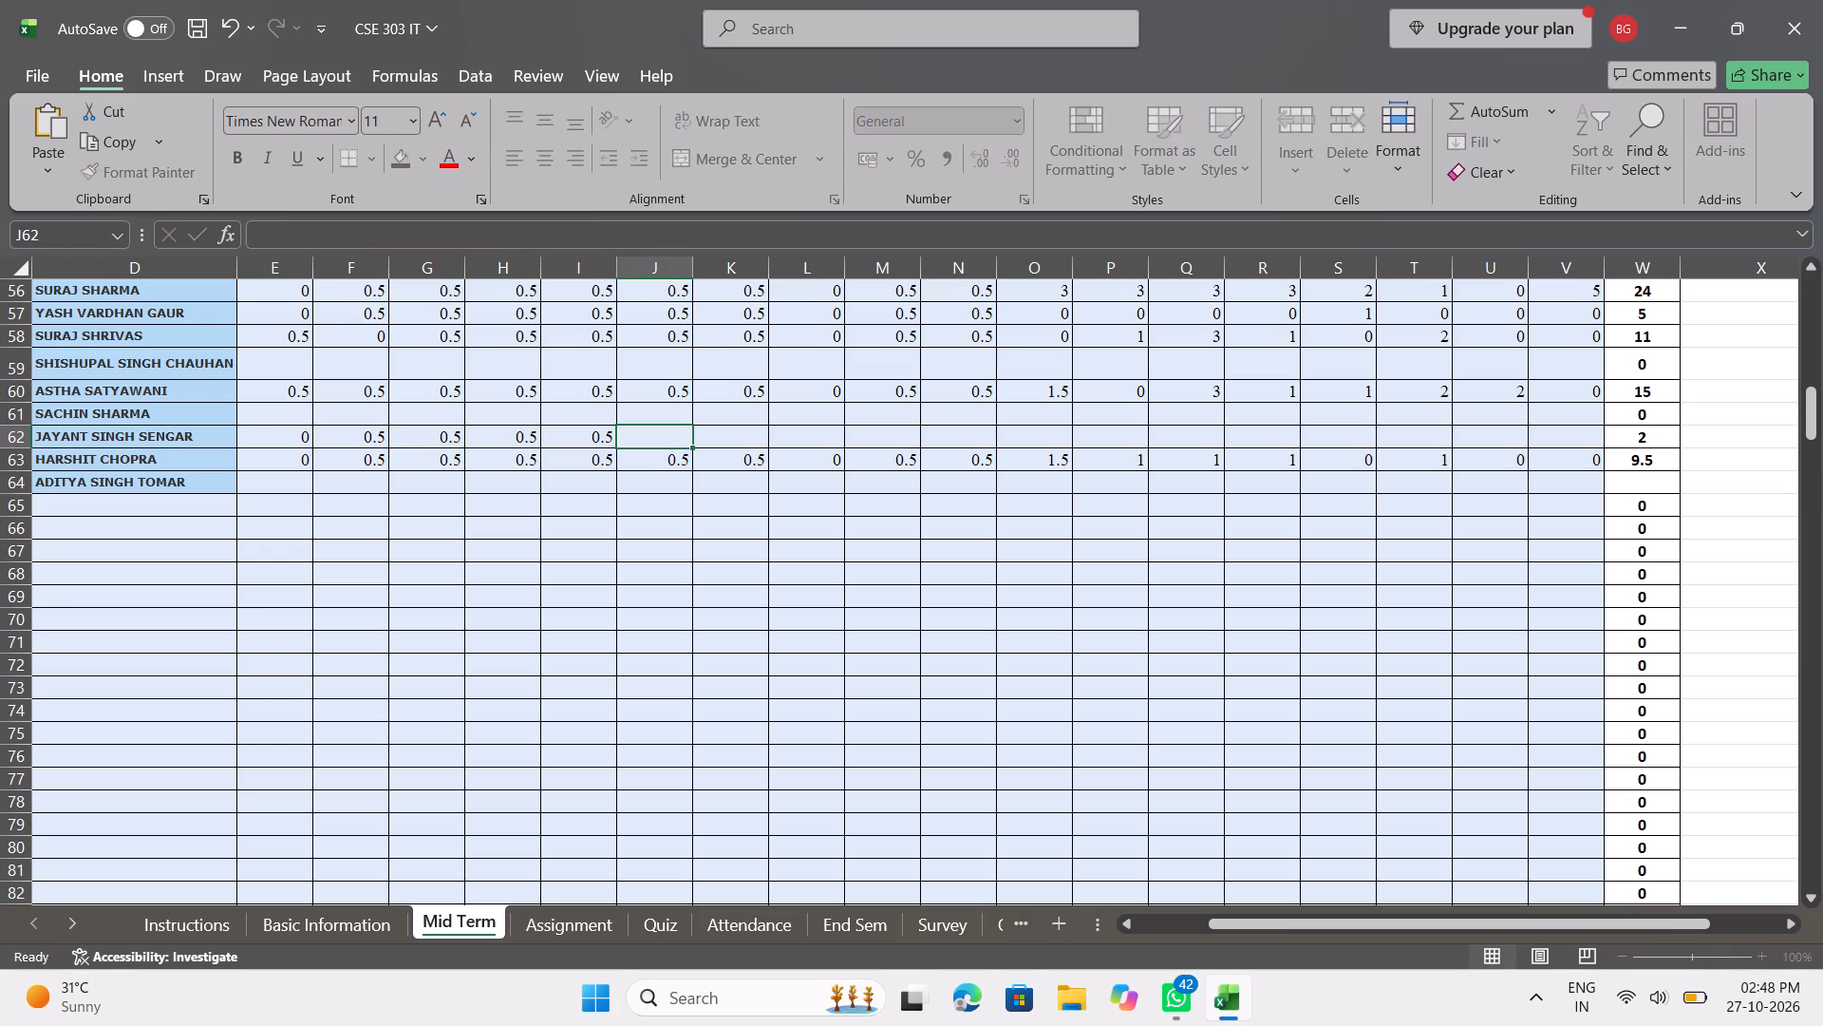
Enter the row 62 student's Q6 to Q10 marks in J62 through N62 as 0.5, 0.5, 0, 0 and 0.
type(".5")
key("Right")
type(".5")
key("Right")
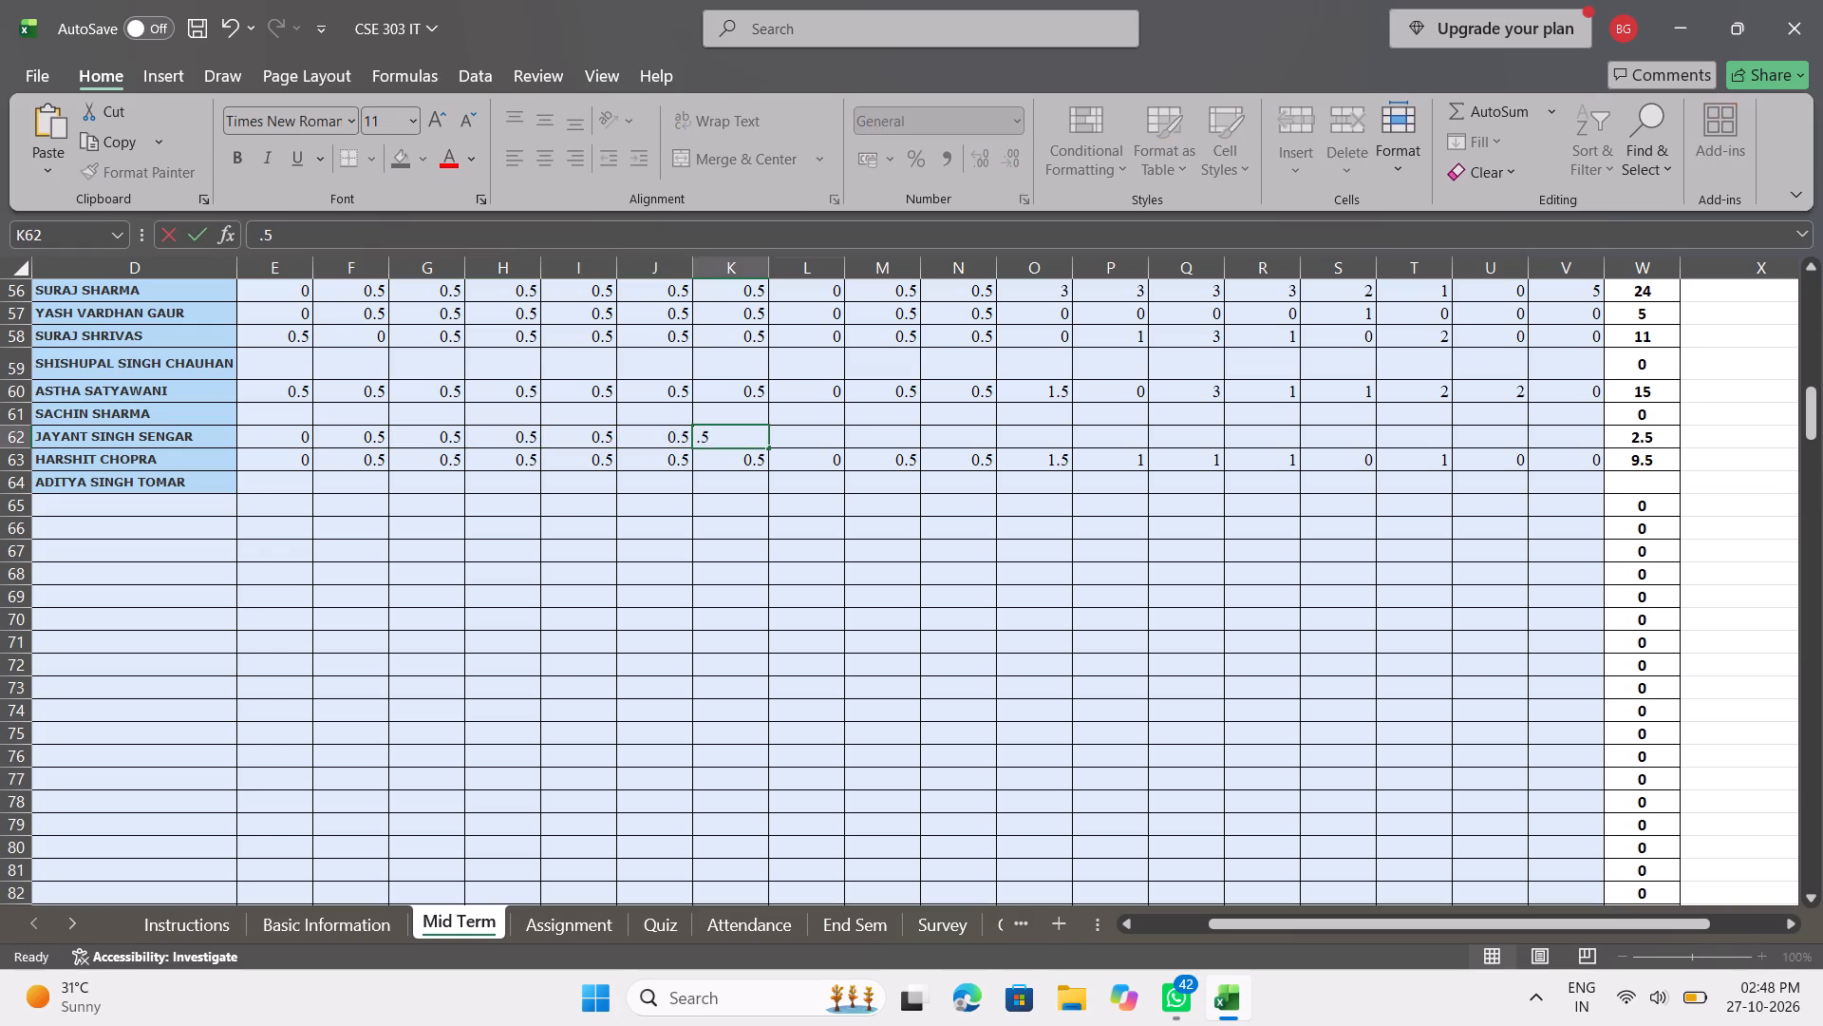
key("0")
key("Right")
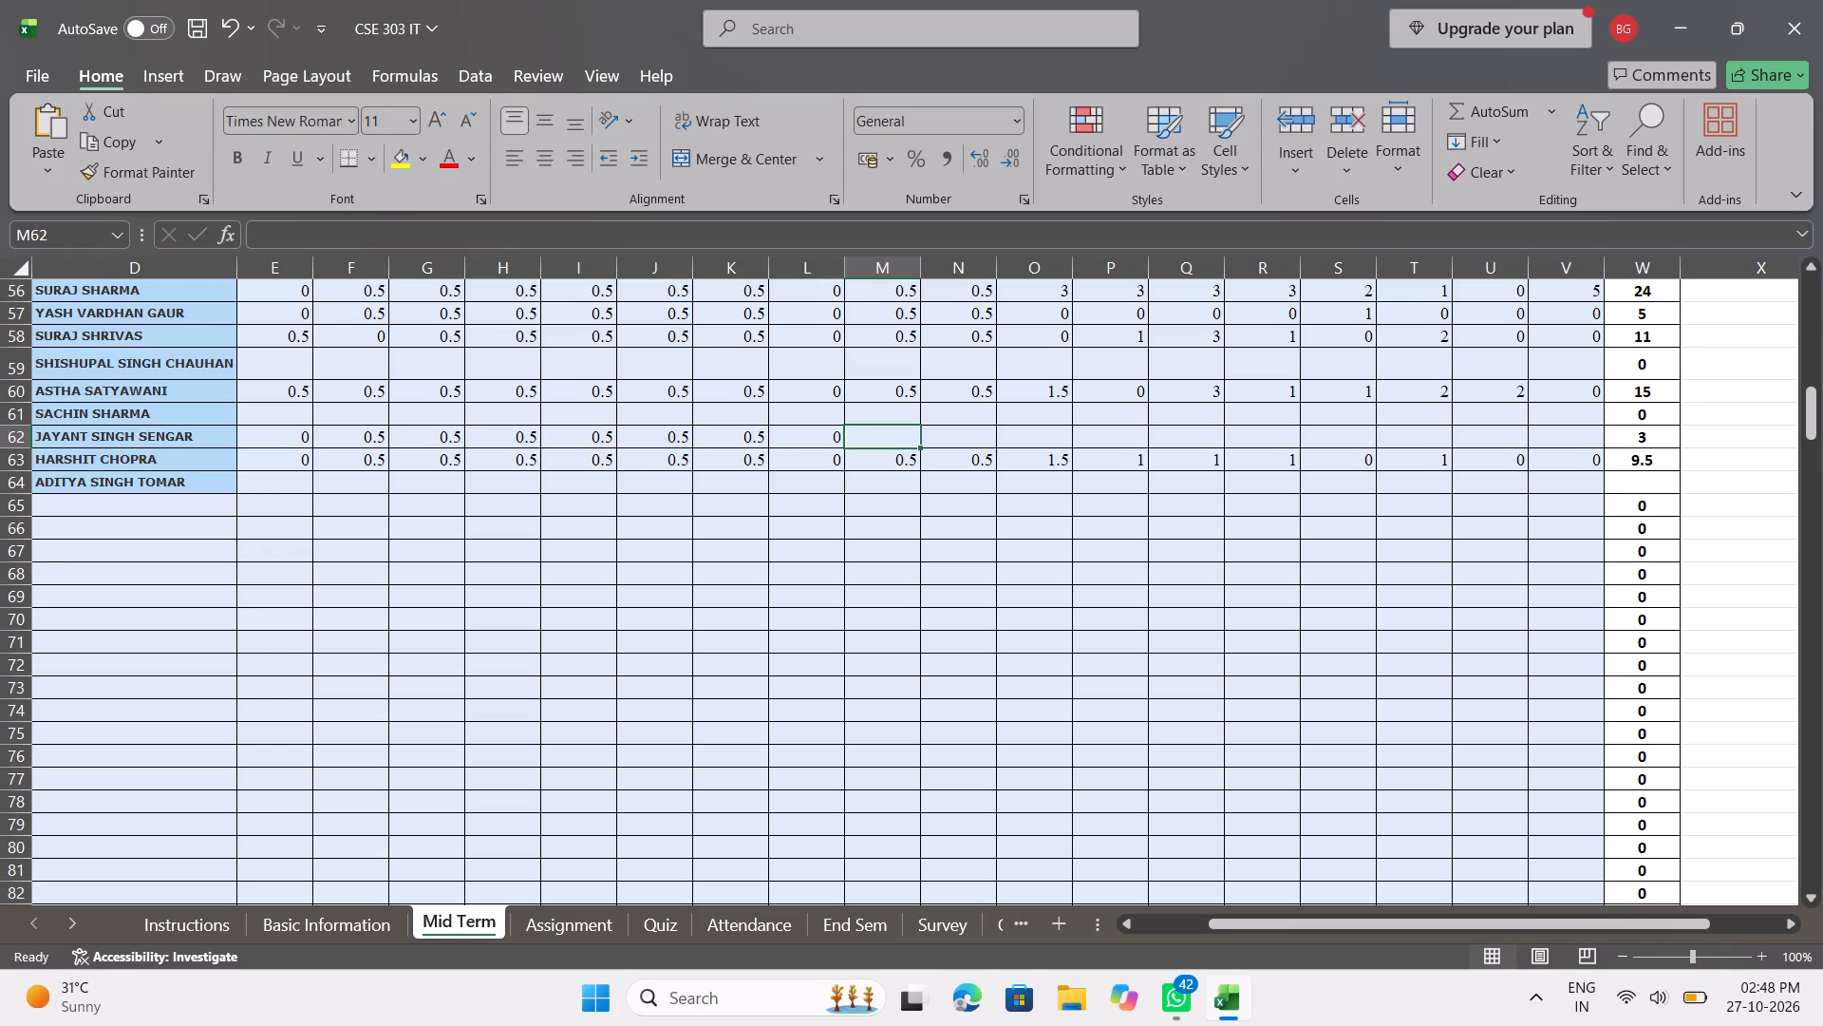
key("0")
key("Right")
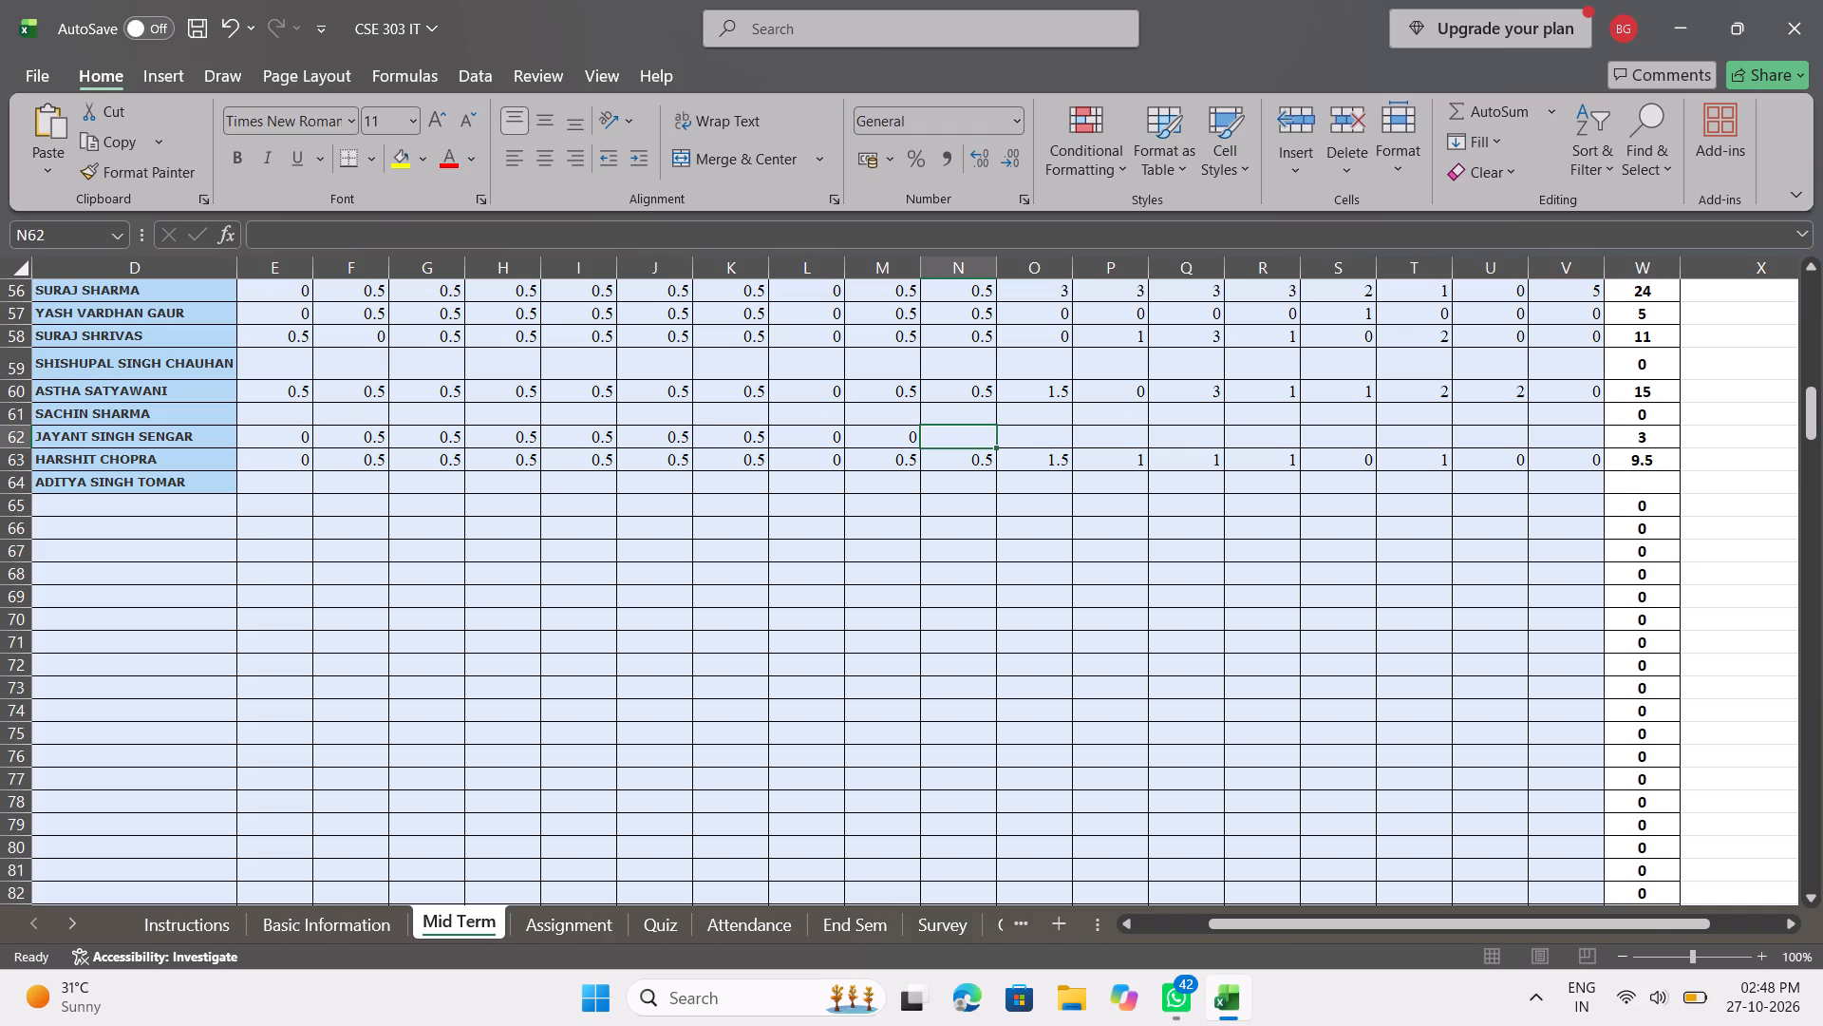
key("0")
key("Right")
Enter the row 62 student's Q11 to Q15 marks in O62 through S62 as 0, 0, 1, 0 and 1.
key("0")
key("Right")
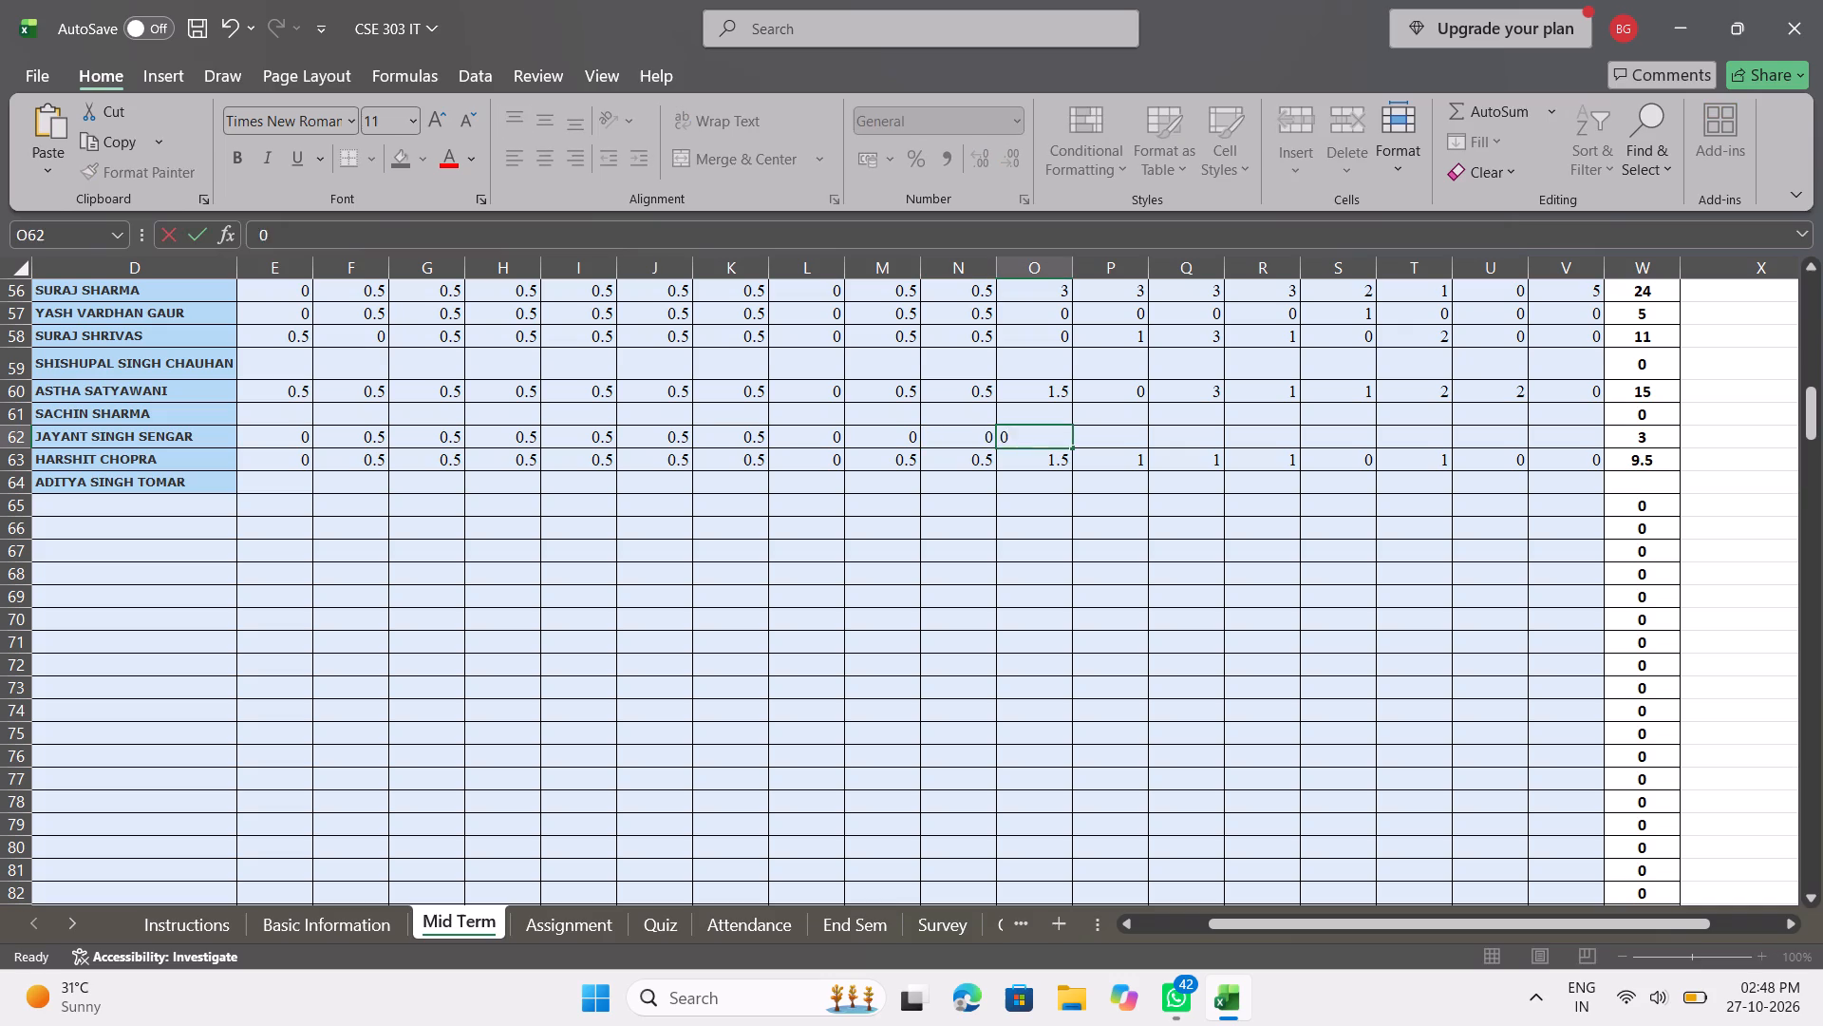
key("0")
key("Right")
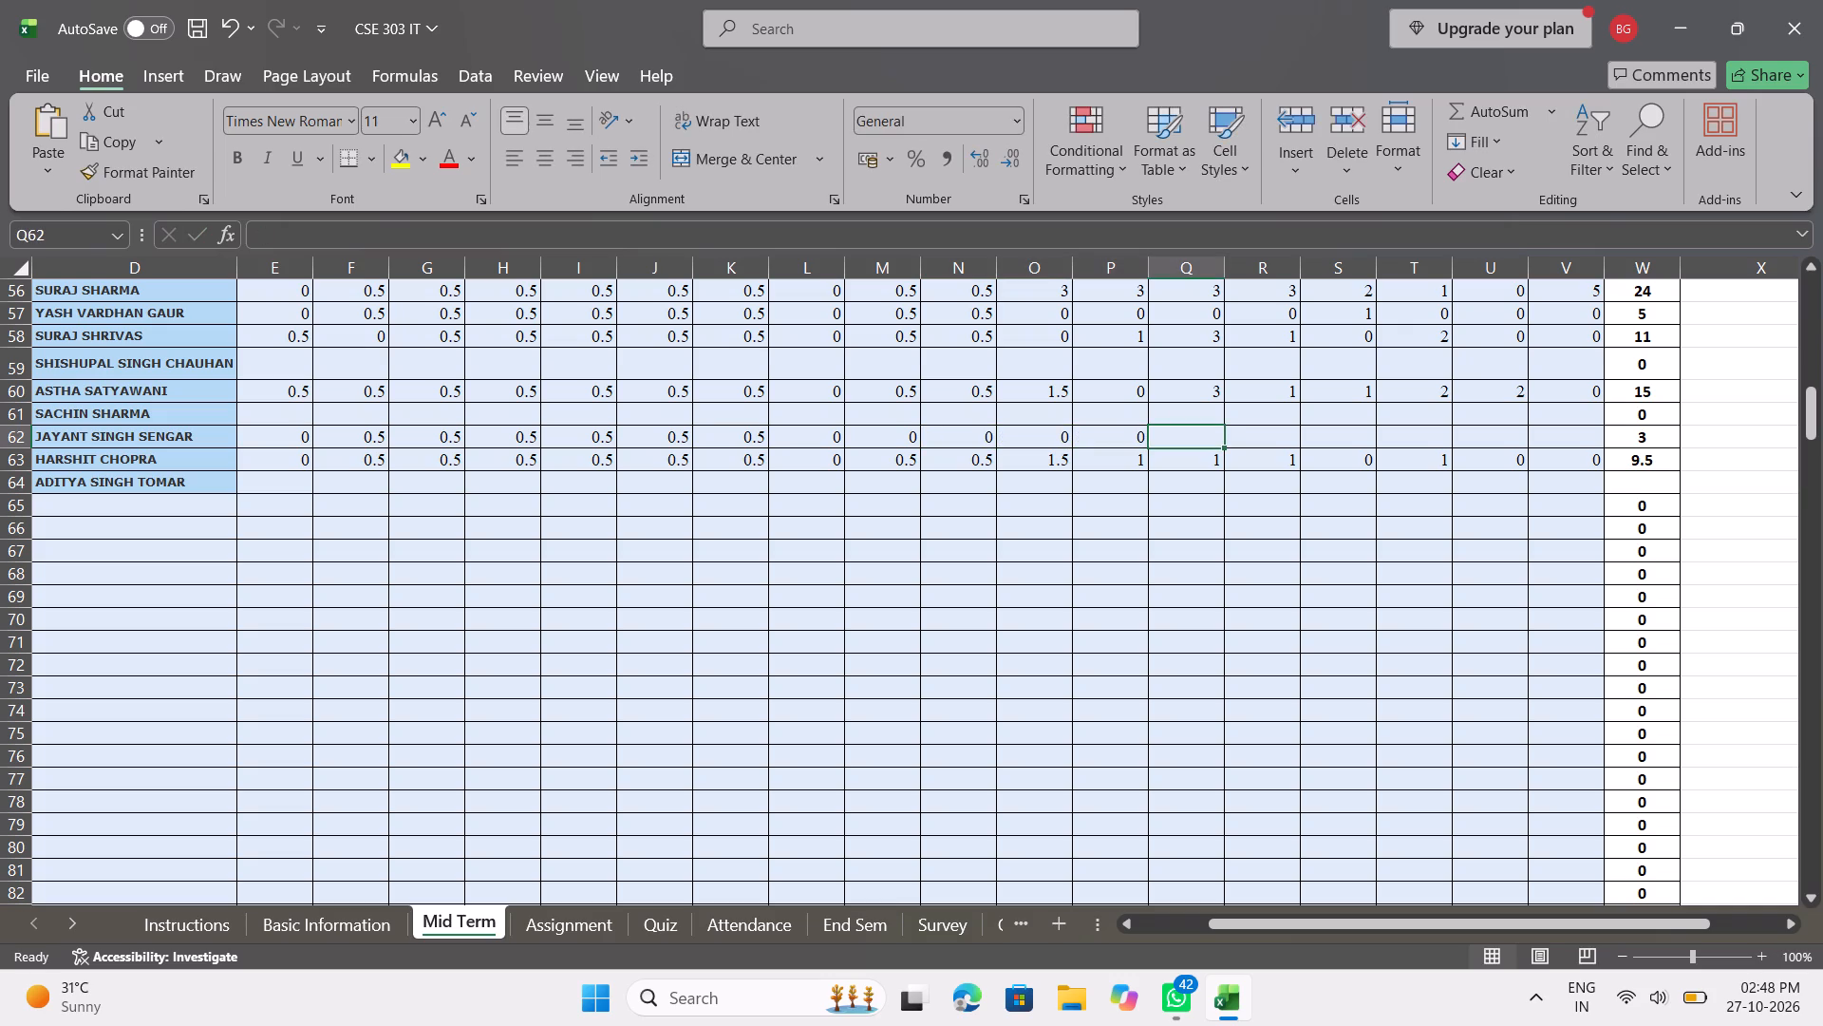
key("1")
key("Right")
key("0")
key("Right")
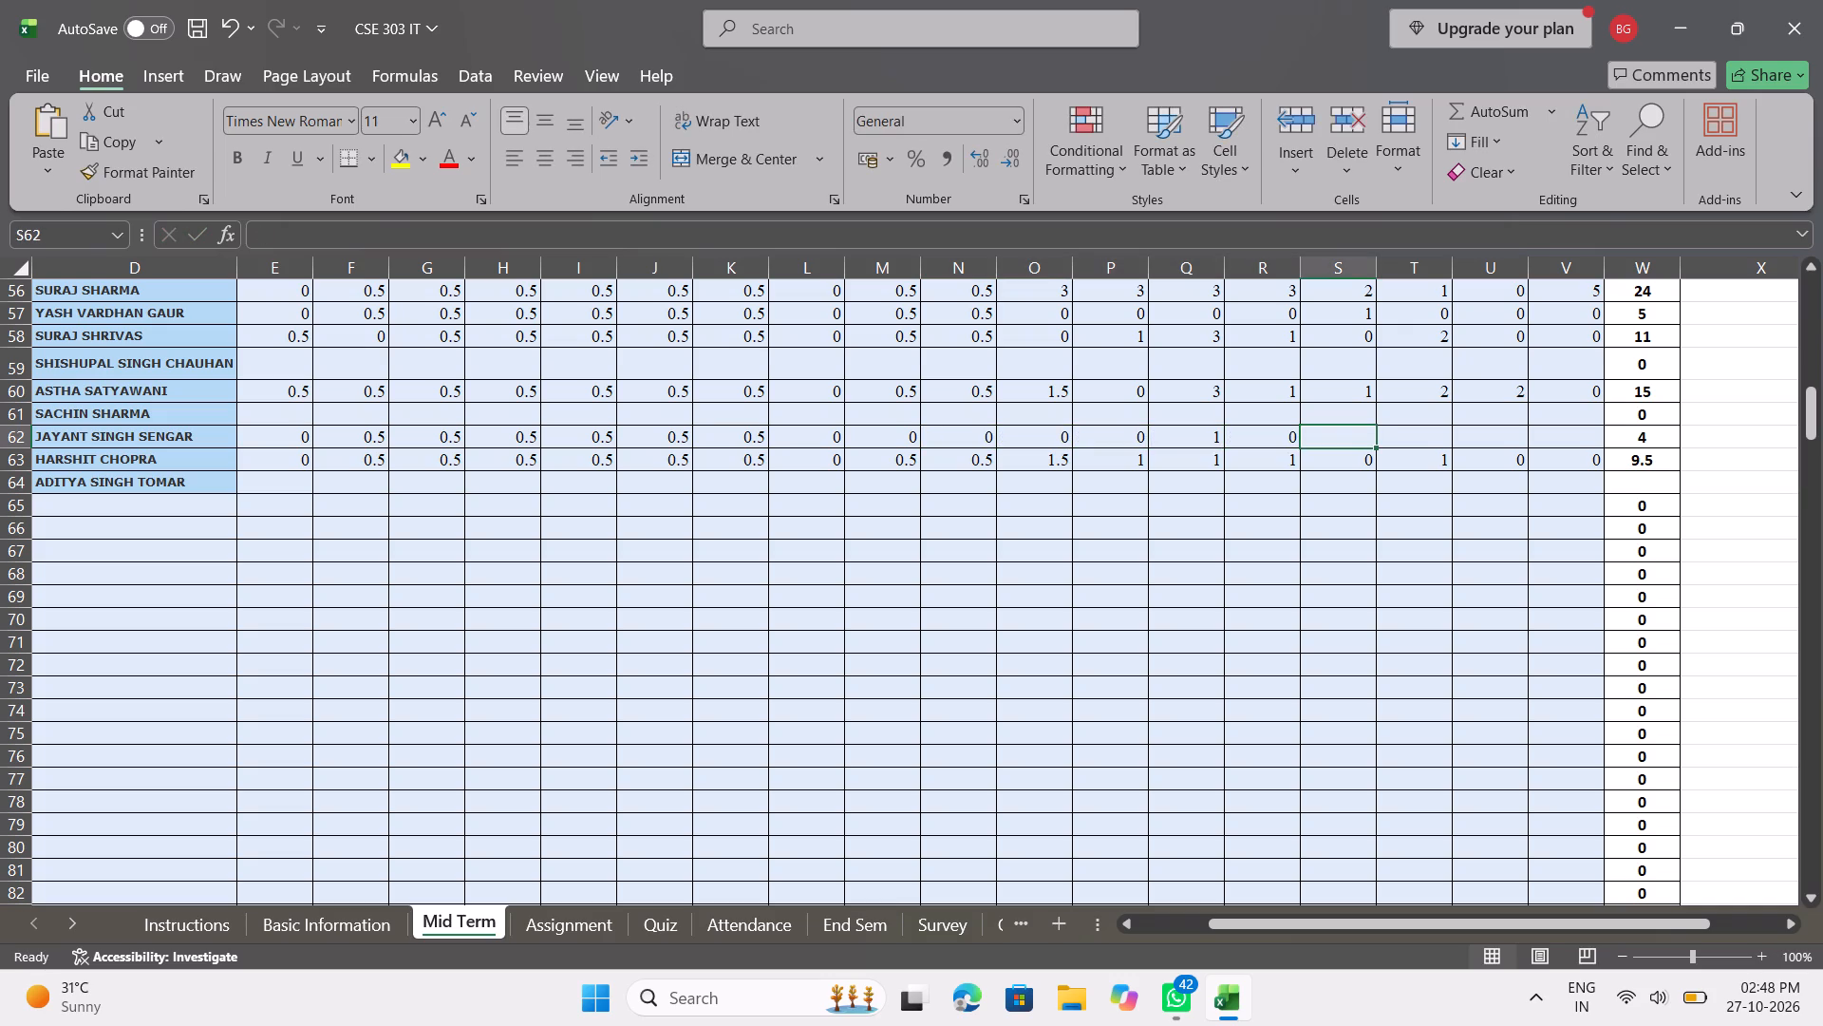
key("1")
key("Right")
Enter 0 for each of the row 62 student's Q16 to Q18 marks in T62, U62 and V62.
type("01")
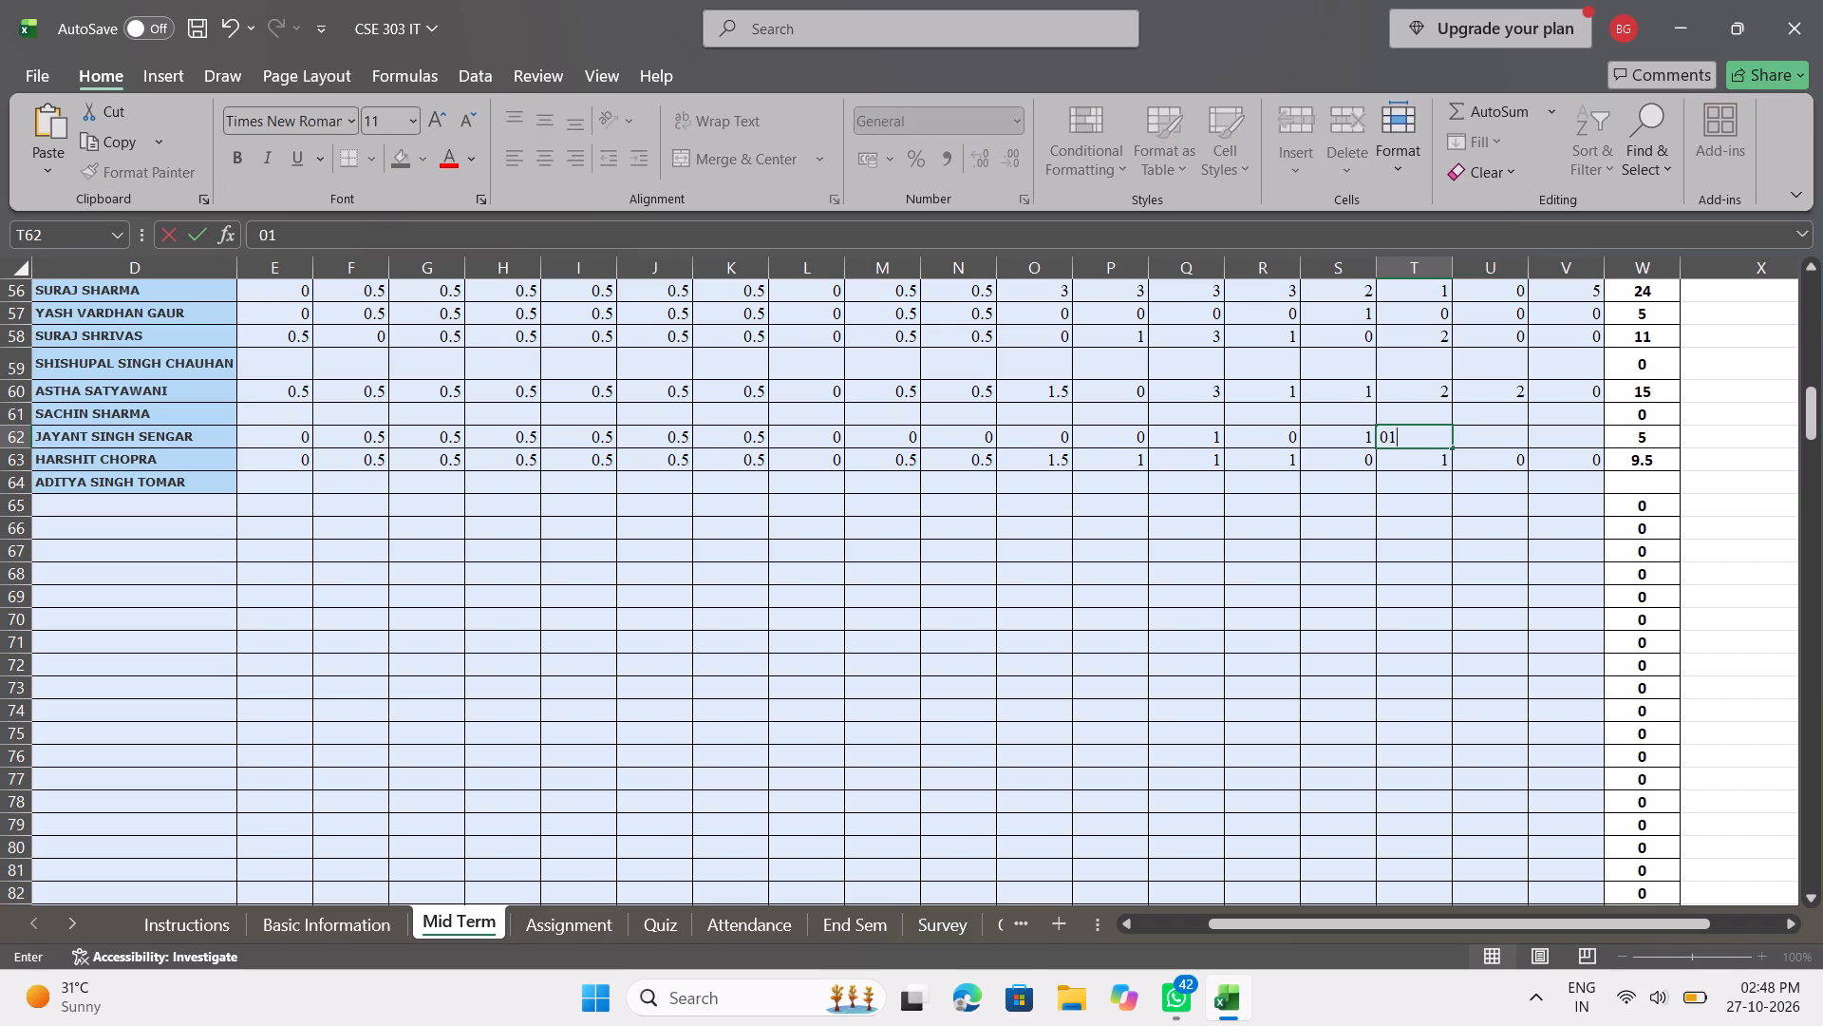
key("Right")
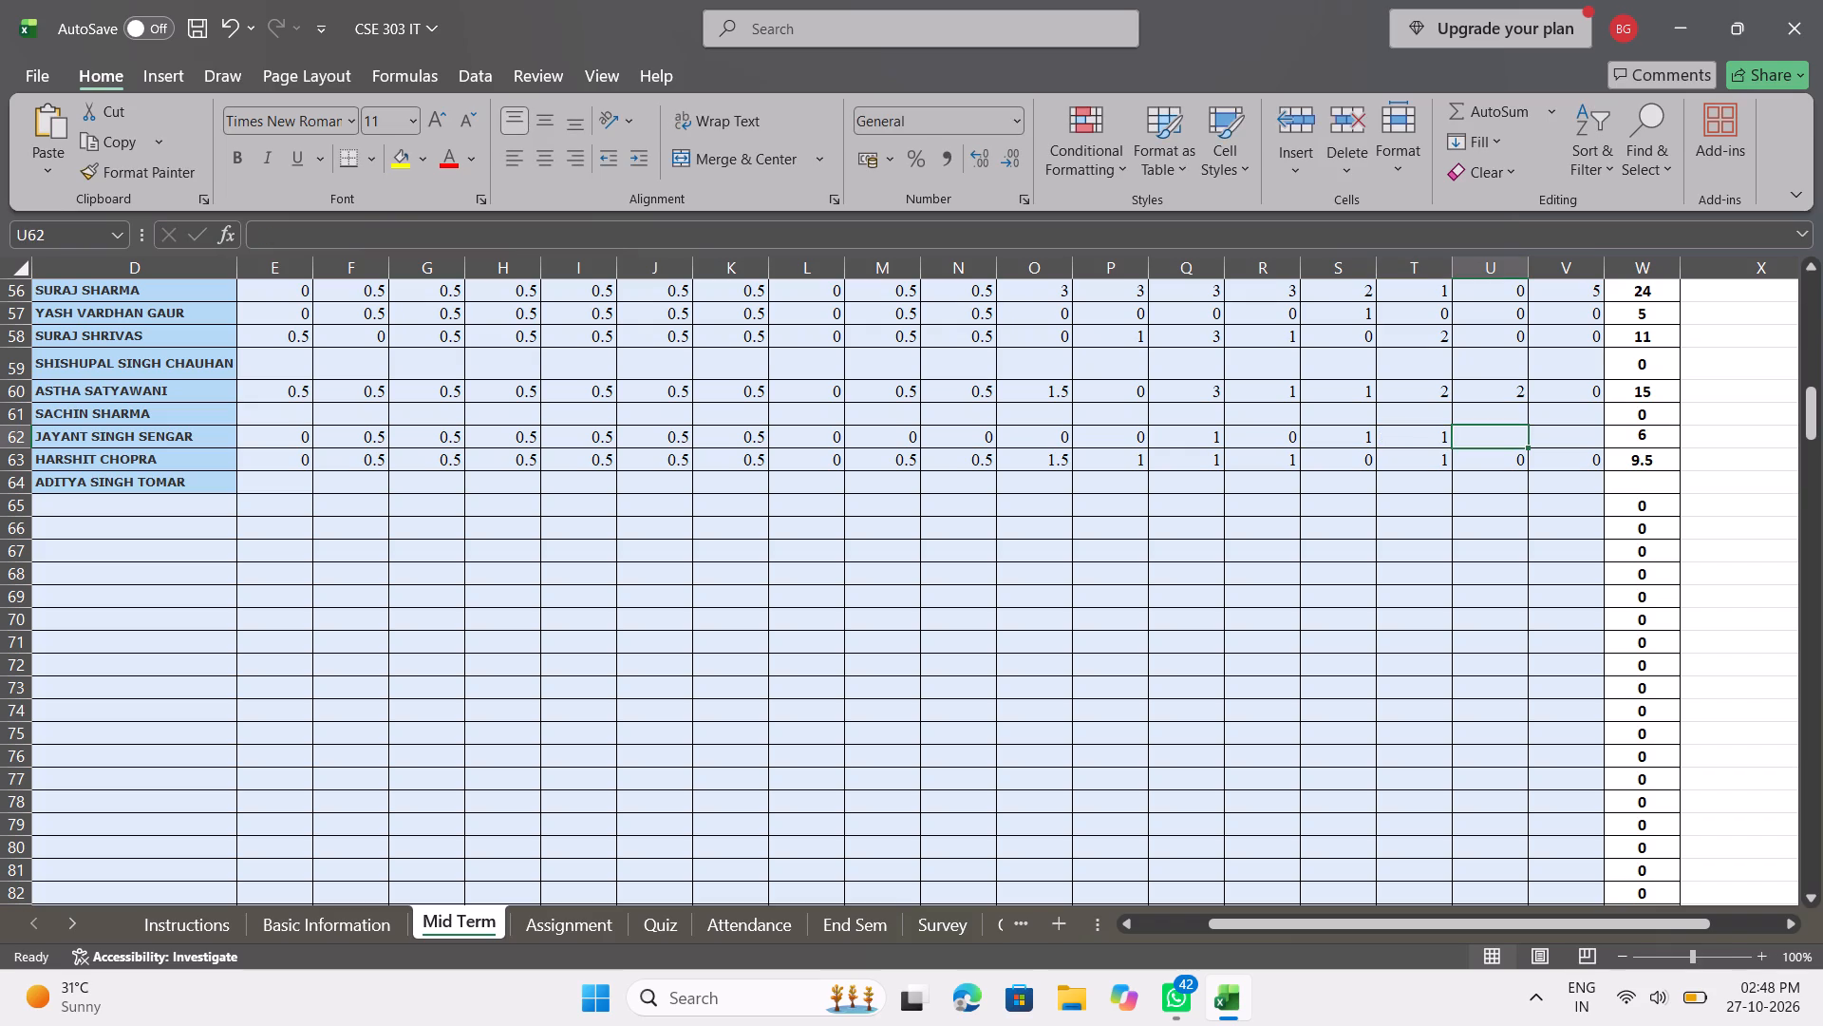
left_click(1444, 437)
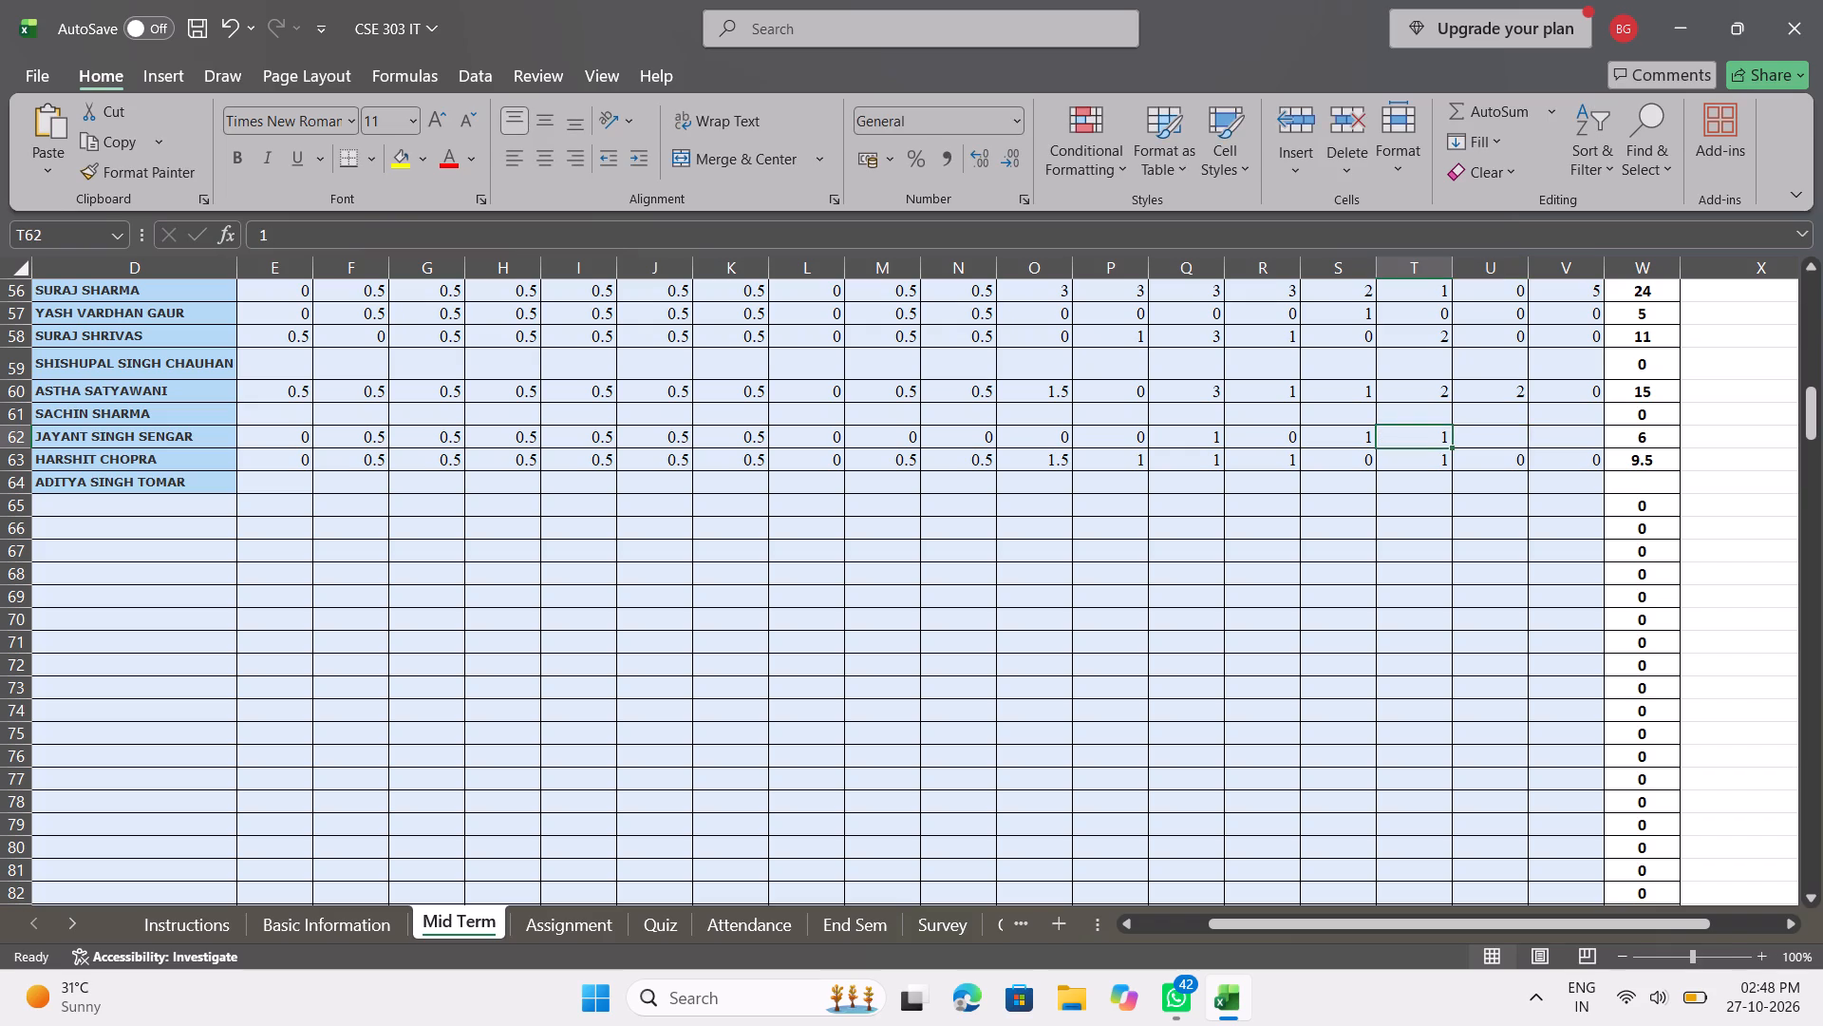
key("BackSpace")
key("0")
key("Right")
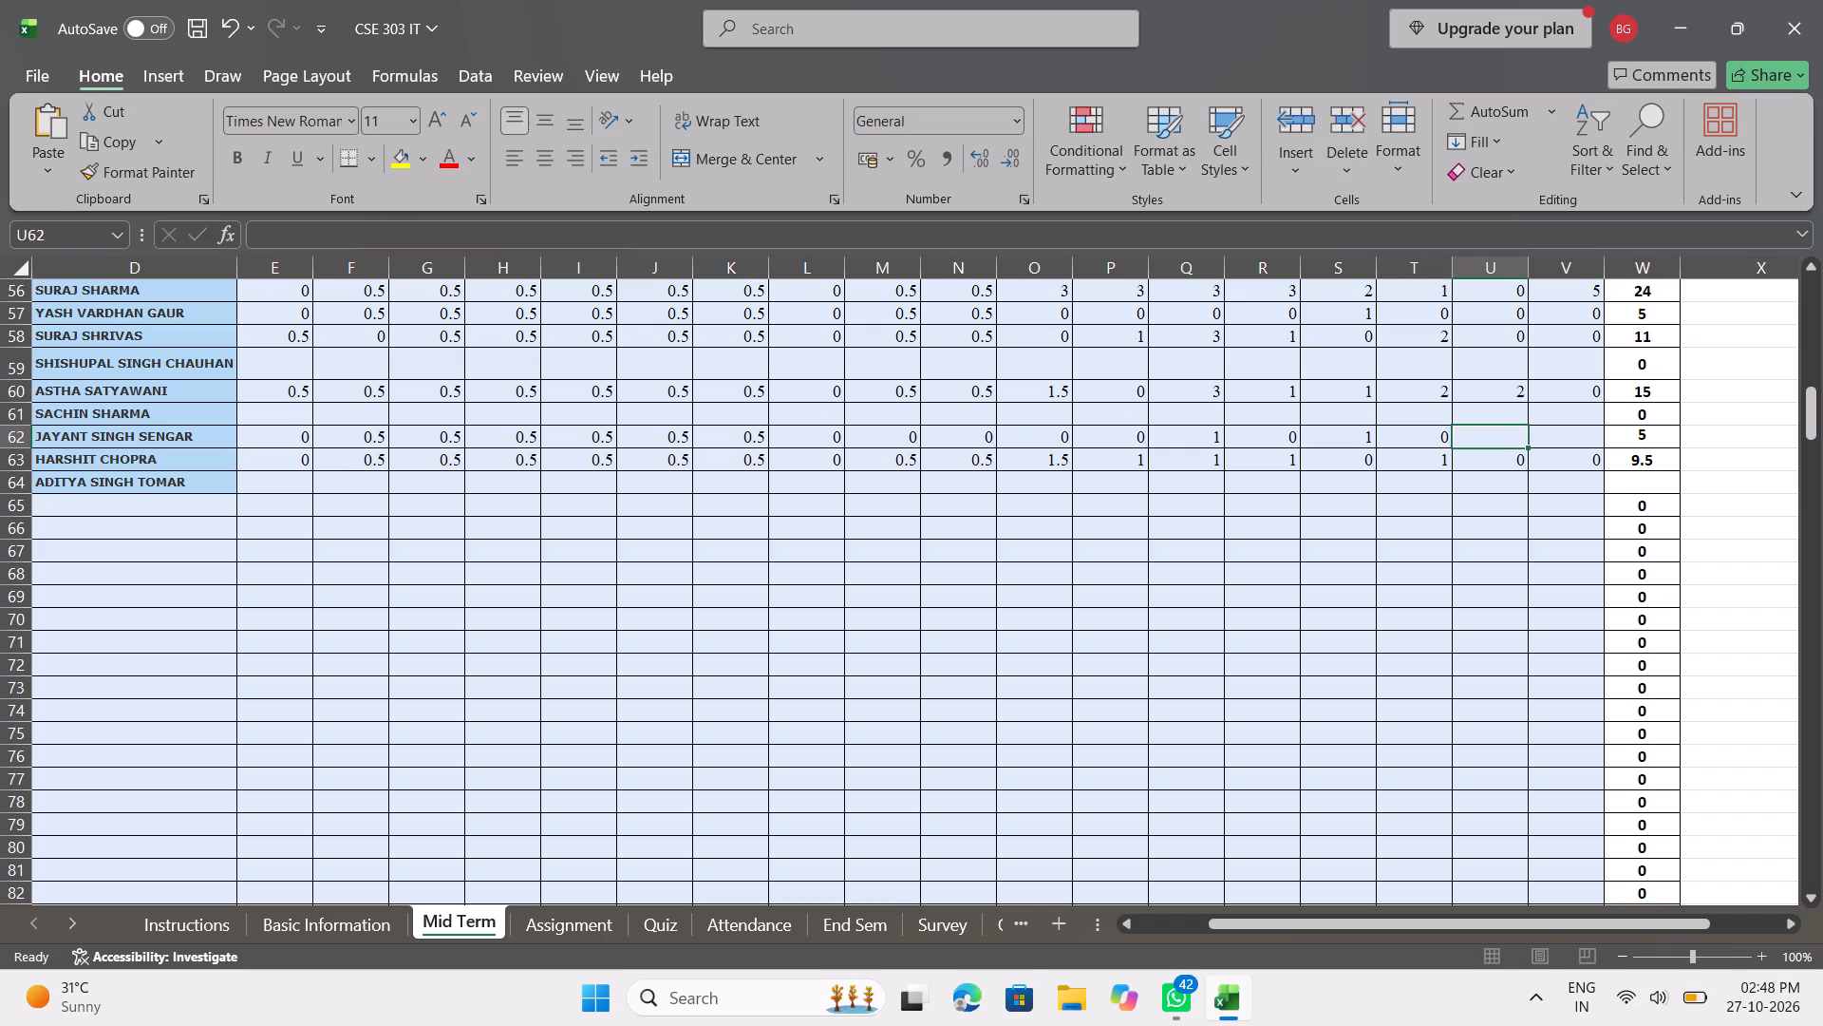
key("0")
key("Right")
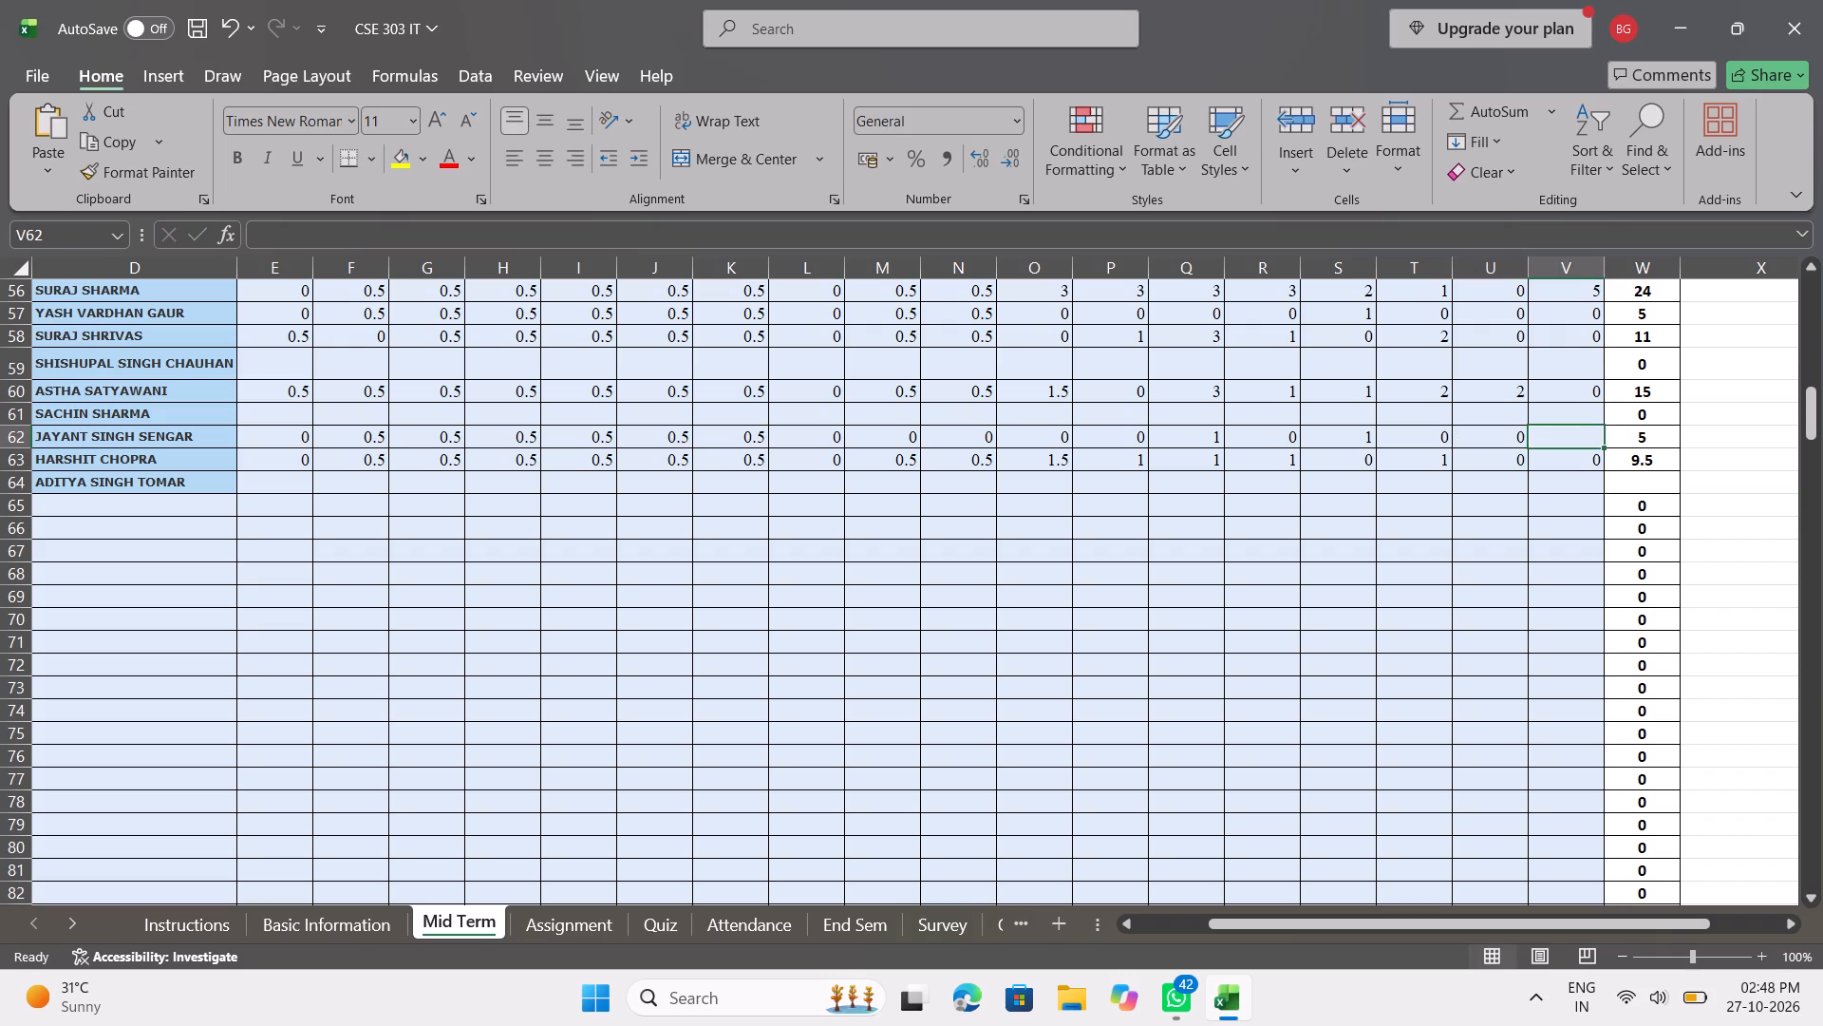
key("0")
key("Right")
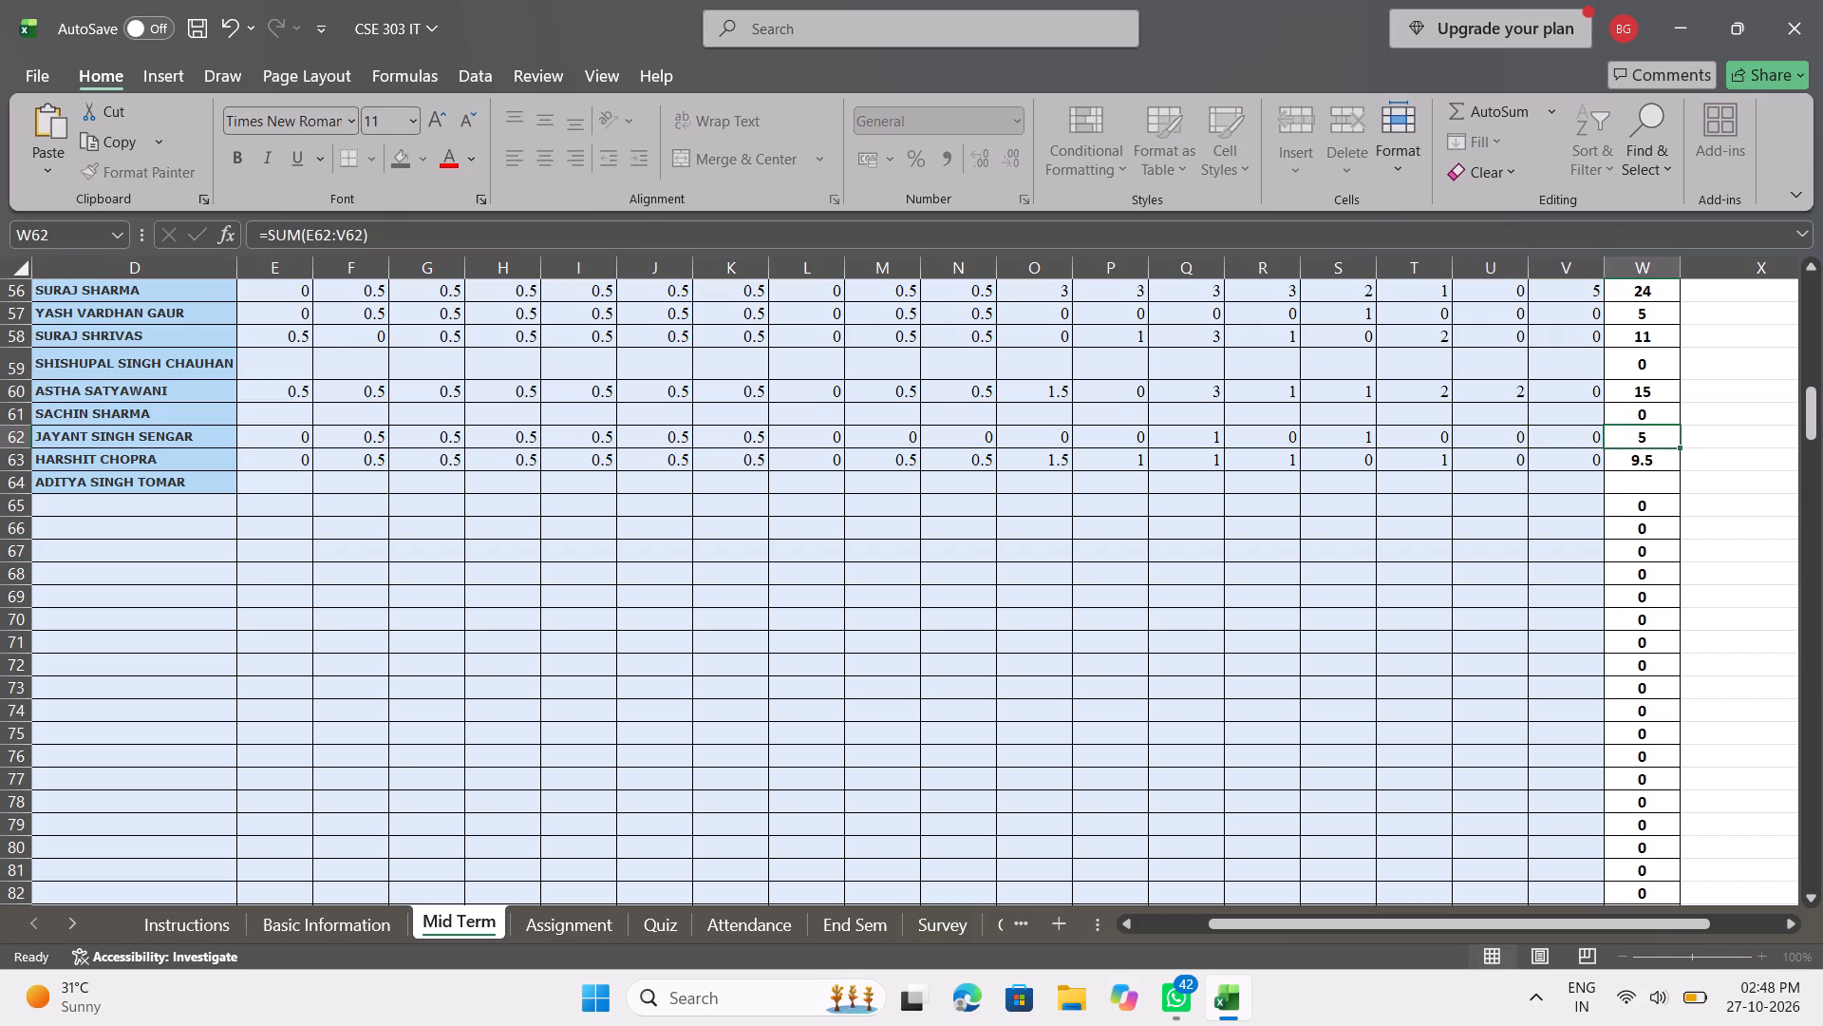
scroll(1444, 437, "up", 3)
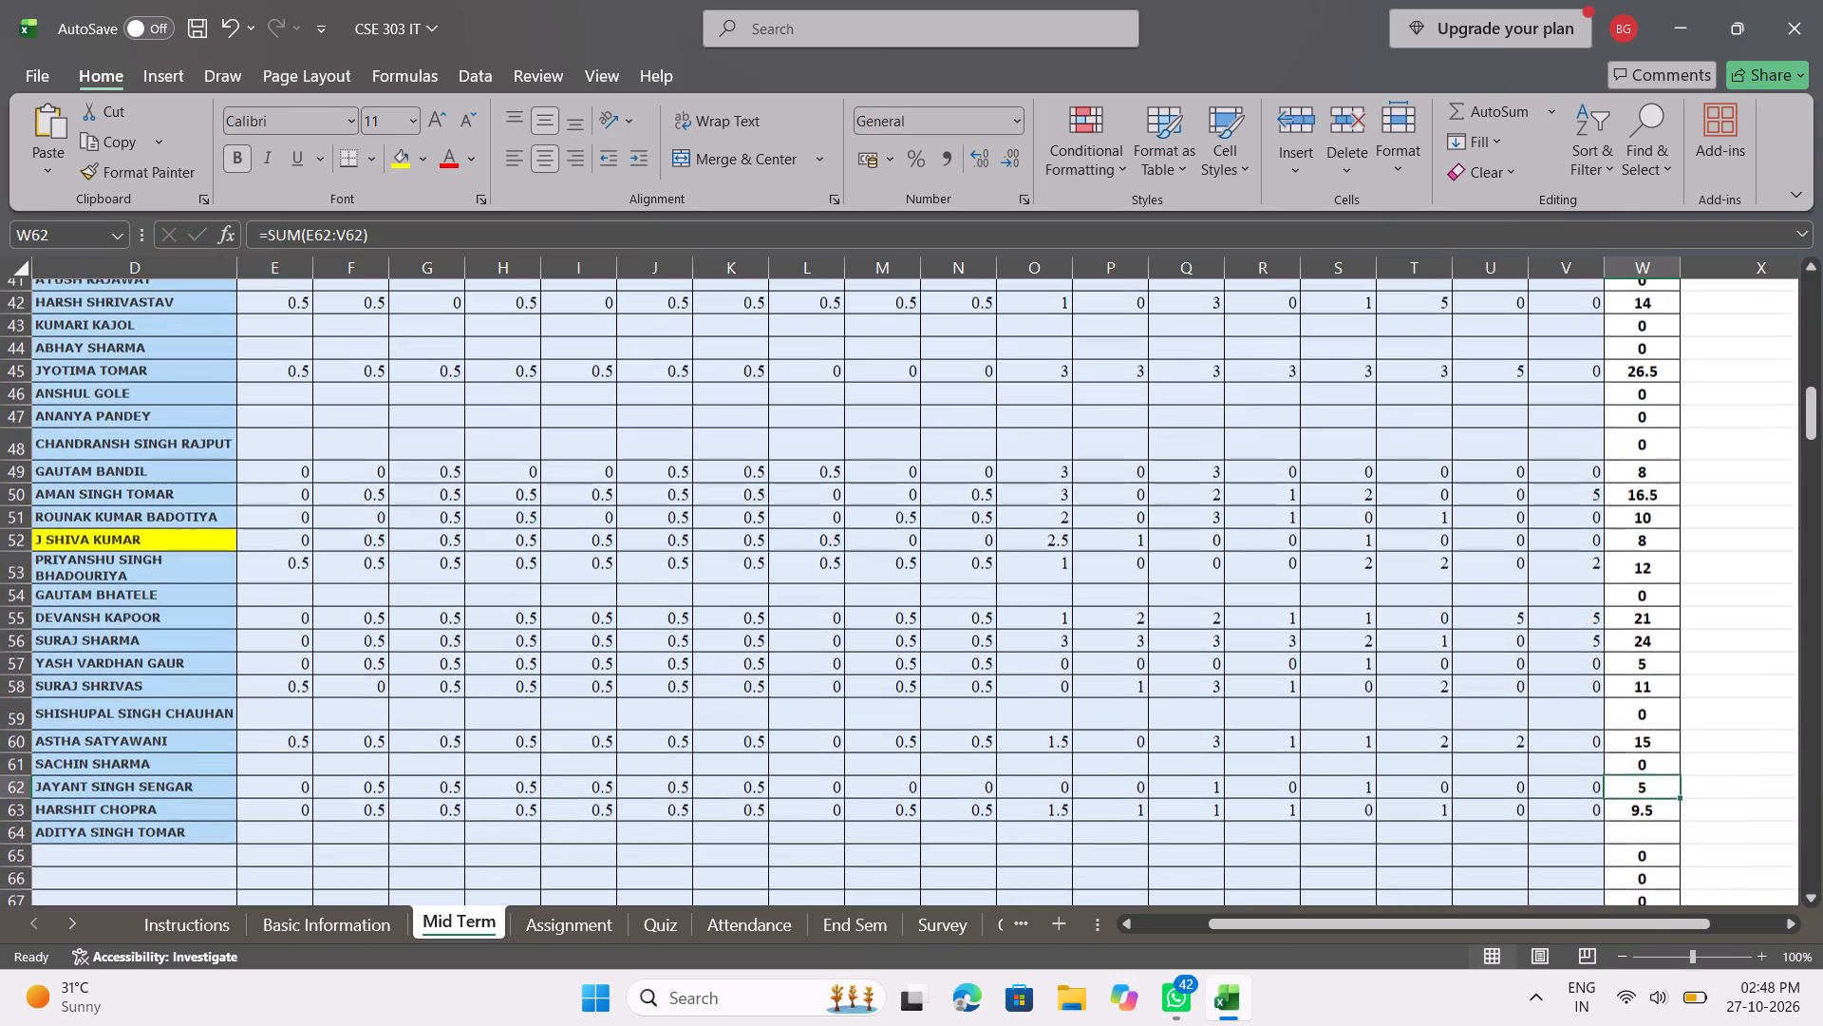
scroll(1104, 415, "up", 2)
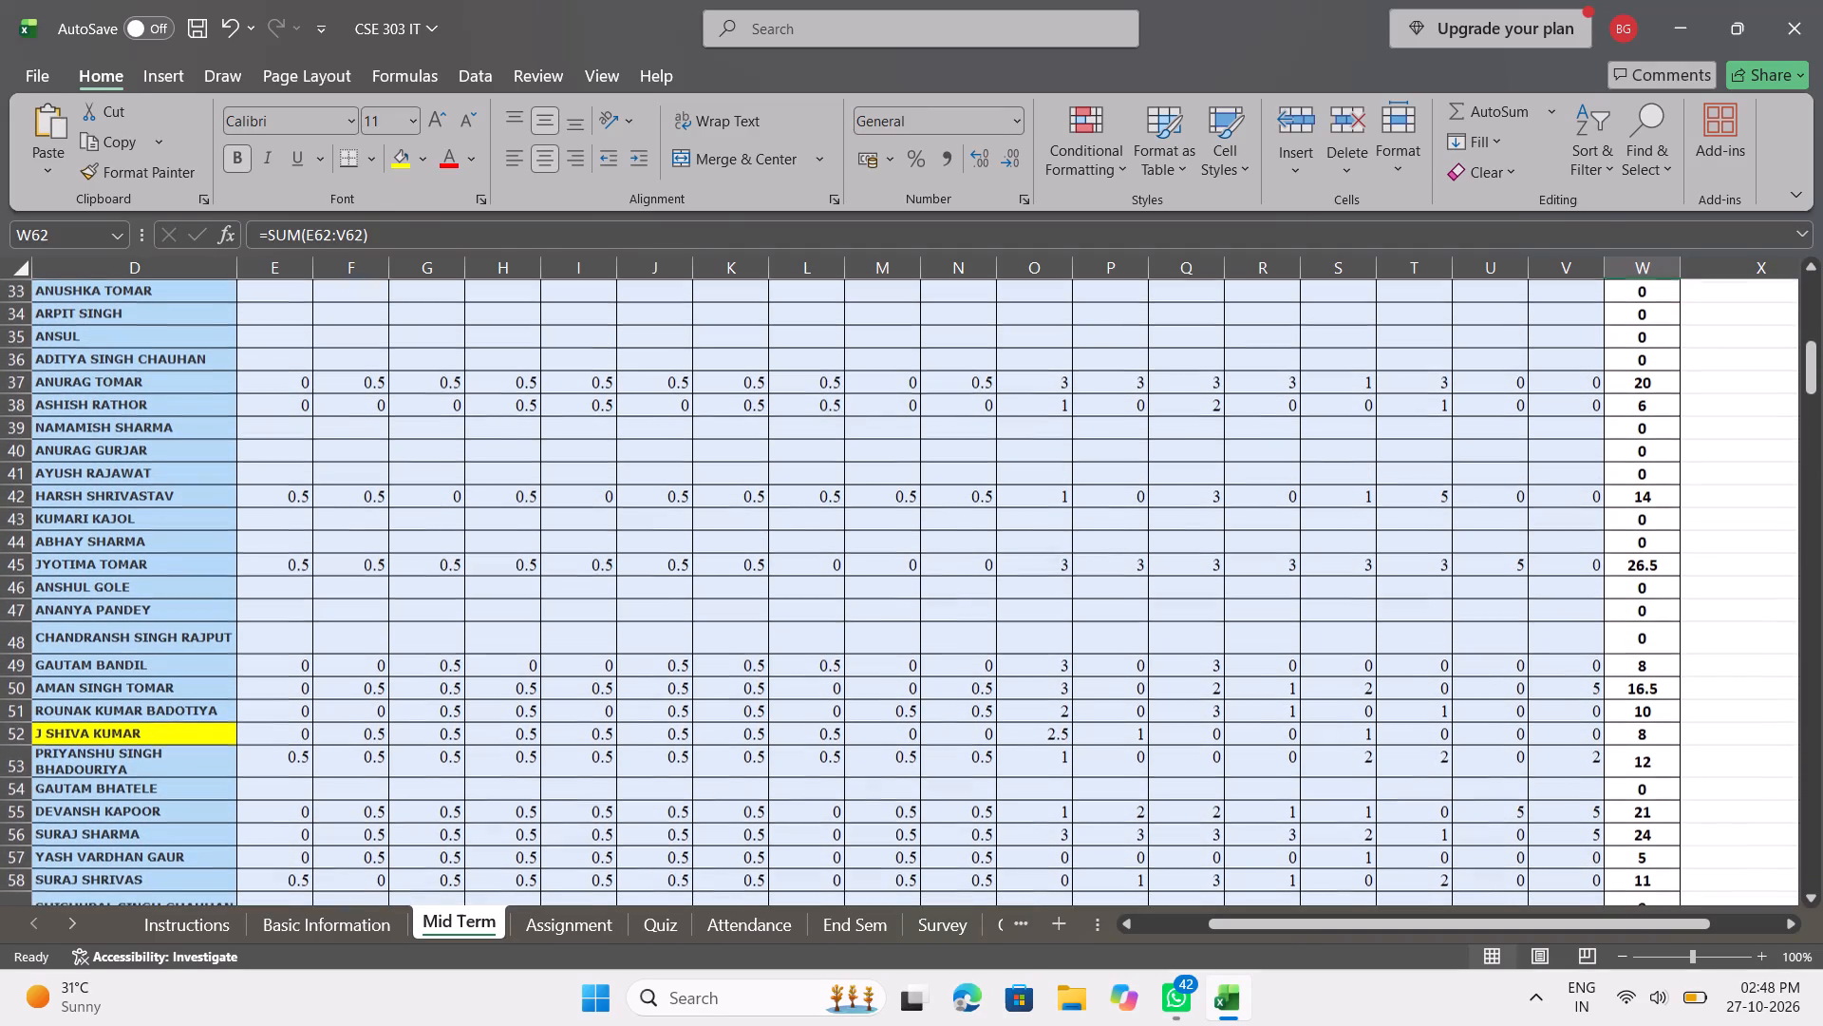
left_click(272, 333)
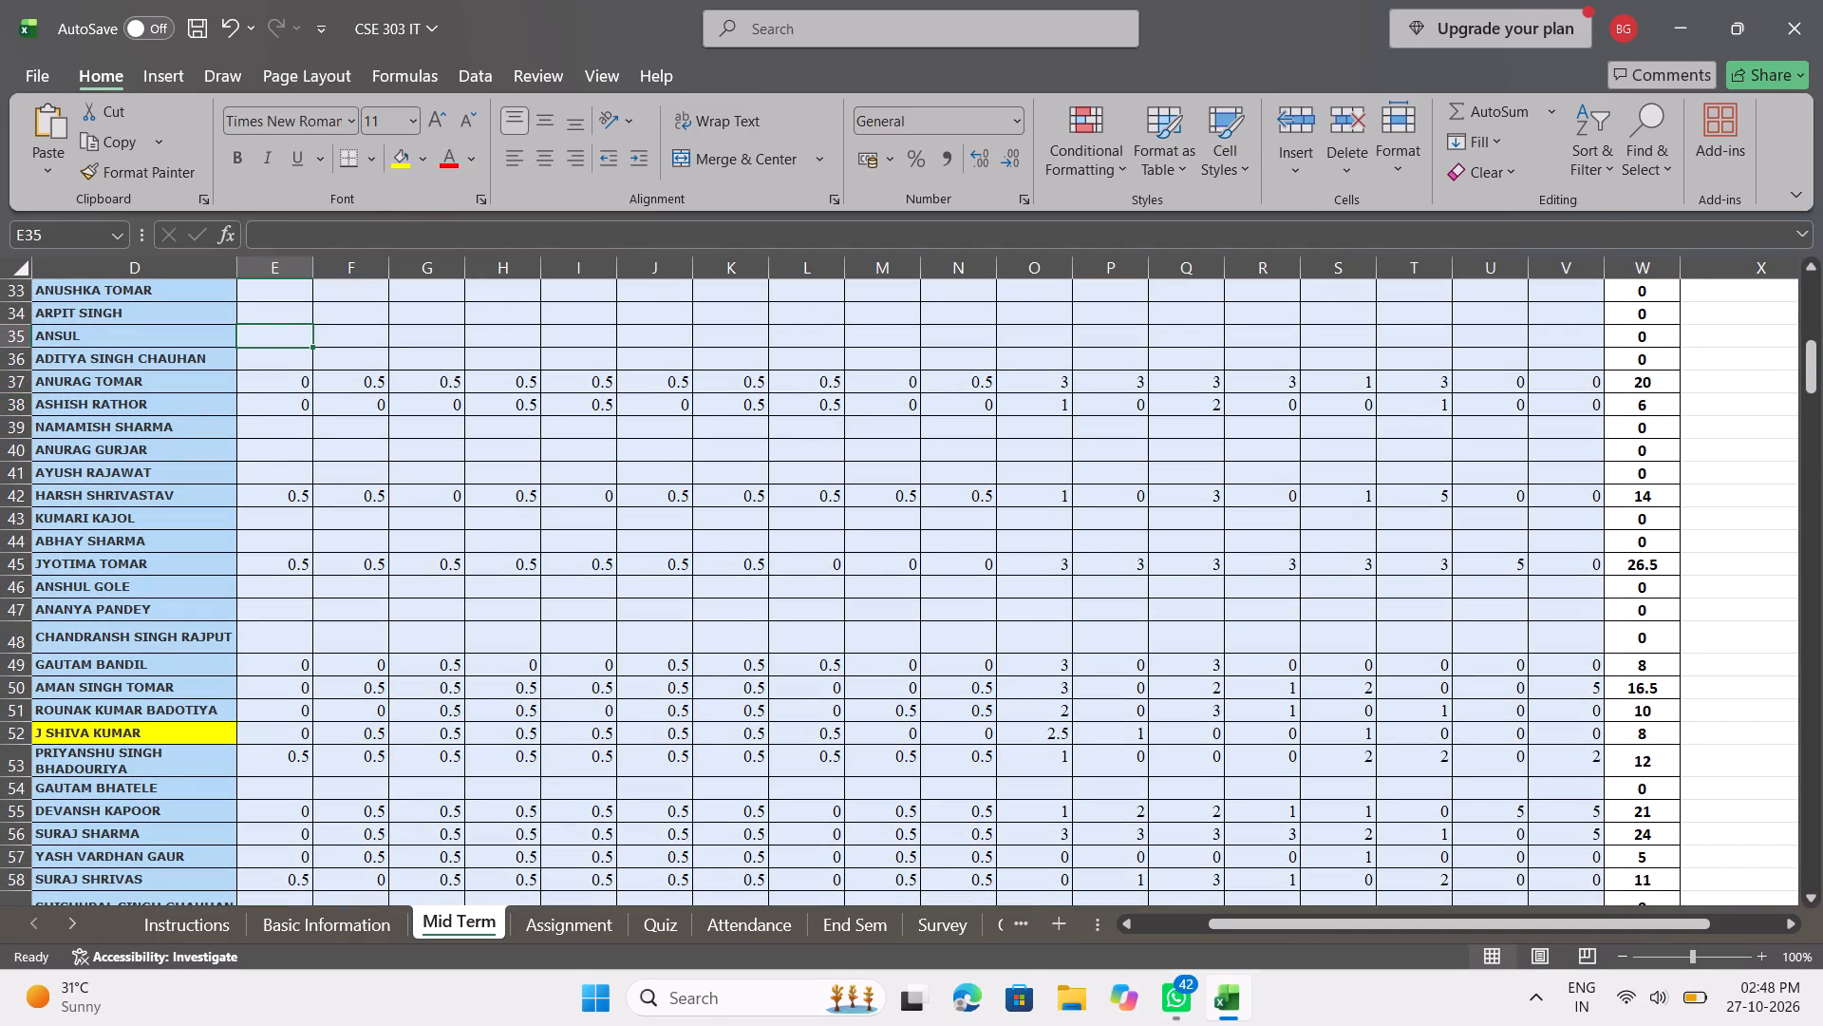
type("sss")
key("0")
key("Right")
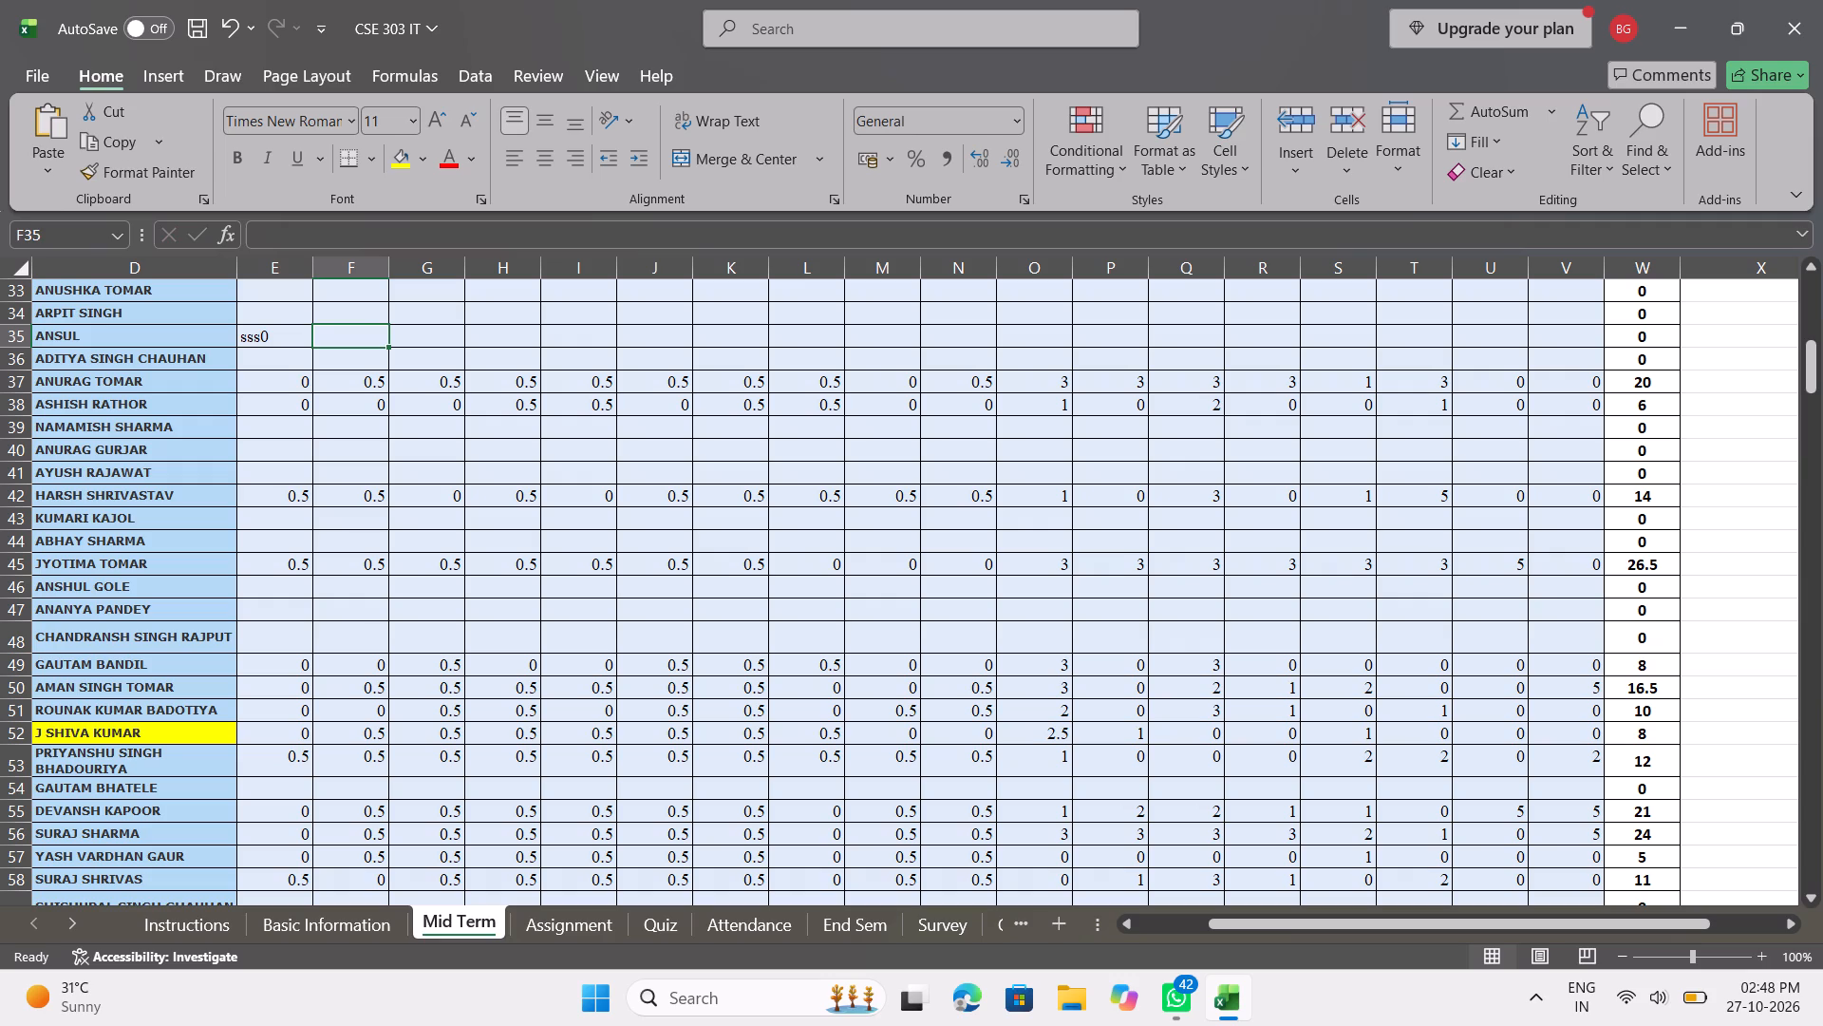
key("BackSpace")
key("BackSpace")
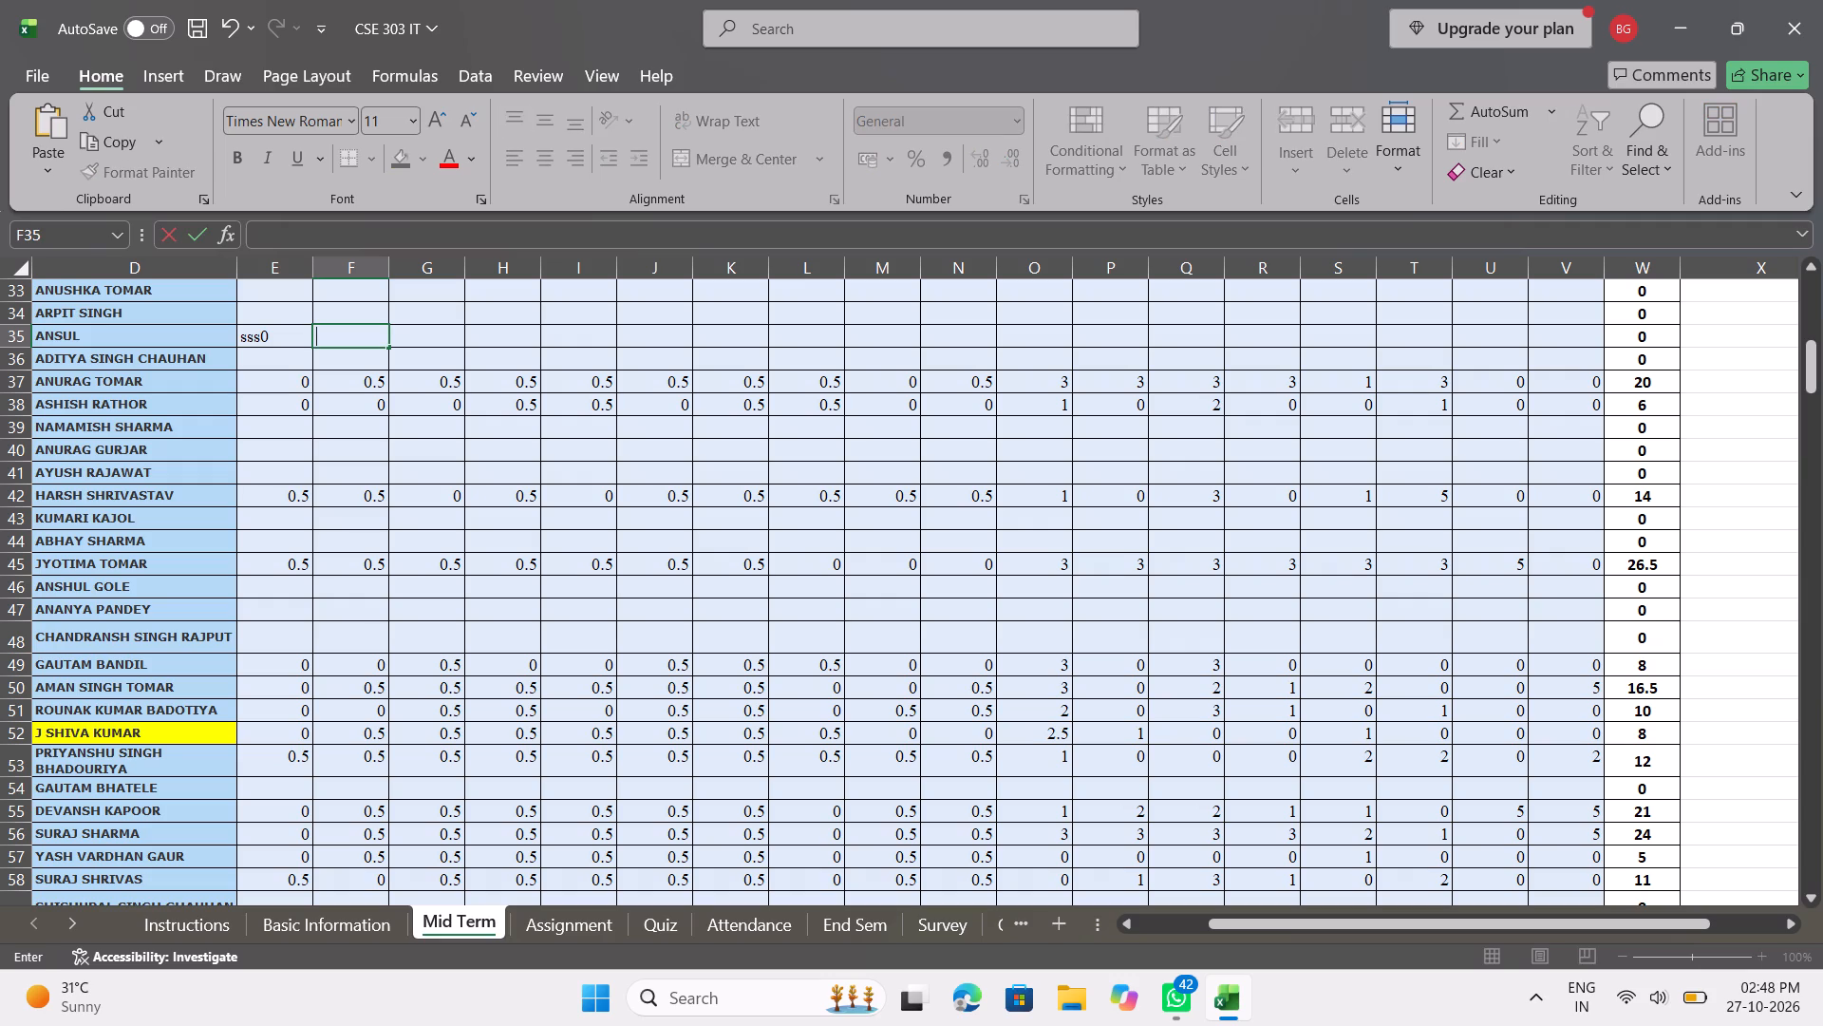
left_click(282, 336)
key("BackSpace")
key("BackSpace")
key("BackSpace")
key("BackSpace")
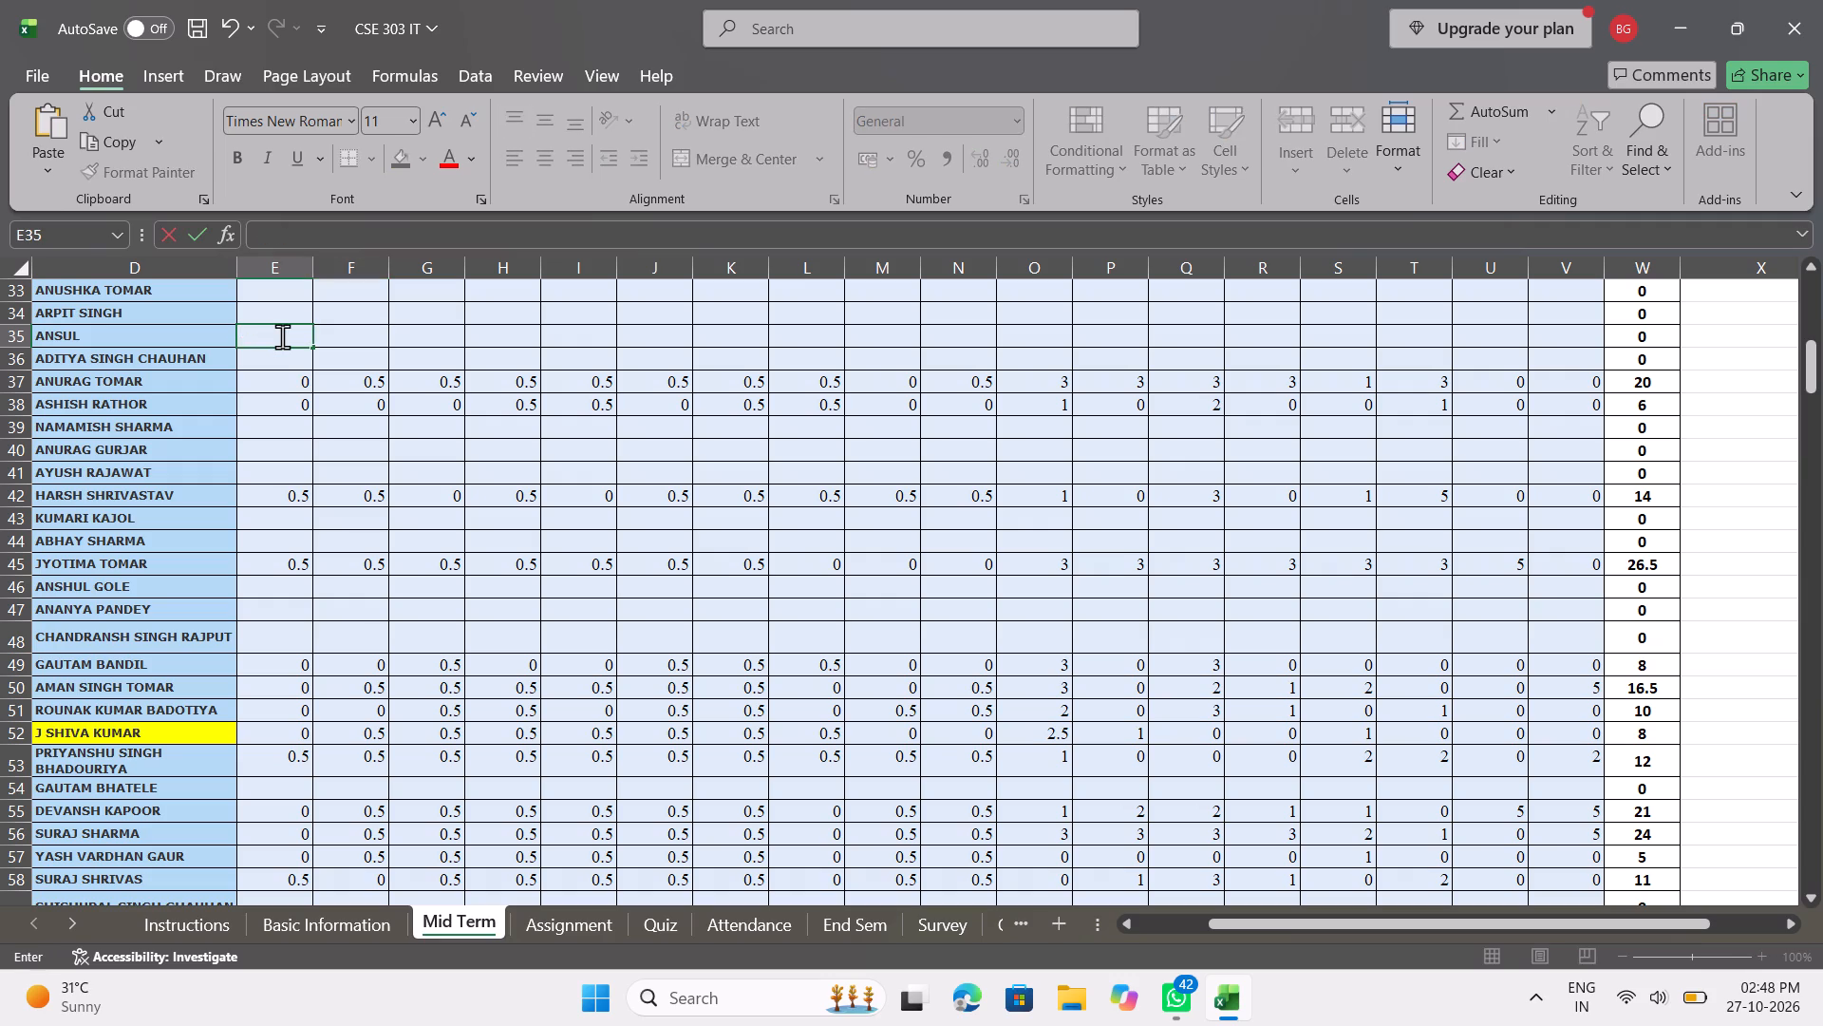
Save the CSE 303 IT workbook.
key("ctrl+s")
key("ctrl+s")
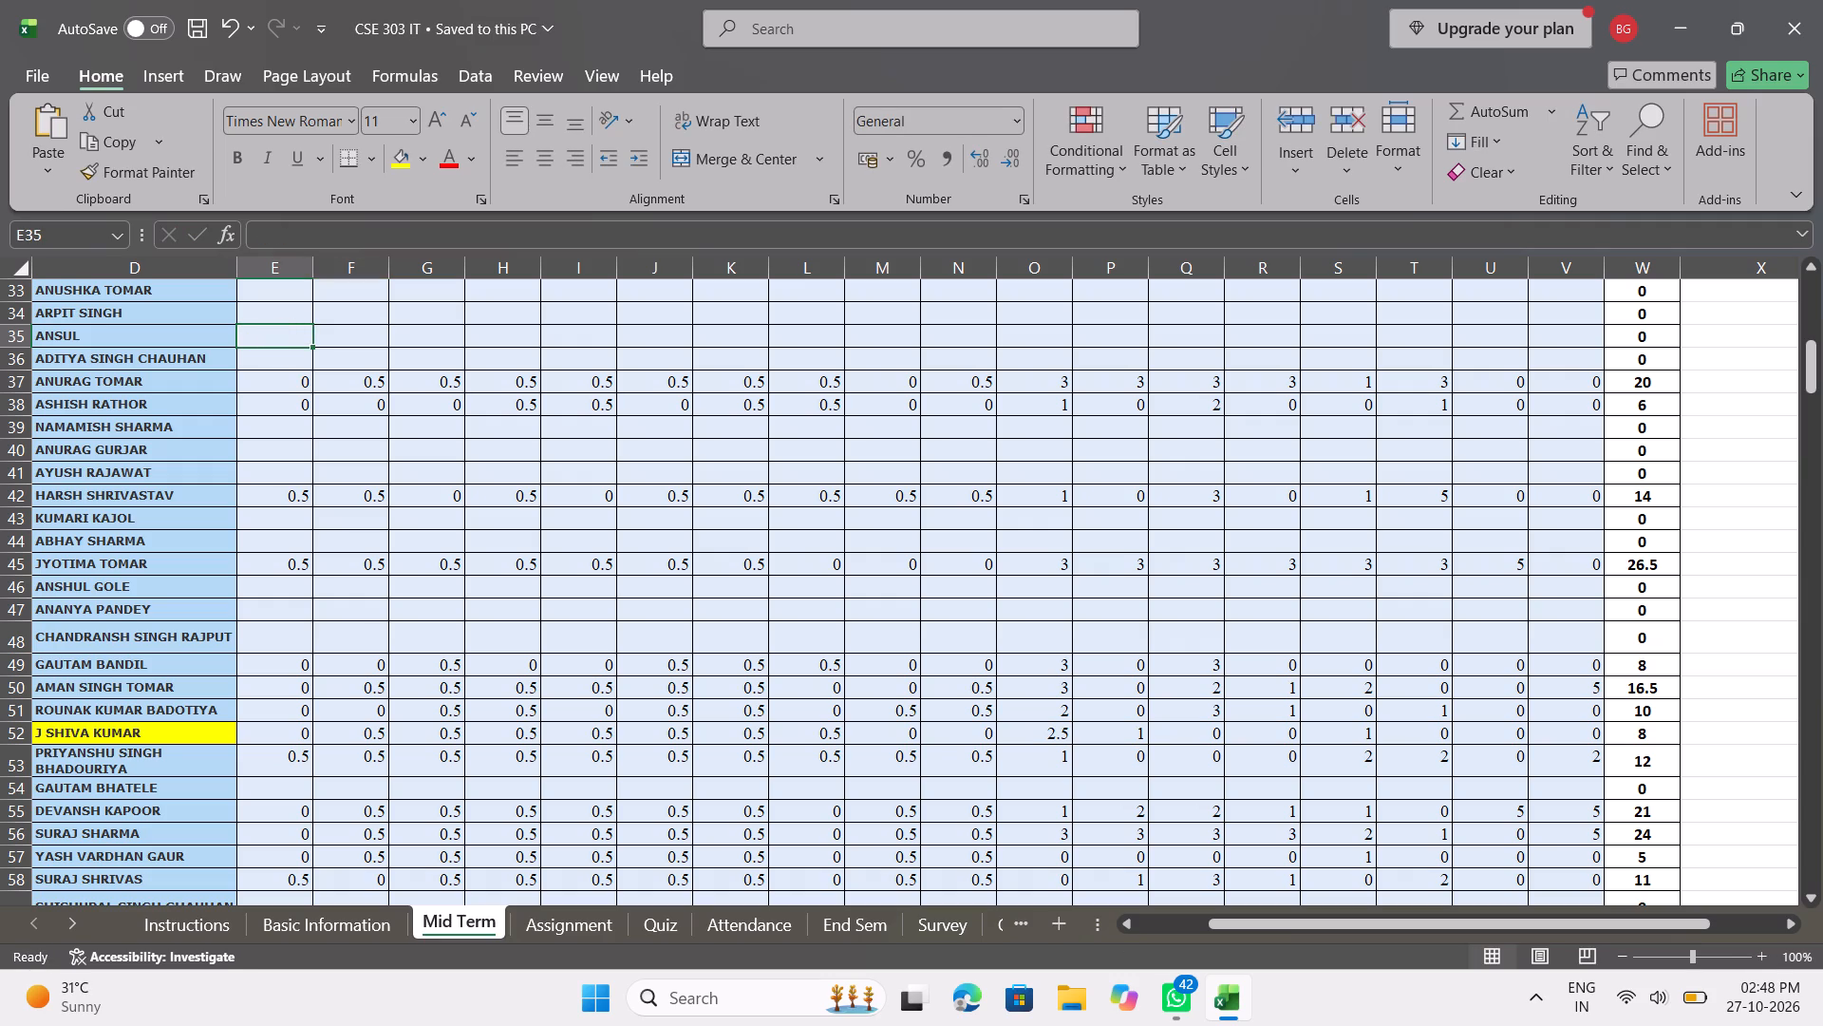
Enter the row 35 student's Q1 to Q5 marks in E35 through I35 as 0, 0.5, 0.5, 0.5 and 0.5.
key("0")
key("Right")
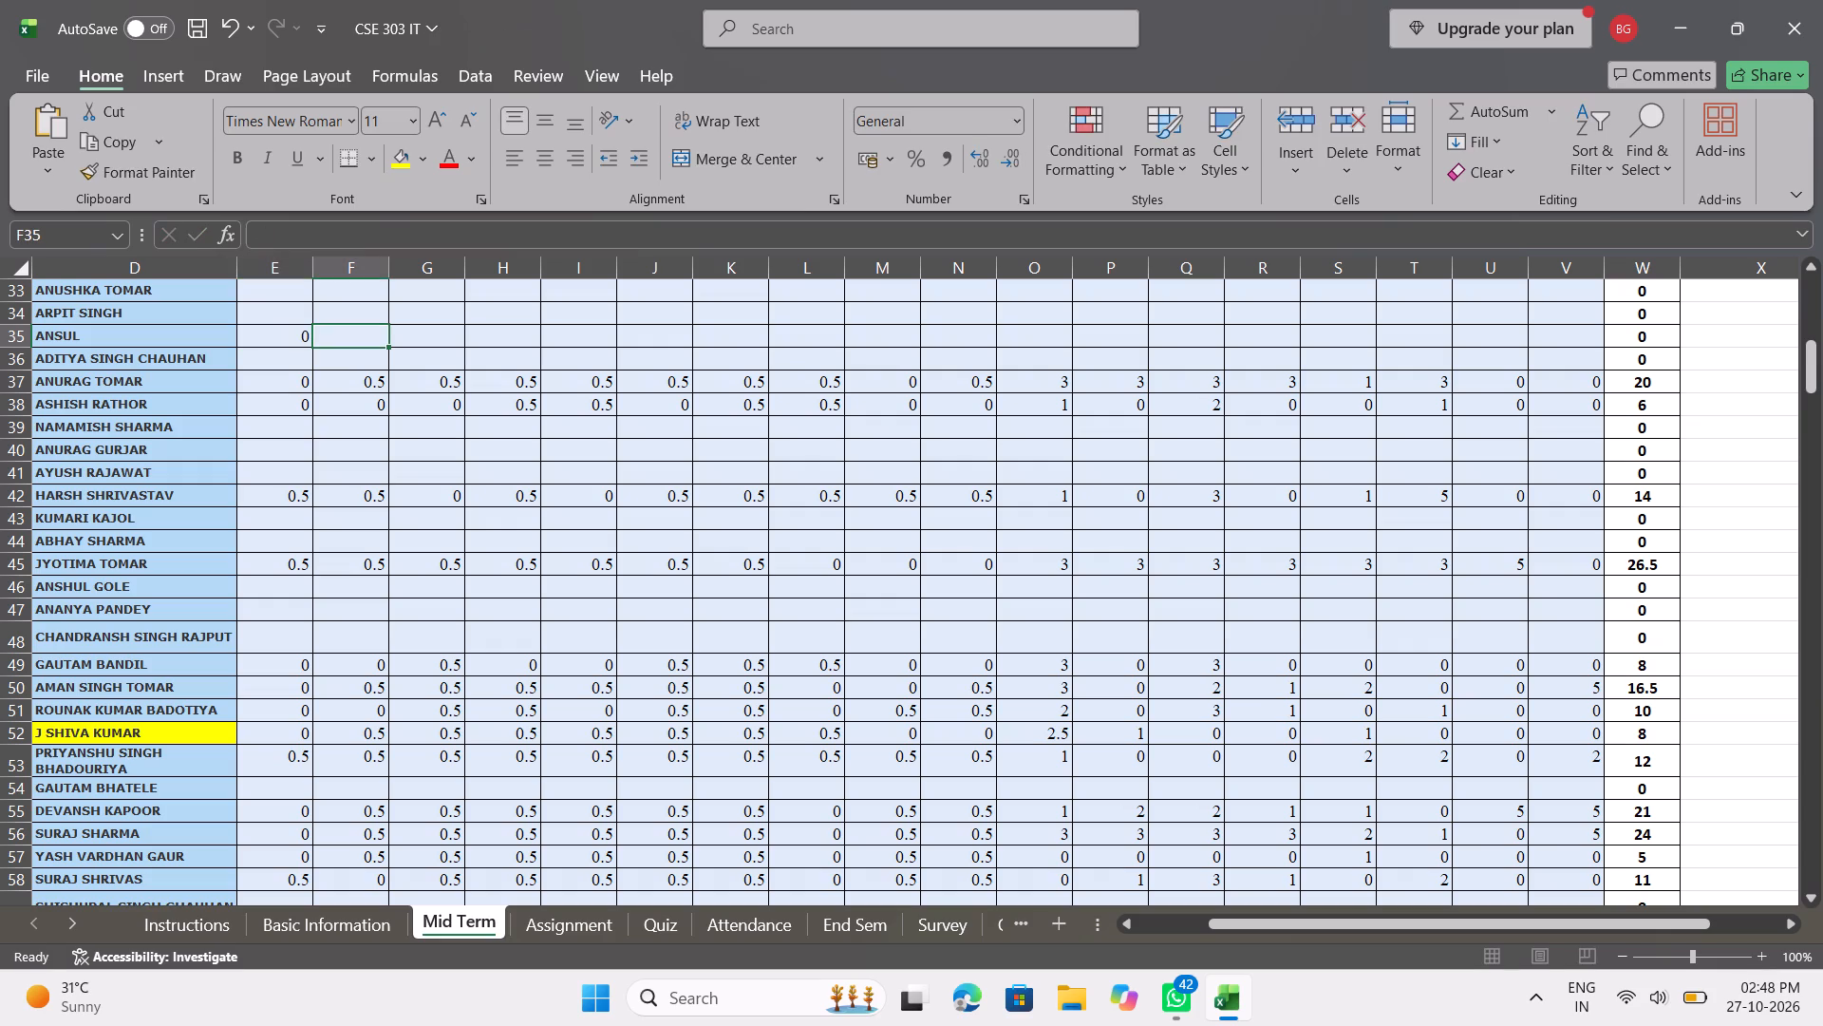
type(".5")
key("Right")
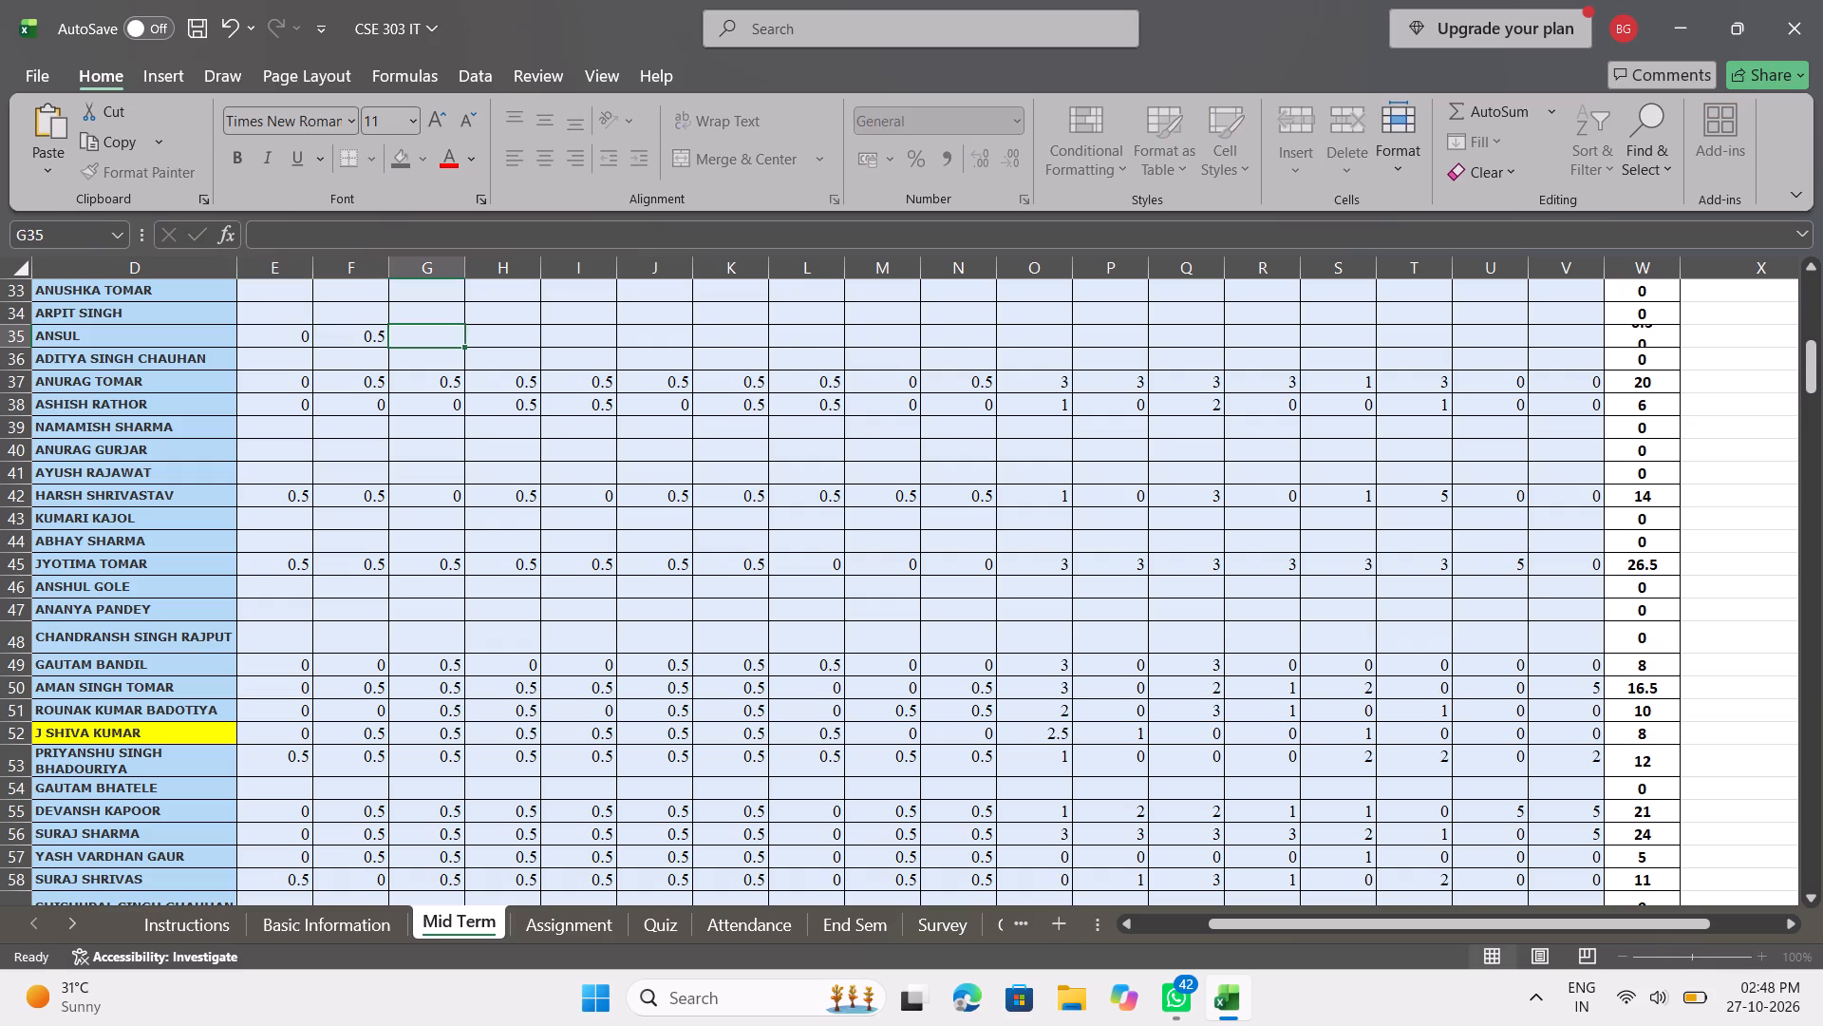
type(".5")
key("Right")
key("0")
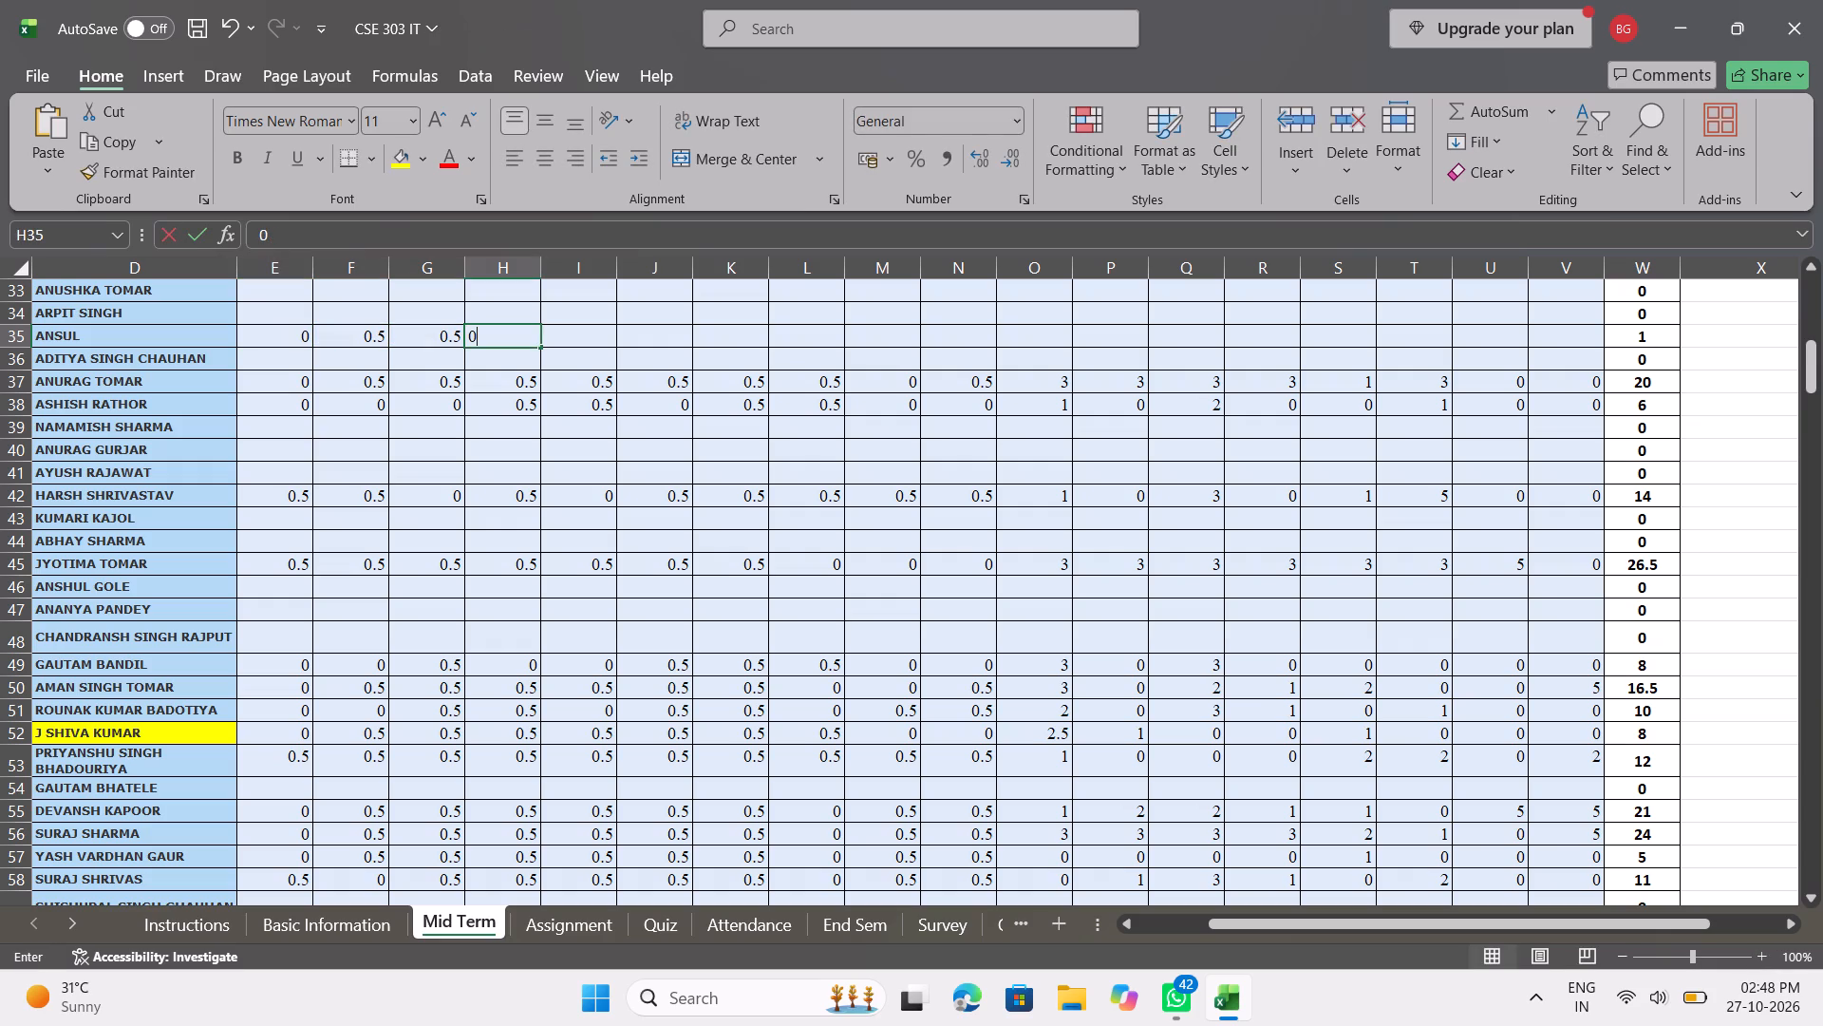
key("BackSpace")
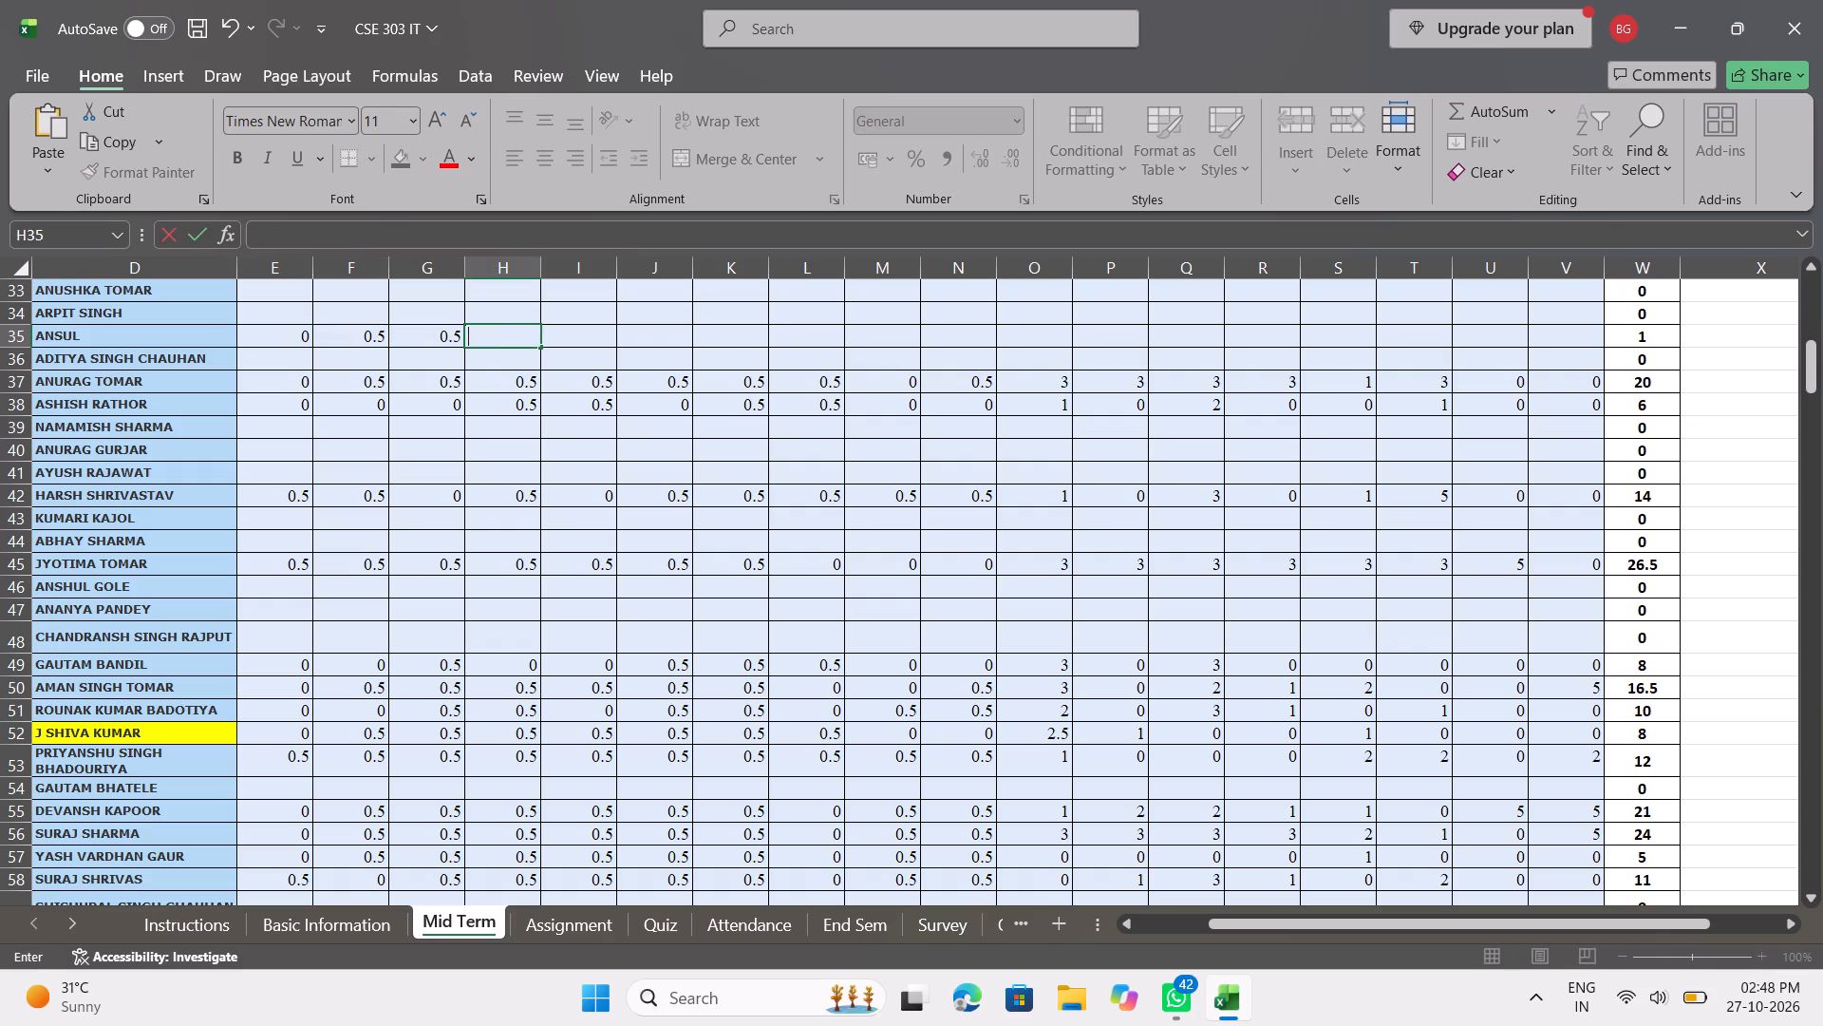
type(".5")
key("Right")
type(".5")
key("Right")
Enter the row 35 student's Q6 to Q10 marks in J35 through N35 as 0.5, 0.5, 0.5, 0.5 and 0.
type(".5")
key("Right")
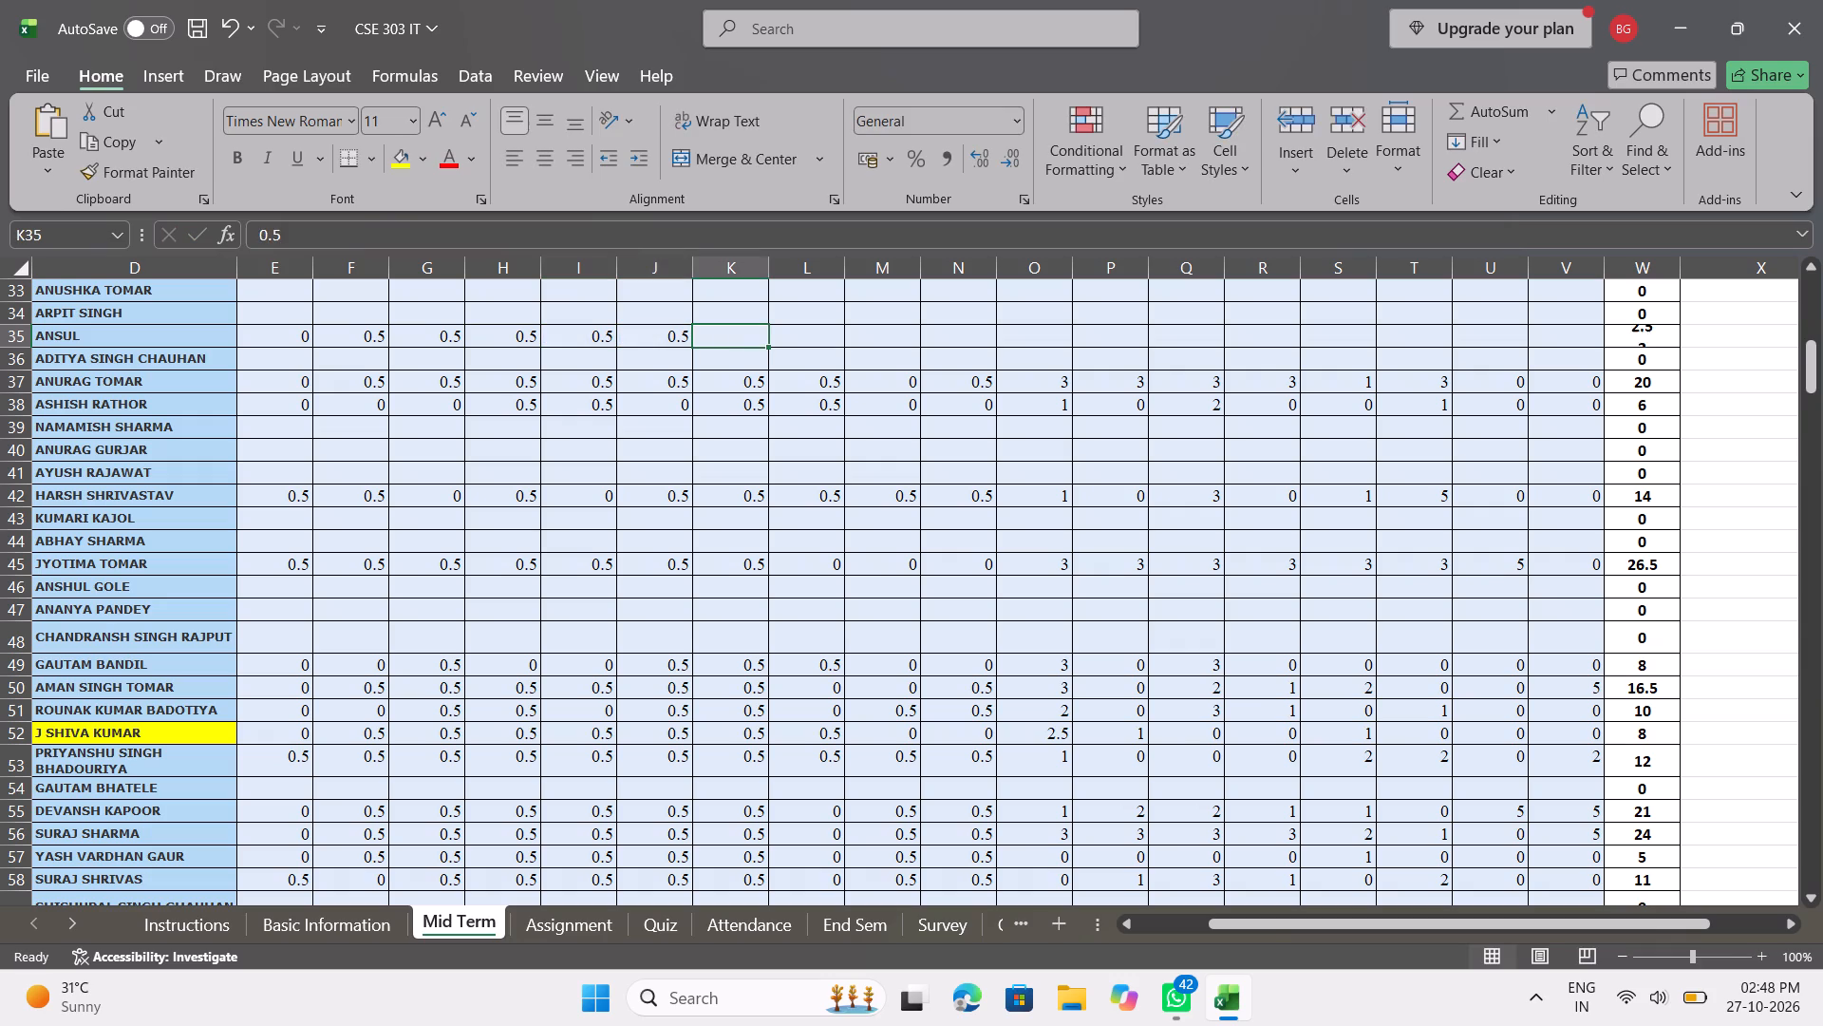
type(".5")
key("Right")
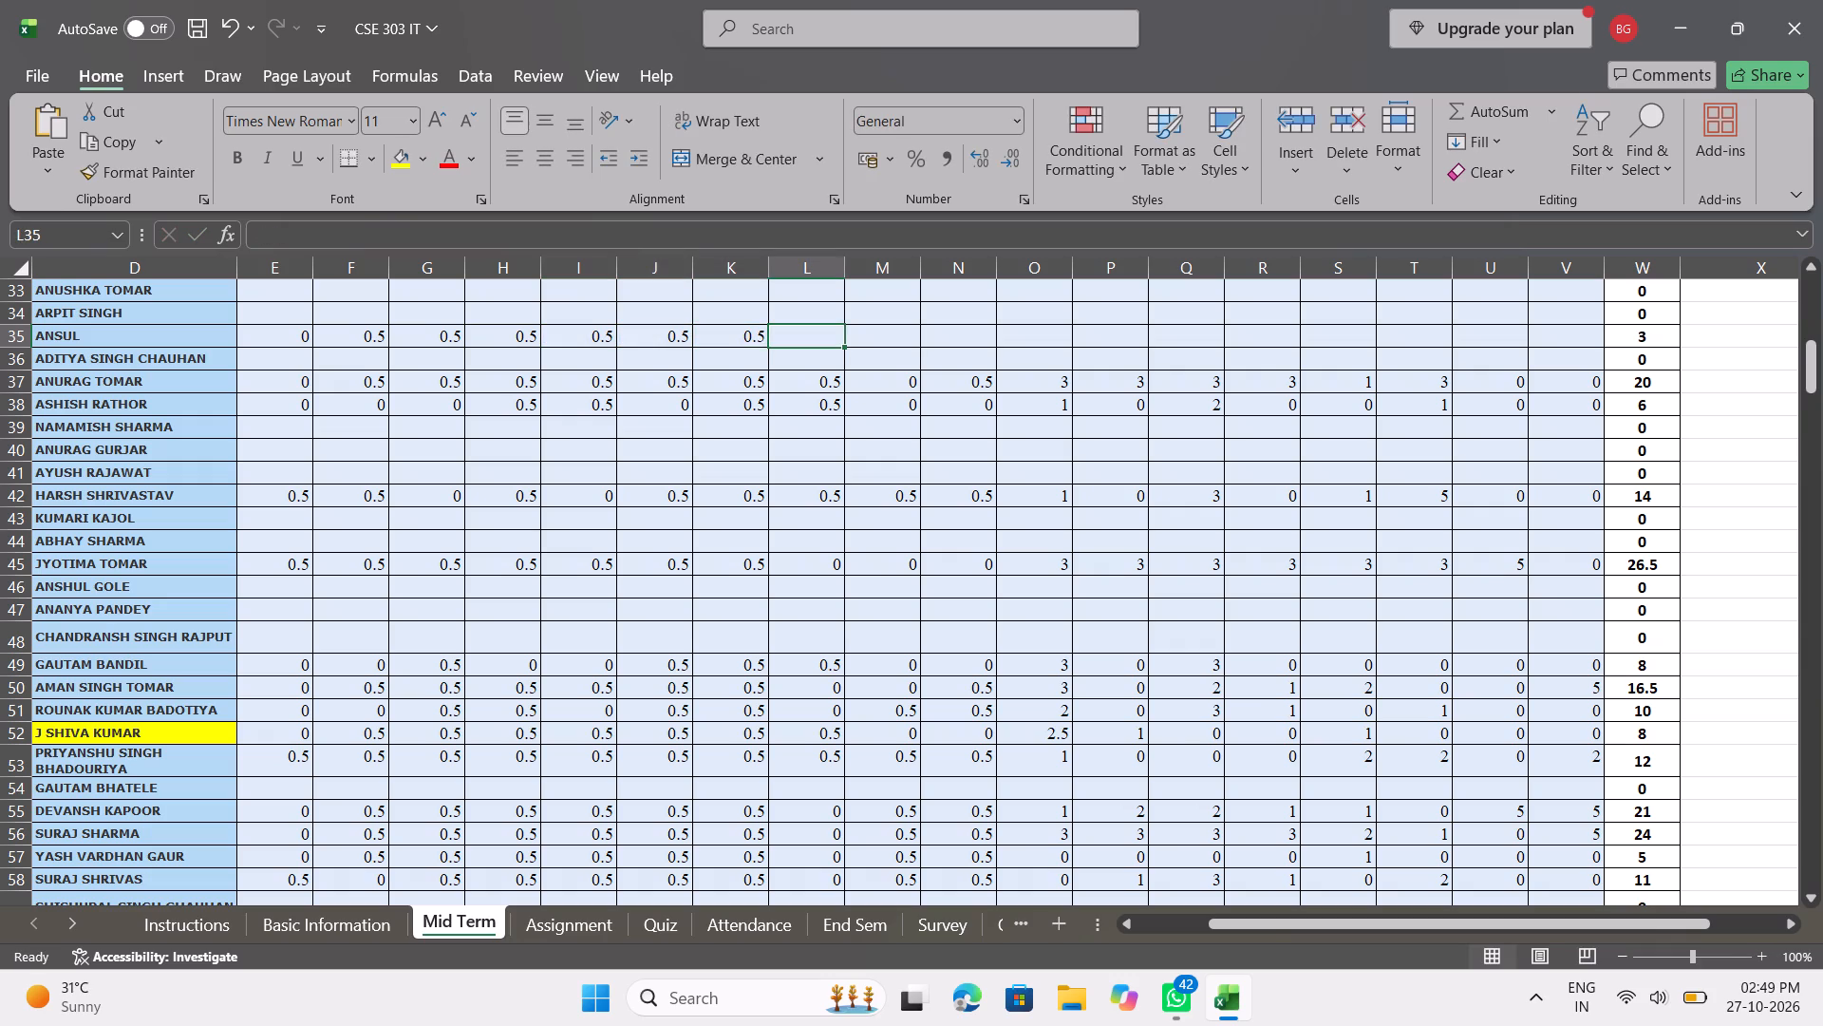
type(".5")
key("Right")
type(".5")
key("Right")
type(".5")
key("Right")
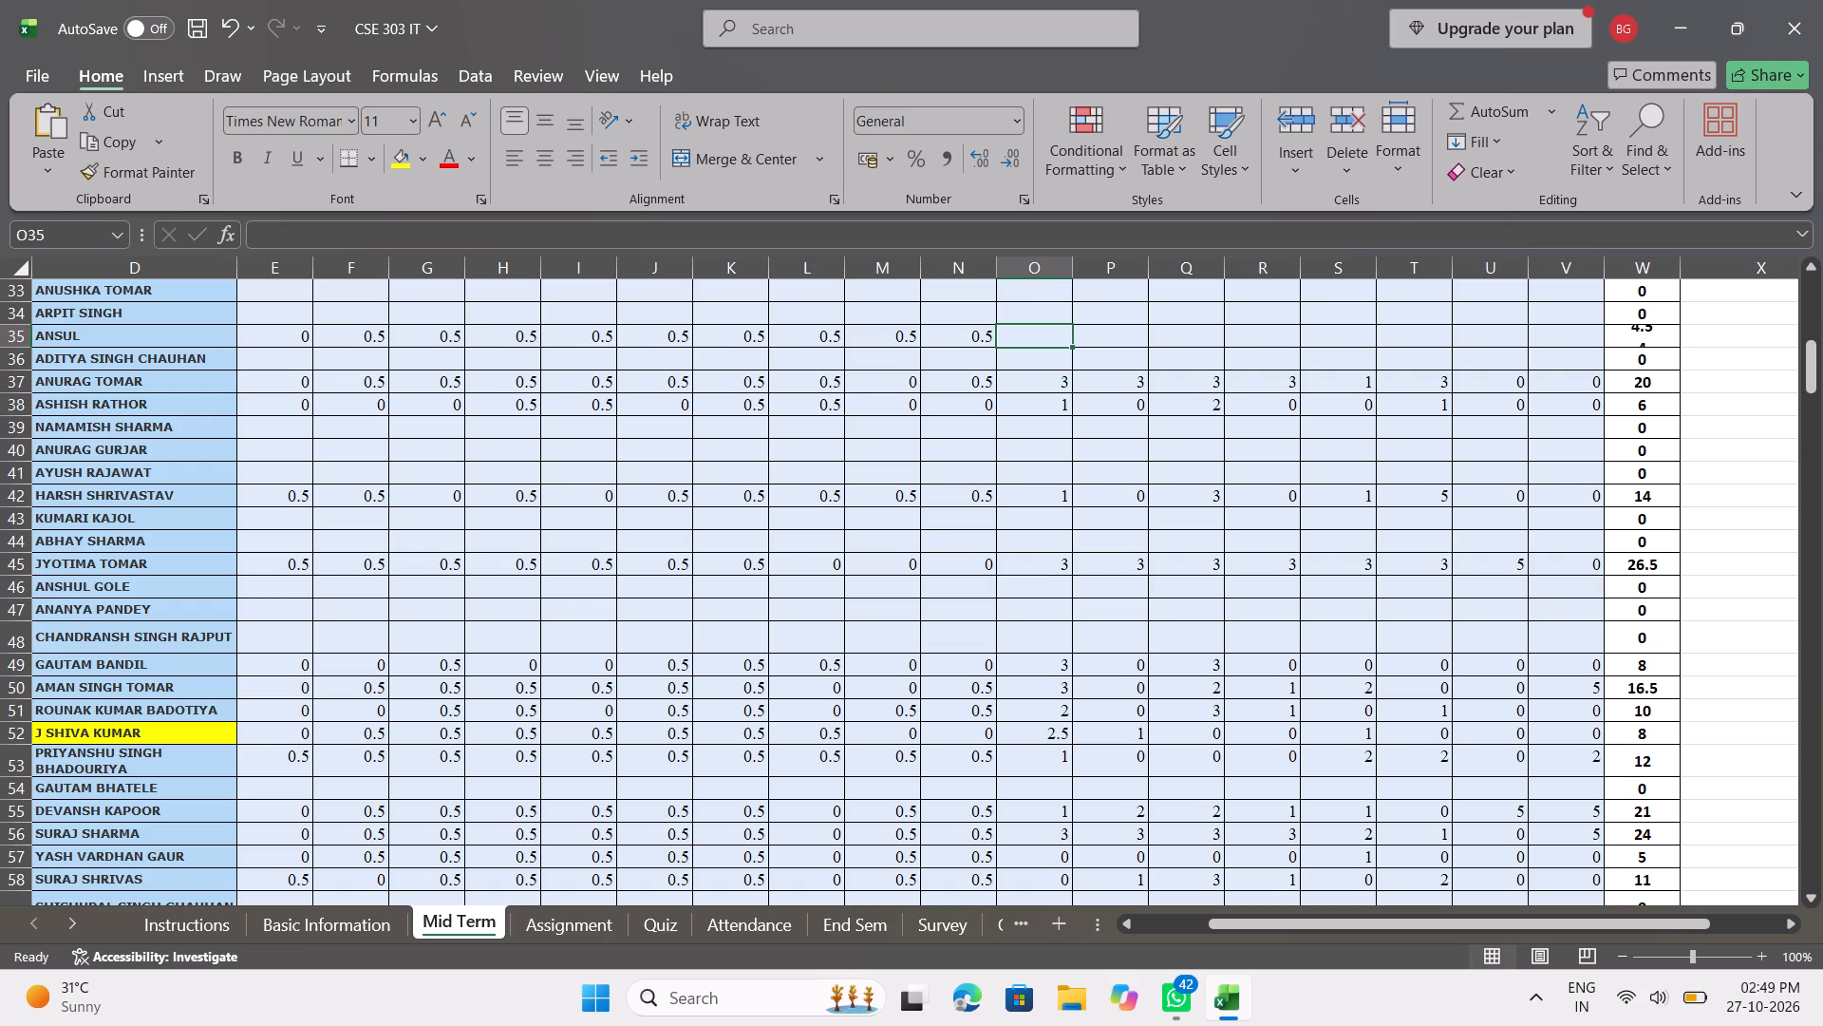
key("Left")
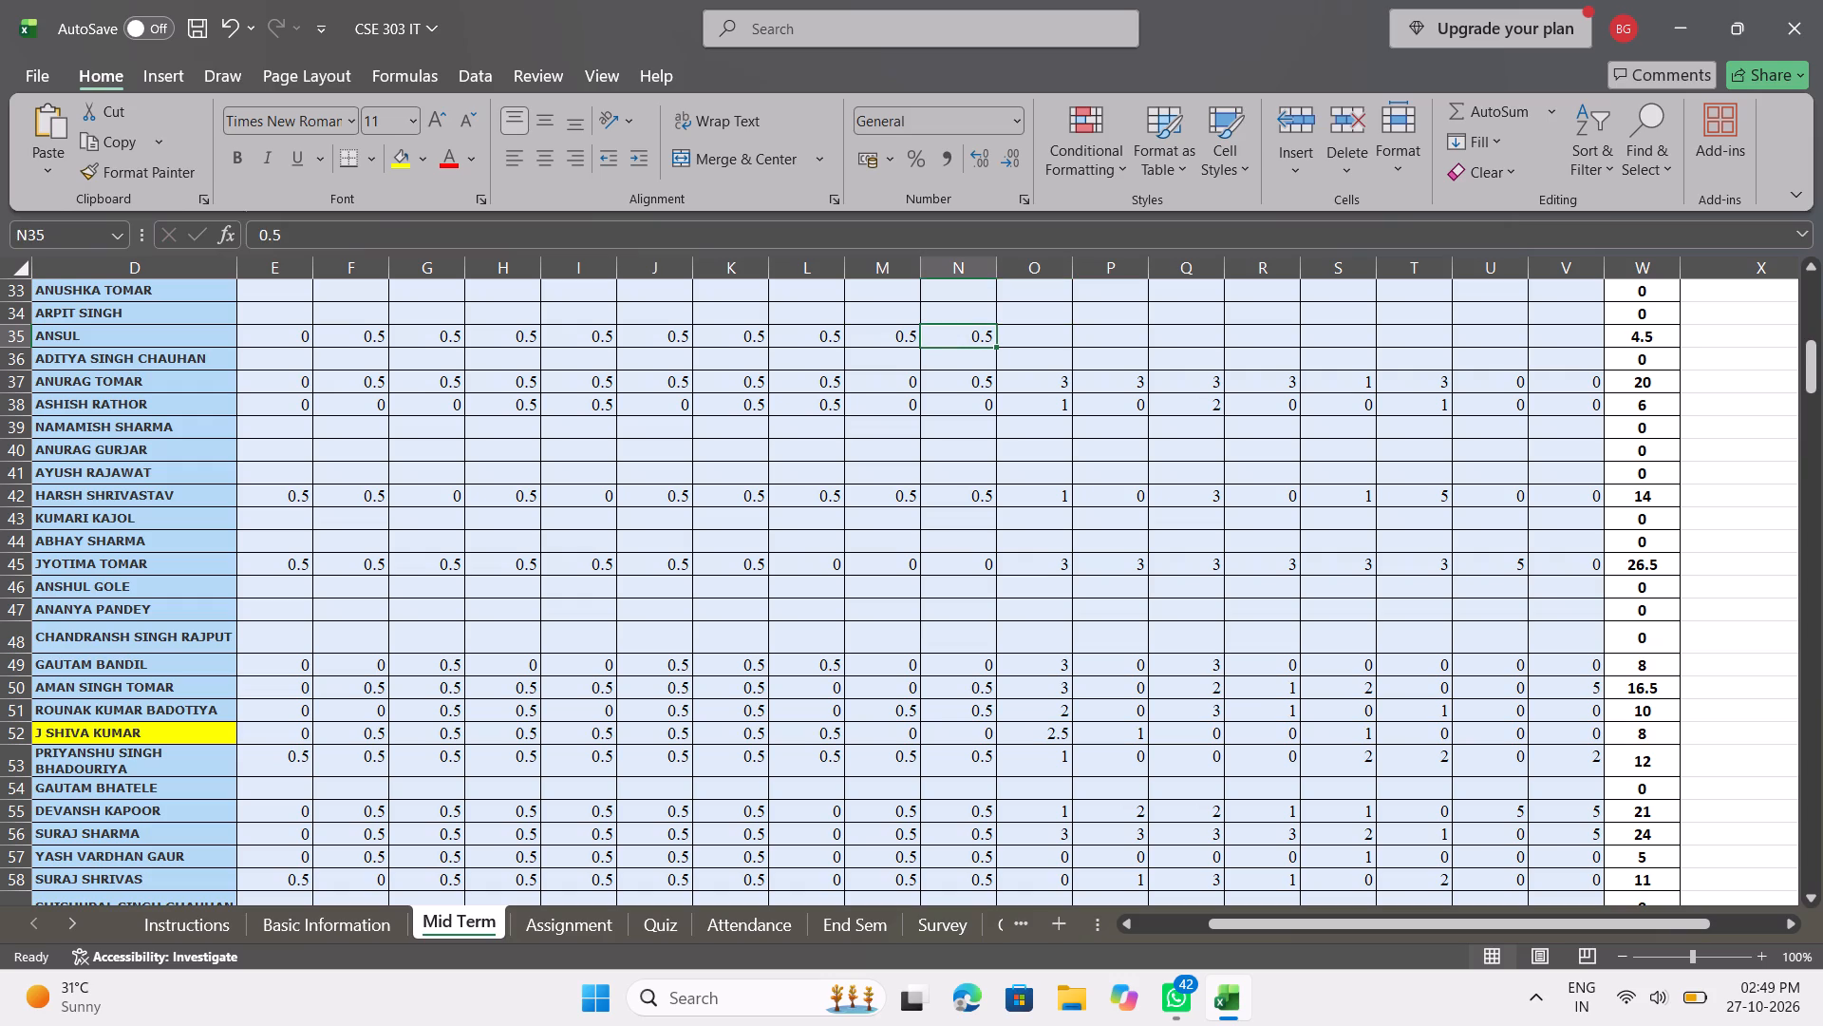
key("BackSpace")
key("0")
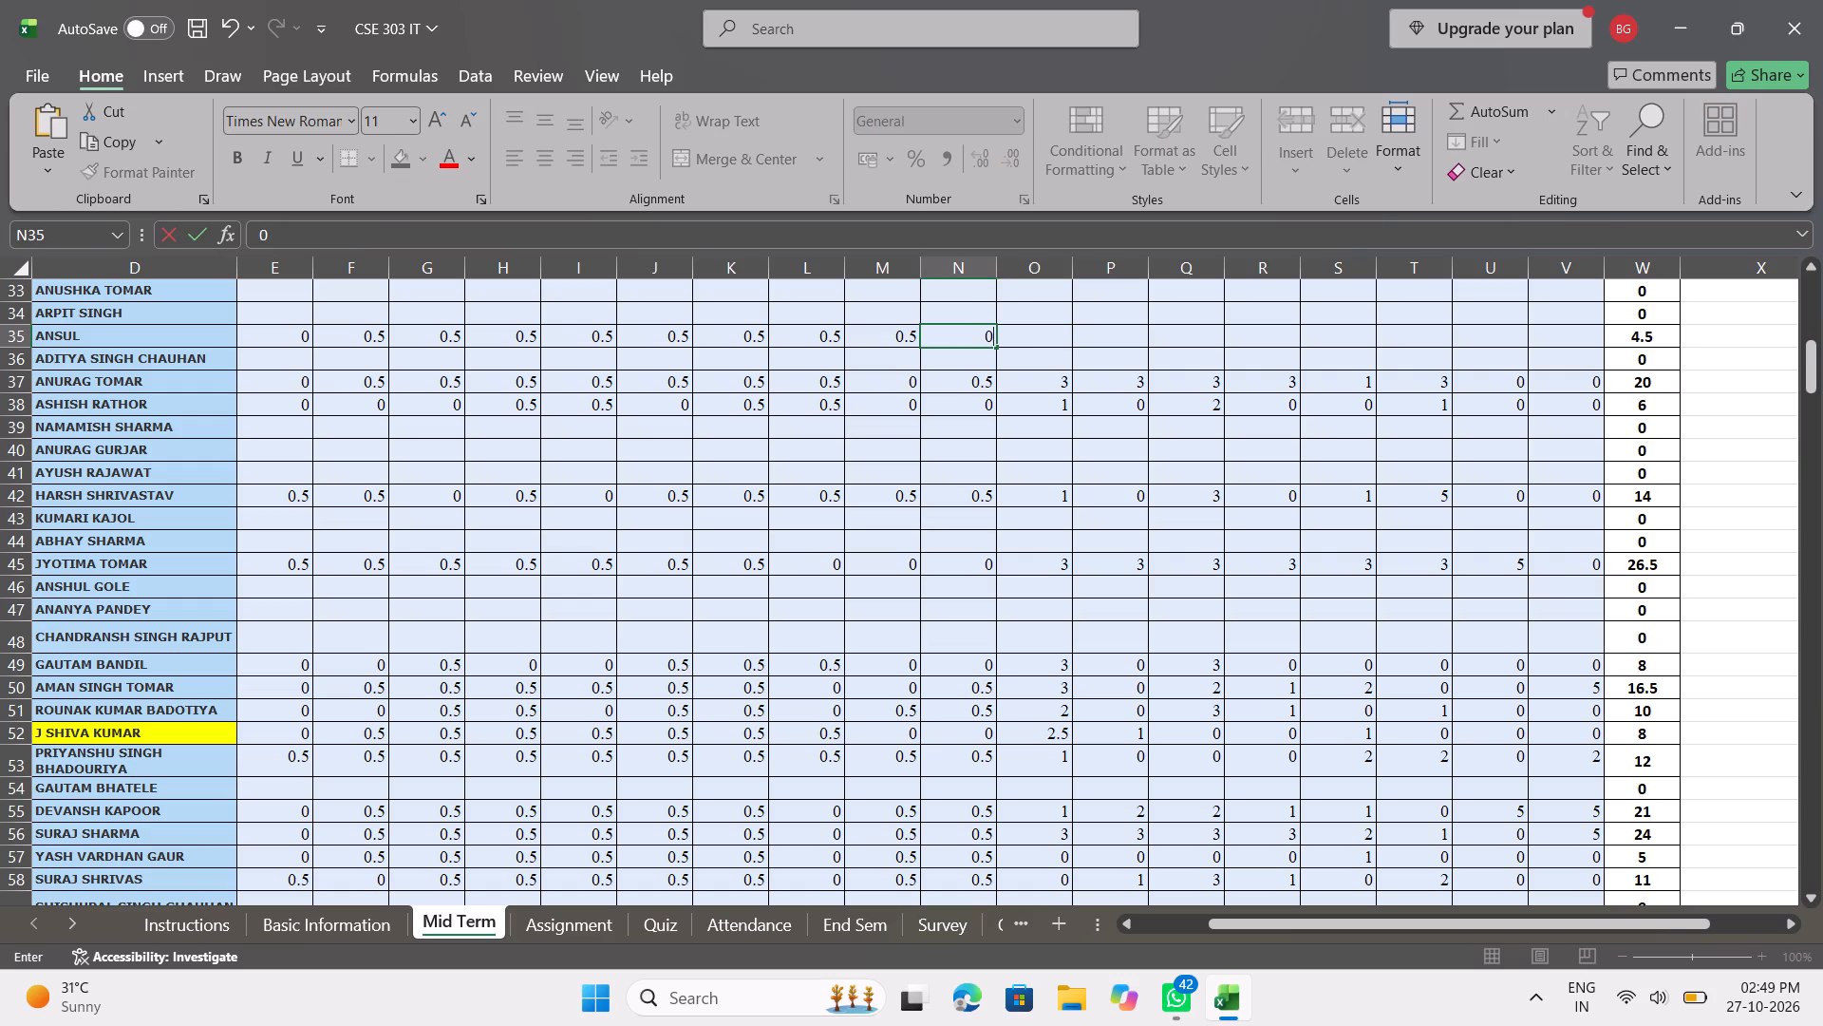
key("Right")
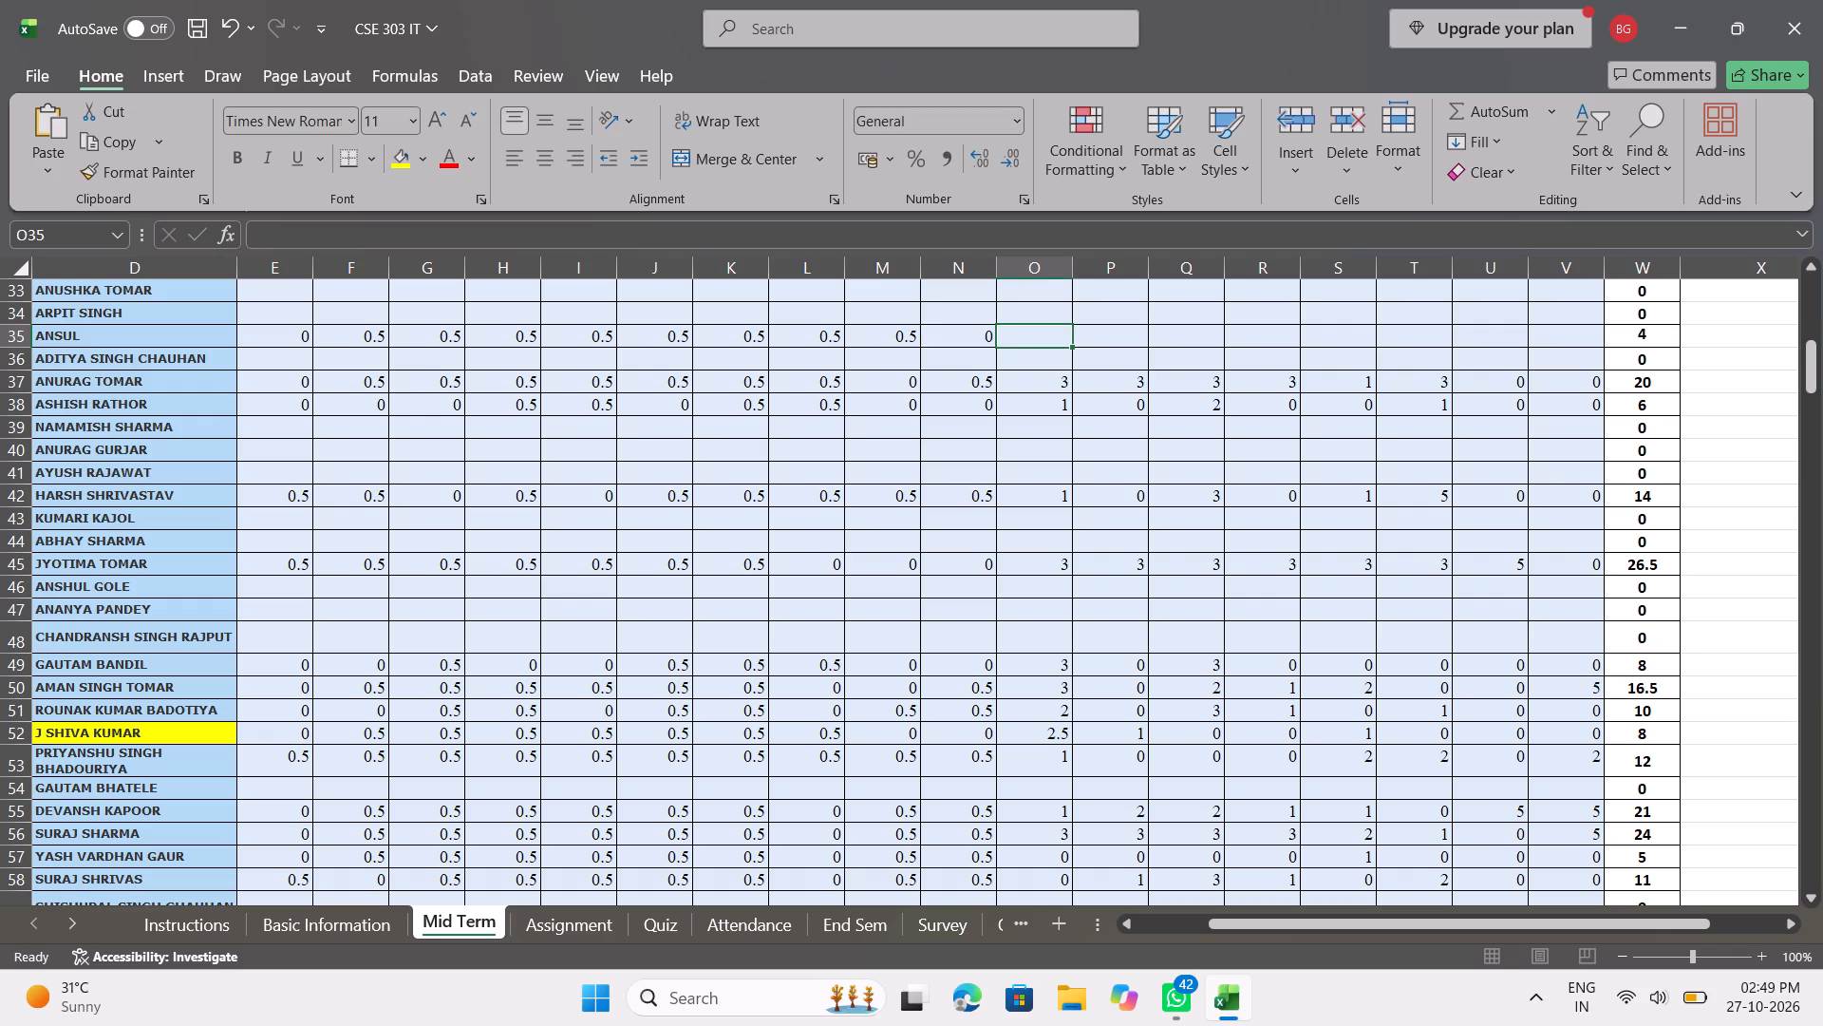
Enter the row 35 student's Q11 to Q15 marks in O35 through S35 as 1, 0, 2, 2 and 0.
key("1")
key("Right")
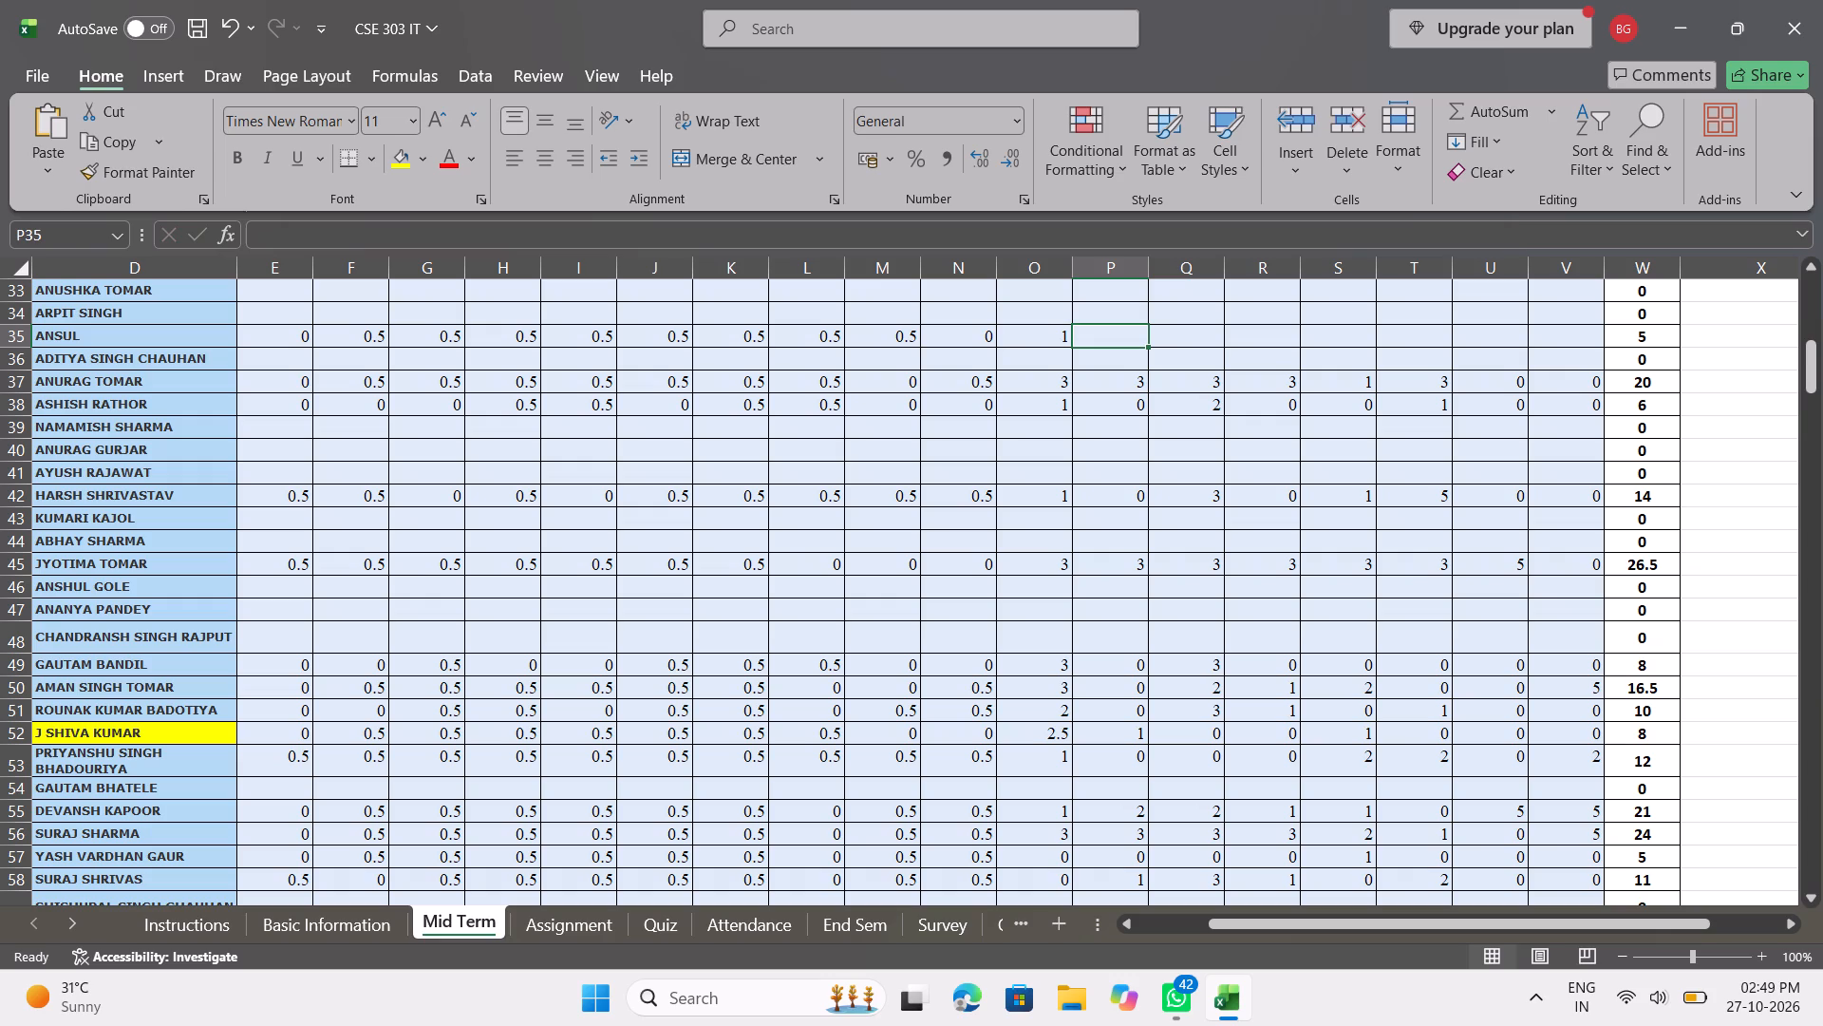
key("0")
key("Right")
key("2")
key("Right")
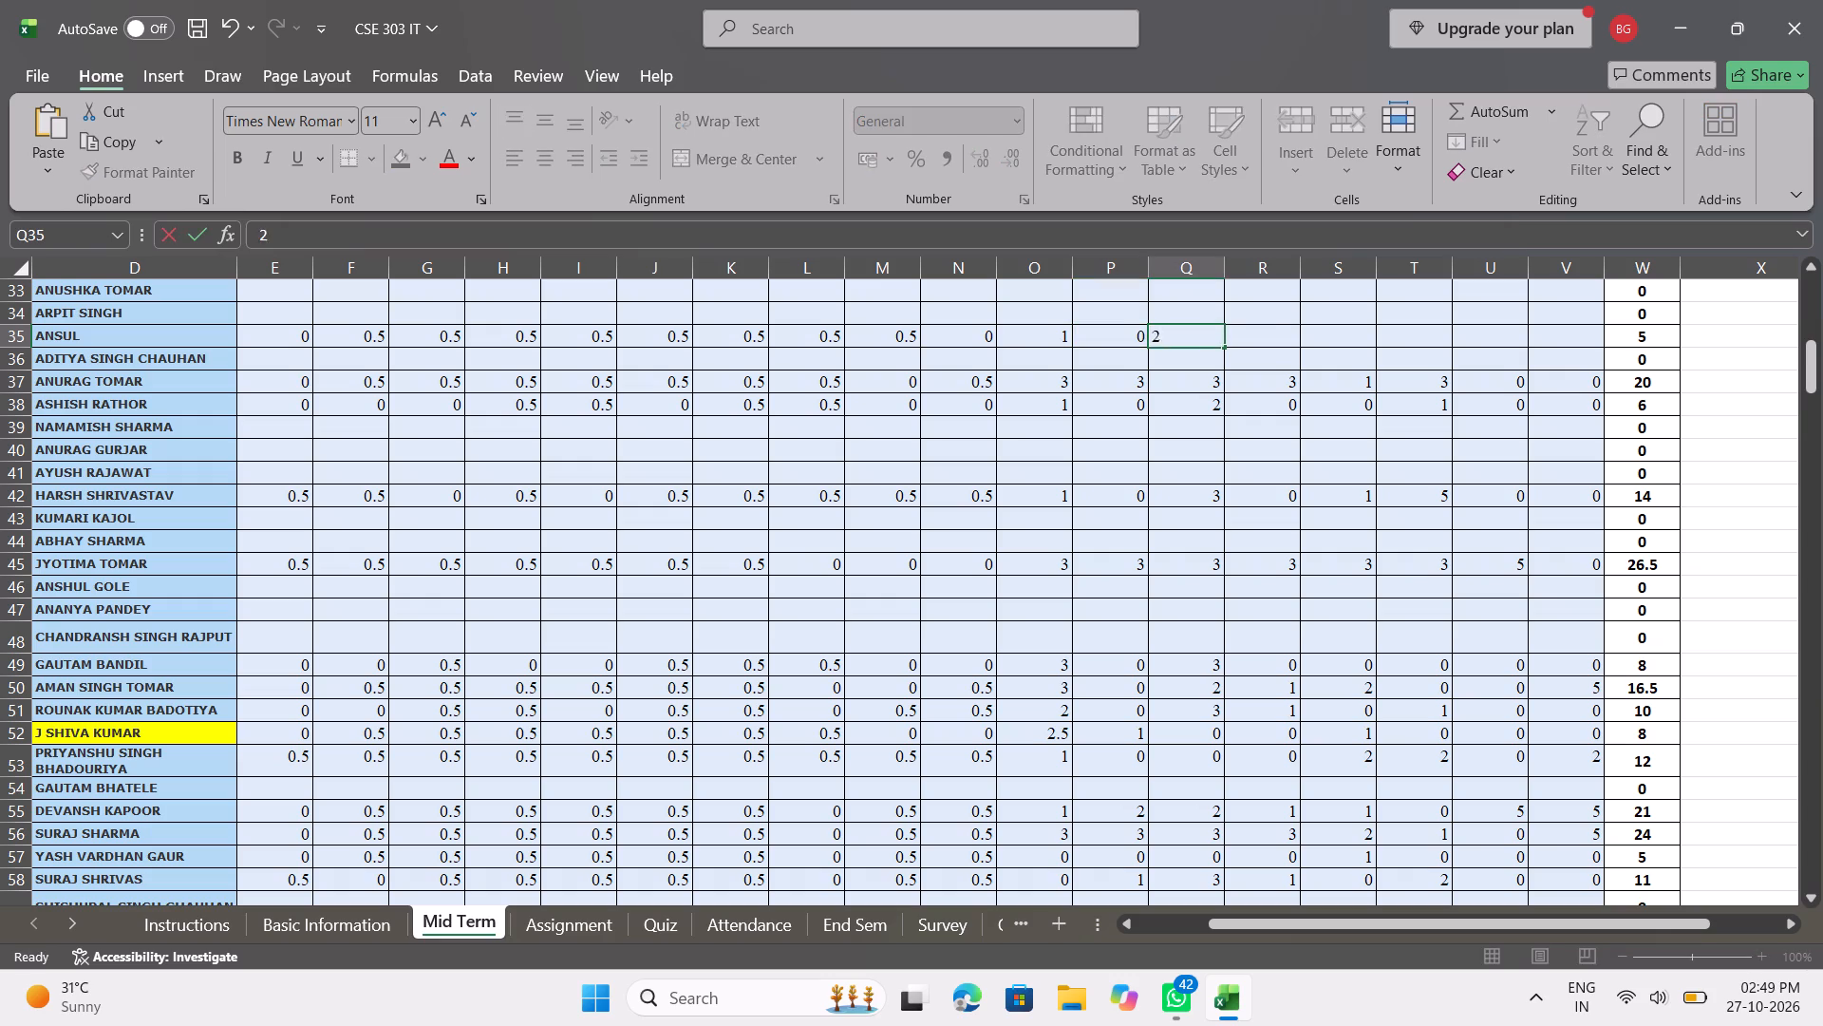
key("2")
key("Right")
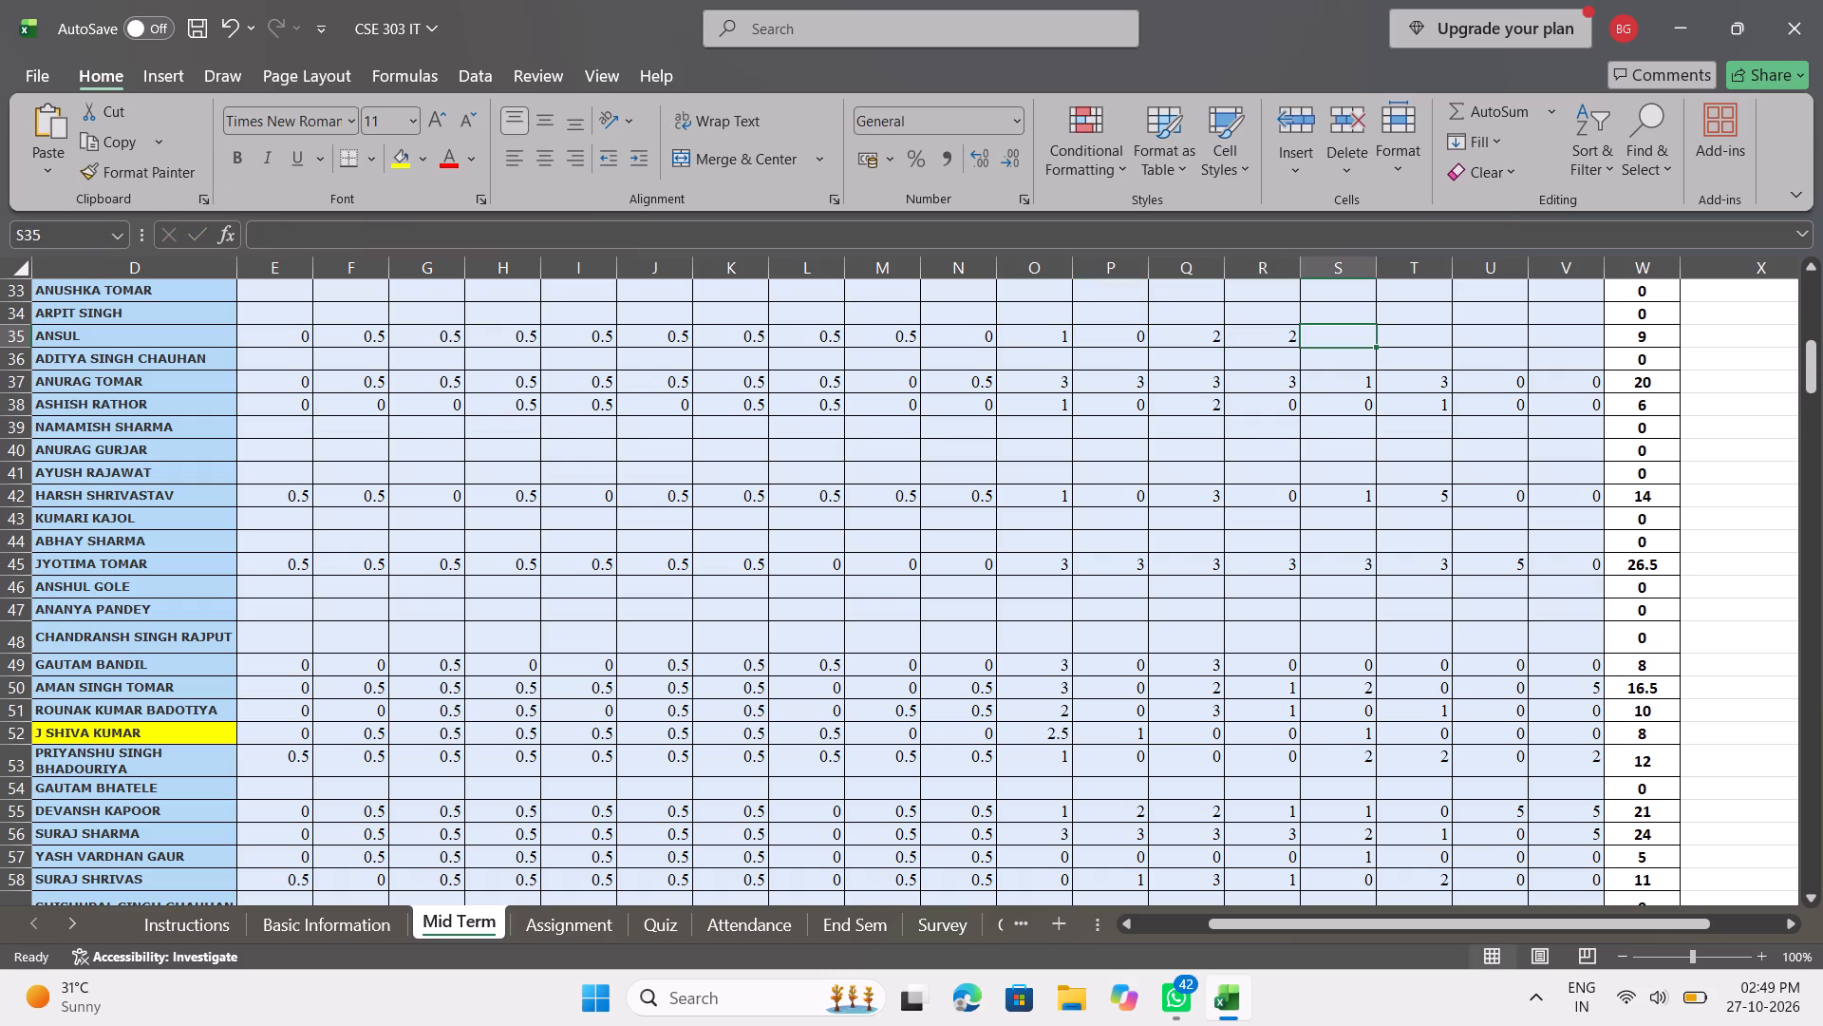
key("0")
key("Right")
Enter the row 35 student's Q16 to Q18 marks in T35 through V35 as 2, 0 and 0.
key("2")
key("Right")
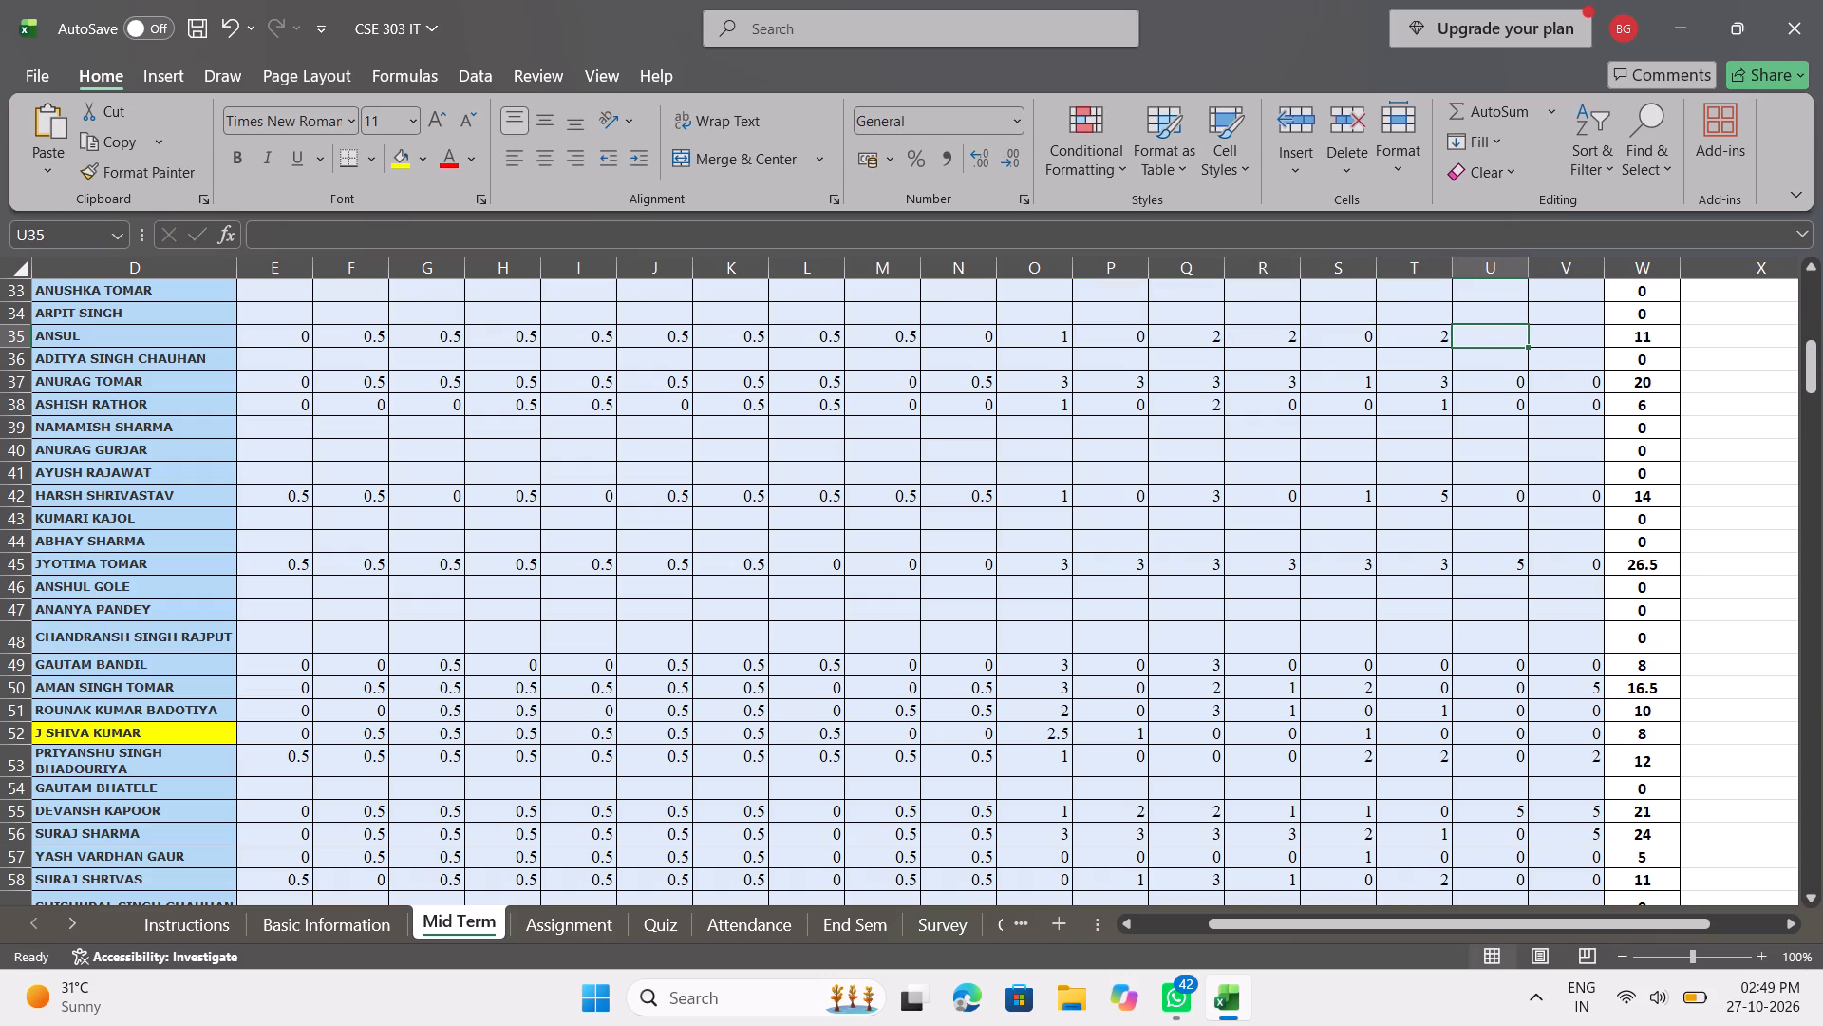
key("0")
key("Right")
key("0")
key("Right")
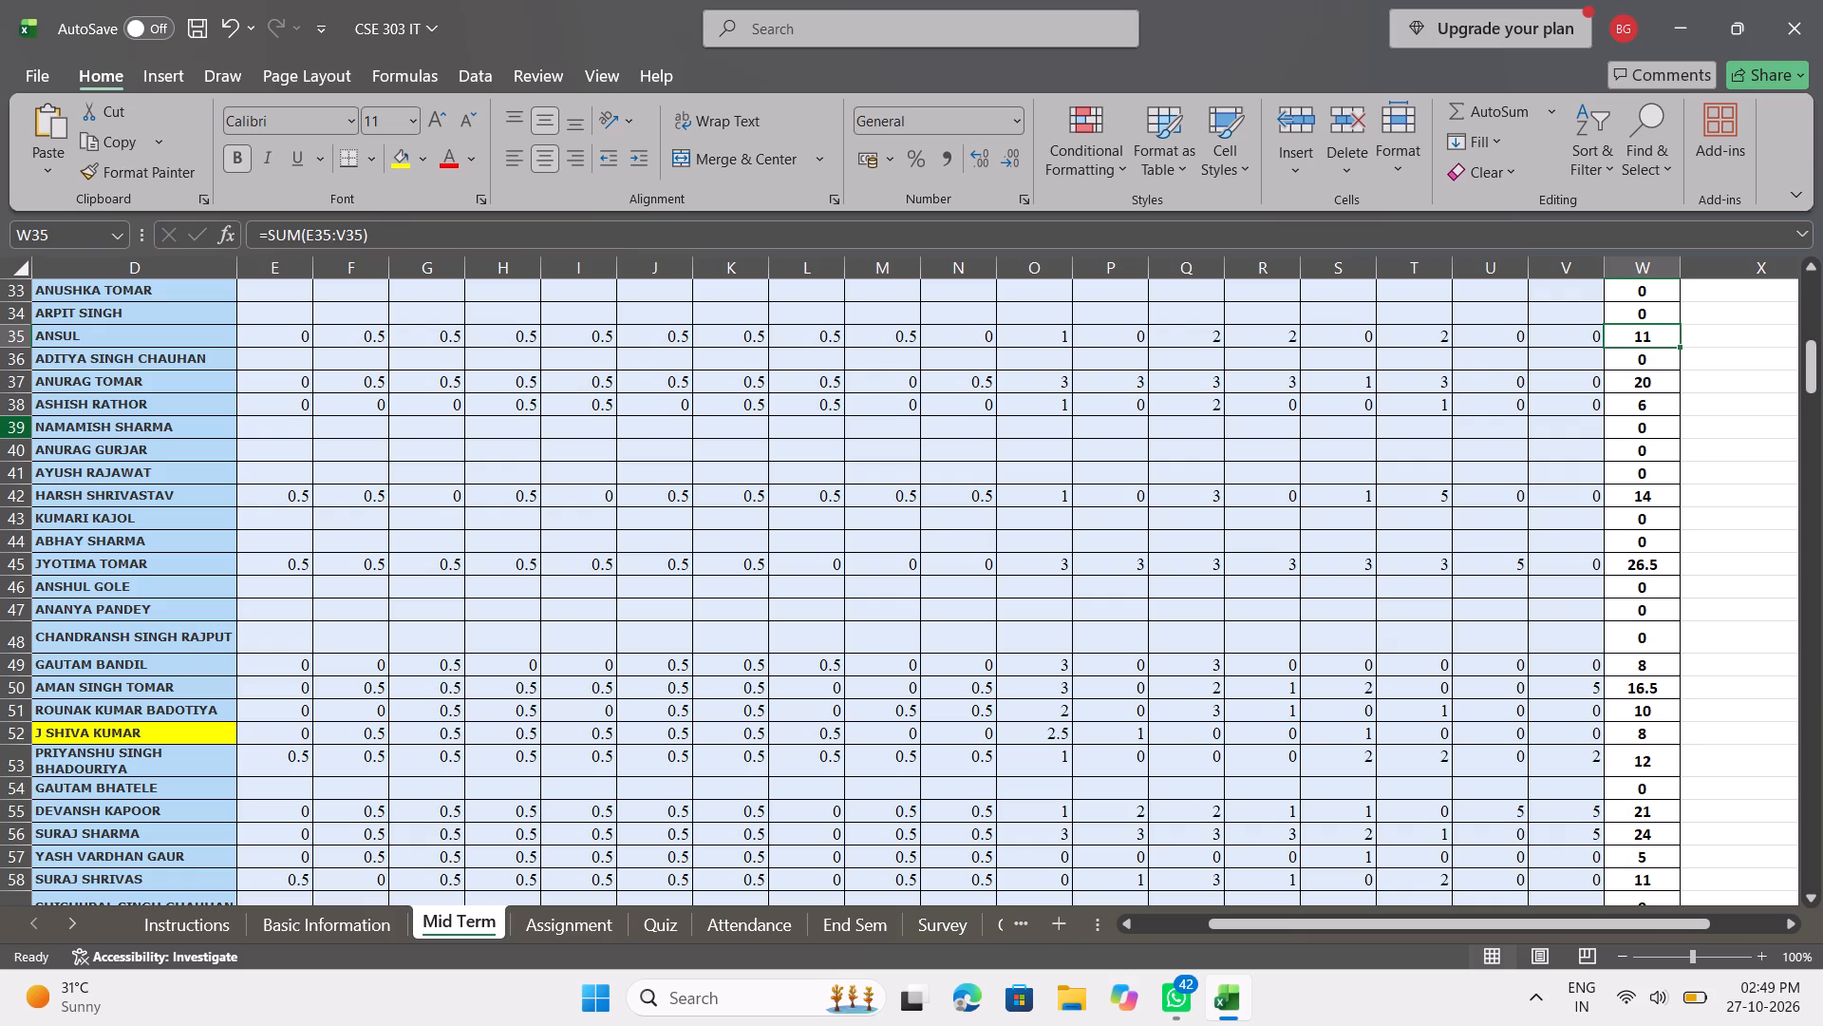
Enter the row 44 student's Q1 to Q5 marks in E44 through I44 as 0, 0, 0, 0.5 and 0.5.
scroll(210, 671, "down", 2)
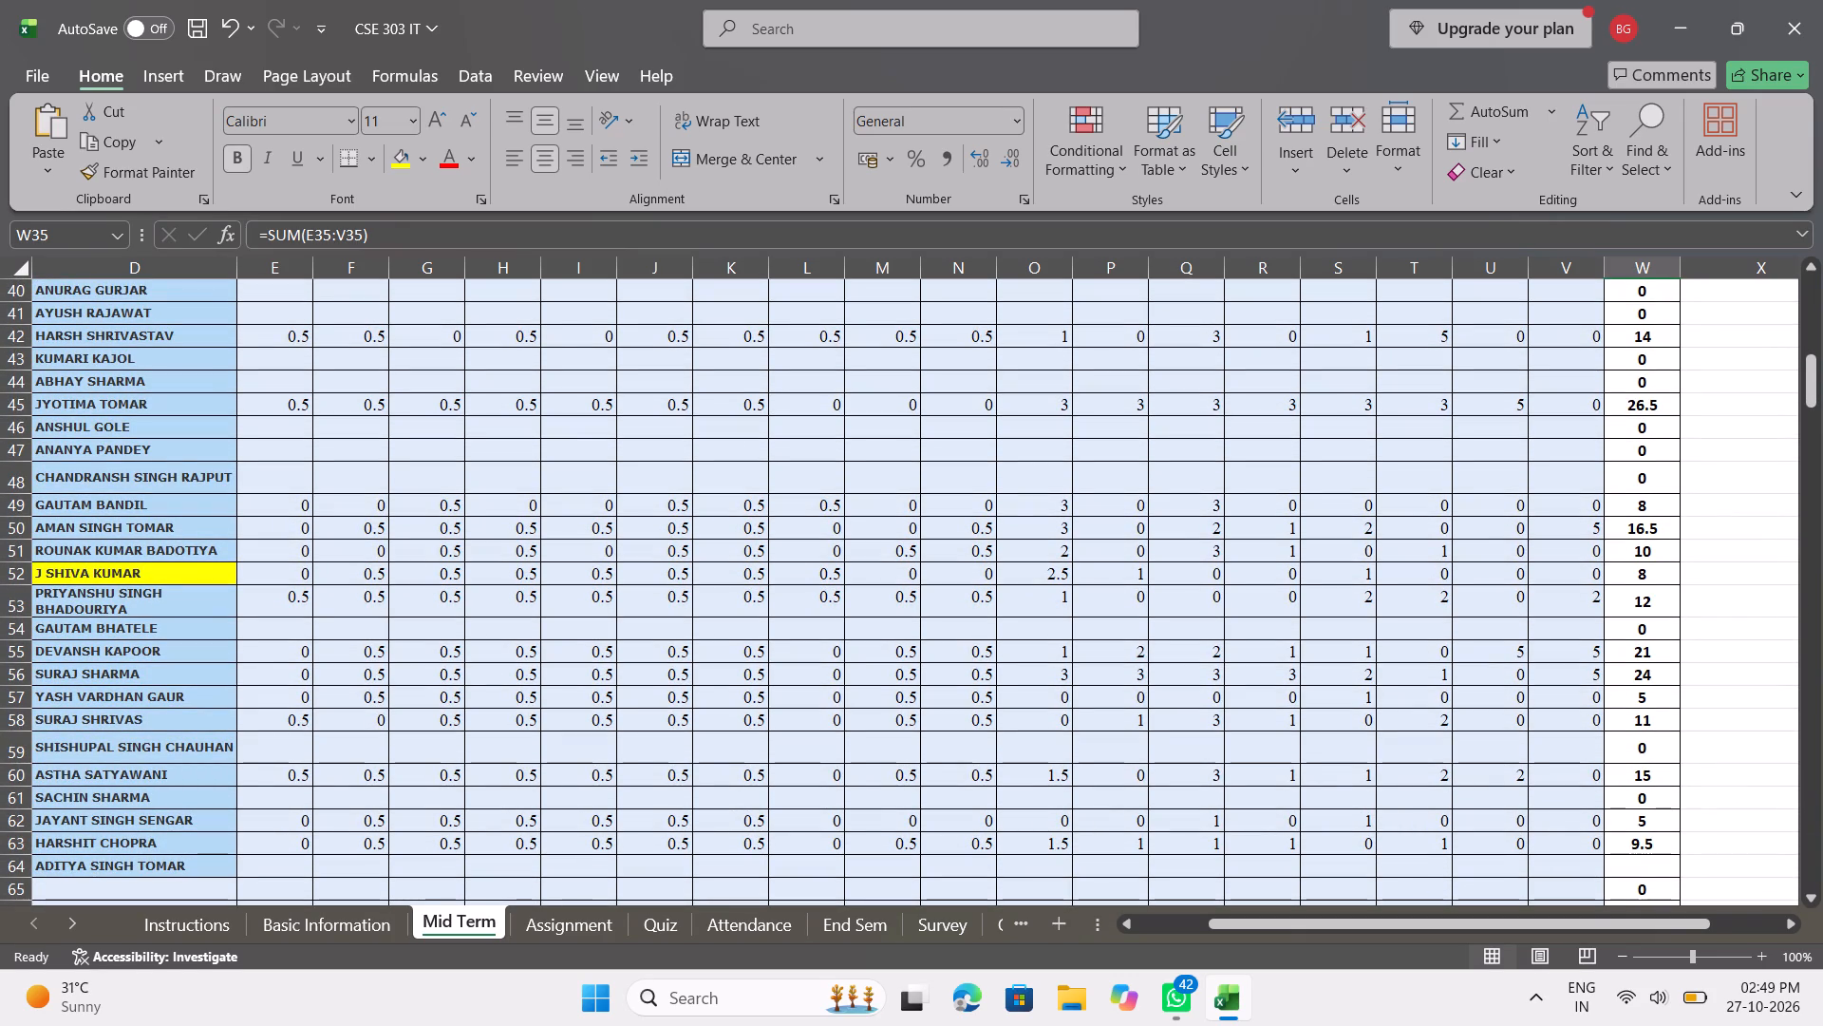
left_click(295, 385)
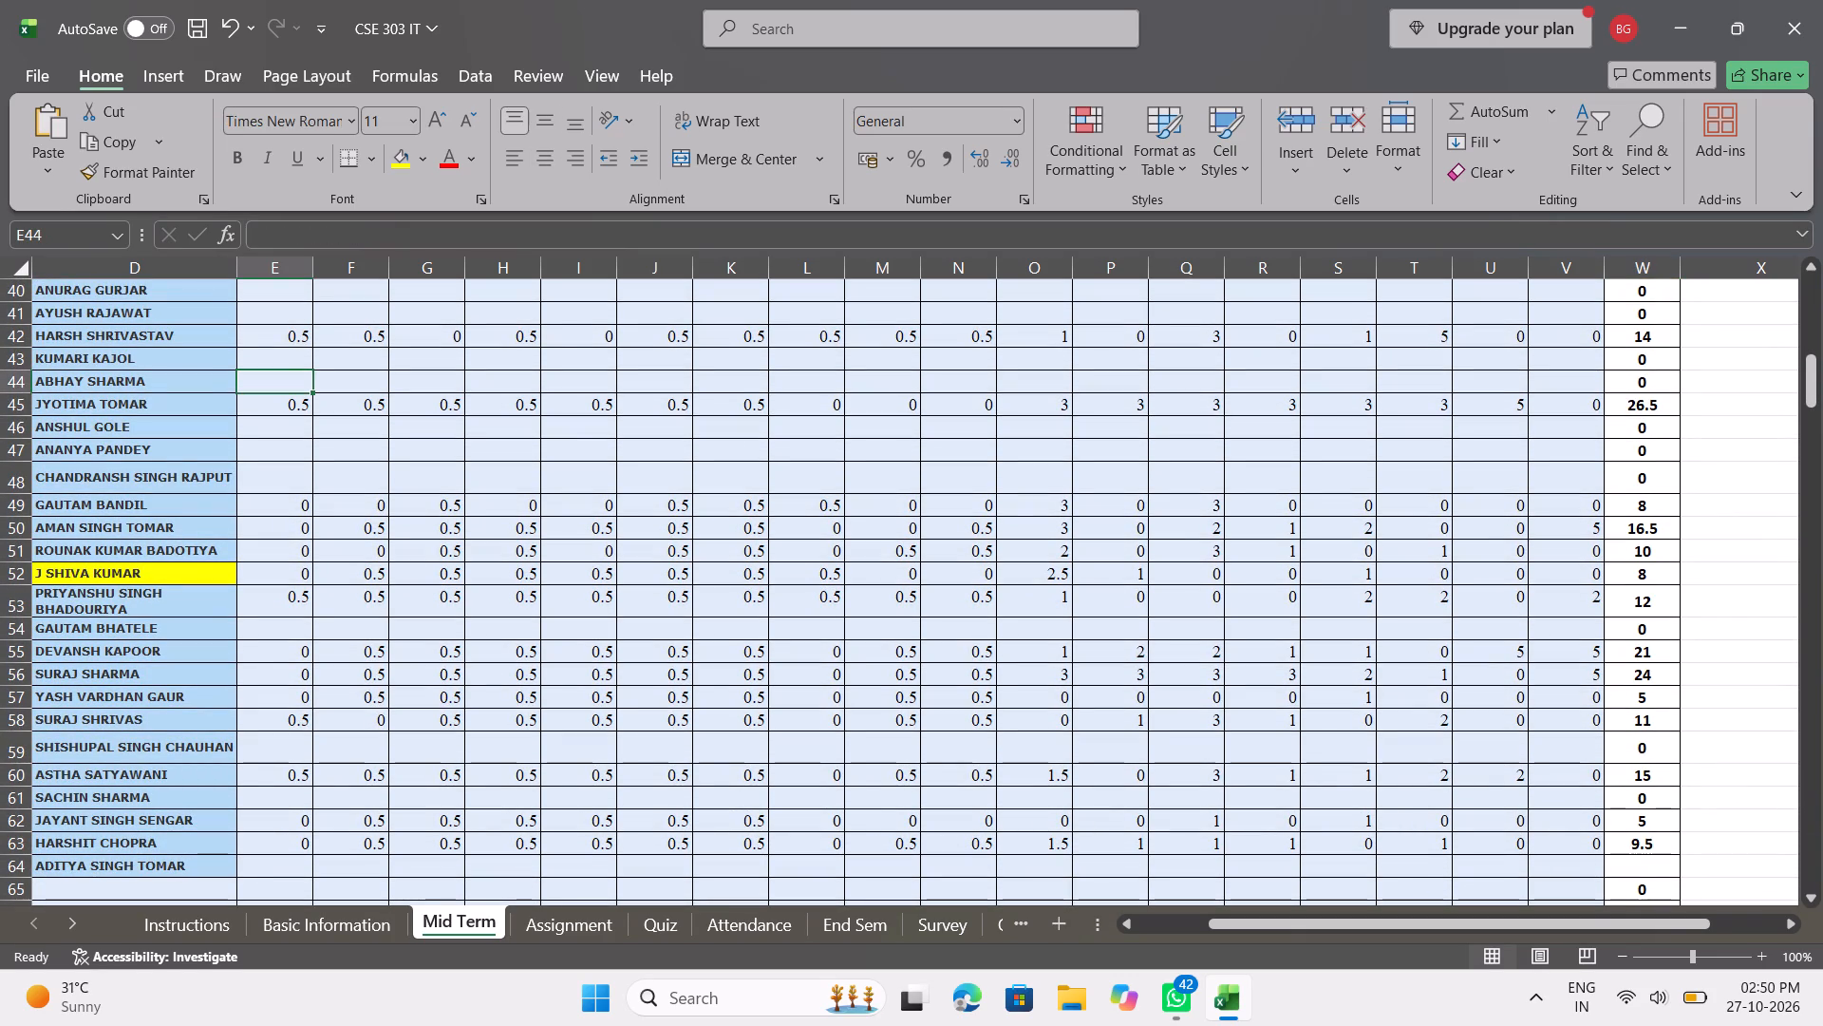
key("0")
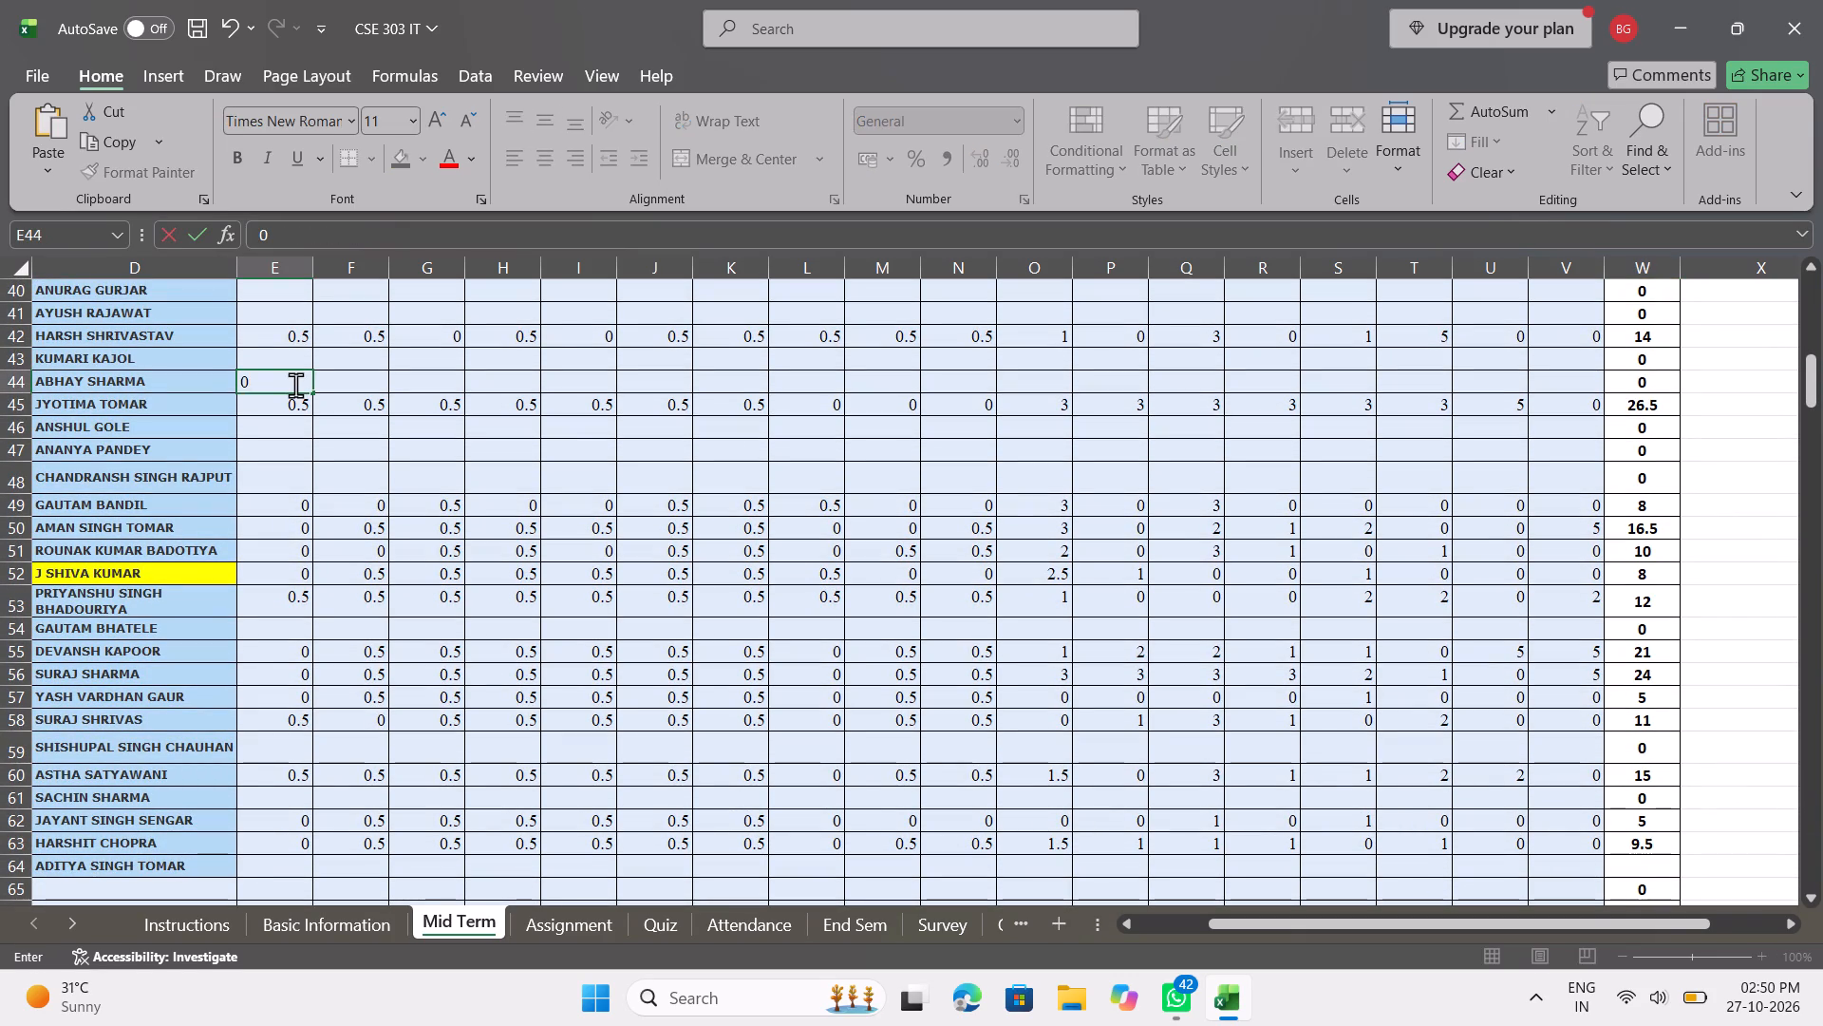
key("Right")
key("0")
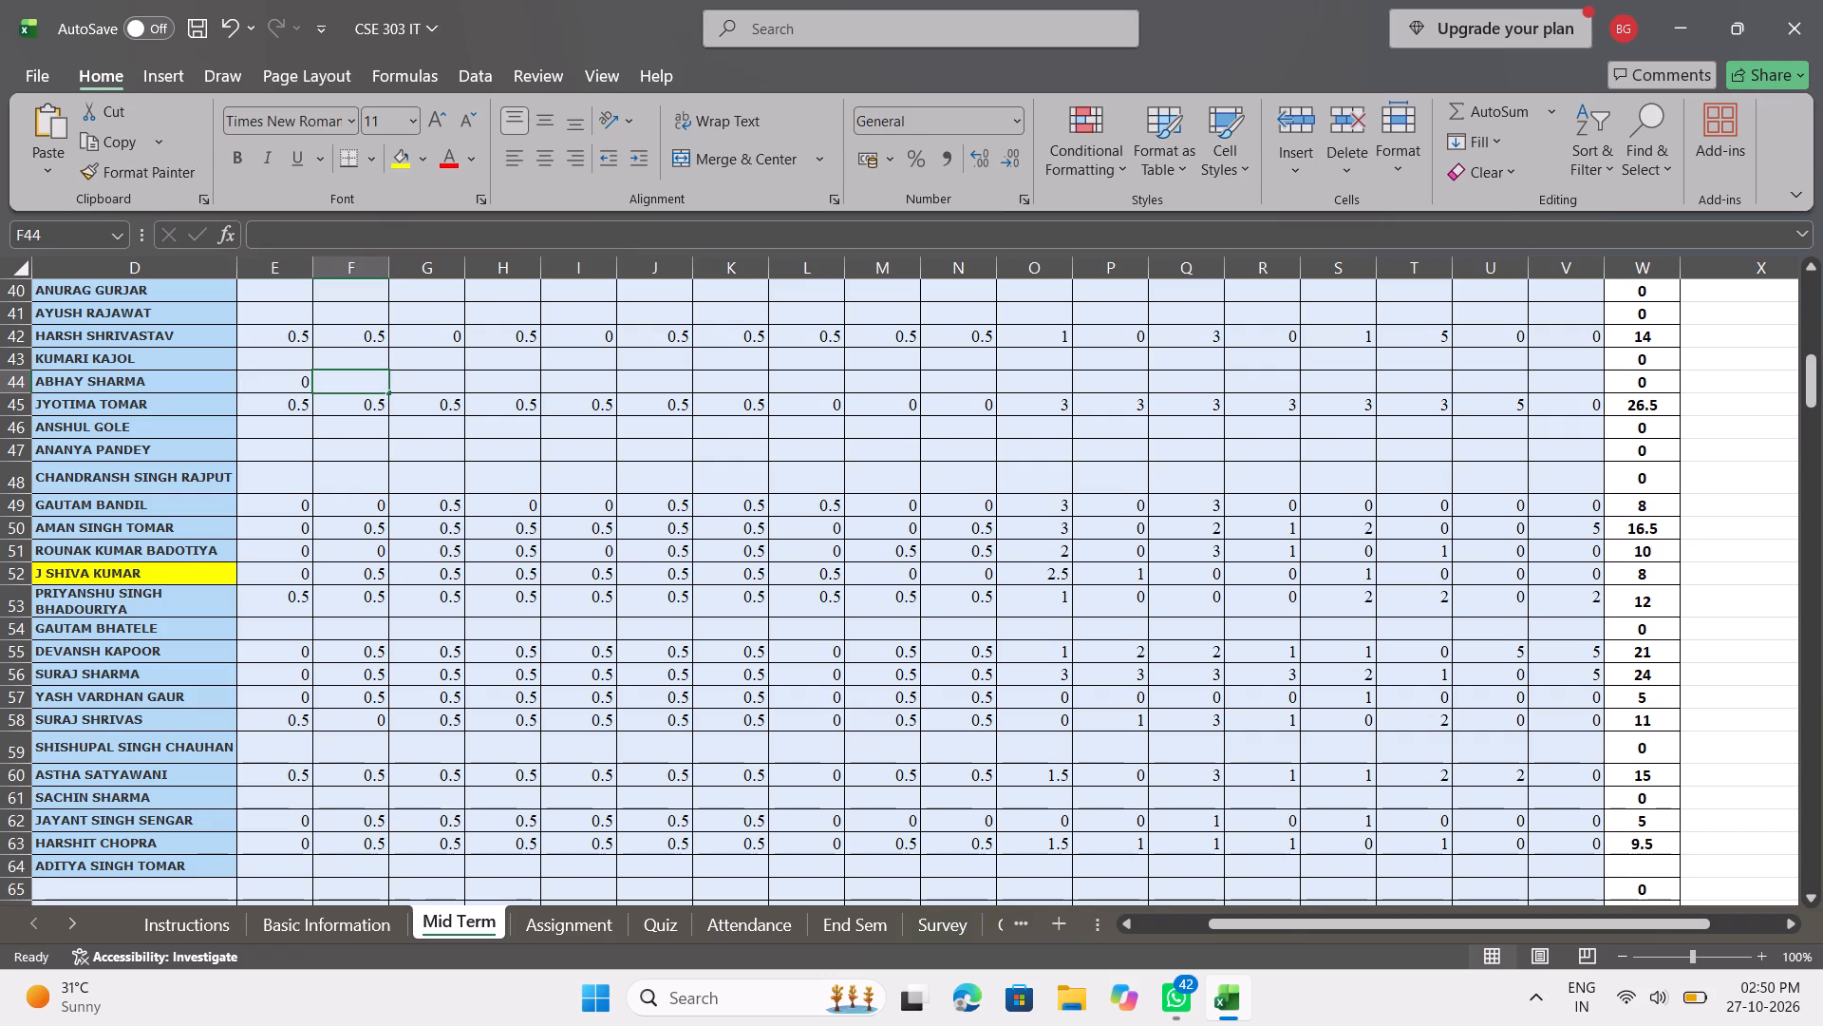
key("Right")
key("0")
key("Right")
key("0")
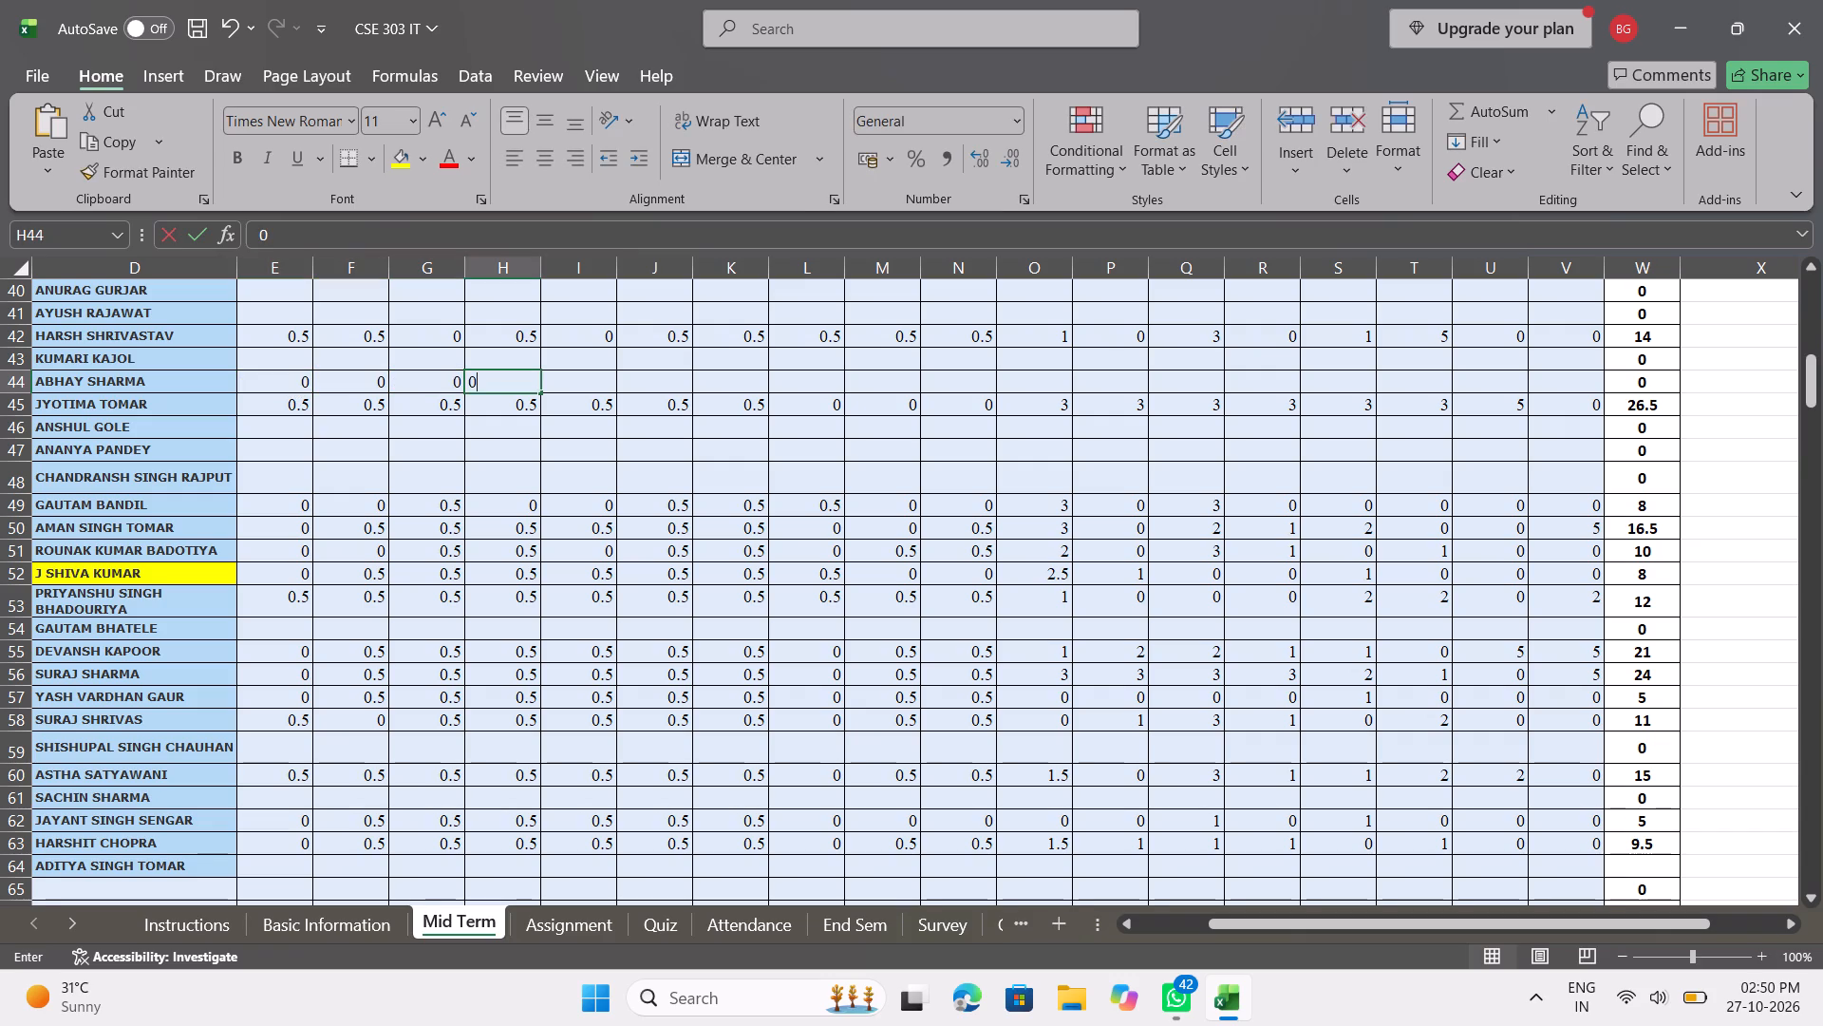
key("BackSpace")
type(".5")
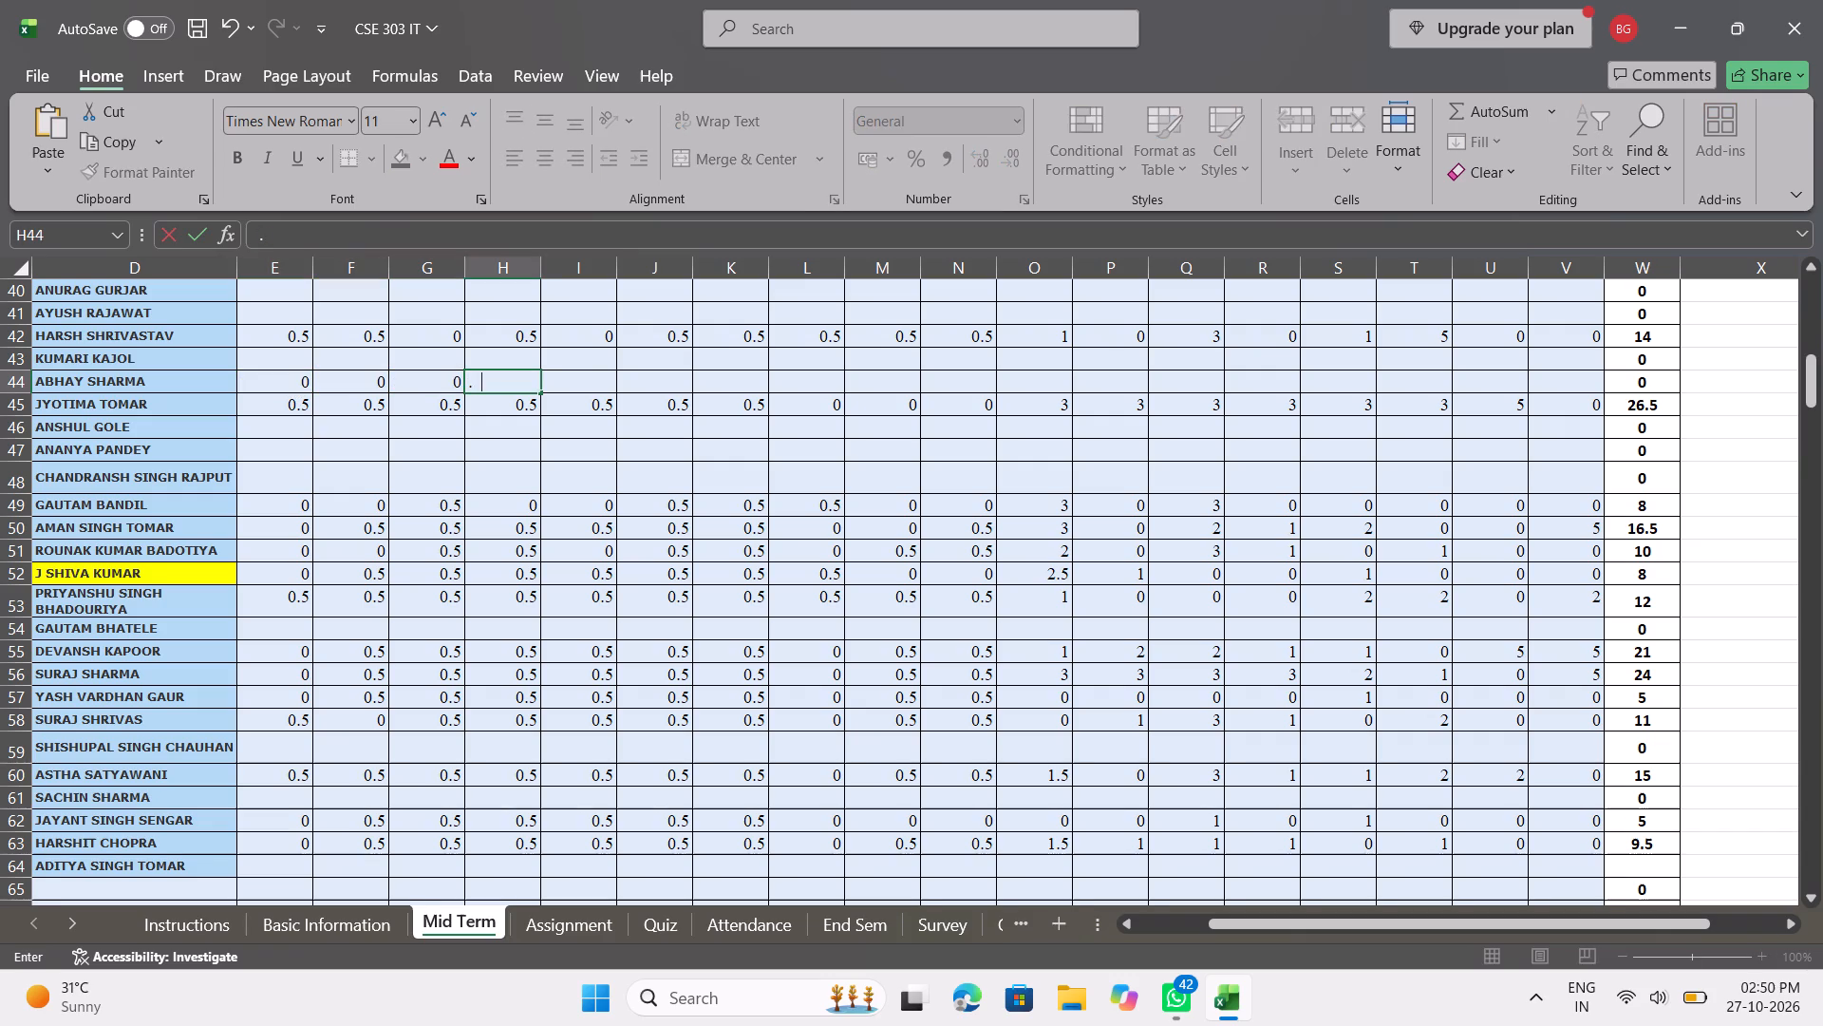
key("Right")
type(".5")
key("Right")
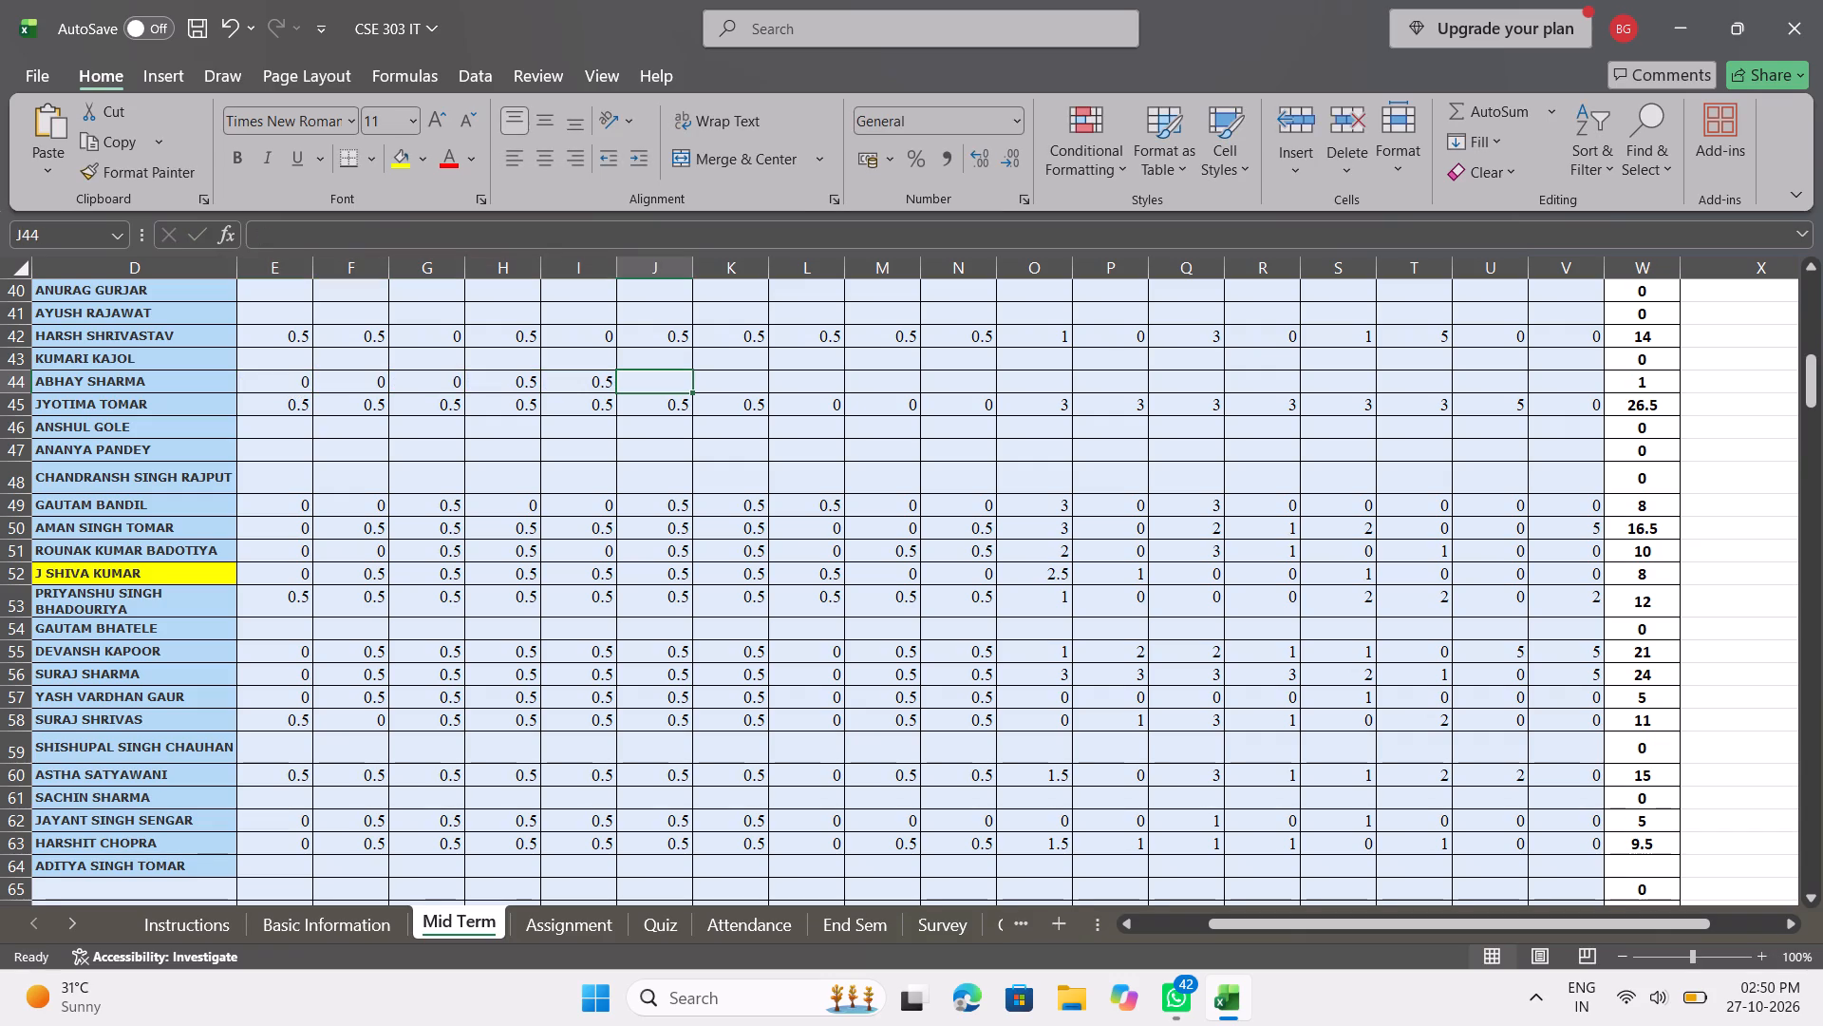
Enter the row 44 student's Q6 to Q10 marks in J44 through N44 as 0.5, 0.5, 0, 0 and 0.5.
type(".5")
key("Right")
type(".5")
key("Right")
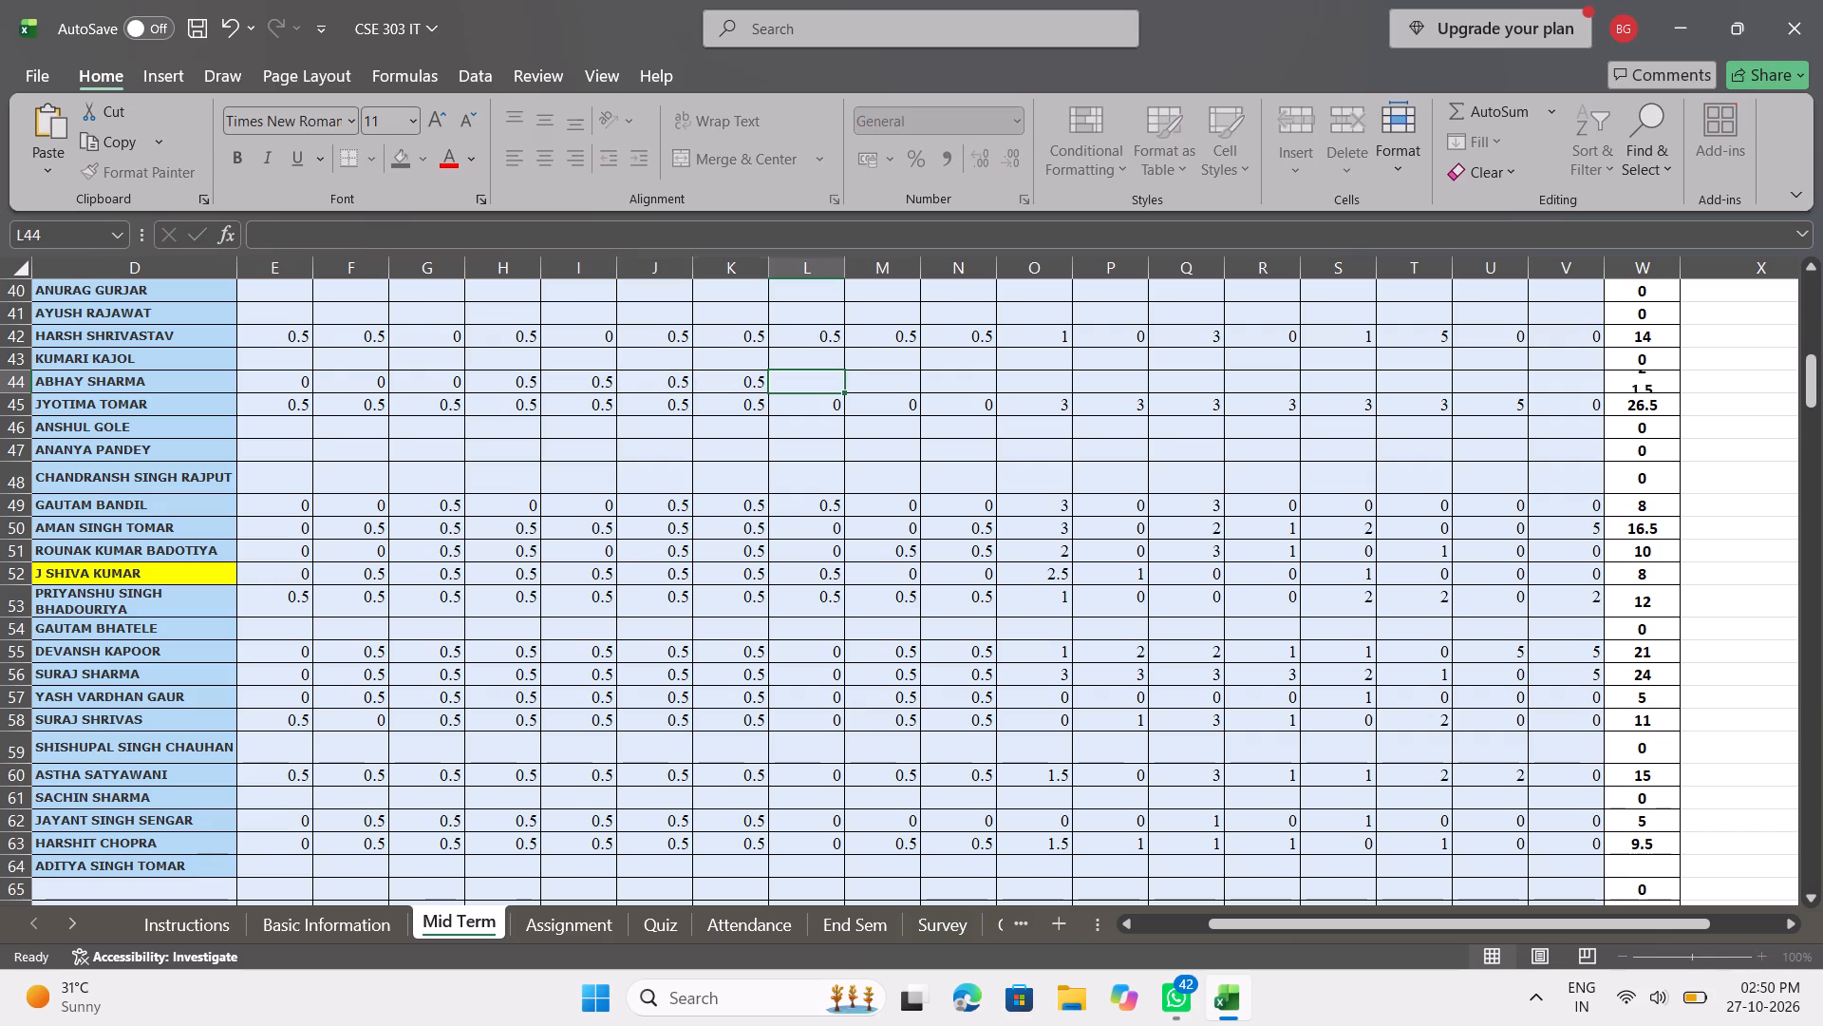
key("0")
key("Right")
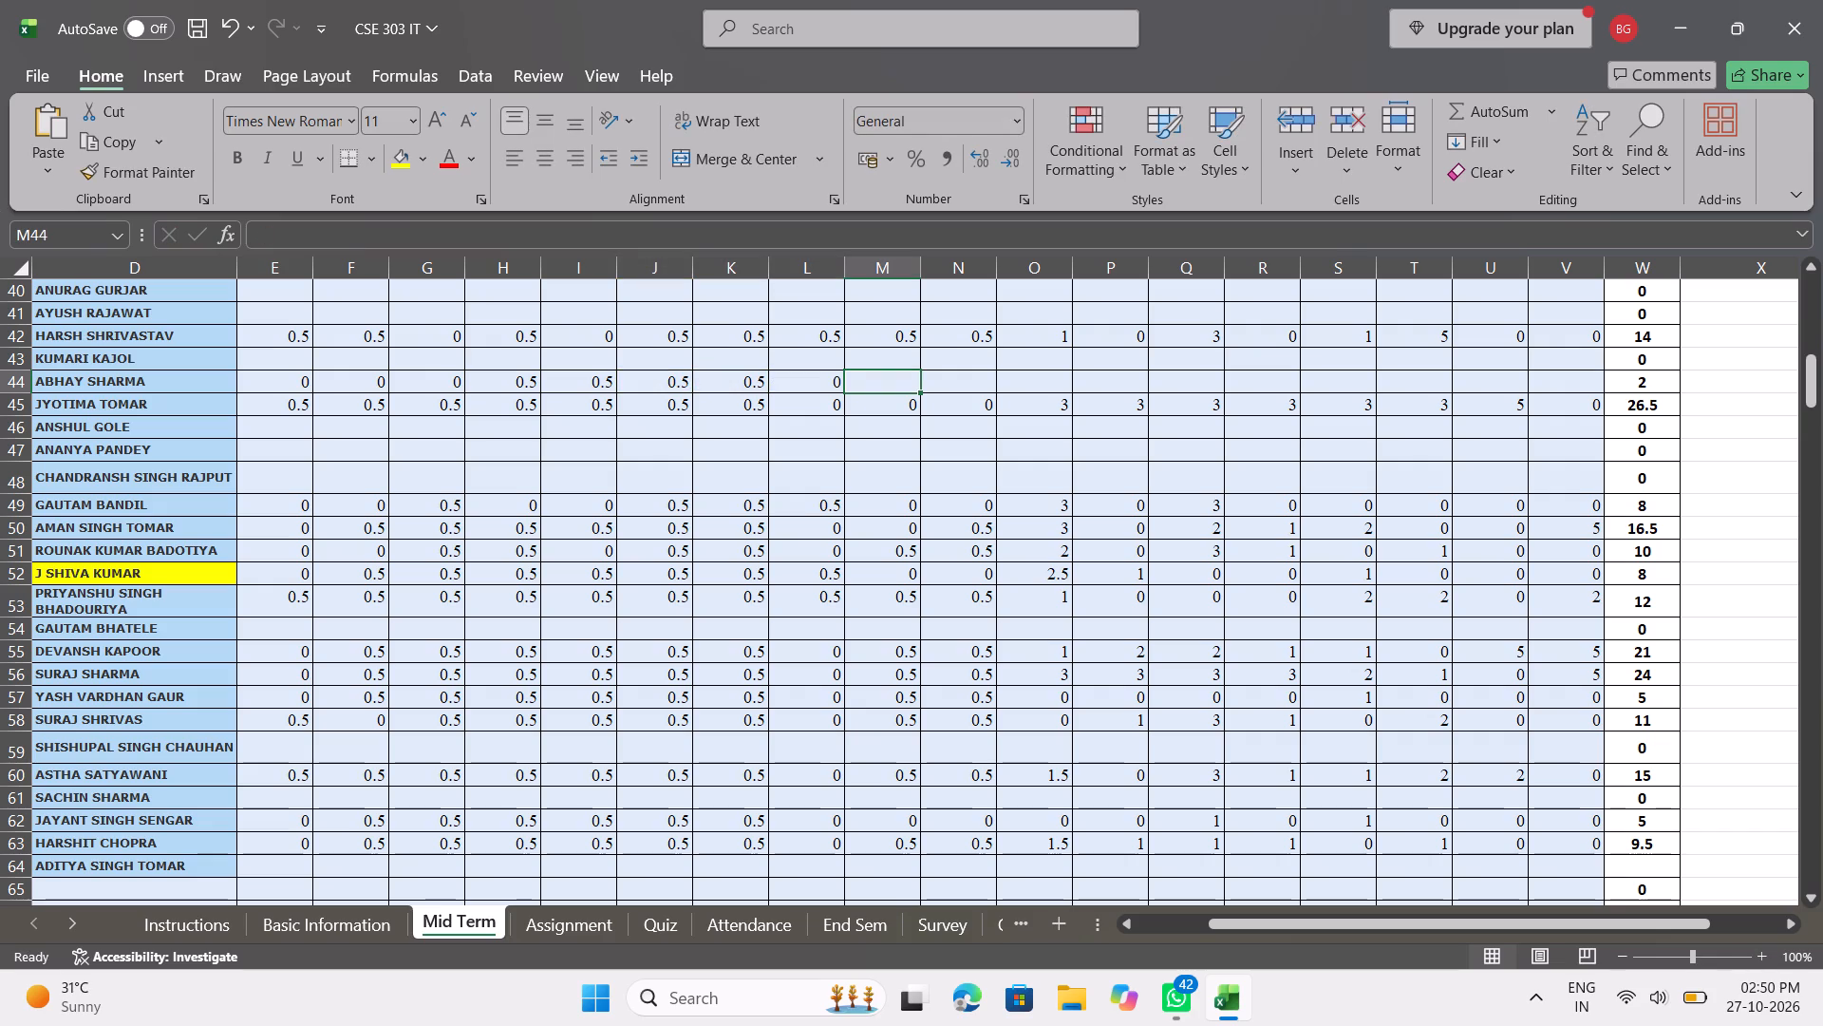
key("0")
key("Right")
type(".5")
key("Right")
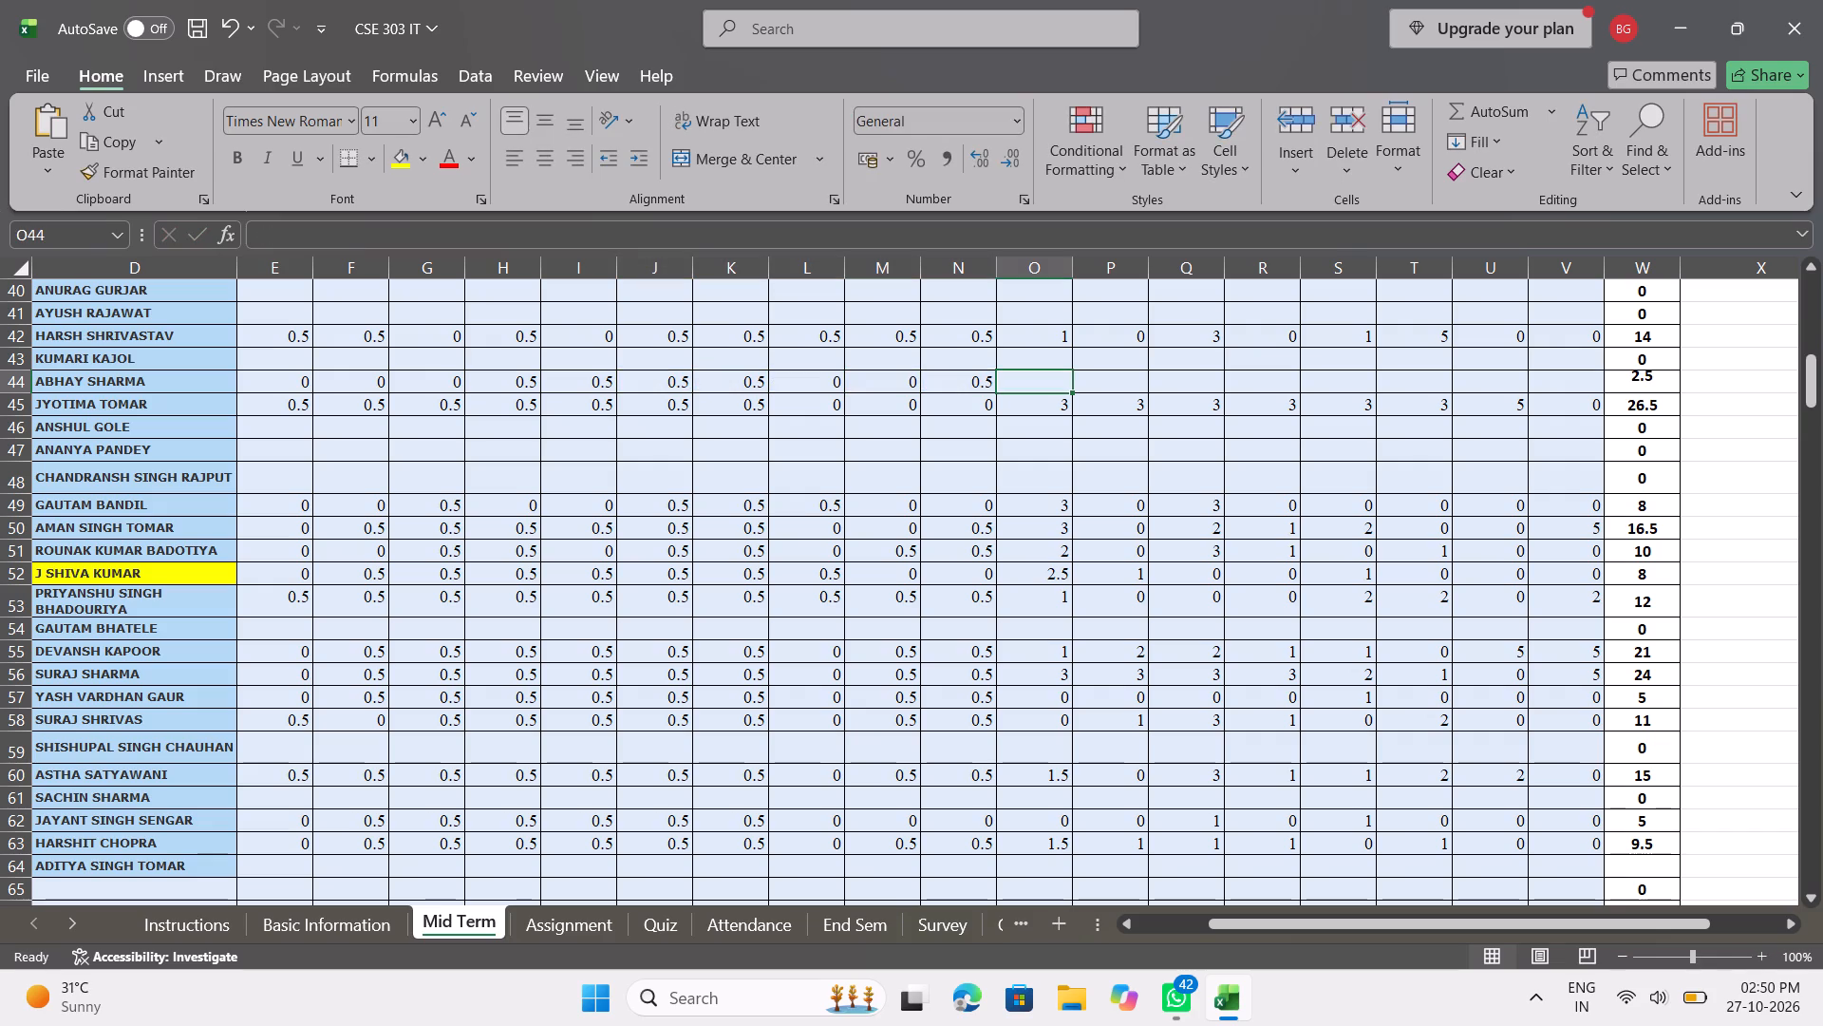
Enter the row 44 student's Q11 to Q15 marks in O44 through S44 as 1, 0, 0, 0 and 0.
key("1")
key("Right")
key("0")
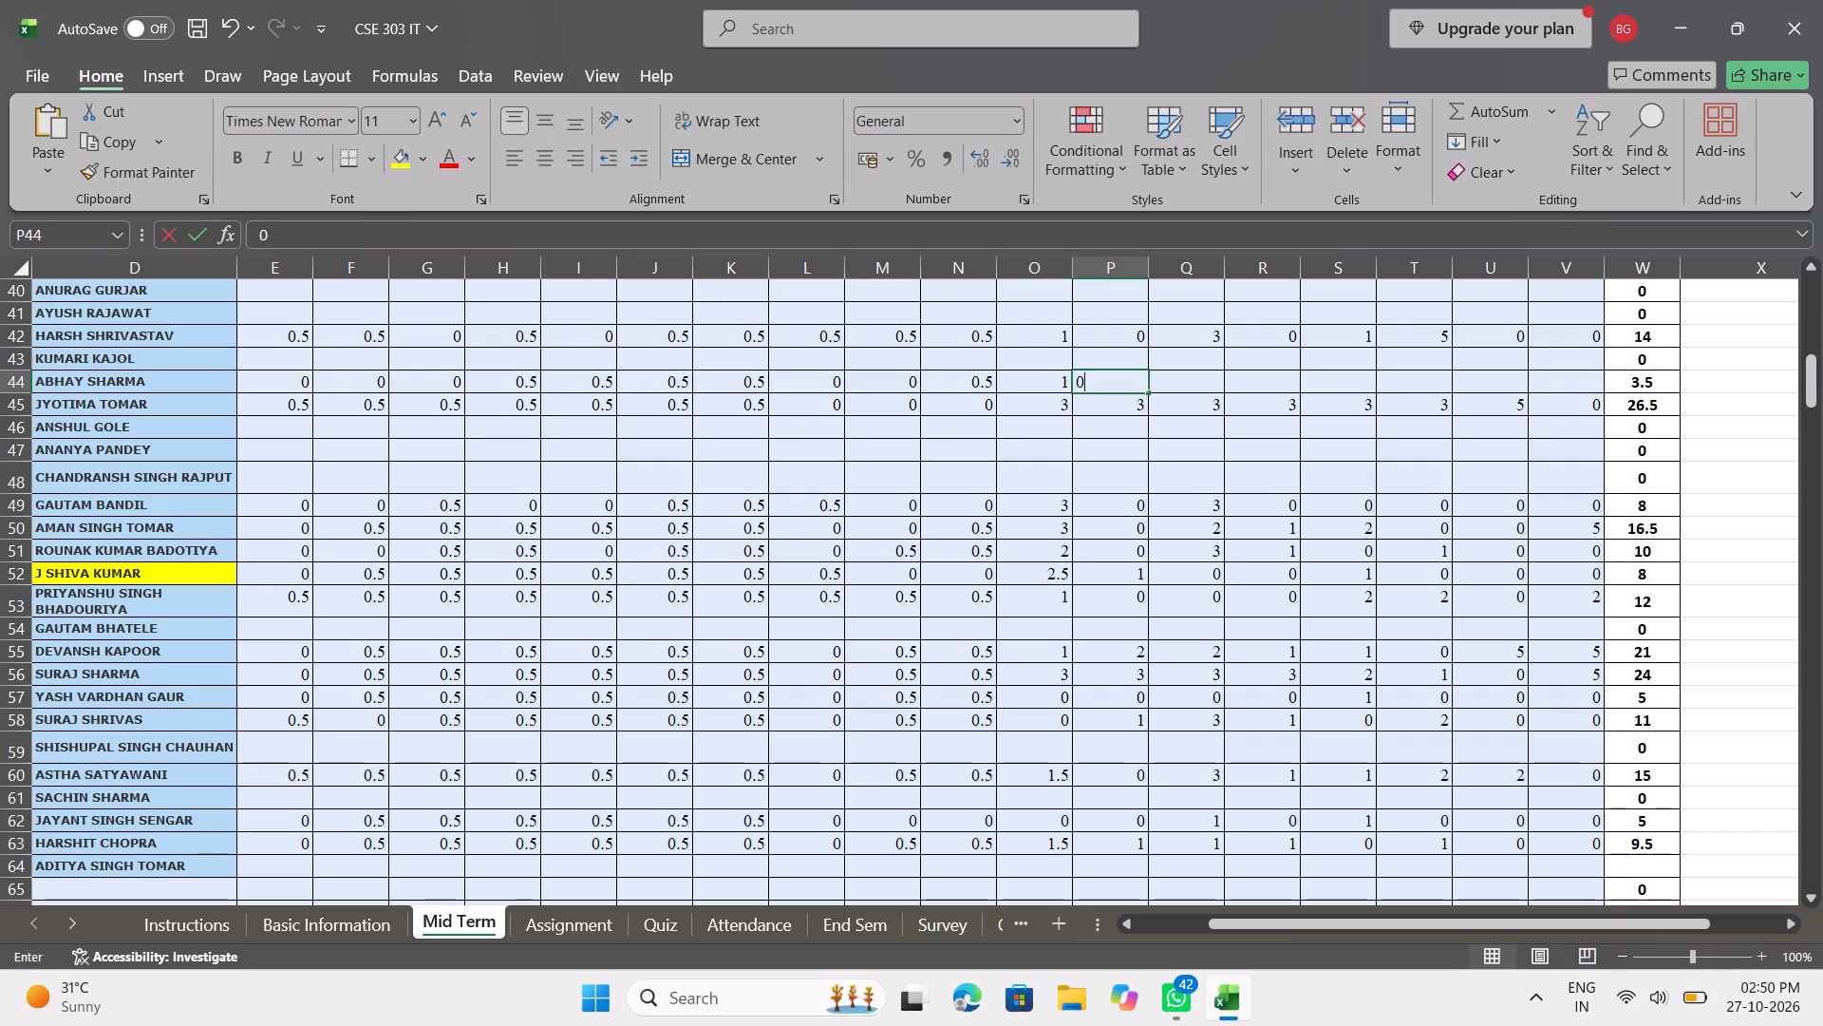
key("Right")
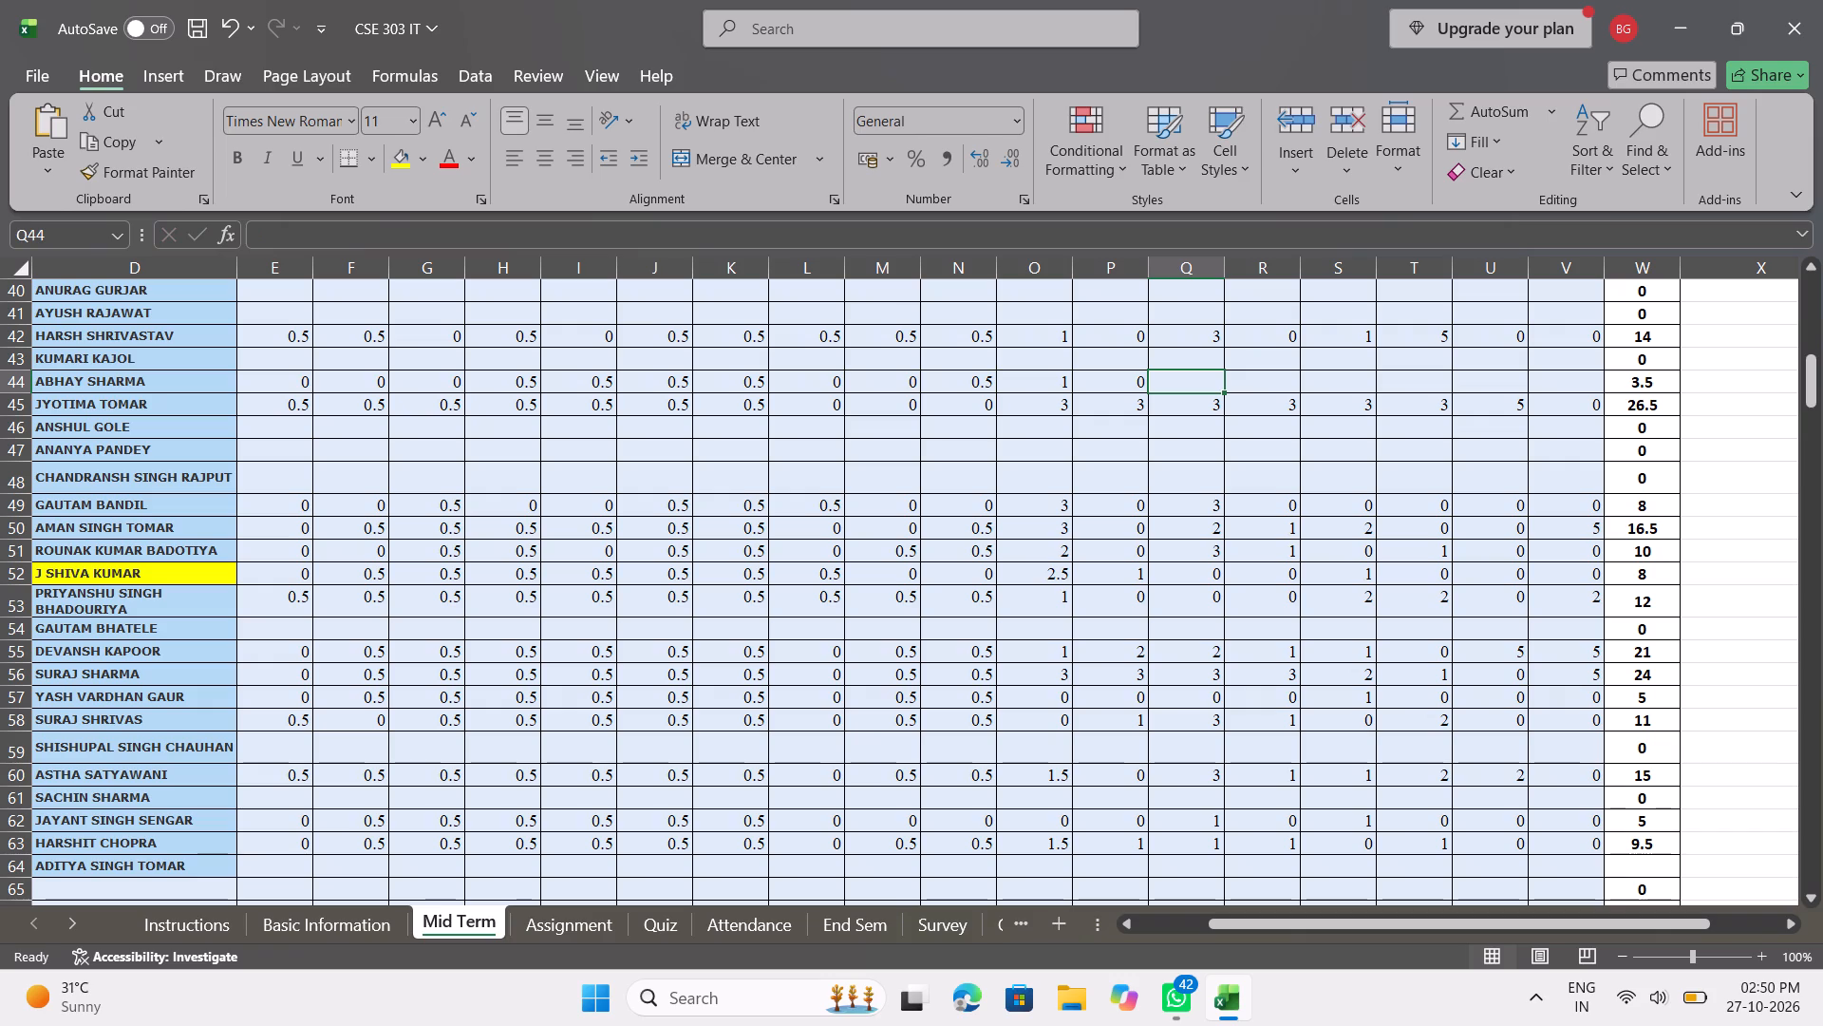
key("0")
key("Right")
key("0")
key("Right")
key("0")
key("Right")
Enter 0 for each of the row 44 student's Q16 to Q18 marks in T44, U44 and V44.
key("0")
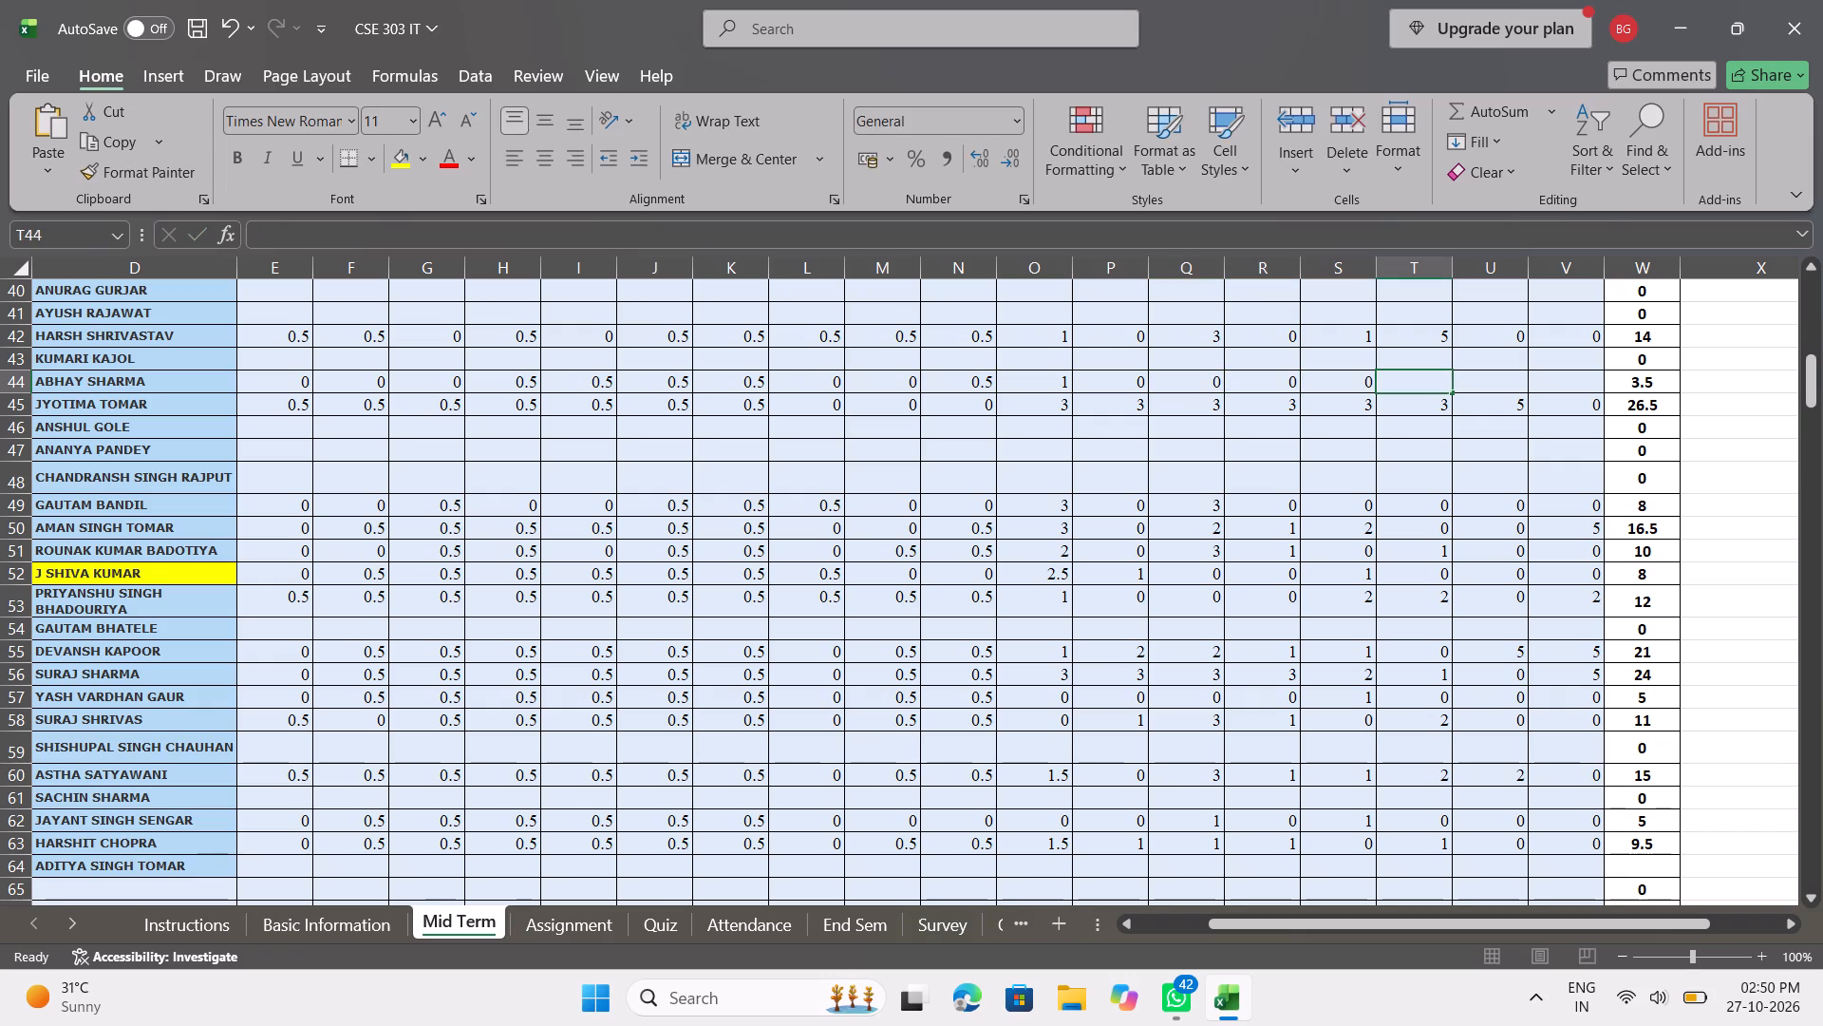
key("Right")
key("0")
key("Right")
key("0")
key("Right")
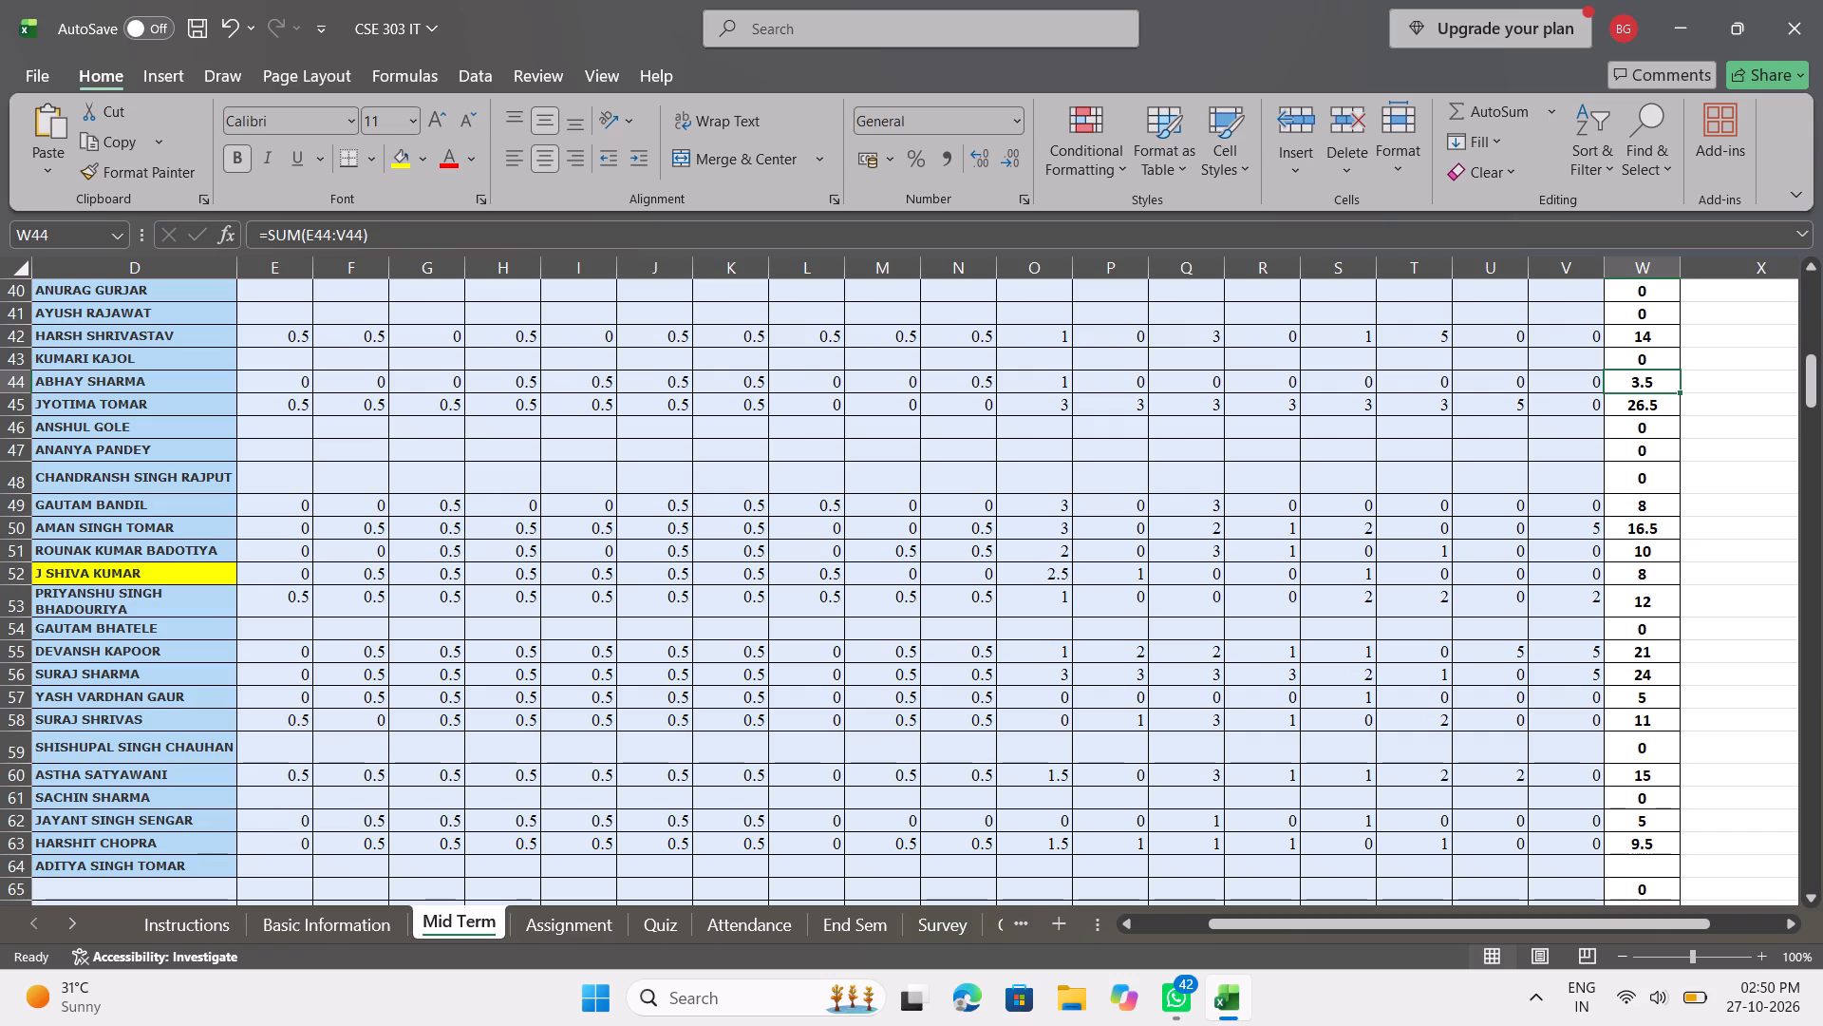
Enter 0.5 for each of the row 59 student's Q1 to Q5 marks in E59 through I59.
left_click(294, 744)
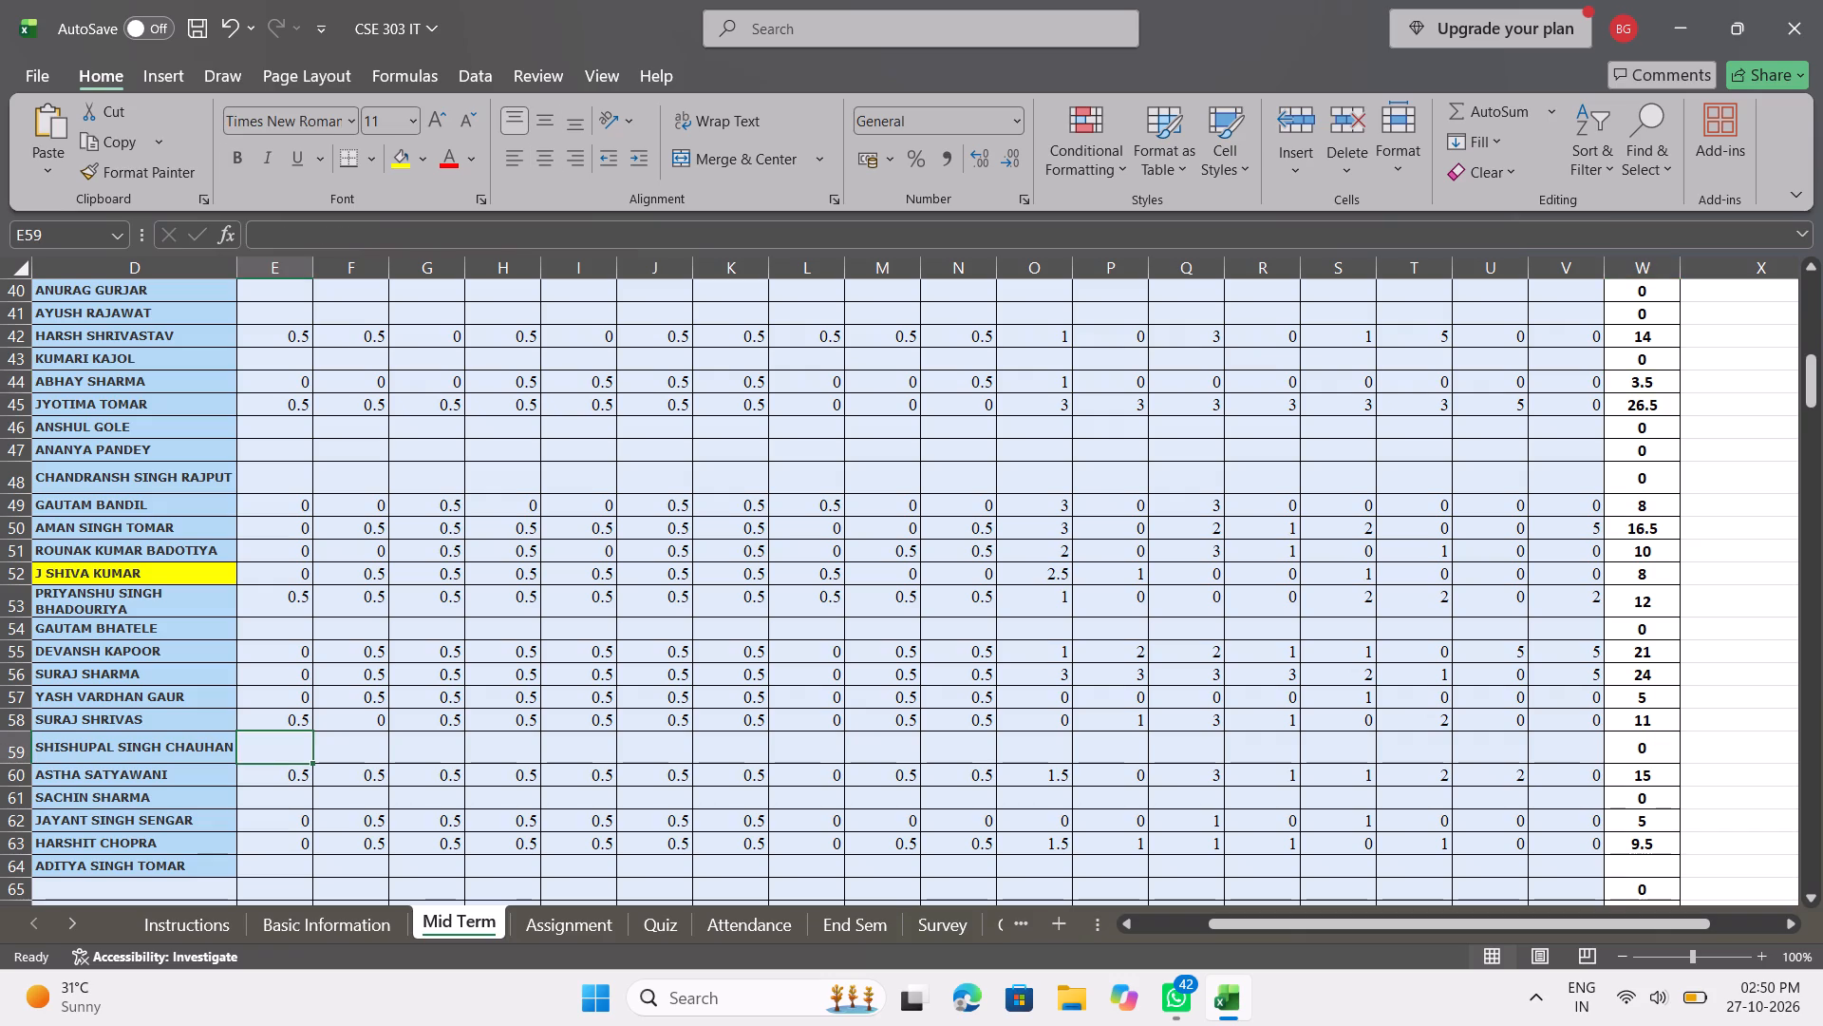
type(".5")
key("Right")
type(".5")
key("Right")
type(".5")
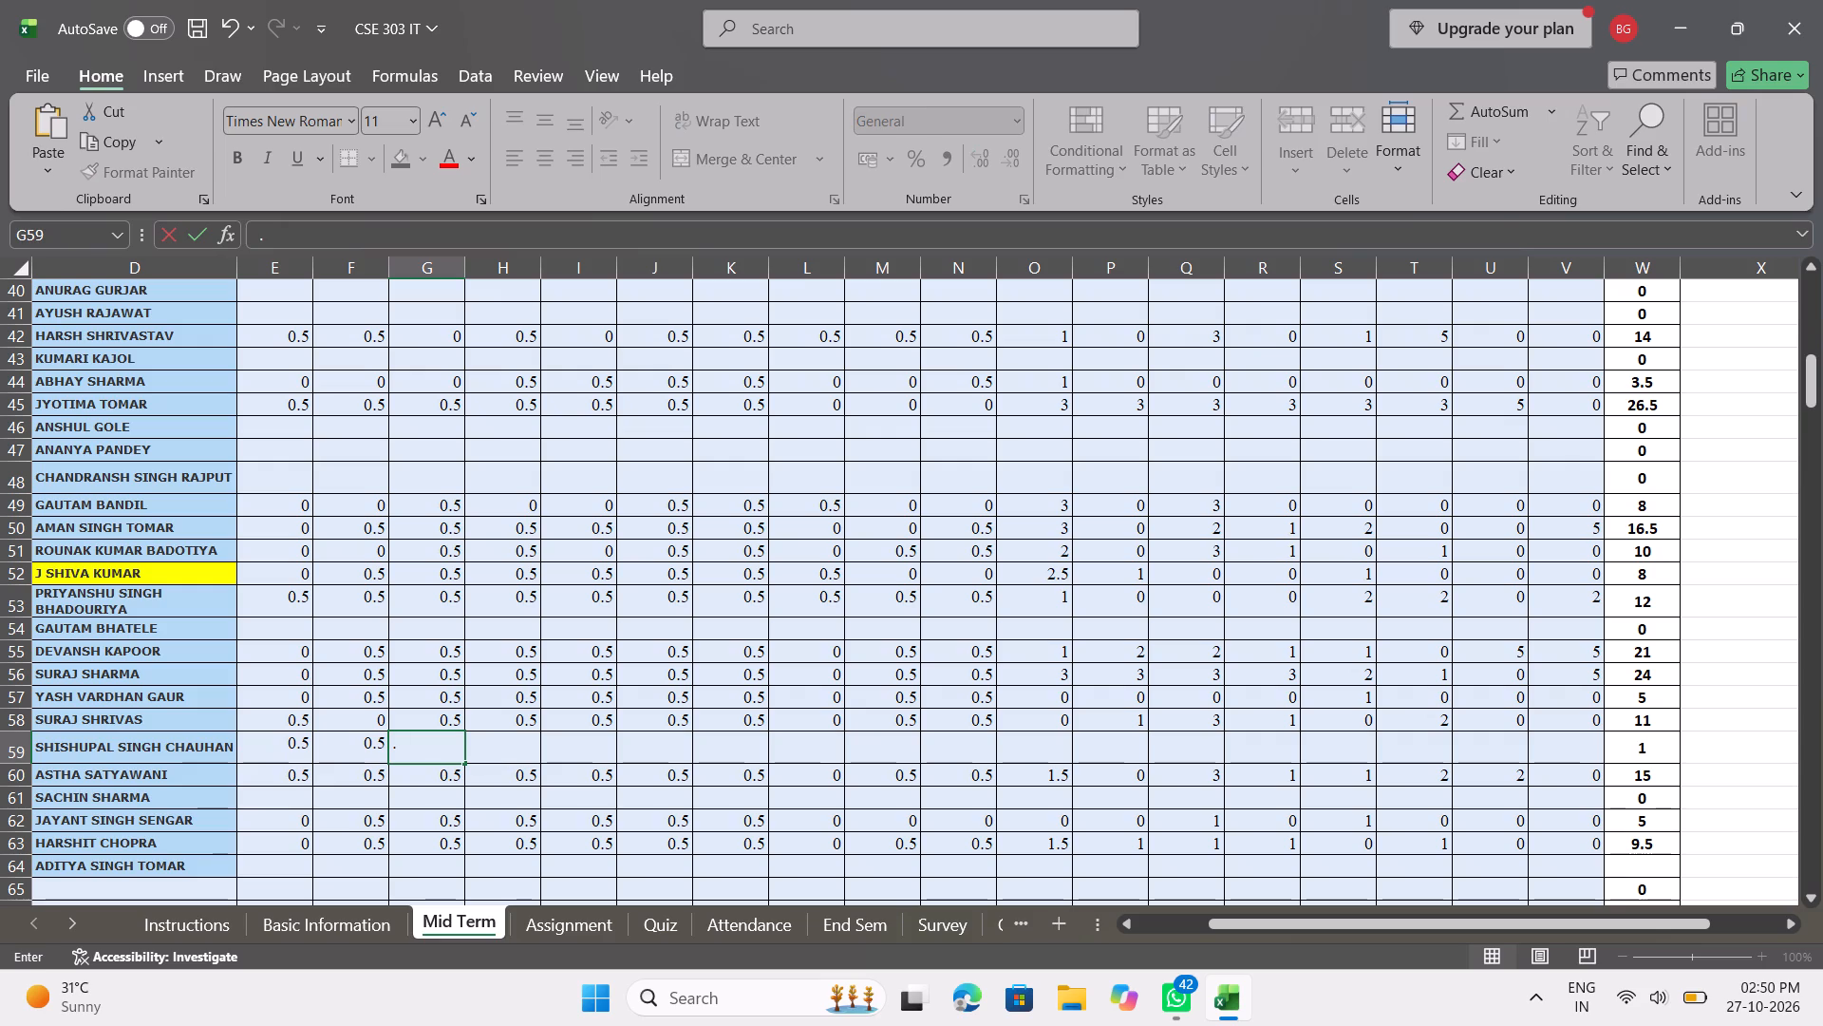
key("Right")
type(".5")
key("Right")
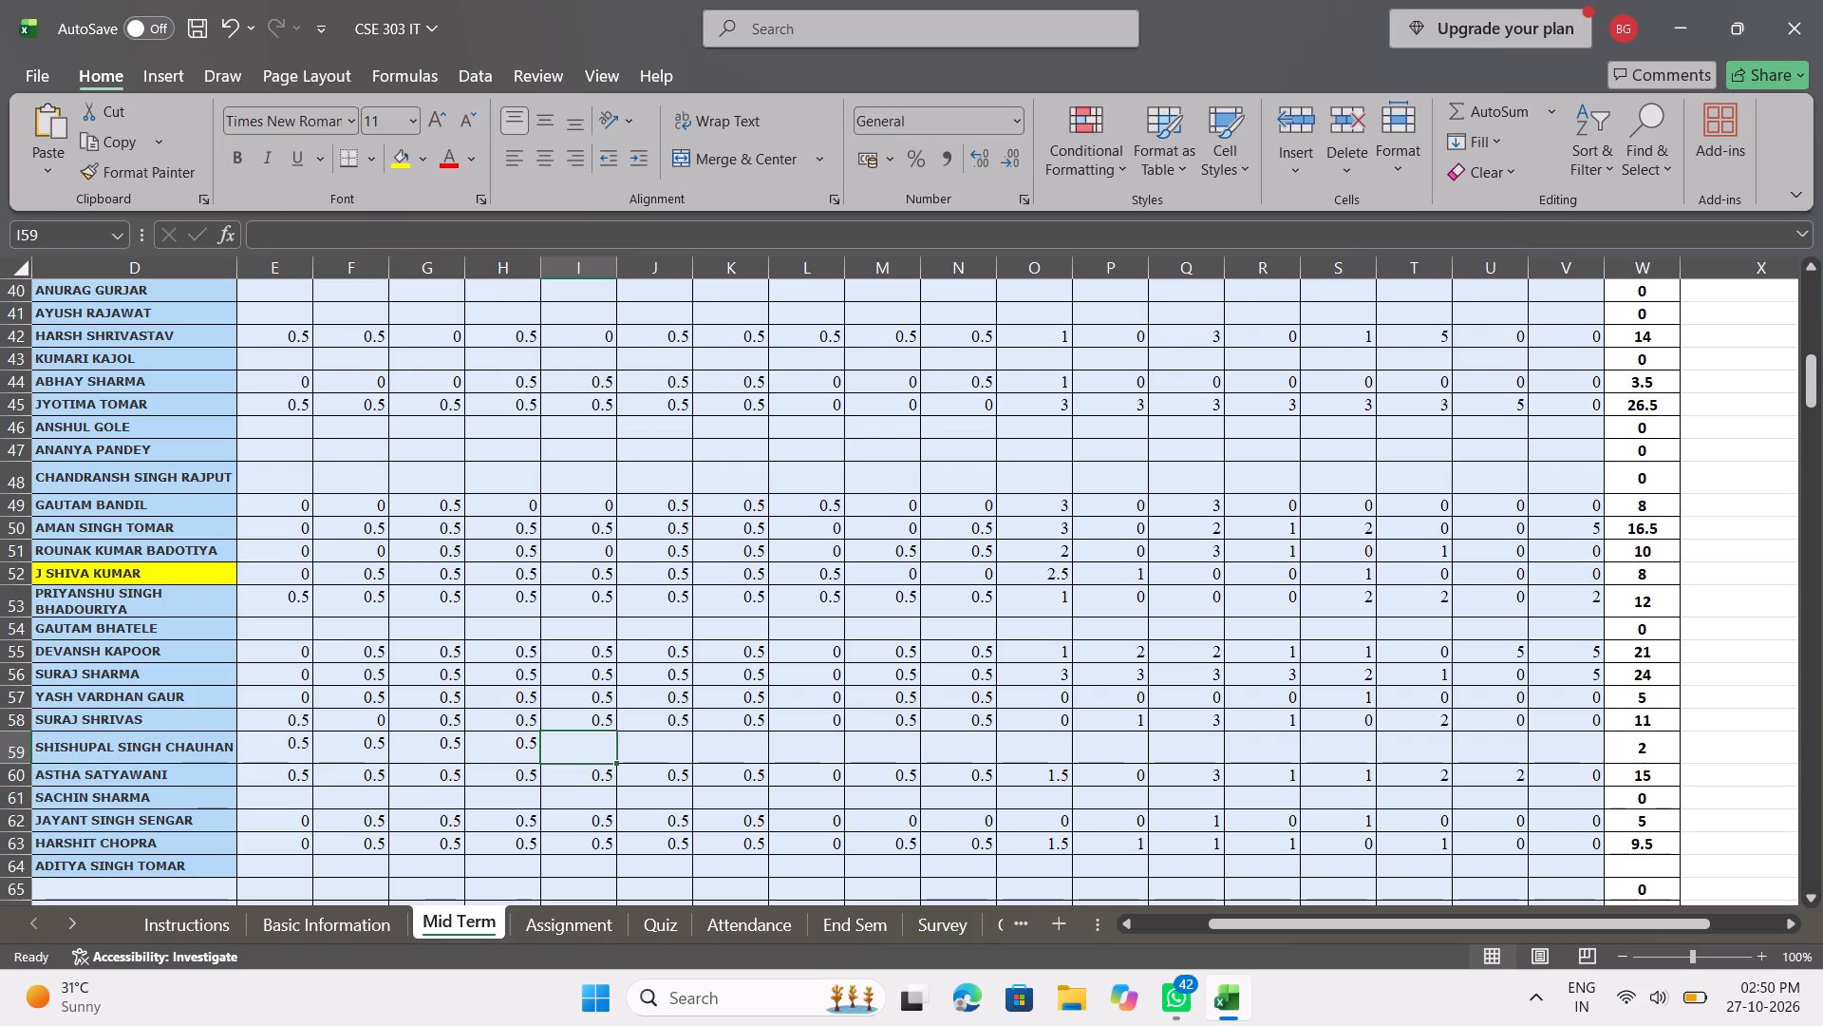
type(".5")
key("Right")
Enter 0.5 for each of the row 59 student's Q6 to Q10 marks in J59 through N59.
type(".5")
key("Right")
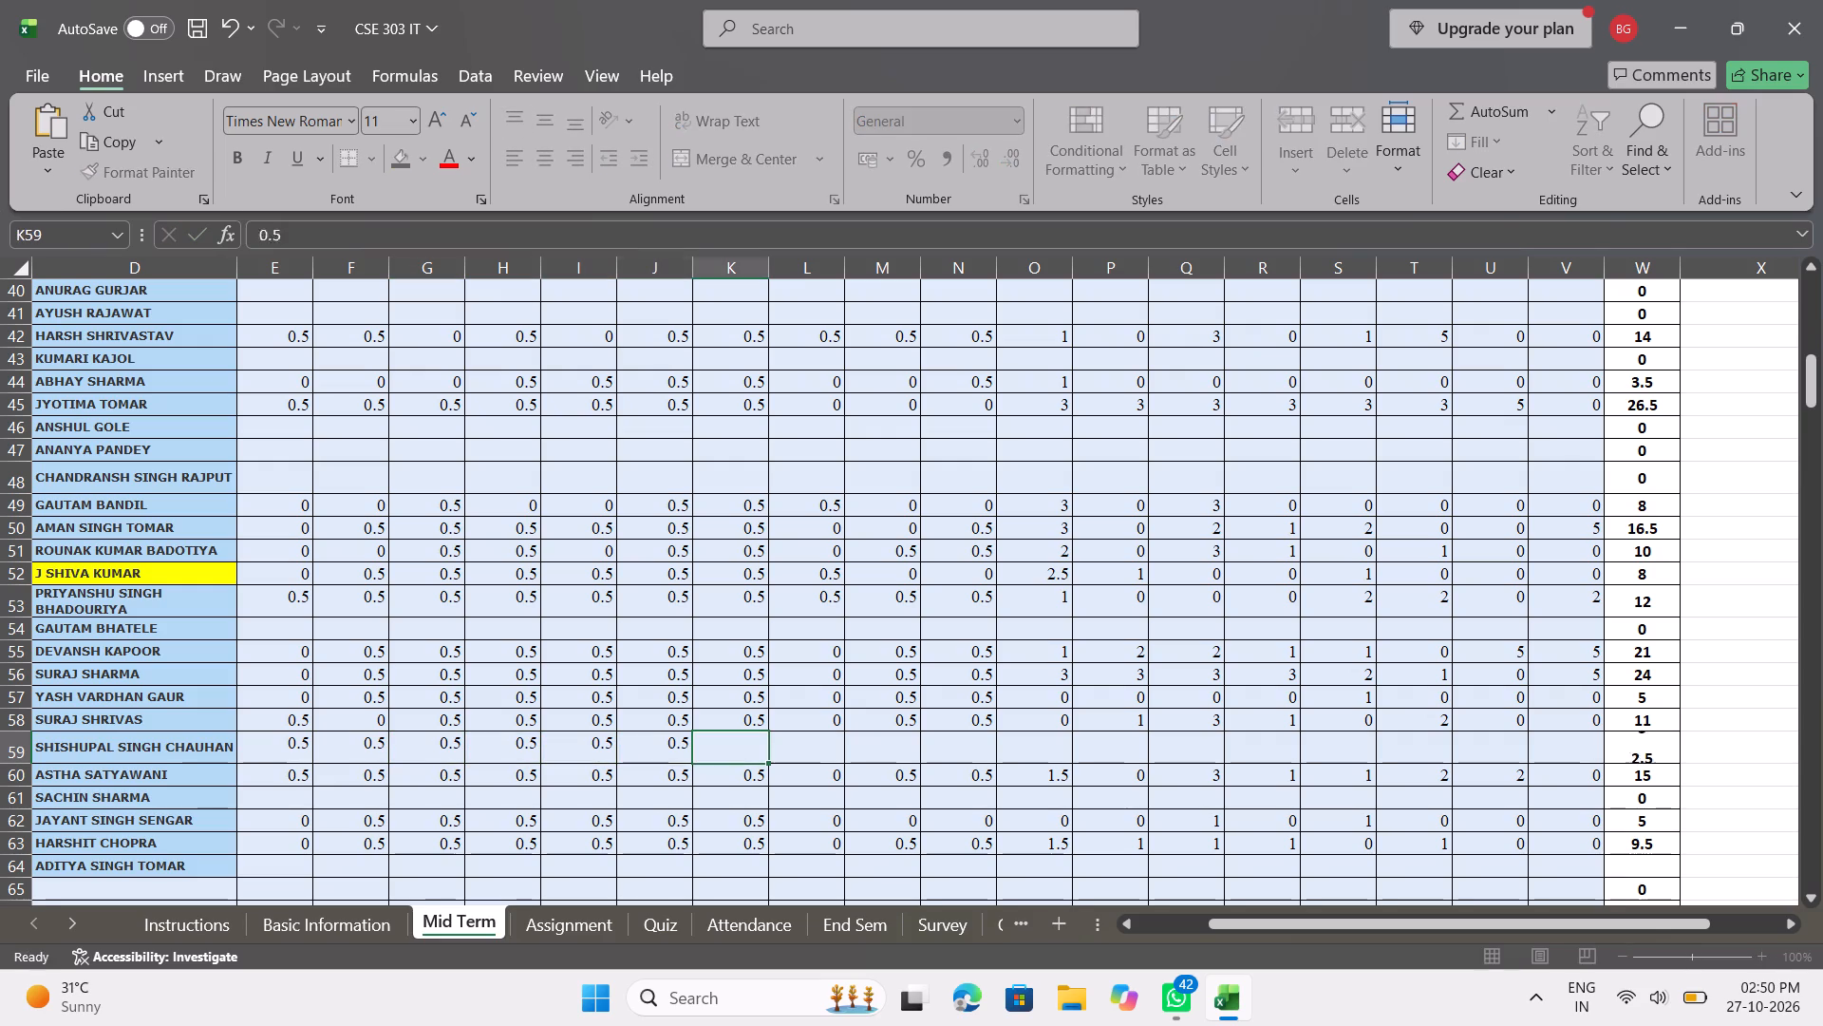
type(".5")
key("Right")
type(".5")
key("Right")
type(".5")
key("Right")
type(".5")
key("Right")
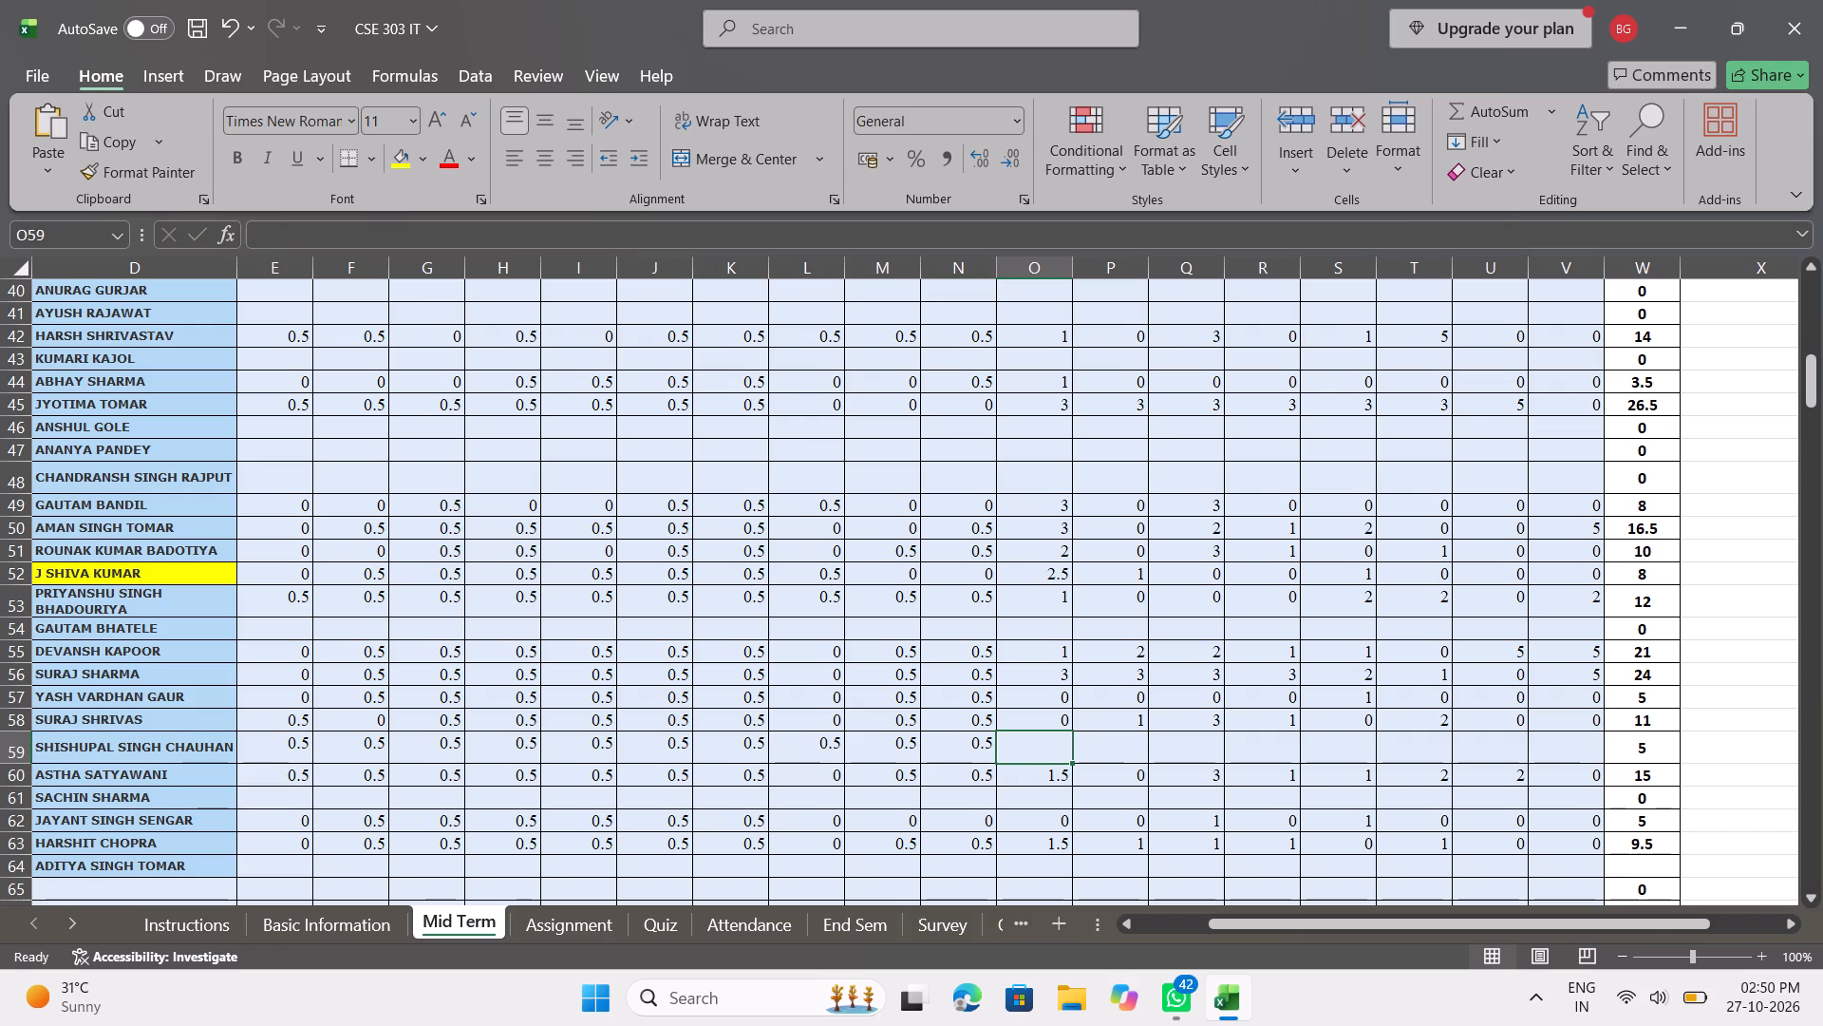
Enter the row 59 student's Q11 to Q15 marks in O59 through S59 as 2, 0, 0, 0 and 2.
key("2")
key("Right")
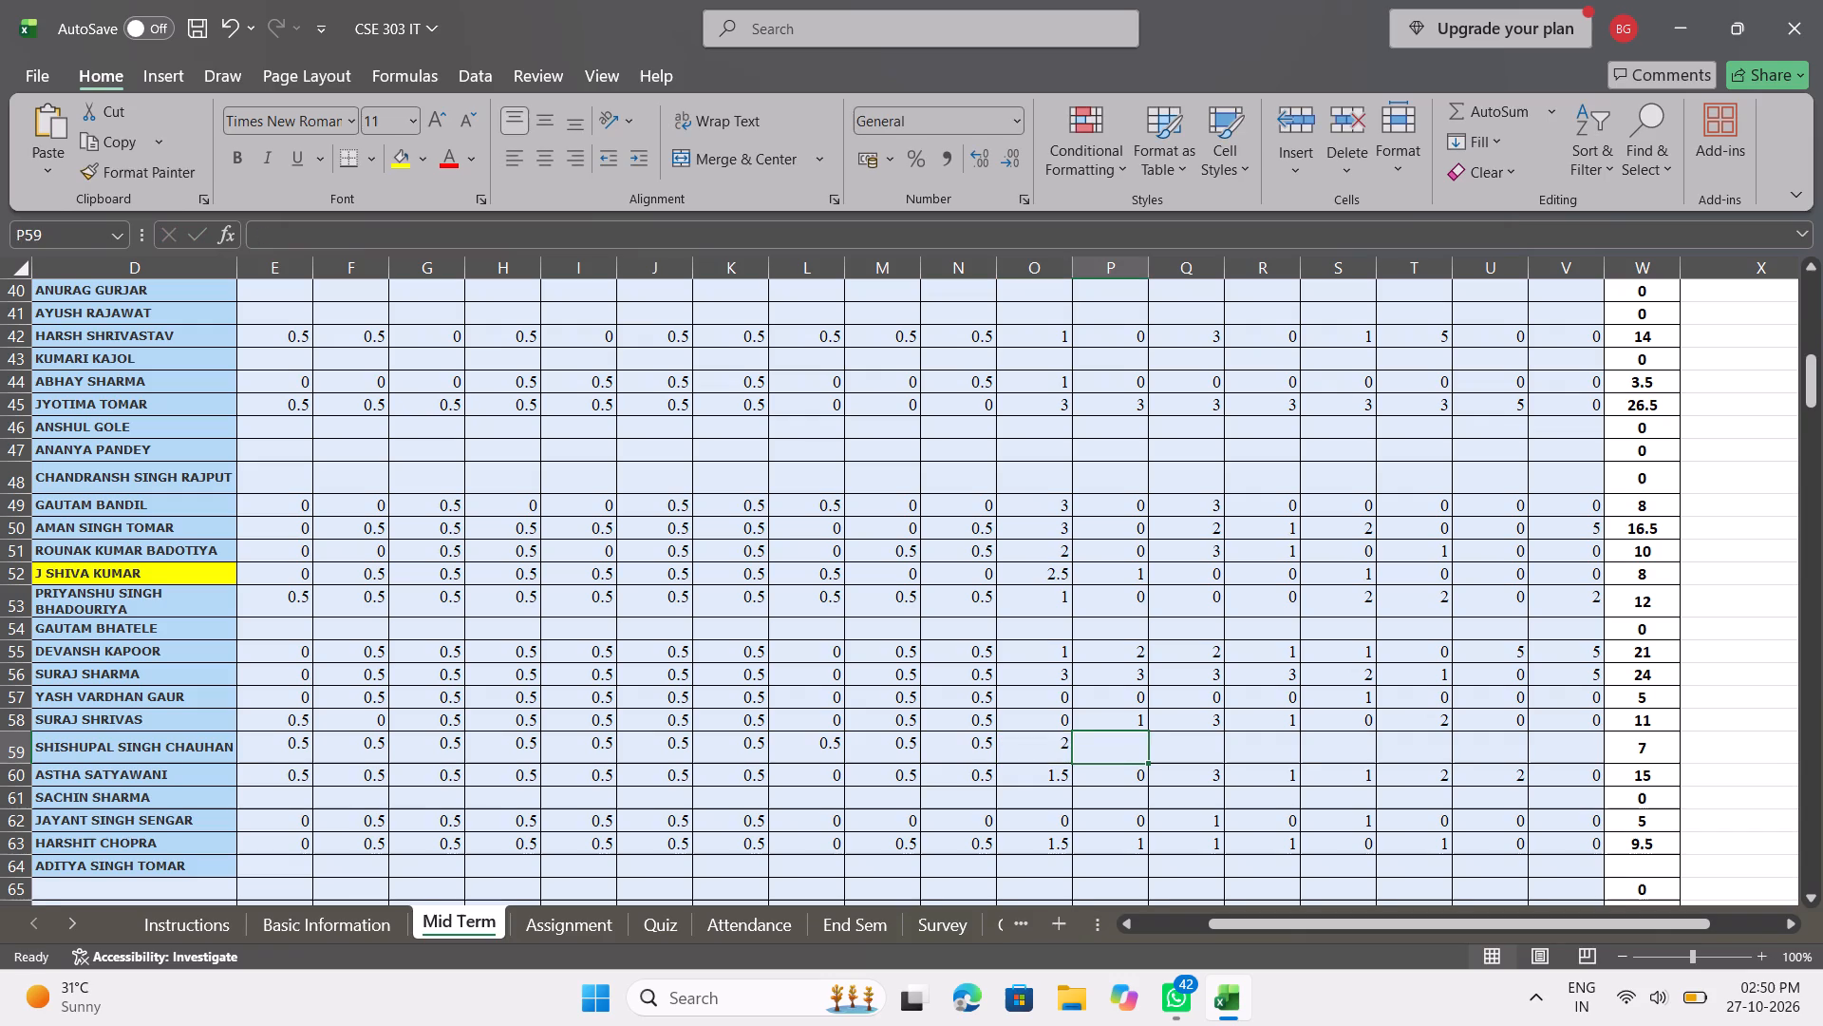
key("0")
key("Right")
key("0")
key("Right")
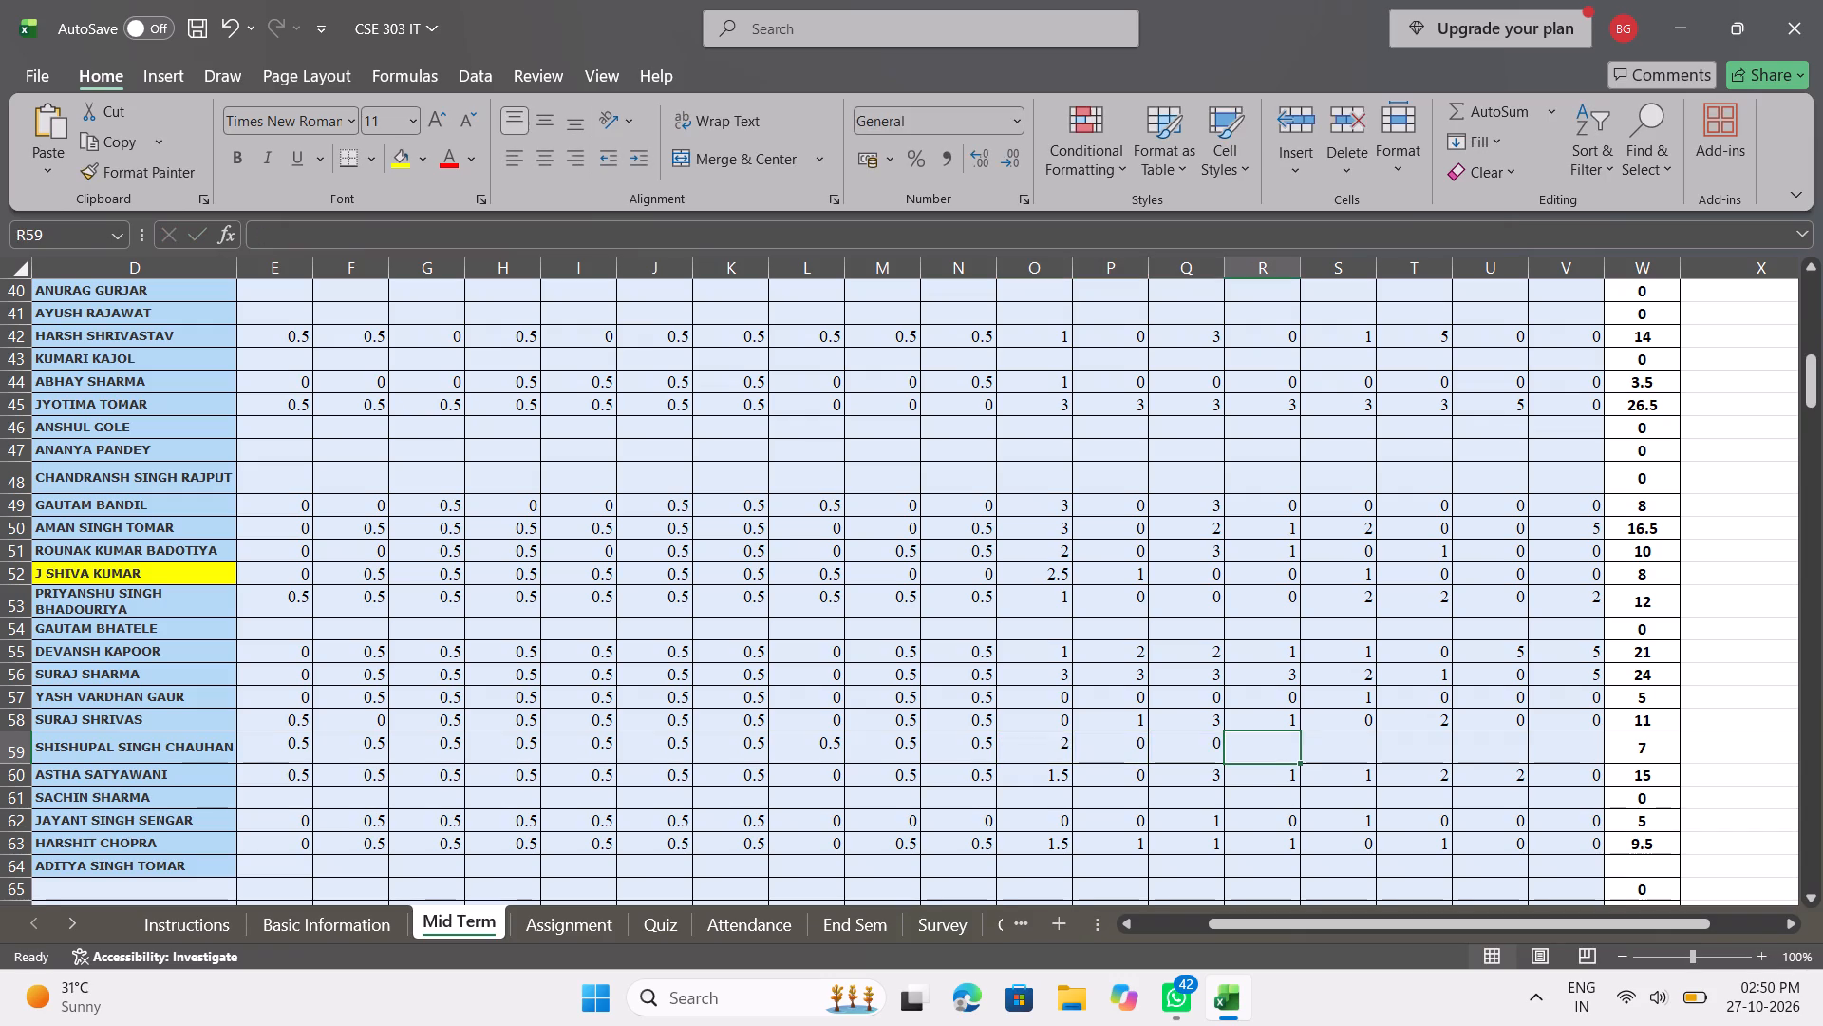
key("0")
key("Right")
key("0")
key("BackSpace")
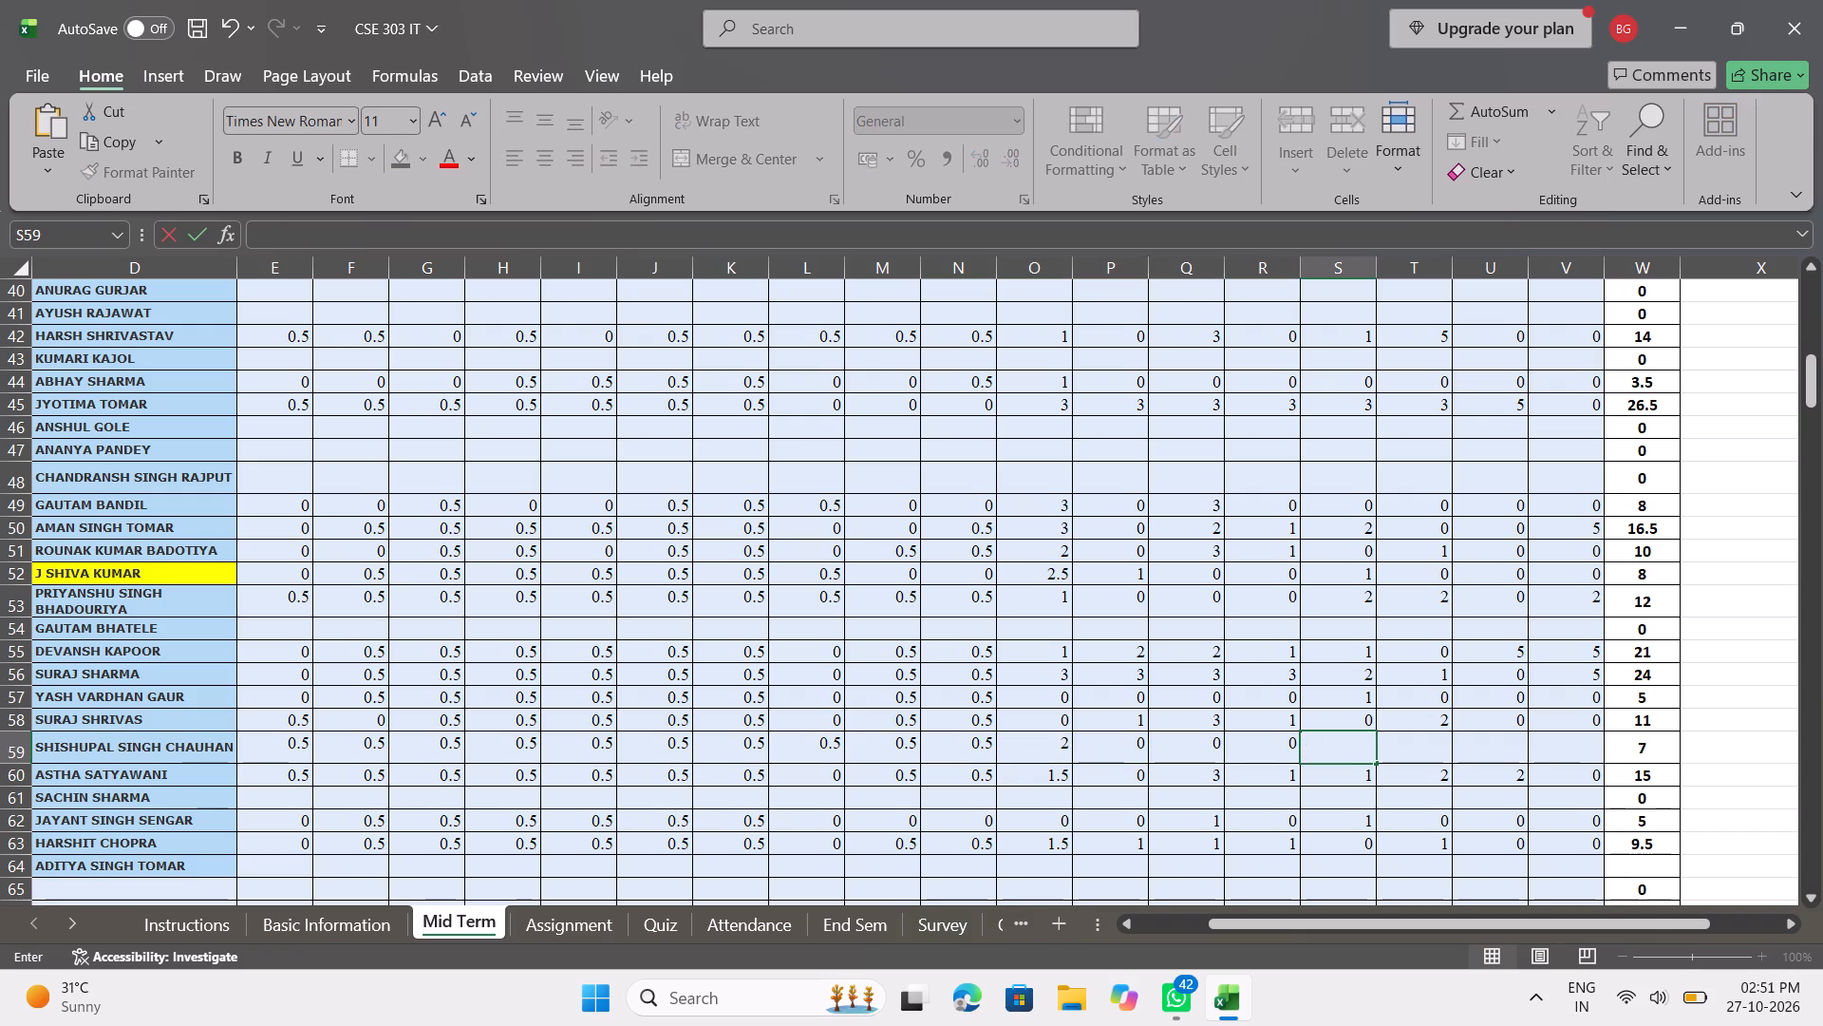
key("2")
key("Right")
Enter the row 59 student's Q16 to Q18 marks in T59, U59 and V59 as 2, 0 and 5.
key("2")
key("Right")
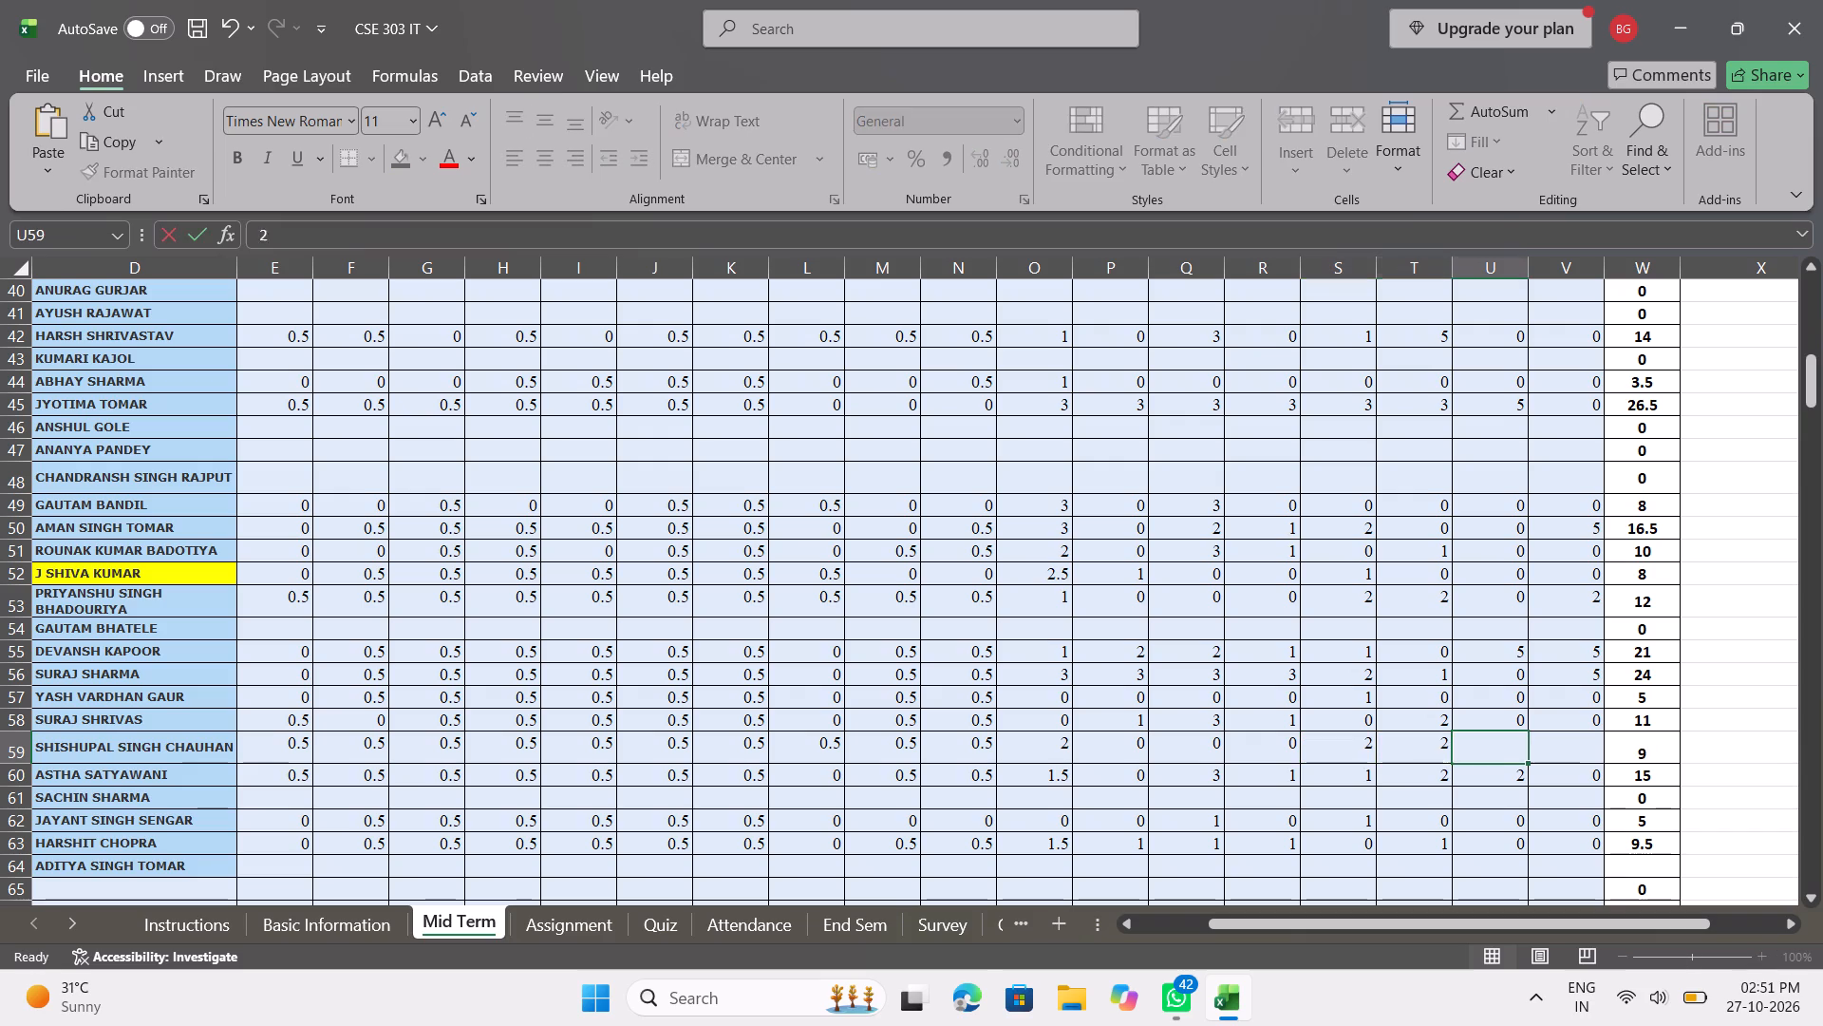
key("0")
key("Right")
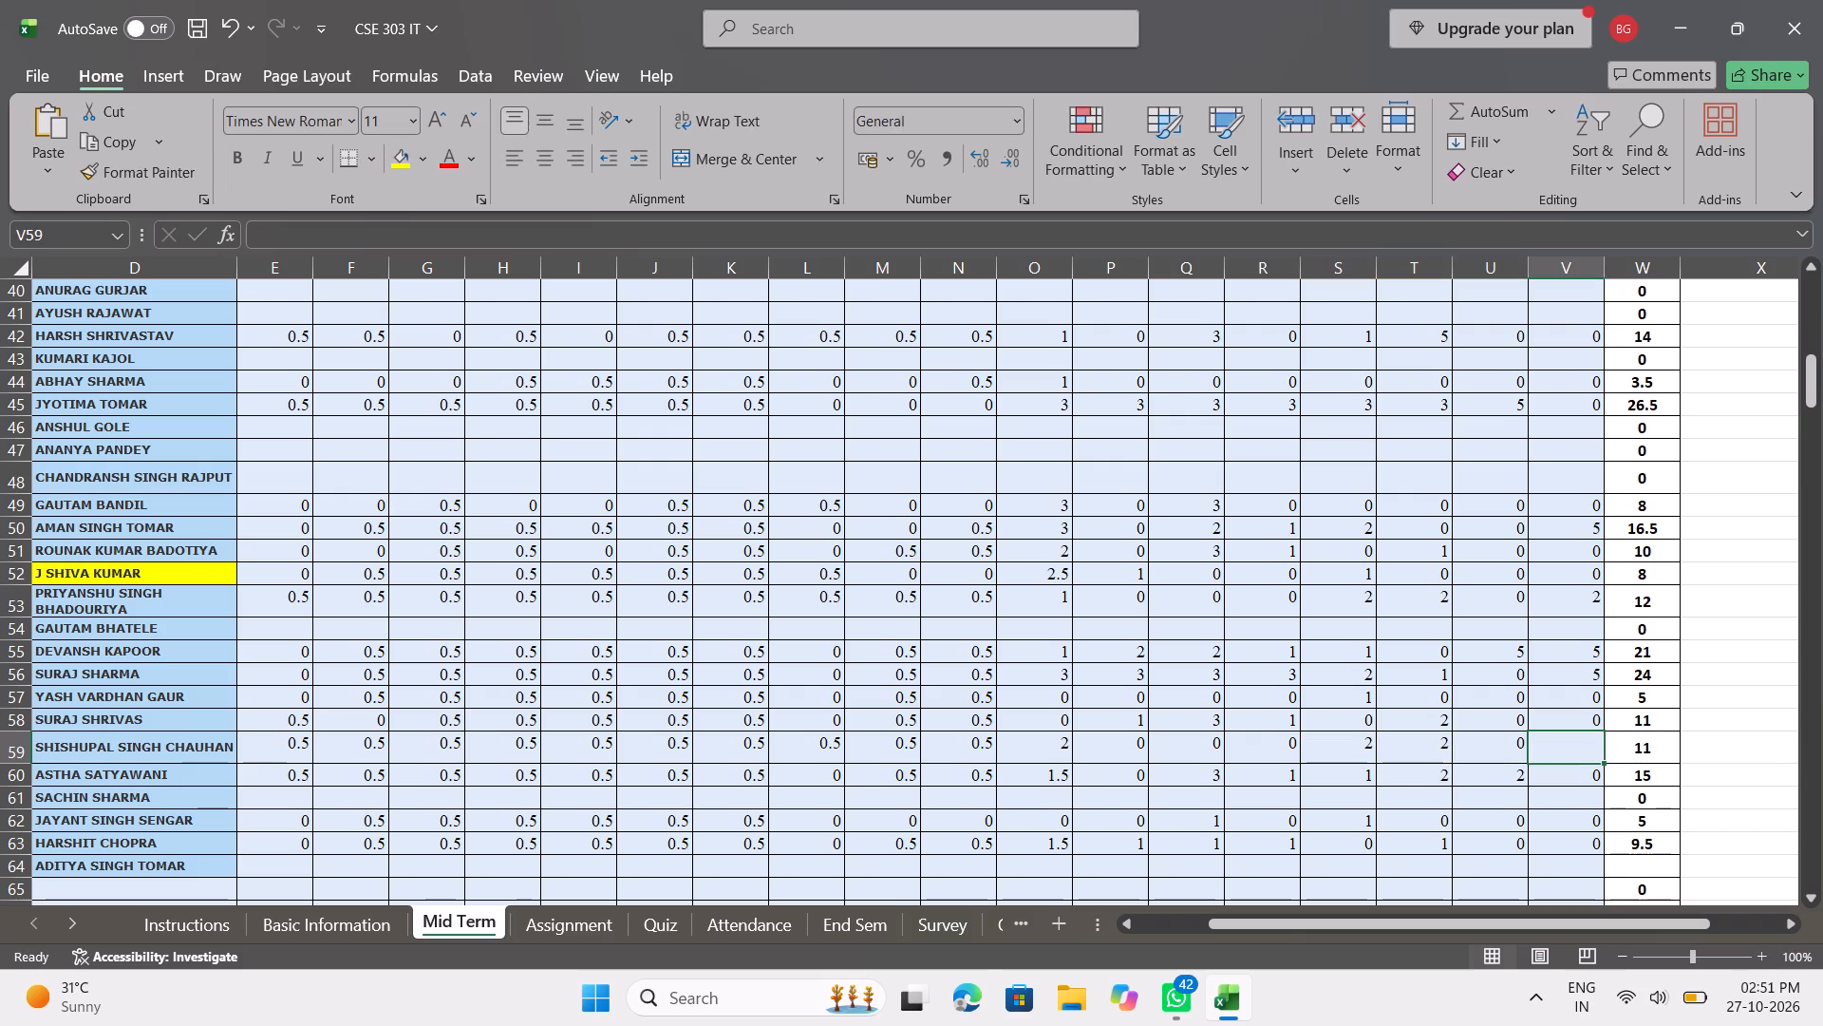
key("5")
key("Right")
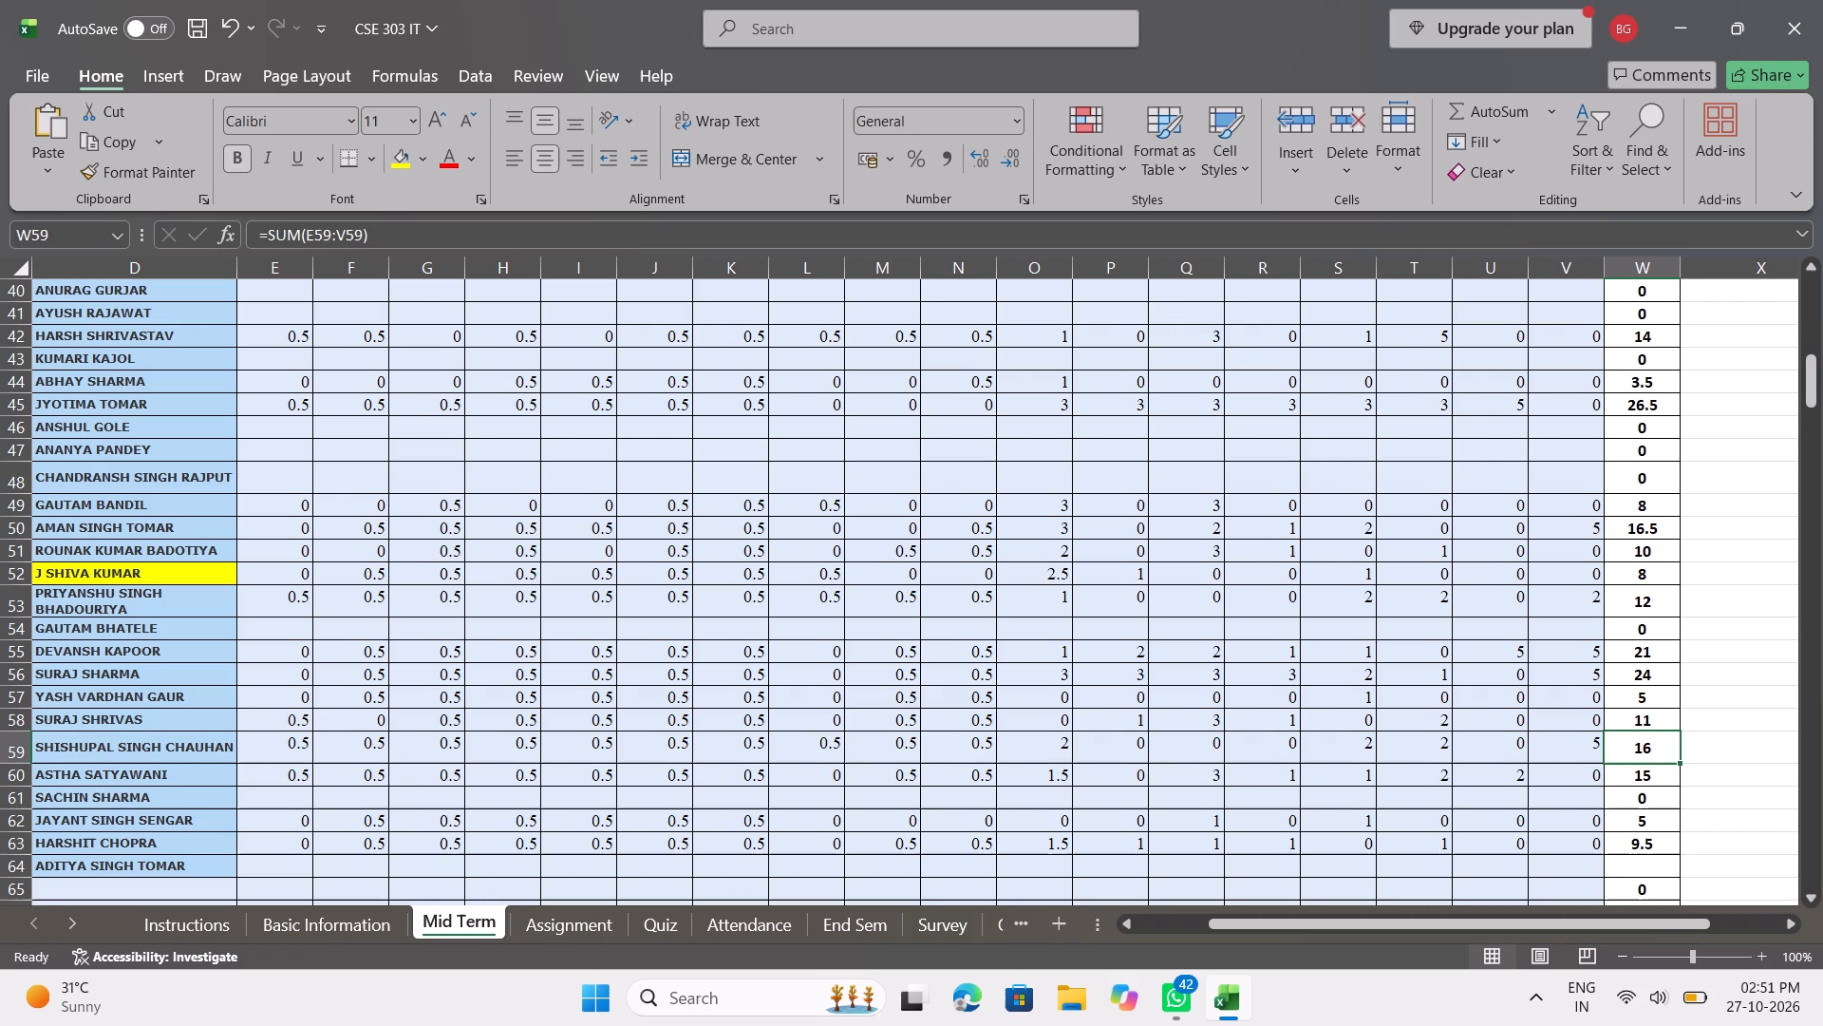
Enter the row 36 student's Q1 to Q5 marks in E36 through I36 as 0.5, 0, 0, 0 and 0.
scroll(200, 723, "up", 1)
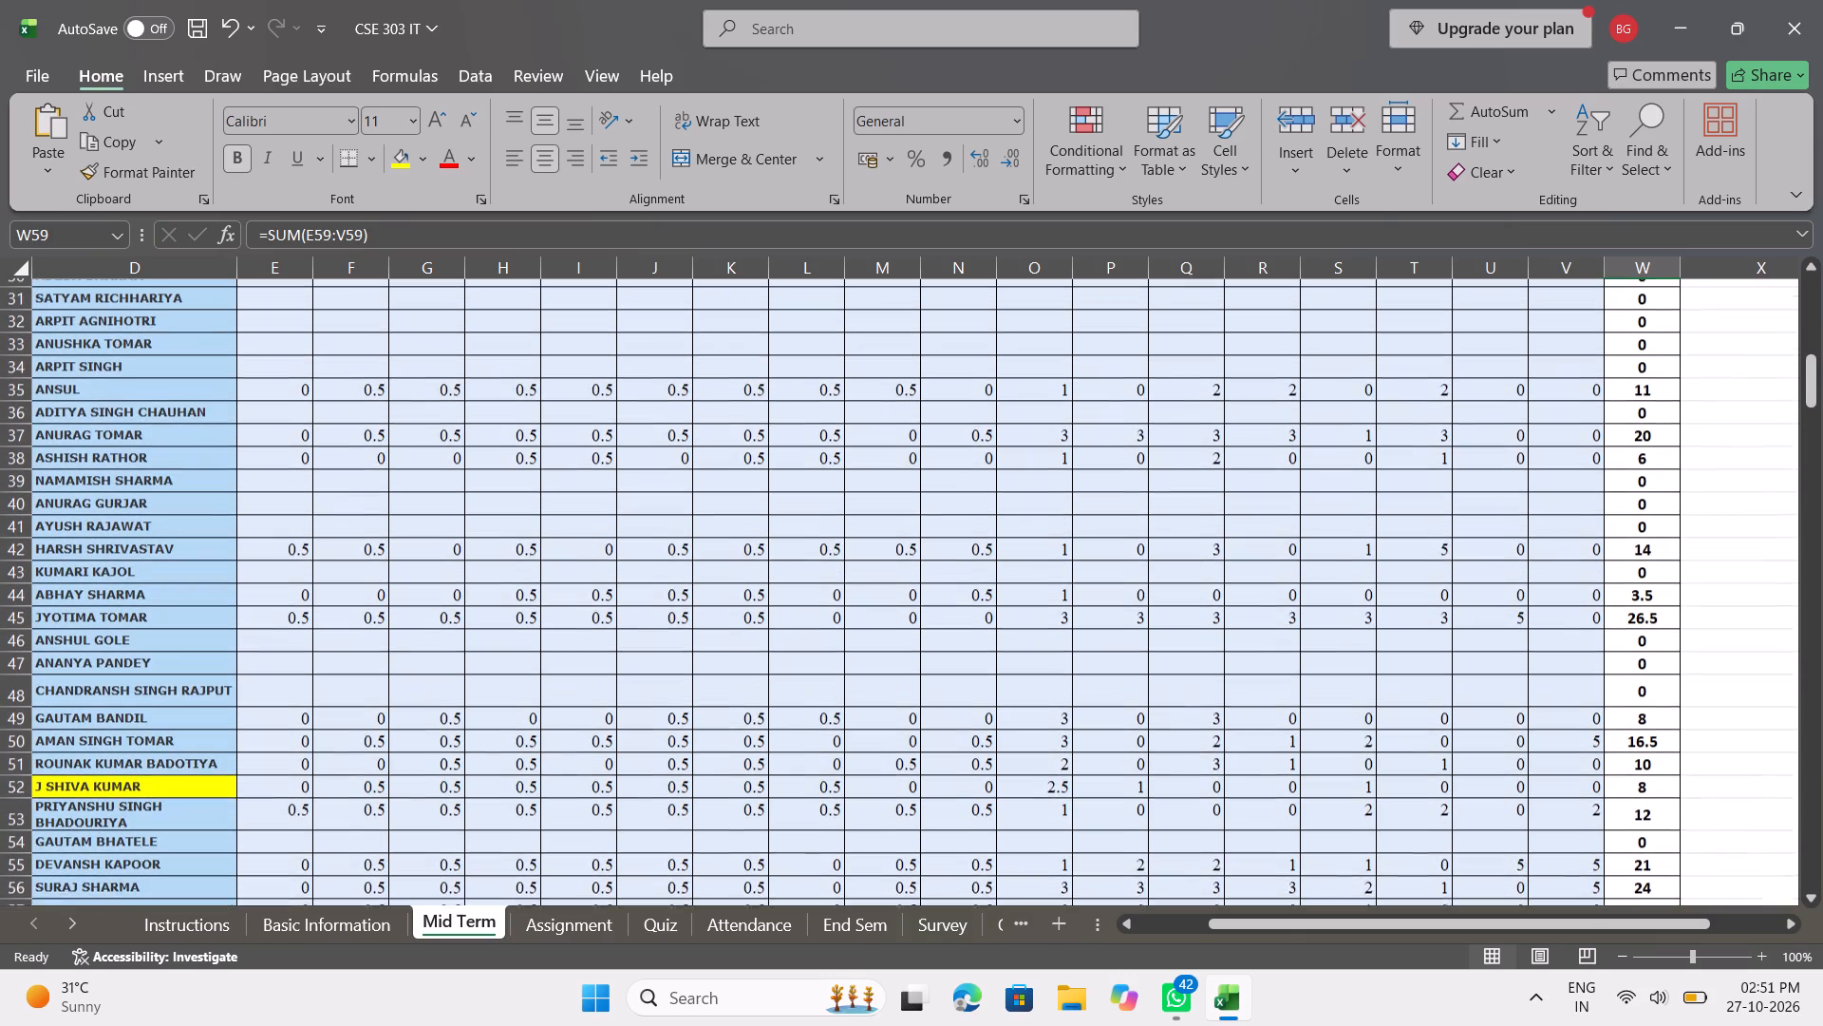
scroll(200, 723, "up", 1)
left_click(307, 429)
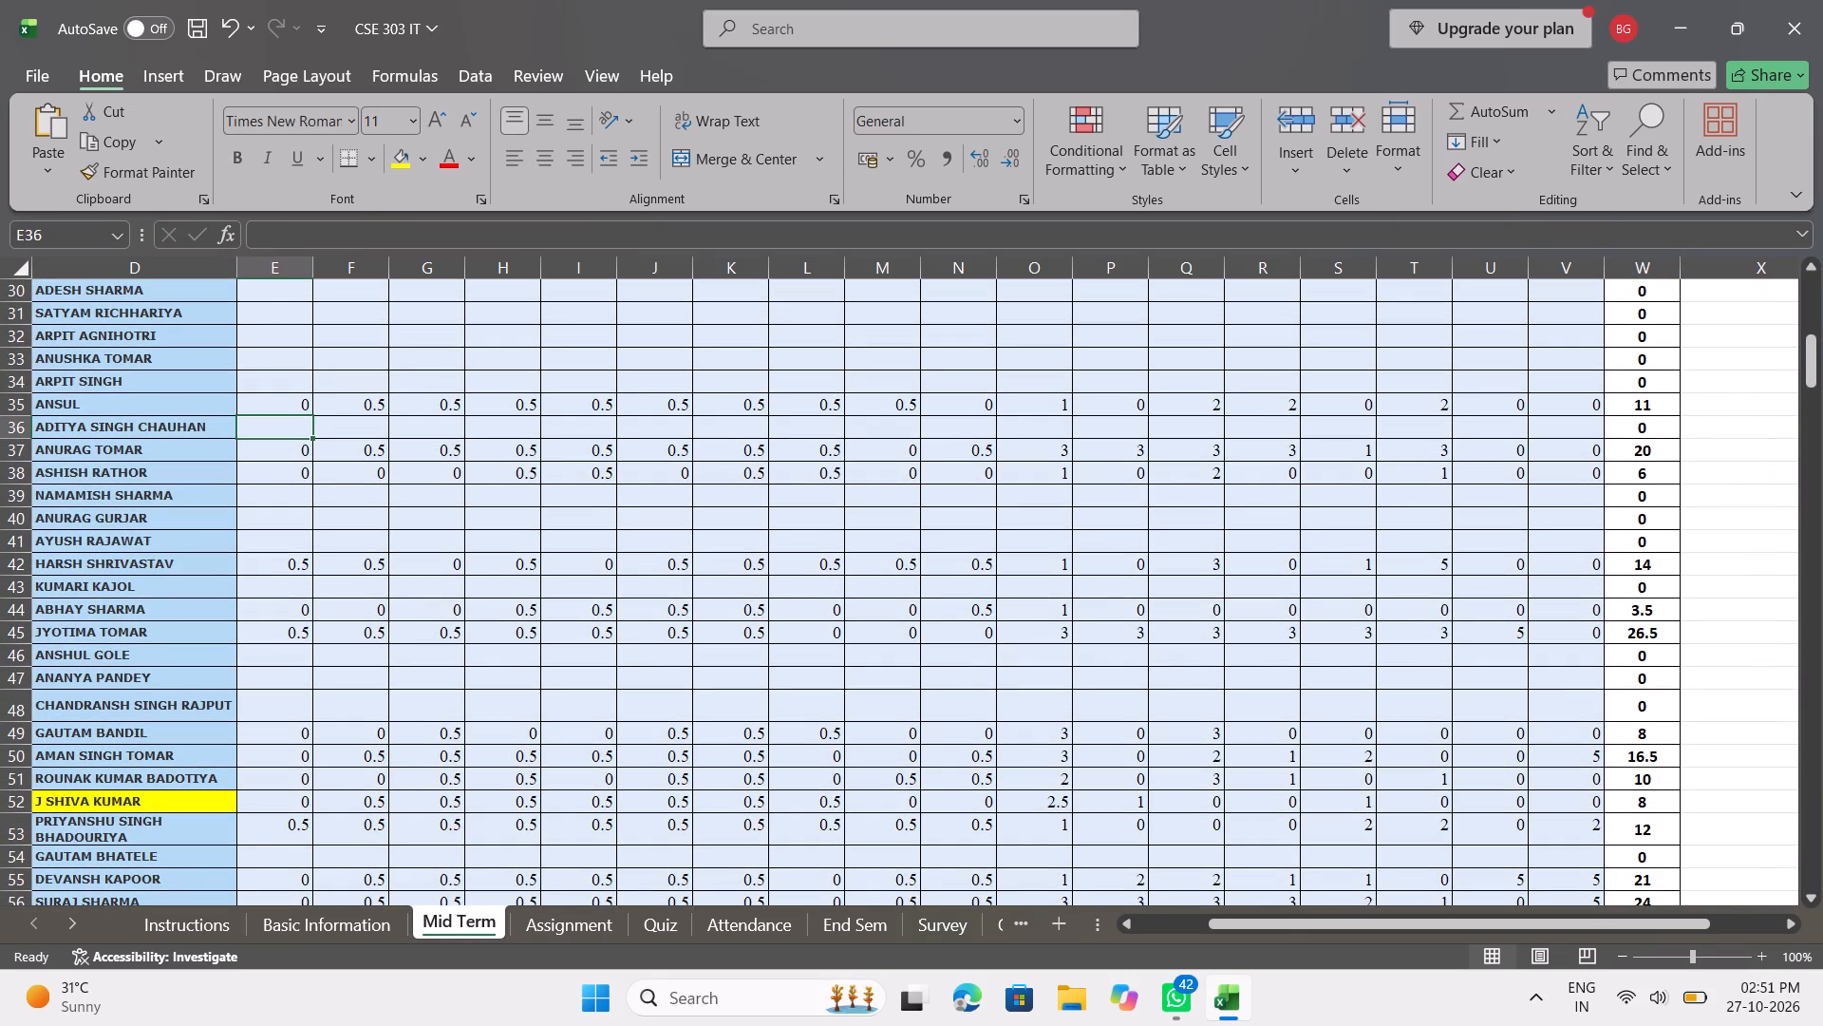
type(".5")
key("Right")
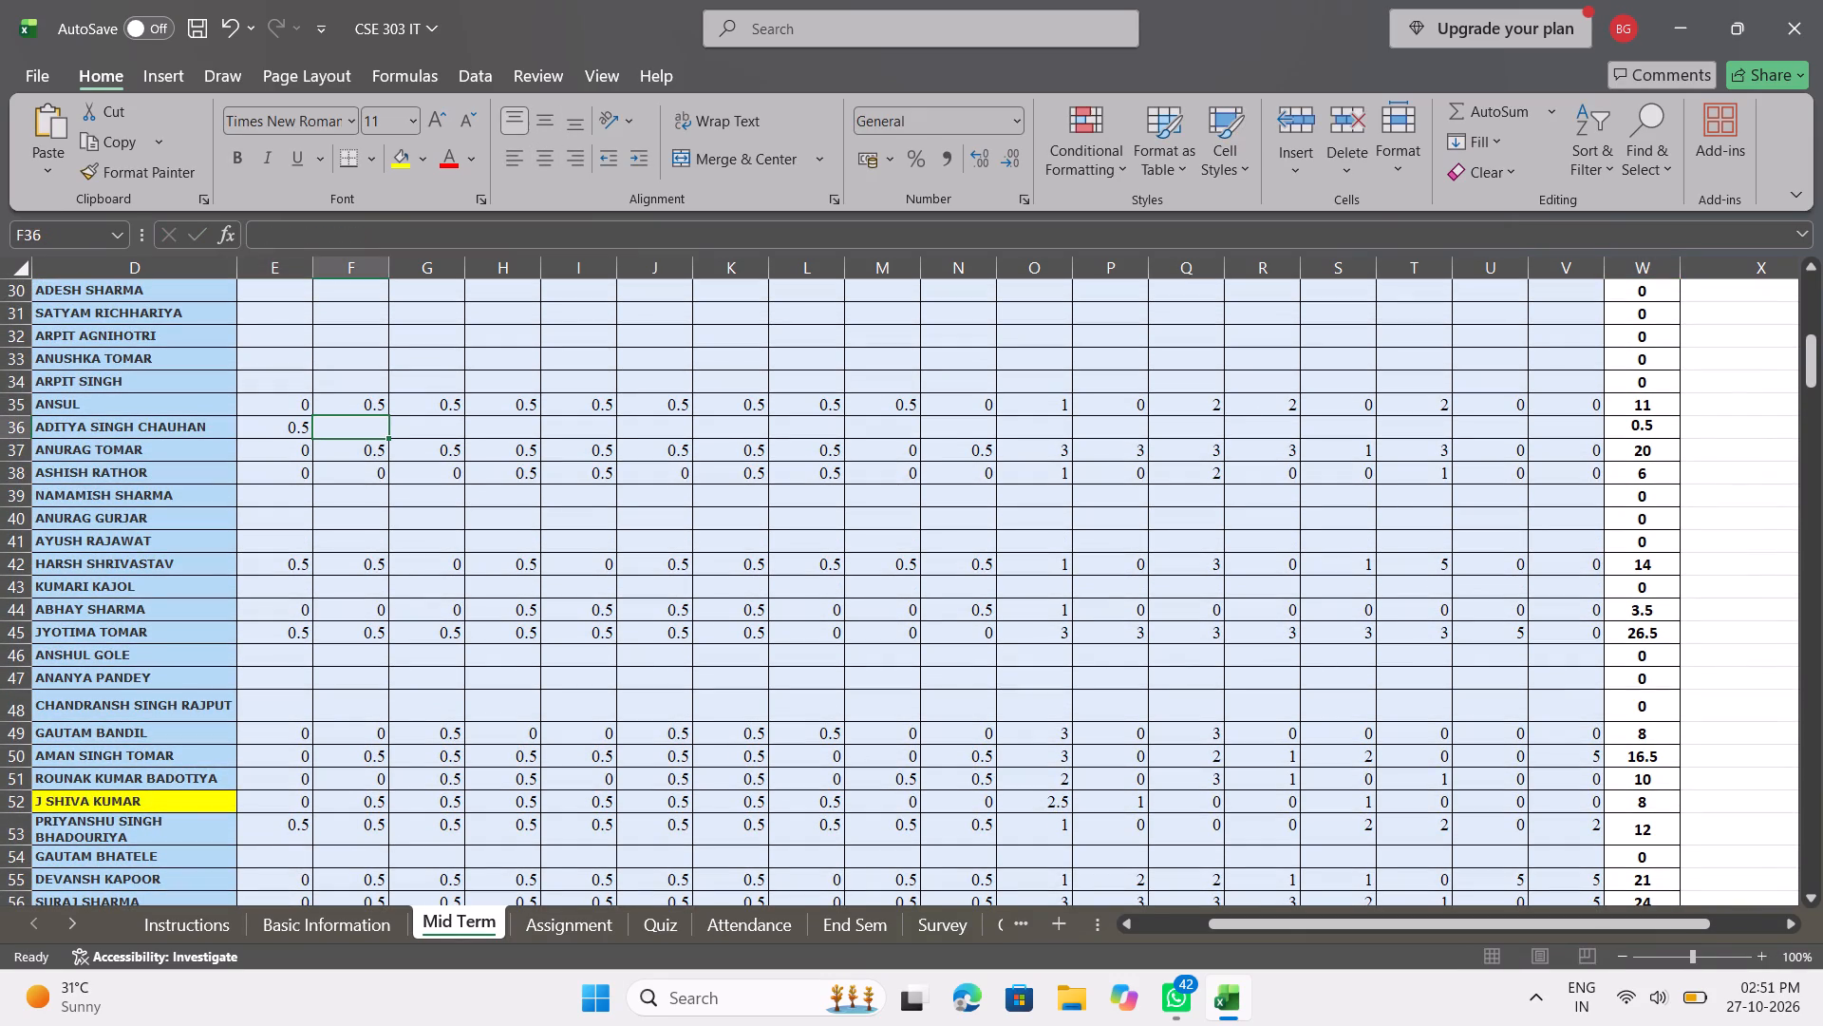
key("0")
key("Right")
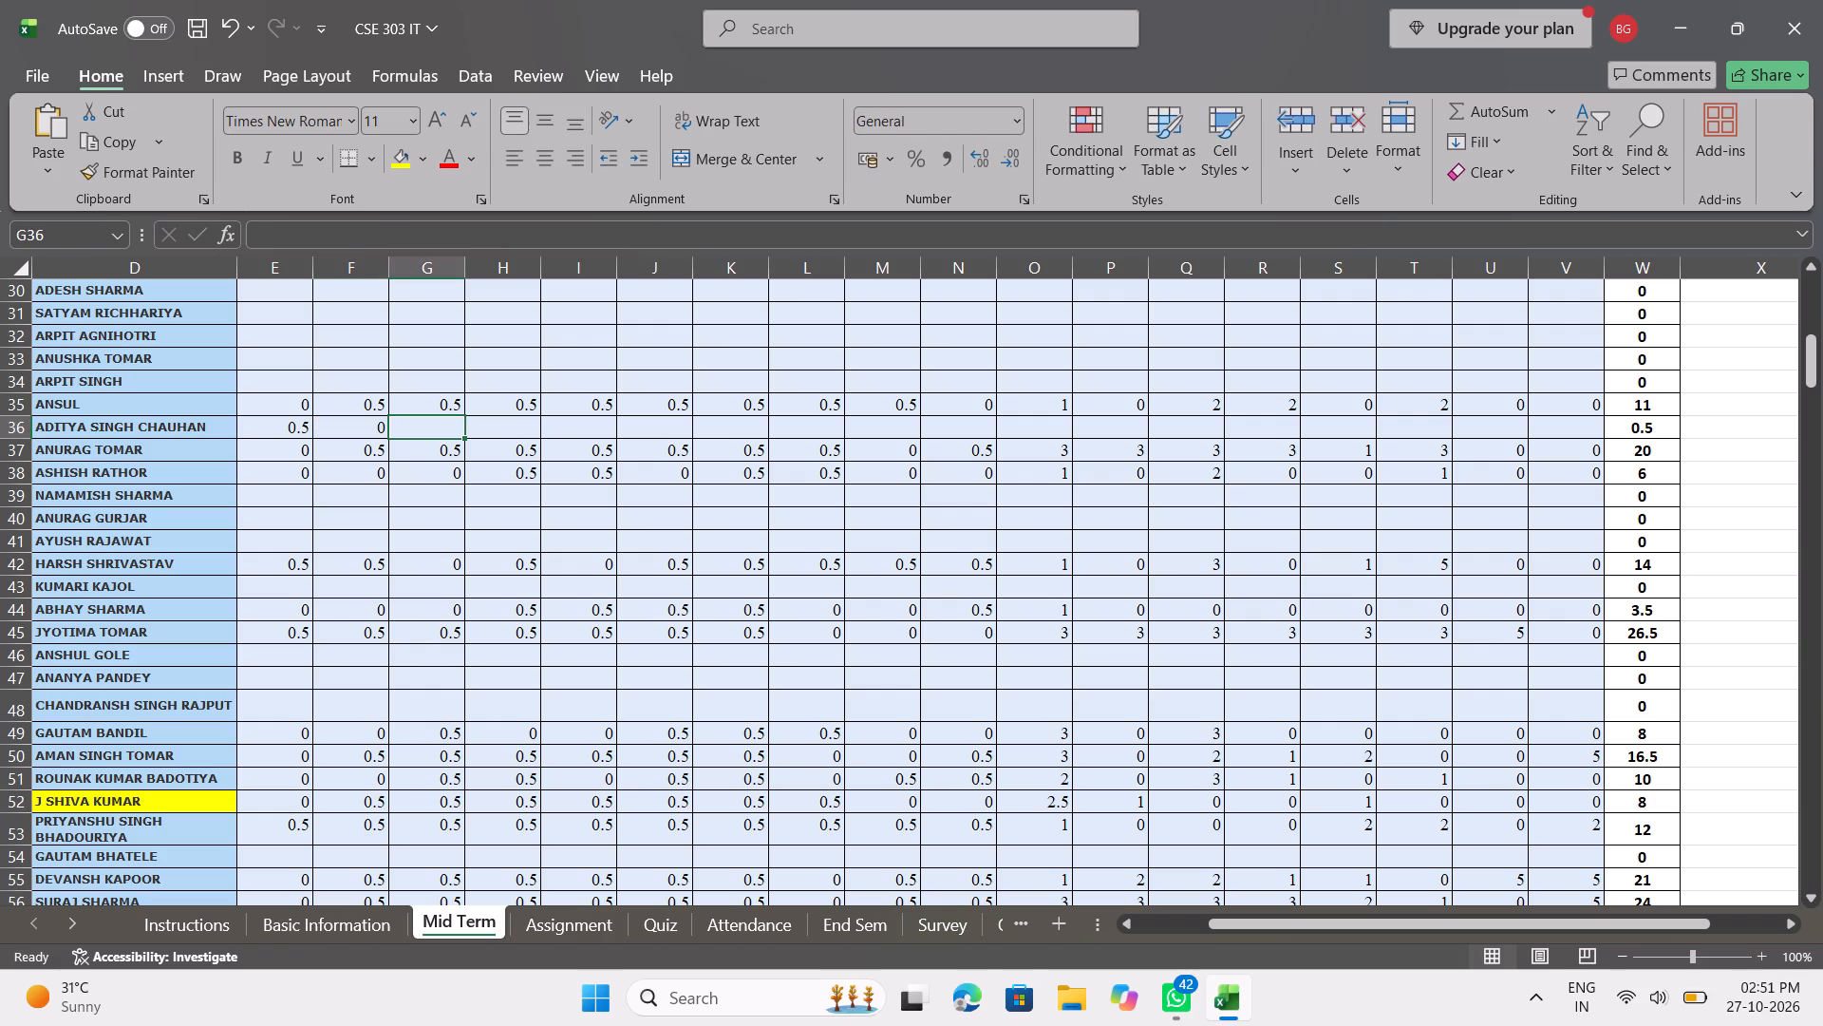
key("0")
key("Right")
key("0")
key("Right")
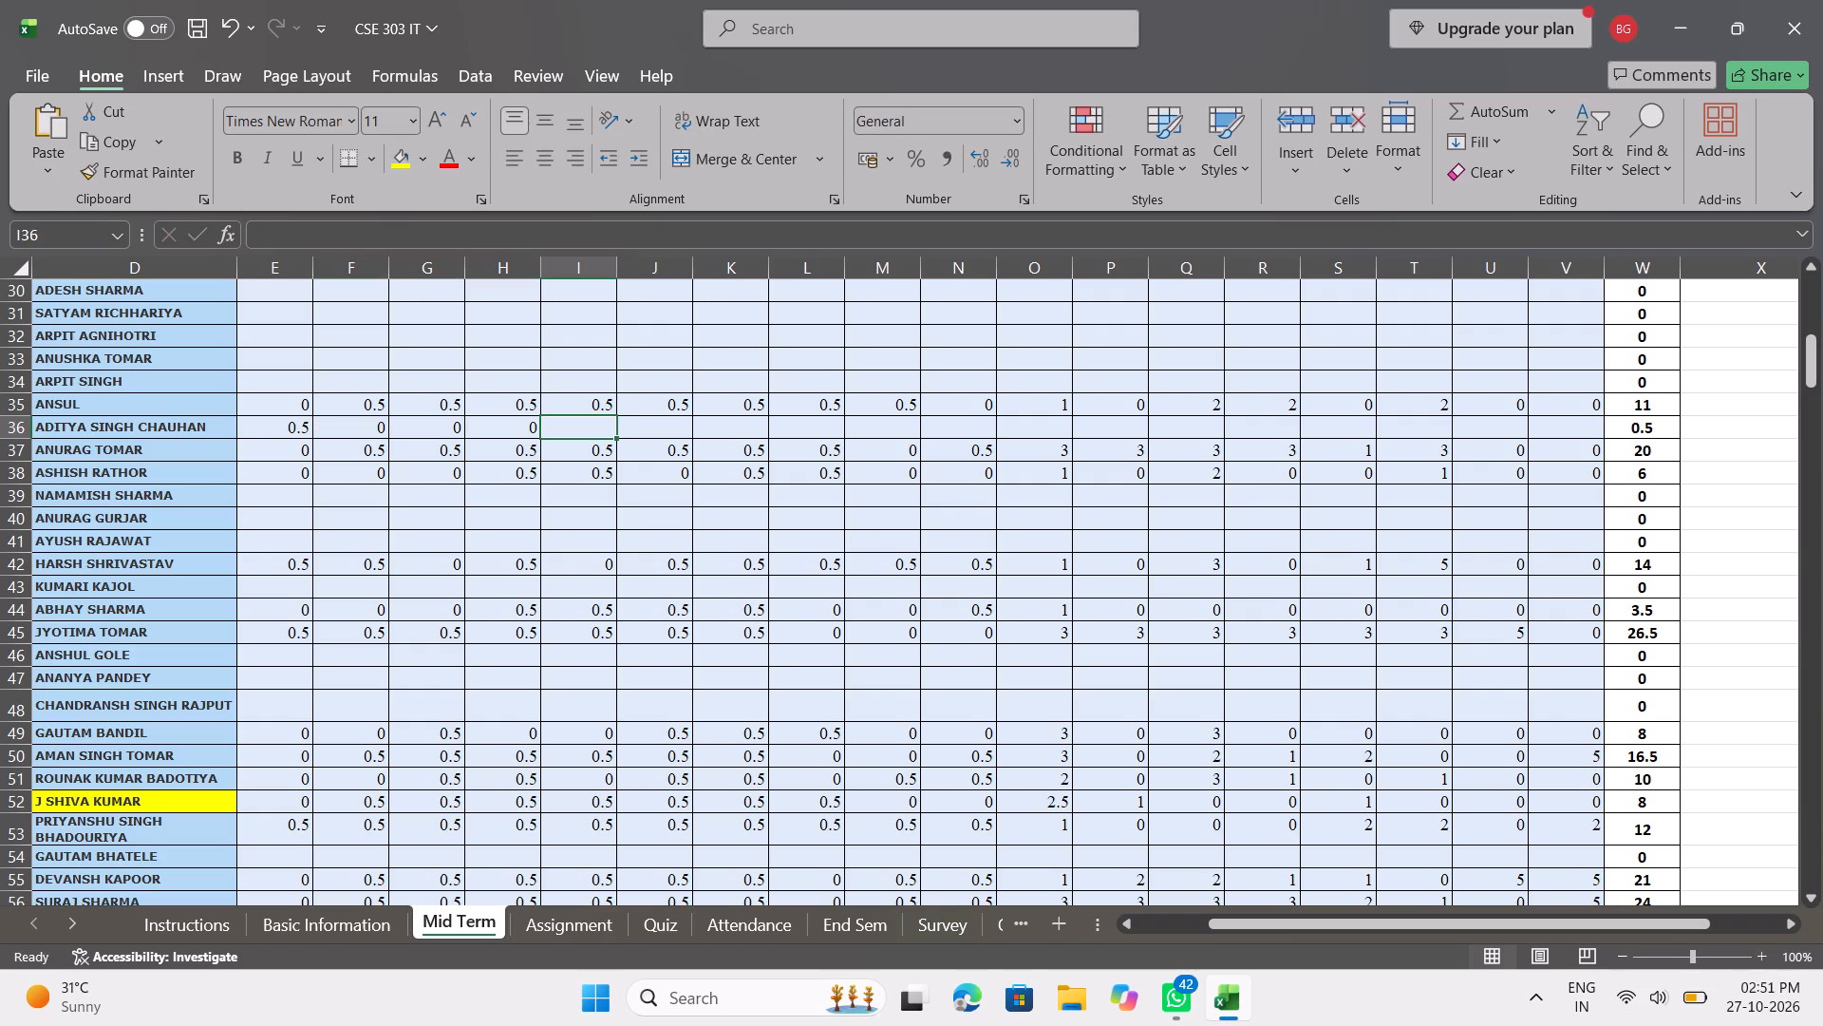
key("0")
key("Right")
Enter the row 36 student's Q6 to Q10 marks in J36 through N36 as 0, 0.5, 0.5, 0 and 0.5.
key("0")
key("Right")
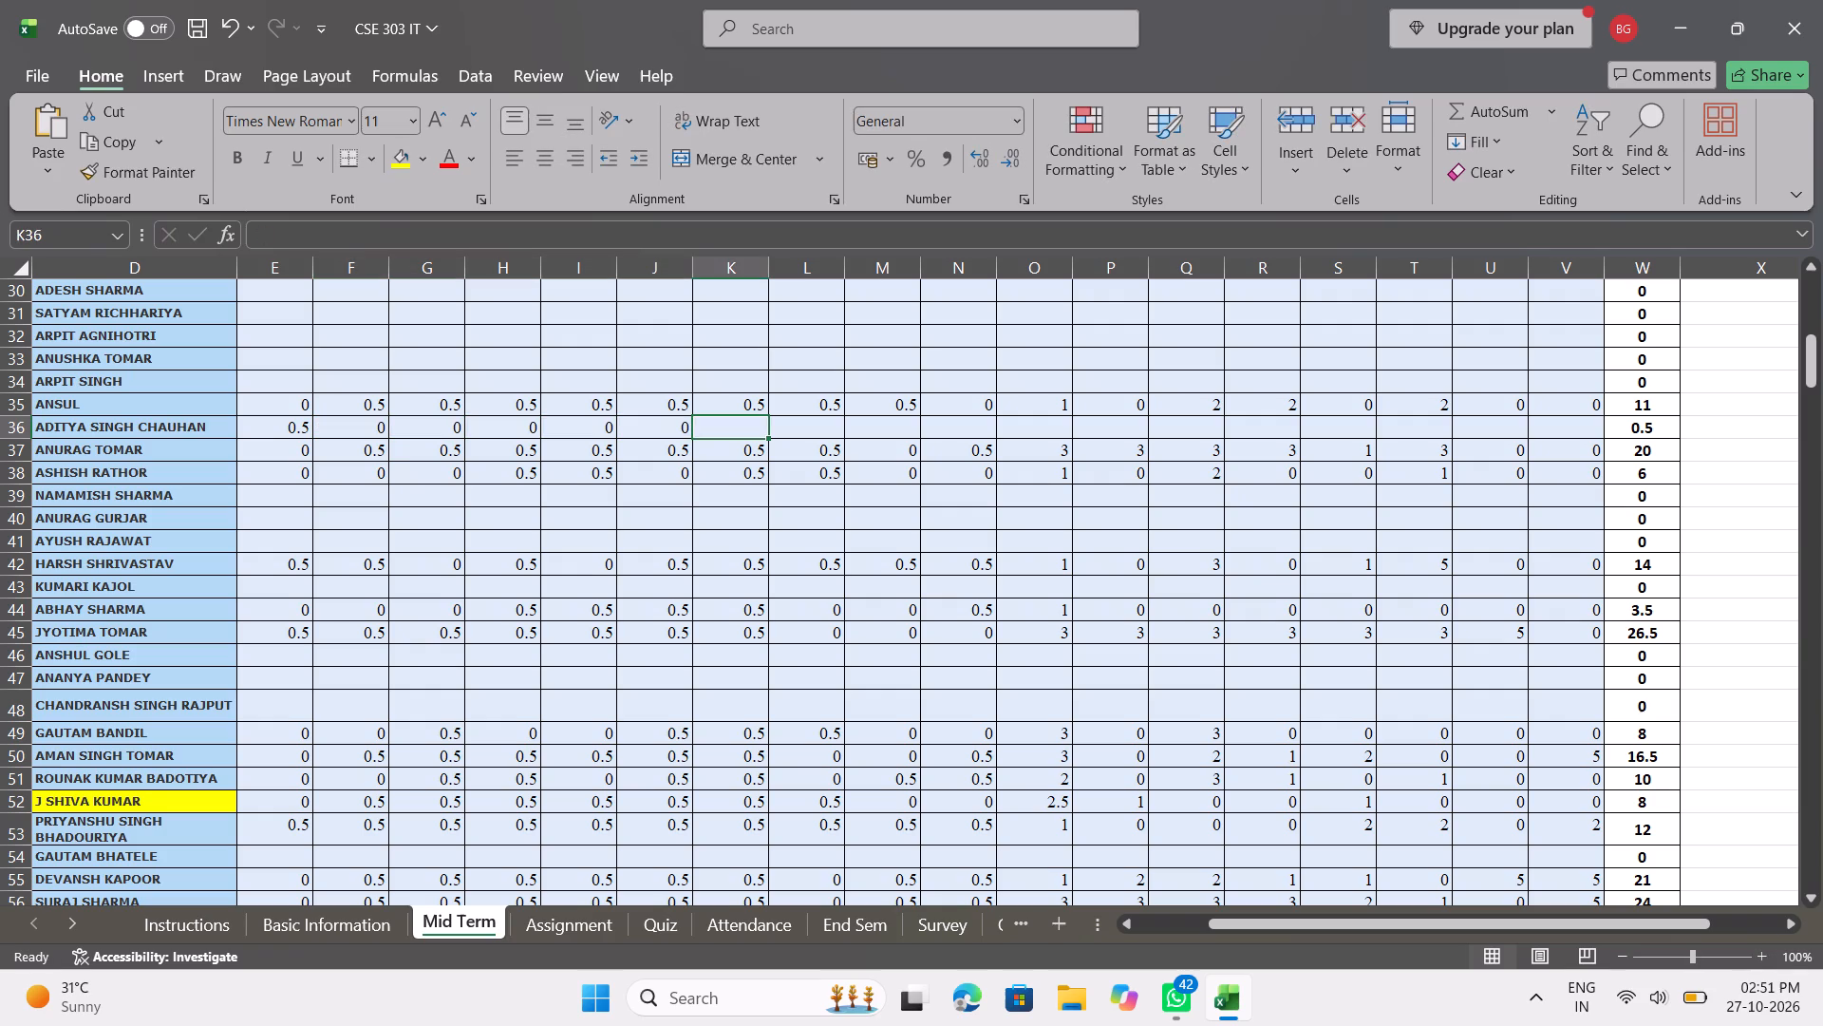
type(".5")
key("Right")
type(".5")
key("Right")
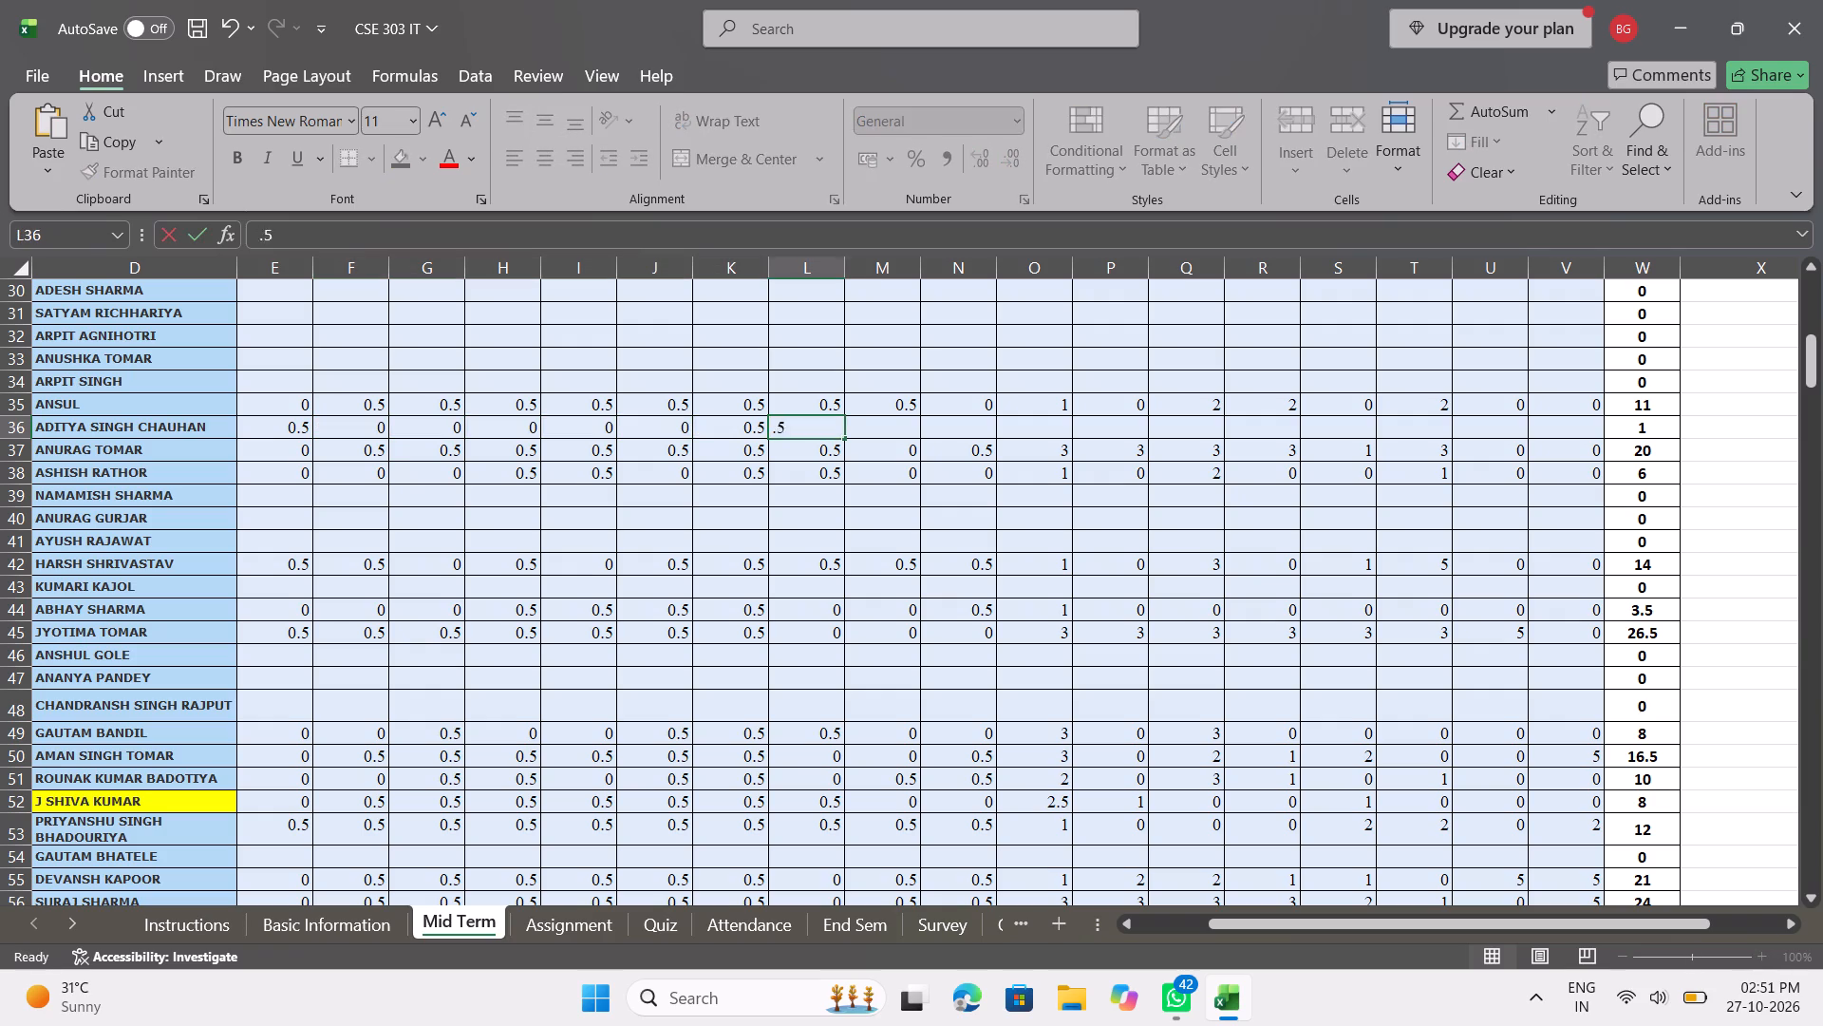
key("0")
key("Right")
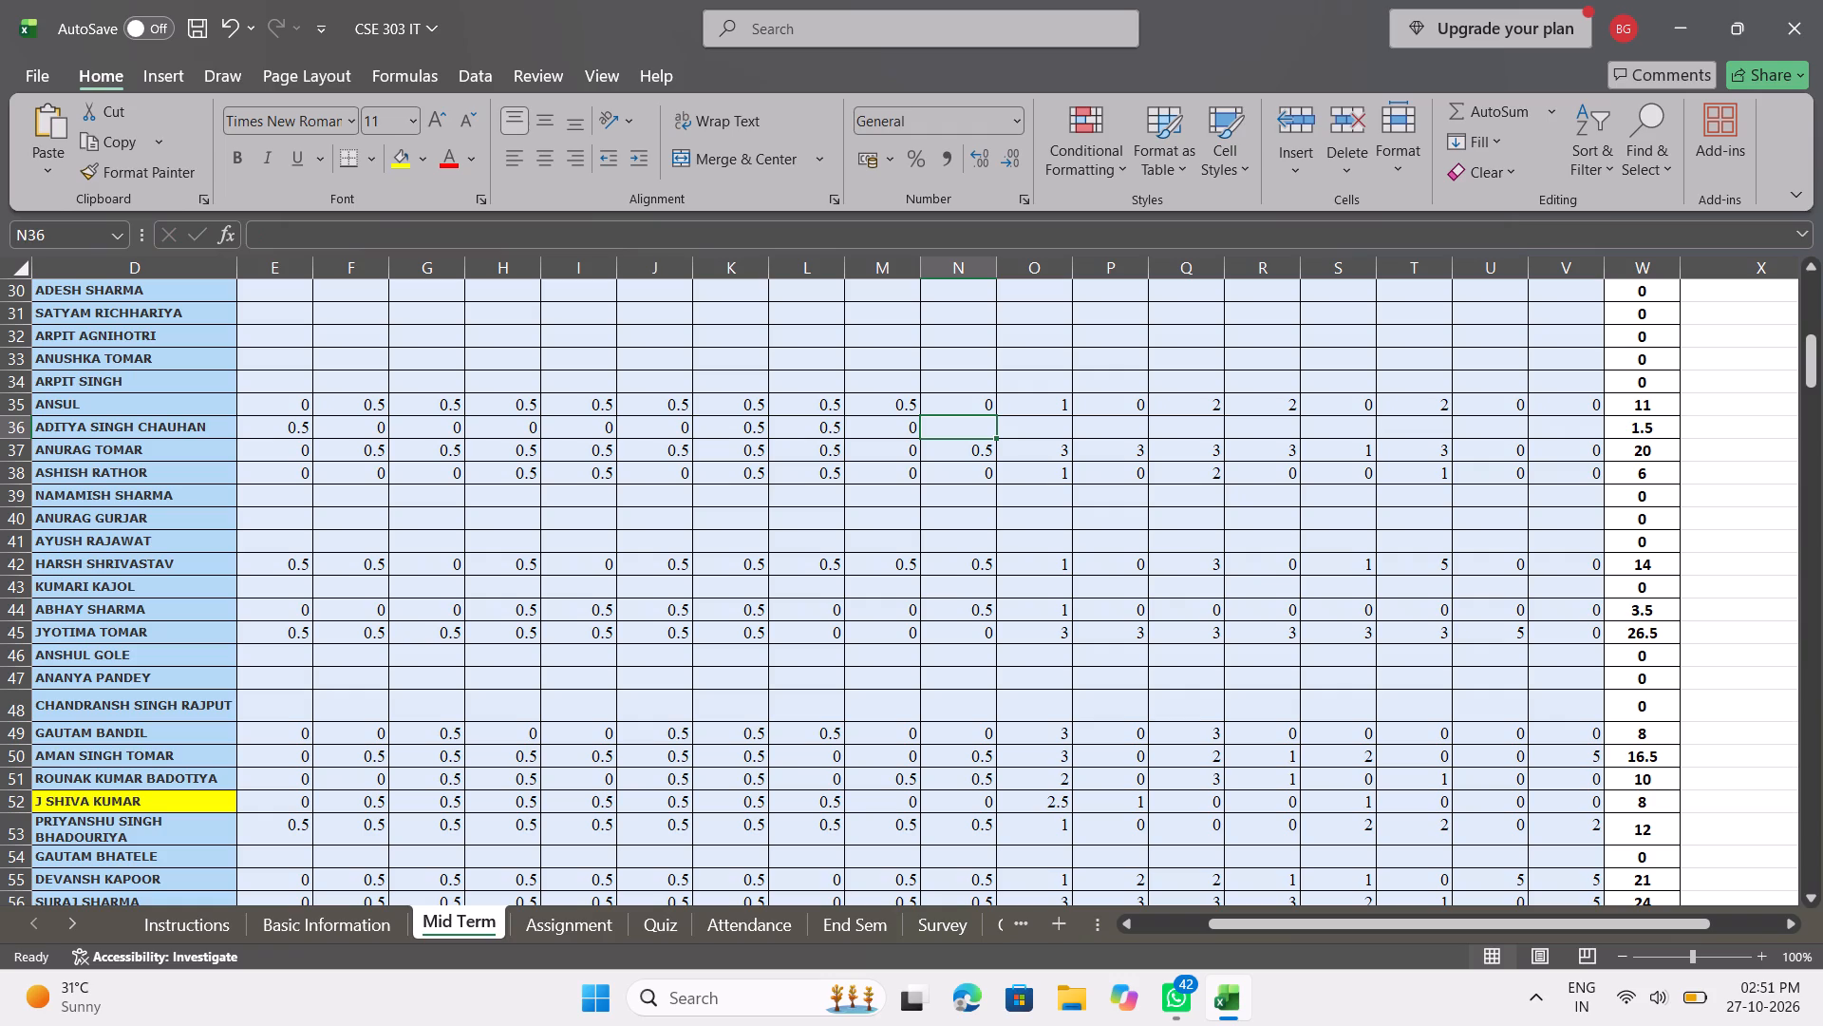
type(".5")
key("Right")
Enter the row 36 student's Q11 to Q15 marks in O36 through S36 as 2, 0, 3, 3 and 1.
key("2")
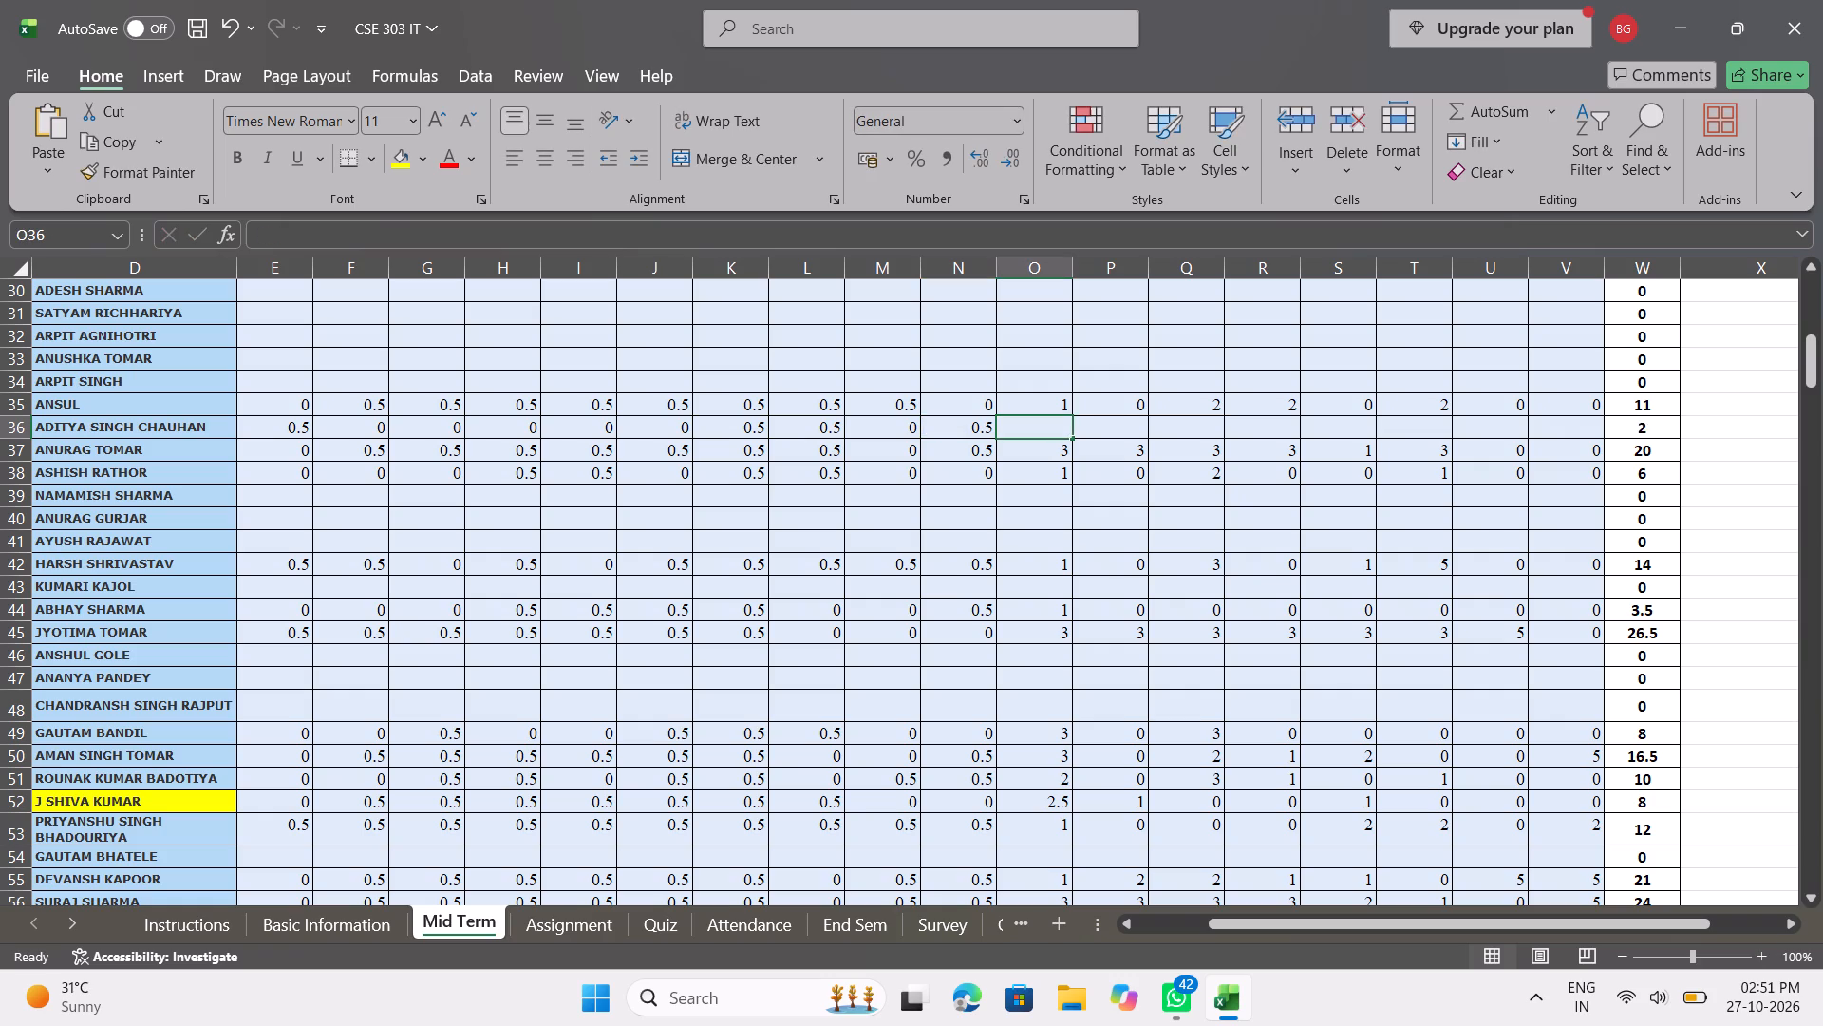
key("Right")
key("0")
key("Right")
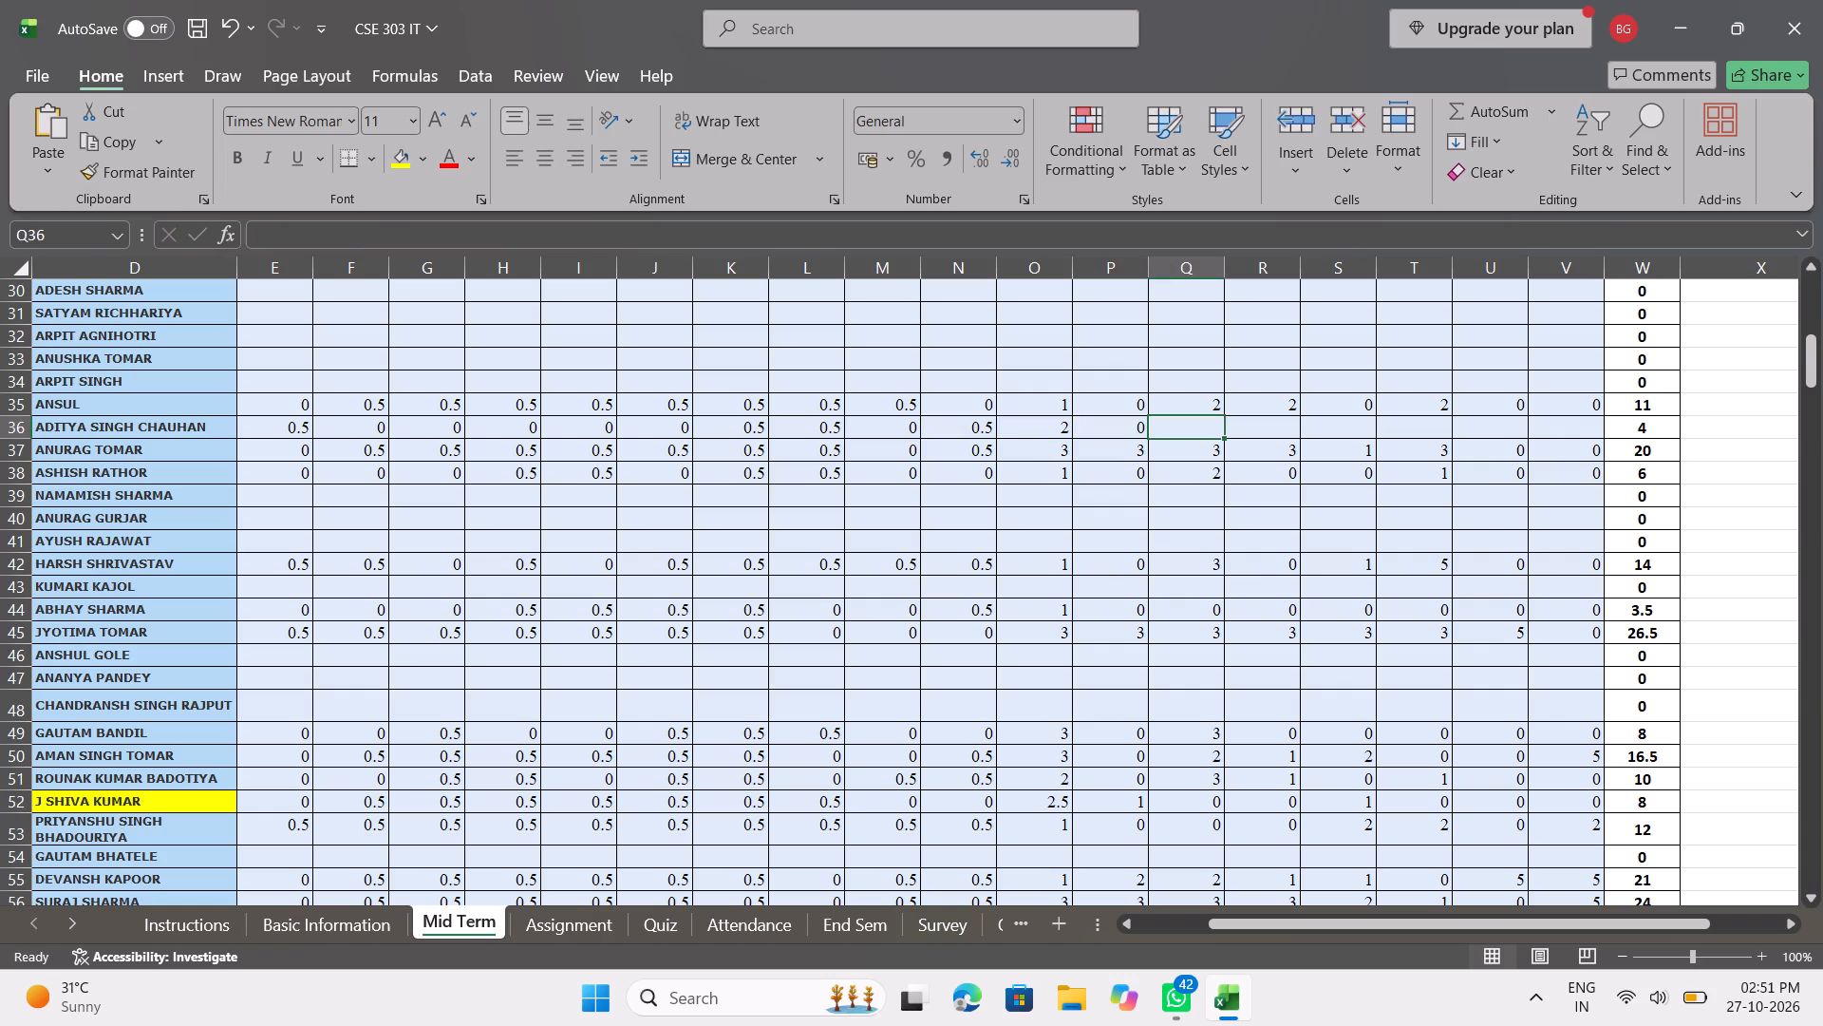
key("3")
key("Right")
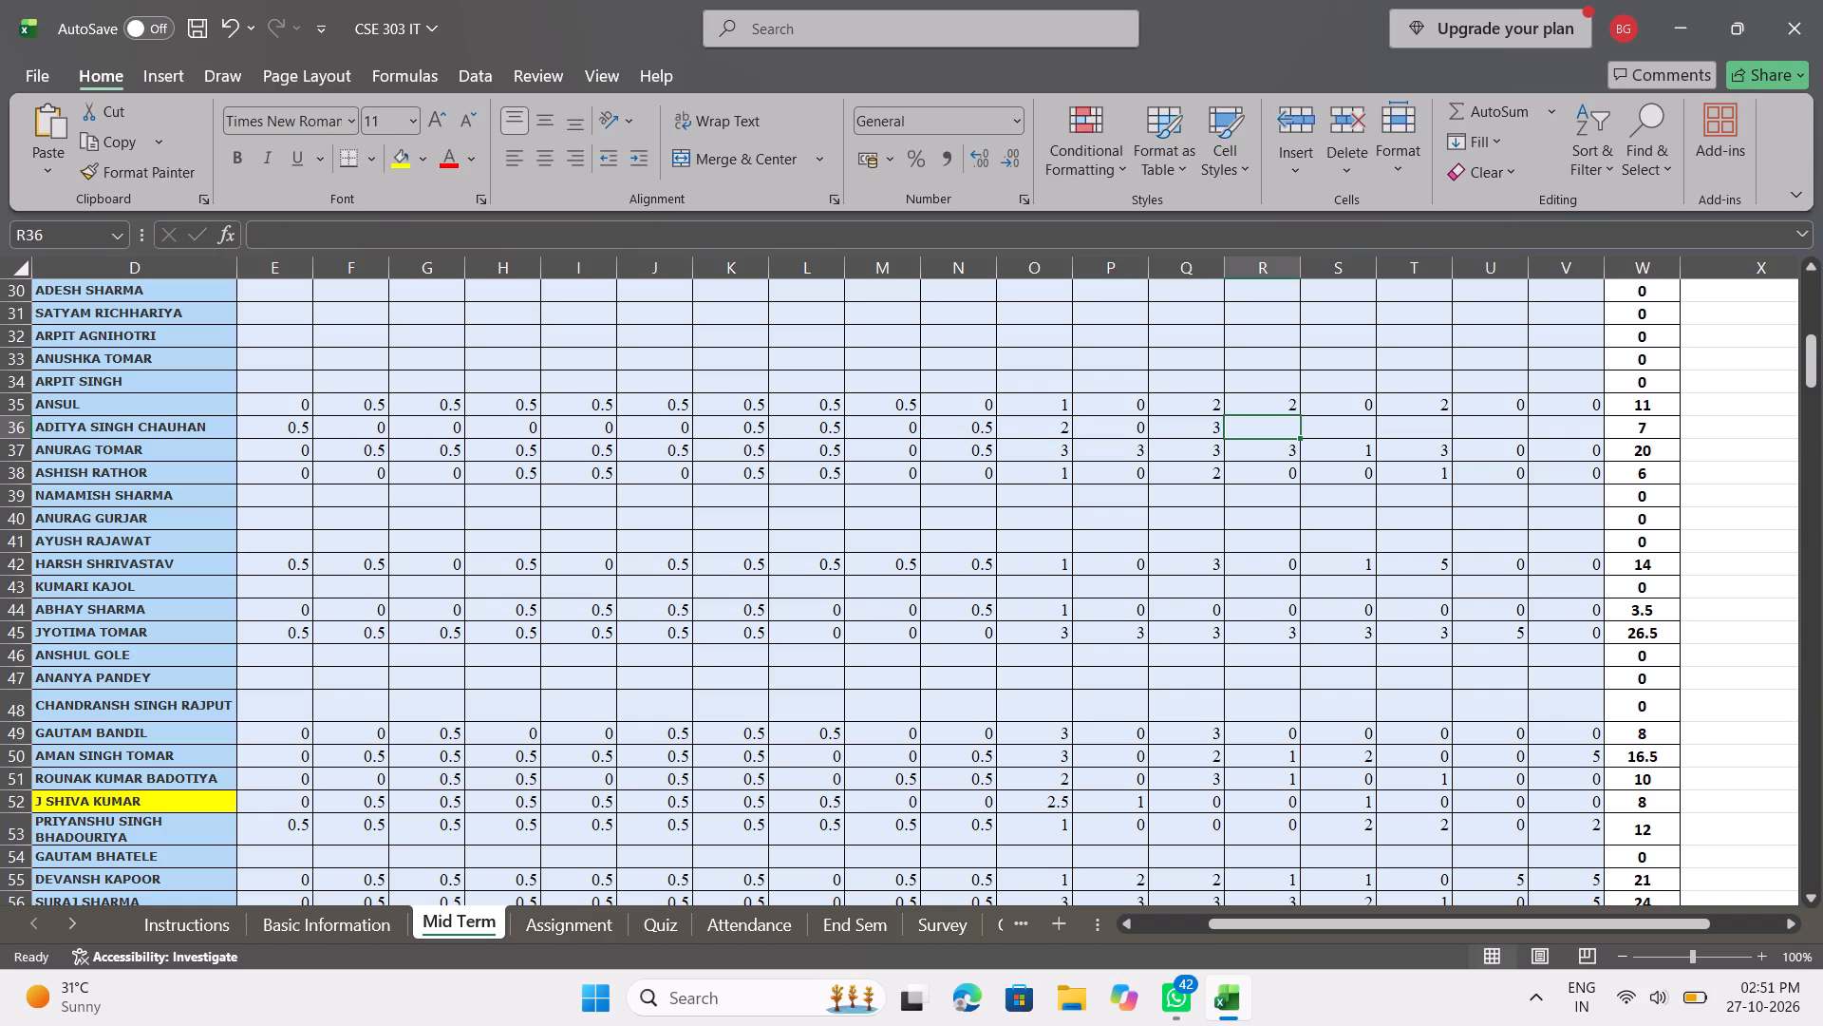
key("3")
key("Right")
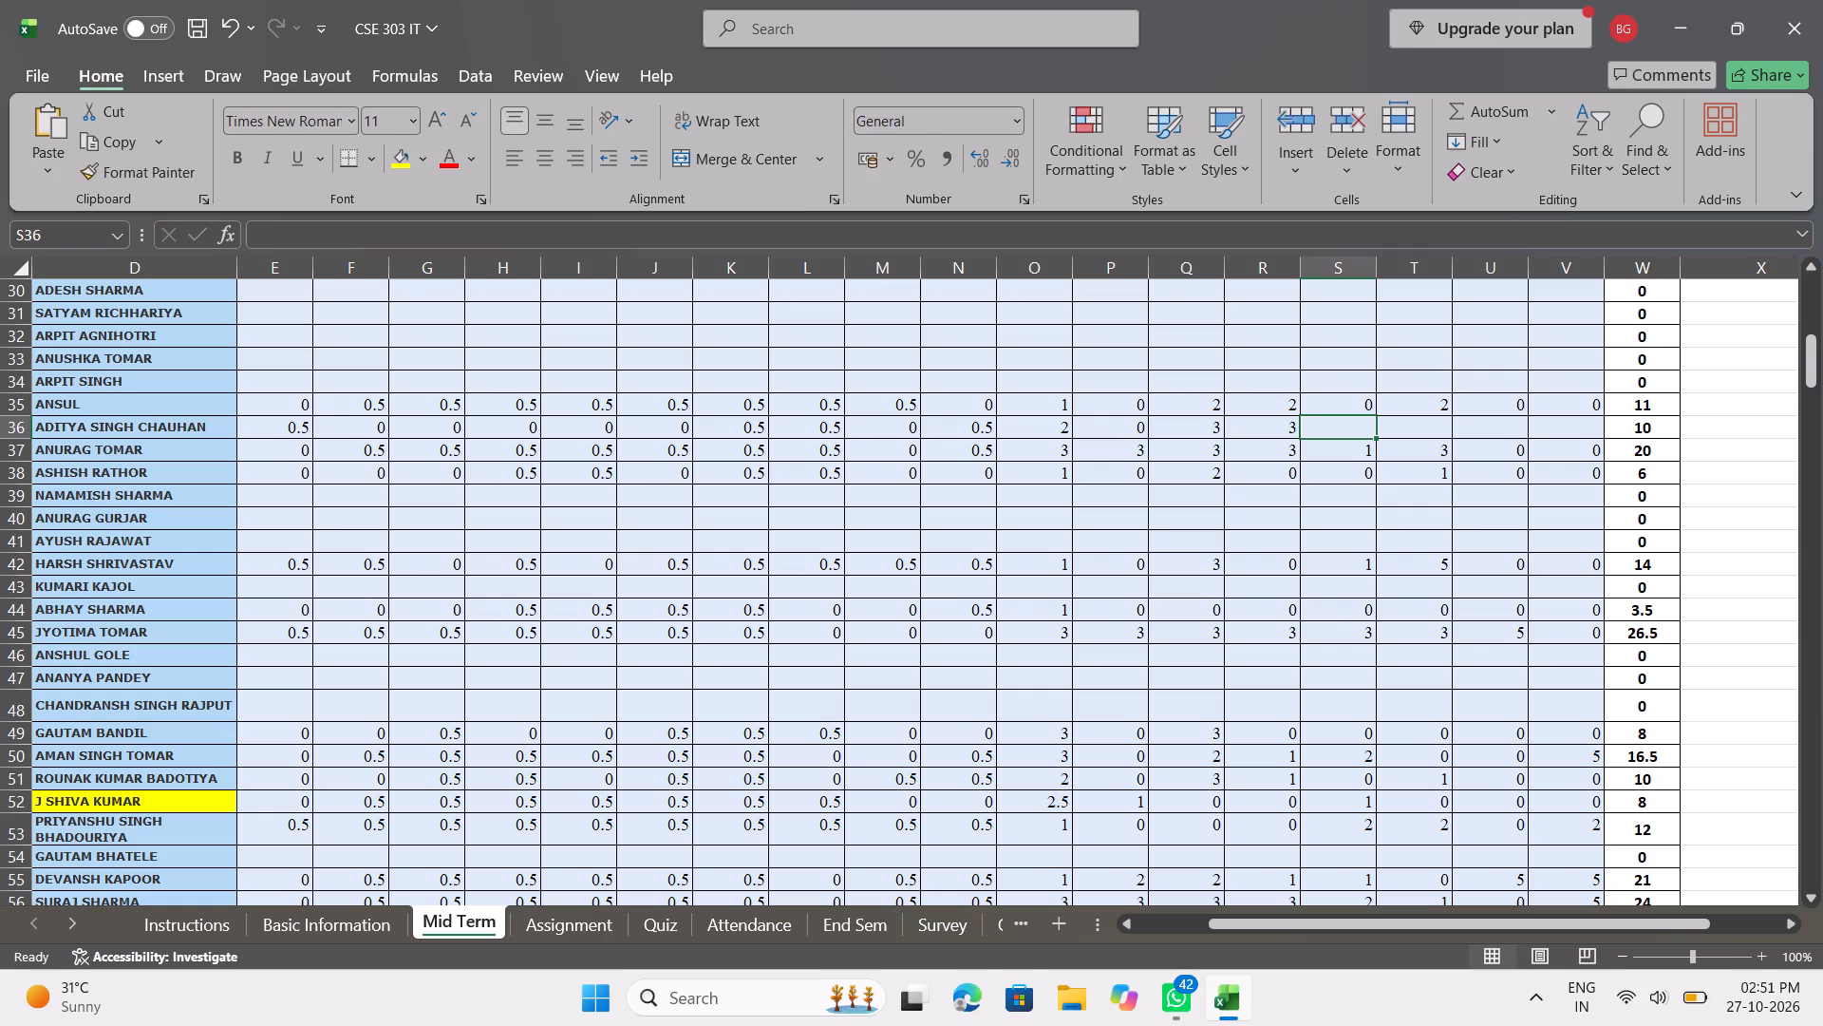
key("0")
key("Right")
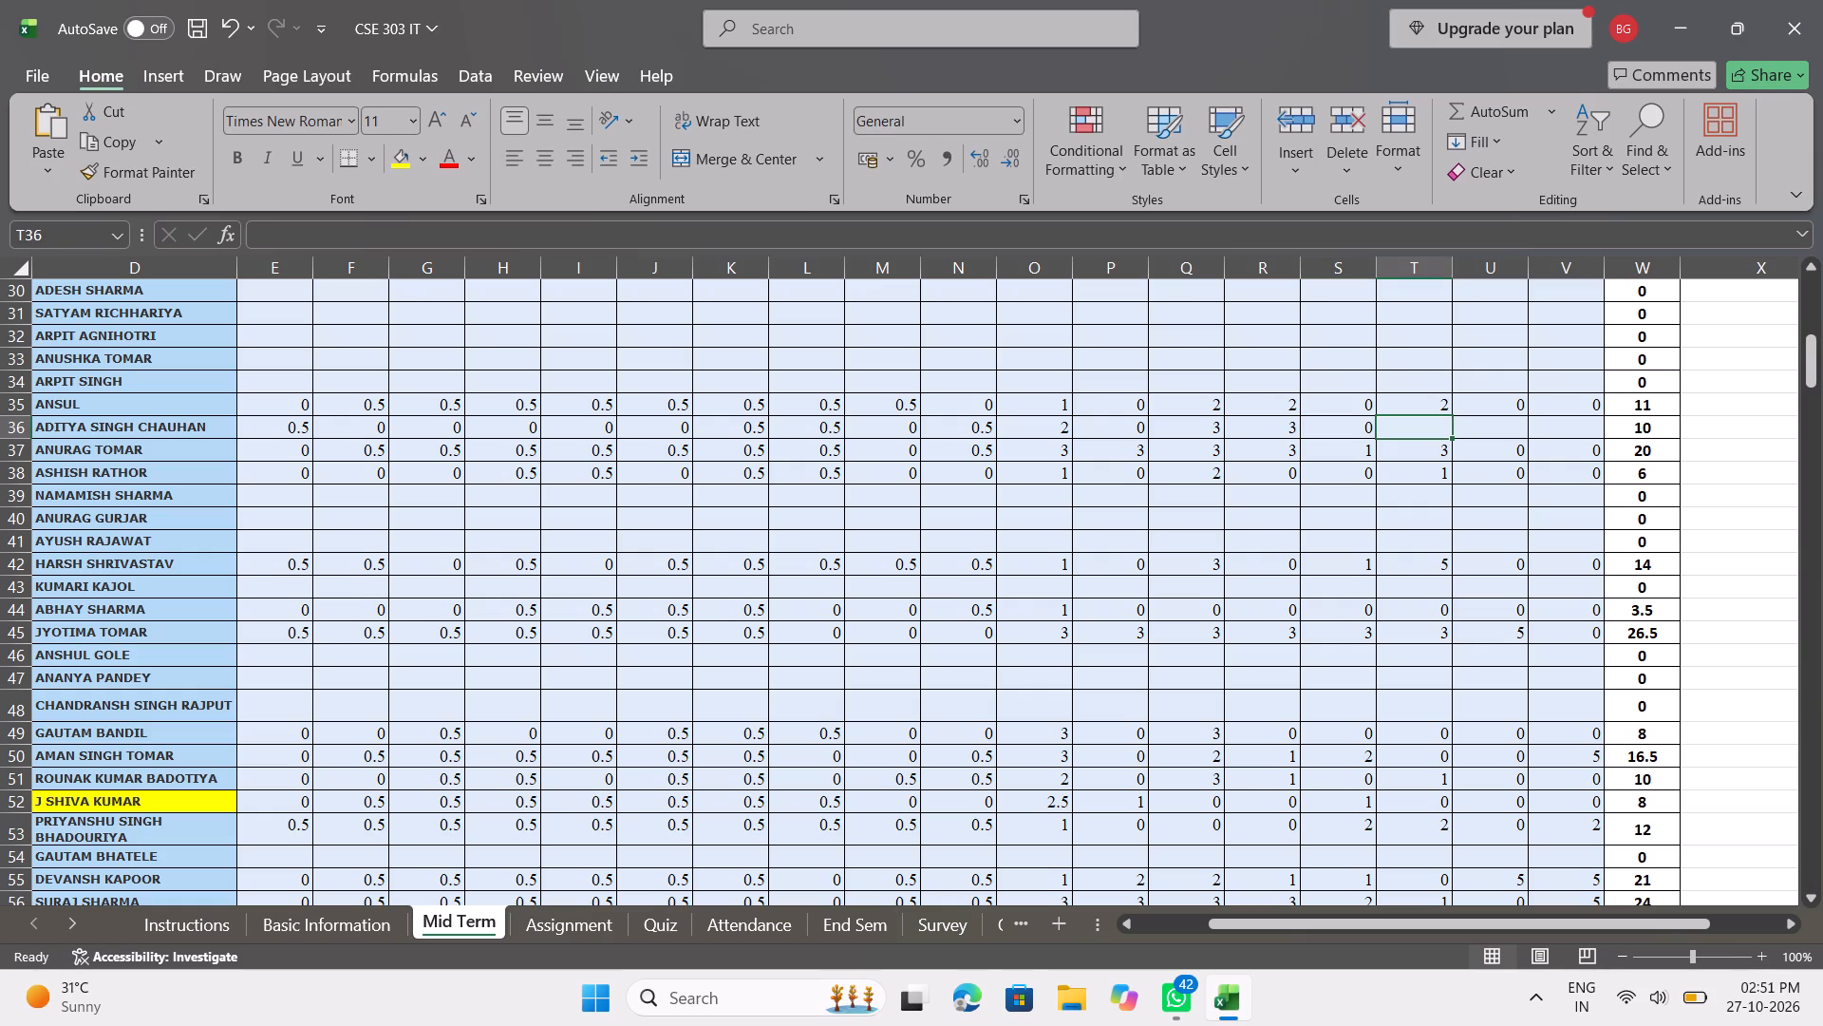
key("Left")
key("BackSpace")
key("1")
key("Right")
Enter the row 36 student's Q16 to Q18 marks in T36, U36 and V36 as 2, 3 and 0.
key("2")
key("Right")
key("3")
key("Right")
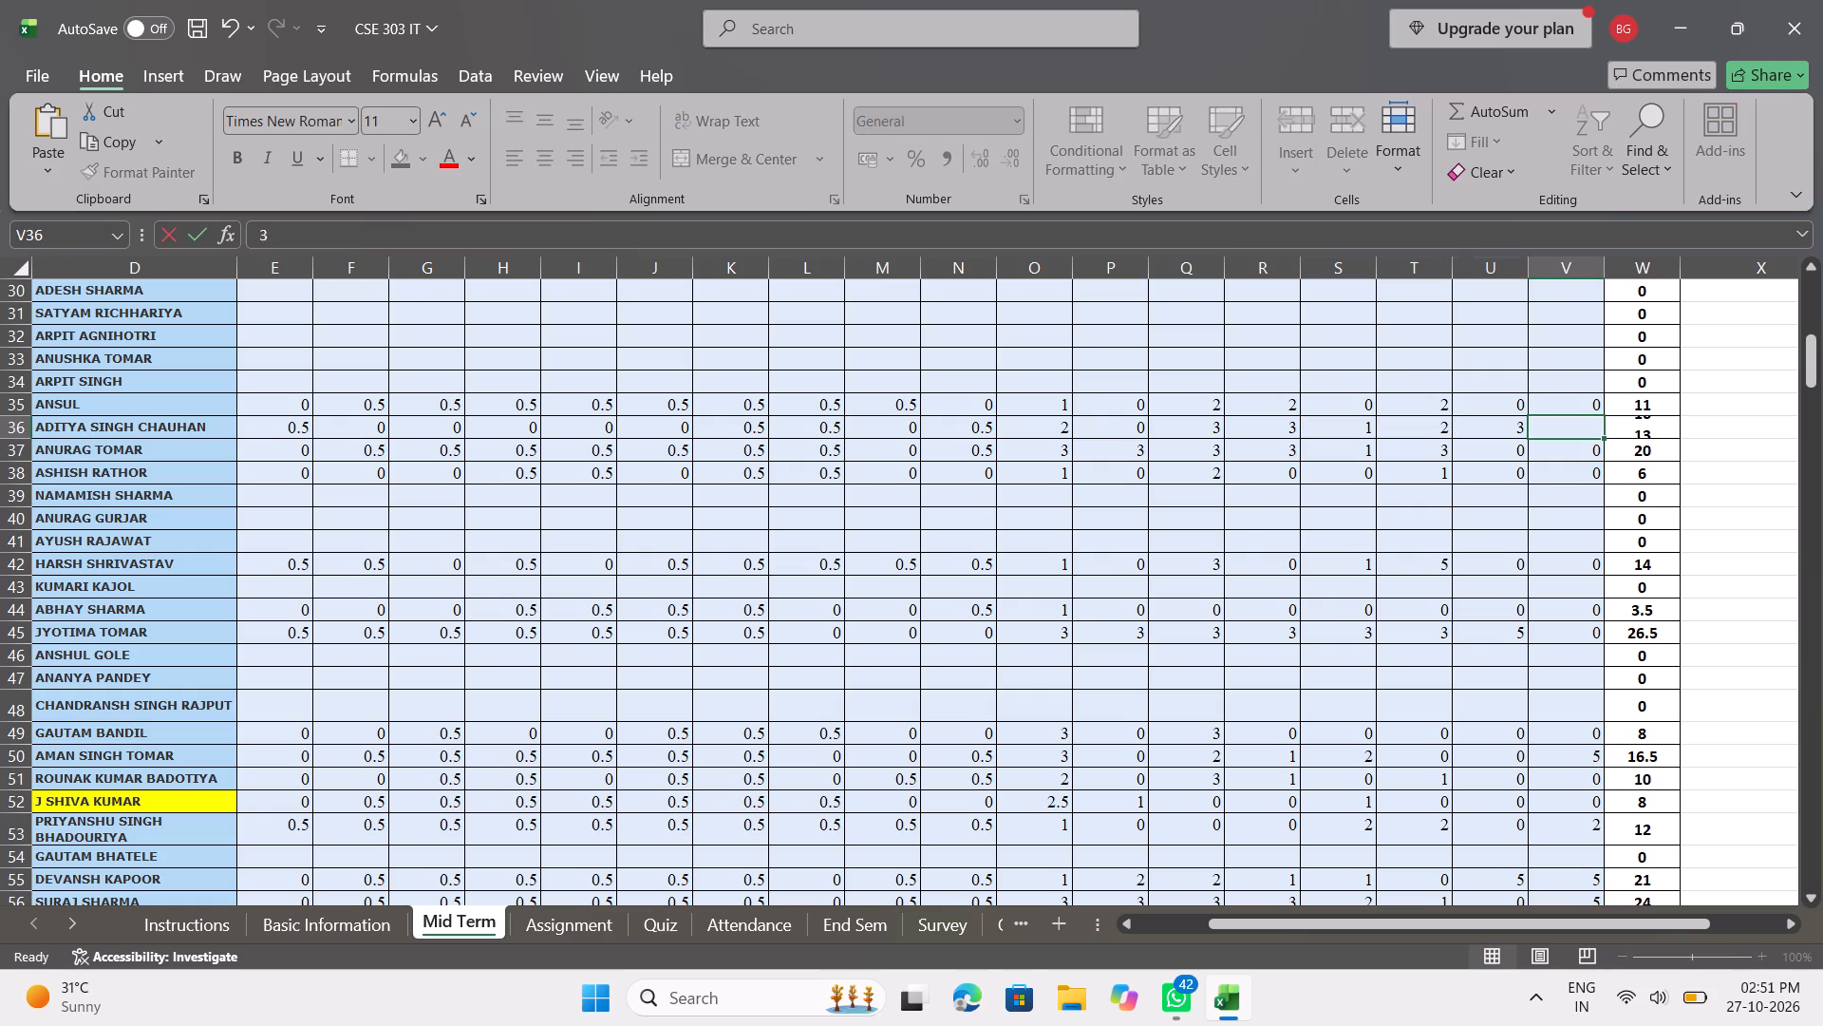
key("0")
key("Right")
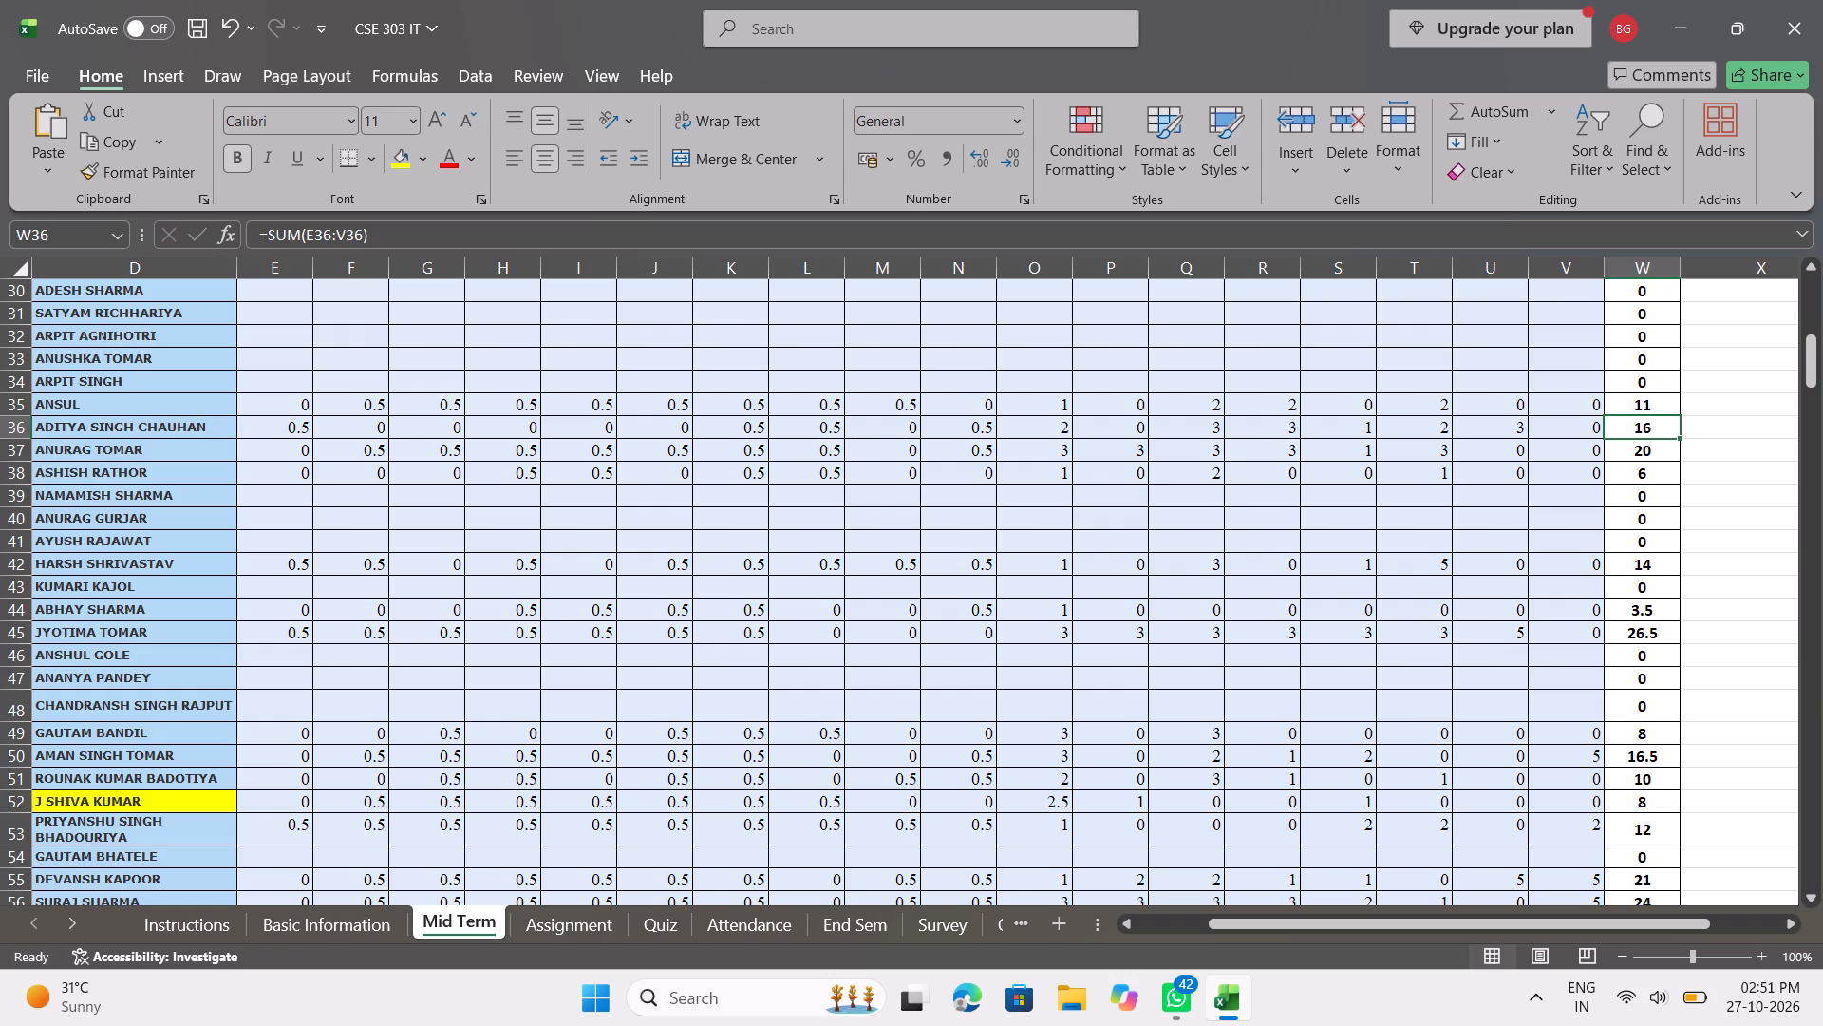
Enter the row 54 student's Q1 and Q2 marks in E54 and F54 as 0 and 0.5.
scroll(304, 596, "down", 1)
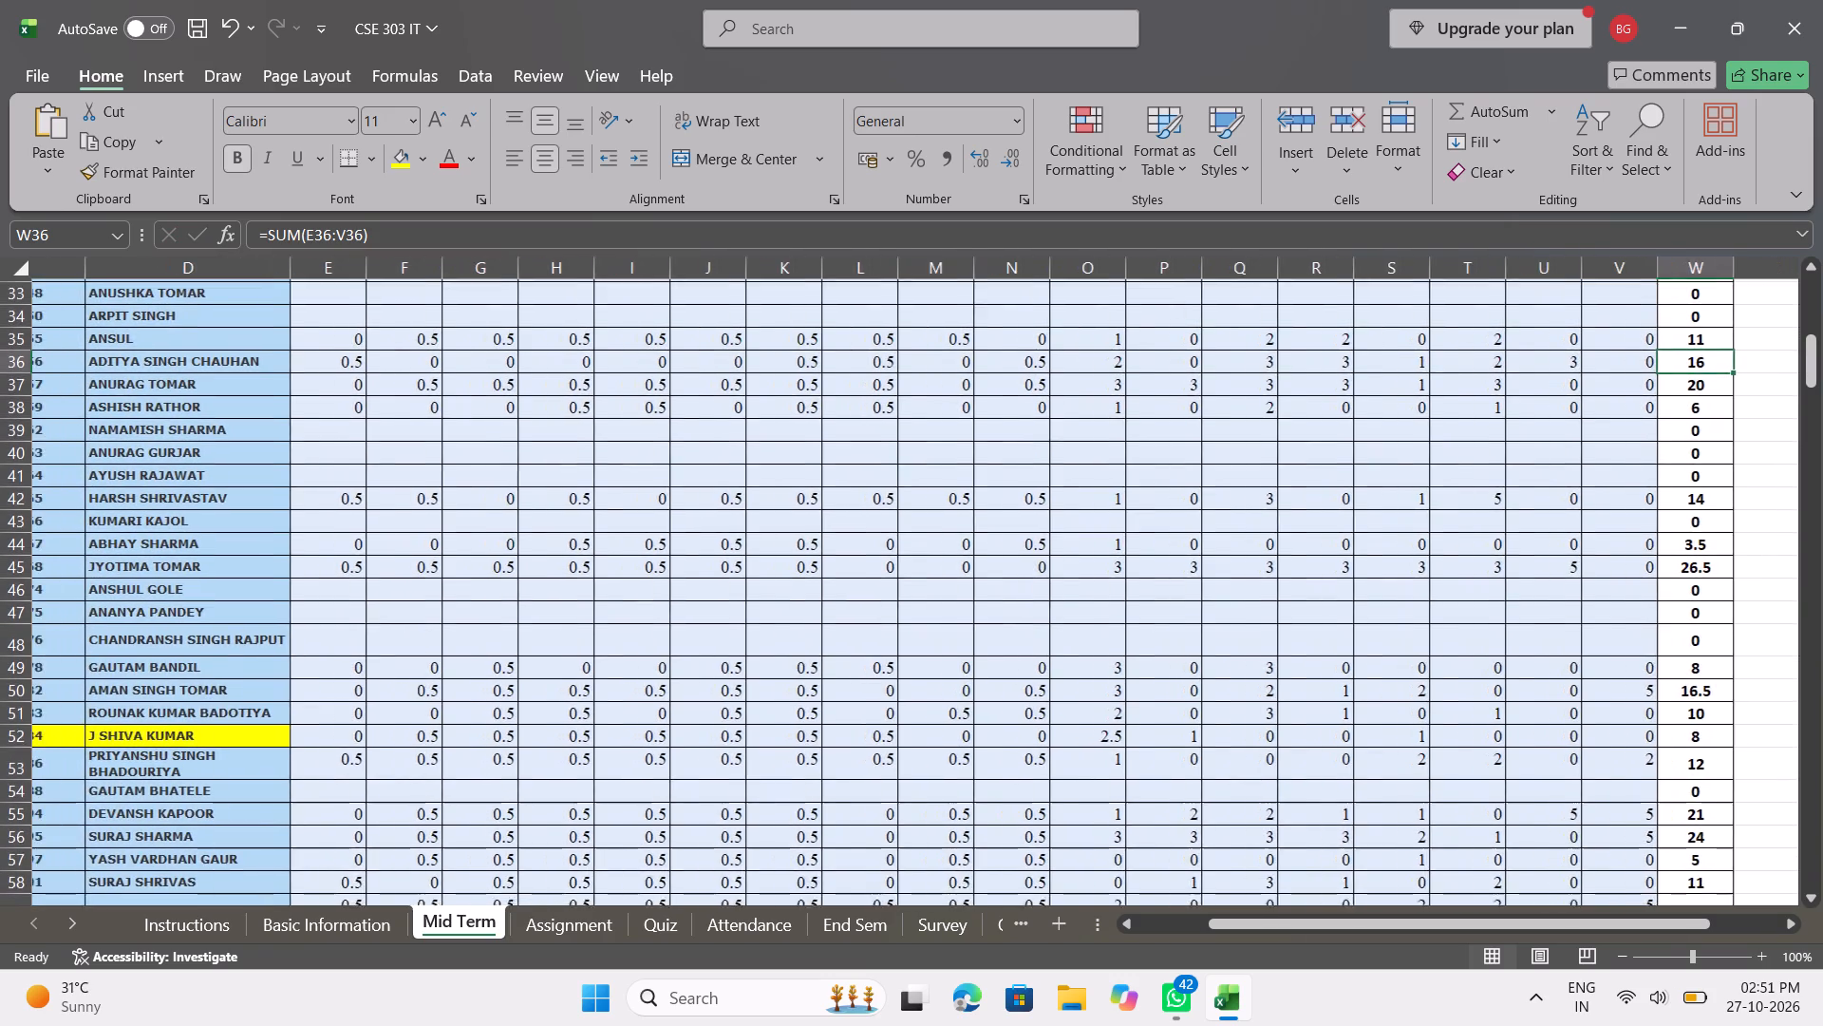
scroll(304, 596, "down", 1)
scroll(226, 693, "down", 1)
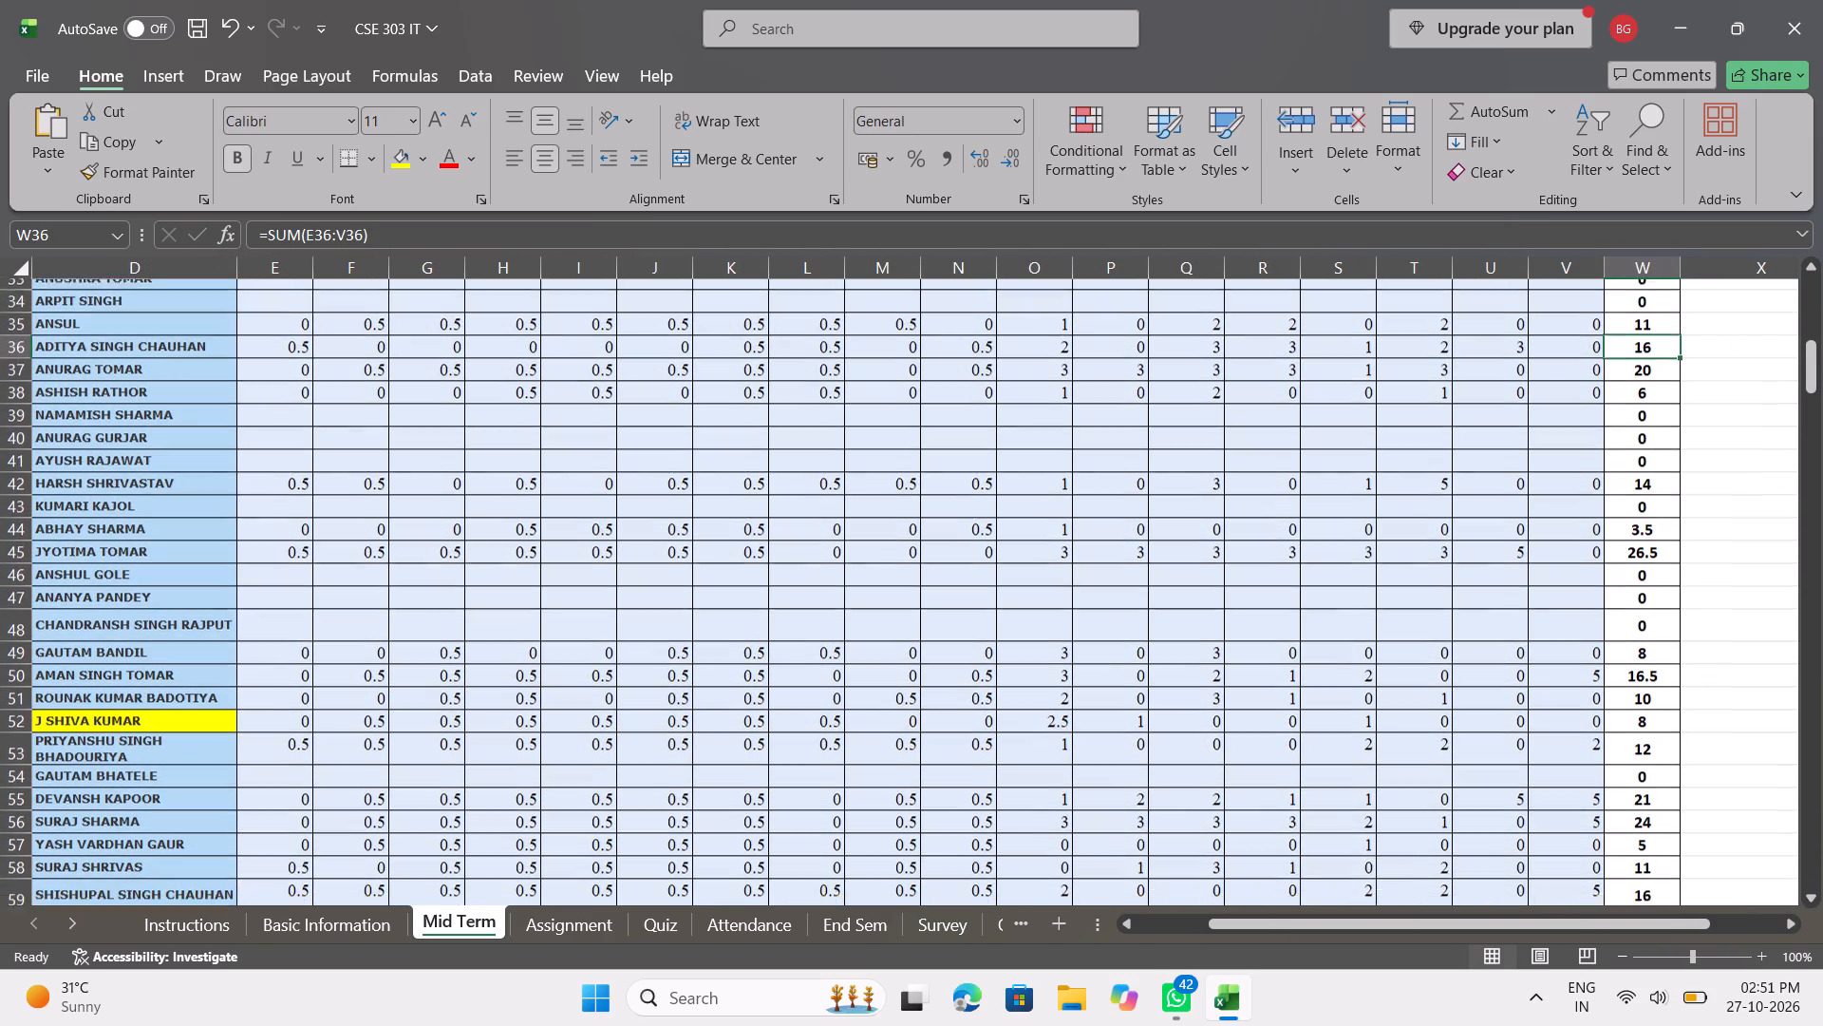
scroll(226, 693, "down", 1)
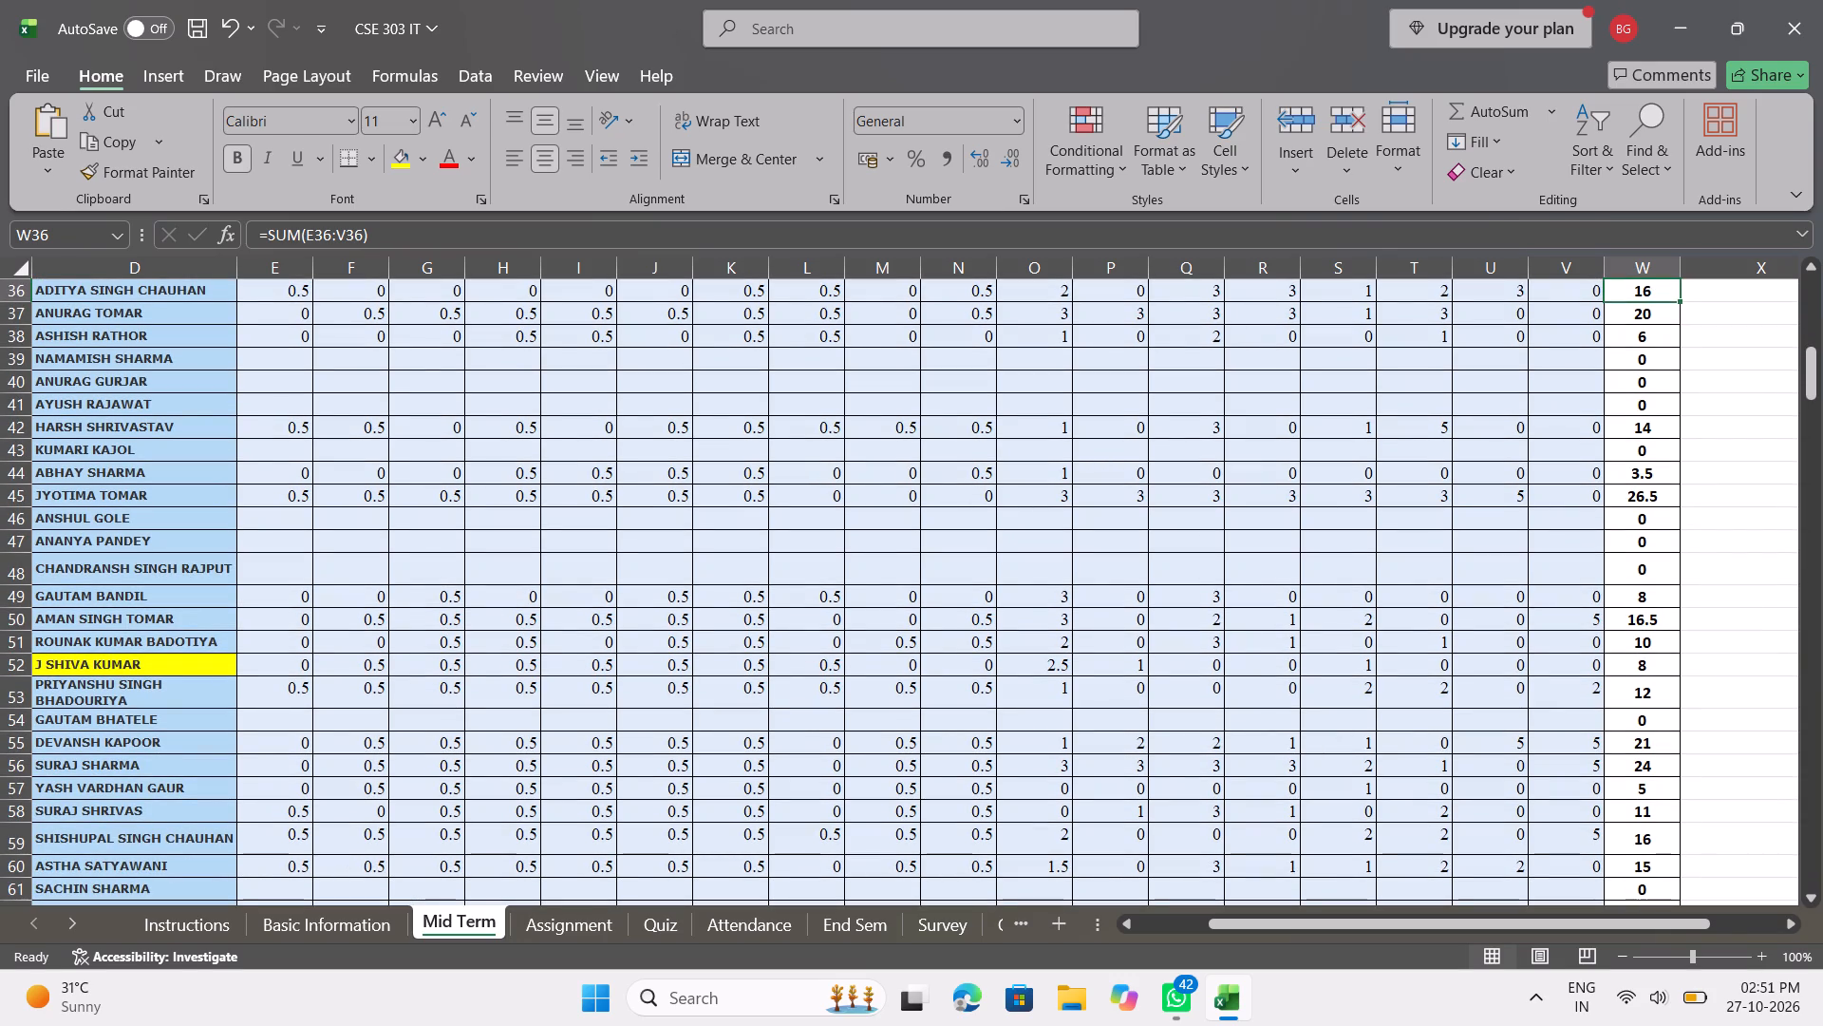
left_click(261, 726)
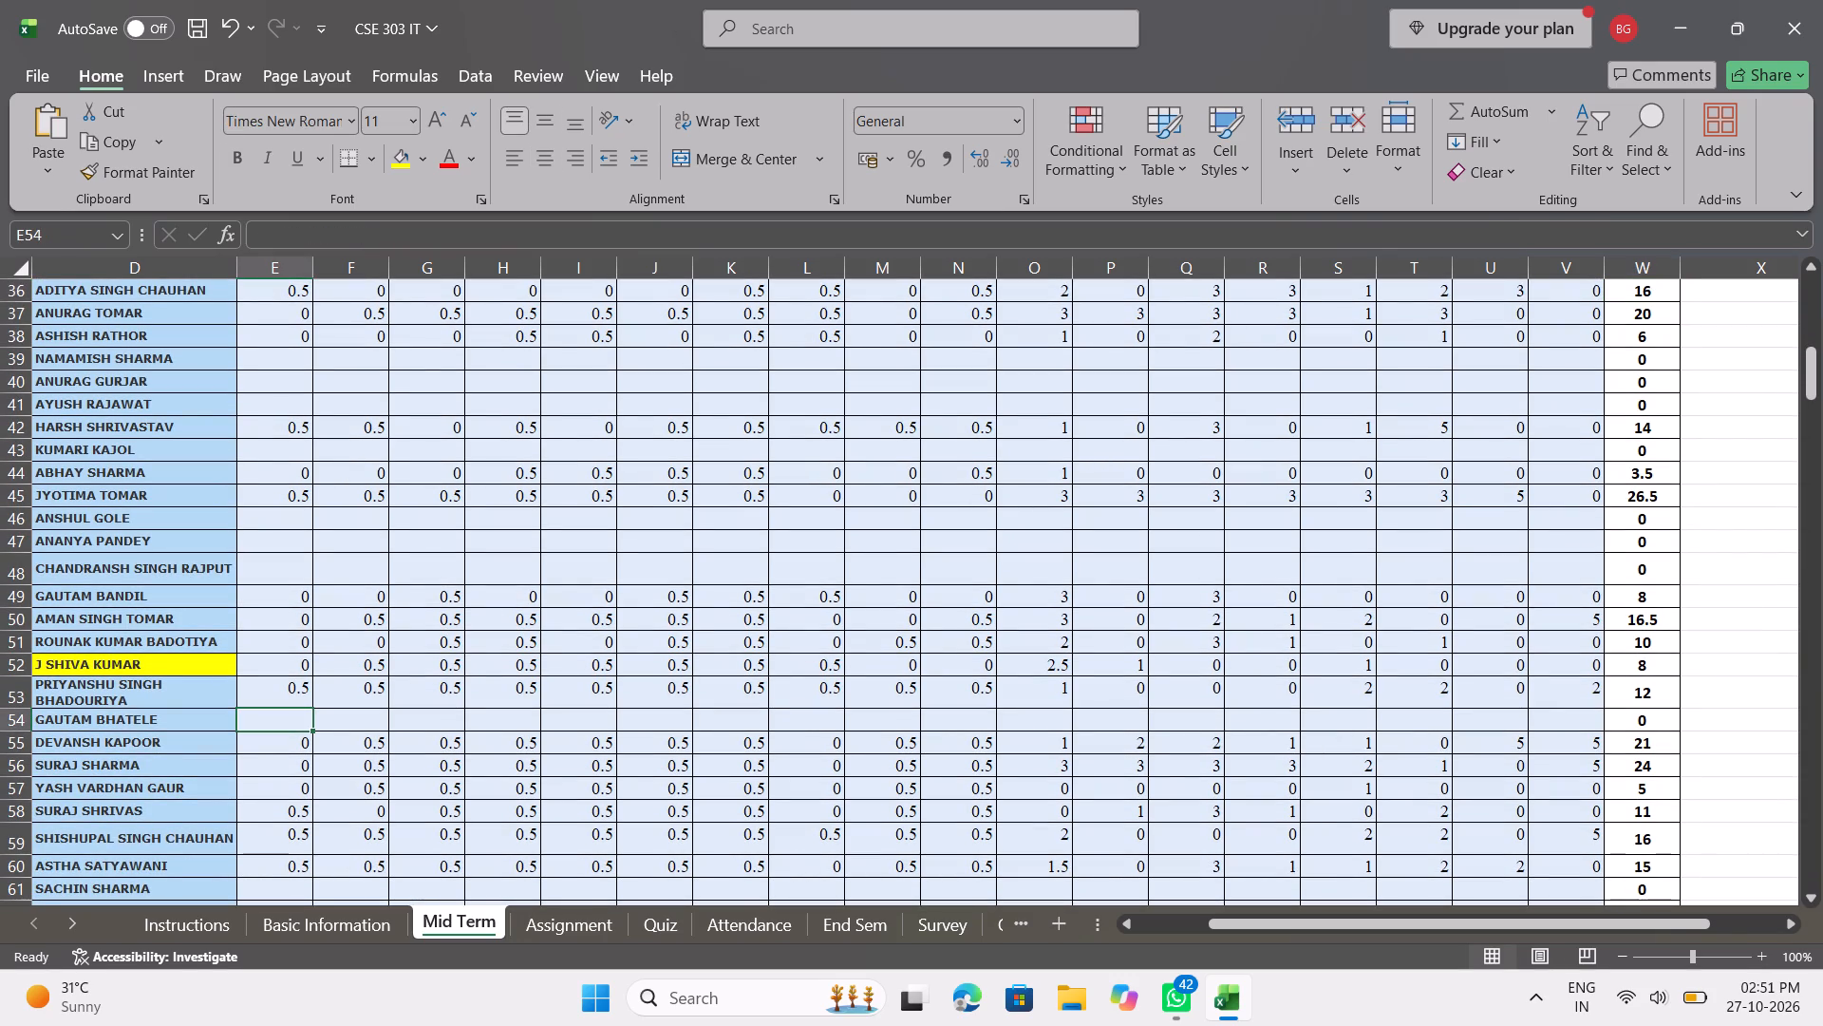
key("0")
key("Right")
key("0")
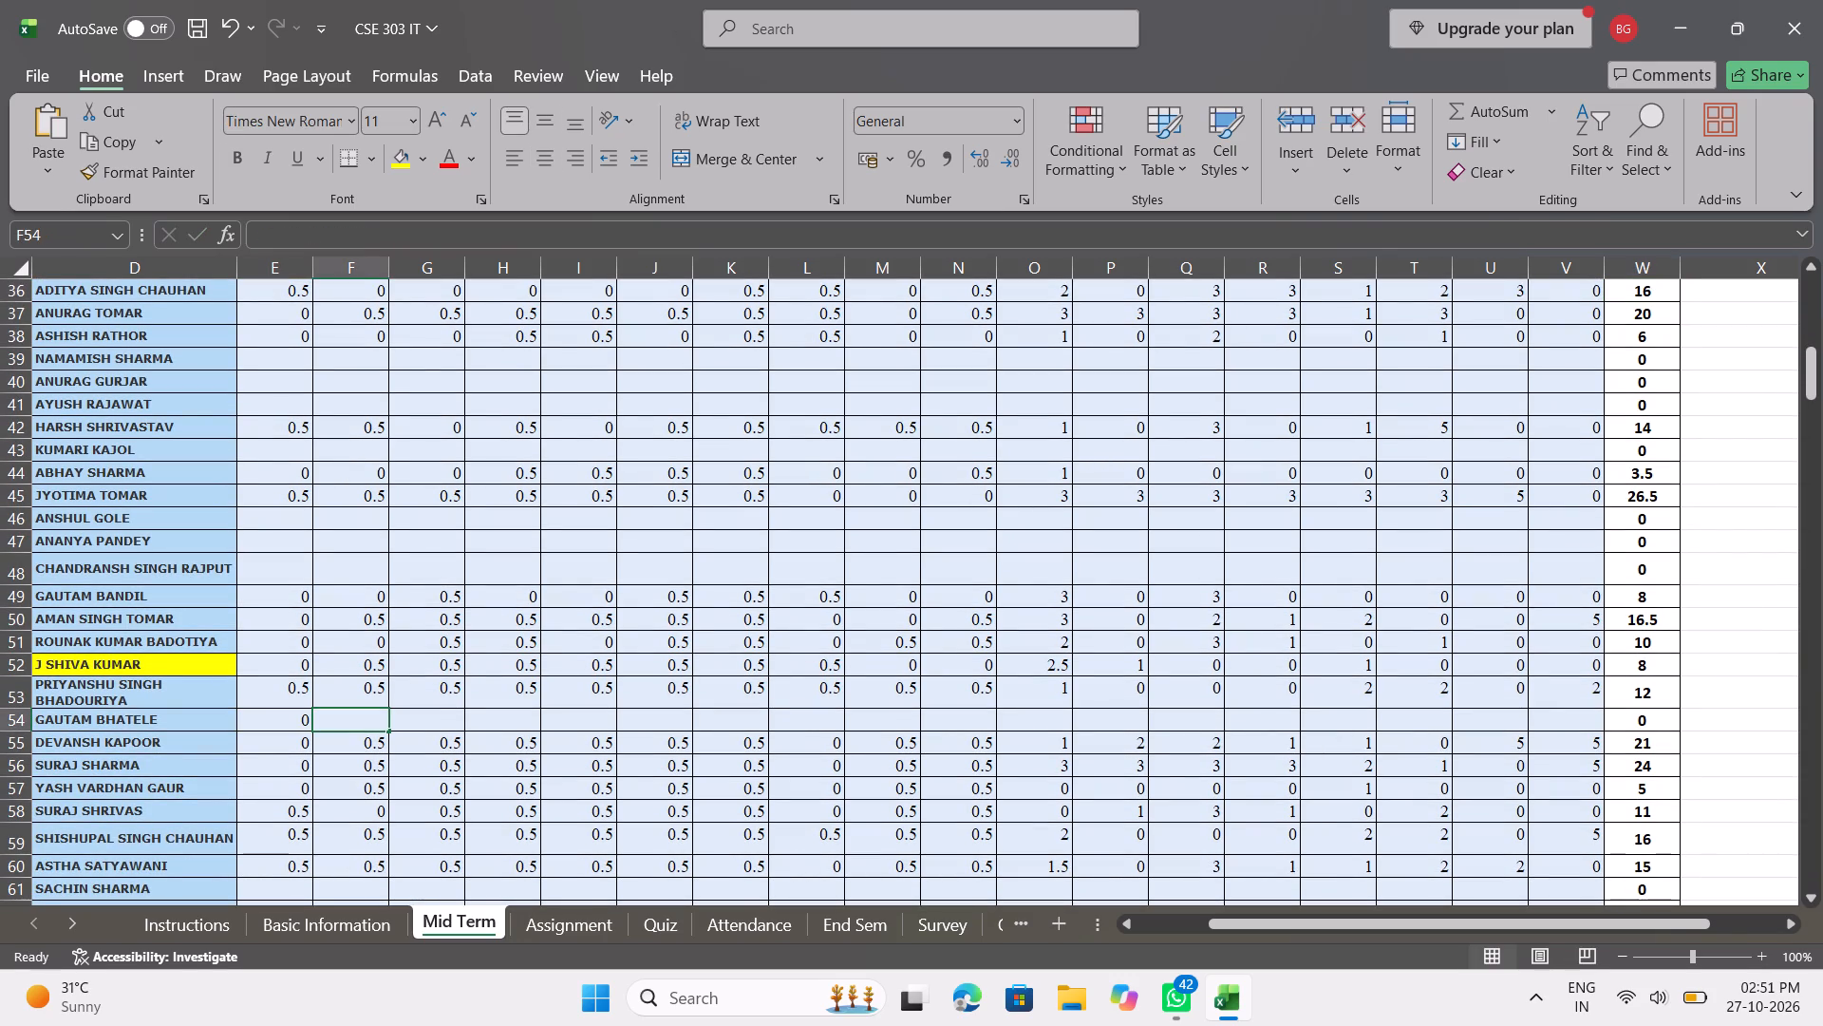
key("Right")
key("BackSpace")
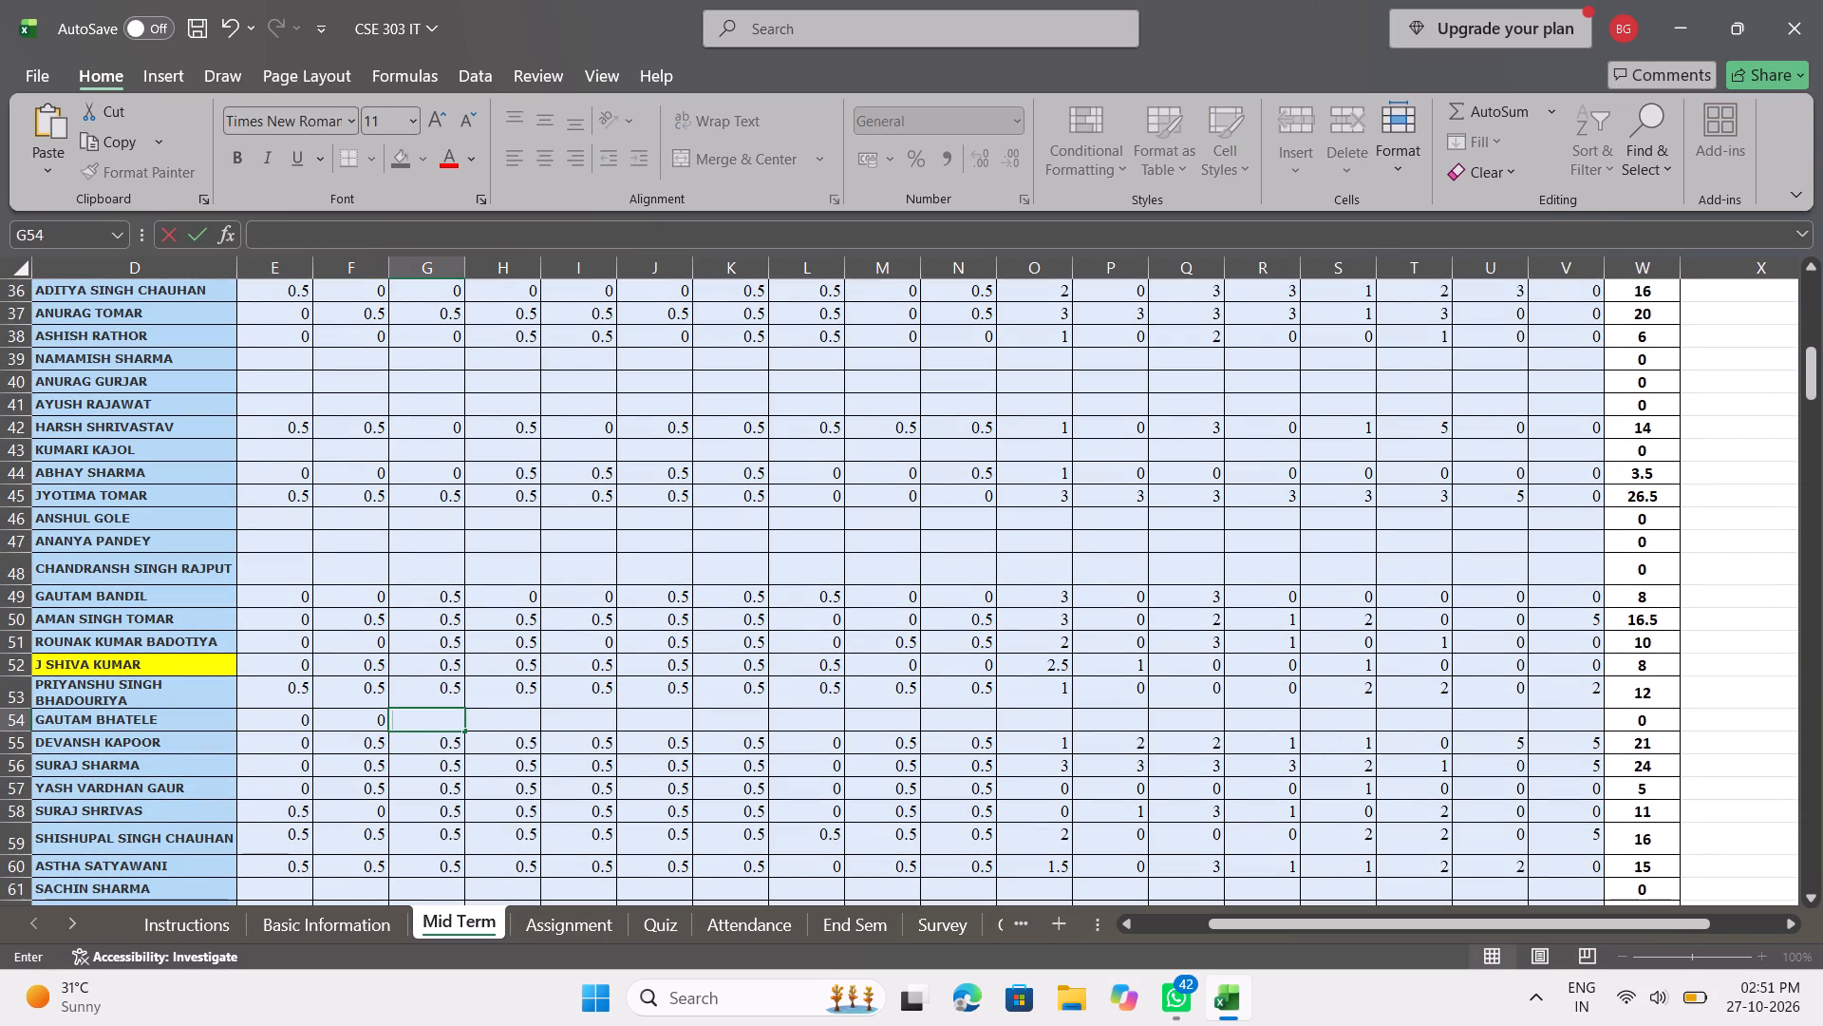
left_click(354, 729)
key("BackSpace")
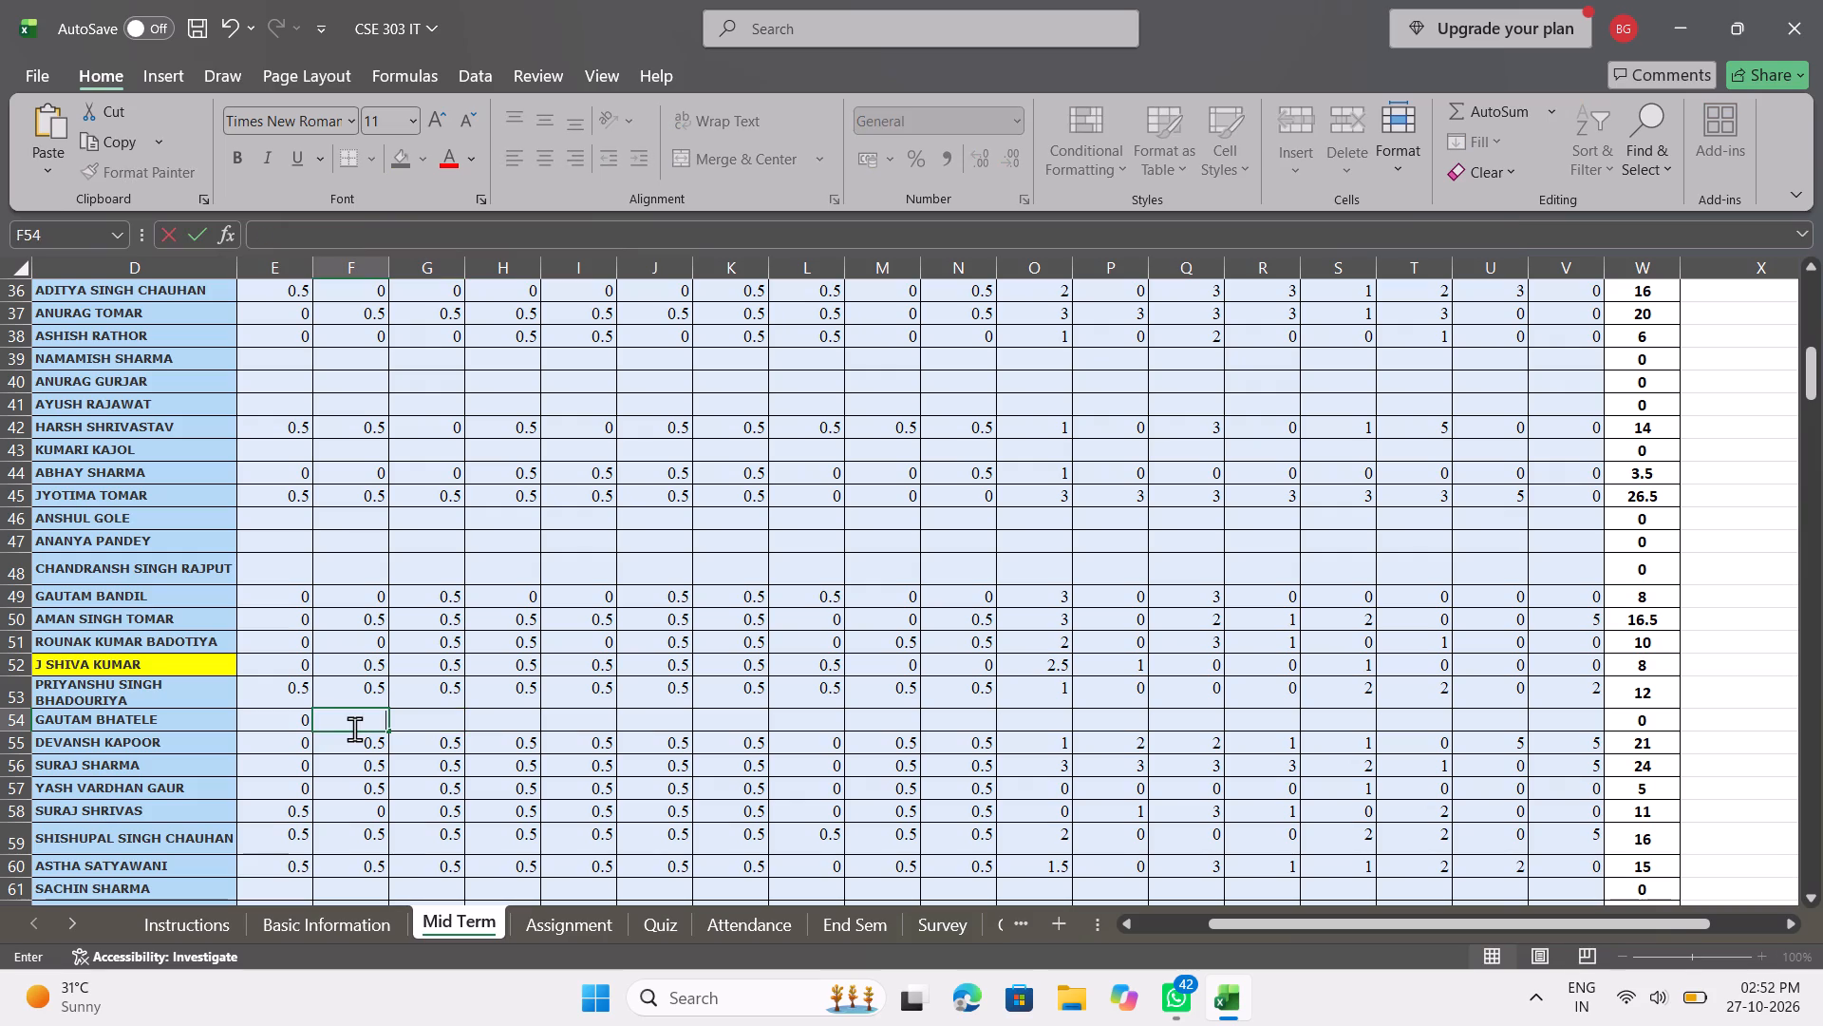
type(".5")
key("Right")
Enter 0.5 for each of the row 54 student's Q3 to Q7 marks in G54 through K54.
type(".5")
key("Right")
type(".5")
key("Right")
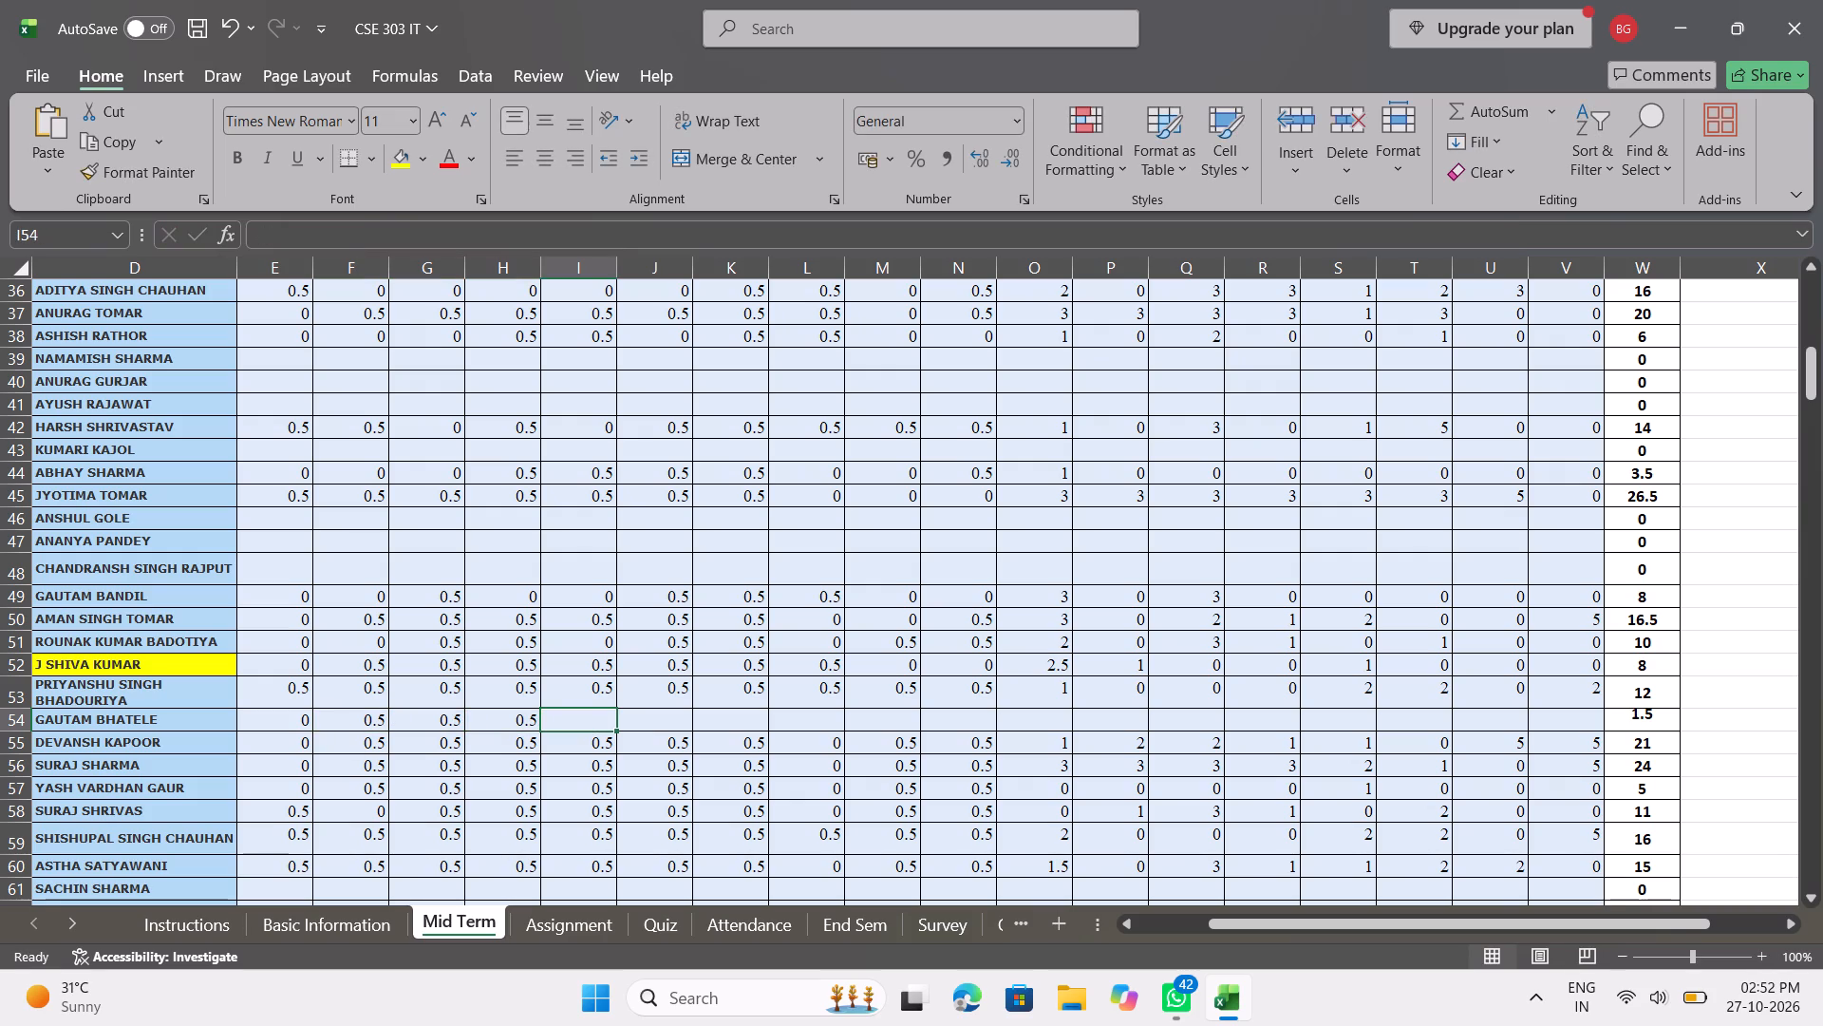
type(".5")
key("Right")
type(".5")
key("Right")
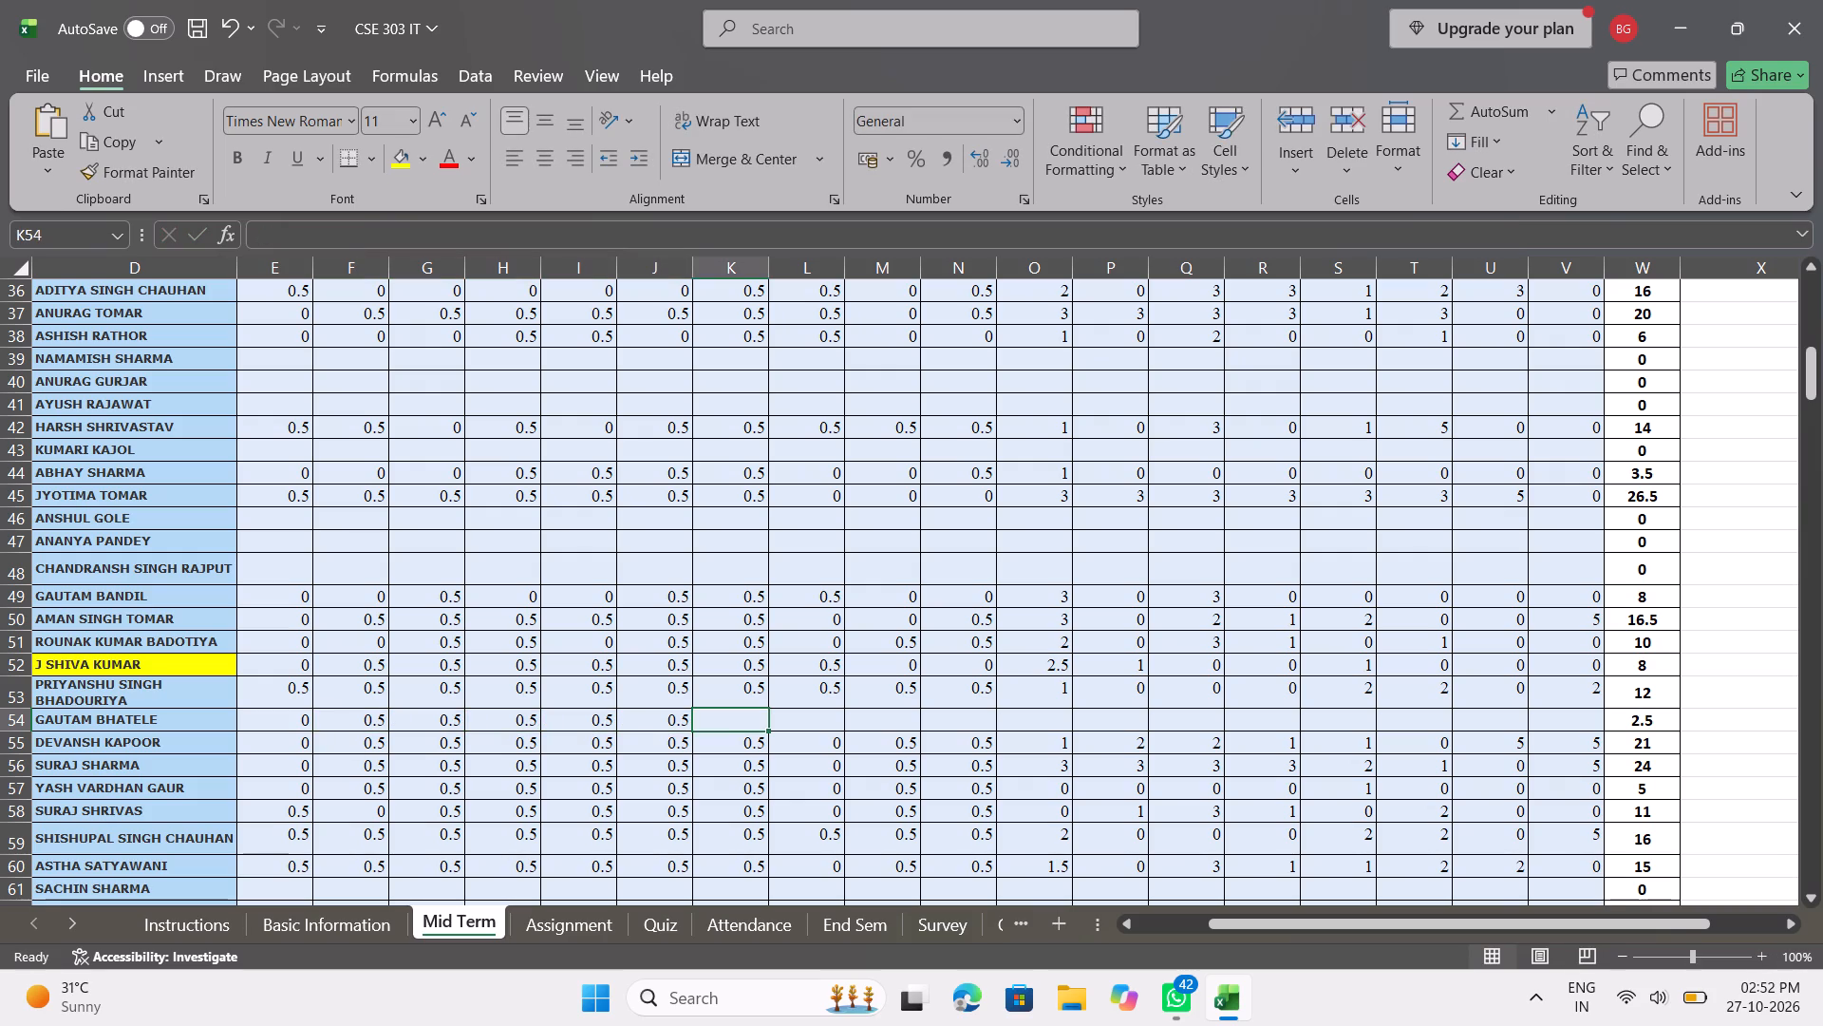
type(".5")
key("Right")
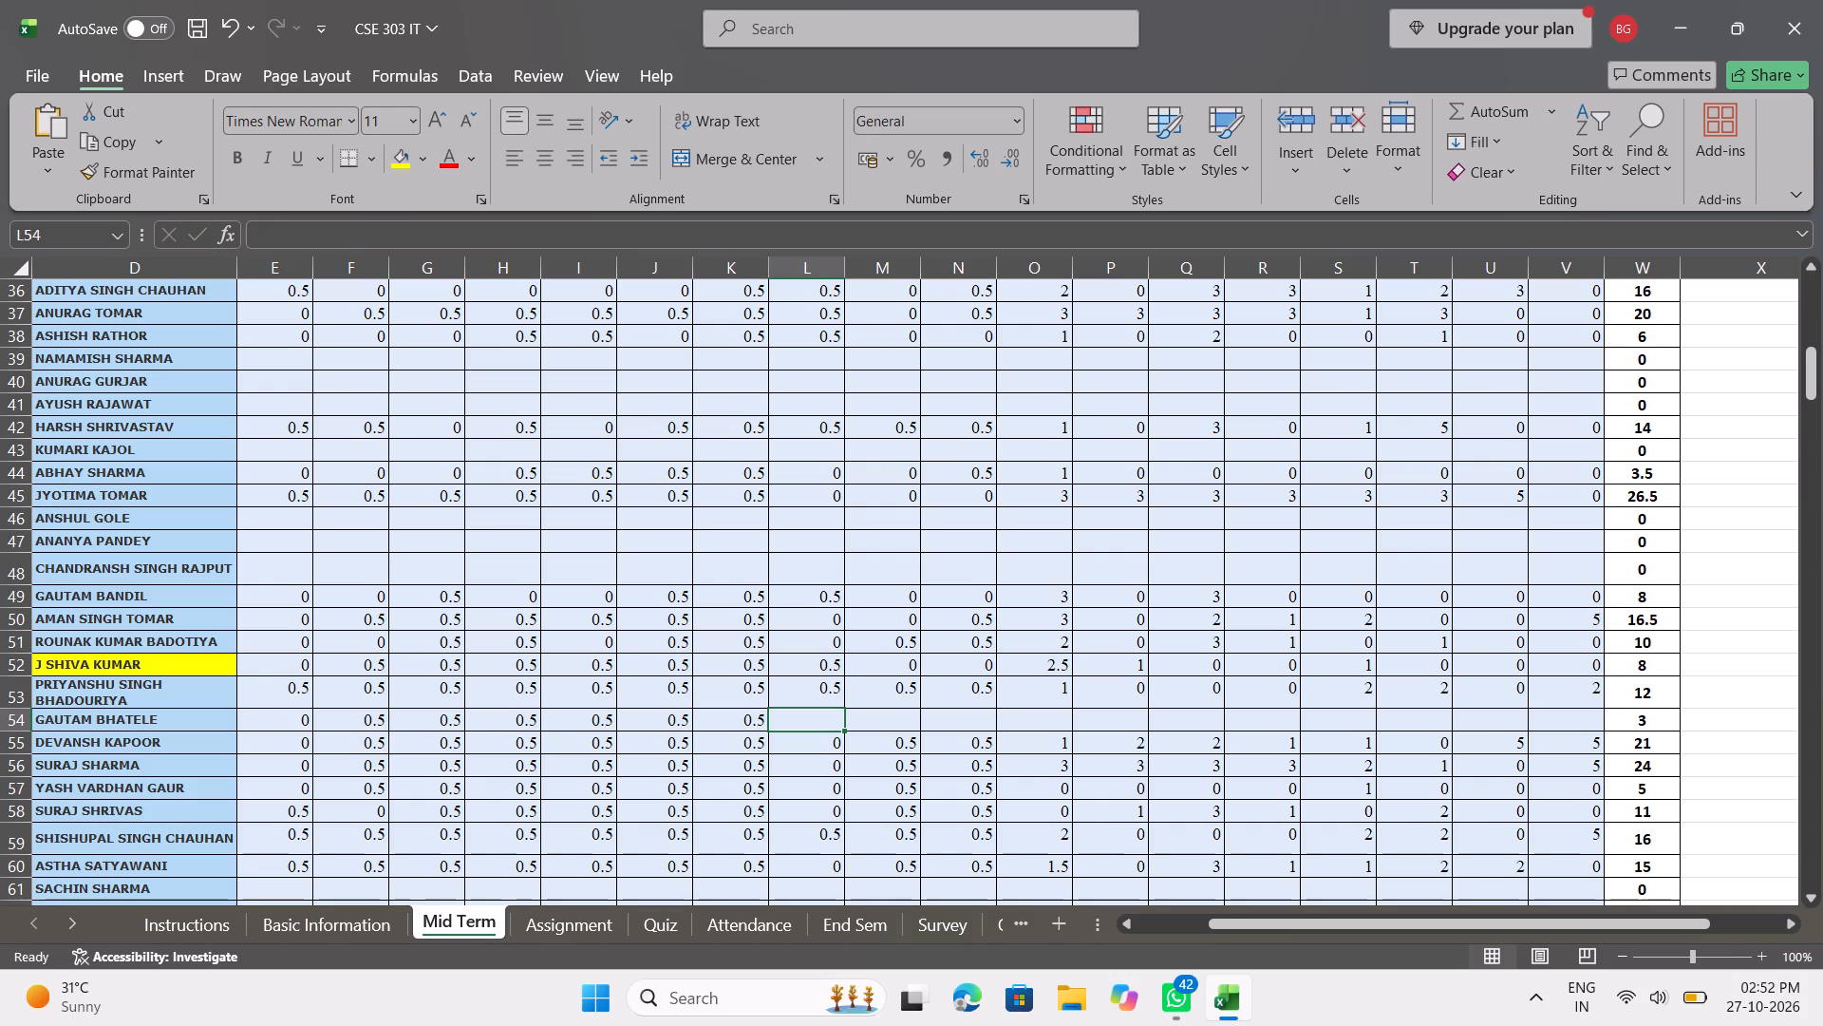
Enter the row 54 student's Q8 to Q10 marks in L54, M54 and N54 as 0, 0.5 and 0.
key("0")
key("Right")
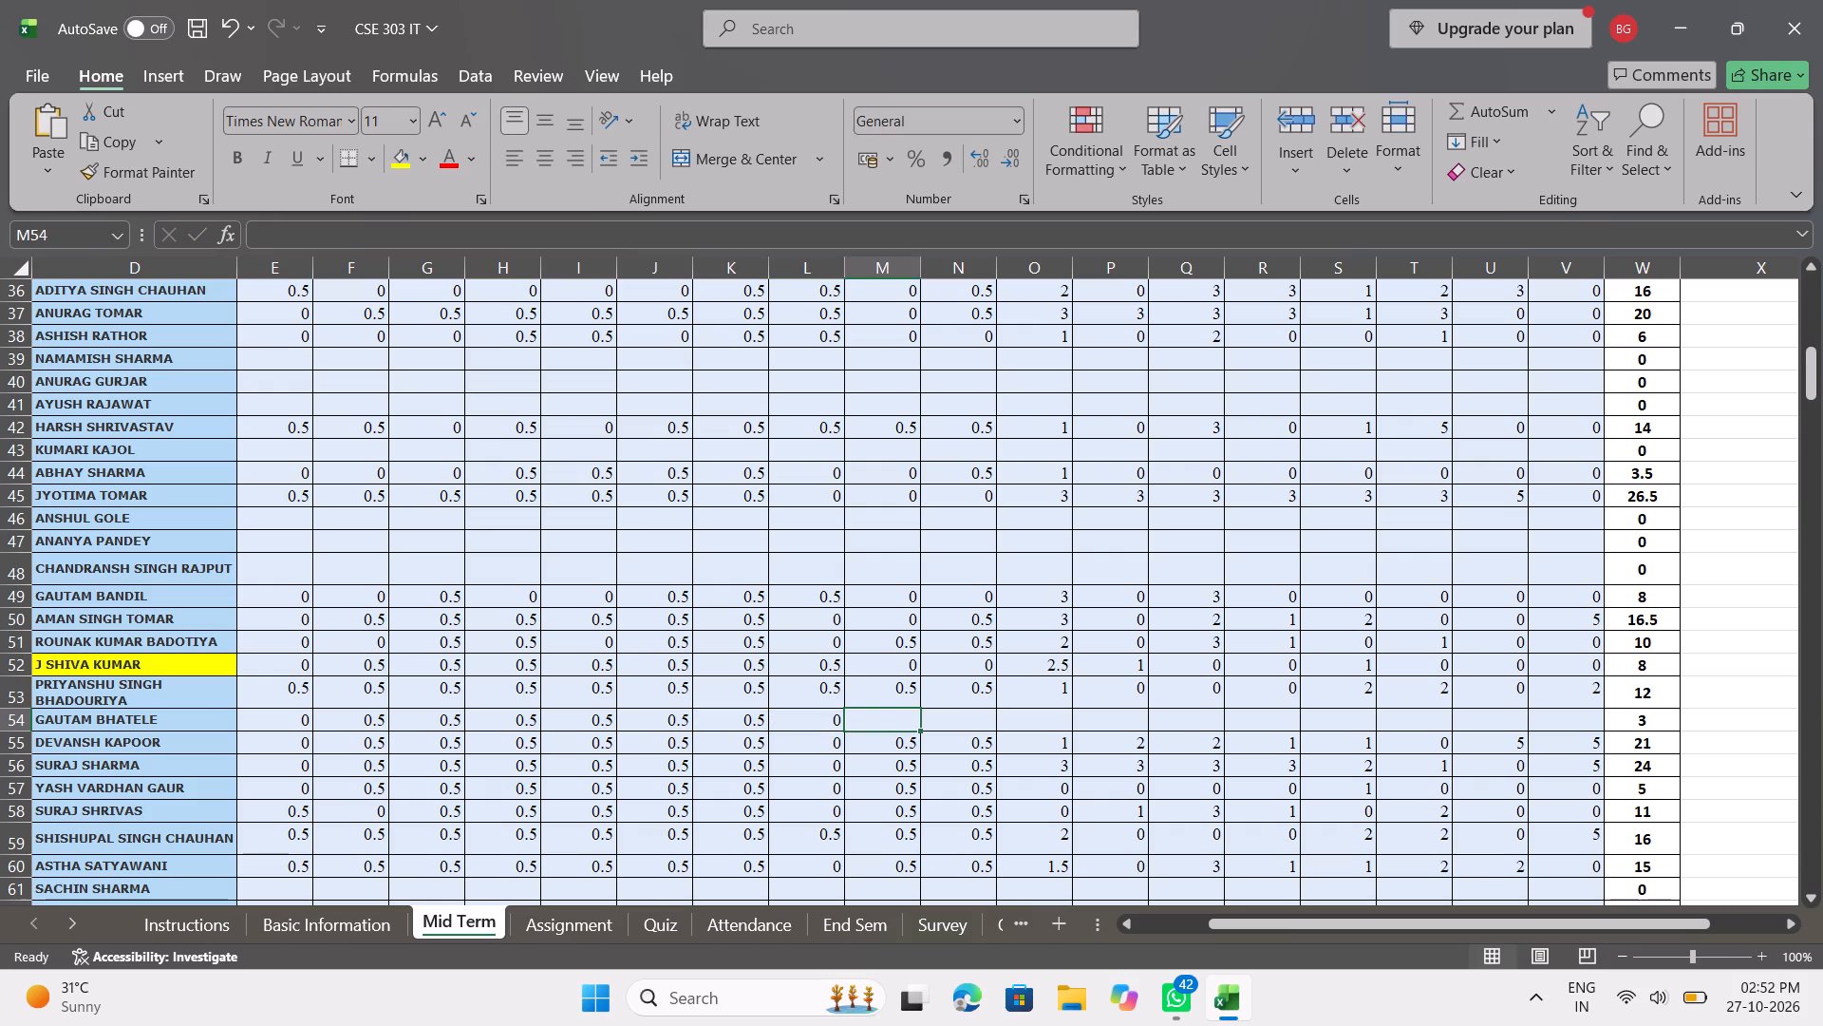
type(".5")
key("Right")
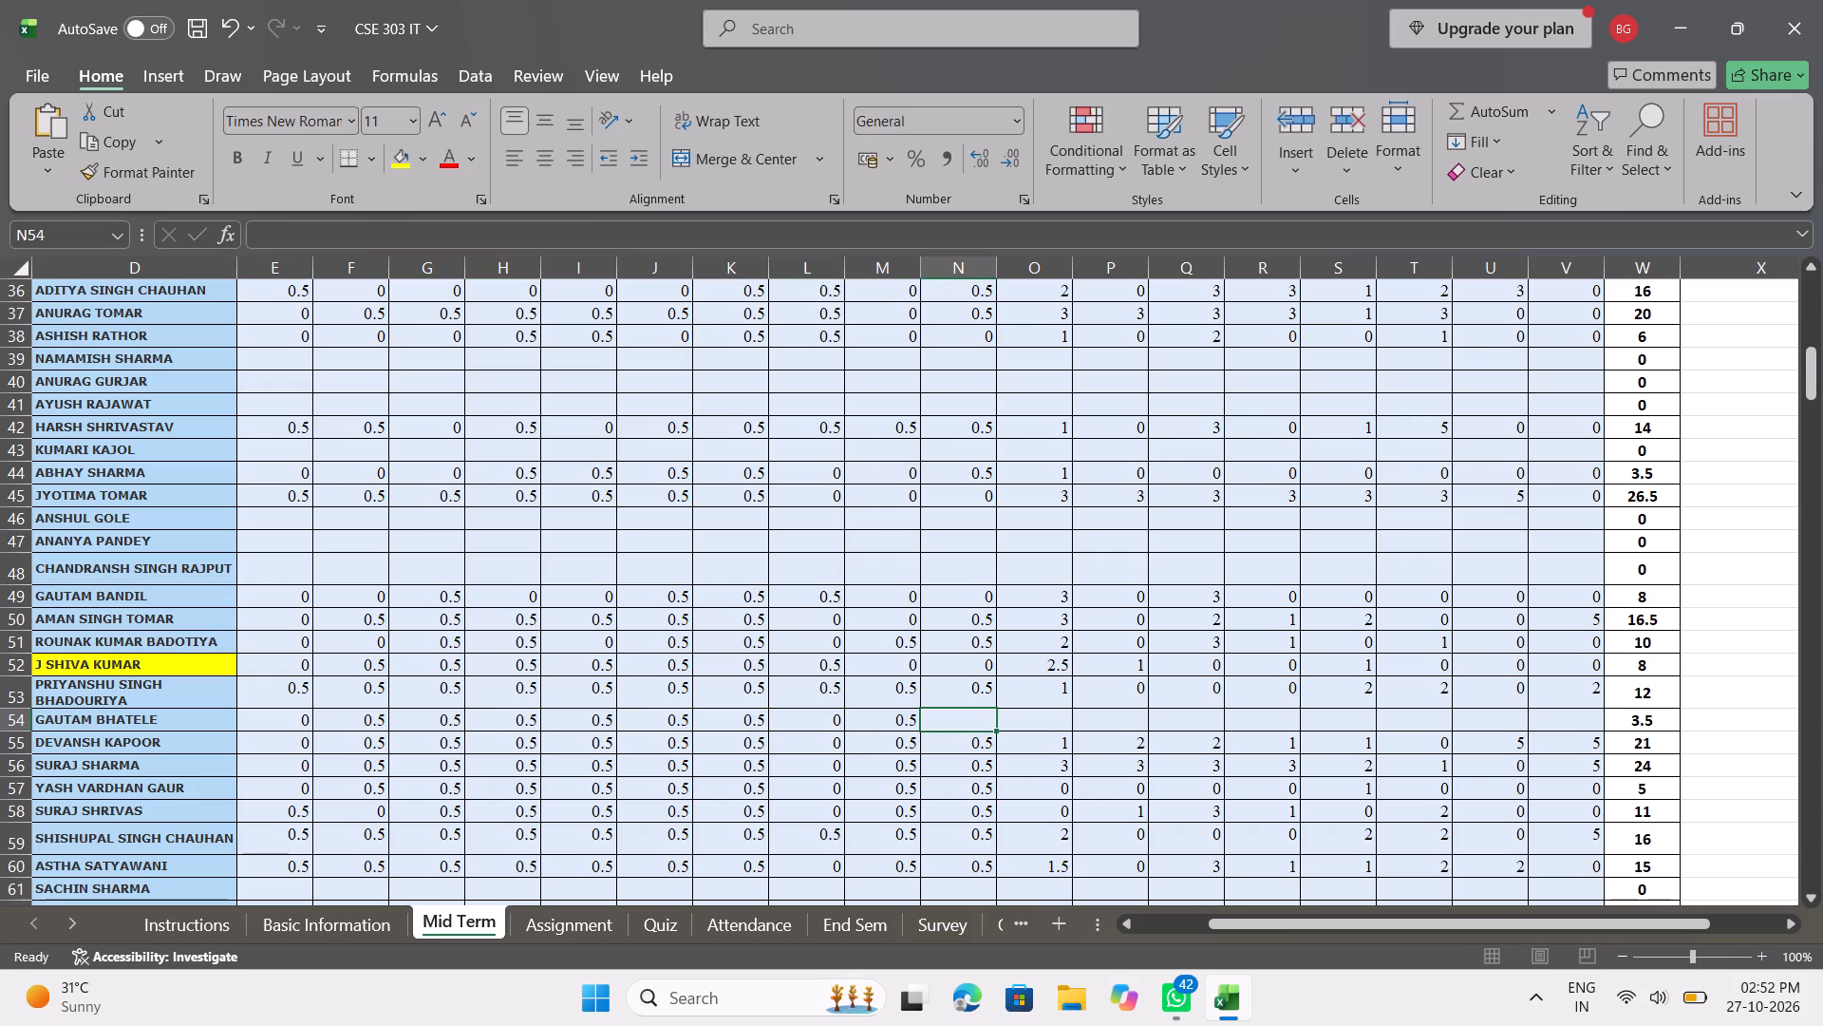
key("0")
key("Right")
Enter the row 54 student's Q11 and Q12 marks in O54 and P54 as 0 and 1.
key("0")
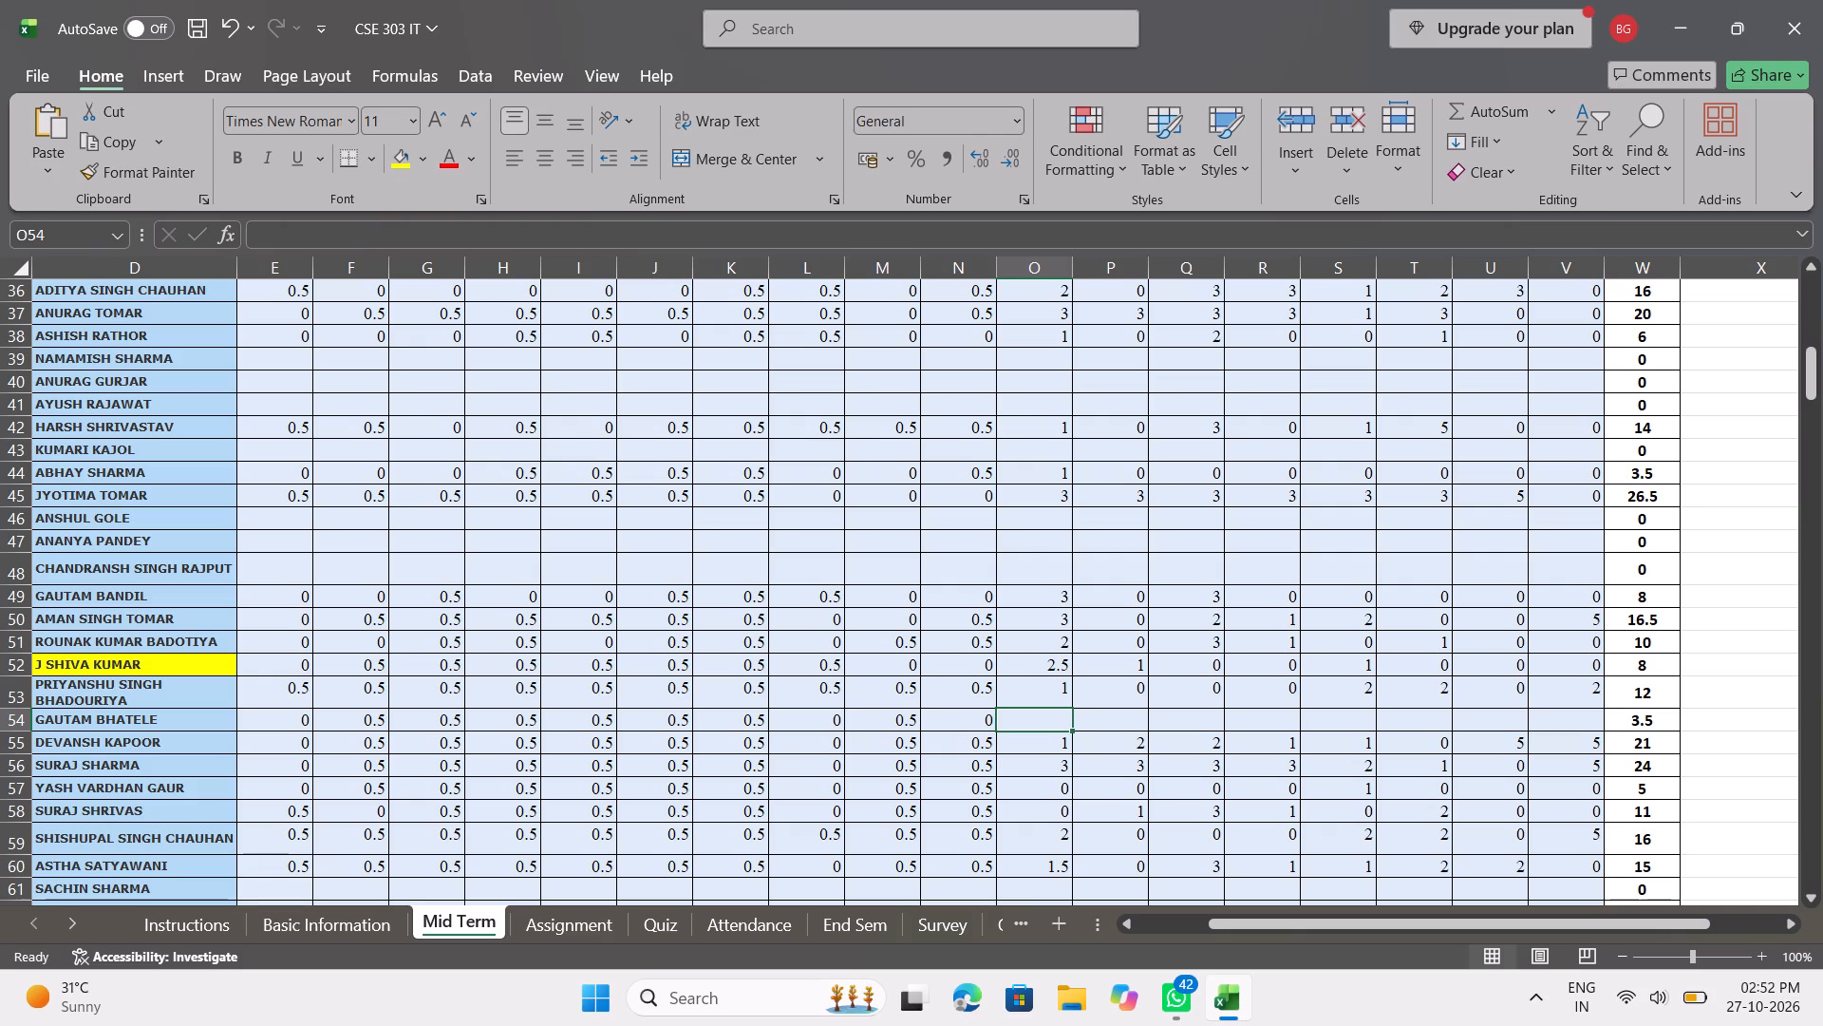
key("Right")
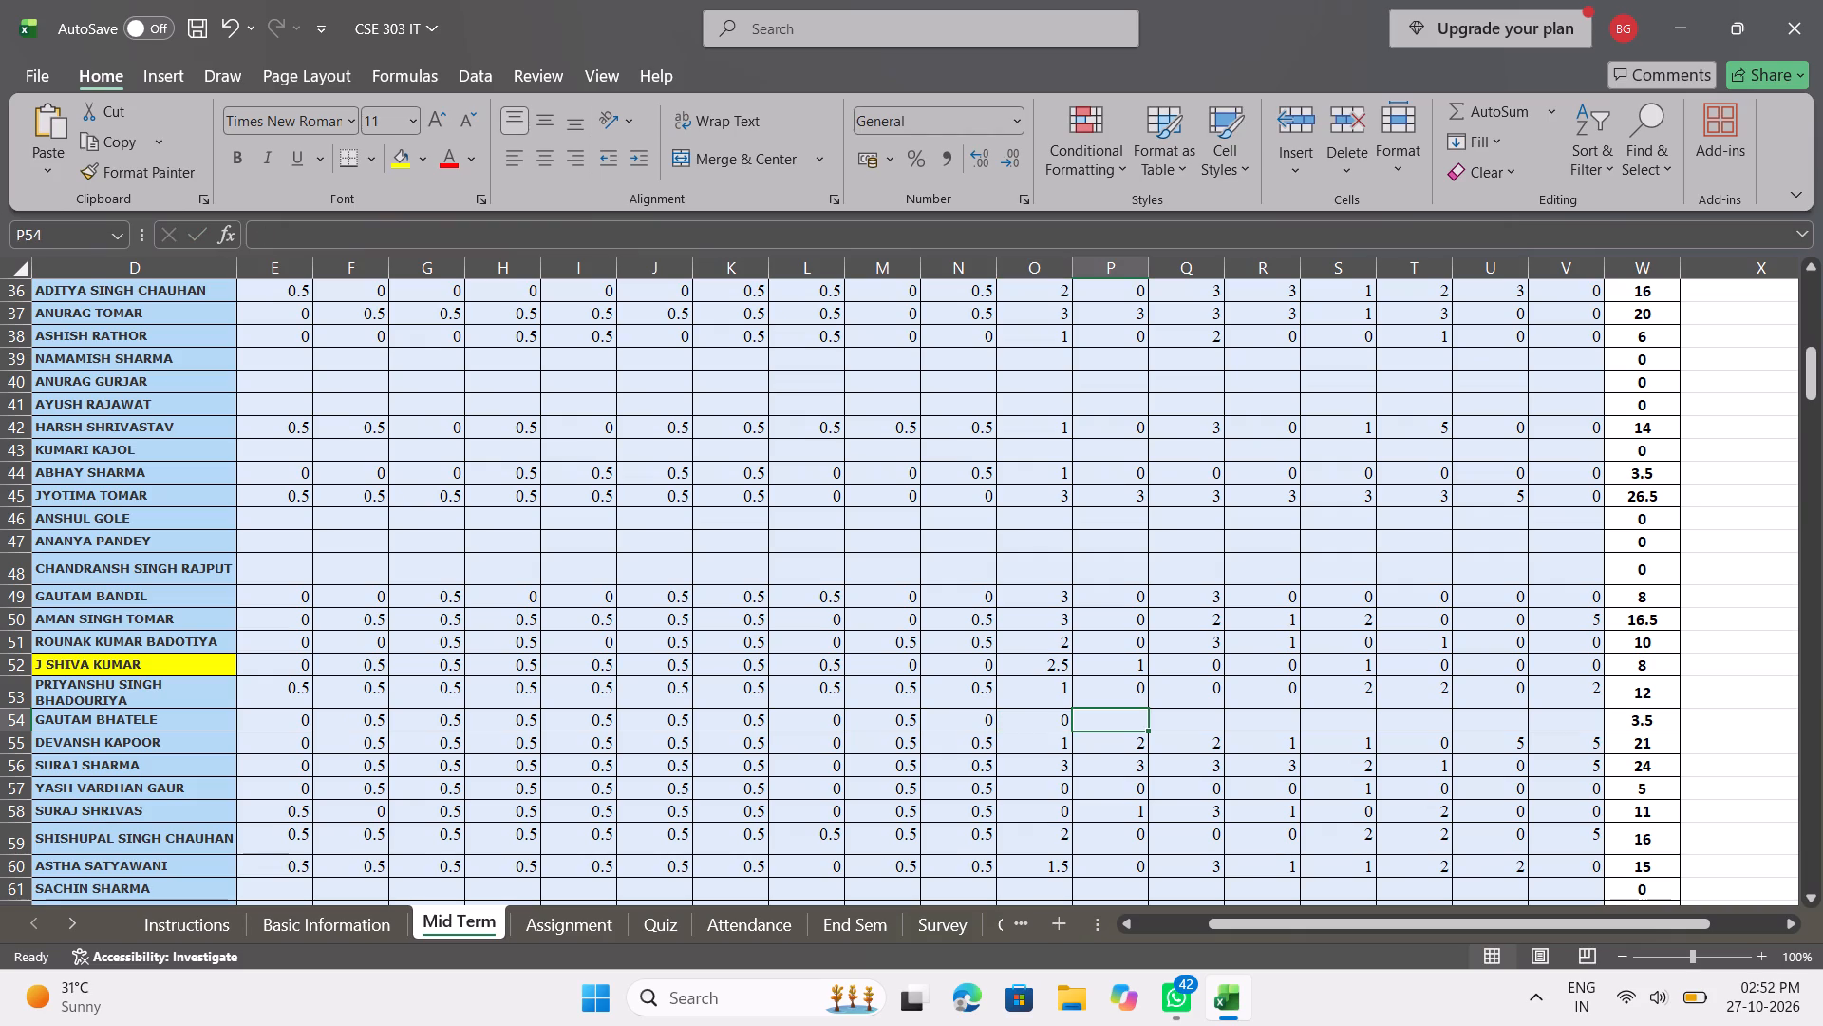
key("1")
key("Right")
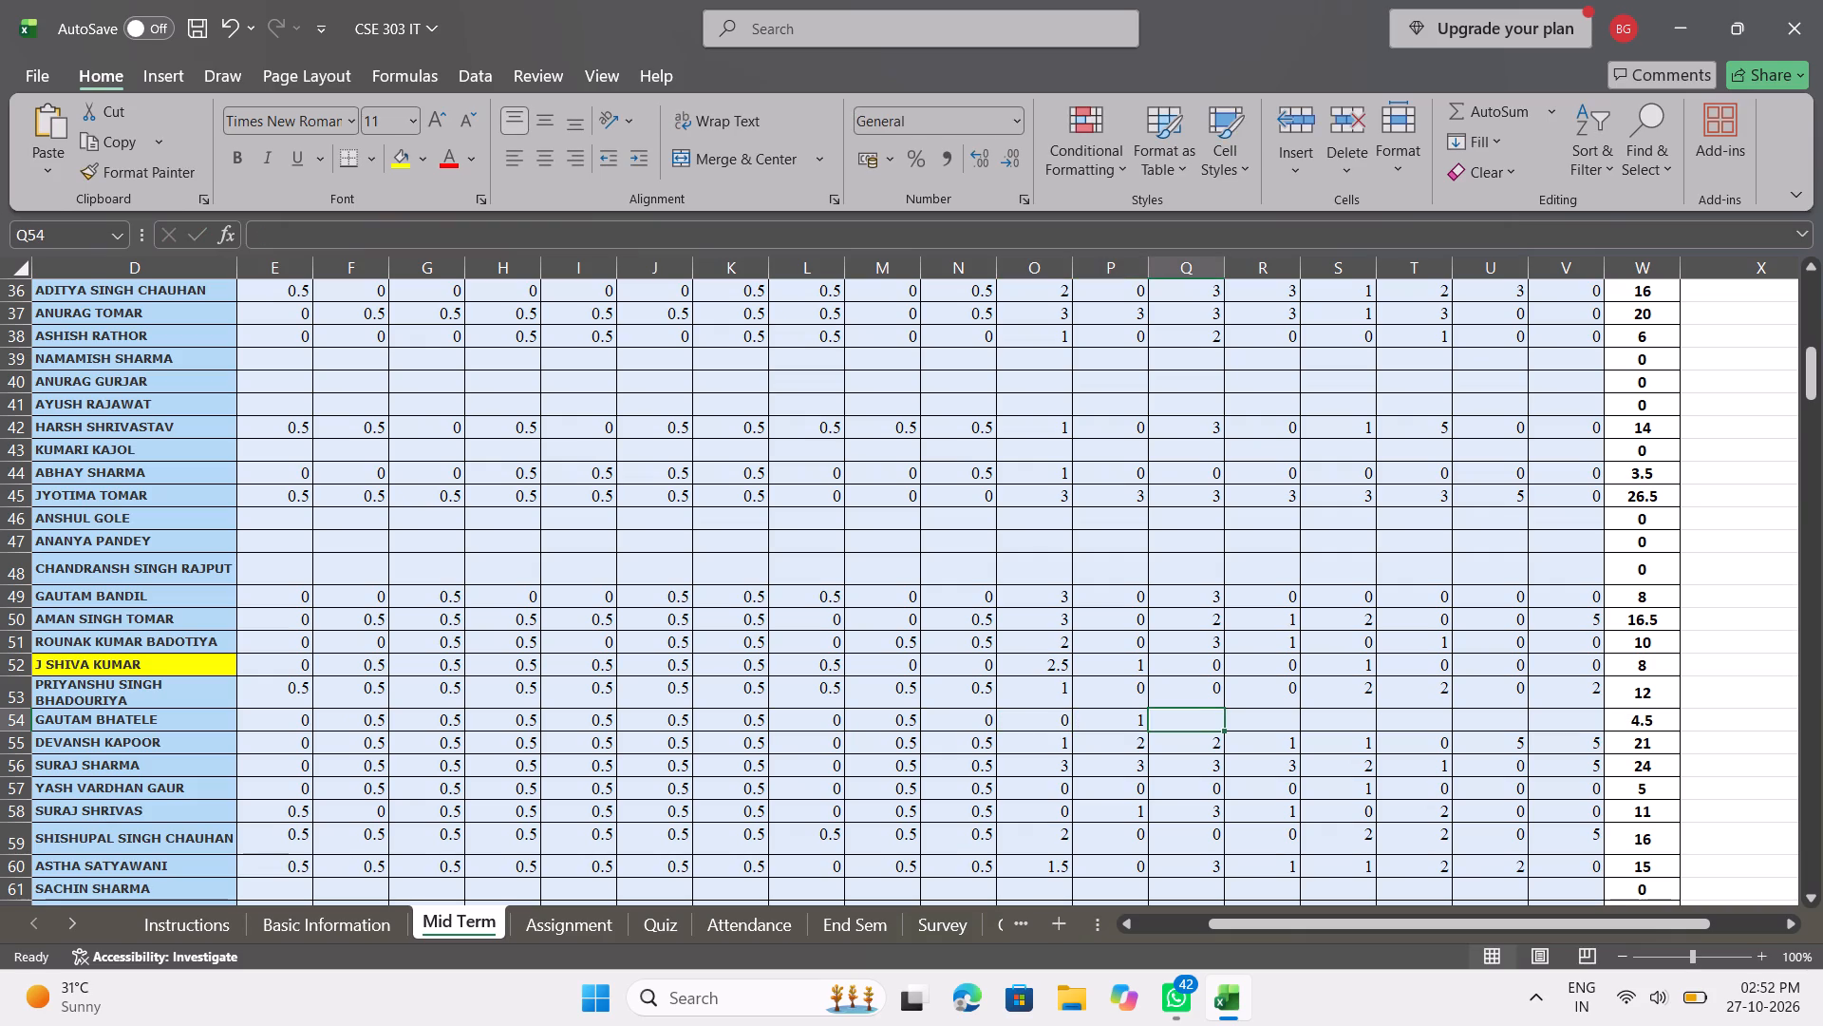
Correct the row 54 student's Q11 and Q12 marks in O54 and P54 to 1 and 0.
left_click(1026, 726)
key("BackSpace")
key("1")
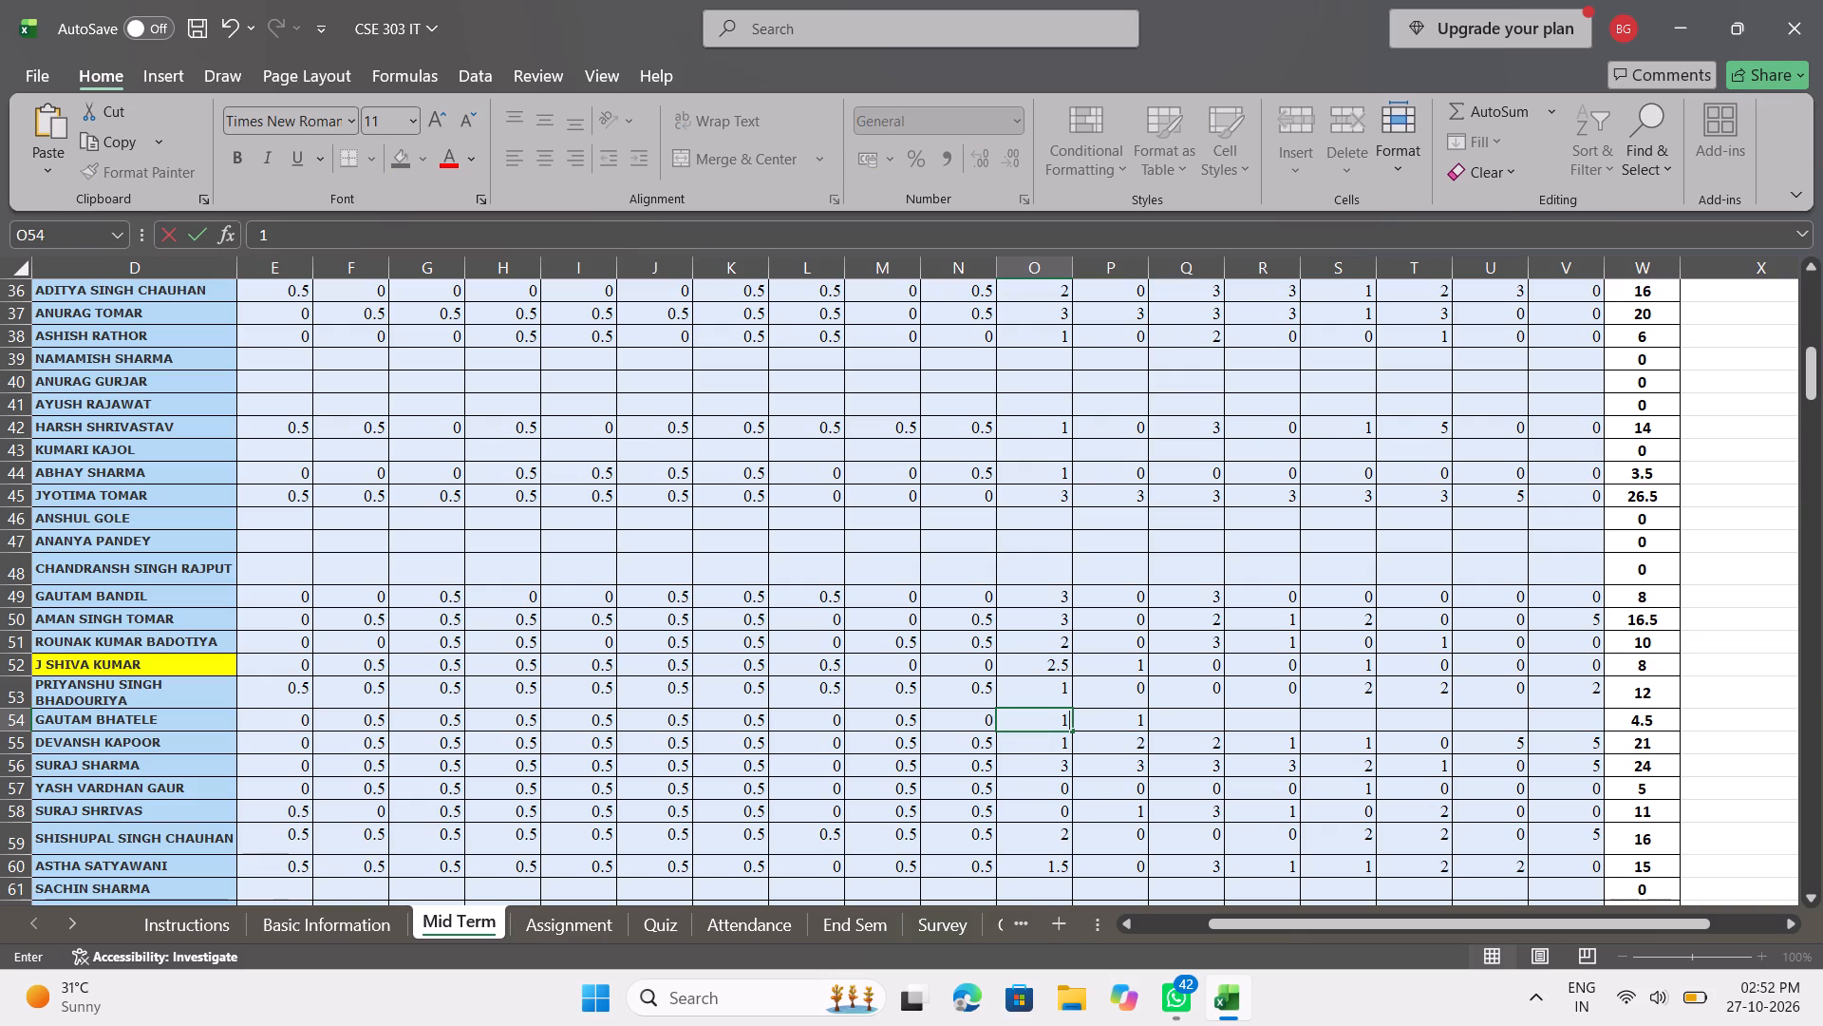
left_click(1137, 714)
key("BackSpace")
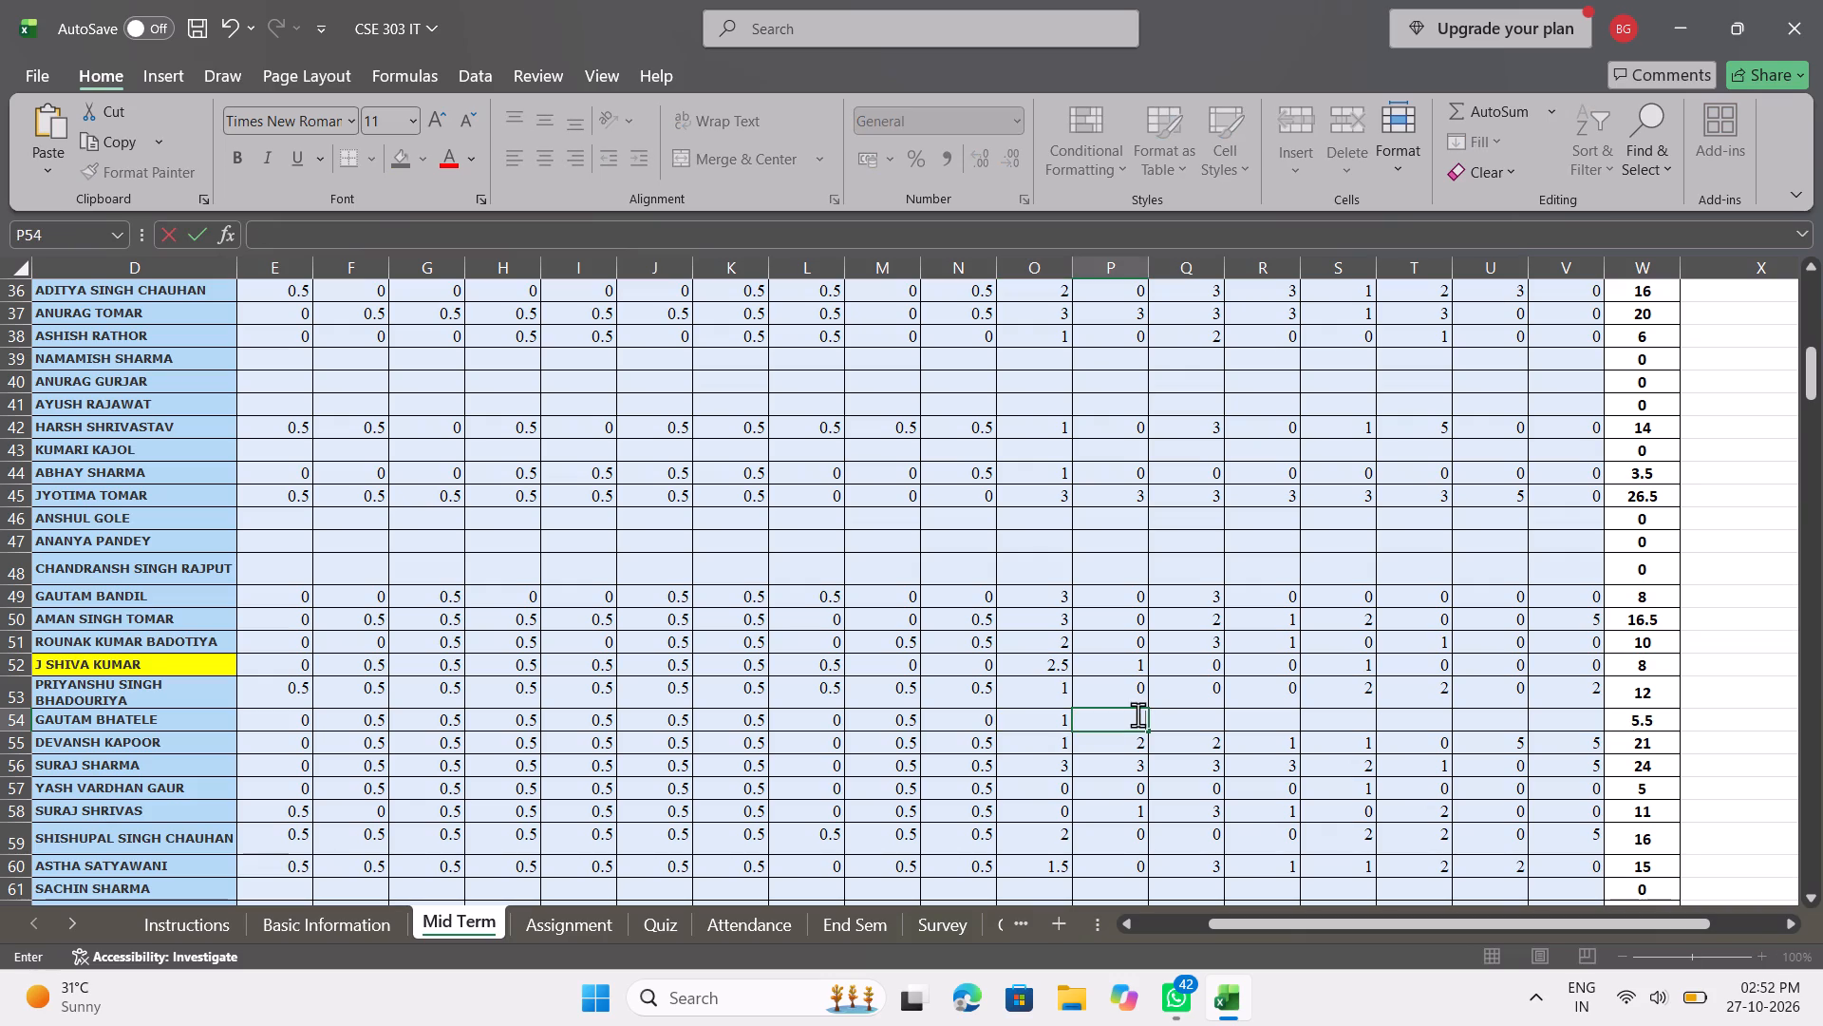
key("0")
key("Right")
Enter the row 54 student's Q13 to Q18 marks in Q54 through V54 as 2, 1, 2, 1, 0 and 0.
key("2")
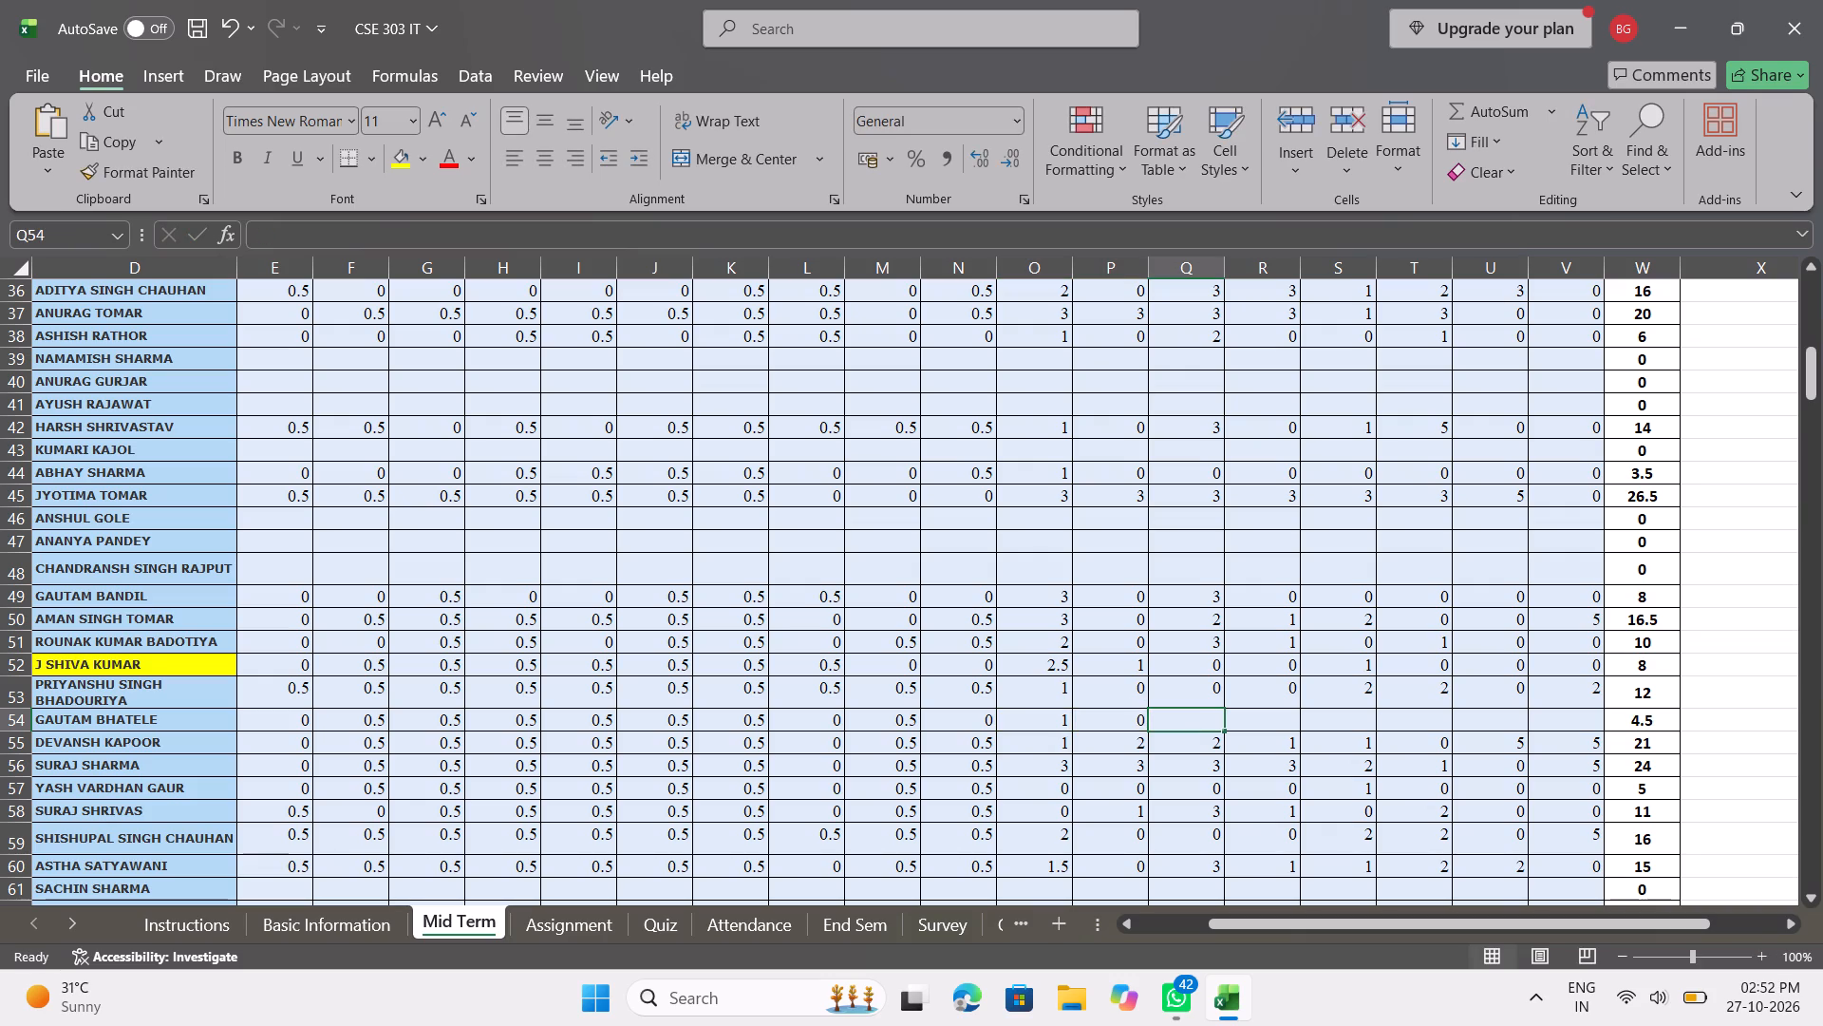
key("Right")
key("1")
key("Right")
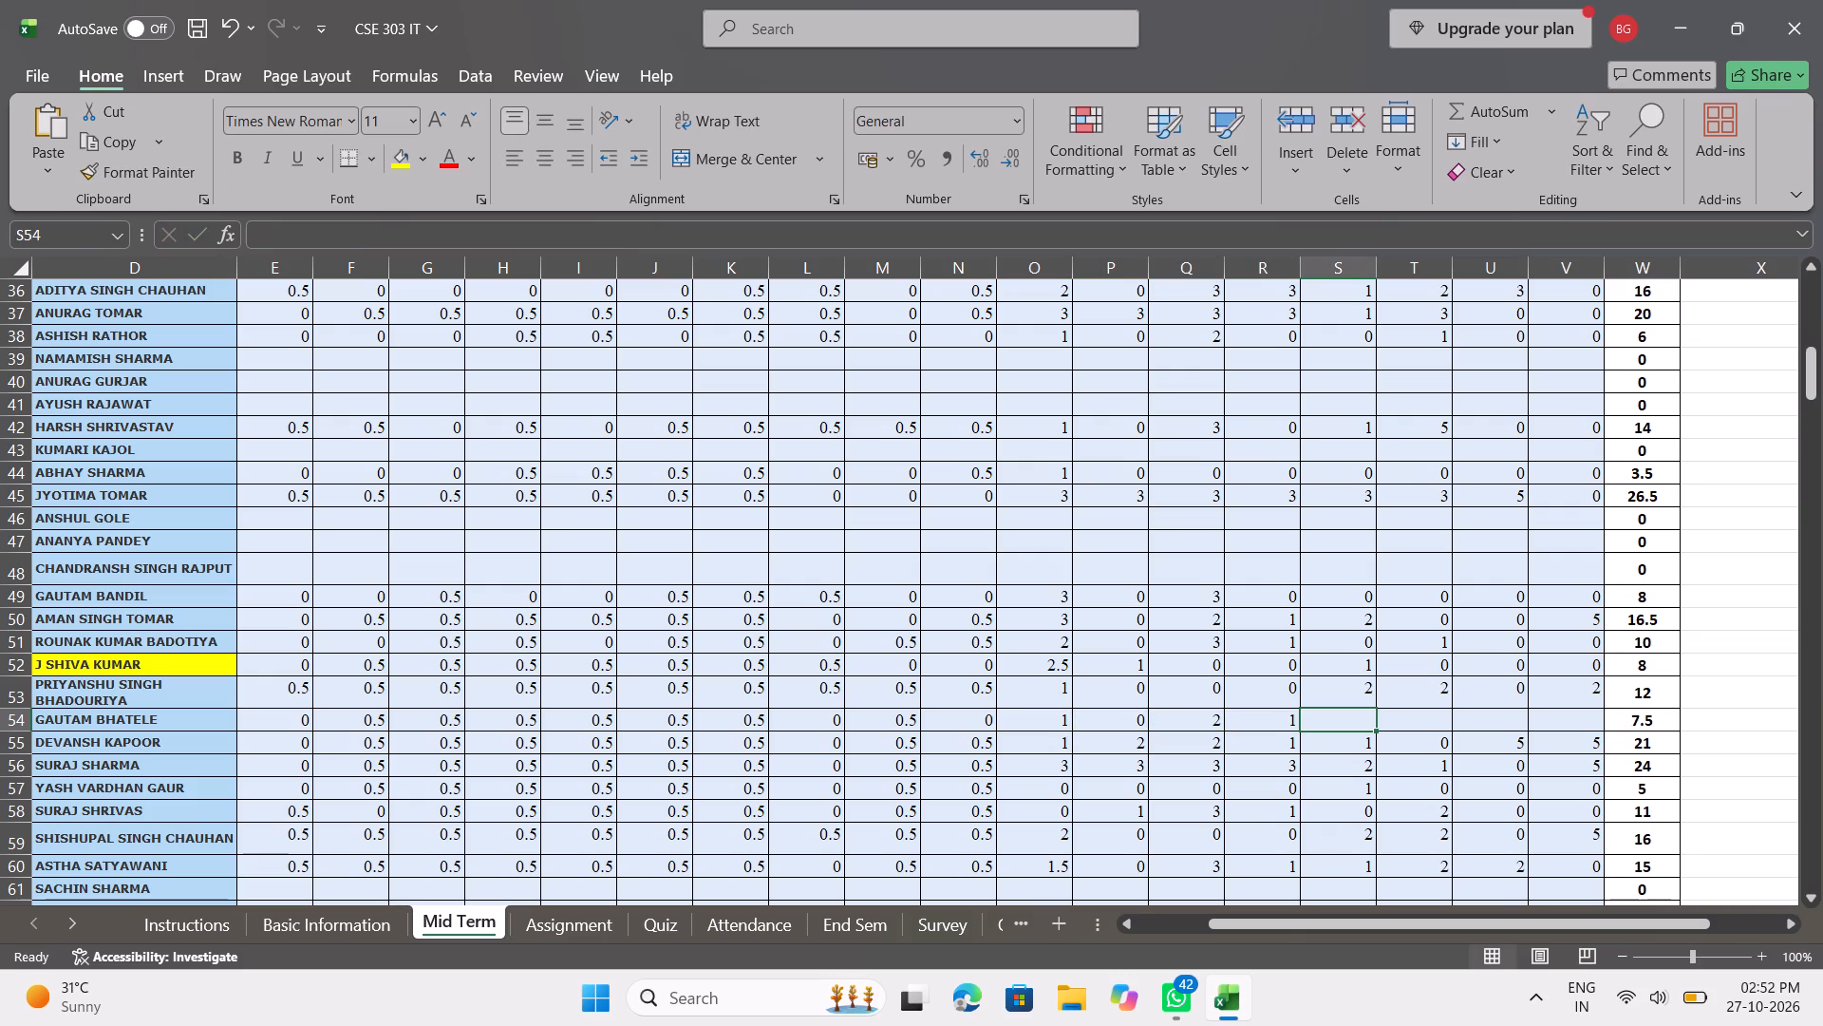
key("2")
key("Right")
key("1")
key("Right")
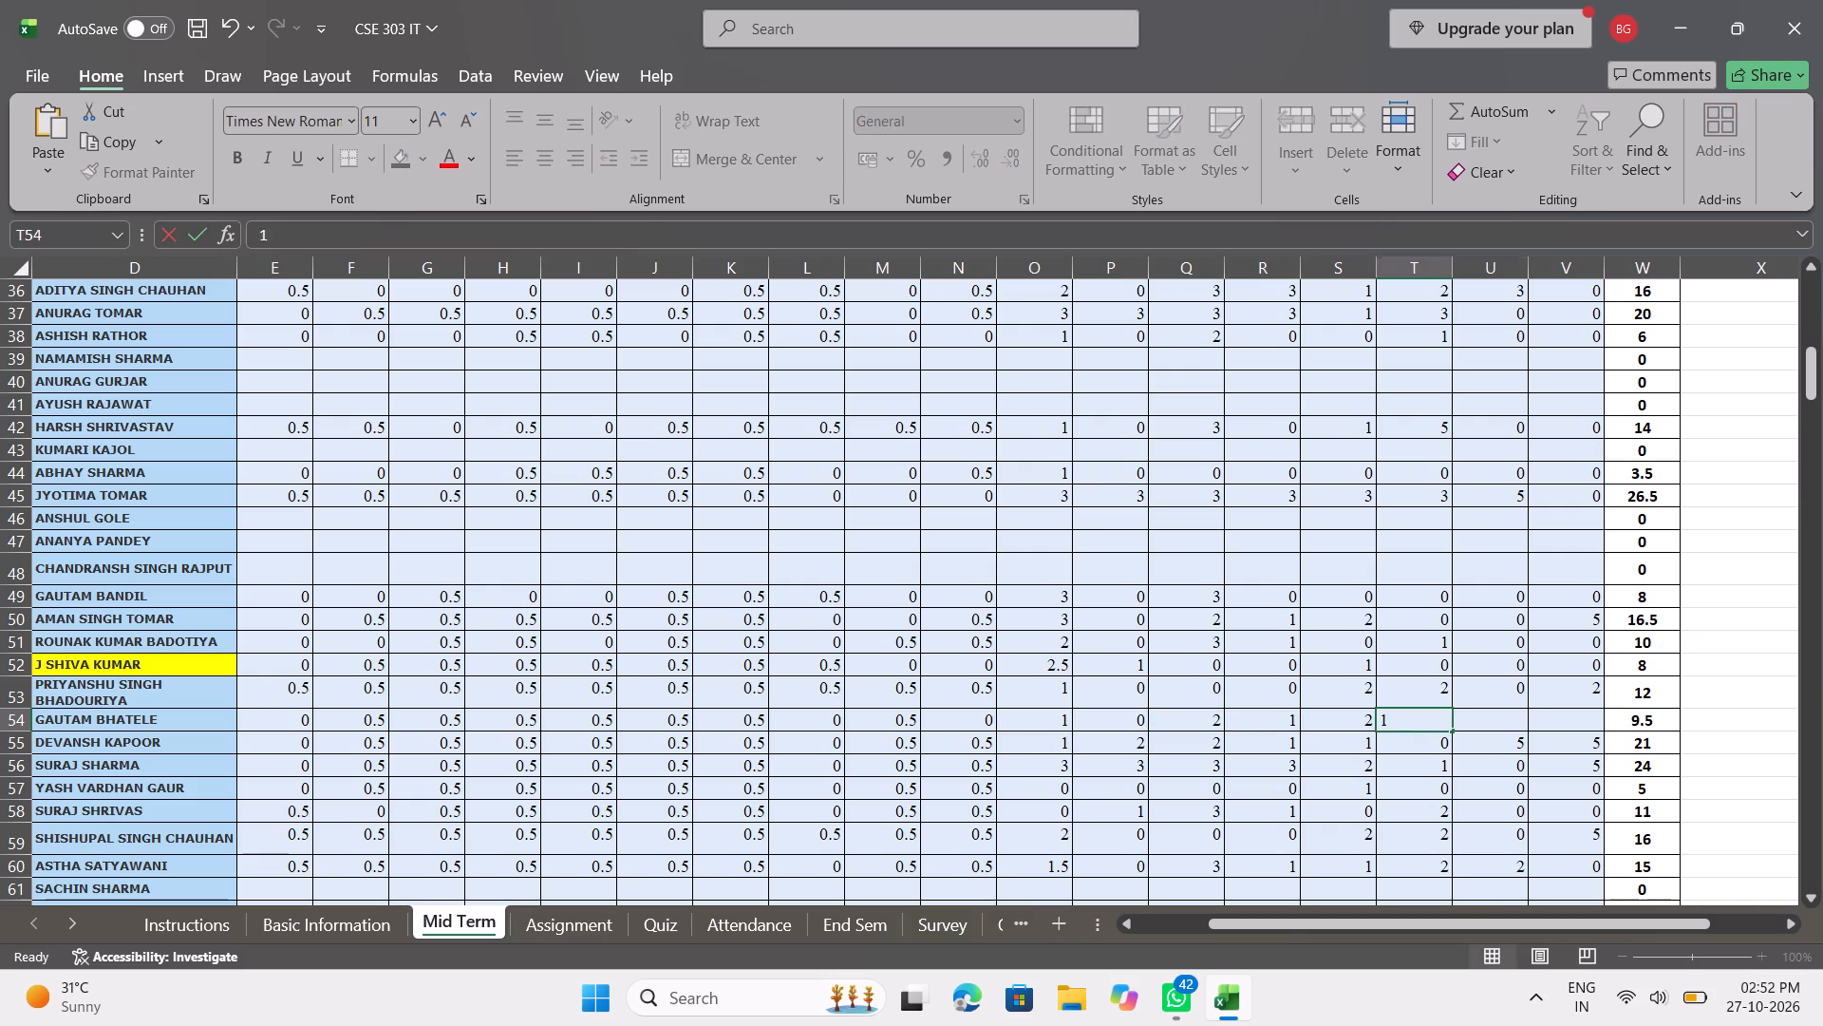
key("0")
key("Right")
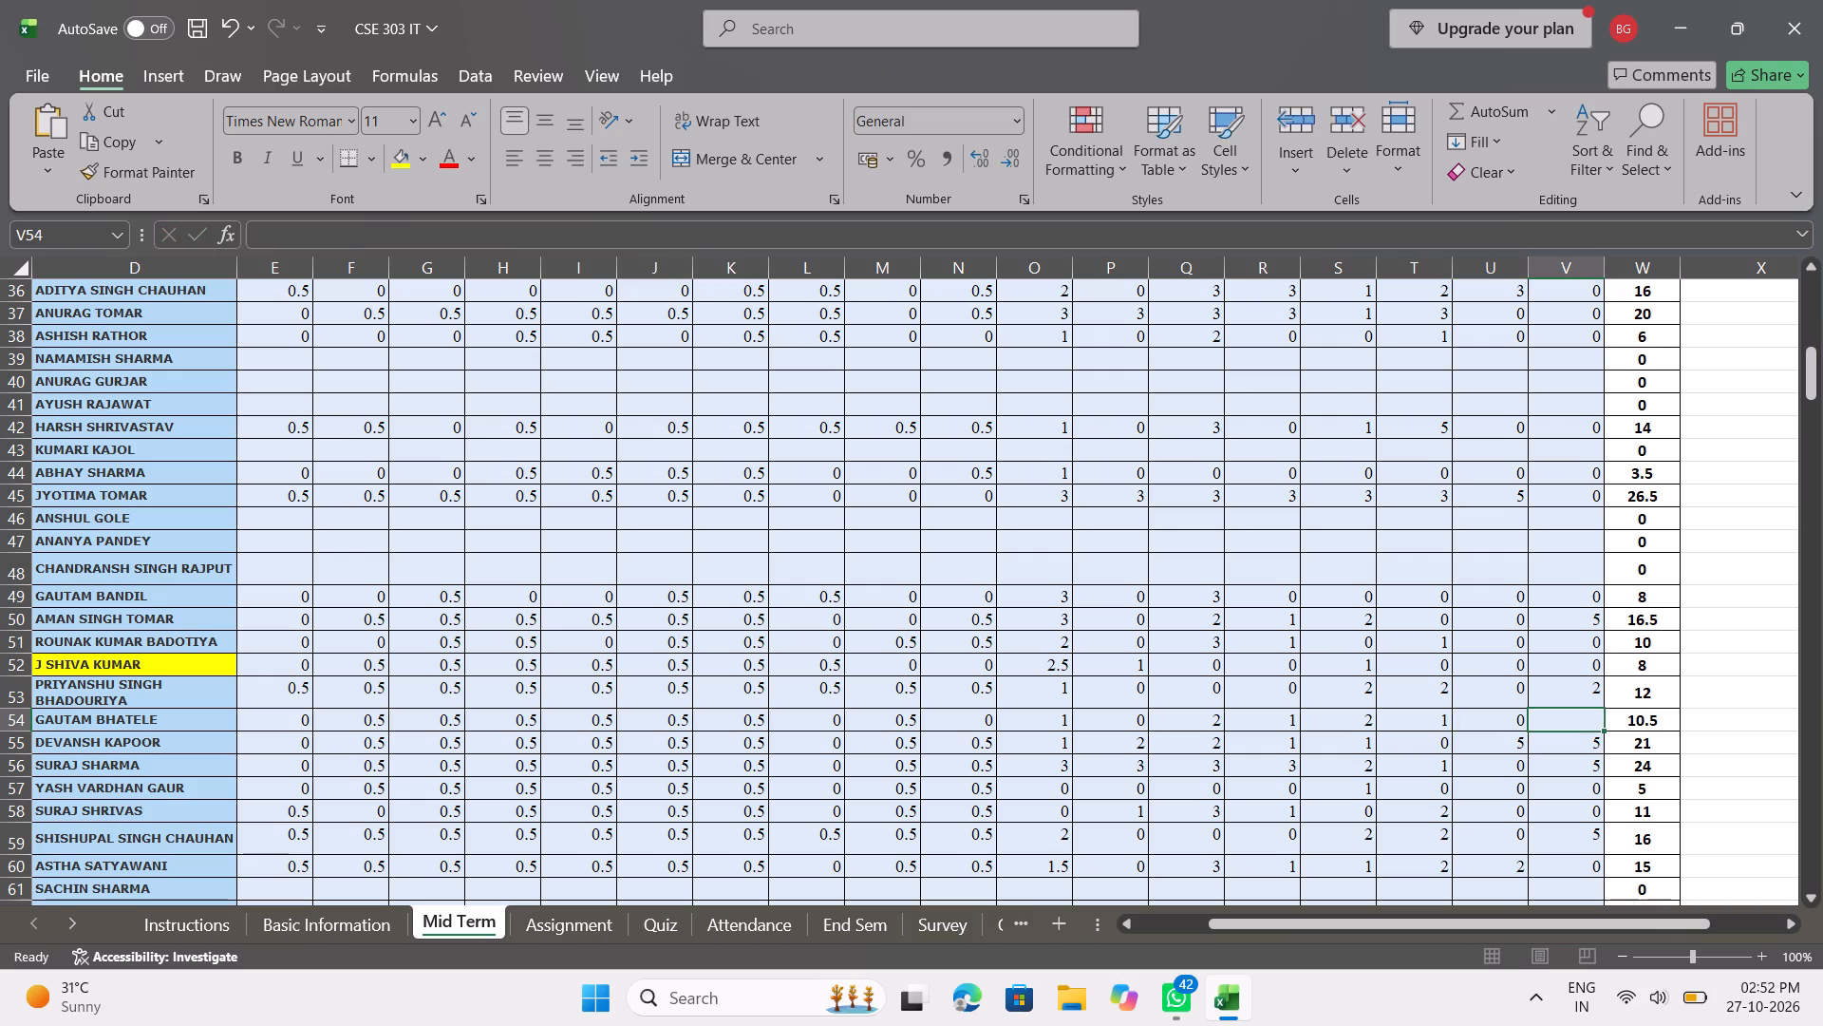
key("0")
key("Right")
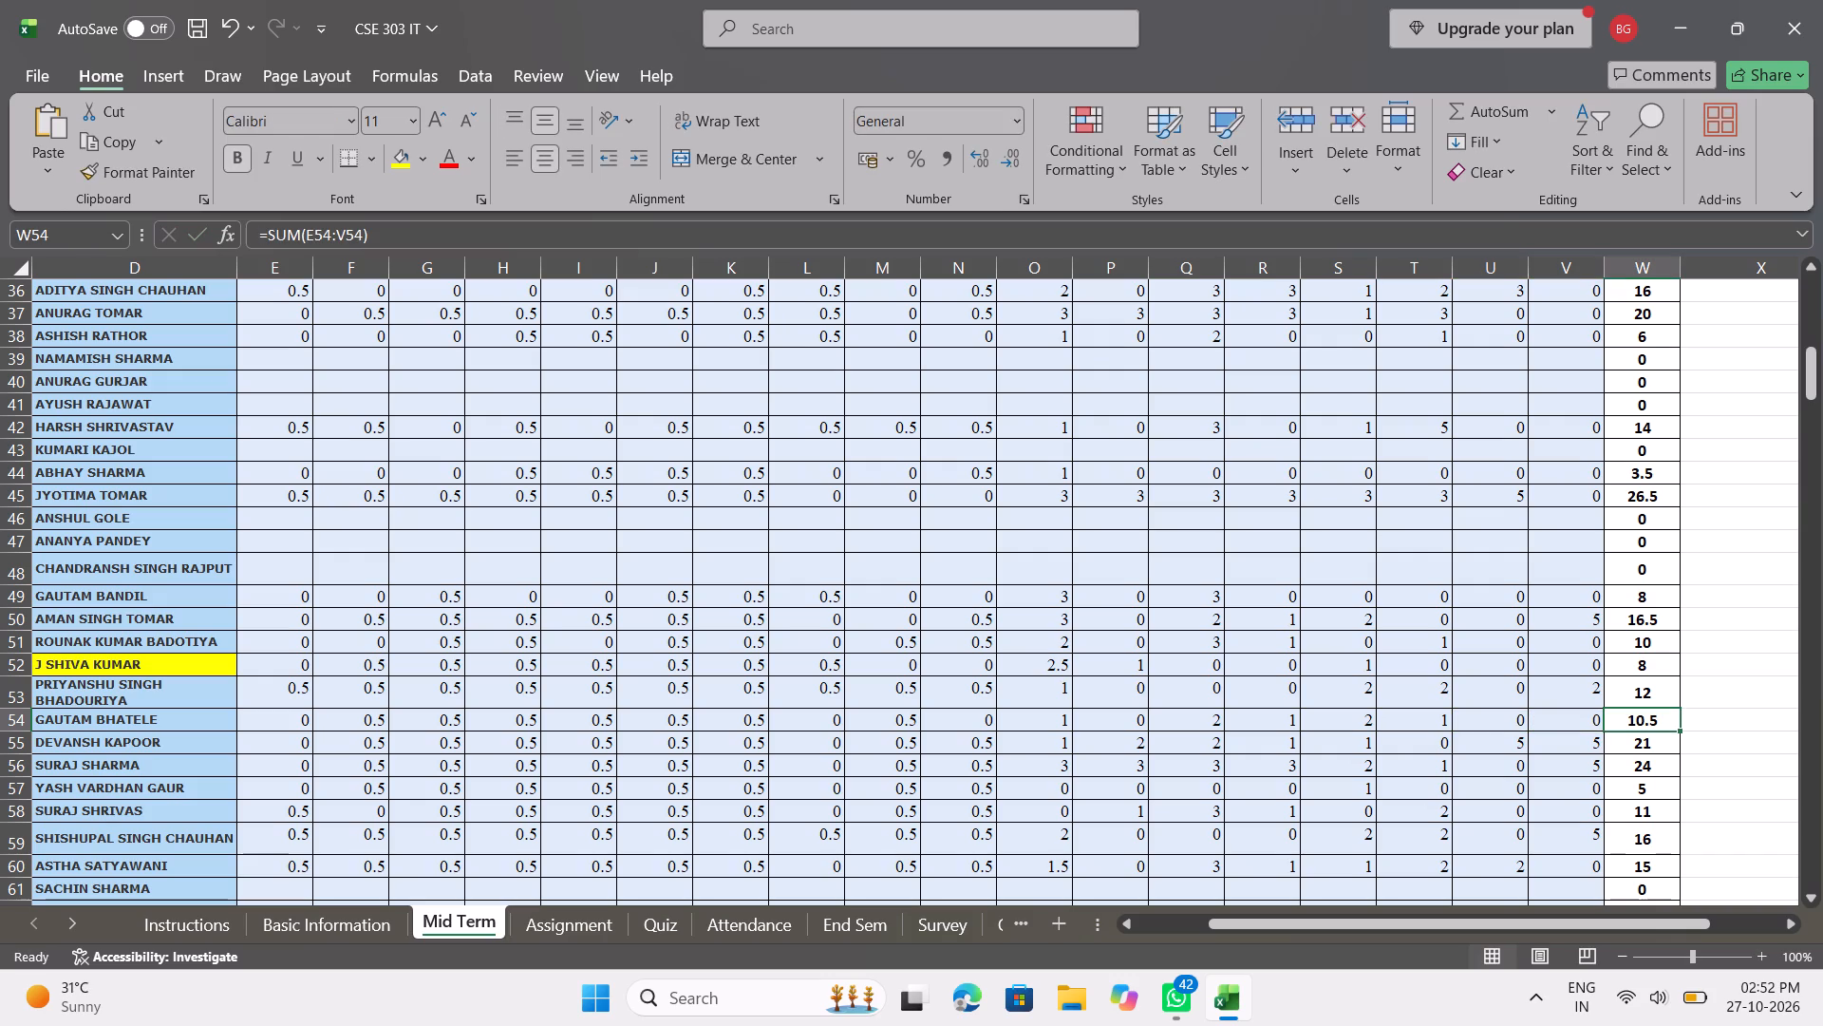
Enter 0.5 for each of the row 40 student's Q1 to Q5 marks in E40 through I40.
scroll(1137, 714, "down", 1)
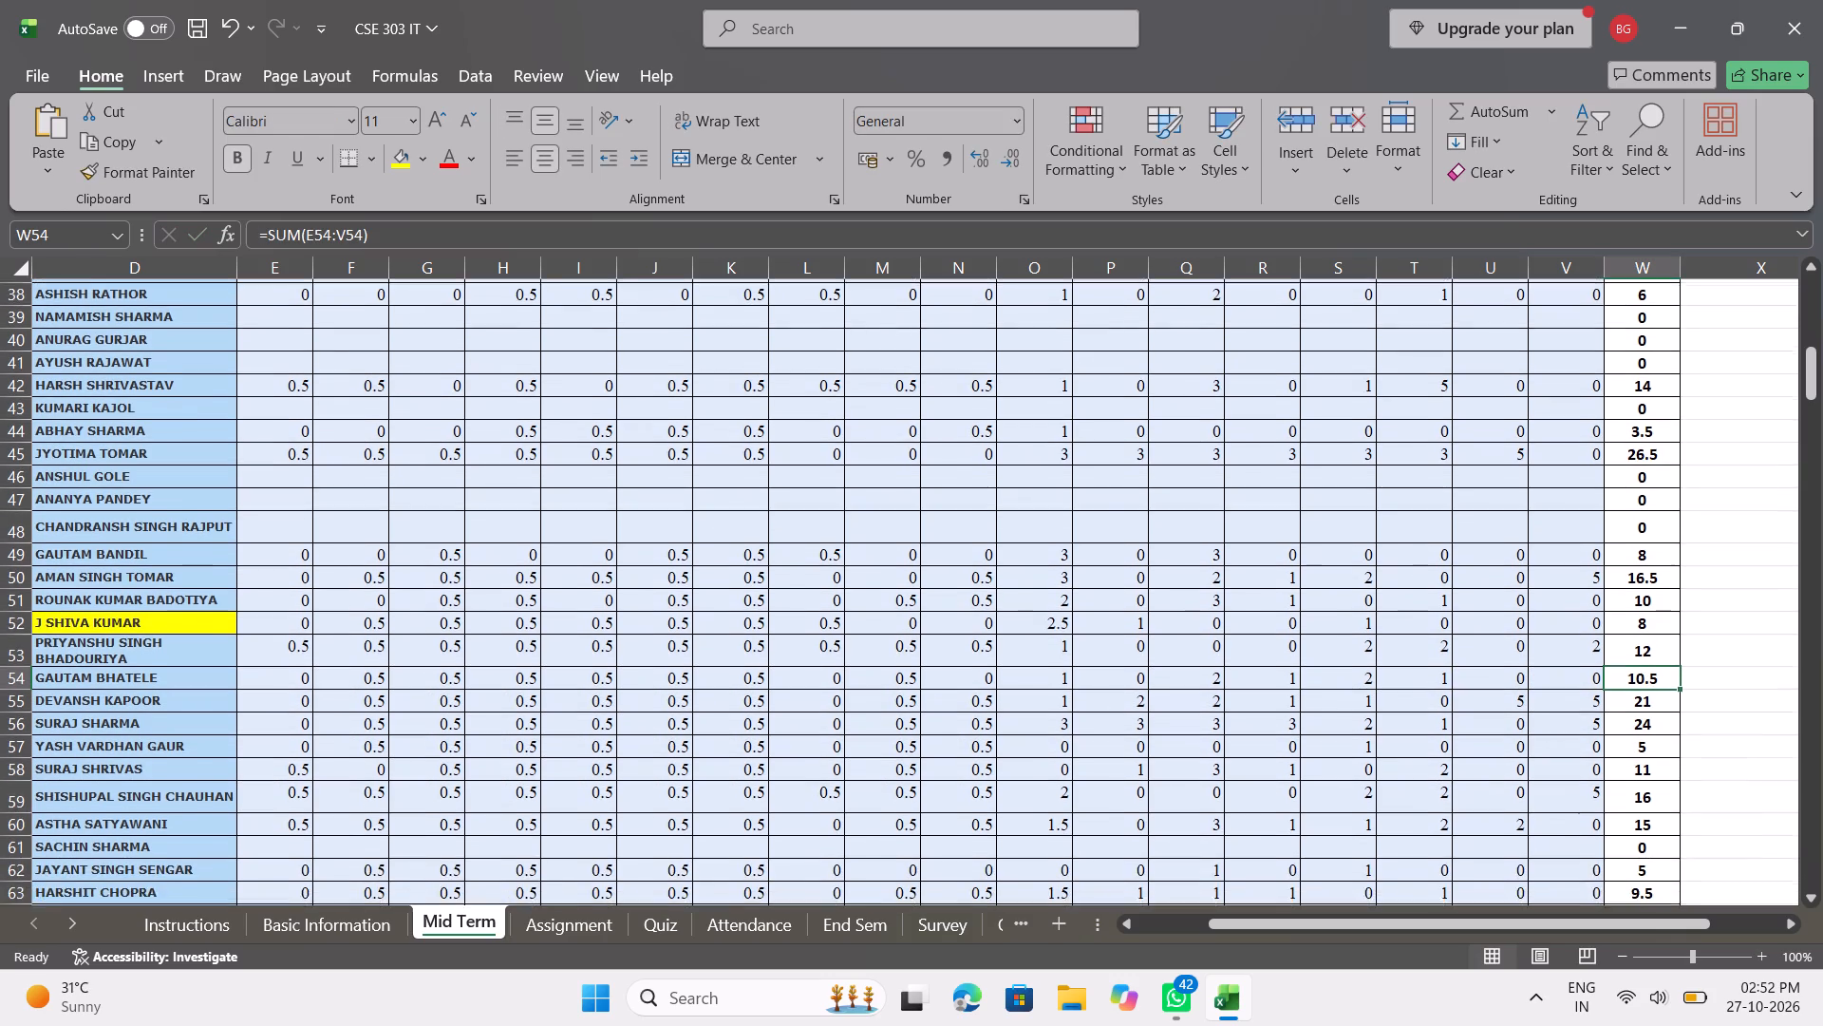
scroll(1137, 714, "down", 1)
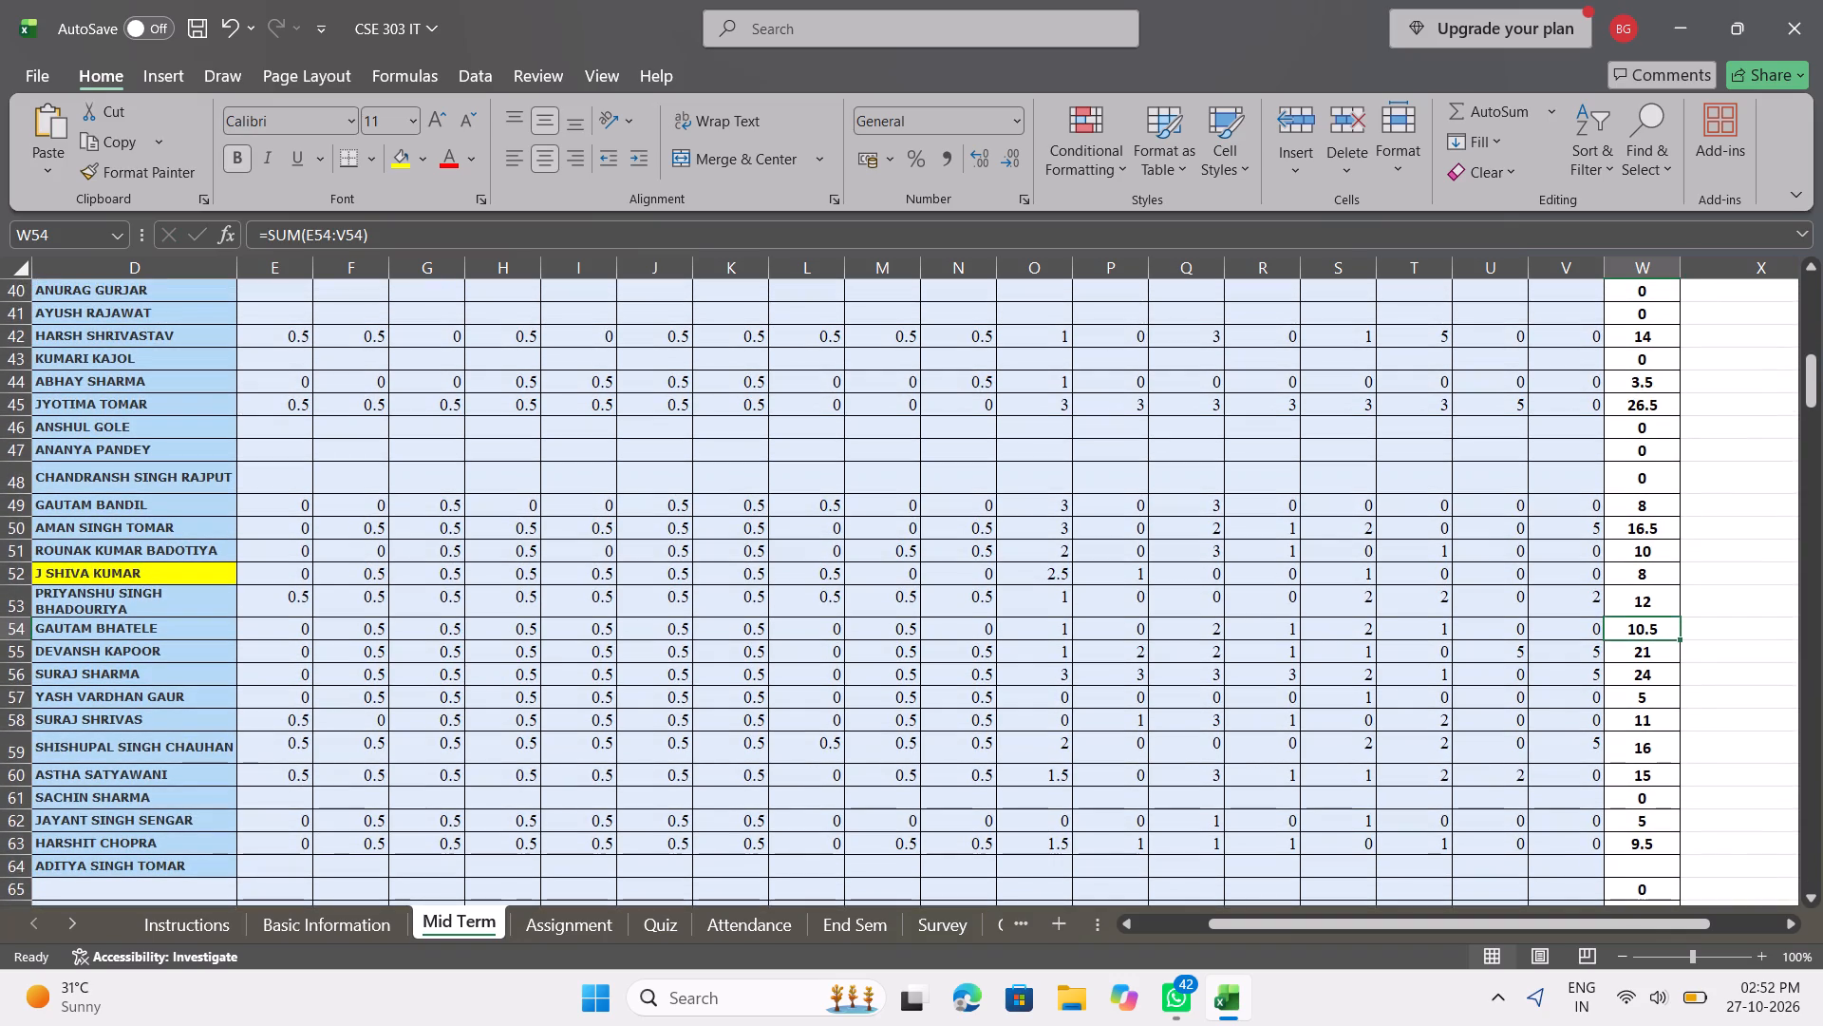
scroll(1137, 714, "up", 2)
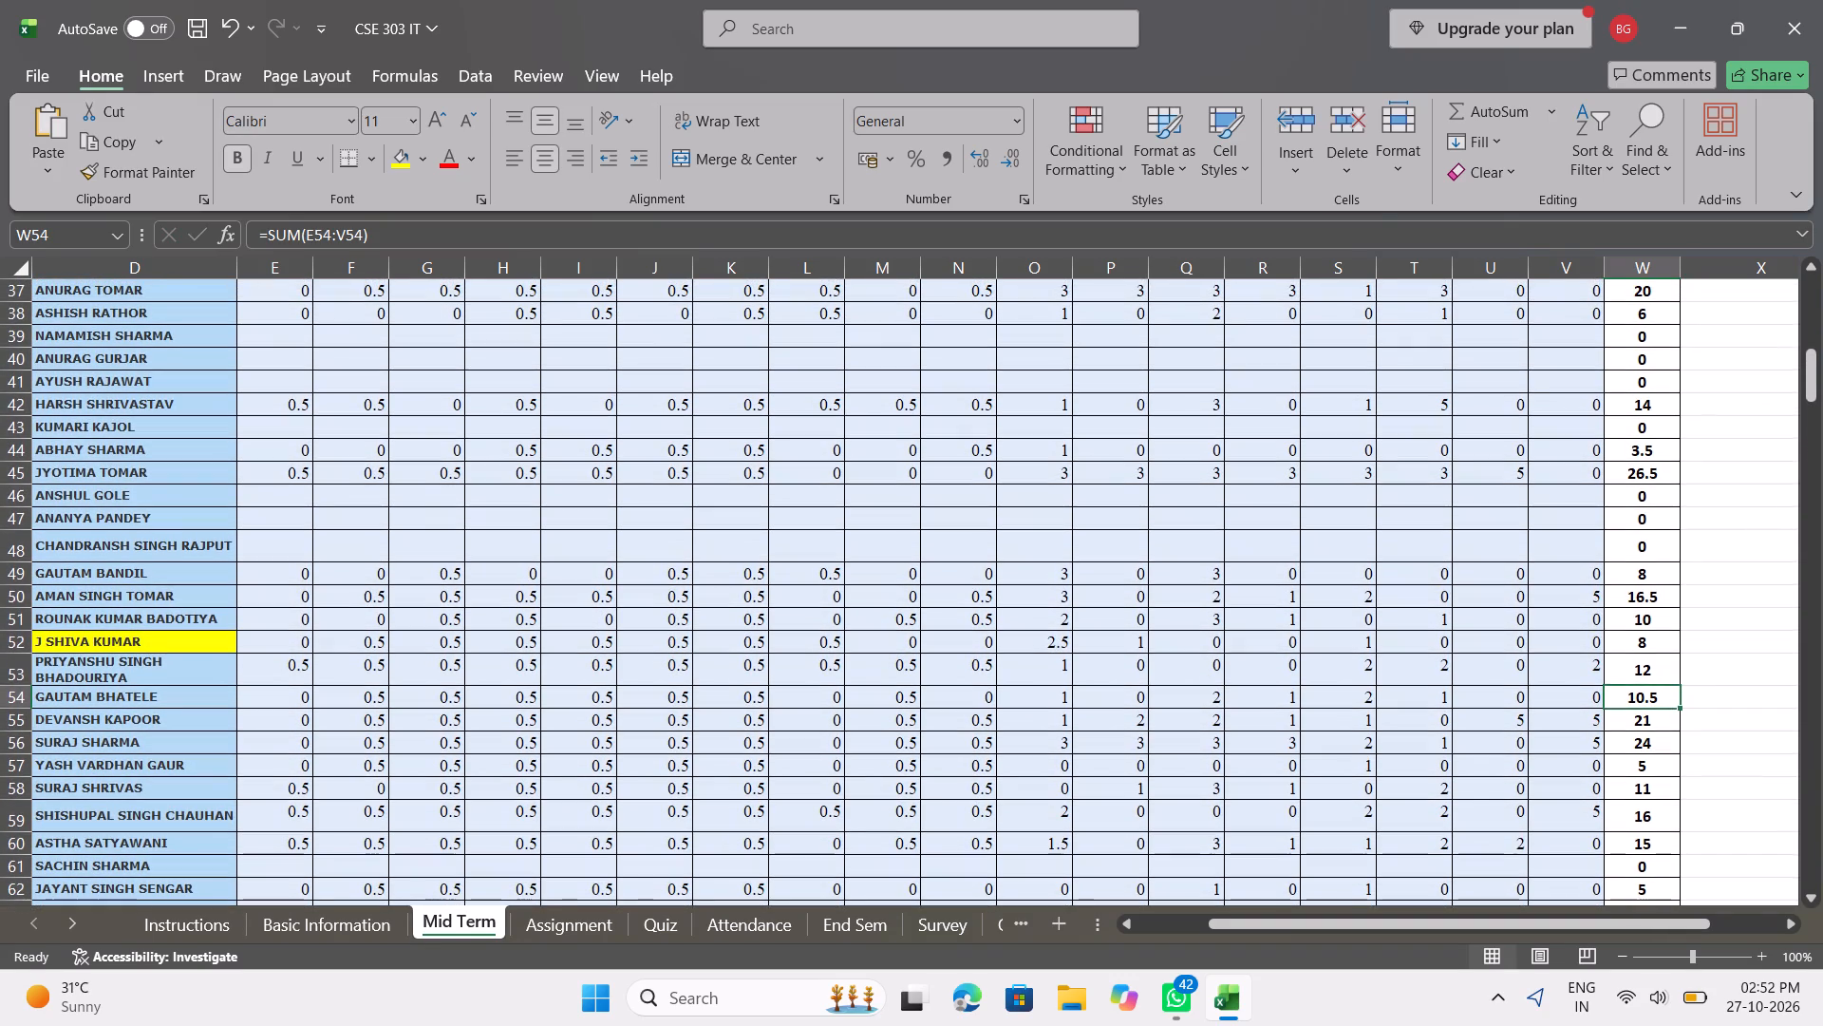
left_click(271, 358)
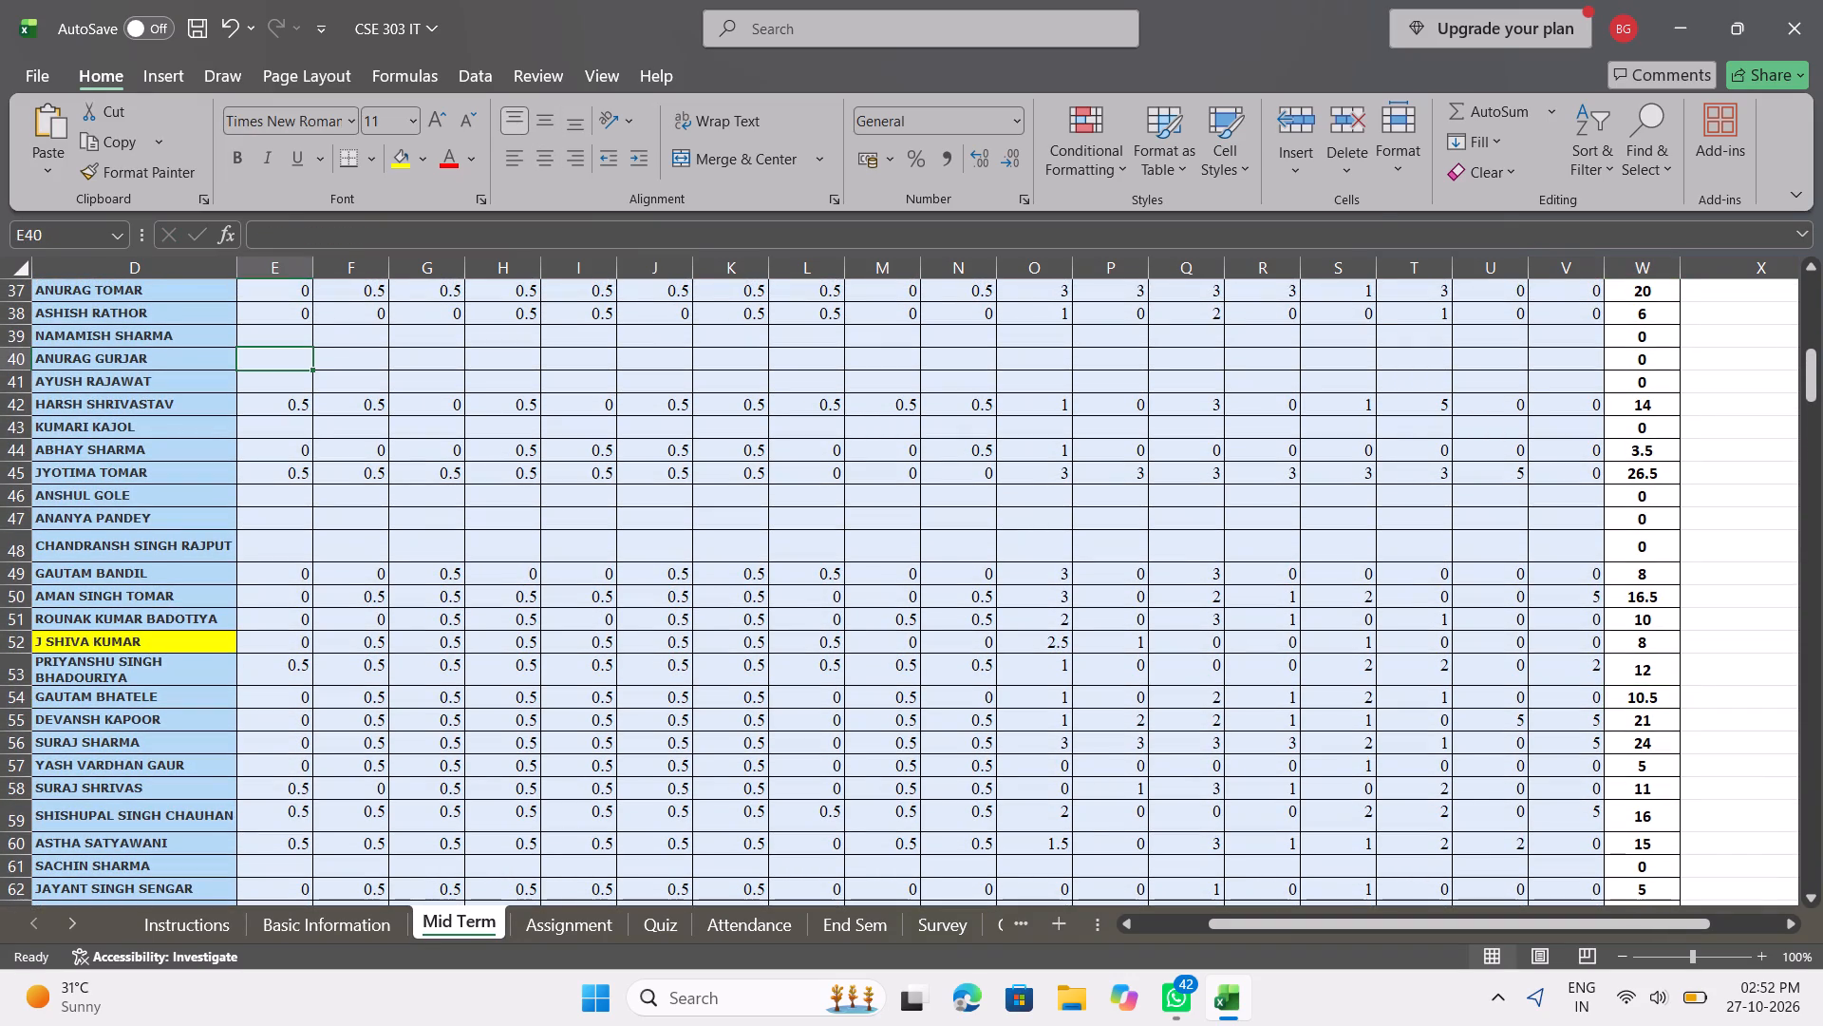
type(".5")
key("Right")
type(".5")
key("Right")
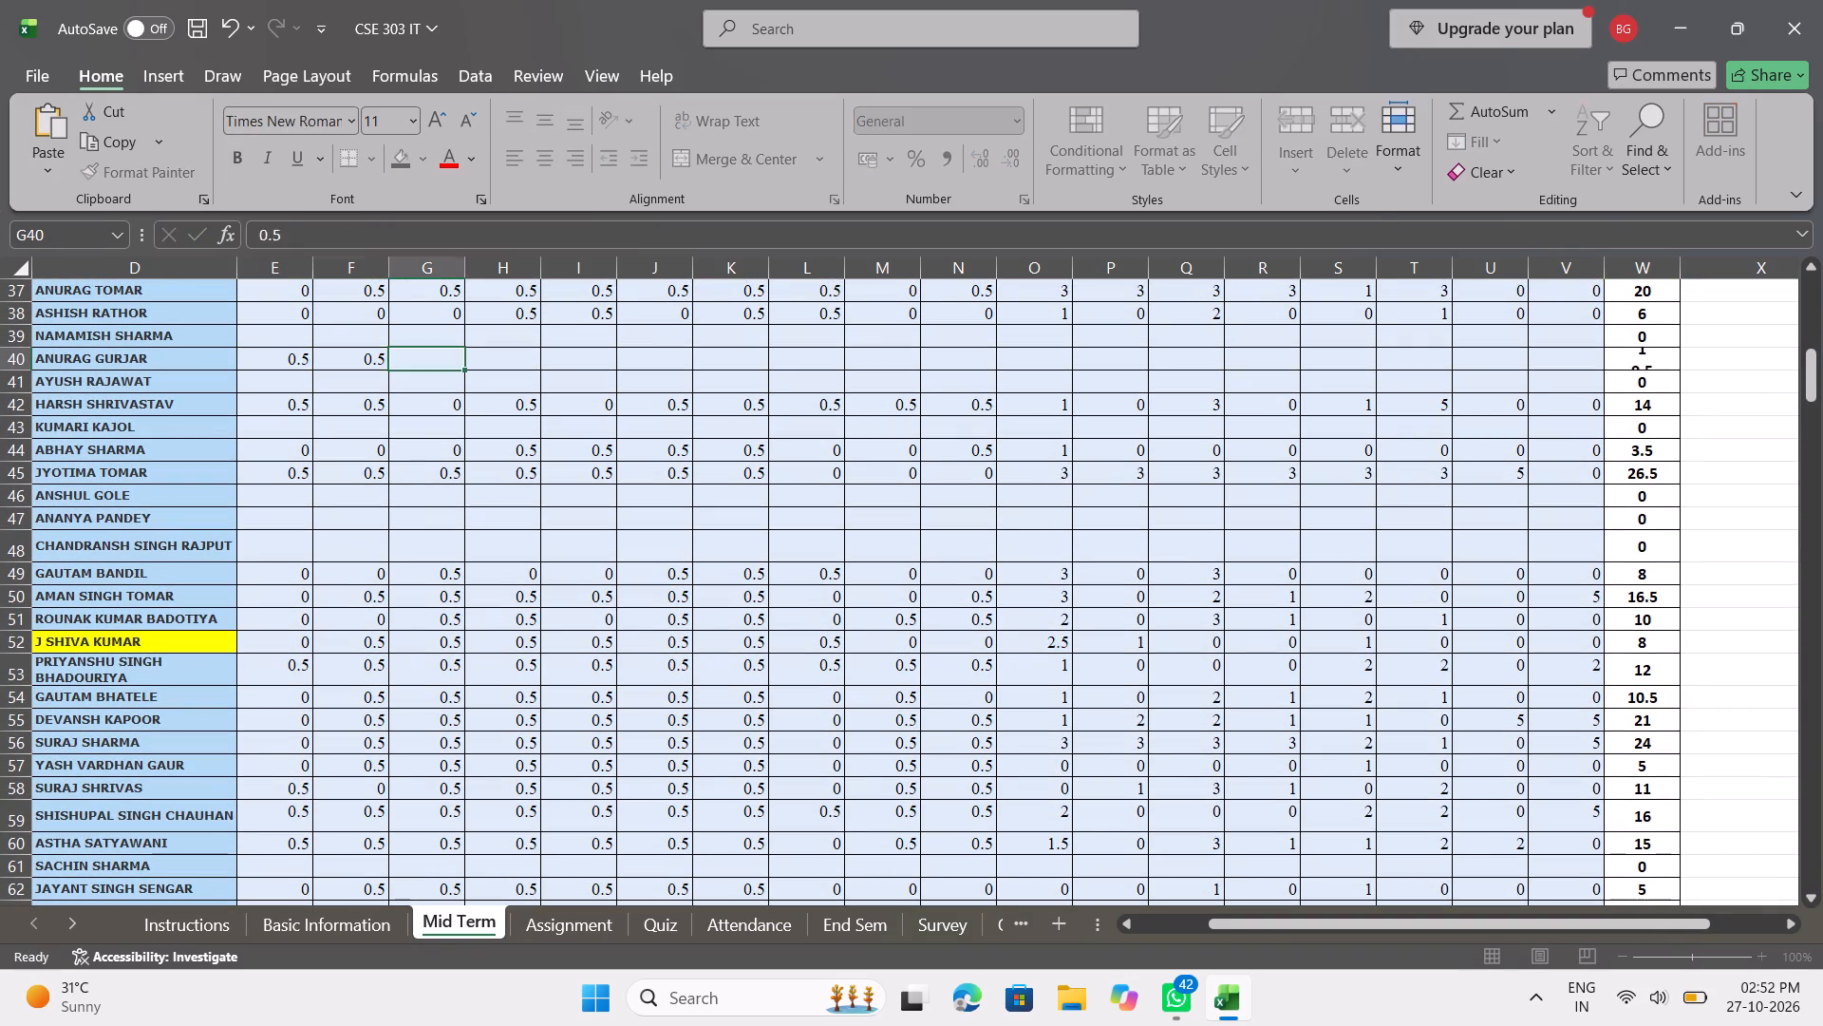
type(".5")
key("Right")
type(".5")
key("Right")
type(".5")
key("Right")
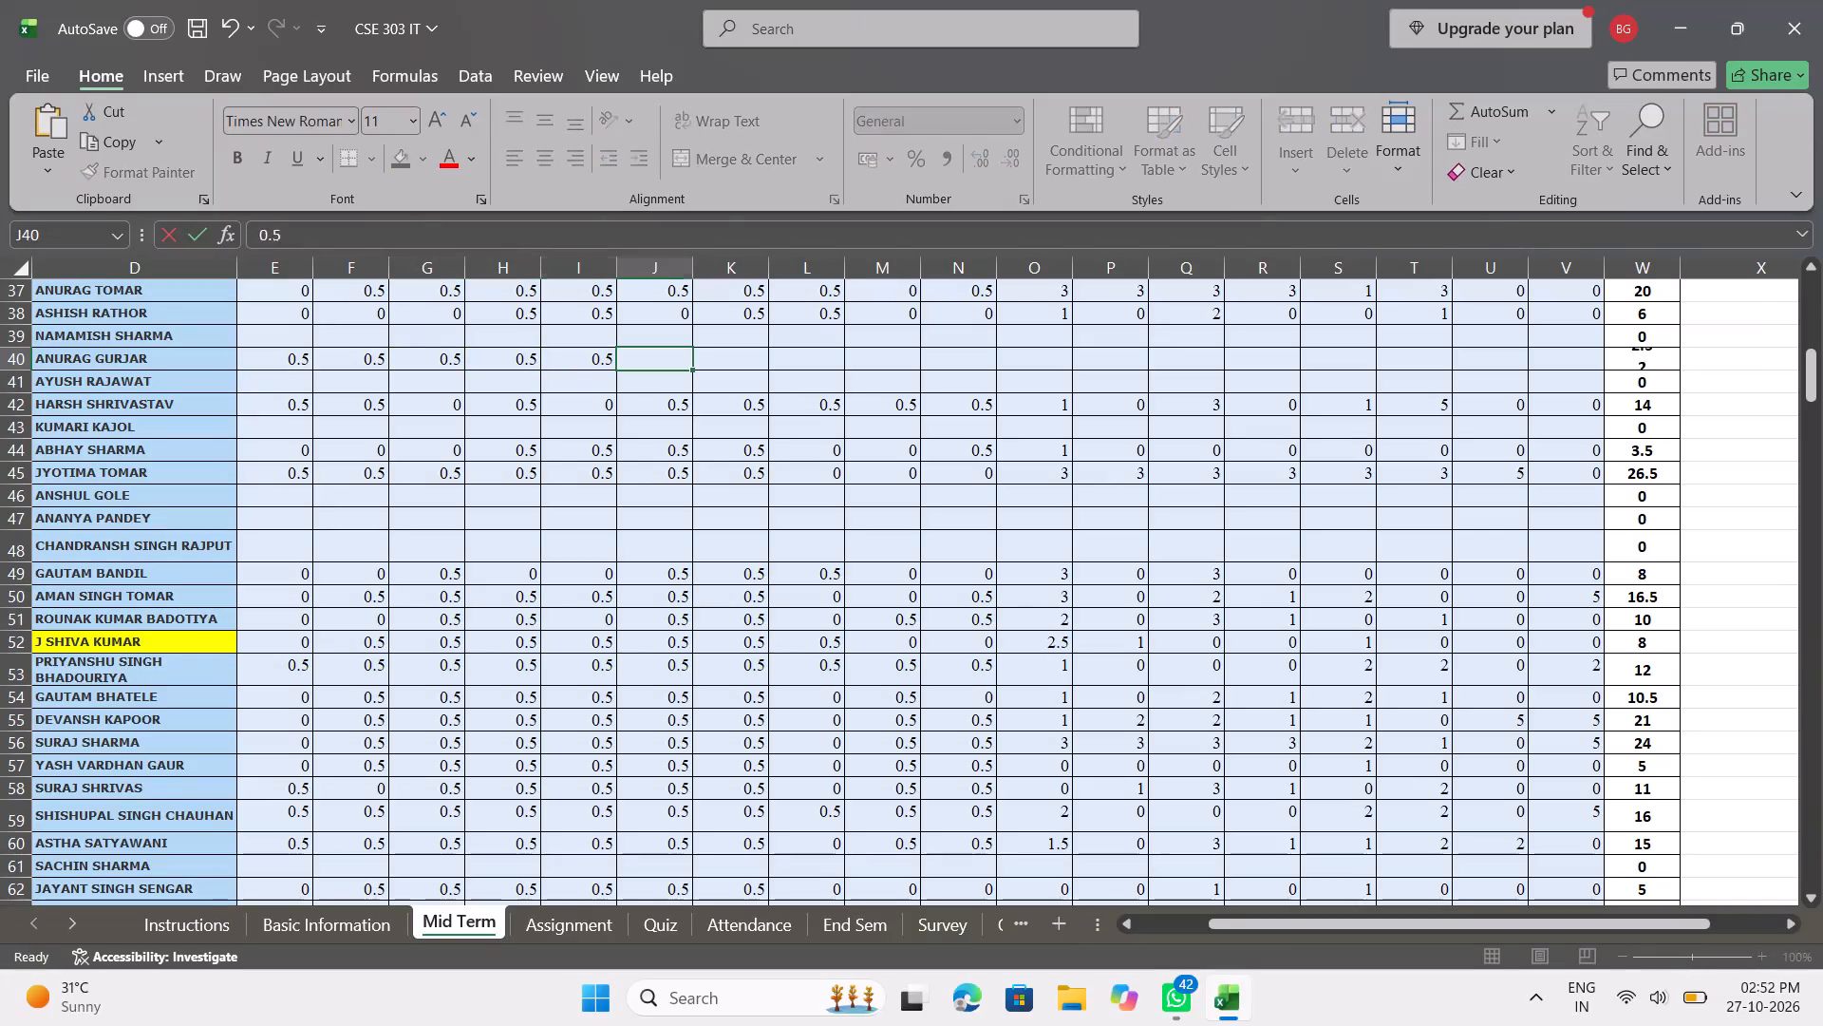
Enter 0.5 for each of the row 40 student's Q6 to Q10 marks in J40 through N40.
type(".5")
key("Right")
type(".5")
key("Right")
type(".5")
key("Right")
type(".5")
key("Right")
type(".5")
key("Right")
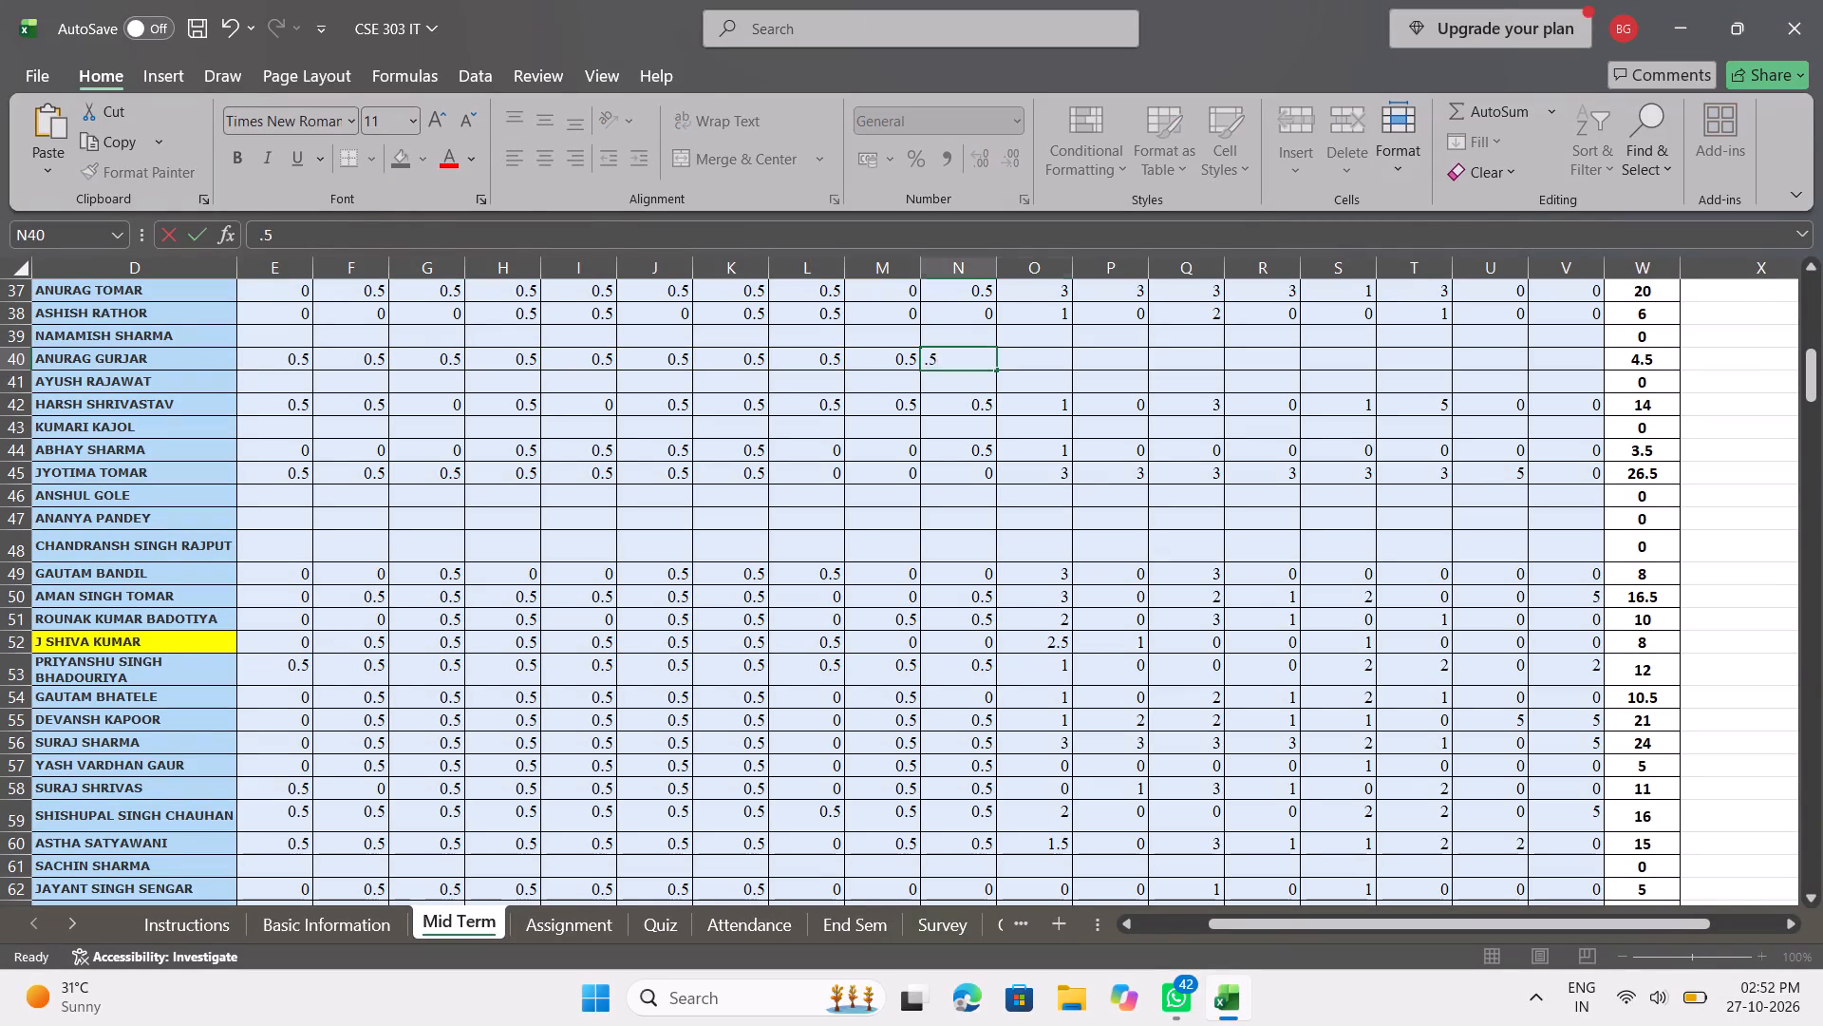
Enter the row 40 student's Q11 and Q12 marks in O40 and P40 as 3 and 2.
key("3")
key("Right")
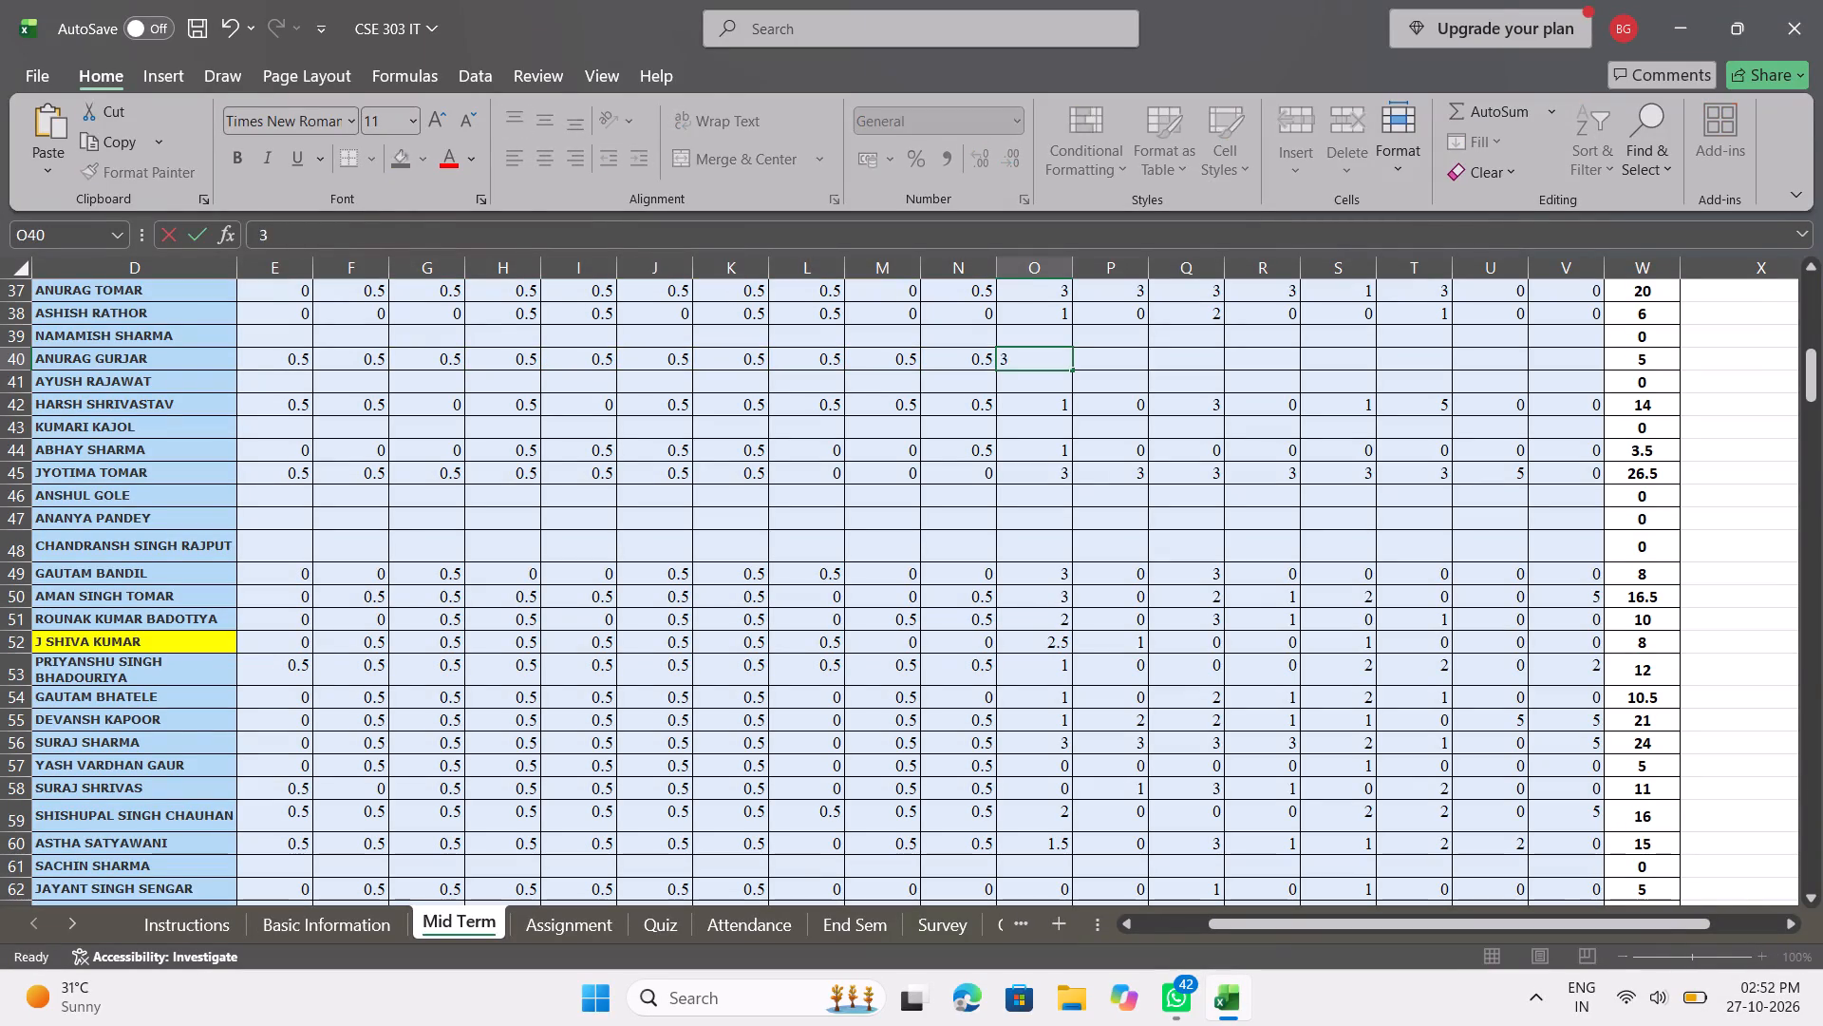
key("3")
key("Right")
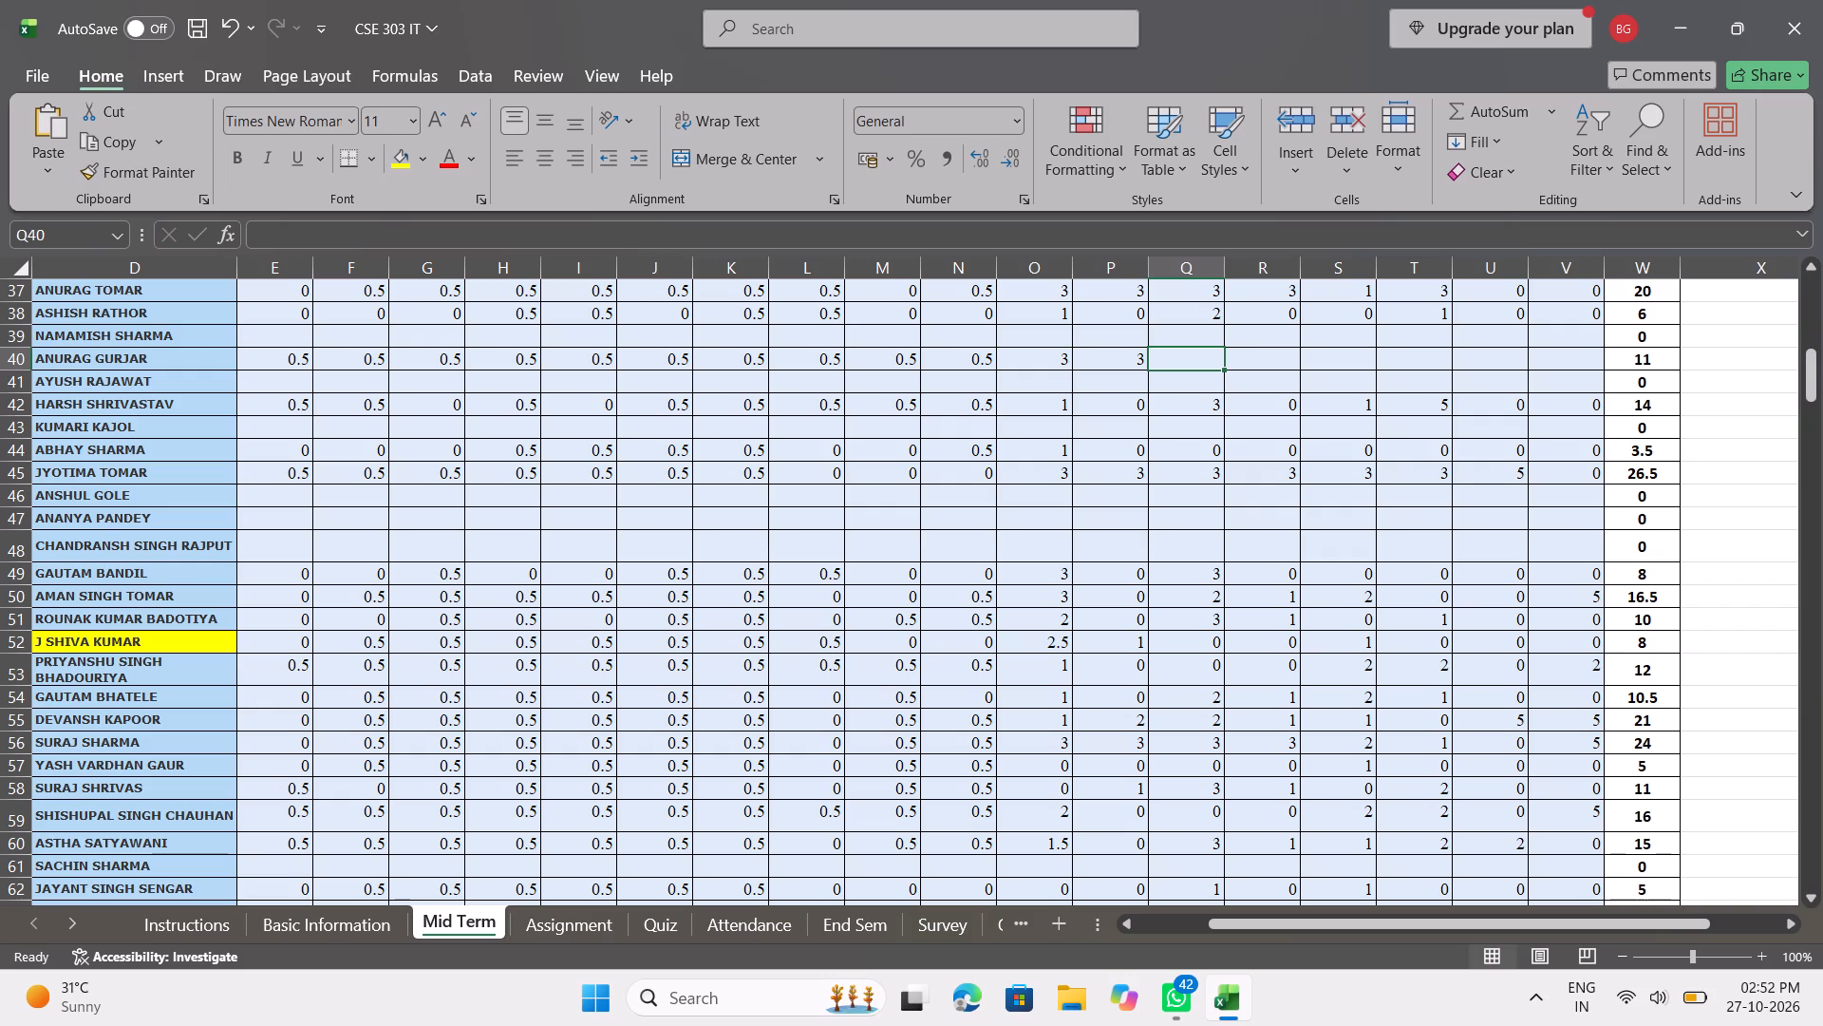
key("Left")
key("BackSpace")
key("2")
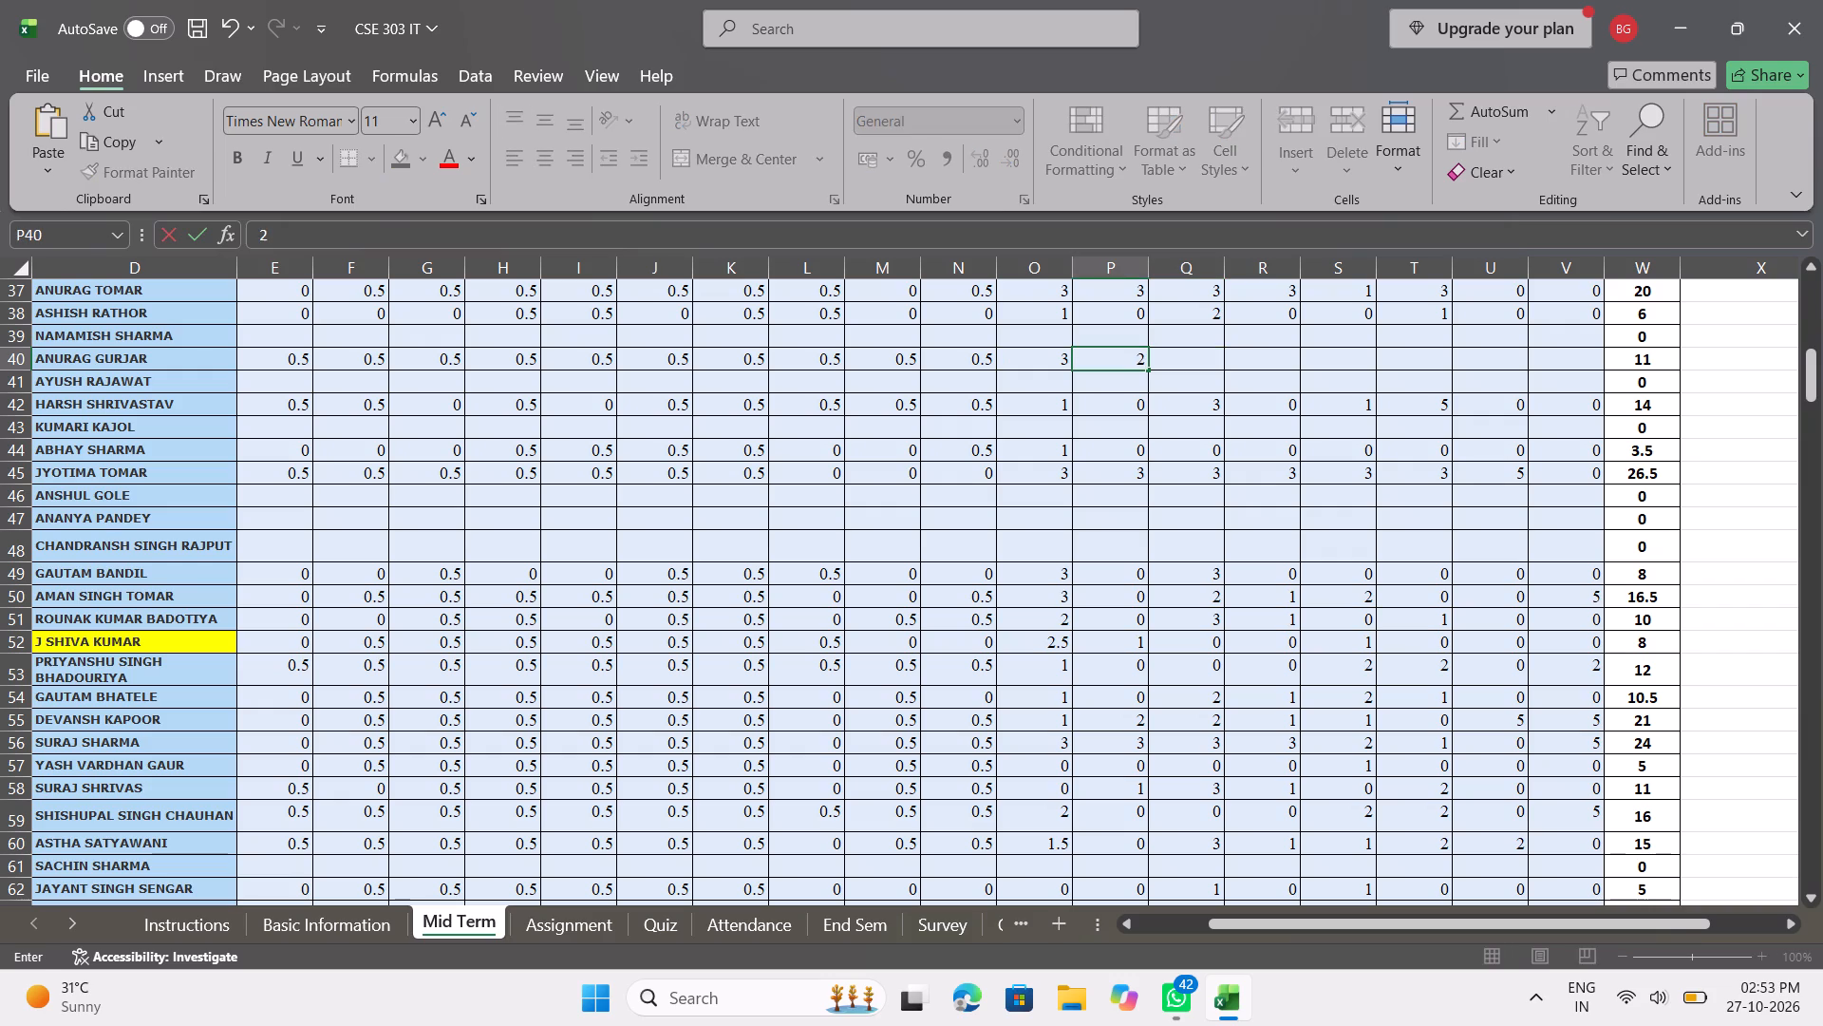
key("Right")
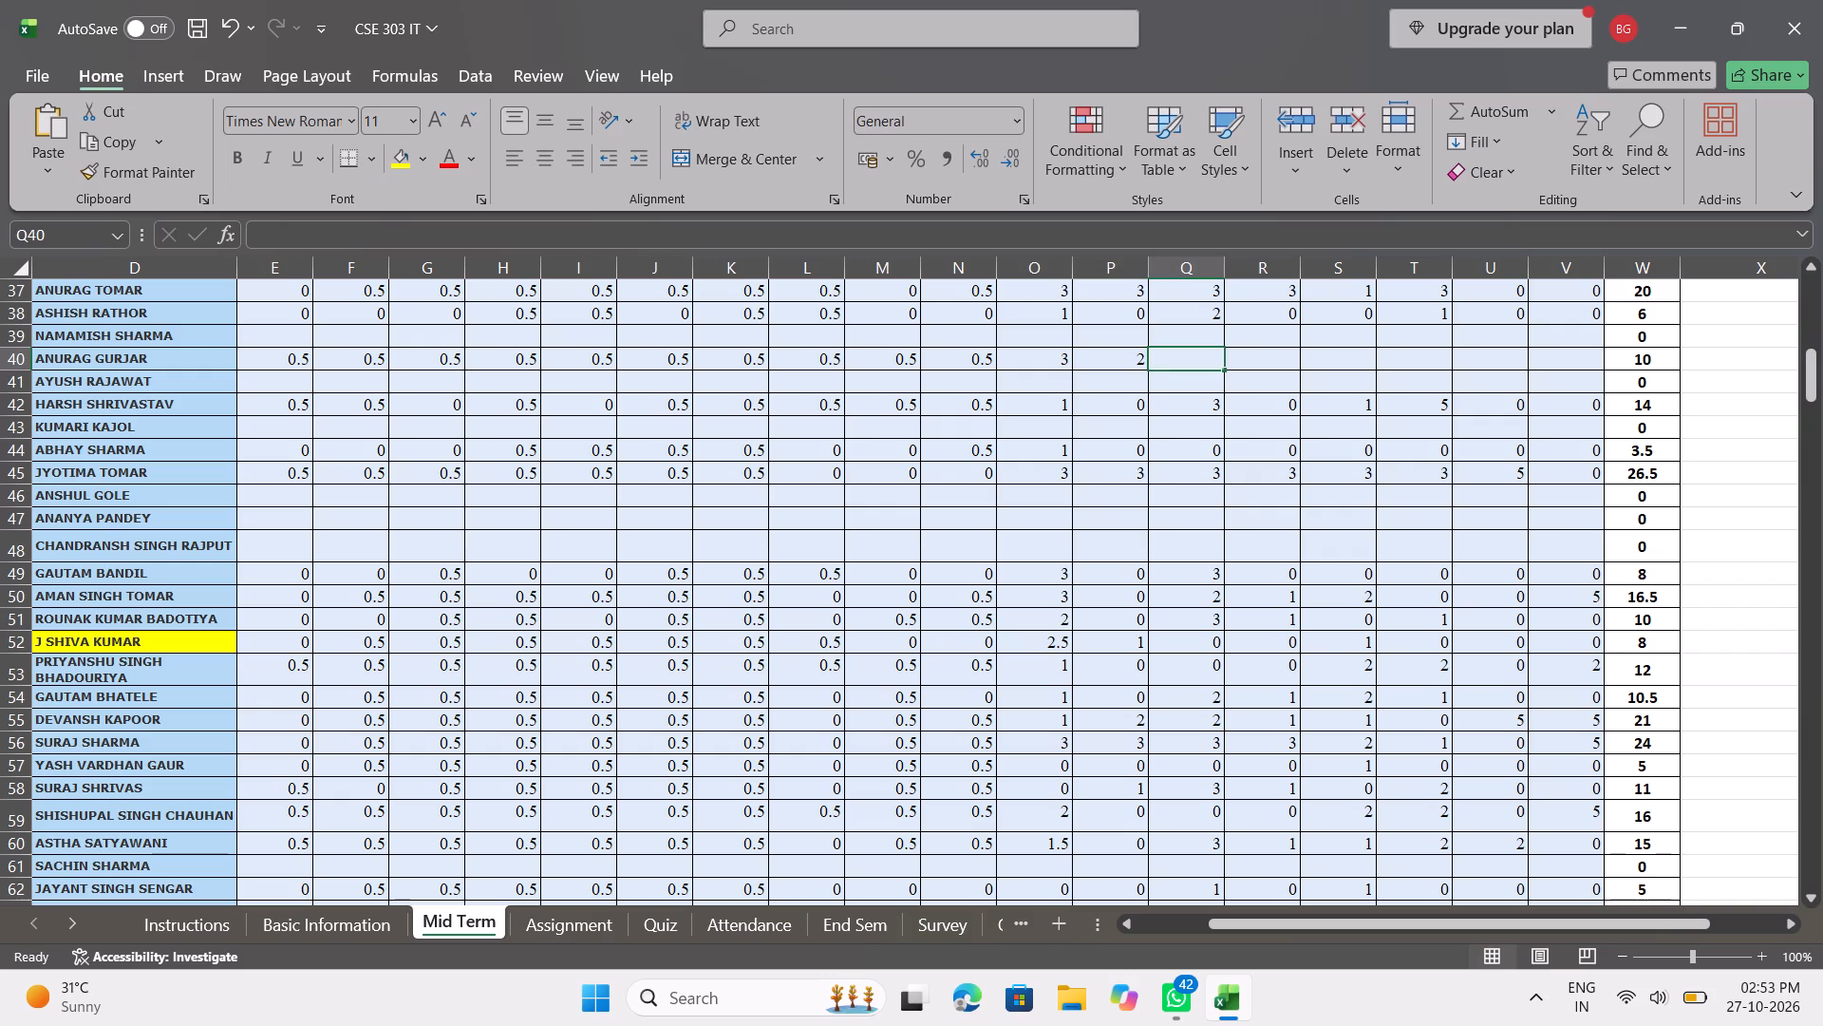
Enter the row 40 student's Q13 to Q18 marks in Q40 through V40 as 3, 3, 2, 5, 0 and 2.
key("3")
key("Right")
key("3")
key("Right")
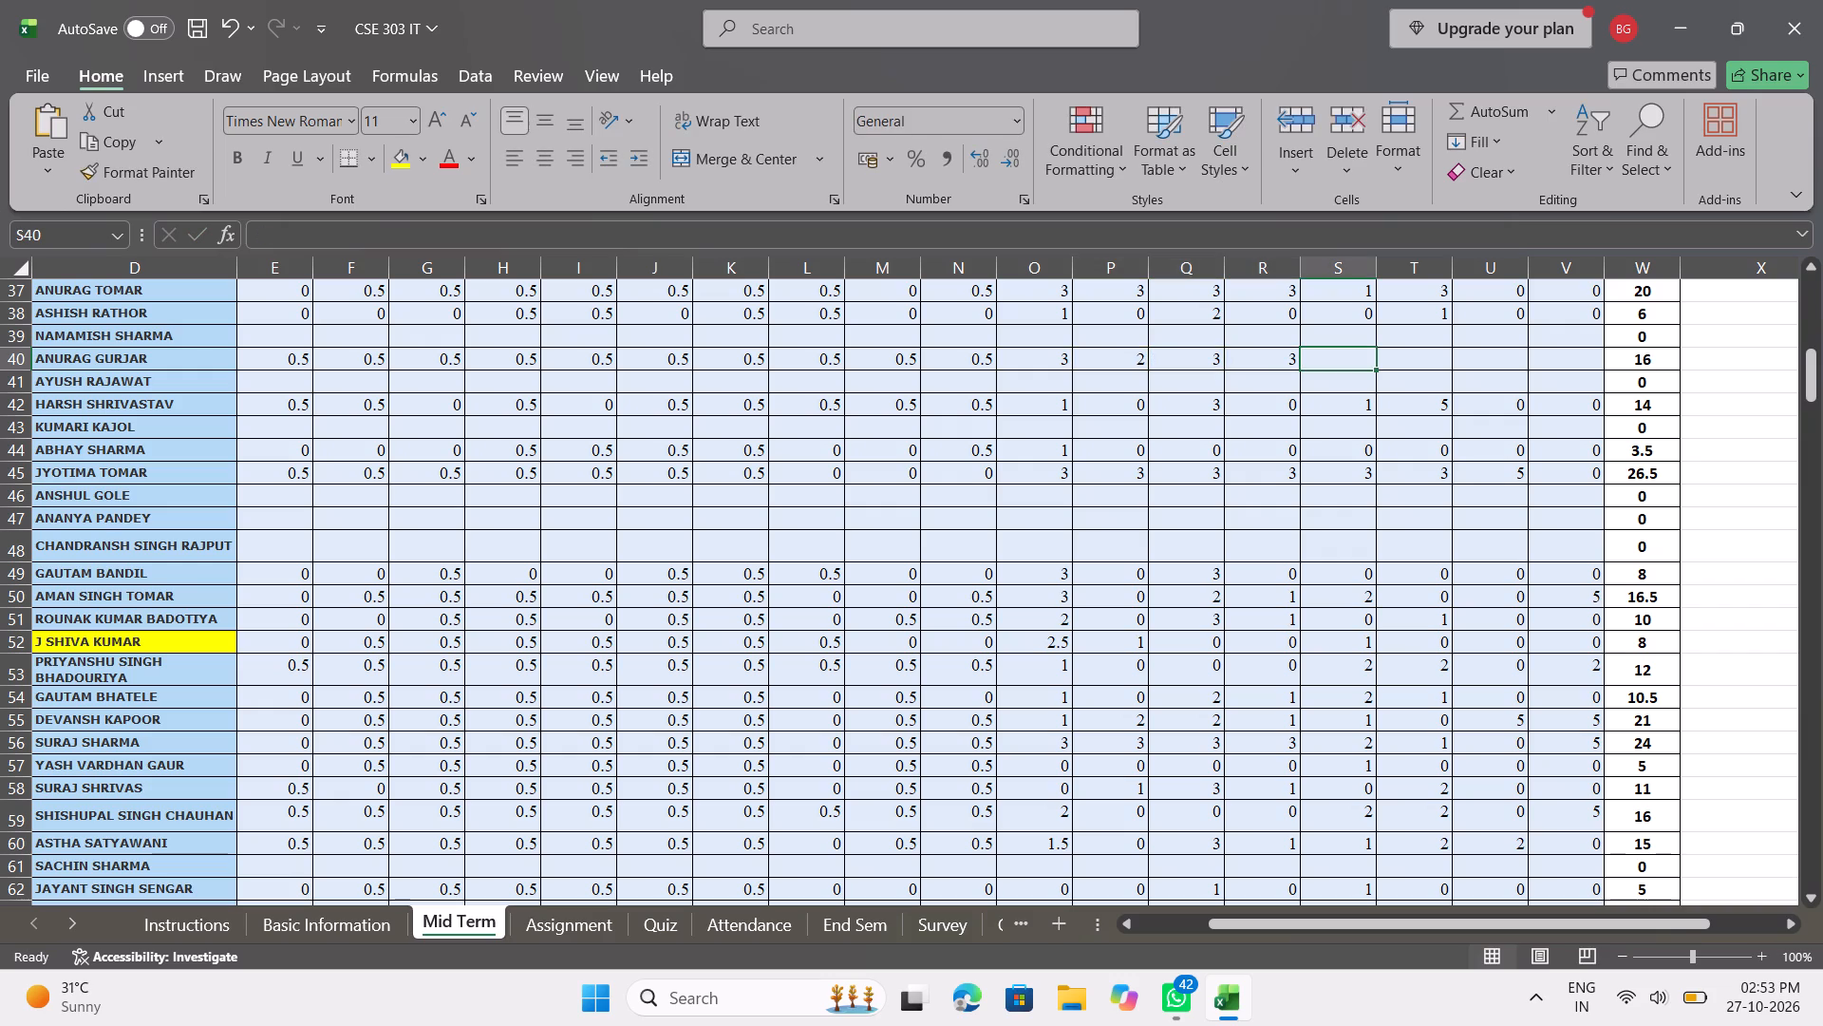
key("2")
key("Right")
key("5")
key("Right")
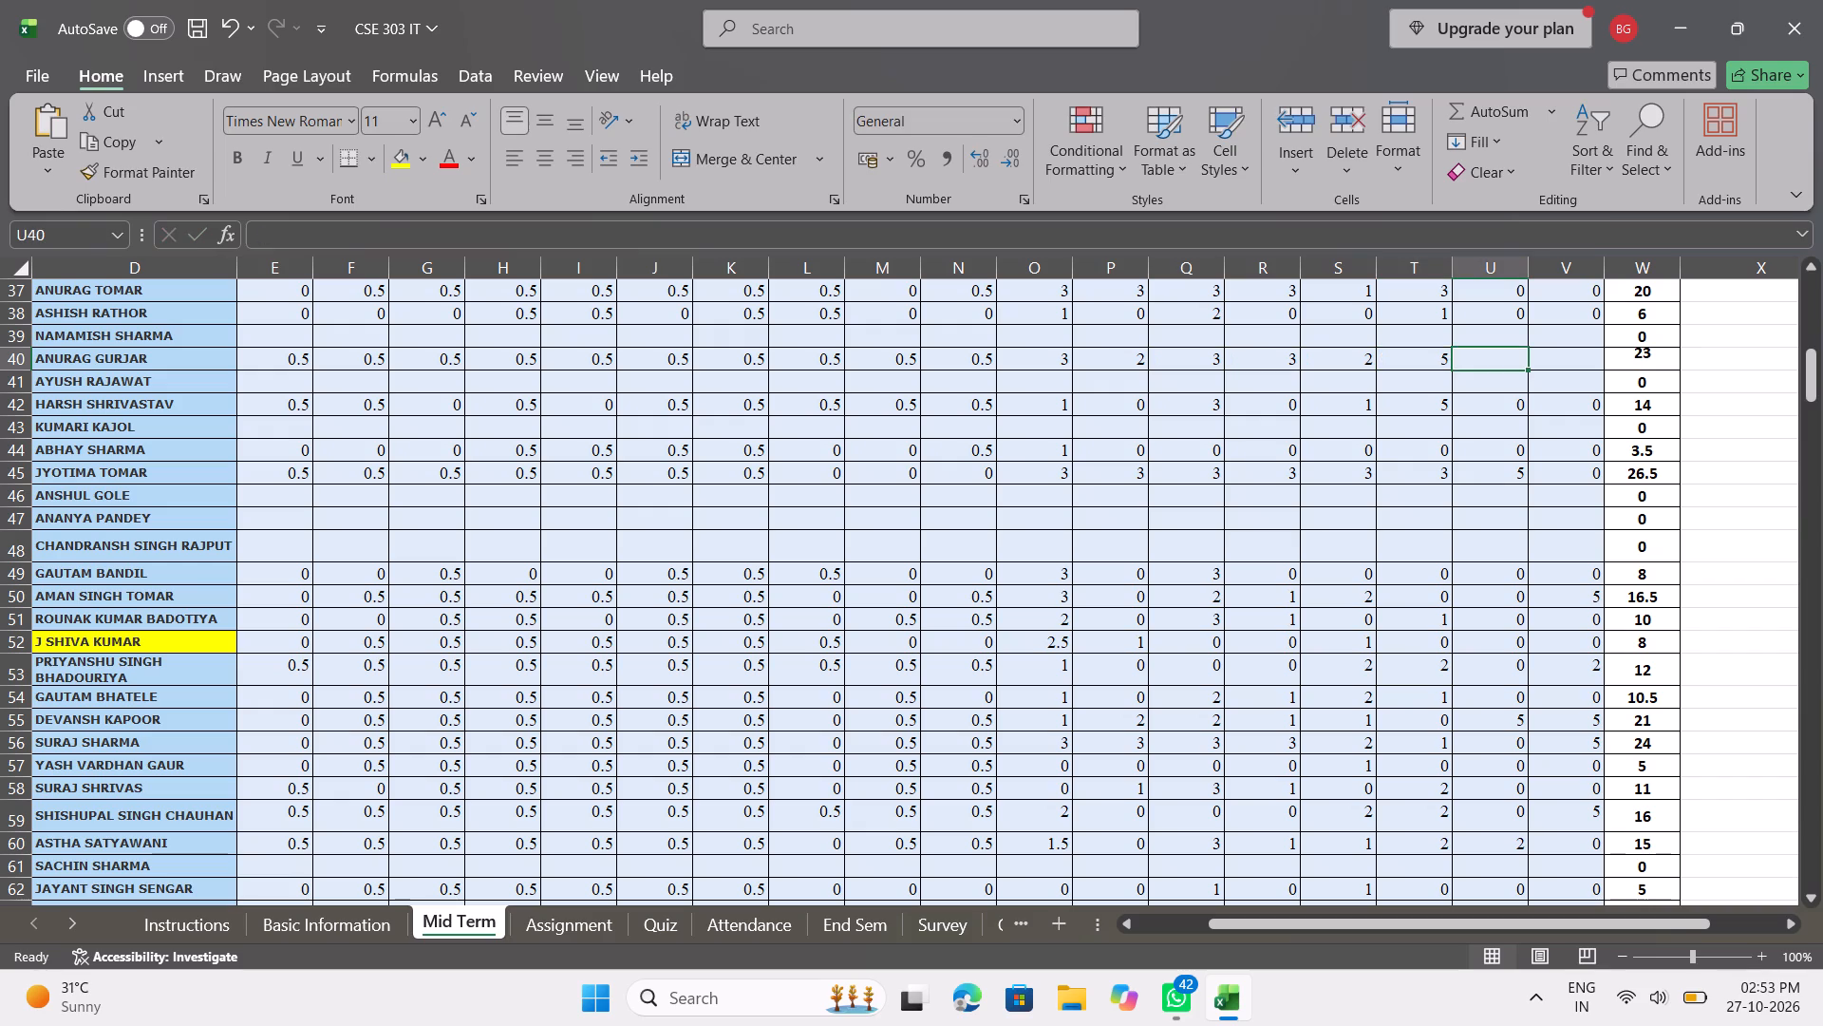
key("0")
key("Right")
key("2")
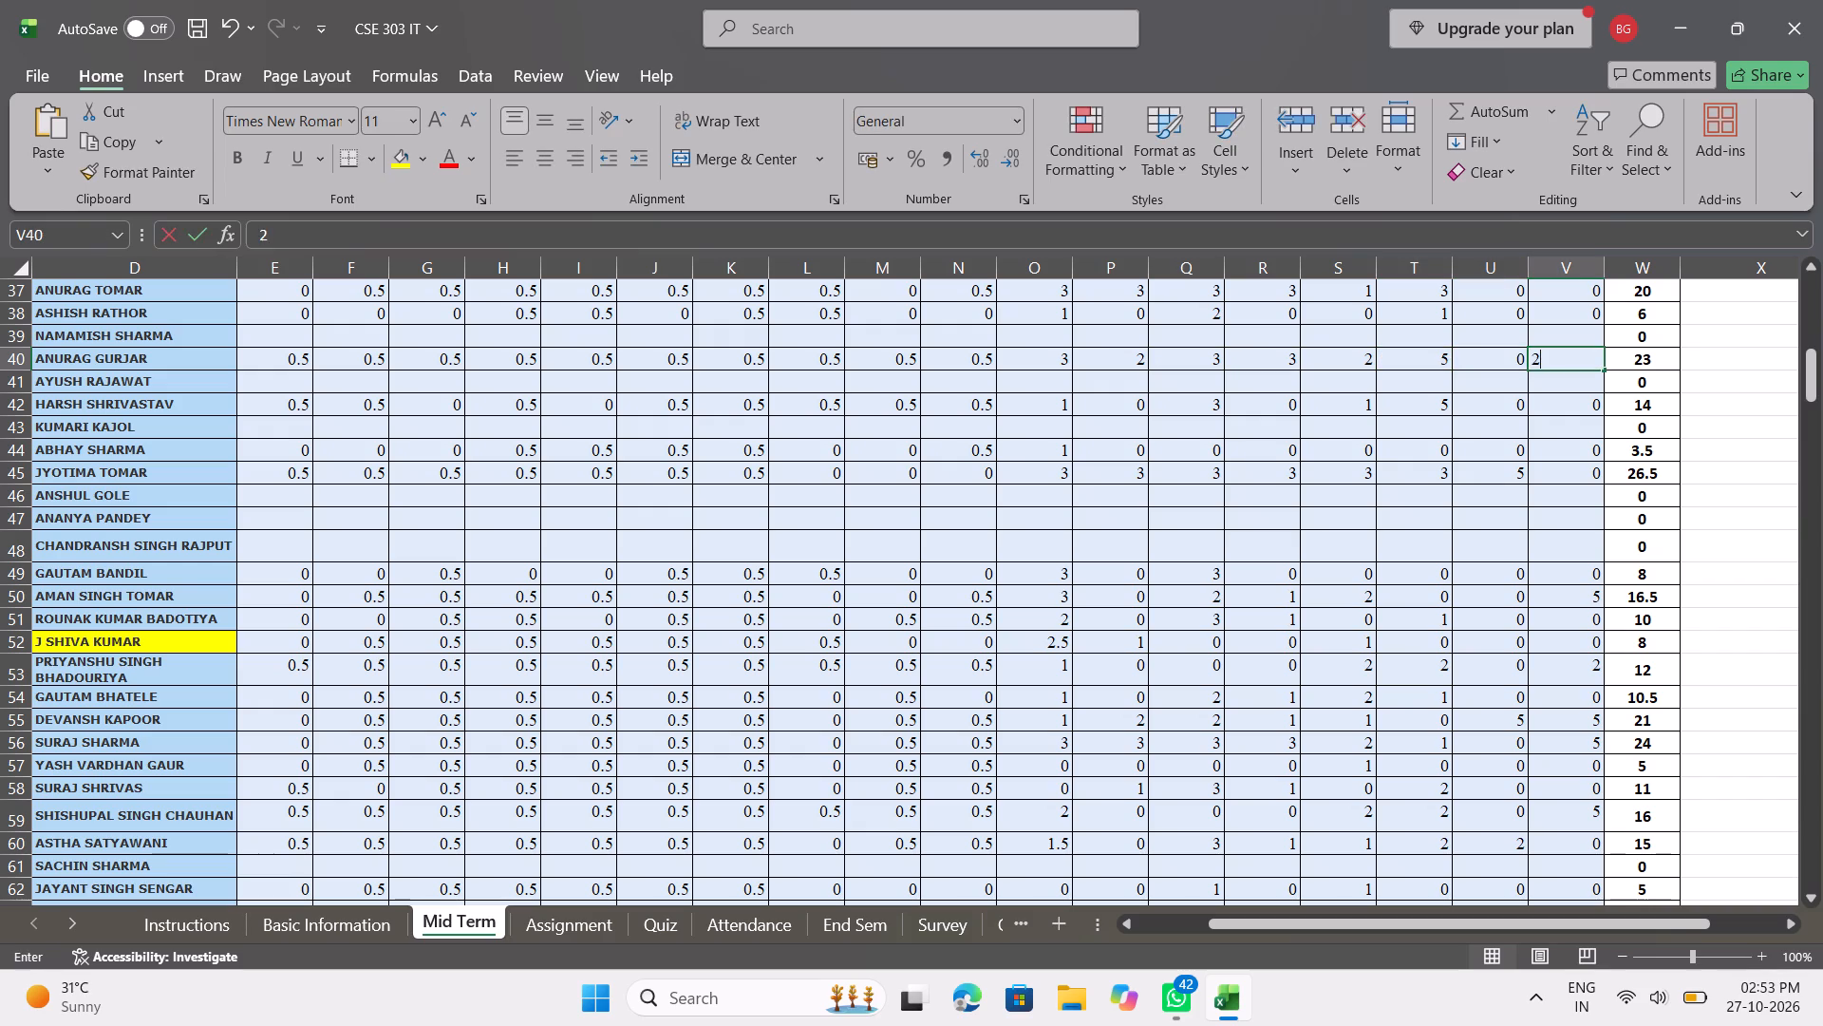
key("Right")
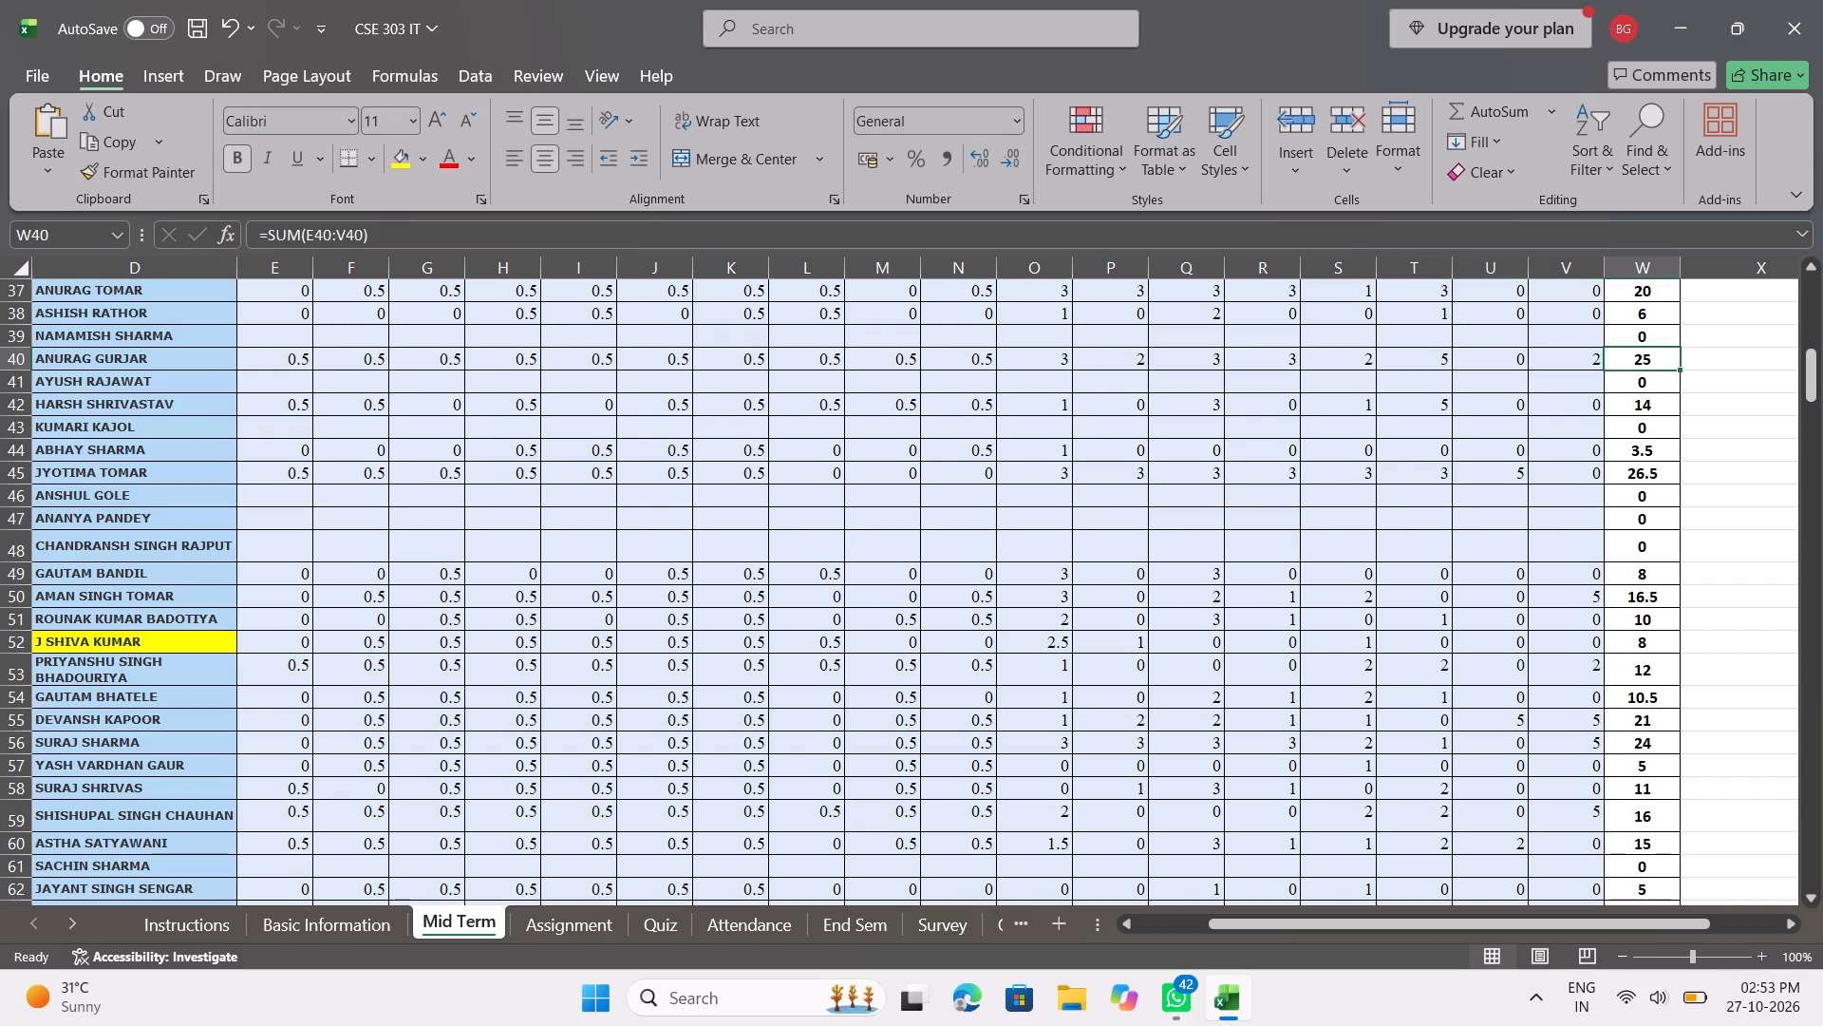
Enter the row 48 student's Q1 to Q5 marks in E48 through I48 as 0, 0, 0.5, 0 and 0.
left_click(284, 552)
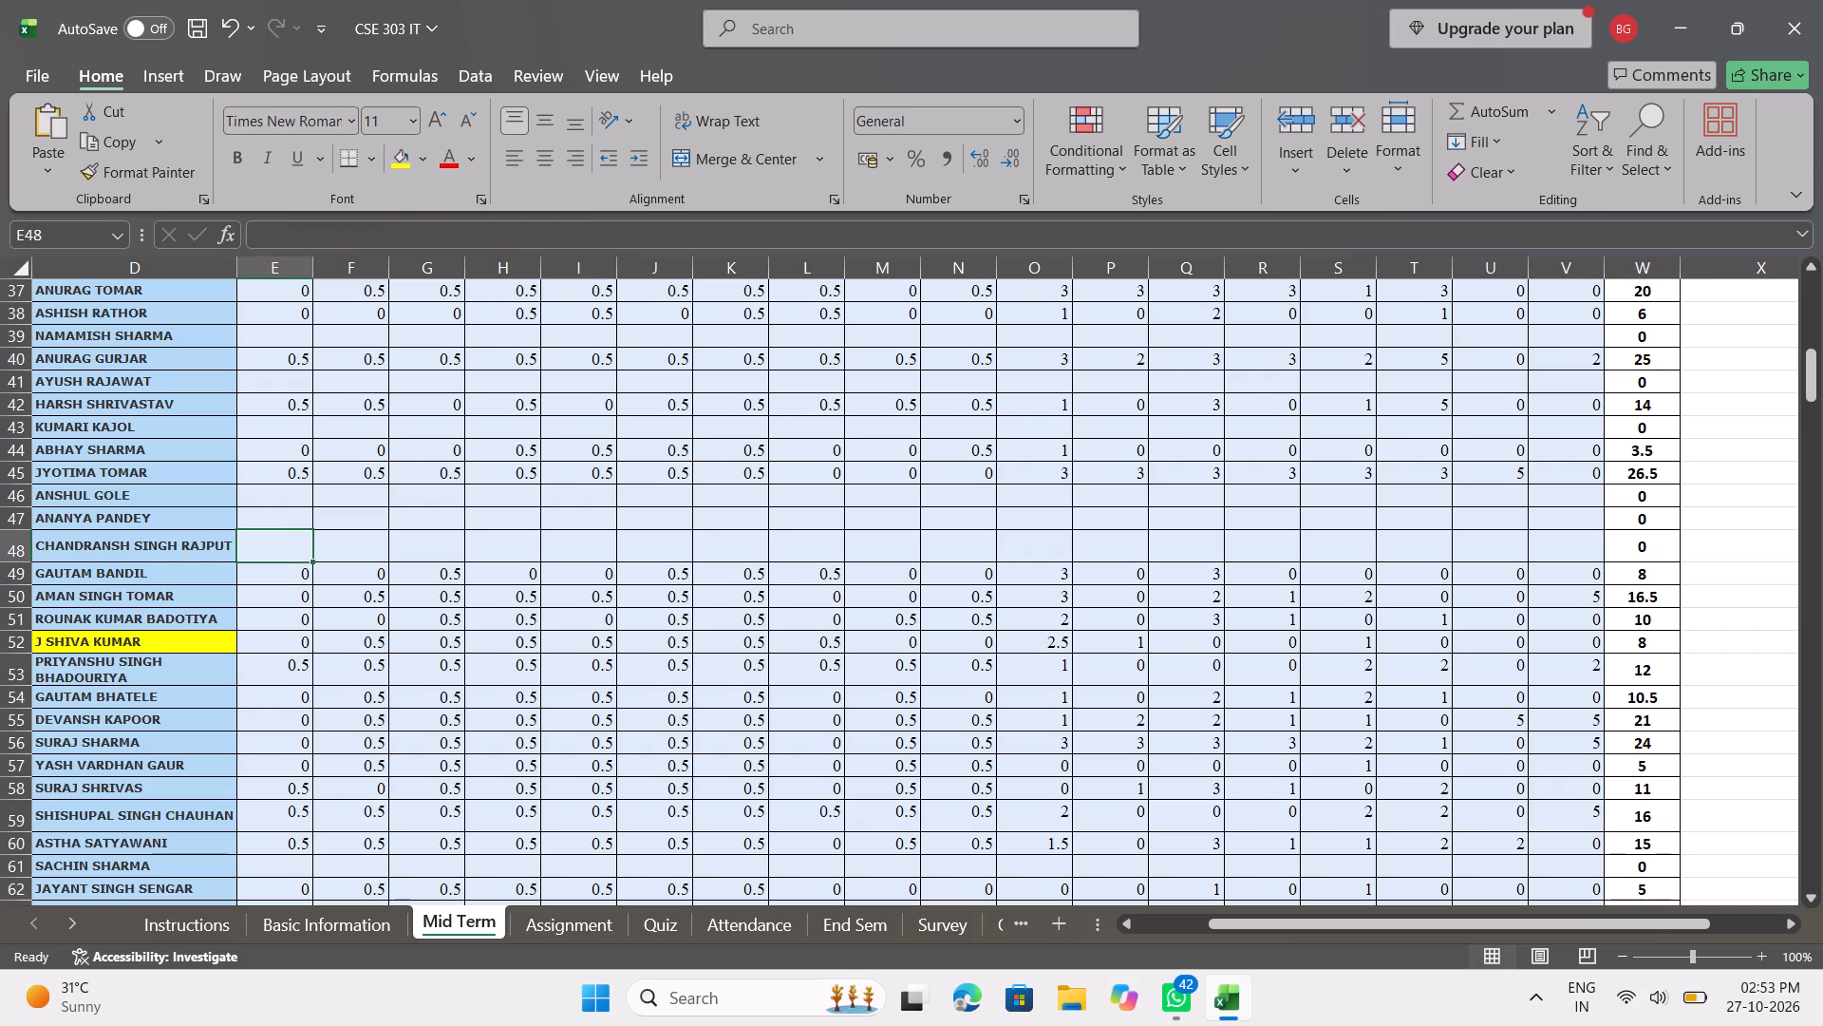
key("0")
key("Right")
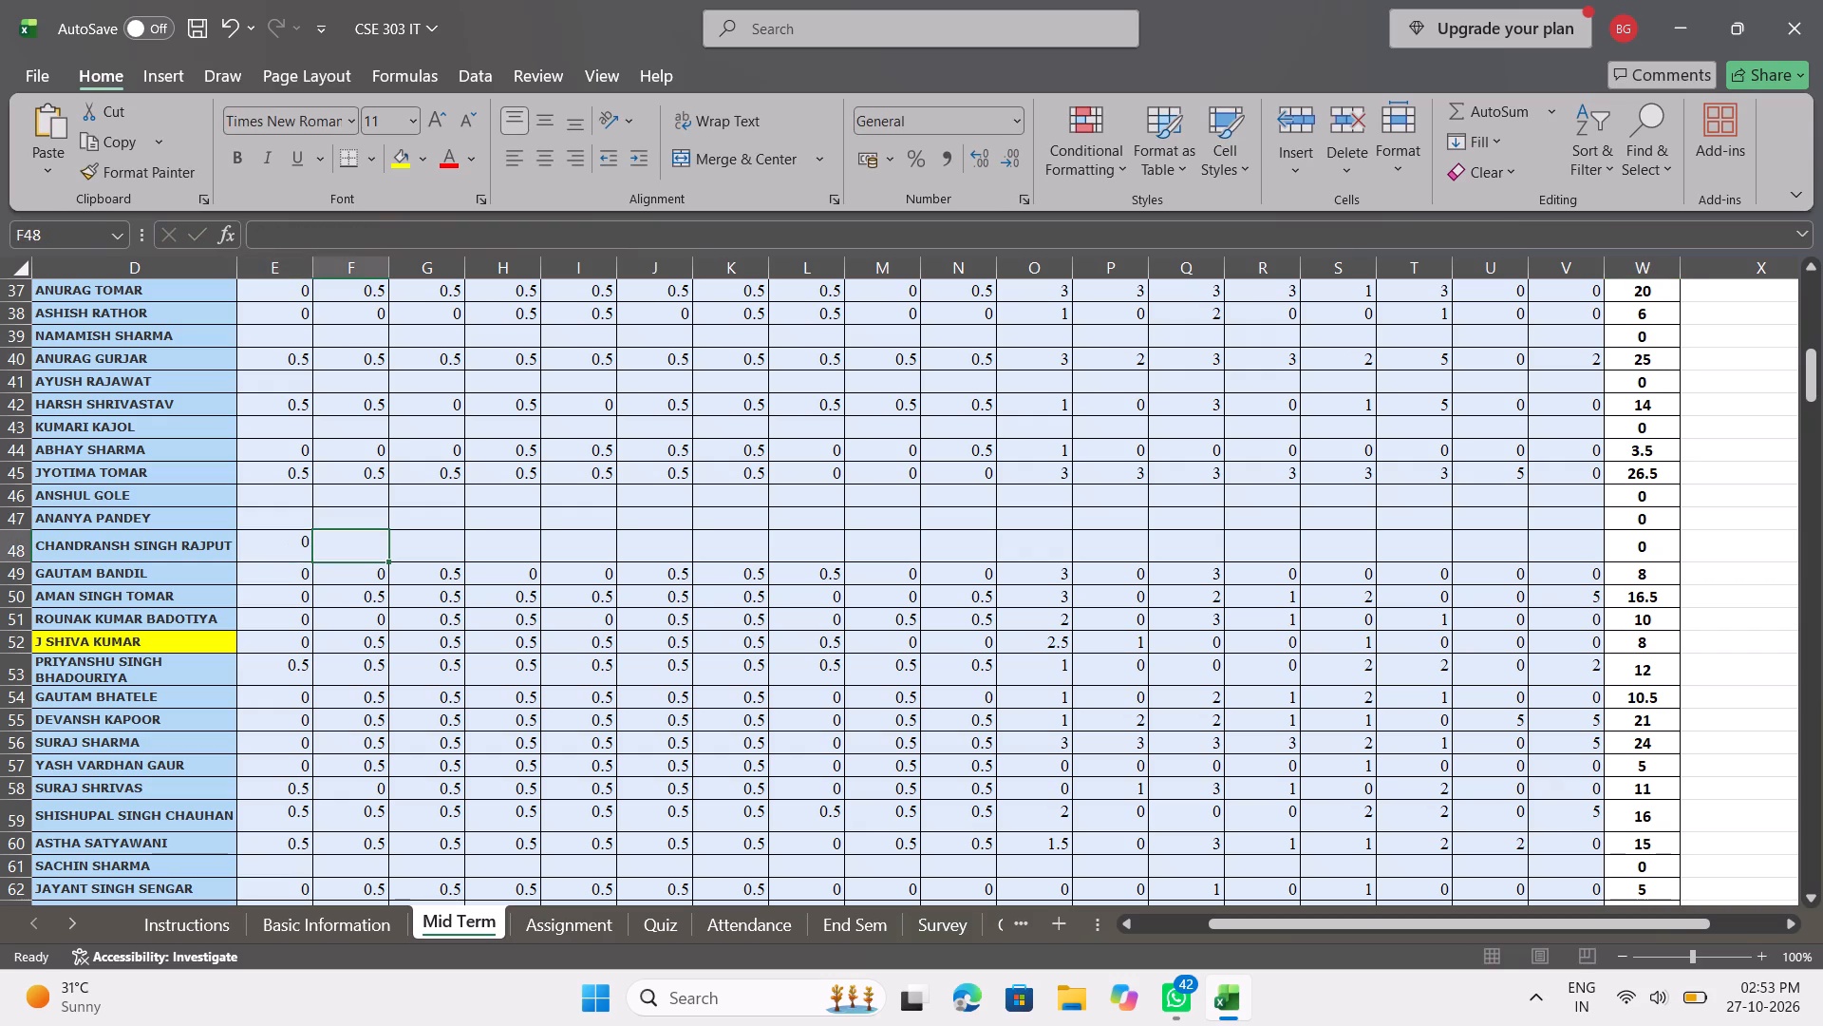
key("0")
key("Right")
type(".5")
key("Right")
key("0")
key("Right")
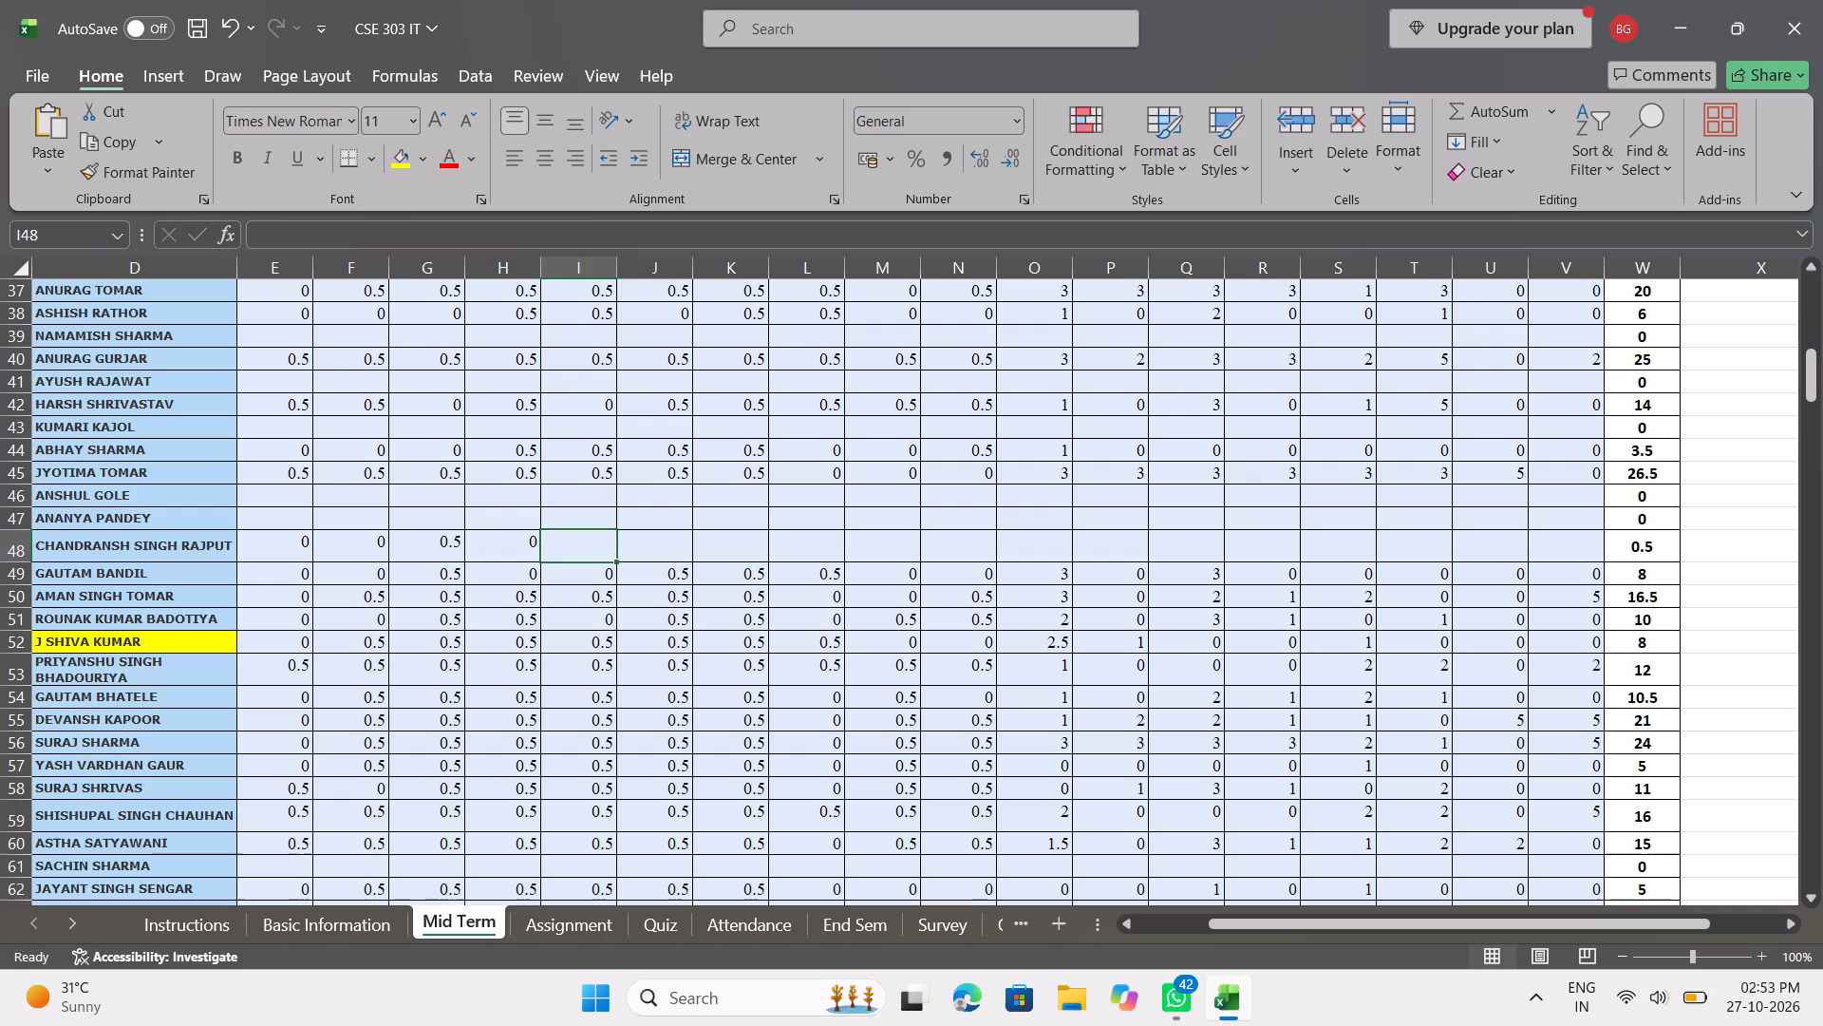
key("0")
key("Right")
Enter the row 48 student's Q6 to Q10 marks in J48 through N48 as 0.5, 0.5, 0.5, 0 and 0.
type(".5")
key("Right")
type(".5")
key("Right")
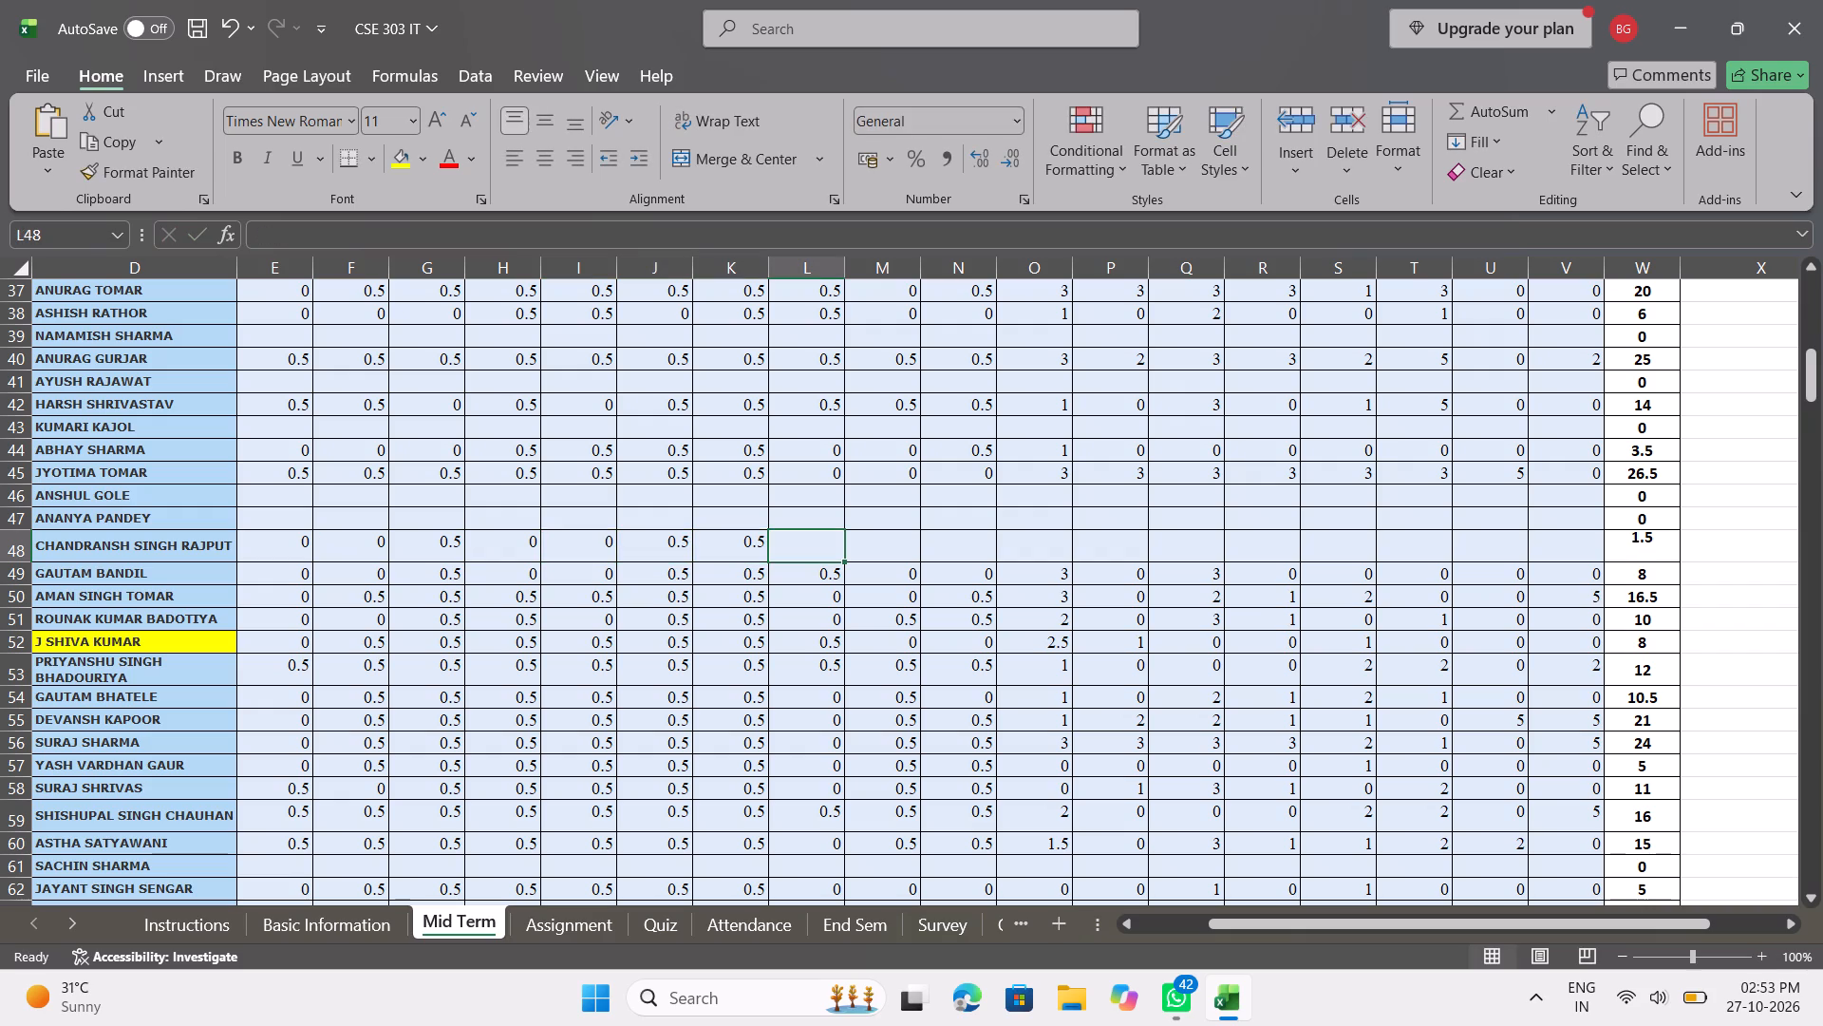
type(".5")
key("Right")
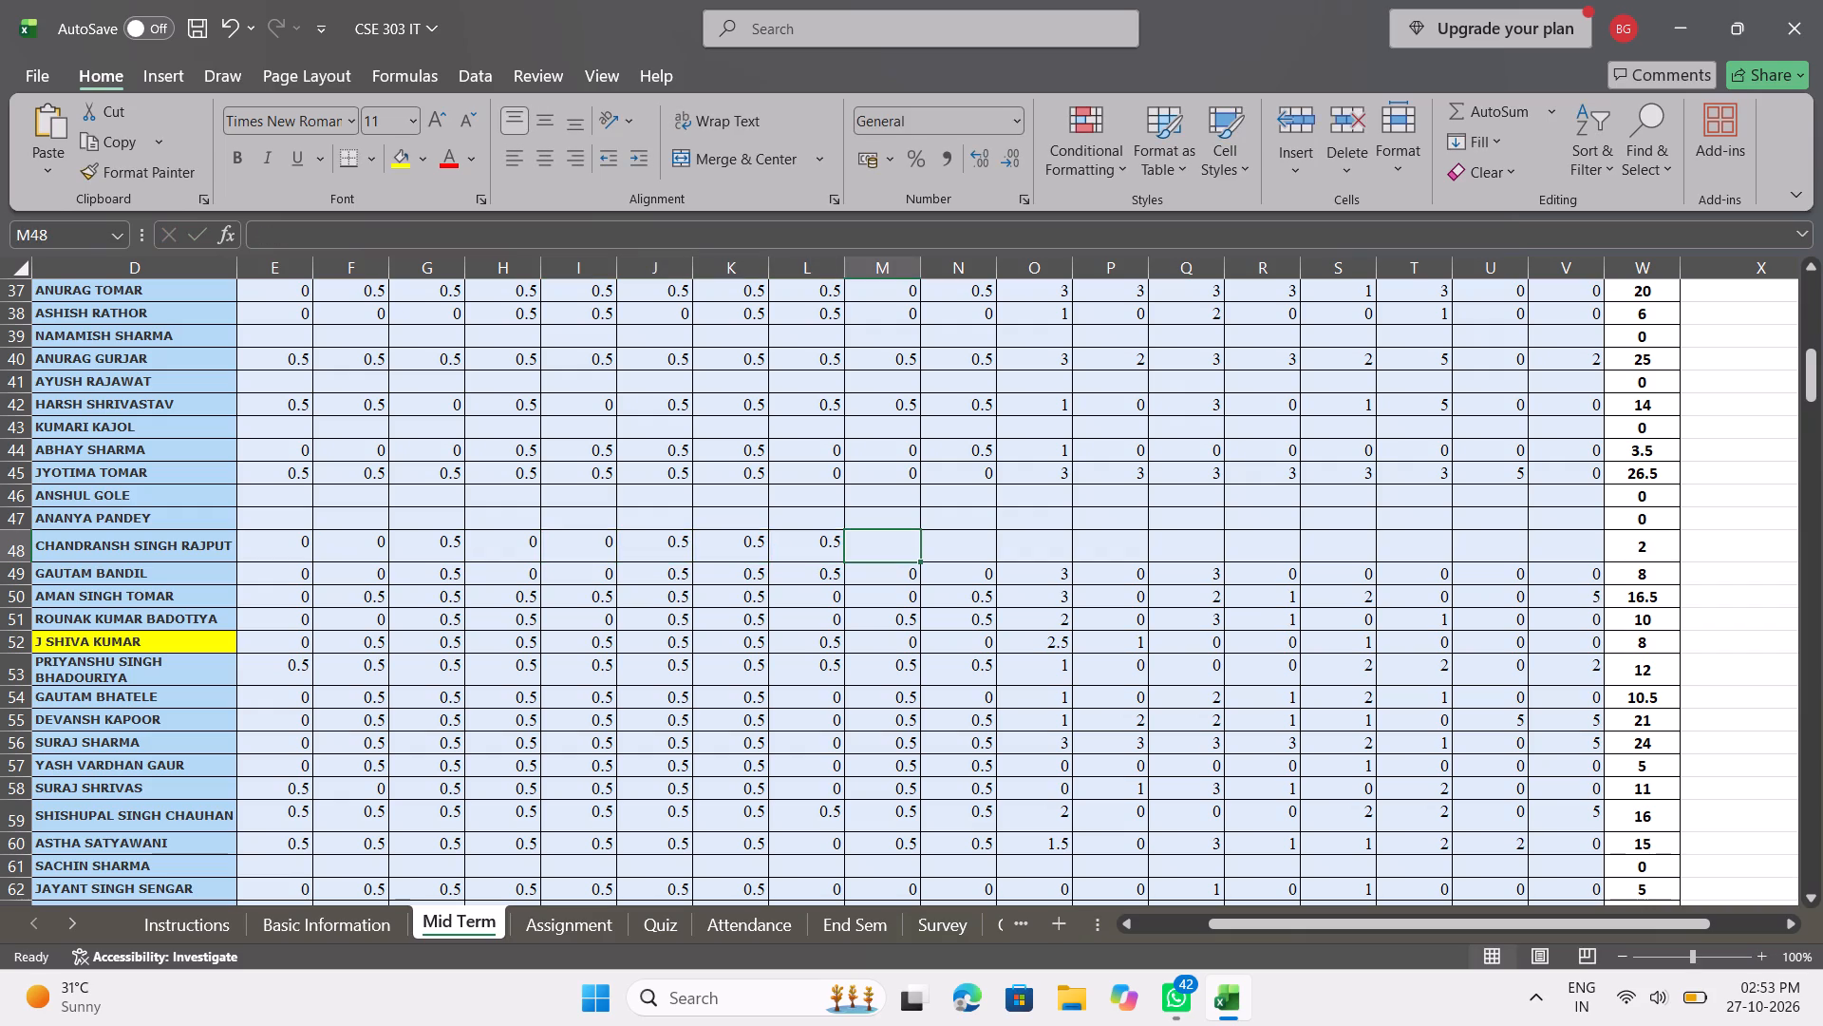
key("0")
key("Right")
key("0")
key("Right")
Enter 0 for each of the row 48 student's Q11 to Q18 marks in O48 through V48.
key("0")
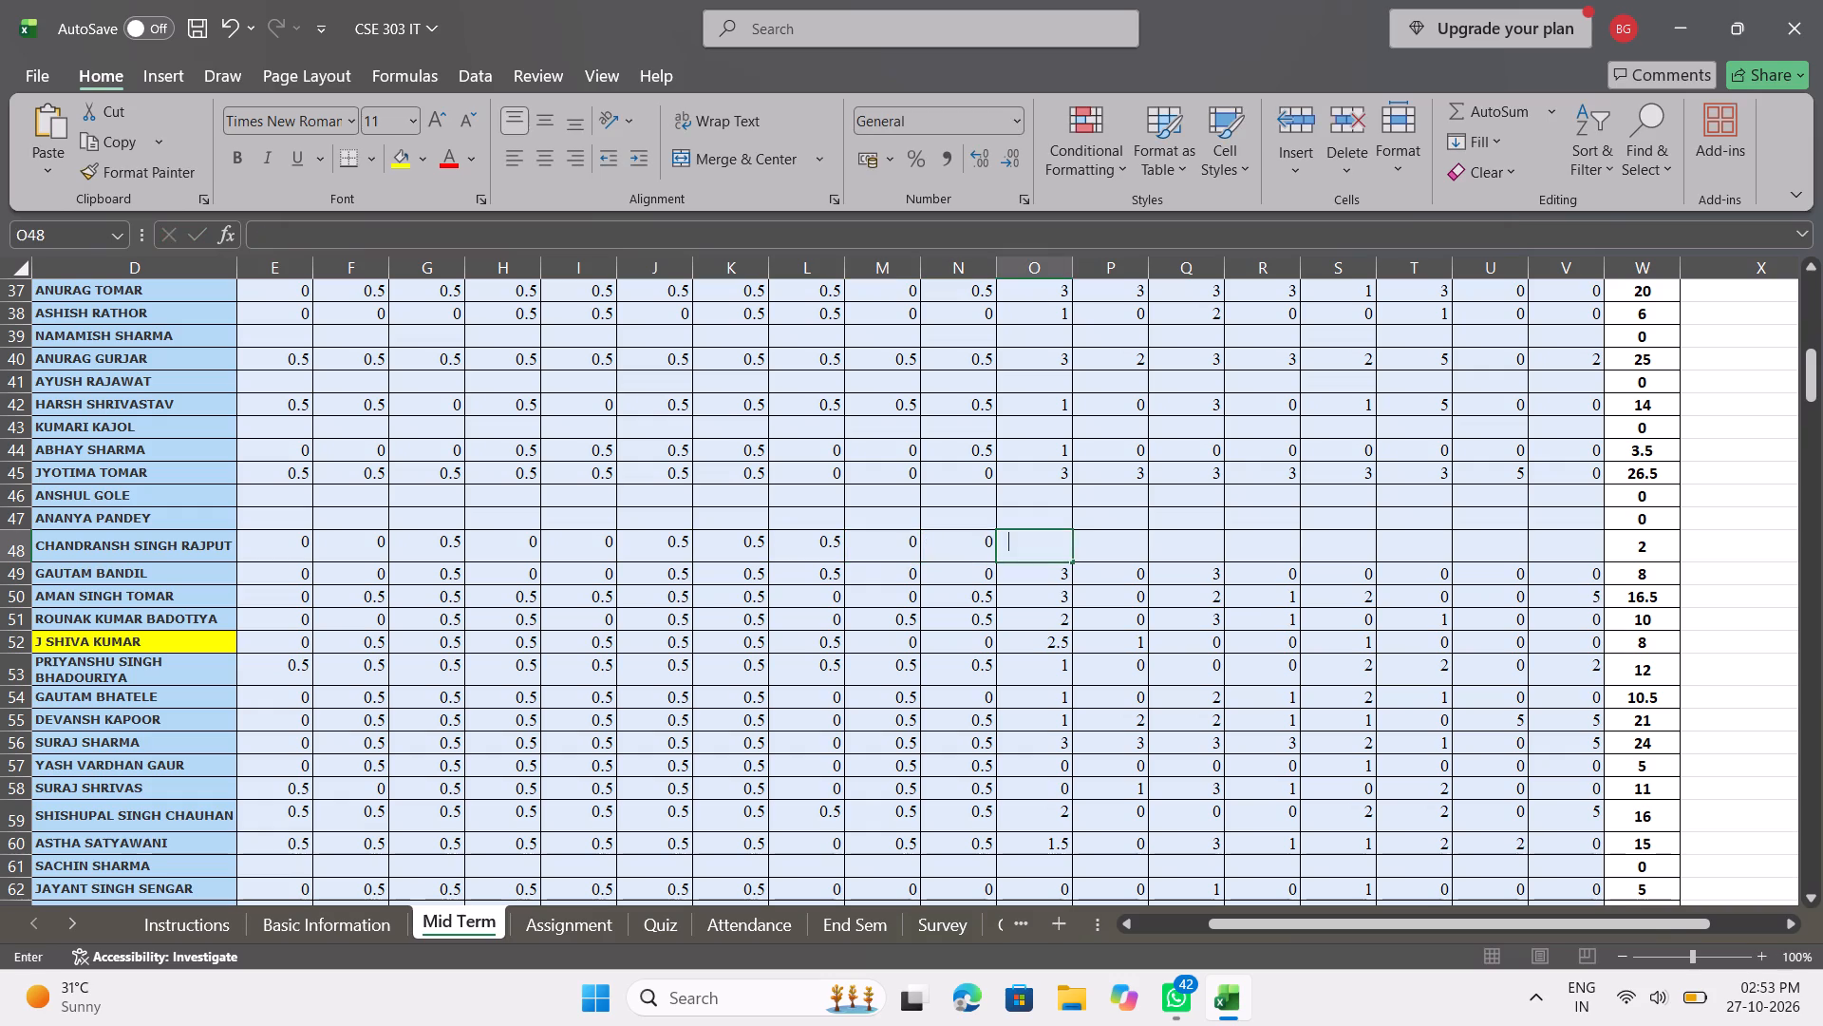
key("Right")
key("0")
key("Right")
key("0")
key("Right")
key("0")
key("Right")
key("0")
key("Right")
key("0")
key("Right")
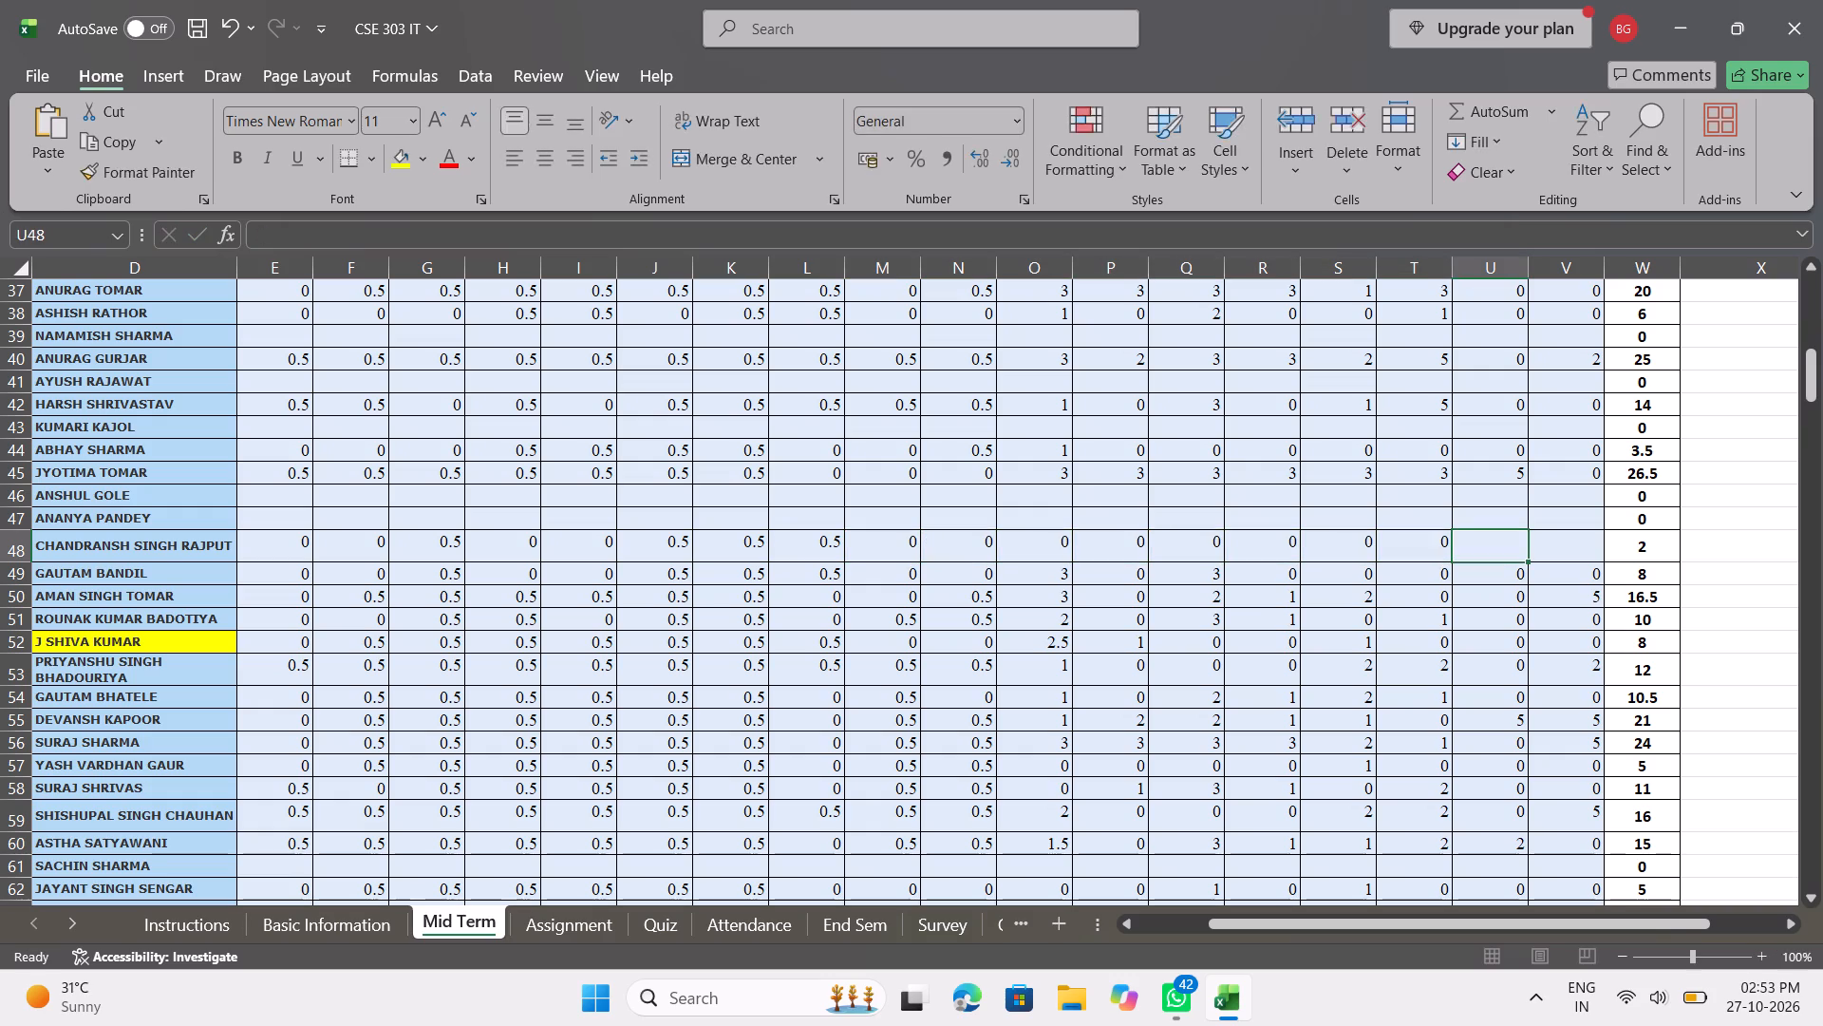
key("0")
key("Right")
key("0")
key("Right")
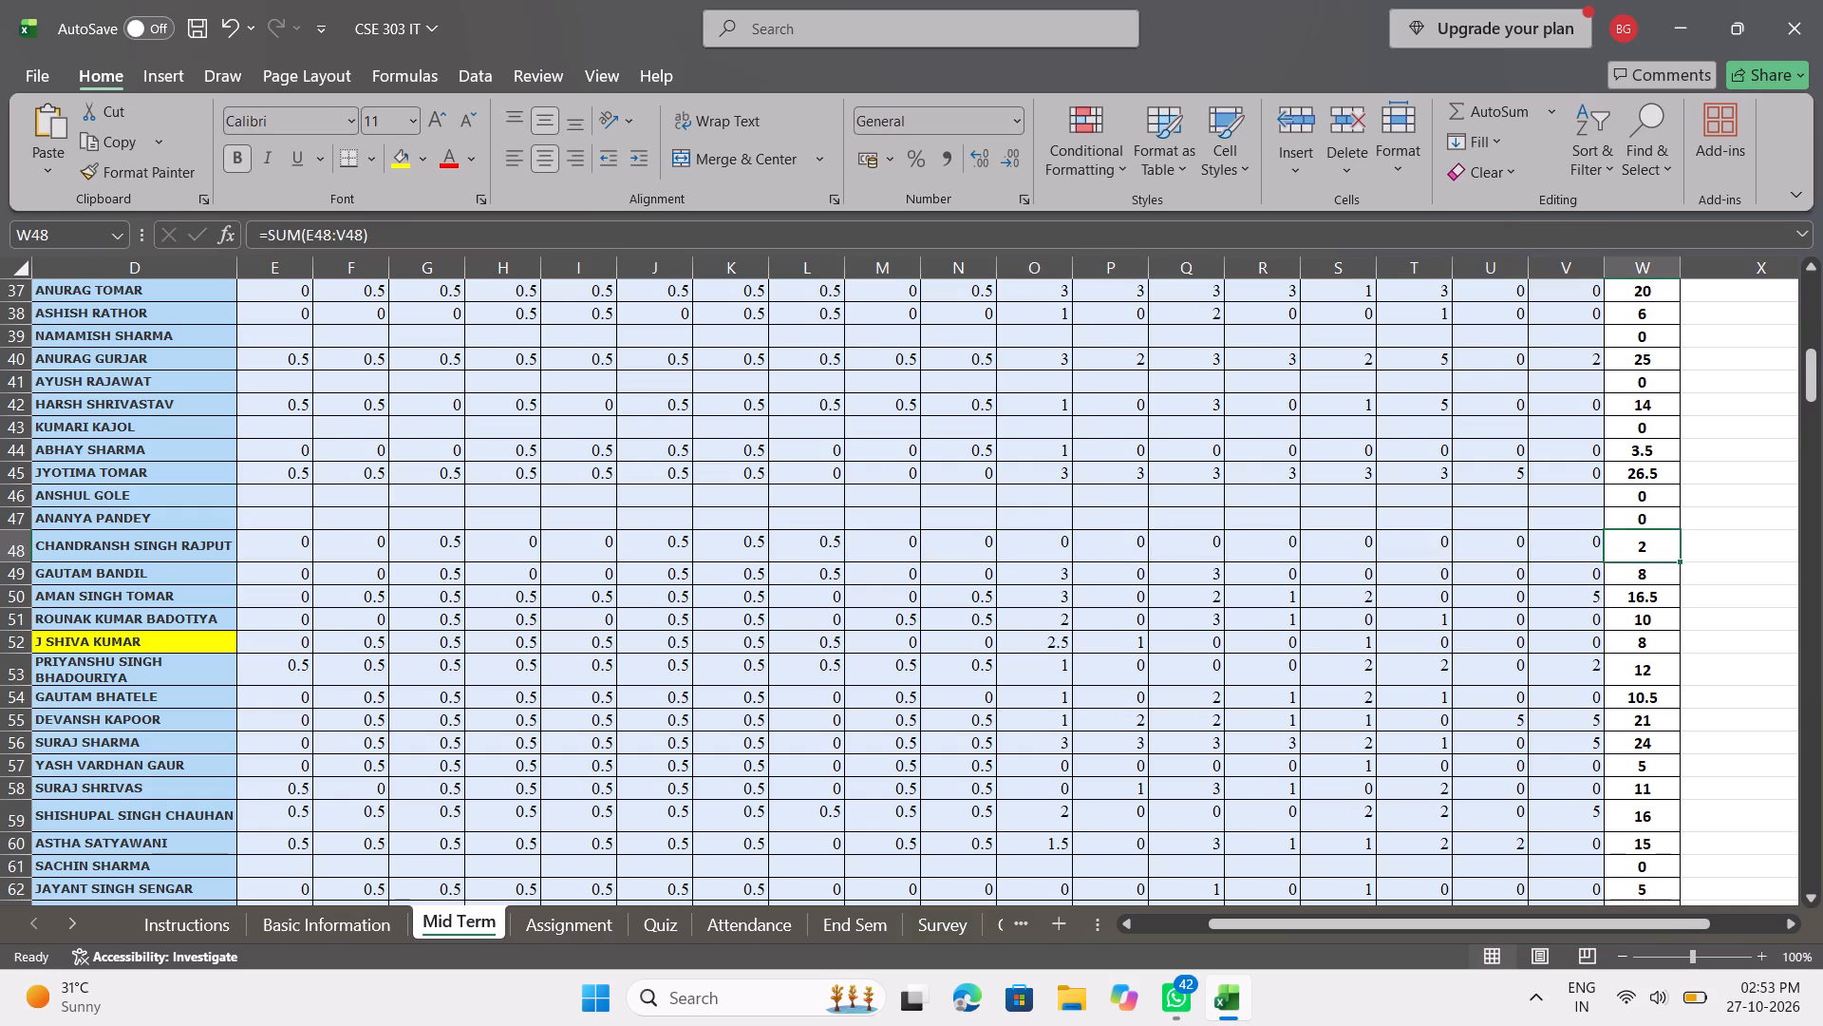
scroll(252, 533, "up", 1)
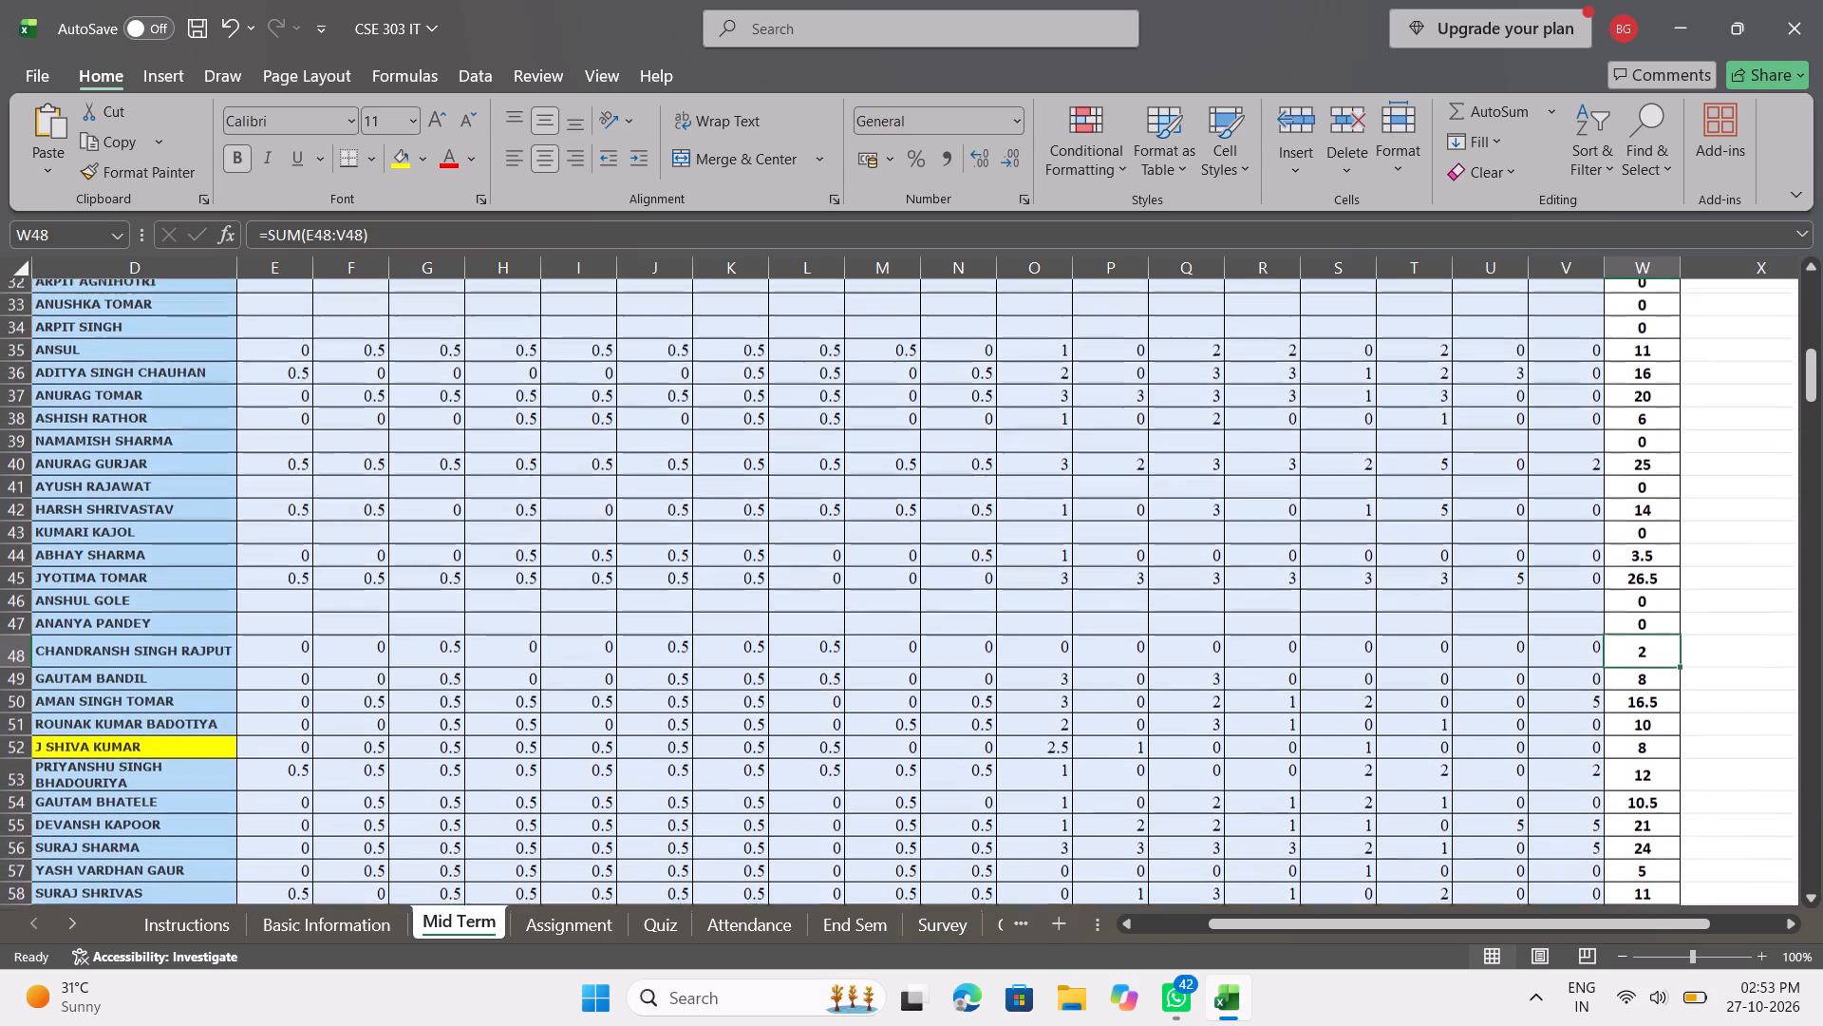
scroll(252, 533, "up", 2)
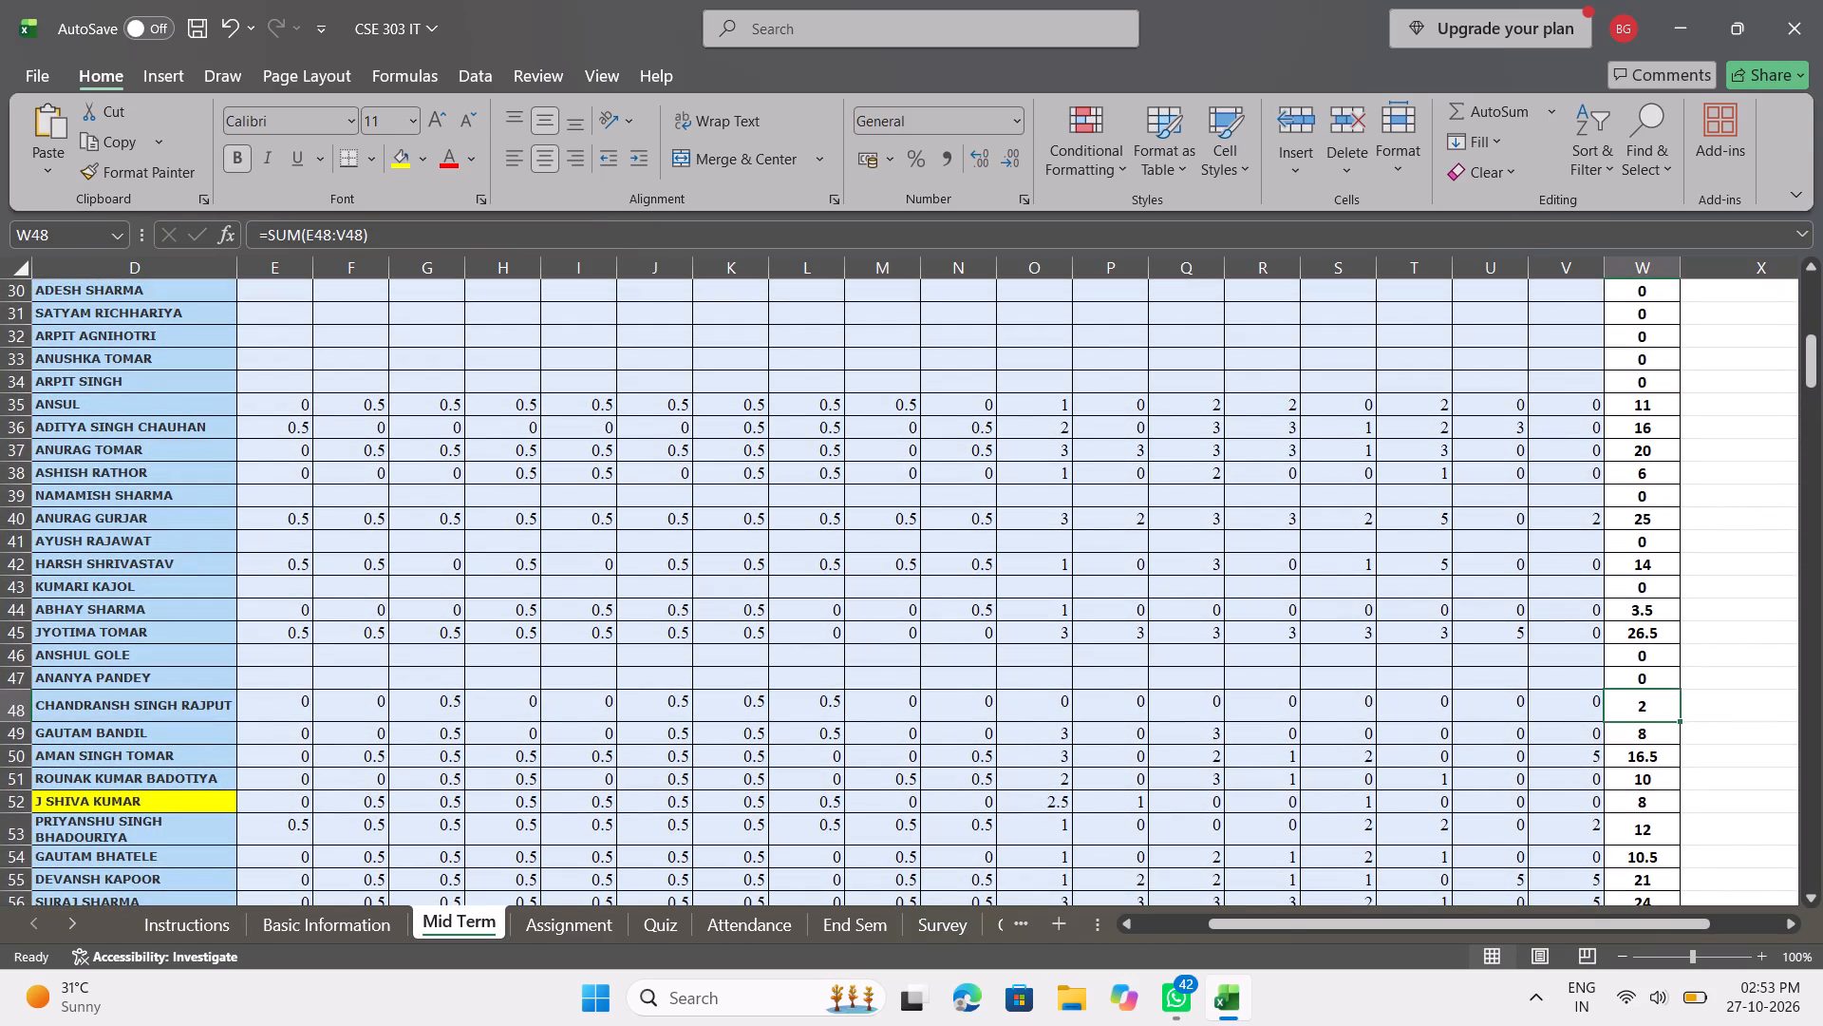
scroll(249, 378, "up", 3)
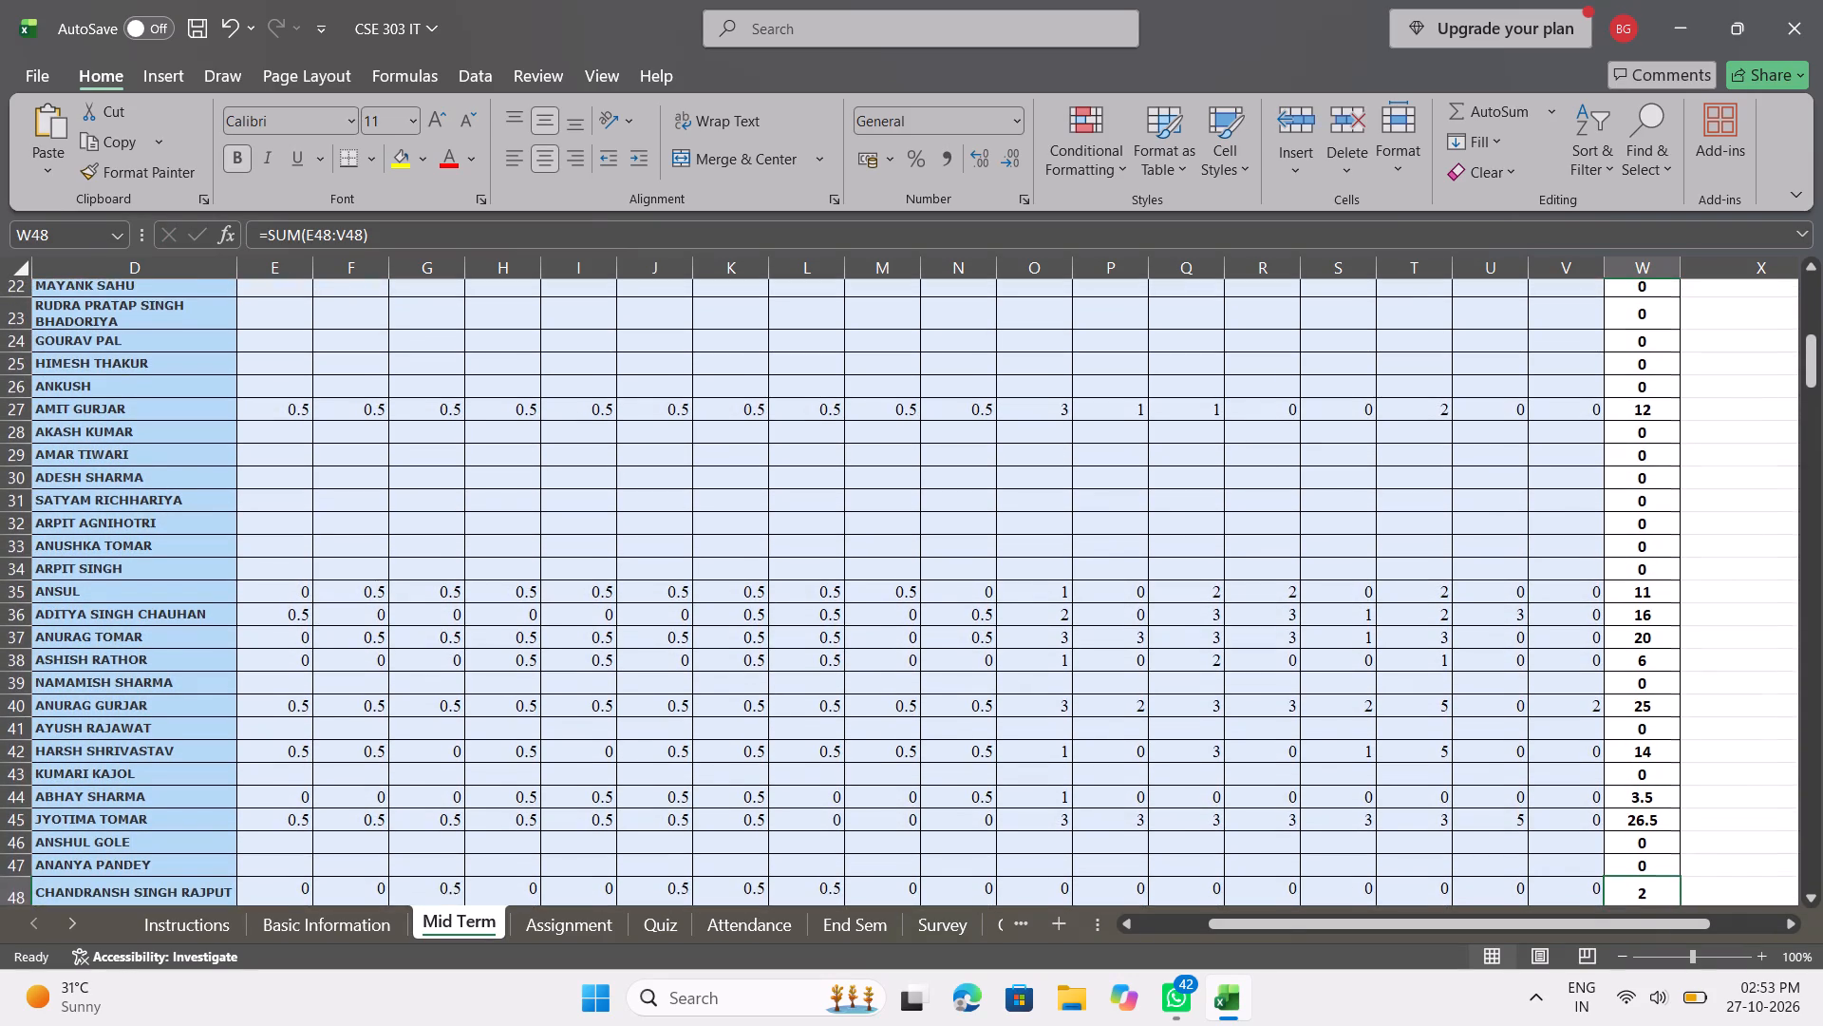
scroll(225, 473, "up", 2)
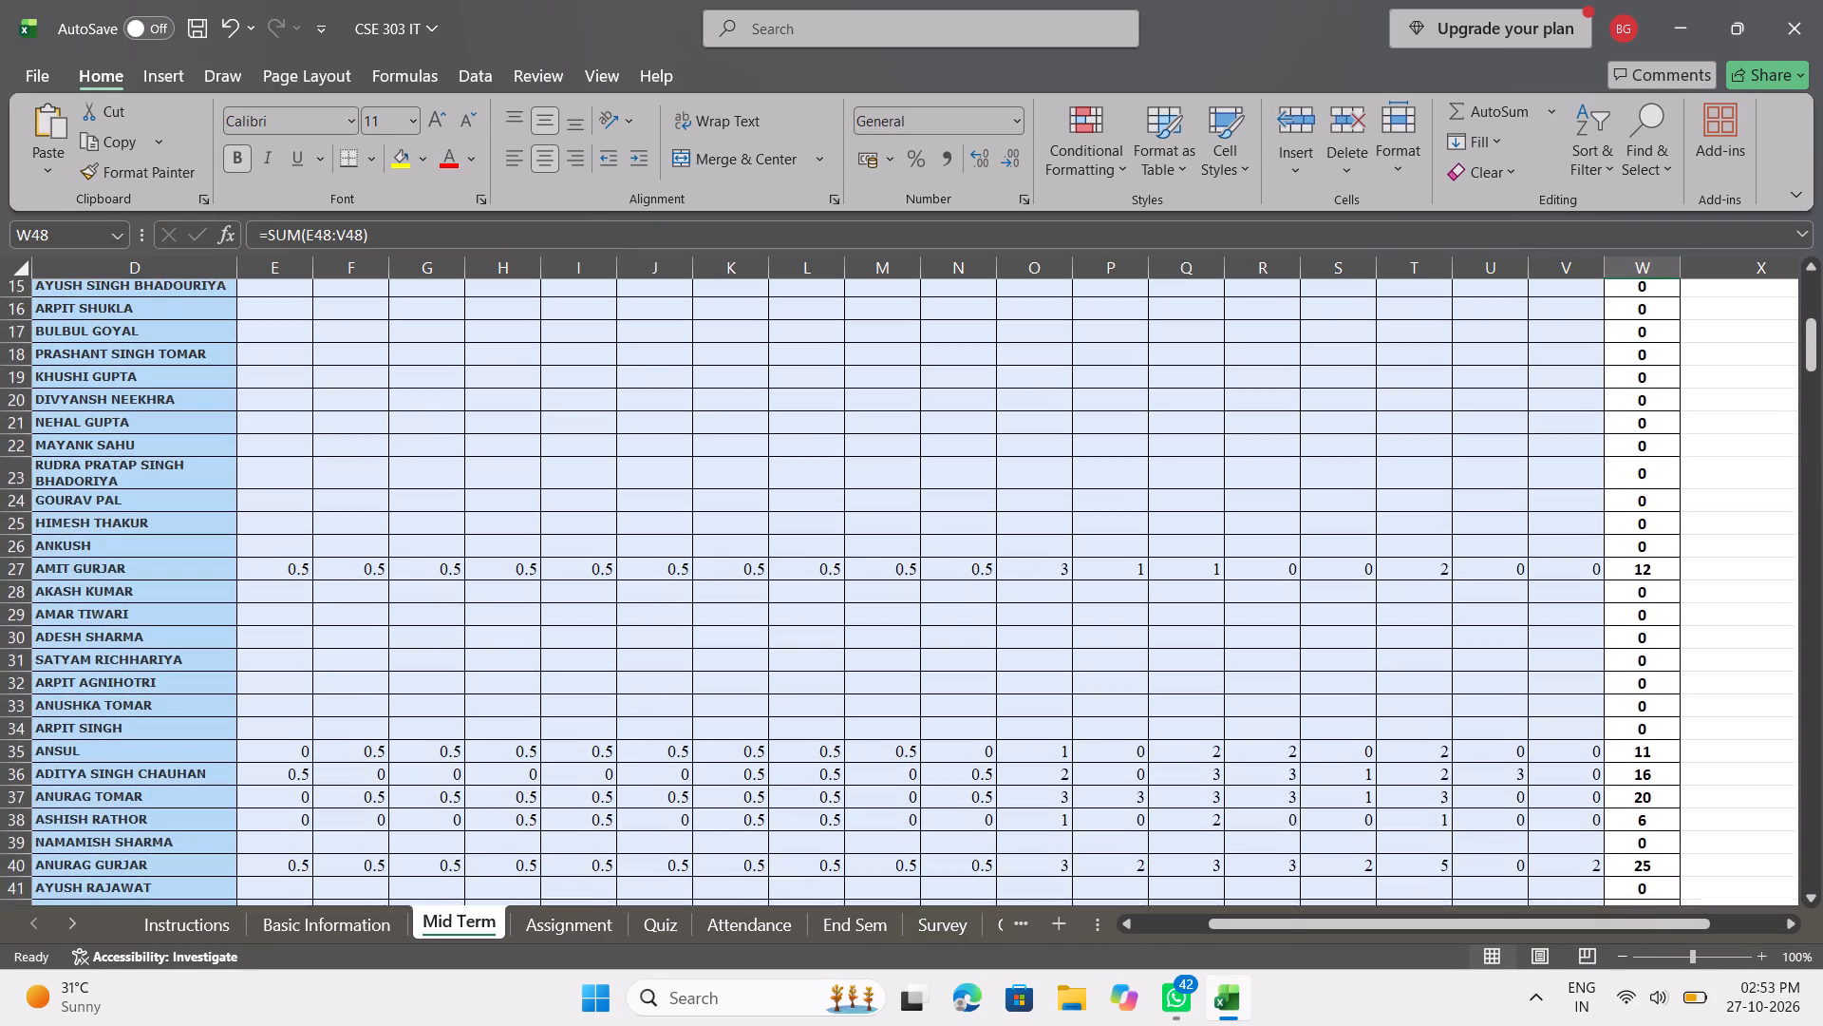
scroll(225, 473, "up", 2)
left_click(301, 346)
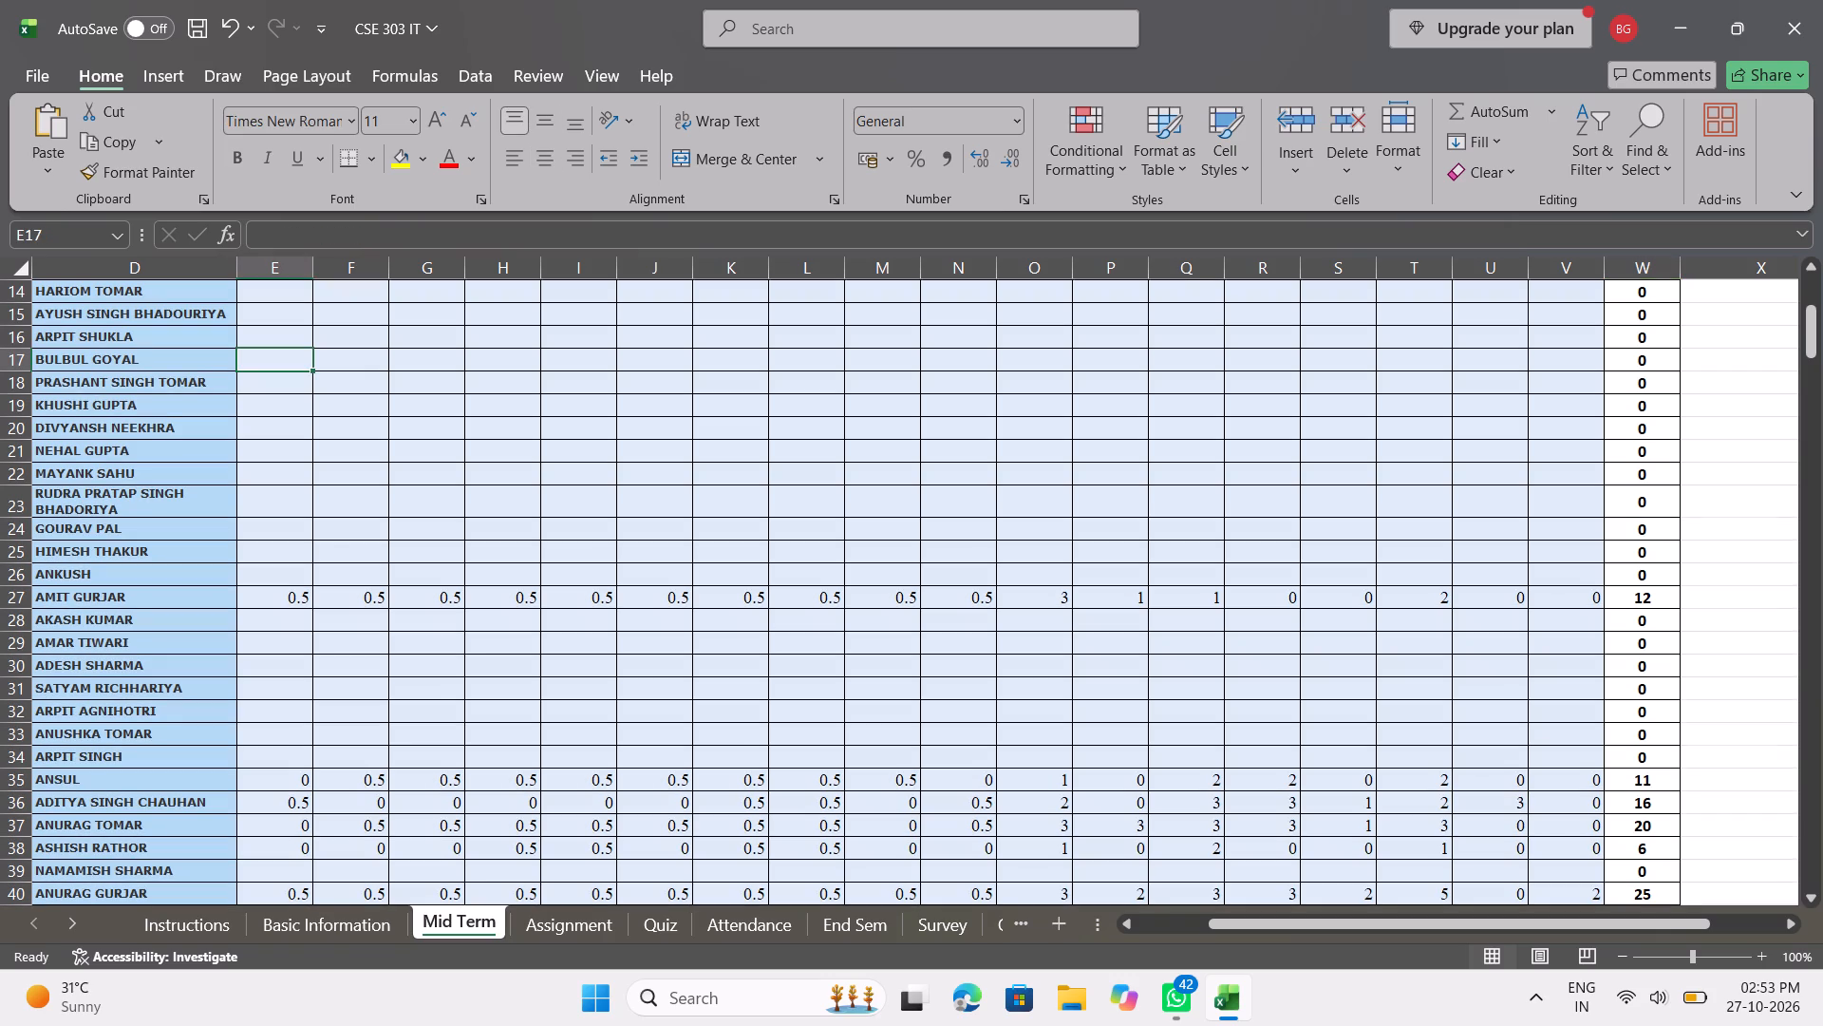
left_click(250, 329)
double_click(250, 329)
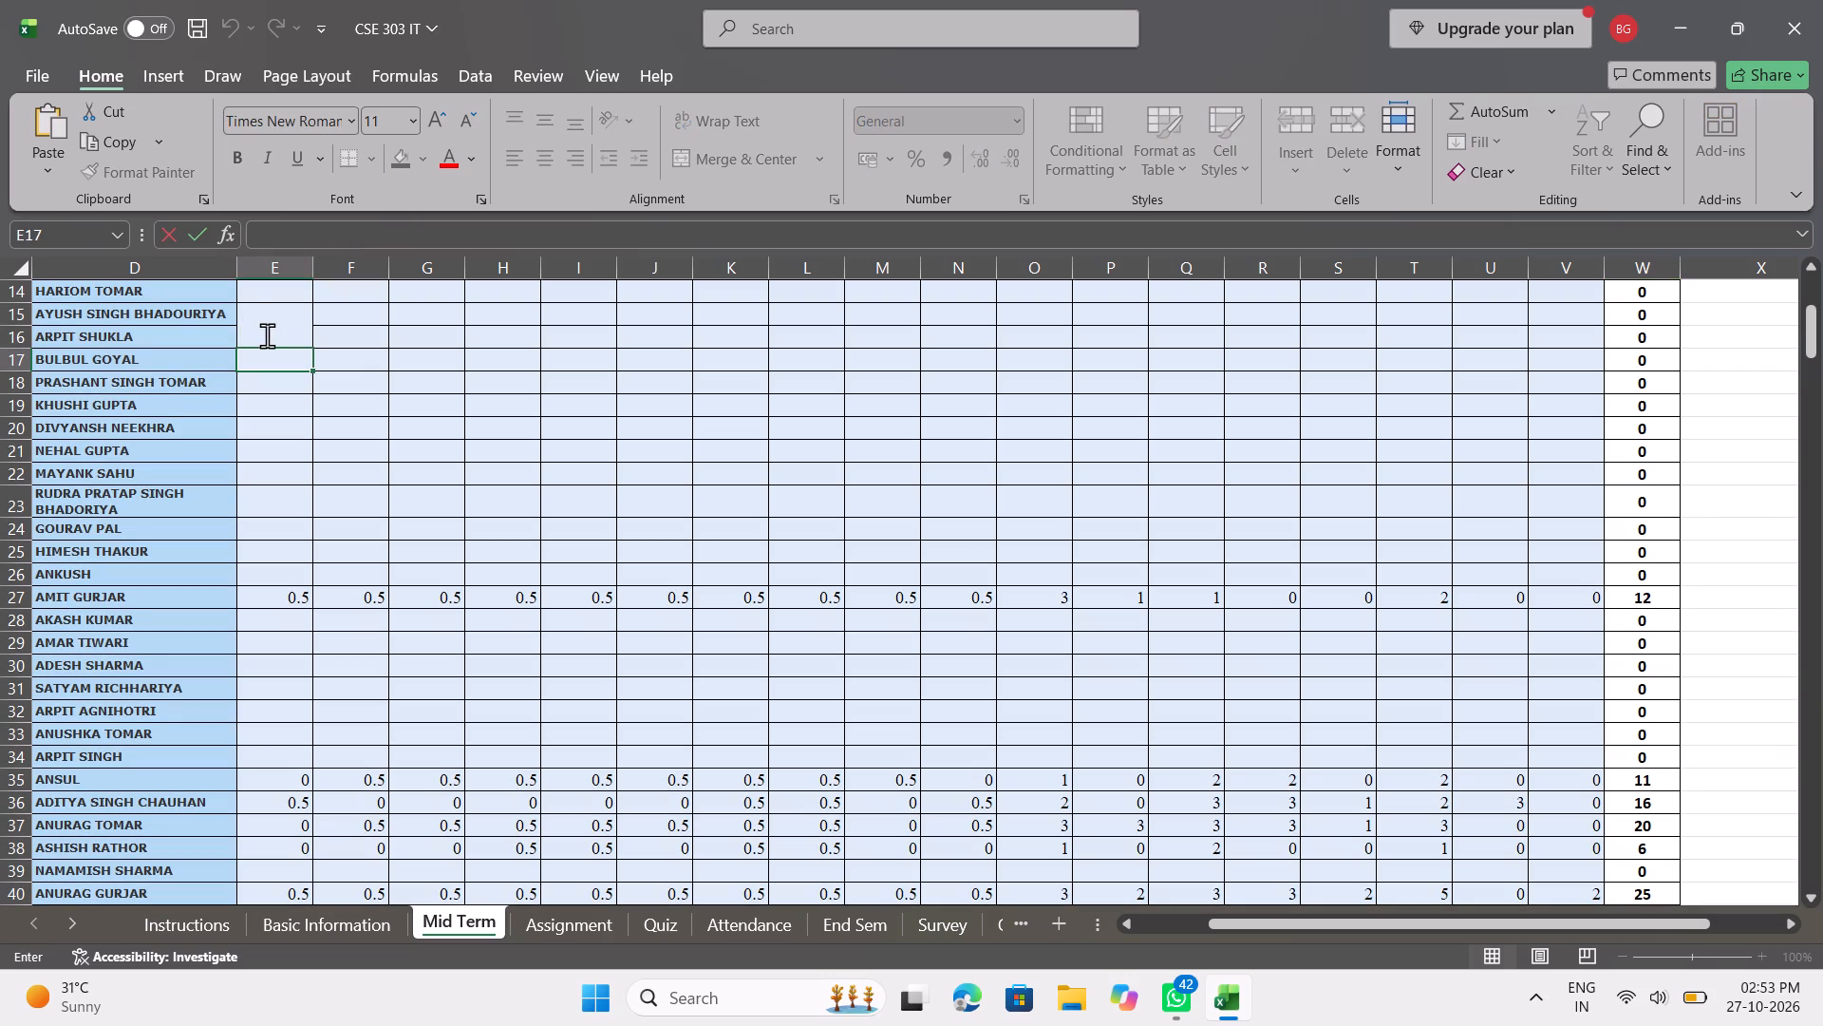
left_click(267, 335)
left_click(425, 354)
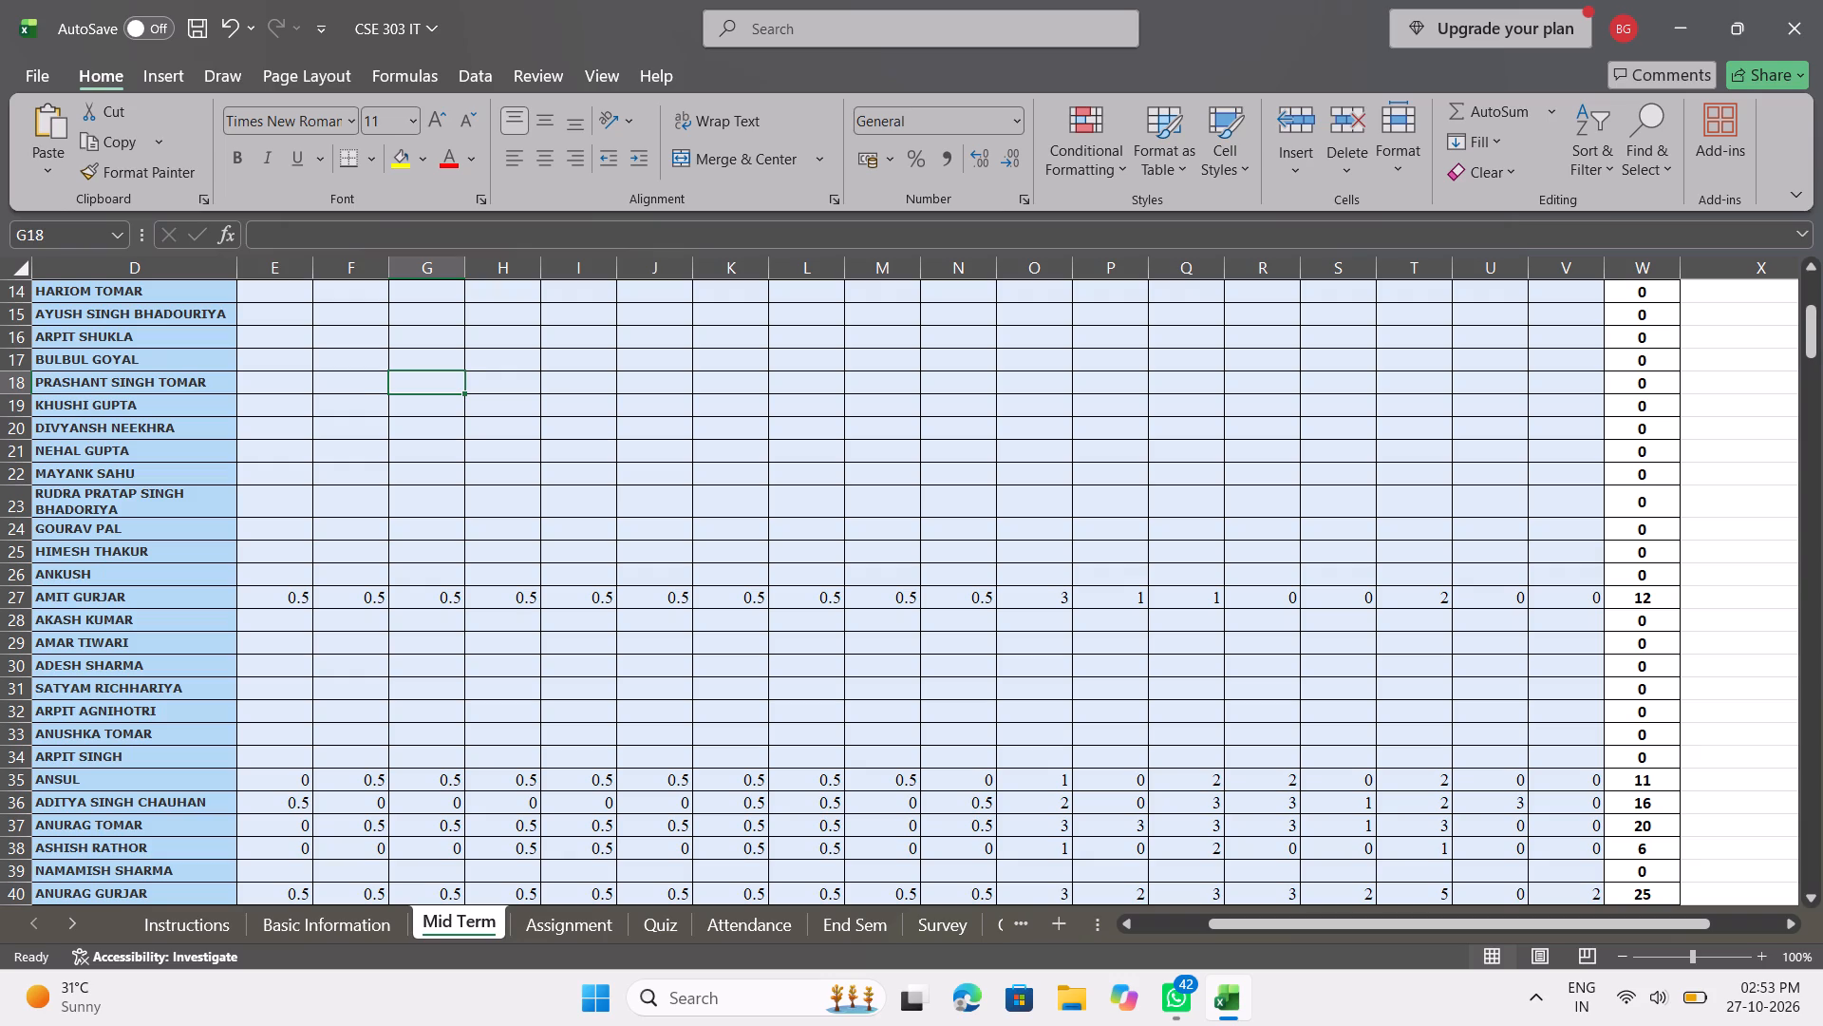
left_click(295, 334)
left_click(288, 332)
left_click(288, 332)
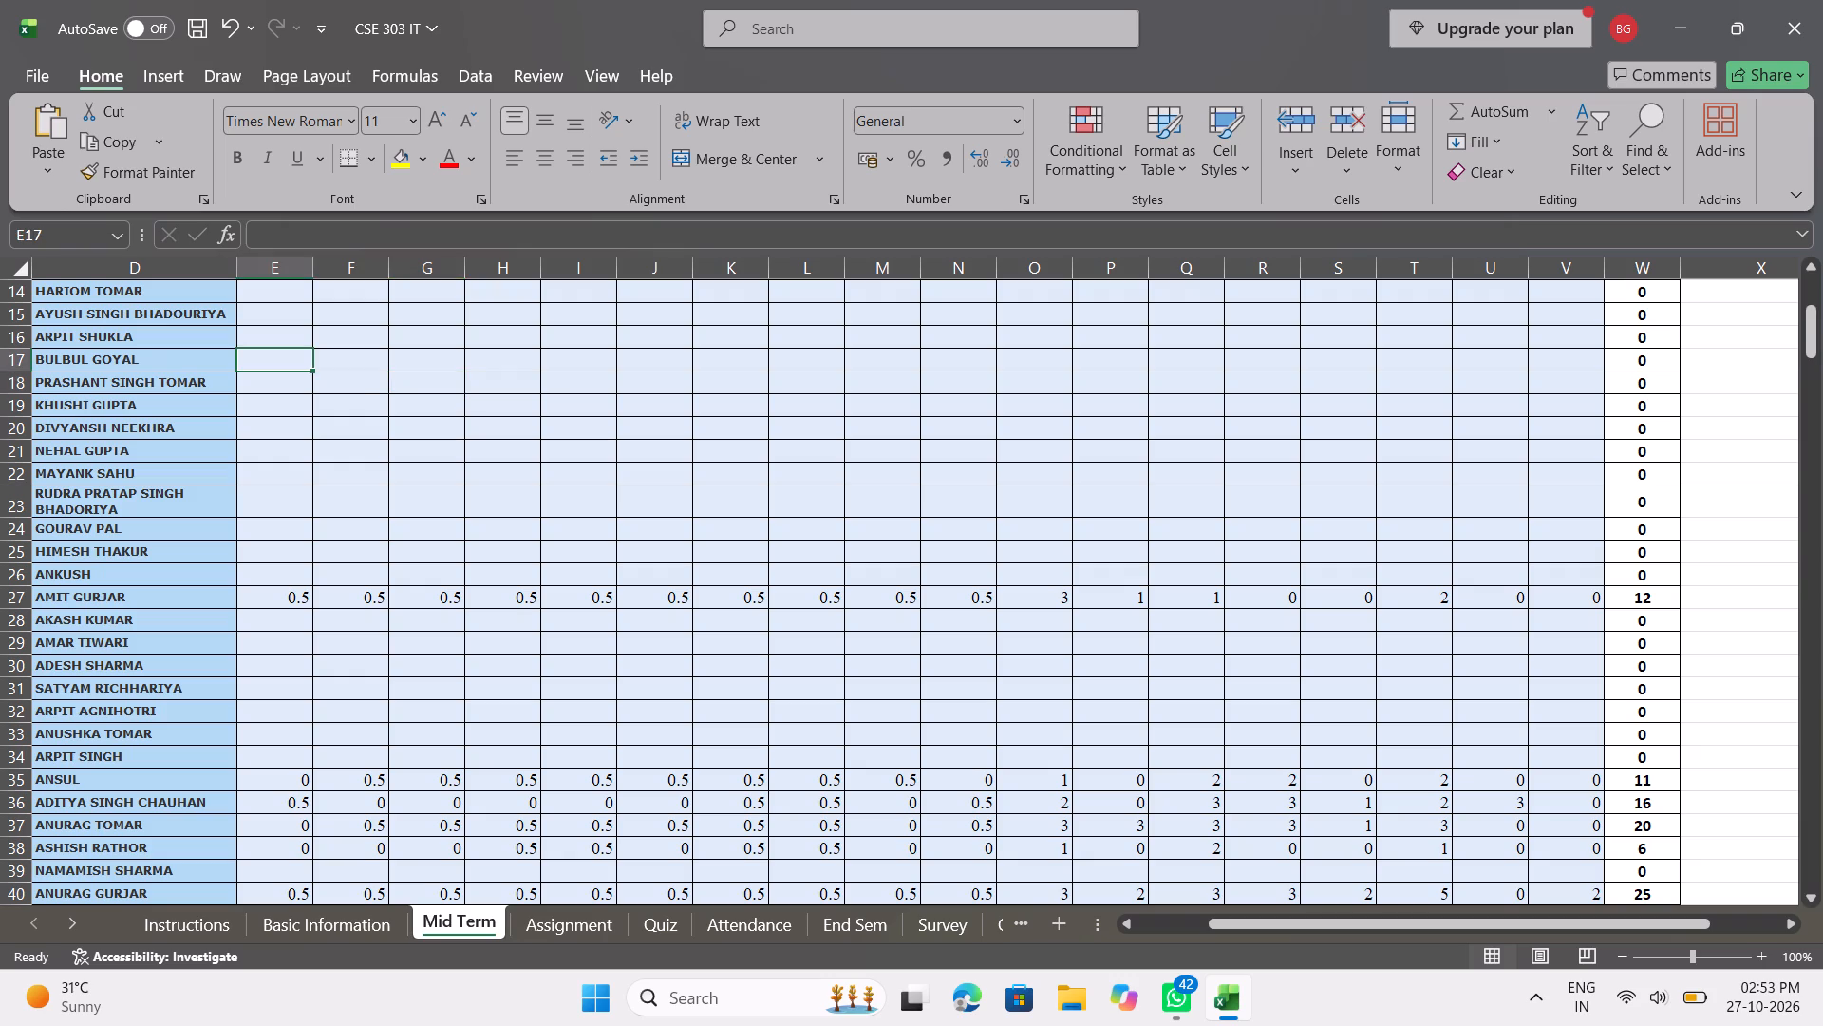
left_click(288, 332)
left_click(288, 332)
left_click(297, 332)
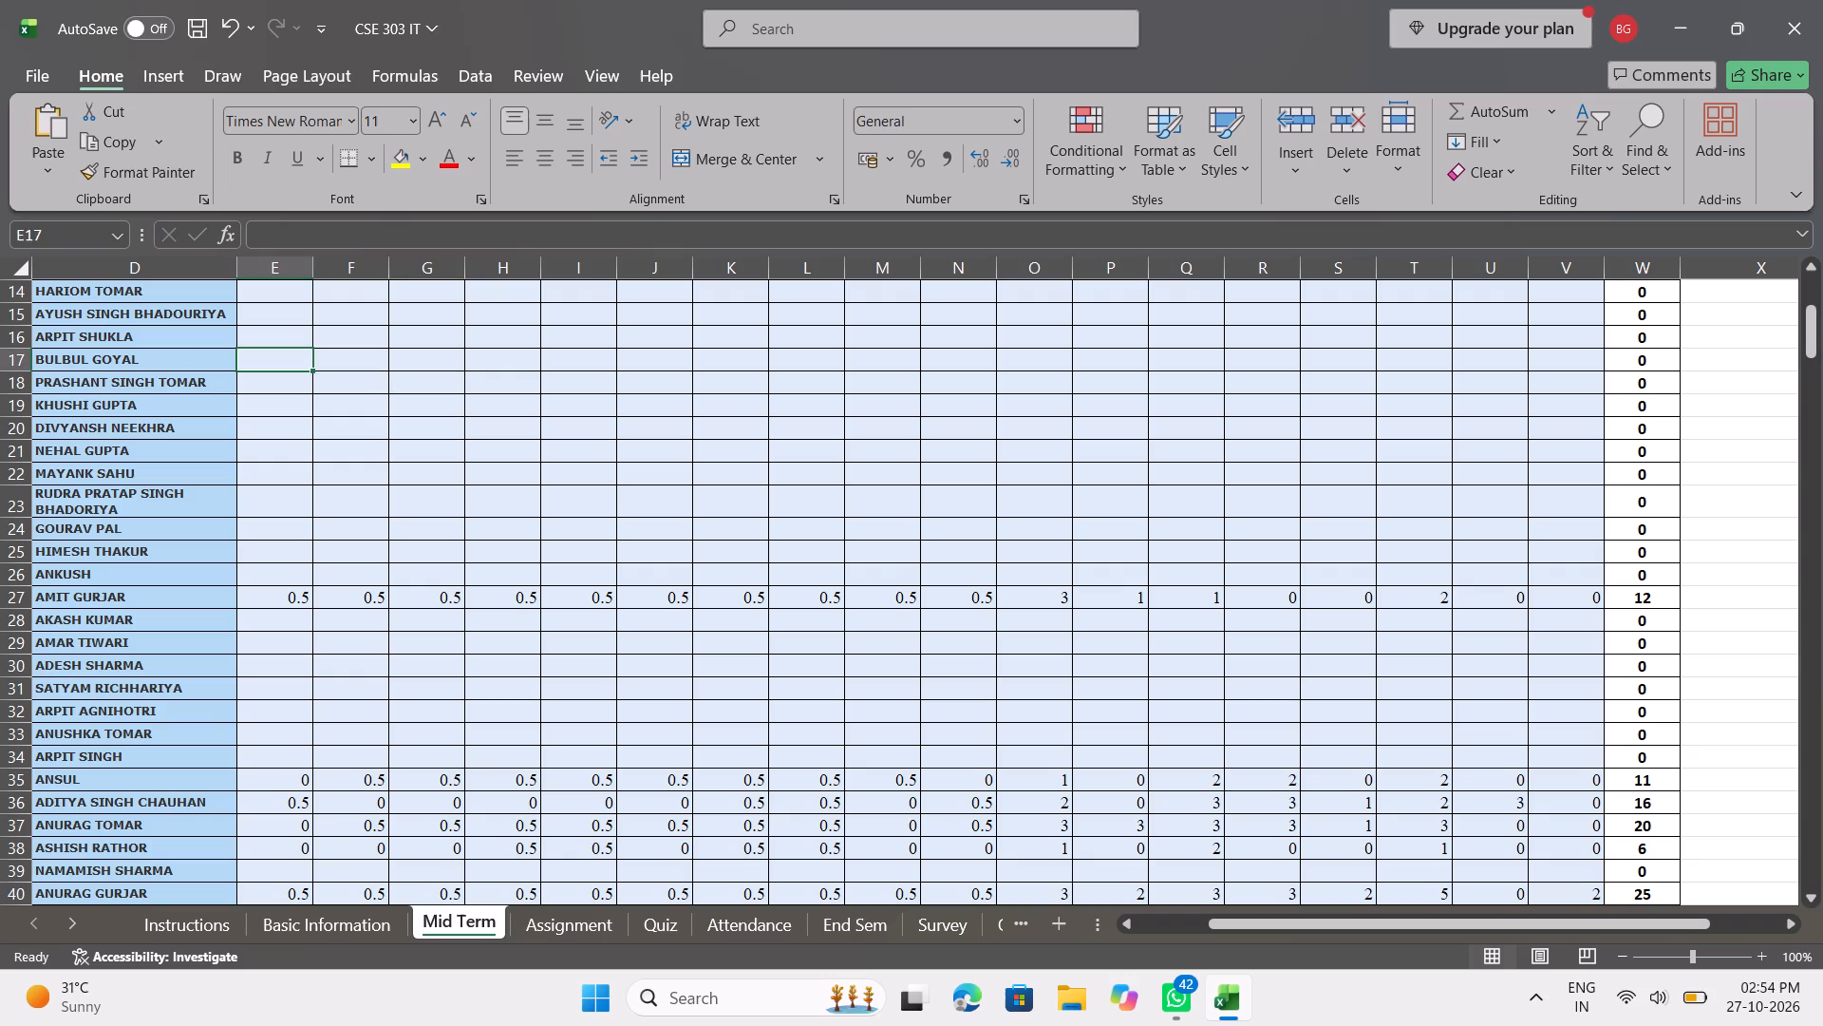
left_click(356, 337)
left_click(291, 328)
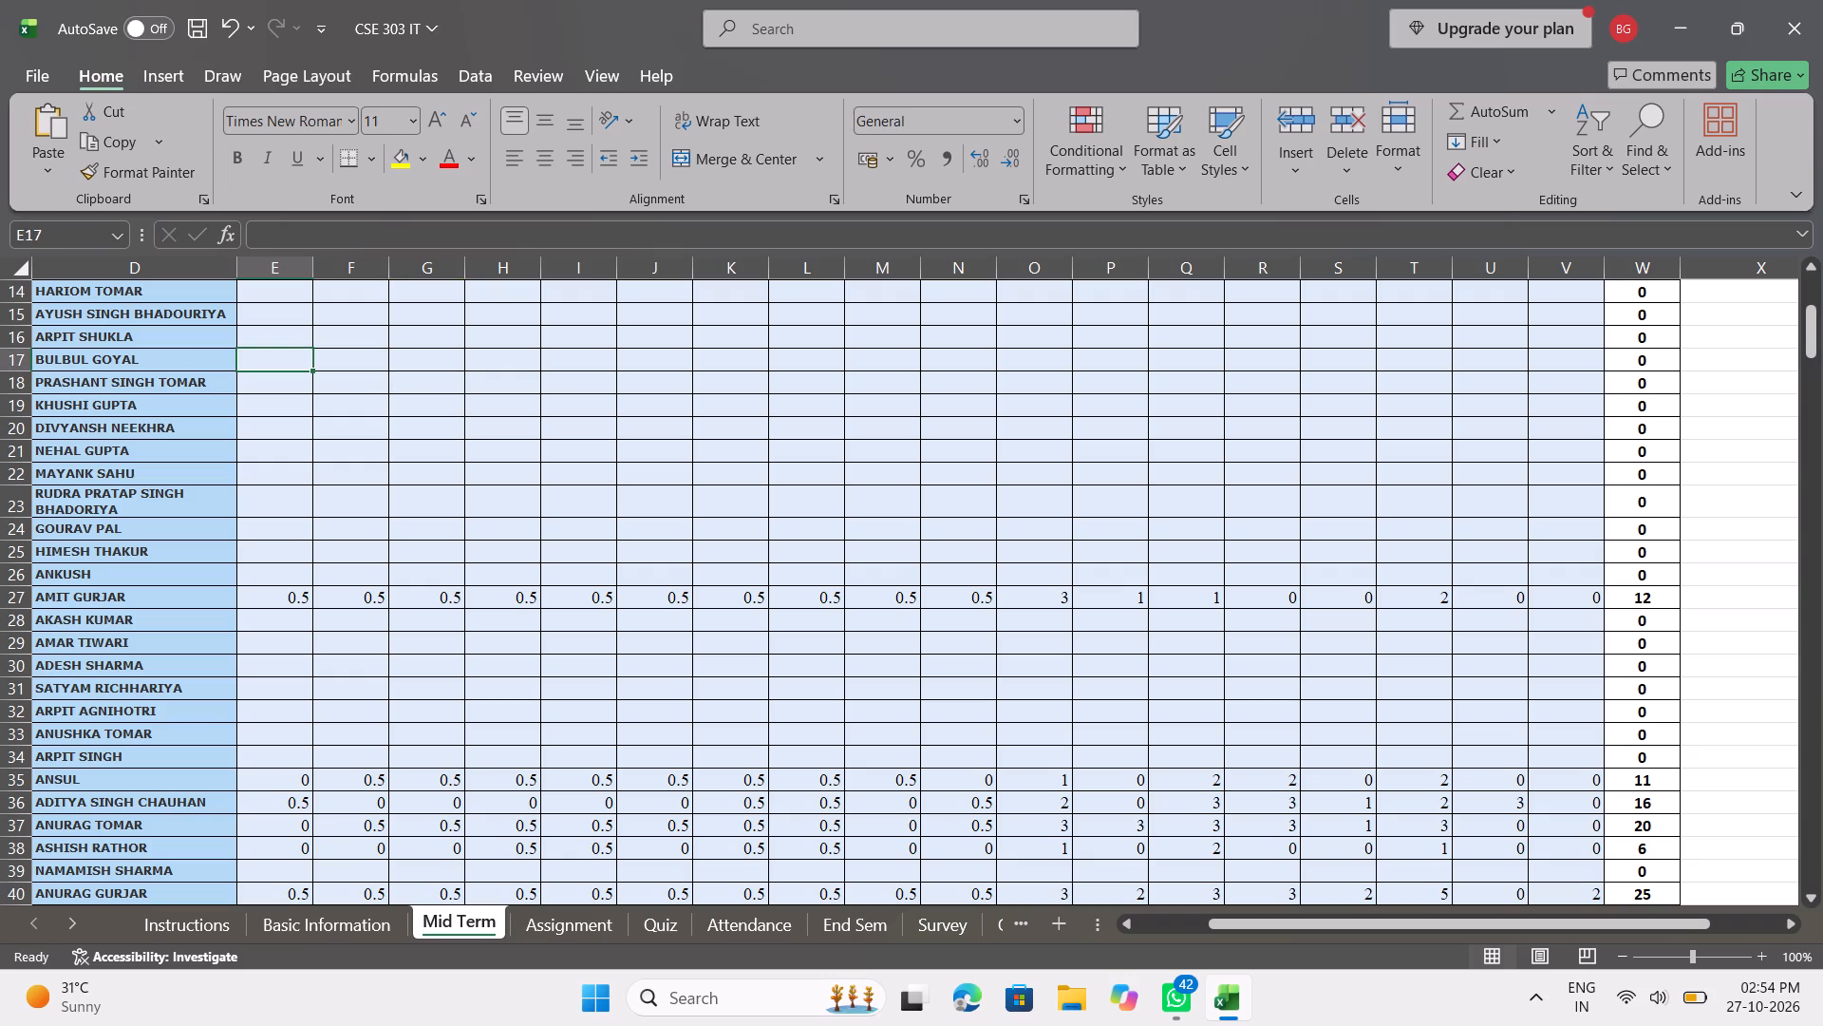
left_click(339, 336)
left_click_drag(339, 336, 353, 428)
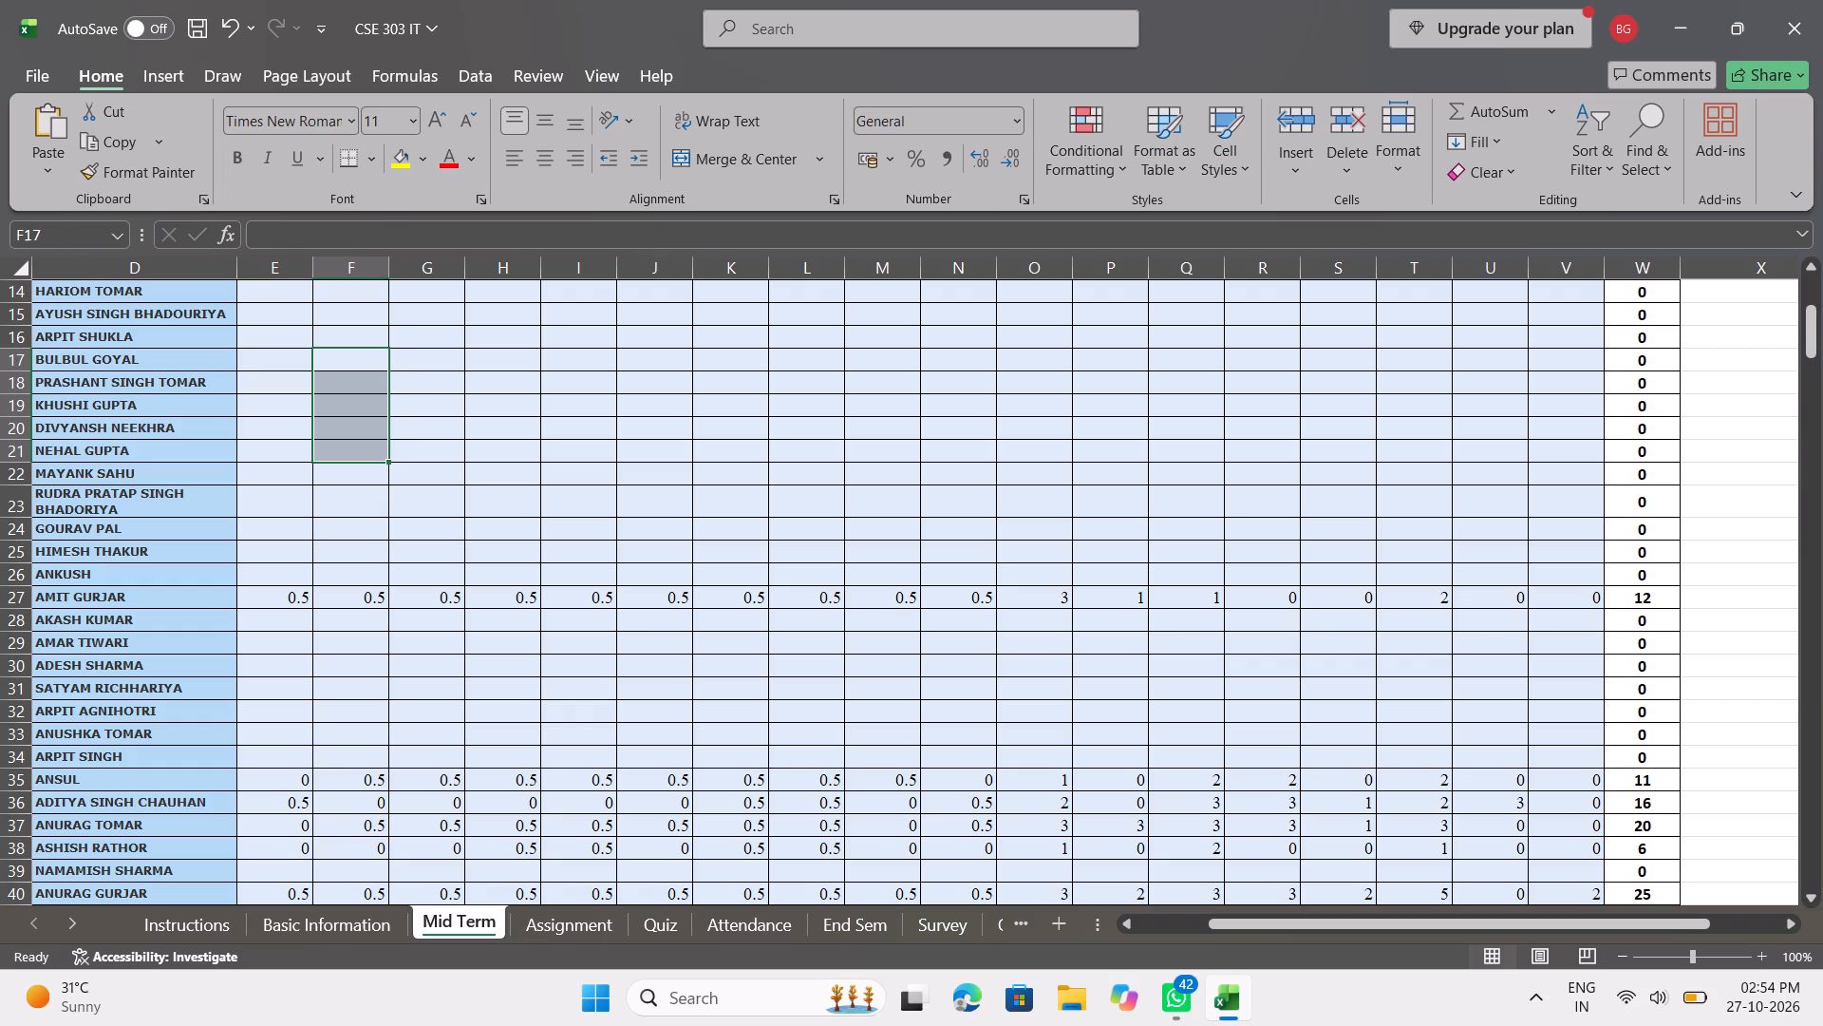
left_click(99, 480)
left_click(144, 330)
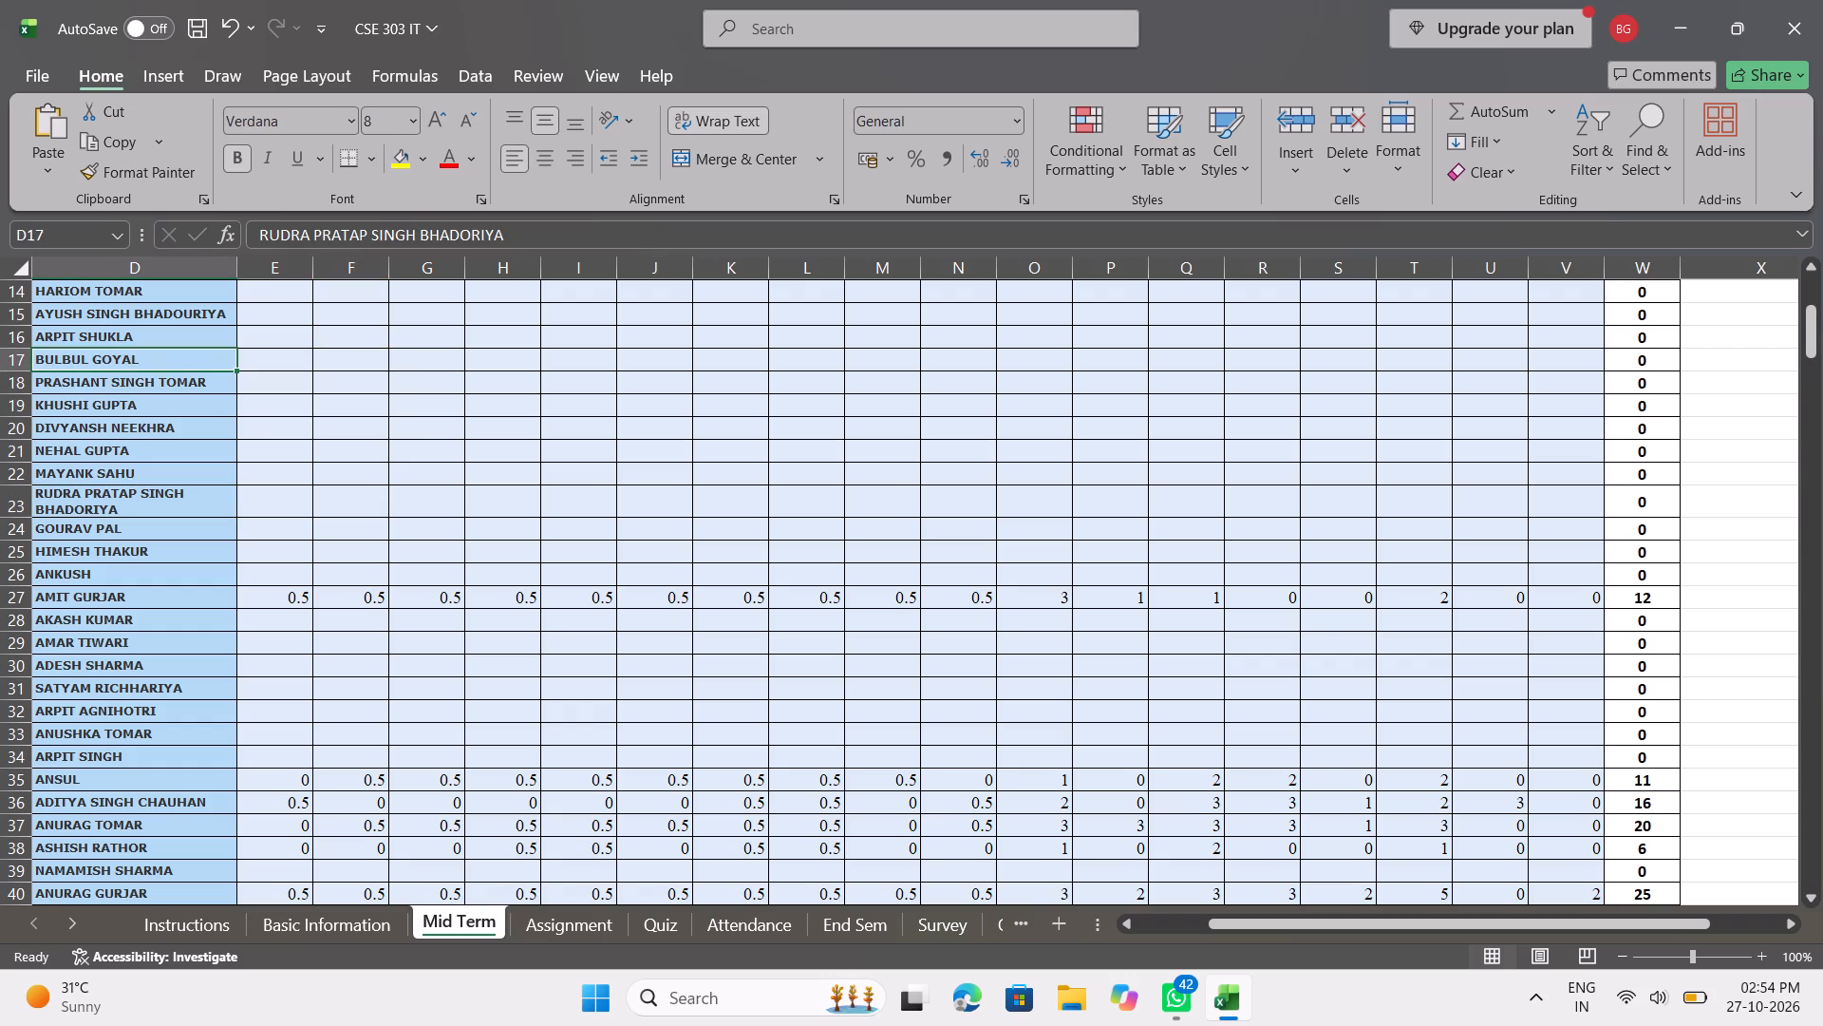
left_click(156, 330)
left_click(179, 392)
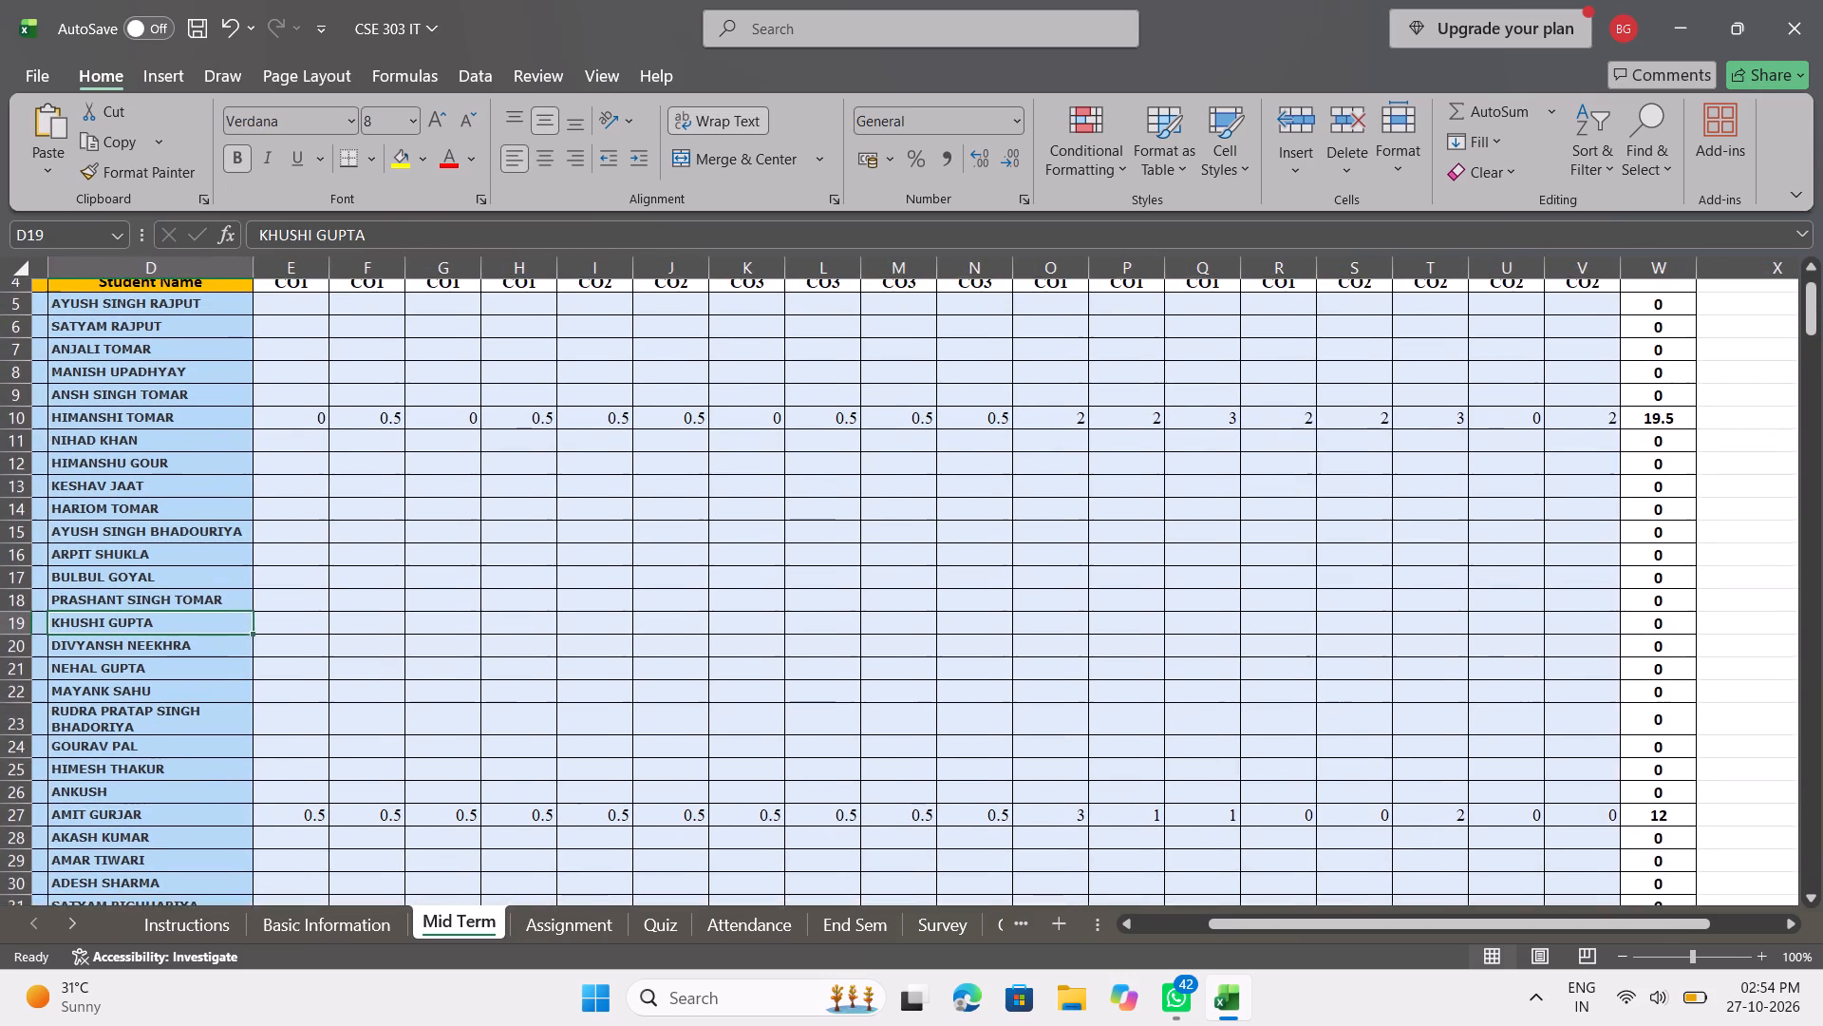
Enter the row 16 student's Q1 to Q6 marks in E16 through J16 as 0, 0, 0.5, 0.5, 0.5 and 0.5.
left_click(257, 565)
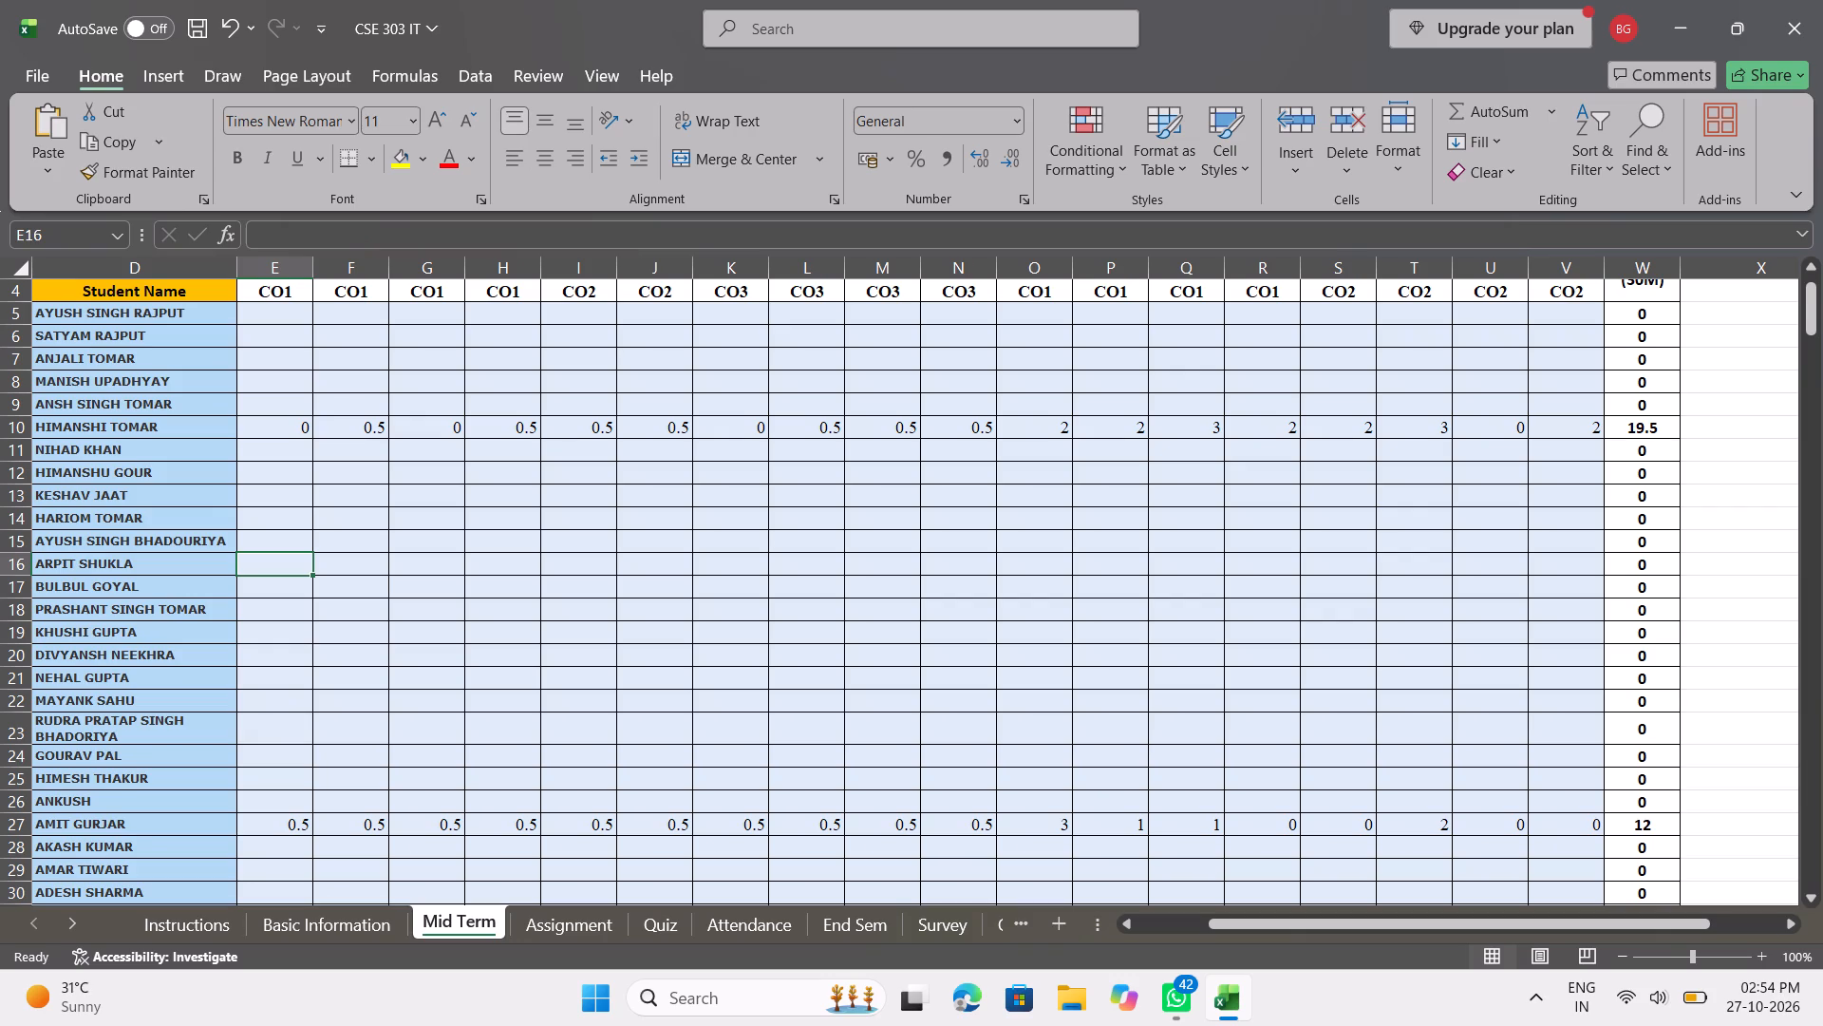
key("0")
key("Right")
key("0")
key("Right")
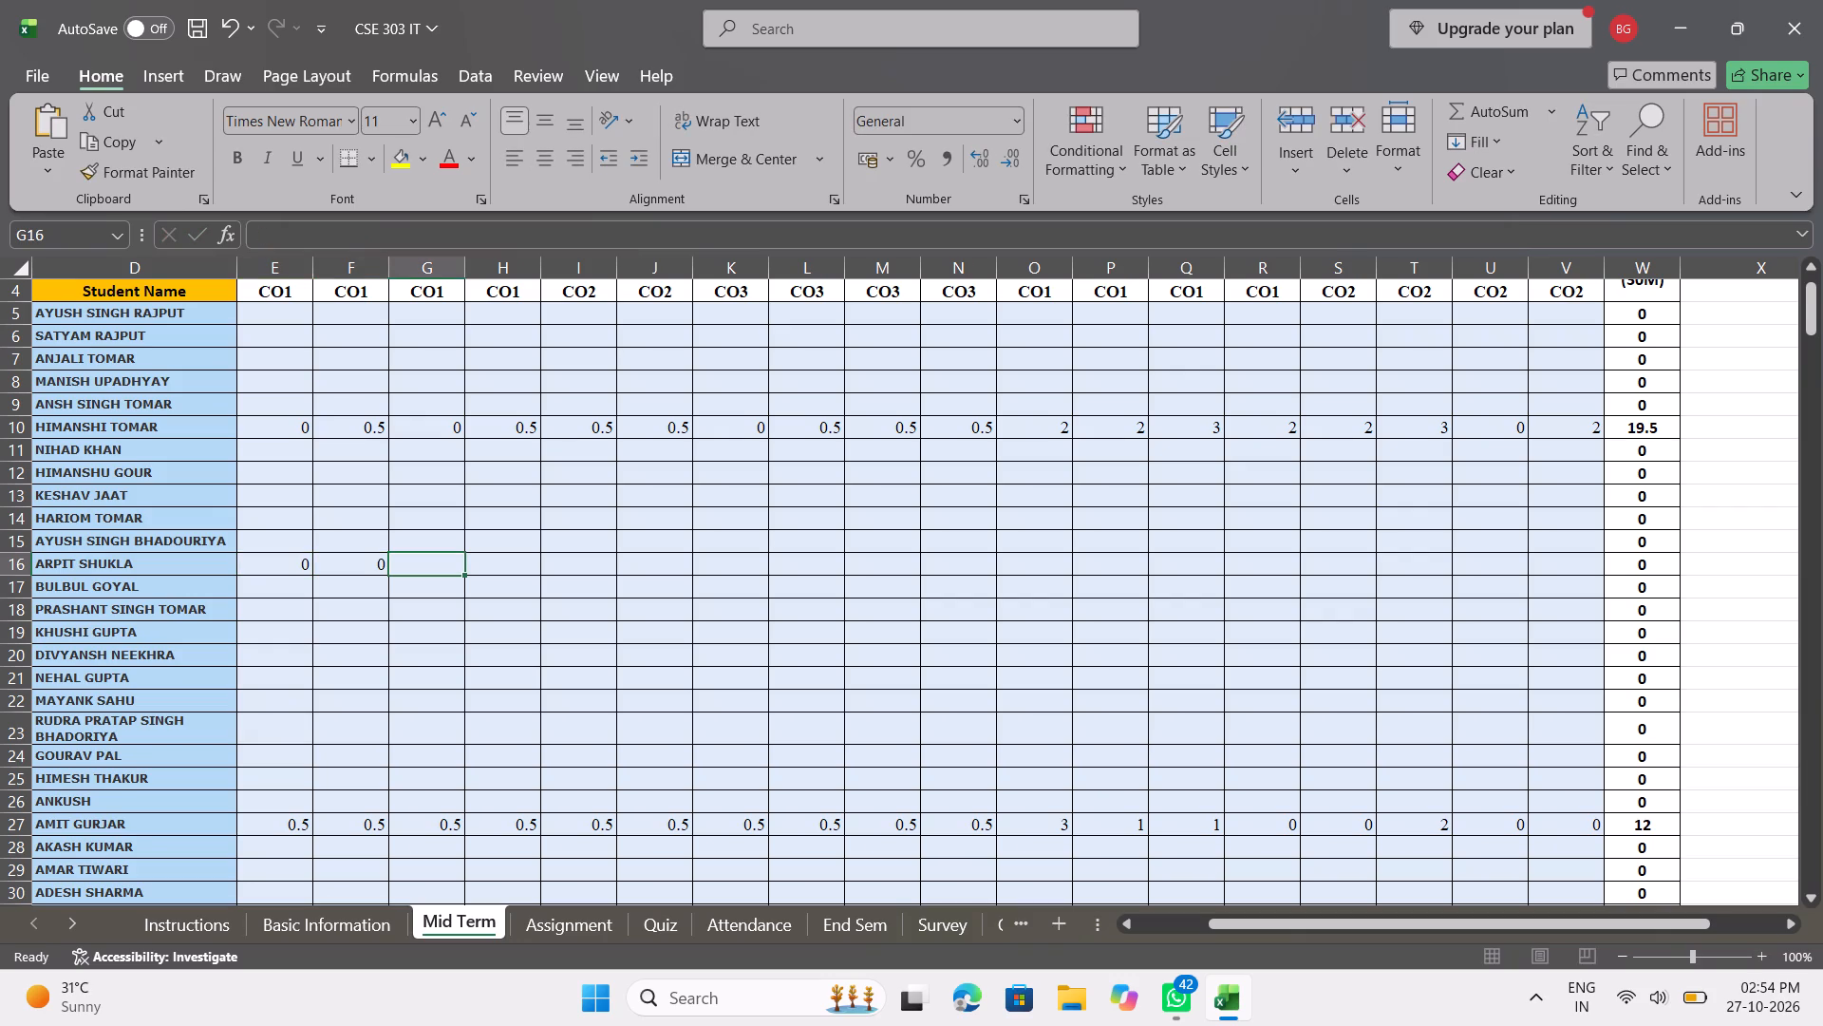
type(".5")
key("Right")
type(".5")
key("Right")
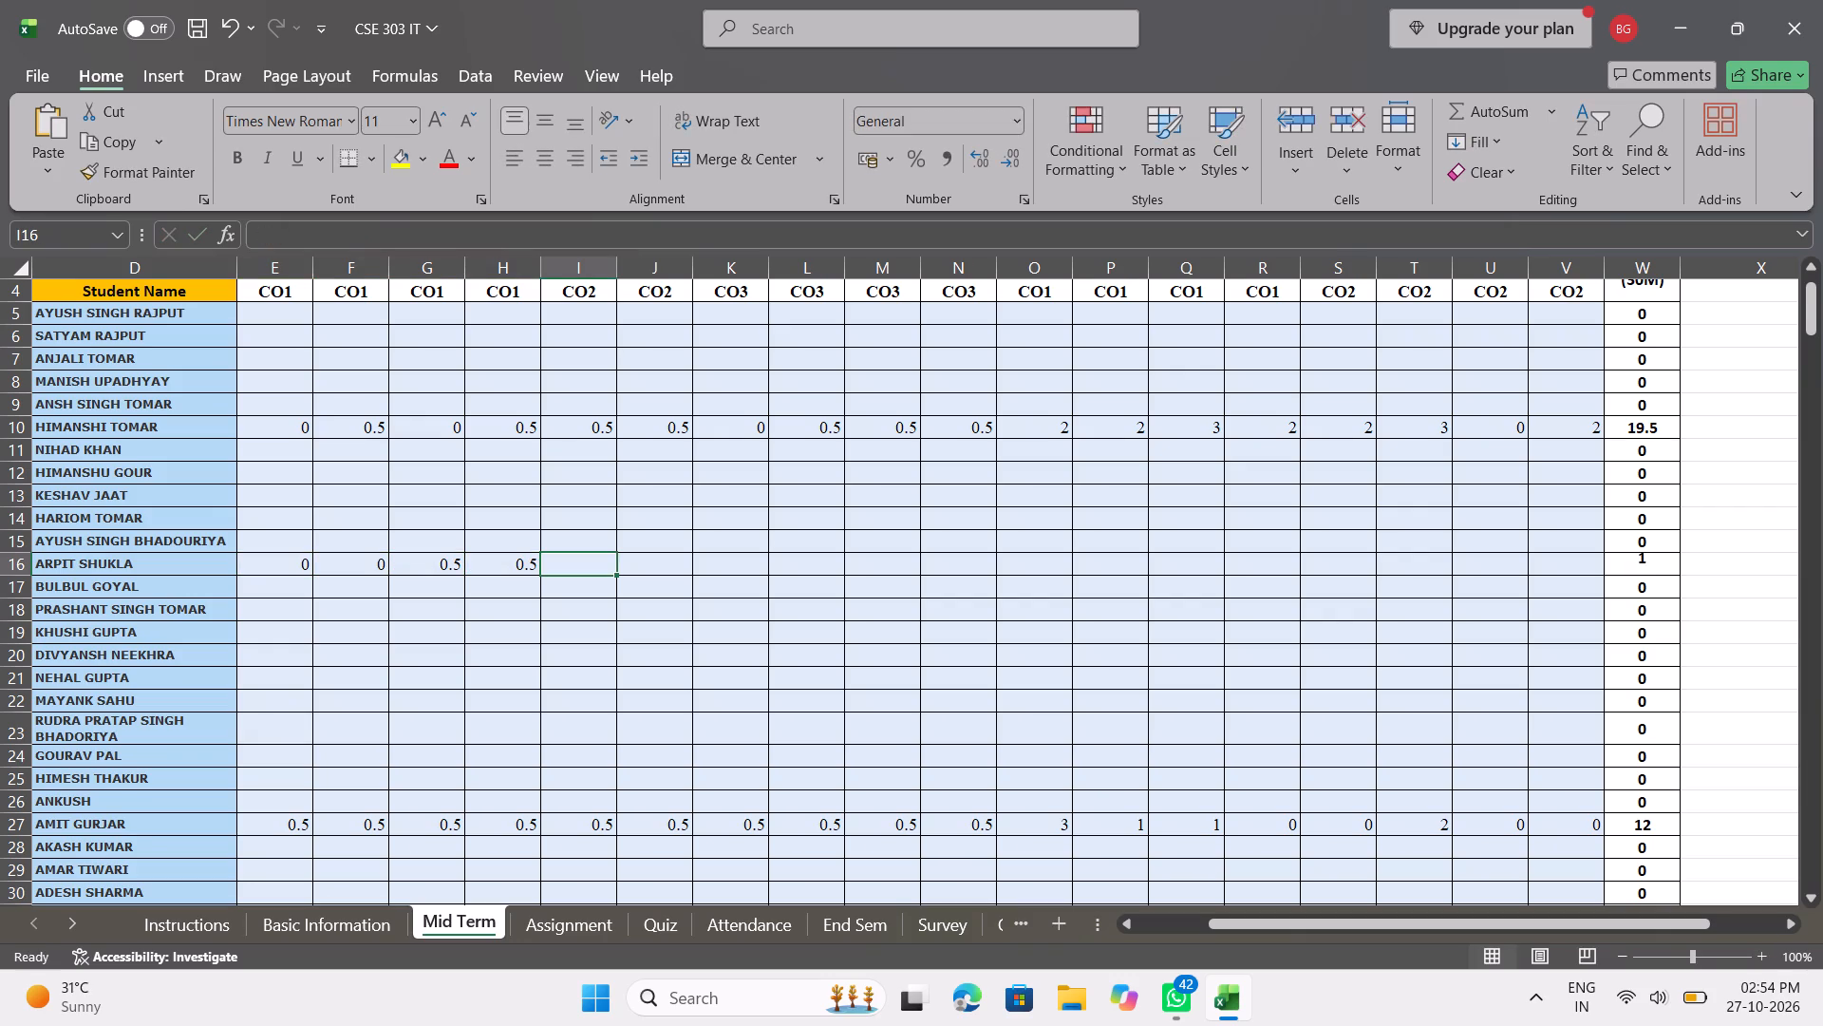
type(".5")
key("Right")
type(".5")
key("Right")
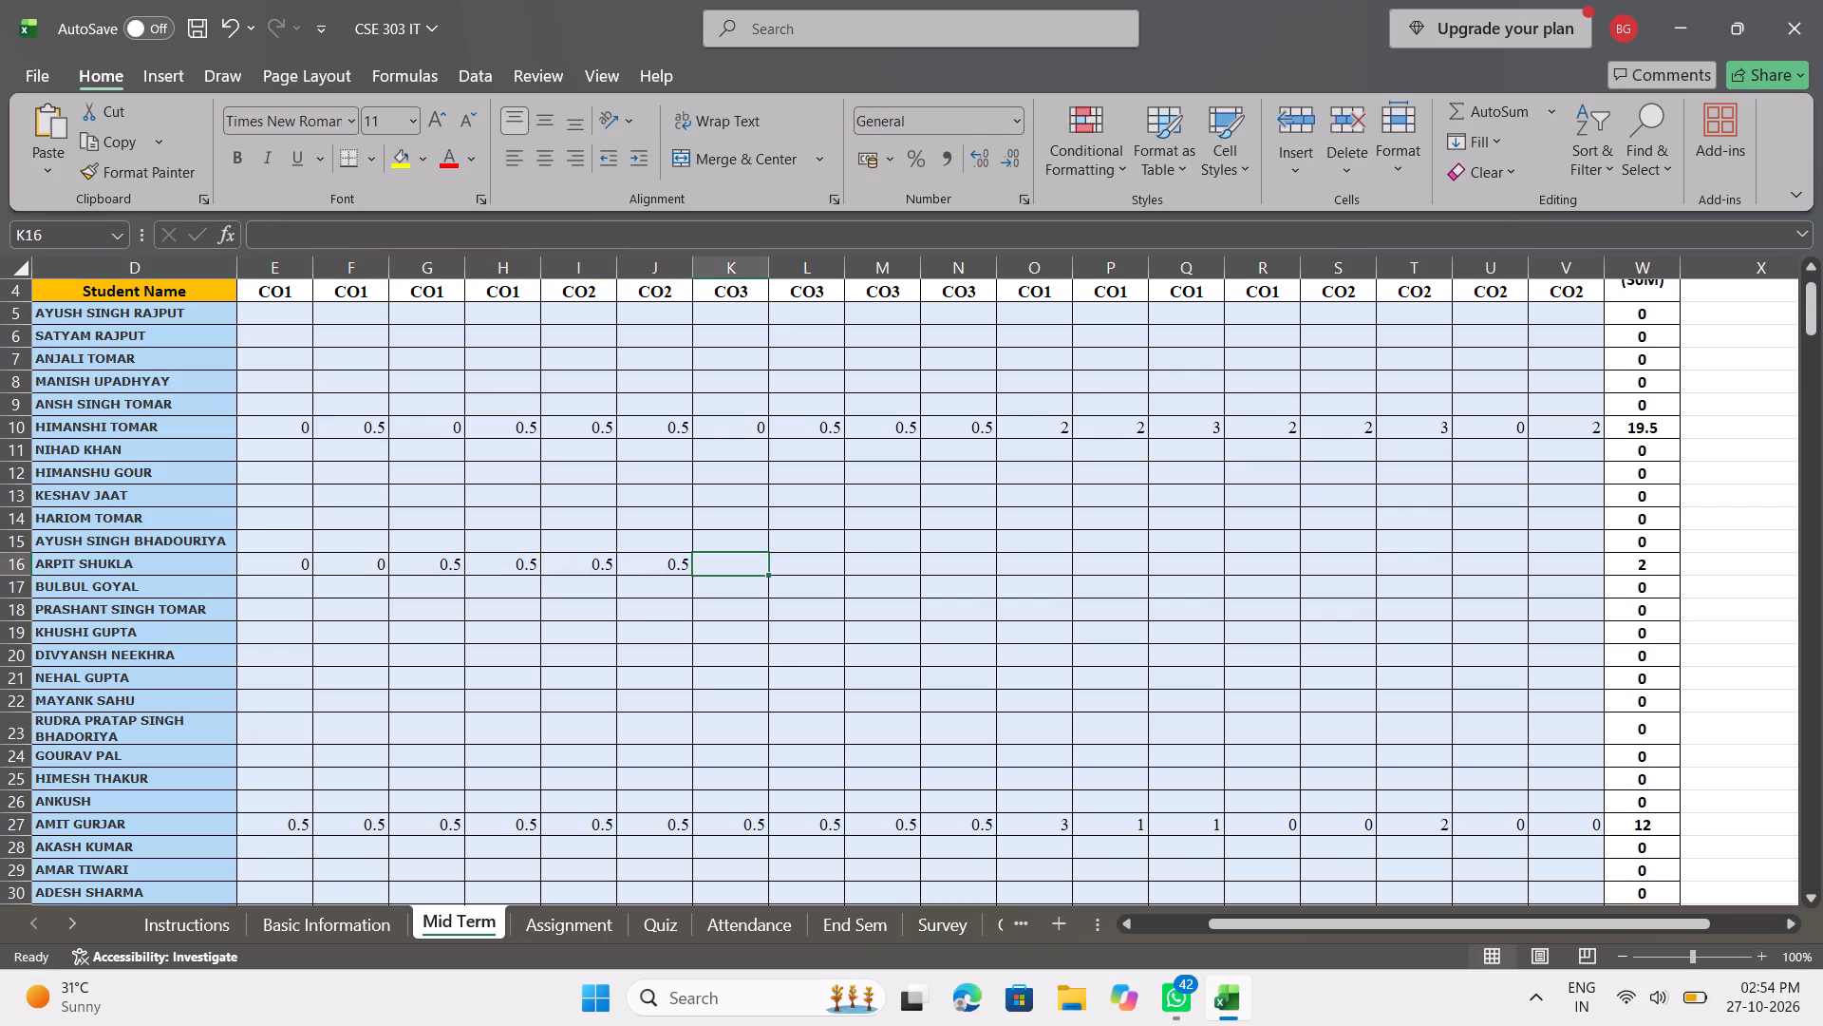
Enter the row 16 student's Q7 to Q10 marks in K16 through N16 as 0.5, 0.5, 0 and 0.5.
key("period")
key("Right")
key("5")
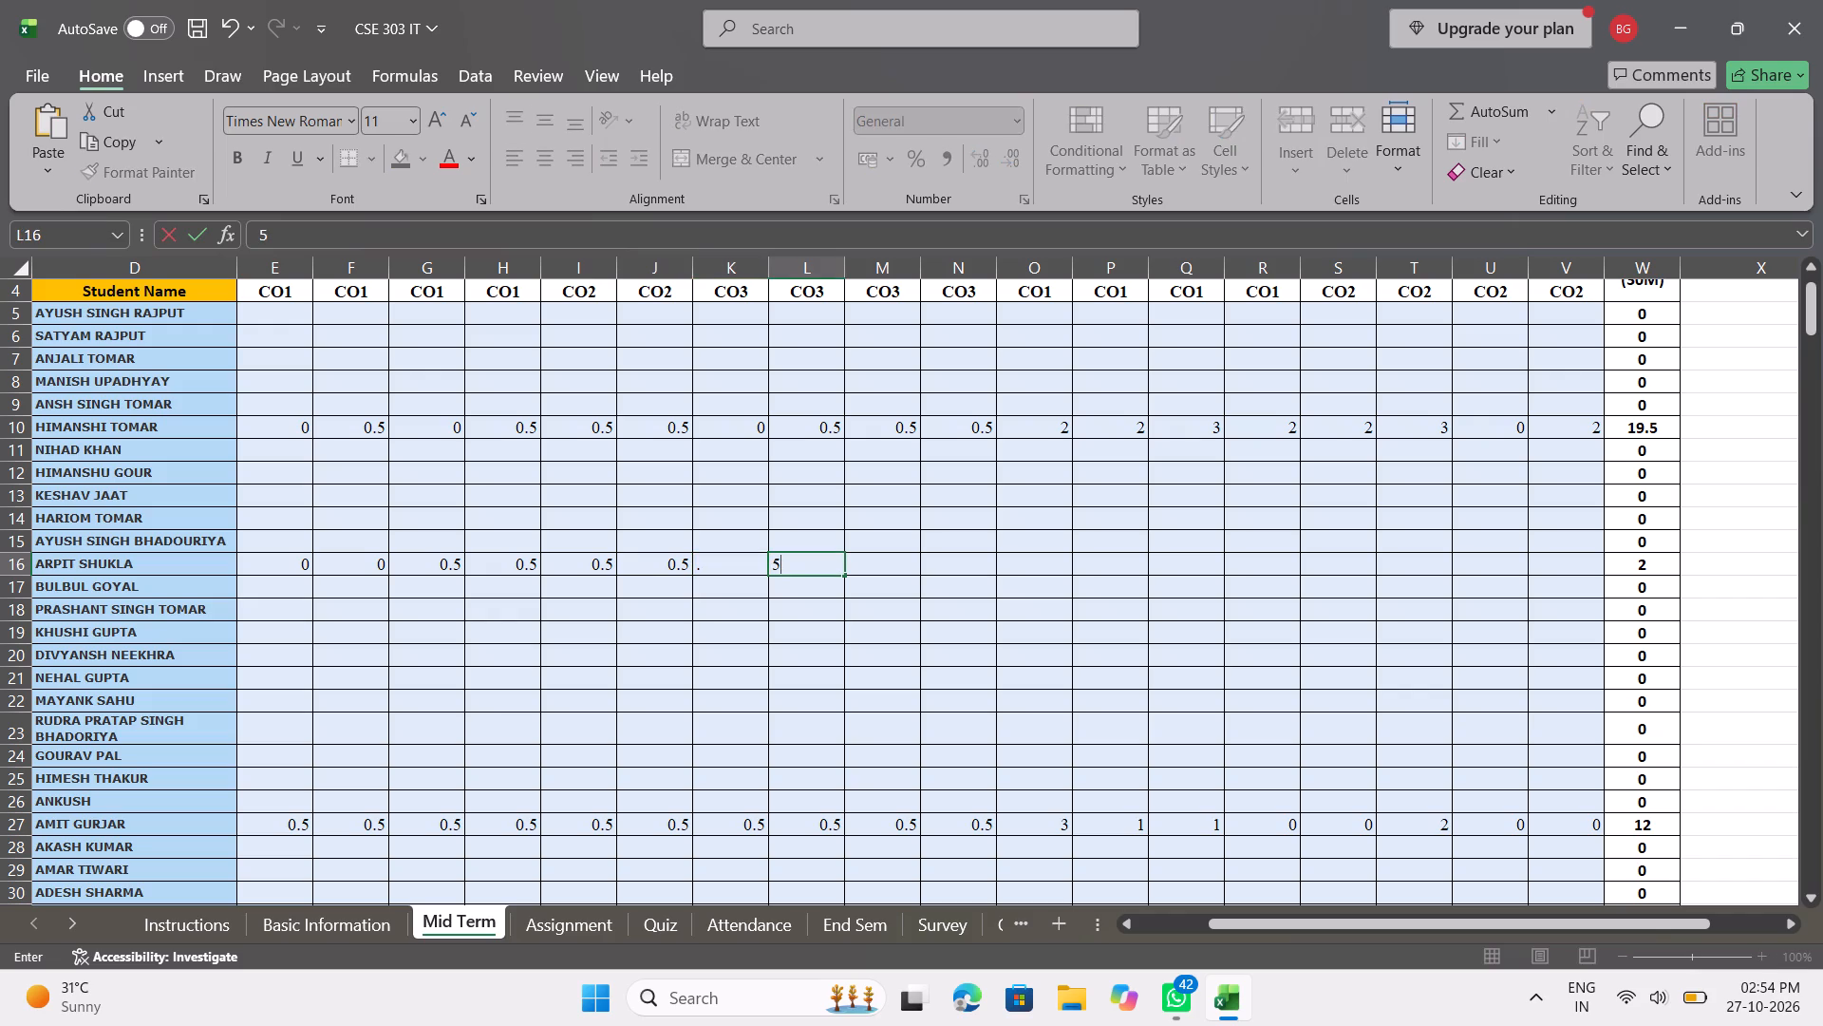
left_click(724, 573)
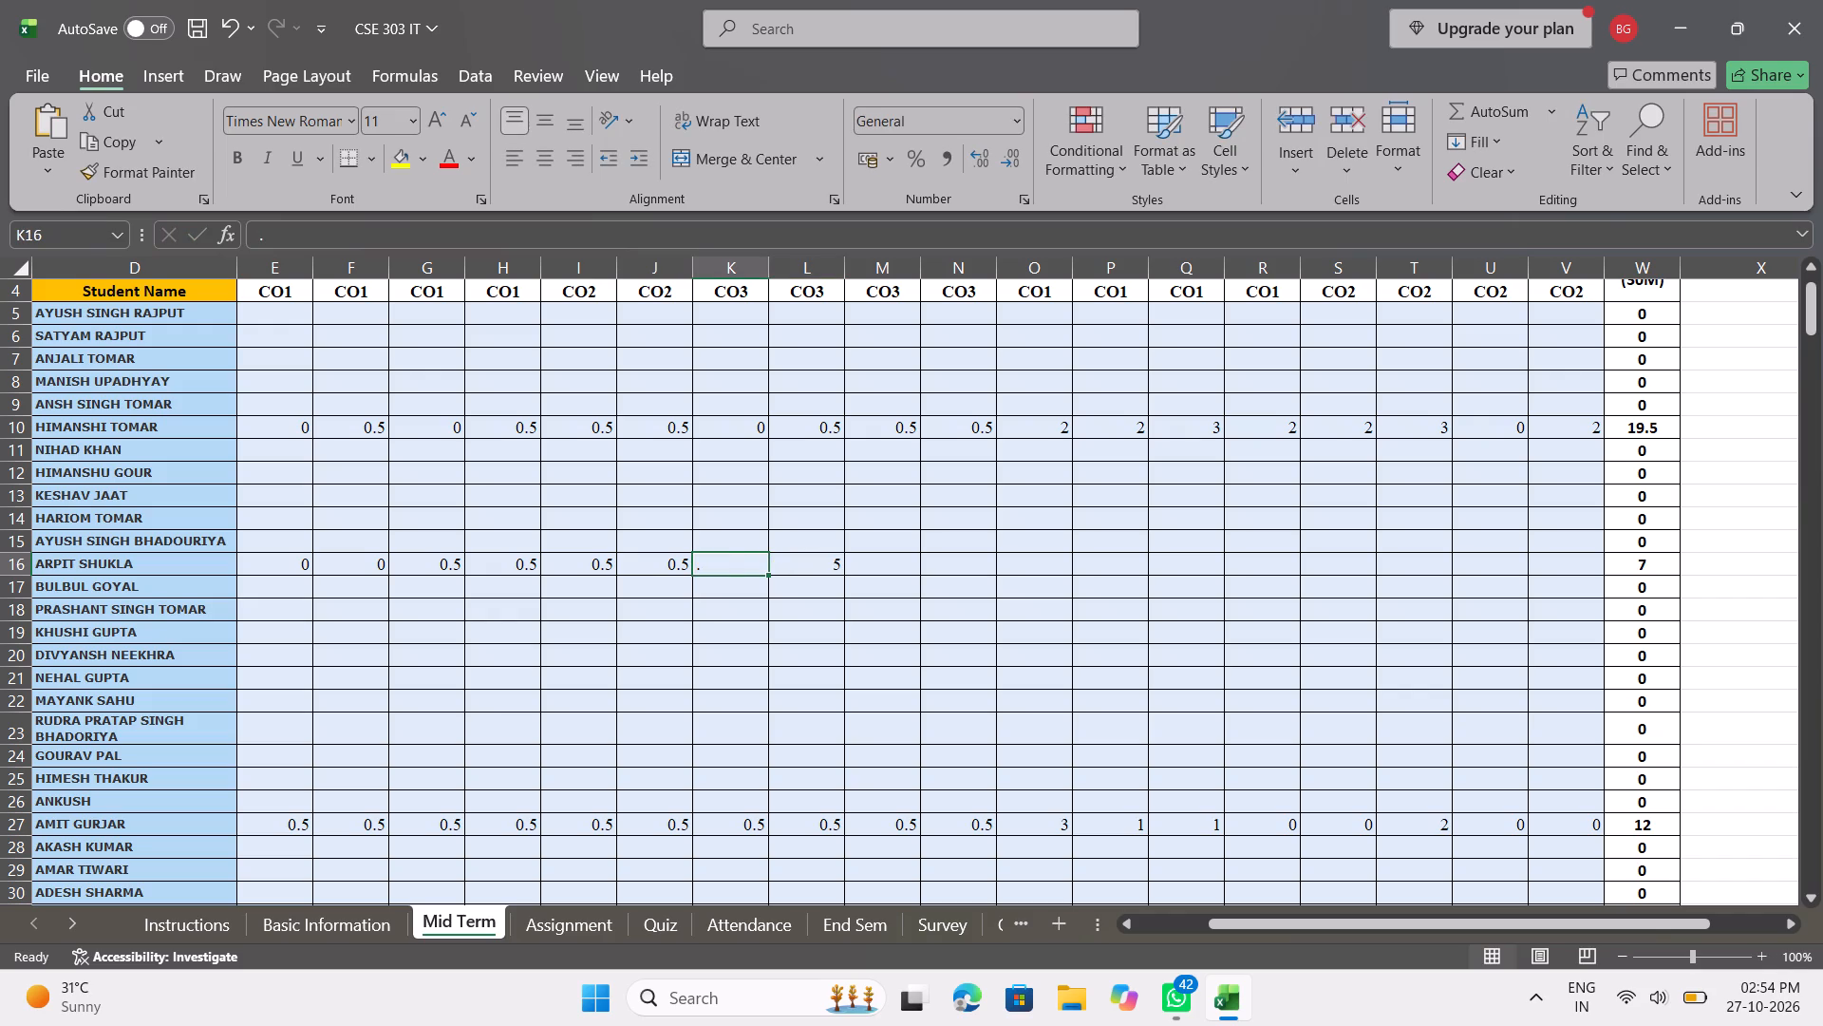
key("BackSpace")
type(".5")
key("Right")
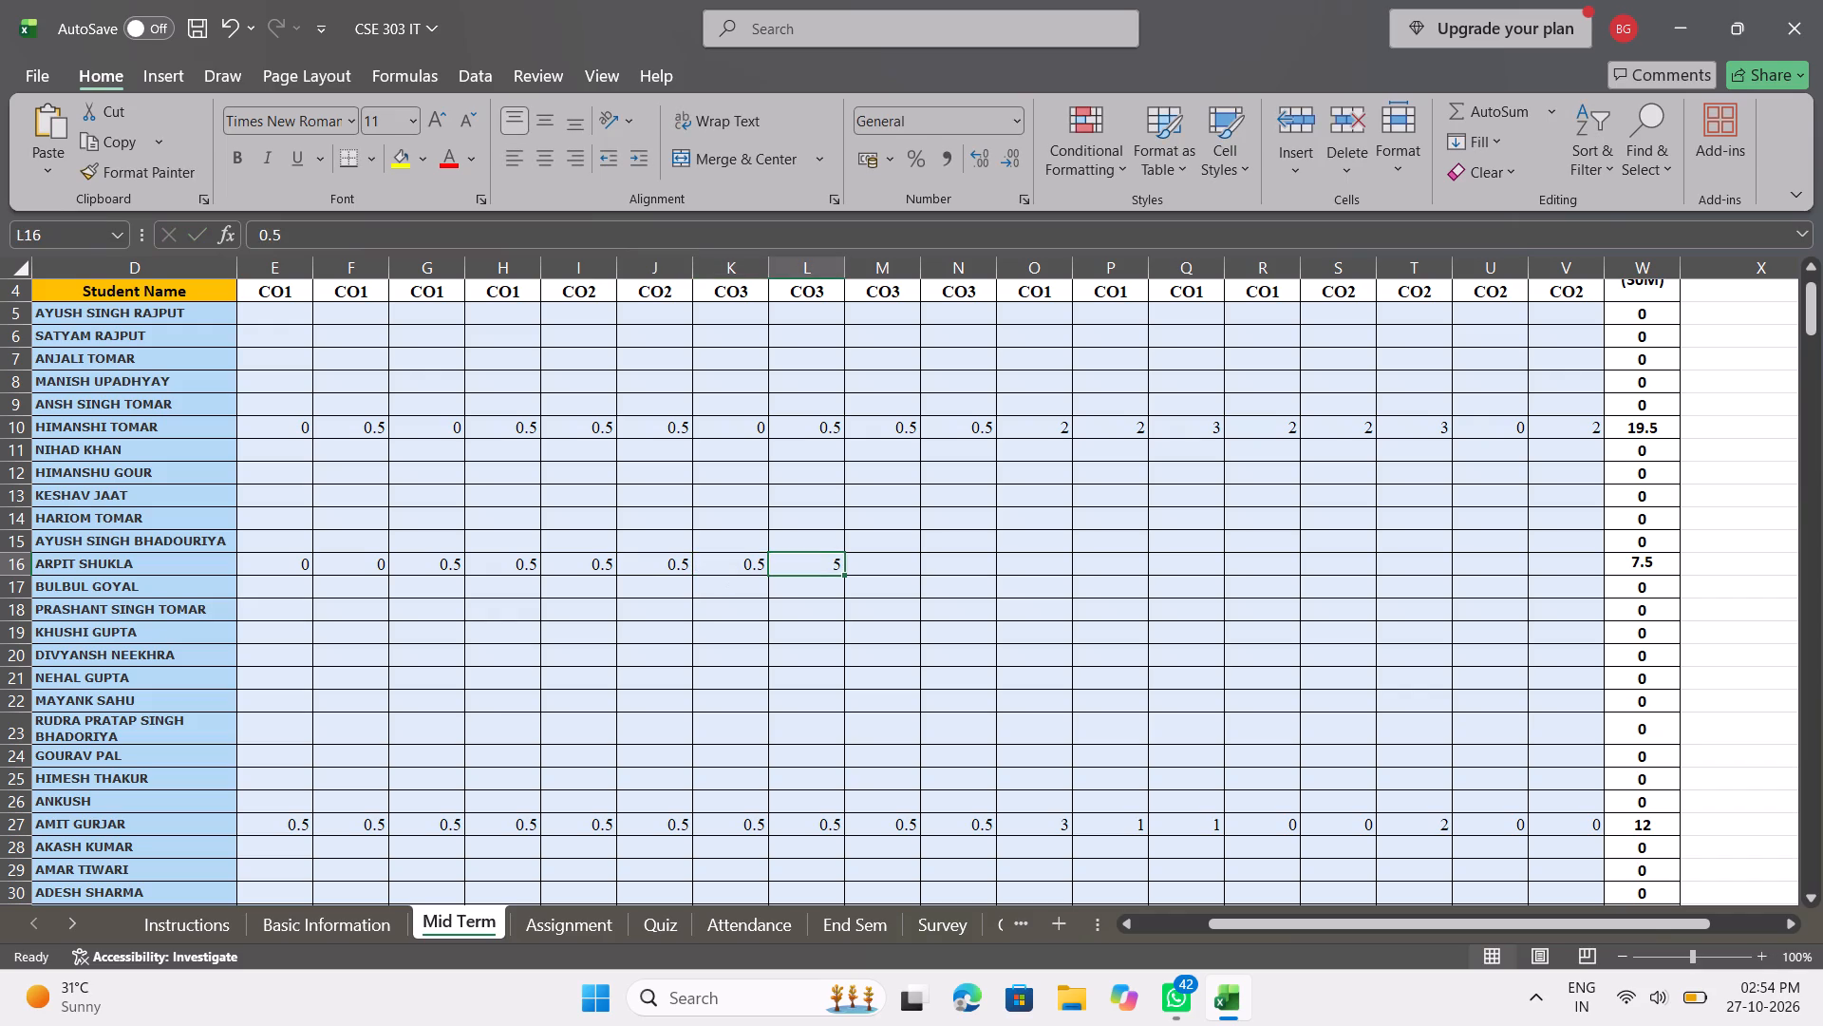
left_click(838, 573)
key("BackSpace")
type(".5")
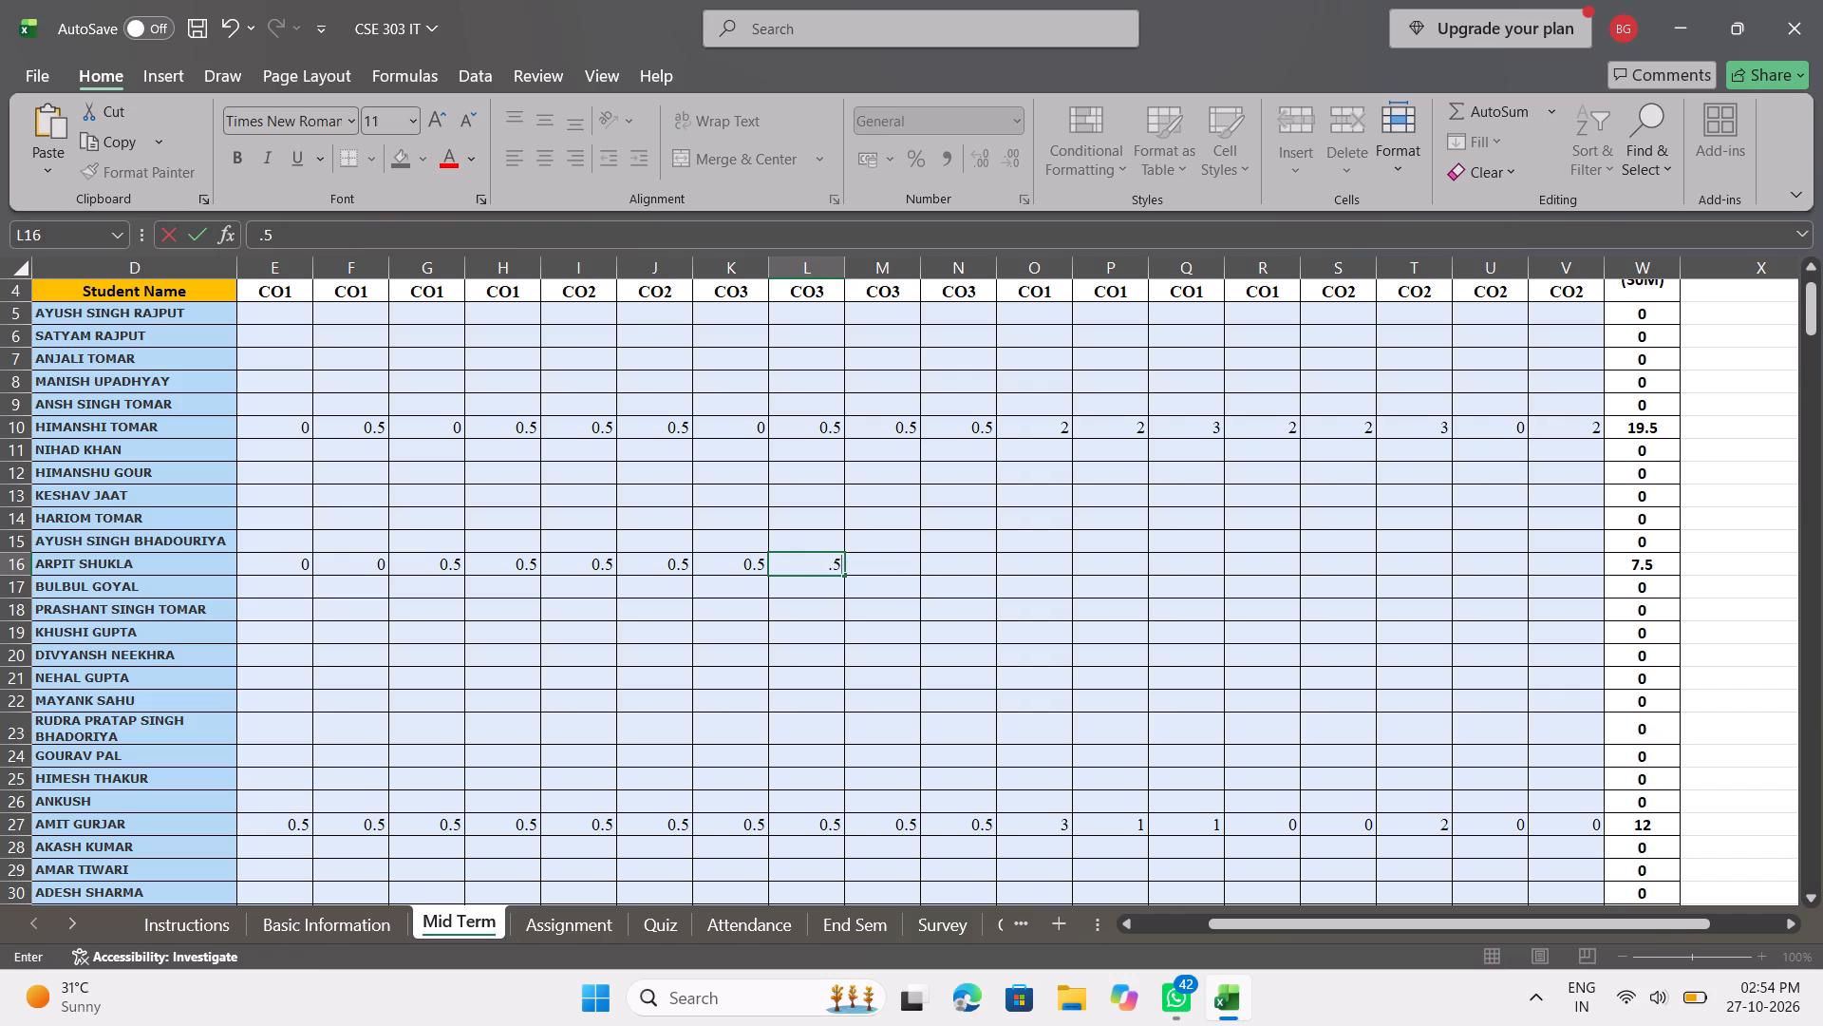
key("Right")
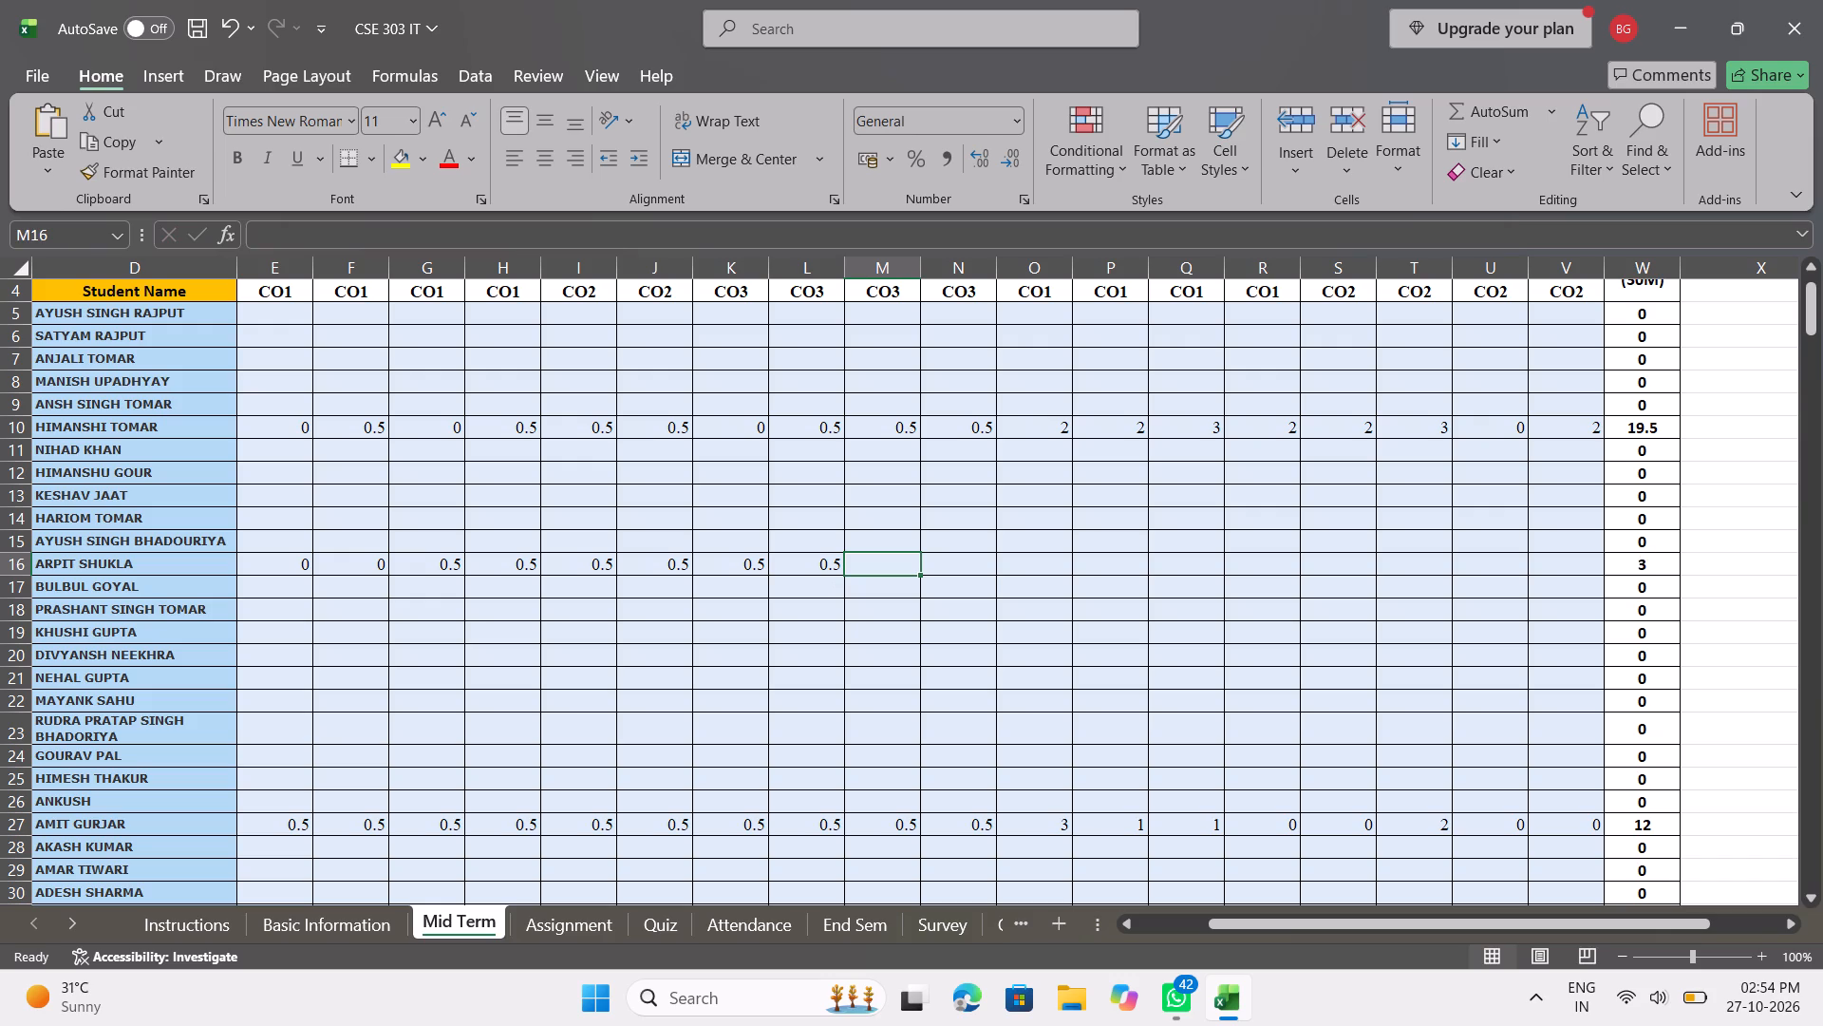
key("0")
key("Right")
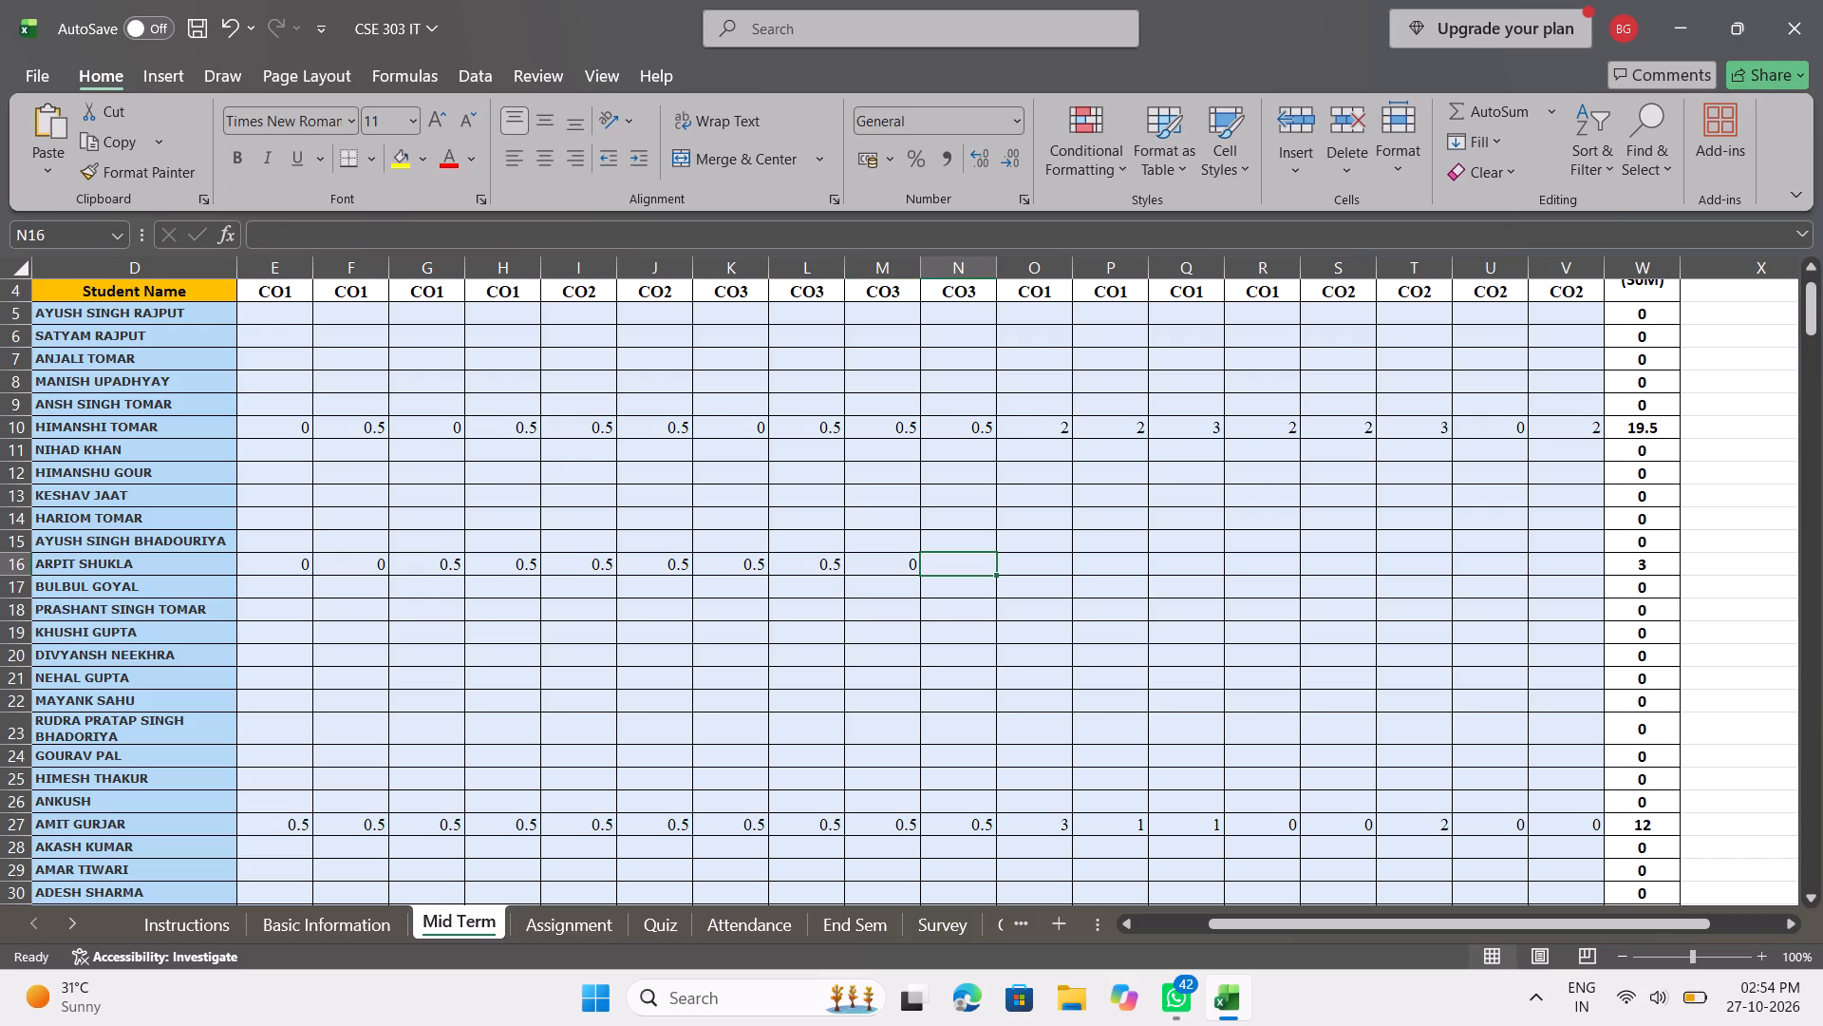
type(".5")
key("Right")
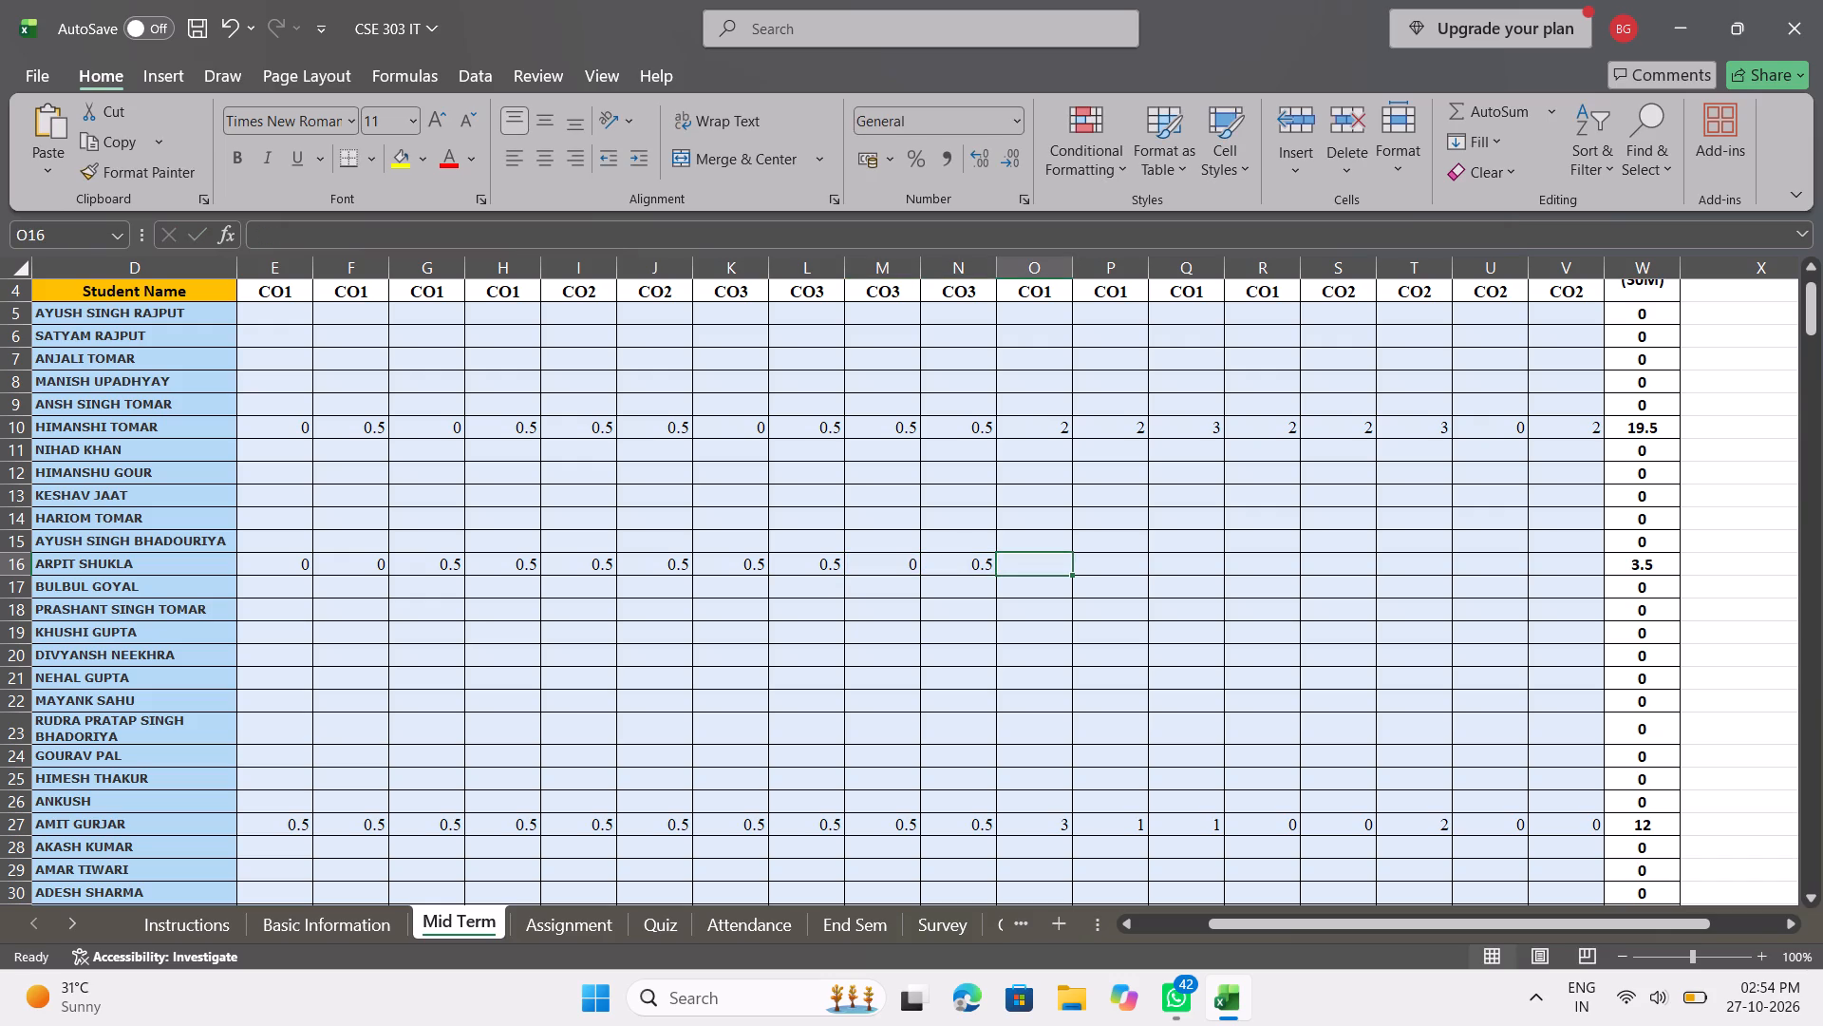
Enter the row 16 student's Q11 to Q14 marks in O16 through R16 as 0, 3, 3 and 1.
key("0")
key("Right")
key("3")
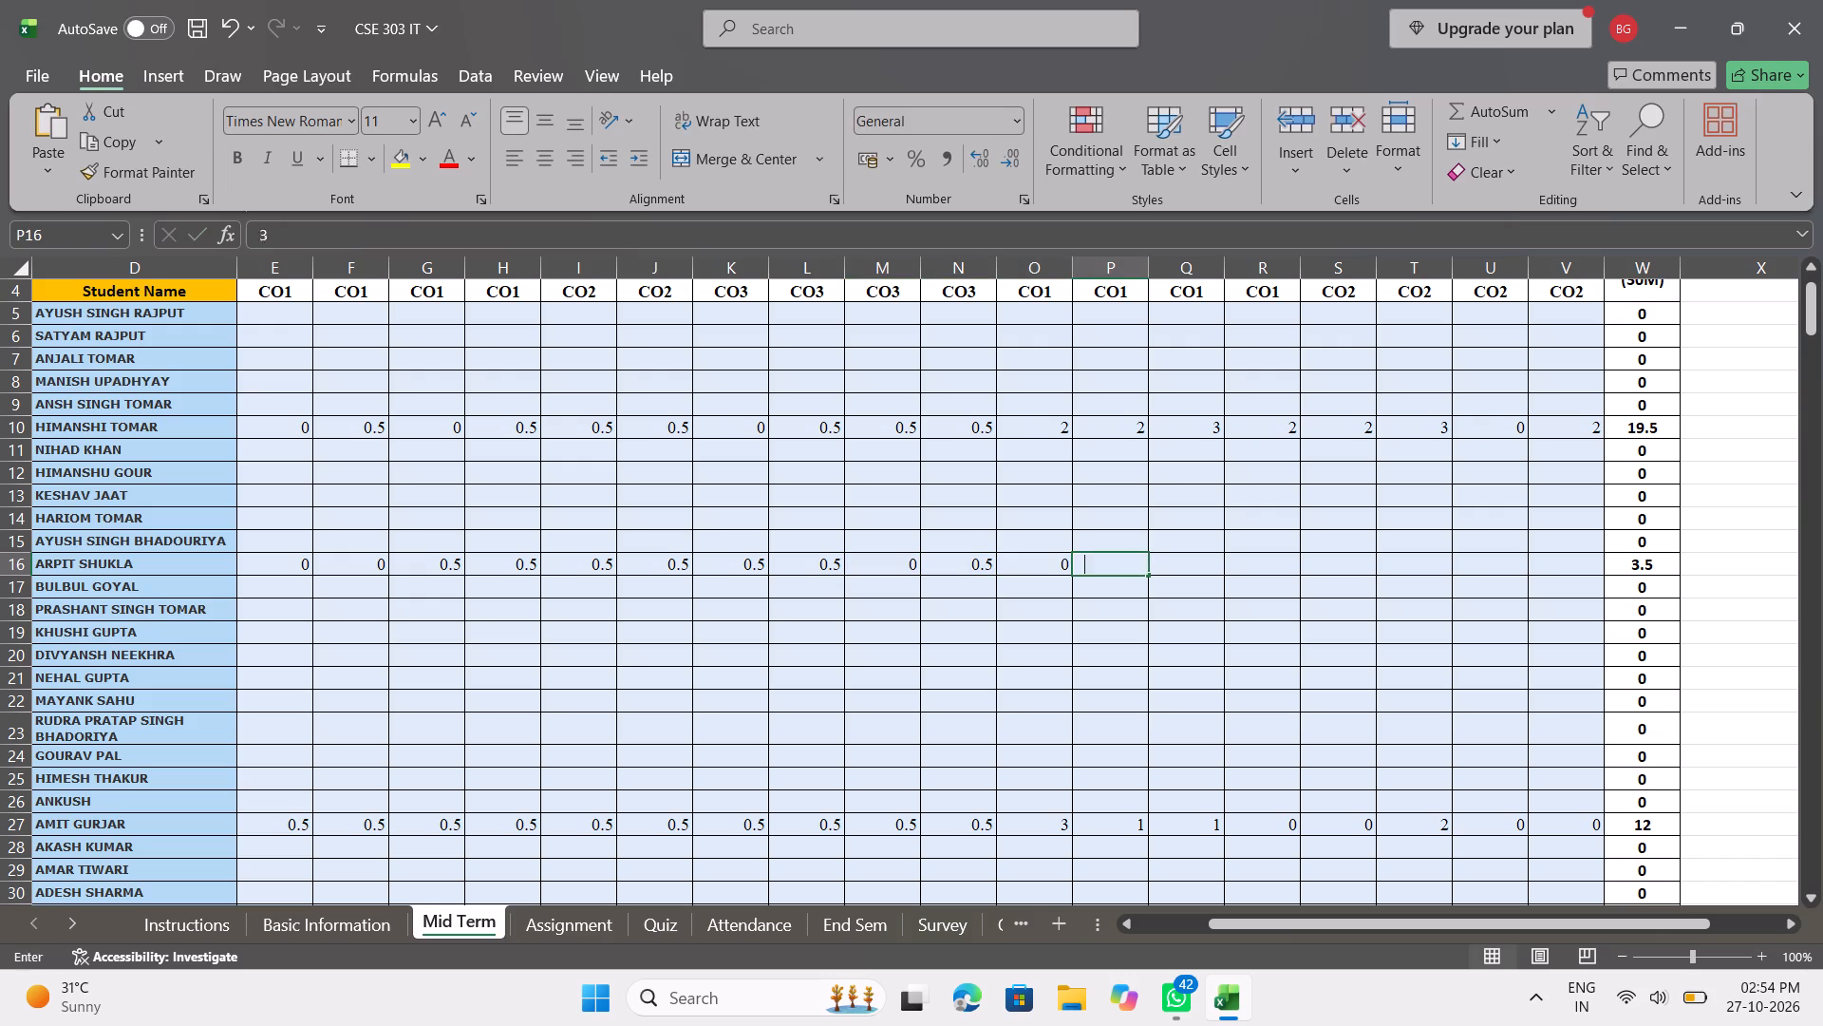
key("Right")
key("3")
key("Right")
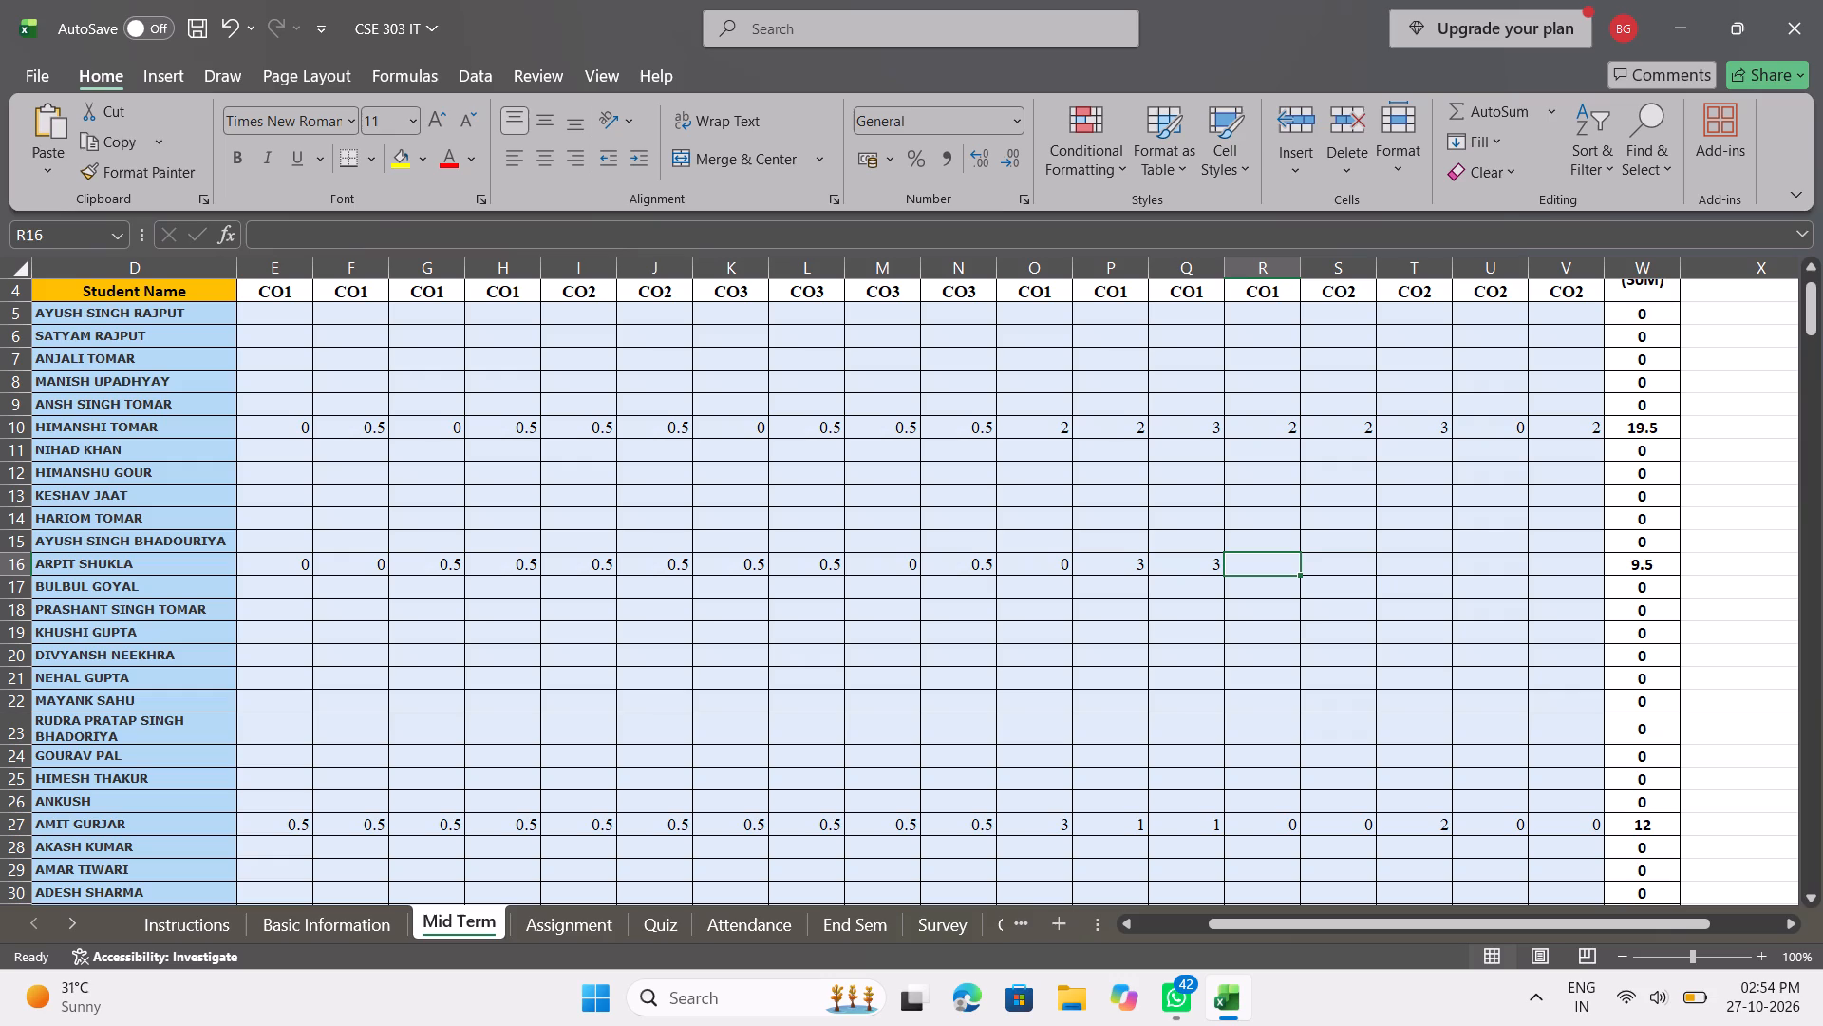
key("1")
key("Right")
Enter the row 16 student's Q15 to Q18 marks in S16 through V16 as 2, 2, 0 and 1.
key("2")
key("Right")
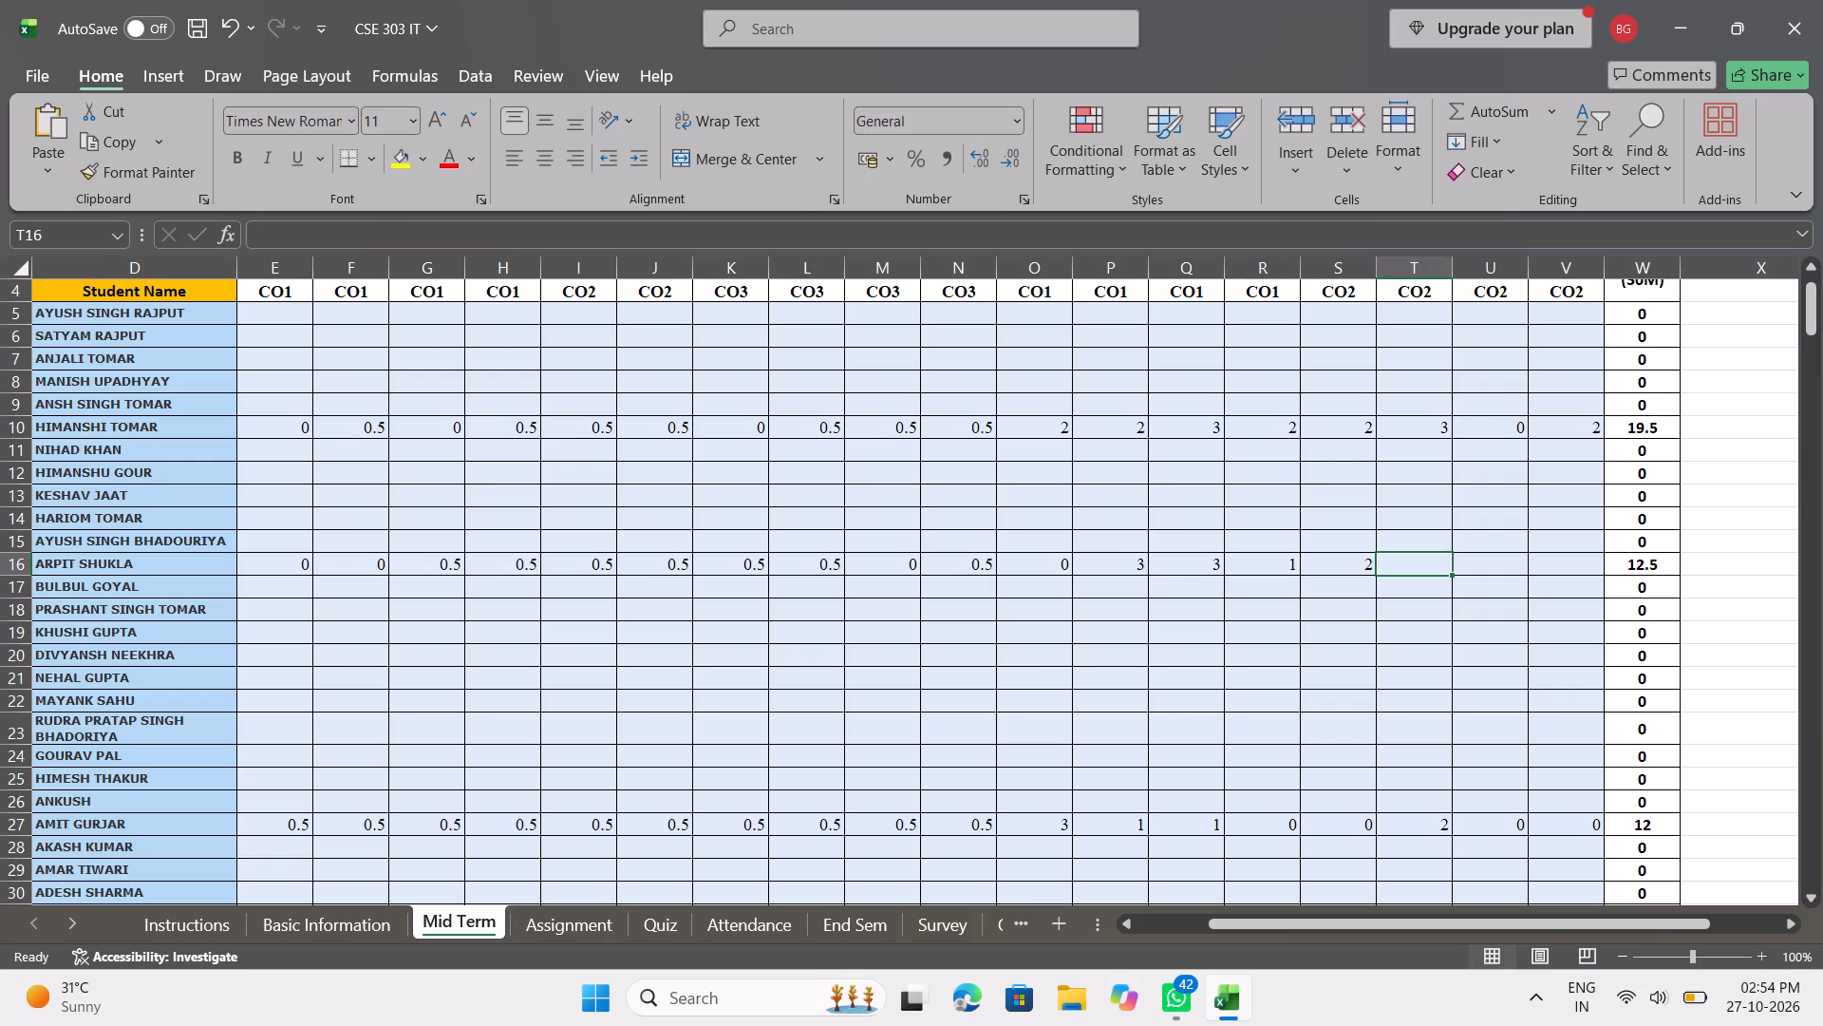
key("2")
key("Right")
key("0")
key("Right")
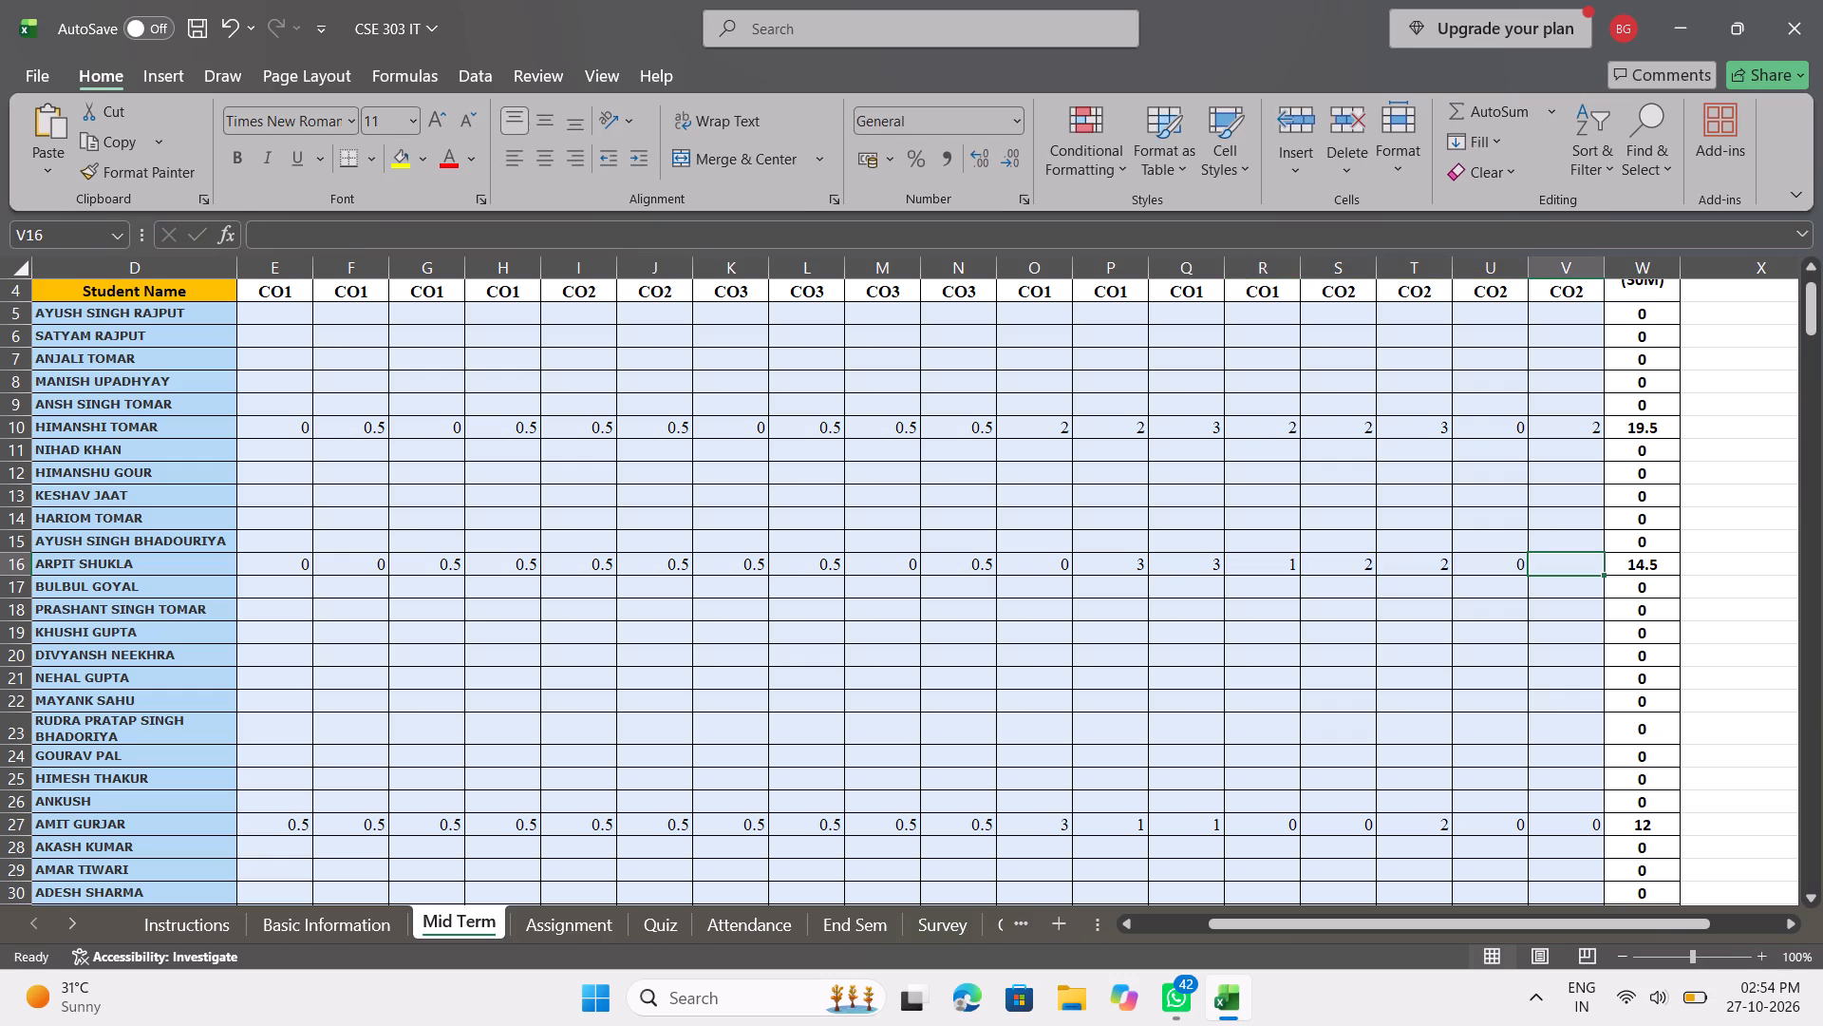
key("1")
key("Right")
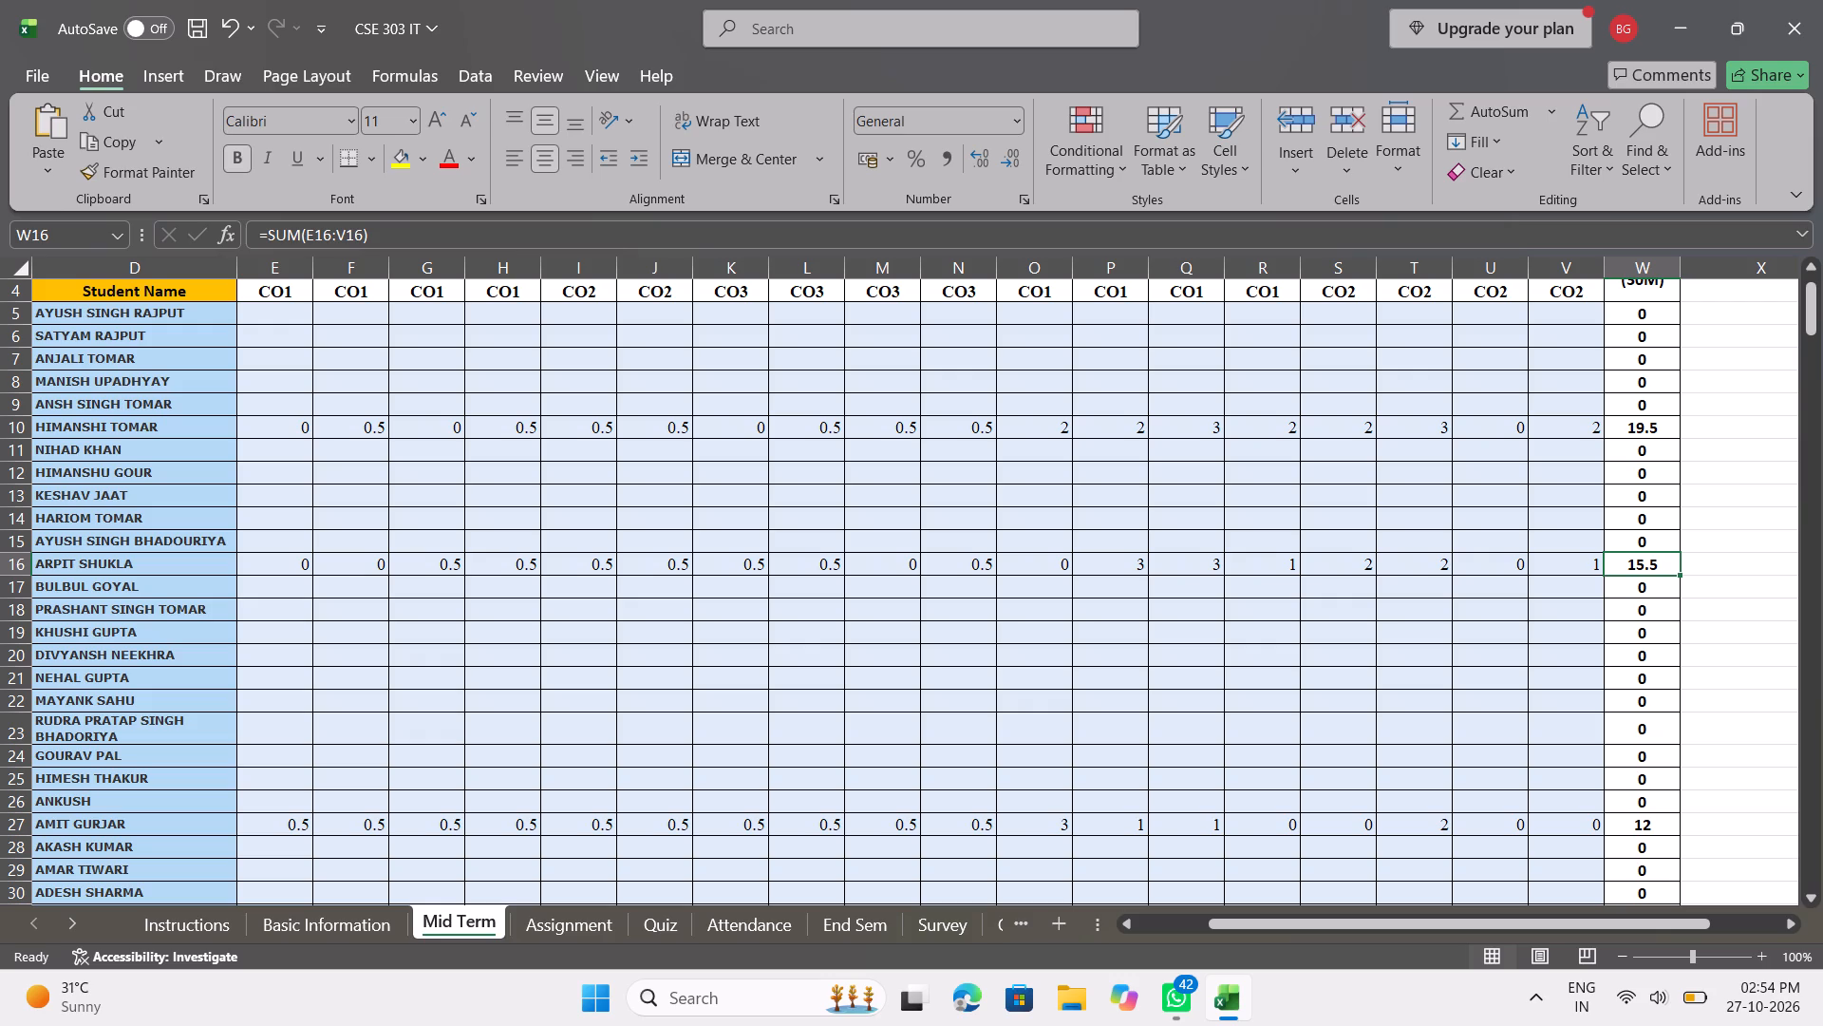
Save the CSE 303 IT workbook.
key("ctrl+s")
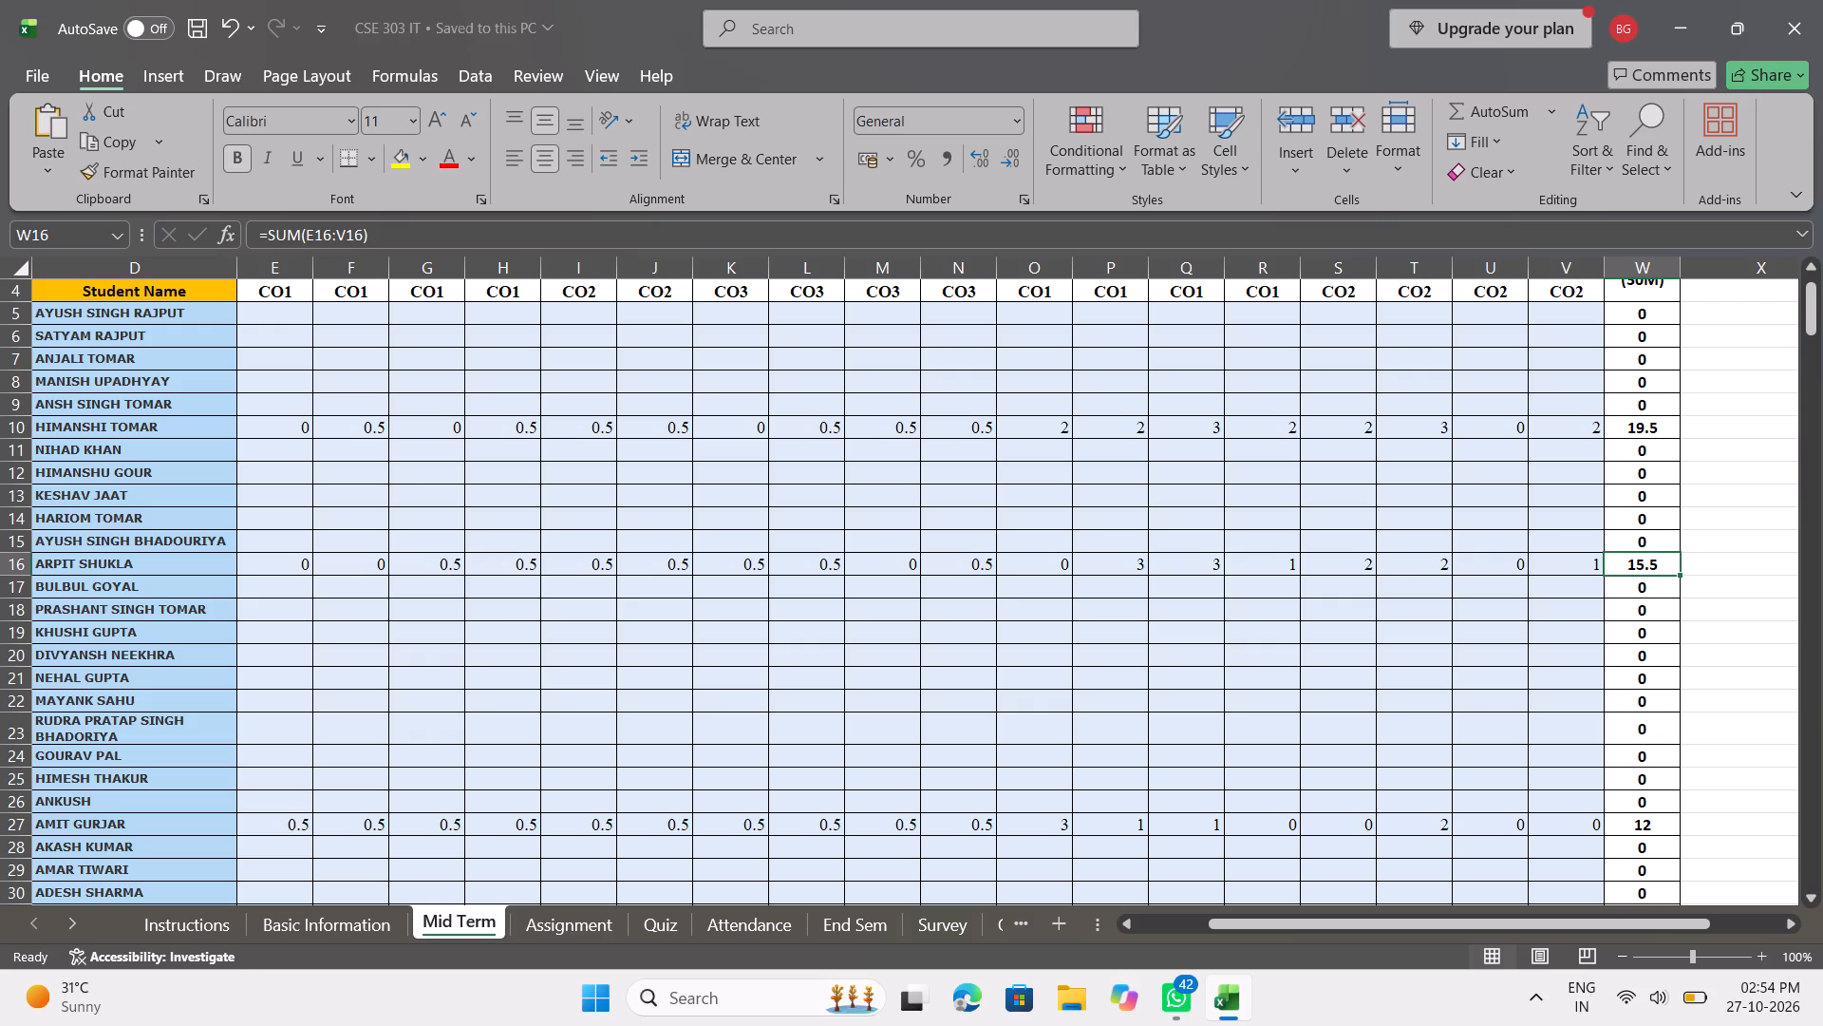
Enter the row 41 student's Q1 to Q4 marks in E41 through H41 as 0.5, 0.5, 0.5 and 0.
scroll(296, 728, "down", 1)
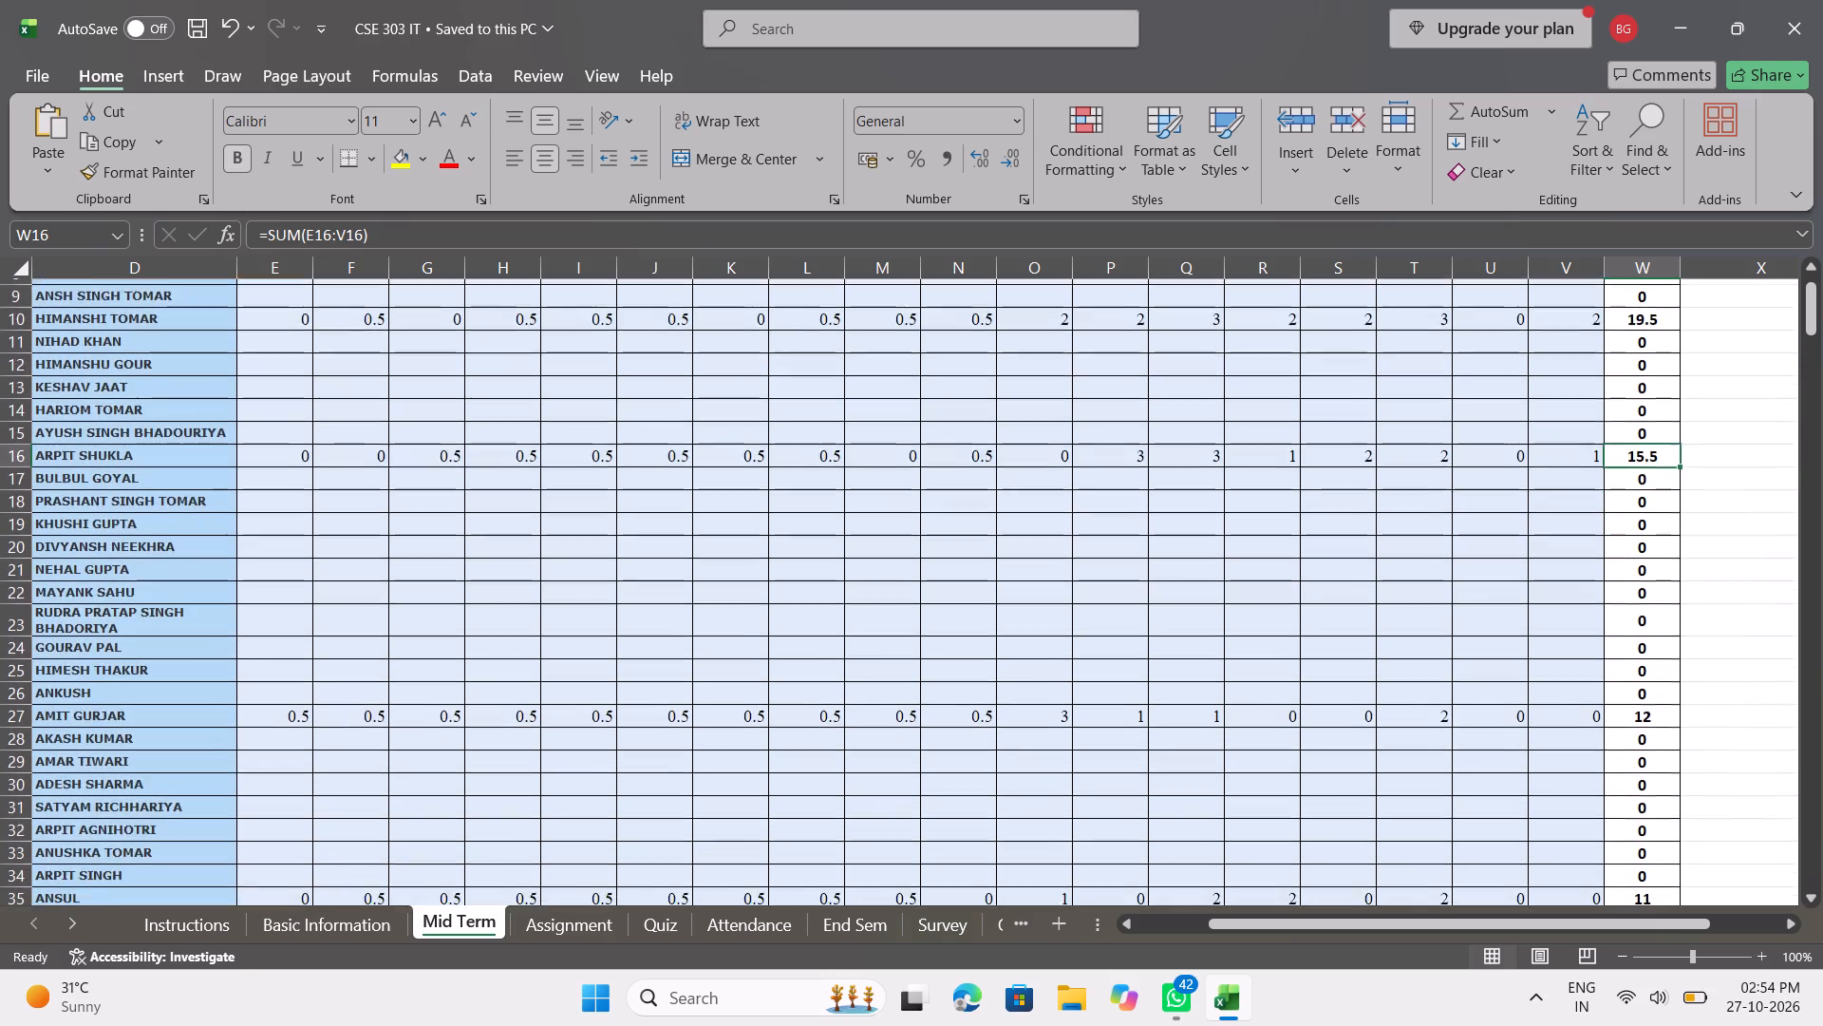
scroll(296, 728, "down", 2)
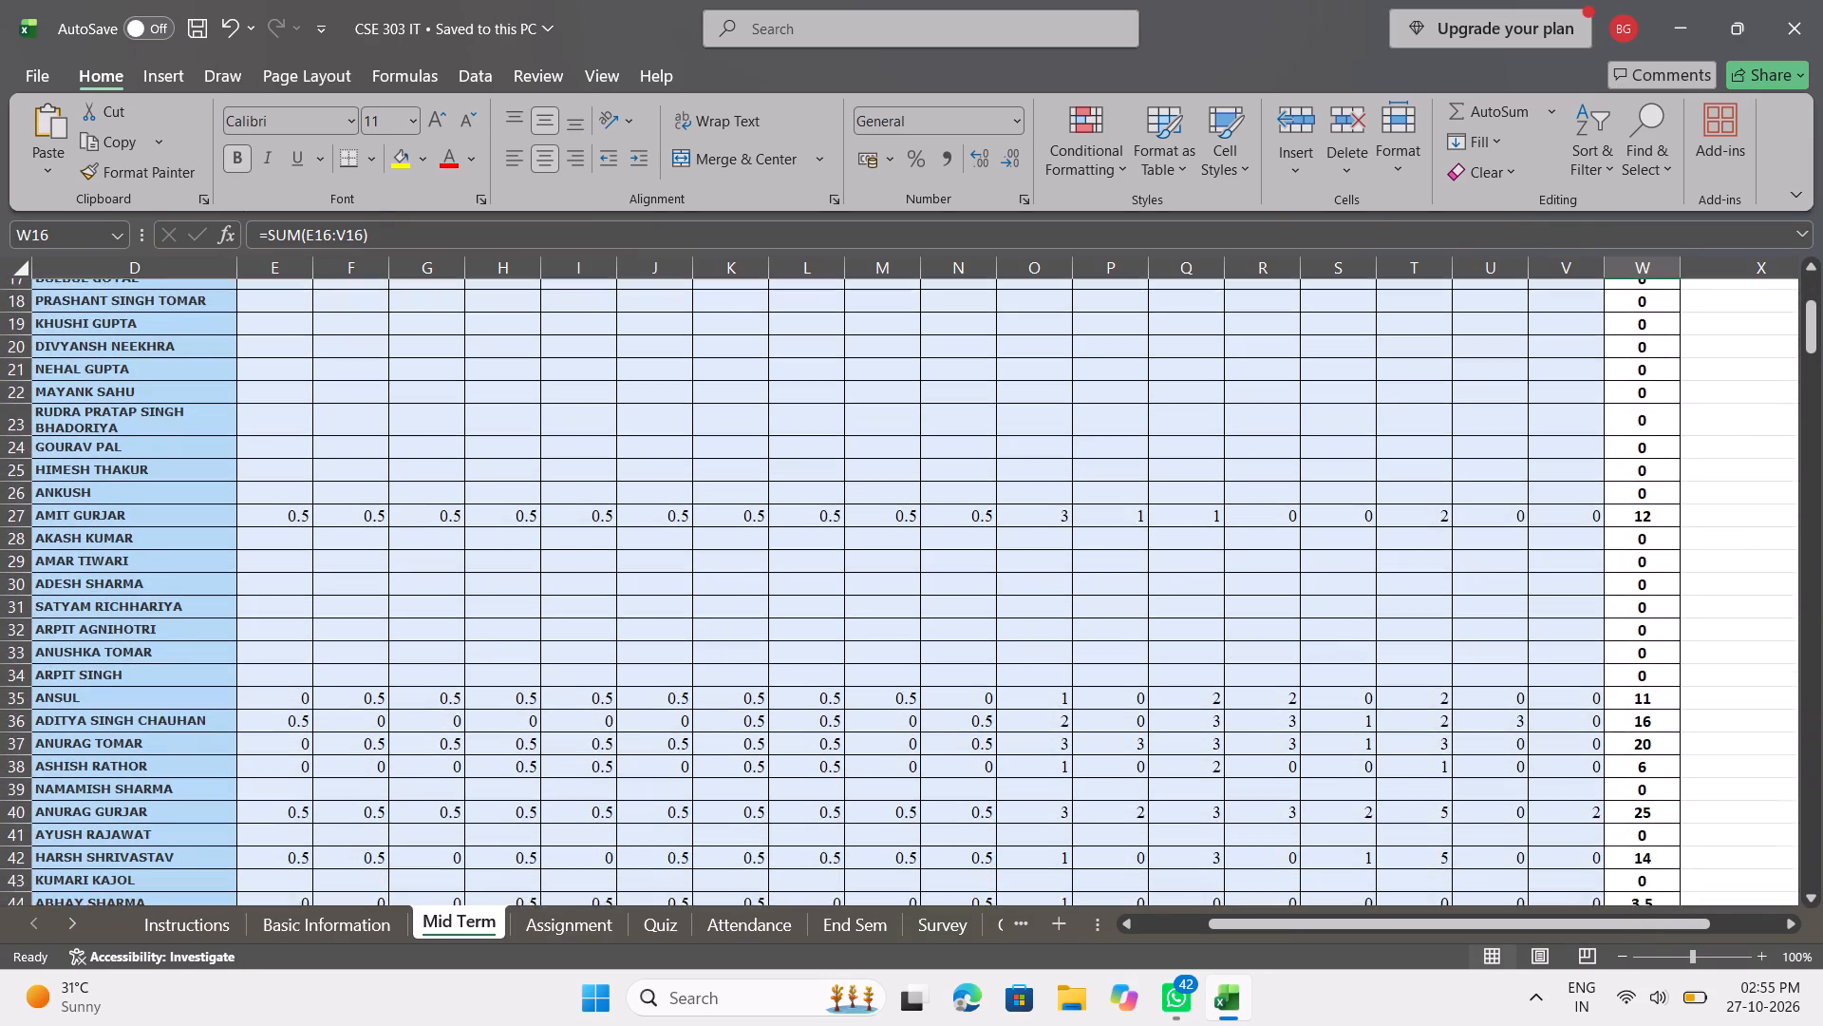
scroll(296, 728, "down", 2)
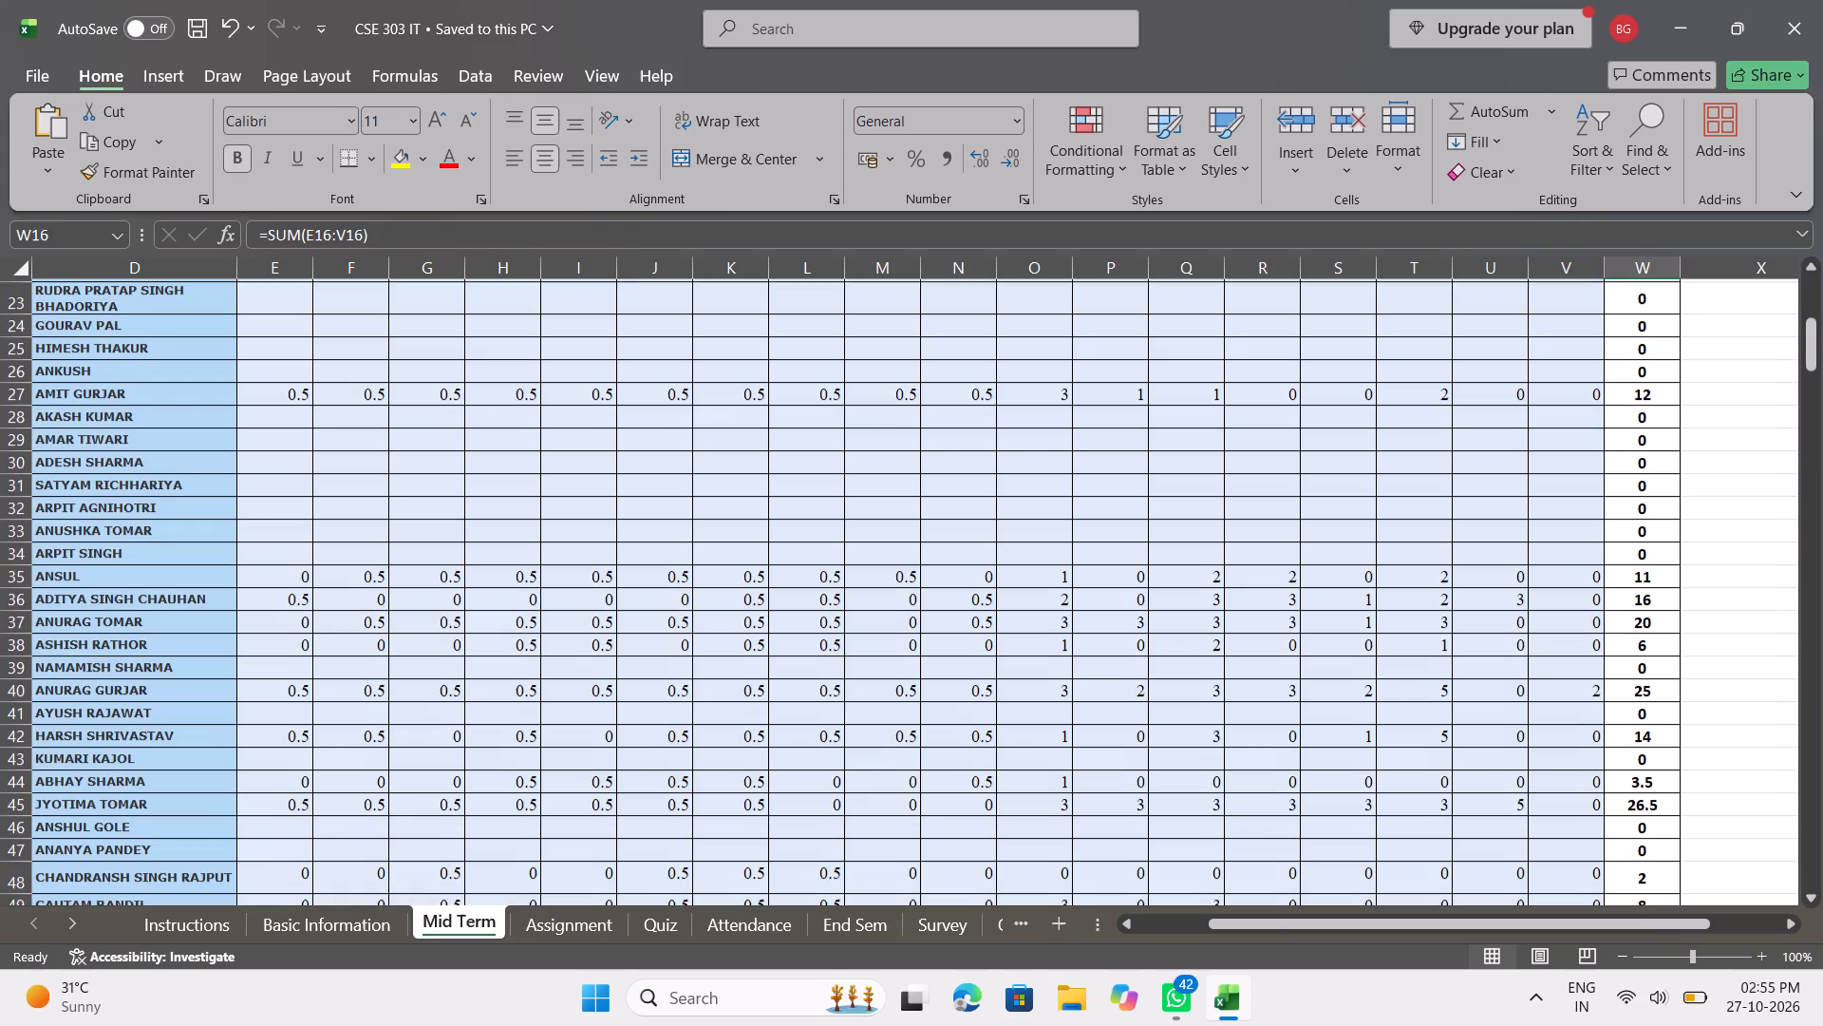
left_click(268, 715)
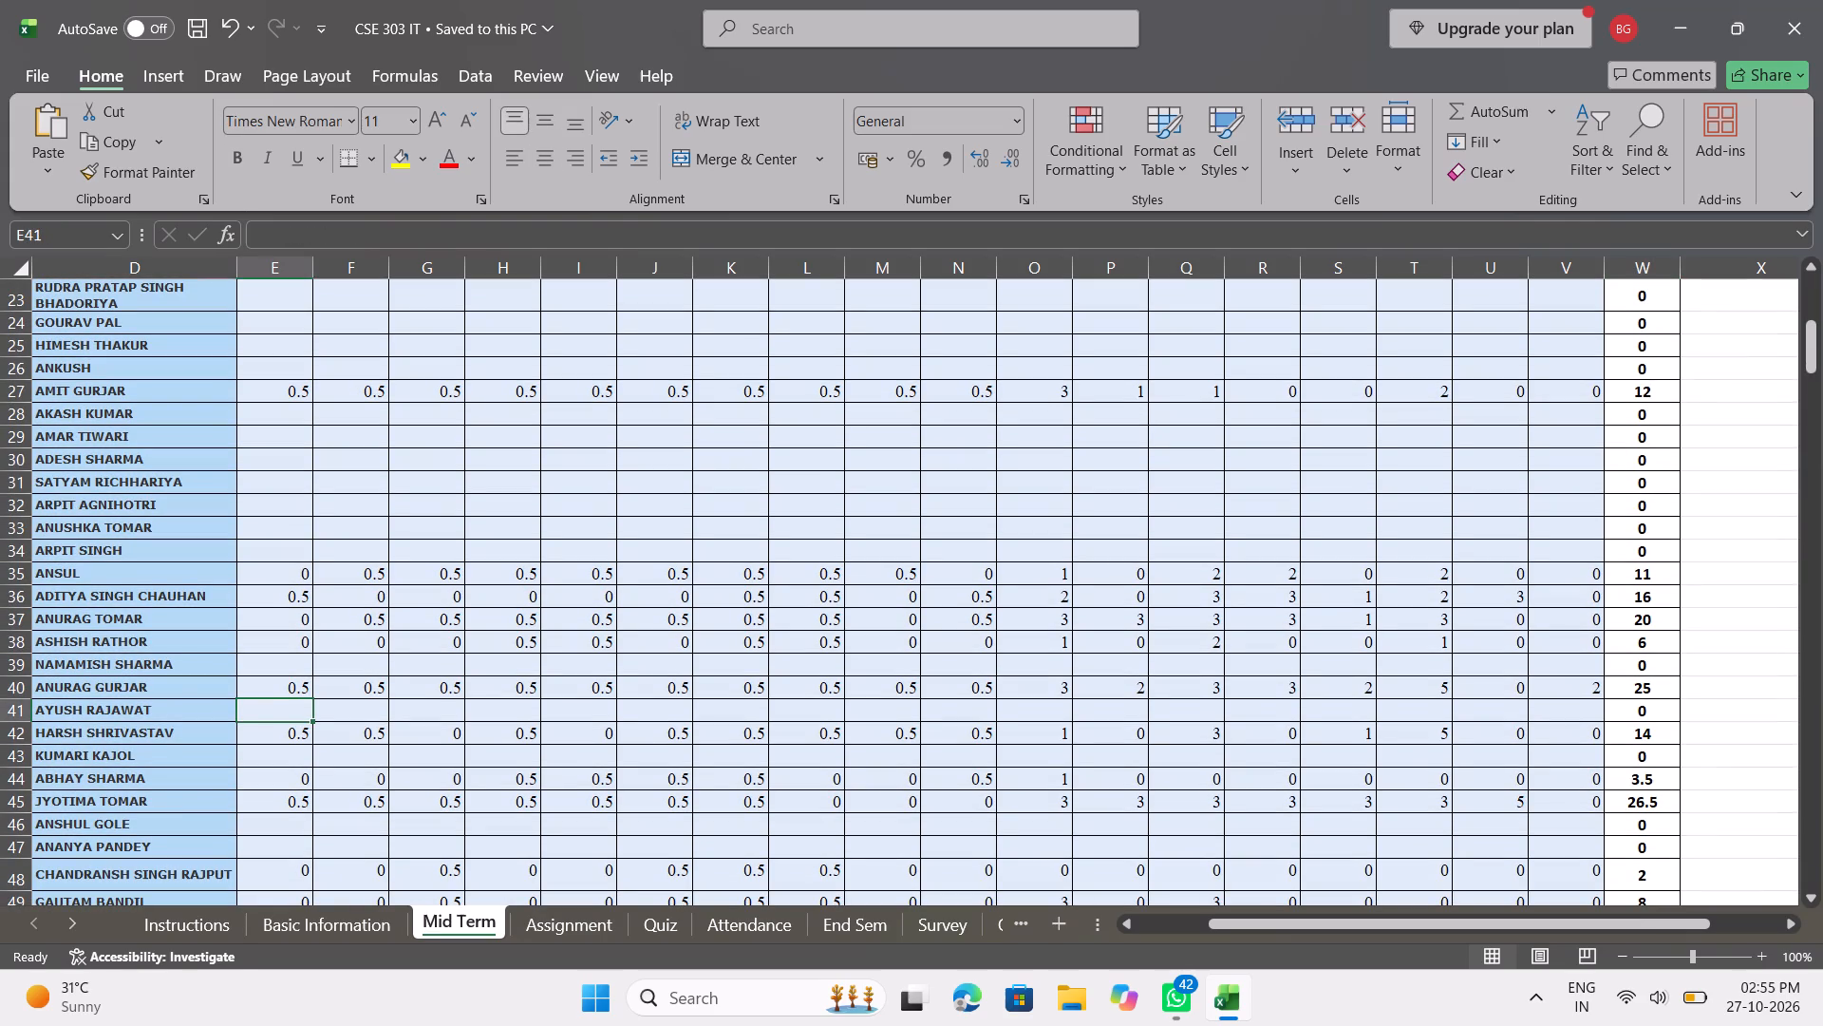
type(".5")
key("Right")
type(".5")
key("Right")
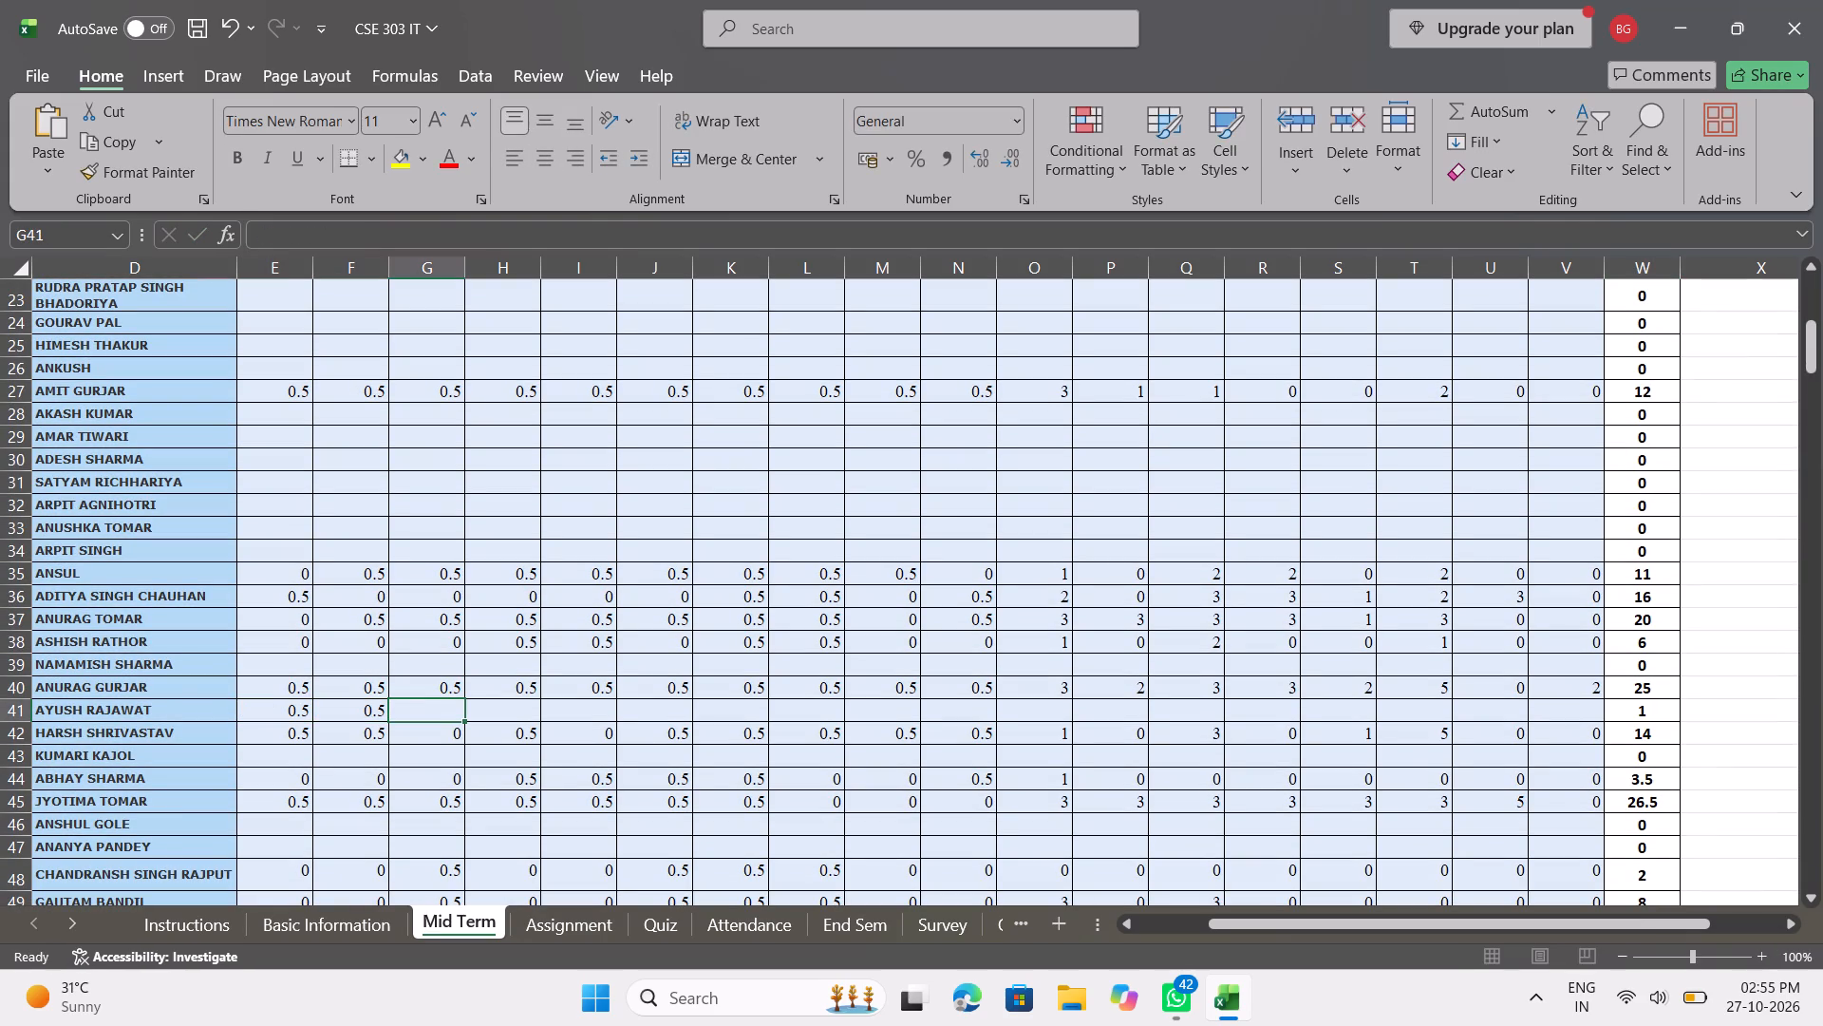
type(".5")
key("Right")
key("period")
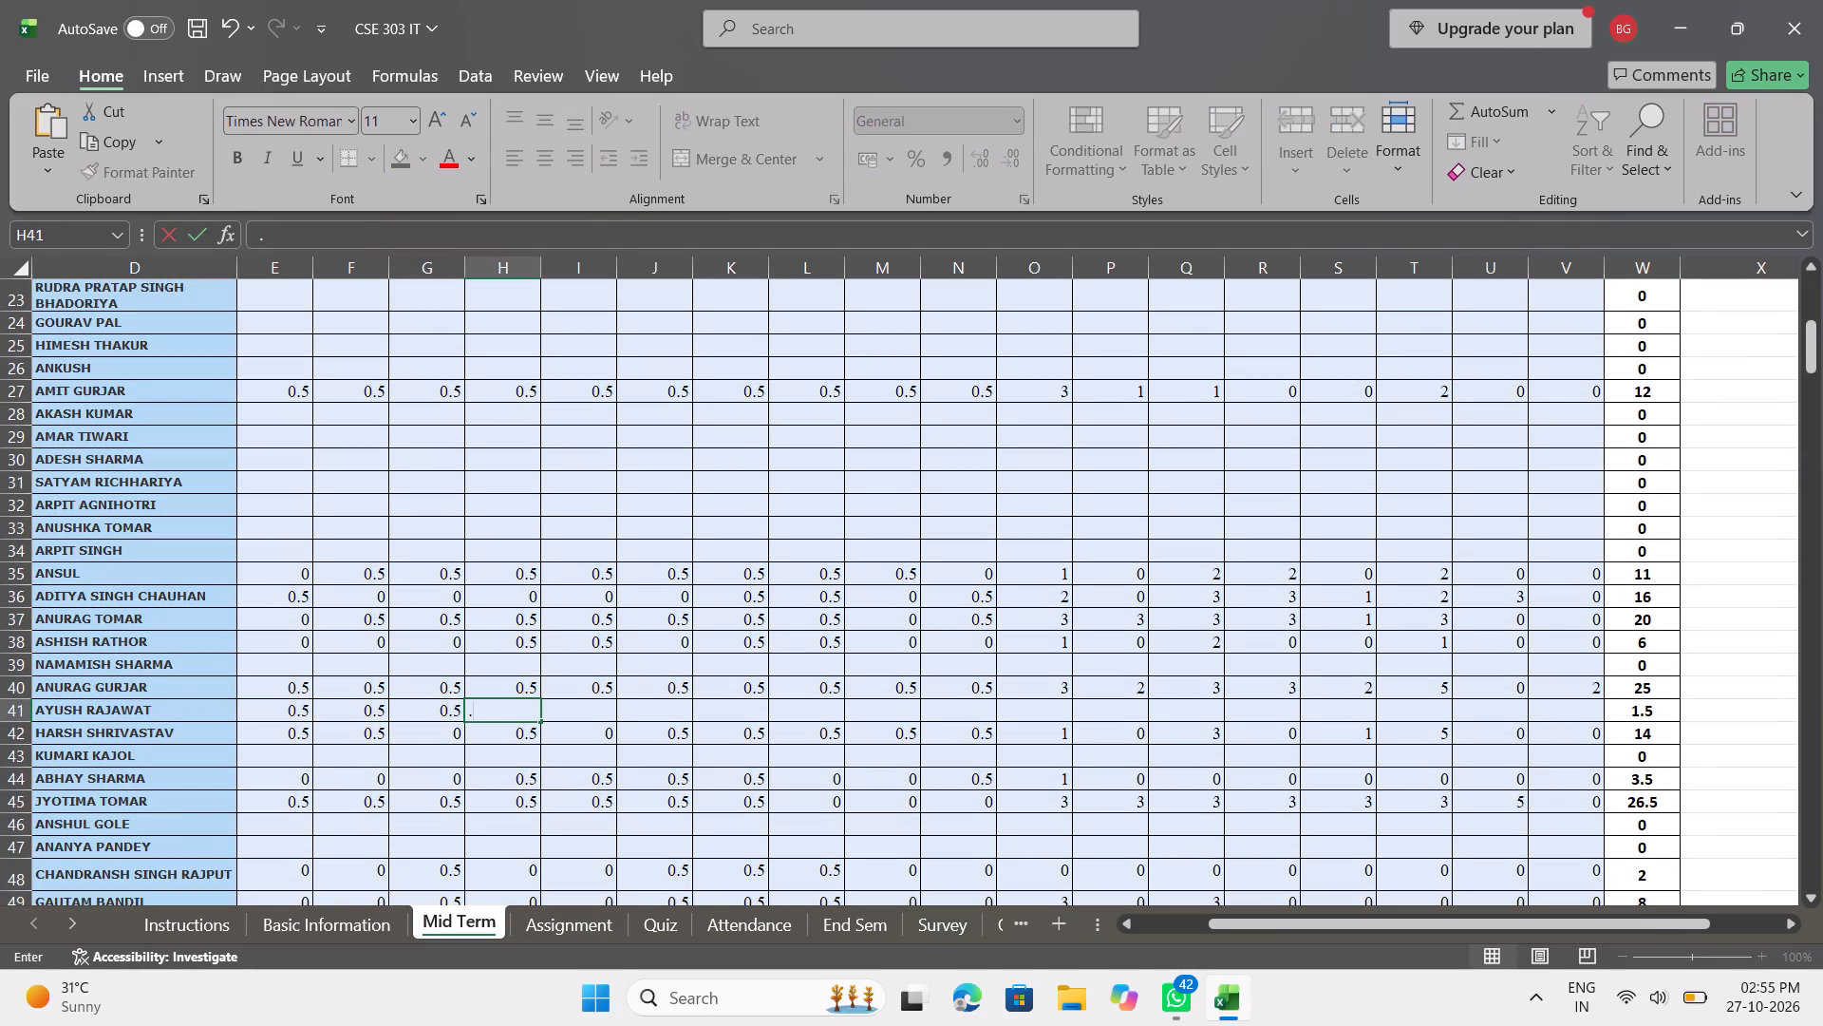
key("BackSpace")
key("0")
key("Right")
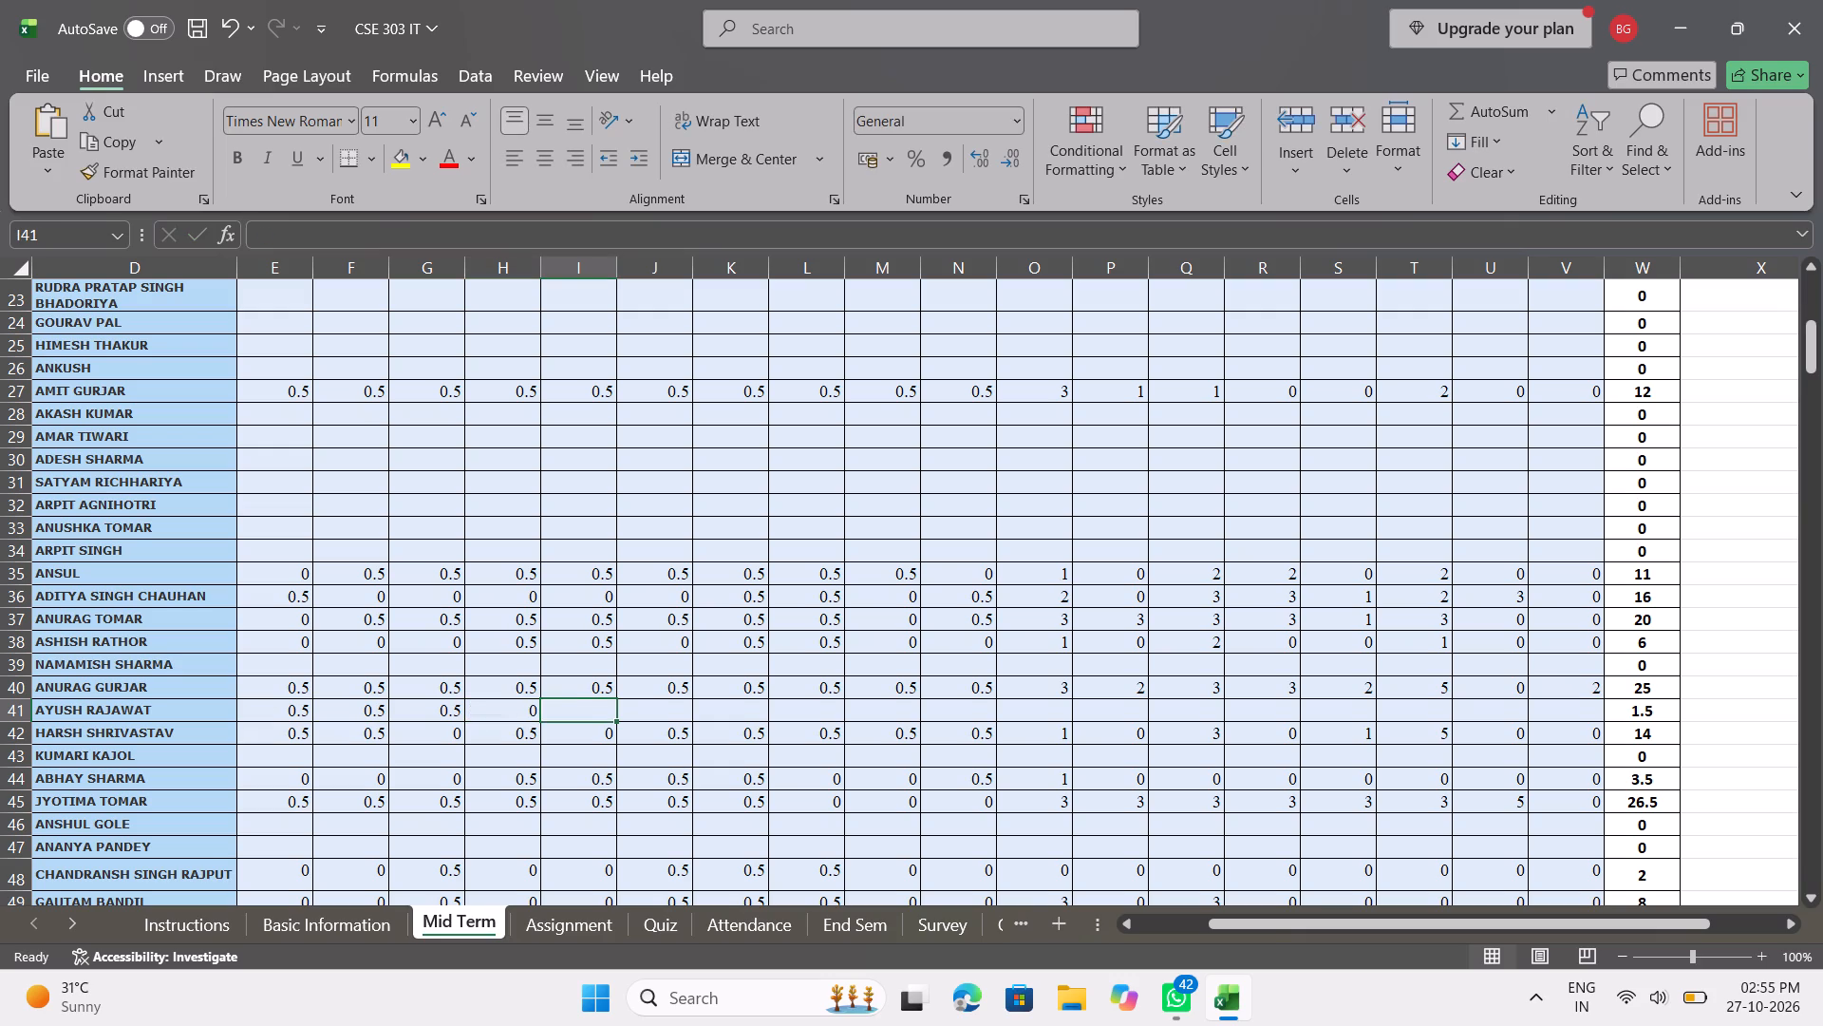
Enter the row 41 student's Q5 to Q10 marks in I41 through N41 as 0, 0.5, 0.5, 0.5, 0 and 0.
scroll(215, 682, "down", 3)
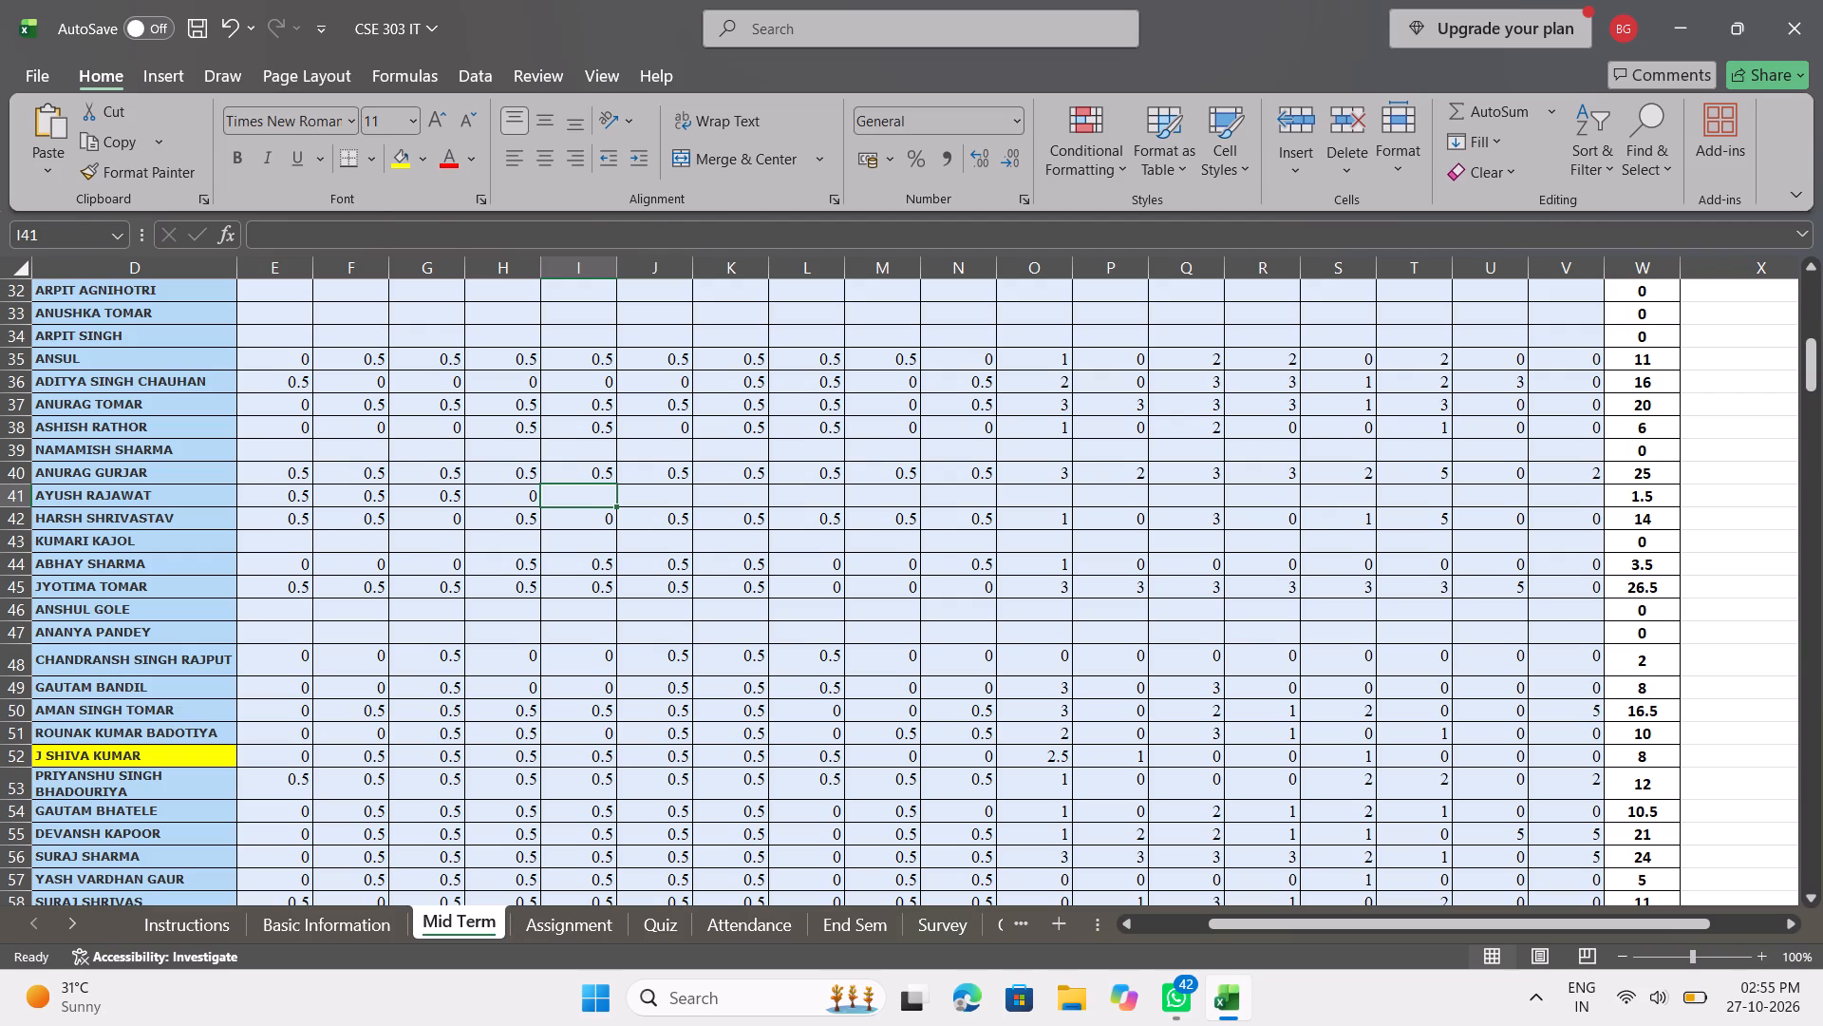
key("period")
key("BackSpace")
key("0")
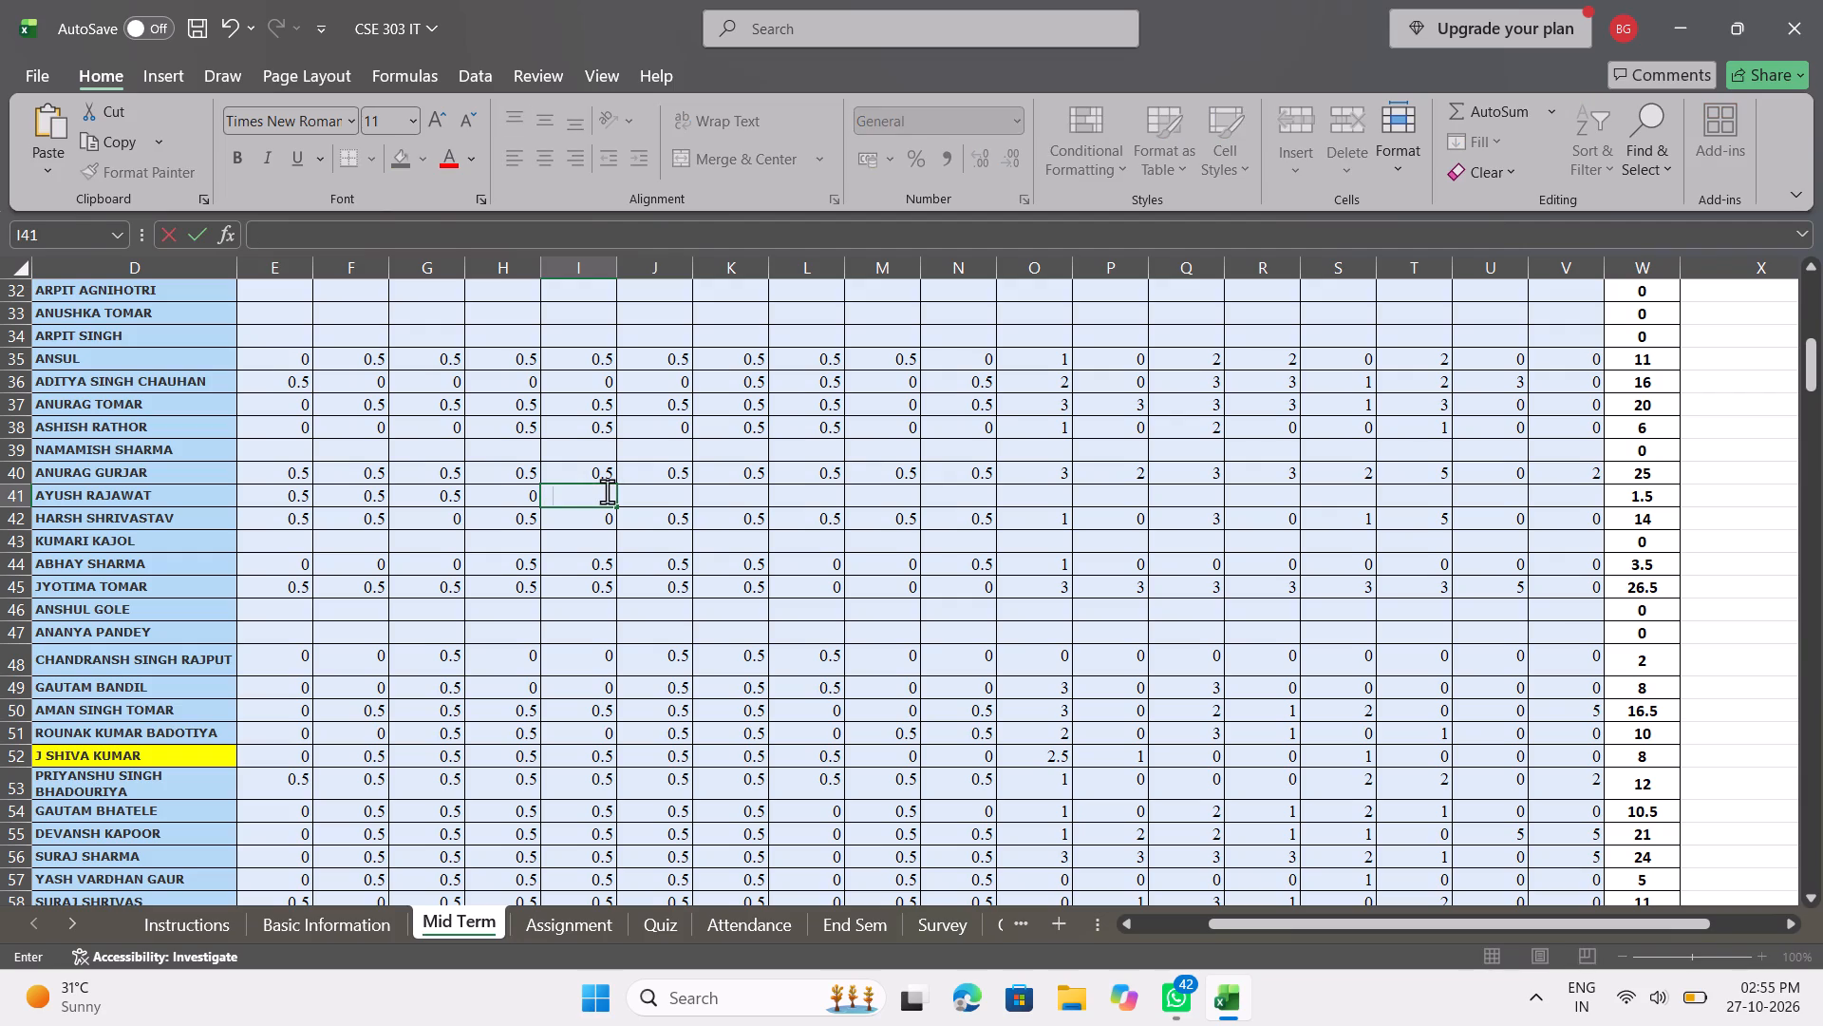
key("Right")
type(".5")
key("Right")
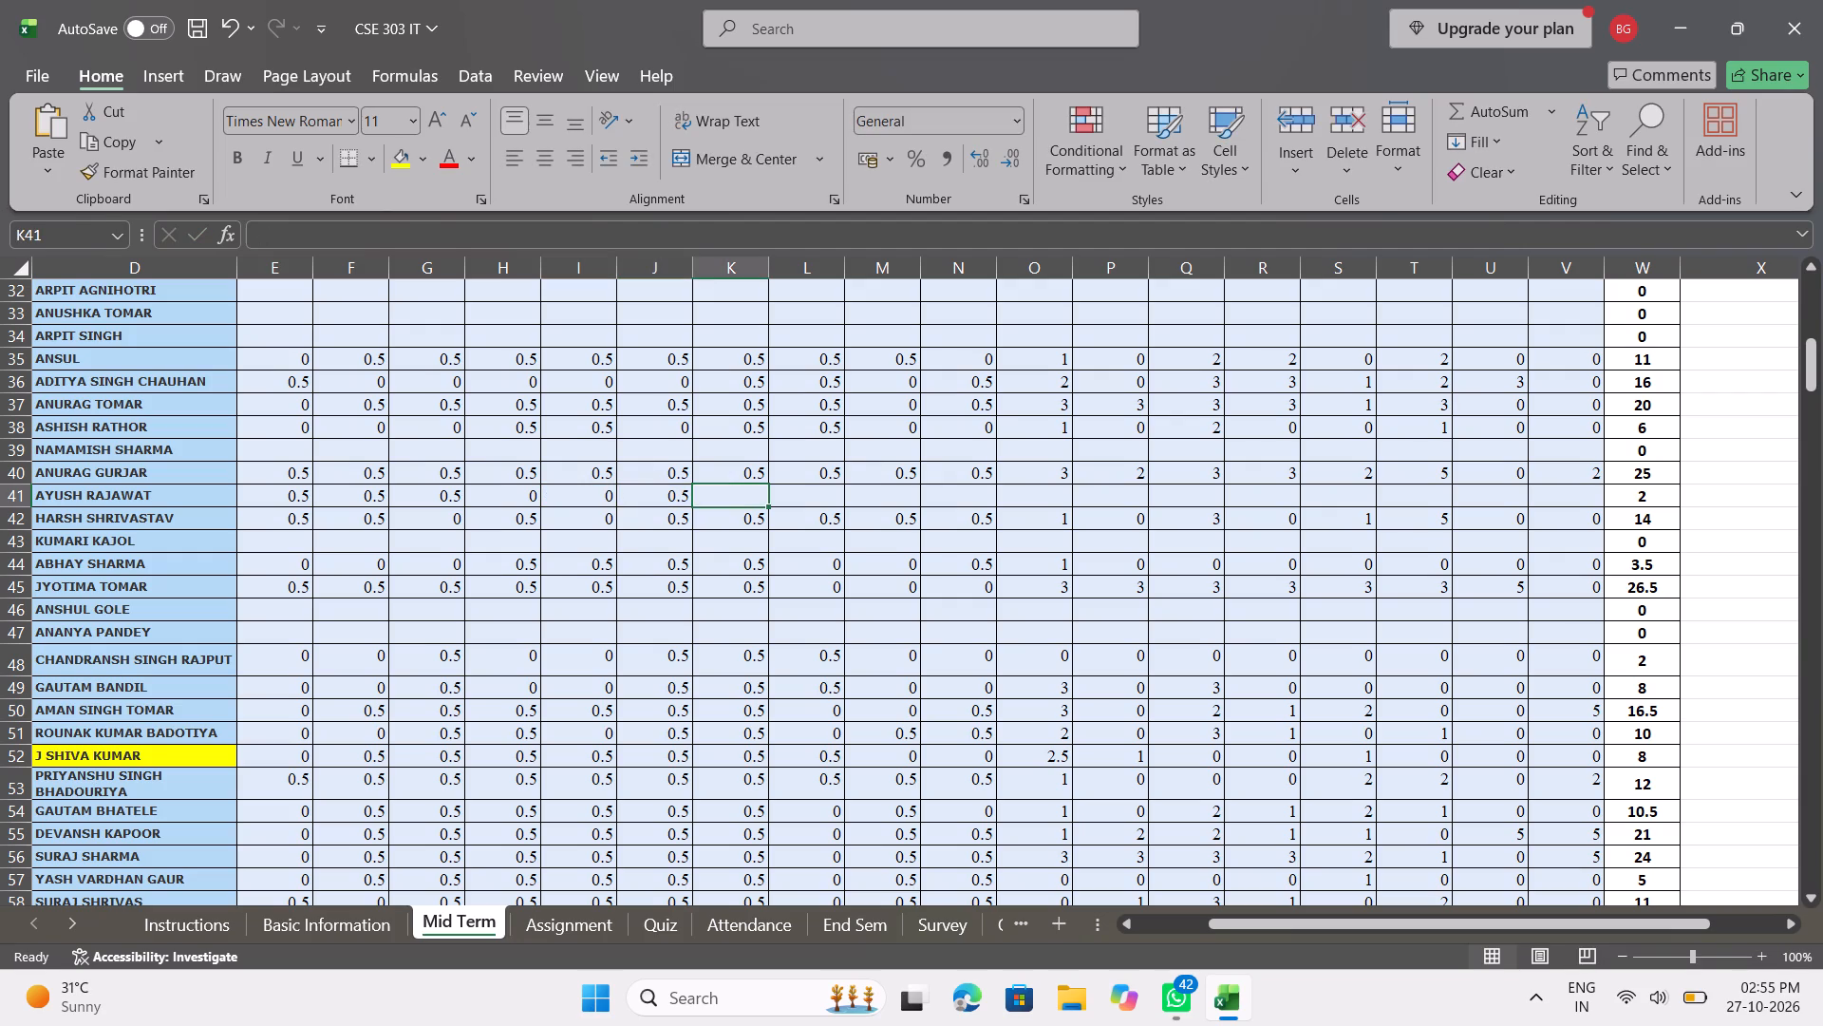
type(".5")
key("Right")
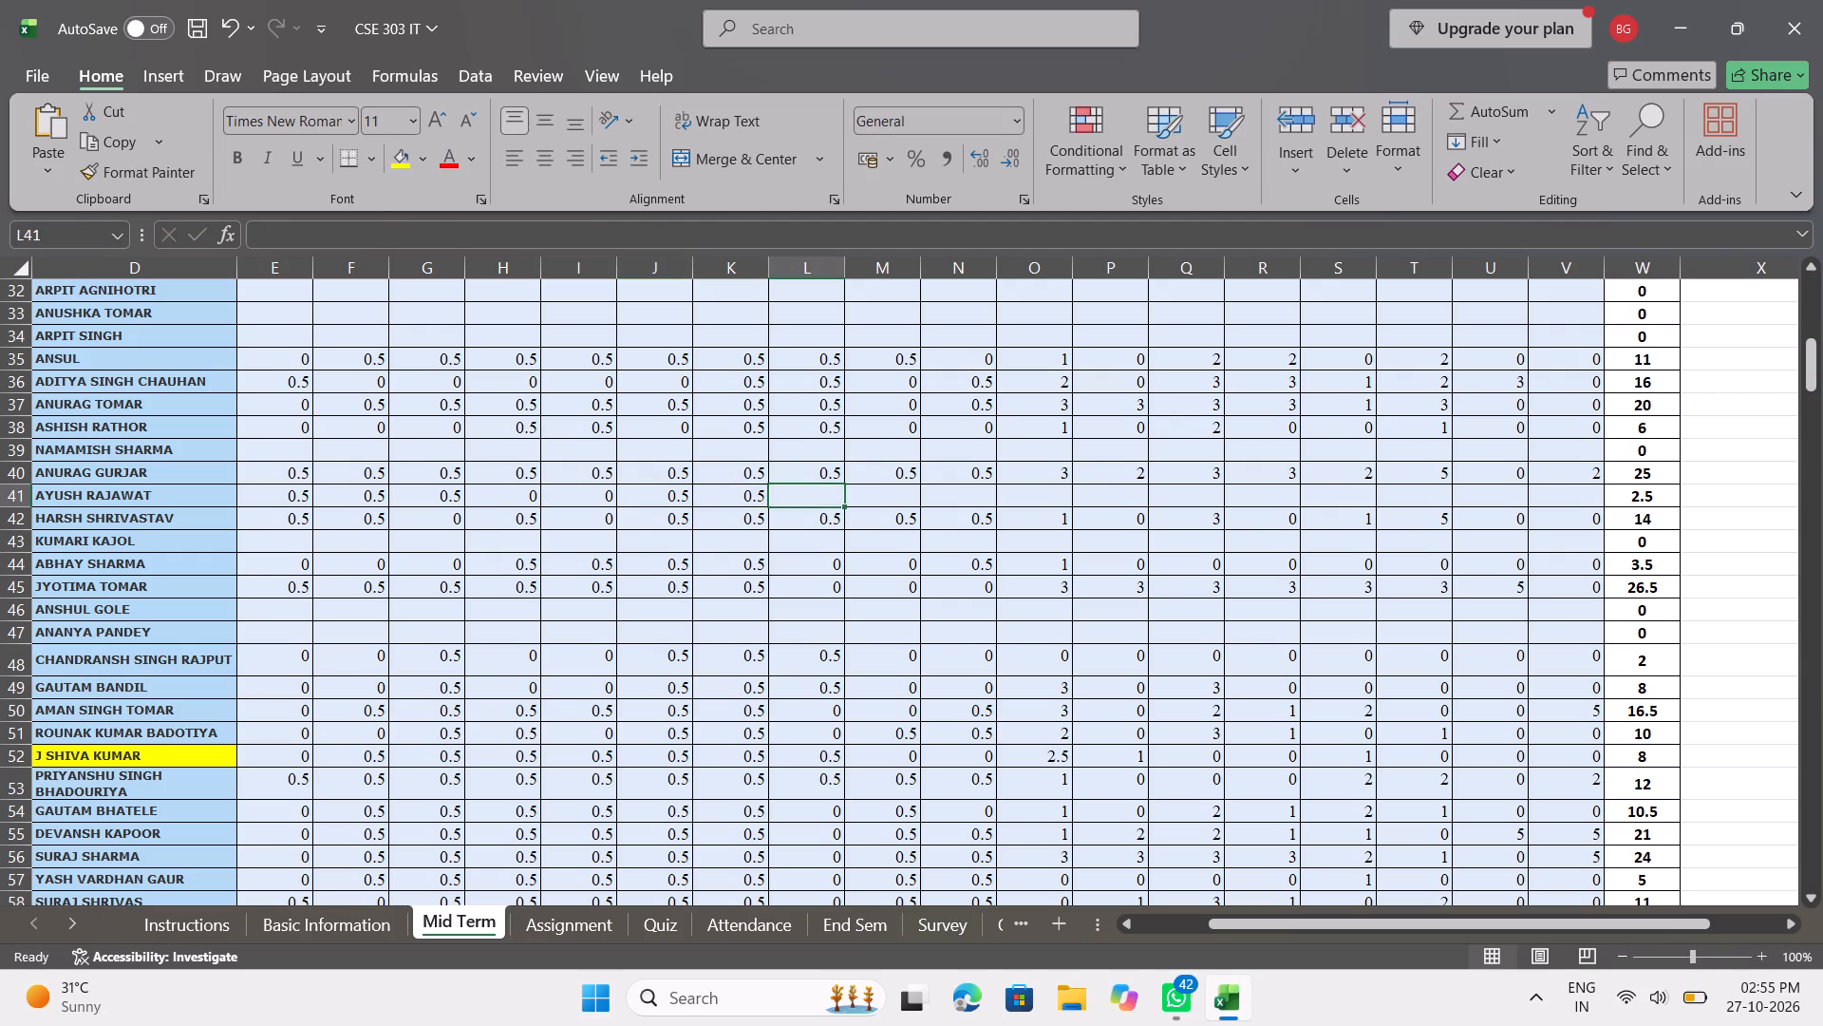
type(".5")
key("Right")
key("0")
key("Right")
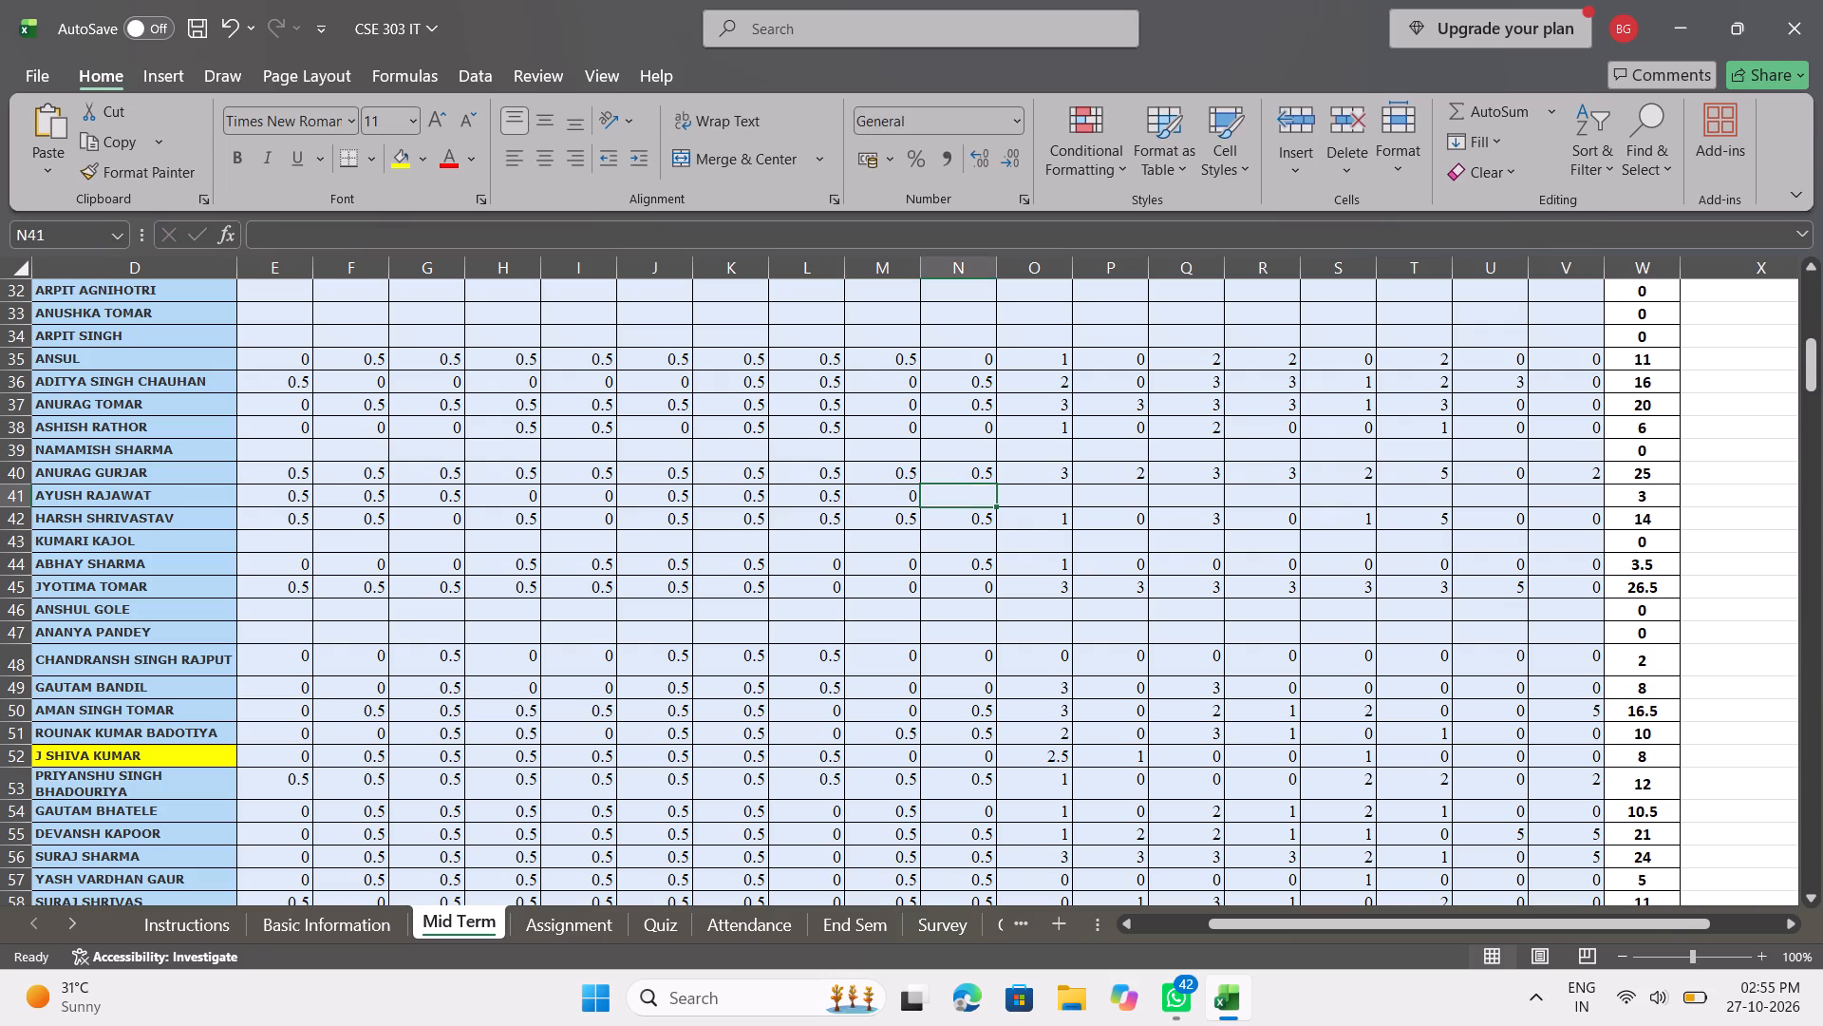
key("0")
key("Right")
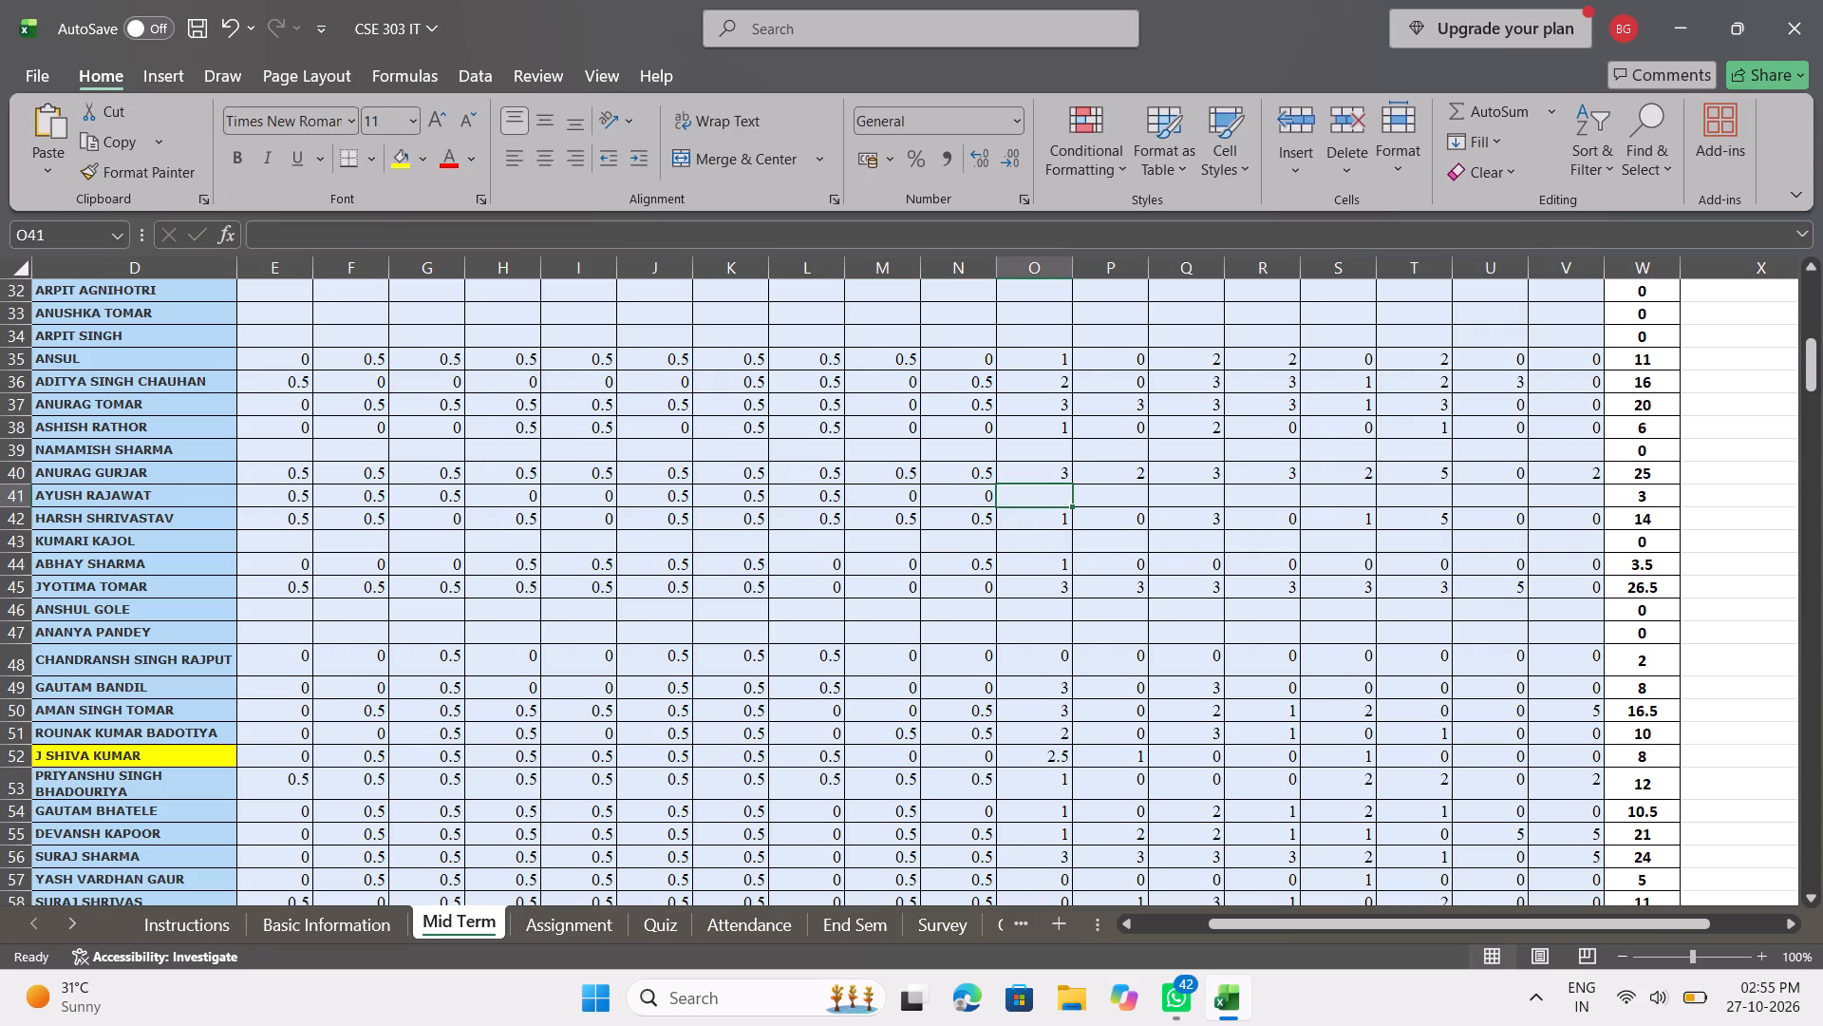
Enter the row 41 student's Q11 to Q14 marks in O41 through R41 as 2, 1, 2 and 3.
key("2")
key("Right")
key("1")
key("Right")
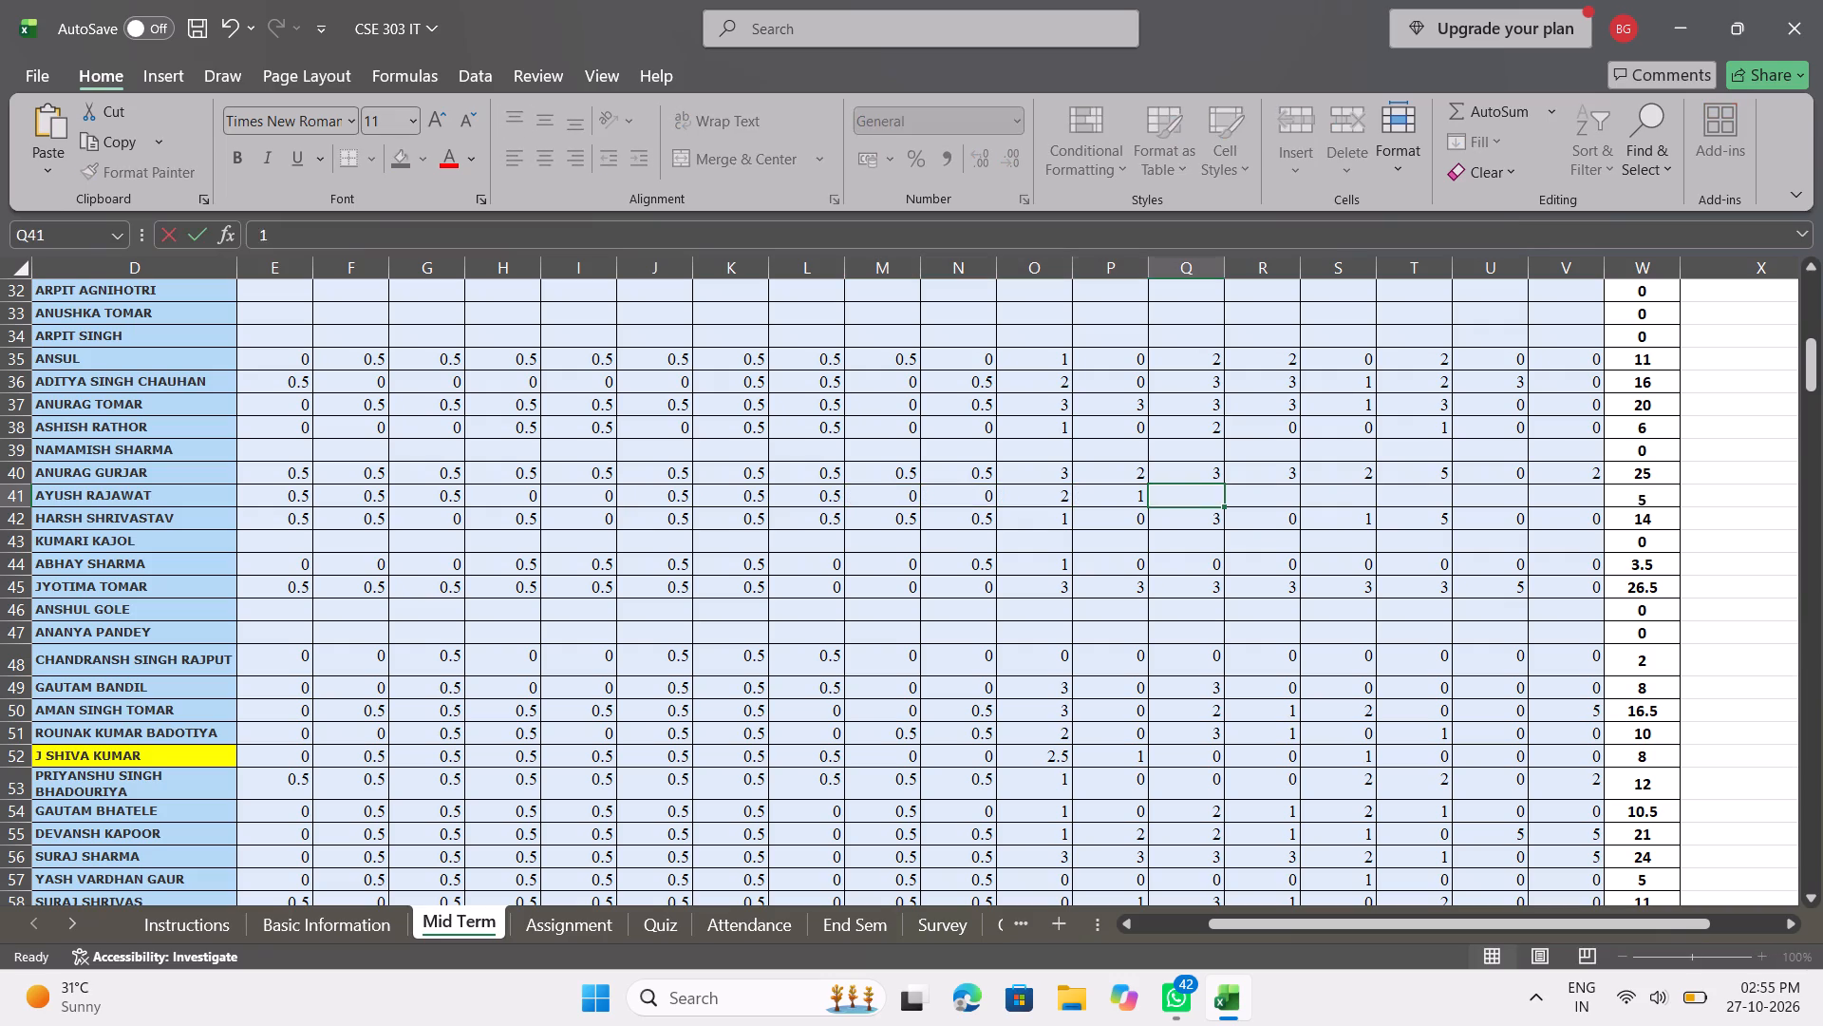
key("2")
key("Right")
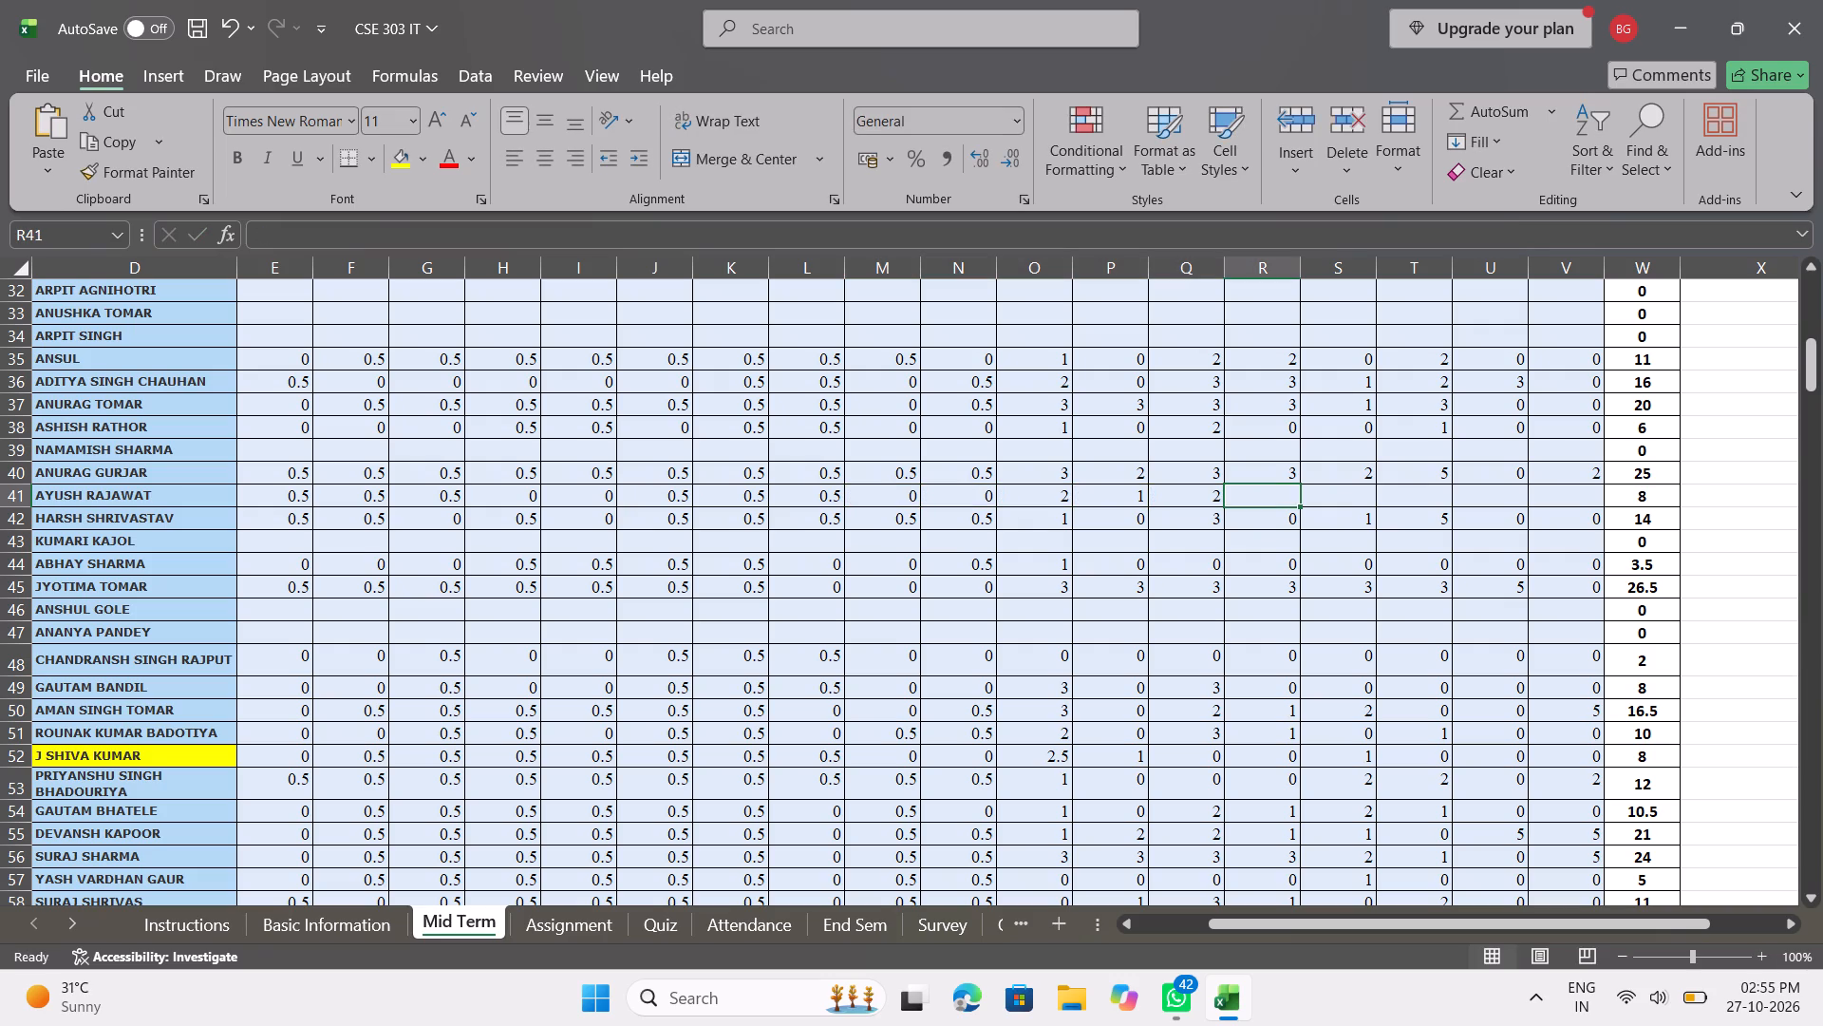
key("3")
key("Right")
Enter the row 41 student's Q15 to Q18 marks in S41 through V41 as 1, 3, 0 and 2.
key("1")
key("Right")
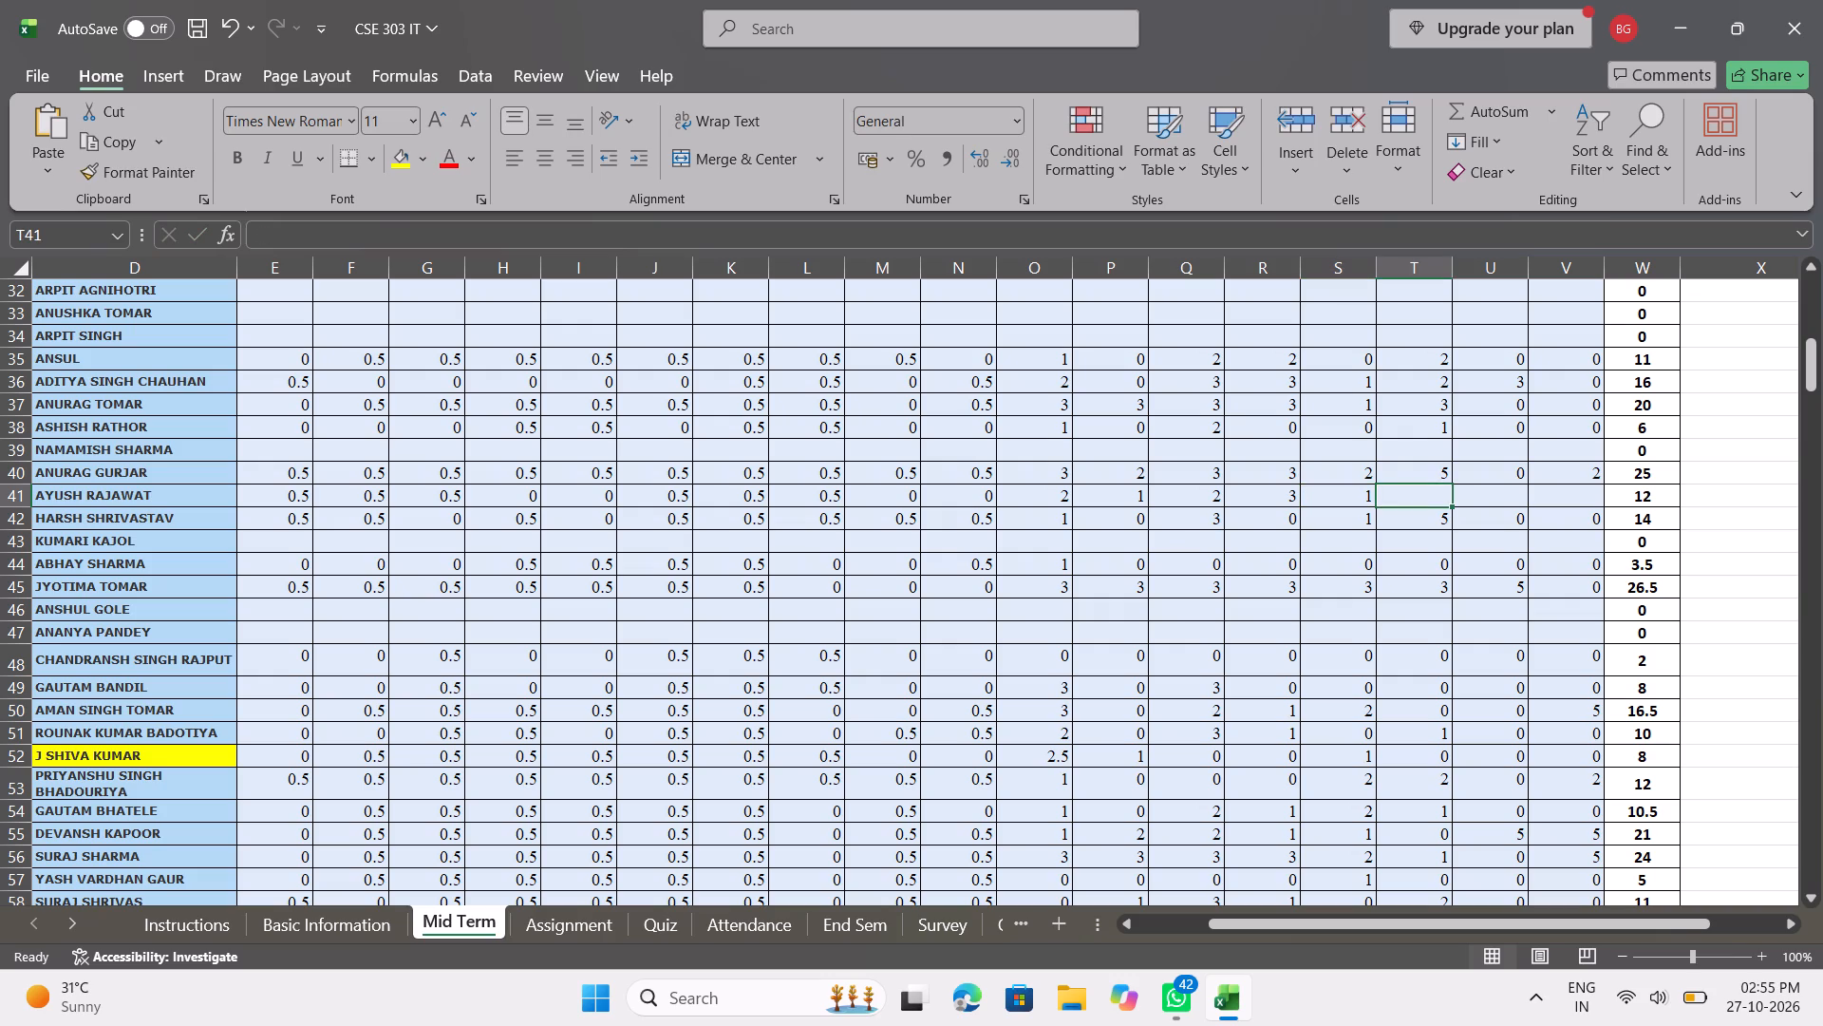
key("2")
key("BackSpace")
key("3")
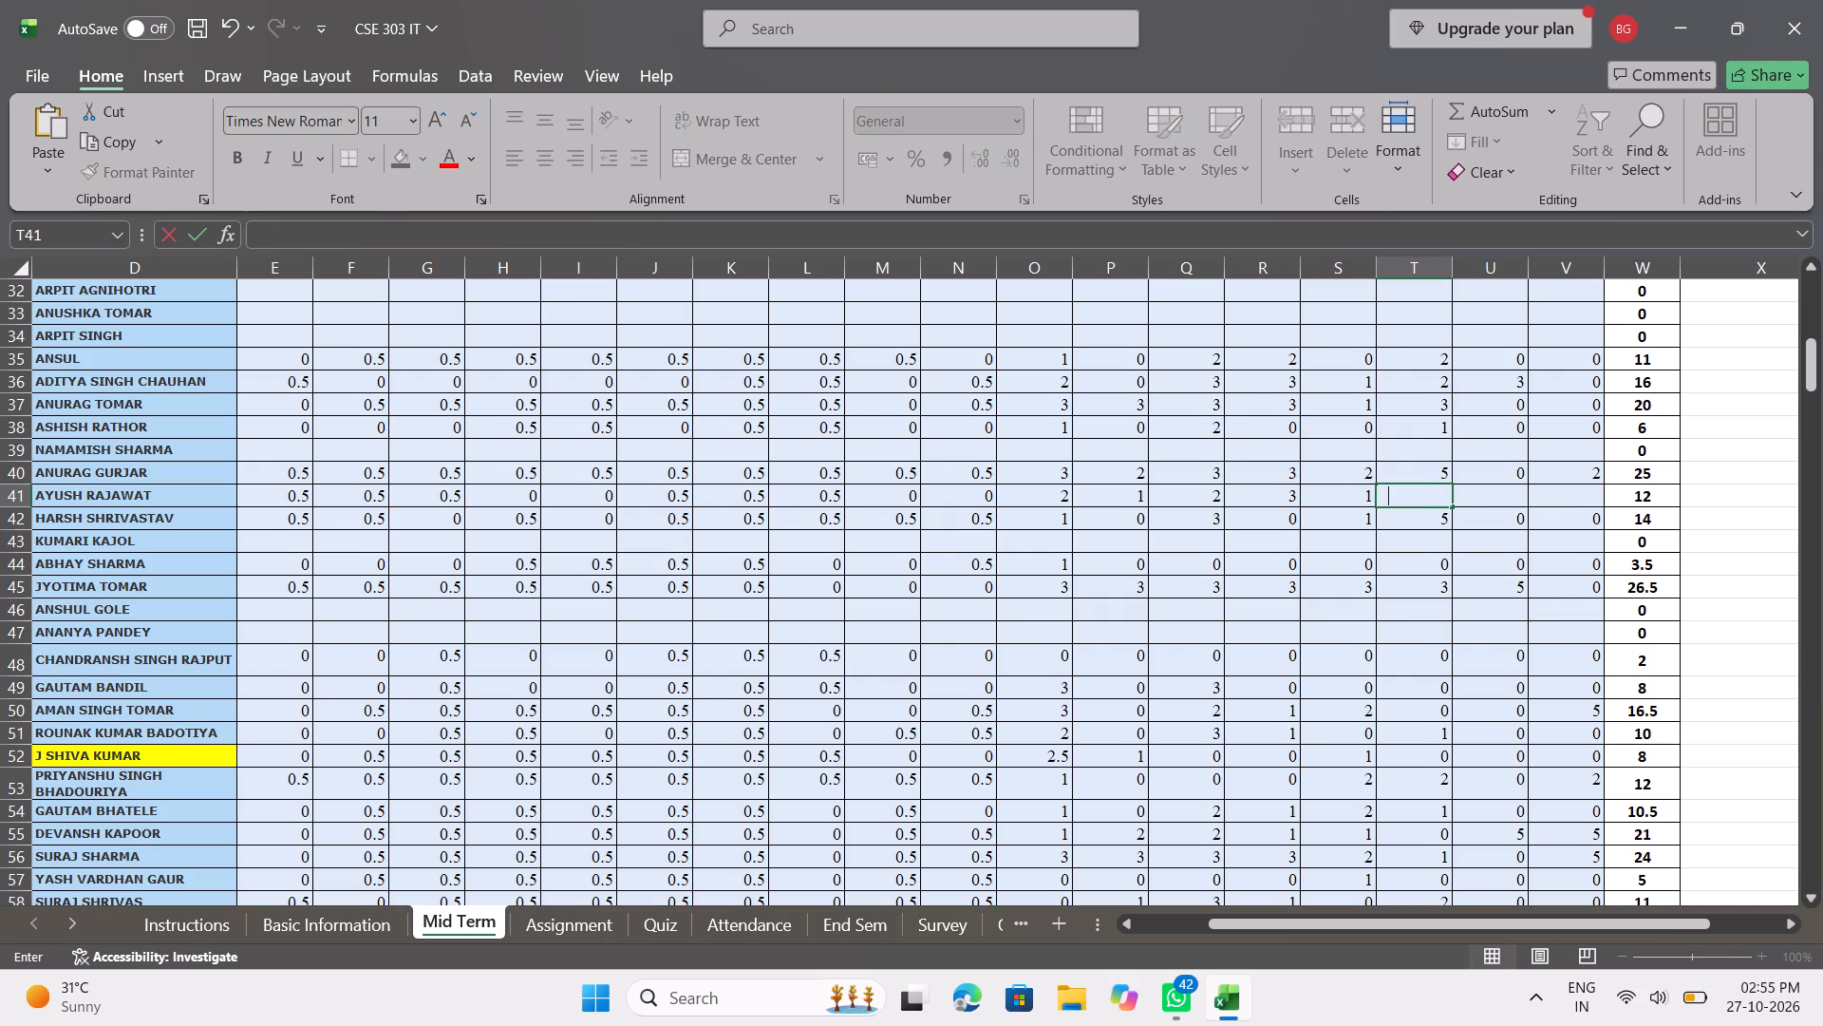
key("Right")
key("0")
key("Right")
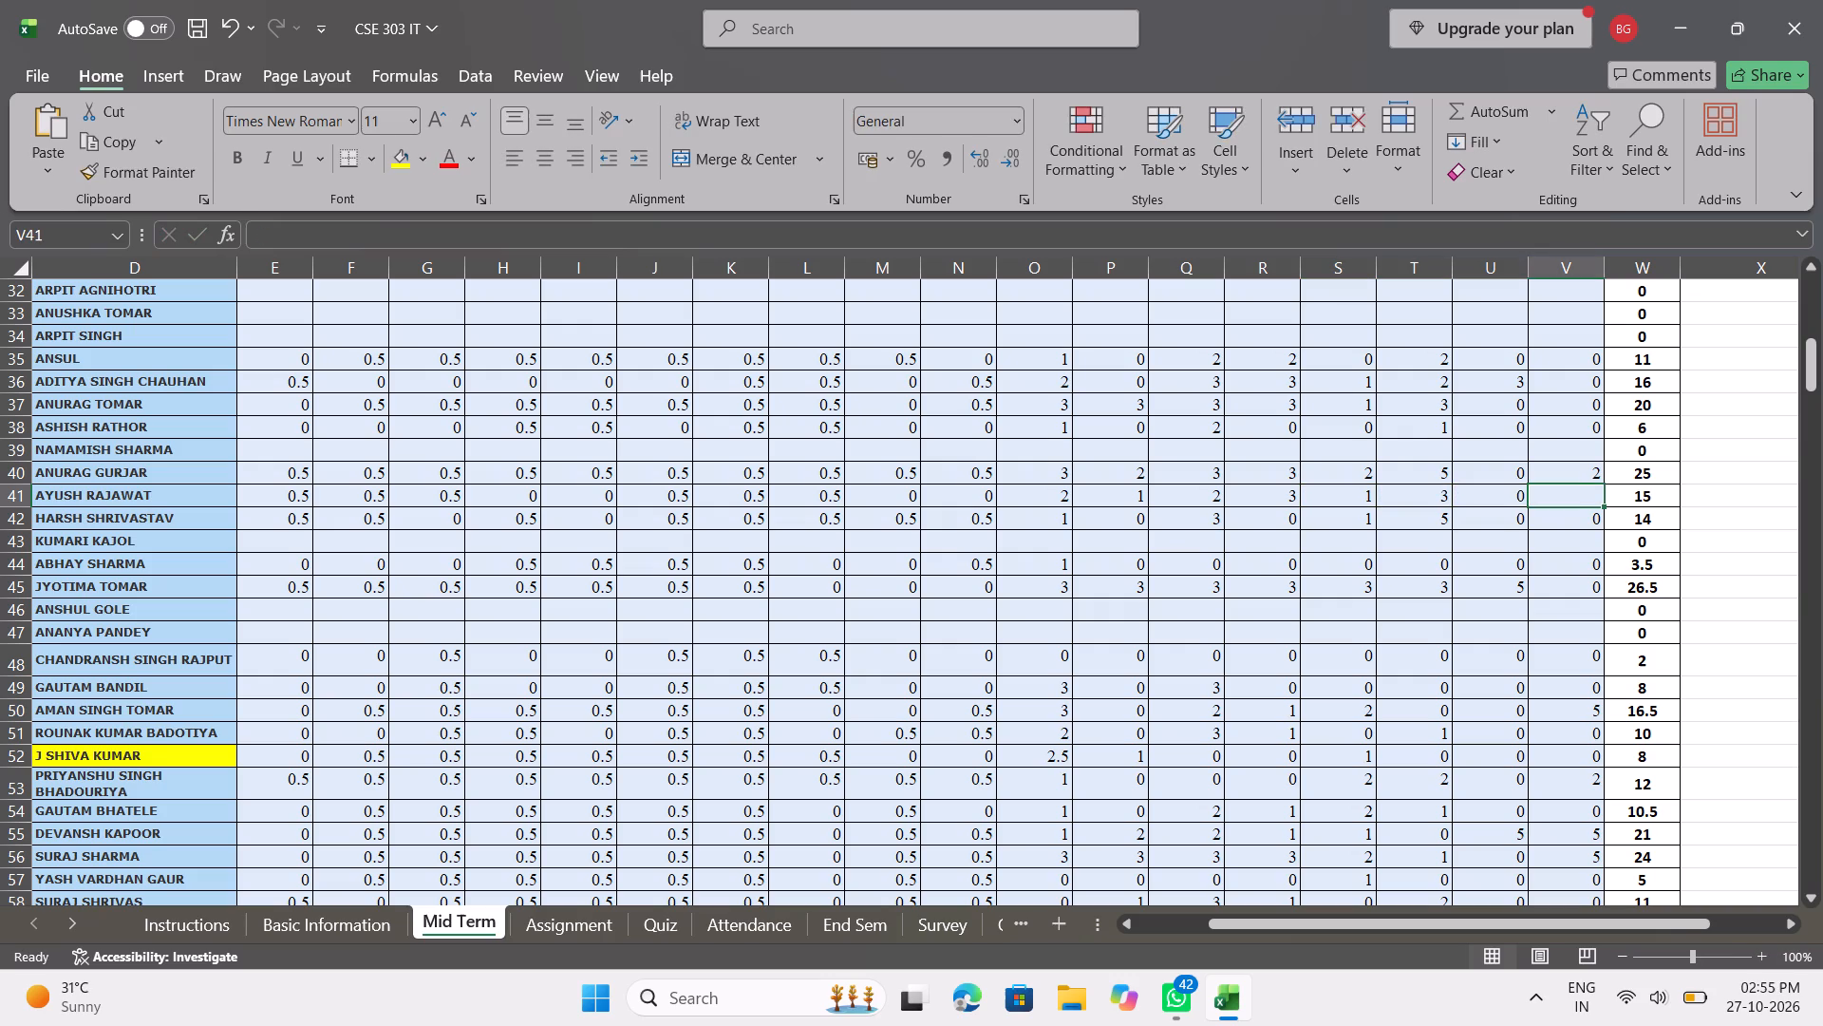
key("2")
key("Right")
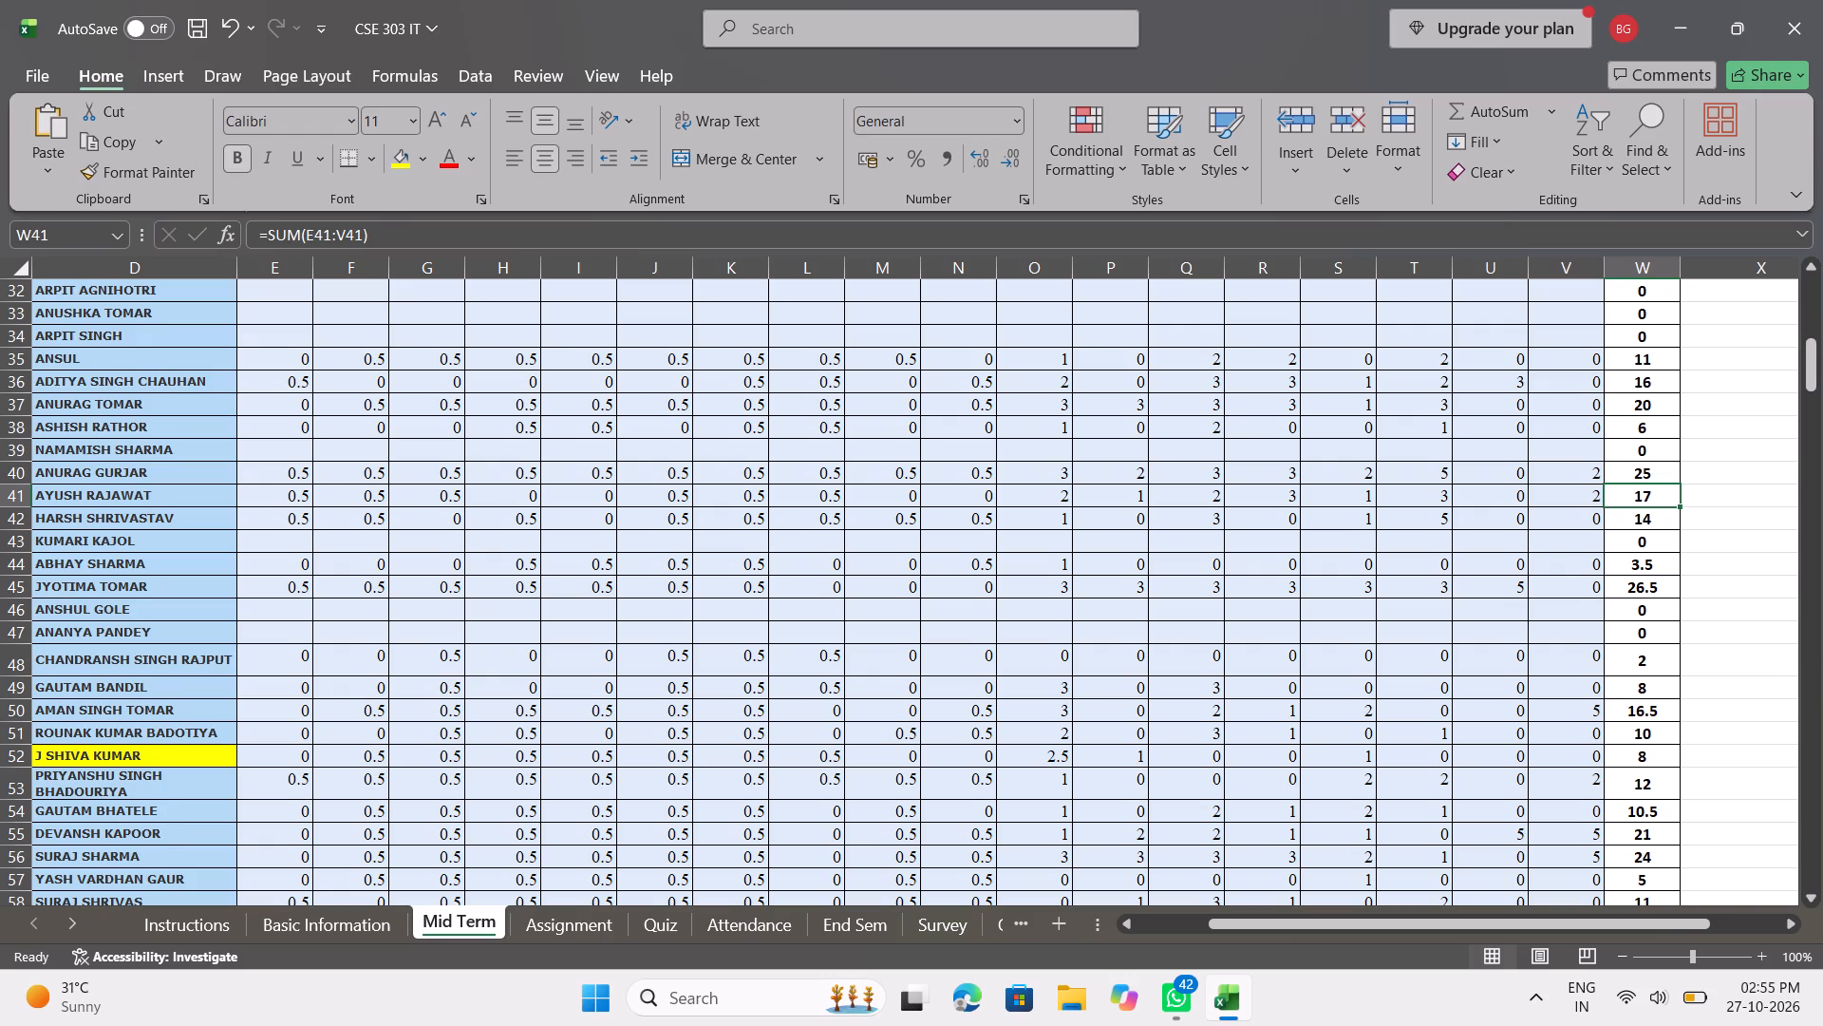
Enter the row 61 student's Q1 to Q4 marks in E61 through H61 as 0, 0.5, 0.5 and 0.5.
scroll(131, 735, "down", 2)
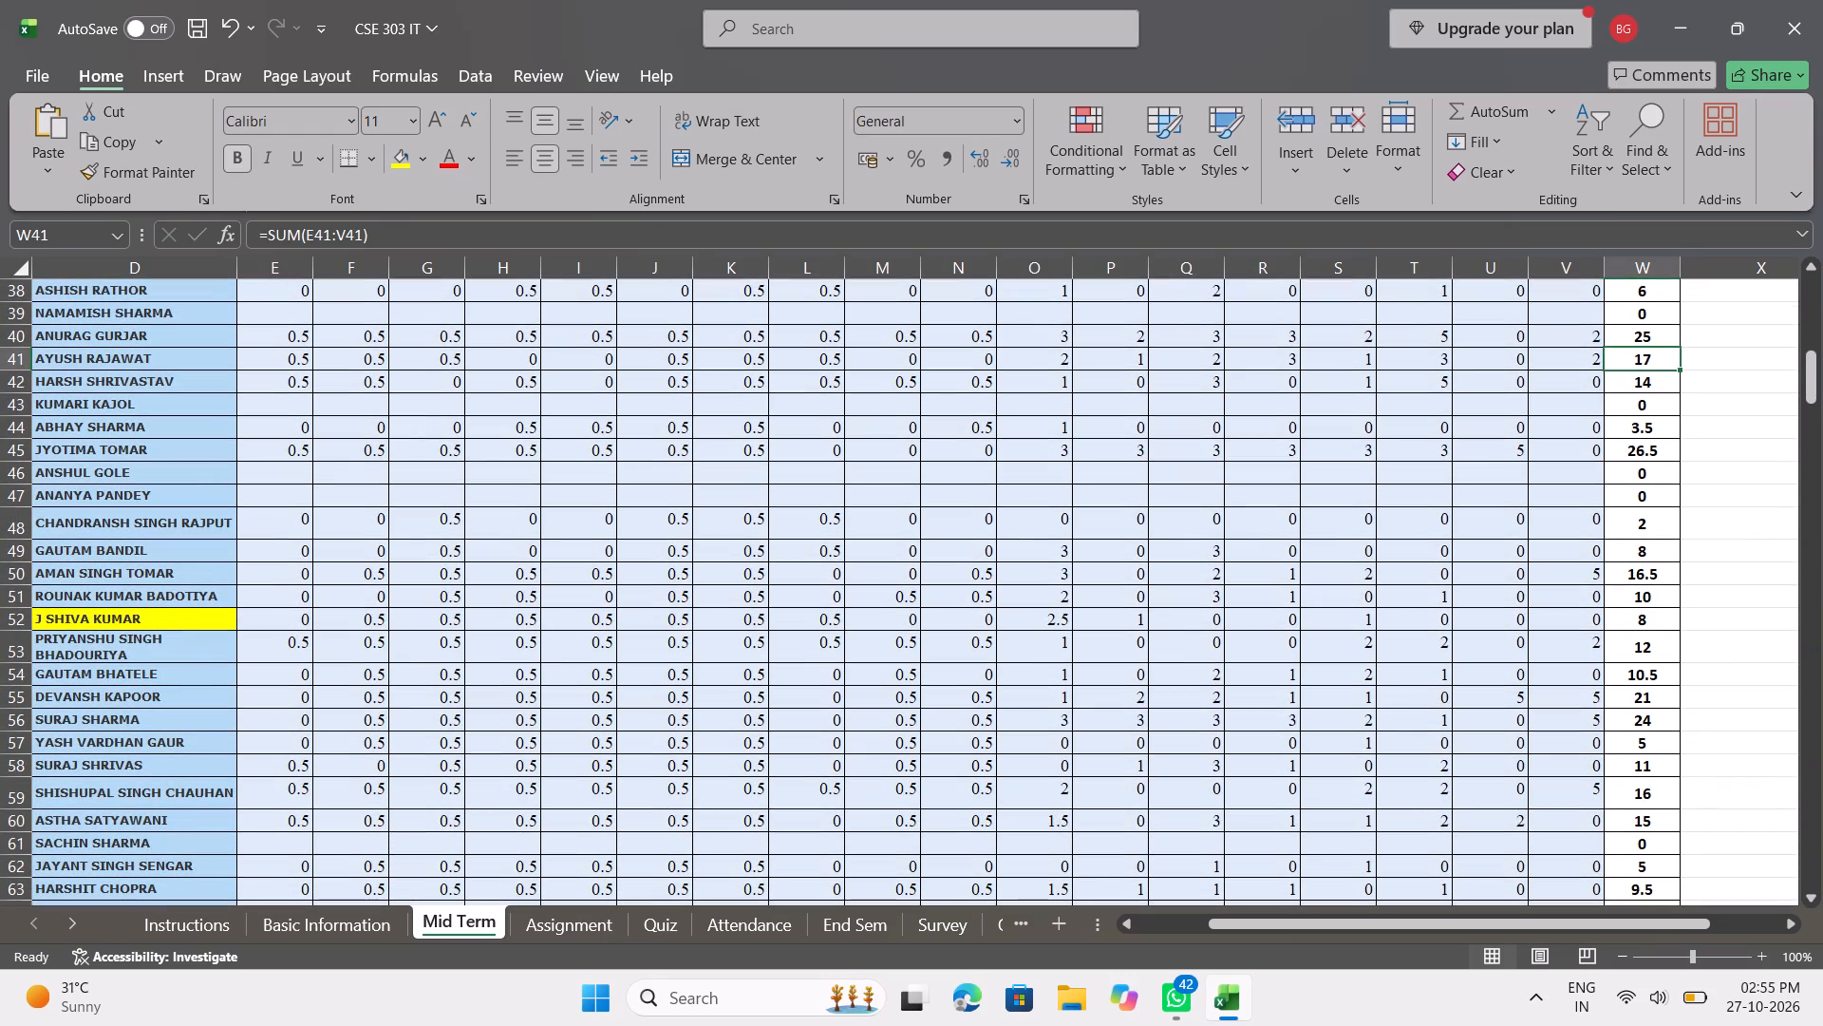
left_click(289, 842)
scroll(329, 786, "down", 1)
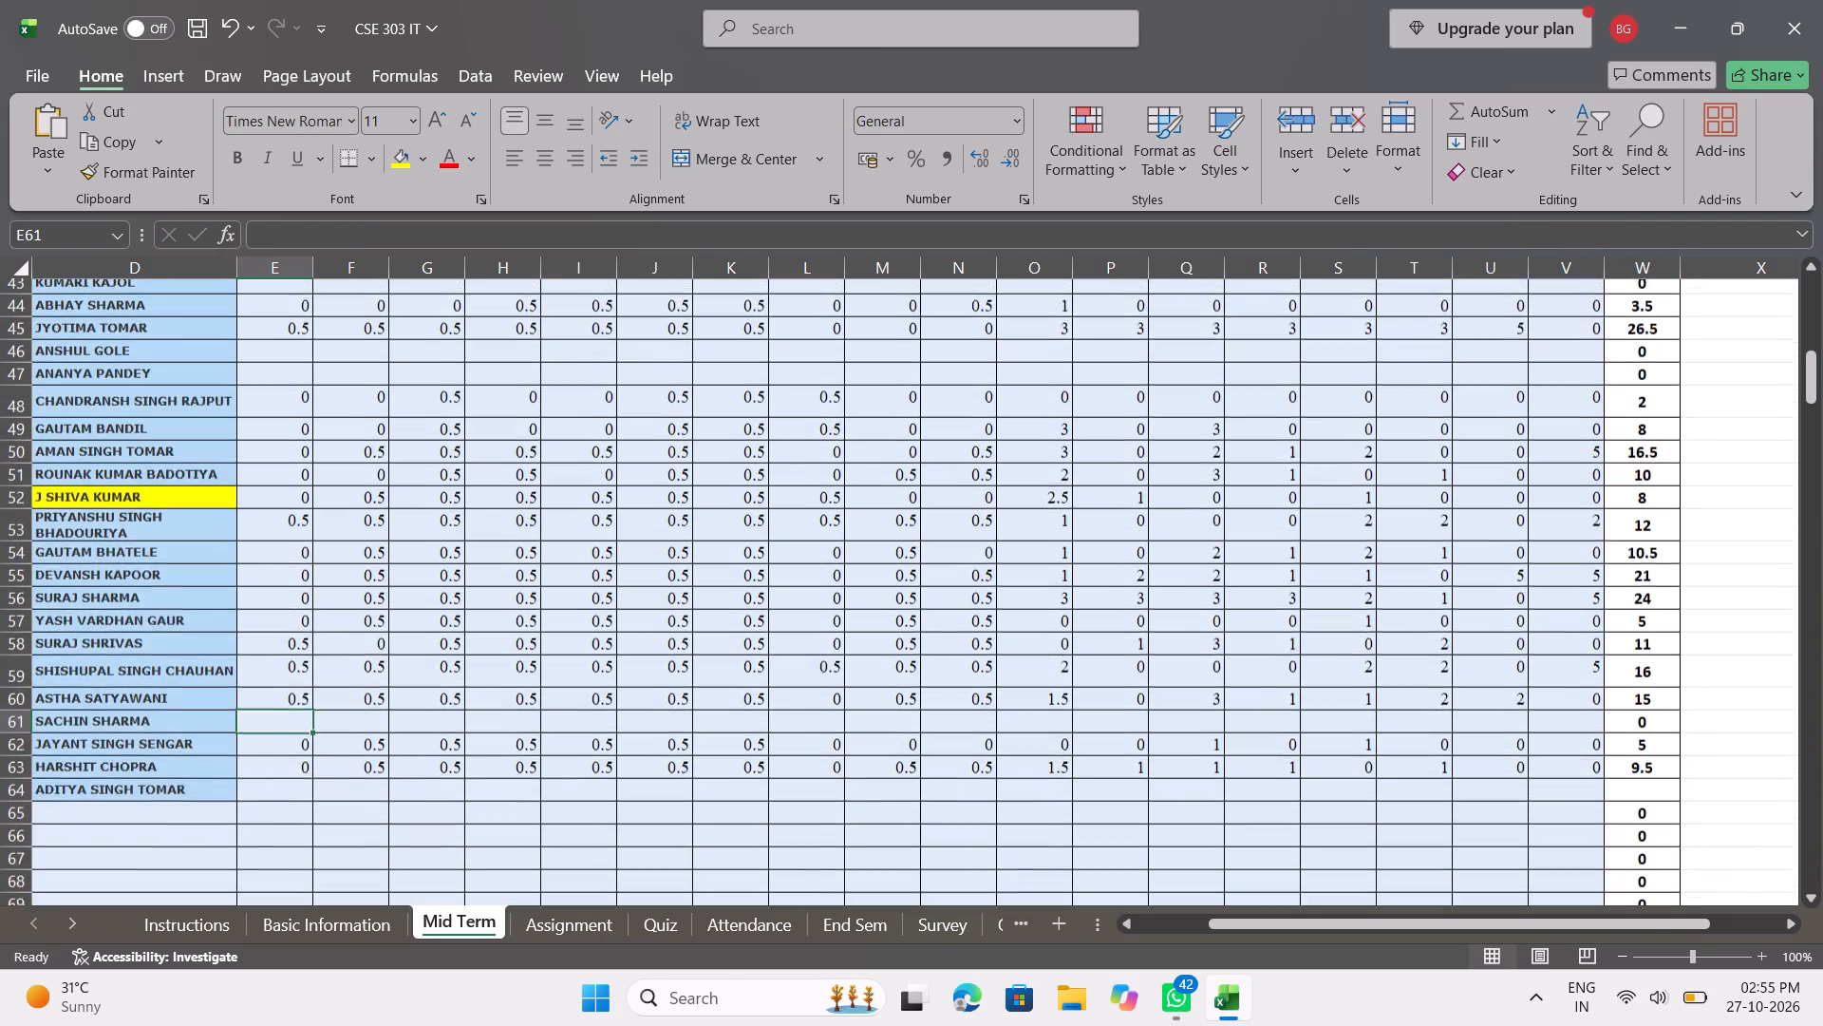
scroll(329, 786, "down", 1)
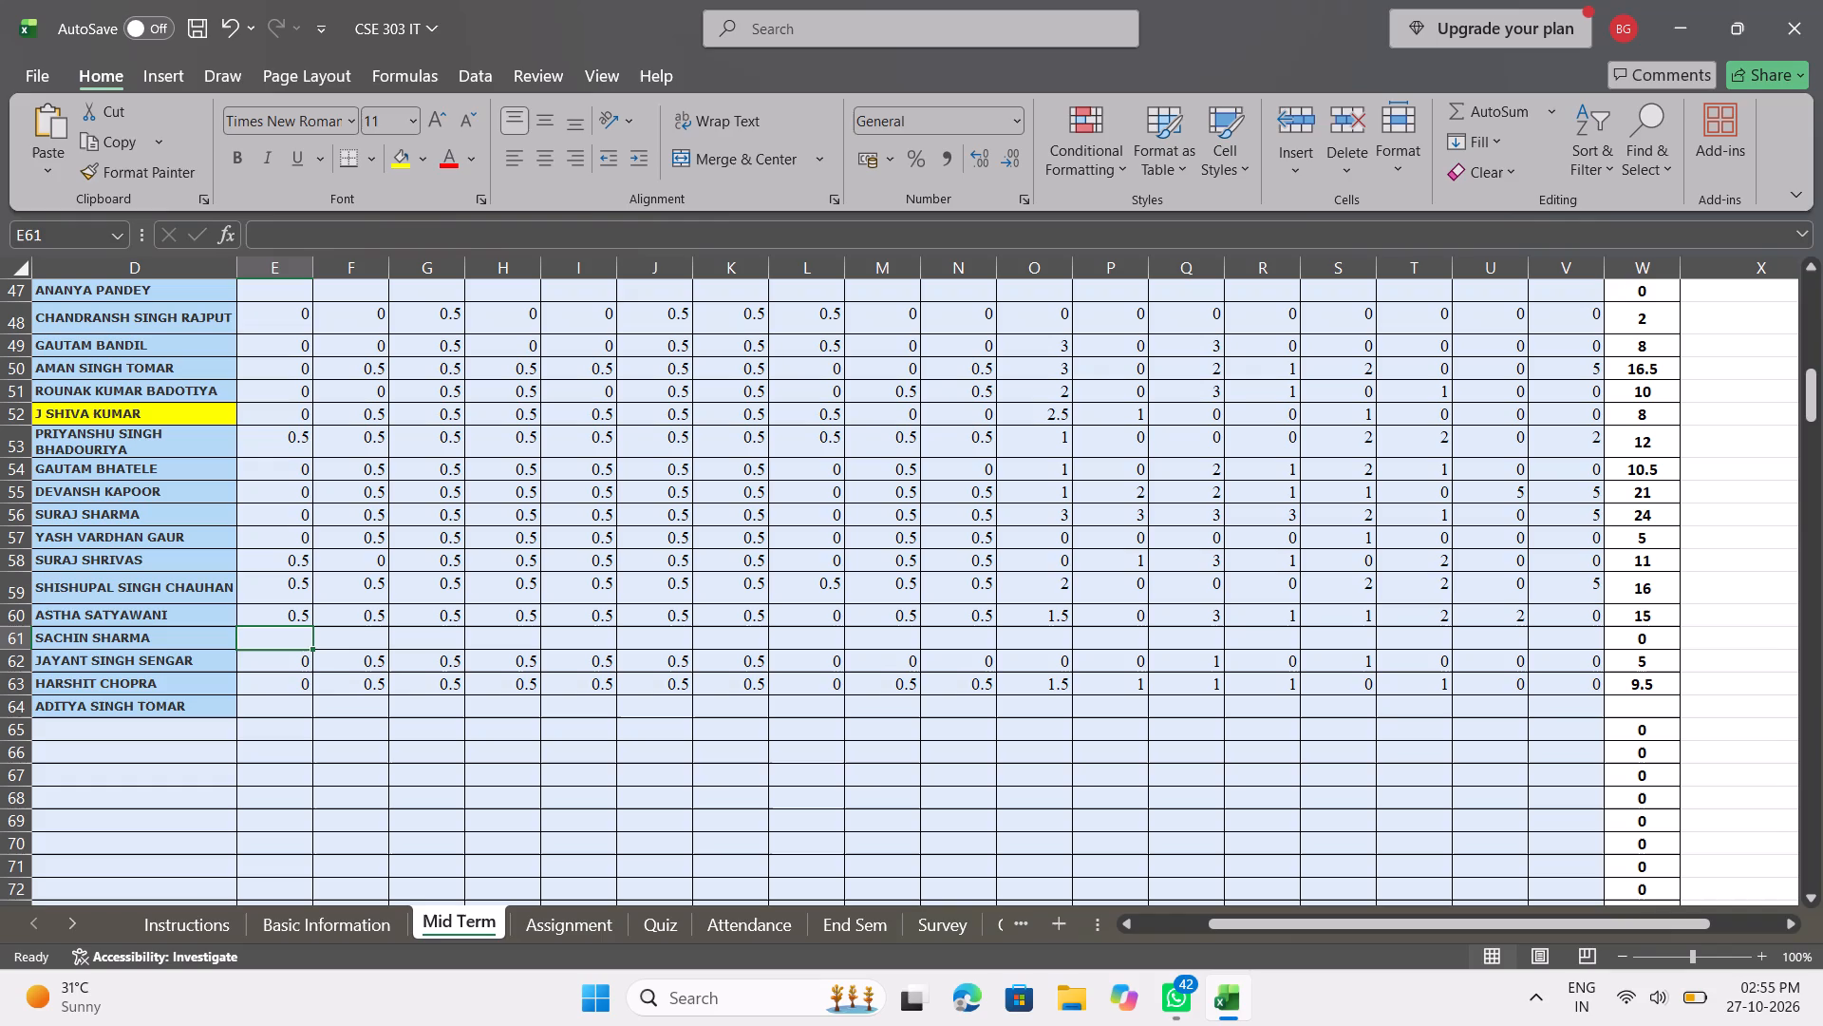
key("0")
key("Right")
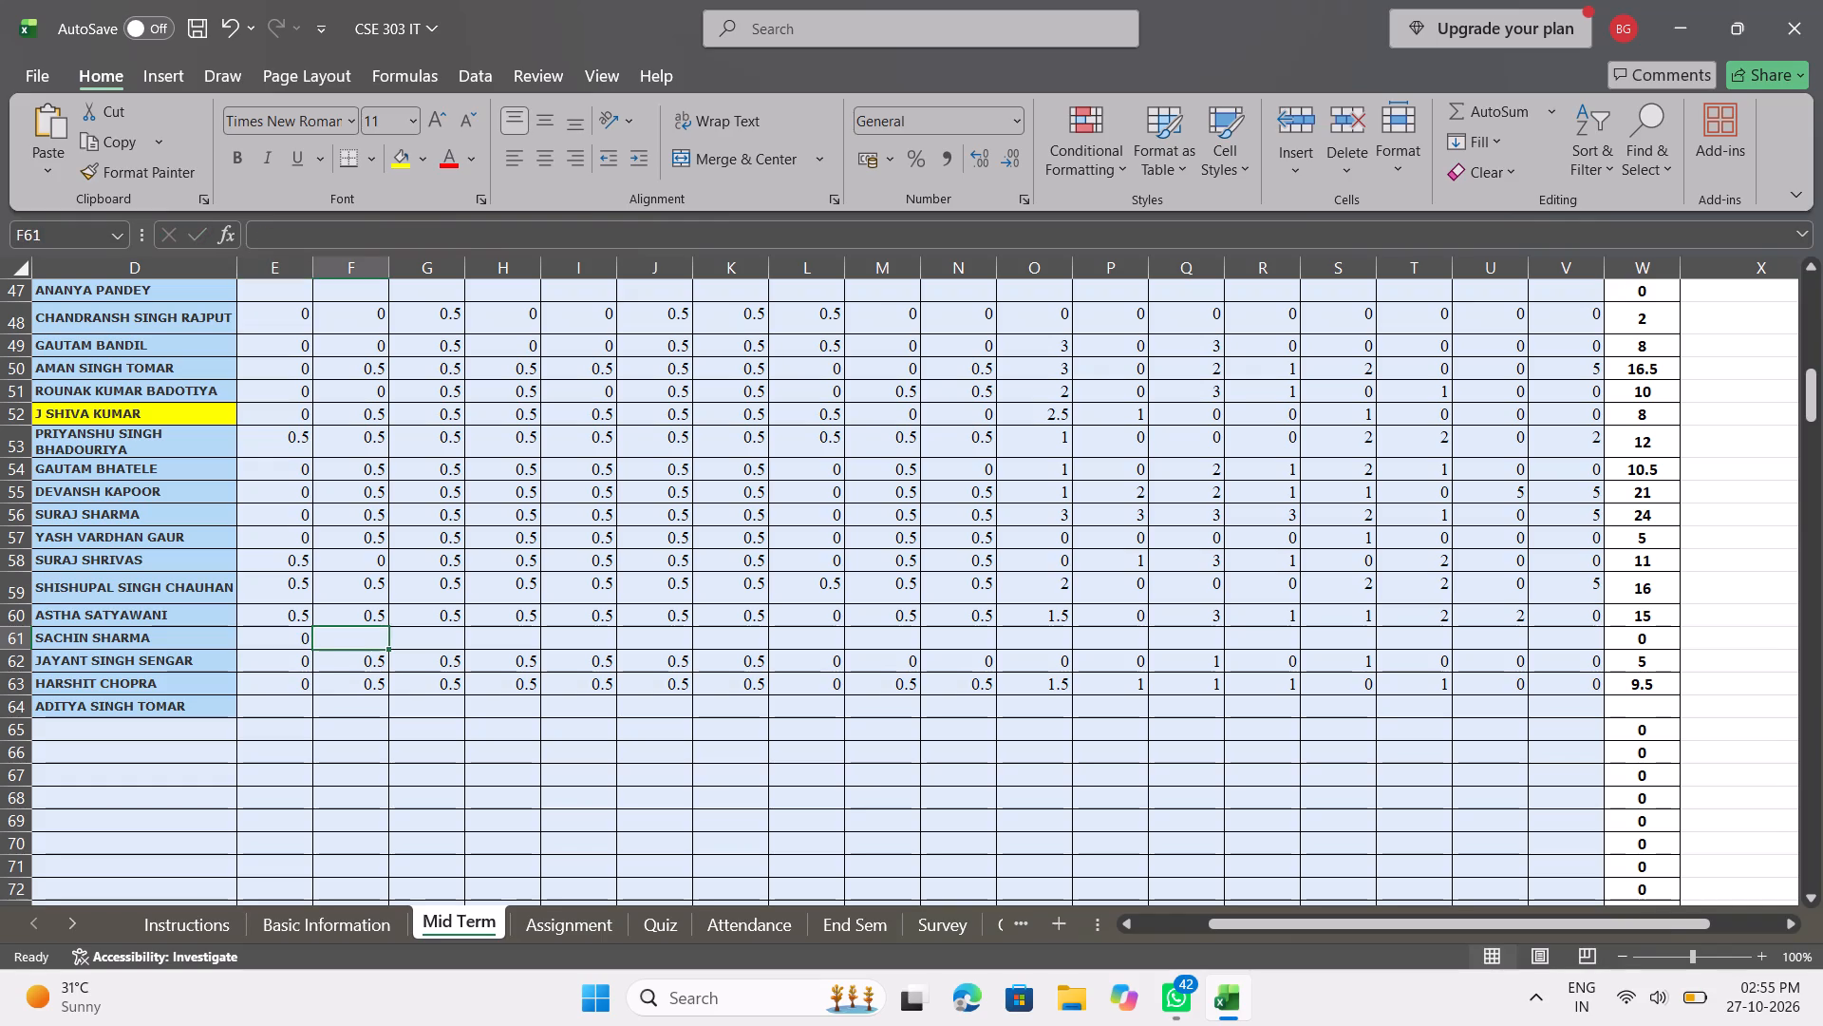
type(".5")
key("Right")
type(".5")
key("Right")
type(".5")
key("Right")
Enter the row 61 student's Q5 and Q6 marks in I61 and J61 as 0.5 each.
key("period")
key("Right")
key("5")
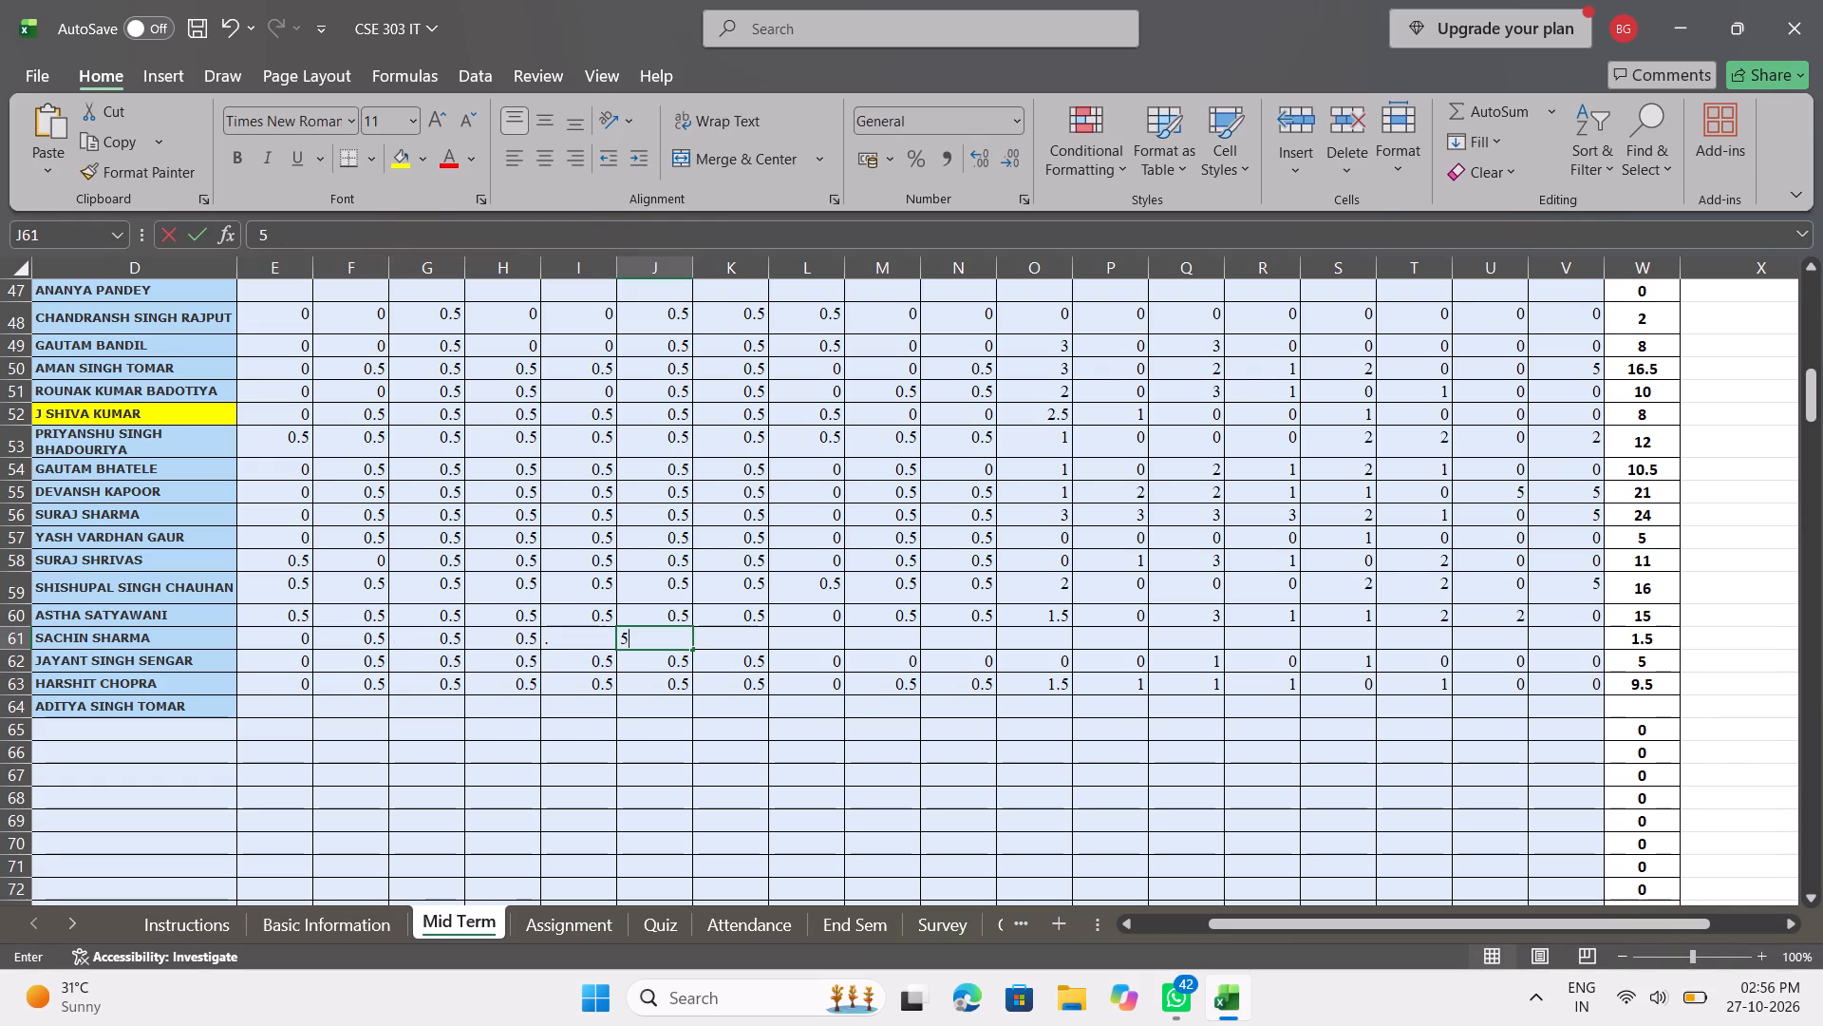
left_click(584, 635)
key("BackSpace")
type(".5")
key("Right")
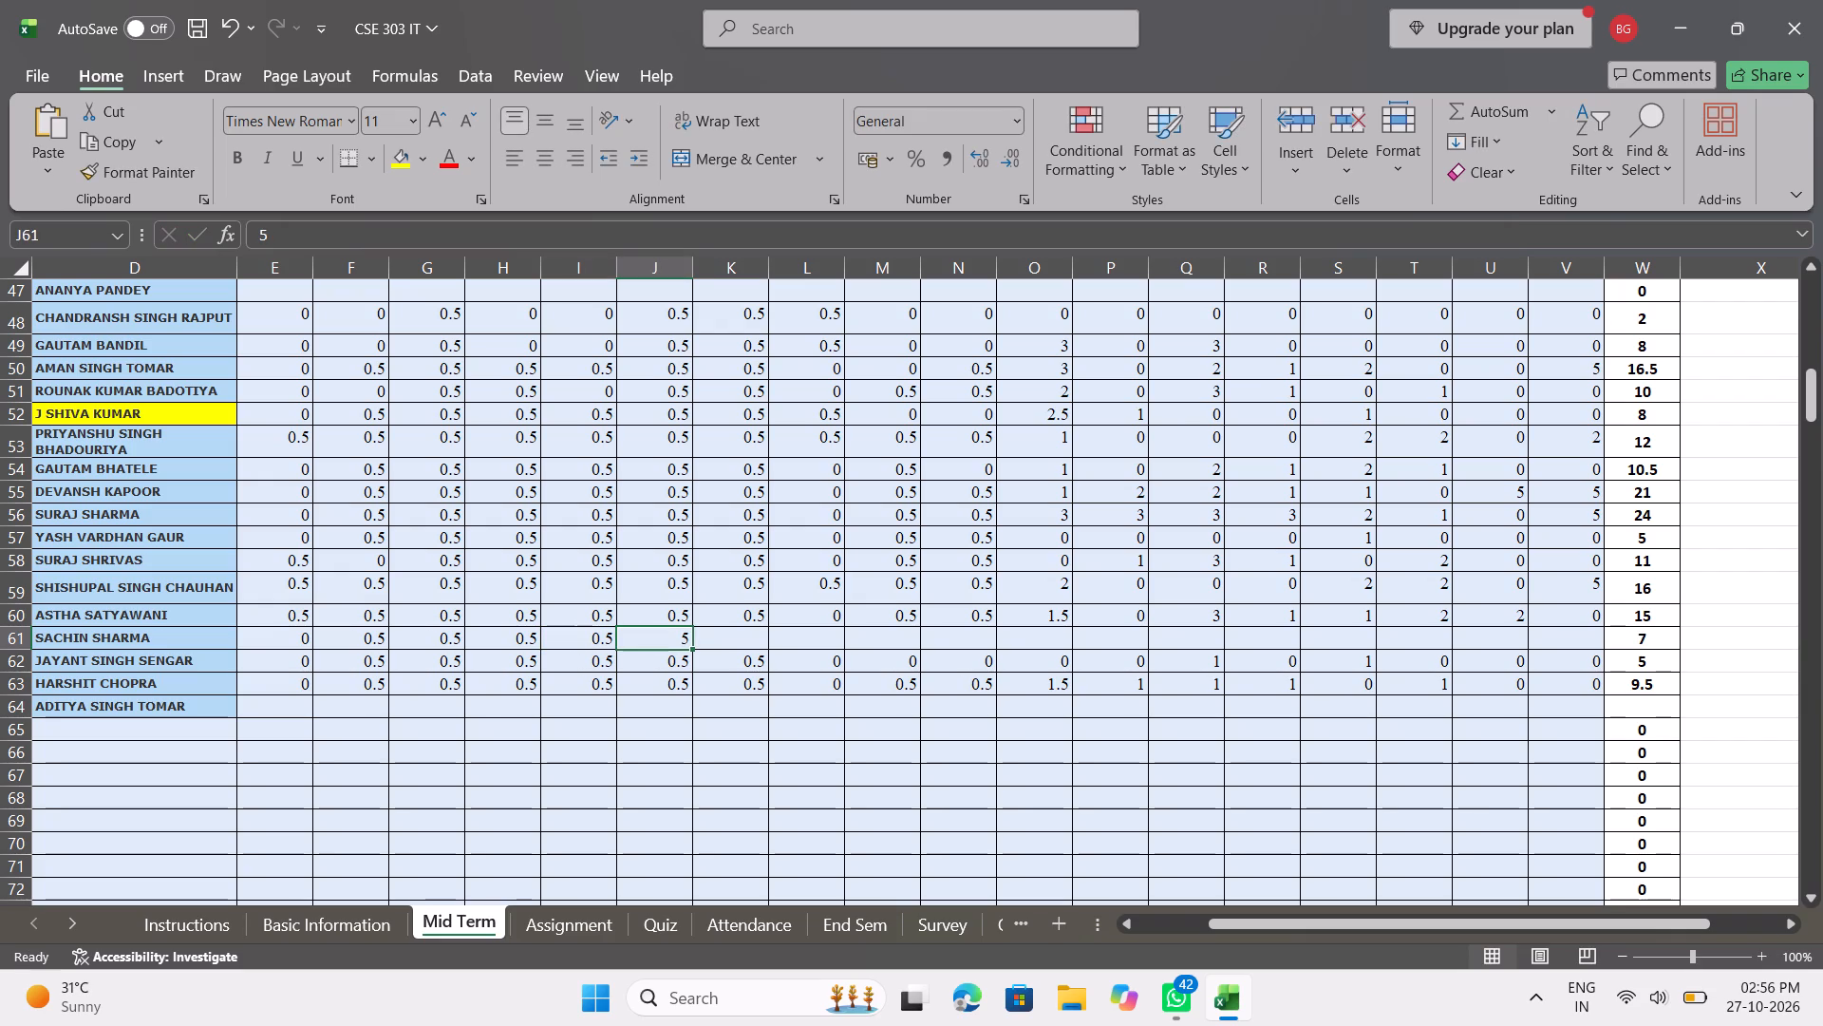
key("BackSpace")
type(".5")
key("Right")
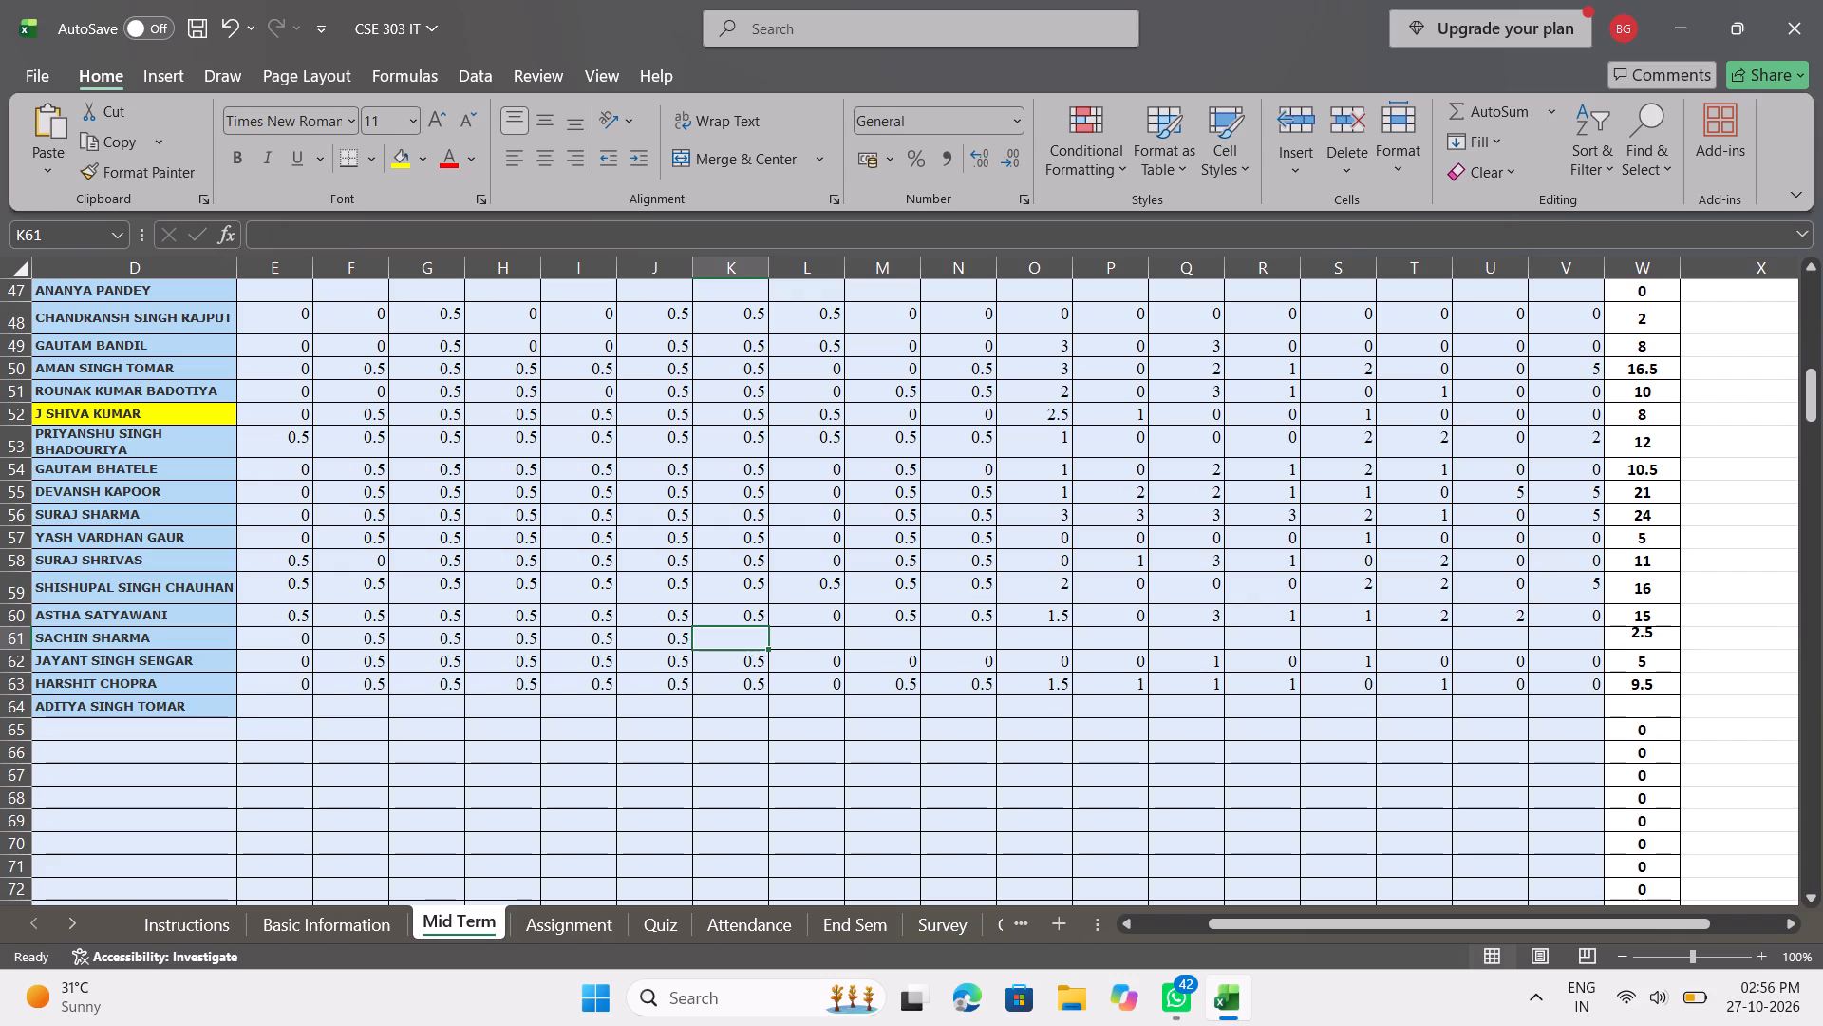
Enter the row 61 student's Q7 to Q10 marks in K61 through N61 as 0.5, 0, 0 and 0.5.
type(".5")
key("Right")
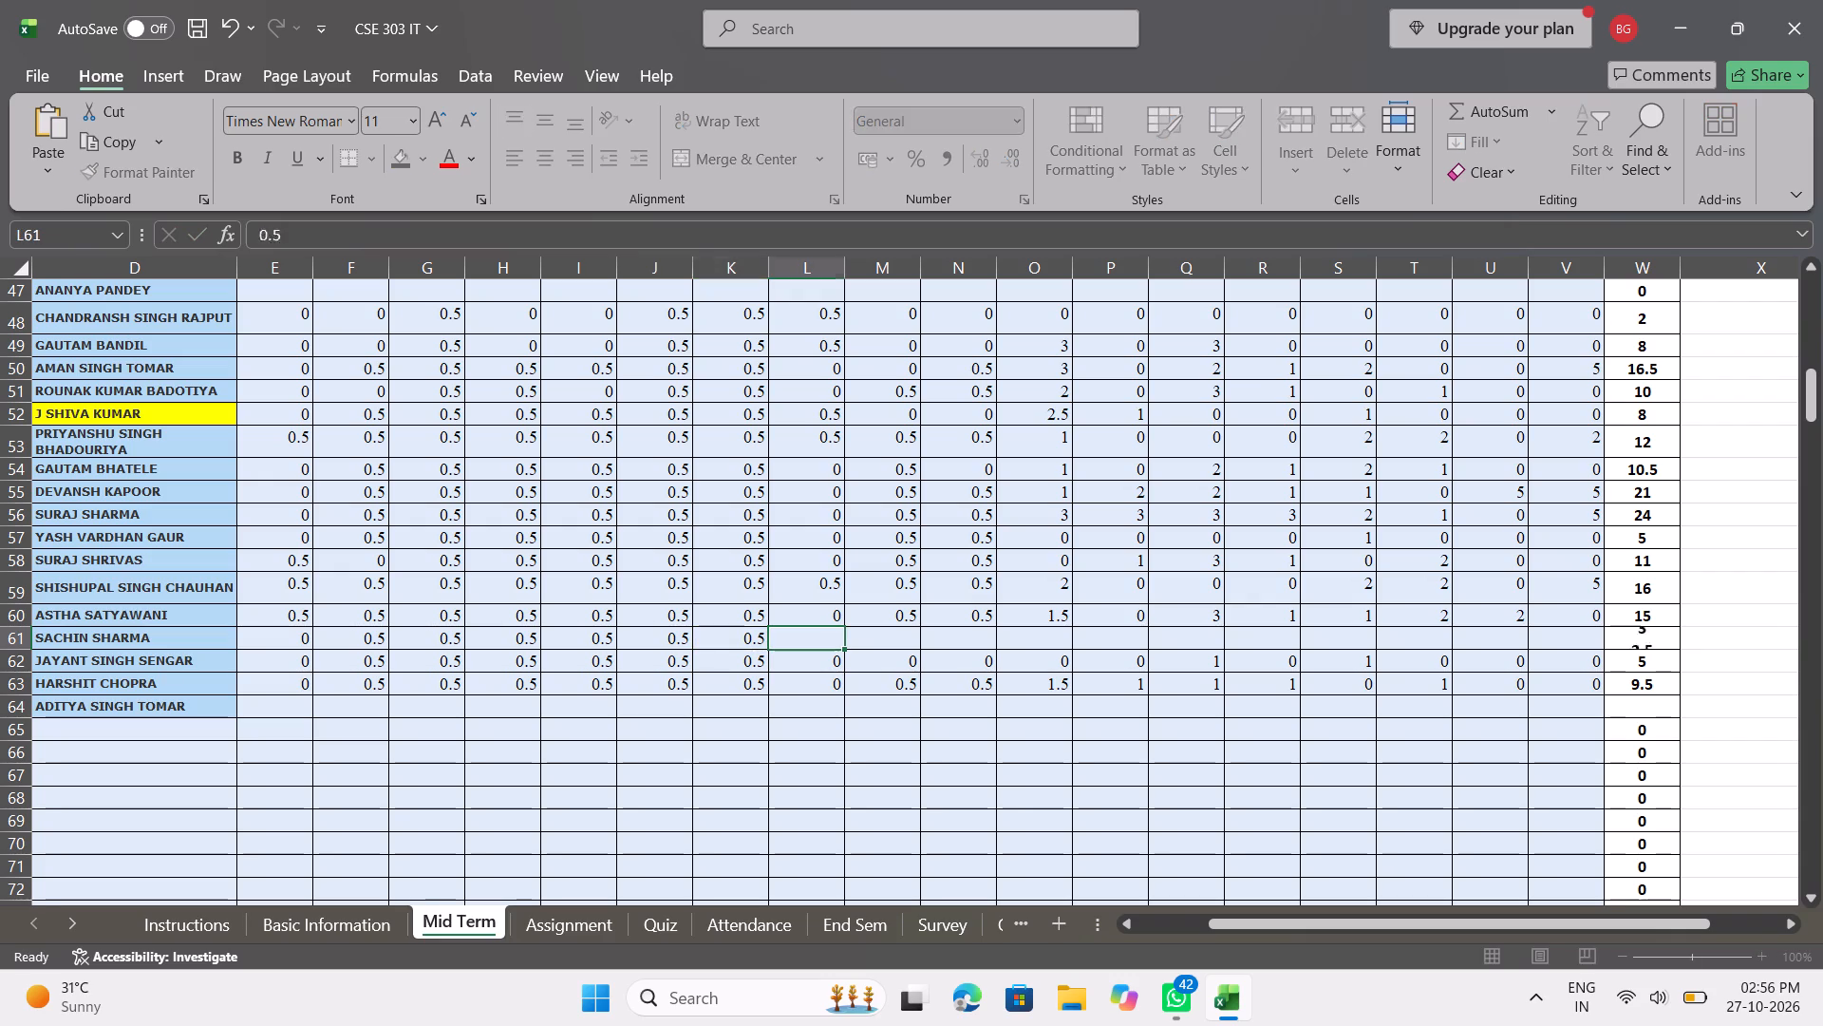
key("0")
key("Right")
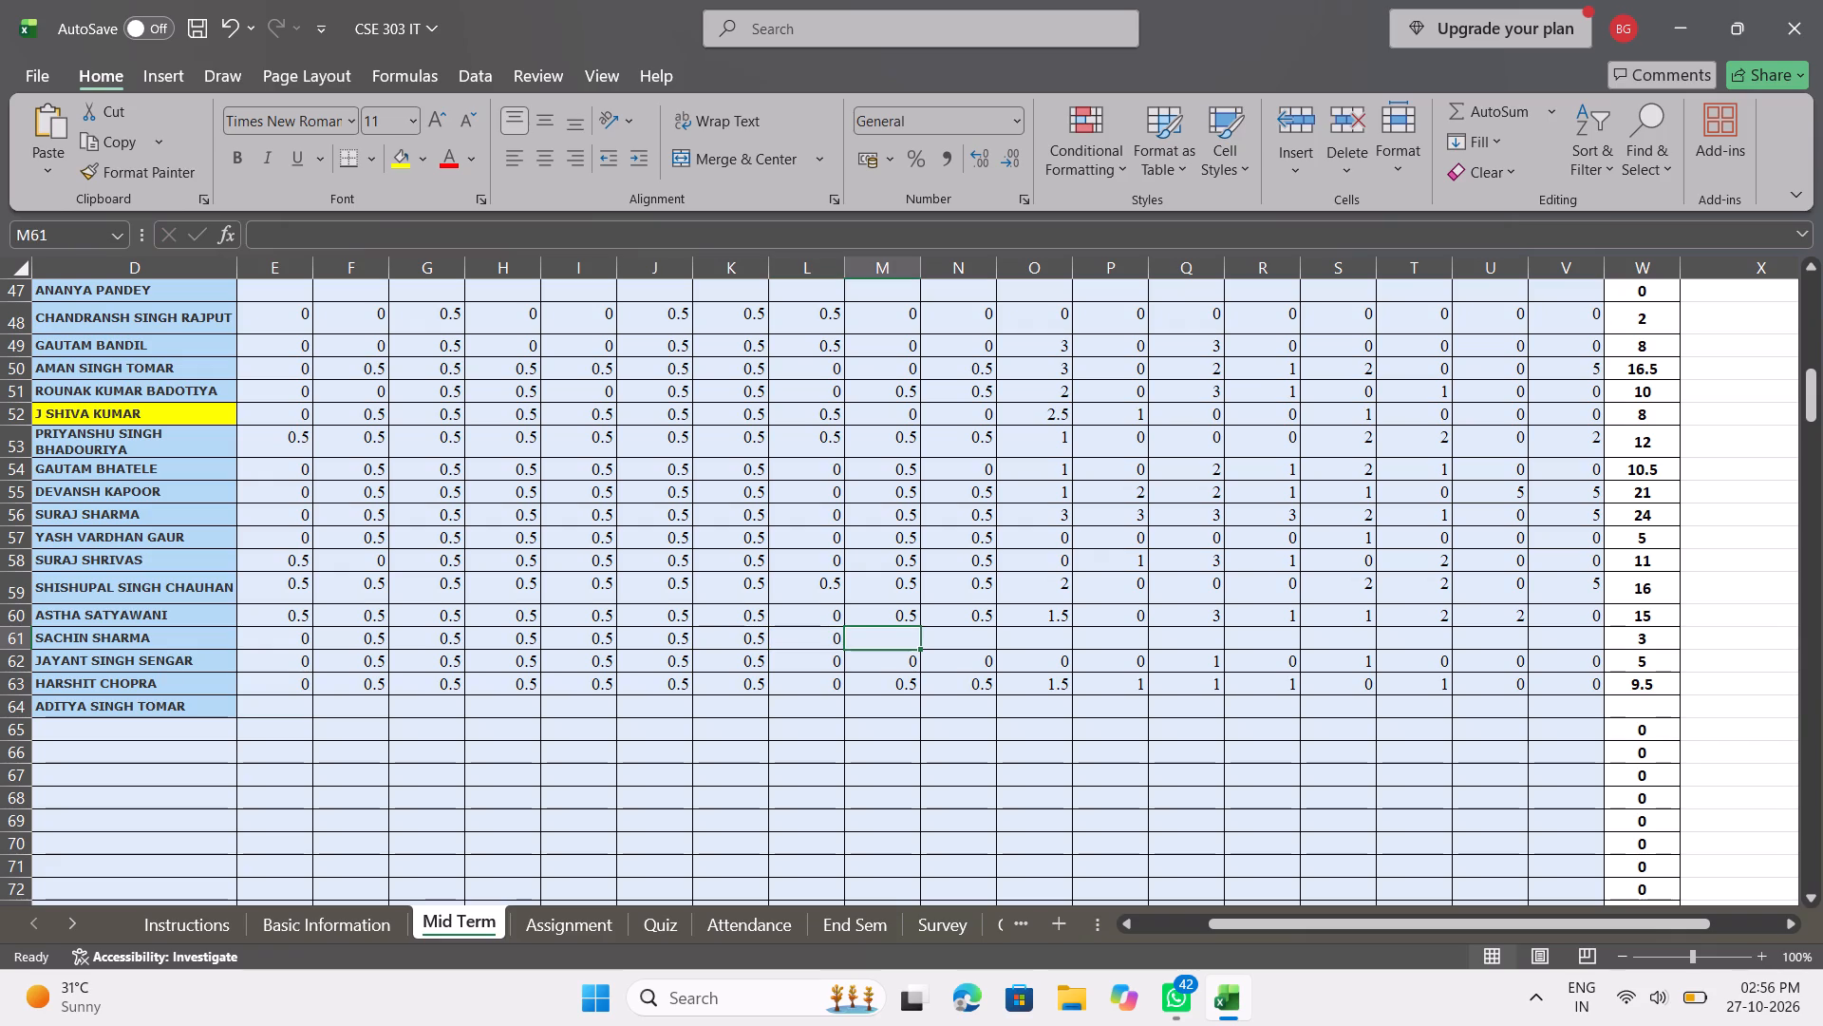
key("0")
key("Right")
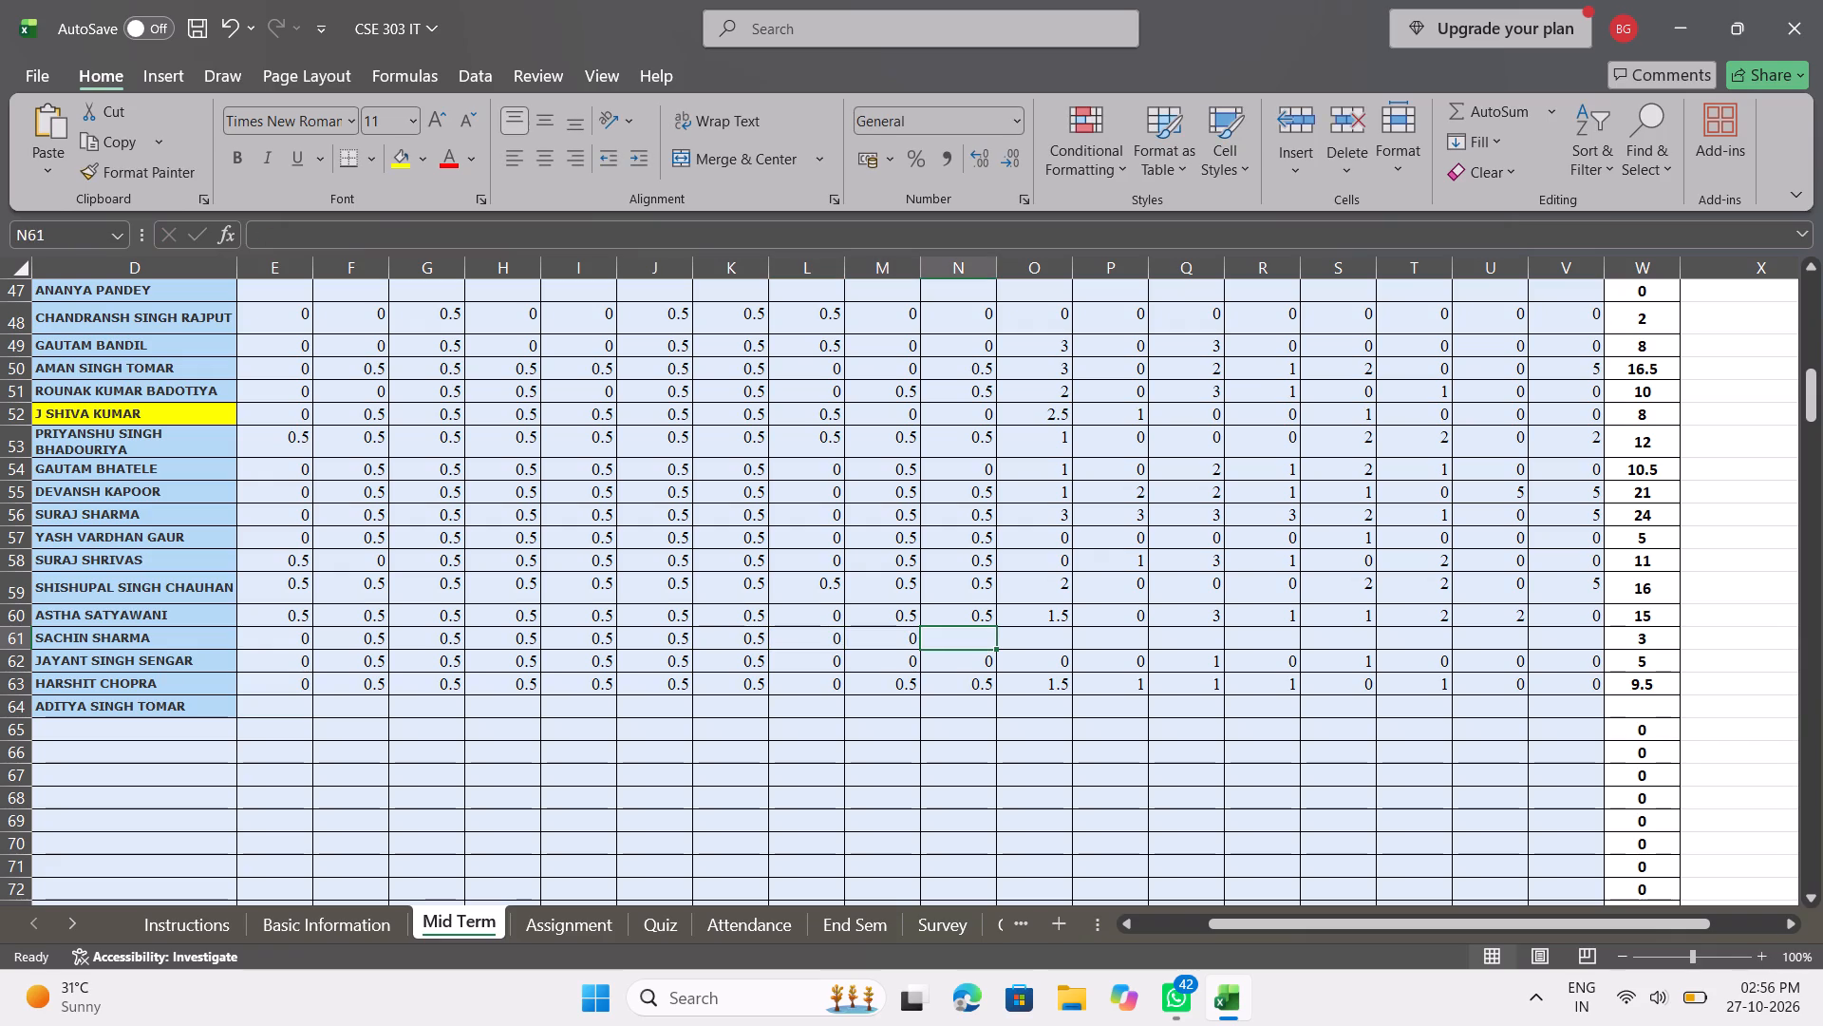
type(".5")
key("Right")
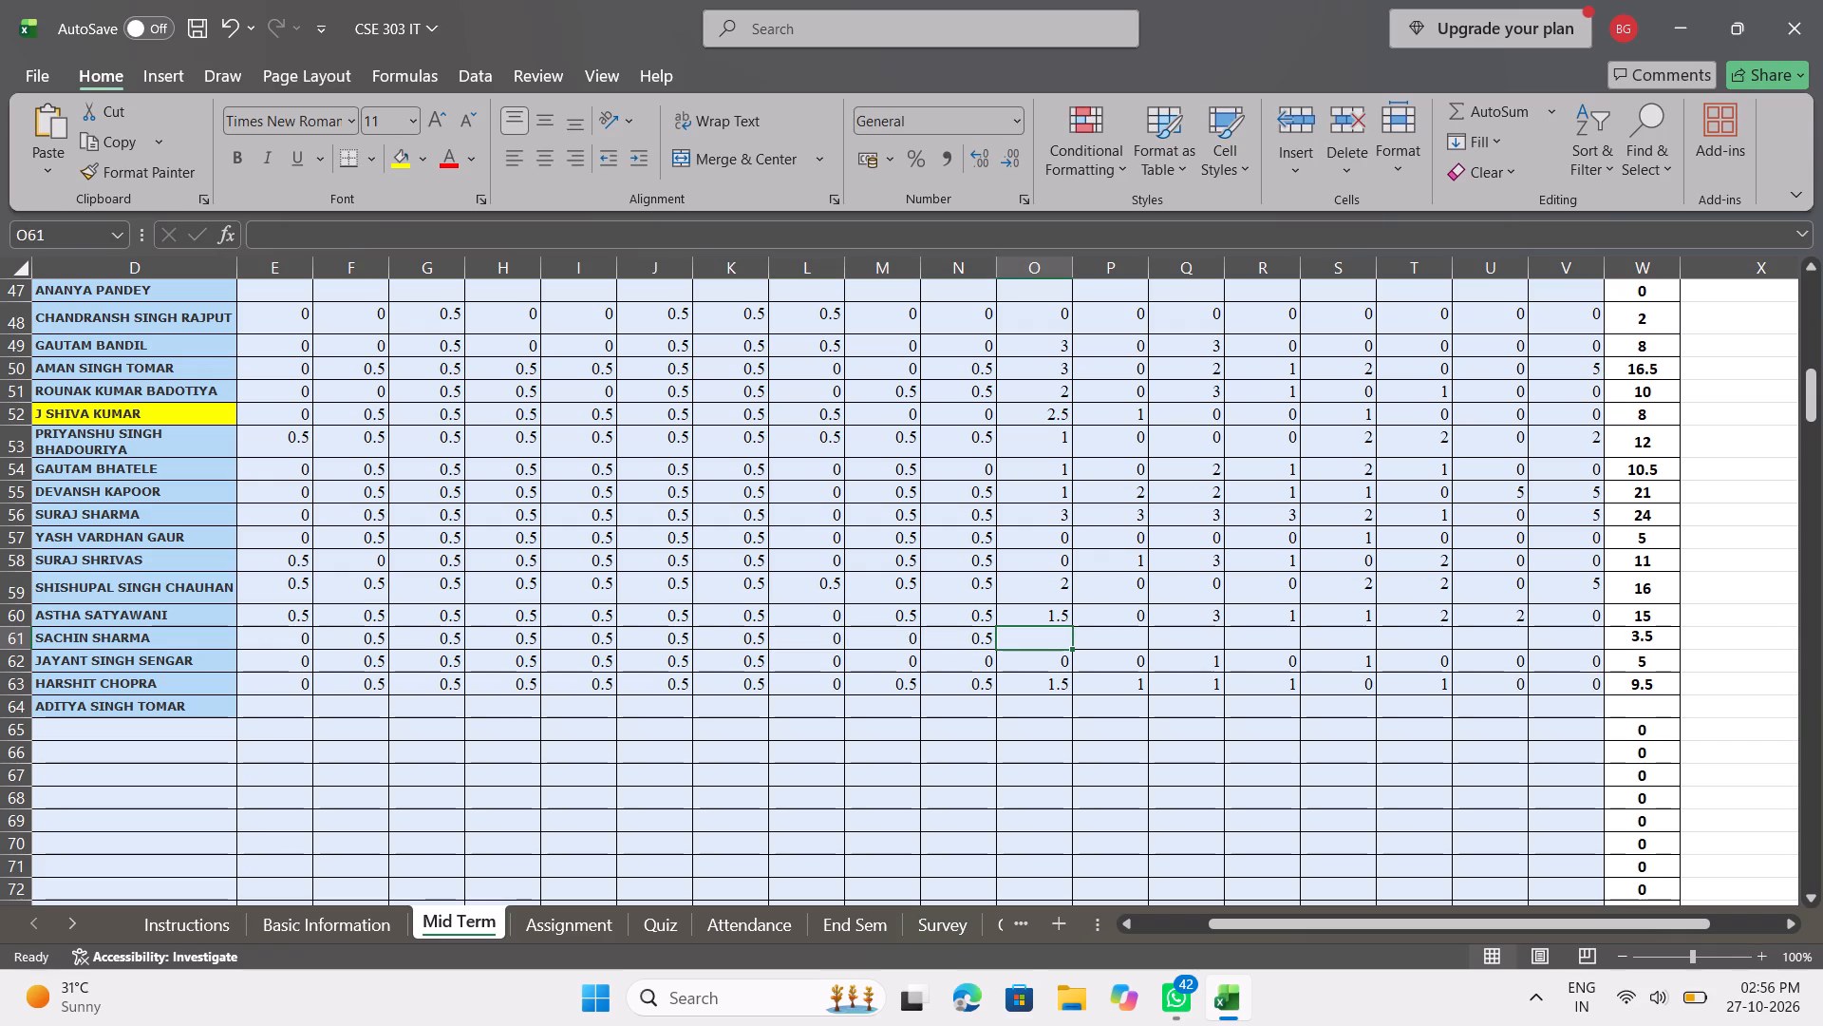
Enter the row 61 student's Q11 to Q14 marks in O61 through R61 as 0, 3, 0 and 3.
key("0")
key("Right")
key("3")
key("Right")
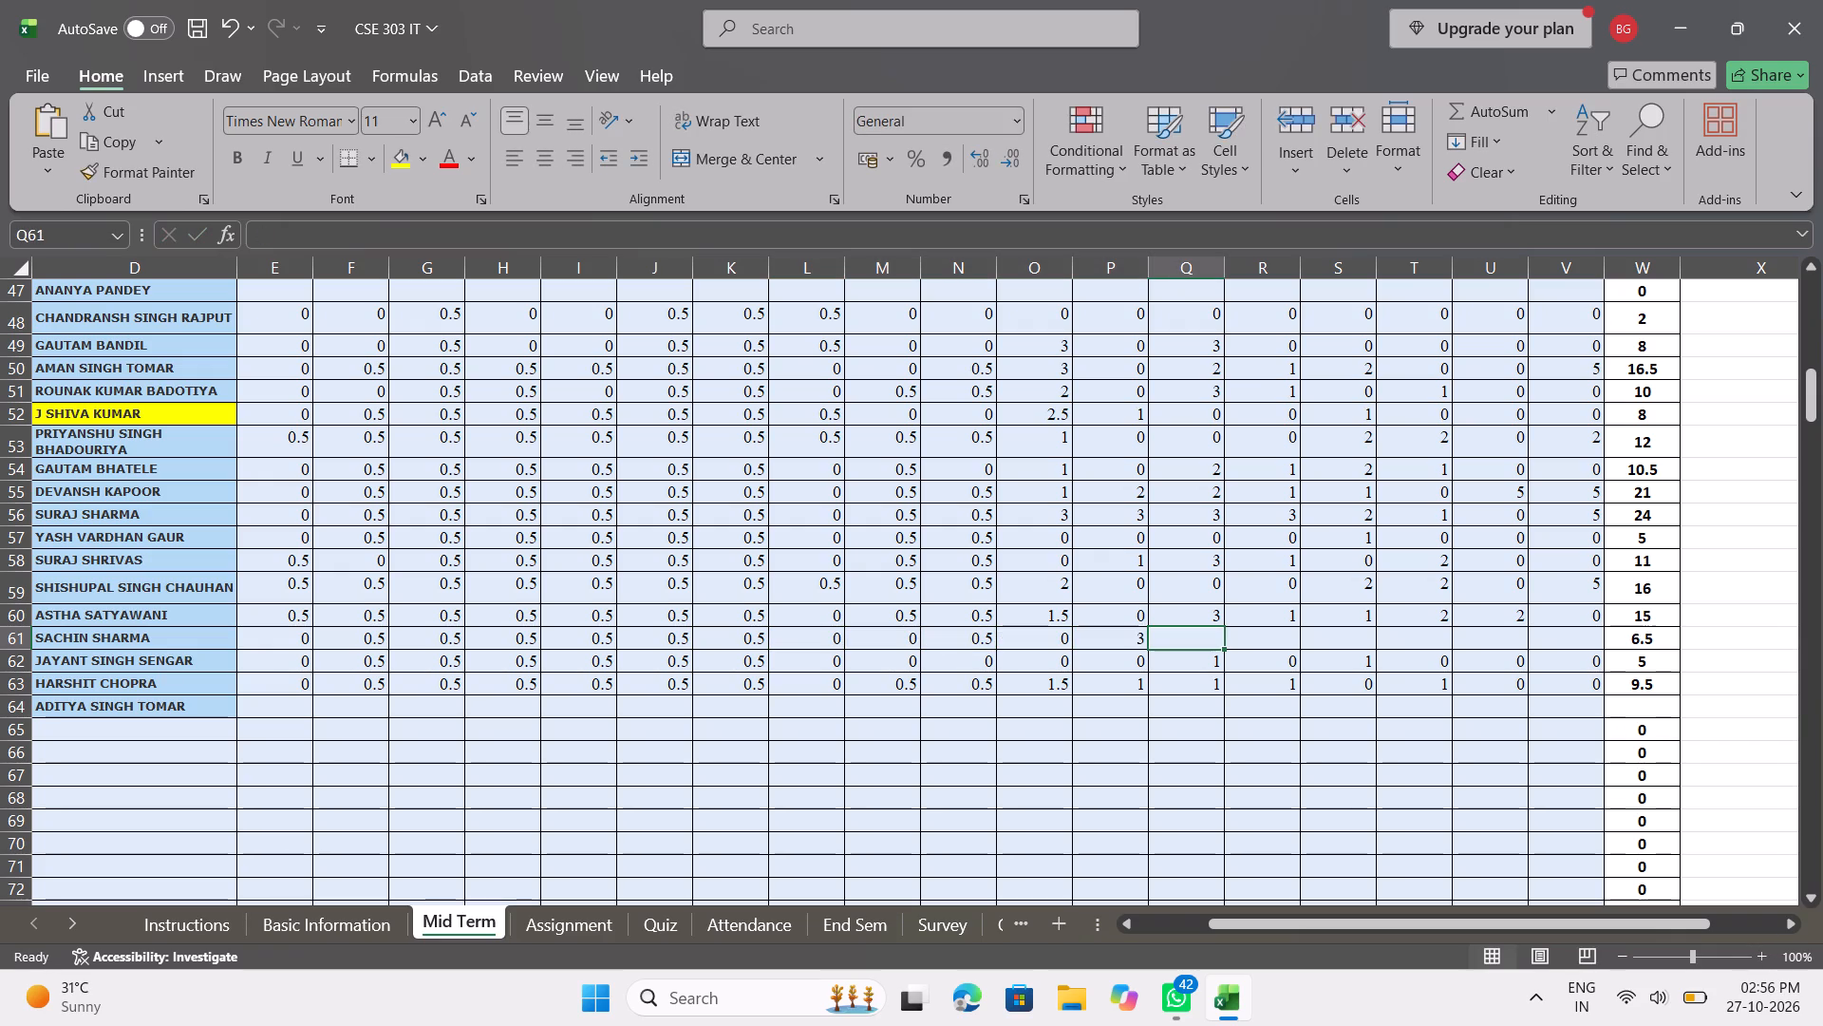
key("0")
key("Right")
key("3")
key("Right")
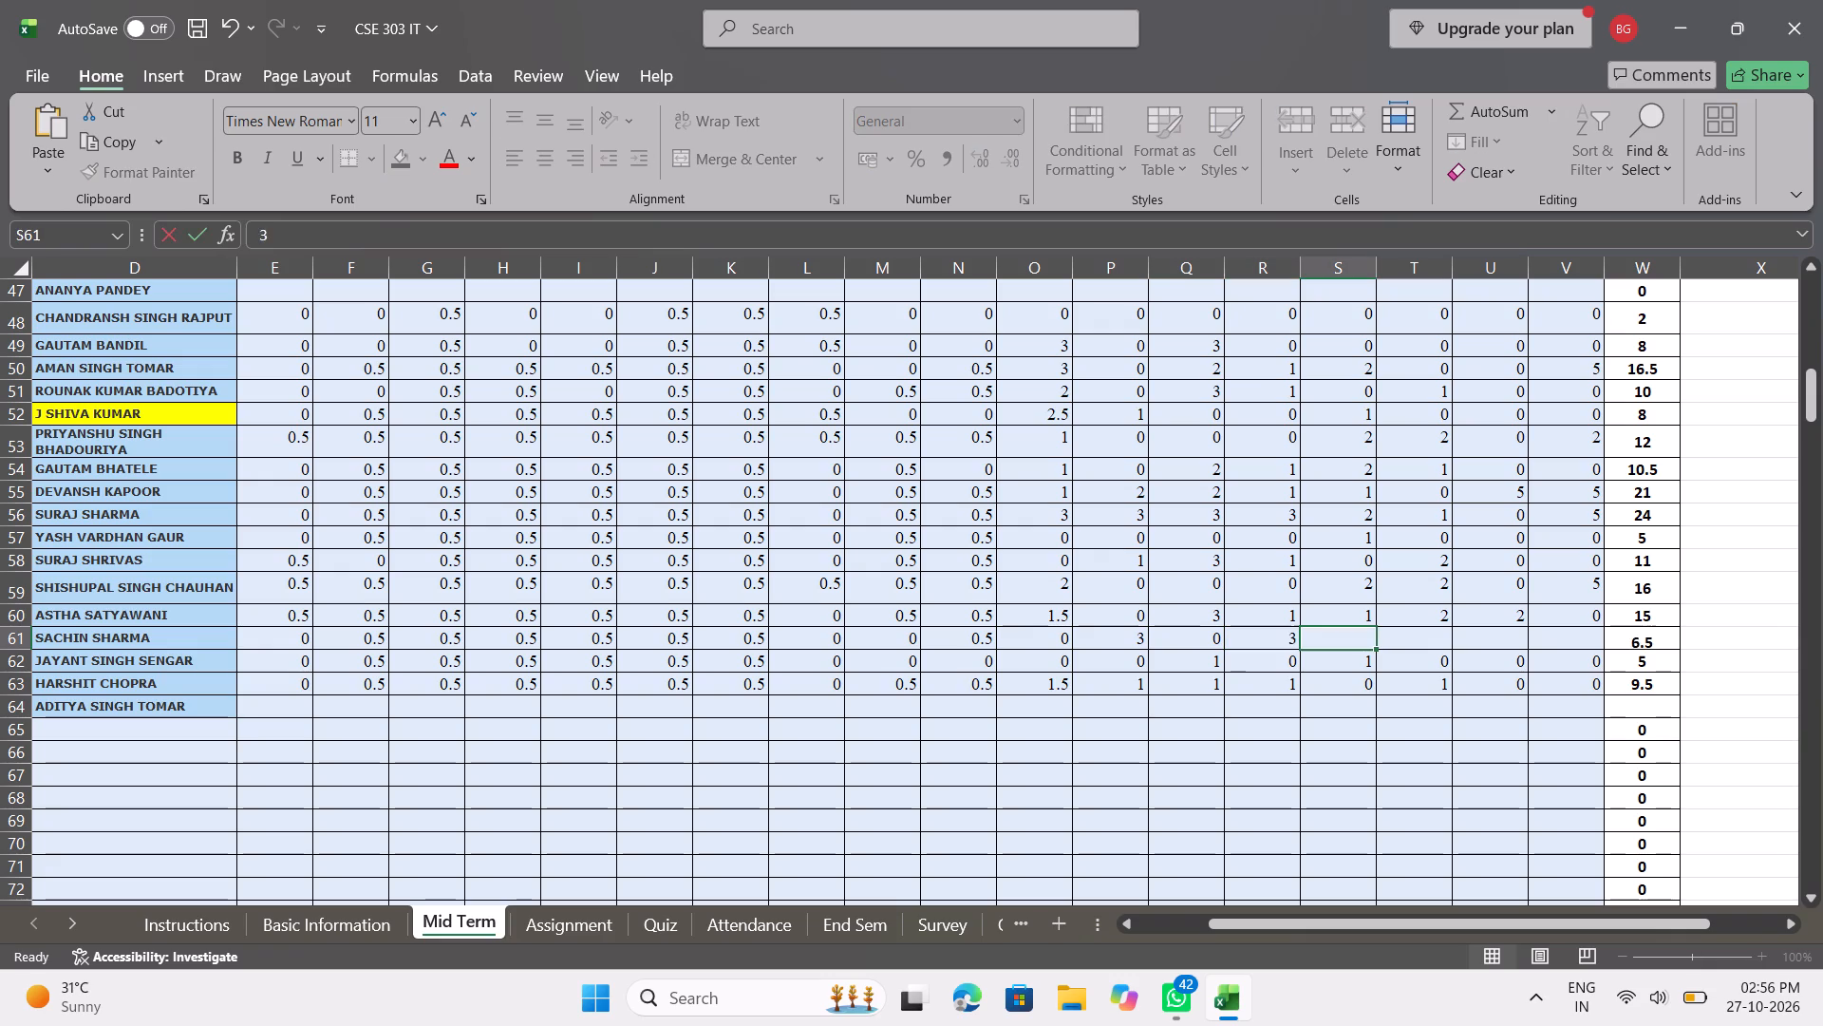
Enter the row 61 student's Q15 to Q18 marks in S61 through V61 as 2, 0, 5 and 5.
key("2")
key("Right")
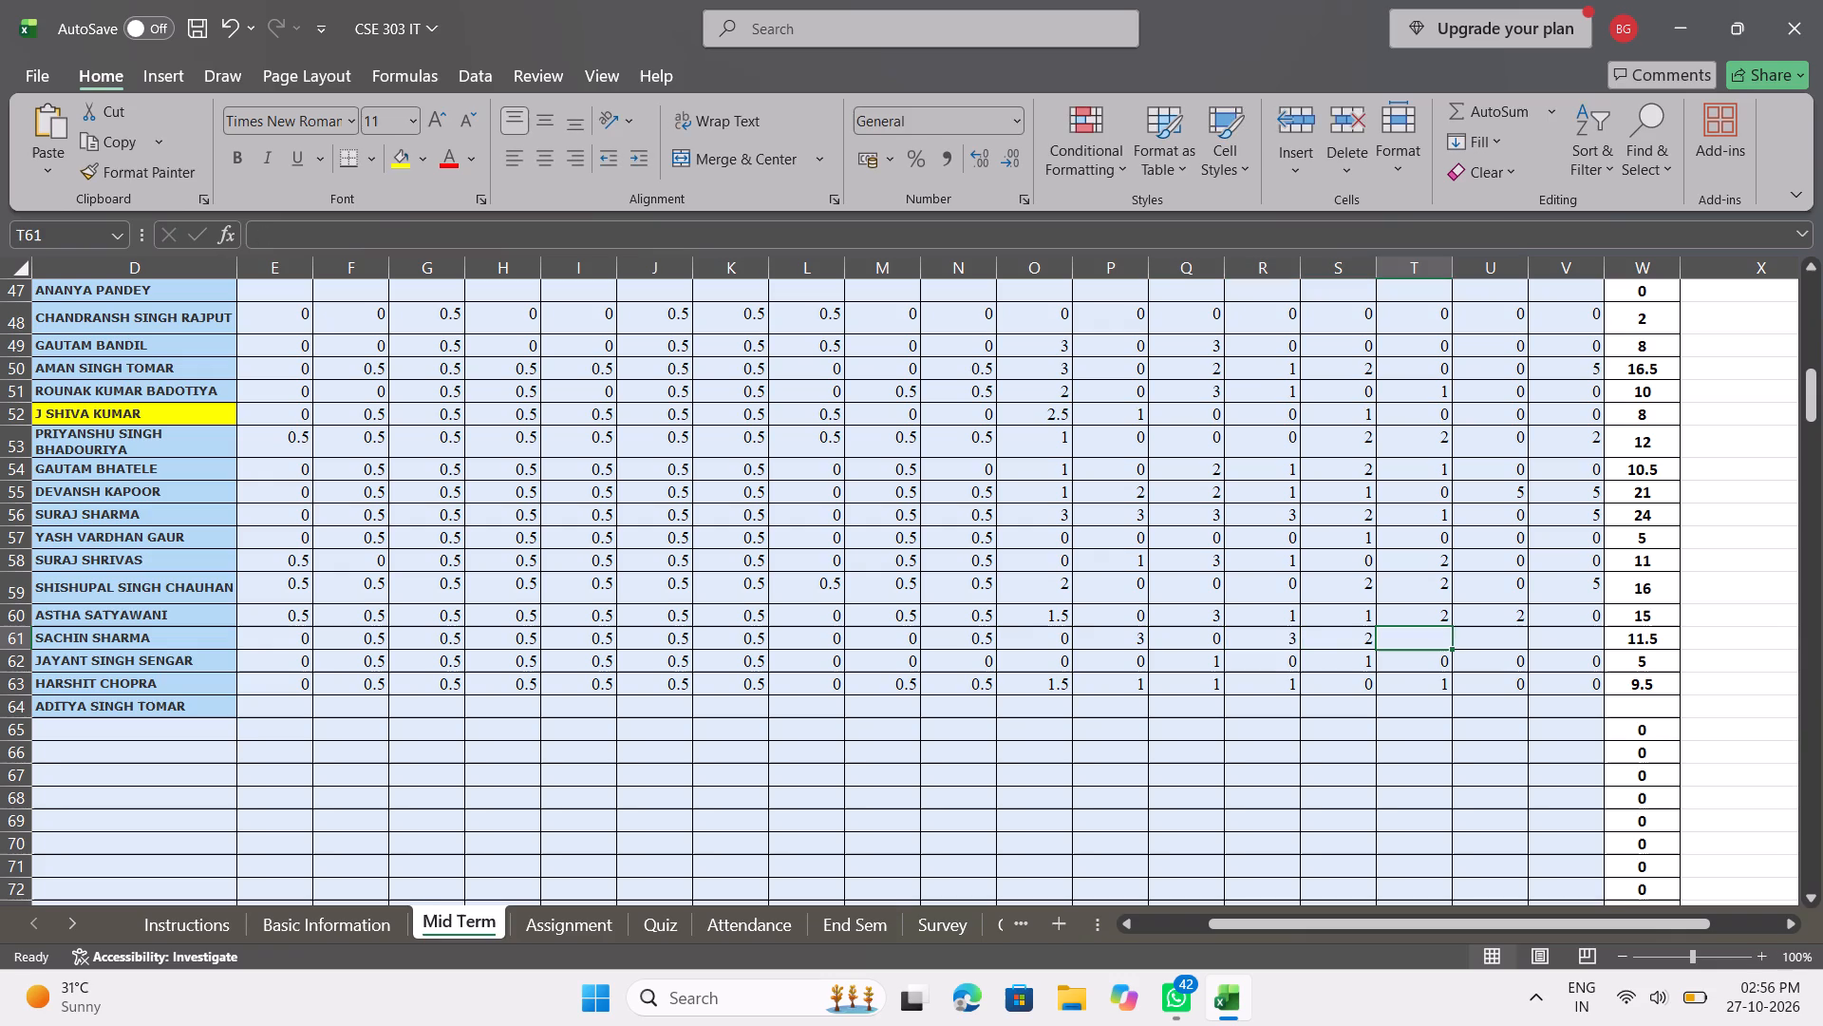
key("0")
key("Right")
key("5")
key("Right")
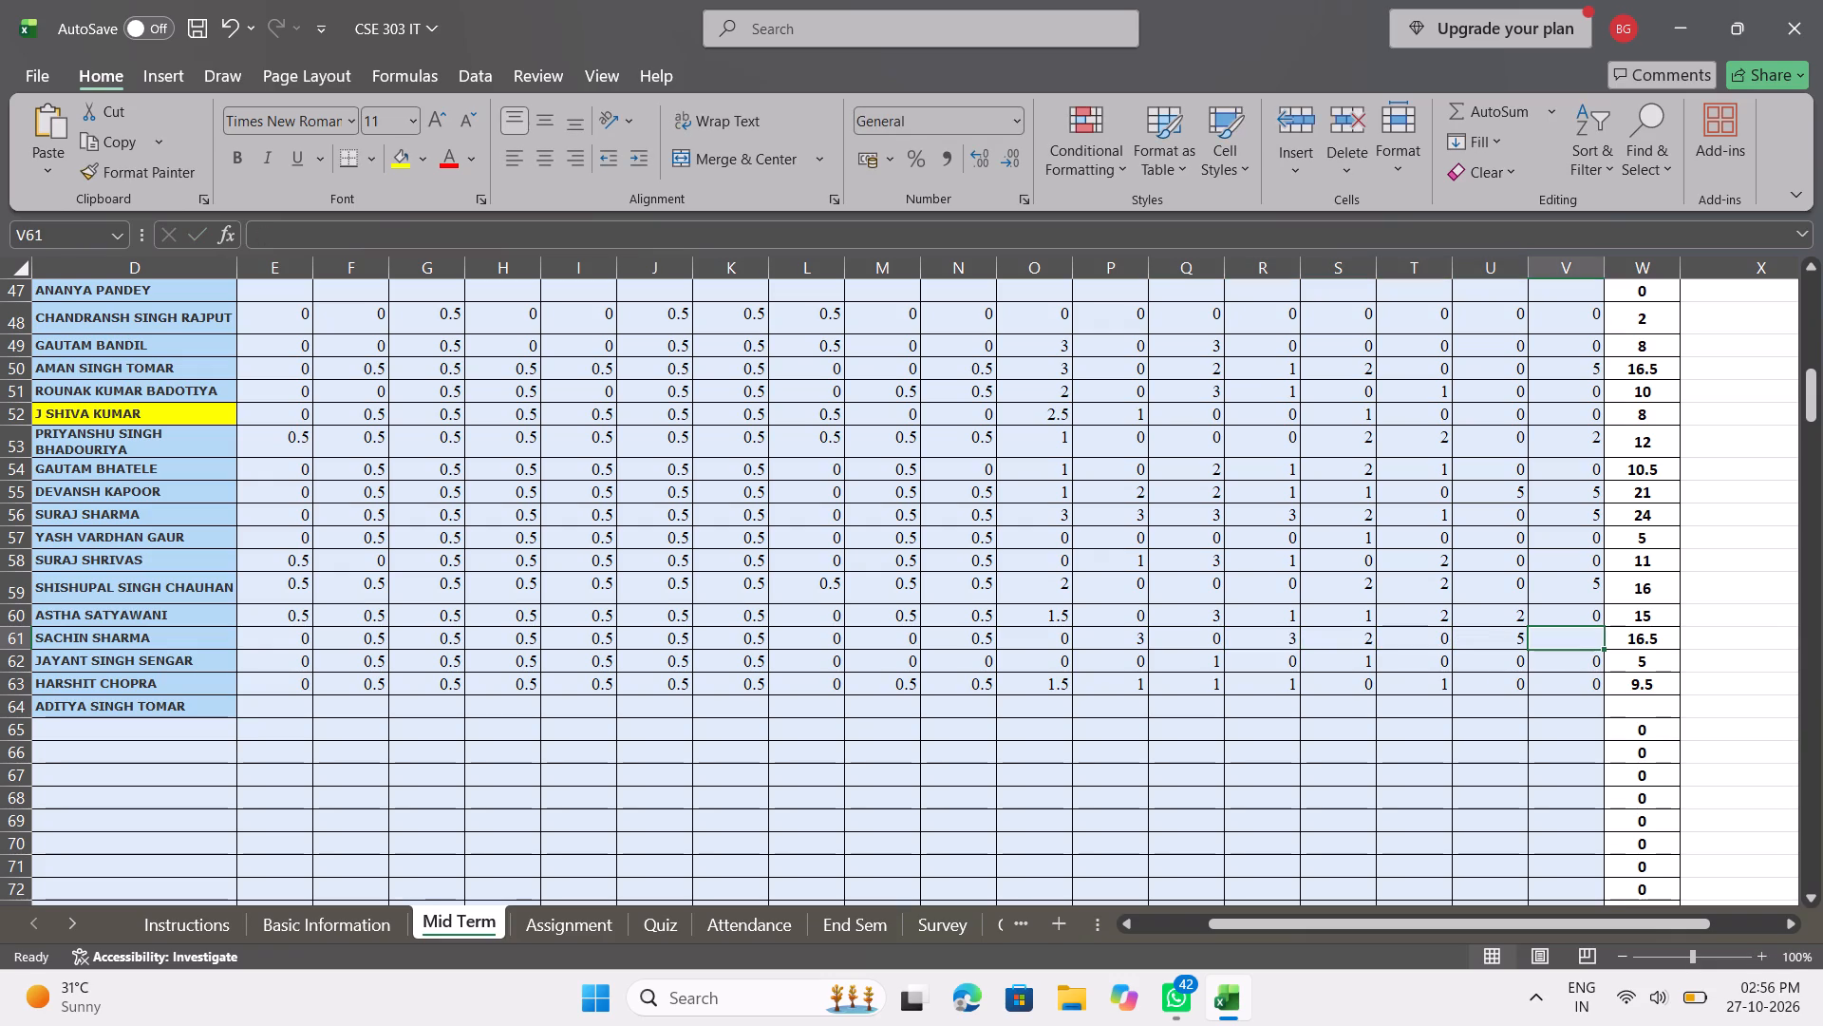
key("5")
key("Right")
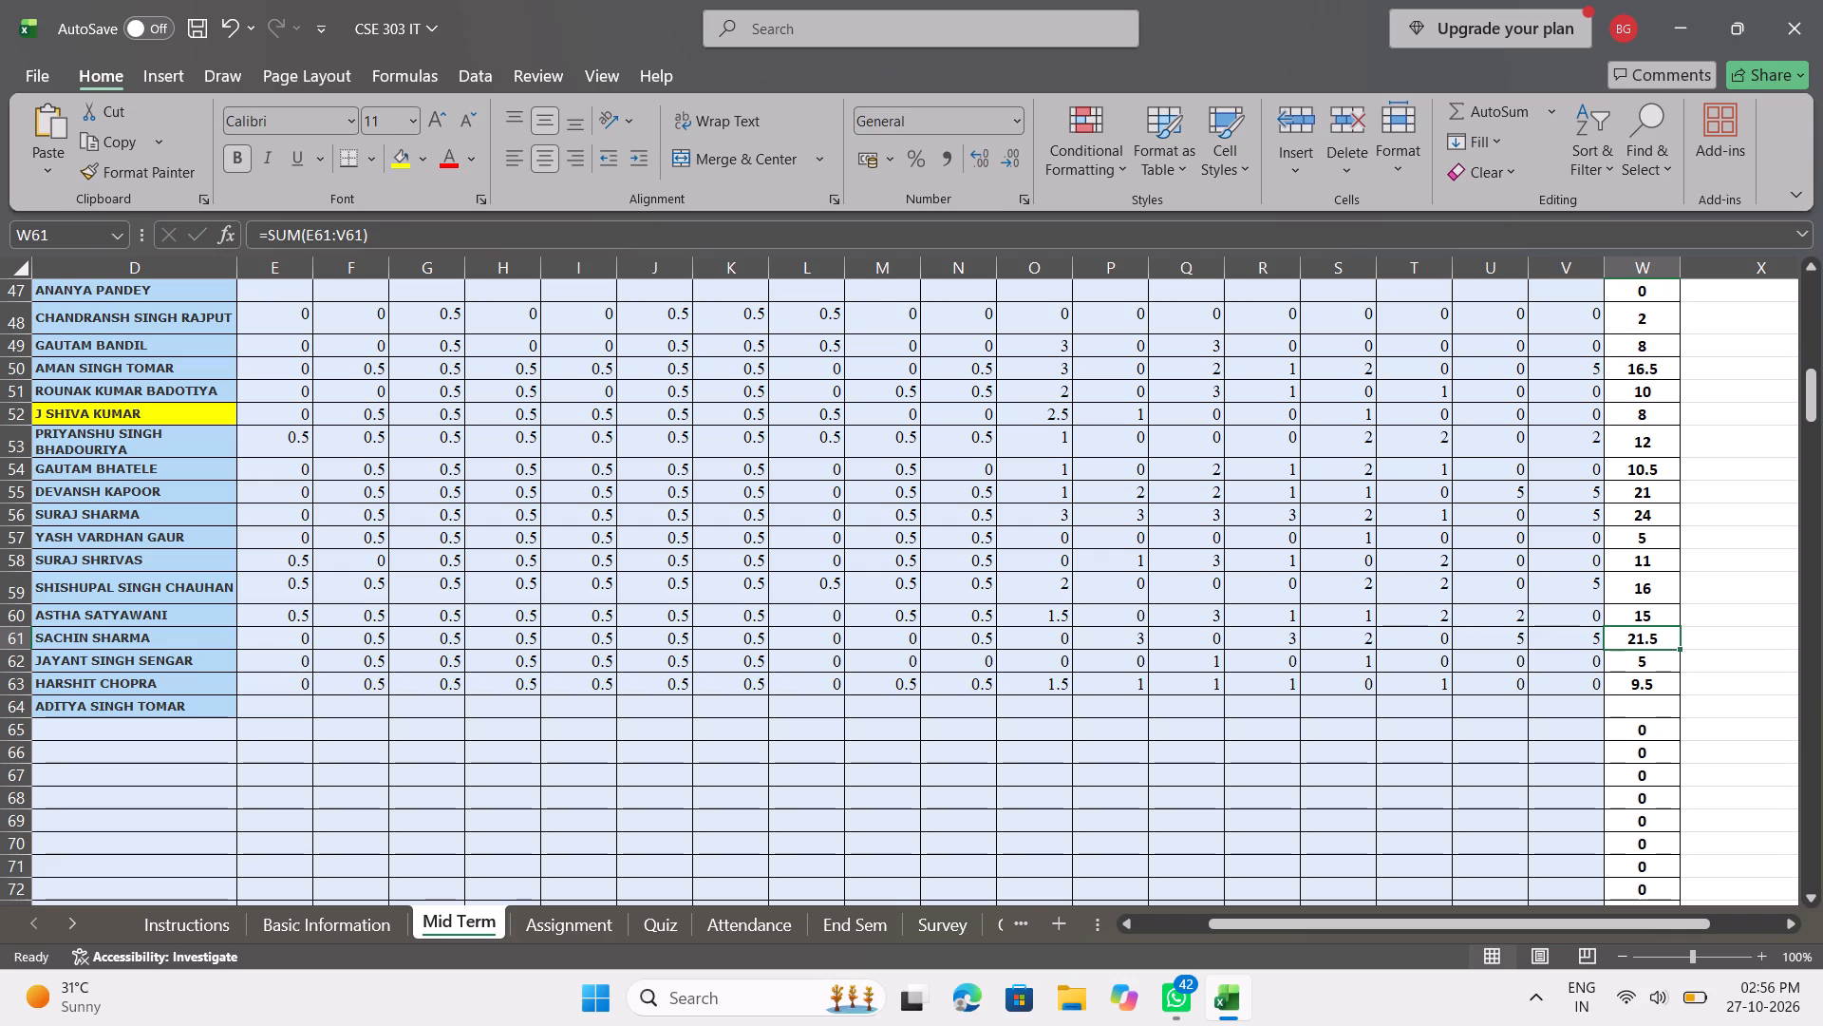
Enter the row 43 student's Q1 to Q4 marks in E43 through H43 as 0, 0.5, 0 and 0.
scroll(119, 367, "up", 1)
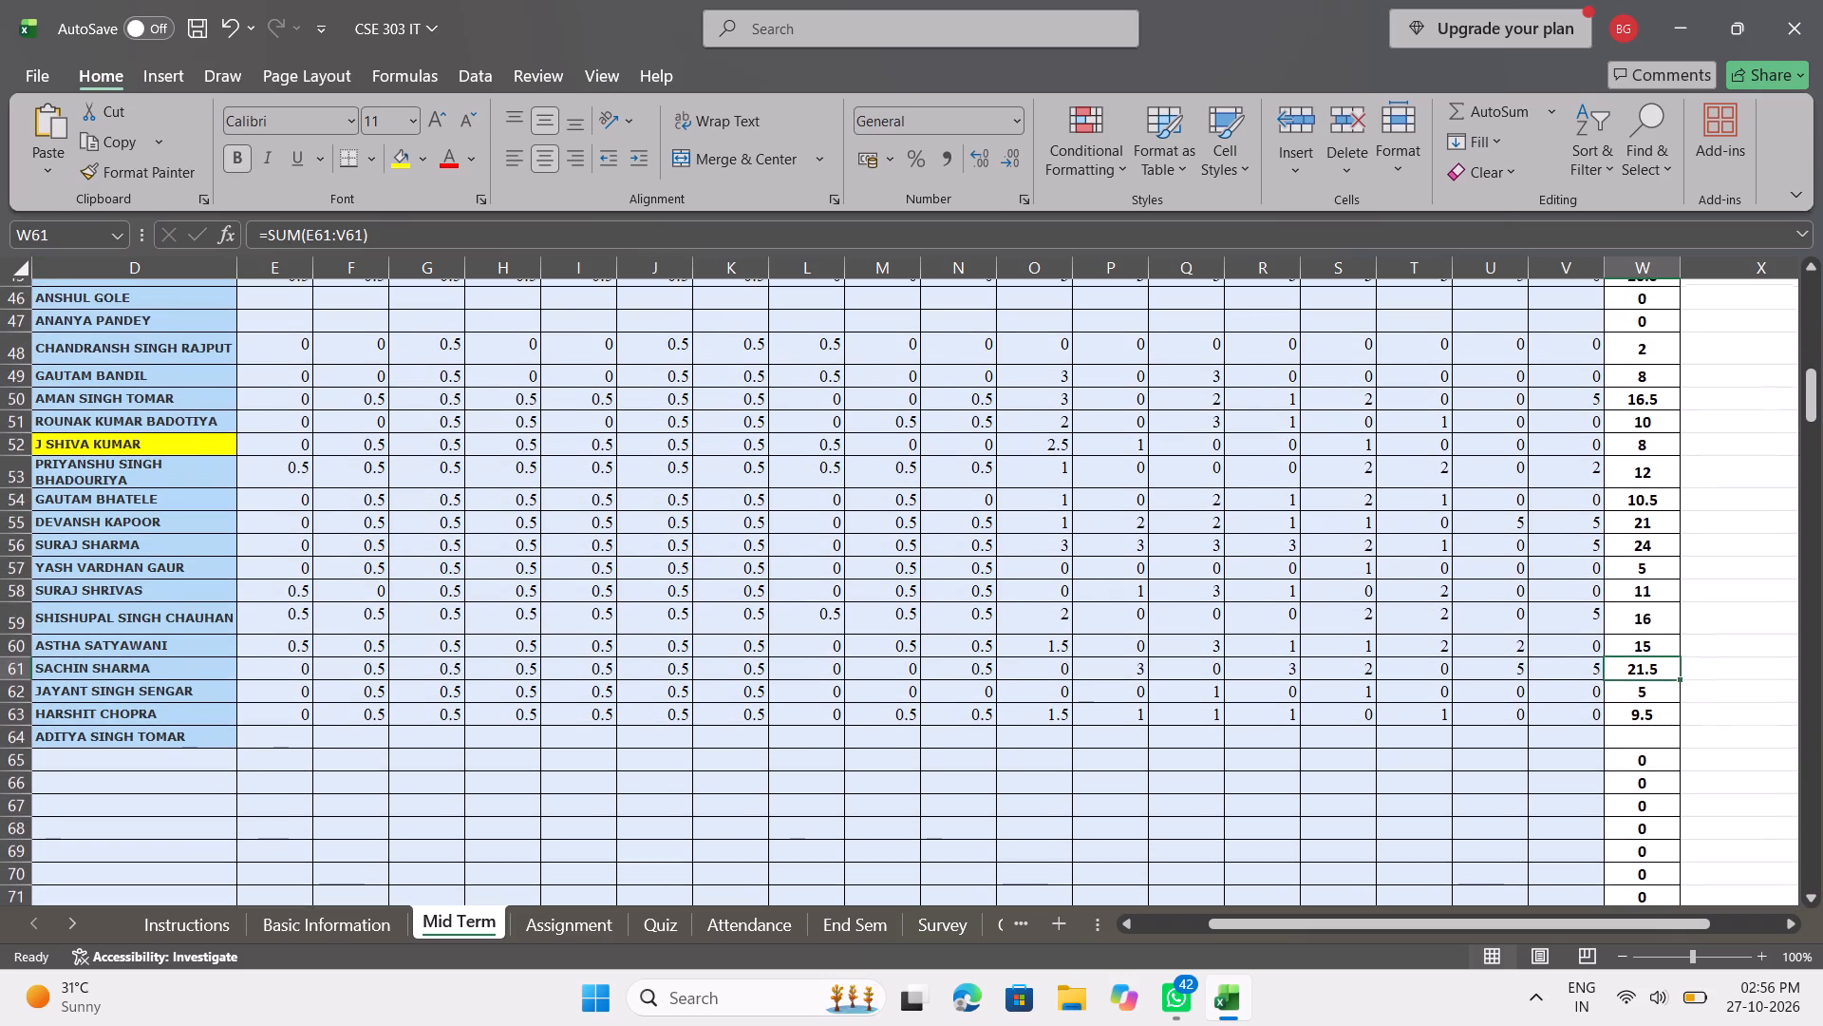
scroll(119, 367, "up", 1)
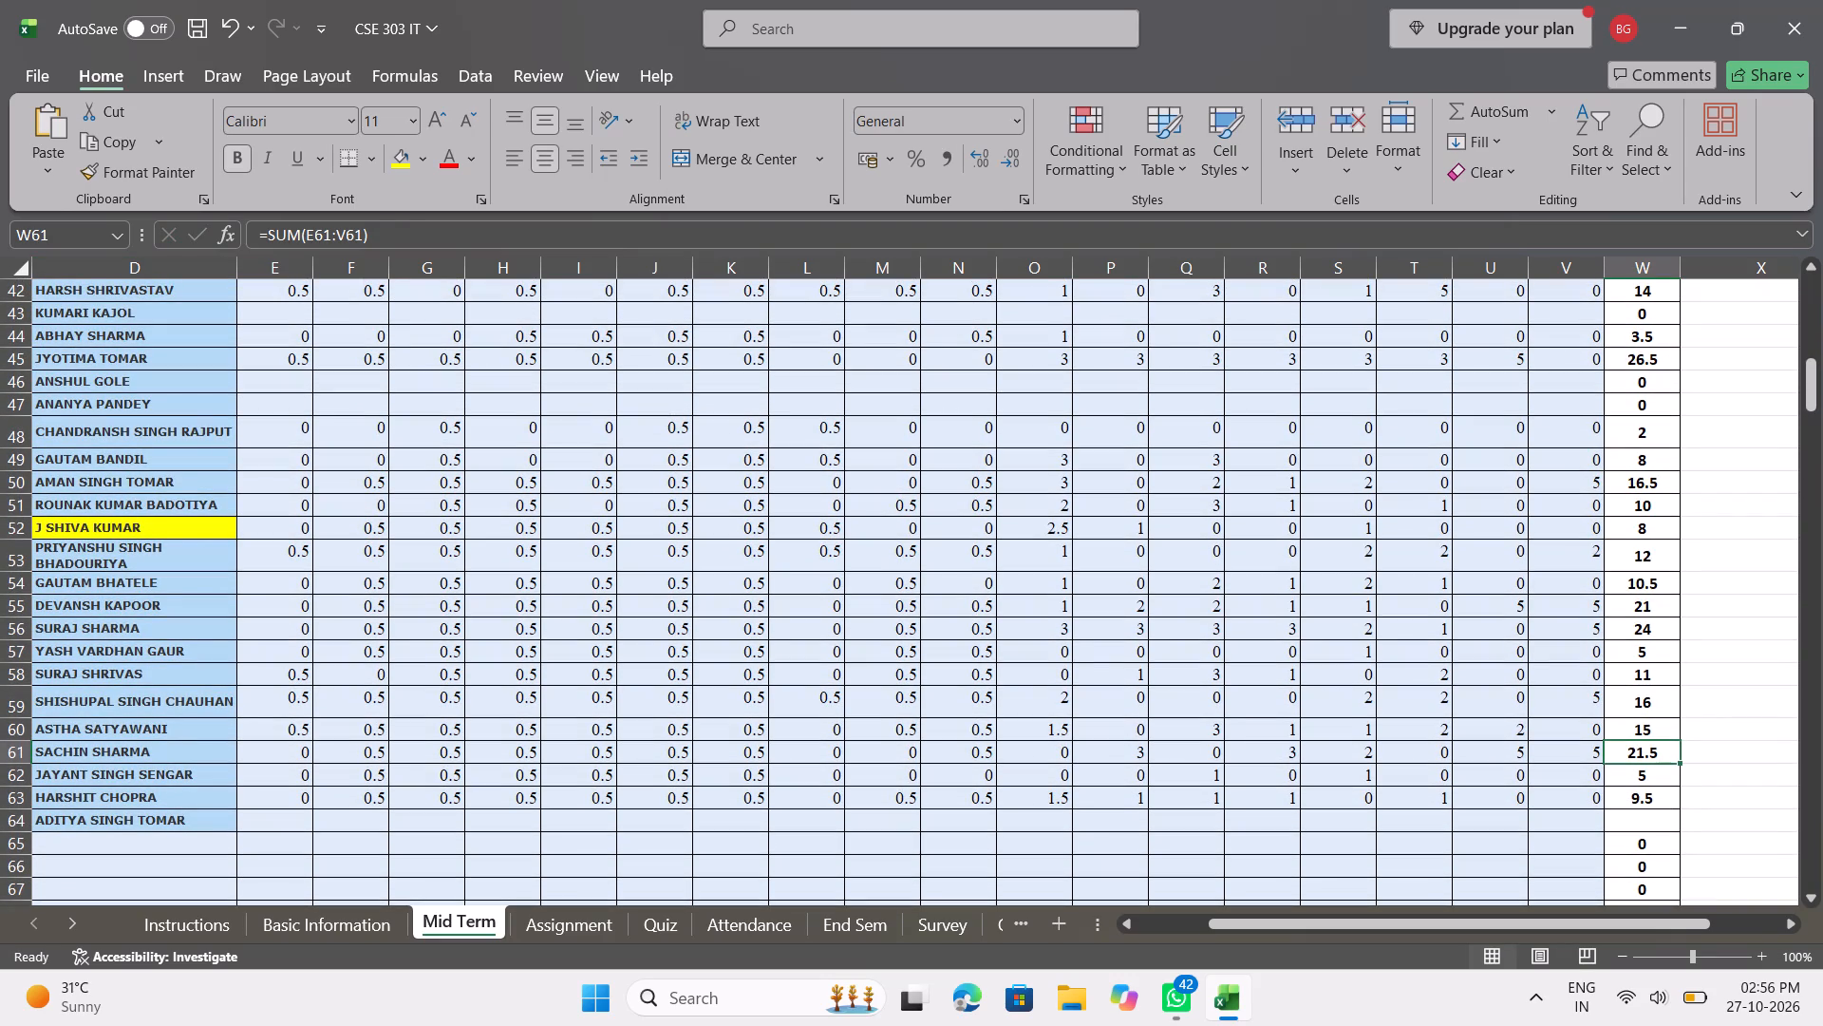
left_click(300, 314)
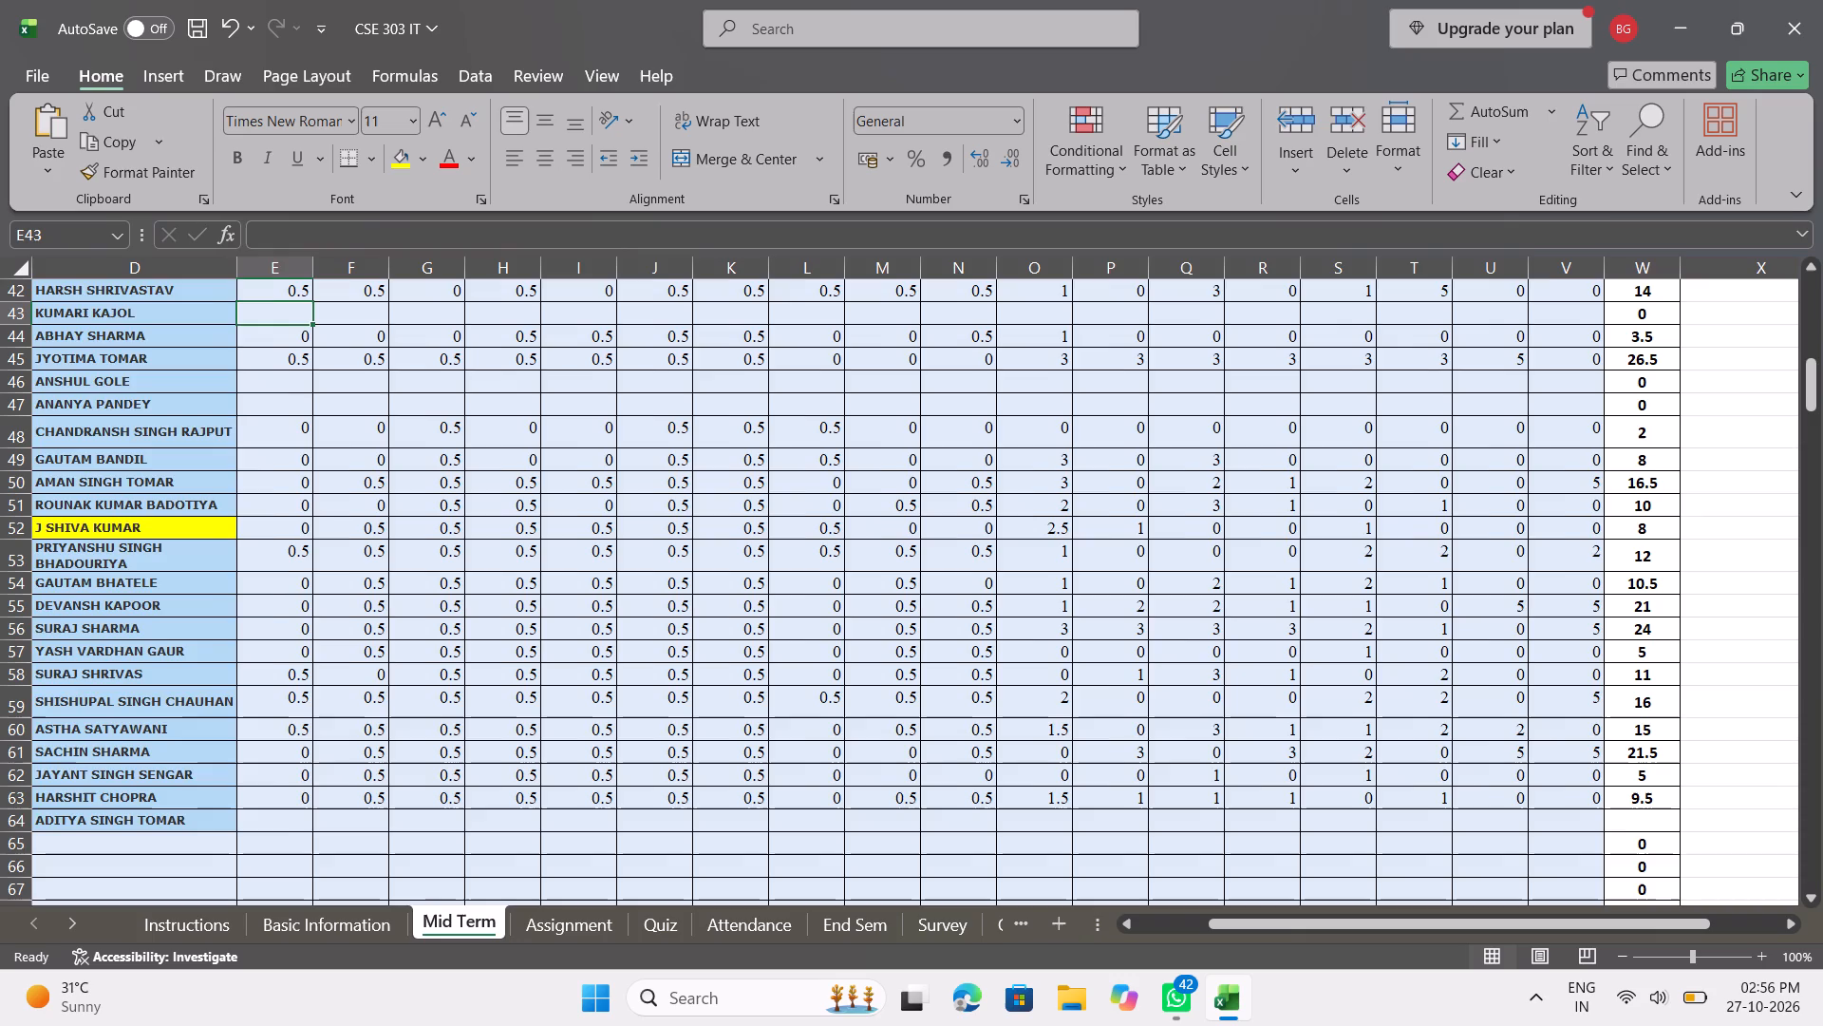
scroll(283, 422, "up", 1)
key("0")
key("Right")
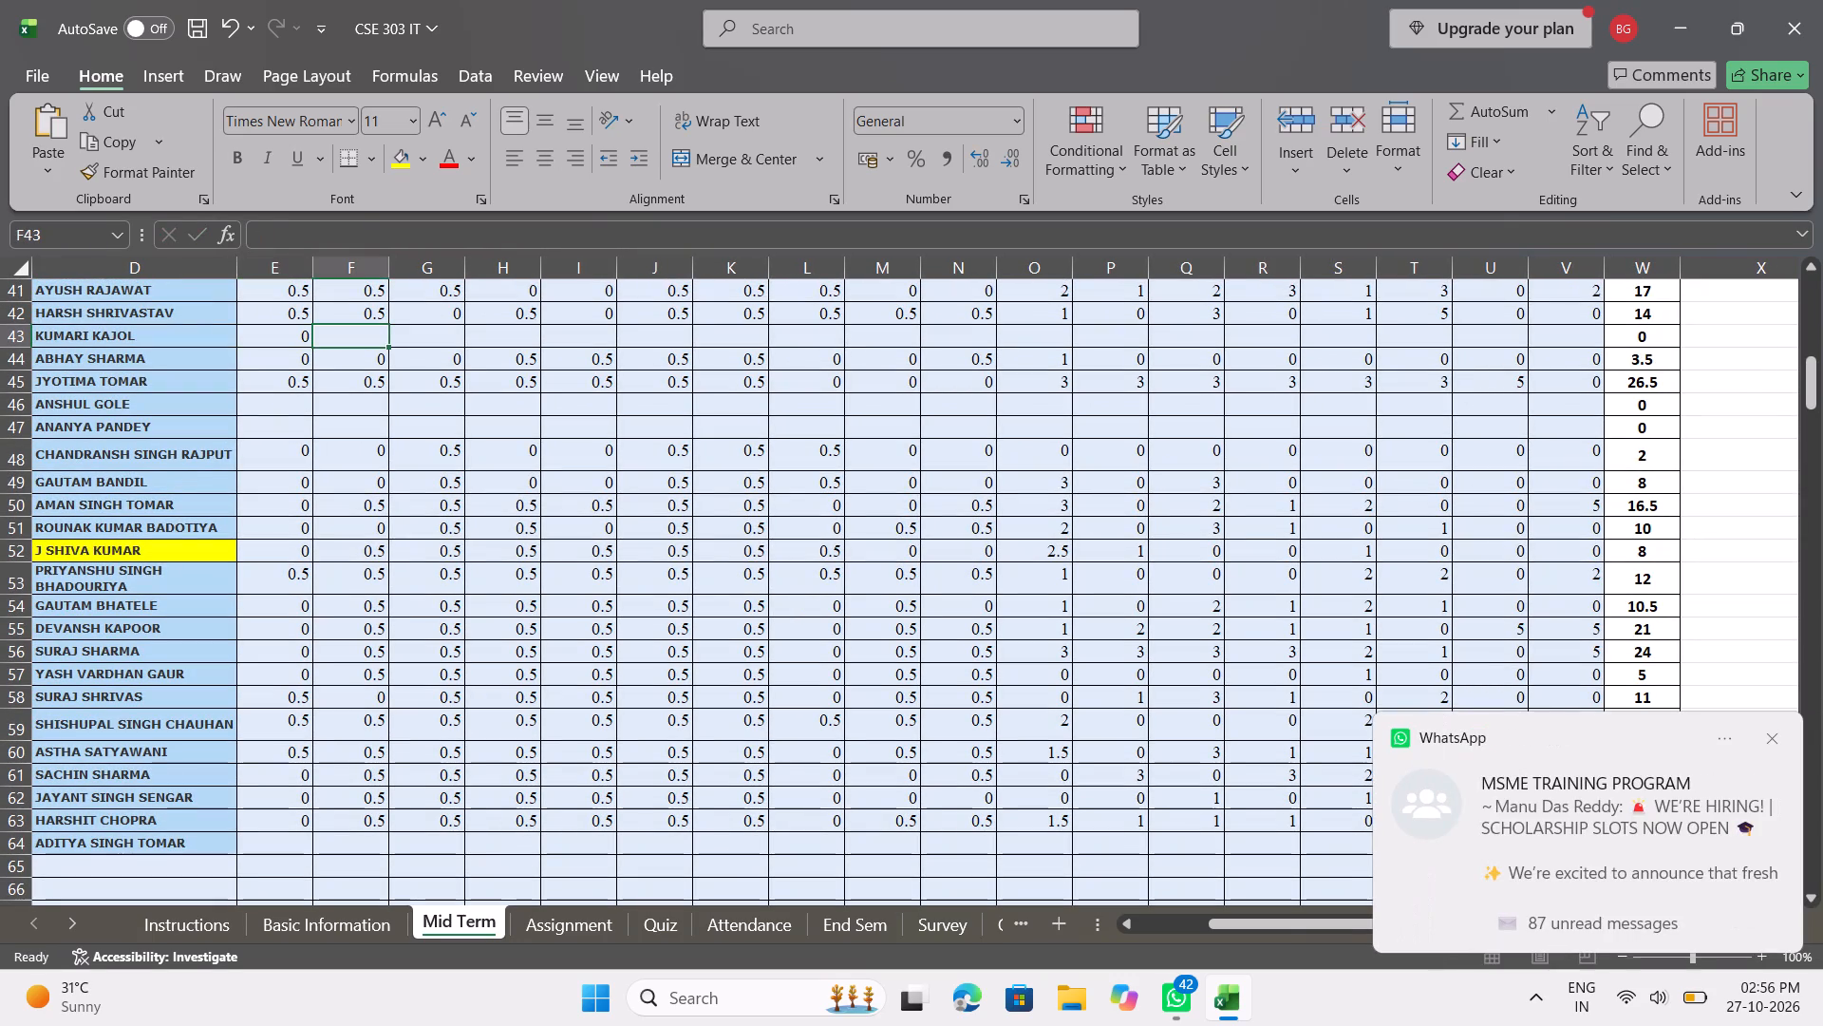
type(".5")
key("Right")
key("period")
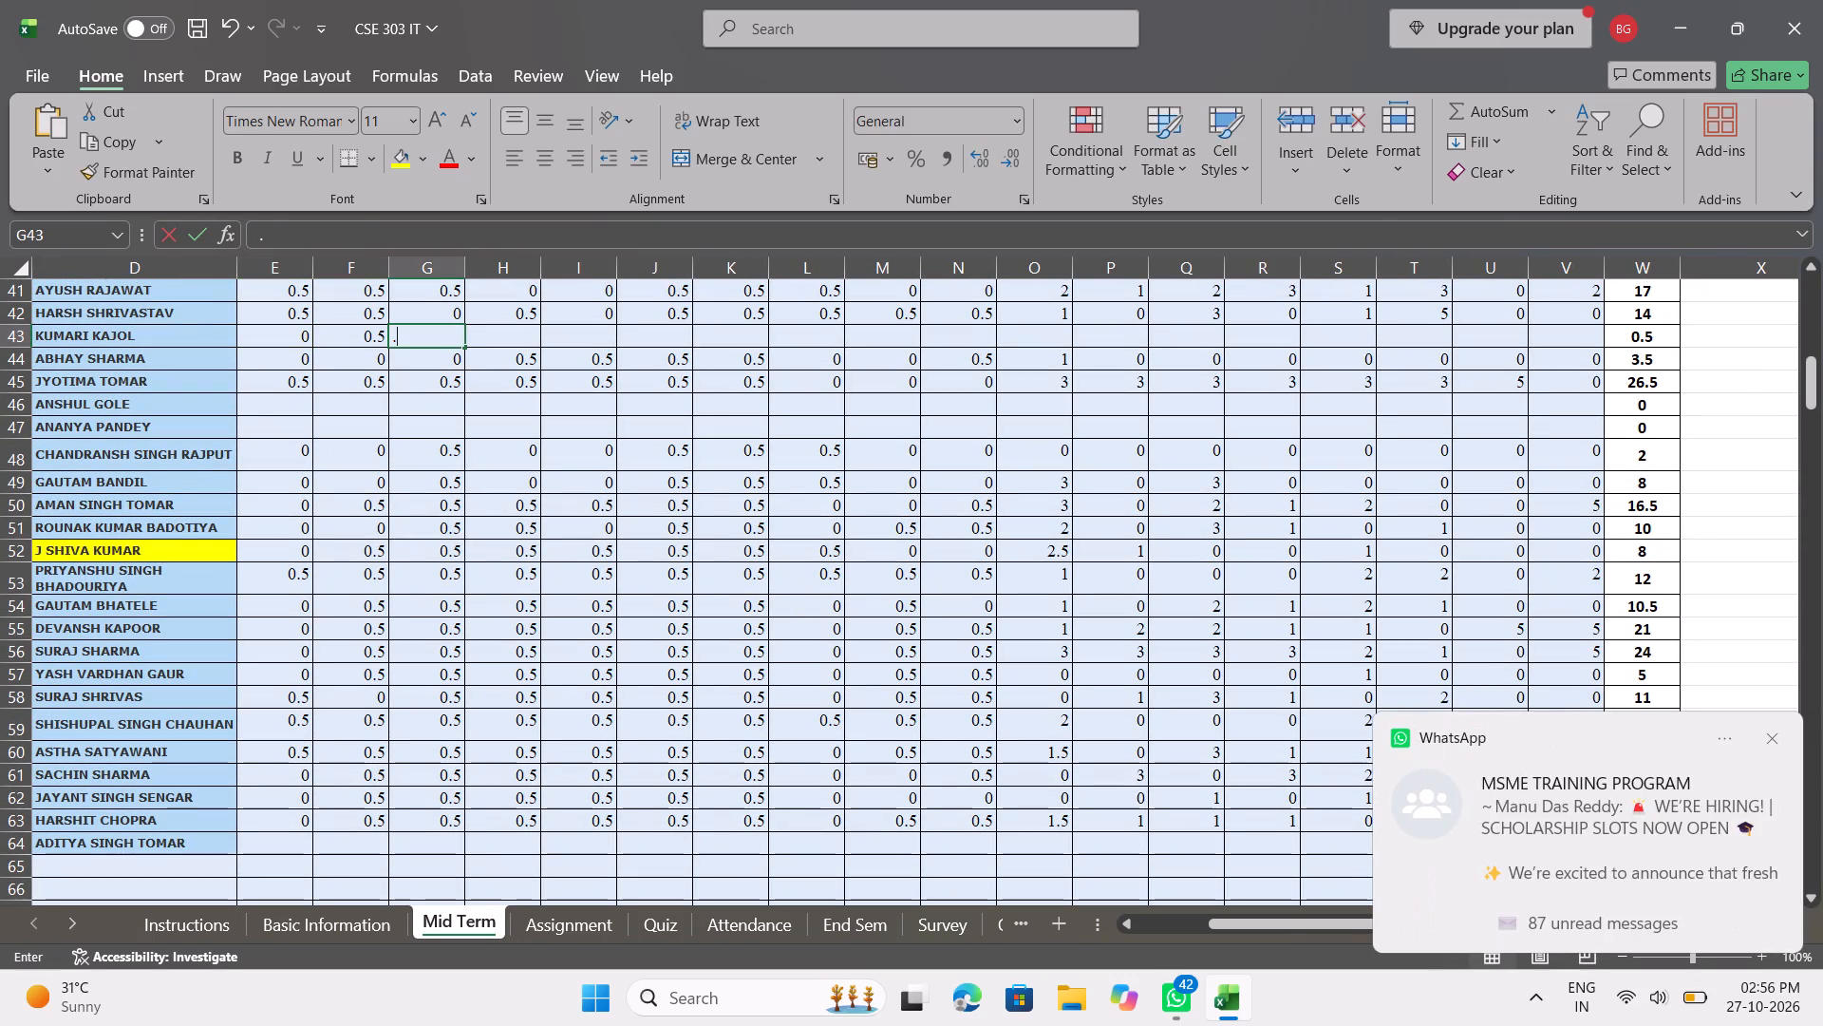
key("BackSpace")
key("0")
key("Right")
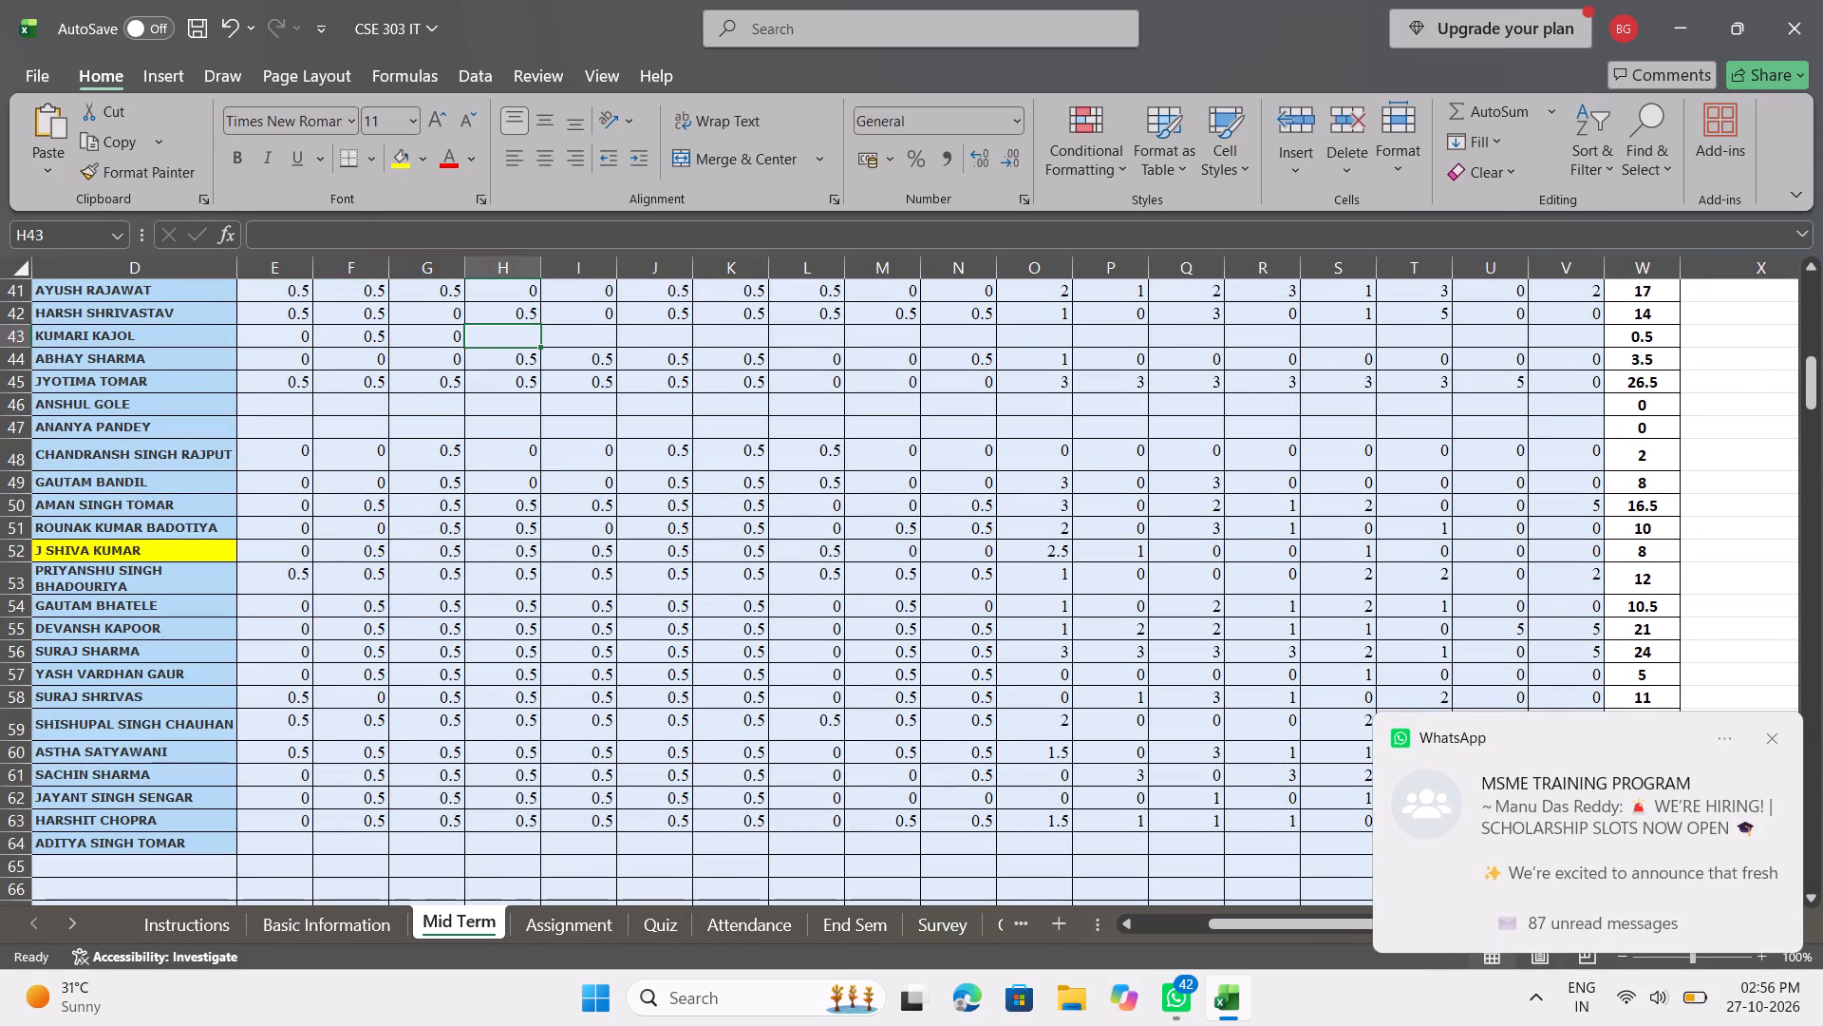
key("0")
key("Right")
Enter the row 43 student's Q5 to Q10 marks in I43 through N43 as 0.5, 0.5, 0.5, 0, 0.5 and 0.5.
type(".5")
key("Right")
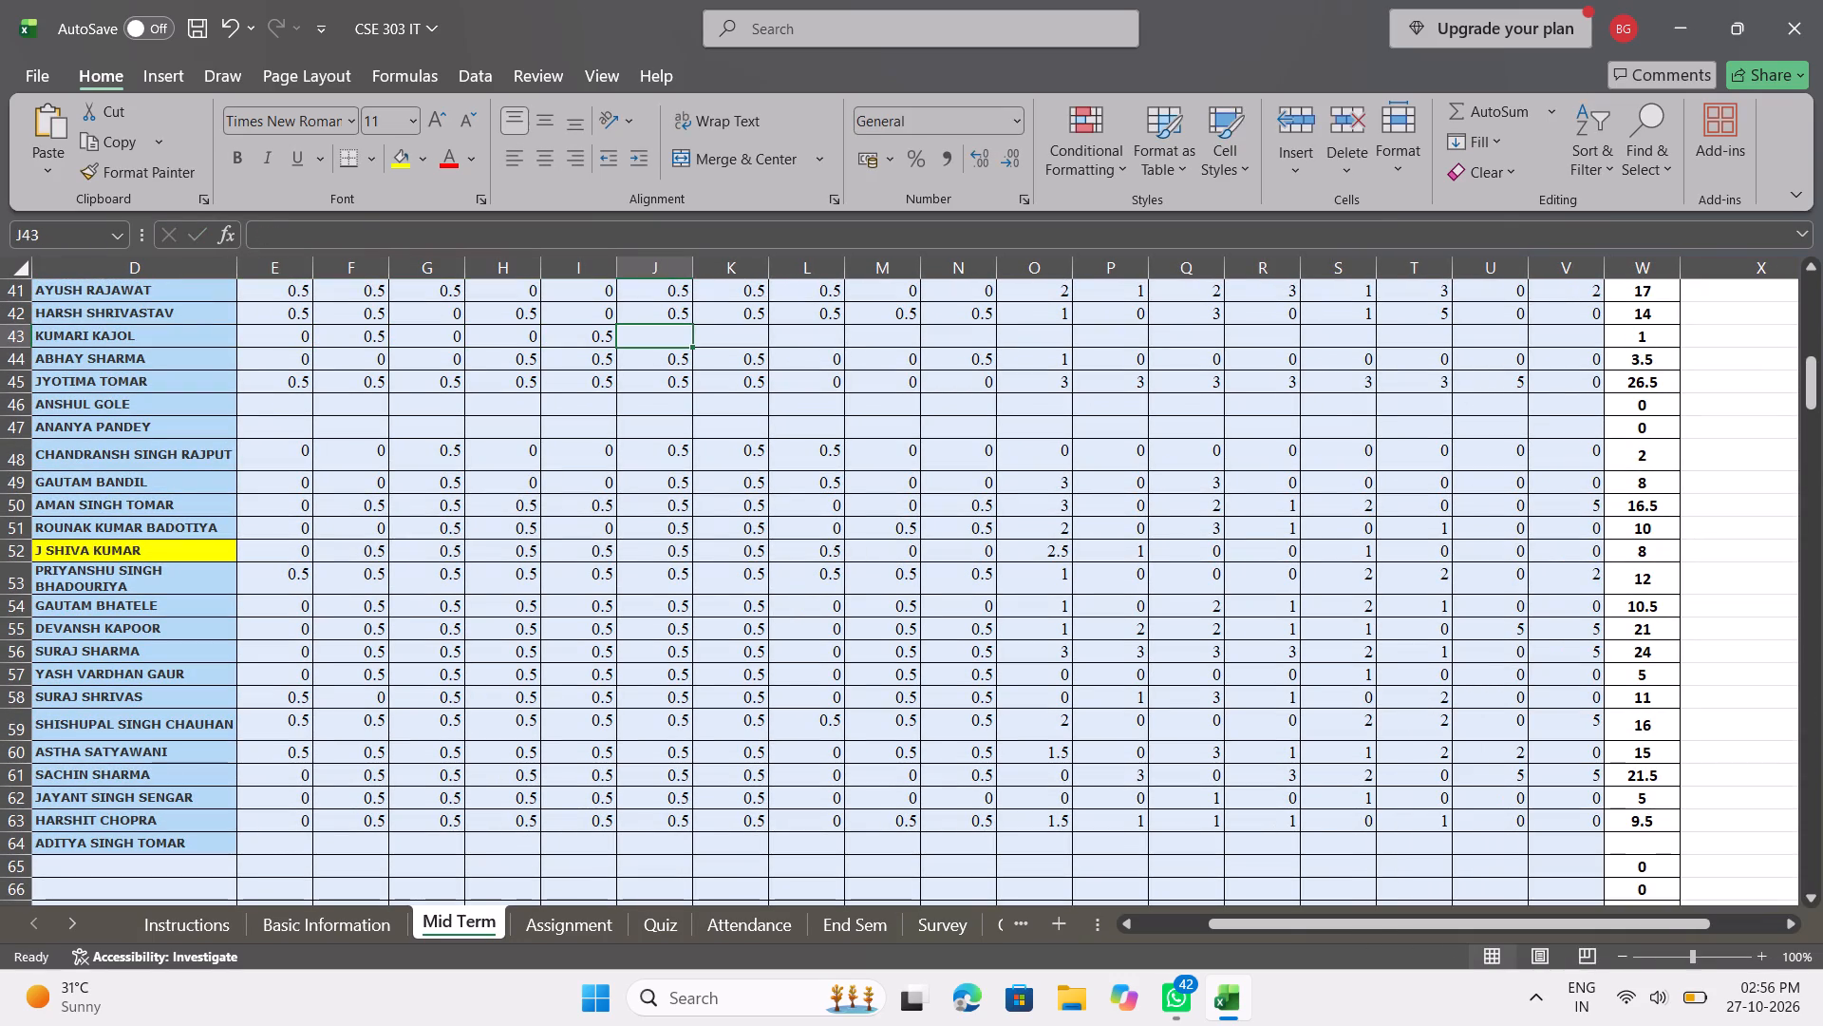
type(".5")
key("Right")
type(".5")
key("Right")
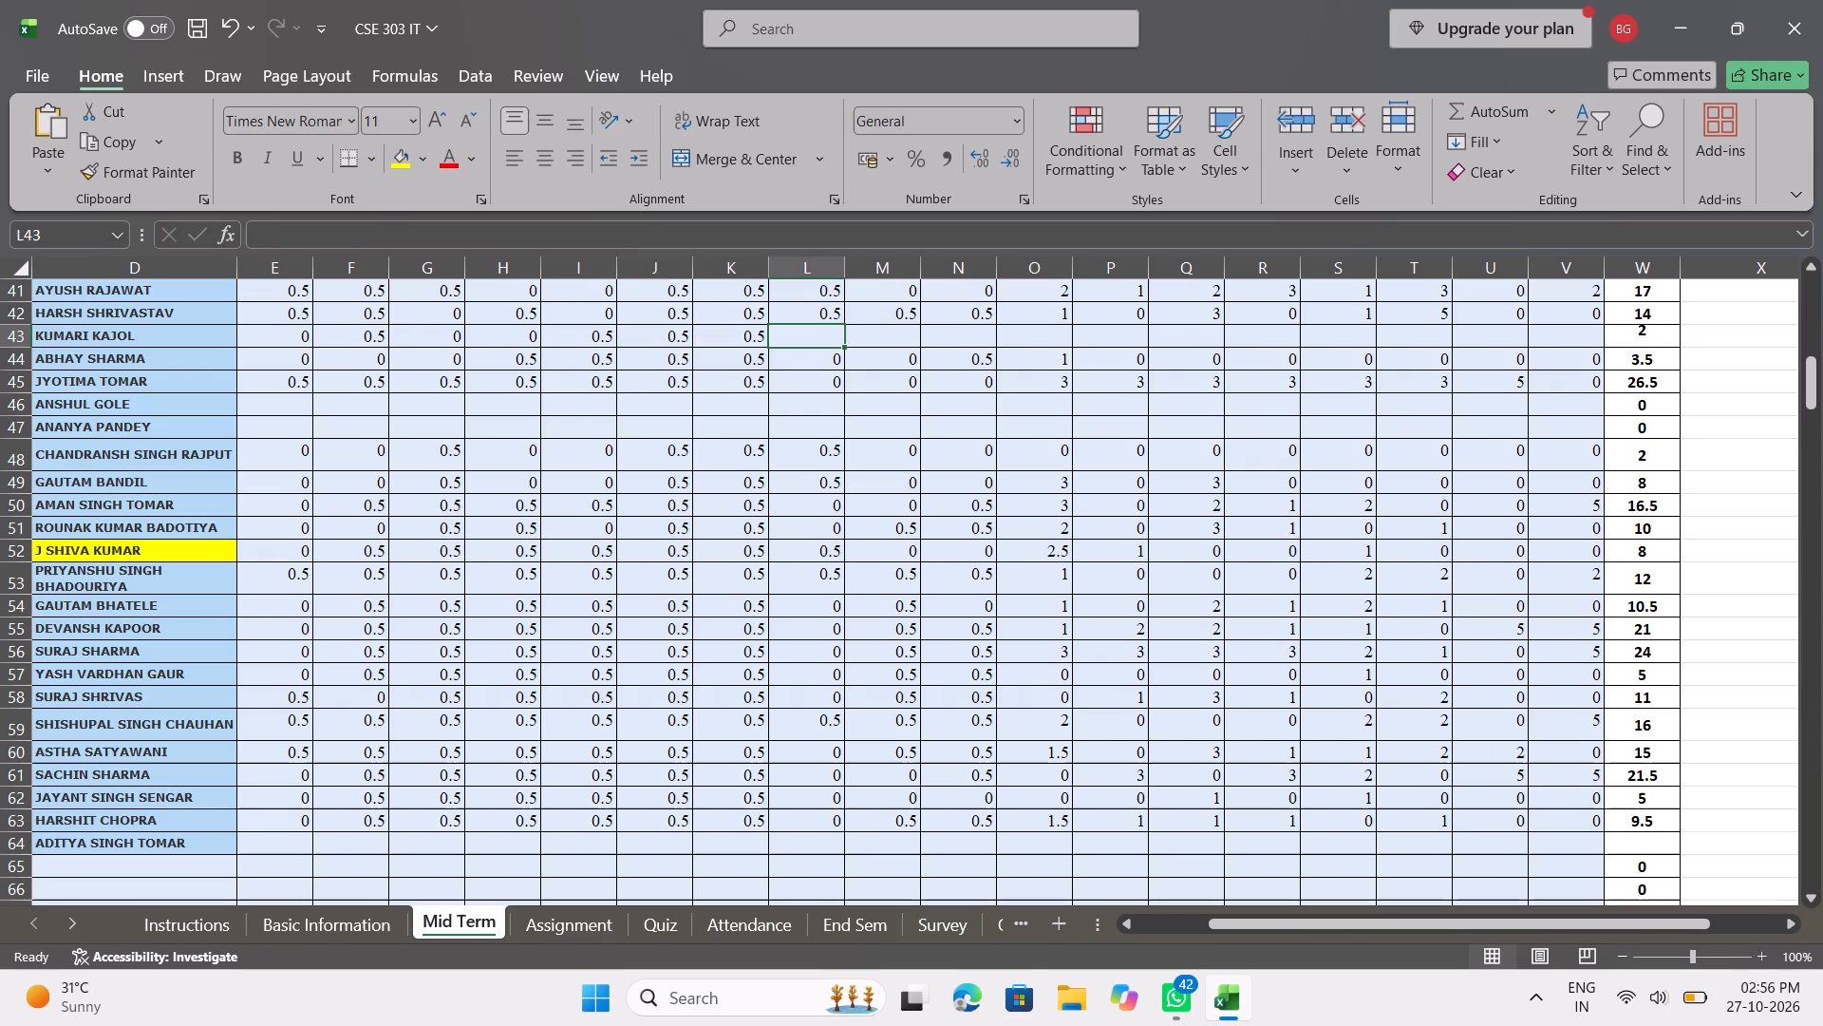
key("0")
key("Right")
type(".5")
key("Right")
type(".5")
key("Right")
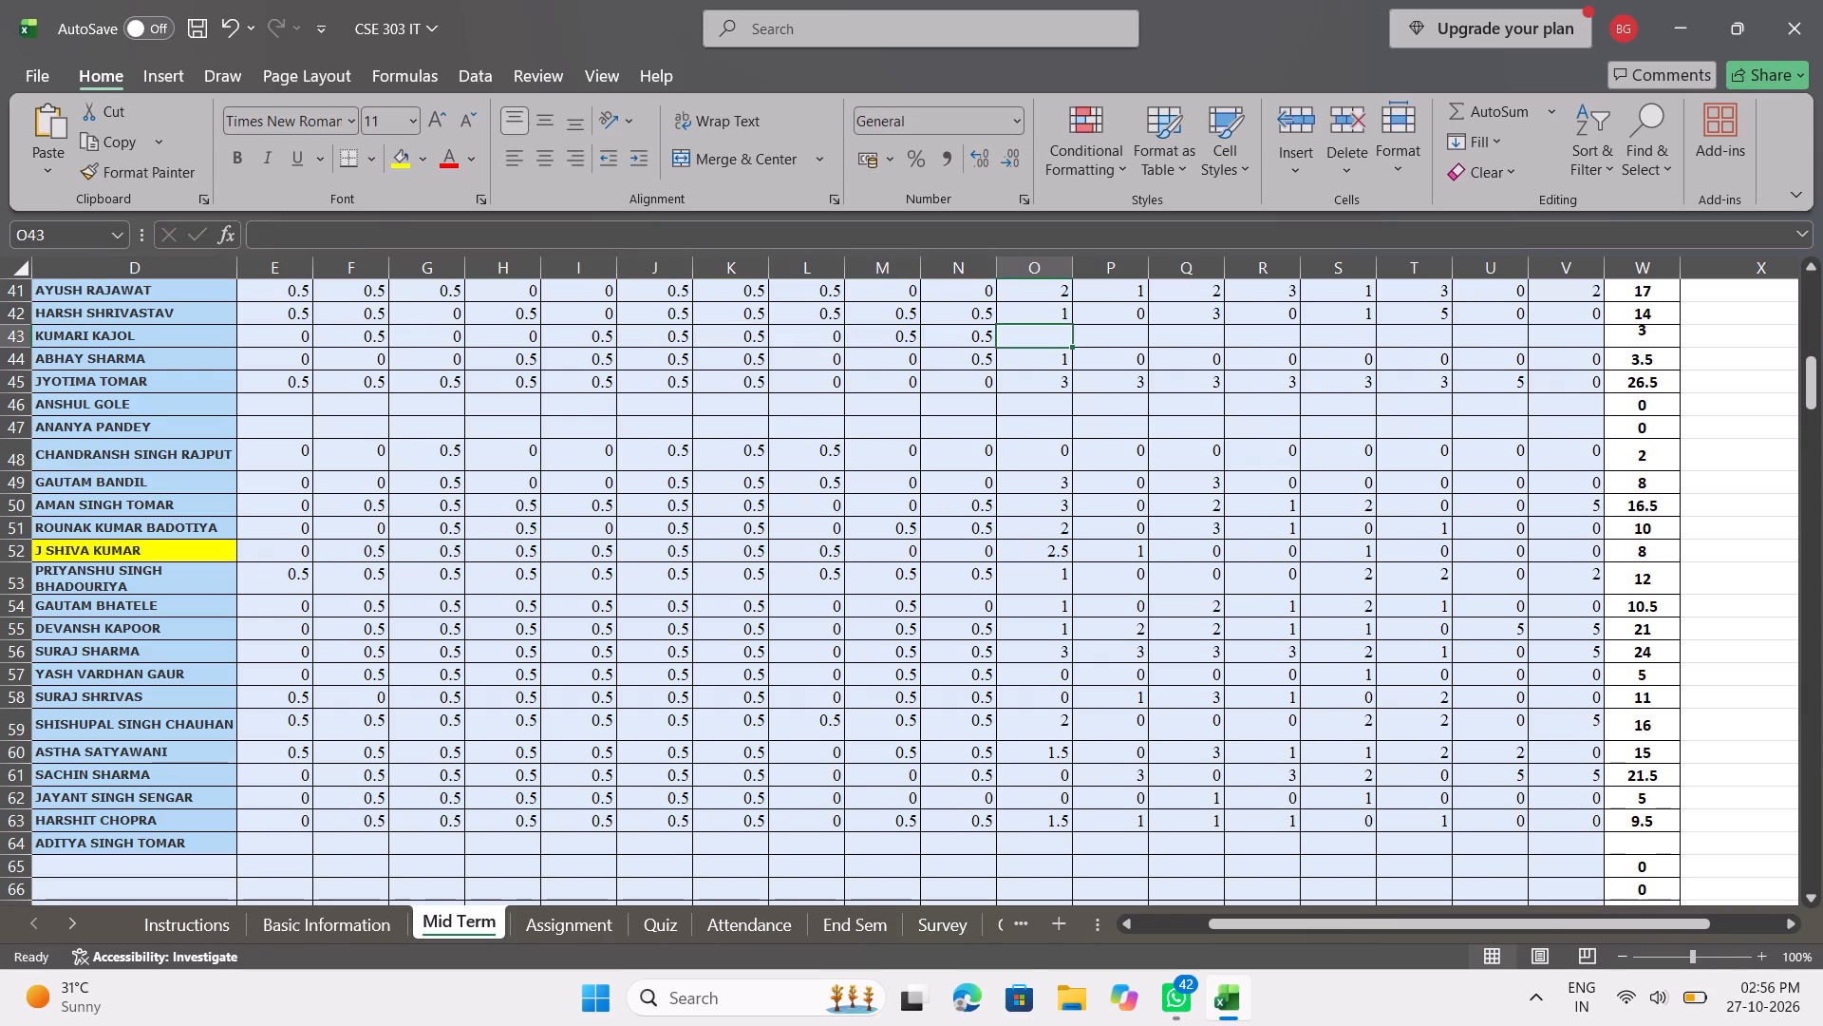
Enter the row 43 student's Q11 to Q14 marks in O43 through R43 as 1, 3, 3 and 2.
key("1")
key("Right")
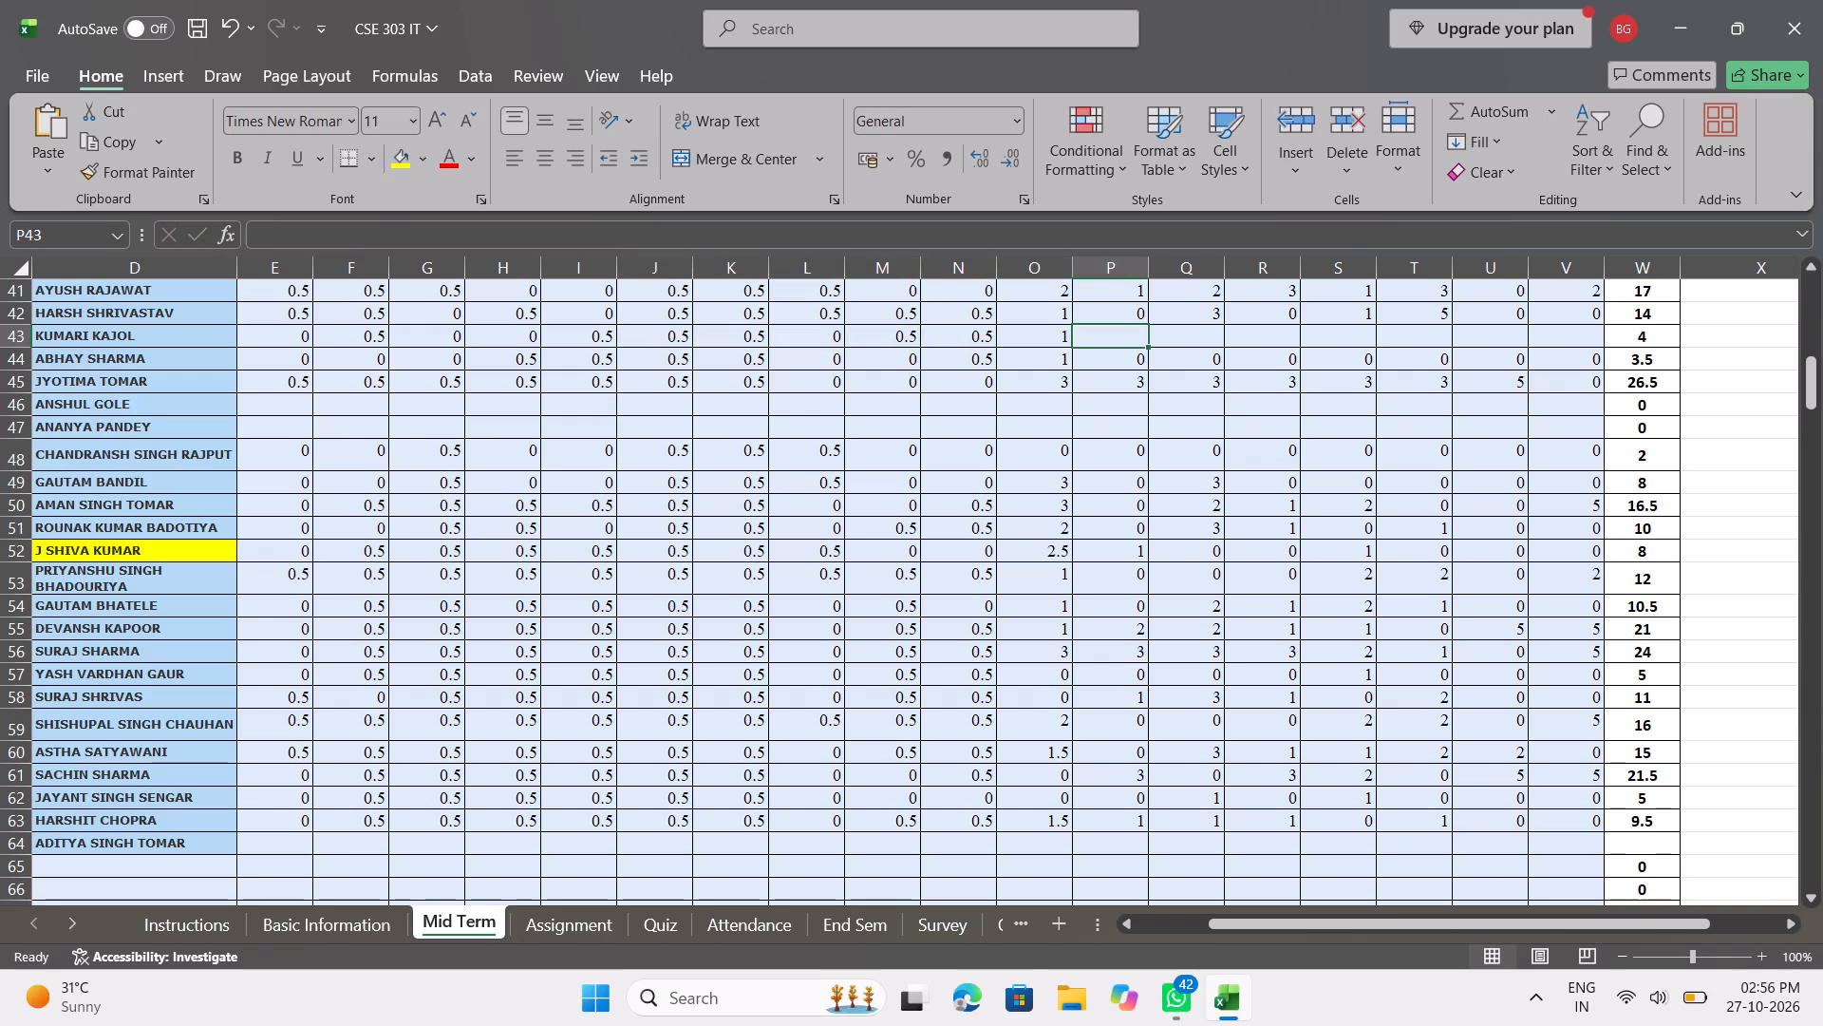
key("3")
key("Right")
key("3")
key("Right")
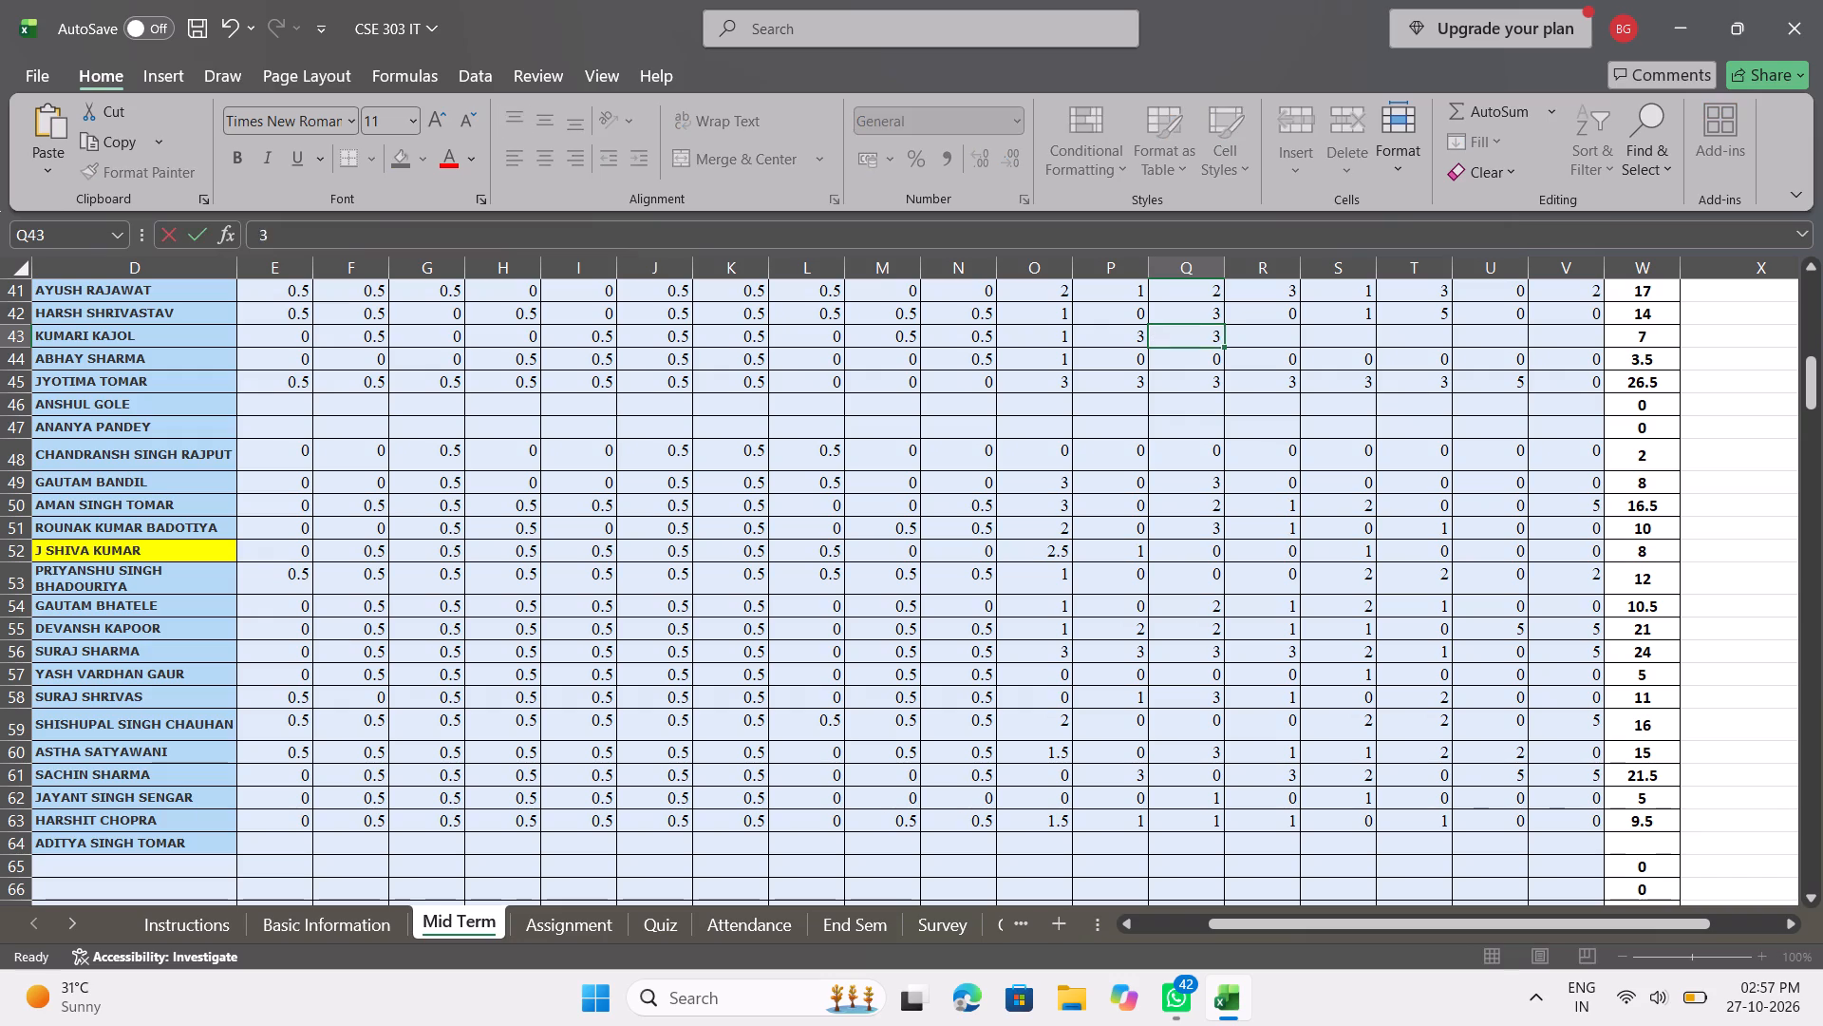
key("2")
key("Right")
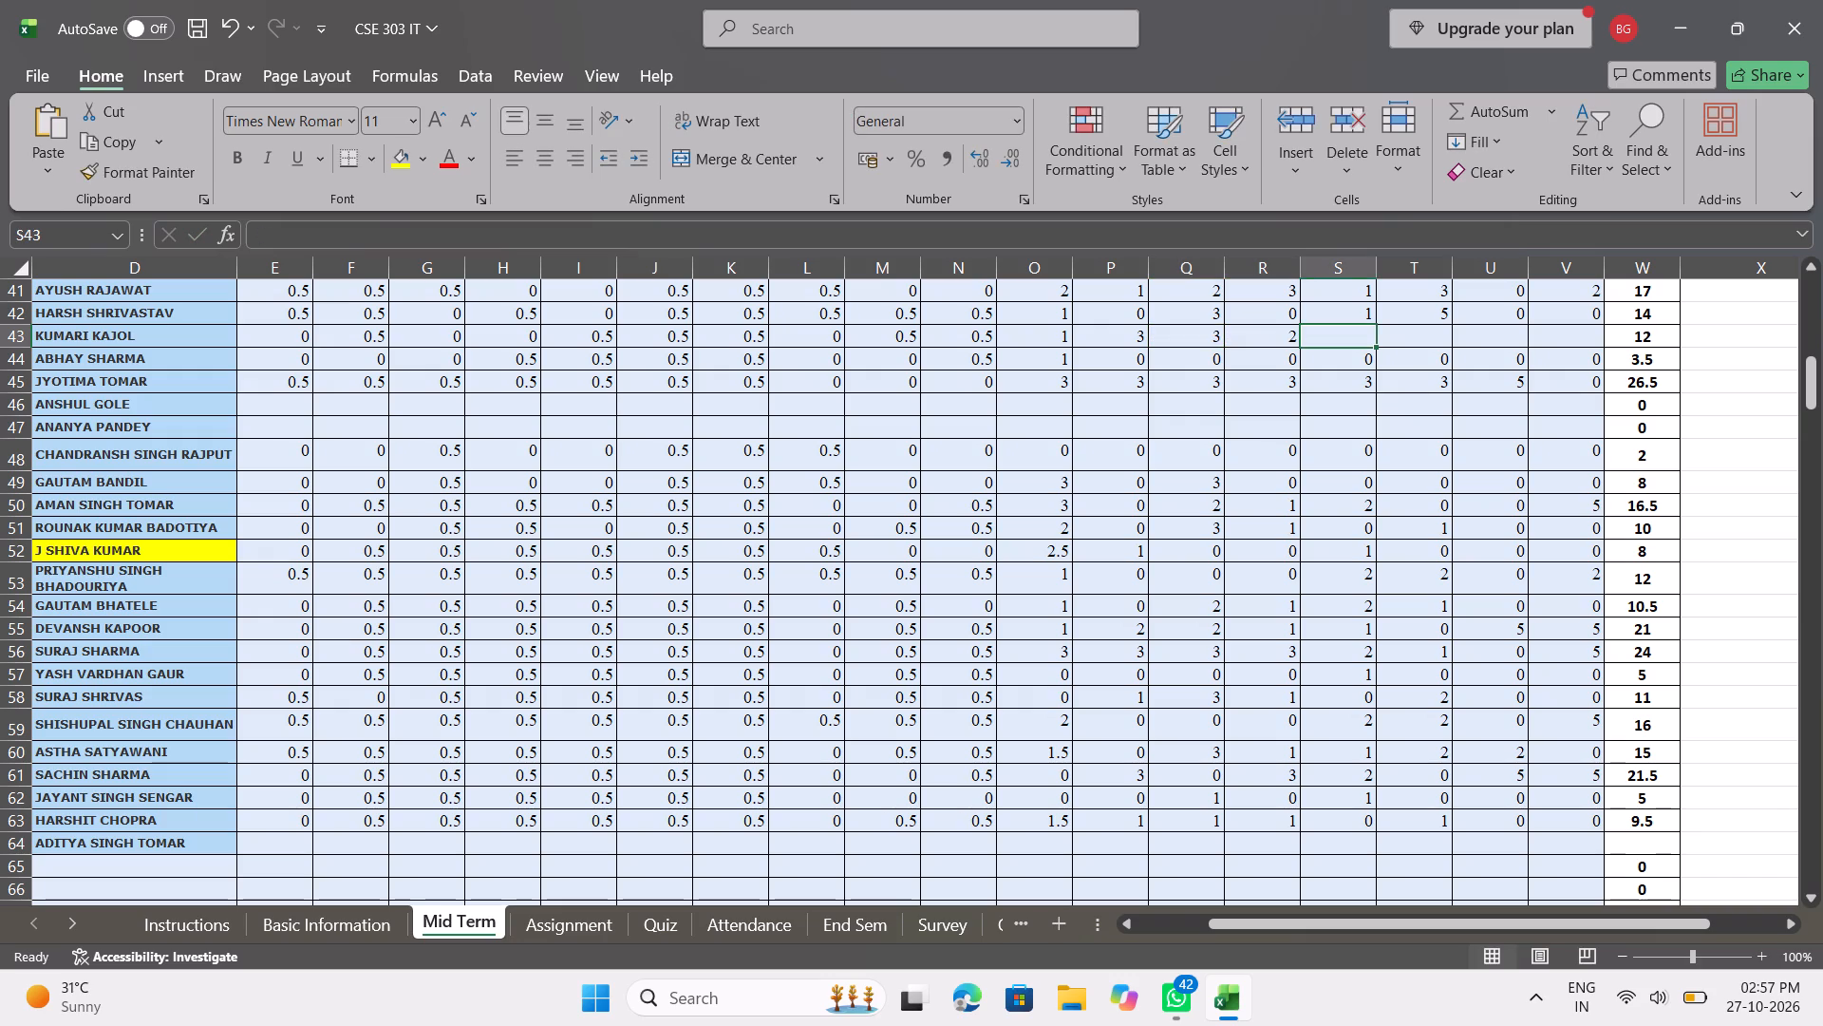
Enter the row 43 student's Q15 to Q18 marks in S43 through V43 as 2, 2, 0 and 0.
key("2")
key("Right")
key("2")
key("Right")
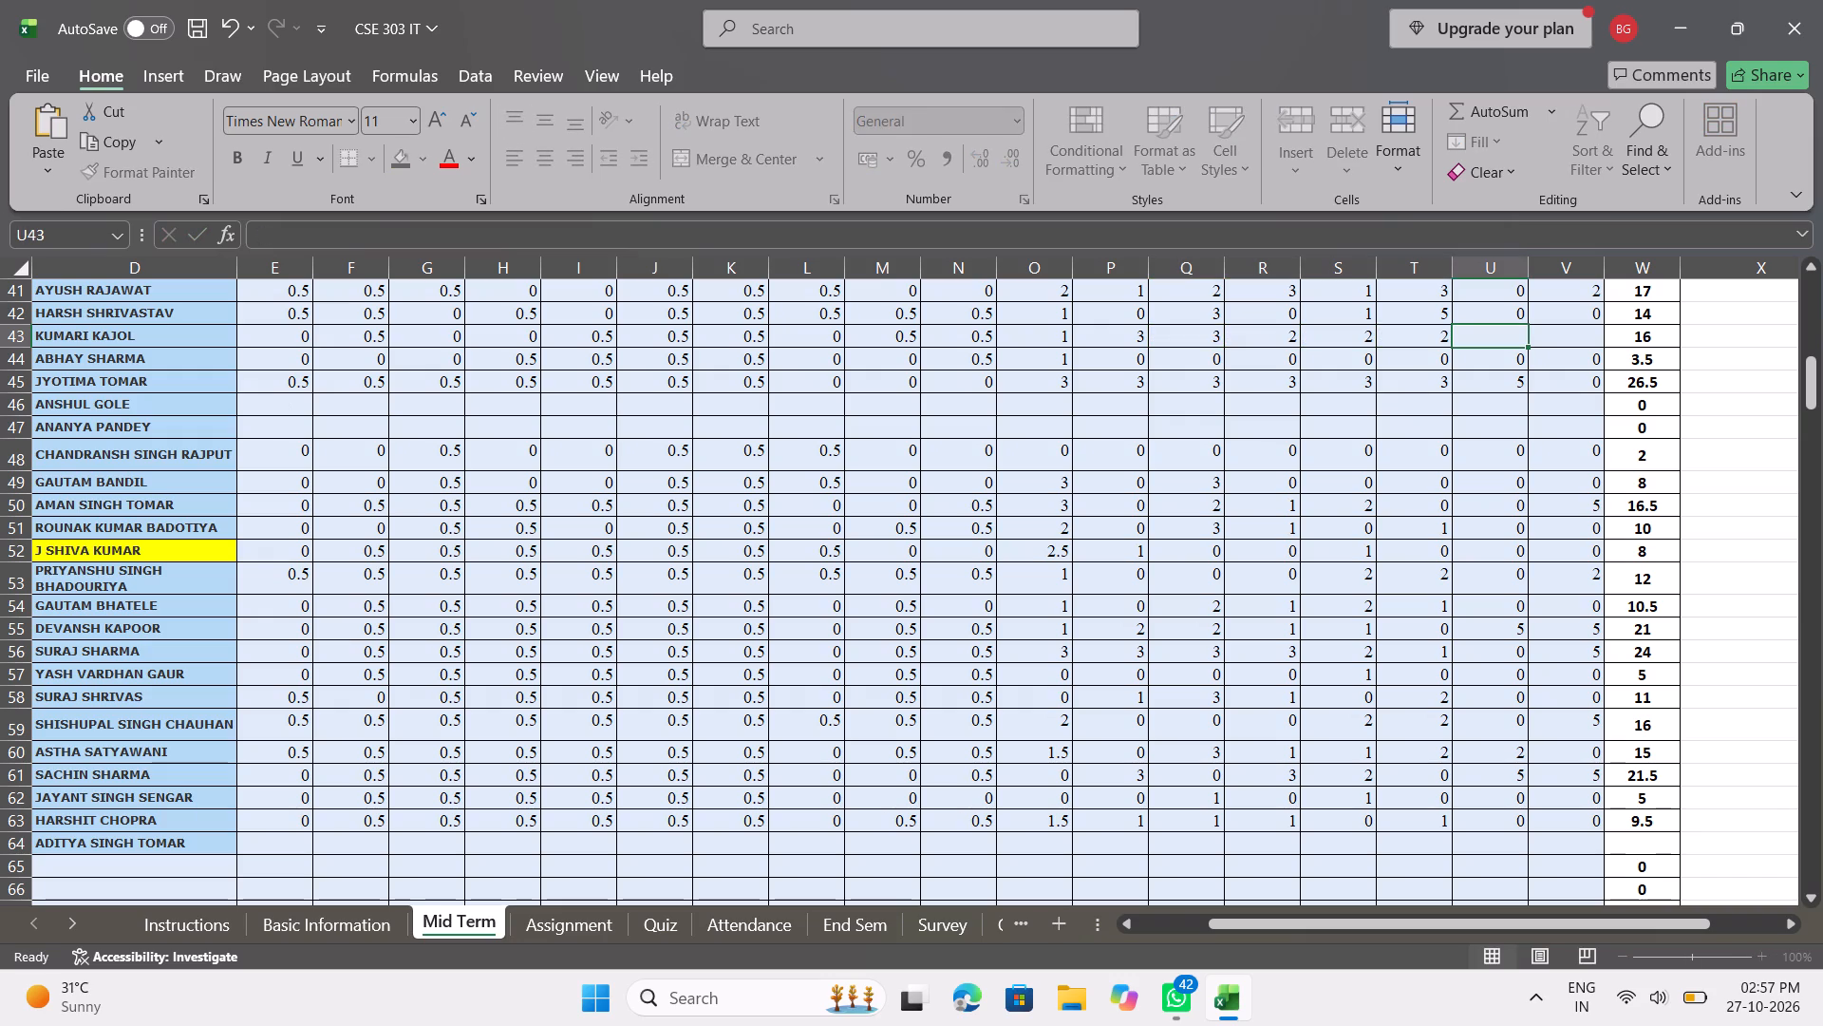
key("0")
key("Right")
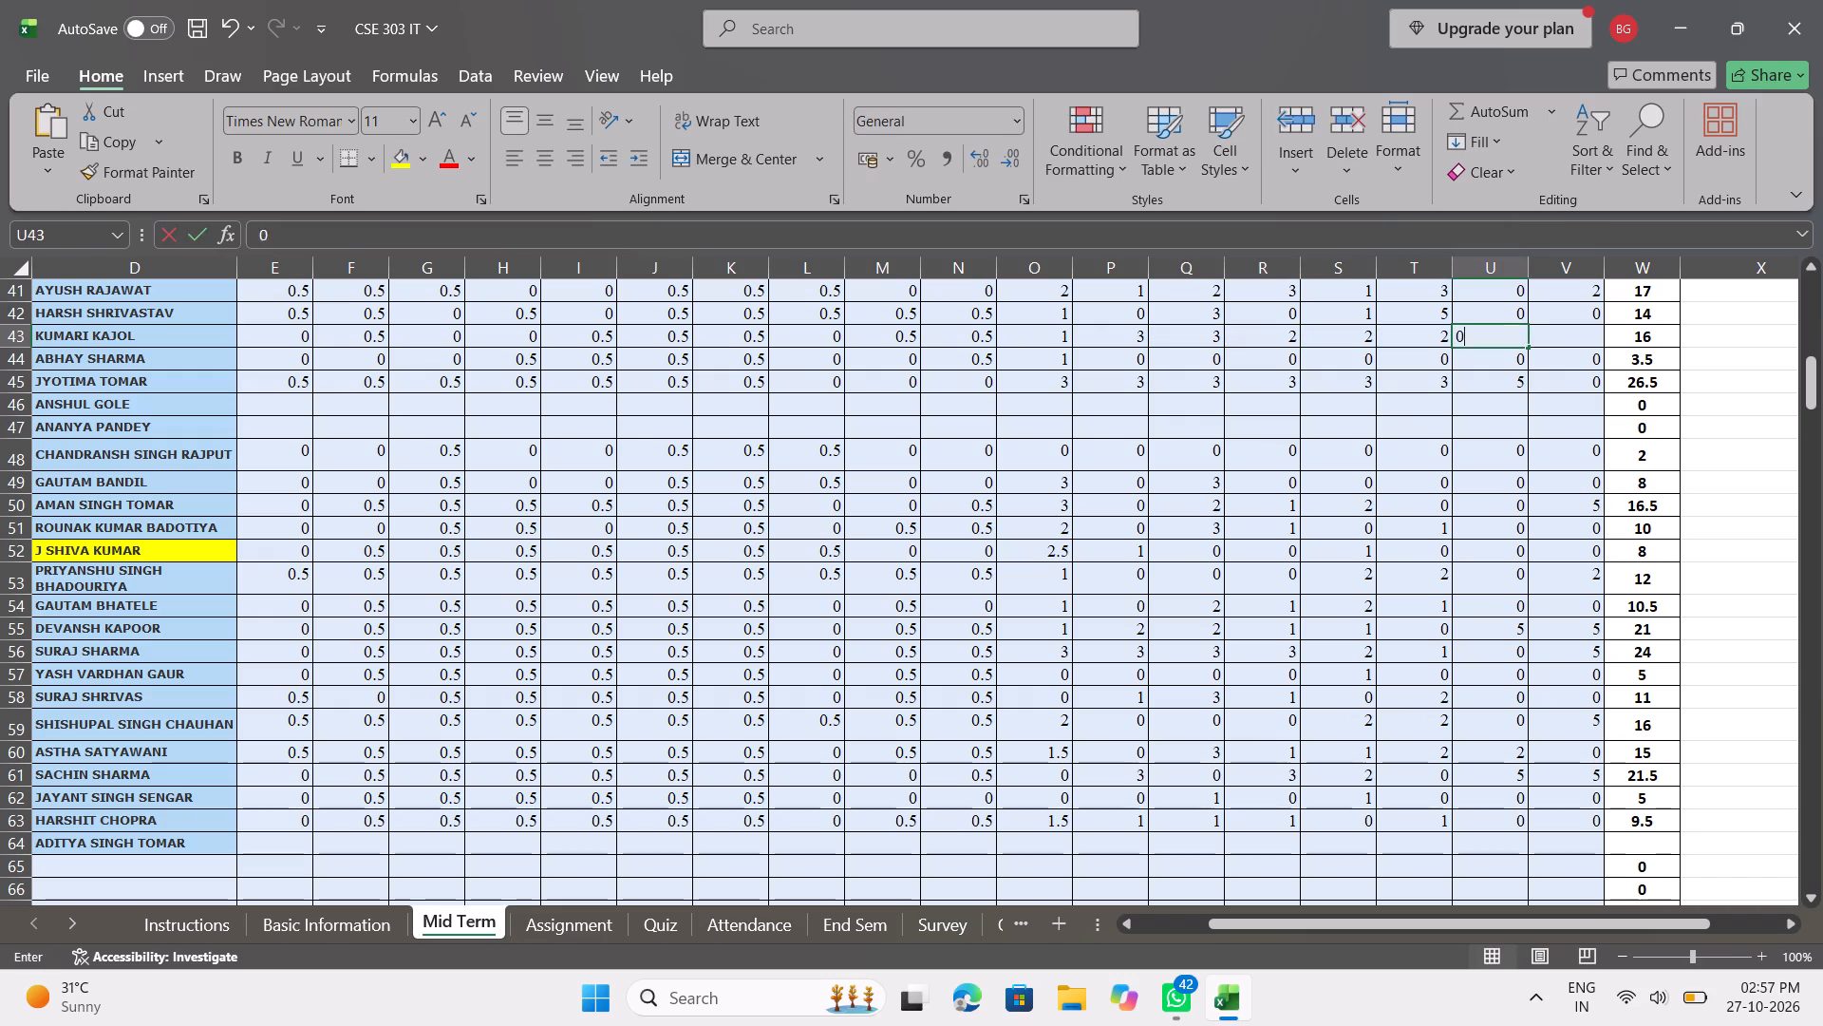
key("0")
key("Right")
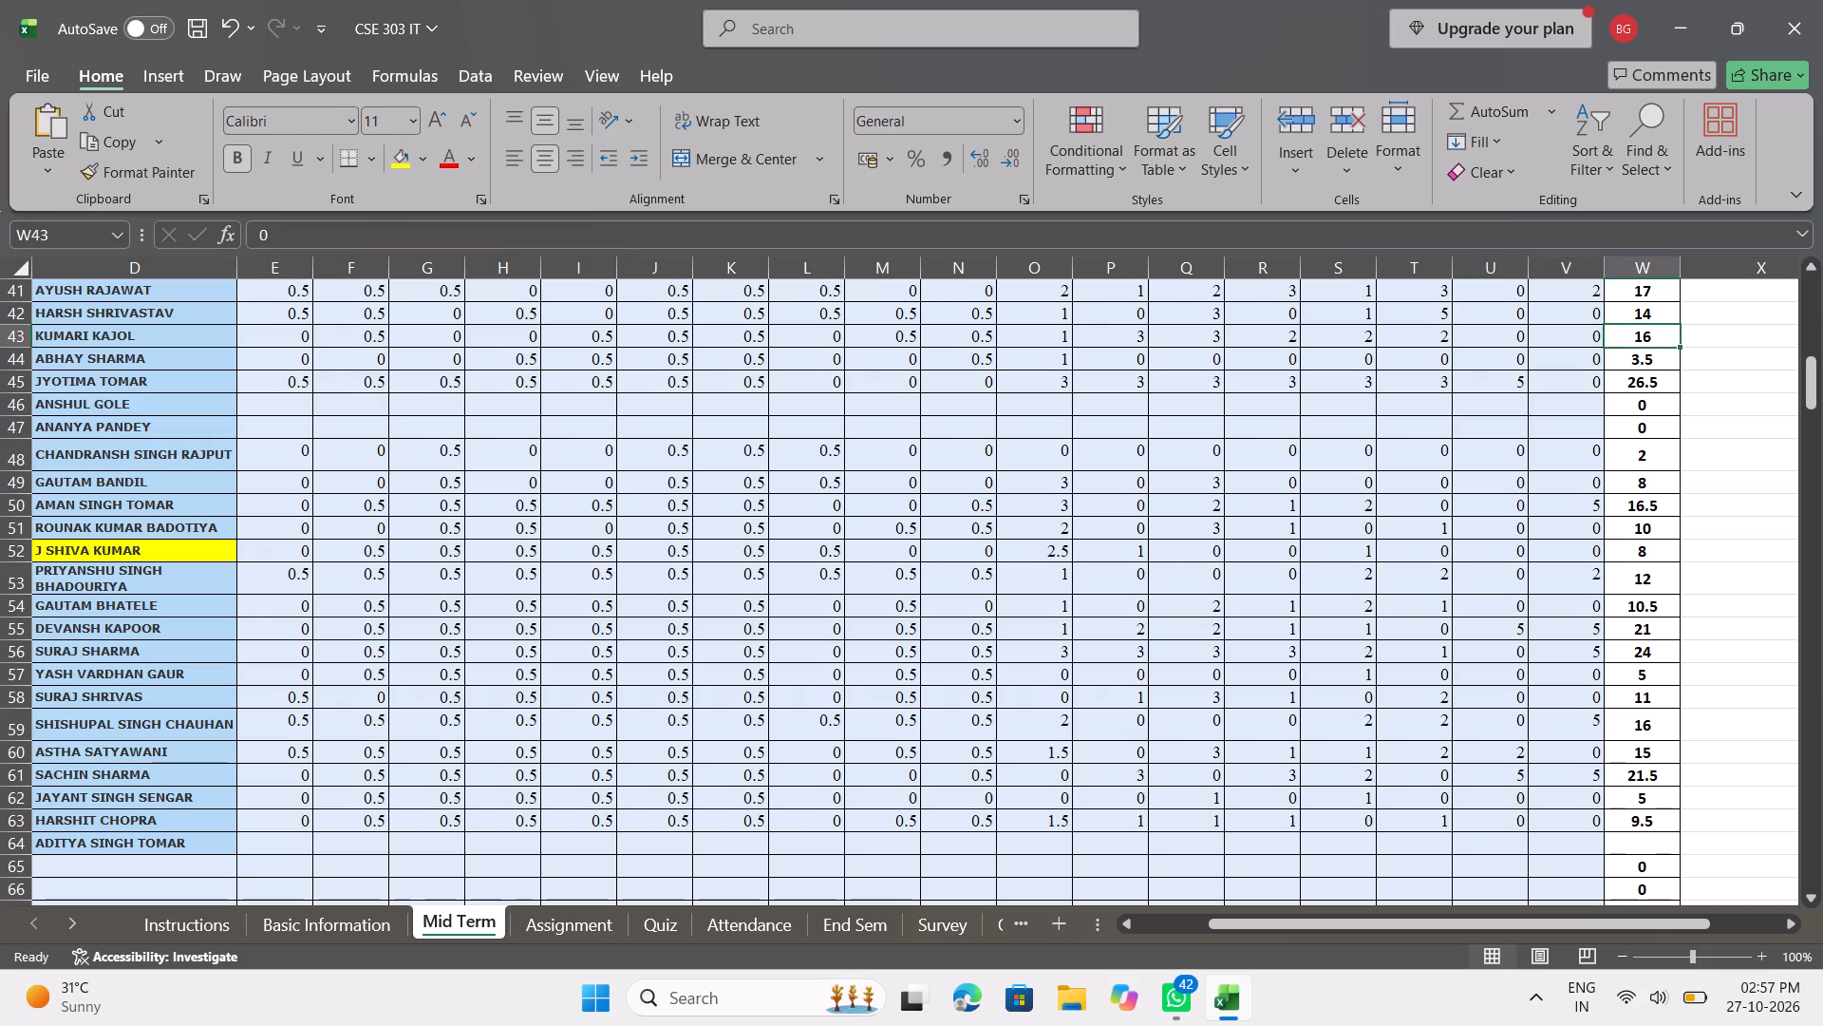
Enter the row 23 student's Q1 to Q4 marks in E23 through H23 as 0, 0, 0 and 0.5.
scroll(235, 750, "up", 2)
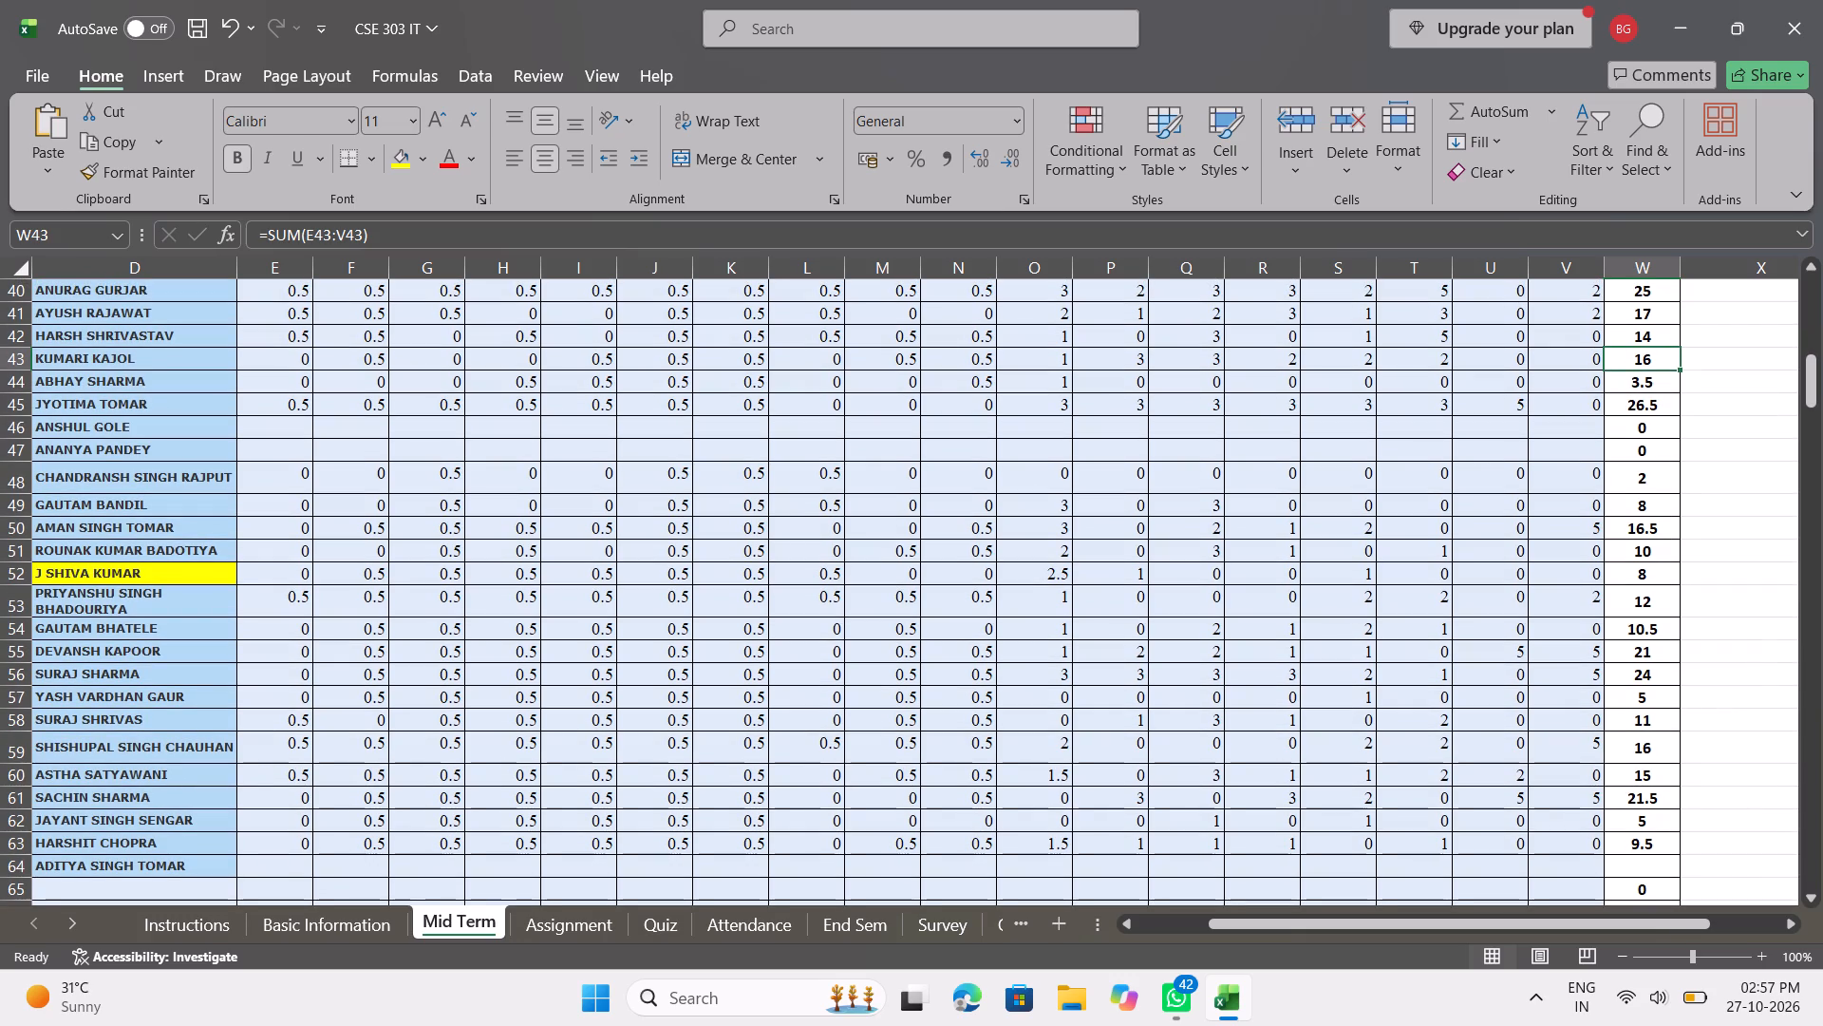
scroll(142, 697, "up", 2)
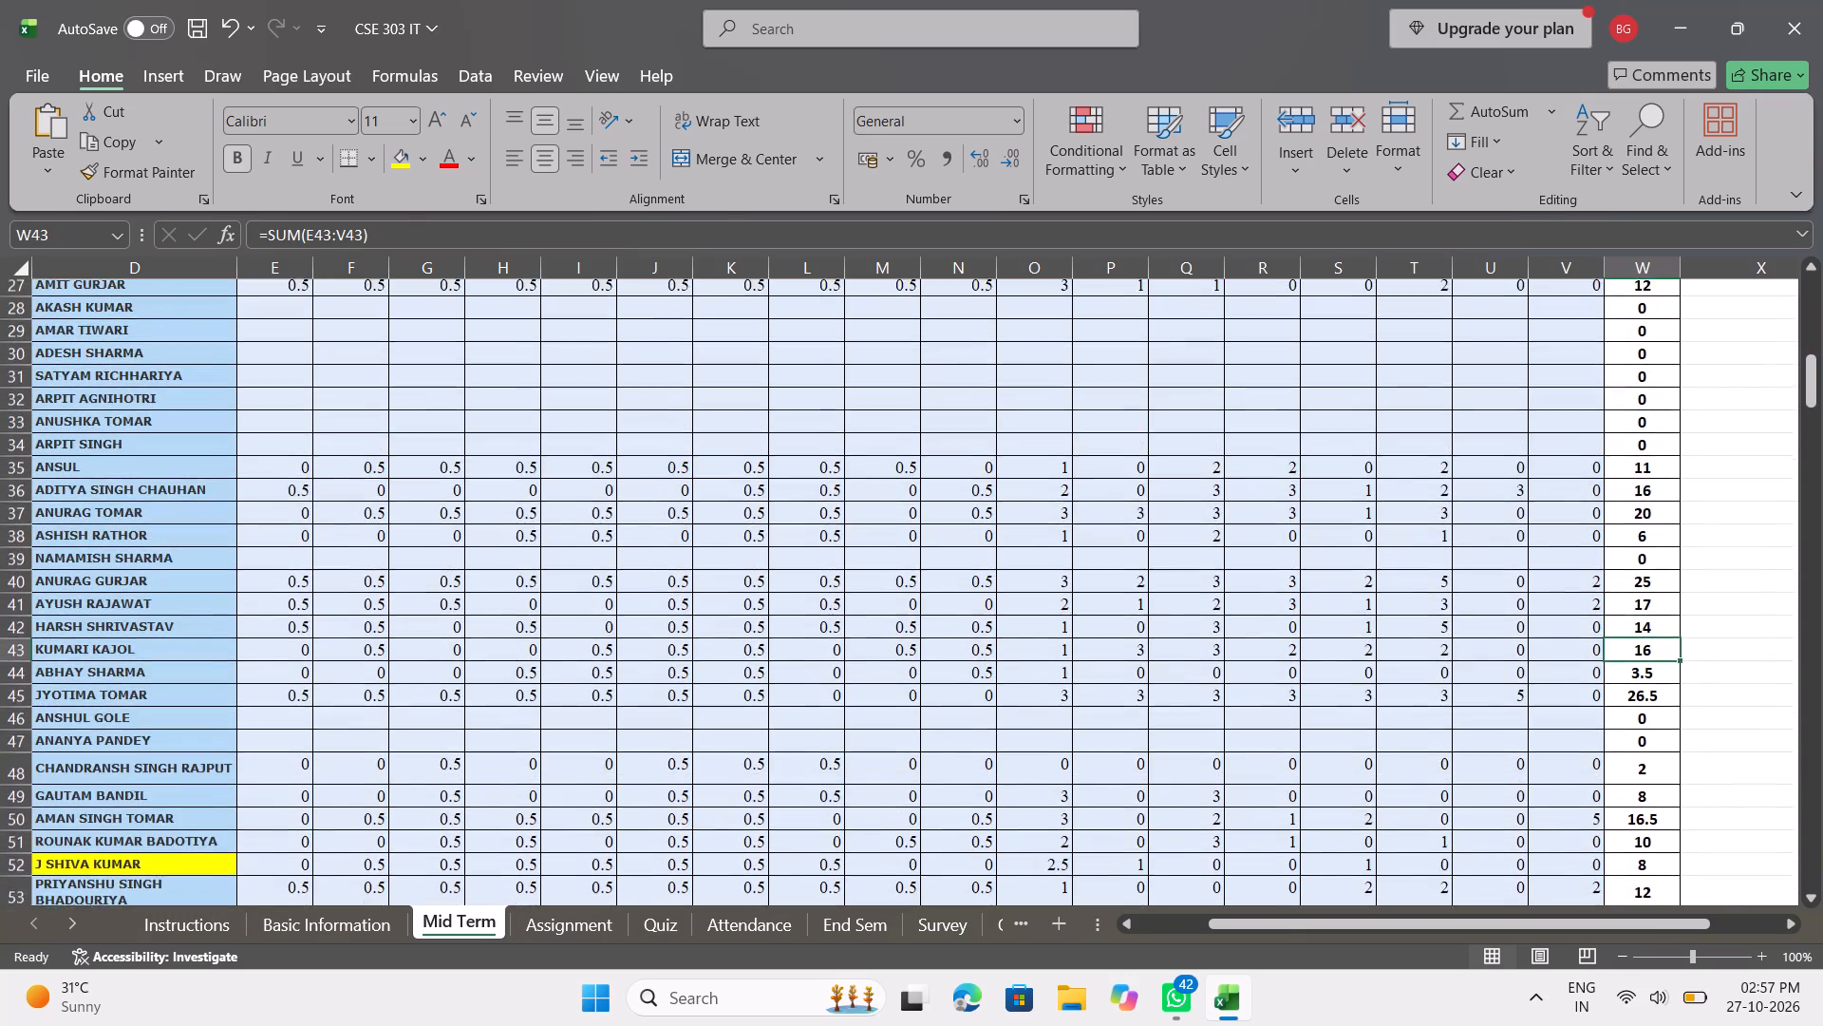
scroll(142, 697, "up", 2)
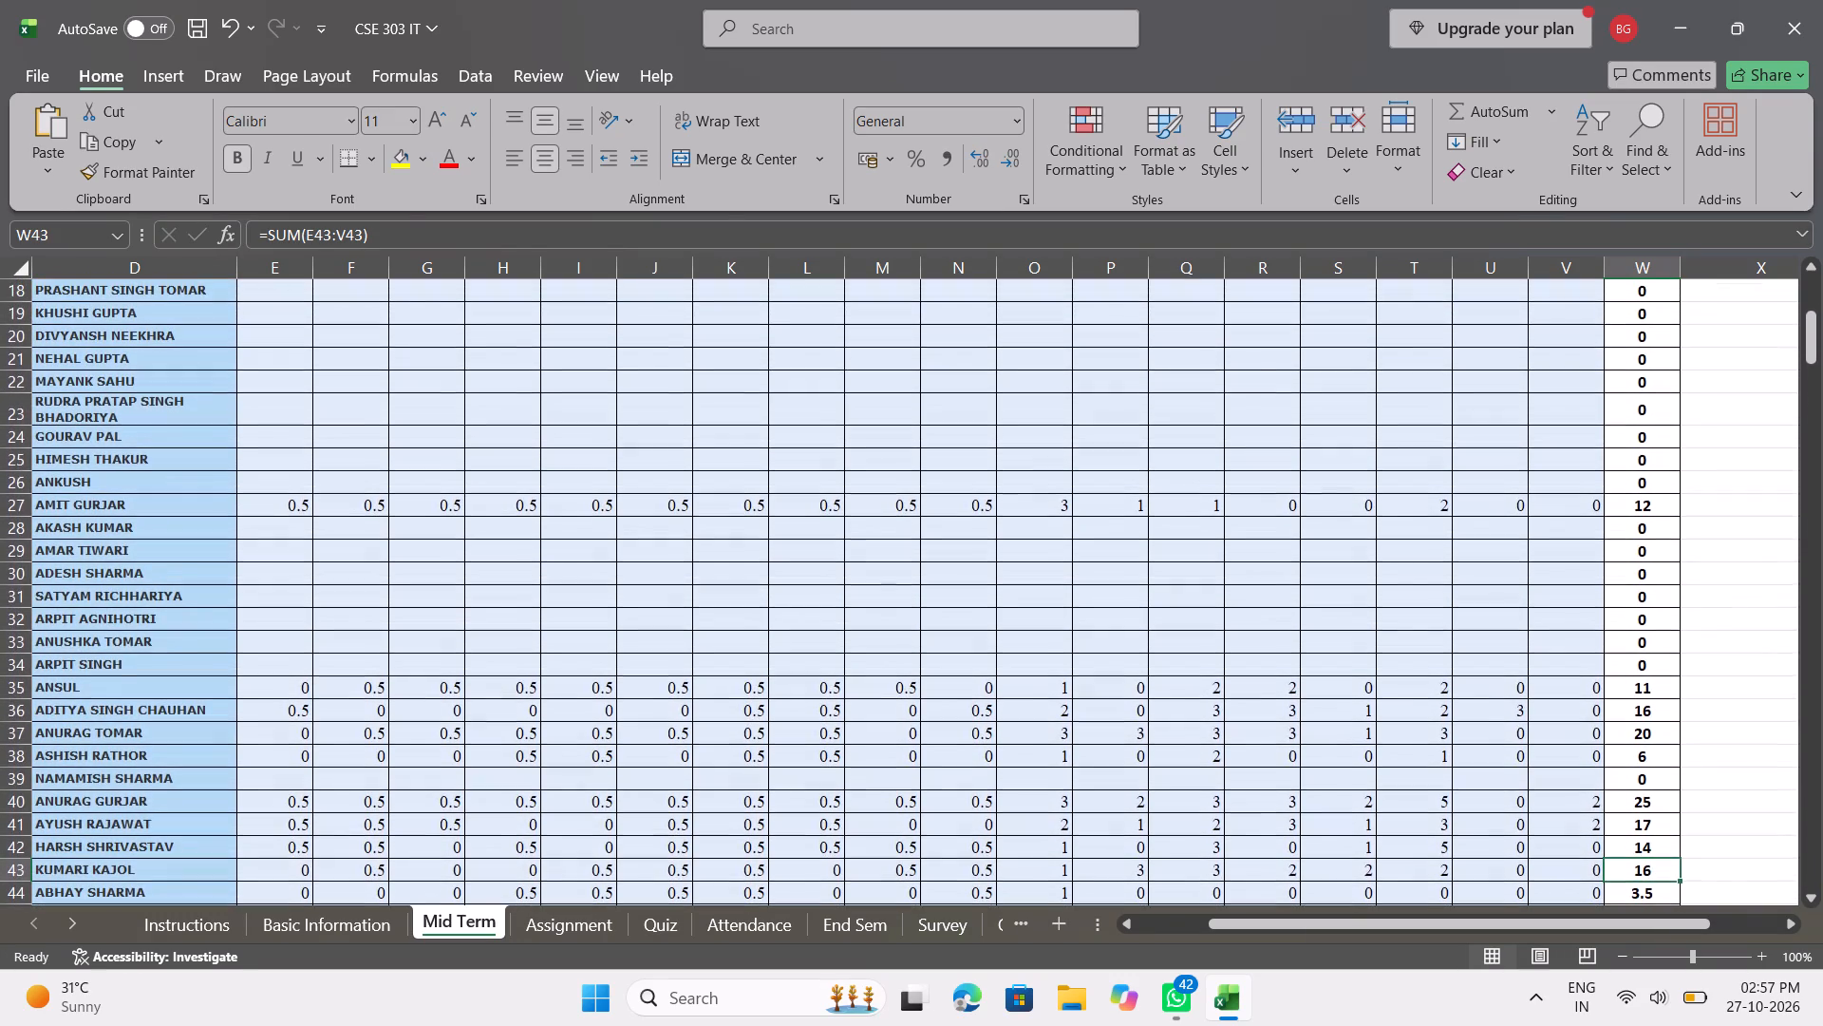
left_click(265, 412)
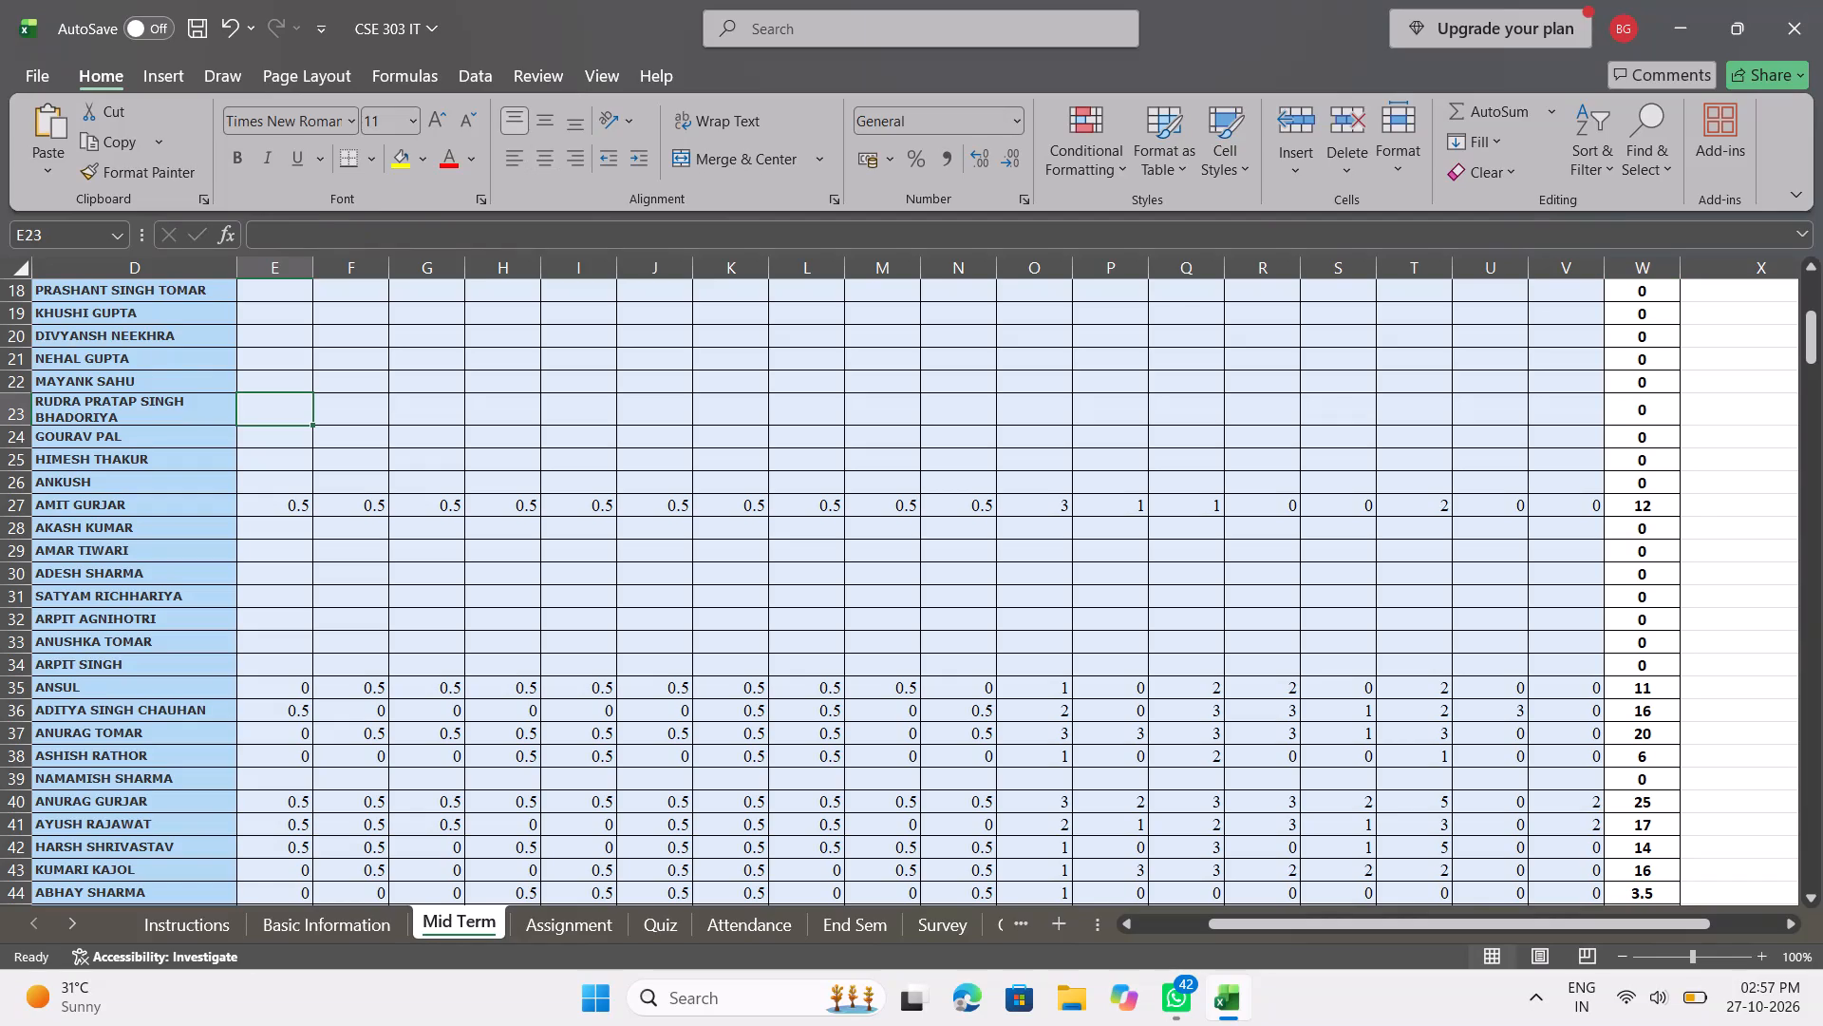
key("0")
key("Right")
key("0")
key("Right")
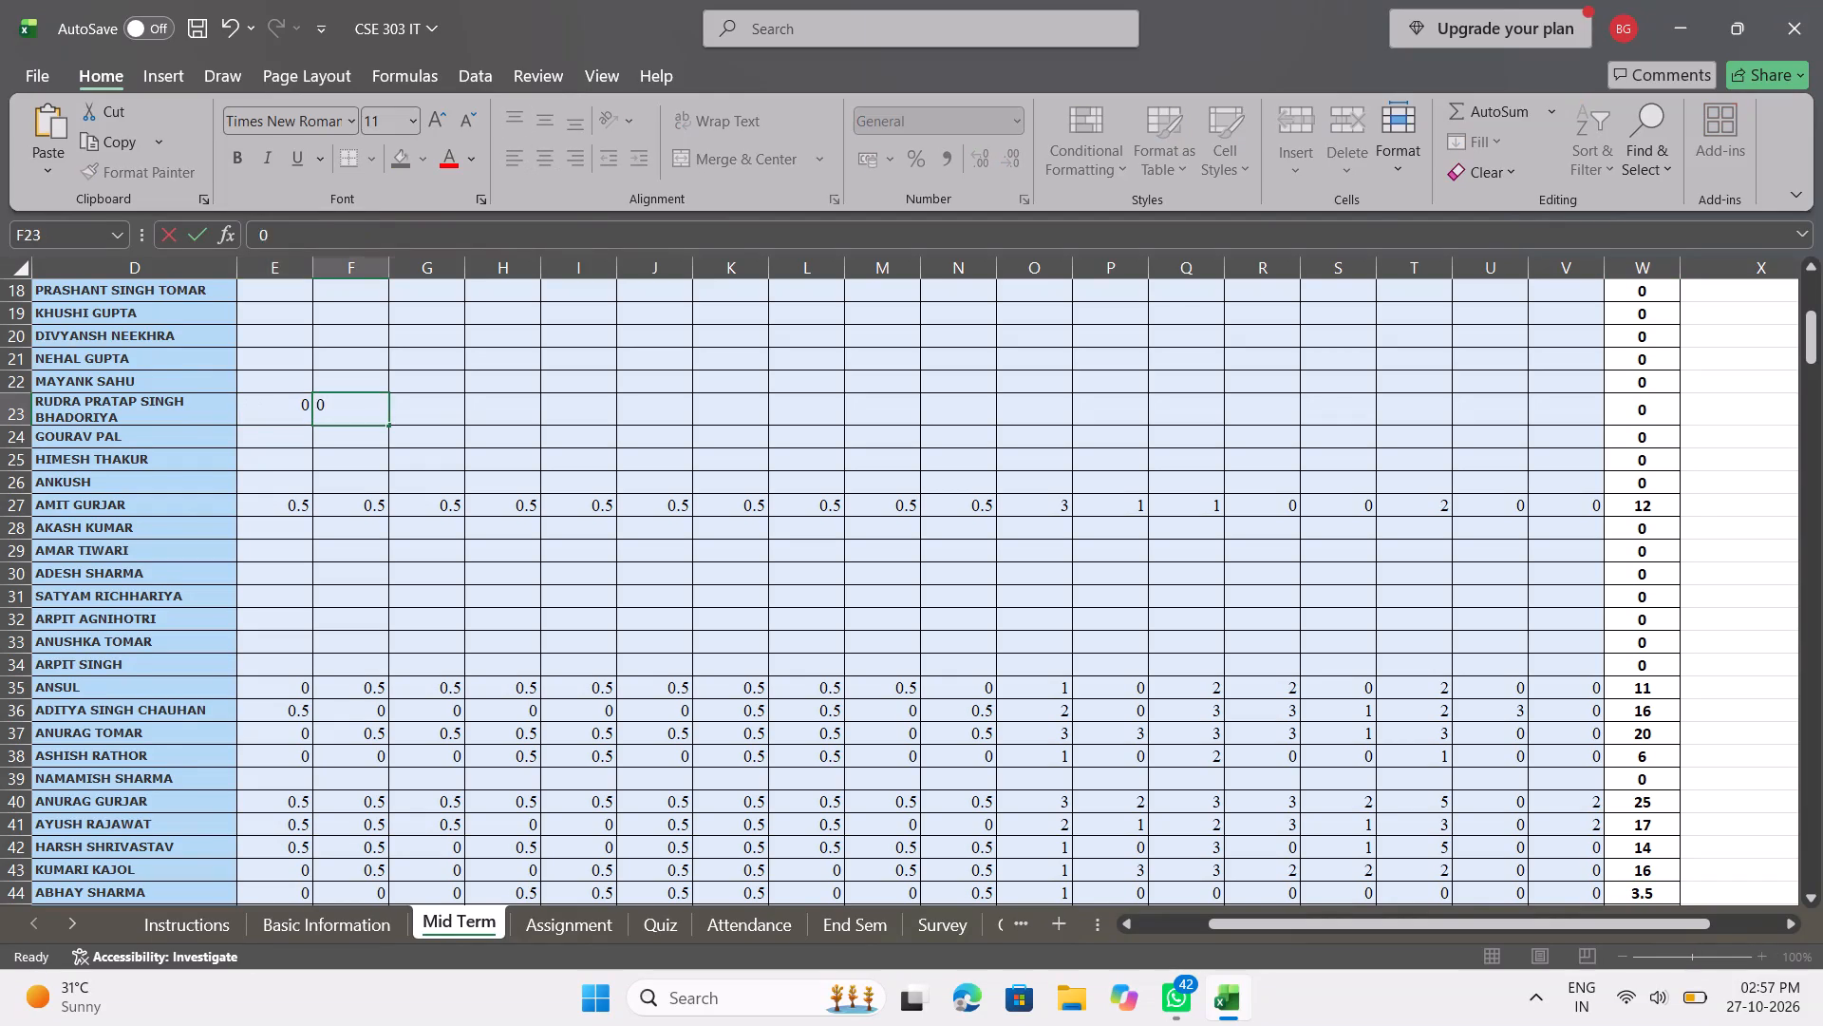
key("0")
key("Right")
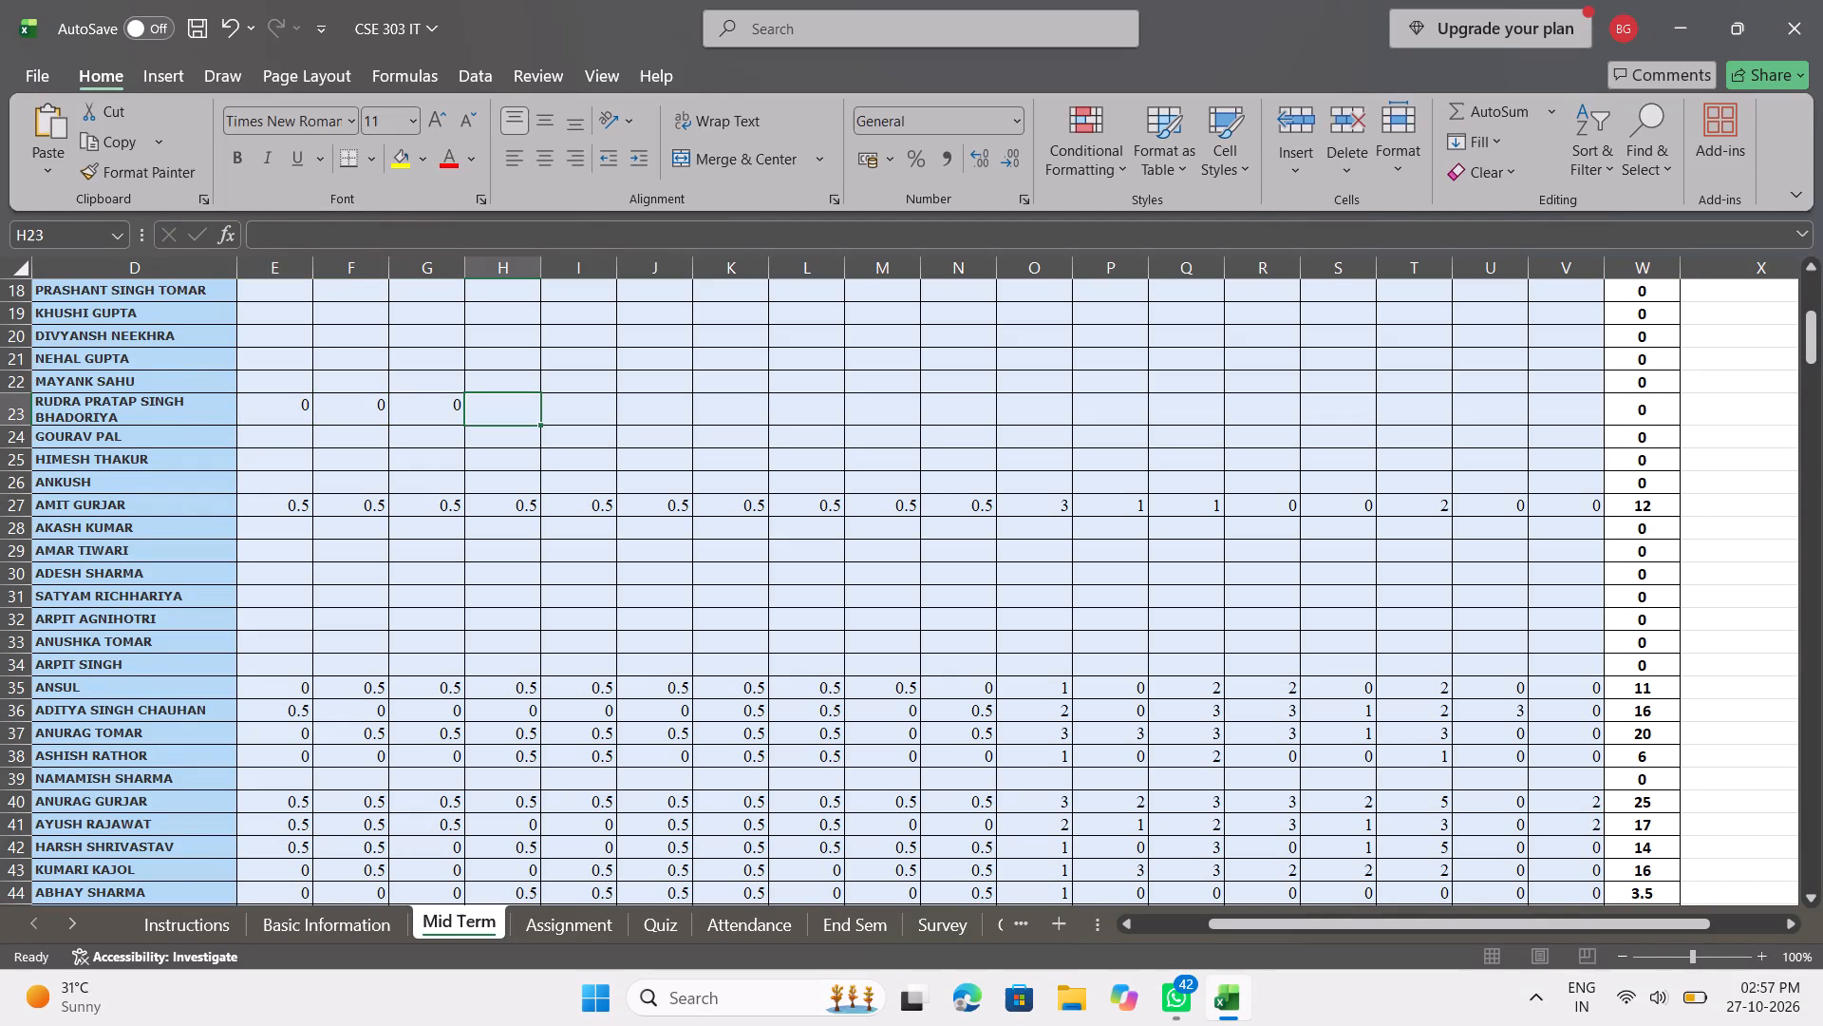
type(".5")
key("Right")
Enter the row 23 student's Q5 to Q10 marks in I23 through N23 as 0.5, 0.5, 0, 0, 0 and 0.
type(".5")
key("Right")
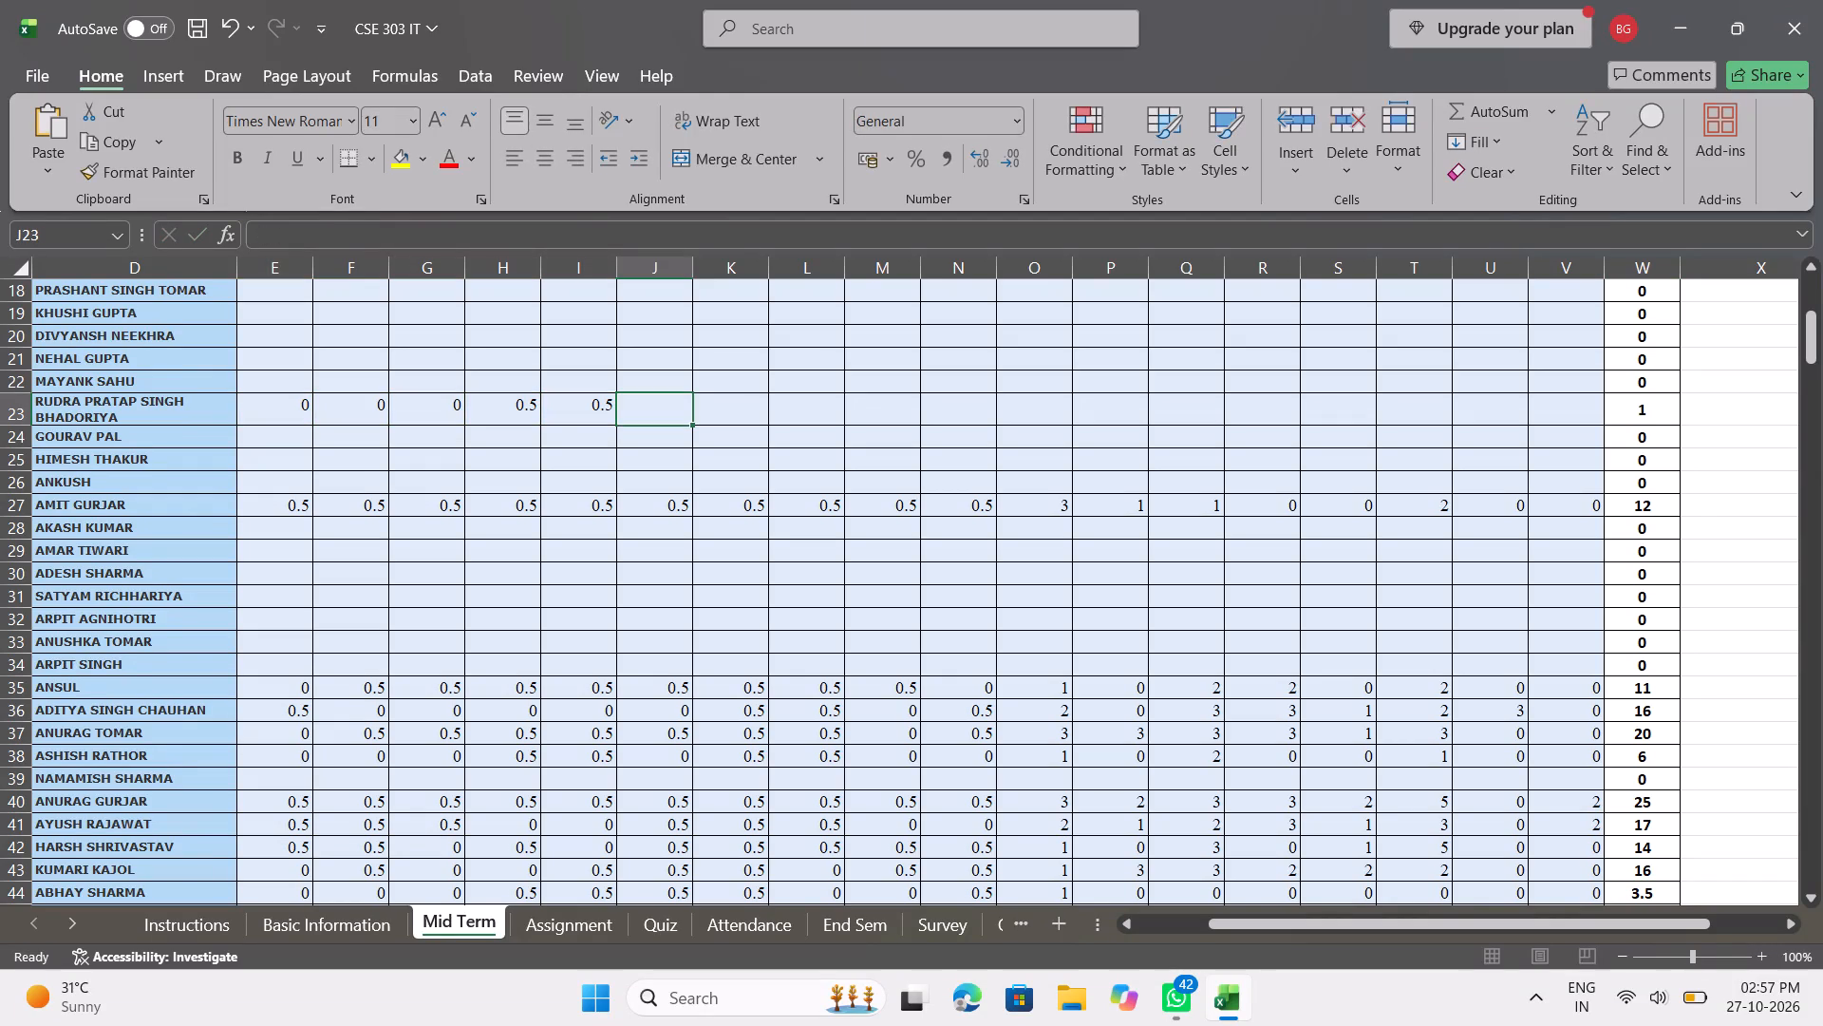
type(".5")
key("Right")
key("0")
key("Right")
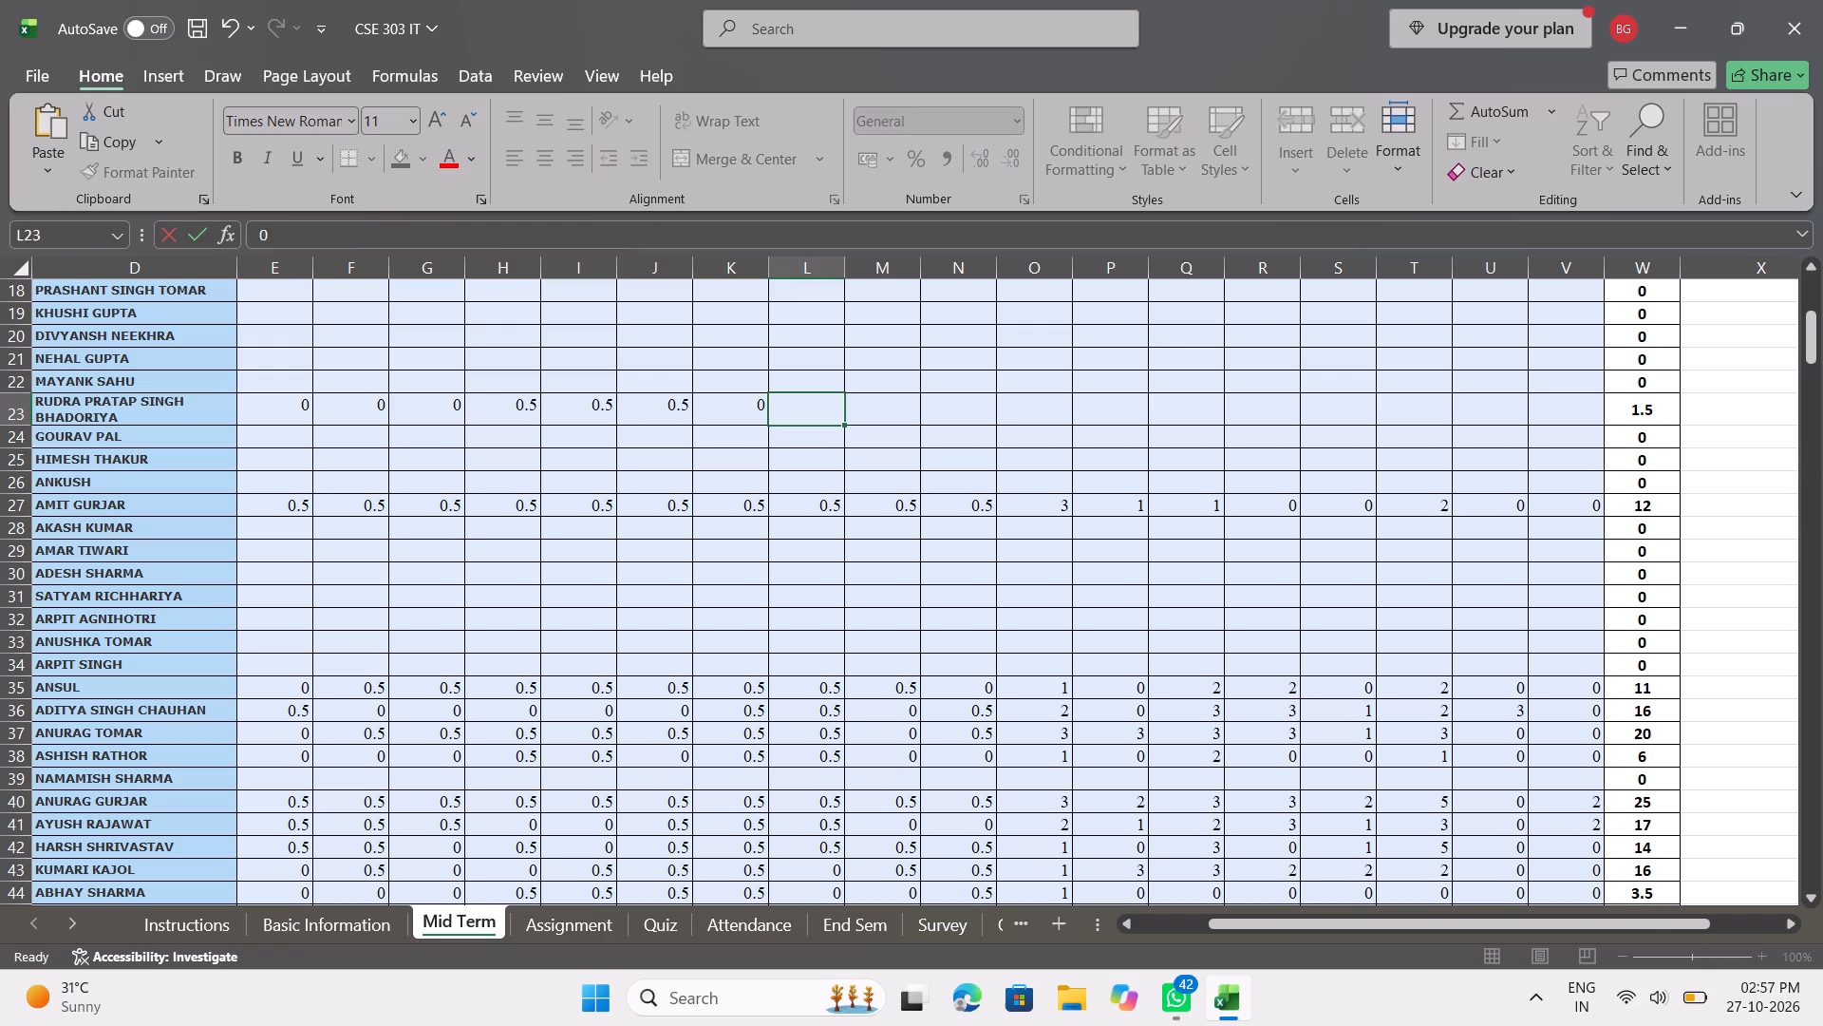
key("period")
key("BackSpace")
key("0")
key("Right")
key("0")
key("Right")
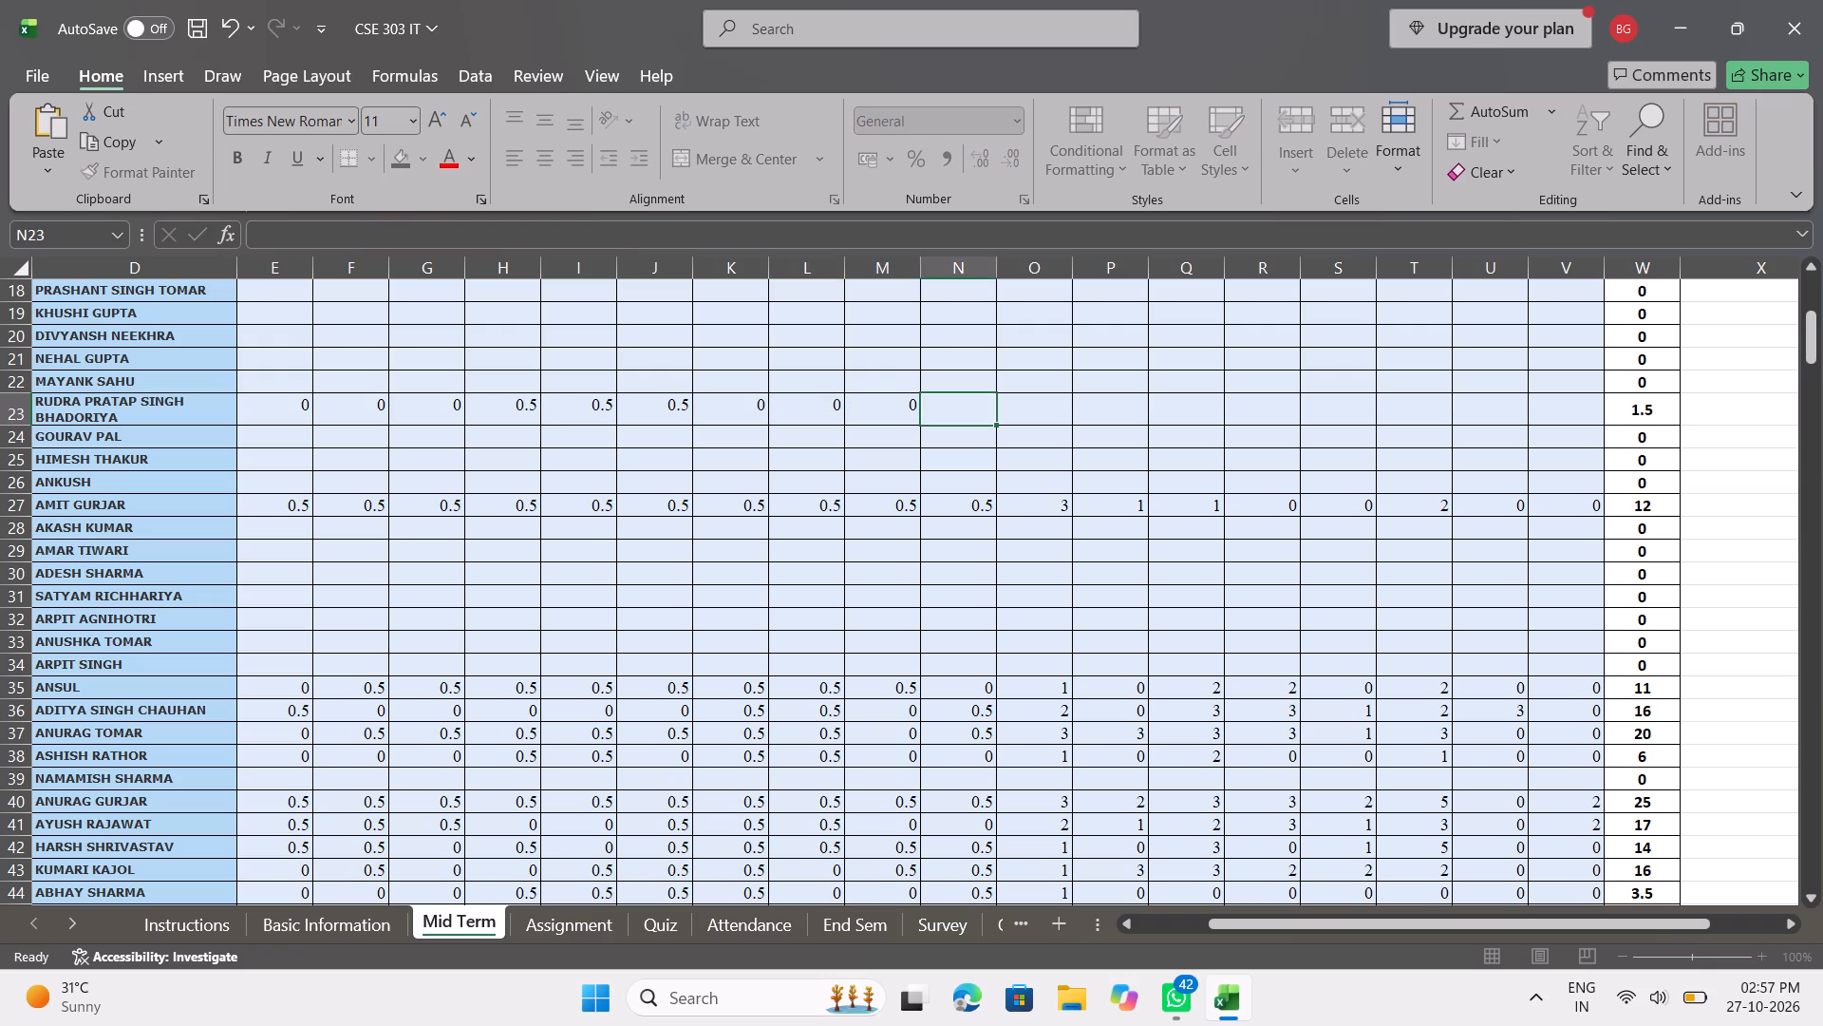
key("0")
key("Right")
Enter the row 23 student's Q11 to Q14 marks in O23 through R23 as 2, 0, 0 and 0.
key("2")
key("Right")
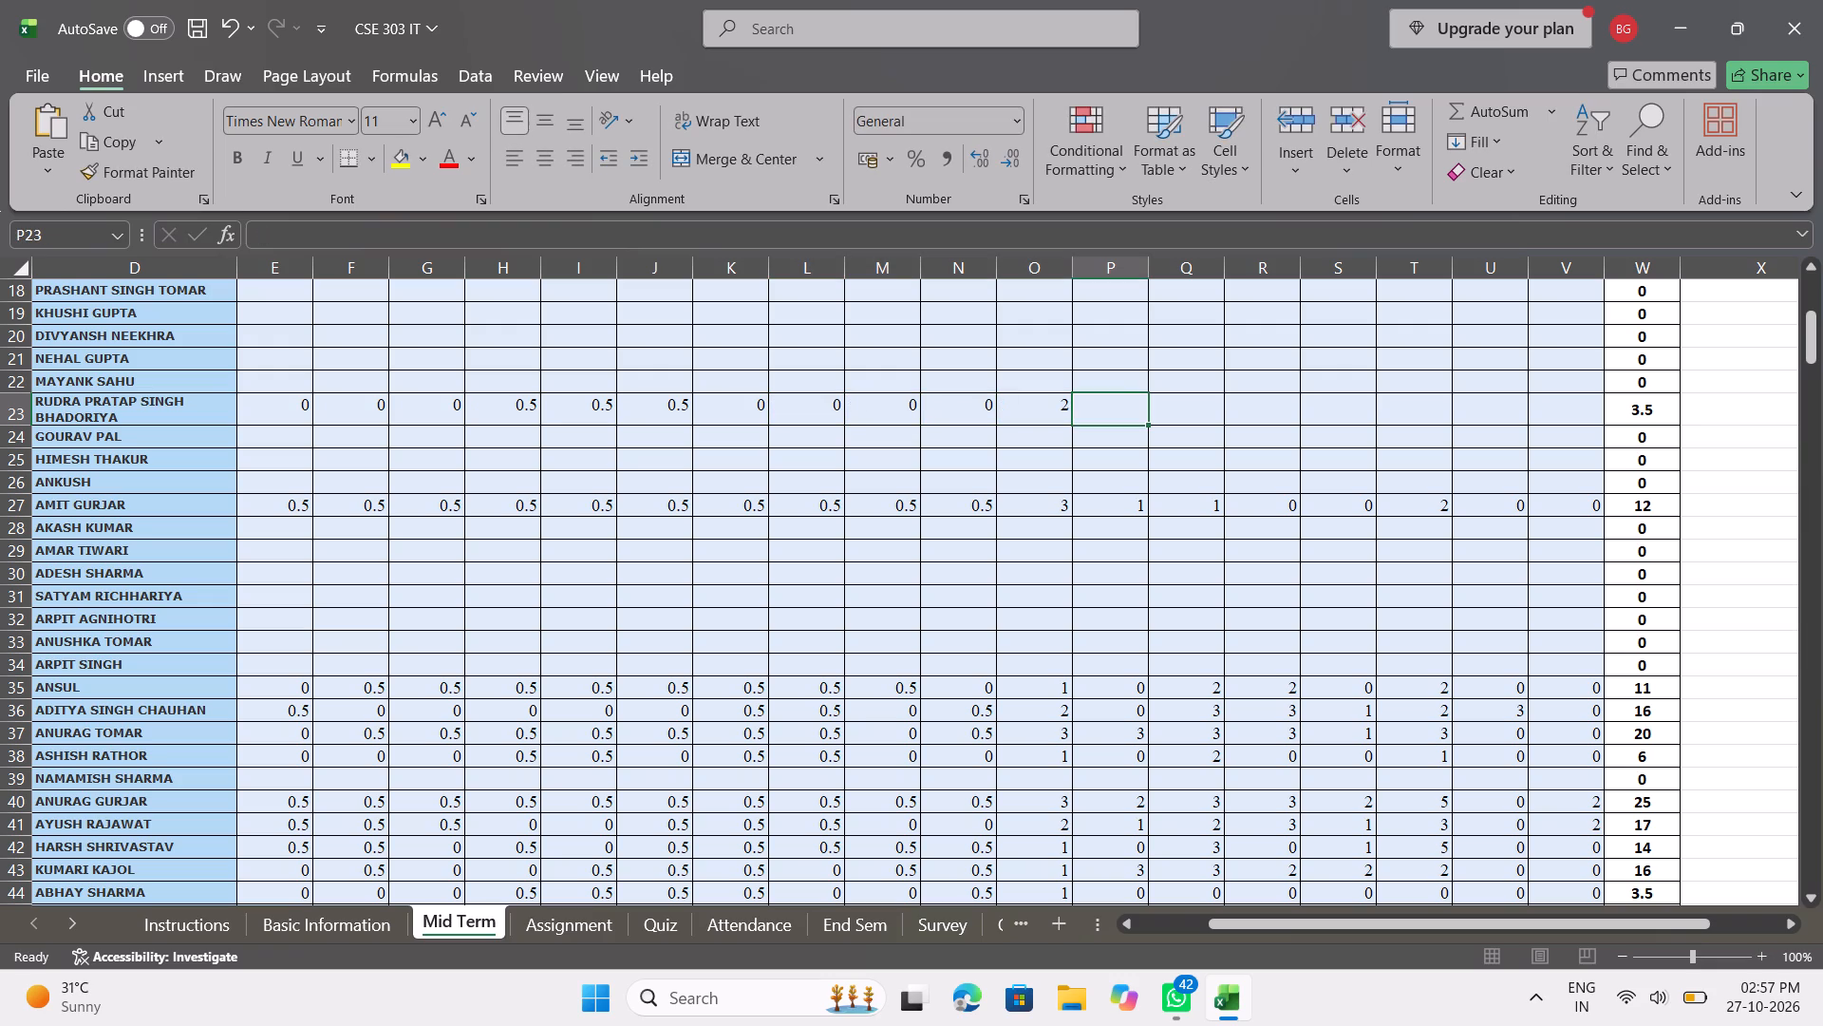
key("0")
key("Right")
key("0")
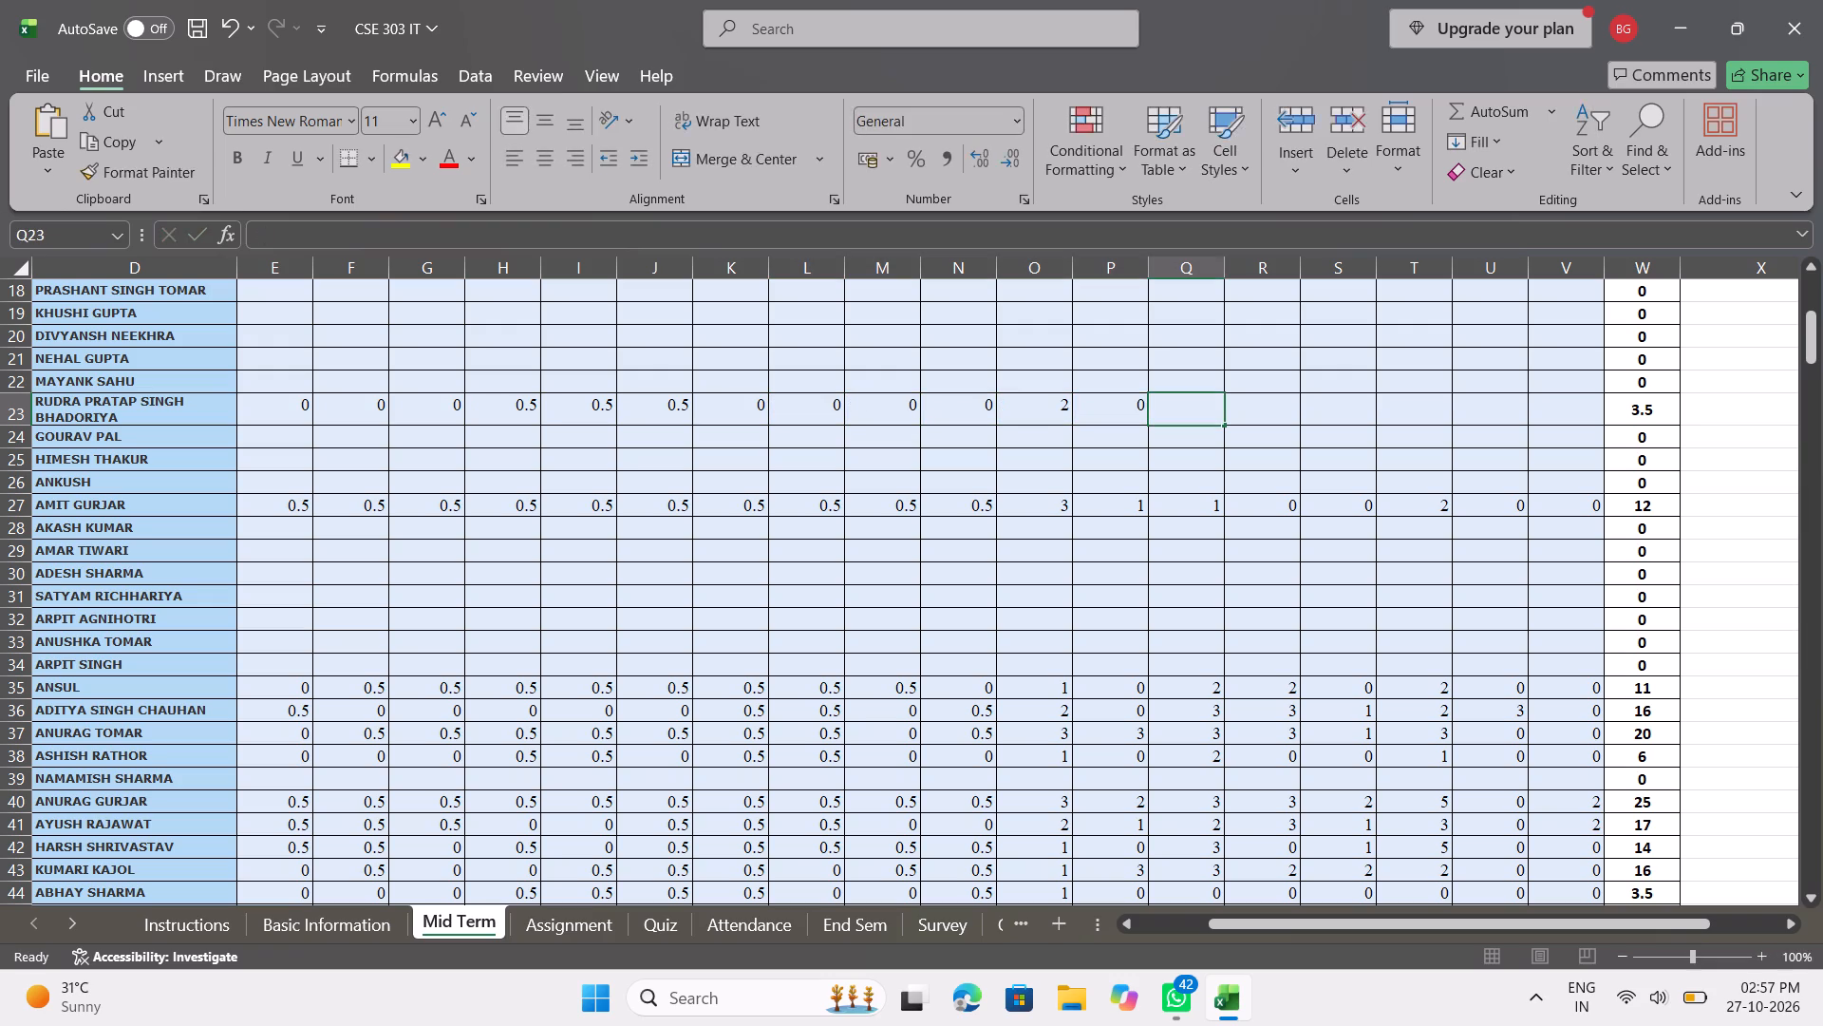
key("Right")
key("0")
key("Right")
Enter the row 23 student's Q15 to Q18 marks in S23 through V23 as 0 each.
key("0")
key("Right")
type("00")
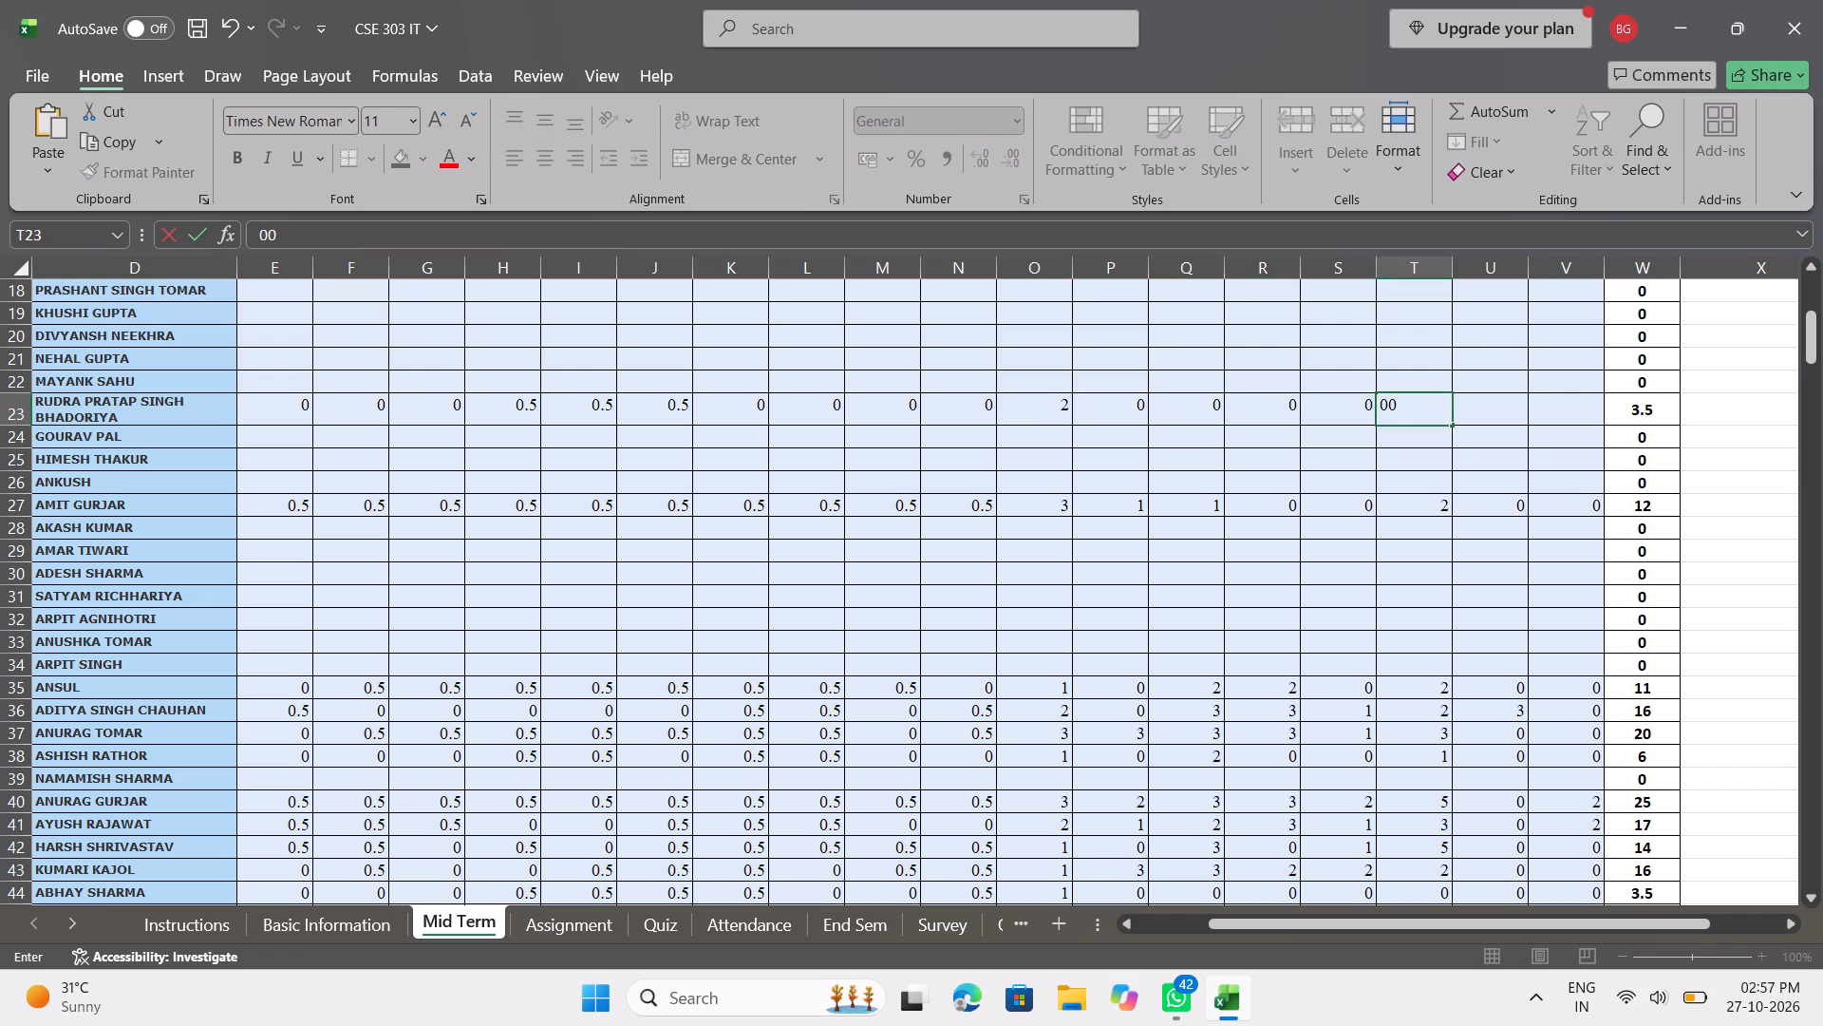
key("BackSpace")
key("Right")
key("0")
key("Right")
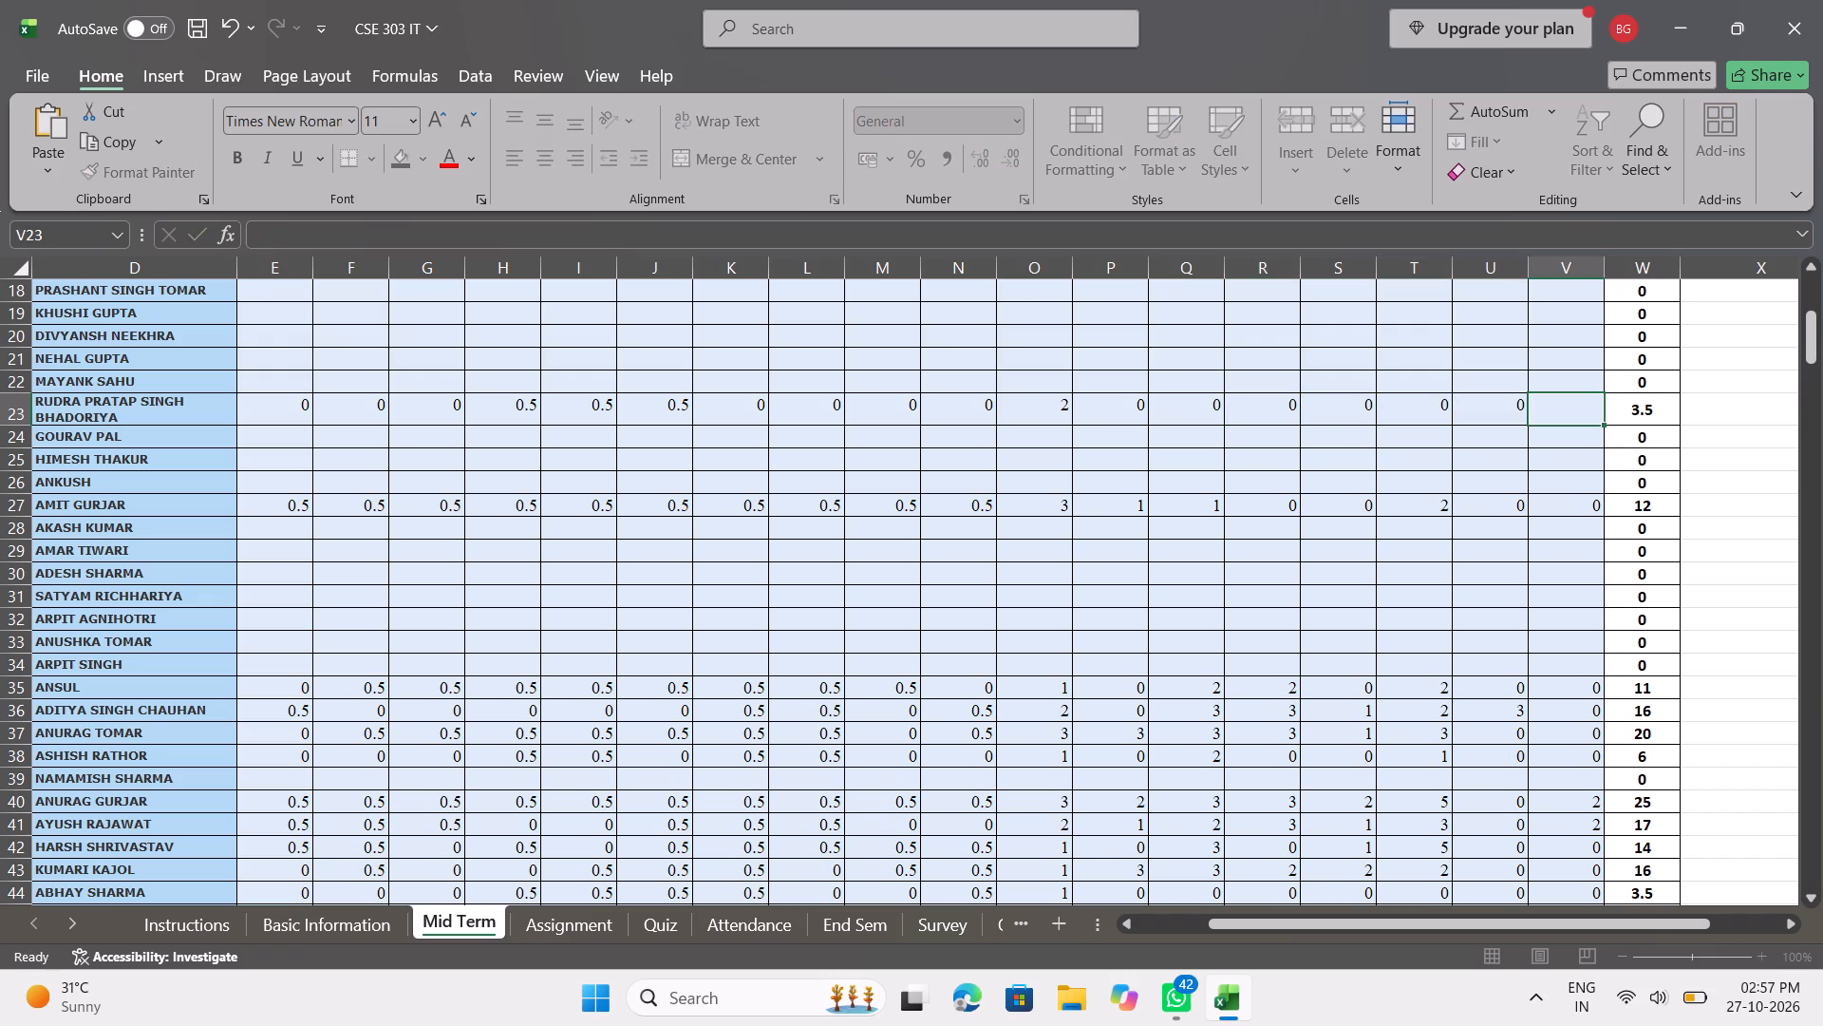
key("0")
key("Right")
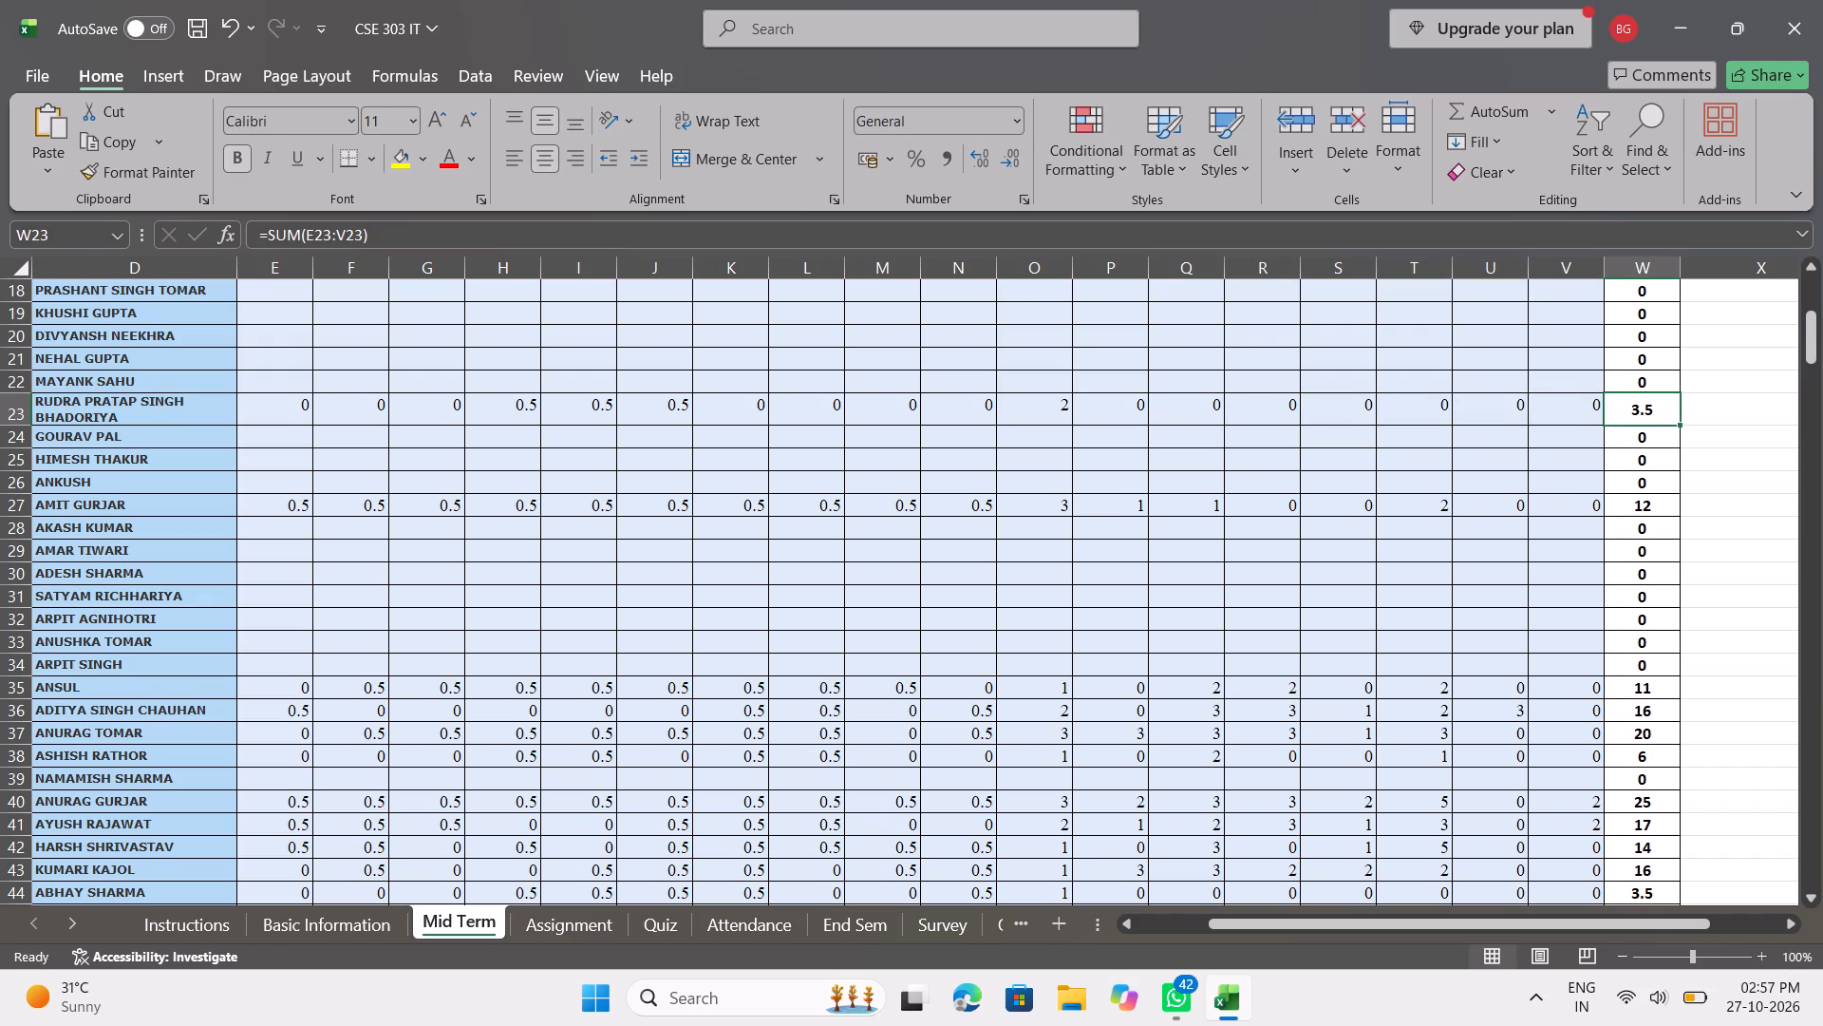
Enter the row 64 student's Q1 to Q4 marks in E64 through H64 as 0.5 each.
scroll(264, 651, "down", 5)
scroll(264, 651, "up", 4)
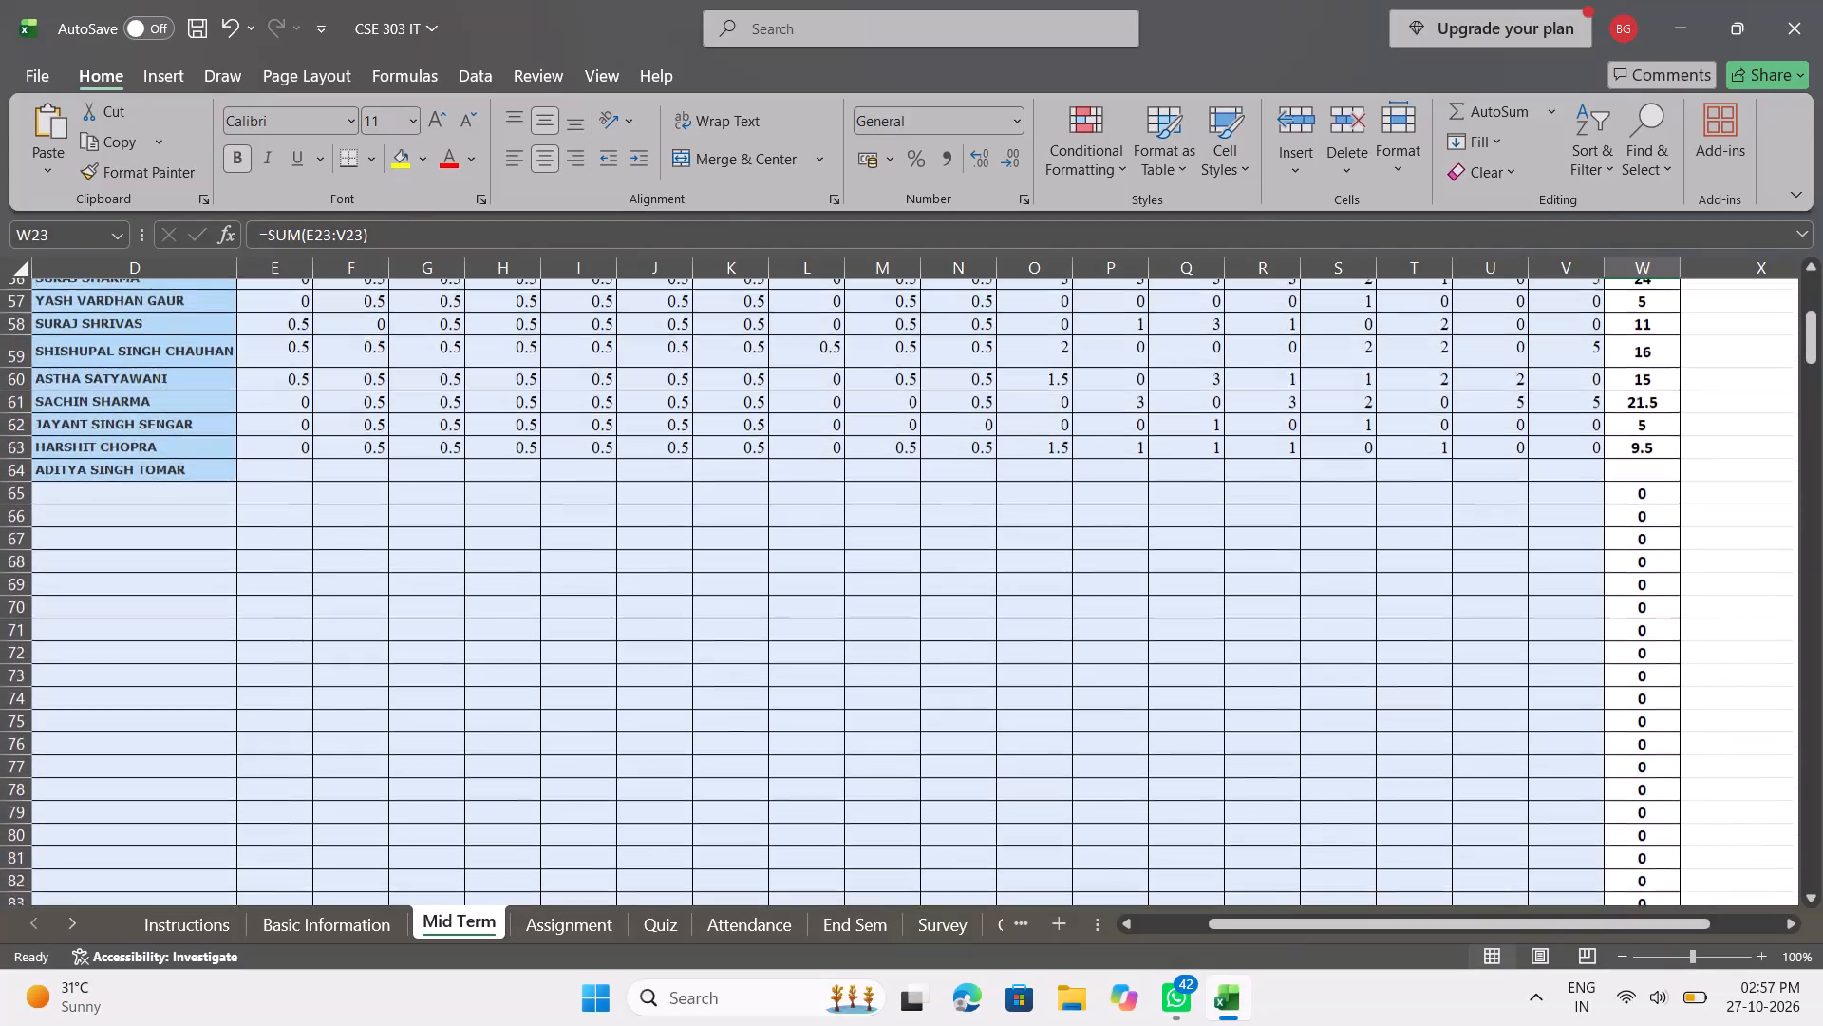
scroll(264, 651, "up", 2)
left_click(304, 526)
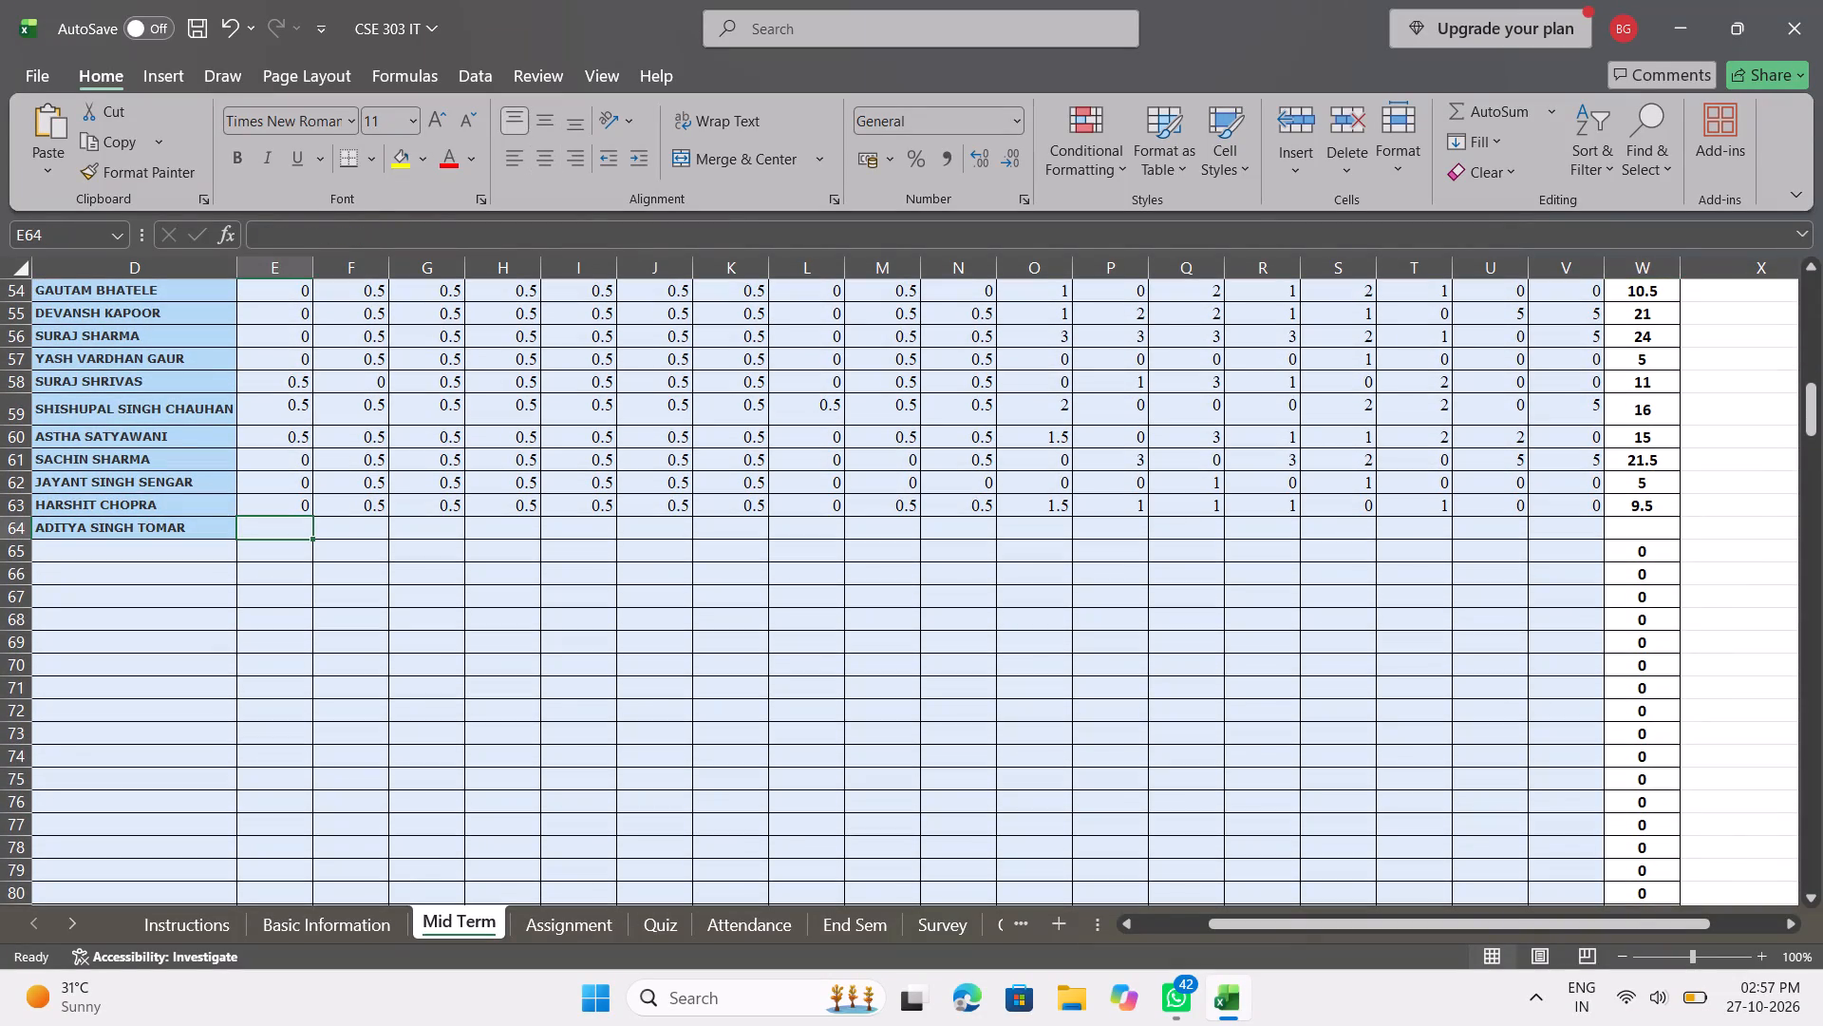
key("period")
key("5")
key("Right")
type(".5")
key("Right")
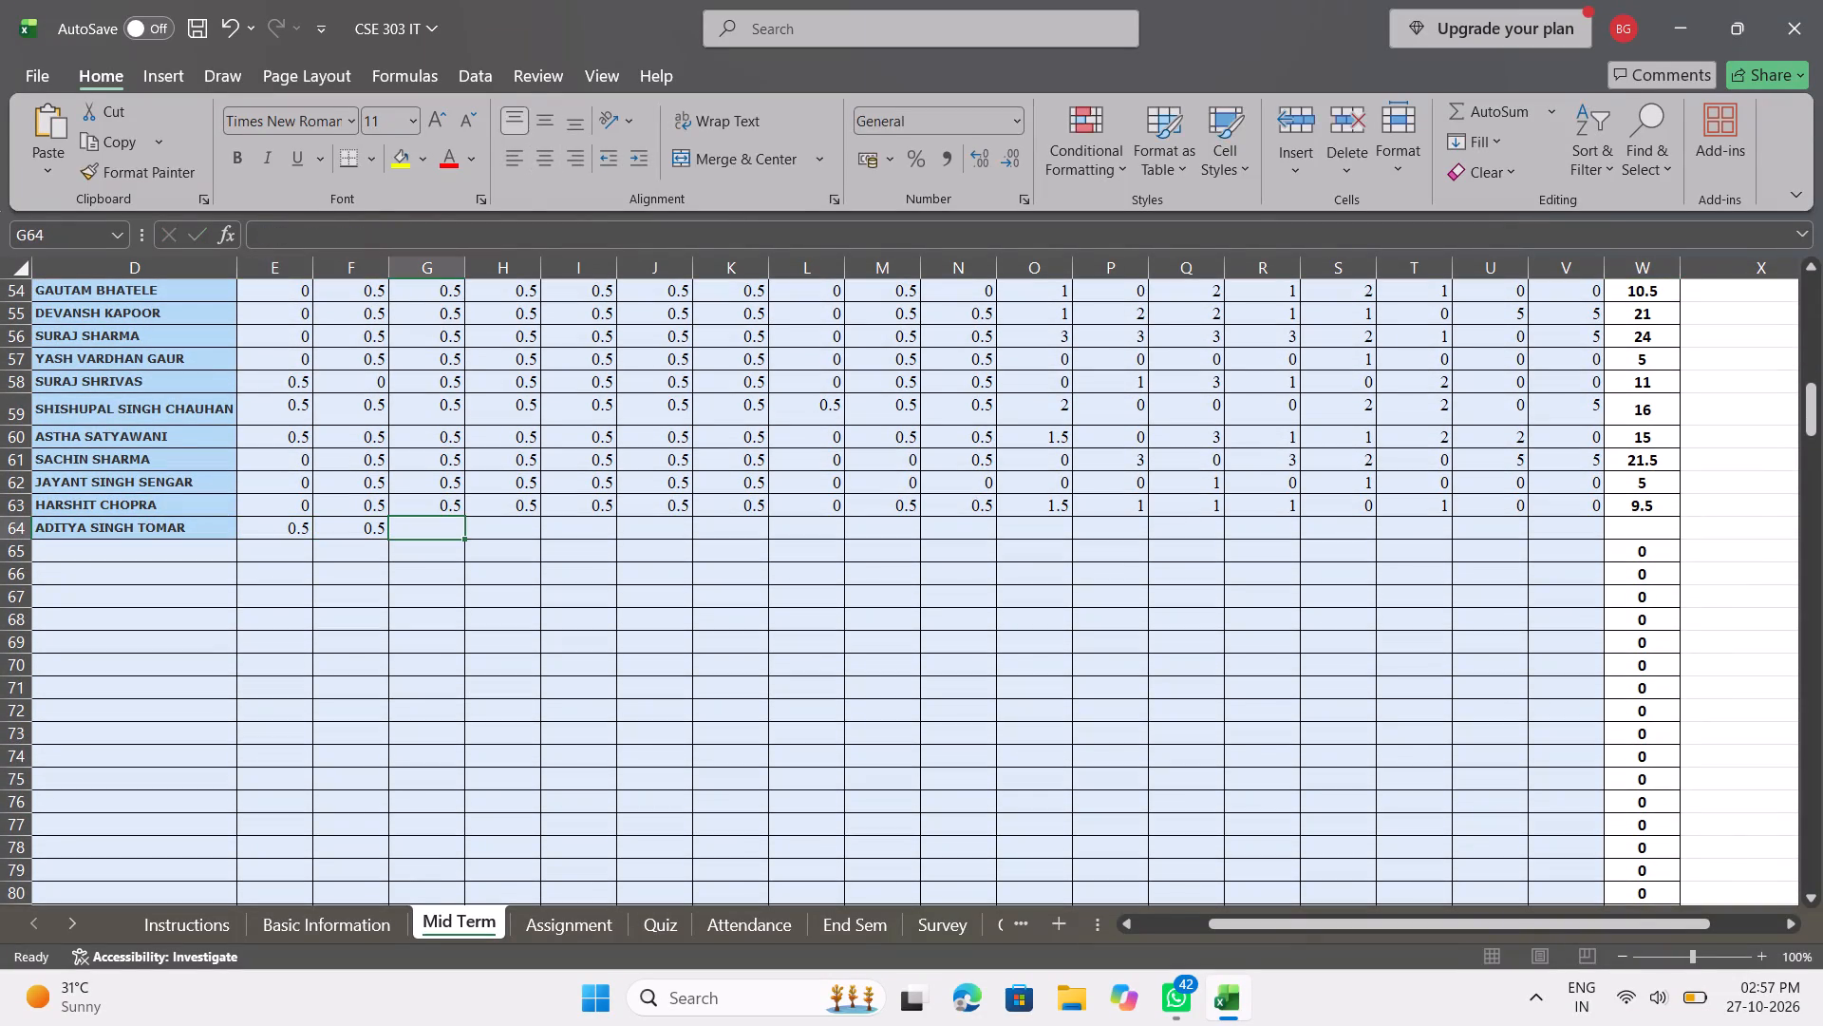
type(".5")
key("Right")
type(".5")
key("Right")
Enter the row 64 student's Q5 to Q10 marks in I64 through N64 as 0.5 each.
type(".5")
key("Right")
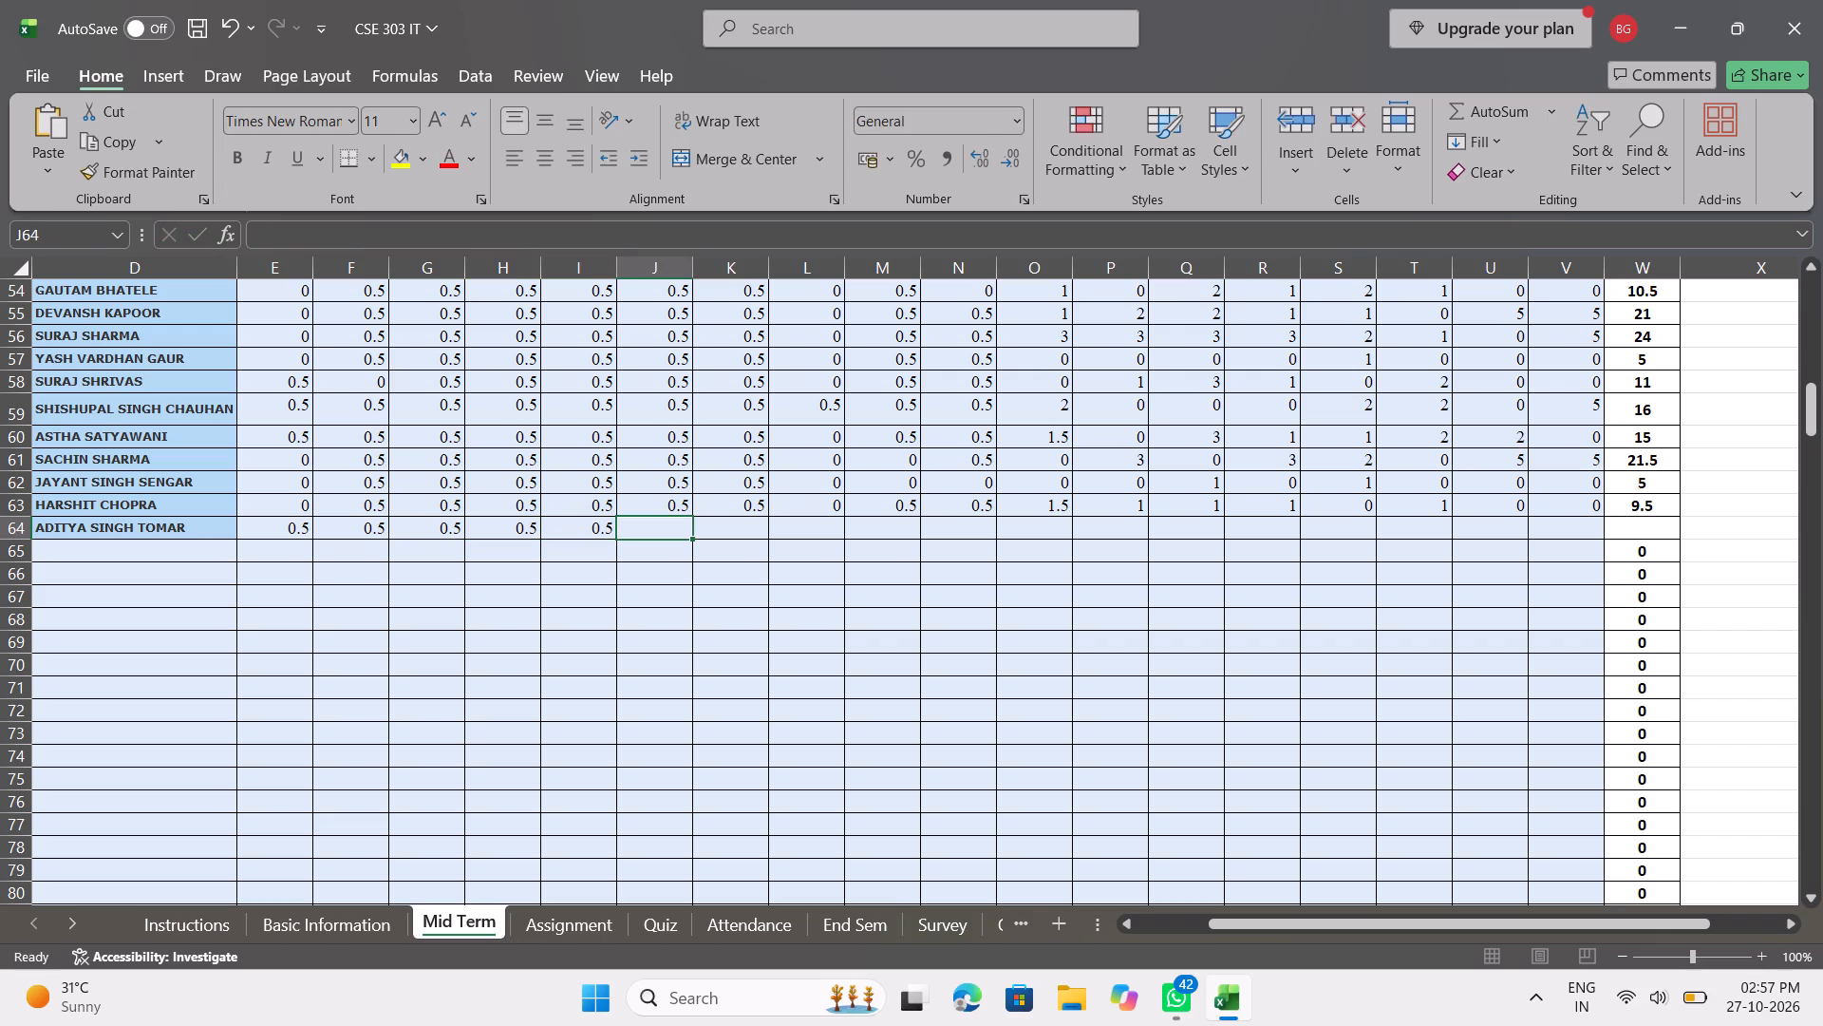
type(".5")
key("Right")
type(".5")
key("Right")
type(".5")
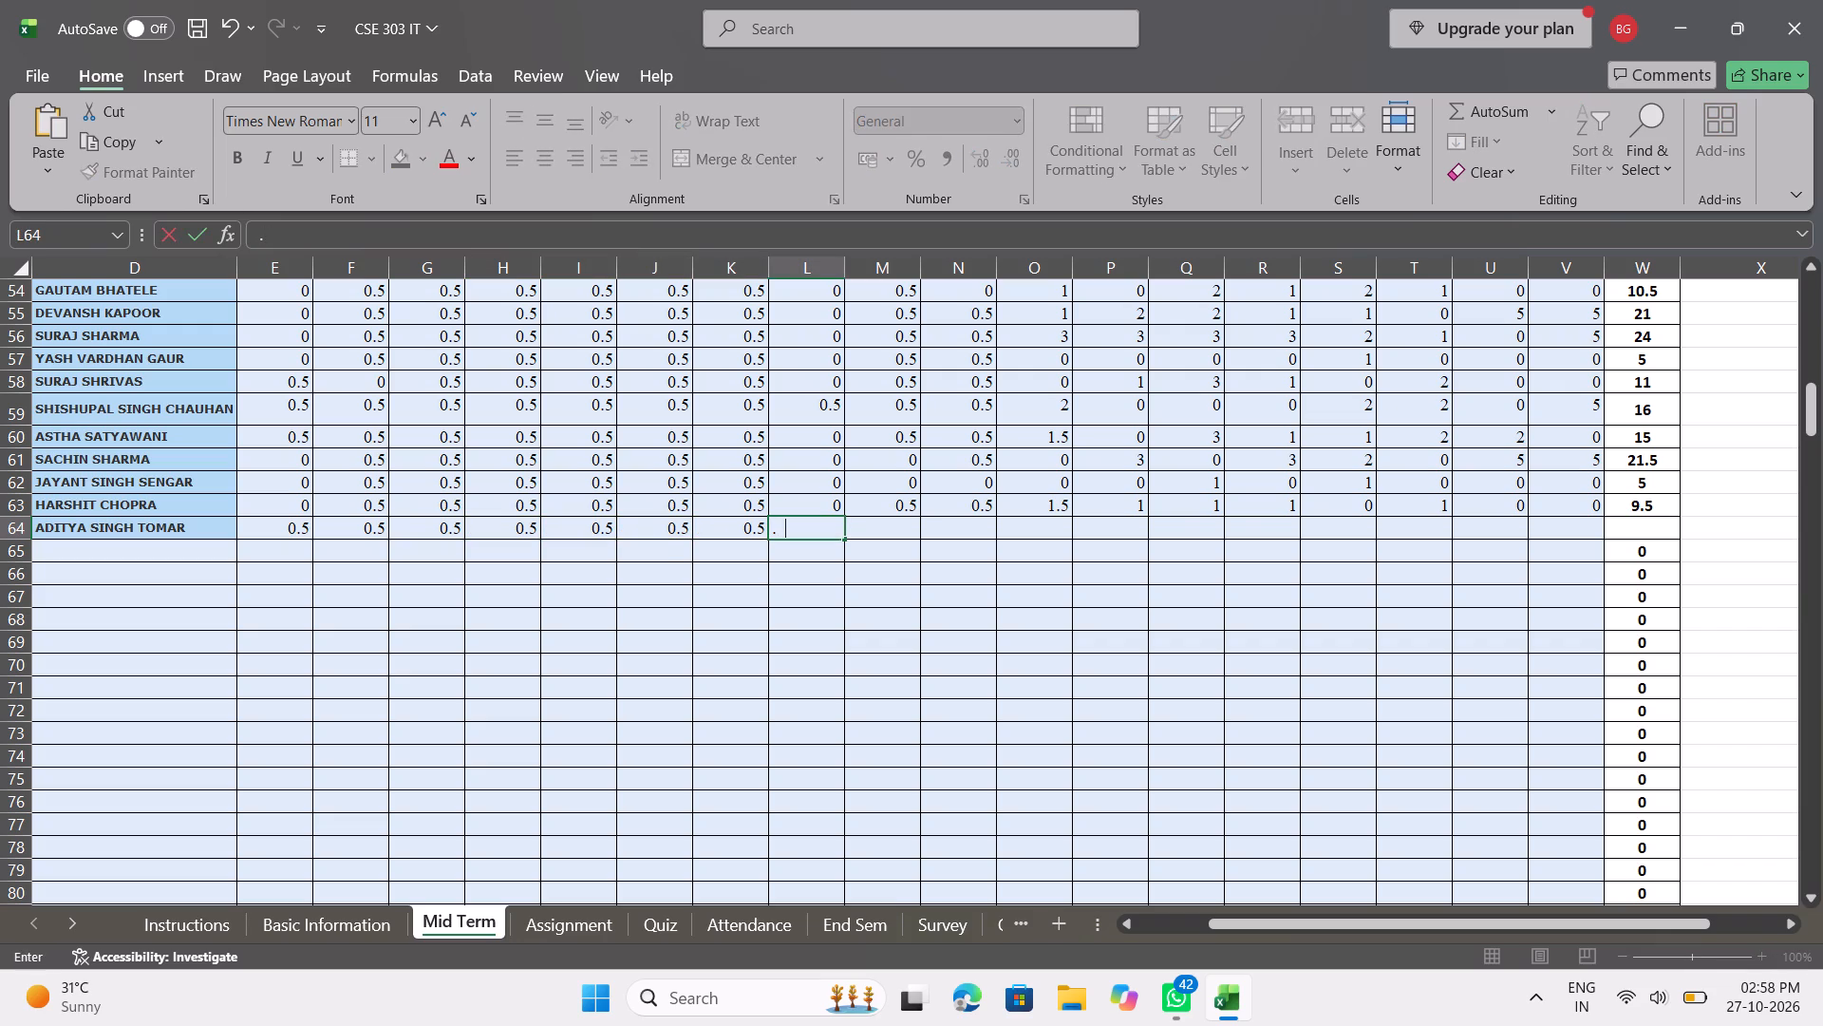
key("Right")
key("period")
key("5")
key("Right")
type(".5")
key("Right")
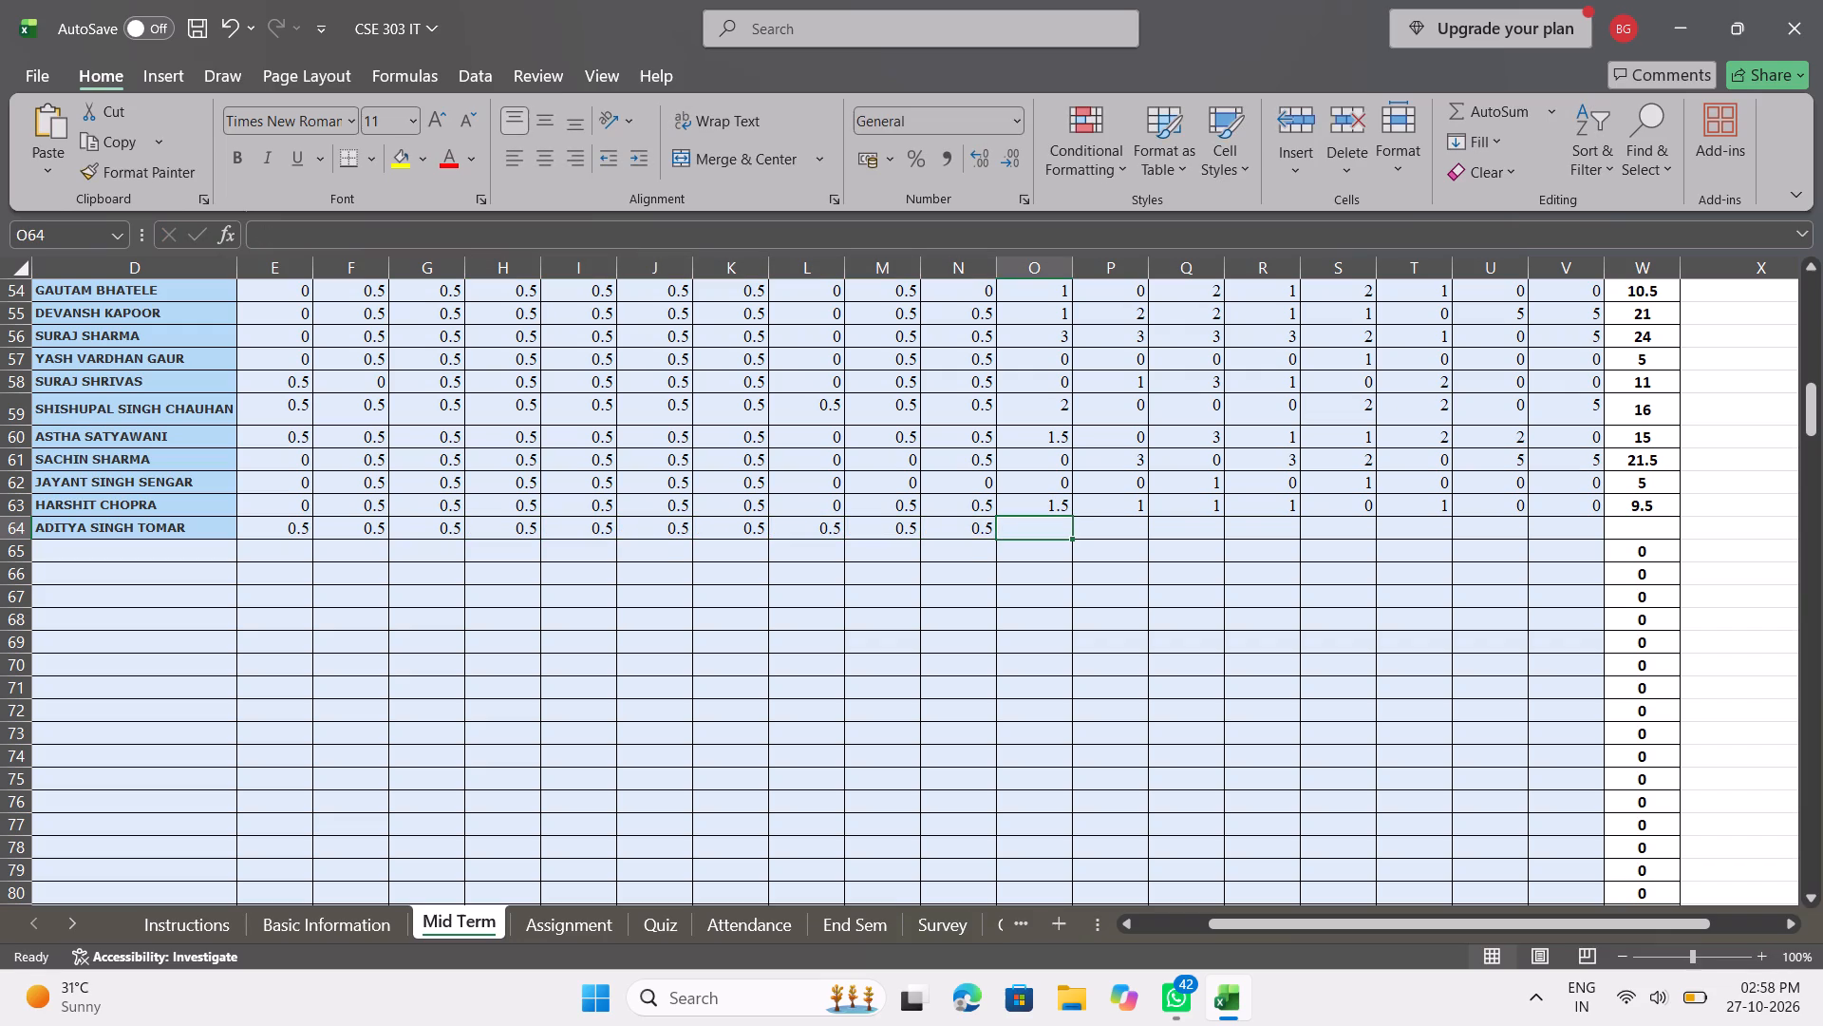
Enter the row 64 student's Q11 to Q14 marks in O64 through R64 as 0, 0, 3 and 0.
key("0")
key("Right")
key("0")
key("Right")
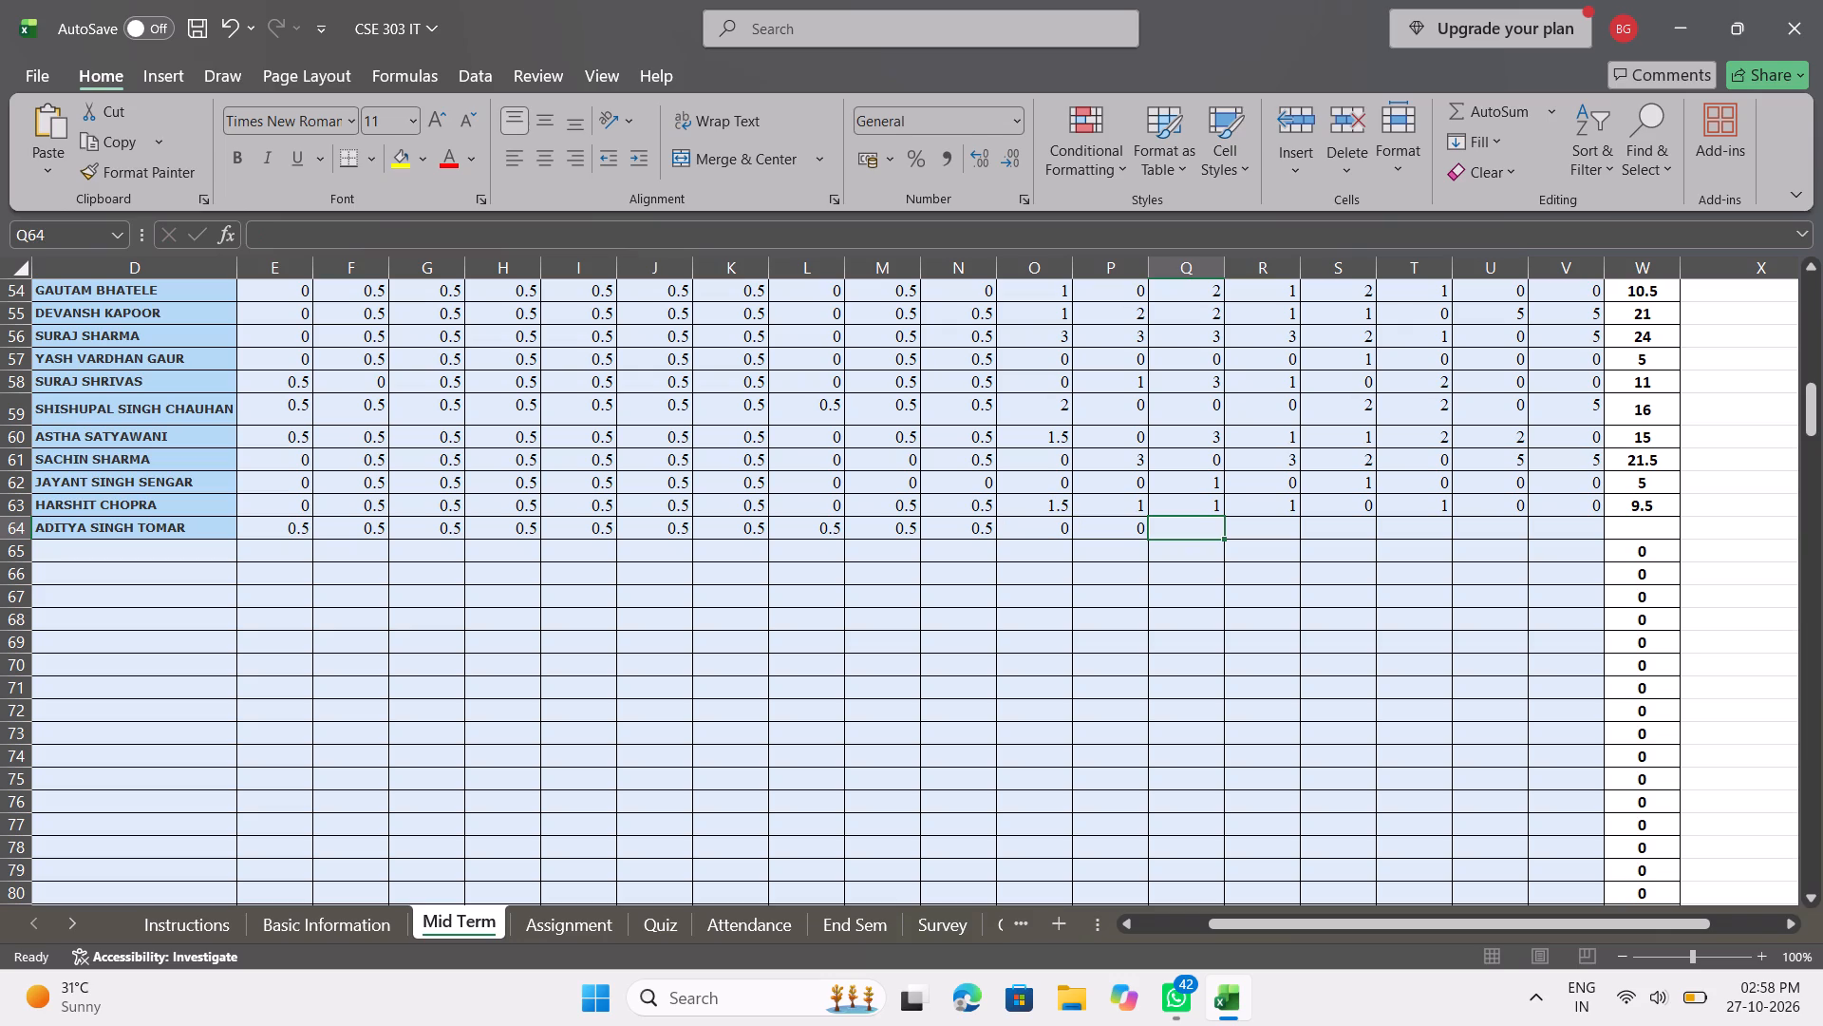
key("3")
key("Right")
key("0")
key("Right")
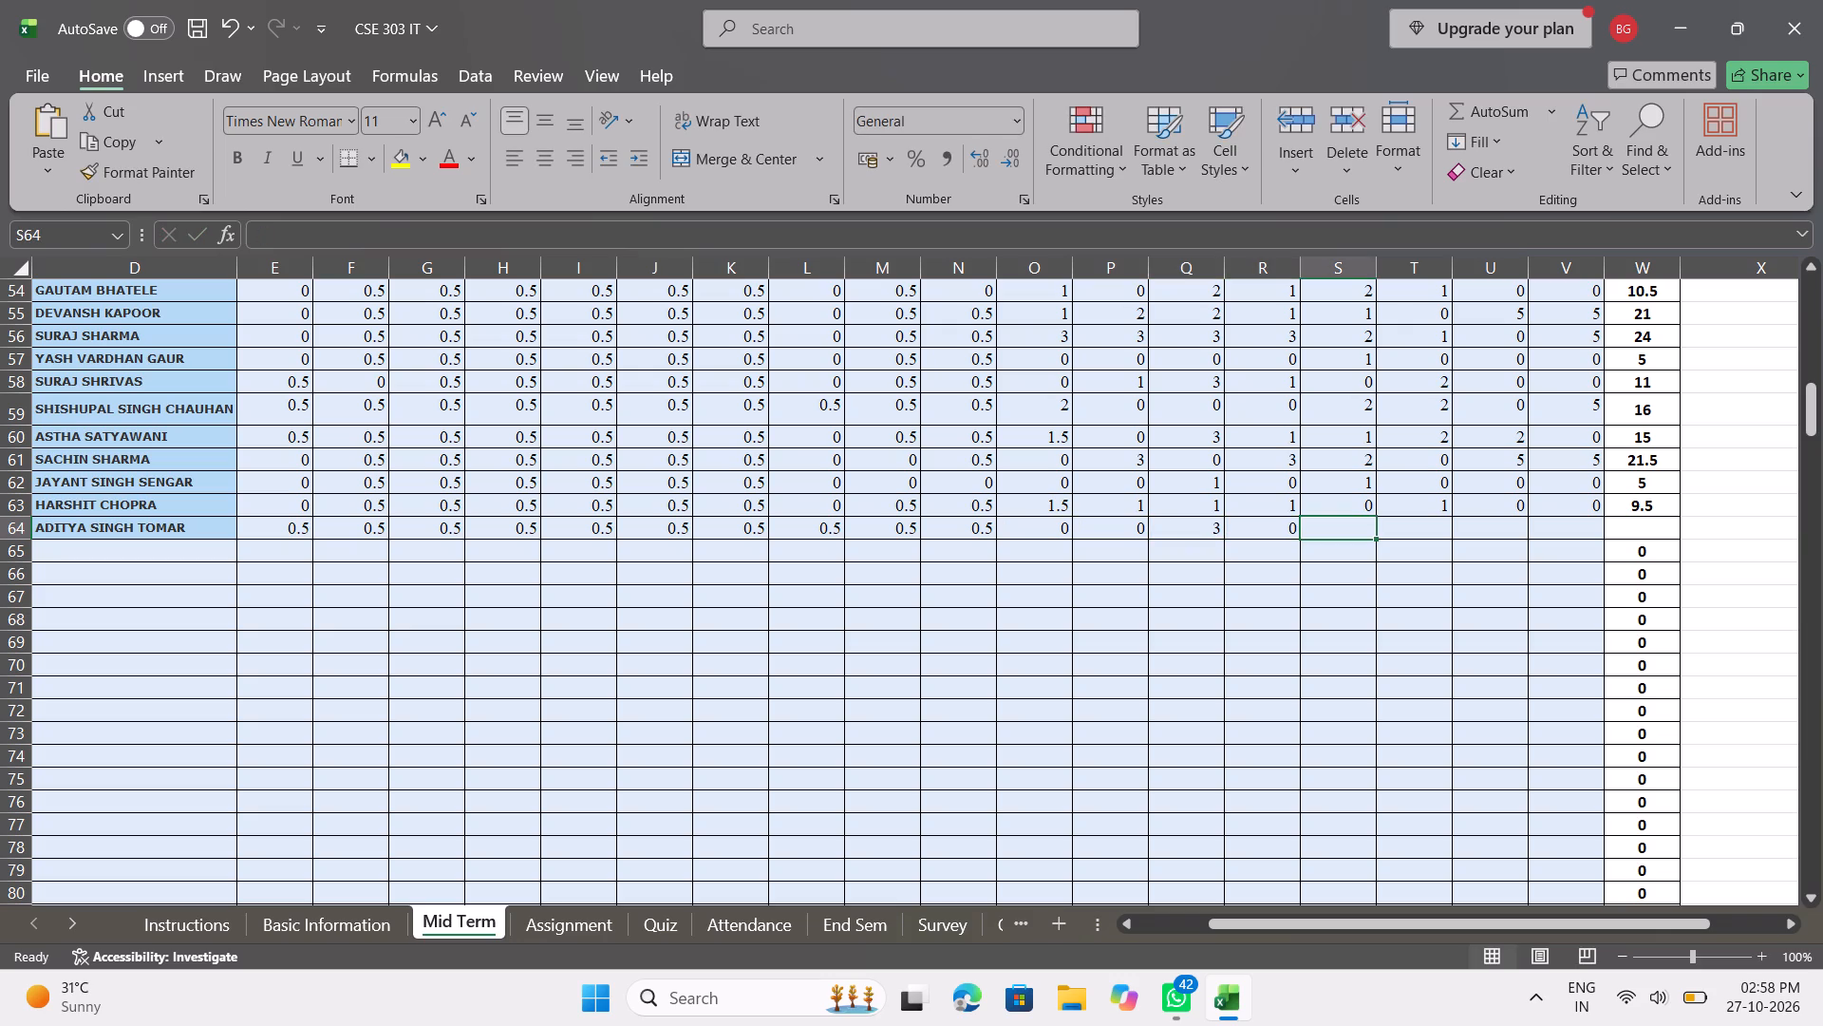
Enter the row 64 student's Q15 to Q18 marks in S64 through V64 as 0, 1, 0 and 0.
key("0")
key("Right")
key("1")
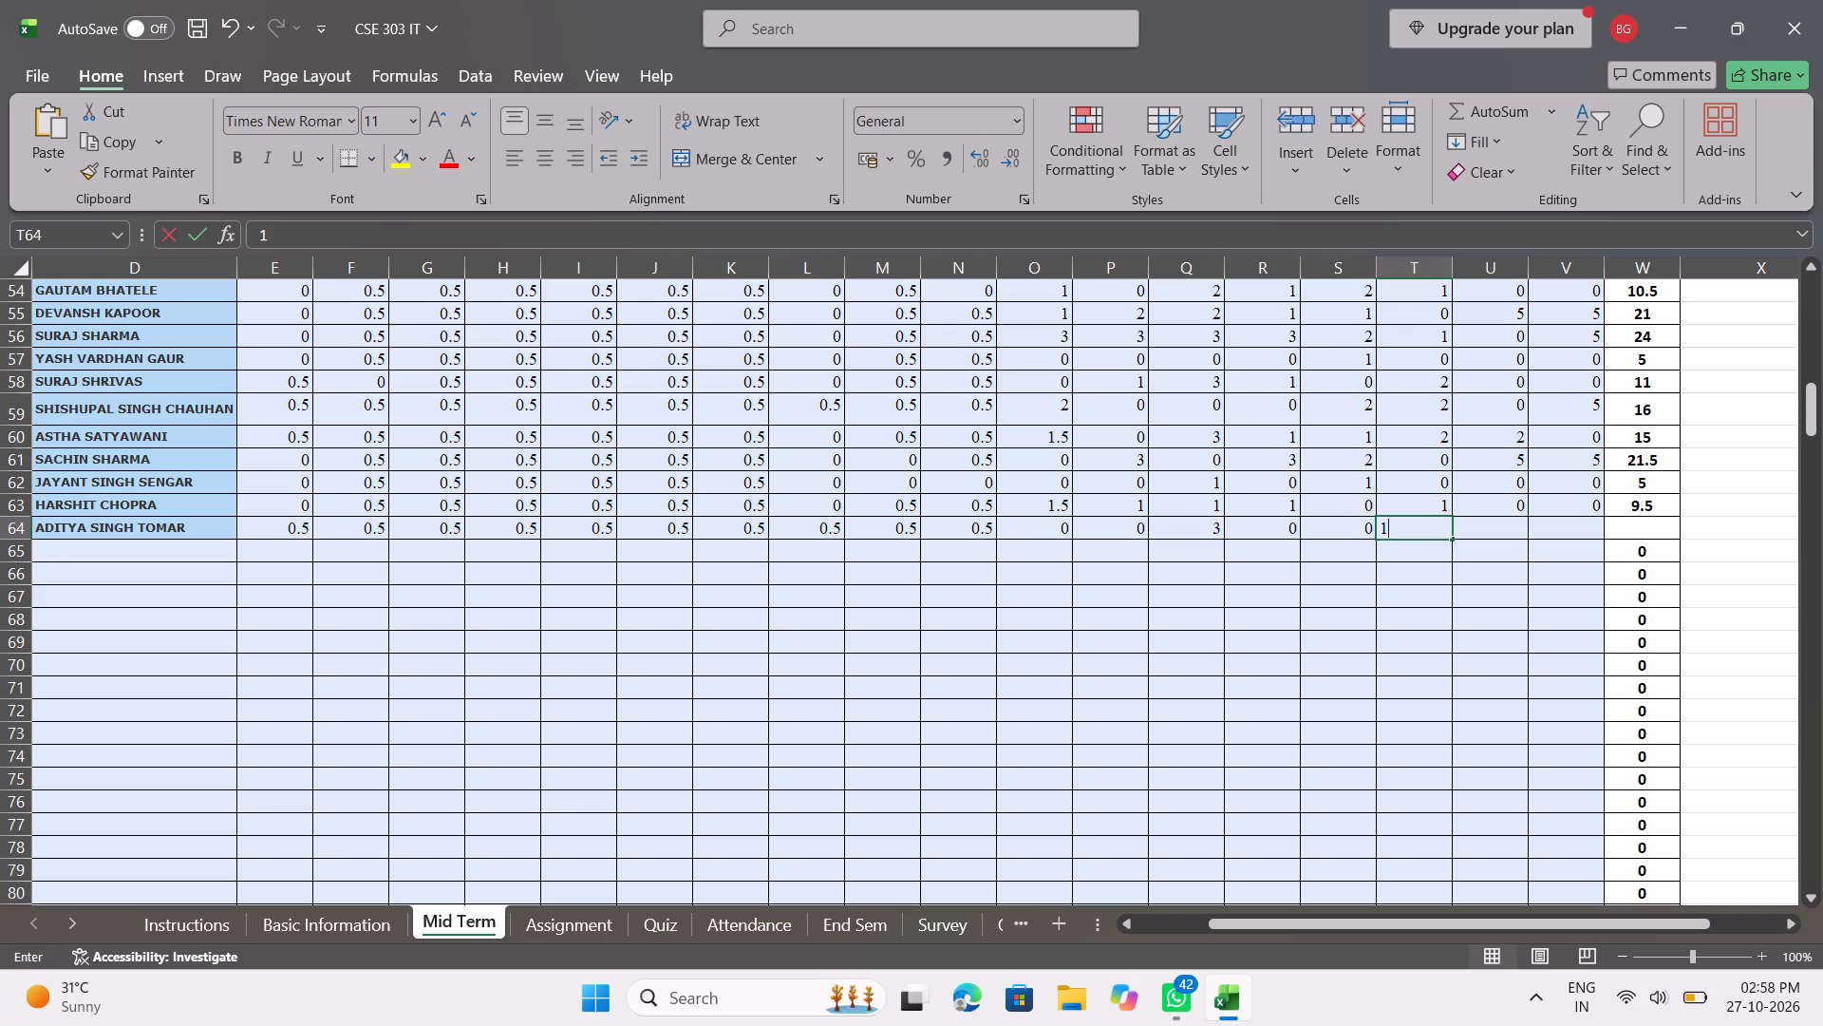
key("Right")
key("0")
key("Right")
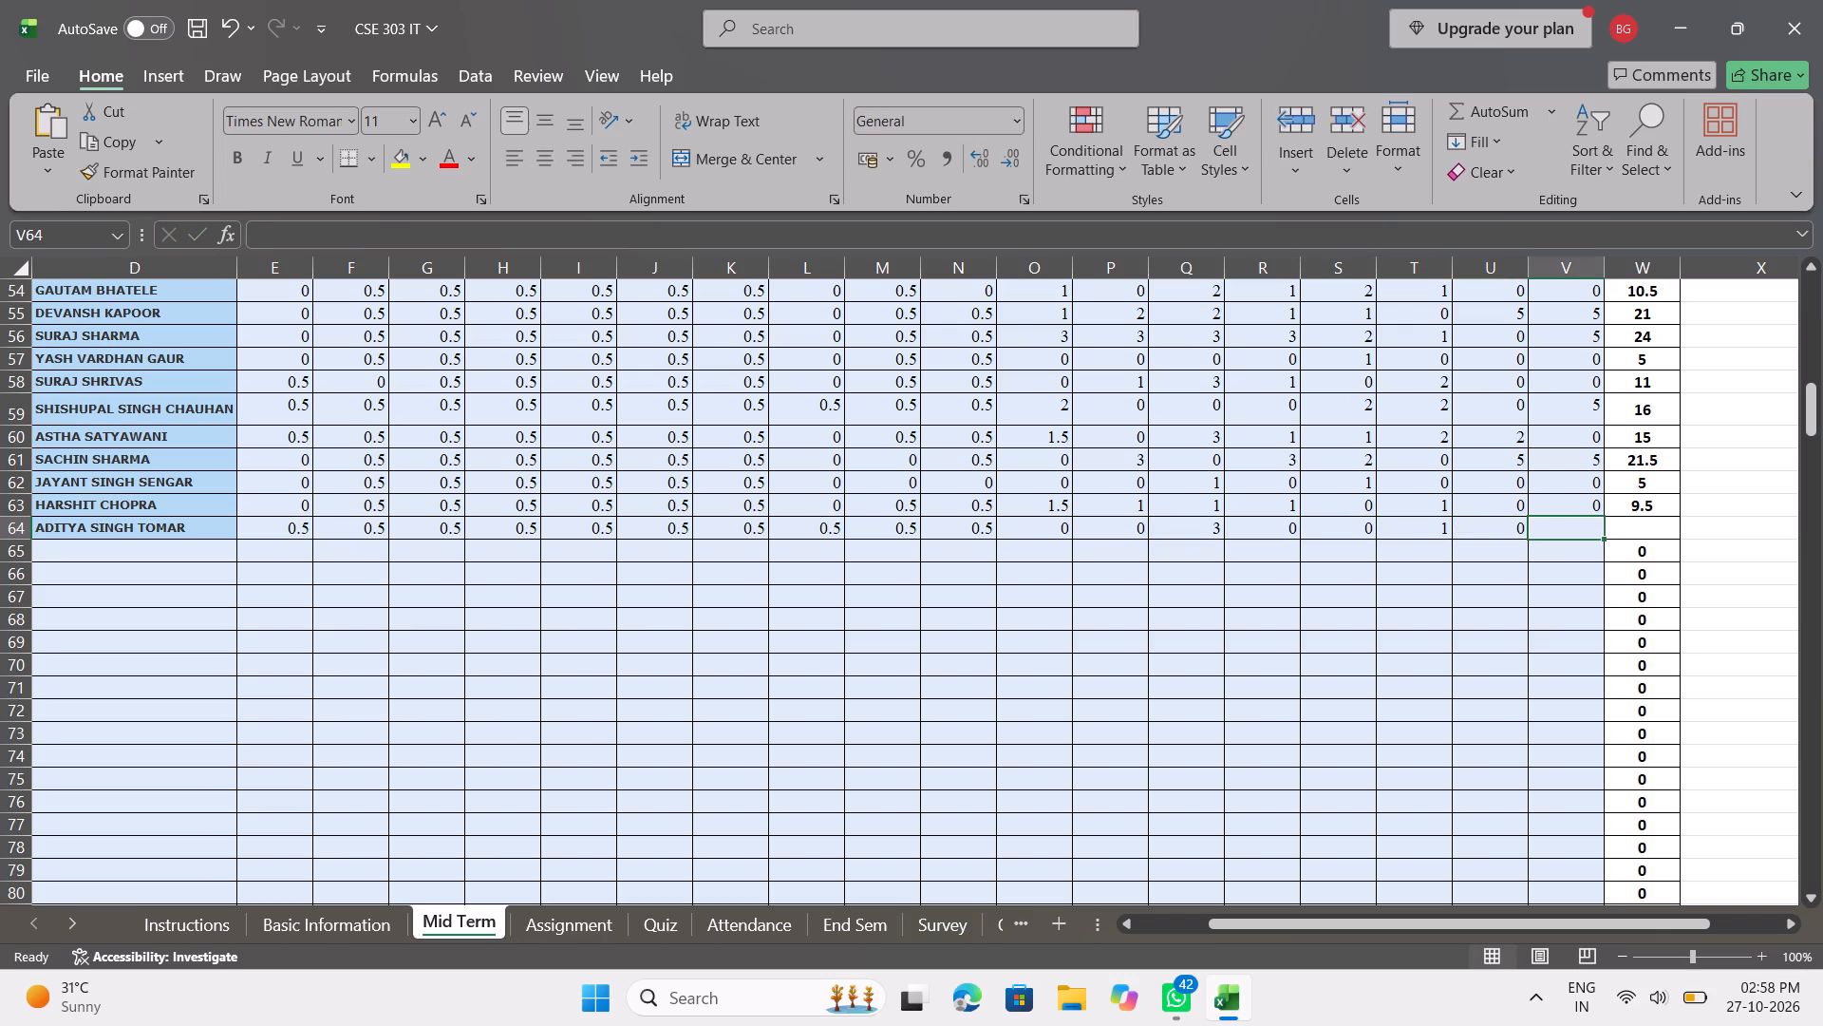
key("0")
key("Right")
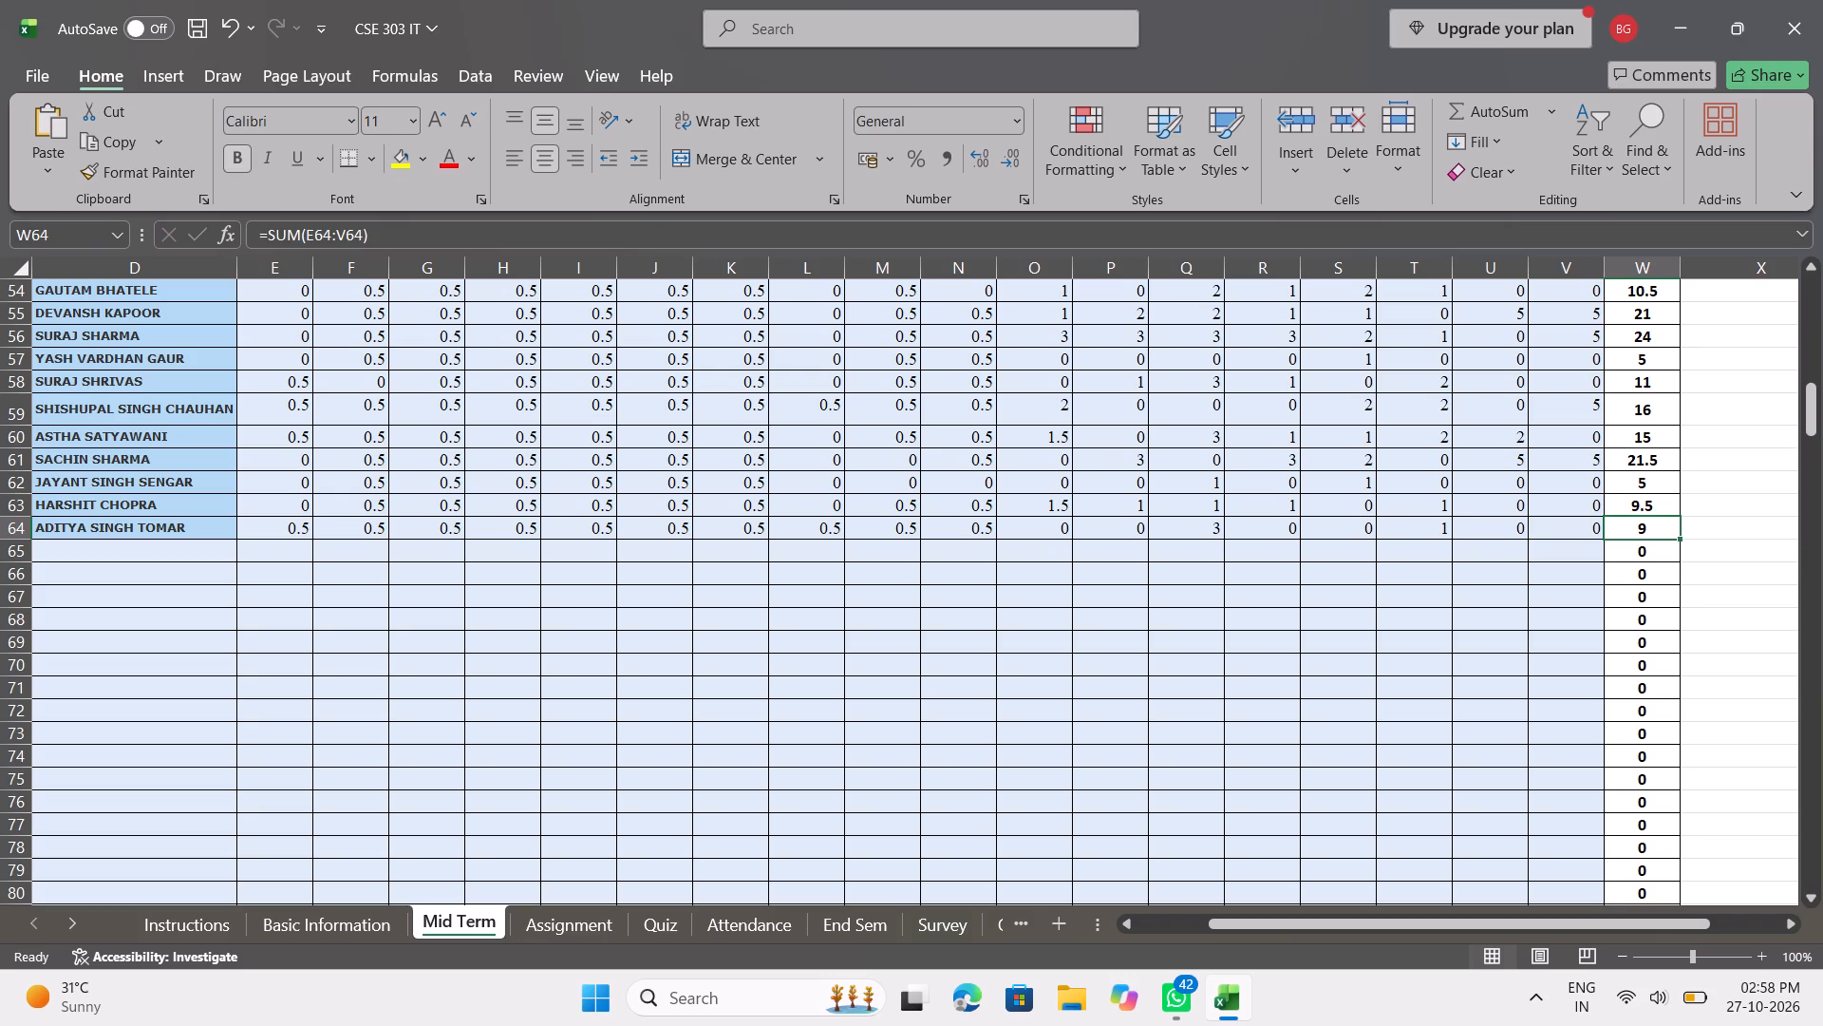
Enter the row 24 student's Q1 to Q4 marks in E24 through H24 as 0, 0.5, 0.5 and 0.5.
scroll(309, 541, "up", 3)
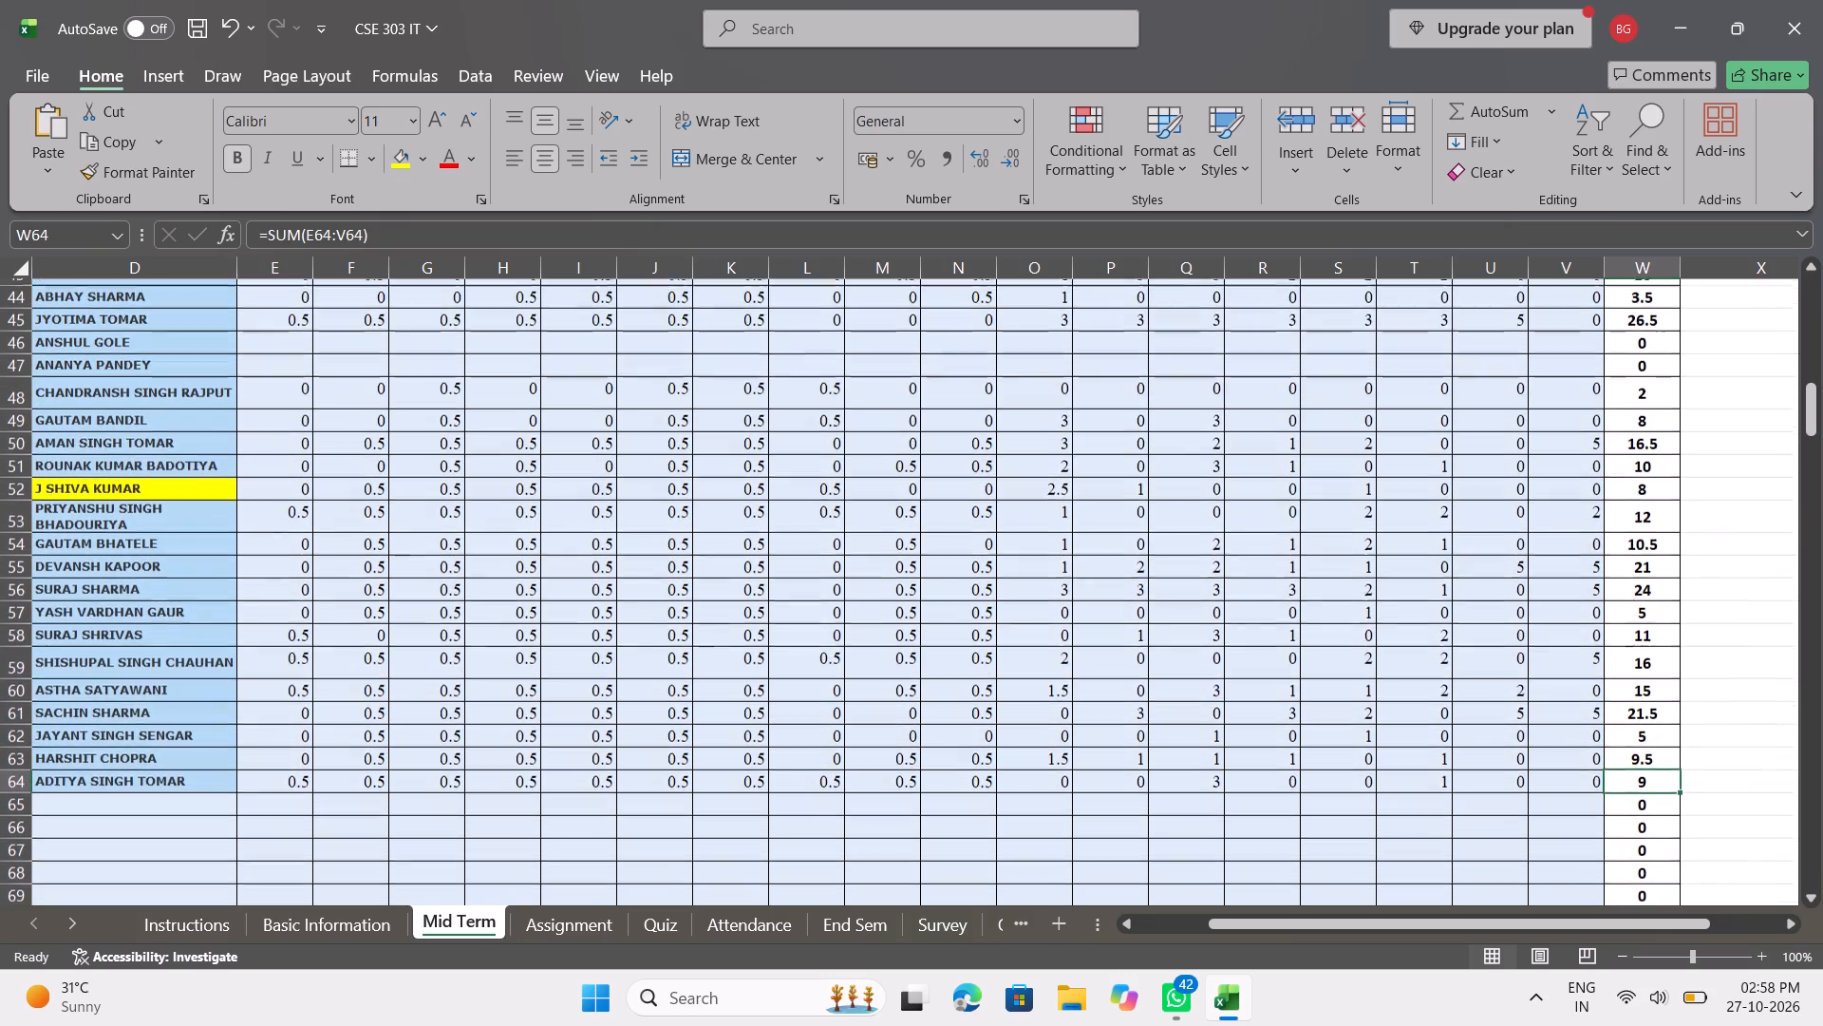
scroll(309, 541, "up", 3)
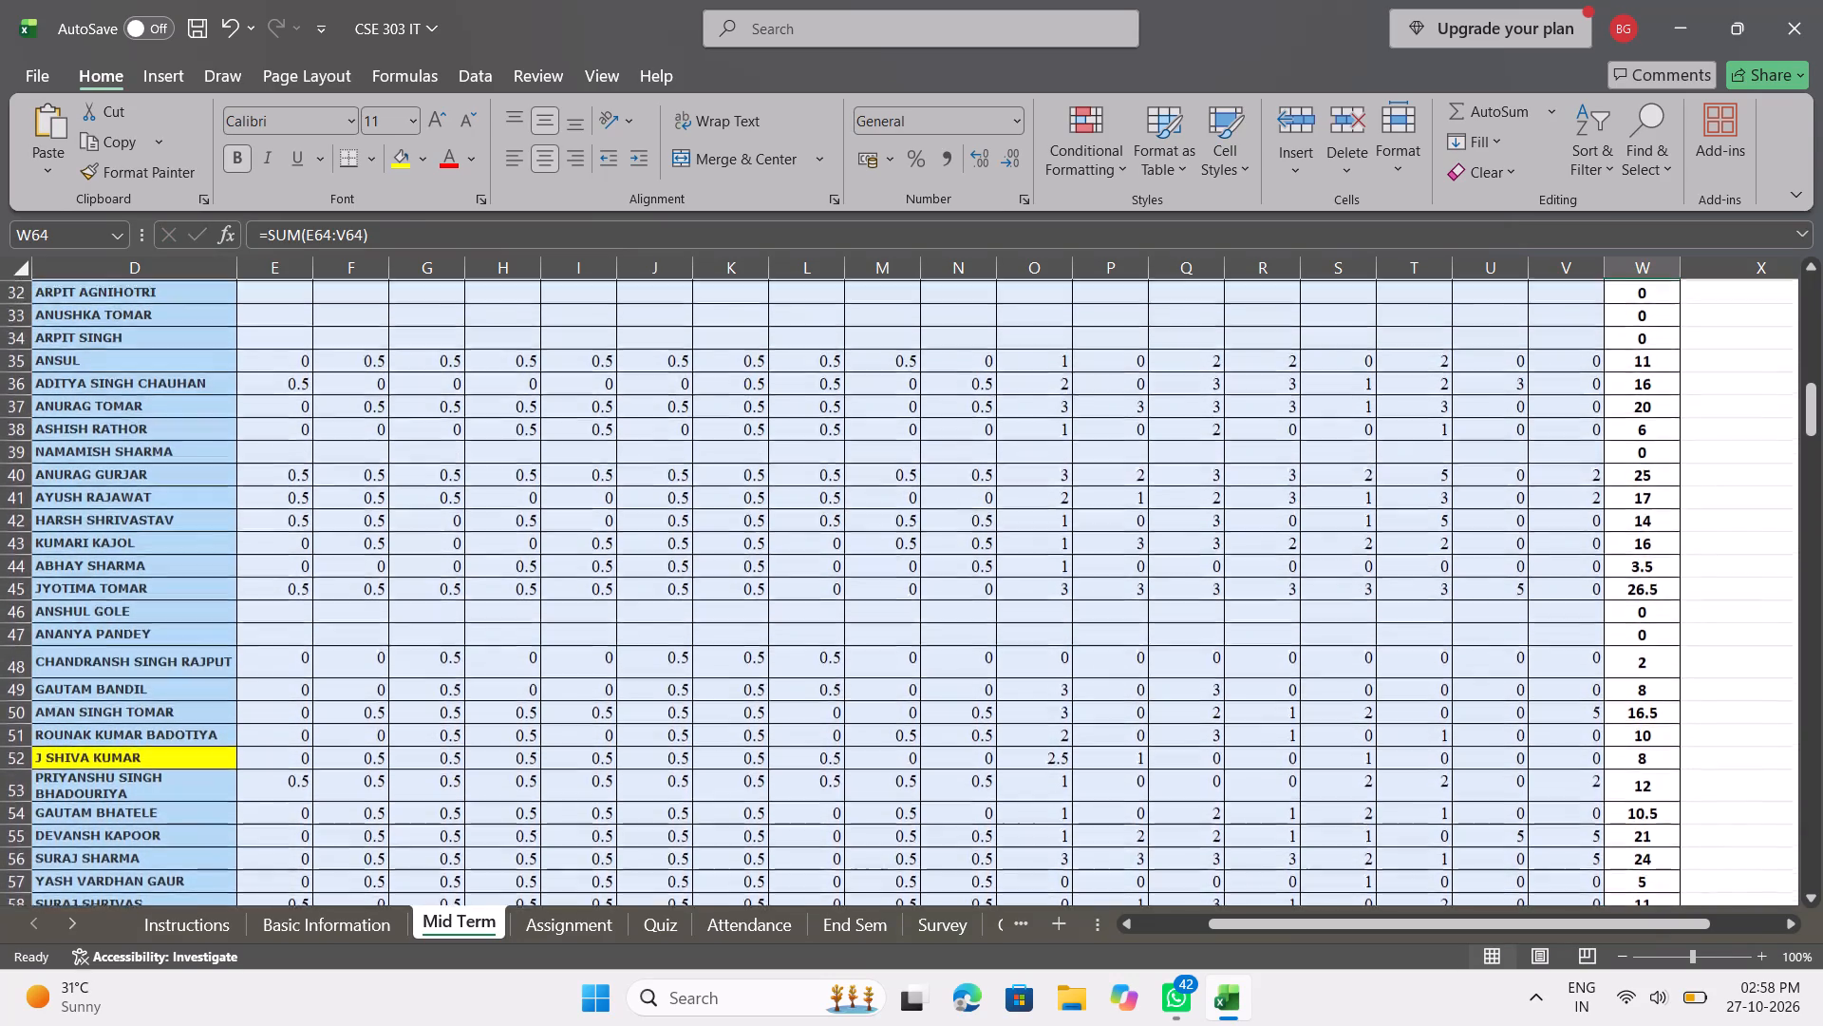
scroll(309, 541, "up", 2)
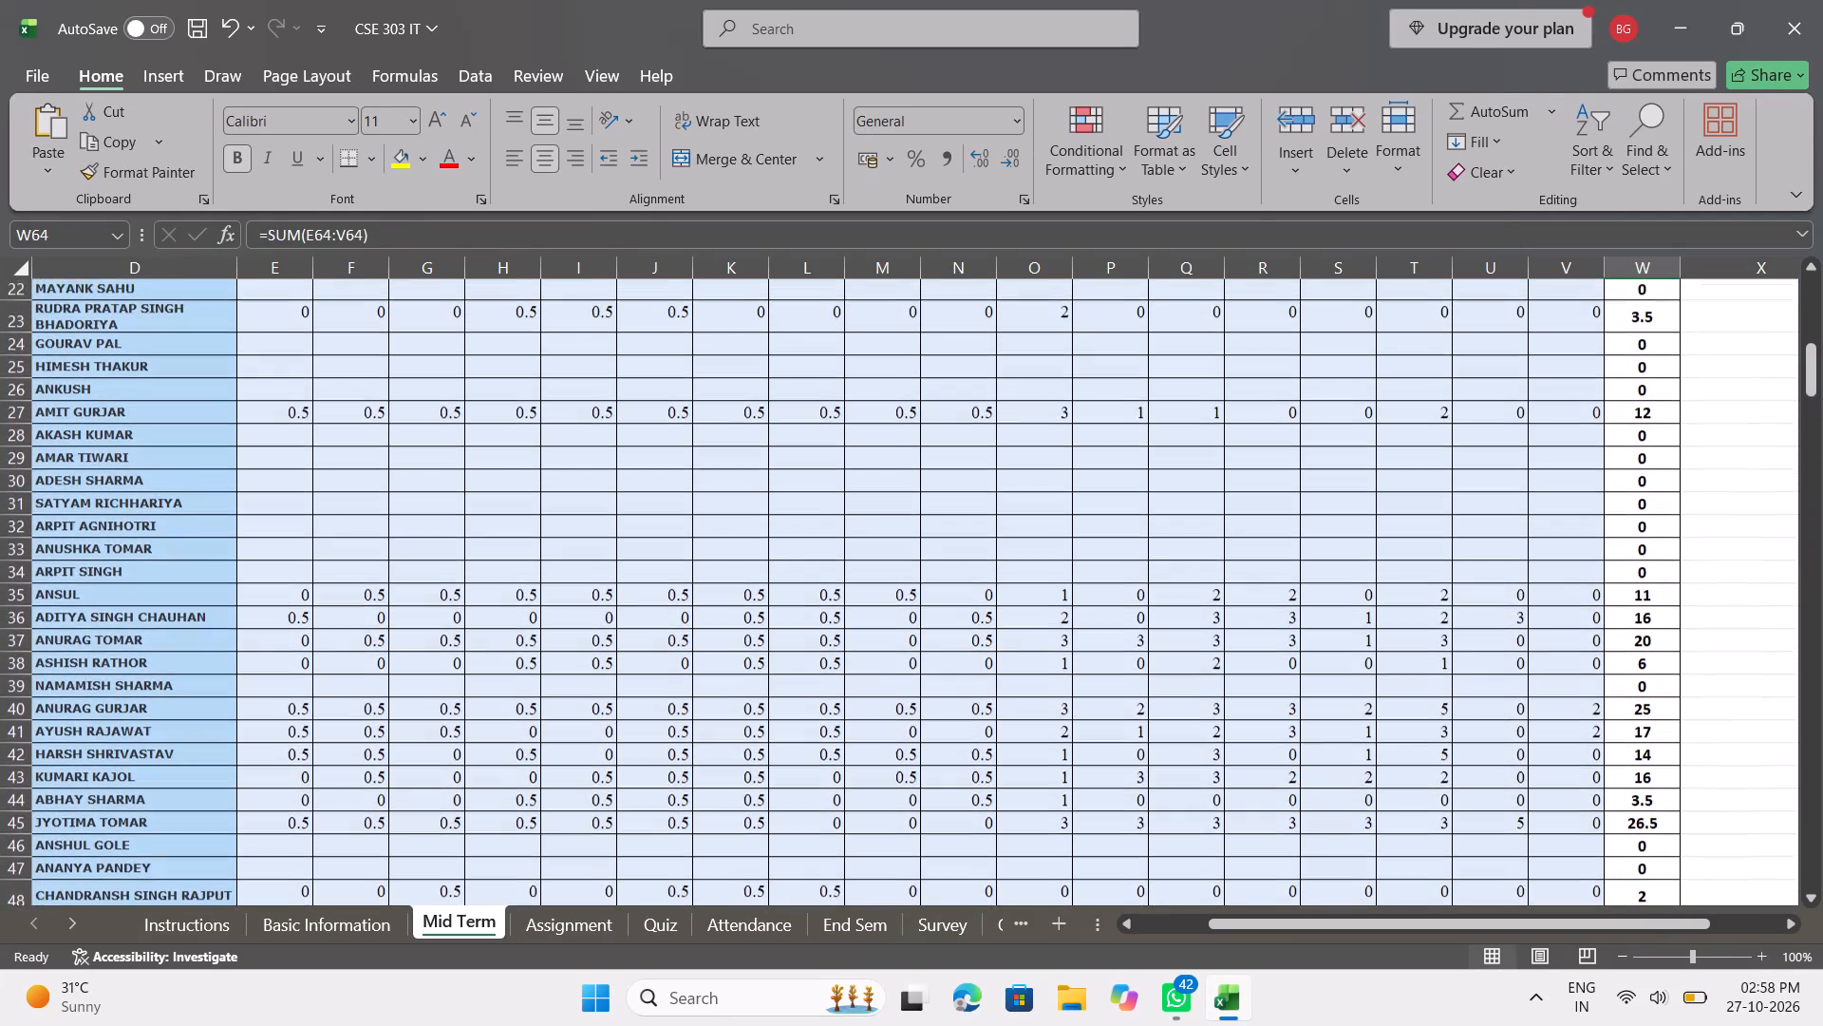
scroll(309, 541, "up", 1)
left_click(272, 372)
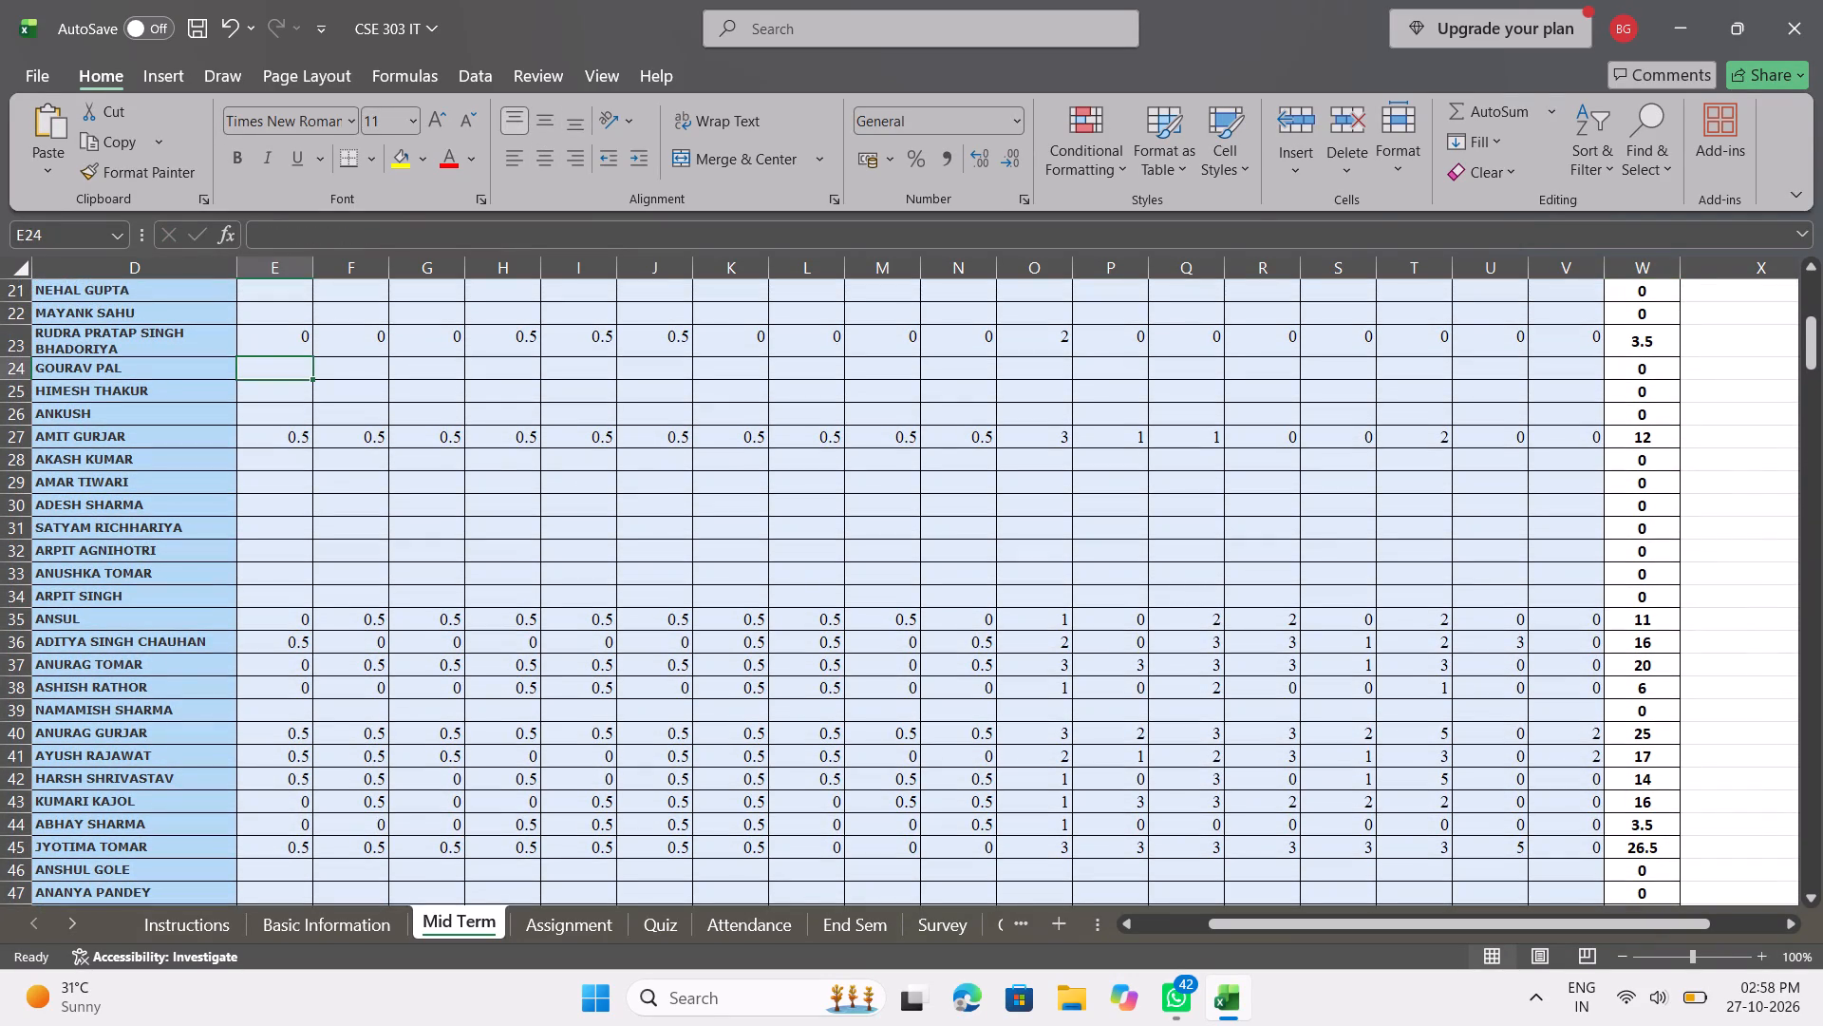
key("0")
key("Right")
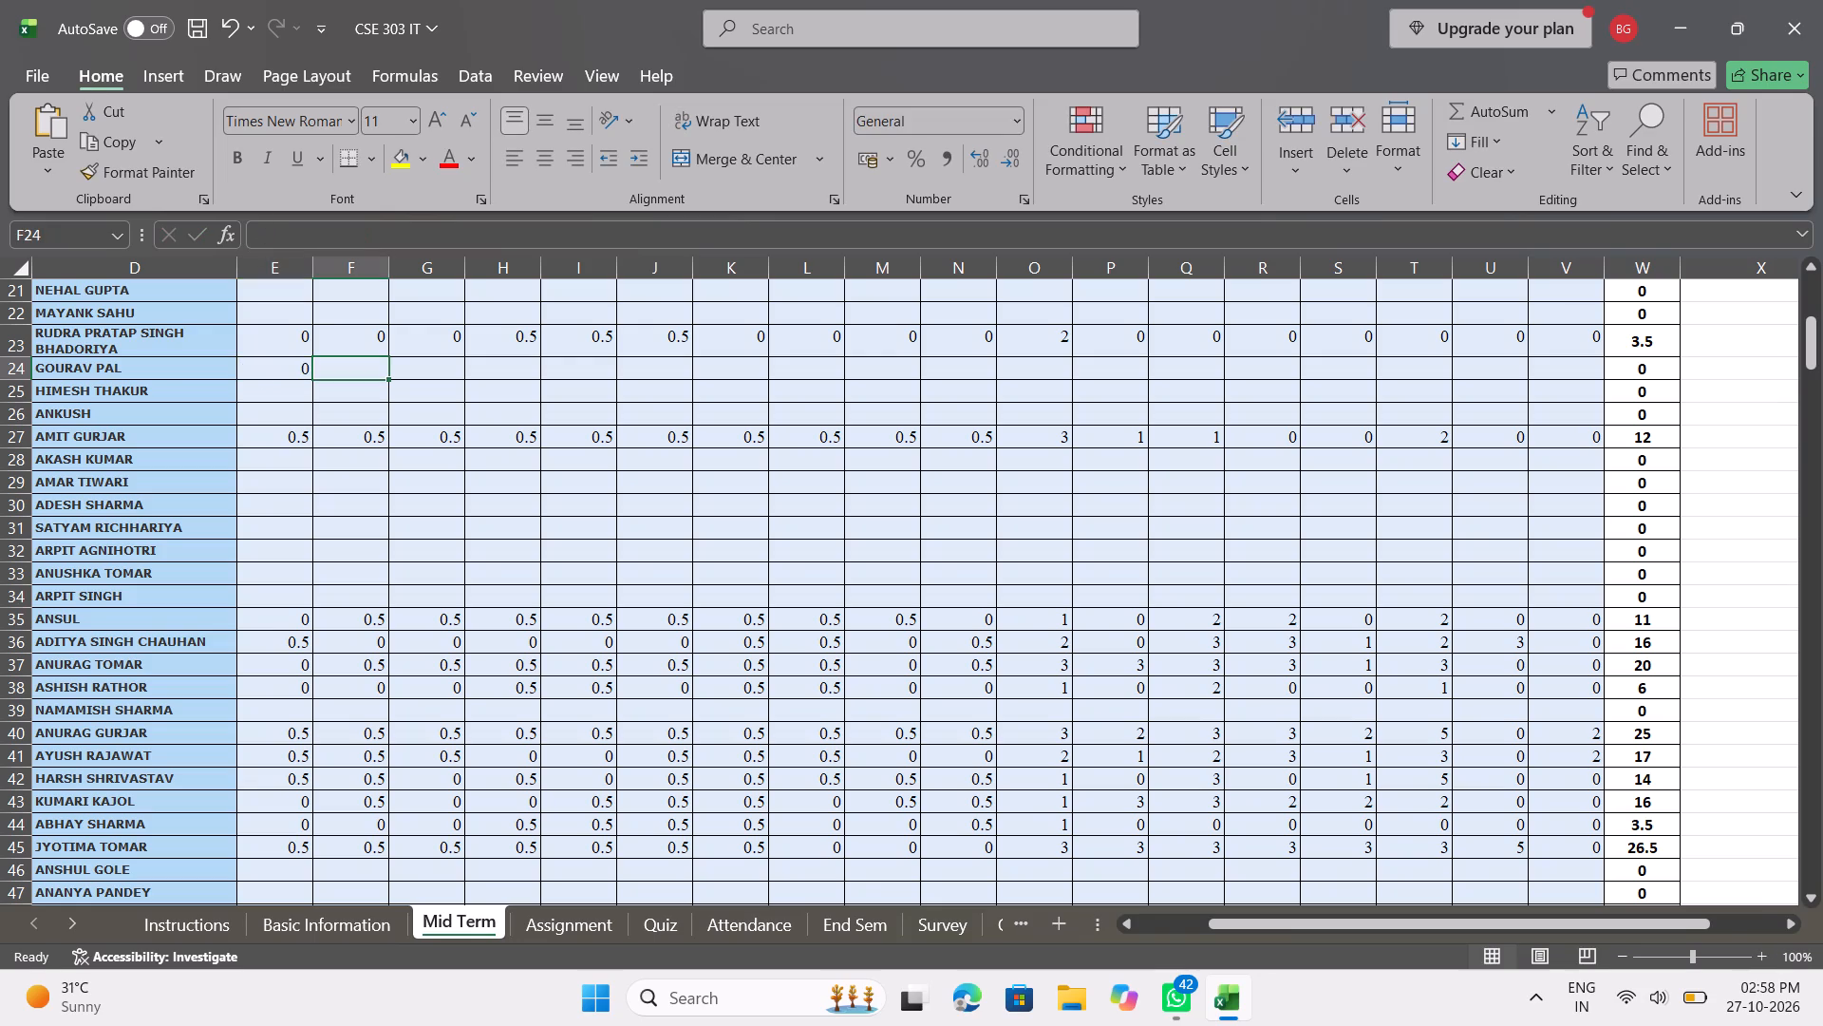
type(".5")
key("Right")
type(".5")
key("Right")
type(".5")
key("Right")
Enter the row 24 student's Q5 to Q10 marks in I24 through N24 as 0.5 each.
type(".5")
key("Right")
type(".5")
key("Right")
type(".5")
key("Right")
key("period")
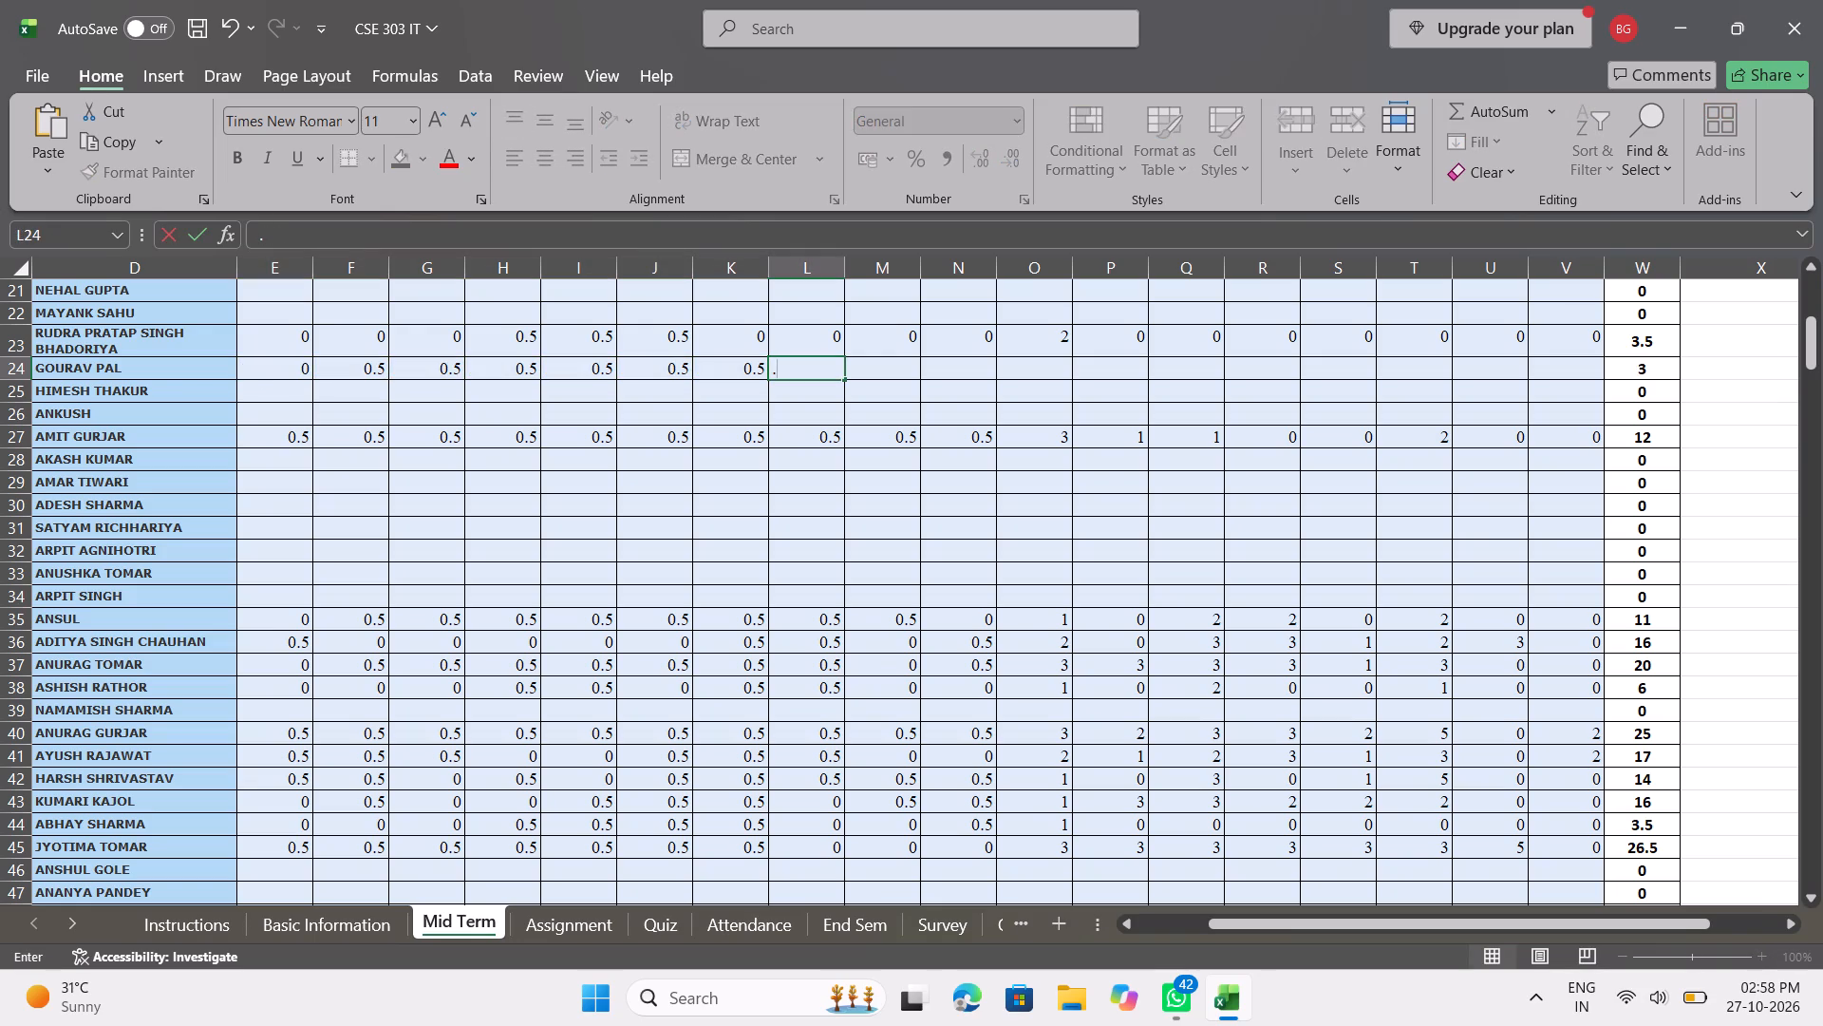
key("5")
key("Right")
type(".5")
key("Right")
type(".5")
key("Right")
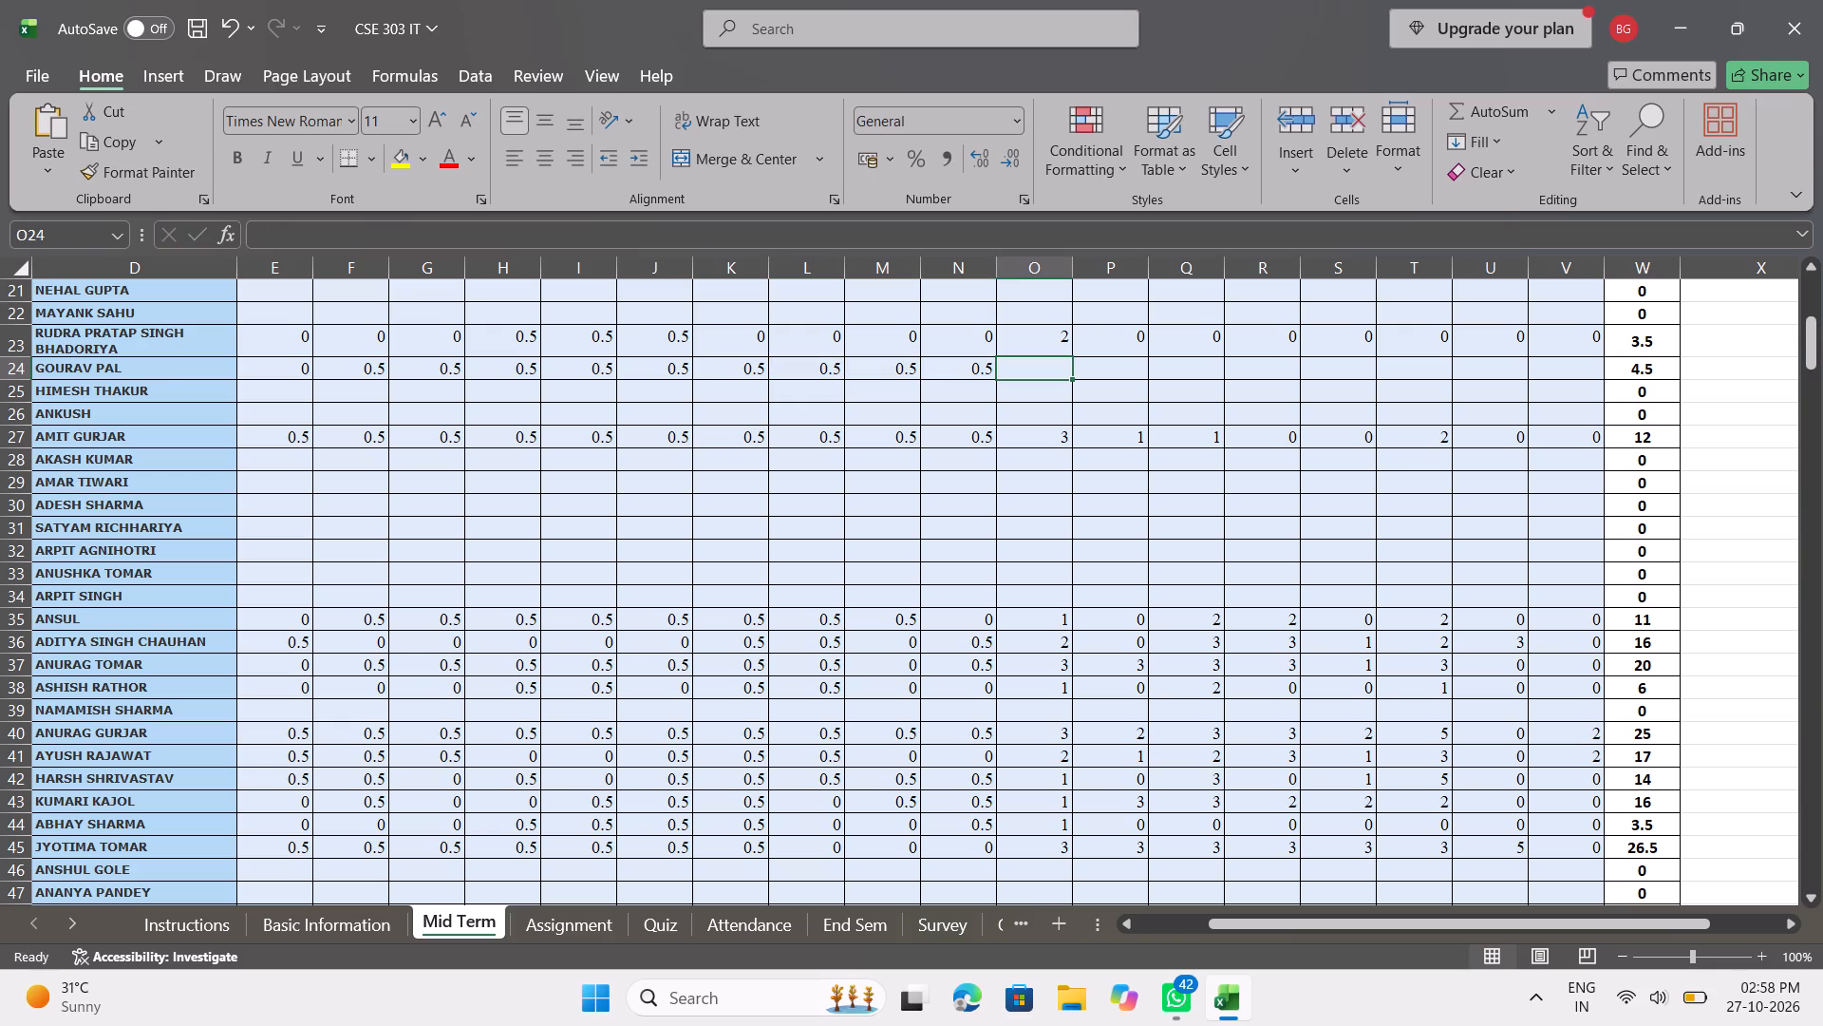
Enter the row 24 student's Q11 to Q14 marks in O24 through R24 as 2, 2, 3 and 0.
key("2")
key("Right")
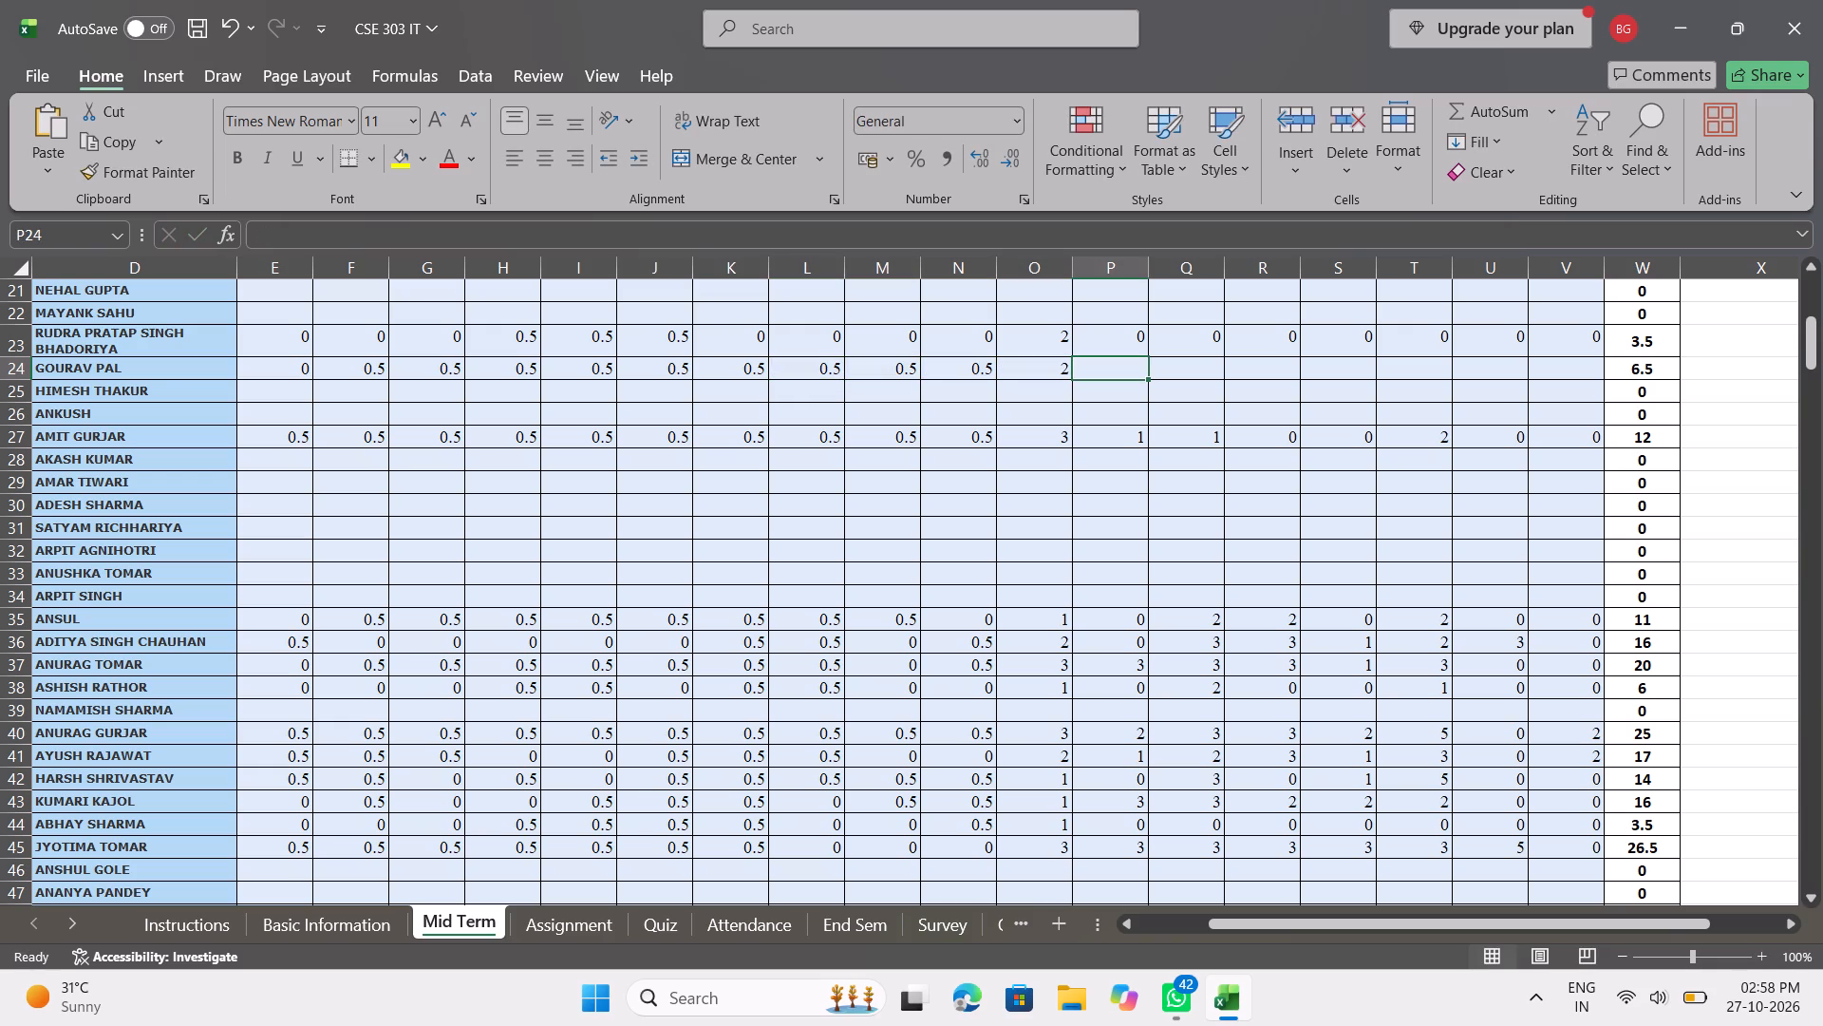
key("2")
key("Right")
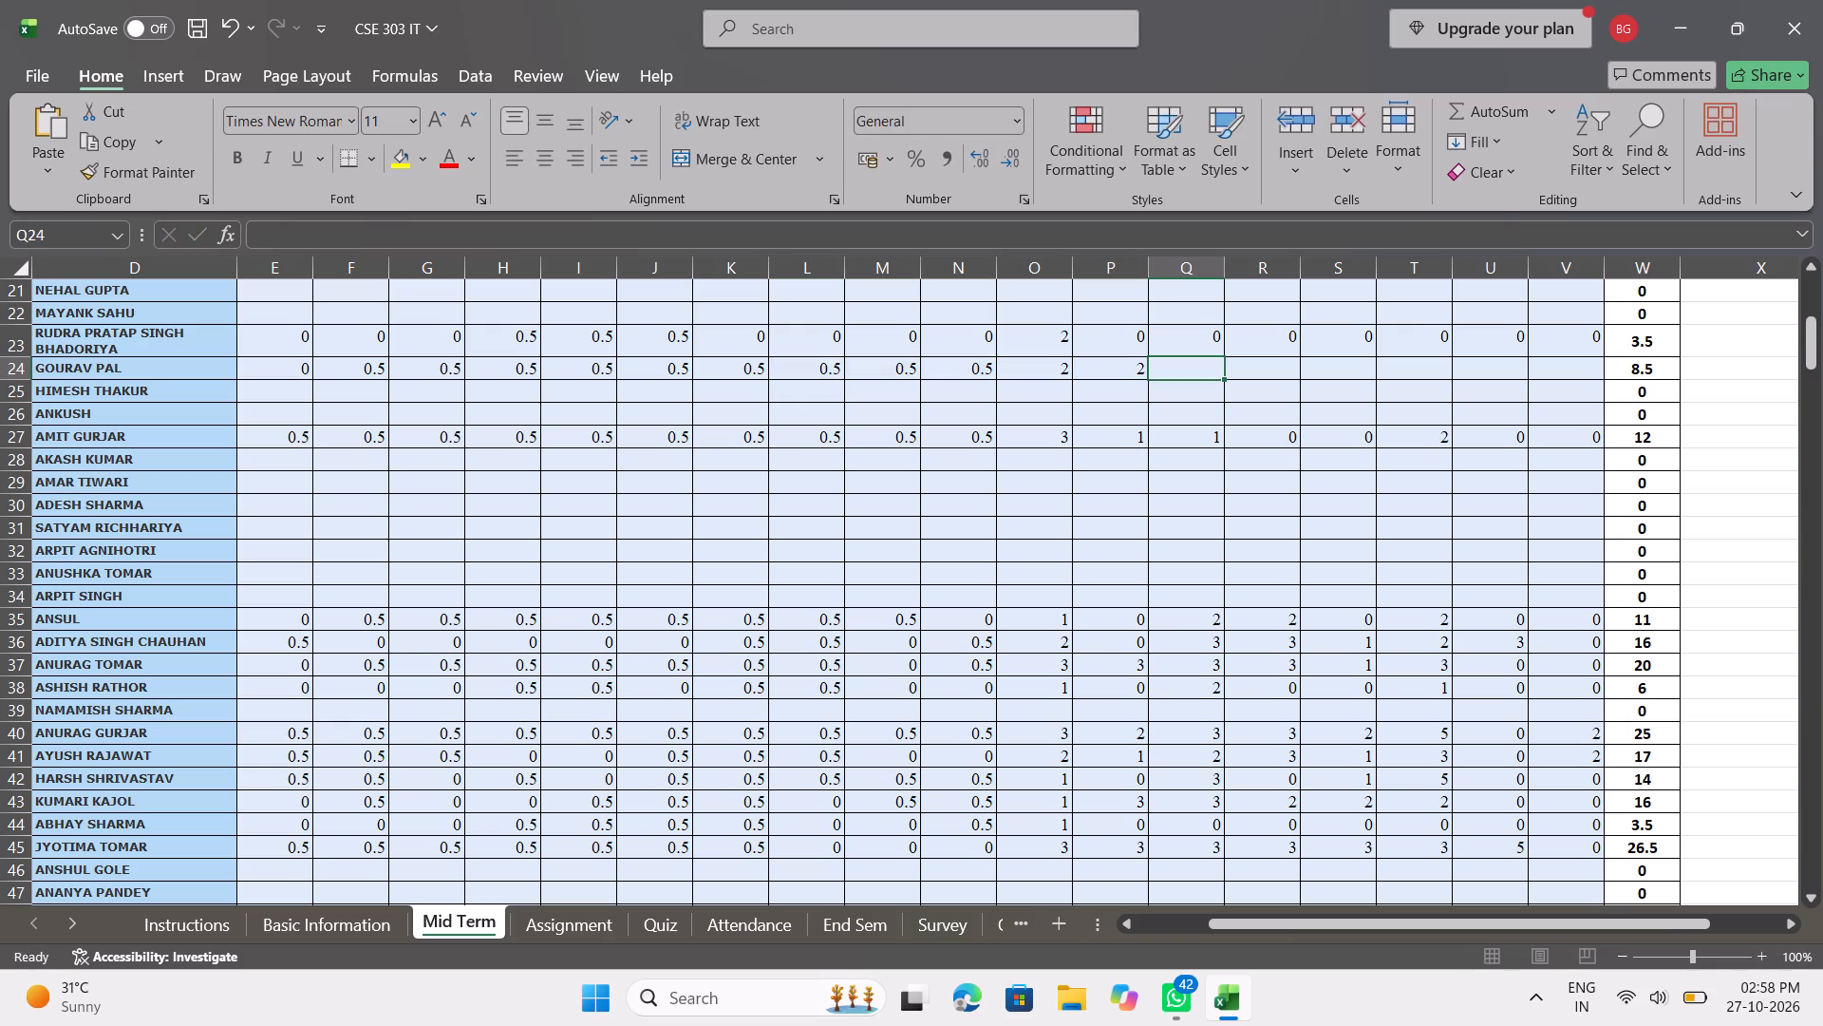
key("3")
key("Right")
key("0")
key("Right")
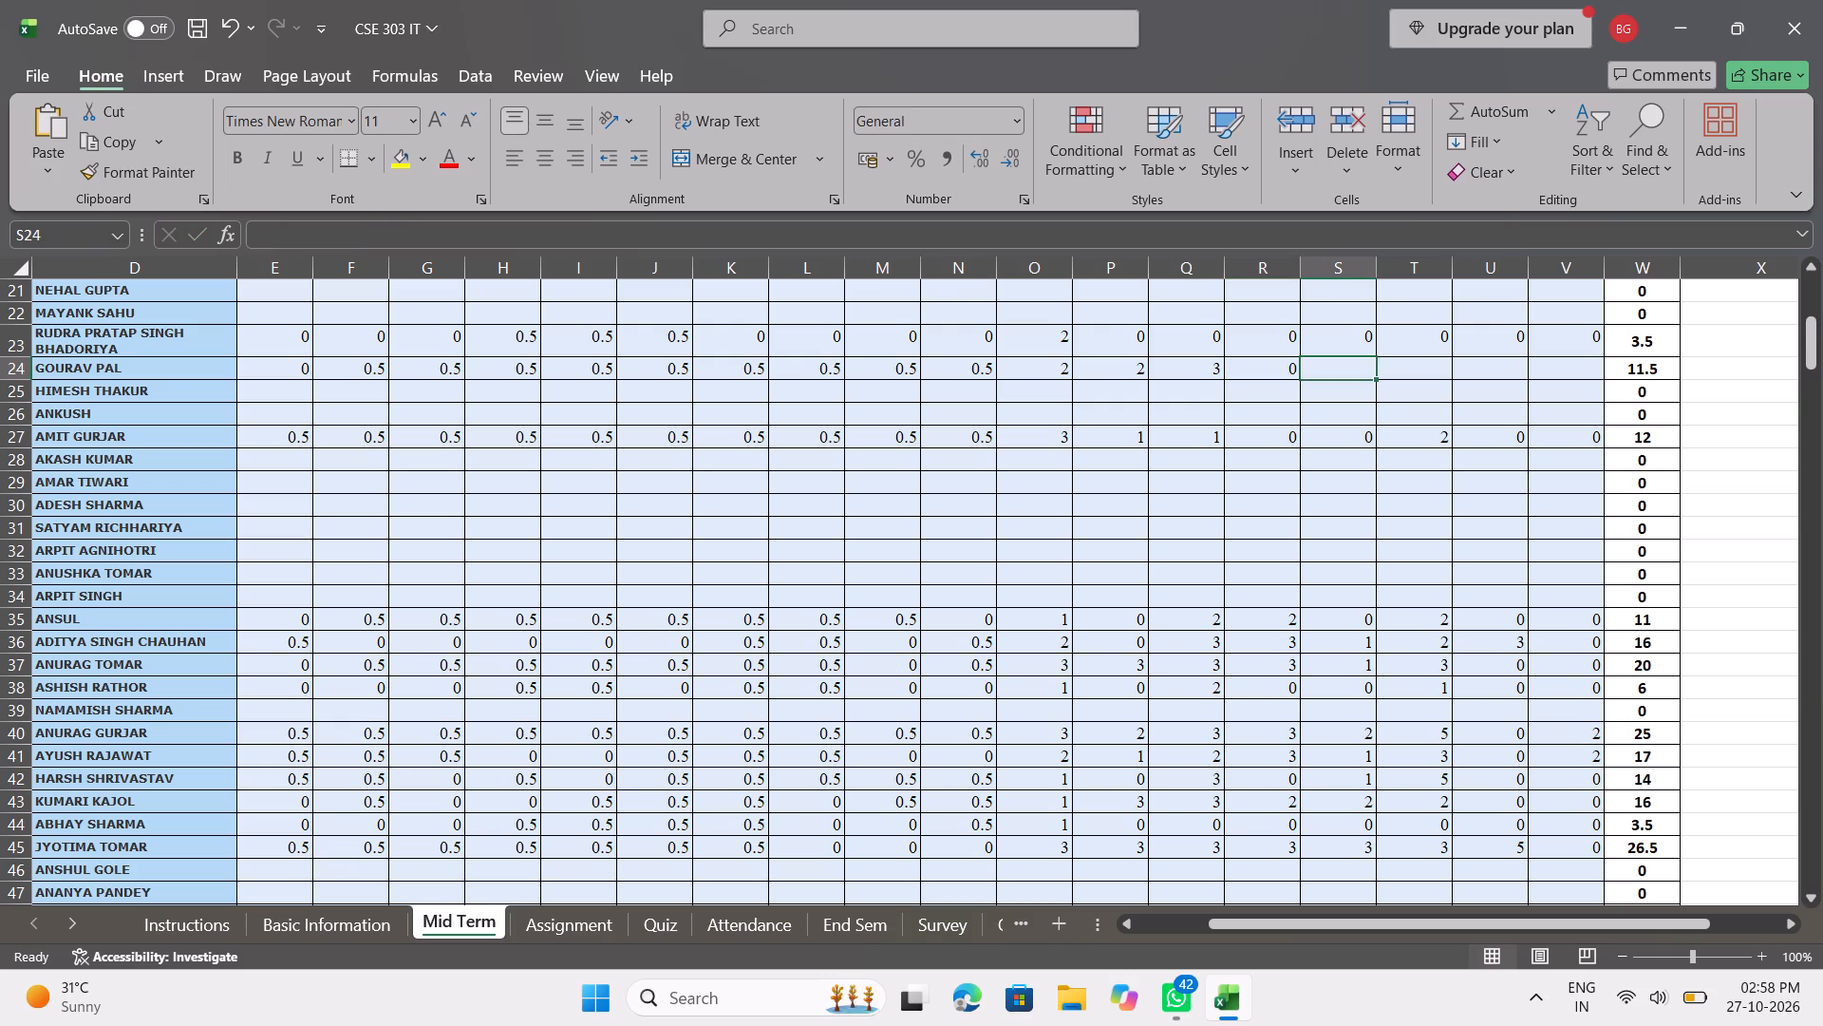
Enter the row 24 student's Q15 to Q18 marks in S24 through V24 as 2, 5, 0 and 1.
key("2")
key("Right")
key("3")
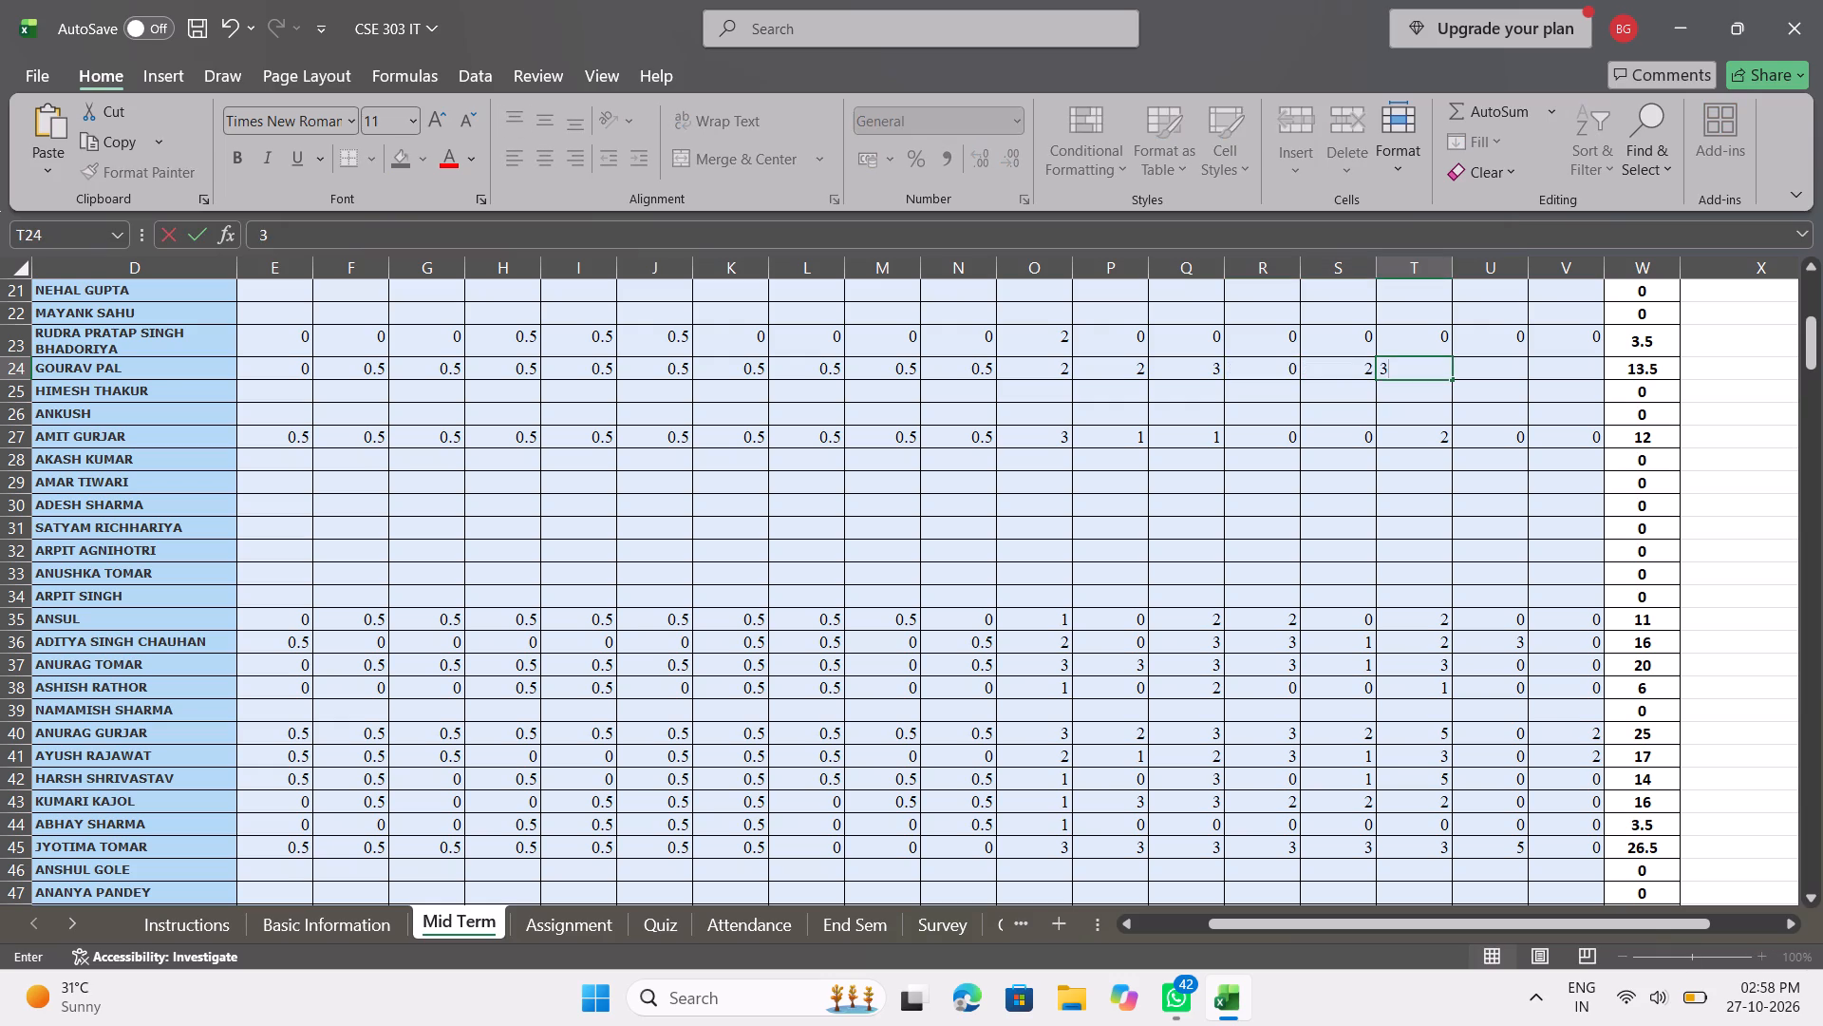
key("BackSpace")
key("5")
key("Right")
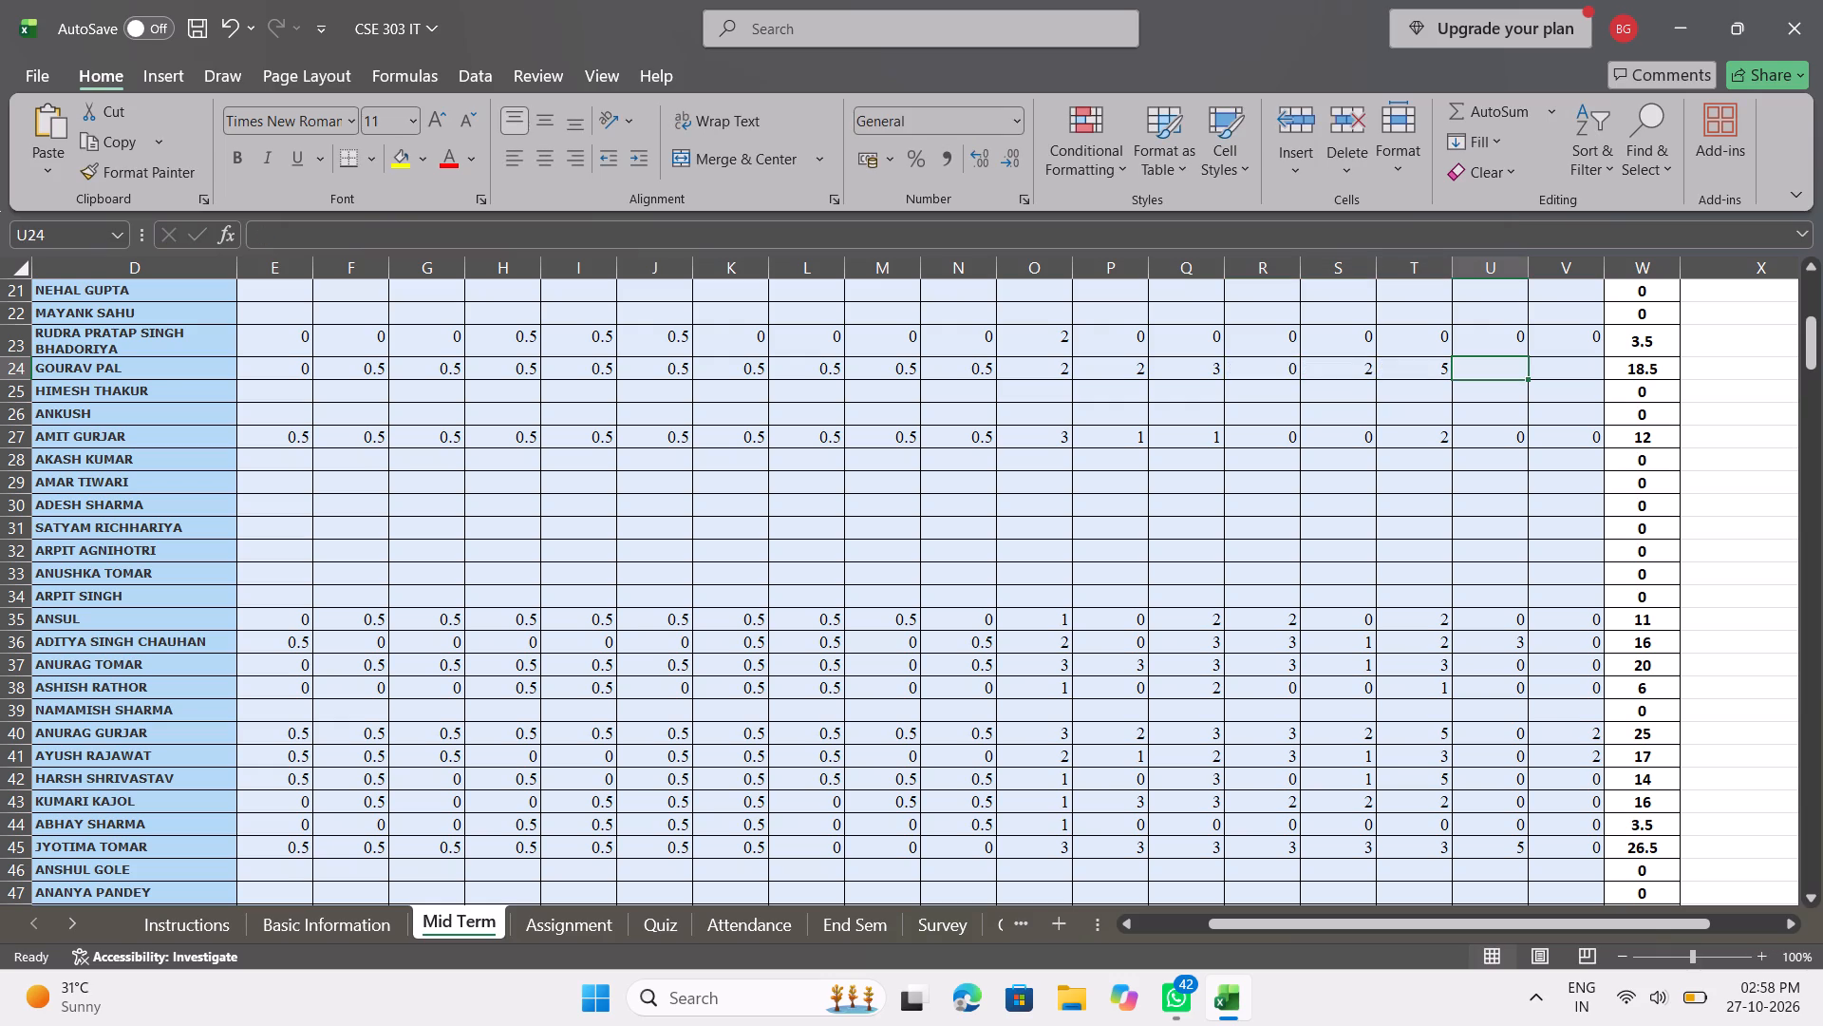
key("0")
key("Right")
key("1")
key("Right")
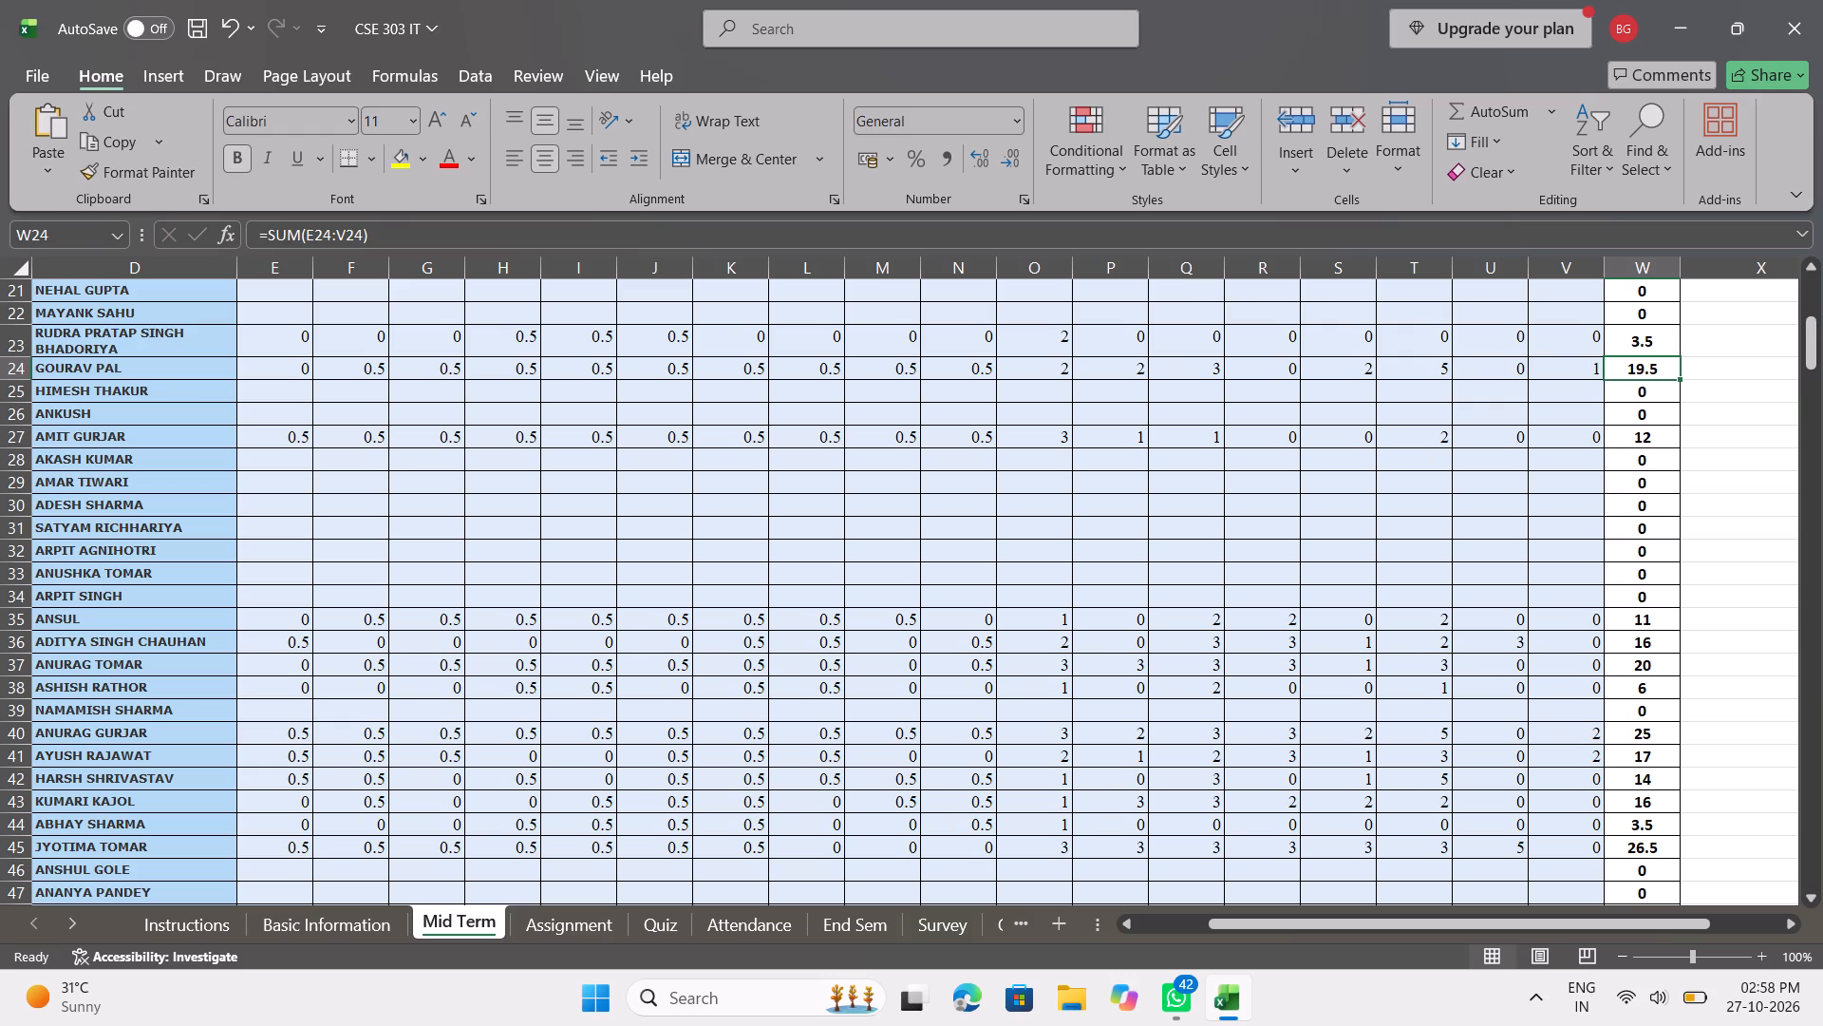
Enter the row 34 student's Q1 to Q4 marks in E34 through H34 as 0.5 each.
left_click(272, 591)
scroll(309, 601, "down", 1)
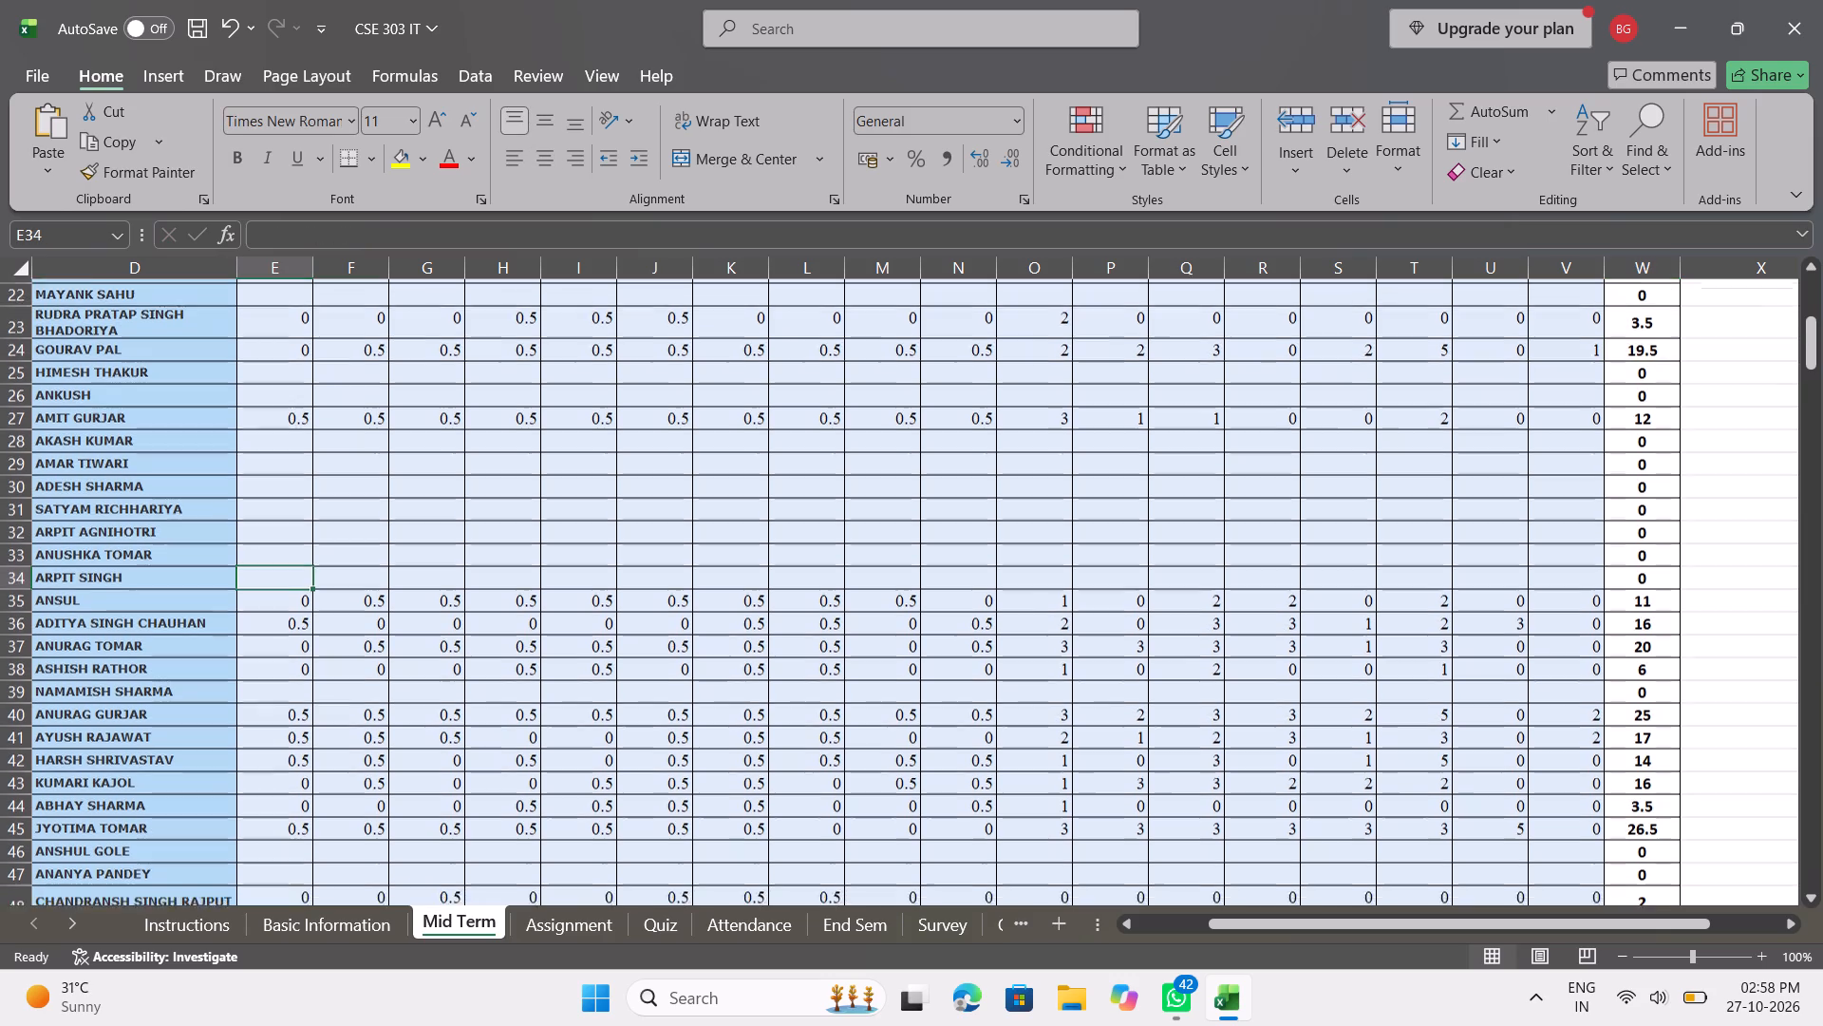
scroll(309, 601, "down", 1)
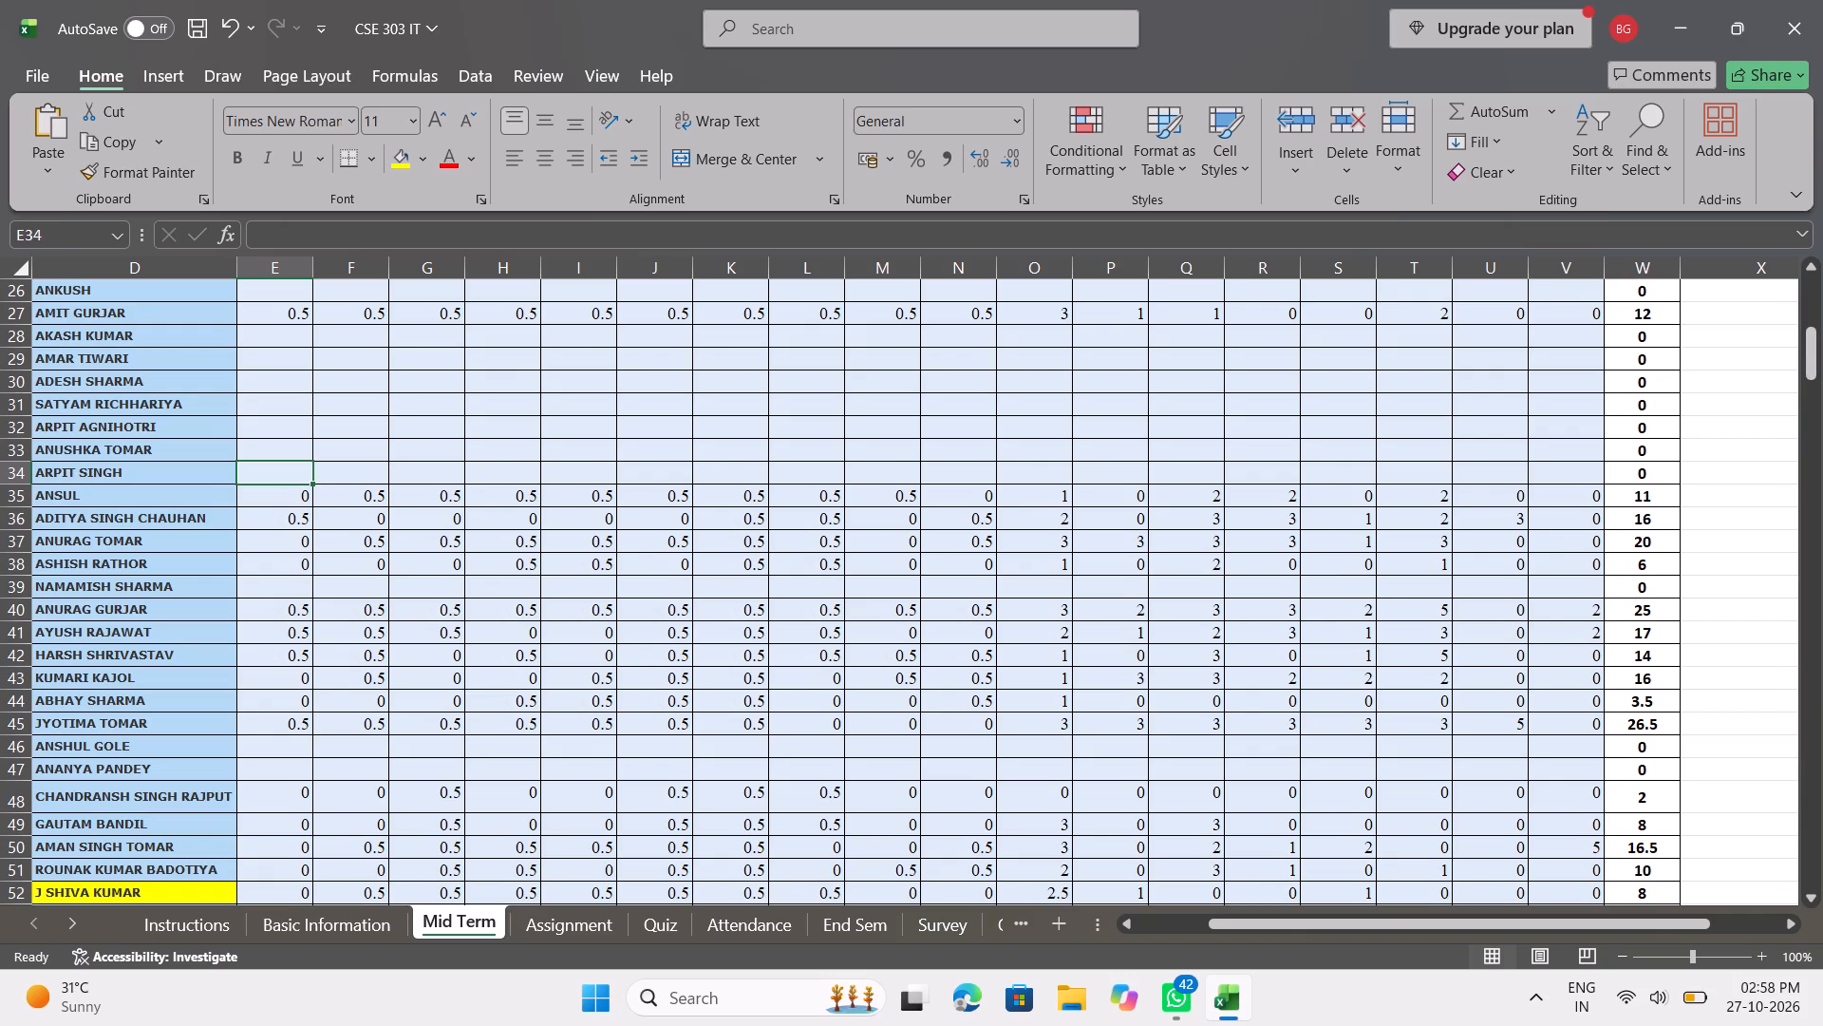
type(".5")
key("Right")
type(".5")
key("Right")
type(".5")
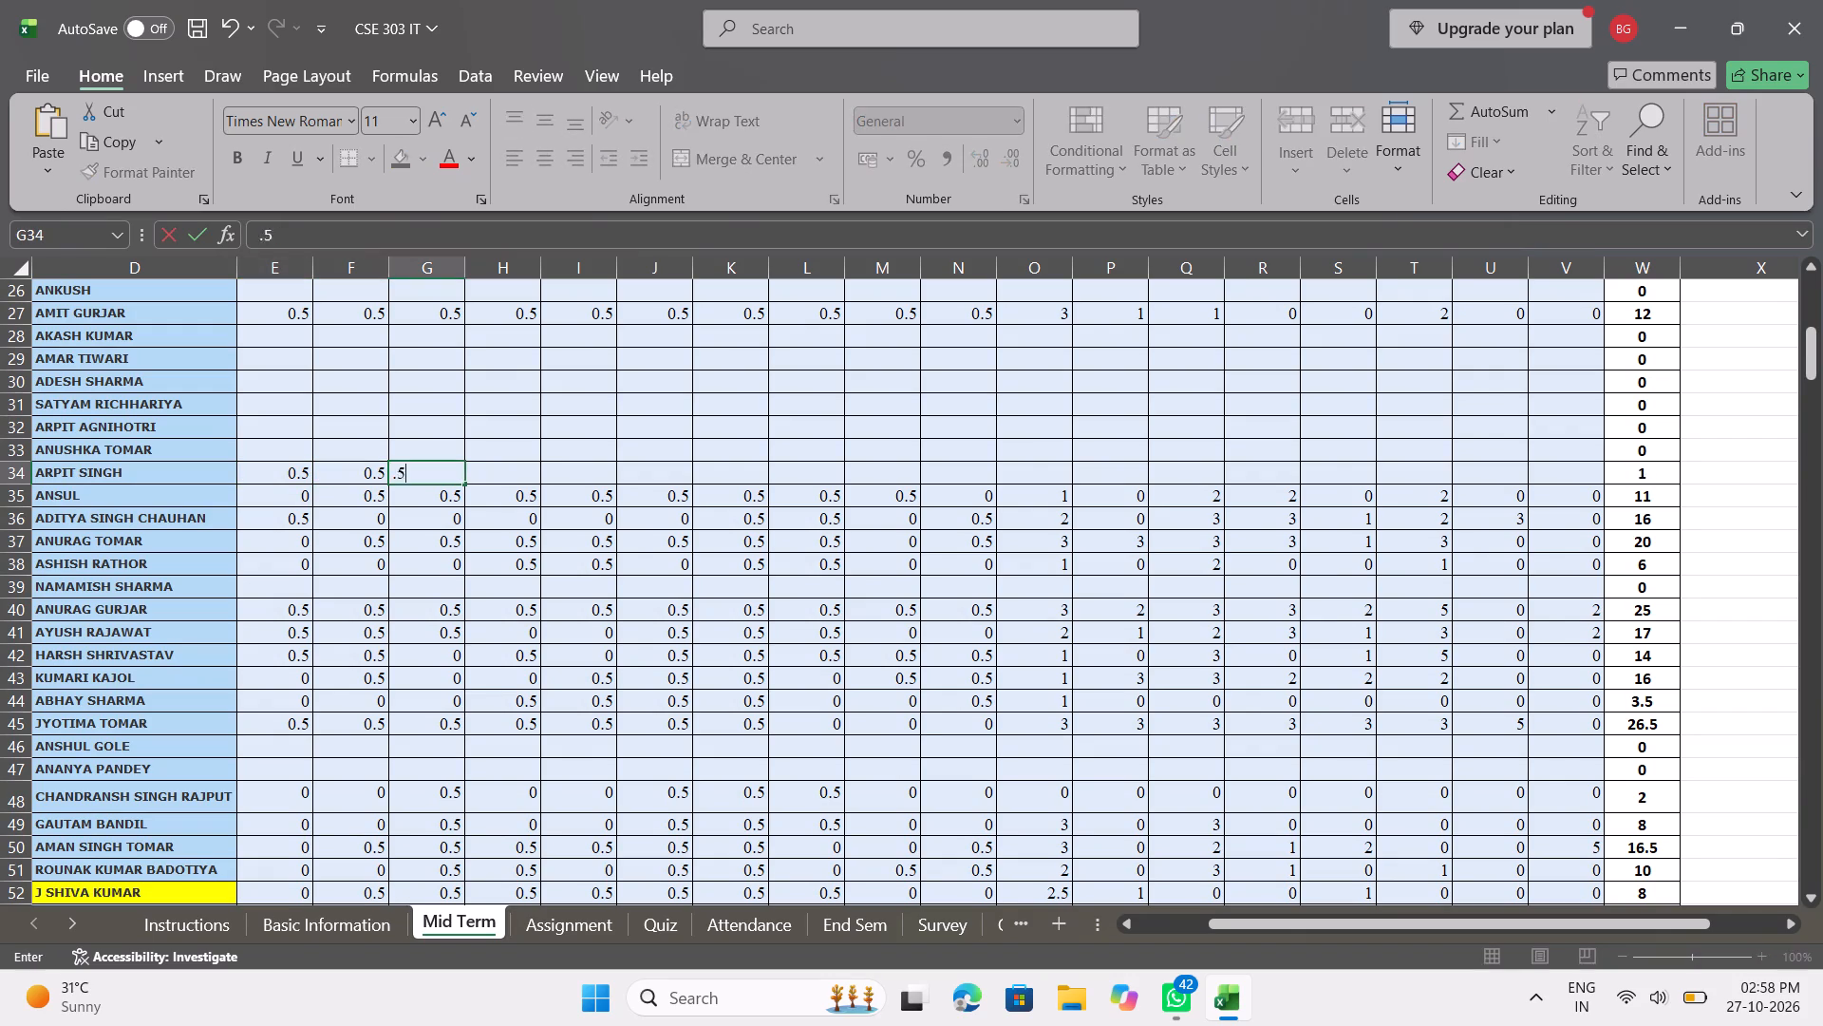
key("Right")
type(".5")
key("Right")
Enter the row 34 student's Q5 to Q10 marks in I34 through N34 as 0.5 each.
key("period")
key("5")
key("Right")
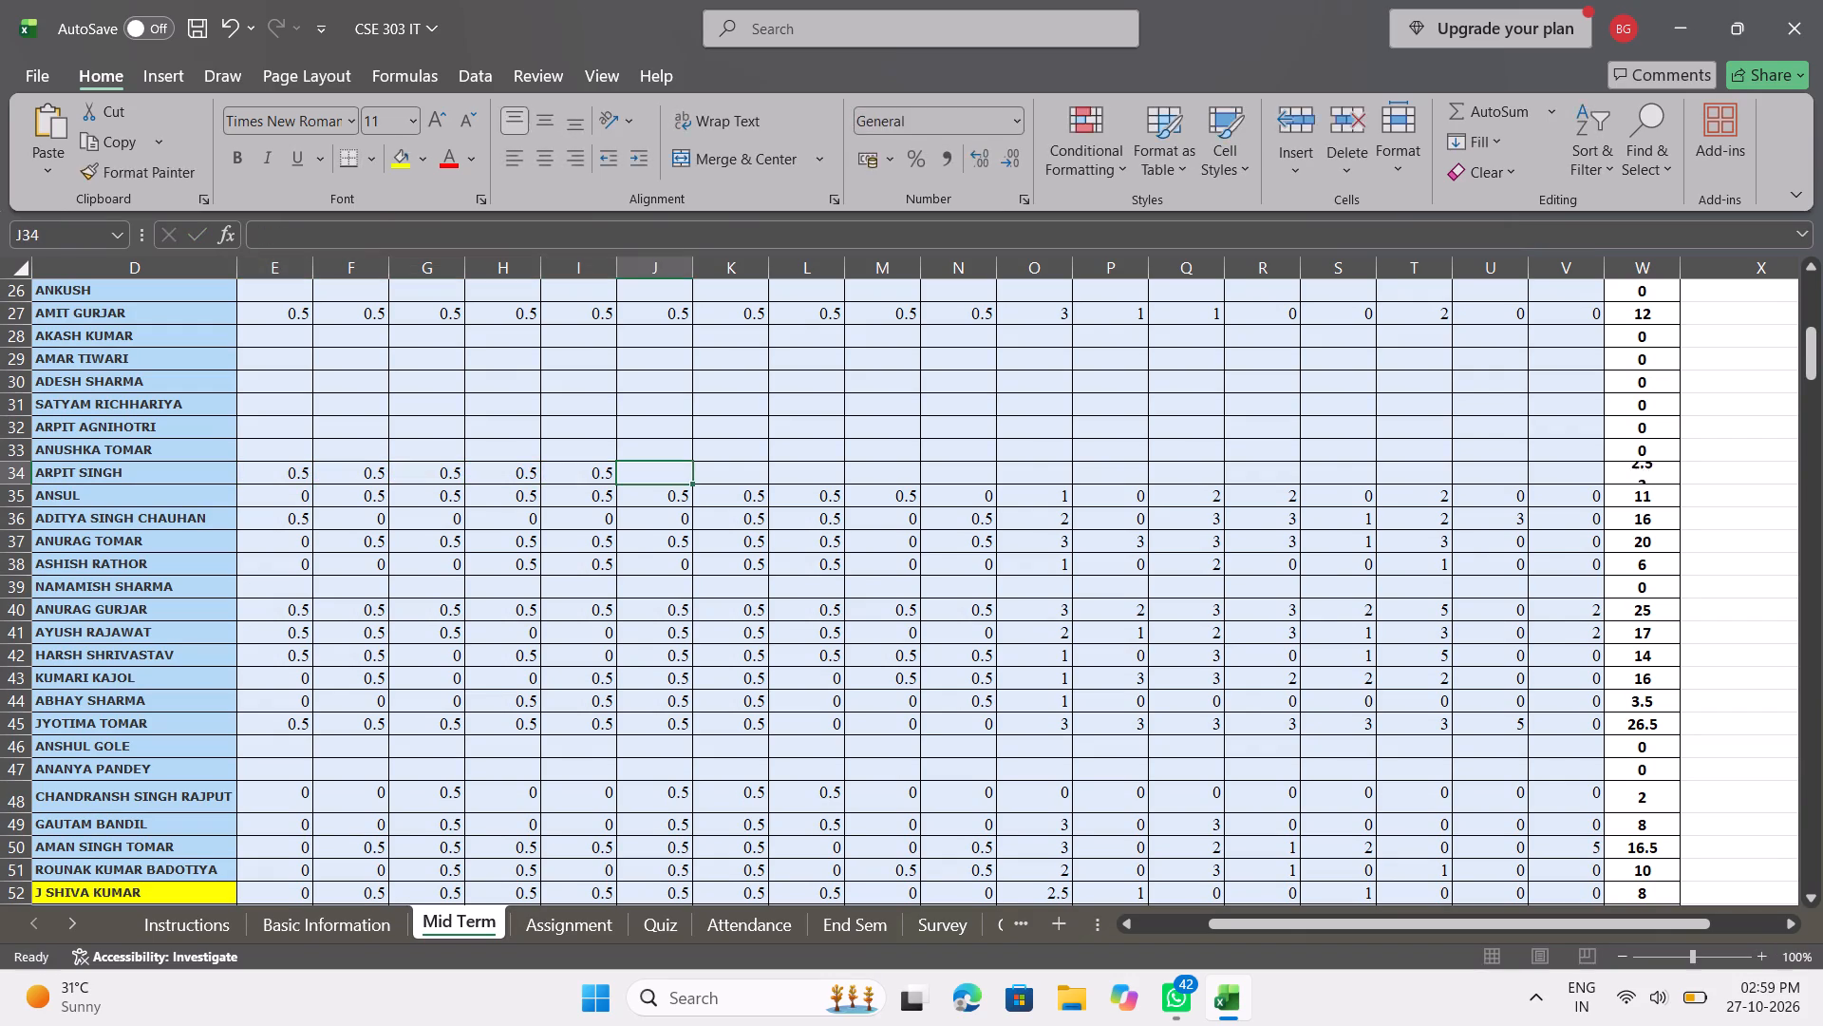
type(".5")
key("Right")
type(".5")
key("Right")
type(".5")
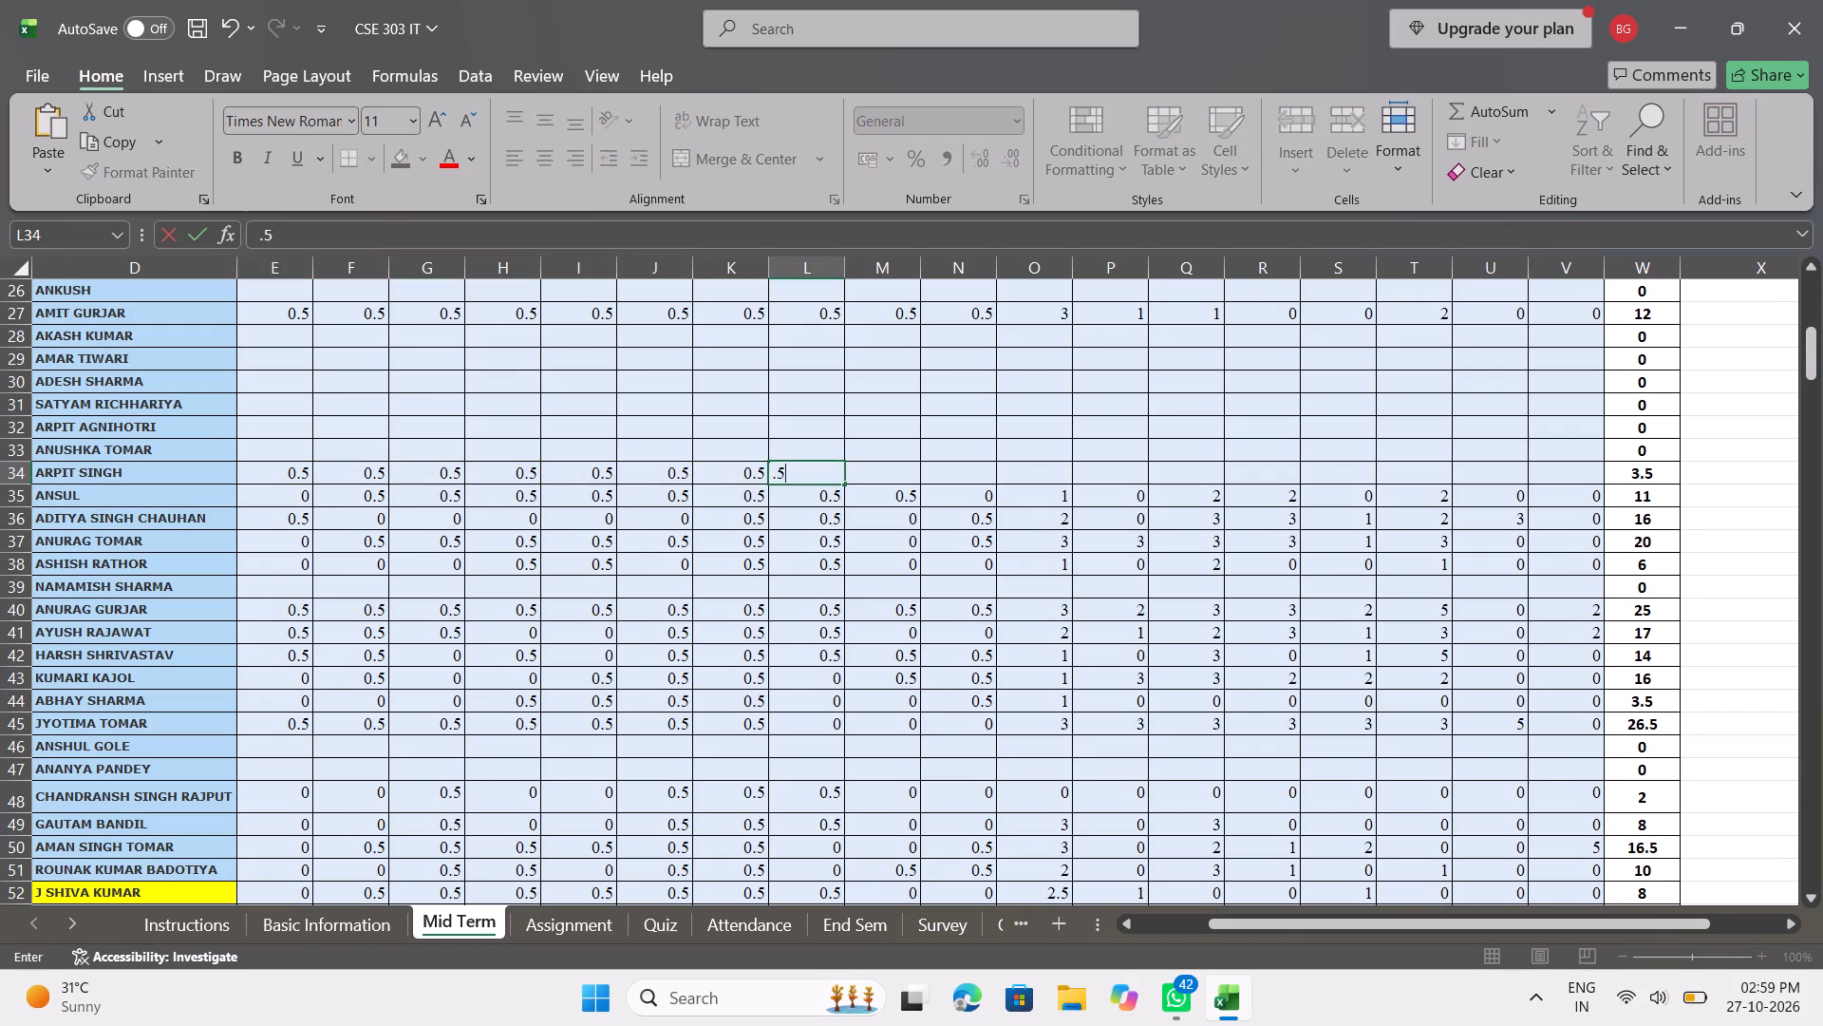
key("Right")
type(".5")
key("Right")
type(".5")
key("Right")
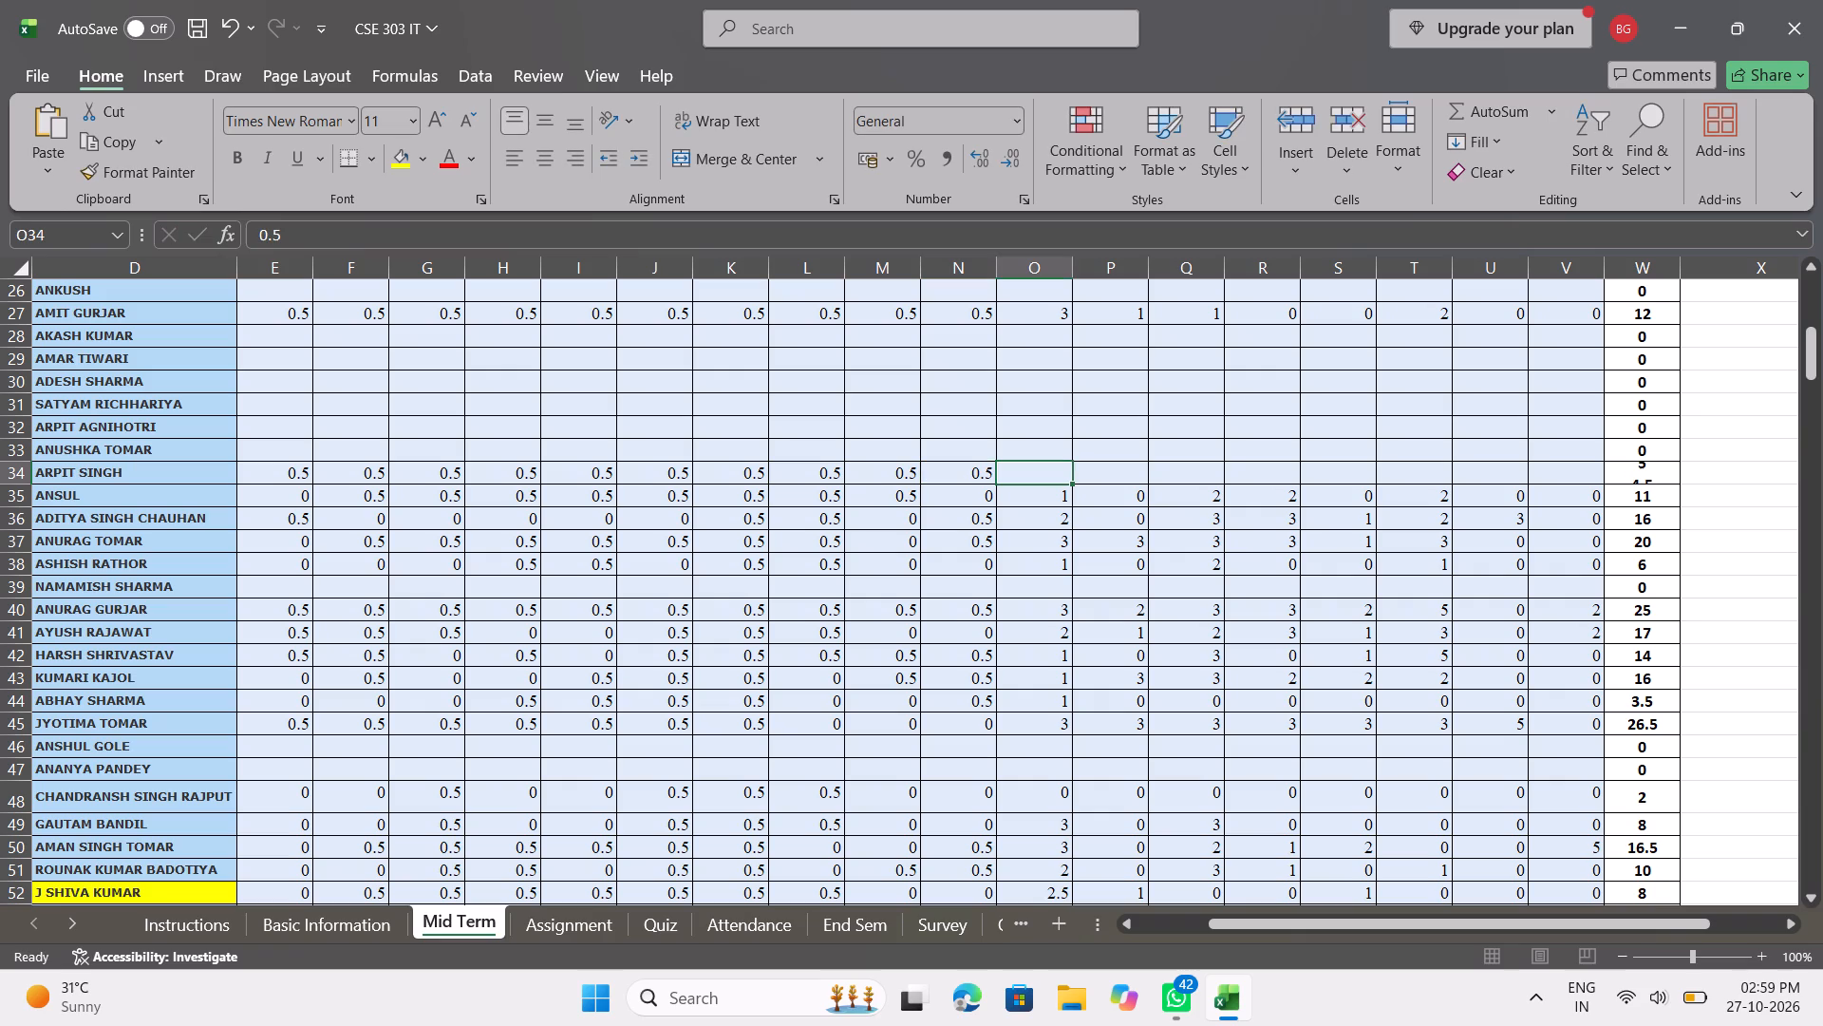
Enter the row 34 student's Q11 to Q14 marks in O34 through R34 as 1, 2, 2 and 3.
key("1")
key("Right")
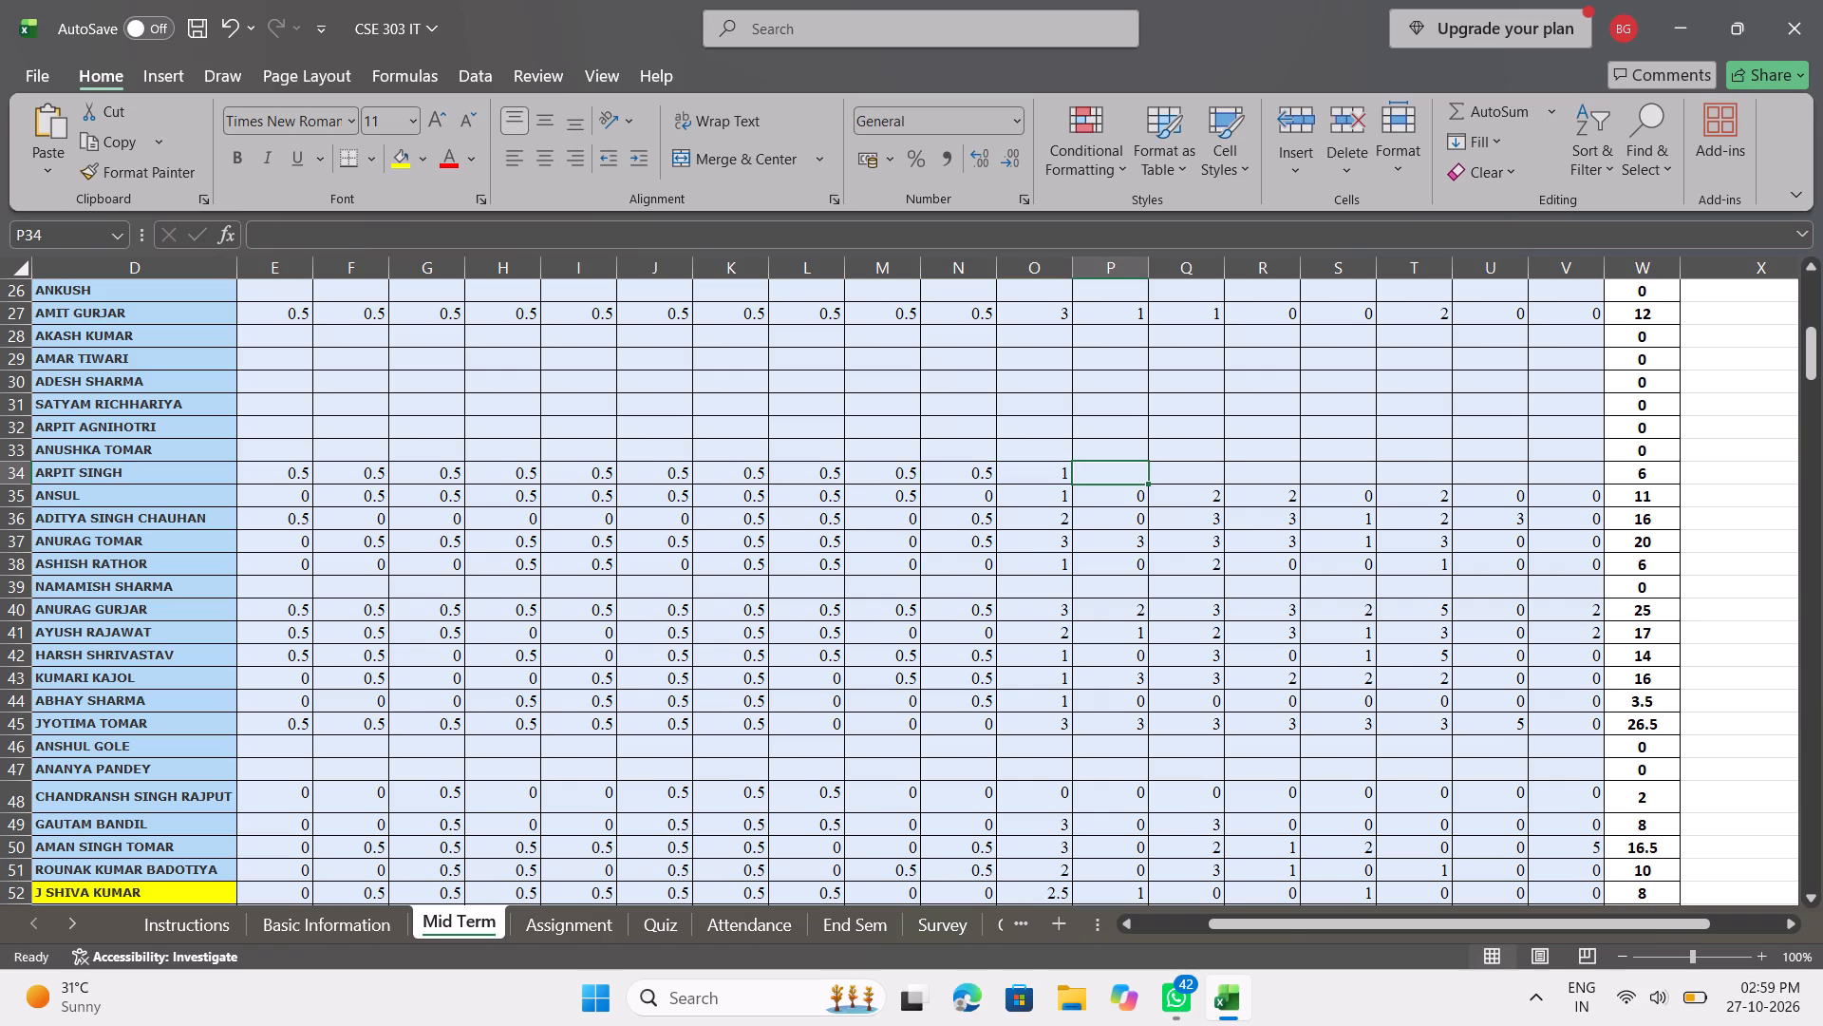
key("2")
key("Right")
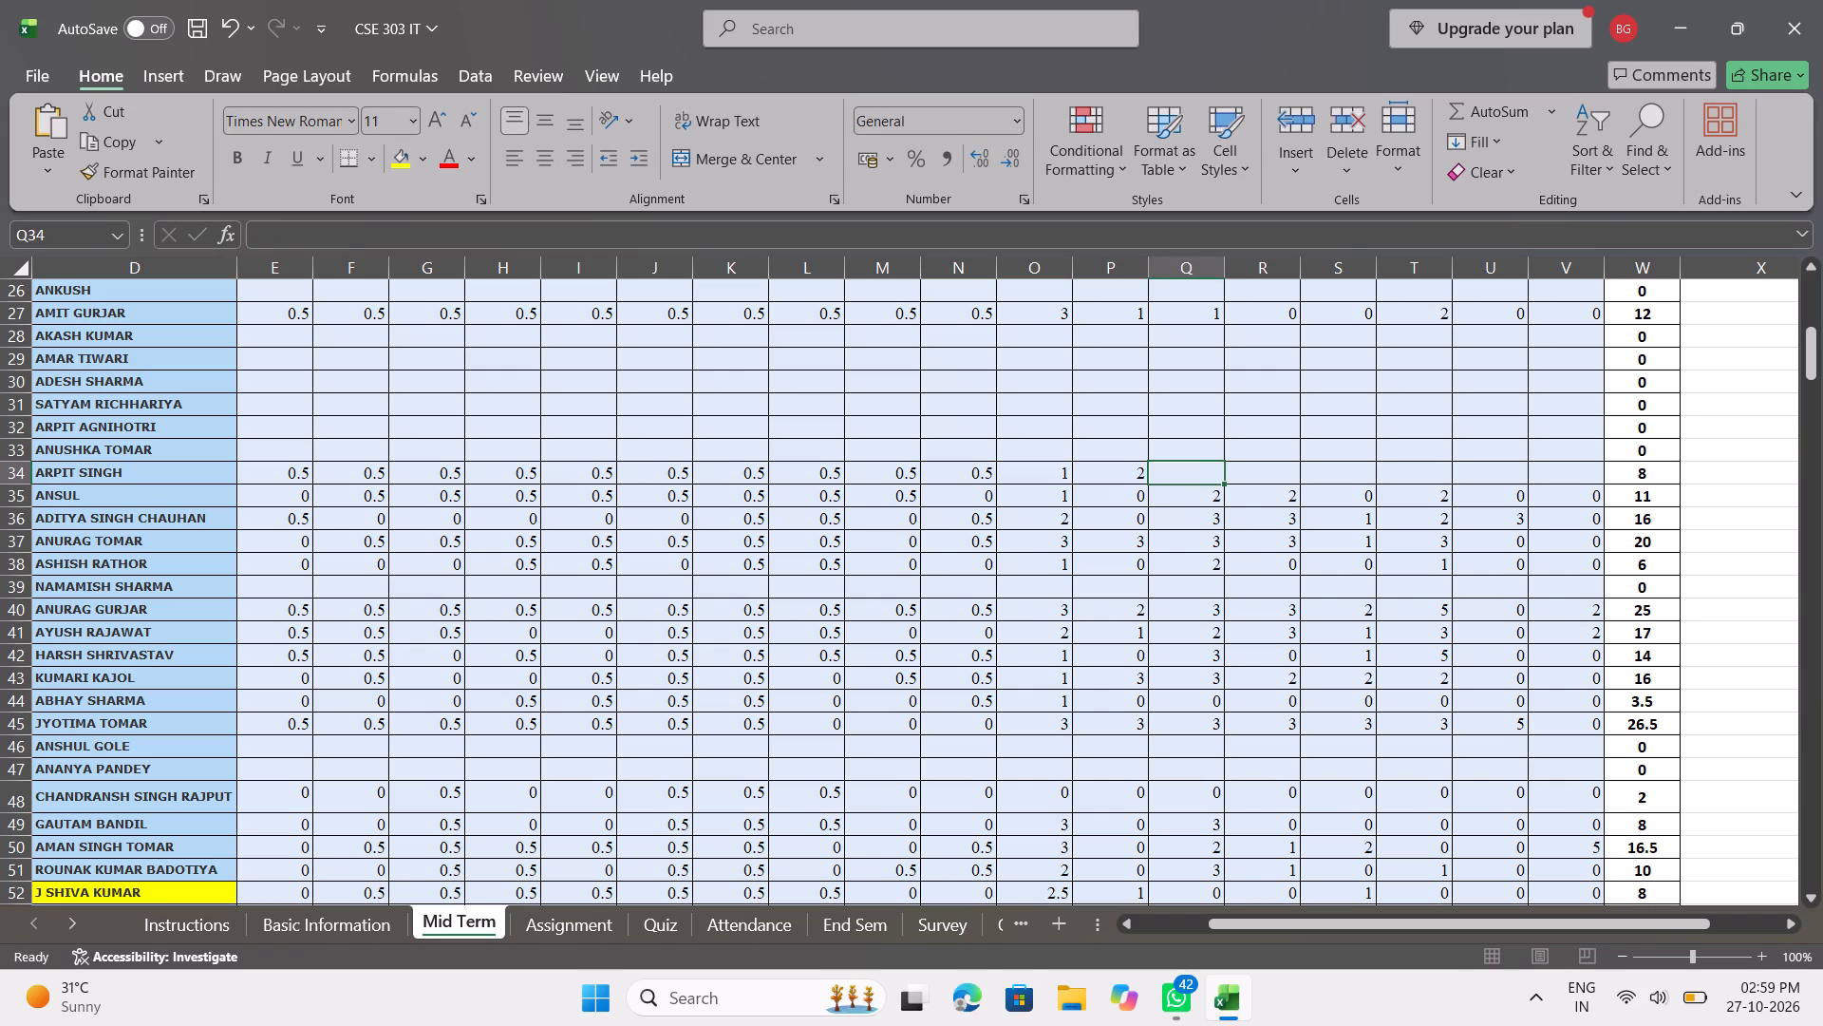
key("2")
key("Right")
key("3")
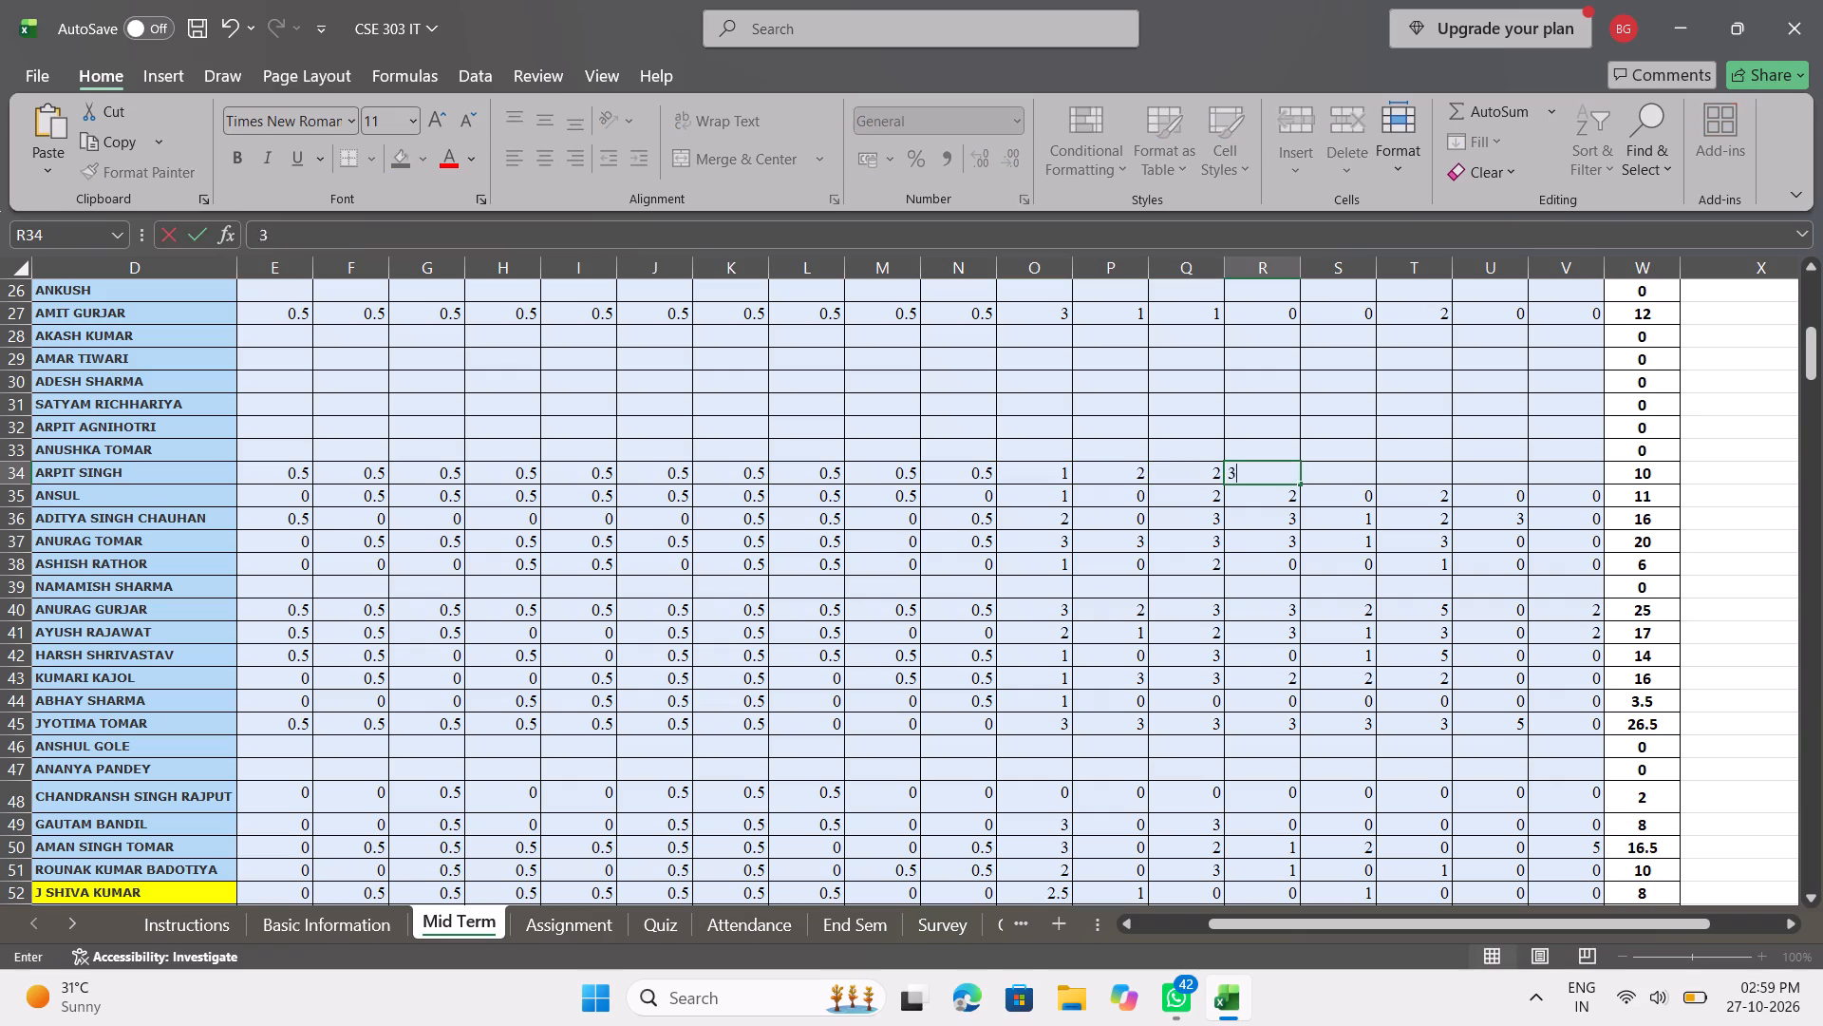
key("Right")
Enter the row 34 student's Q15 to Q18 marks in S34 through V34 as 0, 3, 2 and 0.
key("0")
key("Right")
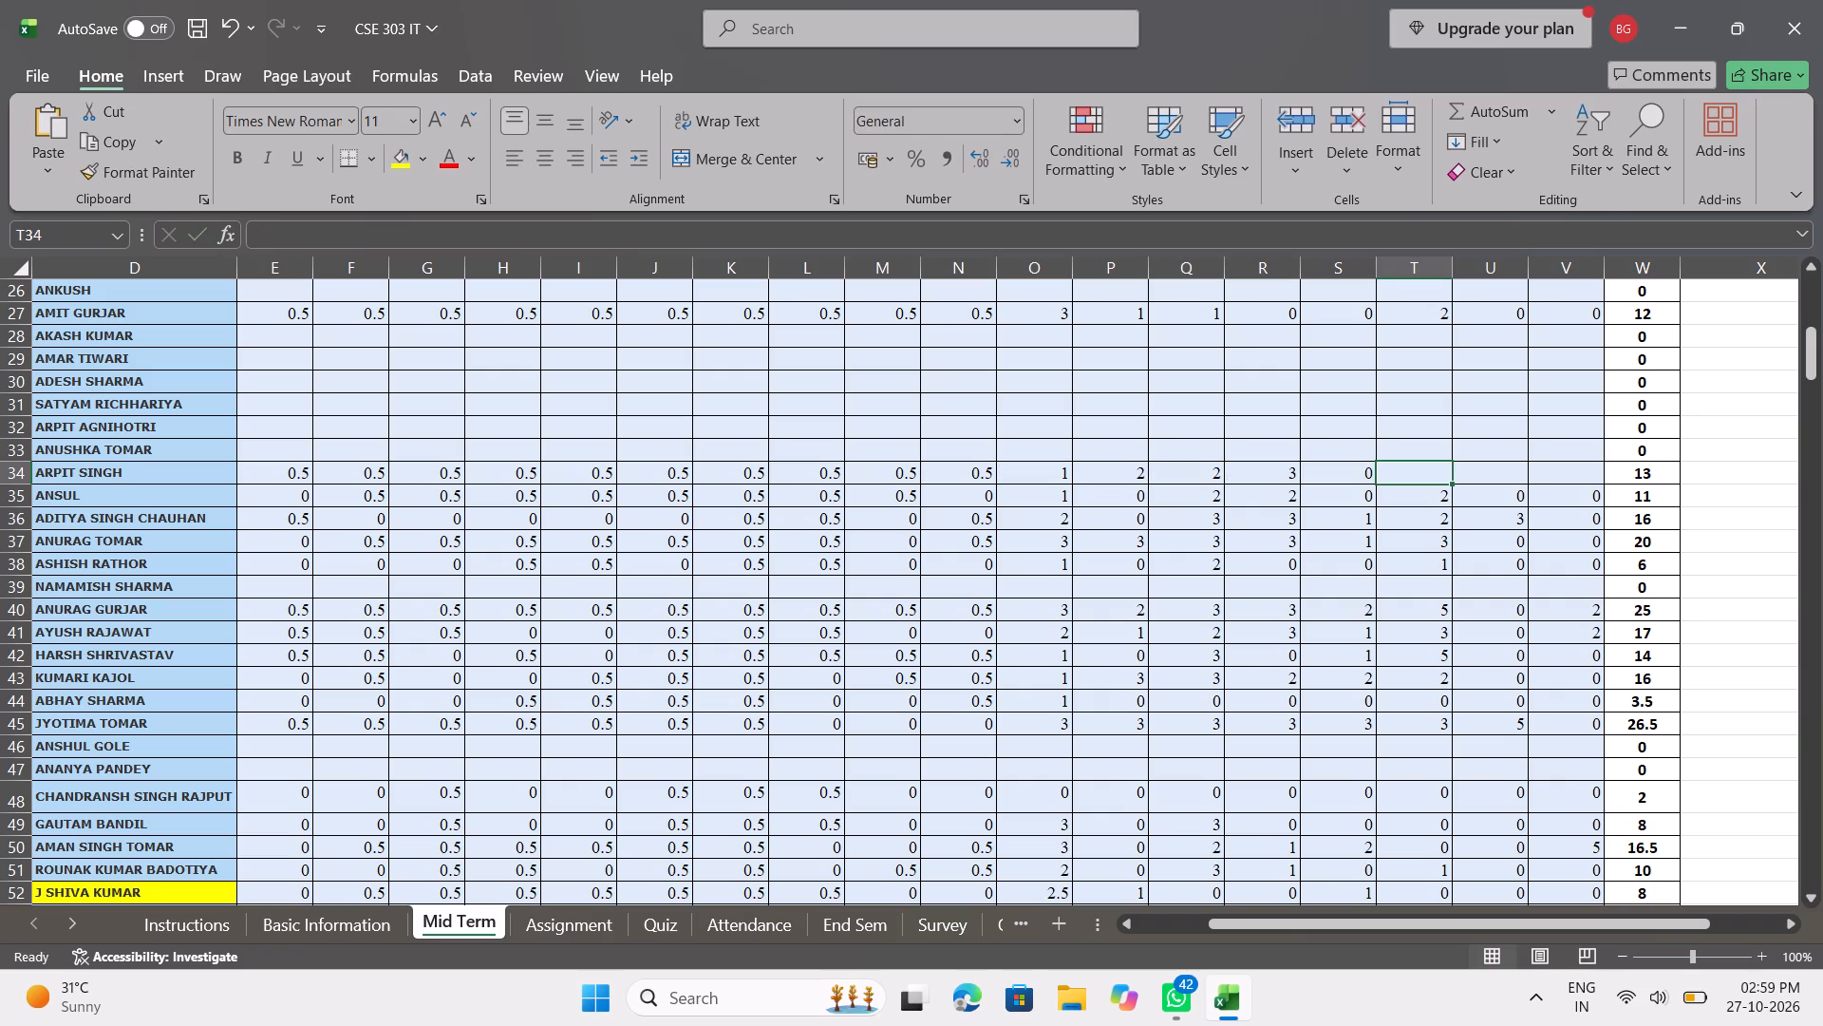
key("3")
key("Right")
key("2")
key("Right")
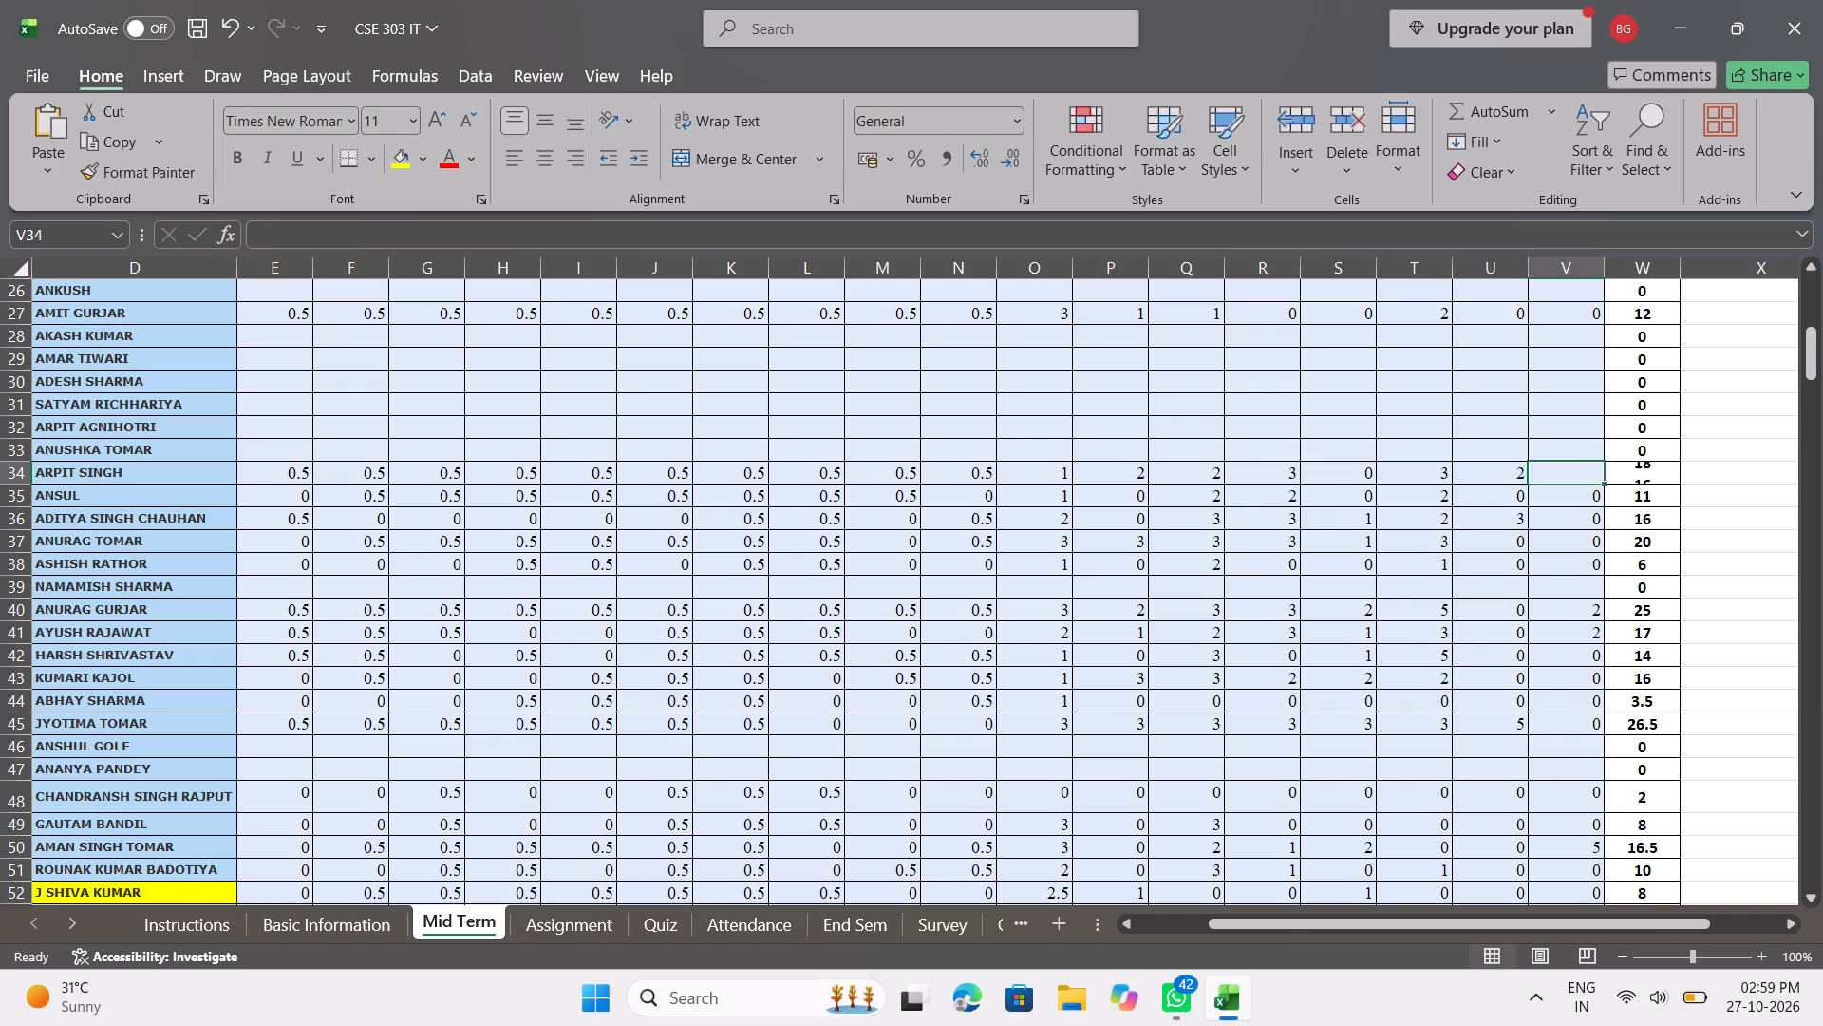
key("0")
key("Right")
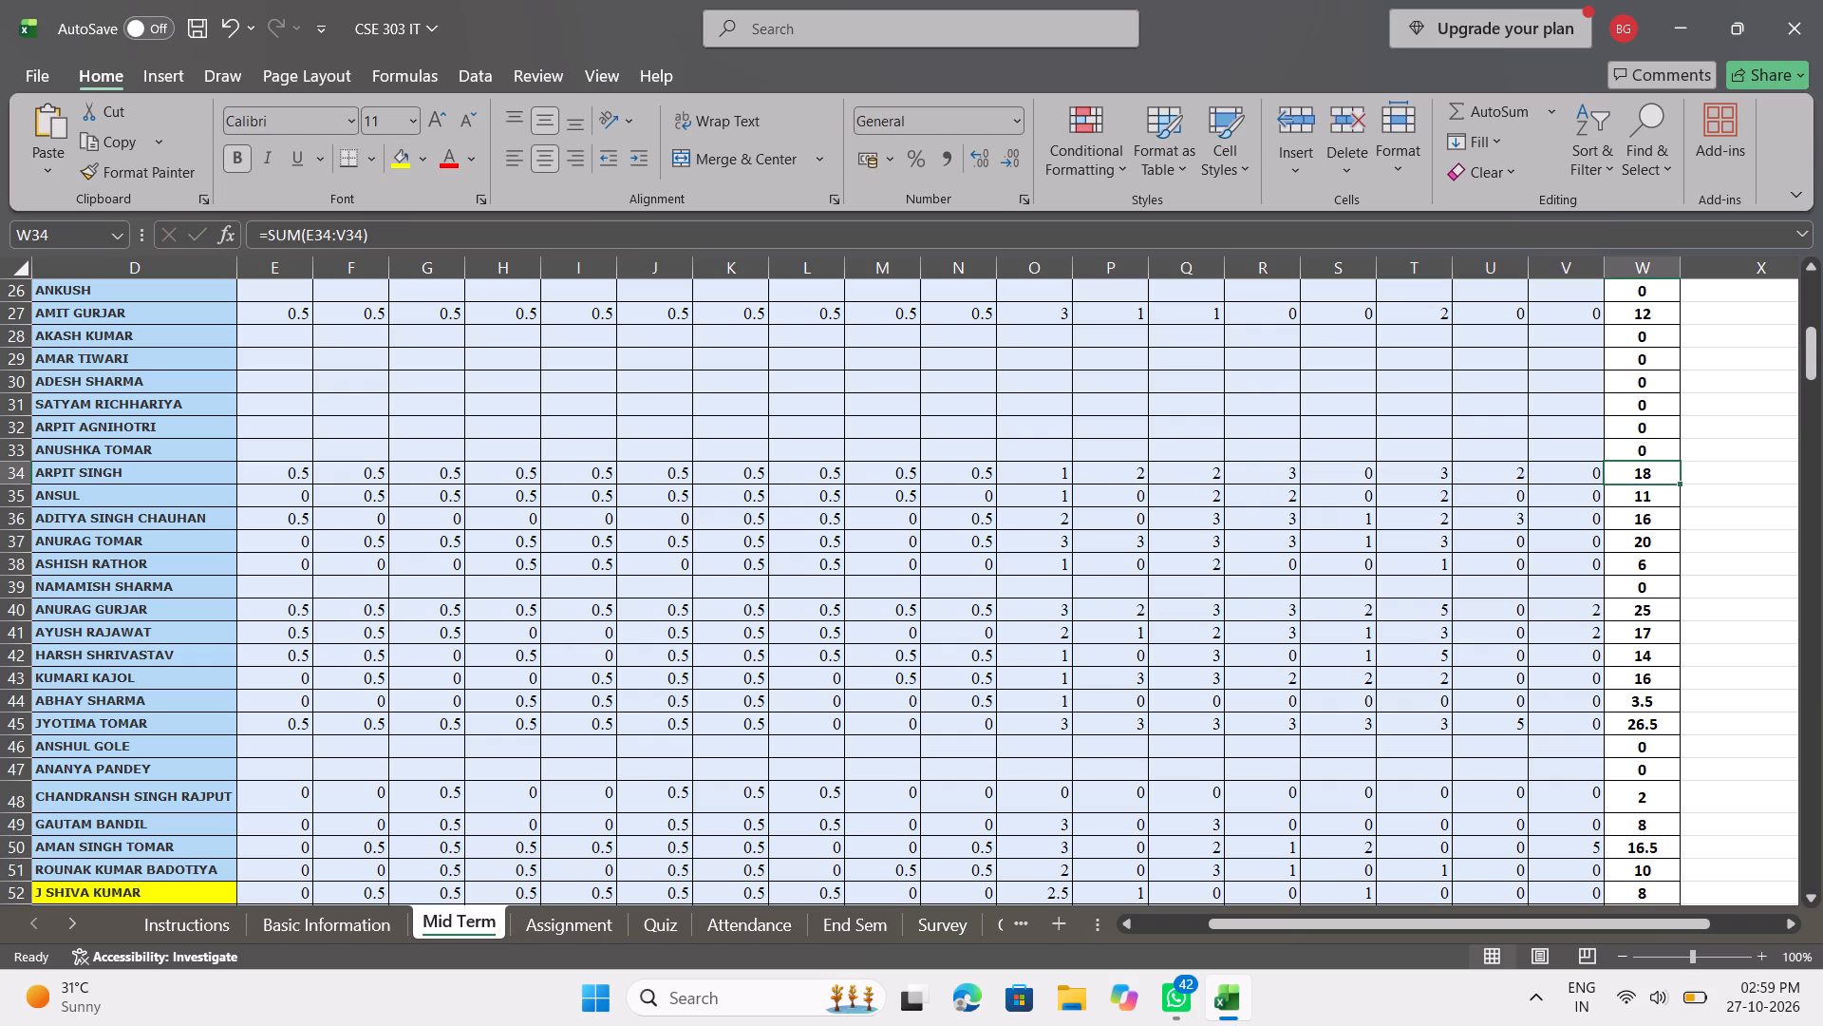
Save the CSE 303 IT workbook.
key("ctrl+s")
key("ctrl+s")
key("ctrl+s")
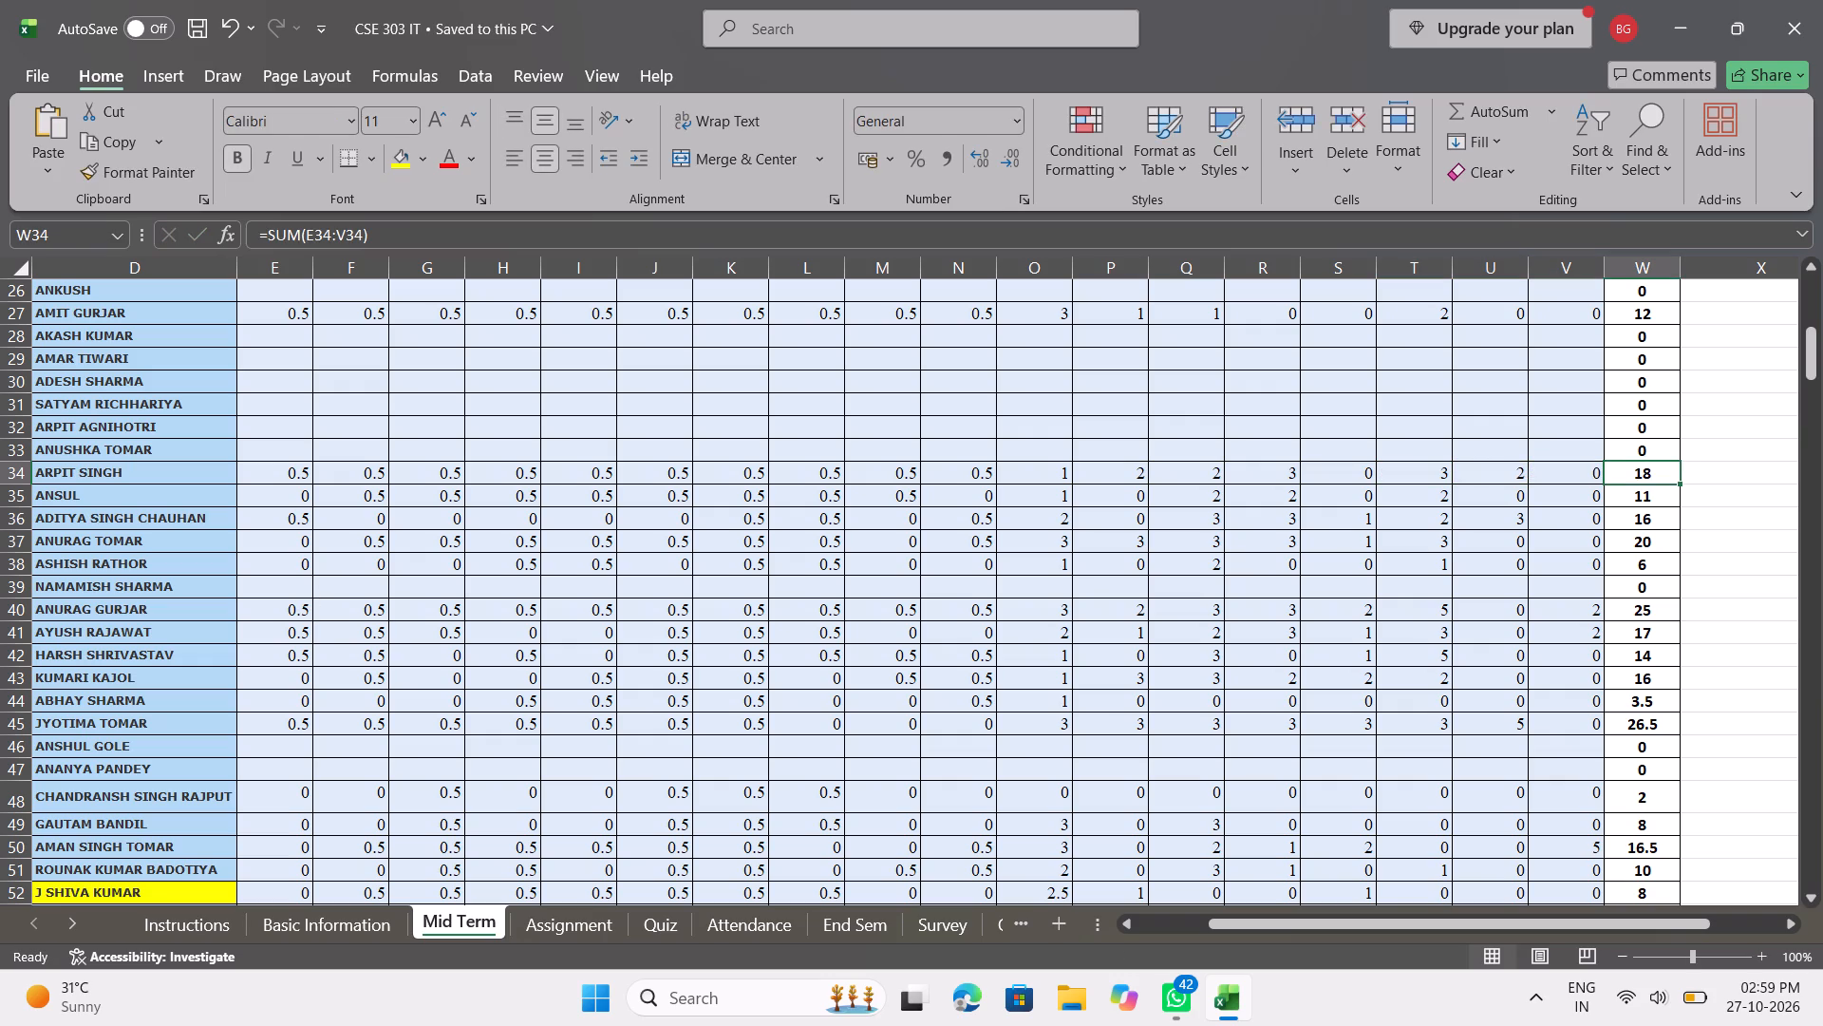
Enter the row 20 student's Q1 to Q4 marks in E20 through H20 as 0.5, 0, 0.5 and 0.5.
scroll(260, 542, "up", 1)
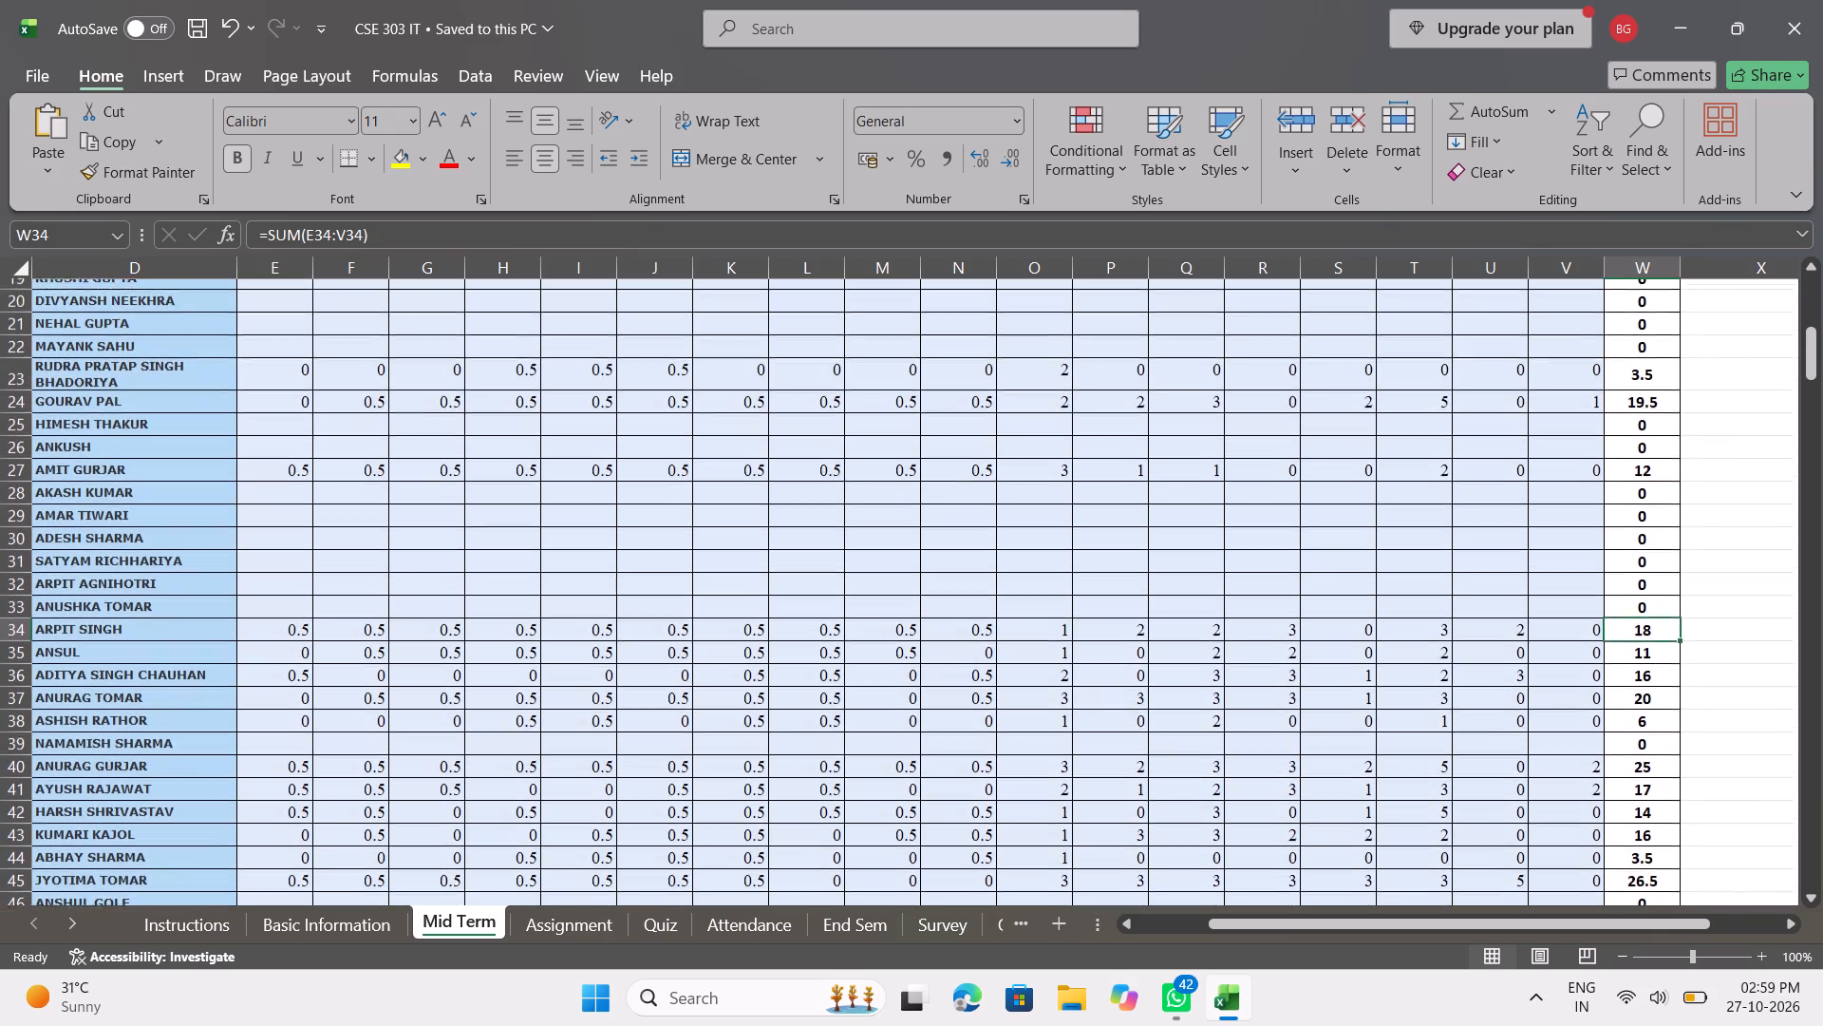
scroll(260, 542, "up", 2)
left_click(284, 333)
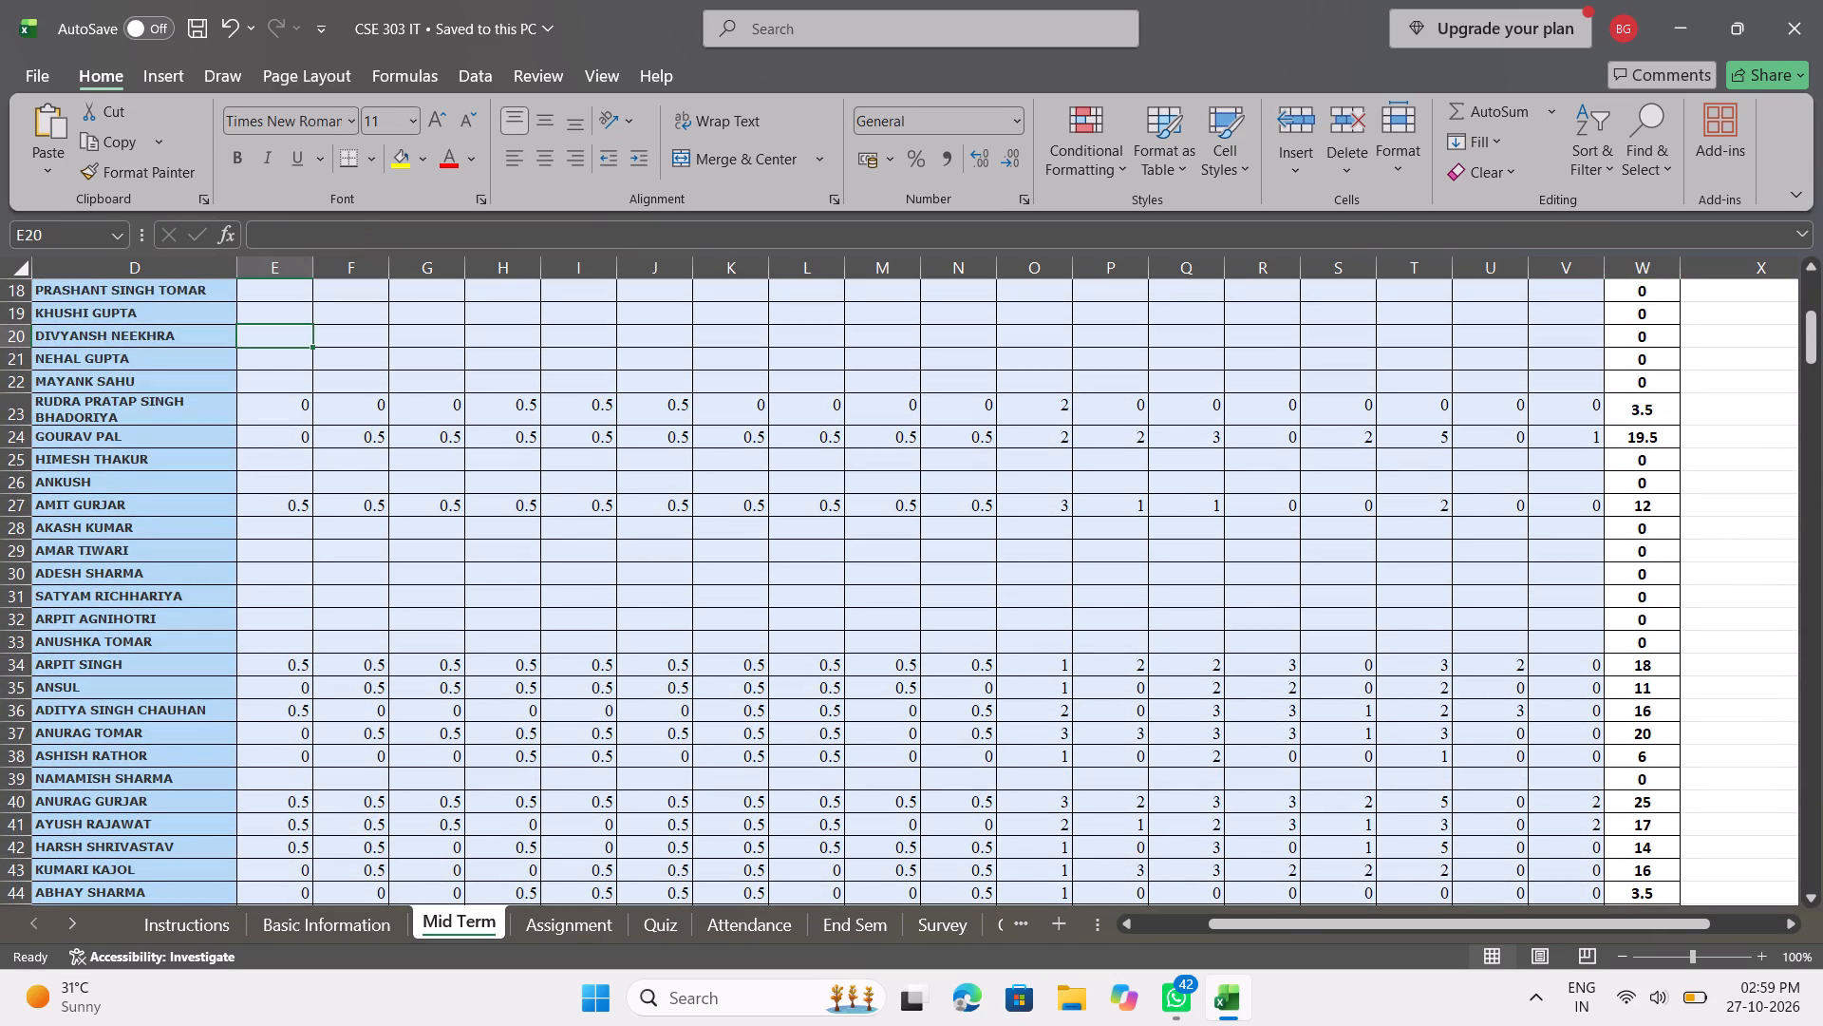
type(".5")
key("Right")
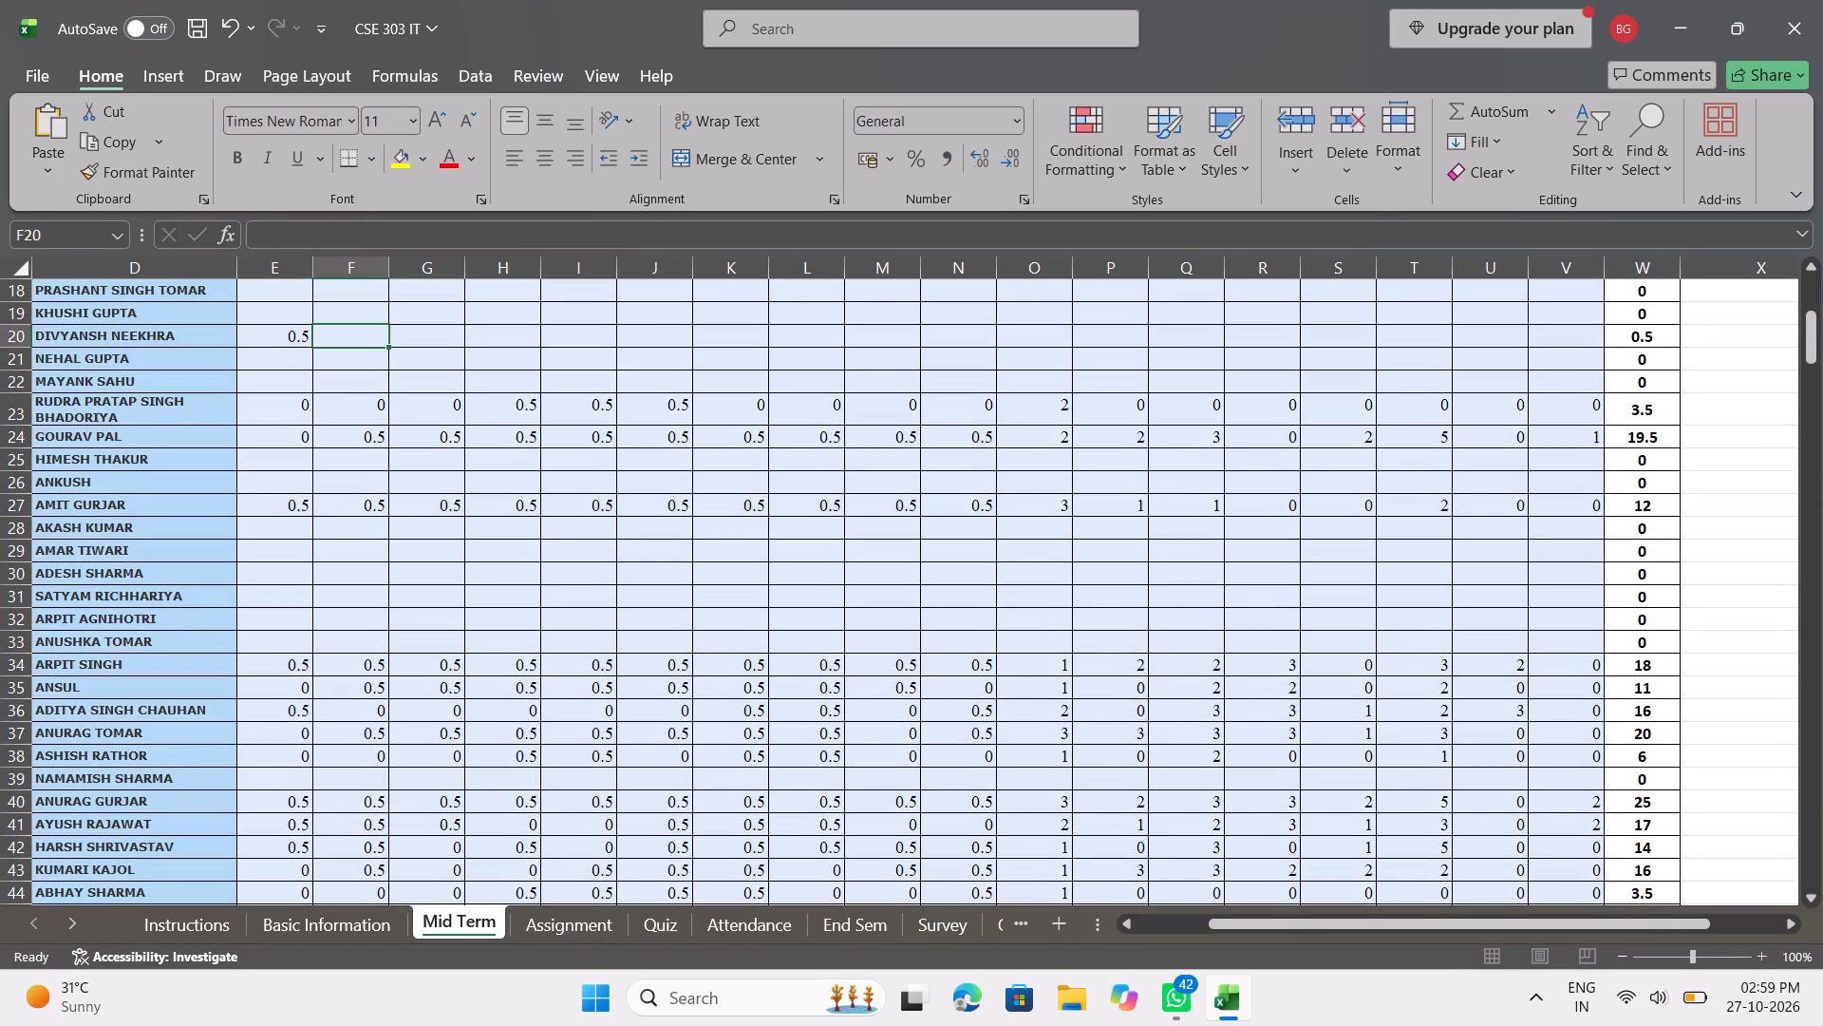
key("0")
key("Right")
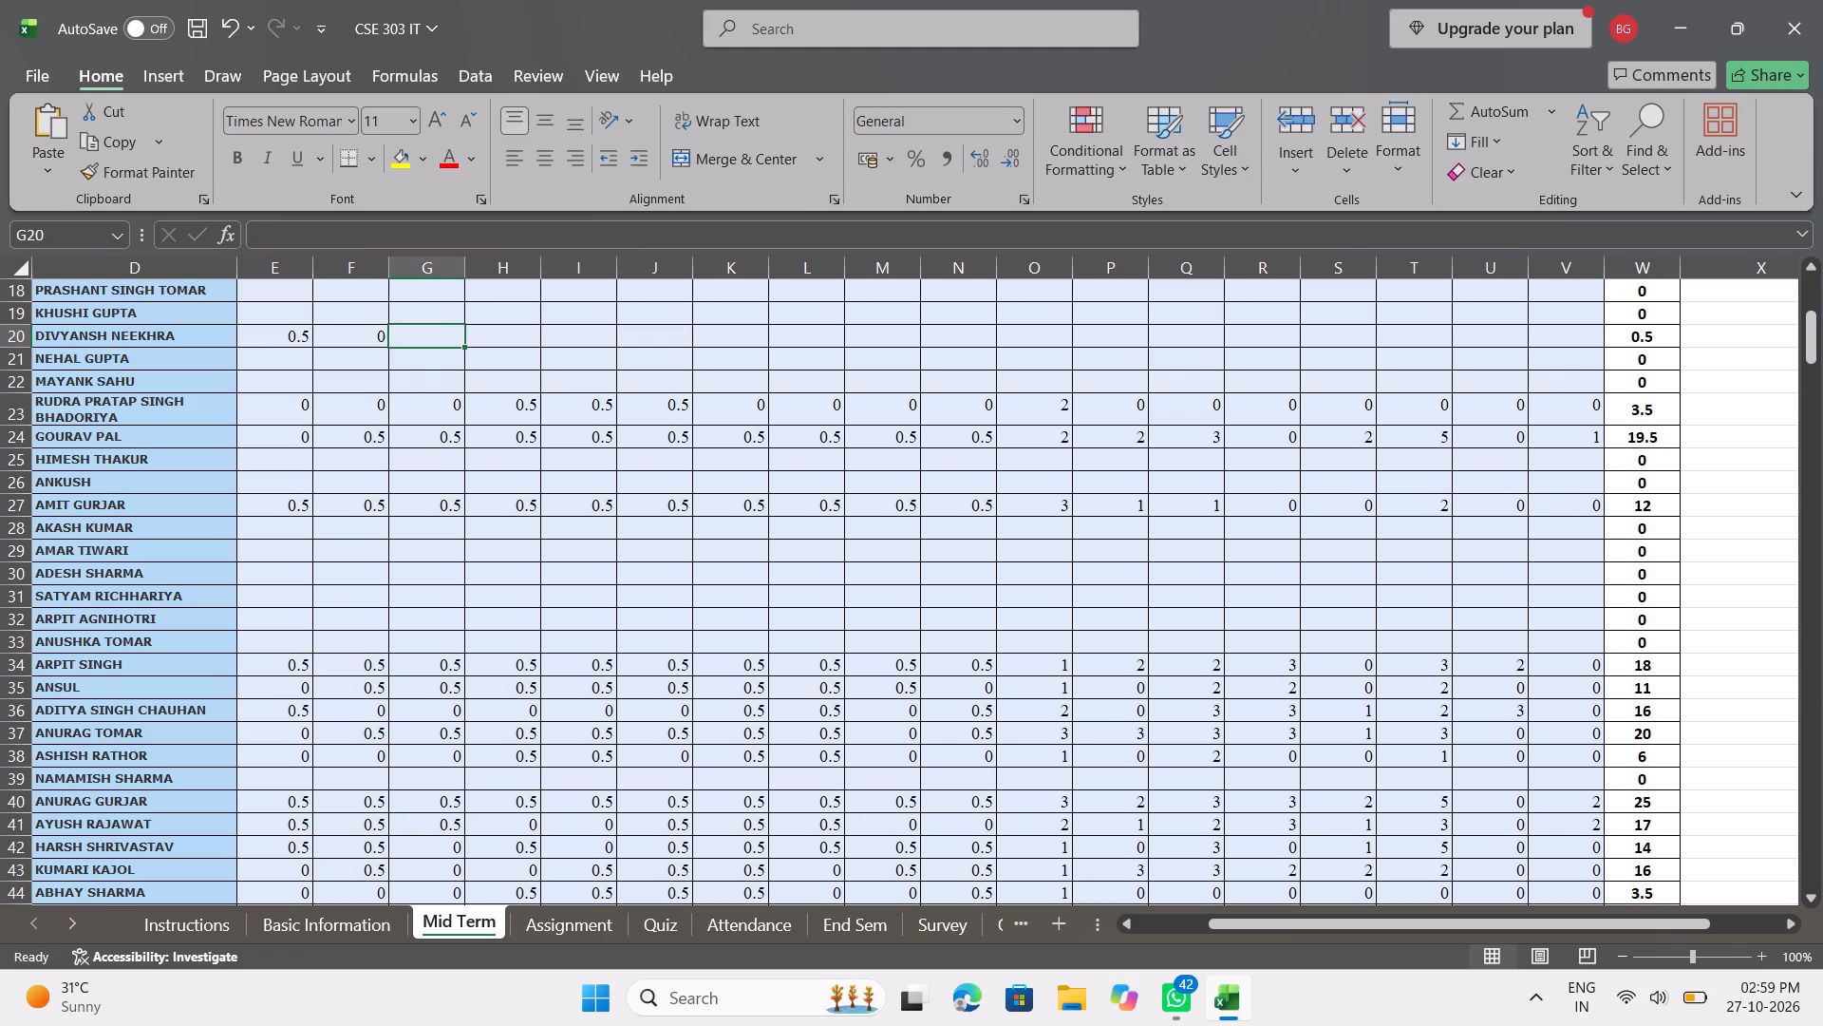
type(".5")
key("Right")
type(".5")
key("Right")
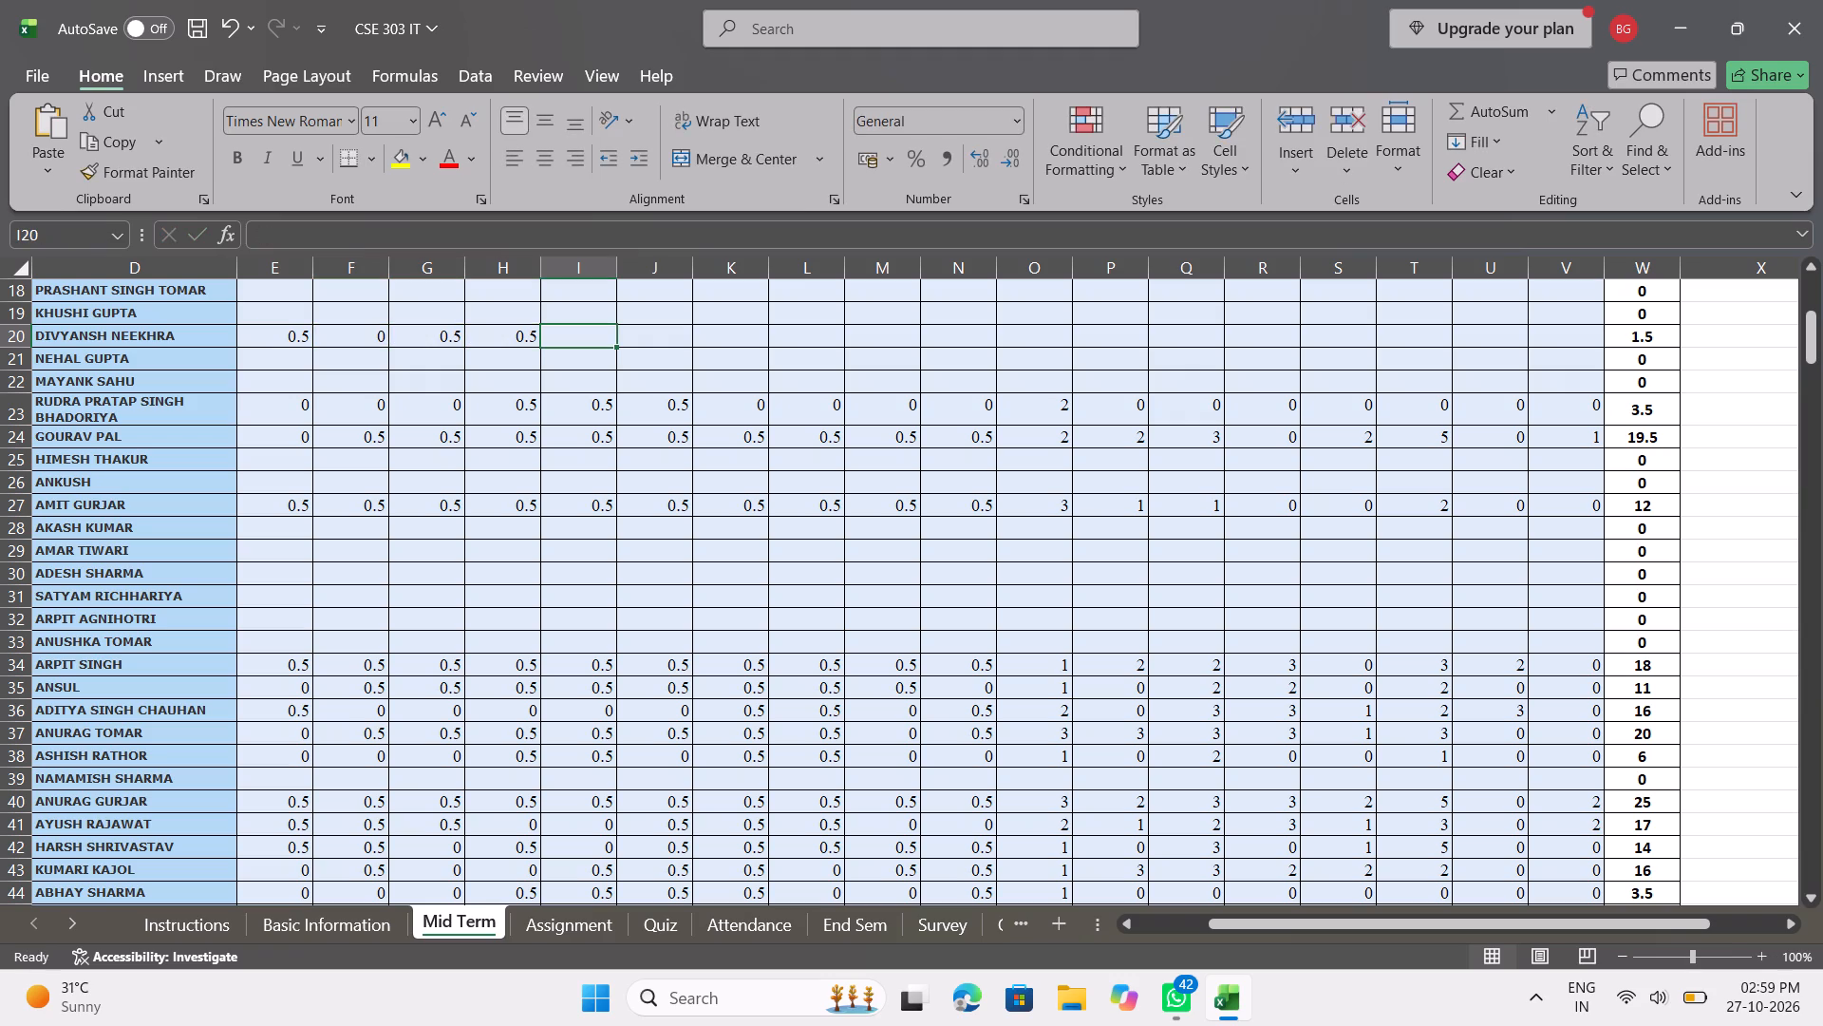
Enter the row 20 student's Q5 to Q10 marks as 0.5 each in I20 through M20 and 0 in N20.
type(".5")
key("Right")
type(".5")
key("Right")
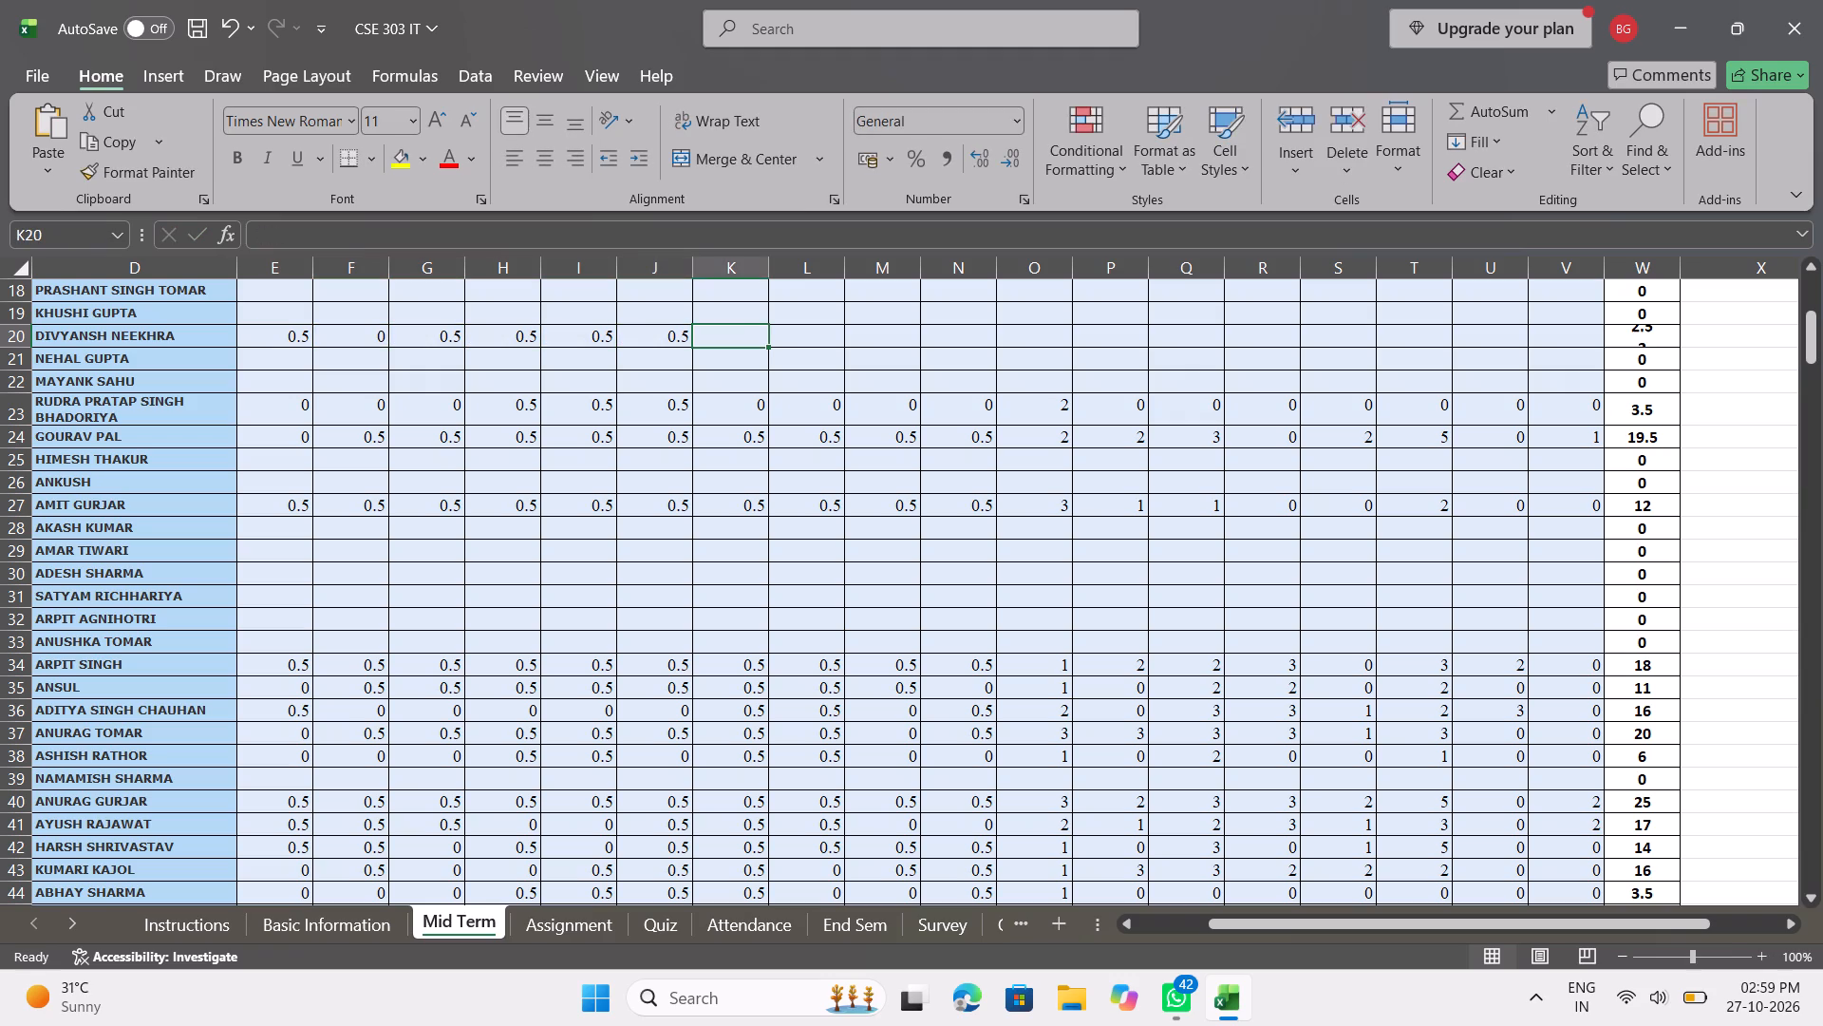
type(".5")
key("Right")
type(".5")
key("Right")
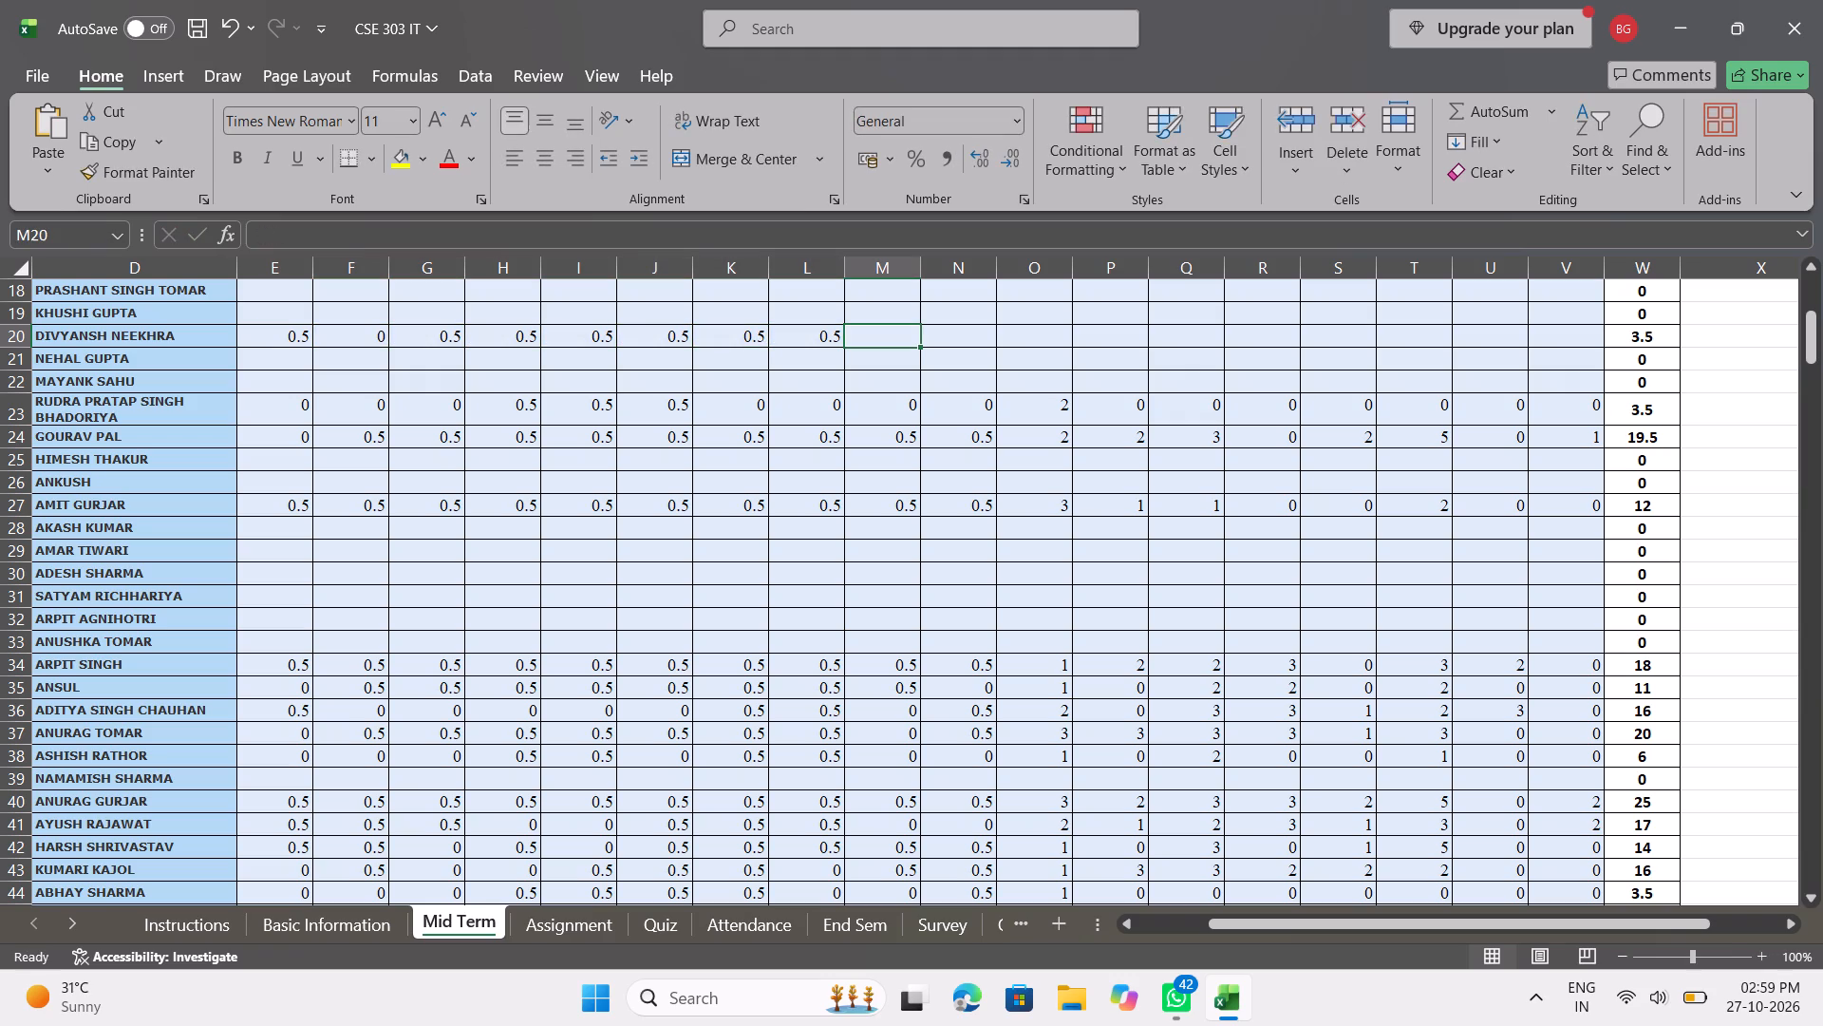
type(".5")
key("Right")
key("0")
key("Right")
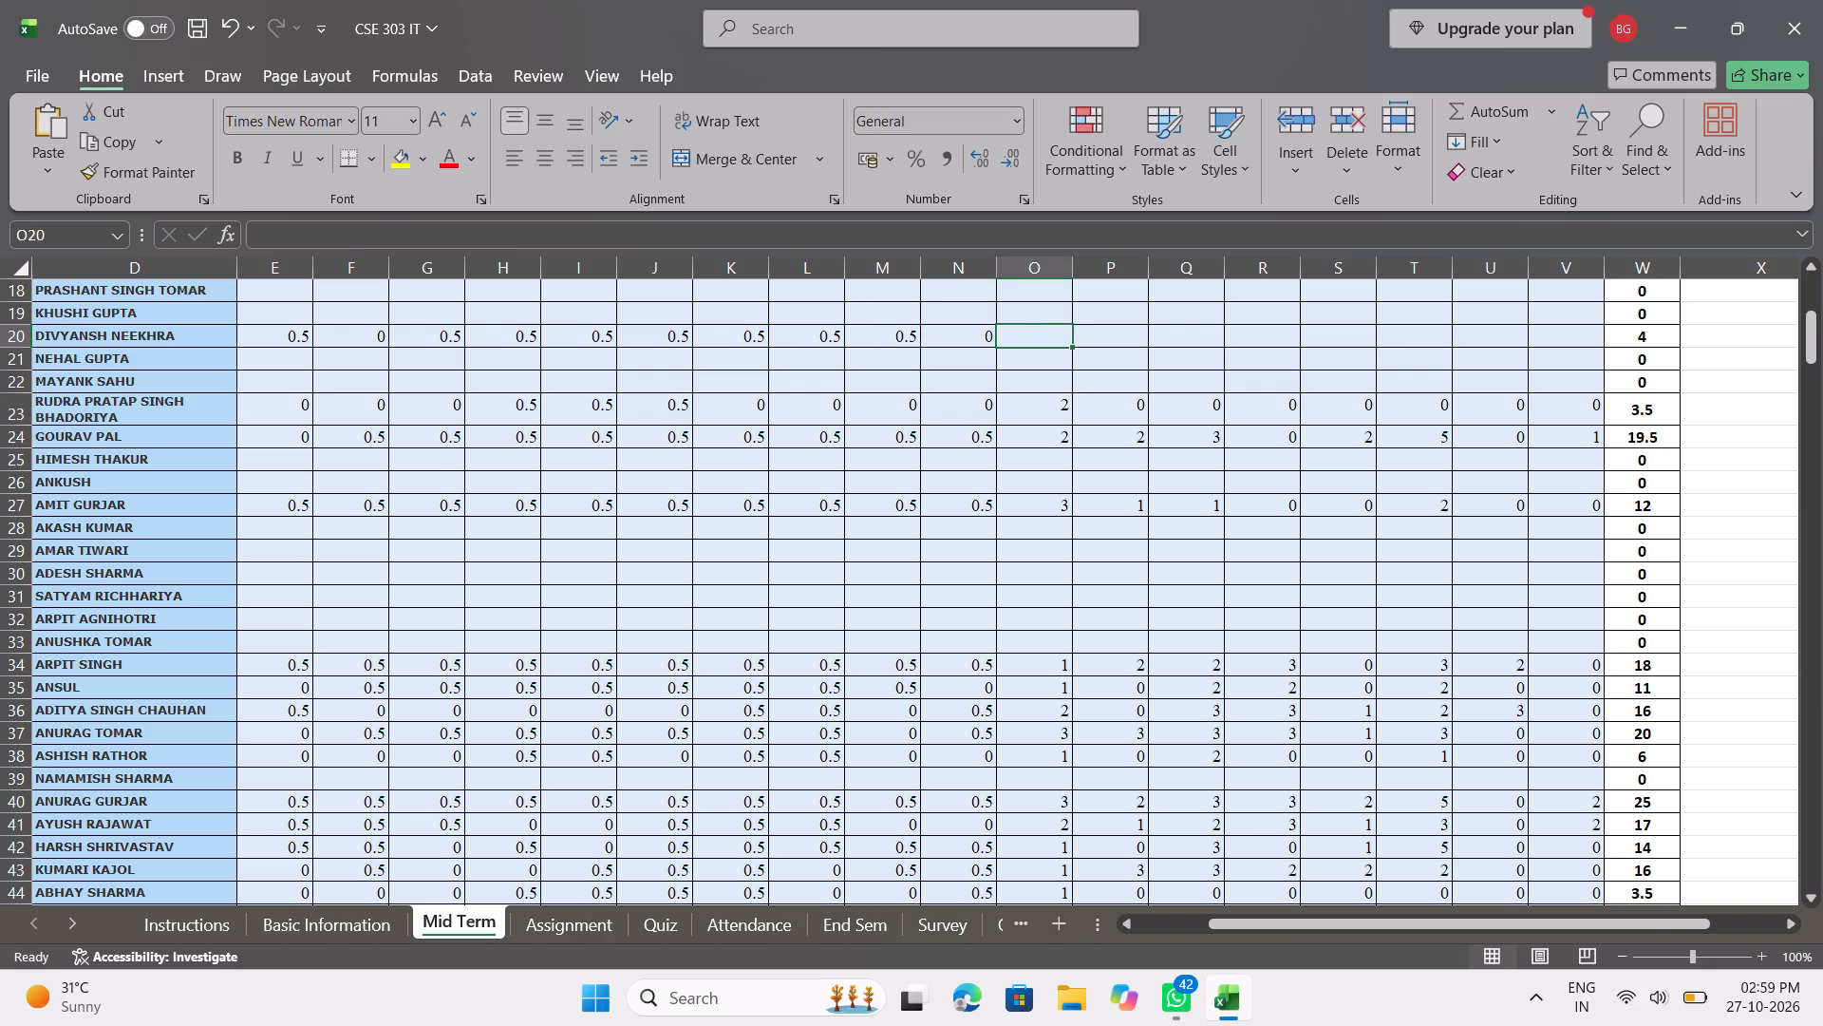
Enter the row 20 student's Q11 to Q14 marks in O20 through R20 as 3, 0, 2 and 0.
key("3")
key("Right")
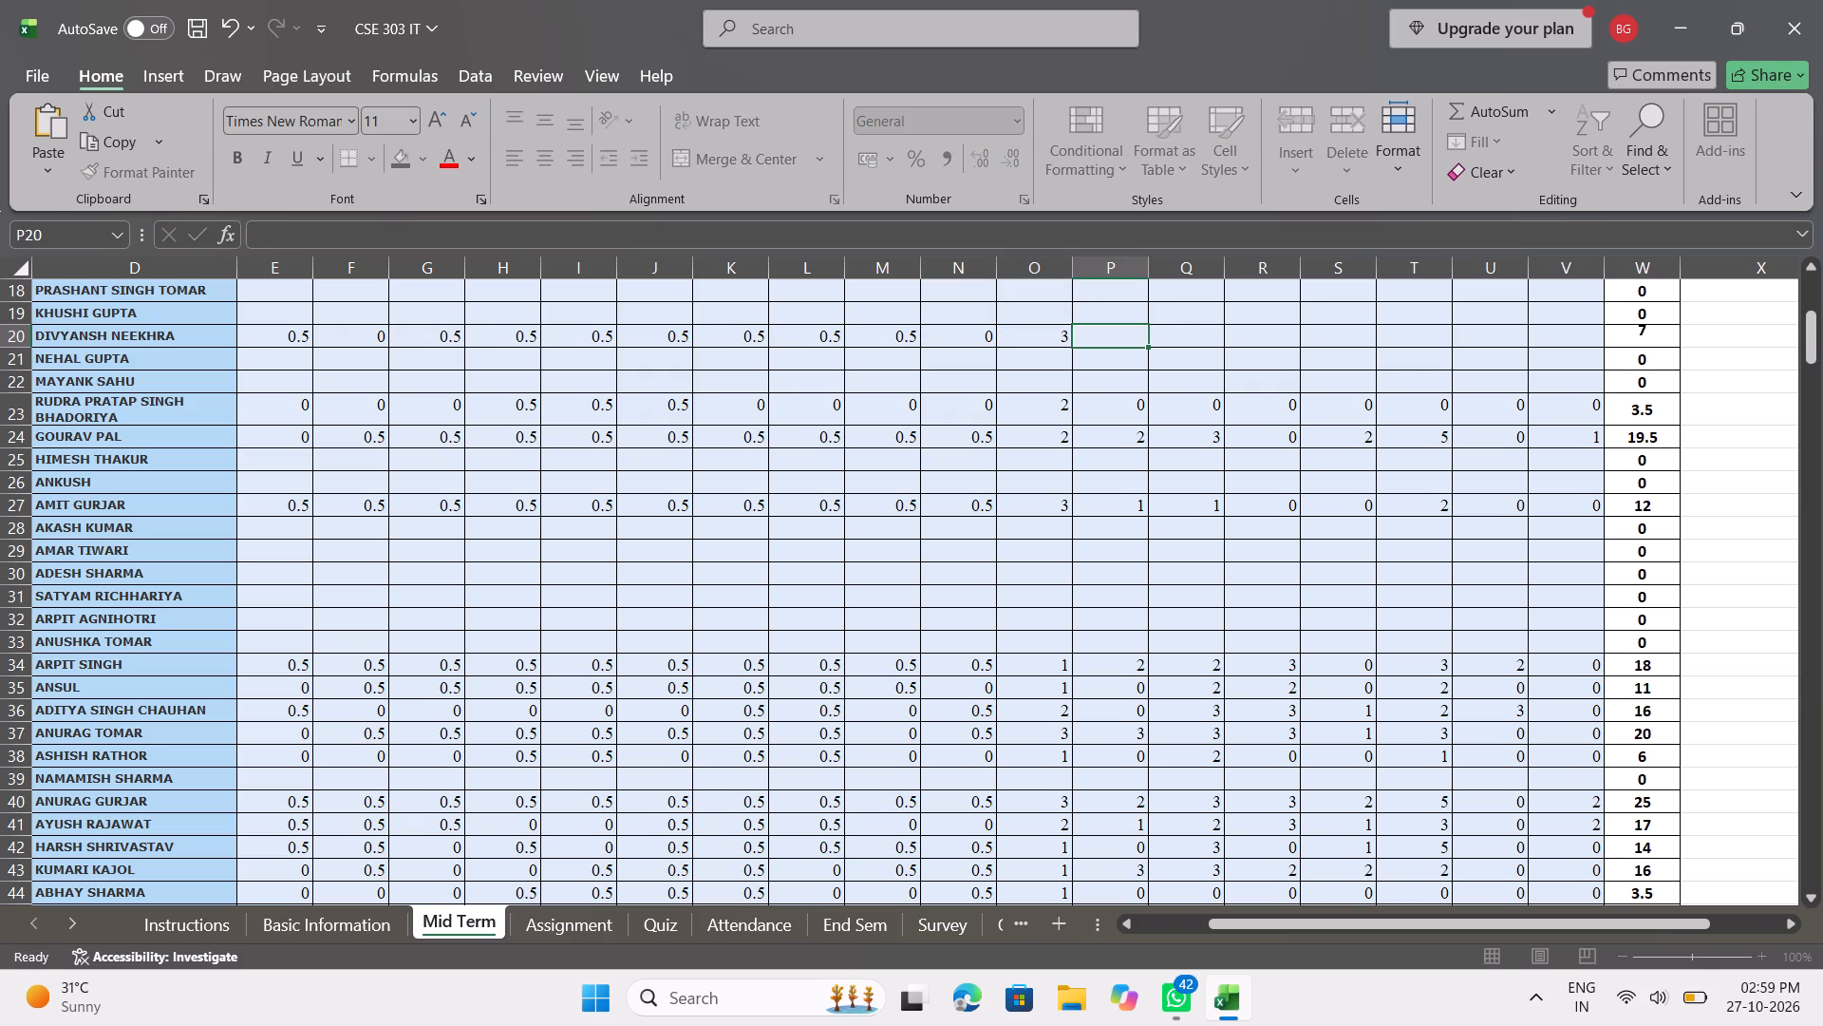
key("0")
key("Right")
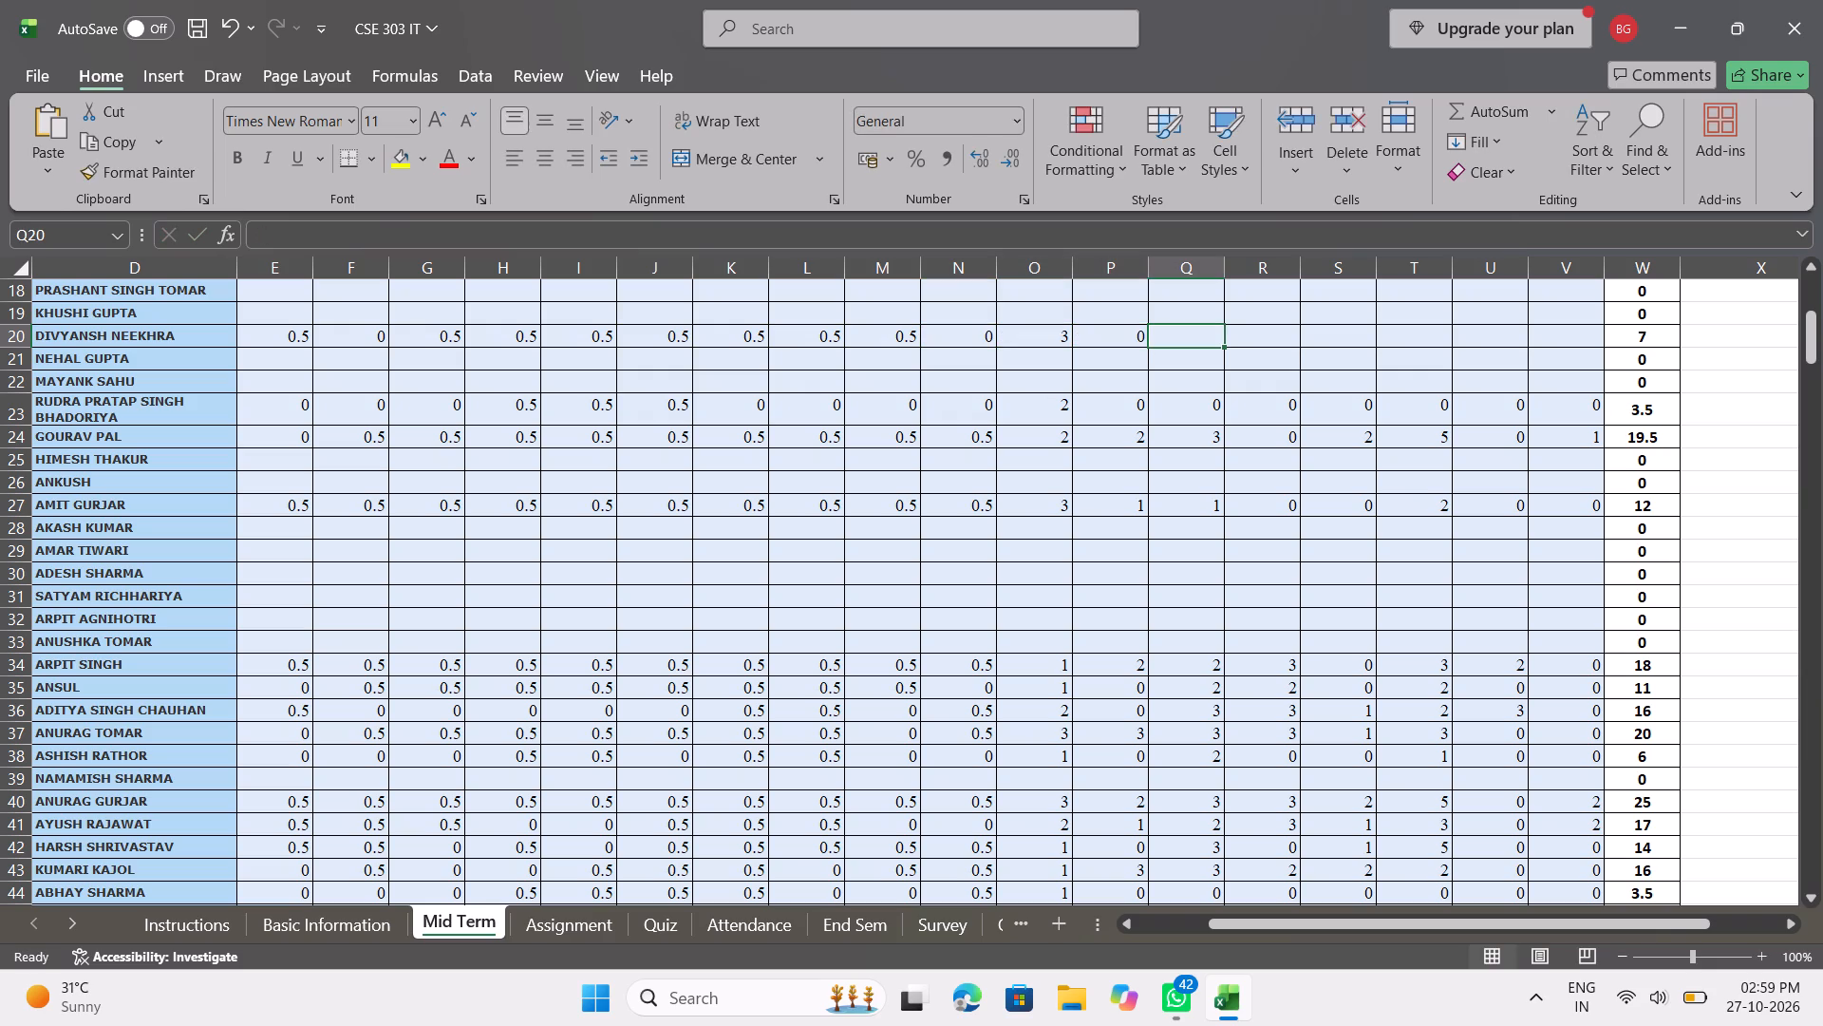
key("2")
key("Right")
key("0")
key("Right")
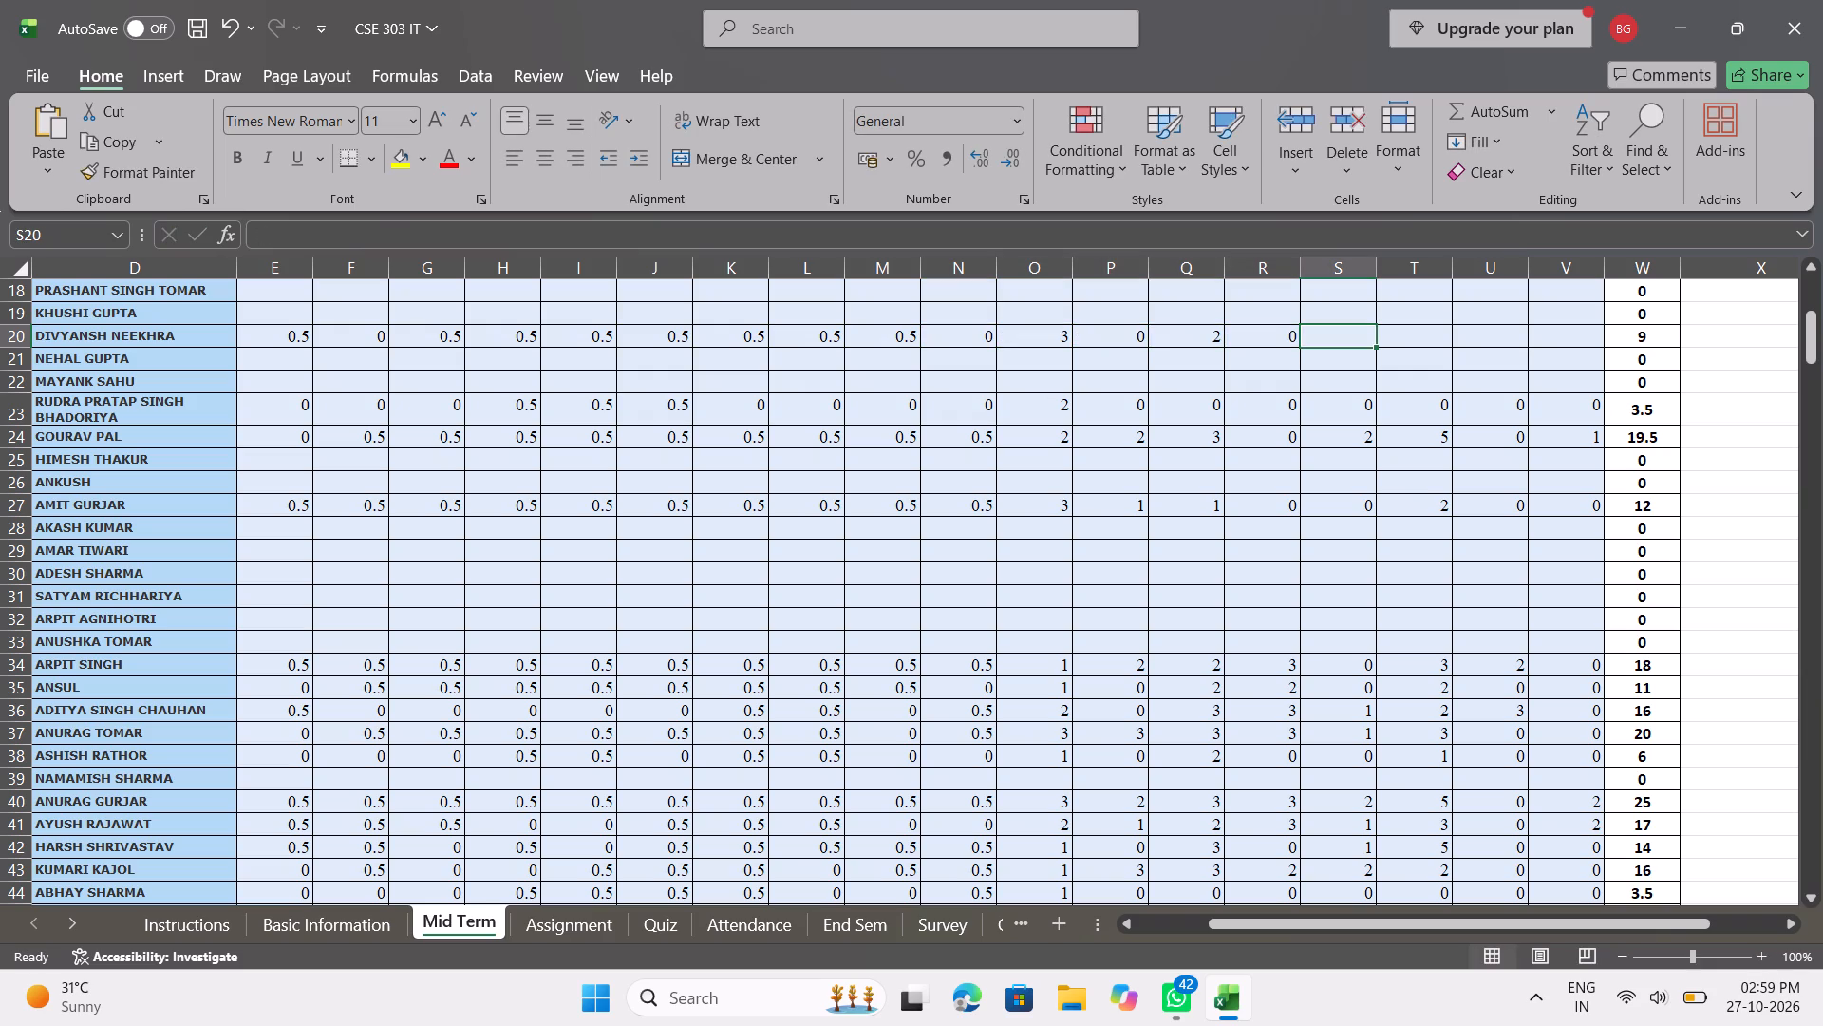
Enter the row 20 student's Q15 to Q18 marks in S20 through V20 as 2, 0, 0 and 0.
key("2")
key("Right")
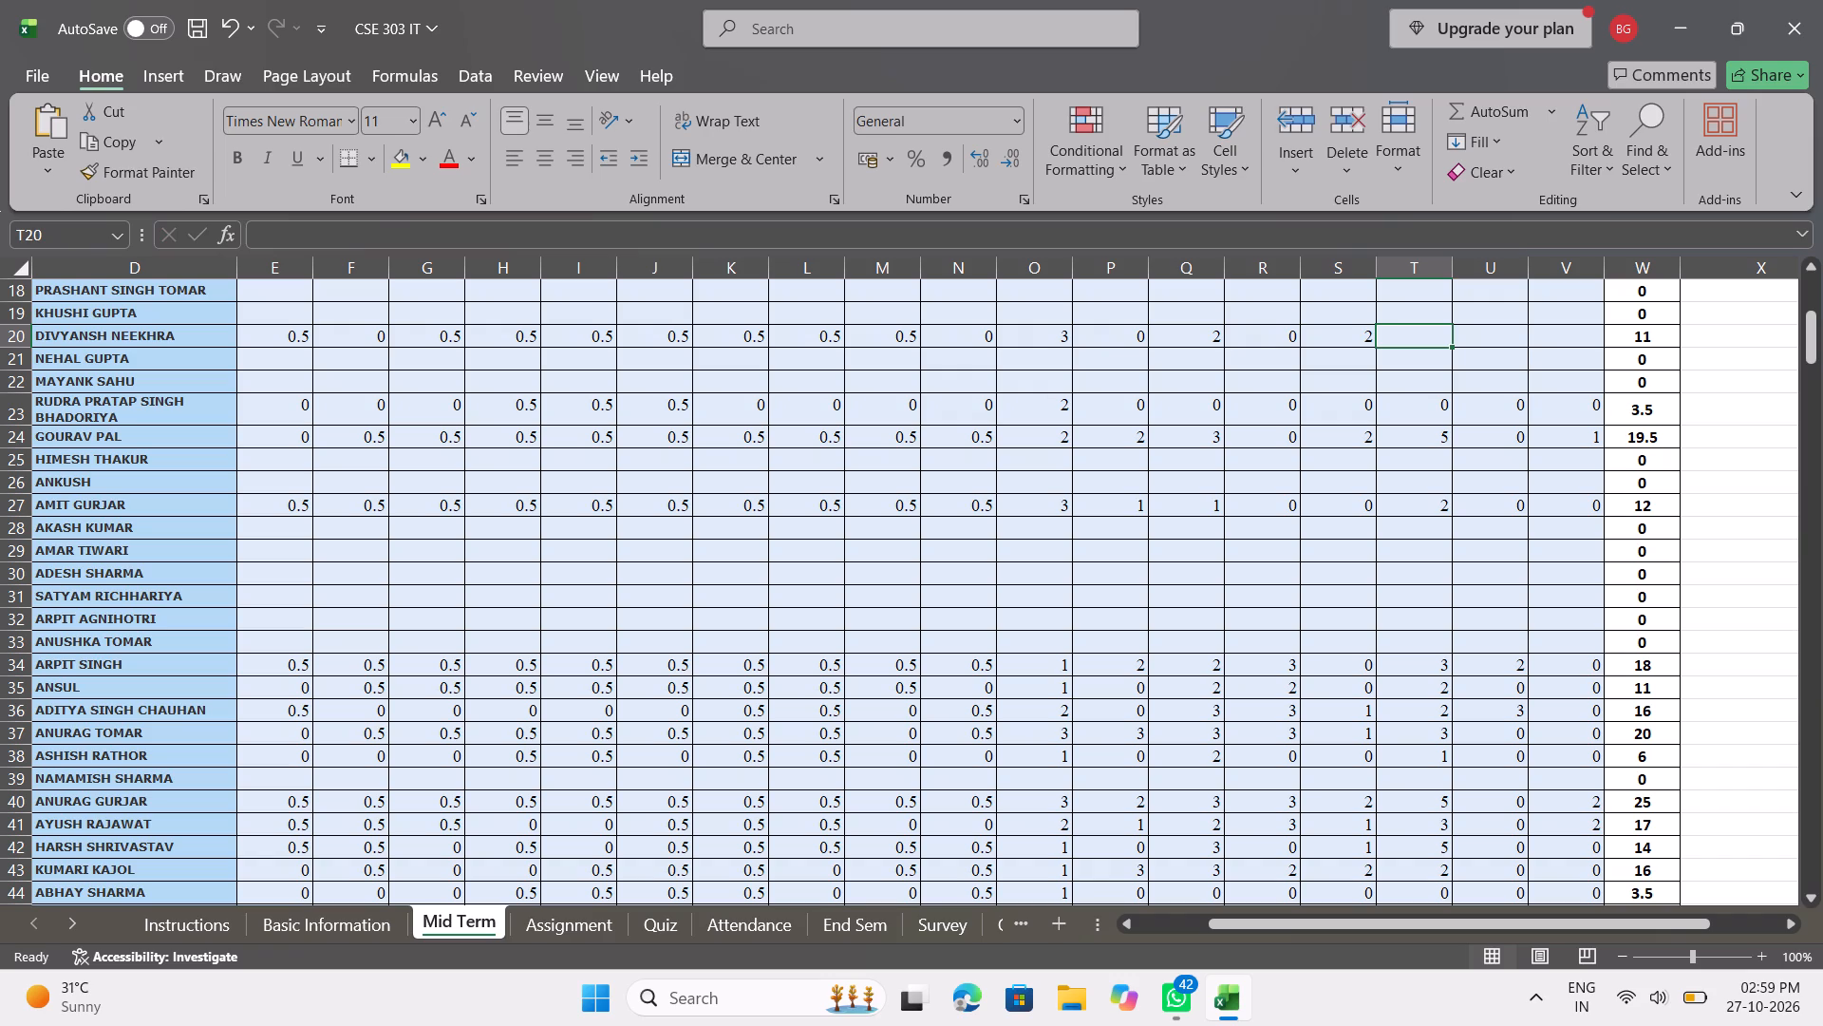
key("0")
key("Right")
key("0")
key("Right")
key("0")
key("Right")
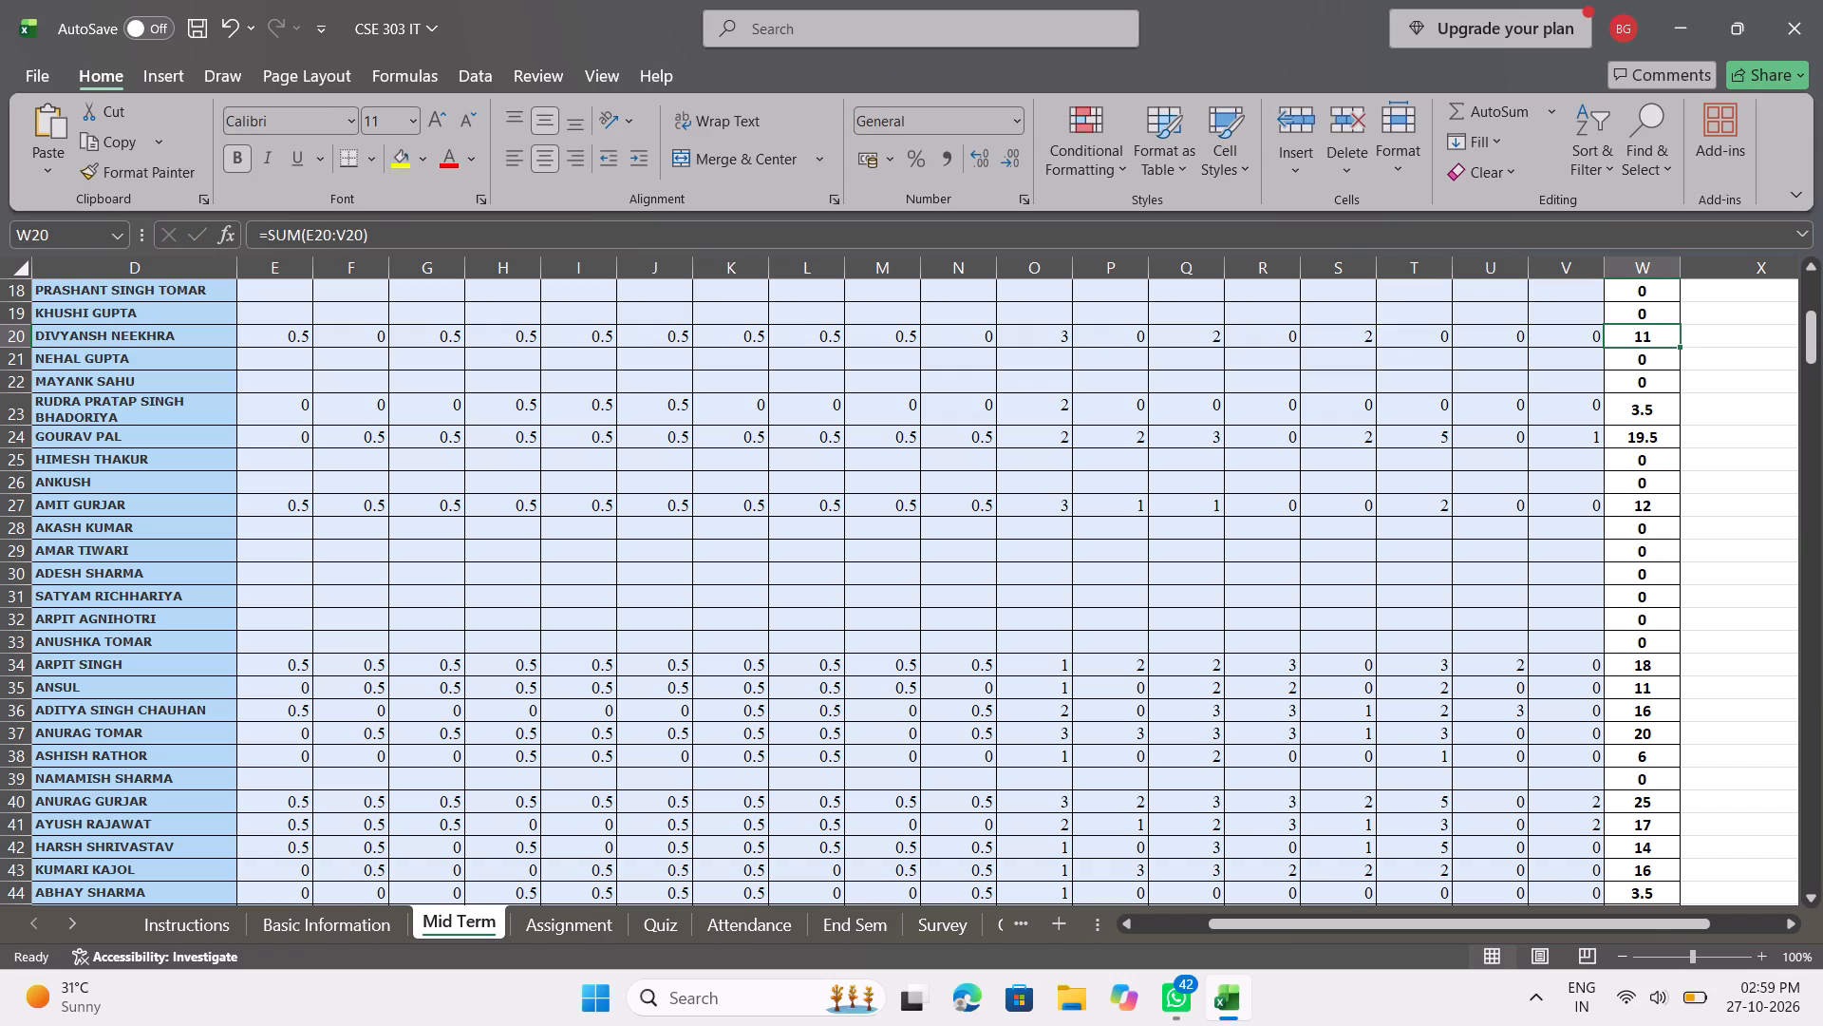
Enter the row 19 student's Q1 to Q4 marks in E19 through H19 as 0.5 each.
scroll(149, 522, "up", 1)
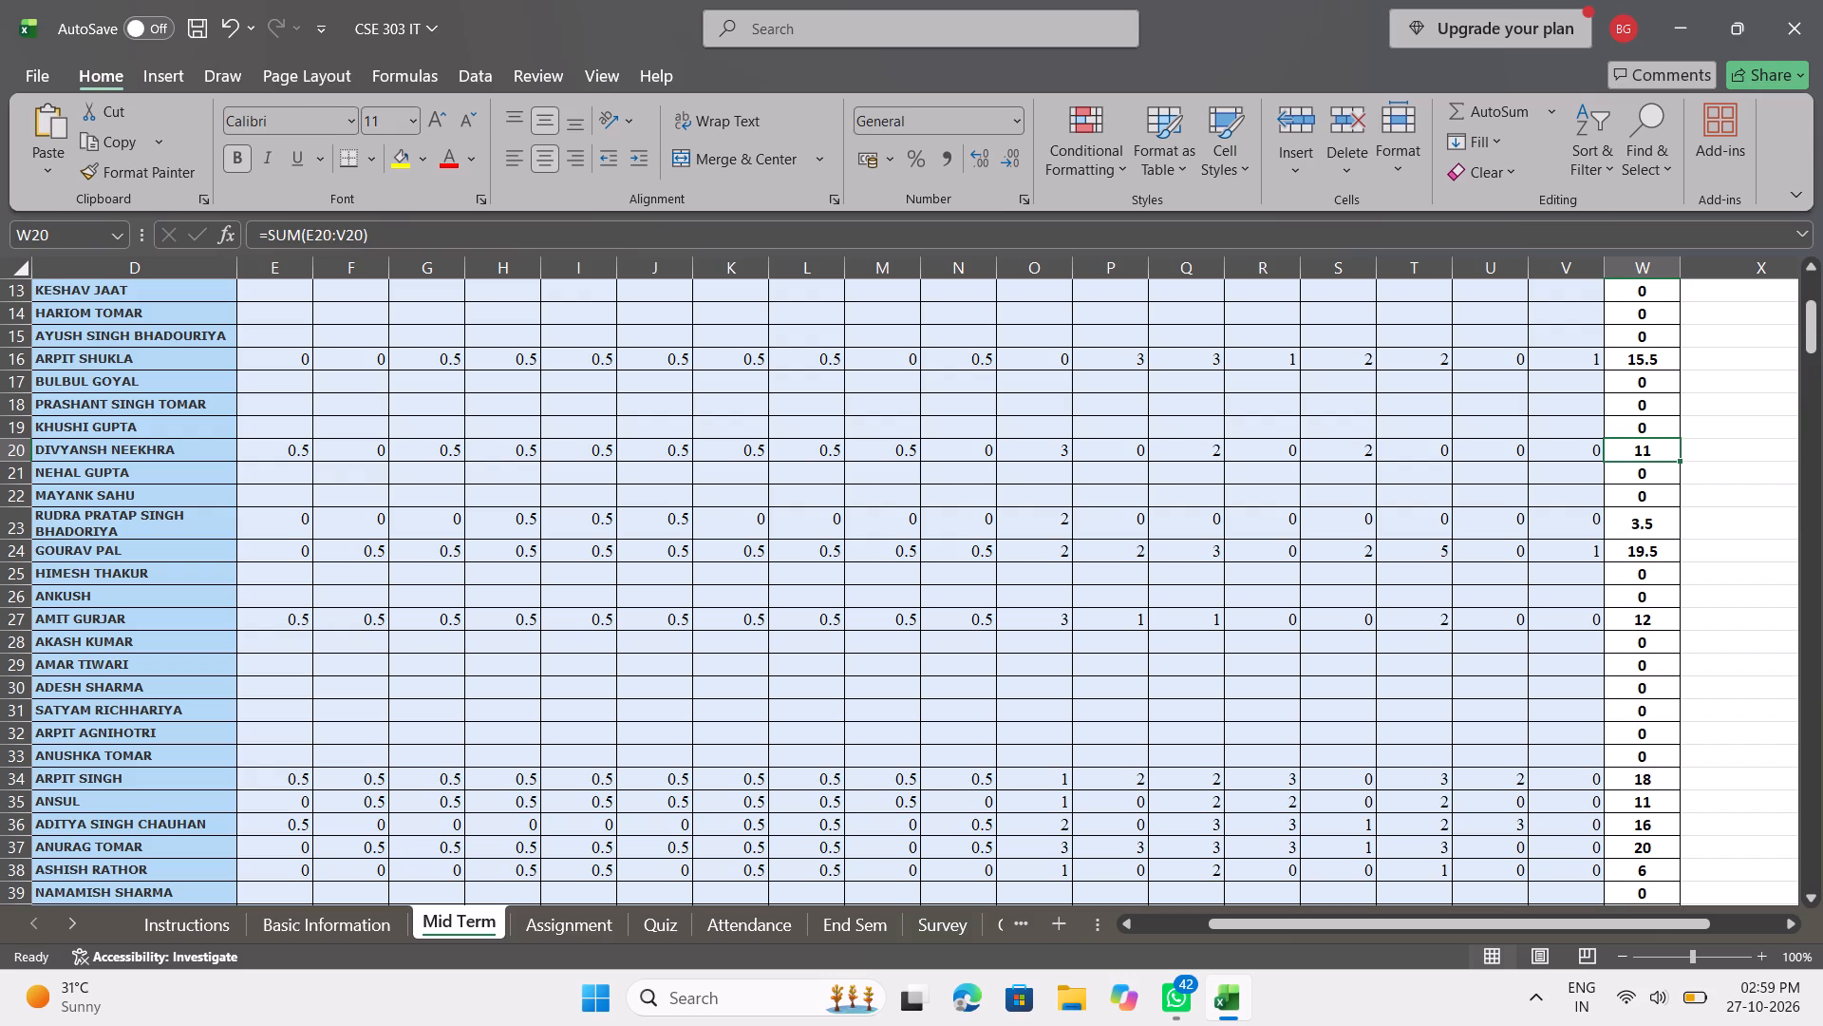
left_click(285, 424)
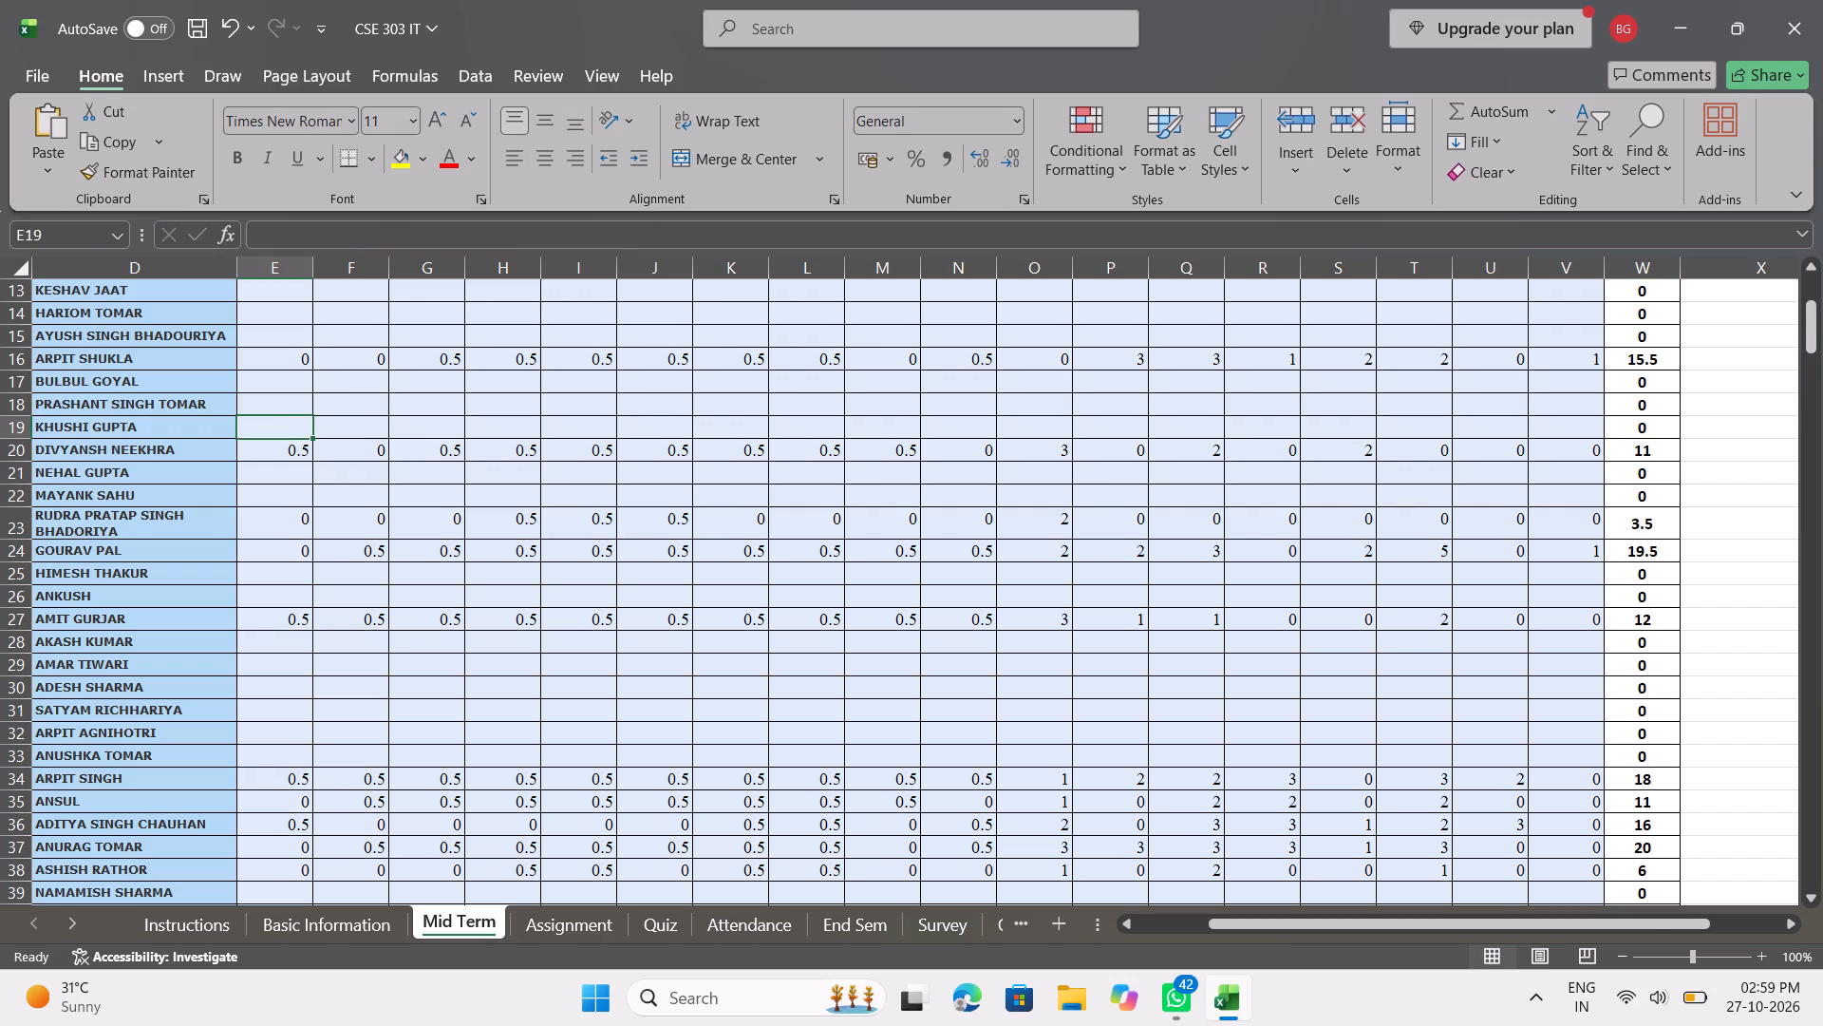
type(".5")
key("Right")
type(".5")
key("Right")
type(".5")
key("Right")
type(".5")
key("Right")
Enter the row 19 student's Q5 to Q10 marks in I19 through N19 as 0.5 each.
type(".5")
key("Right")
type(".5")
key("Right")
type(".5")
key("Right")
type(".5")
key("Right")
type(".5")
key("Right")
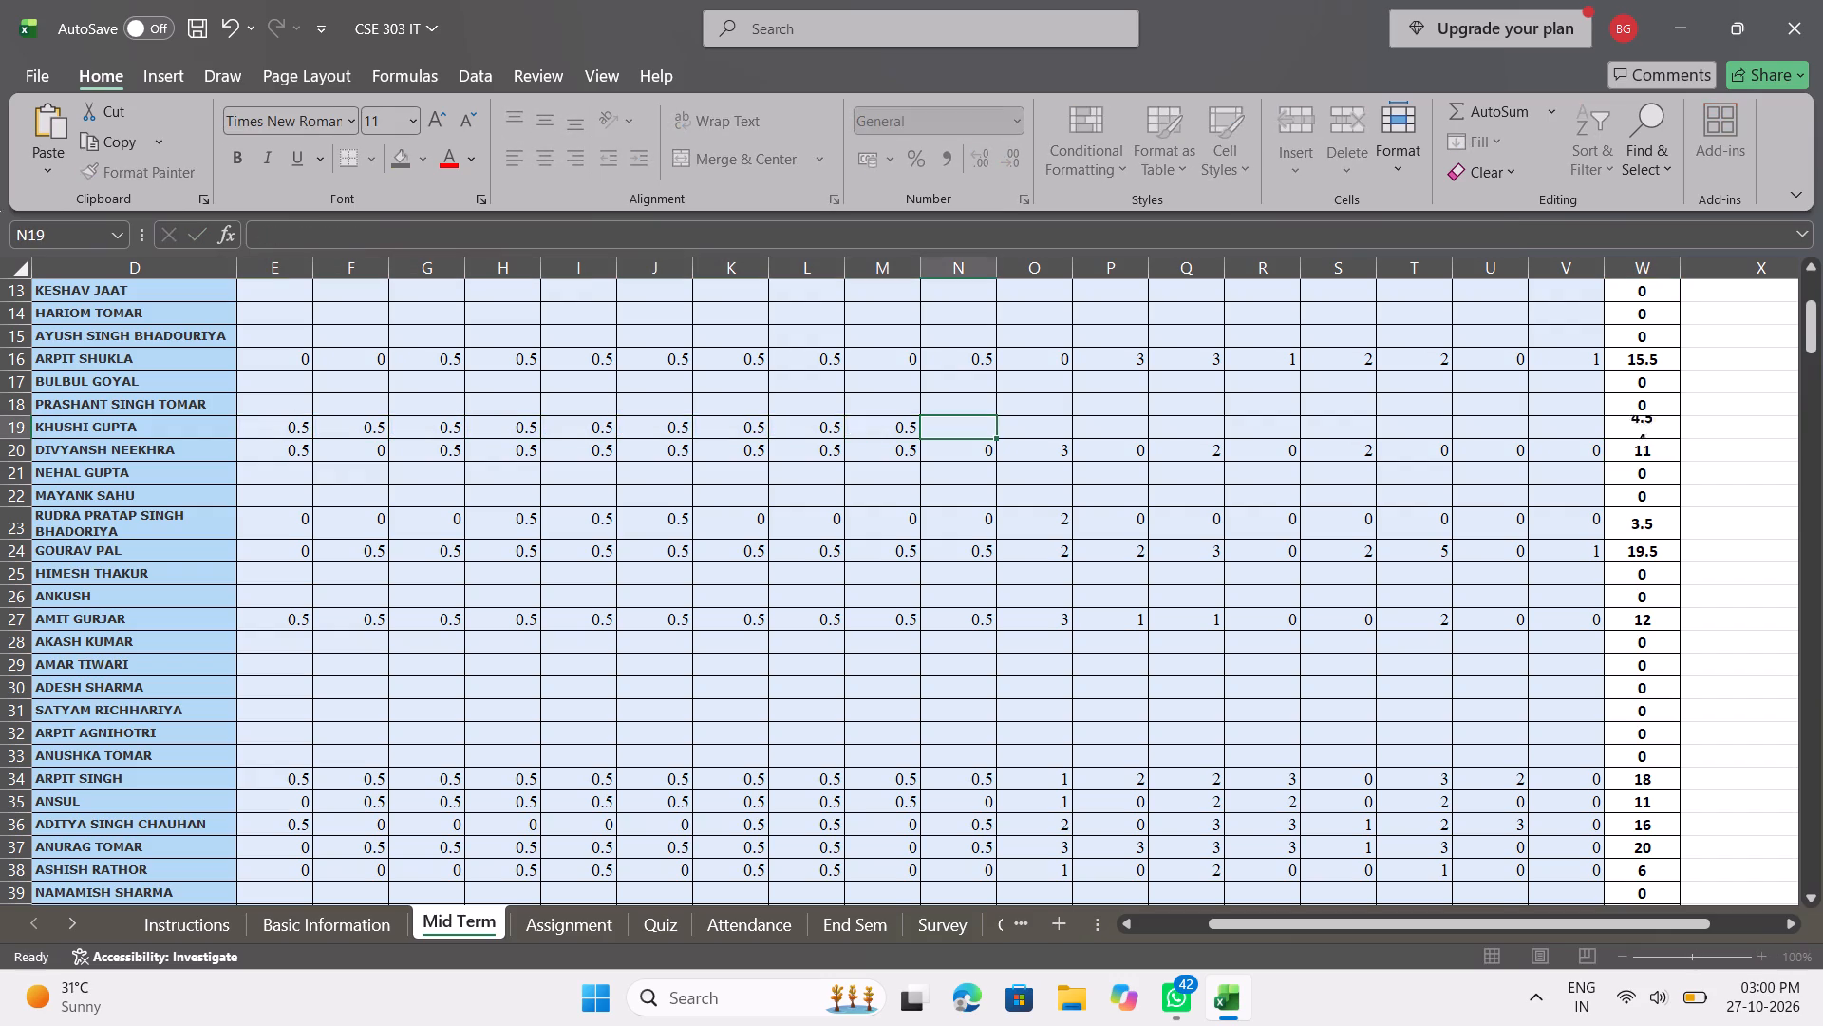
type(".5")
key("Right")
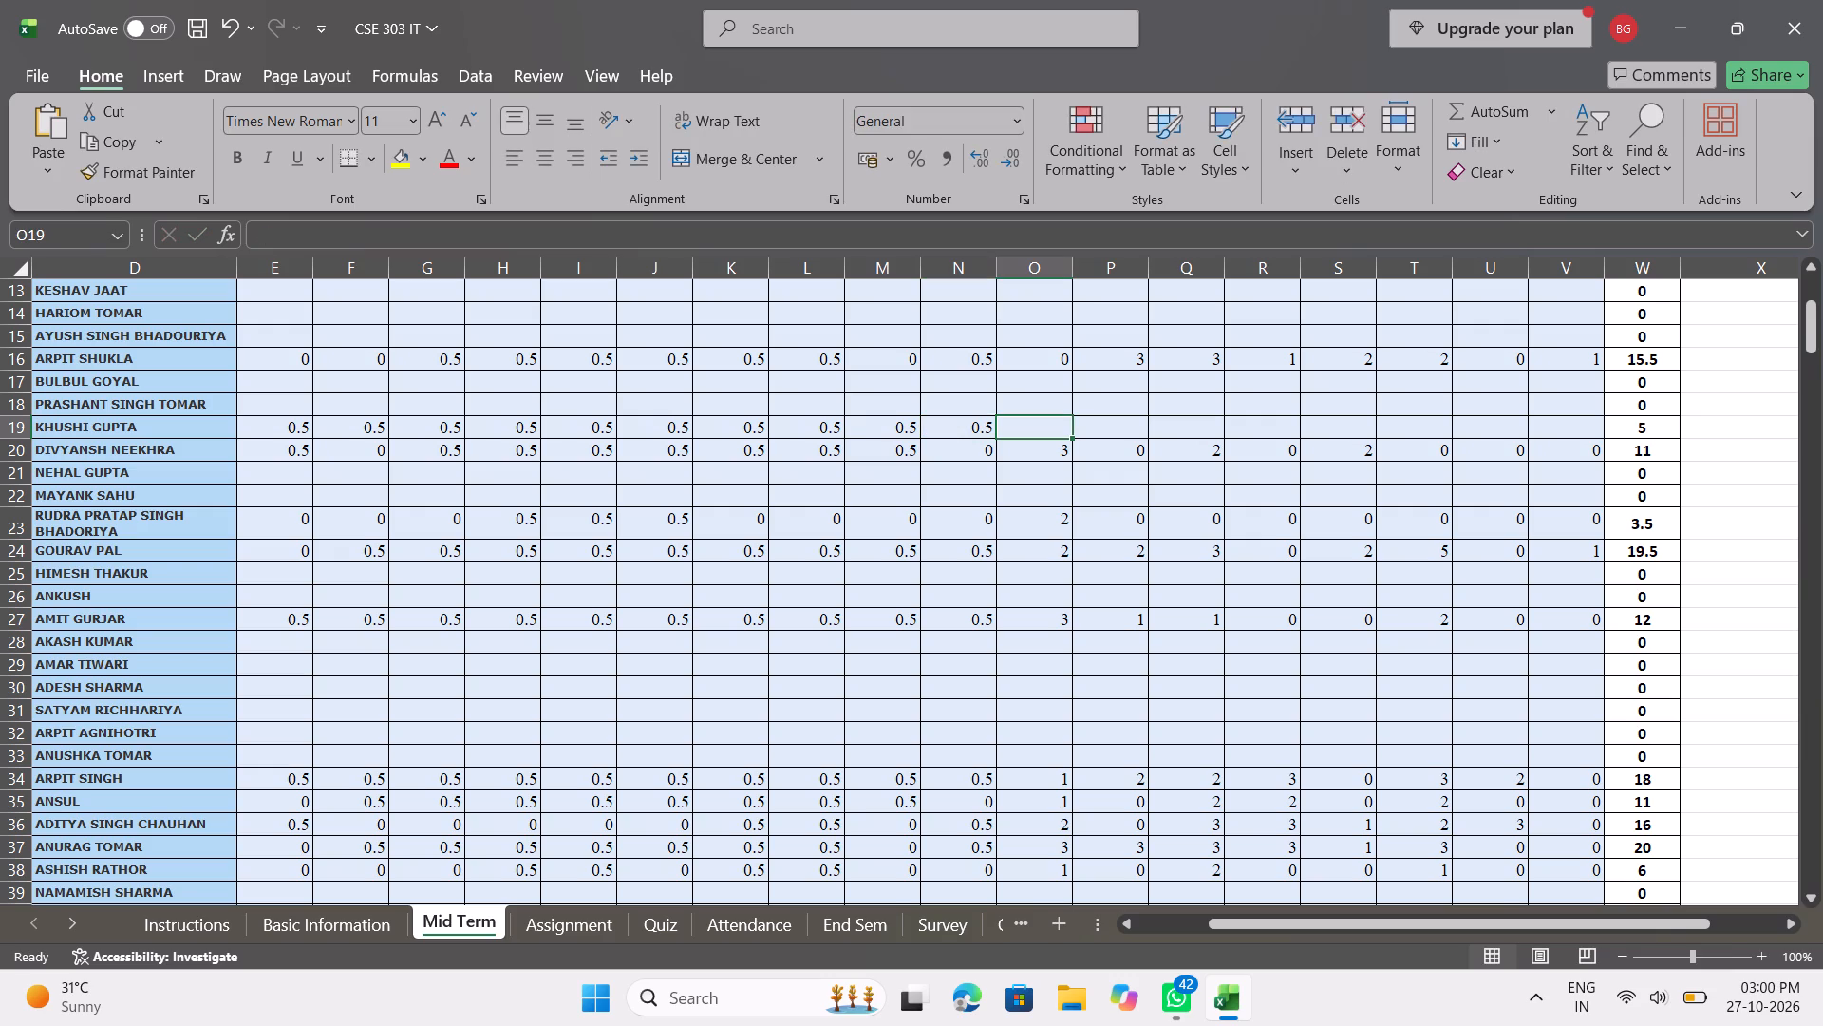
Enter the row 19 student's Q11 to Q14 marks in O19 through R19 as 3, 3, 2 and 3.
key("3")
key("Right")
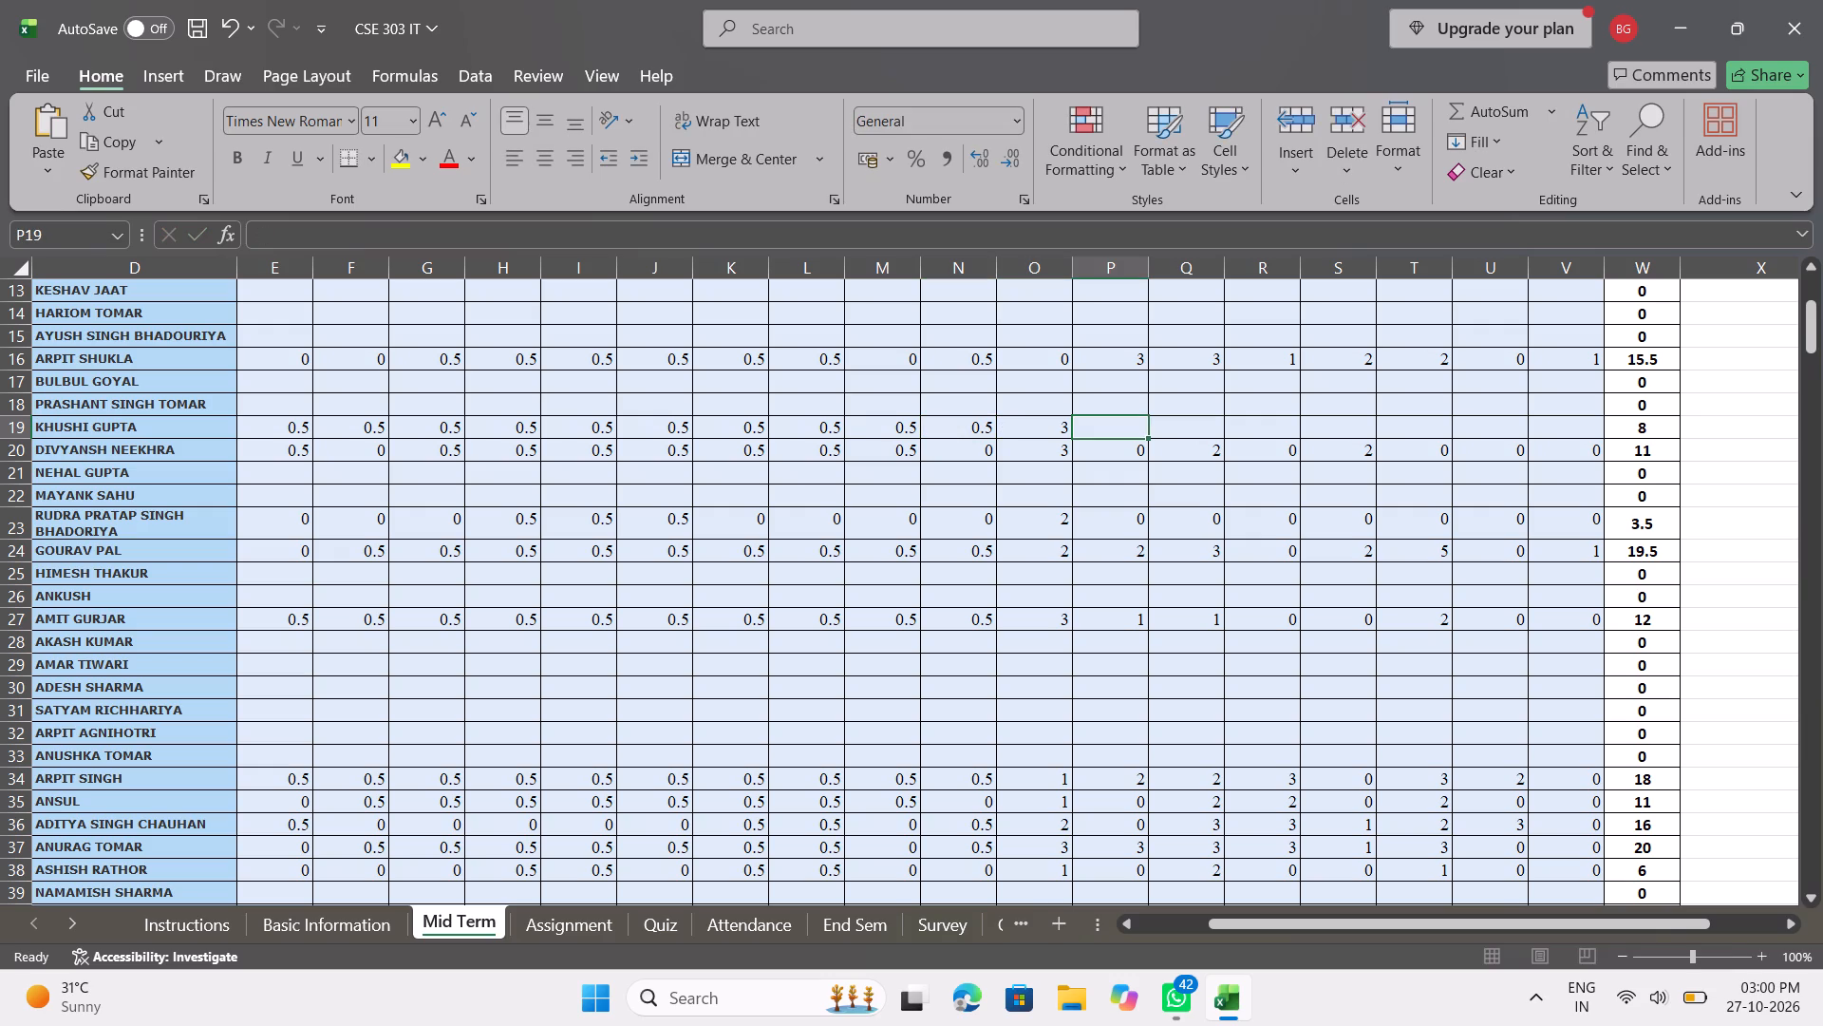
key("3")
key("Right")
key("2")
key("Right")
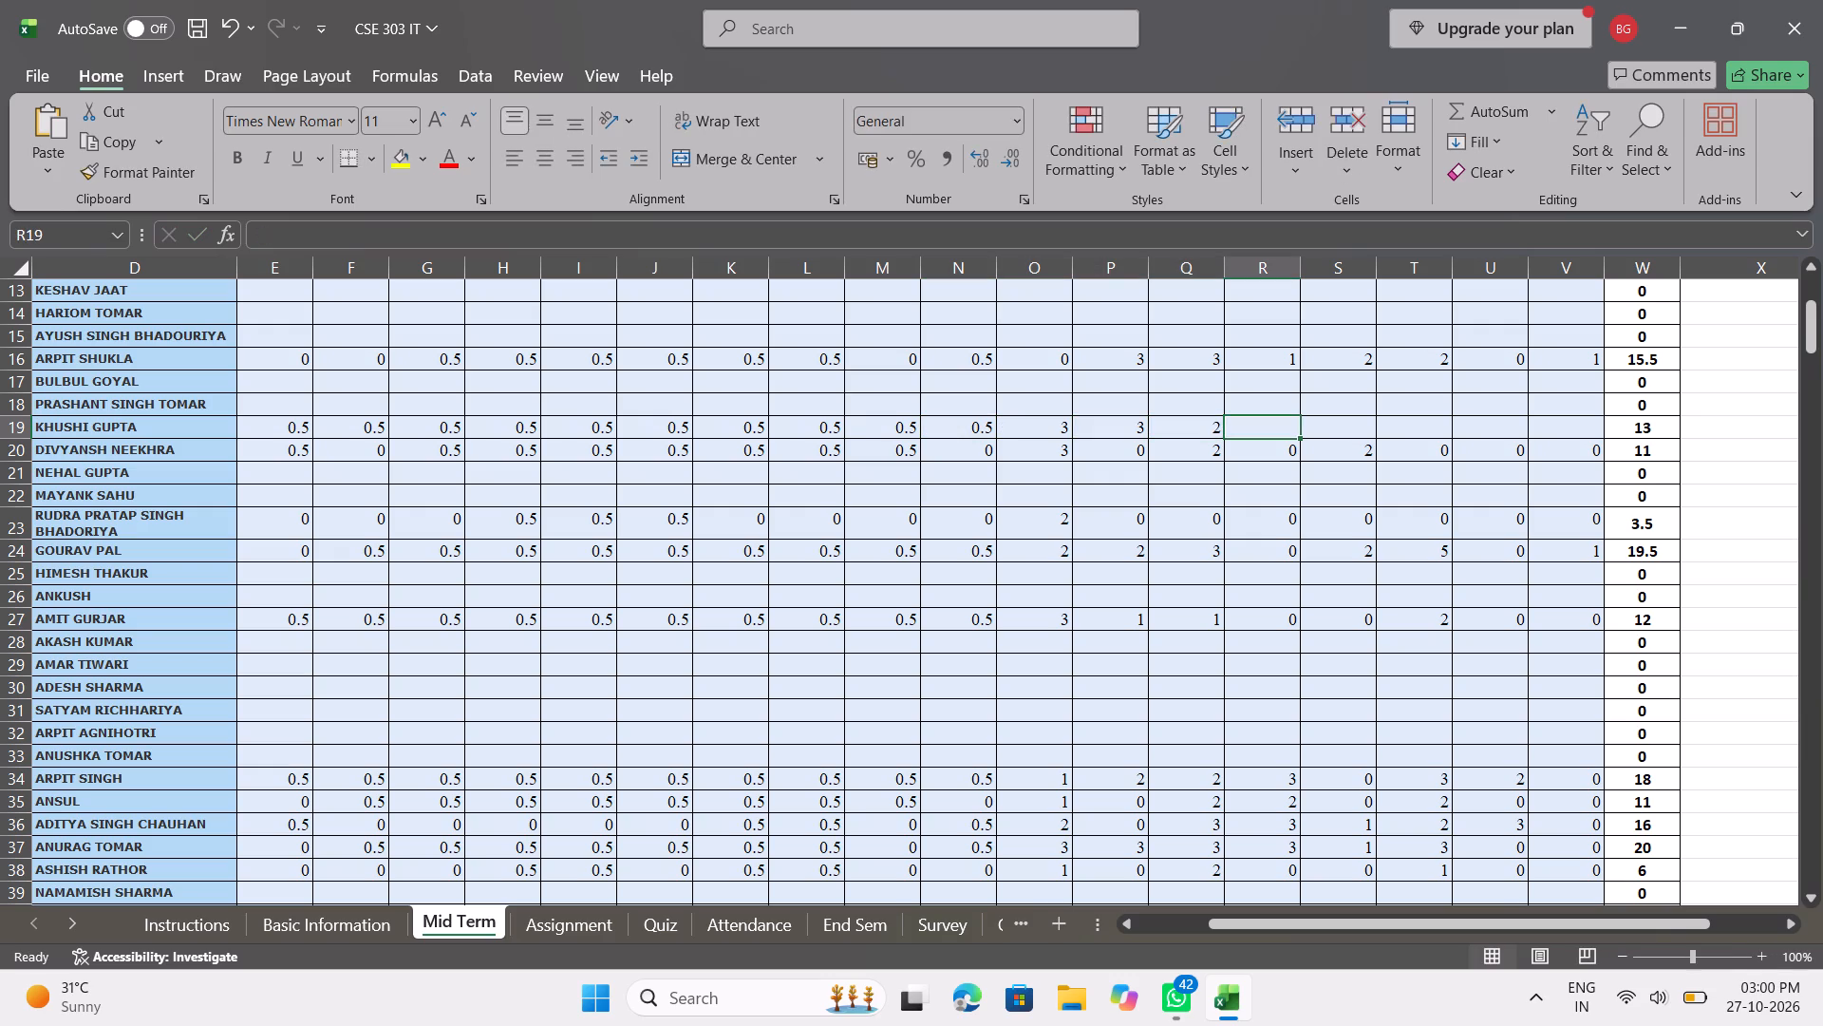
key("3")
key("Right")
Enter the row 19 student's Q15 to Q18 marks in S19 through V19 as 2, 0, 0 and 0.
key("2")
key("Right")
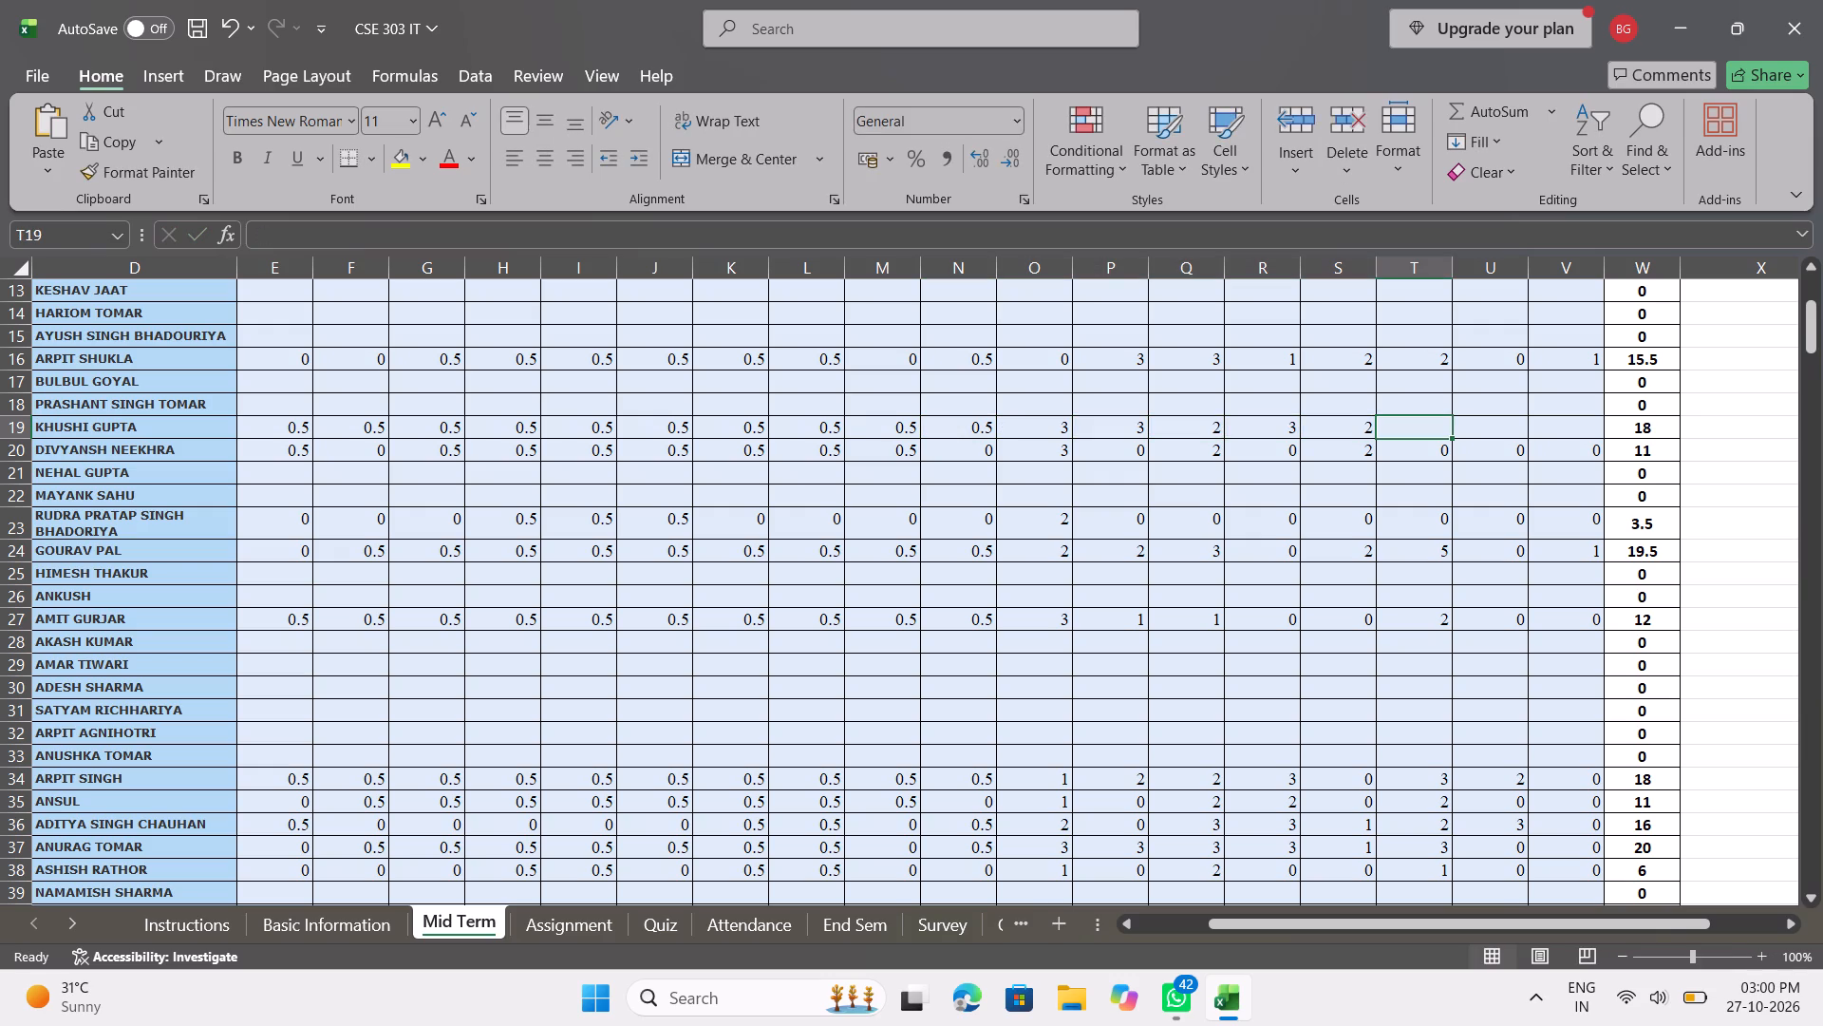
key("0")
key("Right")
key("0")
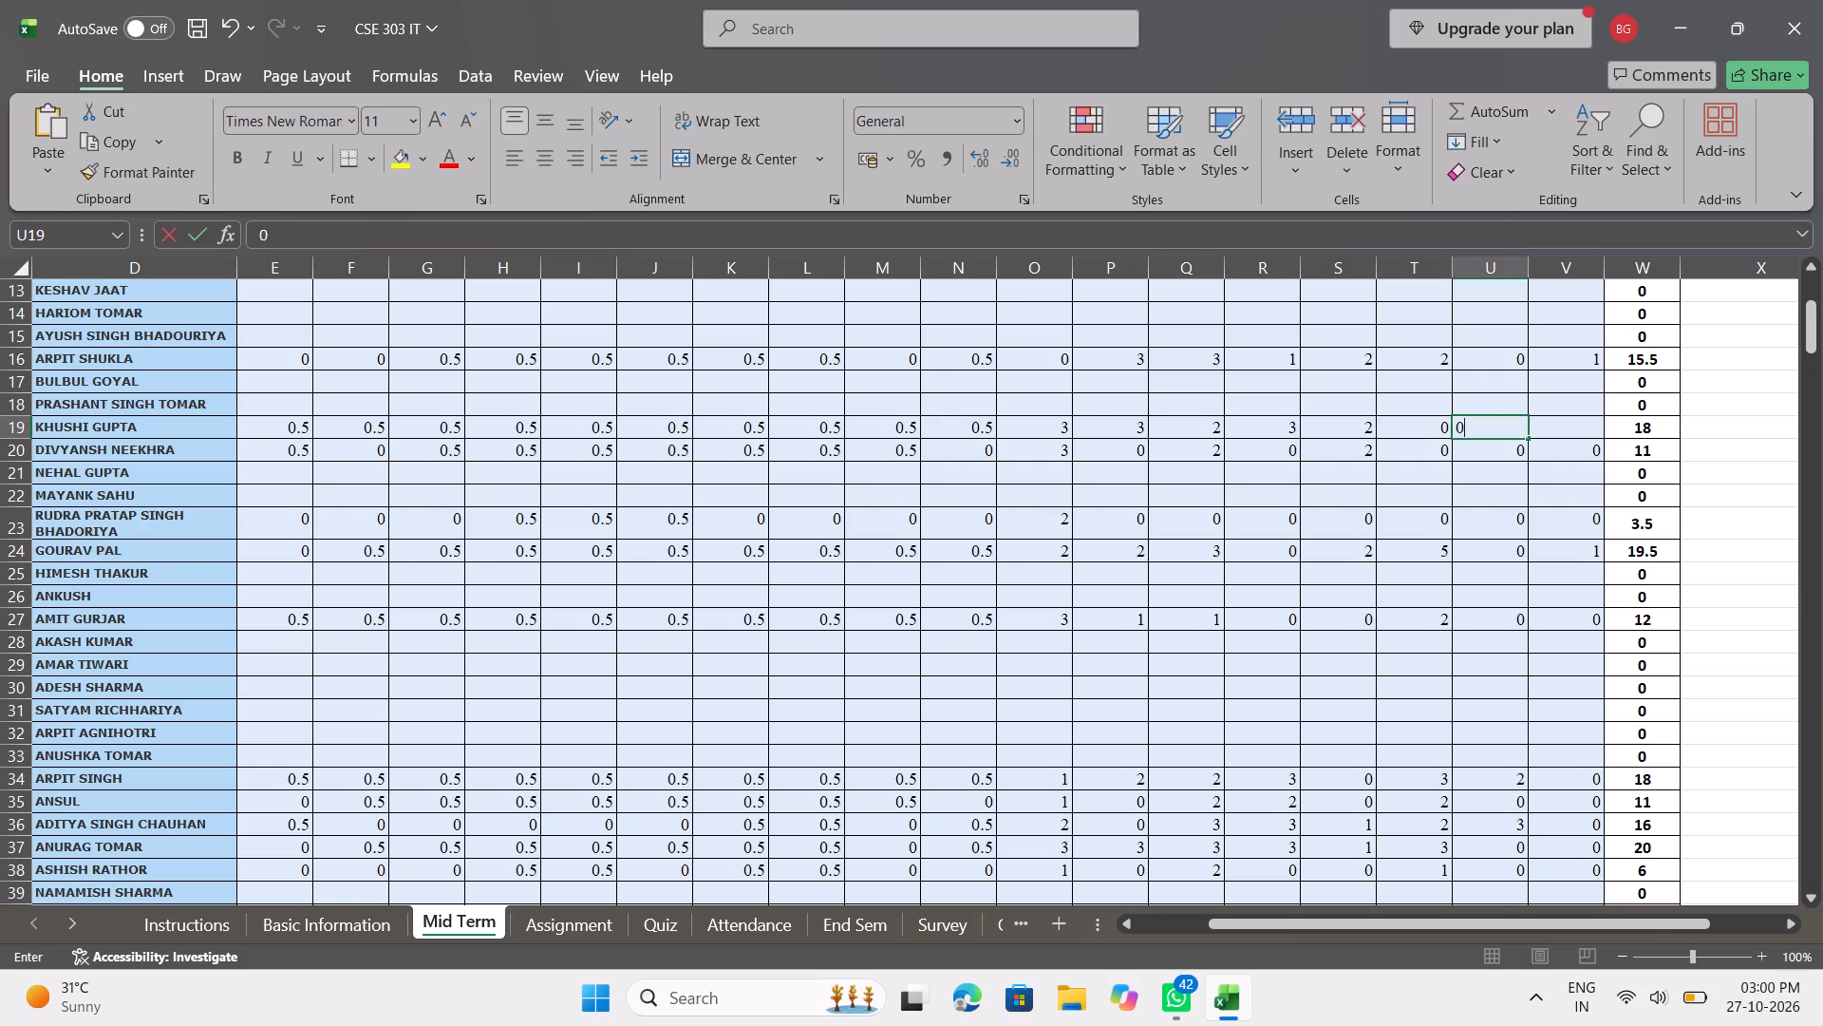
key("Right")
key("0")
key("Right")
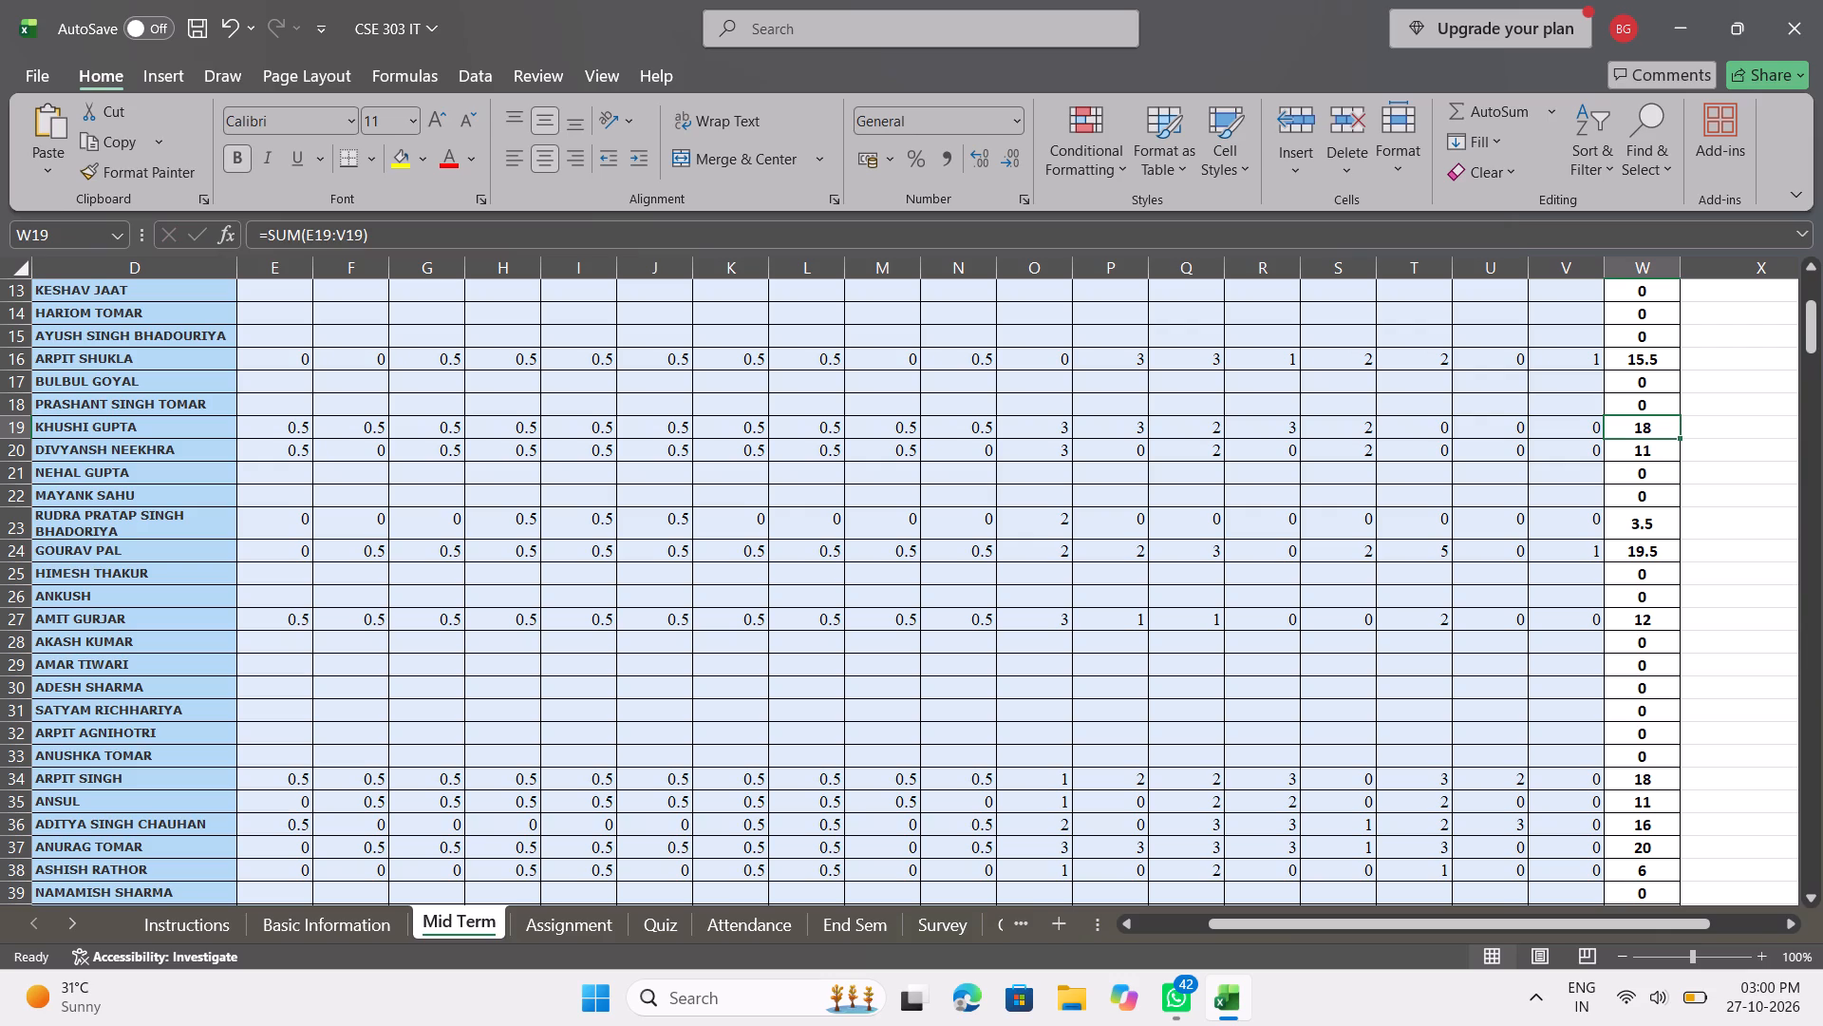
Enter the row 15 student's Q1 to Q3 marks in E15 through G15 as 0, 0 and 0.5.
left_click(310, 337)
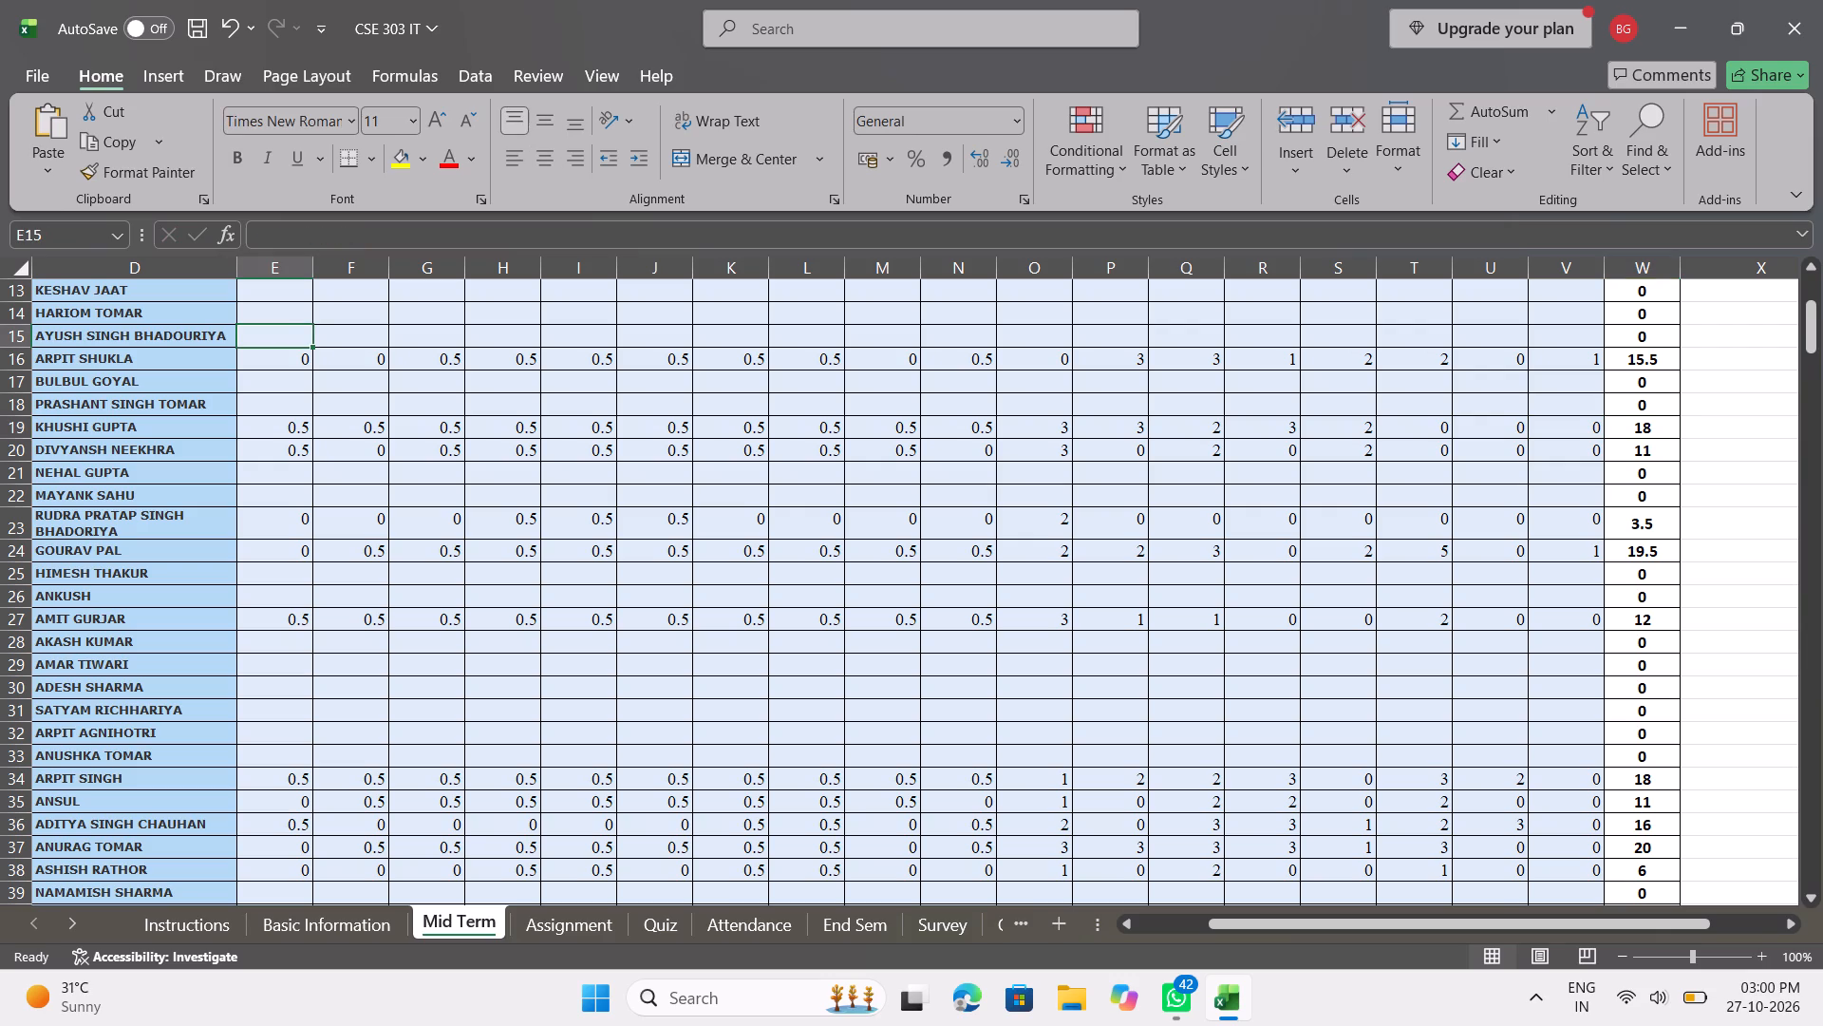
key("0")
key("Right")
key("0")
key("Right")
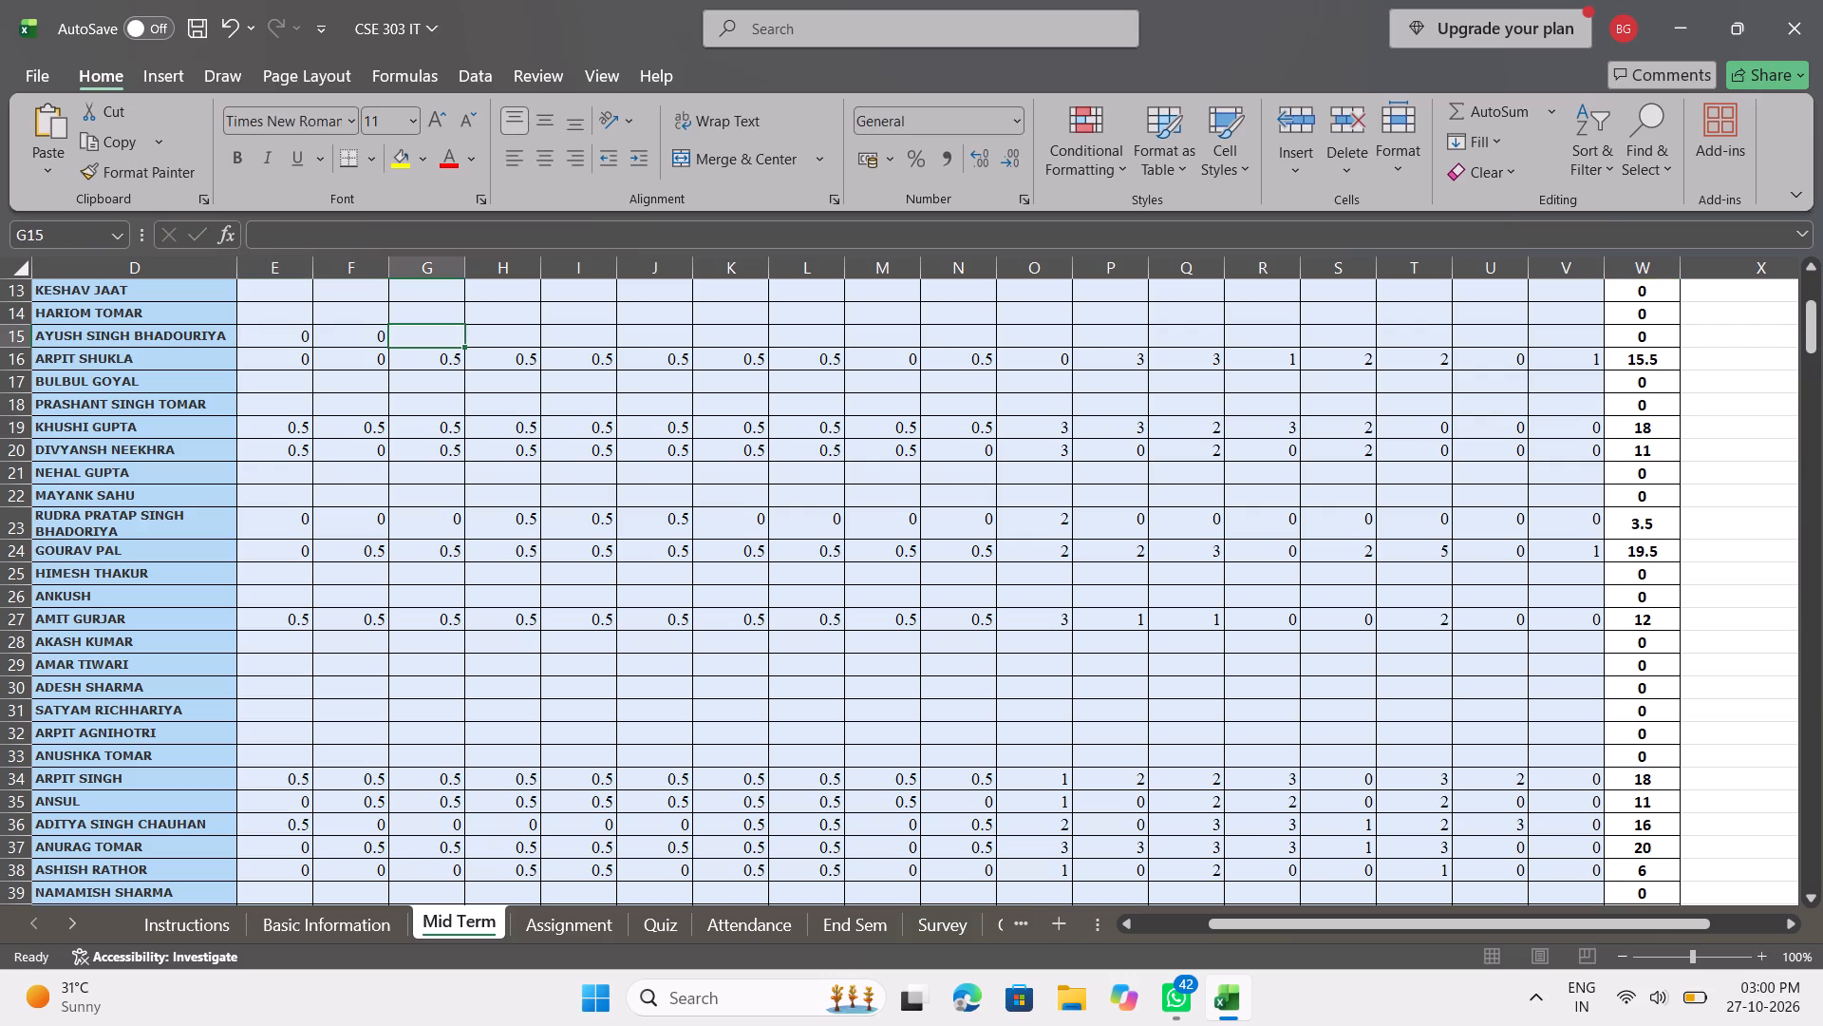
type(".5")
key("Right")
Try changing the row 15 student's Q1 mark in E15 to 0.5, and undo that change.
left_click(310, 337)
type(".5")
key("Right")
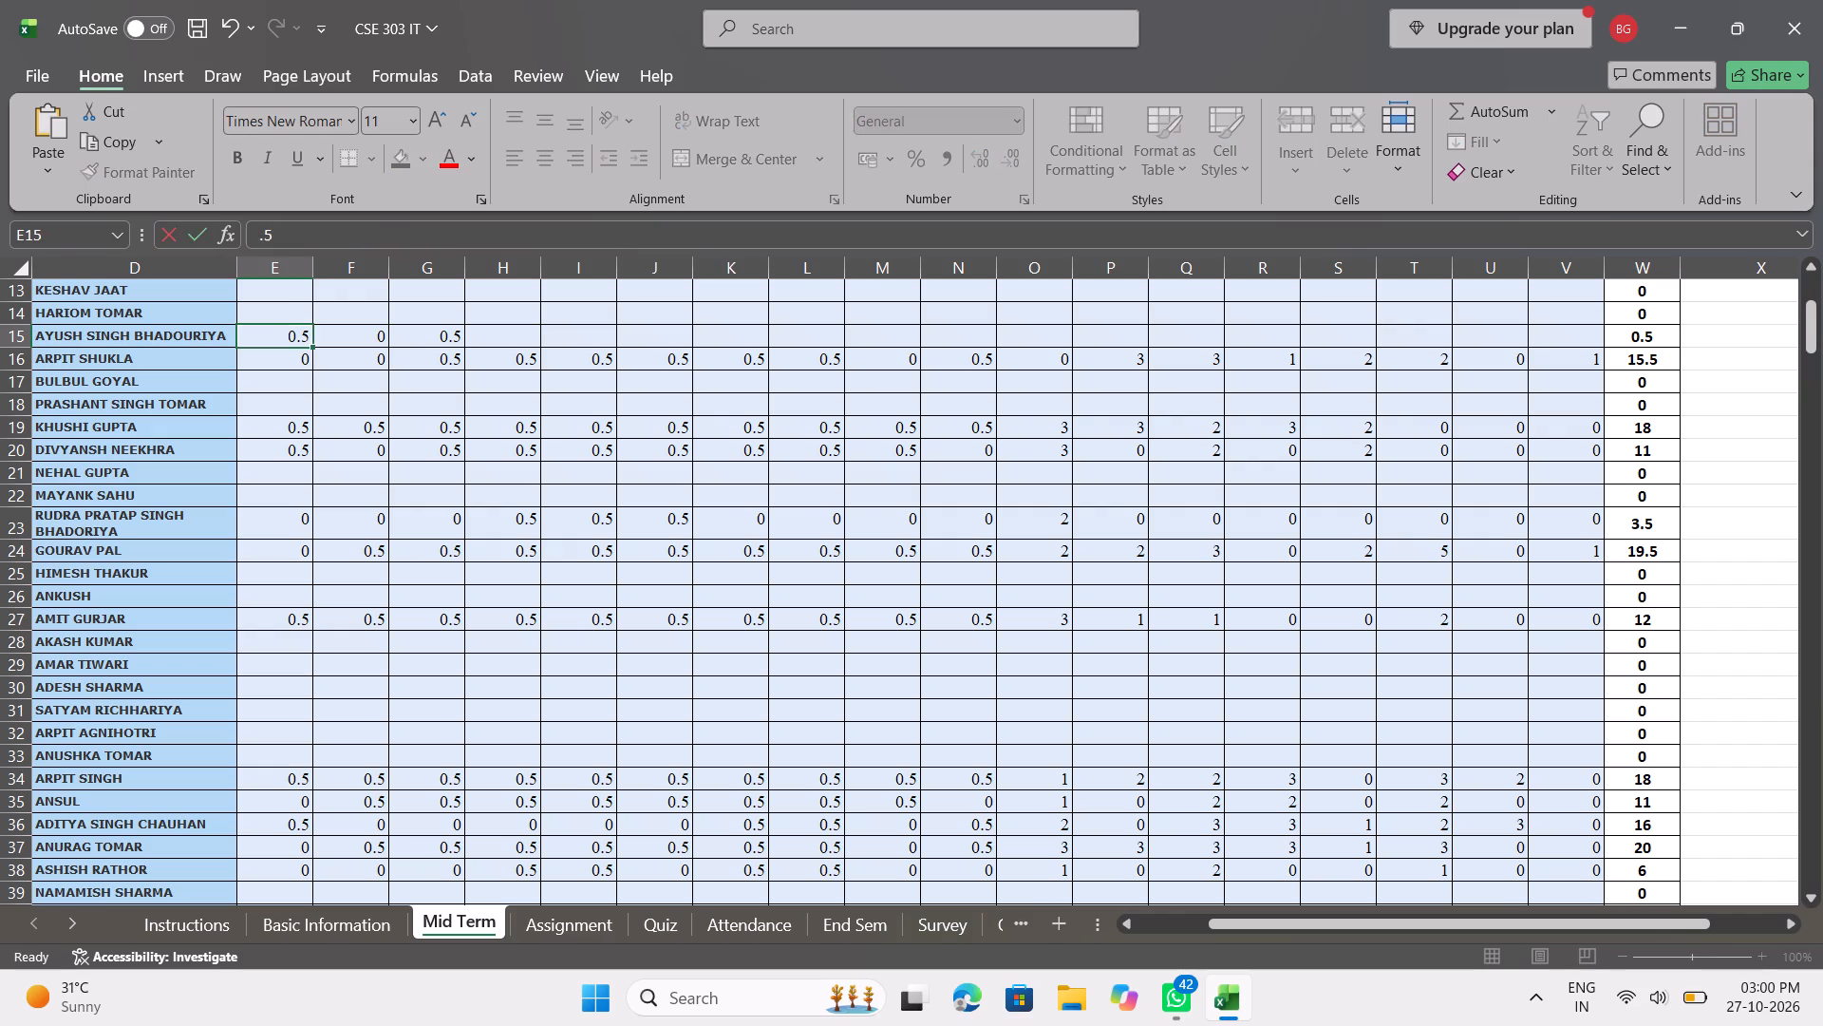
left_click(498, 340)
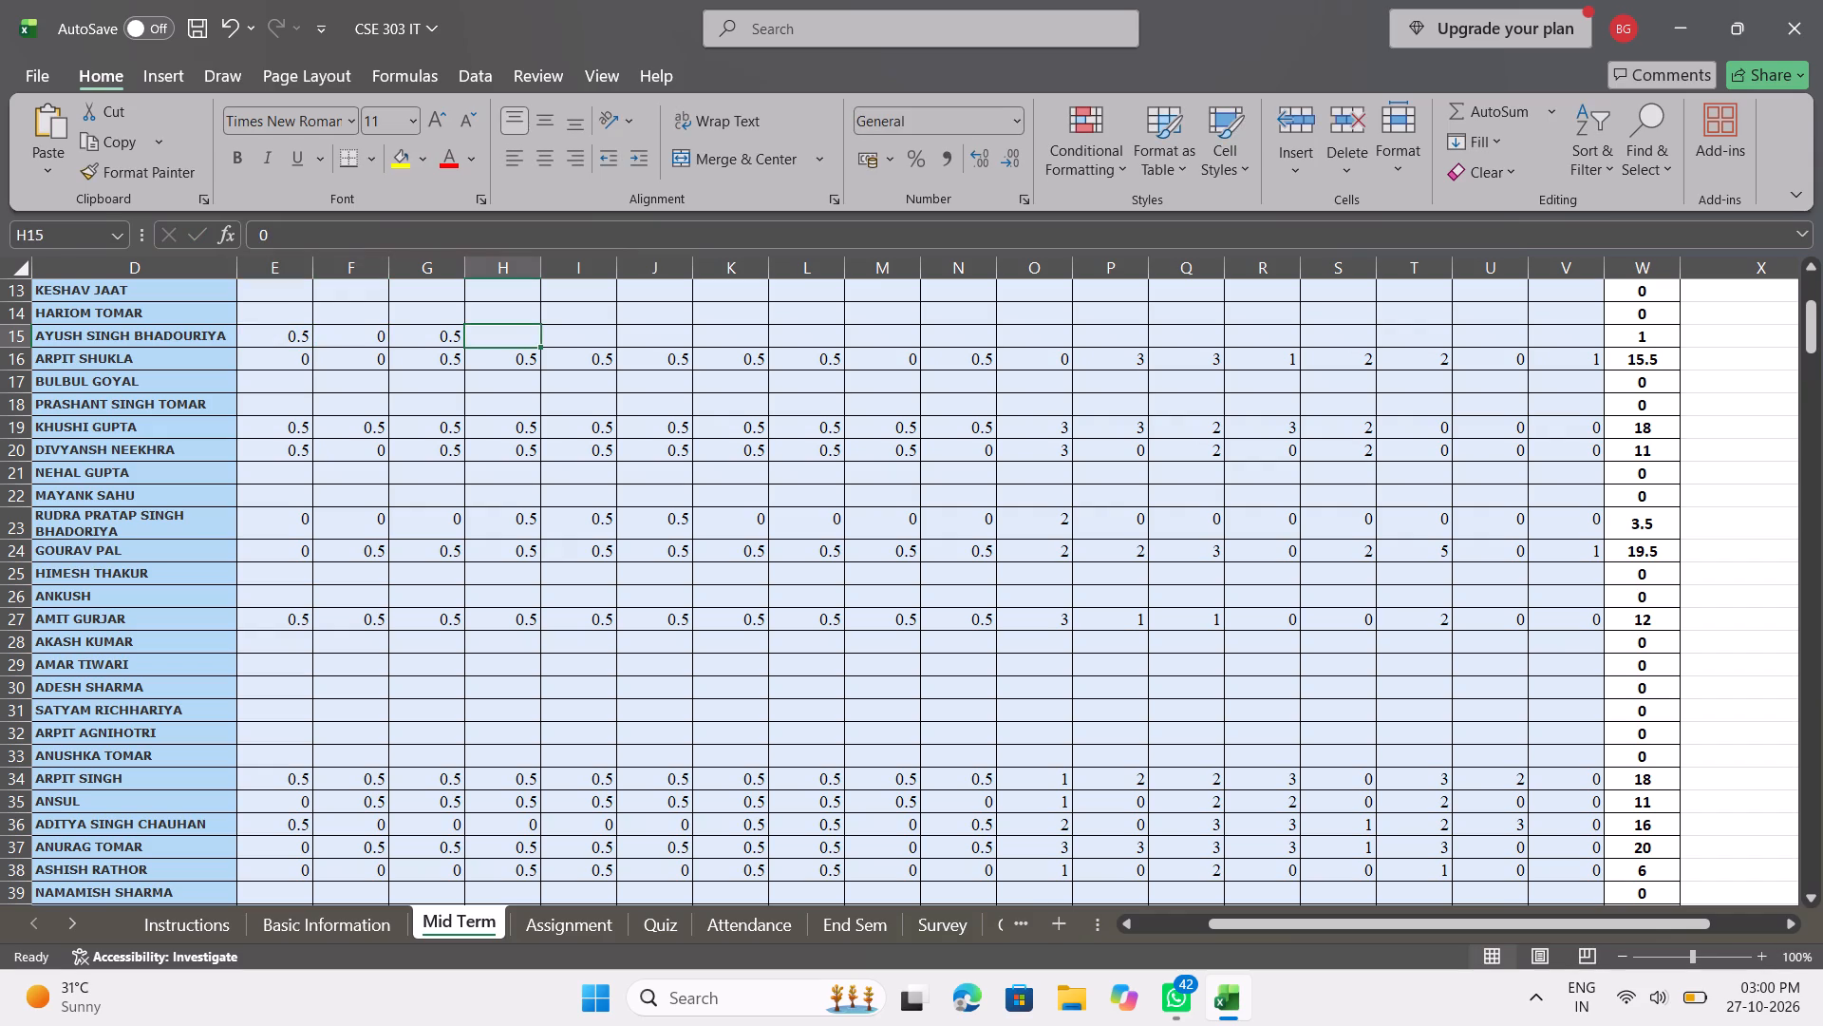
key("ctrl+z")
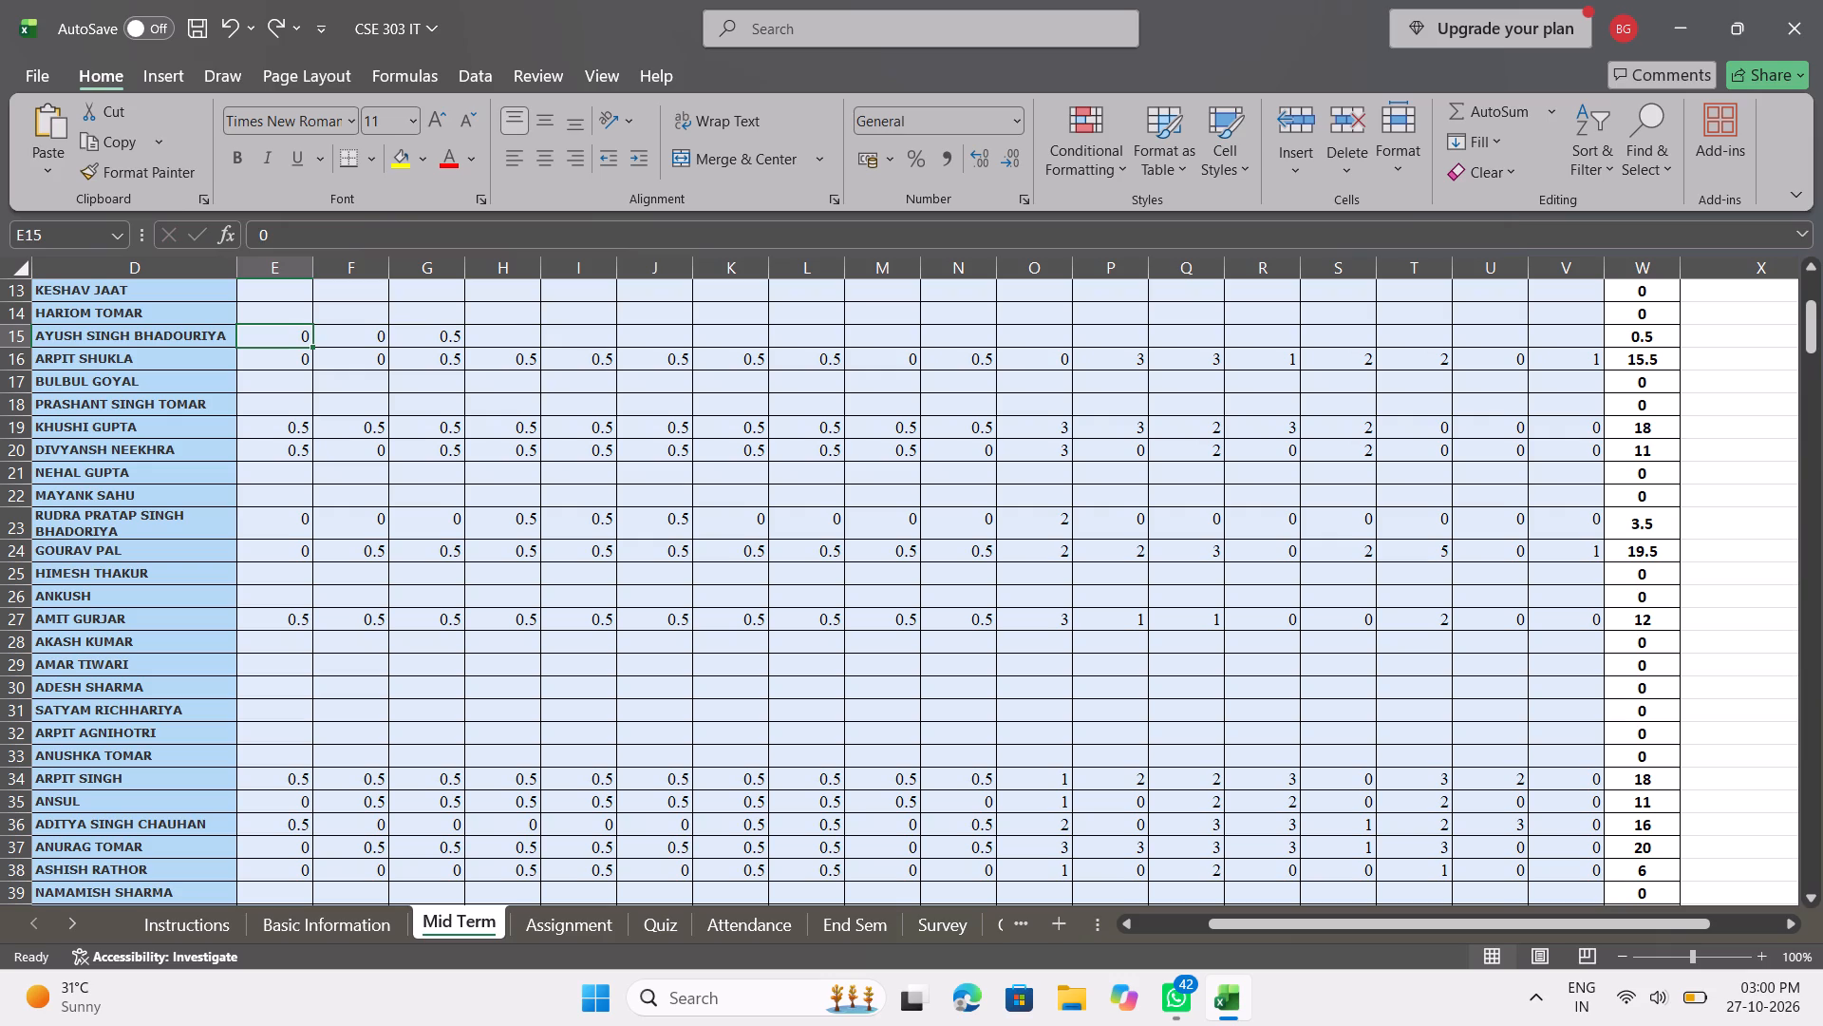
Enter the row 15 student's Q4 to Q6 marks in H15 through J15 as 0.5 each.
left_click(507, 346)
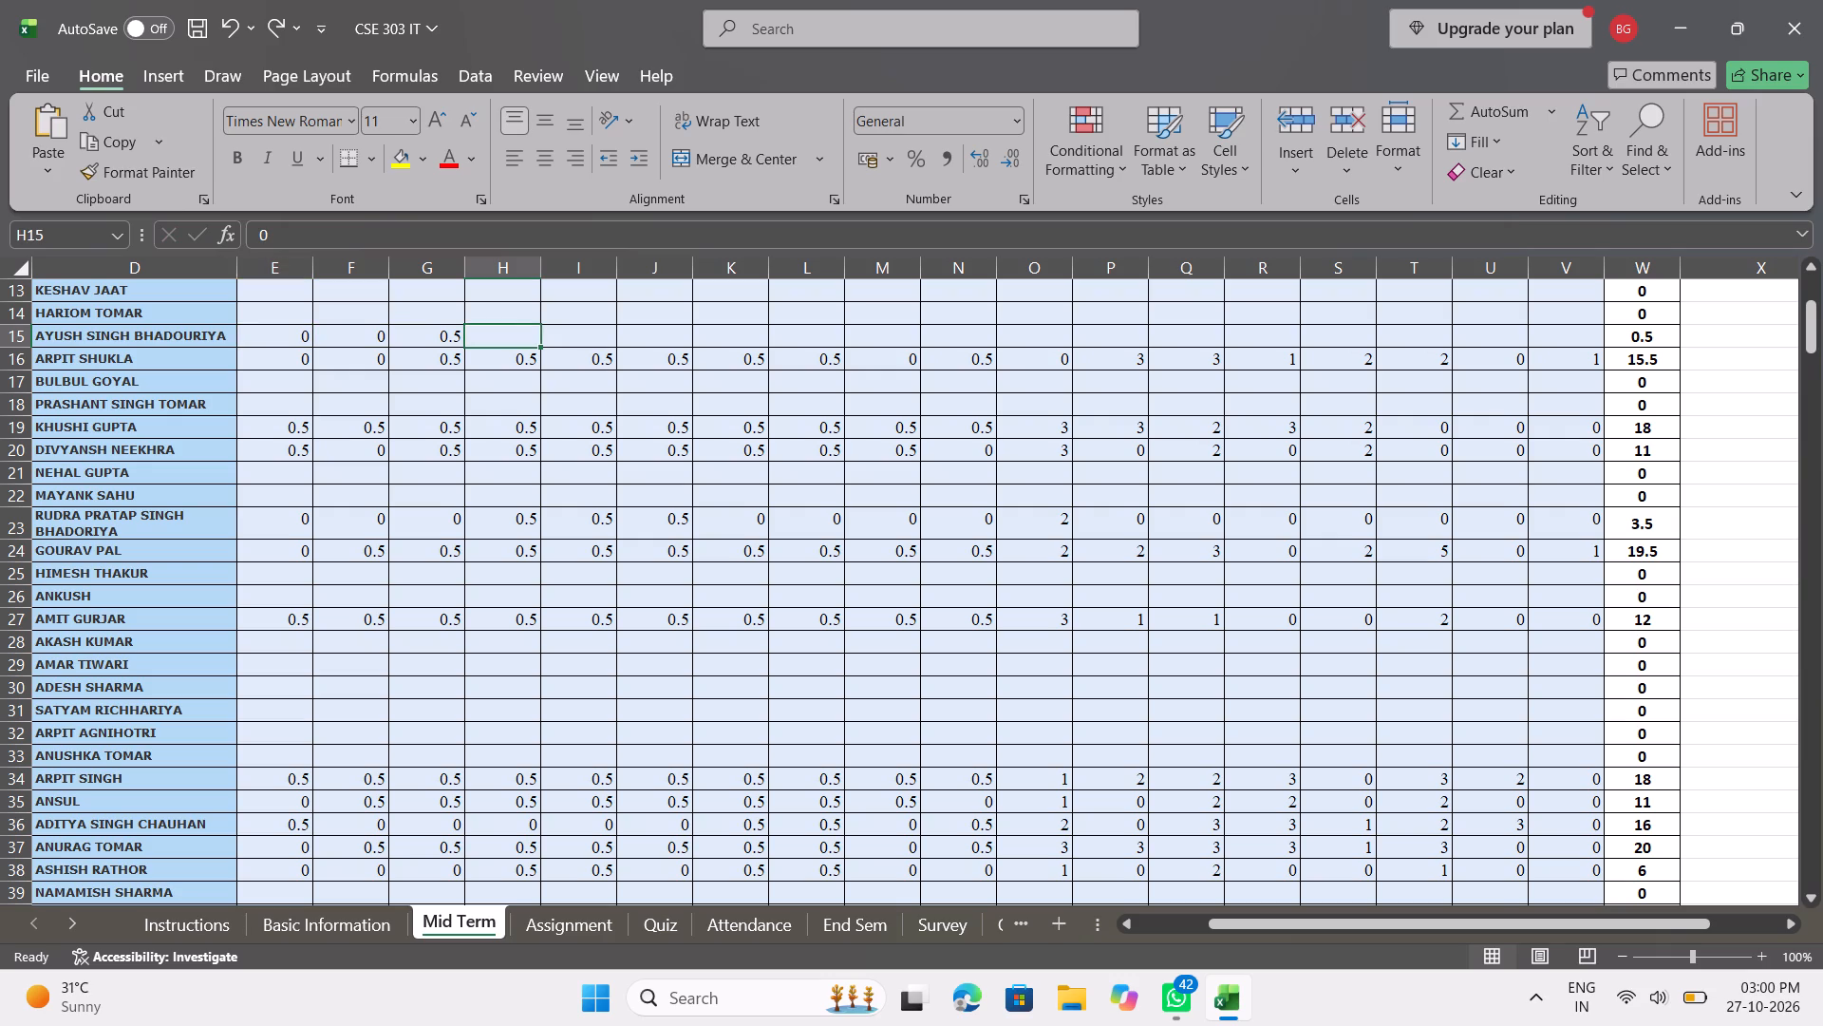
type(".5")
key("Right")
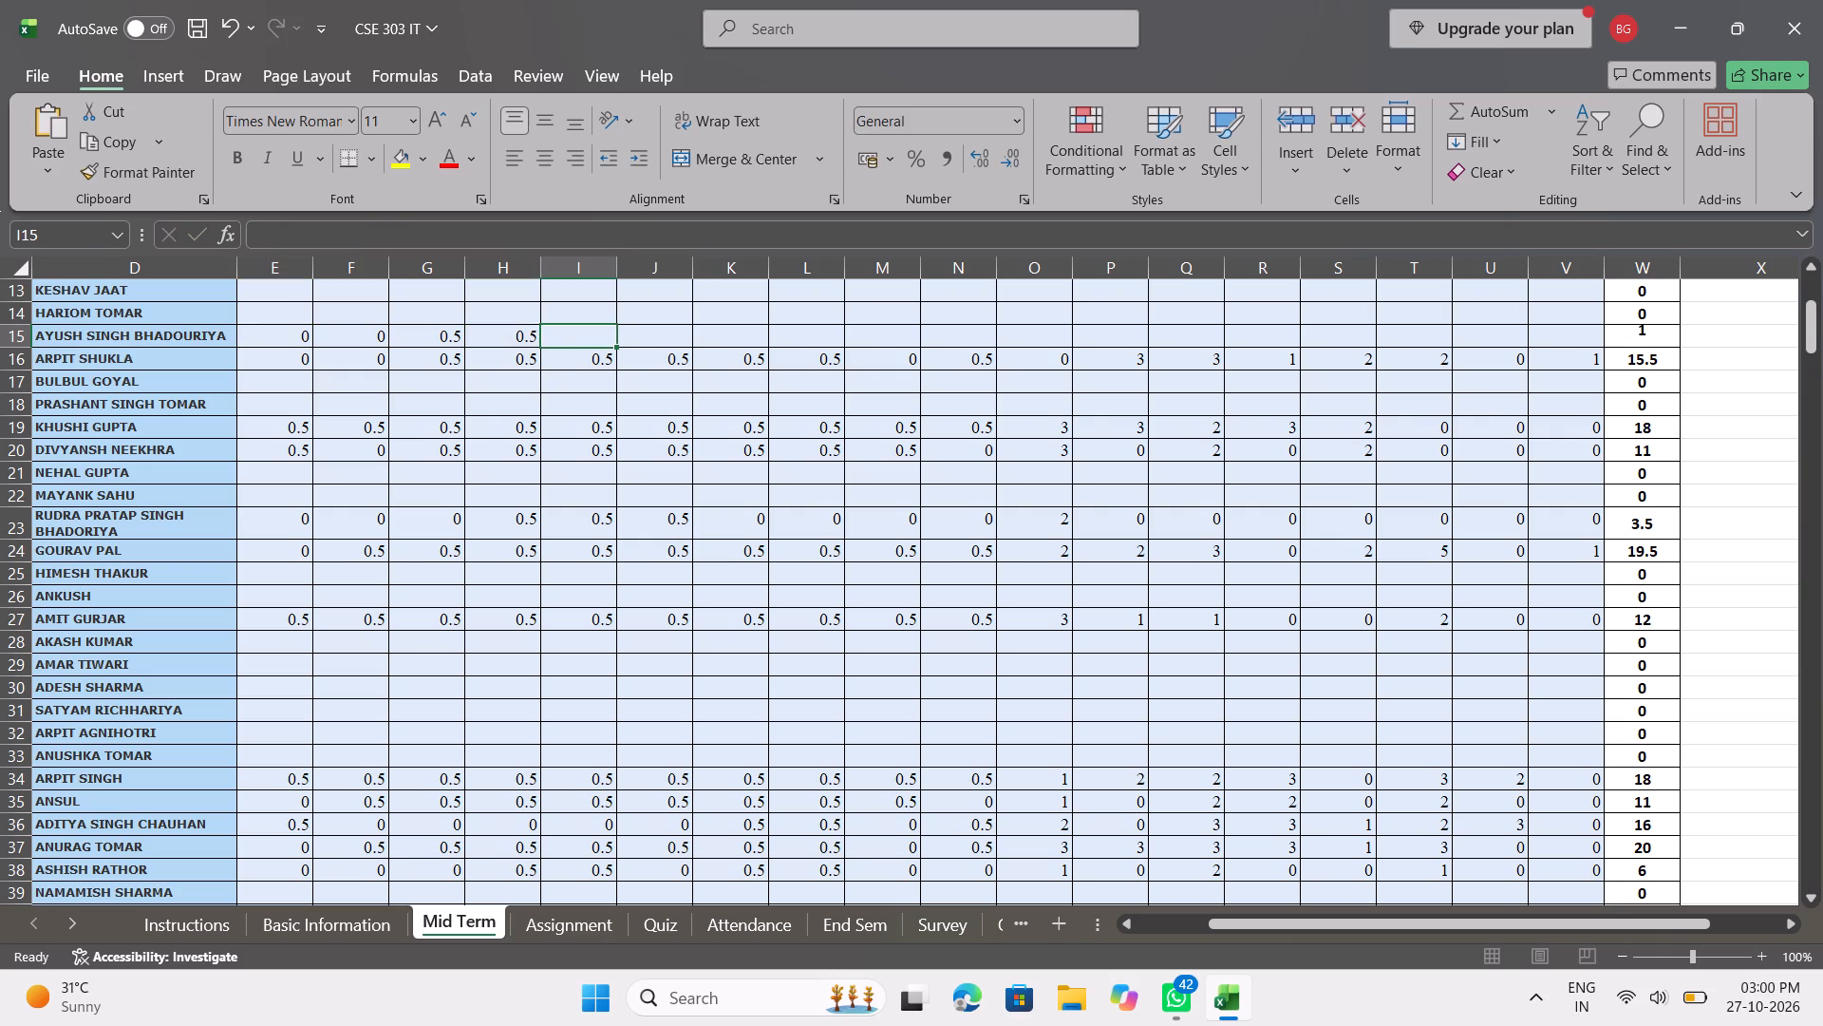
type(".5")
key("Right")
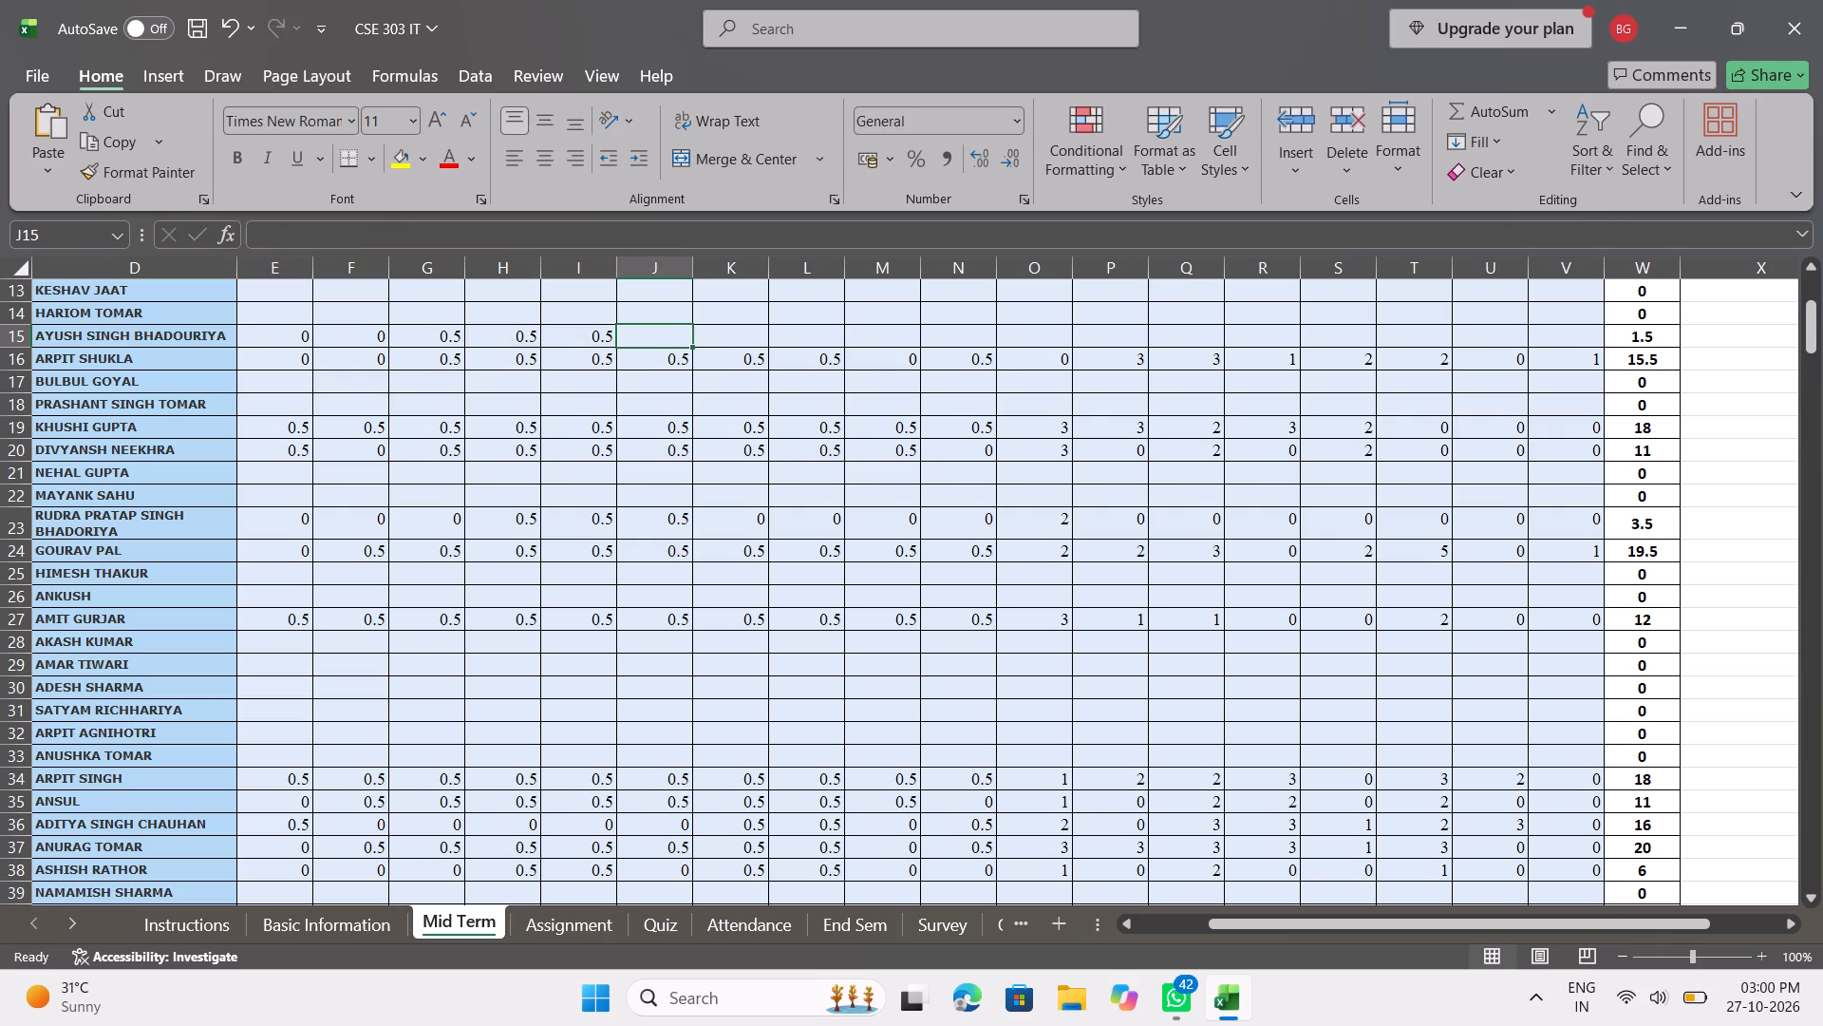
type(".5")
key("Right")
Enter the row 15 student's Q7 to Q10 marks in K15 through N15 as 0, 0, 0.5 and 0.5.
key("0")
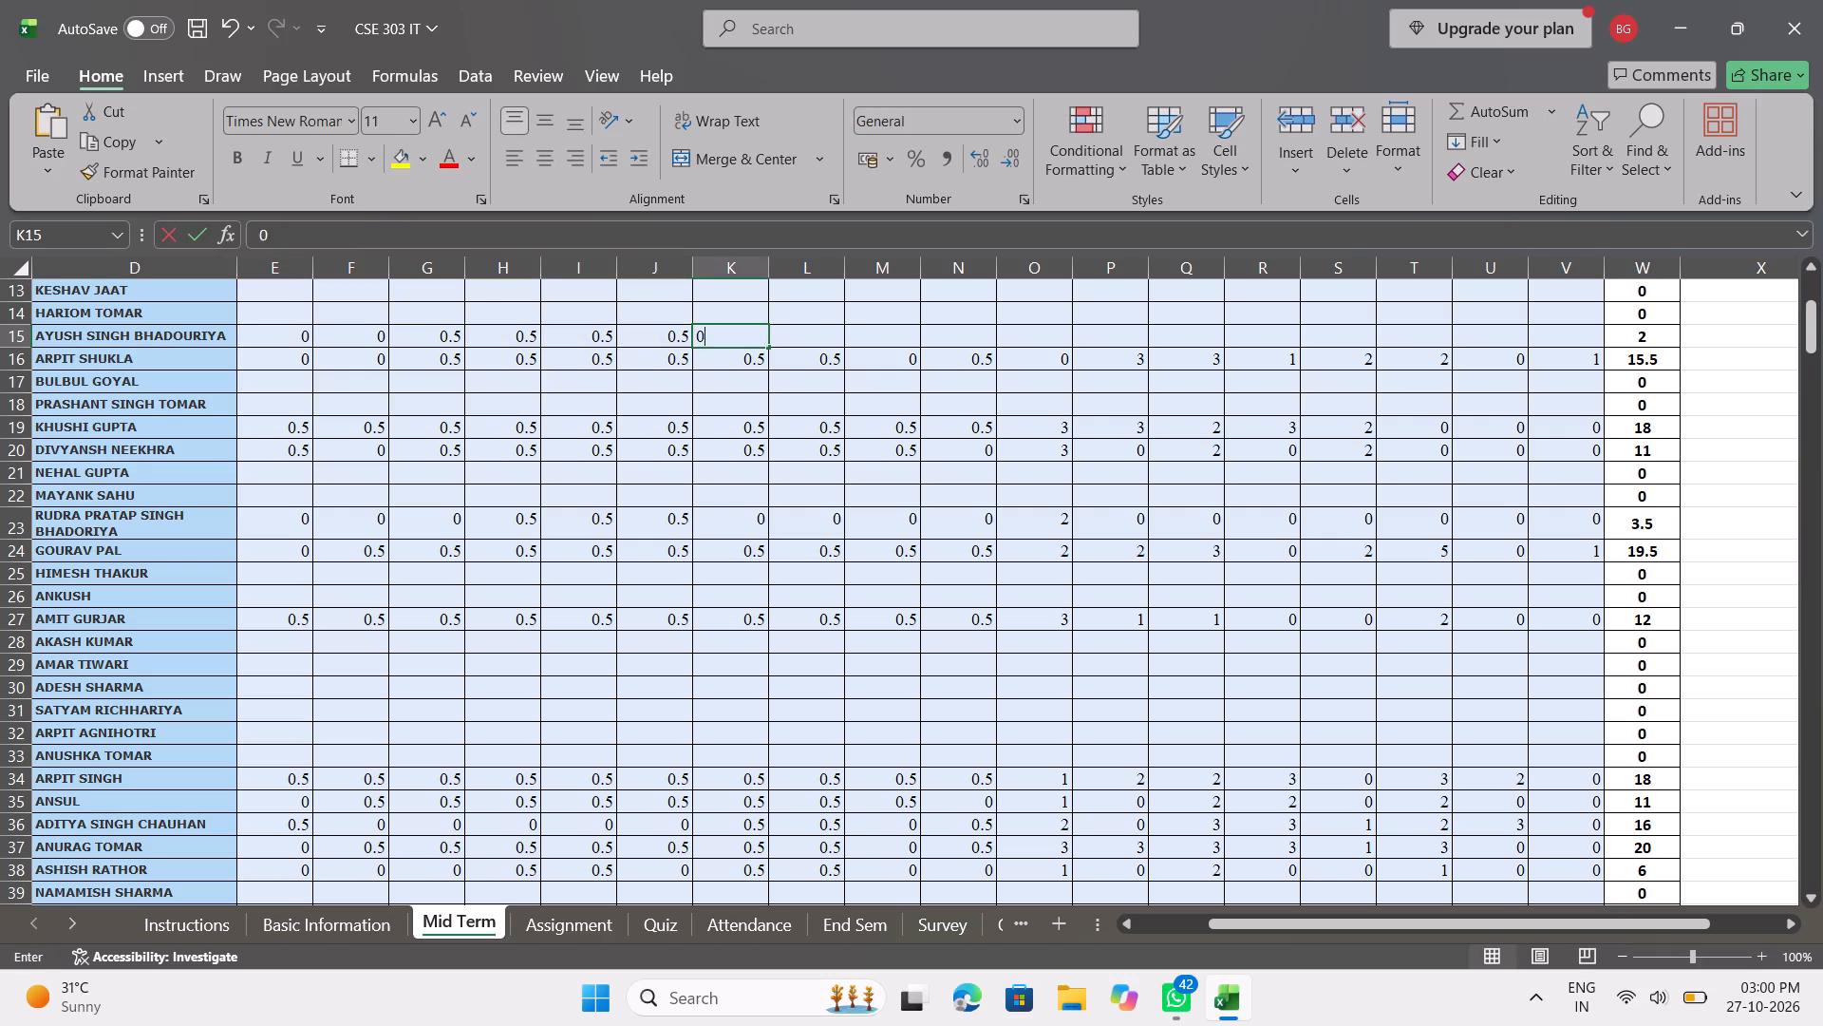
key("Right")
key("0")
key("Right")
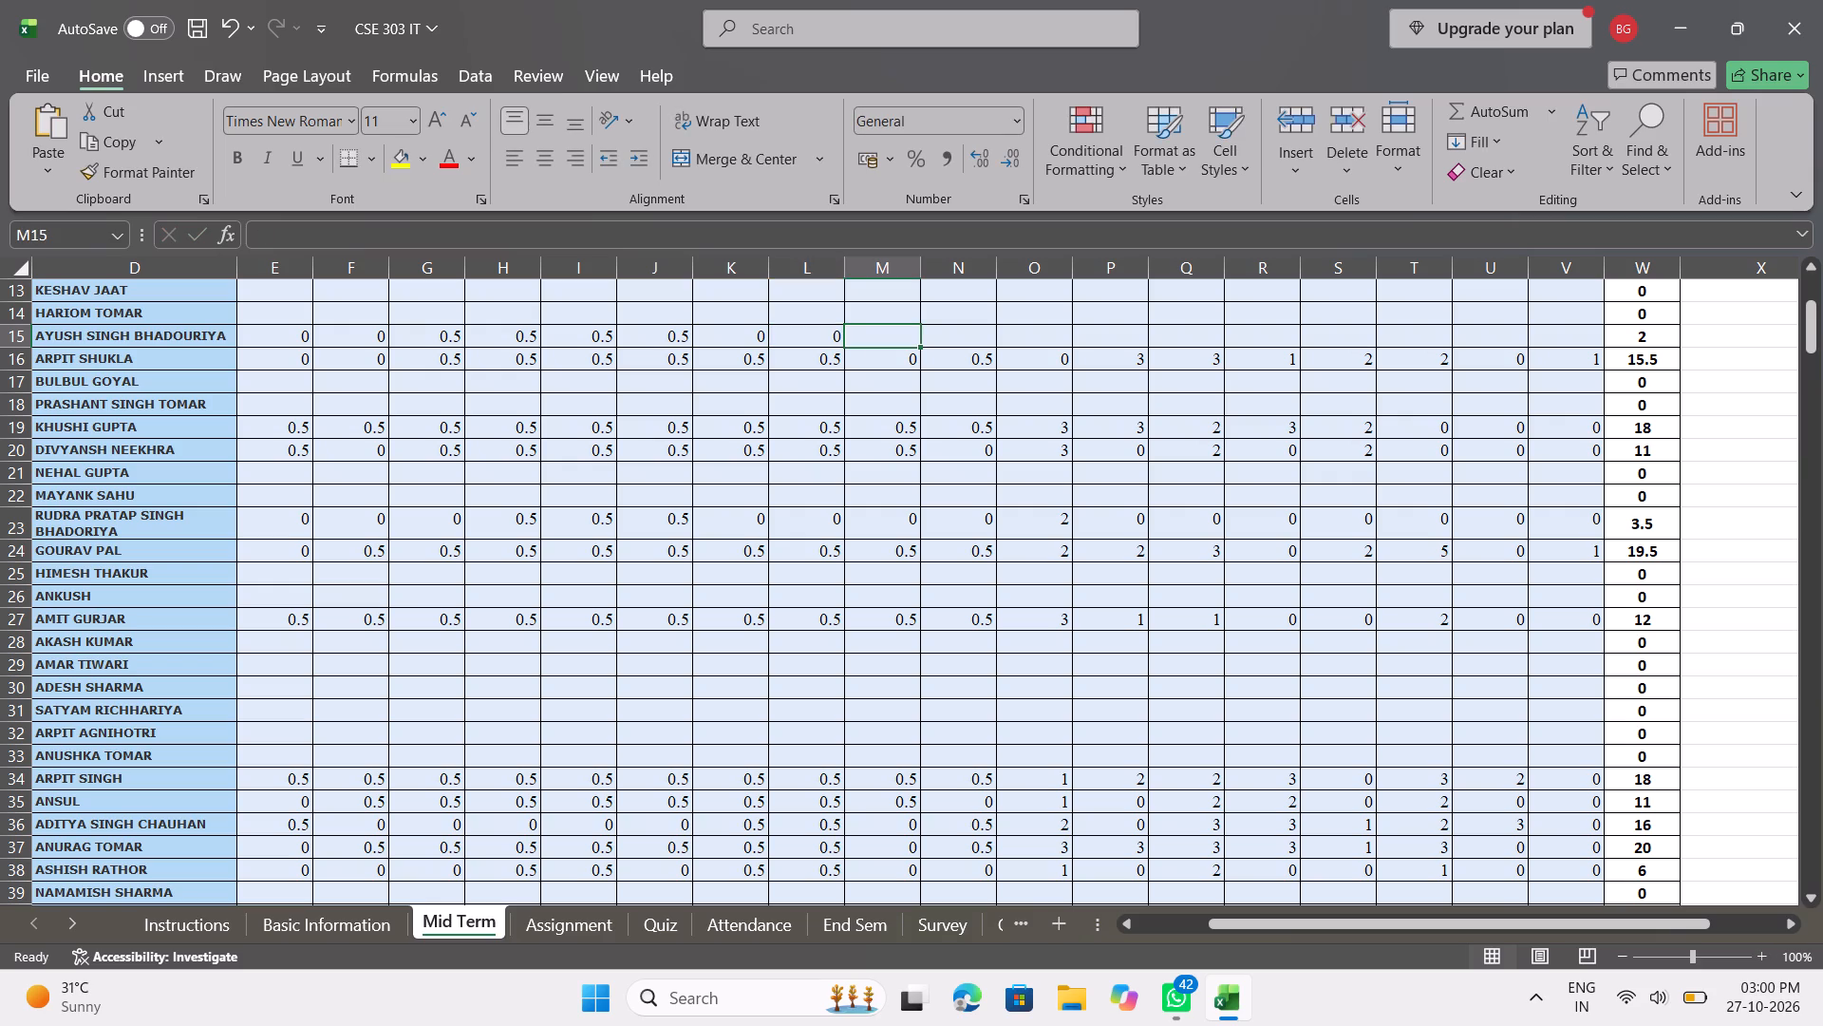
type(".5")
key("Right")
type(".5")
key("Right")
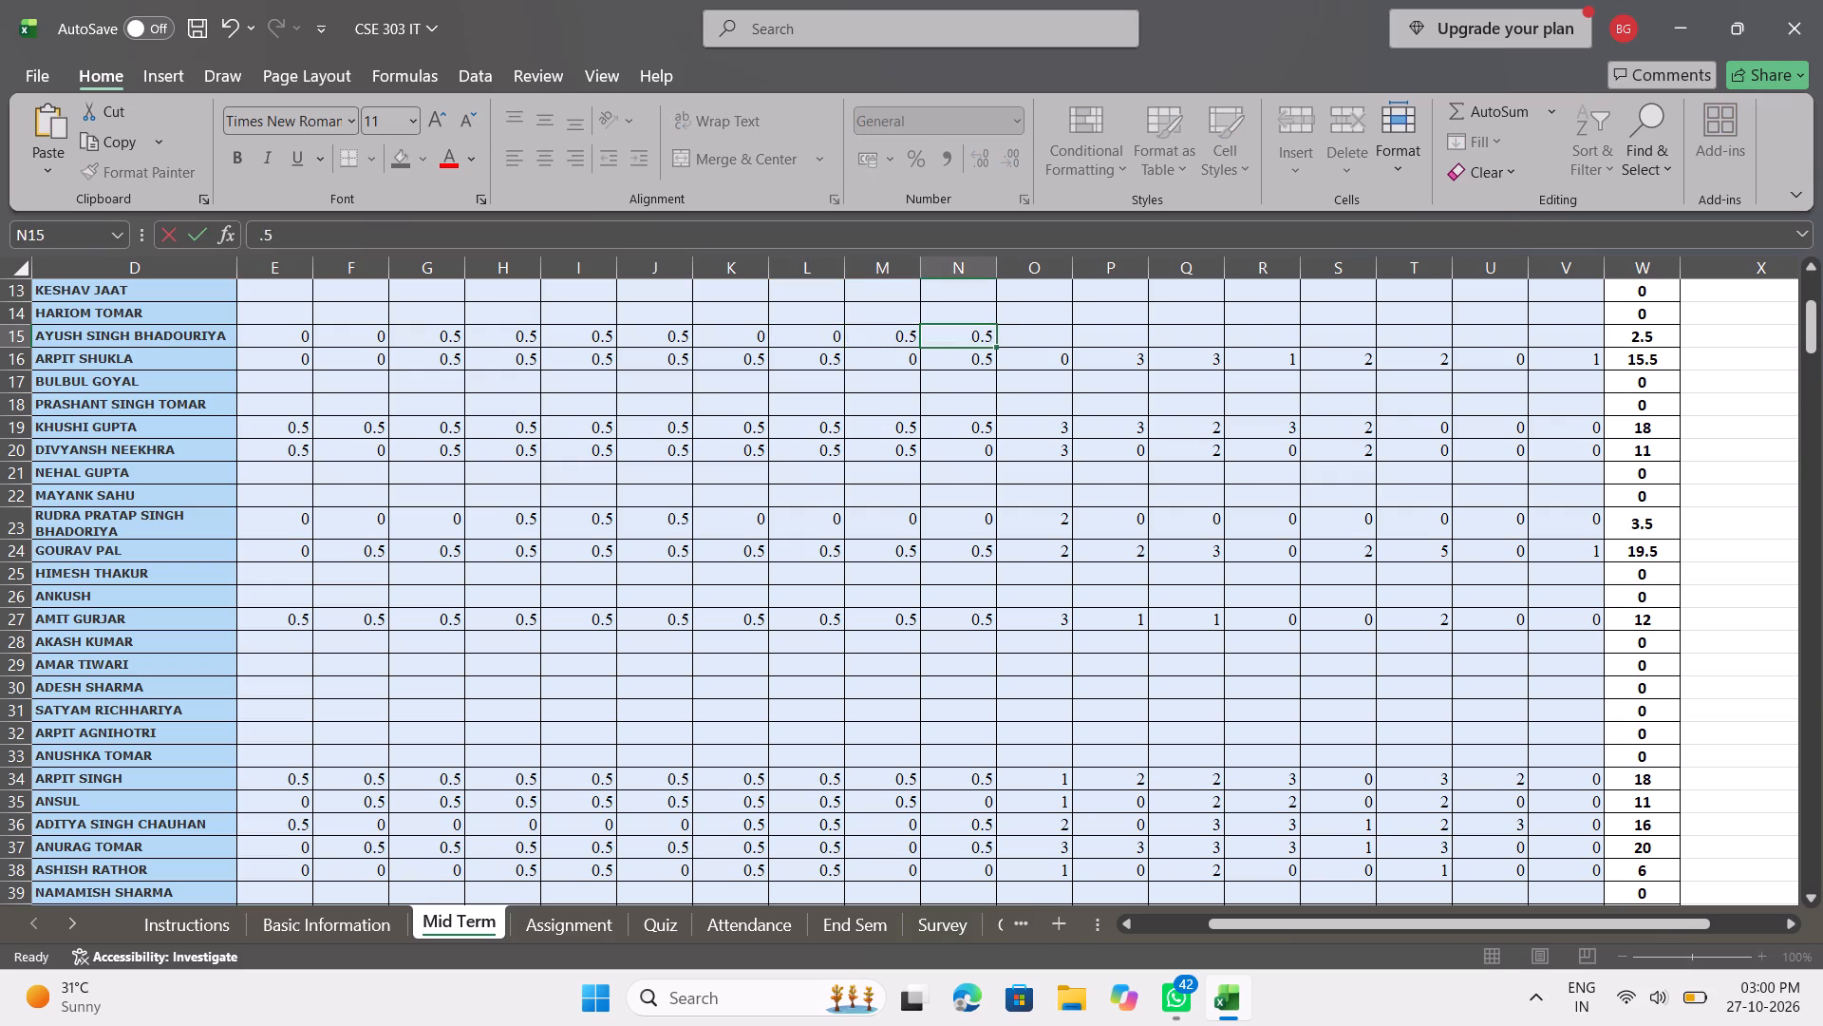
Enter the row 15 student's Q11 to Q14 marks in O15 through R15 as 3, 0, 3 and 2.
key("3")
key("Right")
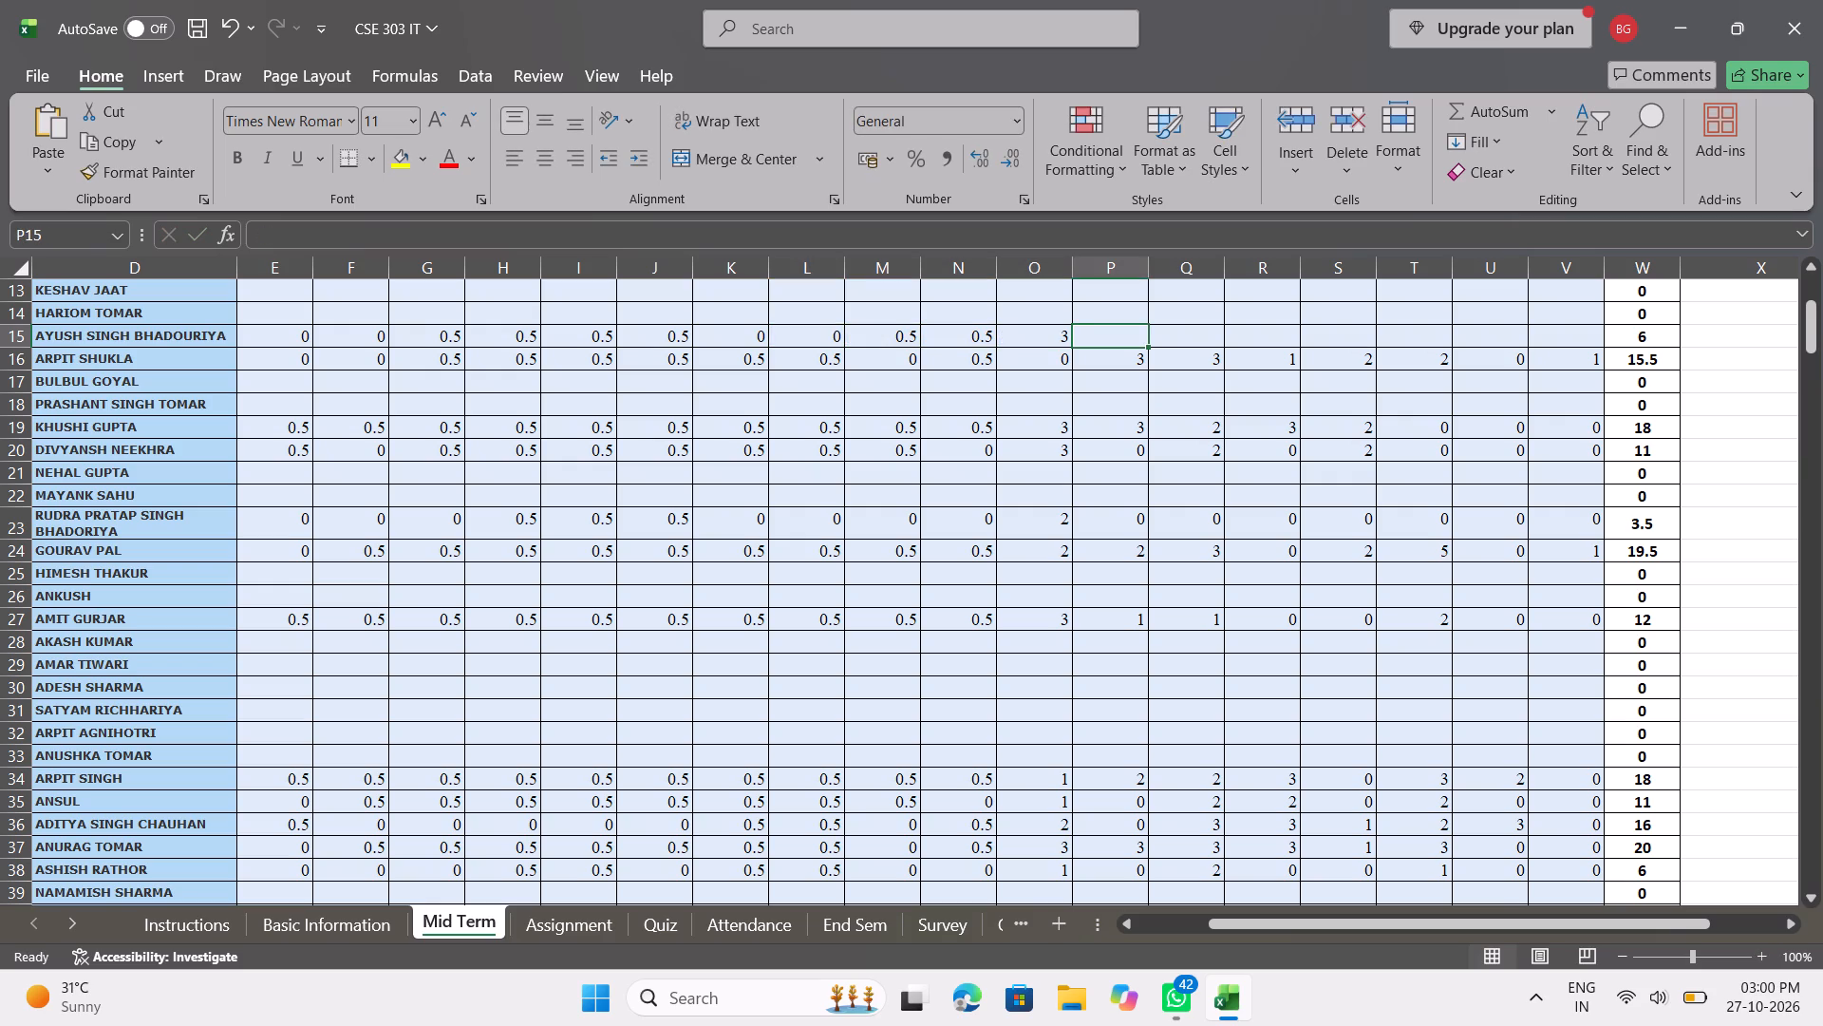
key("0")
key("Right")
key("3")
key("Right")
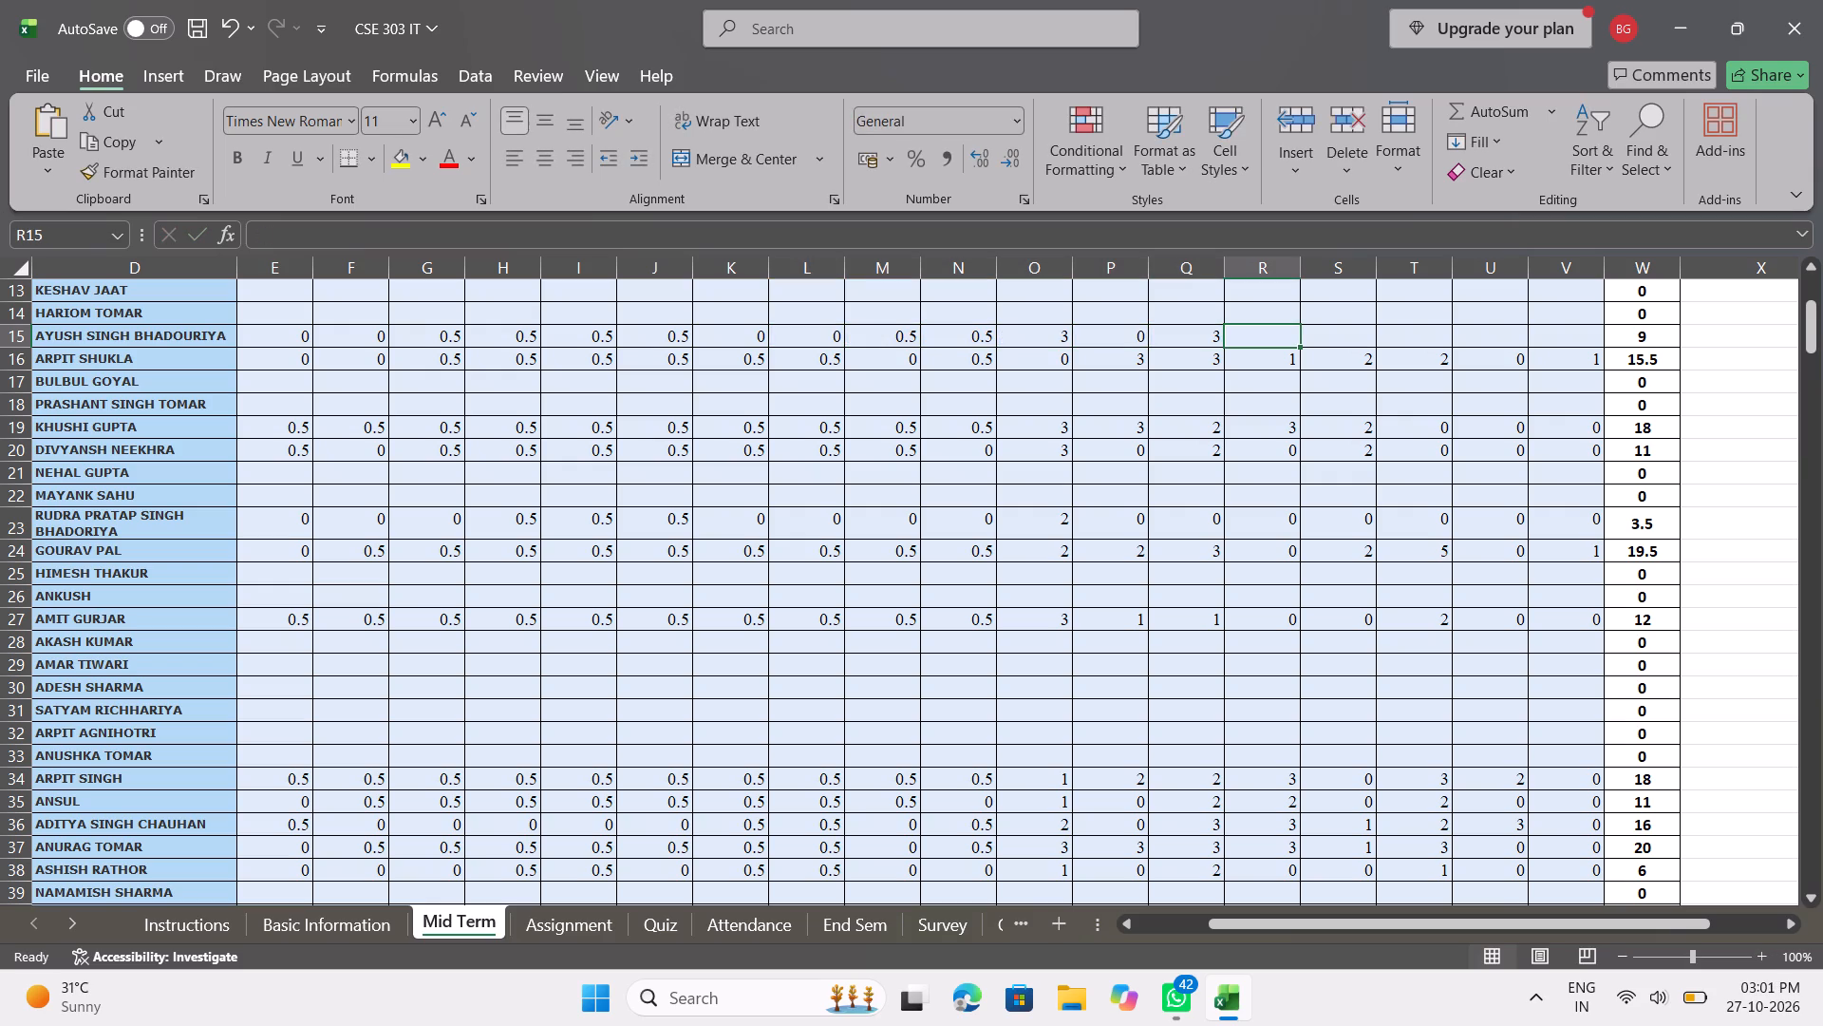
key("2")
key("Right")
Enter the row 15 student's Q15 to Q18 marks in S15 through V15 as 2, 1, 0 and 5.
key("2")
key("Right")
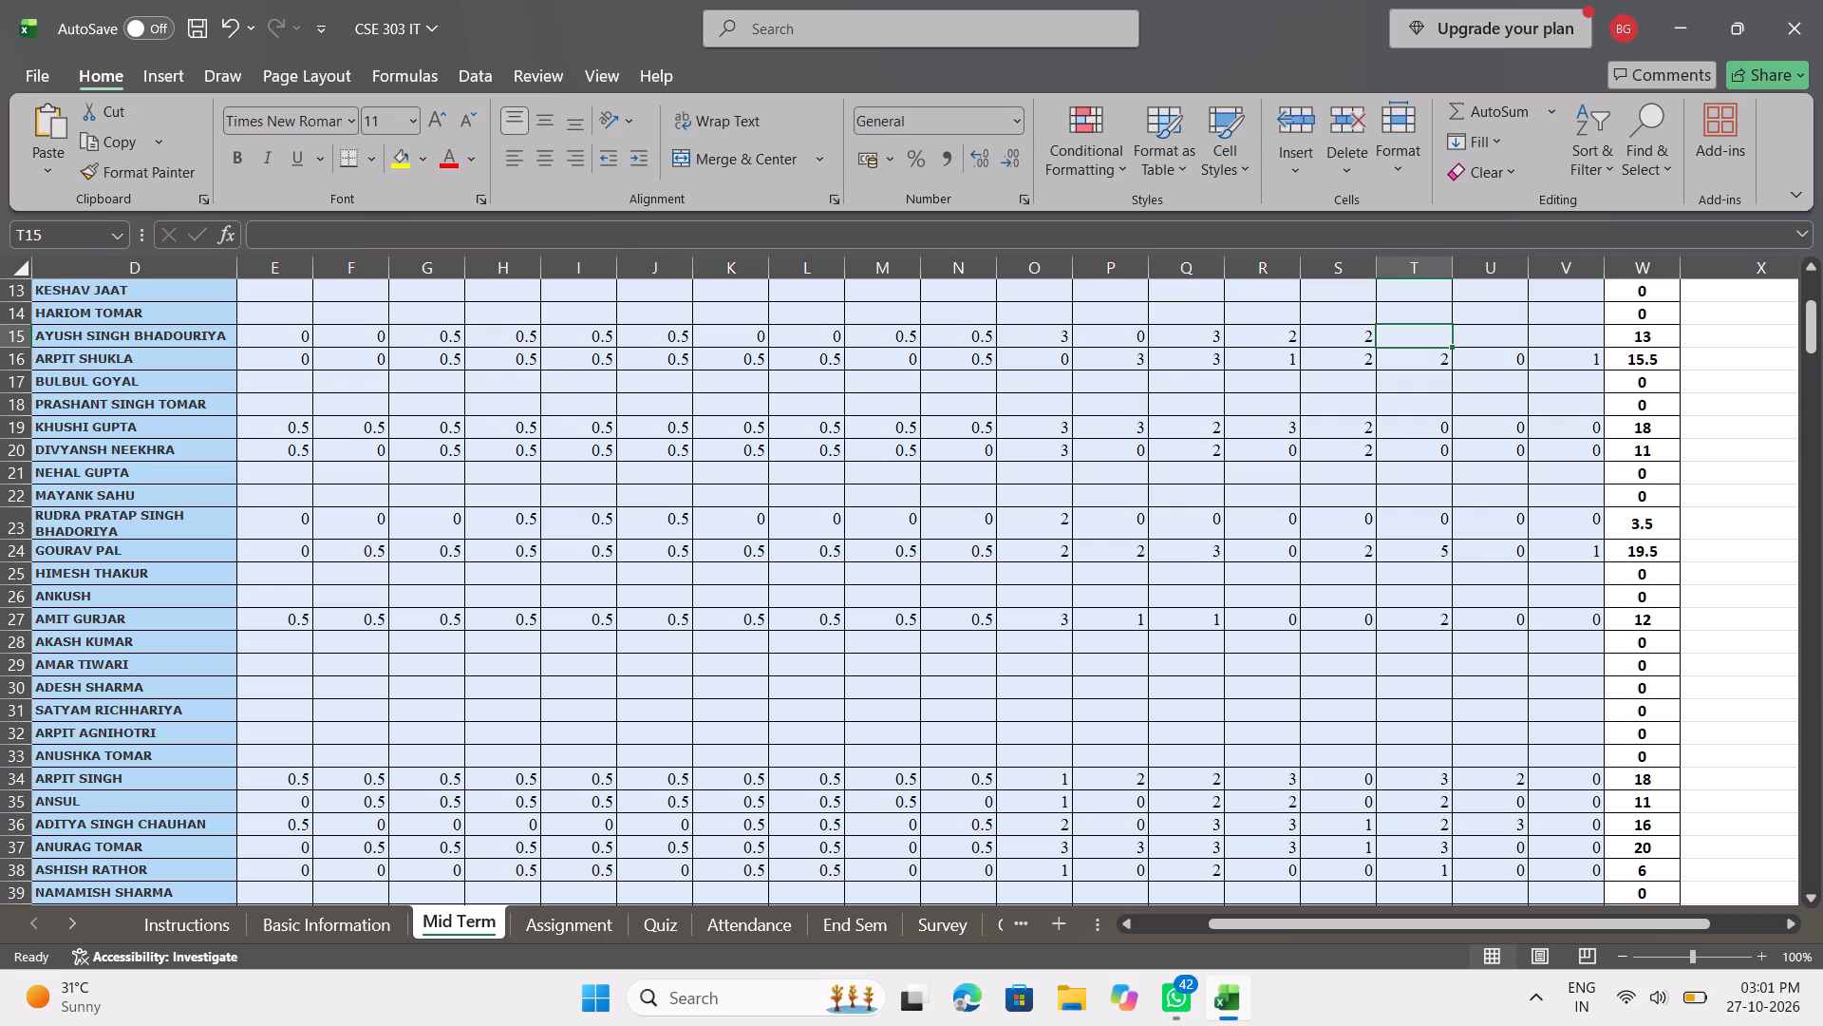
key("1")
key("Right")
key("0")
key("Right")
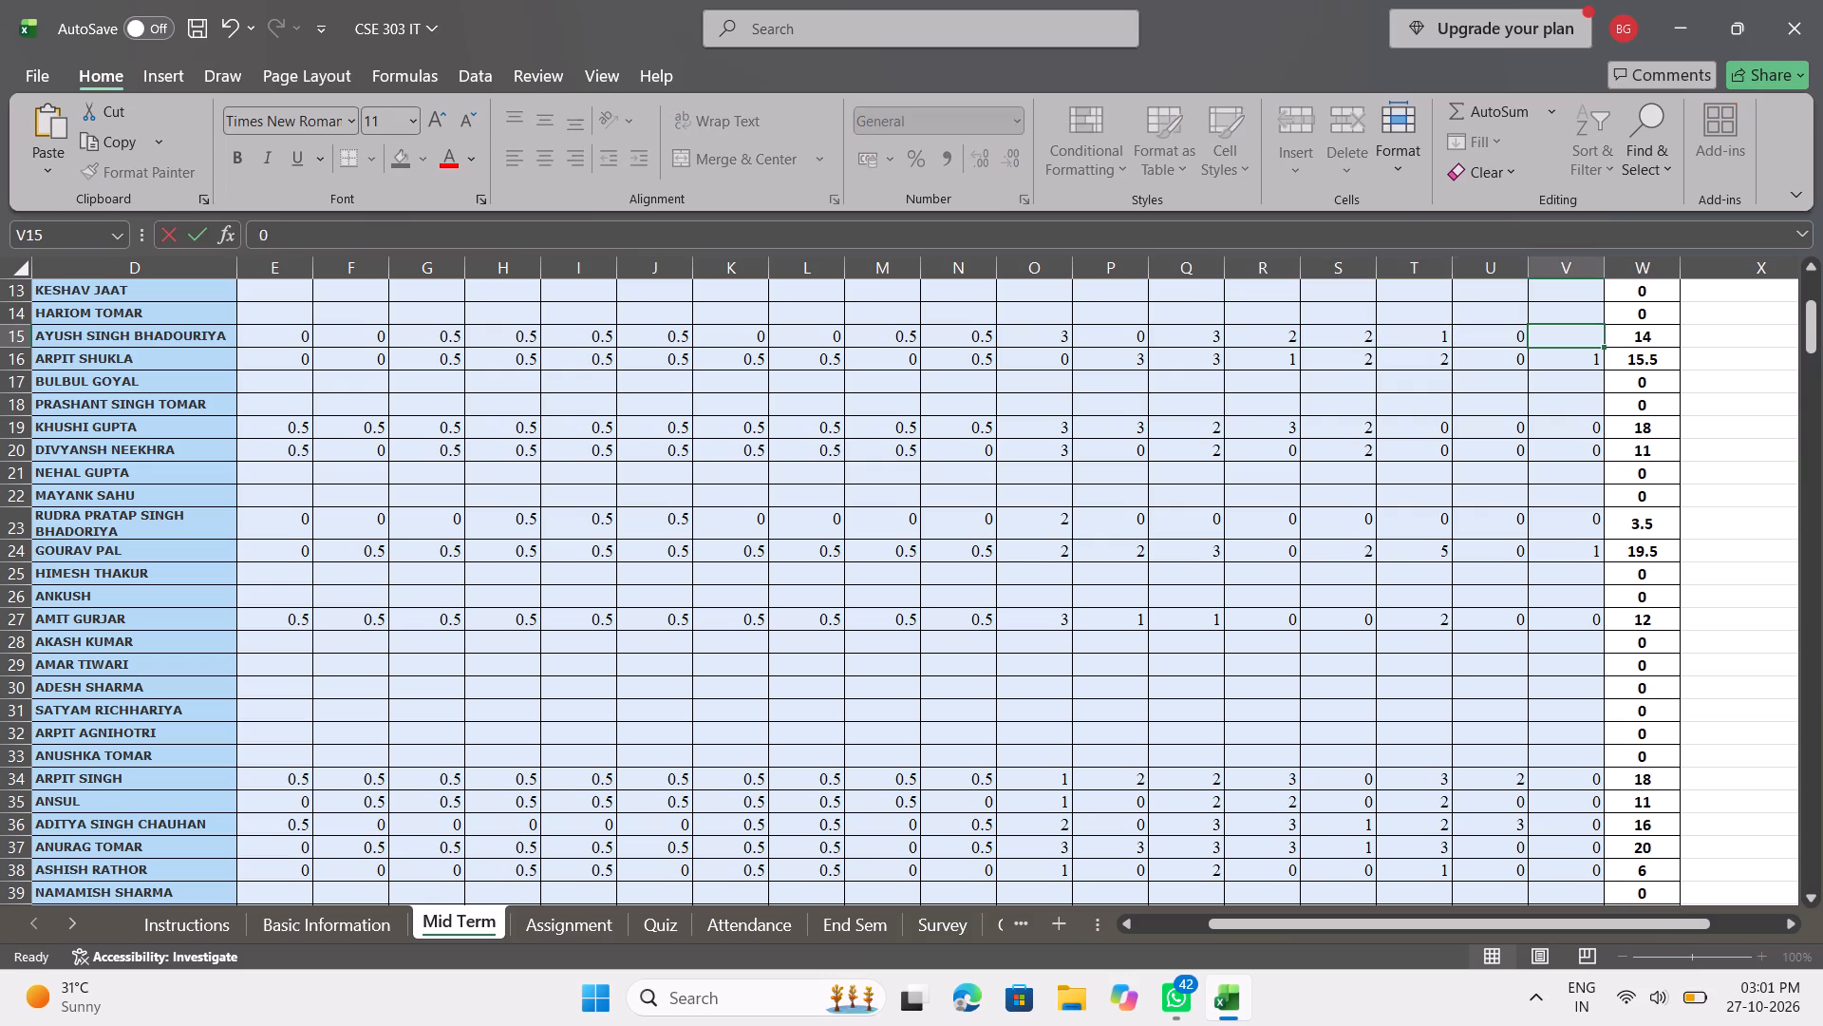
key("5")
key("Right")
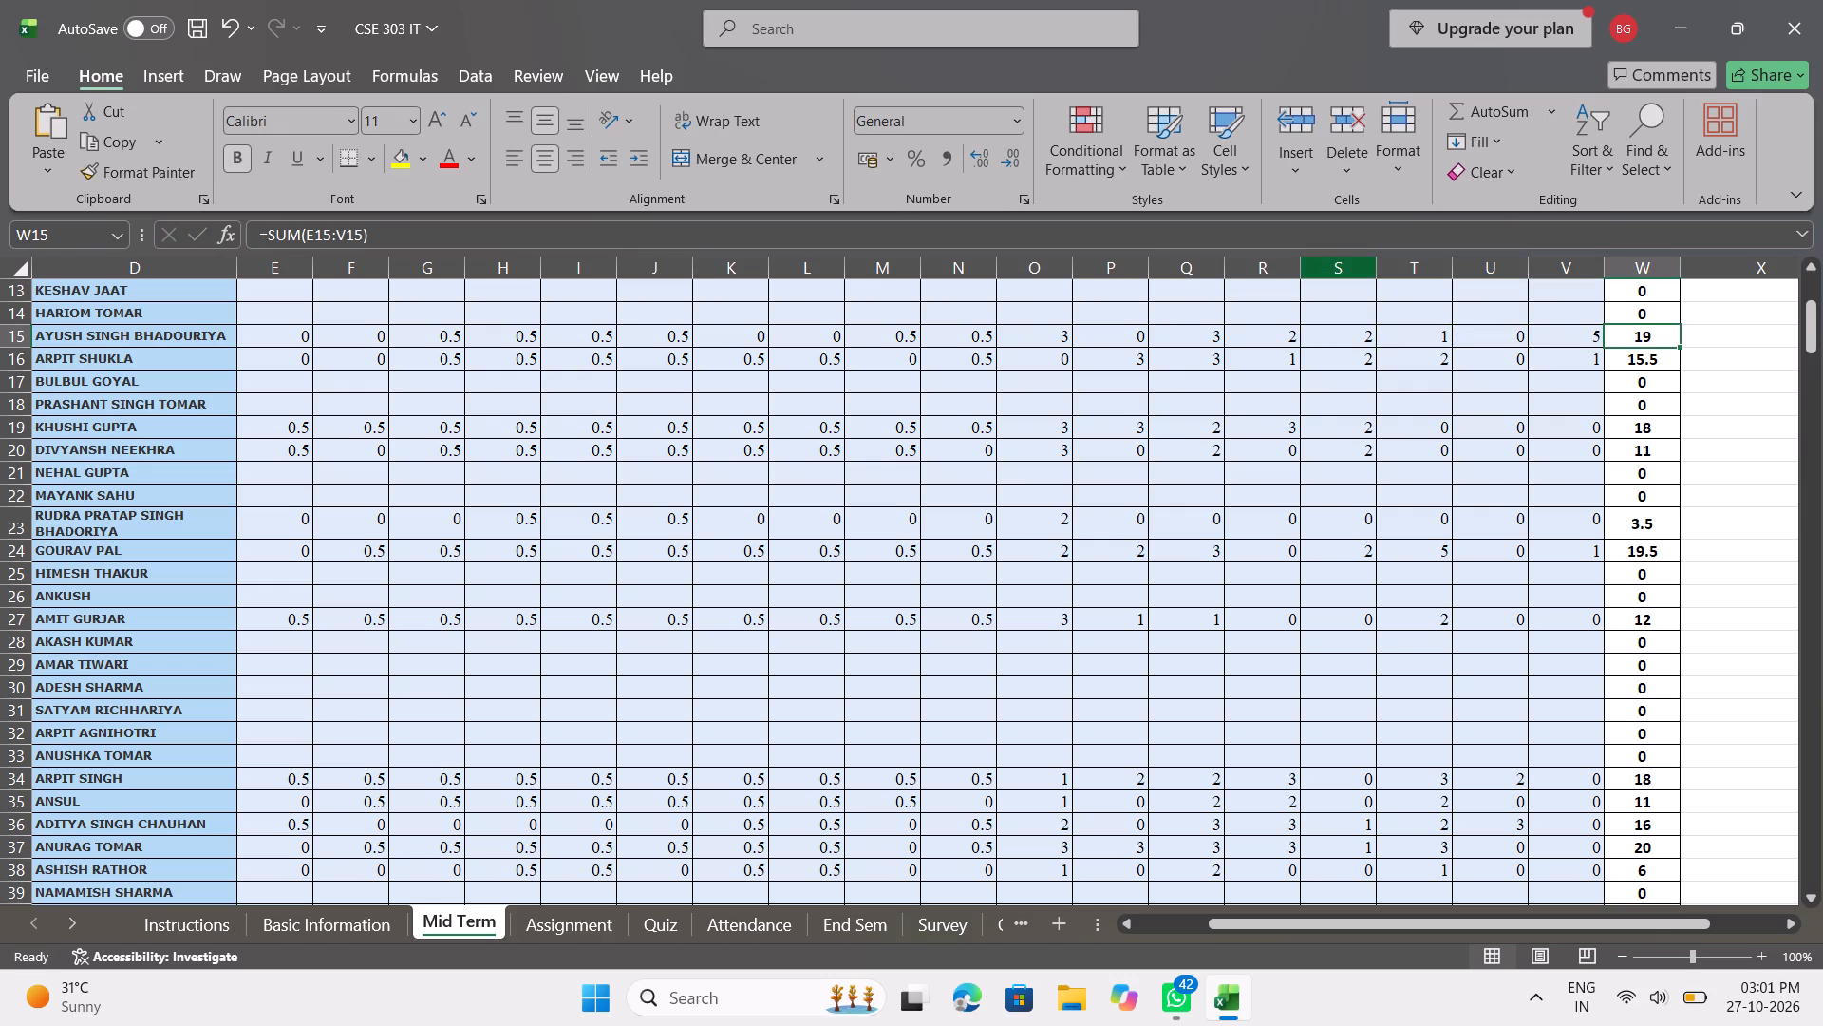
Set the row 15 student's Q18 mark in V15 to 1.5.
left_click(1579, 346)
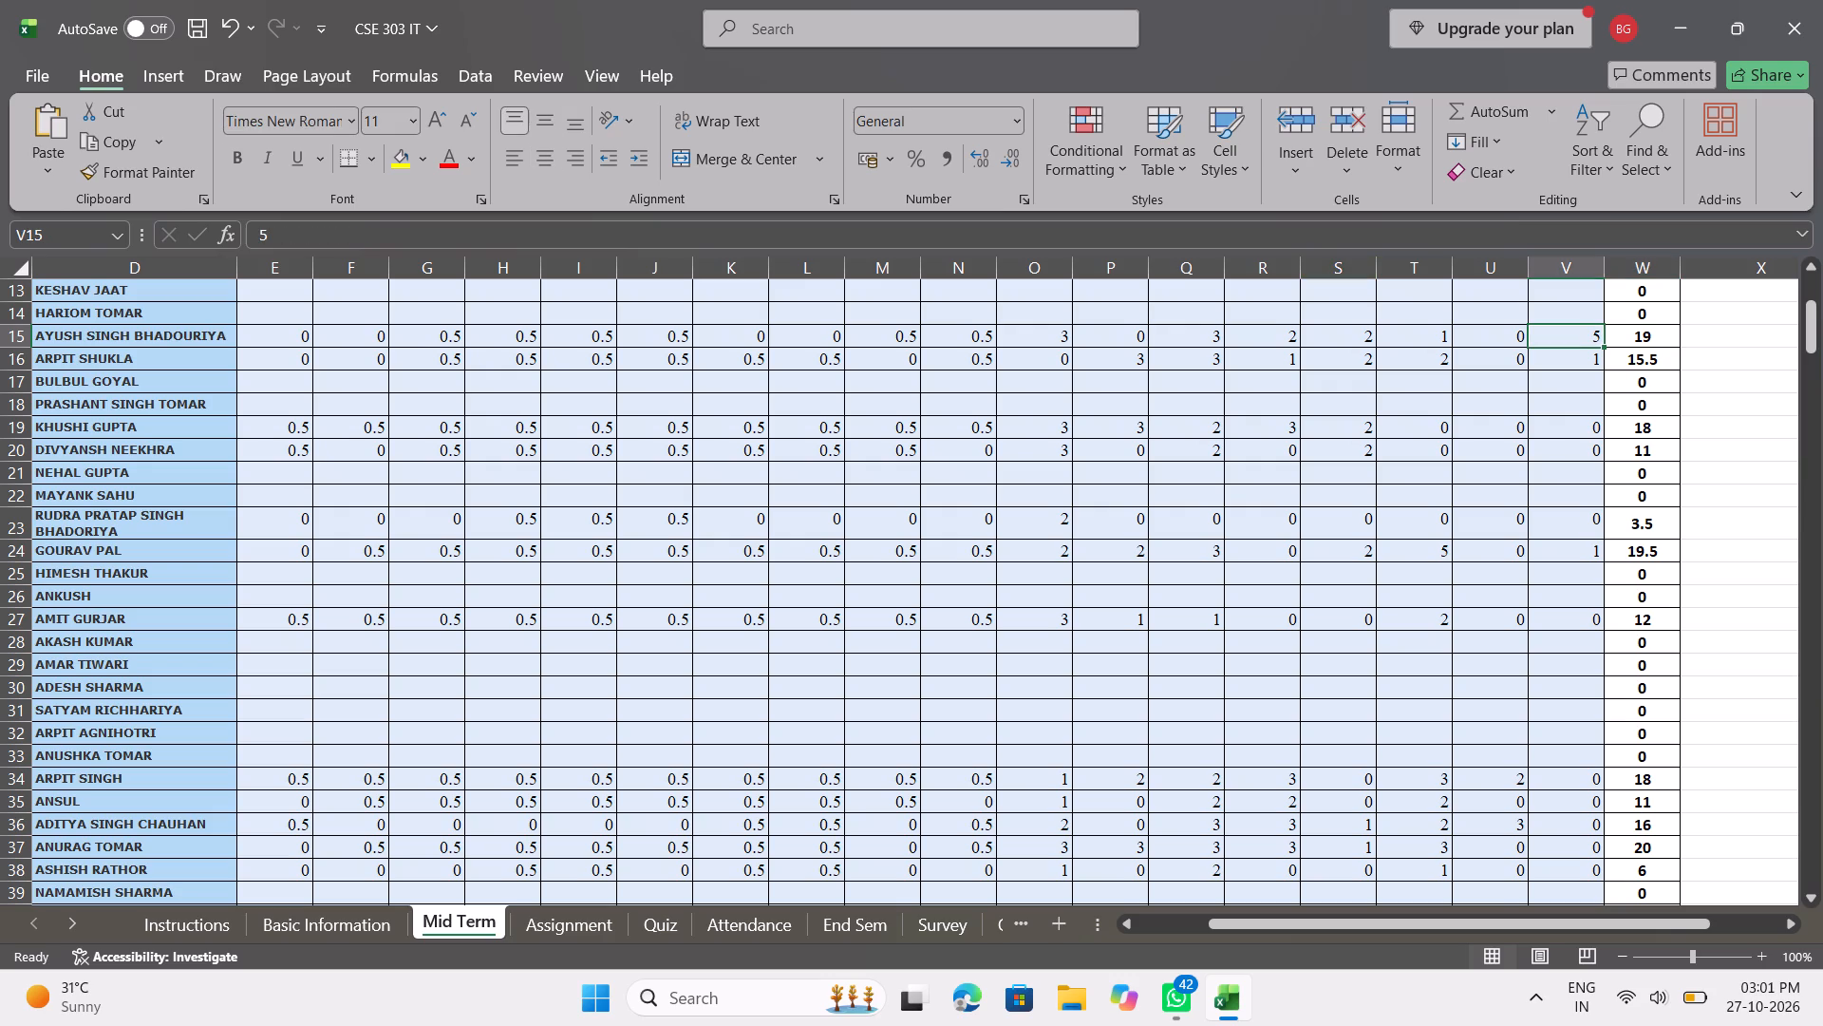
key("BackSpace")
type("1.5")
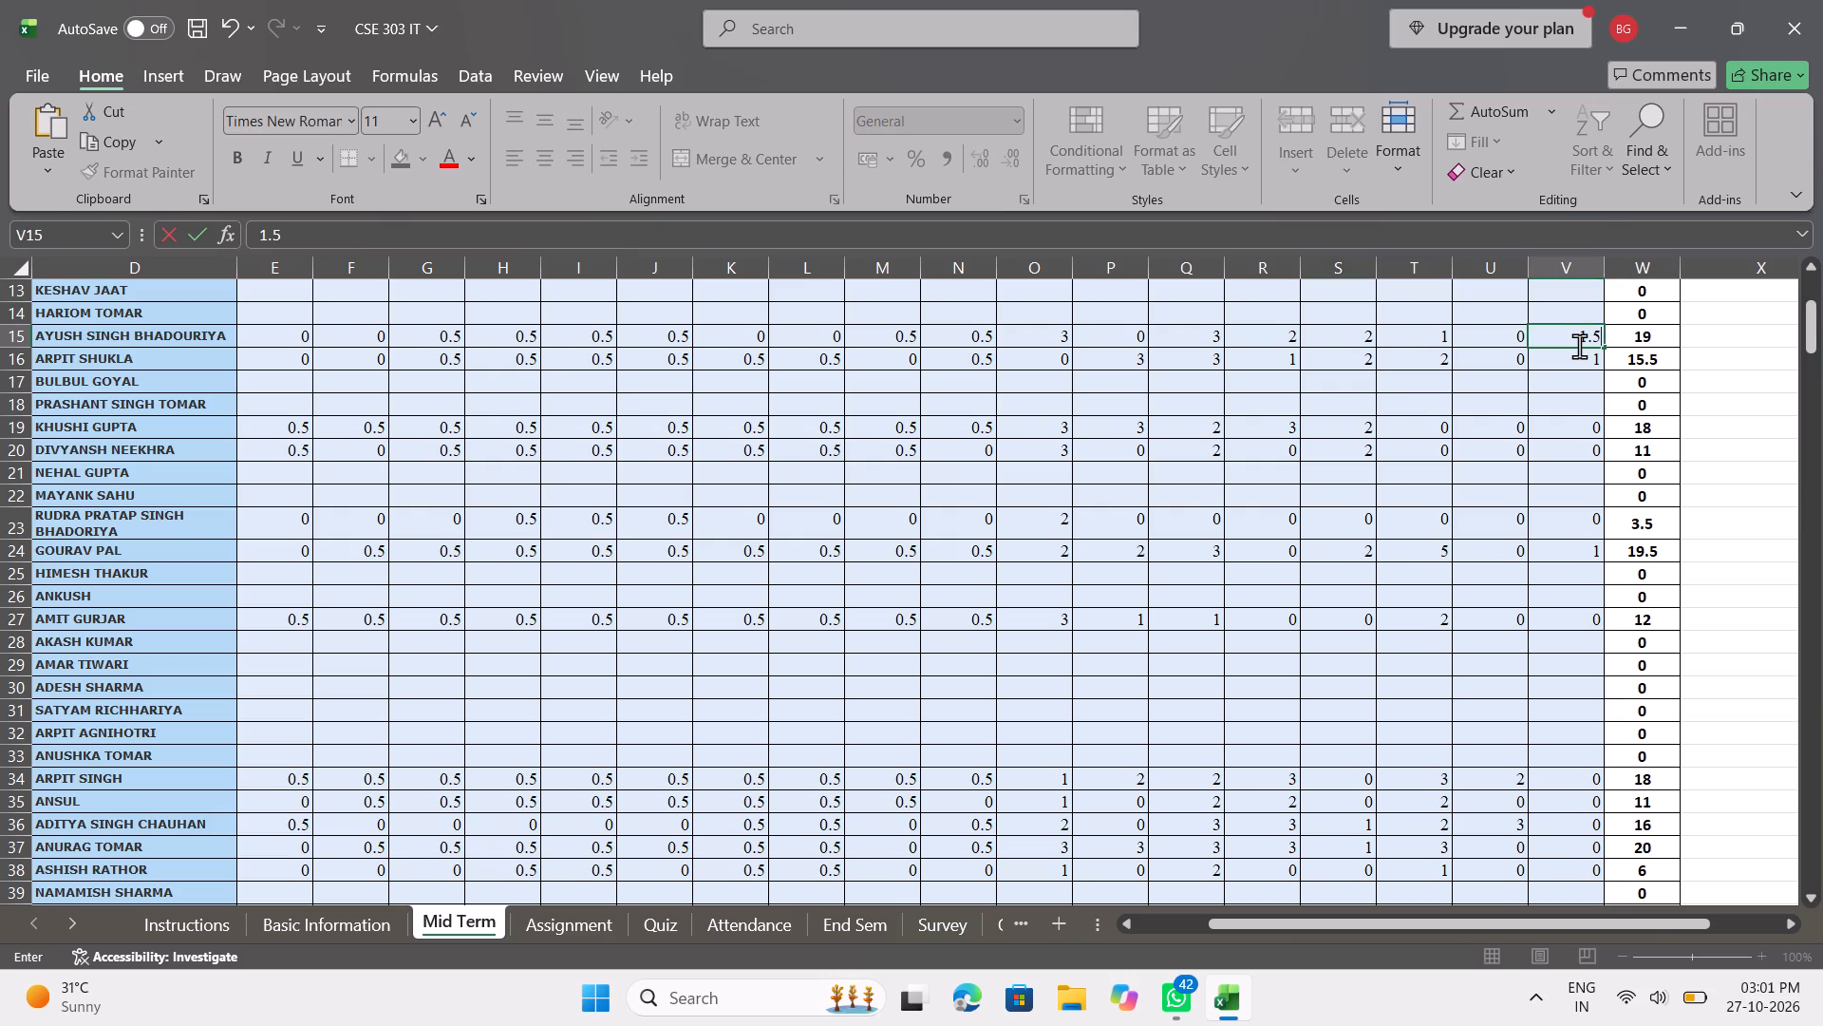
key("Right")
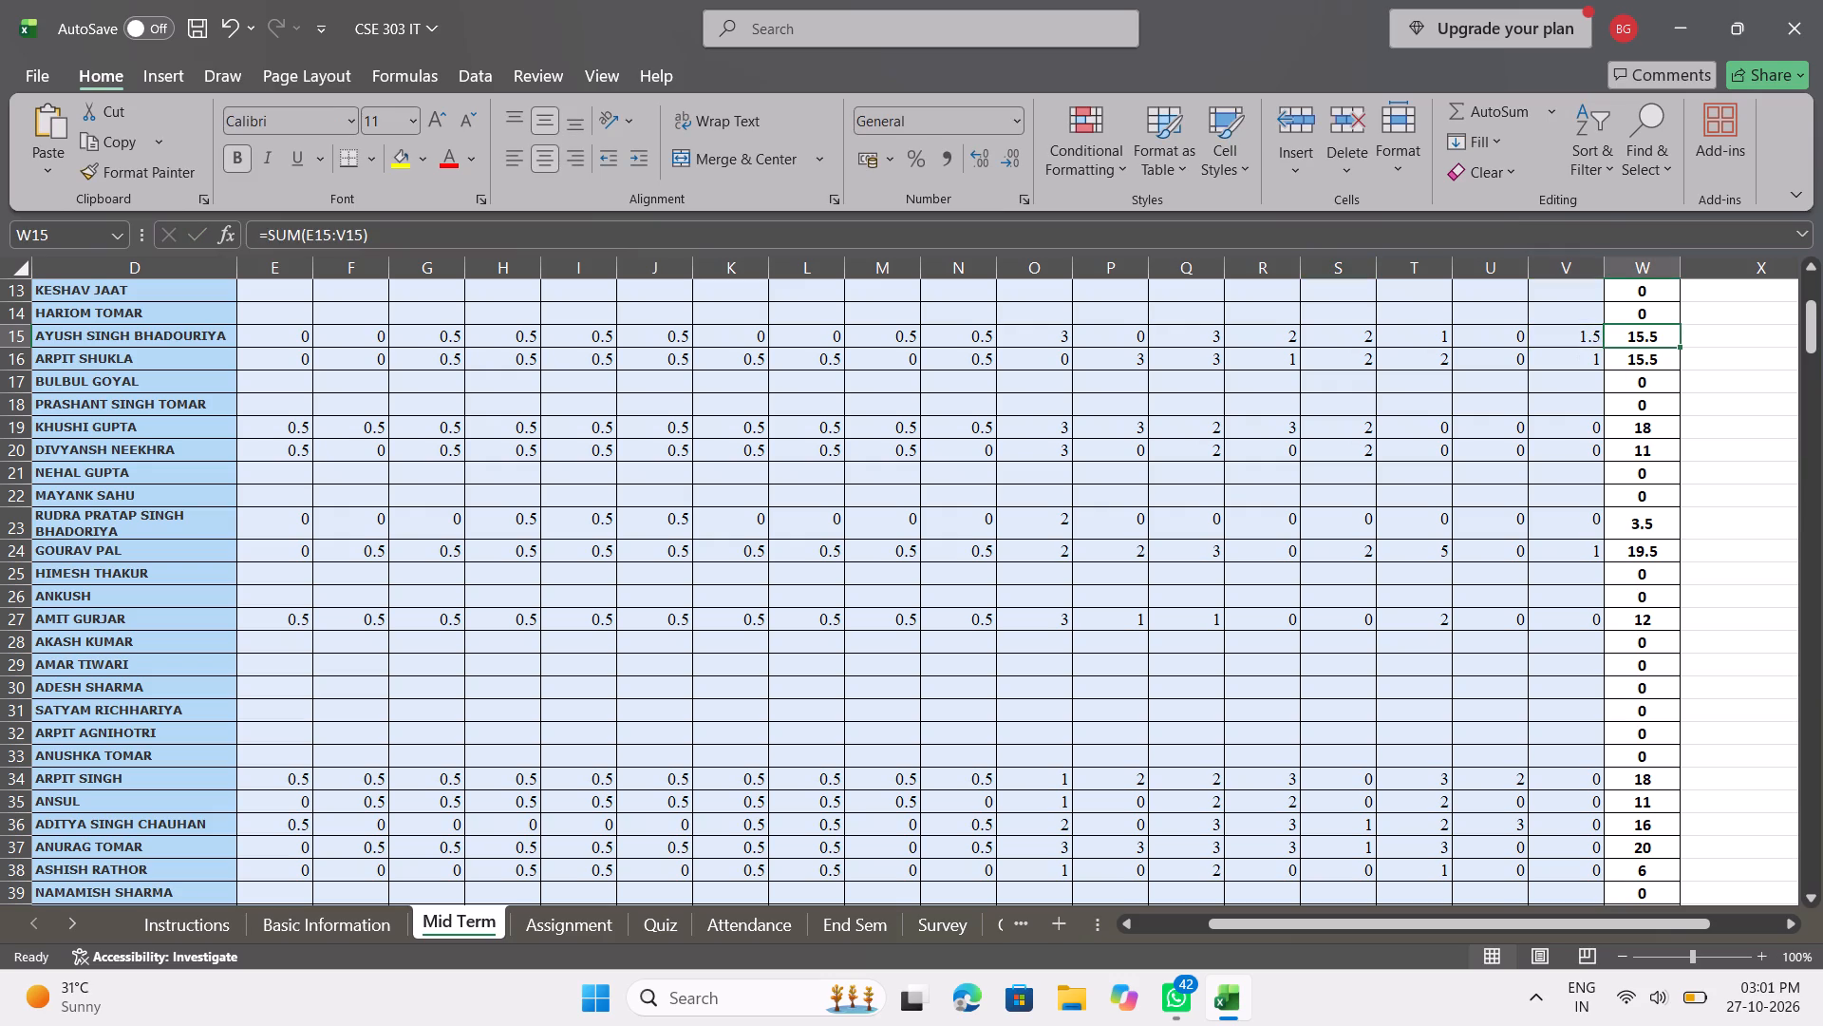
Enter the row 46 student's Q1 to Q3 marks in E46 through G46 as 0, 0.5 and 0.5.
scroll(1344, 484, "up", 1)
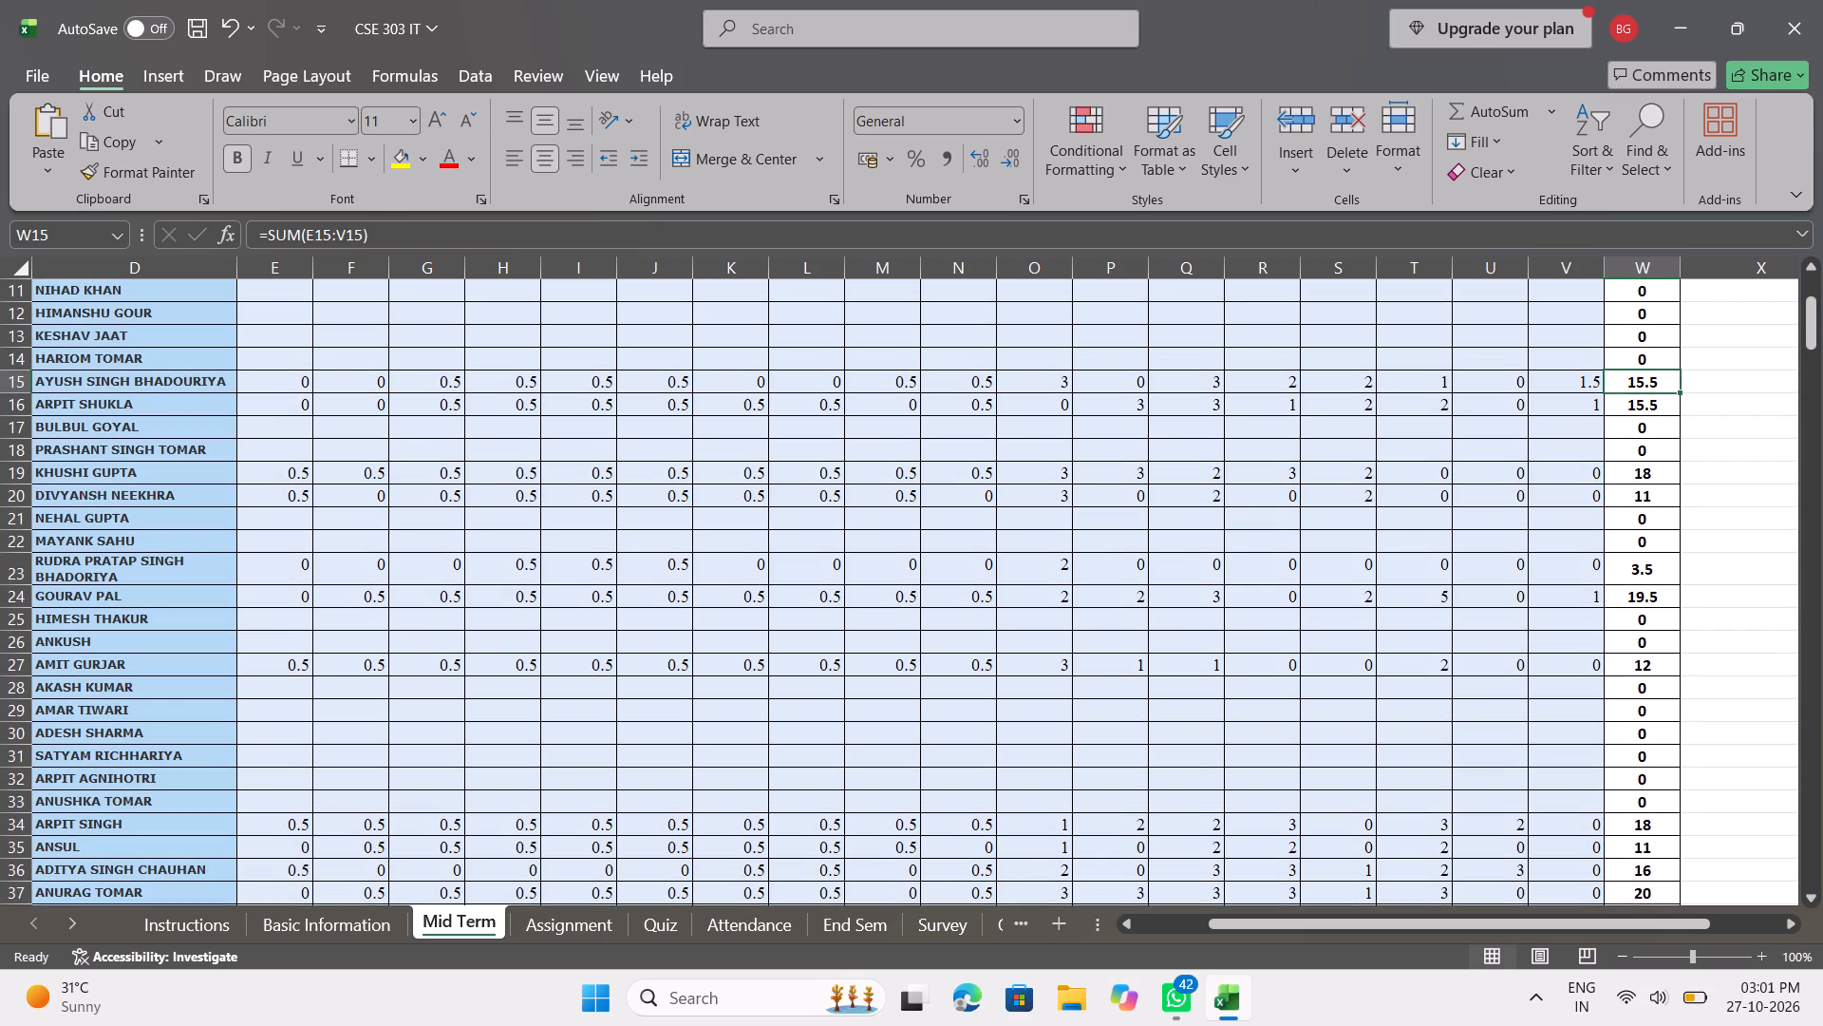
scroll(820, 667, "down", 1)
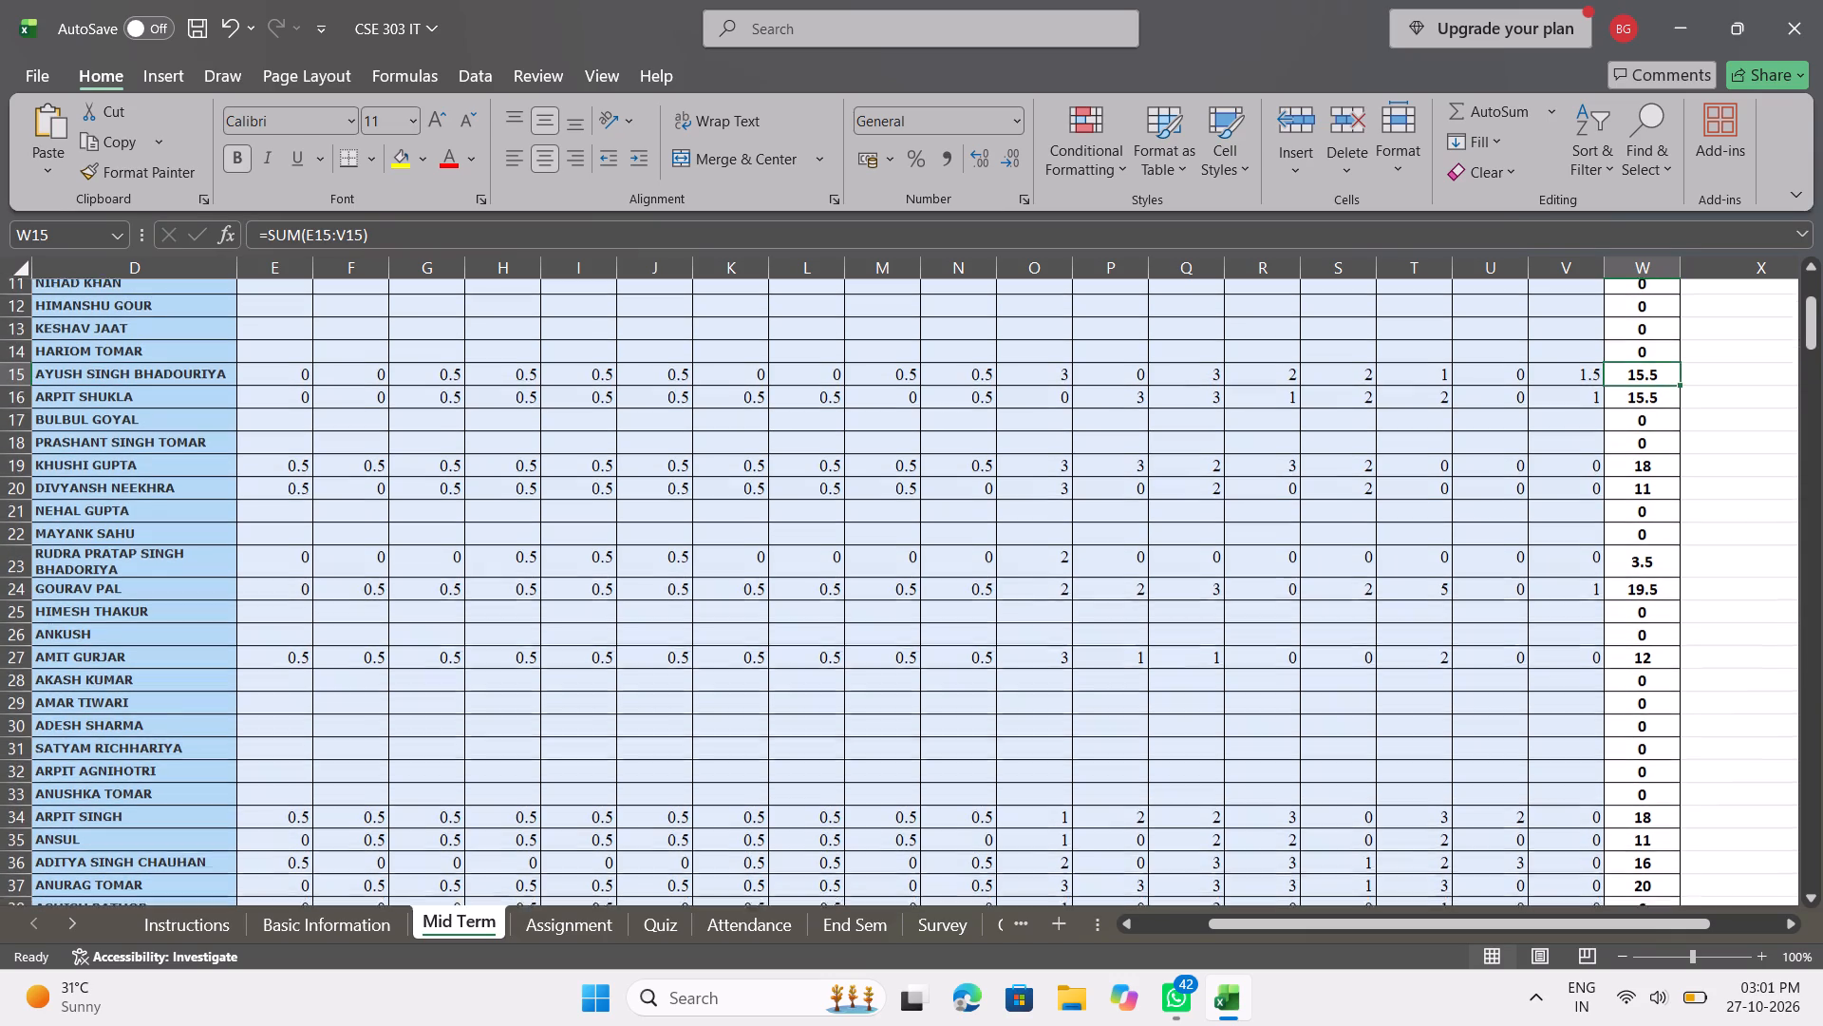
scroll(820, 667, "down", 3)
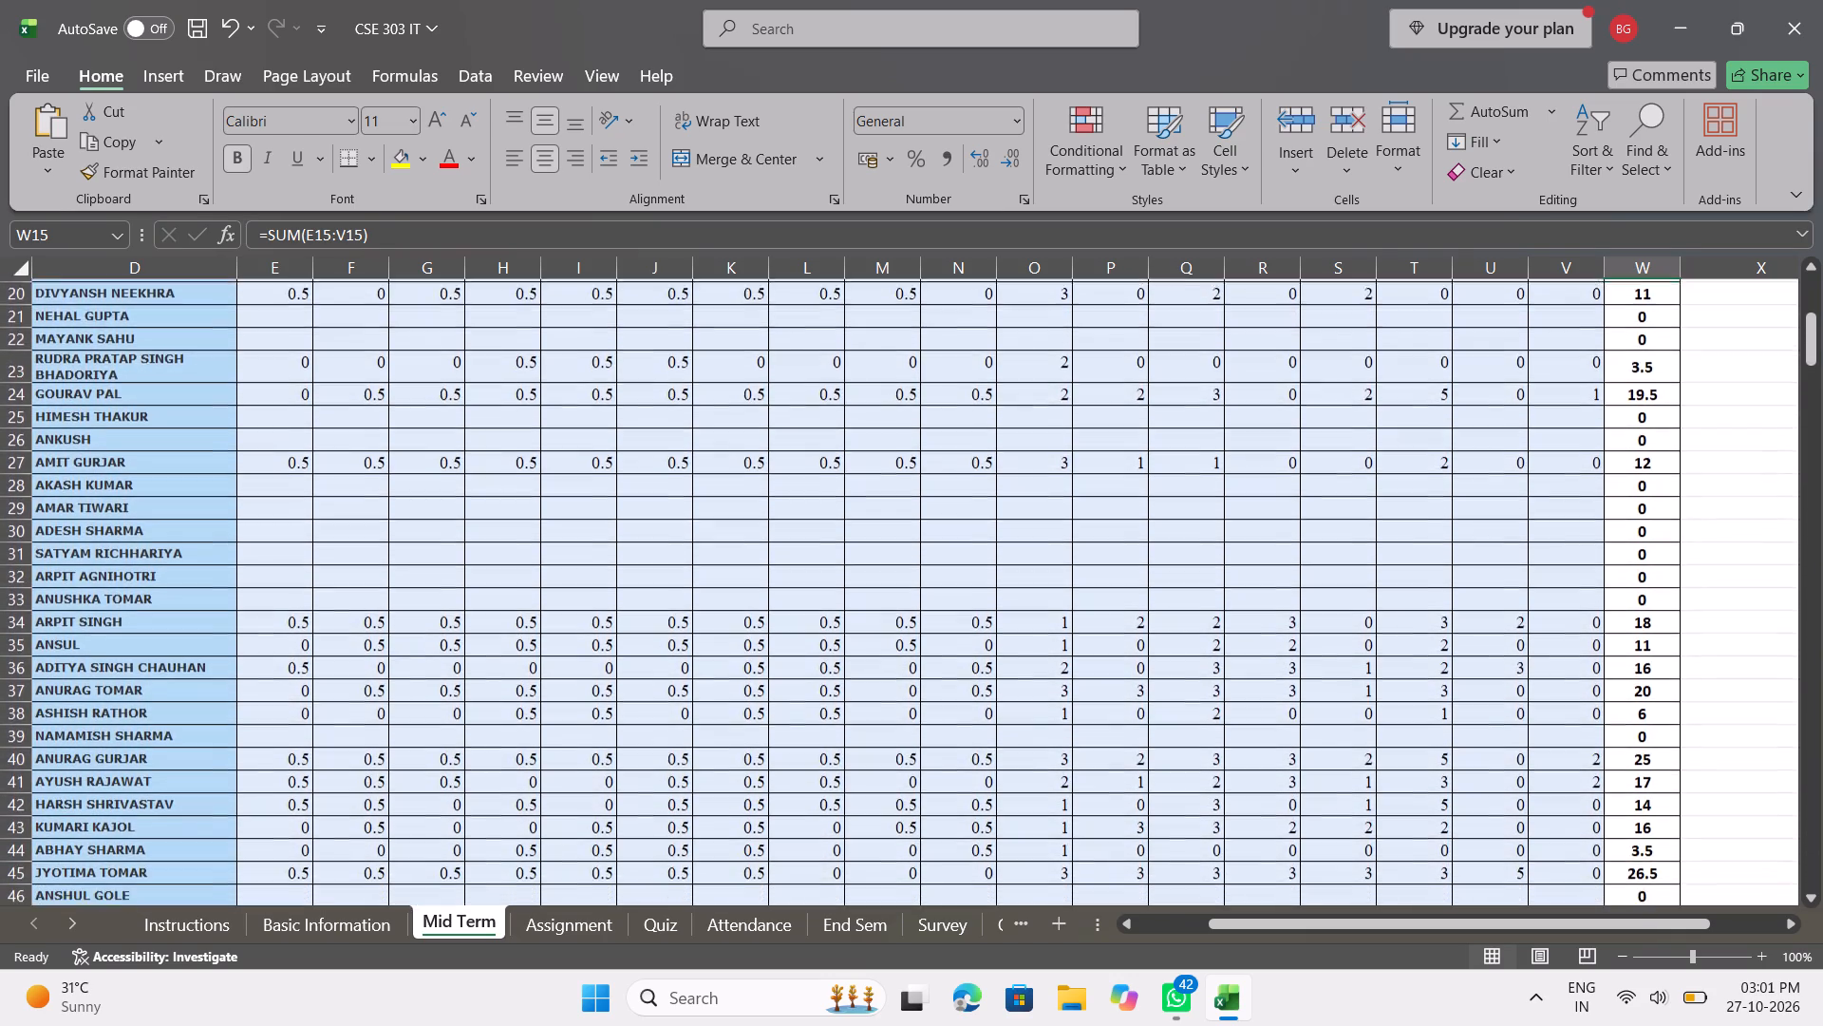
scroll(820, 667, "down", 1)
left_click(289, 788)
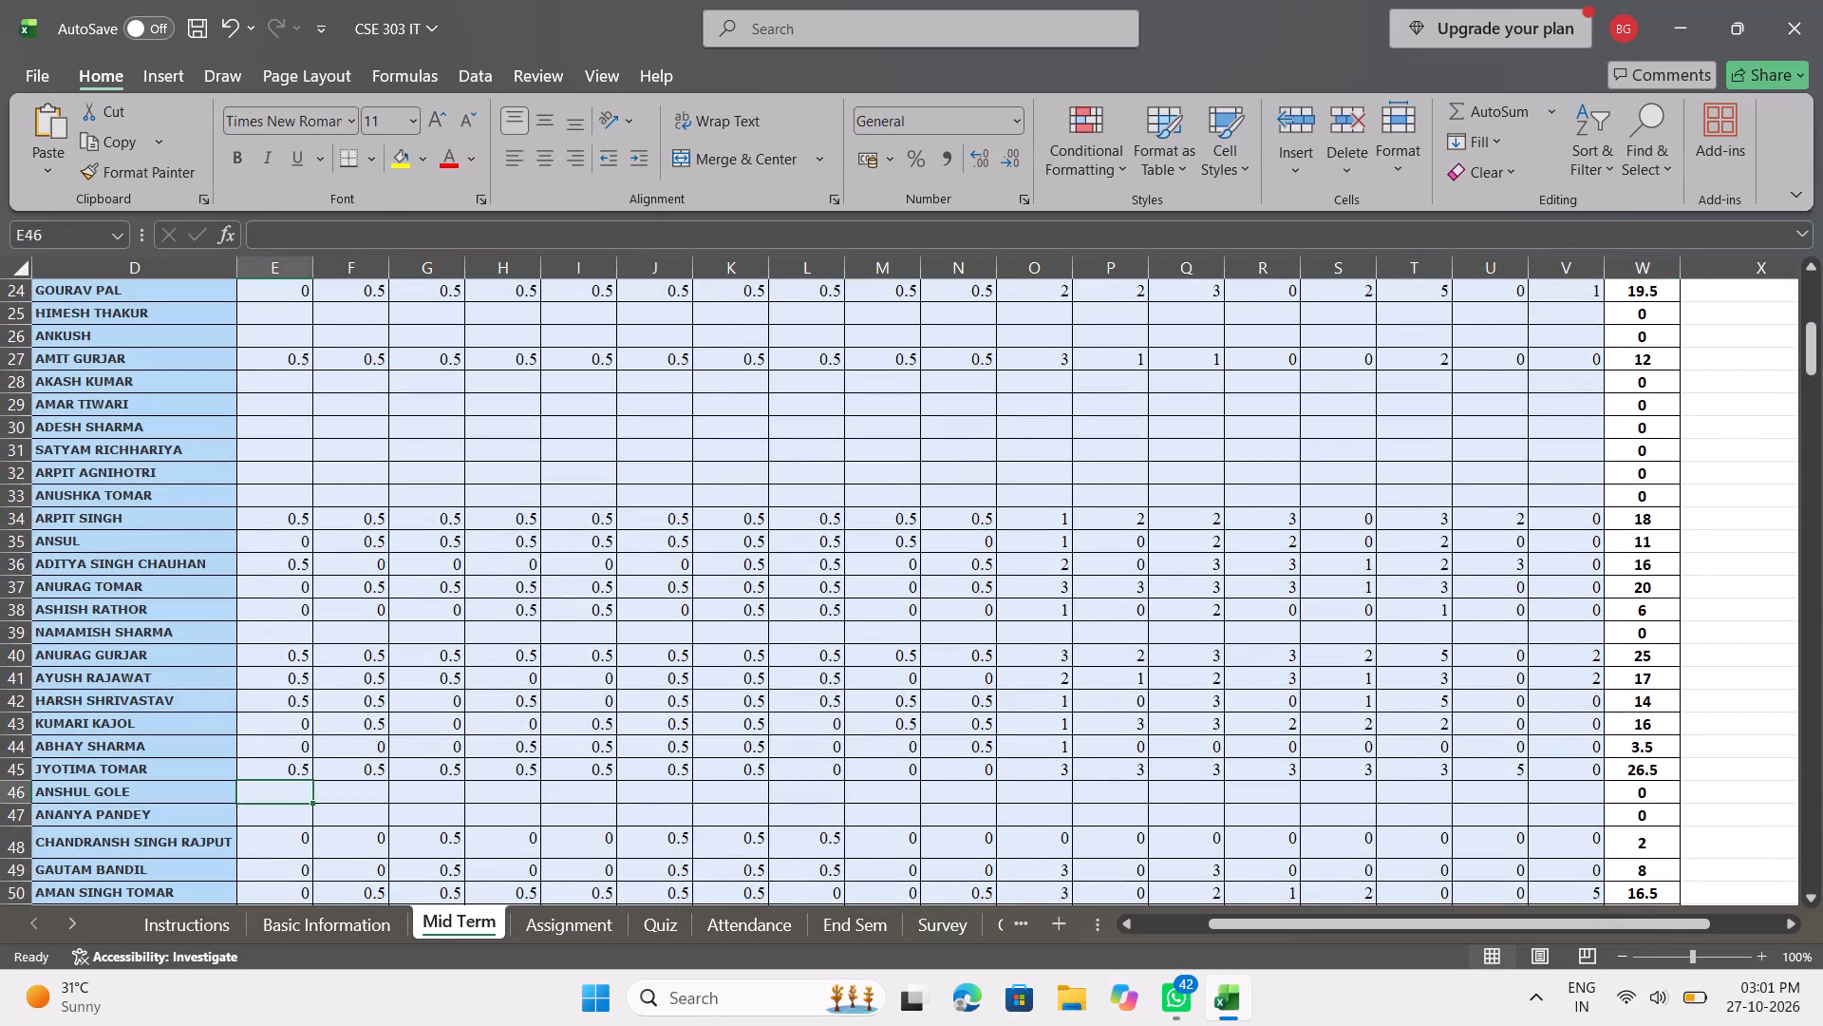
scroll(444, 685, "down", 2)
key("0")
key("Right")
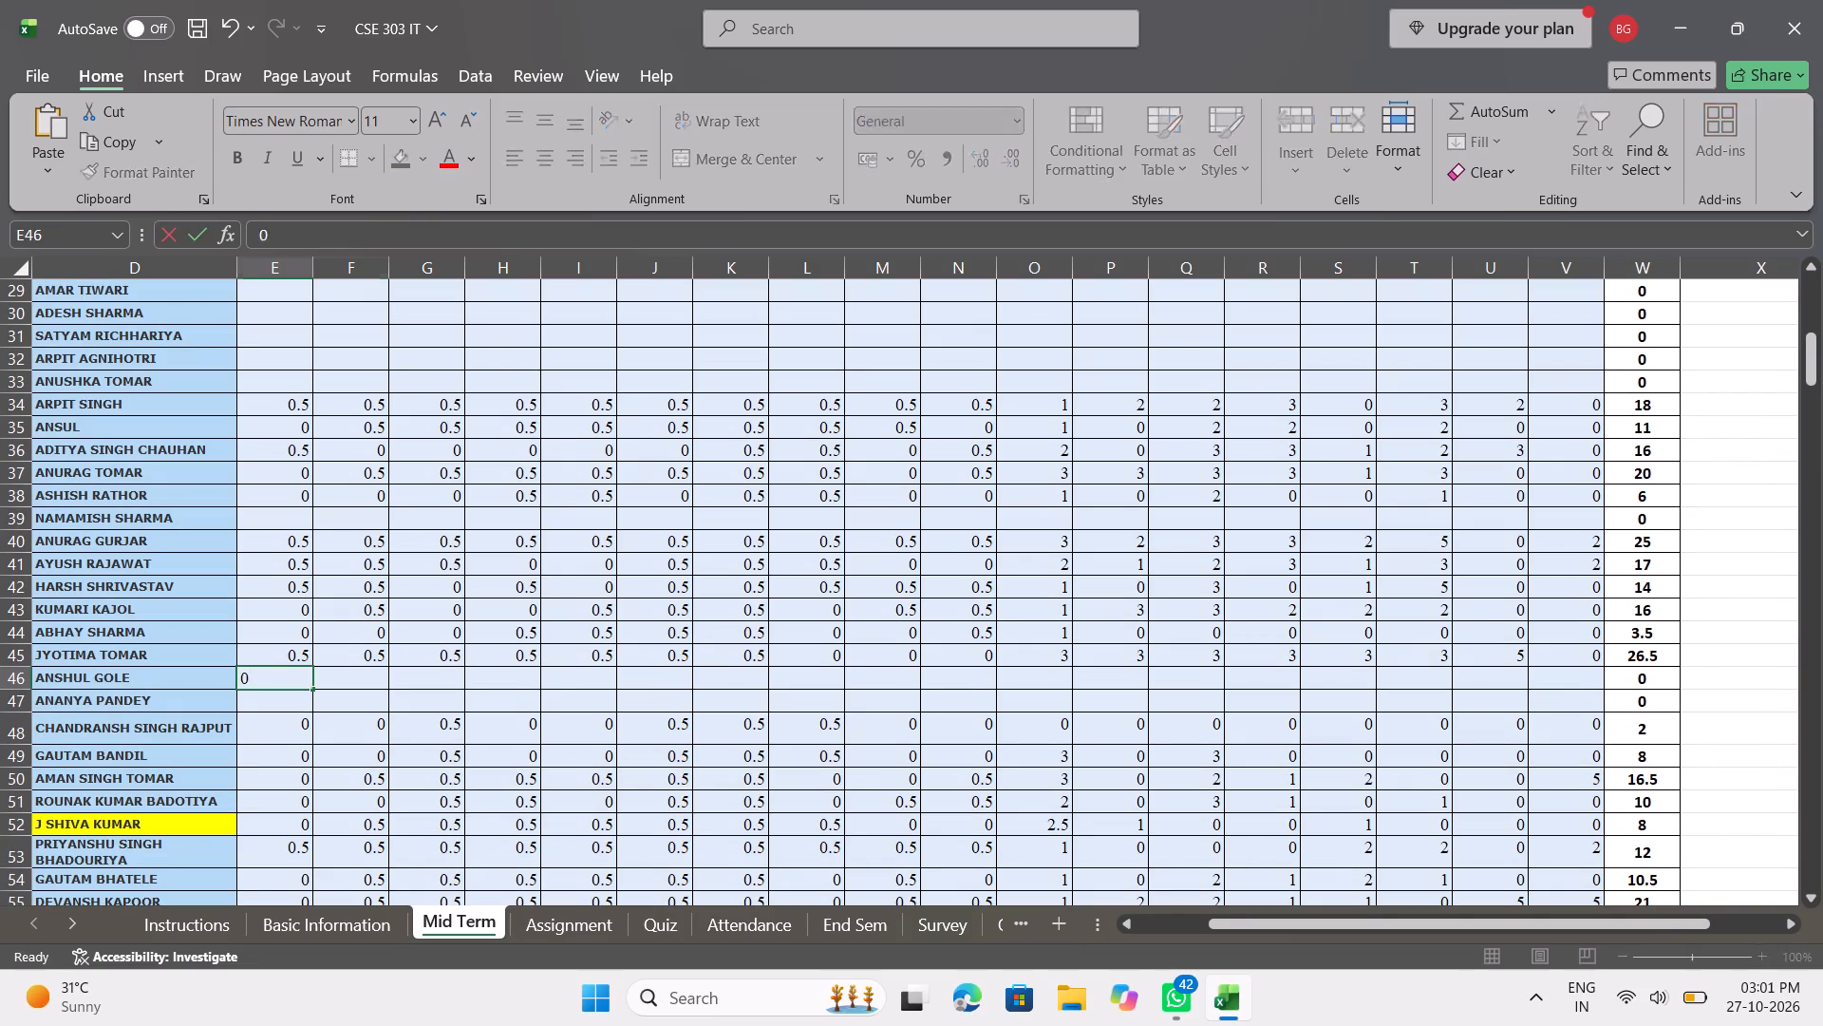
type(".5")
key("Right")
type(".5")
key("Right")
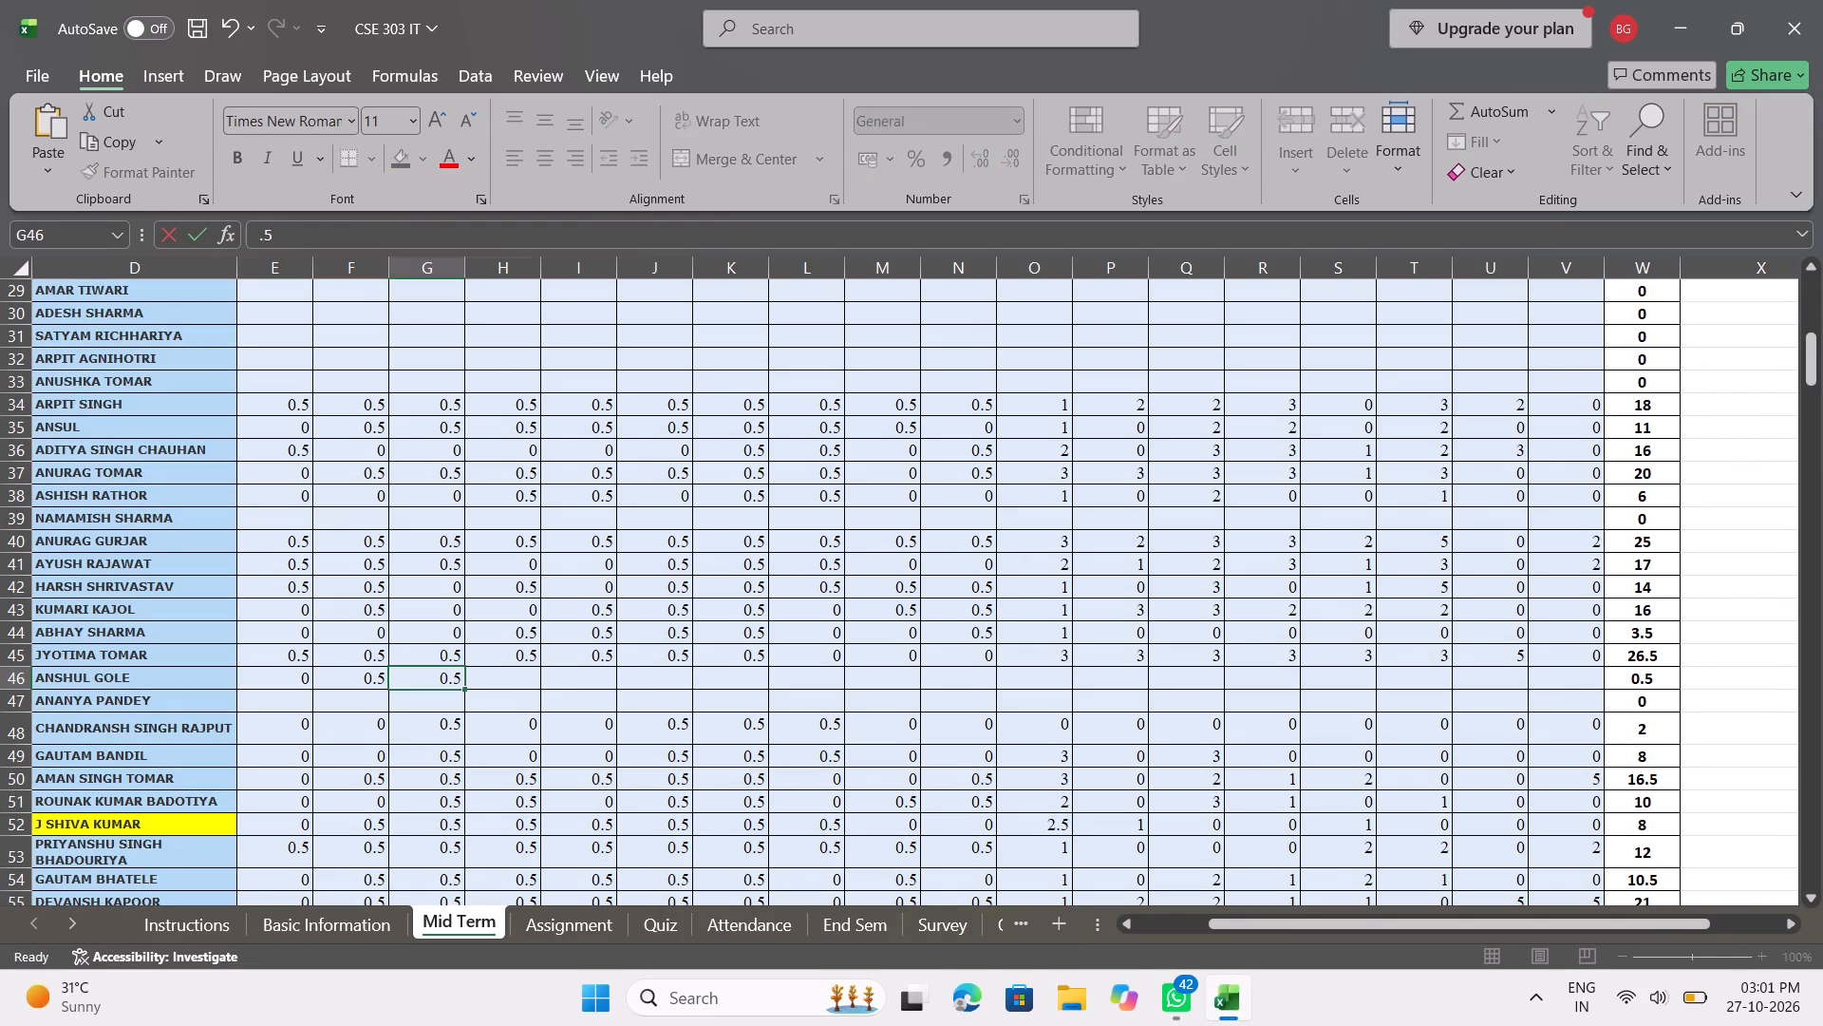
Enter the row 46 student's Q4 to Q7 marks in H46 through K46 as 0.5 each.
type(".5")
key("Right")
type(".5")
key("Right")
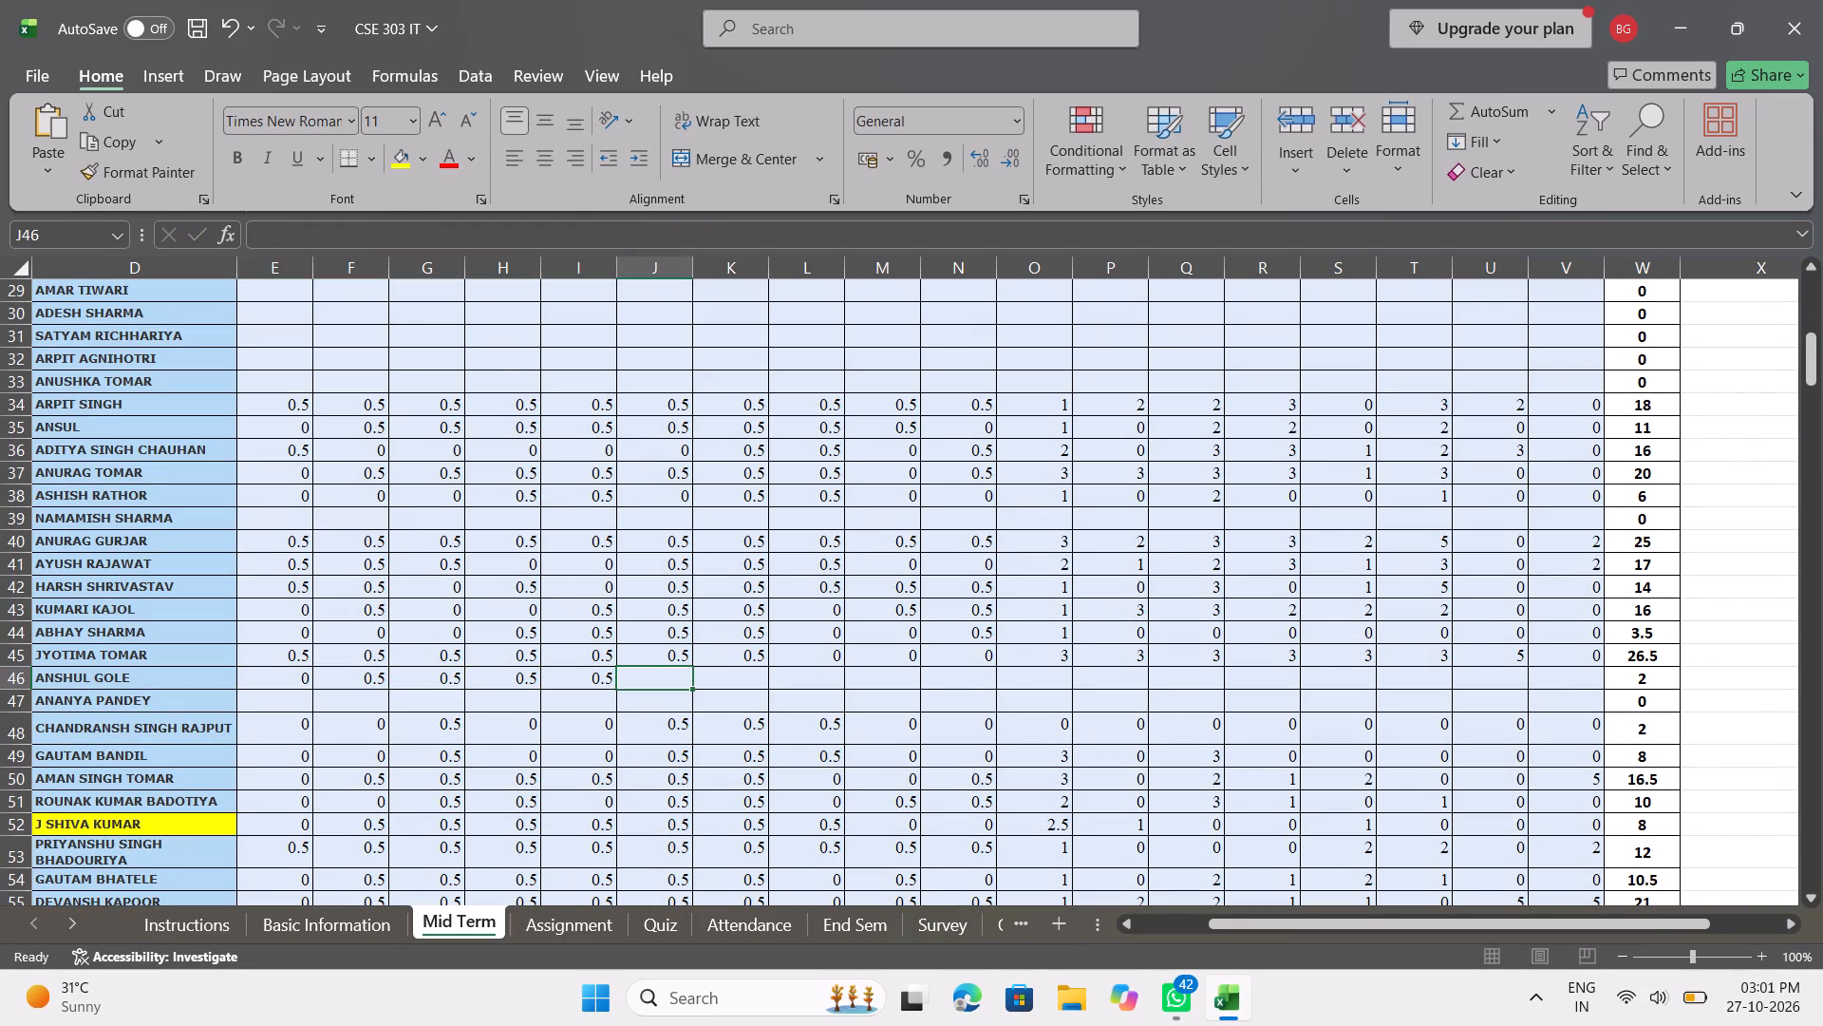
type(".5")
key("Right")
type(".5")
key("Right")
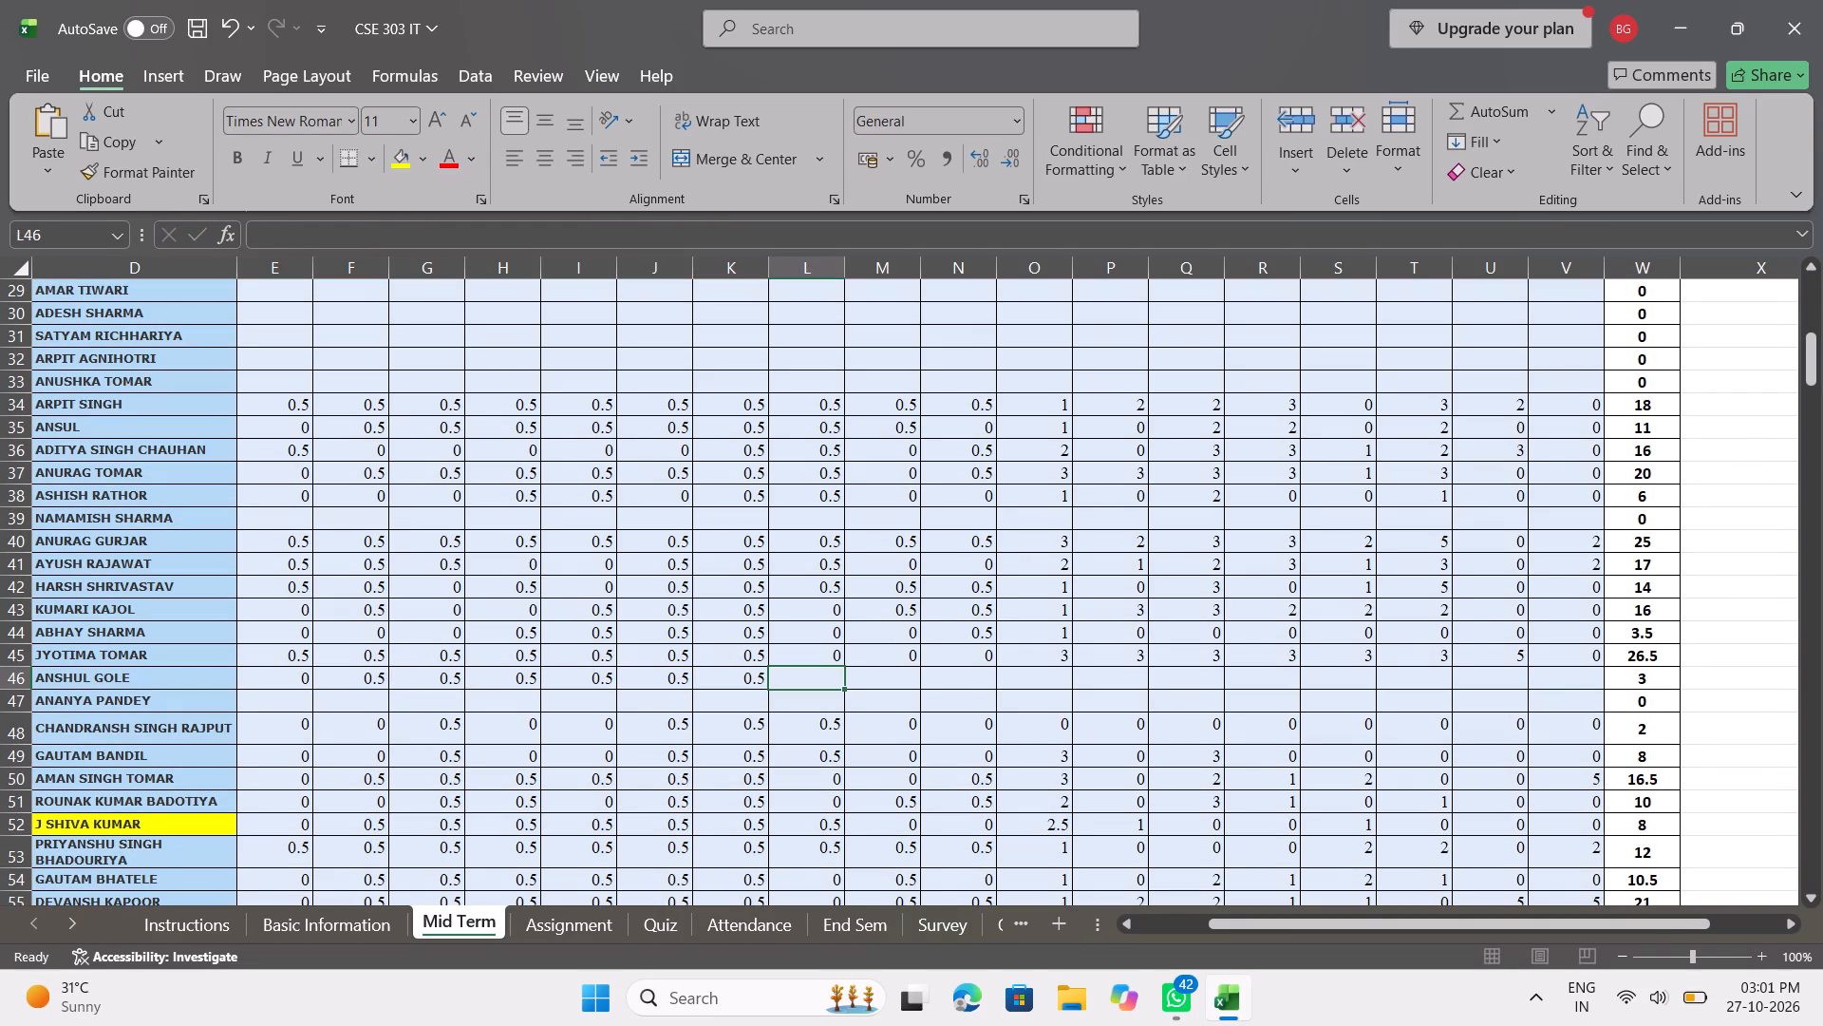
Enter the row 46 student's Q8 to Q10 marks in L46 through N46 as 0 each.
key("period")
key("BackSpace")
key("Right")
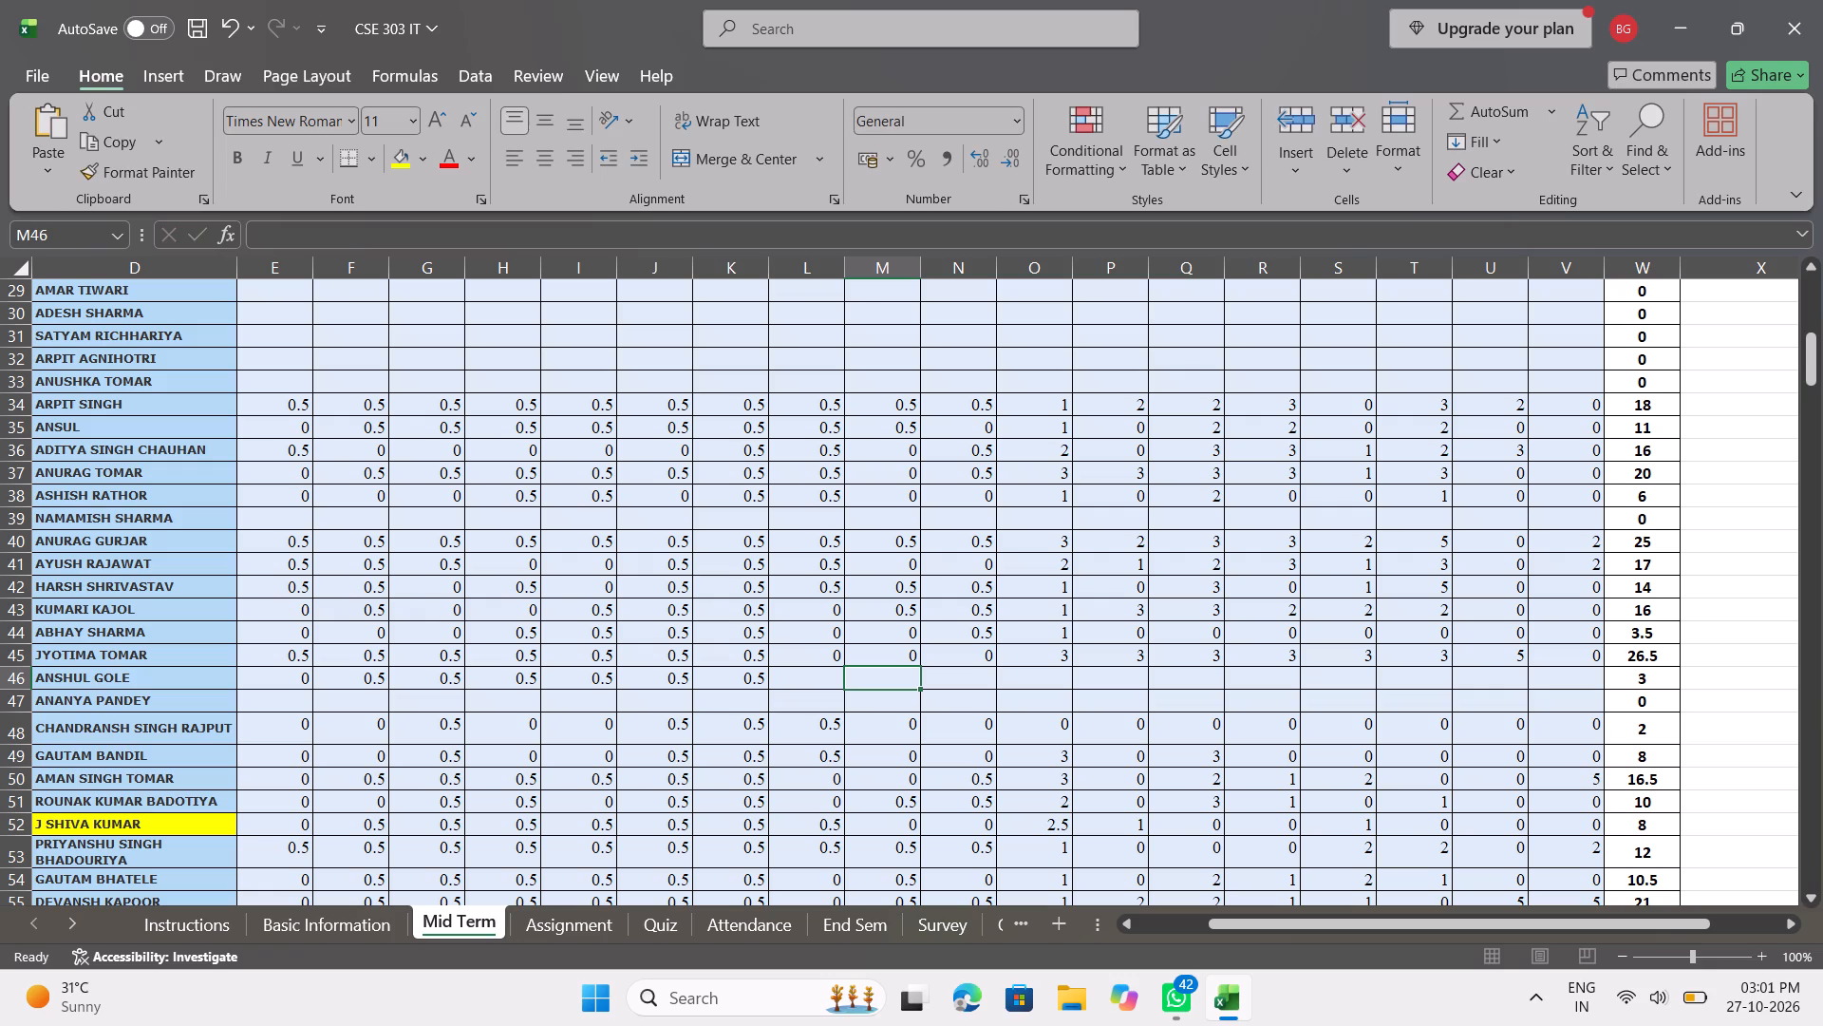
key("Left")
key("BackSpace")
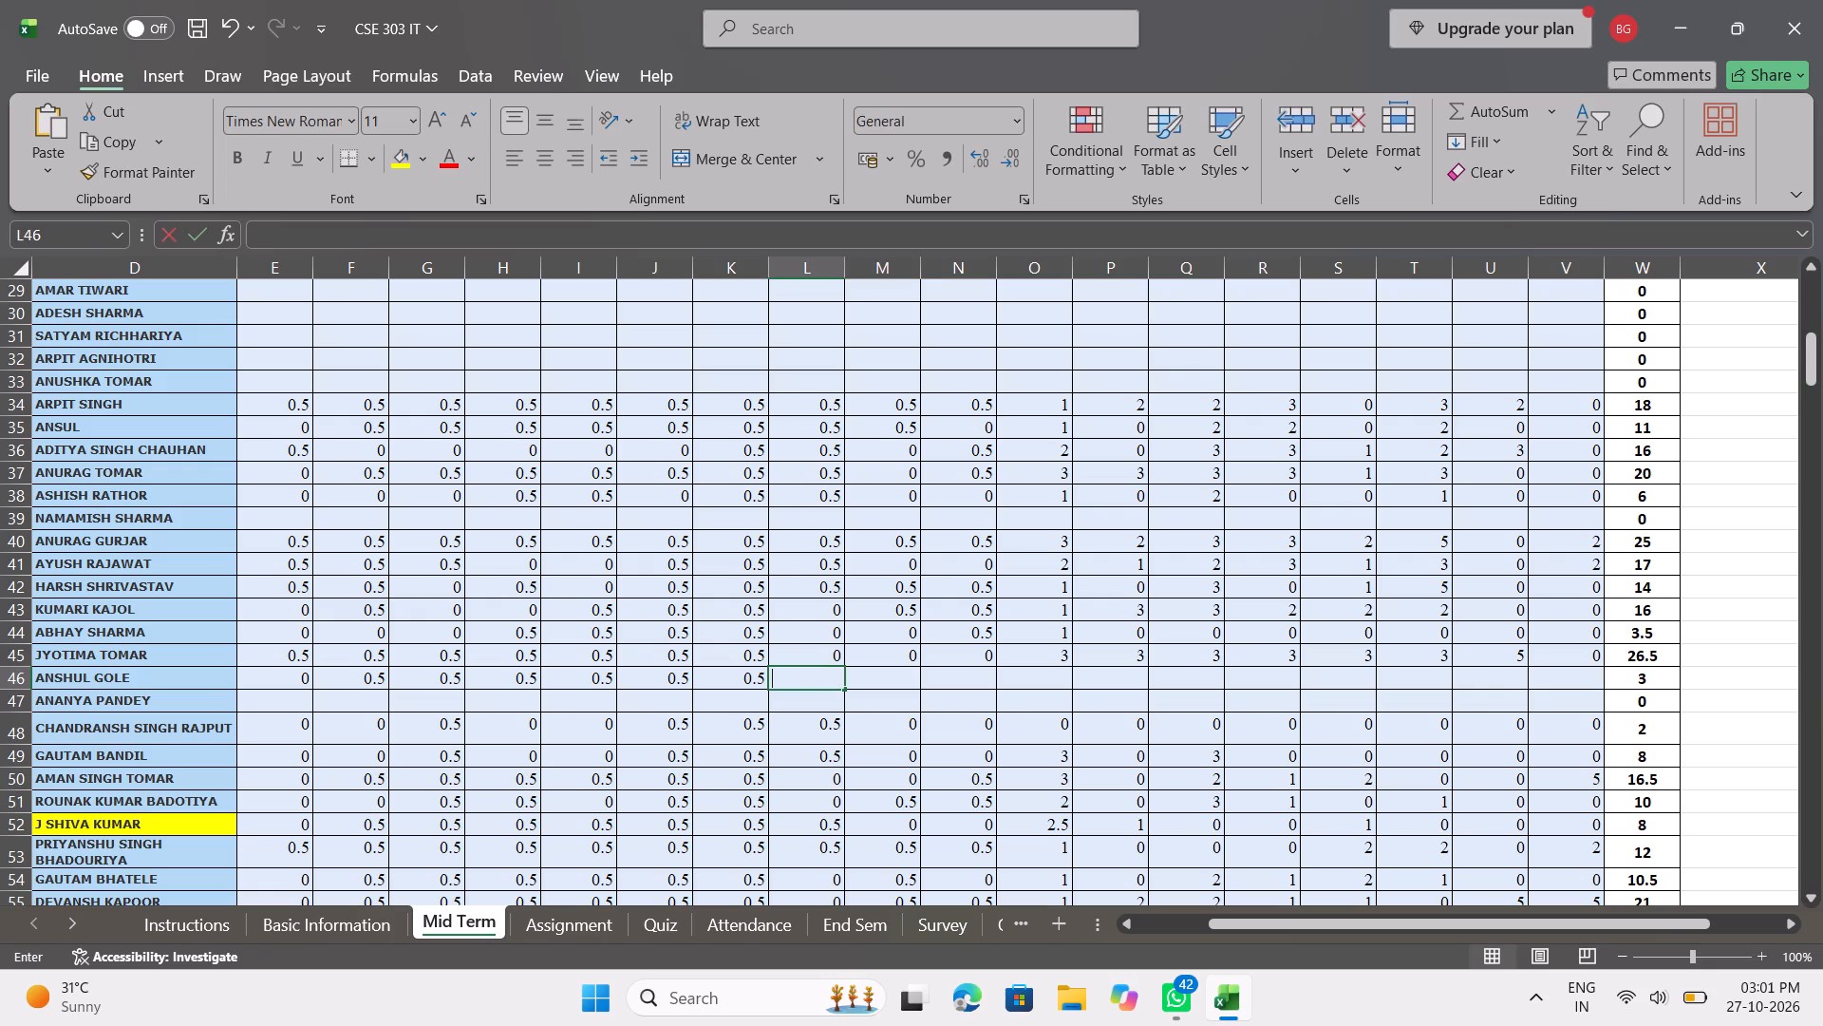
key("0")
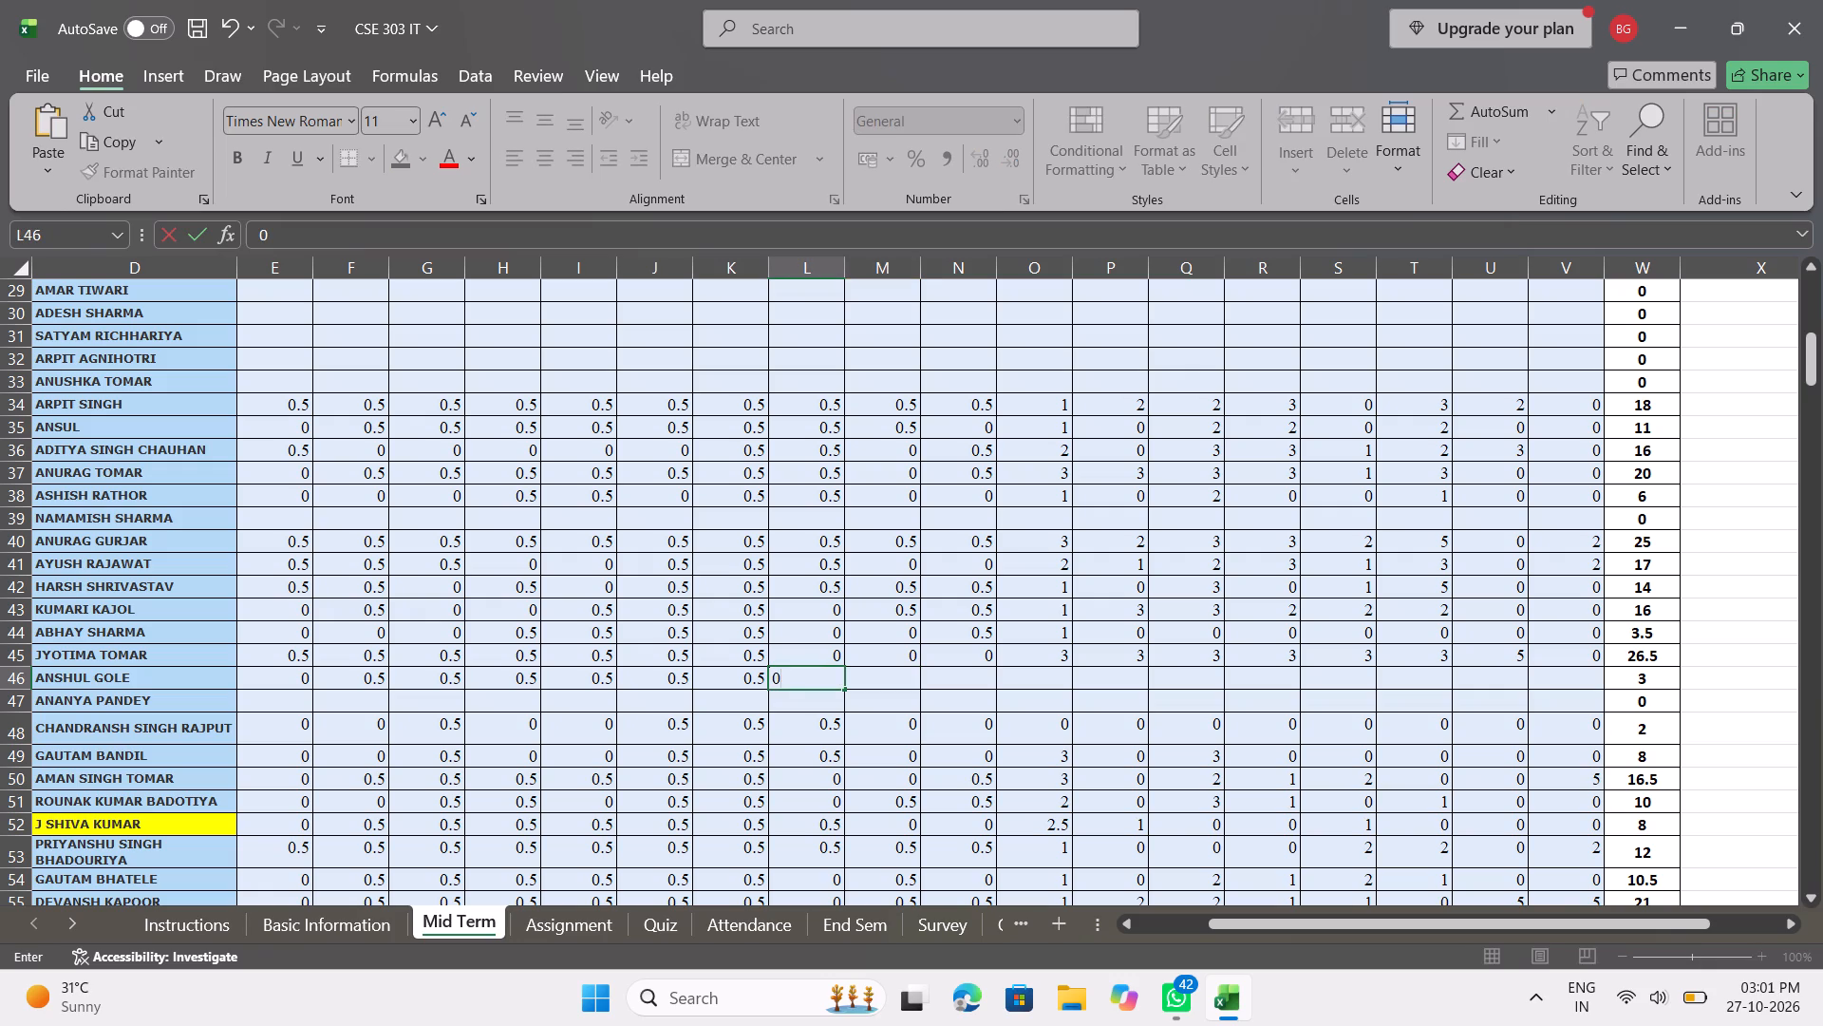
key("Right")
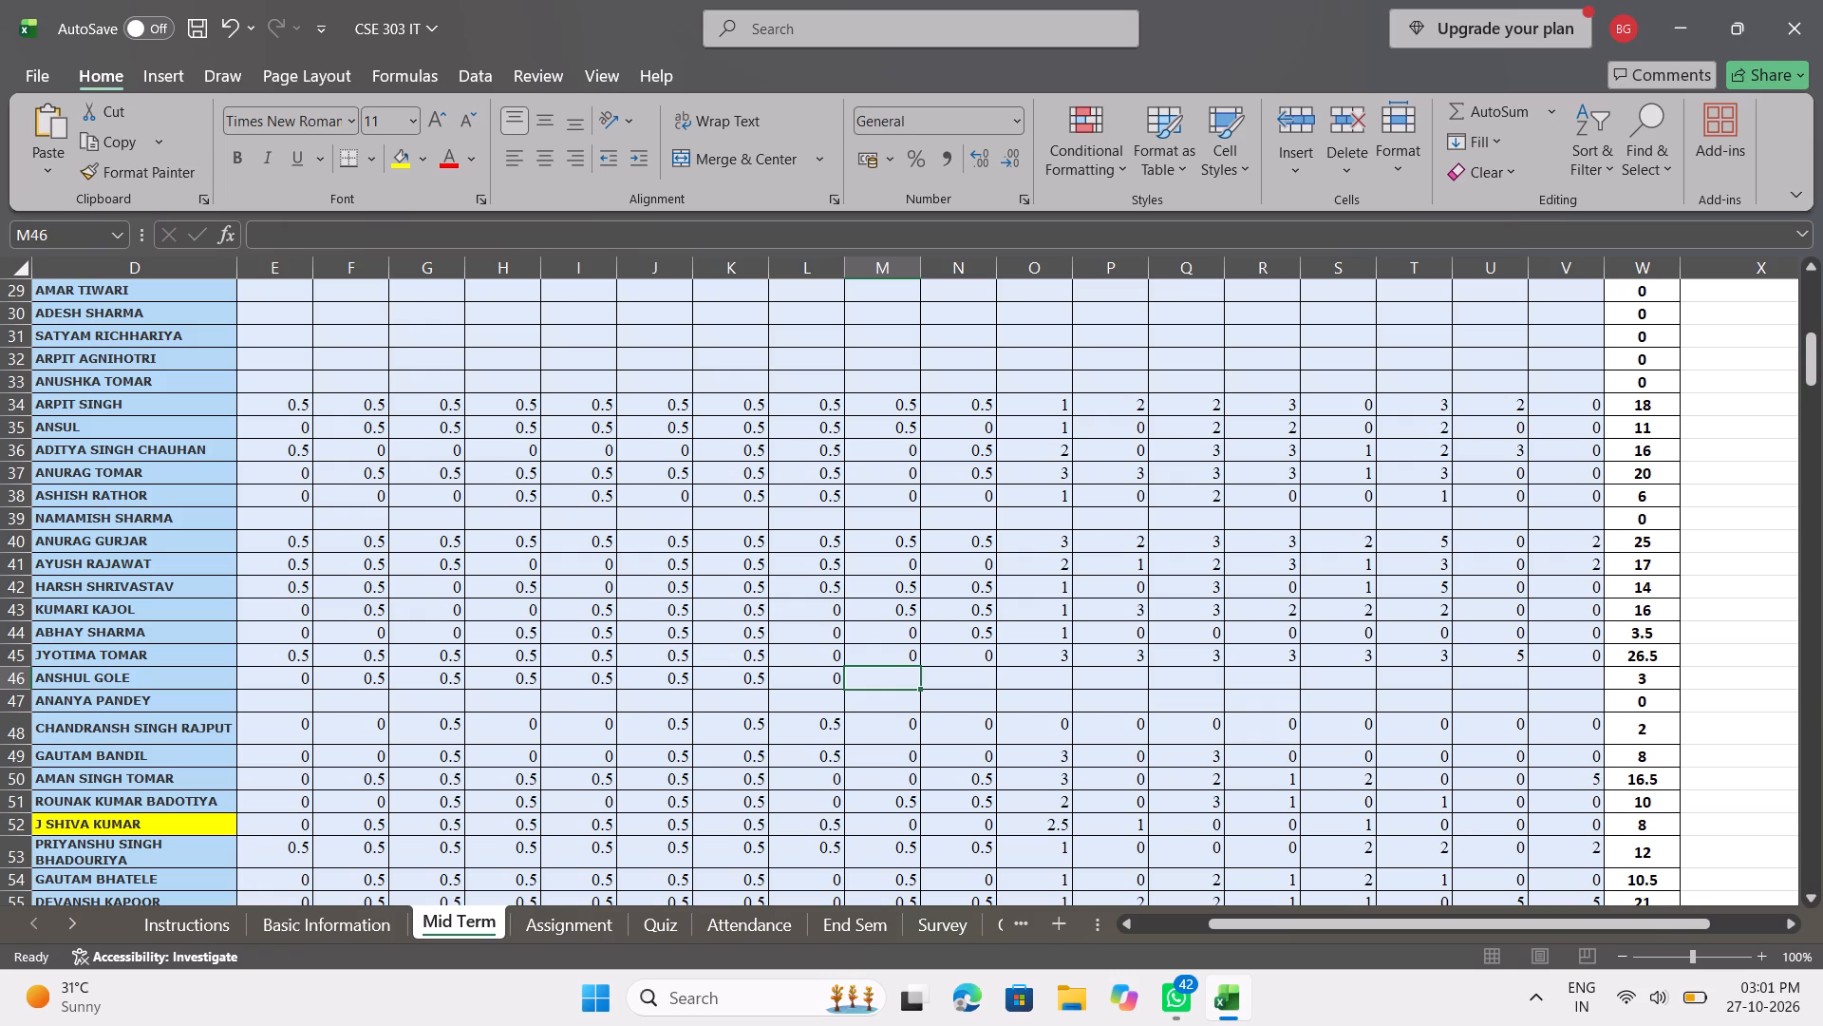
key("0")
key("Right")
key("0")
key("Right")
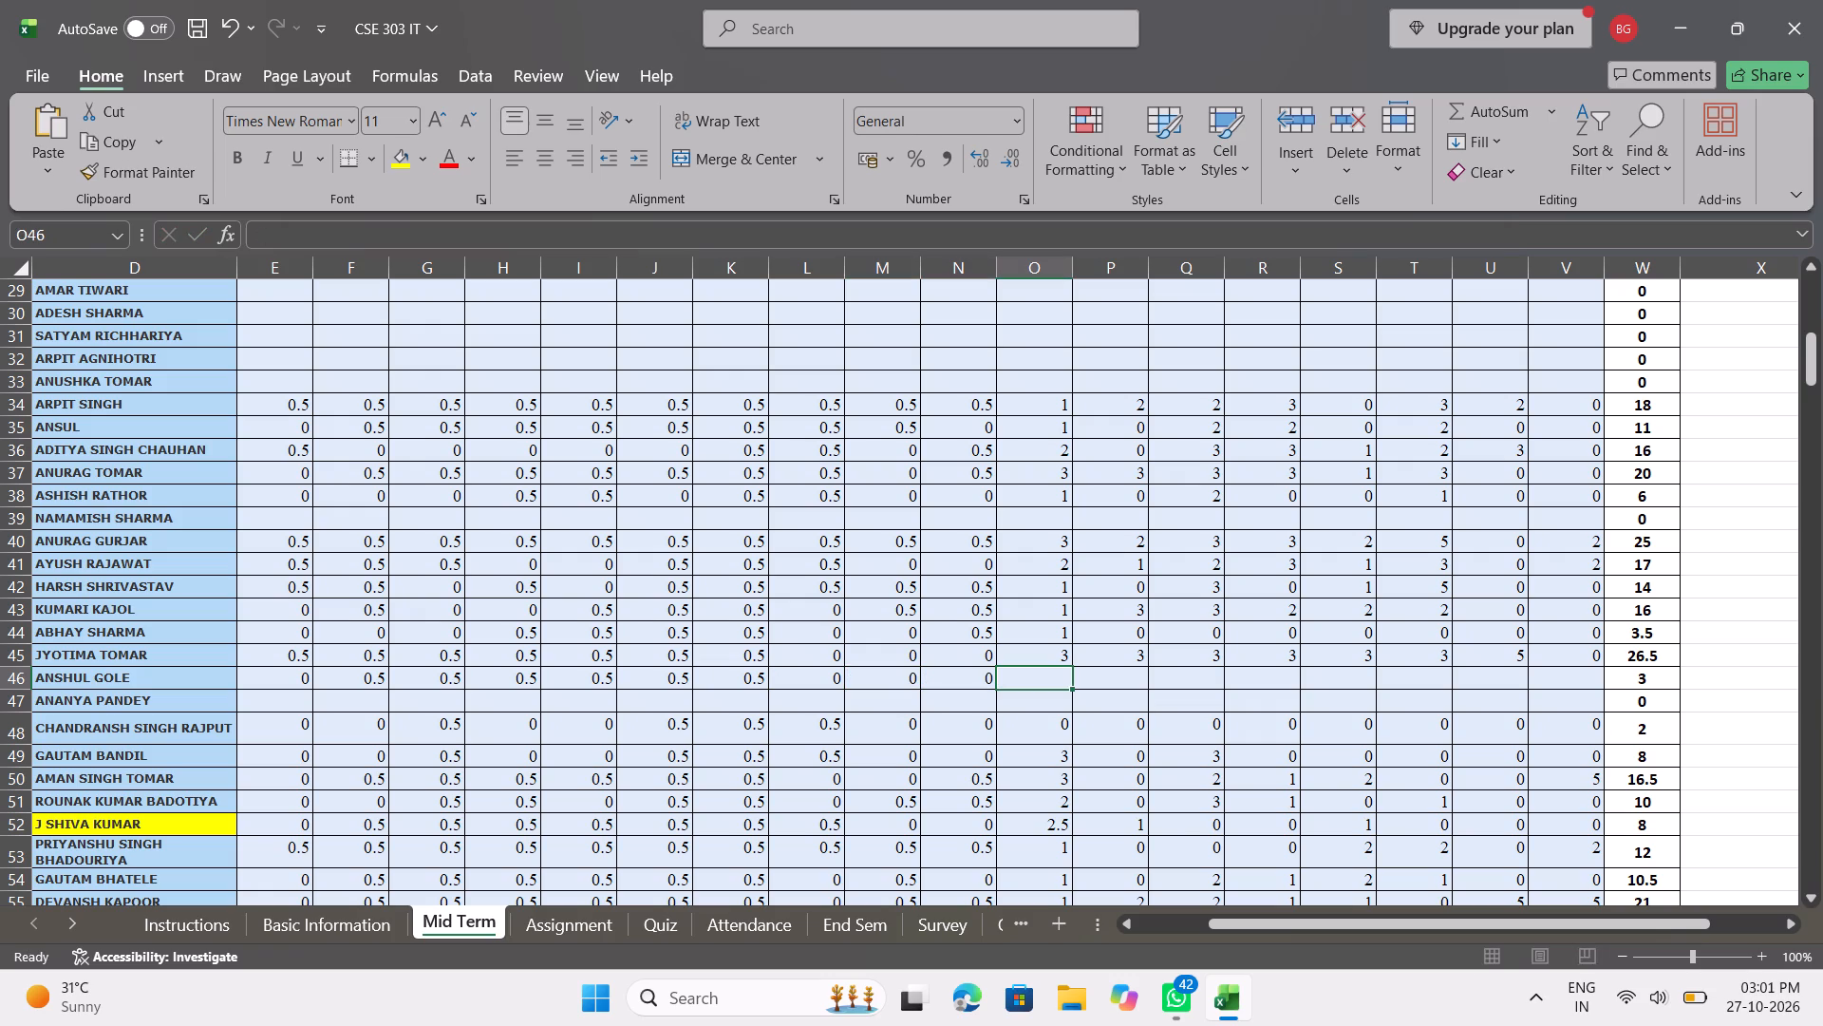
Enter the row 46 student's Q11 to Q14 marks in O46 through R46 as 1, 1, 1 and 0.
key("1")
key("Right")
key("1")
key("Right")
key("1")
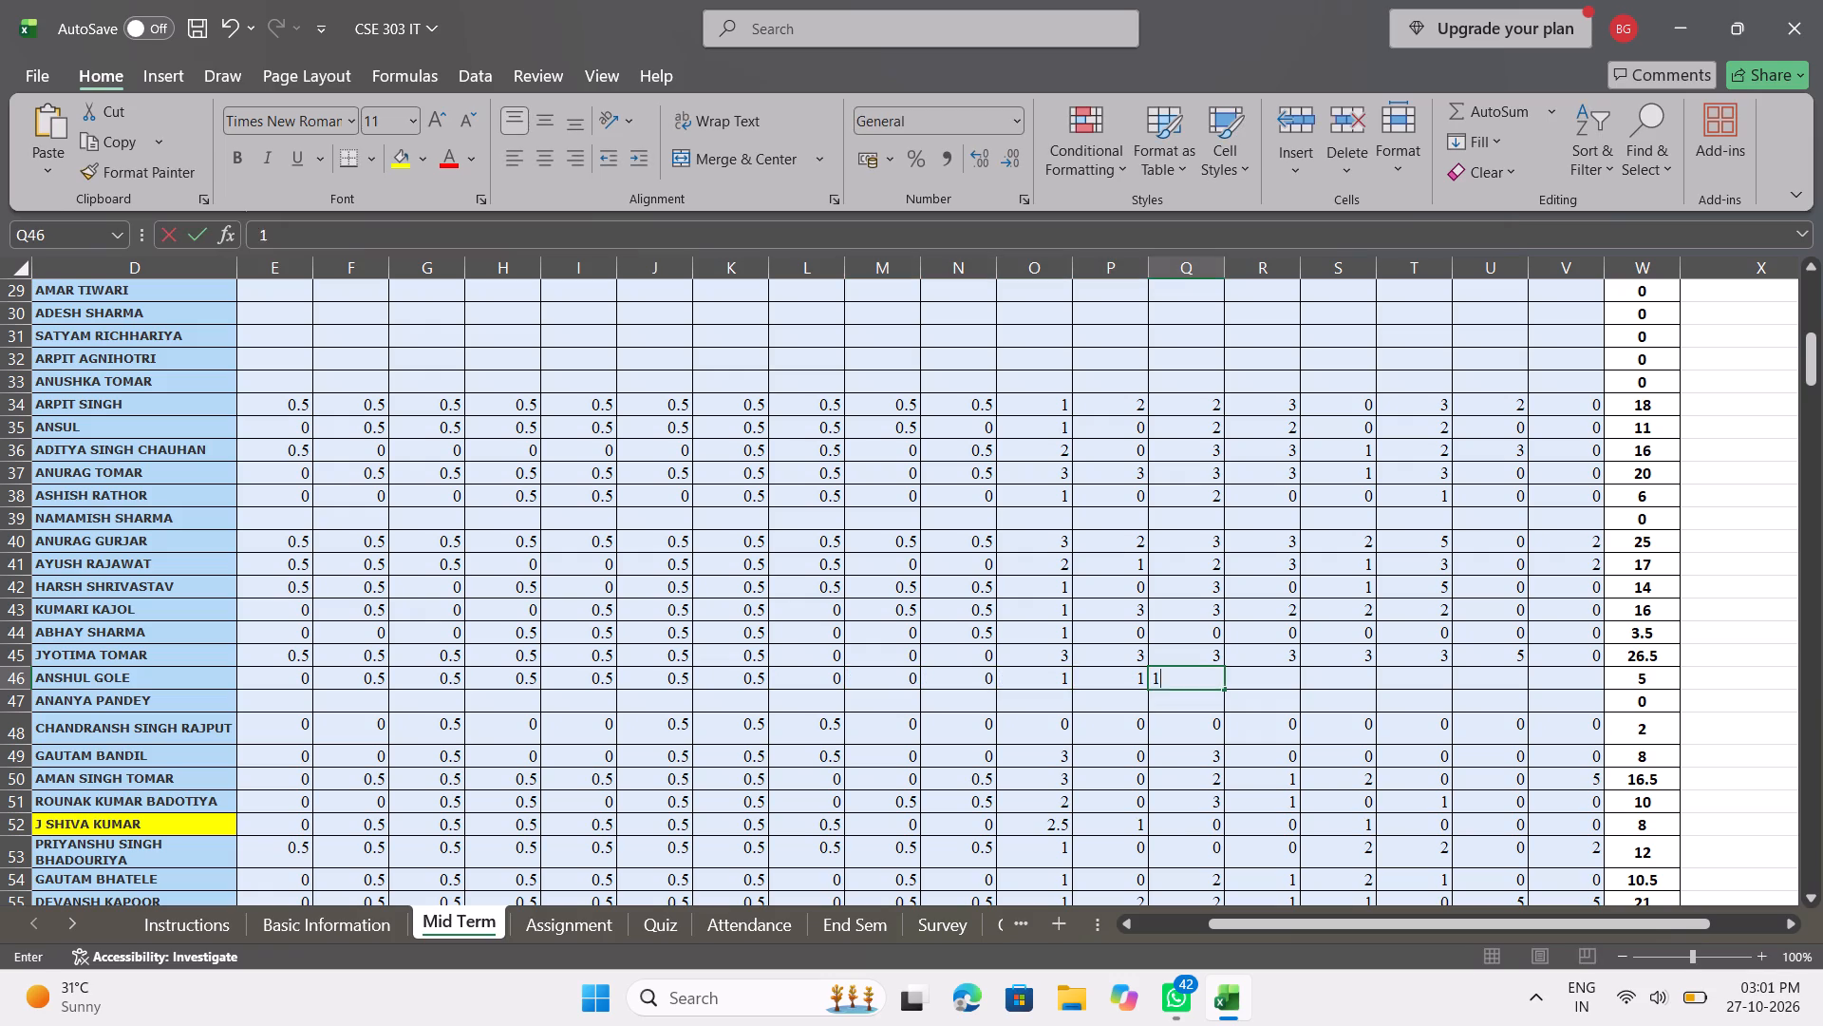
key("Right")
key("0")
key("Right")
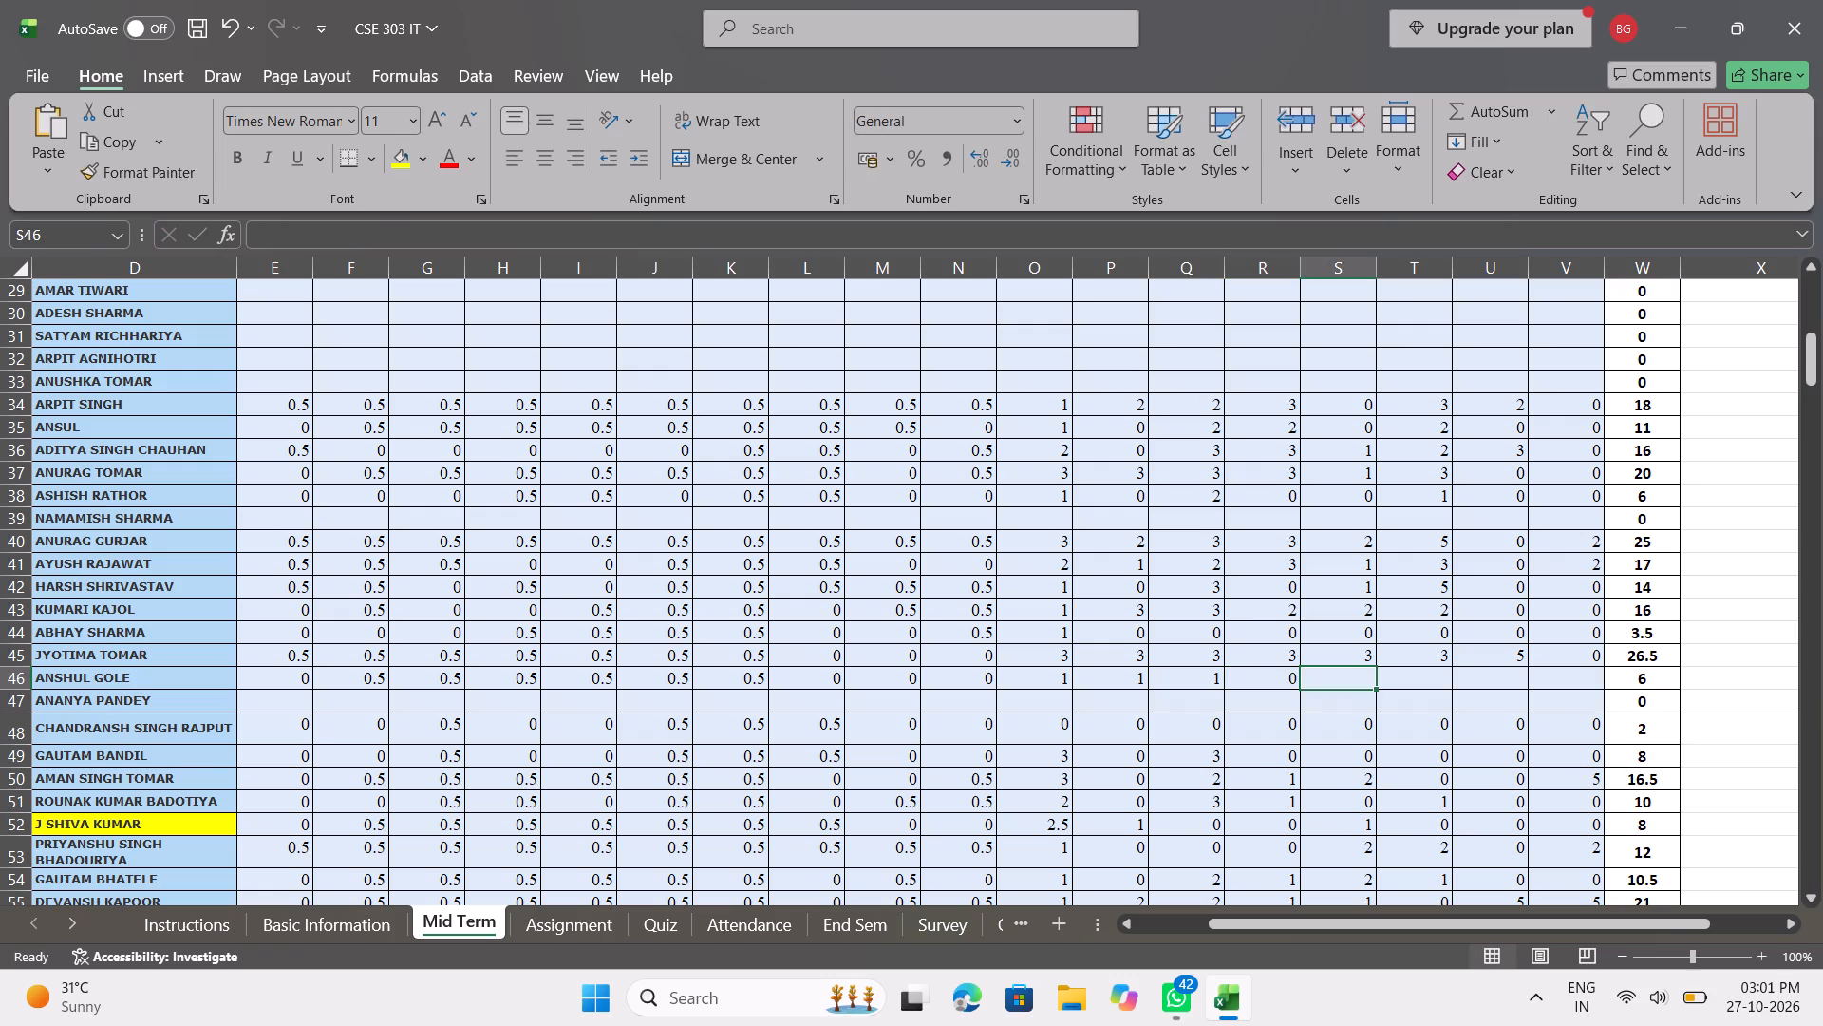
Enter the row 46 student's Q15 to Q18 marks in S46 through V46 as 2, 1, 1 and 0.
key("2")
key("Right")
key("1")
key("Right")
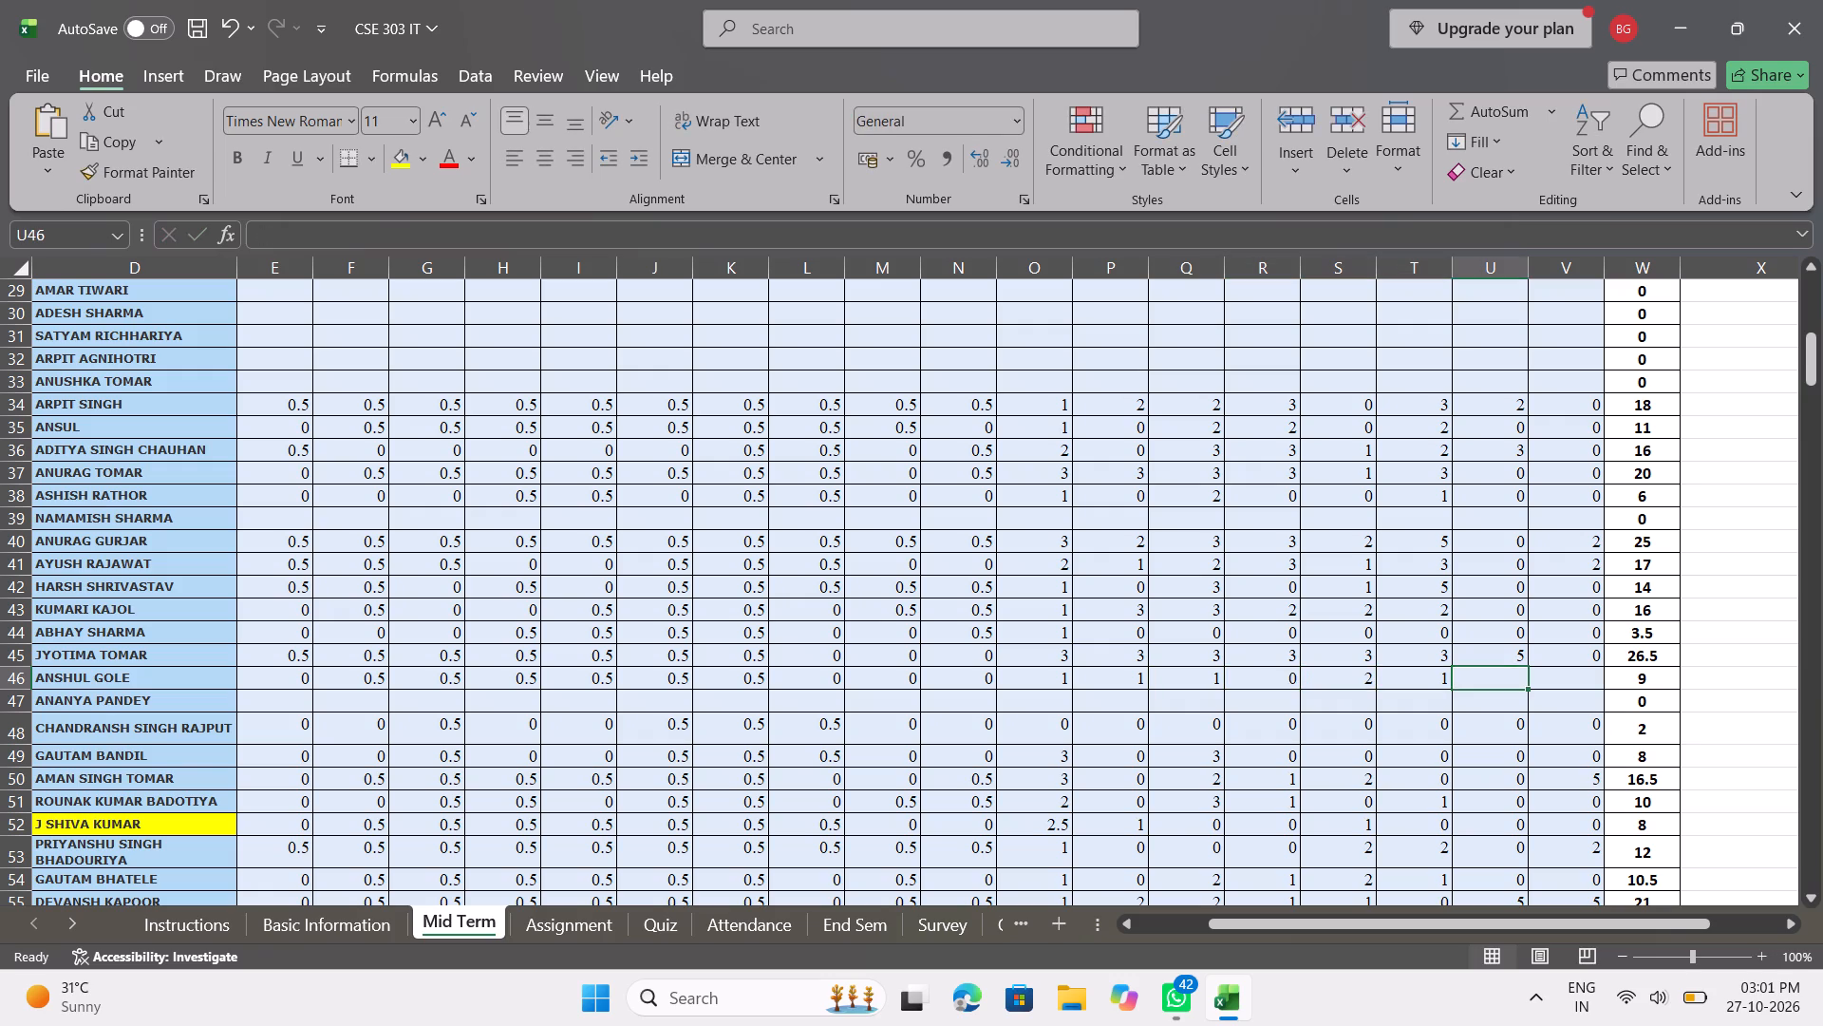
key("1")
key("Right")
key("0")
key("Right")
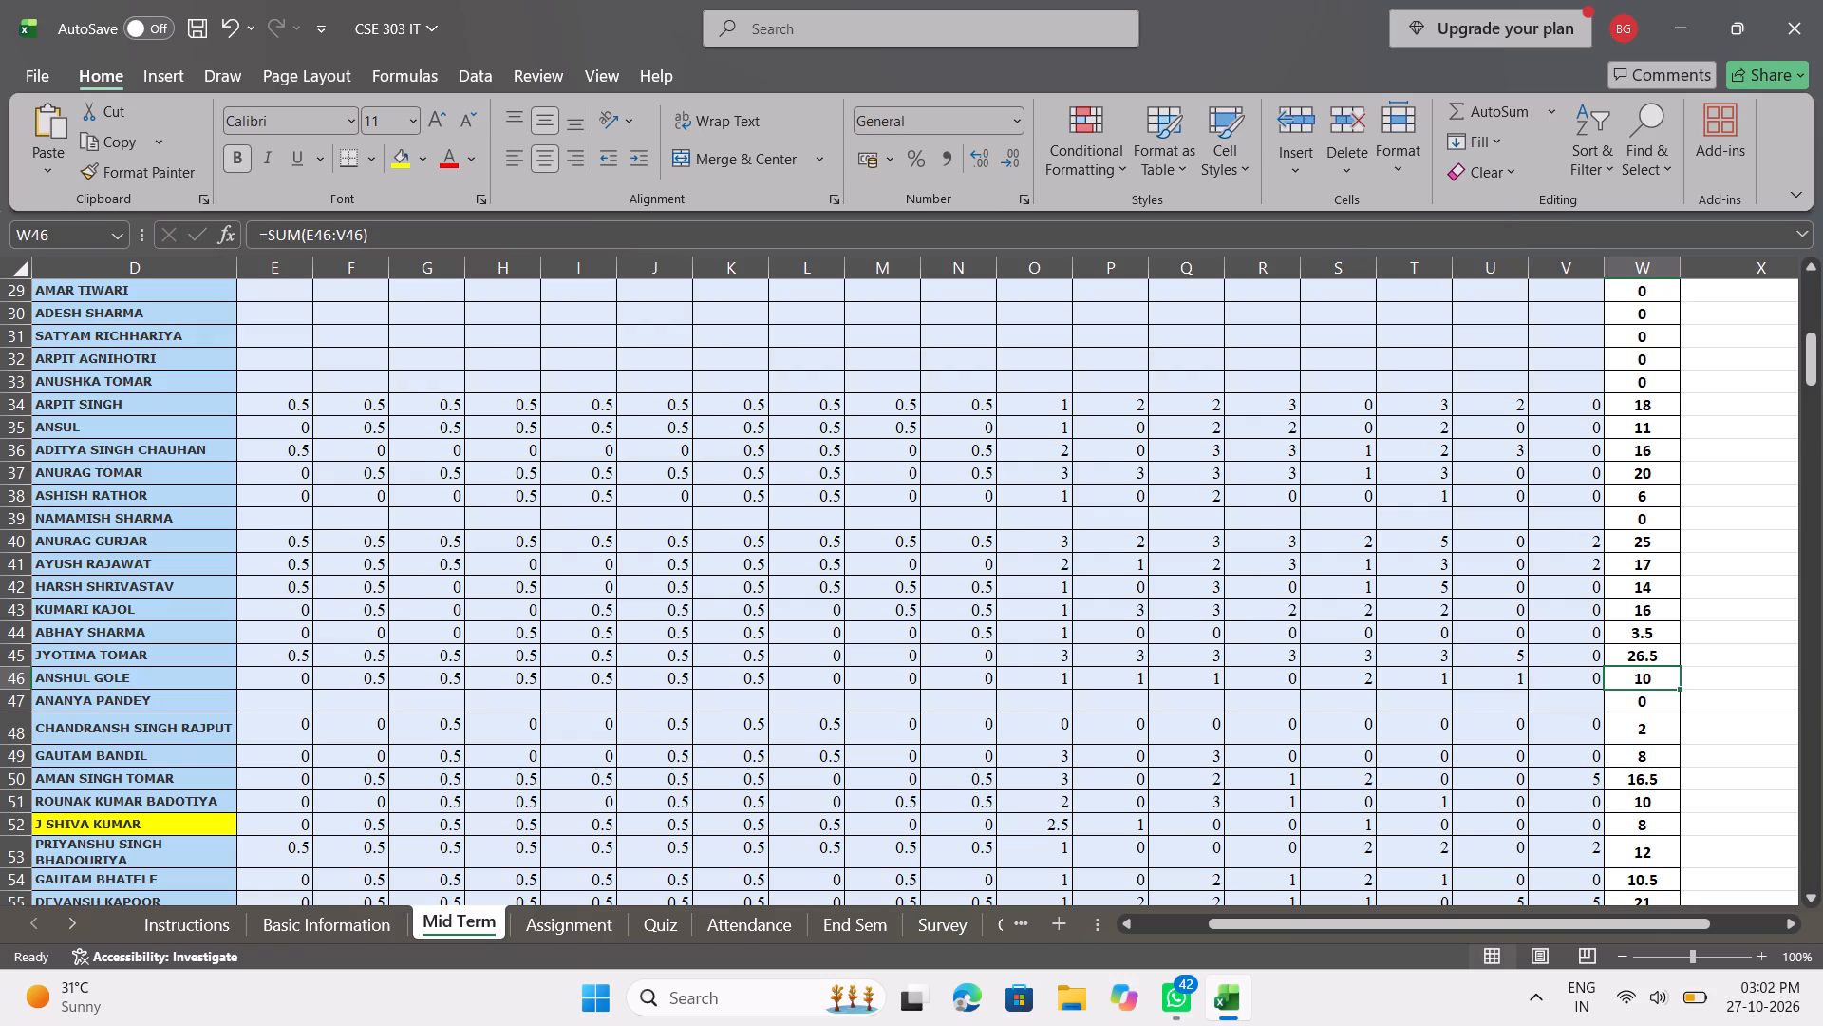
Enter the row 9 student's Q1 to Q5 marks in E9 through I9 as 0.5 each.
scroll(320, 722, "up", 2)
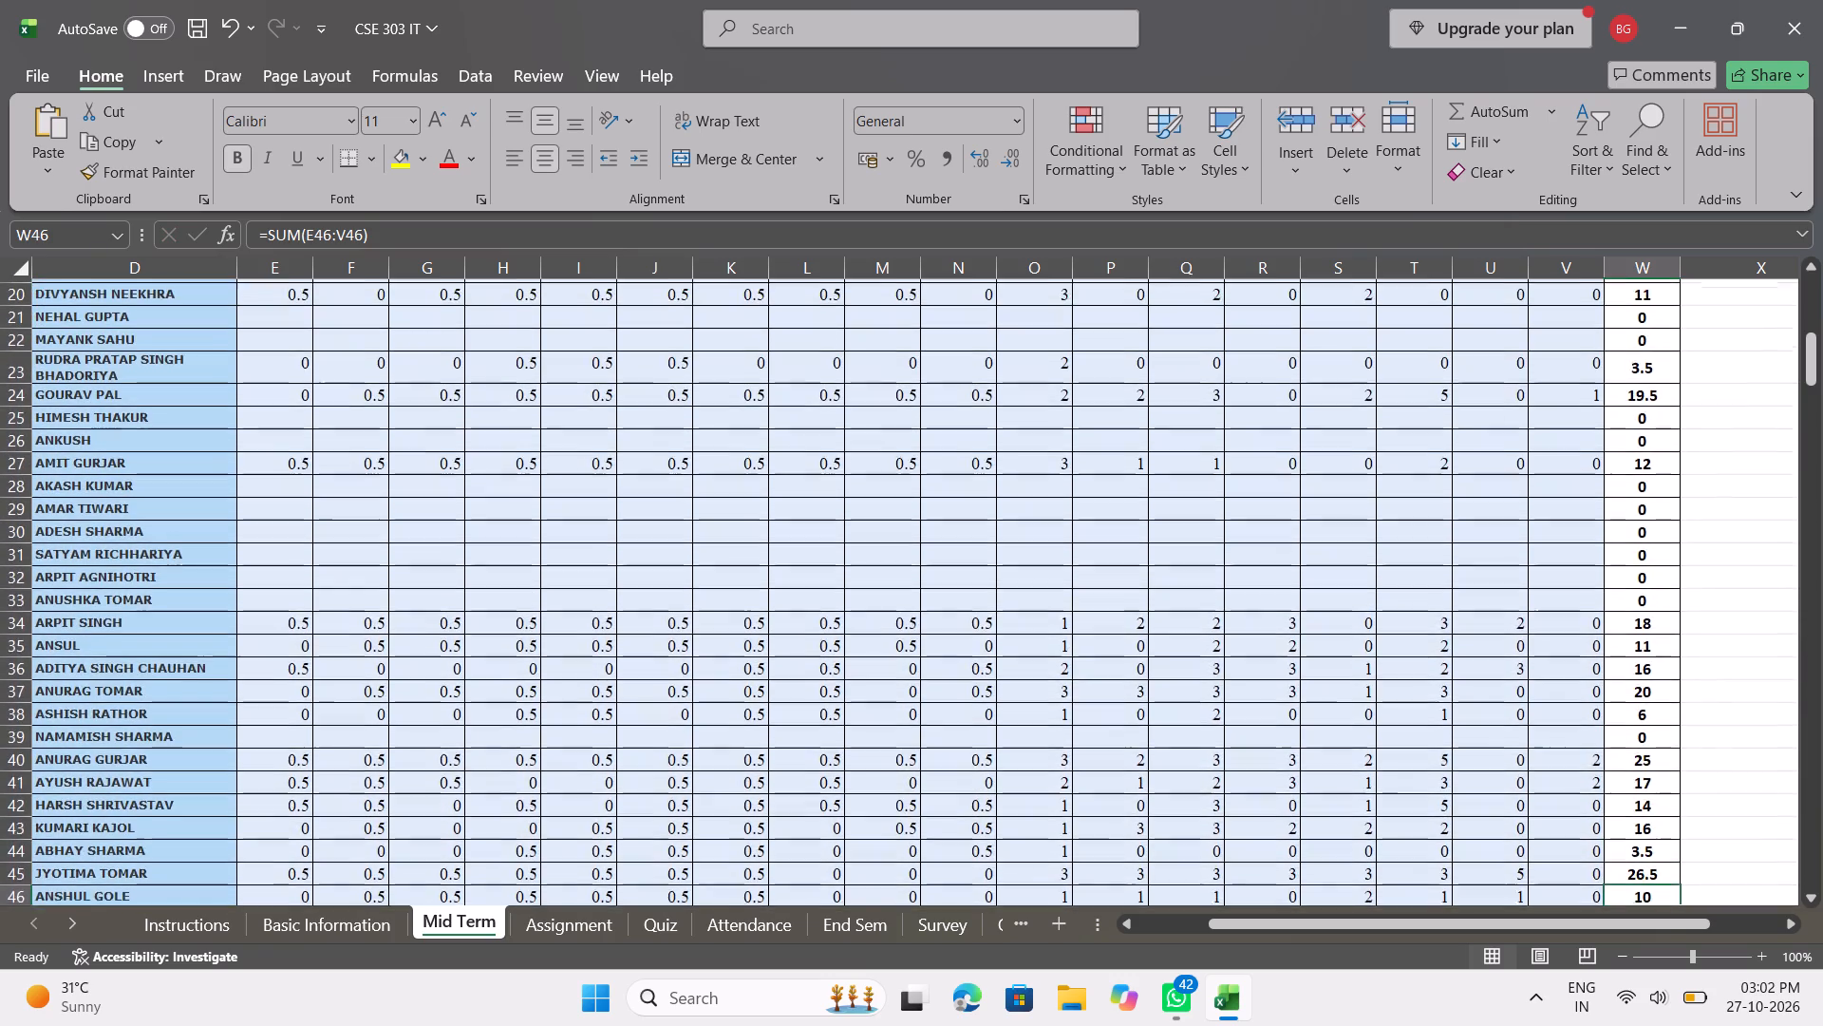
scroll(320, 722, "up", 4)
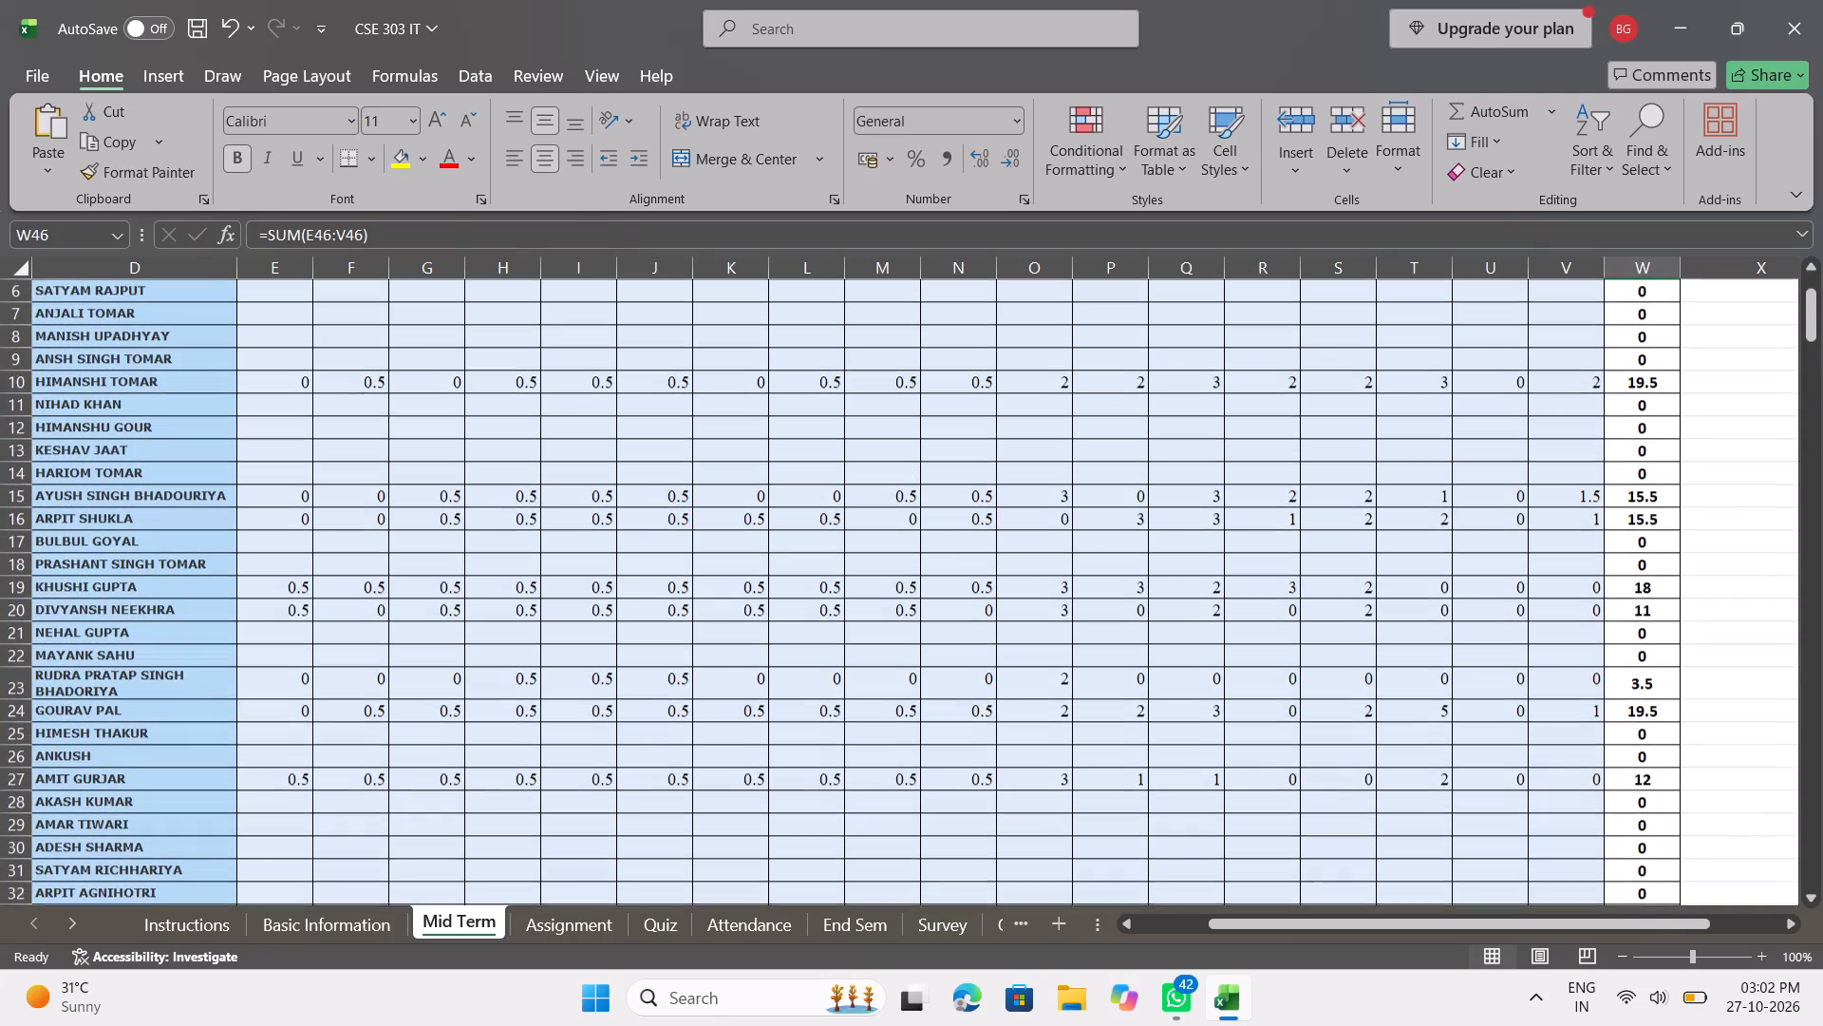
left_click(267, 363)
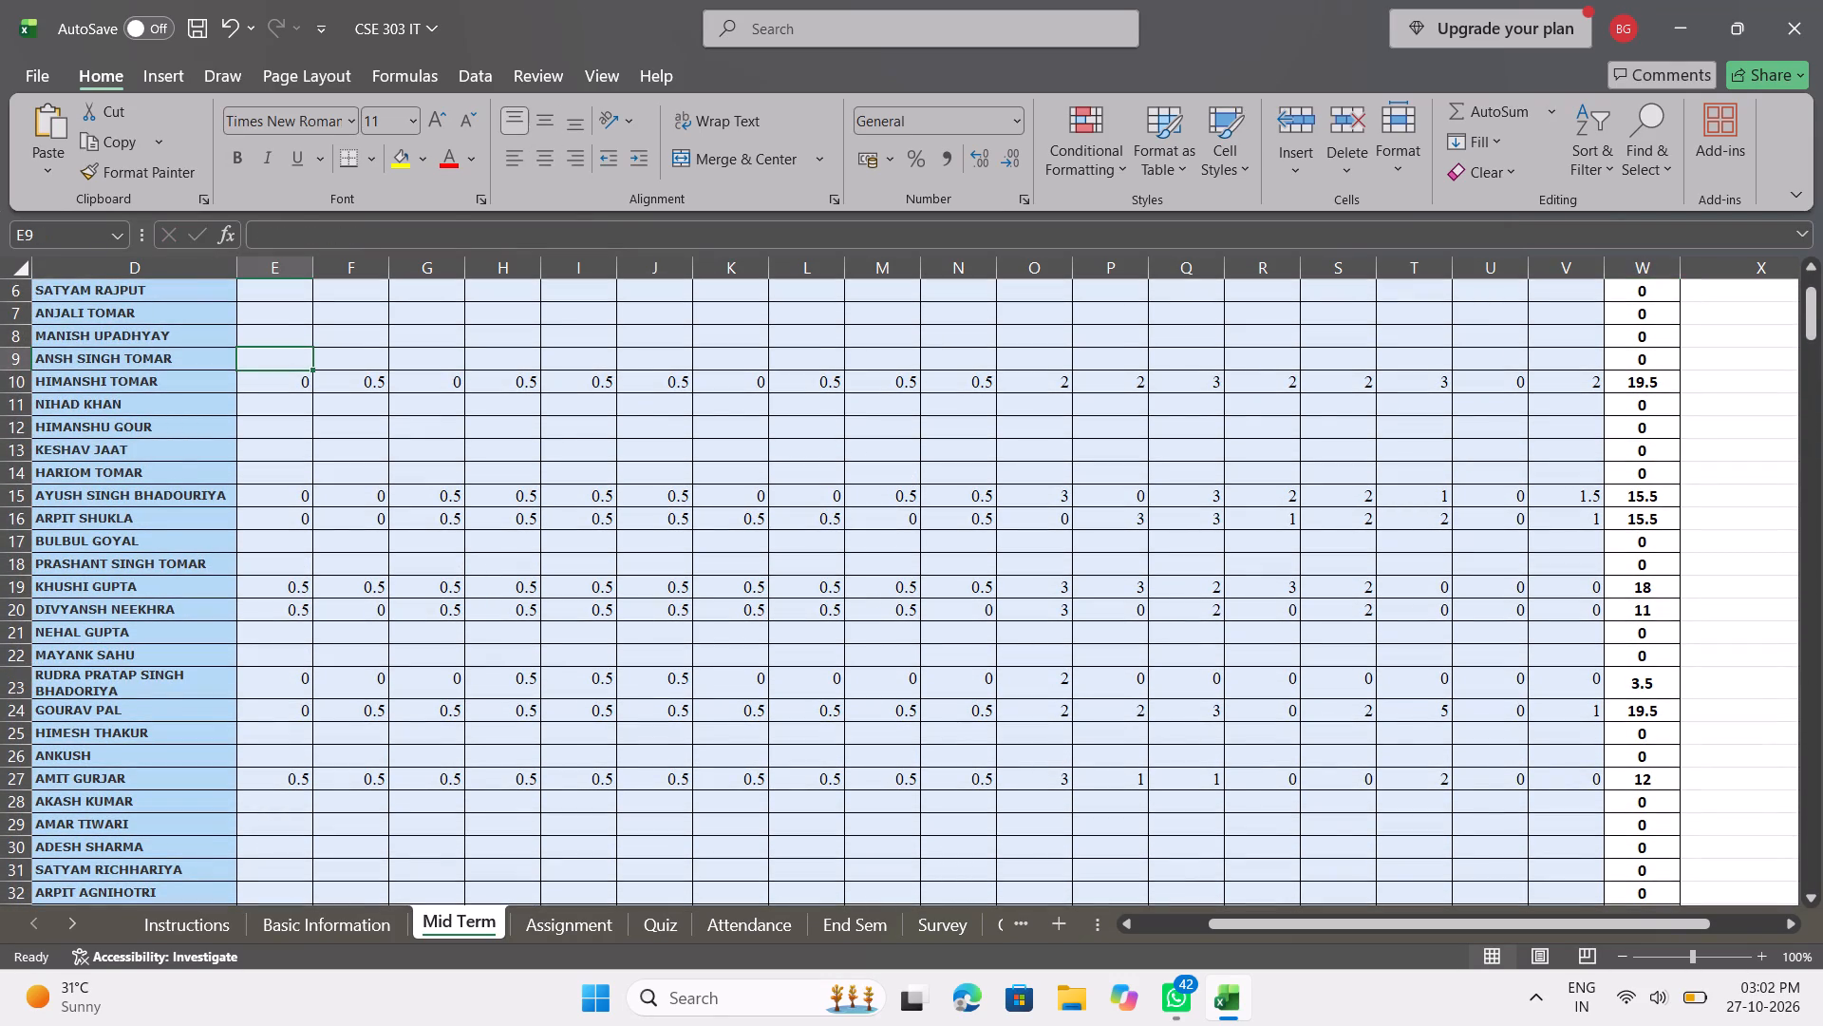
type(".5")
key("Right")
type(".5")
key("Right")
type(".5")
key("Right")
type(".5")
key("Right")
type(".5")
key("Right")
Enter the row 9 student's Q6 to Q10 marks in J9 through N9 as 0.5 each.
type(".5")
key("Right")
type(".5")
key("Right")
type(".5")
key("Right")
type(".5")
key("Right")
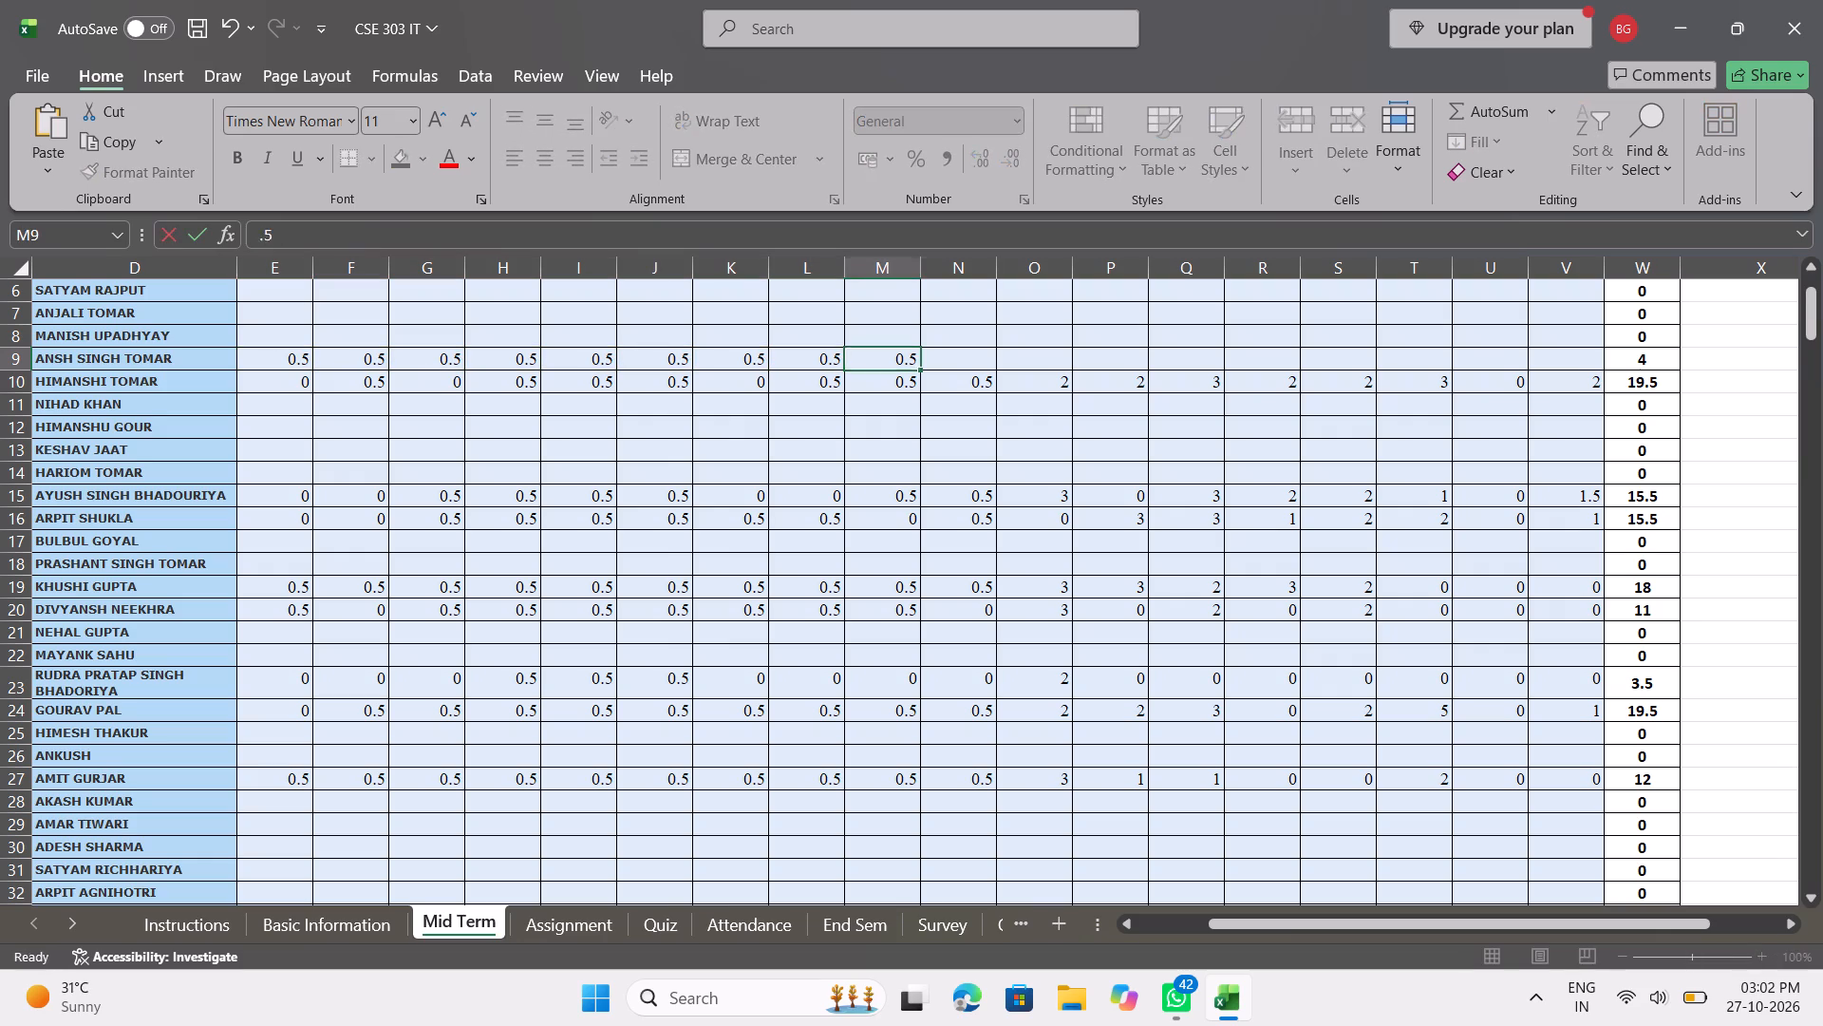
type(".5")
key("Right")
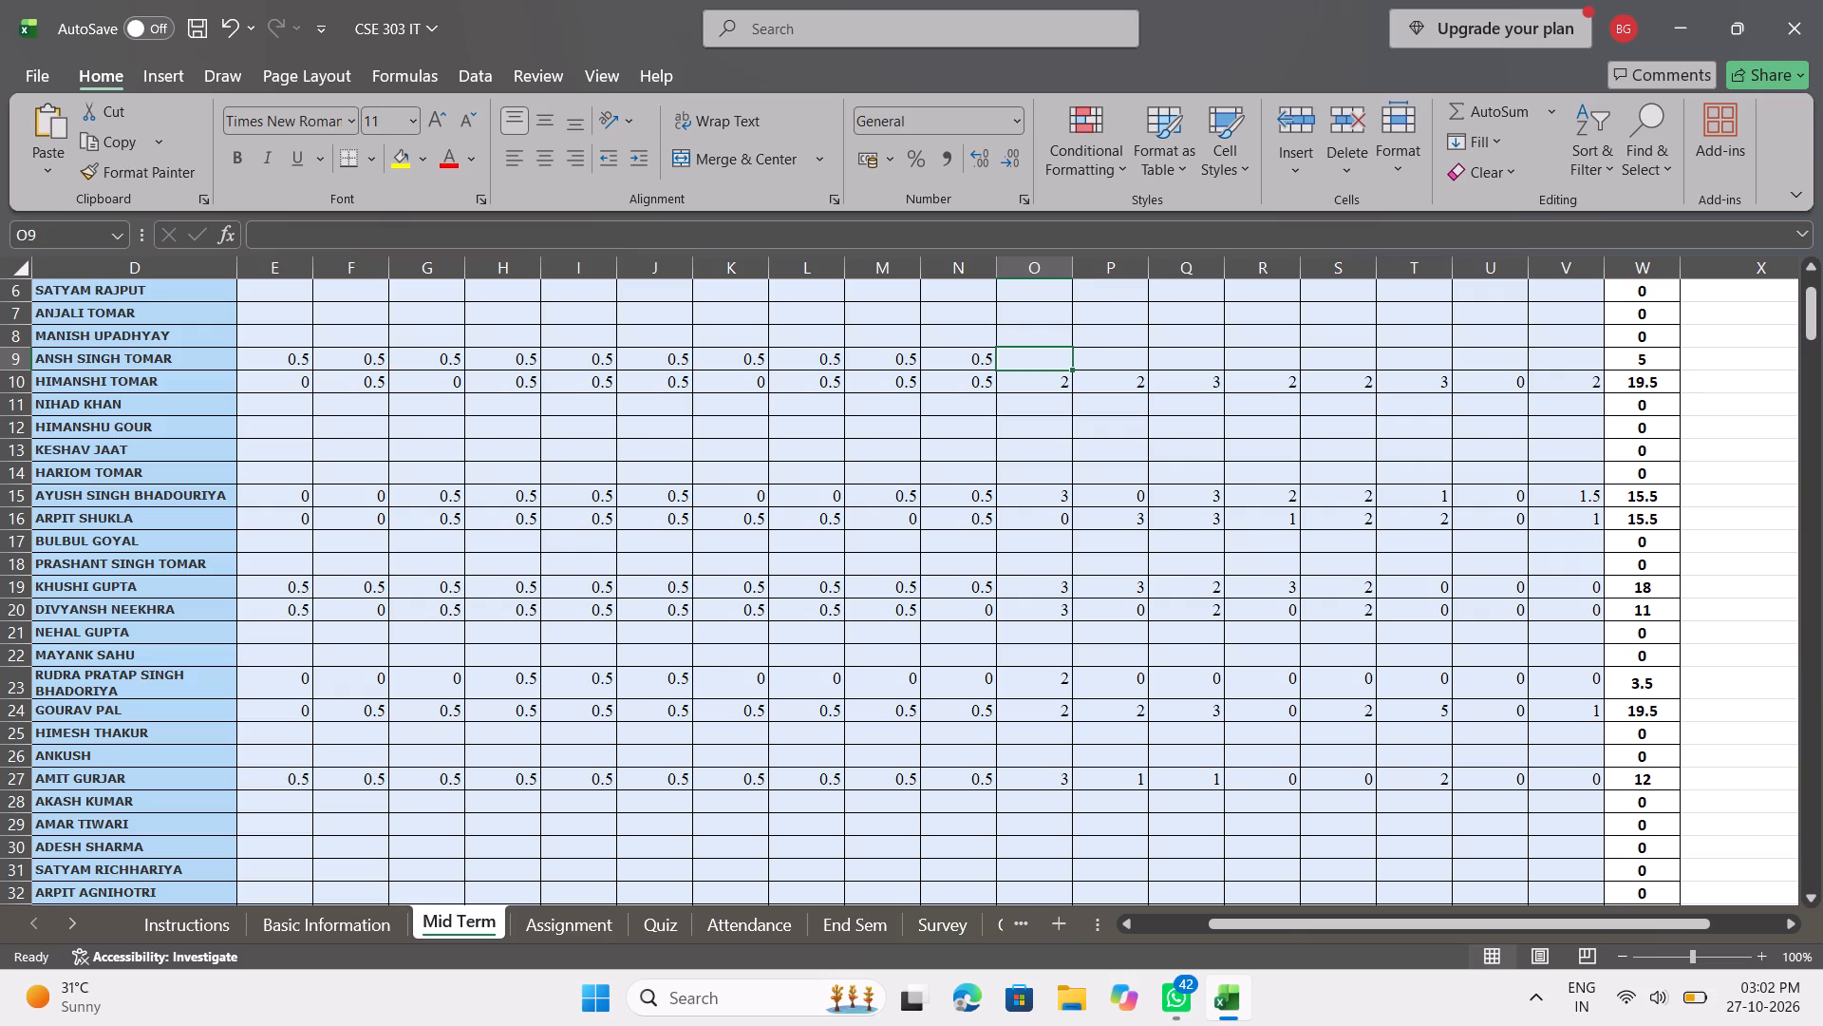
Enter the row 9 student's Q11 to Q14 marks in O9 through R9 as 3, 1, 3 and 2.
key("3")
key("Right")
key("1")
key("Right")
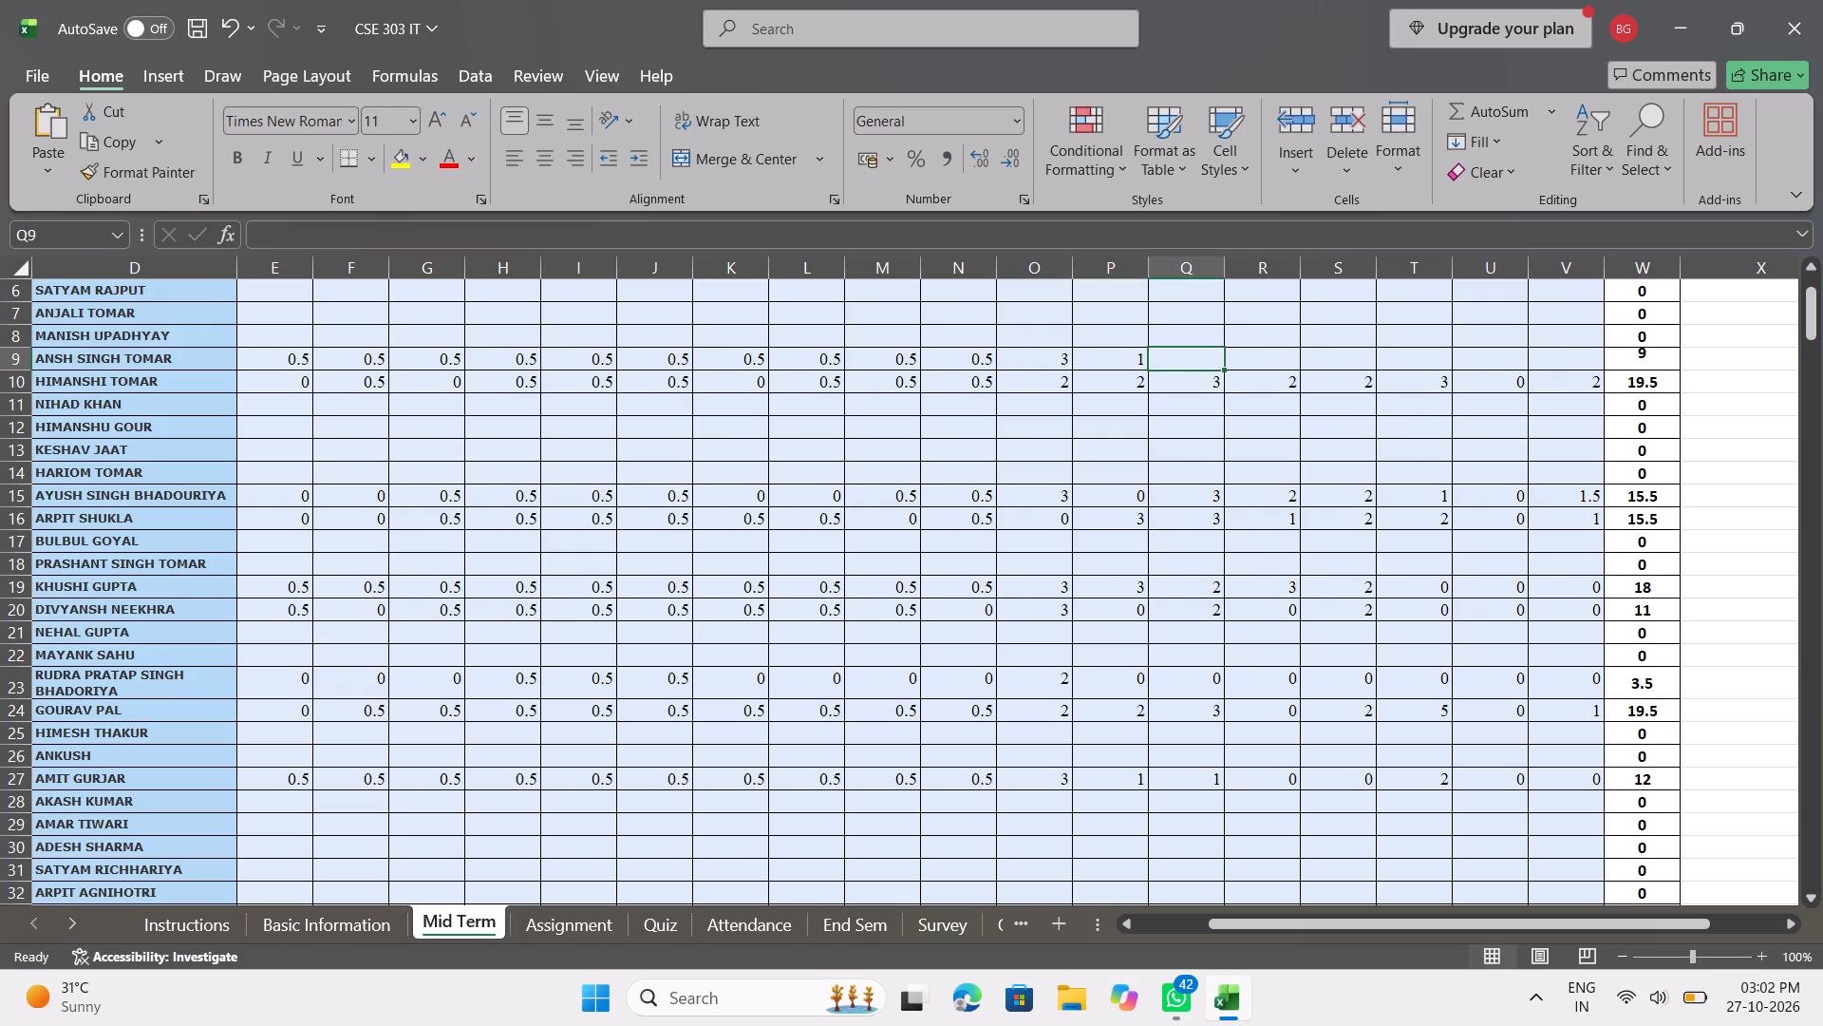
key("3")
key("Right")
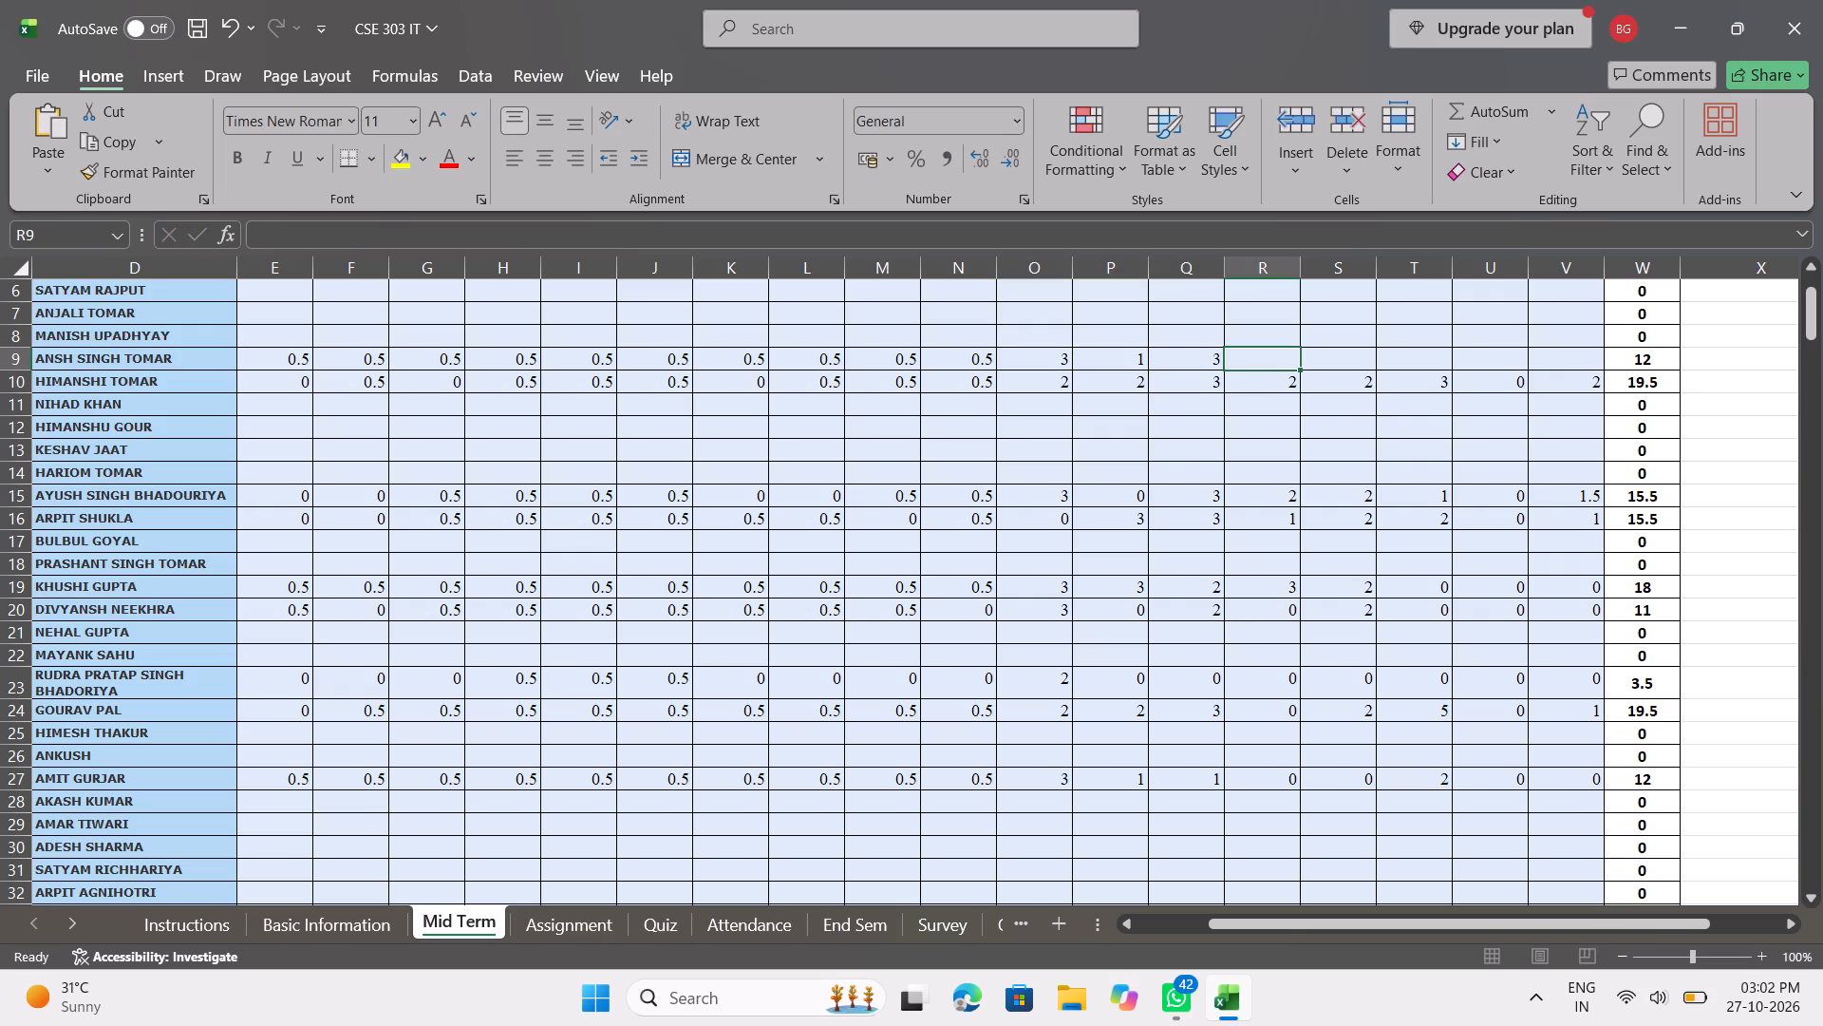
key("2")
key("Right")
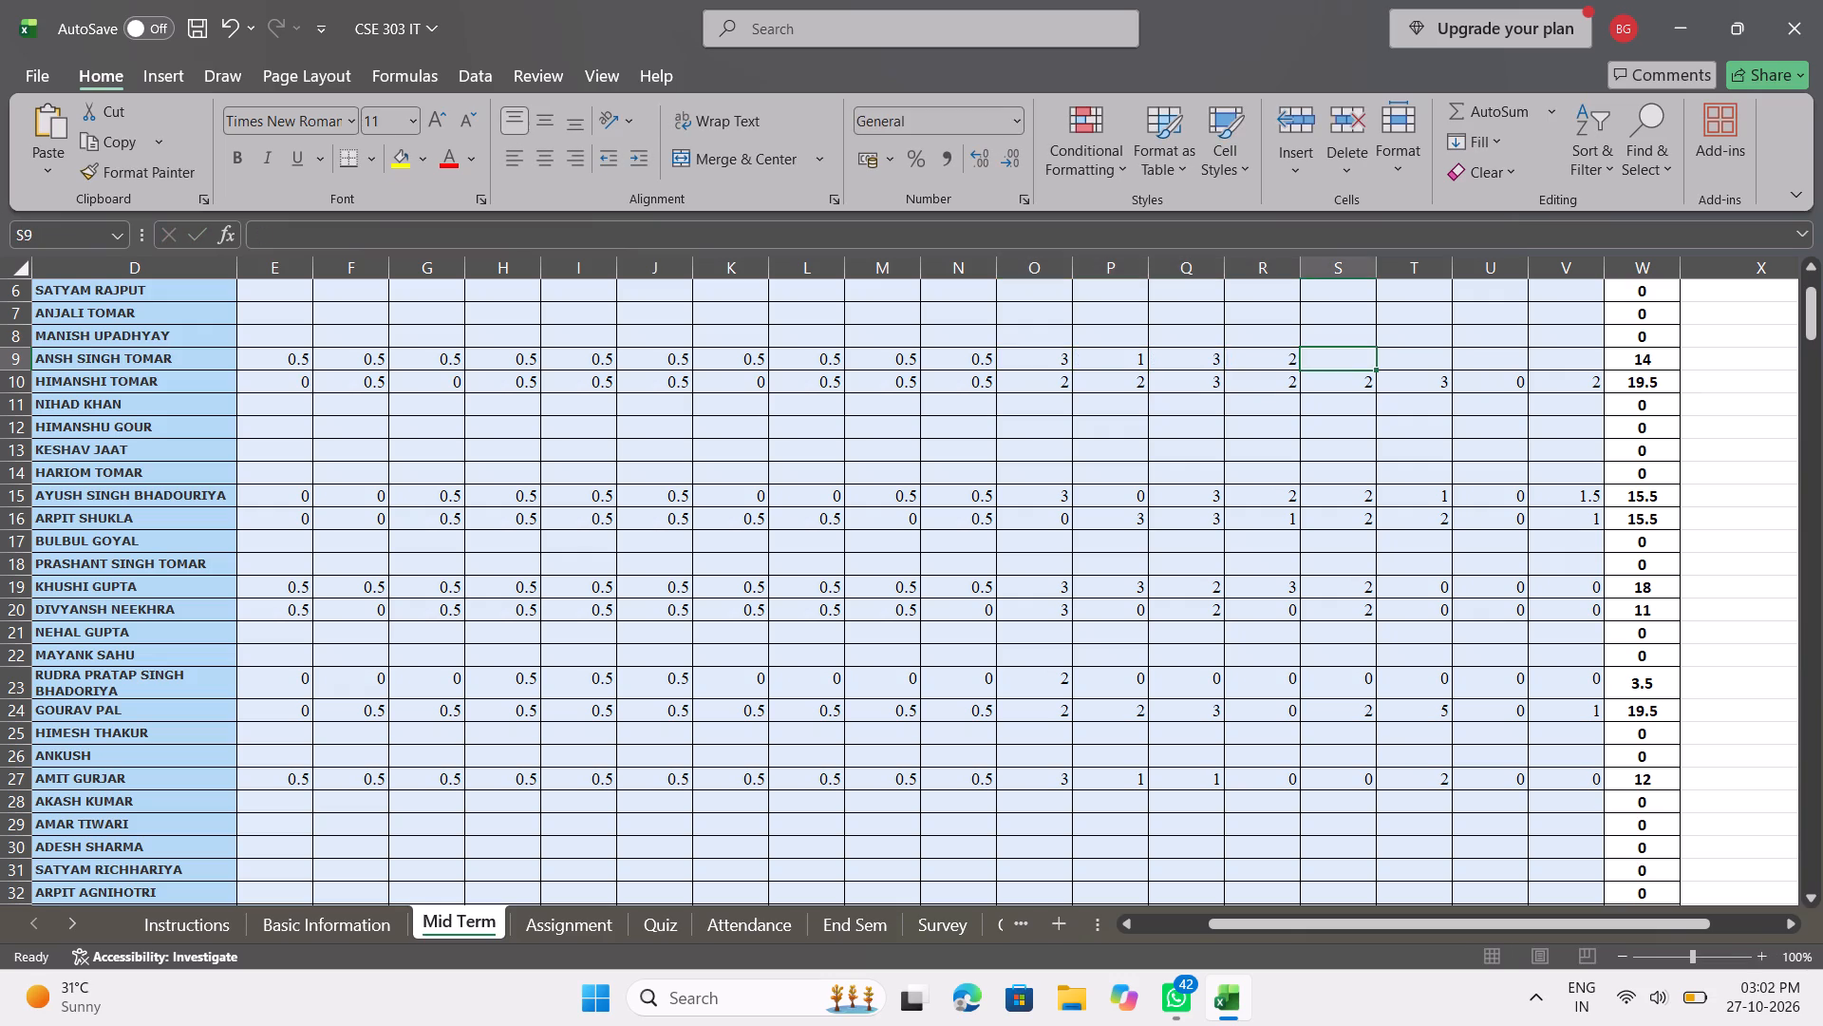
Enter the row 9 student's Q15 to Q18 marks in S9 through V9 as 3, 2, 0 and 1.
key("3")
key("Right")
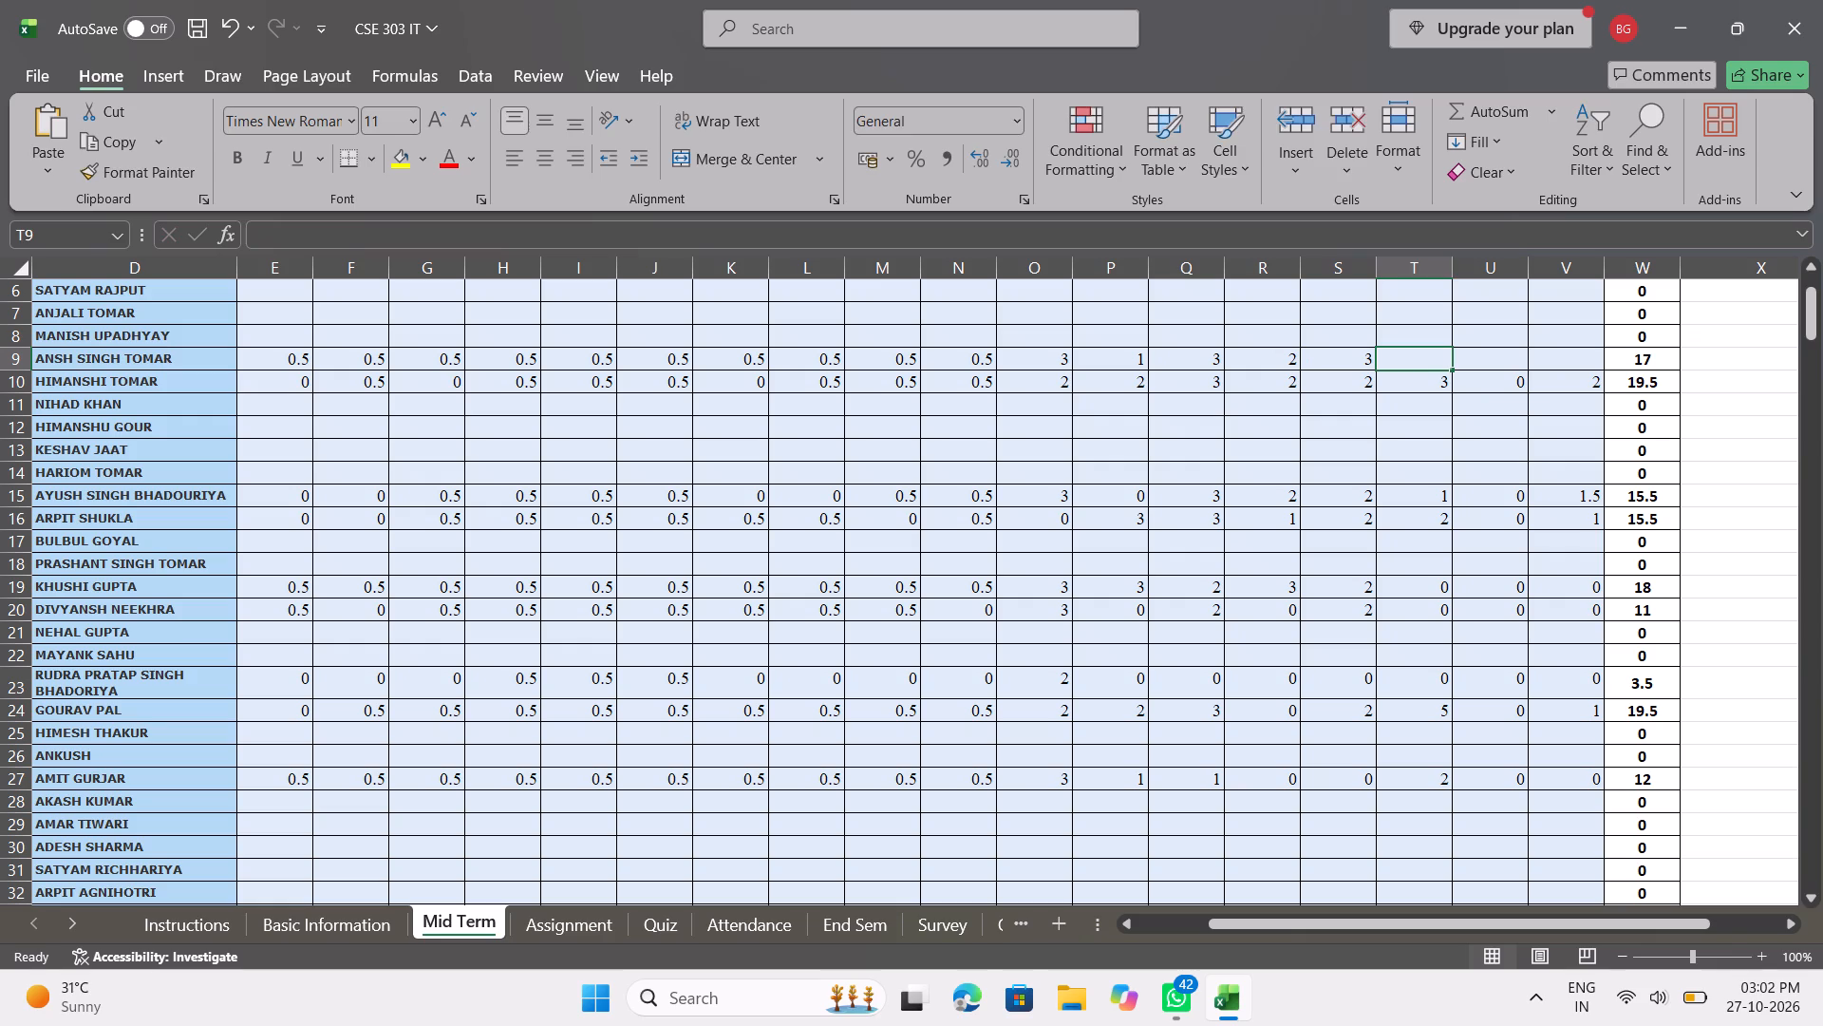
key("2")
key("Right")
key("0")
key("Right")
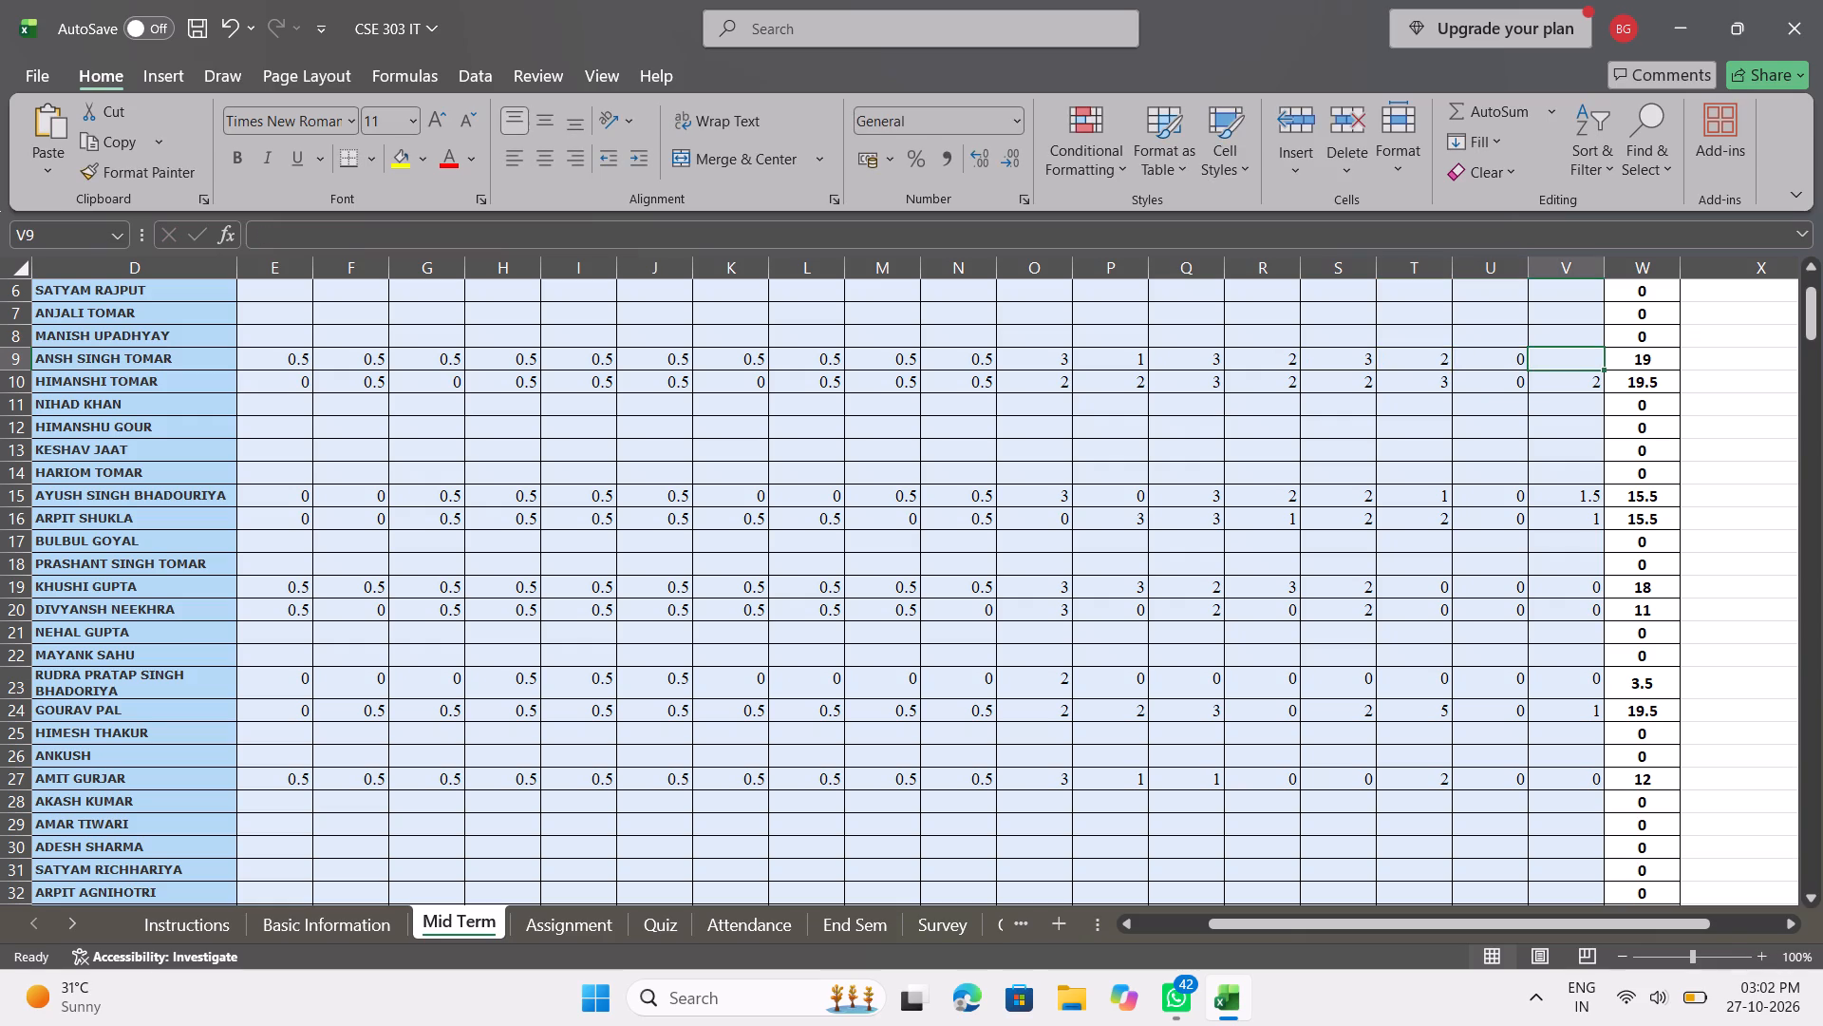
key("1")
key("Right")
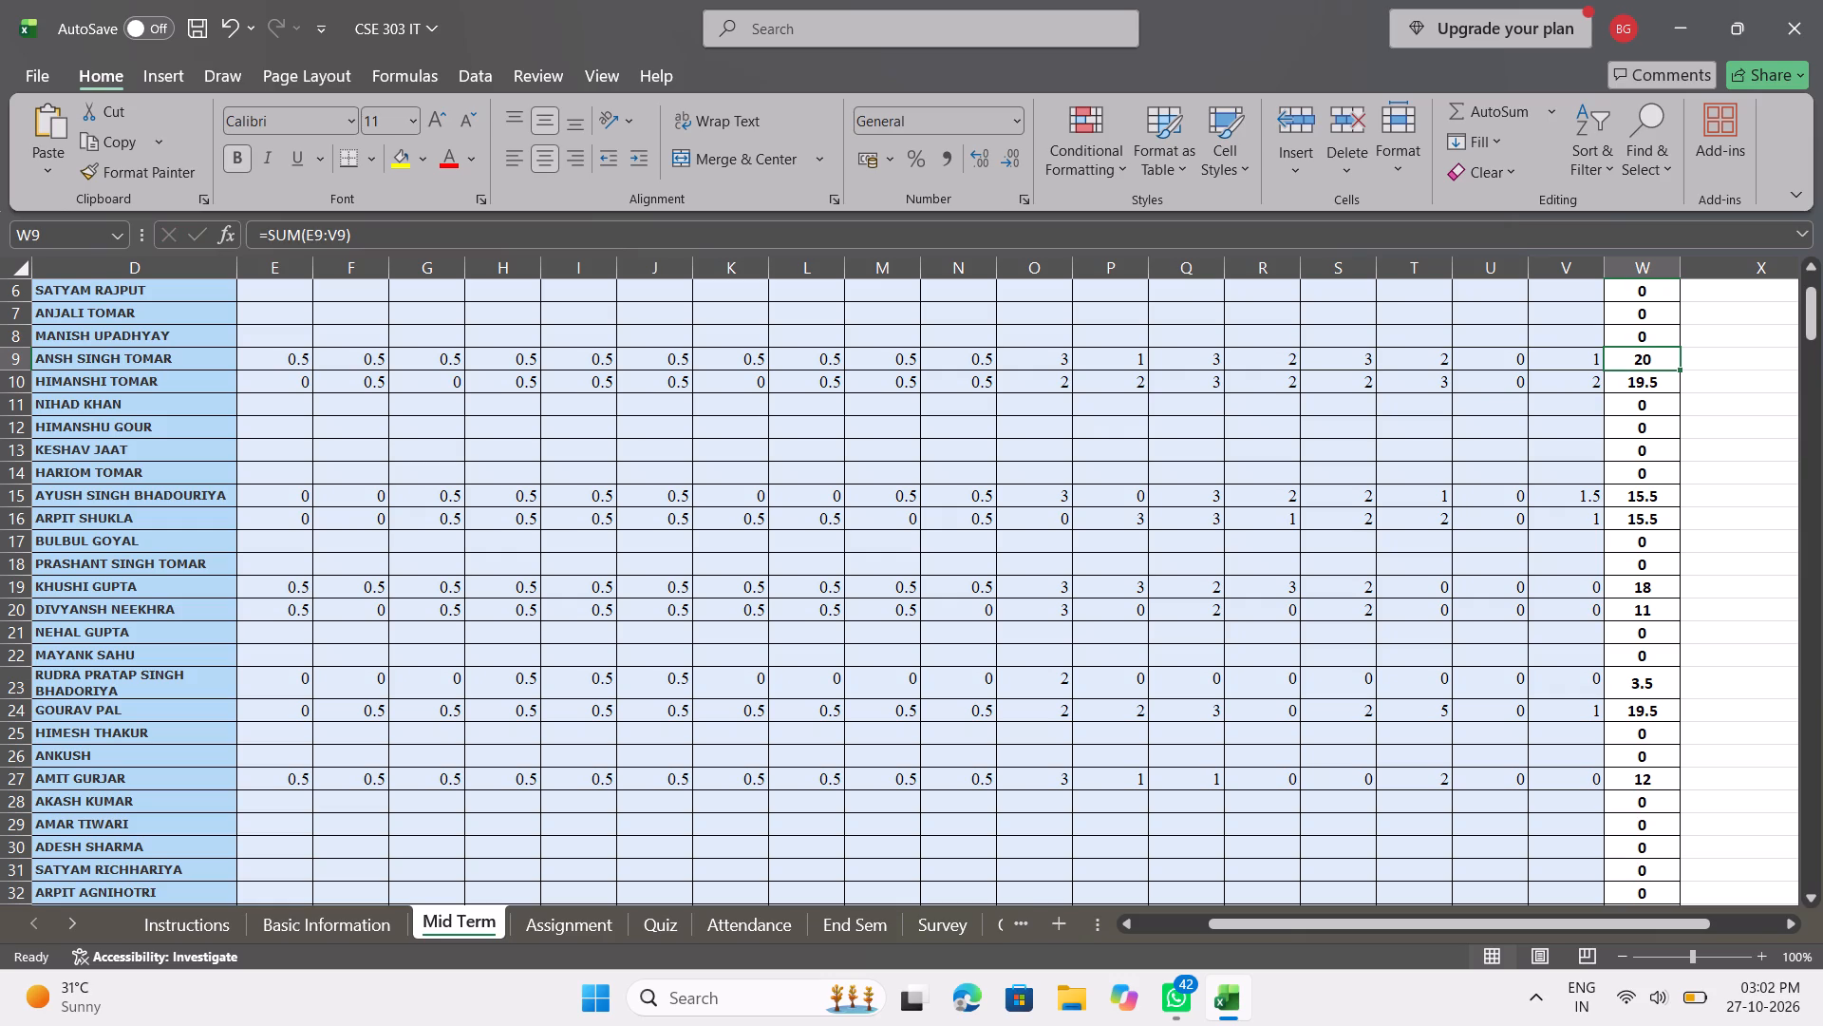
Enter the row 6 student's Q1 to Q3 marks in E6 through G6 as 0.5, 0 and 0.
left_click(259, 290)
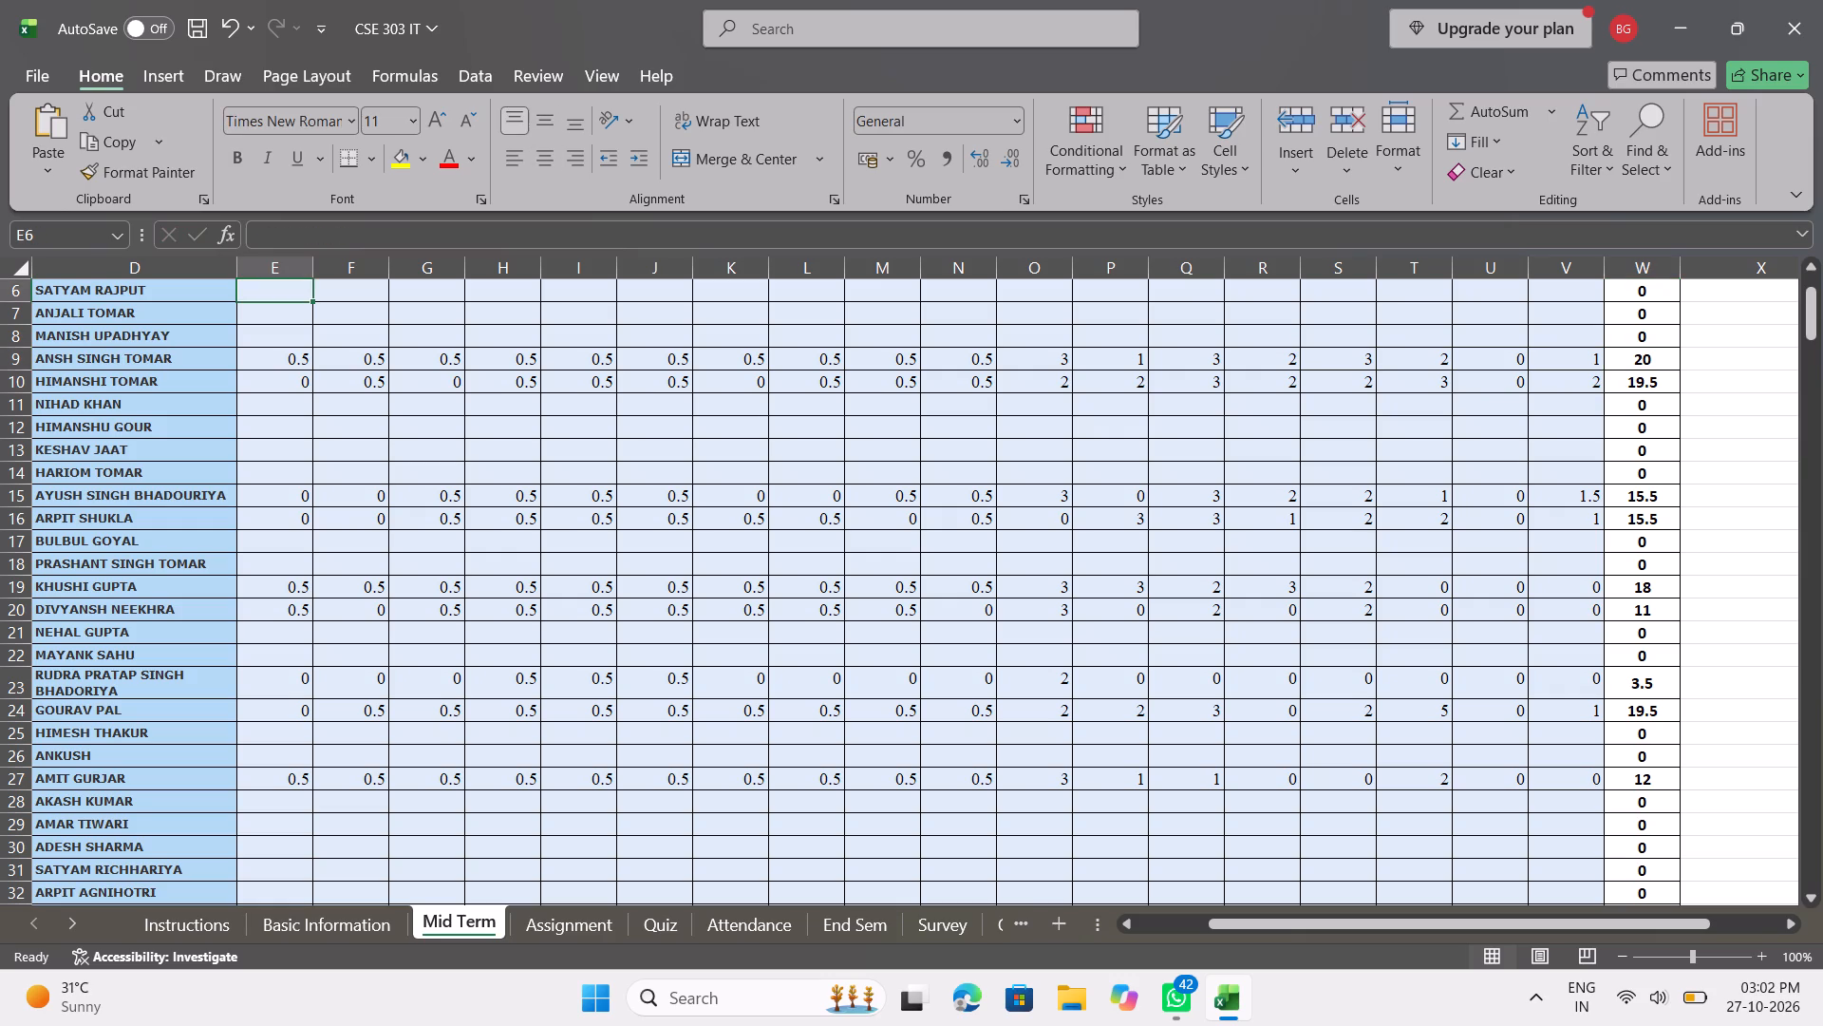
scroll(304, 408, "up", 1)
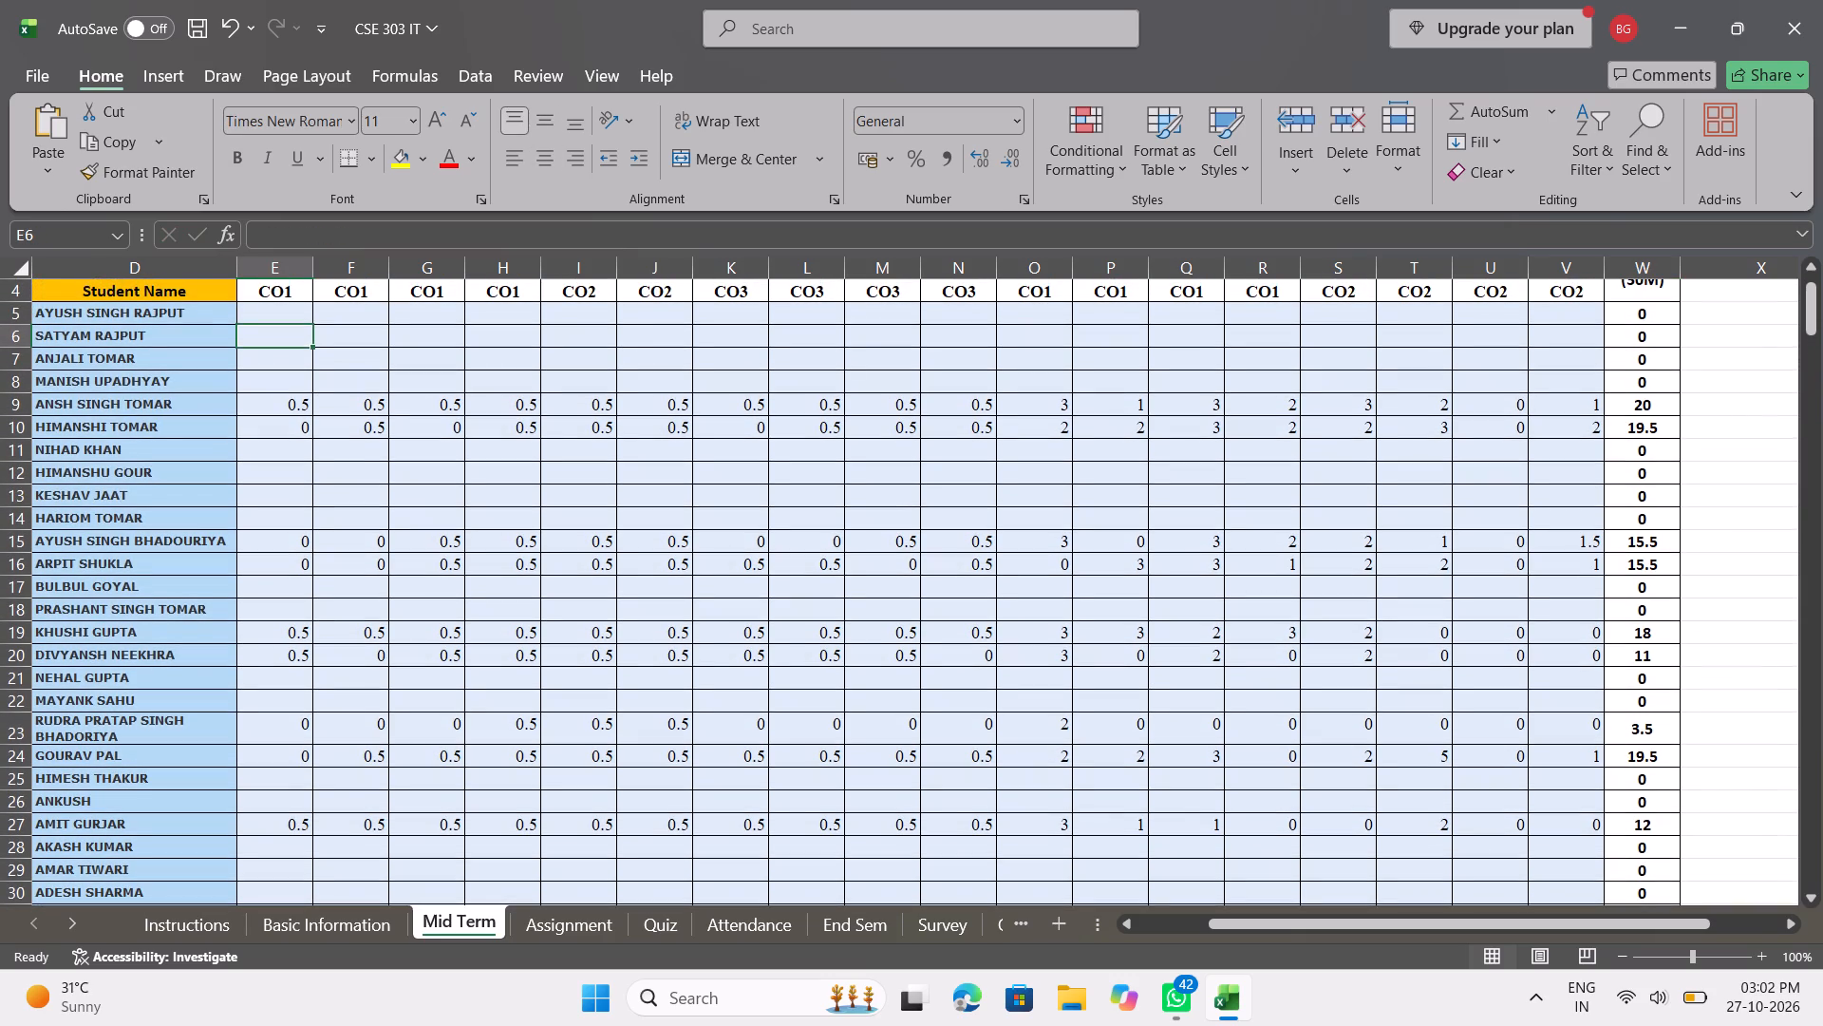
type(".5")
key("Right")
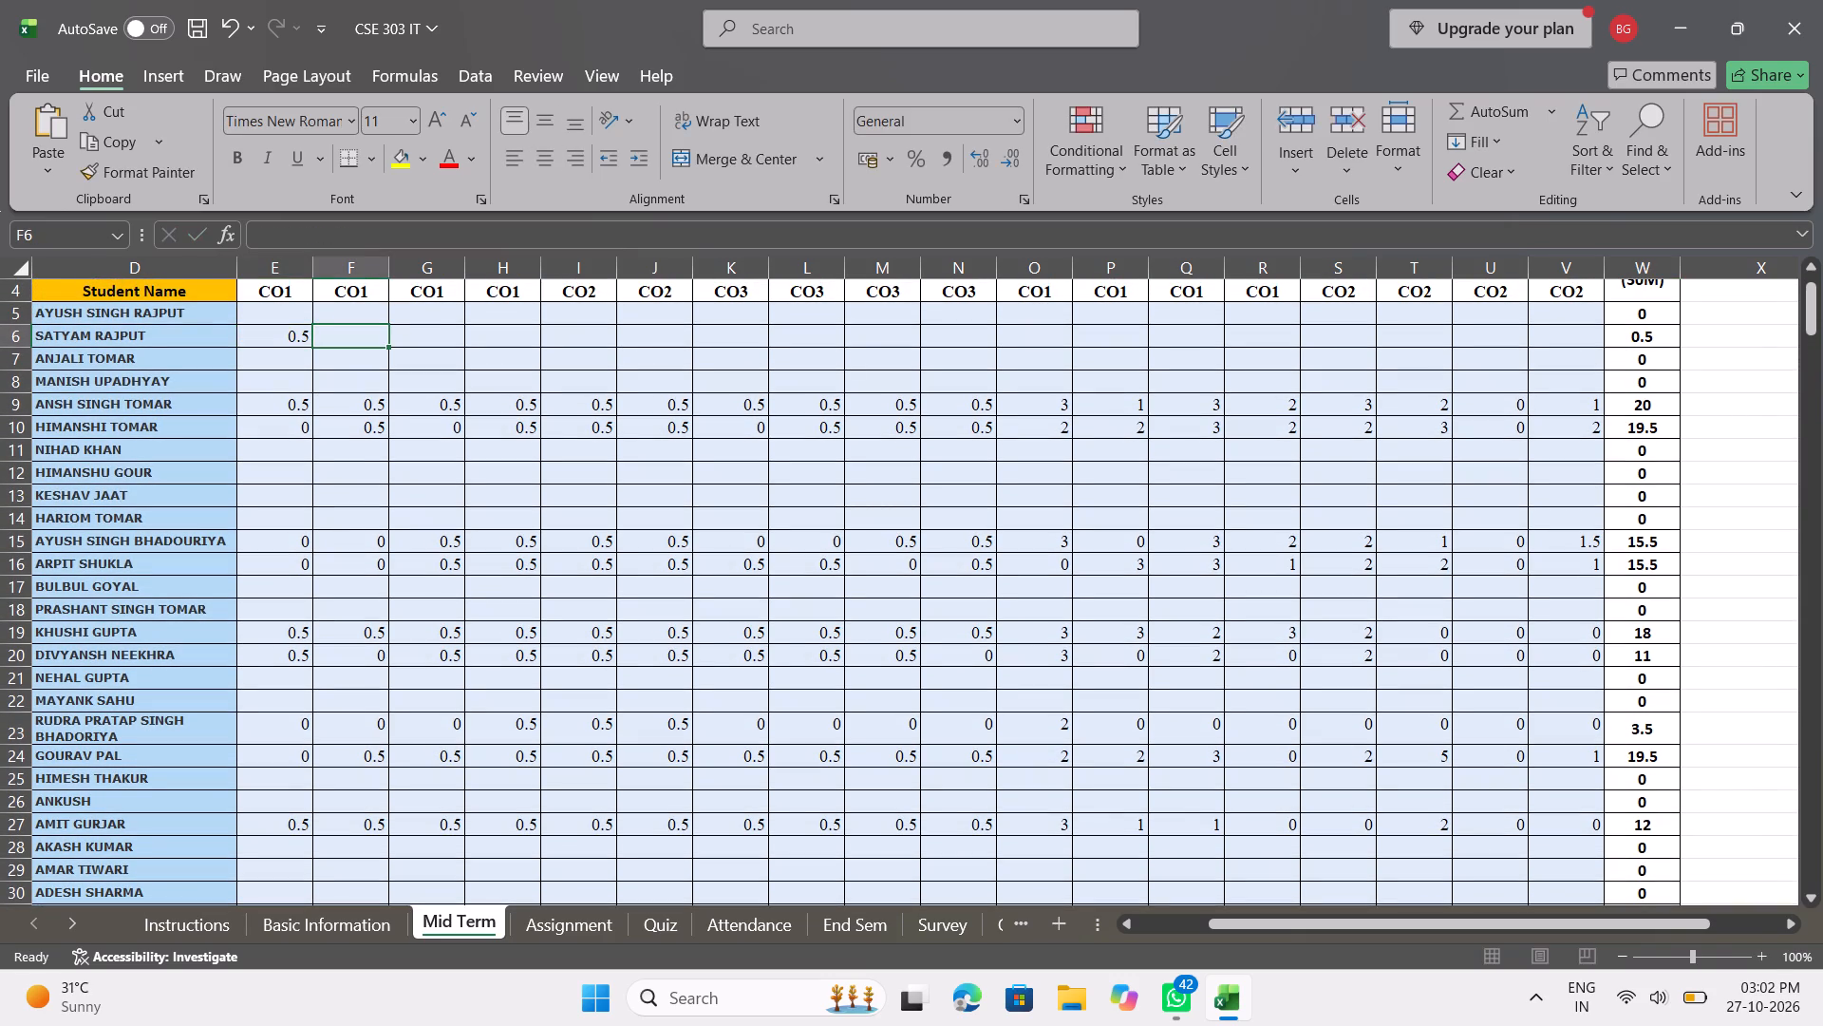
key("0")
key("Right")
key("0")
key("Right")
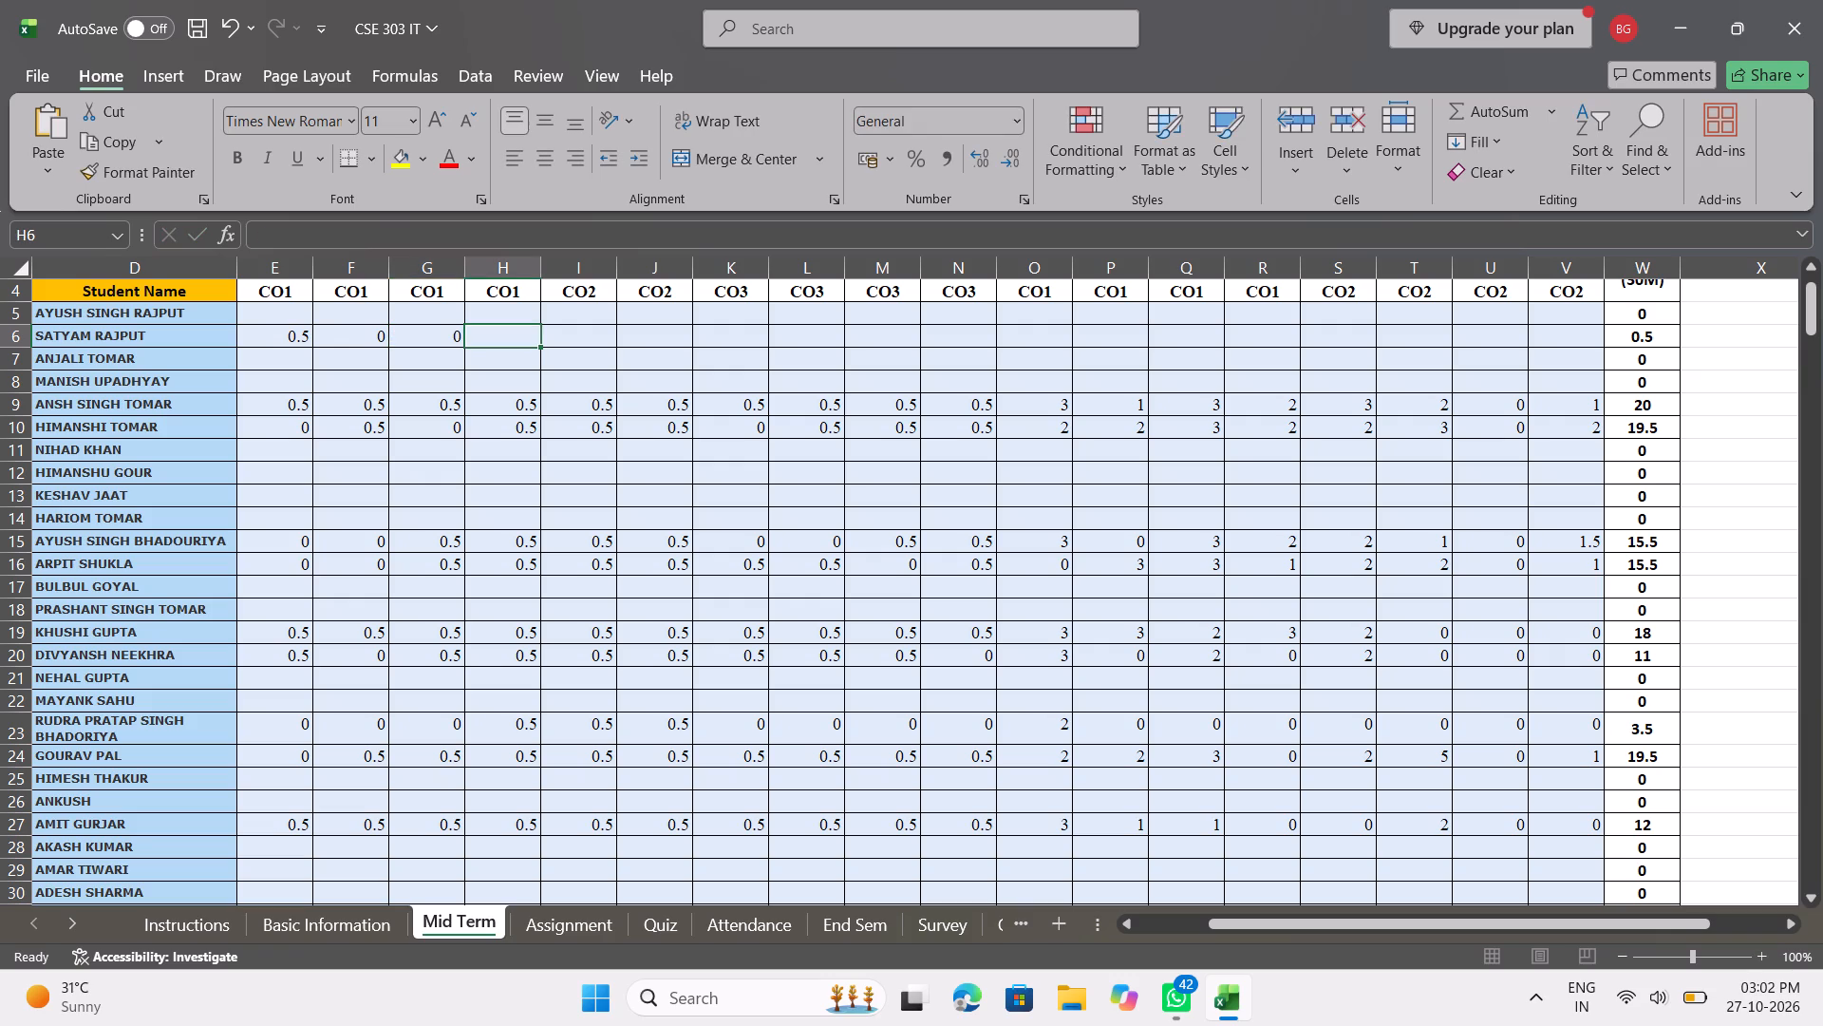
Enter the row 6 student's Q4 to Q6 marks in H6 through J6 as 0.5 each.
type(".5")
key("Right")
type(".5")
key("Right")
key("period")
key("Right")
left_click(304, 408)
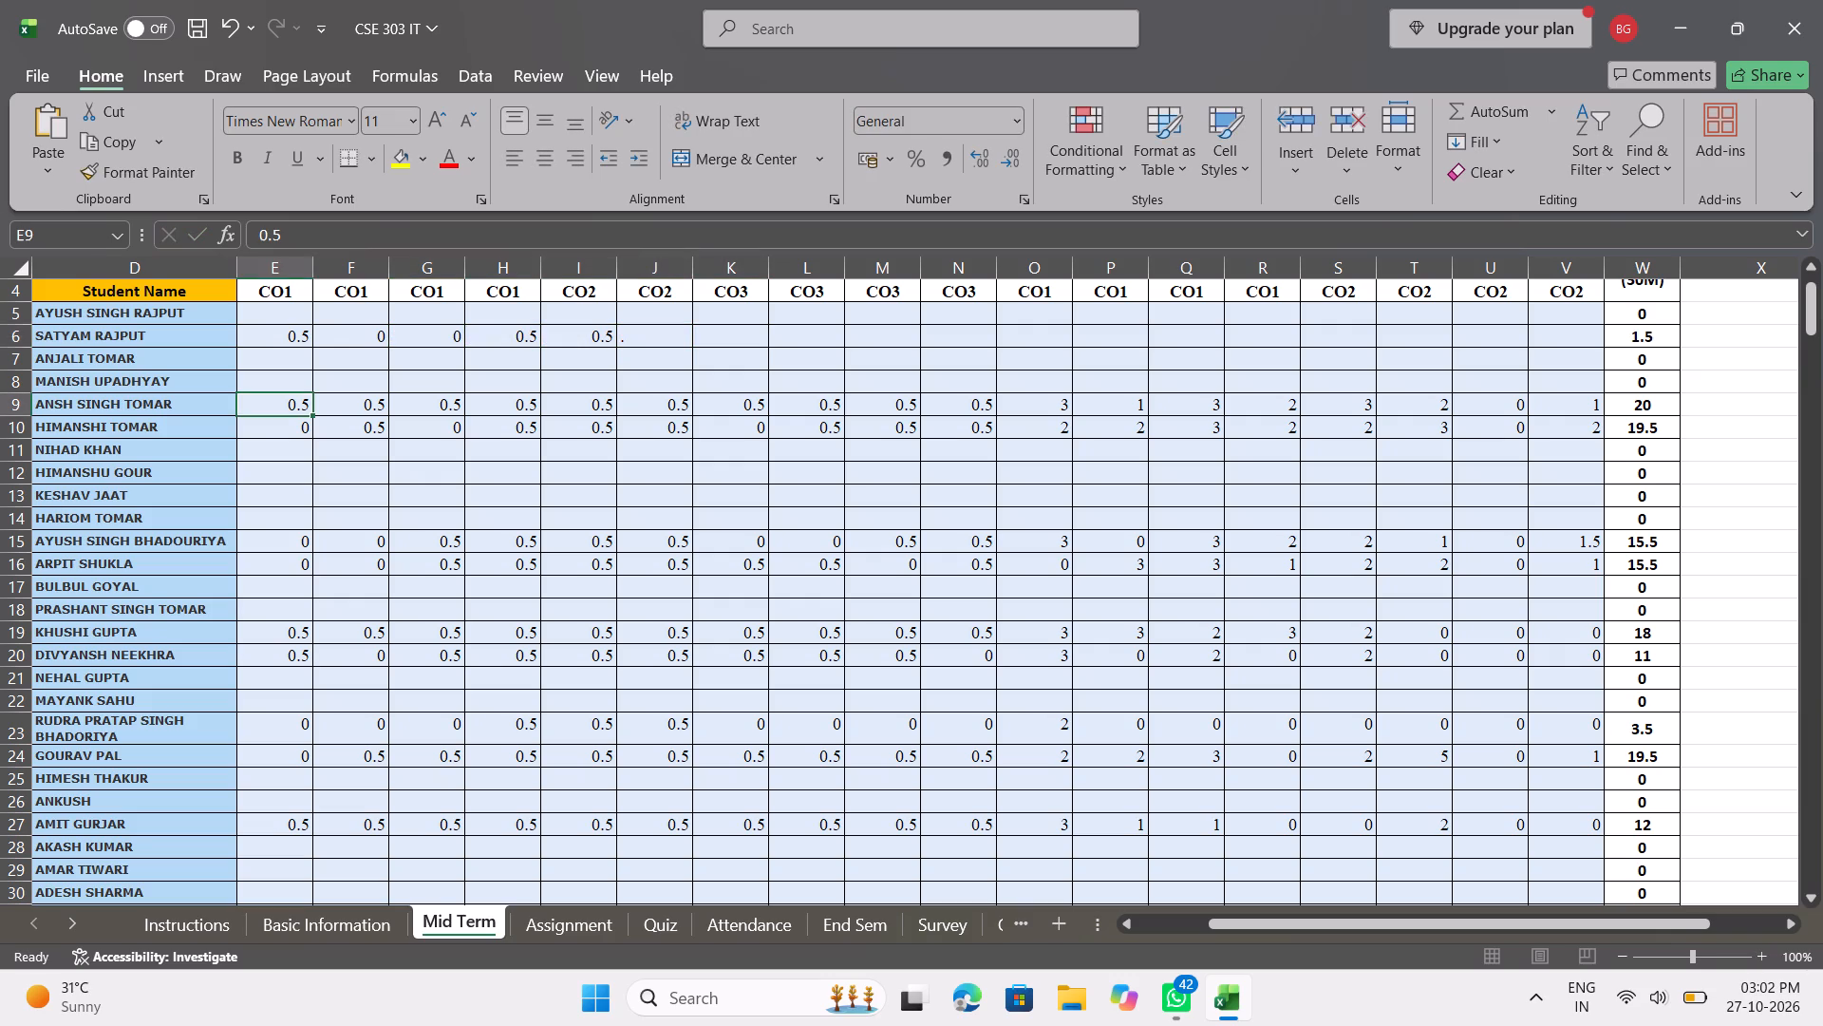
left_click(650, 337)
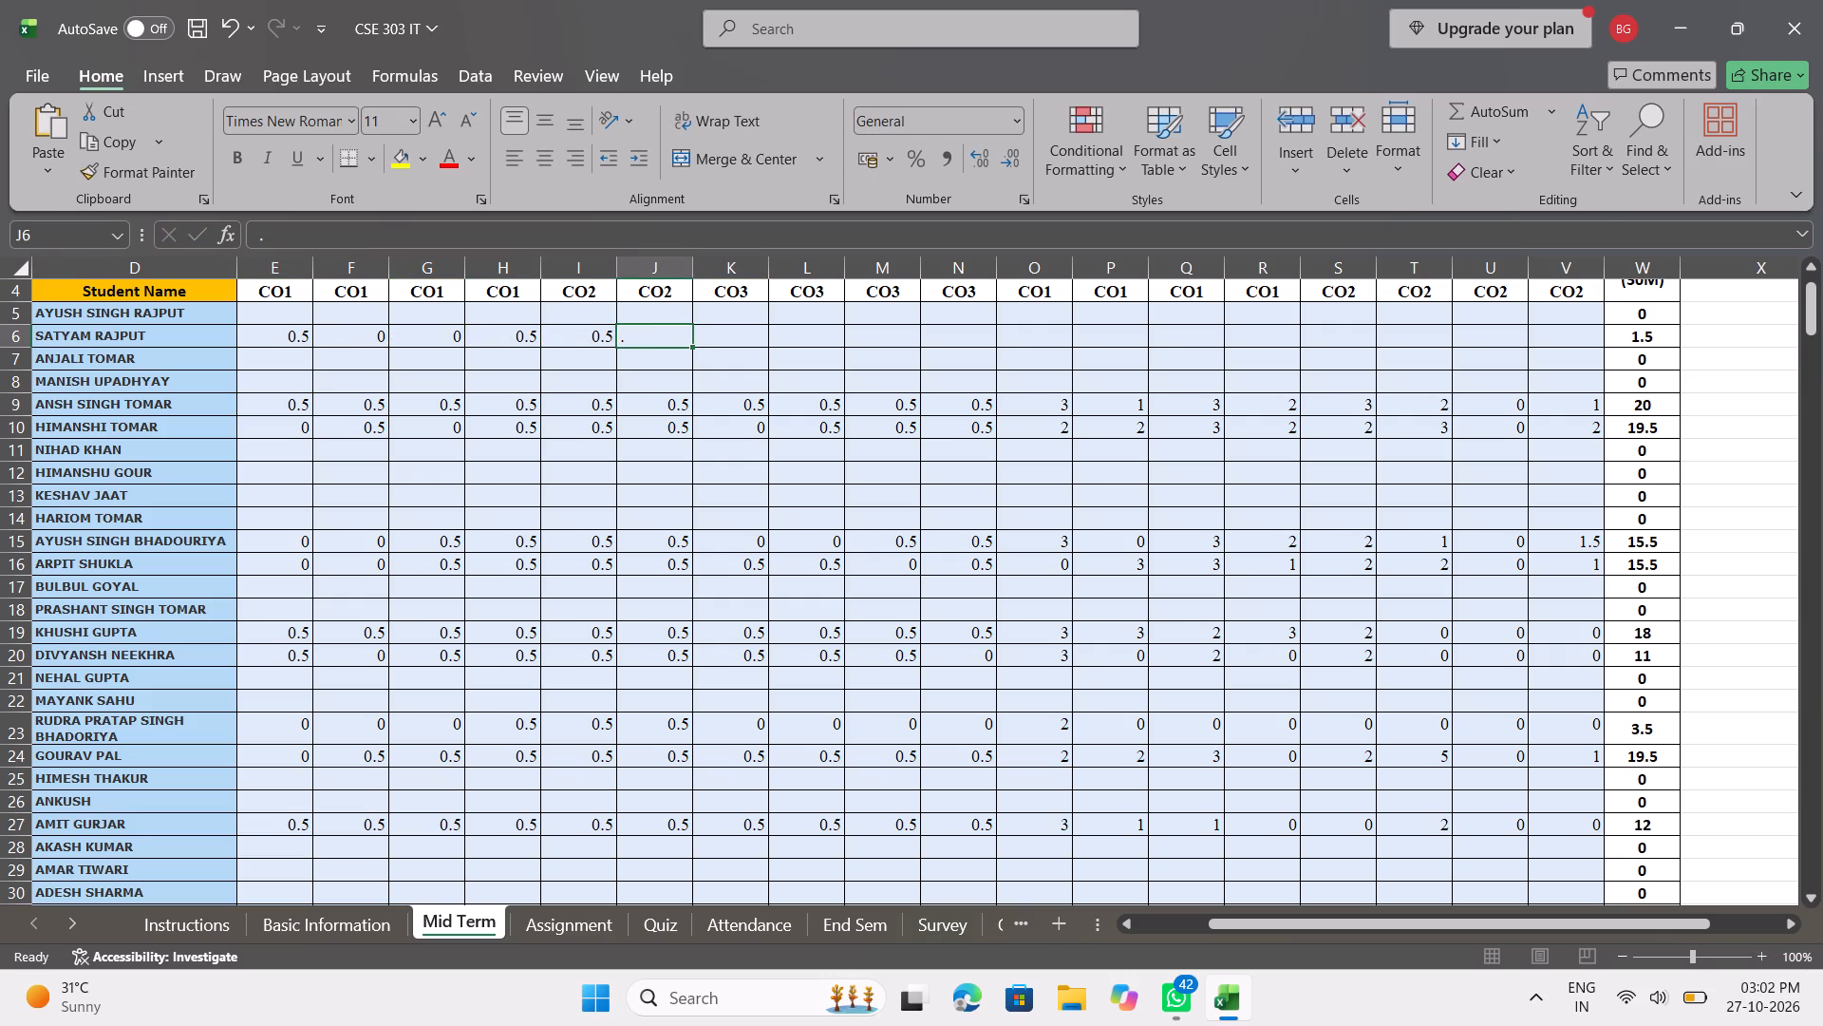
key("BackSpace")
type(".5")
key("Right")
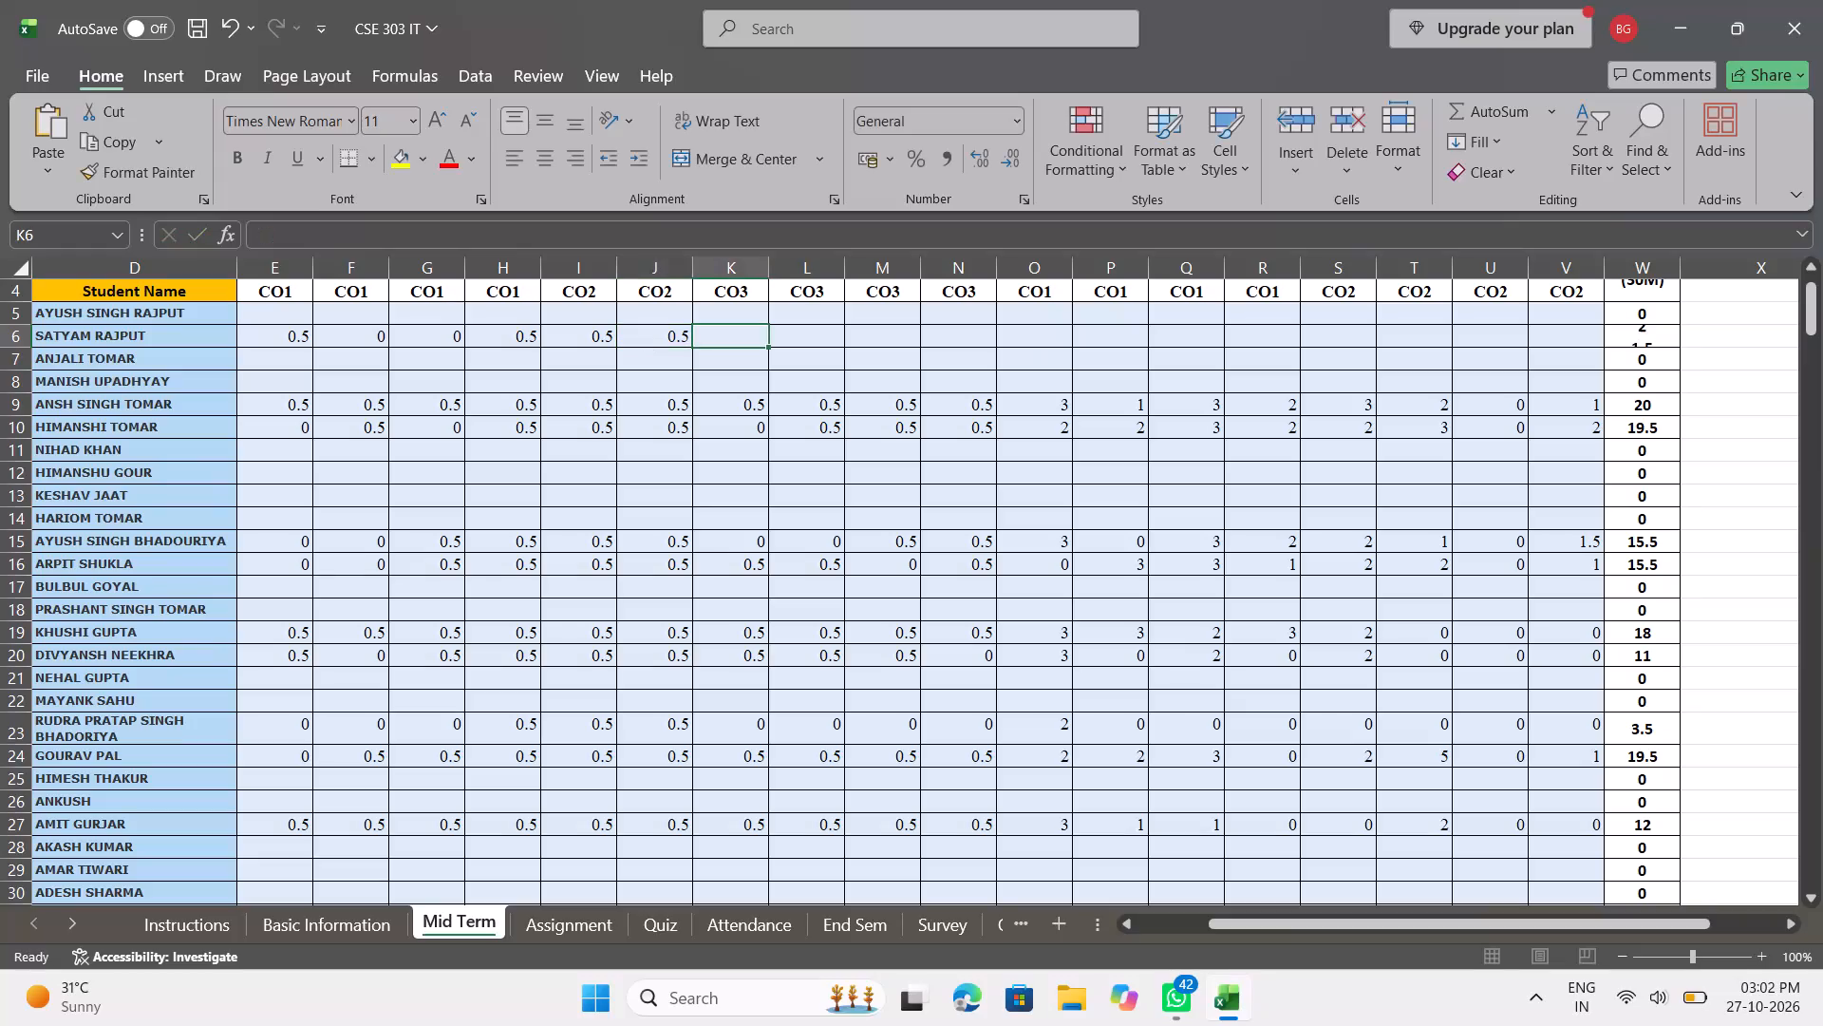
Enter the row 6 student's Q7 to Q10 marks in K6 through N6 as 0.5, 0.5, 0 and 0.
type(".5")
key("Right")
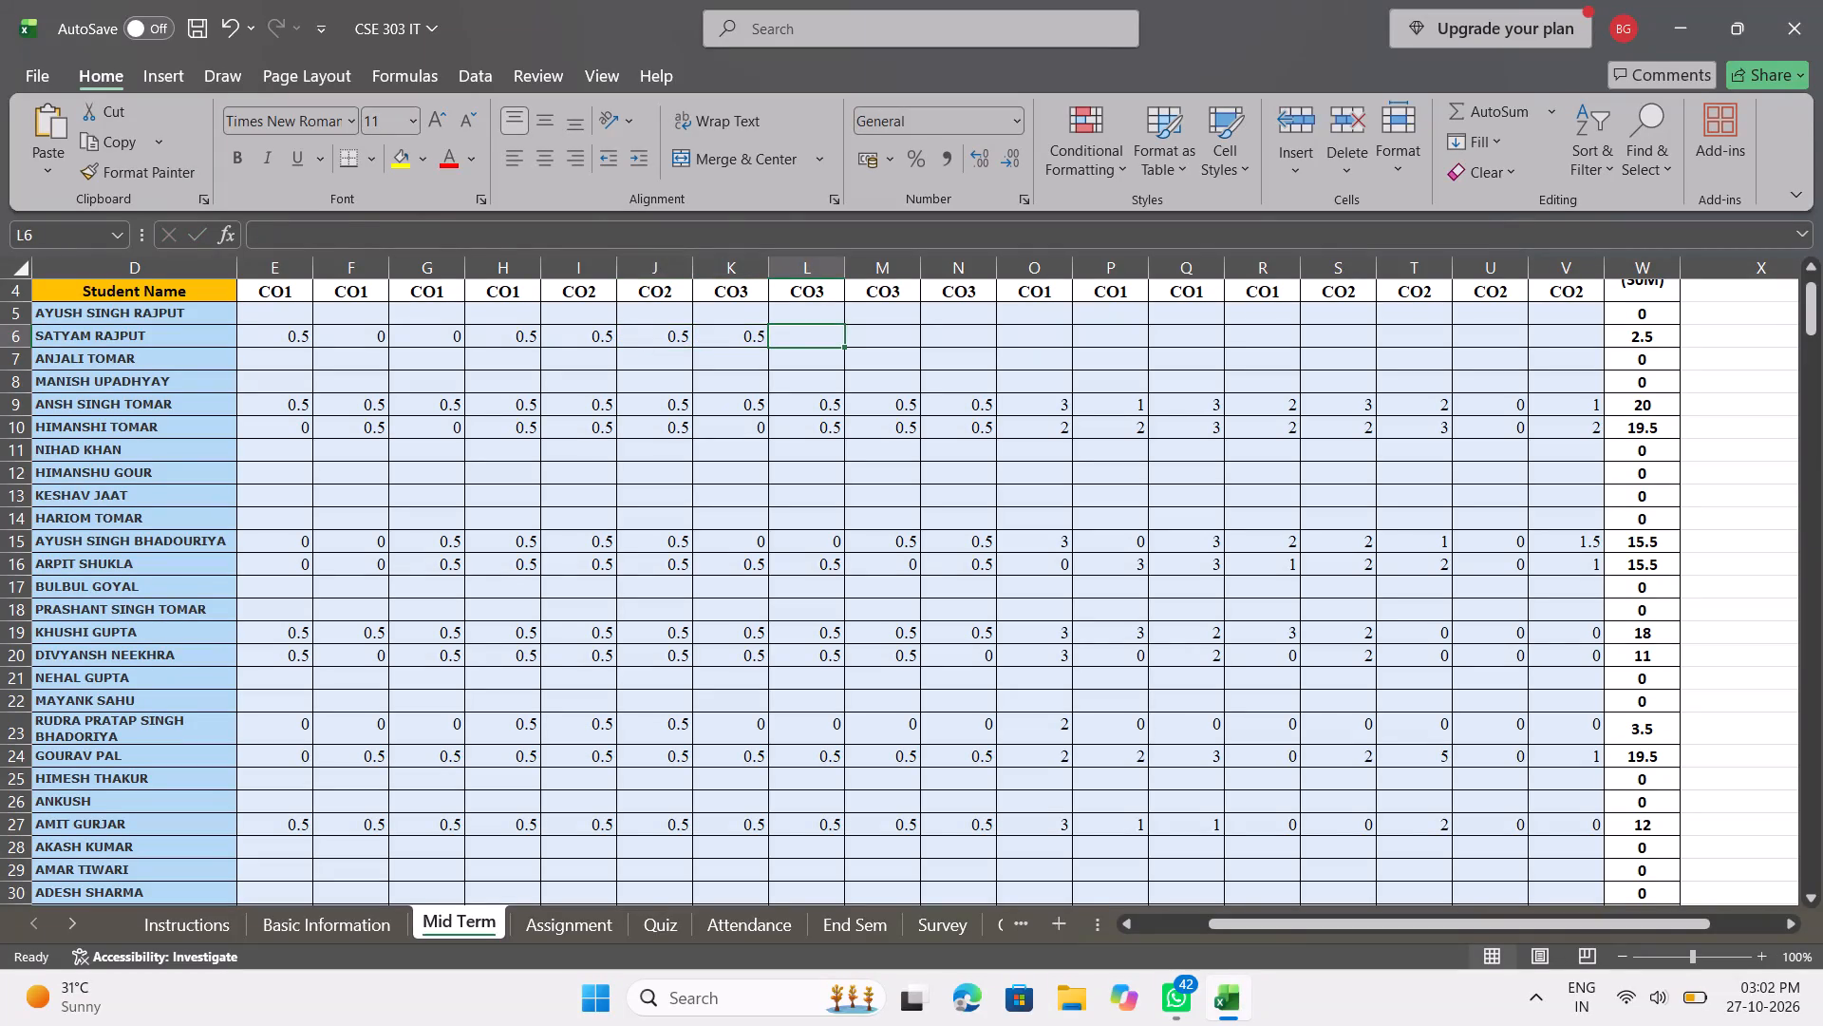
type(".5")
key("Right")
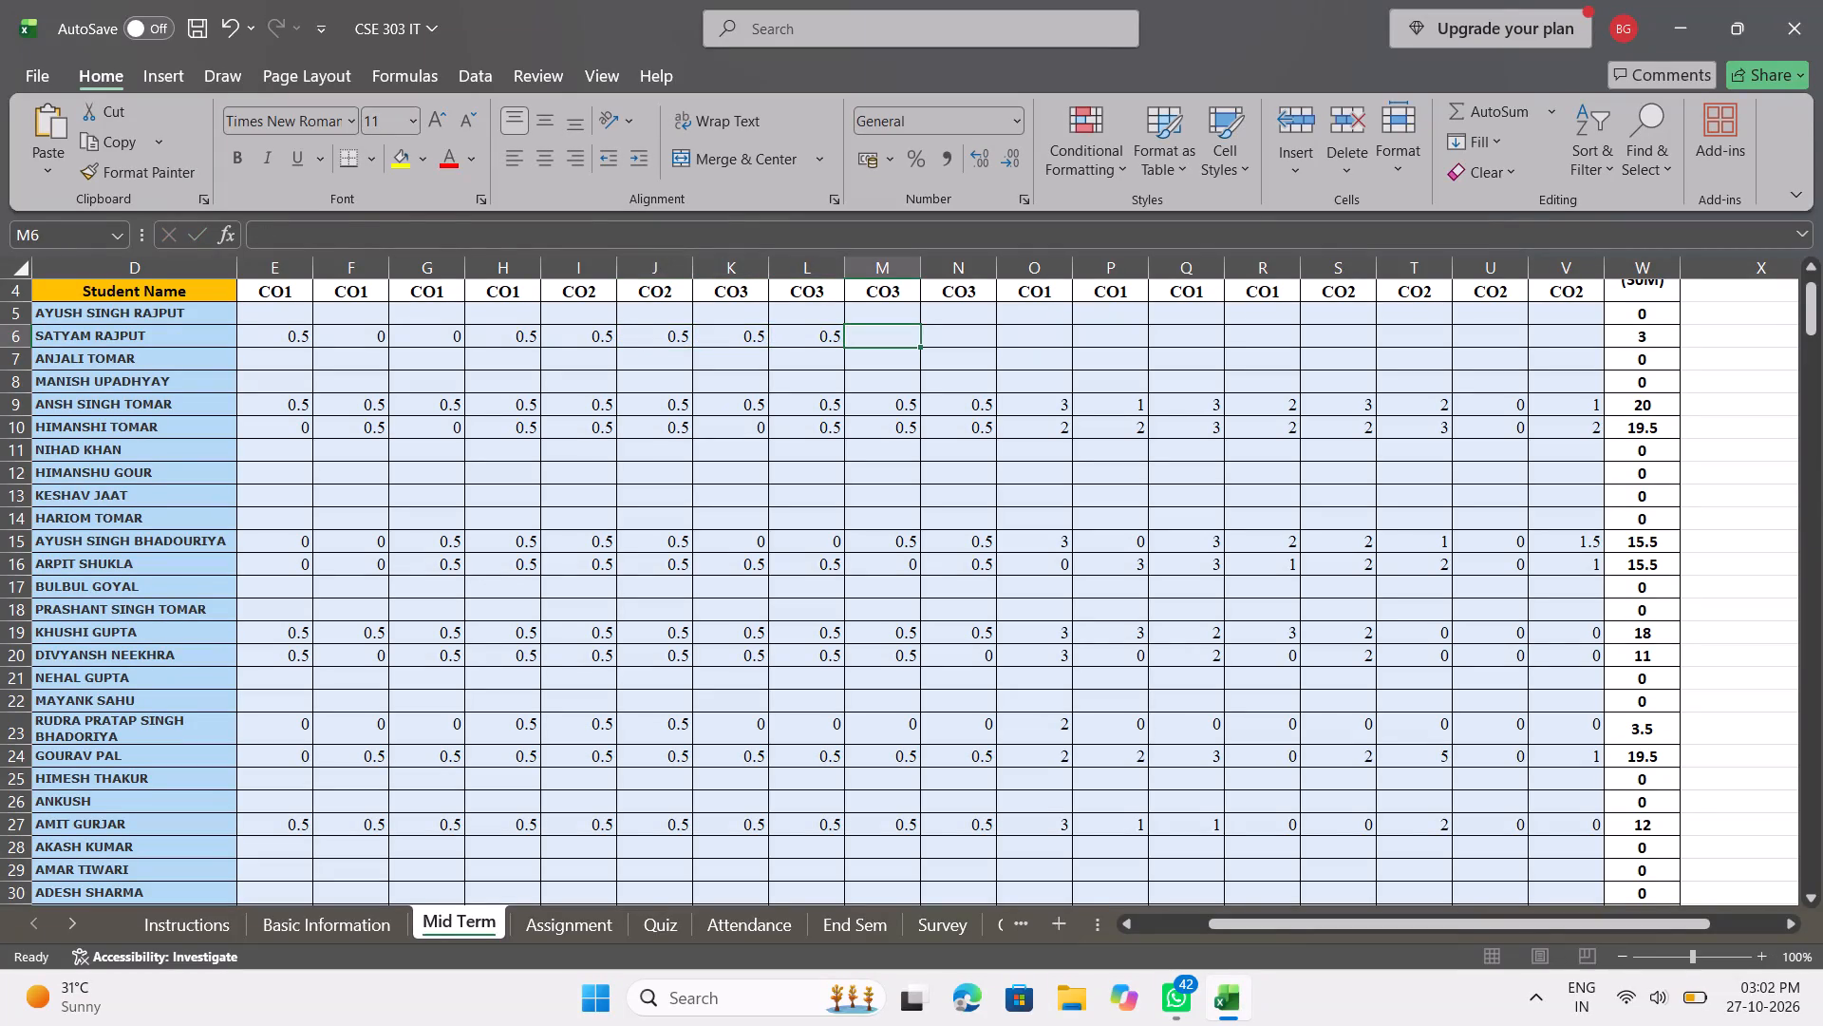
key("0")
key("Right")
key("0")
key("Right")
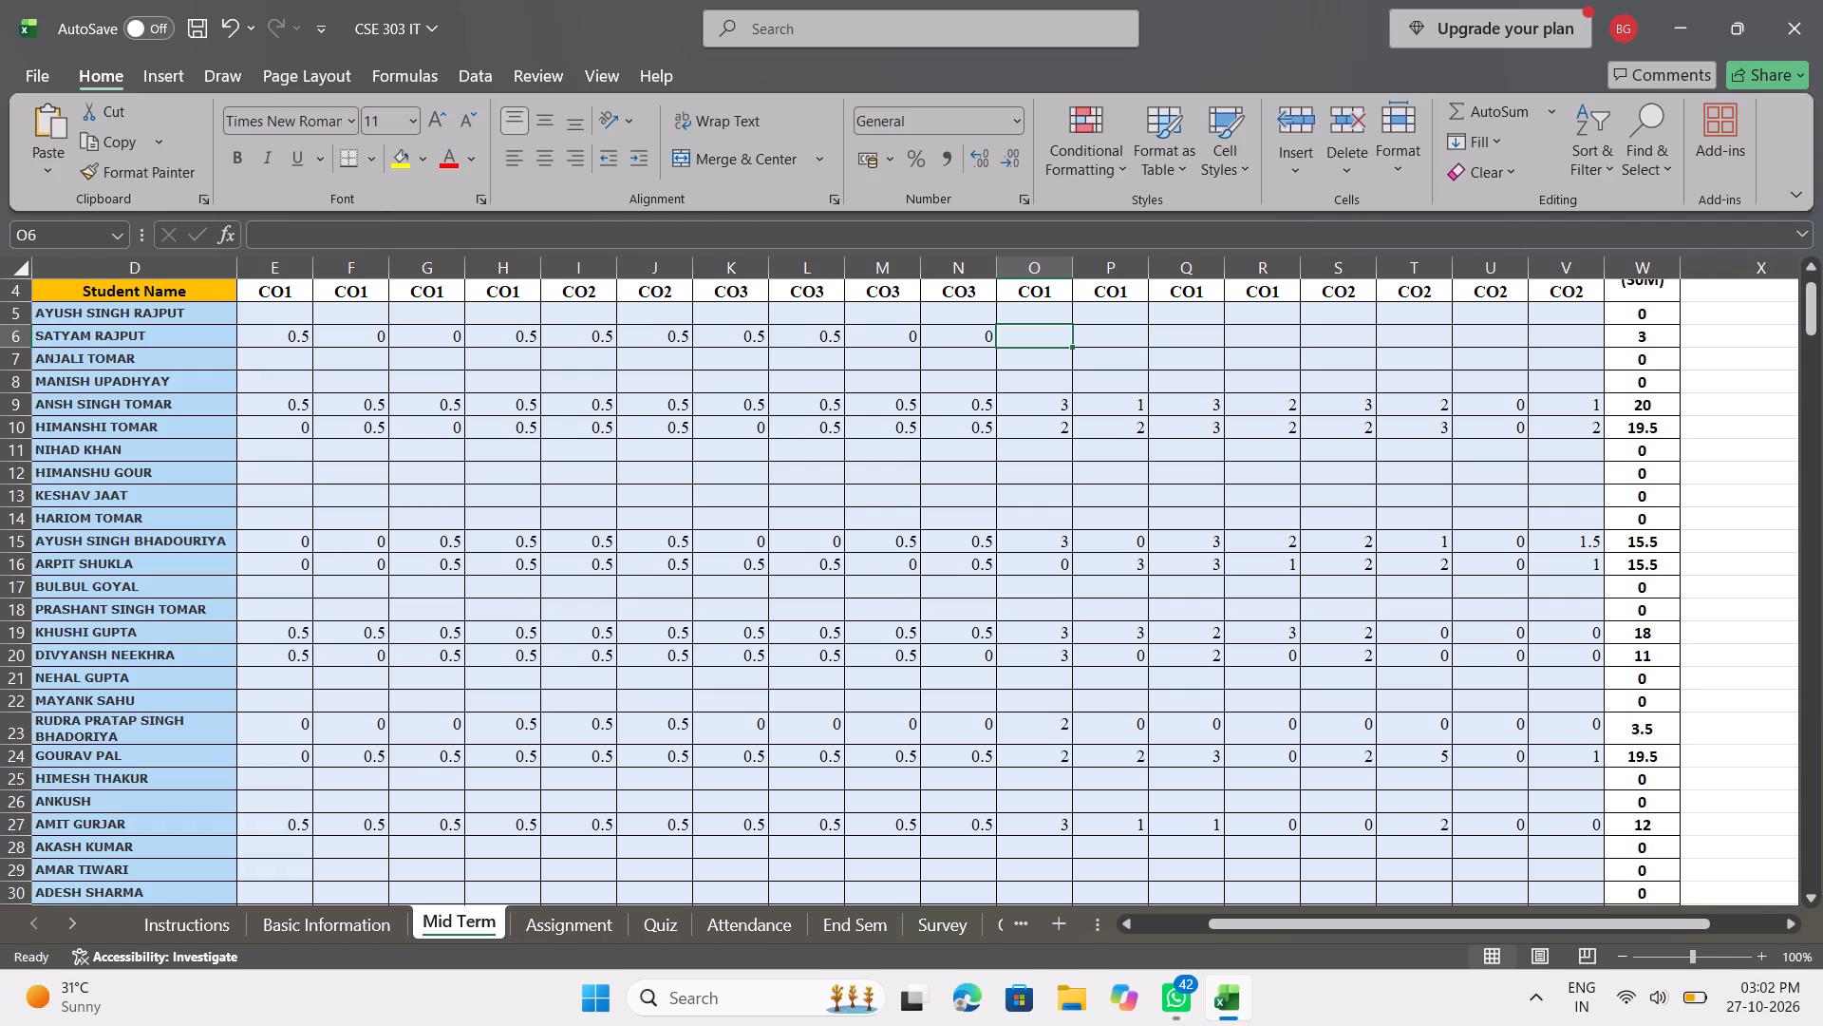
Enter the row 6 student's Q11 to Q14 marks in O6 through R6 as 1, 0, 0 and 1.
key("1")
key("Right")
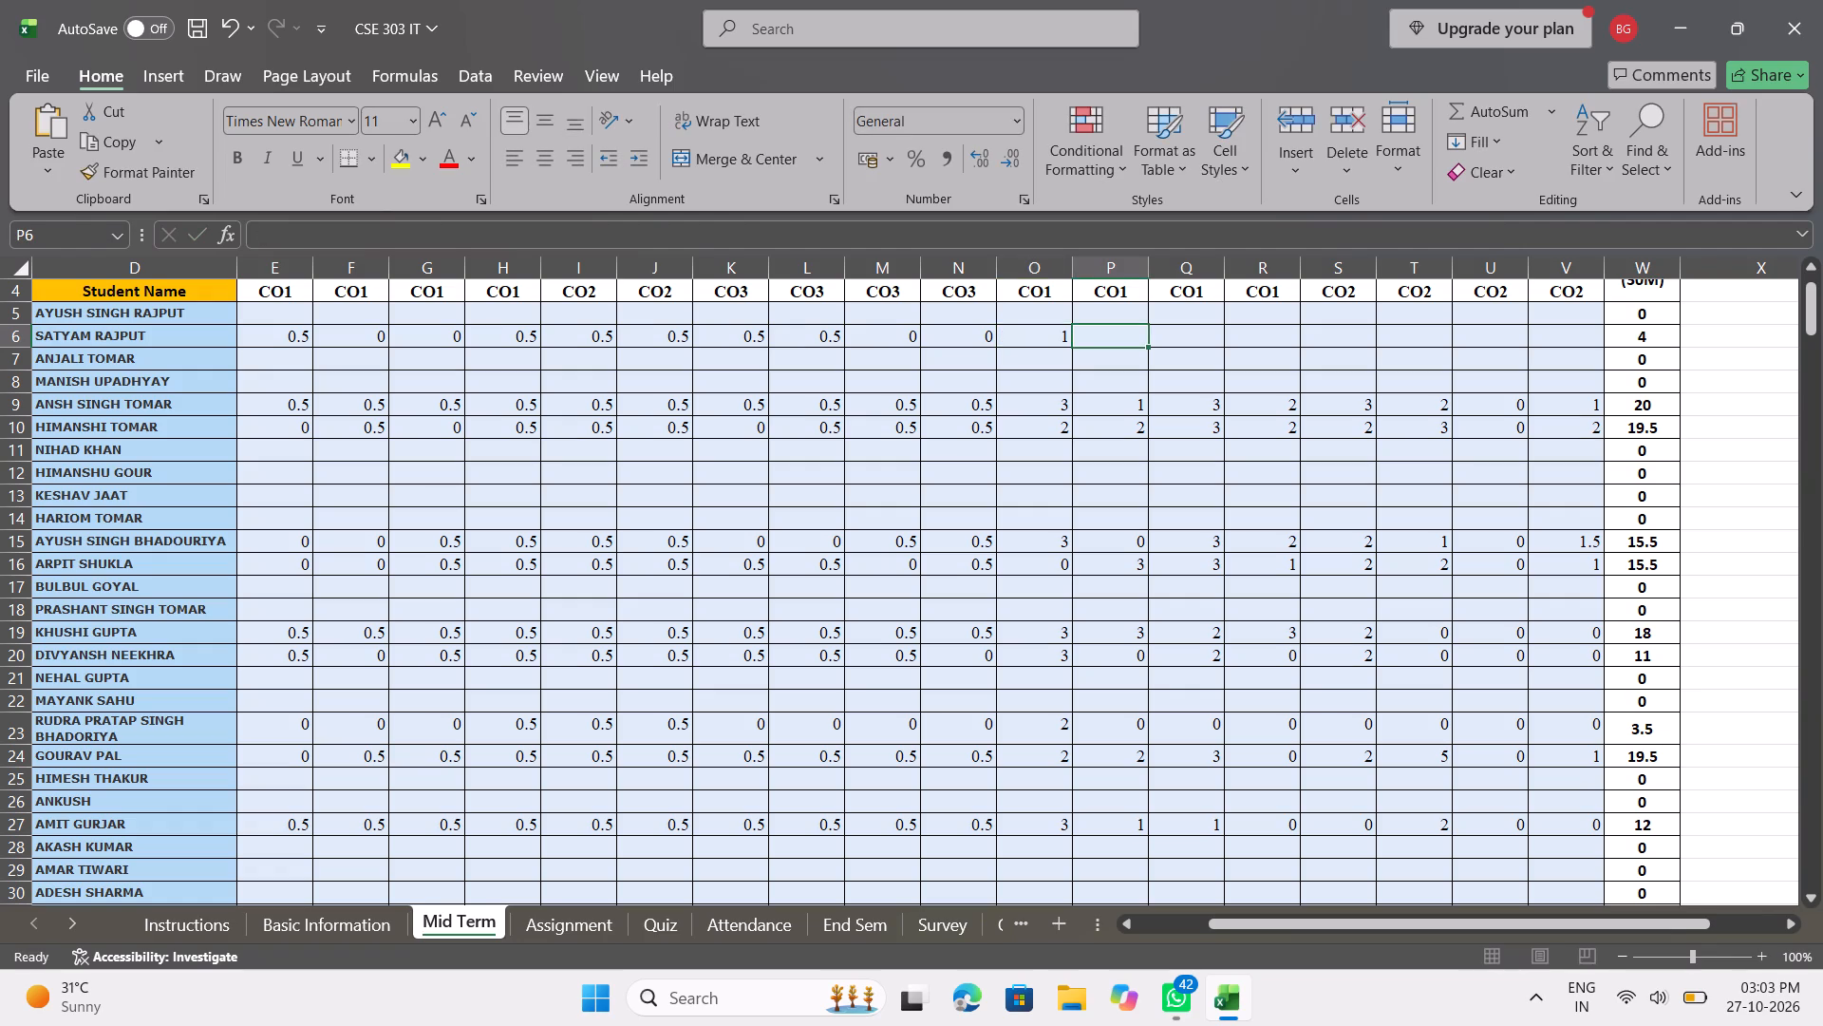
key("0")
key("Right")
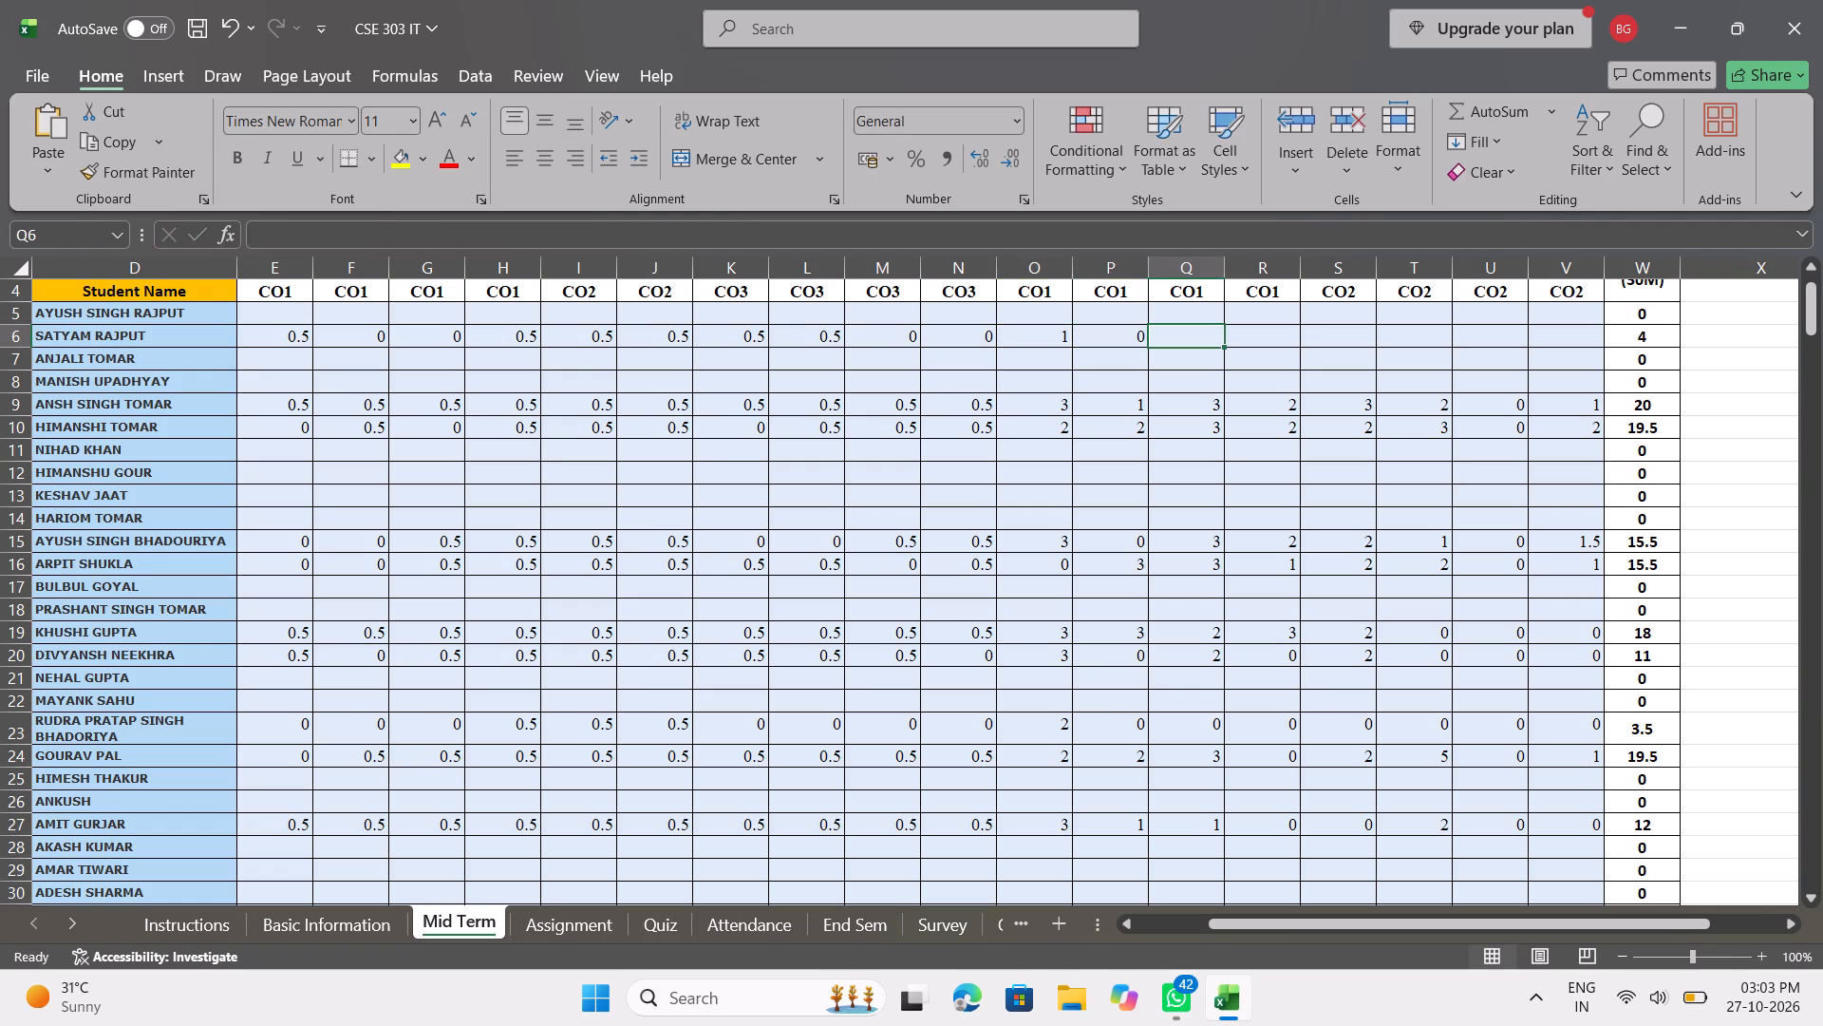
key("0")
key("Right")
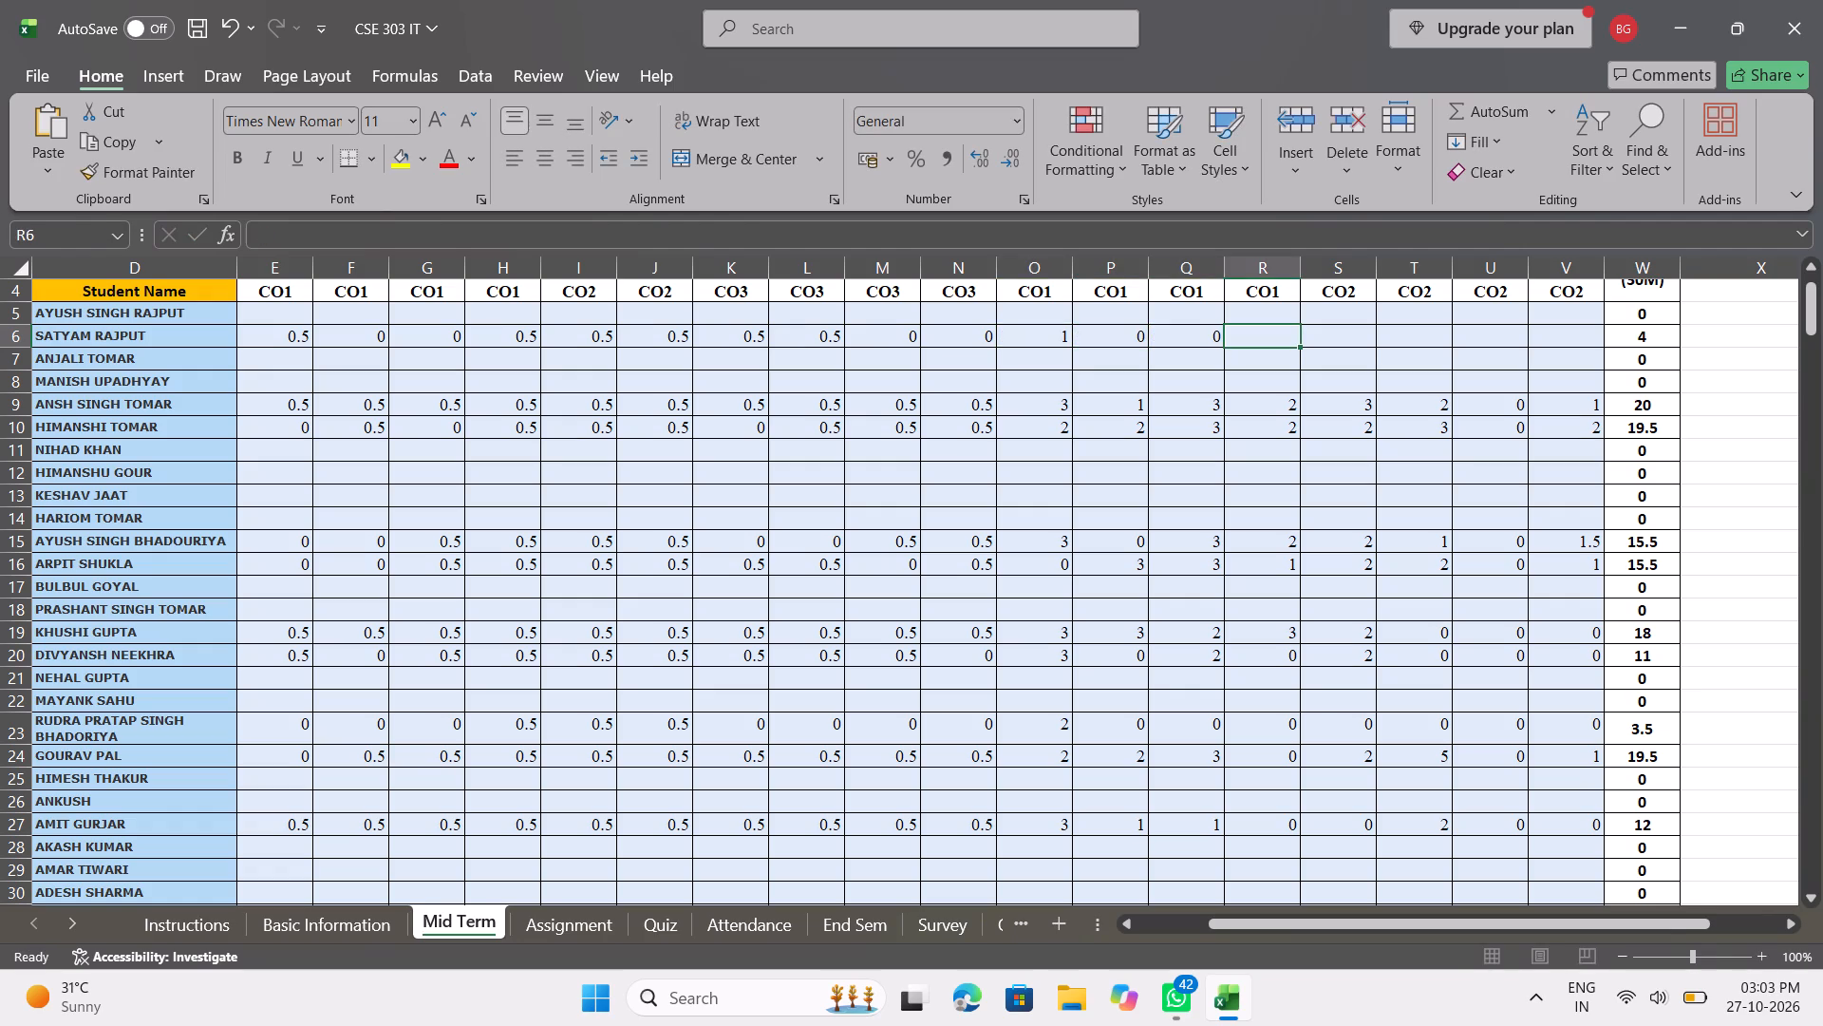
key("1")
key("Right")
Enter the row 6 student's Q15 to Q18 marks in S6 through V6 as 1, 0, 0 and 0.
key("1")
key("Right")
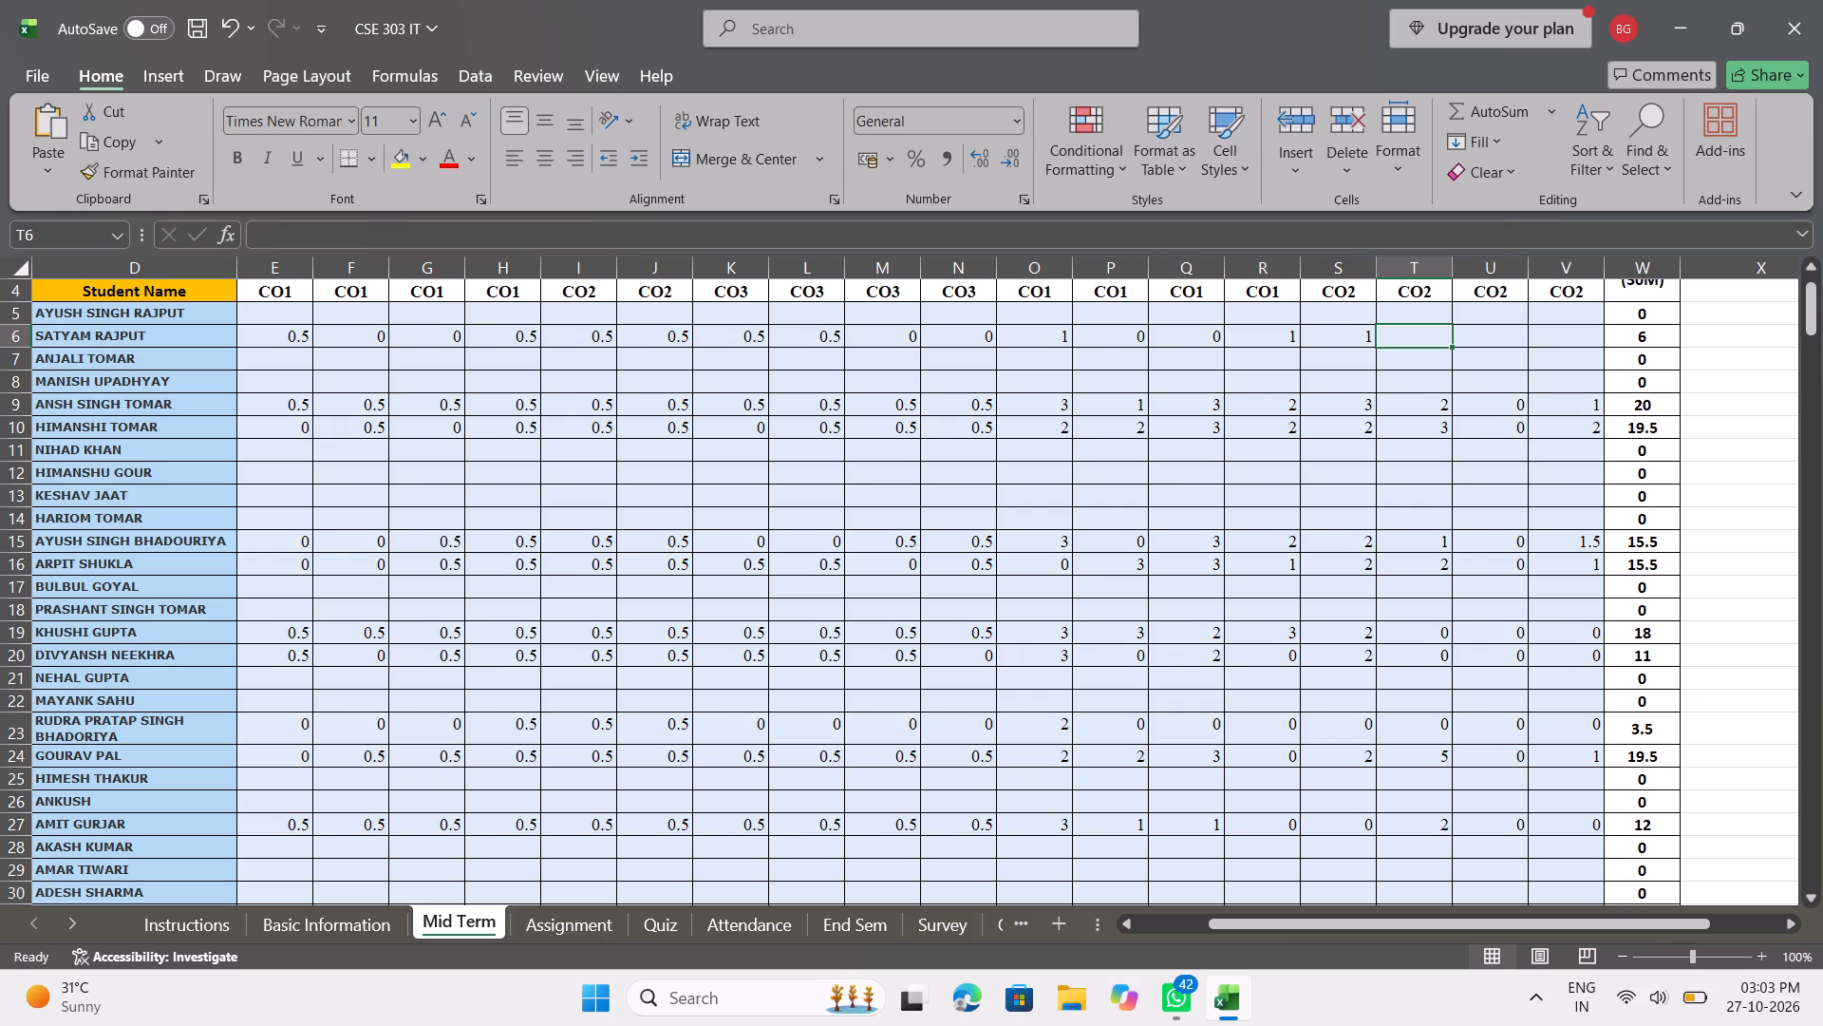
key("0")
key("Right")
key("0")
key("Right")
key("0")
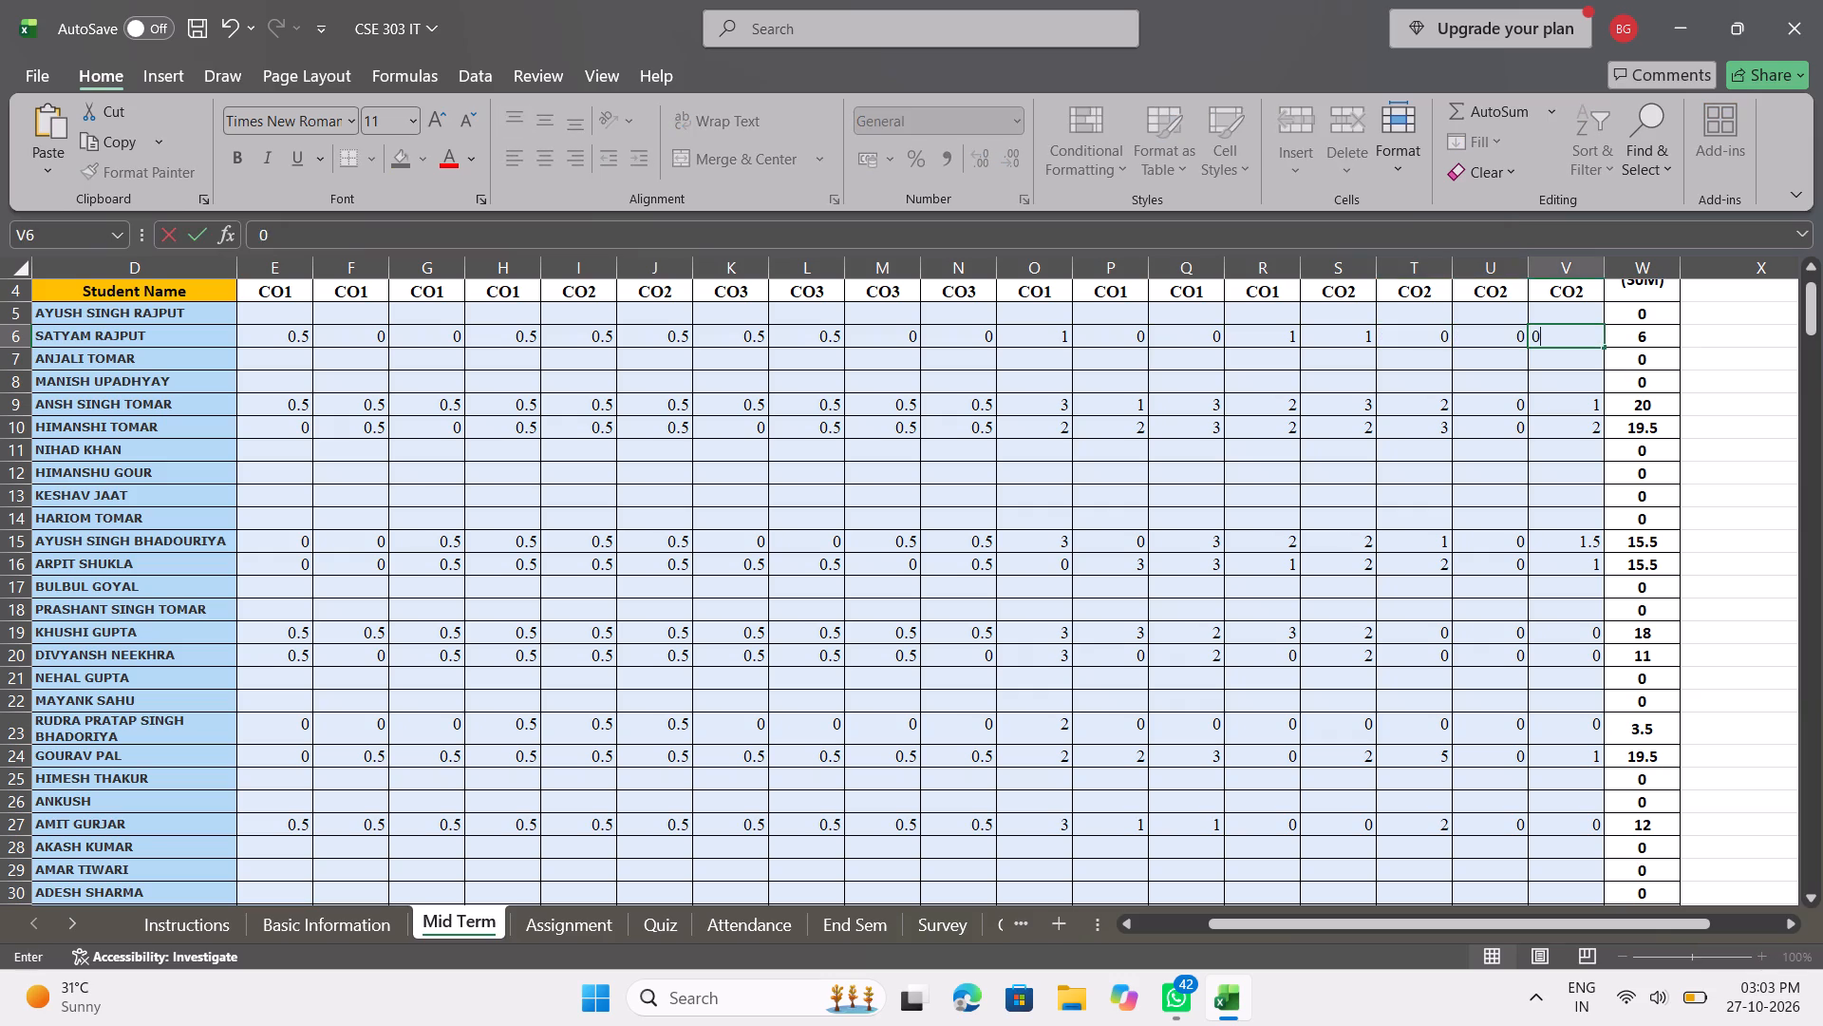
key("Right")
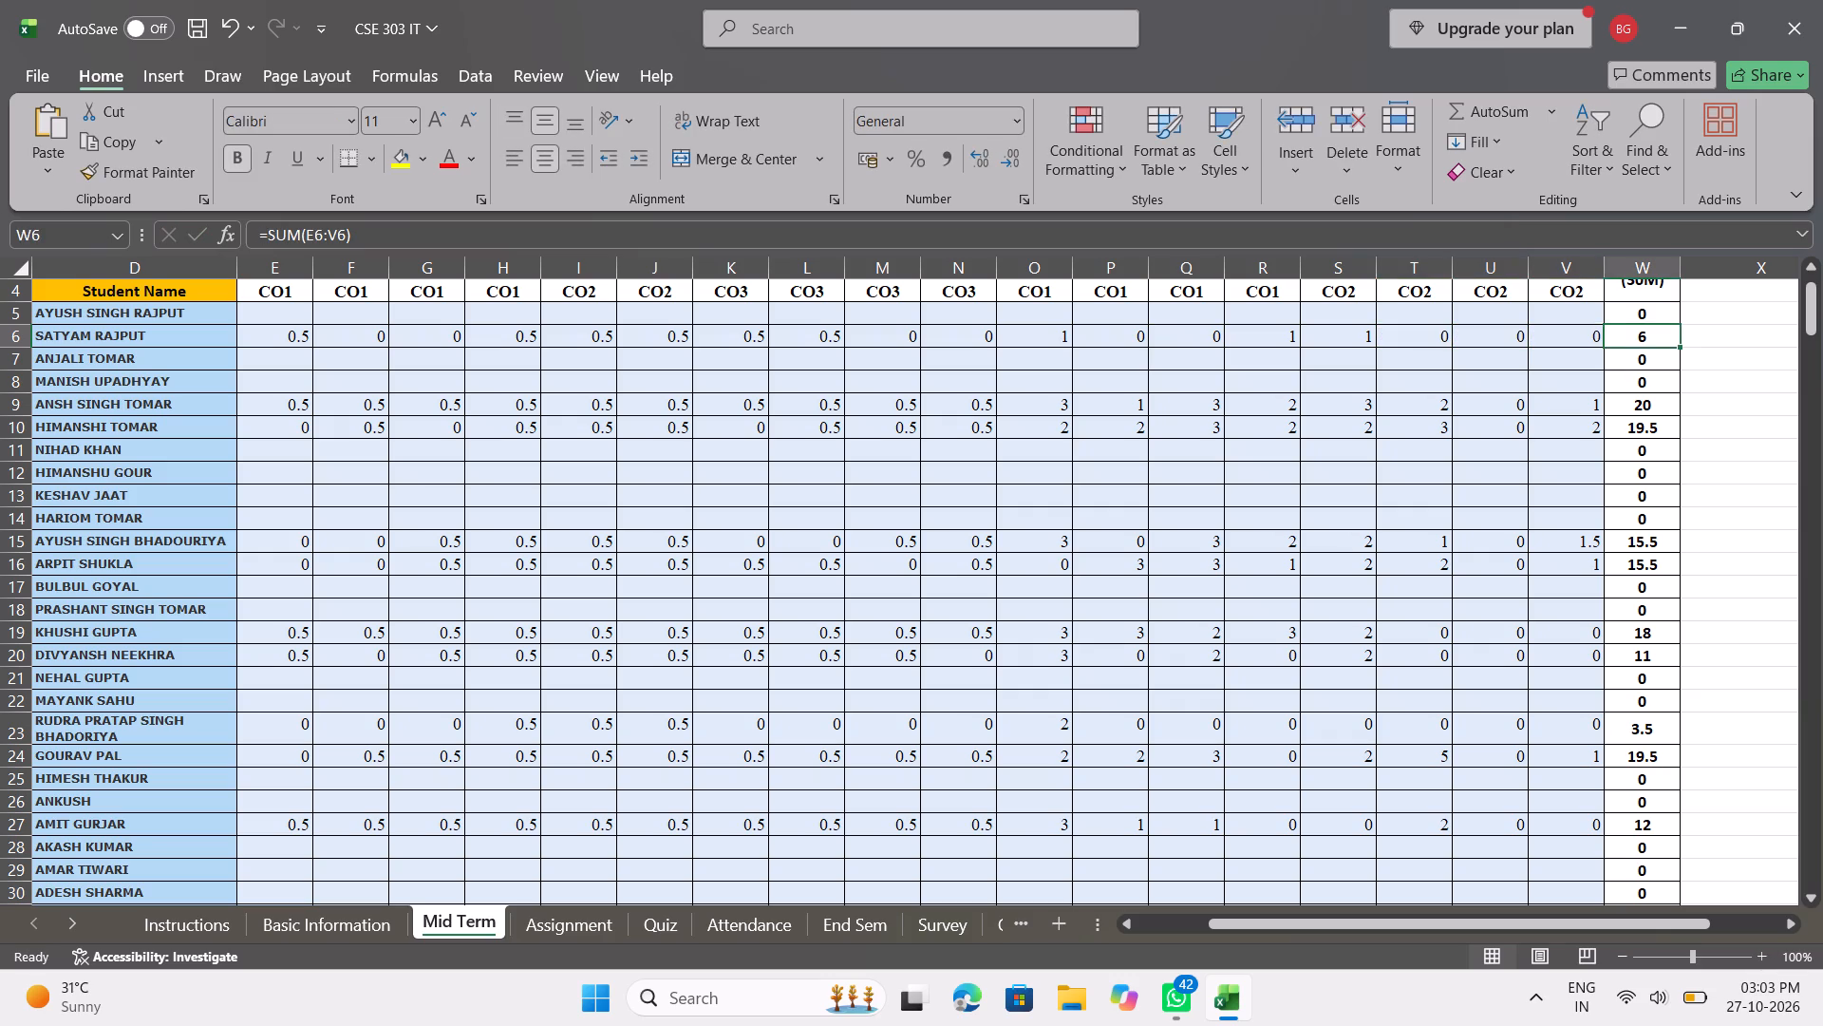
Enter the row 22 student's Q1 to Q5 marks in E22 through I22 as 0.5 each.
scroll(449, 574, "down", 1)
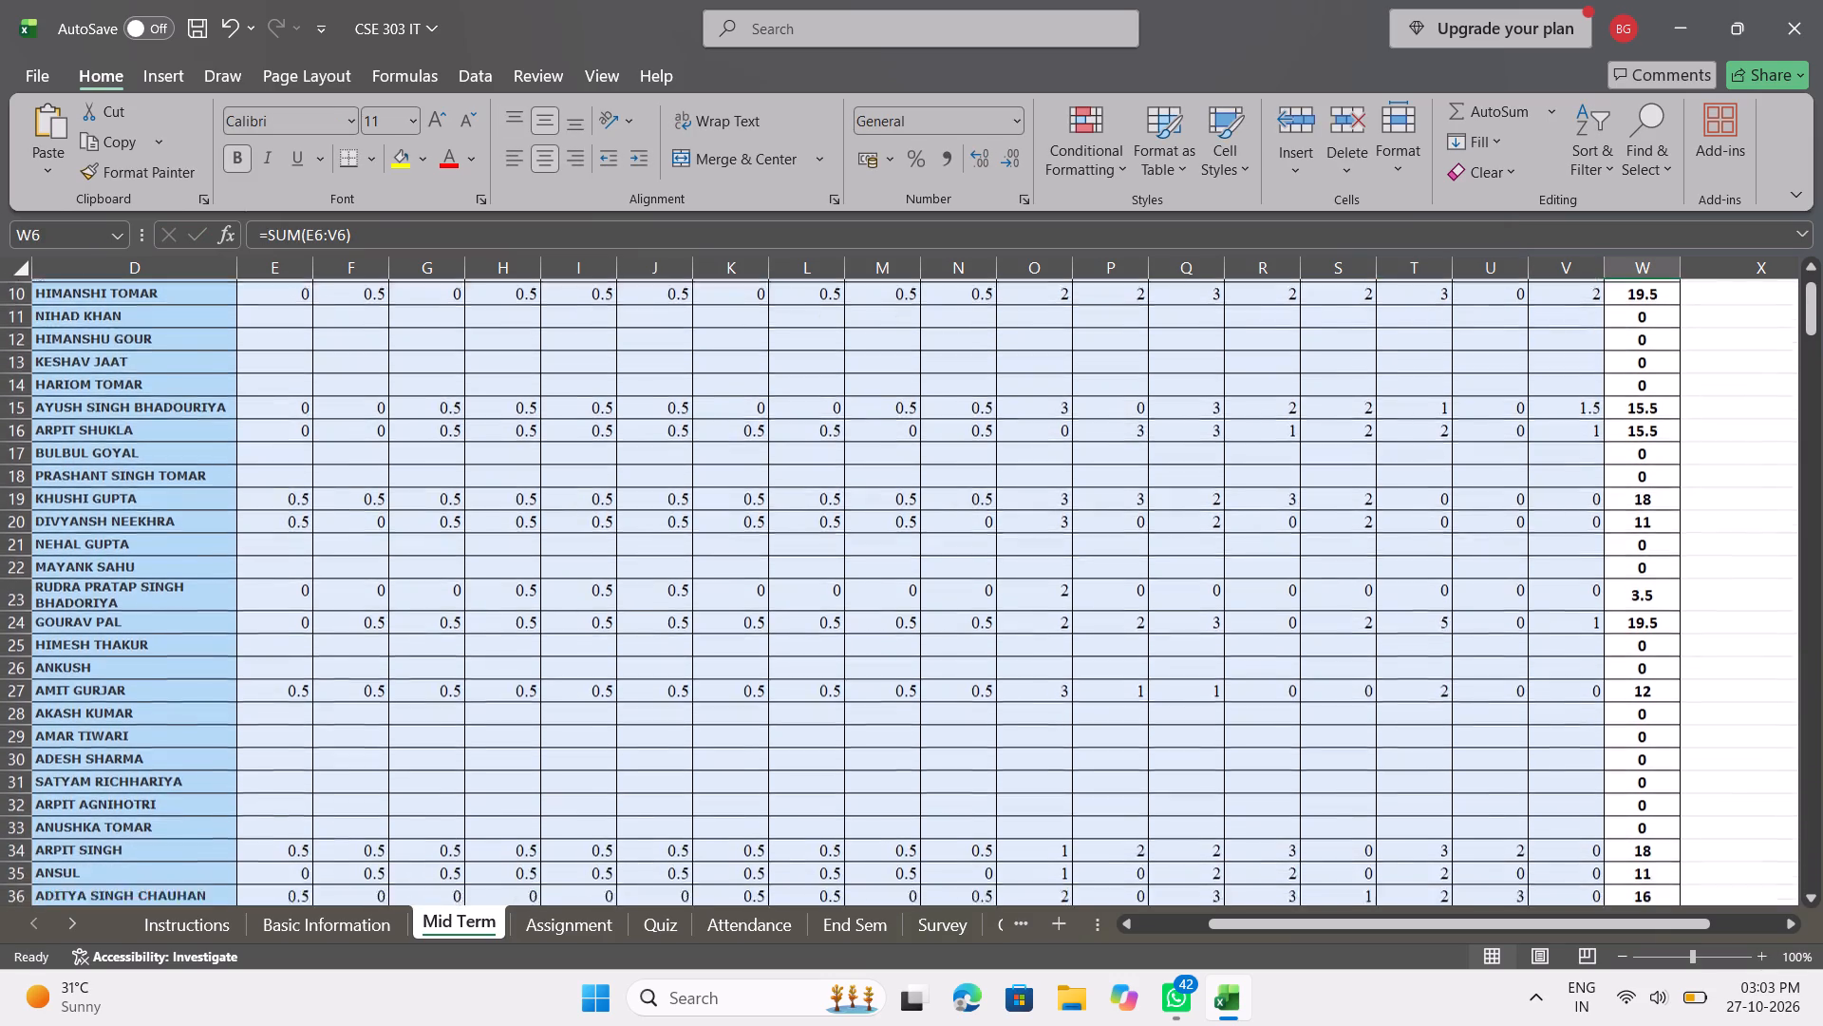
scroll(449, 574, "down", 1)
scroll(449, 574, "up", 1)
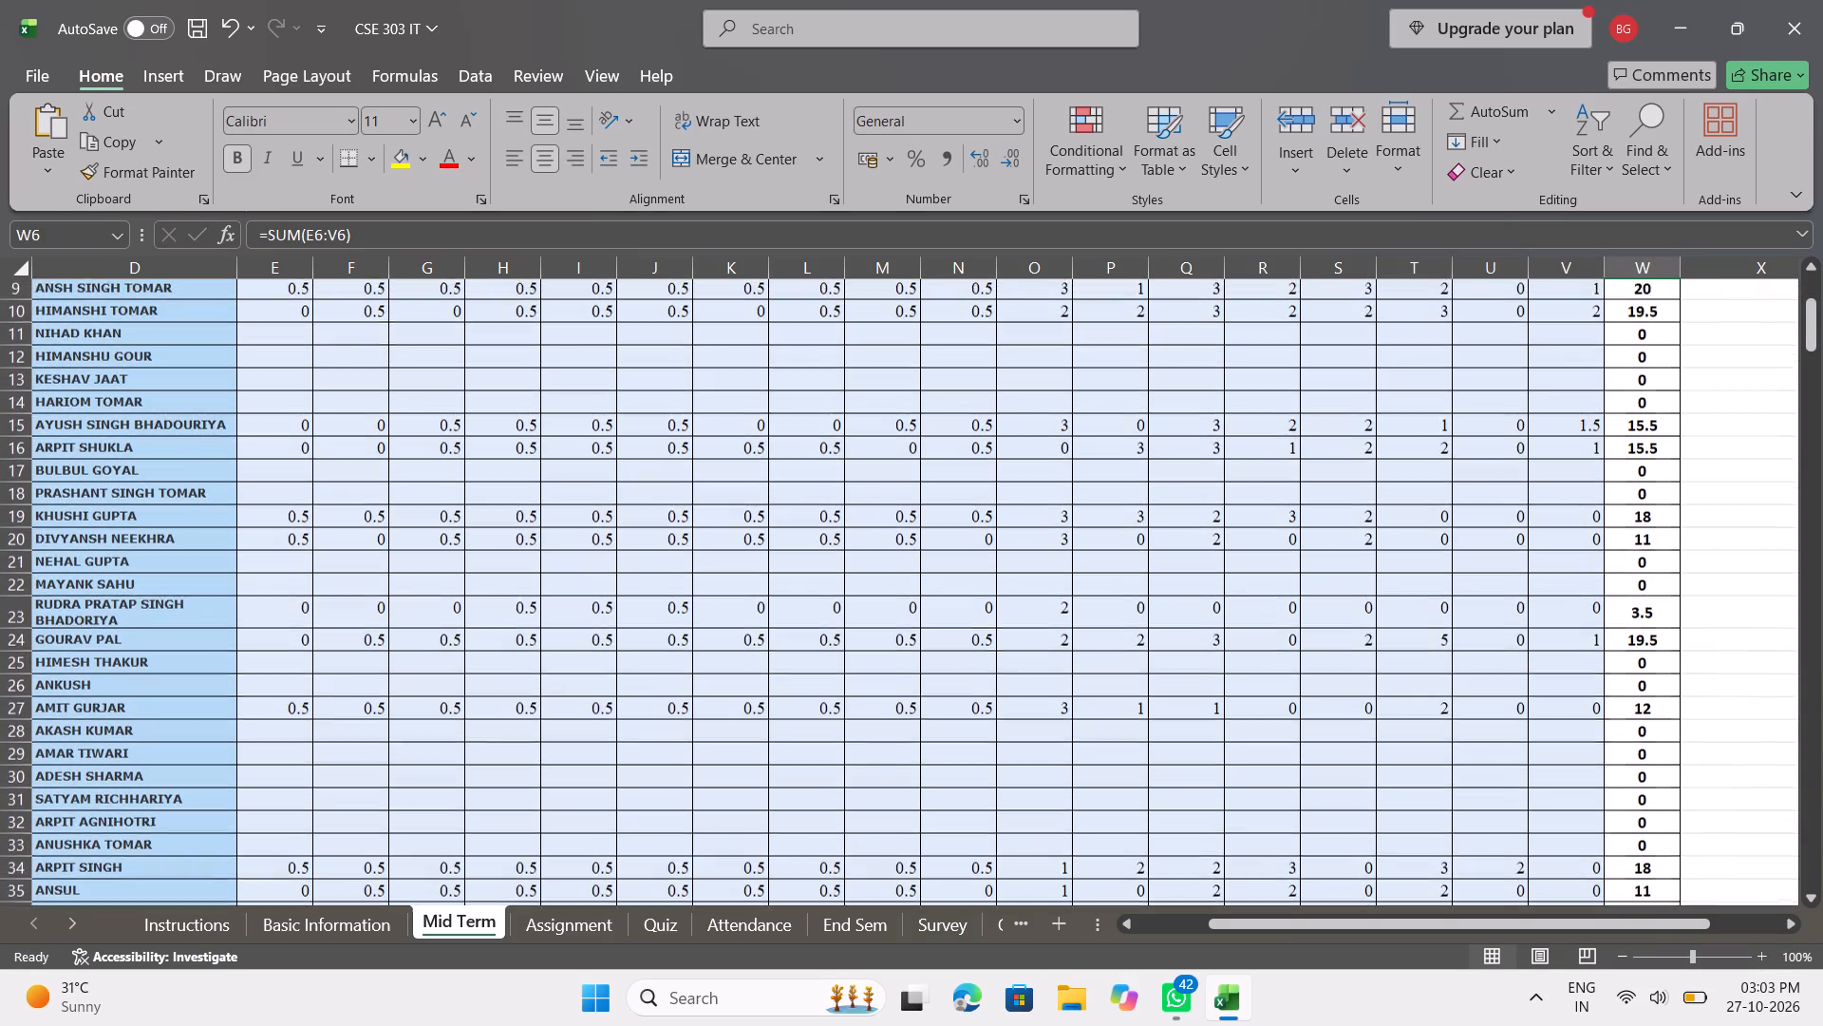
scroll(449, 574, "up", 1)
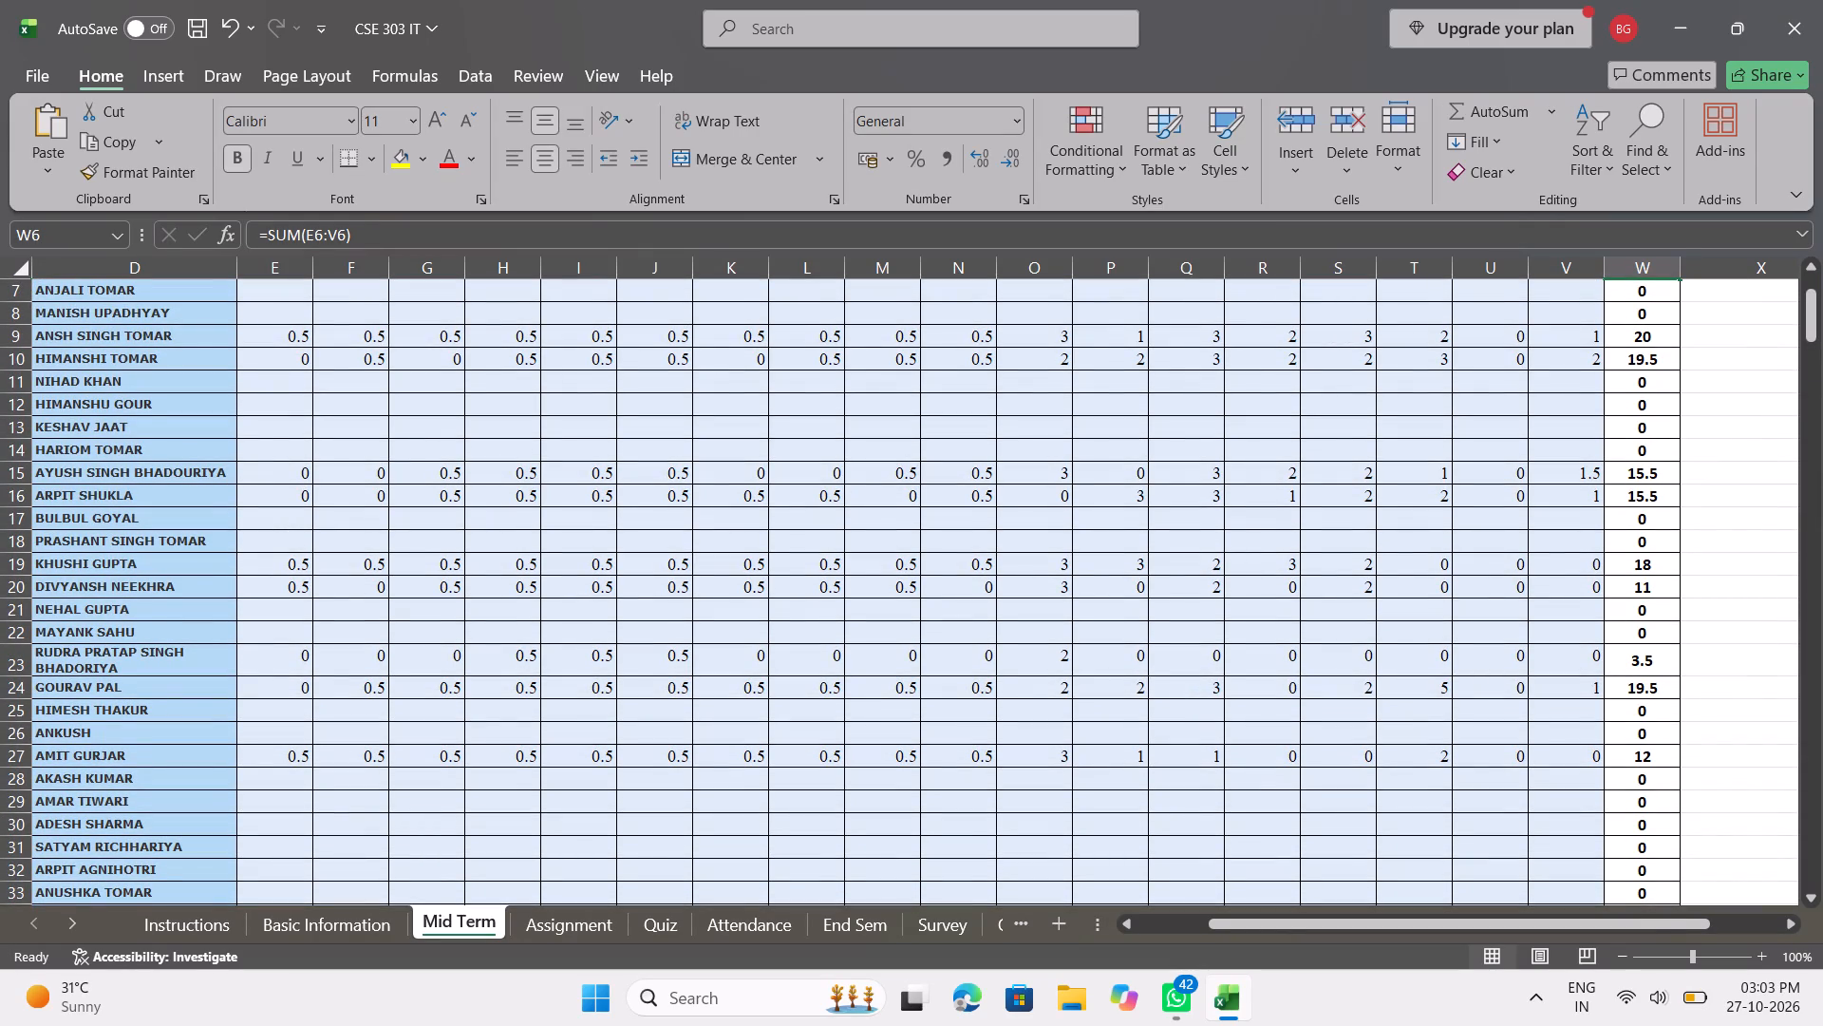
left_click(280, 627)
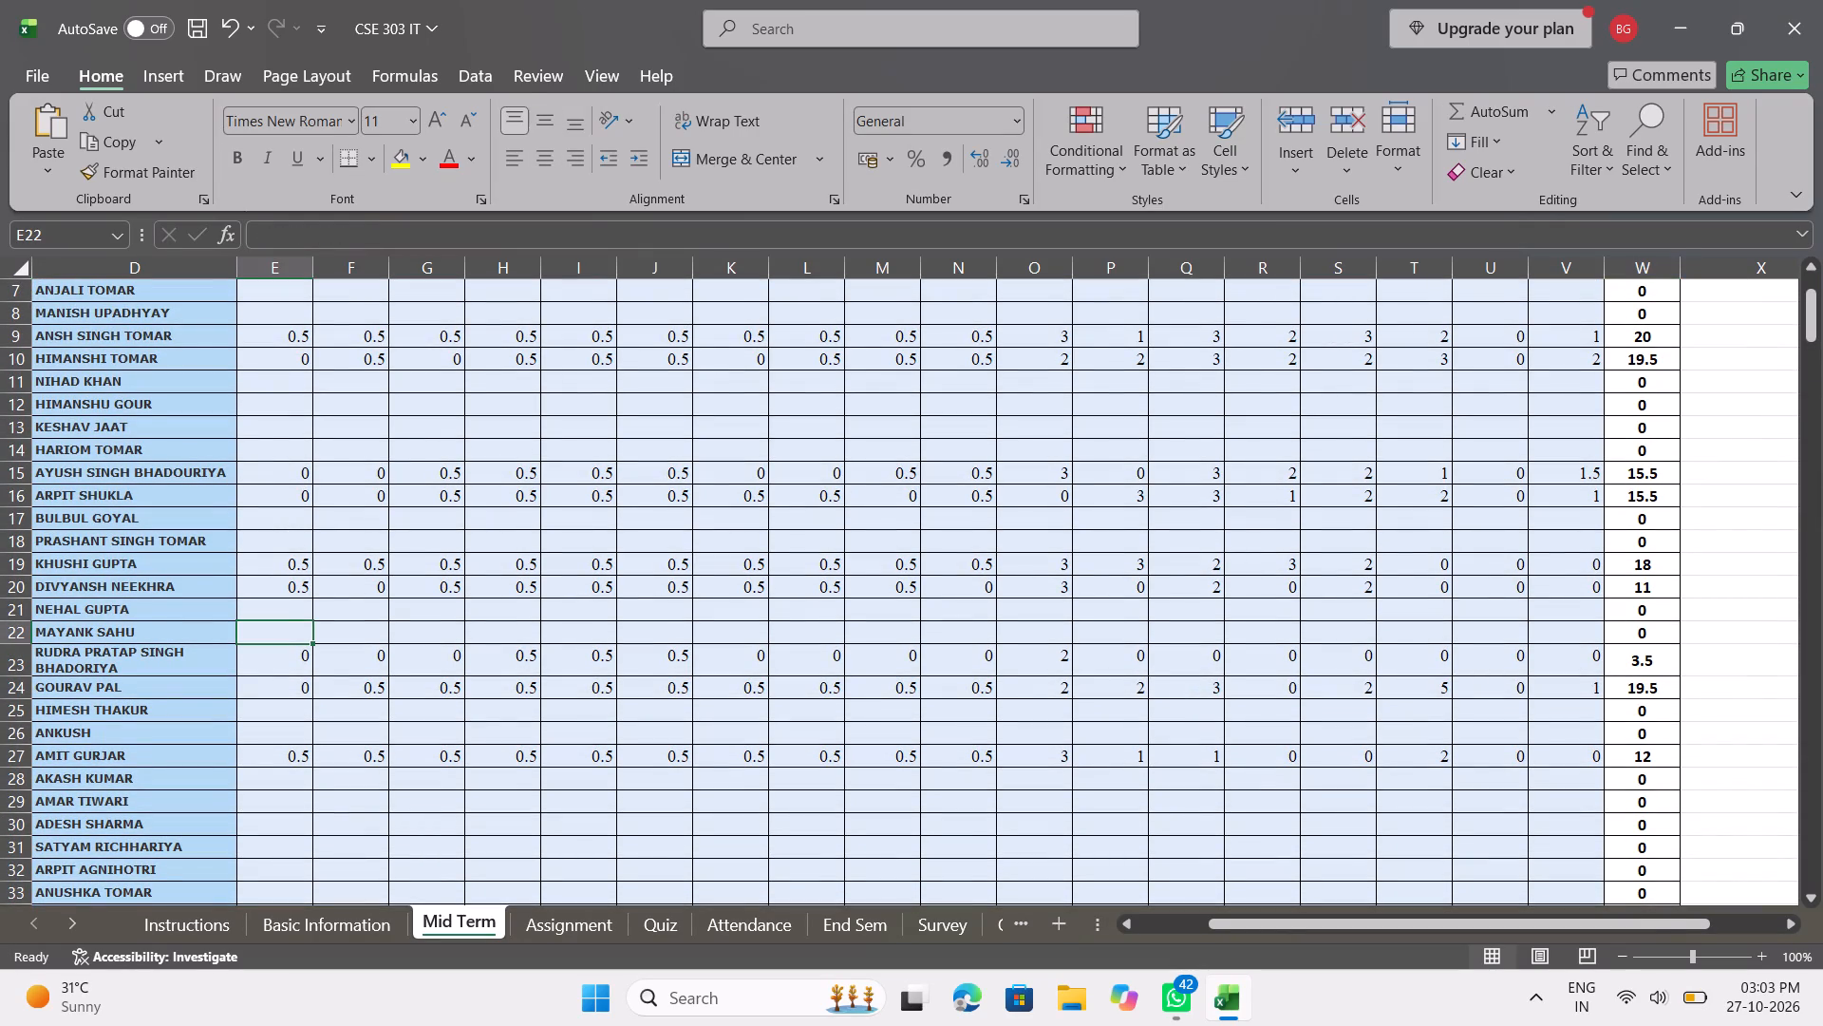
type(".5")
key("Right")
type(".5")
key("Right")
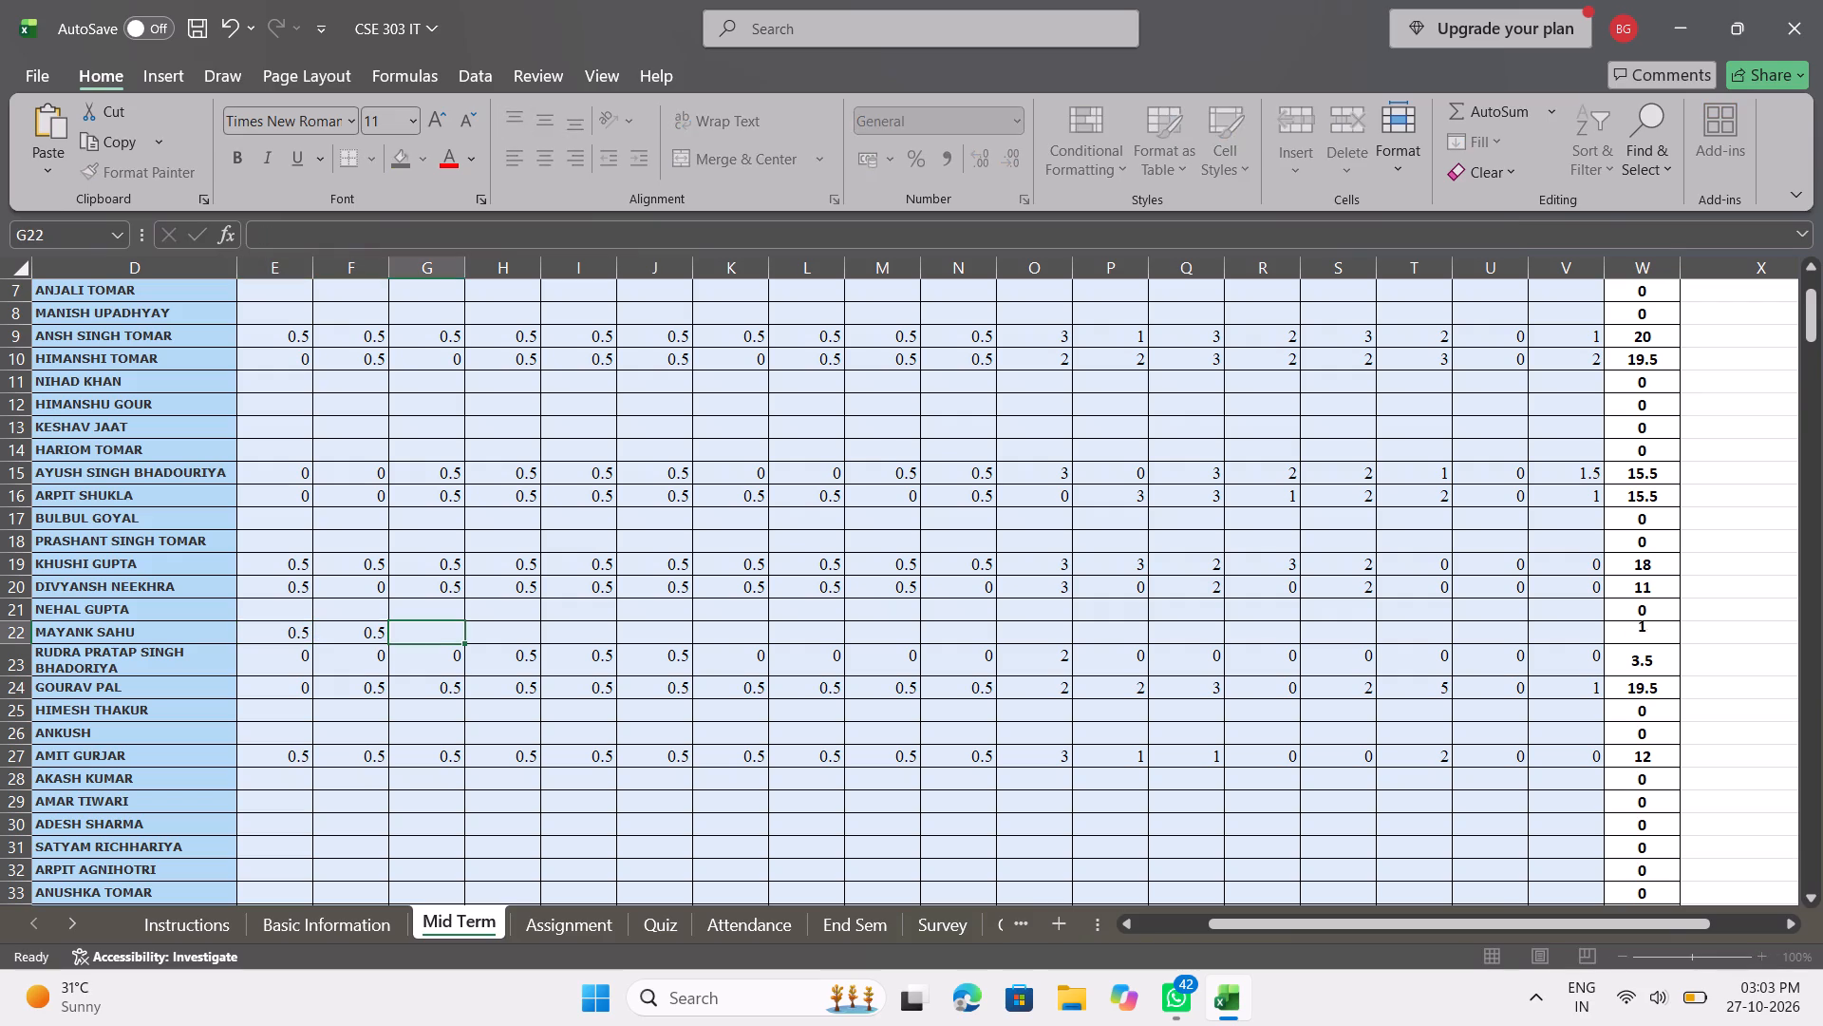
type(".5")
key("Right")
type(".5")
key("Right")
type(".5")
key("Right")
Enter the row 22 student's Q6 to Q10 marks in J22 through N22 as 0.5 each.
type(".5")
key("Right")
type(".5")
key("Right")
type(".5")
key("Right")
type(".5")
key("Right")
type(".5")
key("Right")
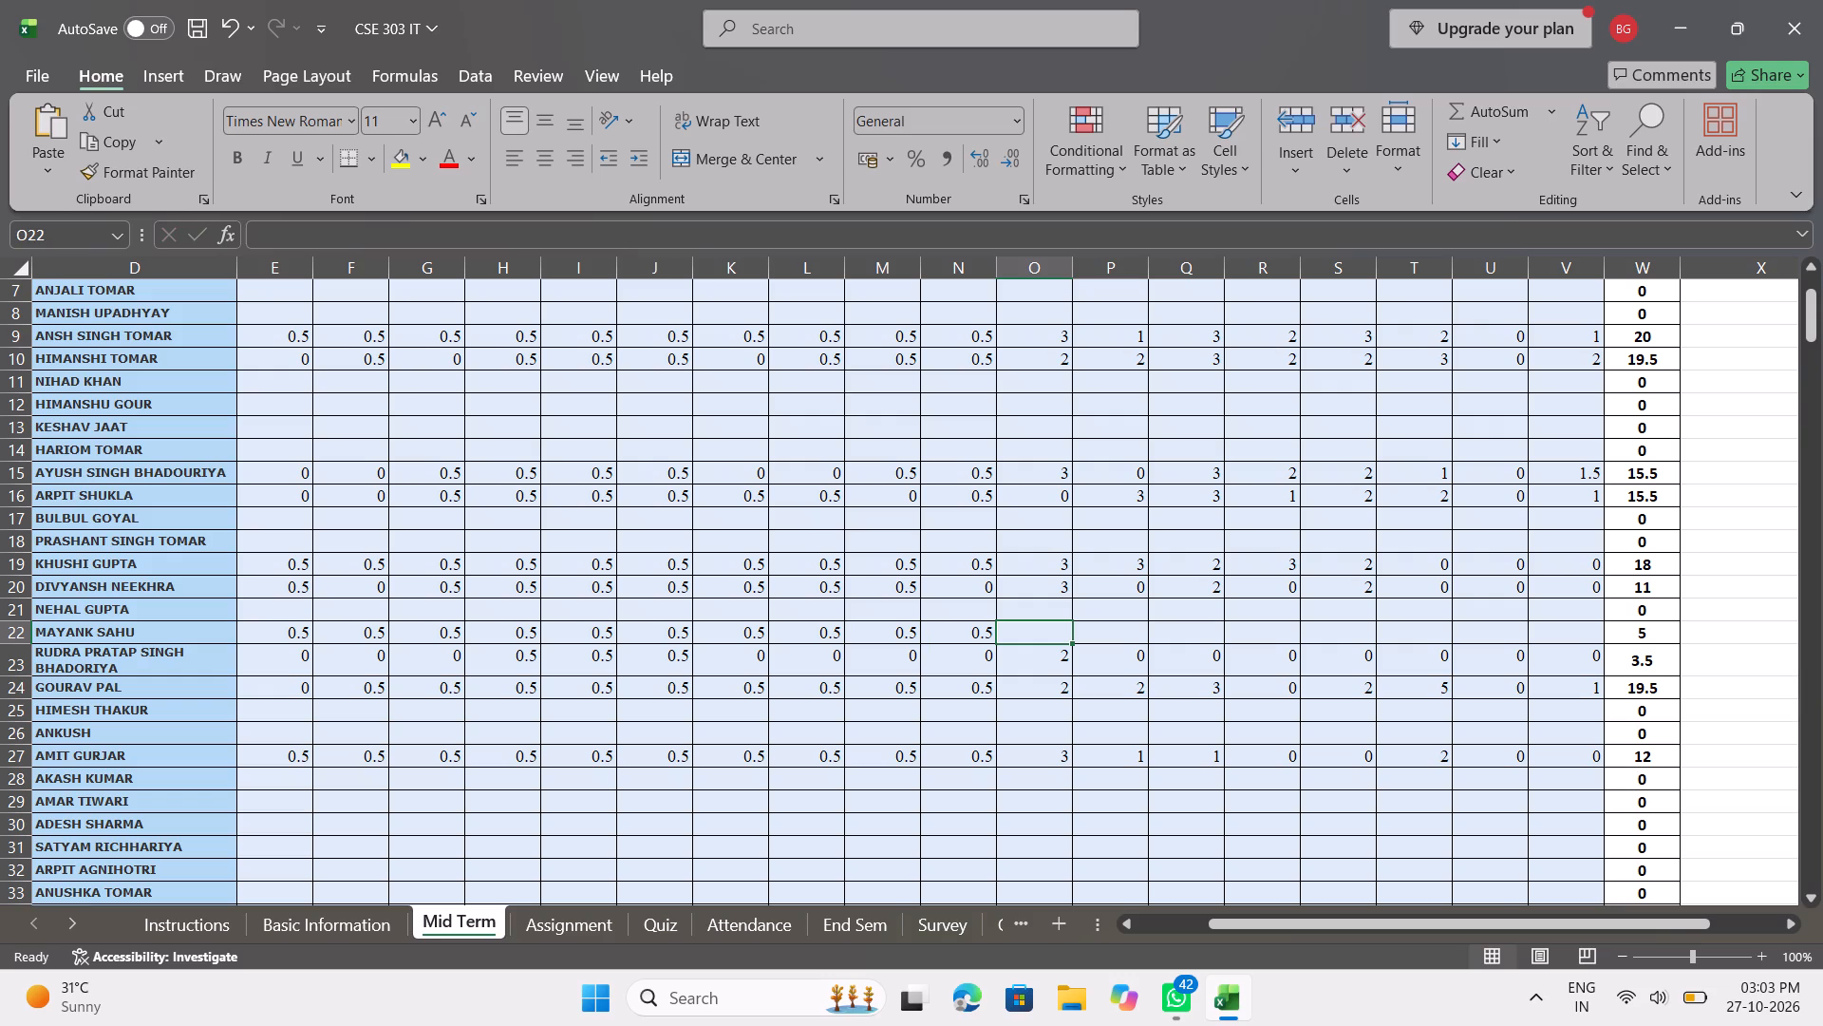
Enter the row 22 student's Q11 to Q14 marks in O22 through R22 as 3 each.
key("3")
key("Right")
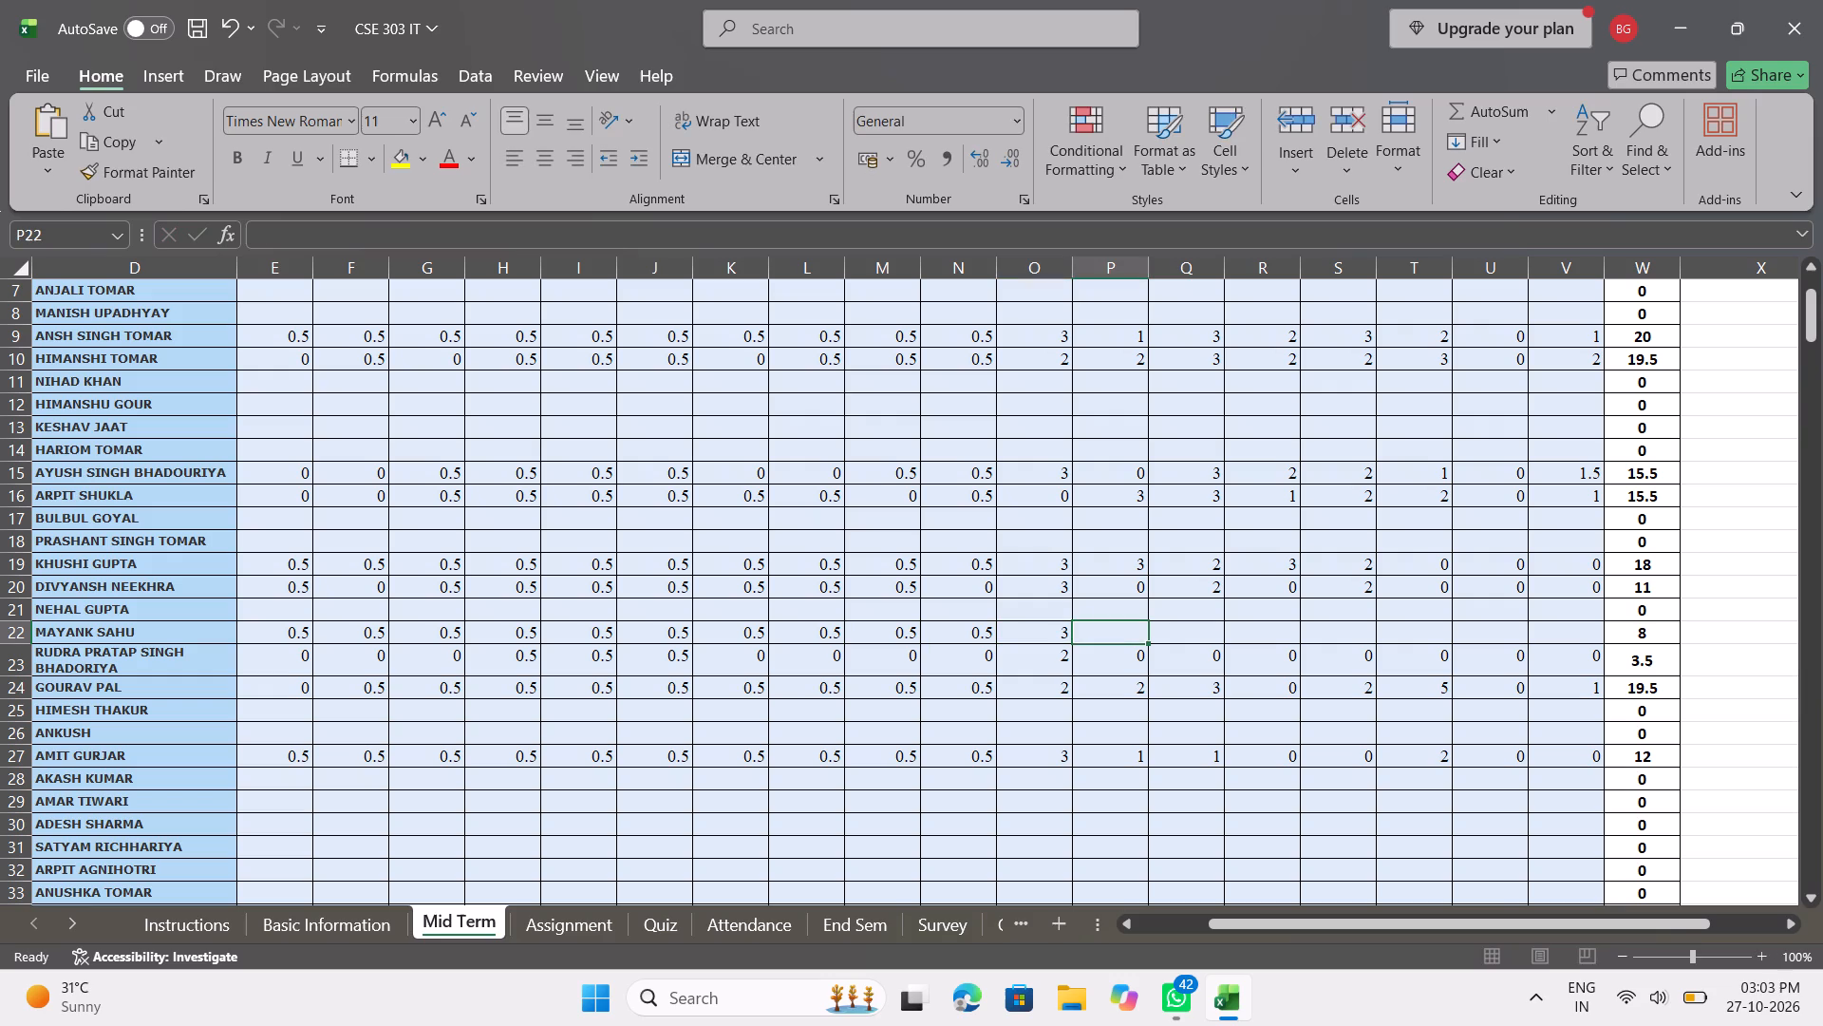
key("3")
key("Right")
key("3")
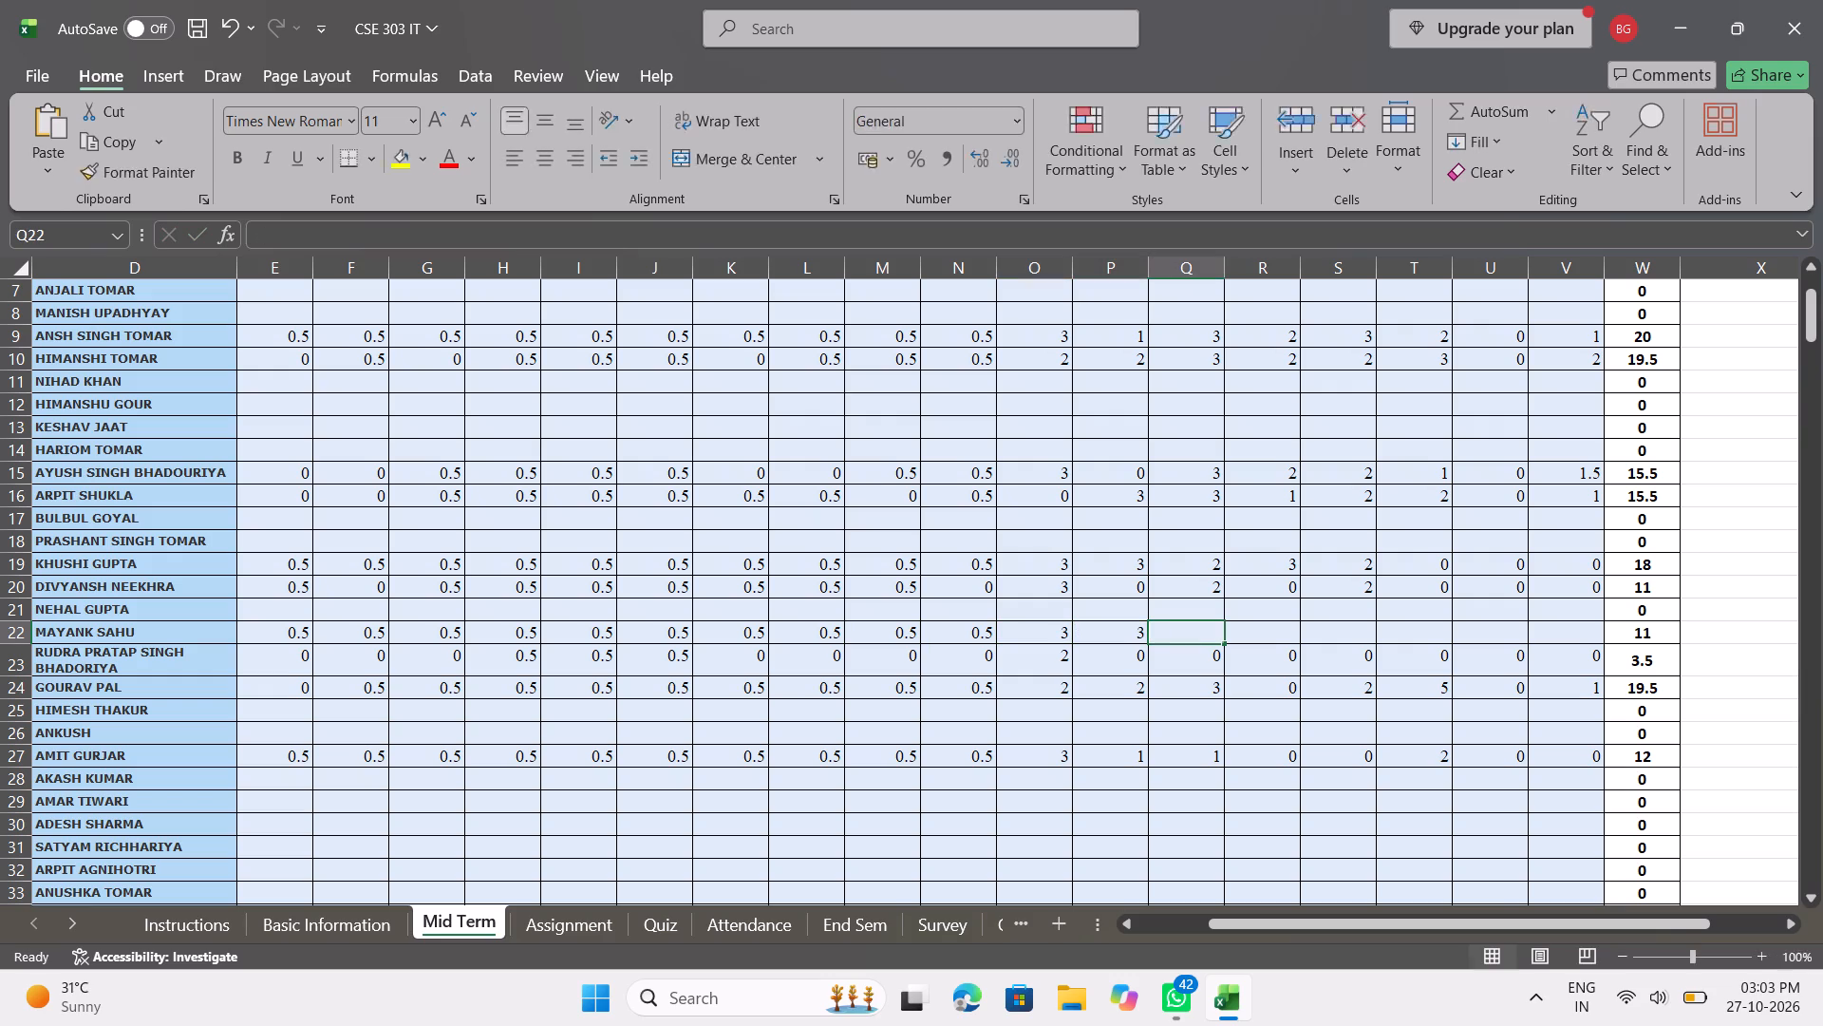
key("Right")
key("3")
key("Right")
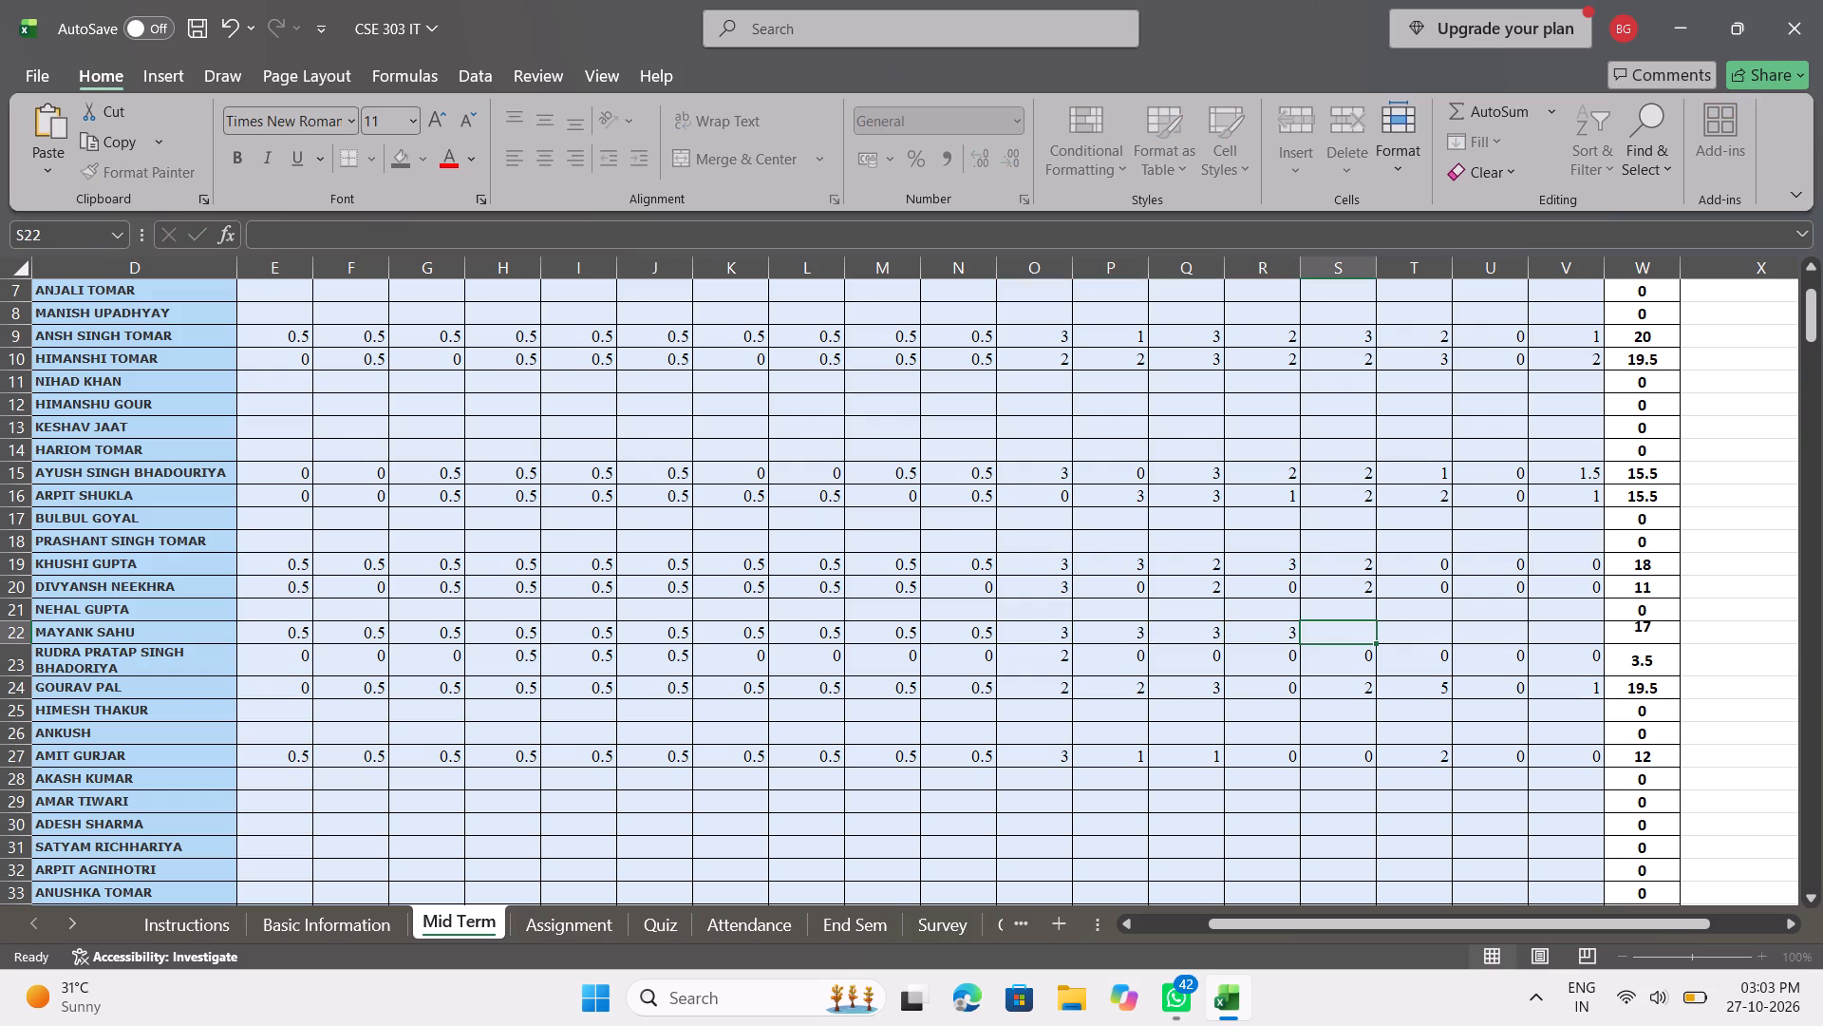
Enter the row 22 student's Q15 to Q18 marks in S22 through V22 as 2, 5, 5 and 0.
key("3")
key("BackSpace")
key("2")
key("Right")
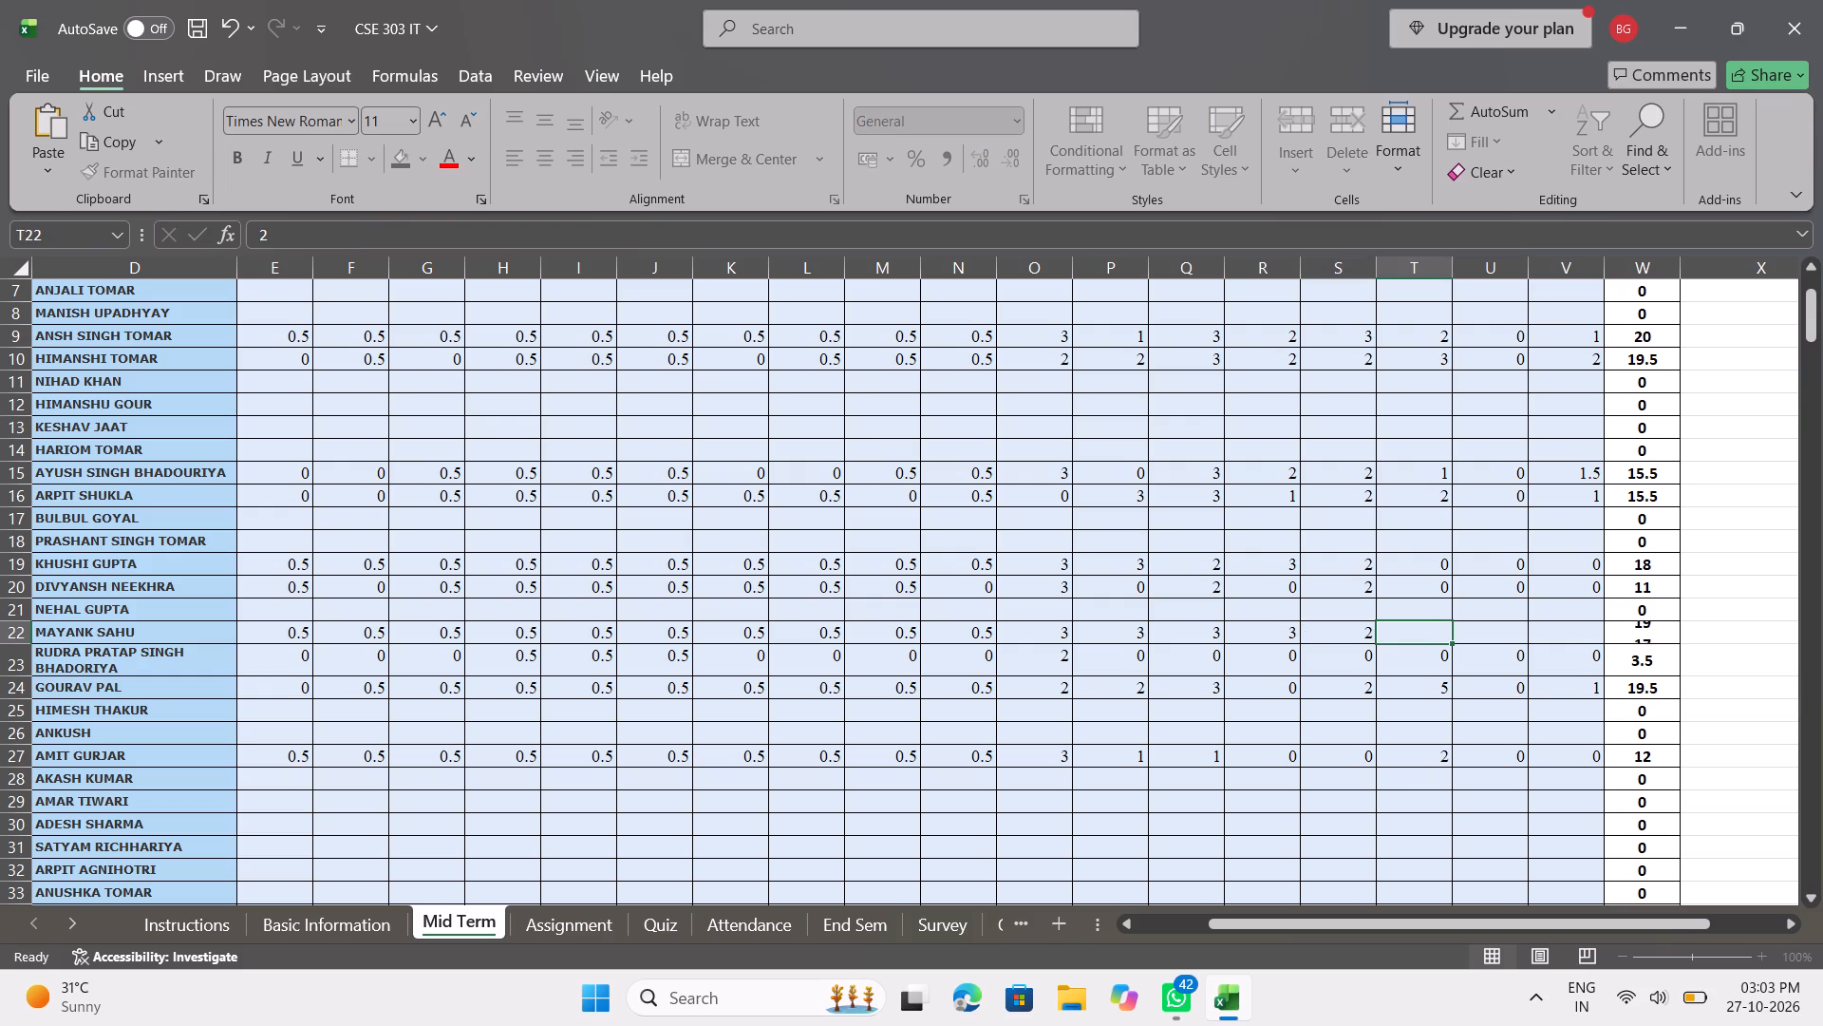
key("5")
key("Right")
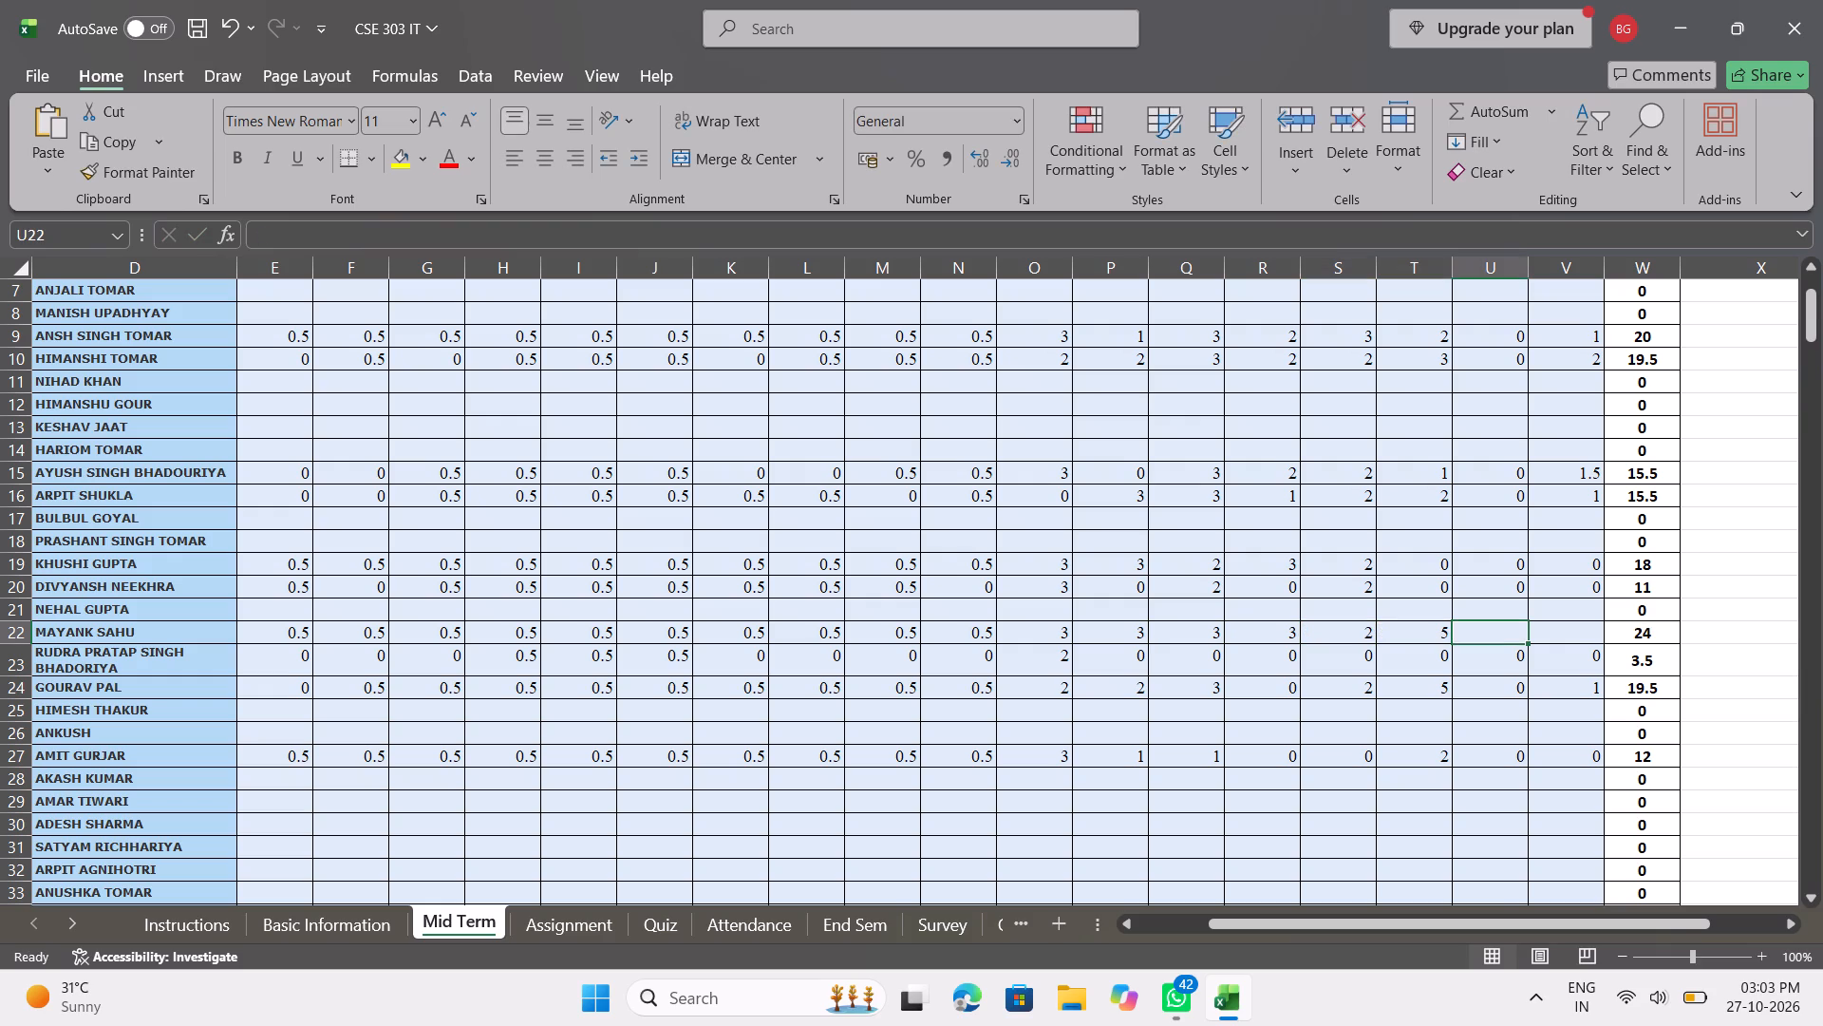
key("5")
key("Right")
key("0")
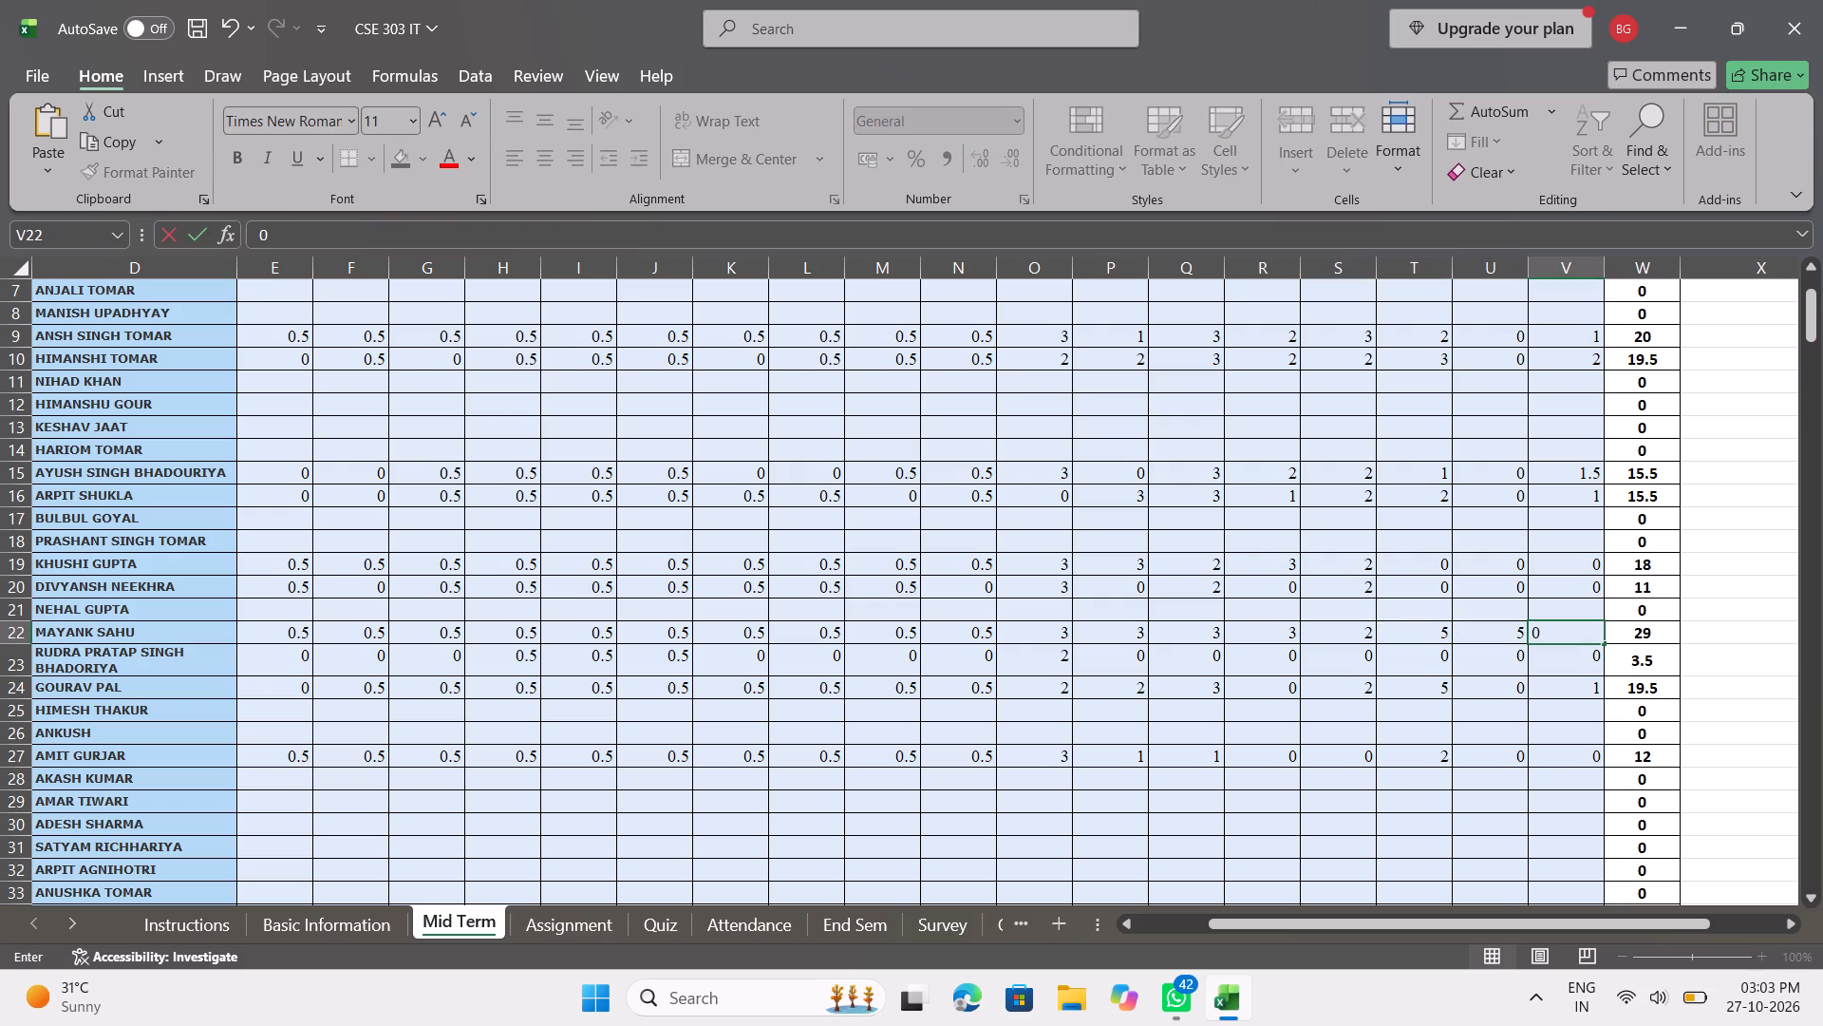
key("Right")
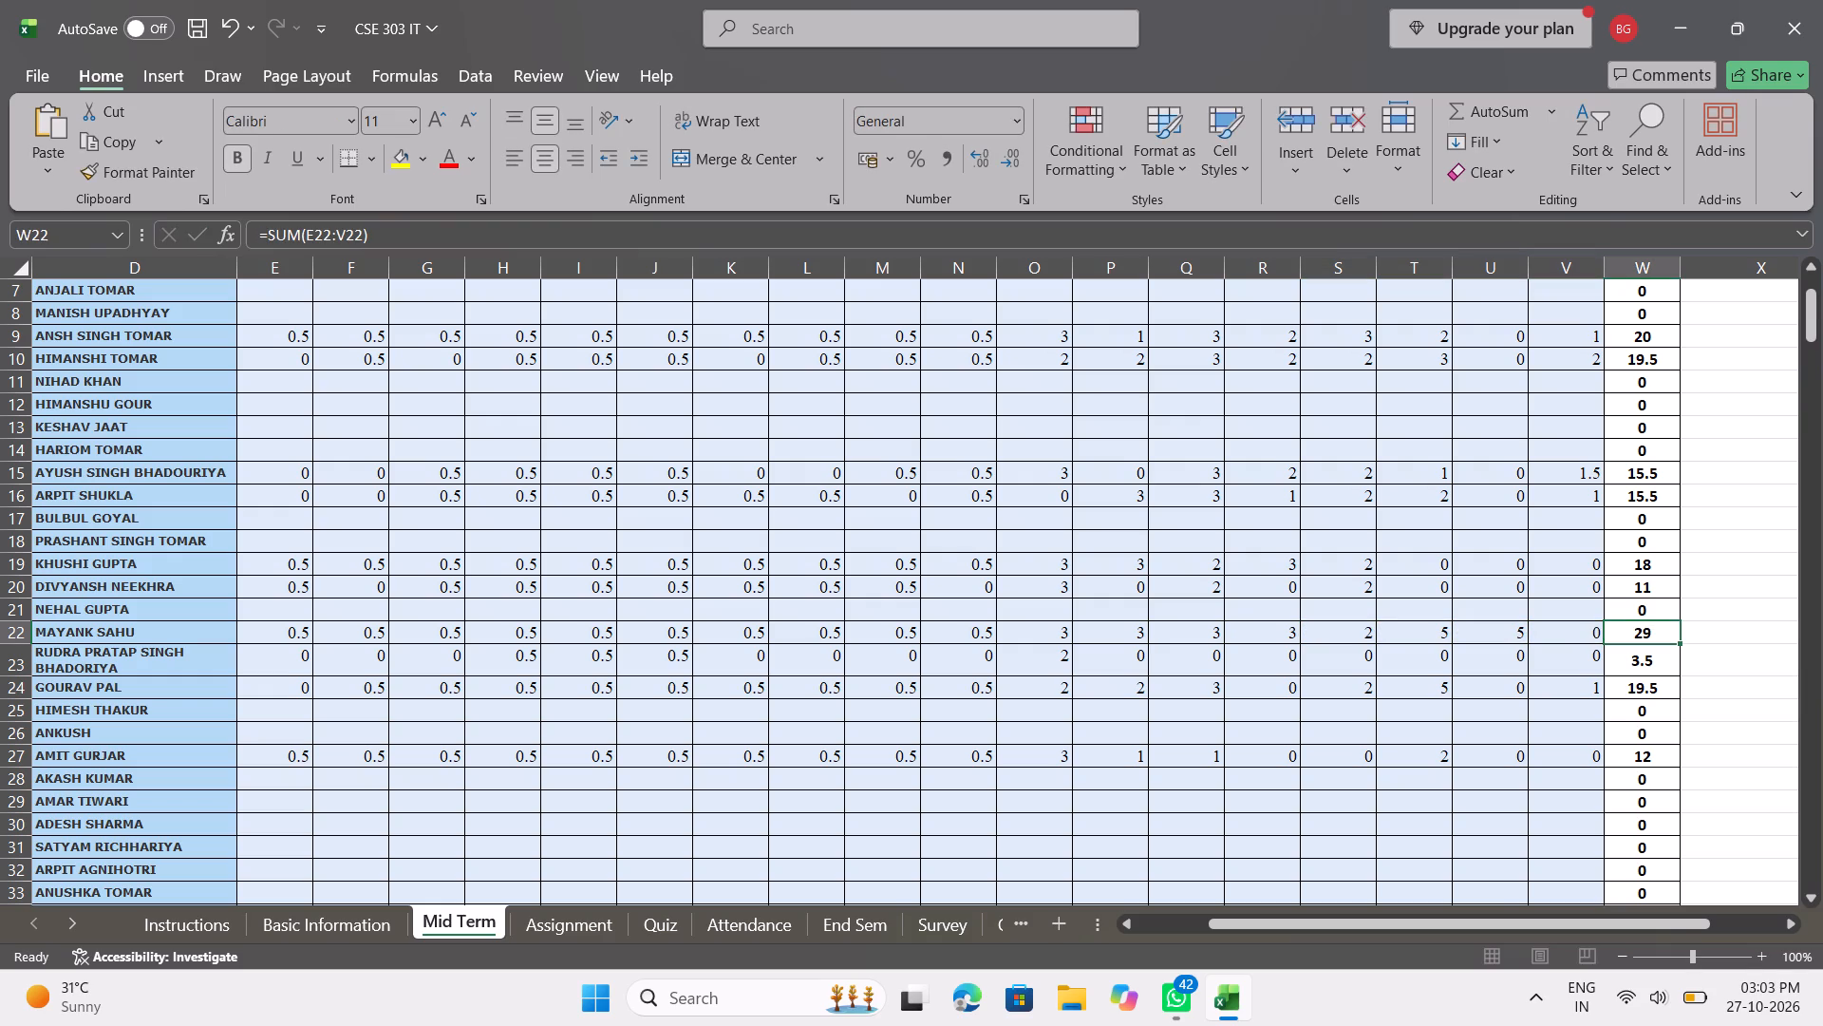
Enter the row 12 student's Q1 to Q5 marks in E12 through I12 as 0.5, 0, 0, 0.5 and 0.5.
scroll(583, 793, "up", 1)
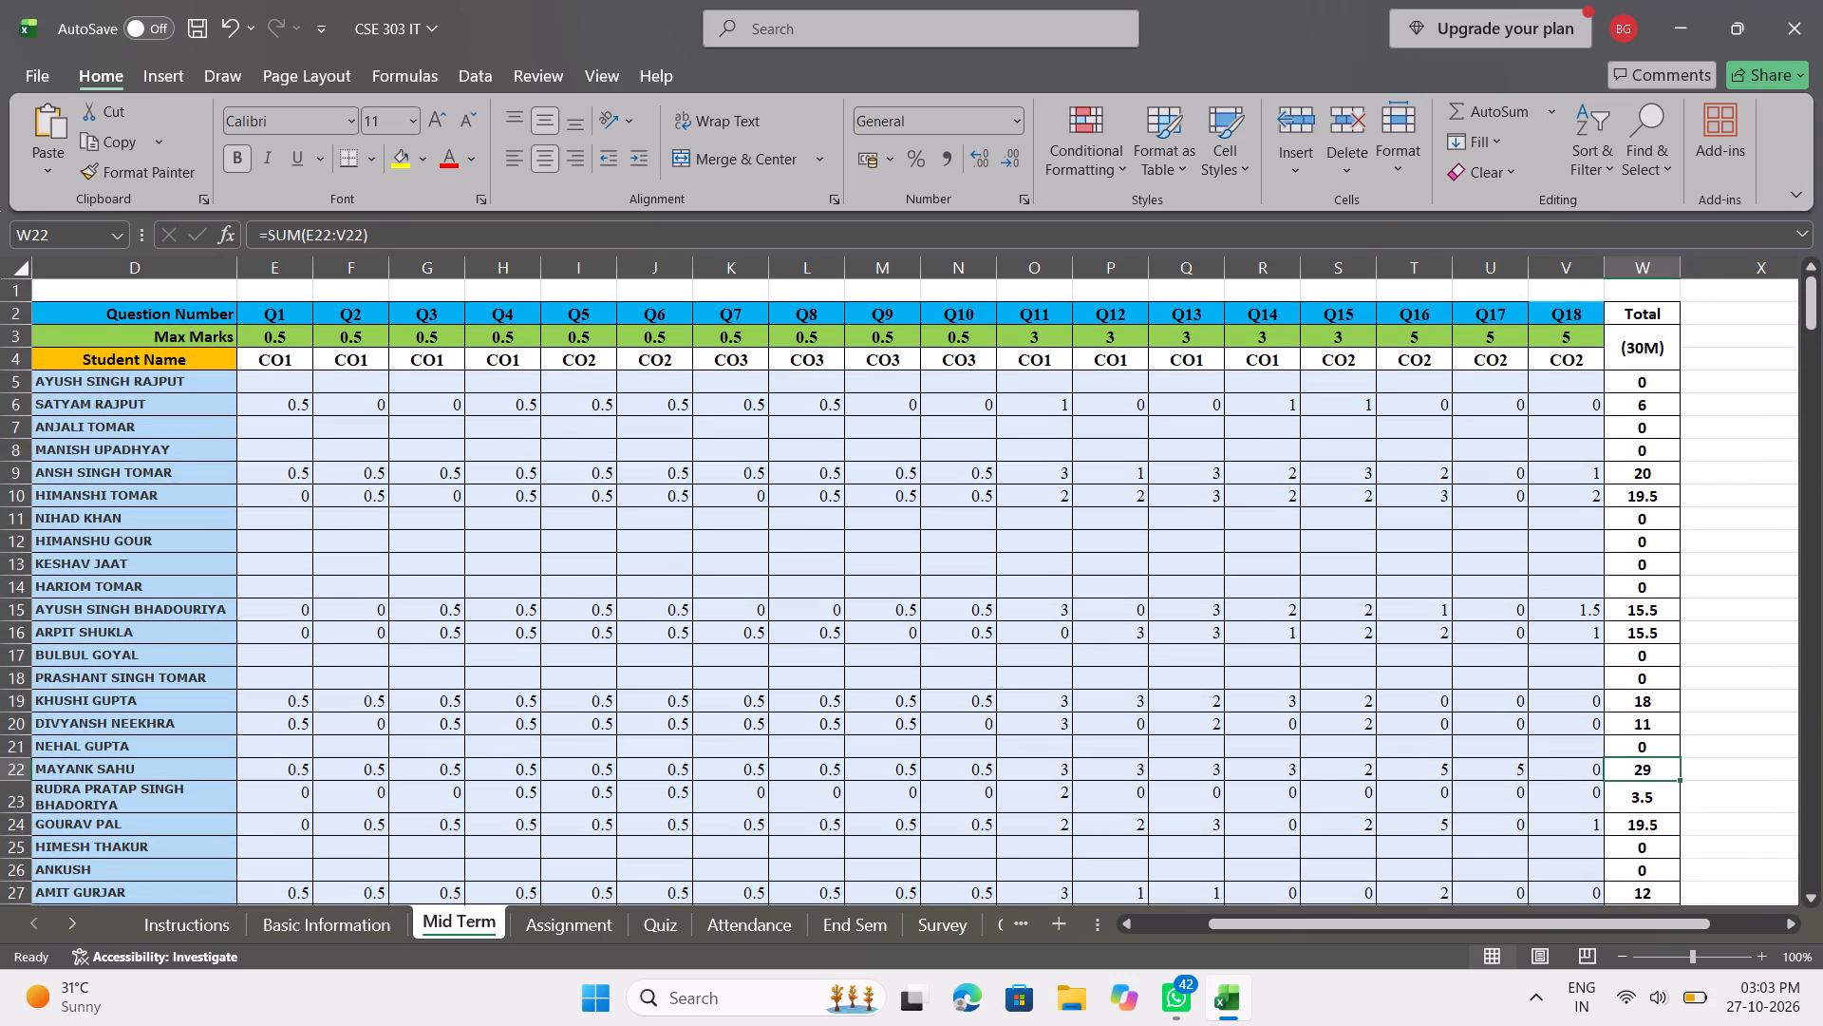
left_click(268, 540)
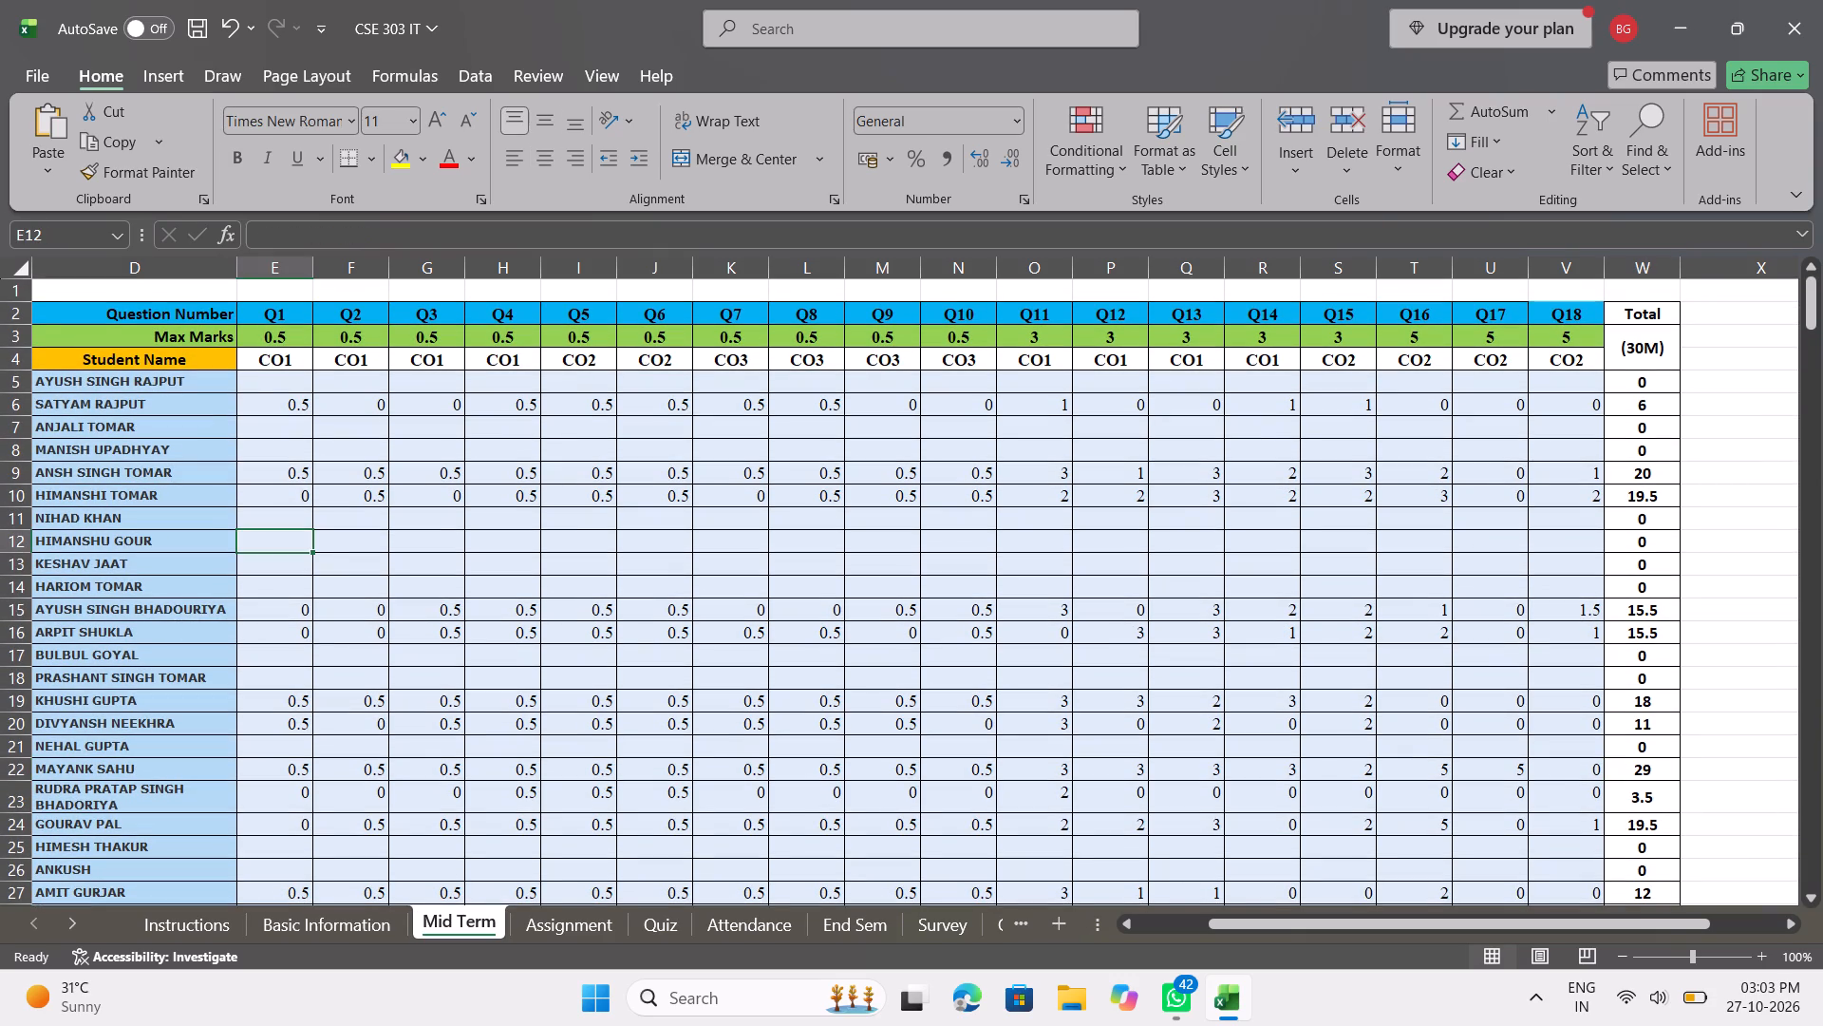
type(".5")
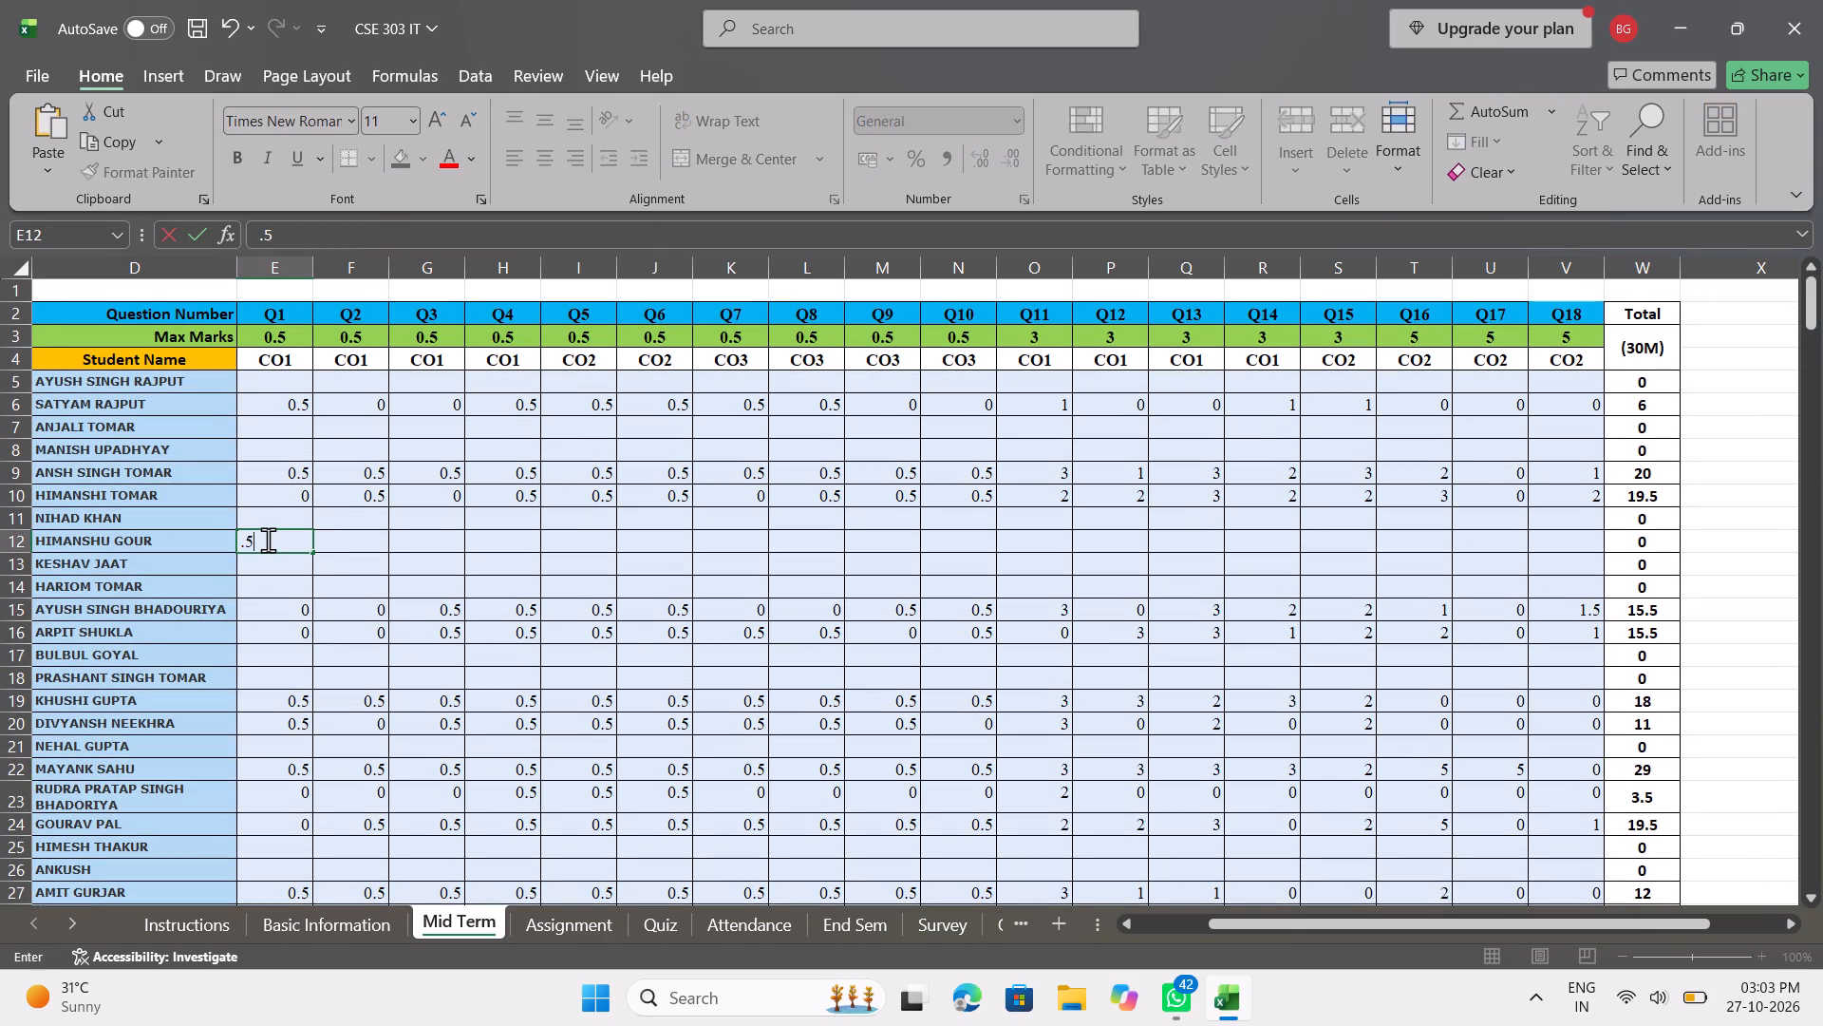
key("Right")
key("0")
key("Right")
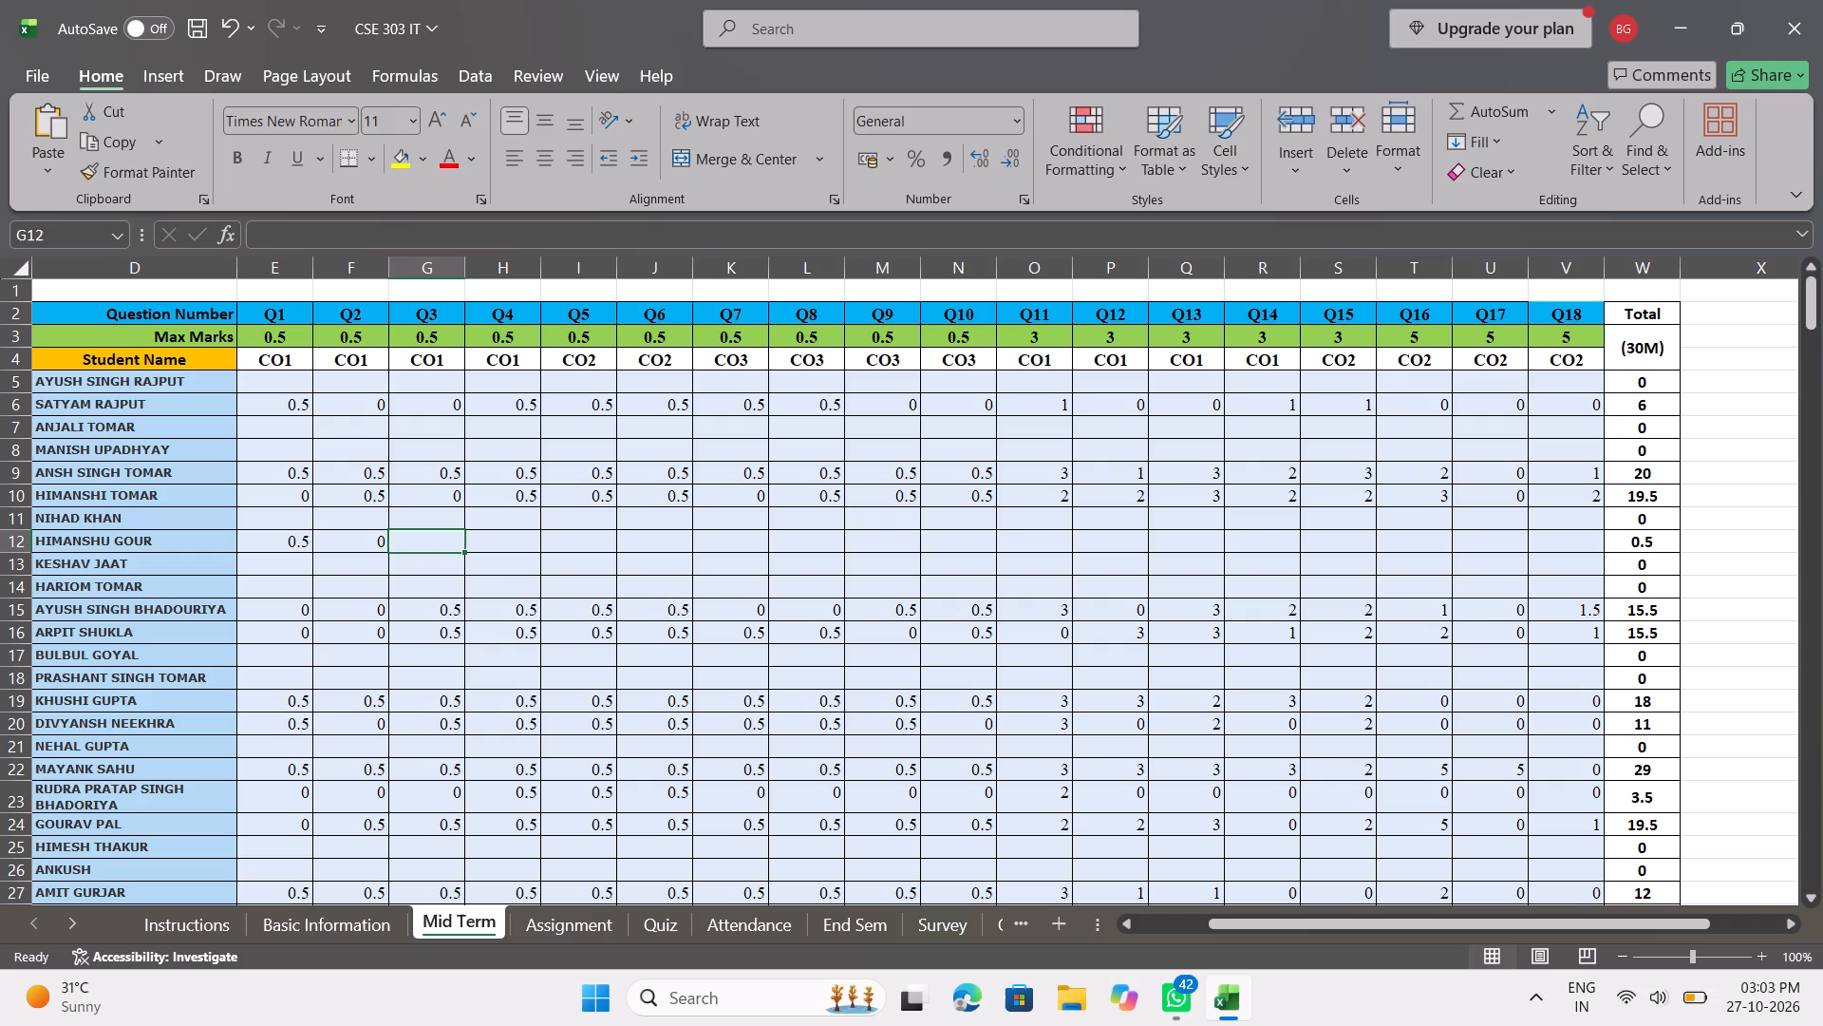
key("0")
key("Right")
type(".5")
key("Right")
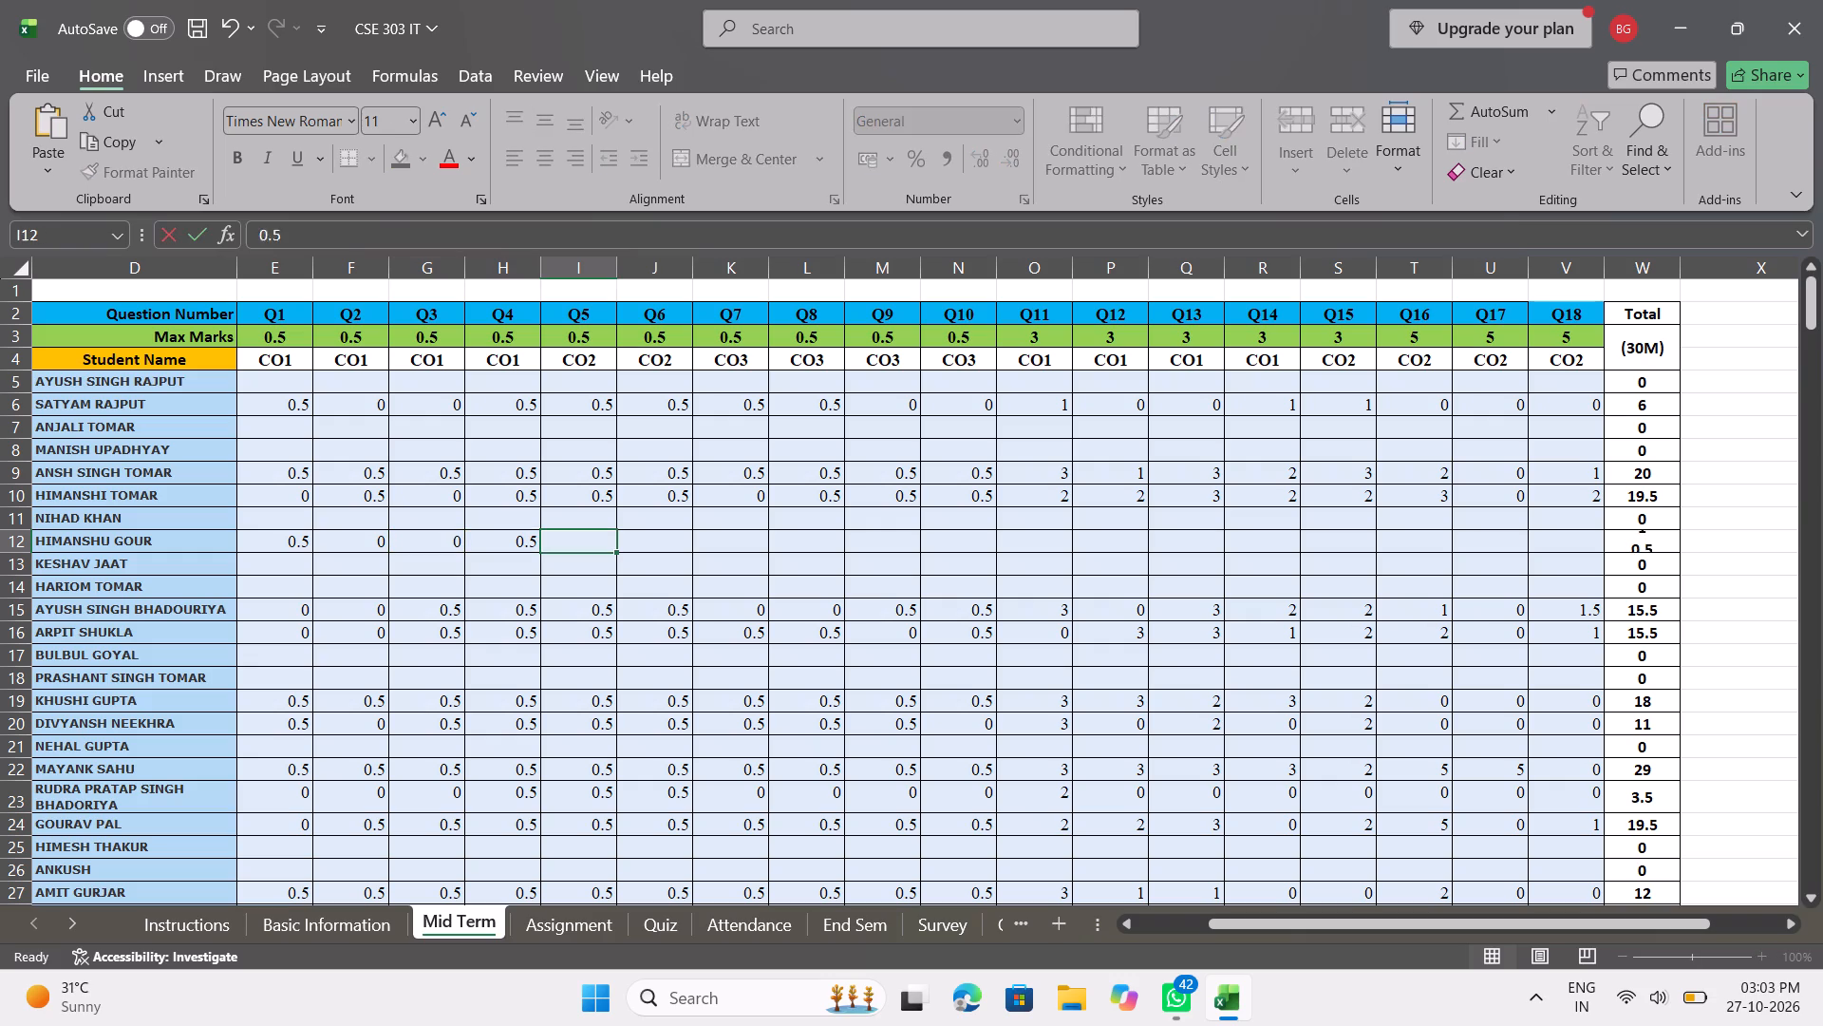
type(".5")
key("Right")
Enter the row 12 student's Q6 to Q10 marks in J12 through N12 as 0.5, 0.5, 0.5, 0.5 and 0.
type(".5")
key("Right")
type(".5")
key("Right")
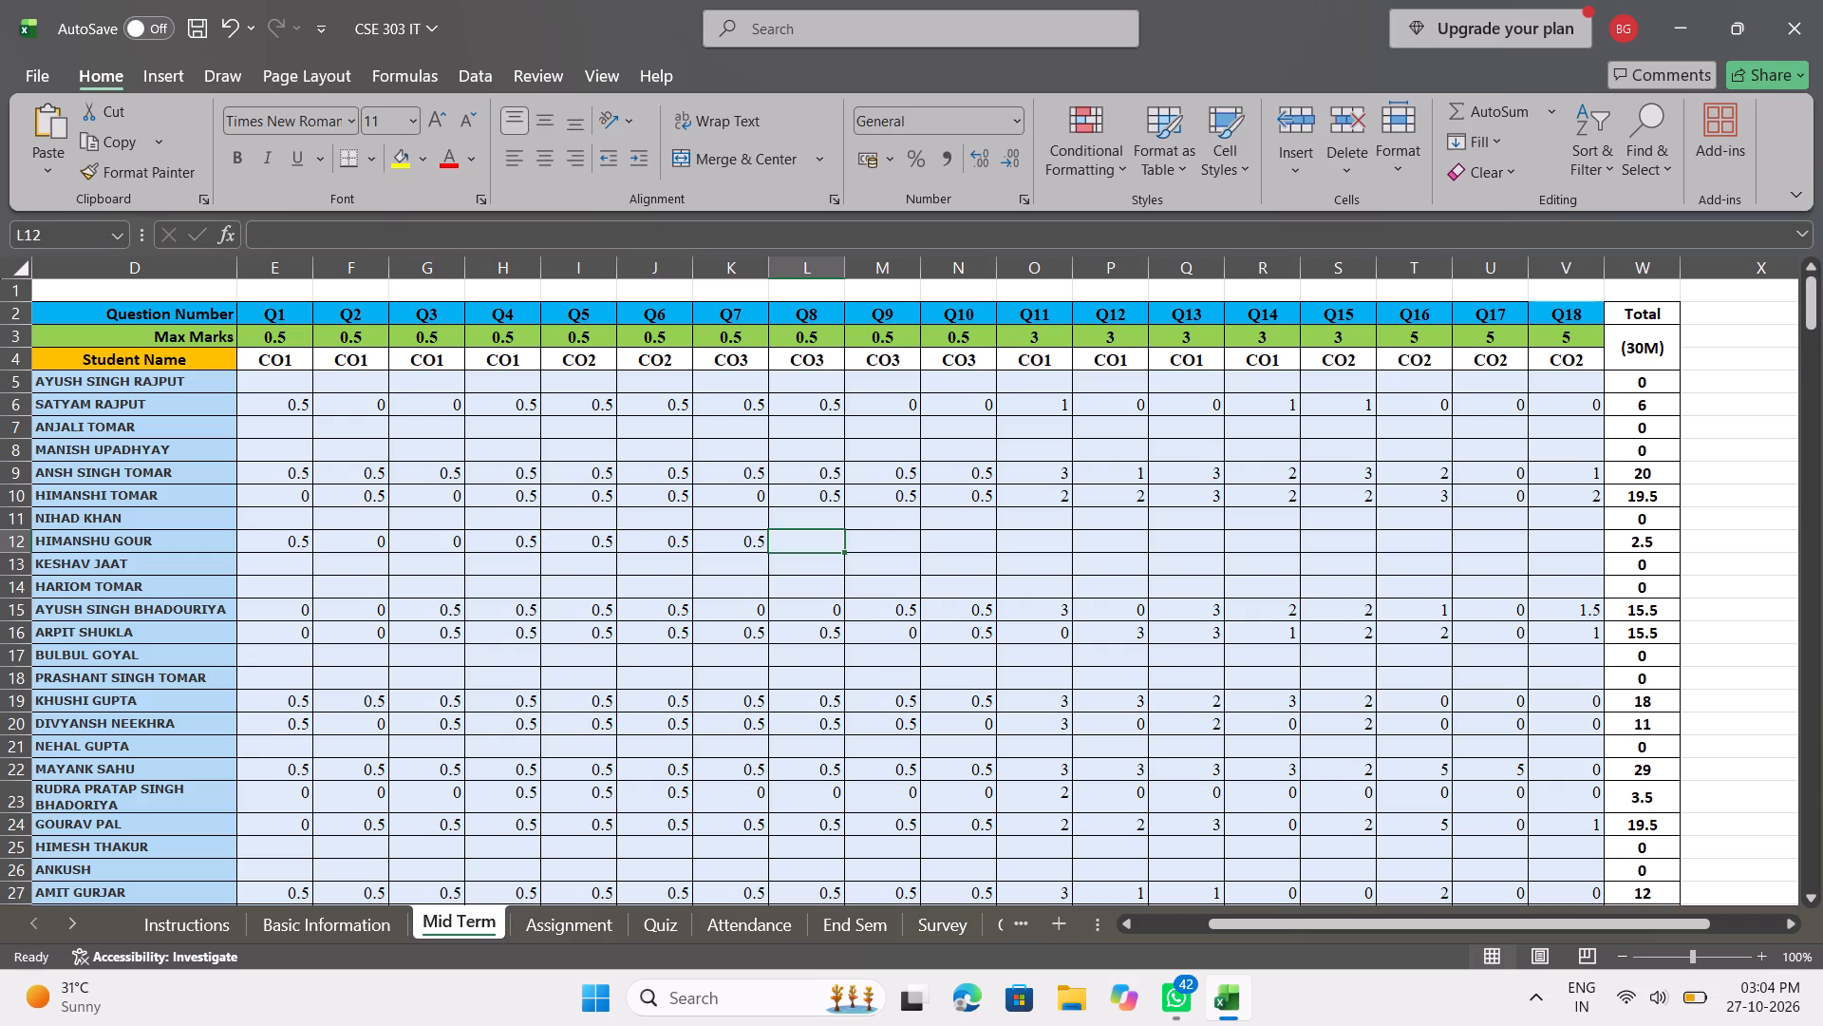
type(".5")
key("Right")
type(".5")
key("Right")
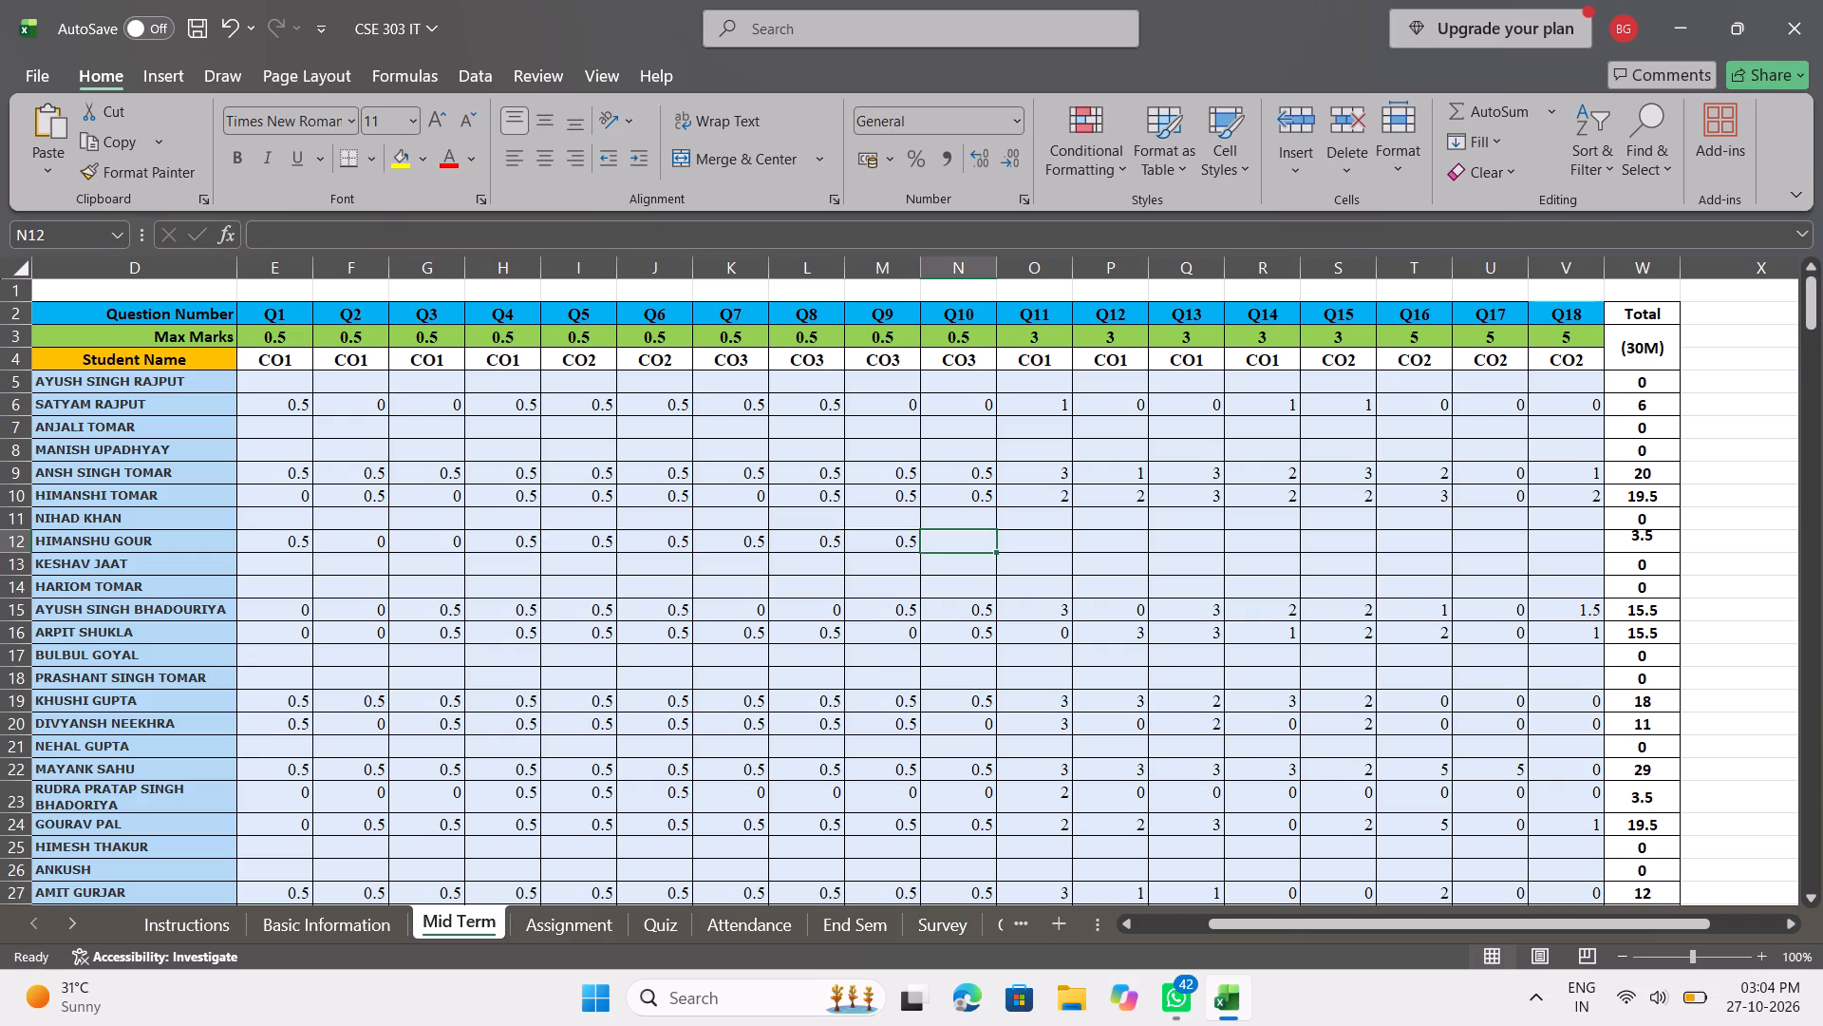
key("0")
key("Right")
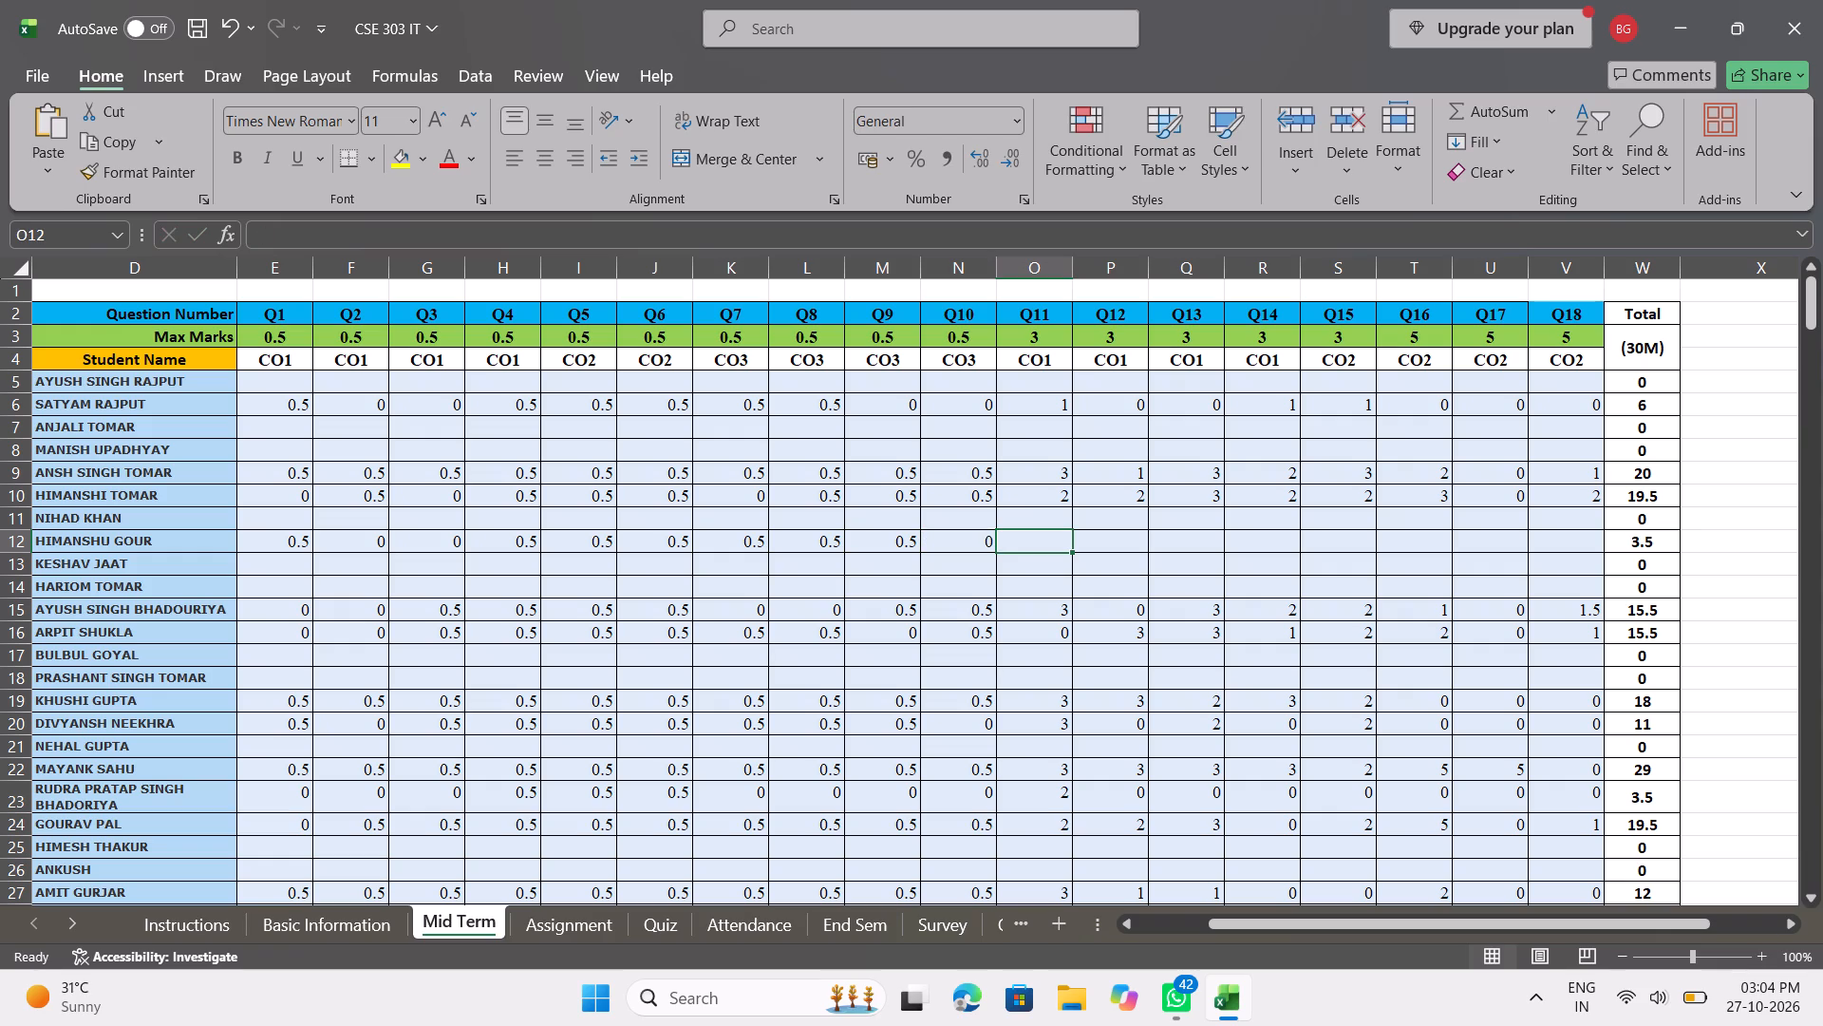
Enter the row 12 student's Q11 to Q14 marks in O12 through R12 as 1, 0, 0 and 1.
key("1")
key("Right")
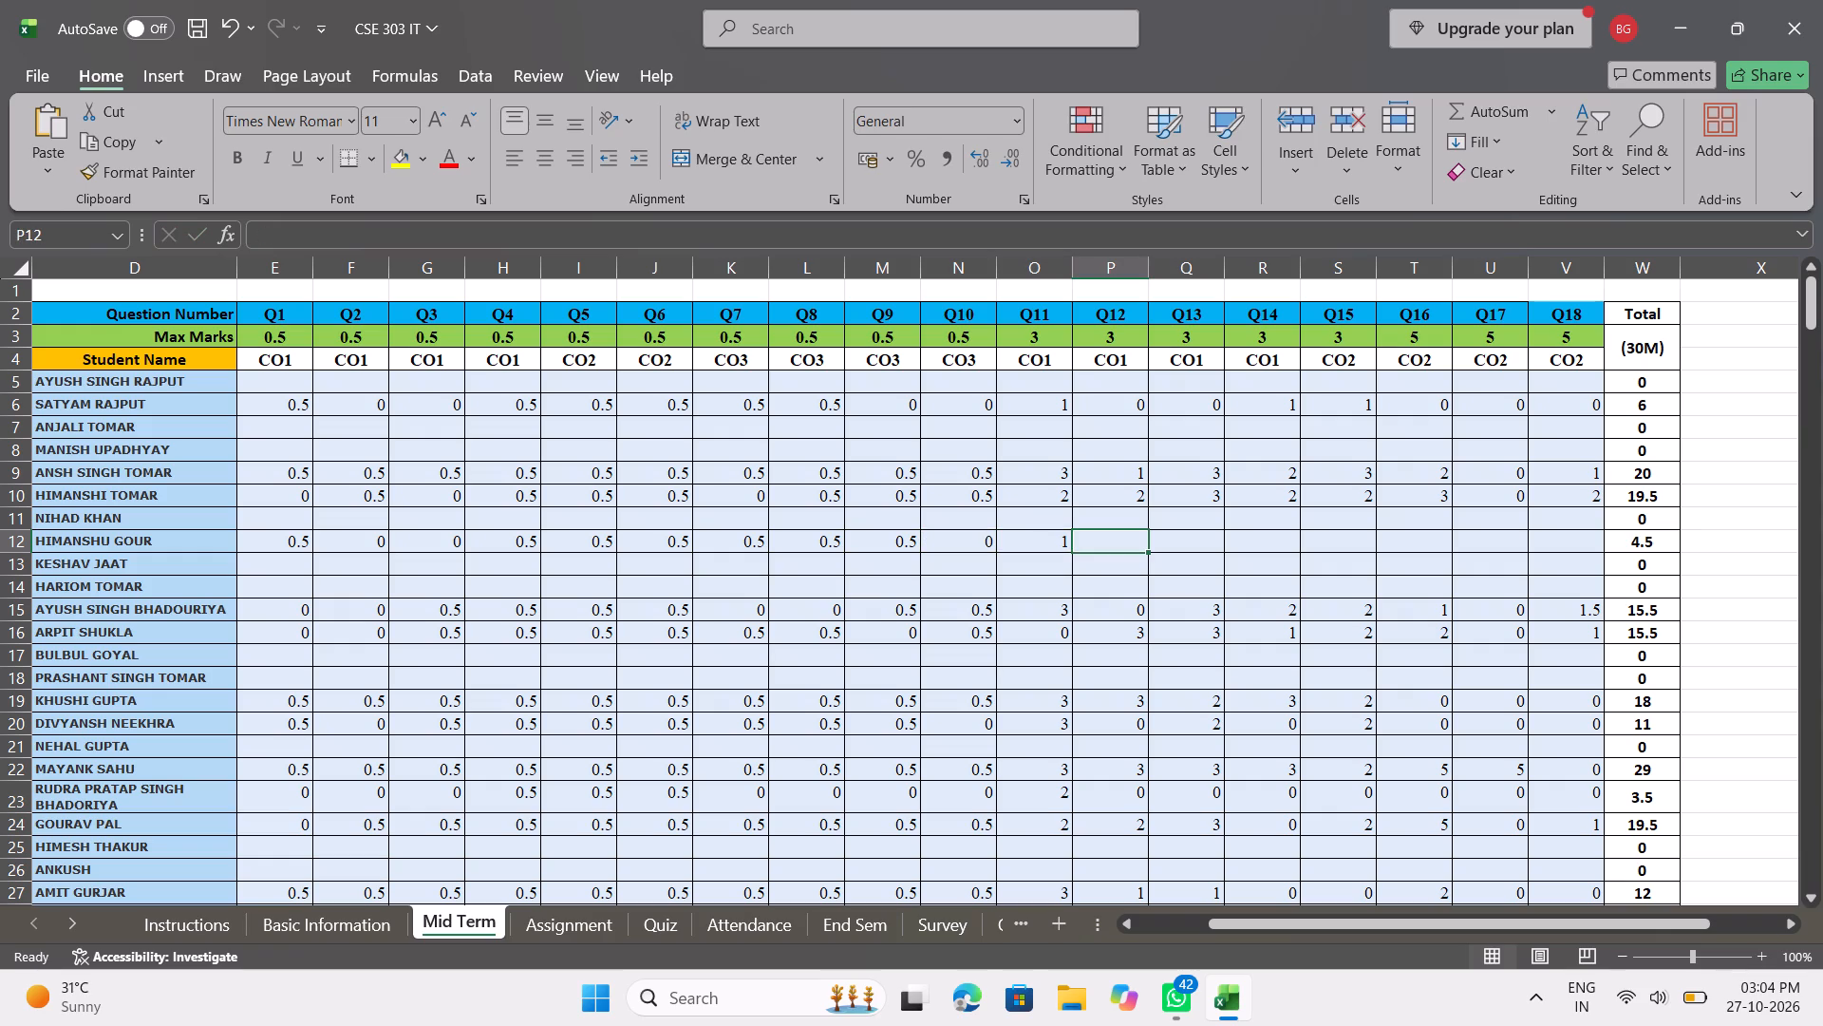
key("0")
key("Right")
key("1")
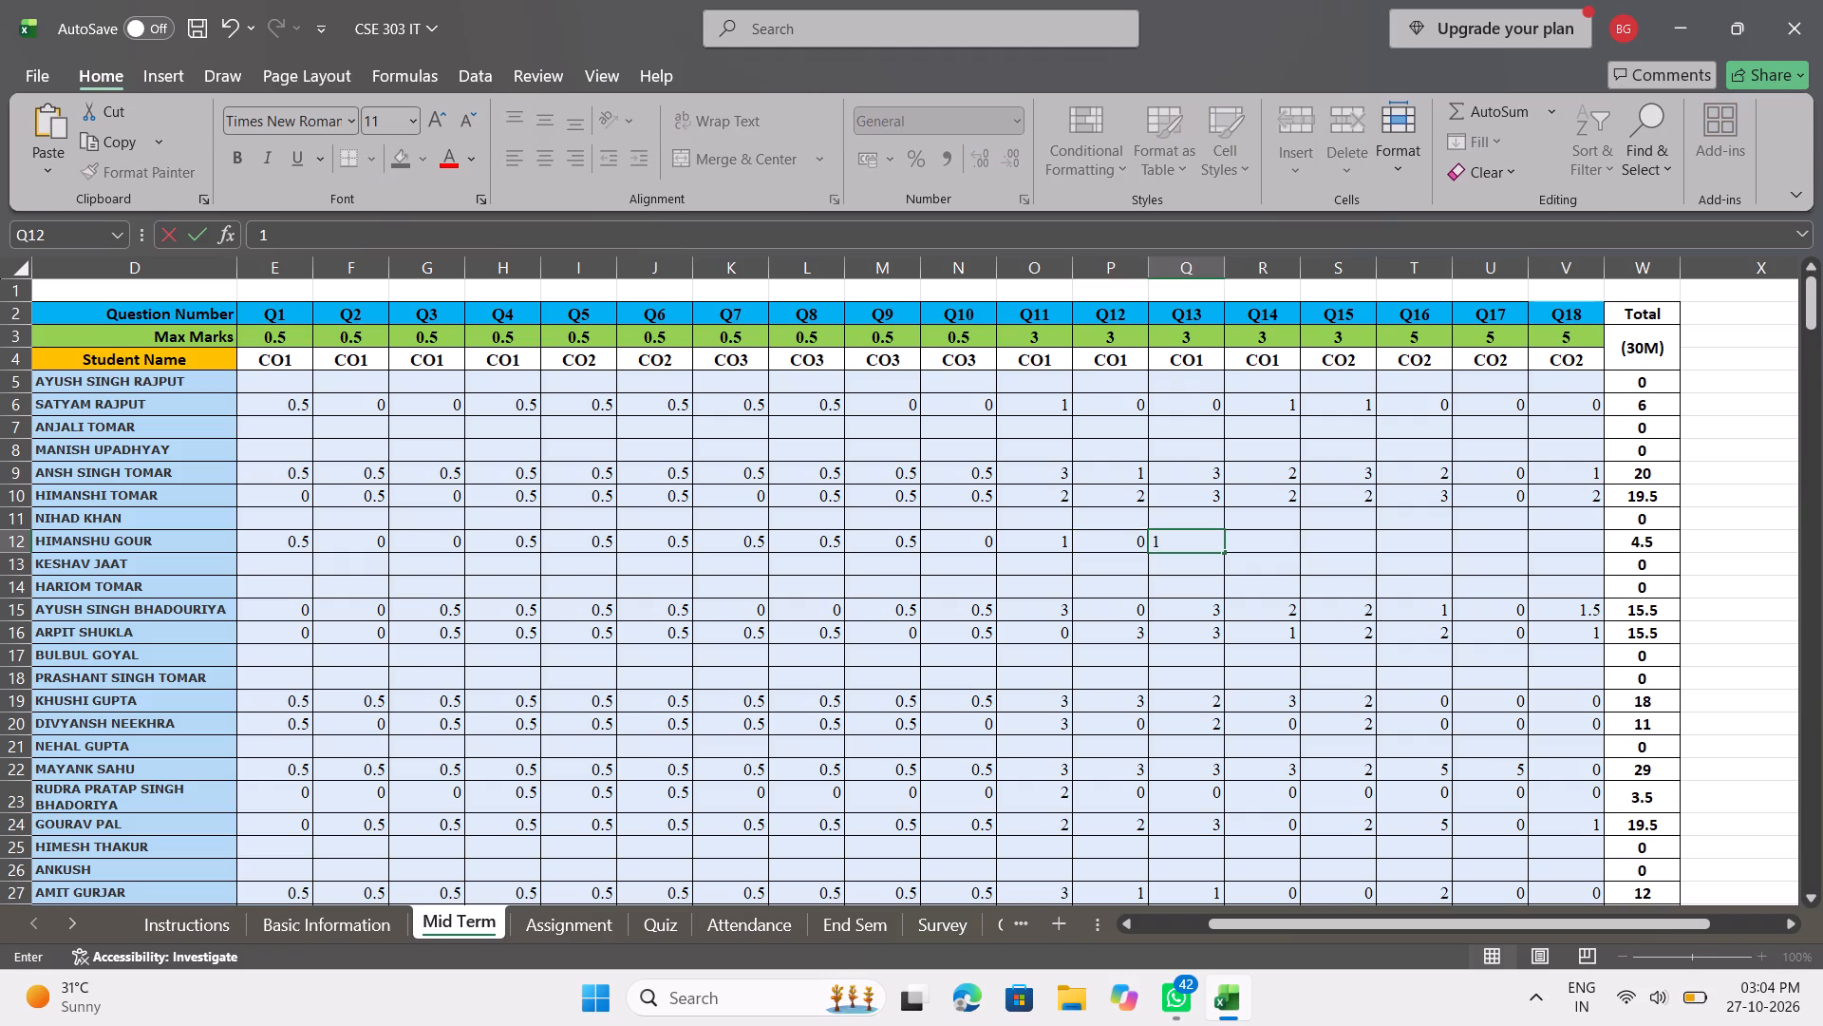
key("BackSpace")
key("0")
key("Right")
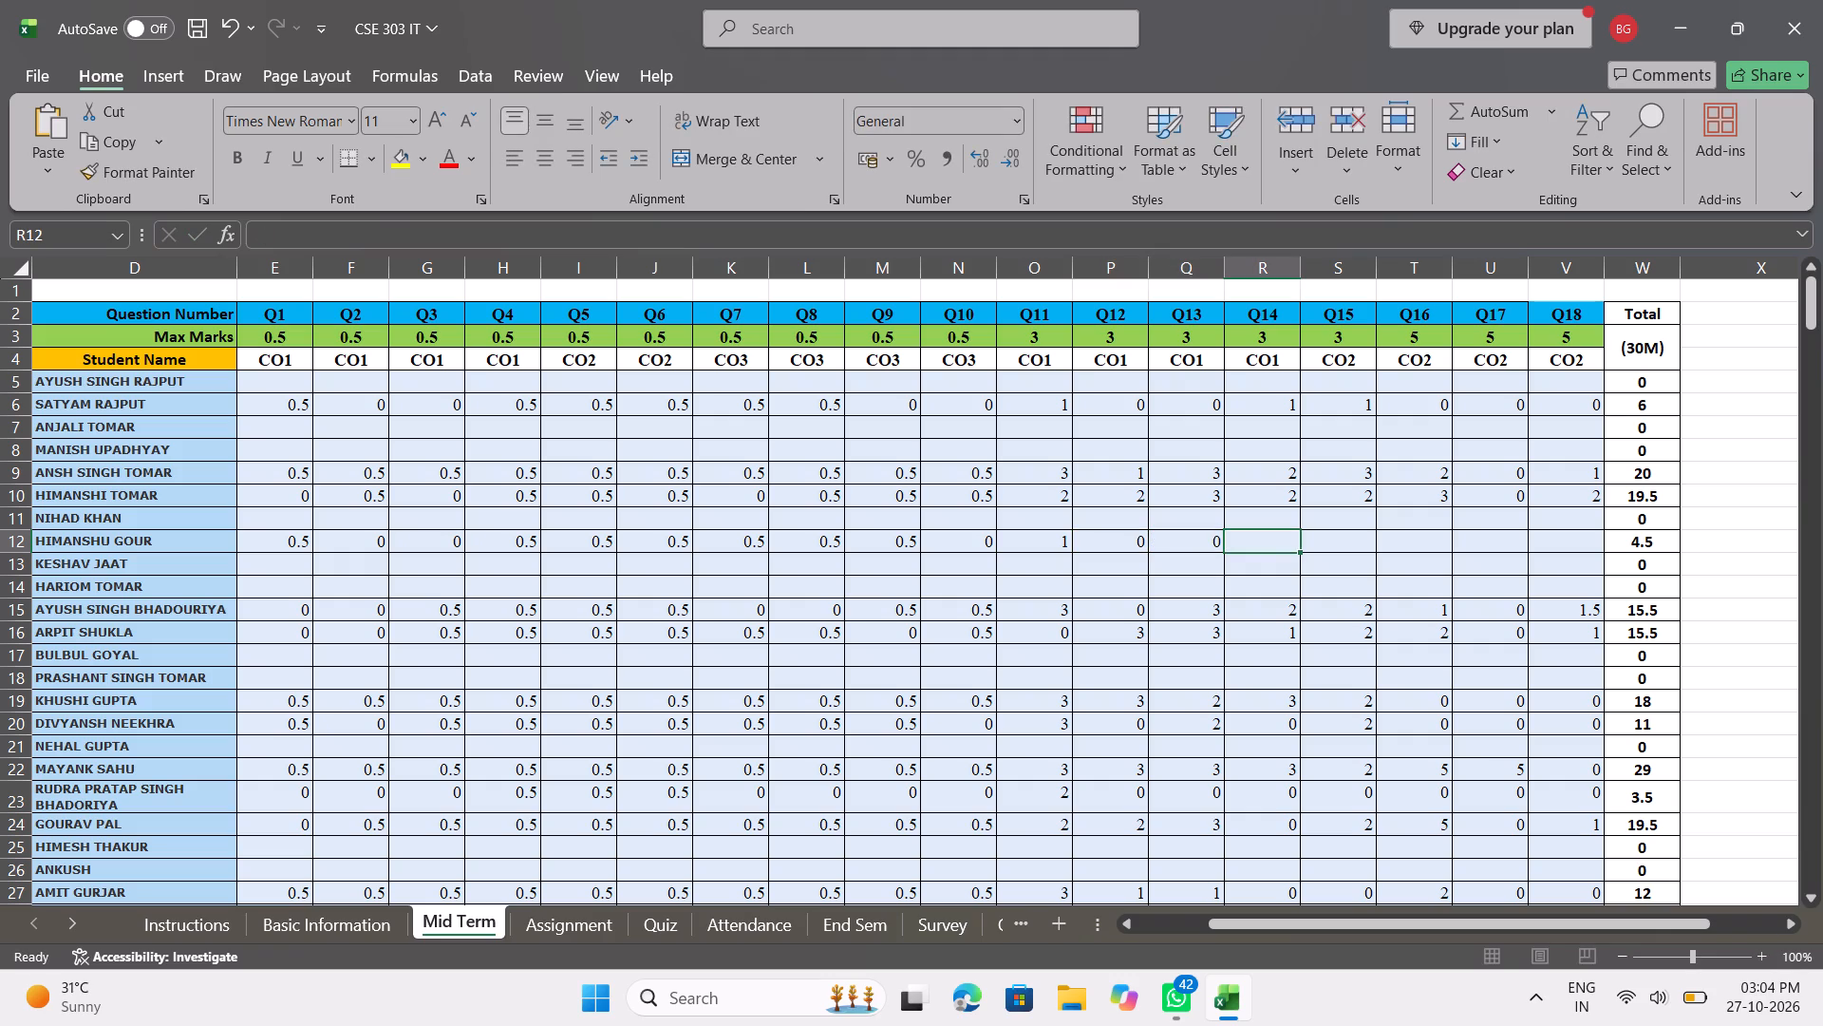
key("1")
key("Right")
Enter the row 12 student's Q15 to Q18 marks in S12 through V12 as 1, 0, 0 and 0.
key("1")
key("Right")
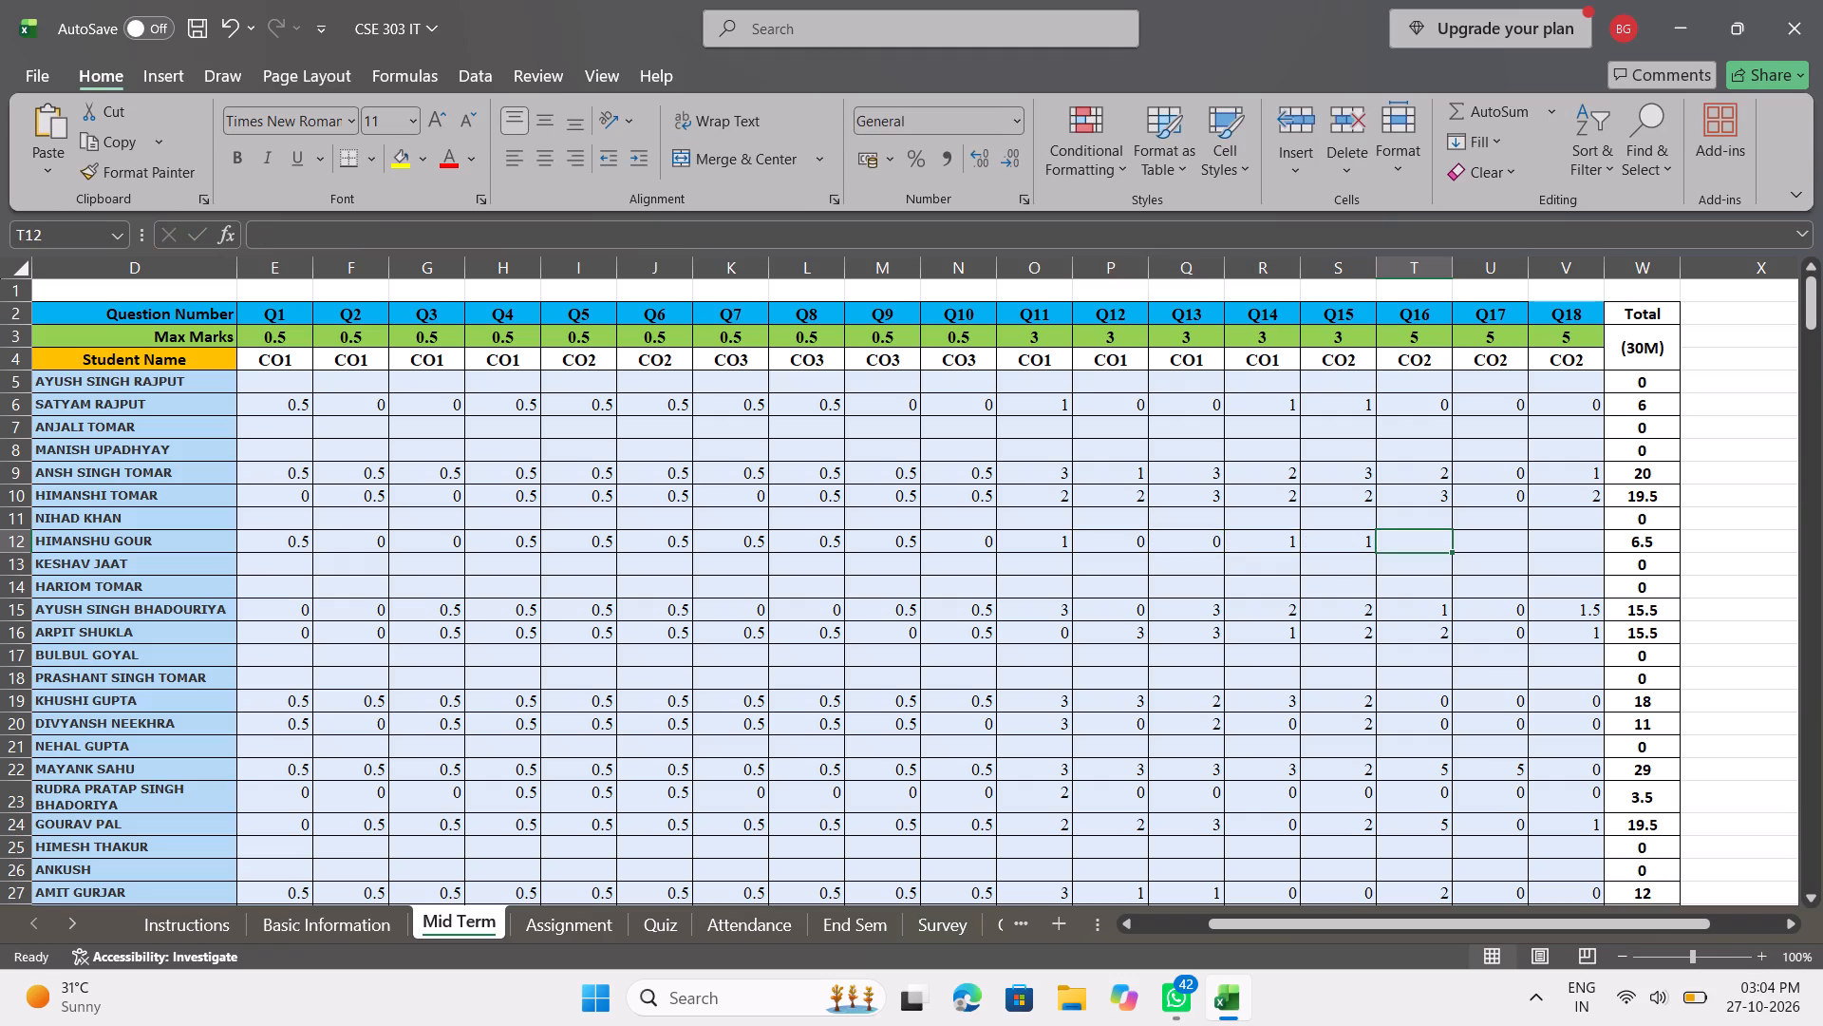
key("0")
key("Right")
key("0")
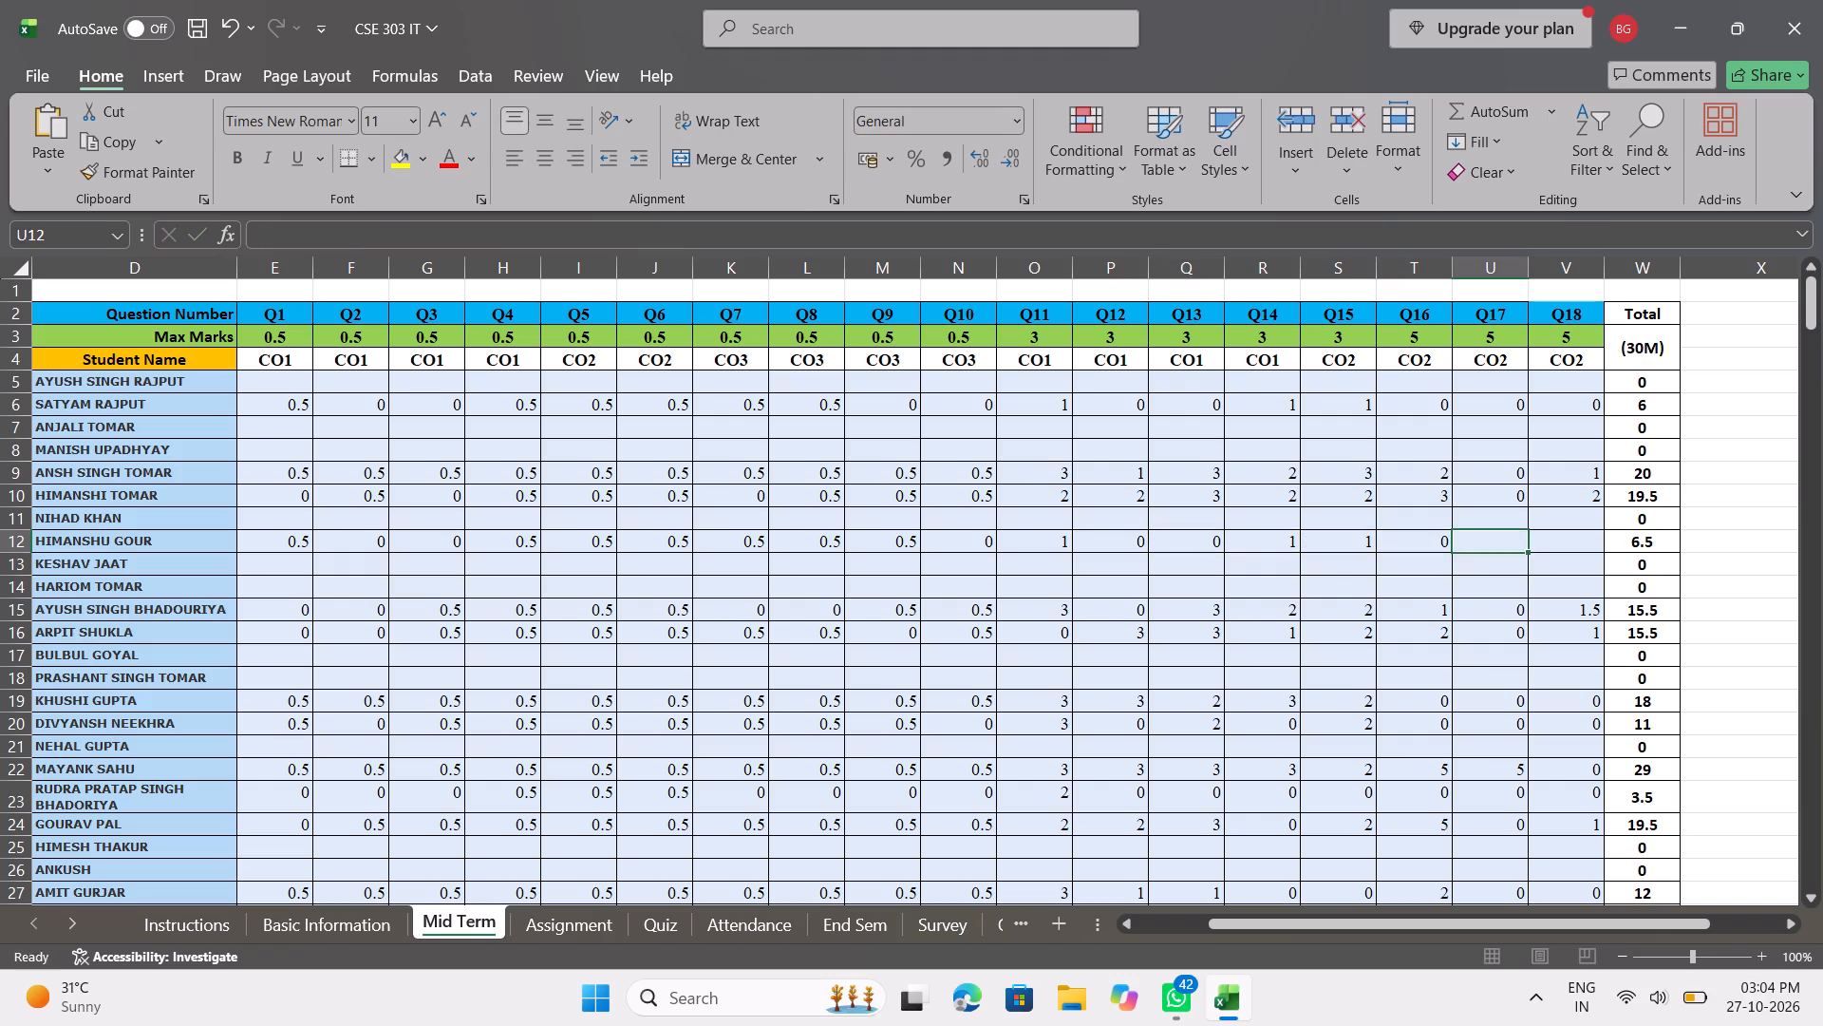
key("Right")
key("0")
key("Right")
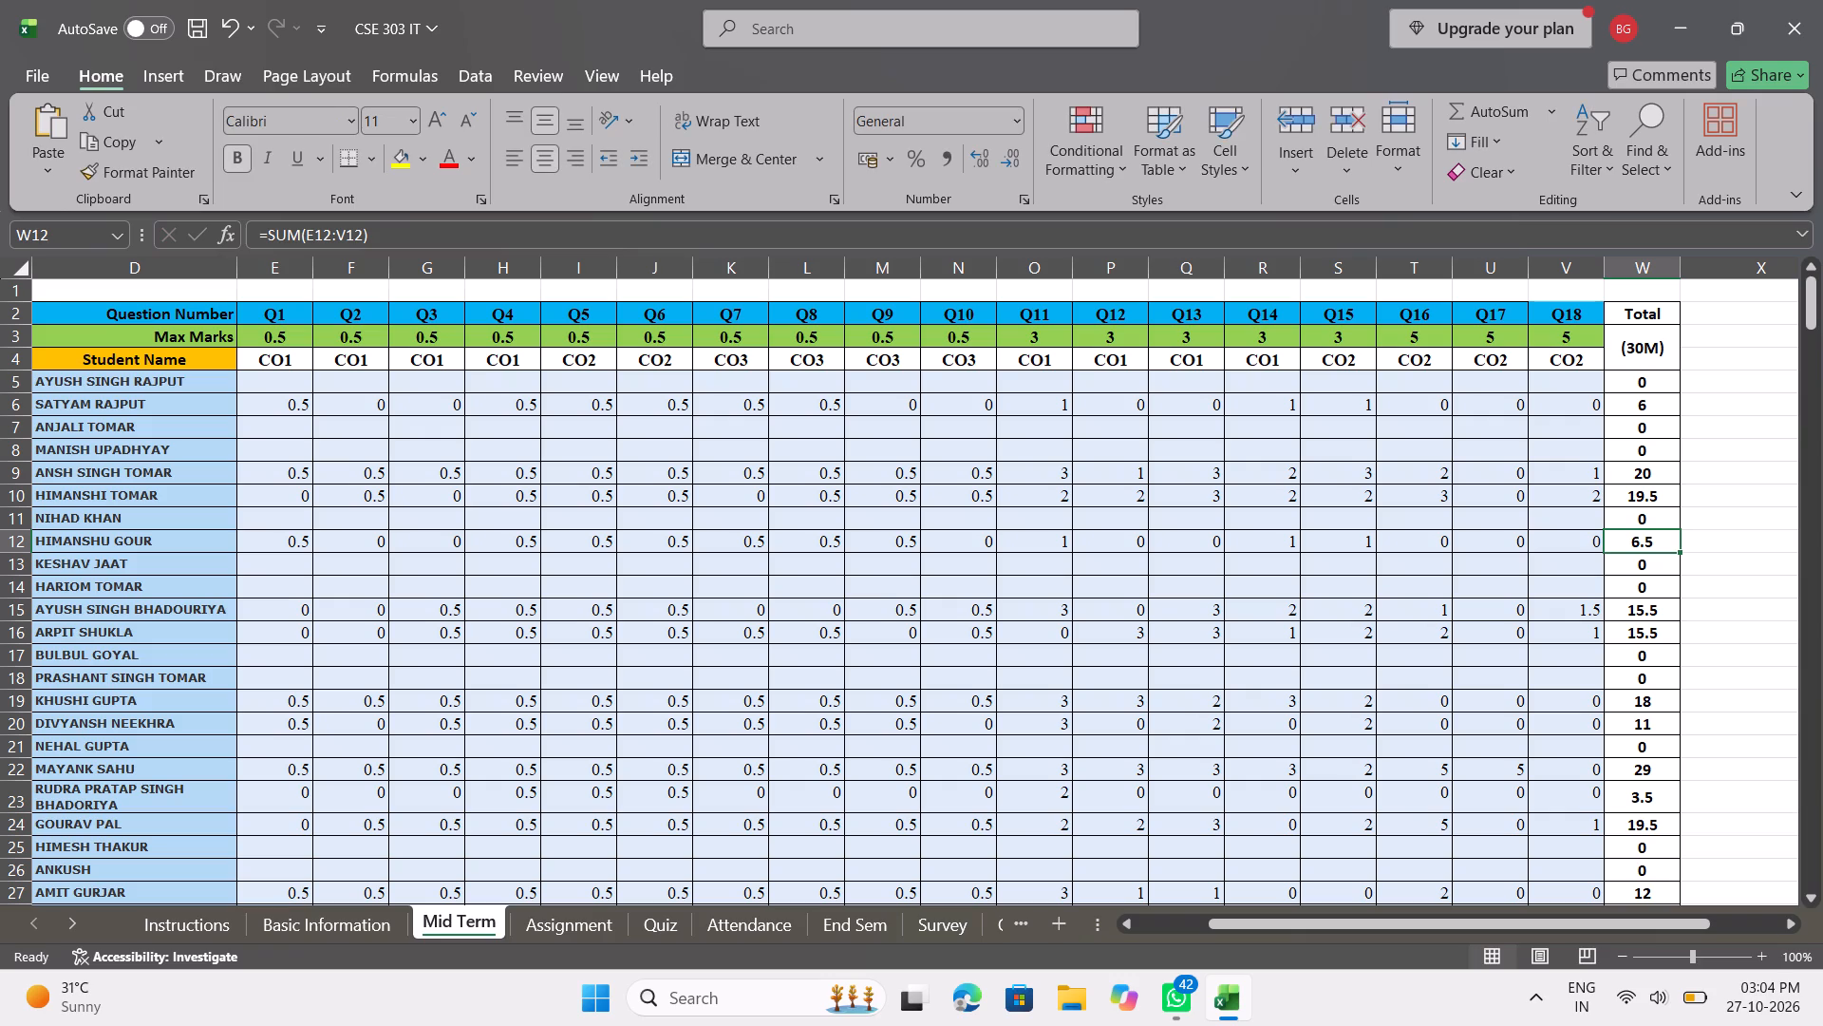
Enter the row 29 student's Q1 to Q5 marks in E29 through I29 as 0.5 each.
scroll(184, 769, "down", 1)
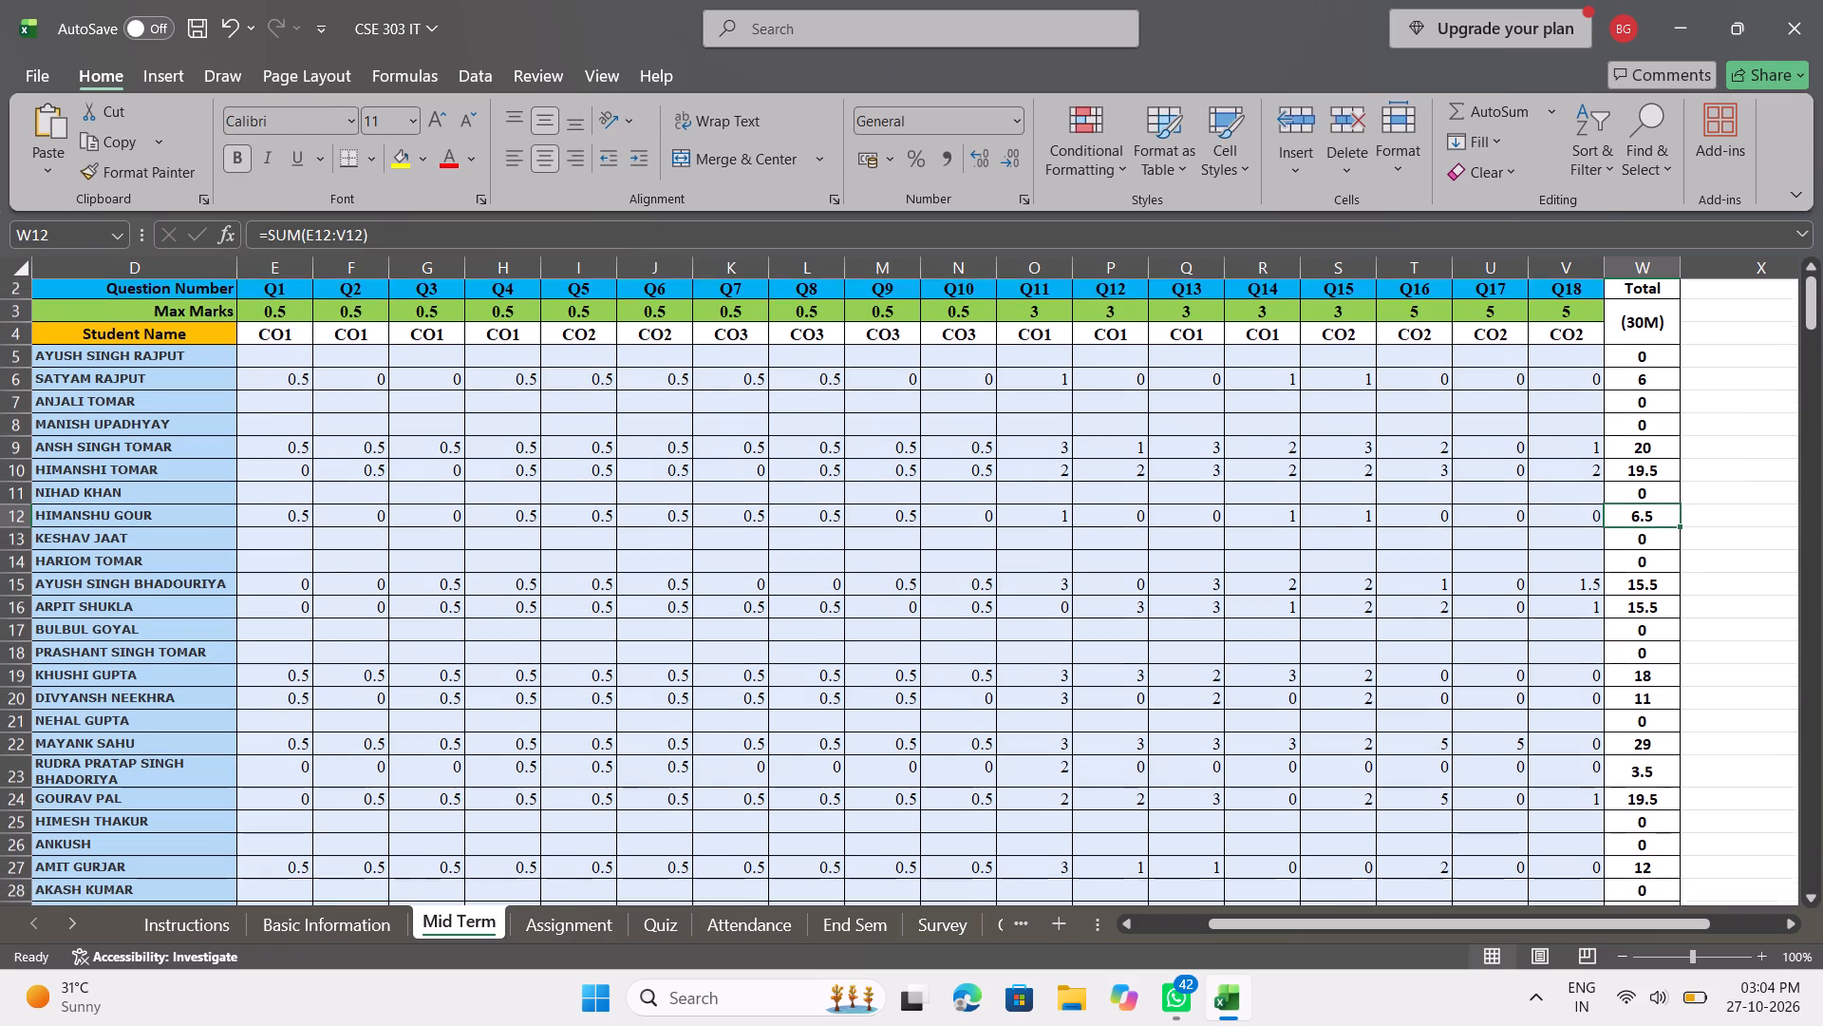
scroll(184, 769, "down", 1)
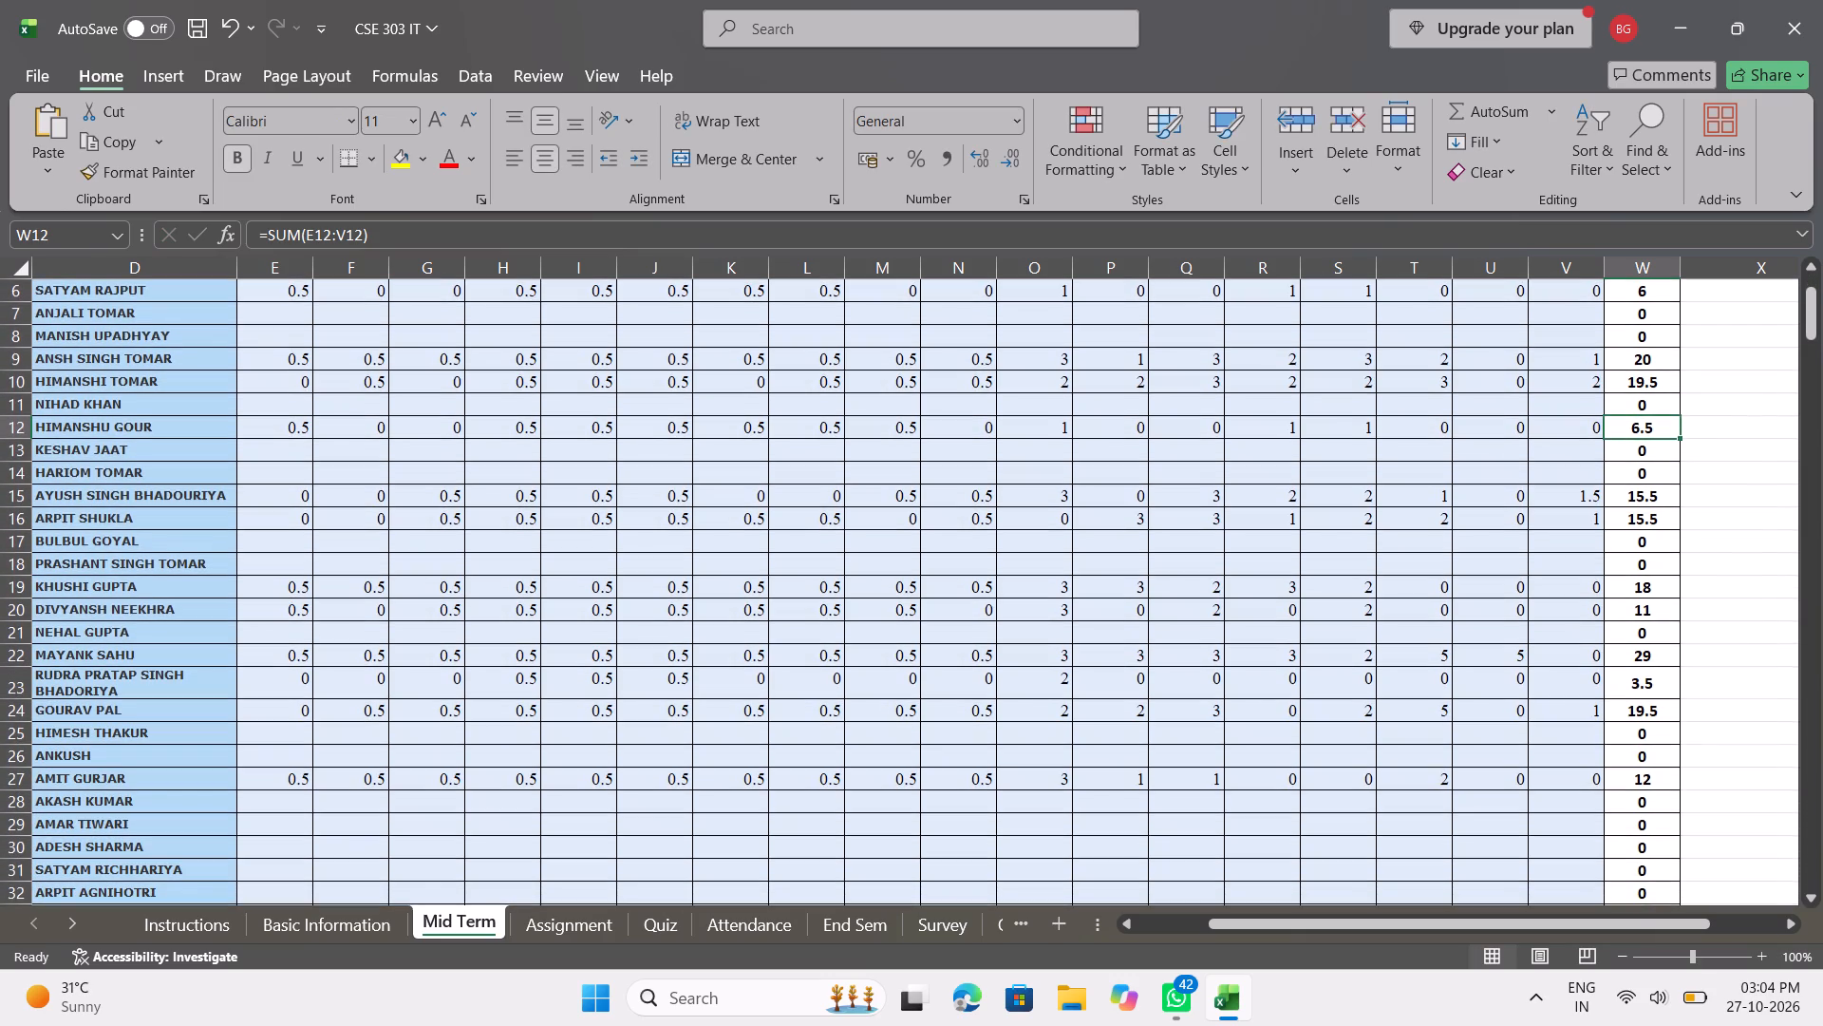
left_click(285, 826)
scroll(400, 728, "down", 1)
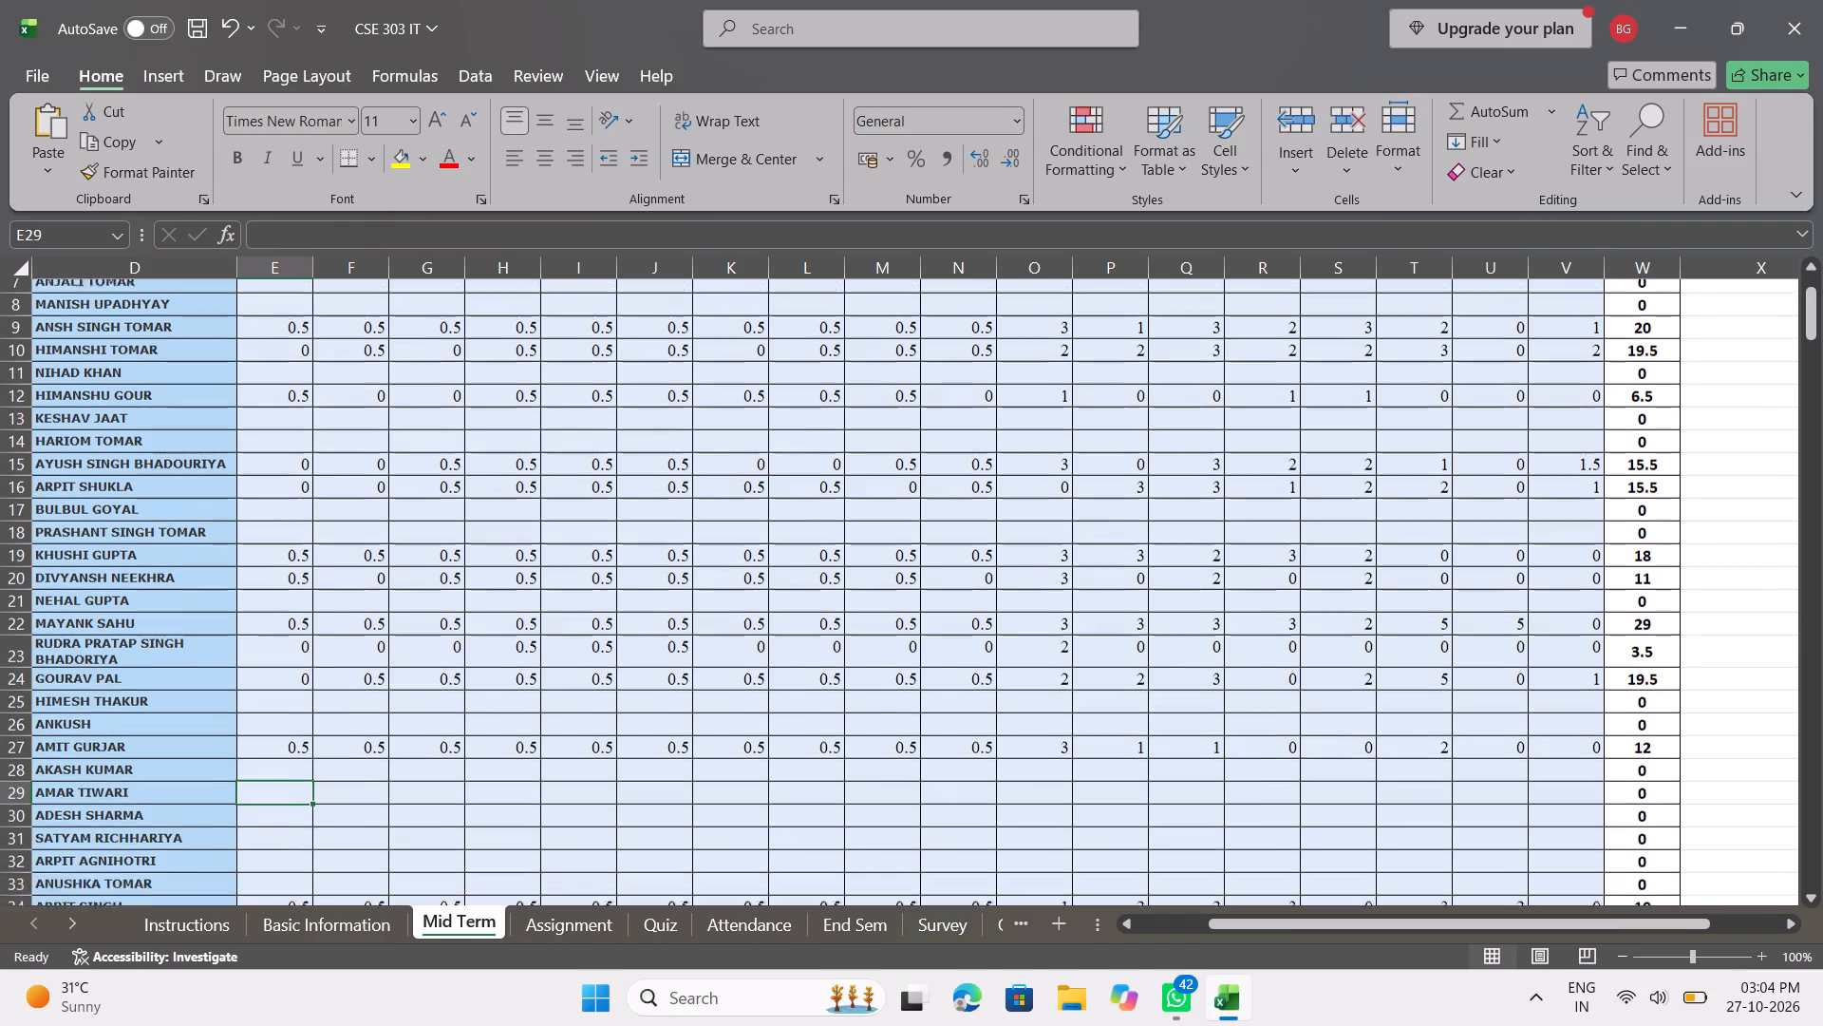
scroll(400, 728, "down", 1)
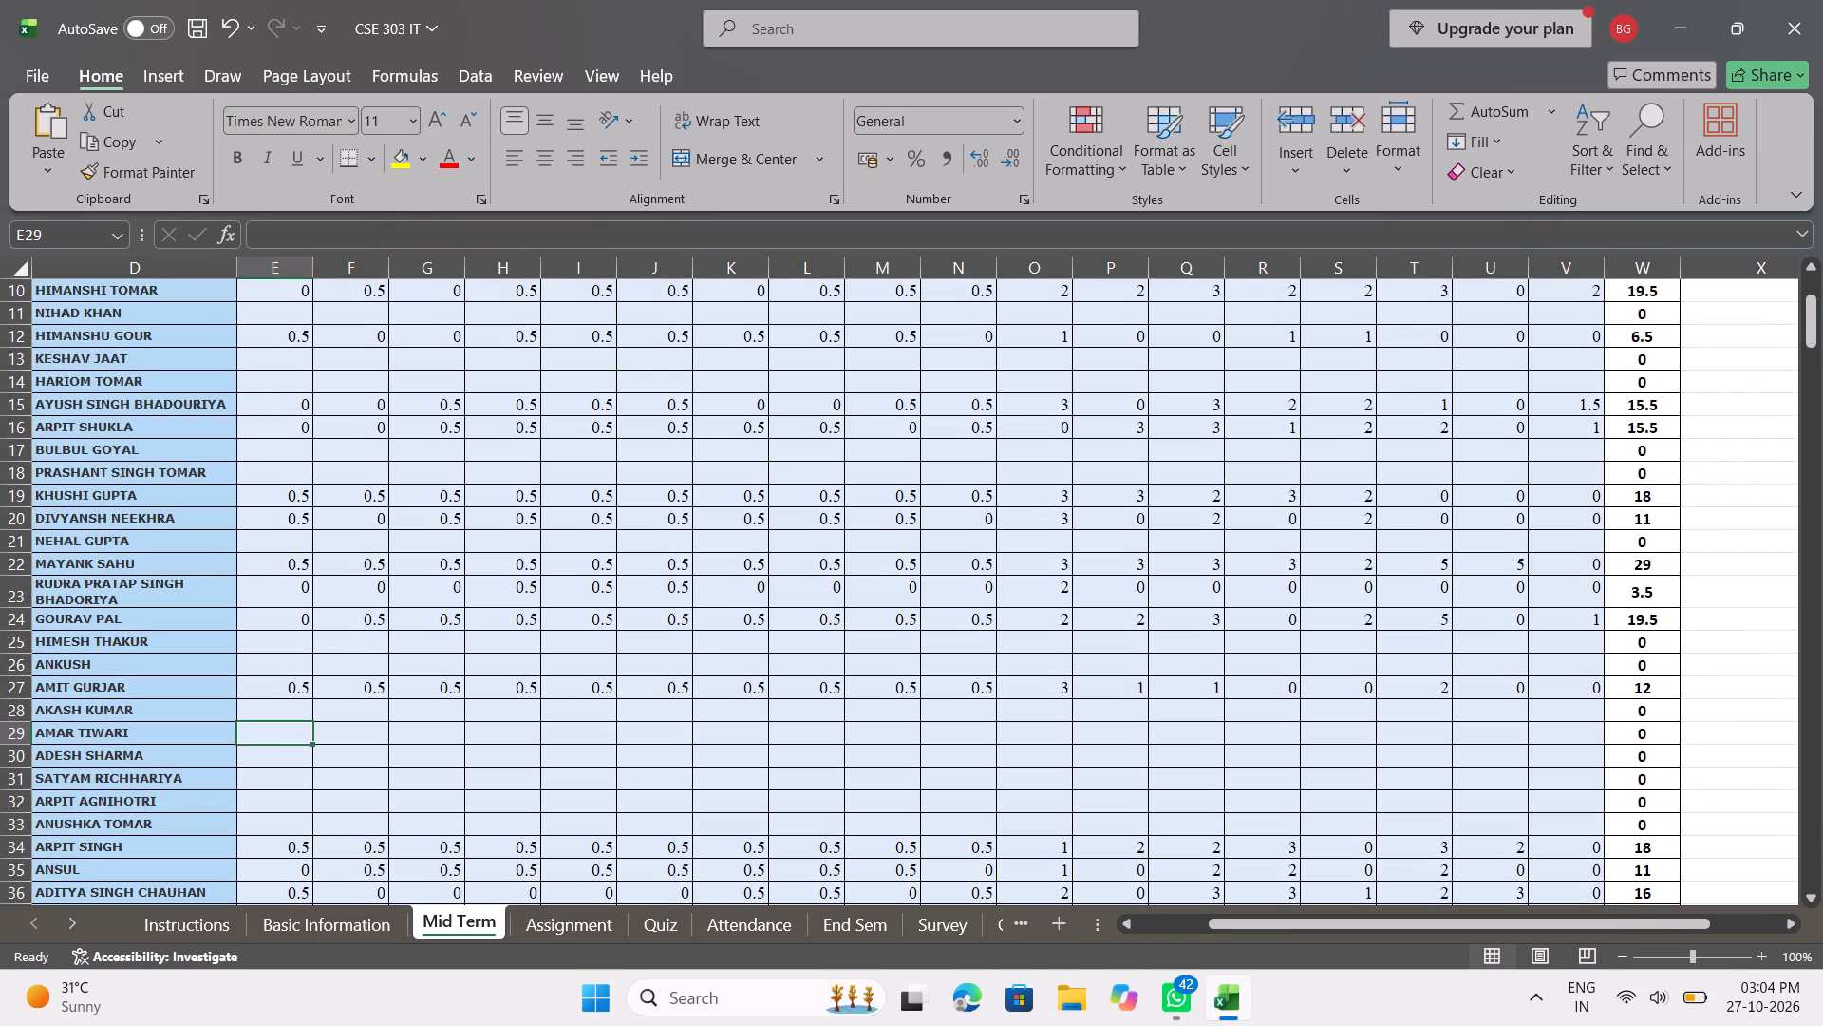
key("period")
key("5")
key("Right")
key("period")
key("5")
key("Right")
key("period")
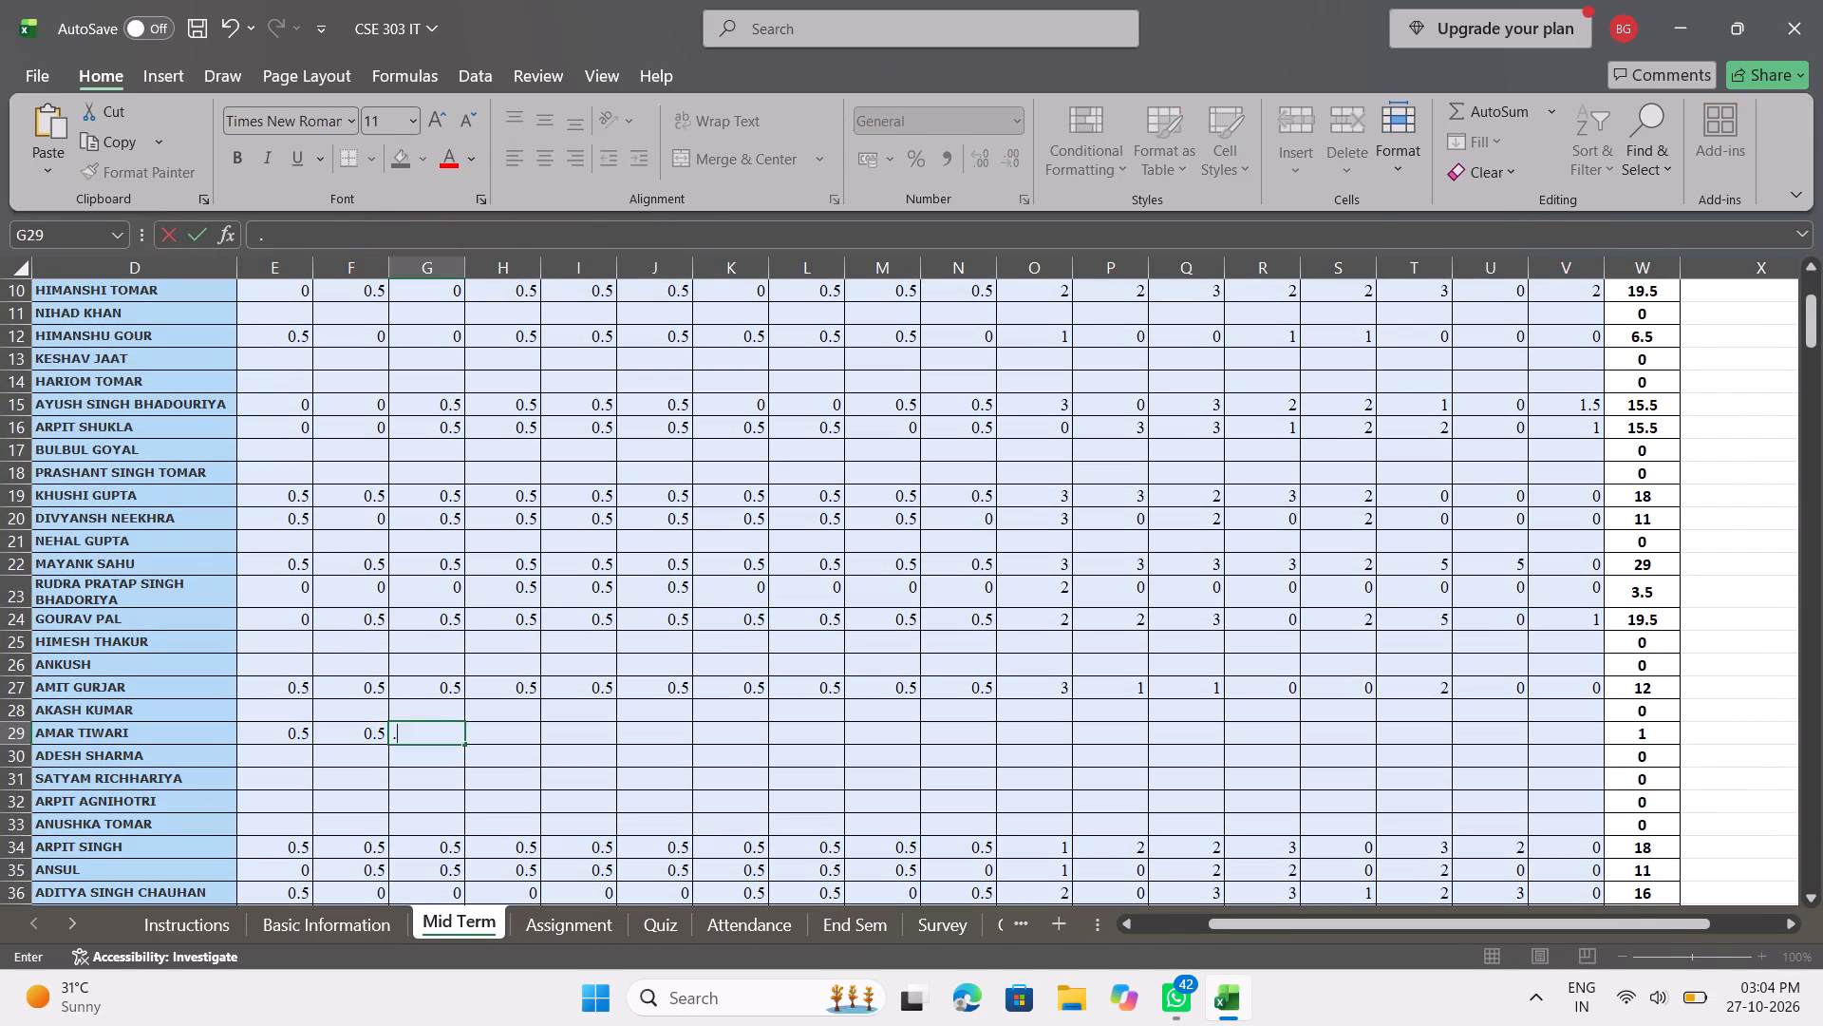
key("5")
key("Right")
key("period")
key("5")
key("Right")
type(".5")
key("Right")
Enter the row 29 student's Q6 to Q10 marks in J29 through N29 as 0.5 each.
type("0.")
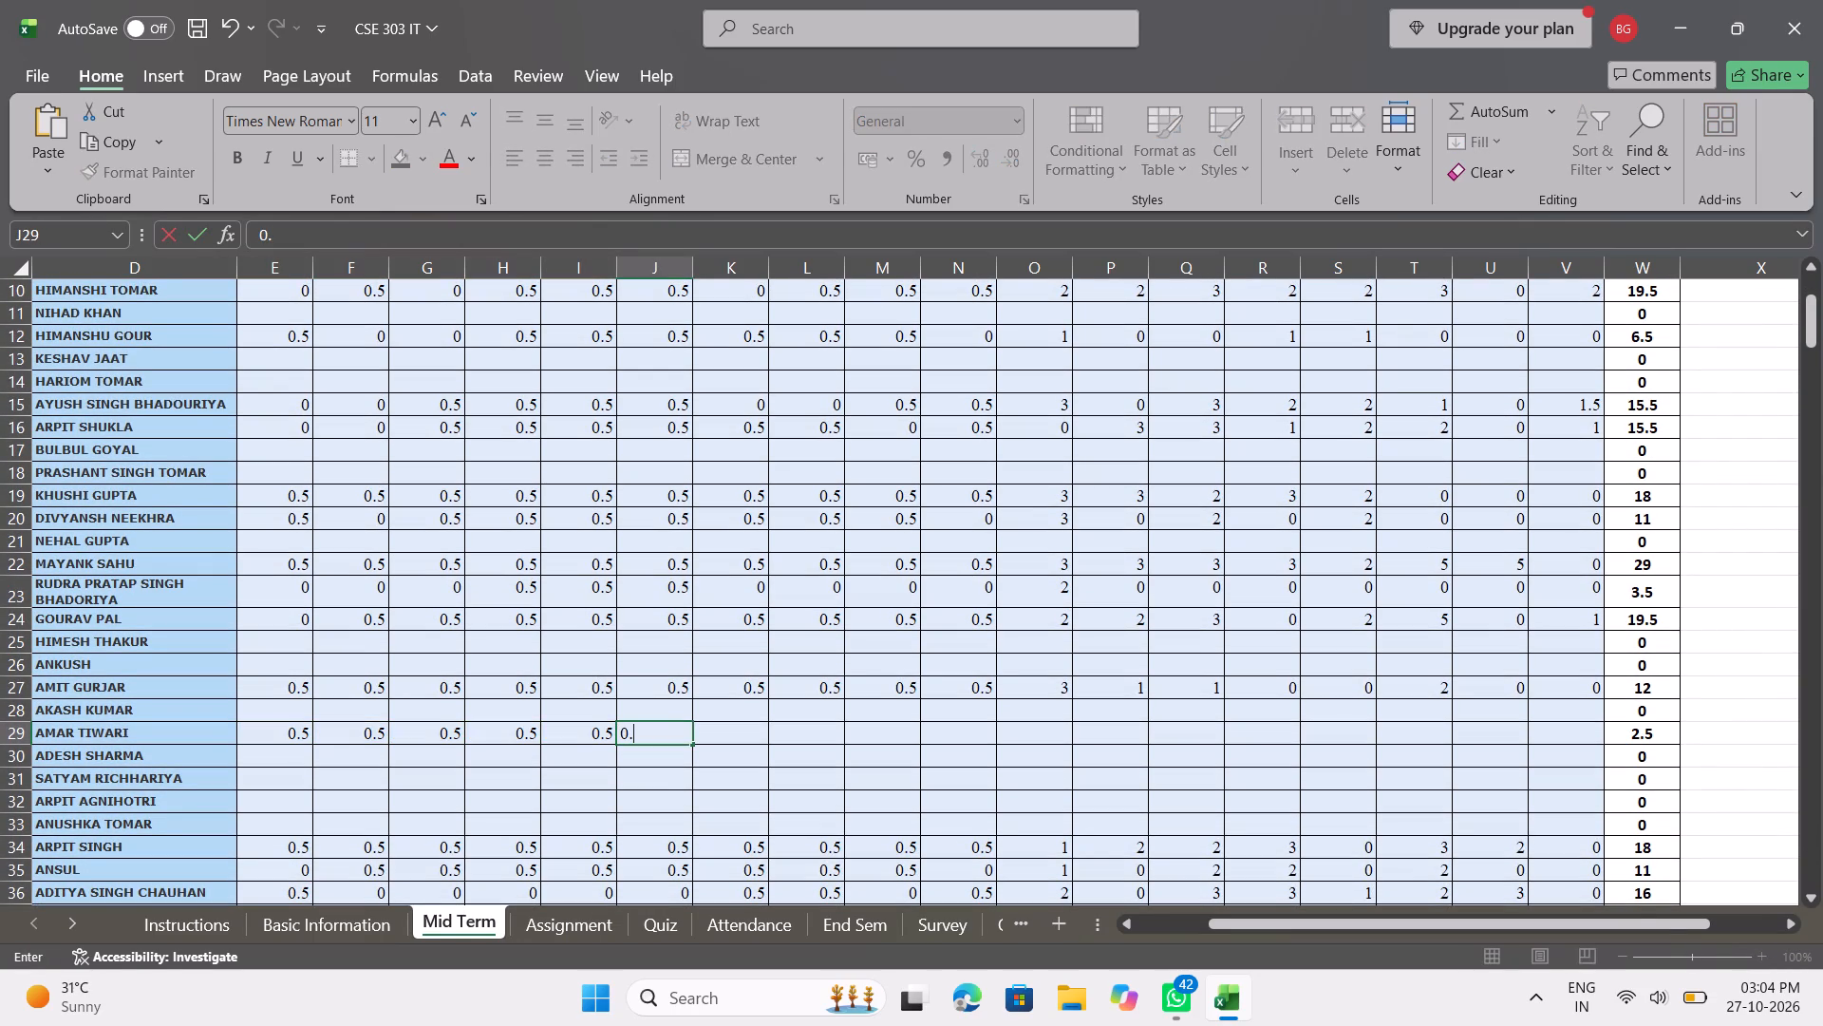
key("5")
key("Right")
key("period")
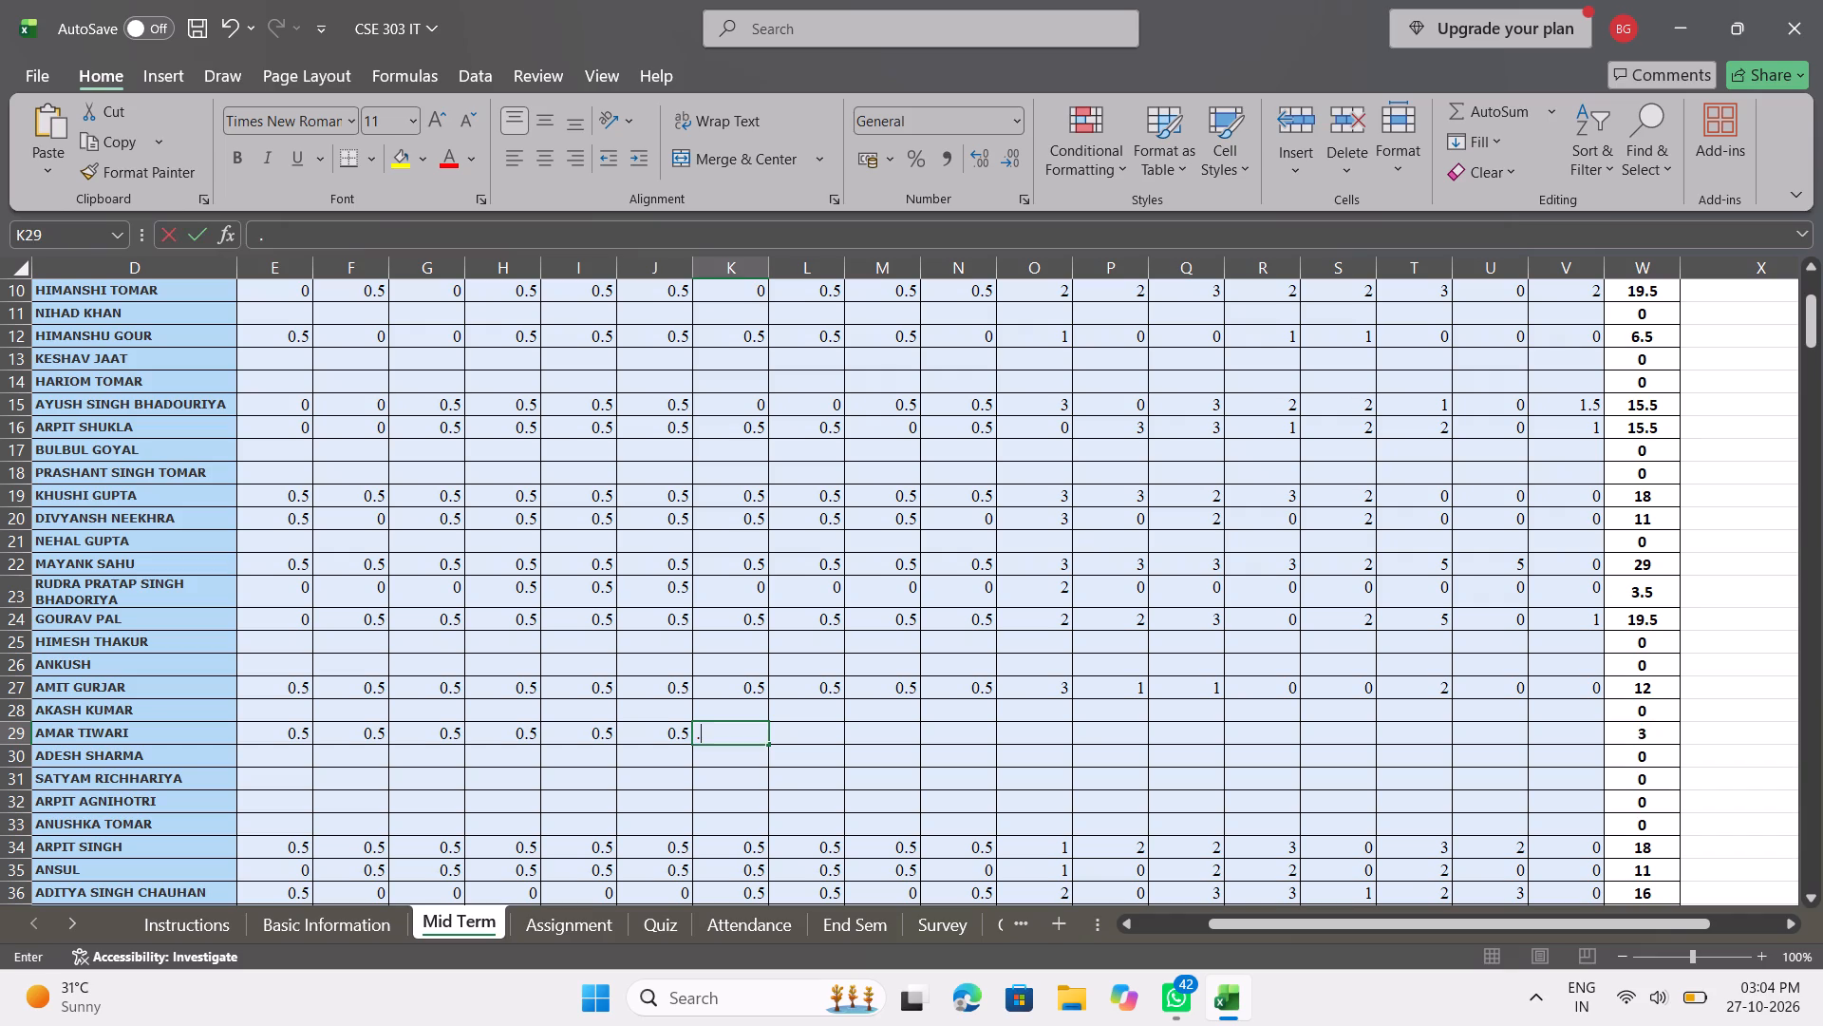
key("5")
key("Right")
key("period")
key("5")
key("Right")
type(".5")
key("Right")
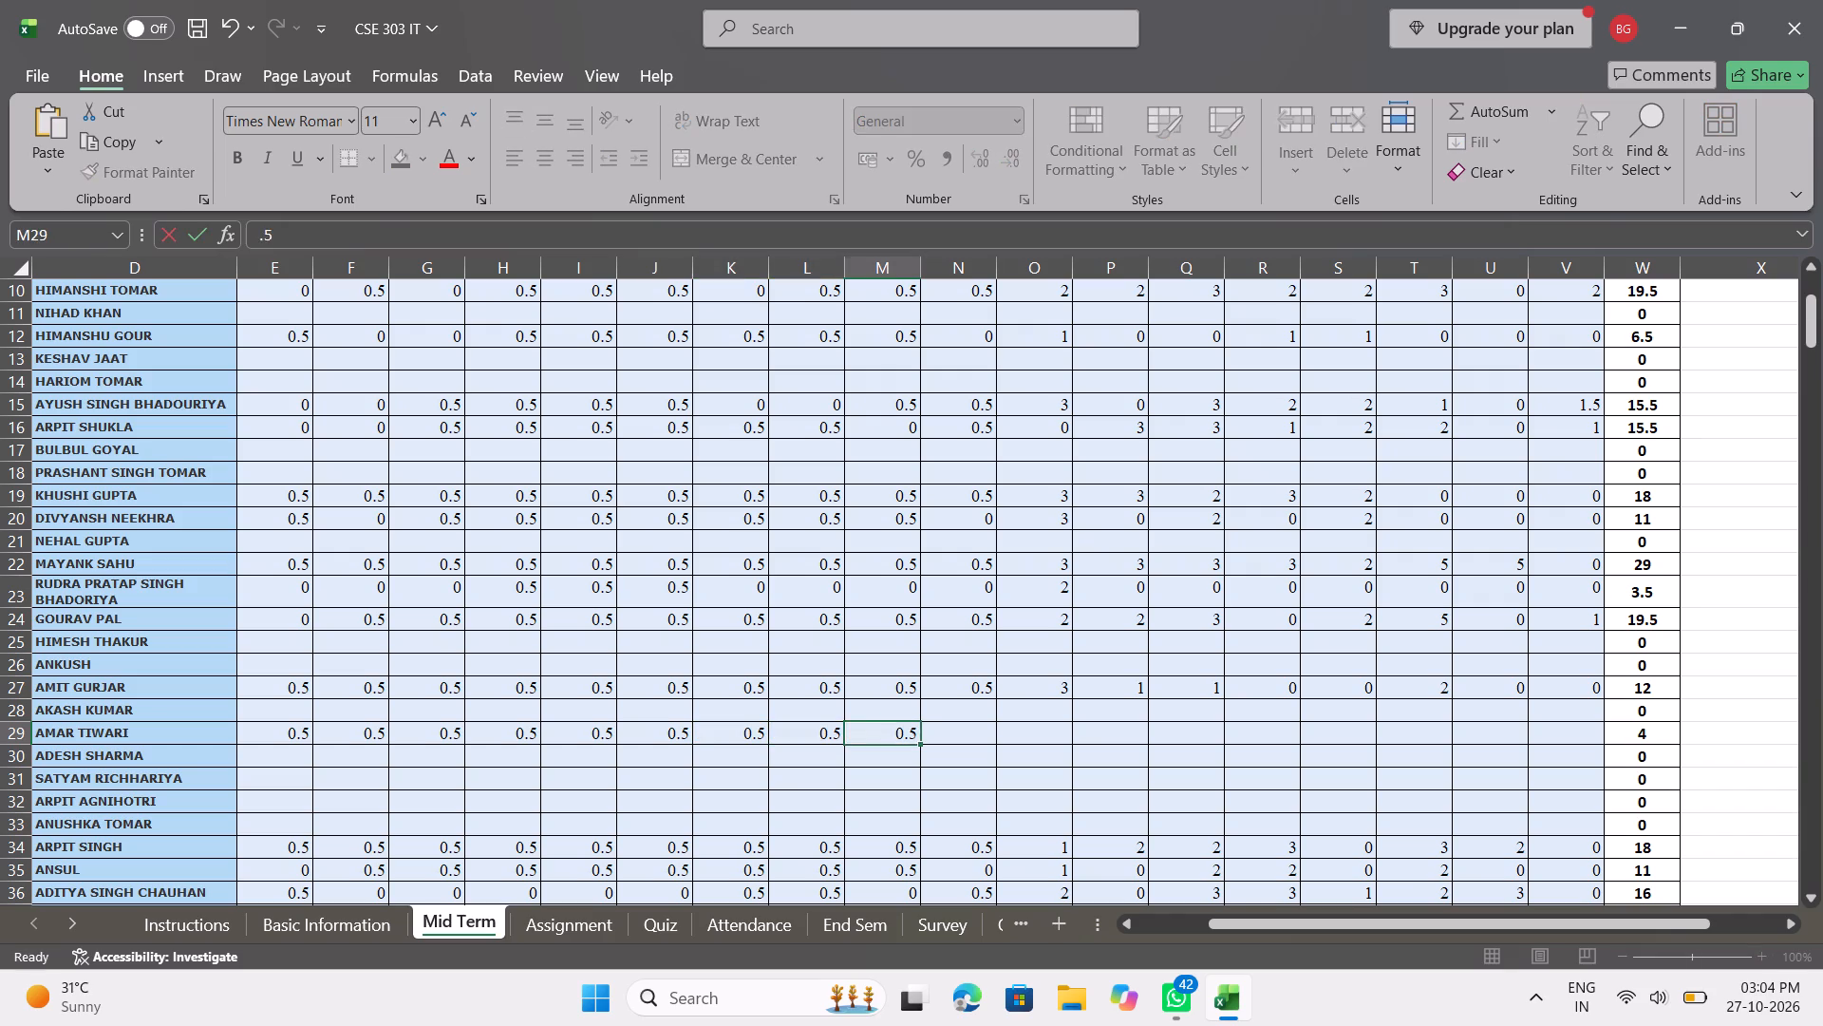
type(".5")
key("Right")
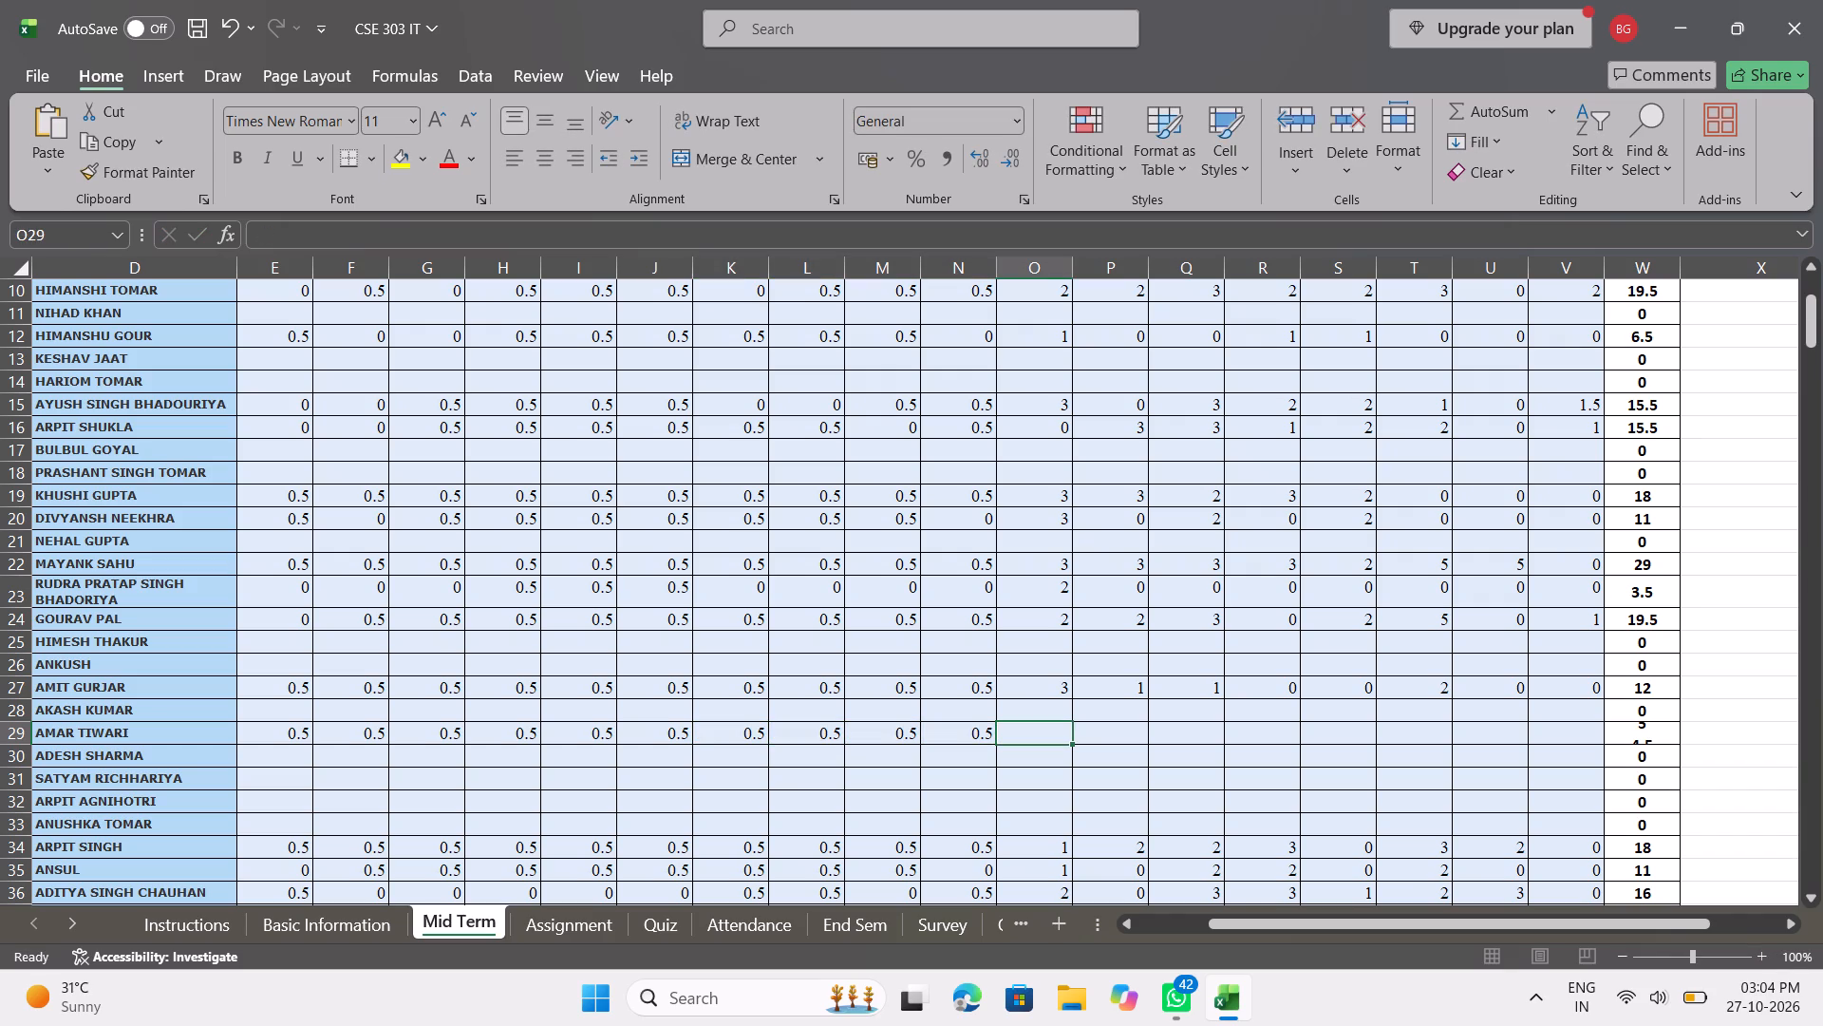
Enter the row 29 student's Q11 to Q14 marks in O29 through R29 as 2, 0, 0 and 0.
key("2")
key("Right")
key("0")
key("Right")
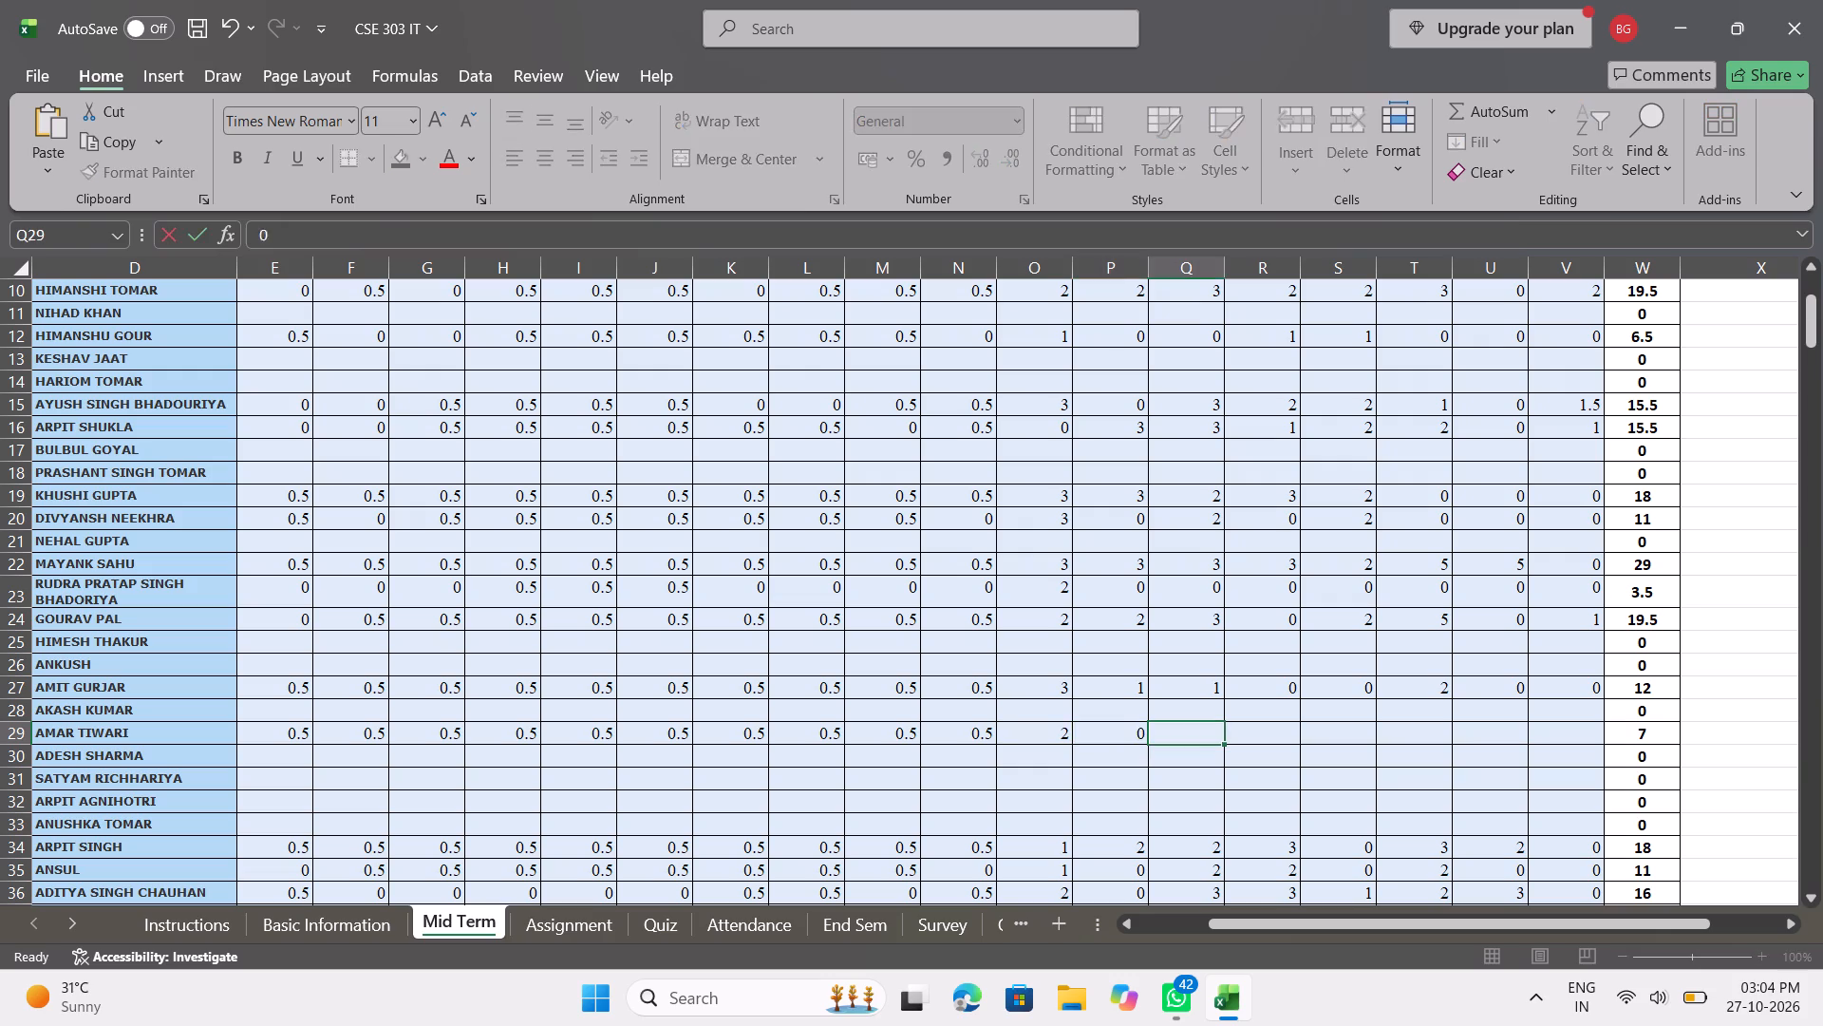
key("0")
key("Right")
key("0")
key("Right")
Enter the row 29 student's Q15 to Q18 marks in S29 through V29 as 0 each.
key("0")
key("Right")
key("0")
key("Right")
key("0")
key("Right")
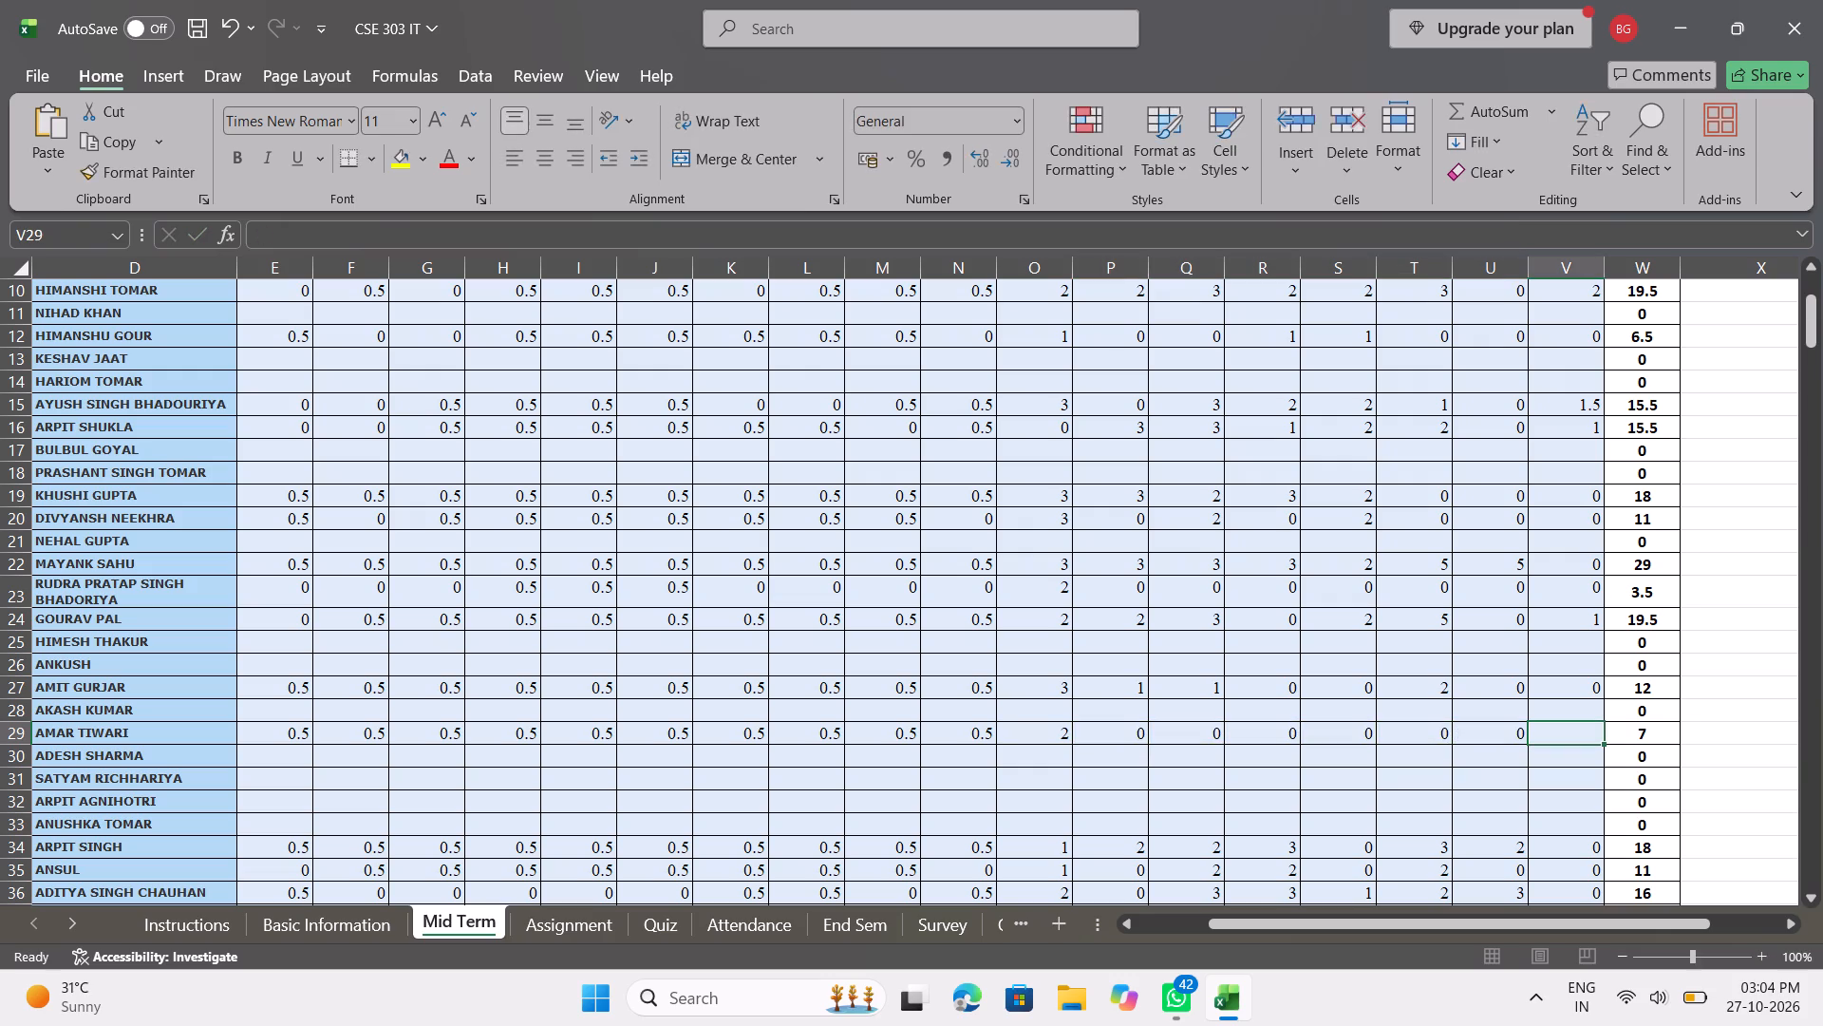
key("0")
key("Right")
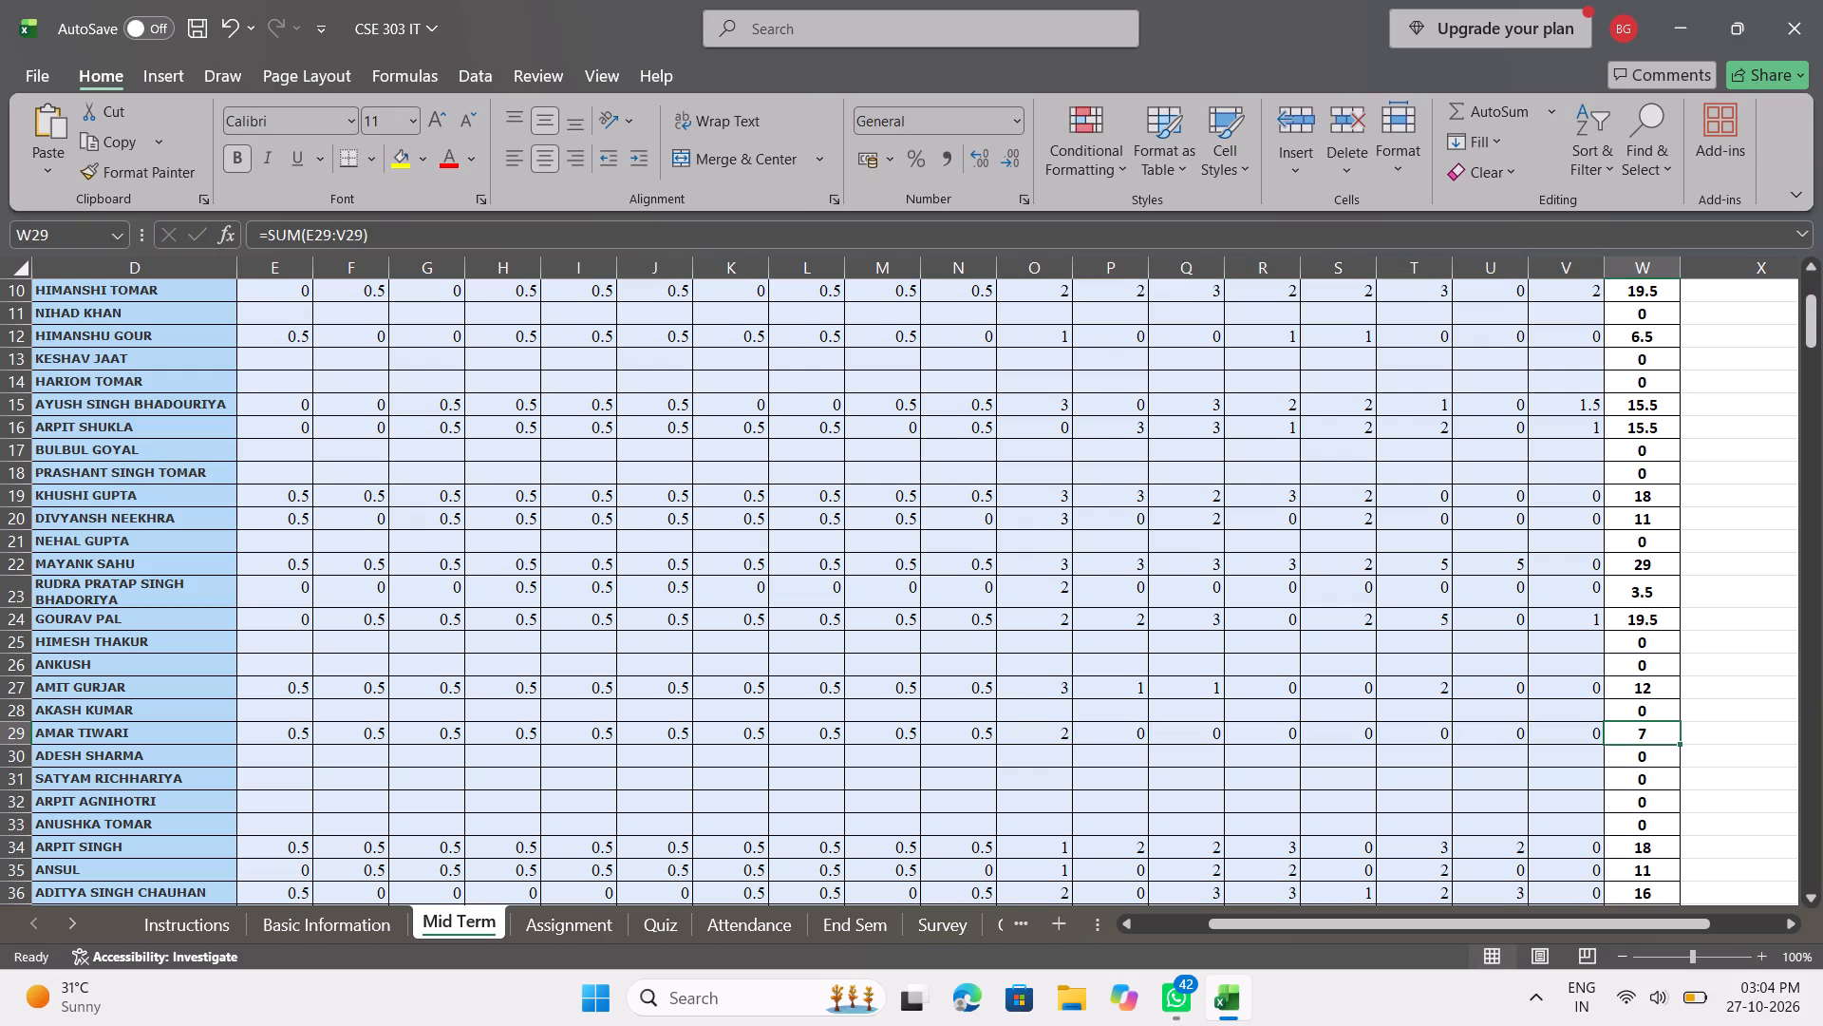
Enter the row 26 student's Q1 to Q5 marks in E26 through I26 as 0.5 each.
left_click(269, 674)
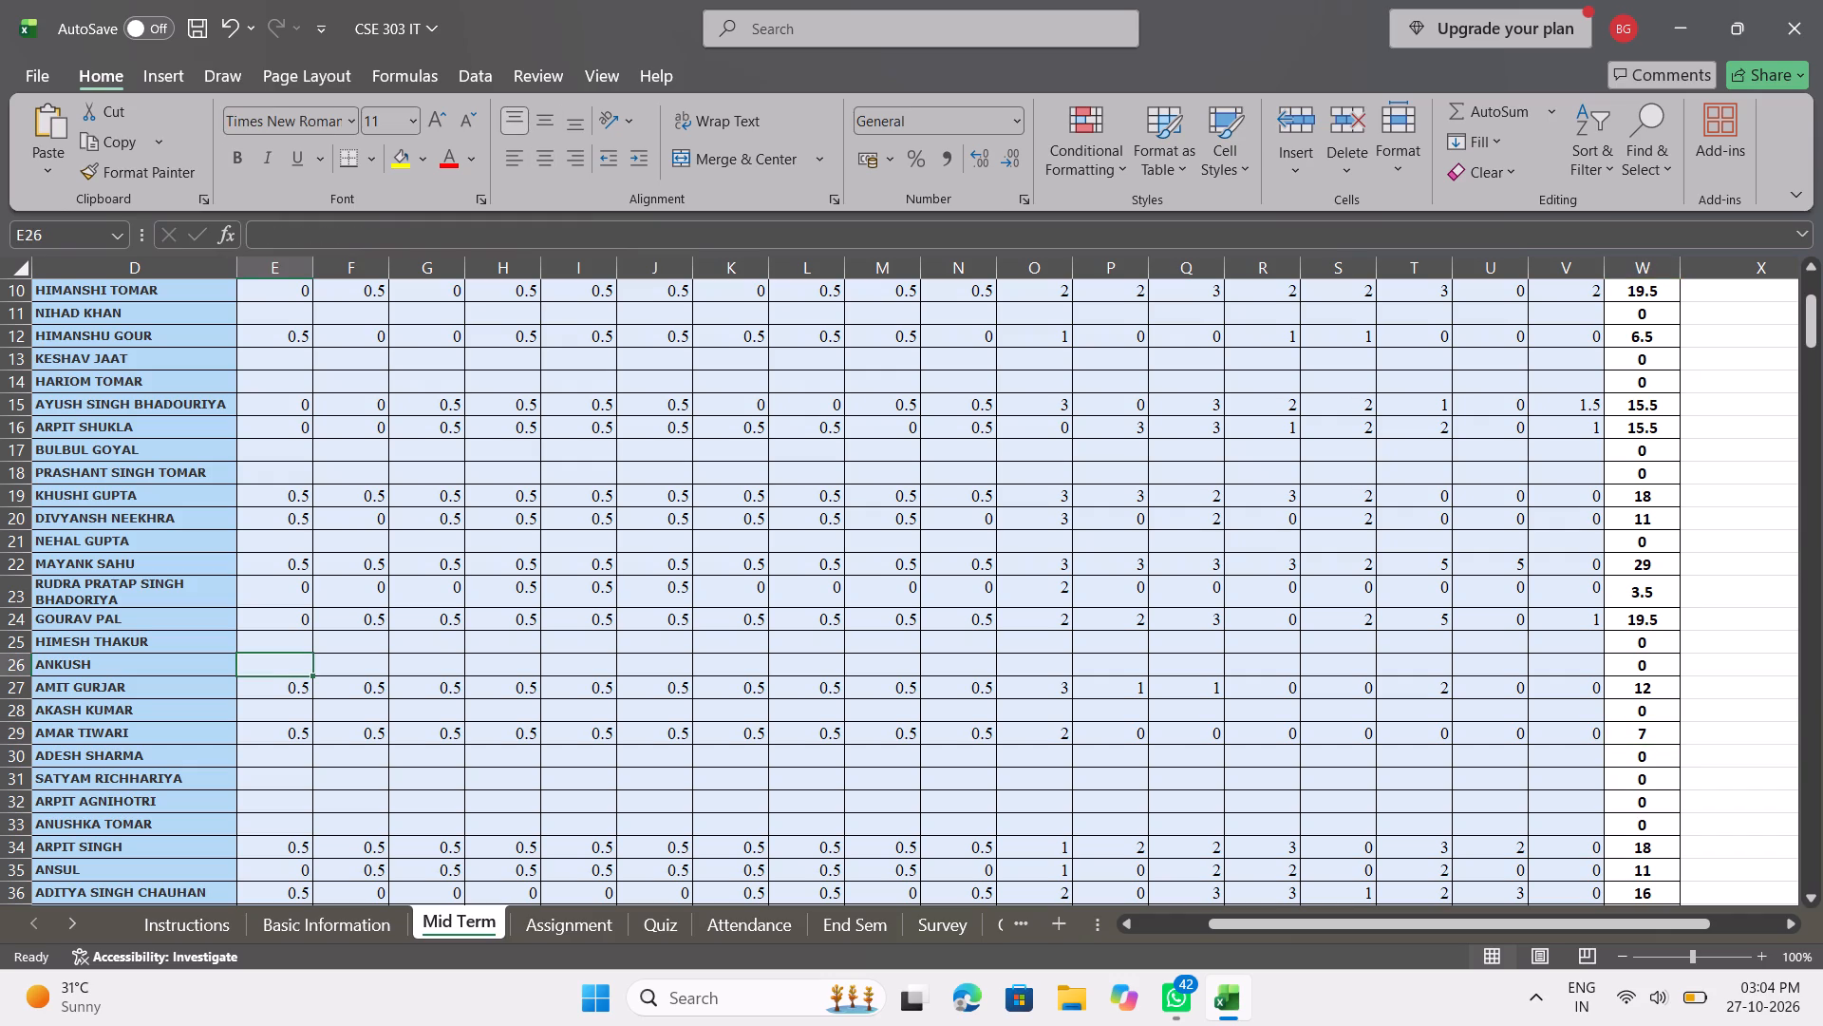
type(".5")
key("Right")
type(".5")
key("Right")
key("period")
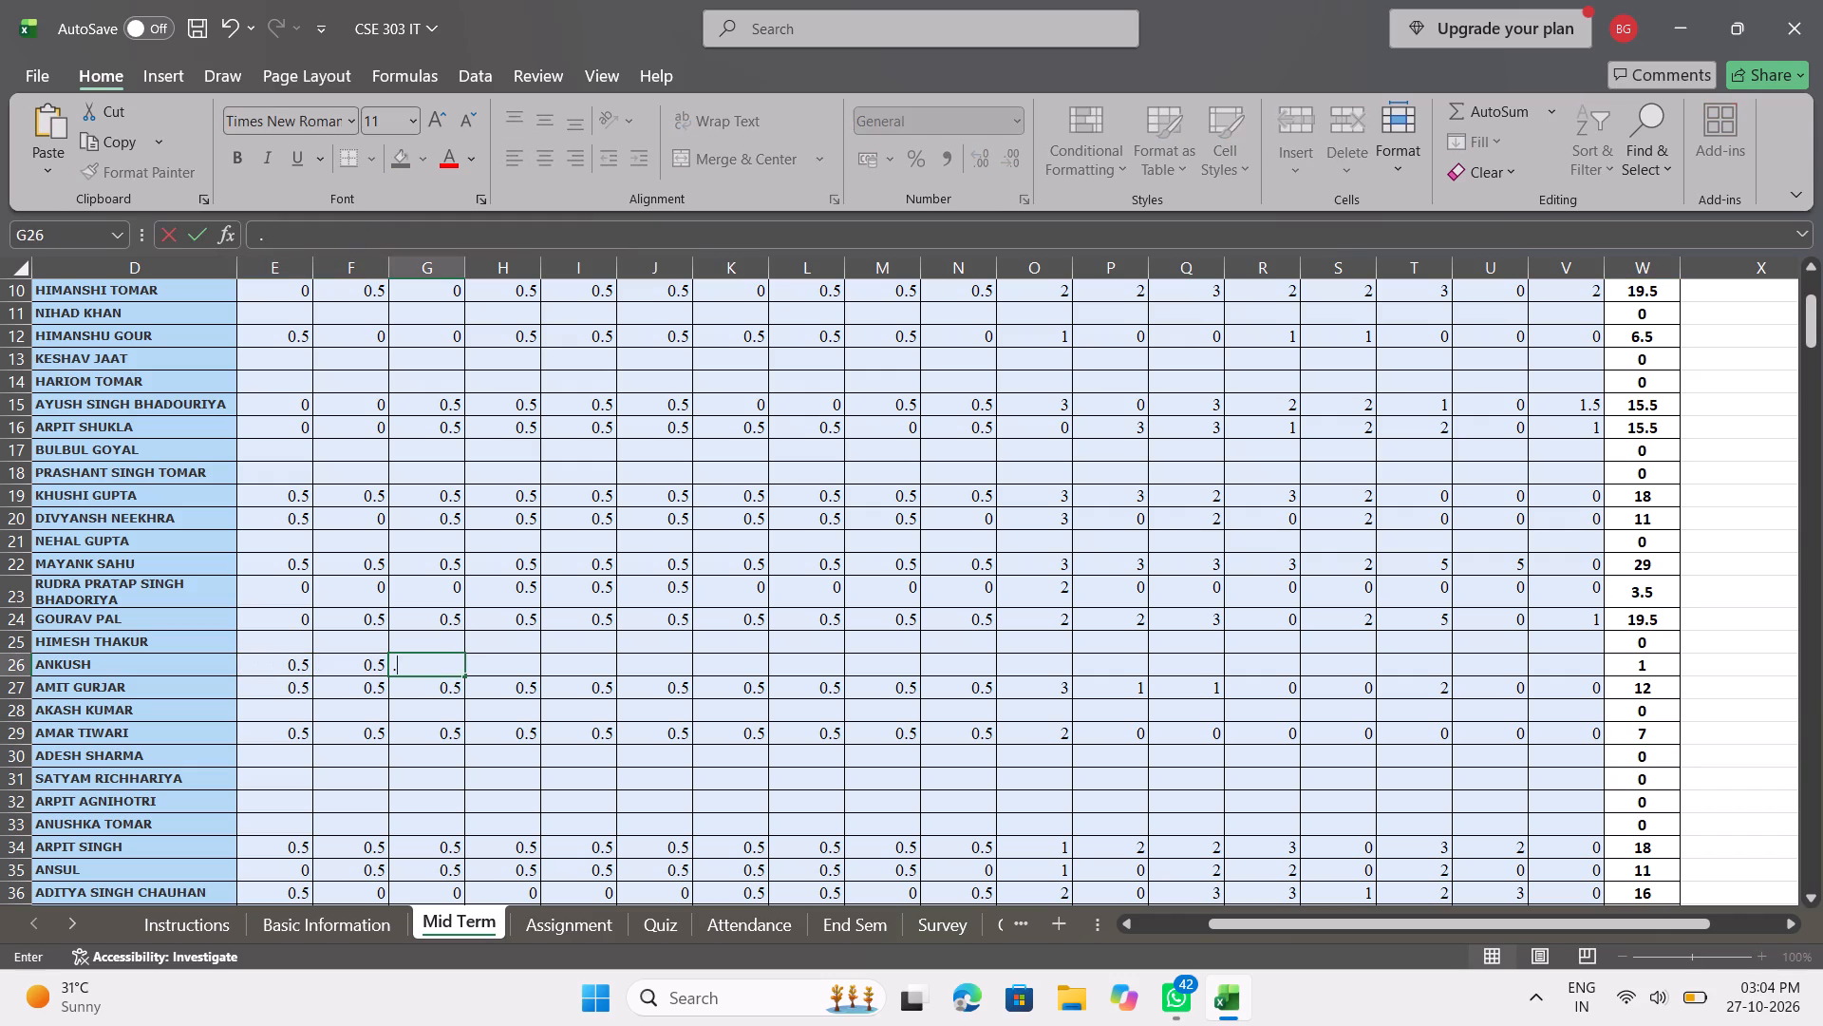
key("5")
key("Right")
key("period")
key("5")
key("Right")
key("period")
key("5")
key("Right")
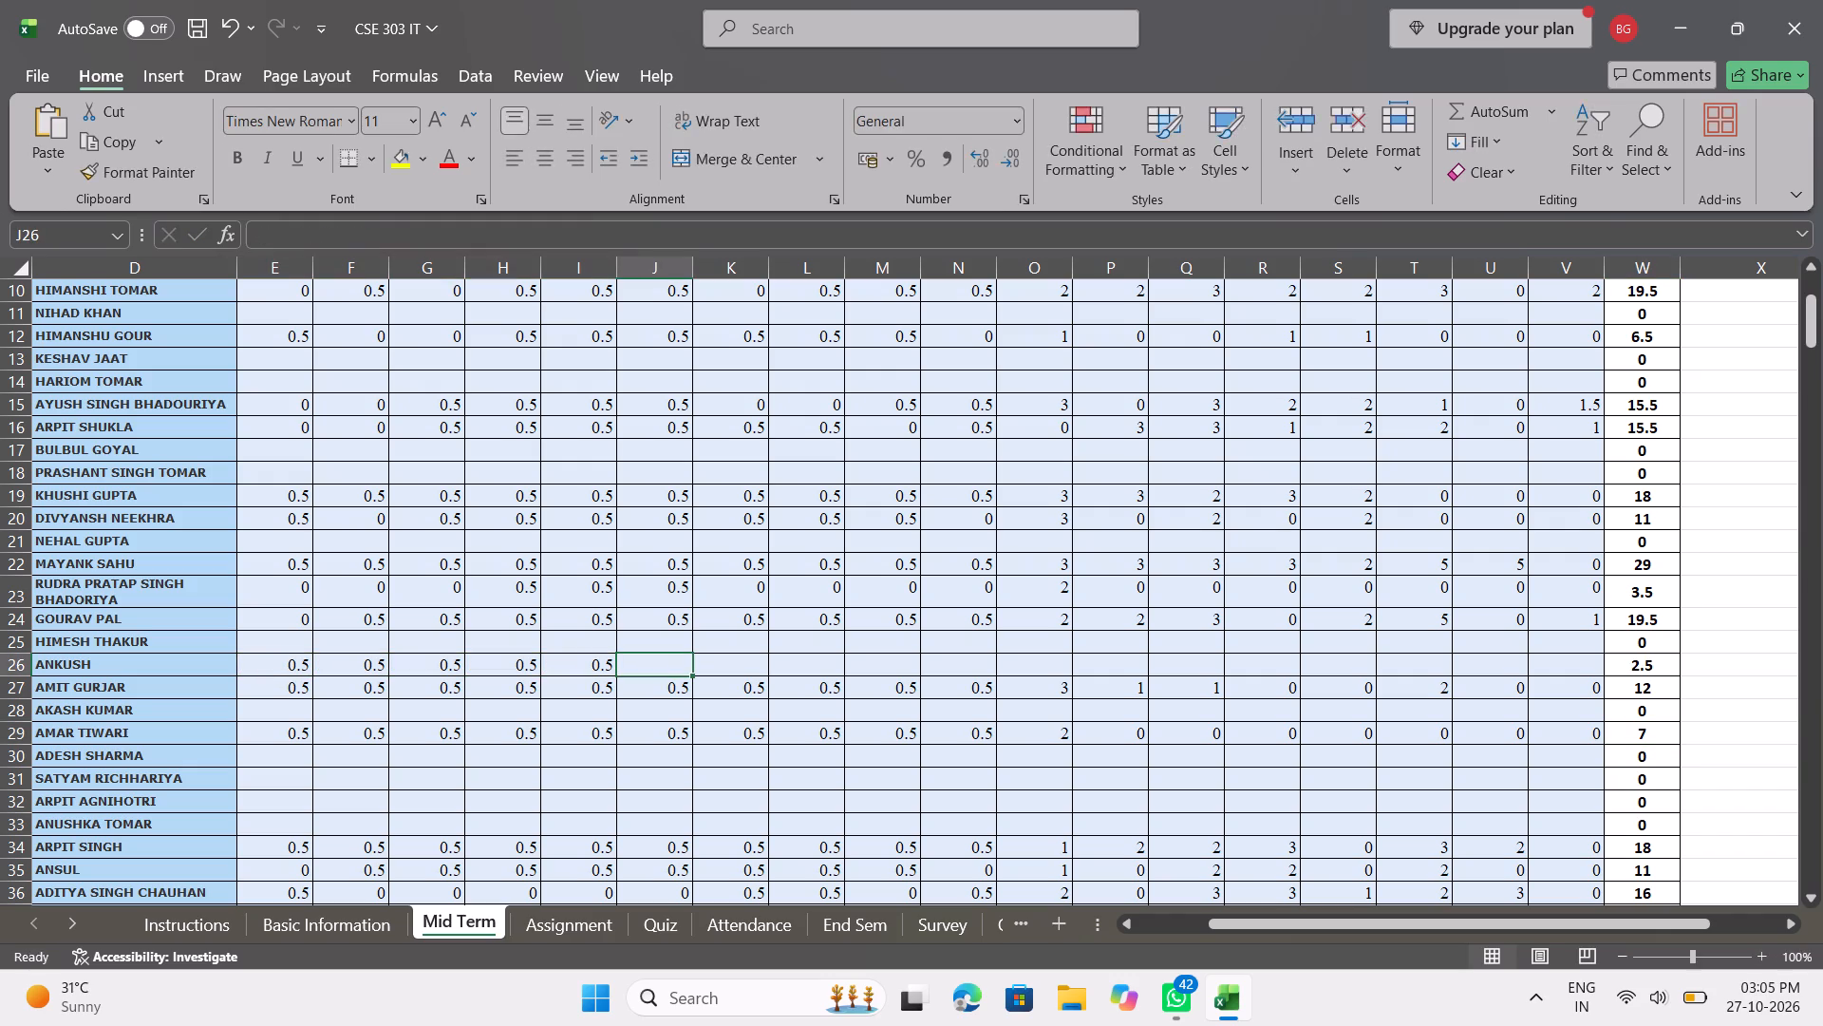
Enter the row 26 student's Q6 to Q10 marks in J26 through N26 as 0.5 each.
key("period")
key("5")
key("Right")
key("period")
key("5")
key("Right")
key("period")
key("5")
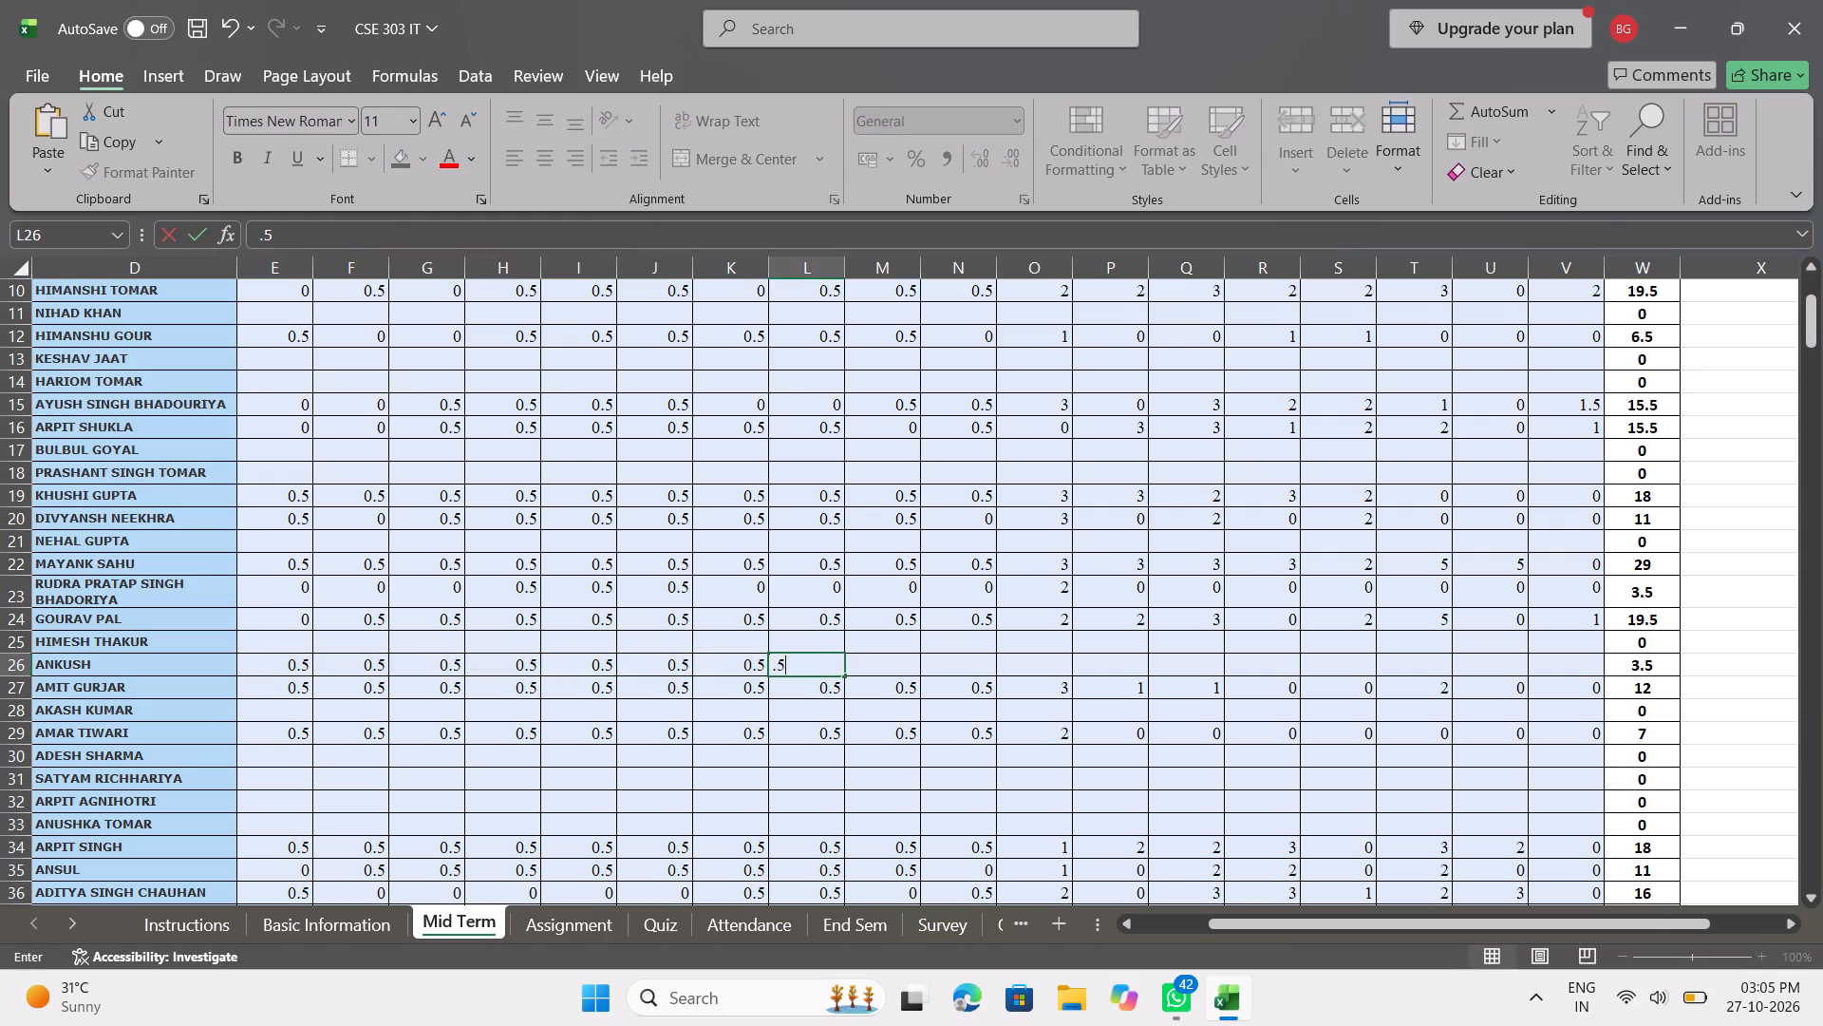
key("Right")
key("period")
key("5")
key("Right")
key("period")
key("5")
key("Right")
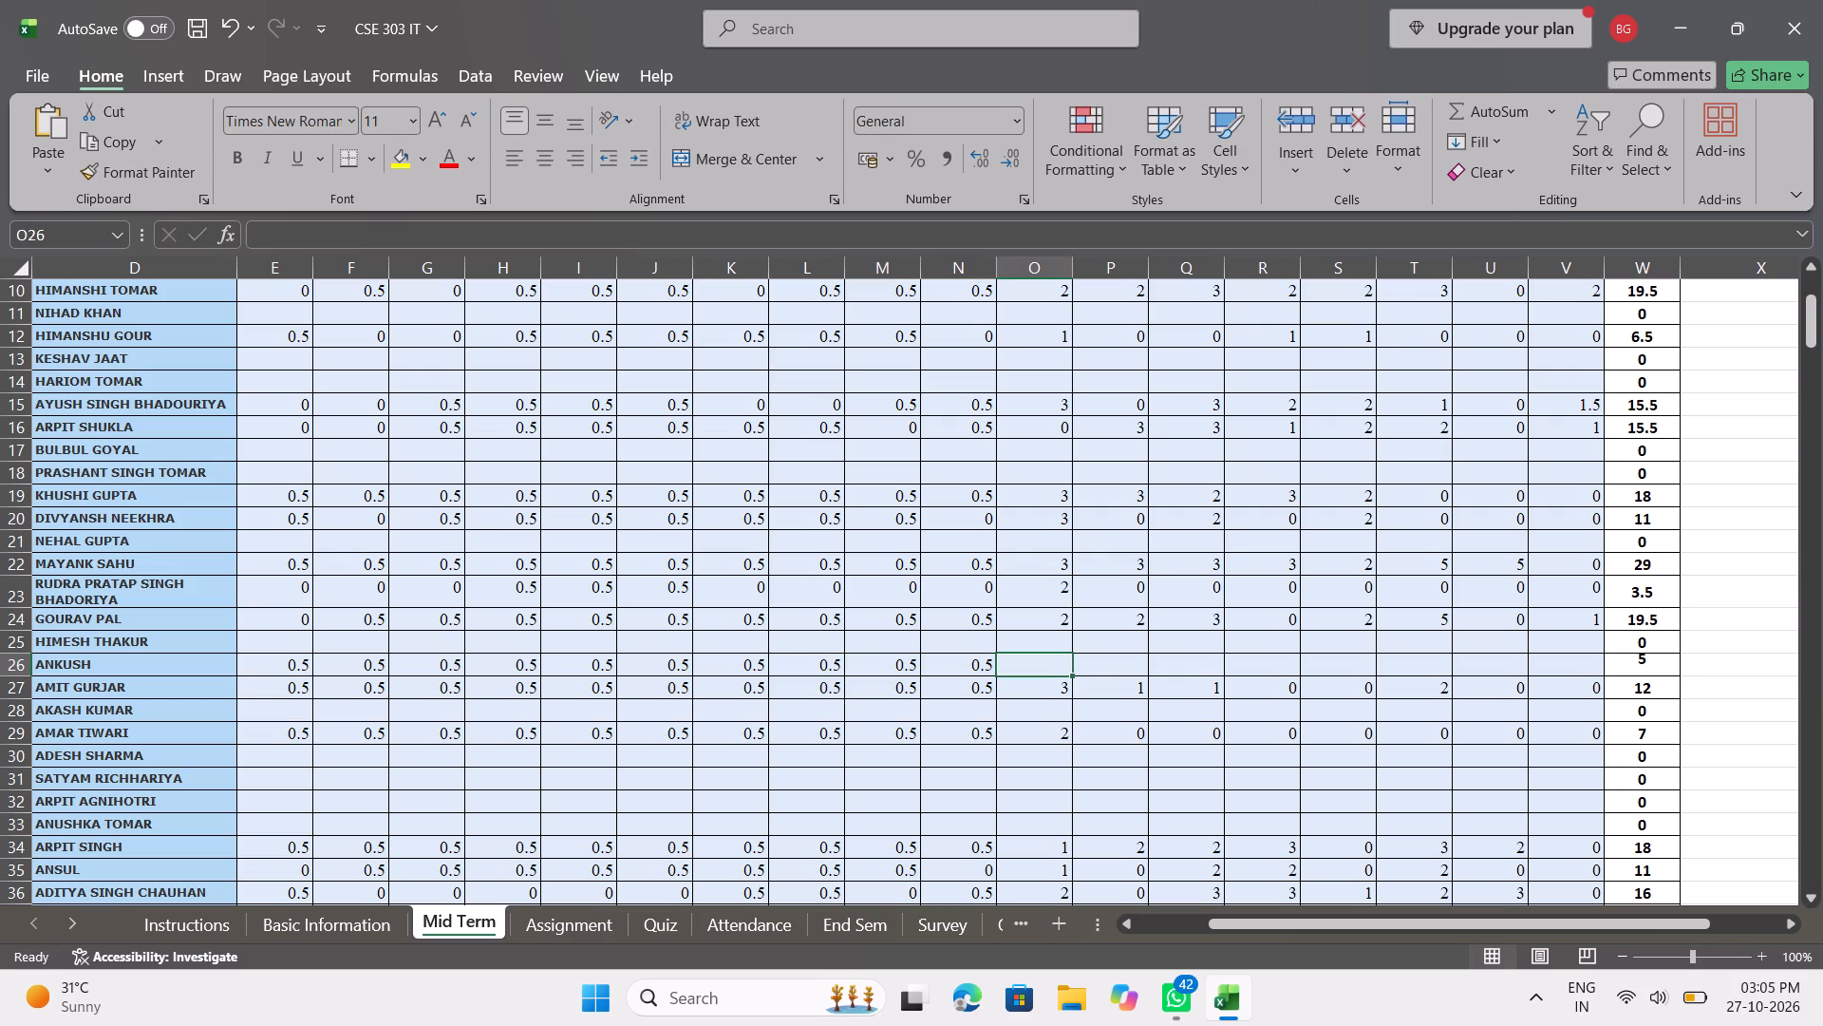
Enter the row 26 student's Q11 to Q14 marks in O26 through R26 as 3, 2, 3 and 0.
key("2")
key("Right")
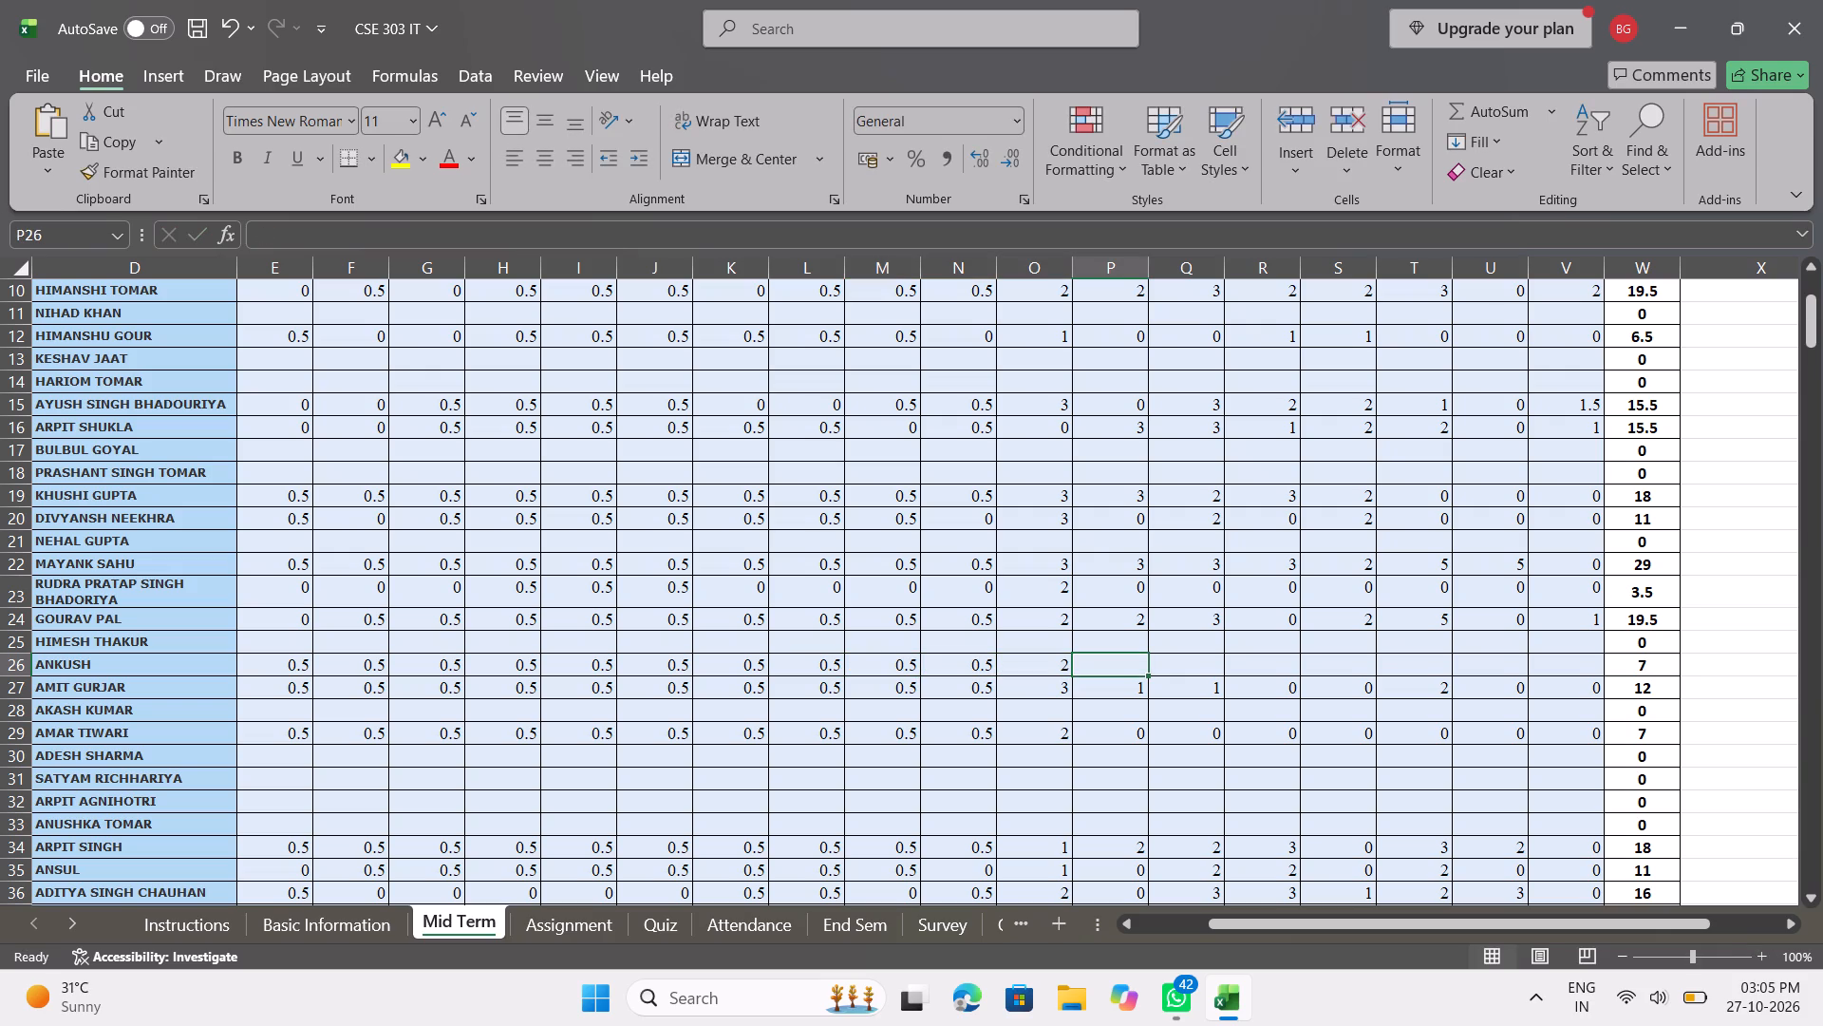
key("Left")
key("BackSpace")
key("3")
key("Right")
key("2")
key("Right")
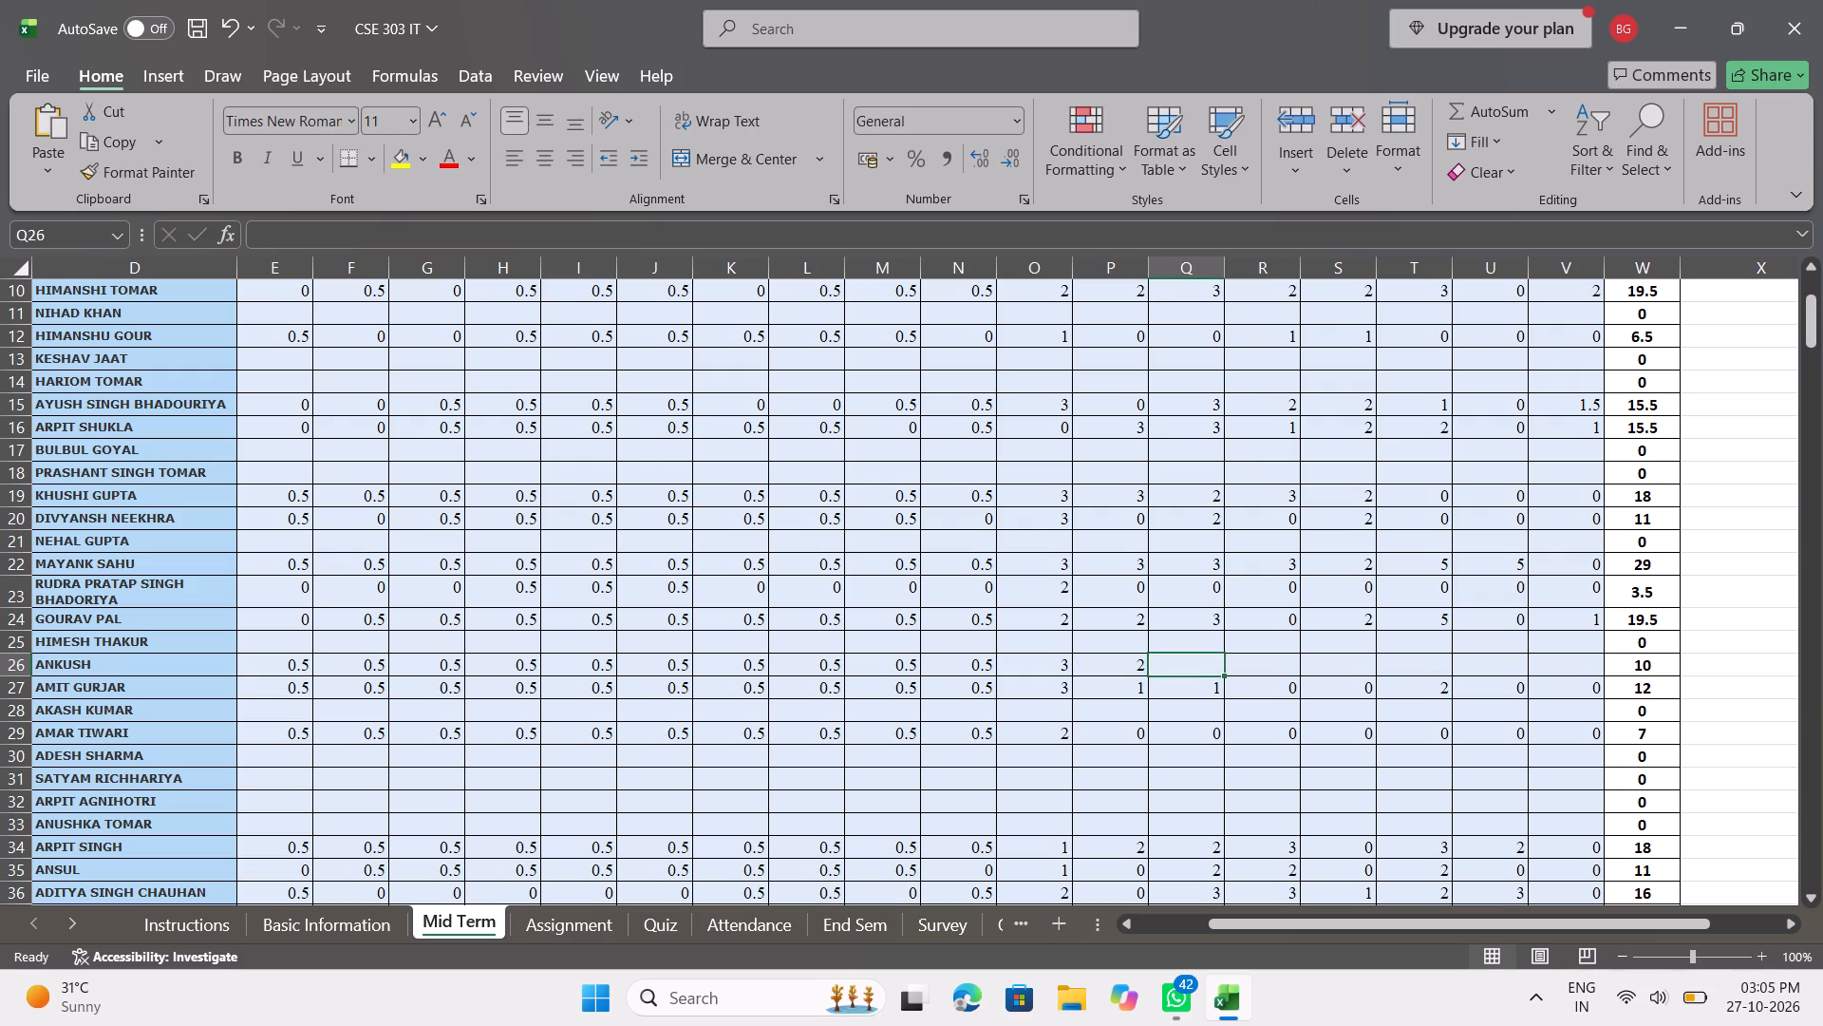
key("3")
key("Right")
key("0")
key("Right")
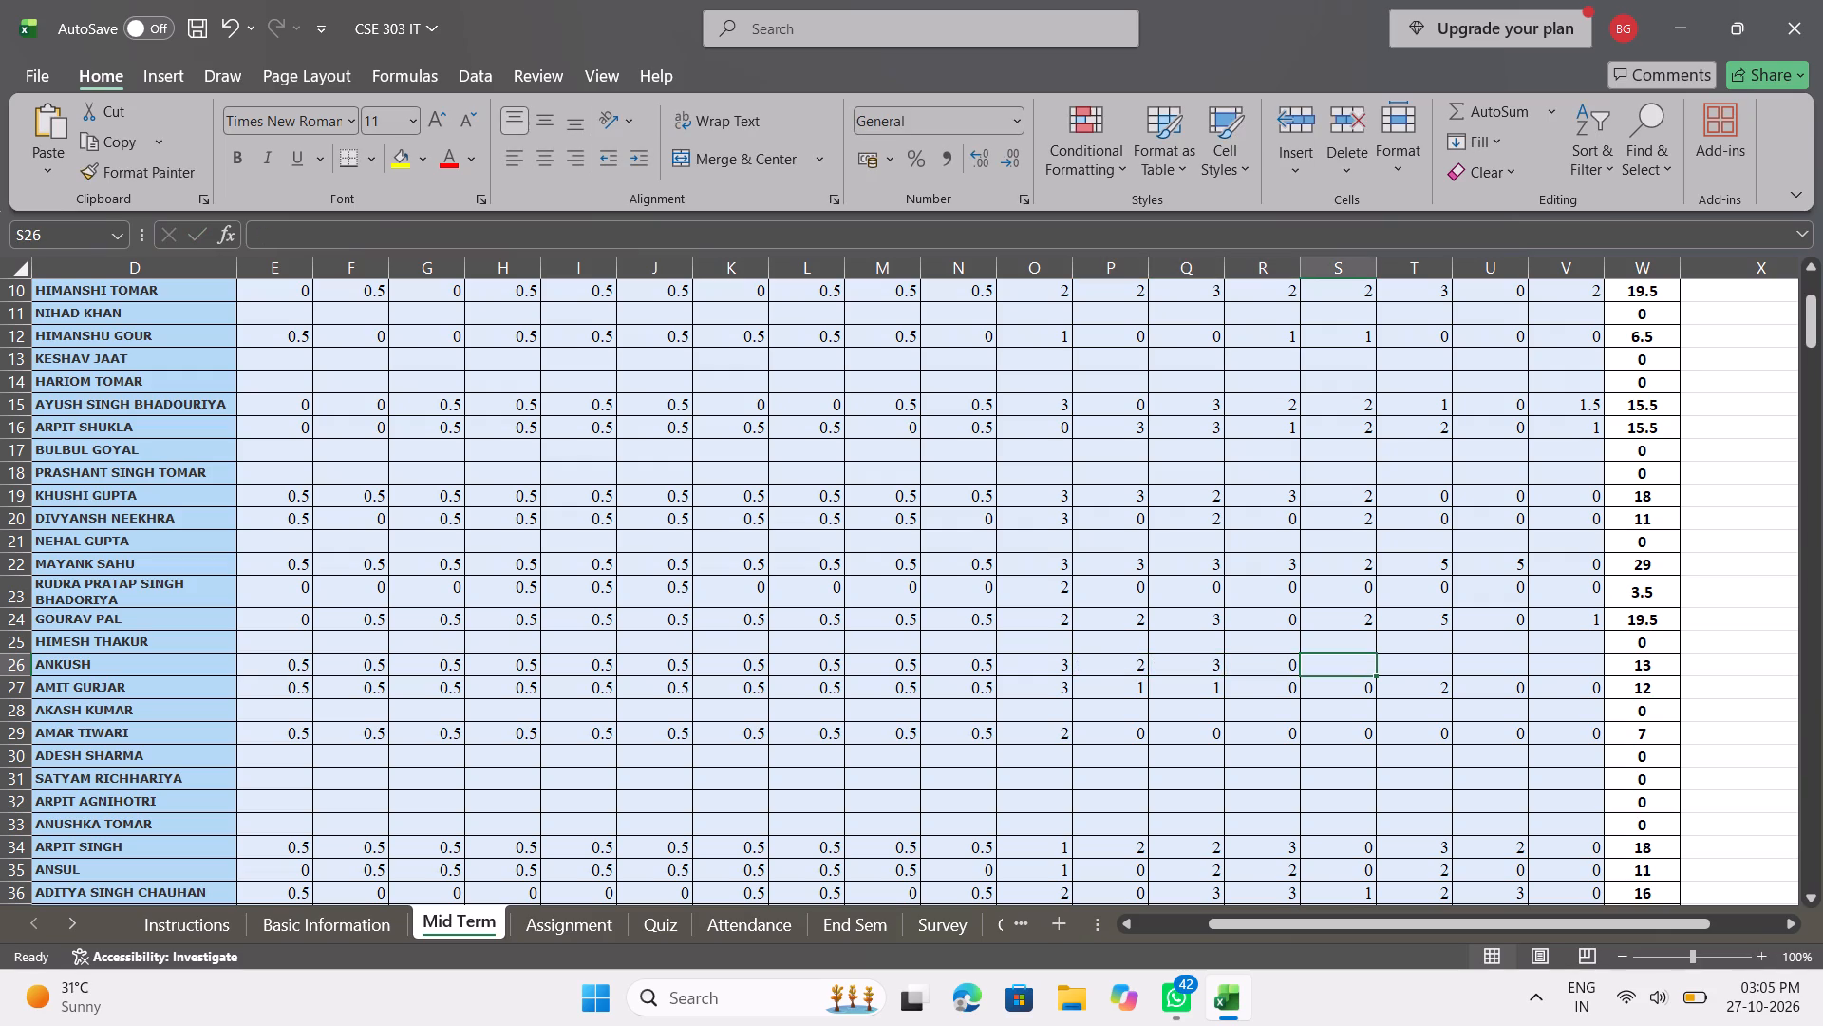
Enter the row 26 student's Q15 to Q18 marks in S26 through V26 as 1, 0, 0 and 0.
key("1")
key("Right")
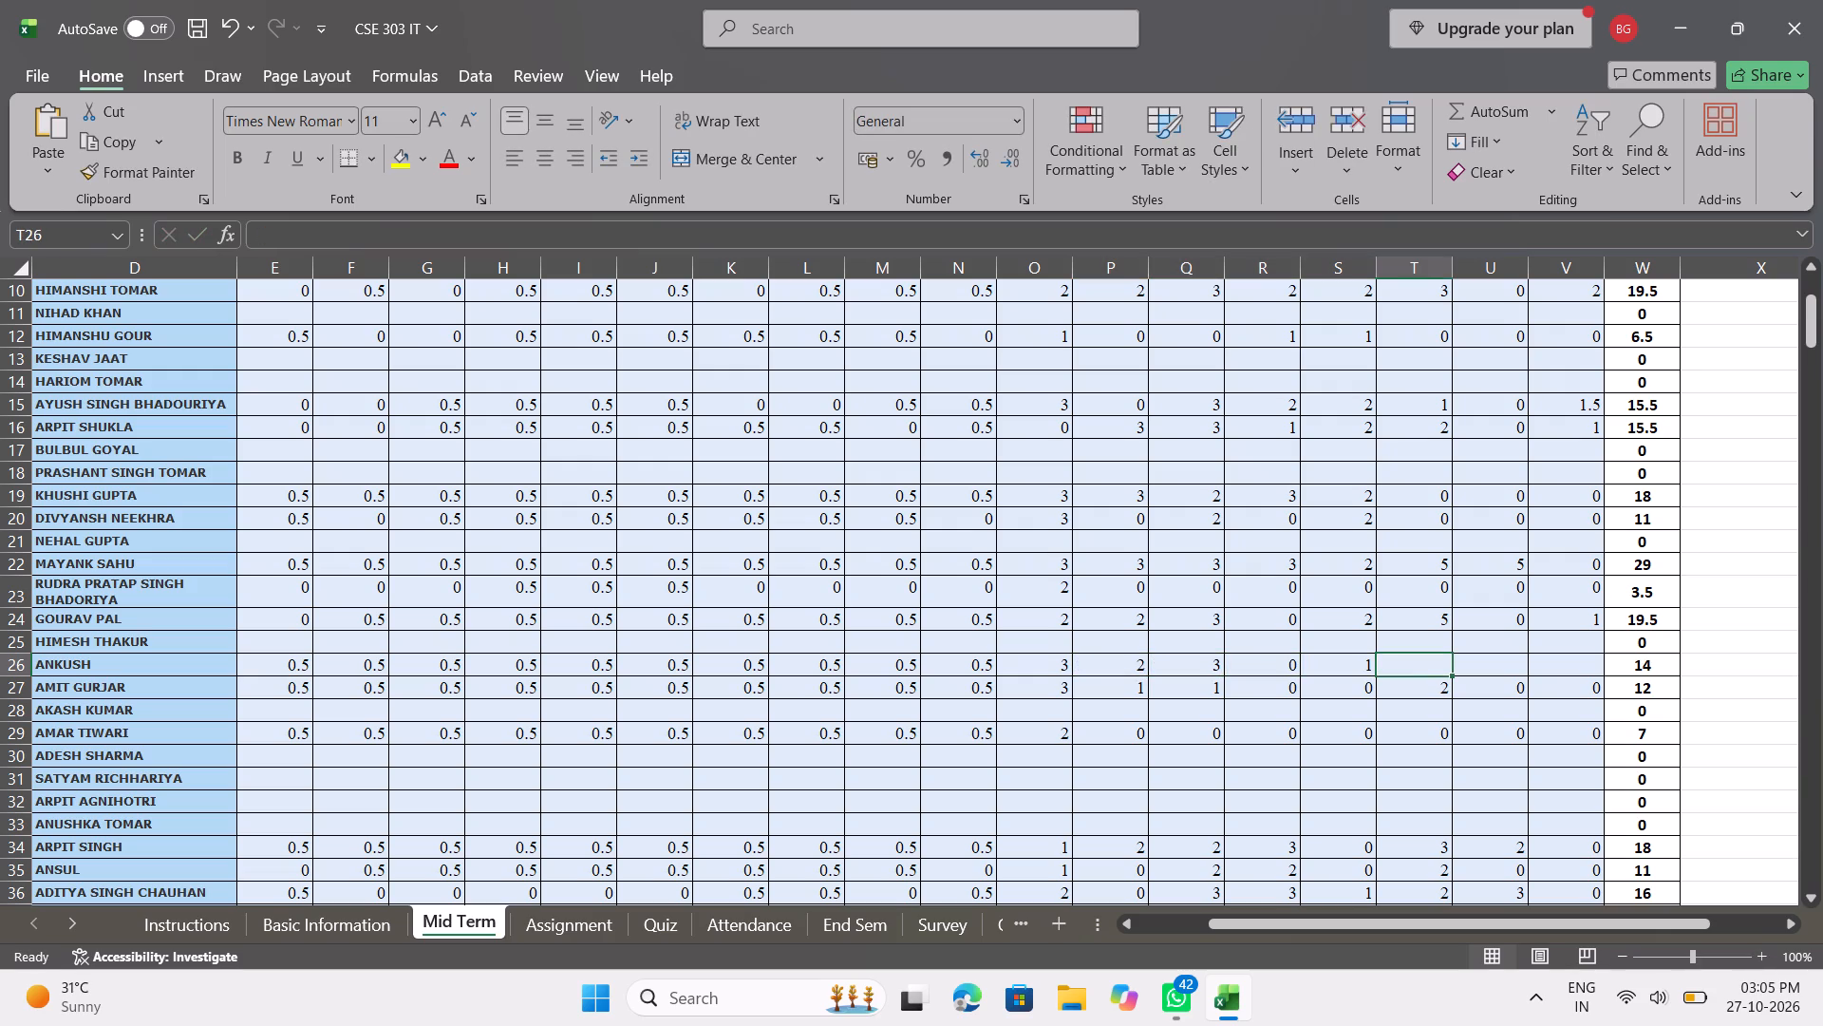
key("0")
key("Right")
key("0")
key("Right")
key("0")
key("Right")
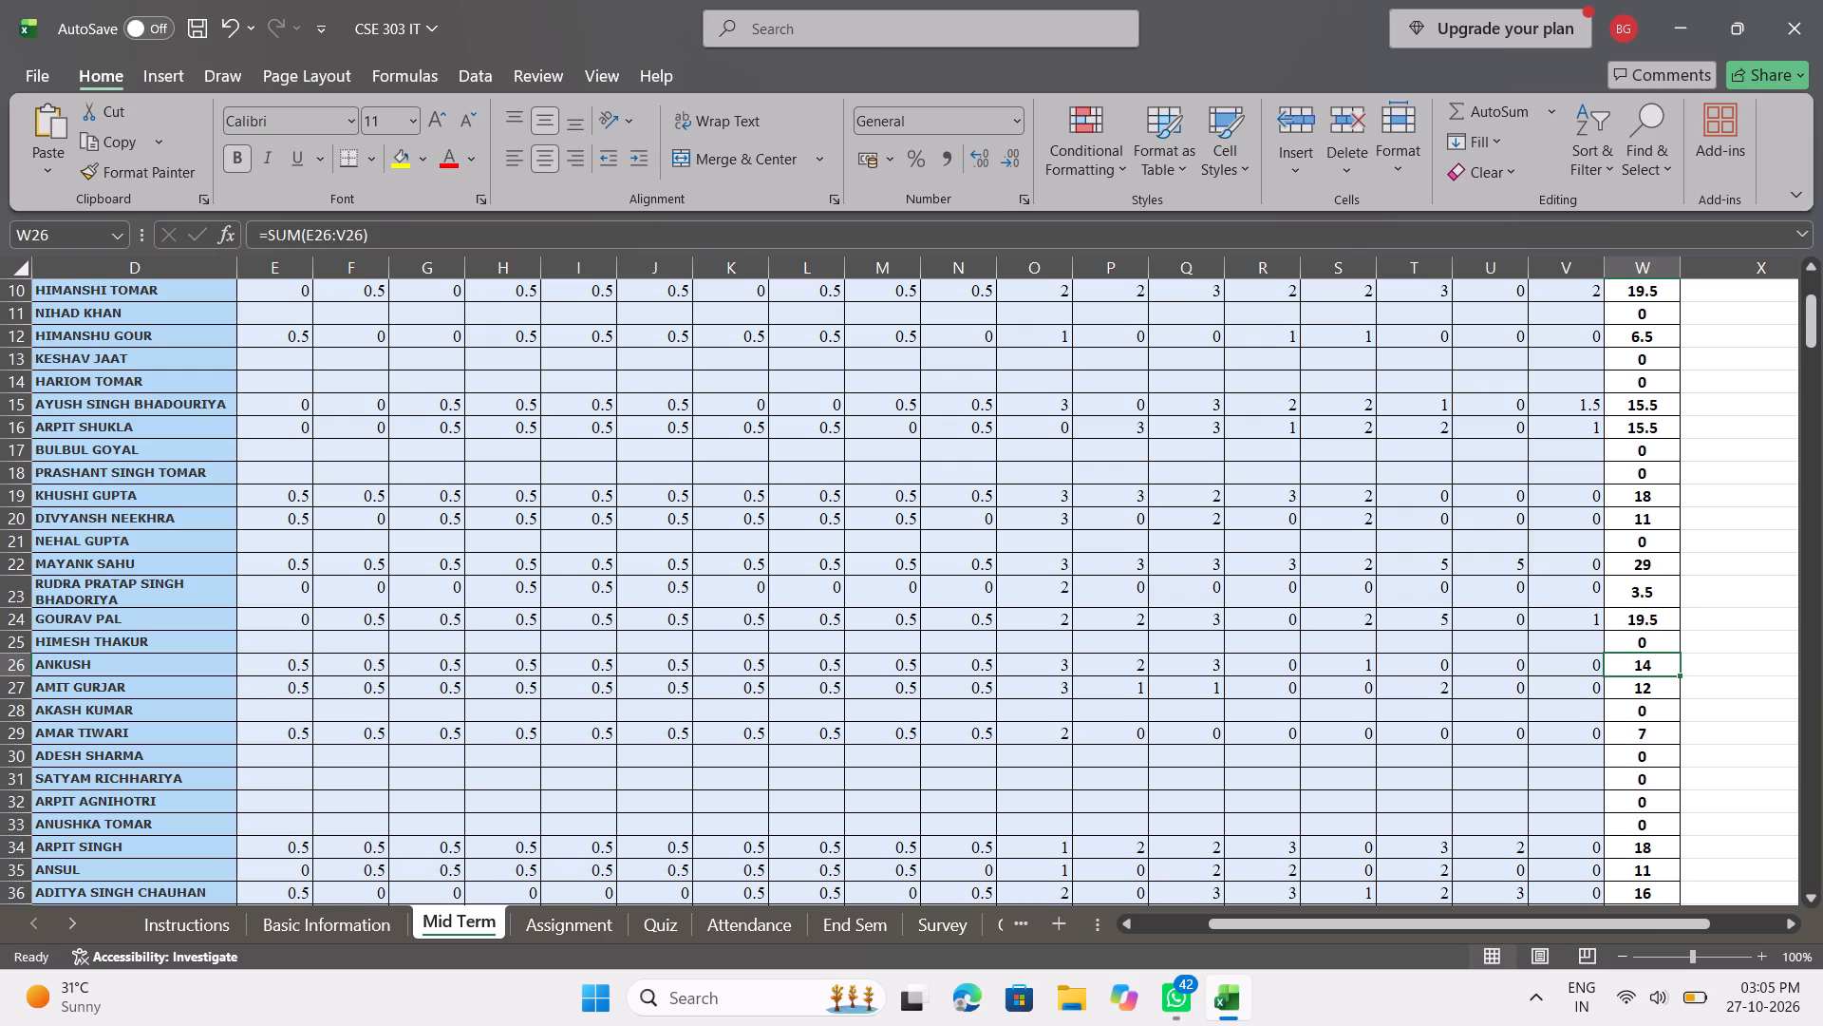
Enter the row 25 student's Q1 to Q5 marks in E25 through I25 as 0.5 each.
left_click(277, 640)
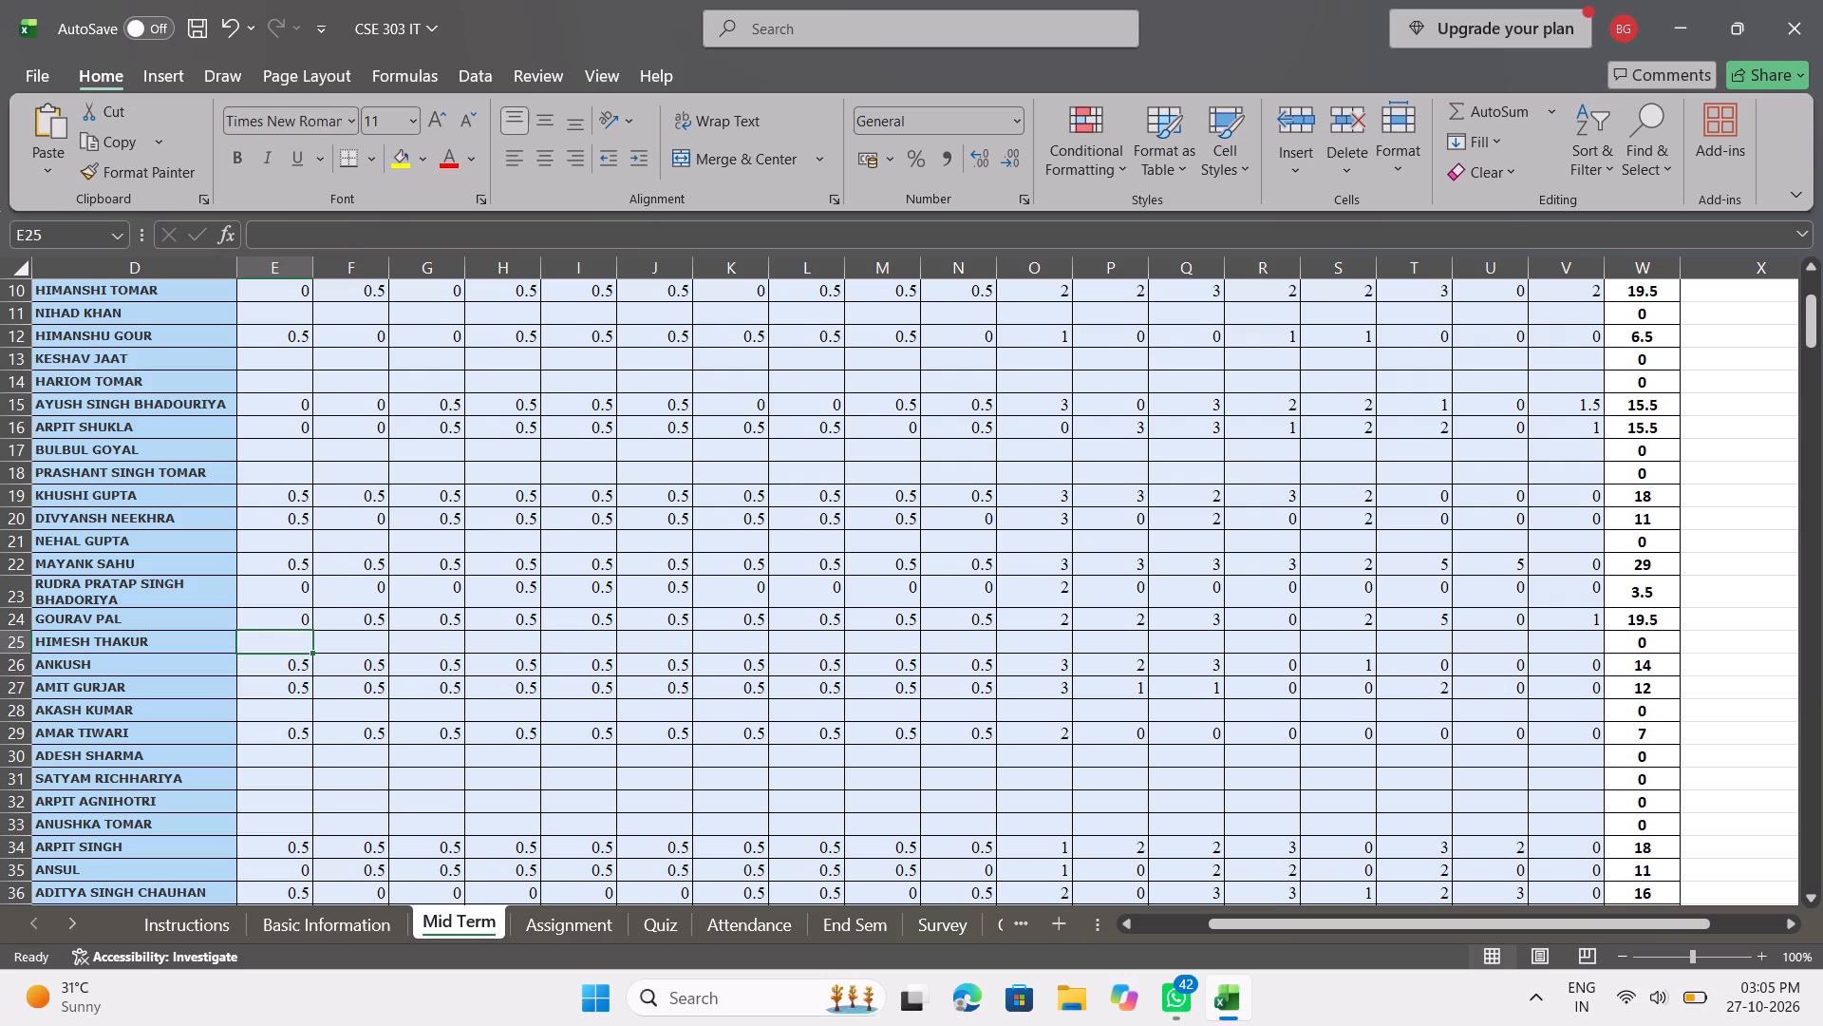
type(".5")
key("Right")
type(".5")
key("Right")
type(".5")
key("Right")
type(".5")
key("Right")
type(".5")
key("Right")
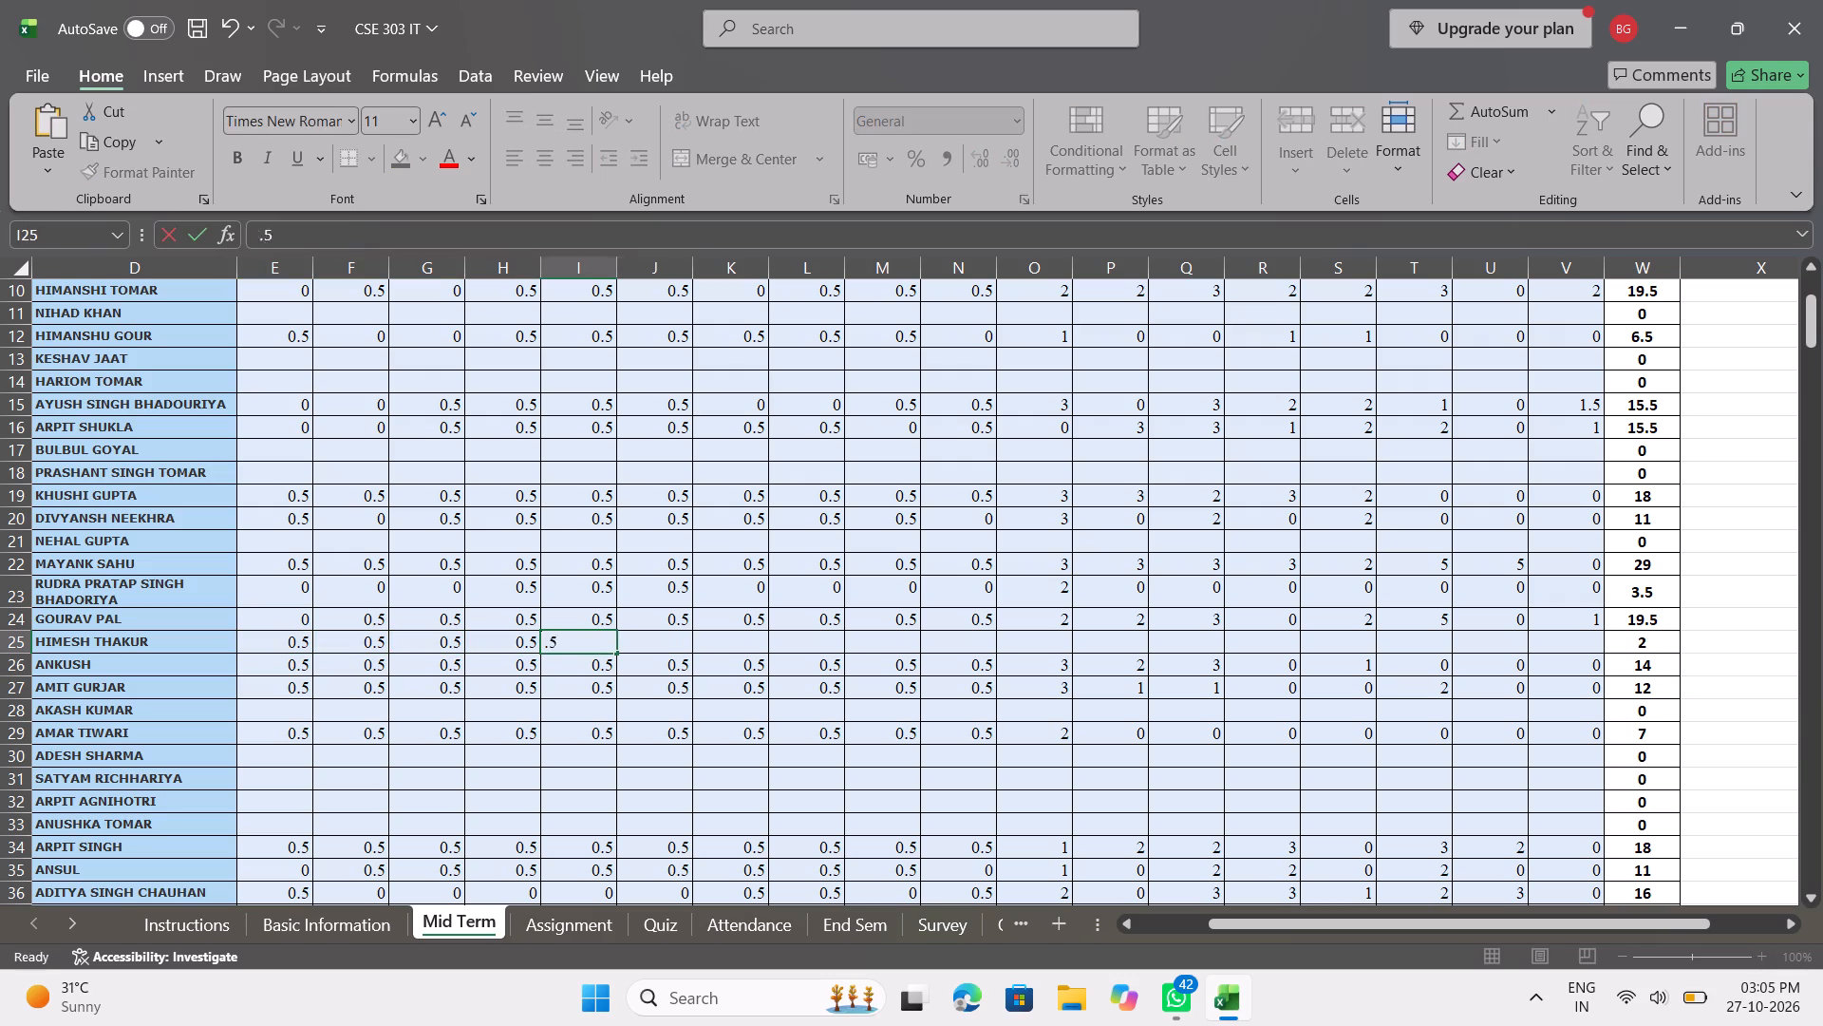
Enter the row 25 student's Q6 and Q7 marks in J25 and K25 as 0.5 each.
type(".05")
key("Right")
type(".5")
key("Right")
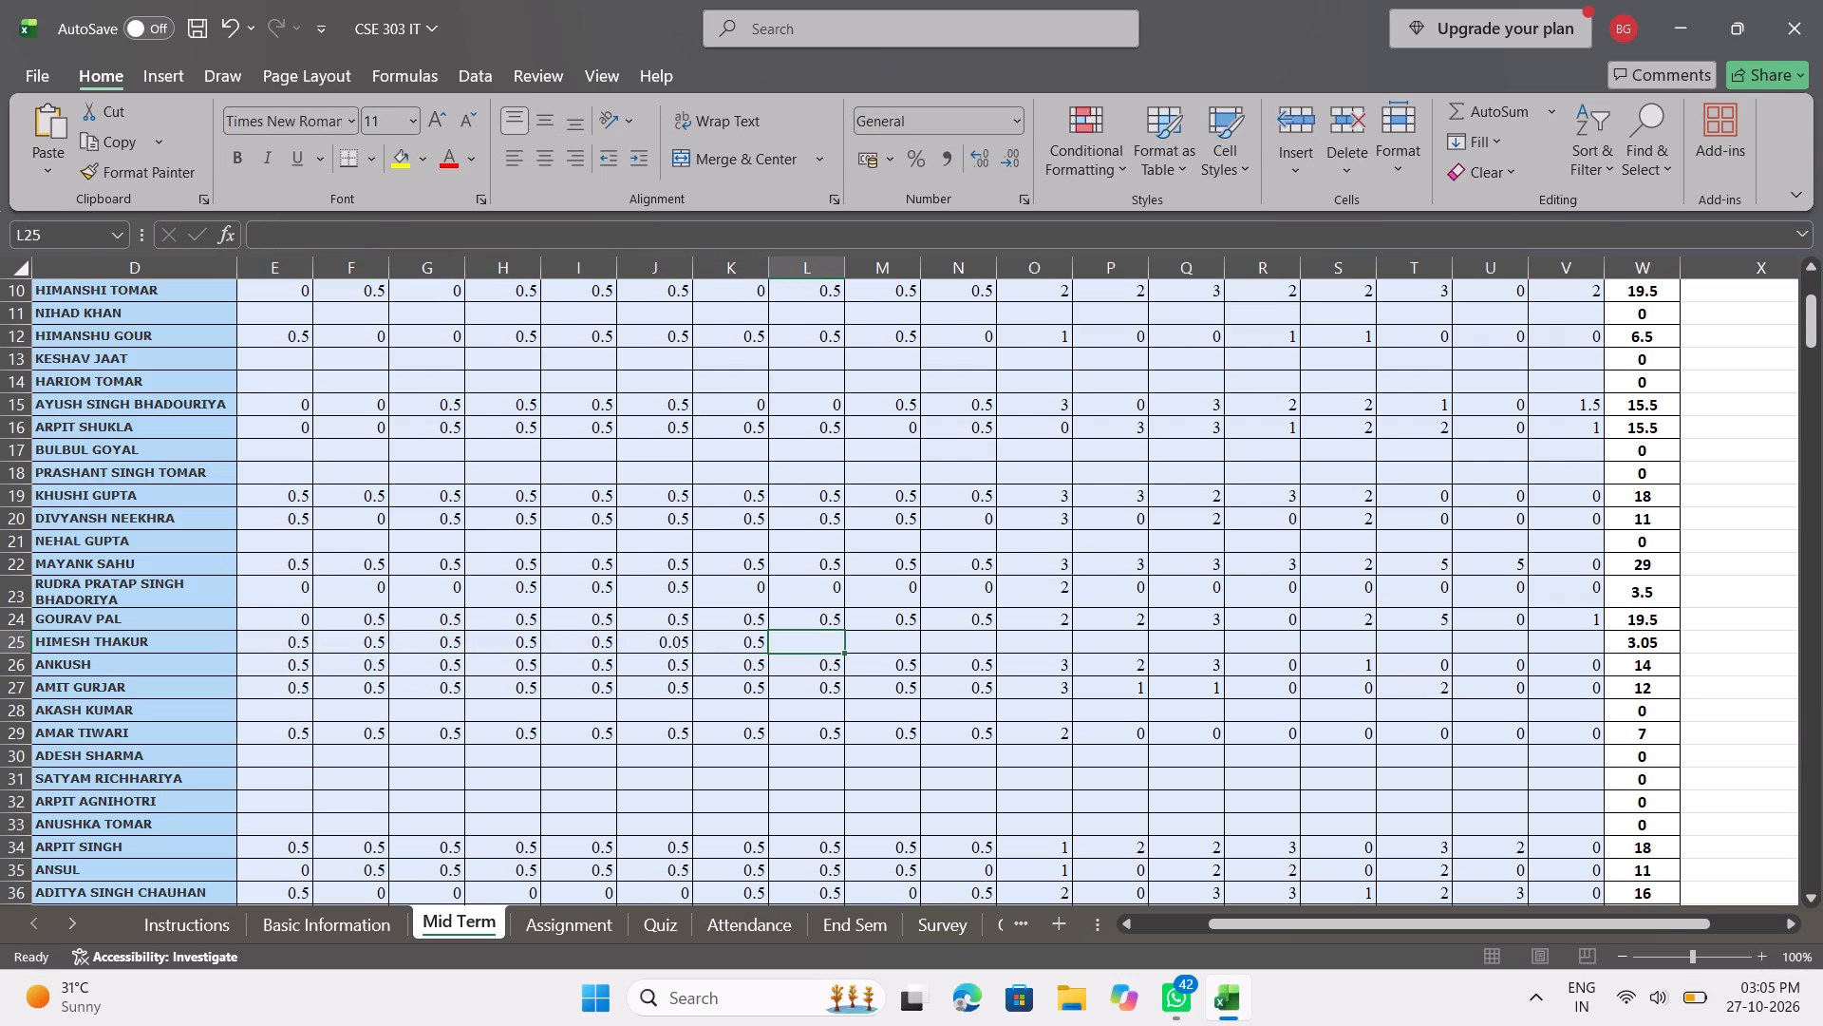
left_click(668, 645)
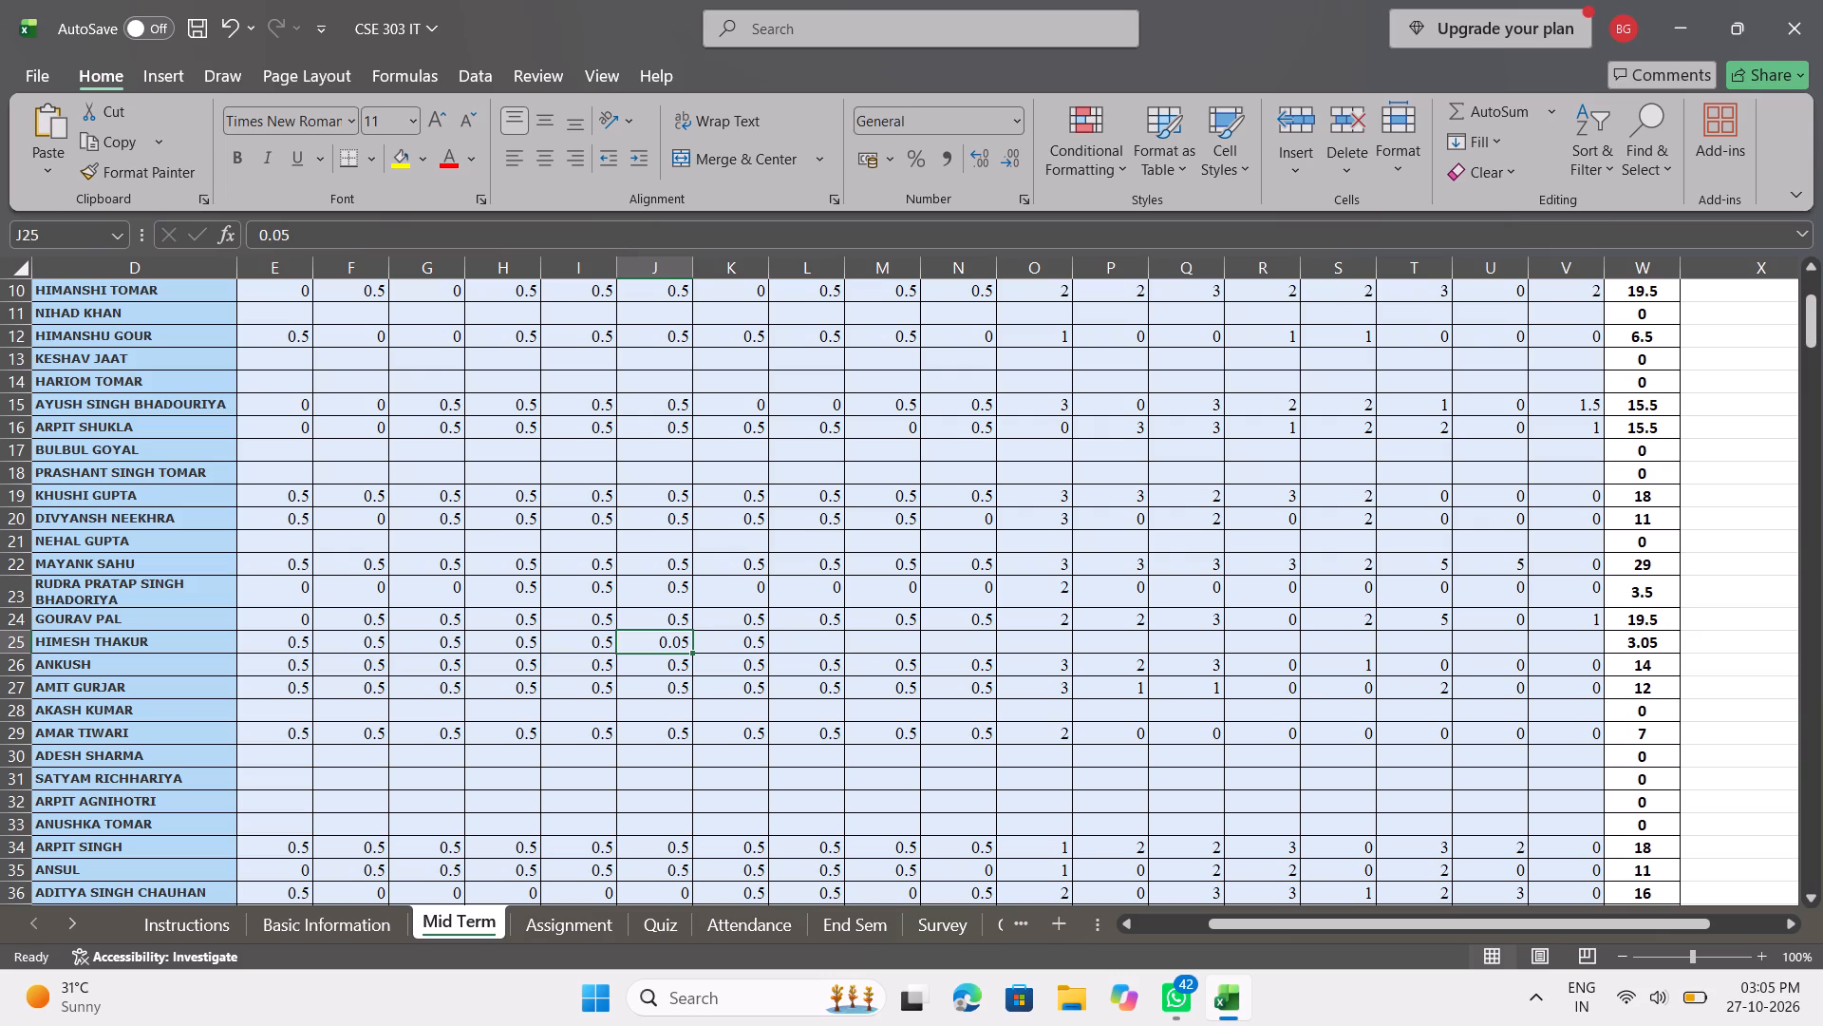
left_click(804, 638)
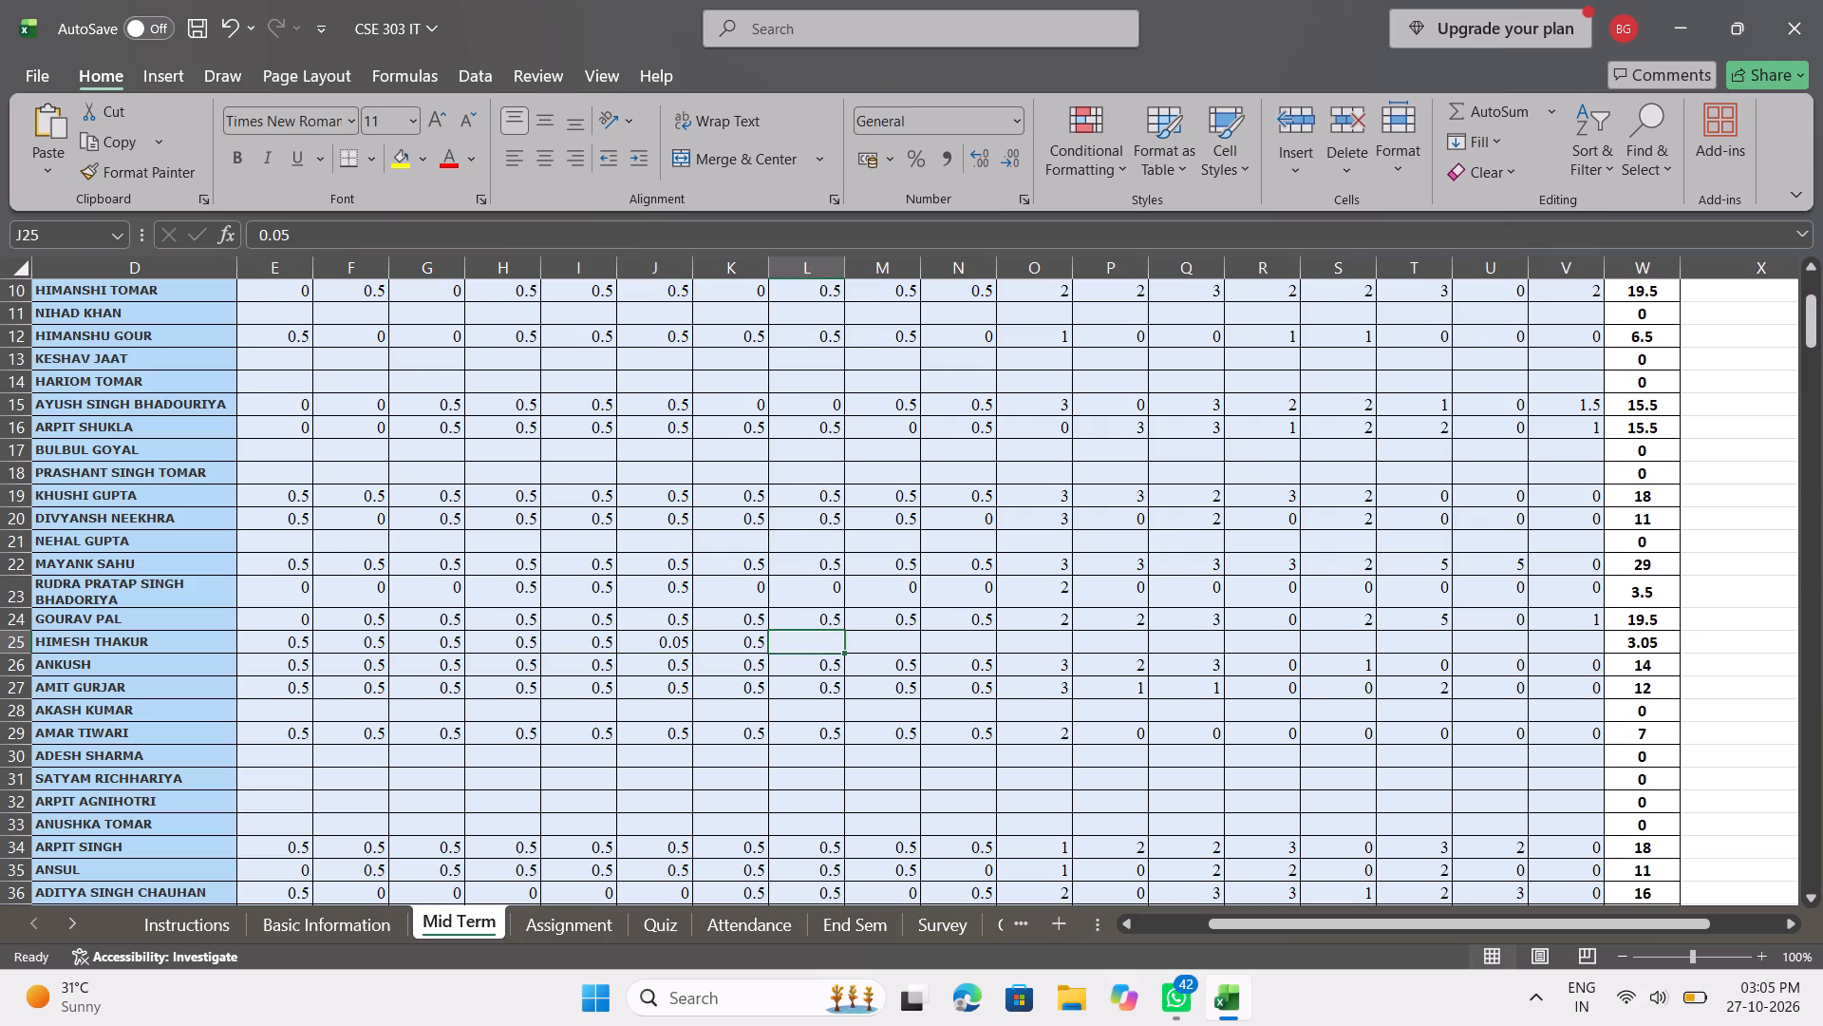
left_click(669, 640)
key("BackSpace")
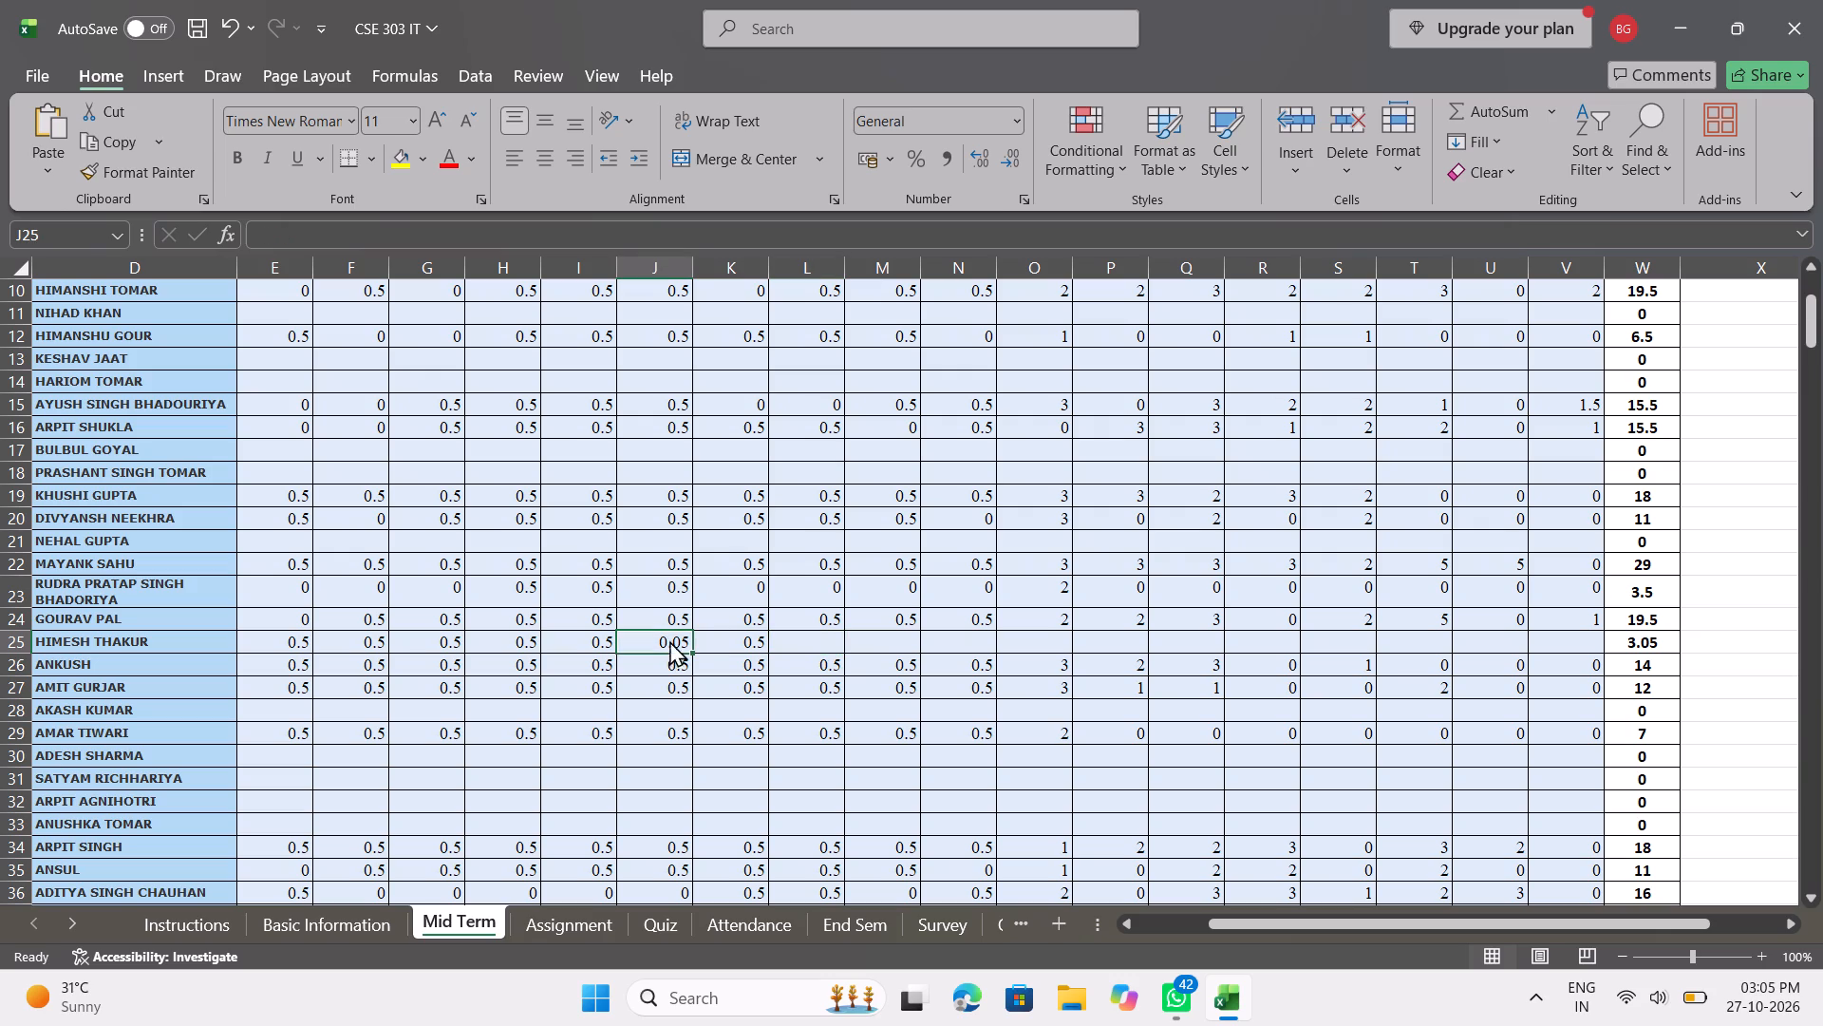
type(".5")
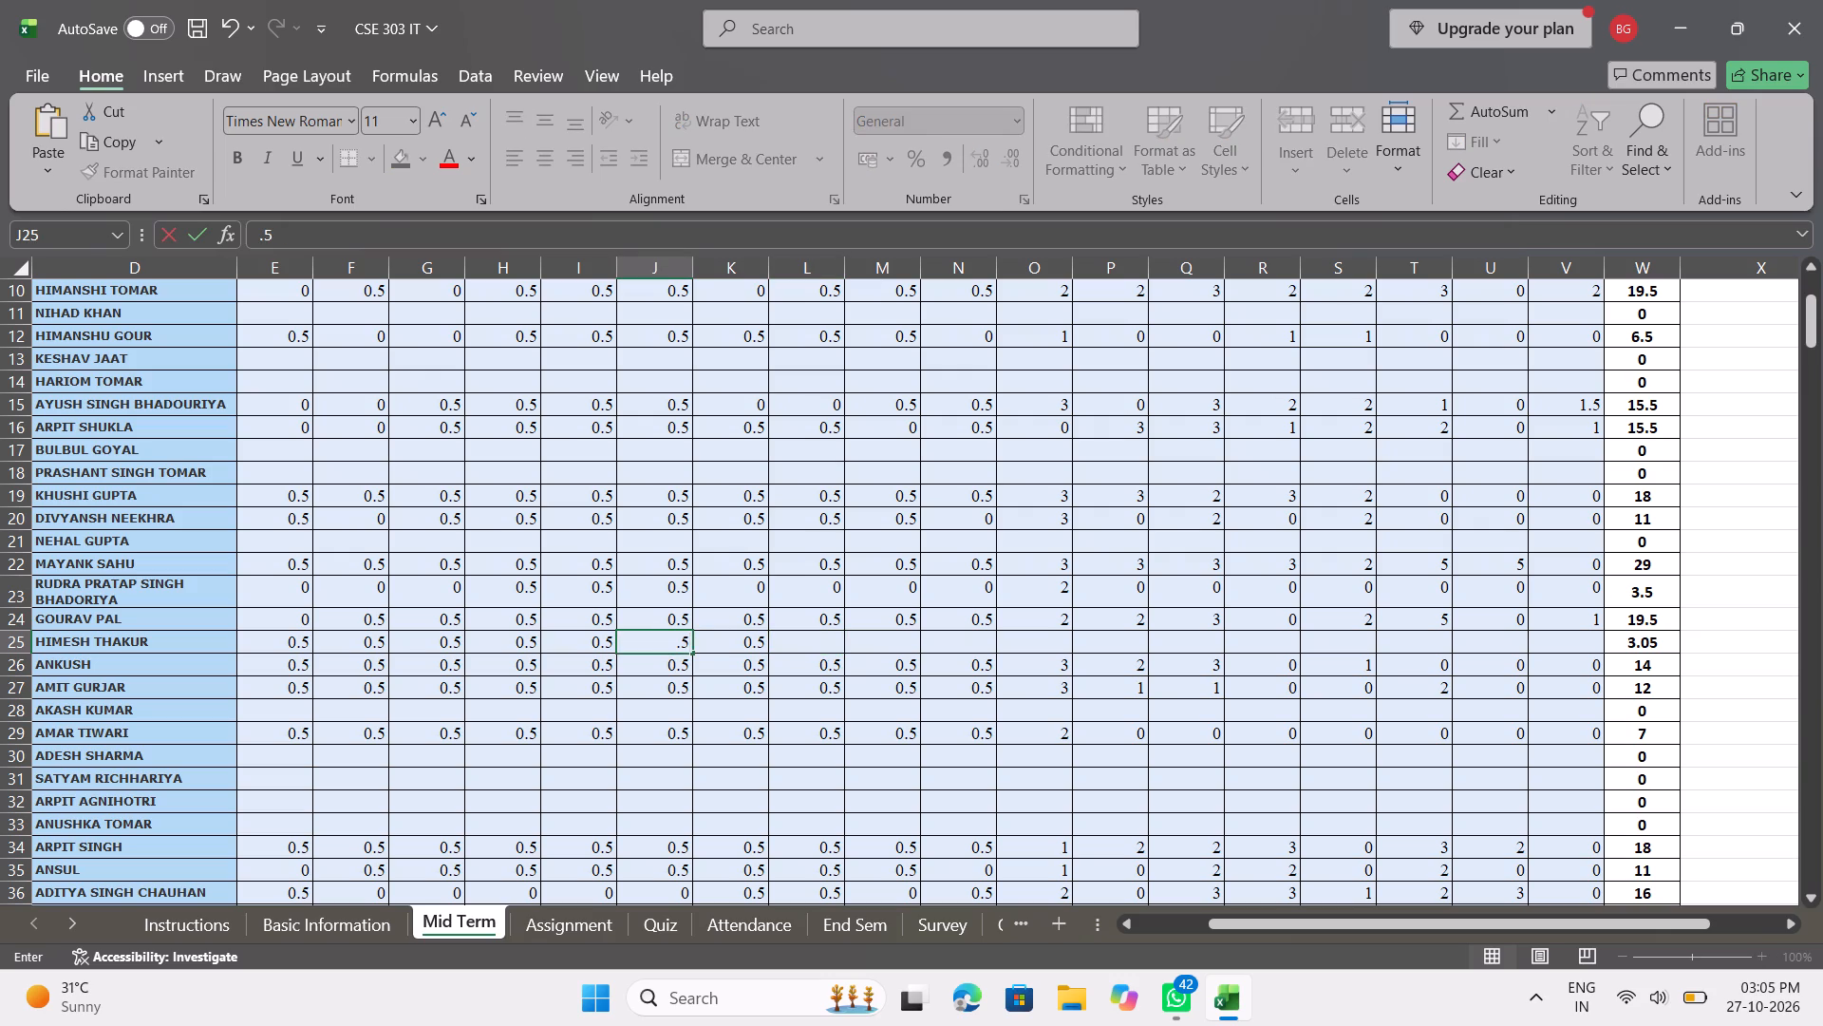
left_click(820, 646)
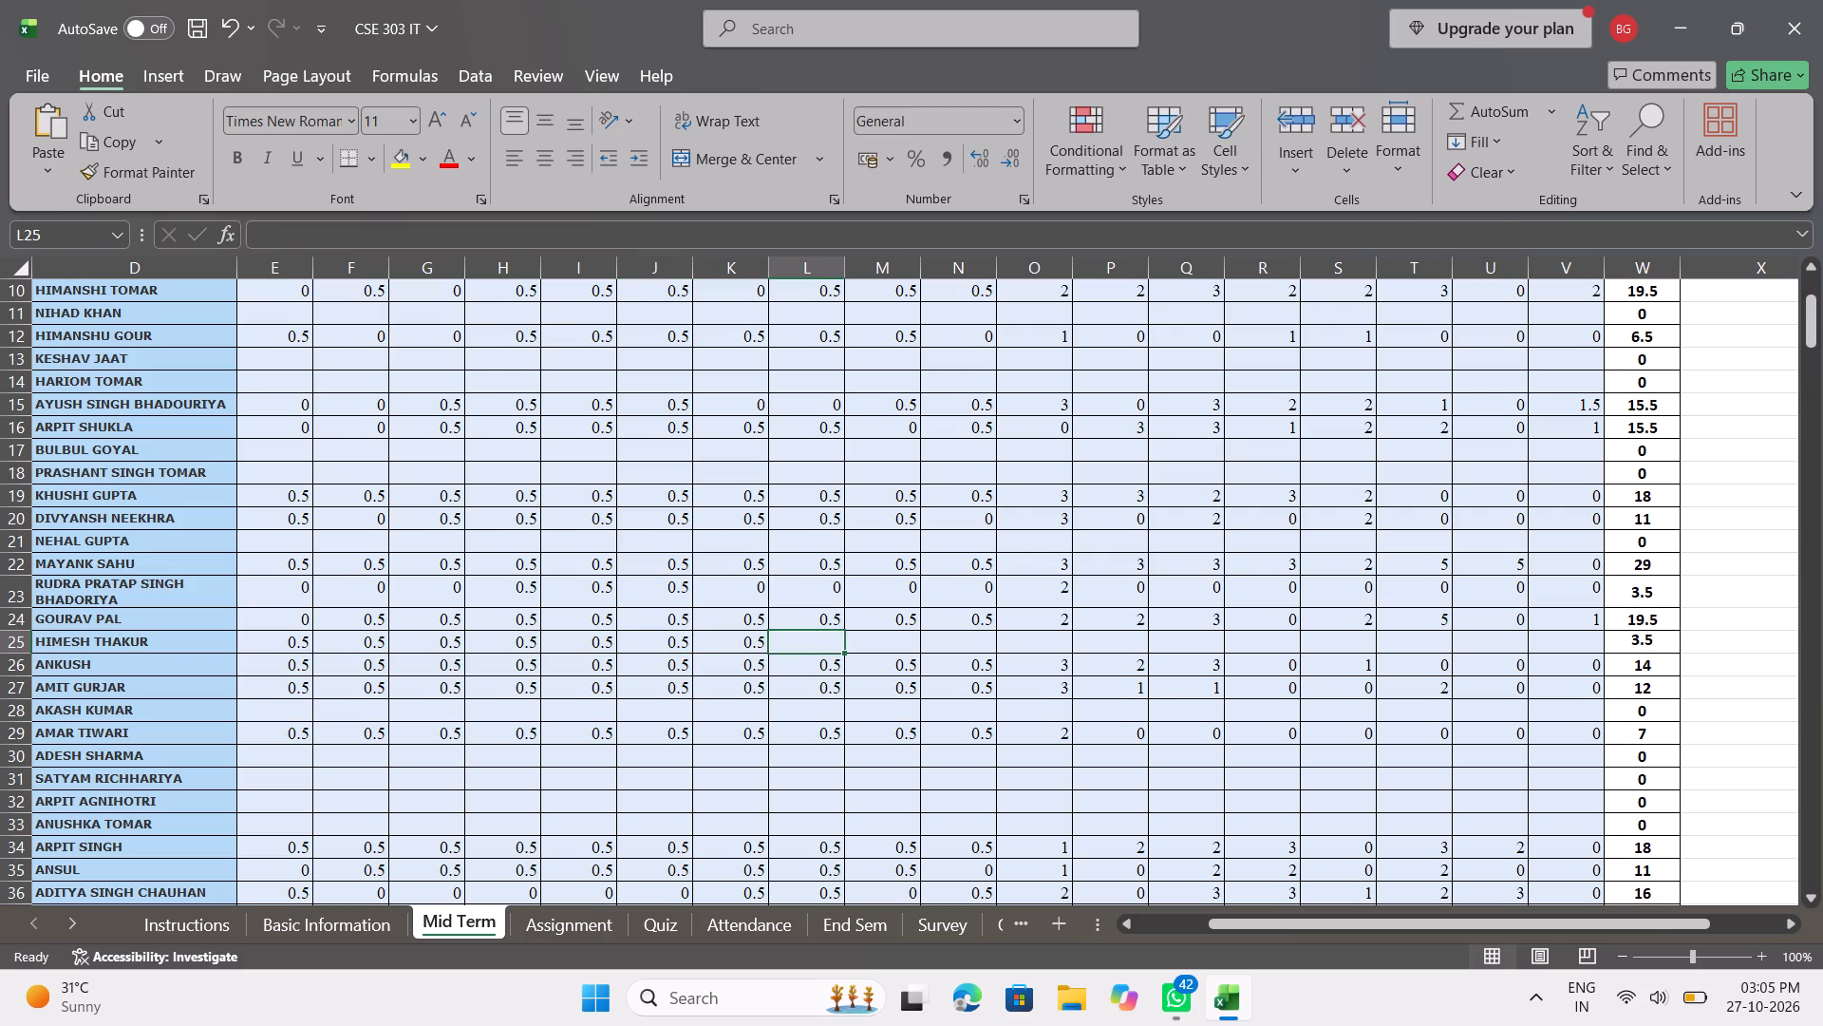
Enter the row 25 student's Q8 to Q10 marks in L25 through N25 as 0.5 each.
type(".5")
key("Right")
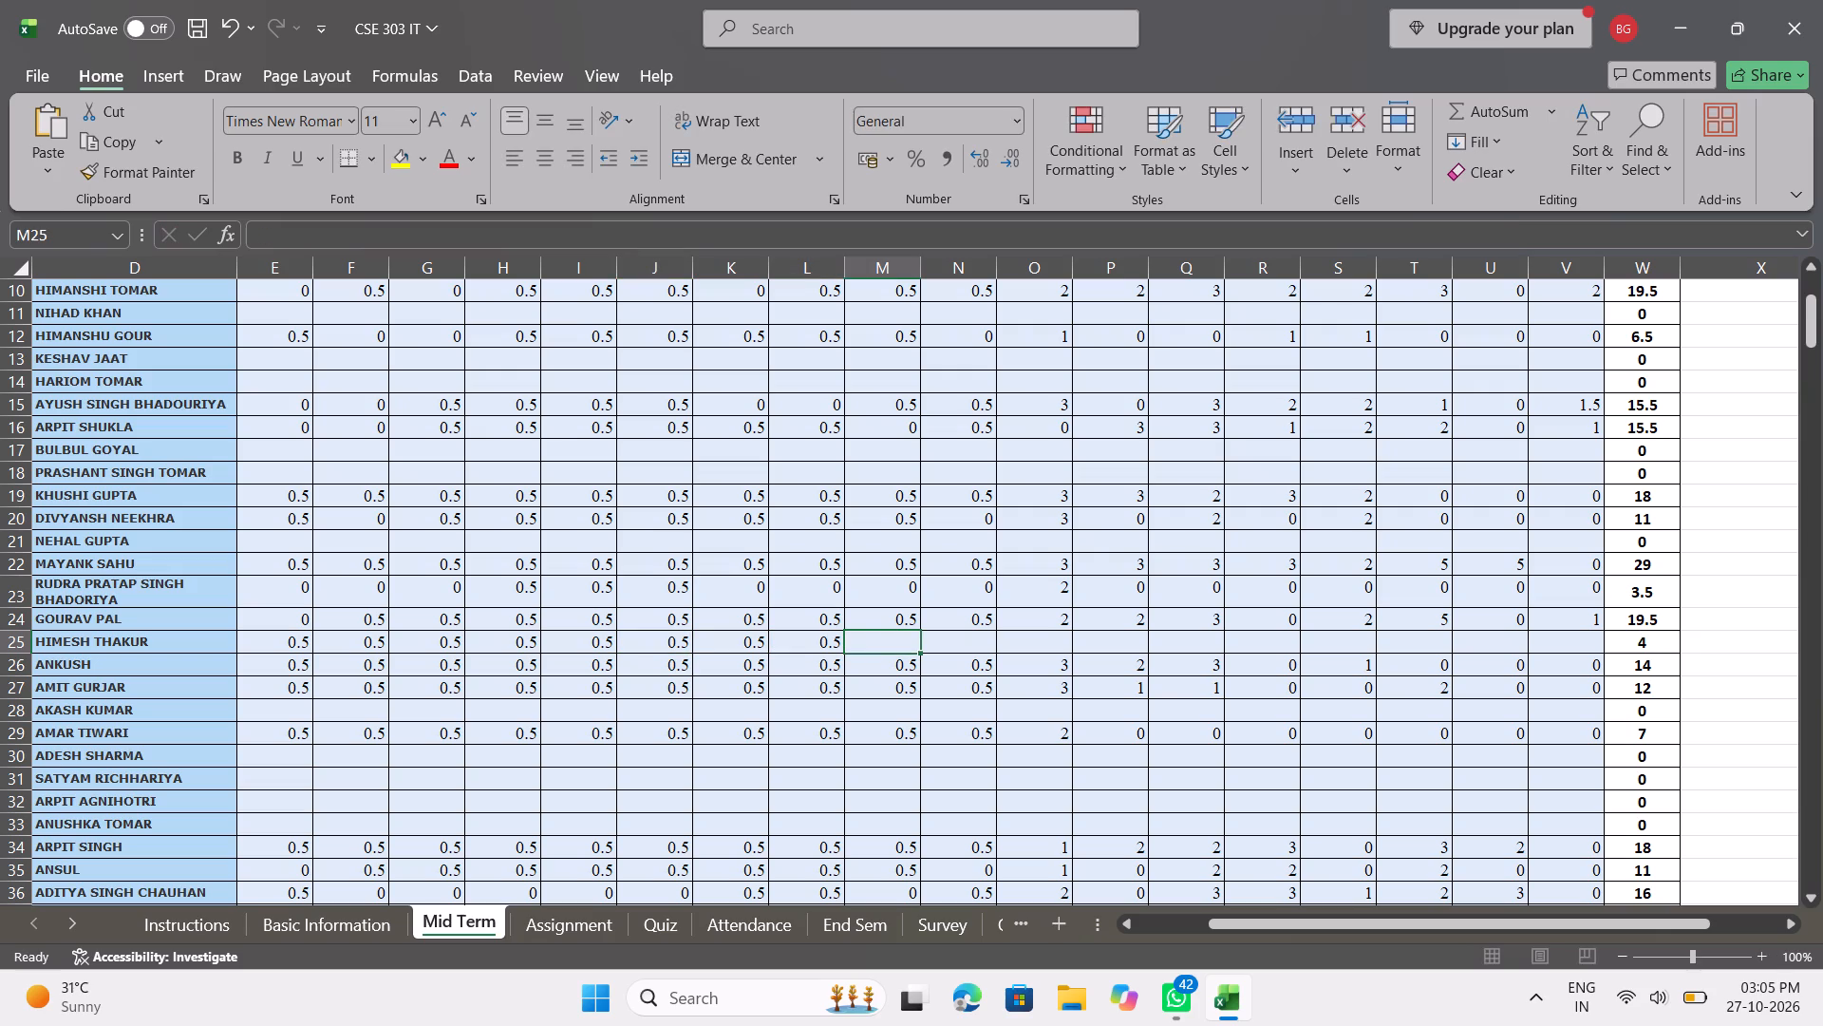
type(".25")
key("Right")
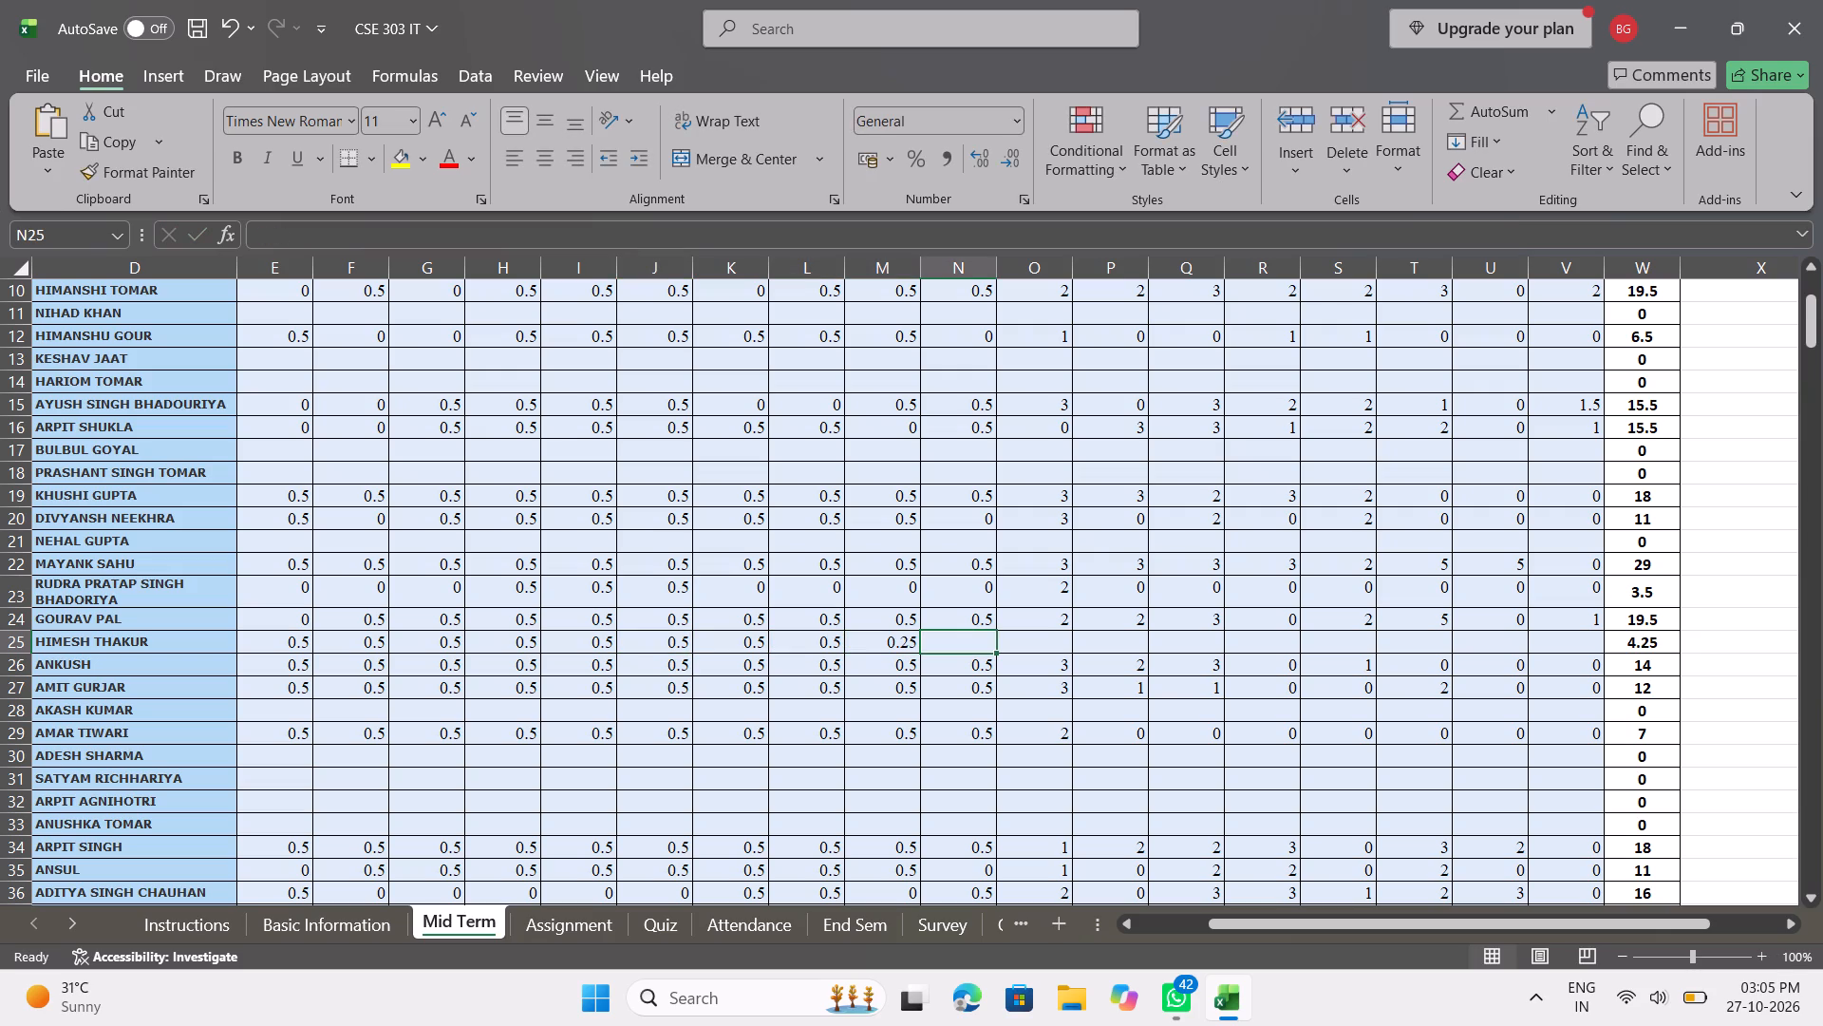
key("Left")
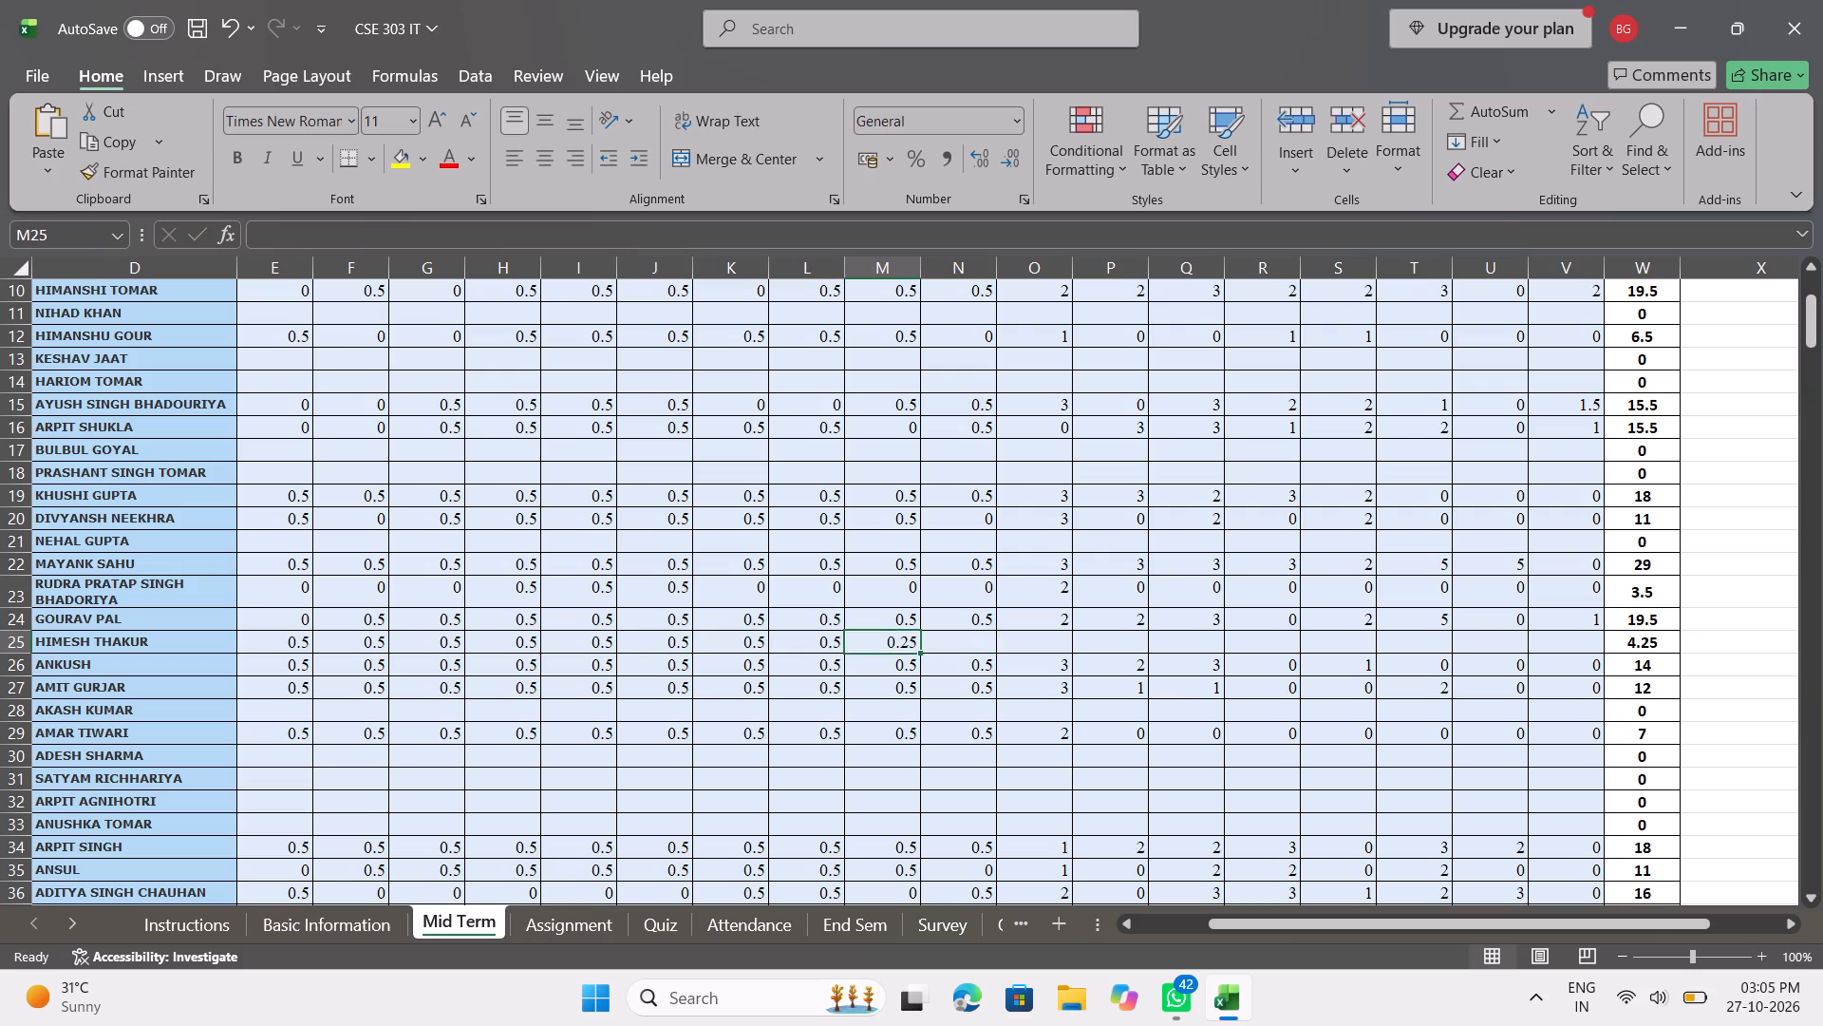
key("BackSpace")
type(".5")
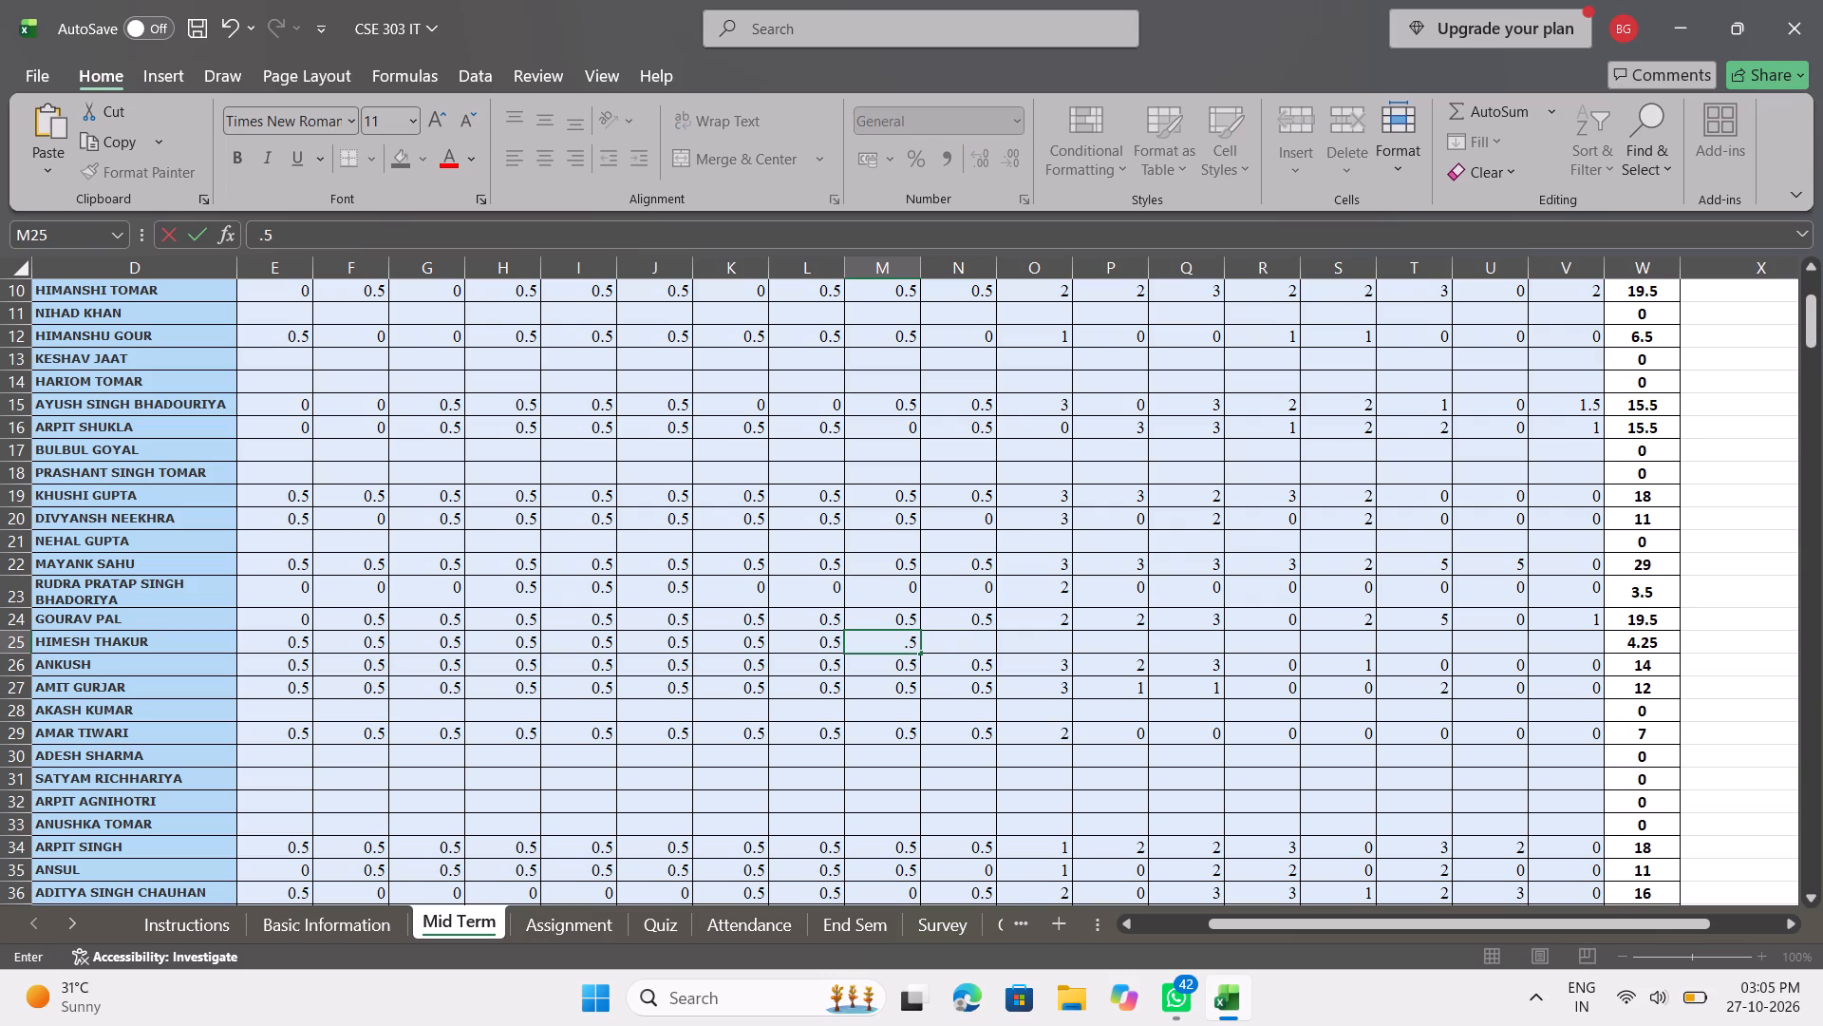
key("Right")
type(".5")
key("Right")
Enter the row 25 student's Q11 to Q14 marks in O25 through R25 as 3, 0, 3 and 0.
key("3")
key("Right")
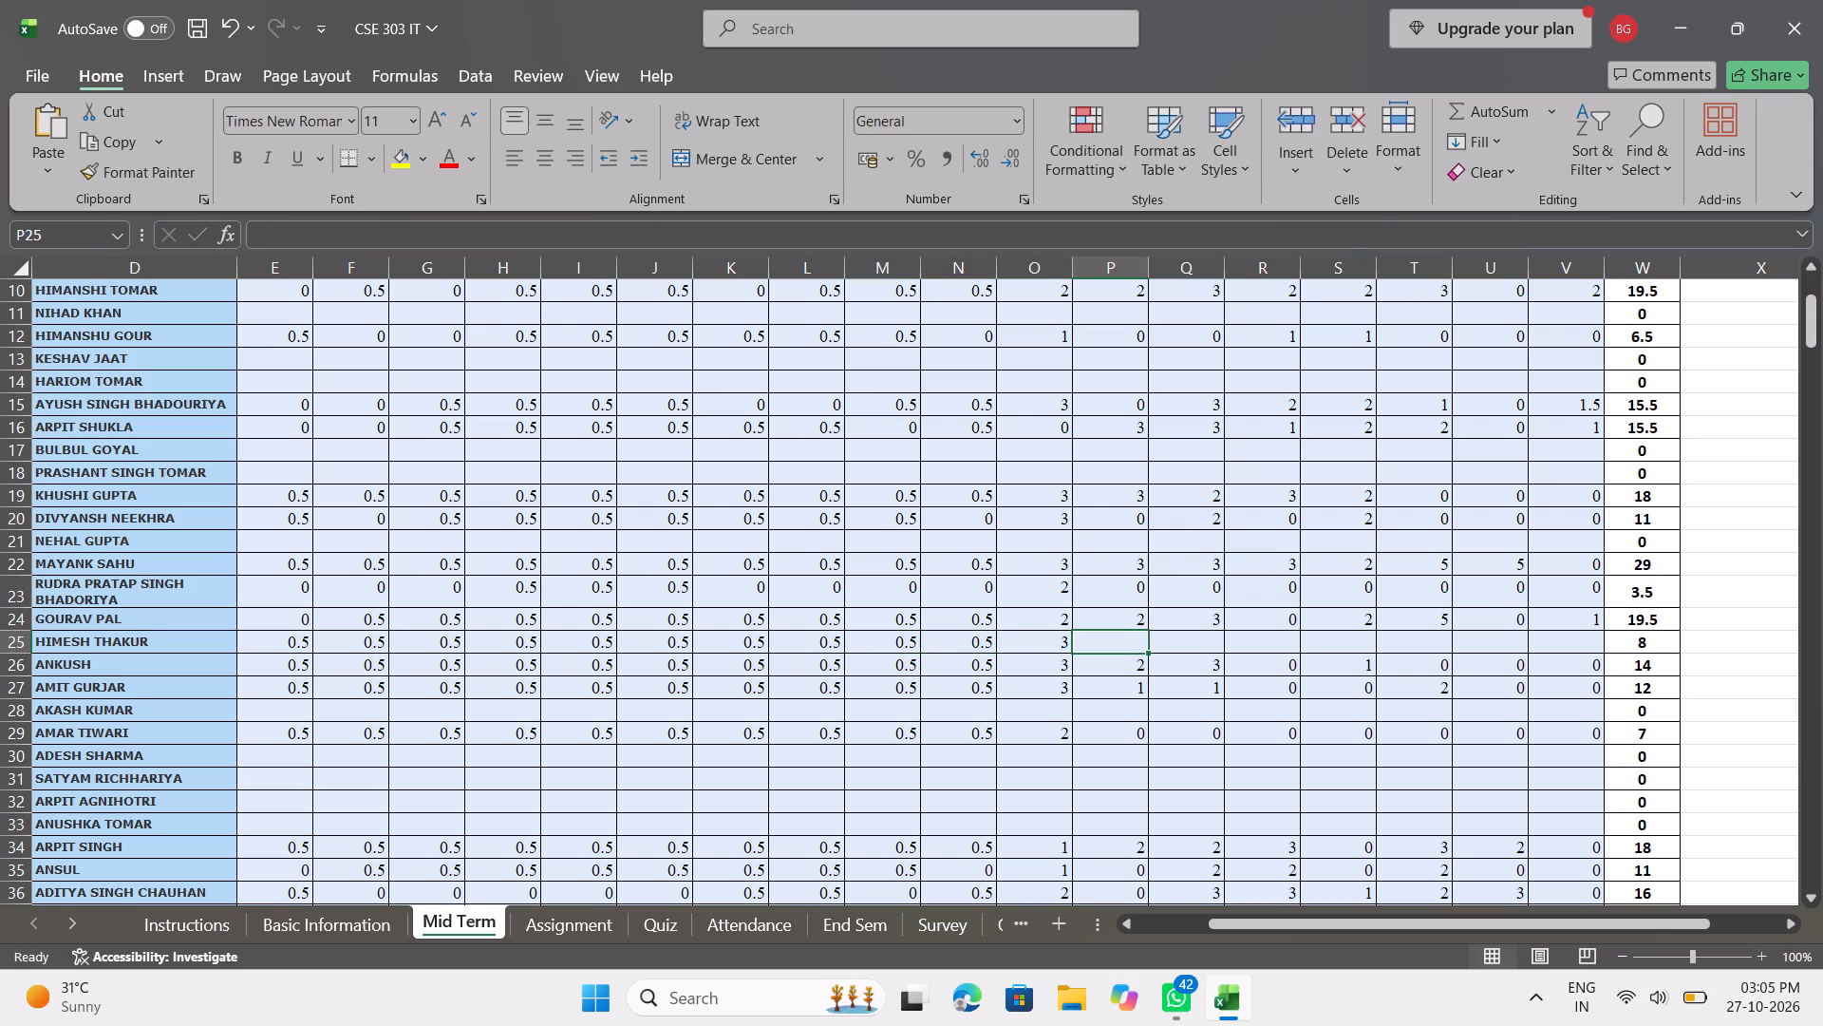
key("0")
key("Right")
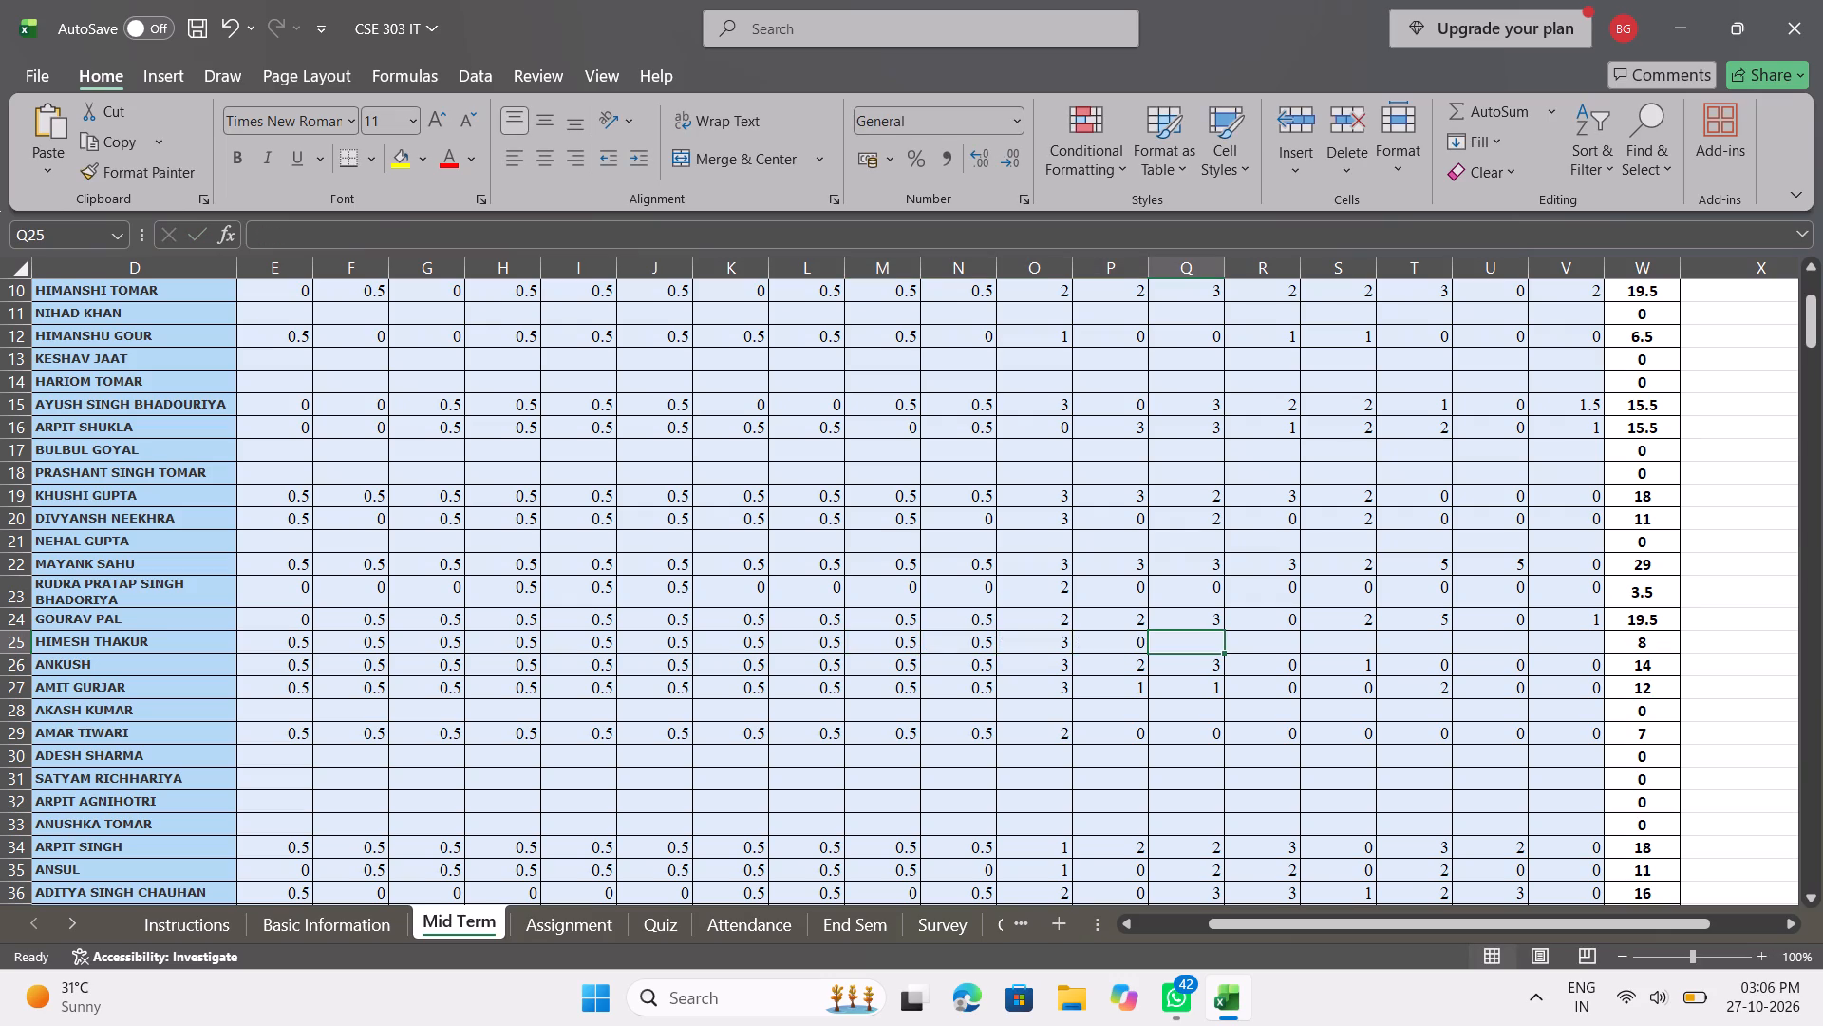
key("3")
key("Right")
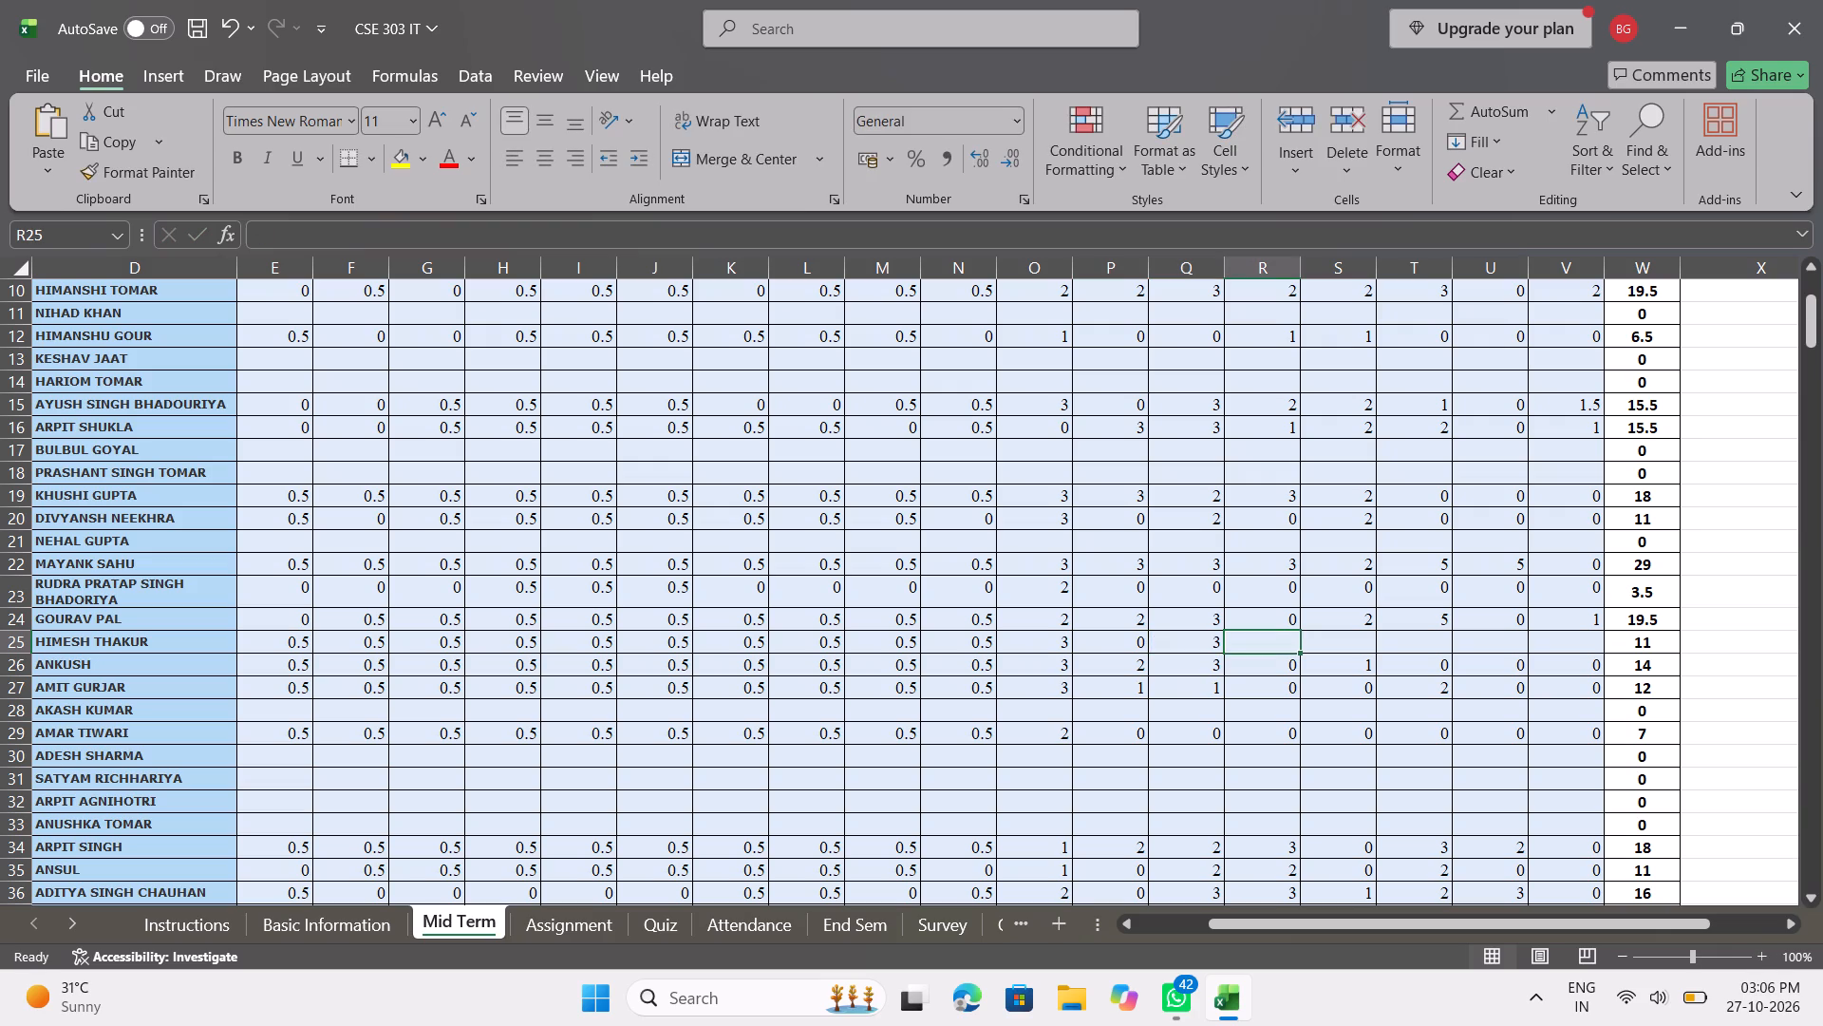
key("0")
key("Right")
Enter the row 25 student's Q15 to Q18 marks in S25 through V25 as 2, 3, 0 and 0.
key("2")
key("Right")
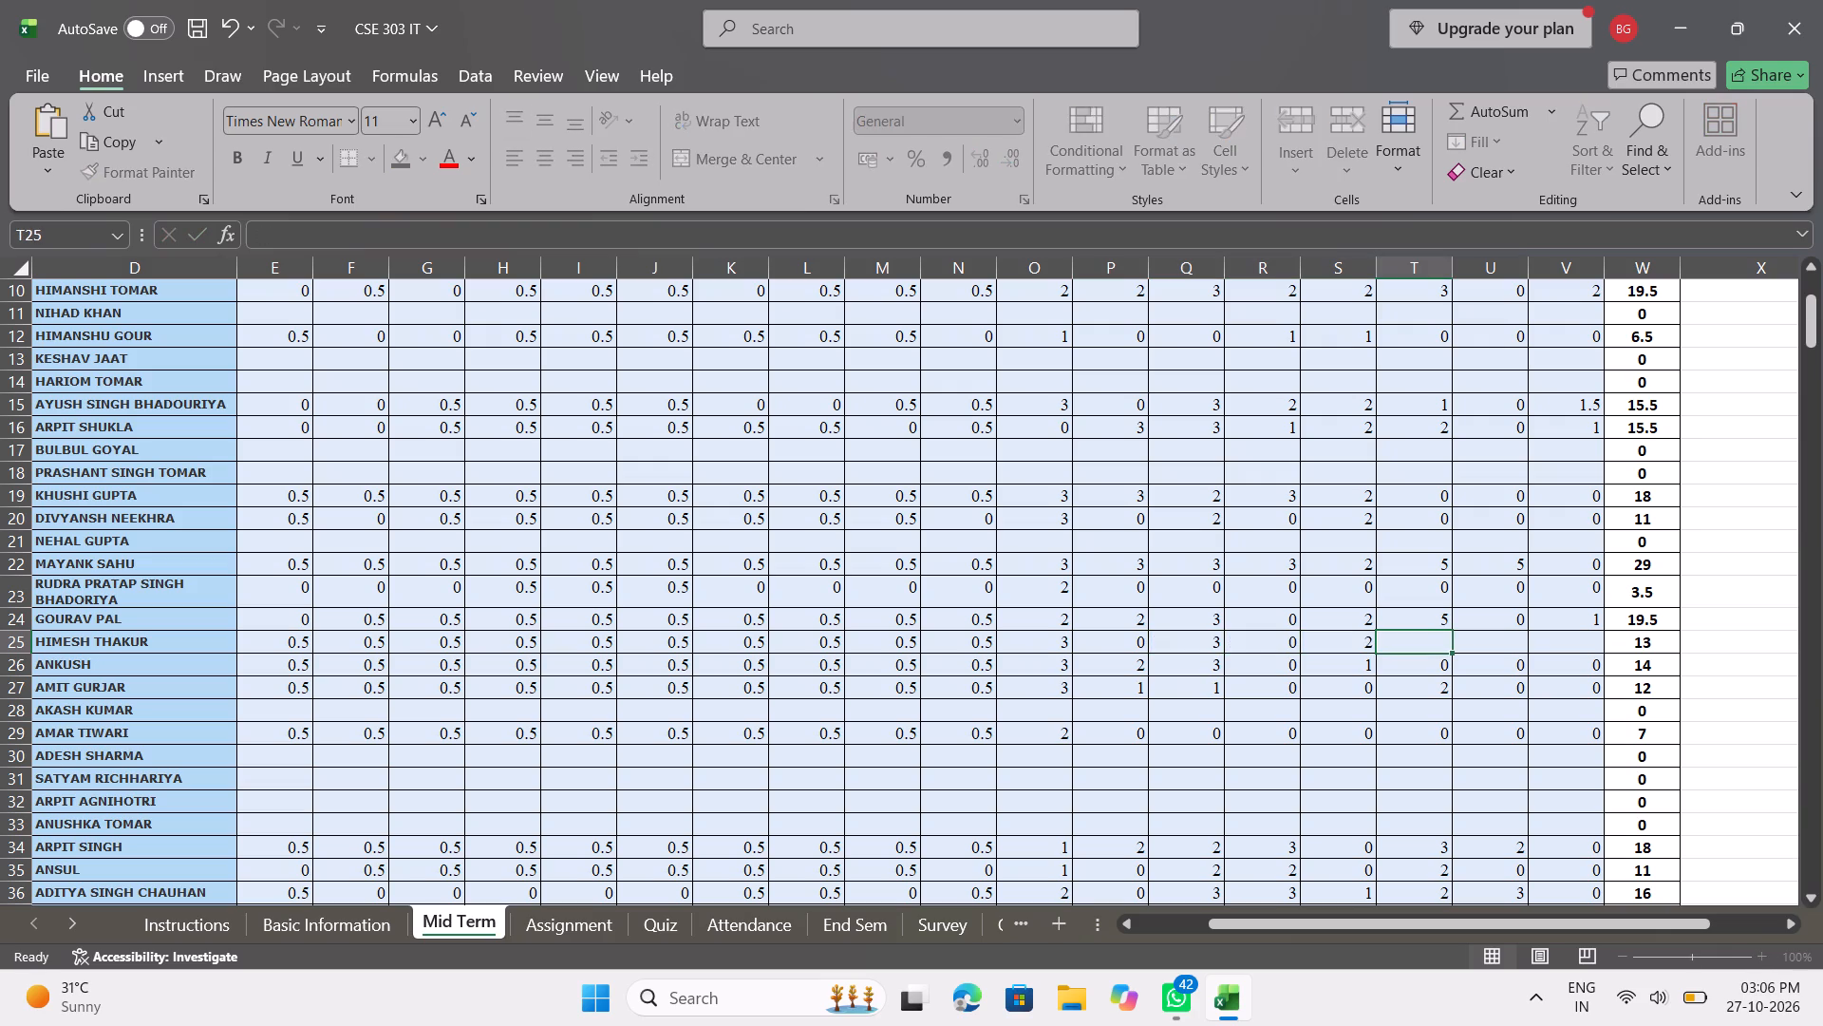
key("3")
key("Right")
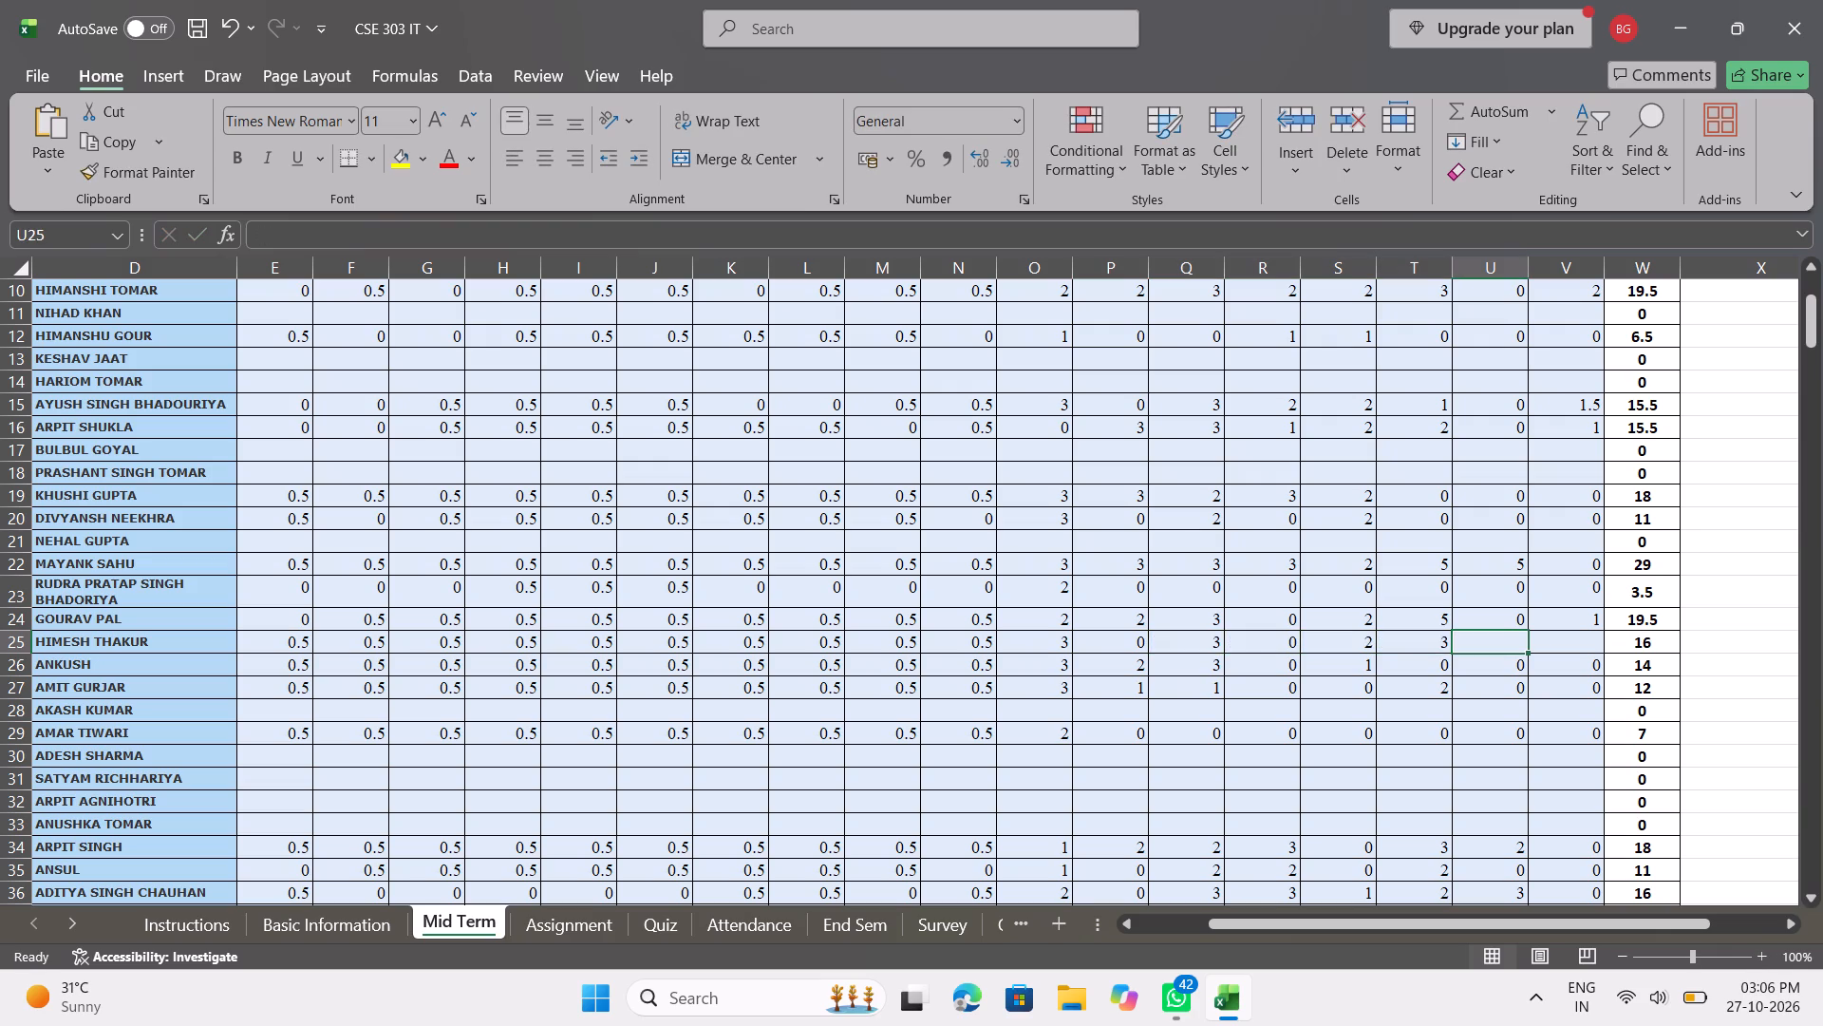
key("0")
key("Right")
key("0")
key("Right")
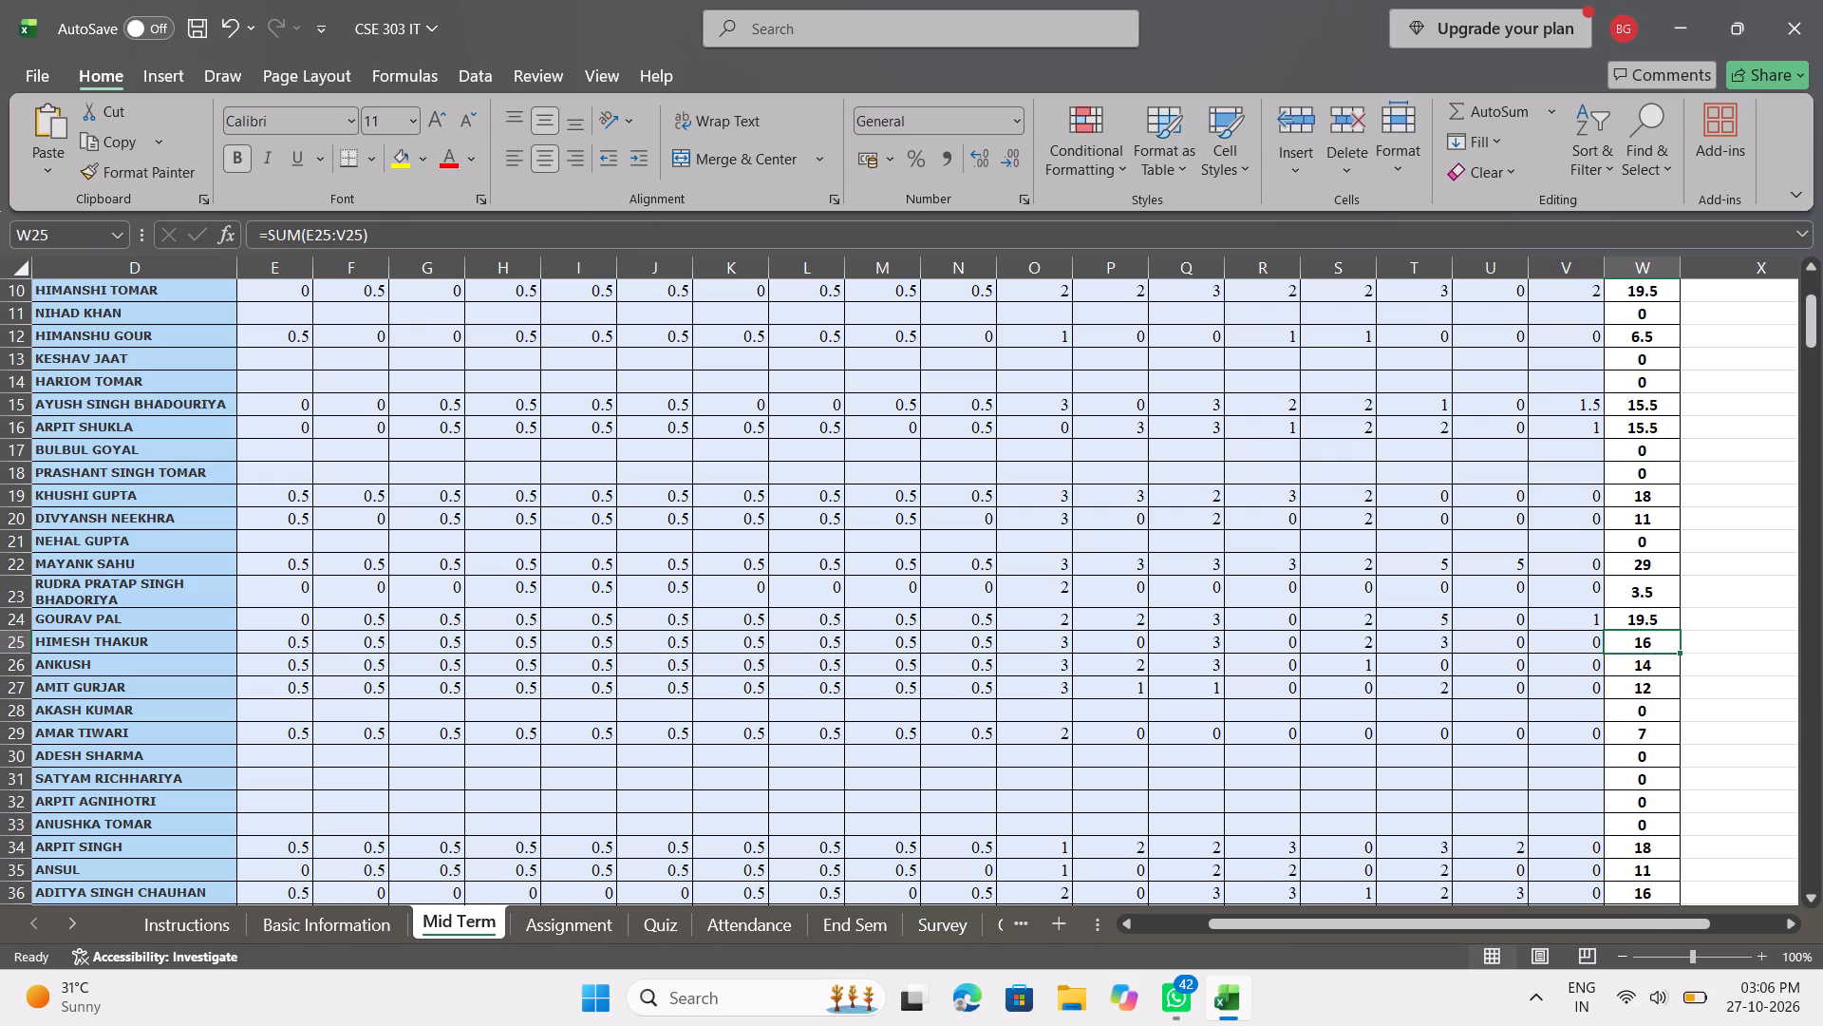
Select the row 39 student's Q1 cell, E39, and save the CSE 303 IT workbook.
scroll(439, 719, "down", 1)
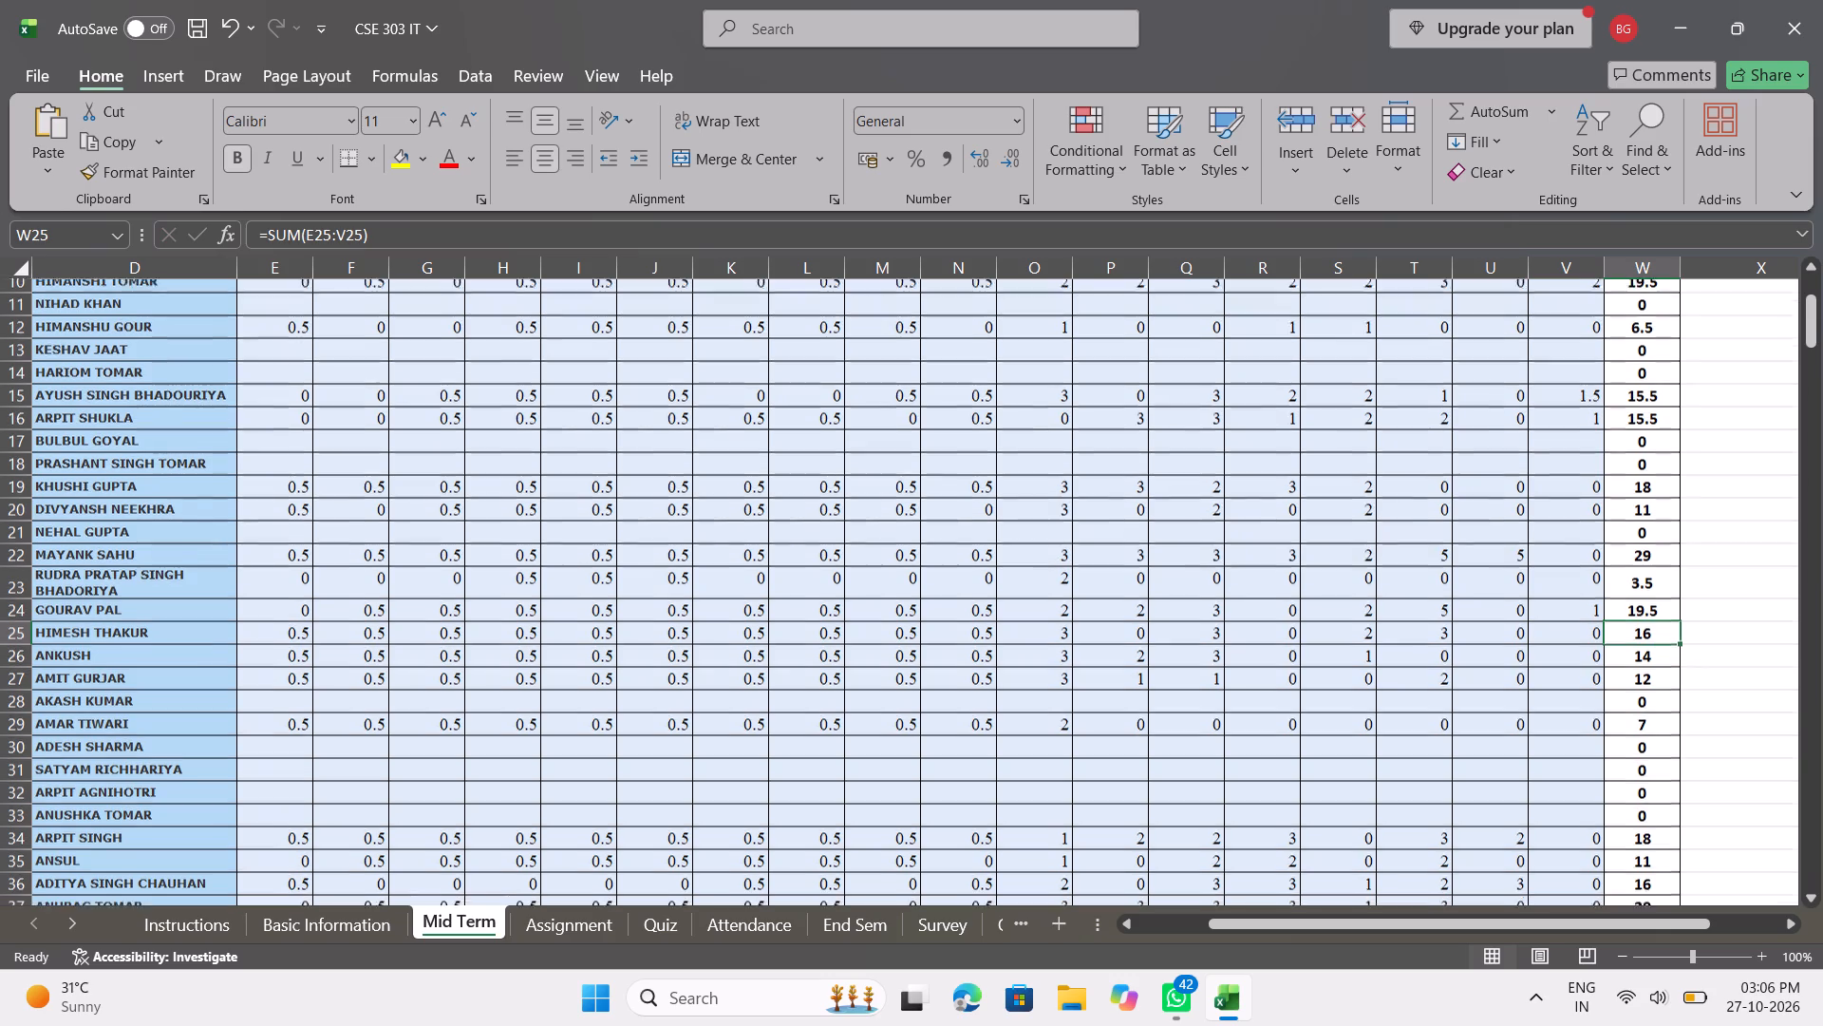
scroll(439, 719, "down", 2)
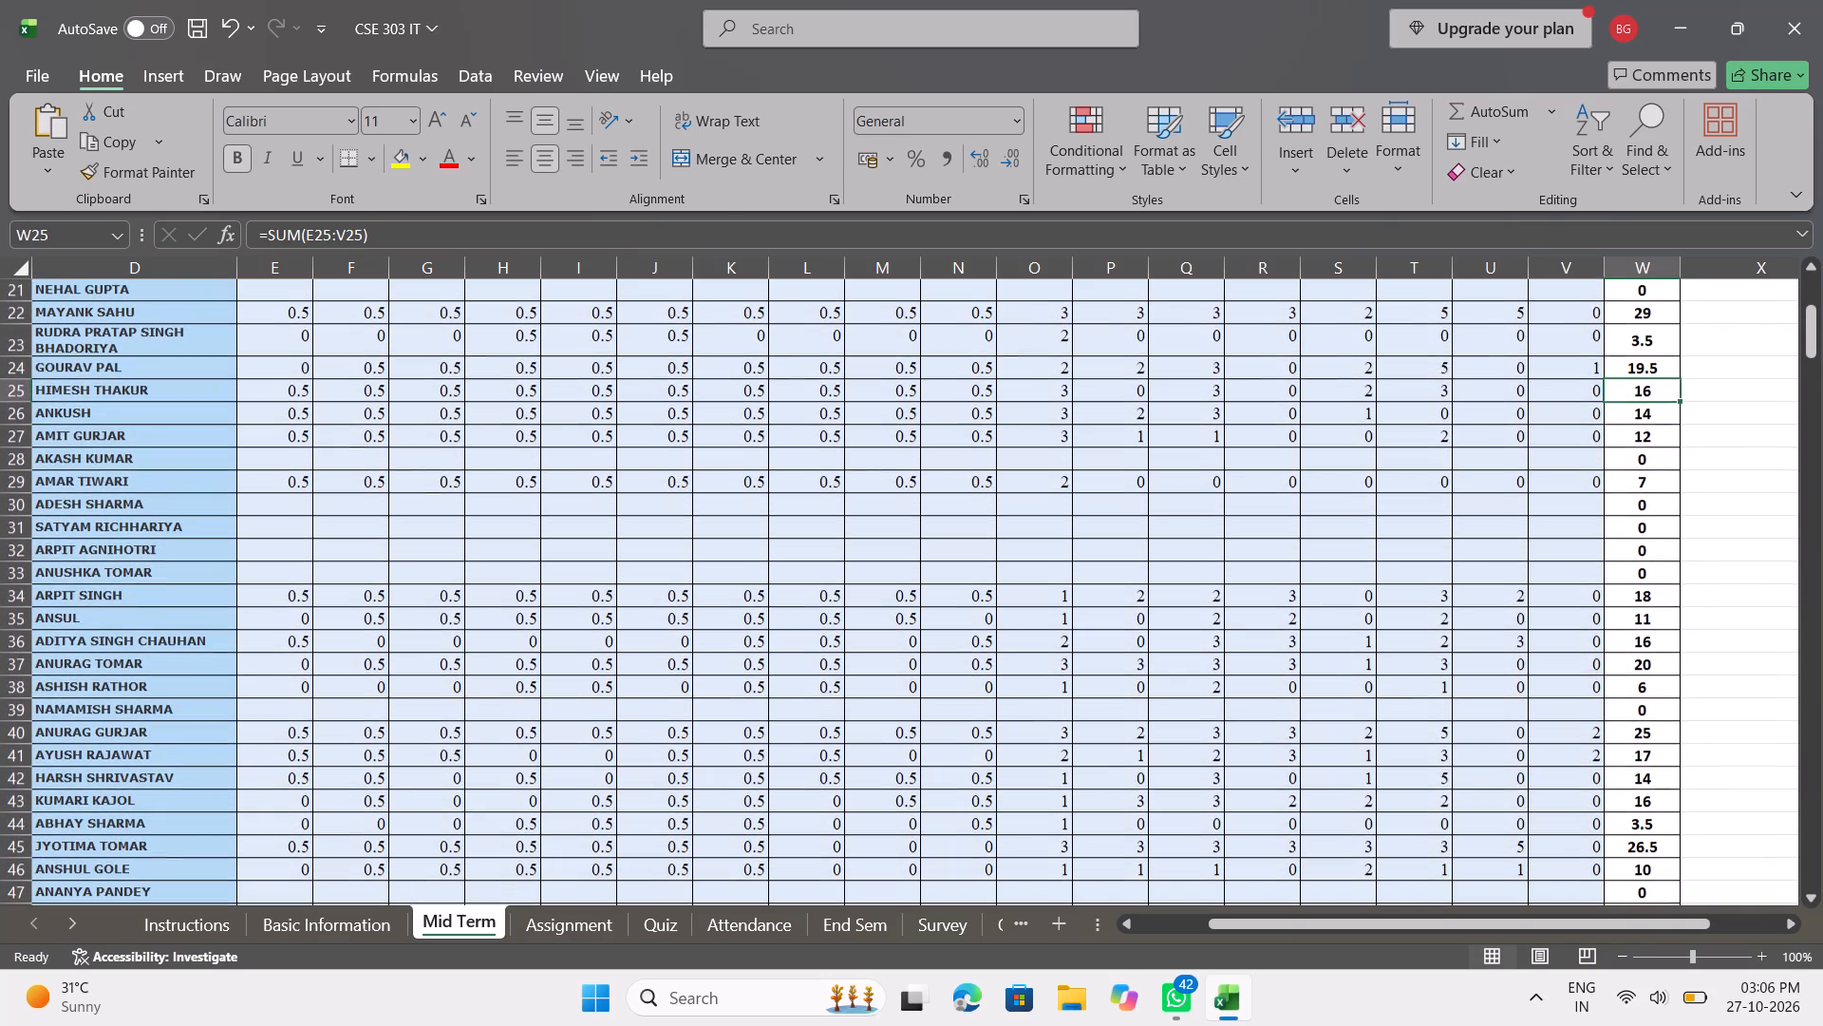
scroll(439, 719, "down", 1)
left_click(294, 702)
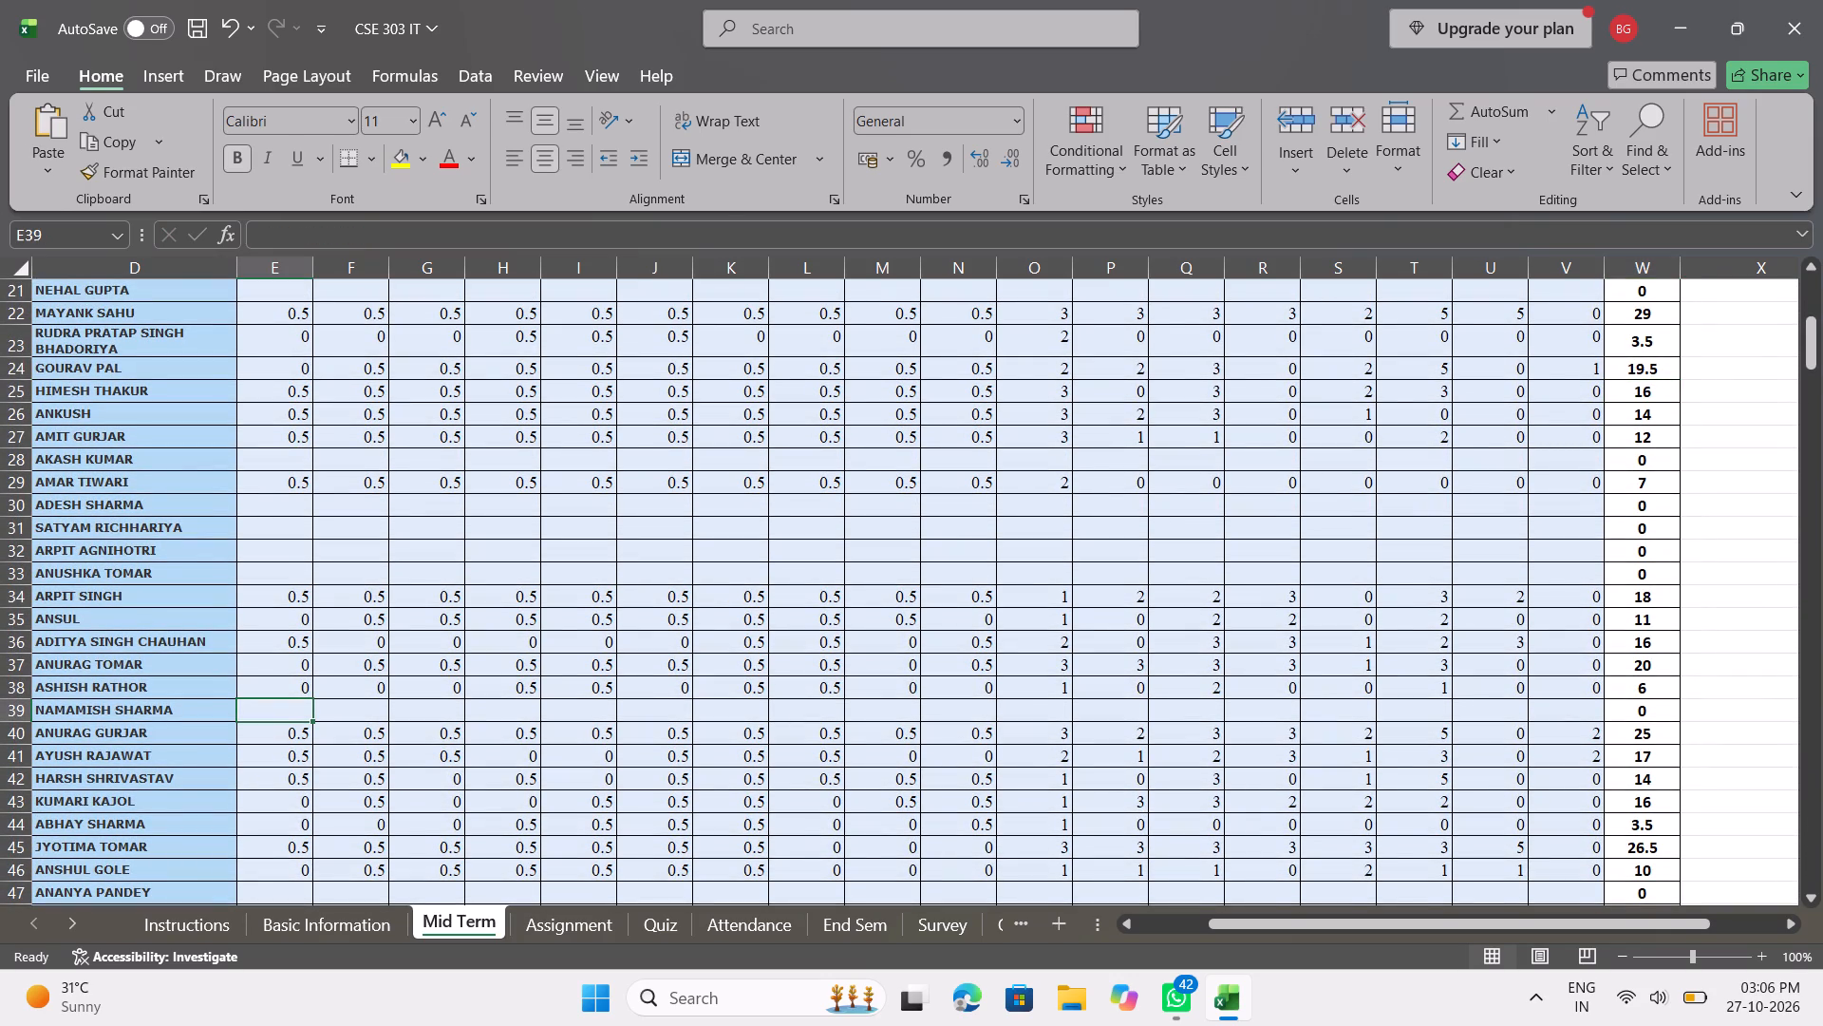
key("ctrl+s")
key("ctrl+s")
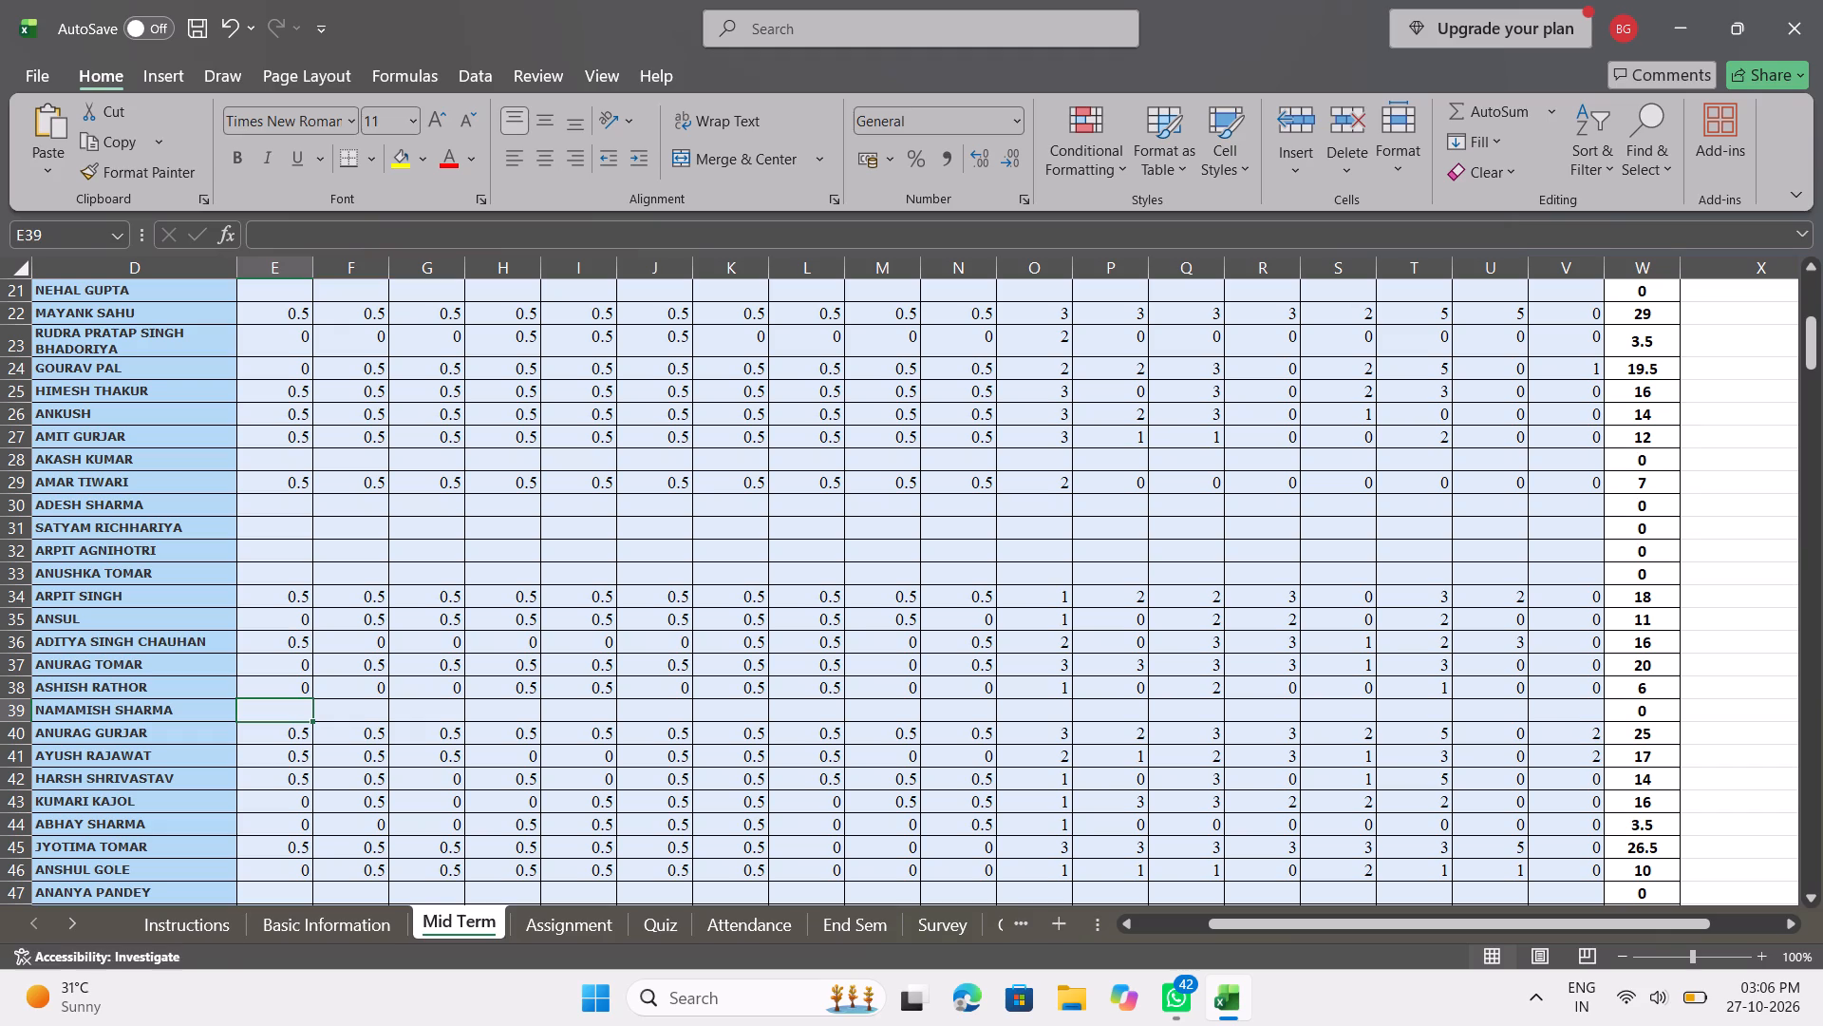
Enter the row 39 student's Q1 mark as 0 and Q2 to Q7 marks as 0.5 each in E39 through K39.
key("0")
key("Right")
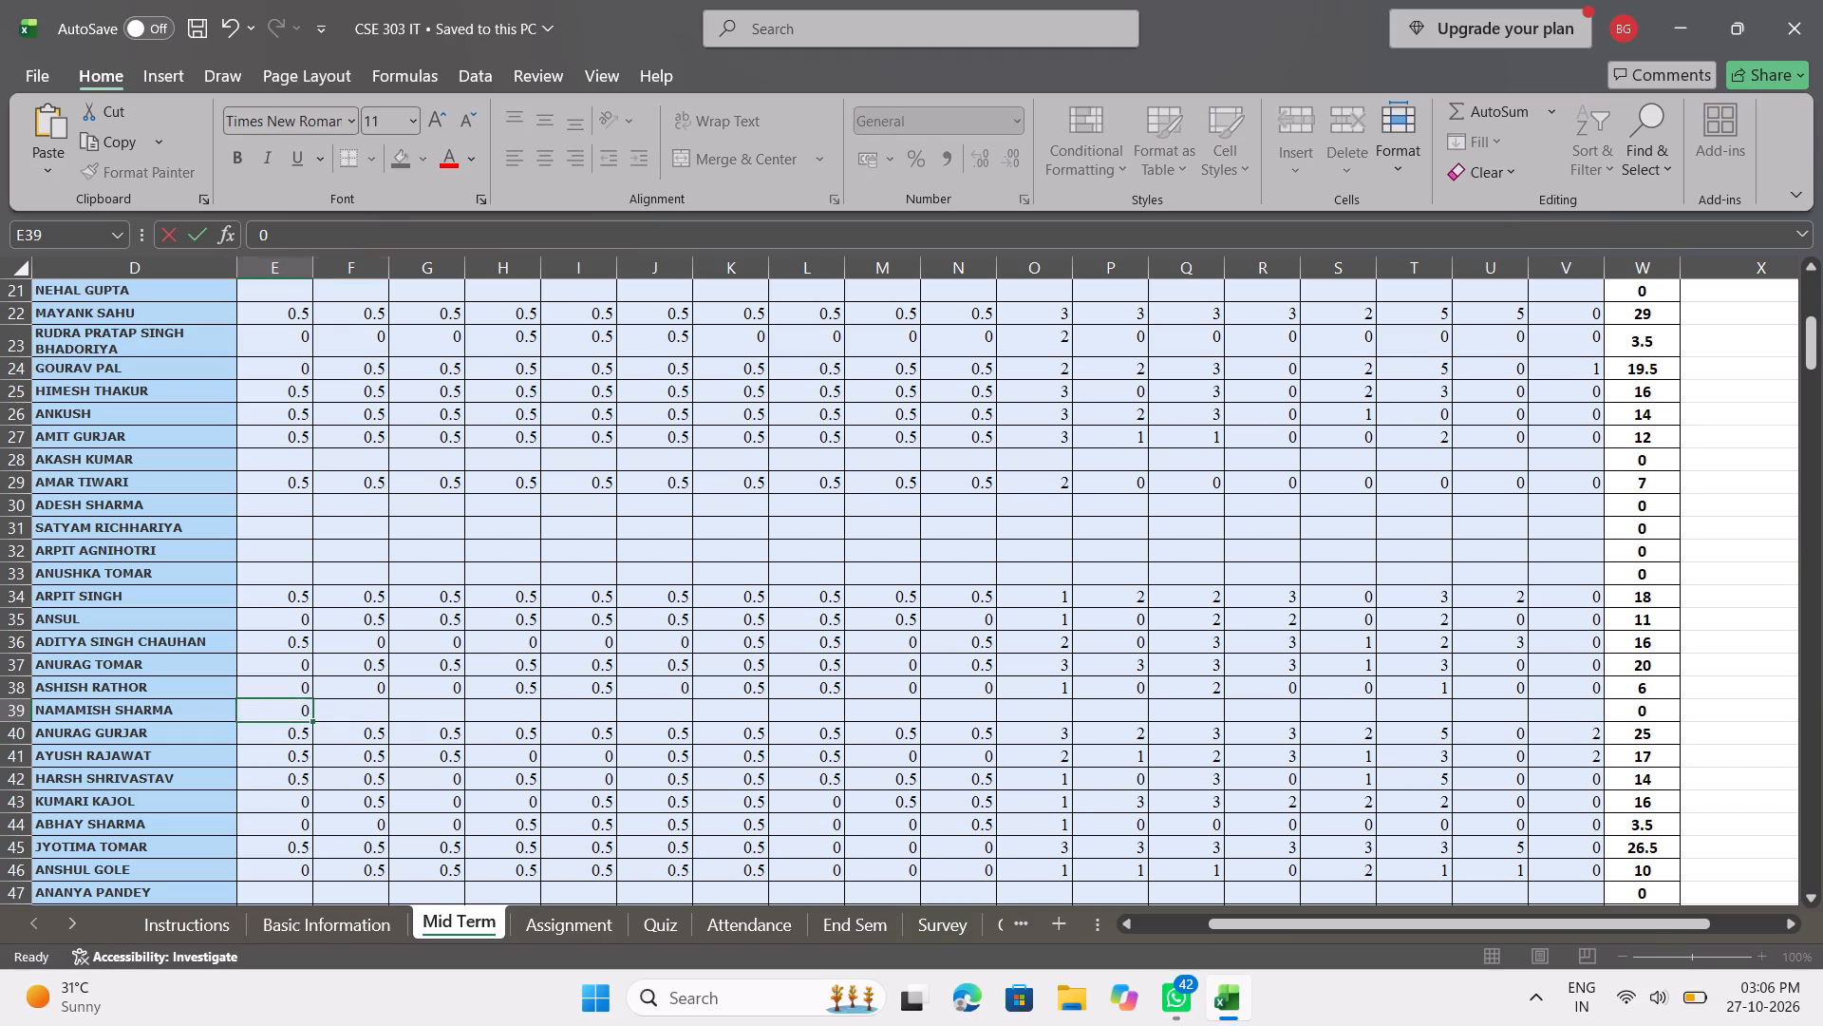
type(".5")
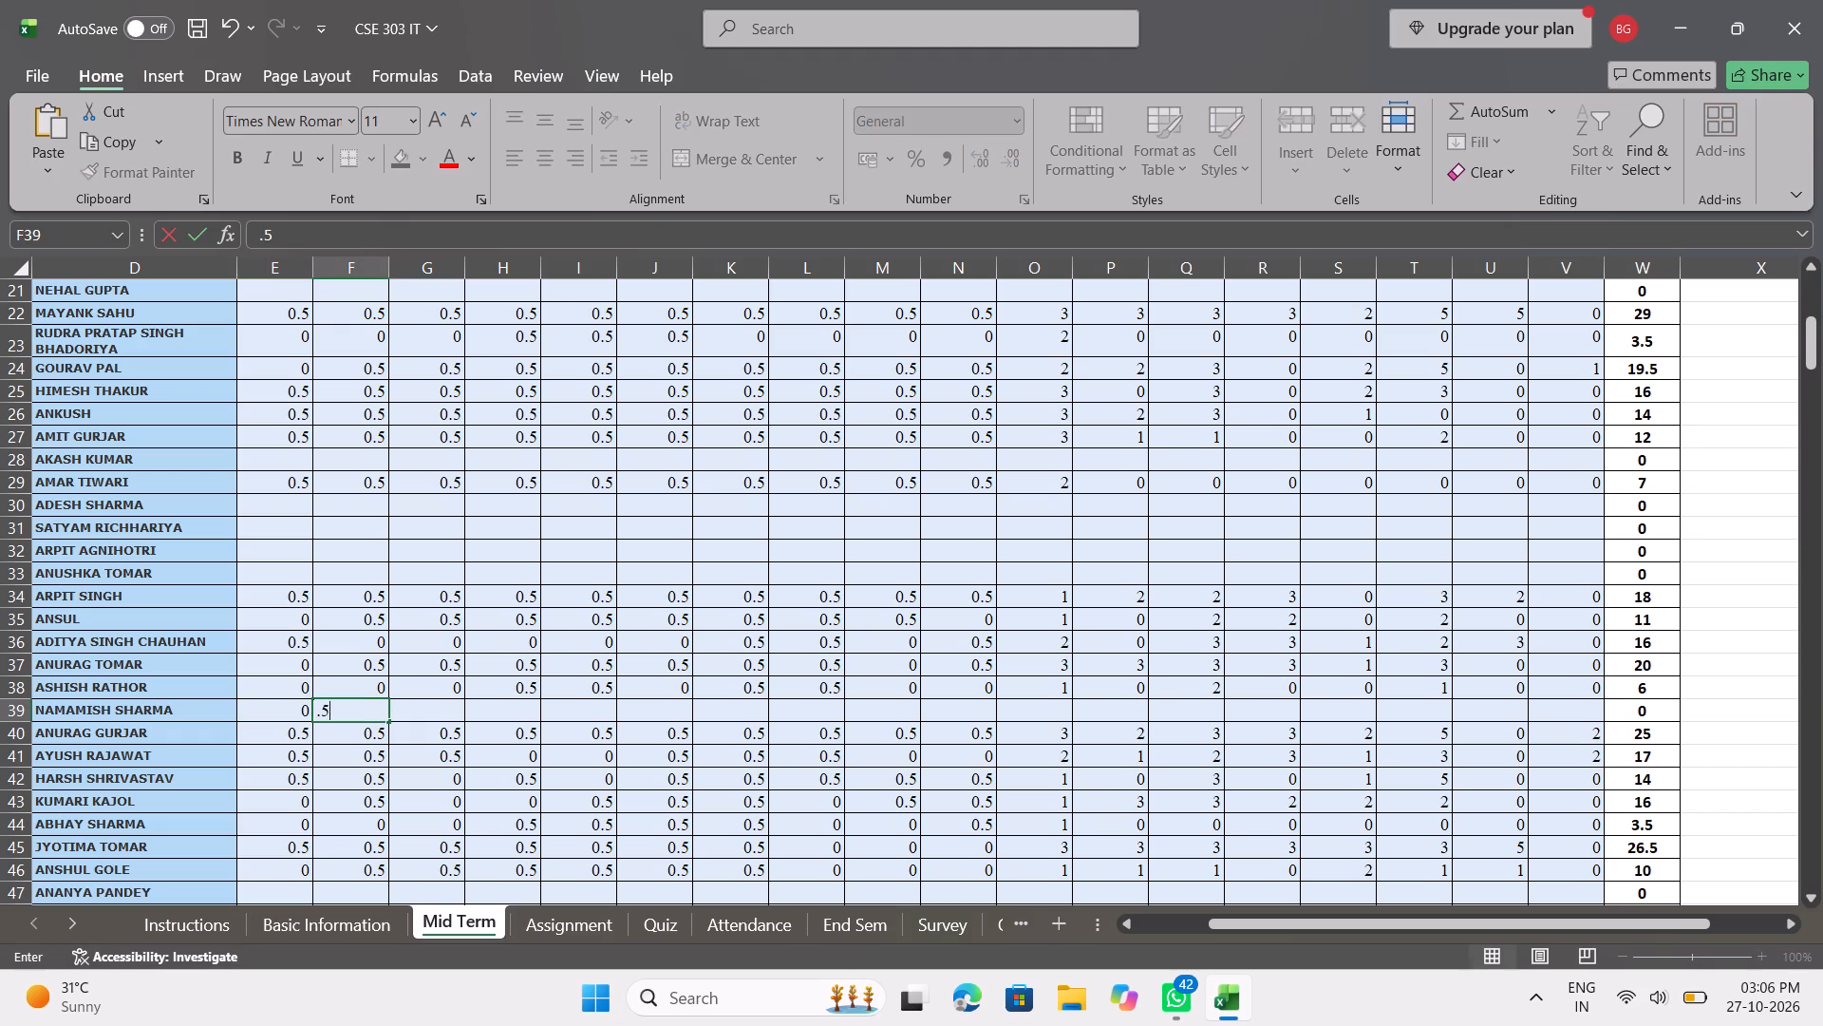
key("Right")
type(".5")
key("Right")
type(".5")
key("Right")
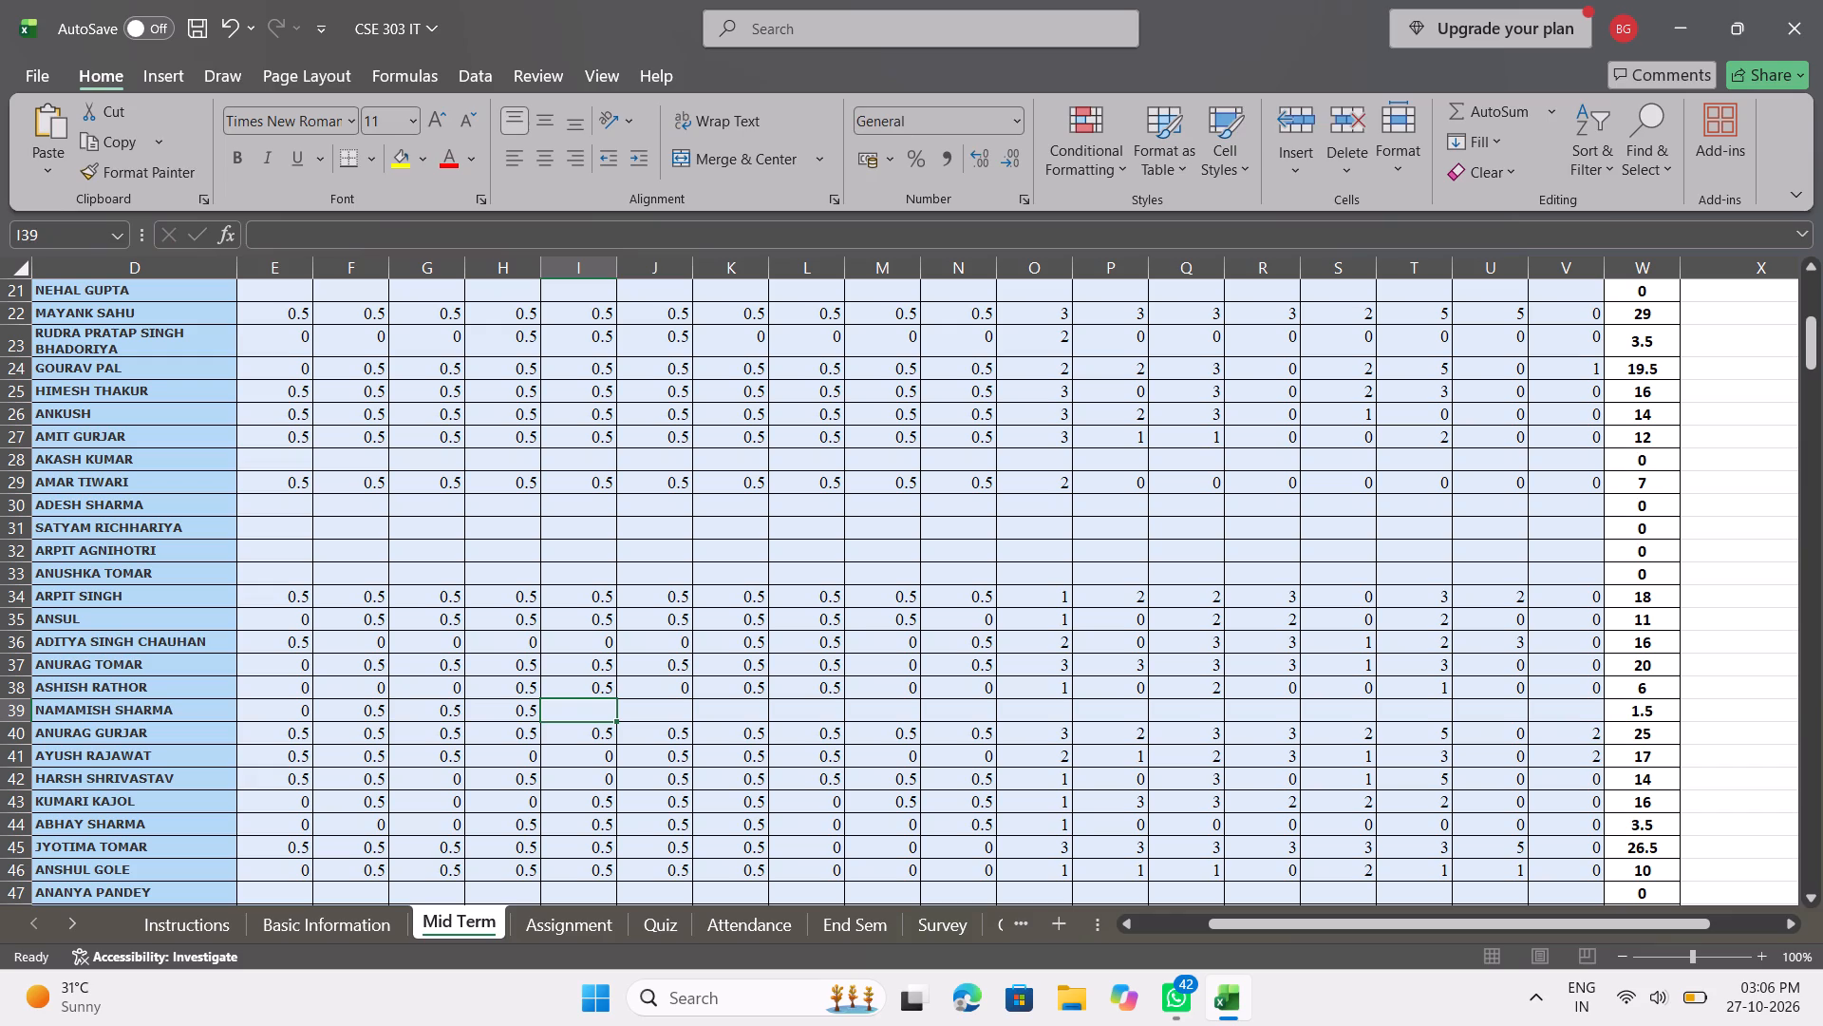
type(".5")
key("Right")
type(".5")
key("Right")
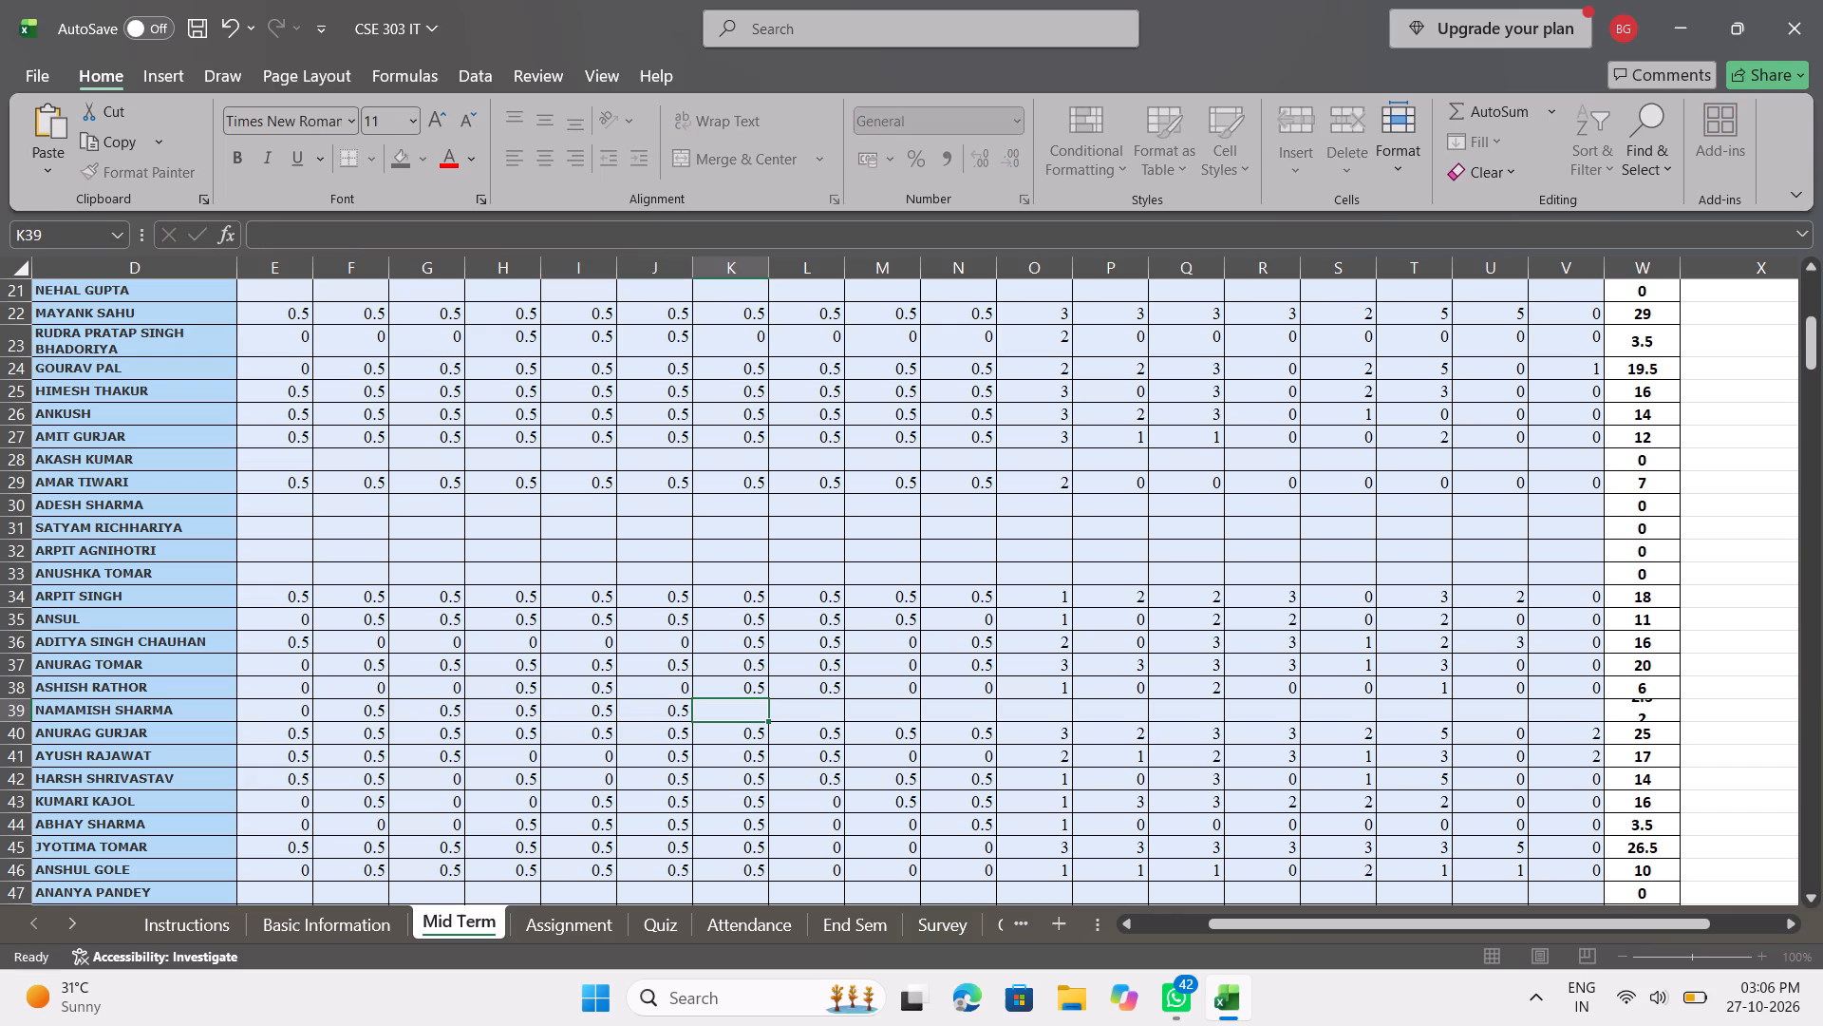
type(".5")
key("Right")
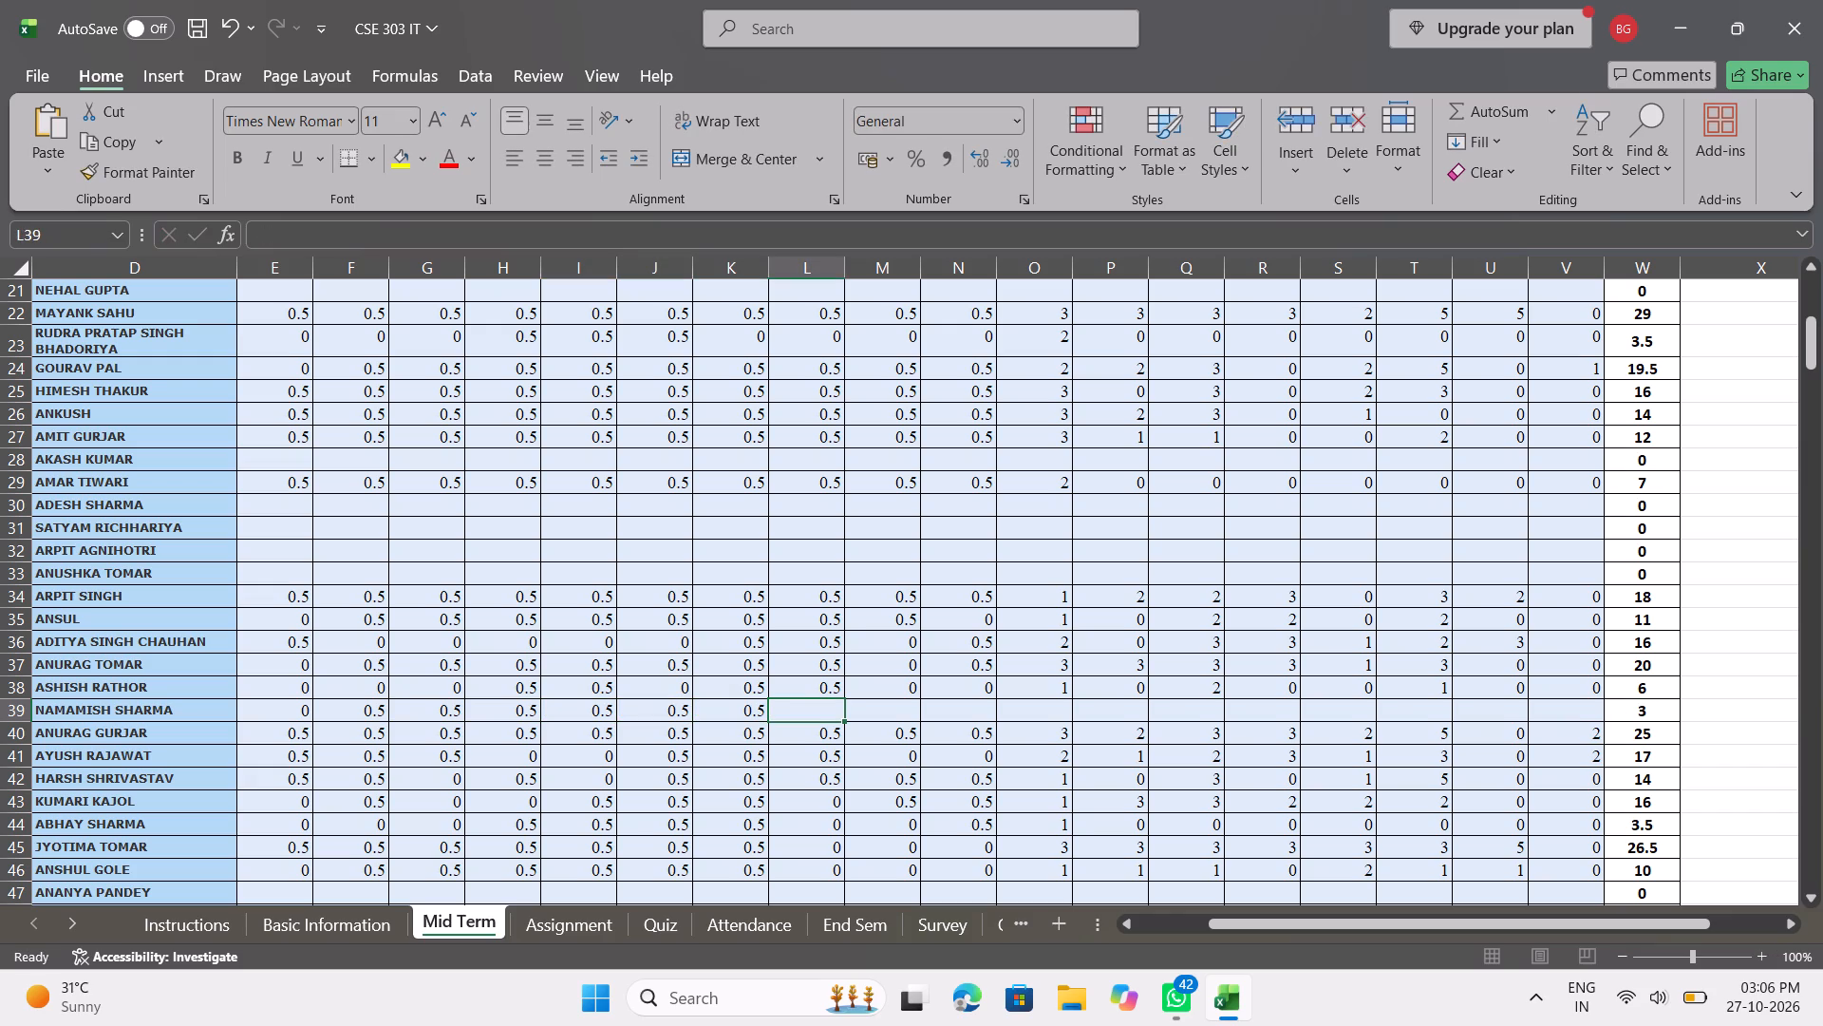
Enter the row 39 student's Q8 to Q10 marks in L39 through N39 as 0, 0.5 and 0.
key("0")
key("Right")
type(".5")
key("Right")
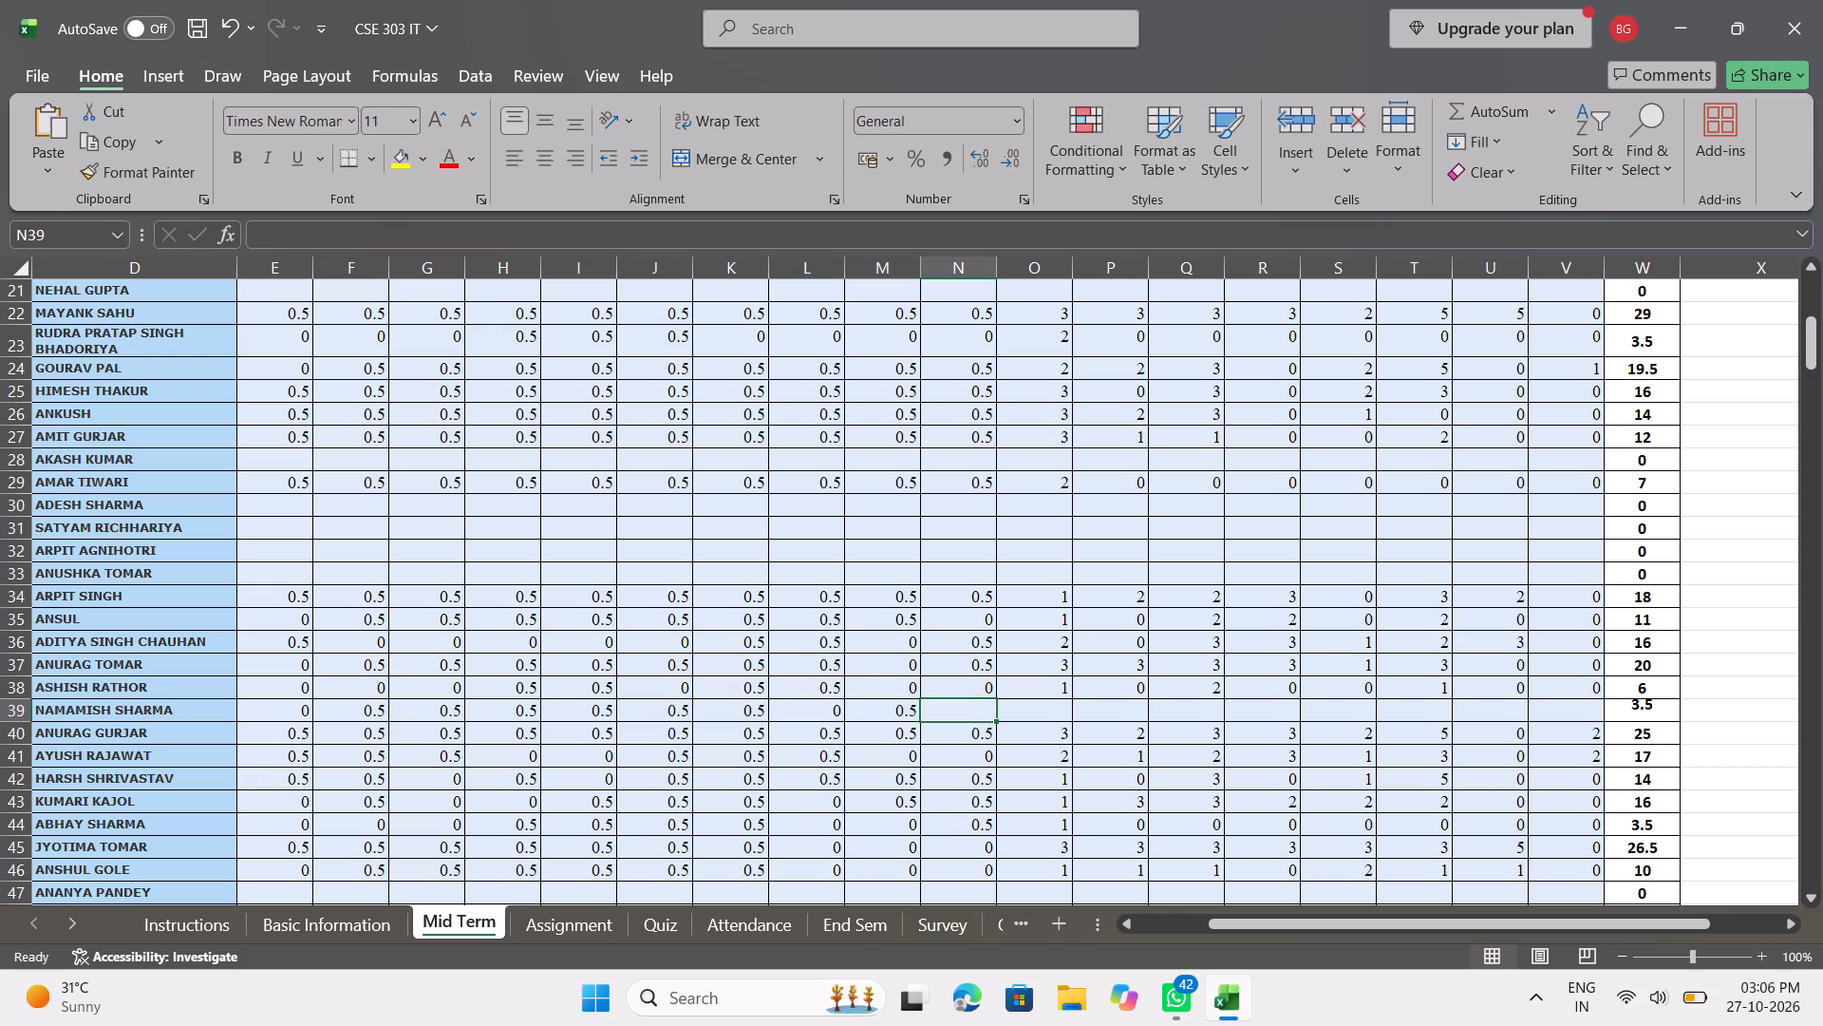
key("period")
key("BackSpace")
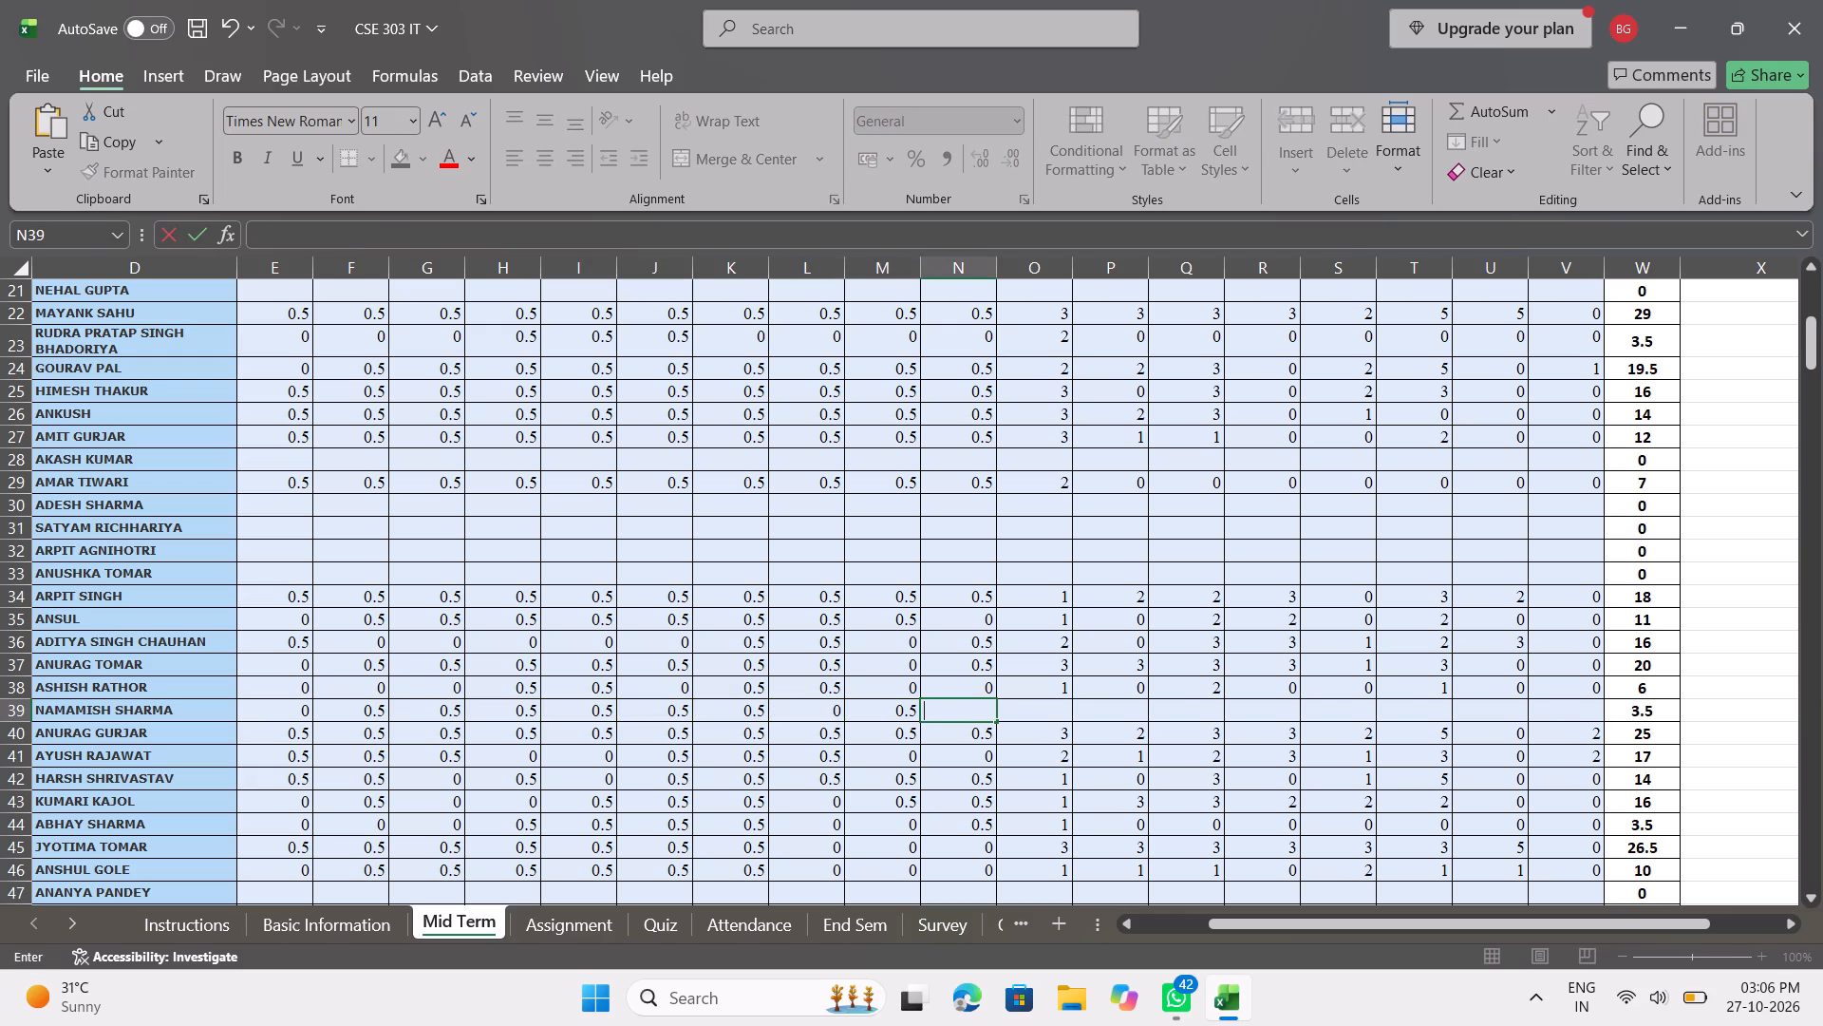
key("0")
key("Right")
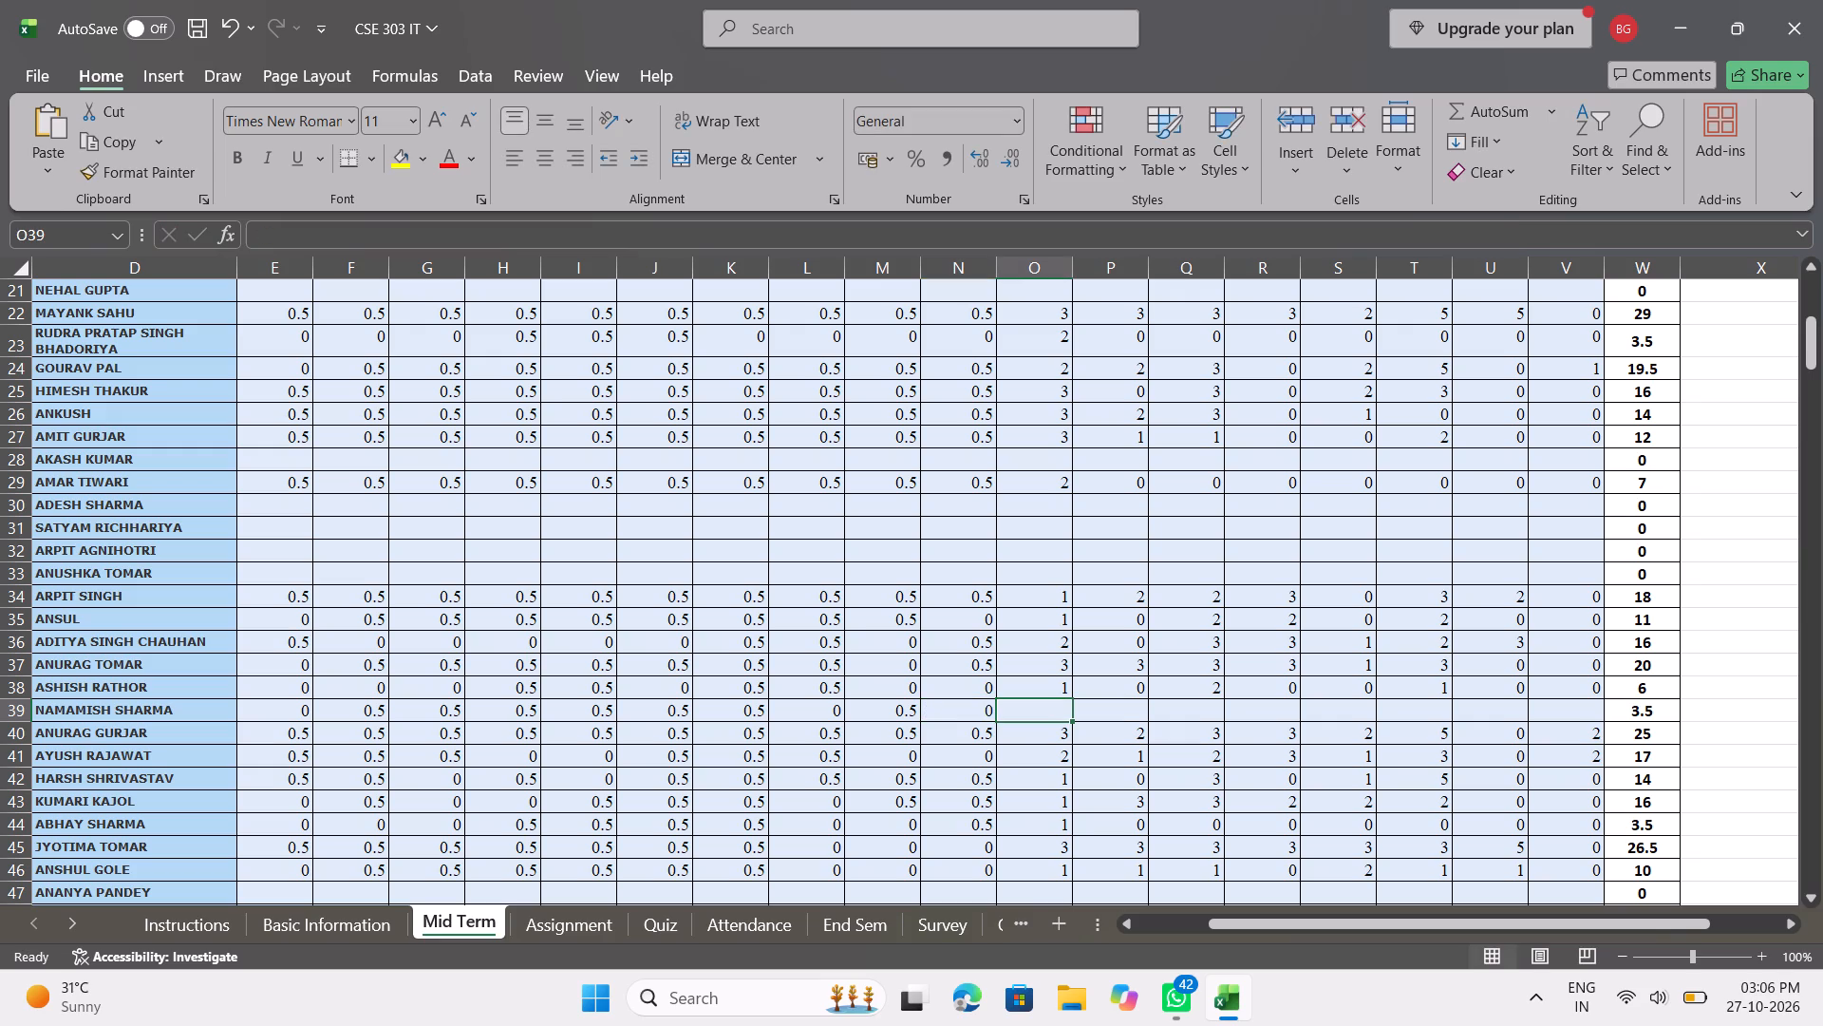
Enter the row 39 student's Q11 to Q14 marks in O39 through R39 as 0, 0, 2 and 3.
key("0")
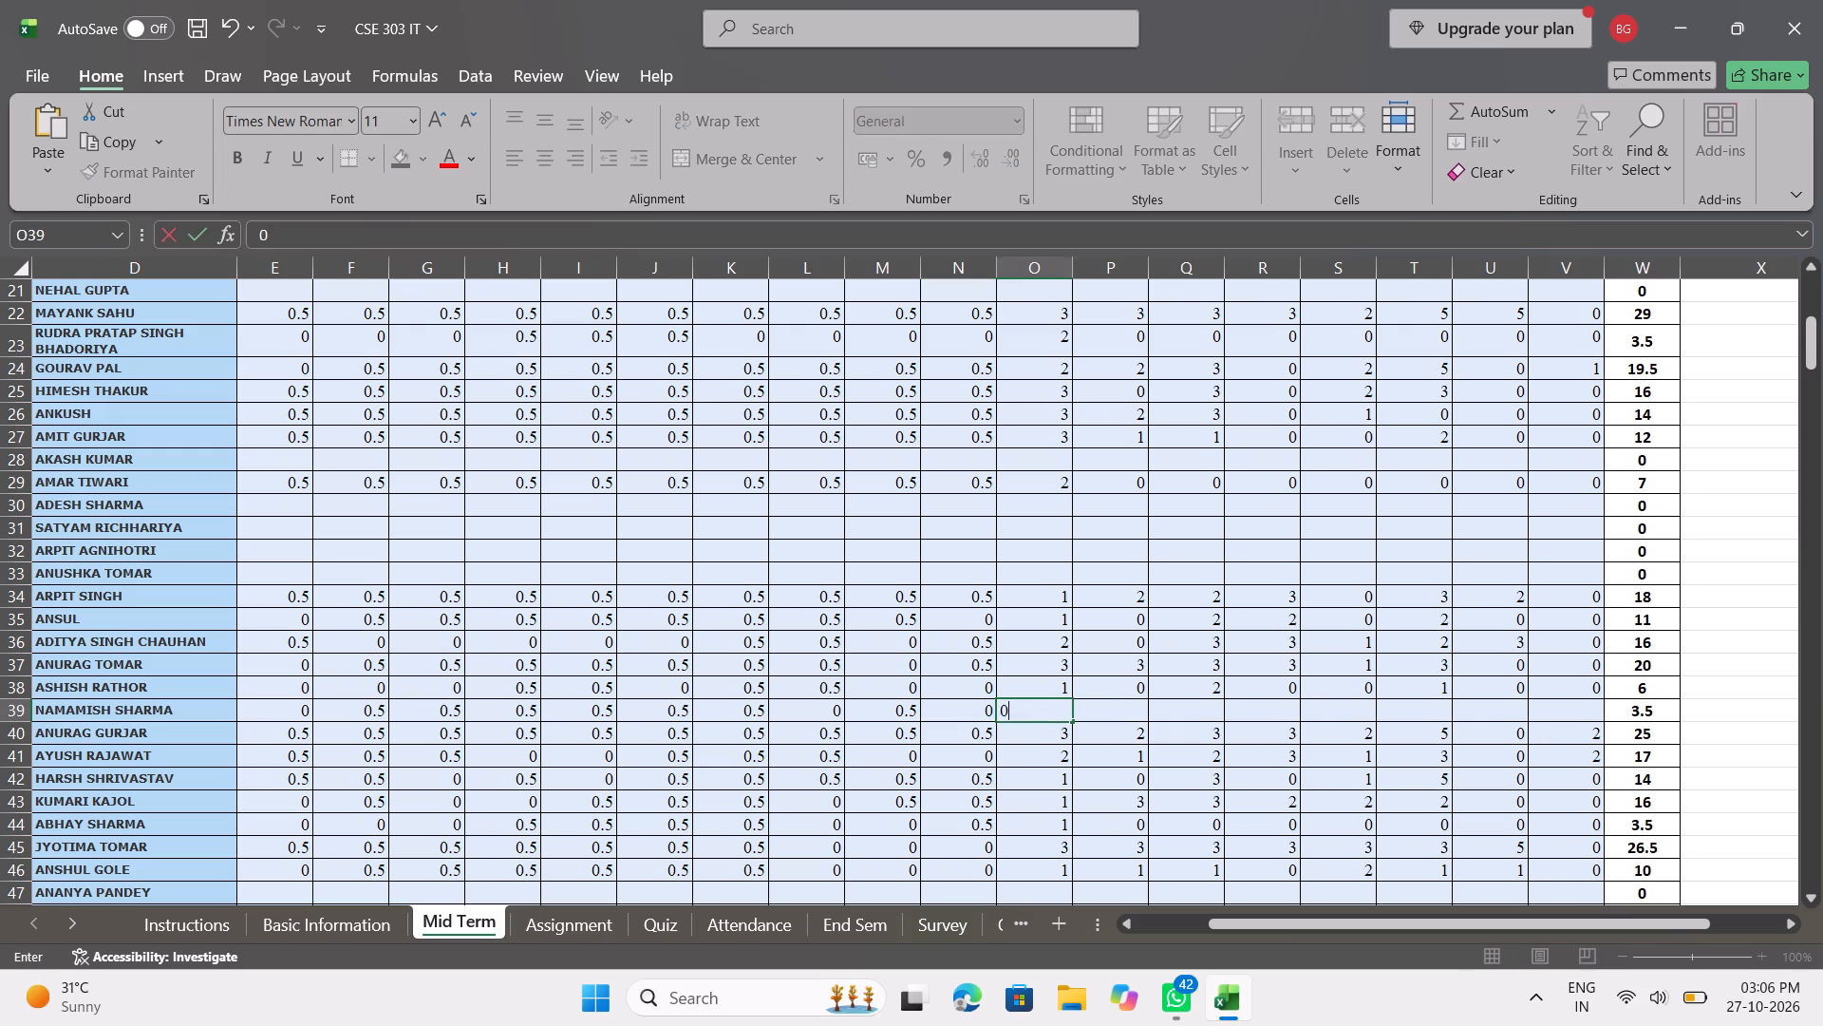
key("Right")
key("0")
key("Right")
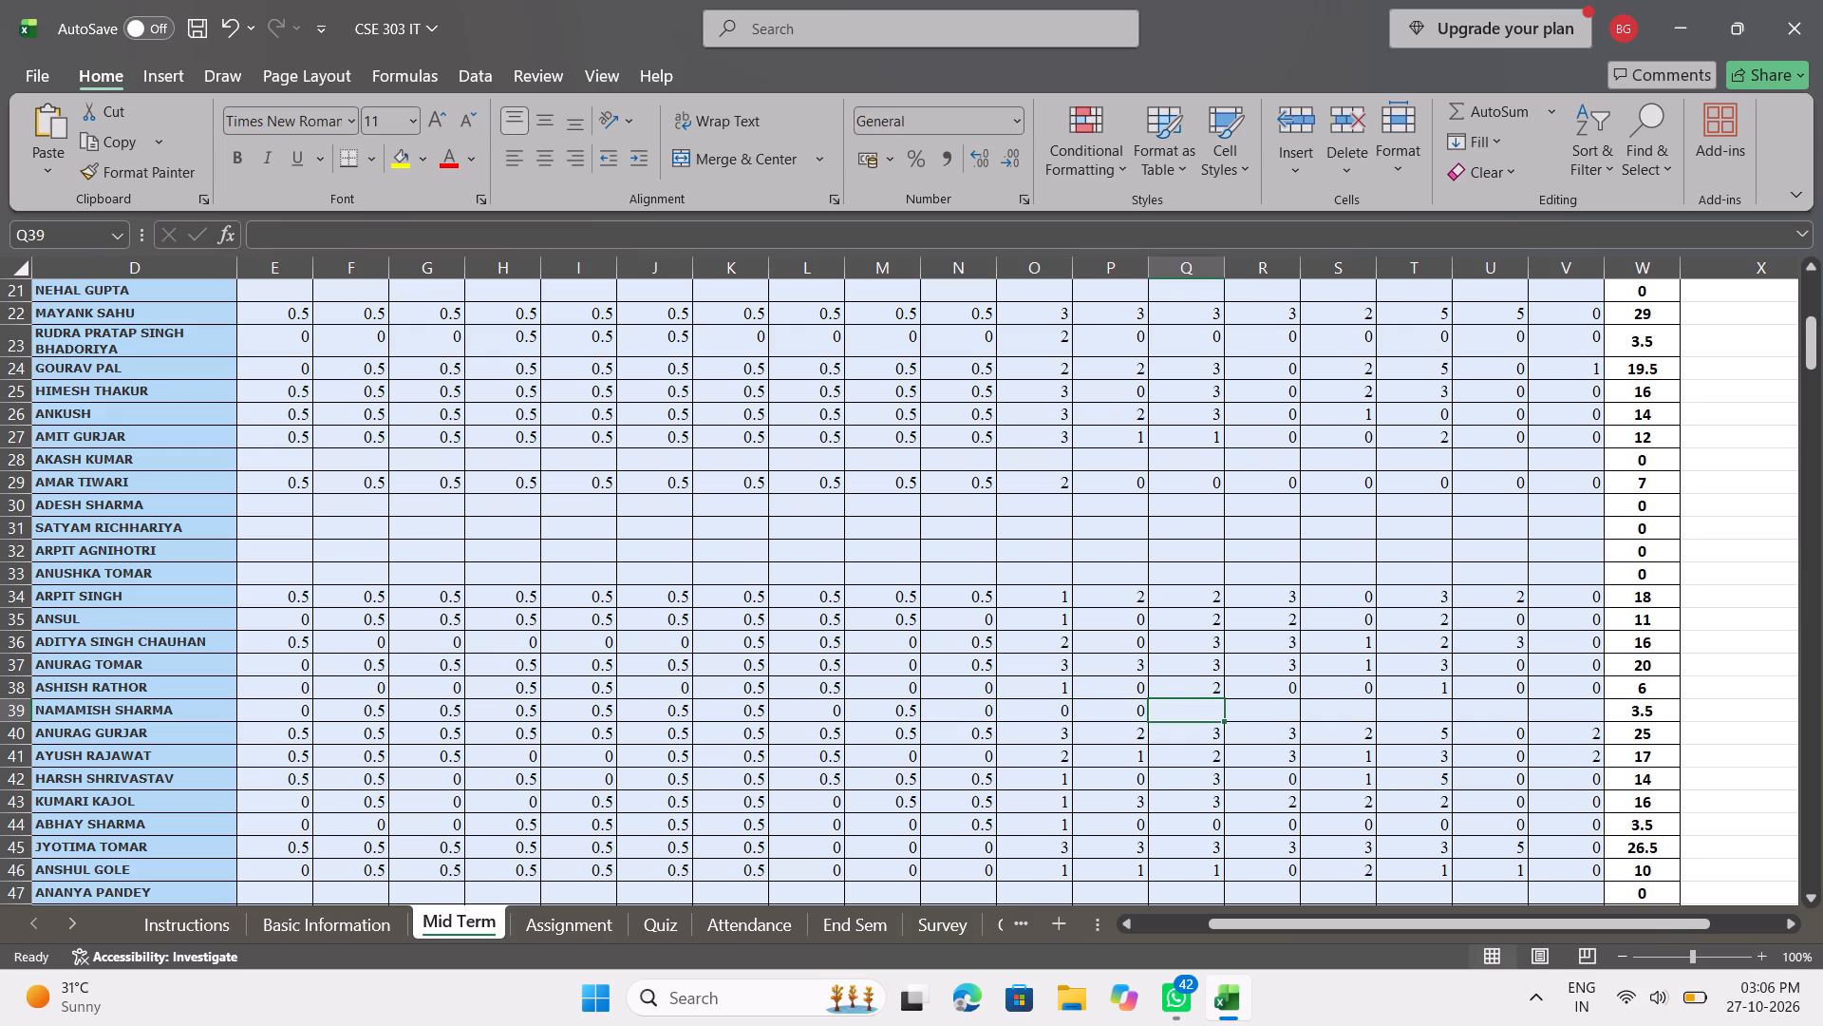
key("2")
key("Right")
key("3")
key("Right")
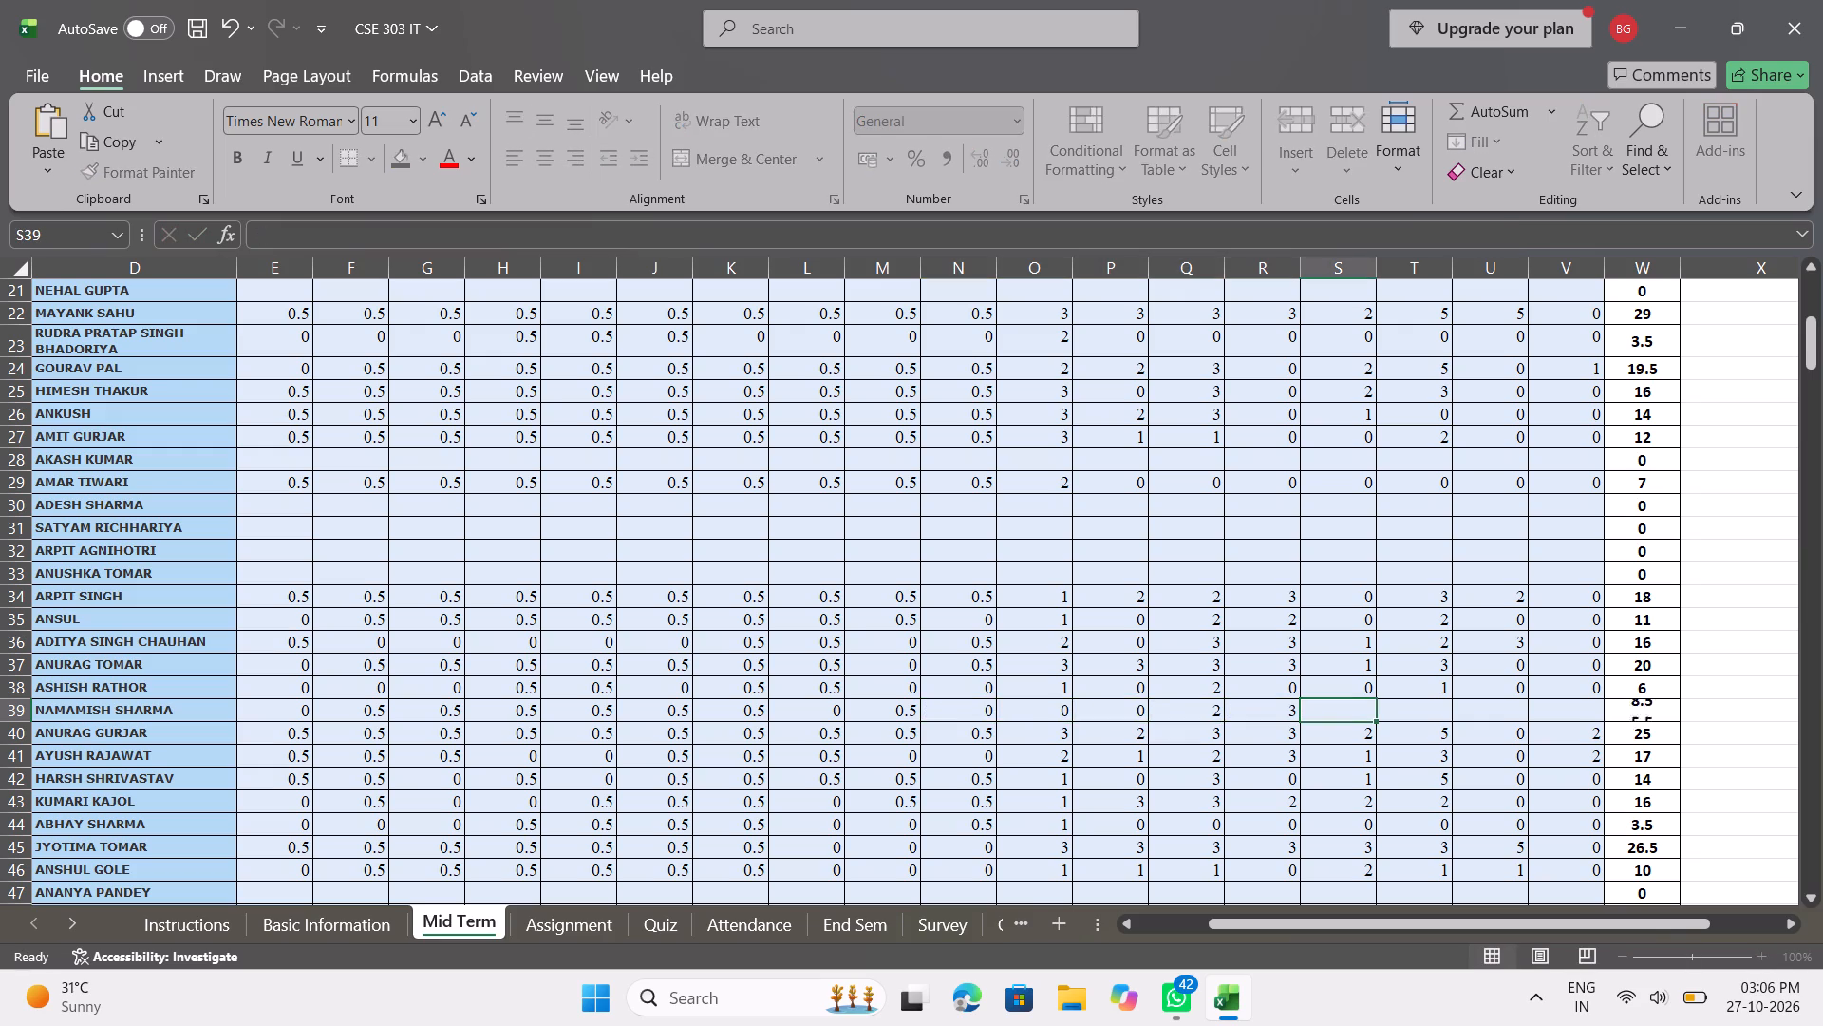
Enter the row 39 student's Q15 to Q18 marks in S39 through V39 as 1, 1, 0 and 2.
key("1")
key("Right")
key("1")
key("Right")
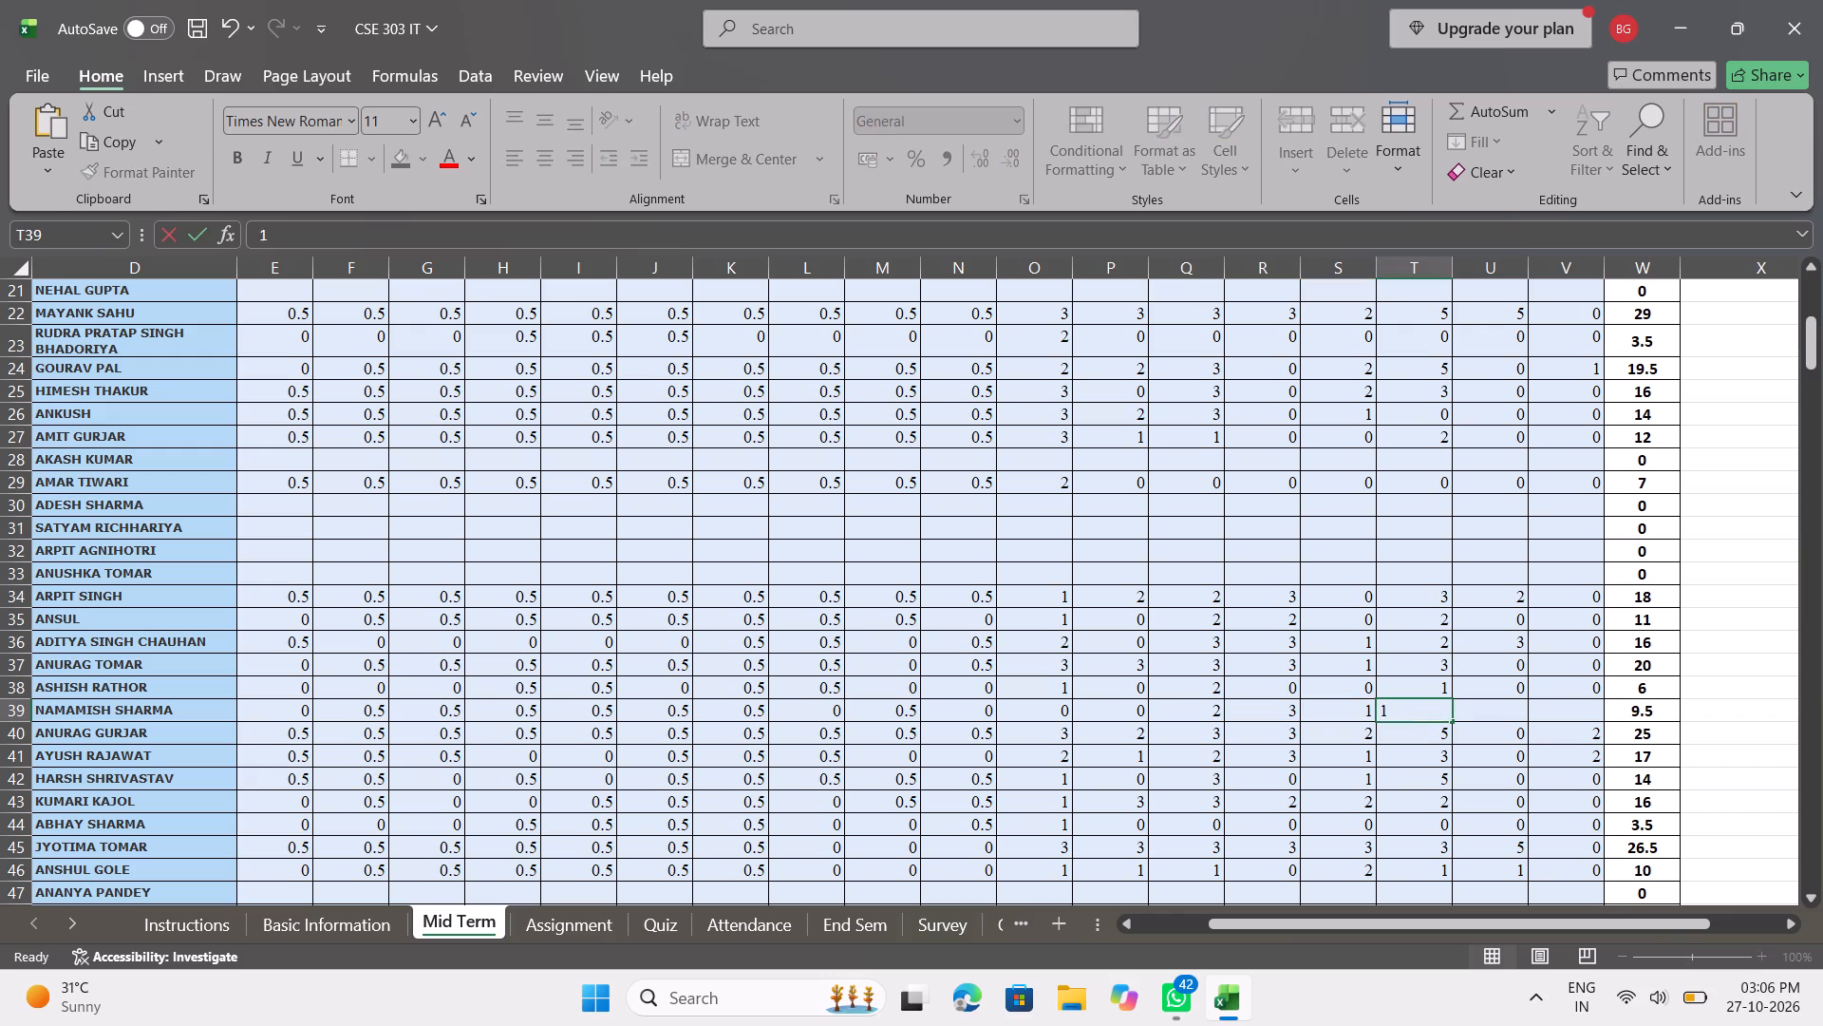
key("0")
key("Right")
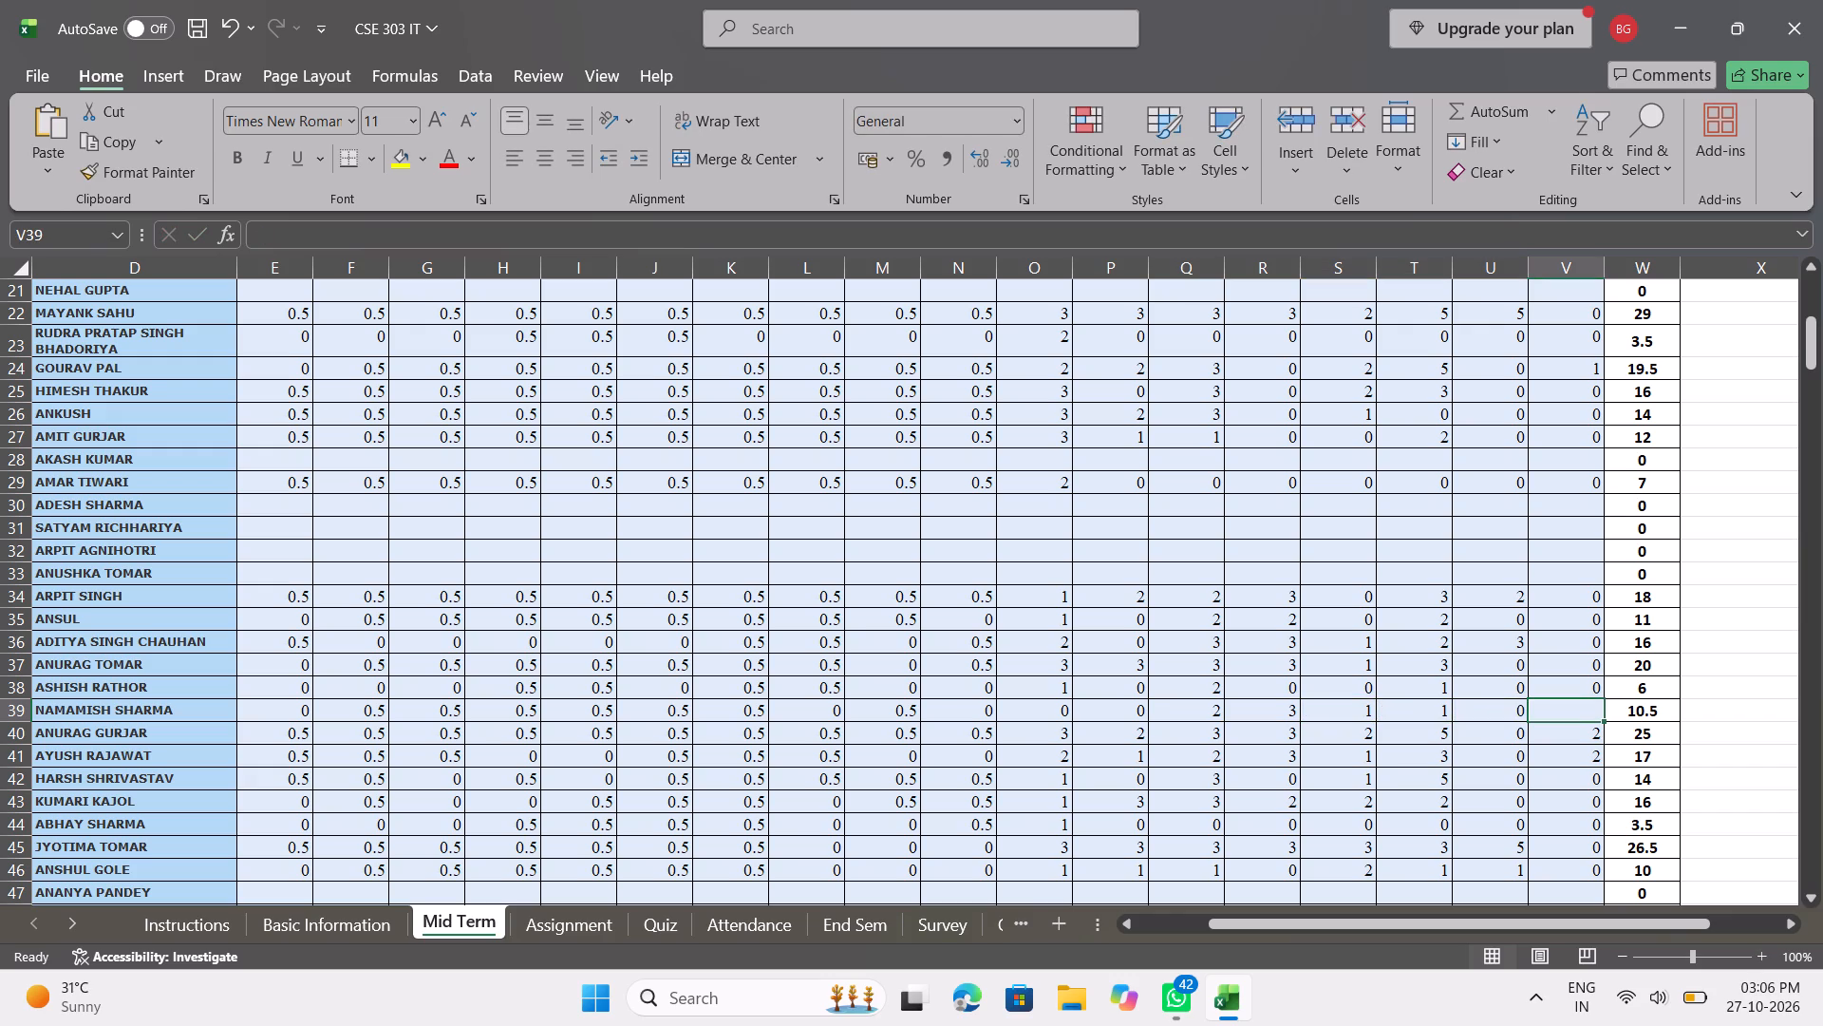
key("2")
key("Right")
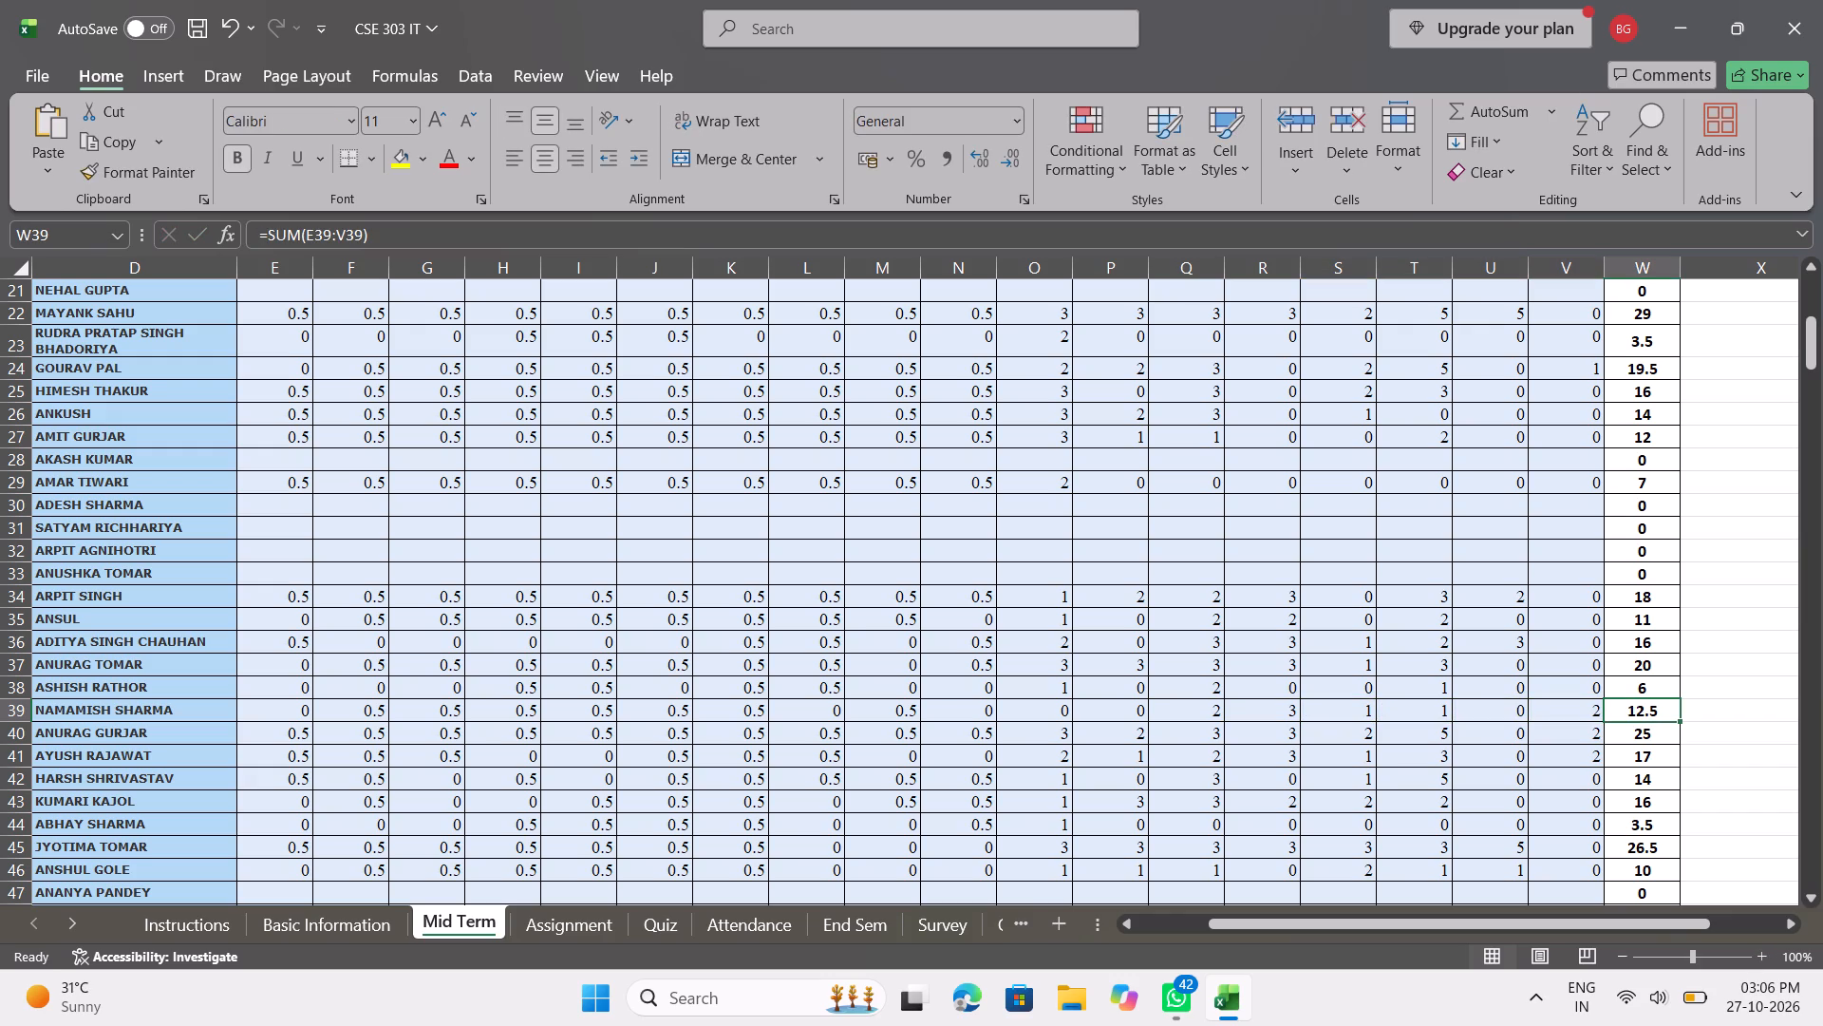
Enter the row 13 student's Q1 to Q5 marks in E13 through I13 as 0.5, 0, 0.5, 0.5 and 0.5.
scroll(294, 702, "down", 2)
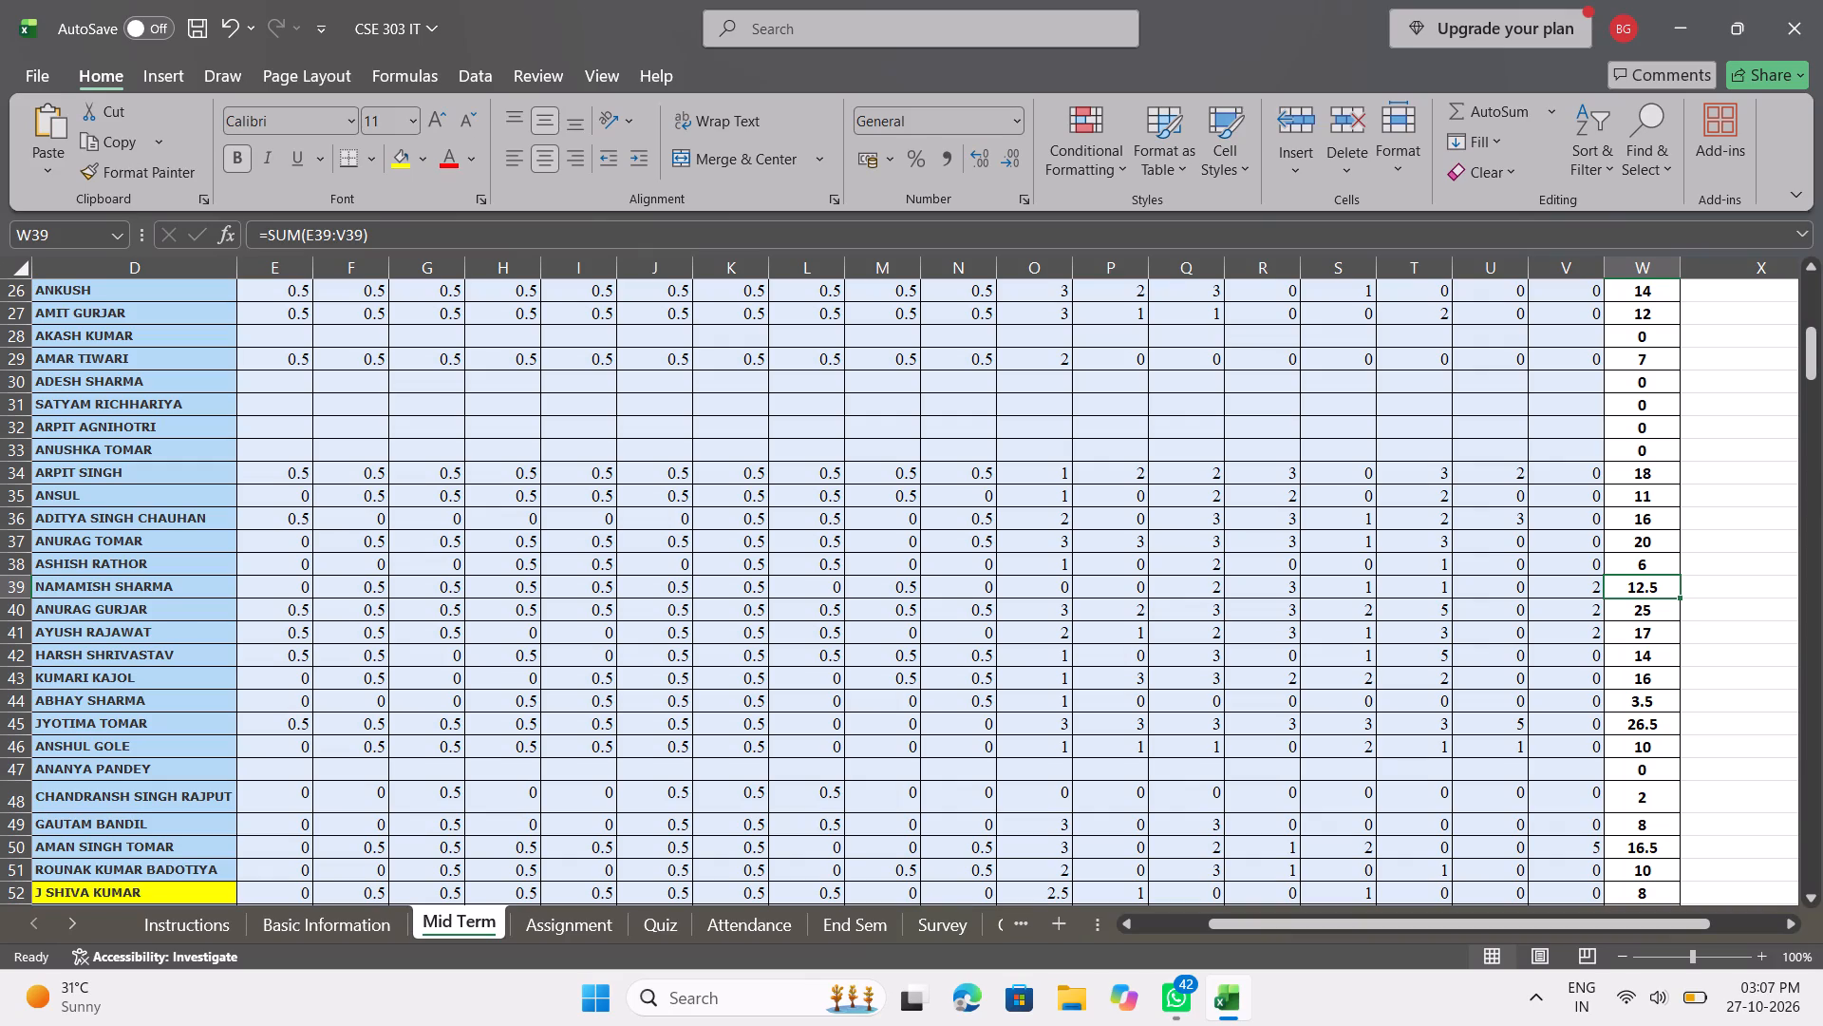
scroll(366, 751, "down", 1)
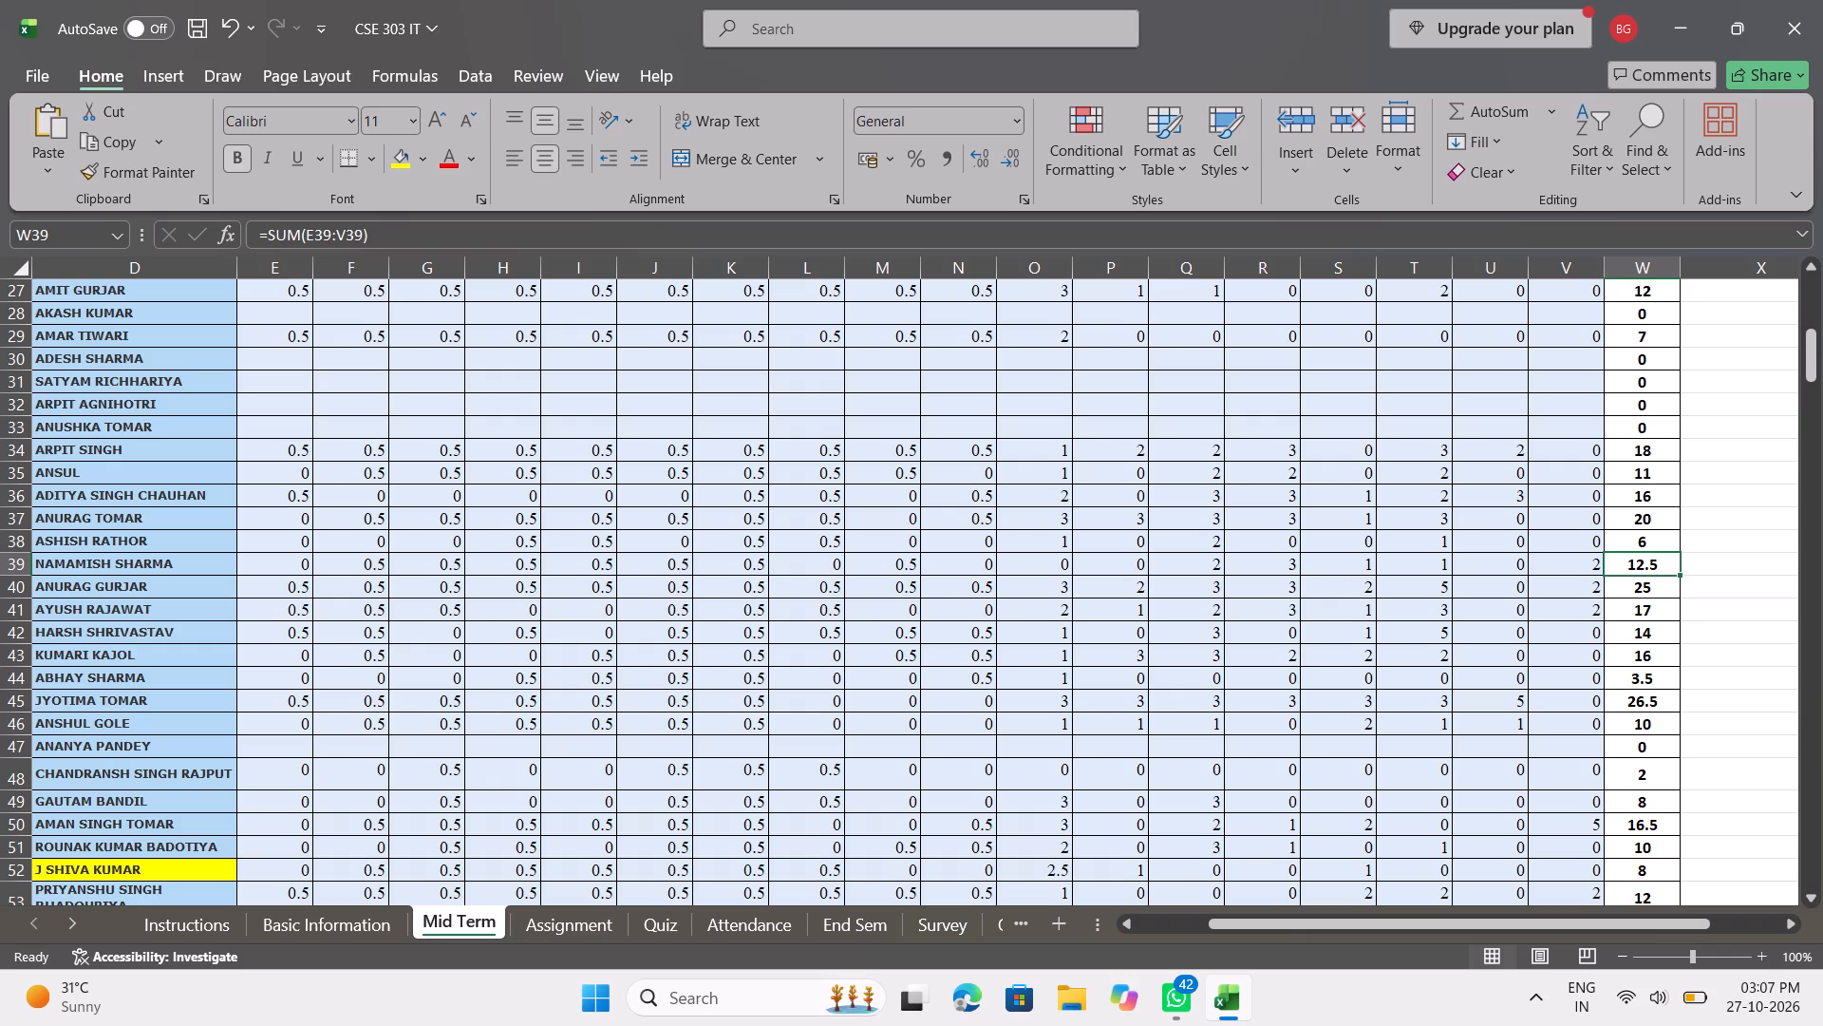
scroll(1312, 576, "up", 4)
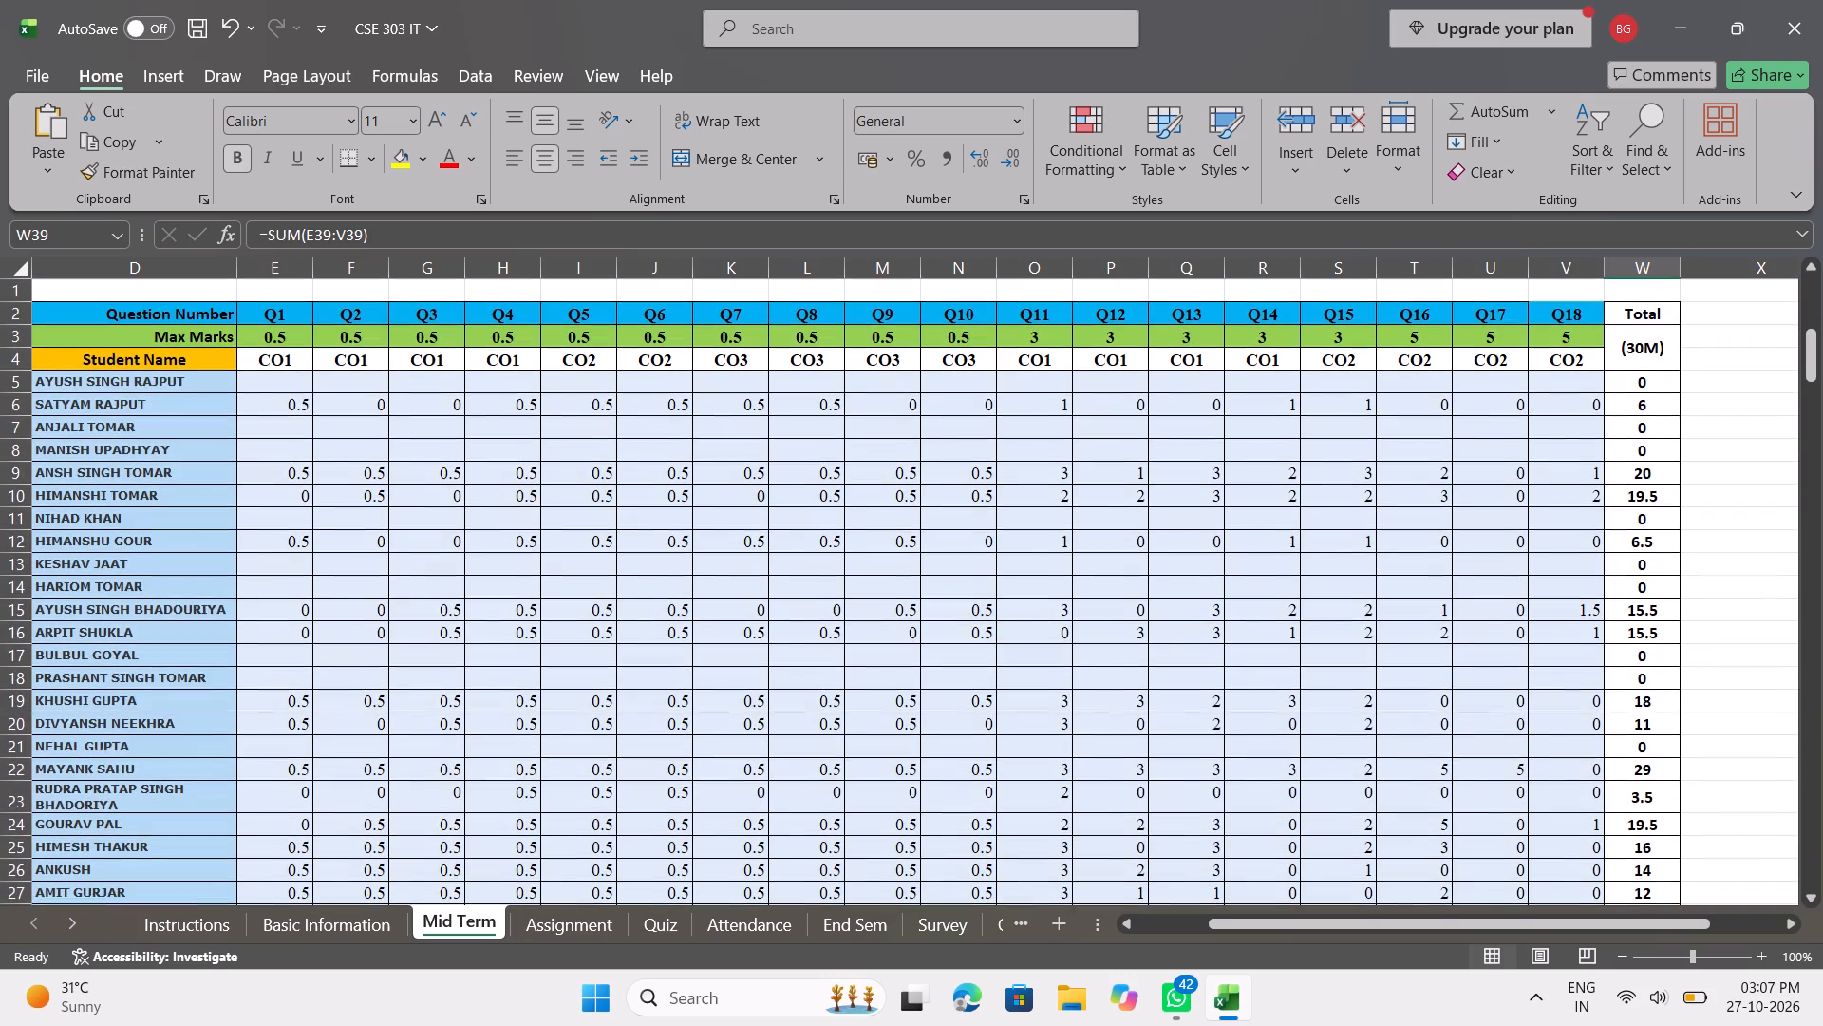
left_click(283, 566)
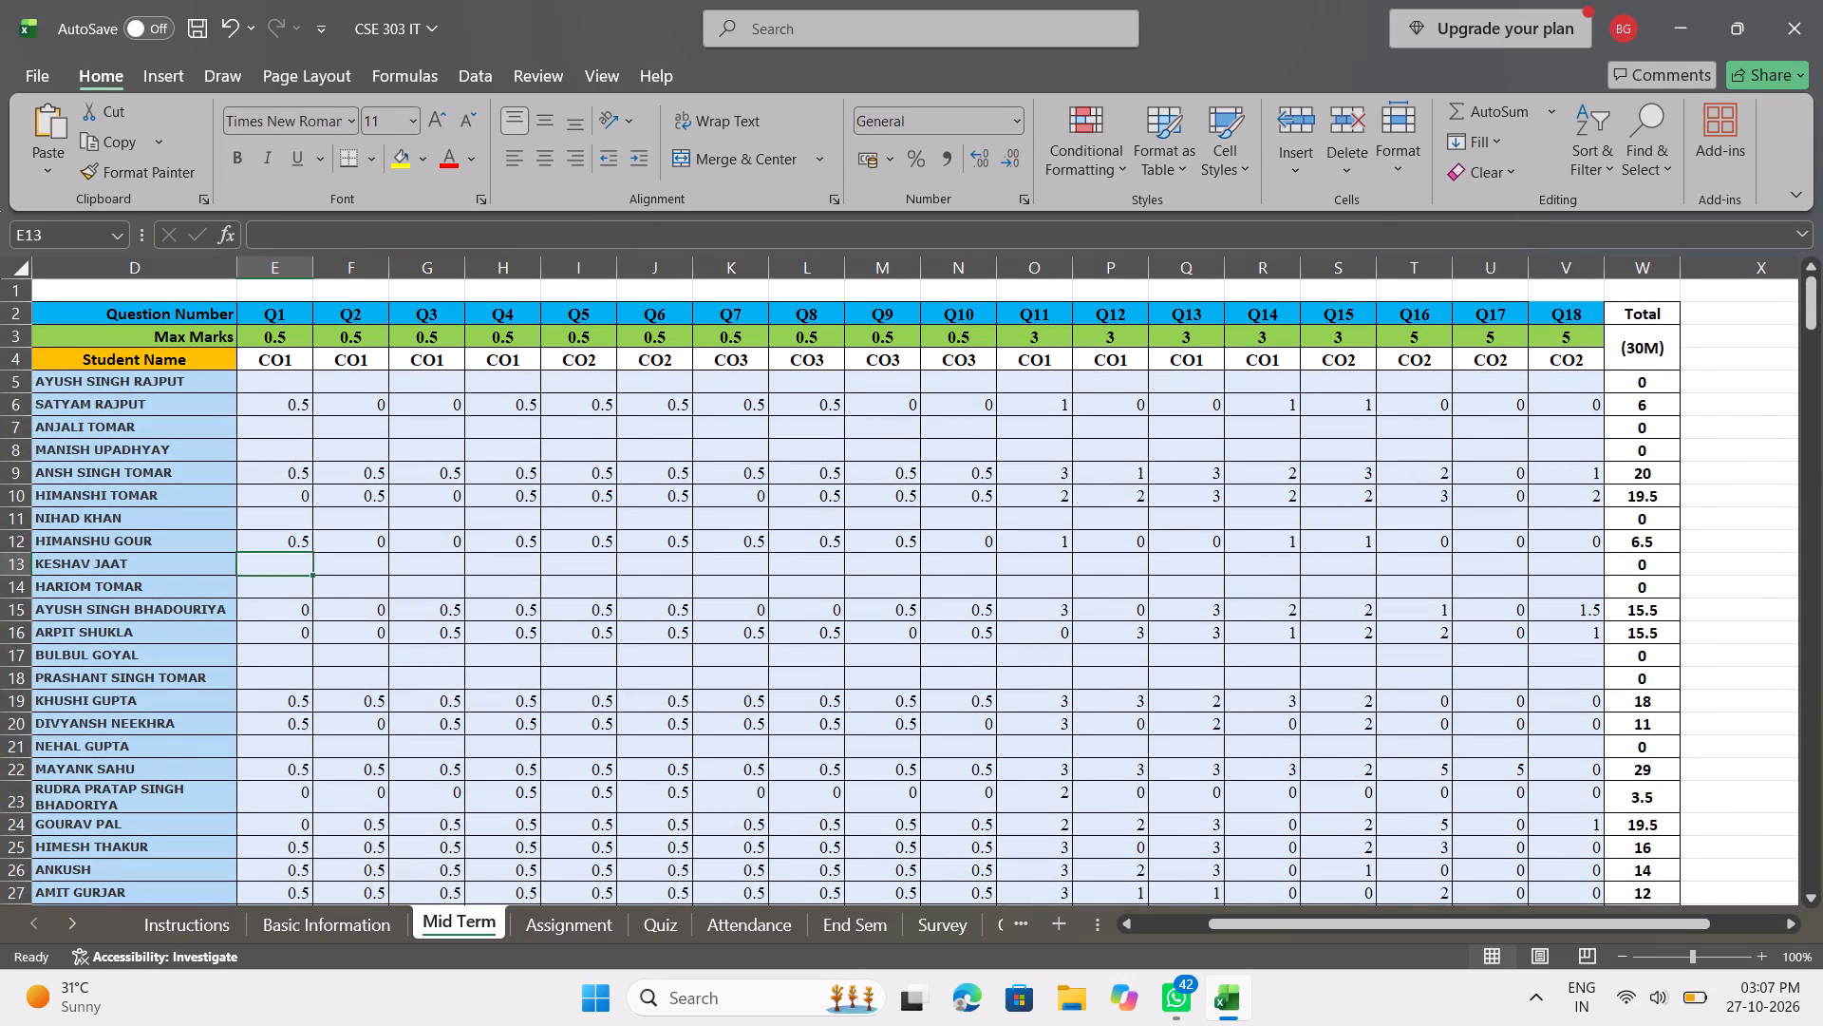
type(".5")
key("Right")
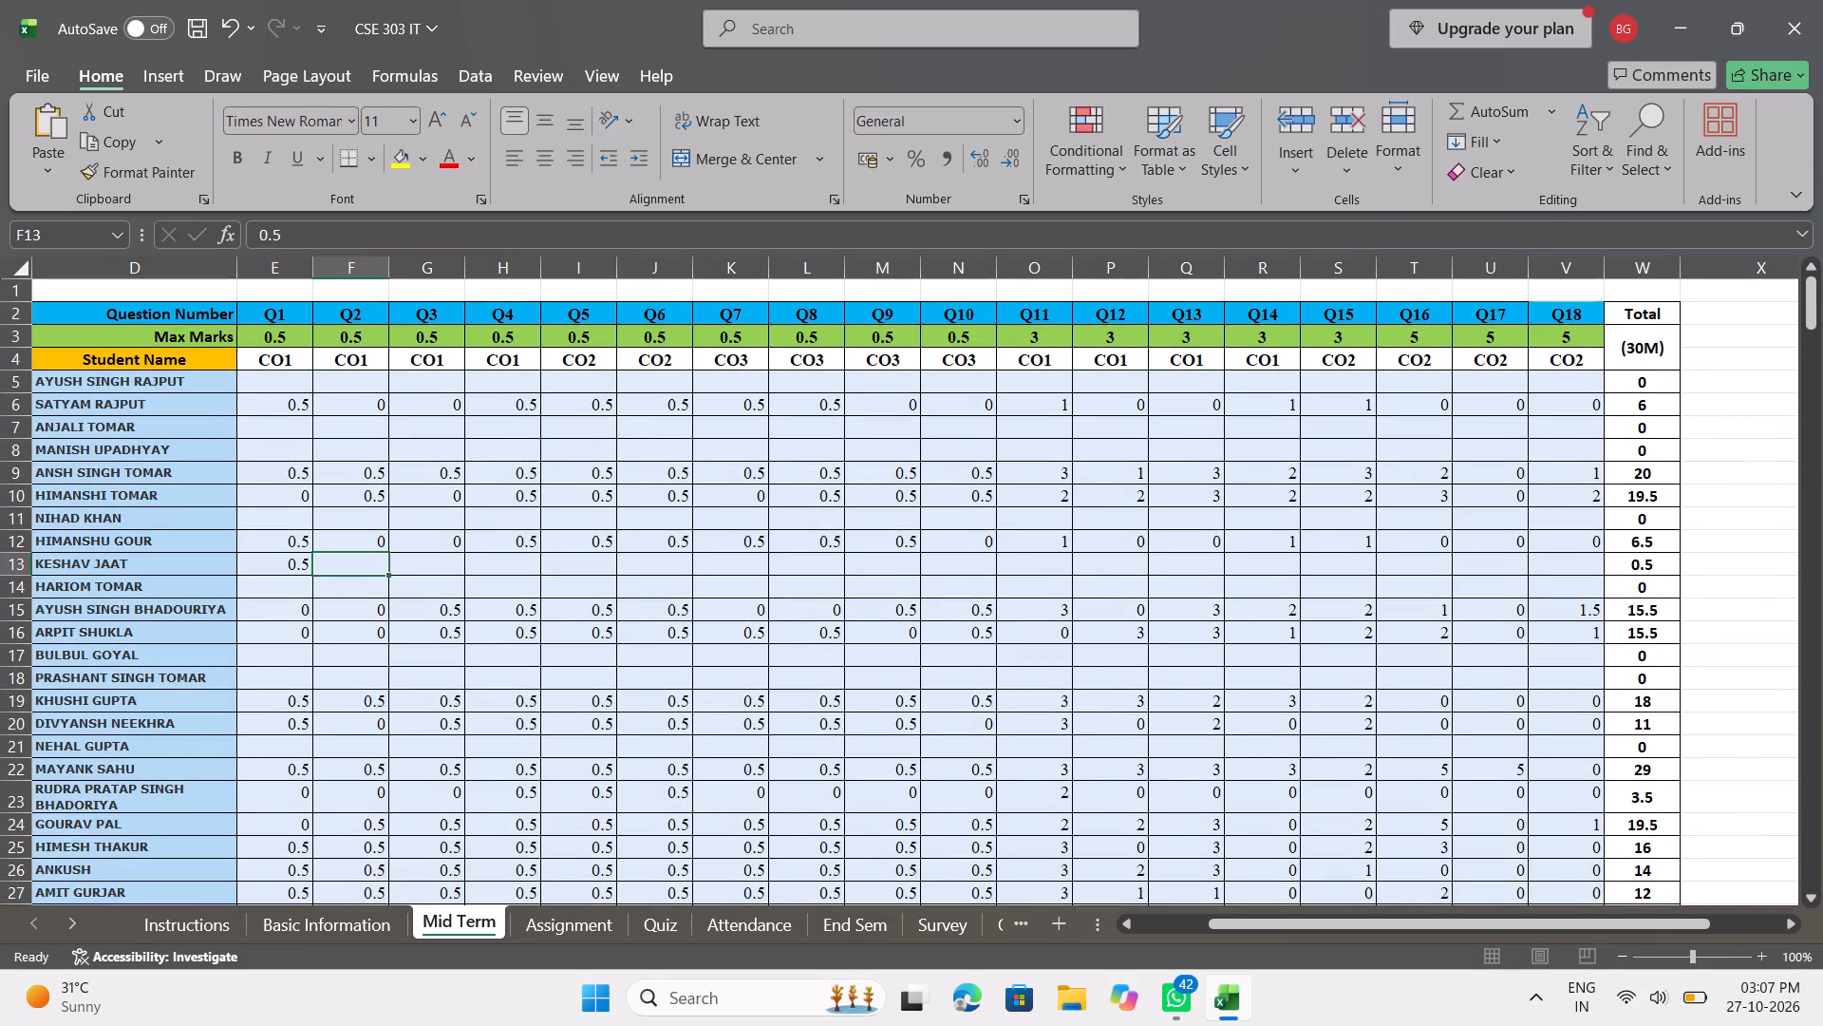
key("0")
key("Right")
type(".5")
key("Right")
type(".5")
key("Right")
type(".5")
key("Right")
Enter the row 13 student's Q6 to Q9 marks as 0.5 each and Q10 as 0 in J13 through N13.
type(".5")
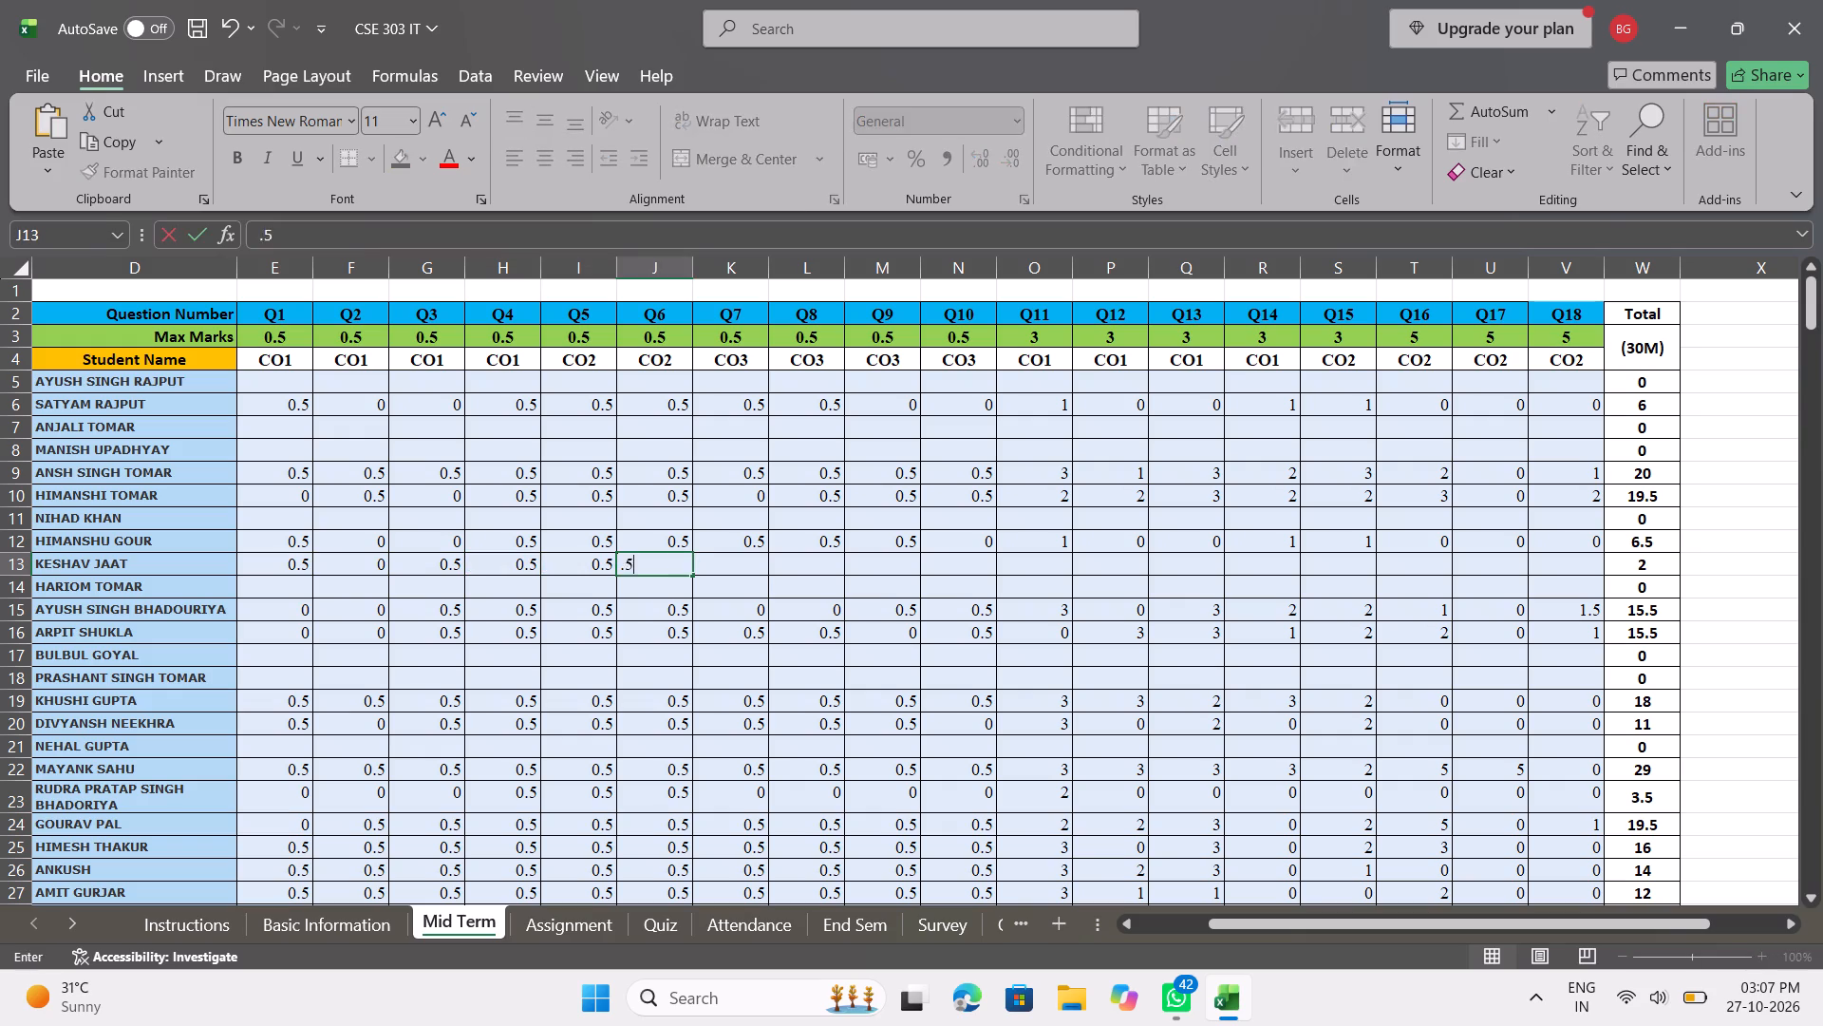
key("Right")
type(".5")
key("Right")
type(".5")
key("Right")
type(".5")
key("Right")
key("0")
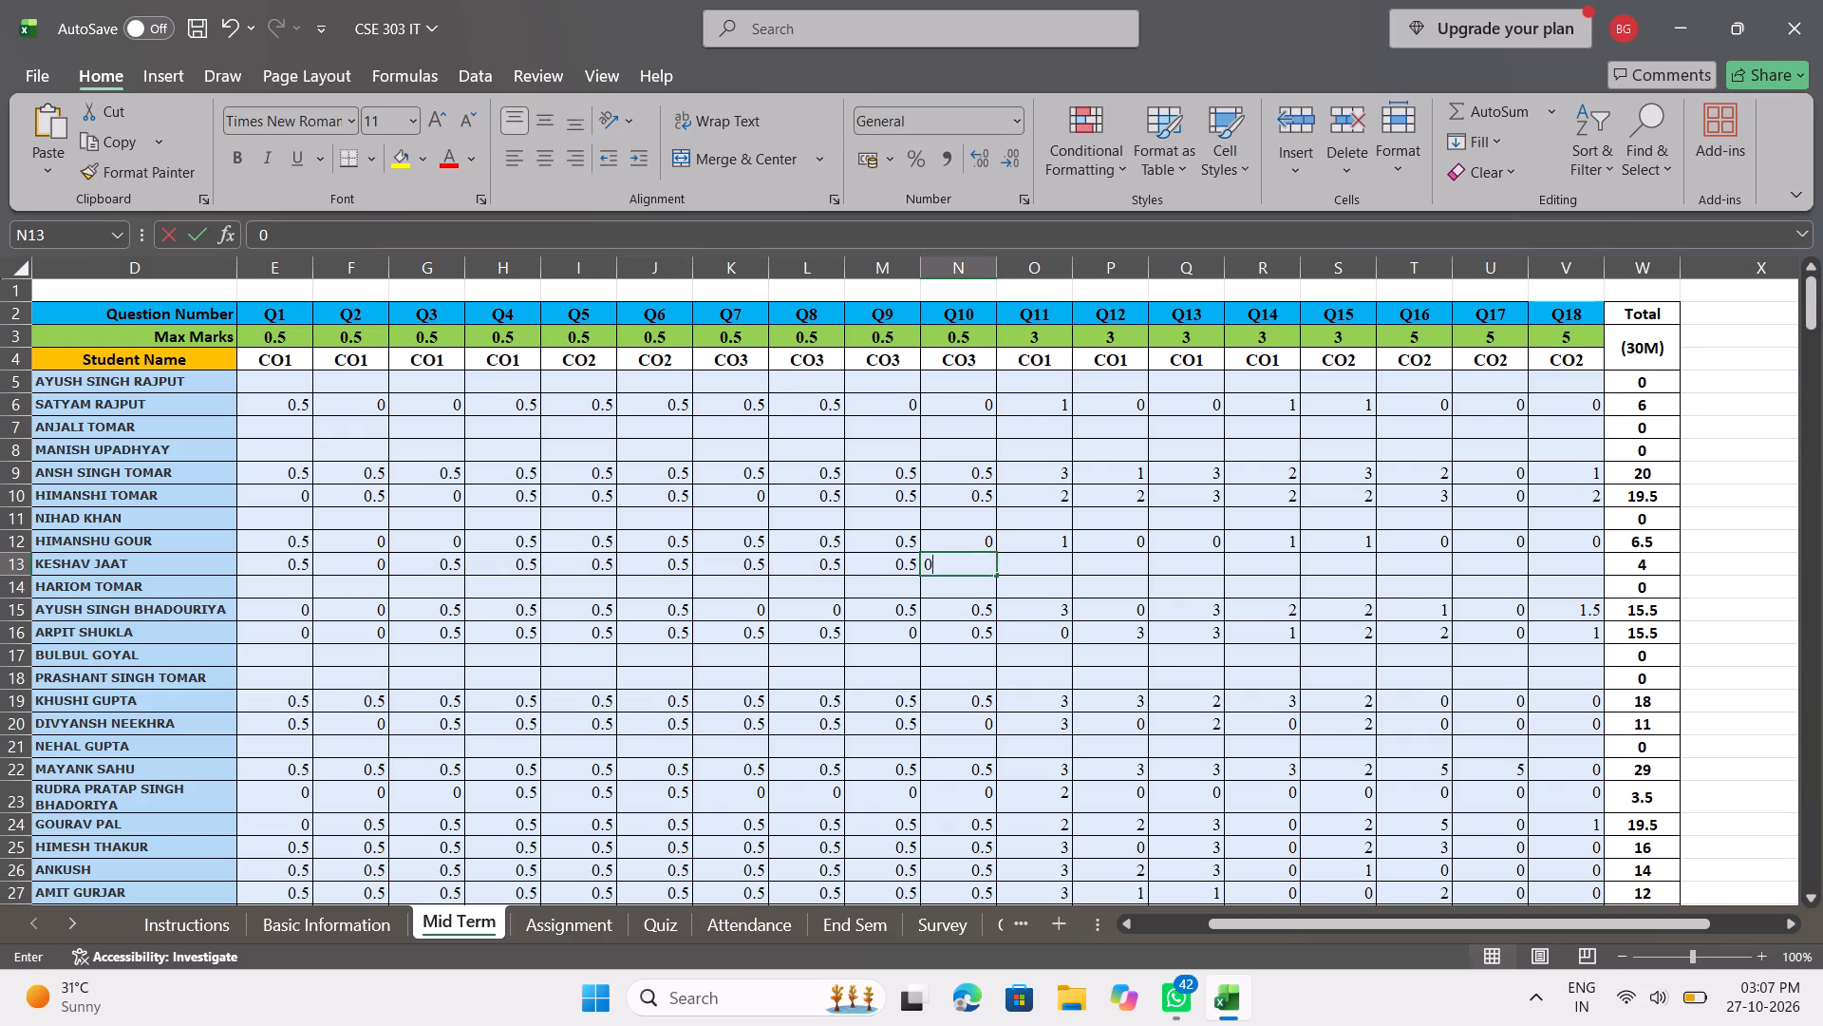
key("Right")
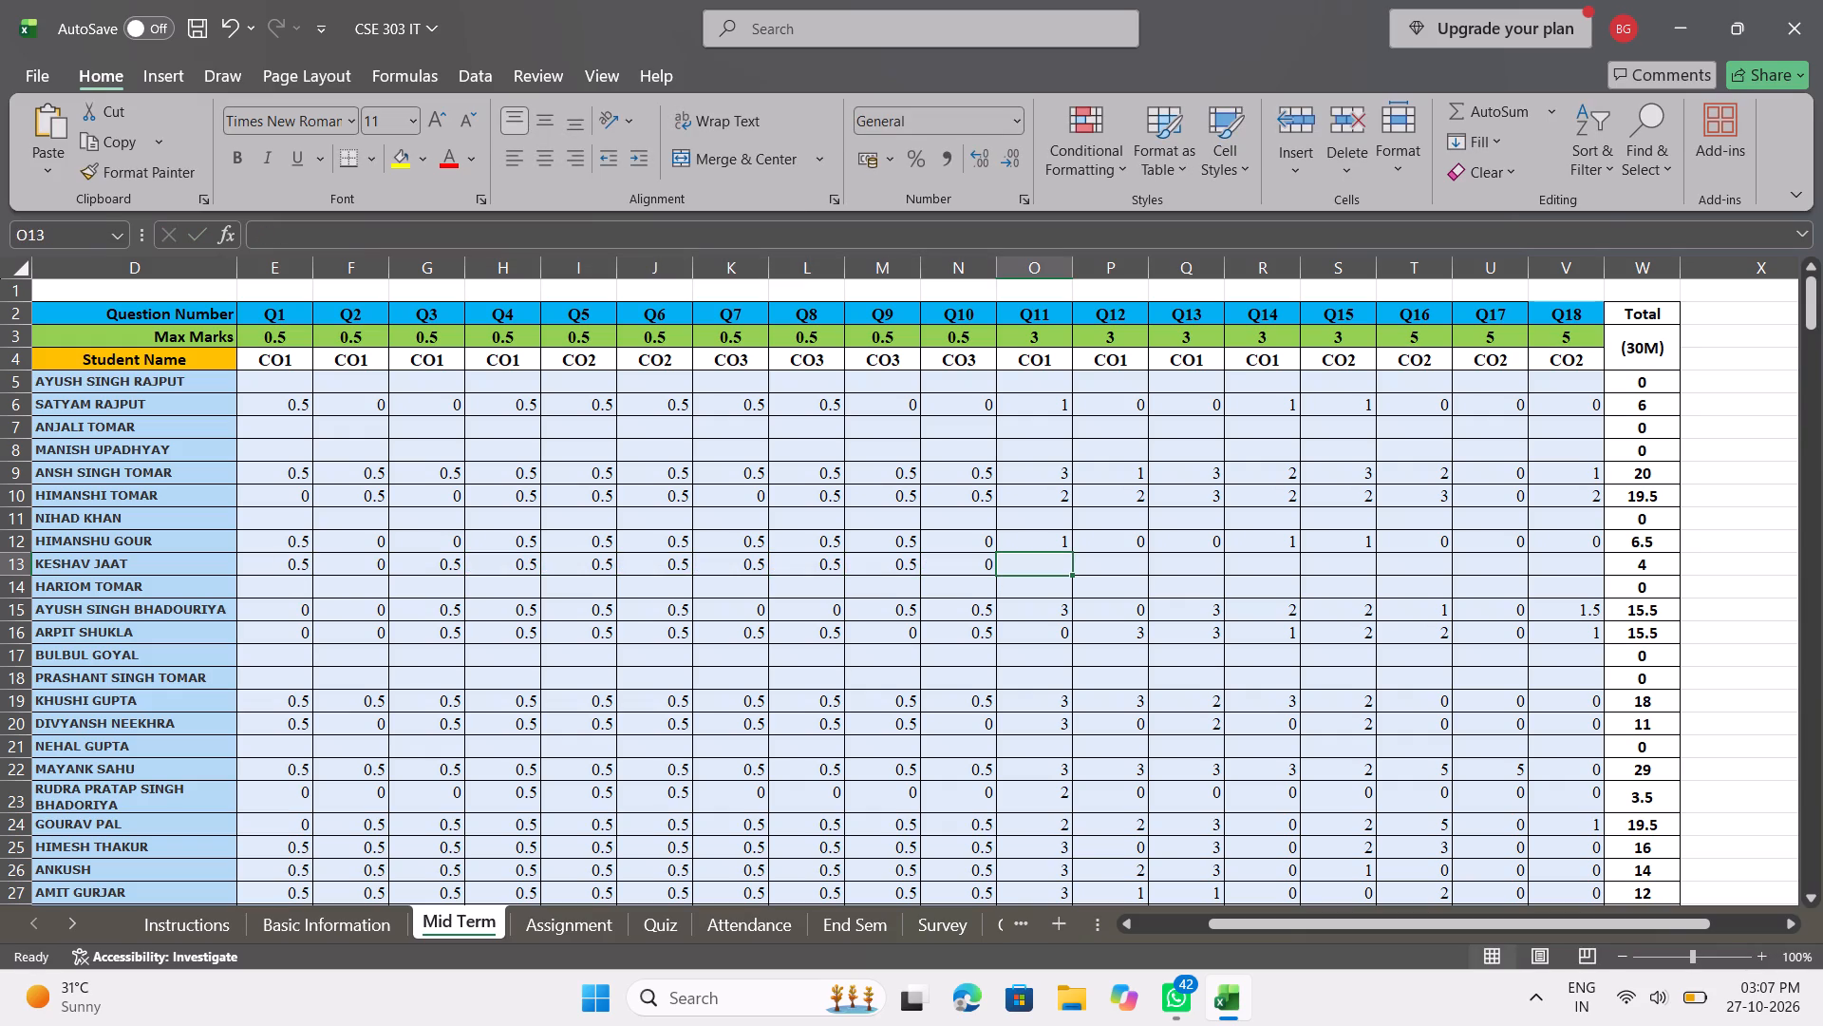
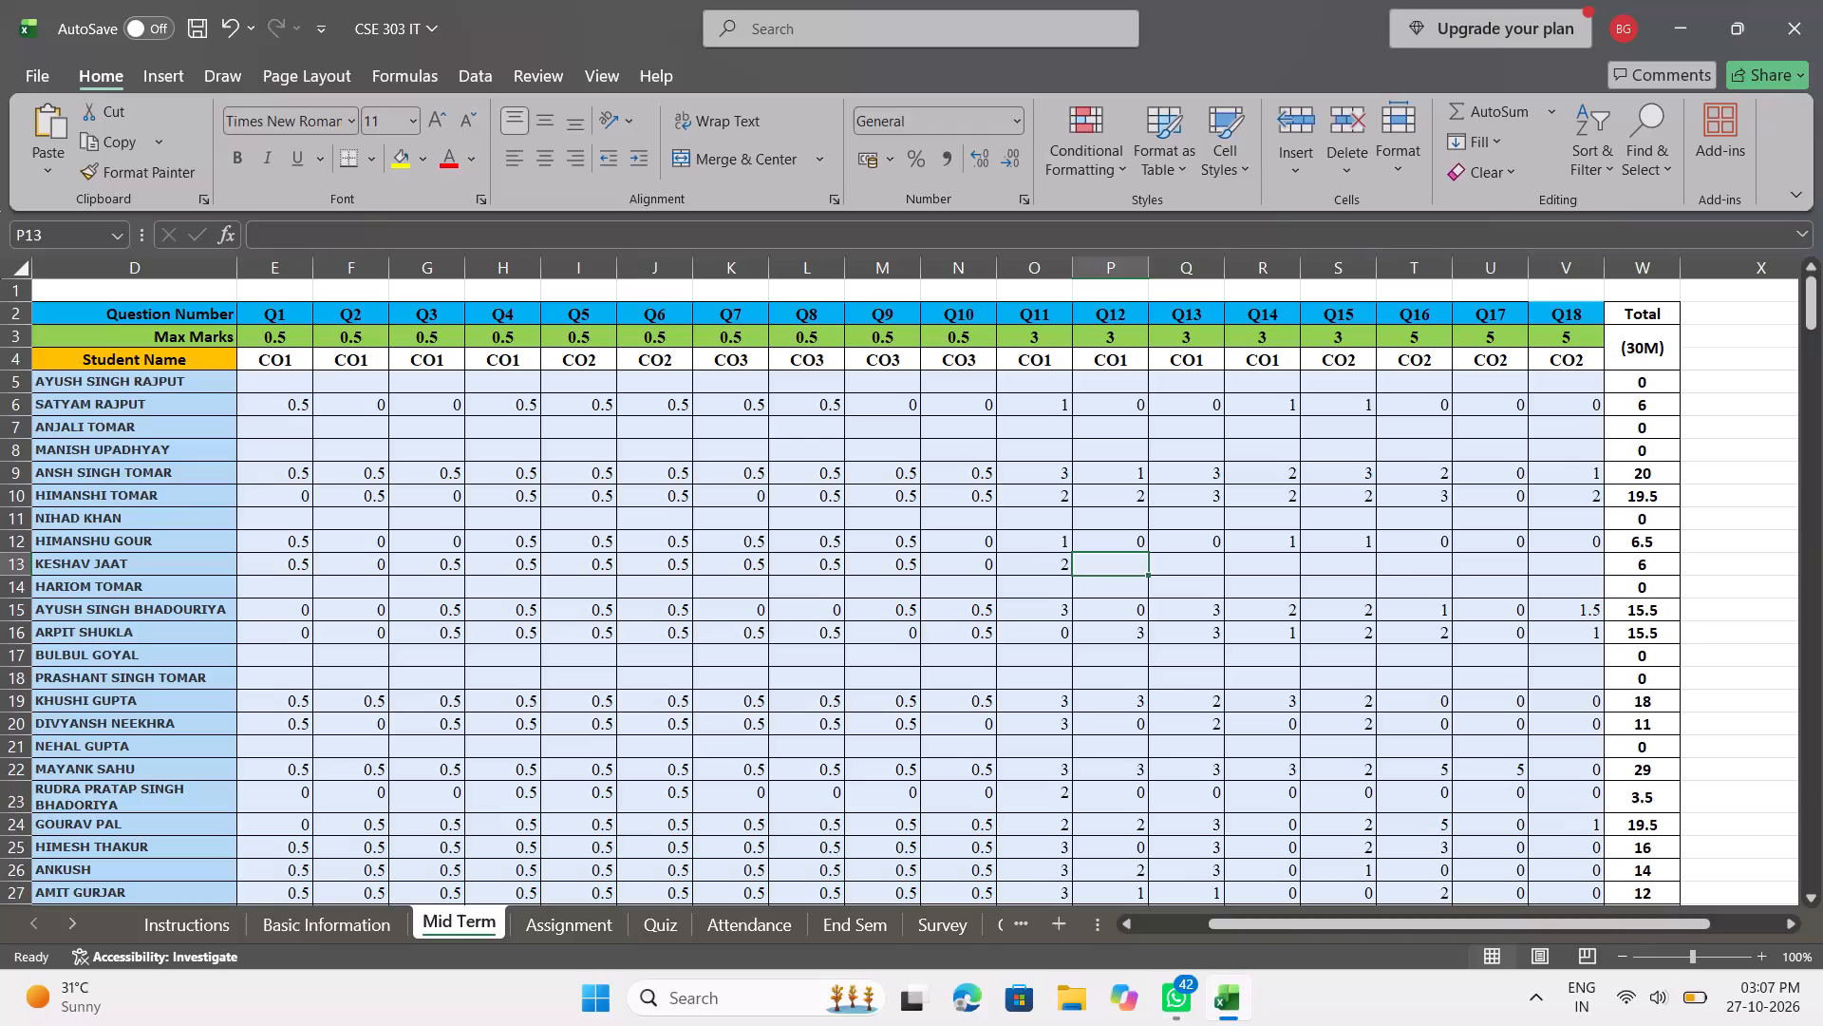
Complete the row 13 student's mid-term marks for Q12 to Q18 with 0, 0, 0, 2, 0, 0, 0.
key("0")
key("Right")
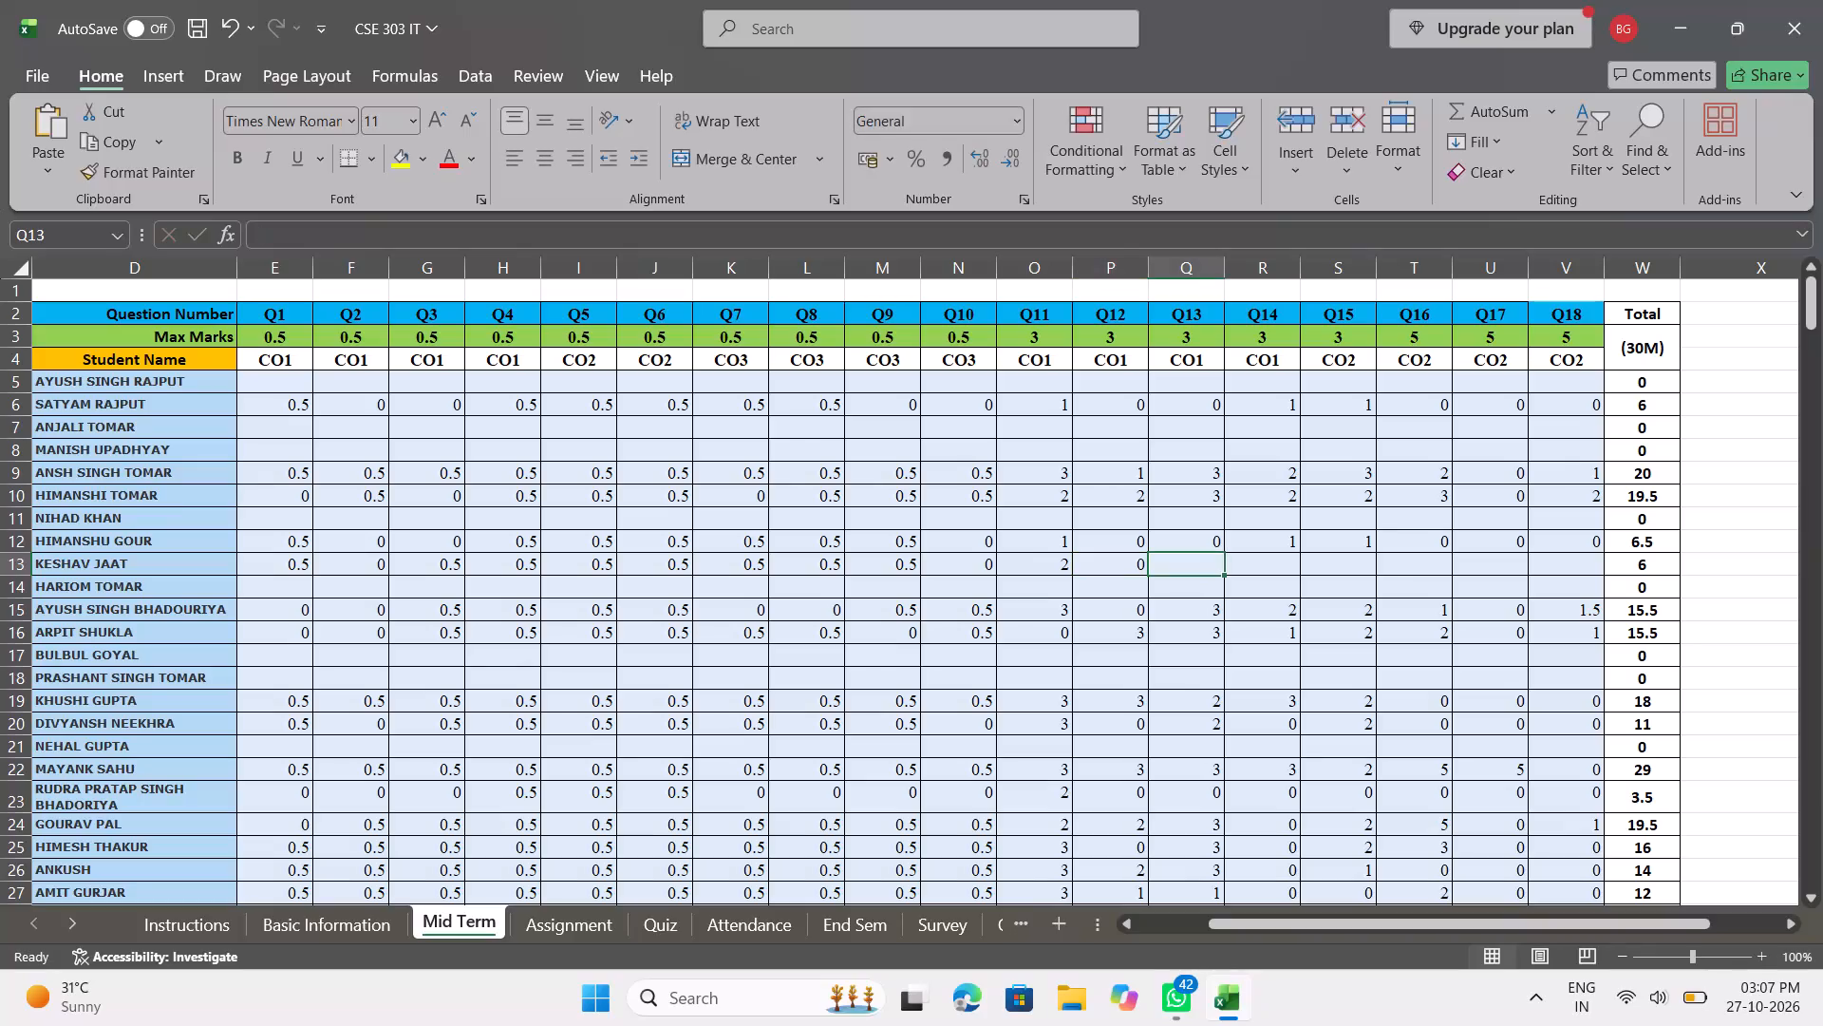
key("0")
key("Right")
key("0")
key("Right")
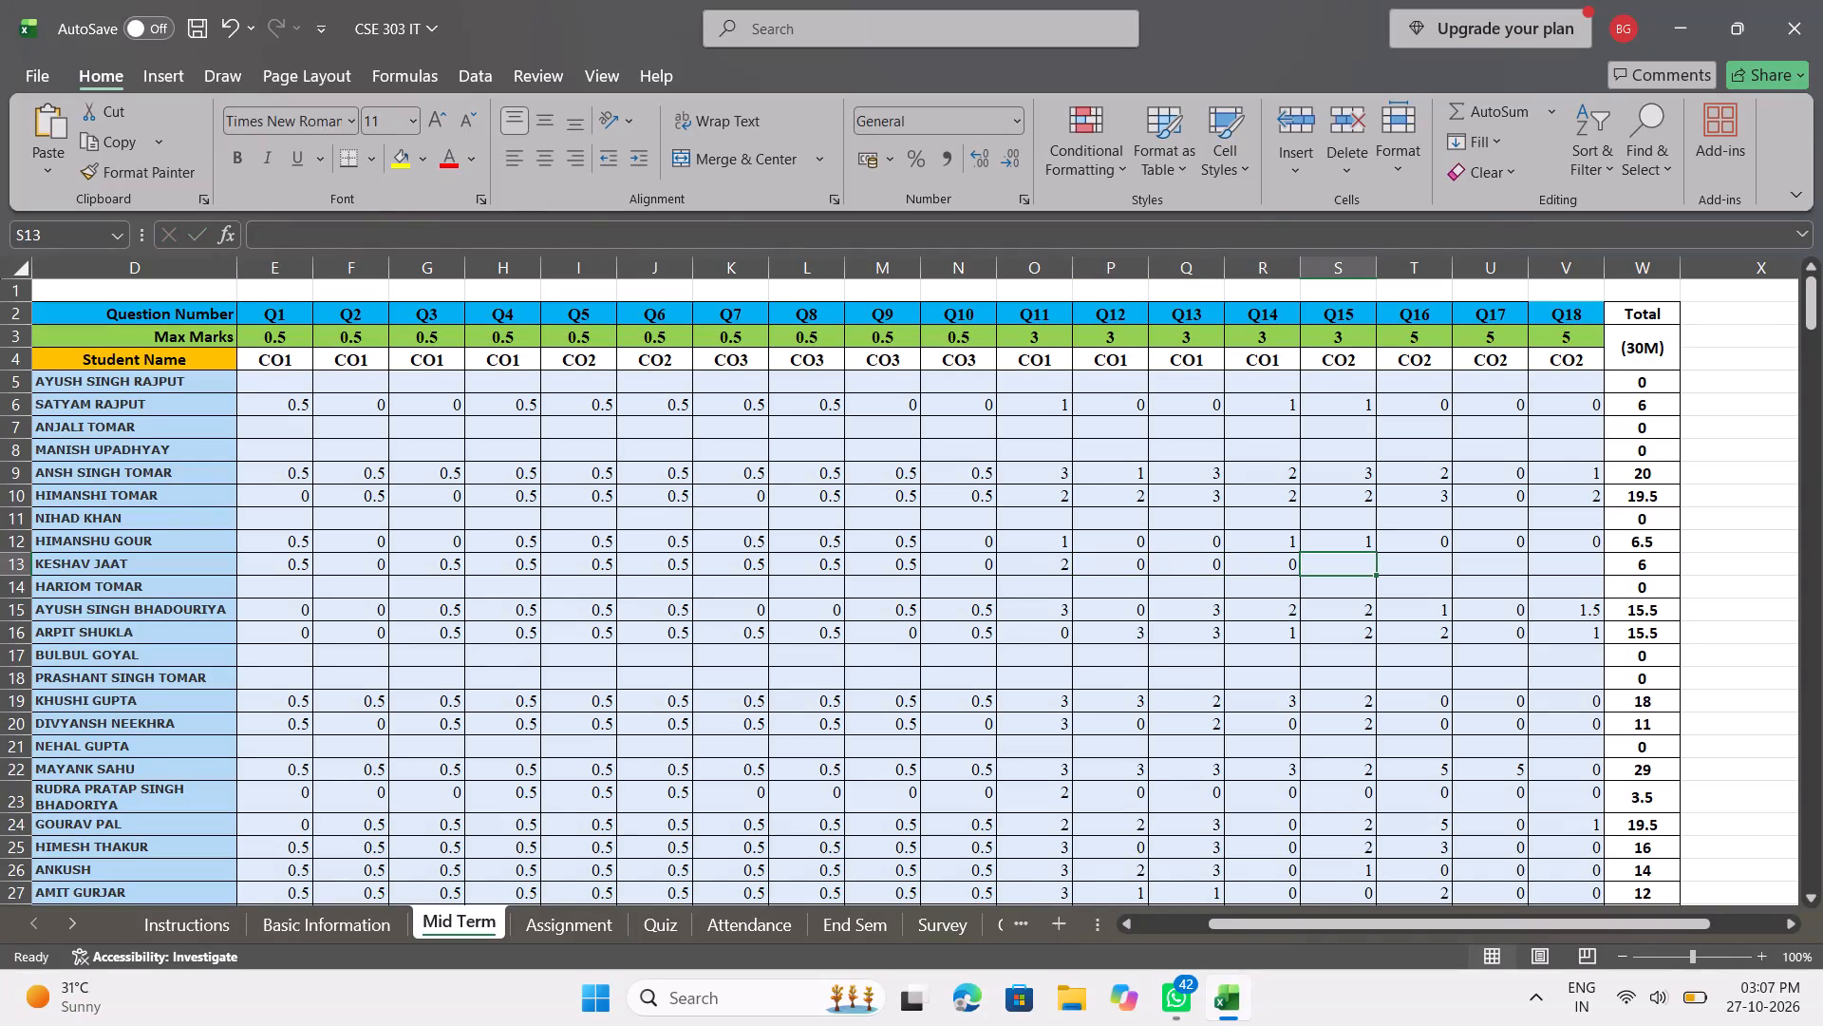
key("2")
key("Right")
key("0")
key("Right")
key("0")
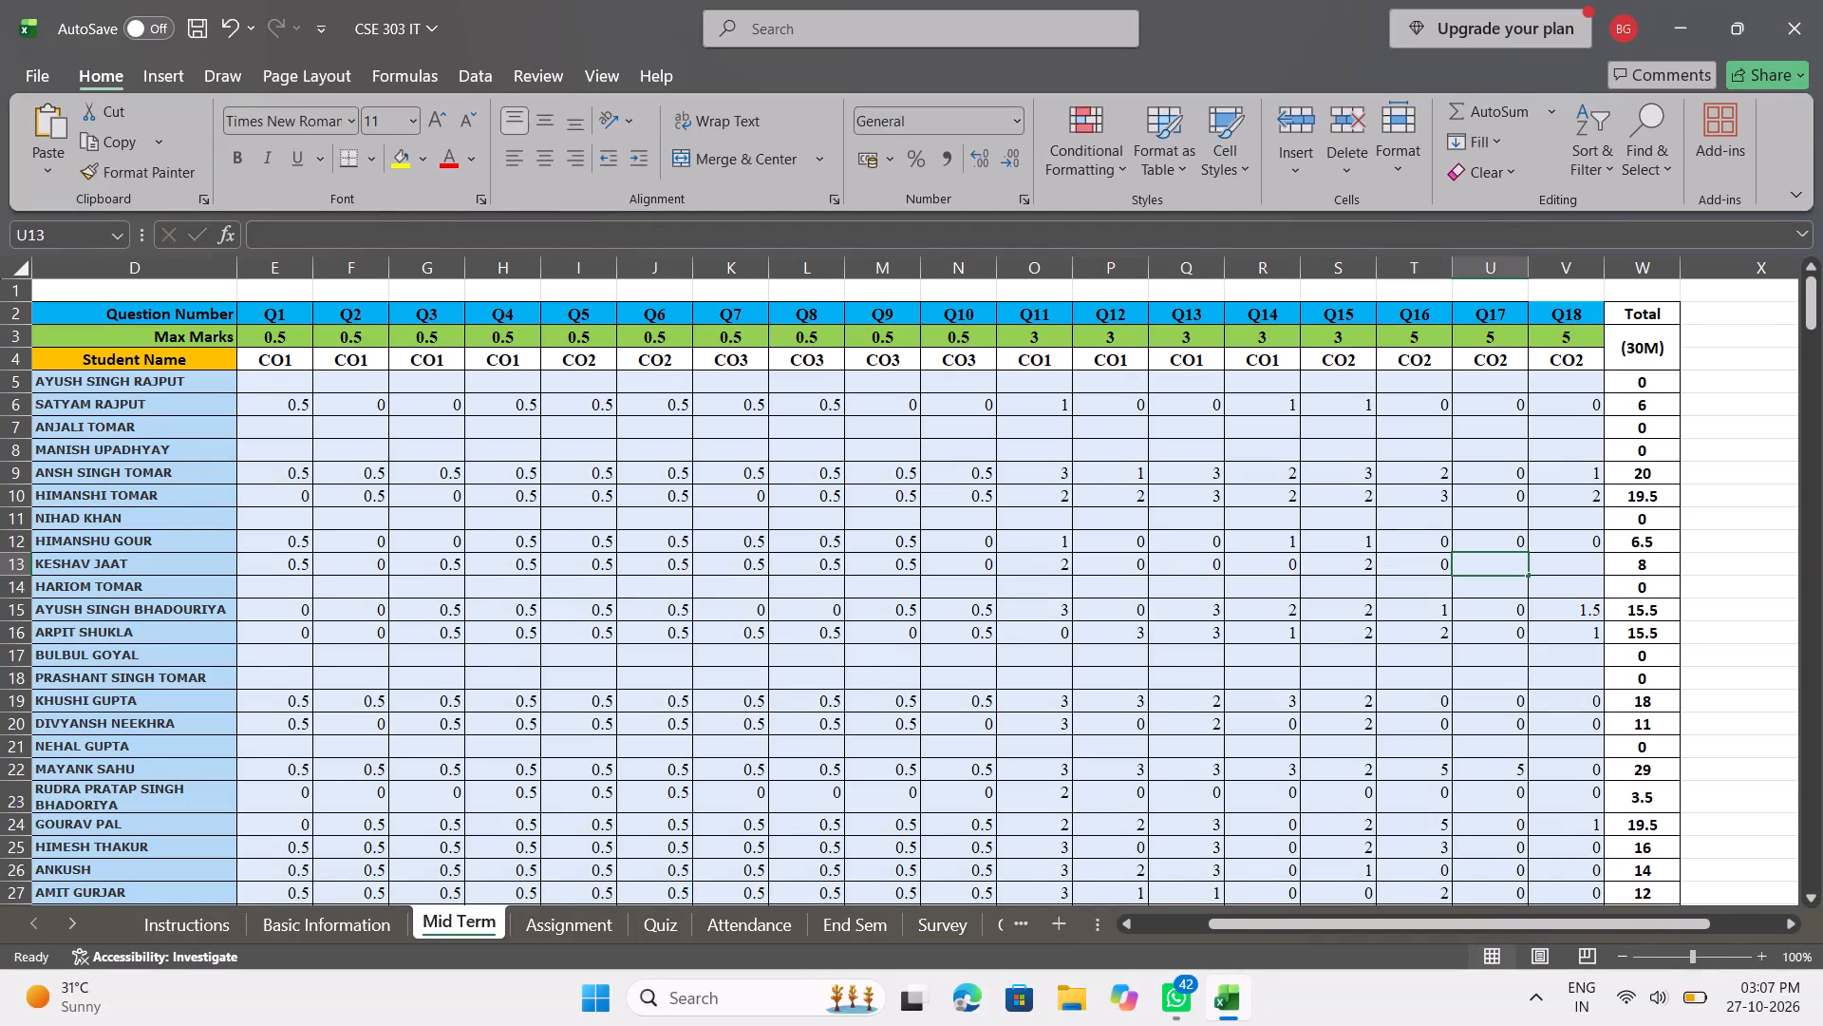
key("Right")
key("0")
key("Right")
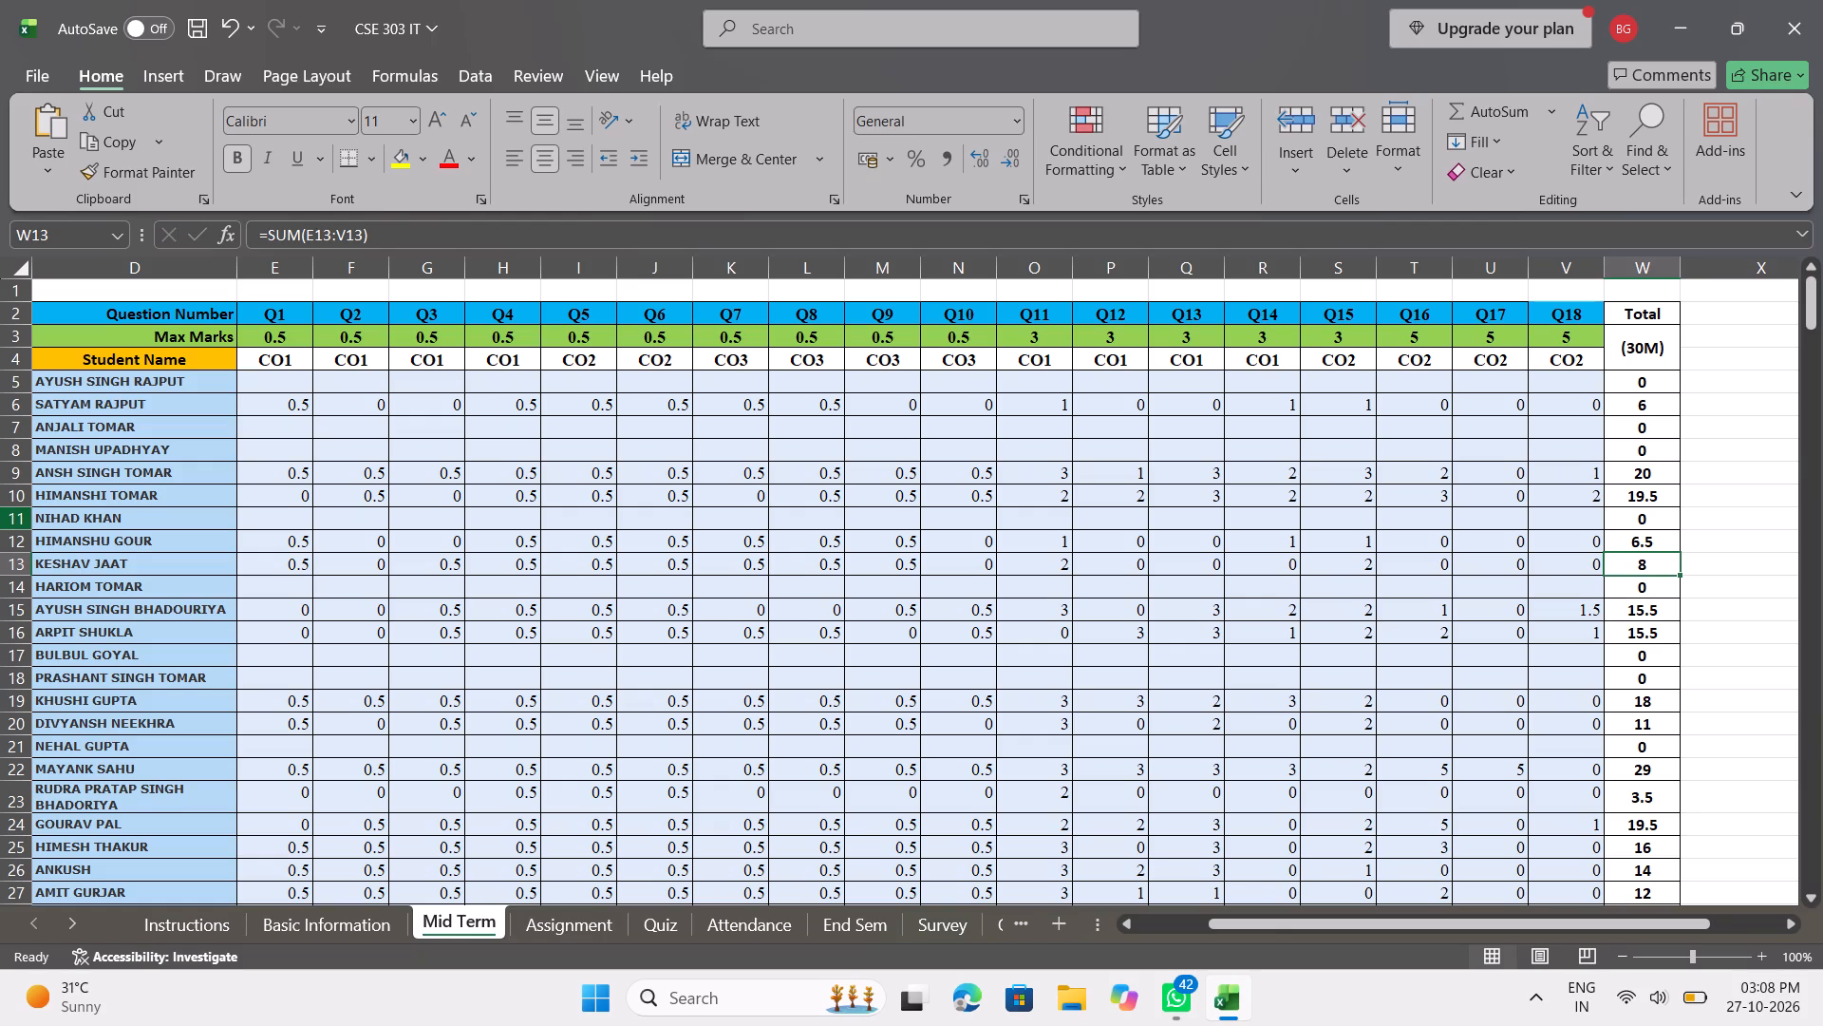
For the student in row 17, enter 0.5 for Q1 to Q6, 0 for Q7 and Q8, and 0.5 for Q9 and Q10.
scroll(296, 601, "down", 2)
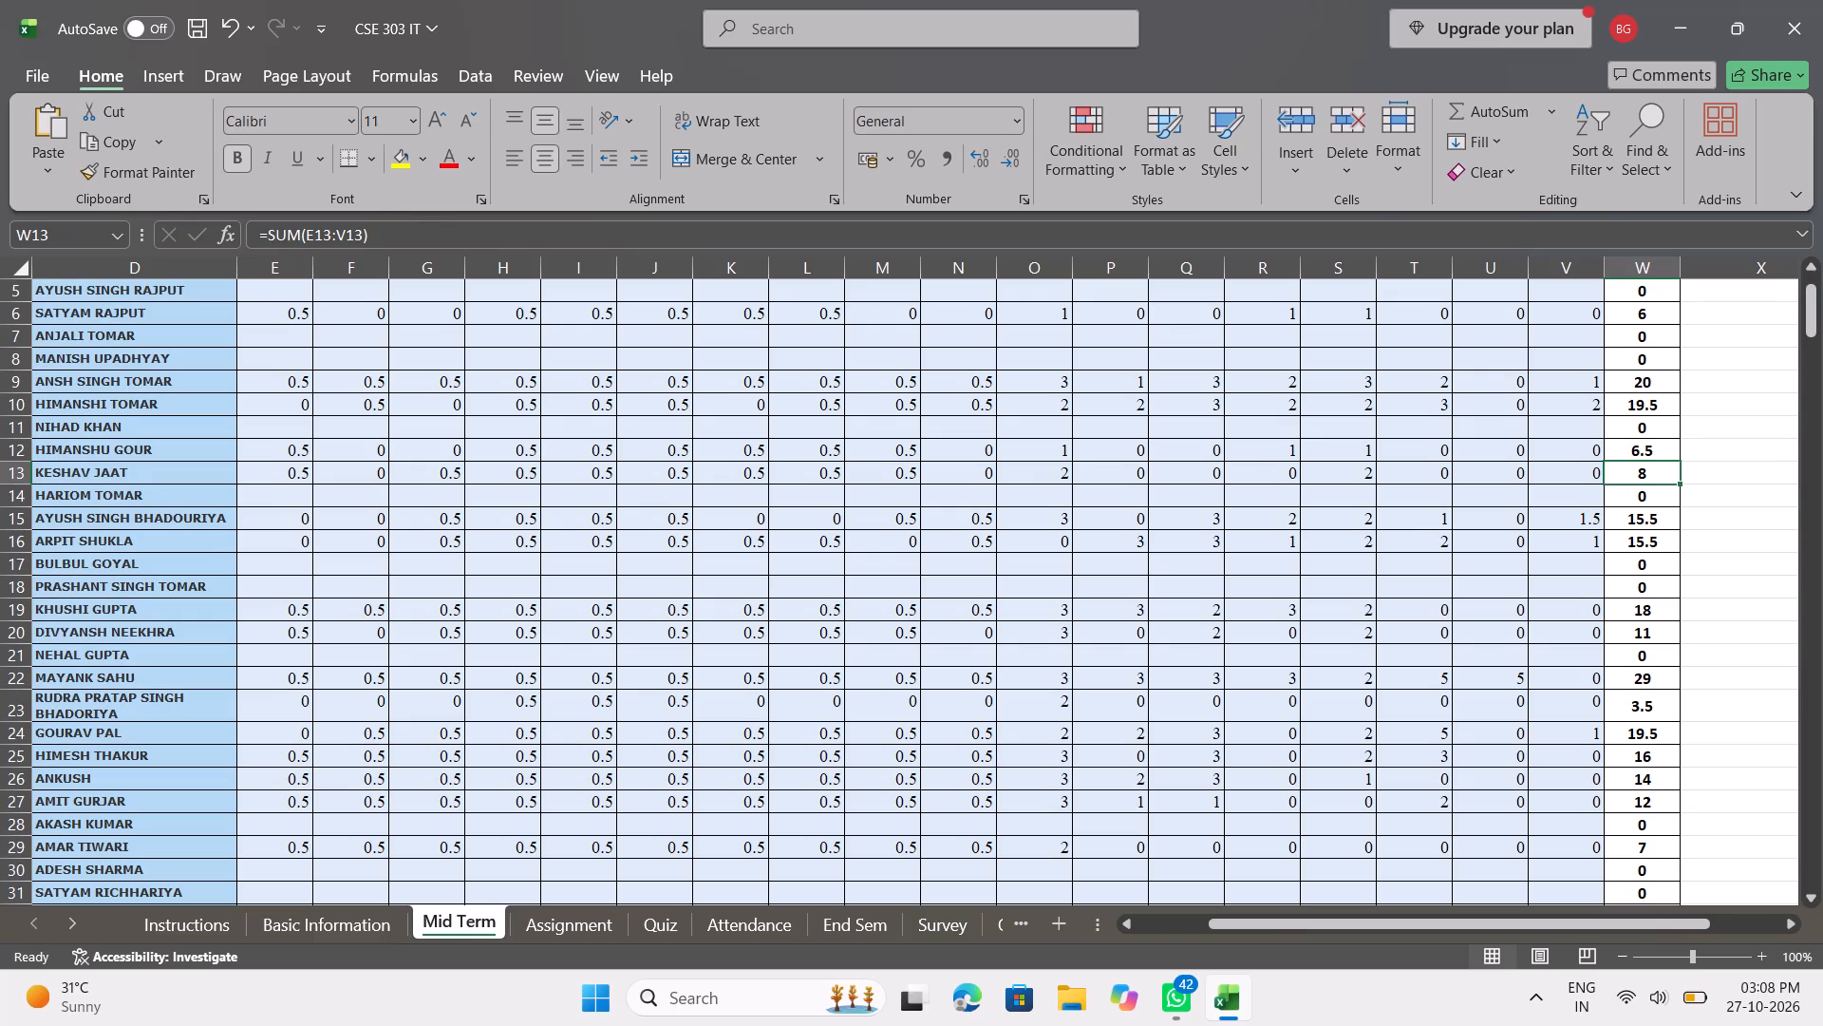
left_click(289, 560)
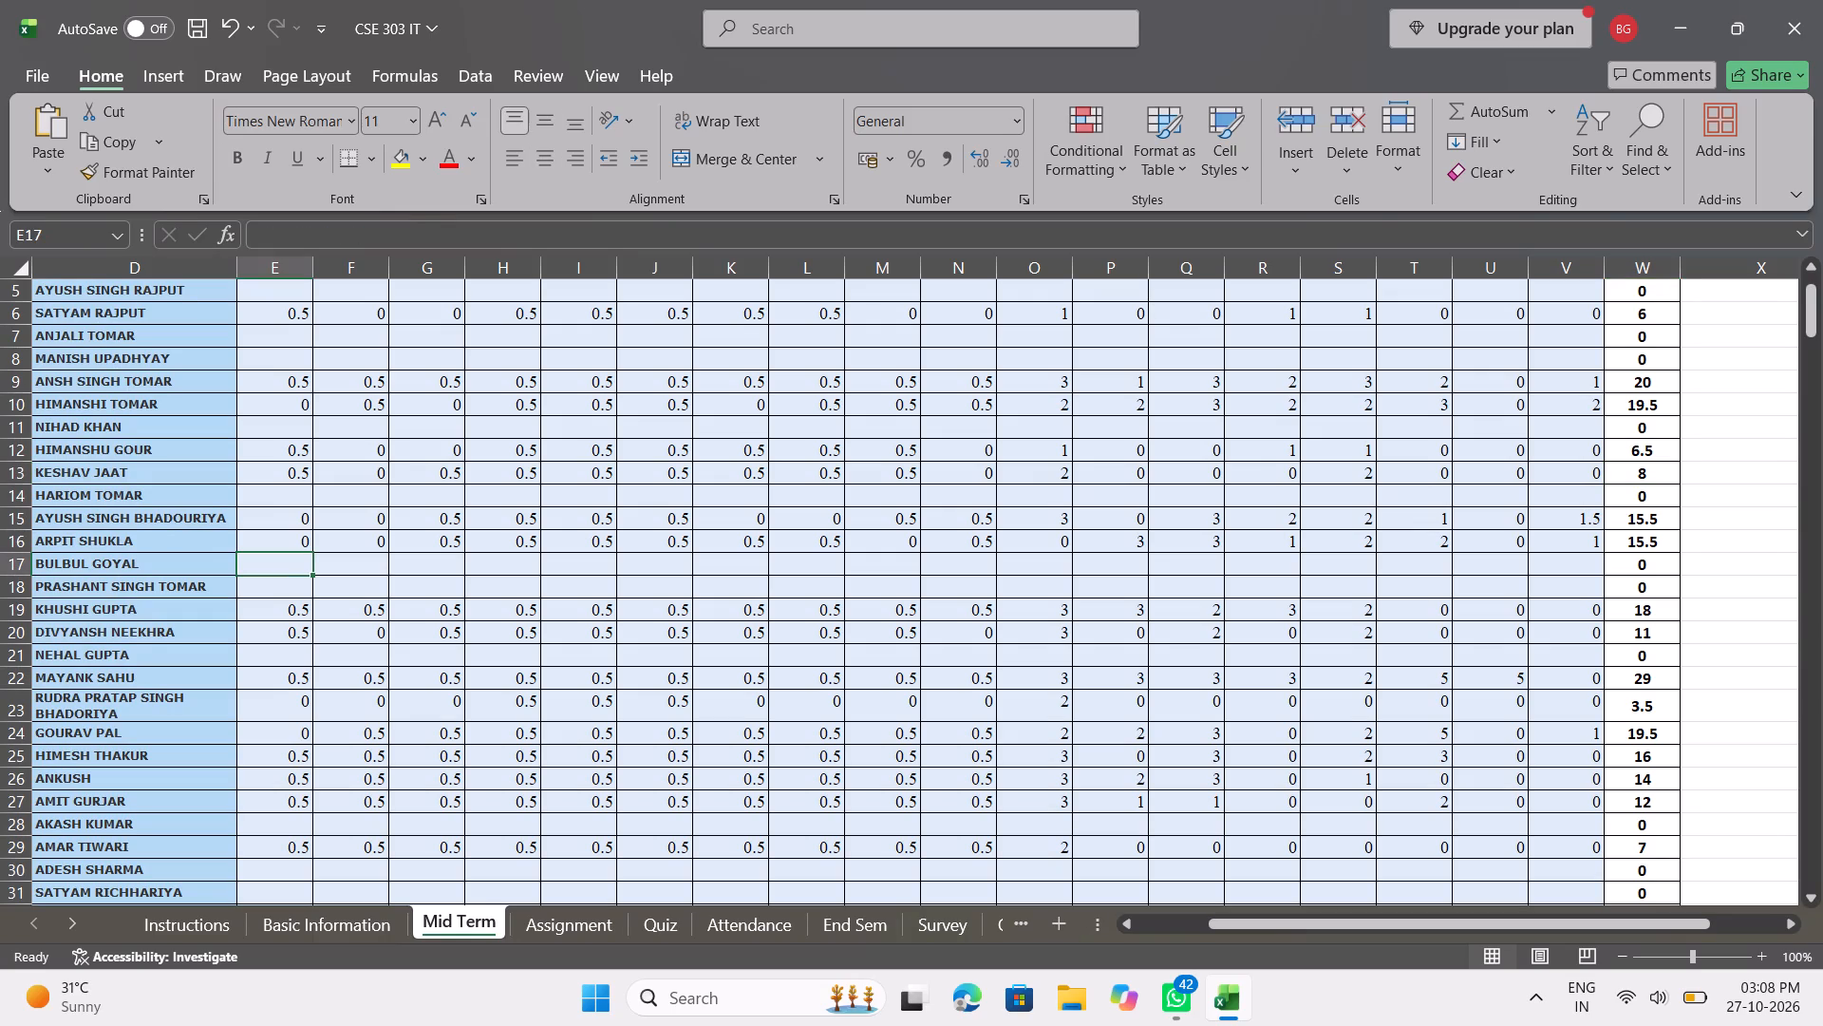
type(".5")
key("Right")
type(".5")
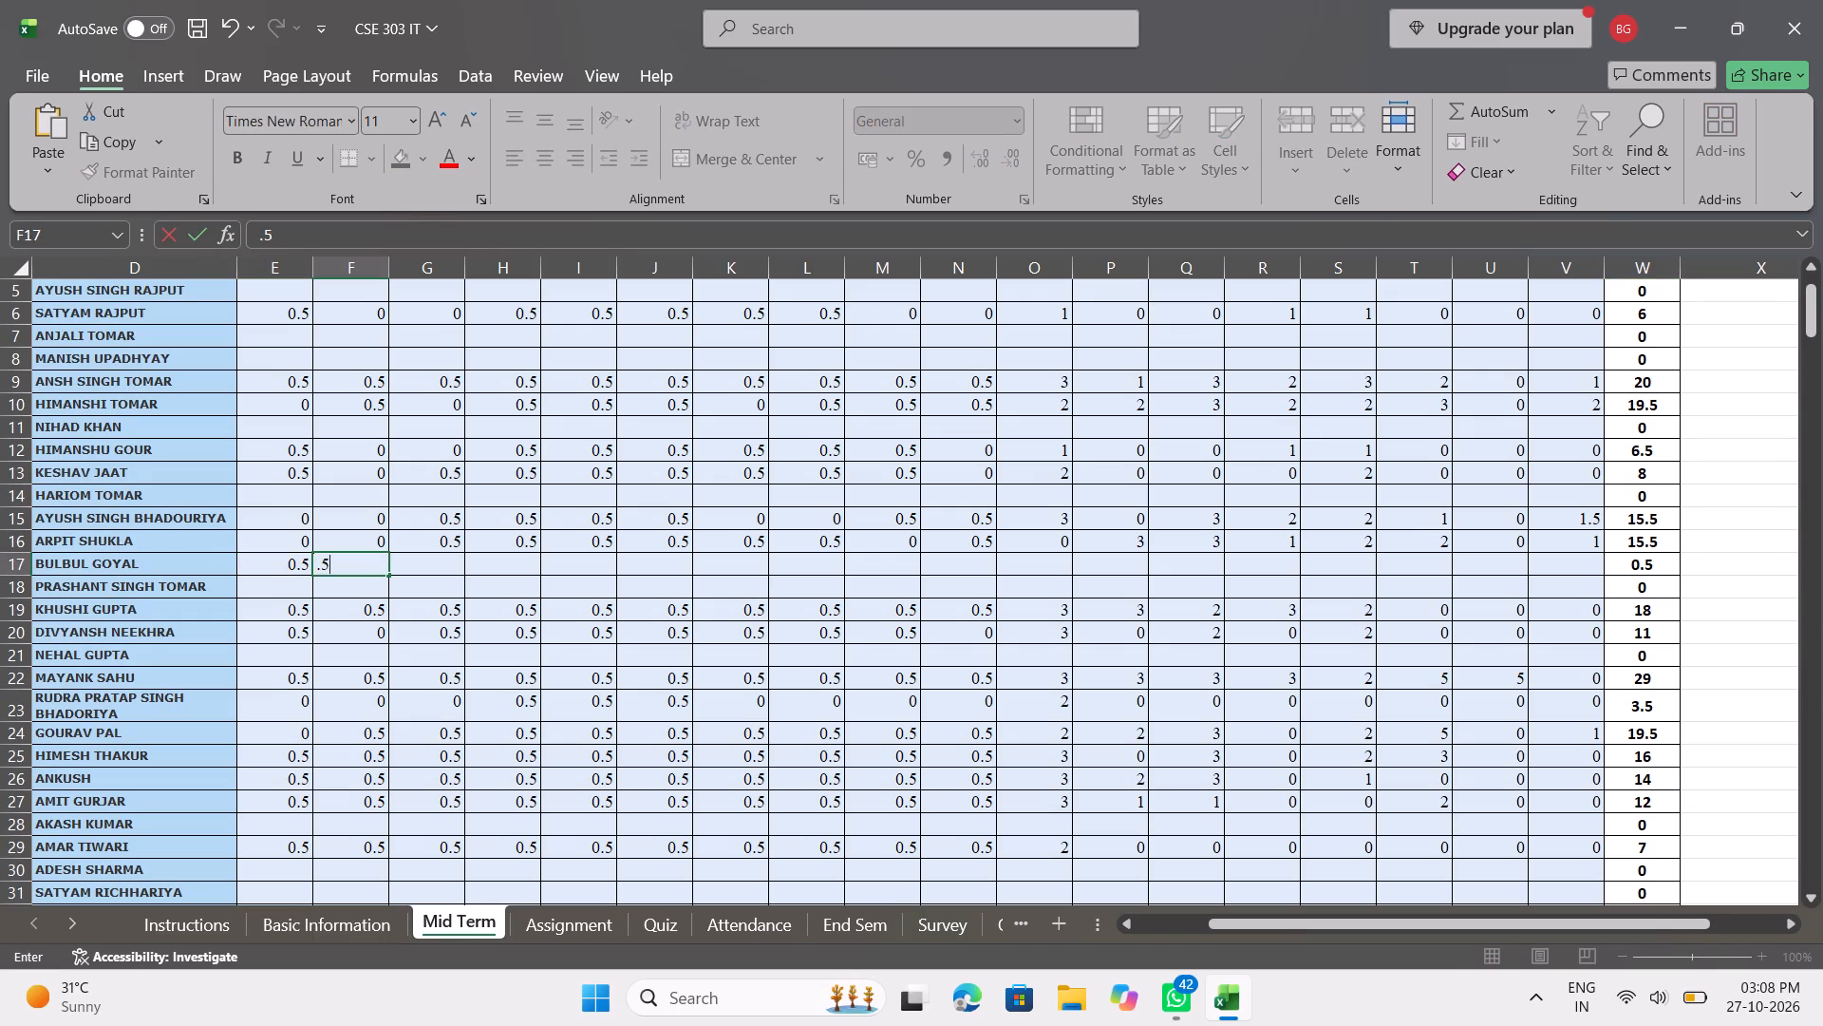
key("period")
key("BackSpace")
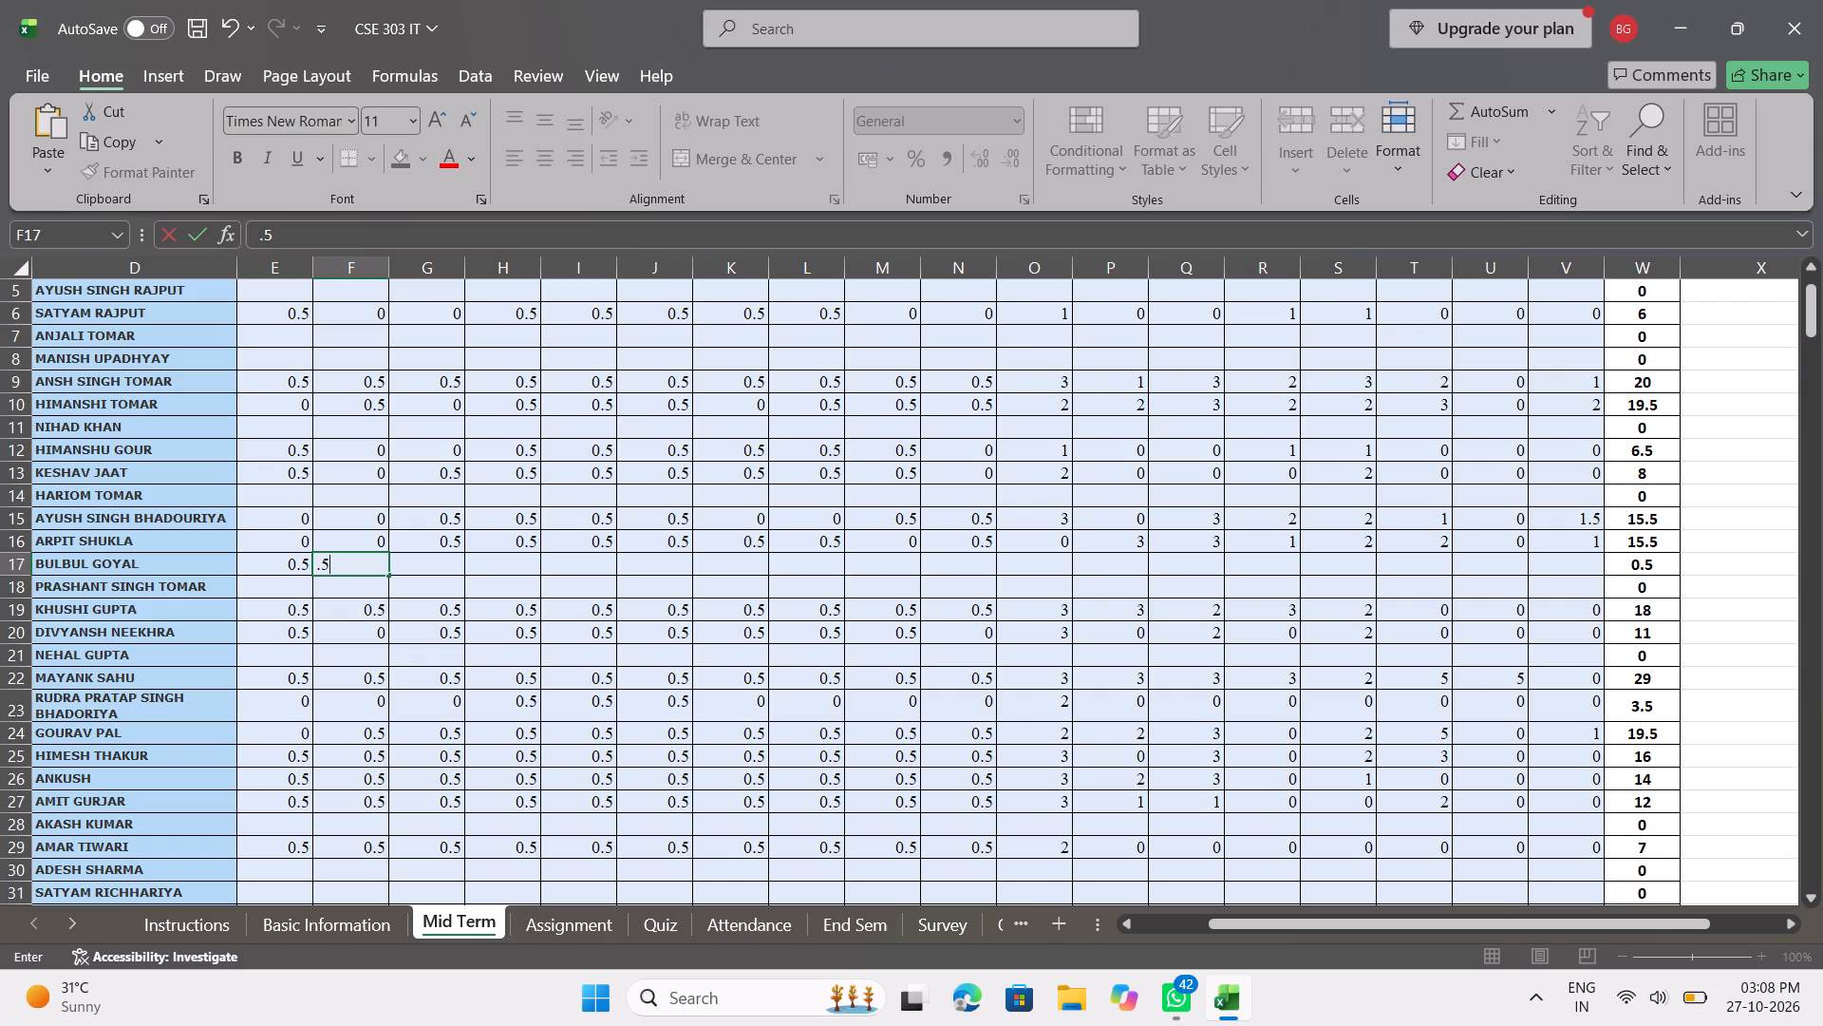
key("Right")
type(".5")
key("Right")
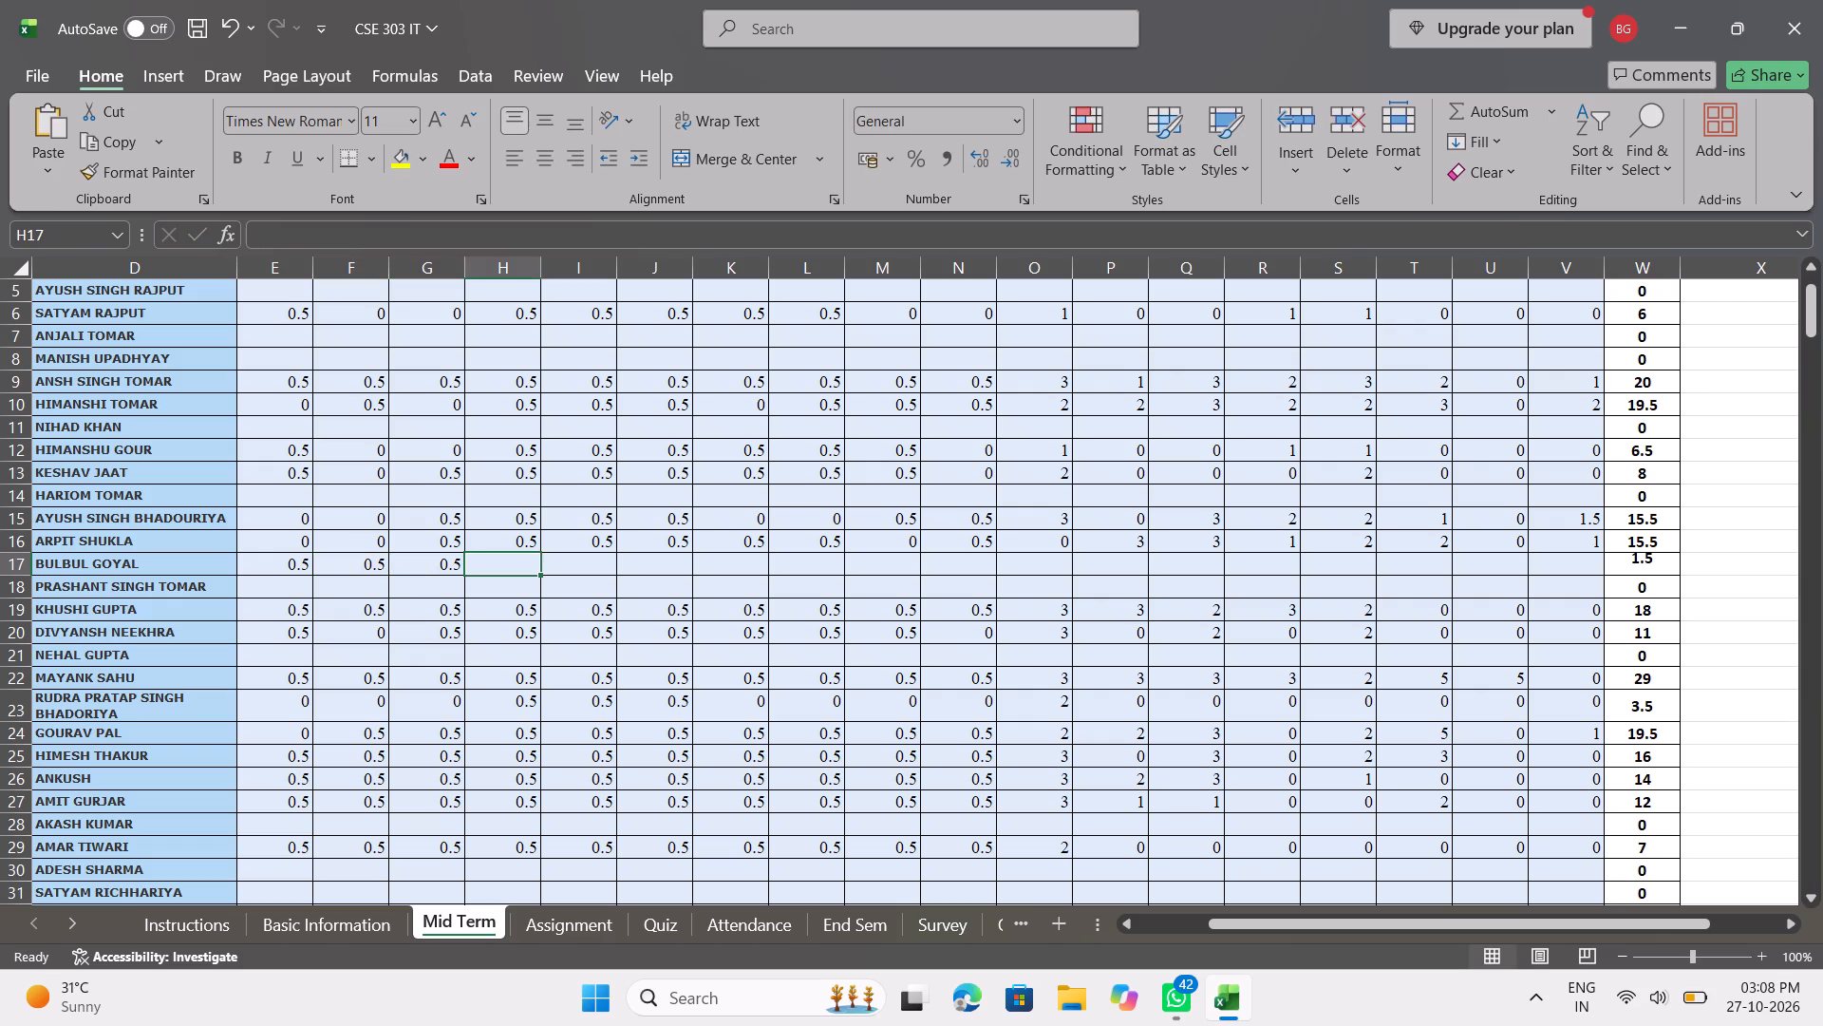
type(".5")
key("Right")
type(".5")
key("Right")
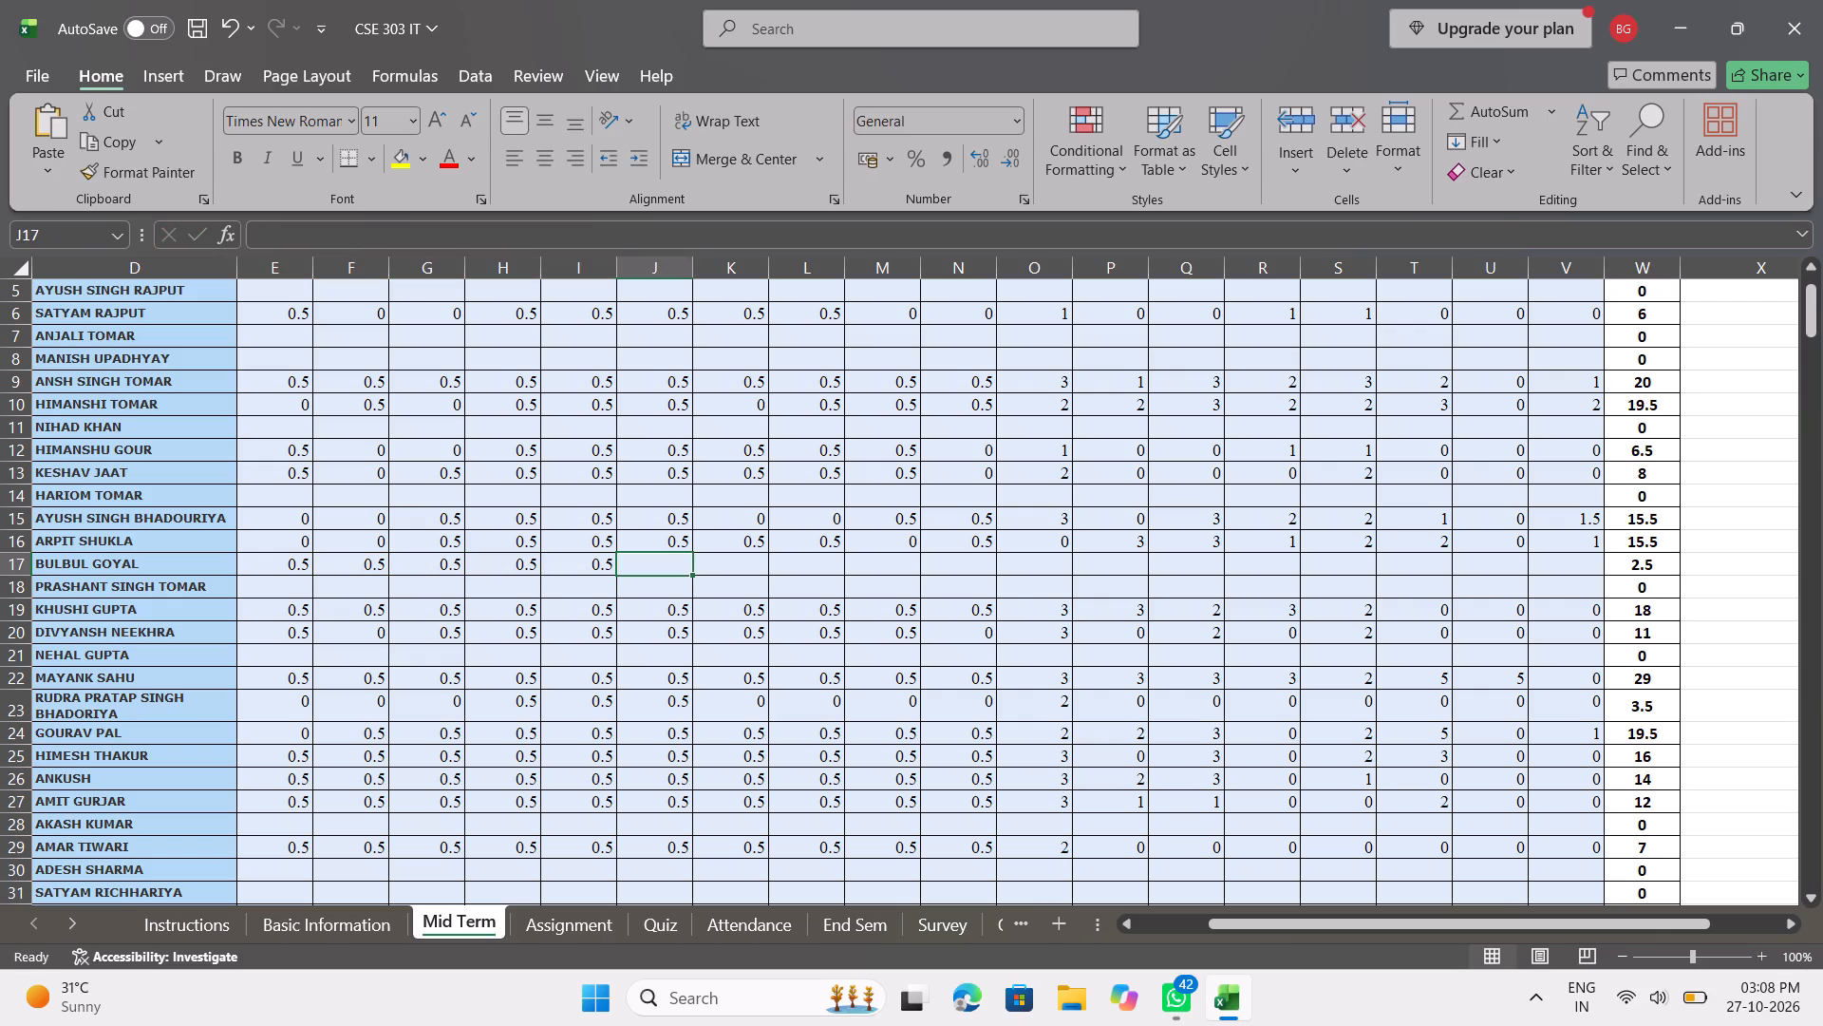
type(".5")
key("Right")
key("0")
key("Right")
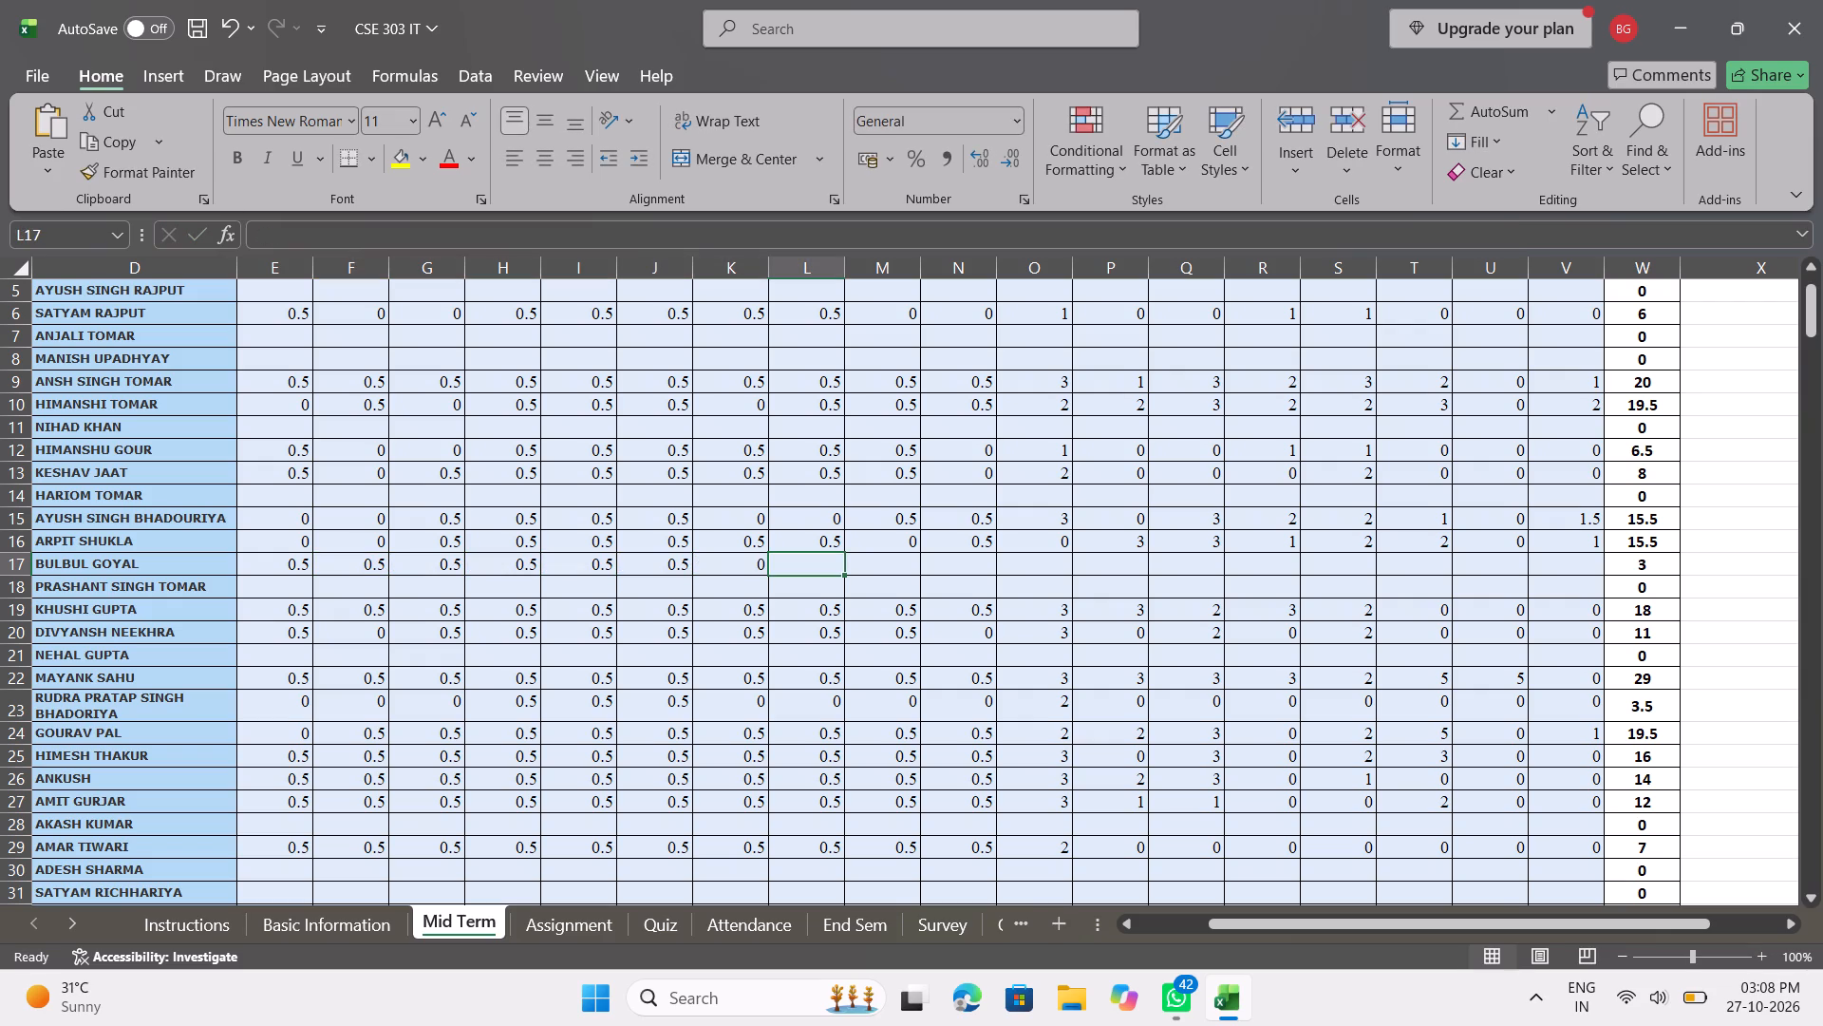
key("0")
key("Right")
type(".5")
key("Right")
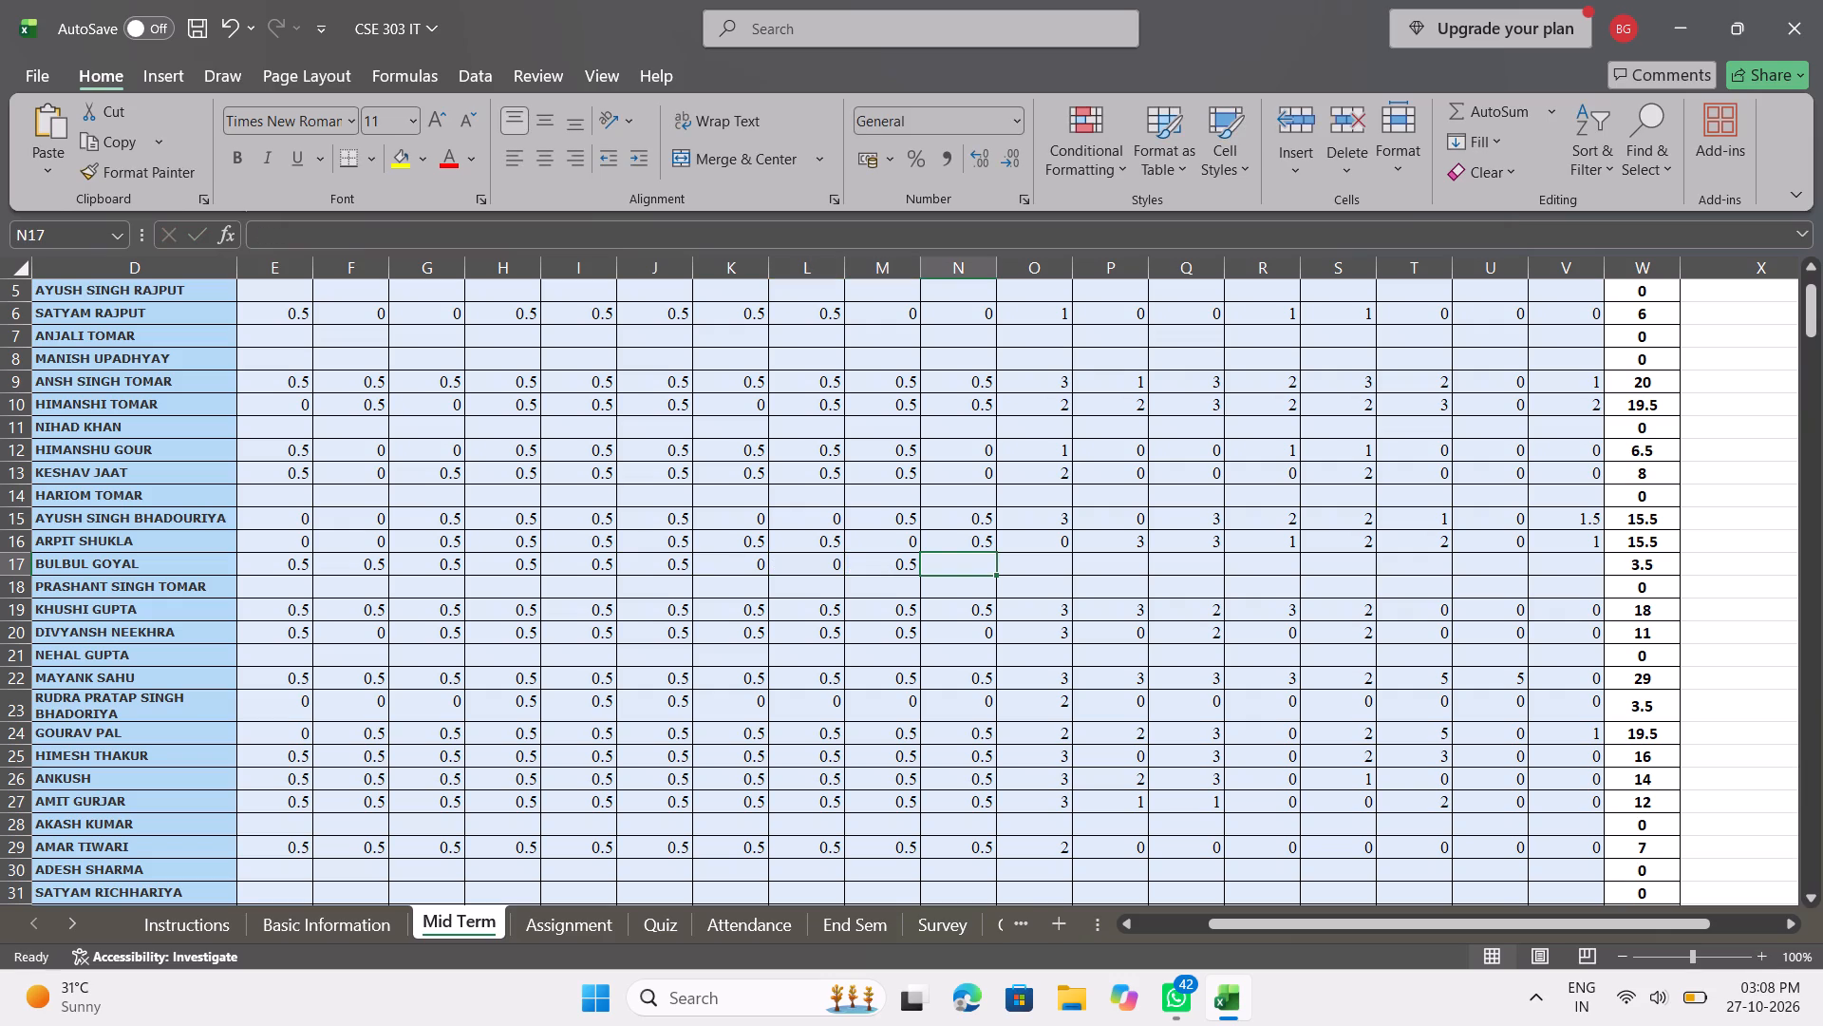
type(".5")
key("Right")
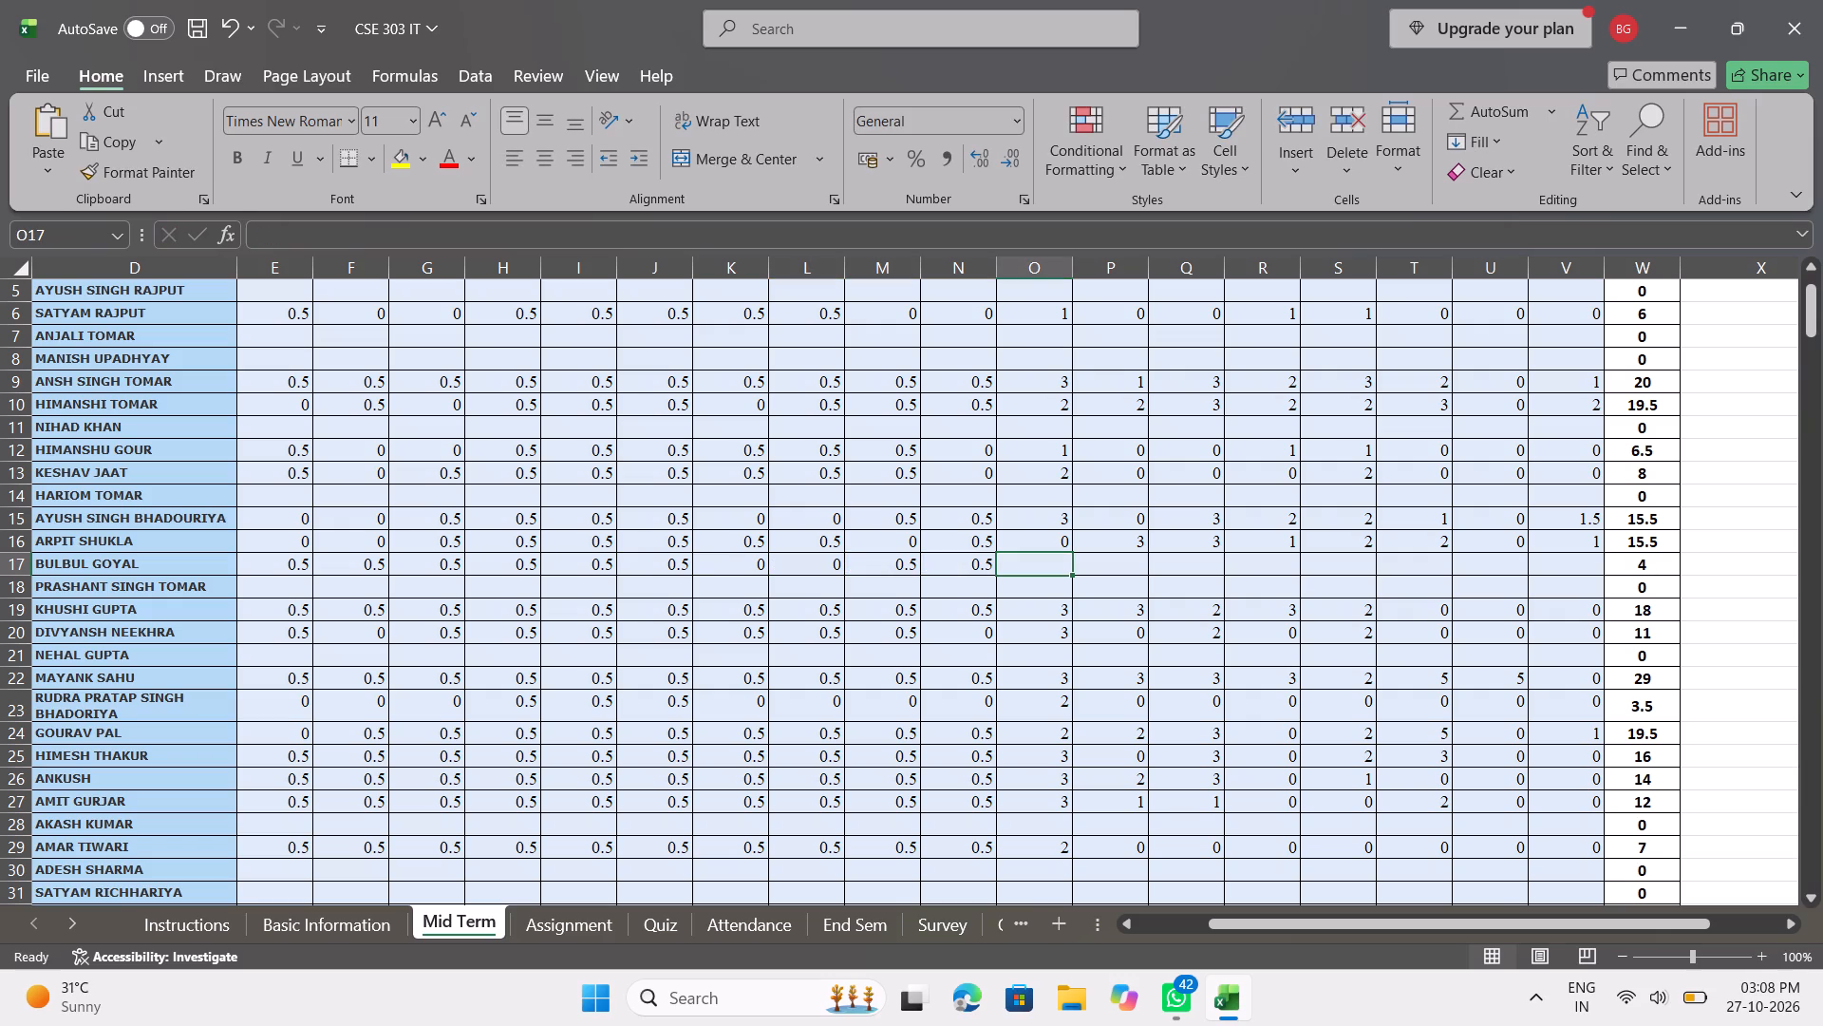
Complete row 17 by entering the Q11 to Q18 marks 3, 0, 3, 2, 0, 5, 0, 4.
key("3")
key("Right")
key("0")
key("Right")
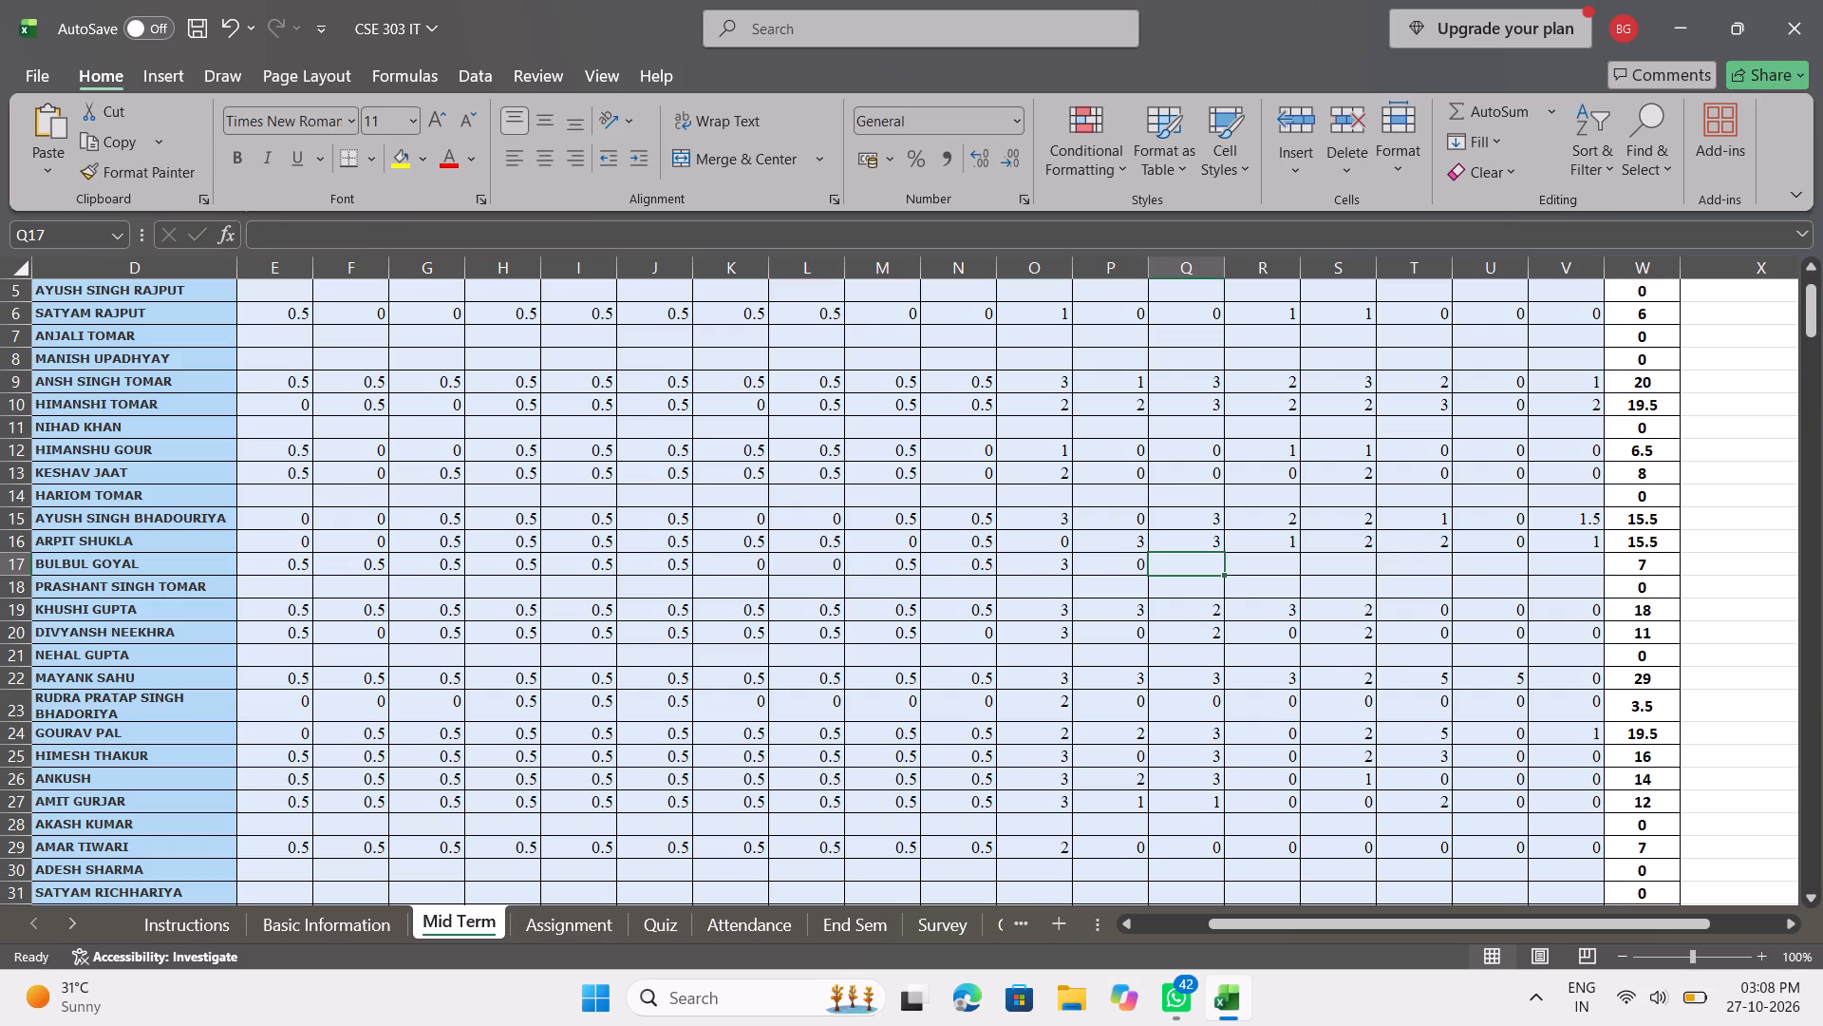
key("3")
key("Right")
key("2")
key("Right")
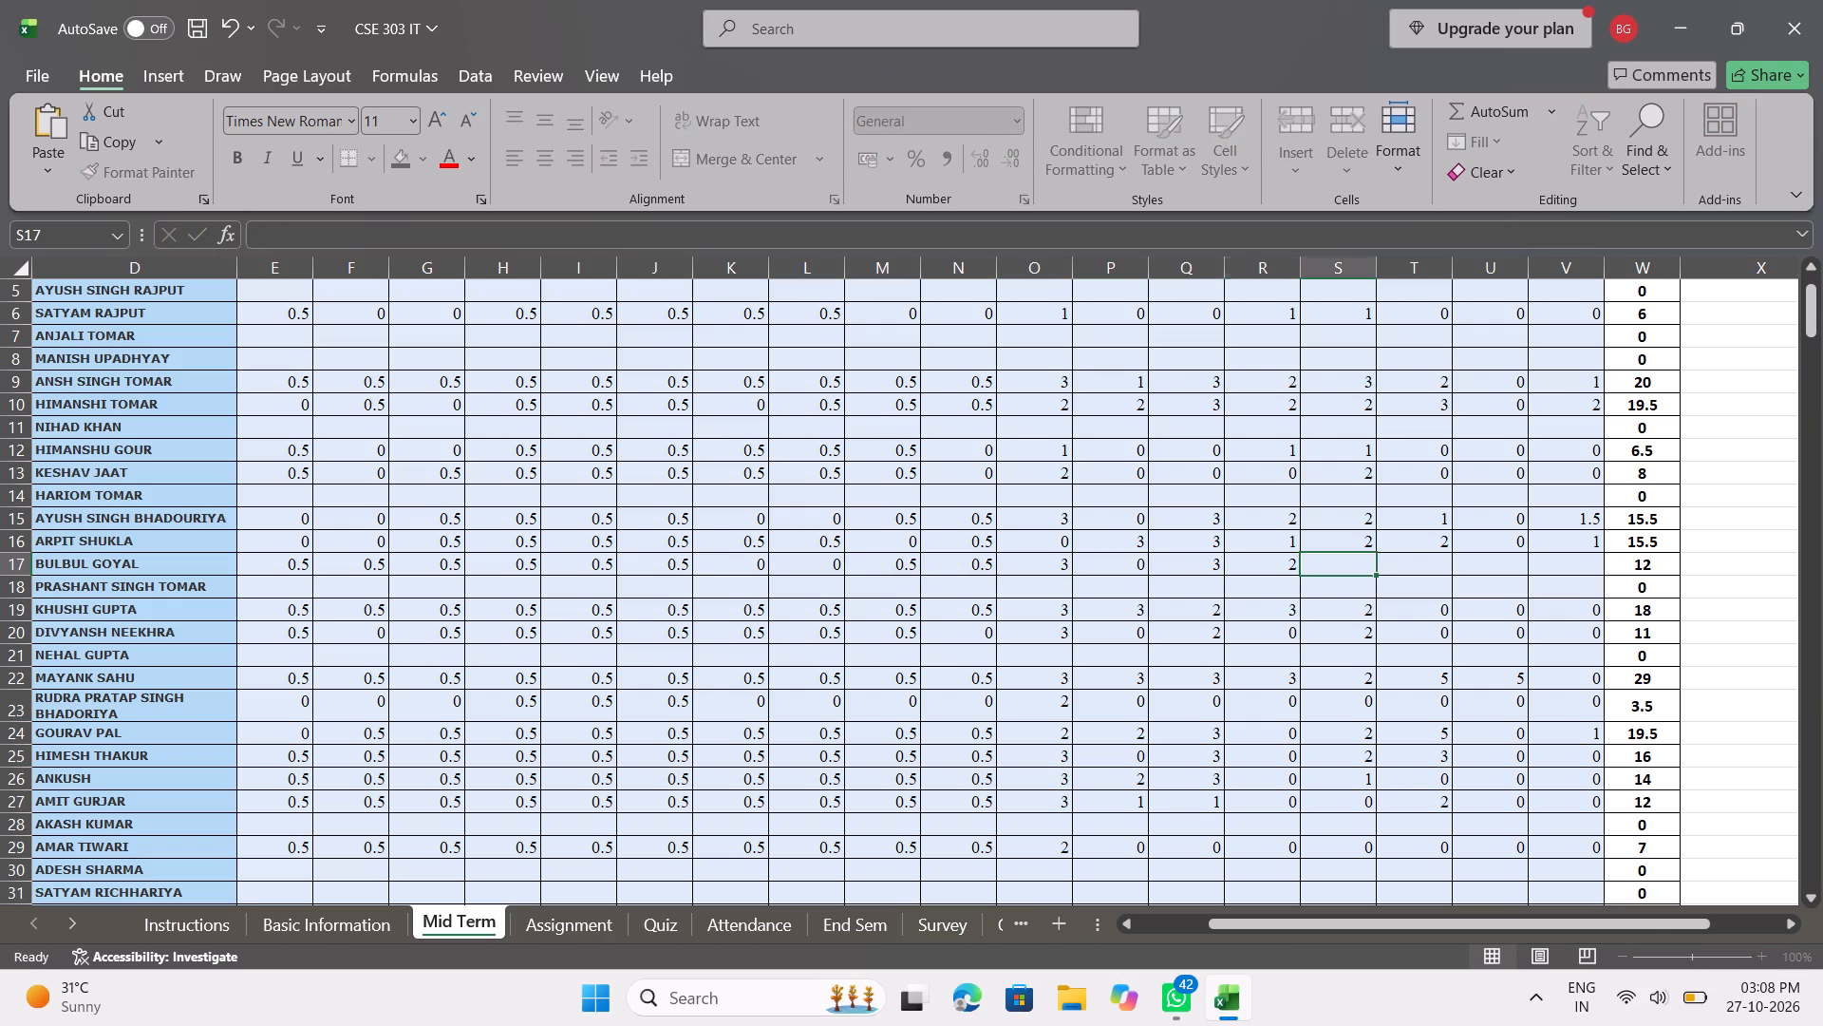
key("0")
key("Right")
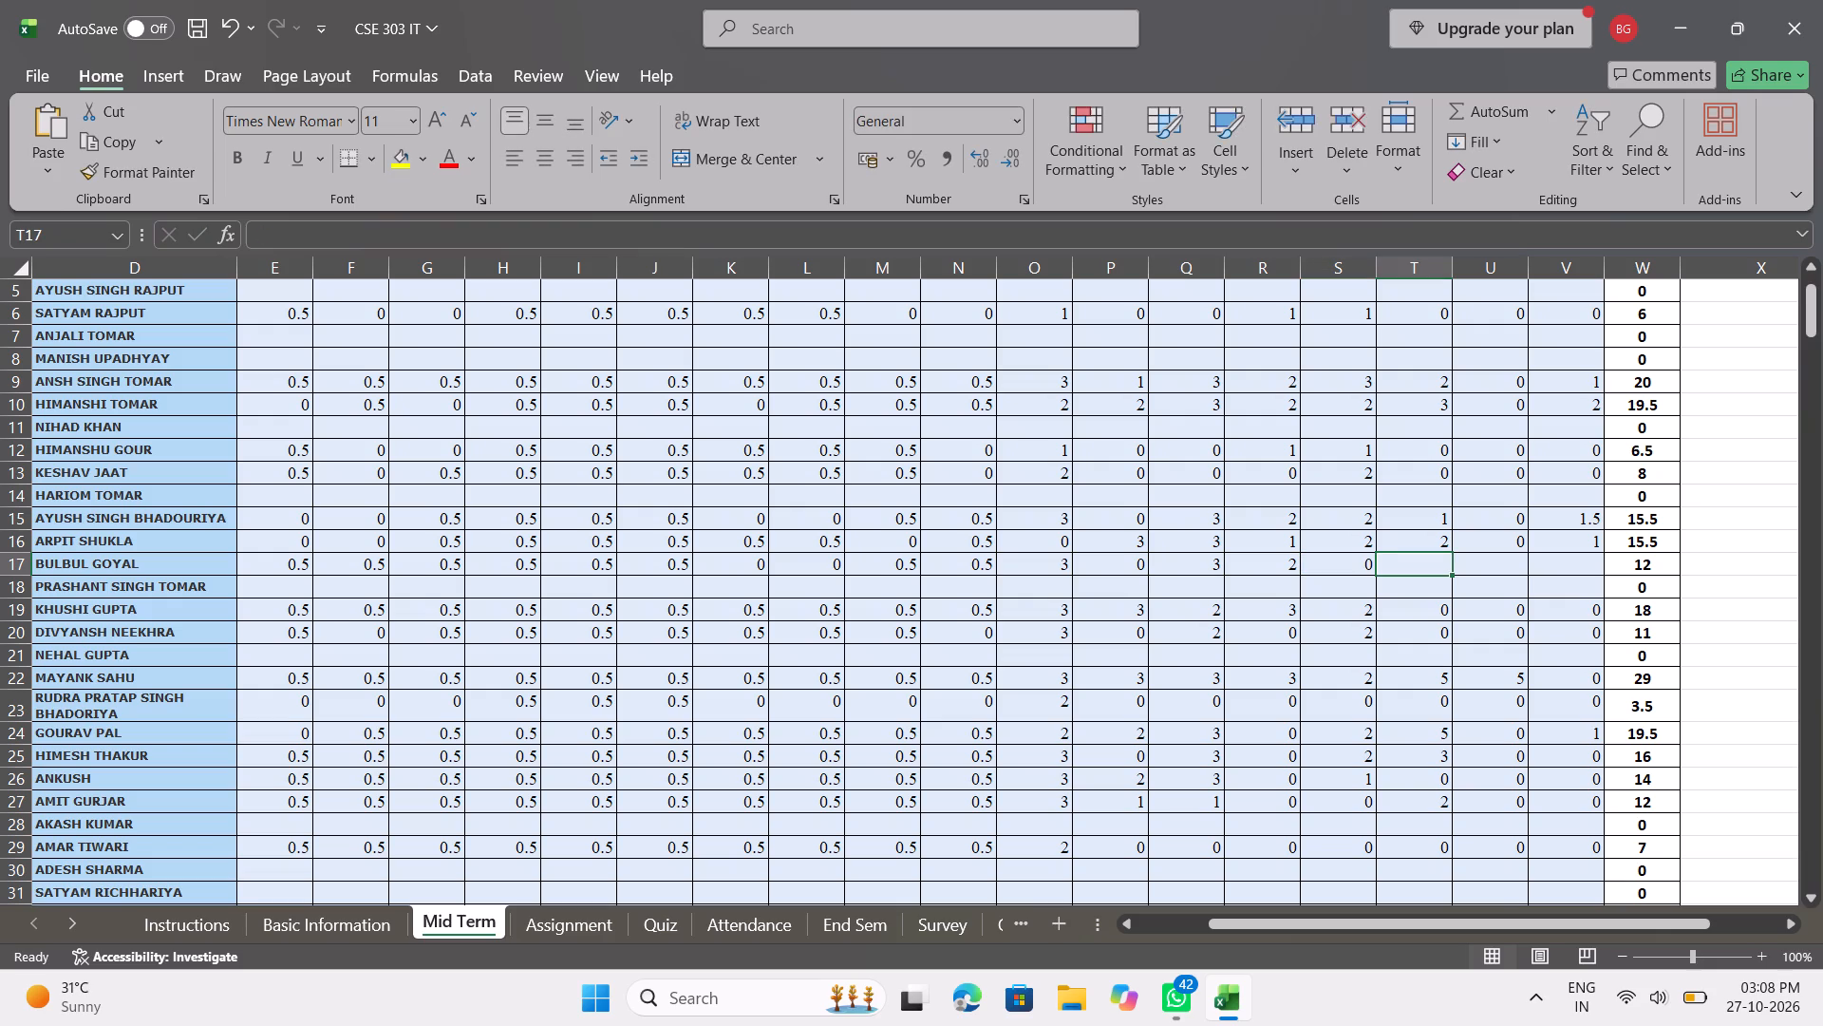
key("5")
key("Right")
key("0")
key("Right")
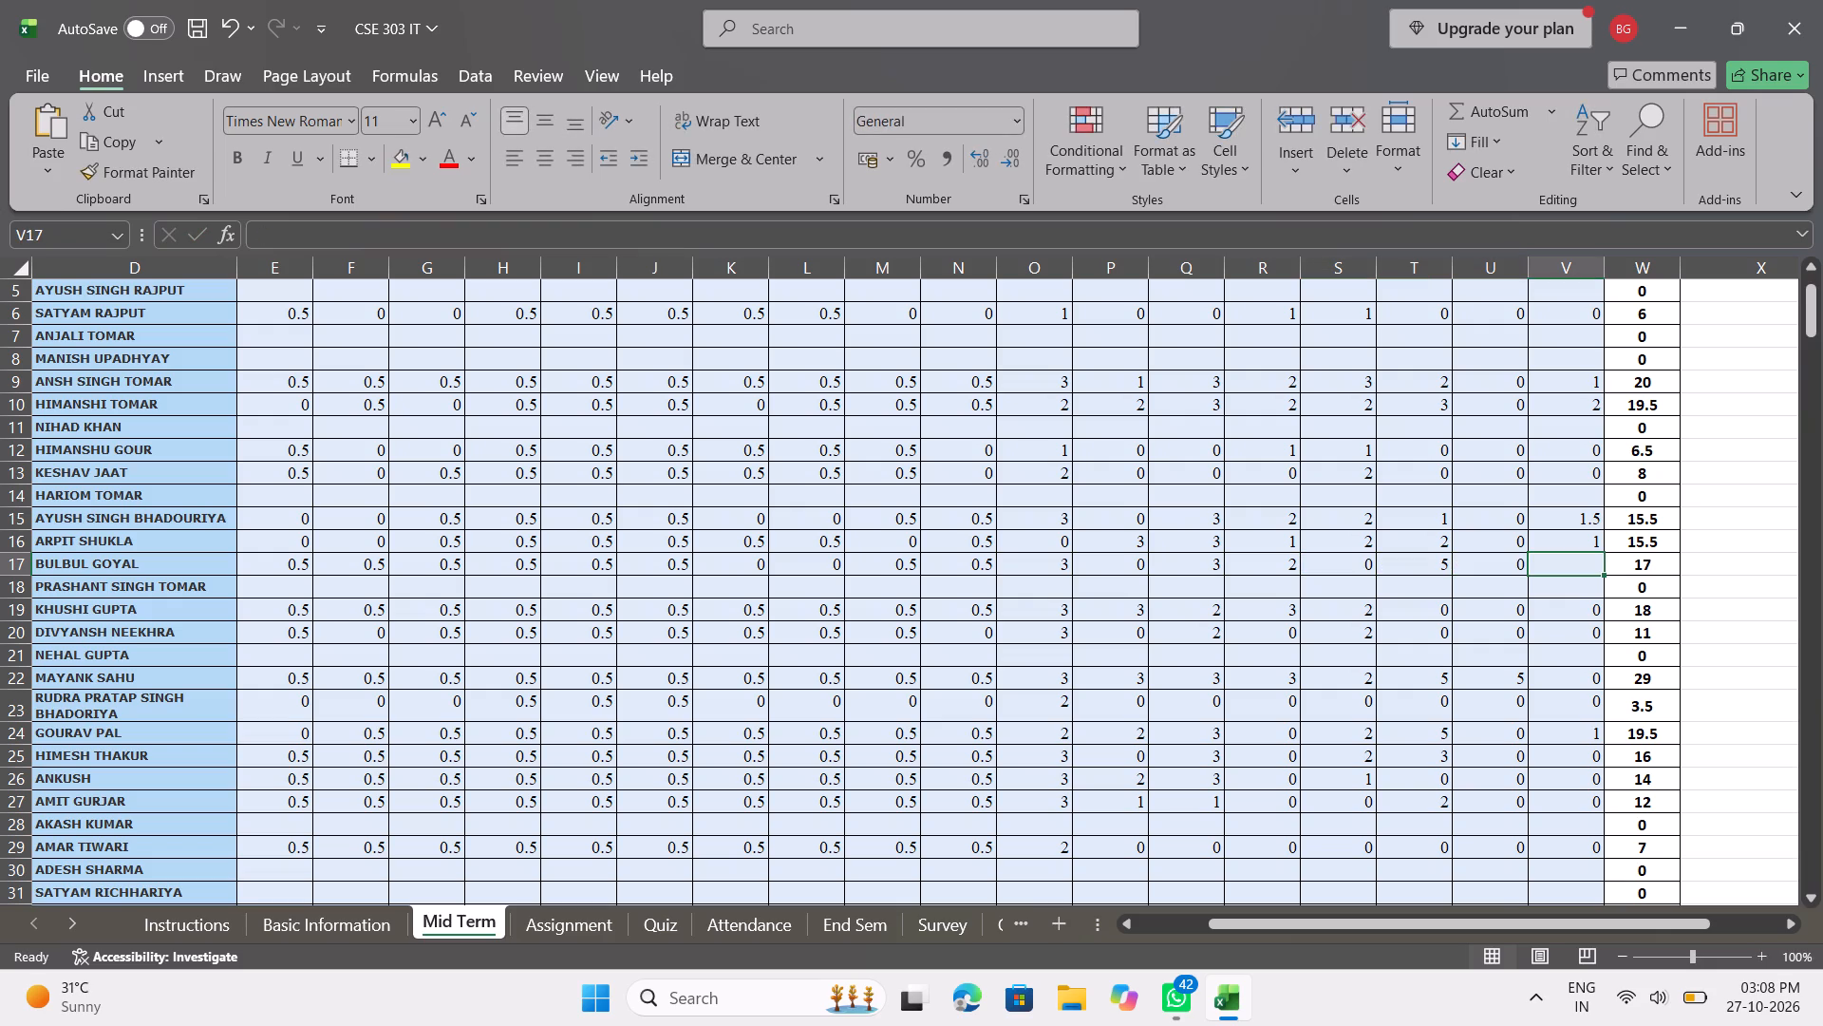
key("4")
key("Right")
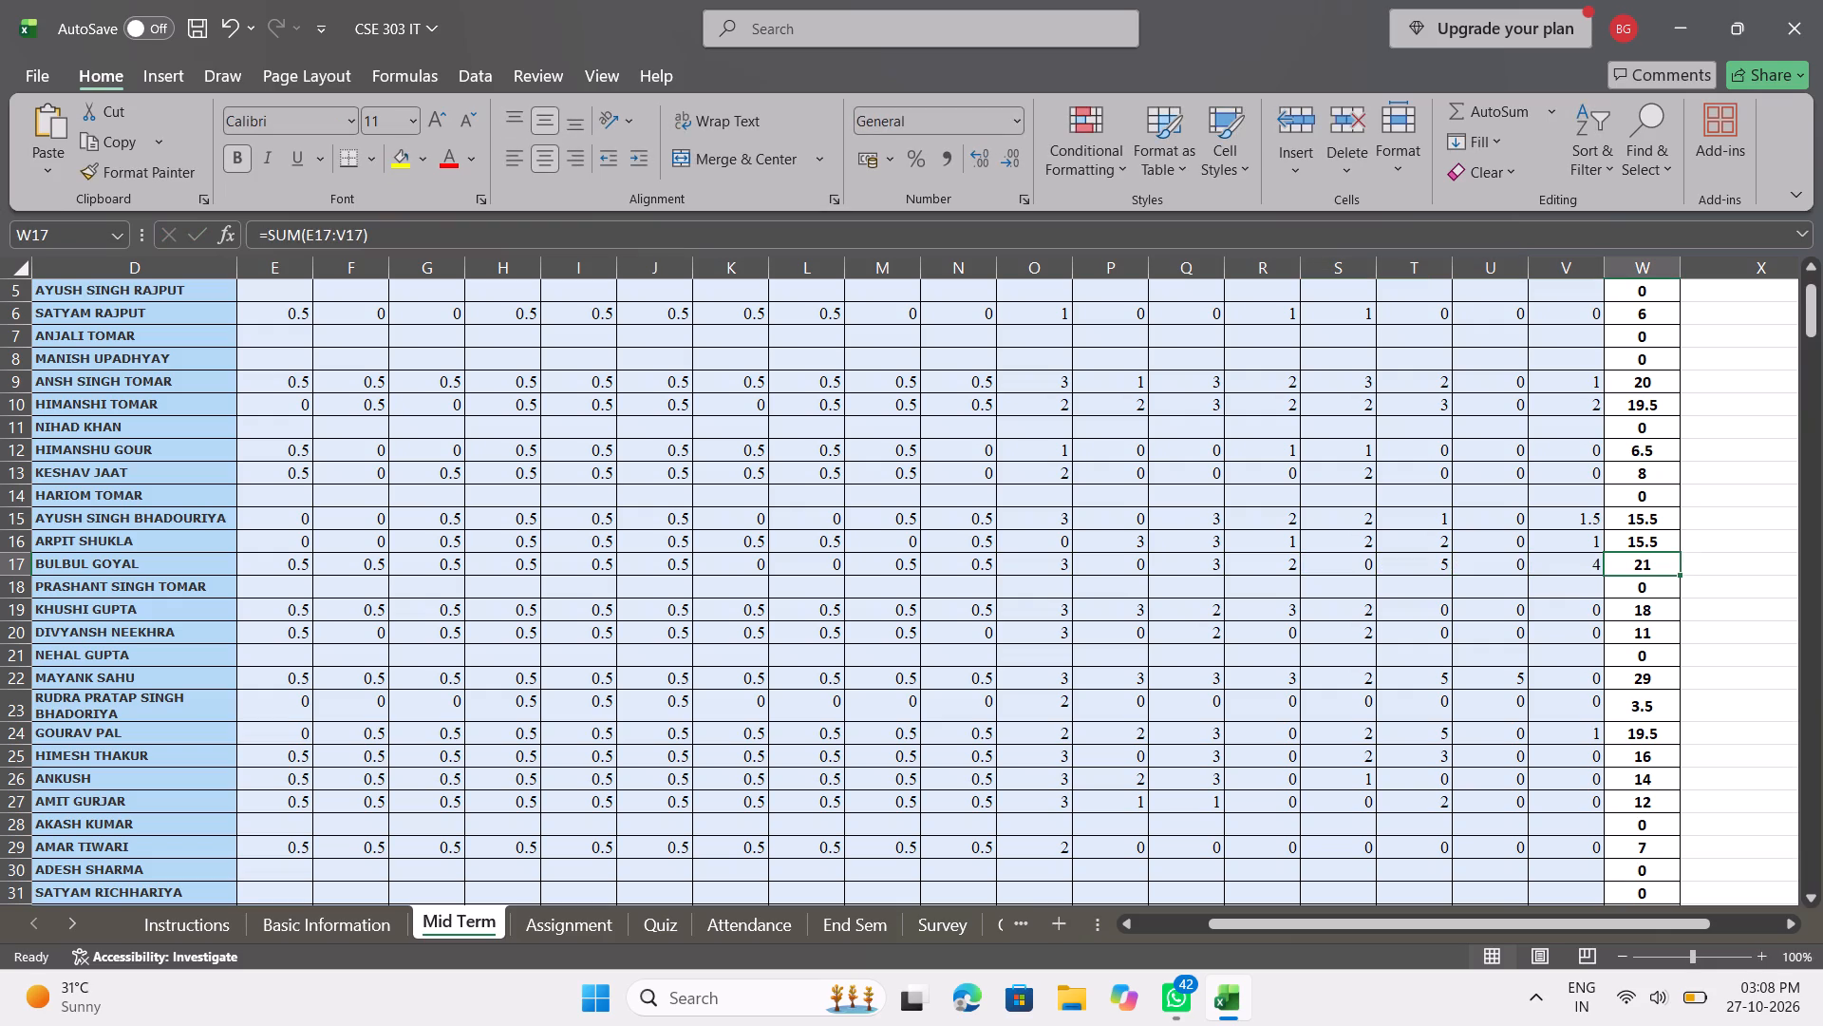
Enter 0 for each of Q1 to Q10 for the student in row 8.
scroll(388, 582, "up", 1)
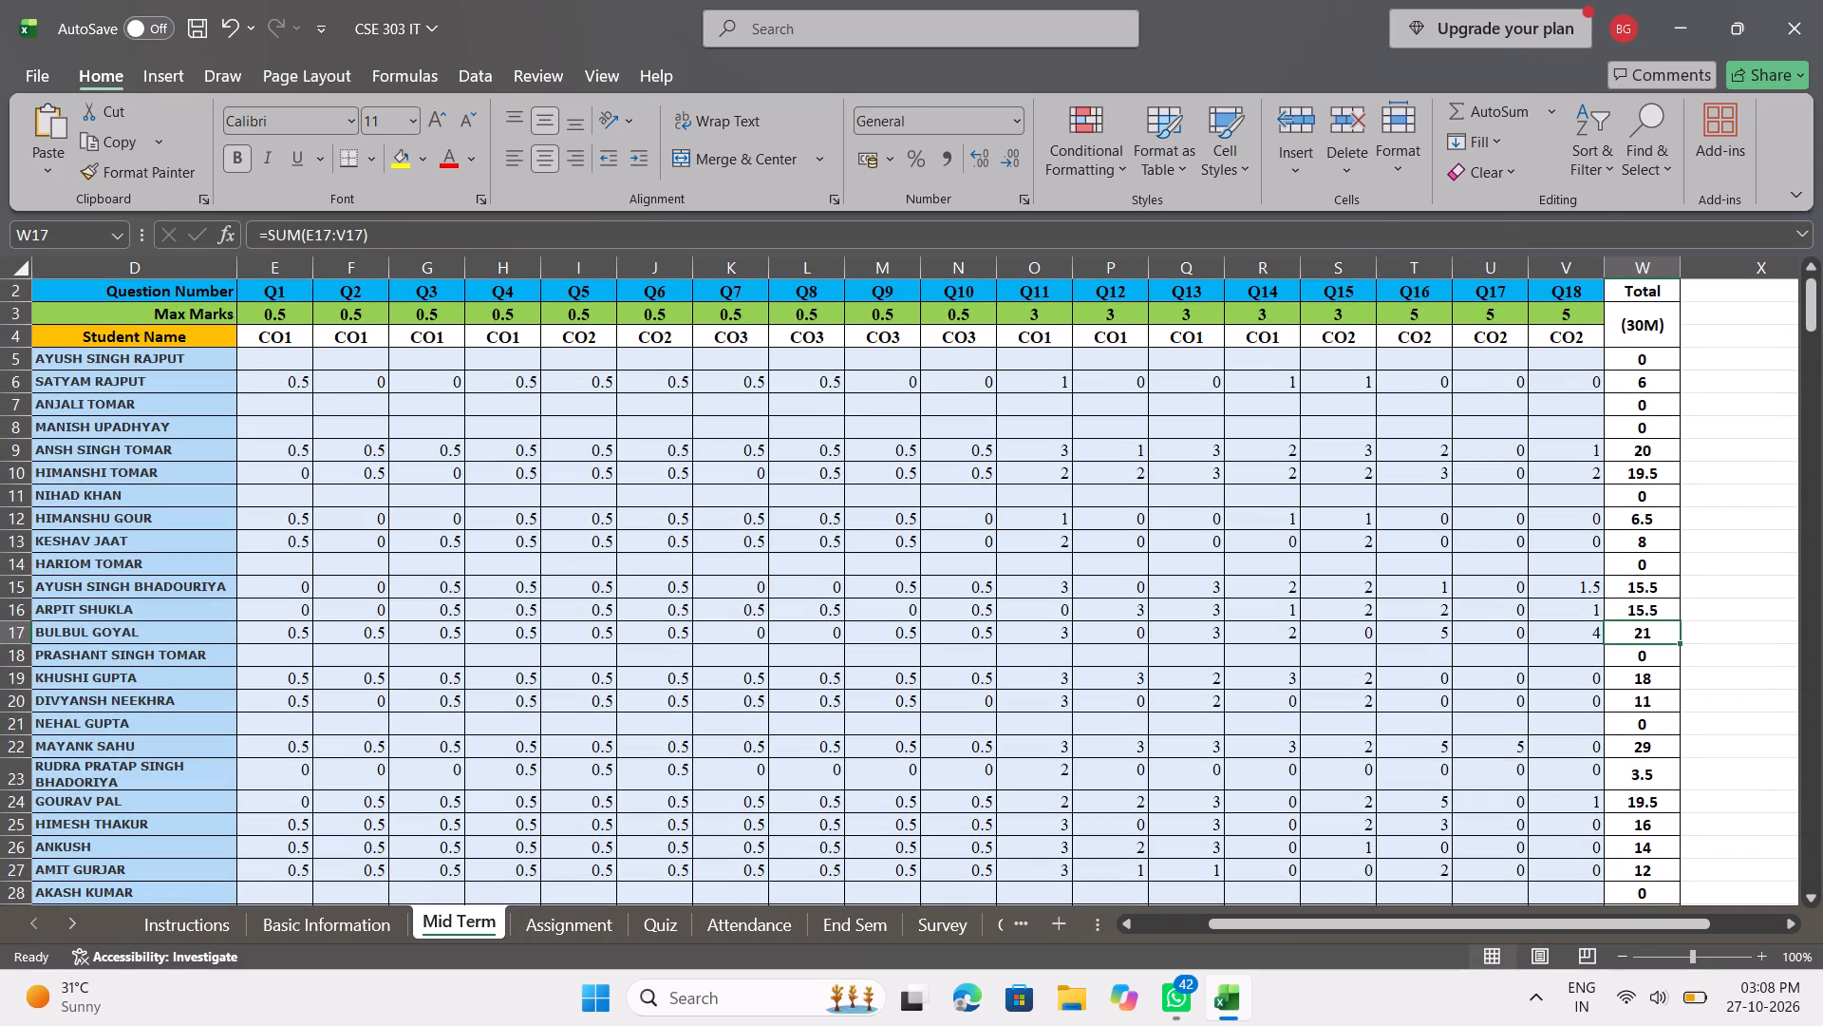
left_click(251, 427)
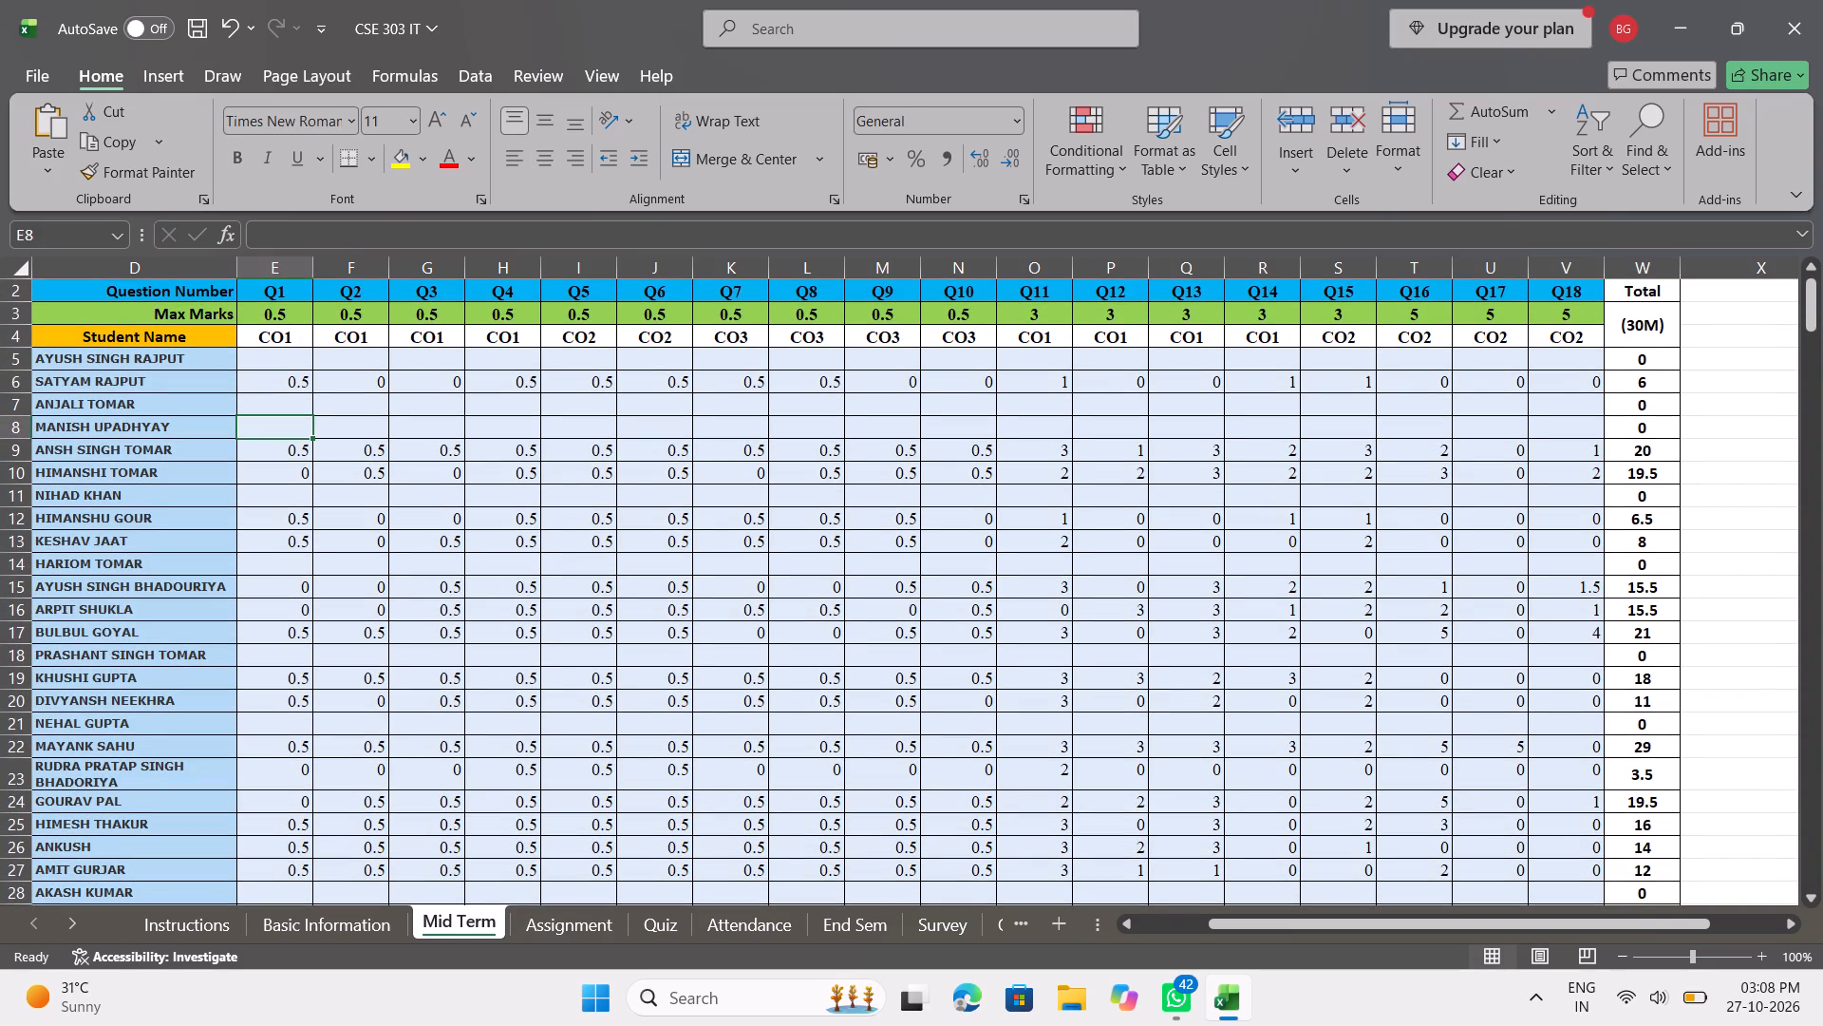
key("0")
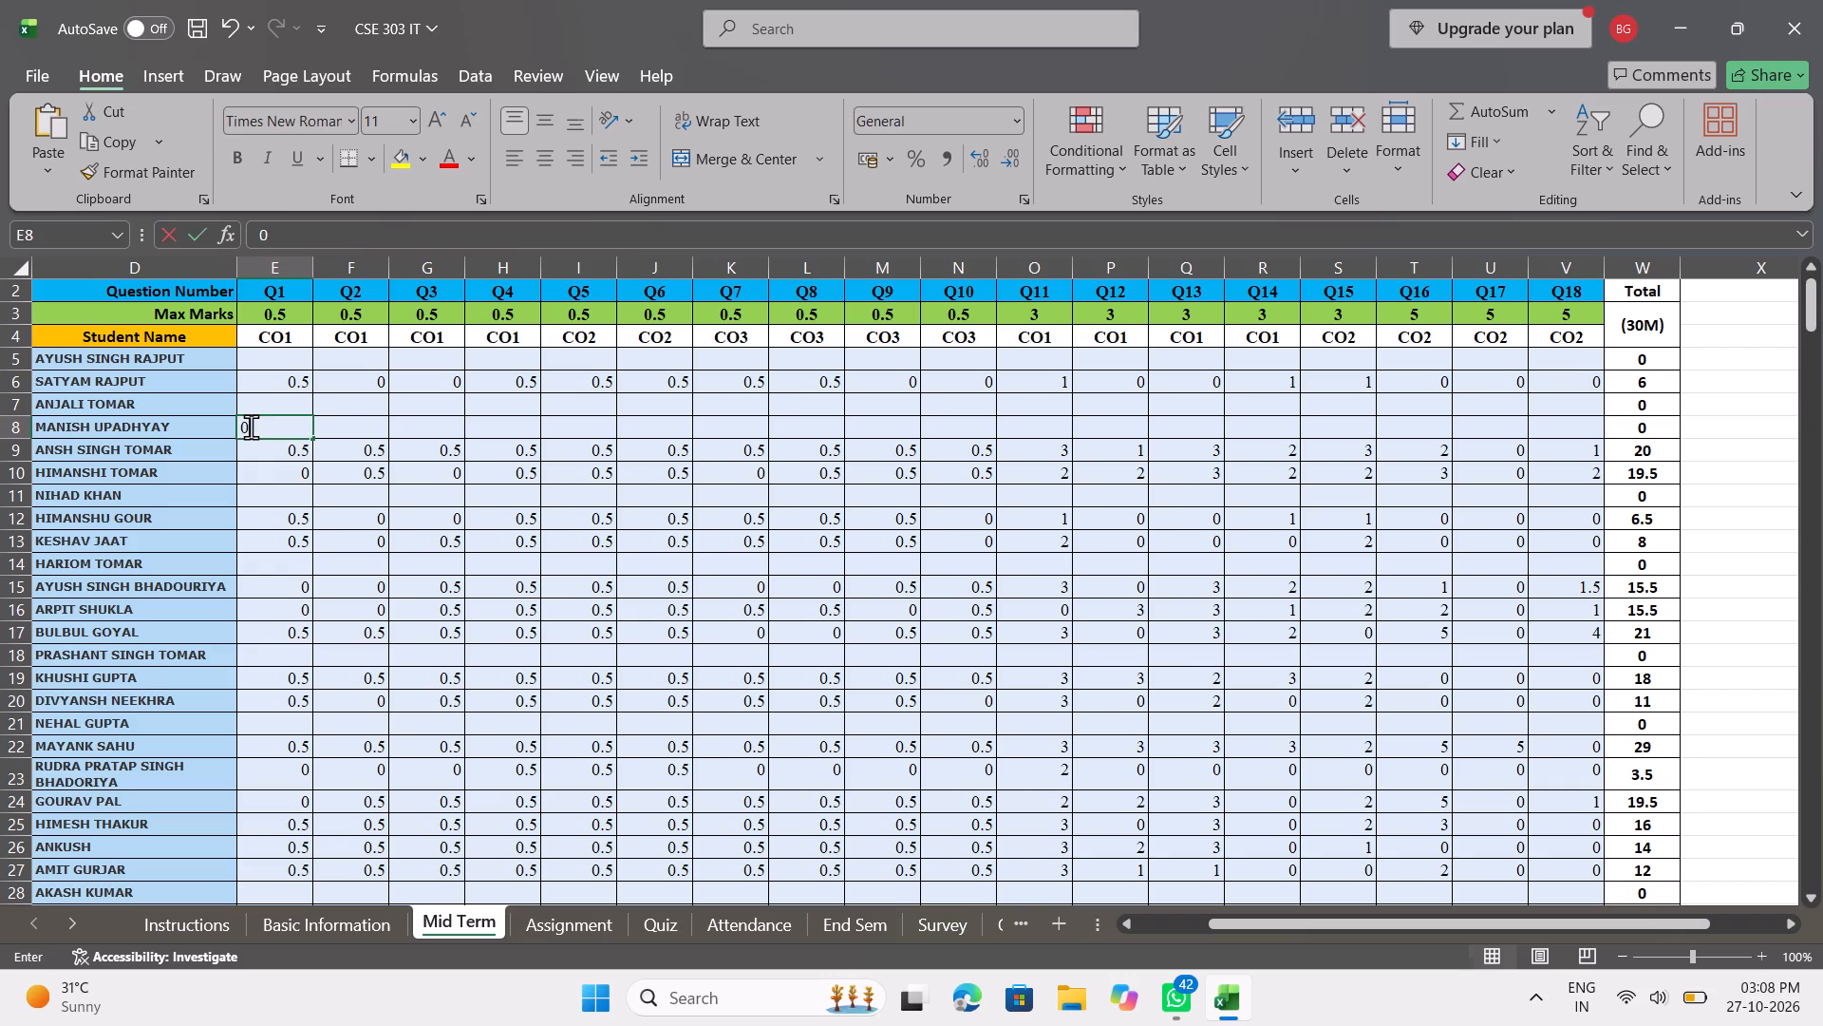
key("Right")
key("0")
key("Right")
key("0")
key("Right")
key("0")
key("Right")
key("0")
key("Right")
key("0")
key("Right")
key("0")
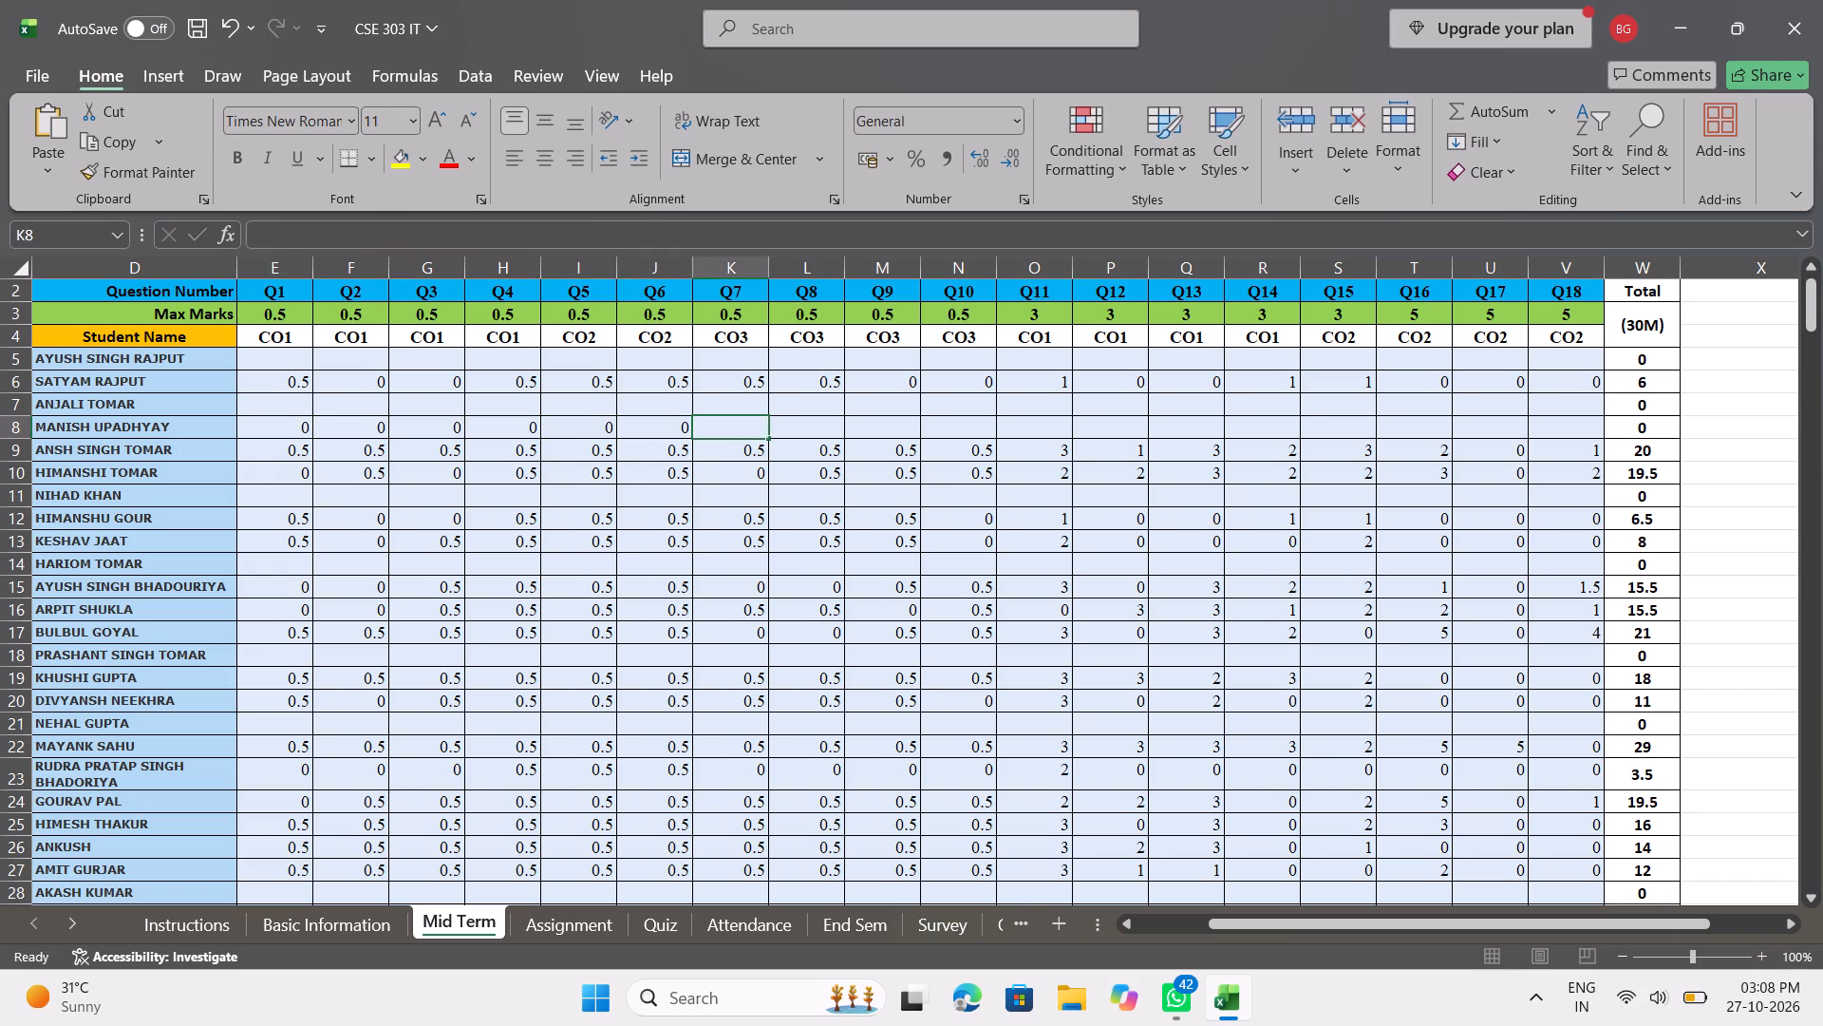
key("Right")
key("0")
key("Right")
key("0")
key("Right")
key("0")
key("Right")
Complete row 8 by entering the Q11 to Q18 marks 0, 0, 0, 0, 3, 0, 0, 0.
key("0")
key("Right")
key("0")
key("Right")
key("0")
key("Right")
key("0")
key("Right")
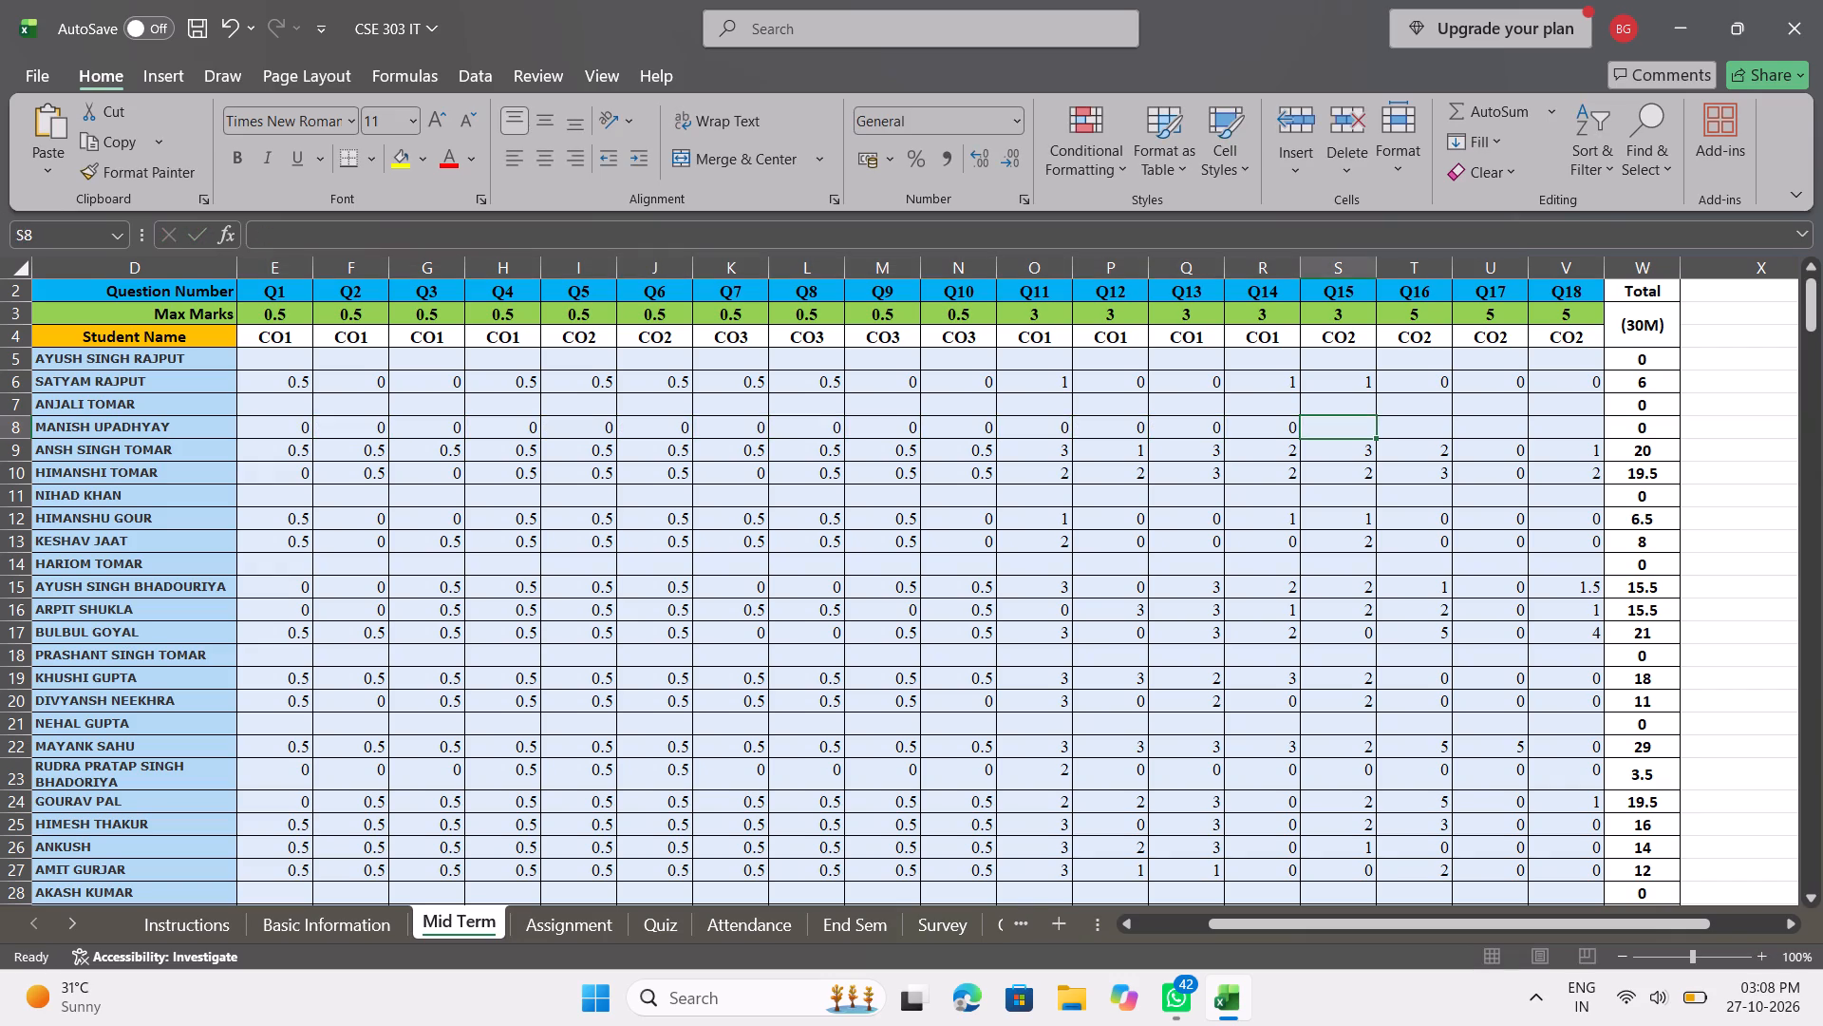
key("3")
key("Right")
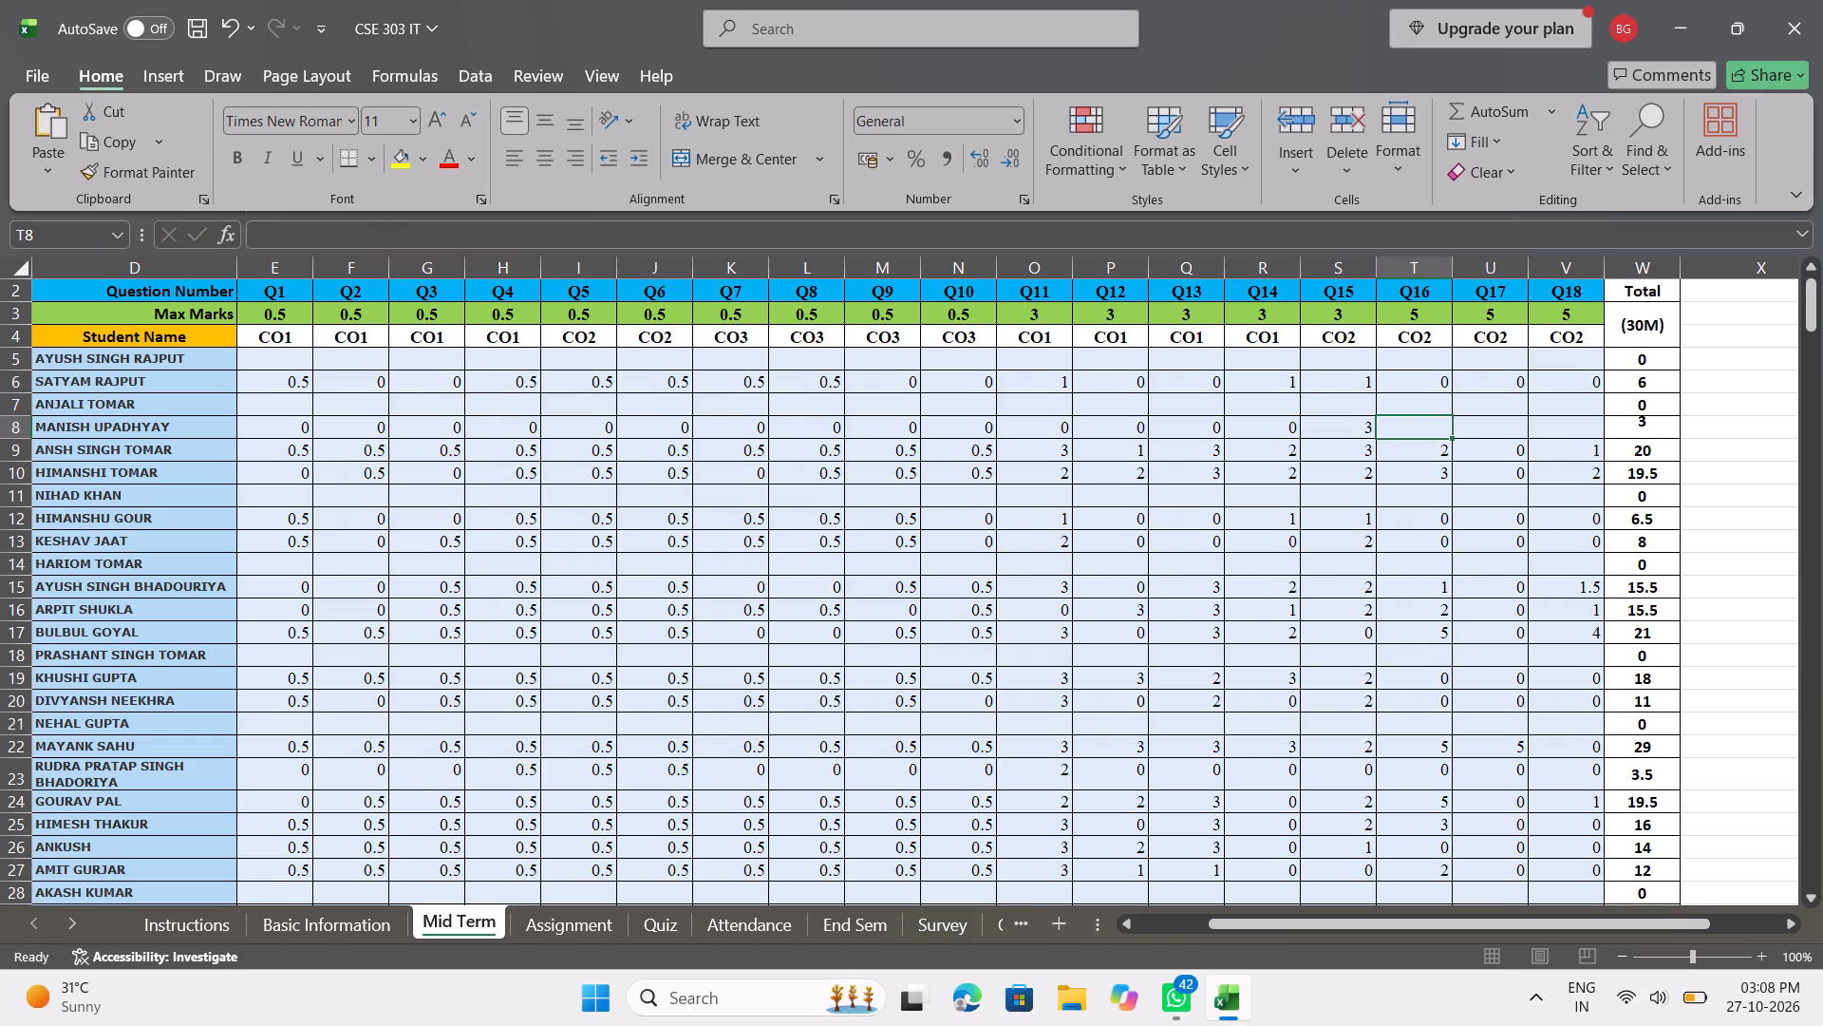
key("0")
key("Right")
key("0")
key("Right")
key("0")
key("Right")
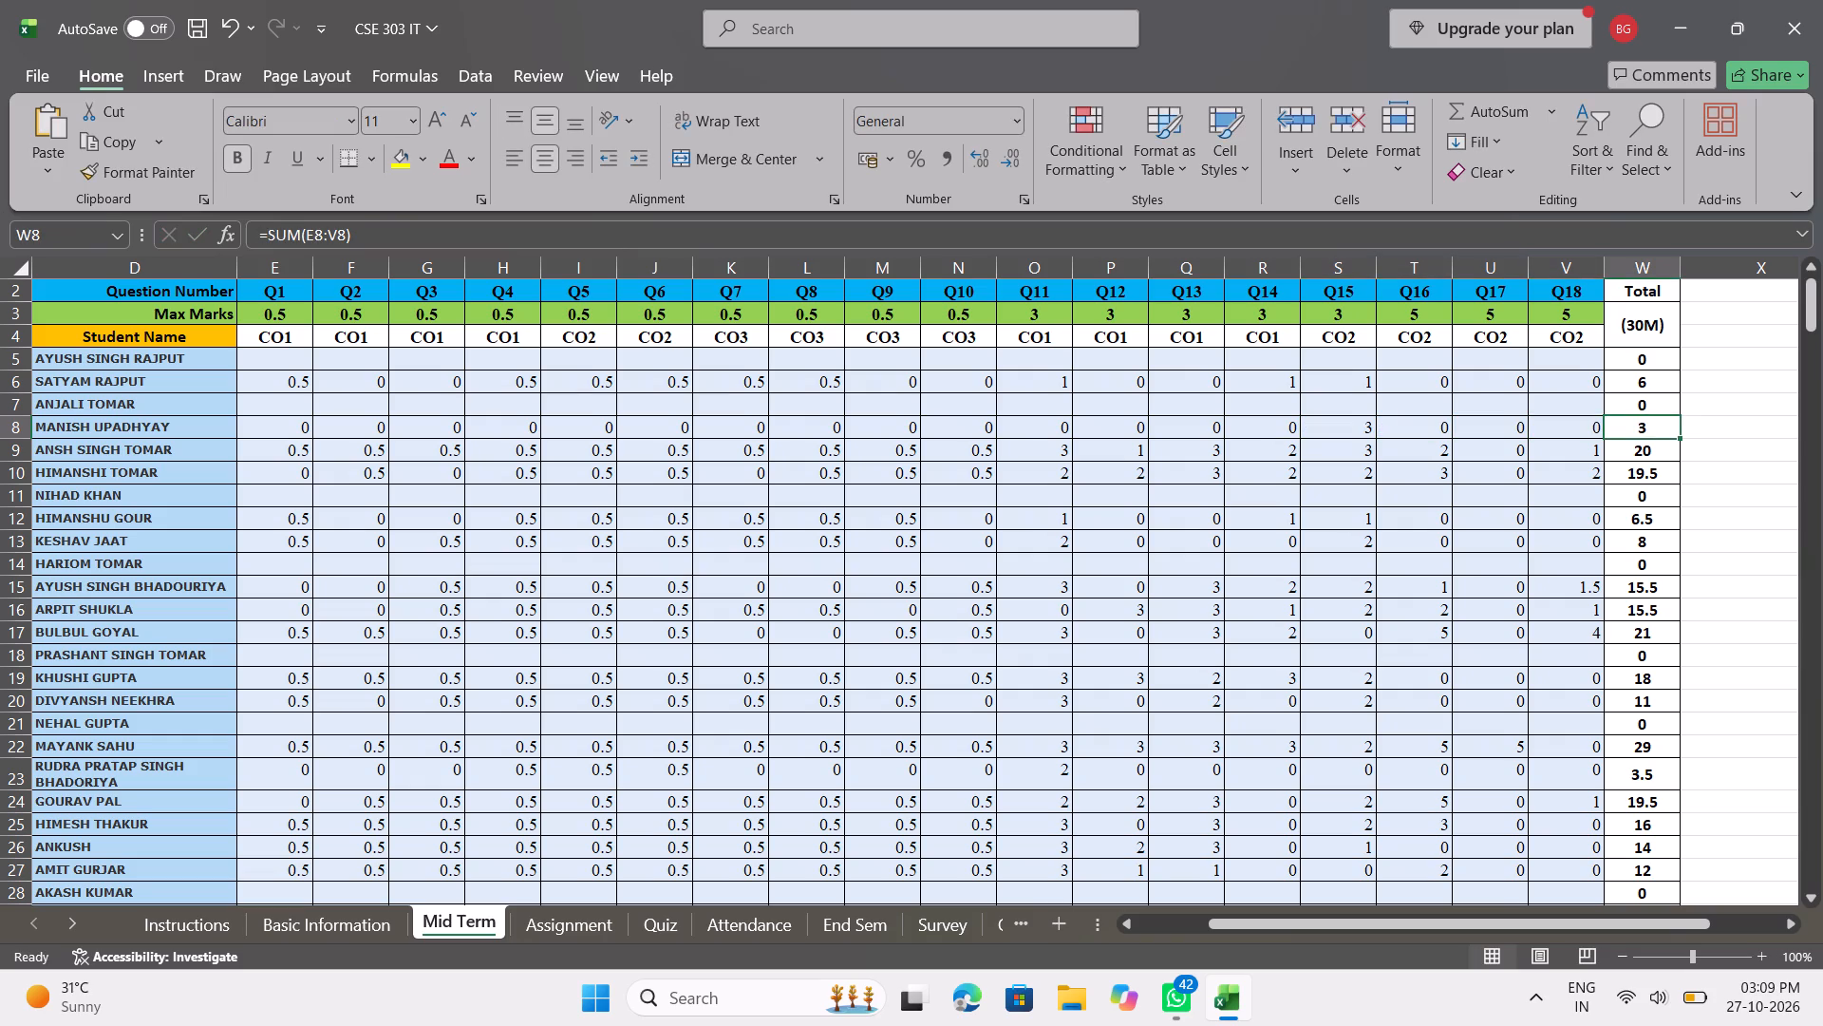
Enter 0.5 for each of Q1 to Q10 for the student in row 7.
left_click(283, 400)
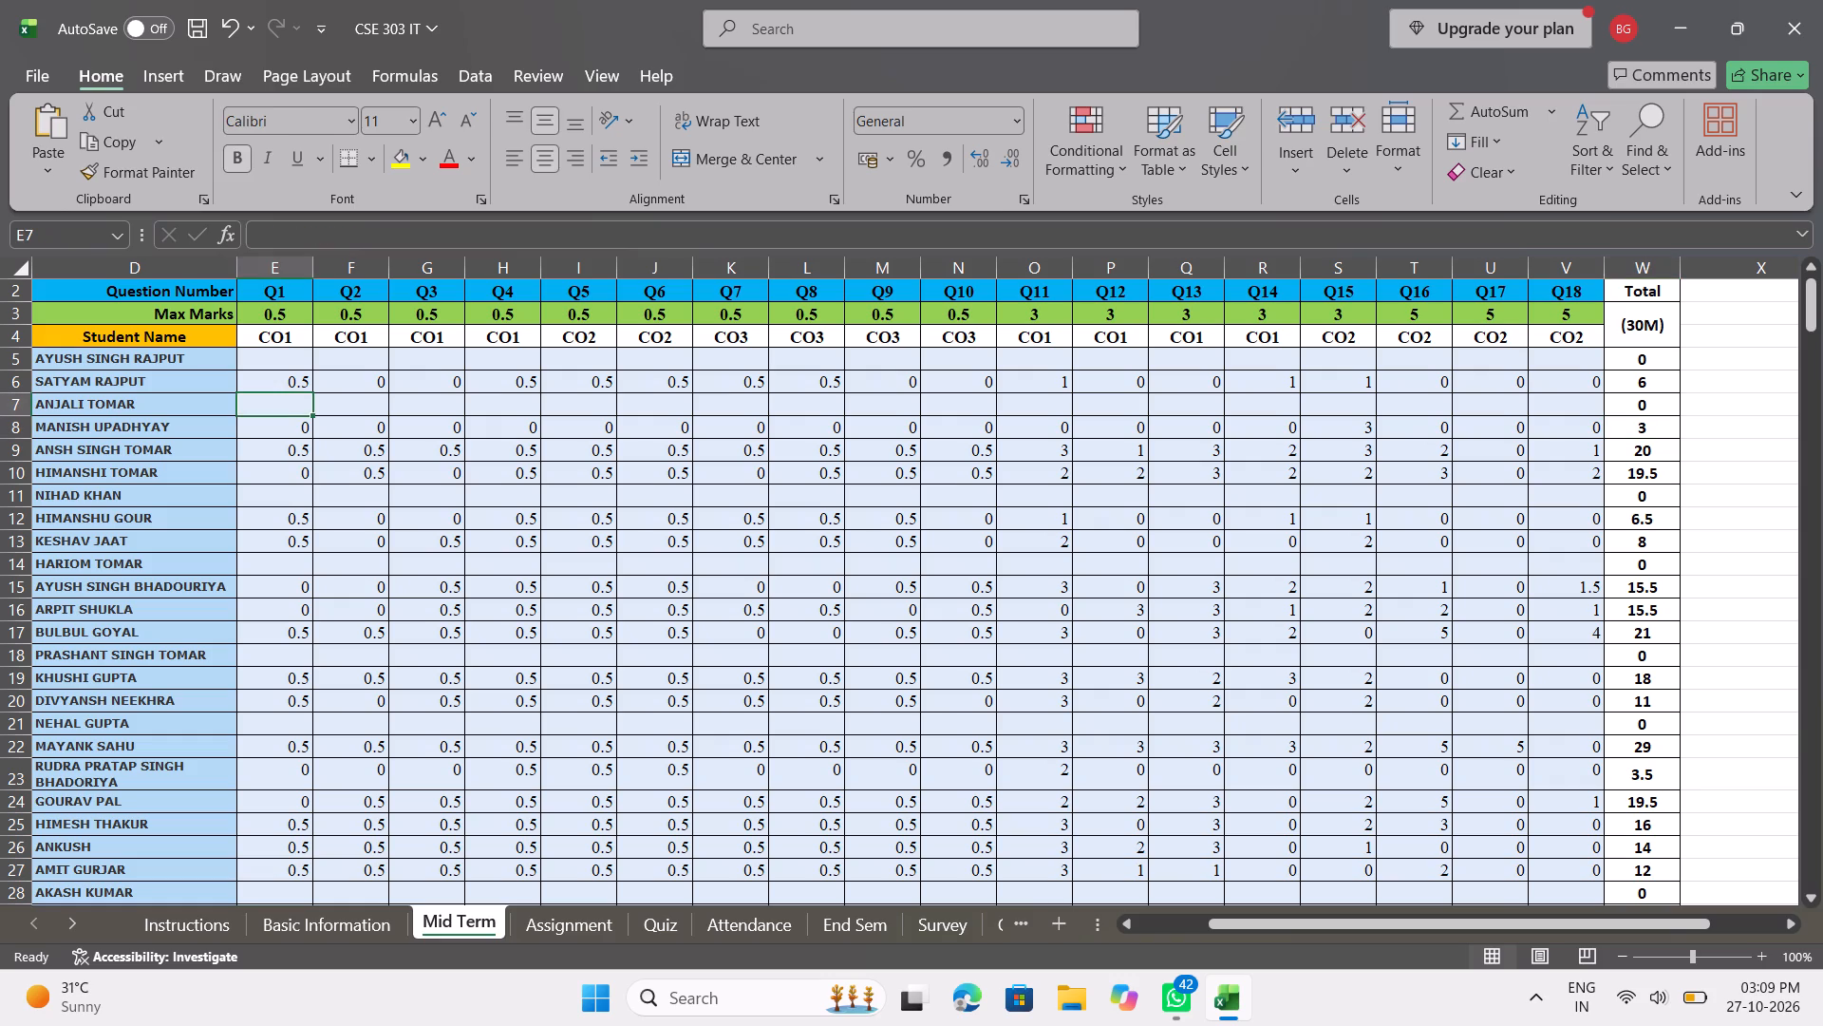
type(".5")
key("Right")
key("period")
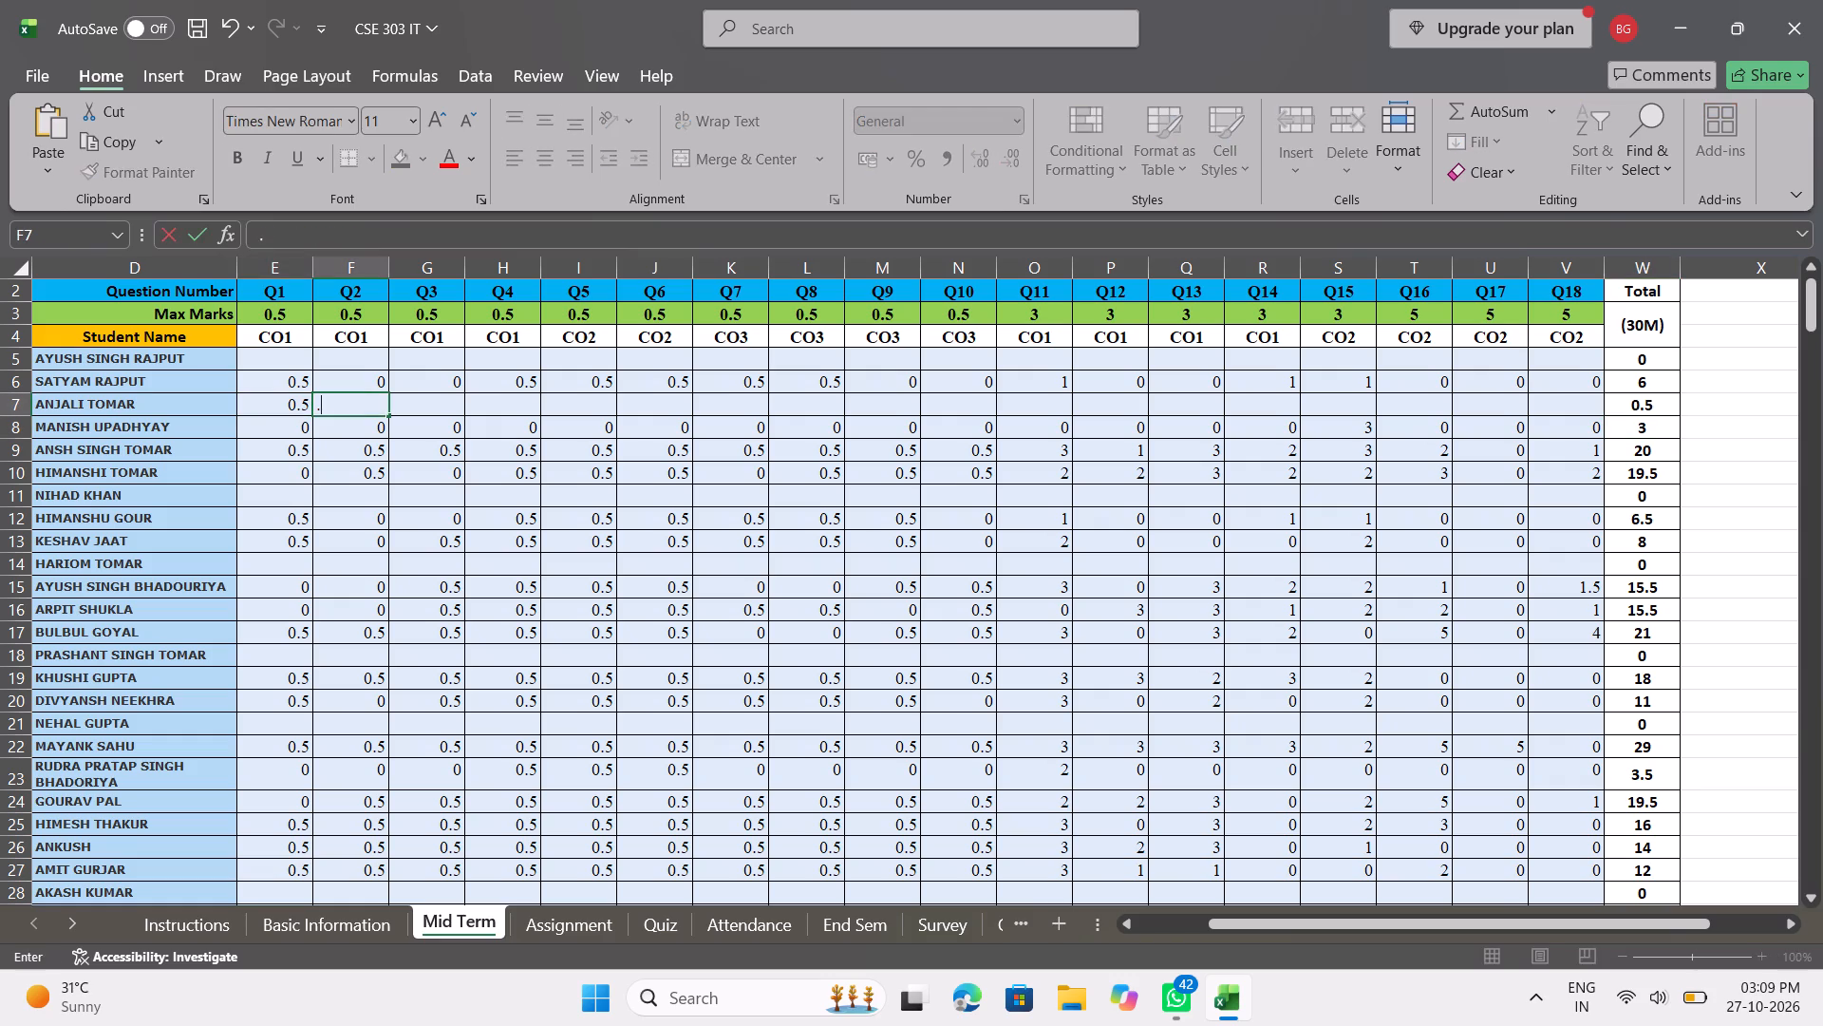
key("5")
key("Right")
key("period")
key("5")
key("Right")
key("period")
key("5")
key("Right")
key("period")
key("5")
key("Right")
key("period")
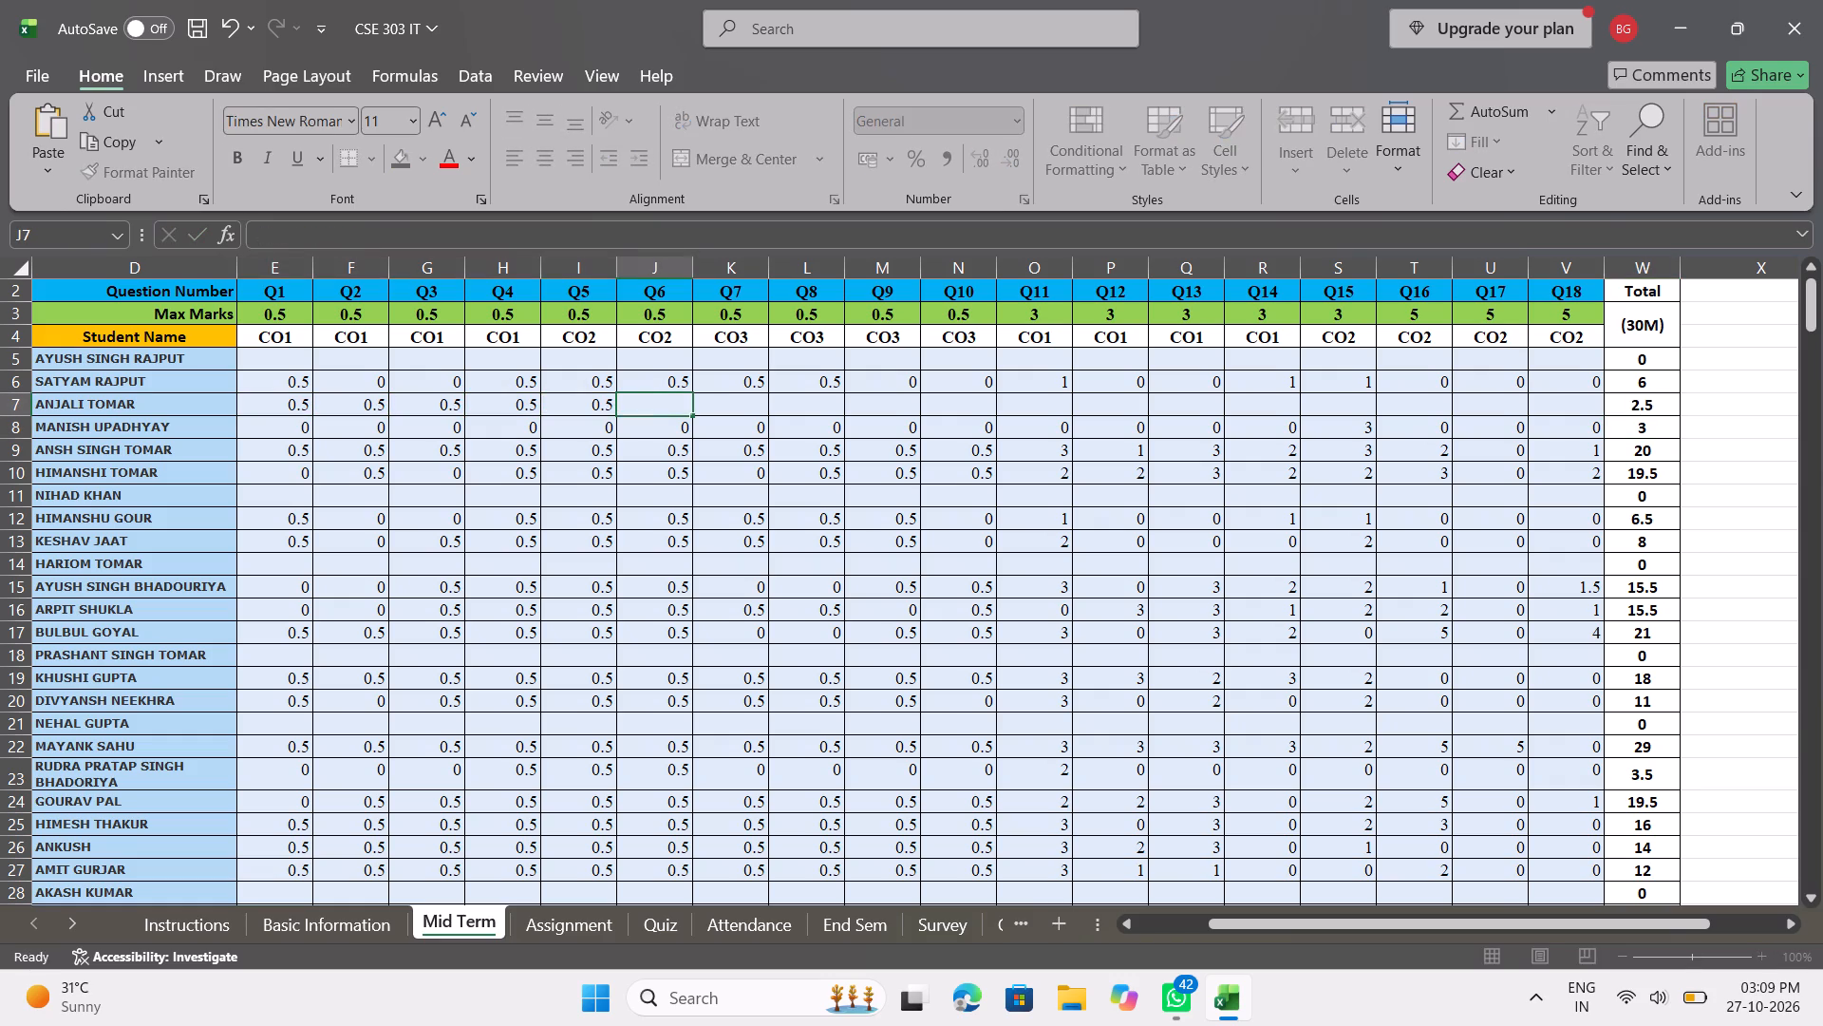
key("5")
key("Right")
key("period")
key("5")
key("Right")
key("period")
key("5")
key("Right")
key("period")
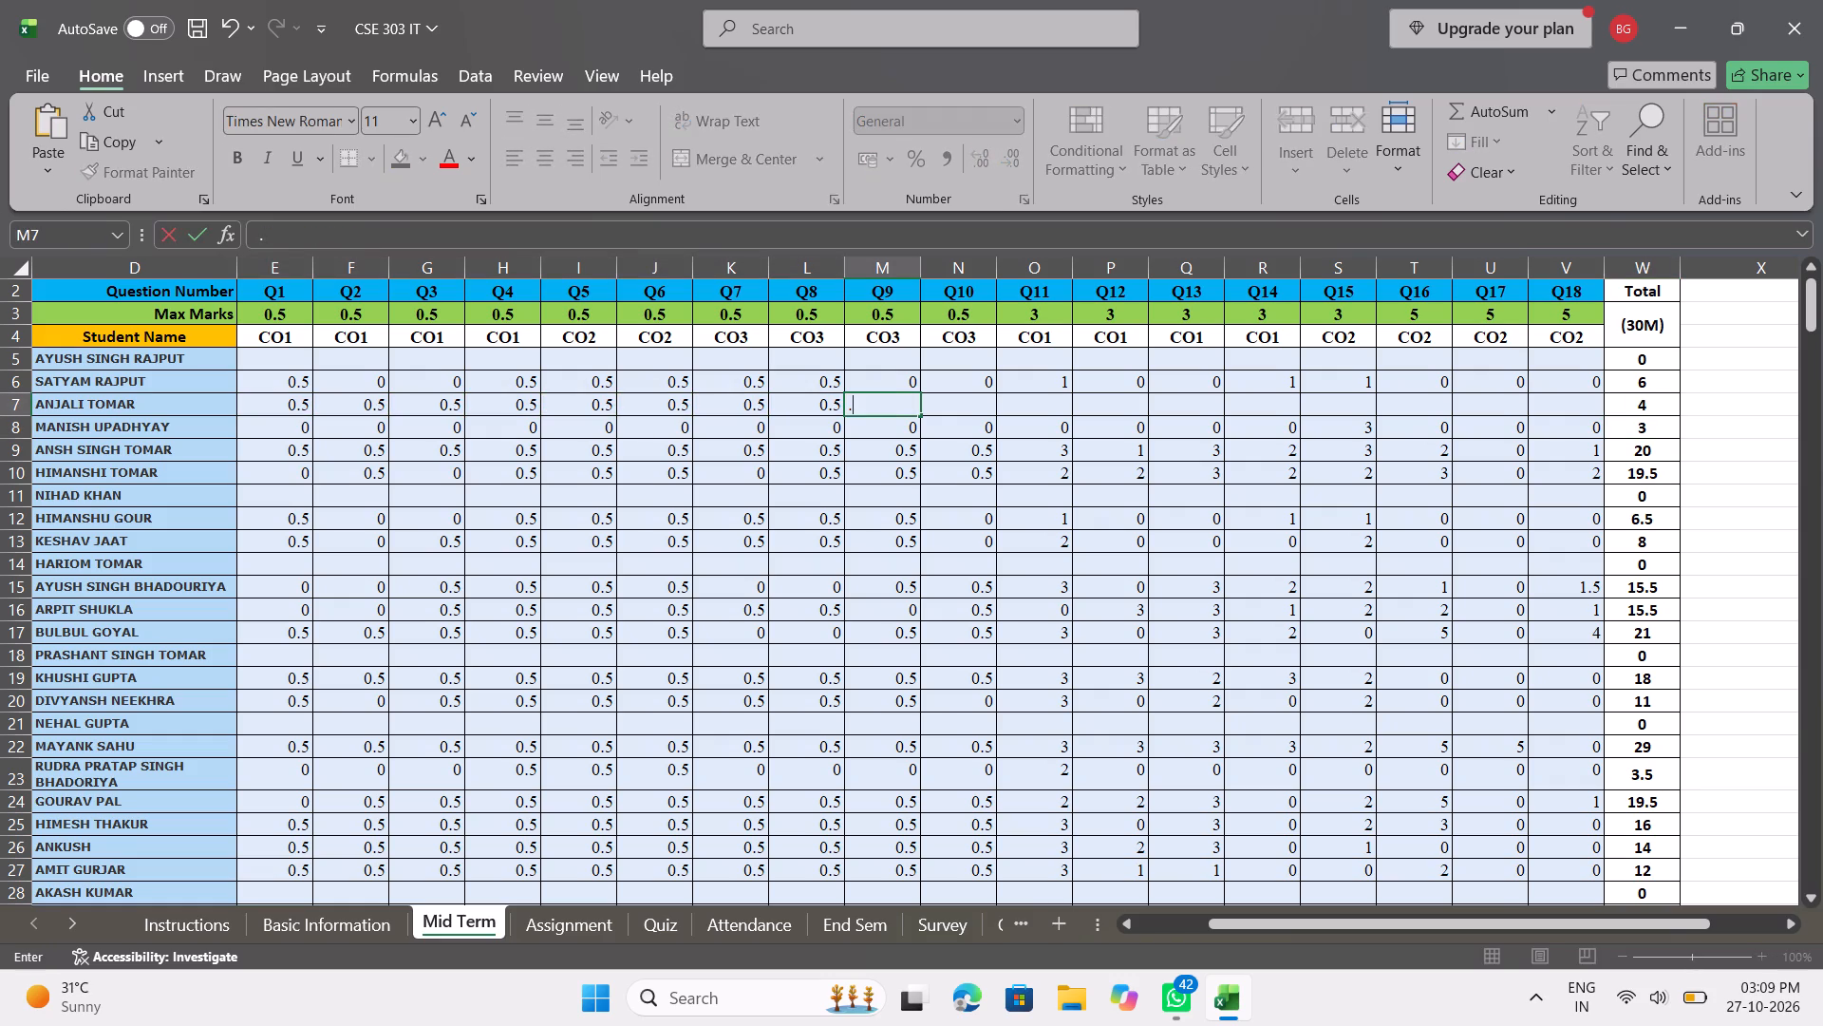
key("5")
key("Right")
key("period")
key("5")
key("Right")
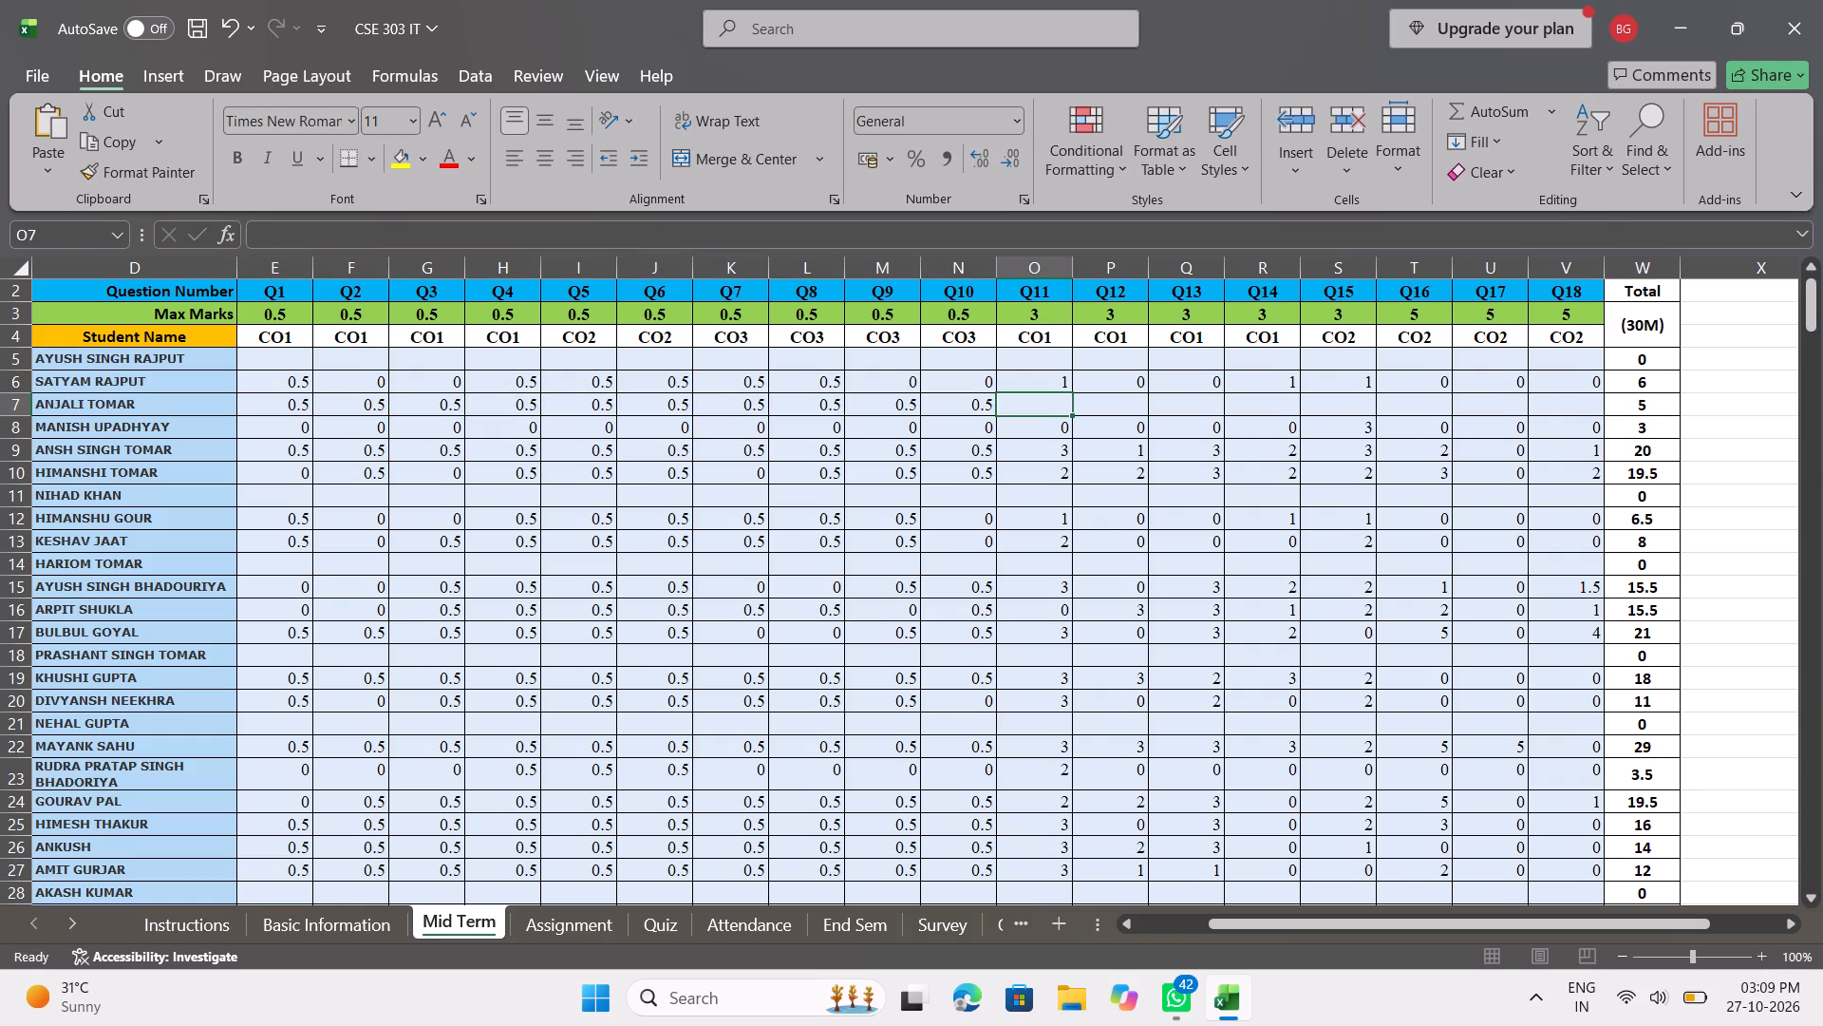
Complete row 7 by entering the Q11 to Q18 marks 2, 3, 0, 2, 2, 5, 2, 0.
key("2")
key("Right")
key("3")
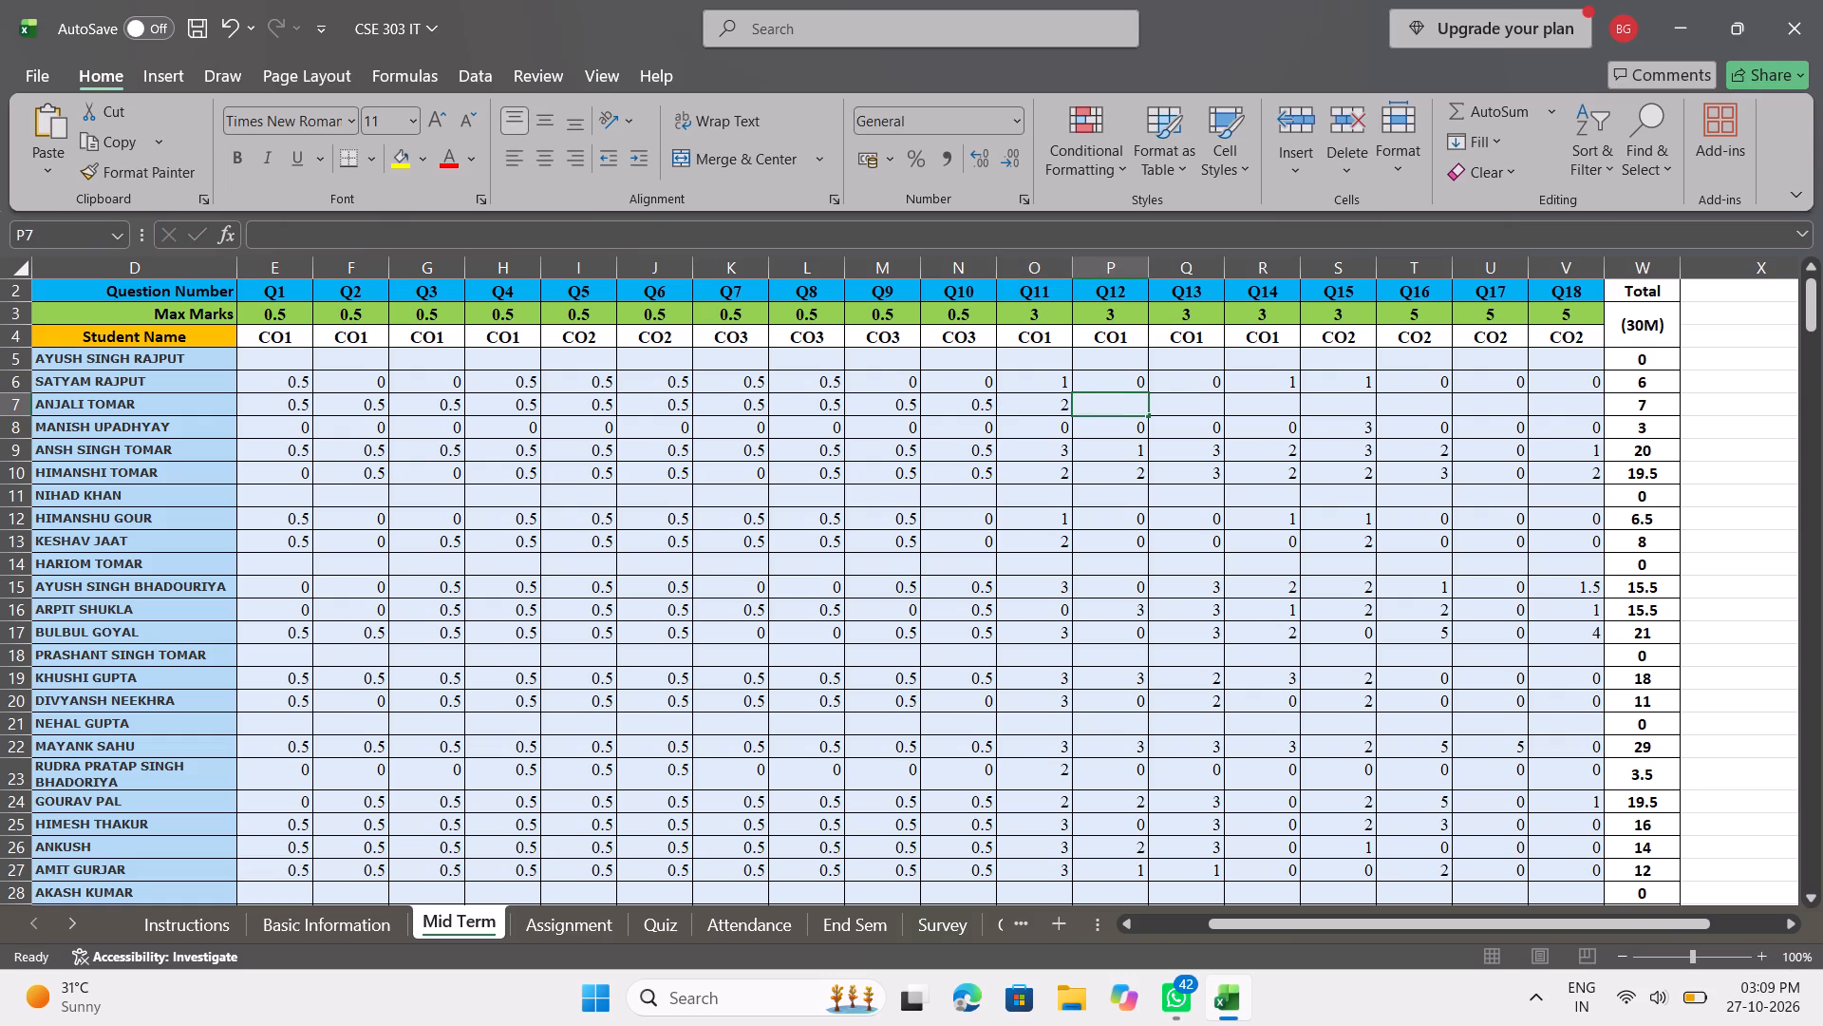
key("Right")
key("0")
key("Right")
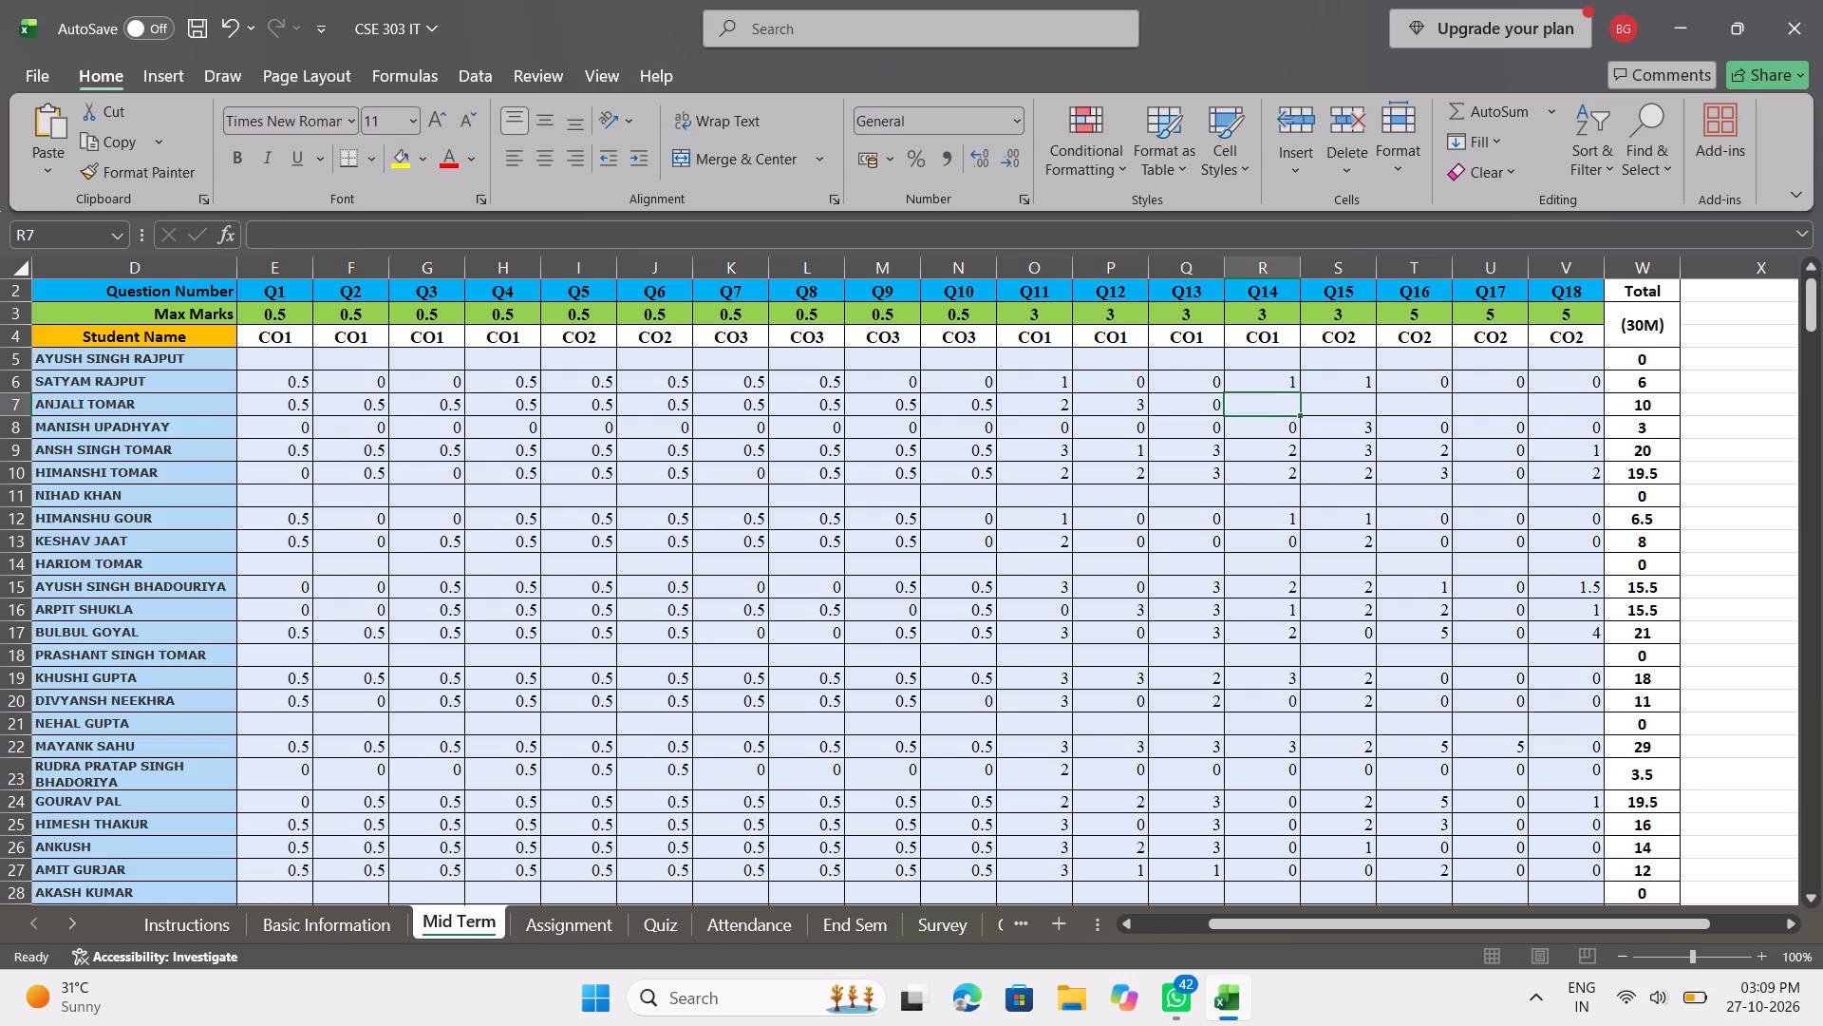
key("2")
key("Right")
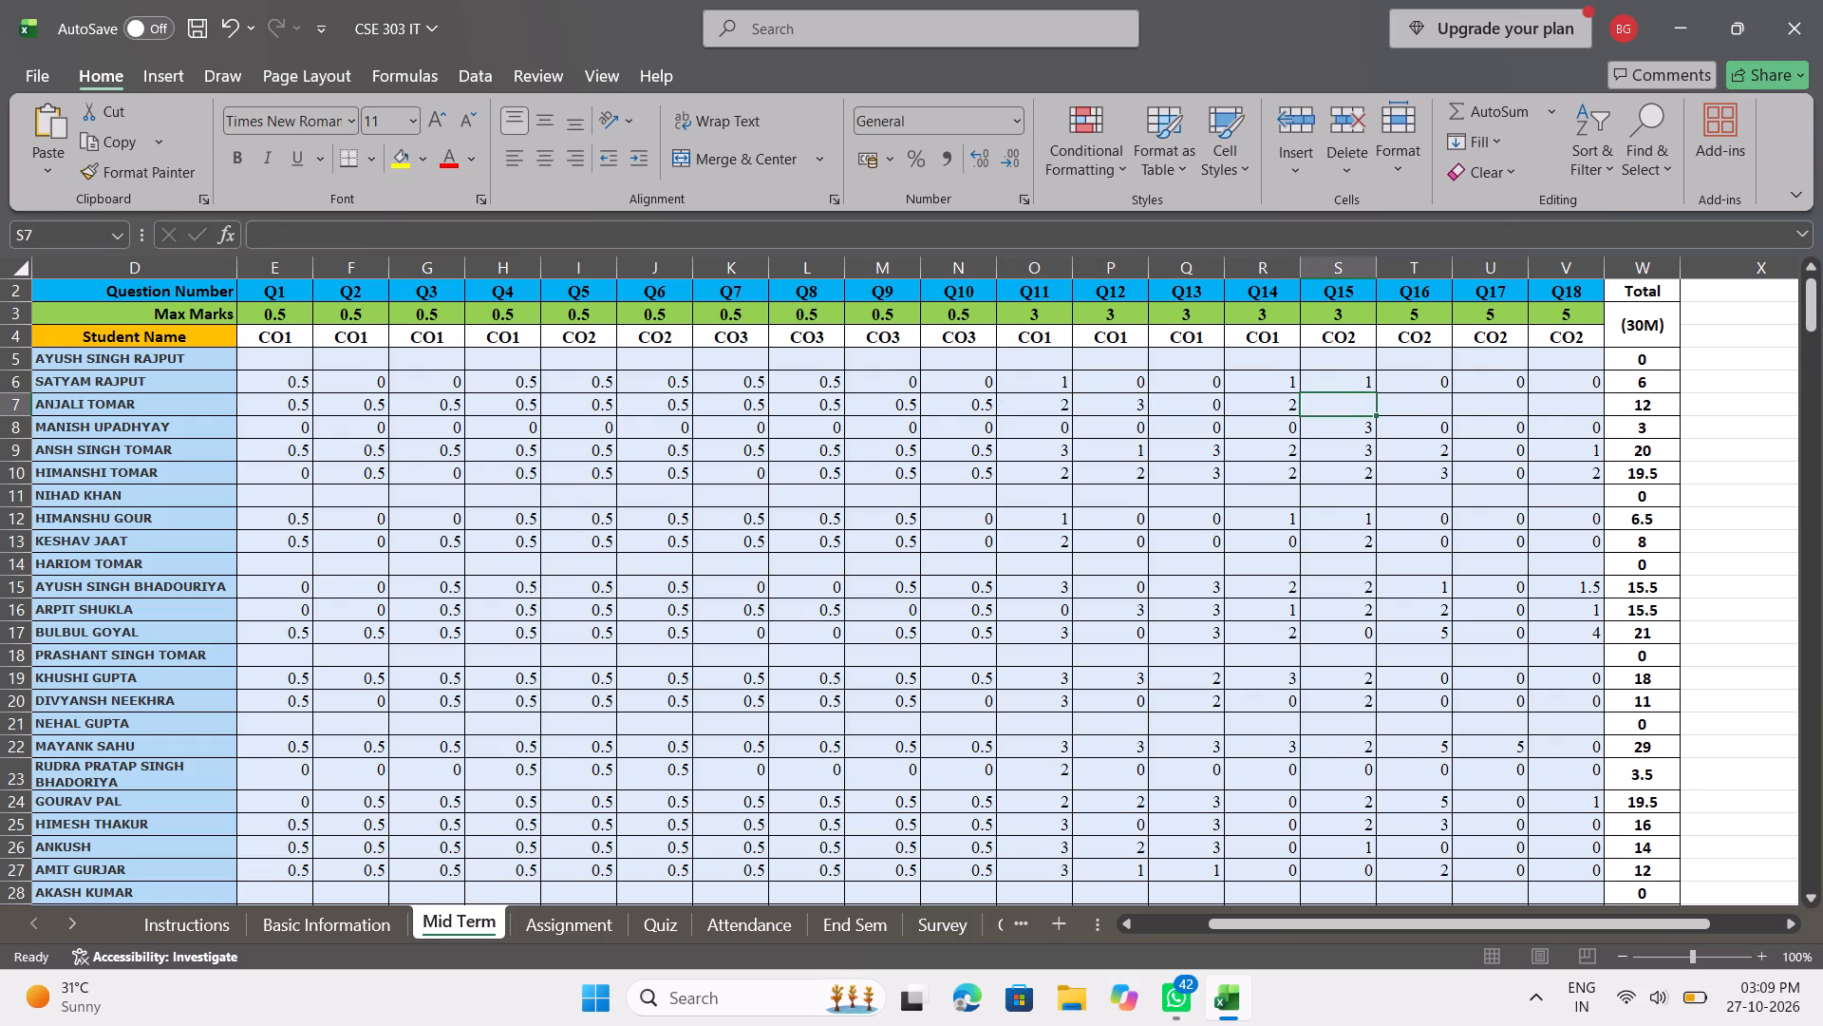
key("2")
key("Right")
key("5")
key("Right")
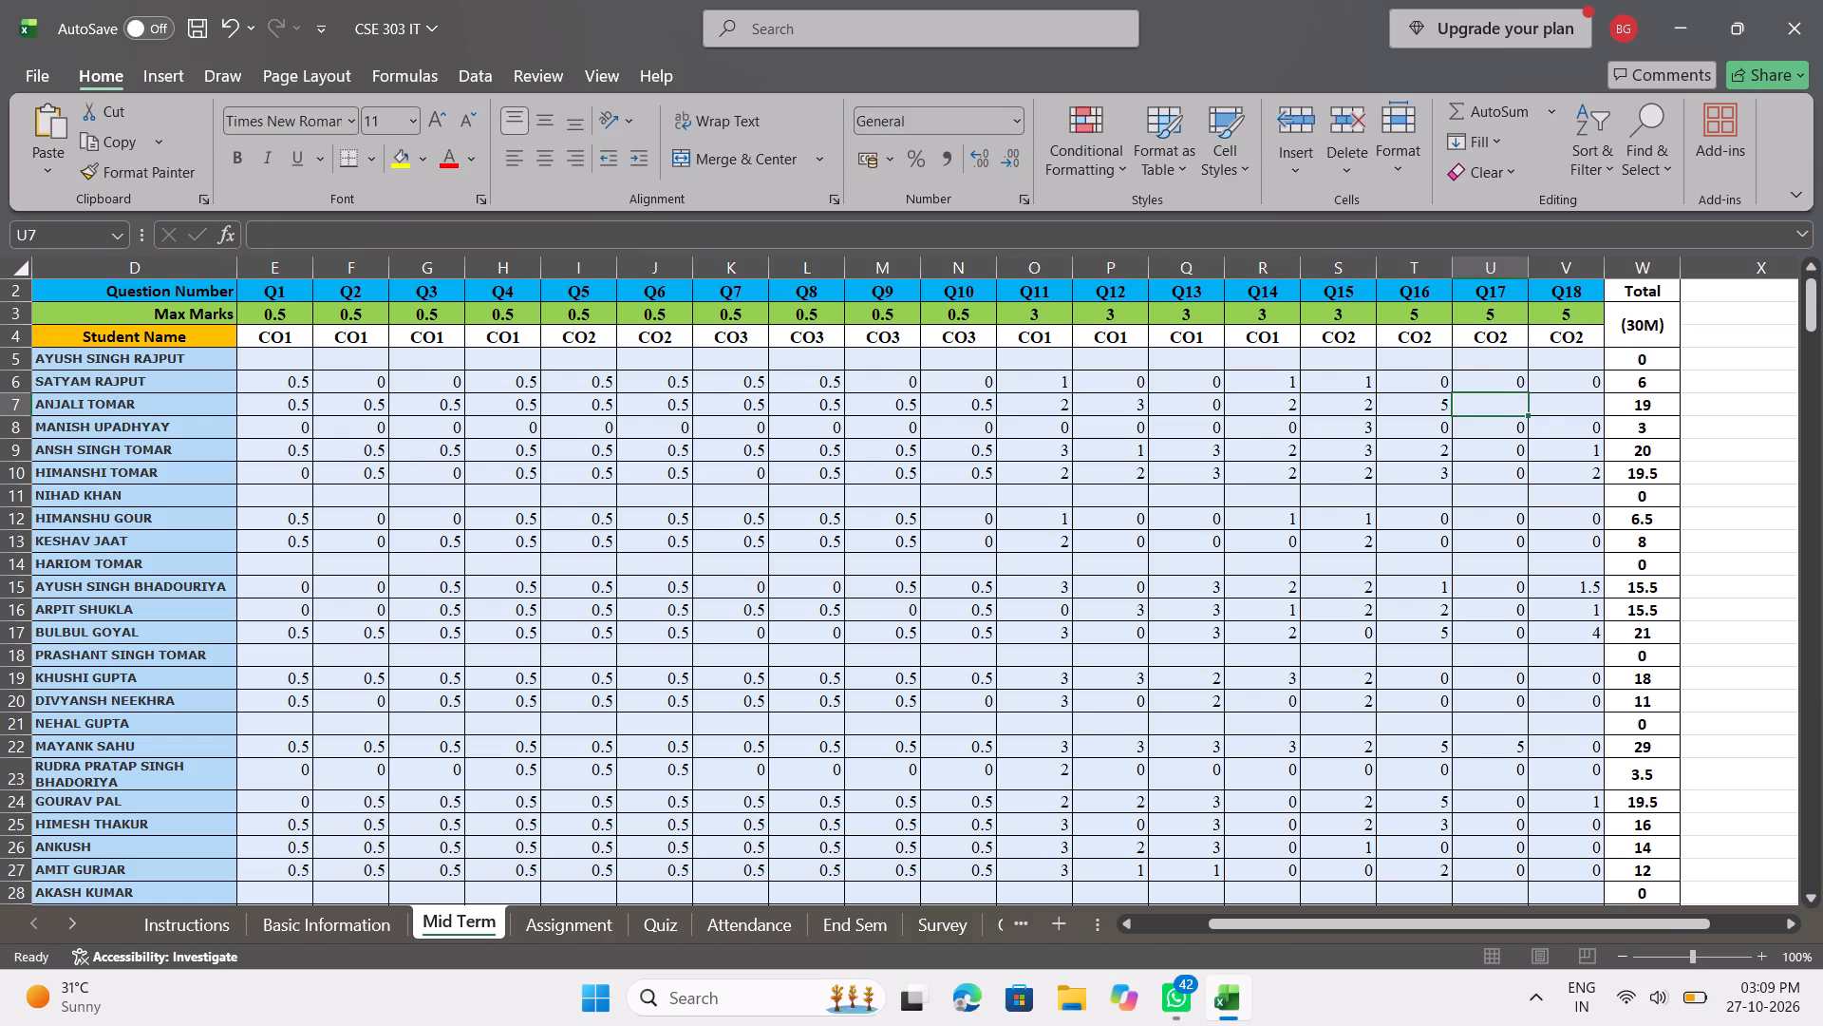
key("2")
key("Right")
key("0")
key("Right")
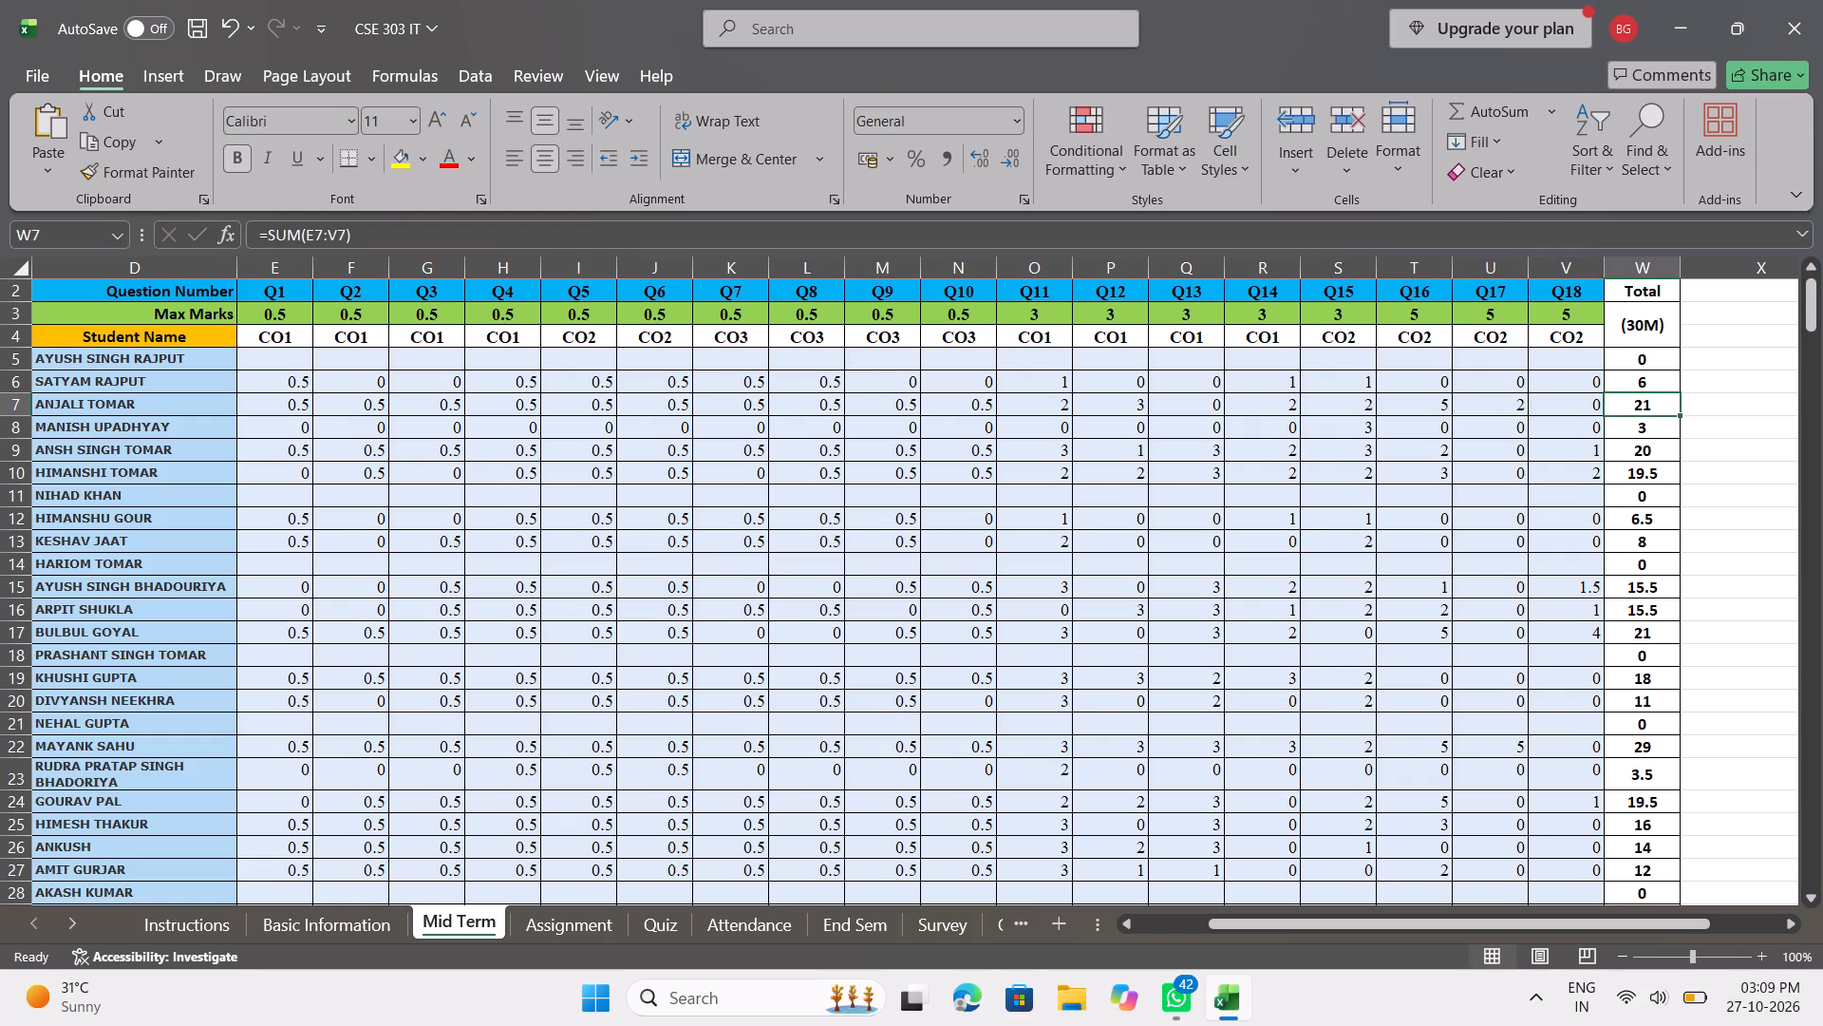
Save the workbook with the marks entered so far.
key("ctrl+s")
key("ctrl+s")
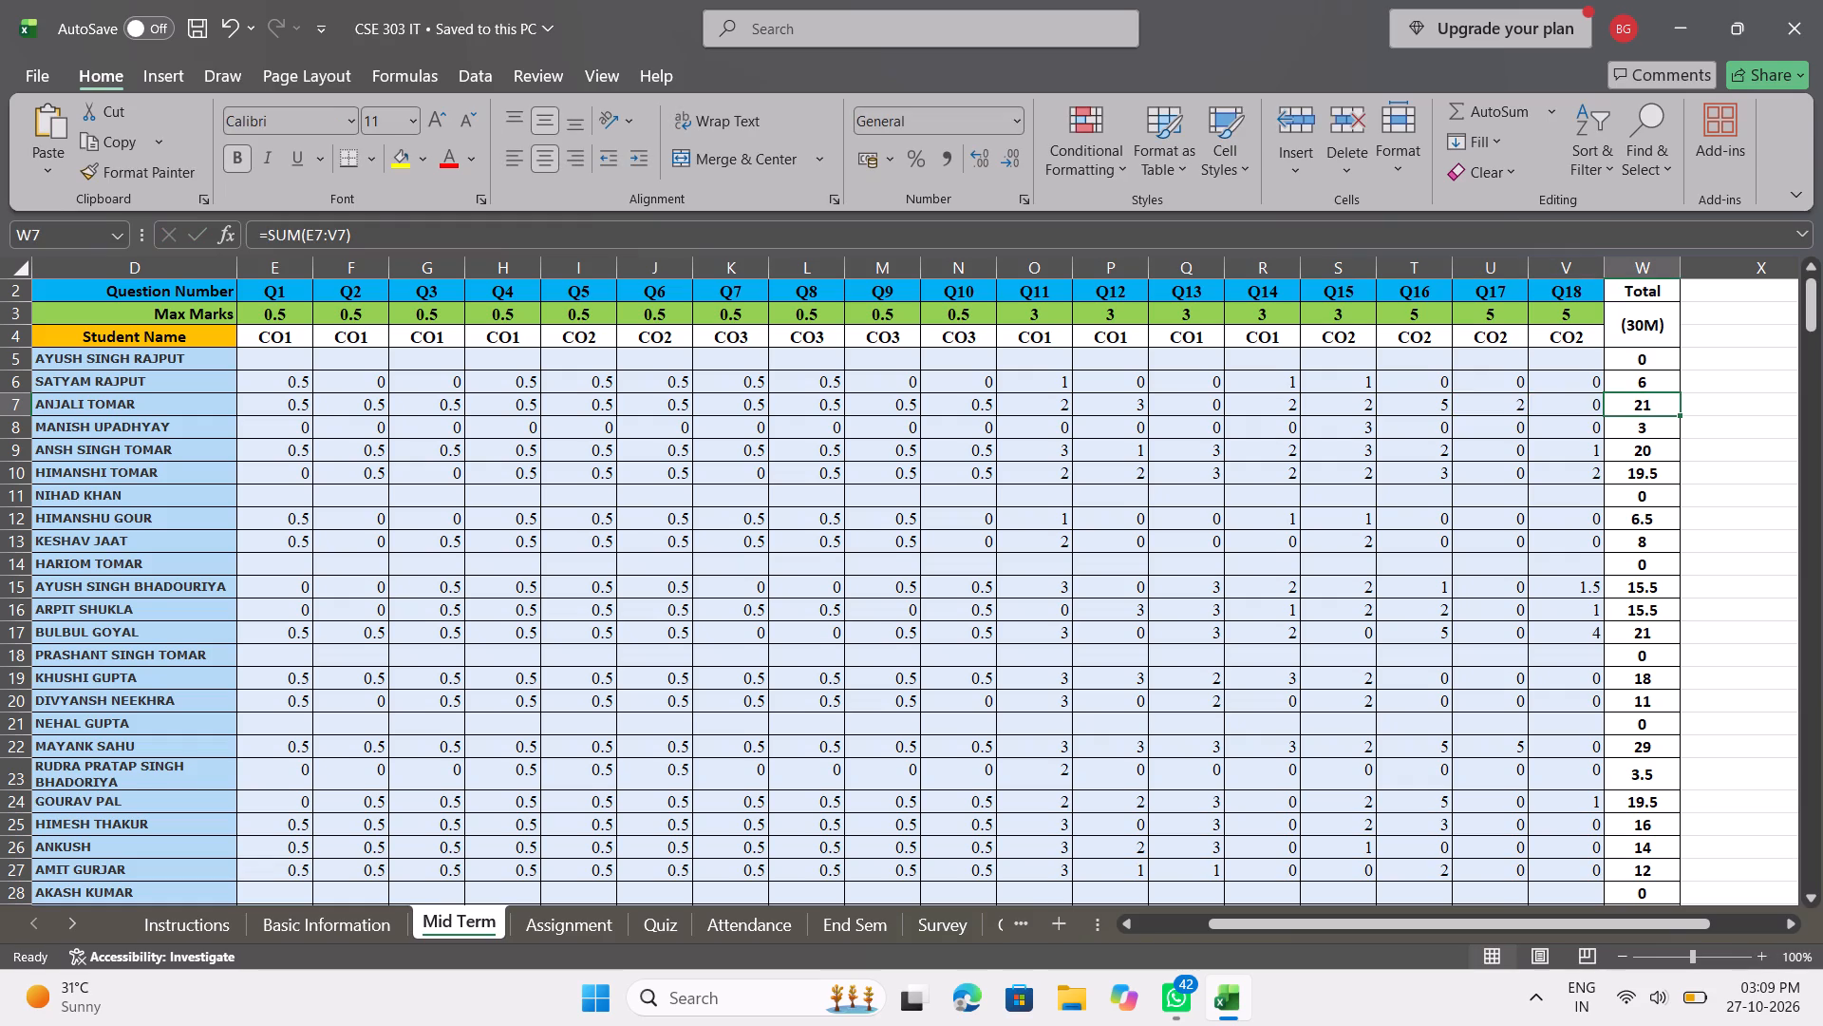
Enter 0.5 for each of Q1 to Q10 for the student in row 30.
scroll(428, 573, "down", 3)
left_click(275, 802)
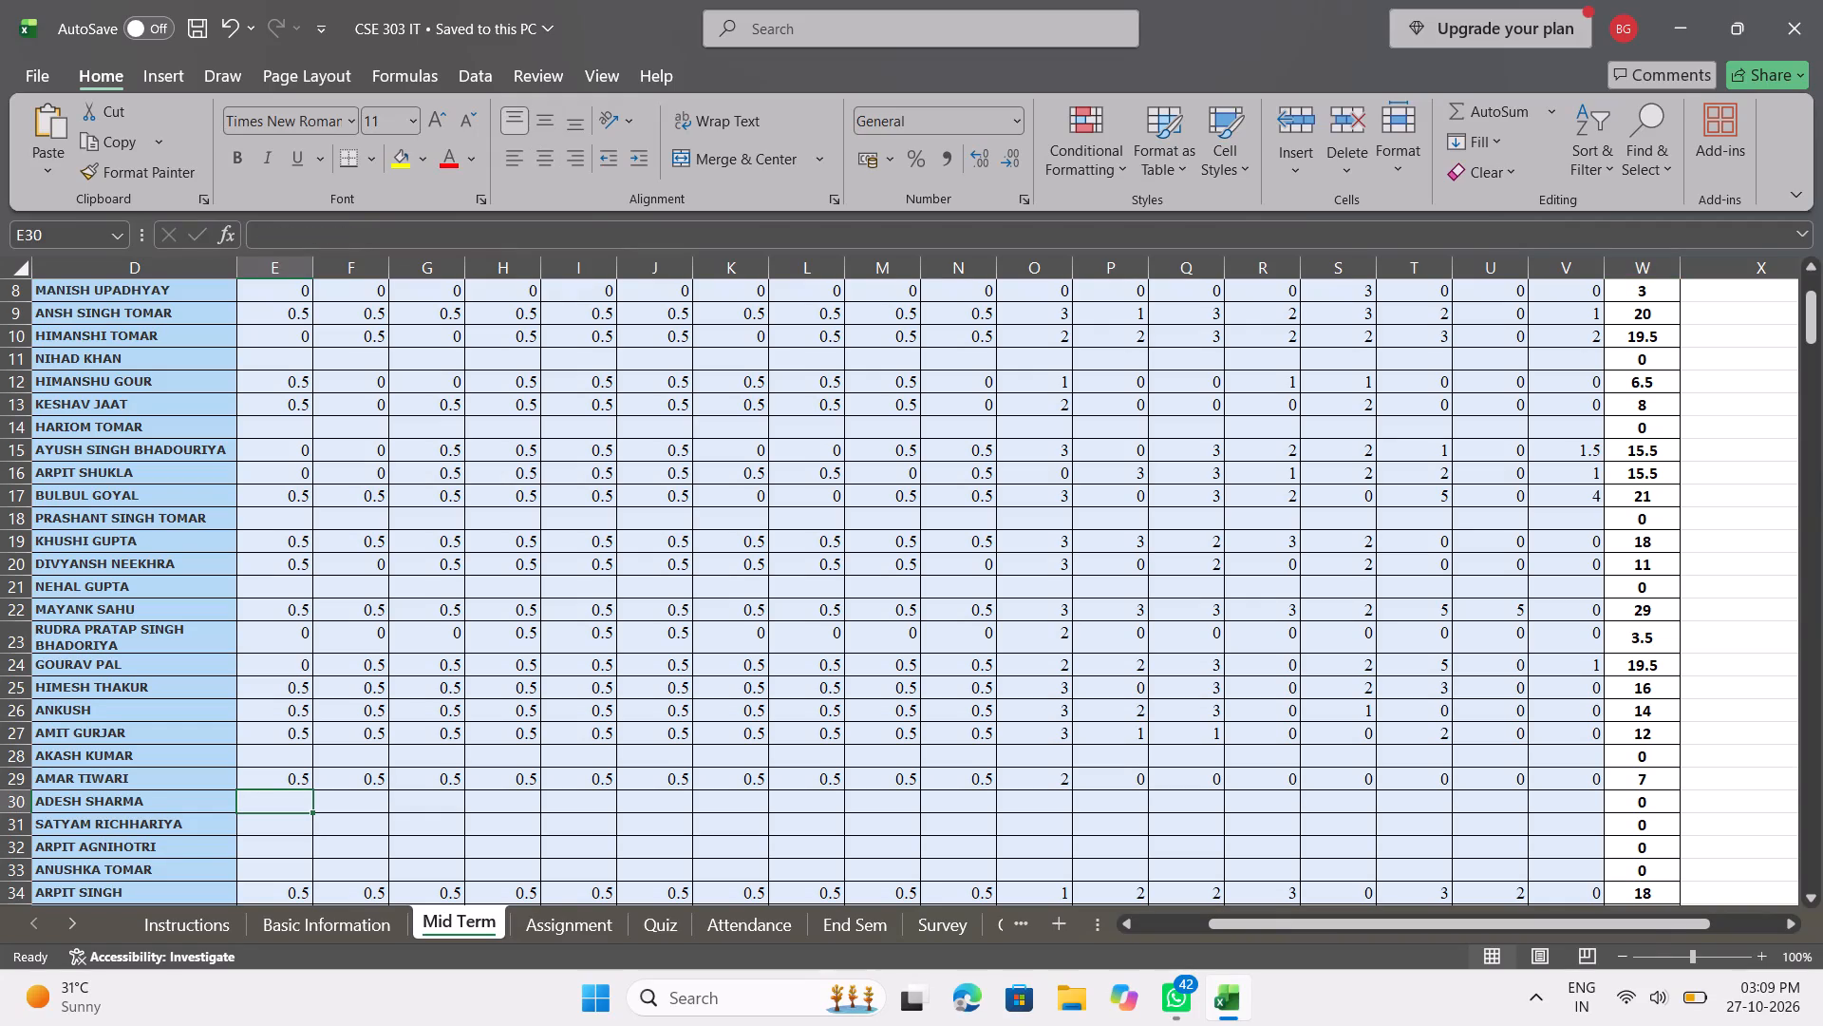
scroll(275, 802, "down", 1)
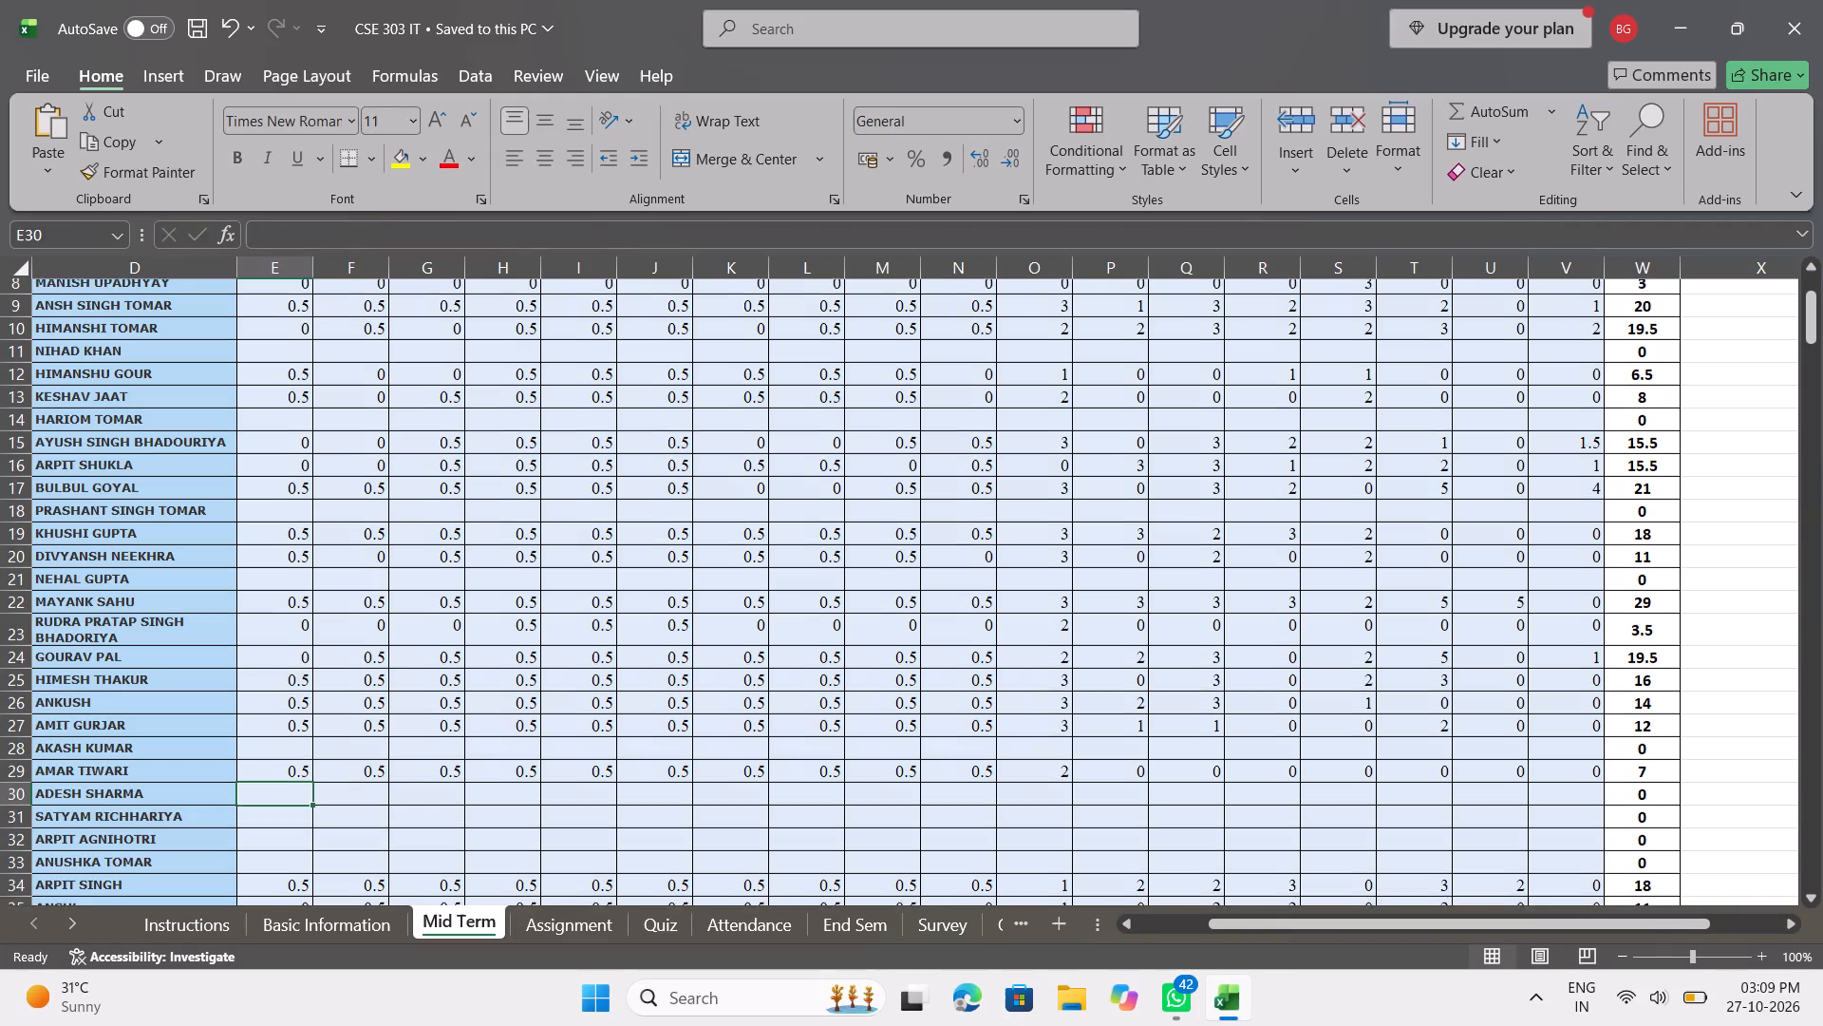
scroll(275, 802, "down", 1)
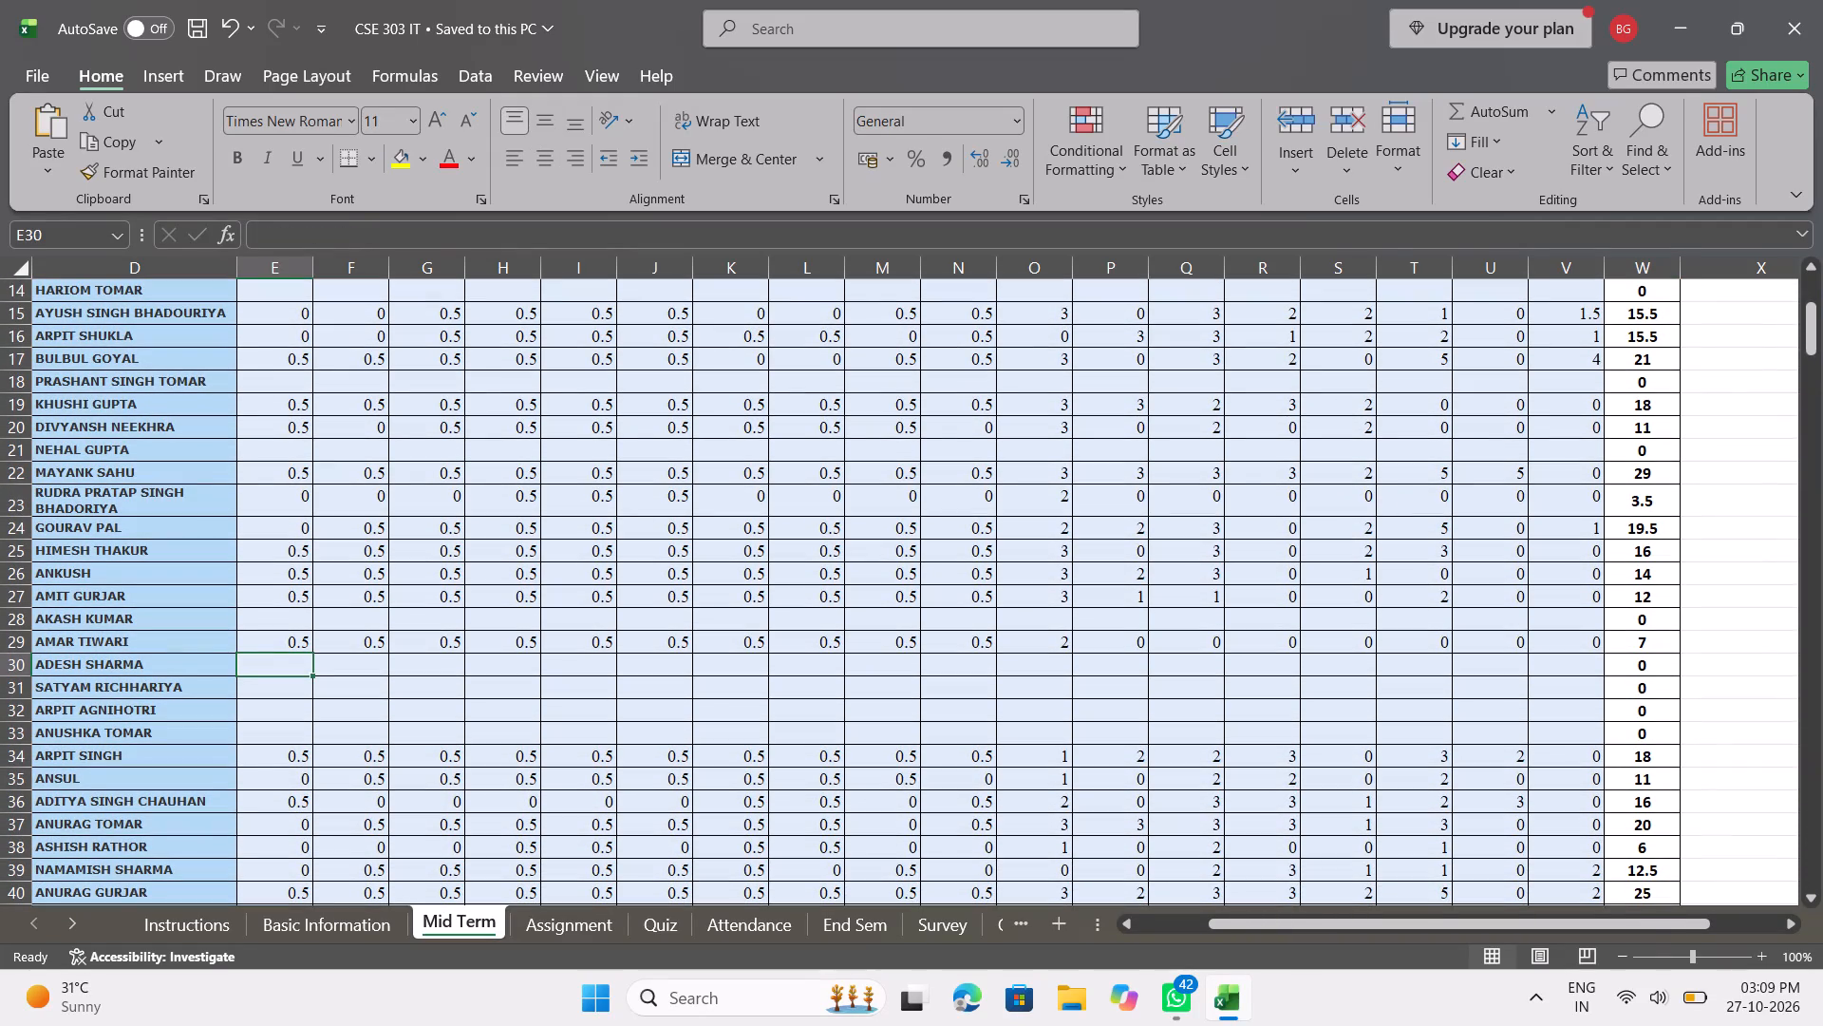
type(".5")
key("Right")
type(".5")
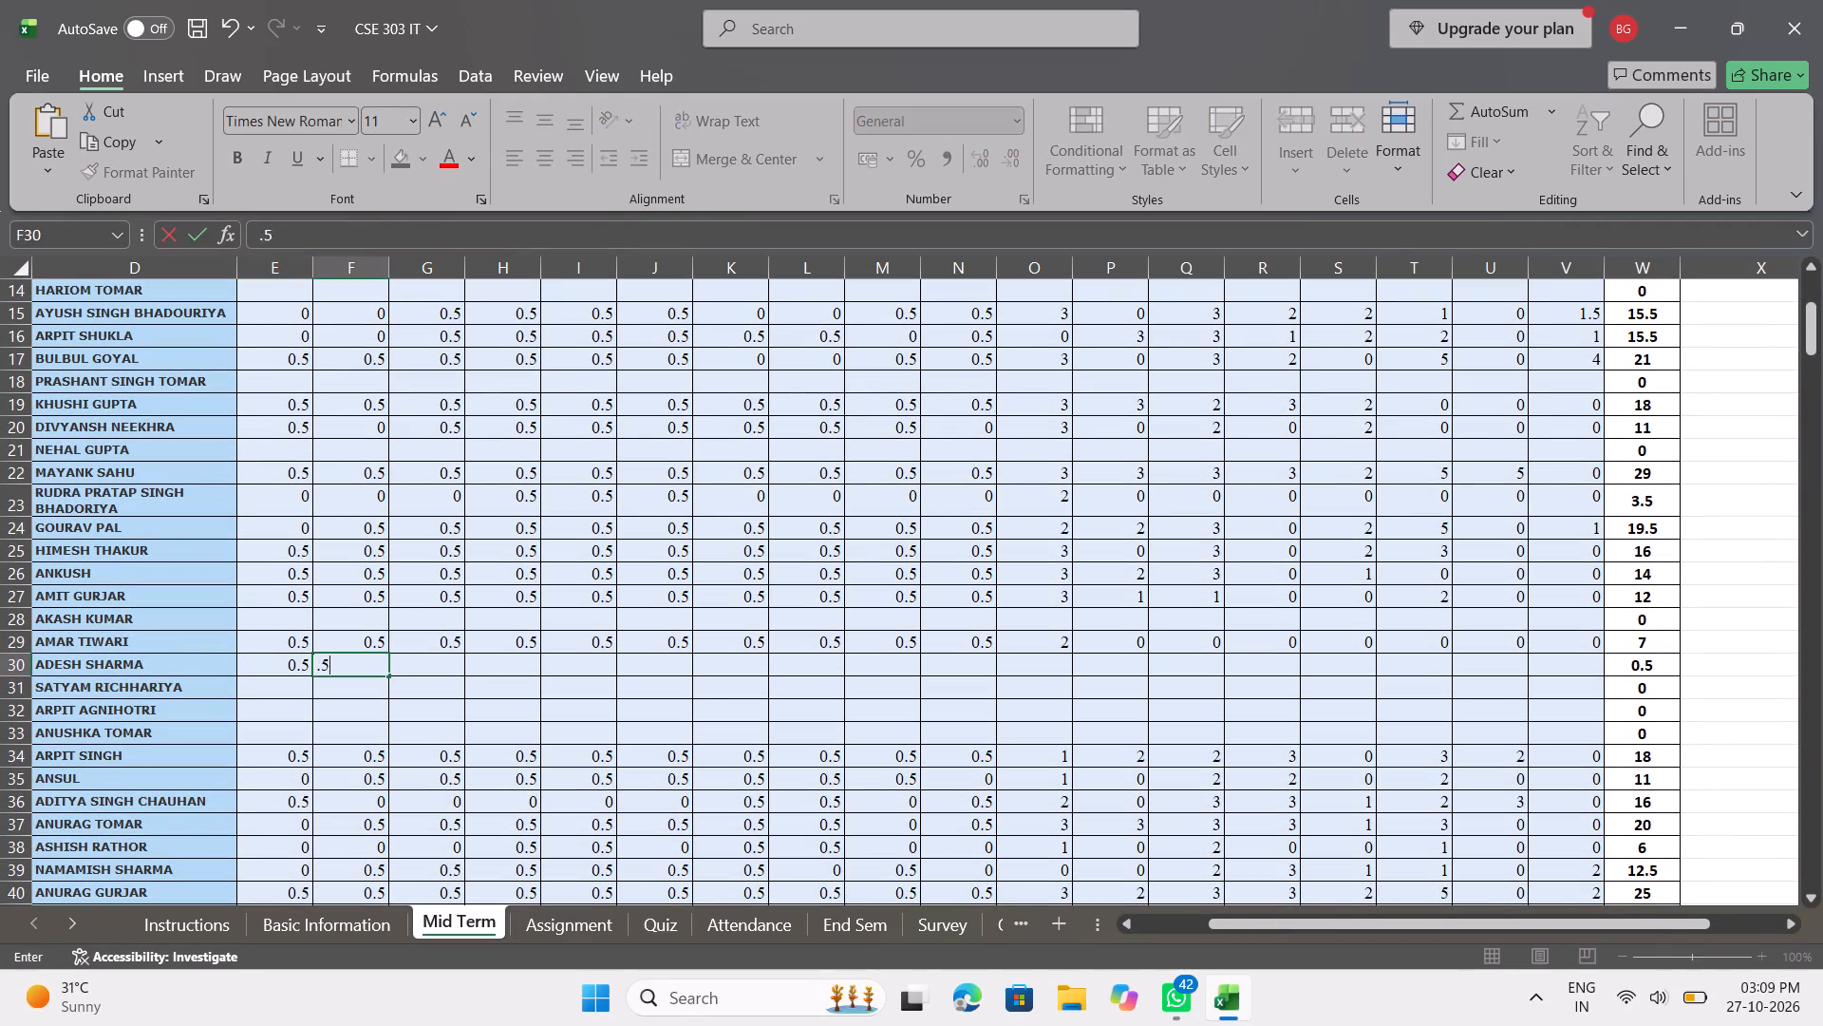
key("Right")
type(".5")
key("Right")
type(".5")
key("Right")
type(".5")
key("Right")
type(".5")
key("Right")
type(".5")
key("Right")
type(".5")
key("Right")
type(".5")
key("Right")
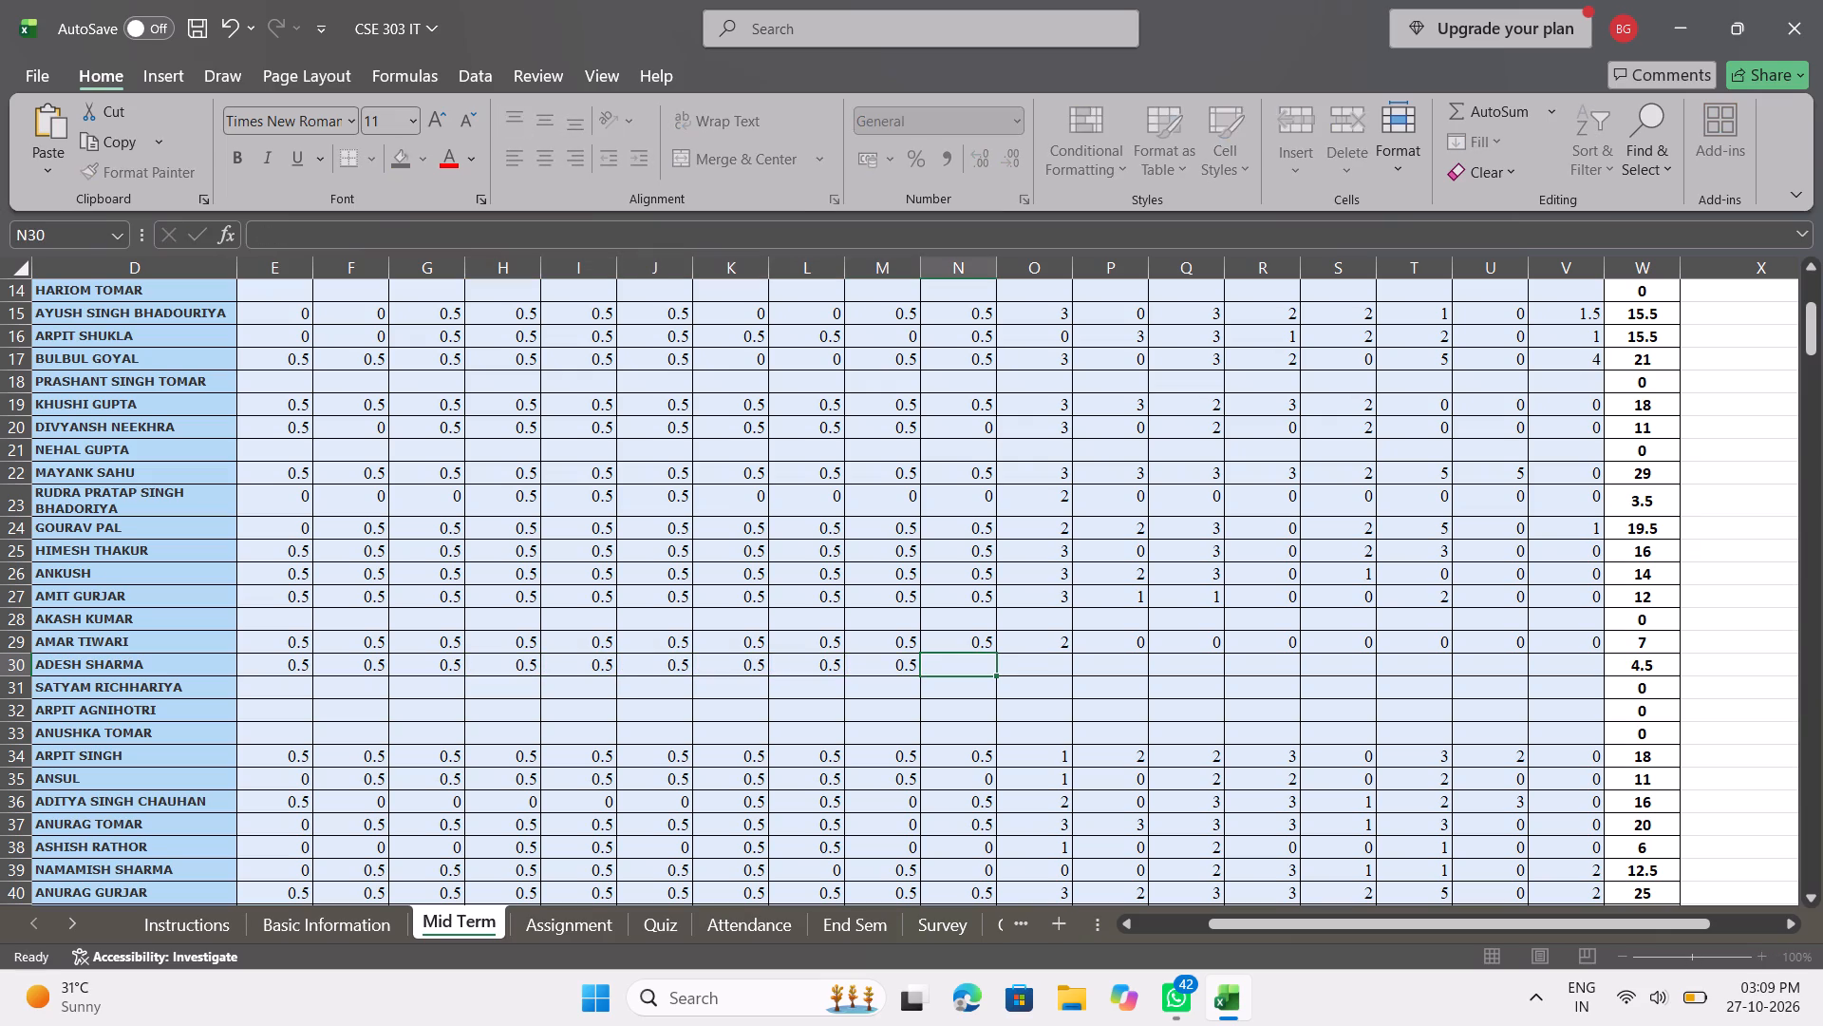
type(".5")
key("Right")
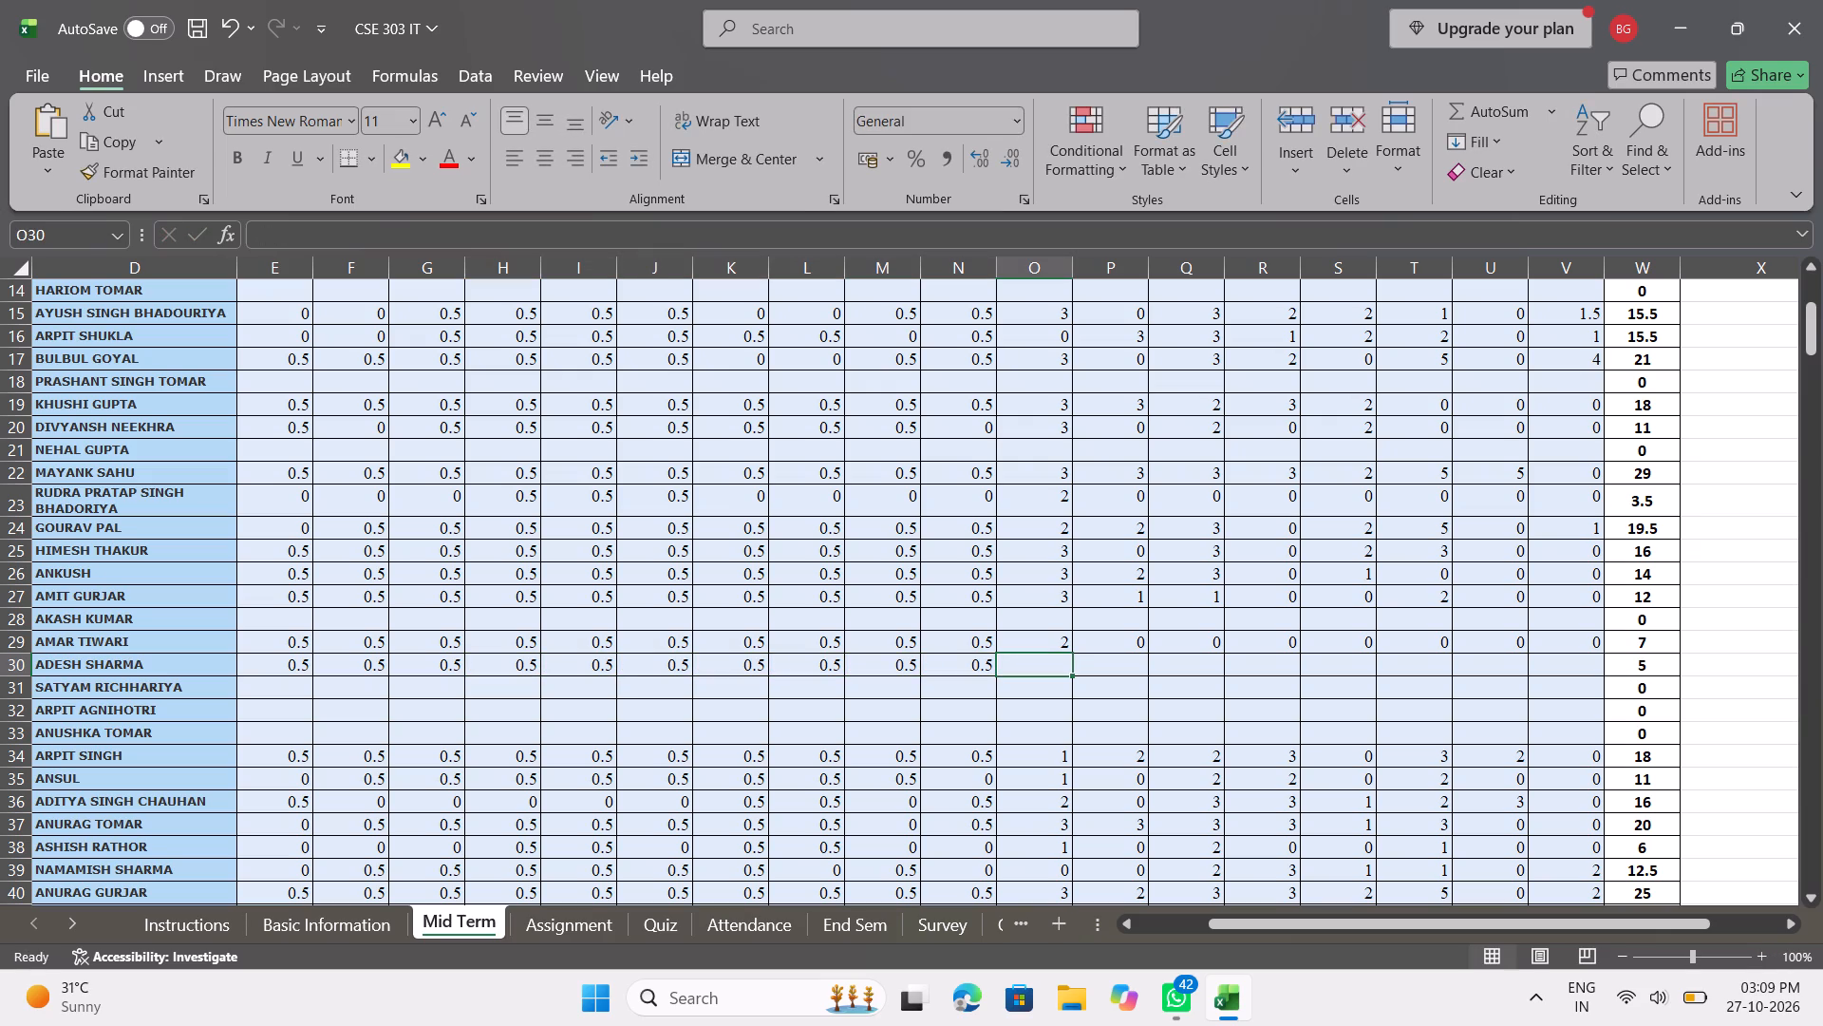
Complete row 30 by entering the Q11 to Q18 marks 0, 0, 3, 0, 0, 0, 0, 0.
key("0")
key("Right")
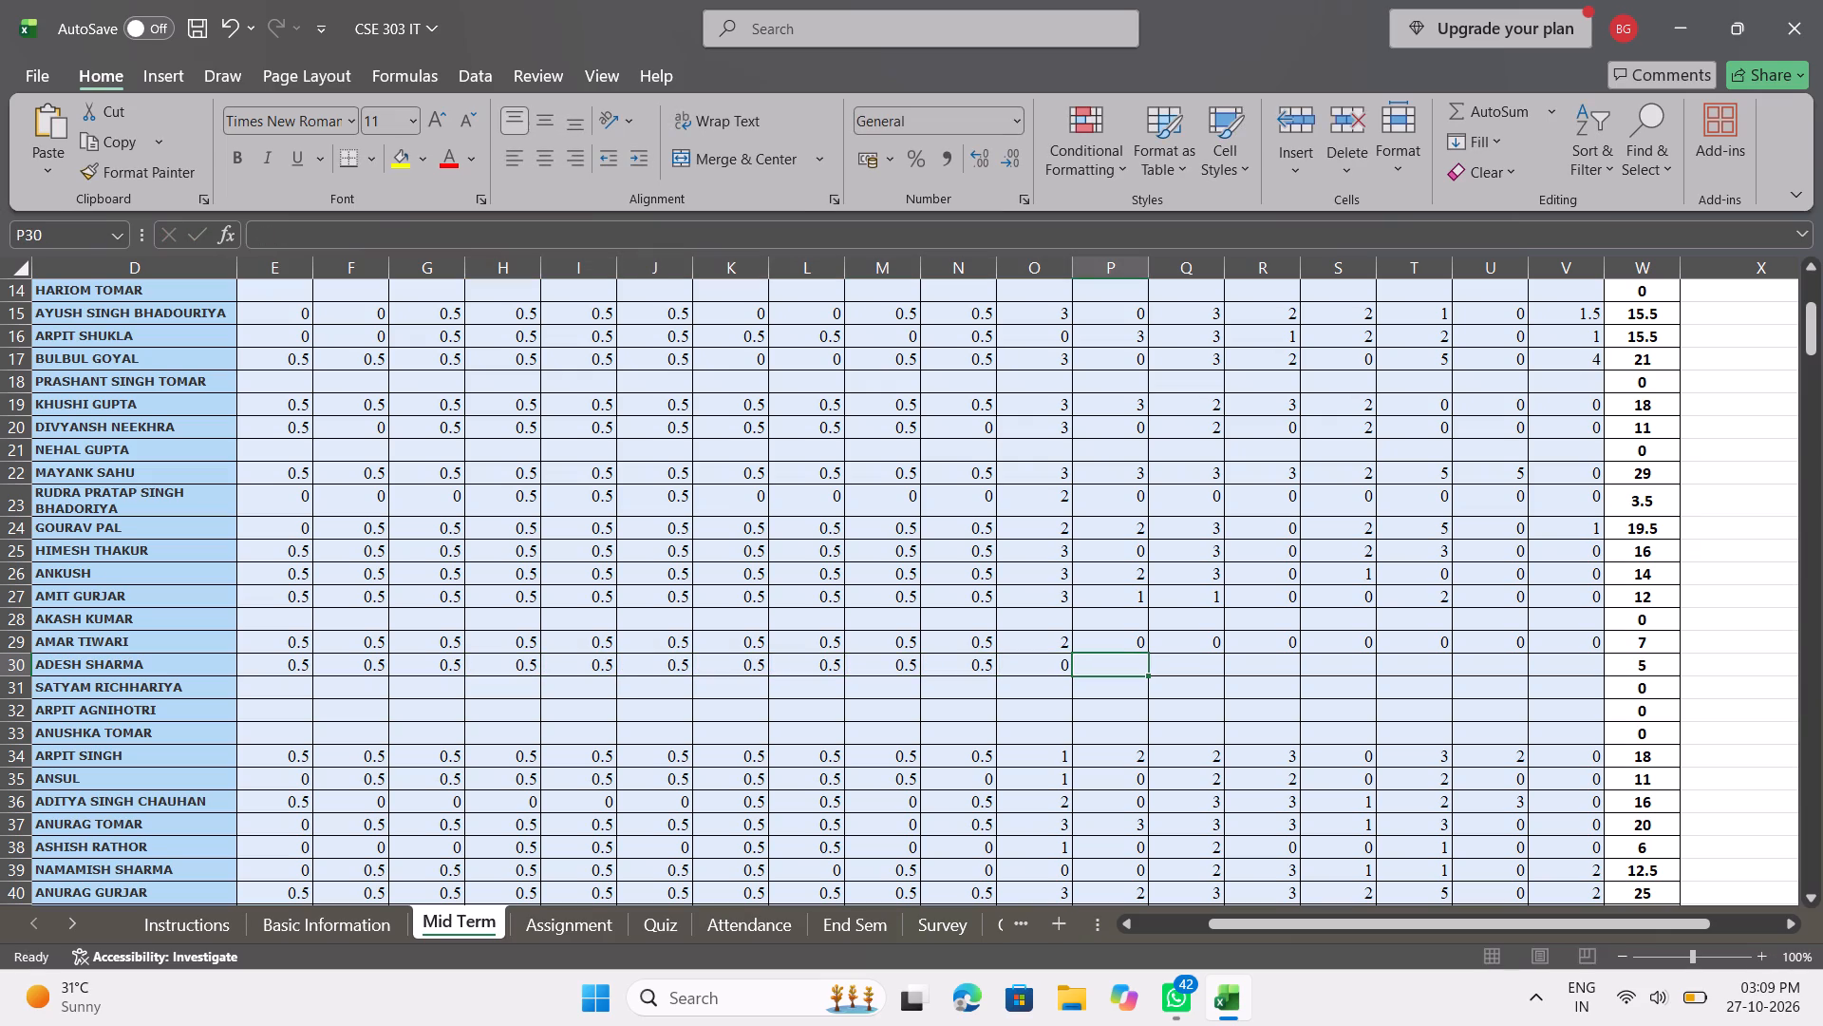
key("0")
key("Right")
key("3")
key("Right")
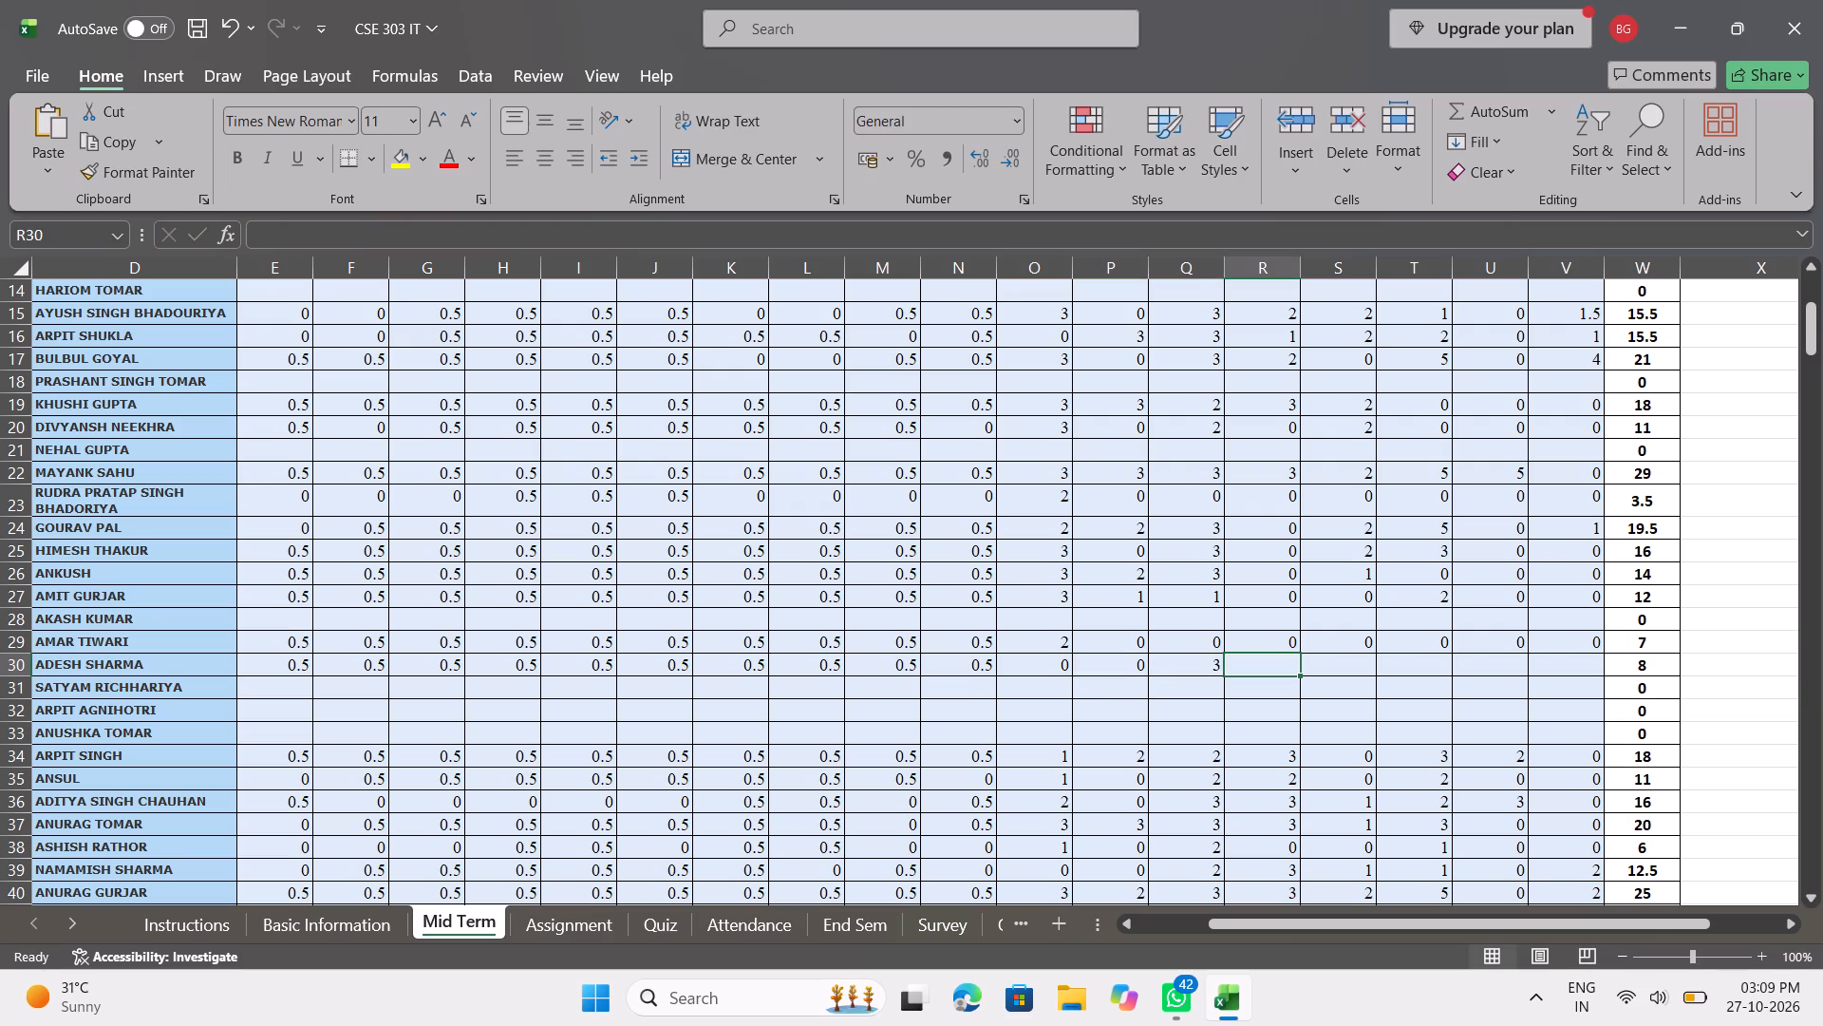
key("0")
key("Right")
key("0")
key("Right")
key("0")
key("Right")
key("0")
key("Right")
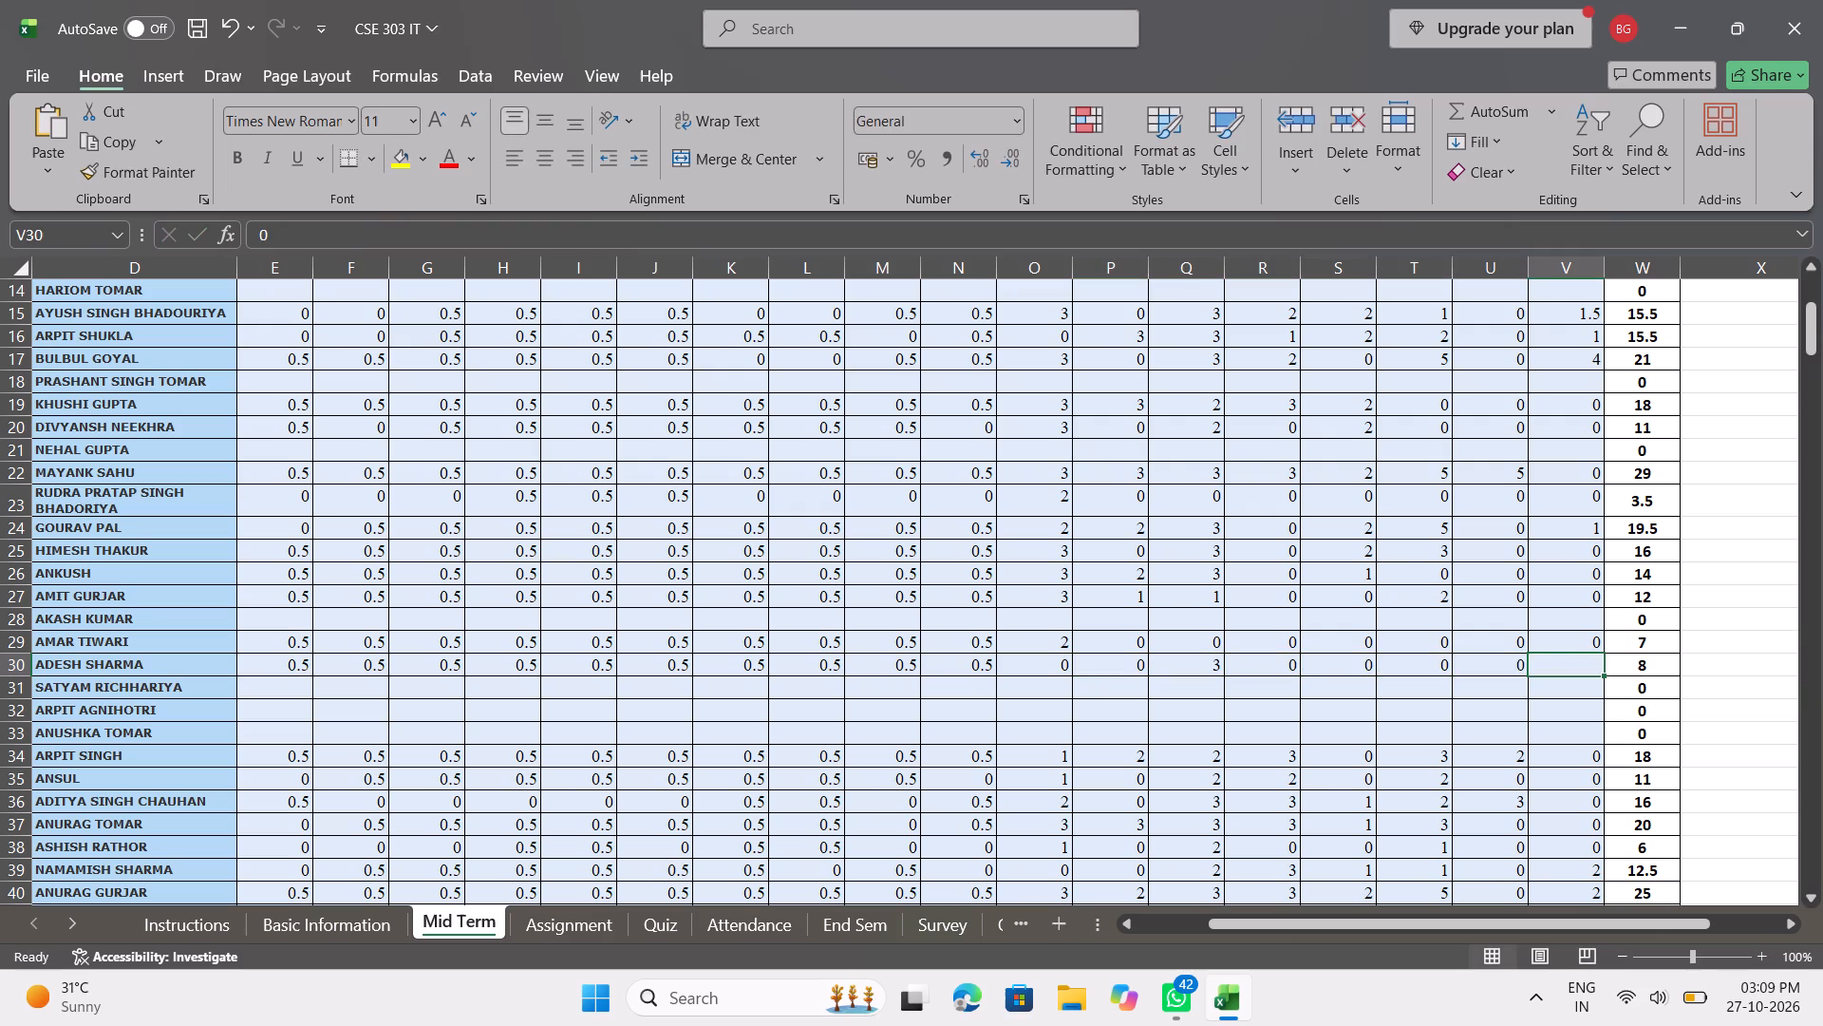
key("0")
key("Right")
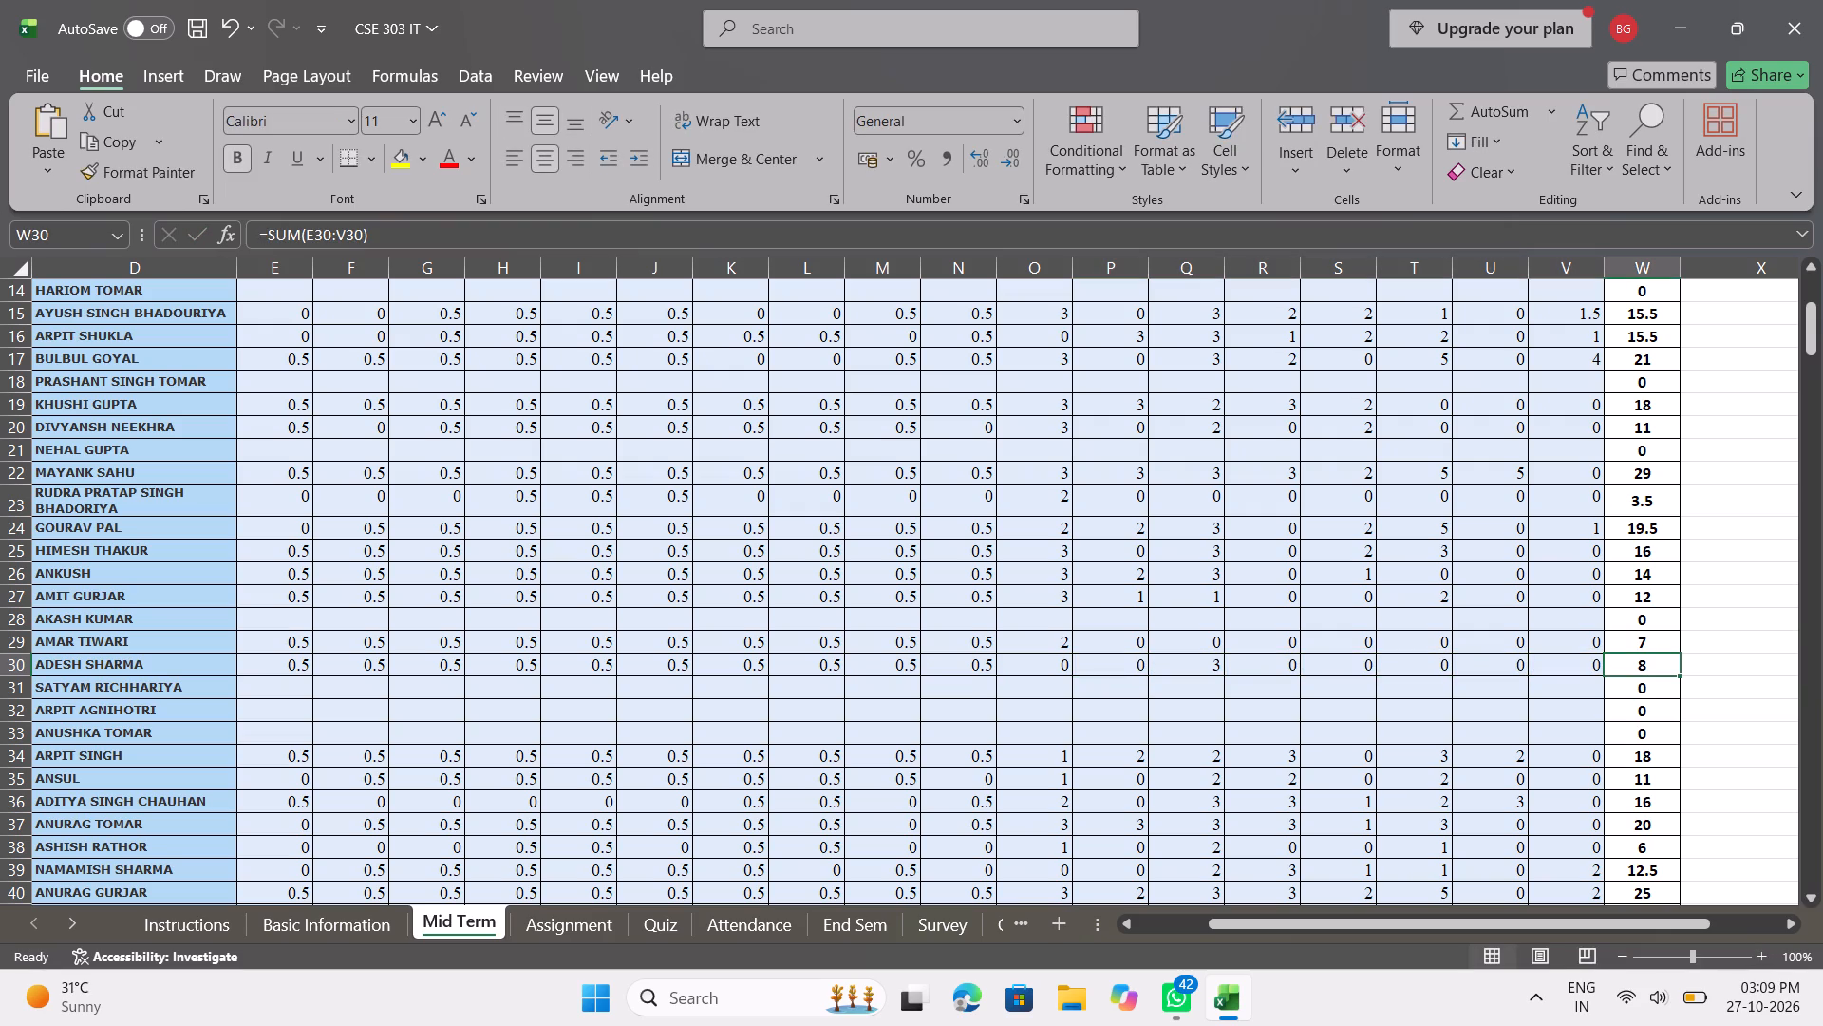
Enter 0.5 for each of Q1 to Q10 for the student in row 32.
left_click(261, 710)
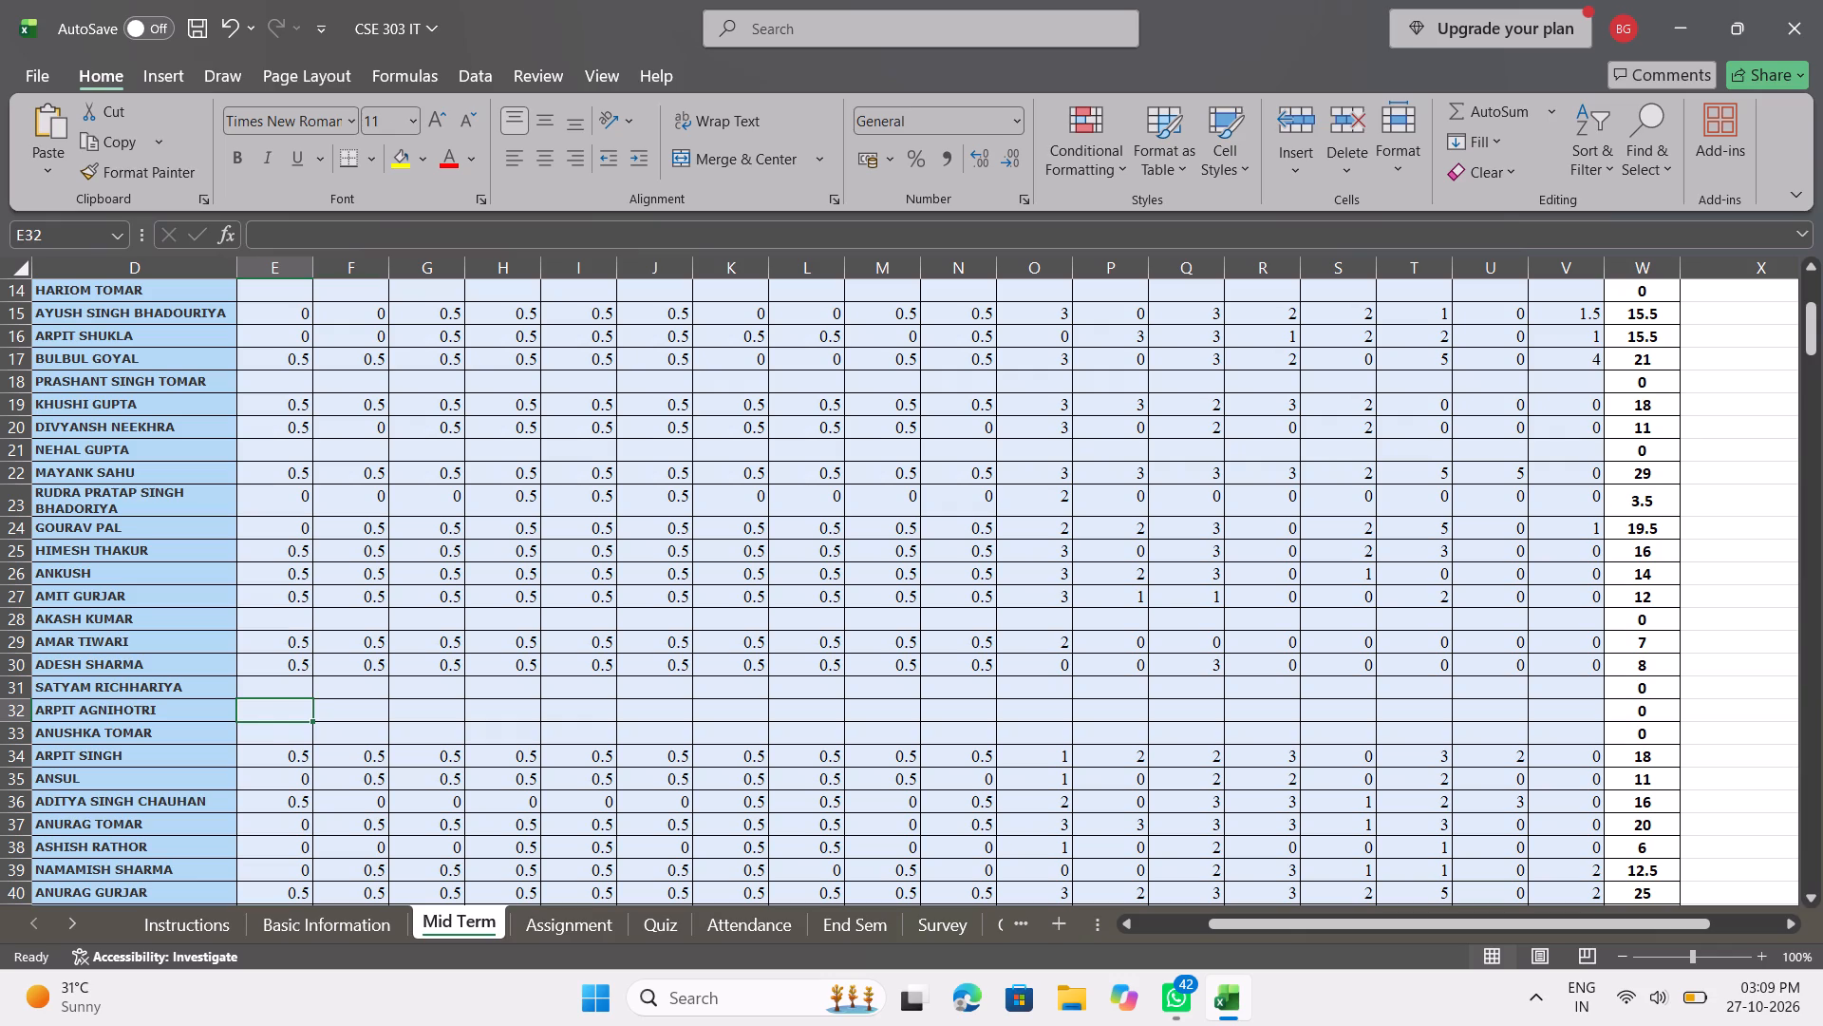
type(".5")
key("Right")
key("period")
key("5")
key("Right")
key("period")
key("5")
key("Right")
key("period")
key("5")
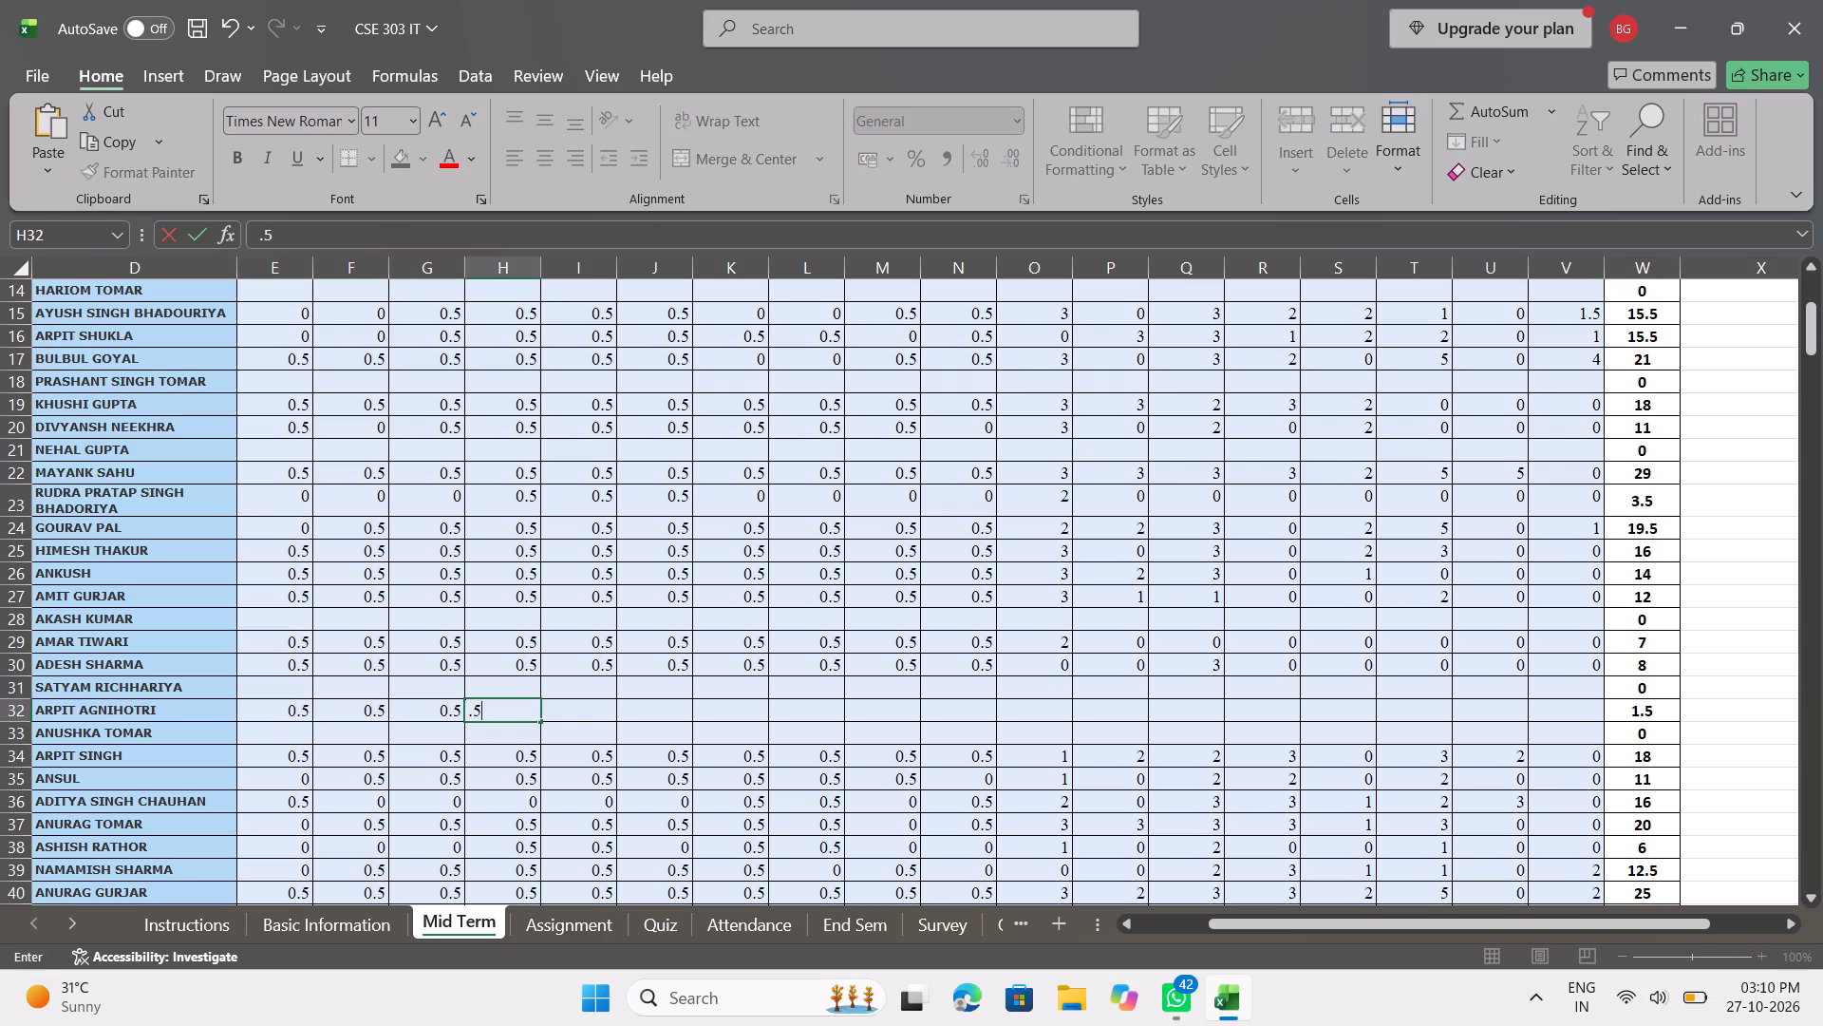
key("Right")
type("0.")
key("5")
key("Right")
type(".5")
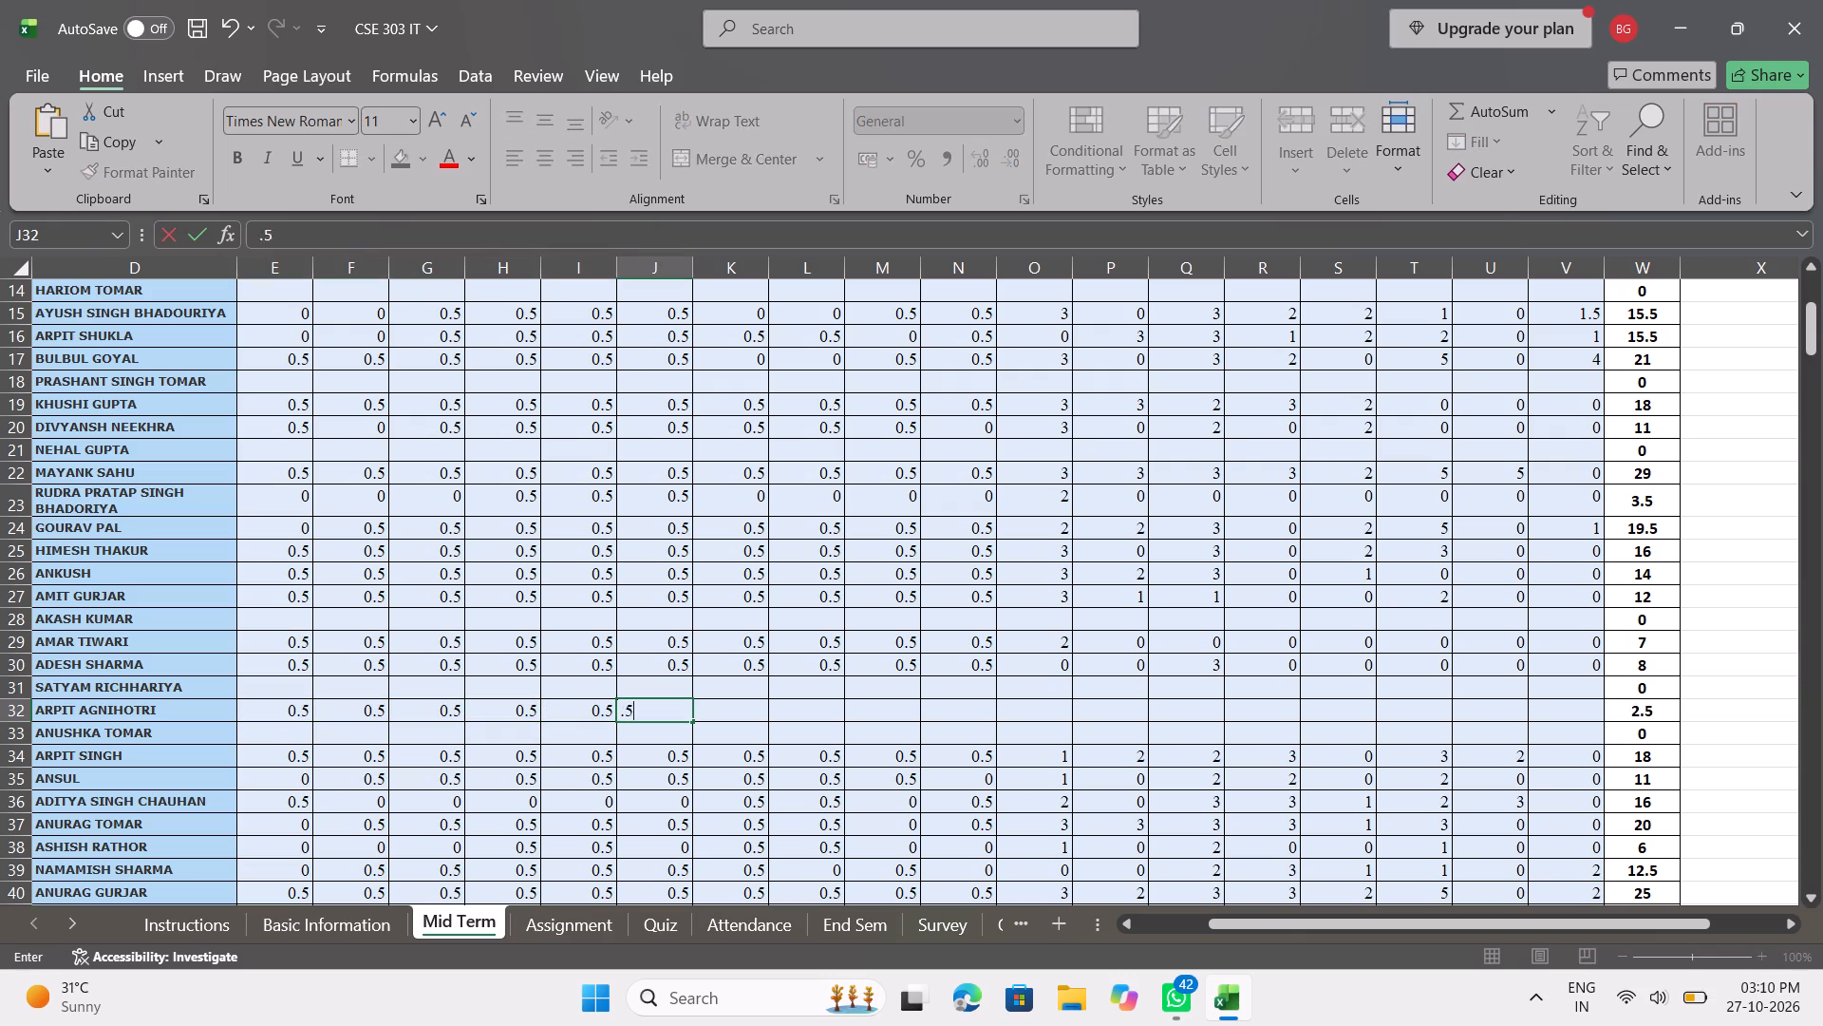
key("Right")
type(".5")
key("Right")
type(".5")
key("Right")
type(".5")
key("Right")
key("period")
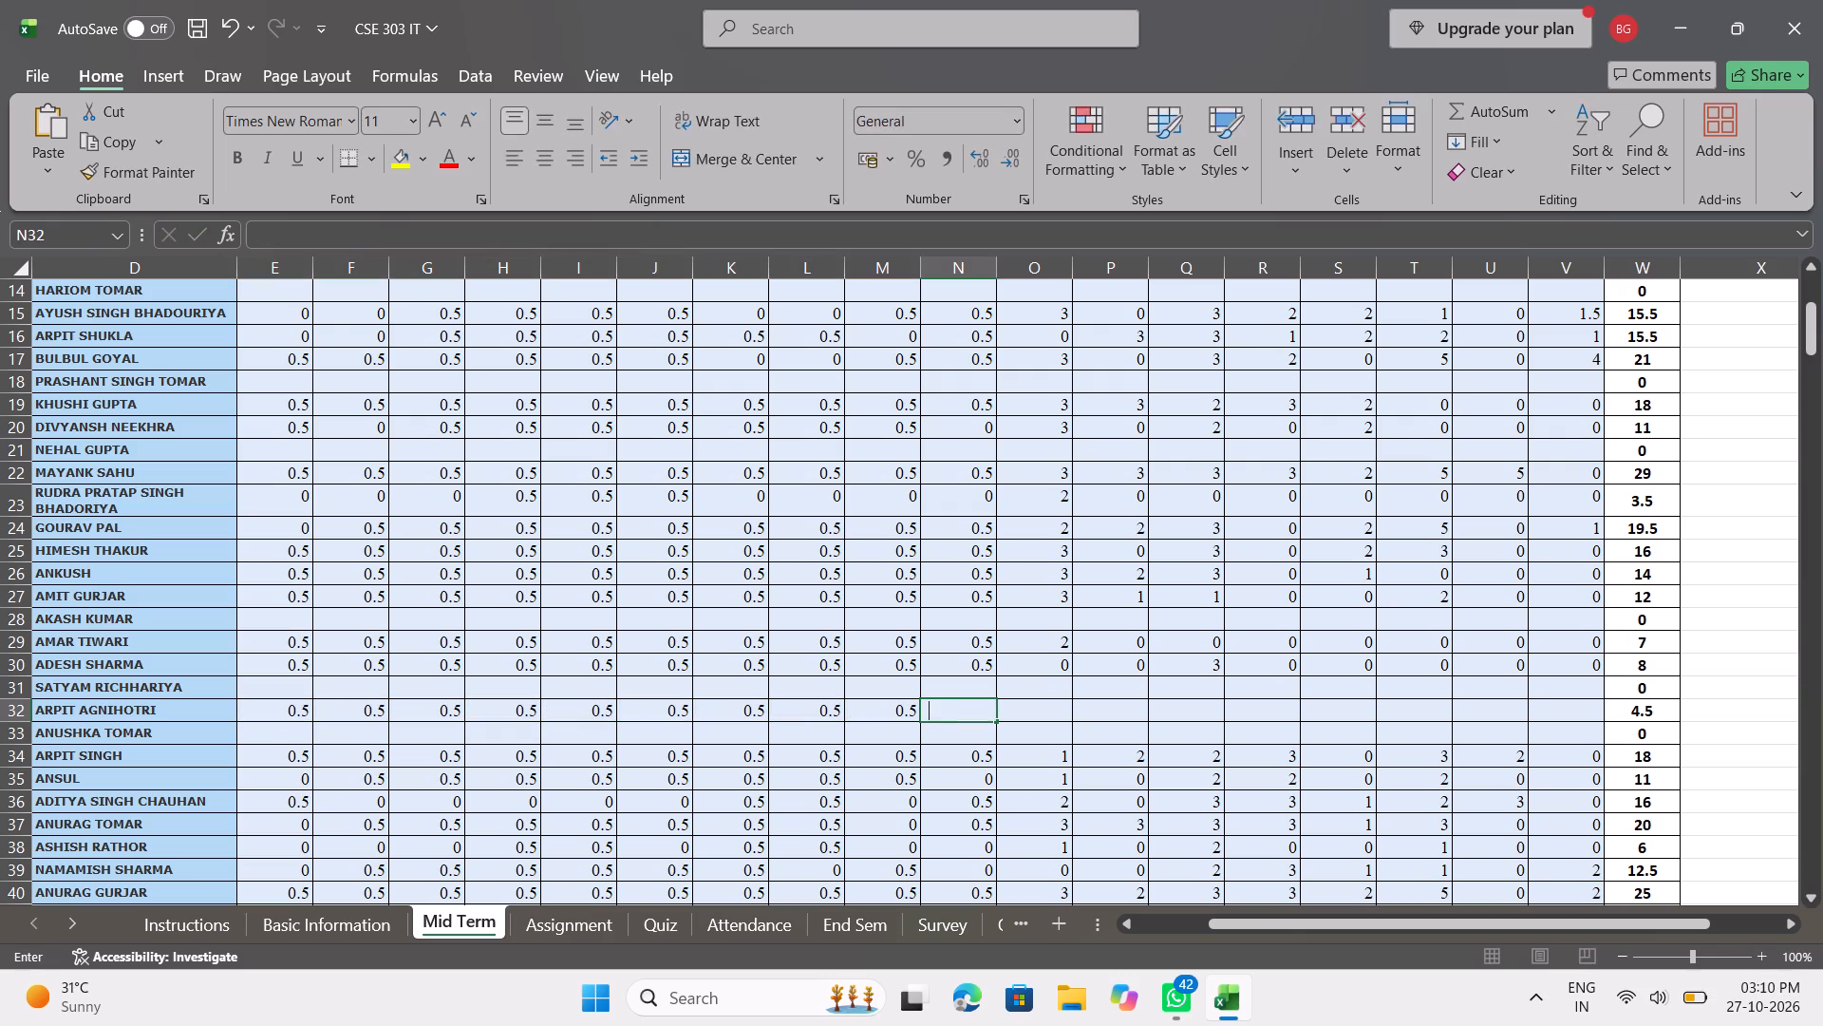
key("5")
key("Right")
Complete row 32 by entering the Q11 to Q18 marks 2, 1, 3, 0, 0, 1, 0, 0.
key("period")
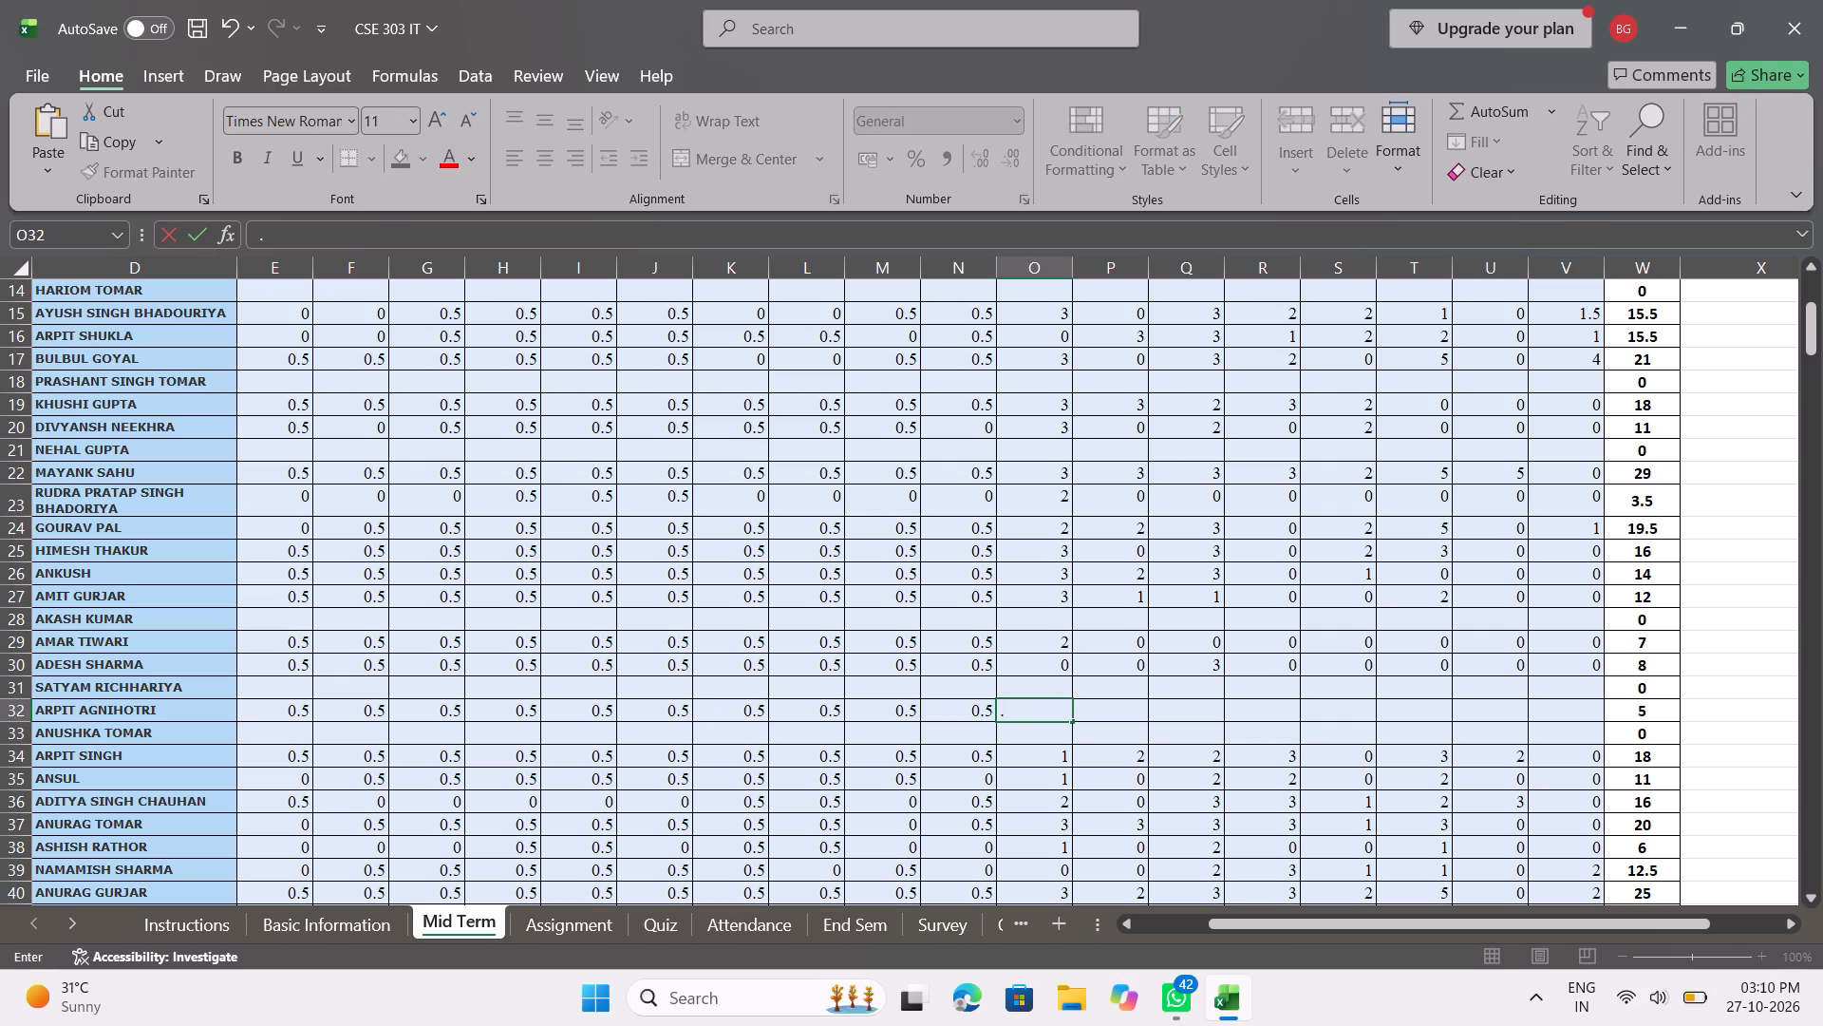
key("BackSpace")
key("2")
key("Right")
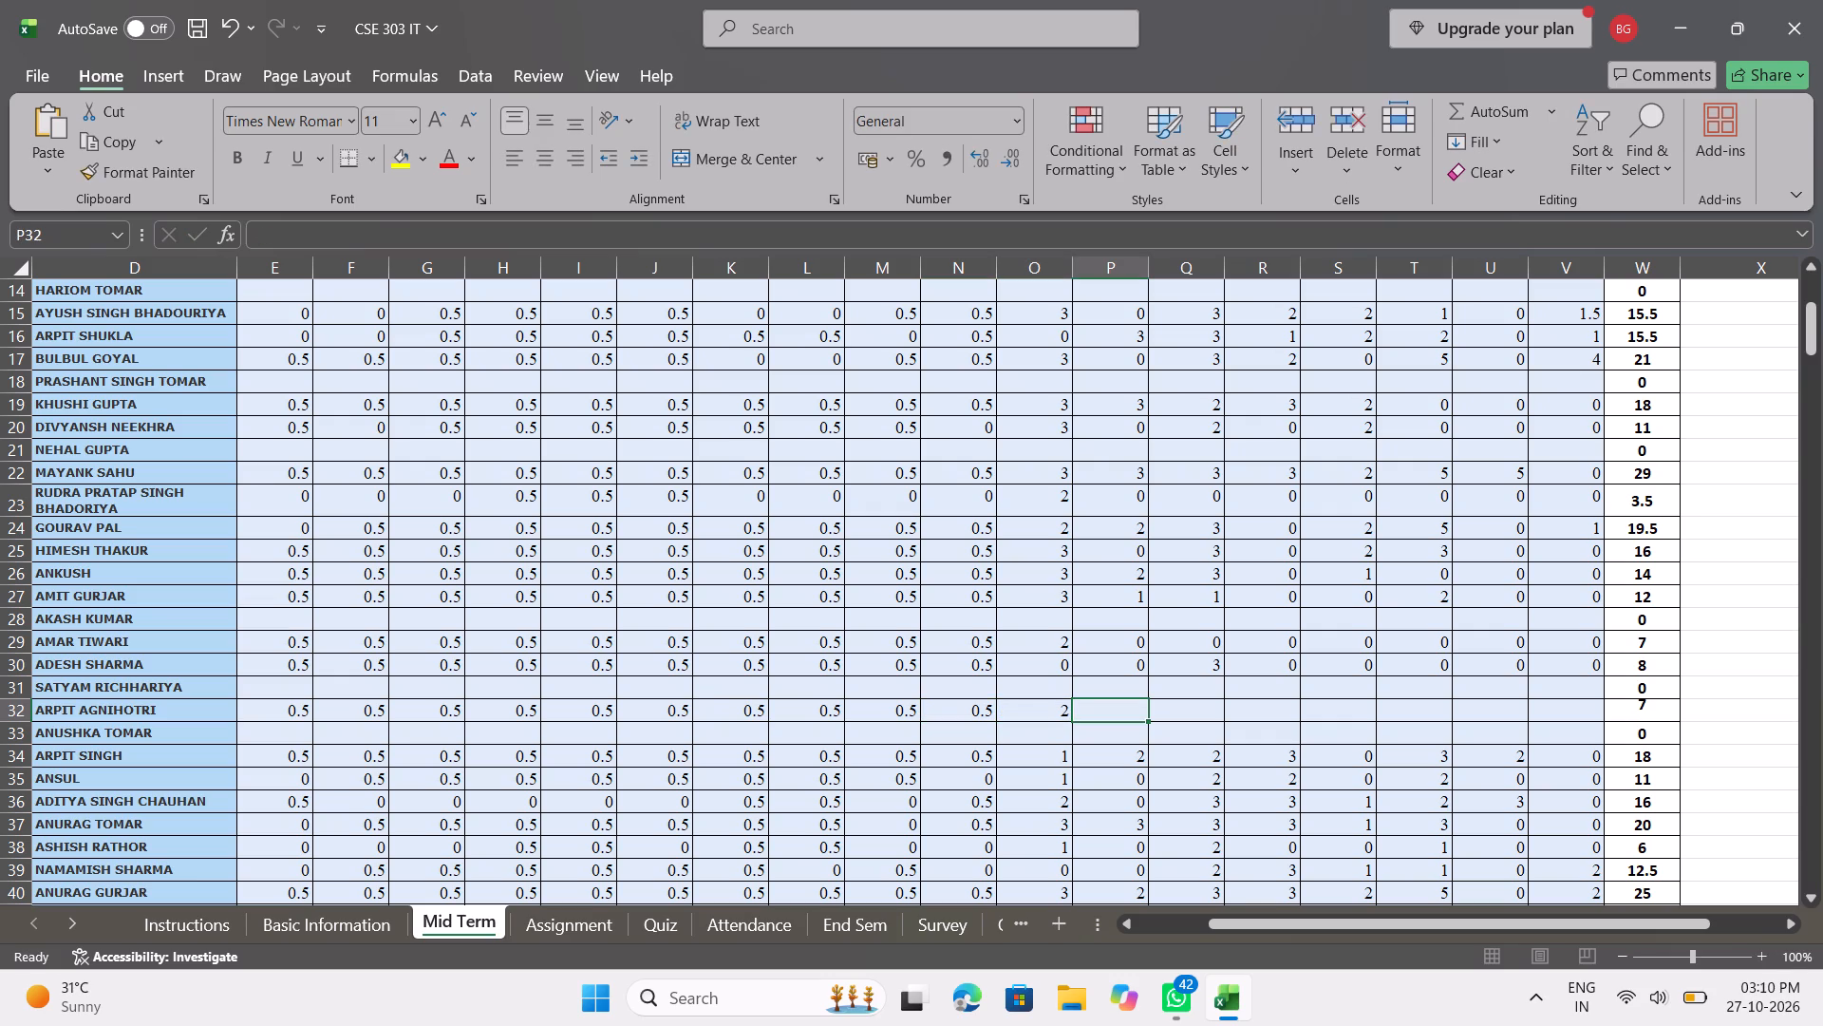
key("1")
key("Right")
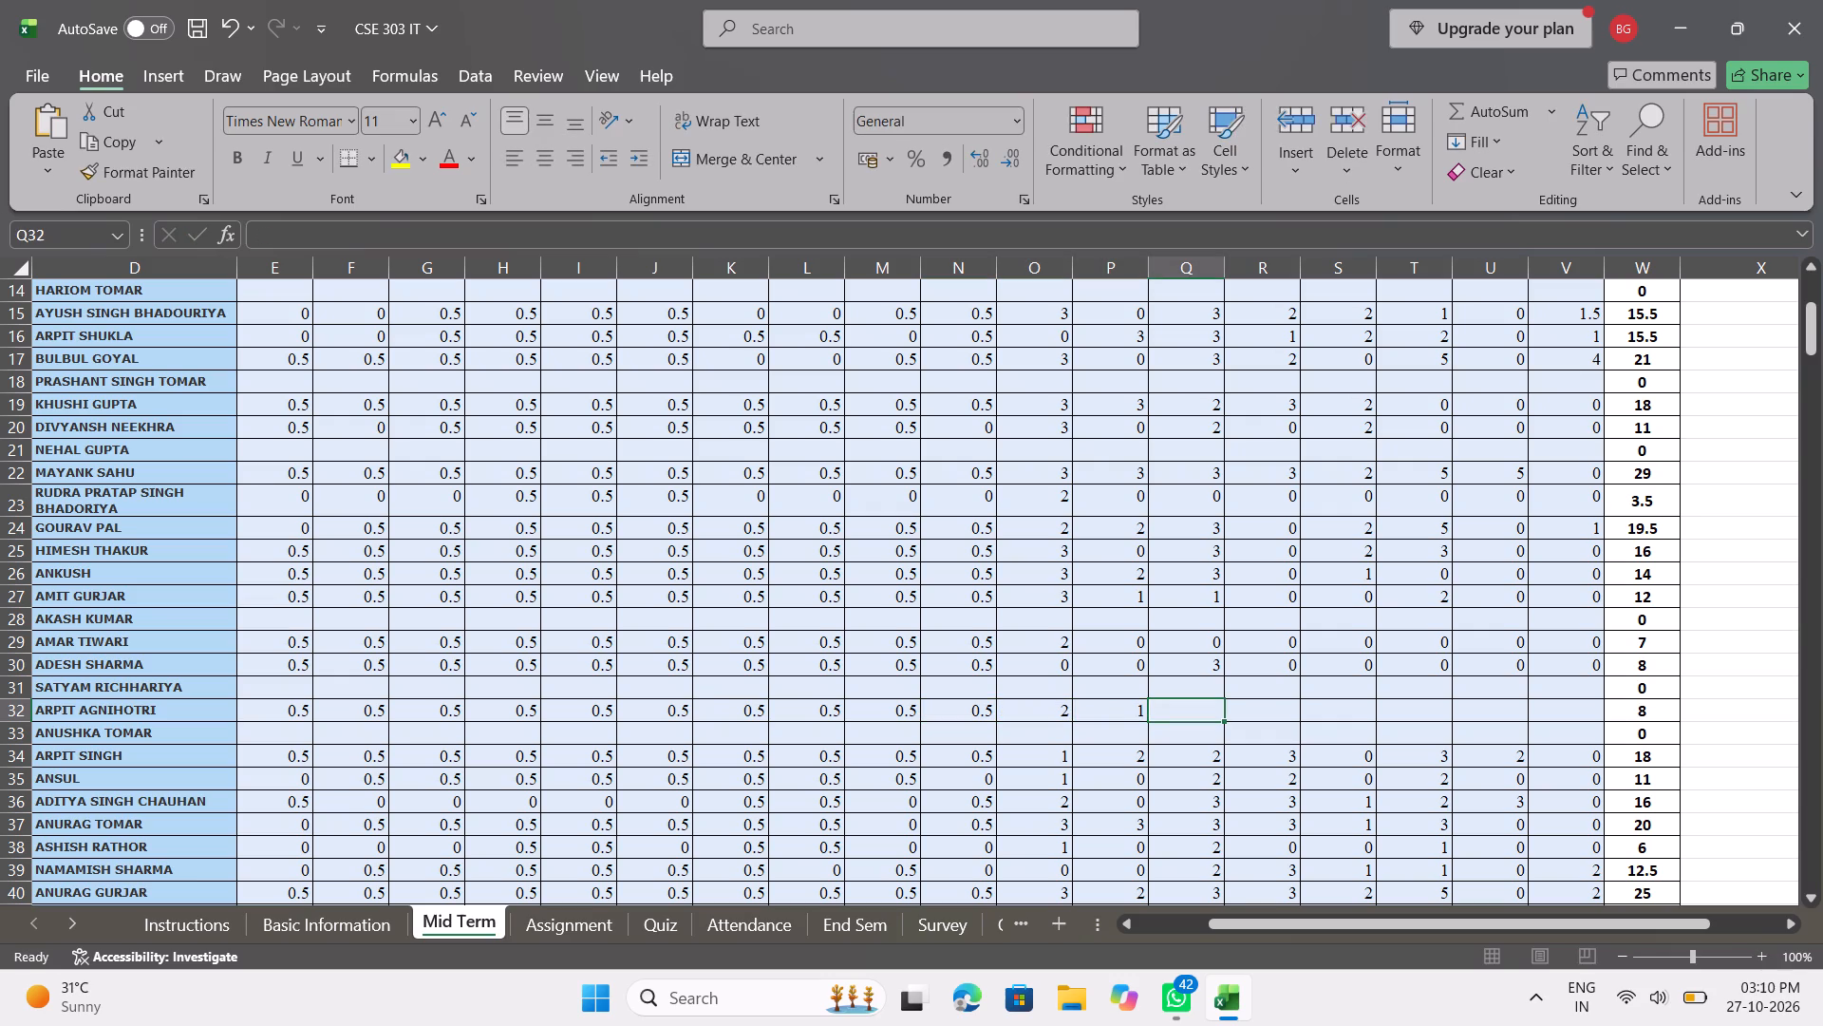
key("3")
key("Right")
key("0")
key("Right")
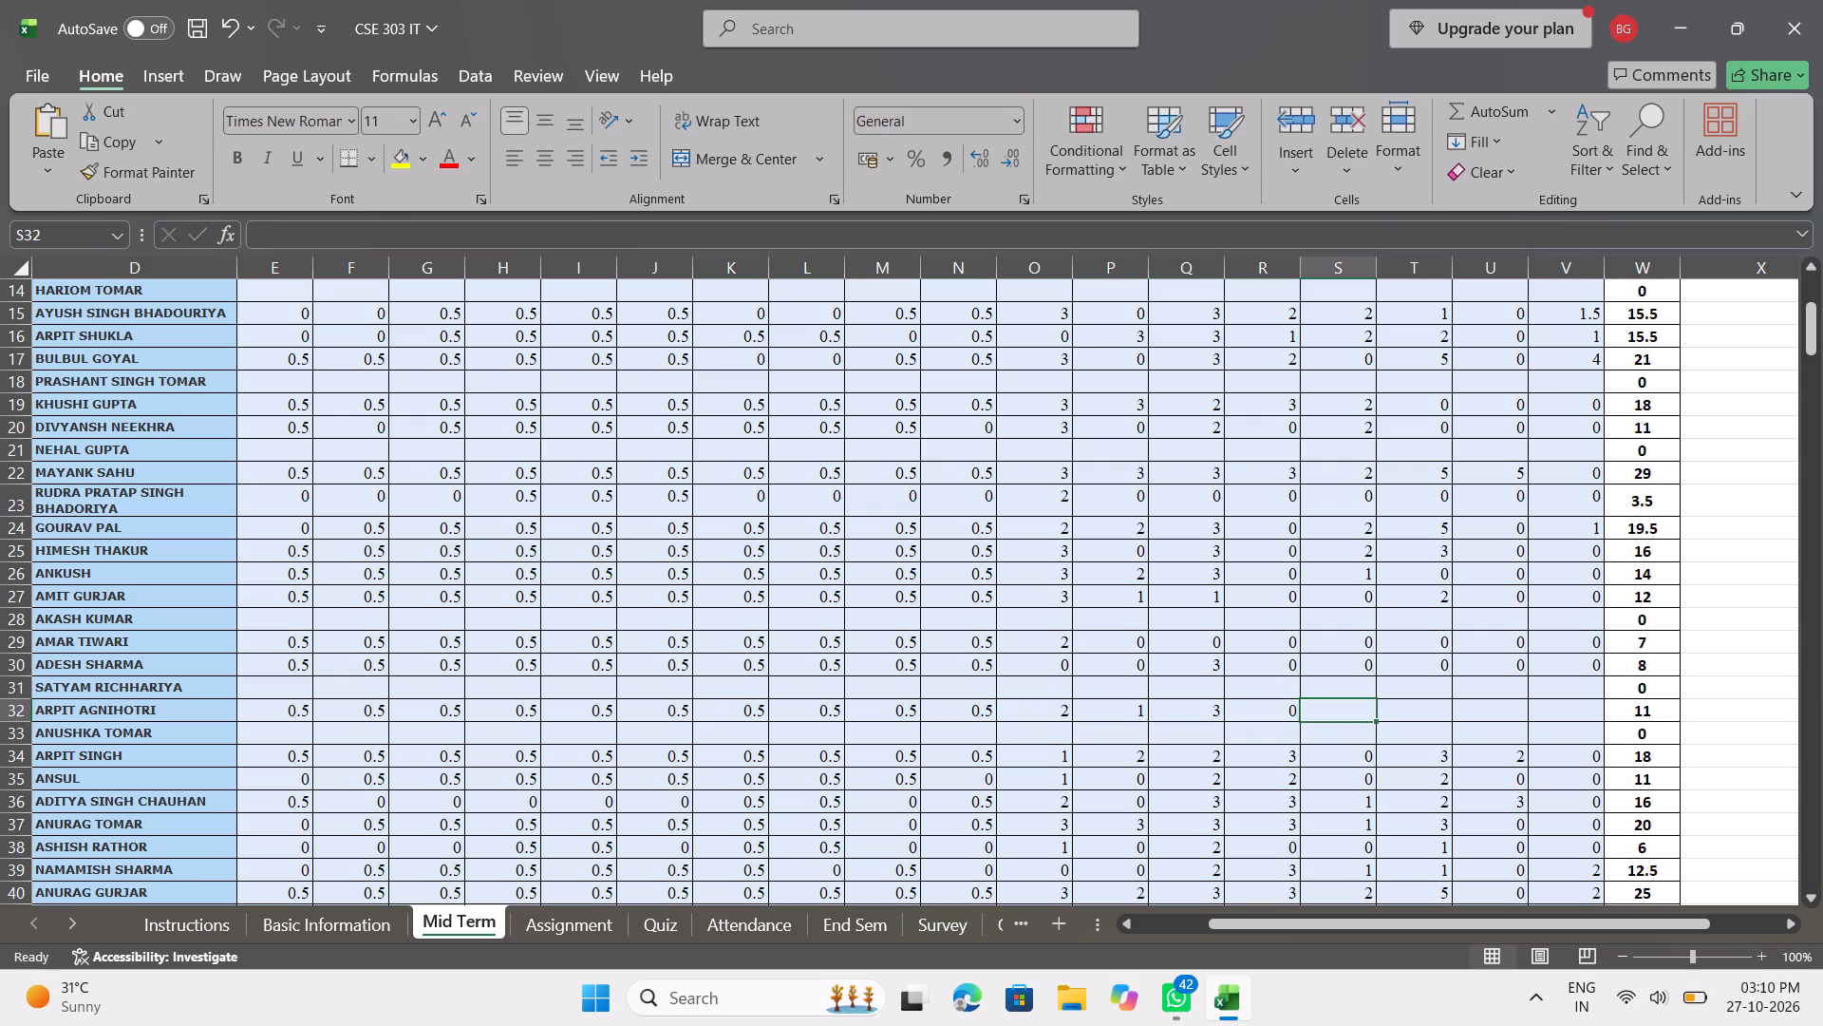
key("0")
key("Right")
key("1")
key("Right")
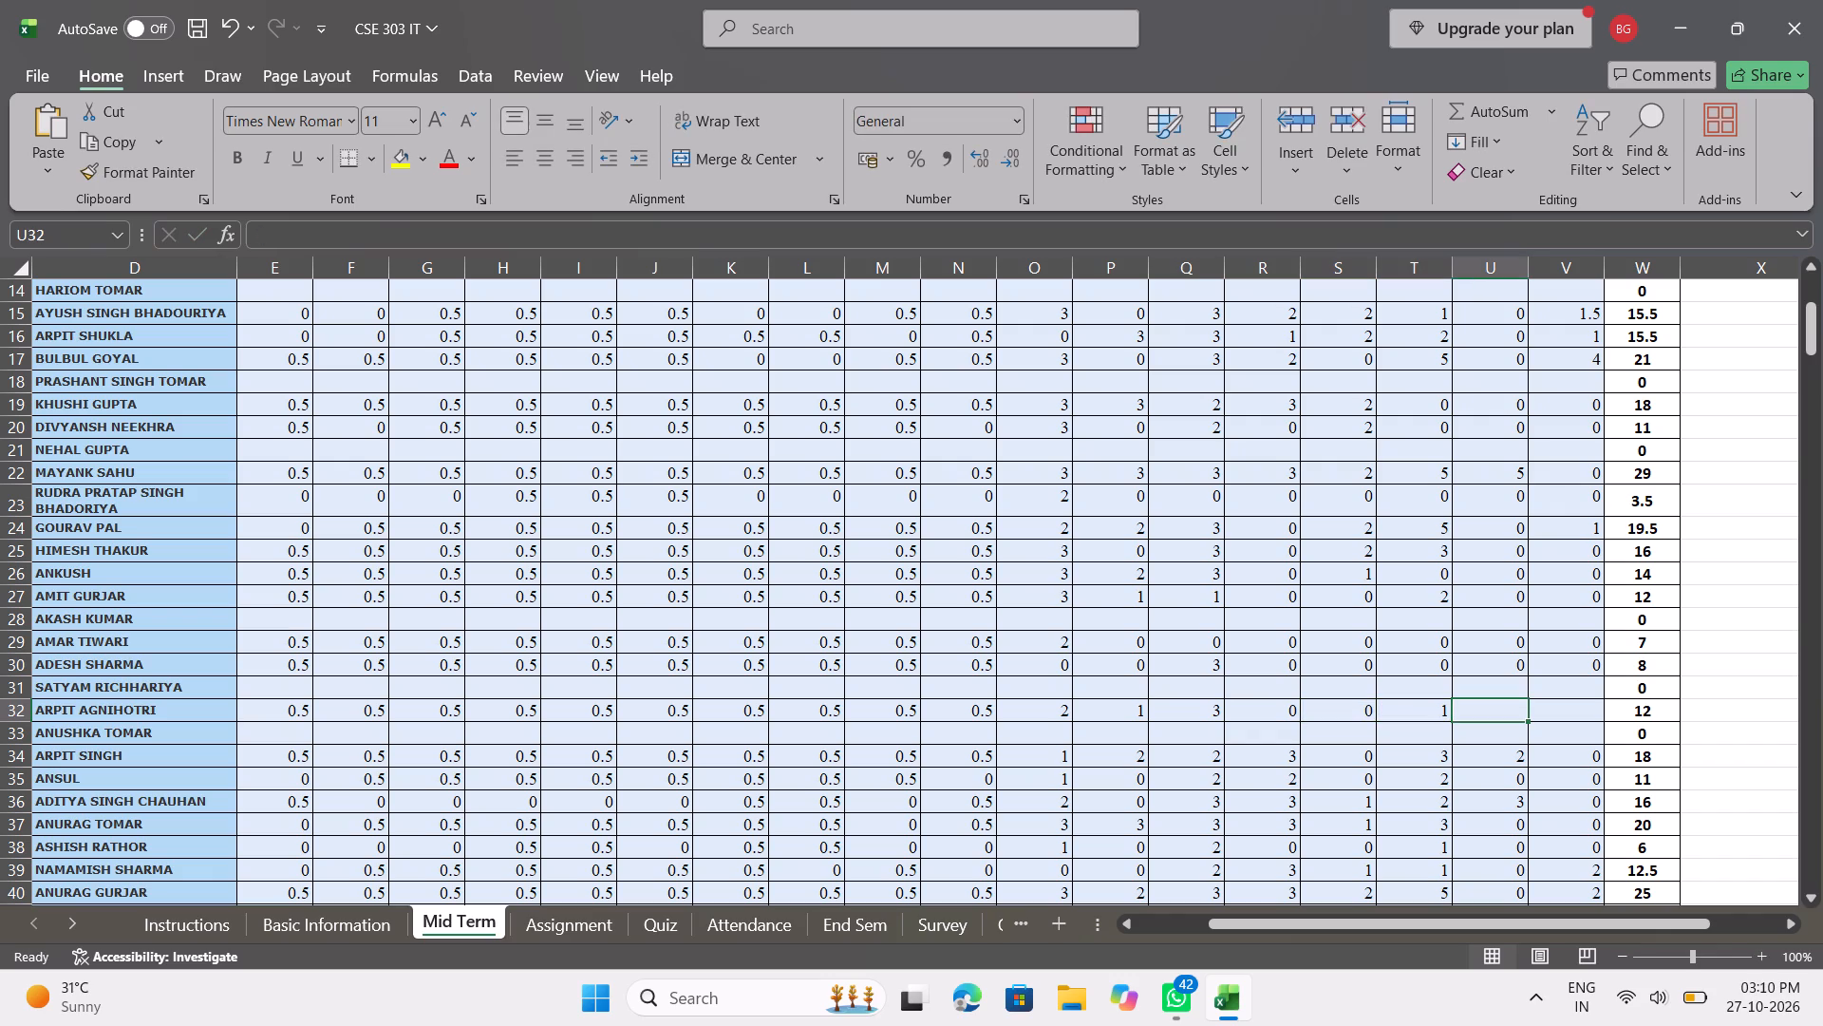
key("0")
key("Right")
key("0")
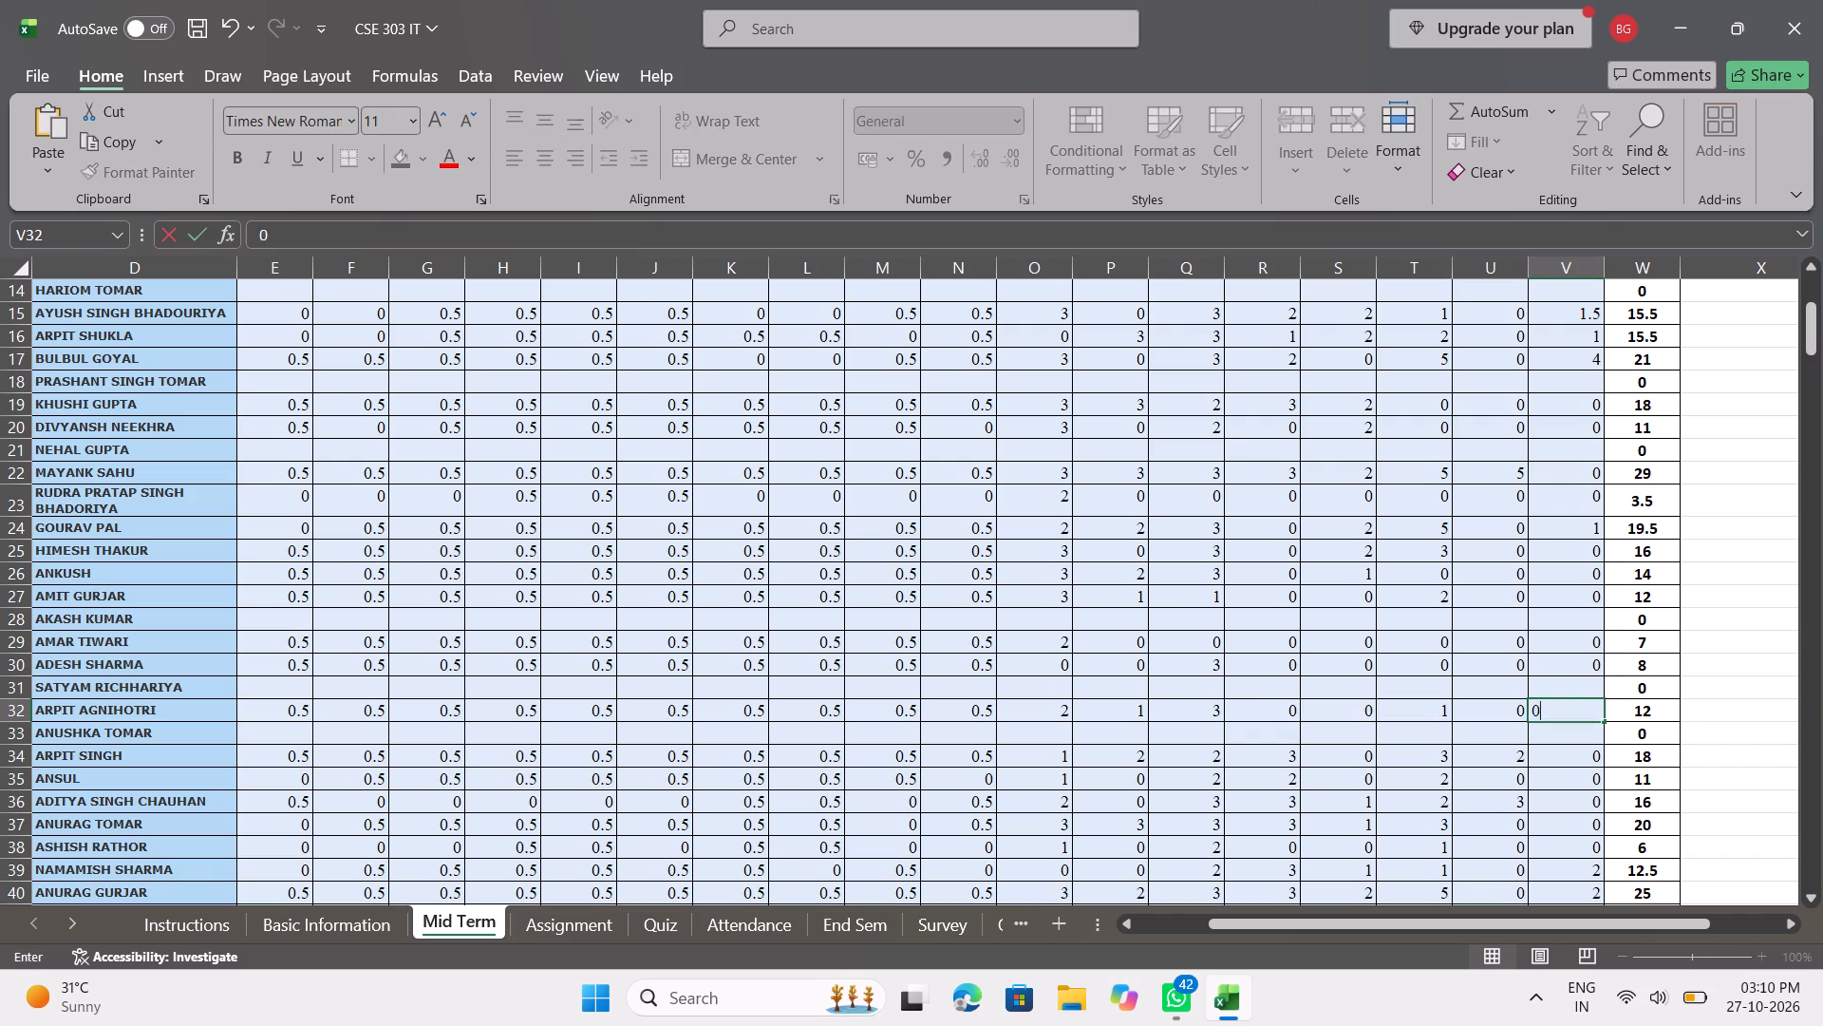
key("Right")
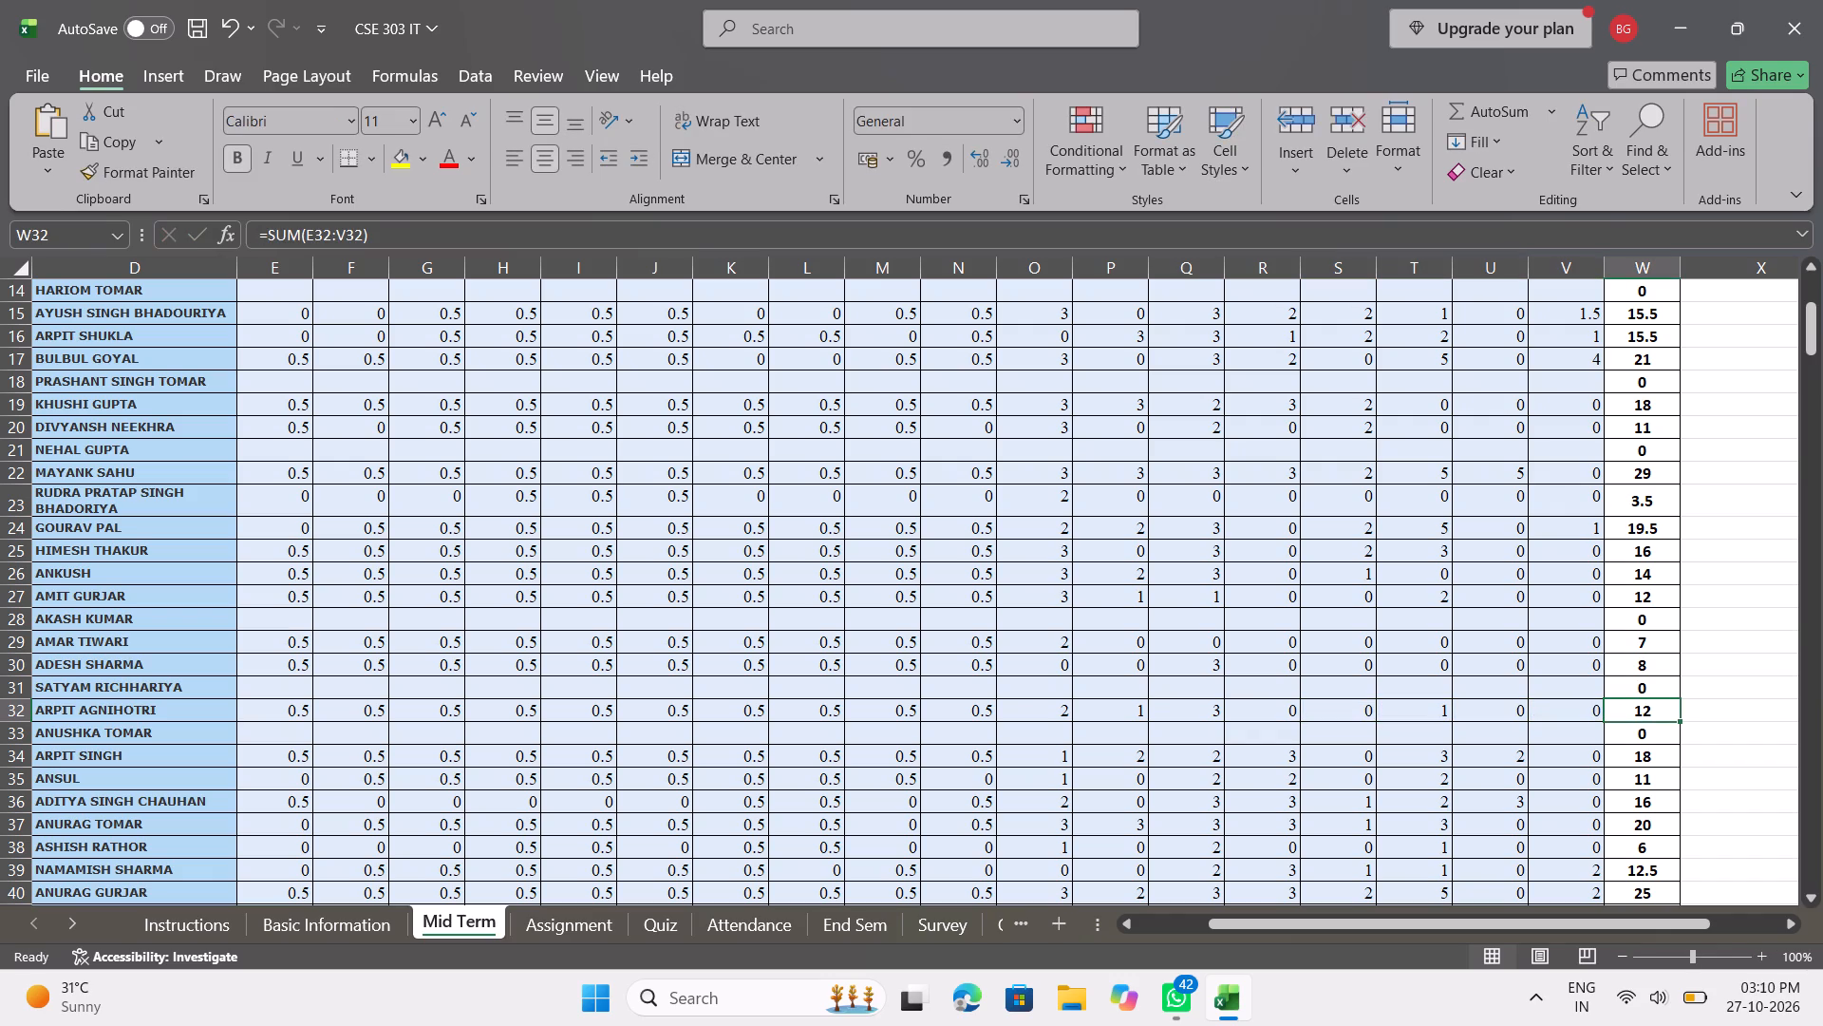
Save the workbook with the marks for rows 30 and 32.
key("ctrl+s")
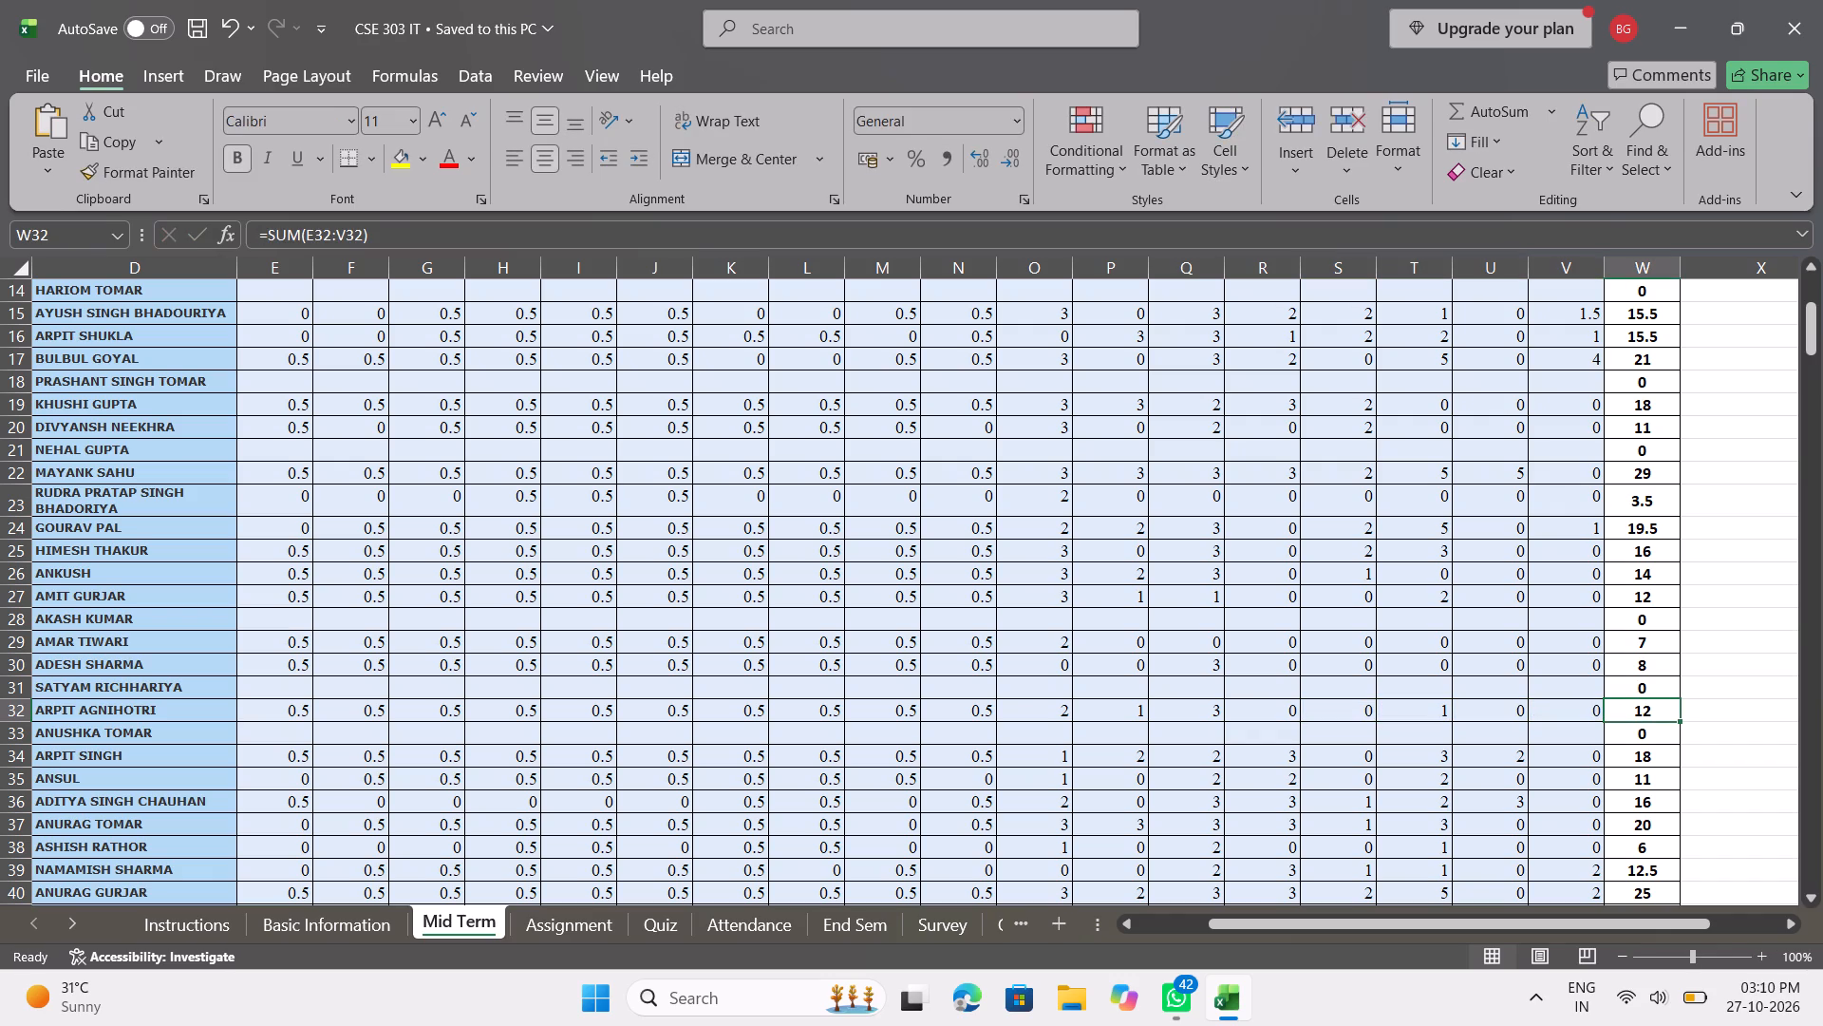
For the student in row 21, enter 0.5 for Q1, 0 for Q2 and 0.5 for each of Q3 to Q10.
scroll(274, 731, "up", 1)
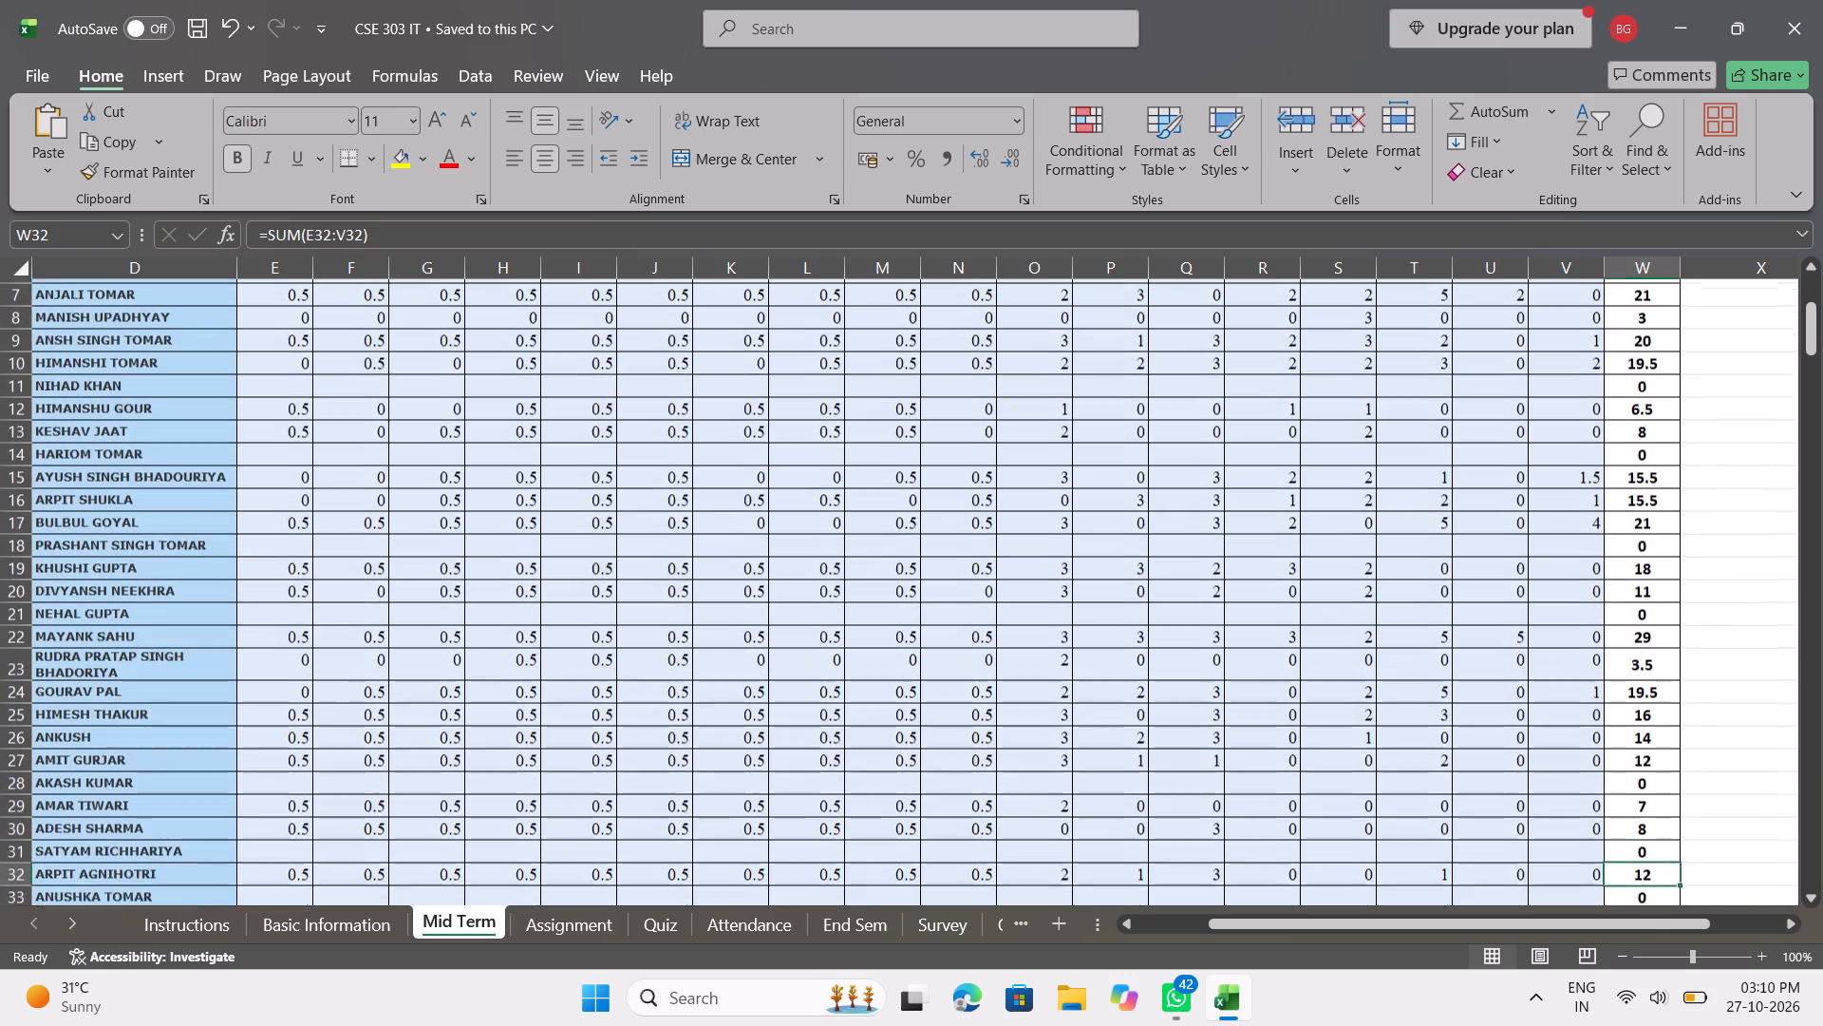
scroll(274, 731, "up", 2)
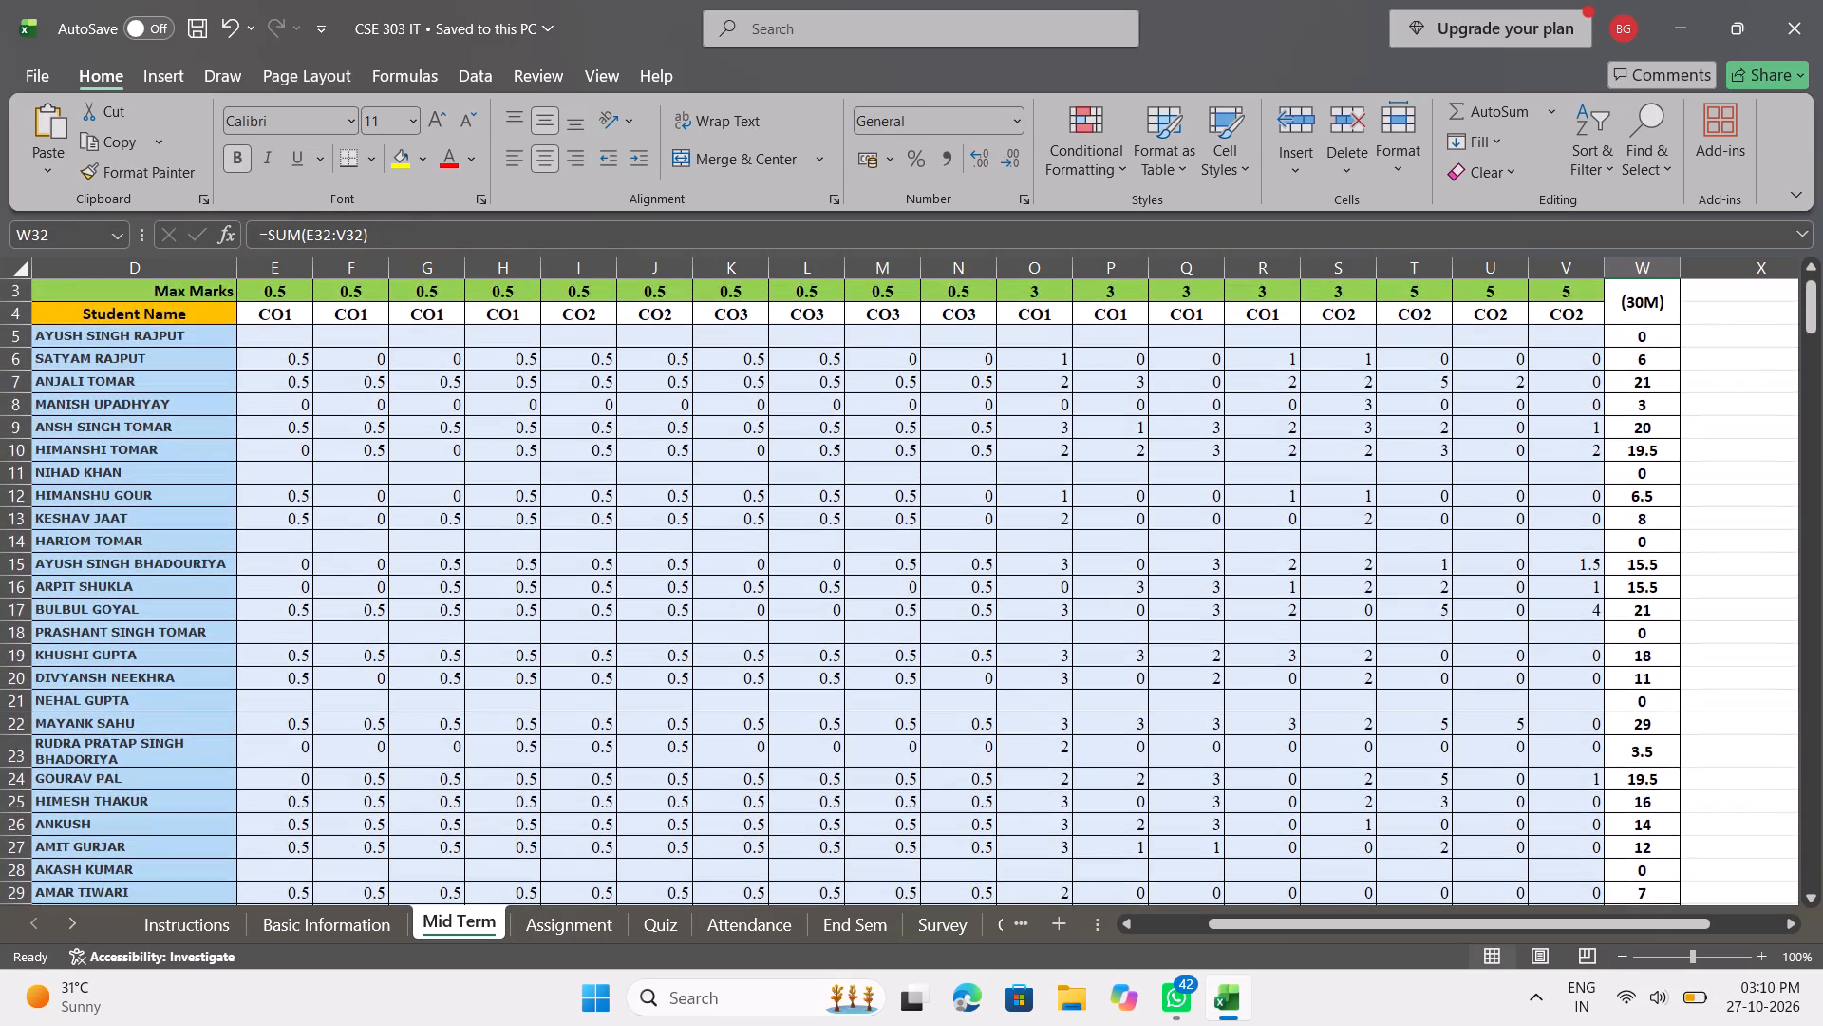
left_click(291, 705)
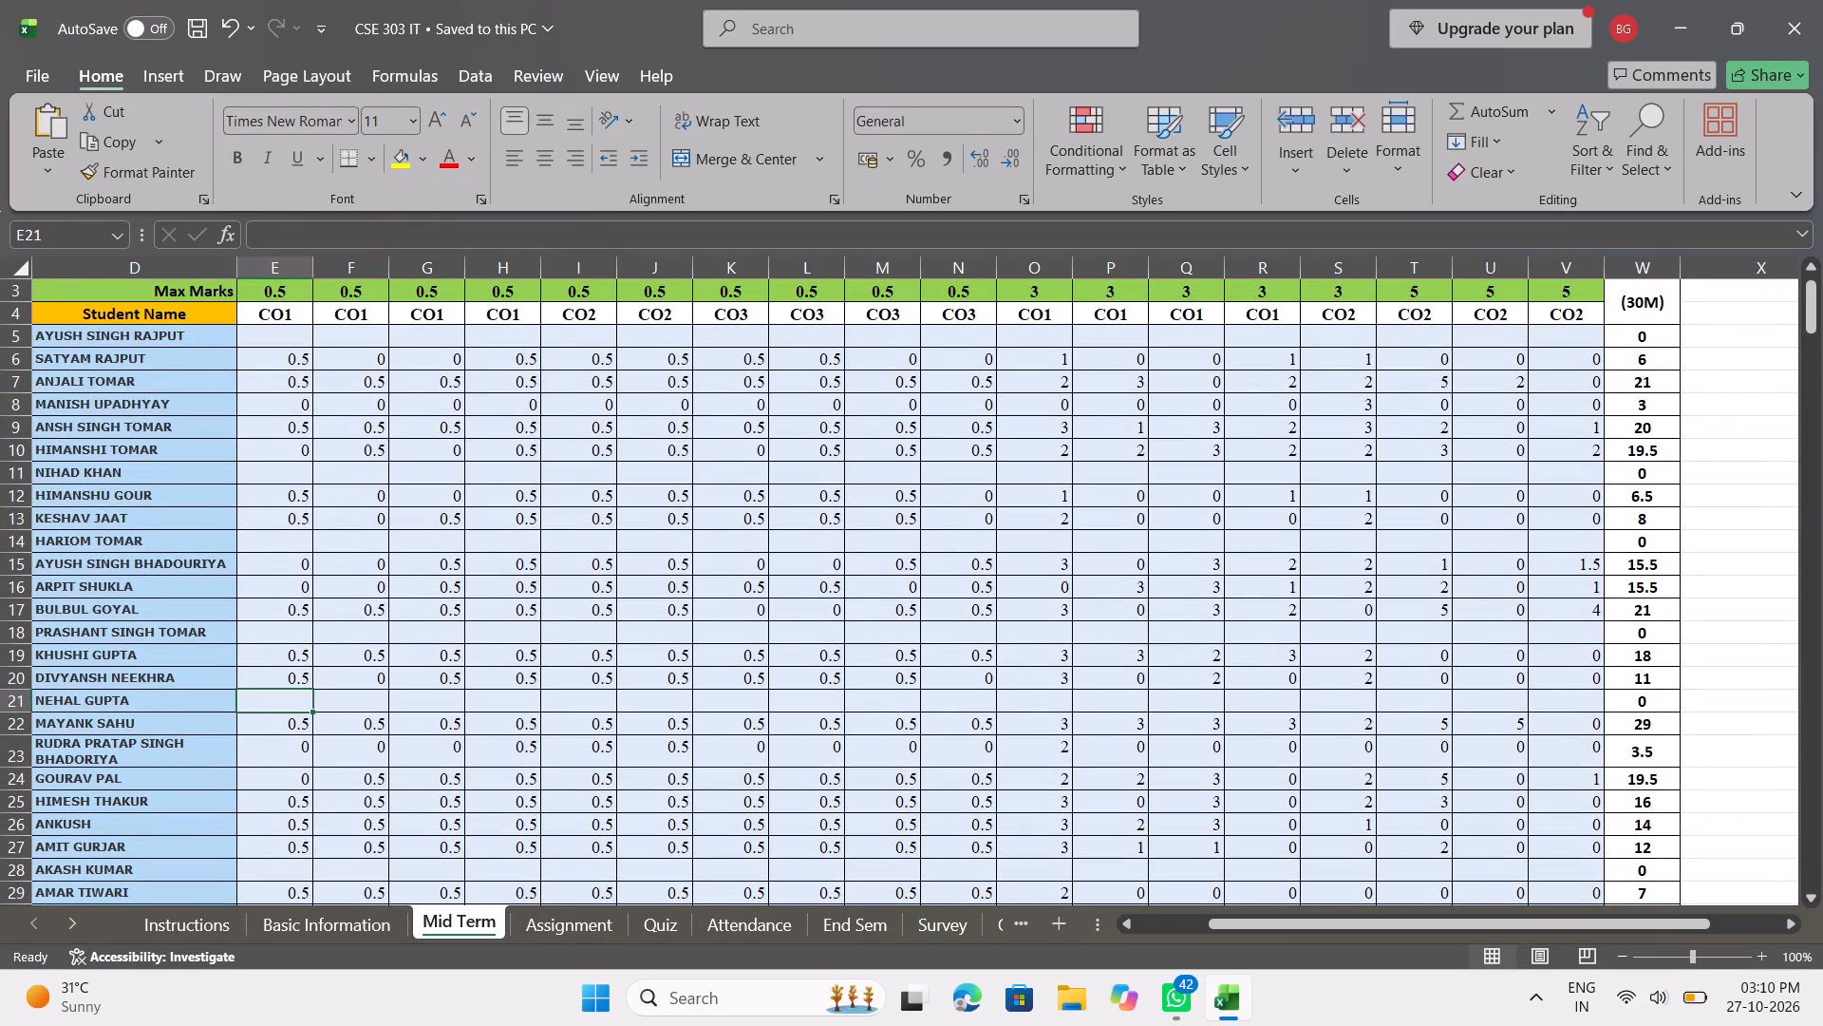
key("period")
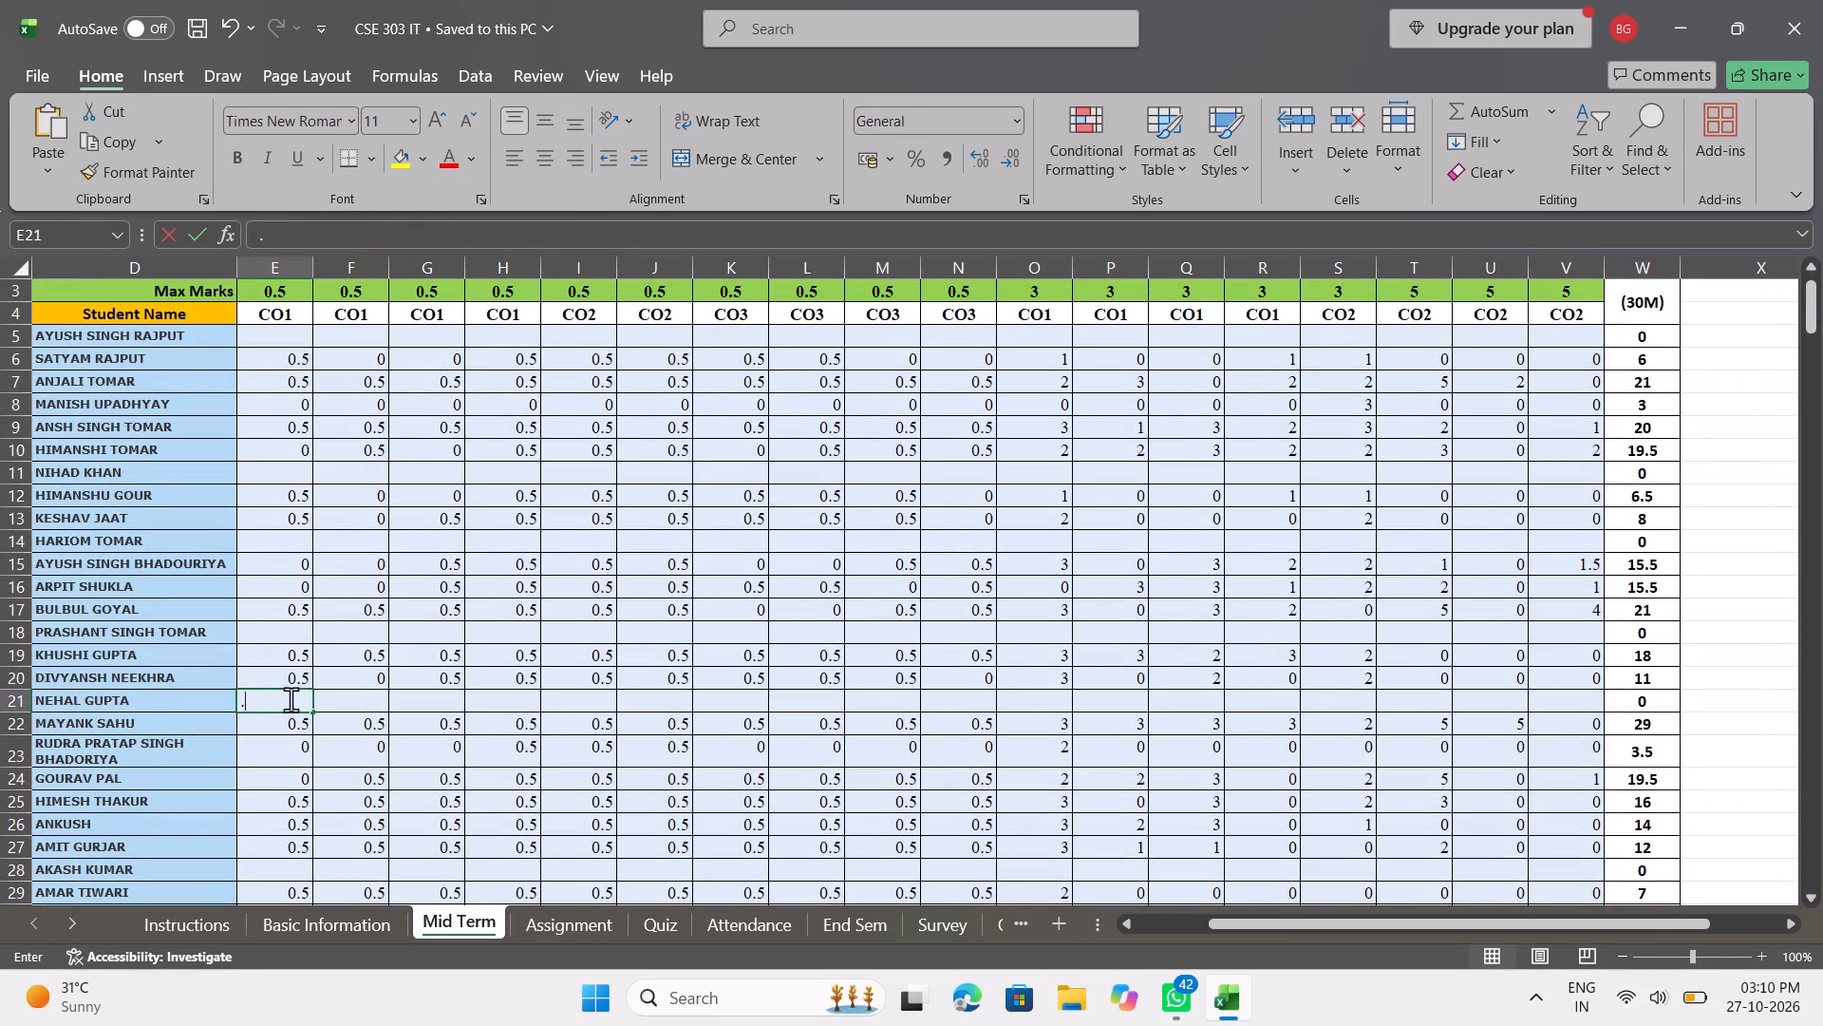
key("5")
key("Right")
key("0")
key("Right")
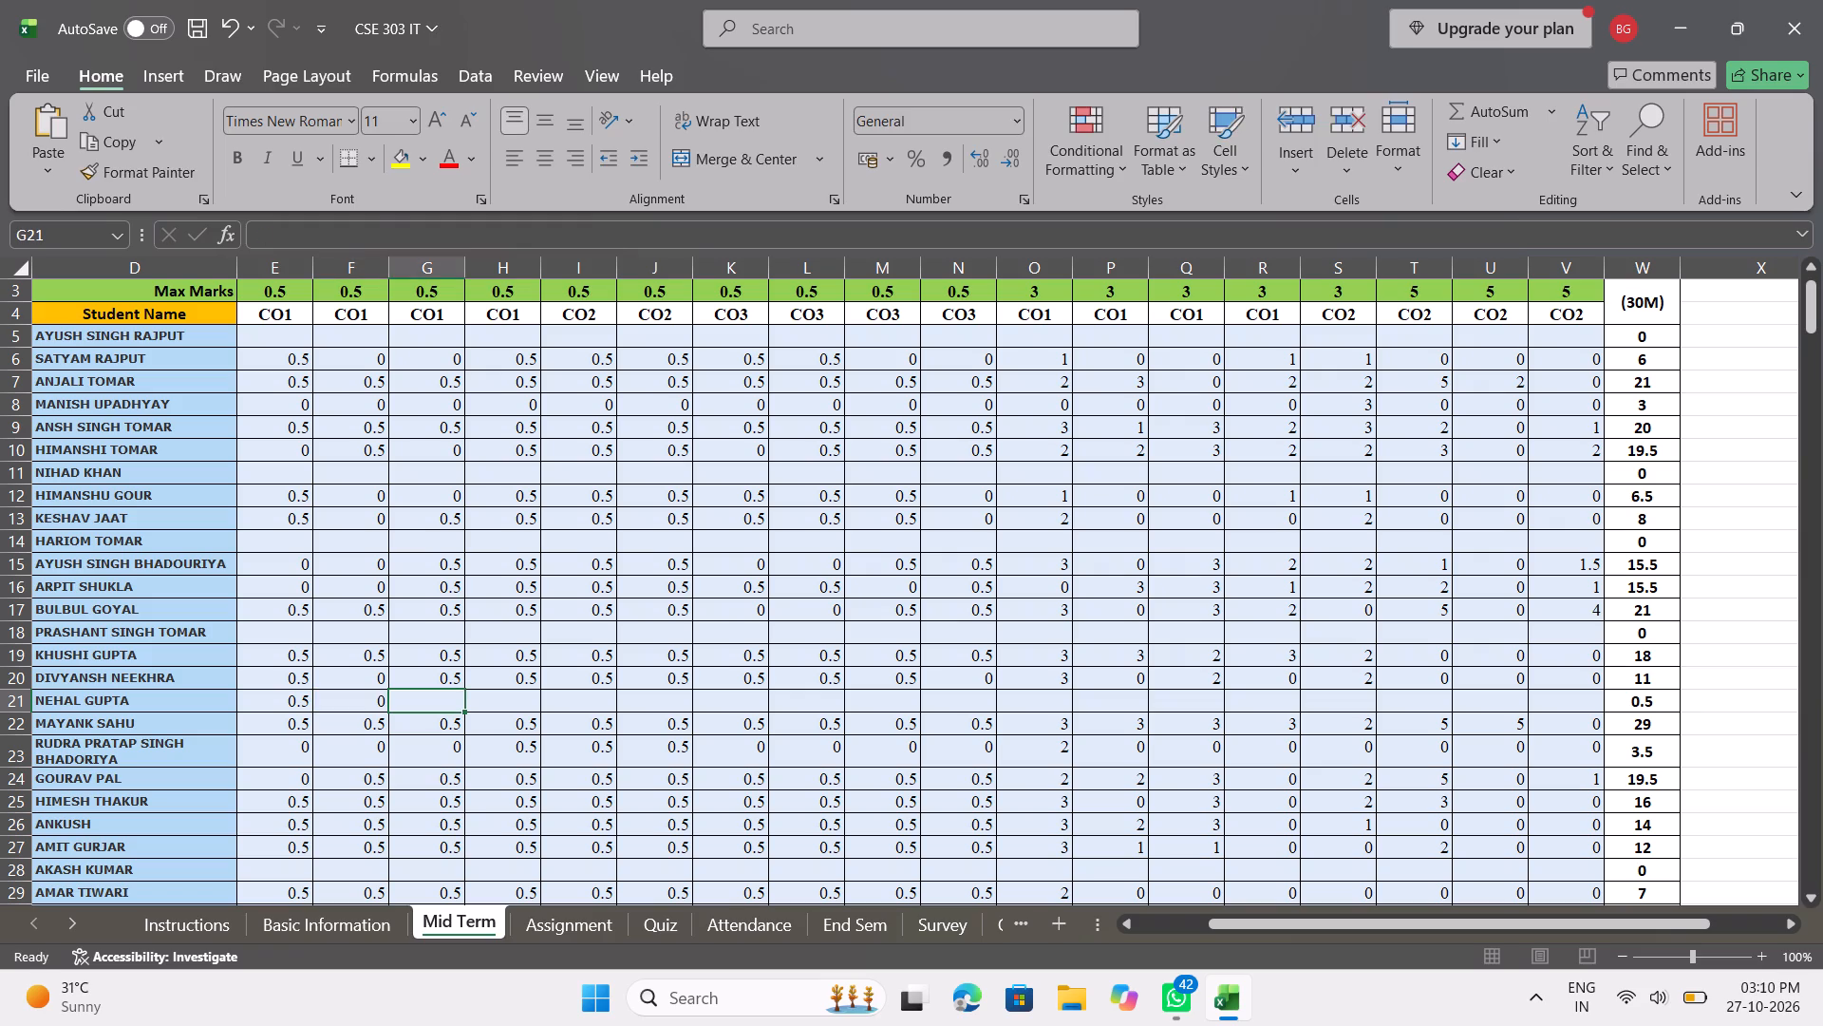
key("period")
key("5")
key("Right")
key("period")
key("5")
key("Right")
key("period")
key("5")
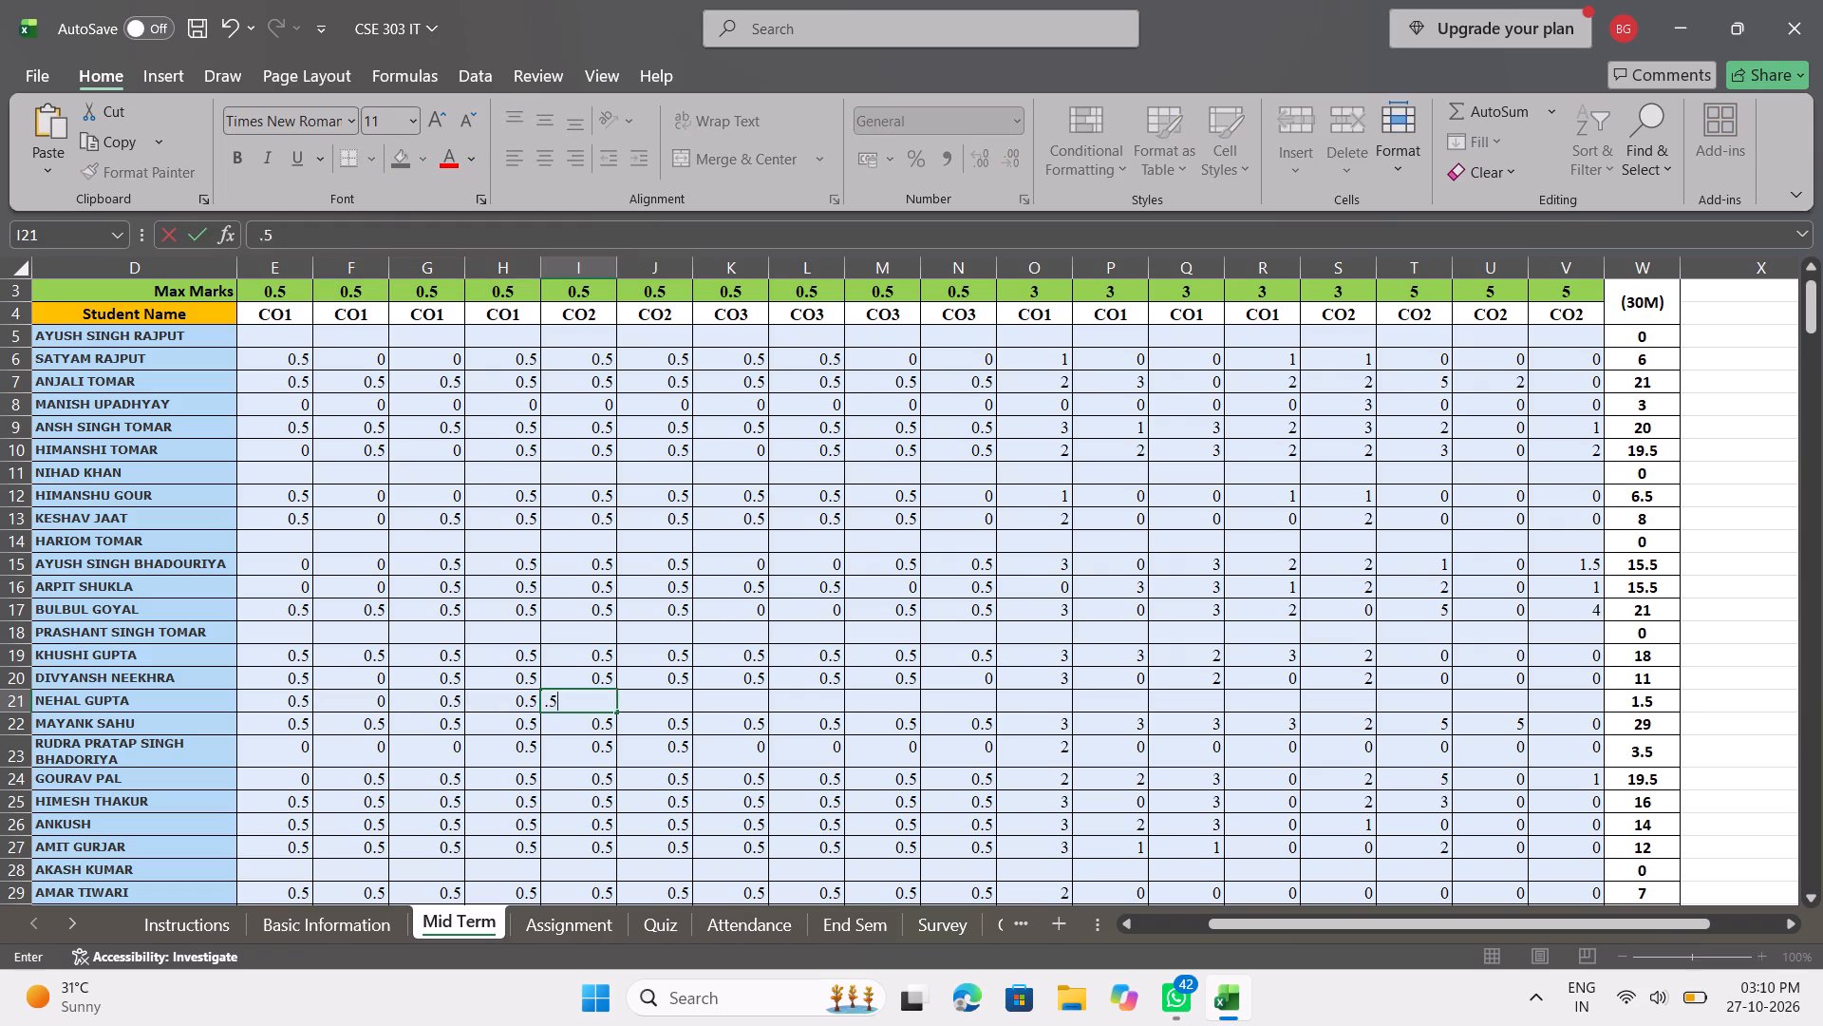
key("Right")
key("period")
key("5")
key("Right")
key("period")
key("5")
key("Right")
key("period")
key("5")
key("Right")
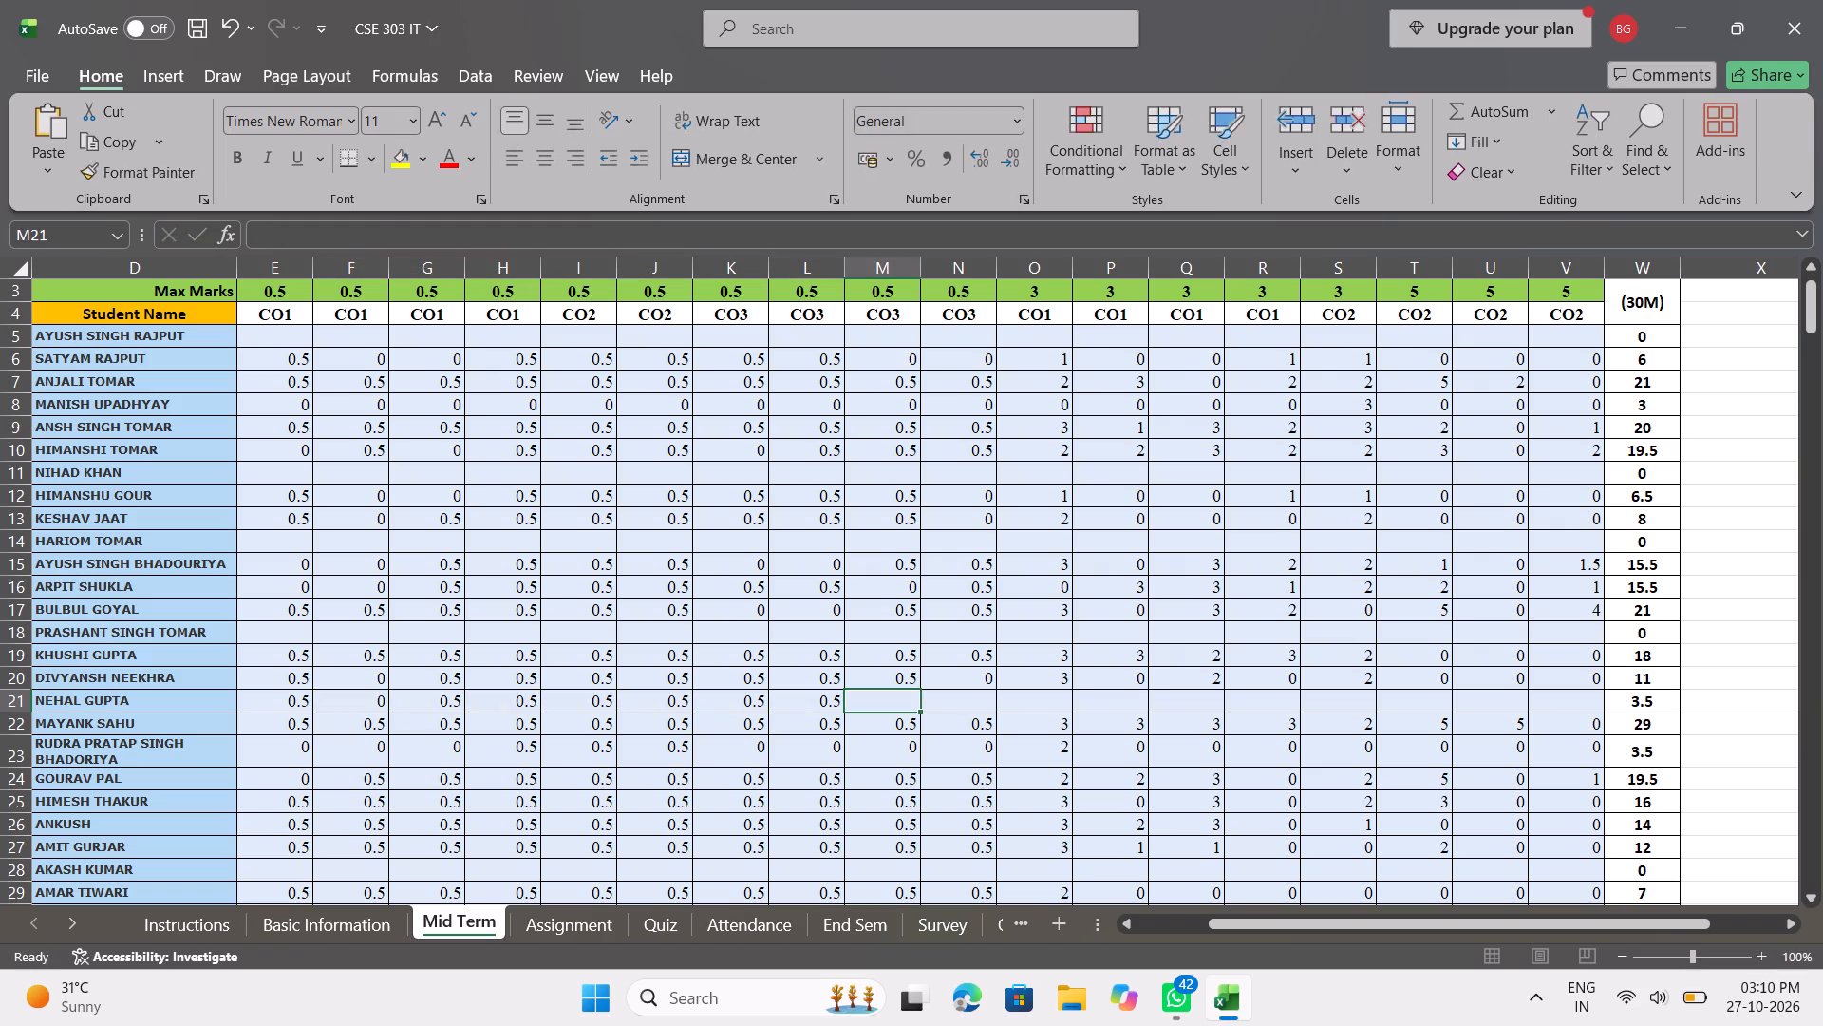
key("period")
key("5")
key("Right")
key("period")
key("5")
key("Right")
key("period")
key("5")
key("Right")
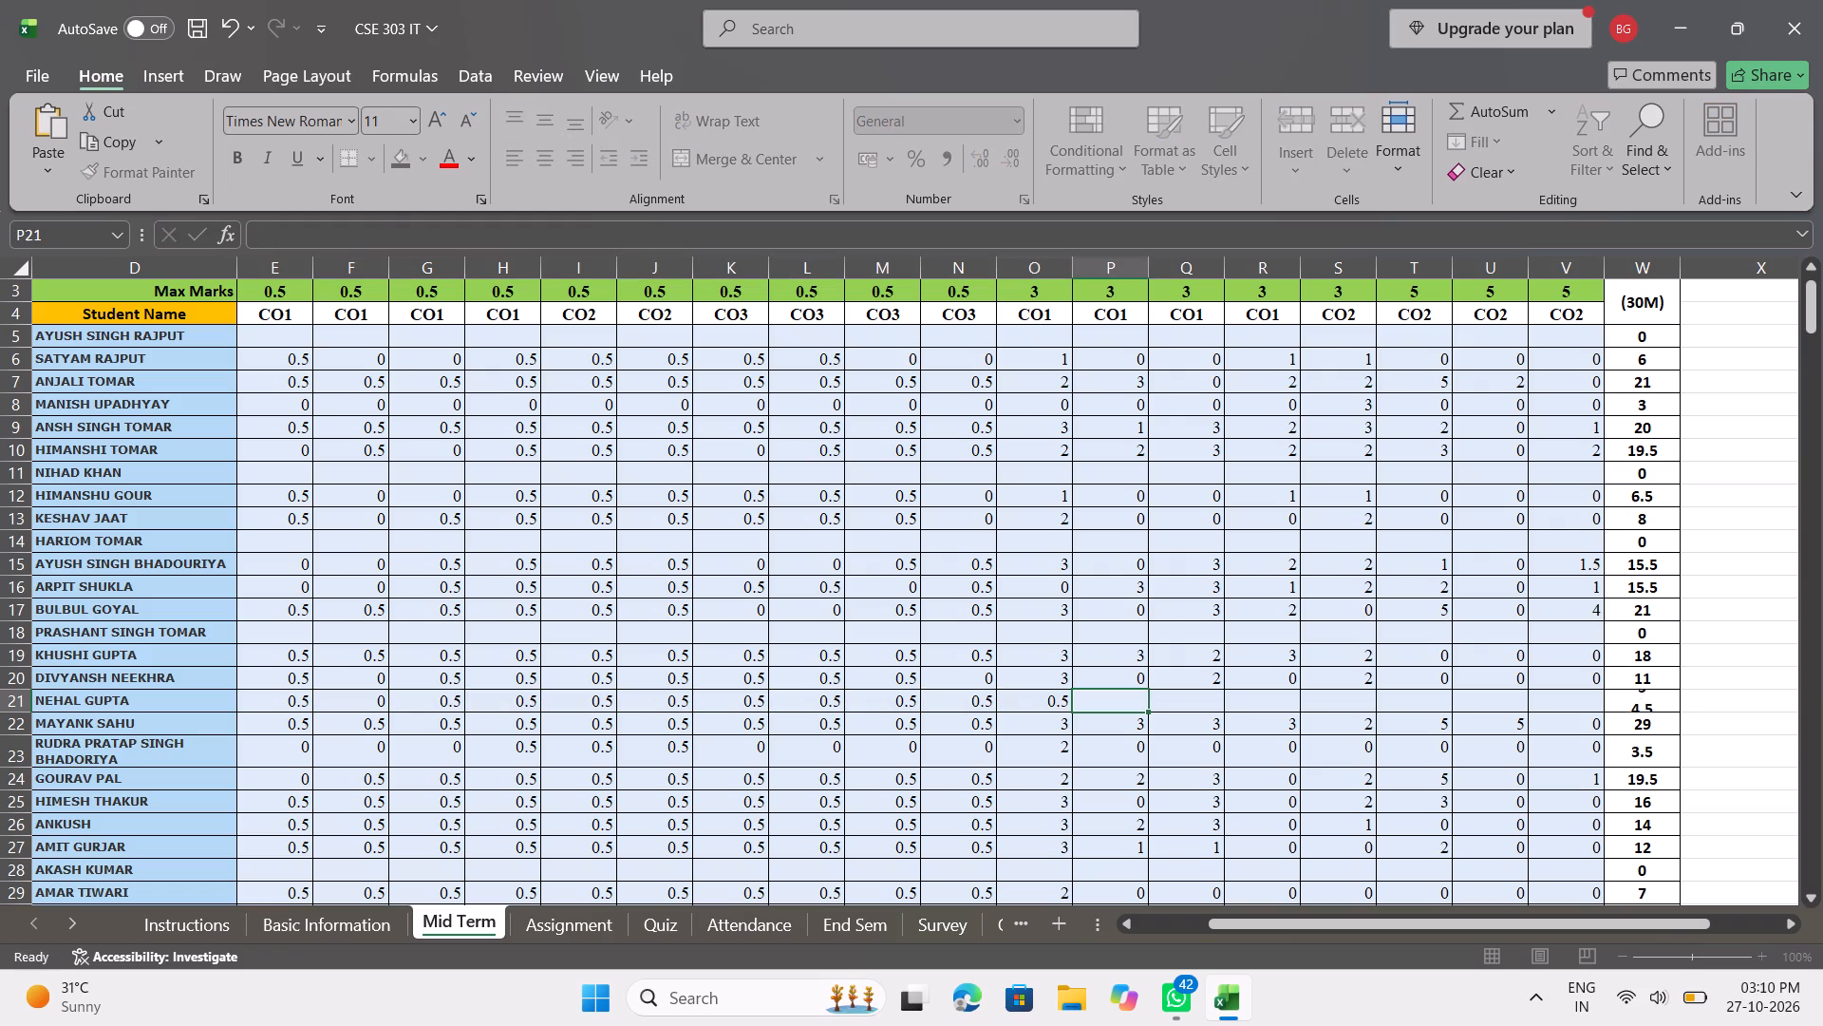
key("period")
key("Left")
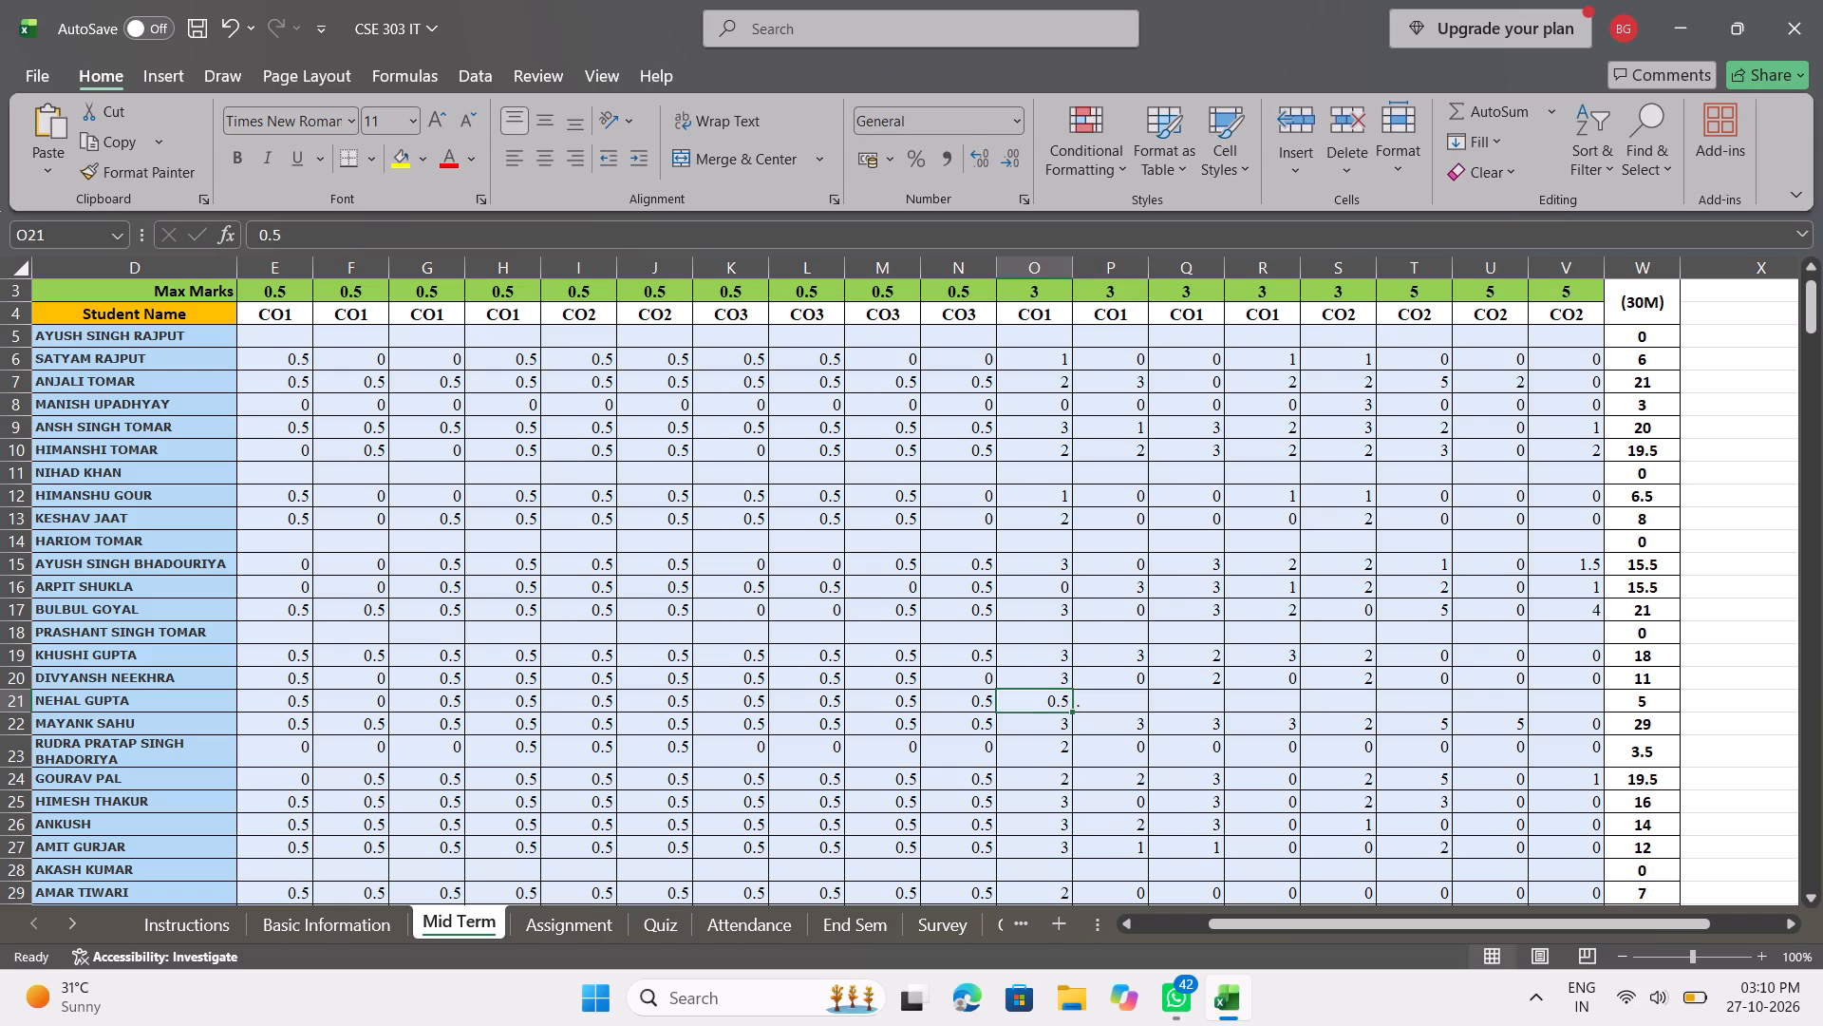
For the student in row 21, enter the Q11 to Q15 marks 3, 3, 2, 2, 0.
key("BackSpace")
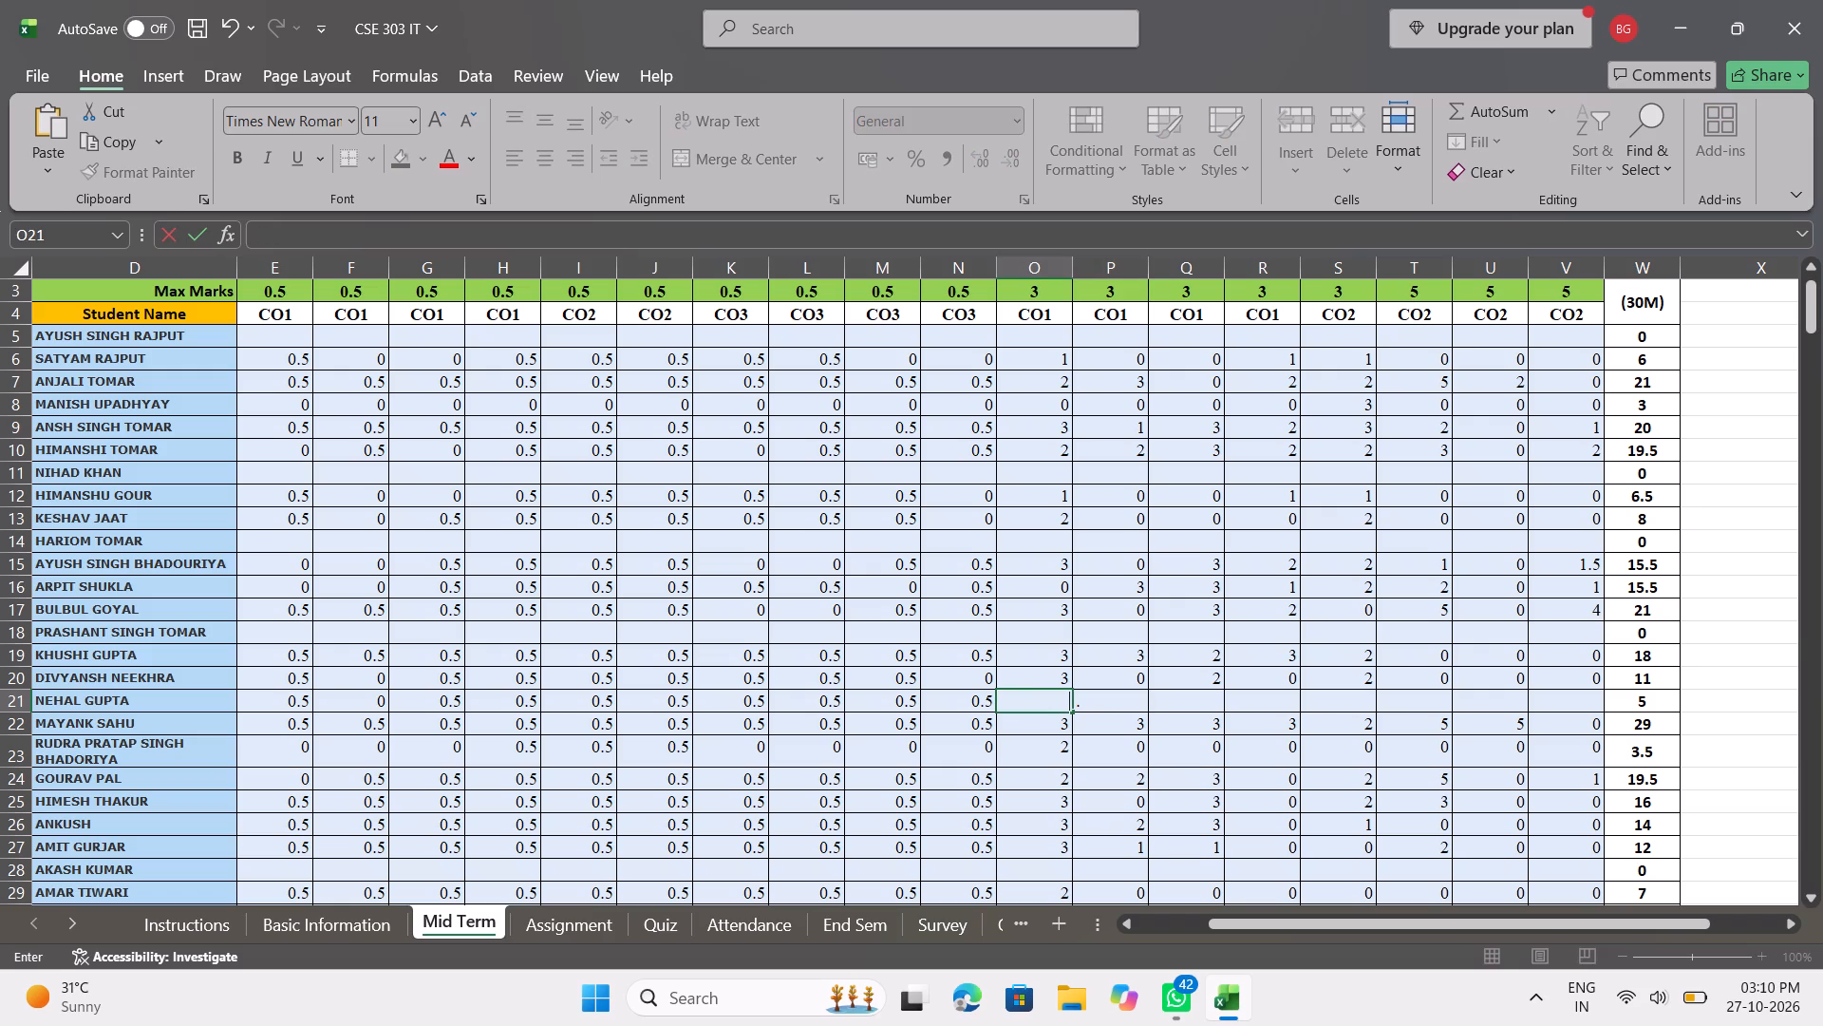
key("3")
key("Right")
key("3")
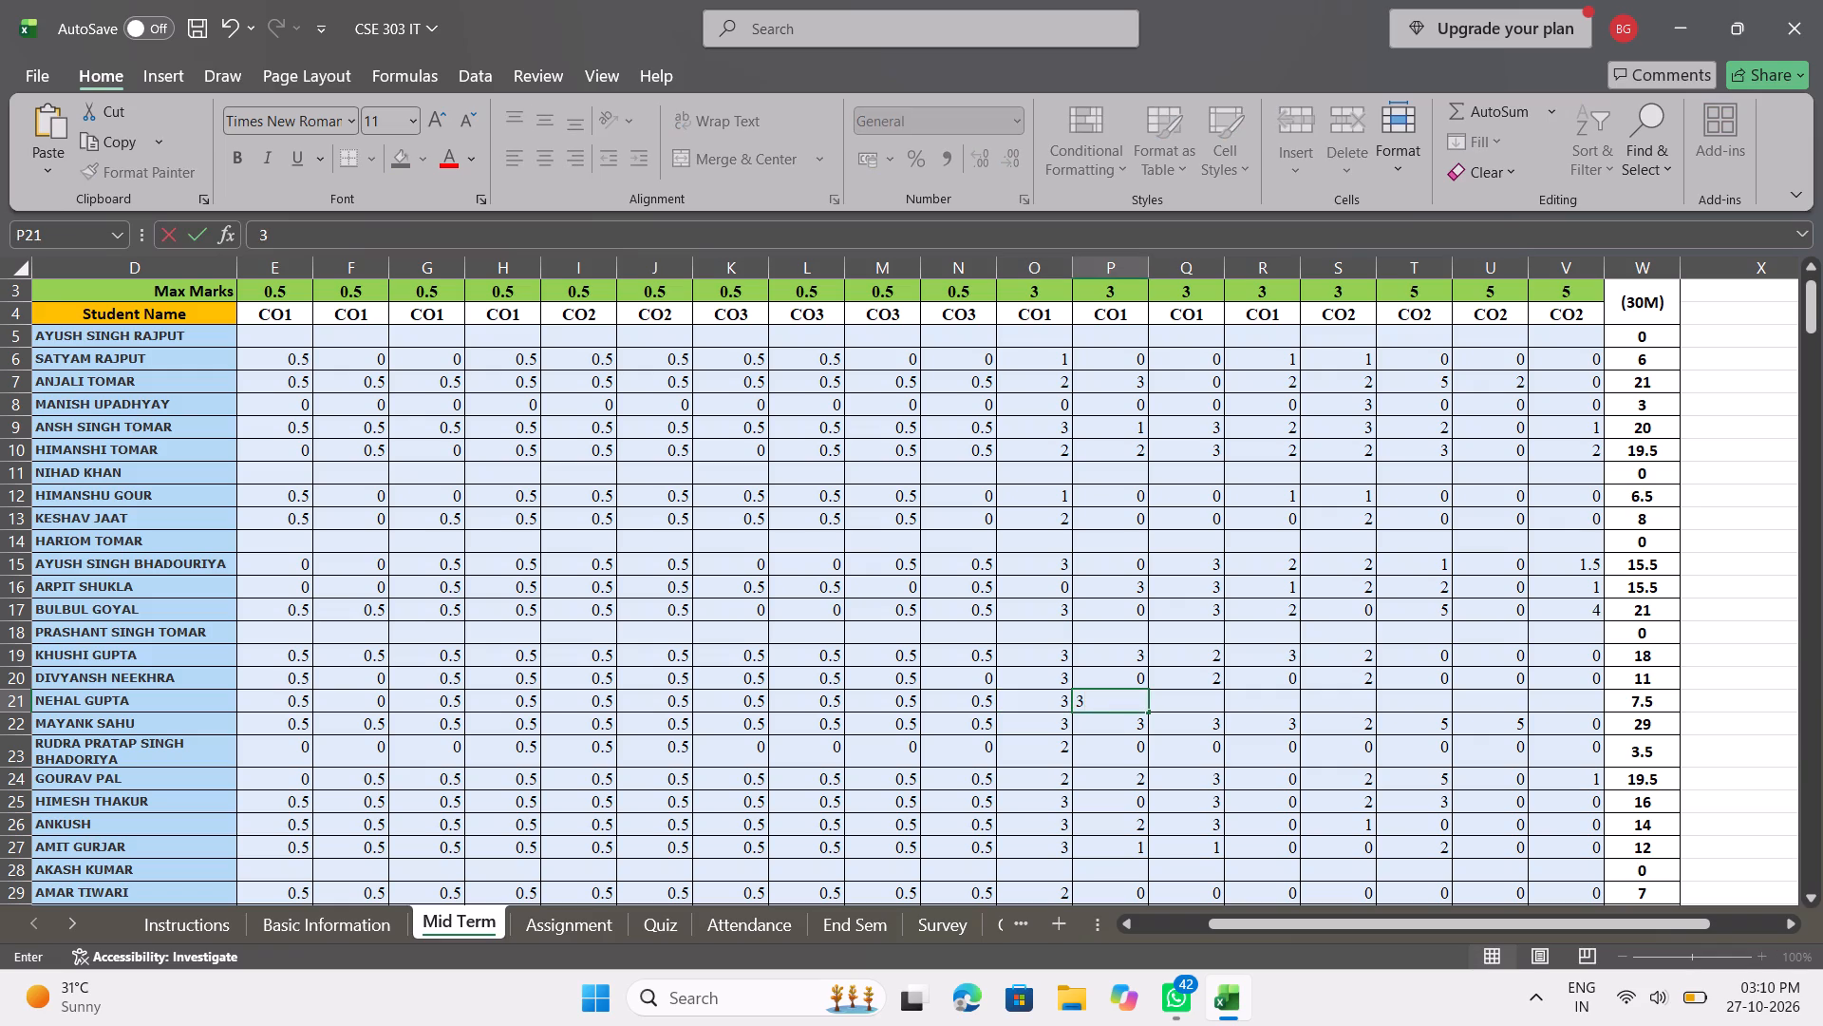
key("Right")
key("2")
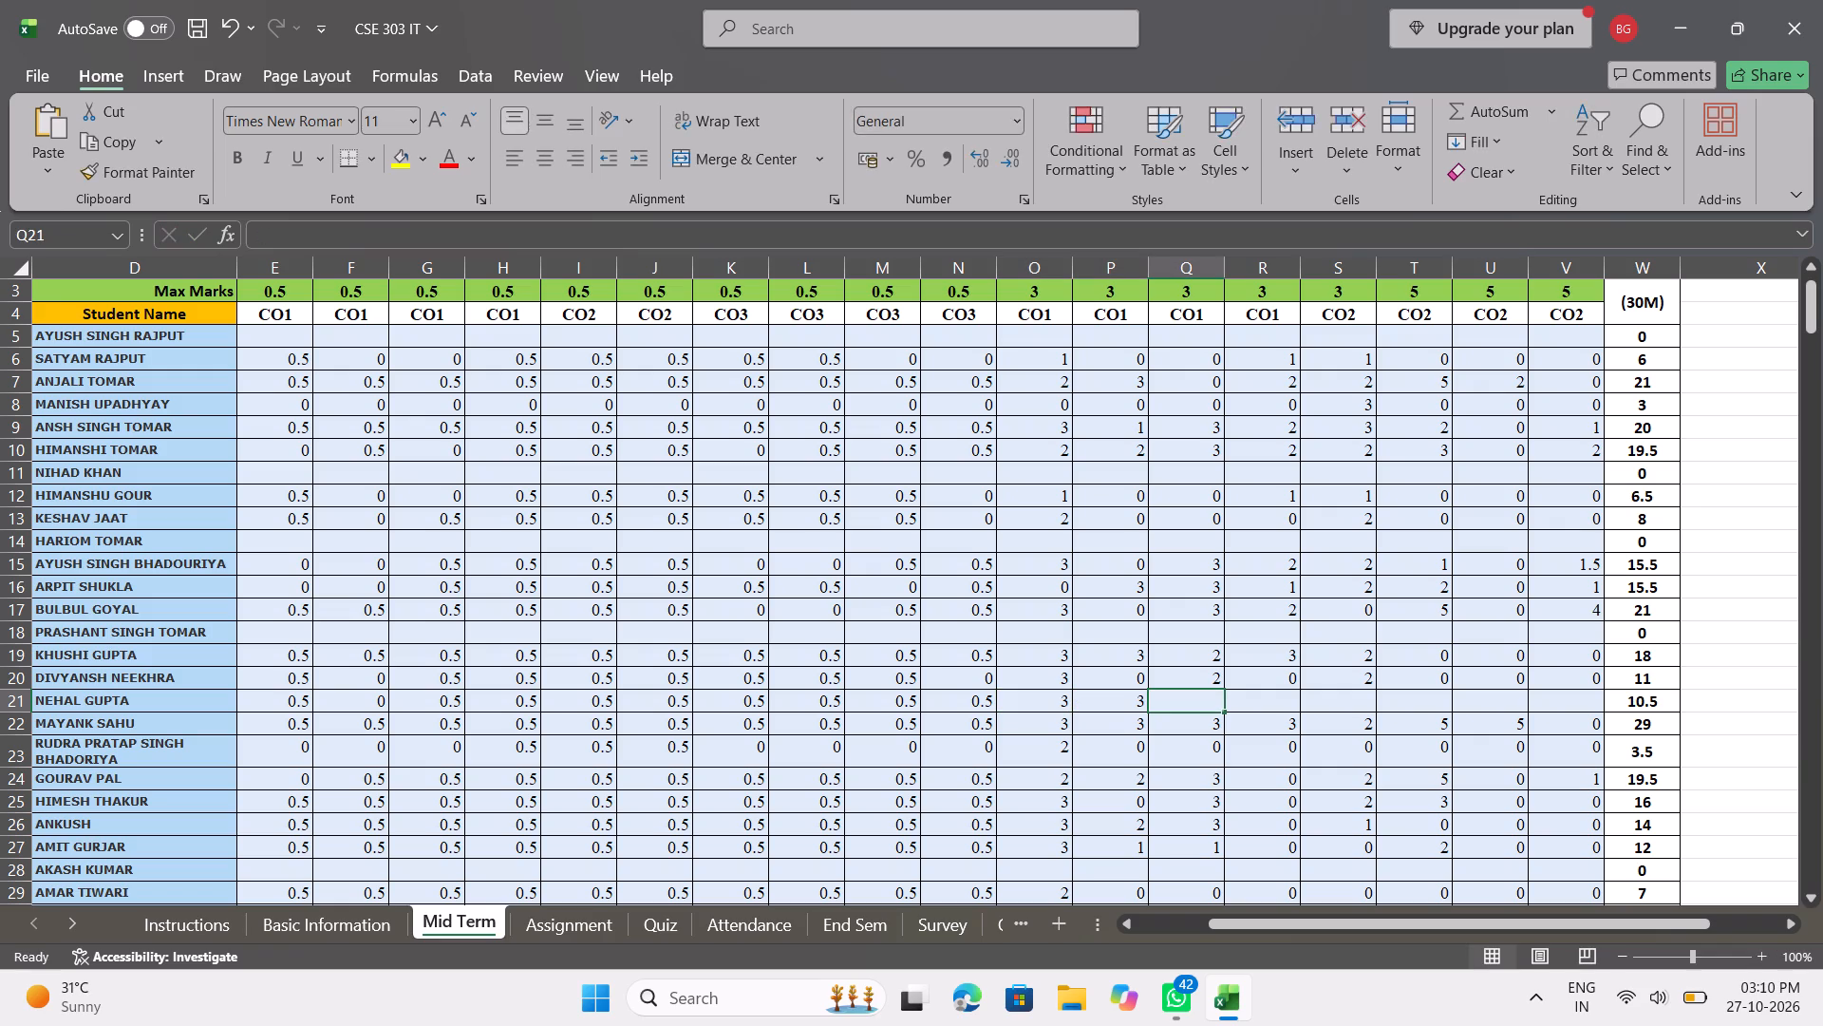
key("Right")
key("2")
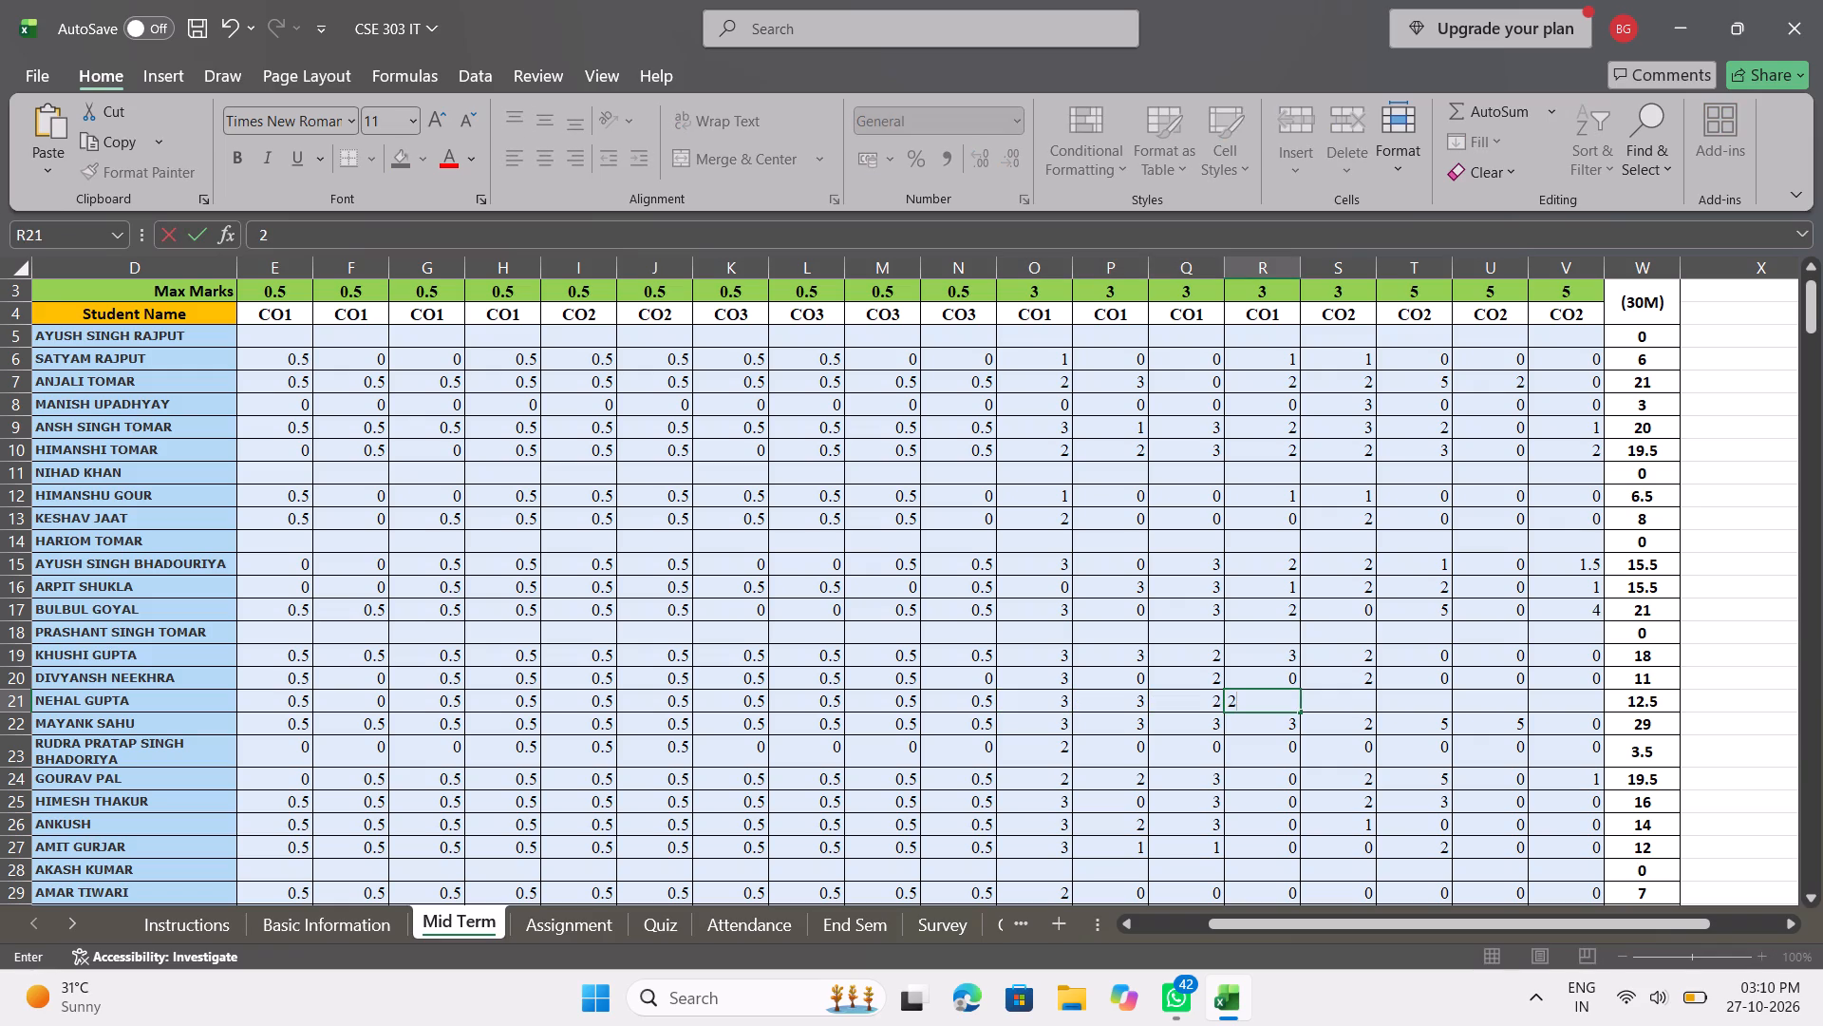
key("Right")
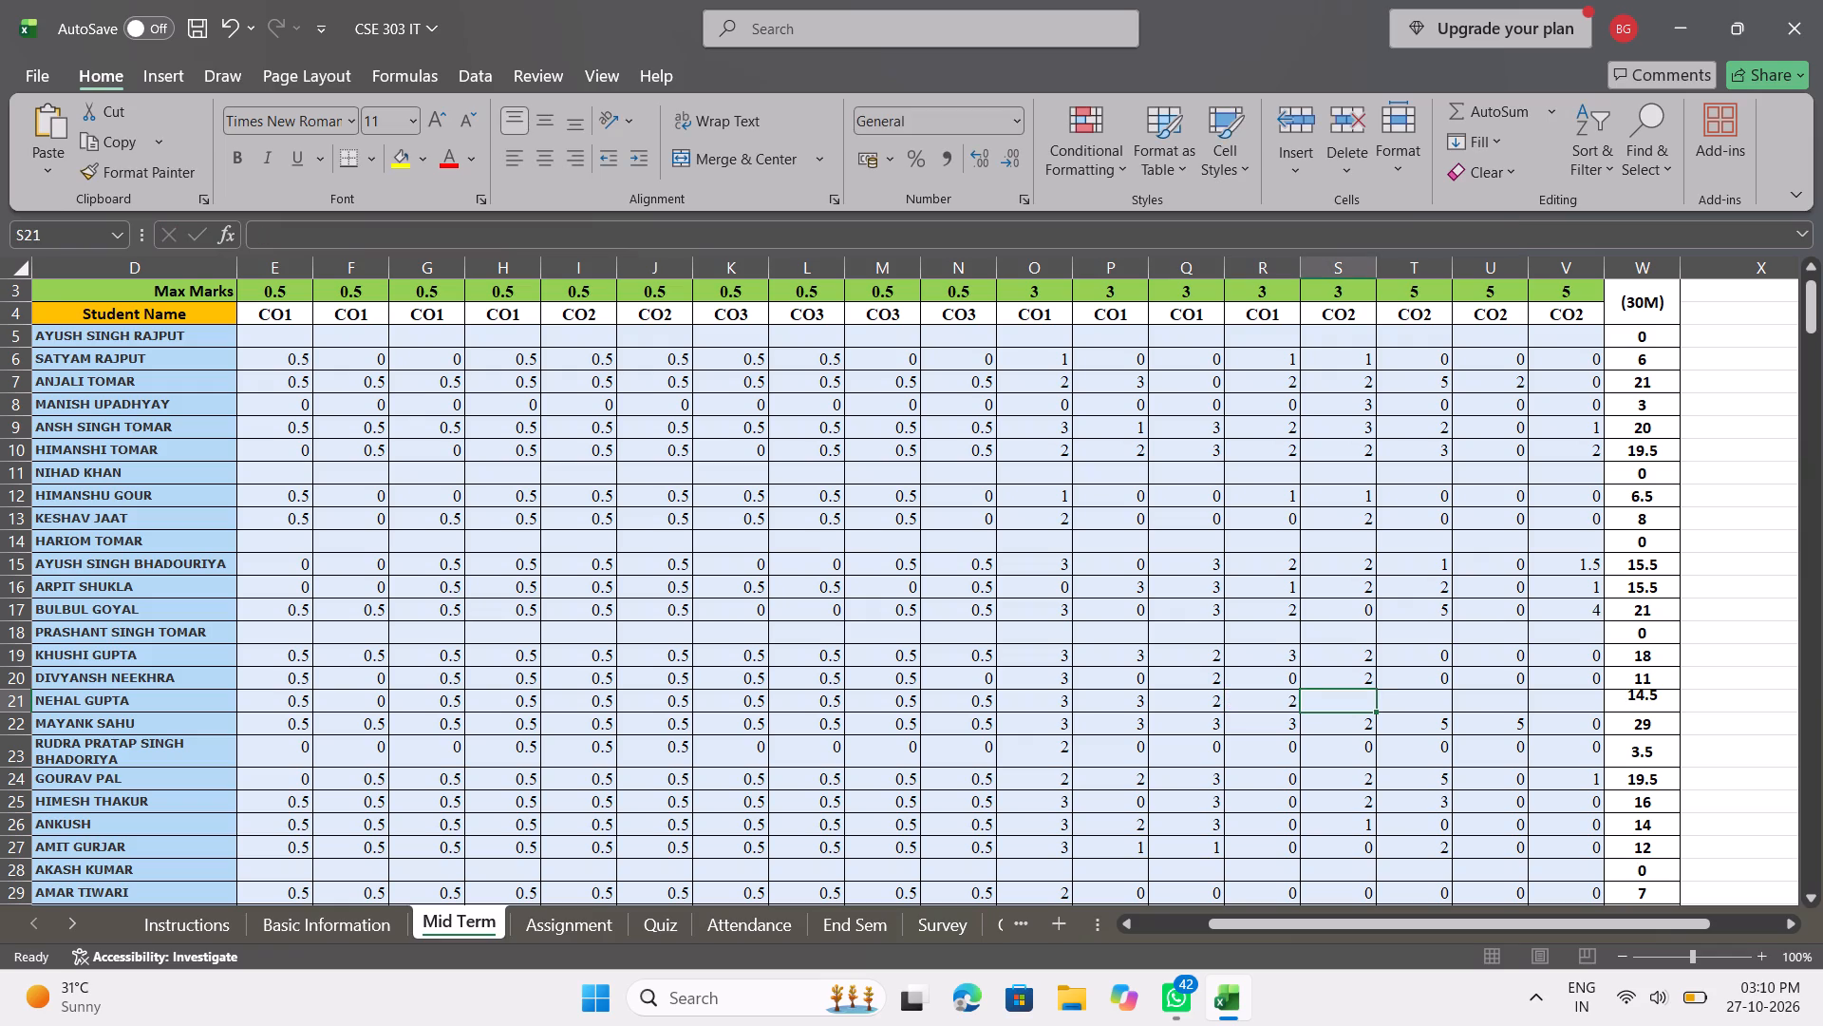
key("0")
key("Right")
Complete row 21 by entering the Q16 to Q18 marks 2, 0, 0.
key("0")
key("Right")
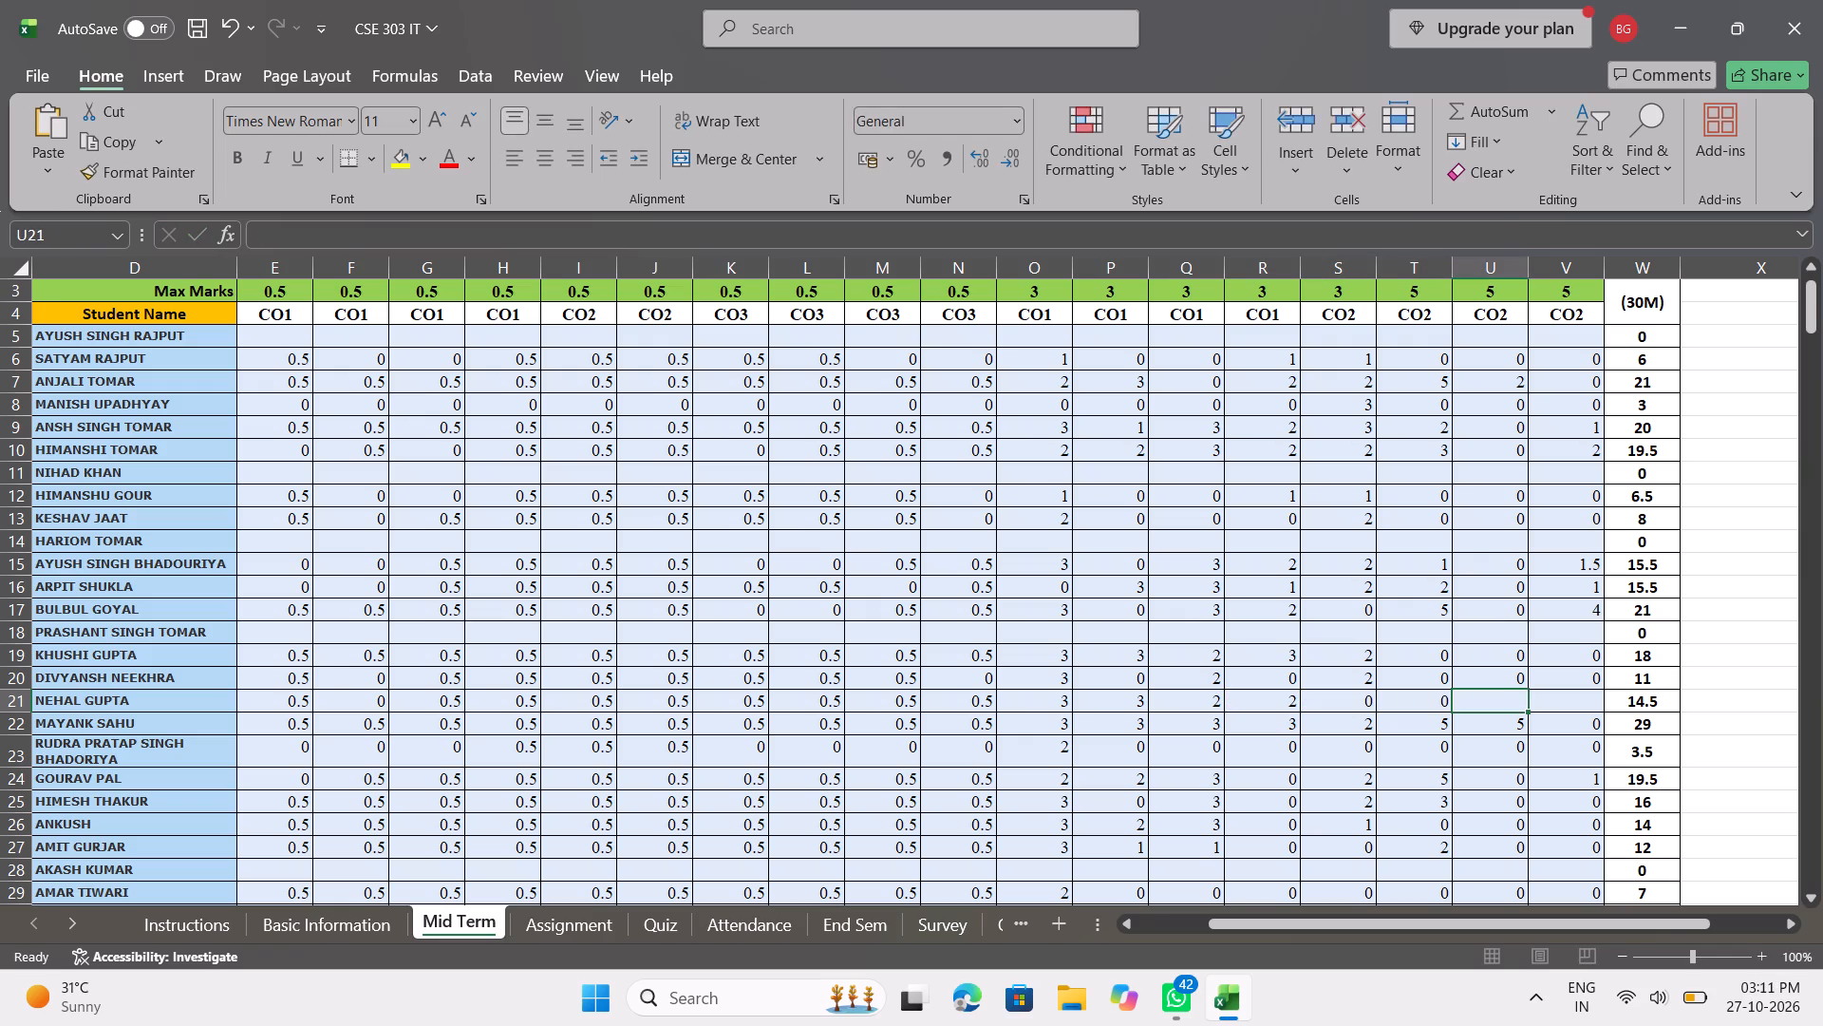
key("BackSpace")
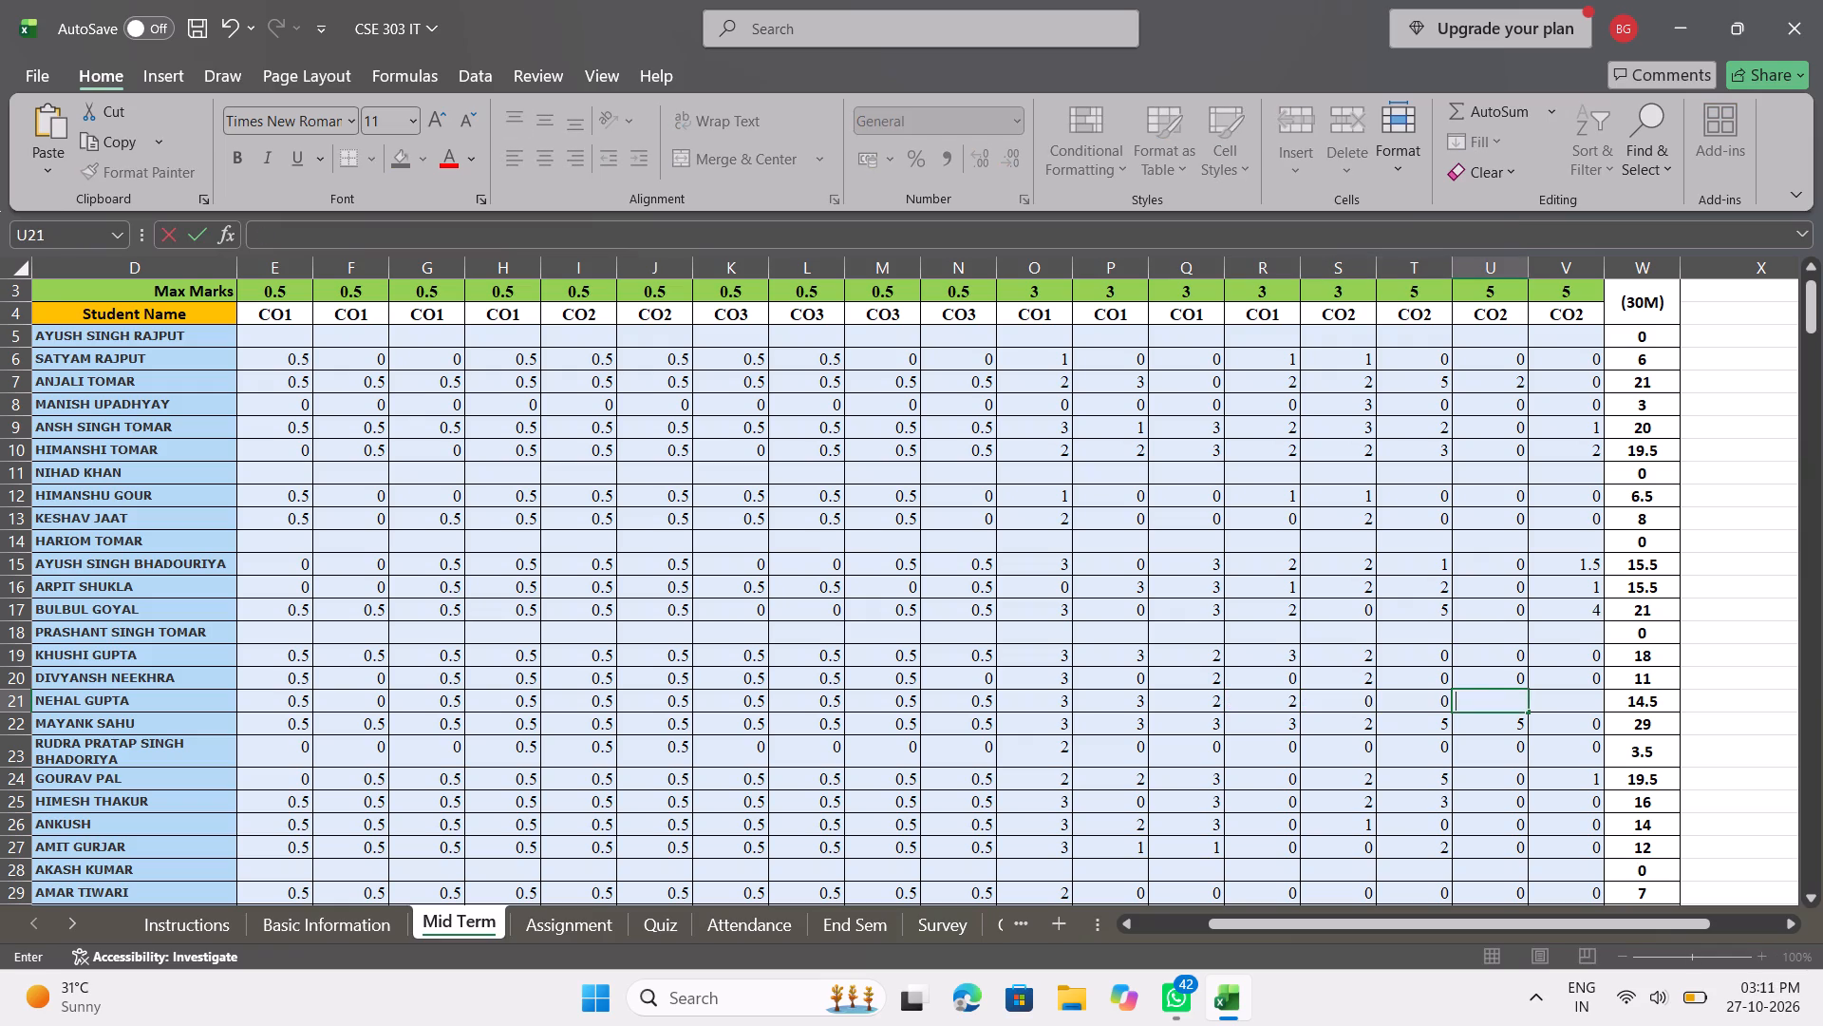
key("Left")
key("BackSpace")
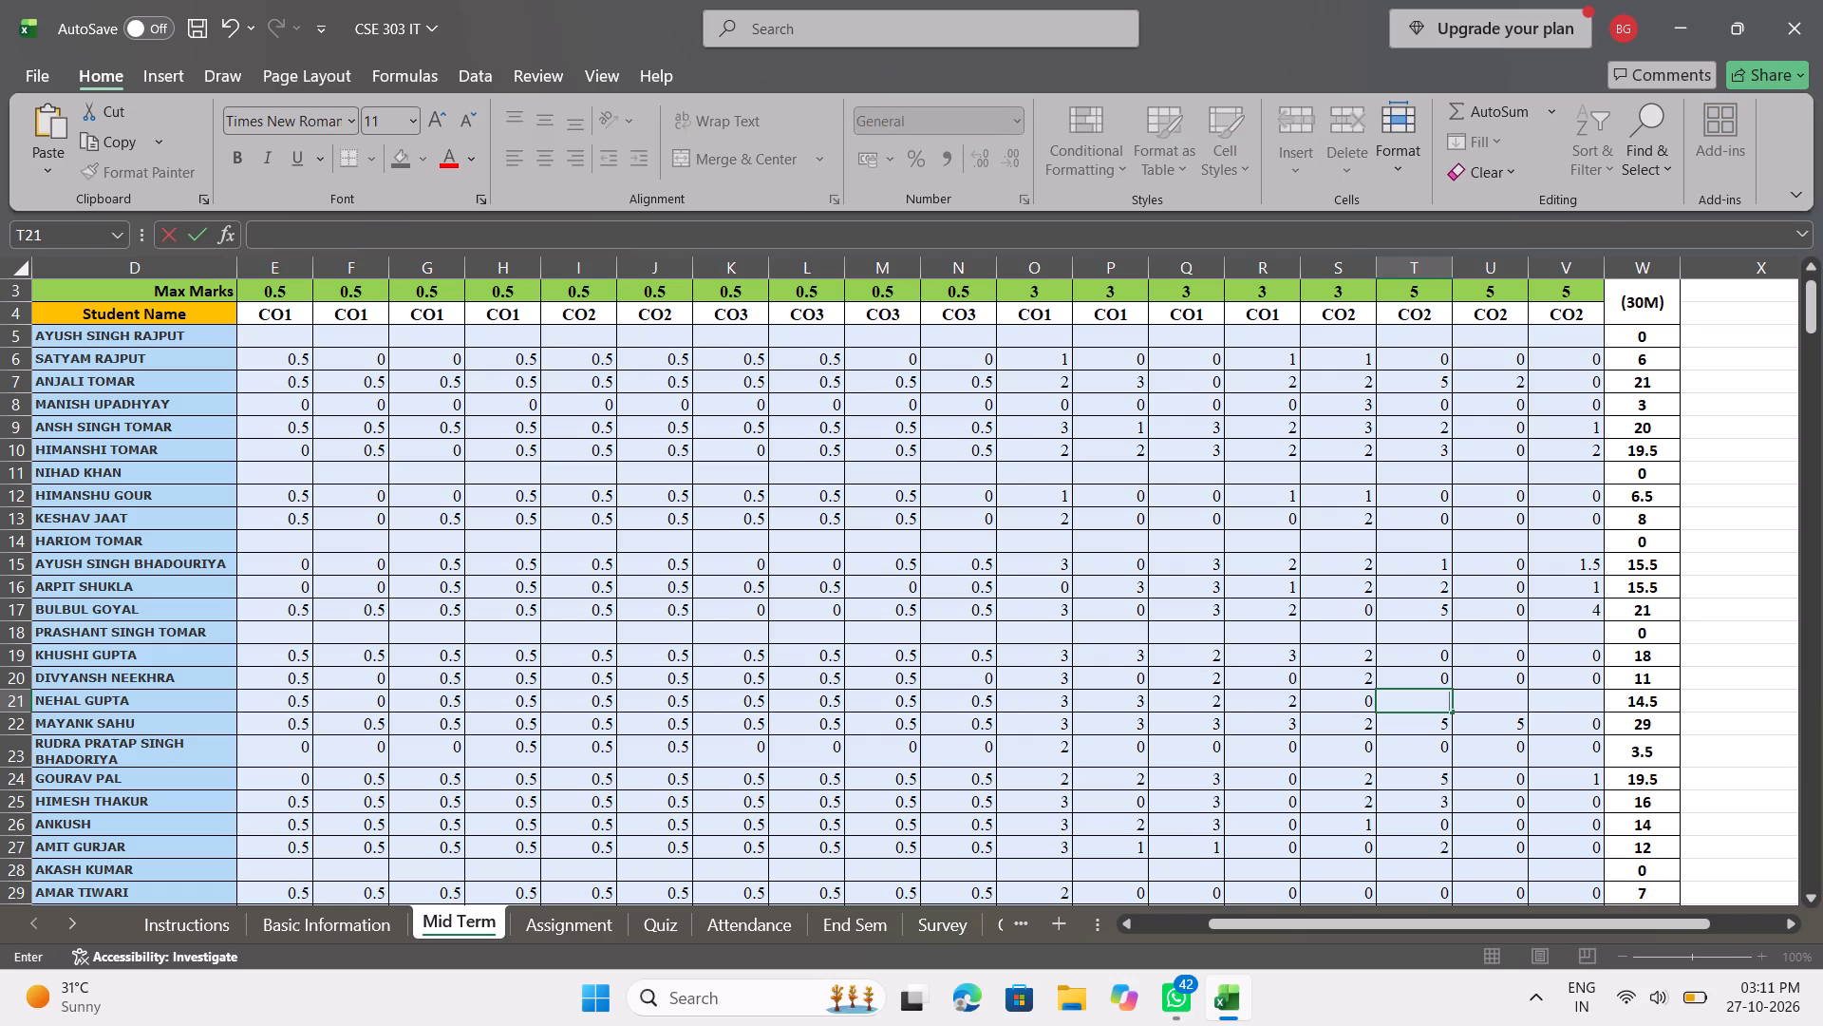
key("2")
key("Right")
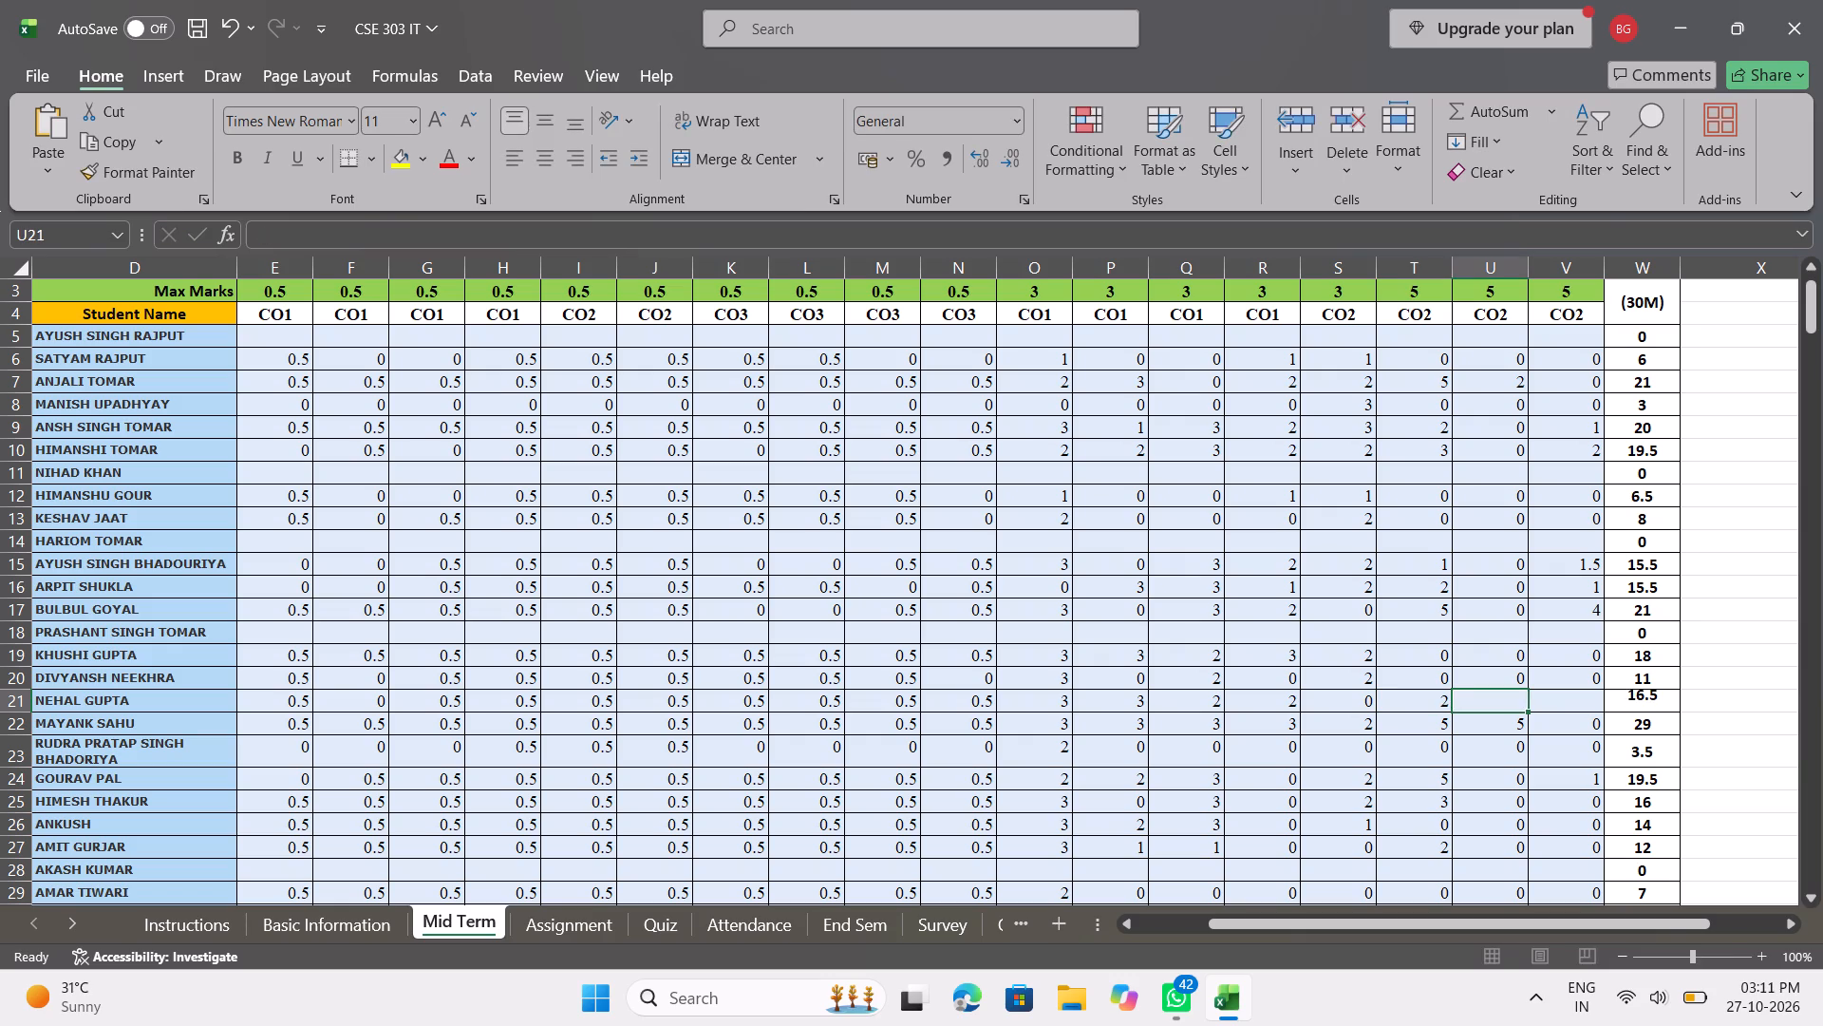
key("0")
key("Right")
key("0")
key("Right")
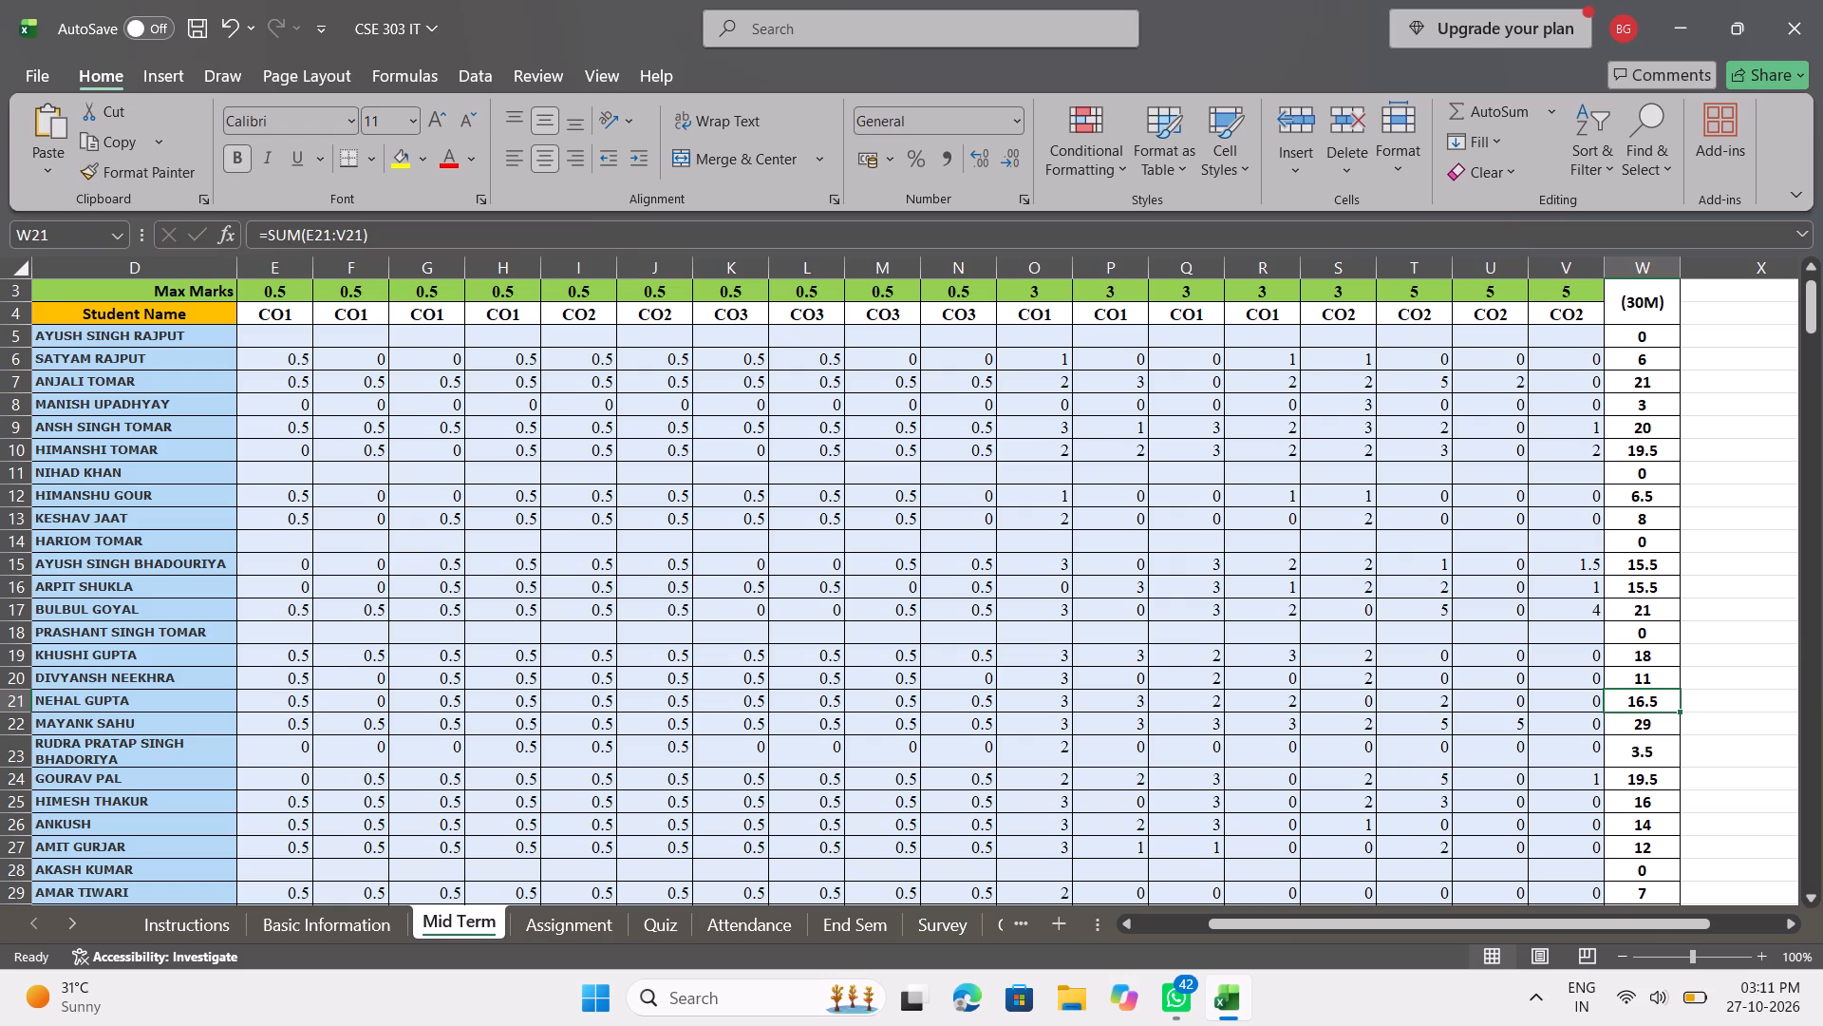
Save the workbook with the completed marks for row 21.
key("ctrl+s")
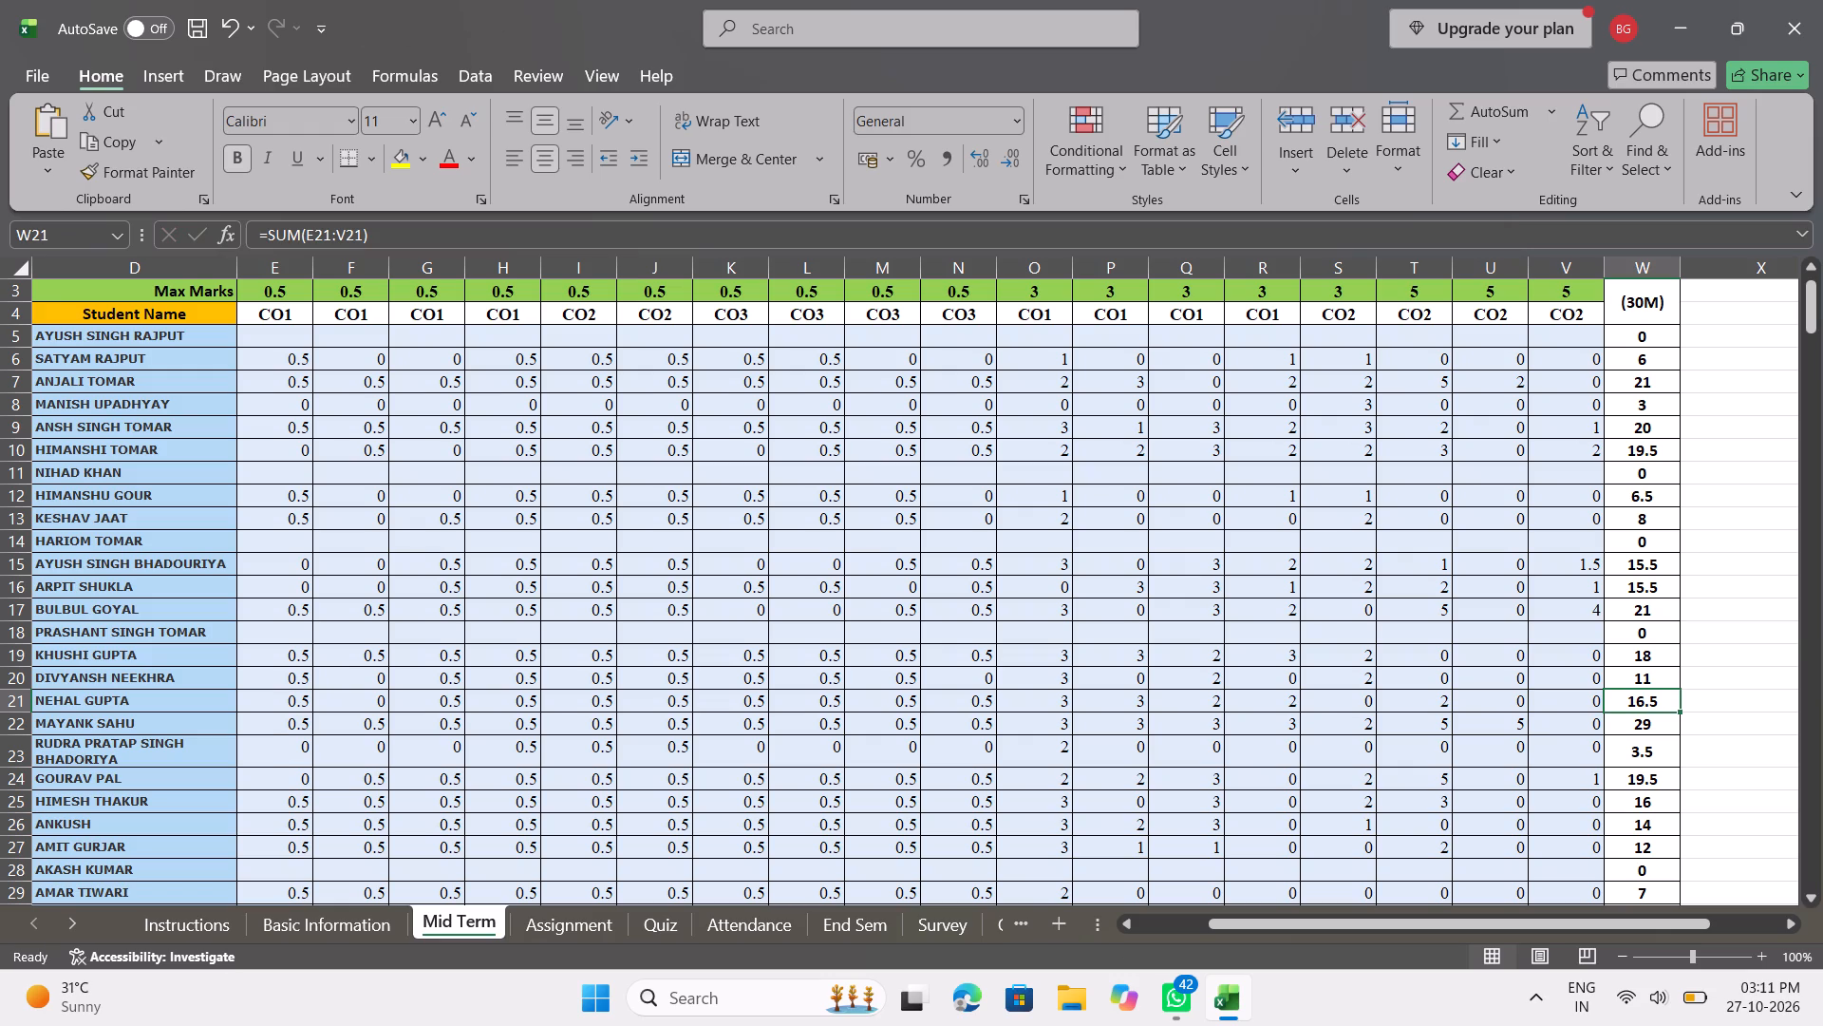
For the student in row 5, enter 0.5 for each of Q1 to Q10.
left_click(271, 330)
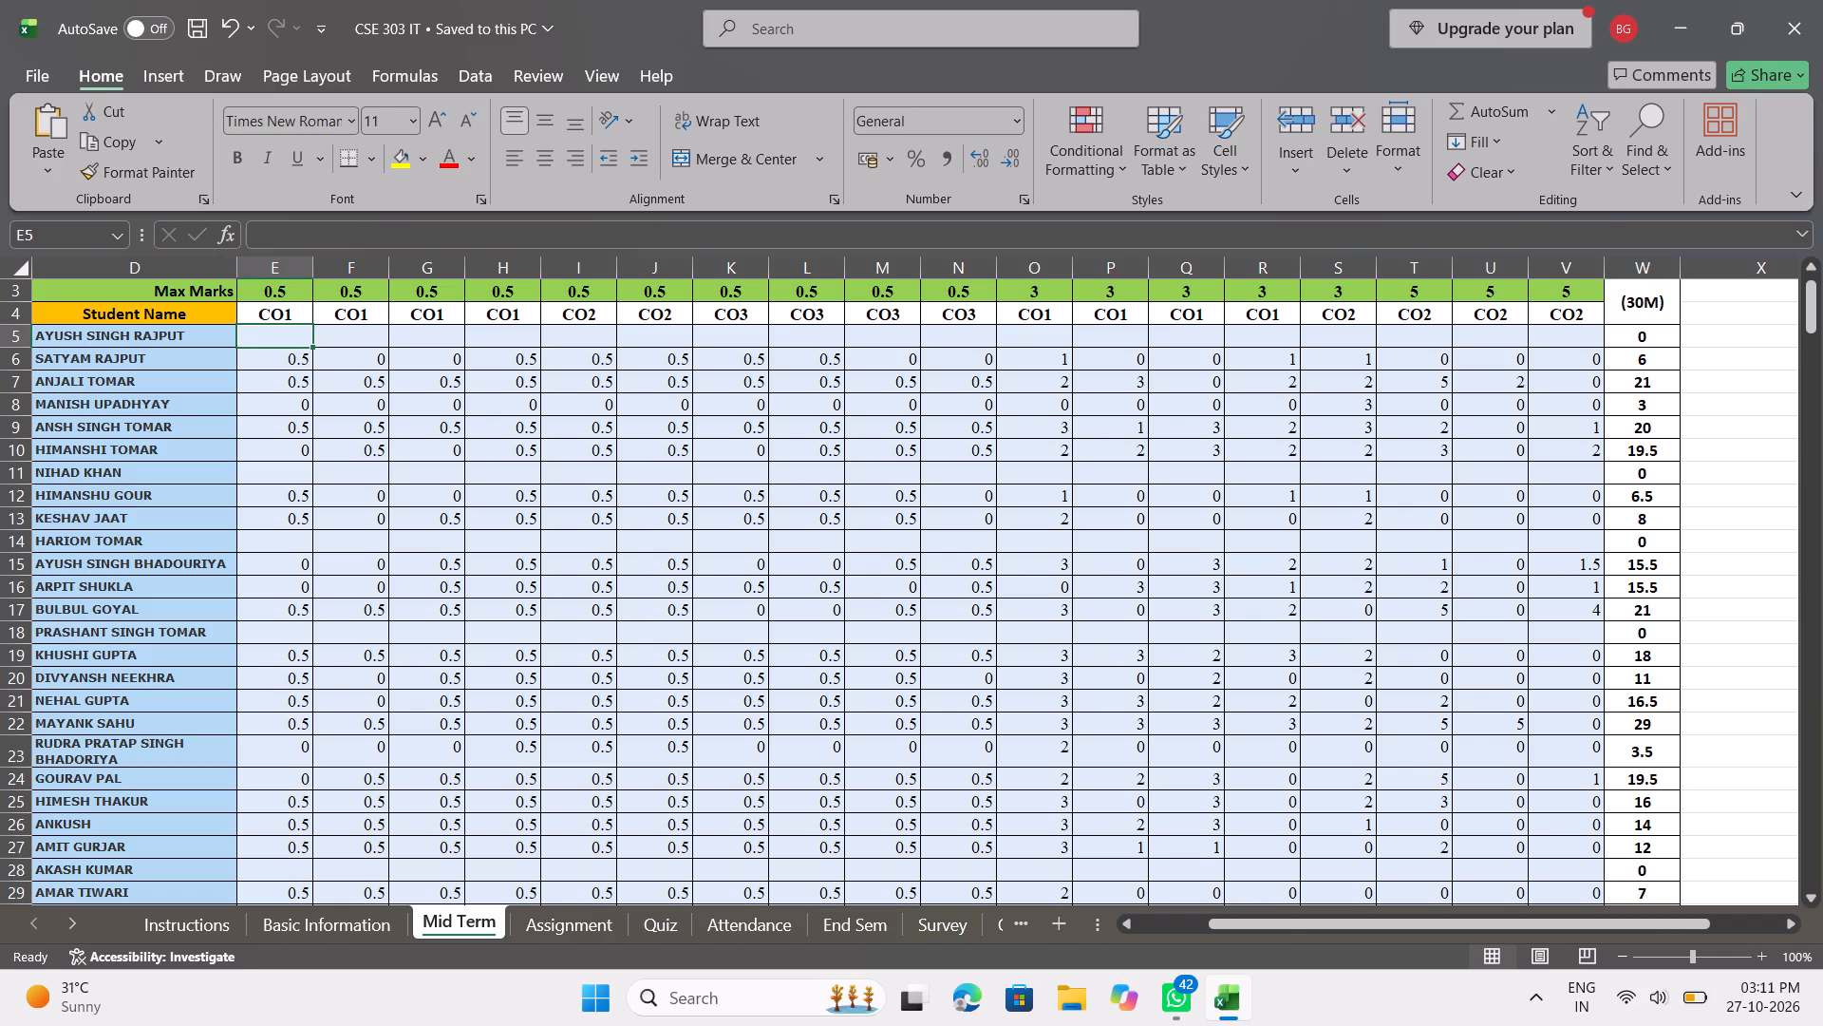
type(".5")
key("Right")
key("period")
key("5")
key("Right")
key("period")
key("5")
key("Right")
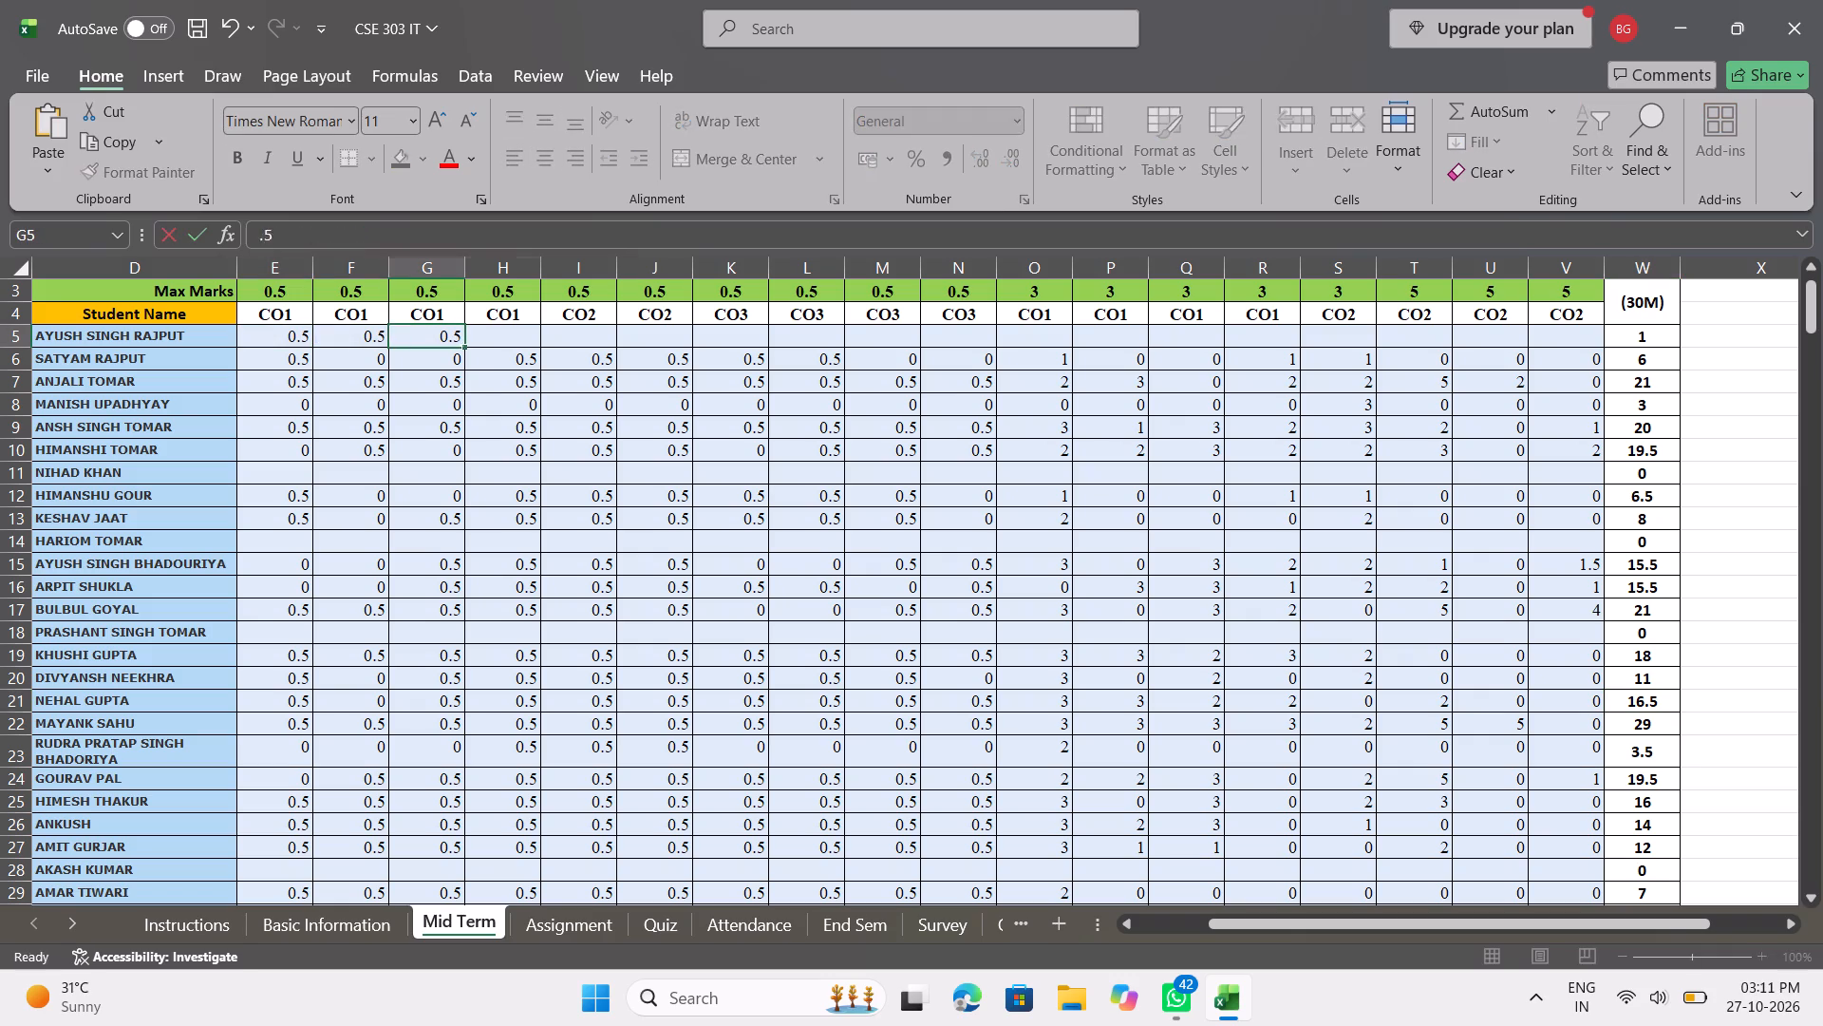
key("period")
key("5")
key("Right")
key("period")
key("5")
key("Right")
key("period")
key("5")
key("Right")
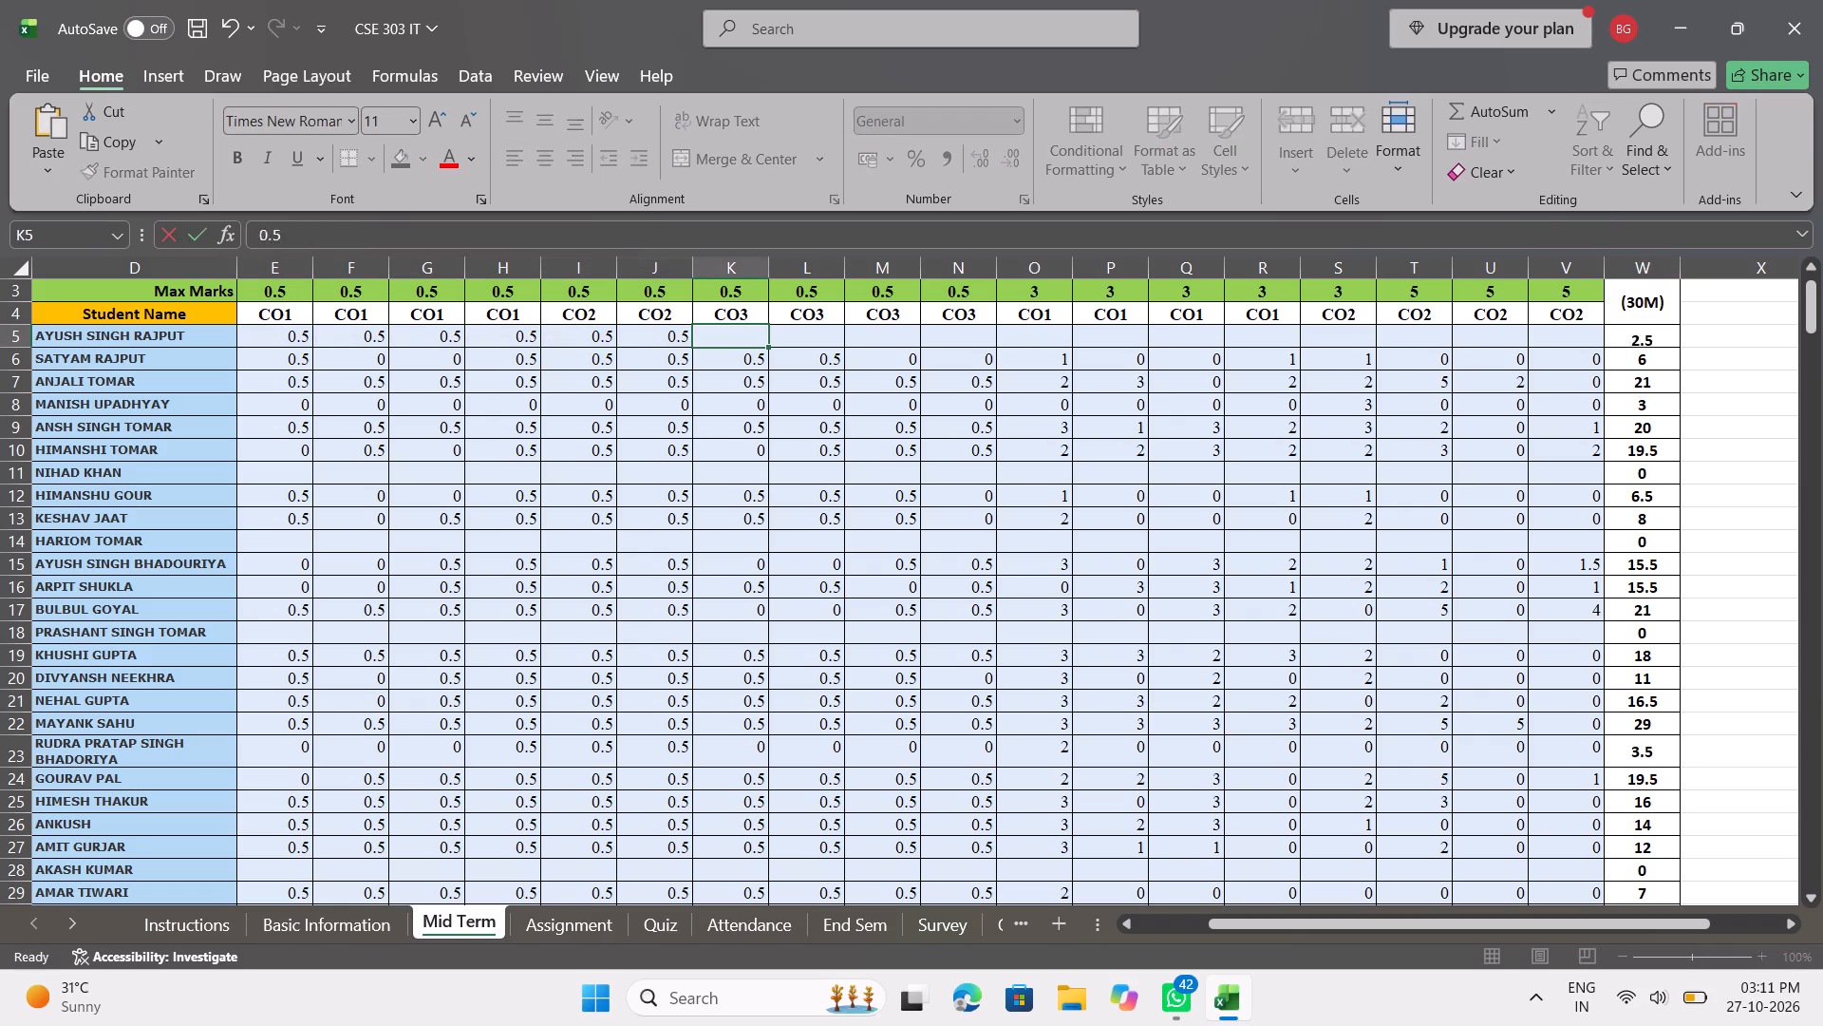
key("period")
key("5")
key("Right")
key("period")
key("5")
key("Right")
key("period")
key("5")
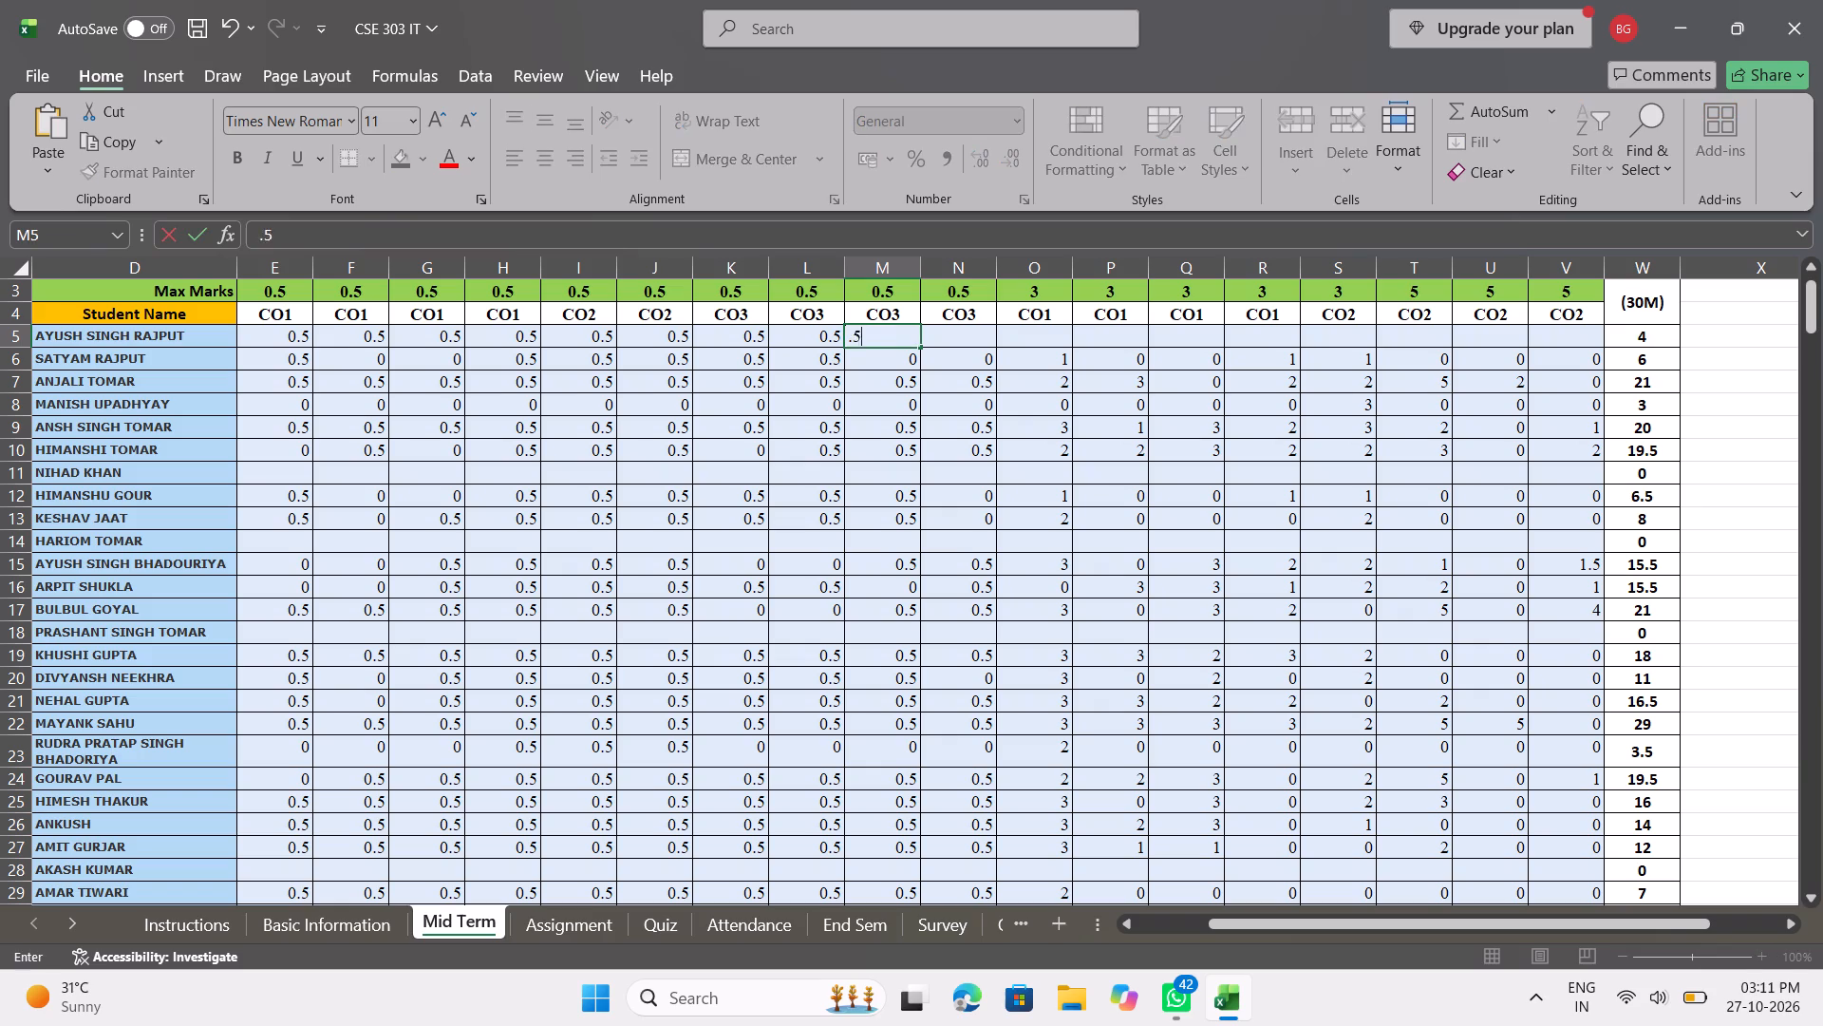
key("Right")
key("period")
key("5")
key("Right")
Enter 1 as the Q11 mark for the student in row 5.
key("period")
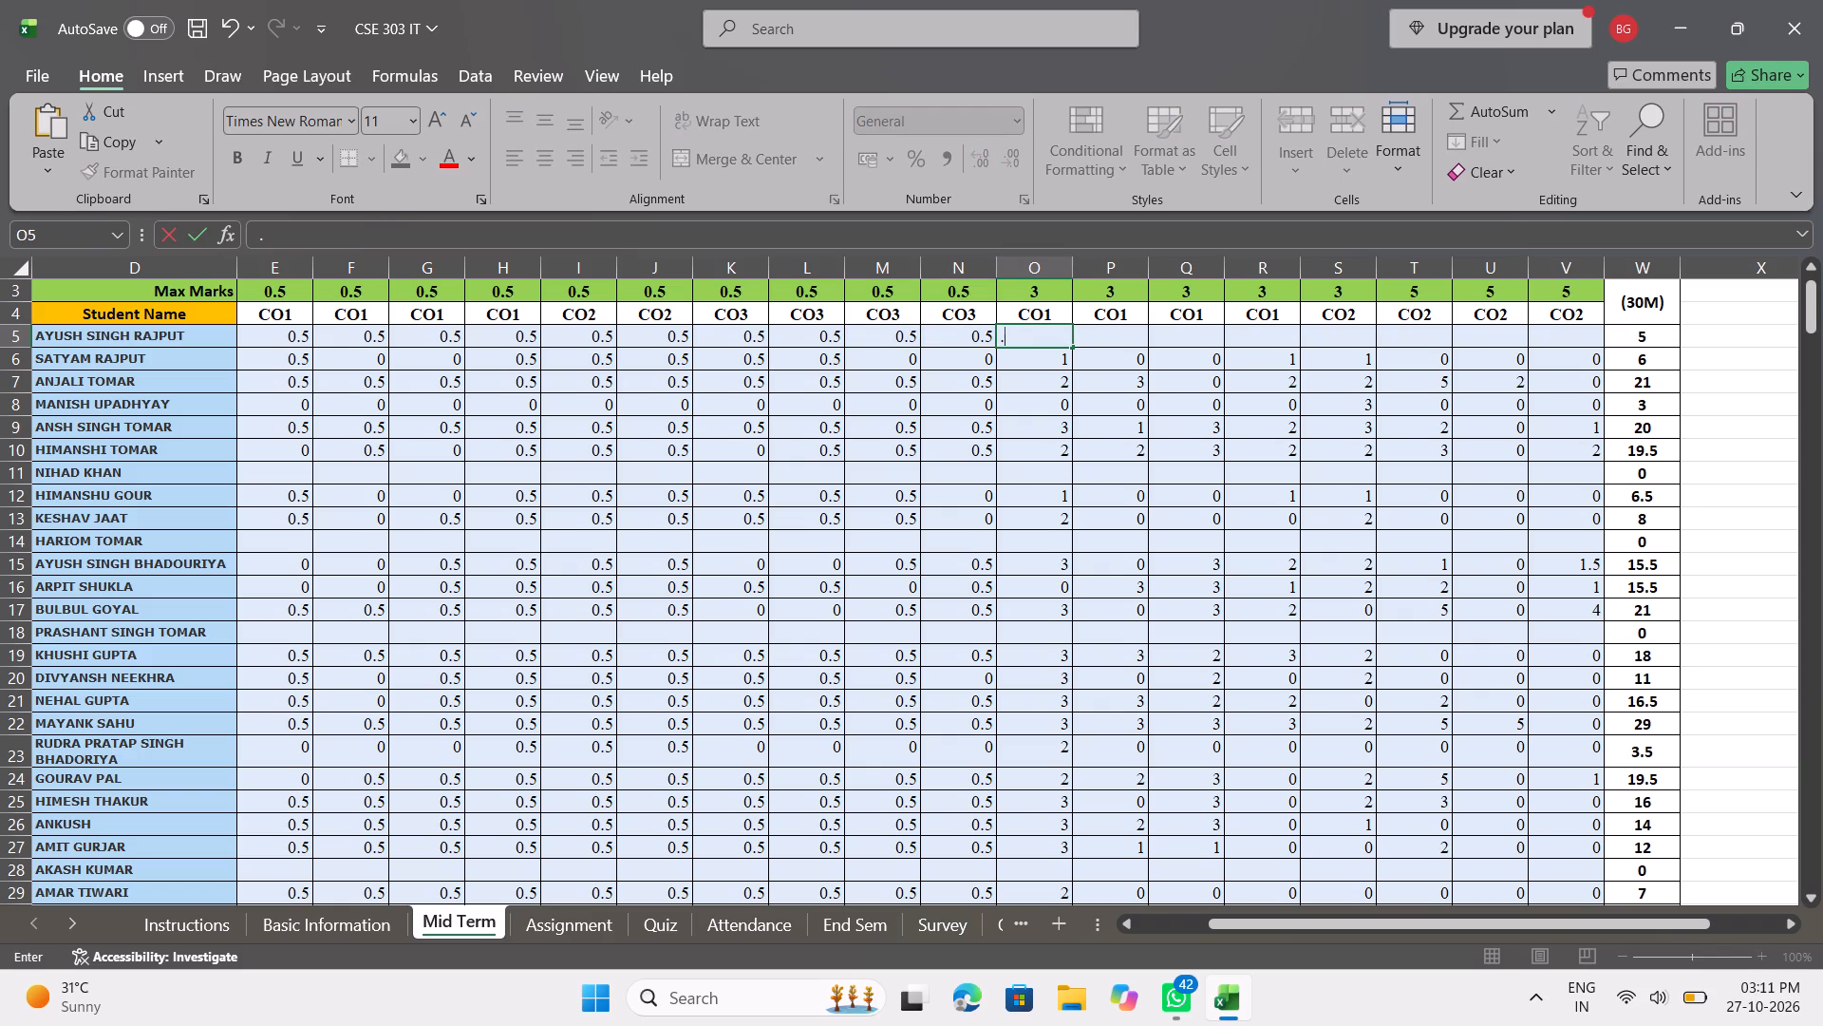
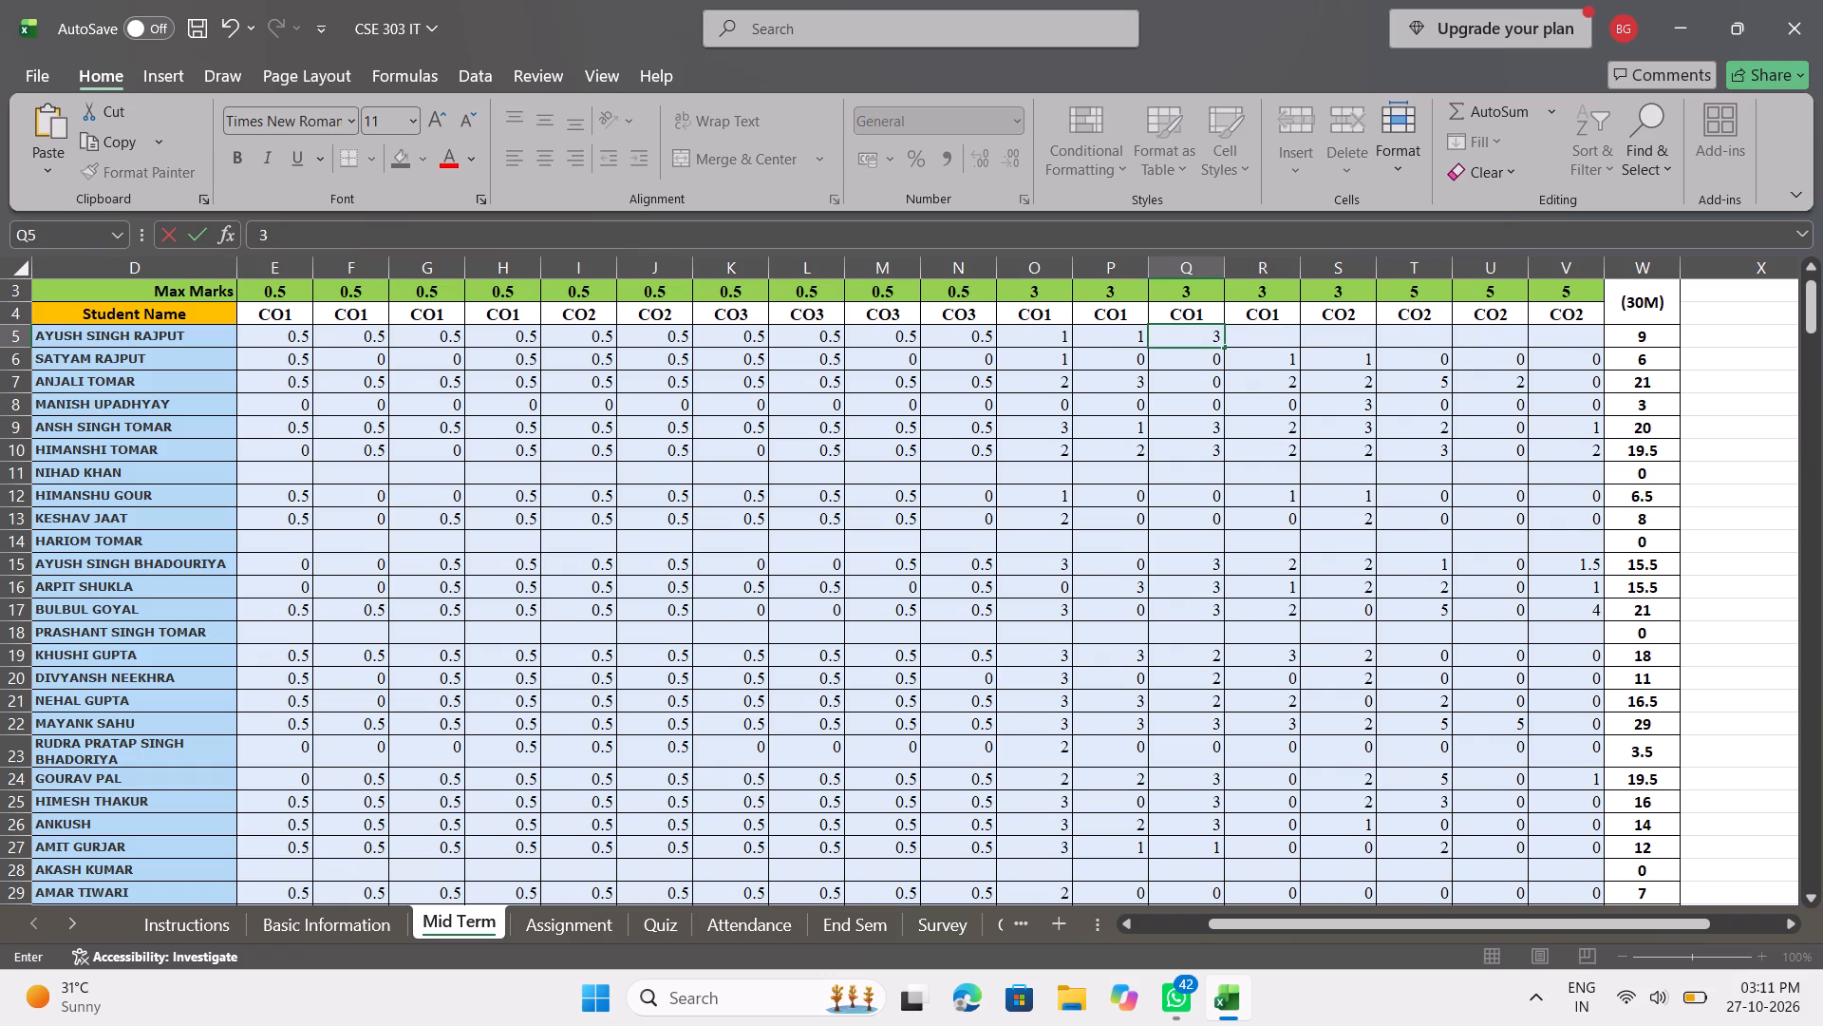
Continue row 5 by entering 2 for Q14 and 2 for Q15 in columns R and S.
left_click(1281, 345)
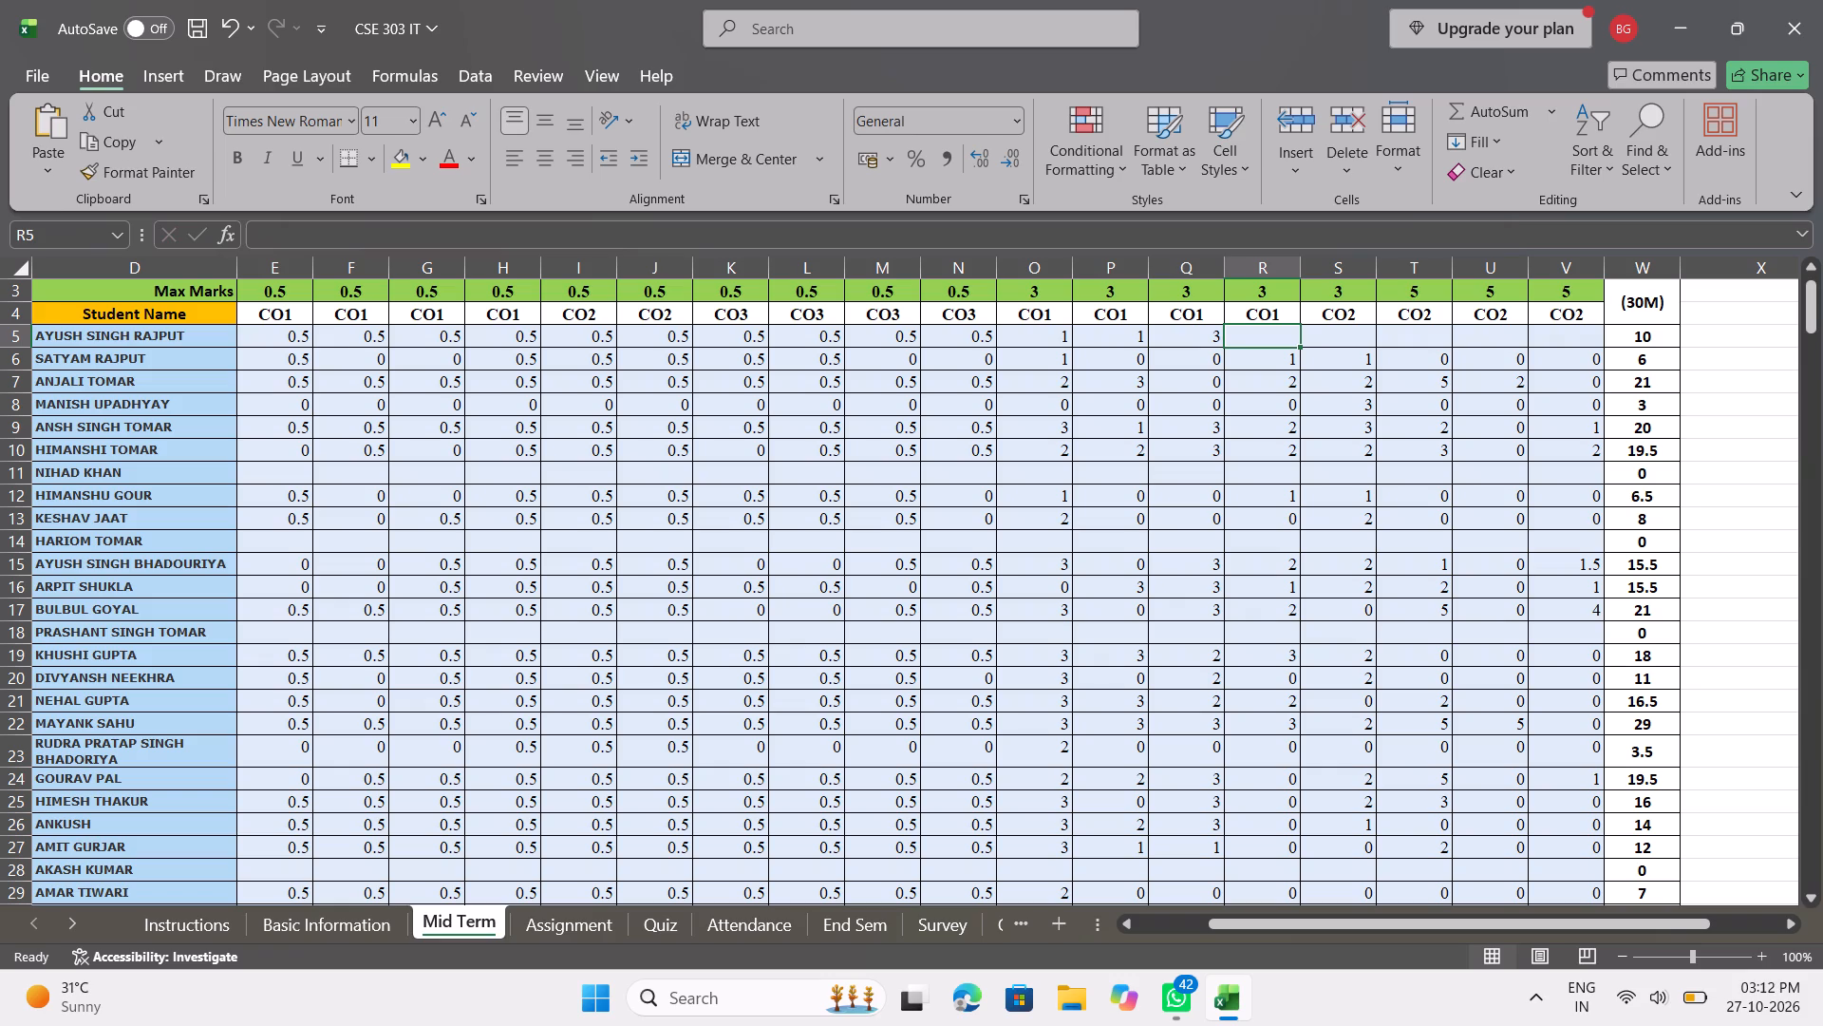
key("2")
key("Right")
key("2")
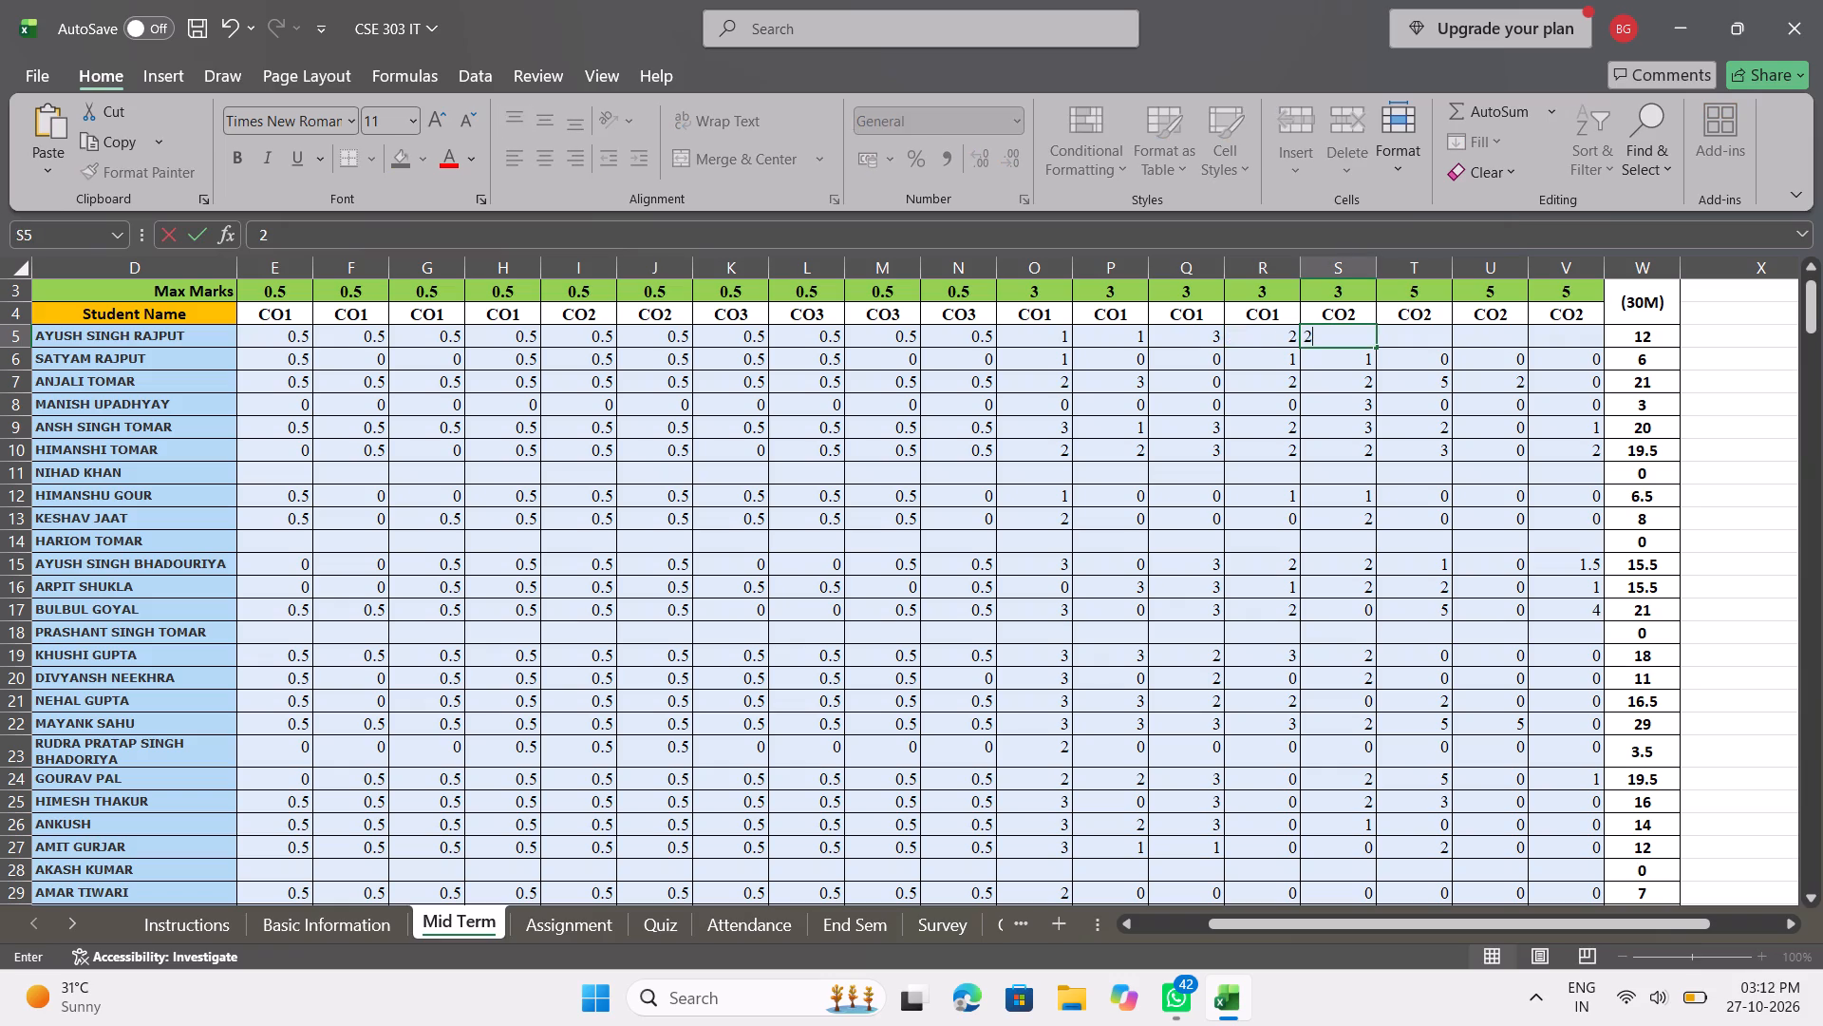
Complete row 5 by entering 2 for Q15 and 0 for each of Q16, Q17 and Q18.
key("Right")
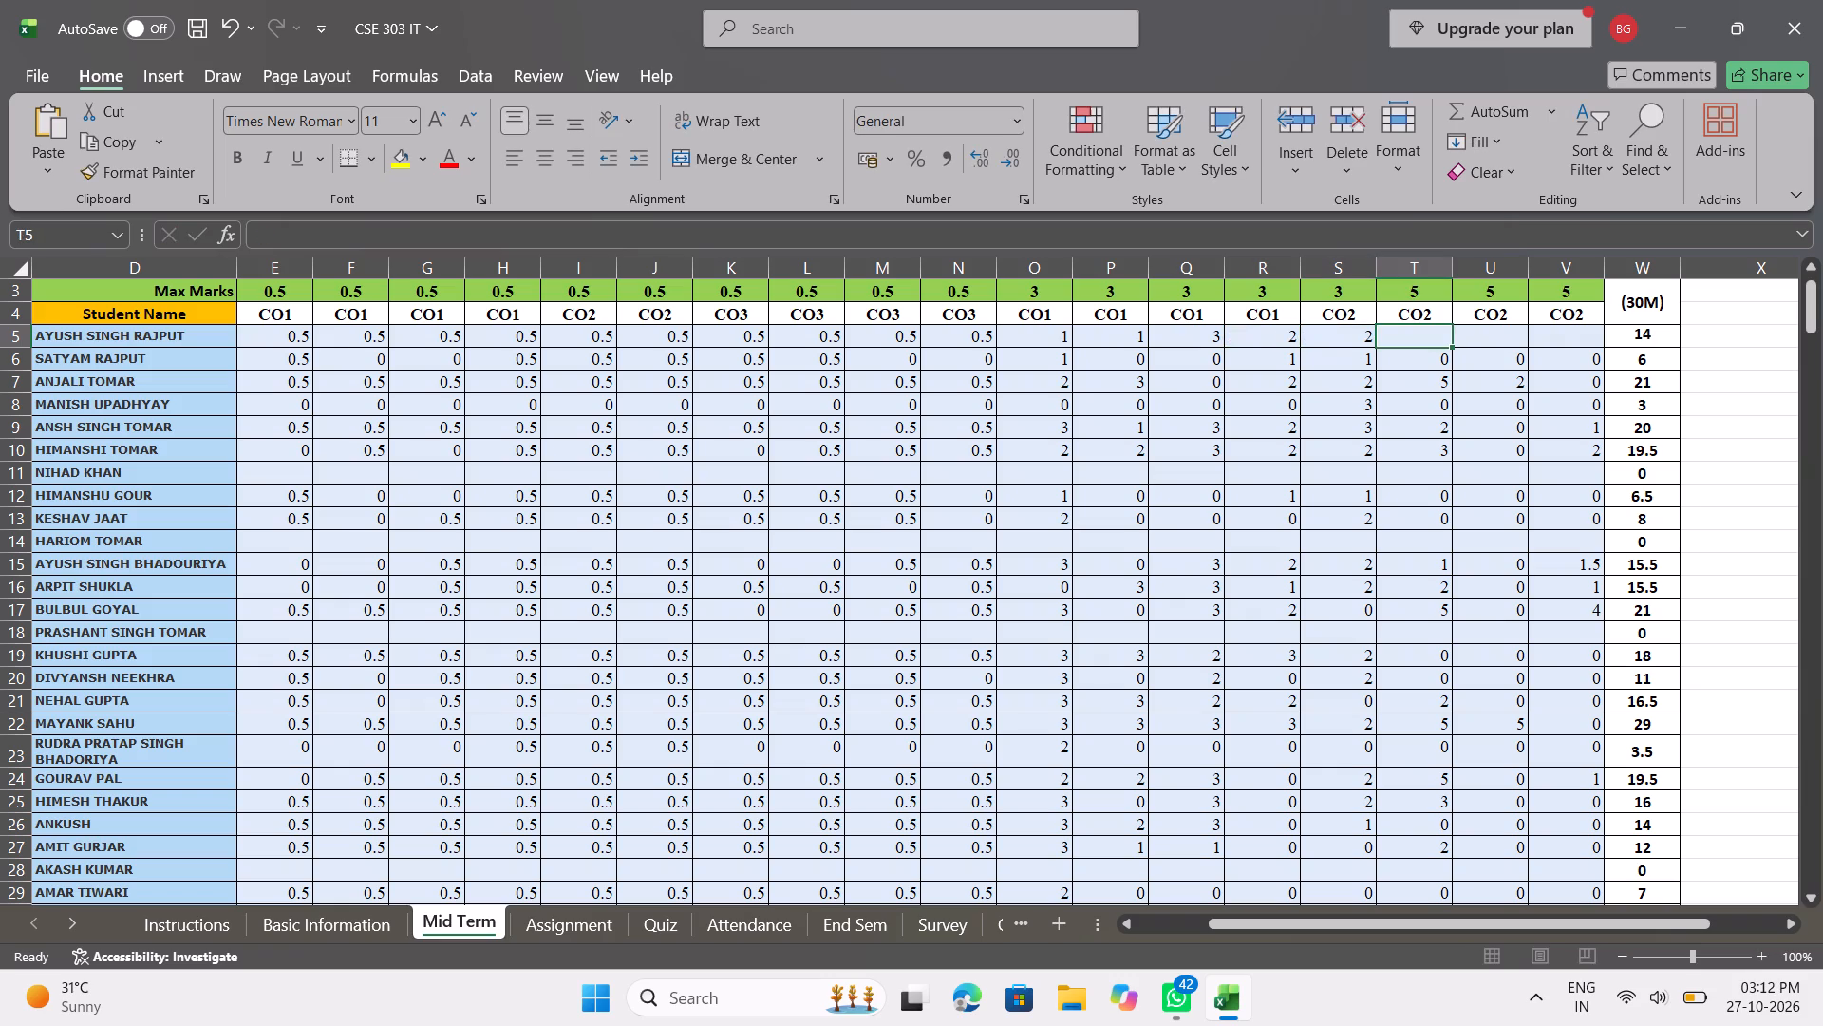
key("0")
key("Right")
key("0")
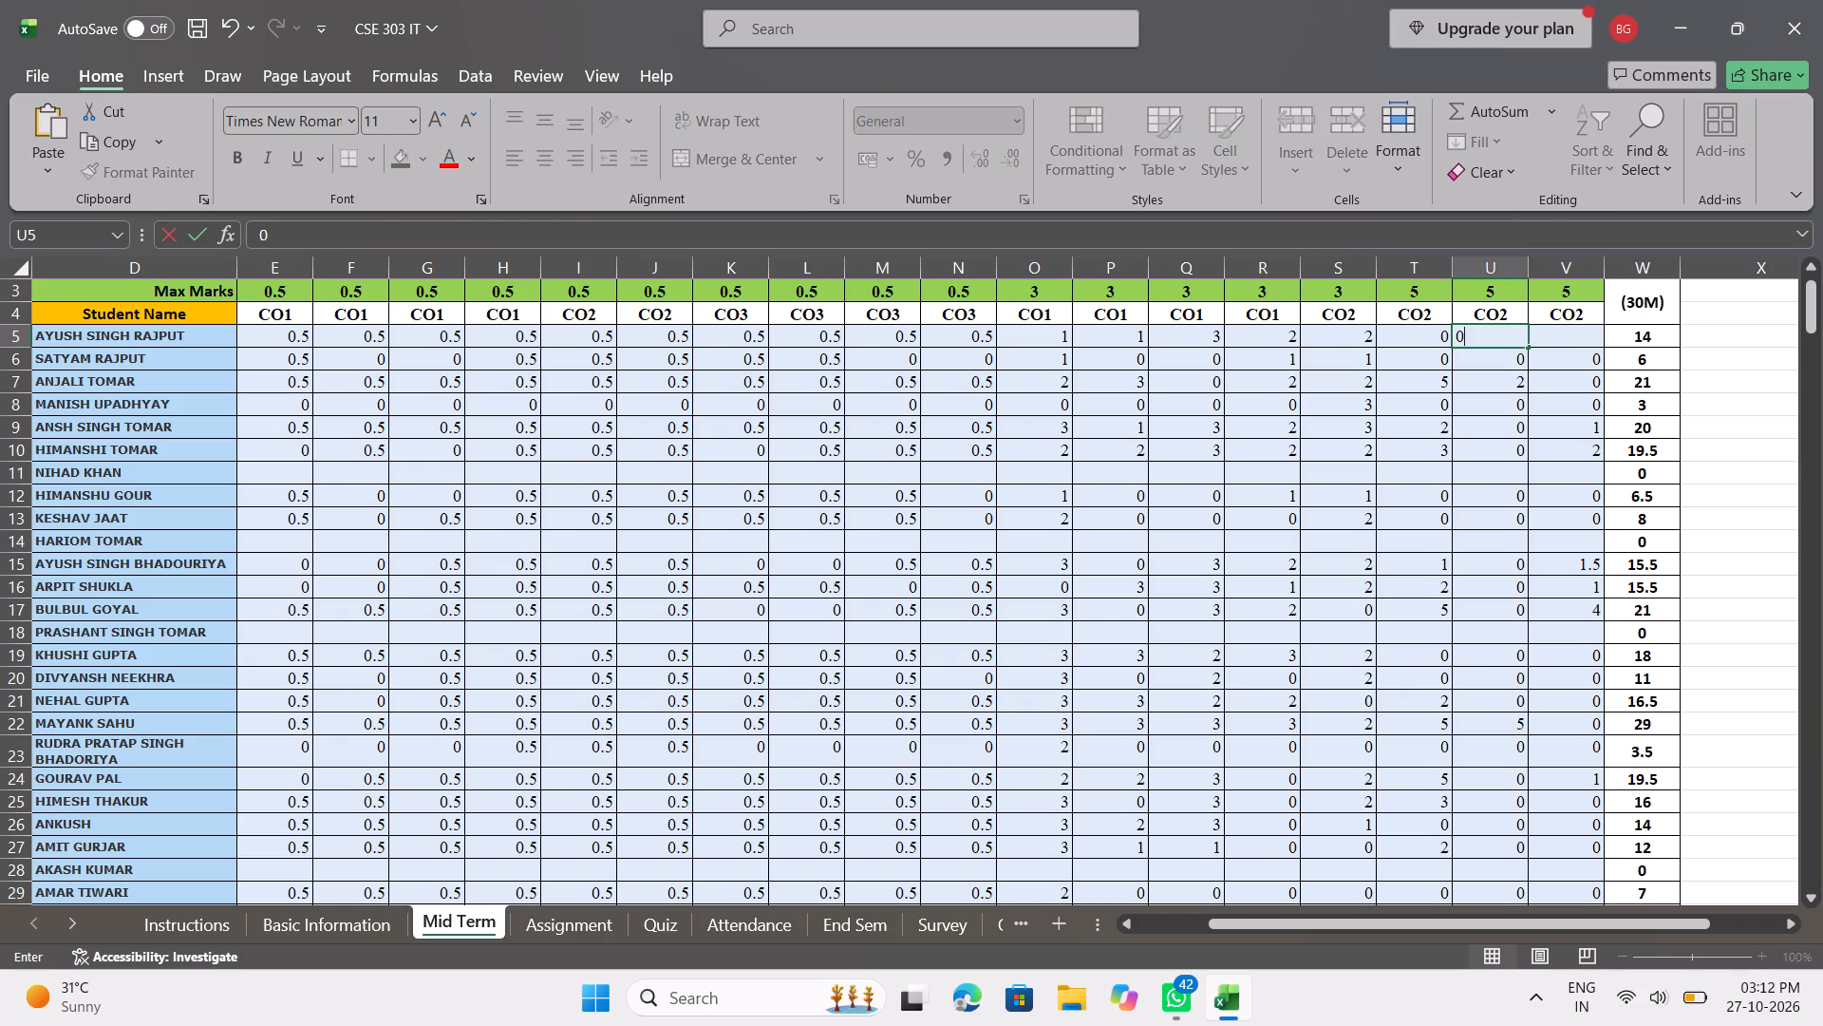
key("Right")
key("0")
key("Right")
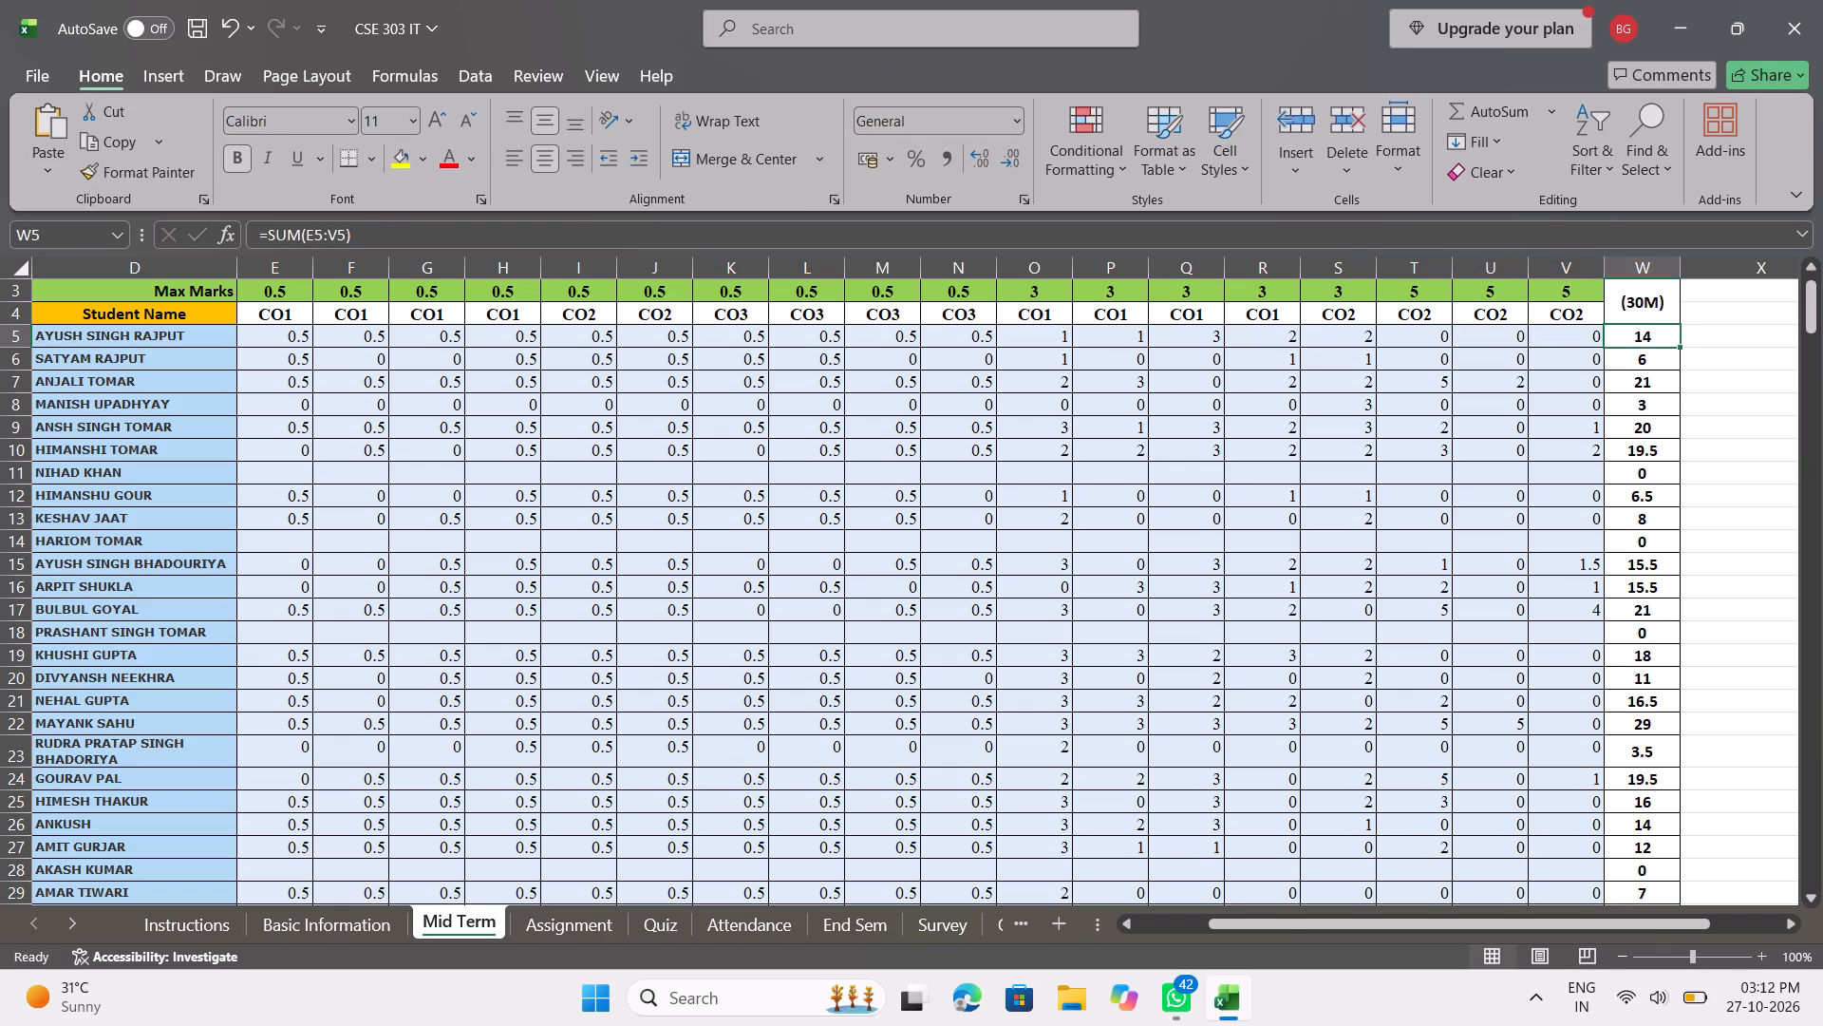
For the student in row 18, enter 0.5 for each of Q1 to Q10.
scroll(916, 464, "down", 2)
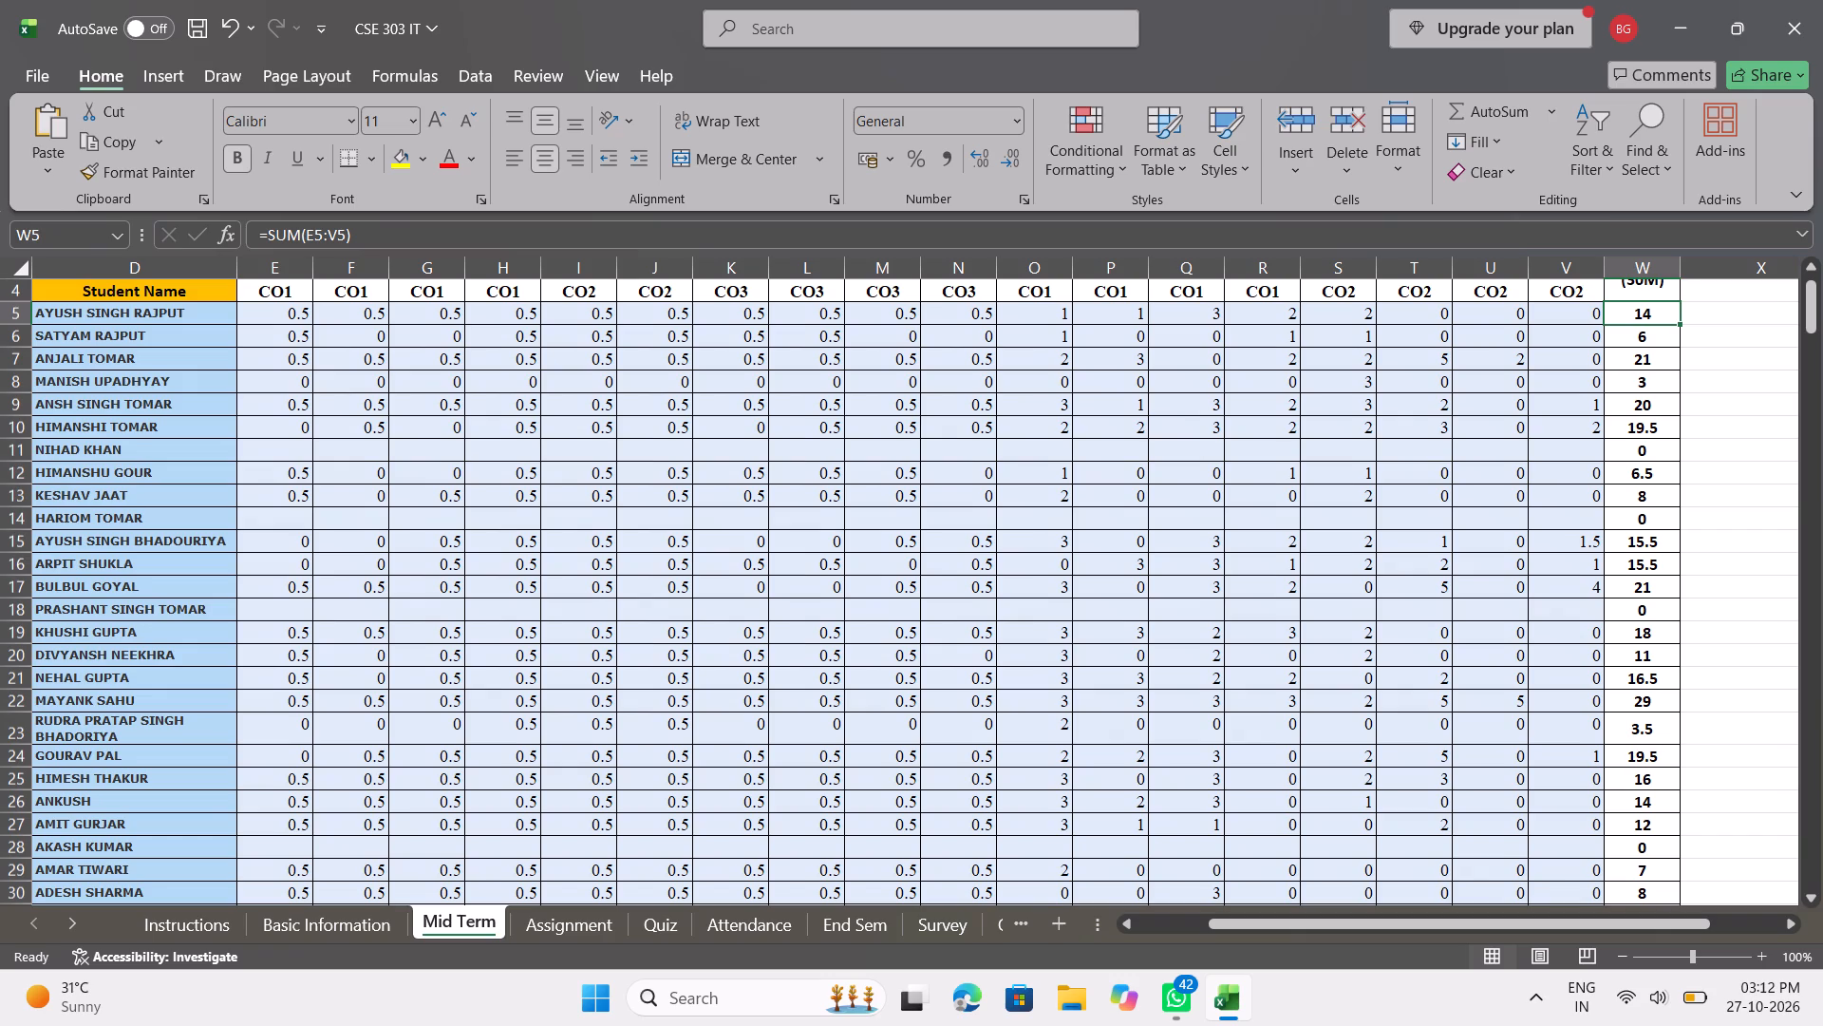
scroll(916, 464, "down", 3)
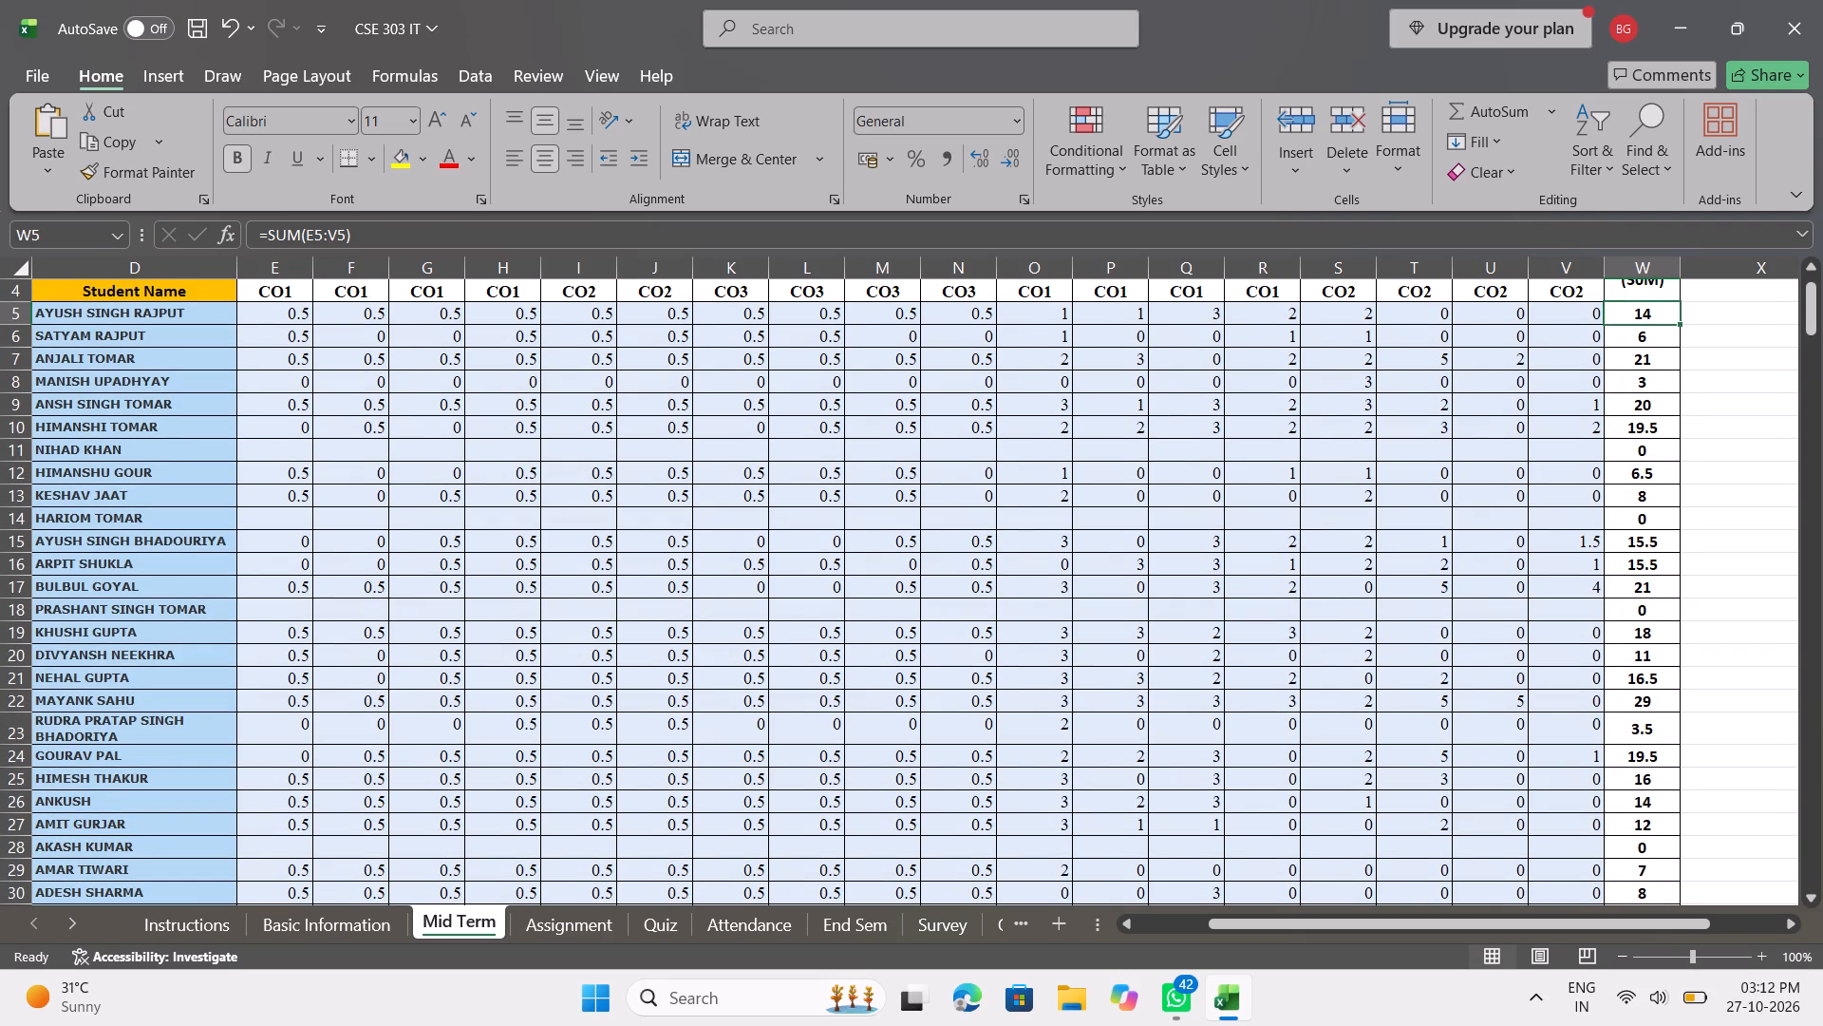
left_click(280, 613)
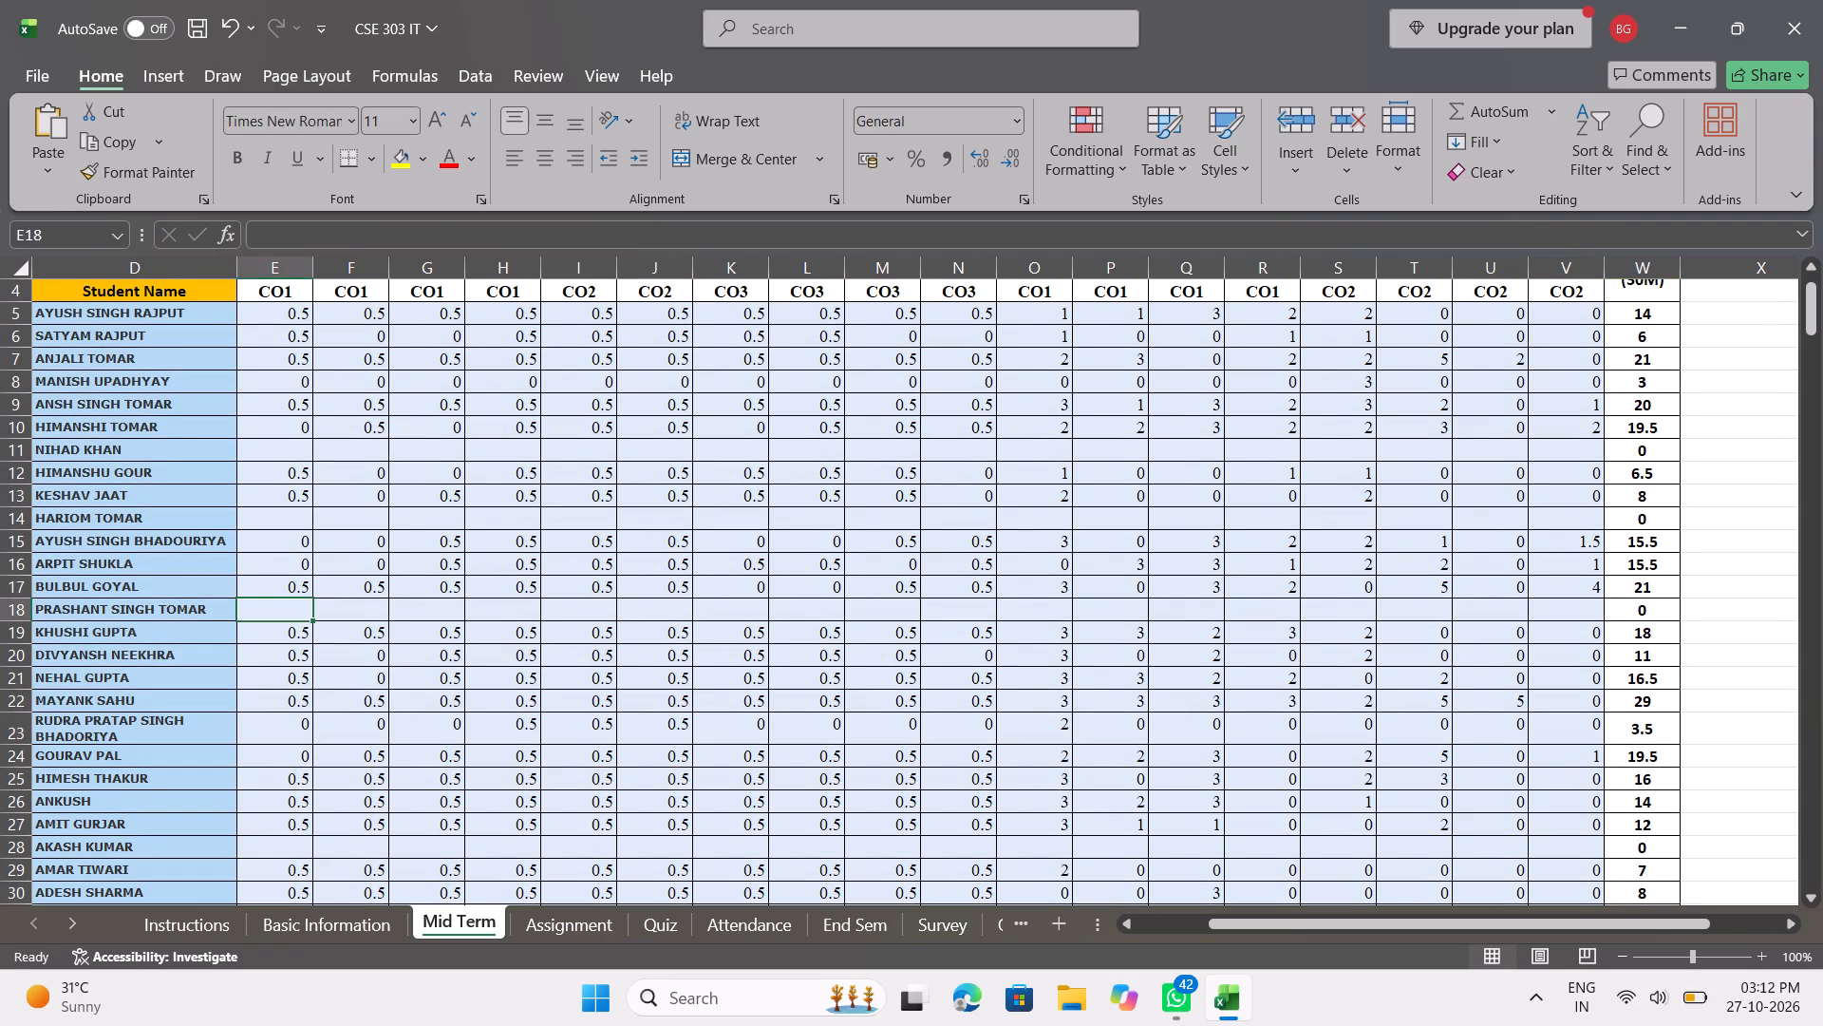
type(".5")
key("Right")
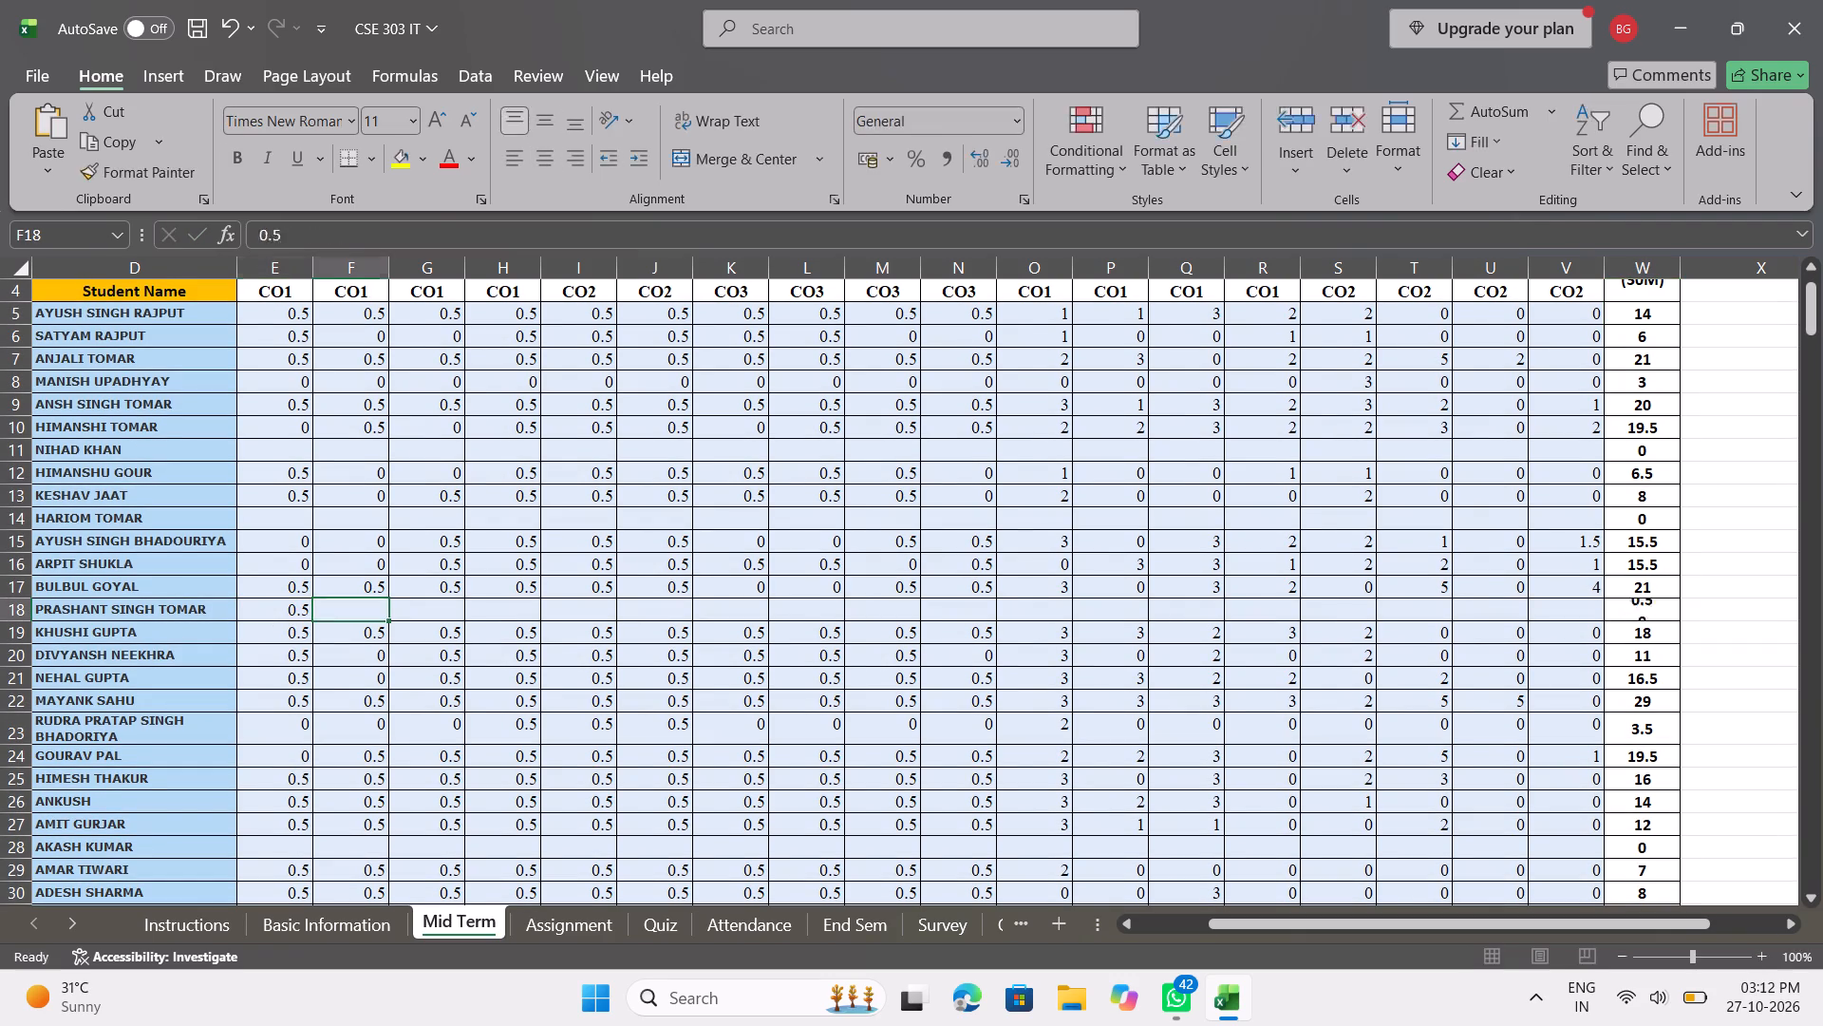
type(".5")
key("Right")
type(".5")
key("Right")
type(".5")
key("Right")
type(".5")
key("Right")
type(".5")
key("Right")
type(".5")
key("Right")
type(".5")
key("Right")
type(".5")
key("Right")
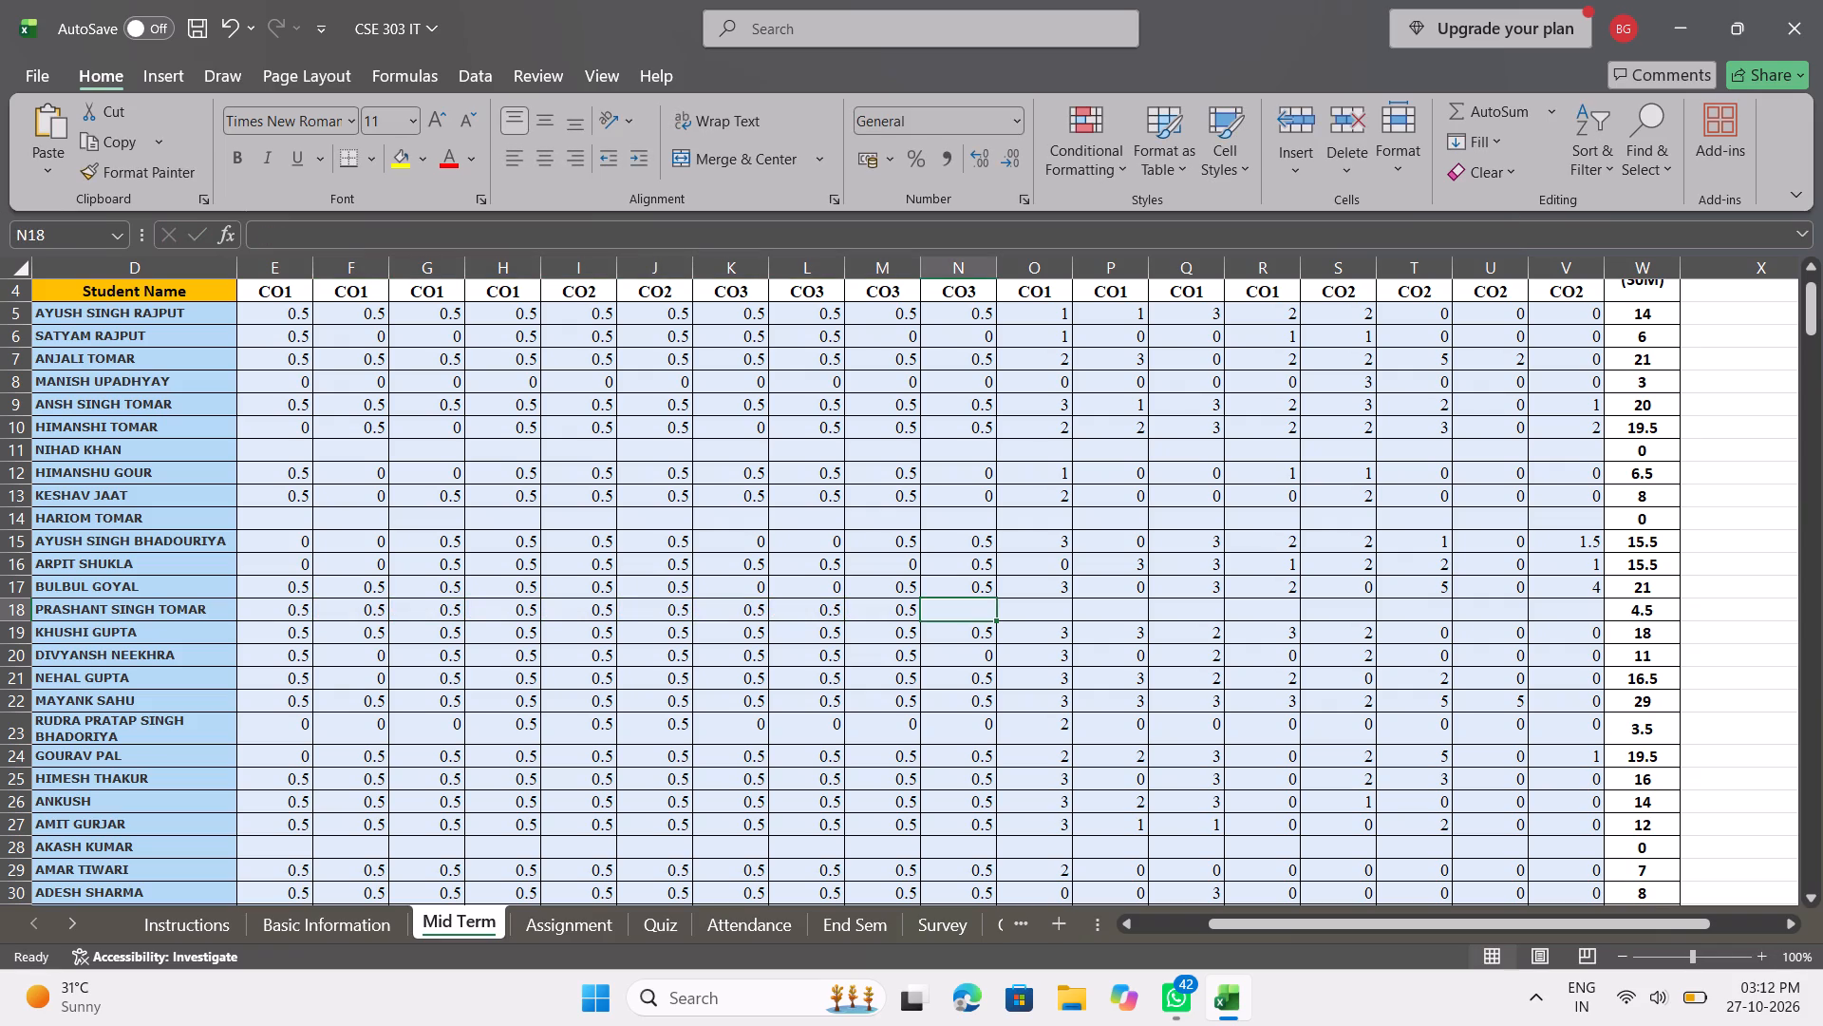
key("period")
key("5")
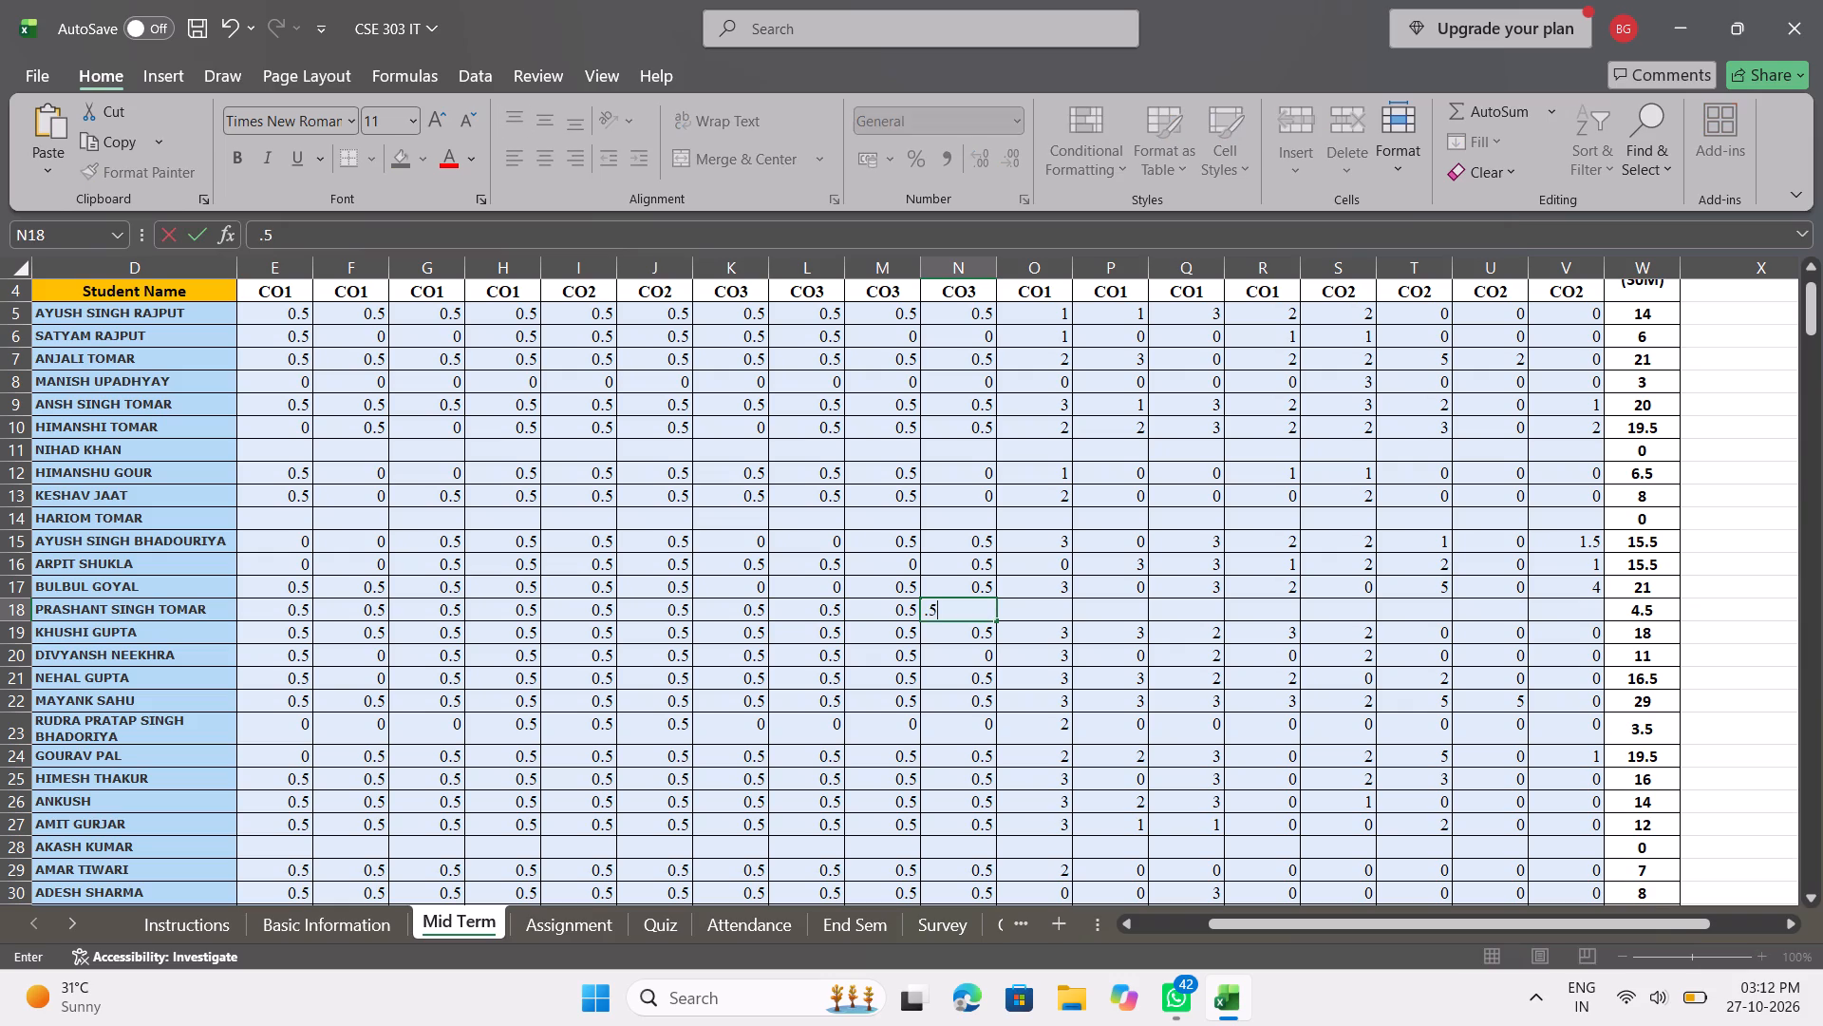
key("Right")
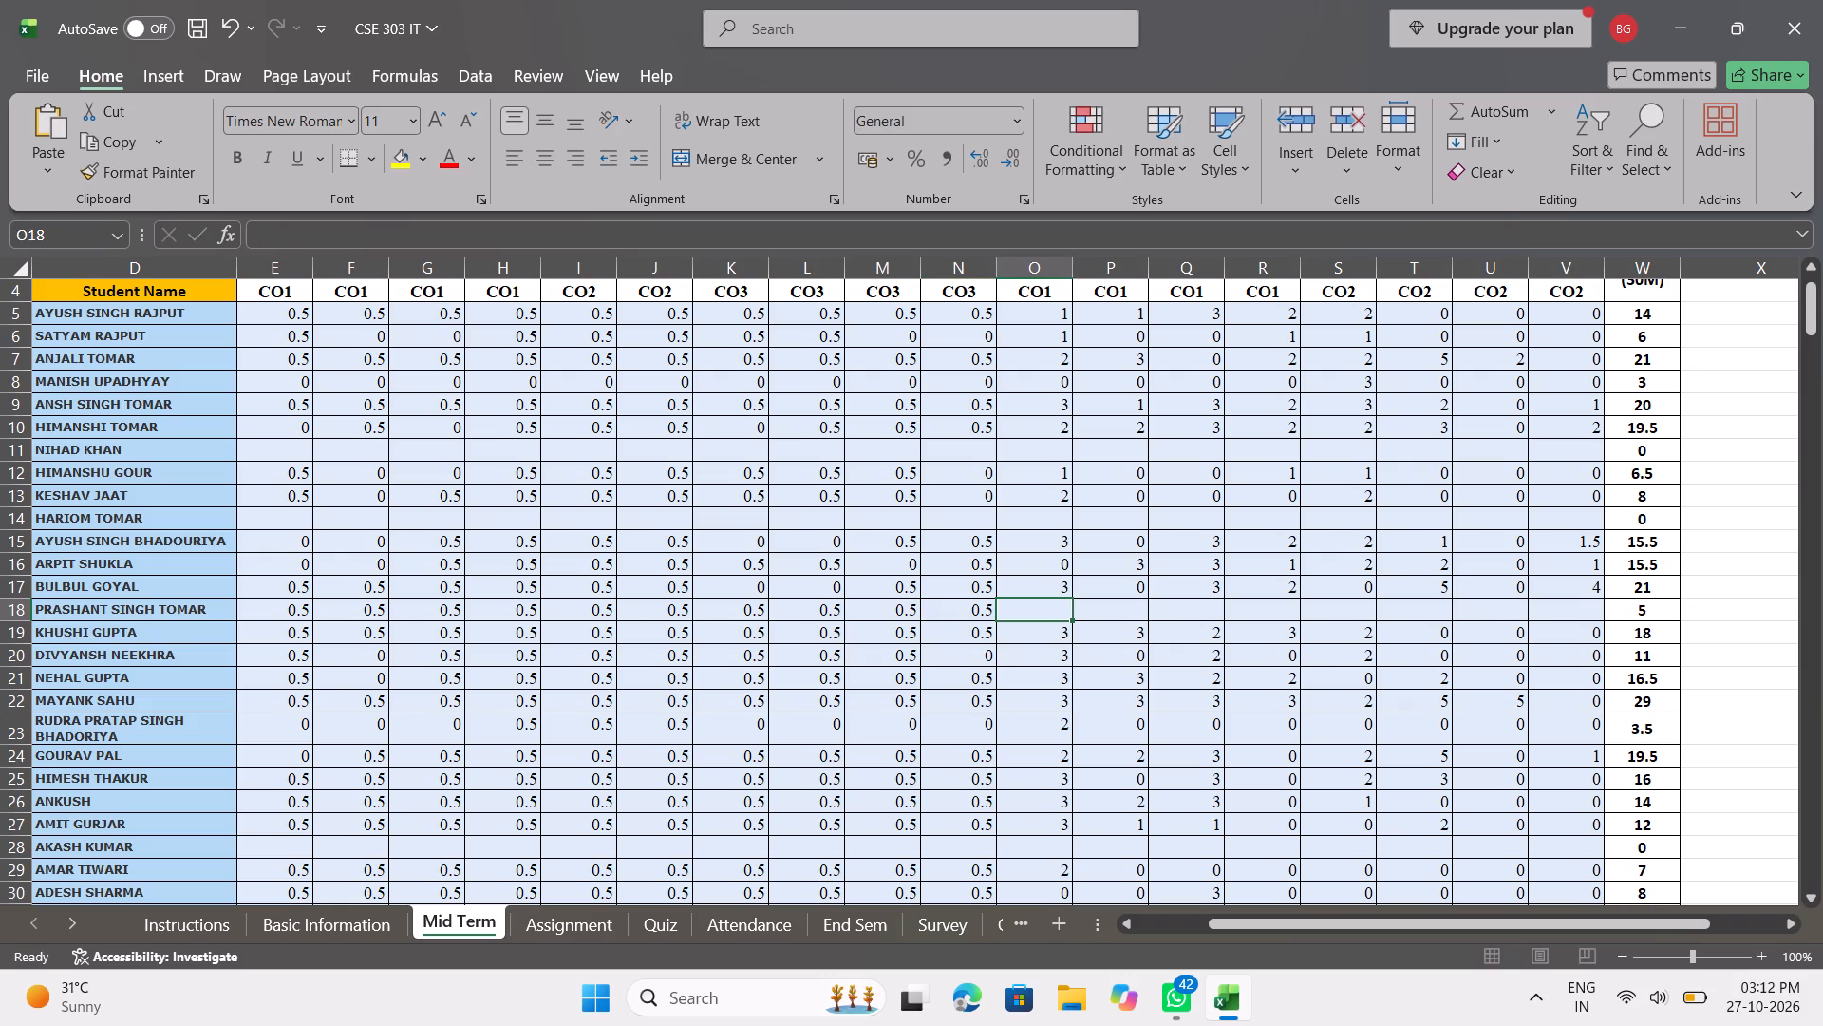
For the student in row 18, enter the Q11 to Q15 marks 3, 0, 3, 0, 2.
key("3")
key("Right")
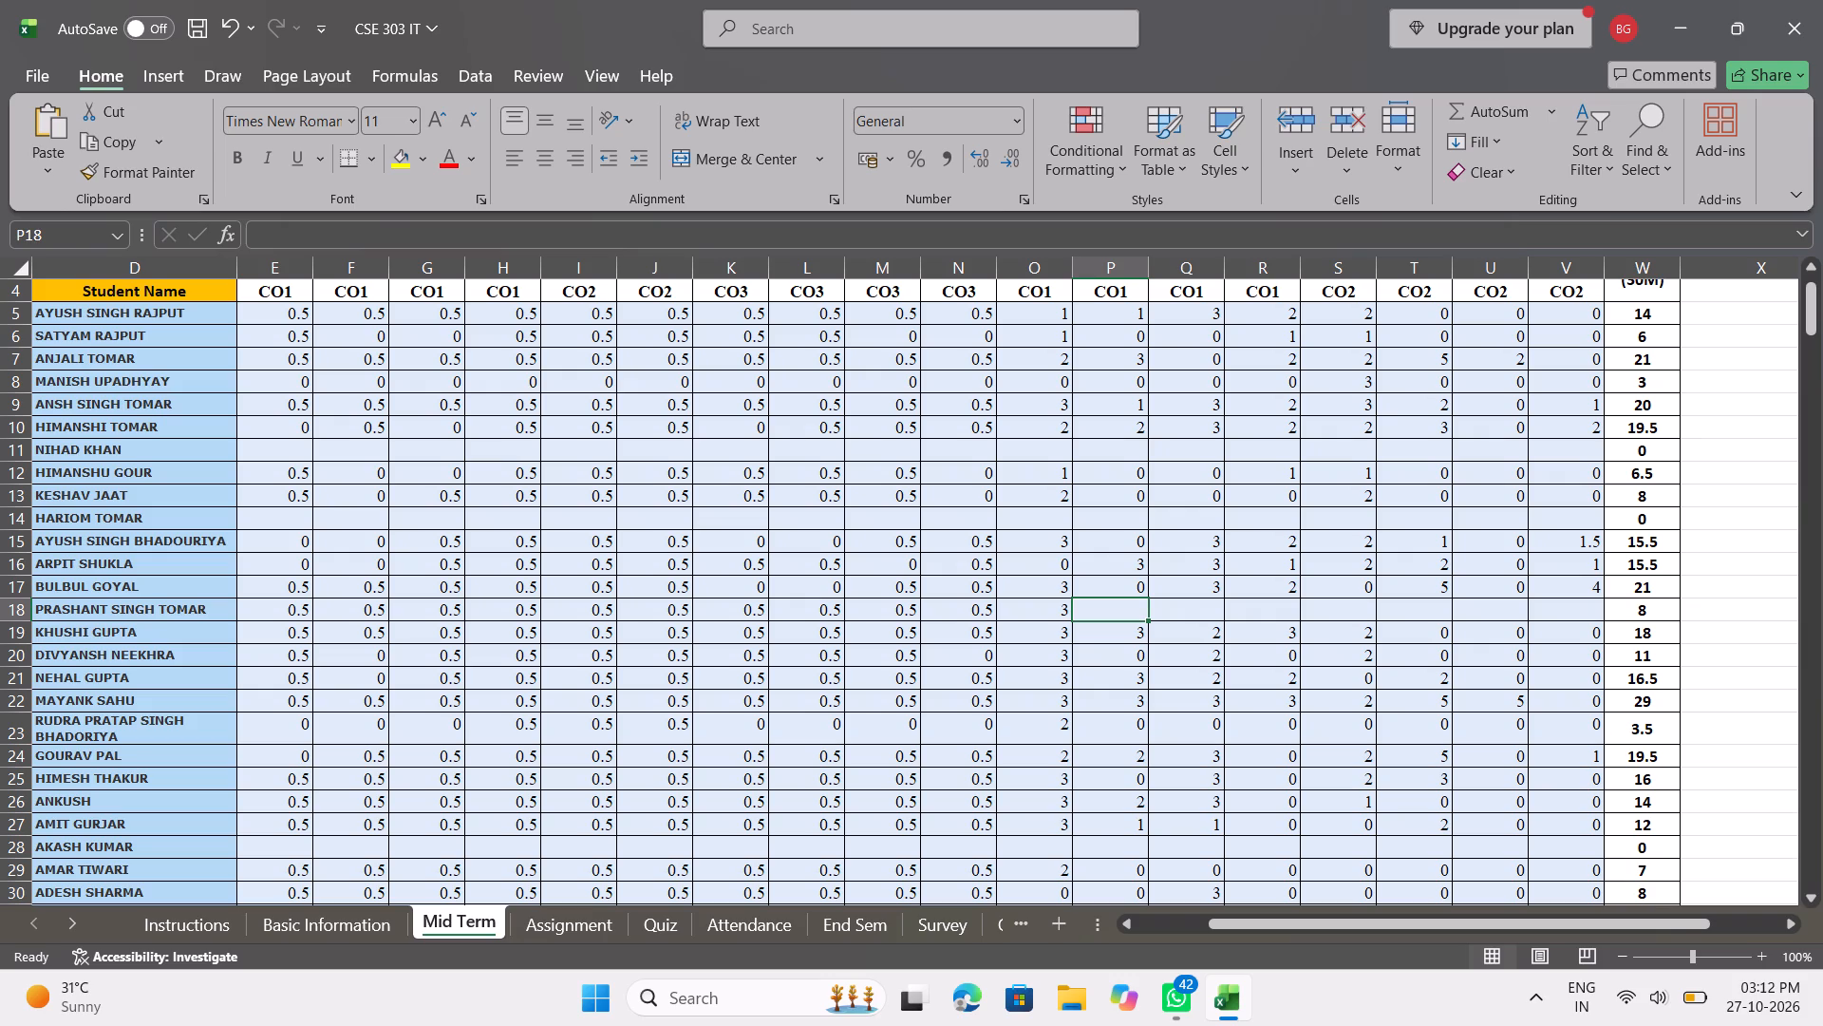
key("0")
key("Right")
key("3")
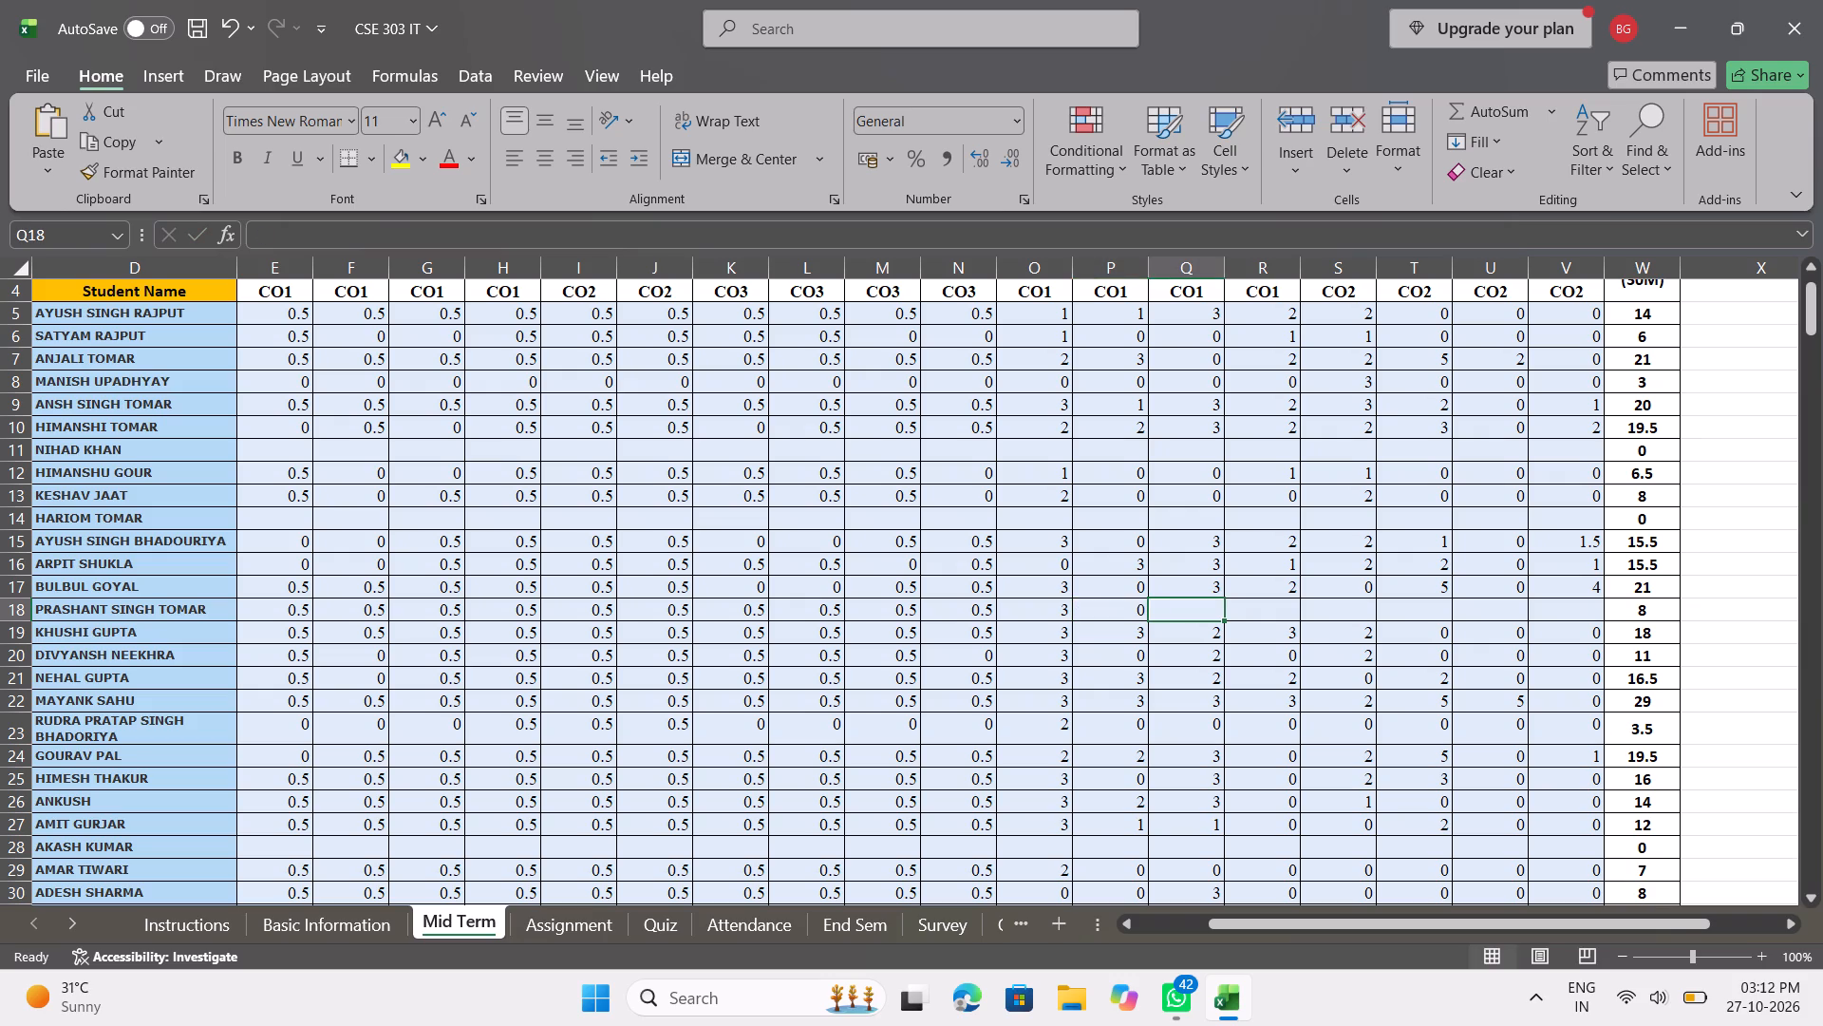
key("Right")
key("0")
key("Right")
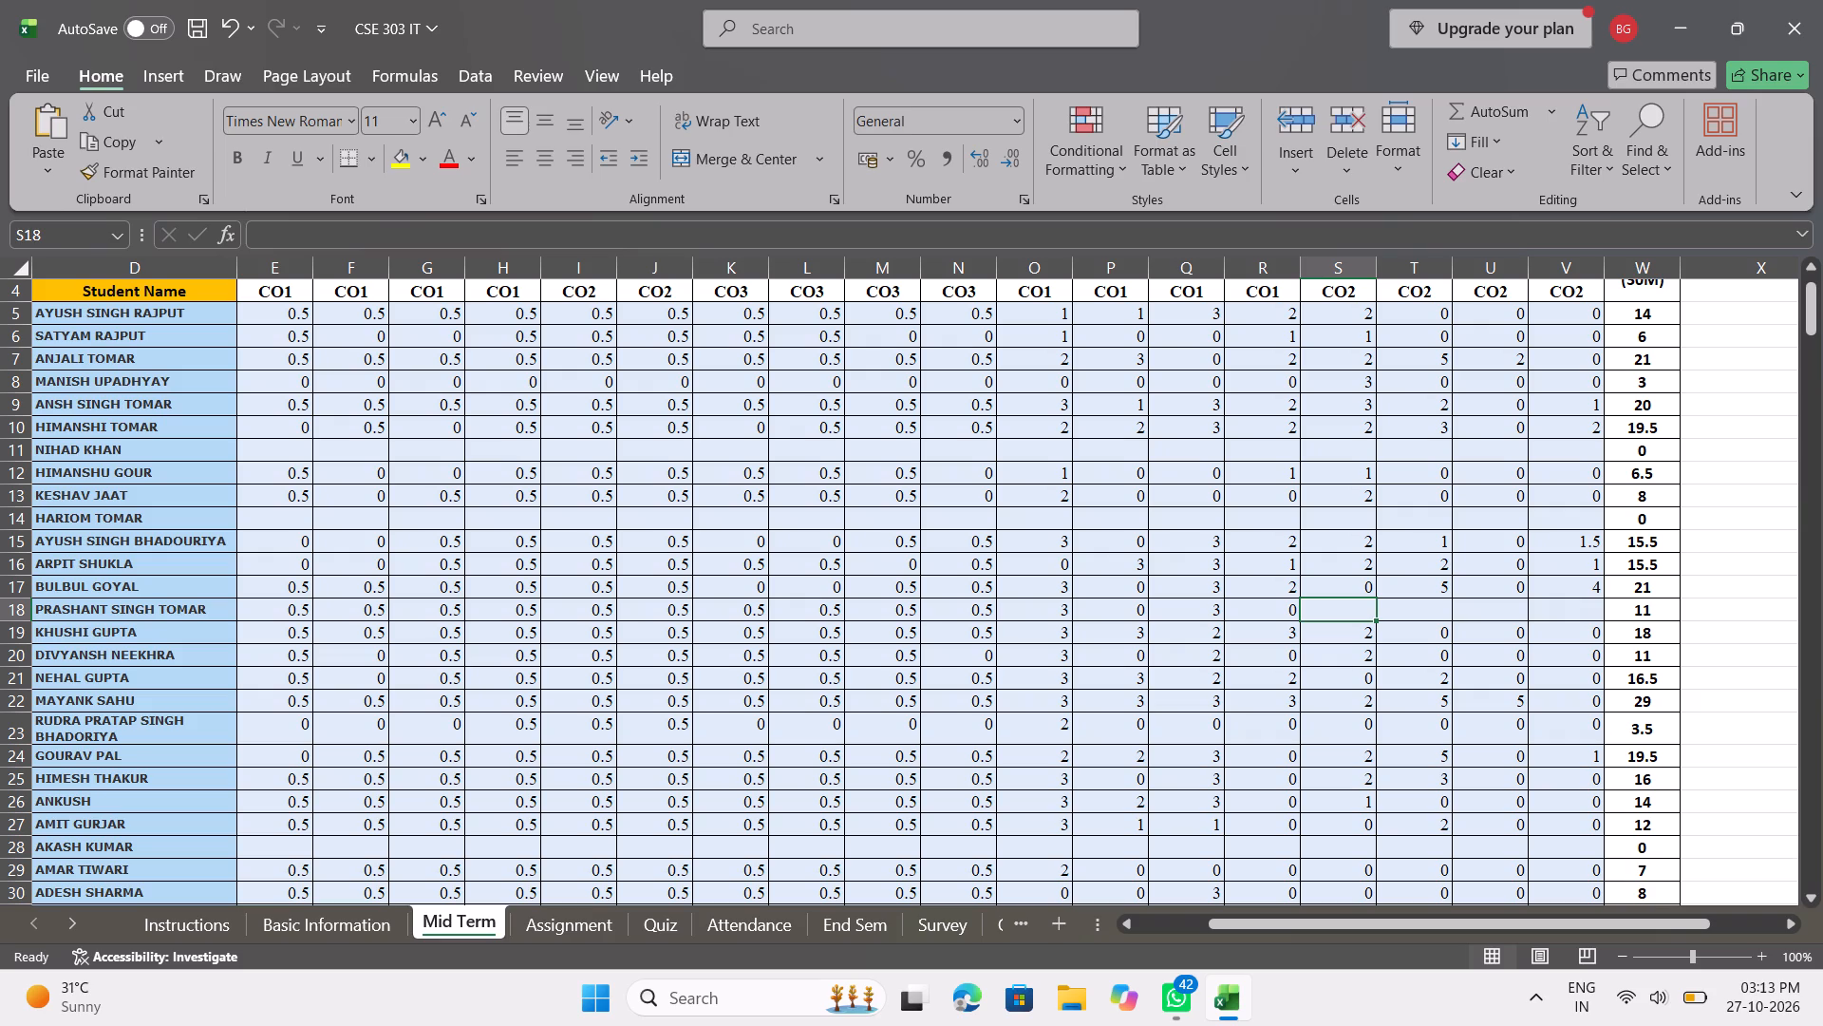
key("2")
key("Right")
Complete row 18 by entering the Q16 to Q18 marks 3, 0, 0.
key("3")
key("Right")
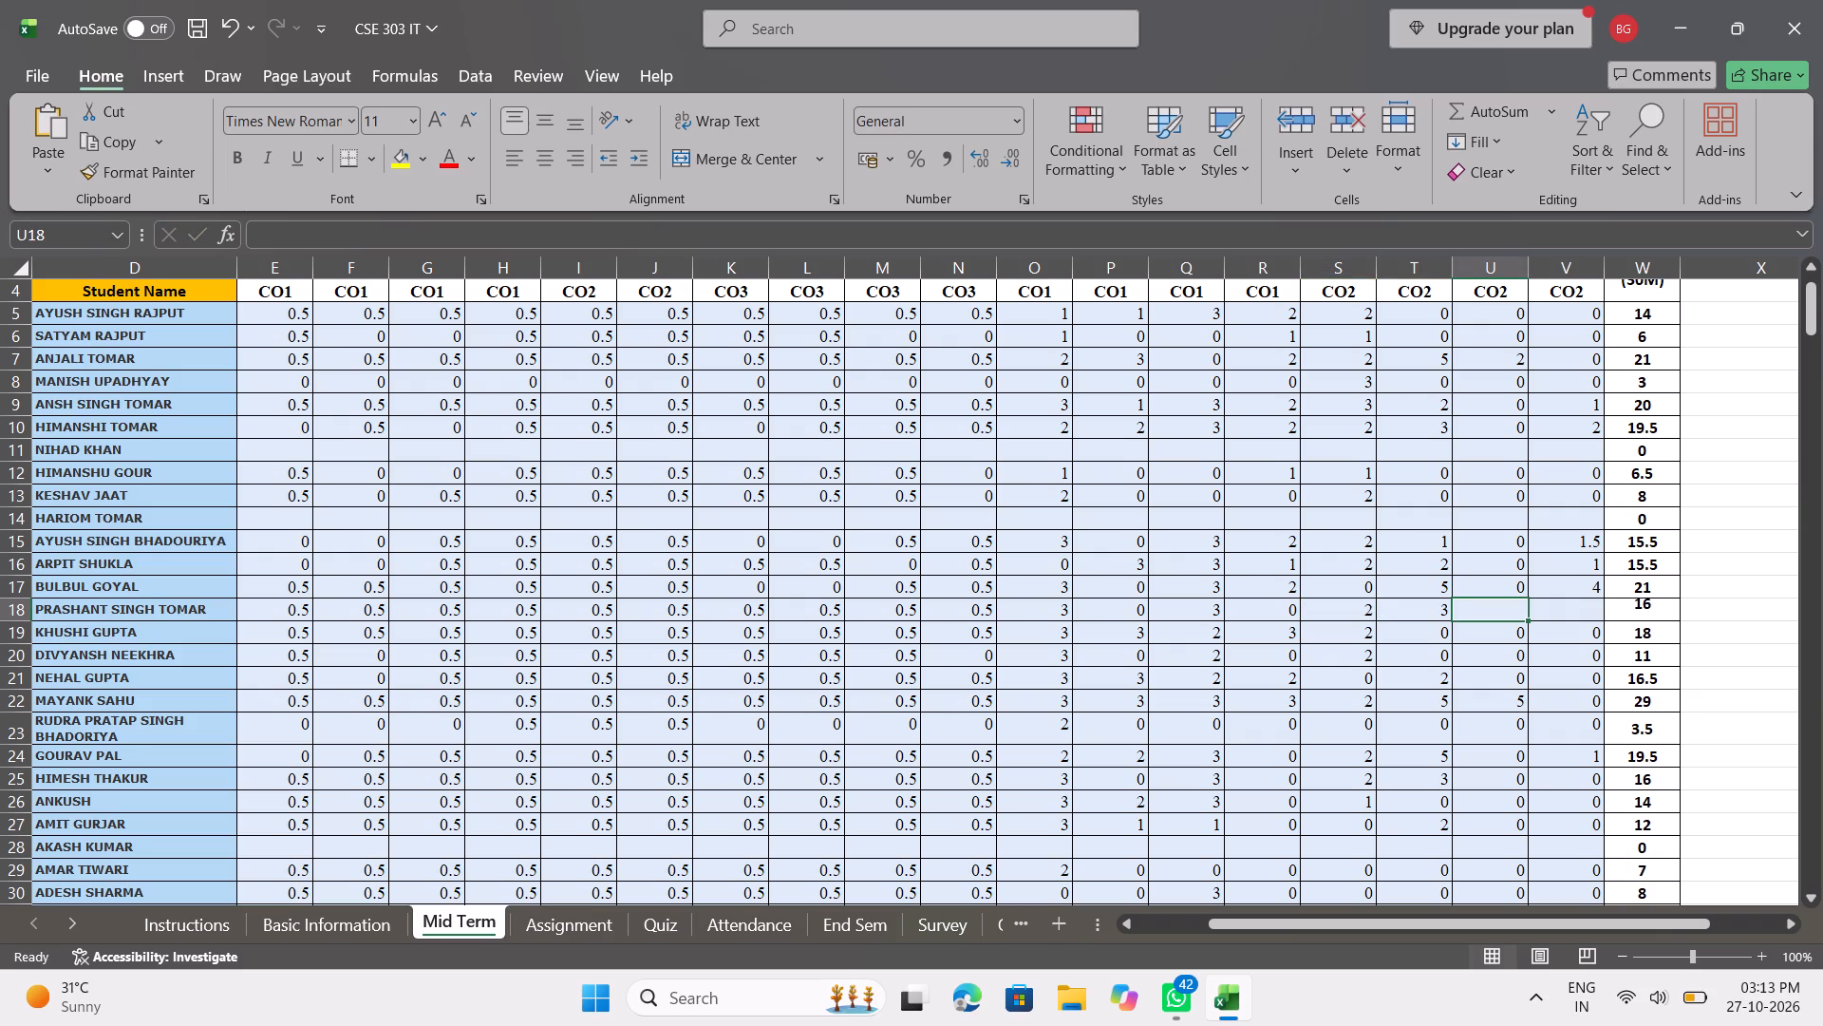
key("0")
key("Right")
key("0")
key("Right")
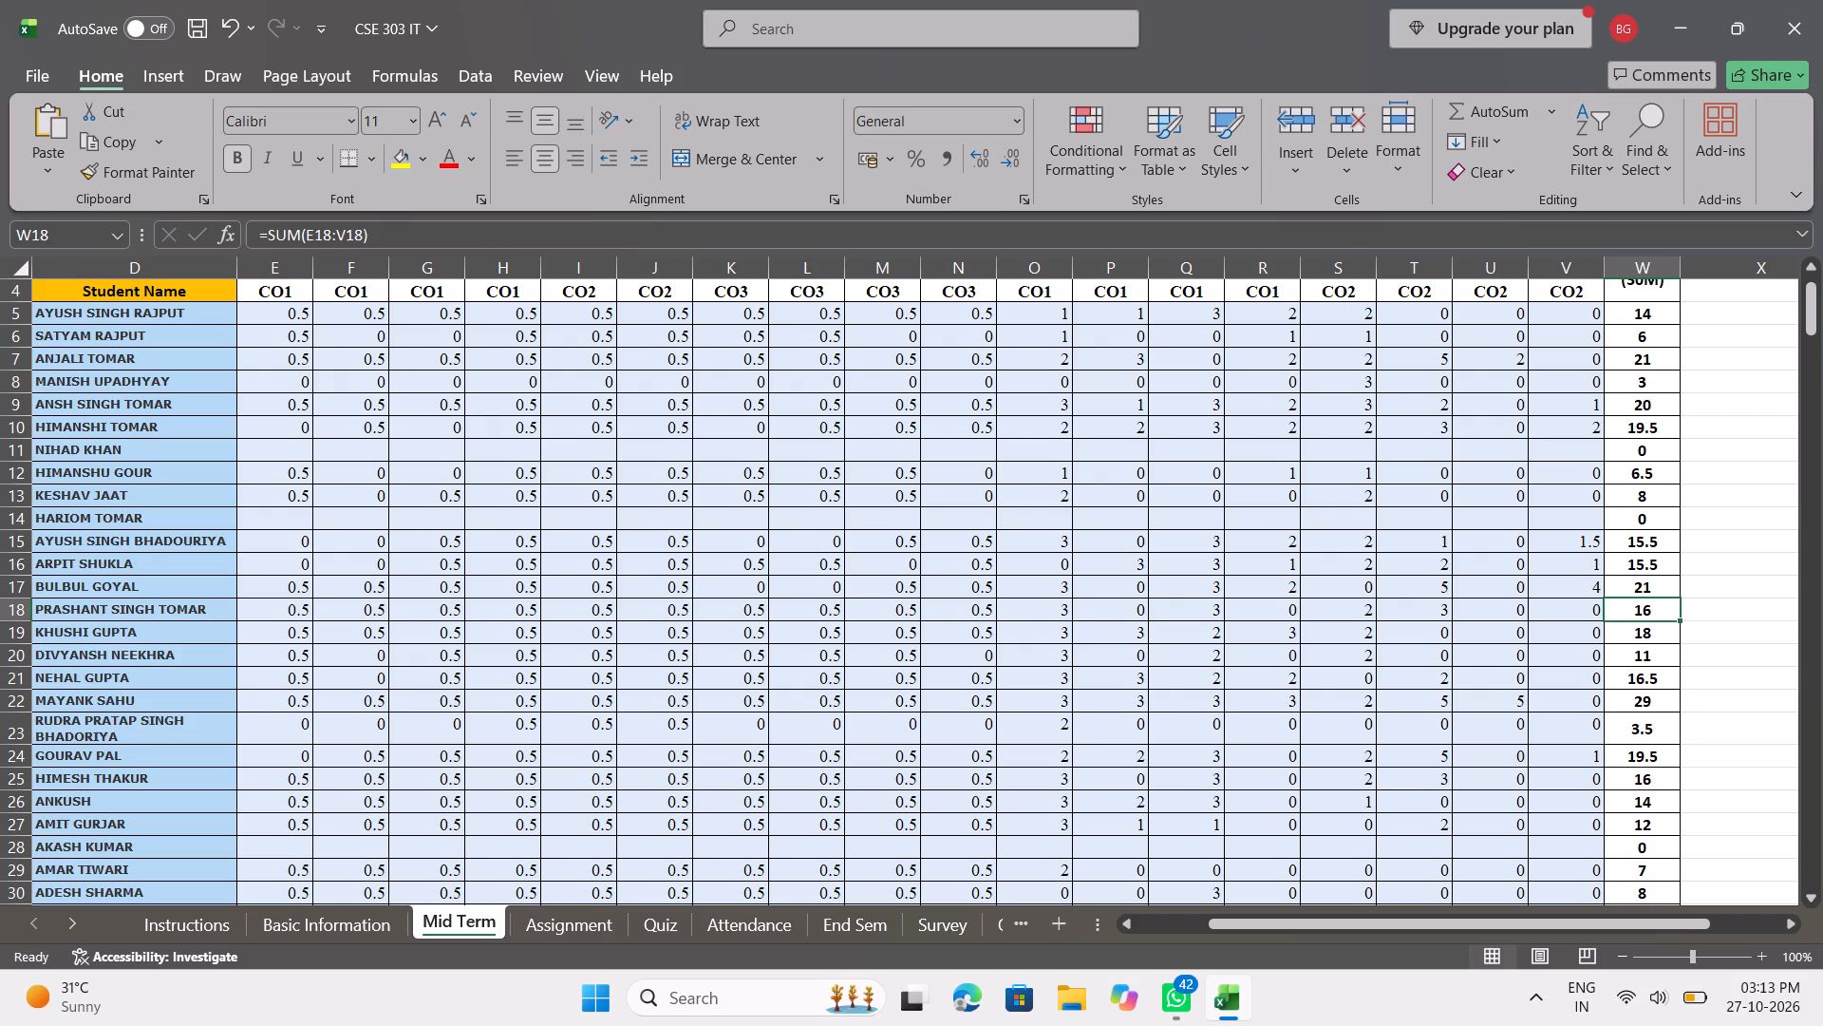
For the student in row 33, enter 0.5 for both Q1 and Q2.
scroll(291, 622, "down", 1)
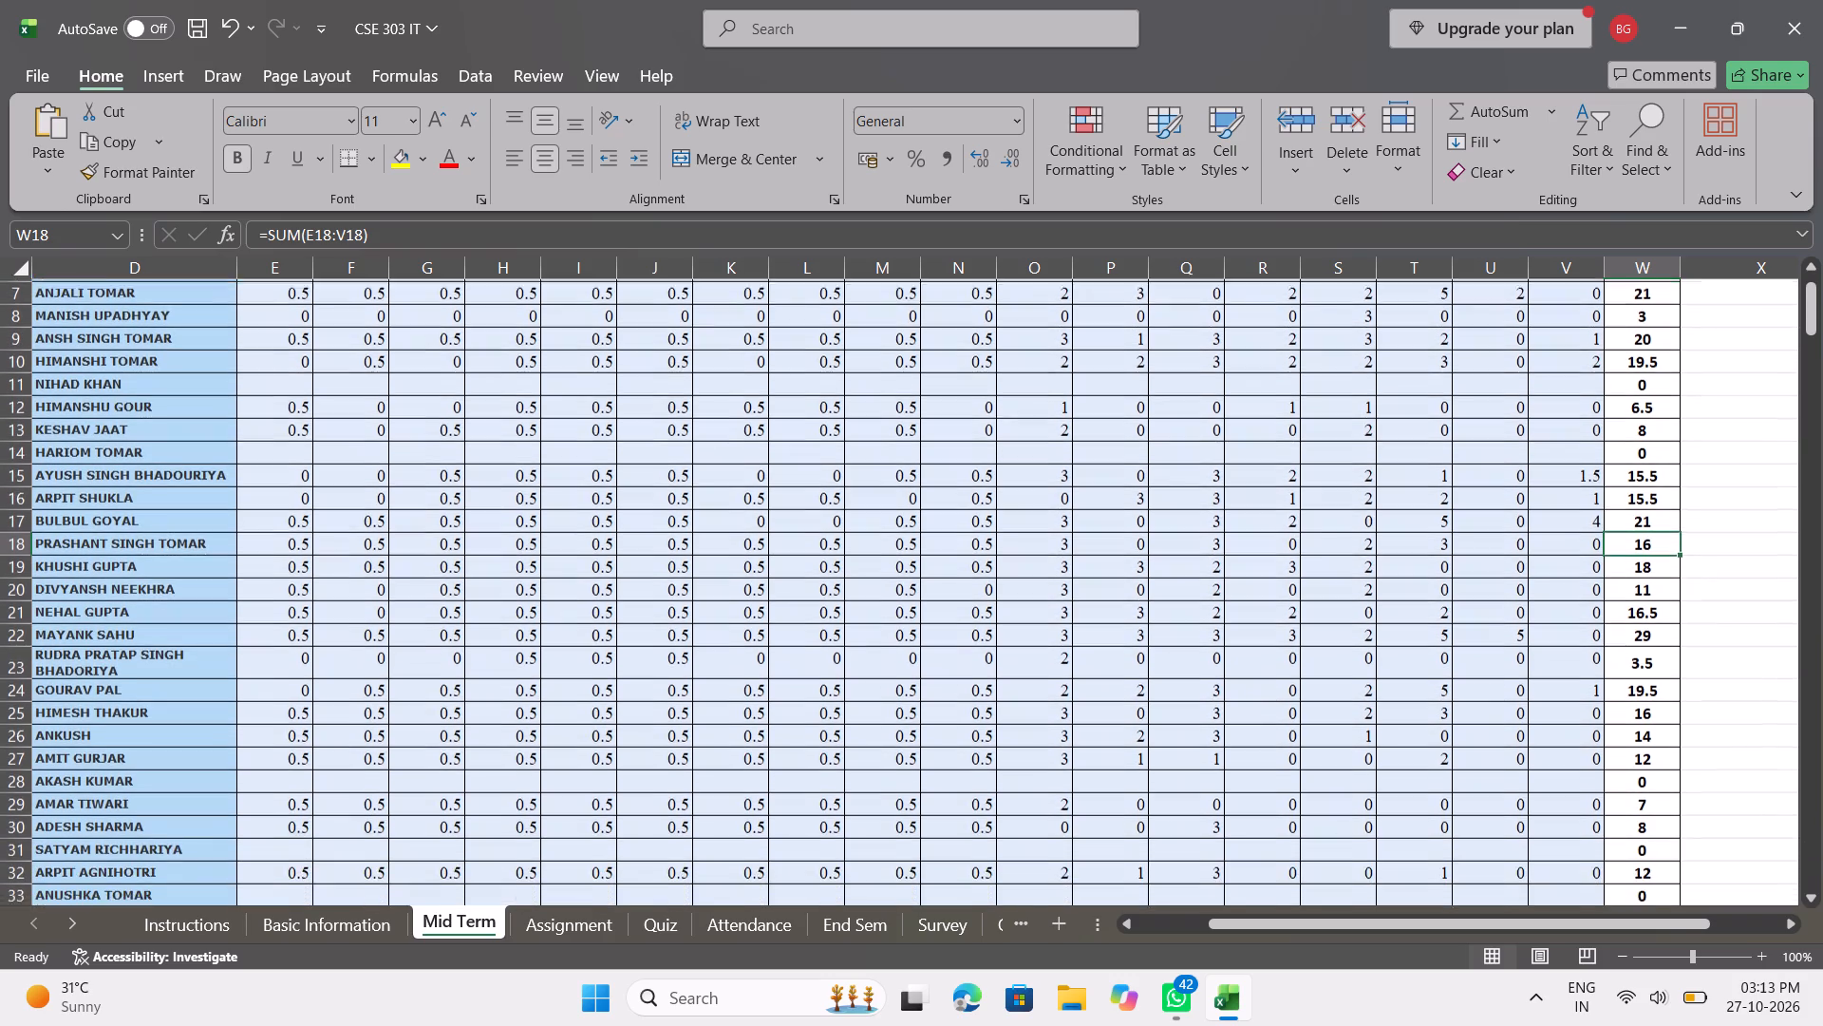
scroll(291, 622, "down", 3)
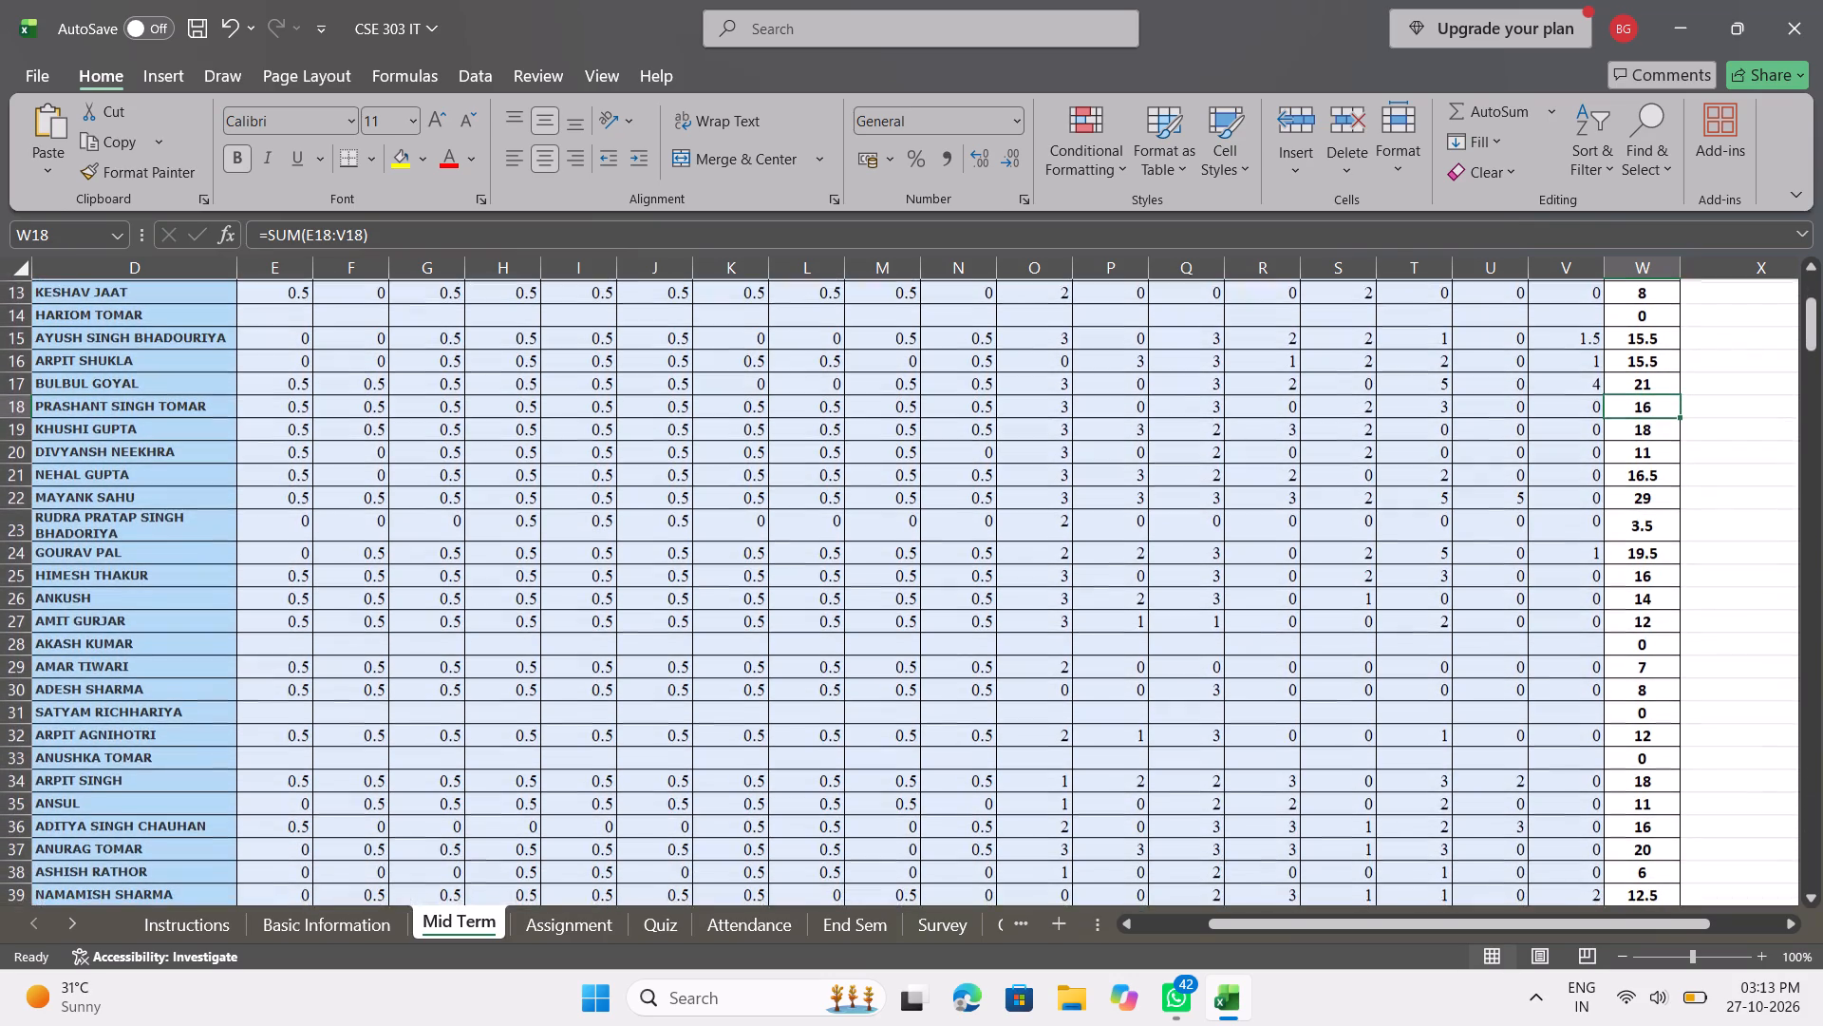
left_click(297, 761)
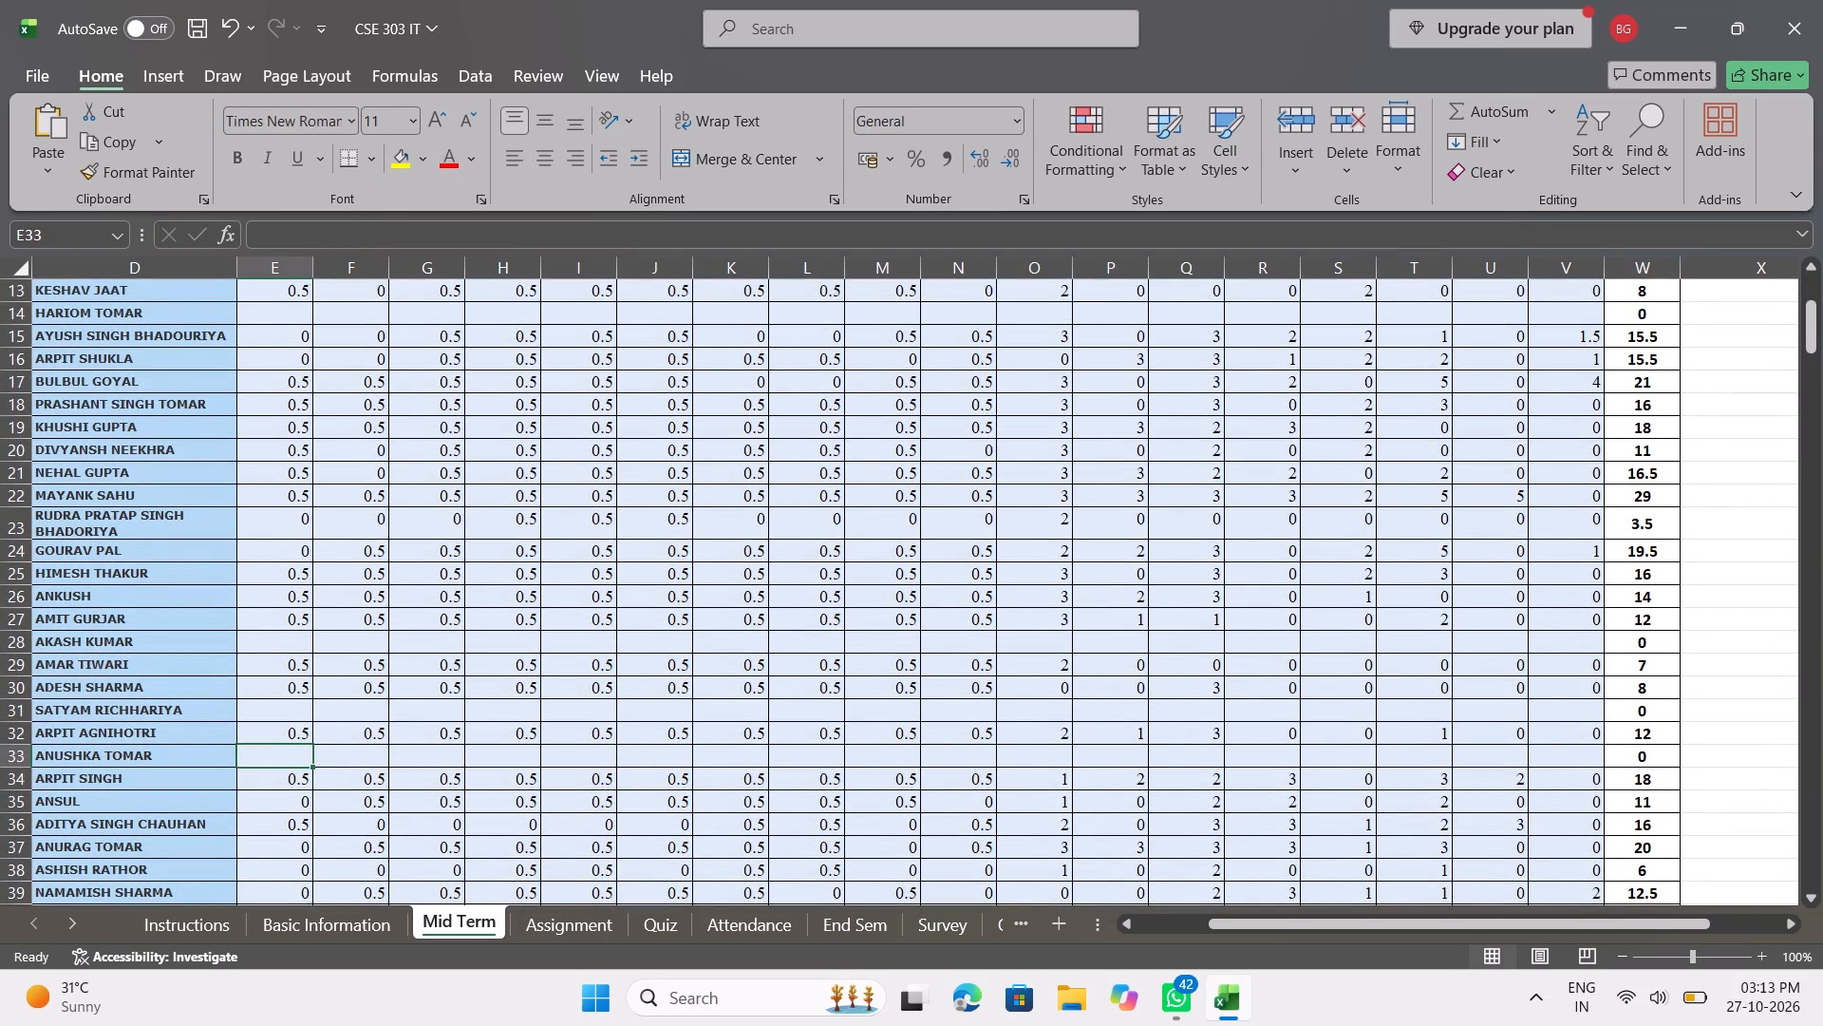
type(".5")
key("Right")
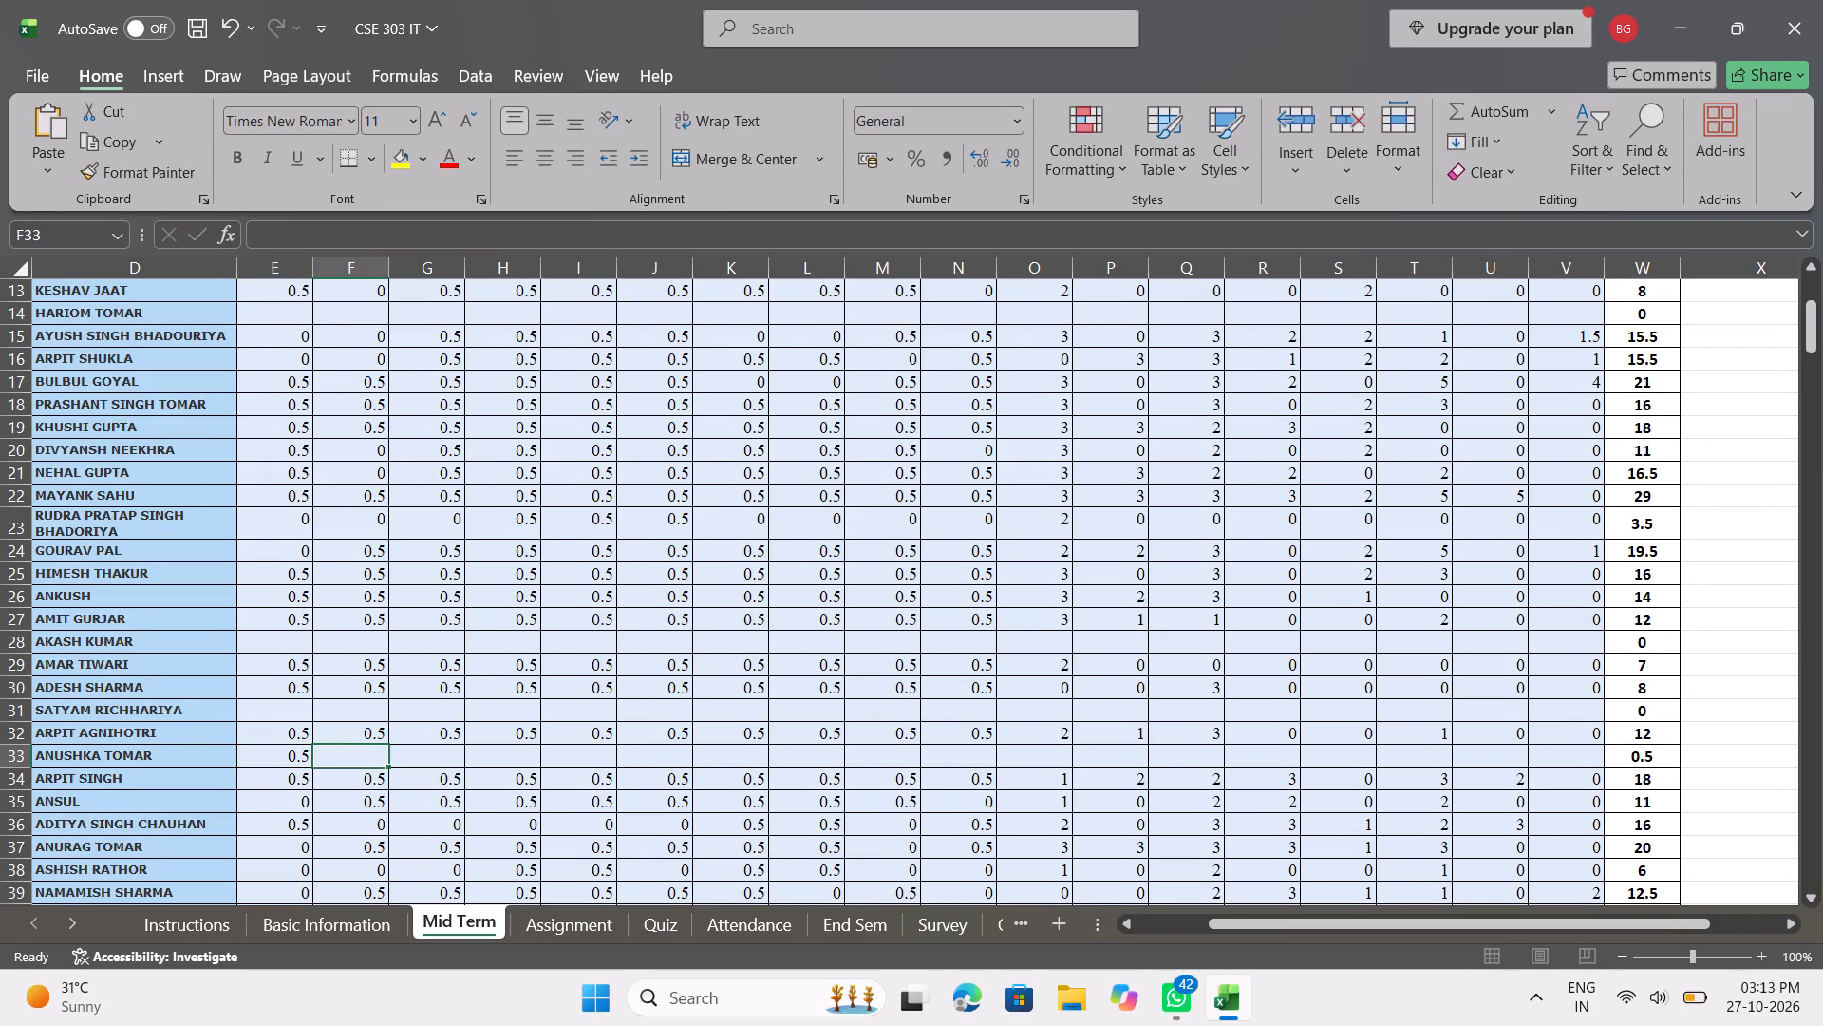
type(".5")
key("Right")
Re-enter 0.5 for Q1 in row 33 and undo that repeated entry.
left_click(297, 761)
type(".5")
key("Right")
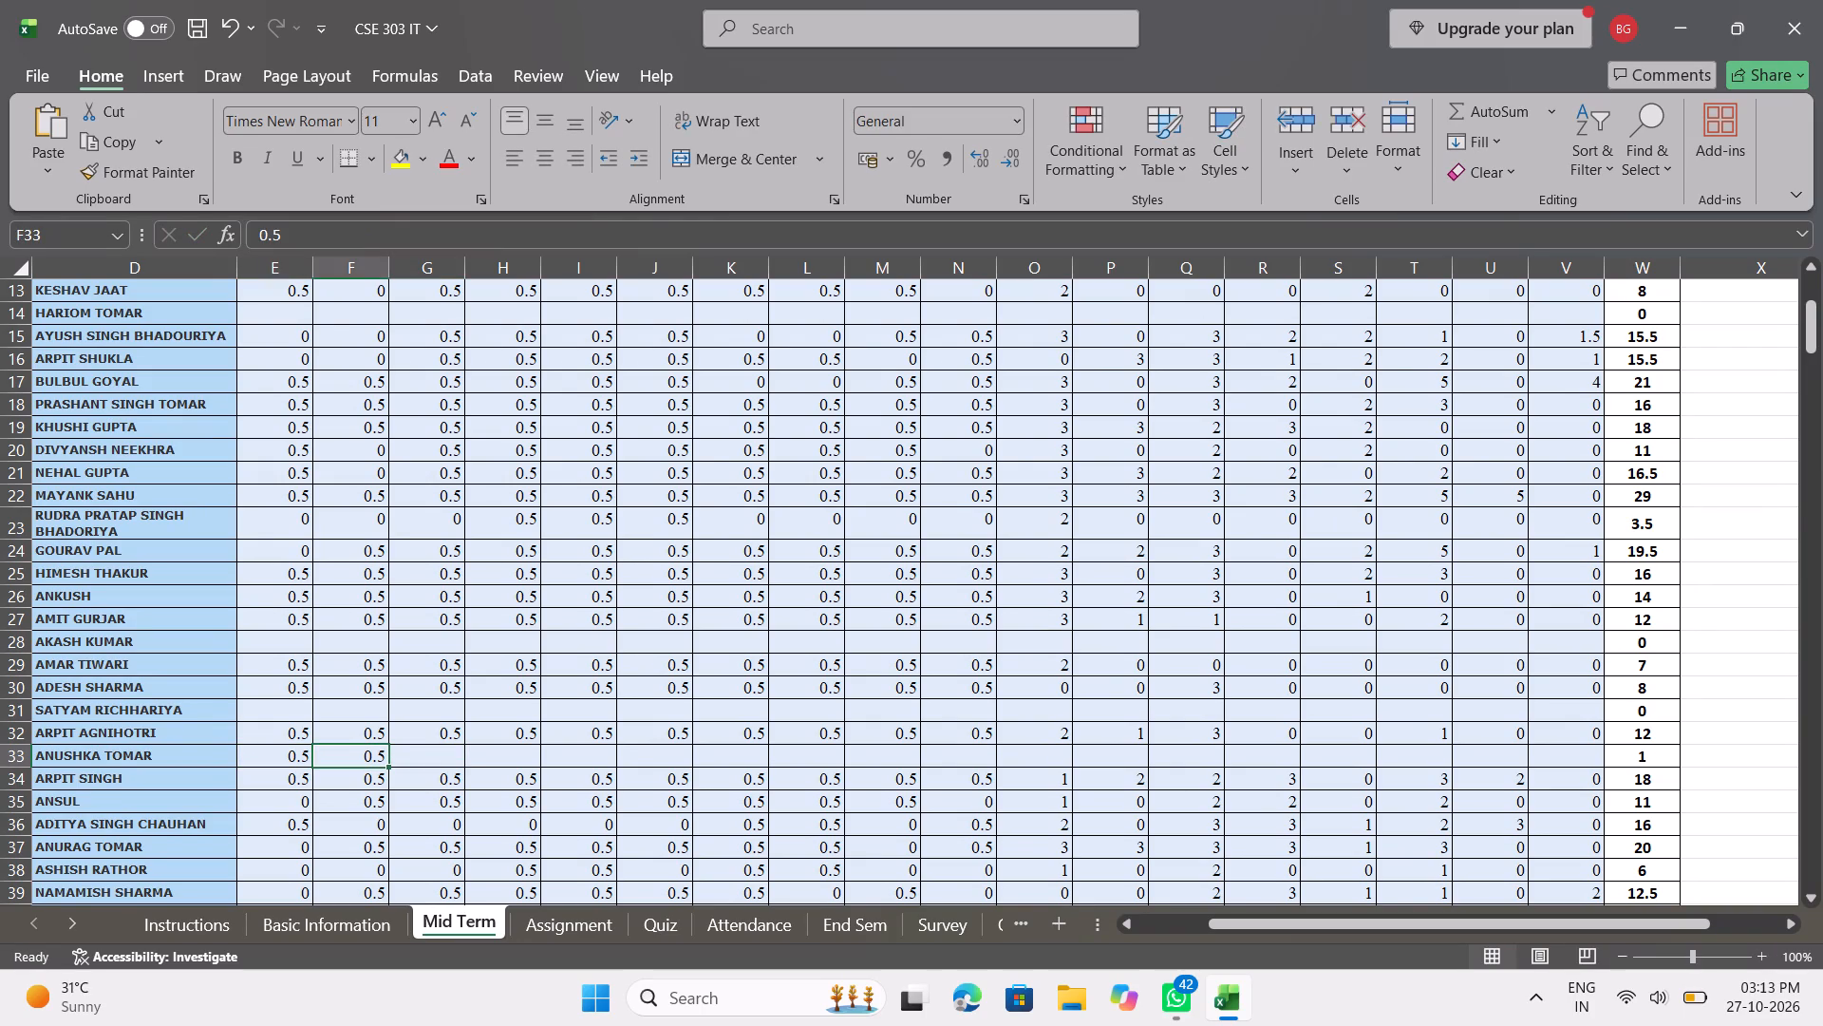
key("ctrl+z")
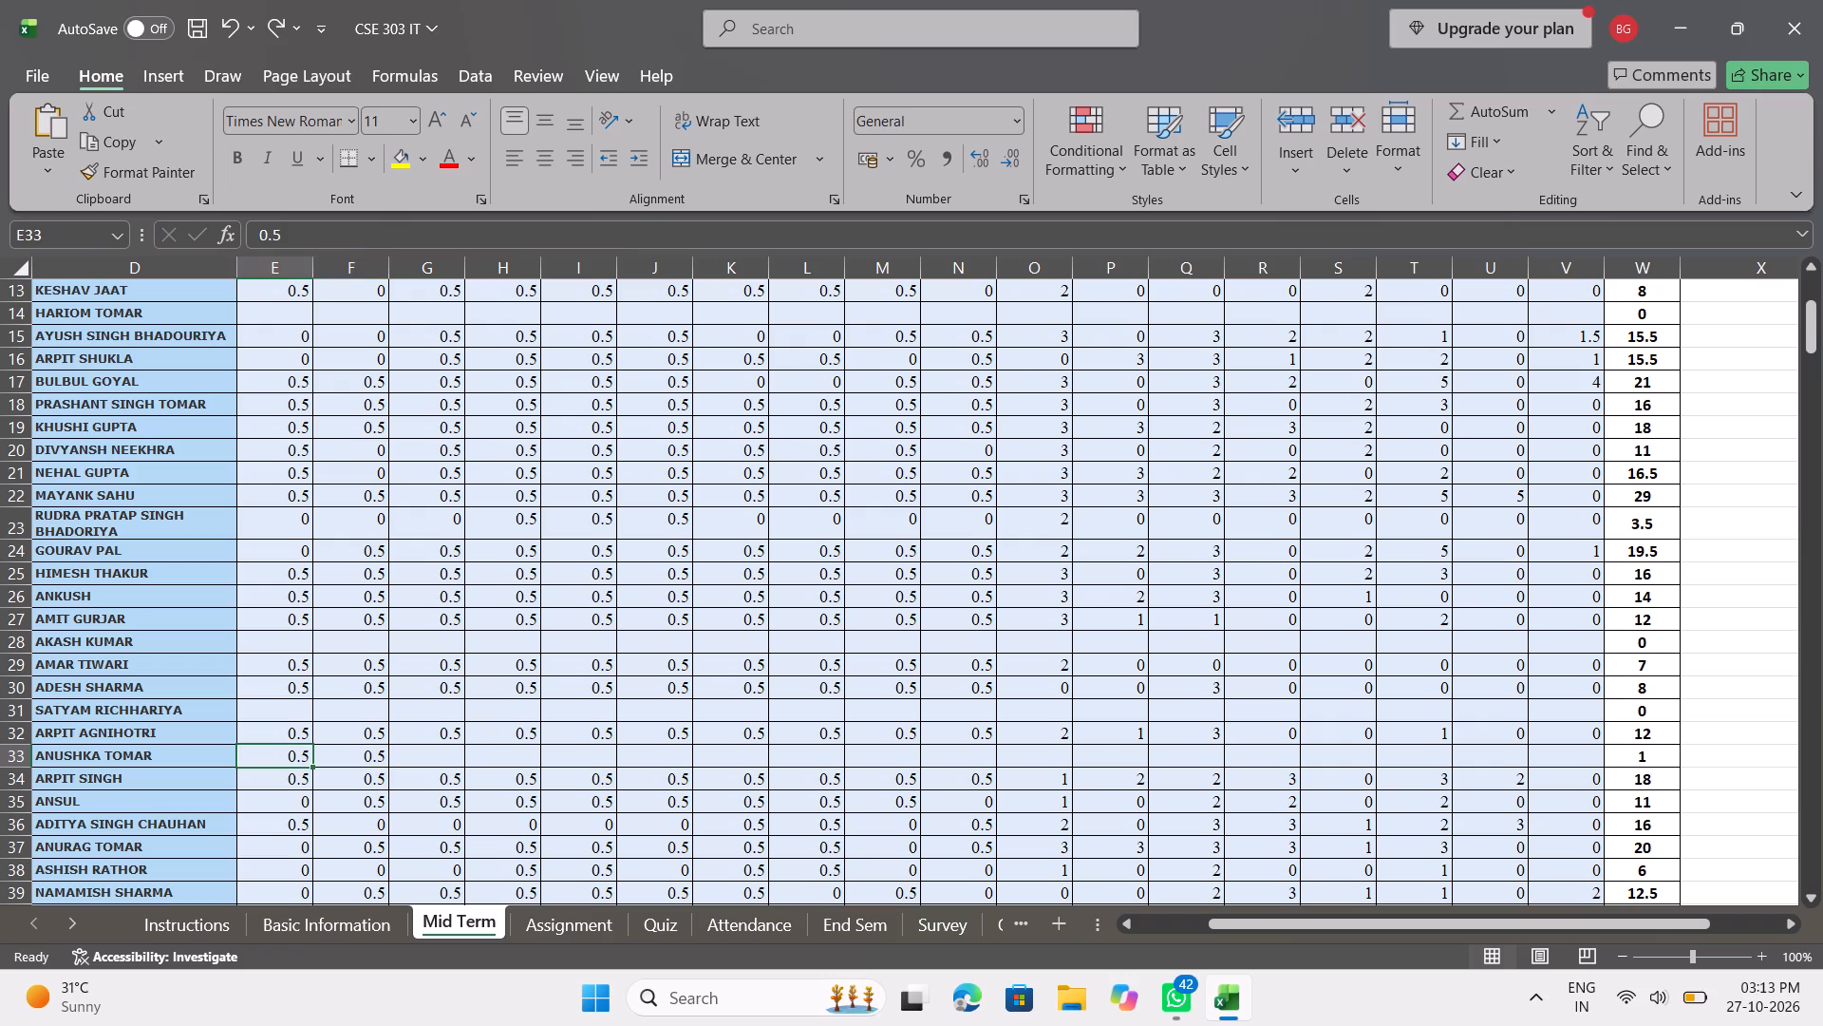
Enter 0.5 for Q3 in row 33.
left_click(442, 761)
type(".5")
key("Right")
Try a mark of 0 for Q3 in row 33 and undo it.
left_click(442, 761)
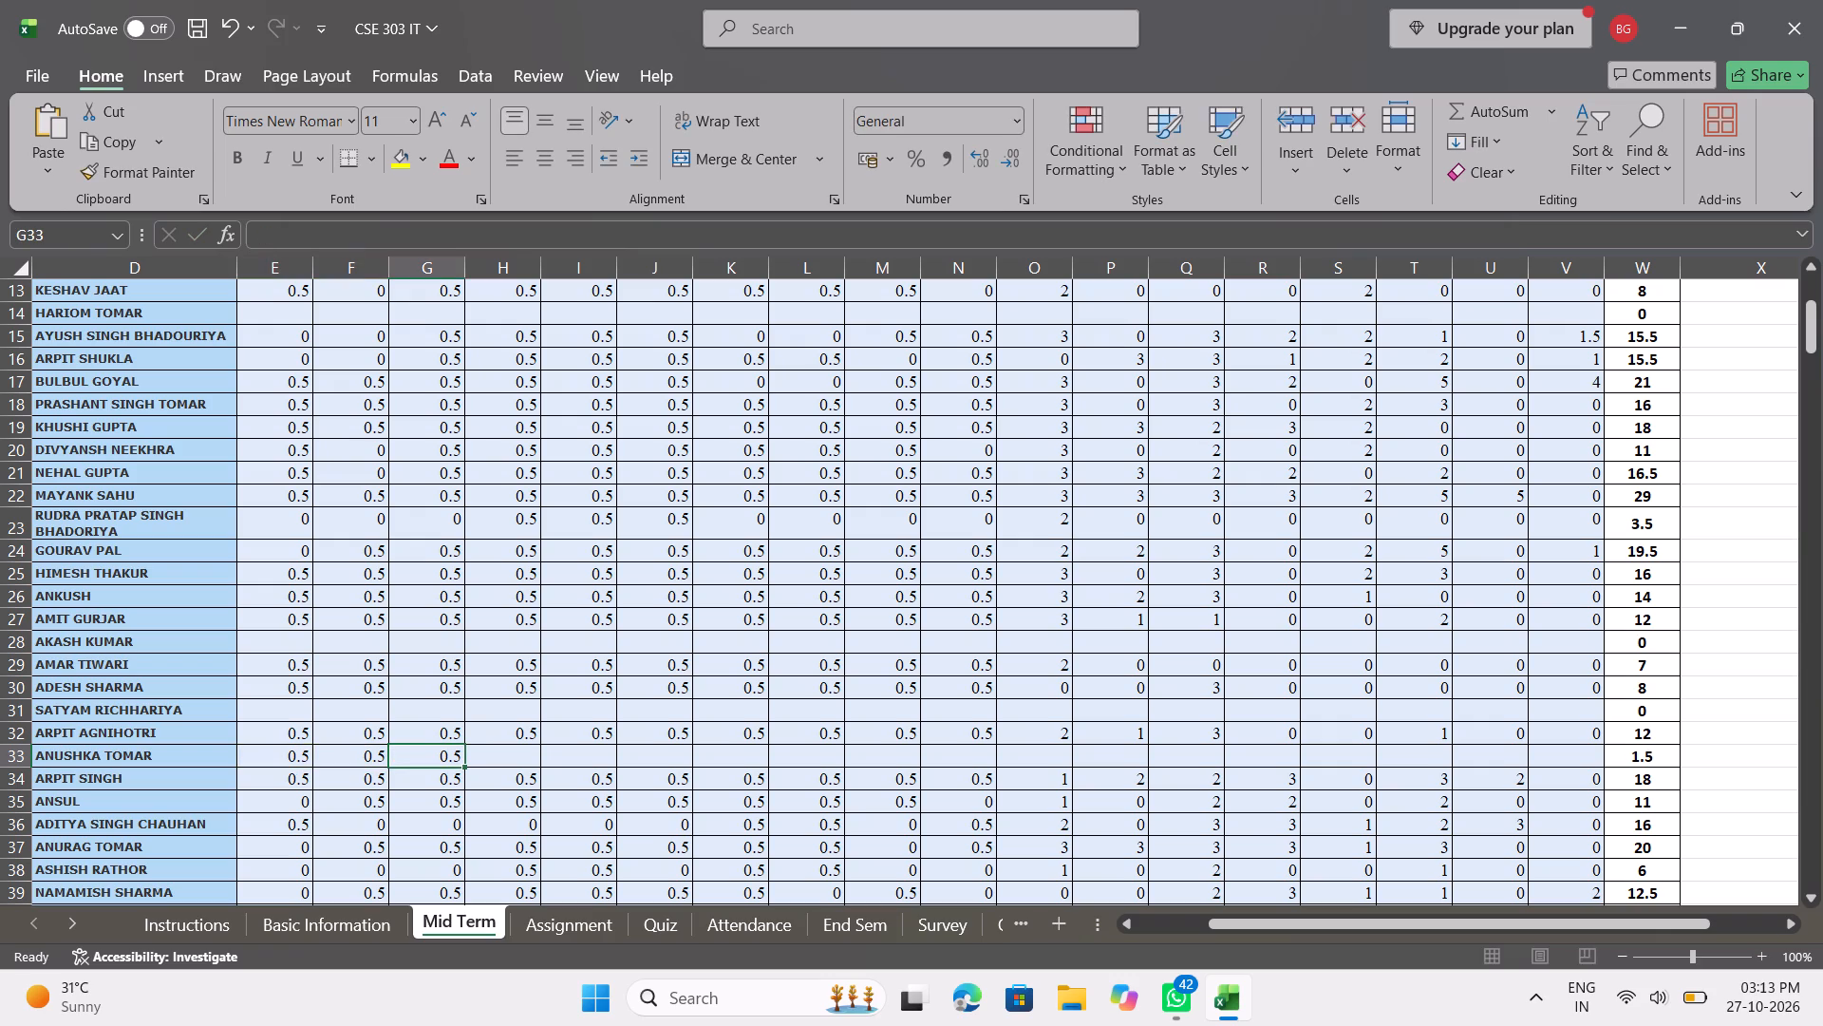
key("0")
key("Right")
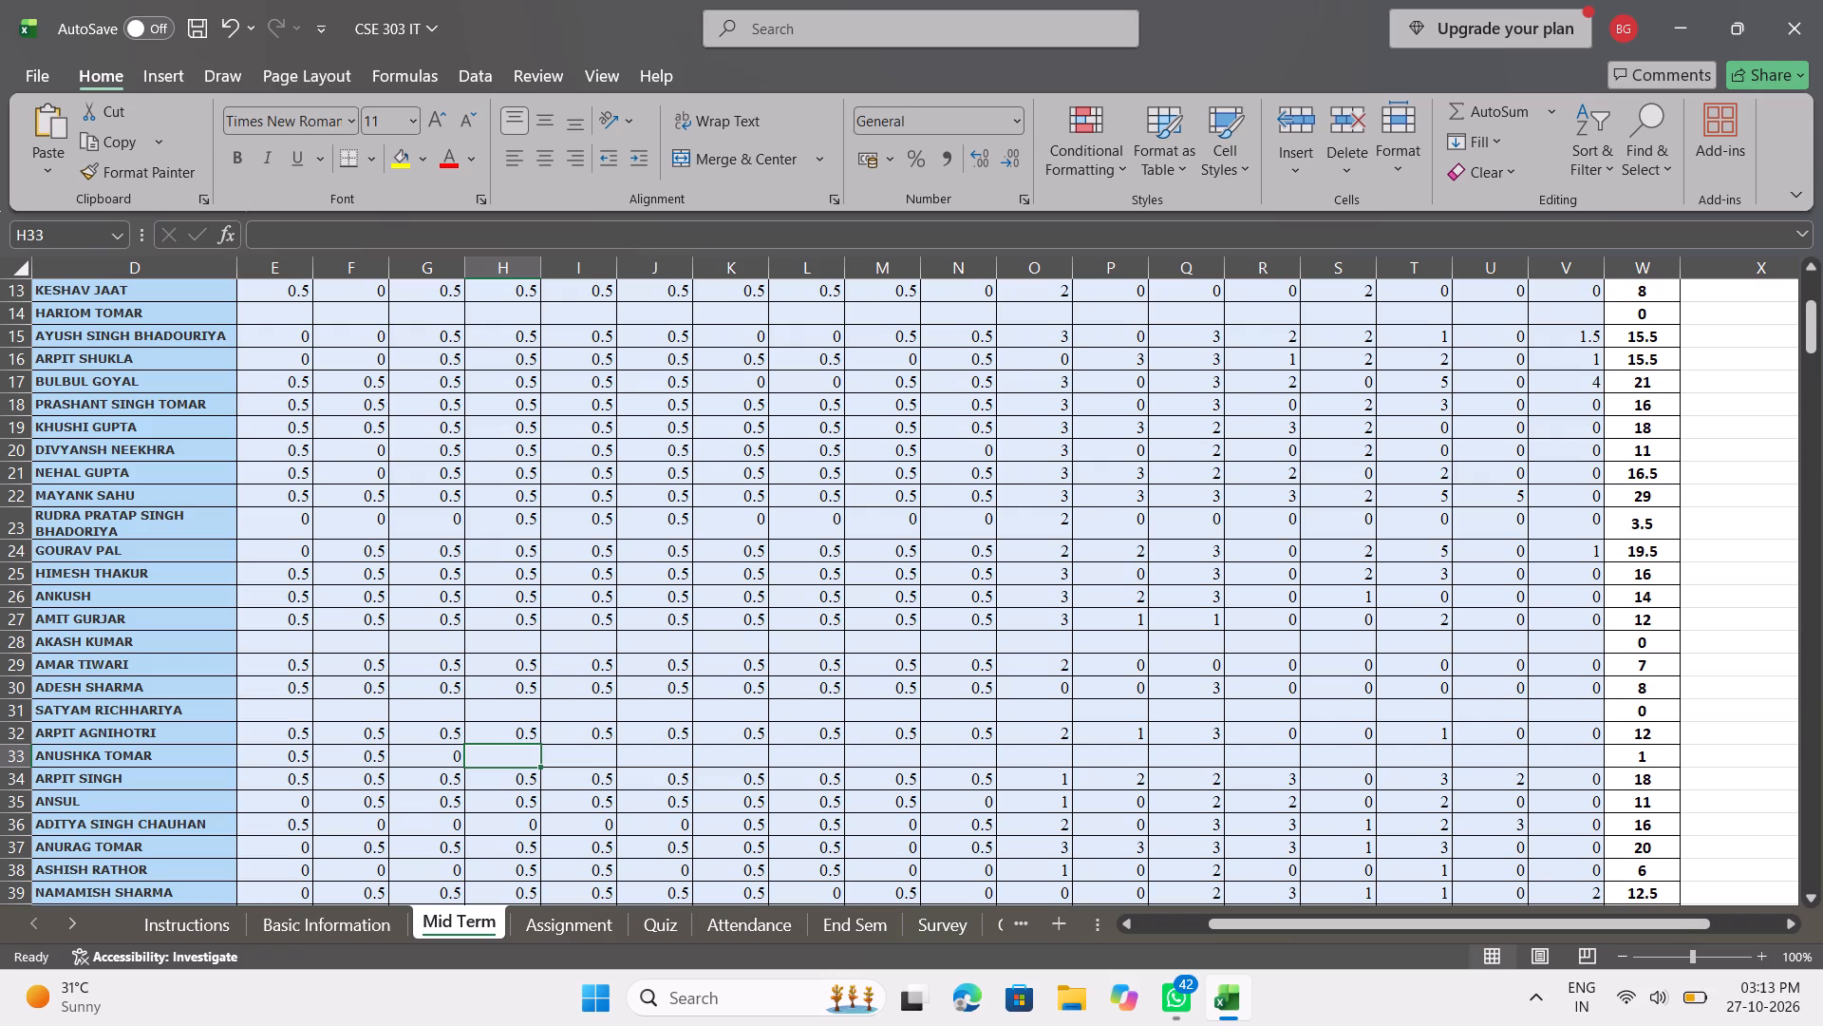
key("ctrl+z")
For the student in row 33, enter 0 for Q4 and Q5 and 0.5 for each of Q6 to Q10.
left_click(510, 755)
key("0")
key("Right")
key("0")
key("Right")
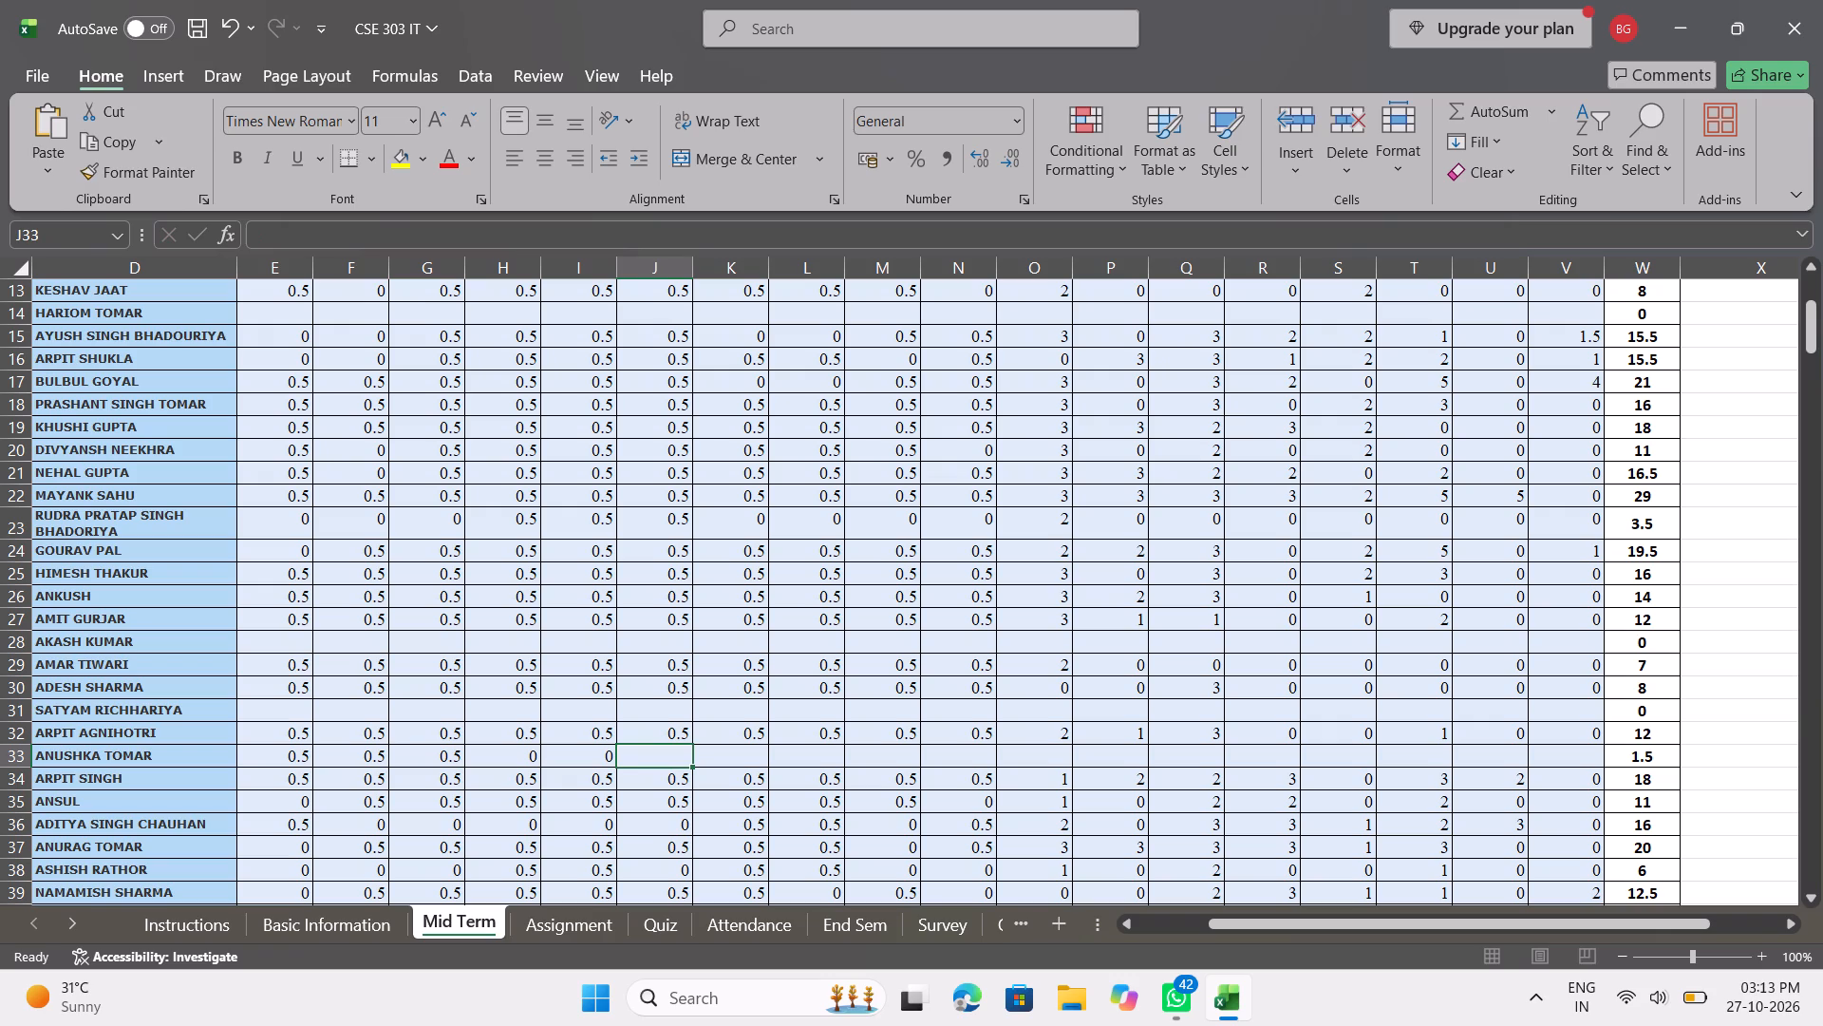
type(".5")
key("Right")
type(".5")
key("Right")
type(".5")
key("Right")
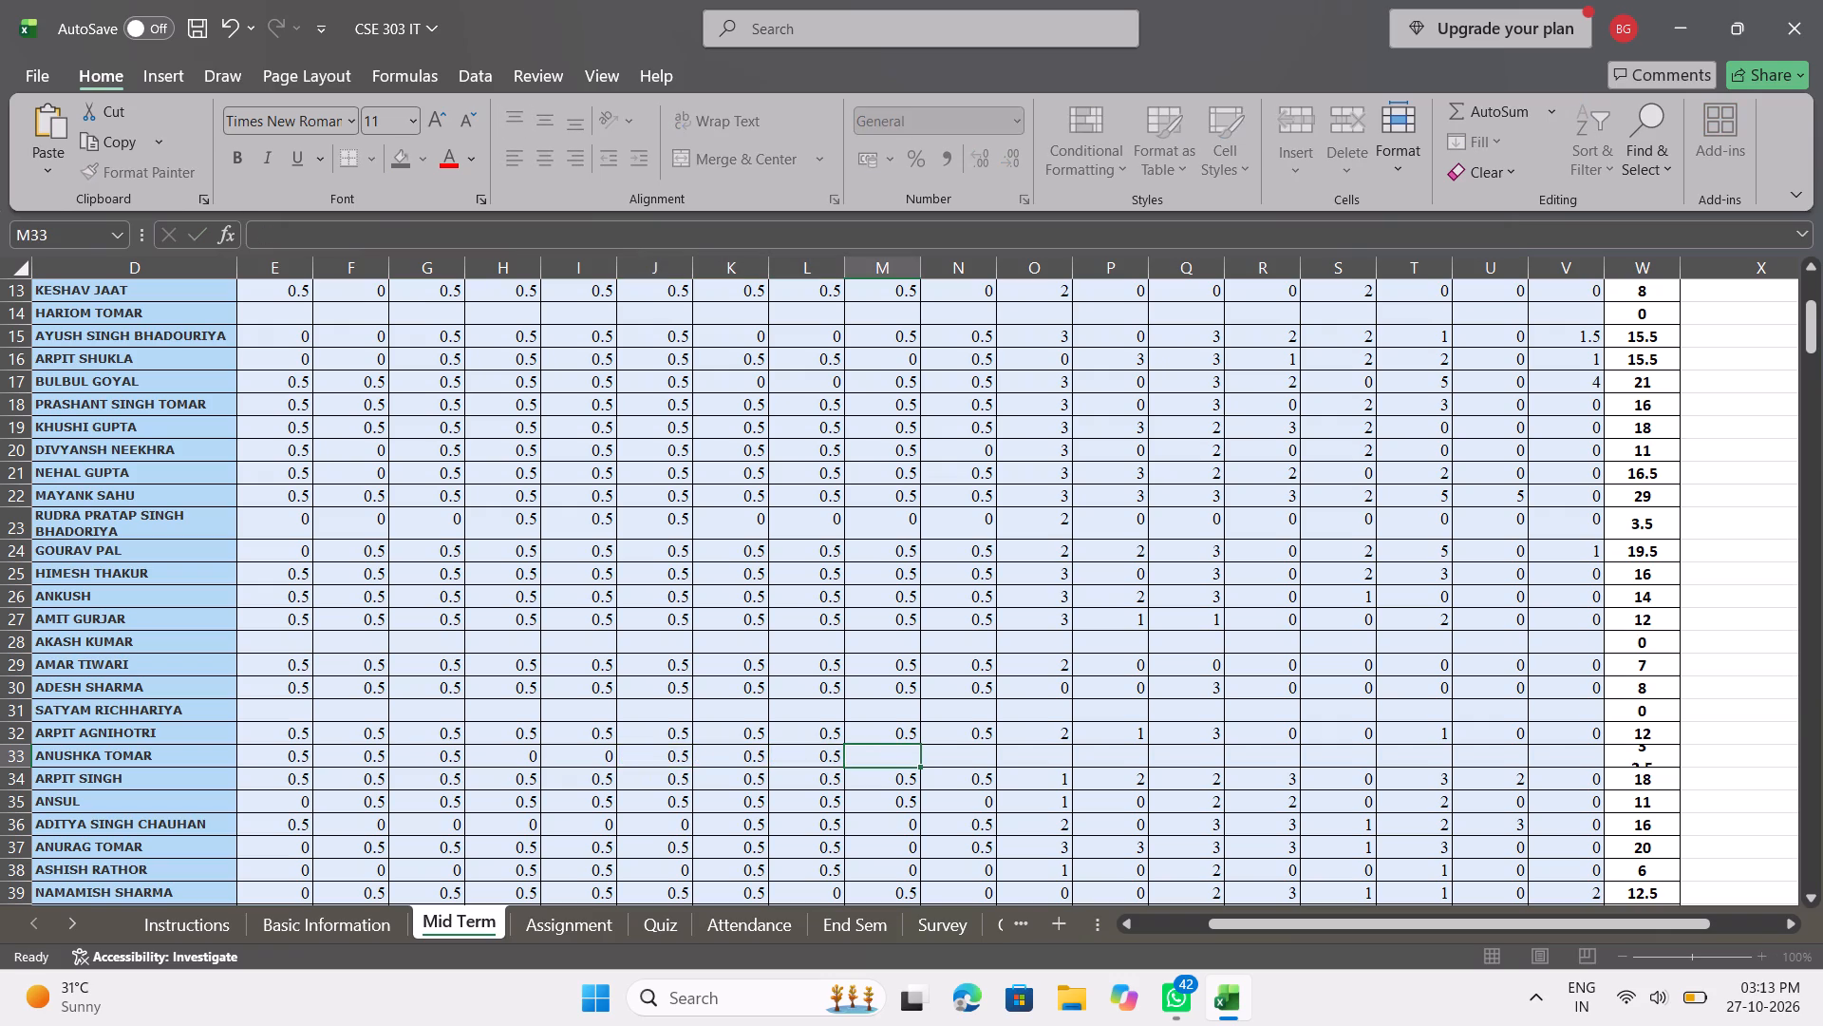
type(".5")
key("Right")
type(".5")
key("Right")
For the student in row 33, enter the Q11 to Q15 marks 0, 0, 0, 2, 0.
key("0")
key("Right")
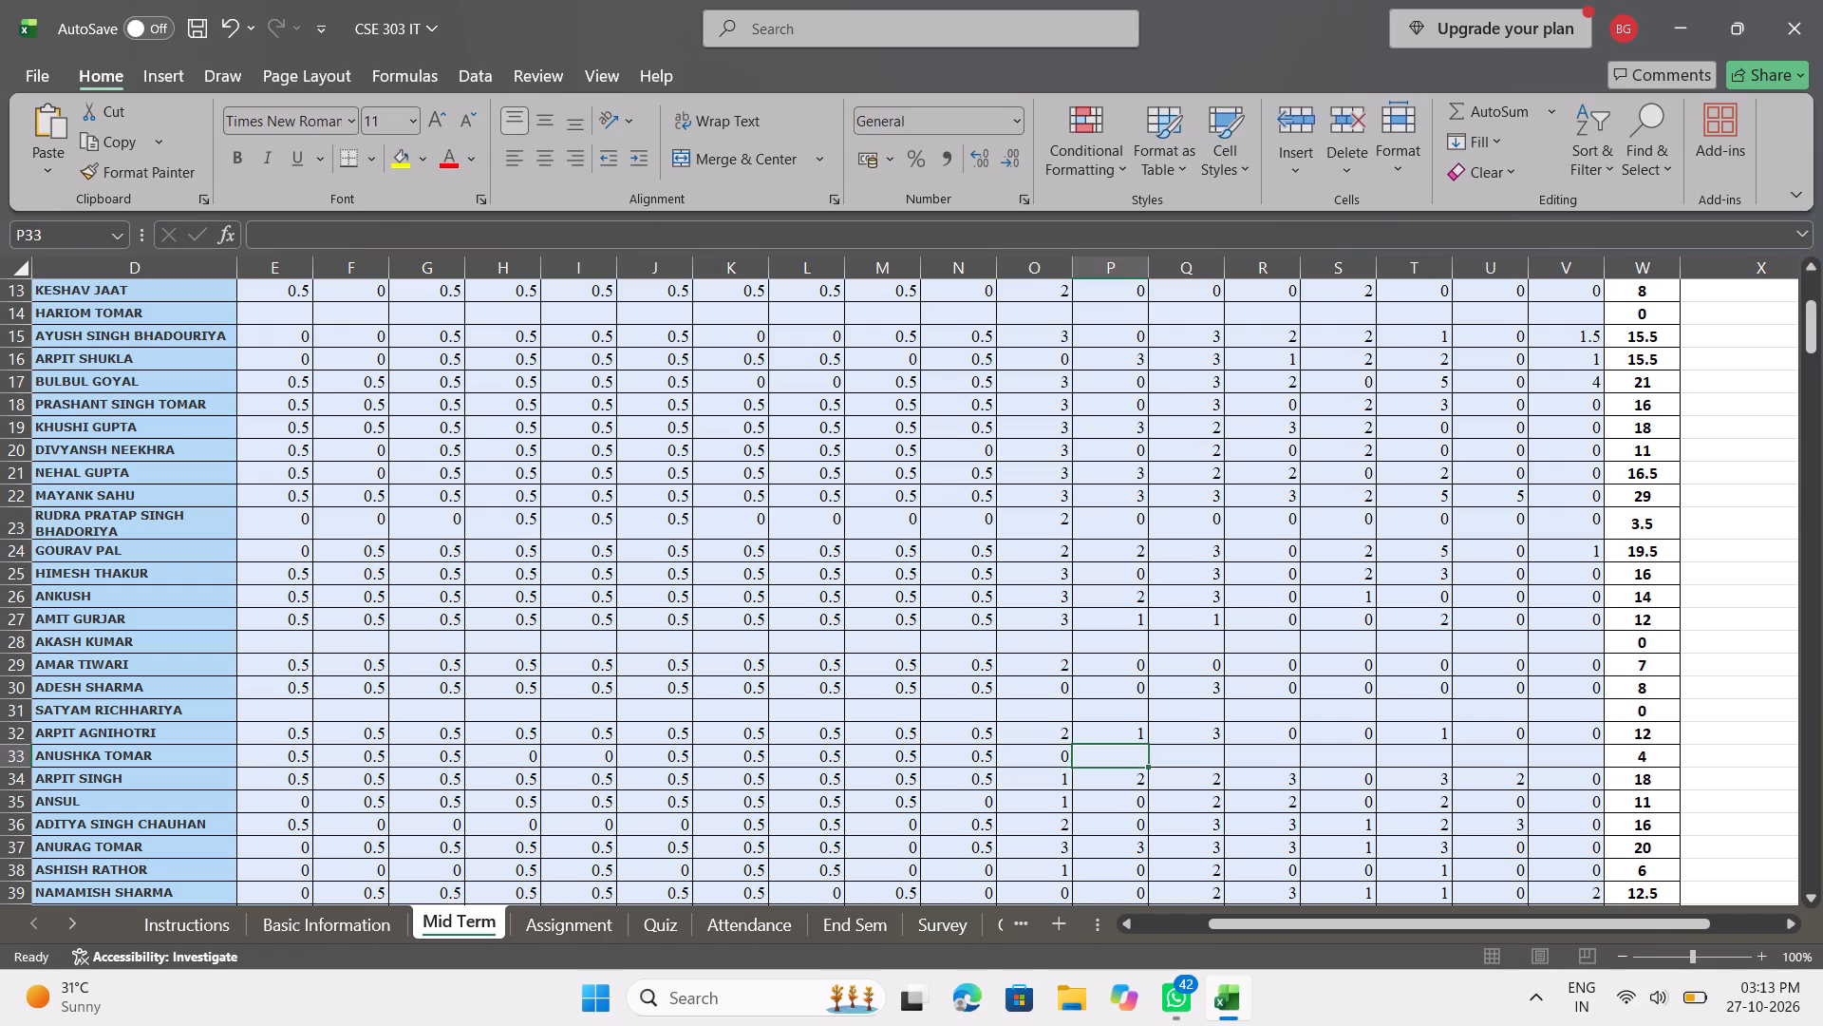
key("0")
key("Right")
key("0")
key("Right")
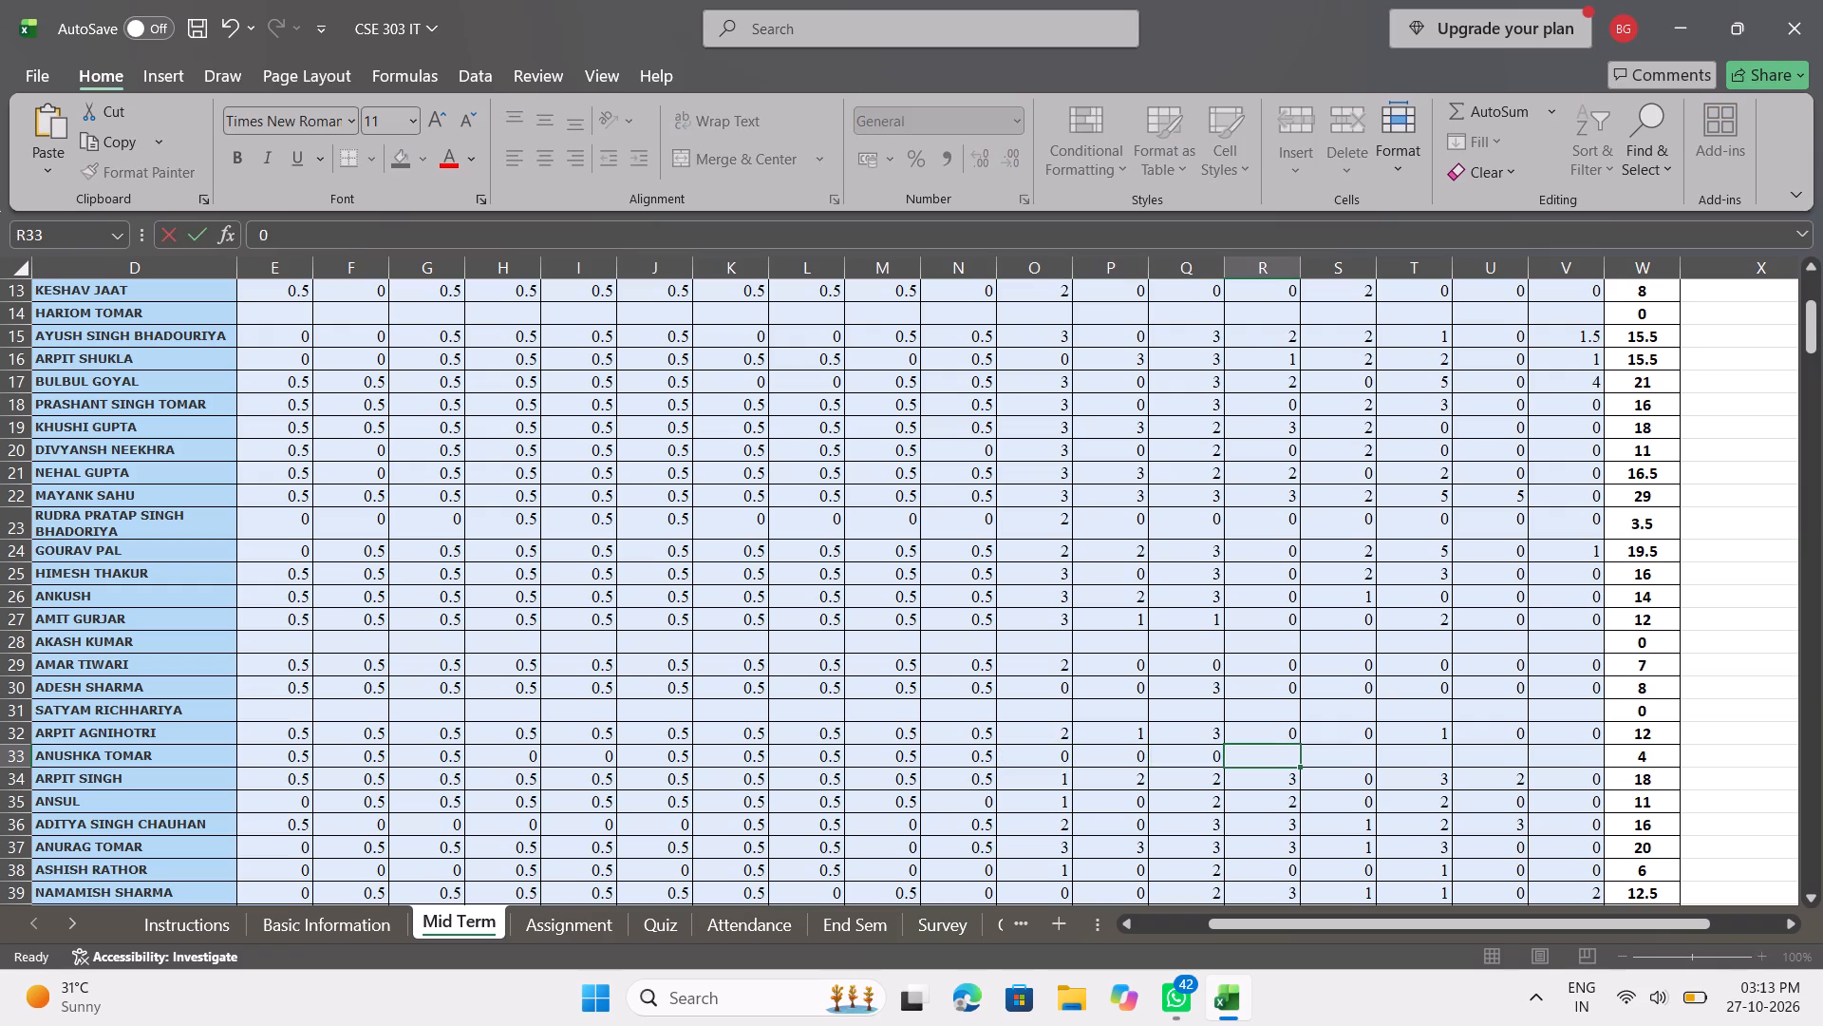
key("2")
key("Right")
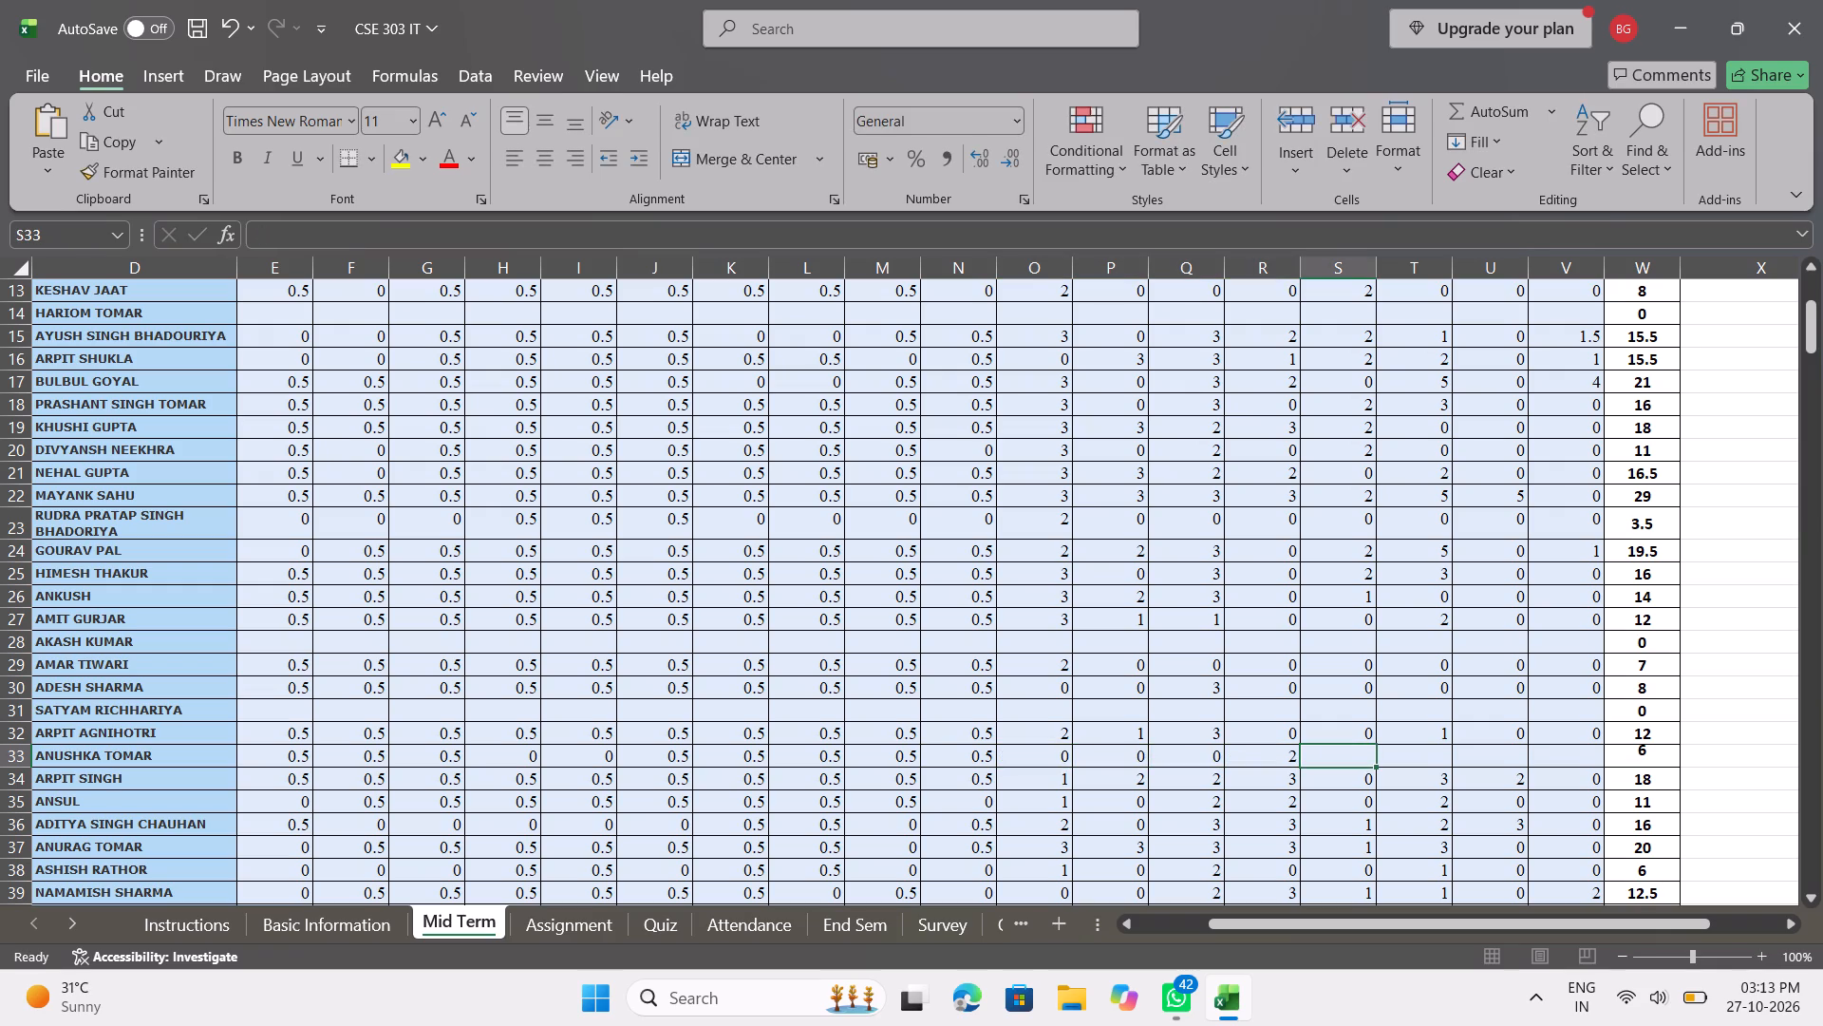
key("0")
key("Right")
Complete row 33 by entering the Q16 to Q18 marks 2, 0, 3.
key("2")
key("Right")
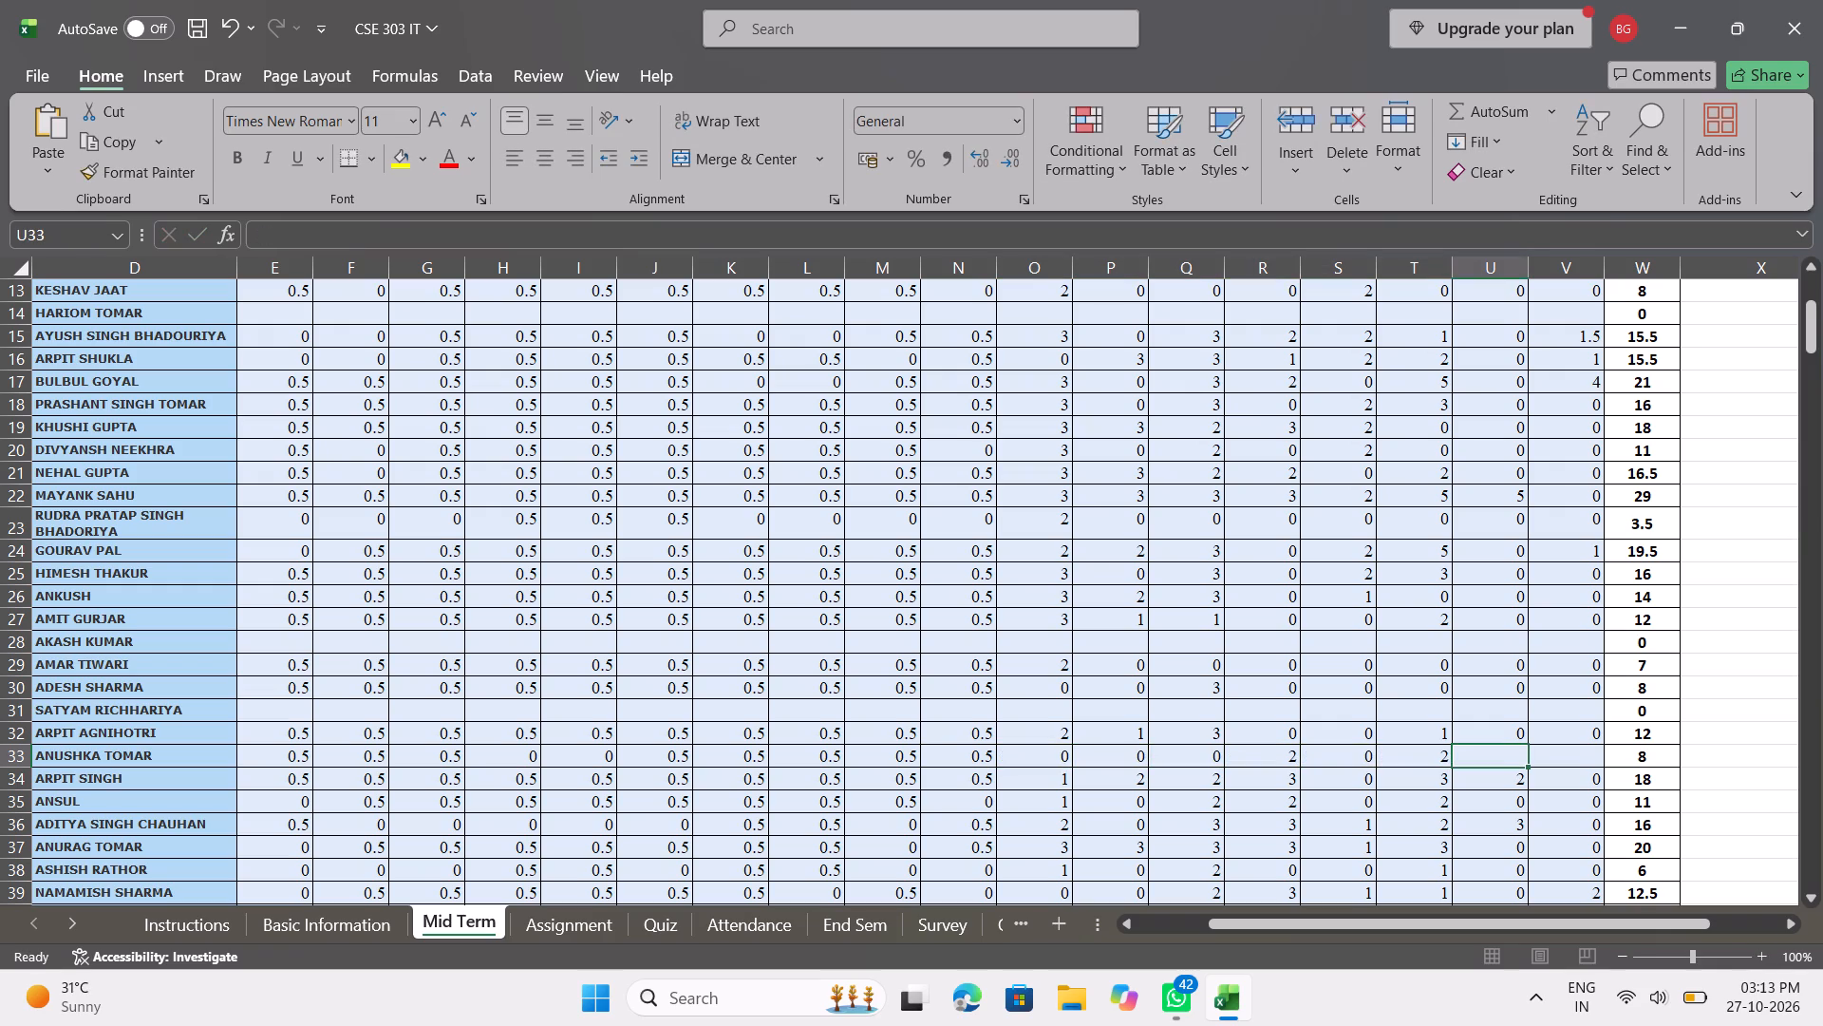
key("0")
key("Right")
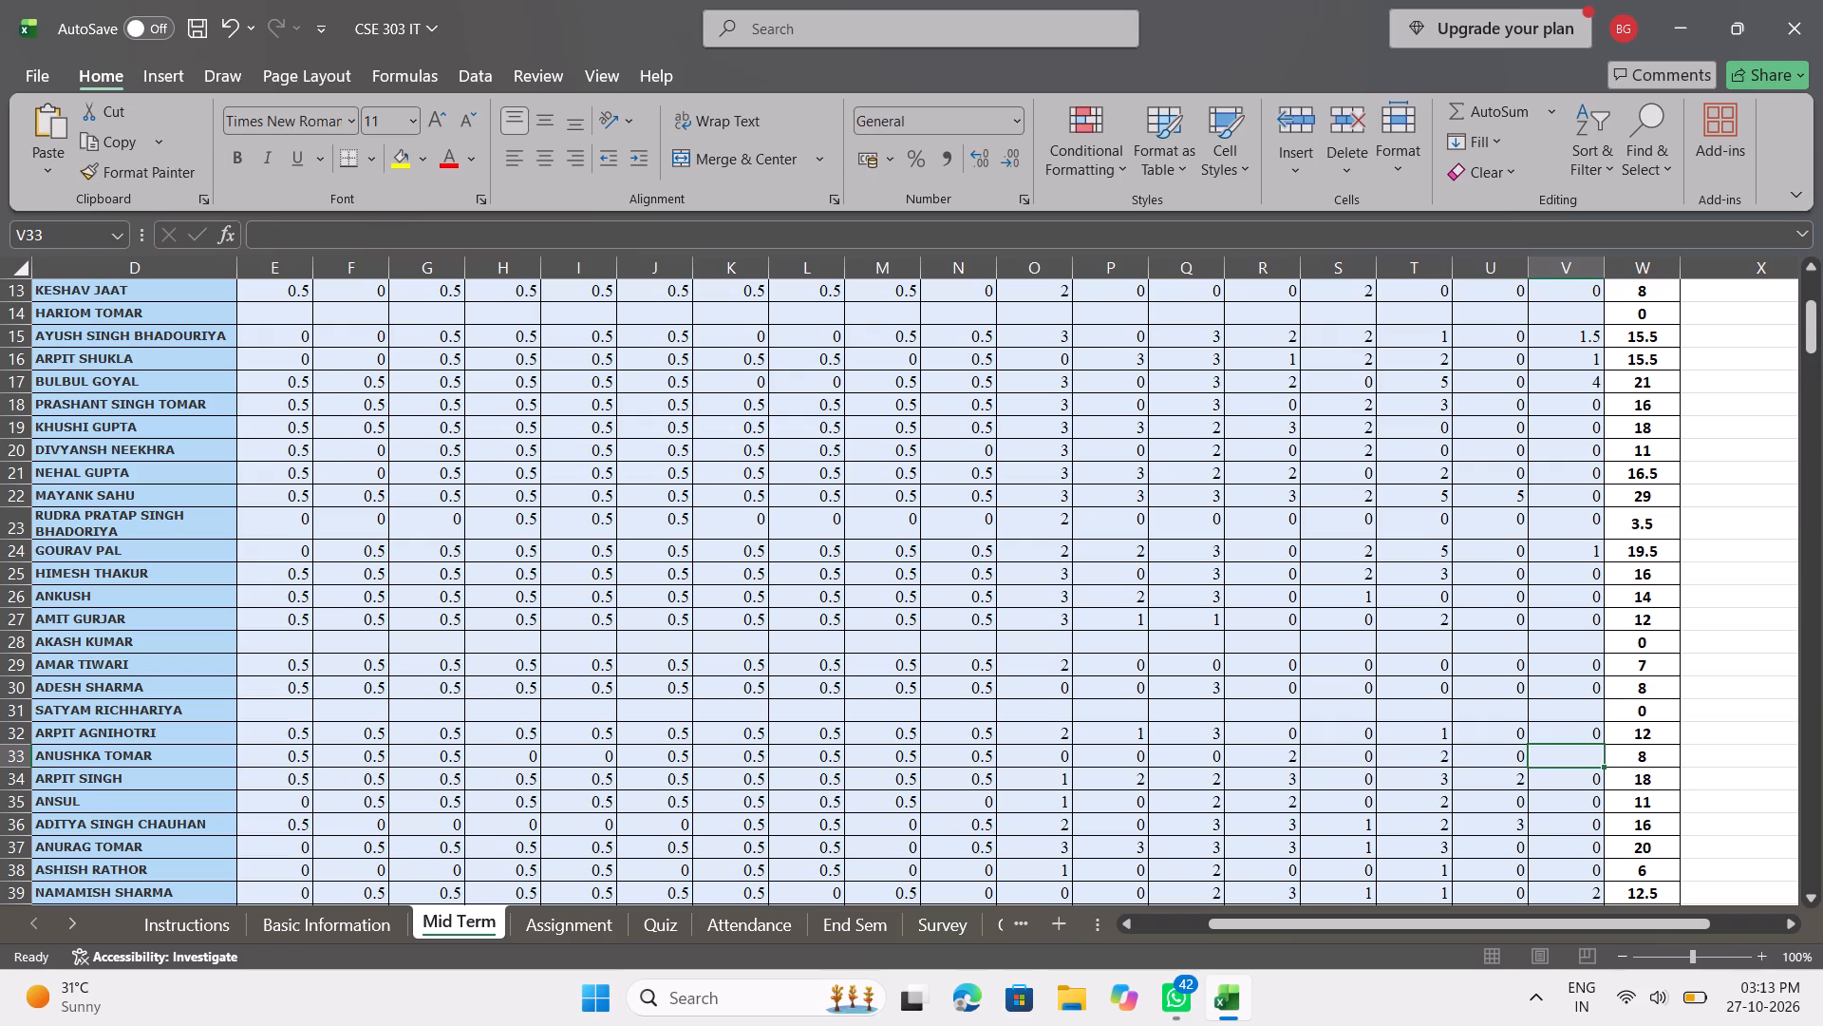
key("3")
key("Right")
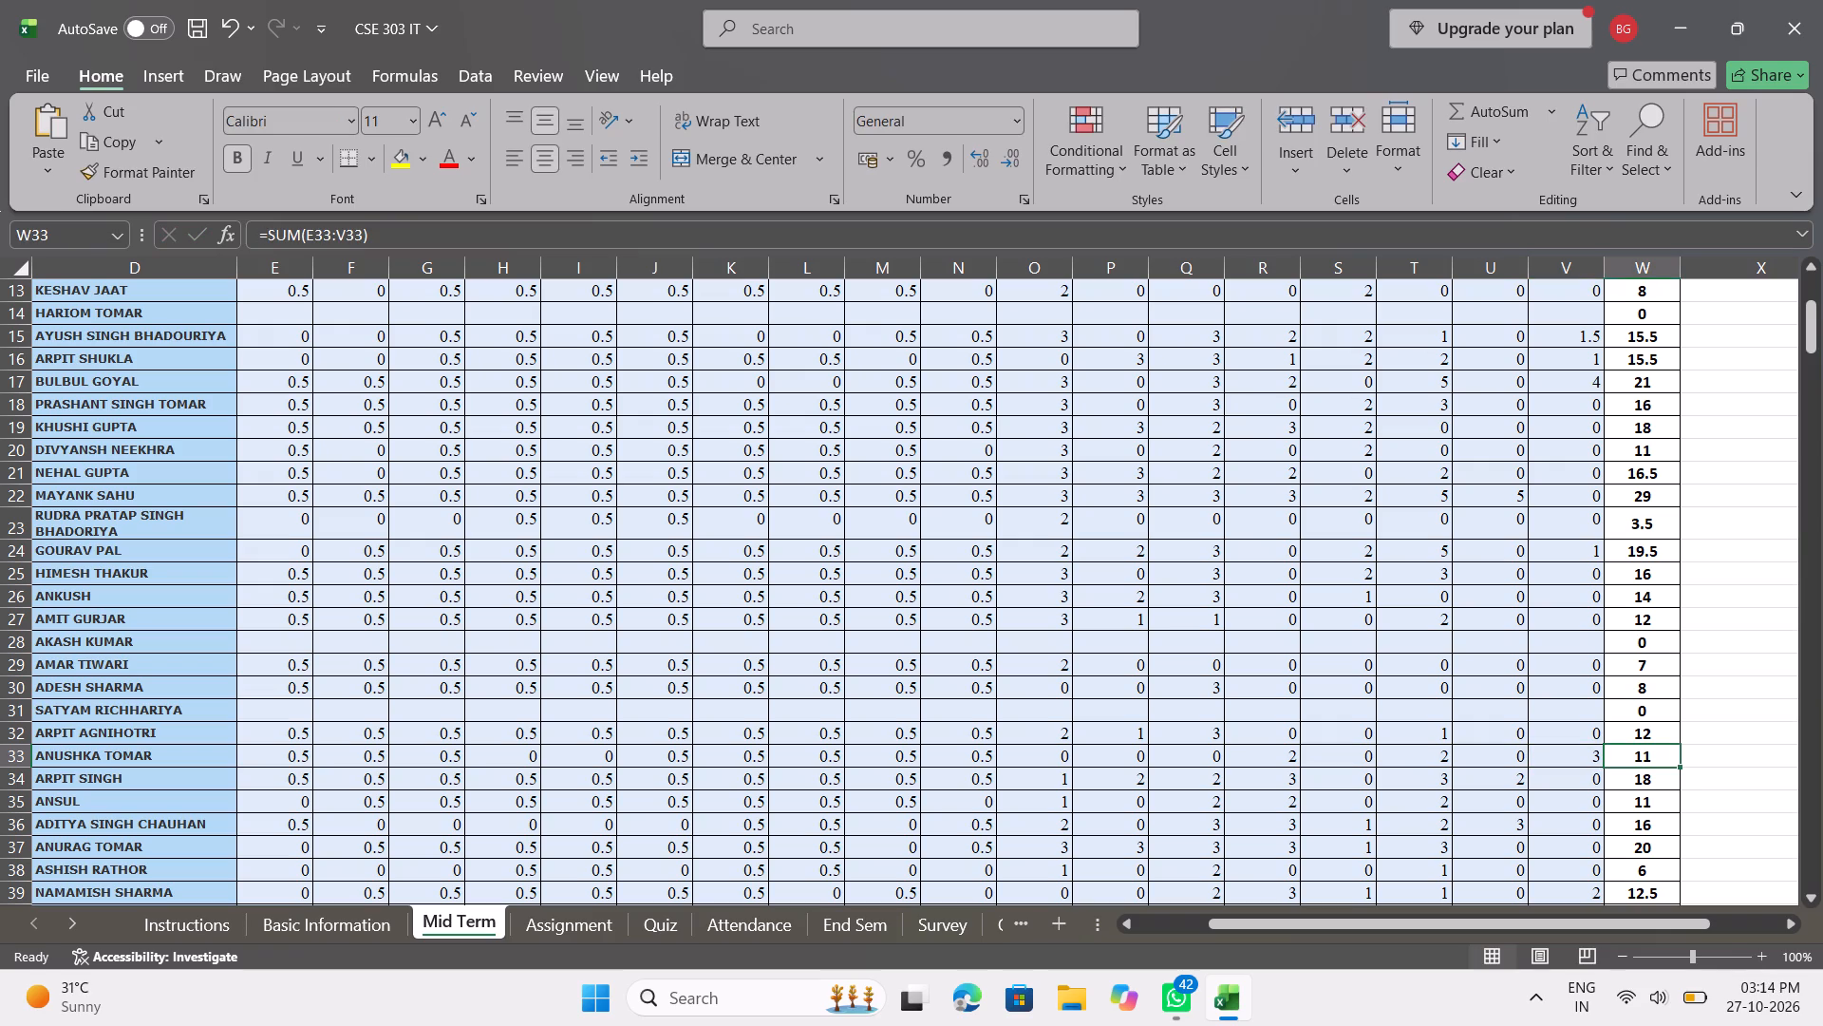
For the student in row 11, enter 0.5 for each of Q1 to Q5.
scroll(510, 747, "up", 2)
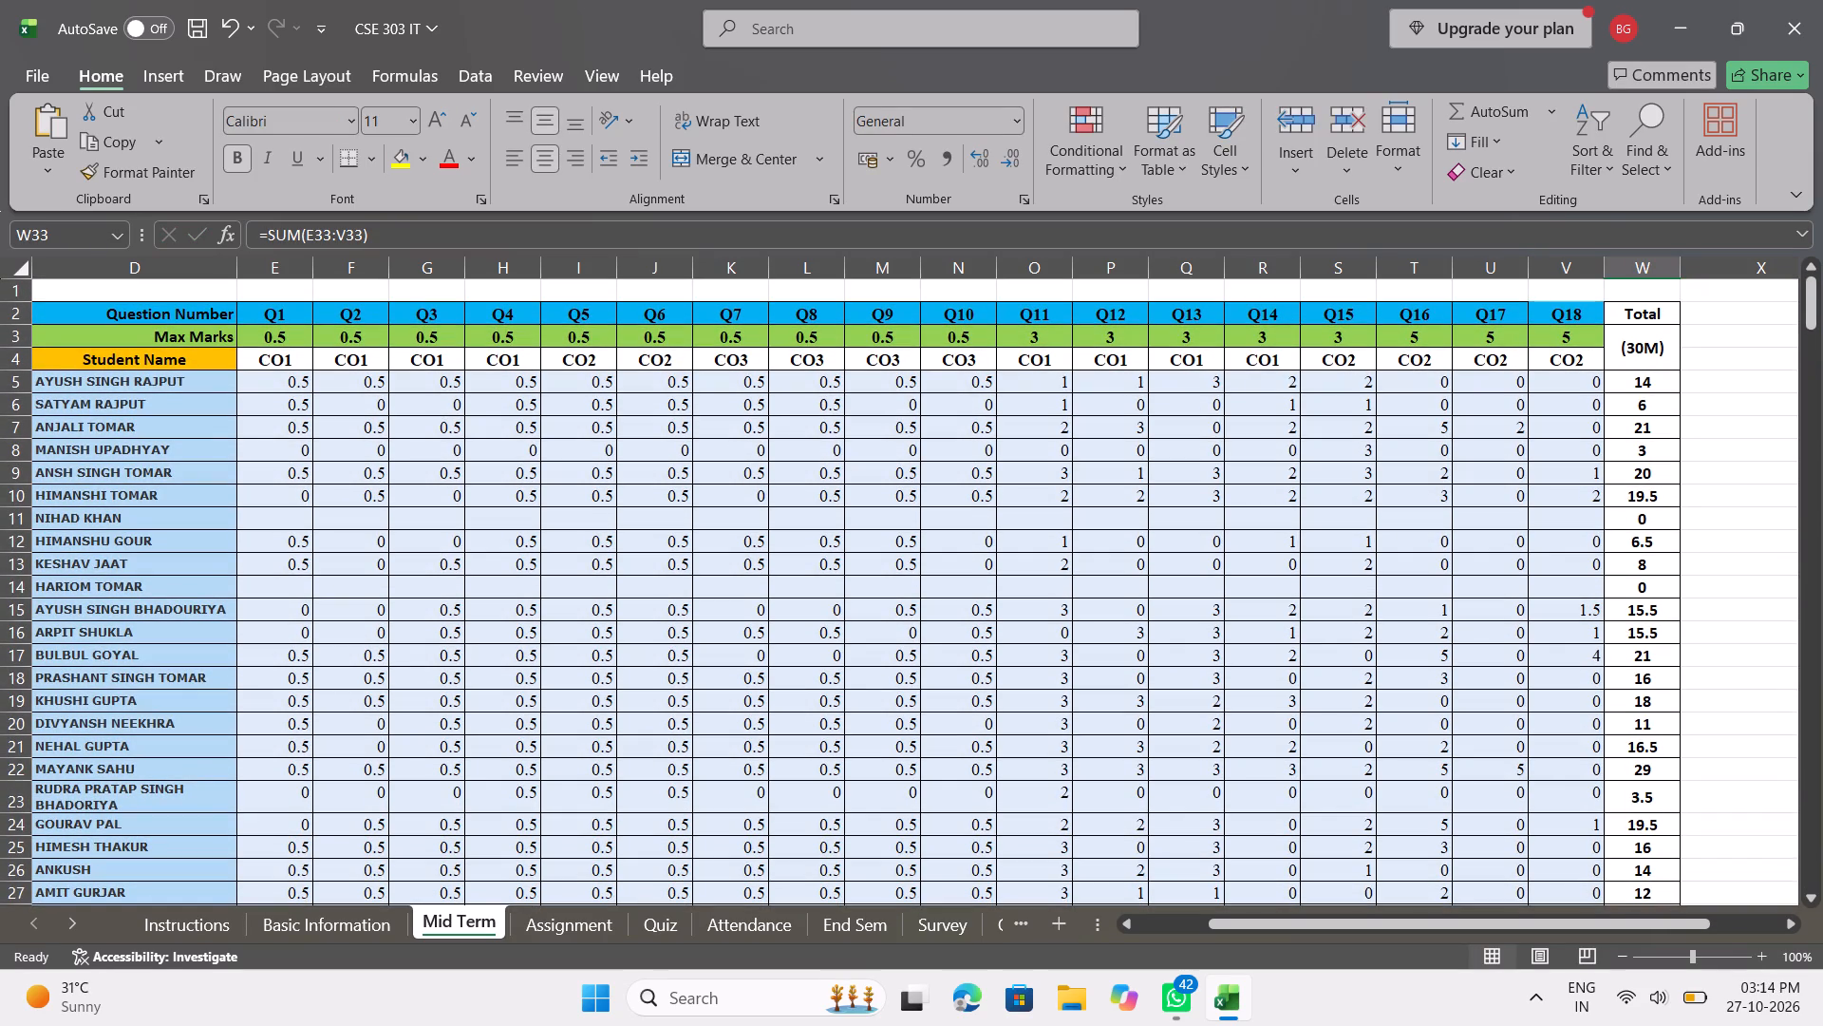
left_click(298, 511)
type(".5")
key("Right")
key("period")
key("5")
key("Right")
key("period")
key("5")
key("Right")
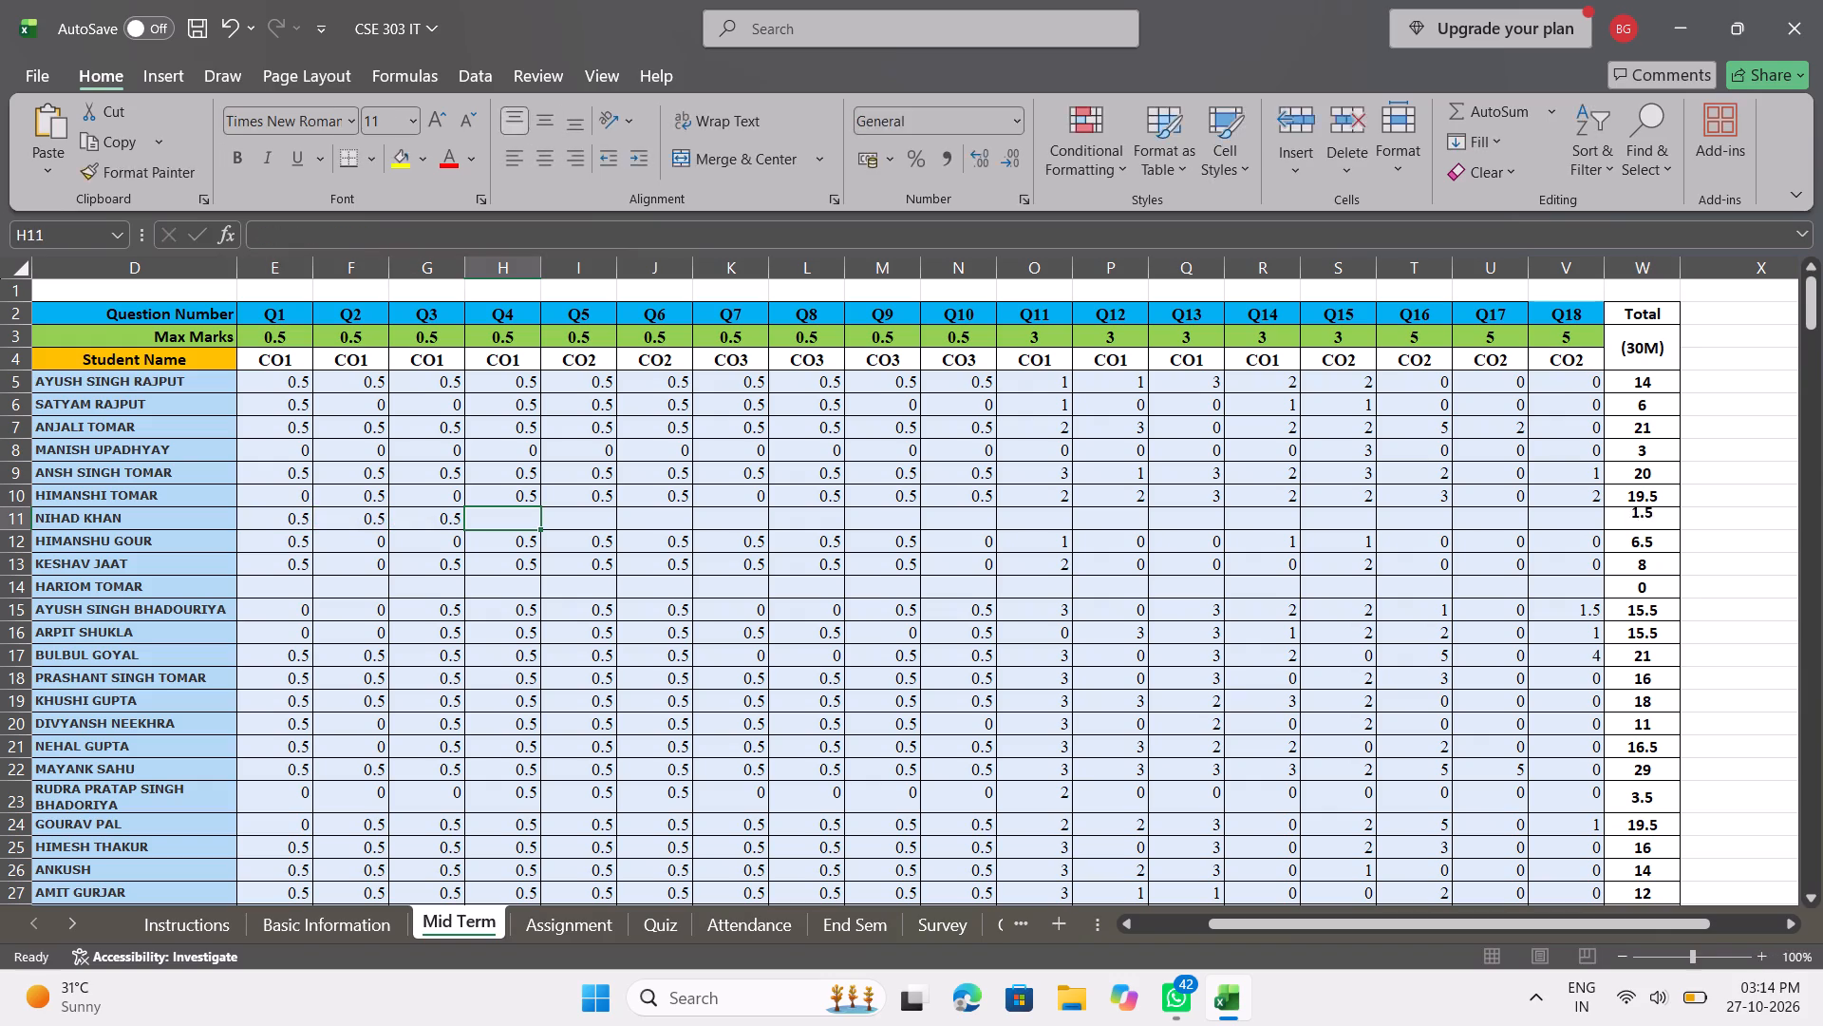
key("period")
key("5")
key("Right")
key("period")
key("5")
key("Right")
For the student in row 11, enter 0.5 for each of Q6 to Q10.
key("period")
key("5")
key("Right")
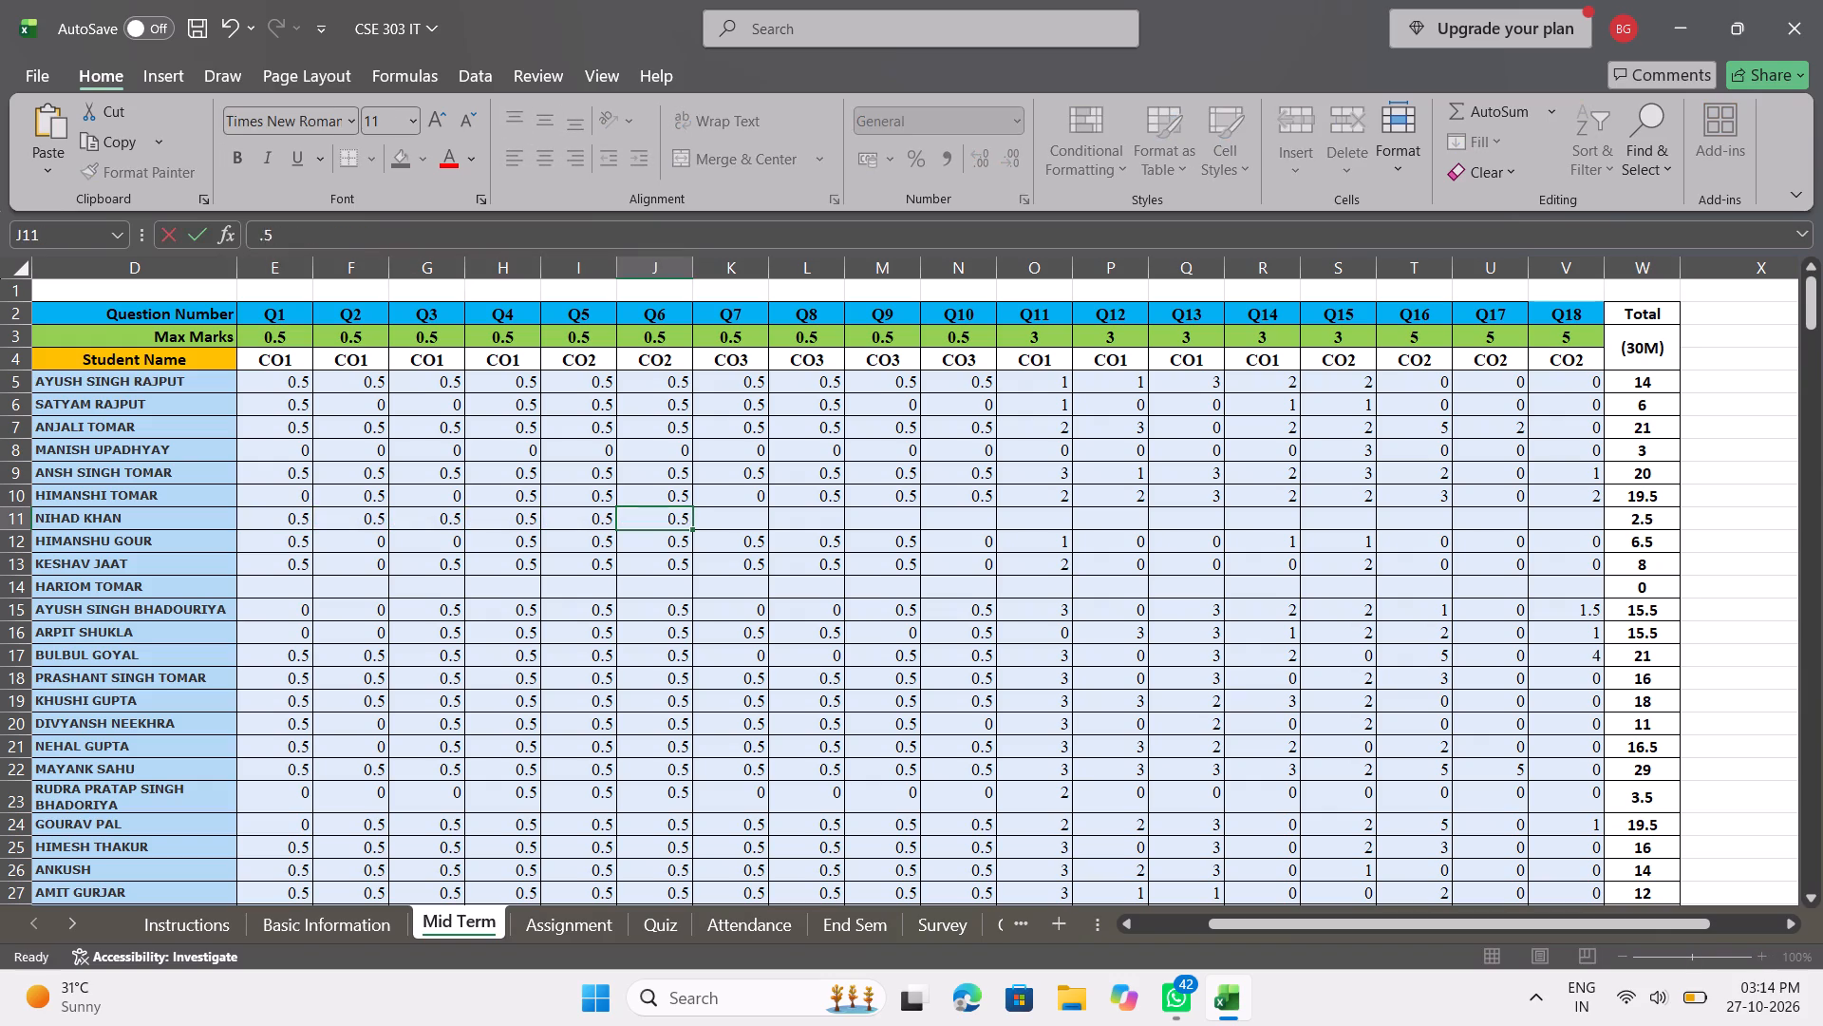
key("period")
key("5")
key("Right")
key("period")
key("5")
key("Right")
key("period")
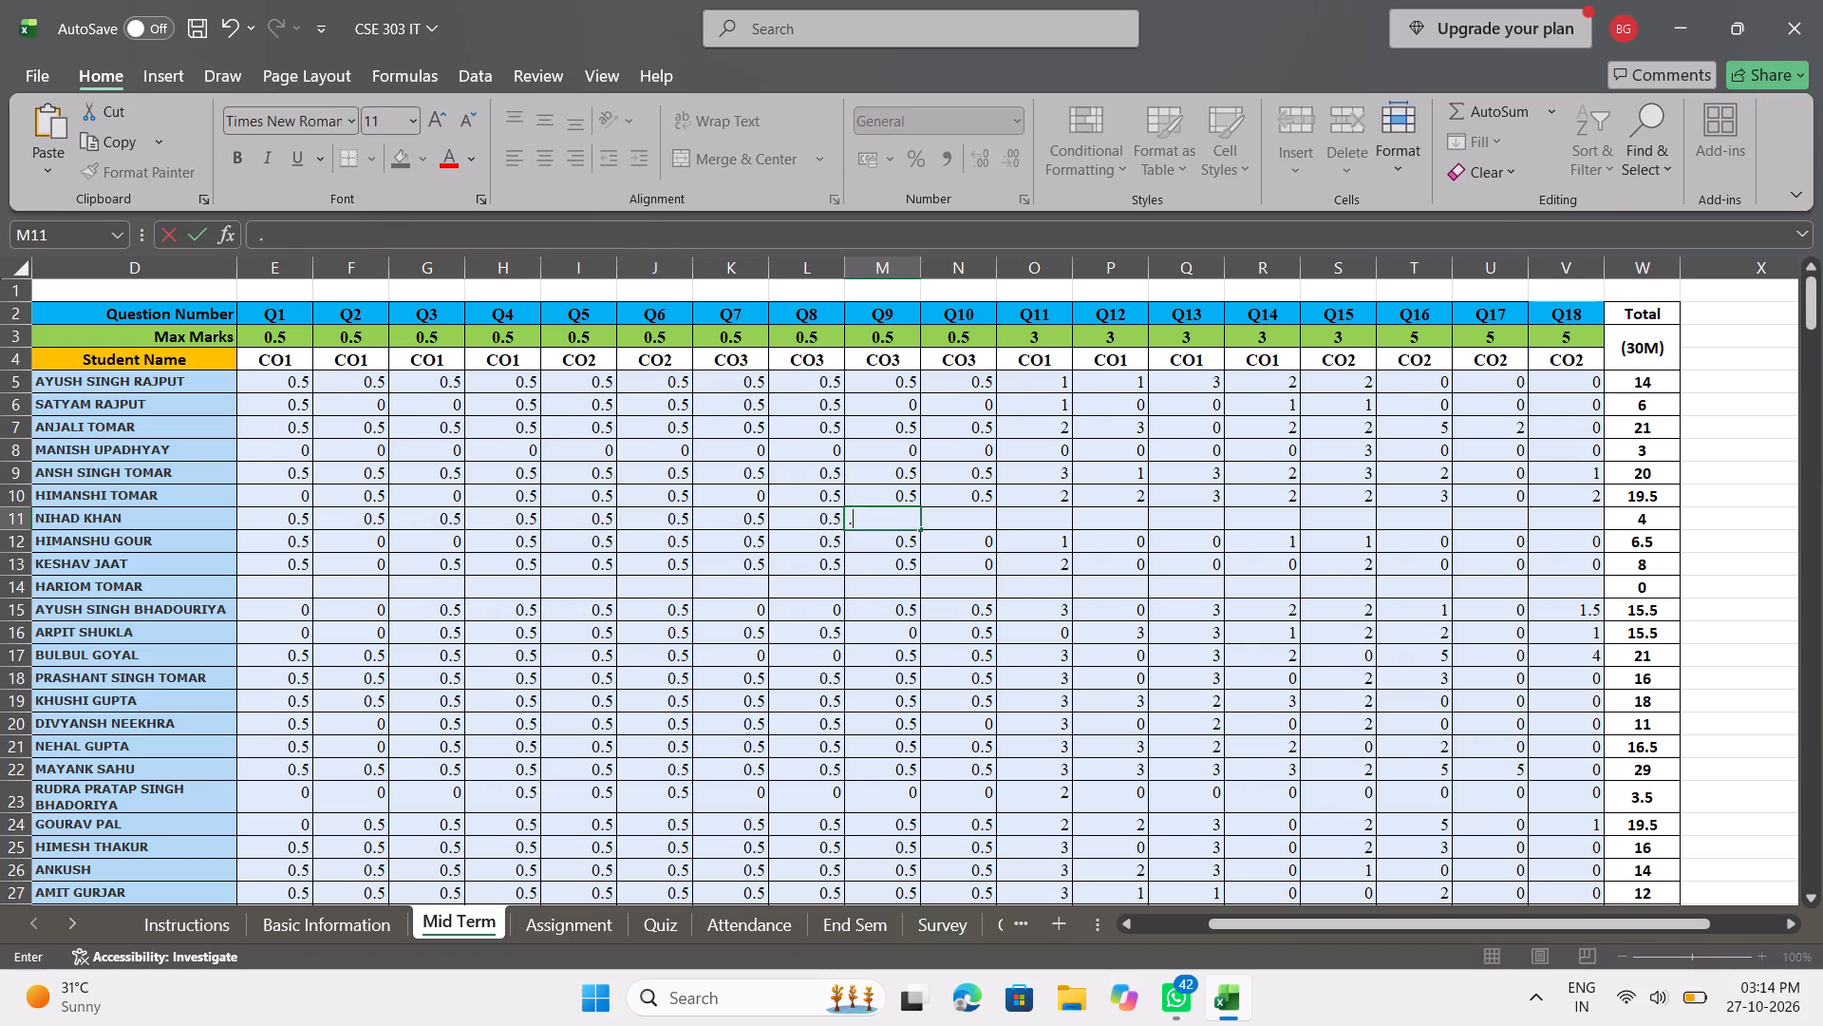
key("5")
key("Right")
key("period")
key("5")
key("Right")
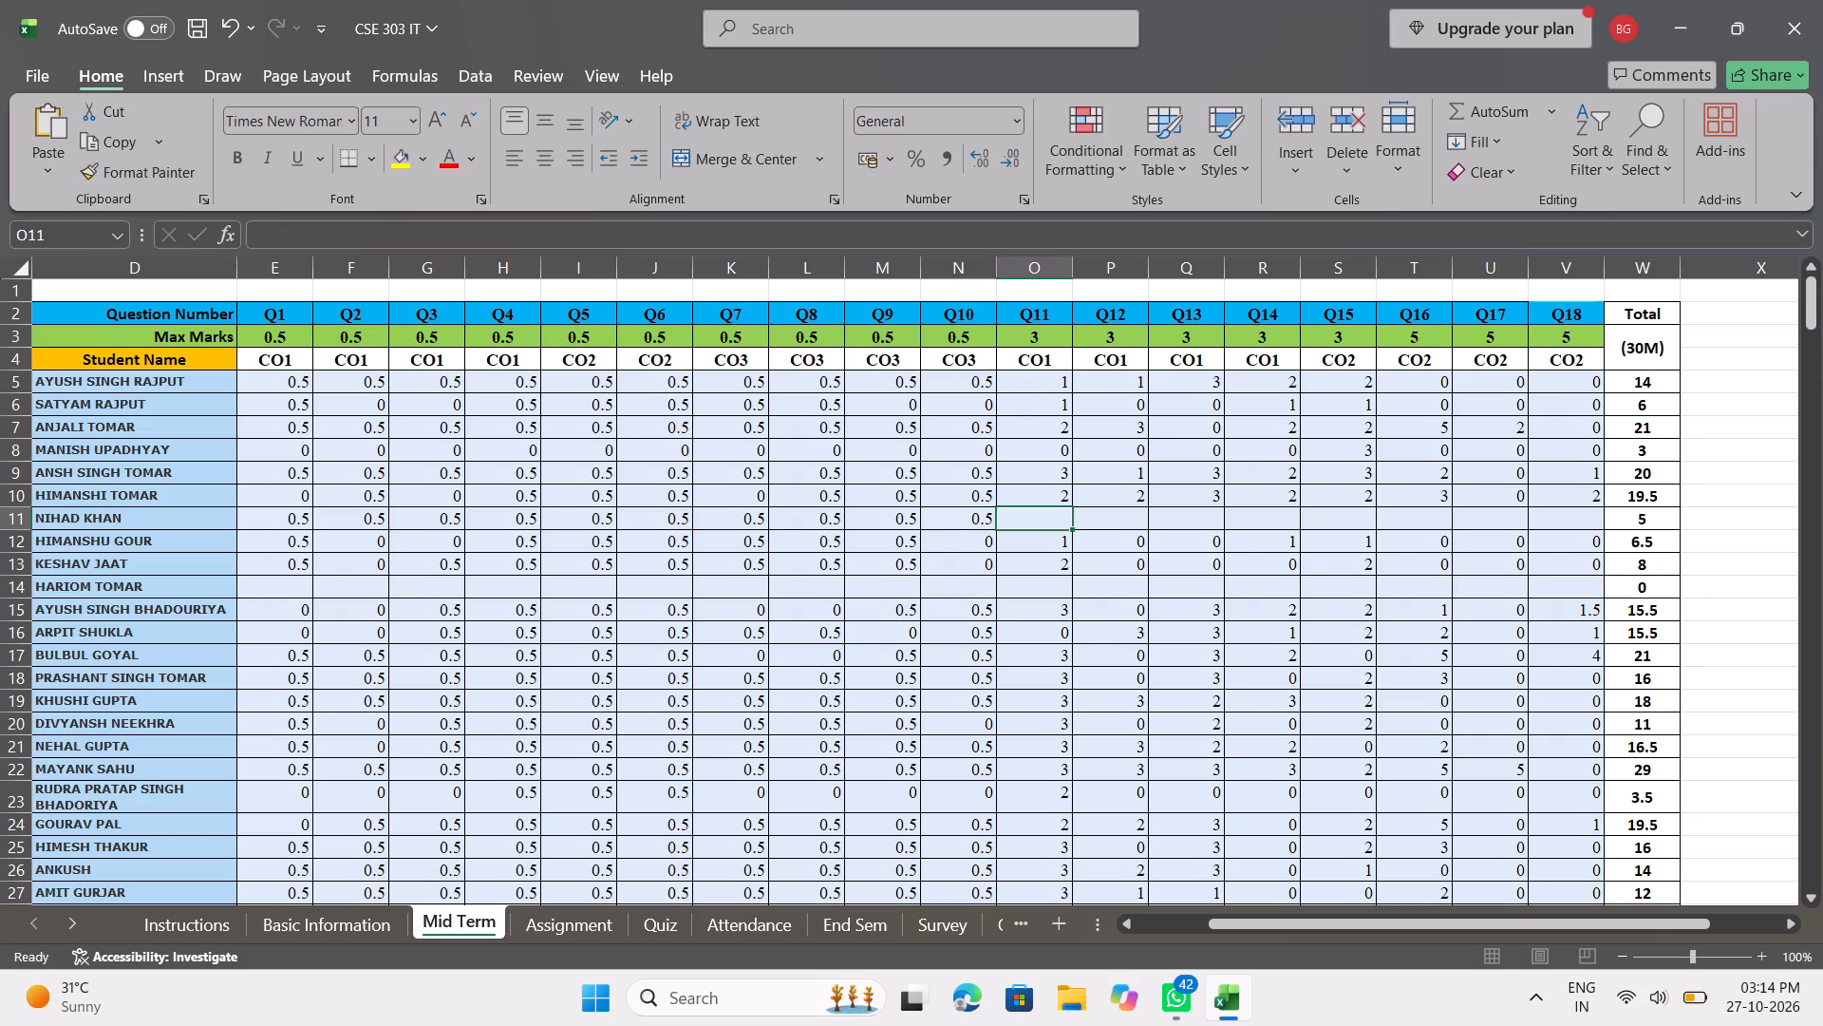
For the student in row 11, enter the Q11 to Q15 marks 1, 0, 2, 2, 2.
key("1")
key("Right")
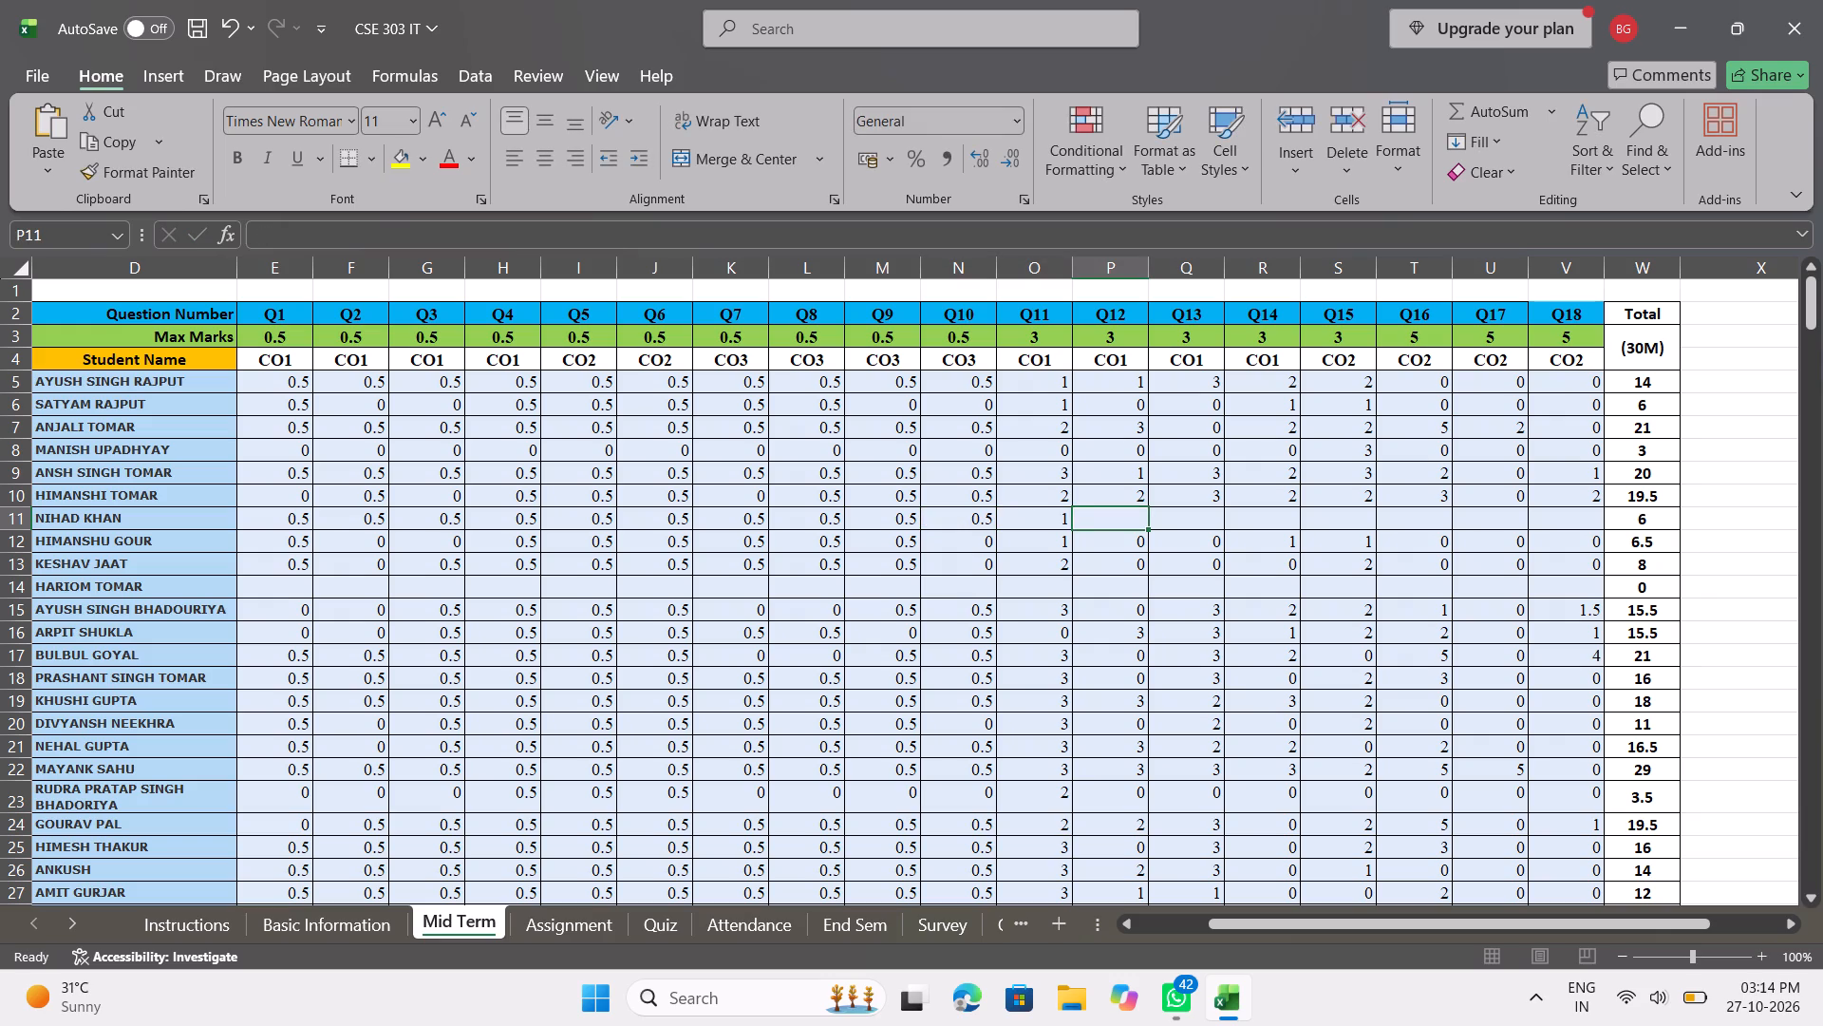
key("0")
key("Right")
key("2")
key("Right")
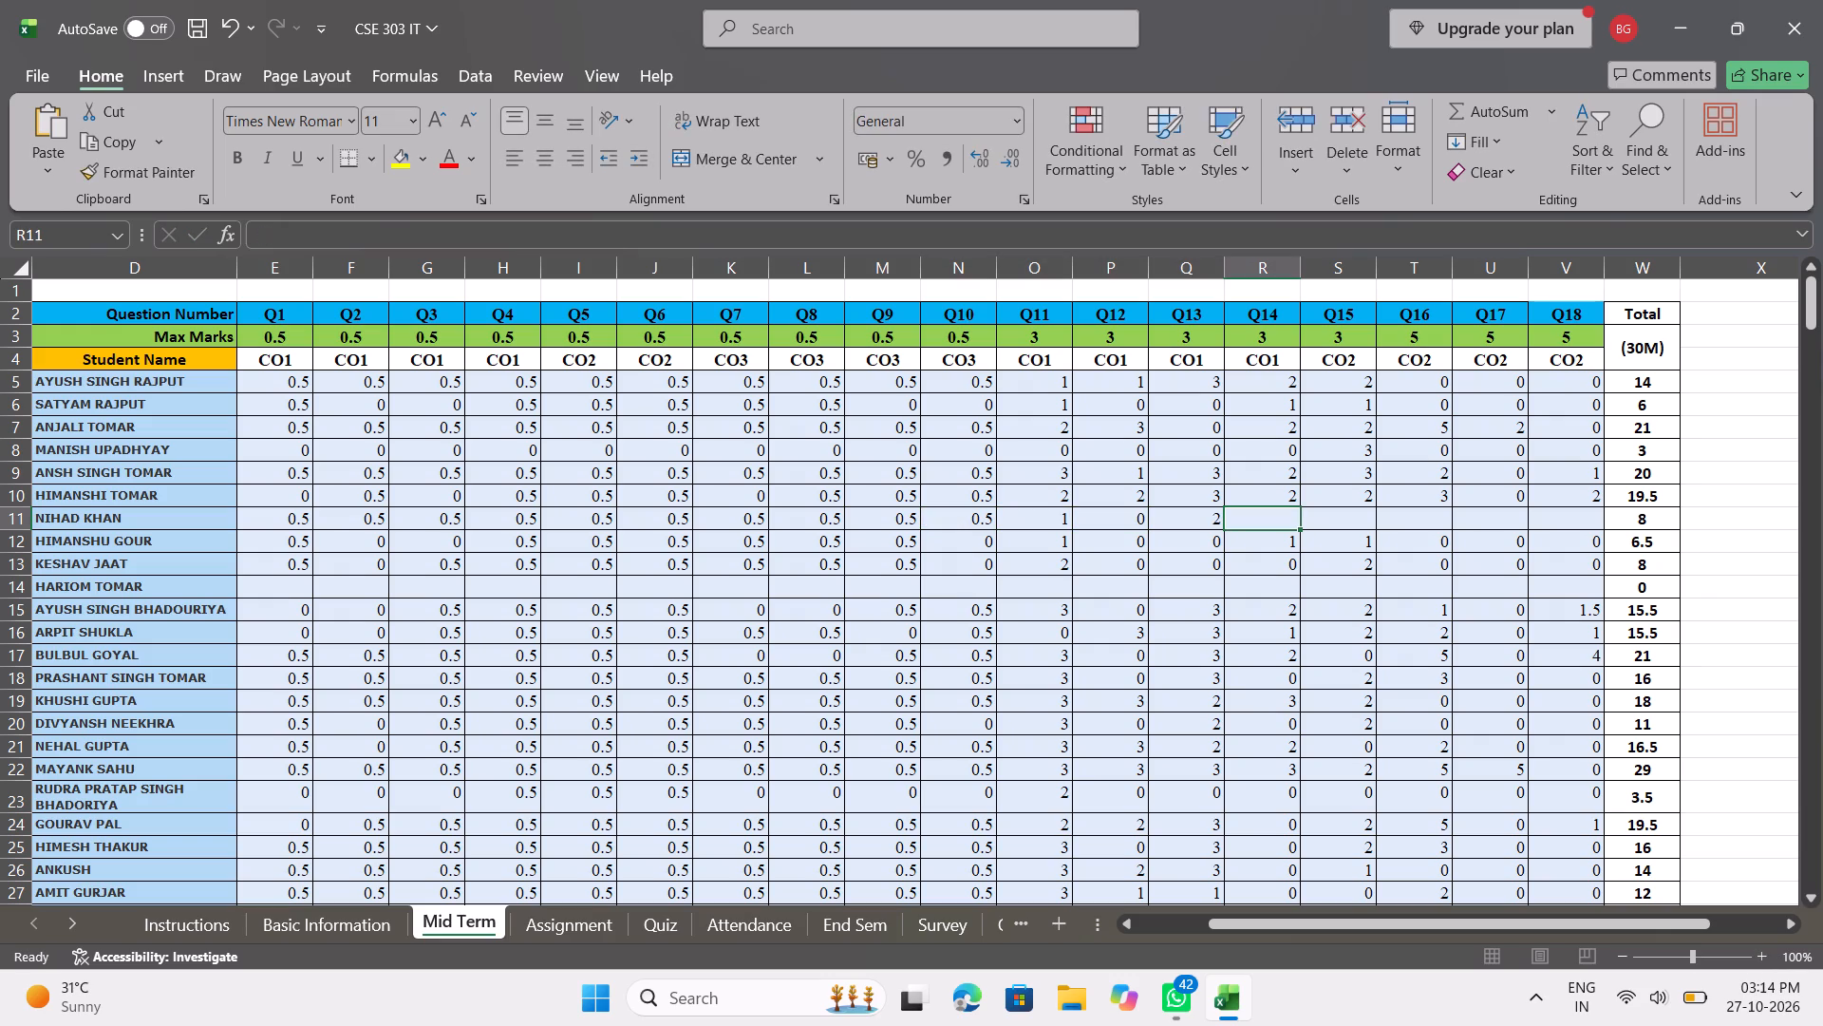
key("2")
key("Right")
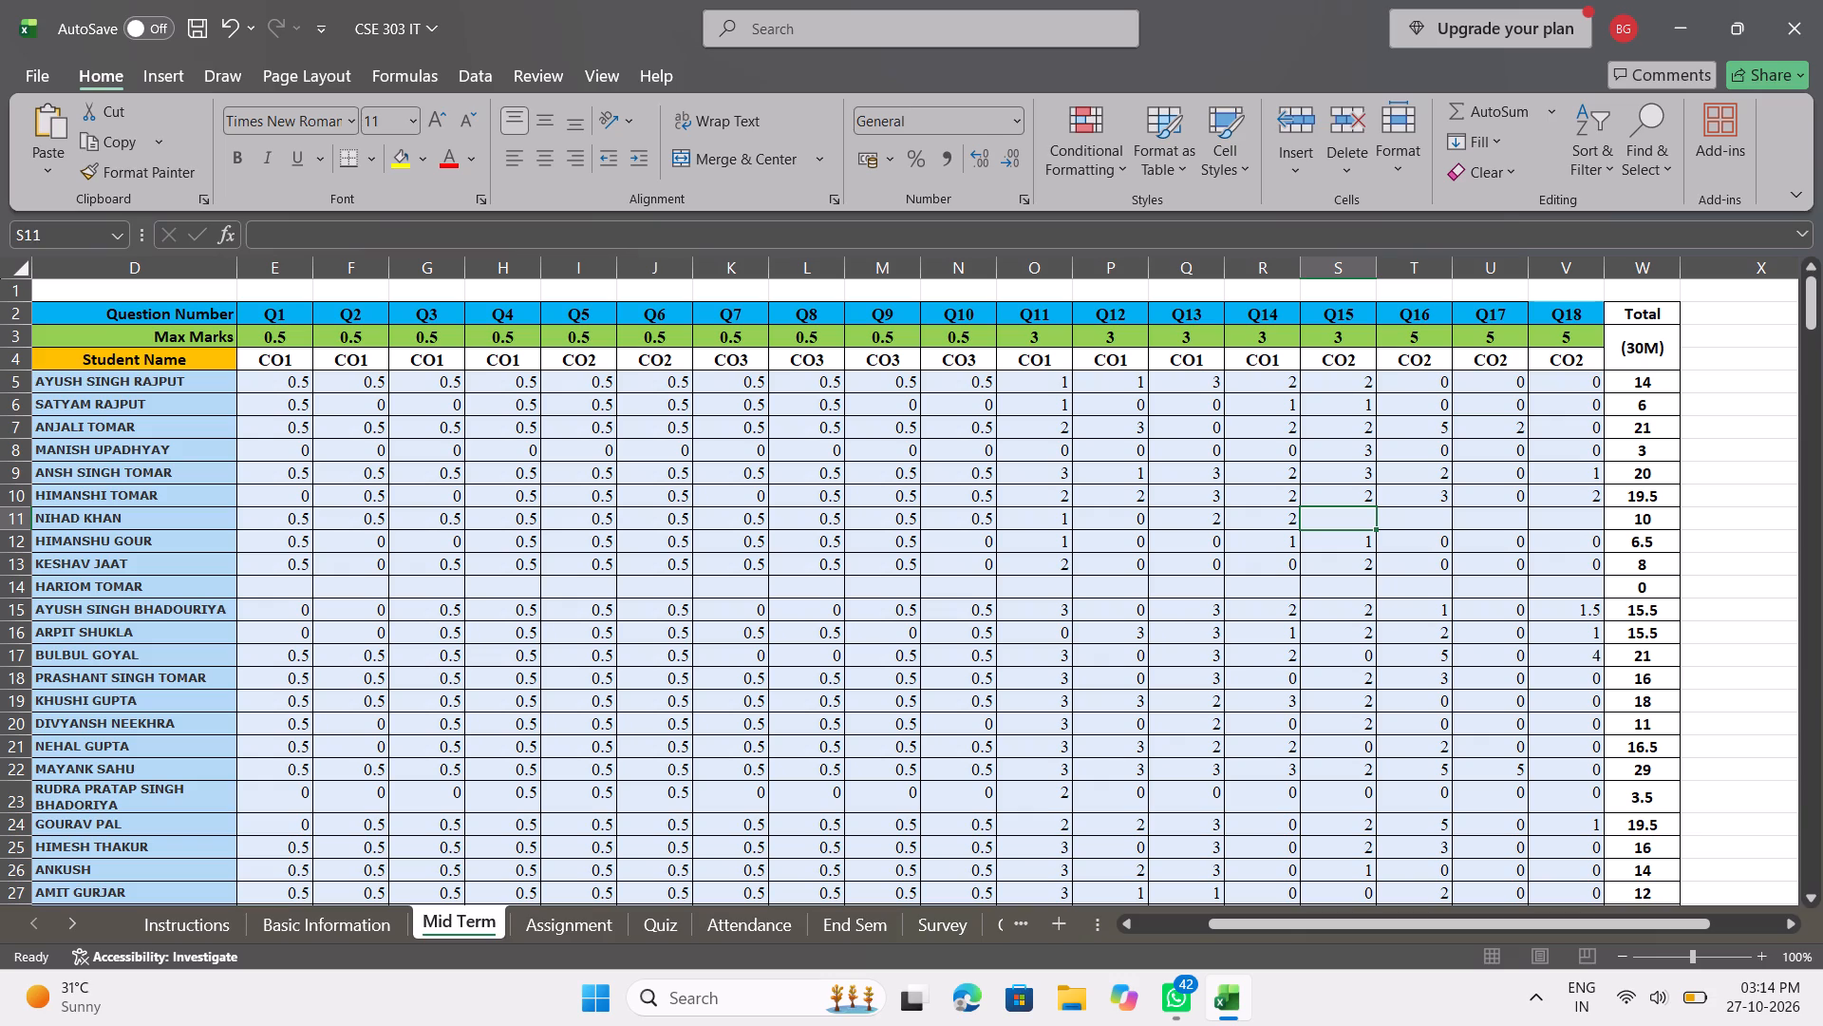
key("2")
key("Right")
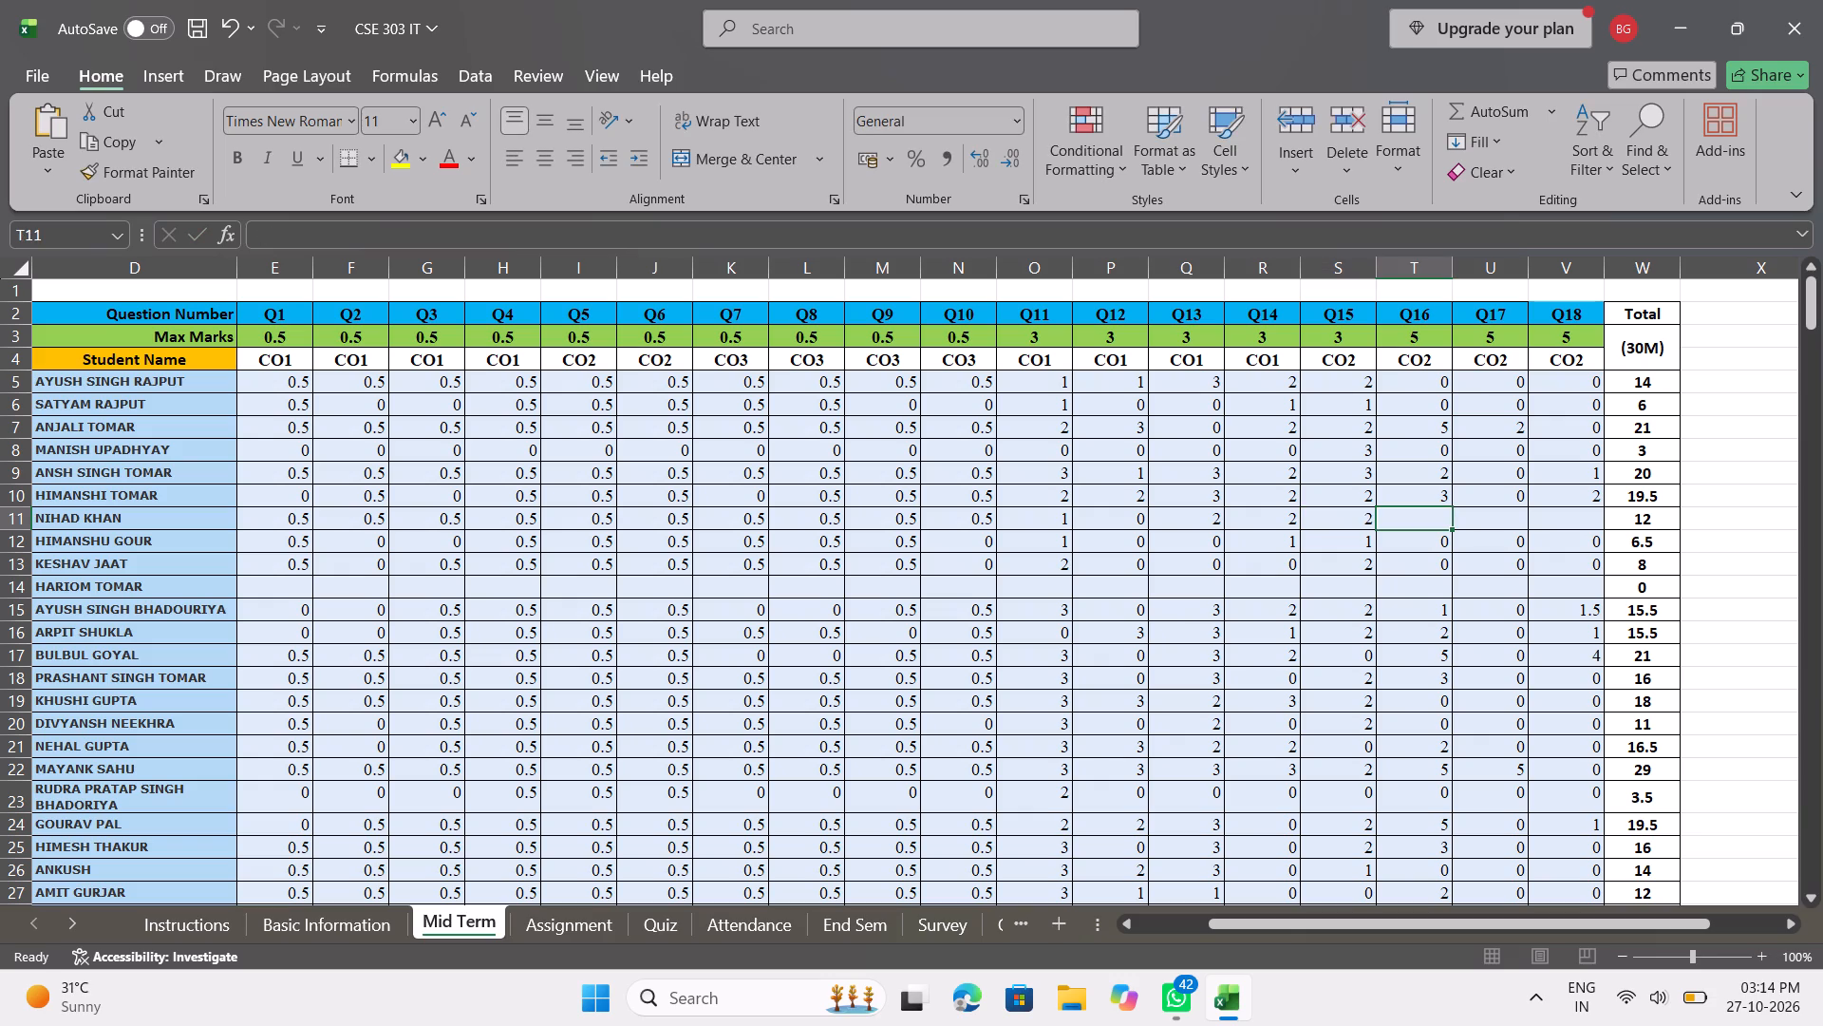
Complete row 11 by entering the Q16 to Q18 marks 1, 0, 0.
key("1")
key("Right")
key("0")
key("Right")
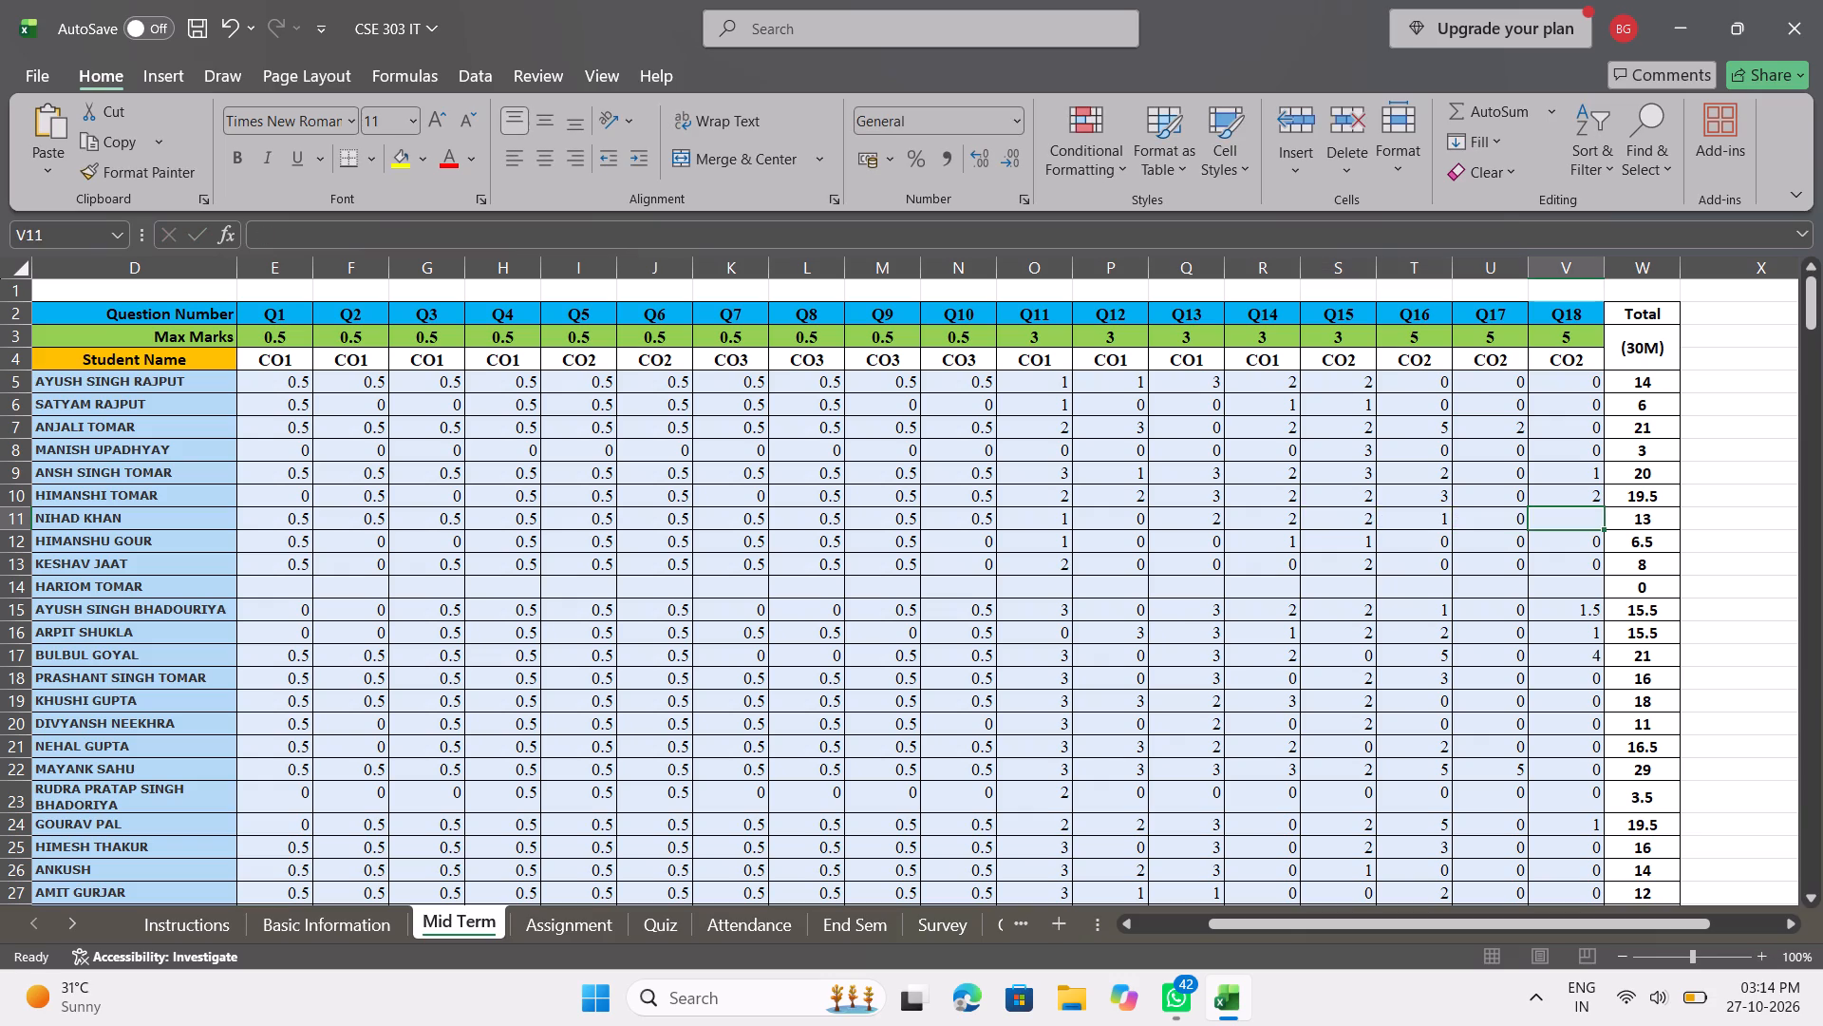
key("0")
key("Right")
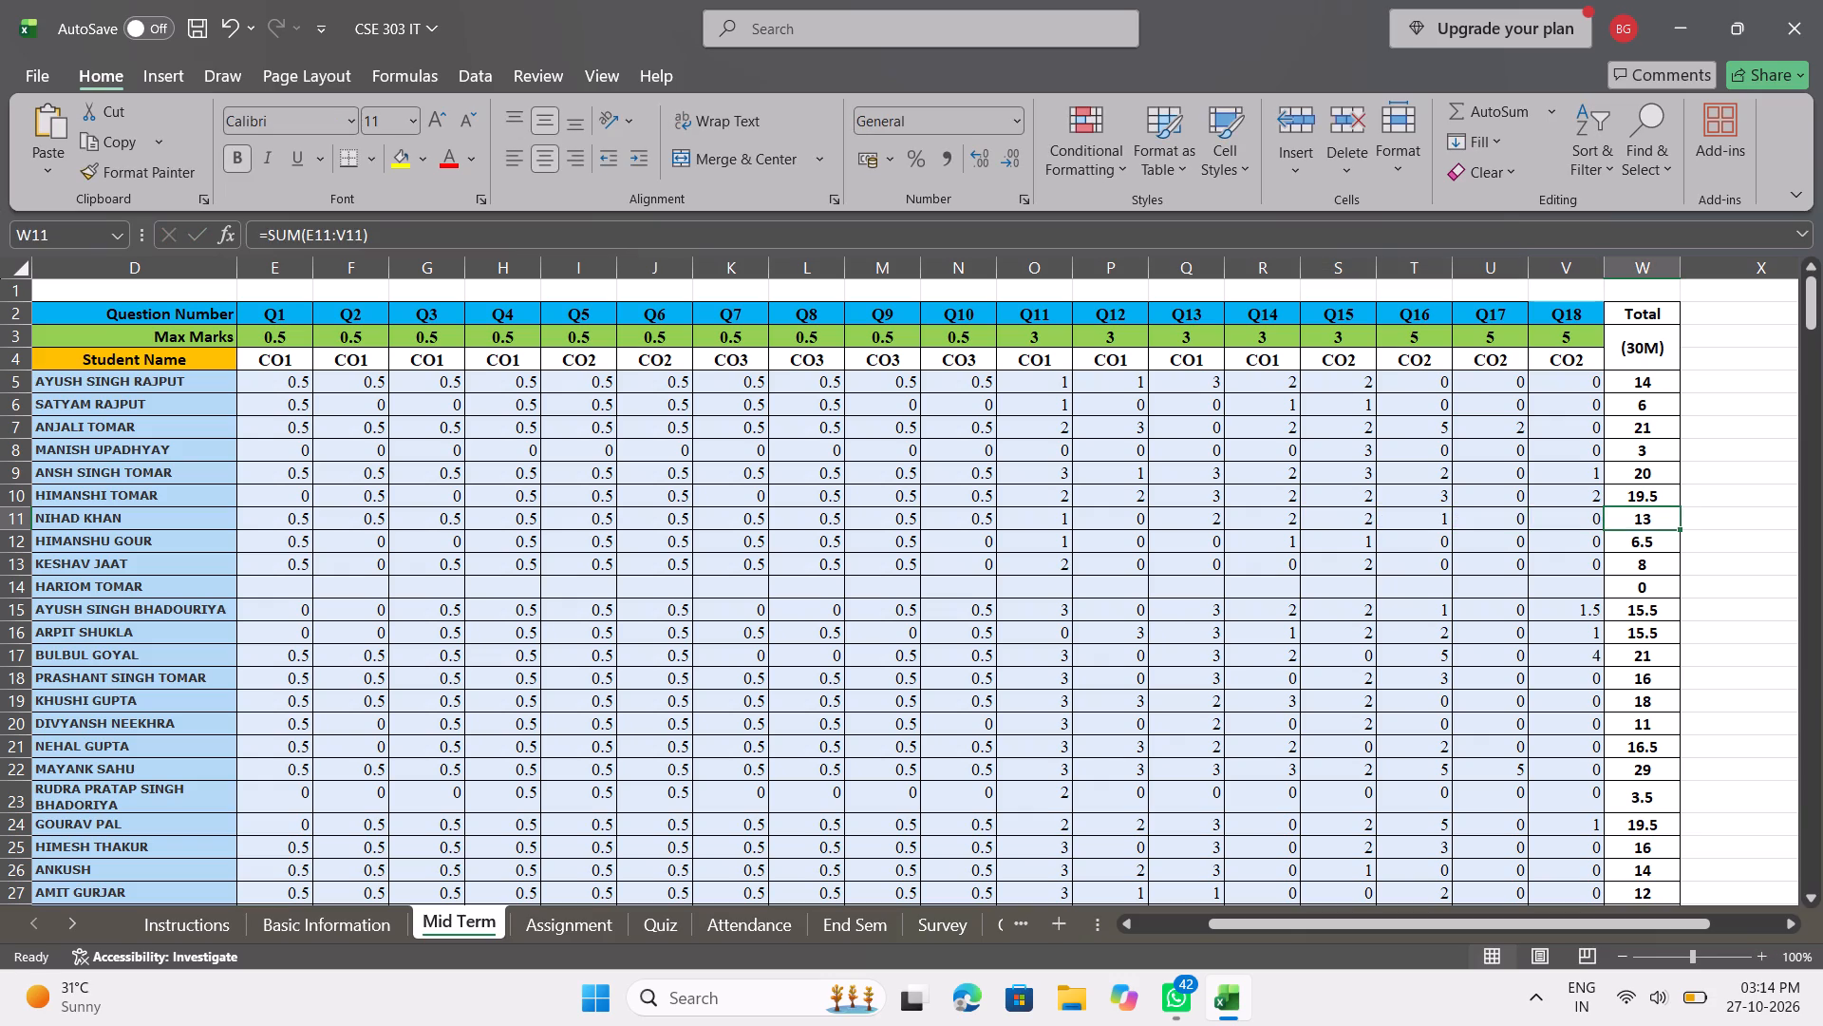
Save the CSE 303 IT workbook.
key("ctrl+s")
key("ctrl+s")
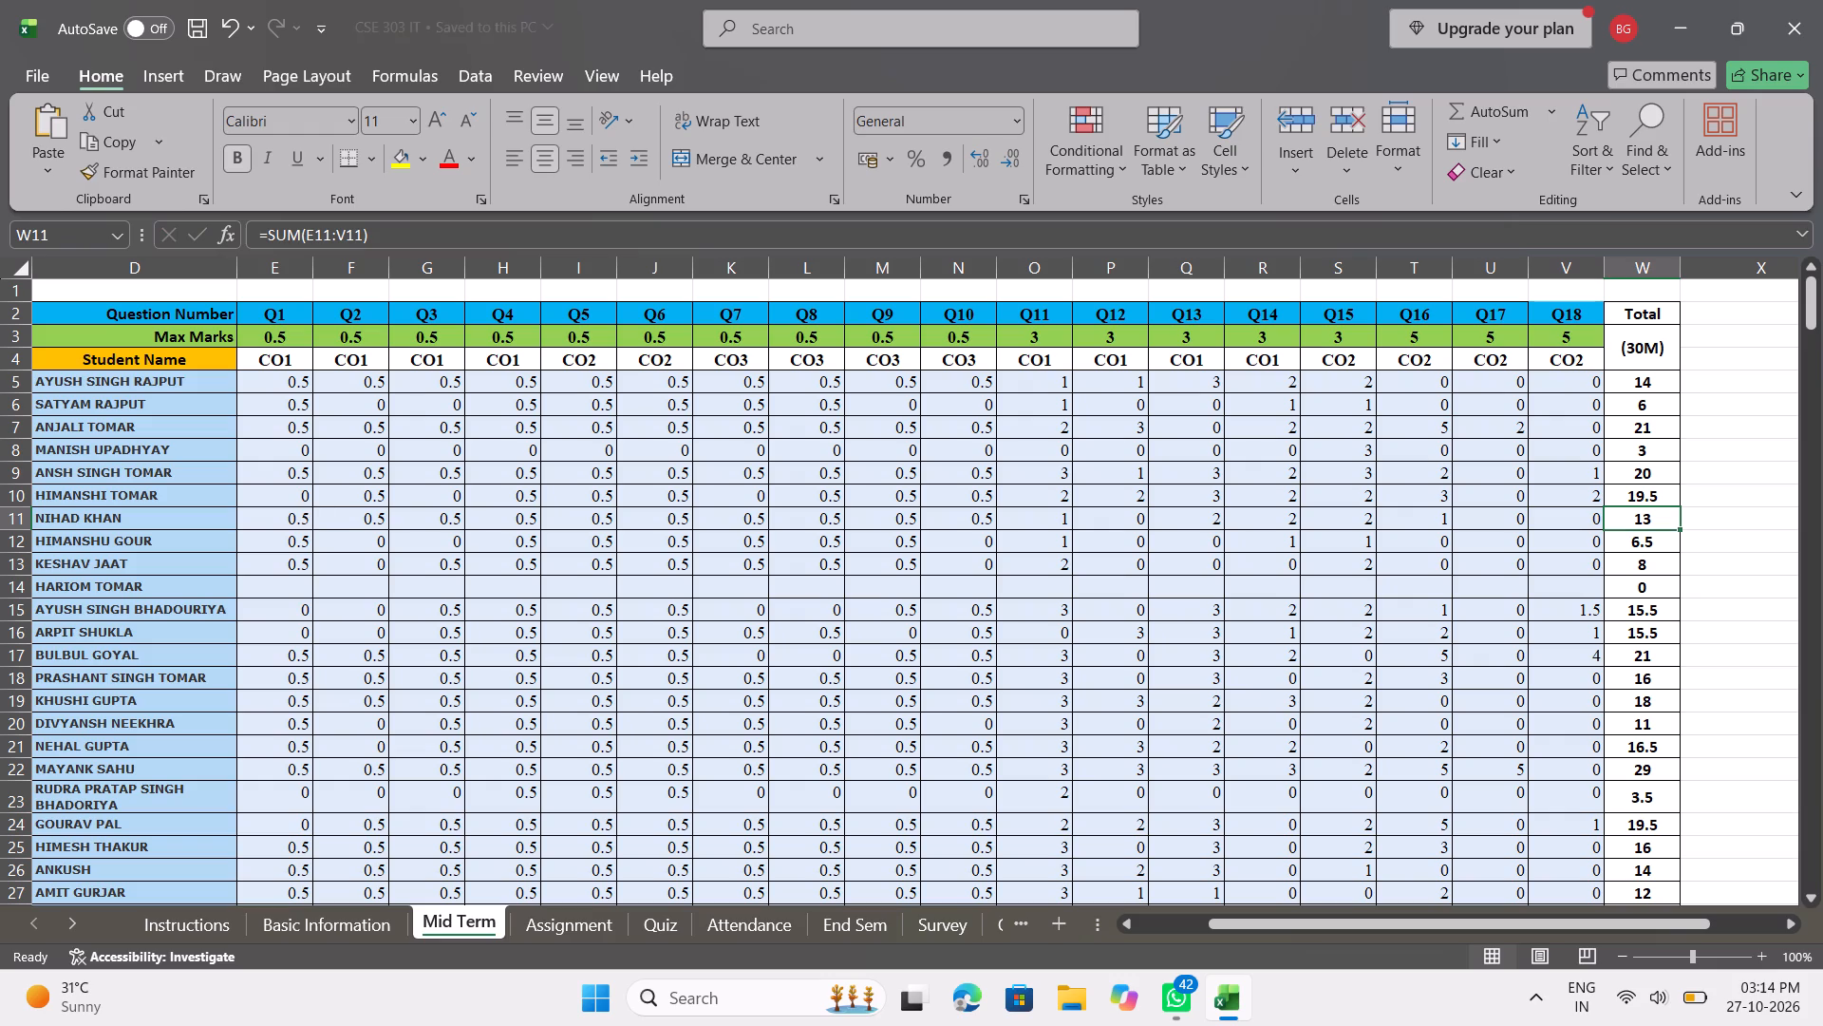
For the student in row 14, enter the Q1 to Q5 marks 0, 0, 0, 0.5, 0.5.
left_click(284, 576)
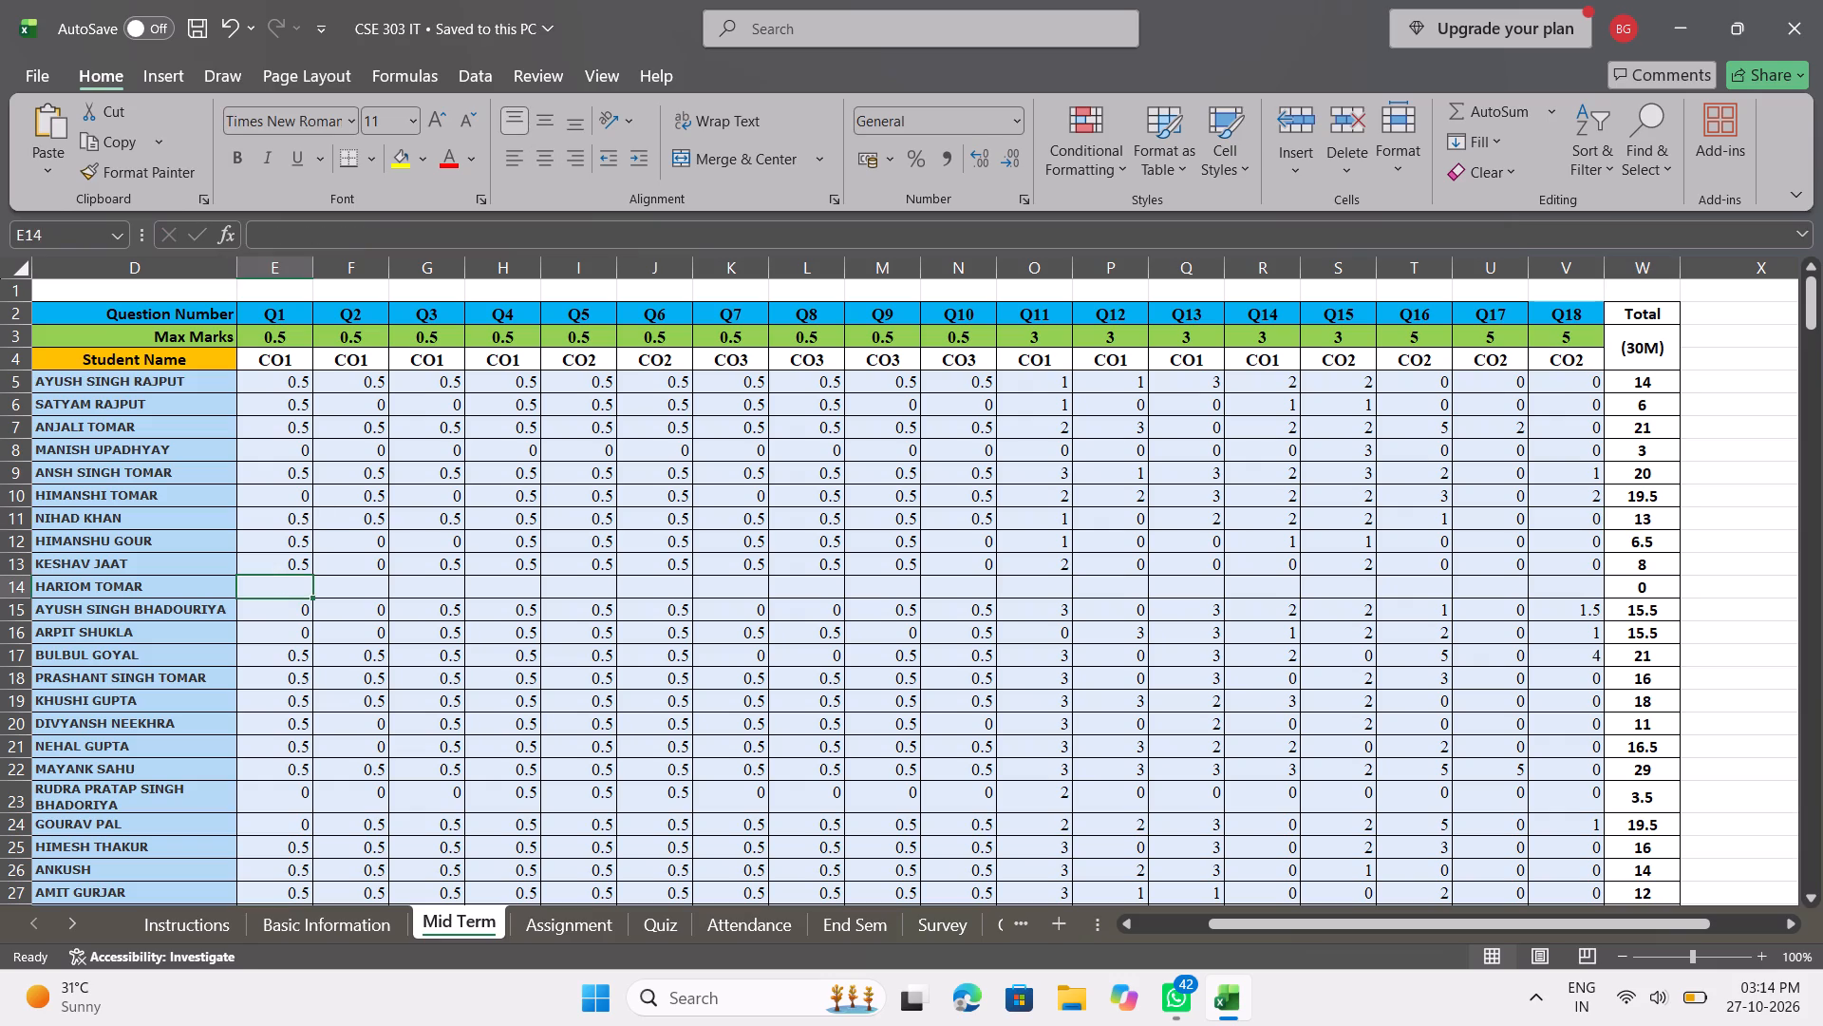
key("0")
key("Right")
key("0")
key("Right")
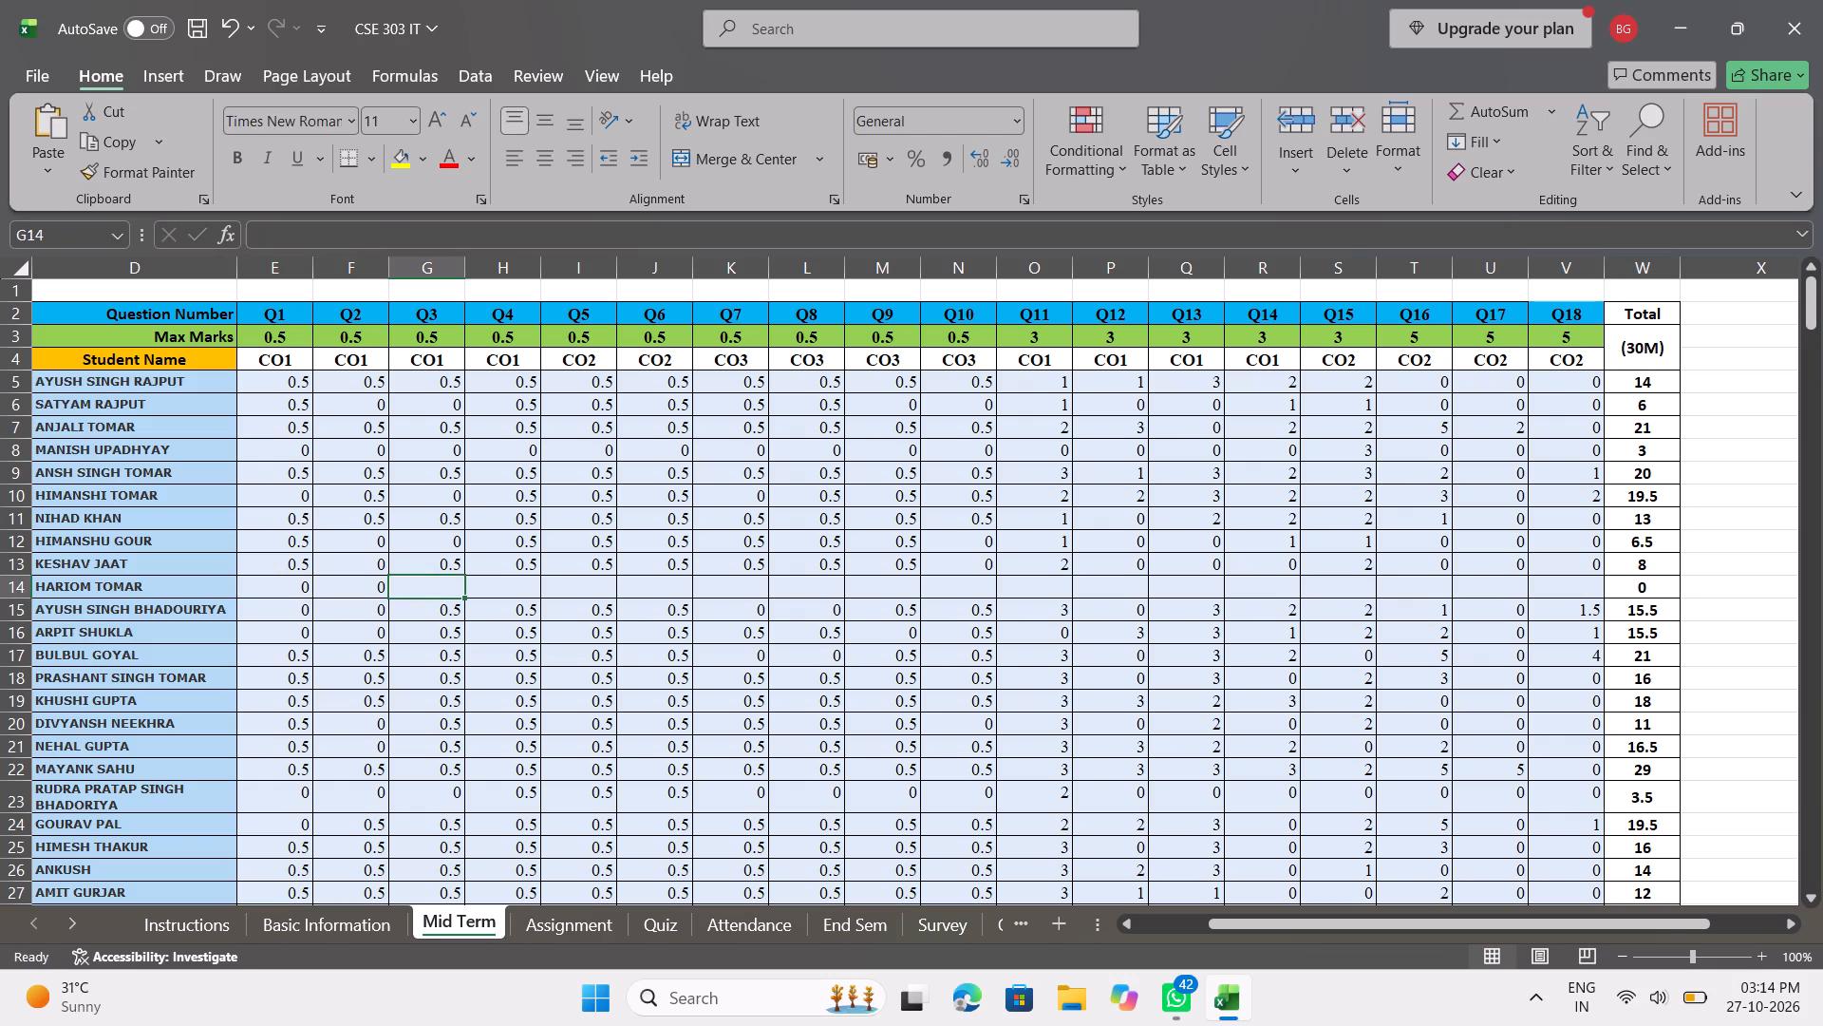
key("0")
key("Right")
type(".5")
key("Right")
type(".5")
key("Right")
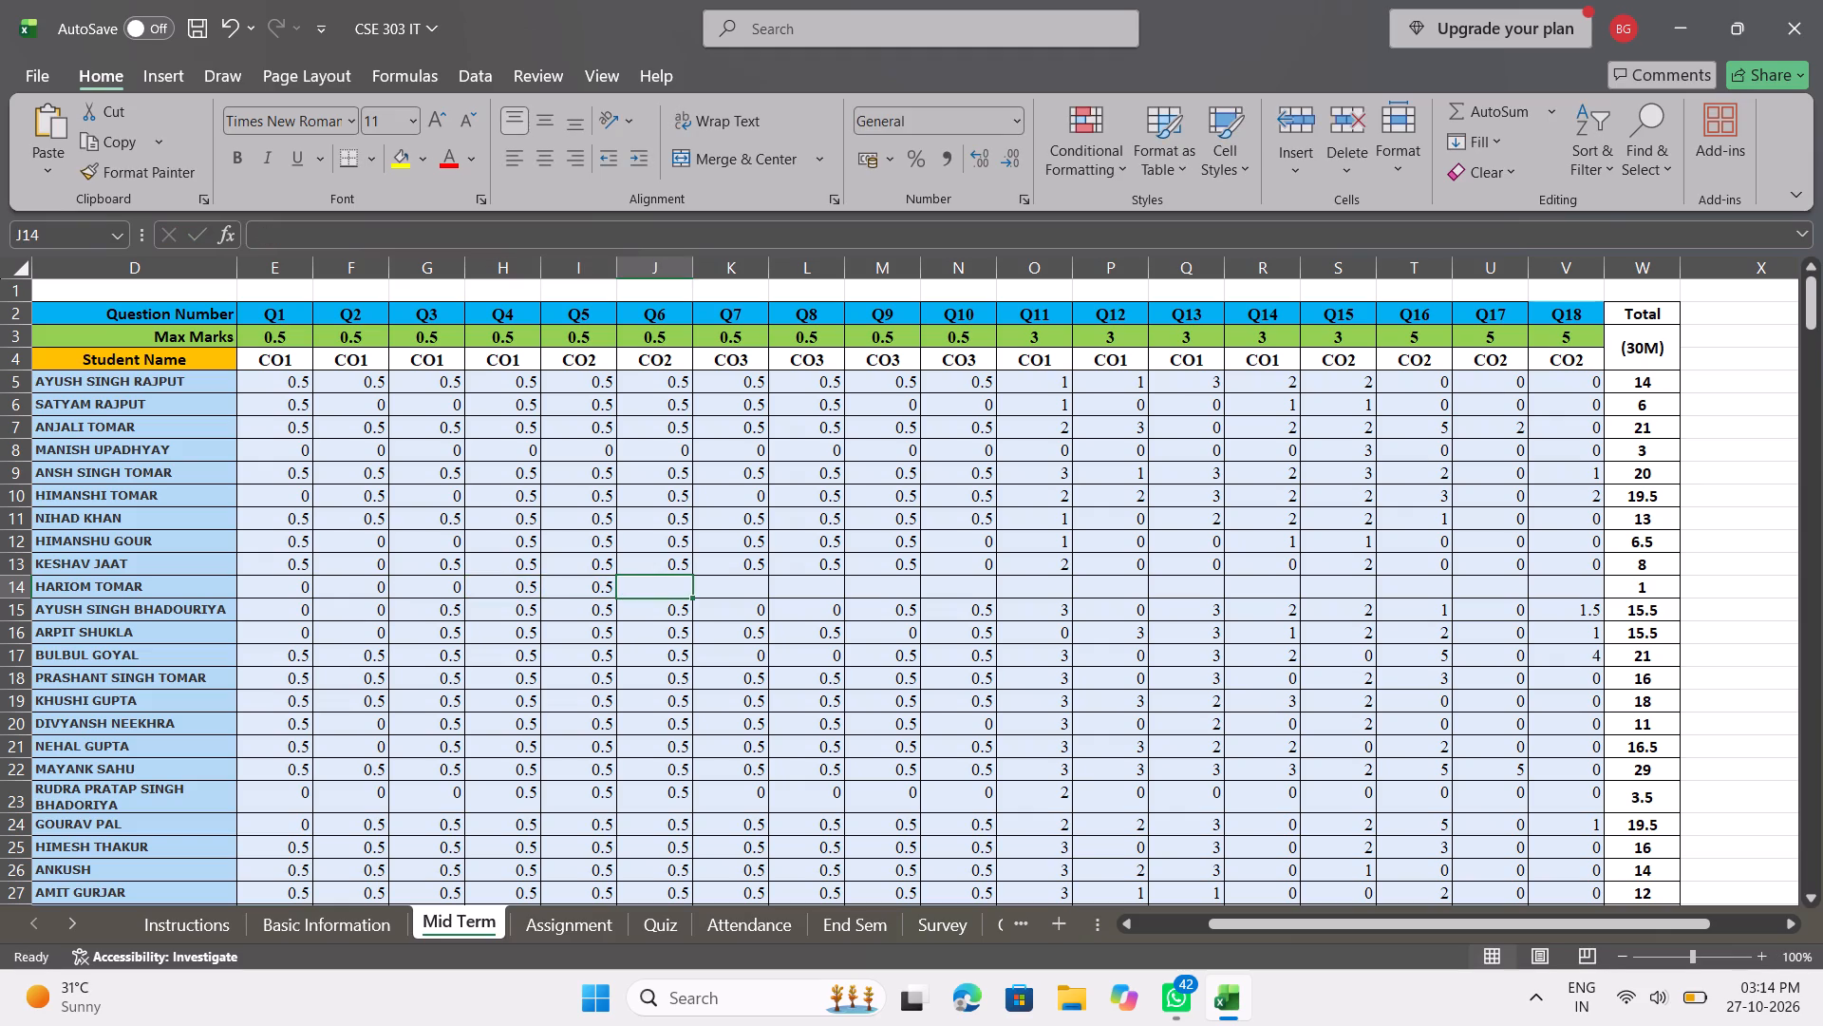
For the student in row 14, enter the Q6 to Q10 marks 0, 0, 0.5, 0.5, 0.
key("0")
key("Right")
key("0")
key("Right")
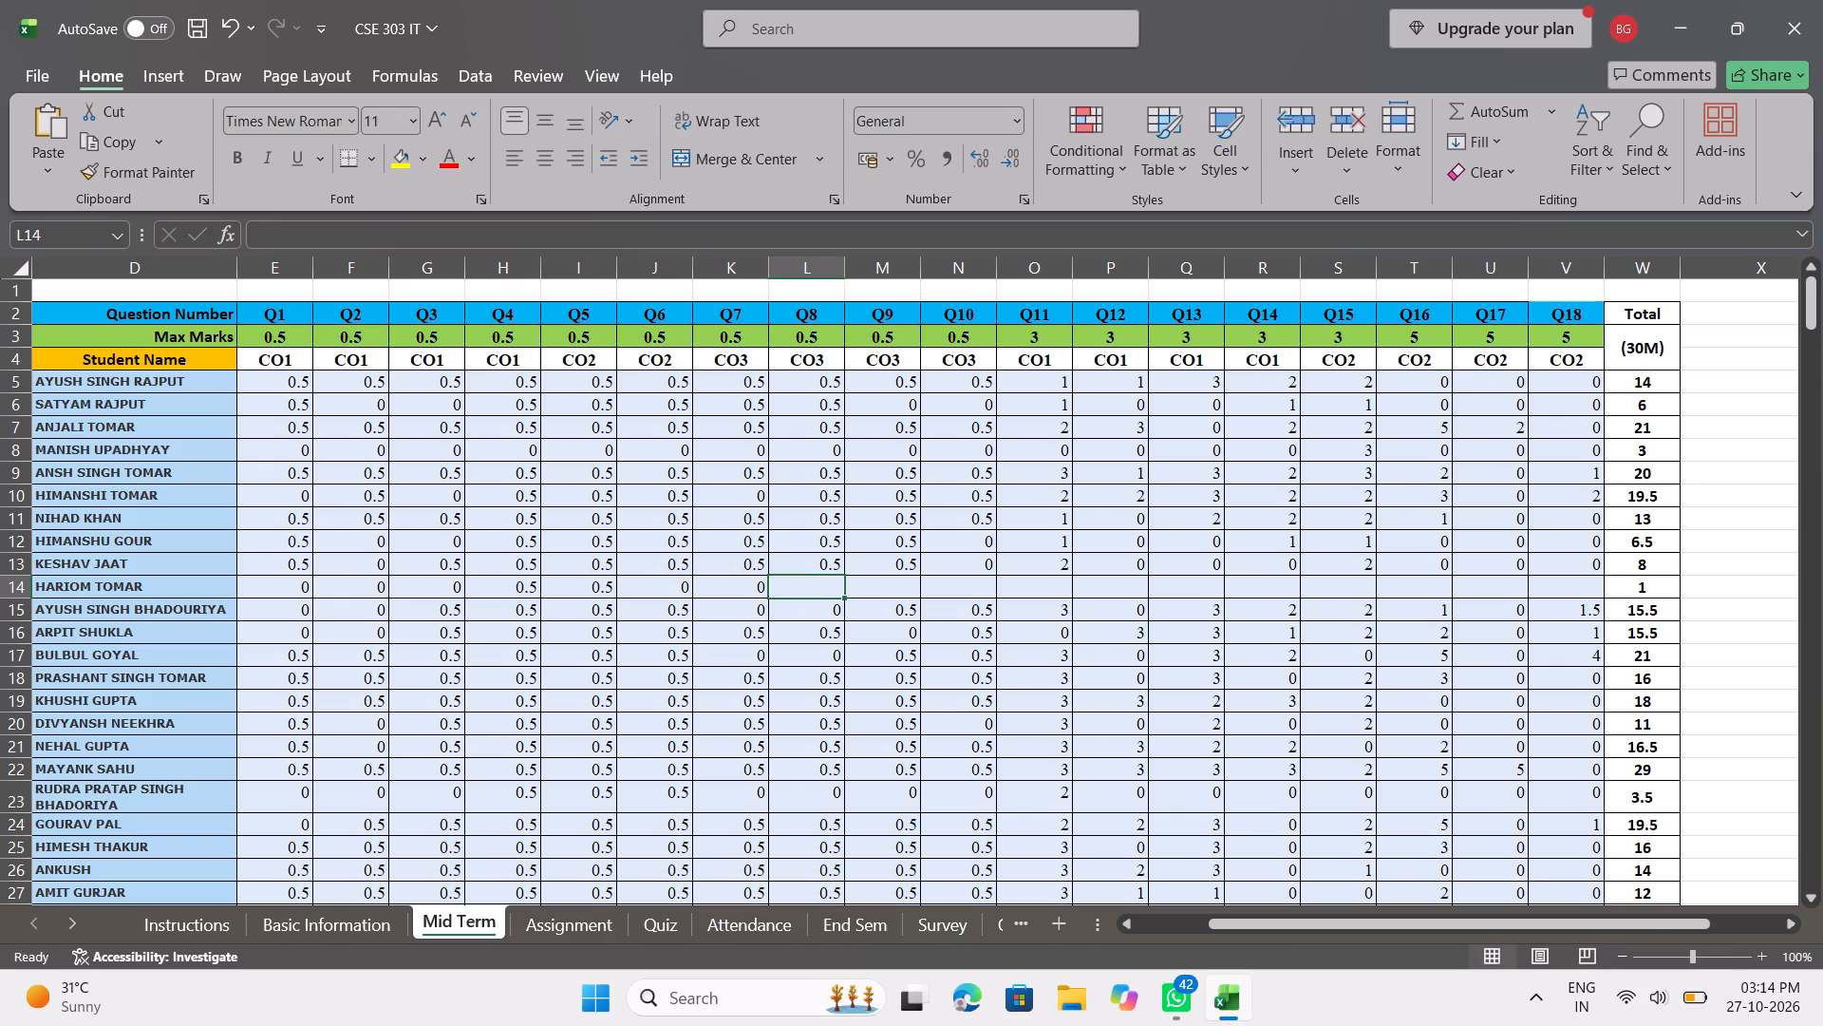
type(".5")
key("Right")
type(".5")
key("Right")
key("0")
key("Right")
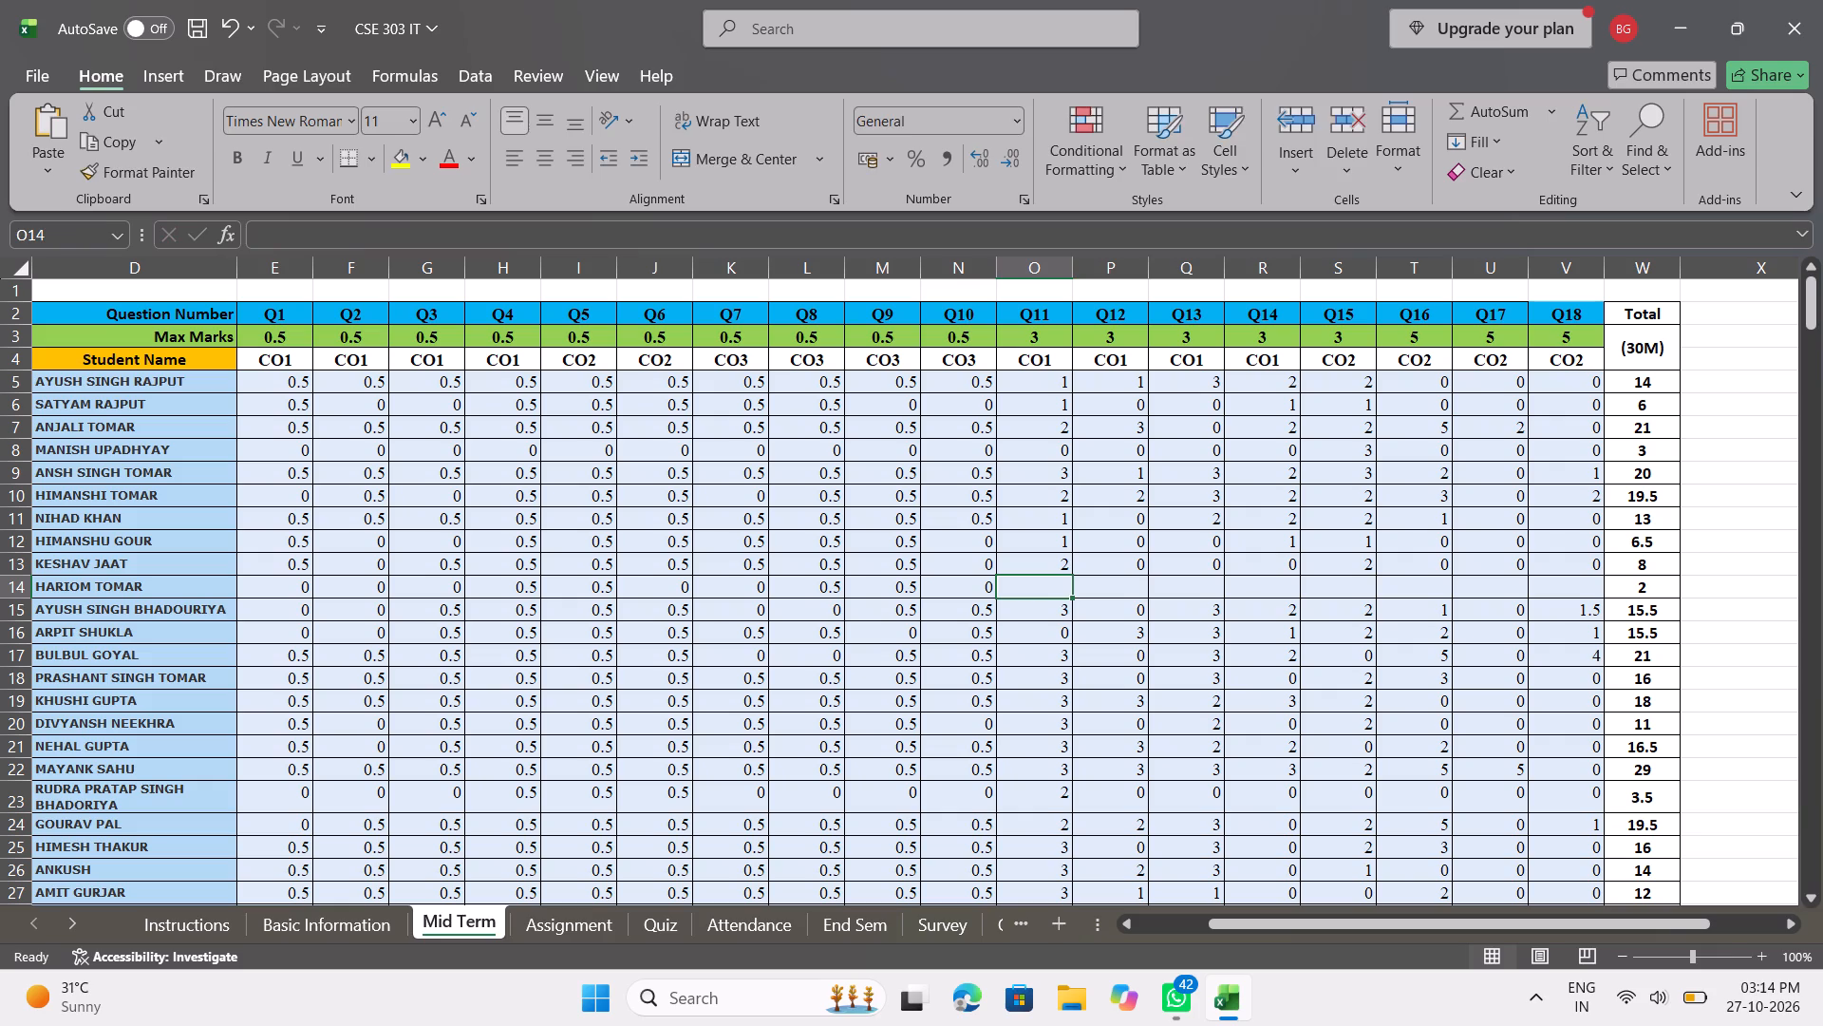
For the student in row 14, enter the Q11 to Q15 marks 0, 0, 3, 0, 0.
key("0")
key("Right")
key("0")
key("Right")
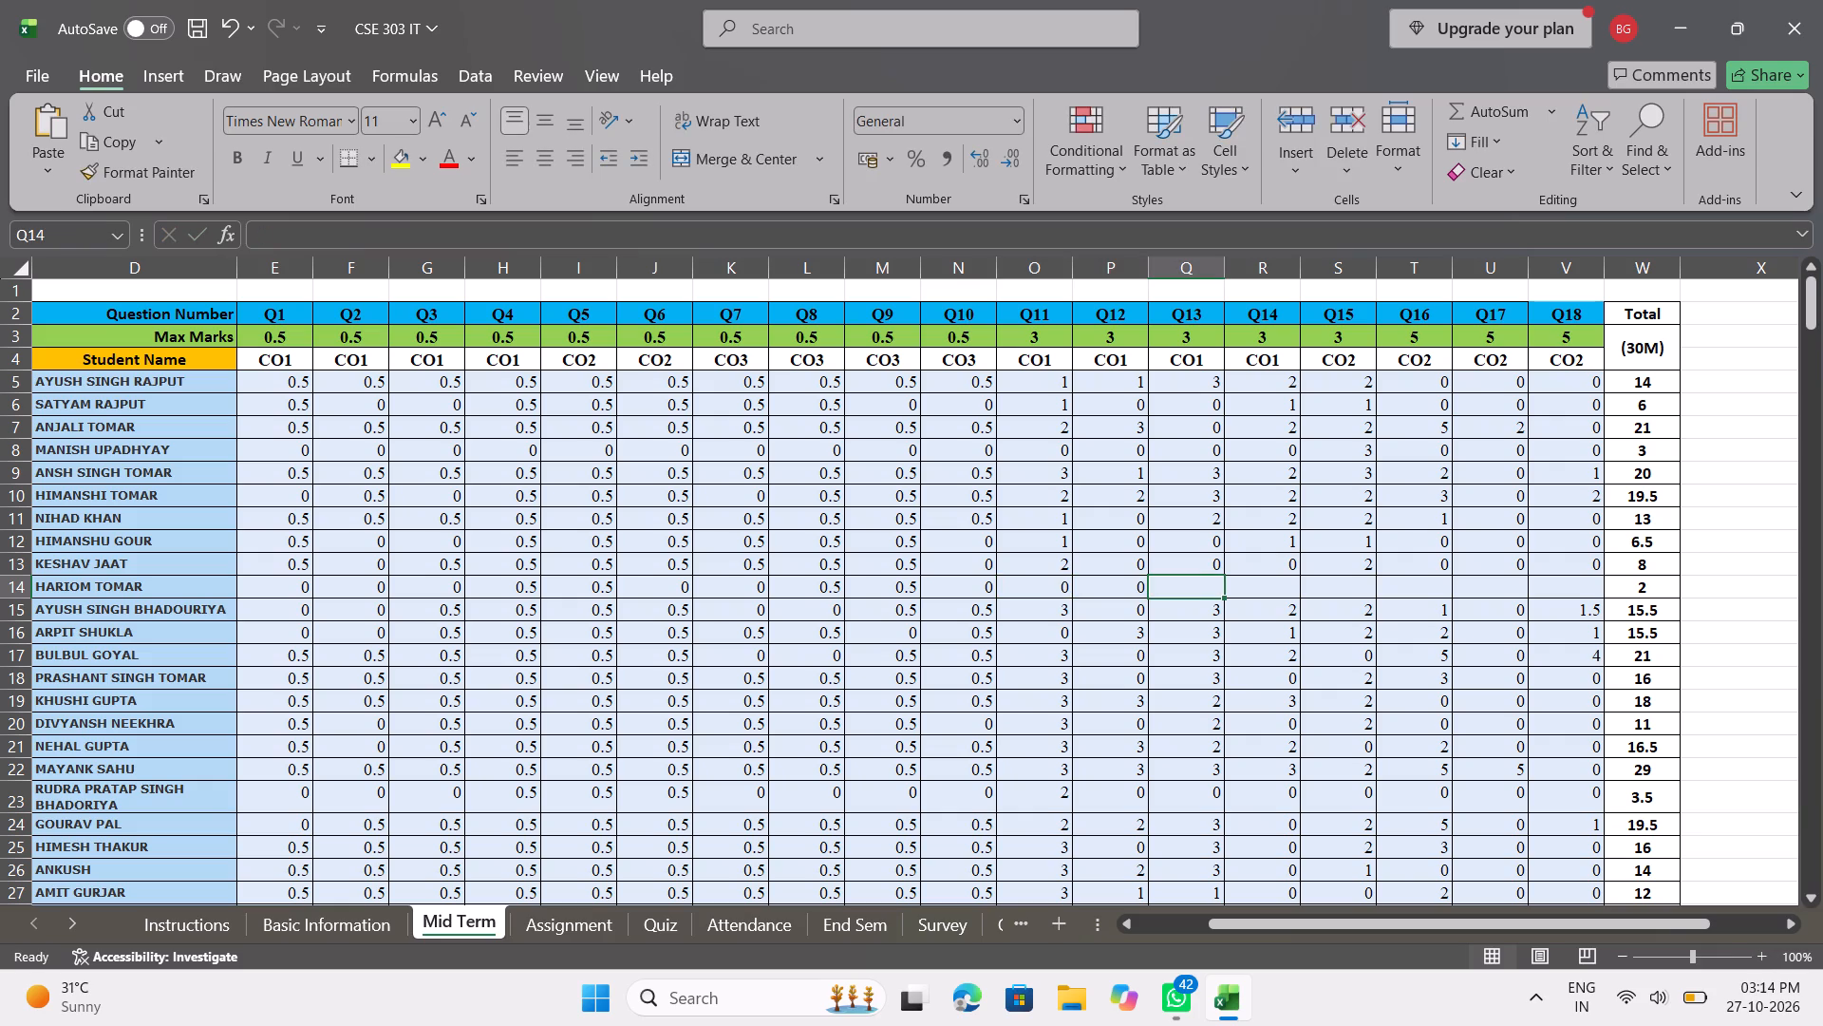
key("3")
key("Right")
key("0")
key("Right")
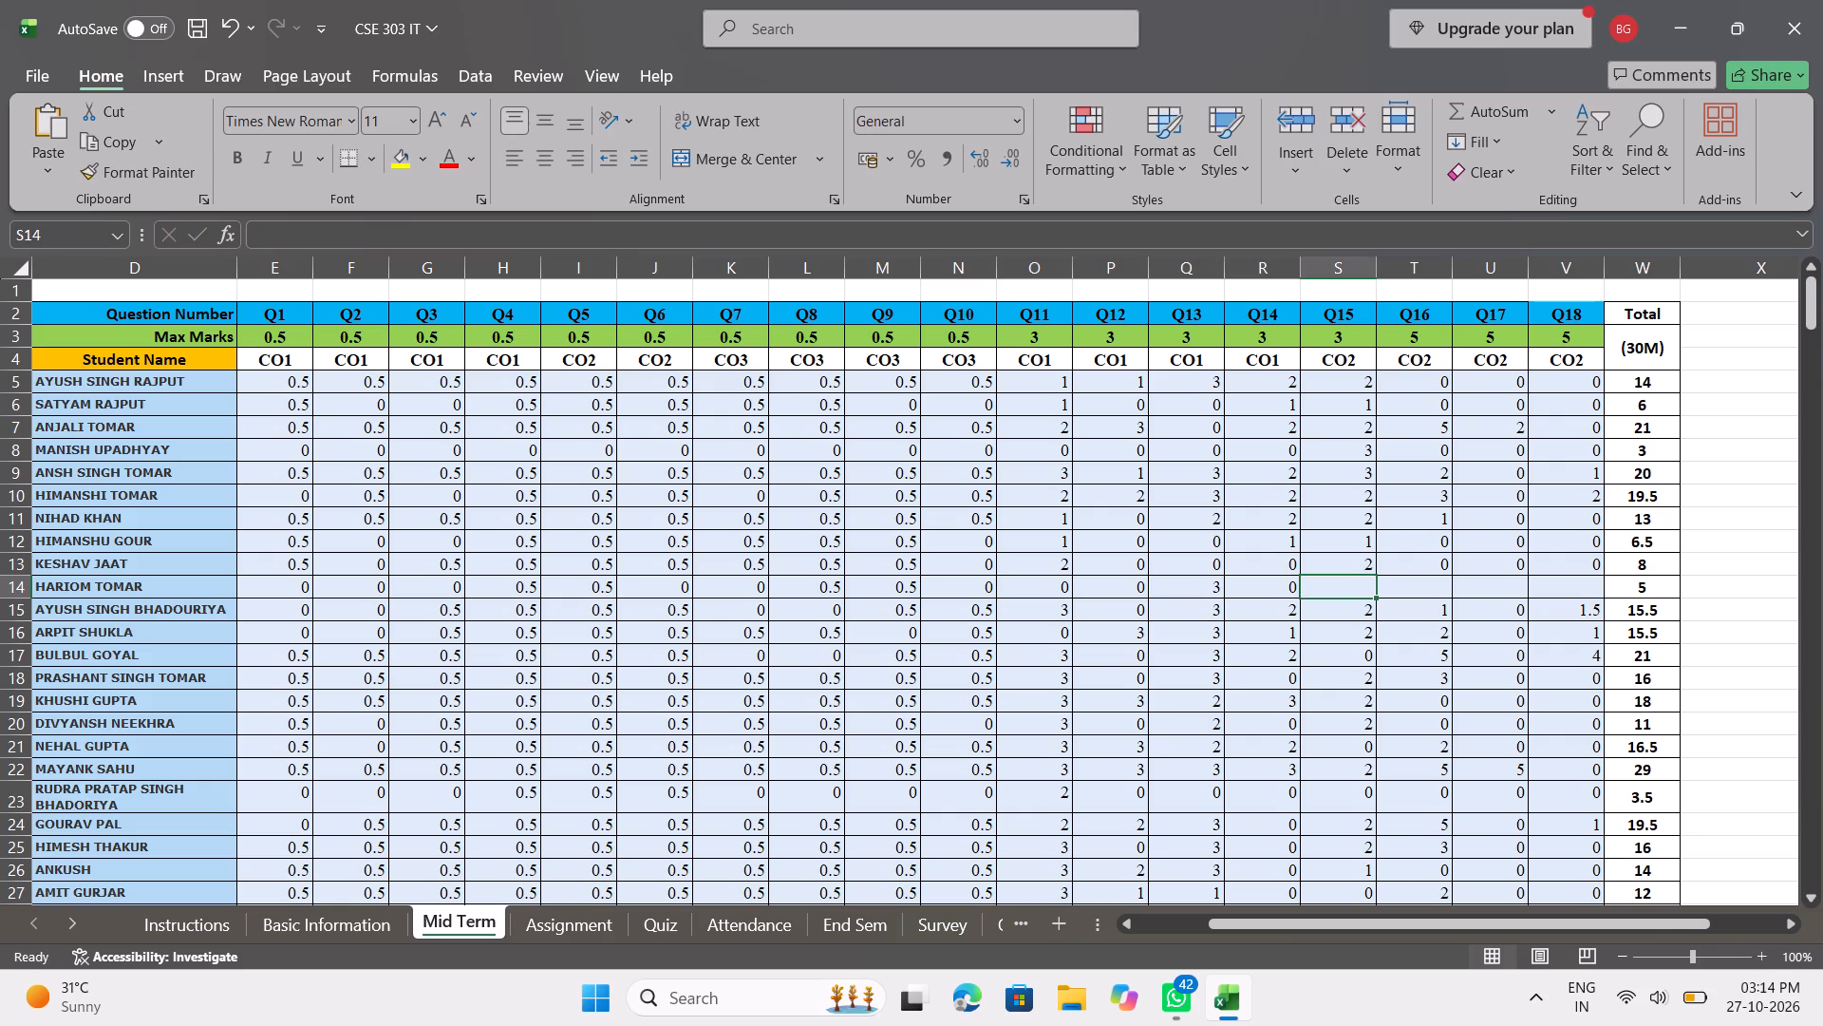
key("0")
key("Right")
Complete row 14 by entering the Q16 to Q18 marks 2, 0, 0.
key("2")
key("Right")
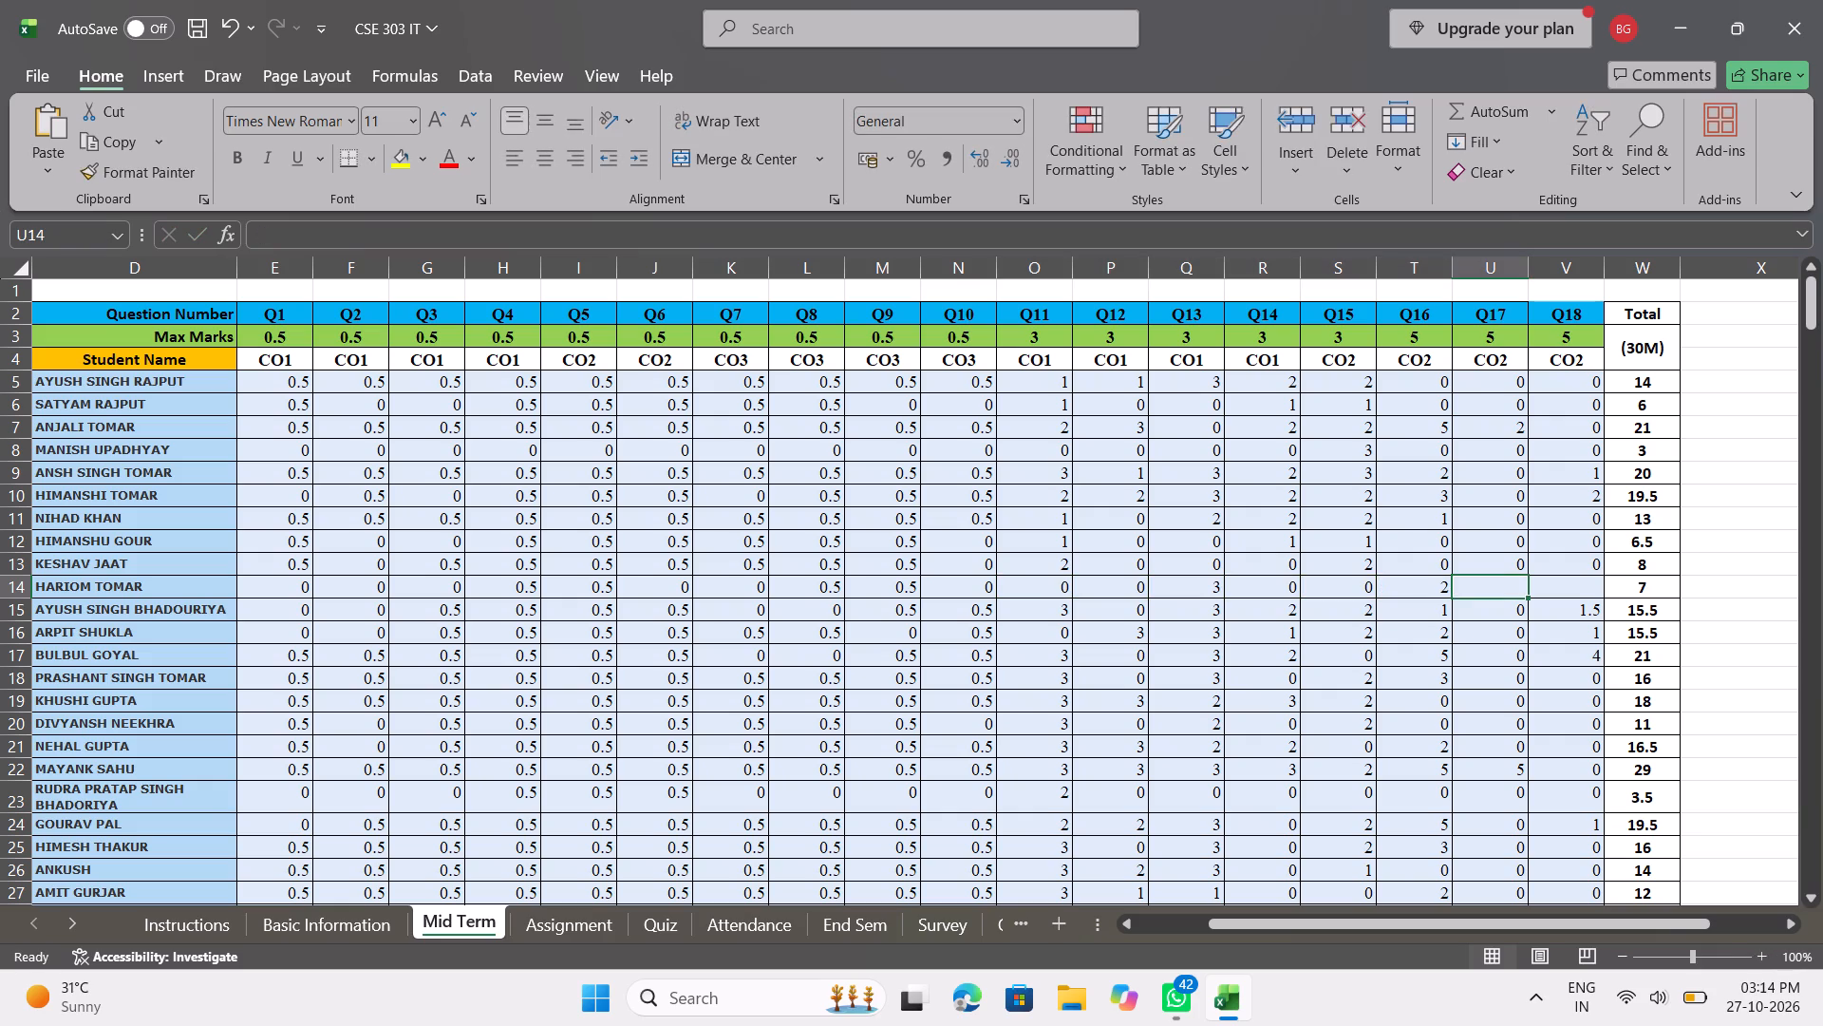
key("0")
key("Right")
key("0")
key("Right")
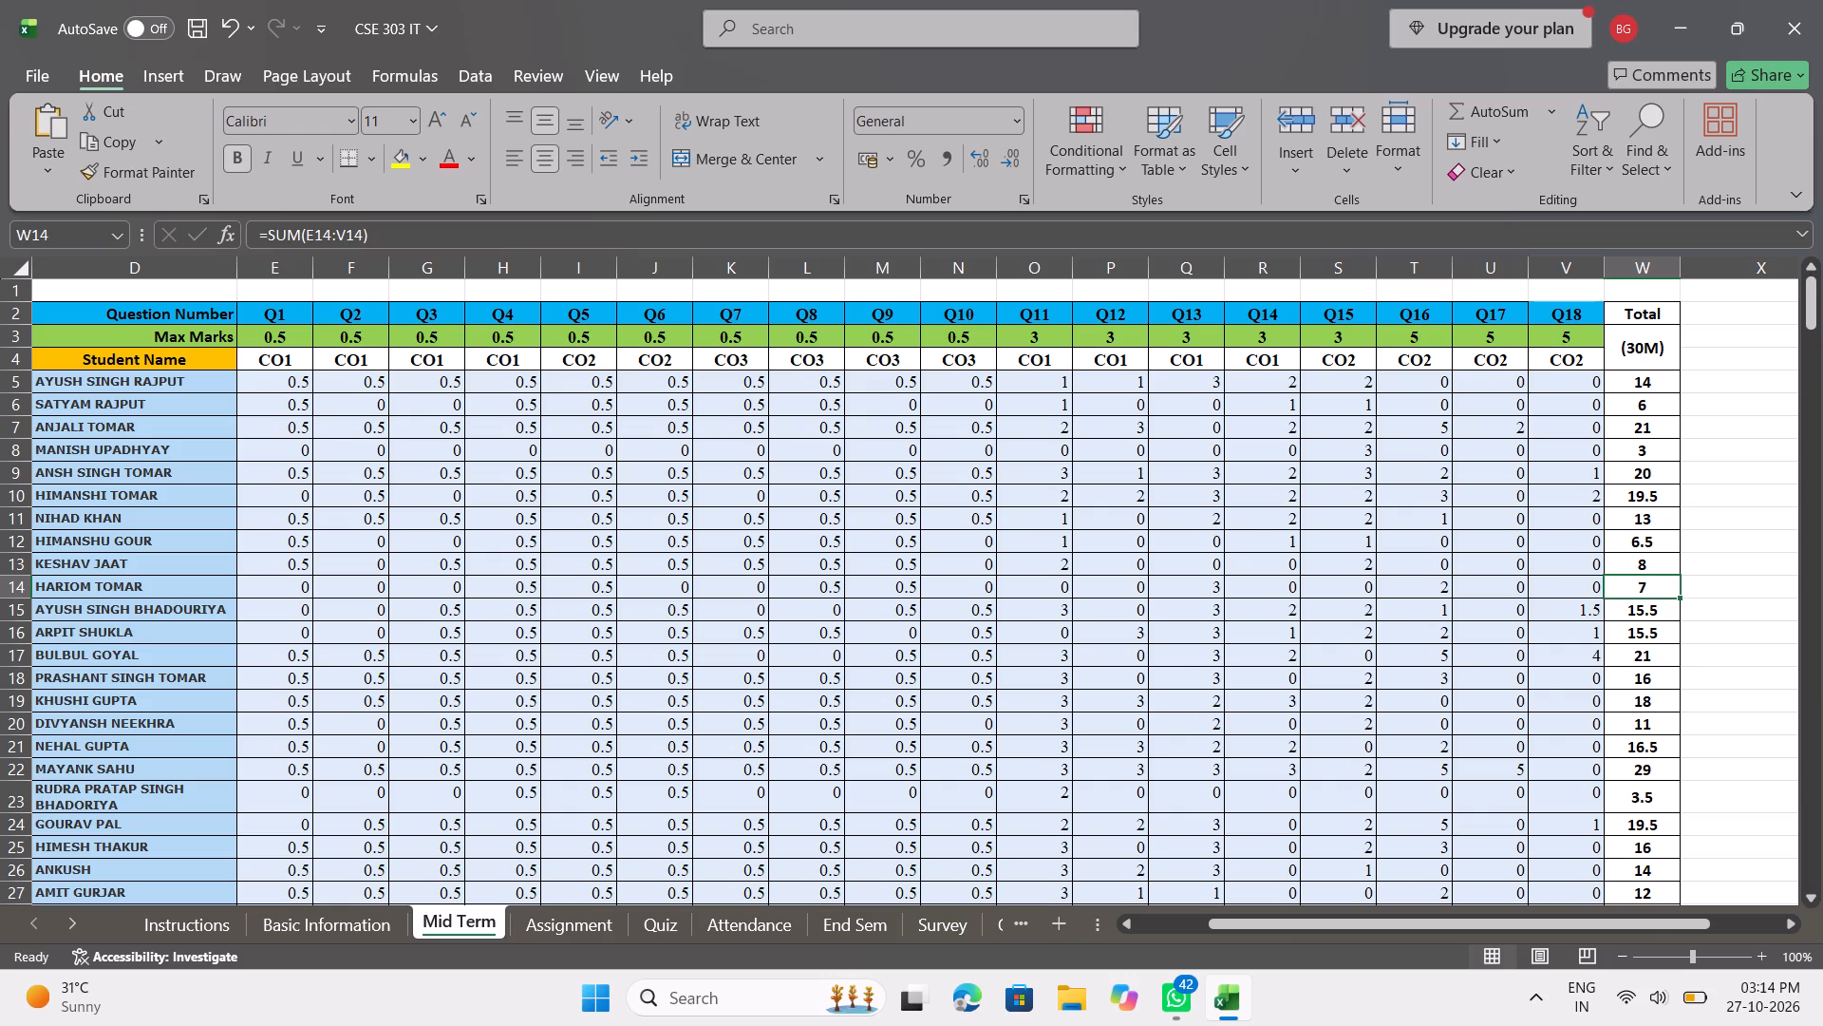
For the student in the blank row 31, enter 0 for Q1 and 0.5 for each of Q2 to Q5.
scroll(379, 598, "down", 3)
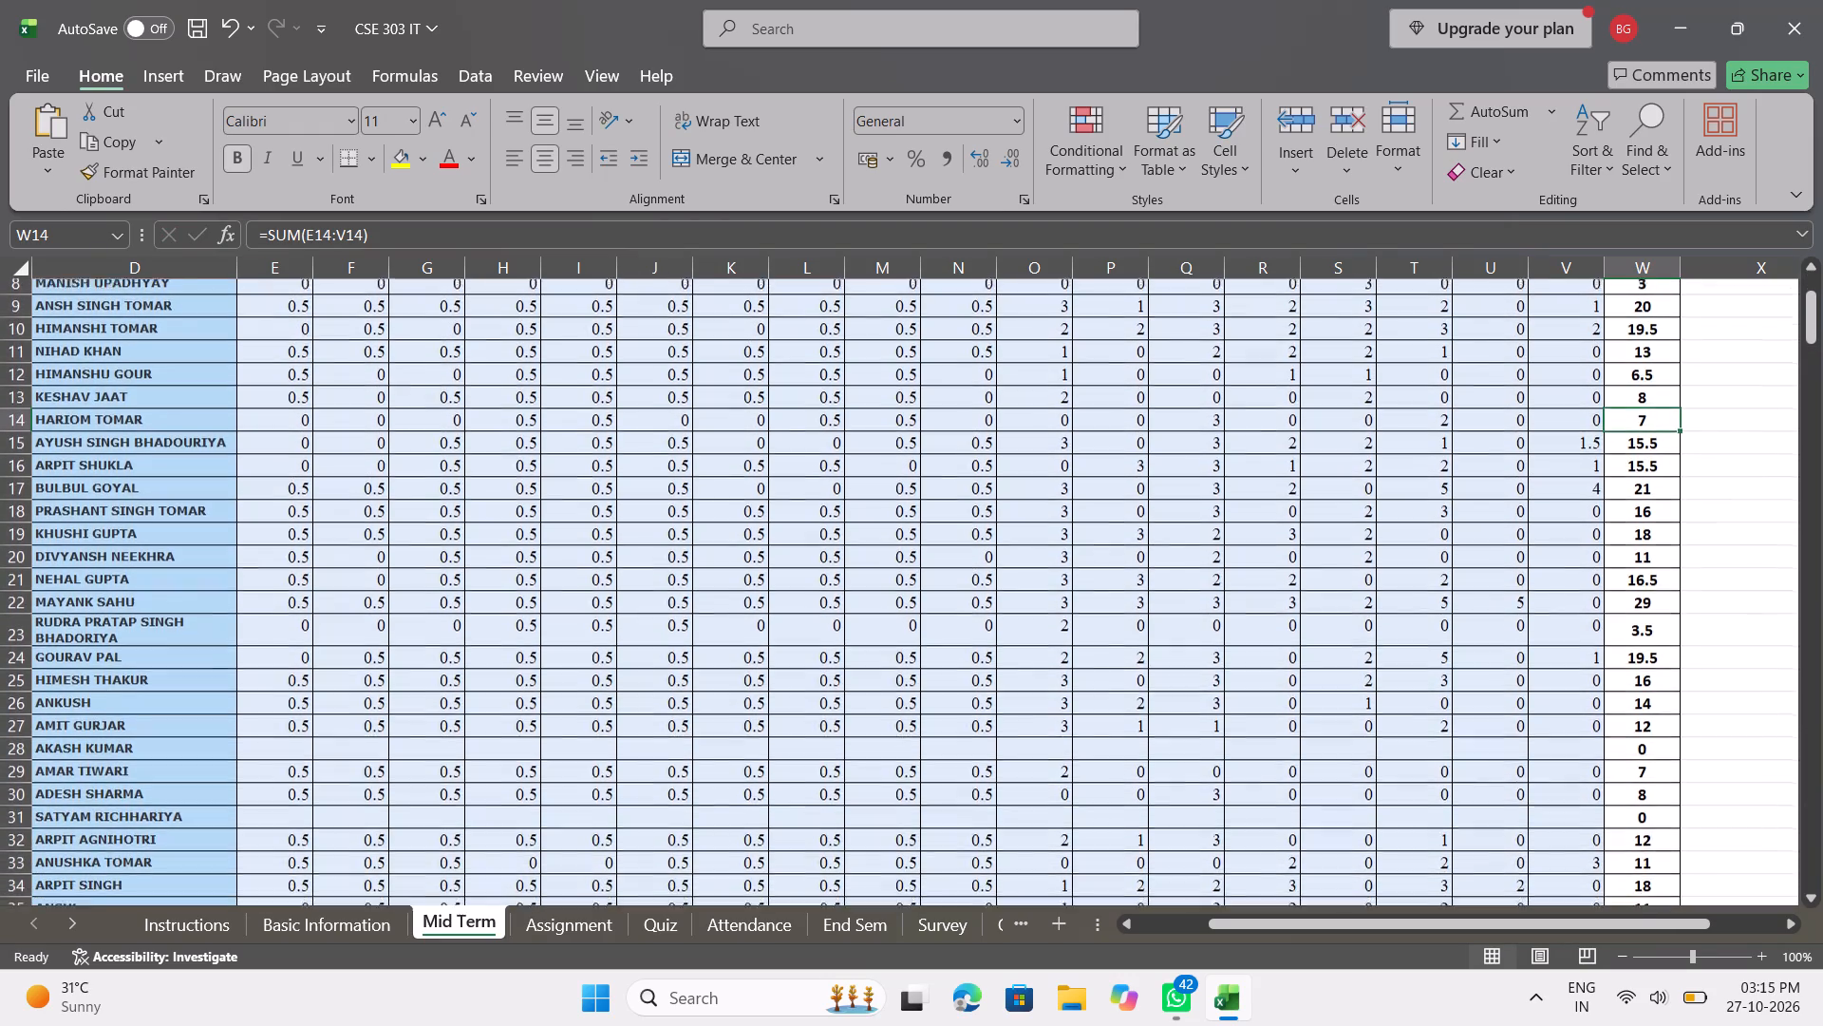
scroll(379, 598, "down", 3)
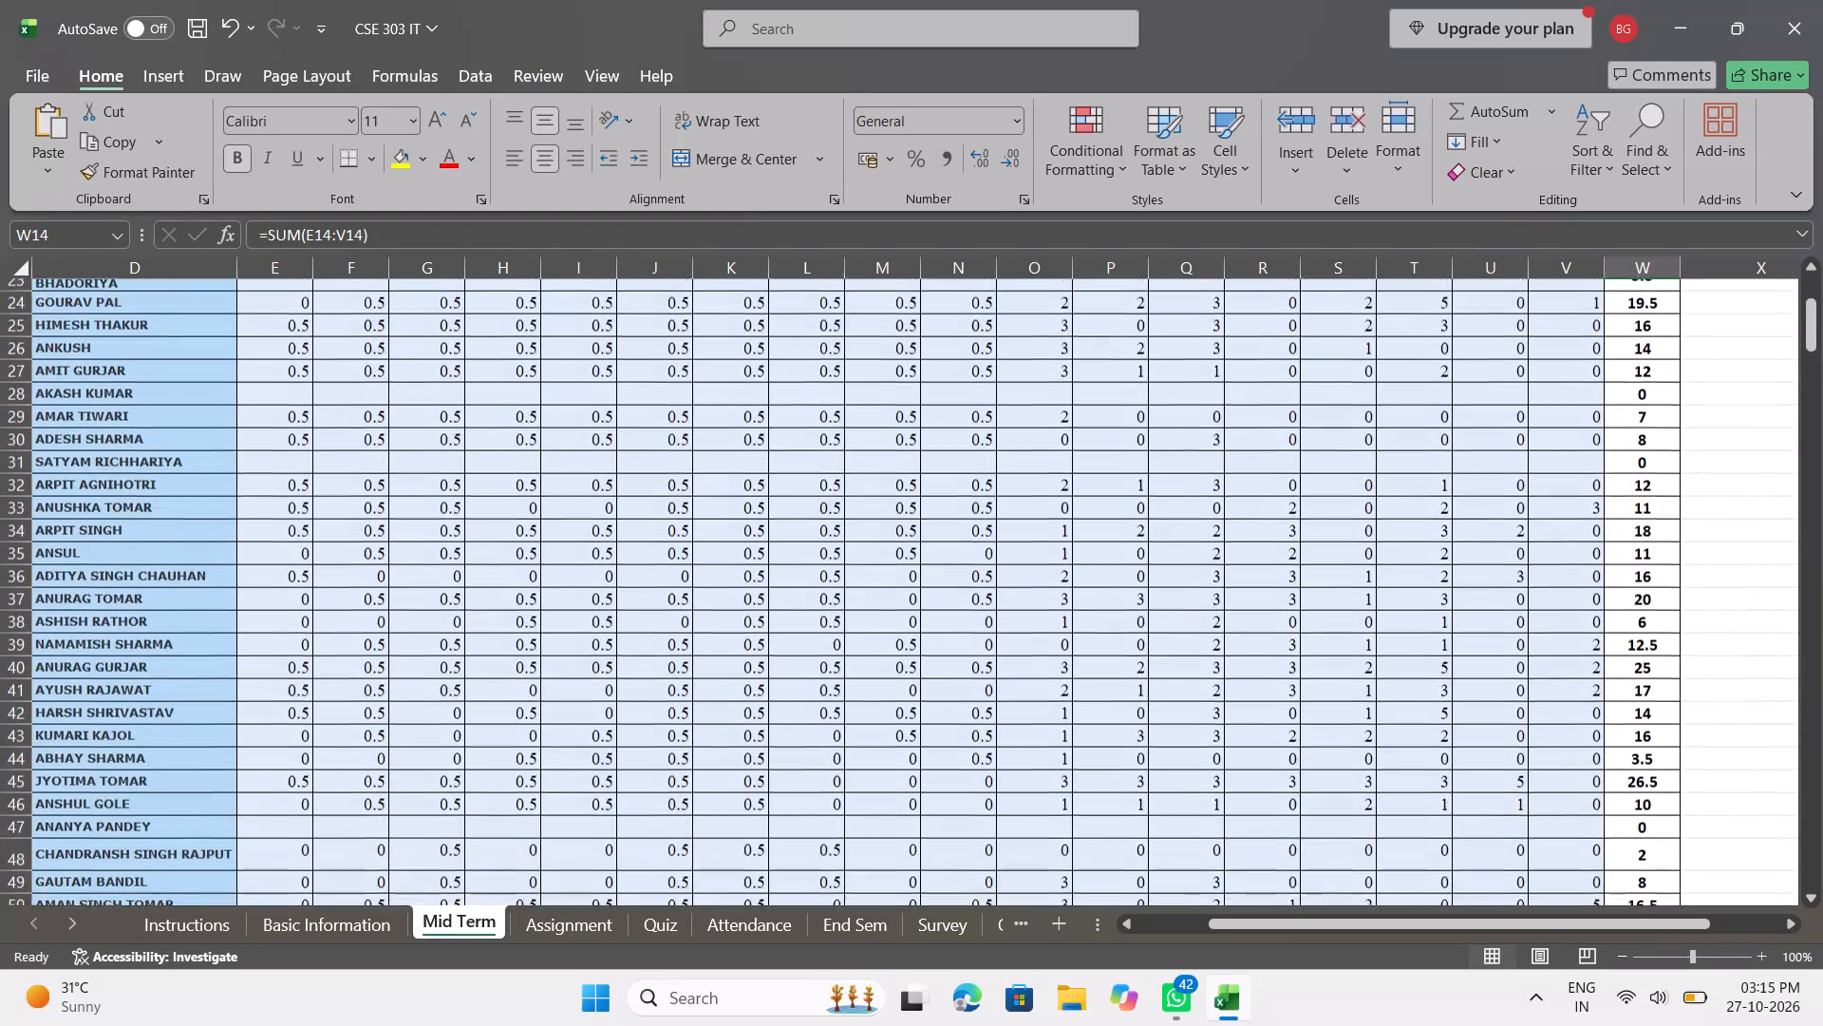
scroll(379, 598, "down", 1)
scroll(331, 713, "down", 1)
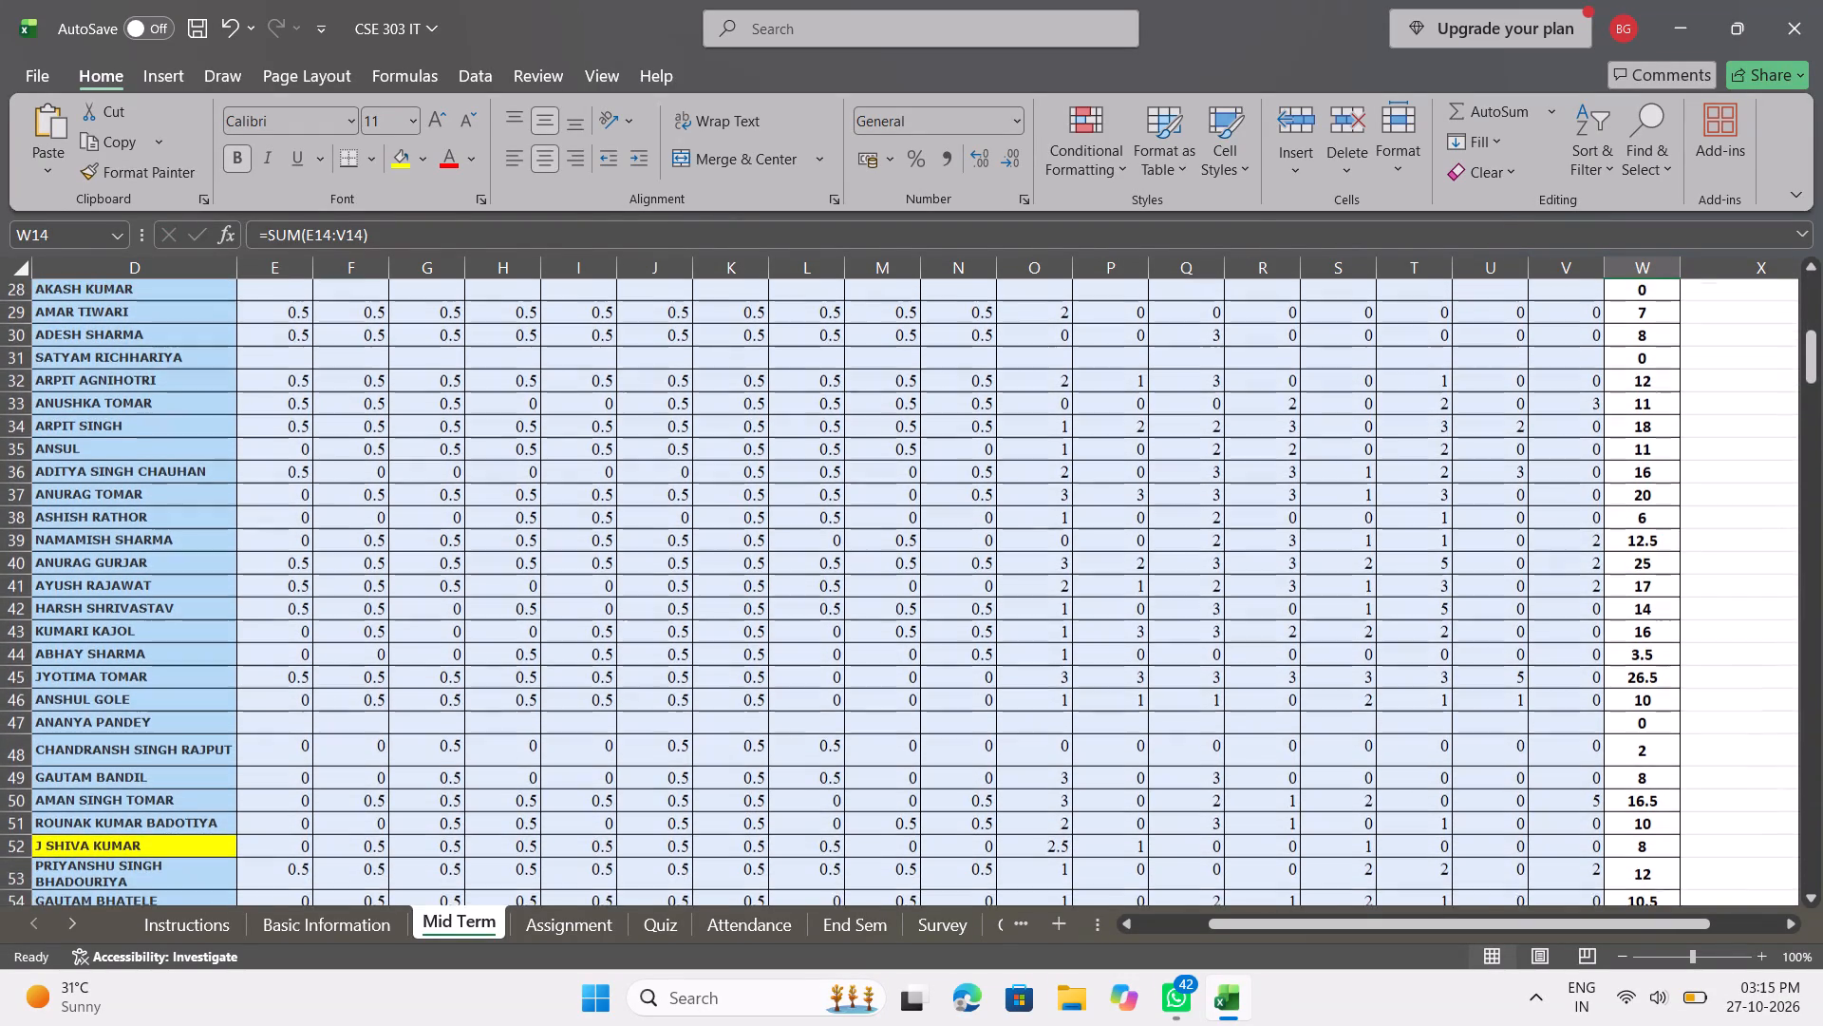
scroll(331, 713, "up", 2)
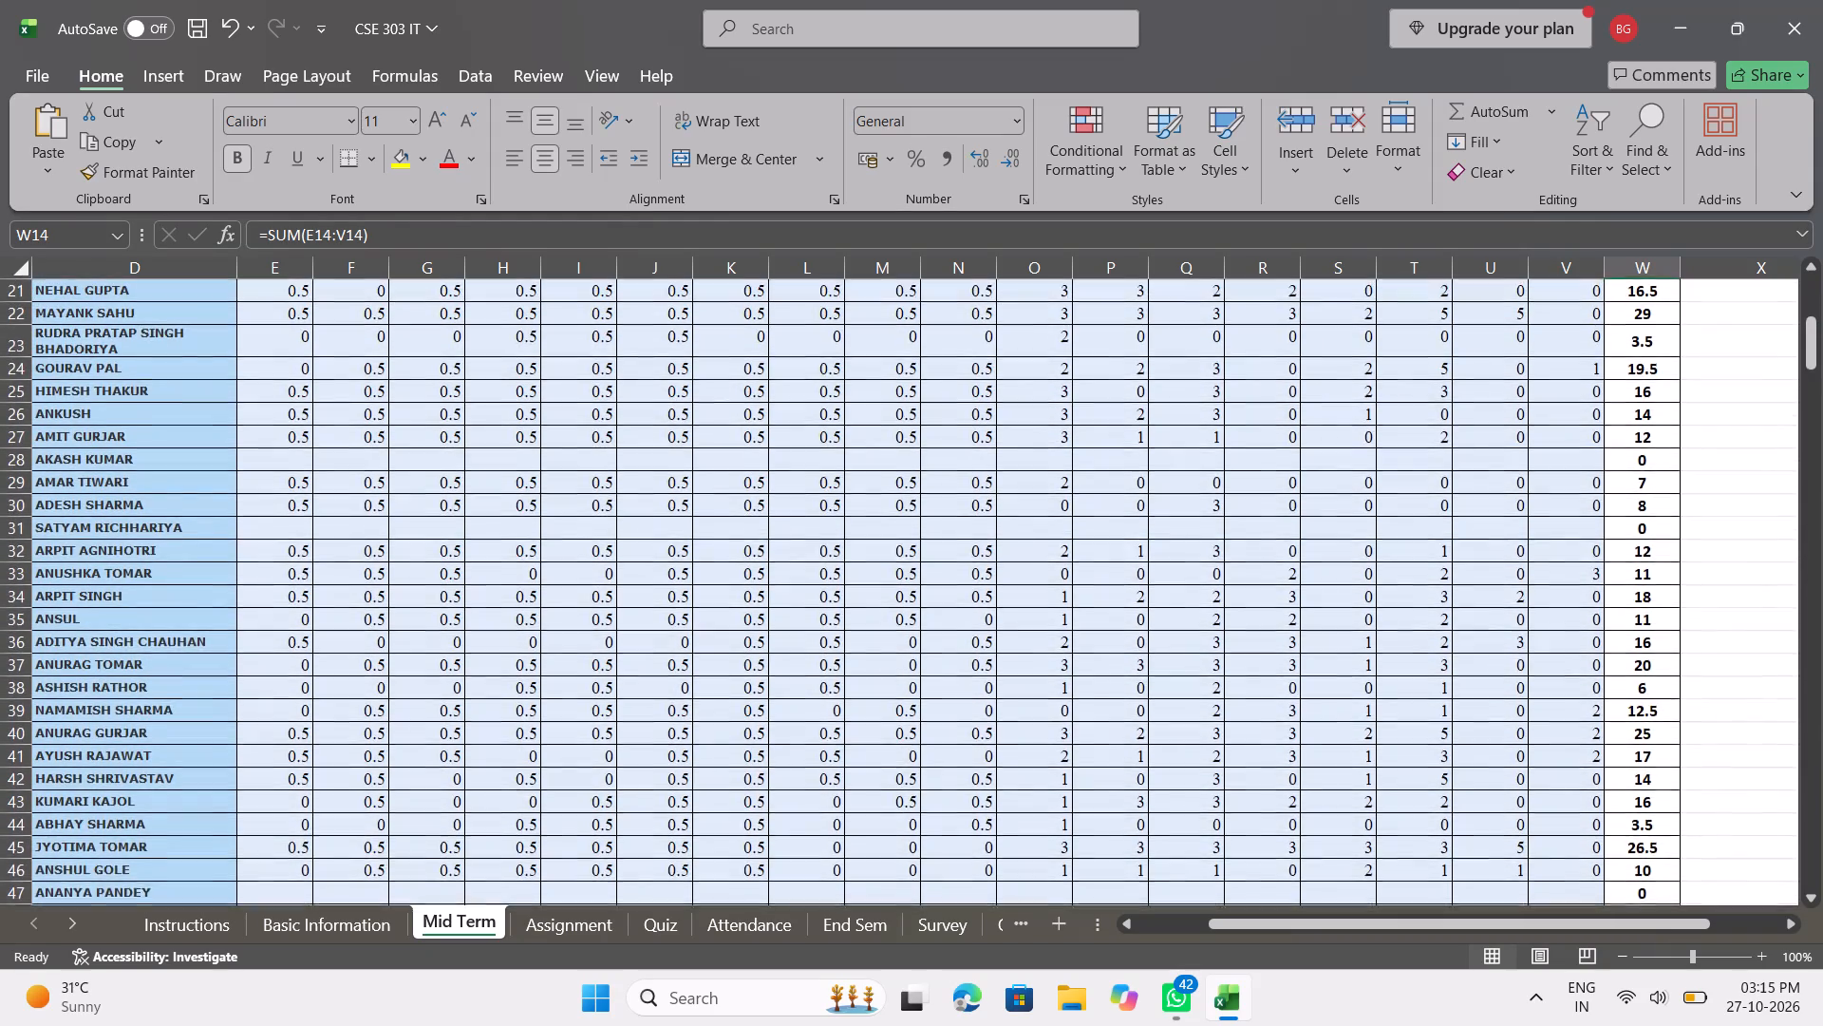
scroll(331, 713, "up", 1)
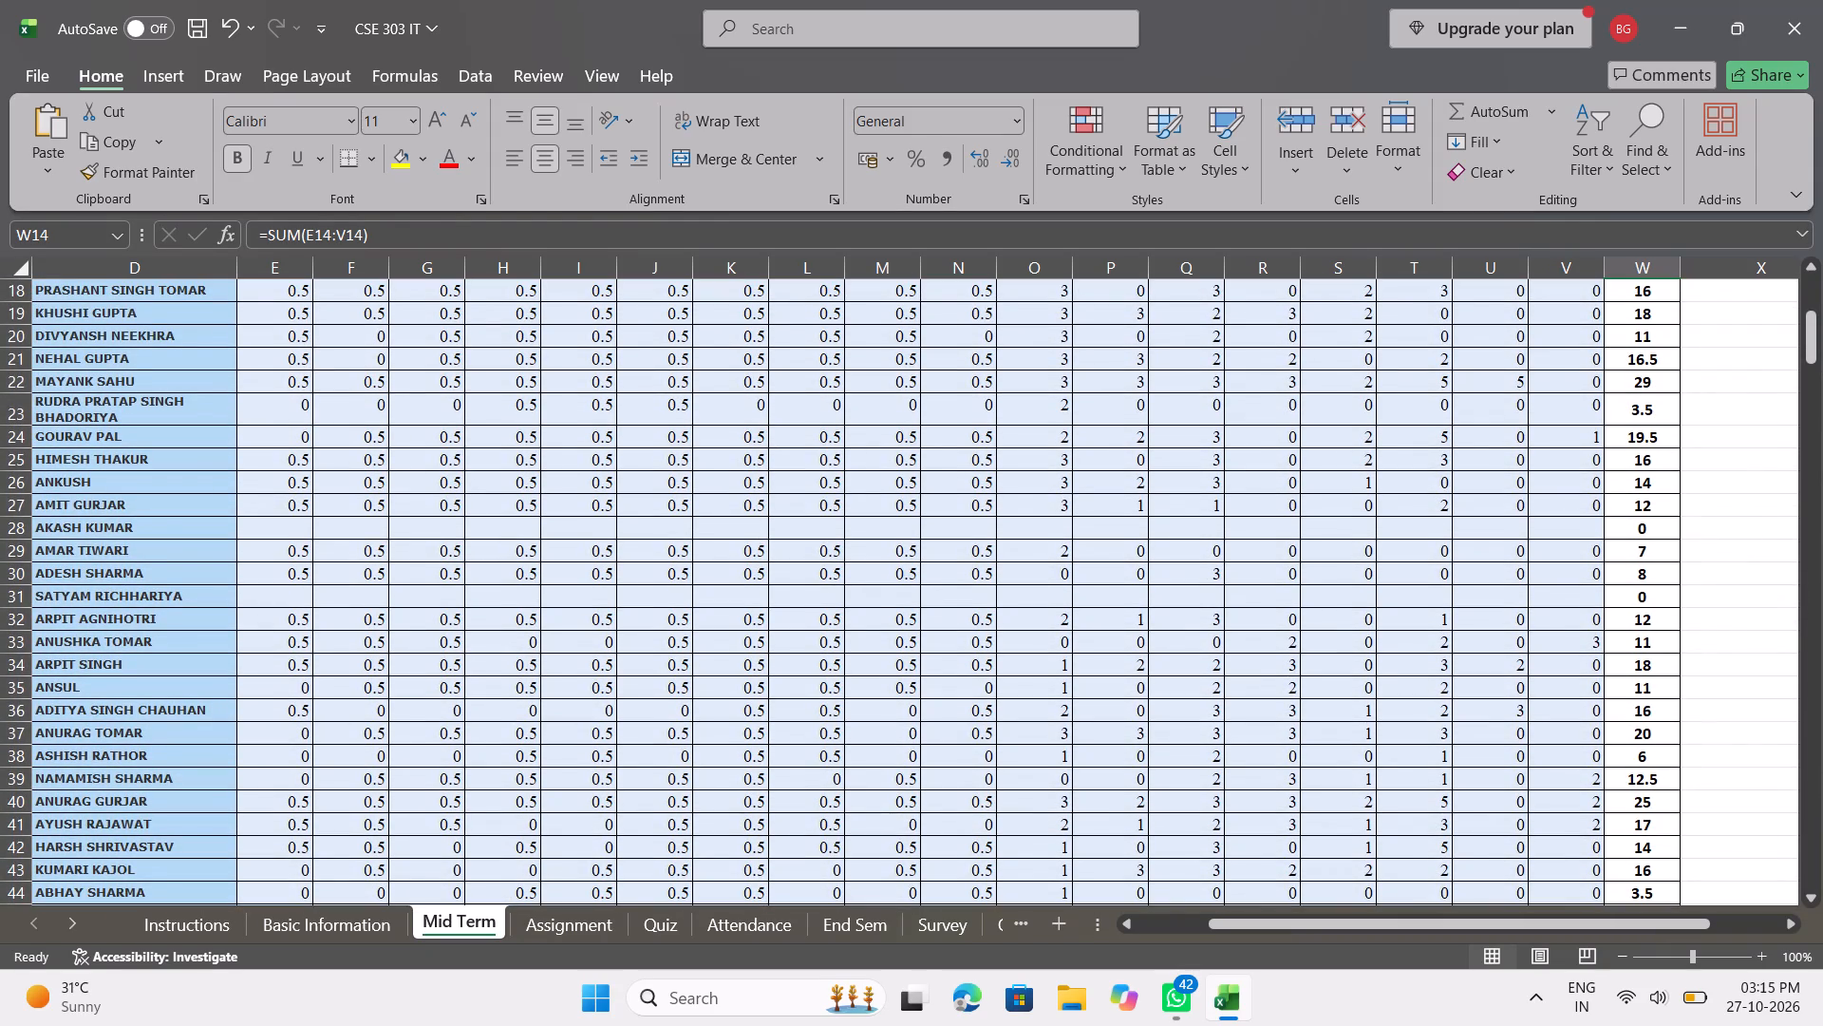
left_click(305, 598)
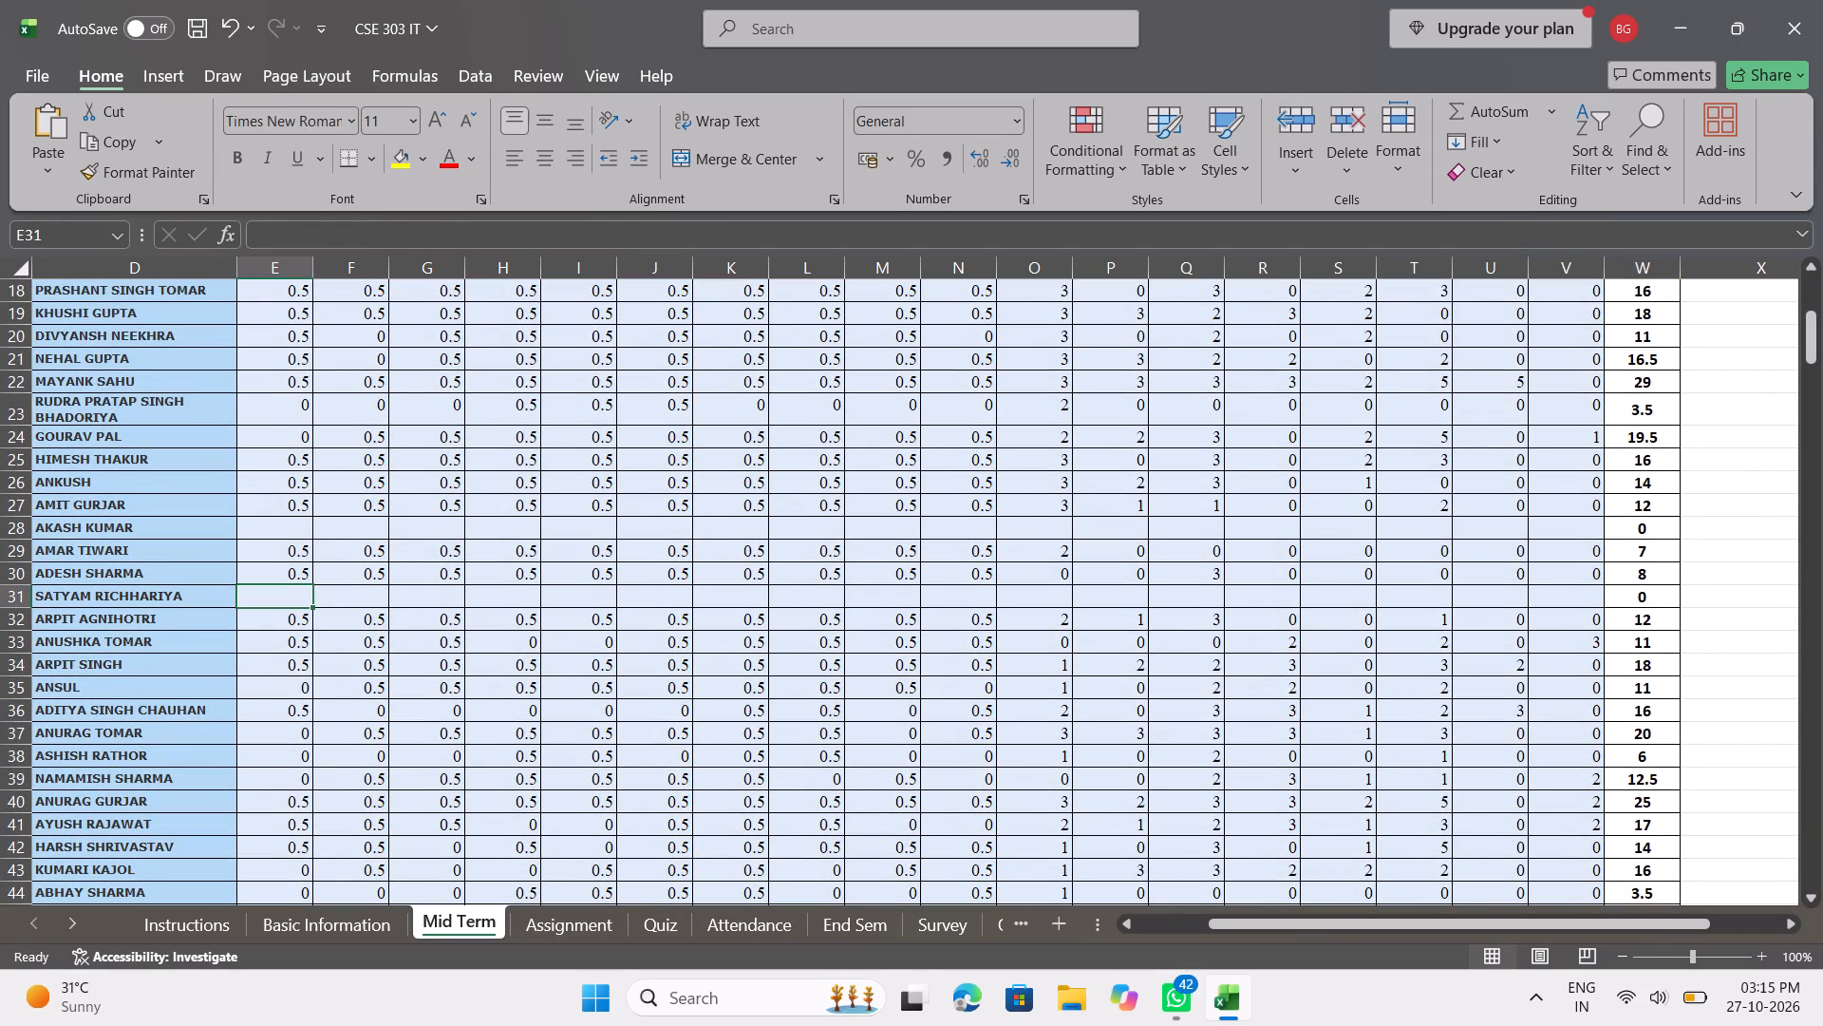
key("0")
key("Right")
type(".5")
key("Right")
type(".5")
key("Right")
type(".5")
key("Right")
type(".5")
key("Right")
For the student in row 31, enter 0.5 for each of Q6 to Q9 and 0 for Q10.
type(".5")
key("Right")
type(".5")
key("Right")
type(".5")
key("Right")
type(".5")
key("Right")
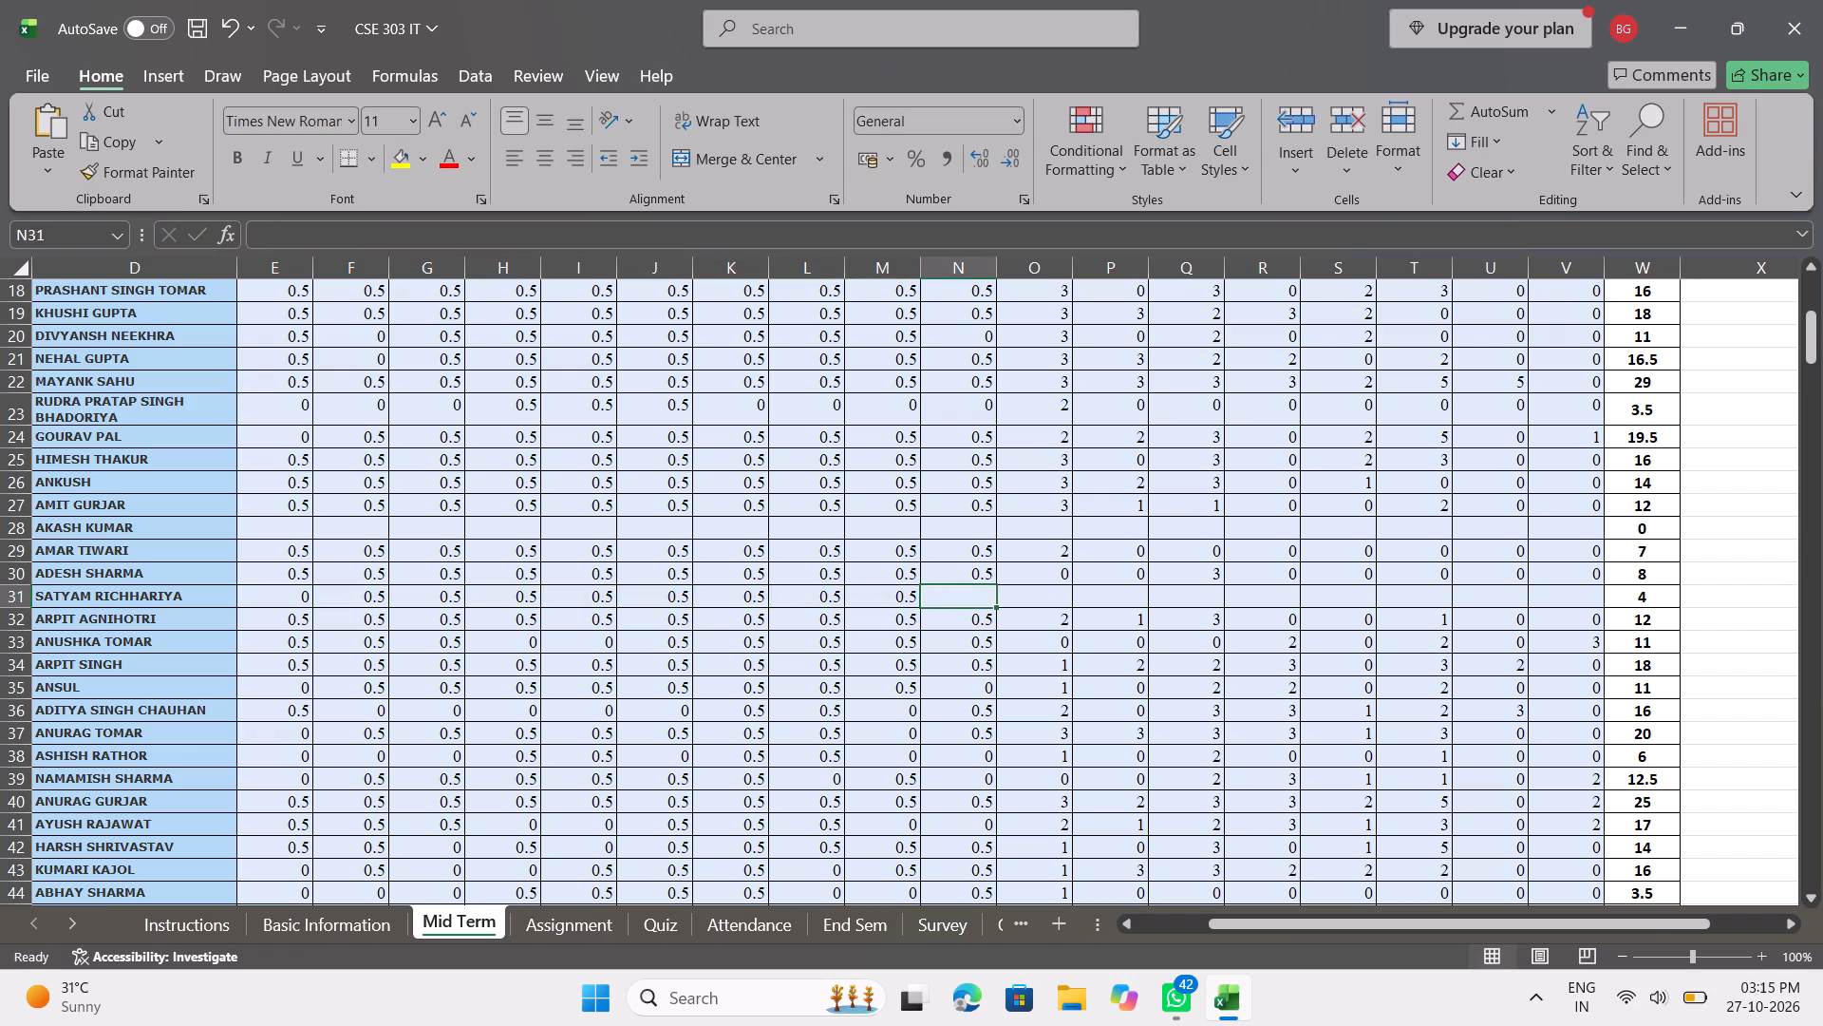
key("0")
key("Right")
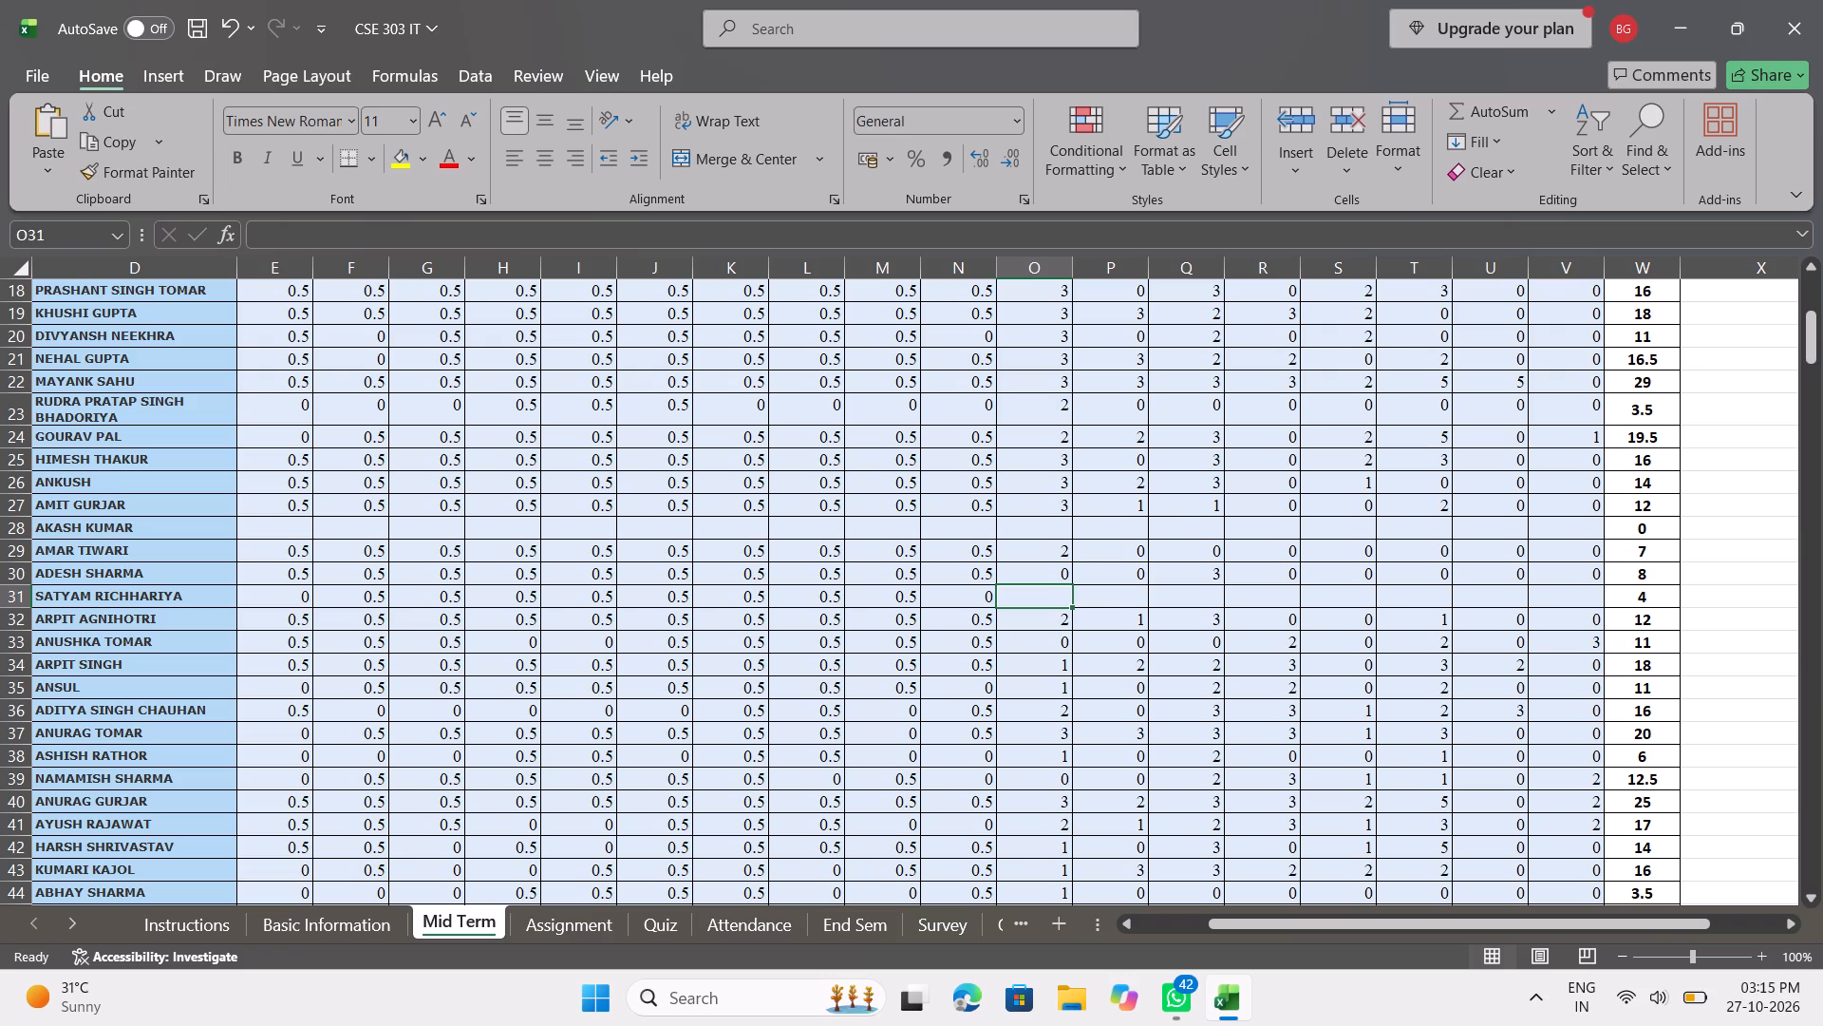
For the student in row 31, enter the Q11 to Q15 marks 0, 0, 1, 1, 0.
key("0")
key("Right")
key("0")
key("Right")
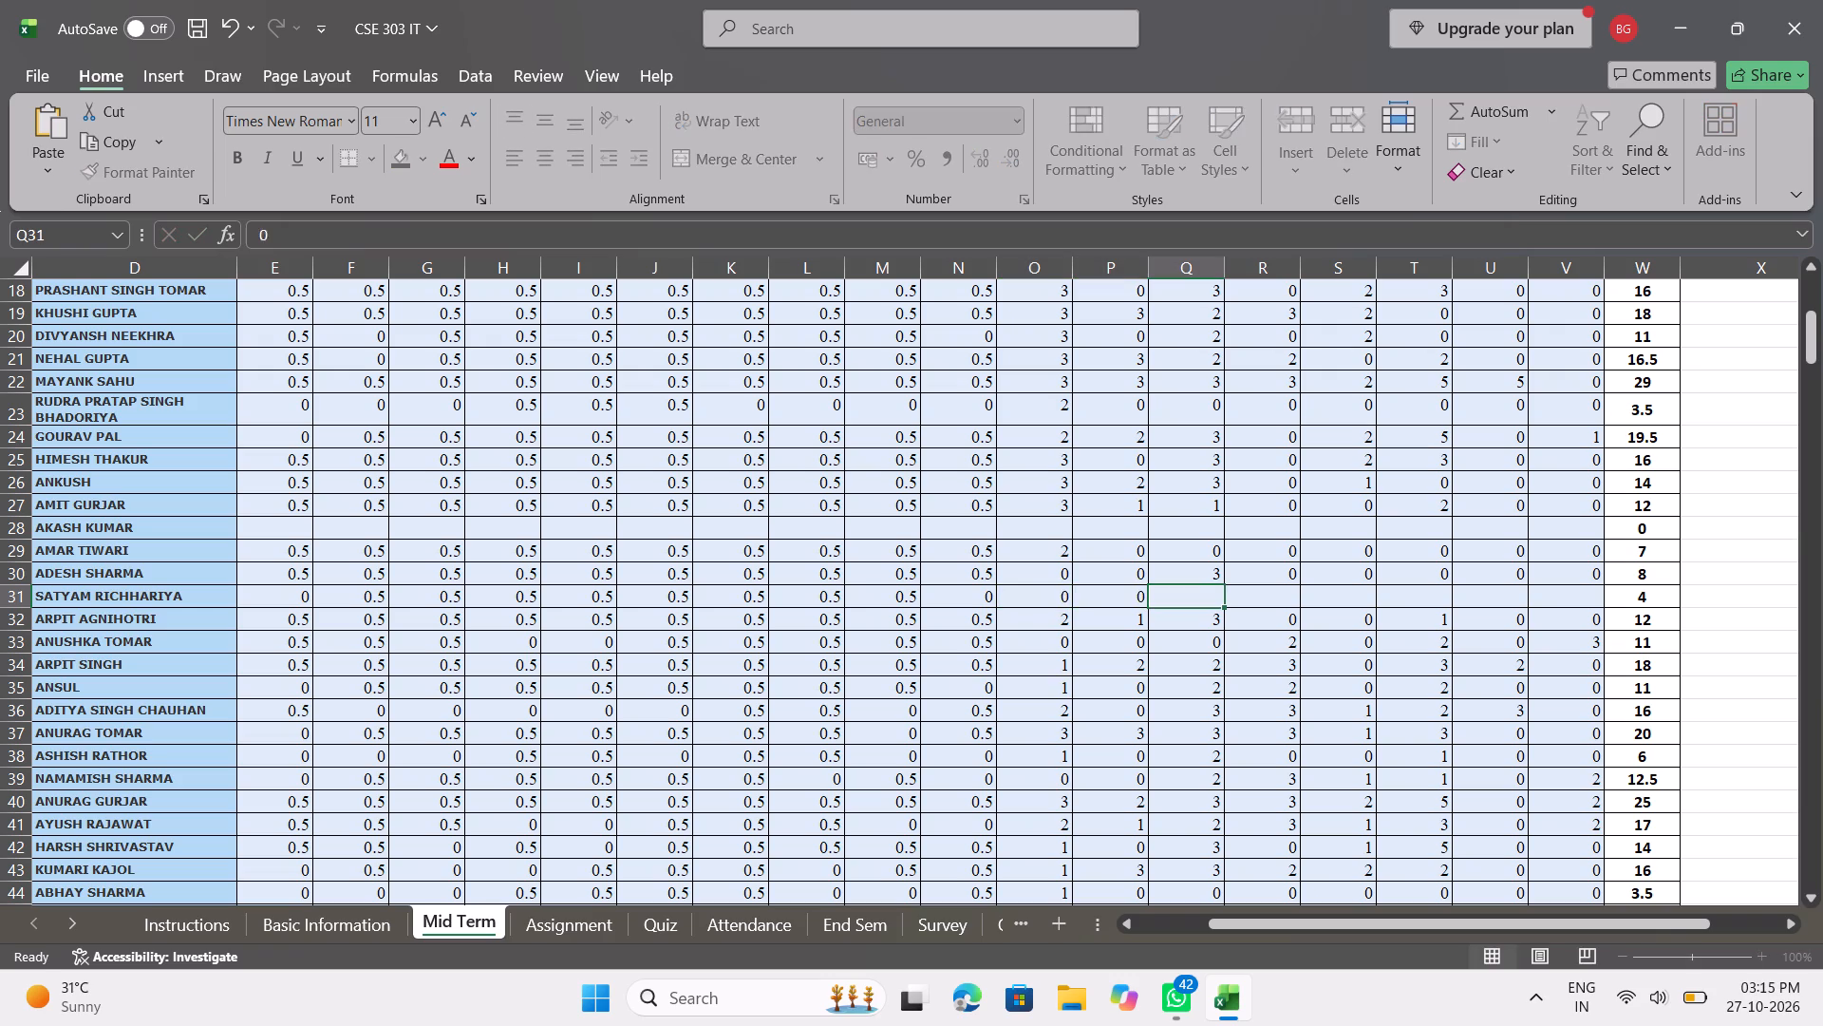
key("1")
key("Right")
key("1")
key("Right")
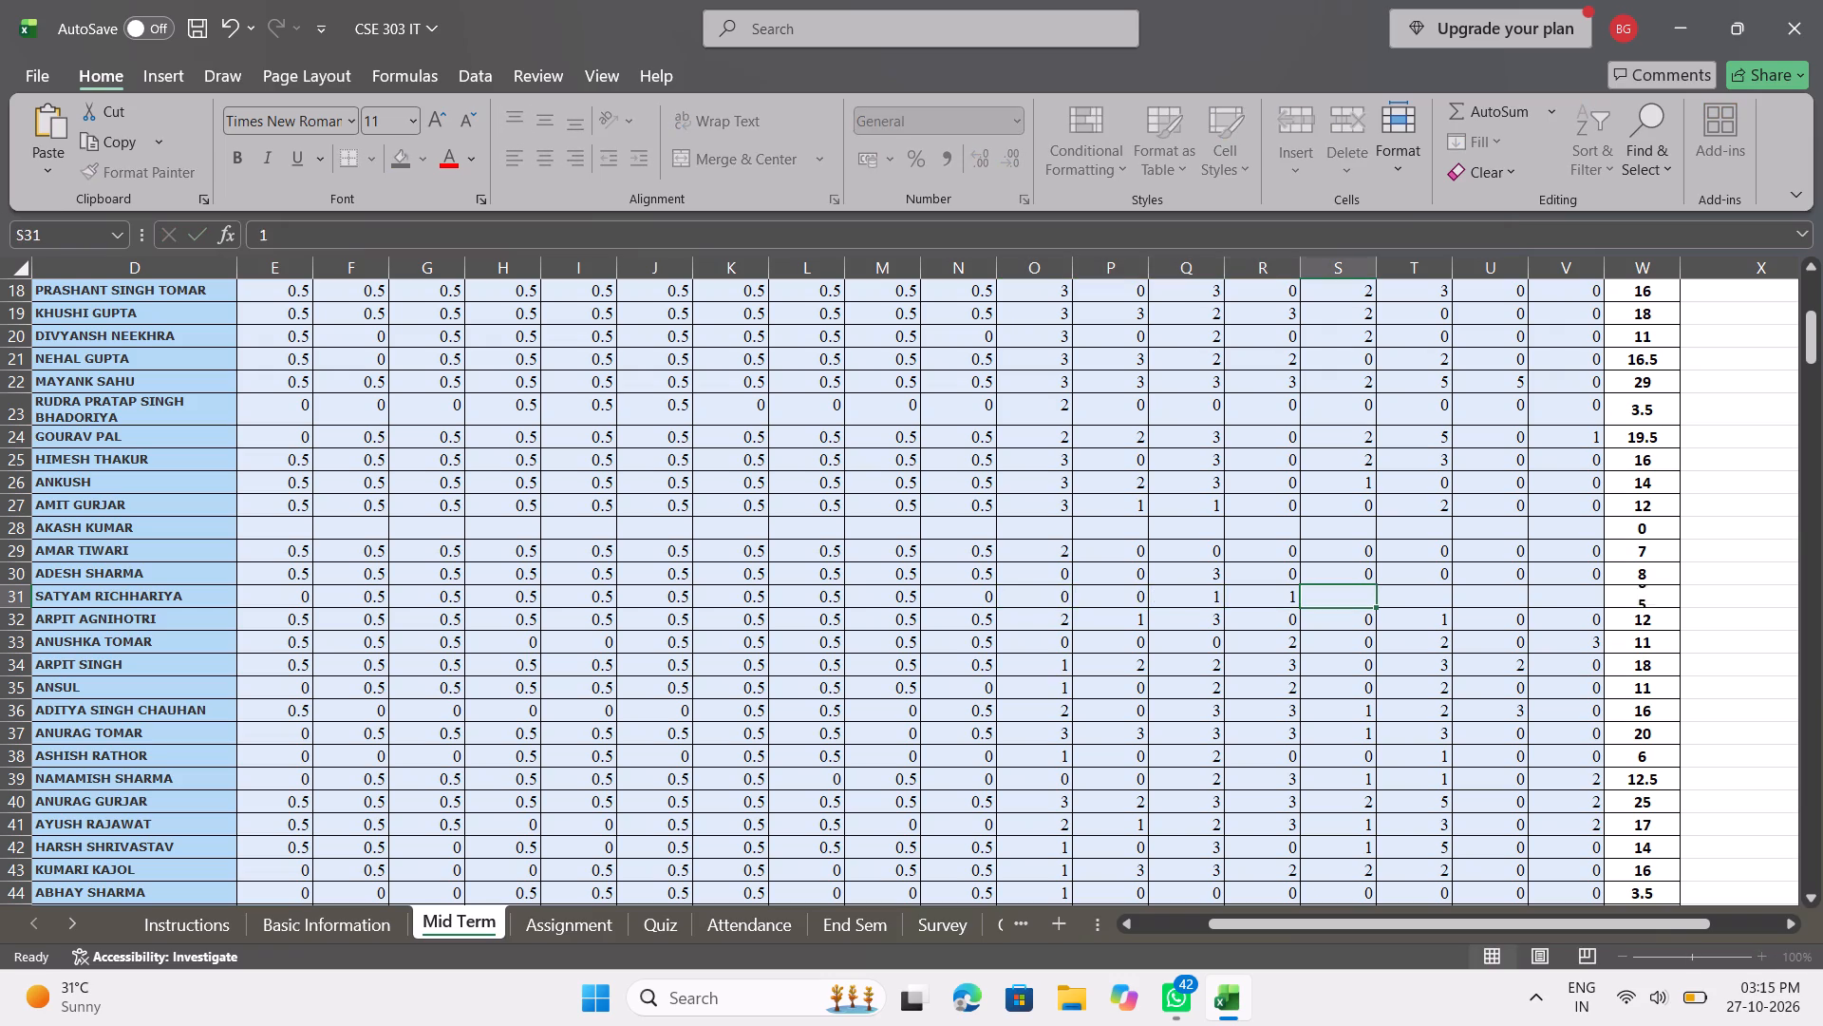
key("0")
key("Right")
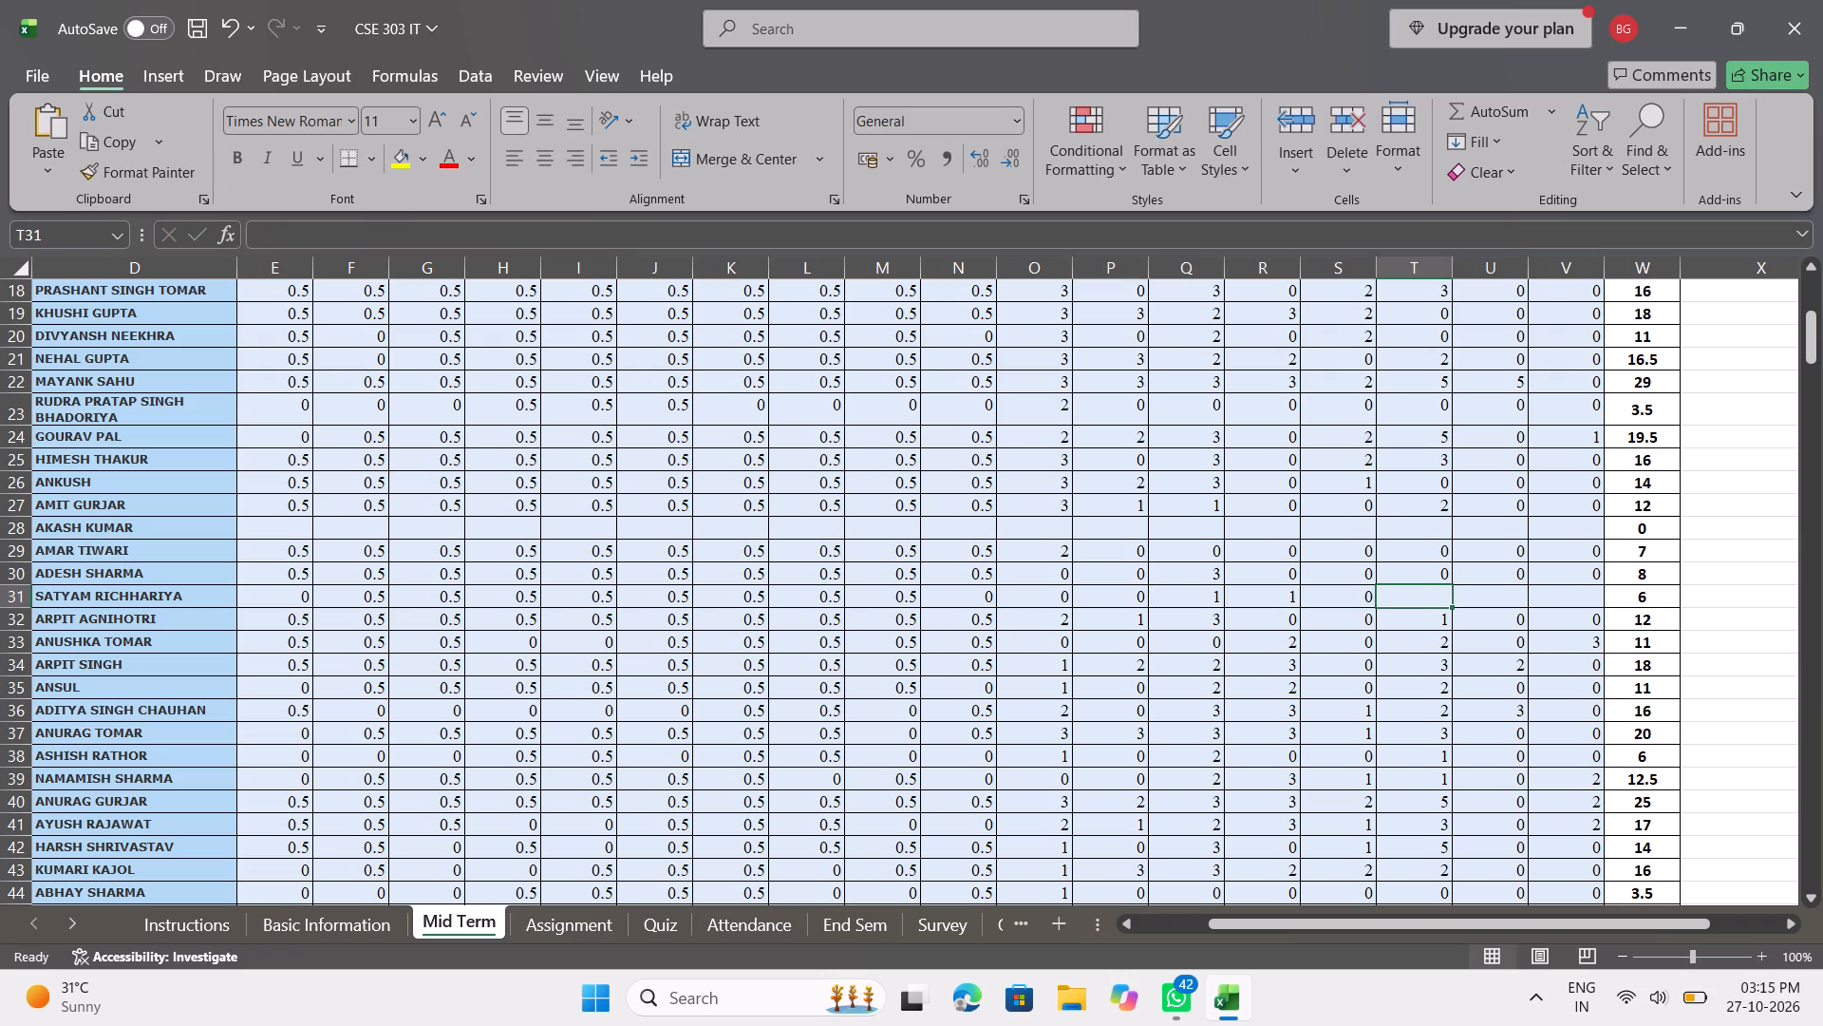
Complete row 31 by entering the Q16 to Q18 marks 3, 0, 0.
key("3")
key("Right")
key("0")
key("Right")
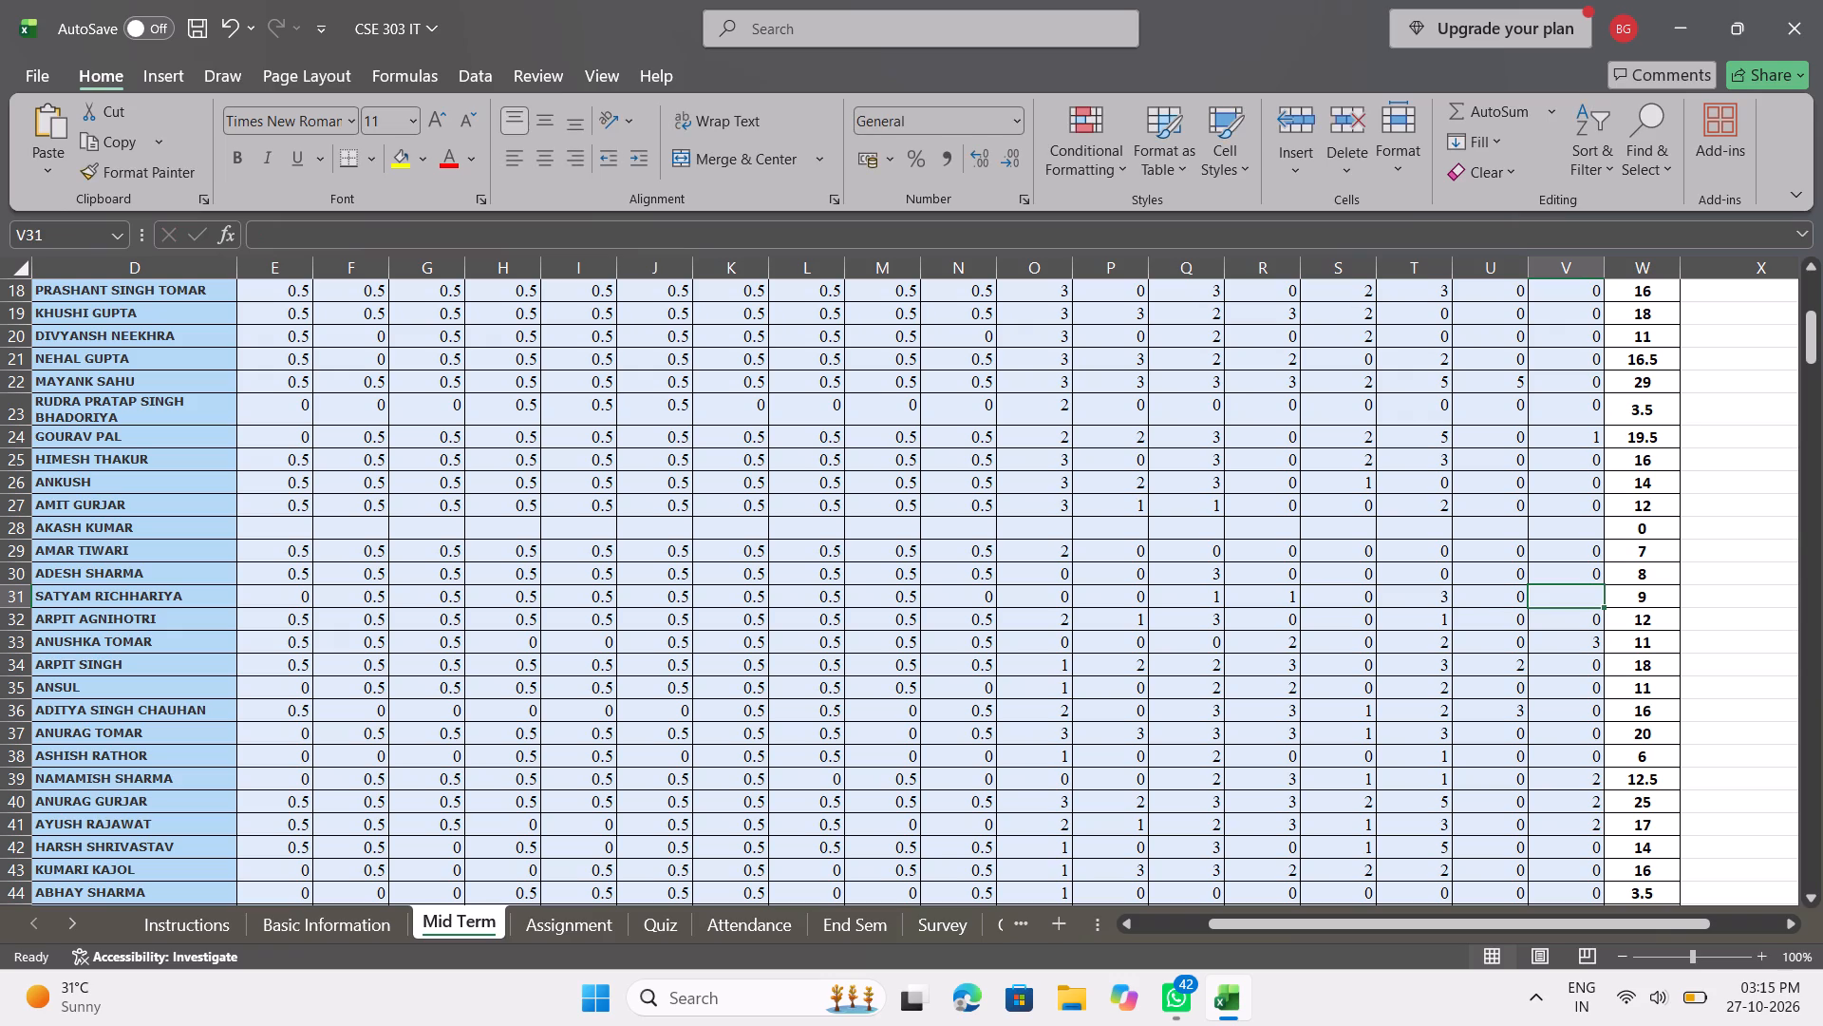
key("0")
key("Right")
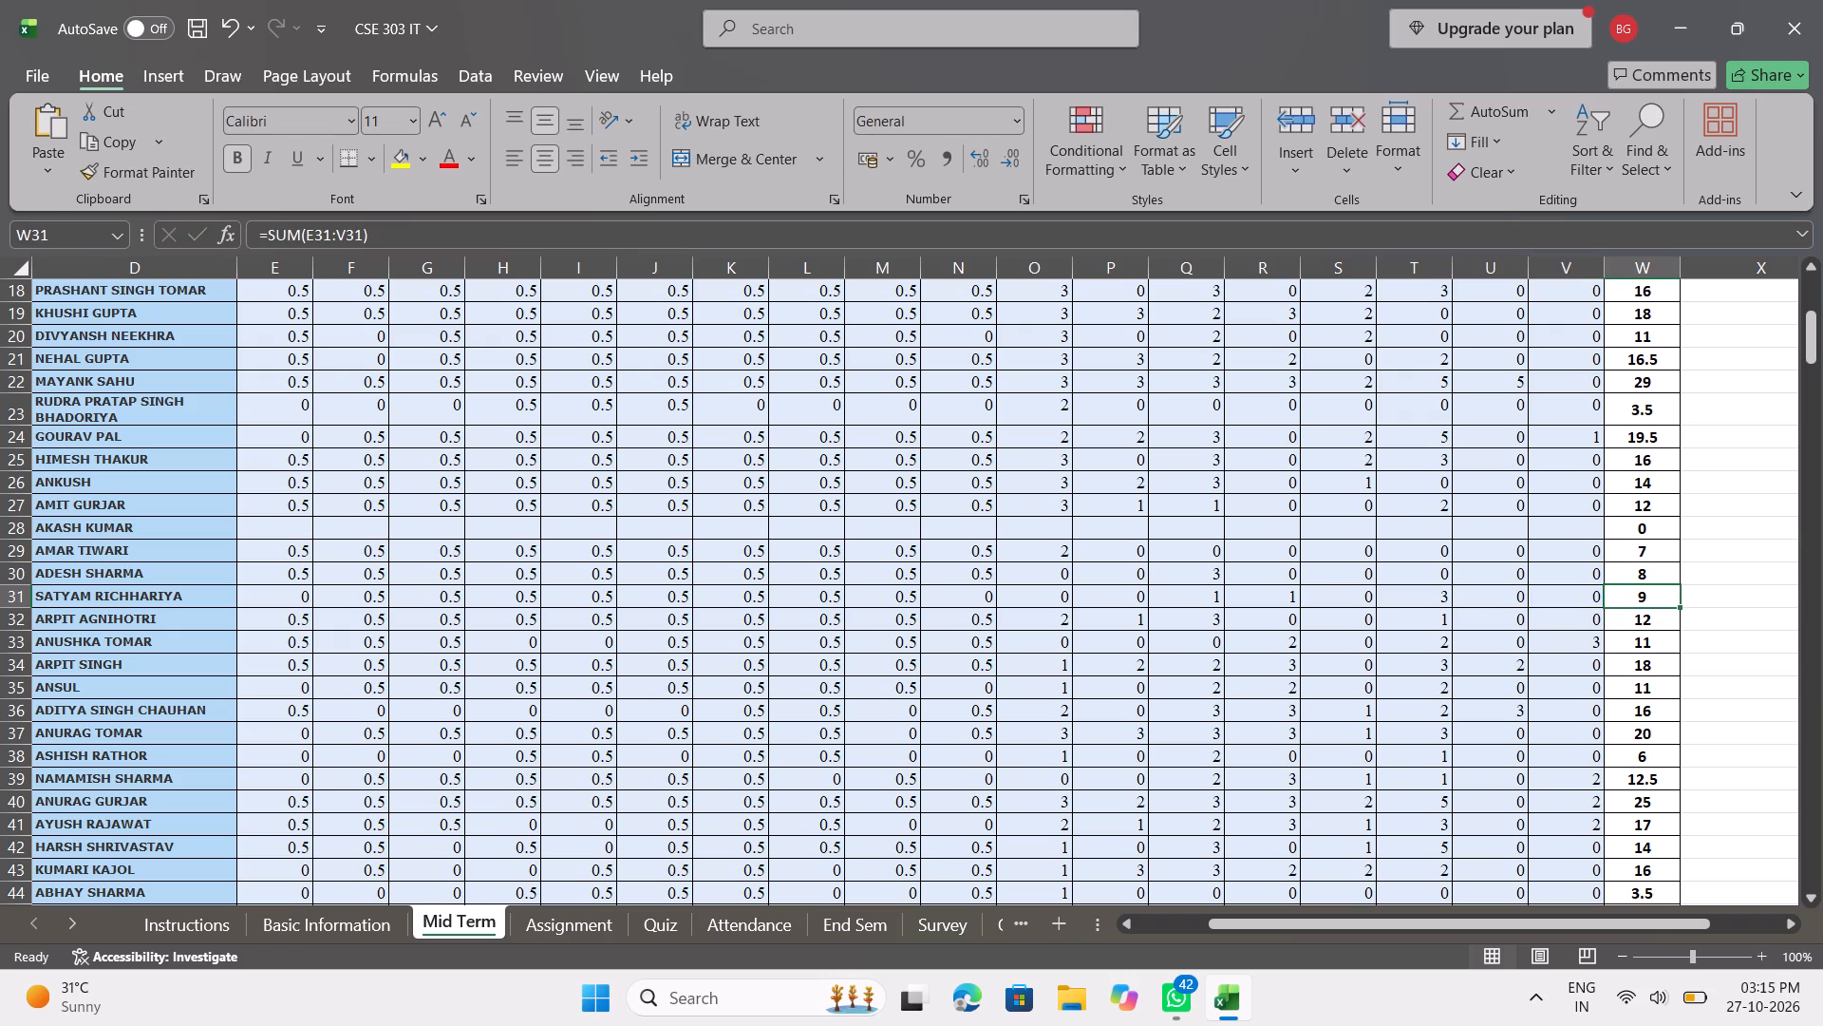
Save the workbook, and for the student in blank row 28 enter 0 for Q1 and 0.5 for each of Q2 to Q5.
left_click(287, 516)
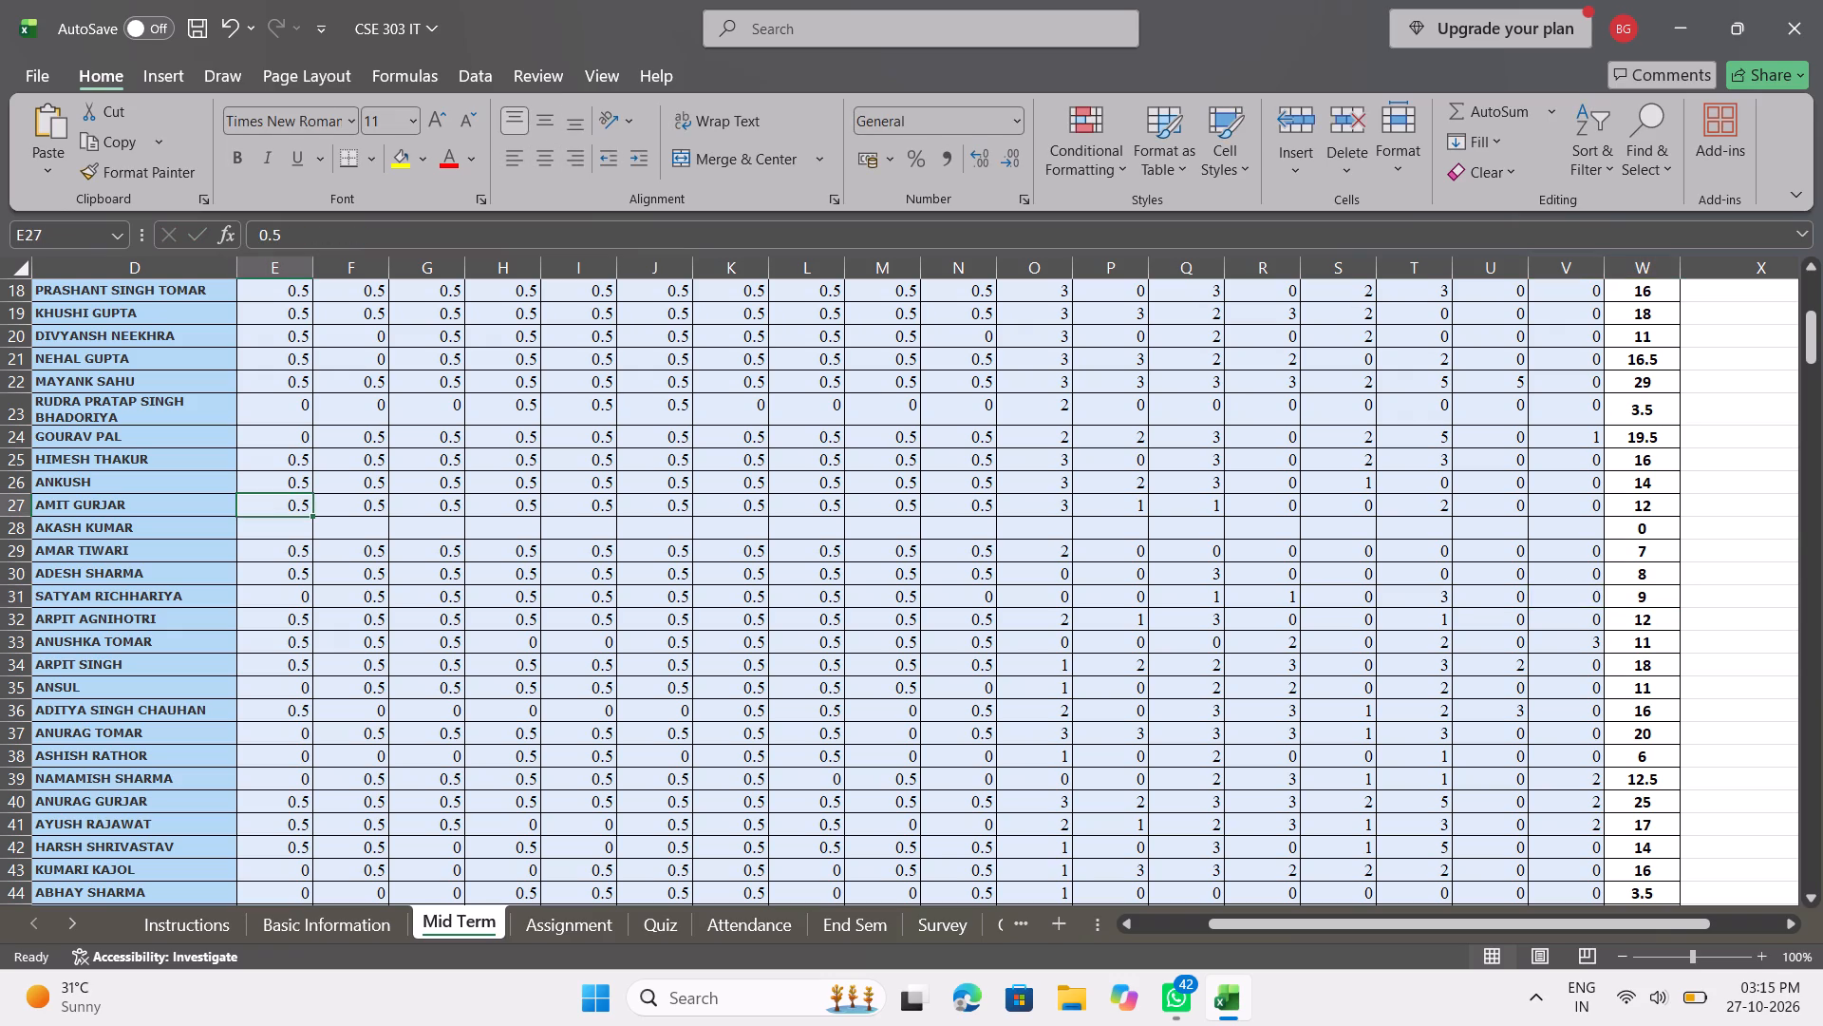
left_click(287, 524)
key("ctrl+s")
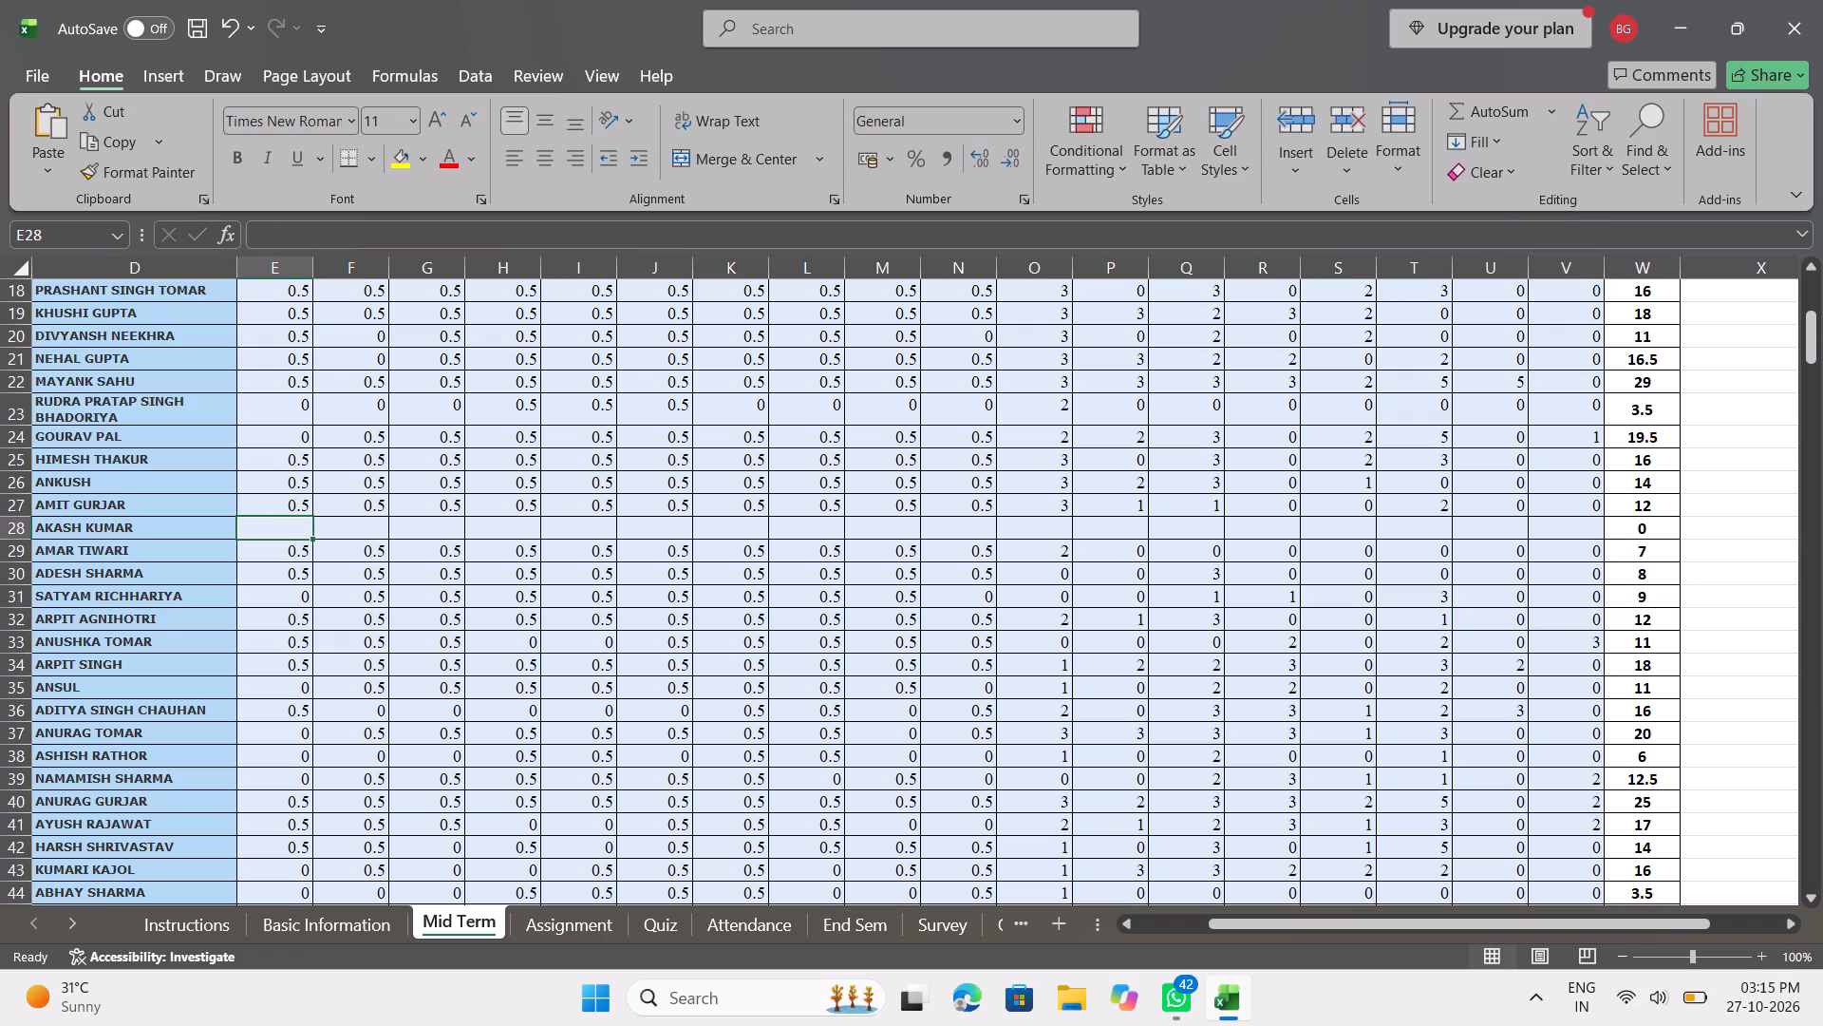
key("0")
key("Right")
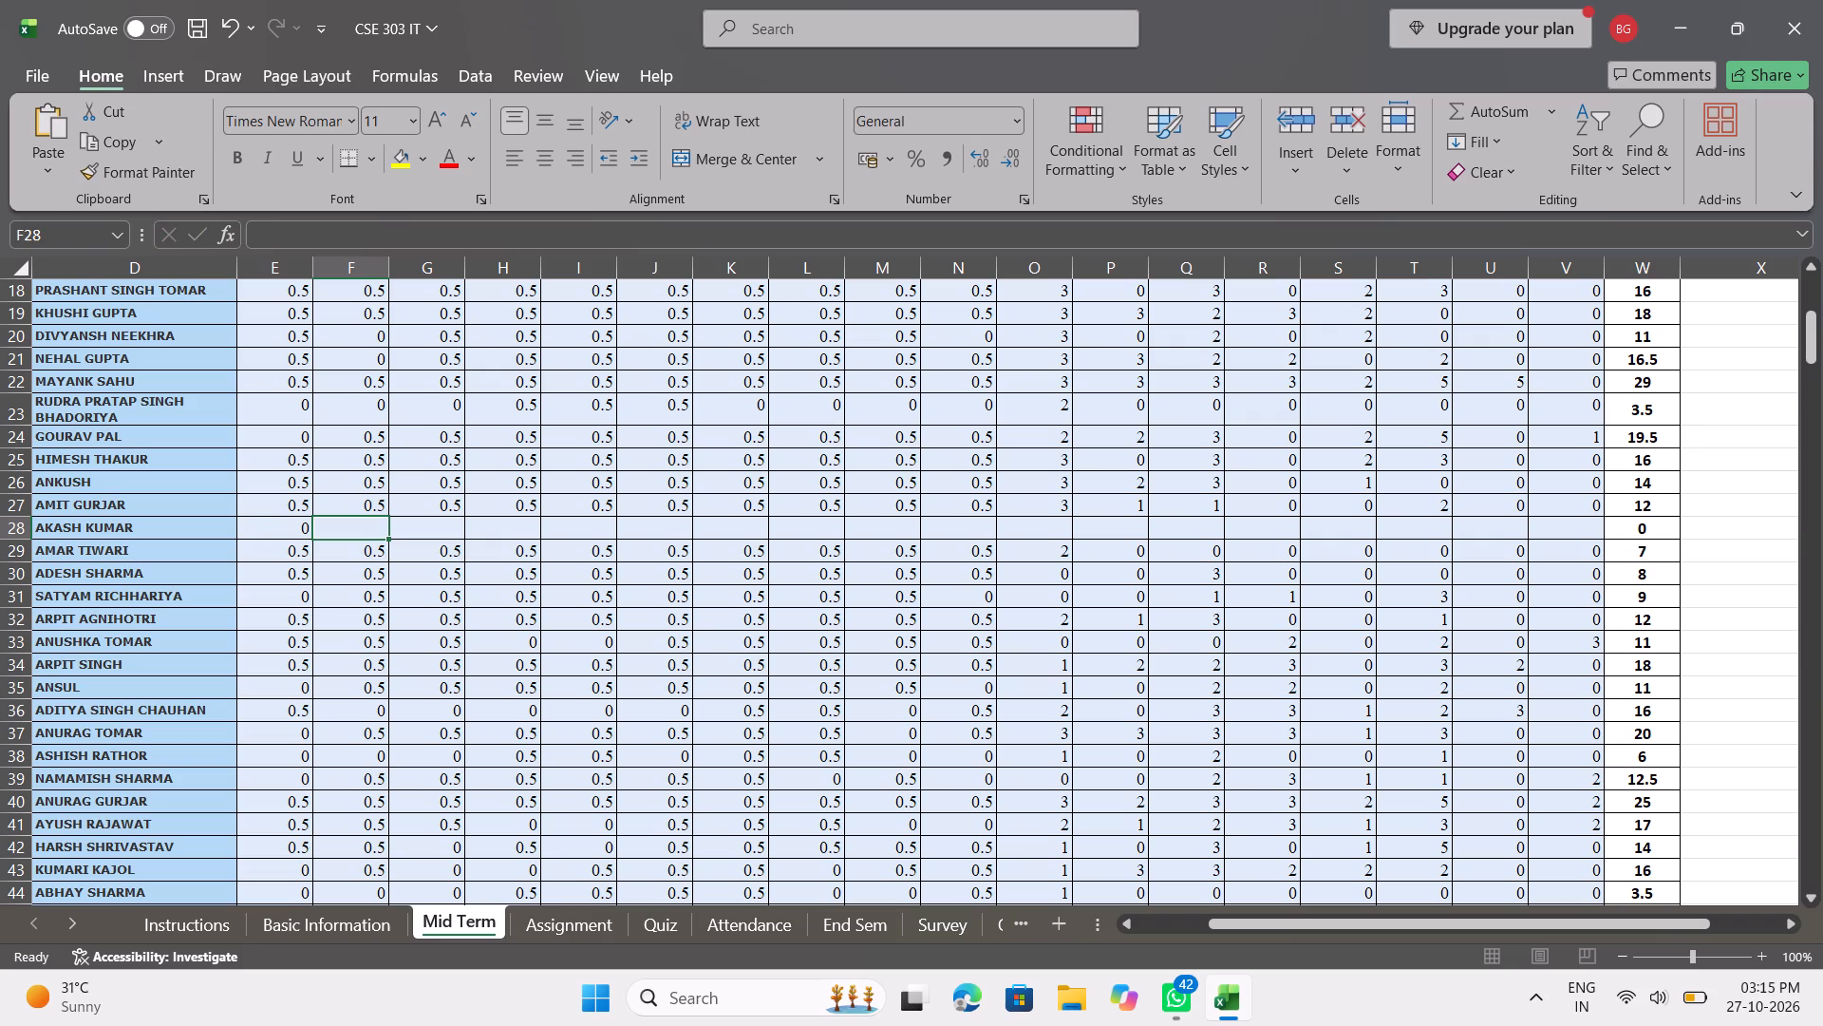
type(".5")
key("Right")
type(".5")
key("Right")
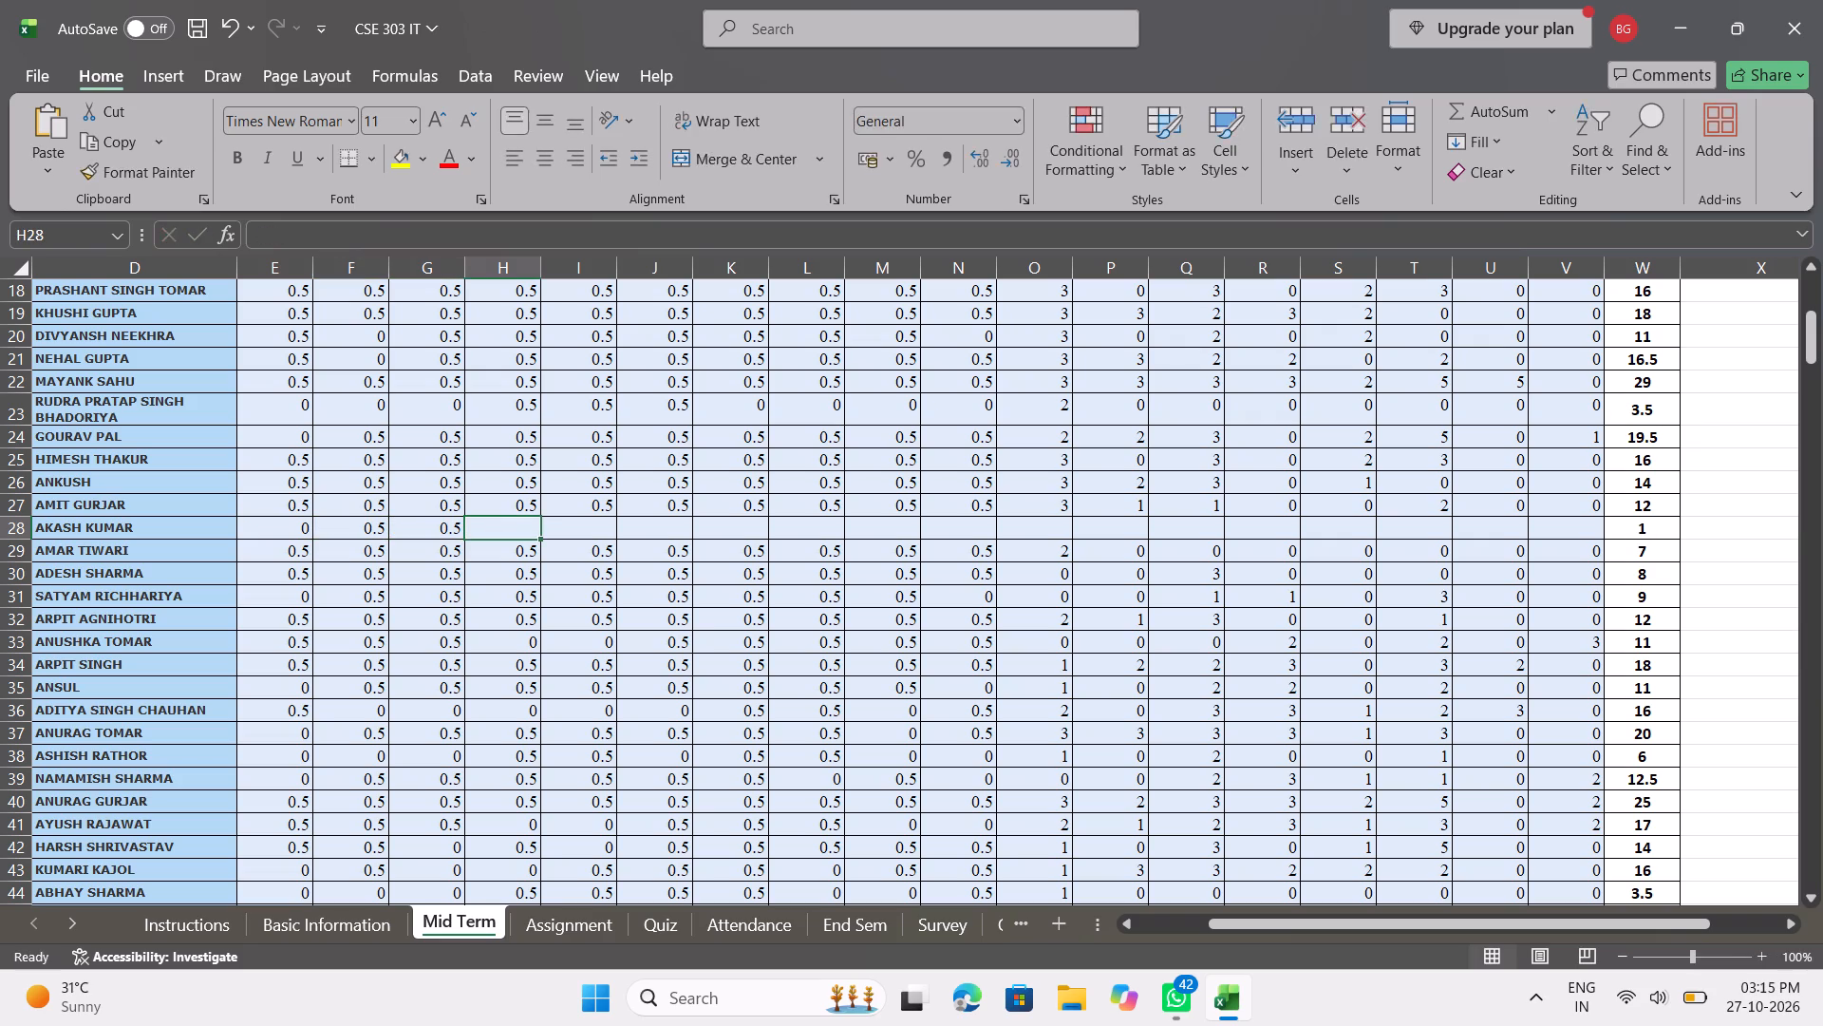
type(".5")
key("Right")
type(".5")
key("Right")
For the student in row 28, enter 0.5 for each of Q6 to Q10.
type(".5")
key("Right")
type(".5")
key("Right")
type(".5")
key("Right")
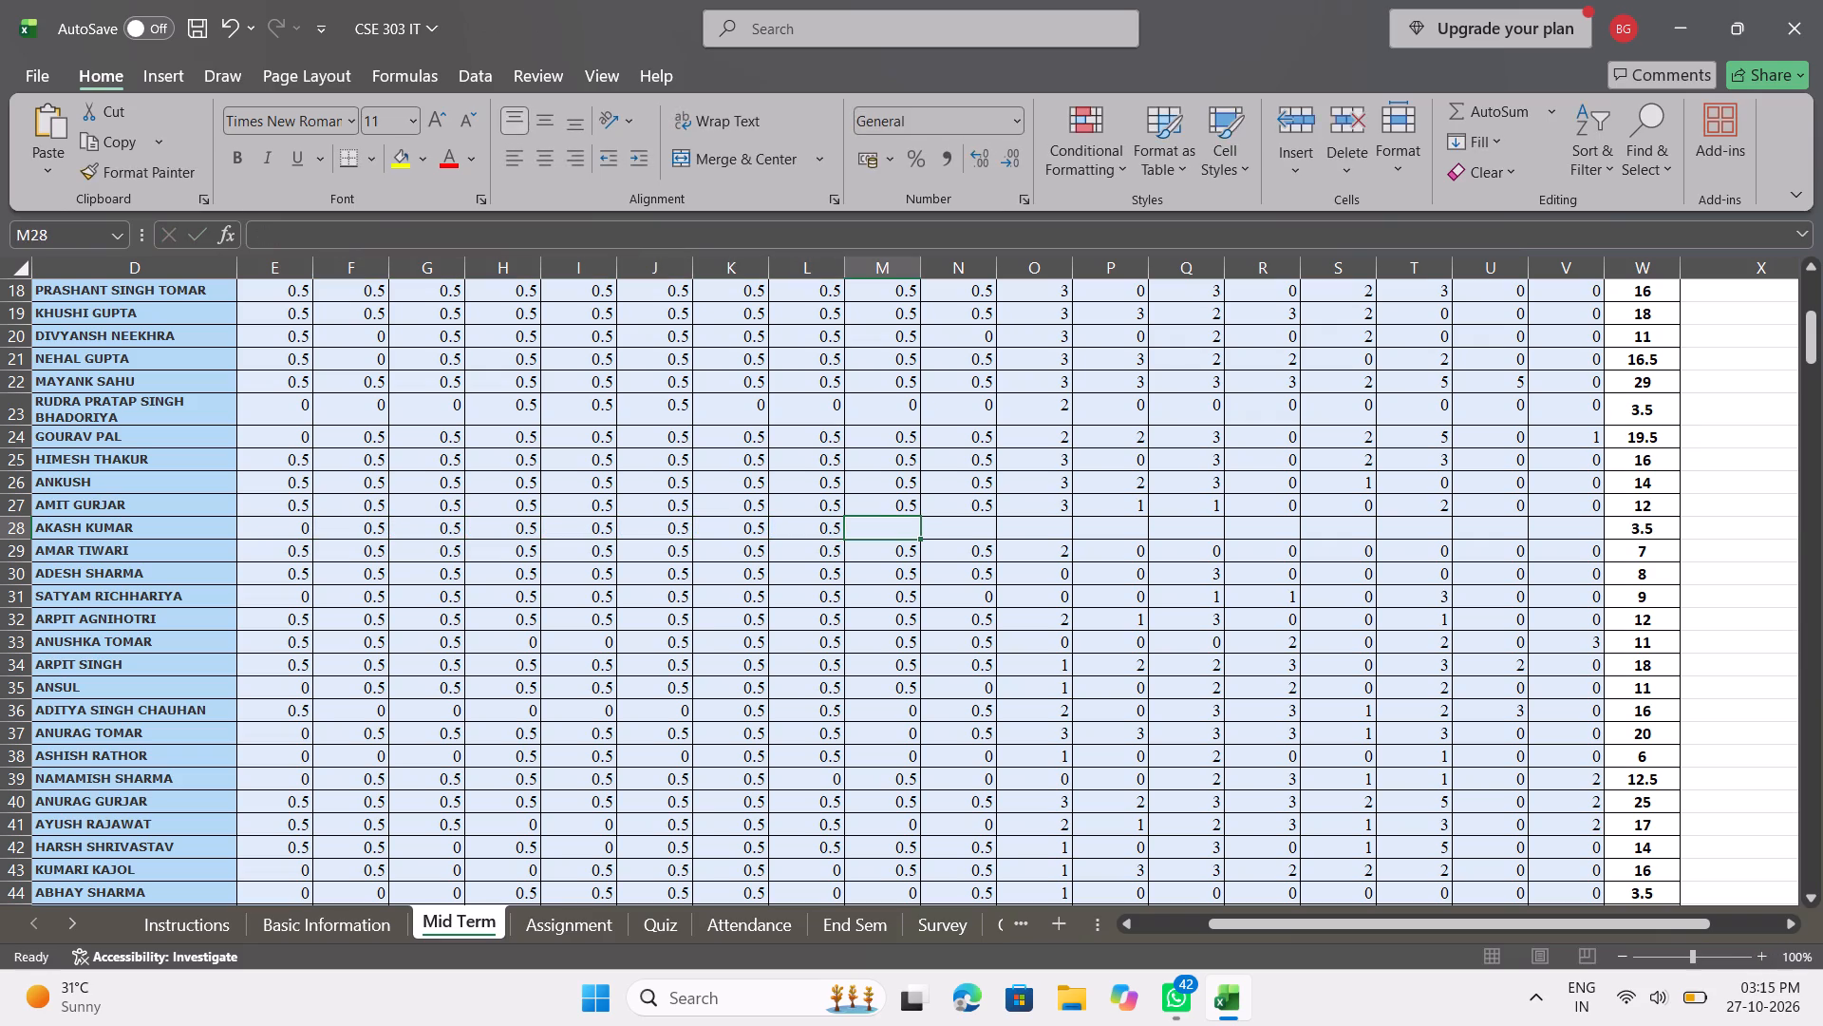
type(".5")
key("Right")
type(".5")
key("Right")
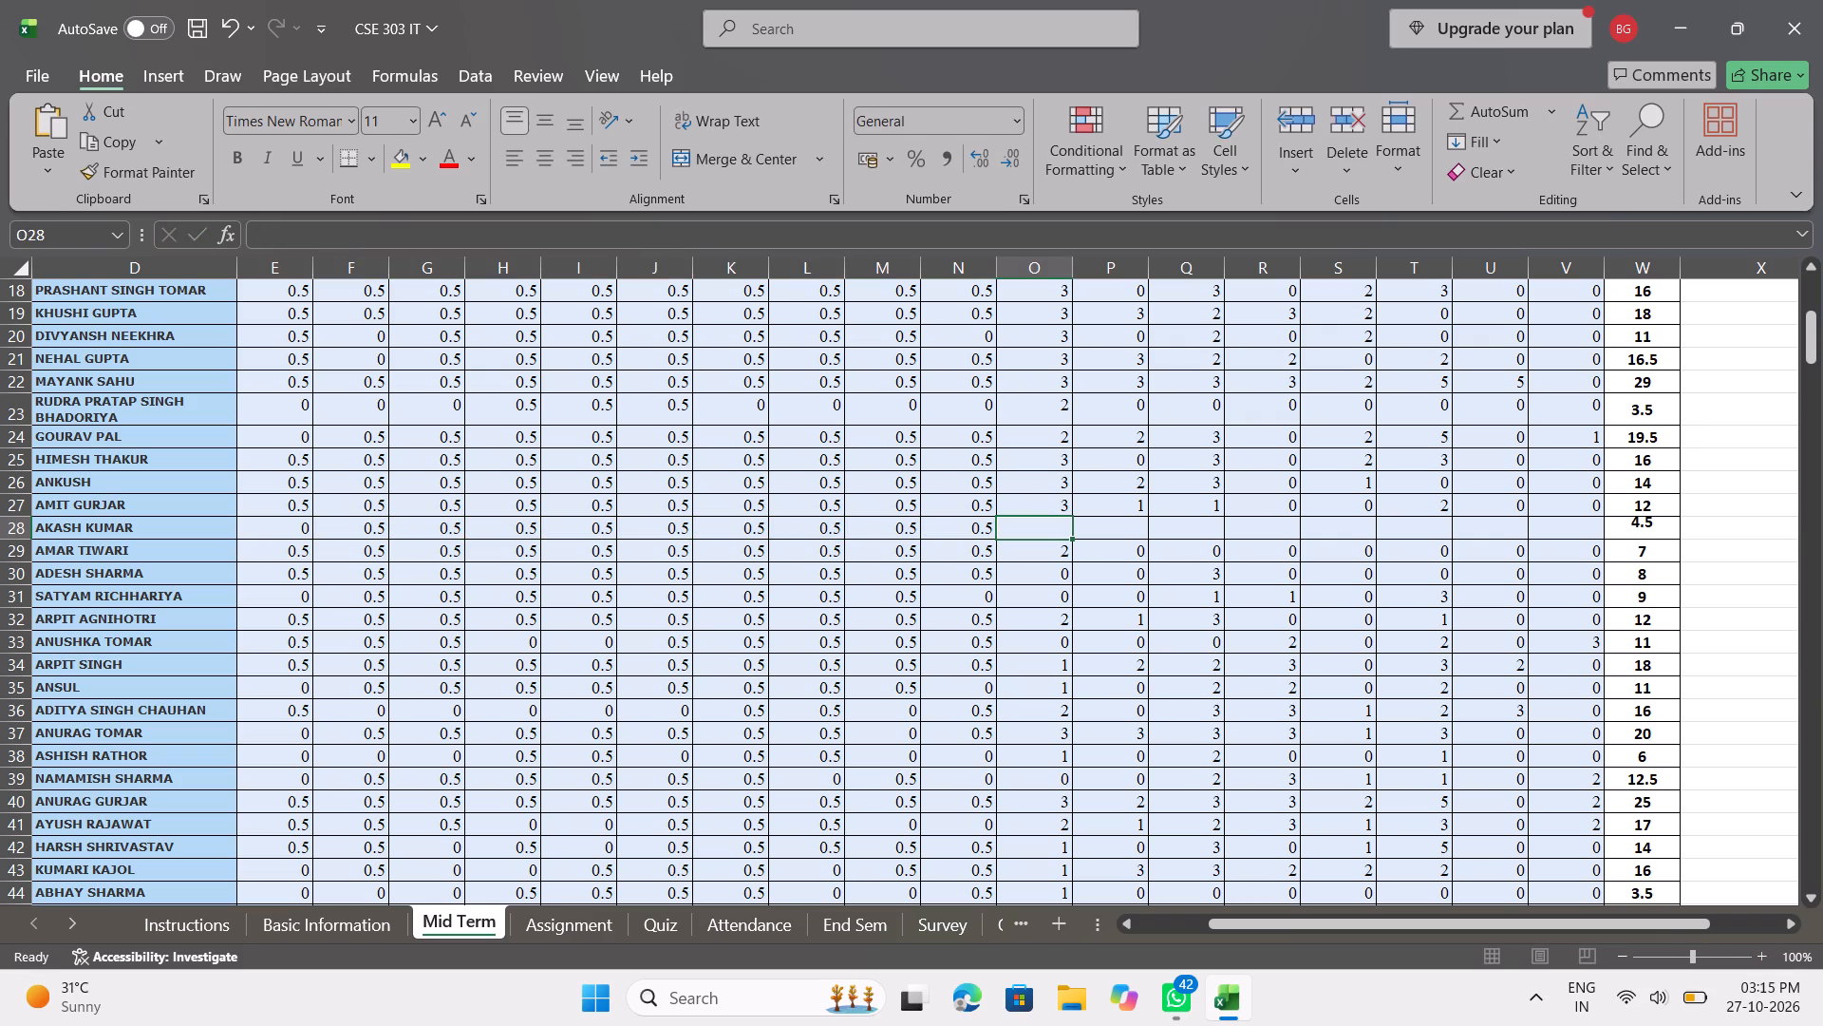
For the student in row 28, enter the Q11 to Q15 marks 2, 0, 3, 0, 0.
key("2")
key("Right")
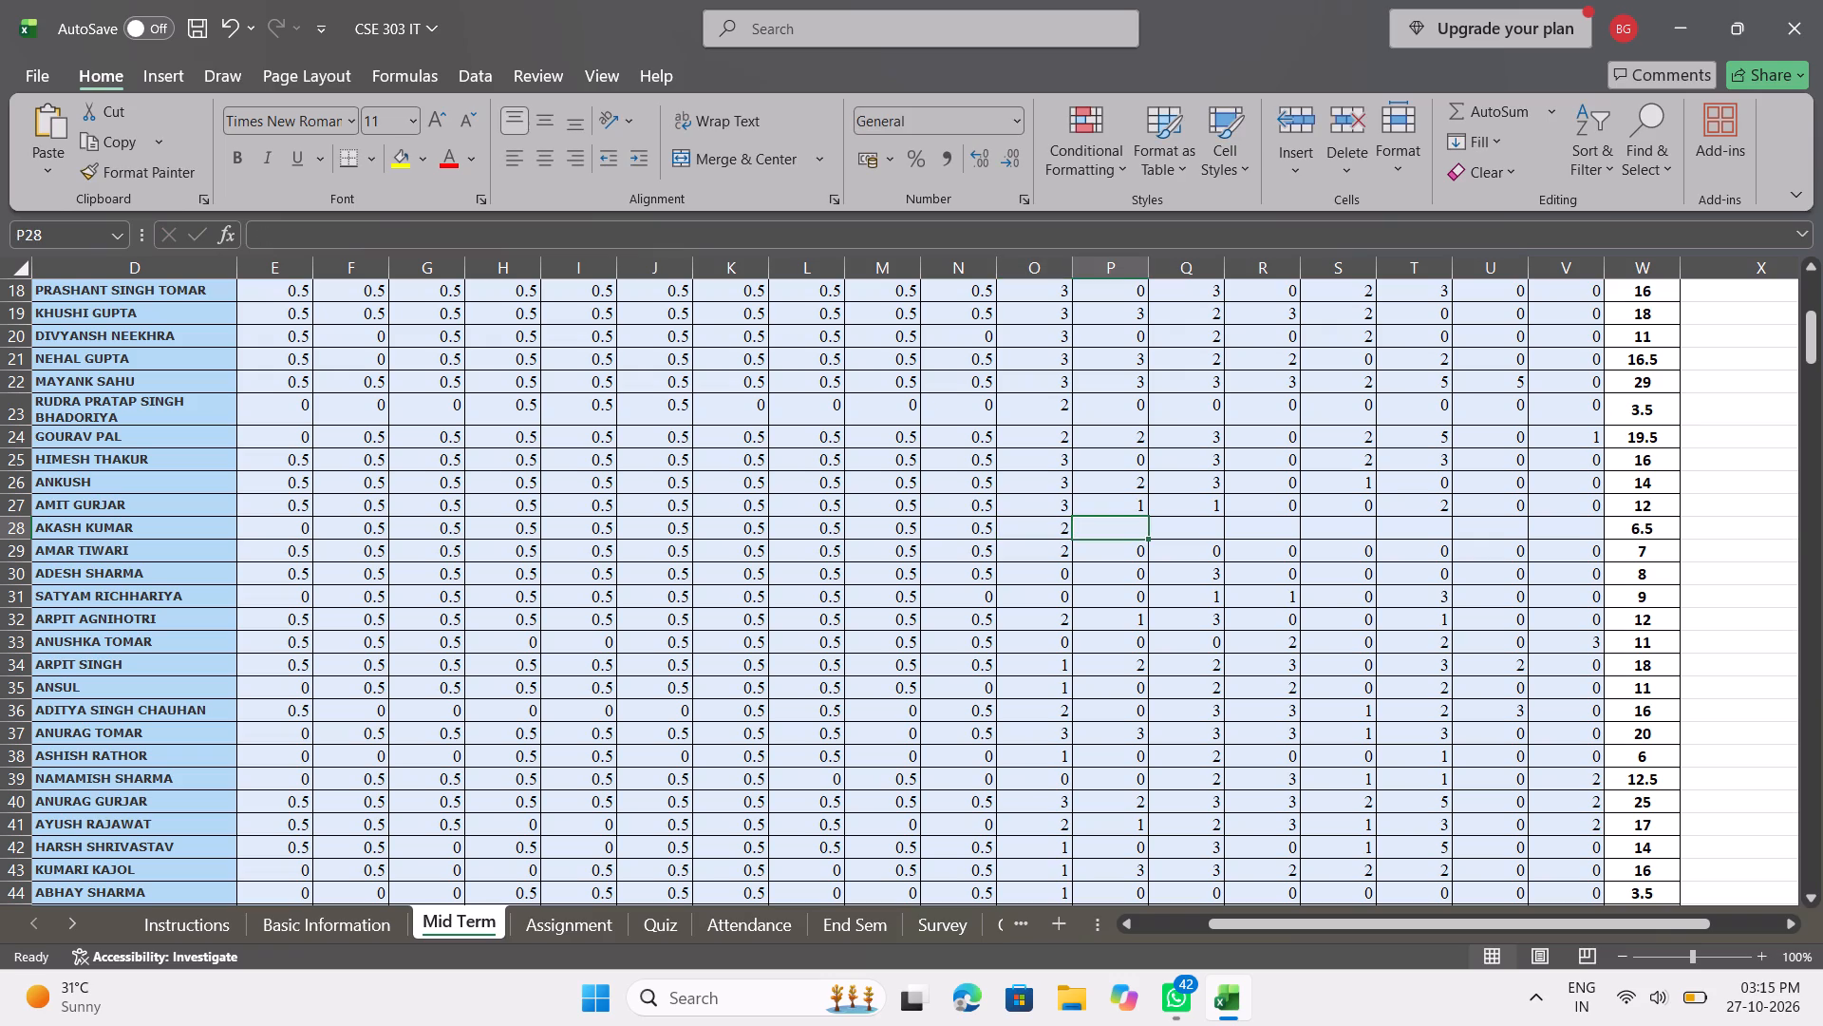
key("0")
key("Right")
key("3")
key("Right")
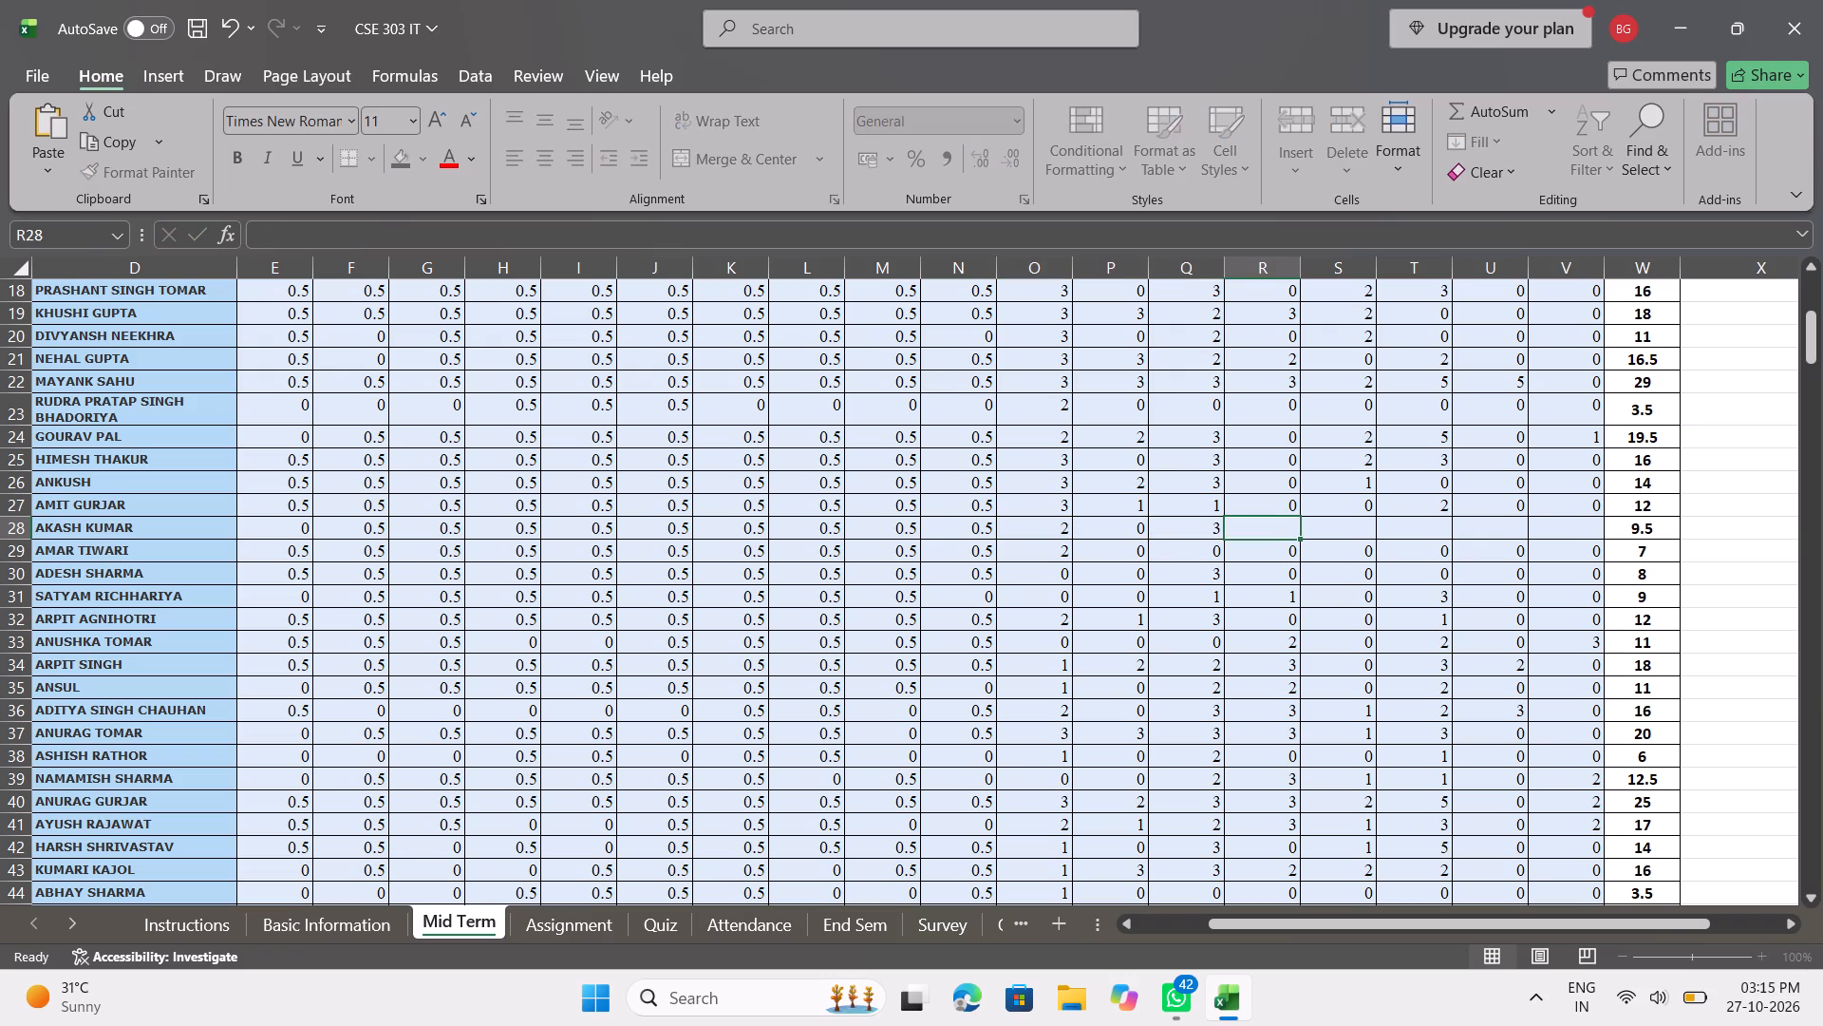
key("0")
key("Right")
key("0")
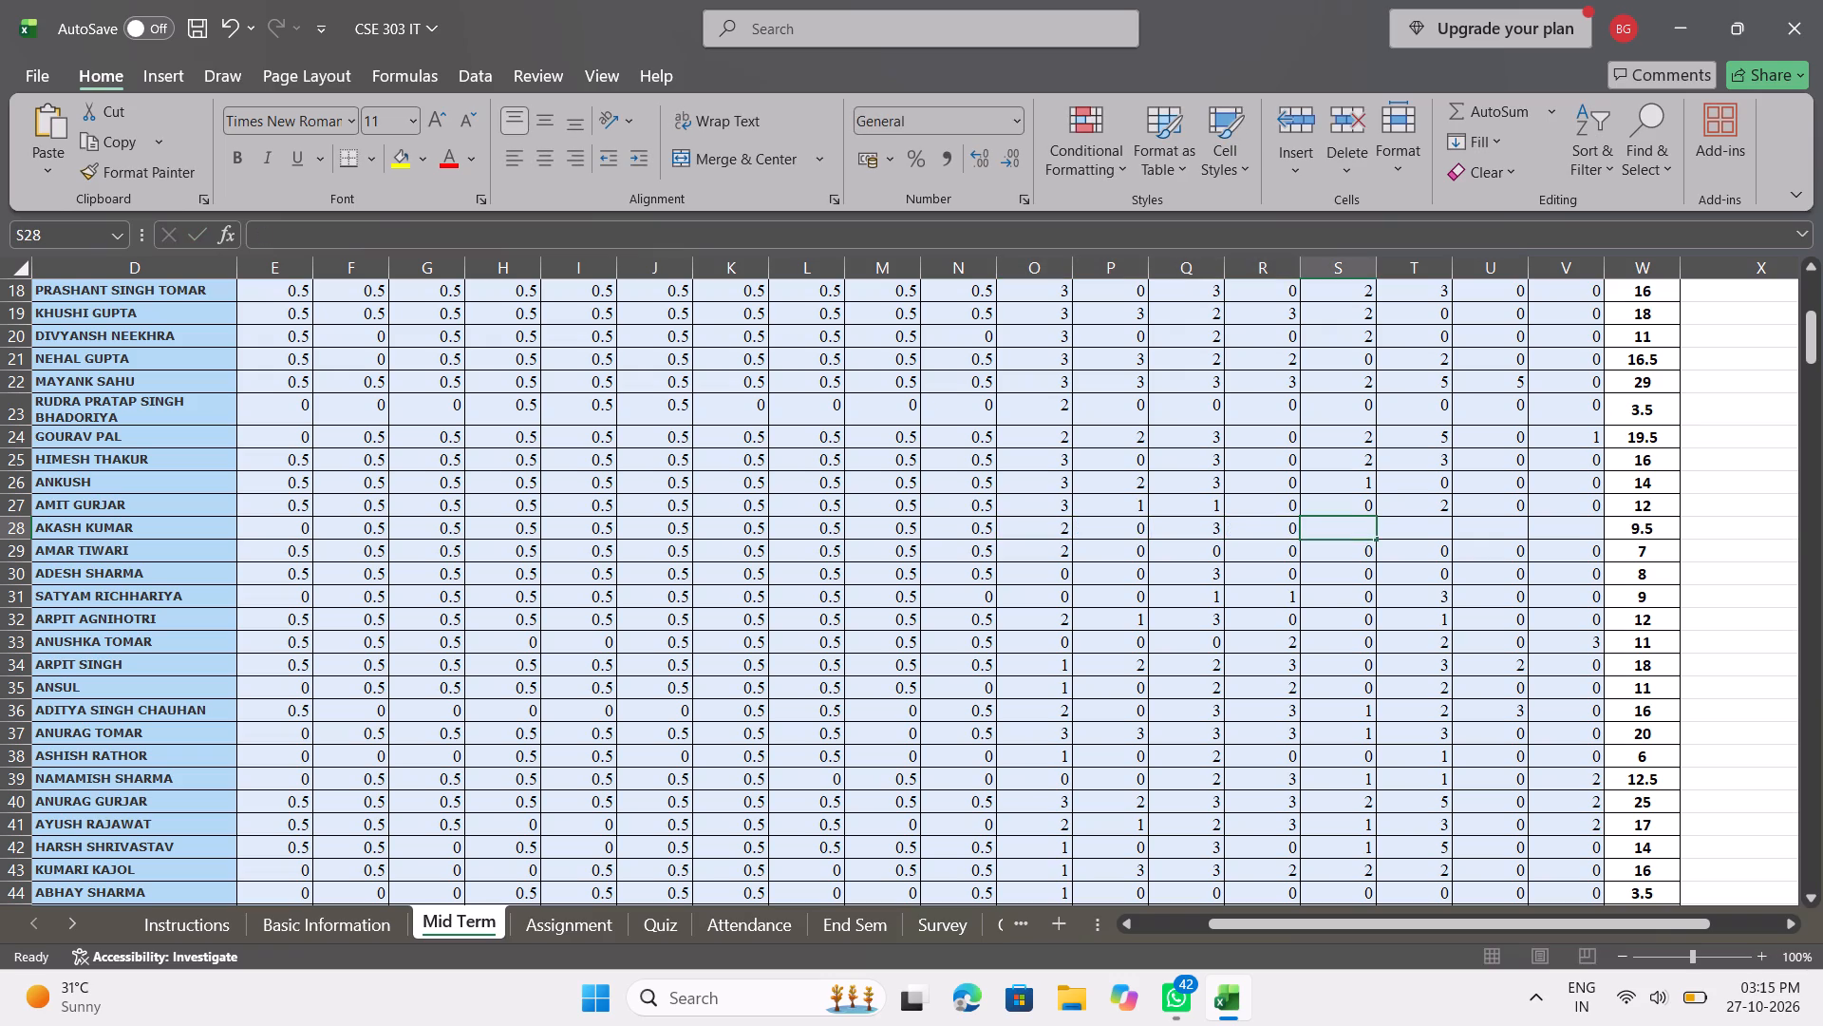
key("Right")
Complete row 28 by entering 0 for each of Q16 to Q18.
key("0")
key("Right")
key("0")
key("Right")
type("00")
key("BackSpace")
key("Right")
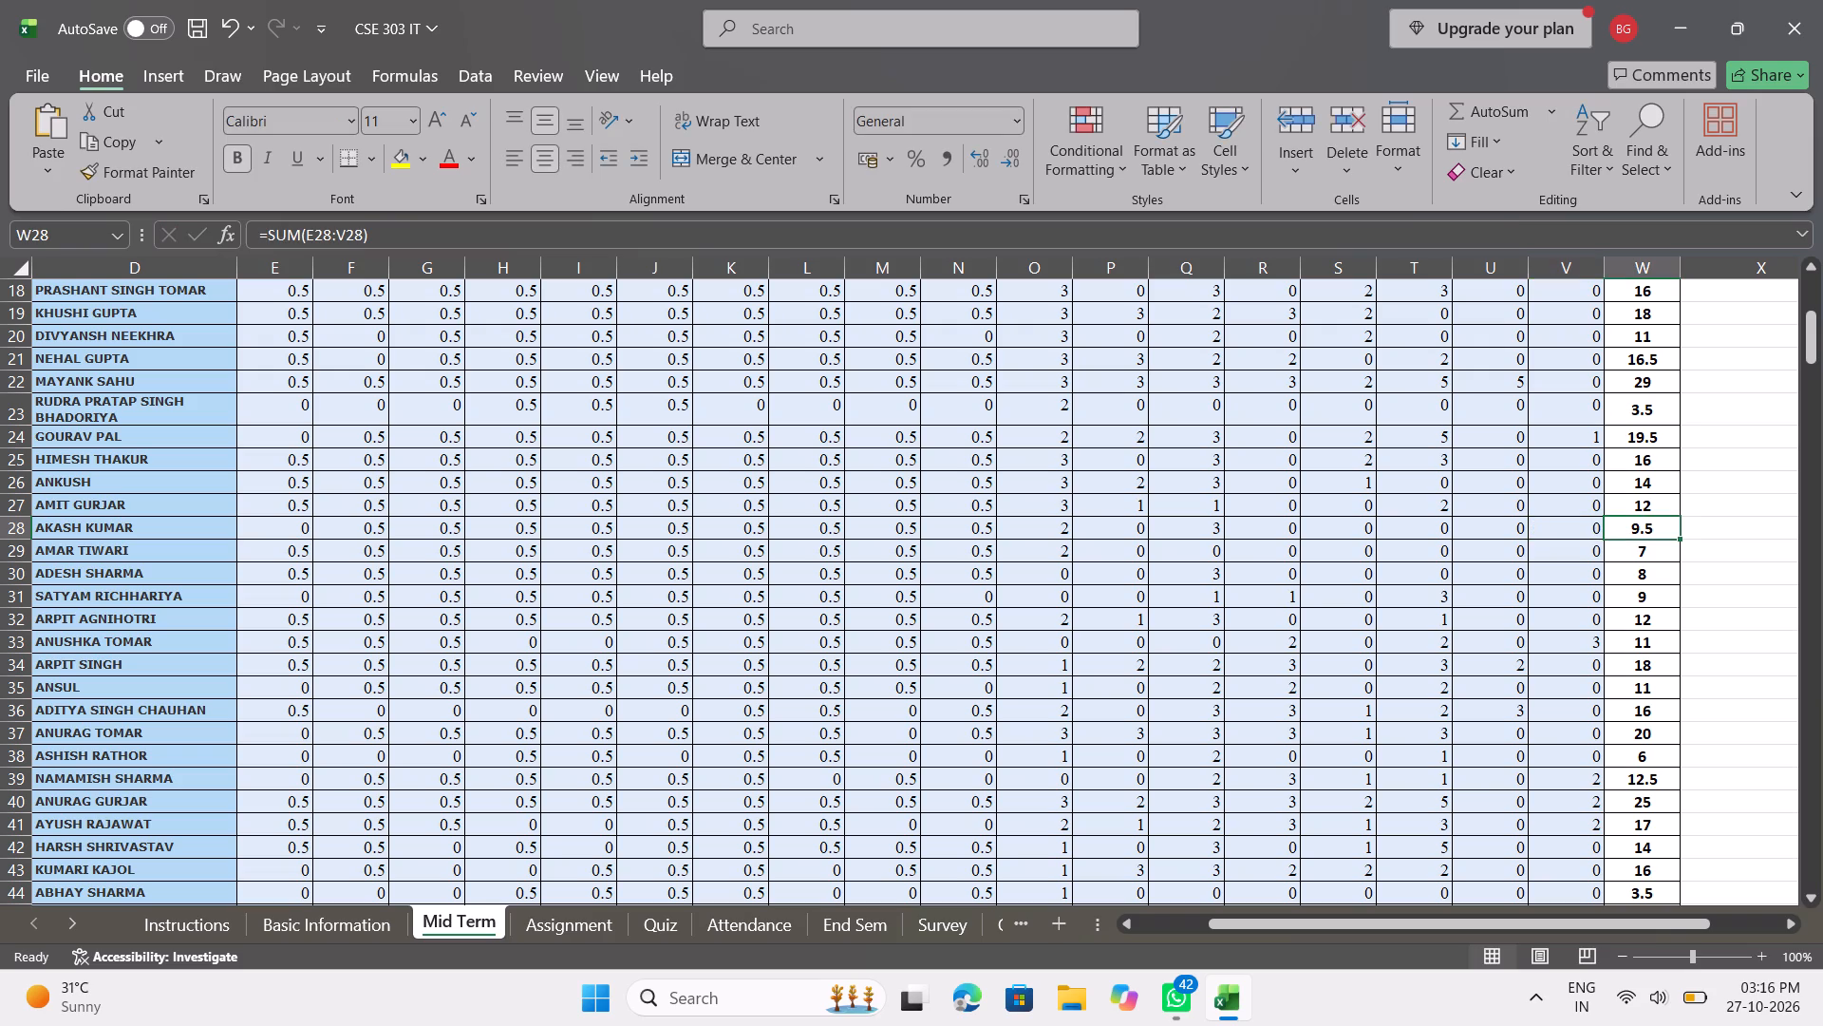
Check the remaining student rows down to the end of the list and save the workbook.
scroll(892, 599, "down", 2)
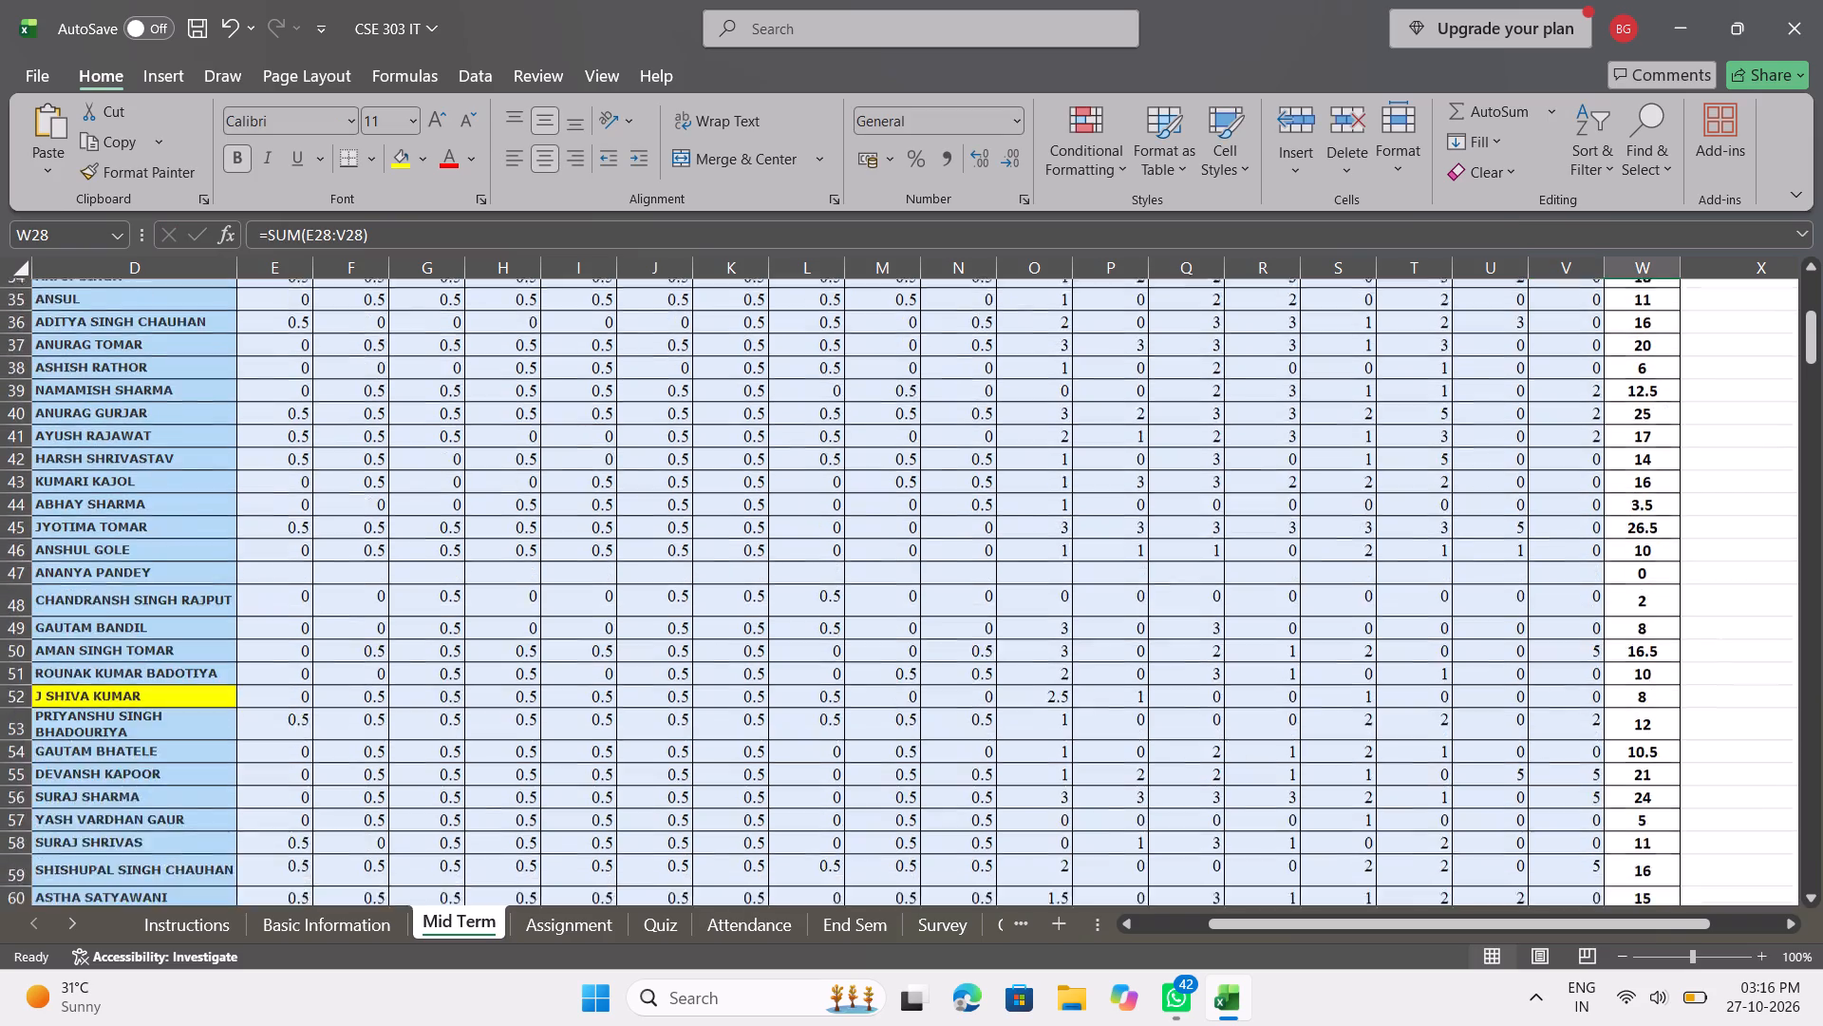
scroll(892, 599, "down", 1)
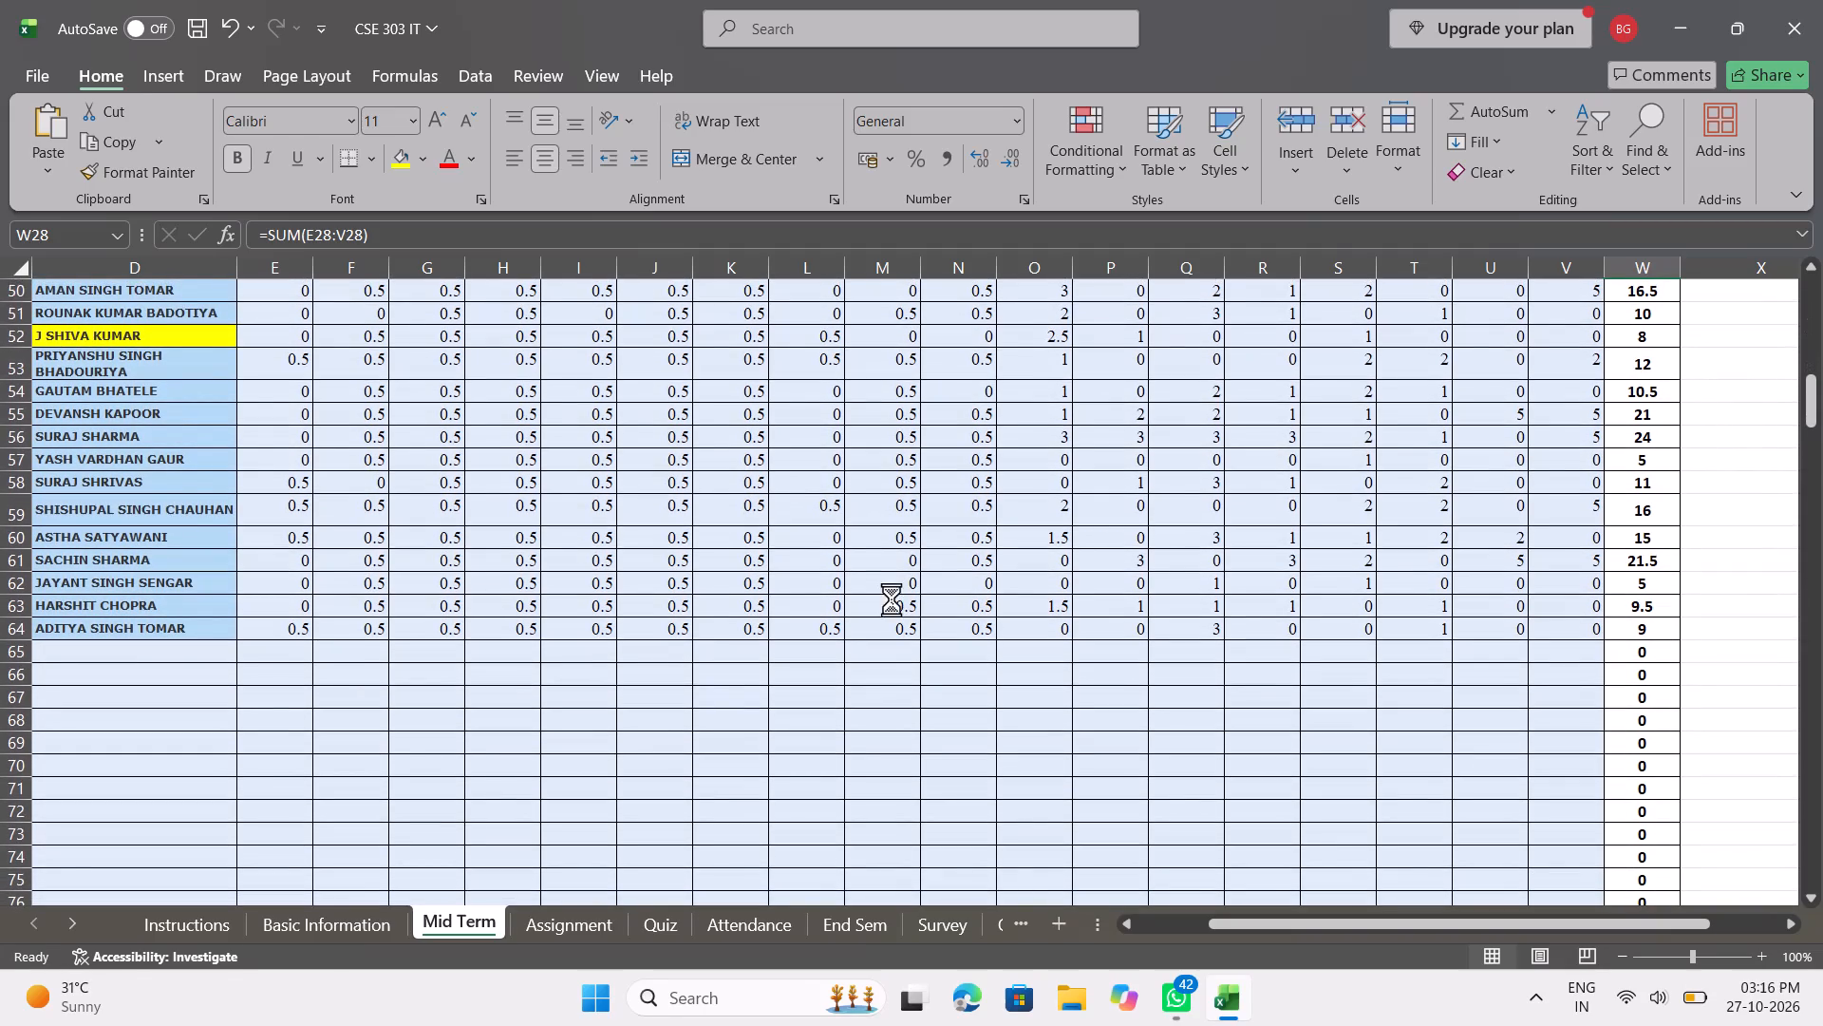
key("ctrl+s")
key("ctrl+s")
key("ctrl+s")
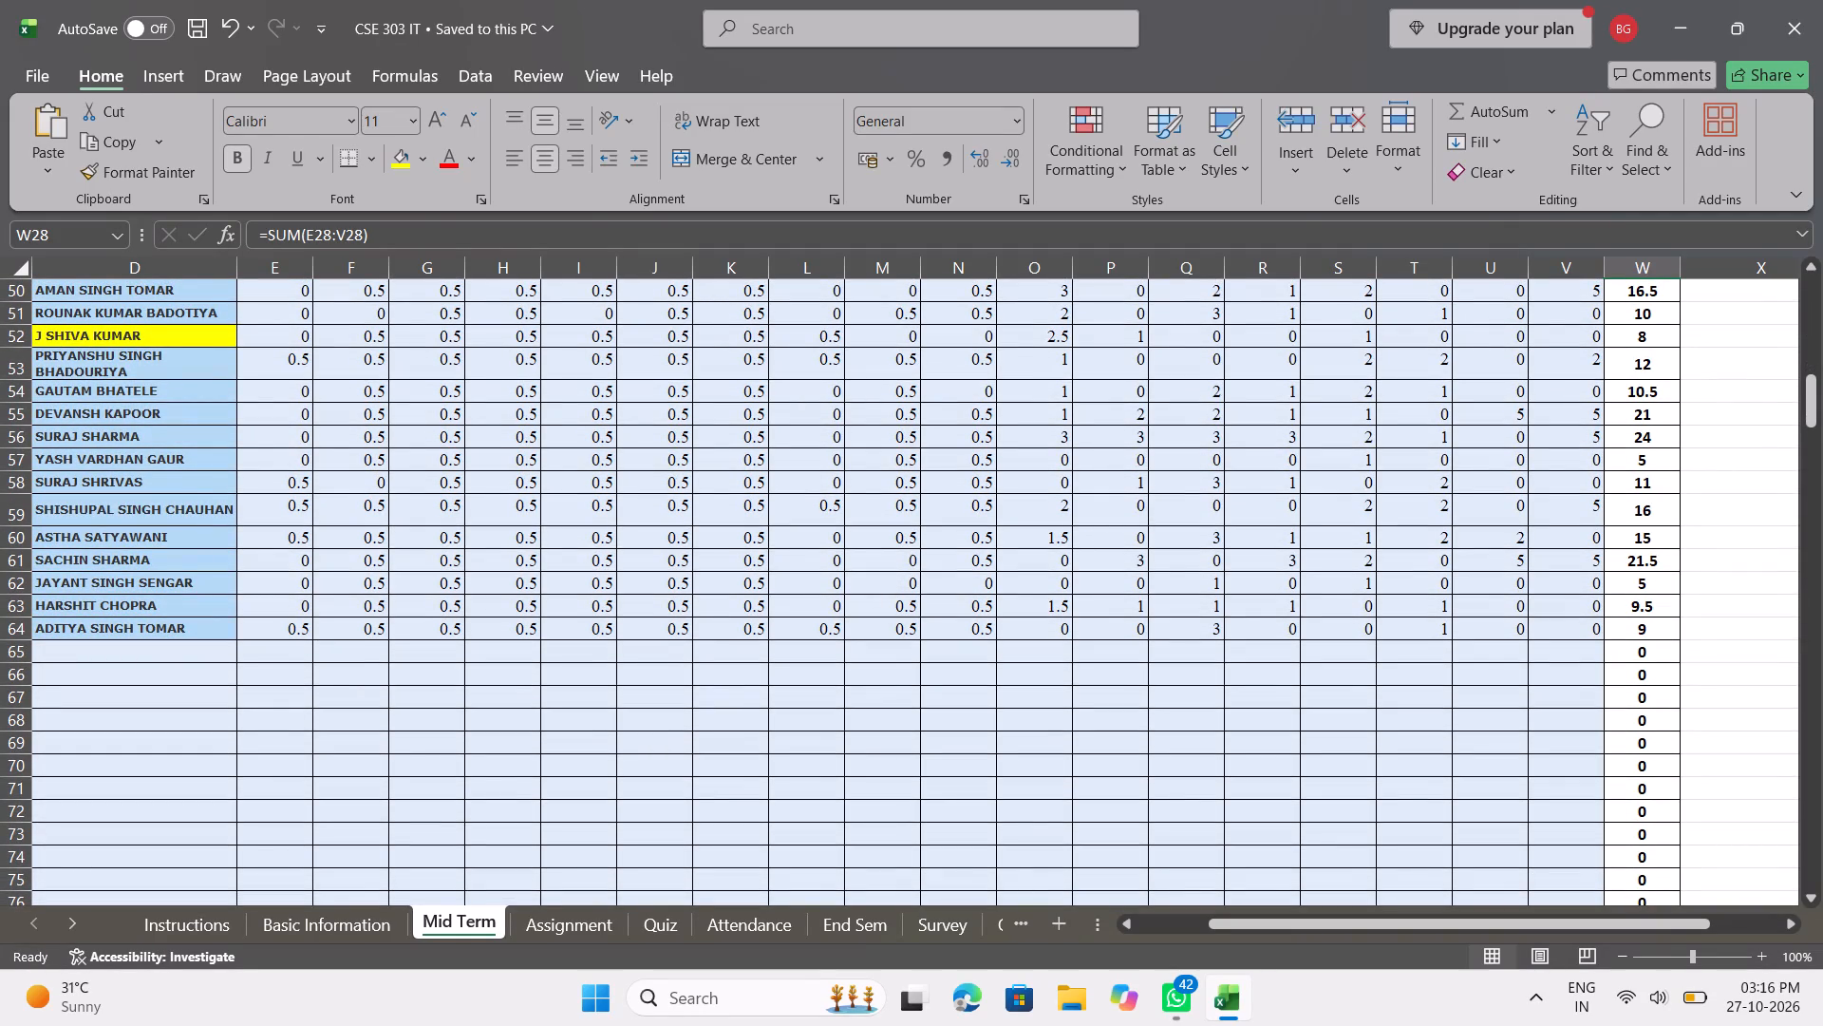
Save a copy of the workbook to the Downloads folder as an Excel Workbook named CSE 303 IT.
left_click(47, 61)
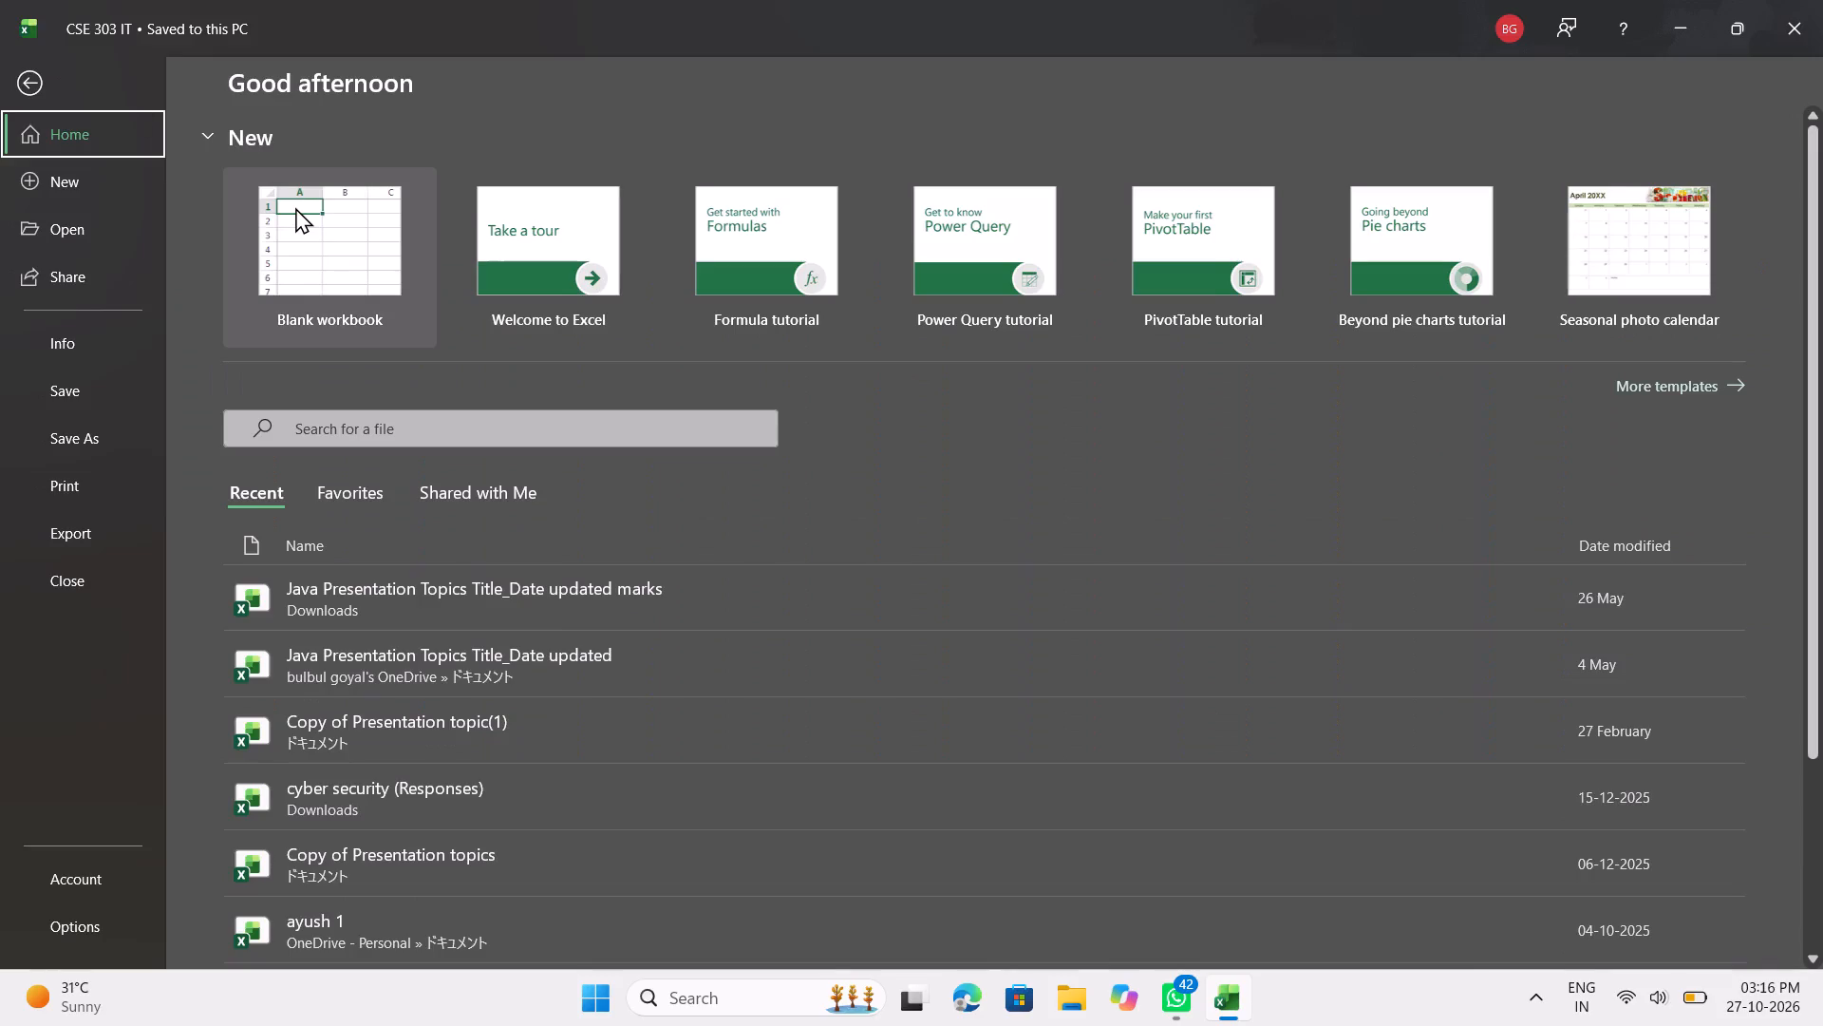
left_click(81, 431)
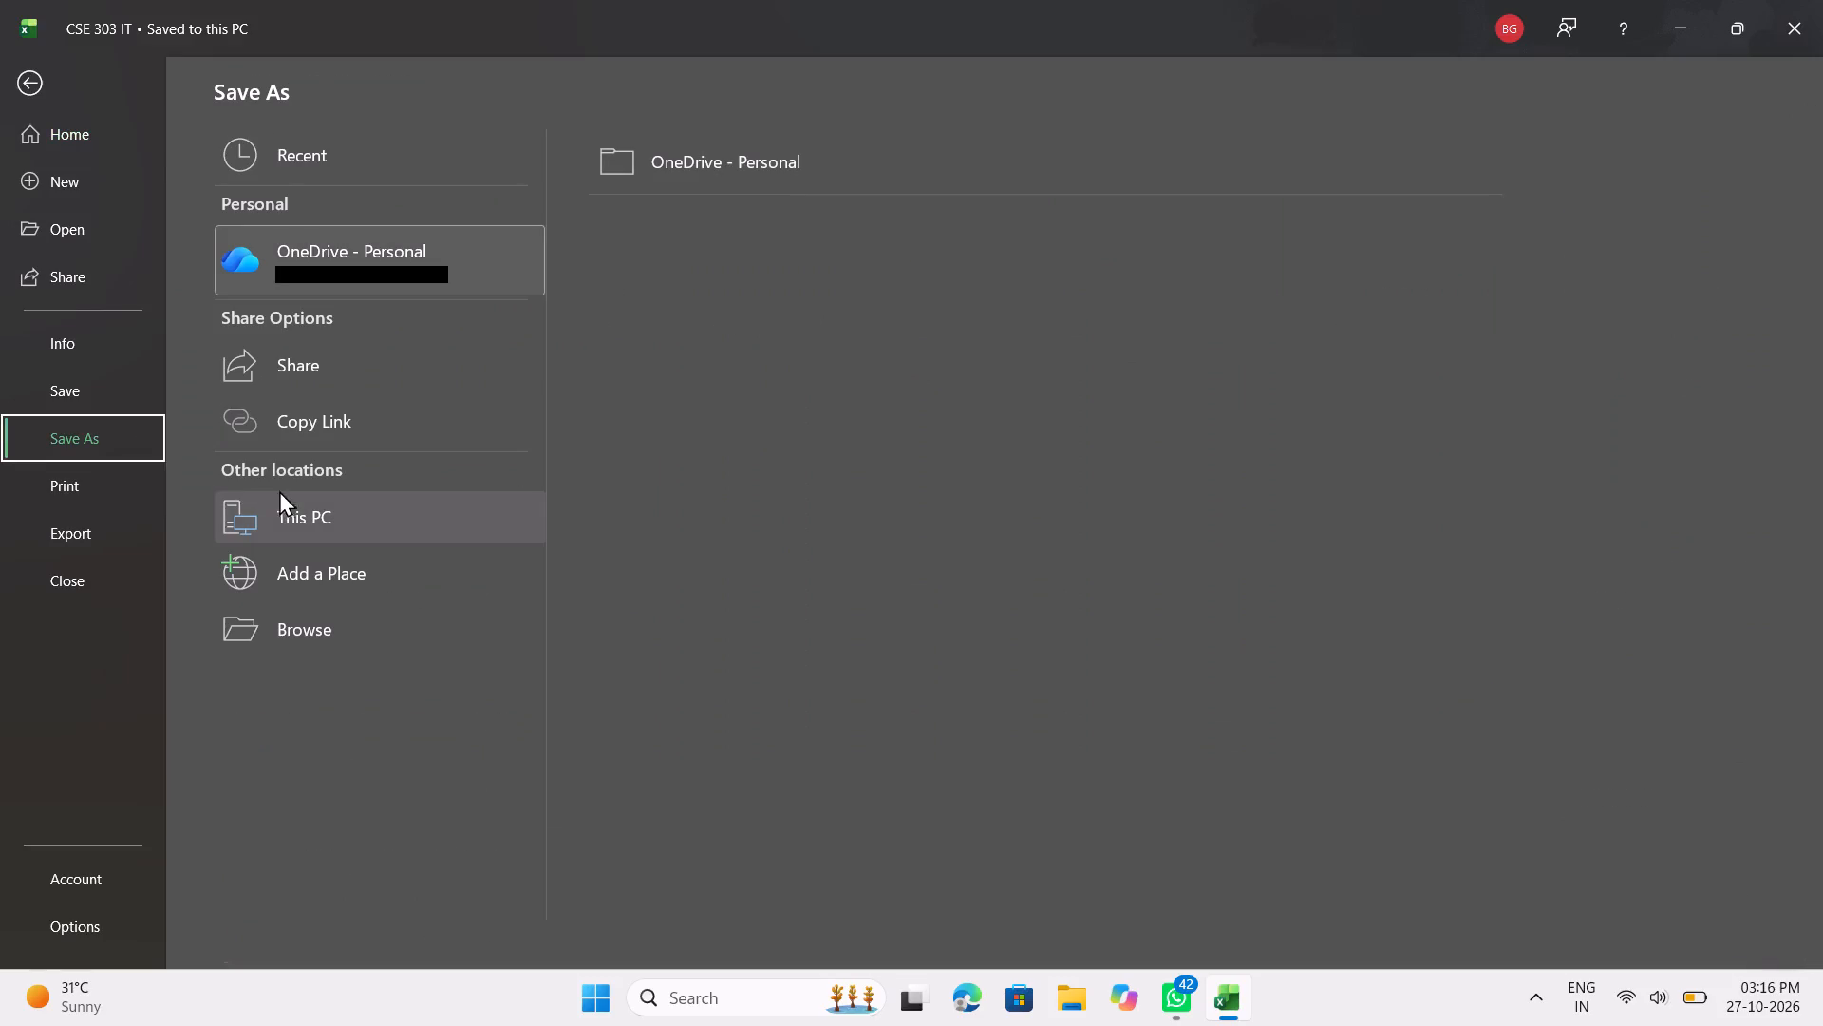
left_click(293, 491)
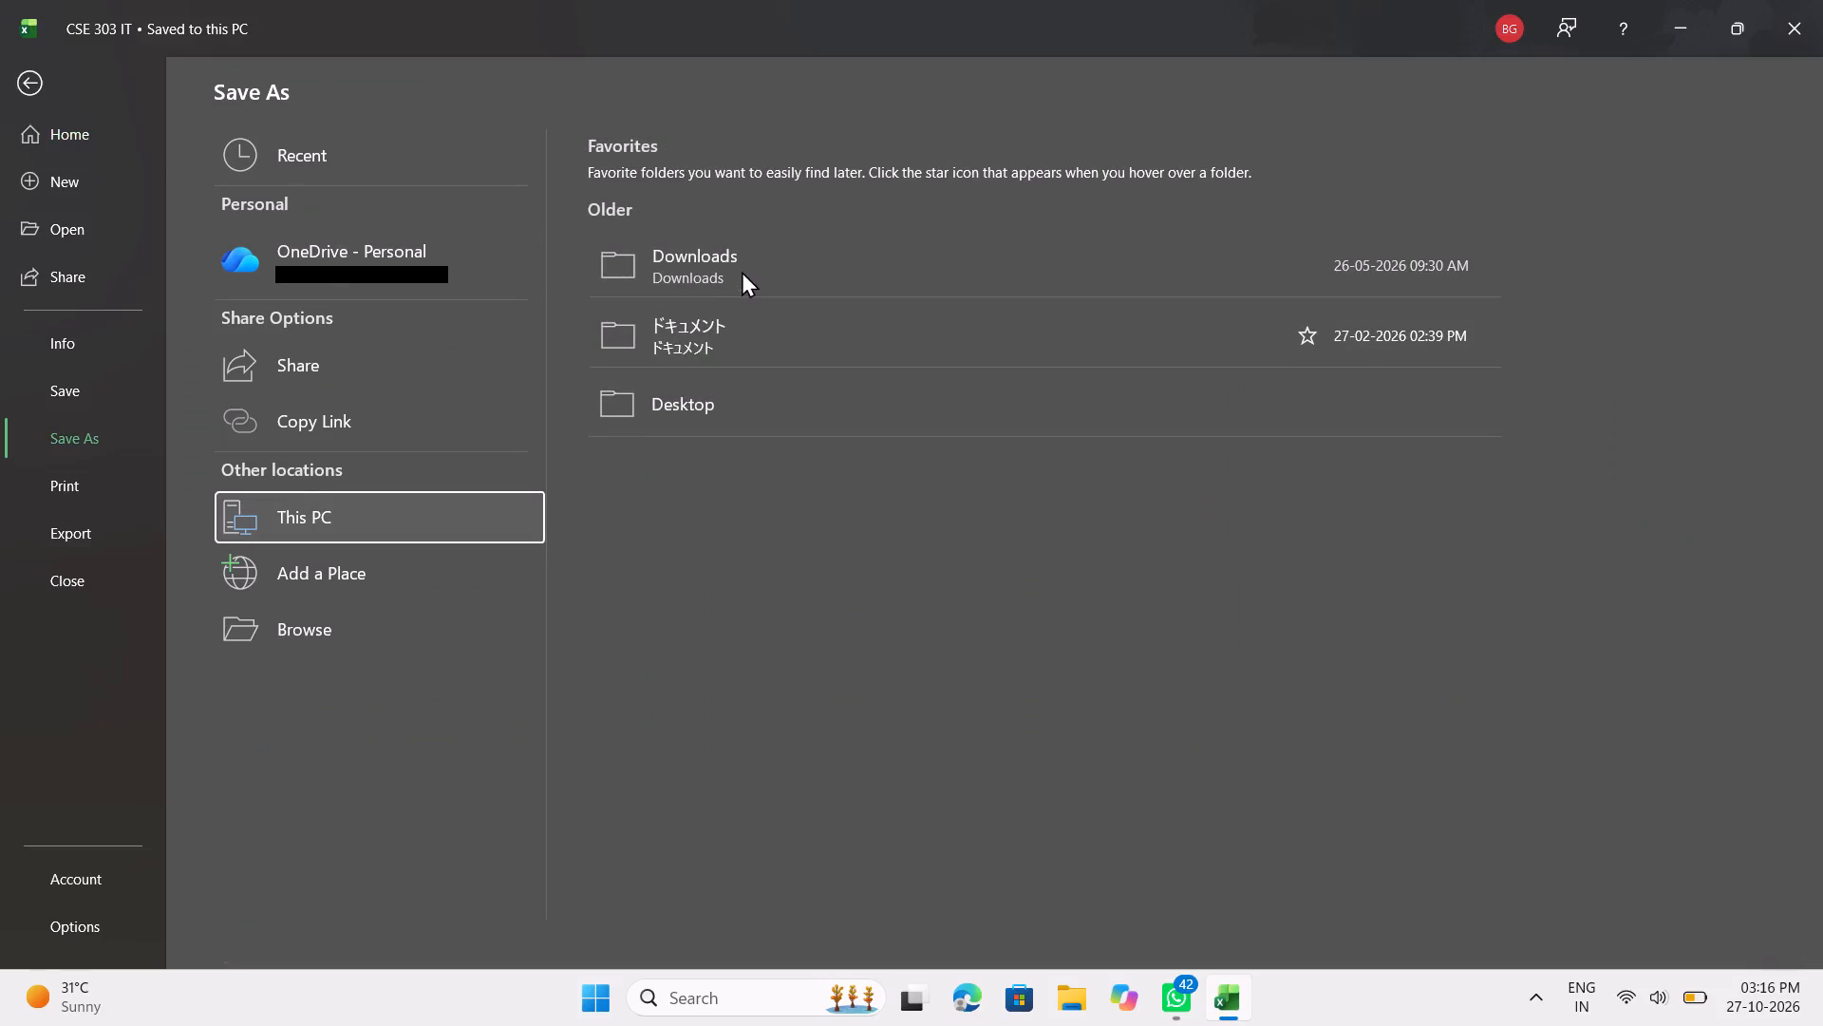
left_click(742, 271)
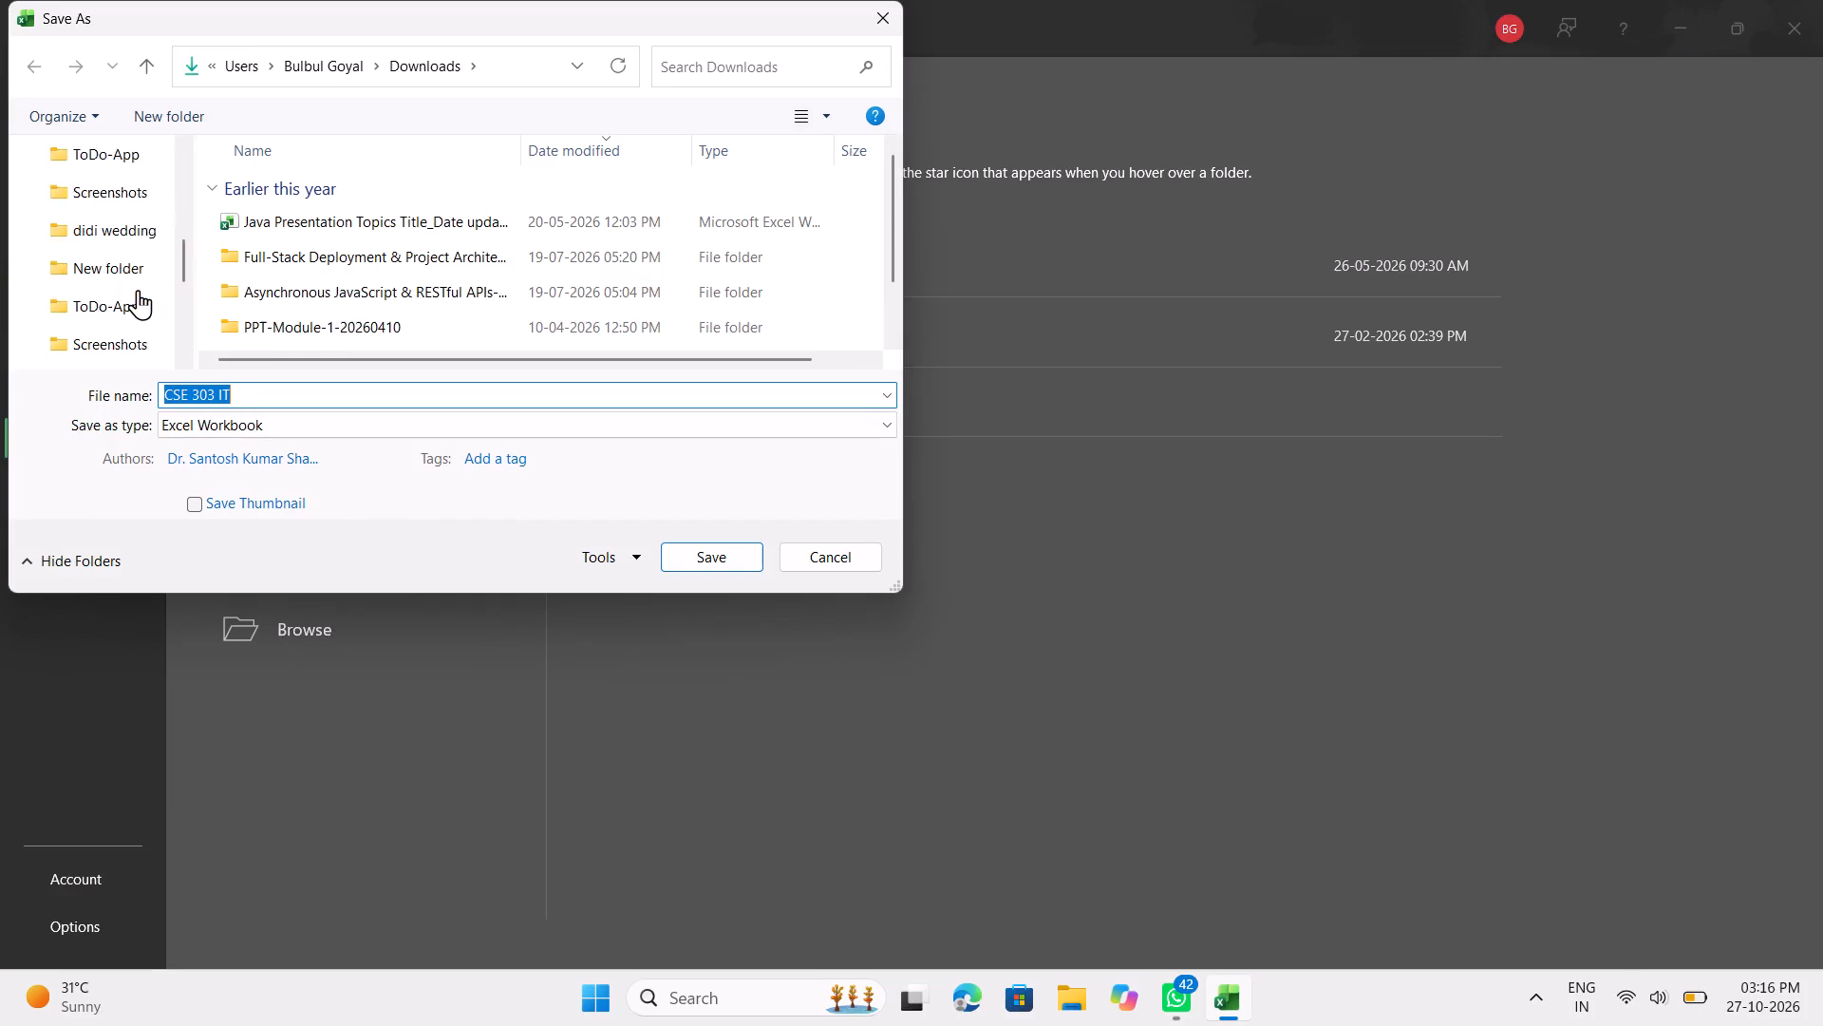
left_click(130, 255)
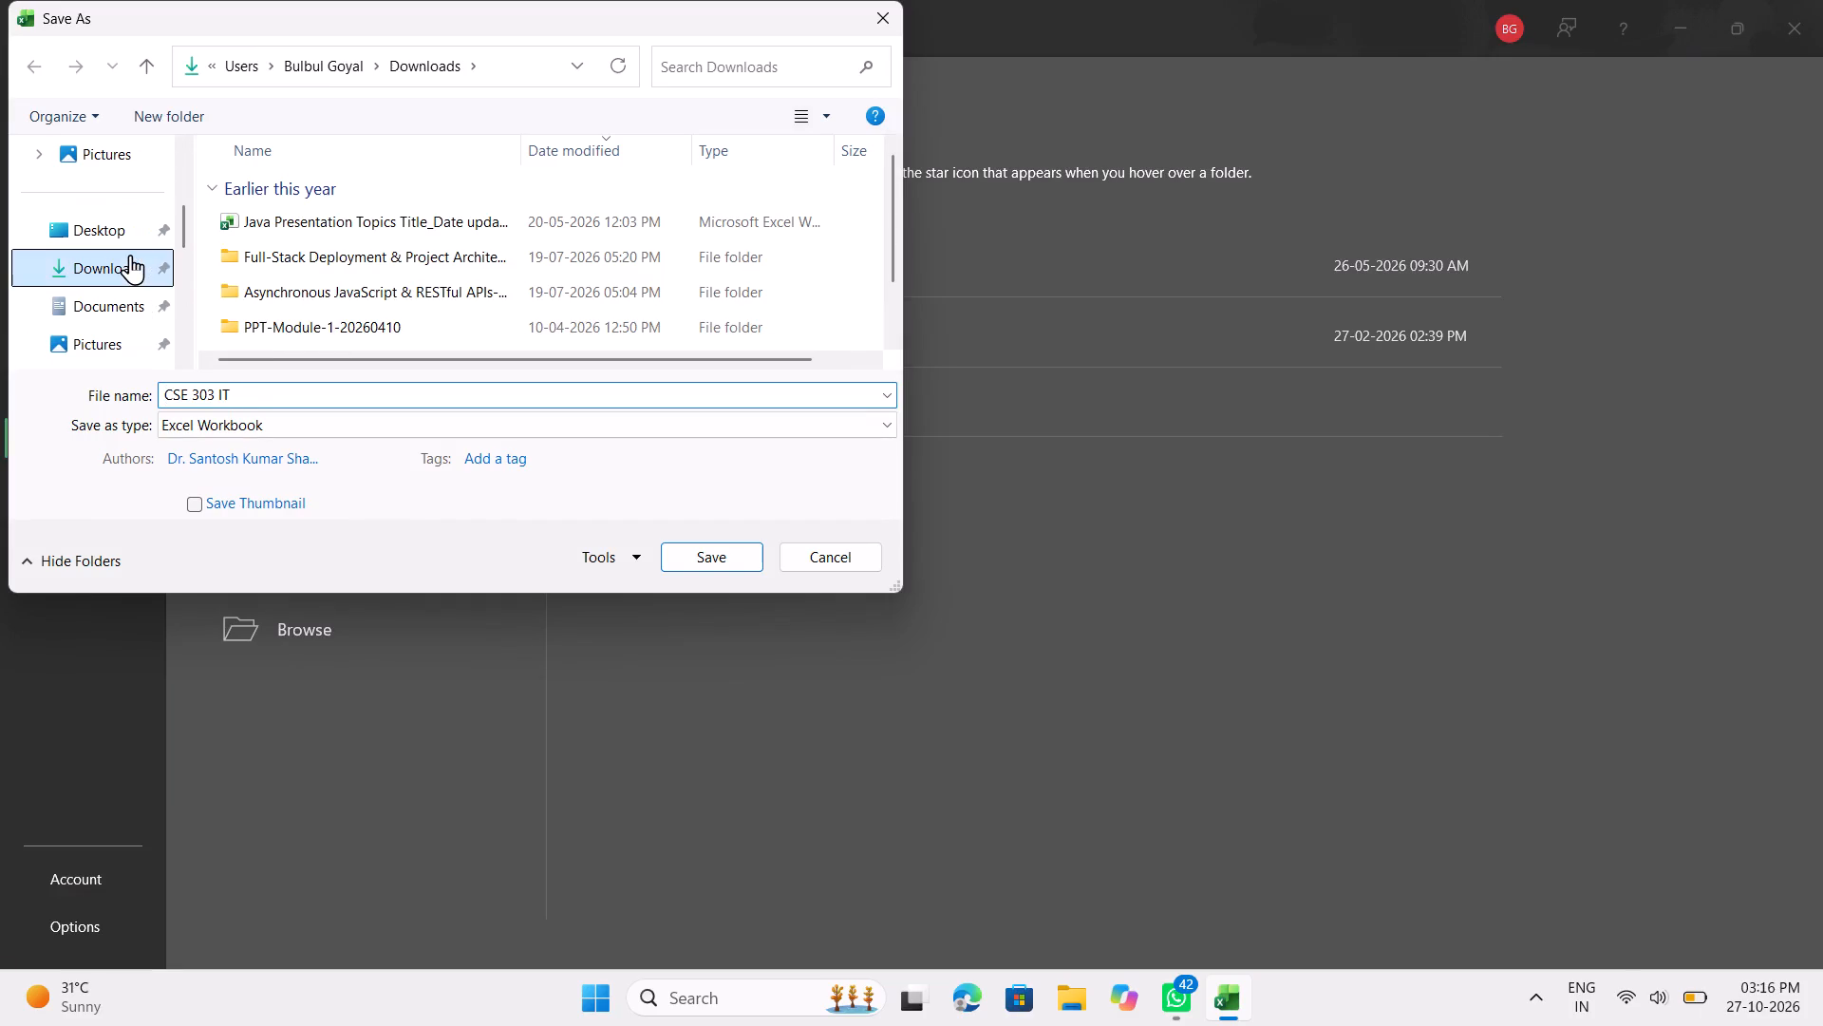
left_click(733, 558)
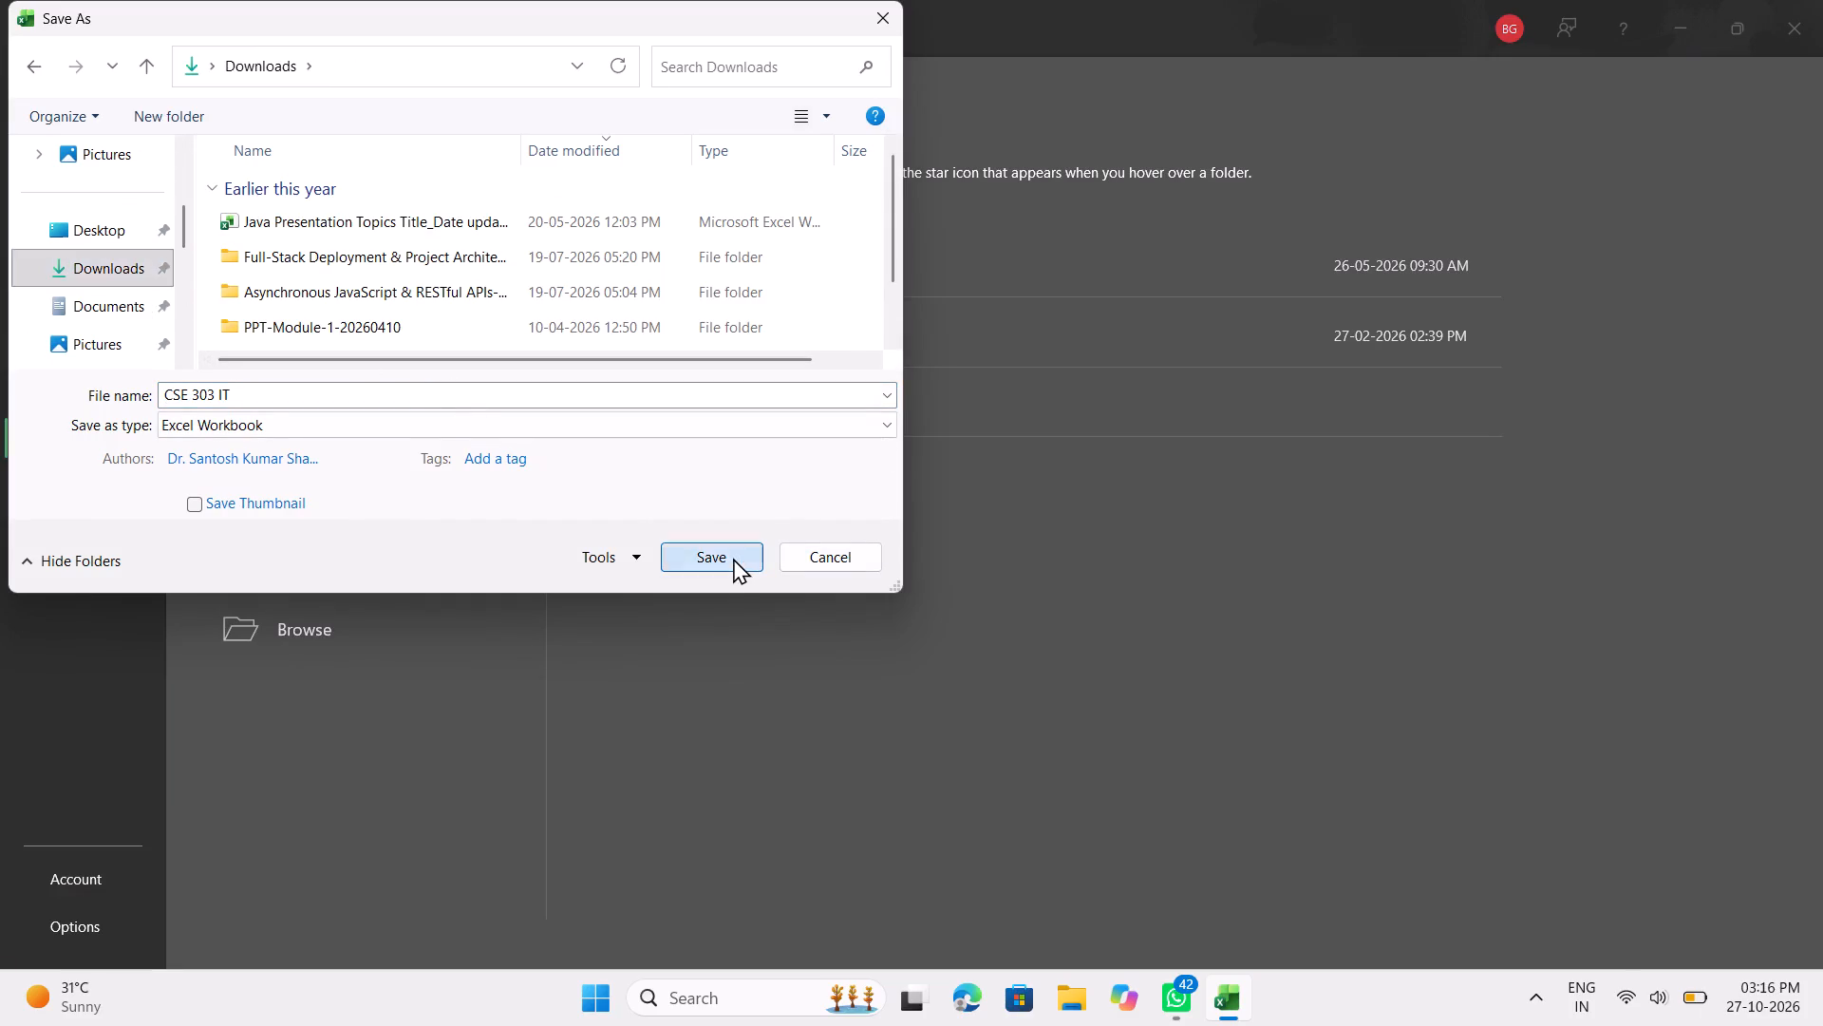
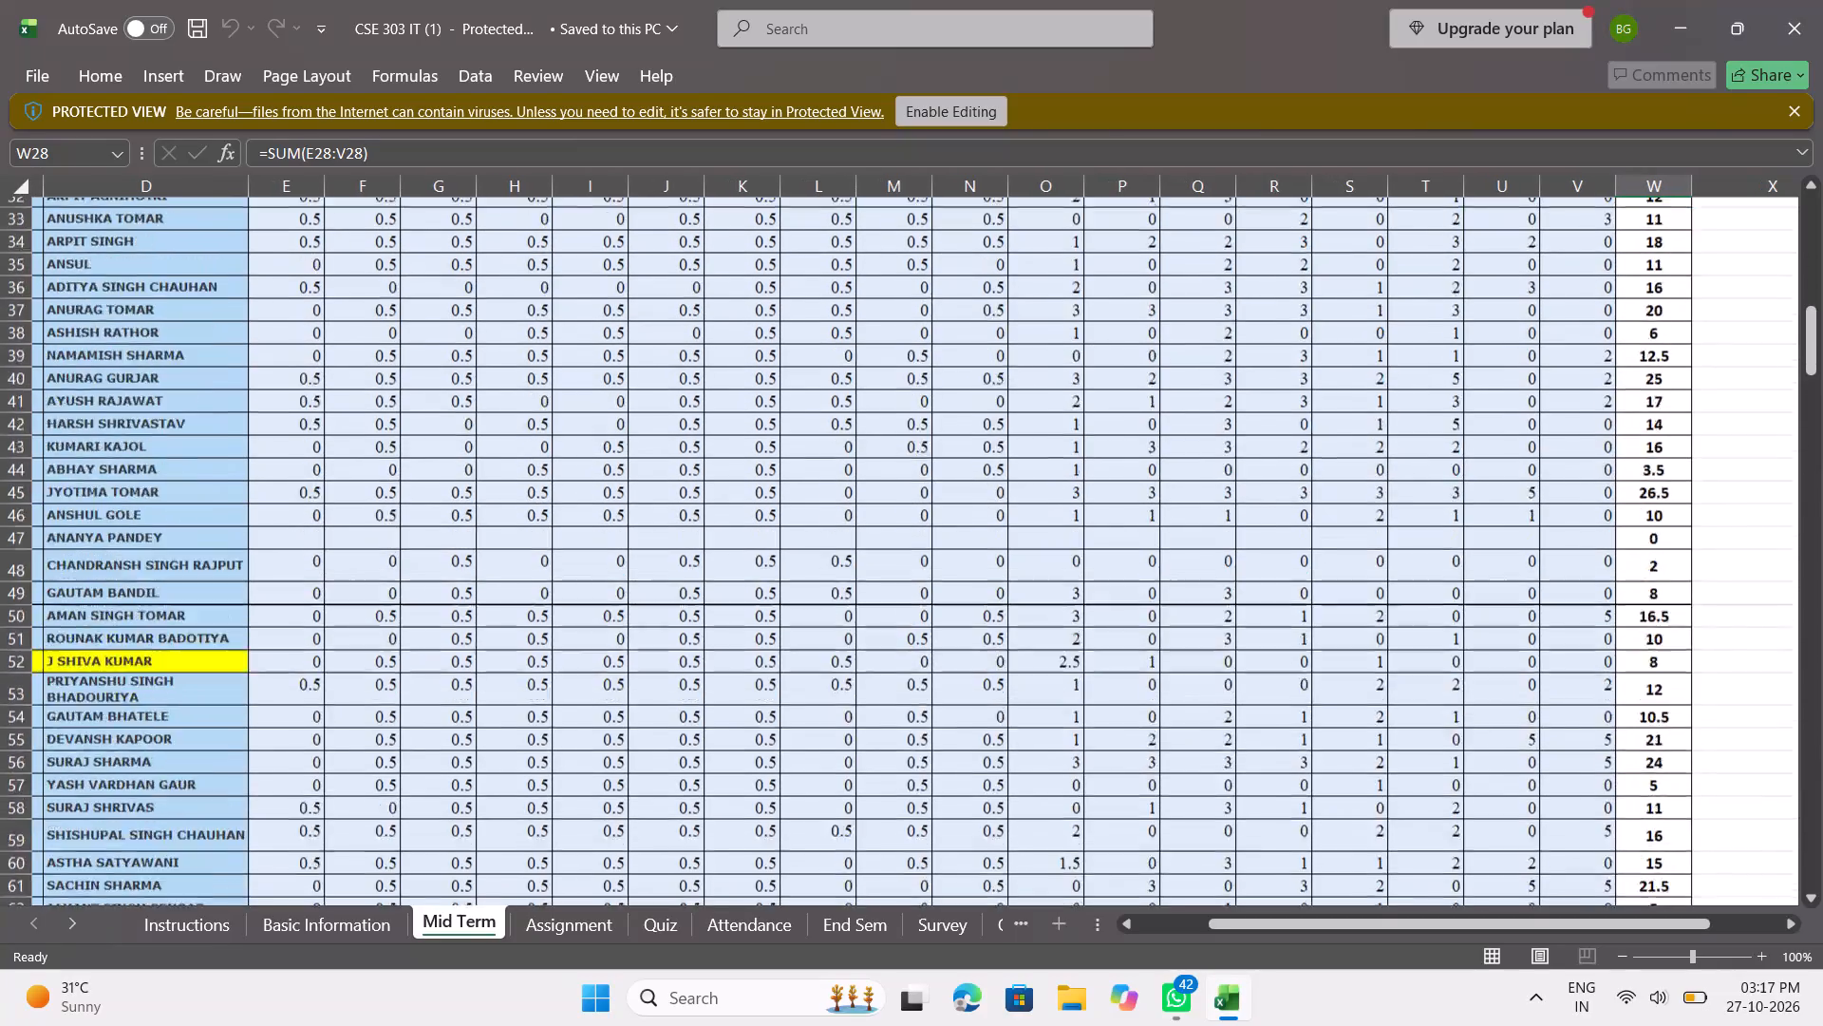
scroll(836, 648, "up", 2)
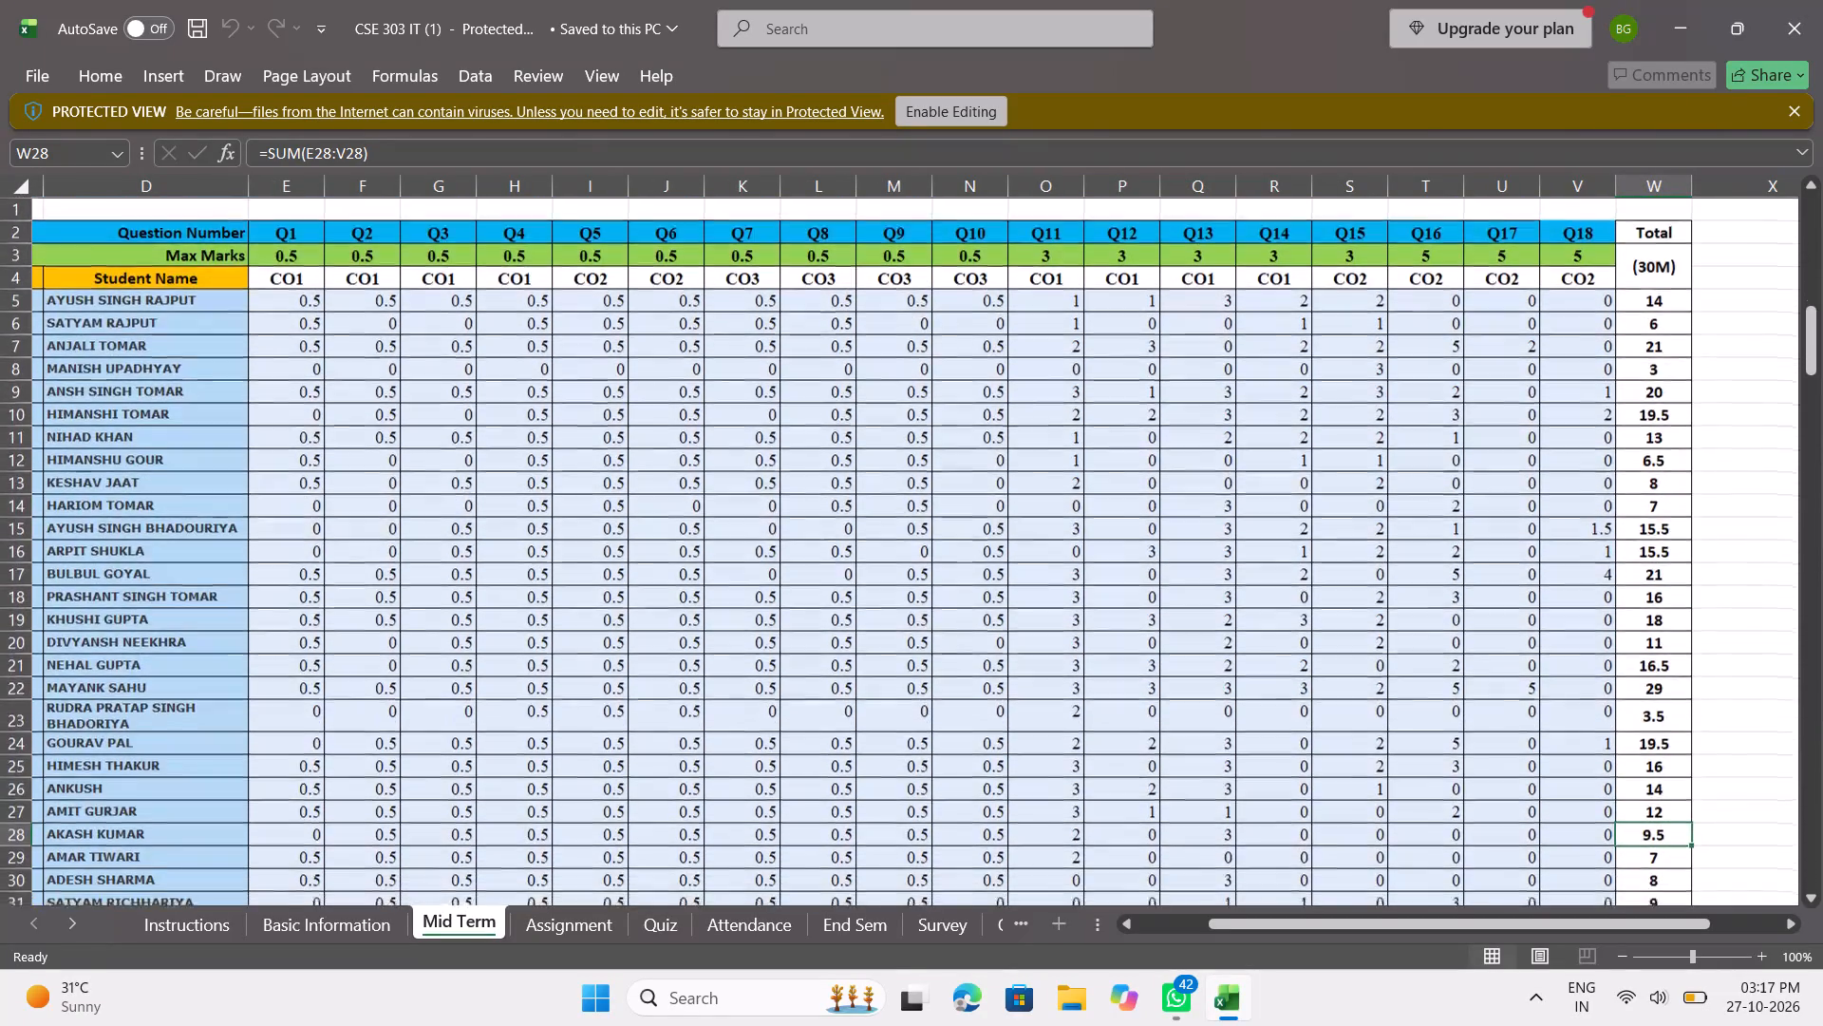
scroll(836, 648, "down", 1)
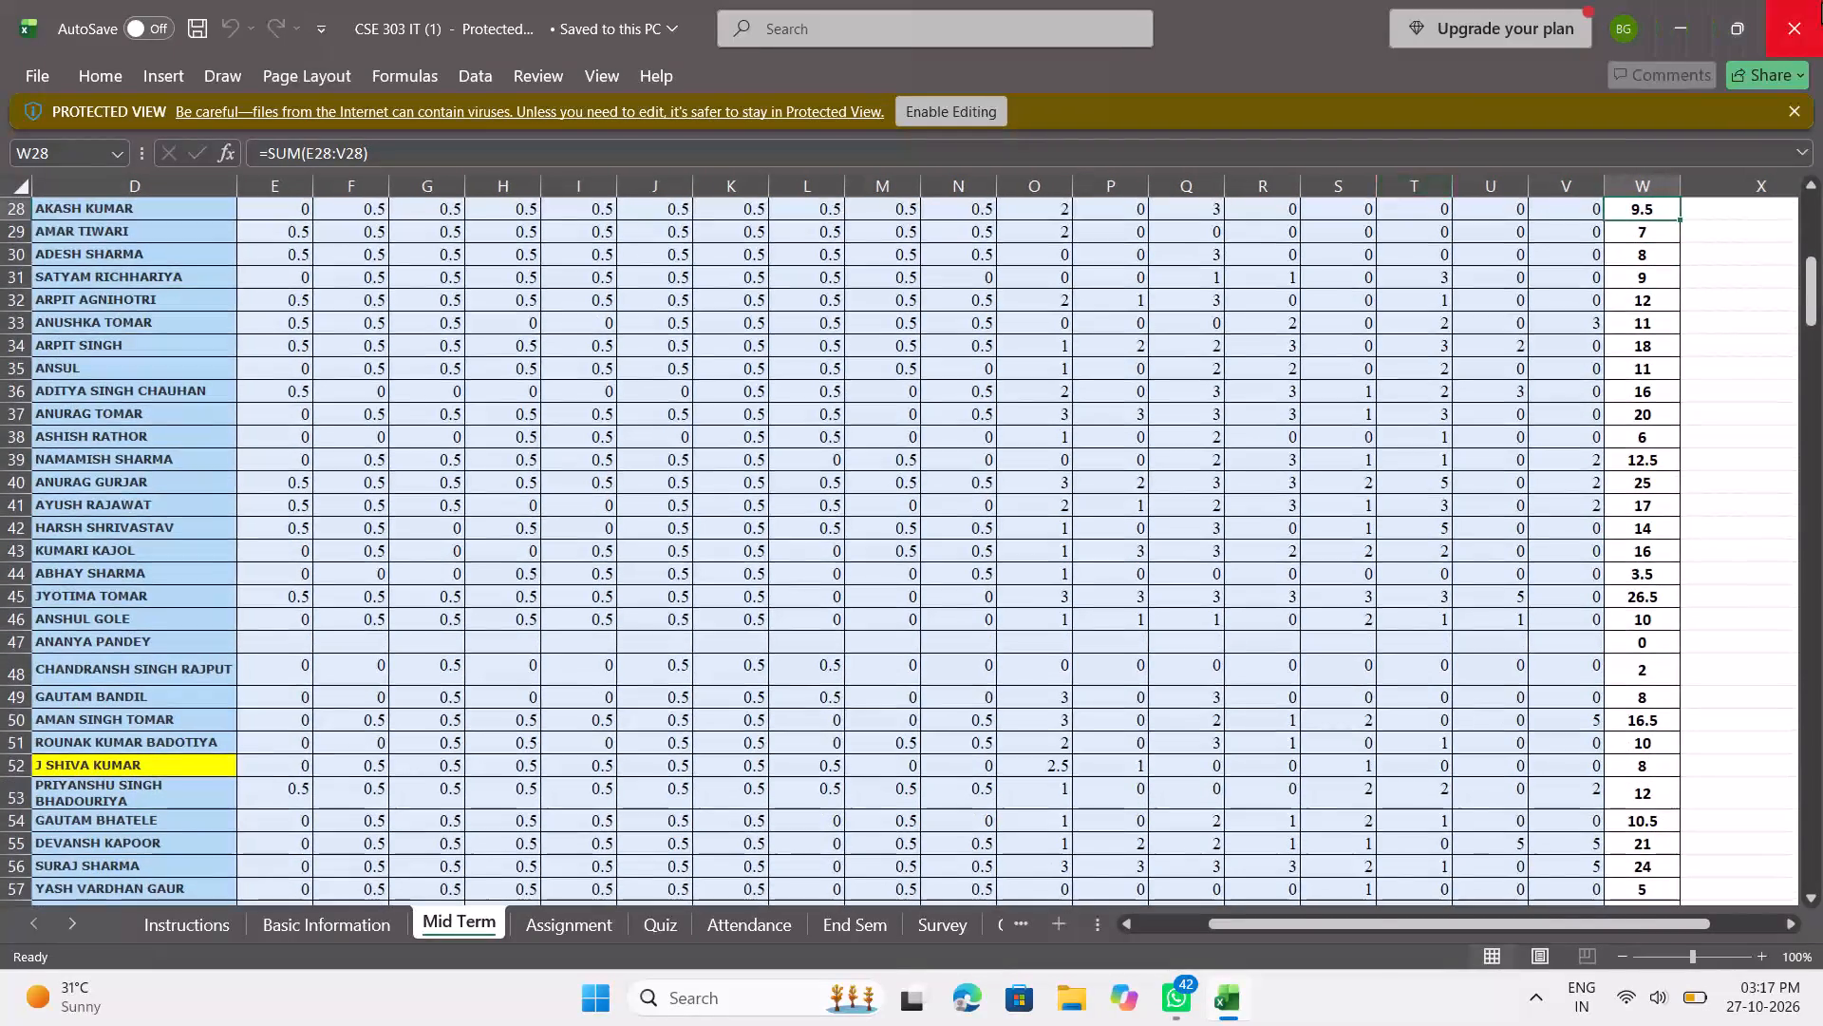
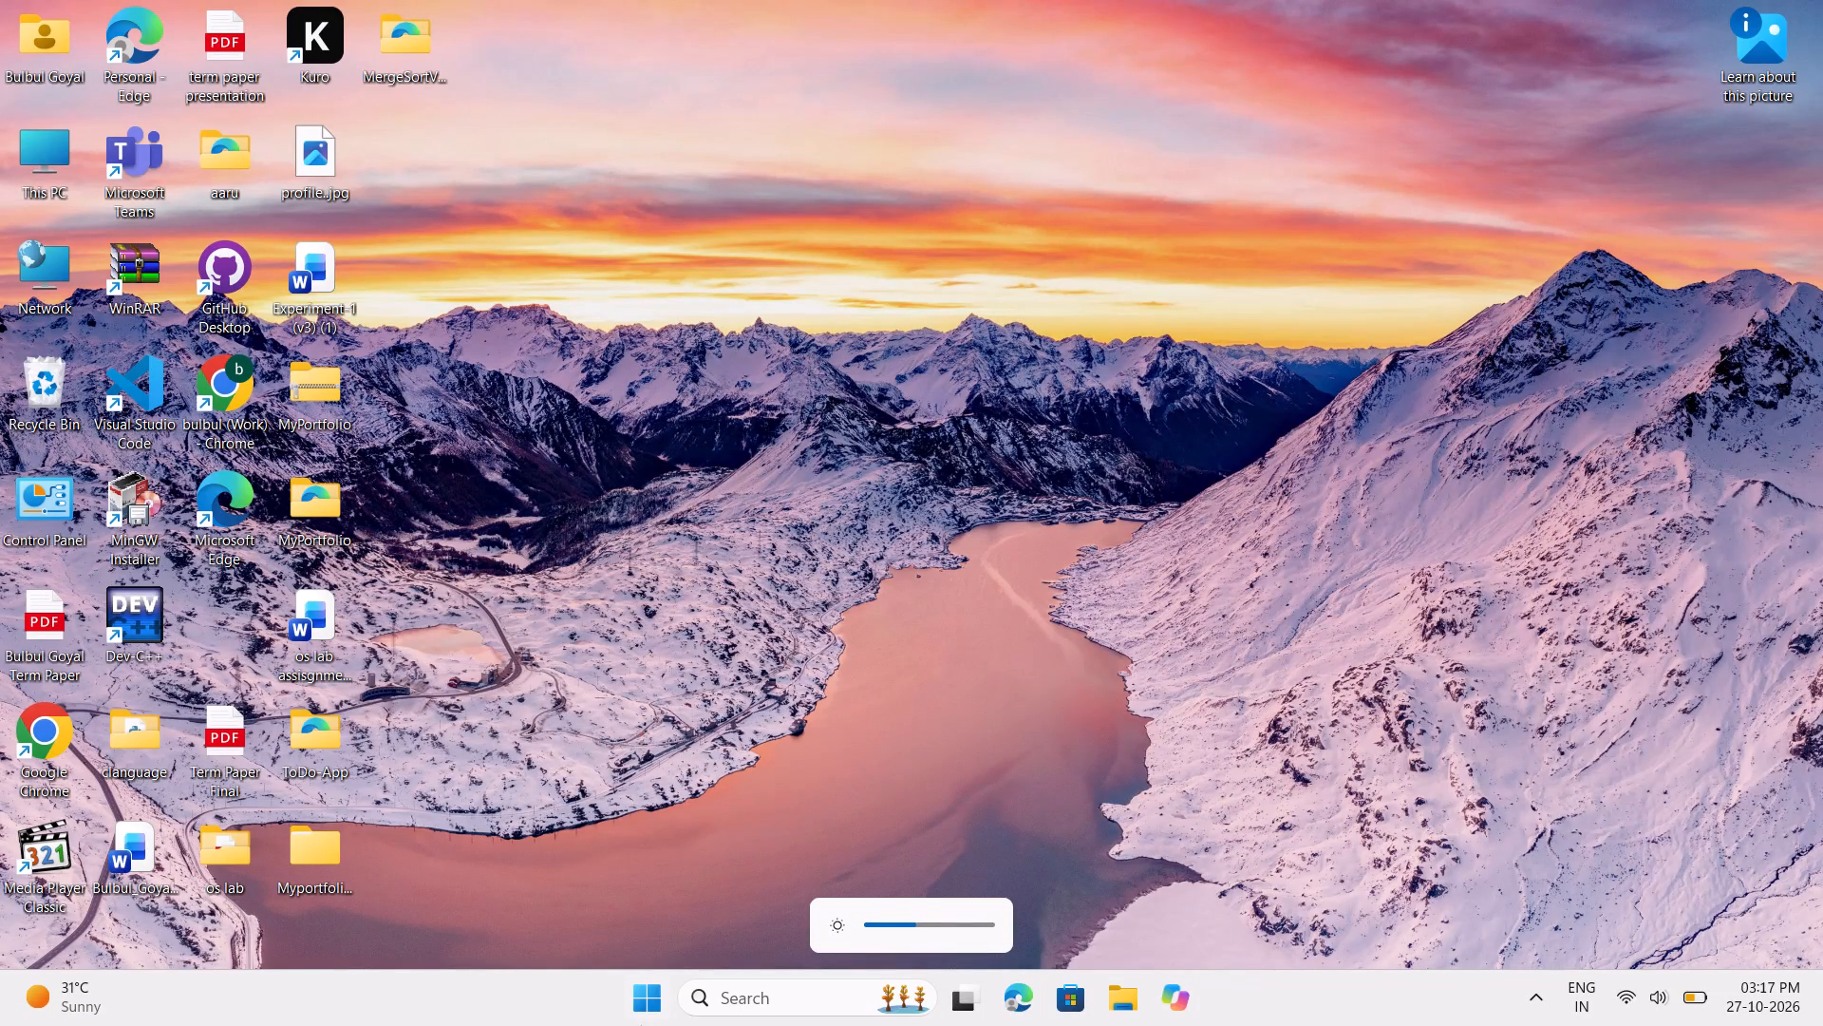
Bring up the computer's power options for locking, sleeping, shutting down or restarting Windows.
left_click(630, 993)
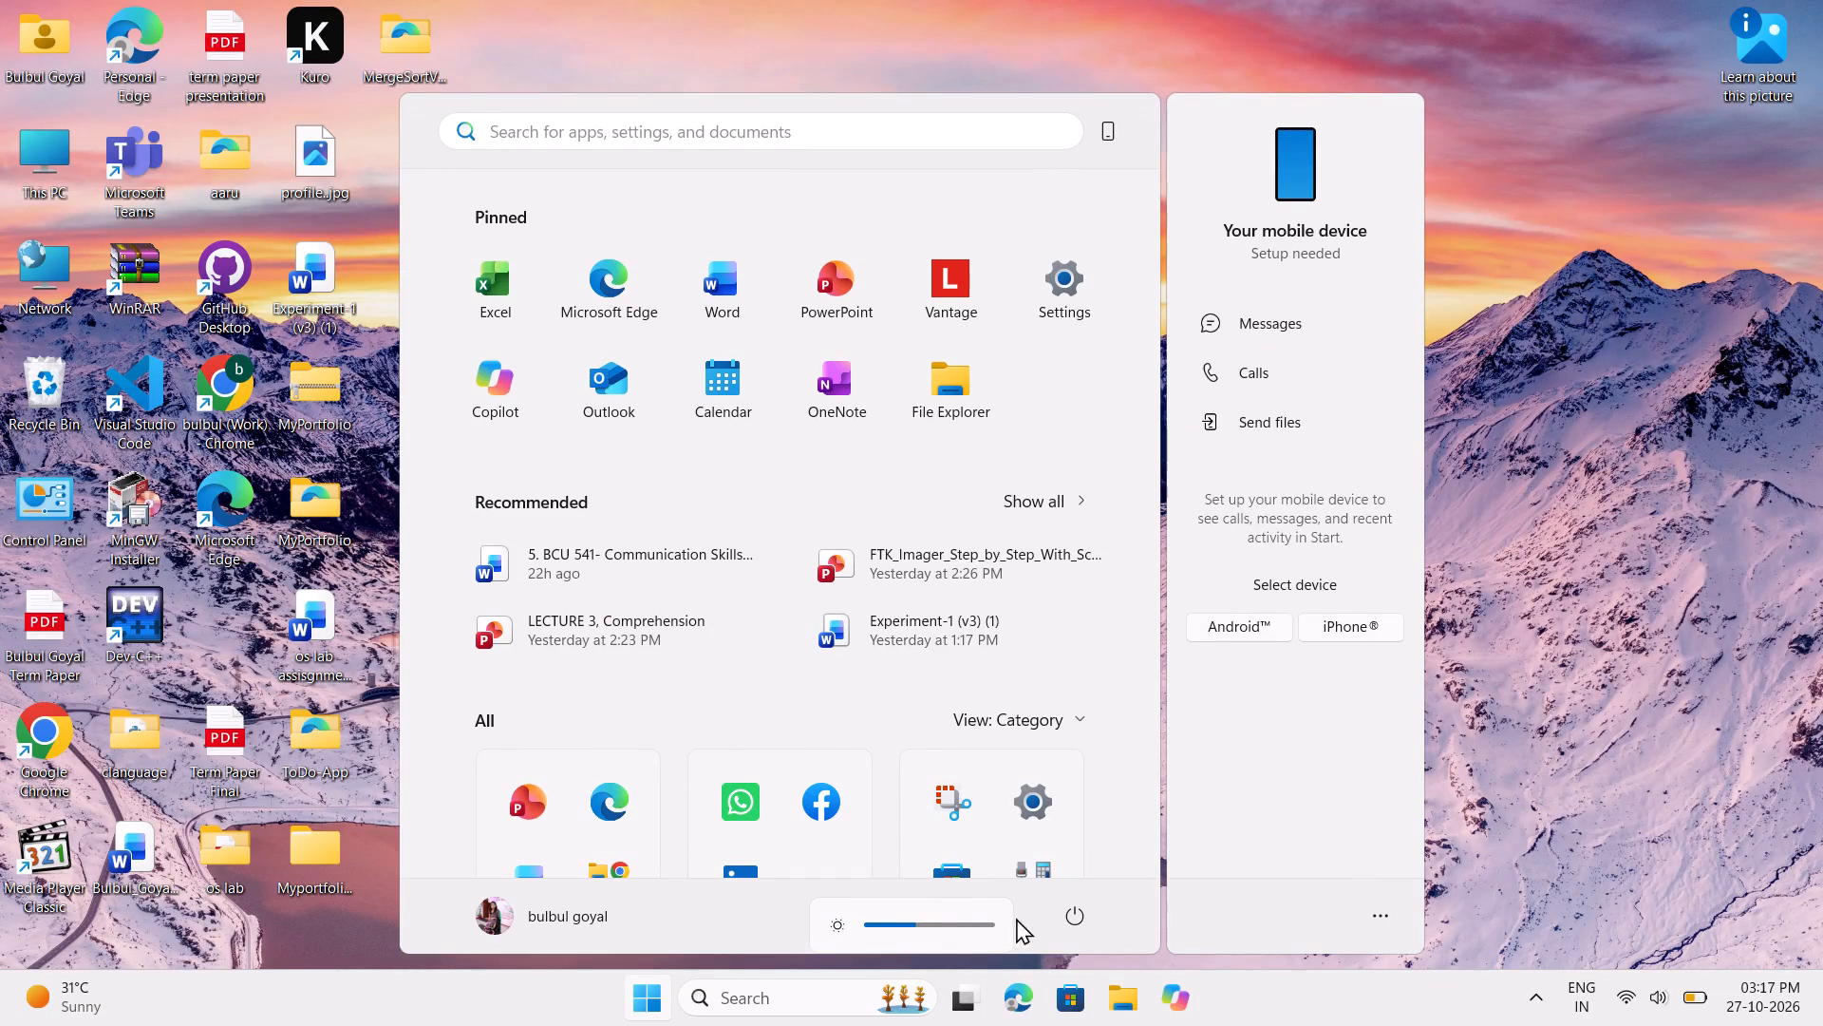
left_click(1055, 911)
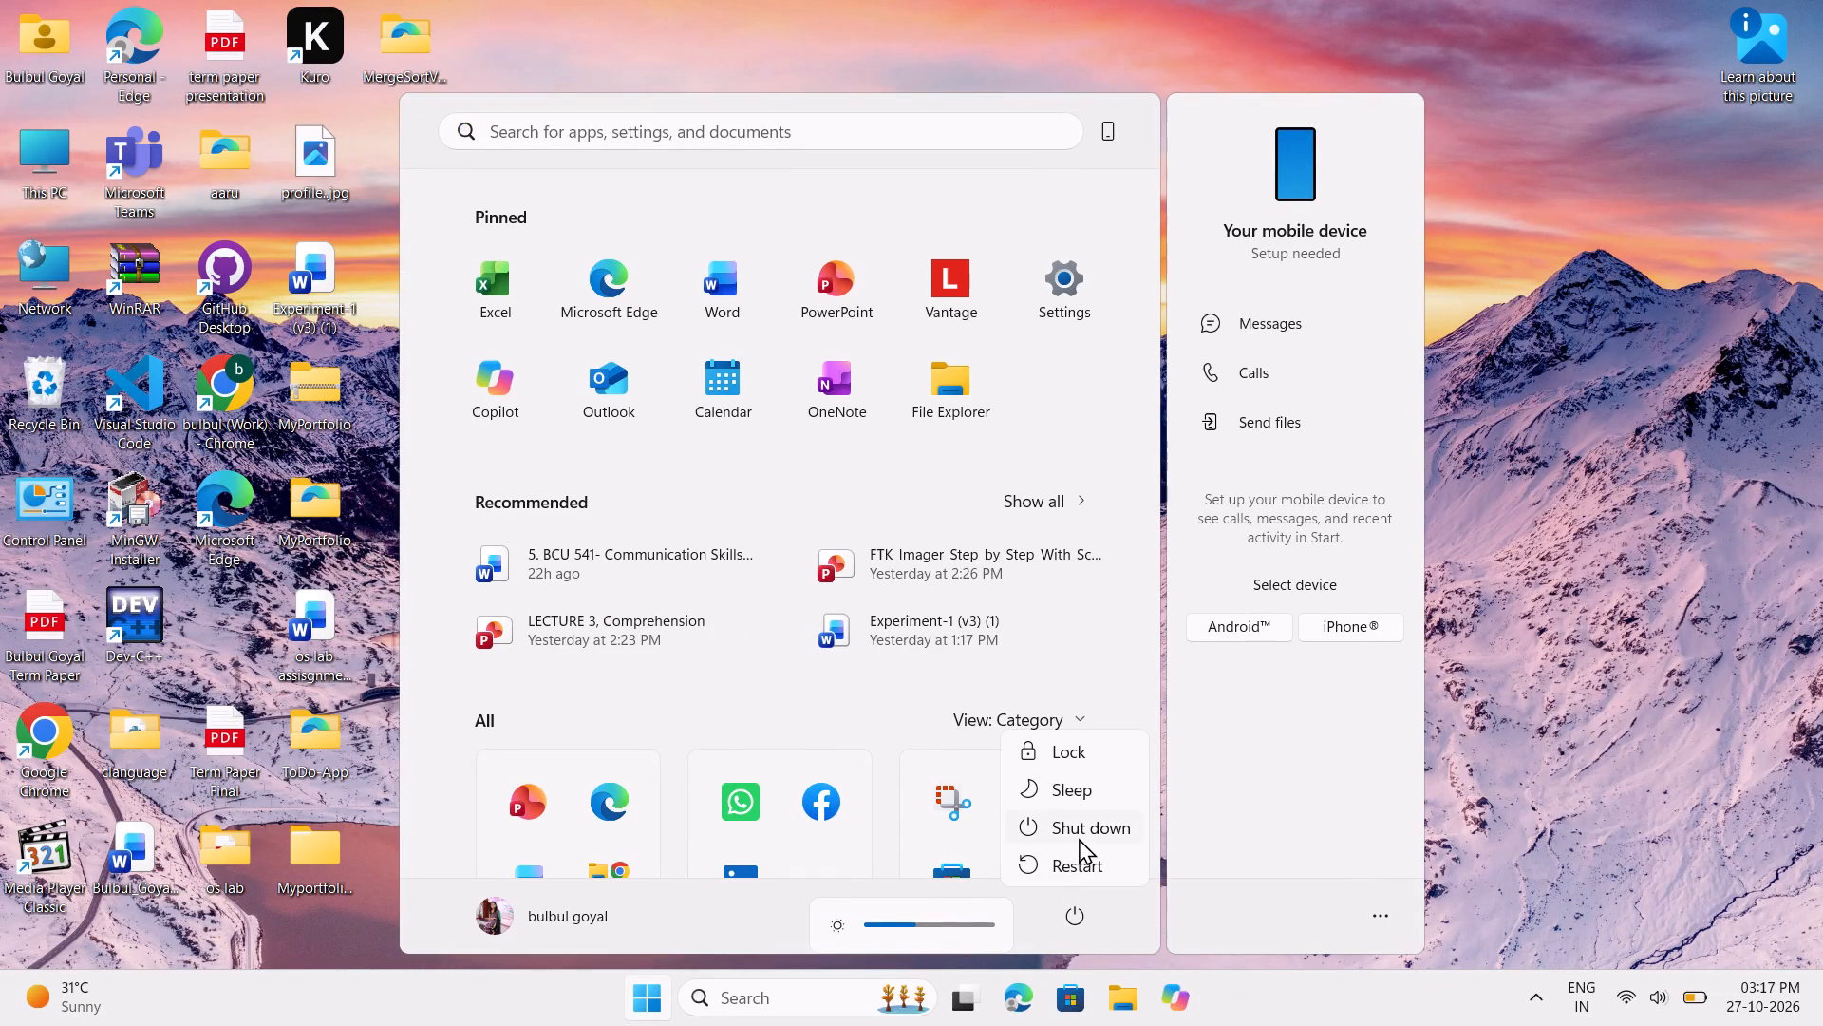